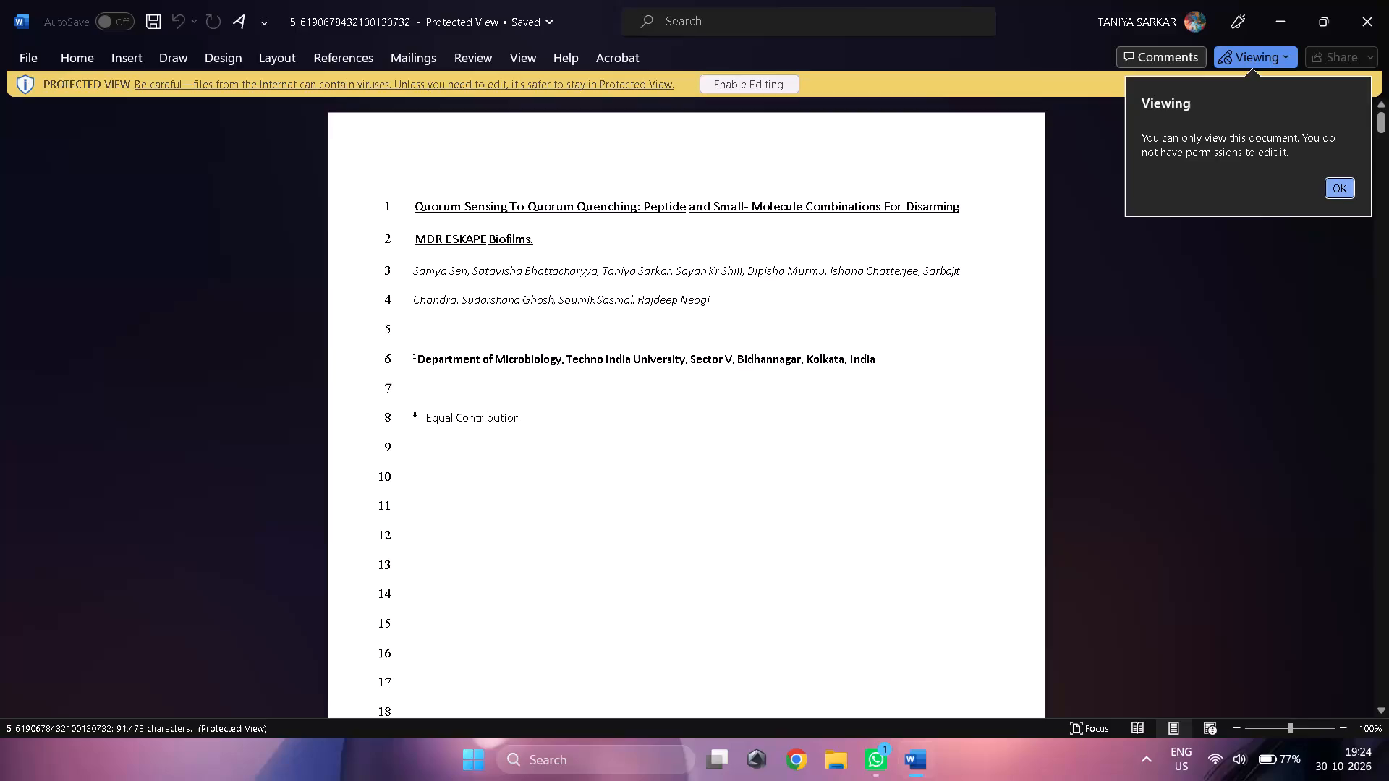
Skim the quorum quenching review manuscript from its title page through to the end of the document.
triple_click(1388, 542)
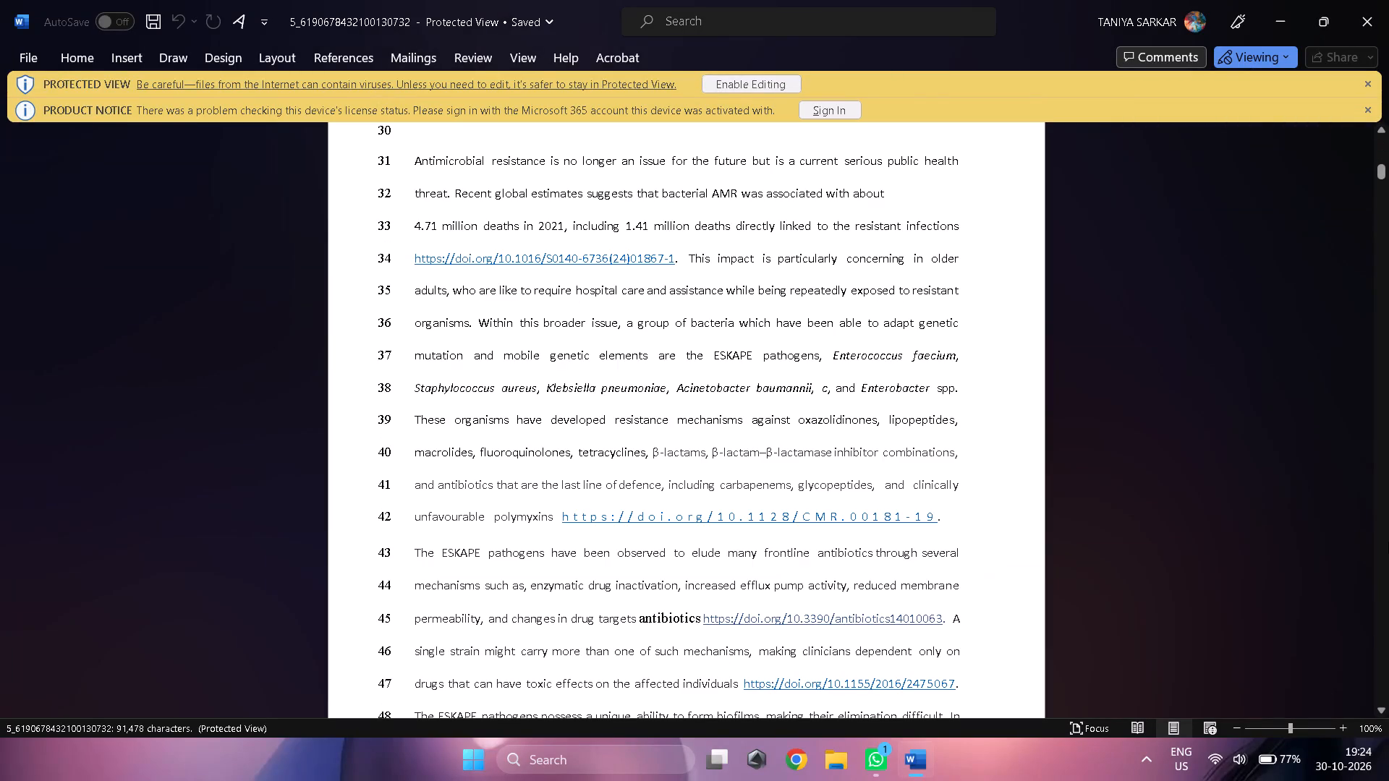
drag(1385, 169, 1388, 639)
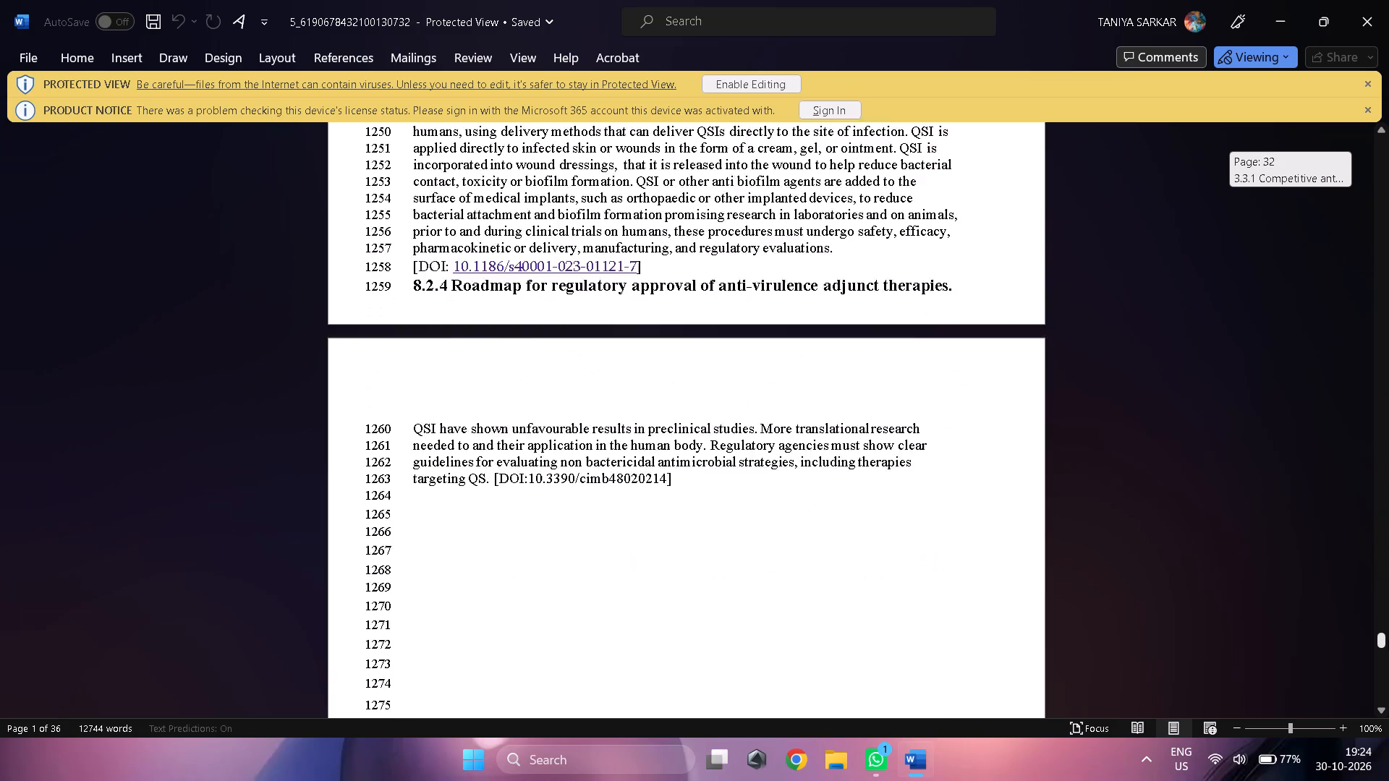
drag(1388, 639, 1388, 686)
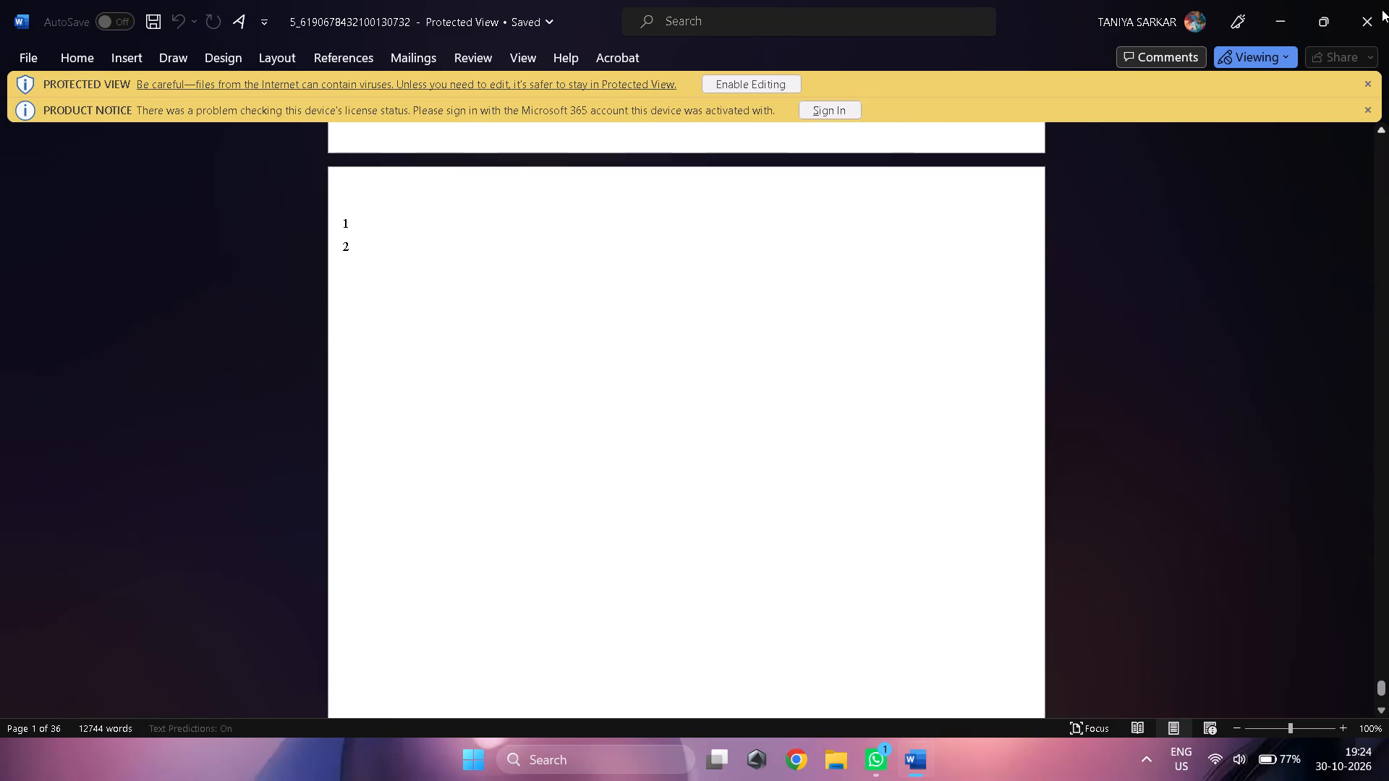
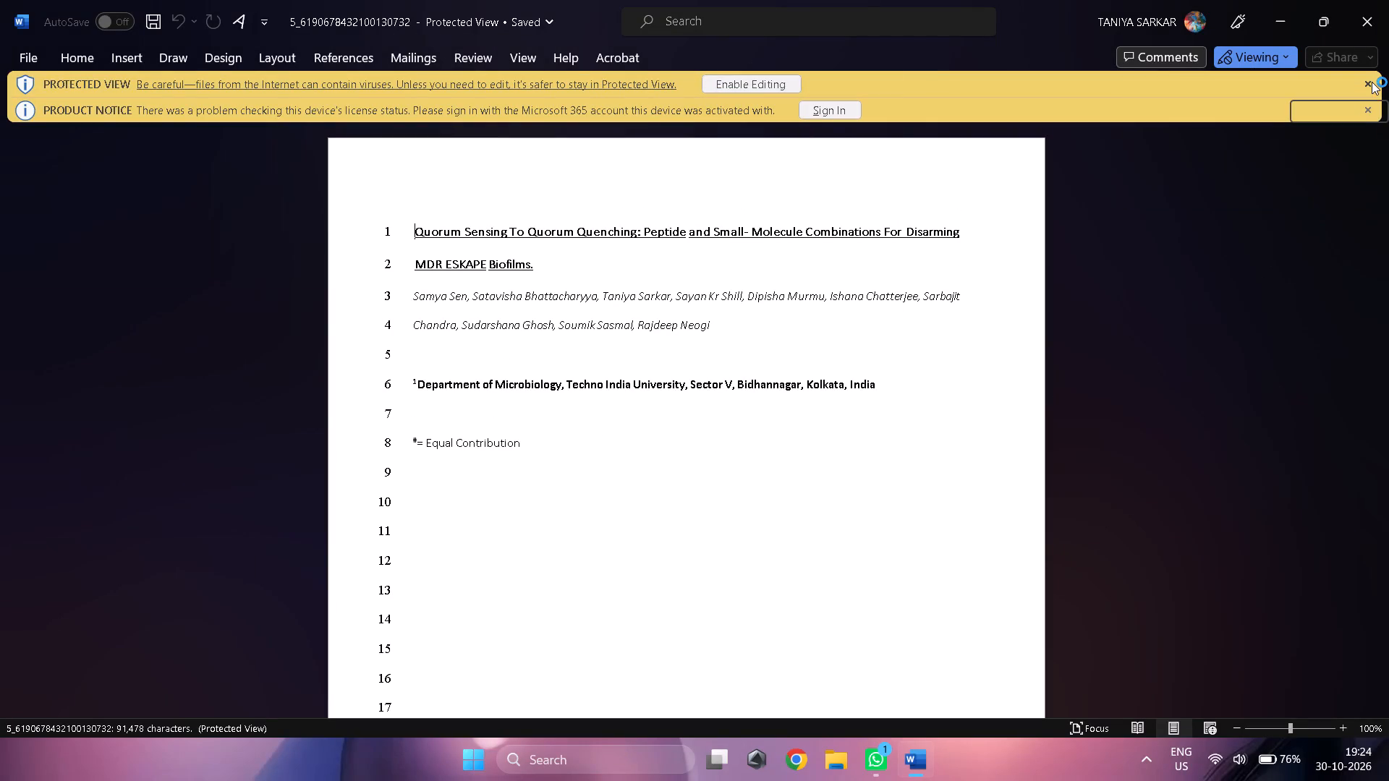
Enable editing of the manuscript and delete the "= Equal Contribution" line with its superscript marker from the title page.
click(765, 83)
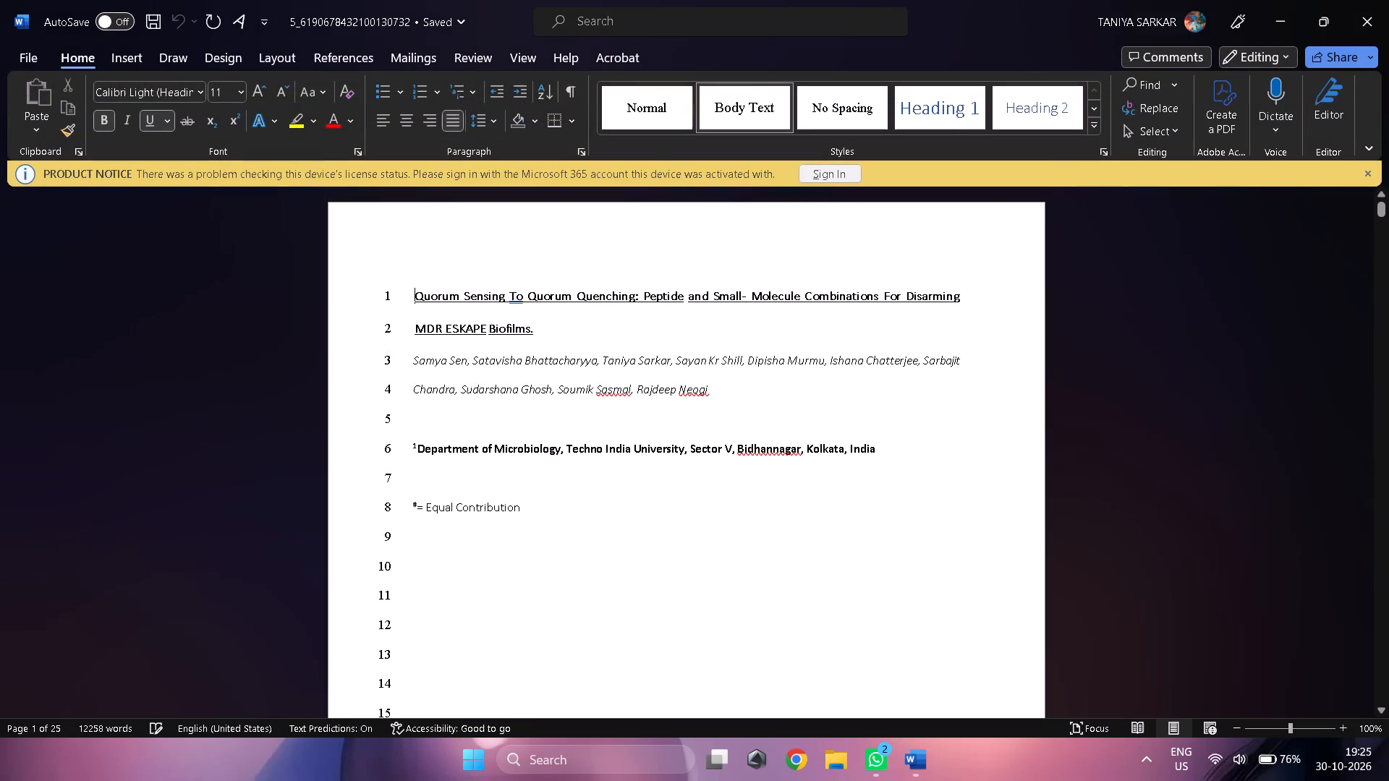
drag(524, 511, 416, 508)
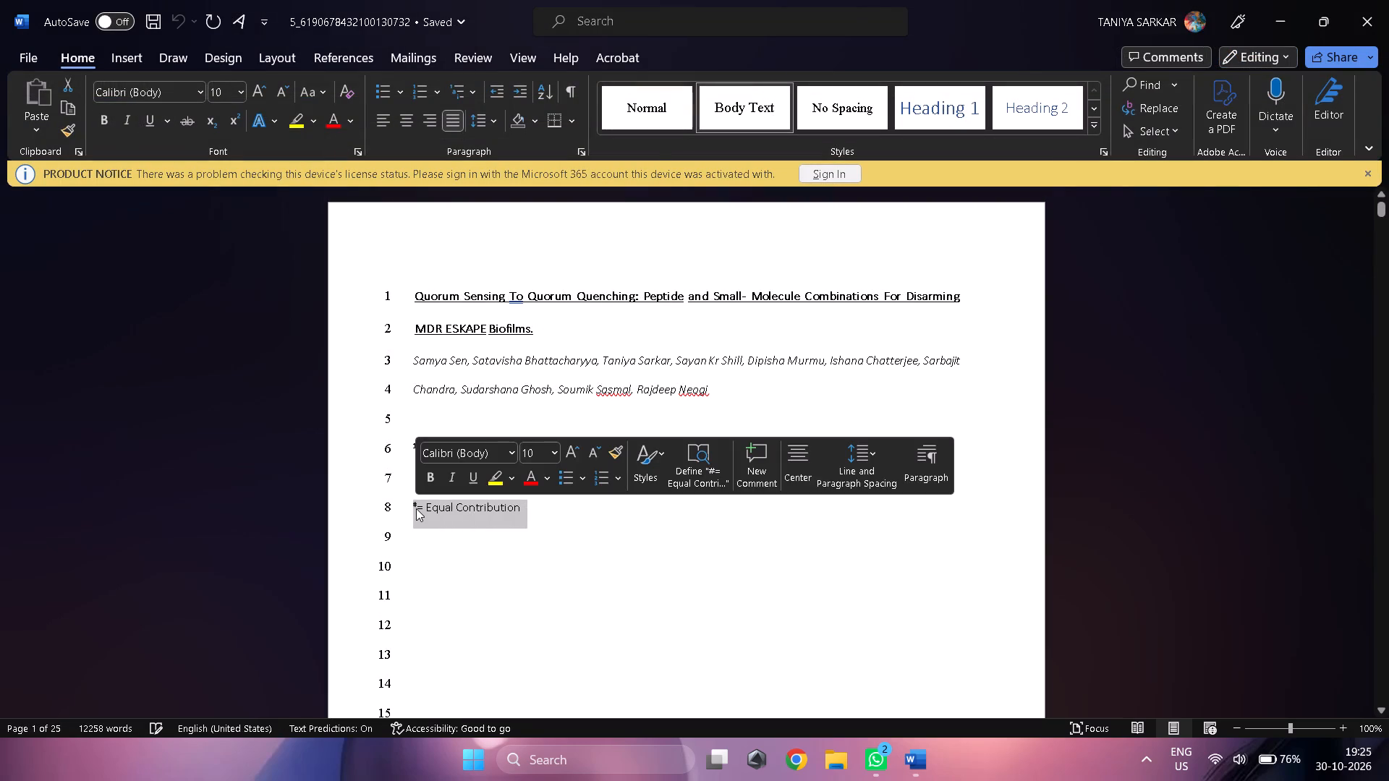
key(BackSpace)
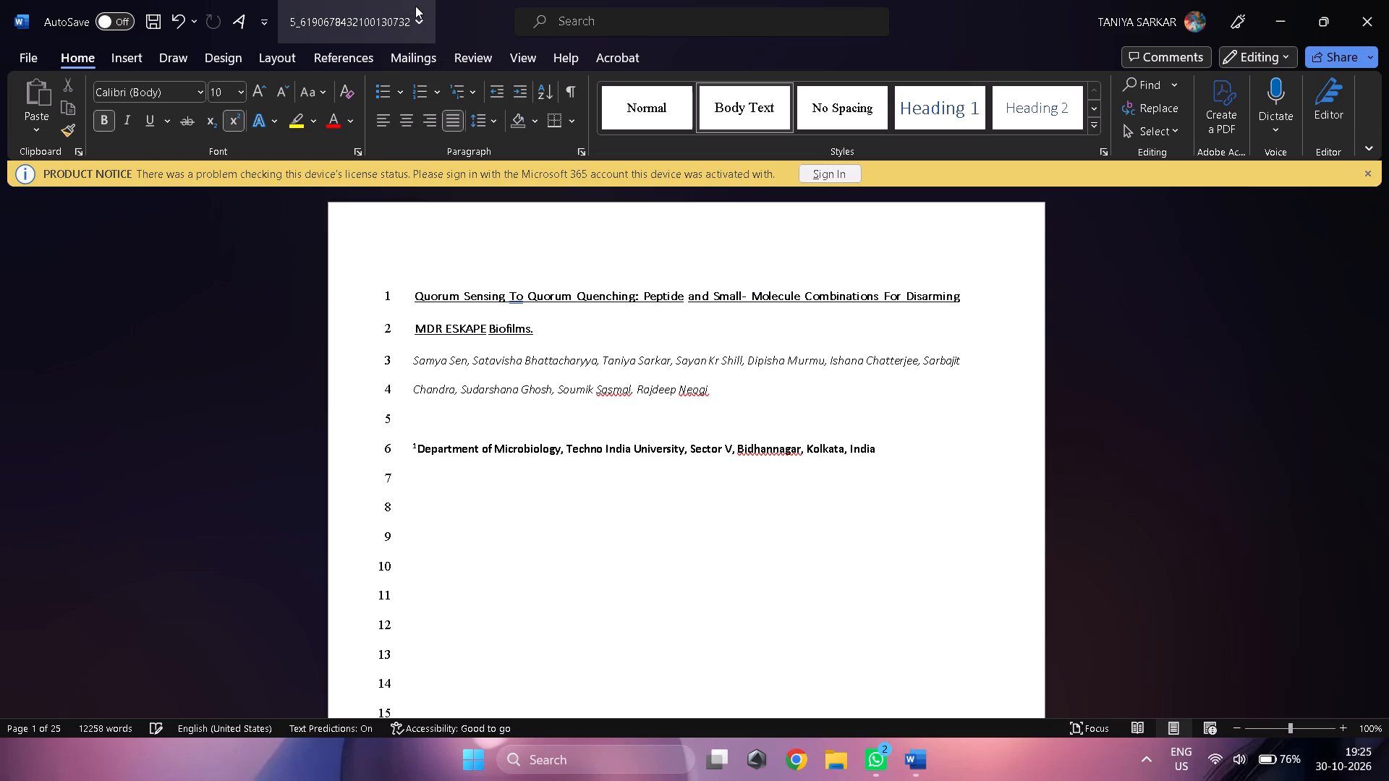
Open the document's file name and location details, and save the edited manuscript.
click(415, 6)
click(398, 97)
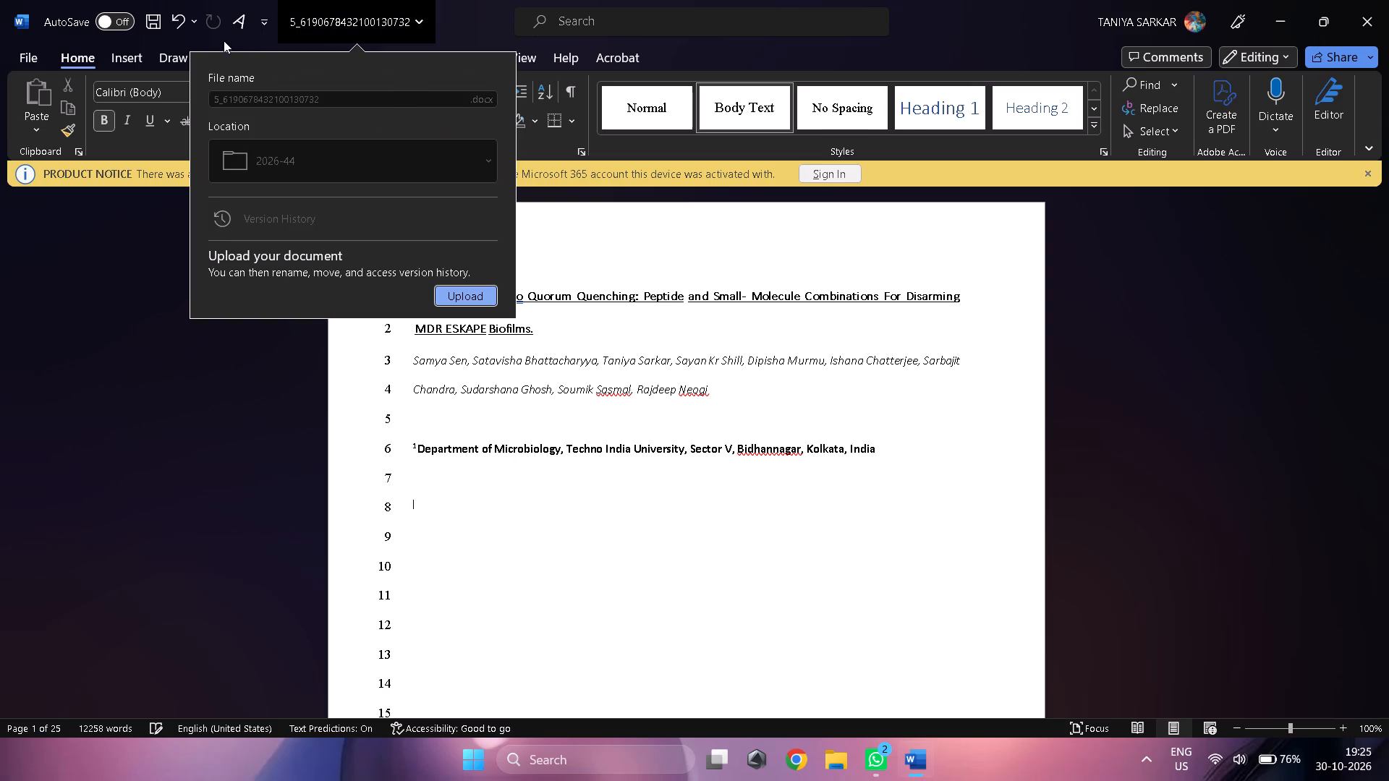
click(163, 25)
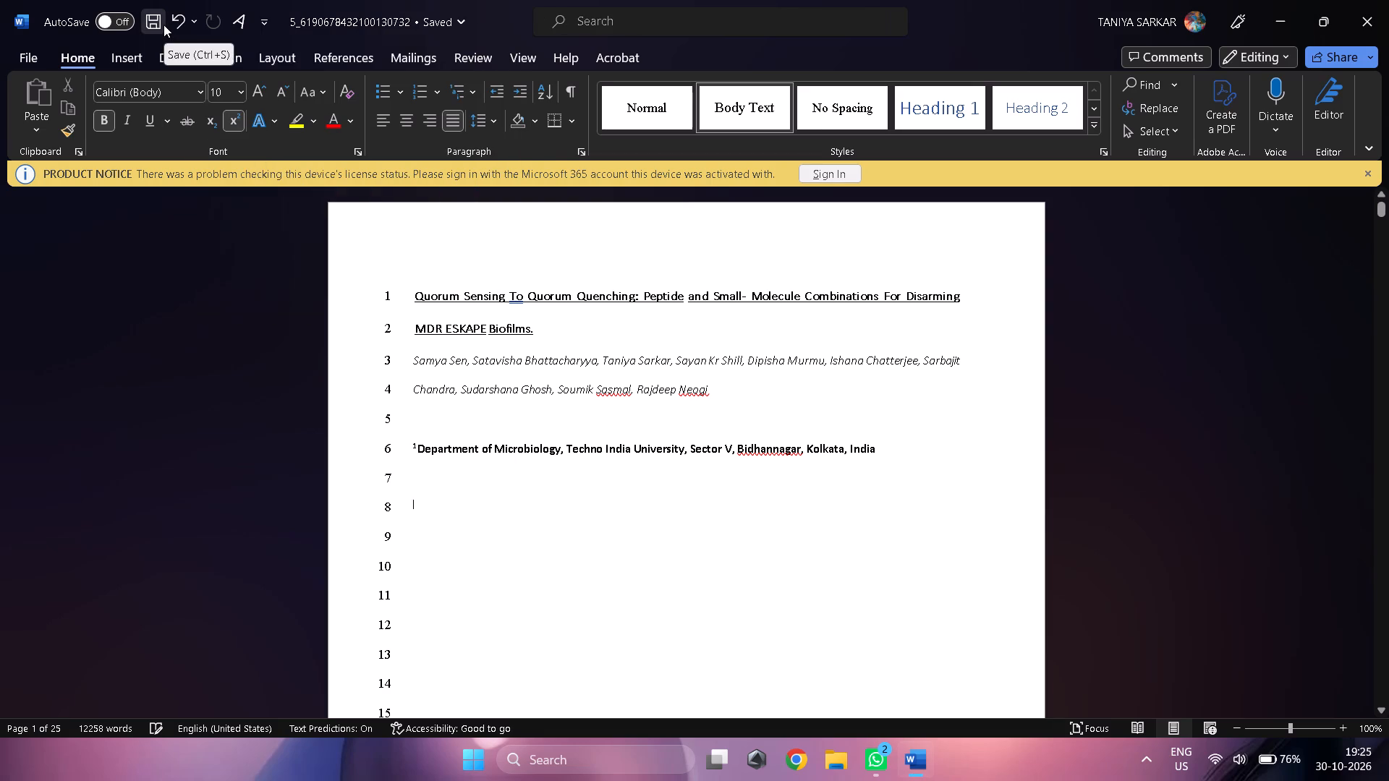
Dismiss the product licence notice above the document.
click(1365, 171)
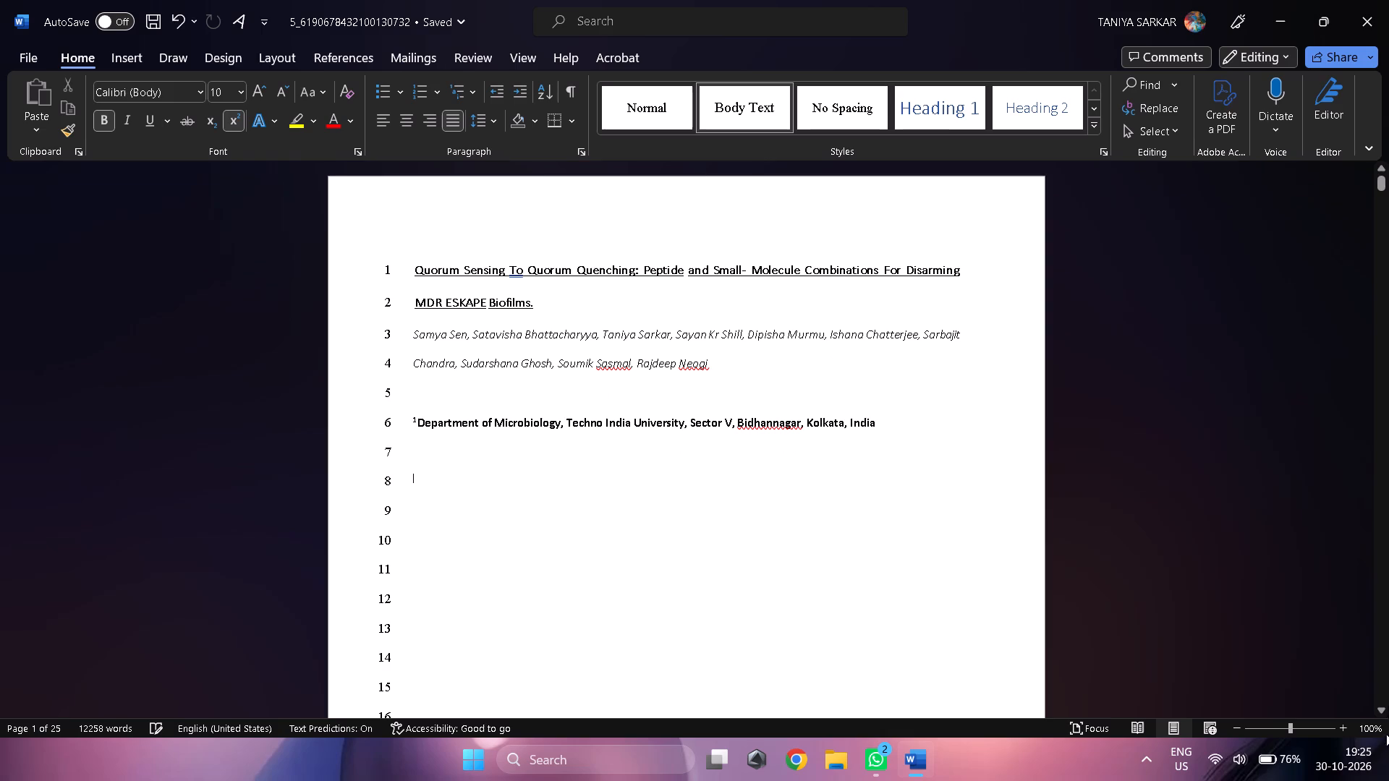
Insert a blank line between Keywords and "1. INTRODUCTION" to push the heading onto the second page.
double_click(1381, 710)
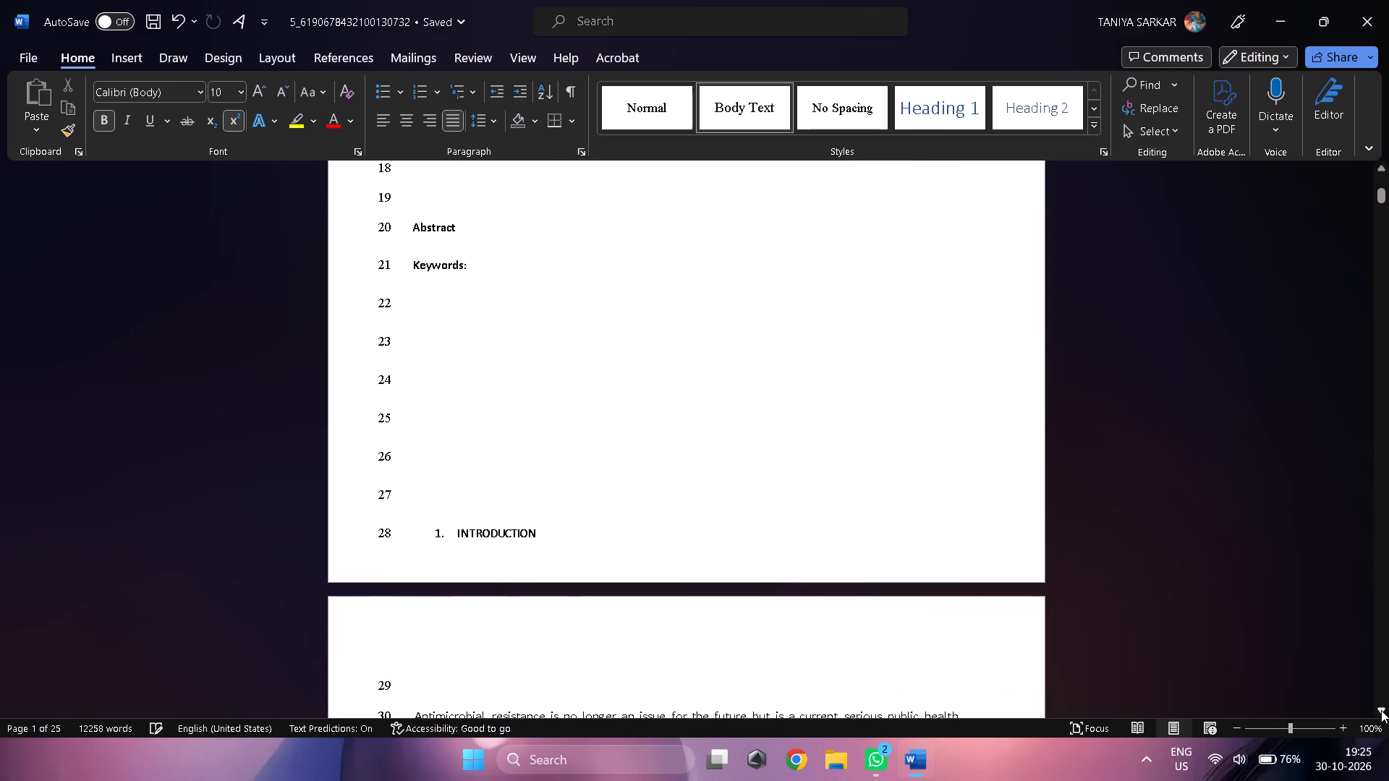
click(494, 391)
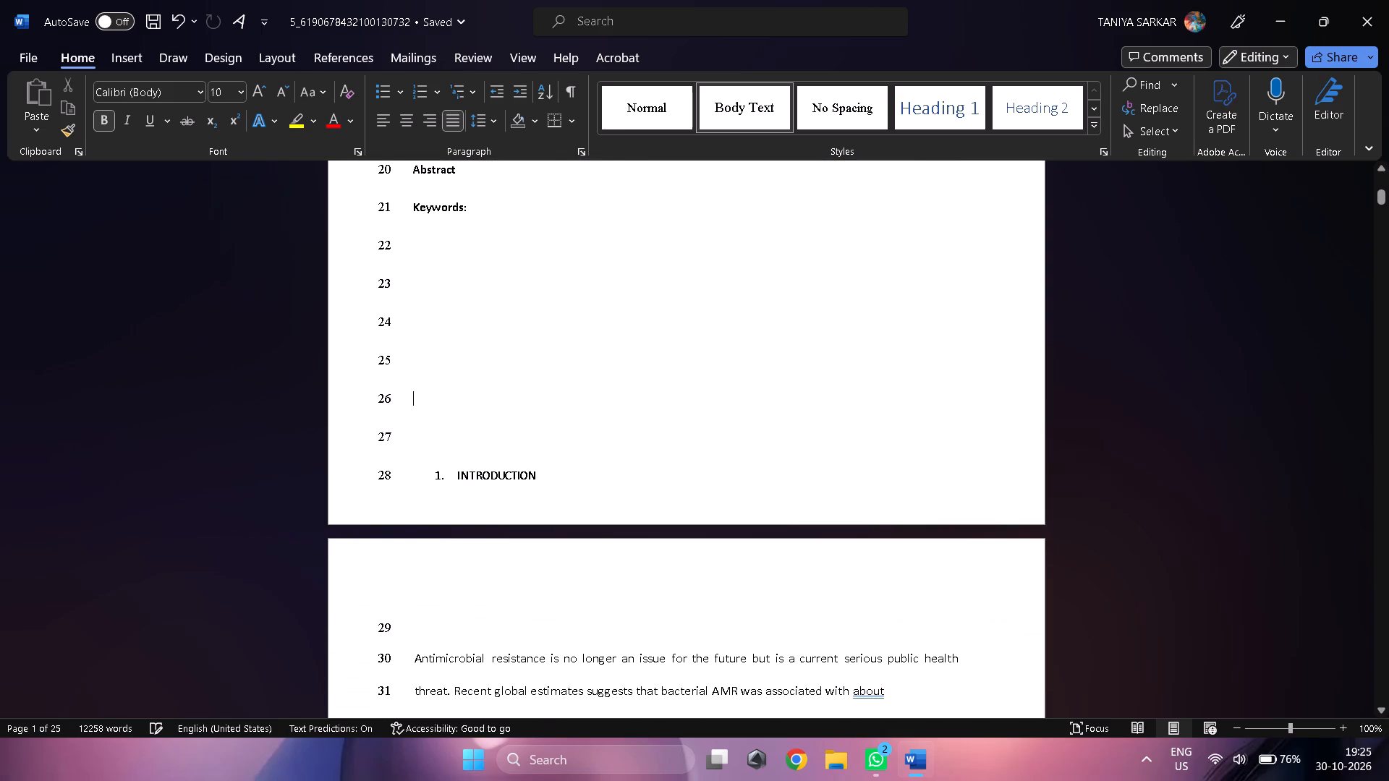
key(Return)
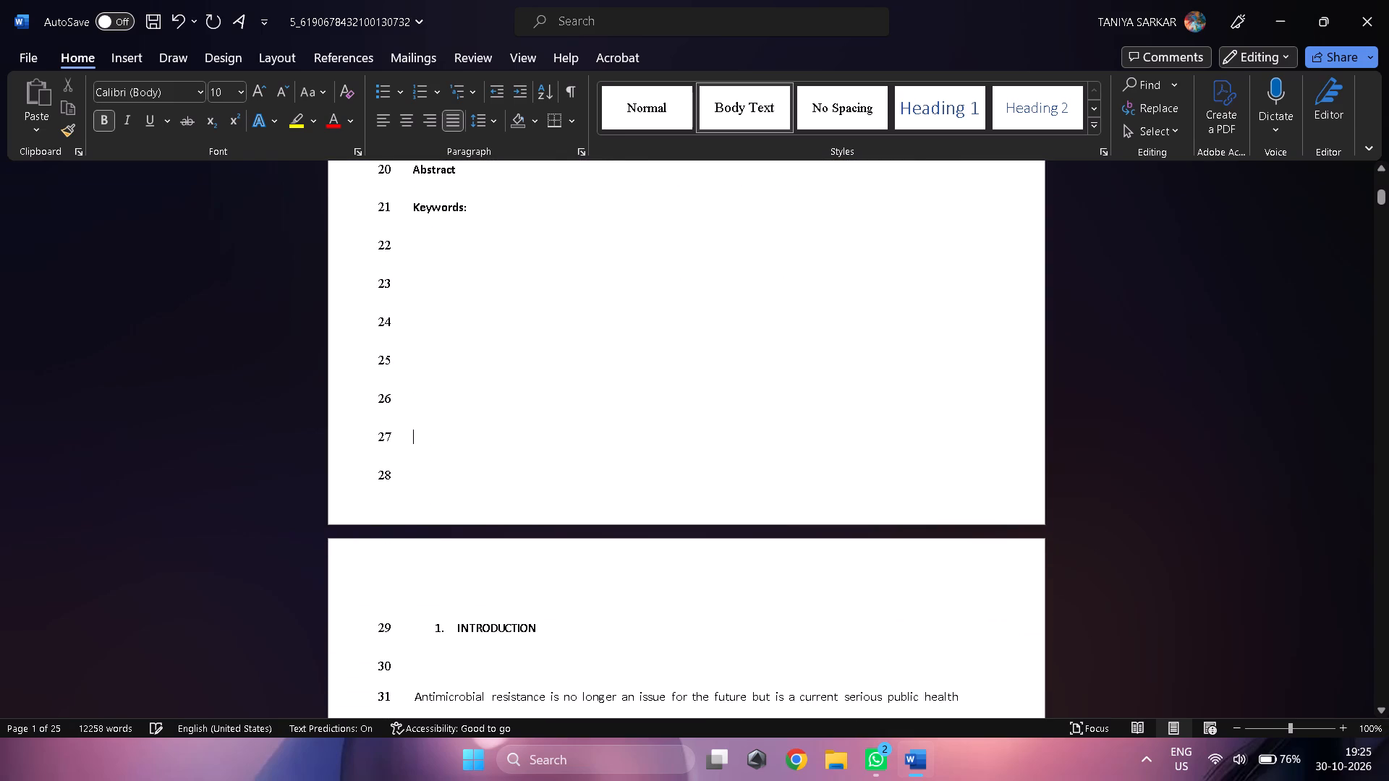
Arrange the manuscript window and the WhatsApp chat side by side on the screen.
click(1384, 712)
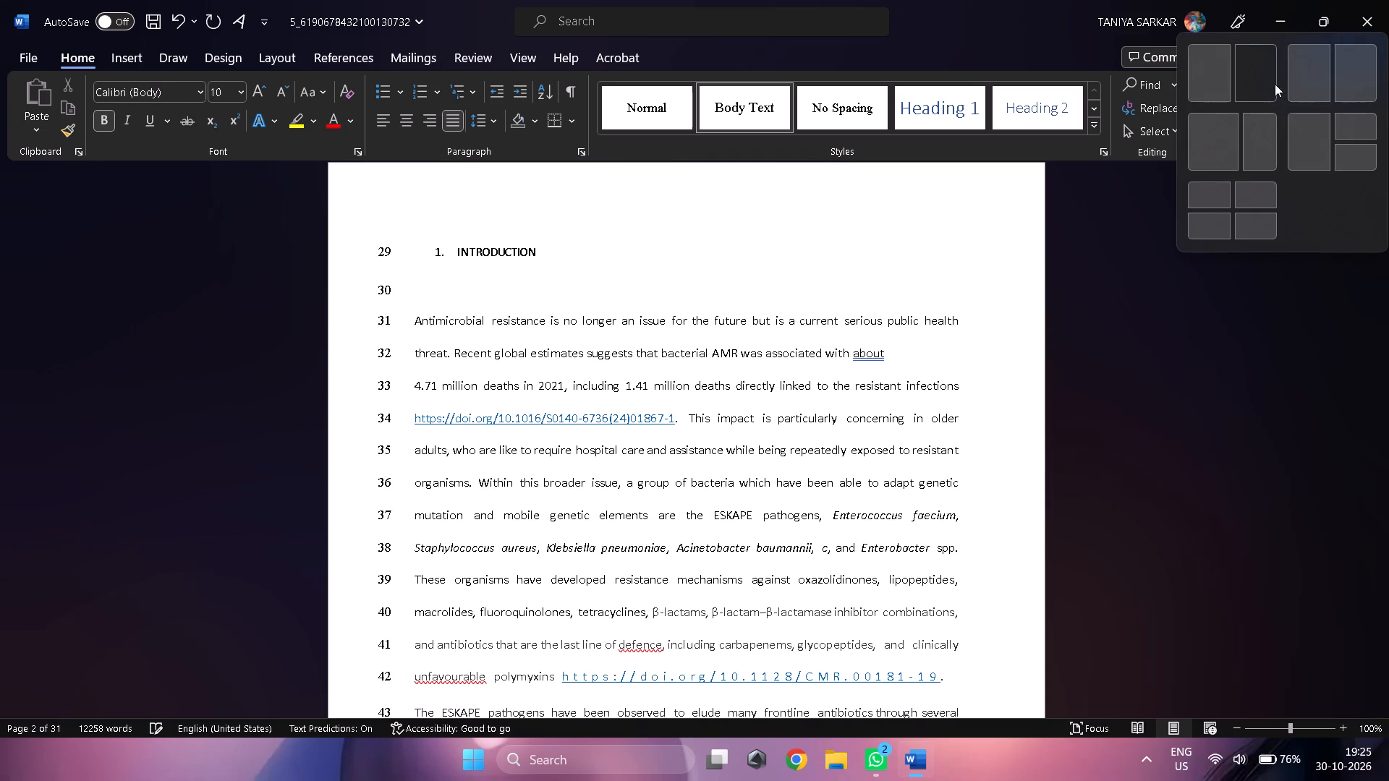
click(1266, 80)
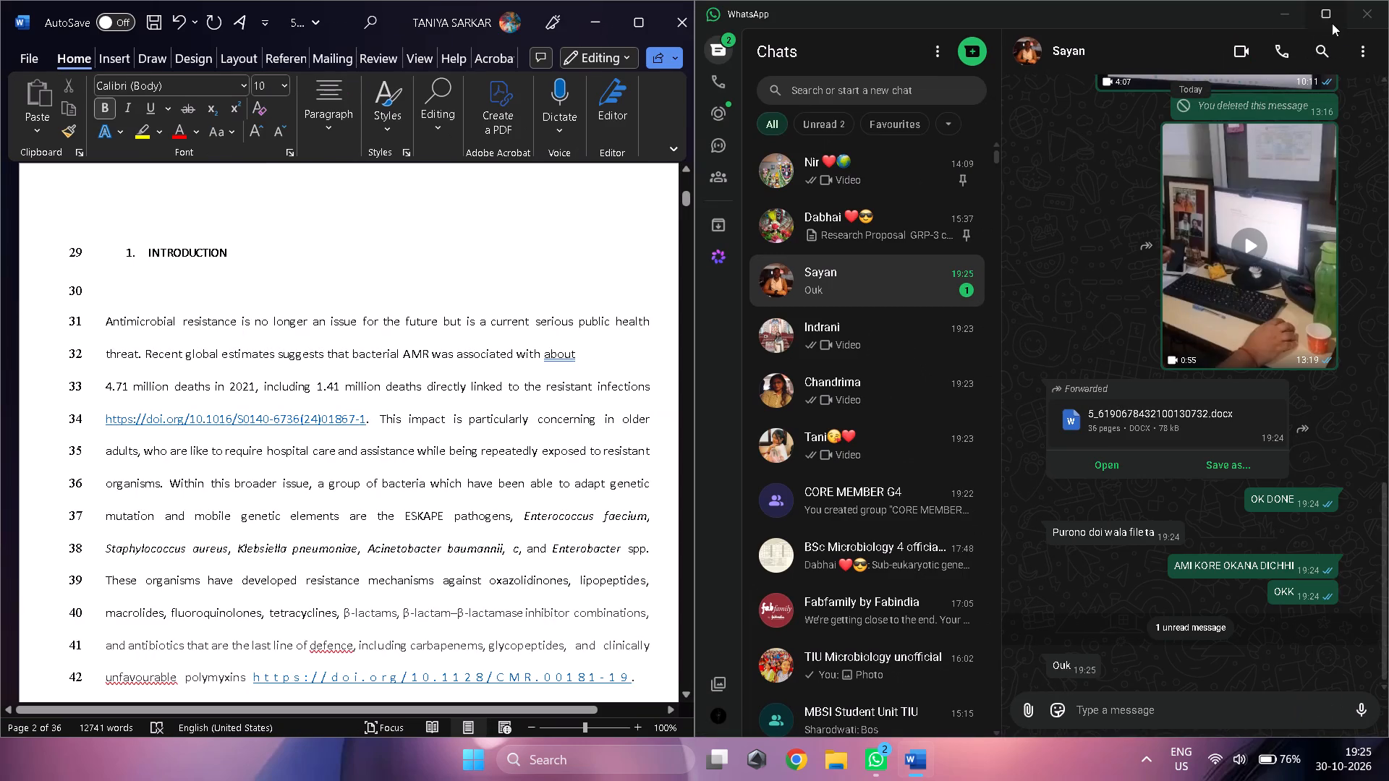
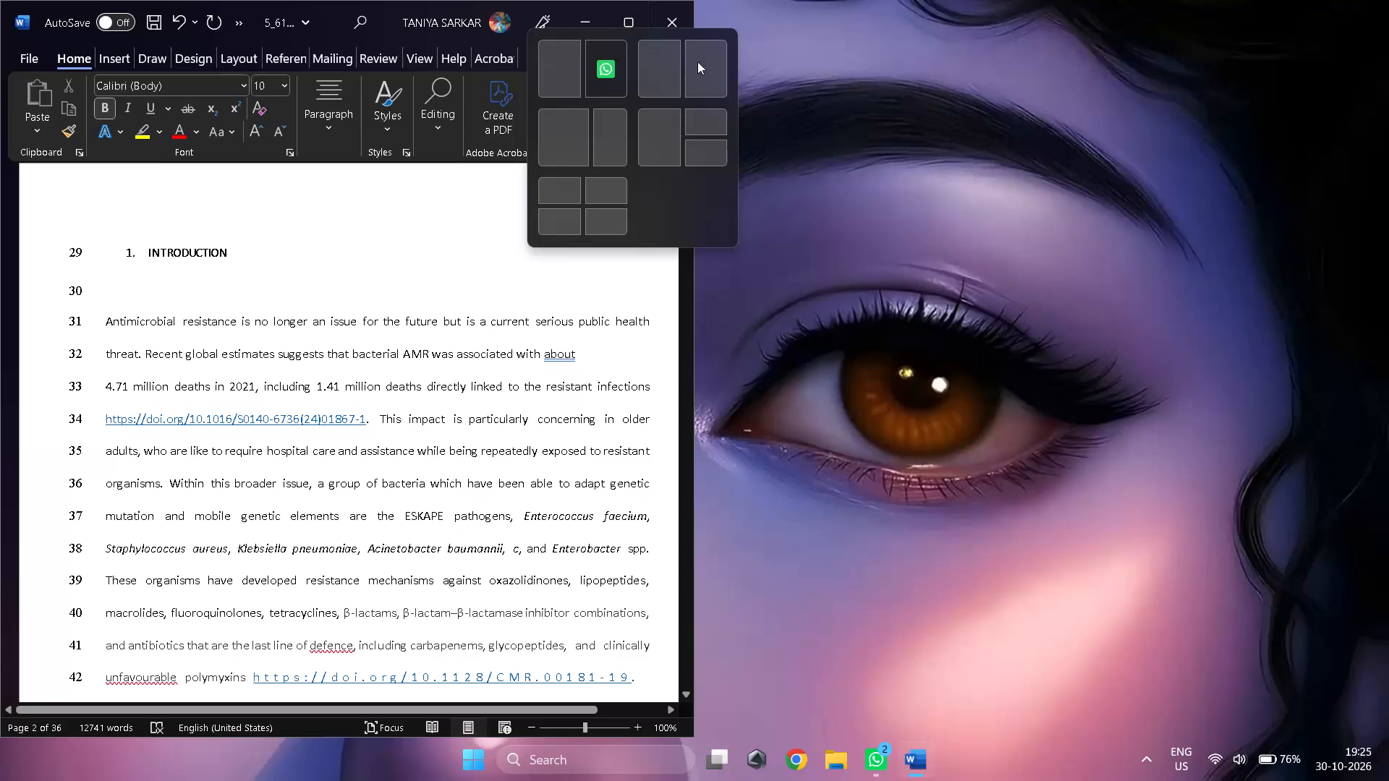
Snap the manuscript window to the right half of the screen.
click(698, 63)
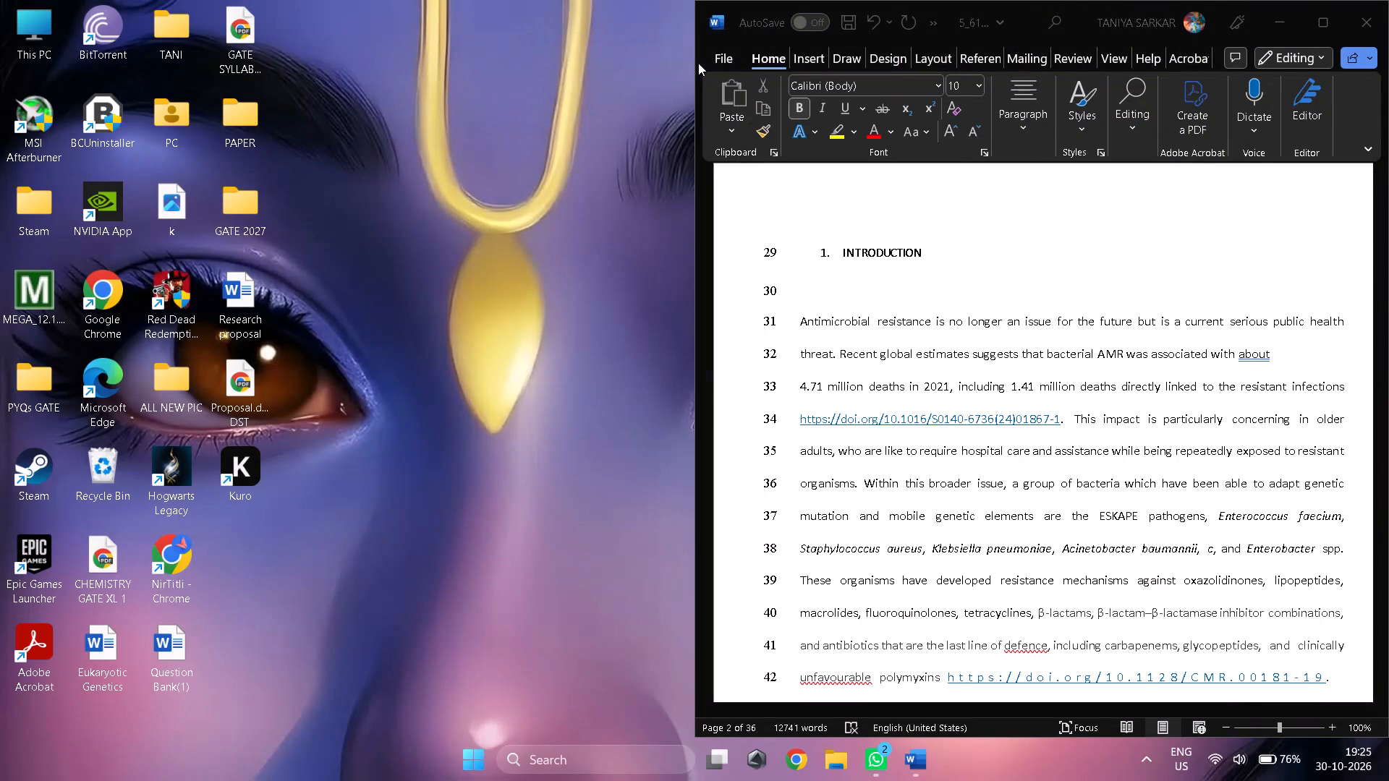
click(951, 780)
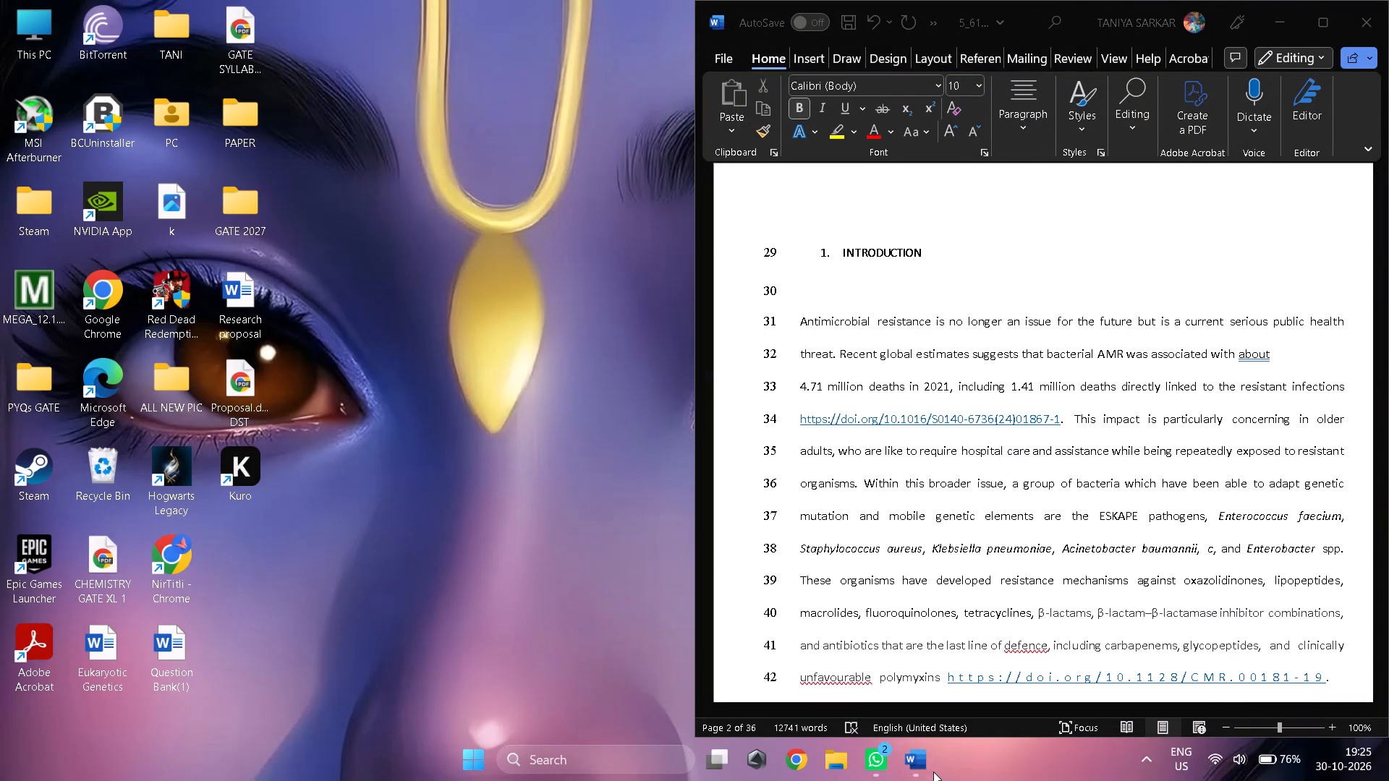
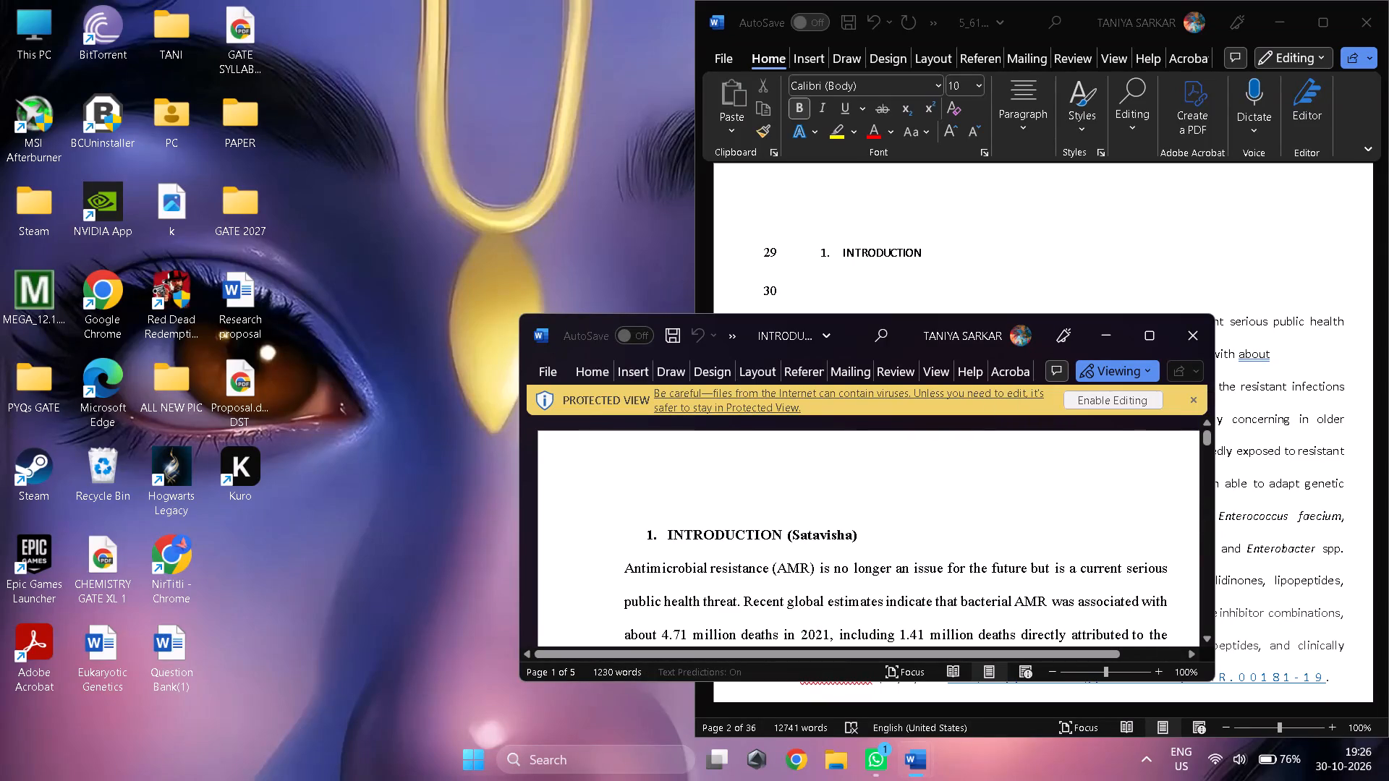
Enable editing in the received introduction document and snap its window to the left half of the screen.
click(1136, 397)
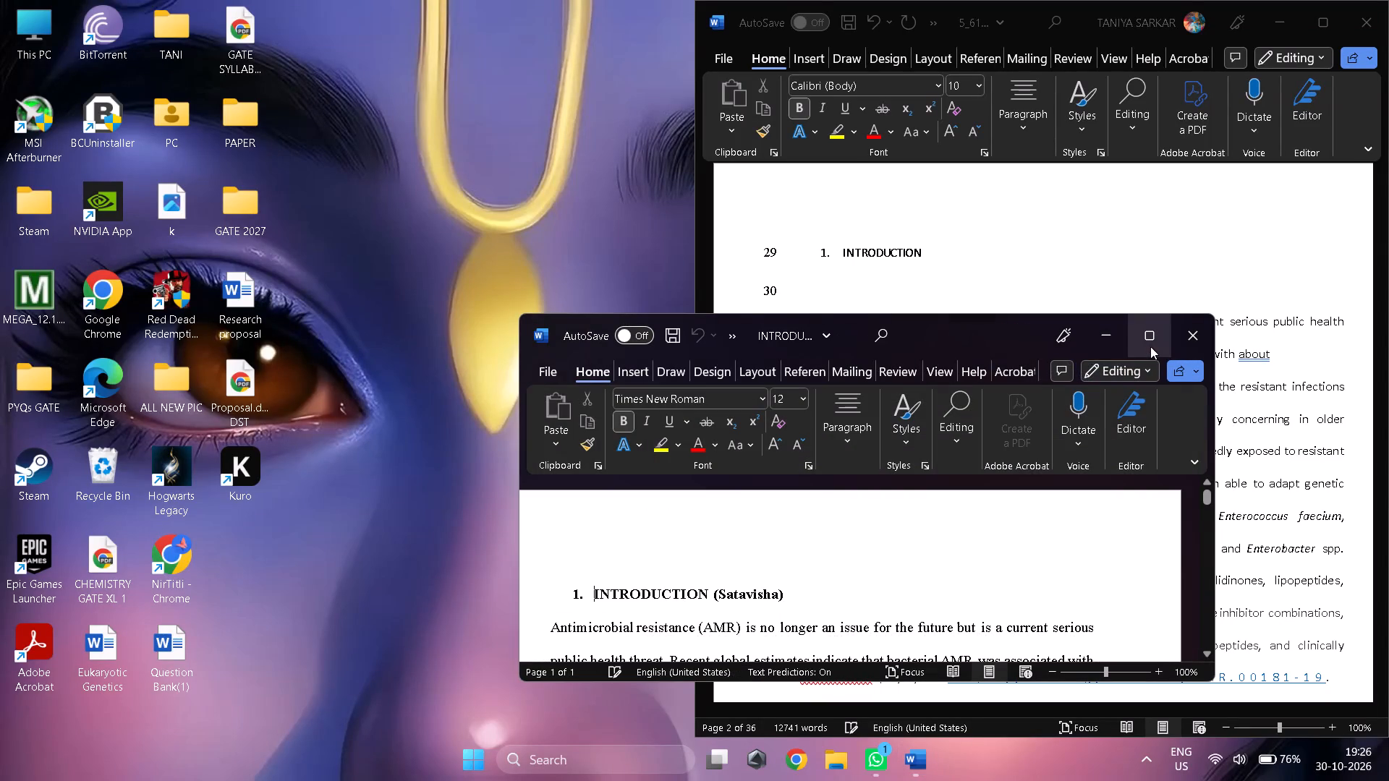
click(1083, 372)
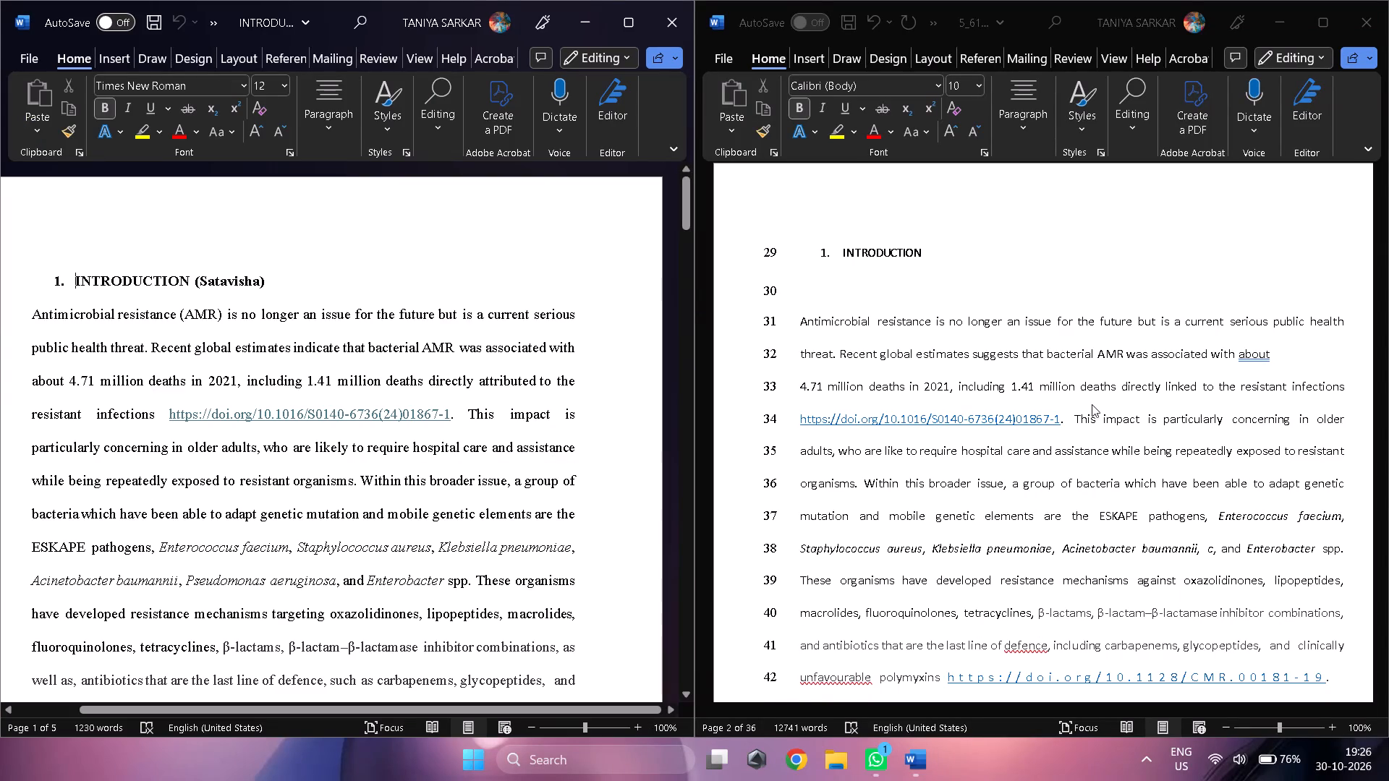
Delete the manuscript's old introduction body, from "Antimicrobial resistance is no longer an issue" through "MDR and ESKAPE biofilms.".
ctrl+scroll(1071, 344, down, 3)
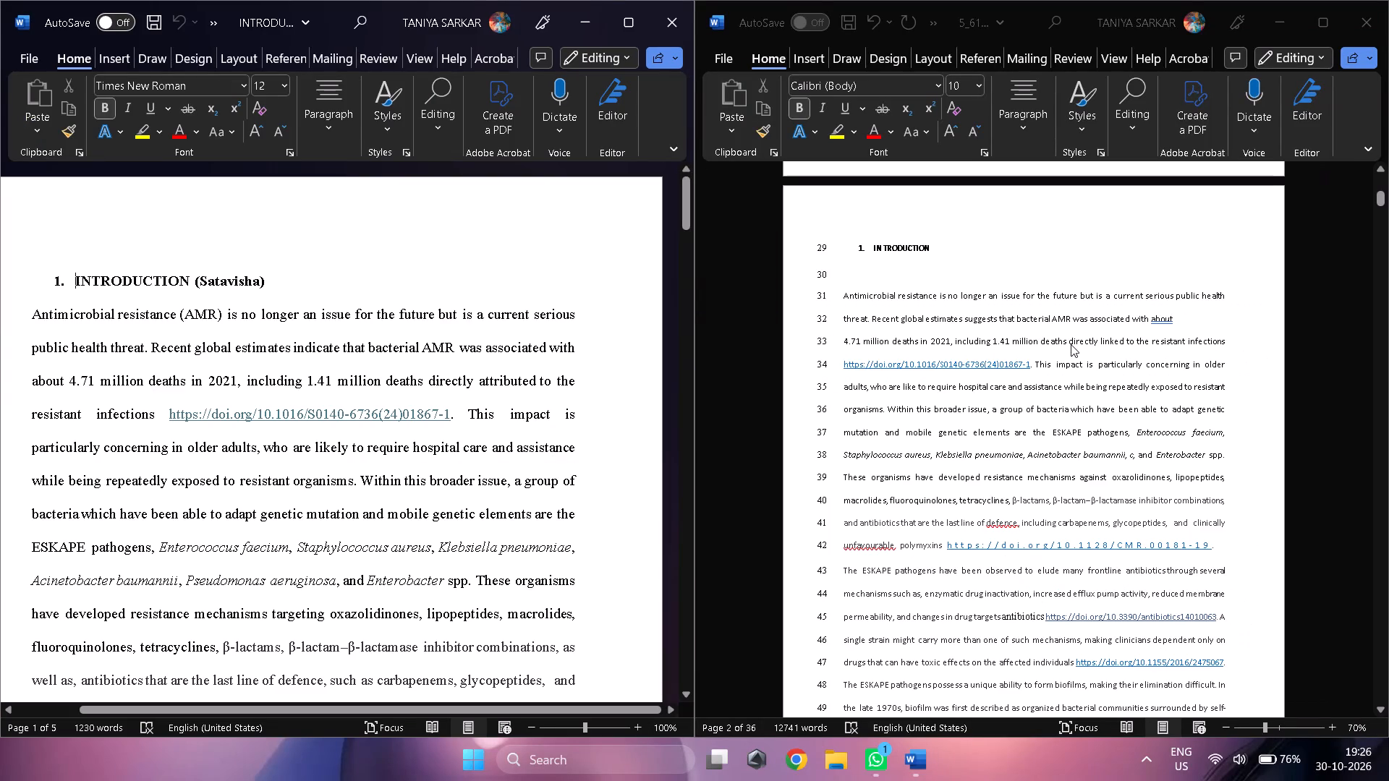
click(844, 291)
drag(841, 295, 1003, 485)
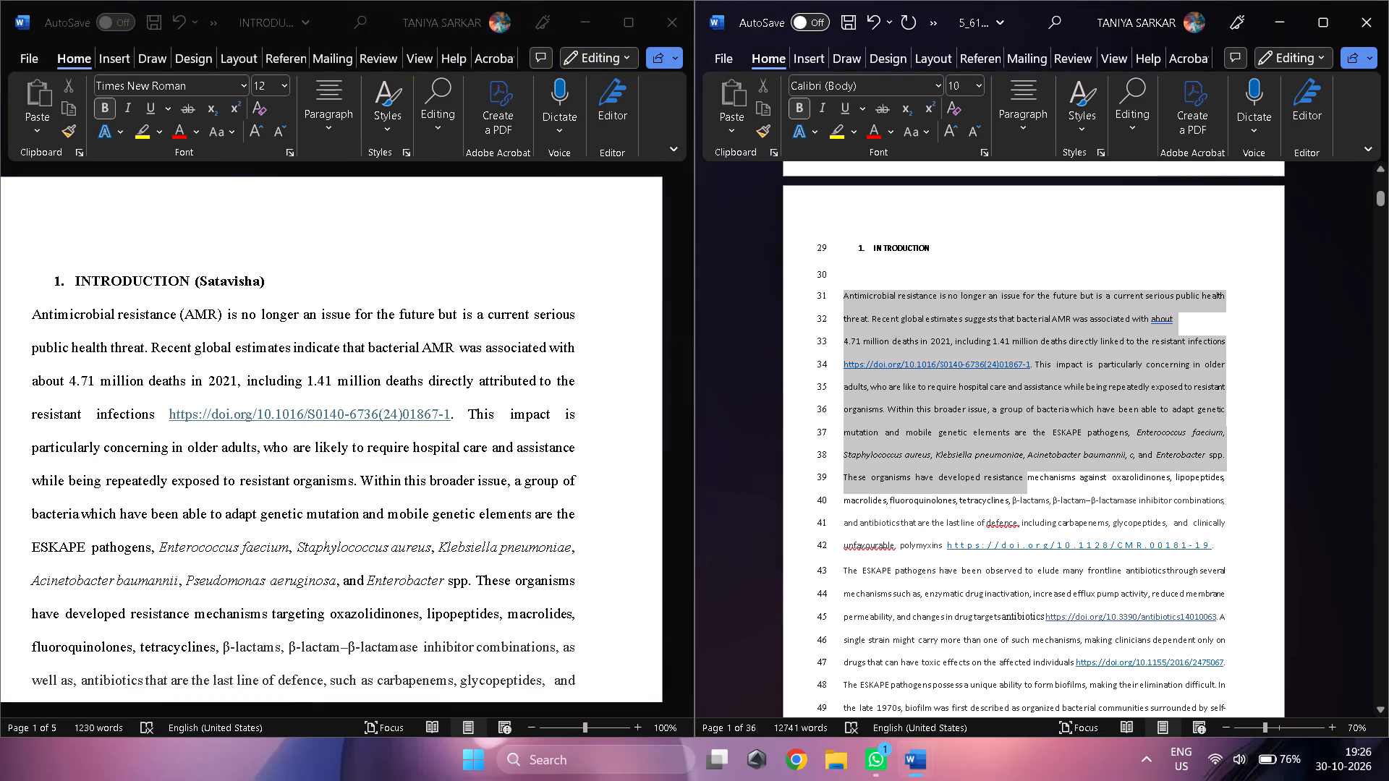
drag(1003, 485, 1242, 732)
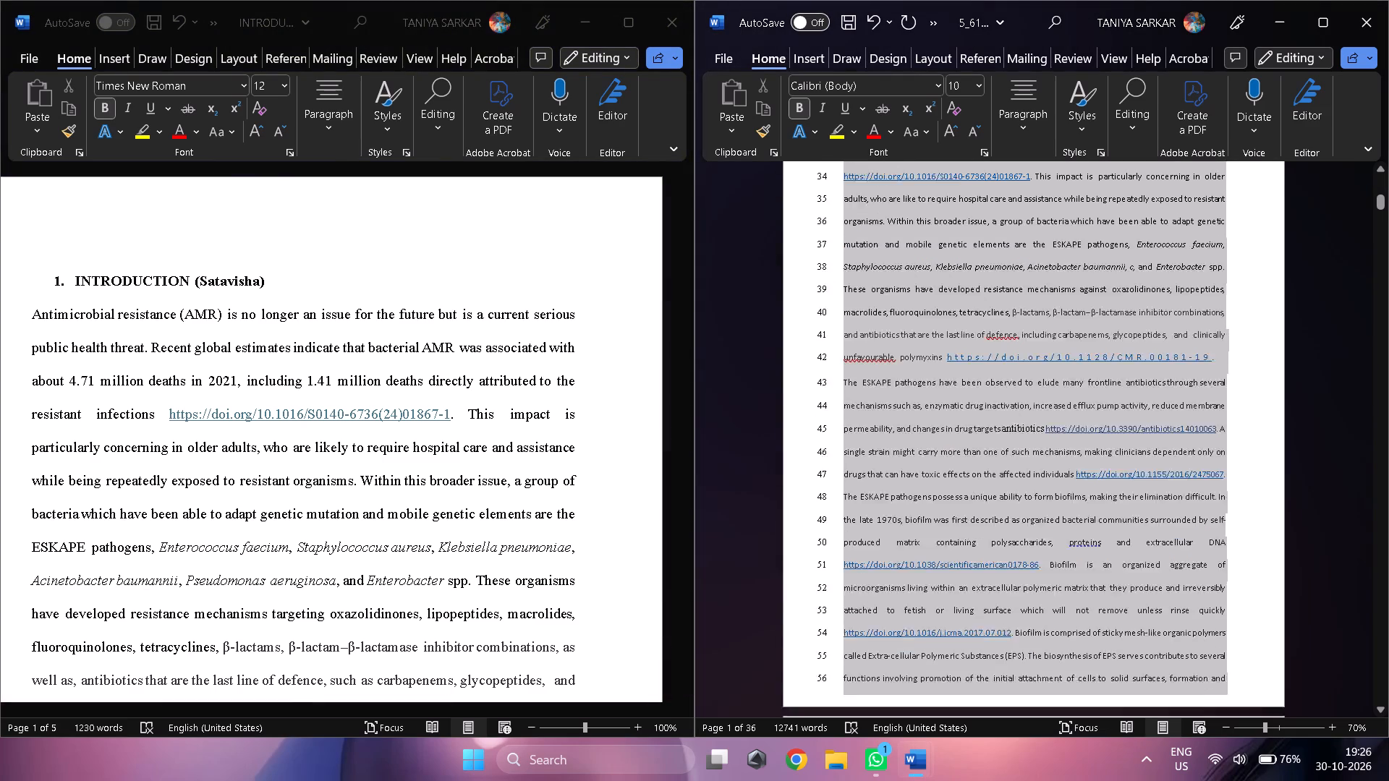
drag(1242, 732, 1239, 715)
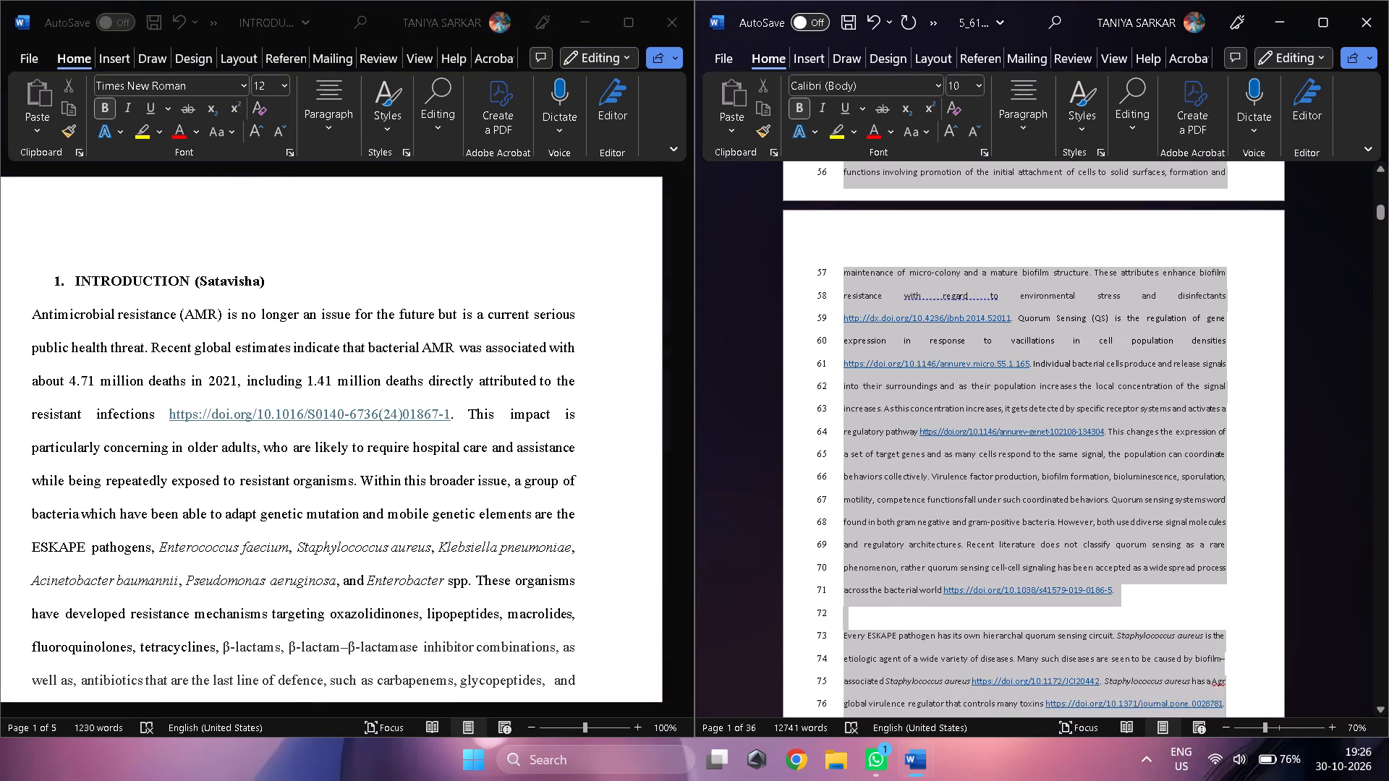
drag(1239, 715, 1237, 702)
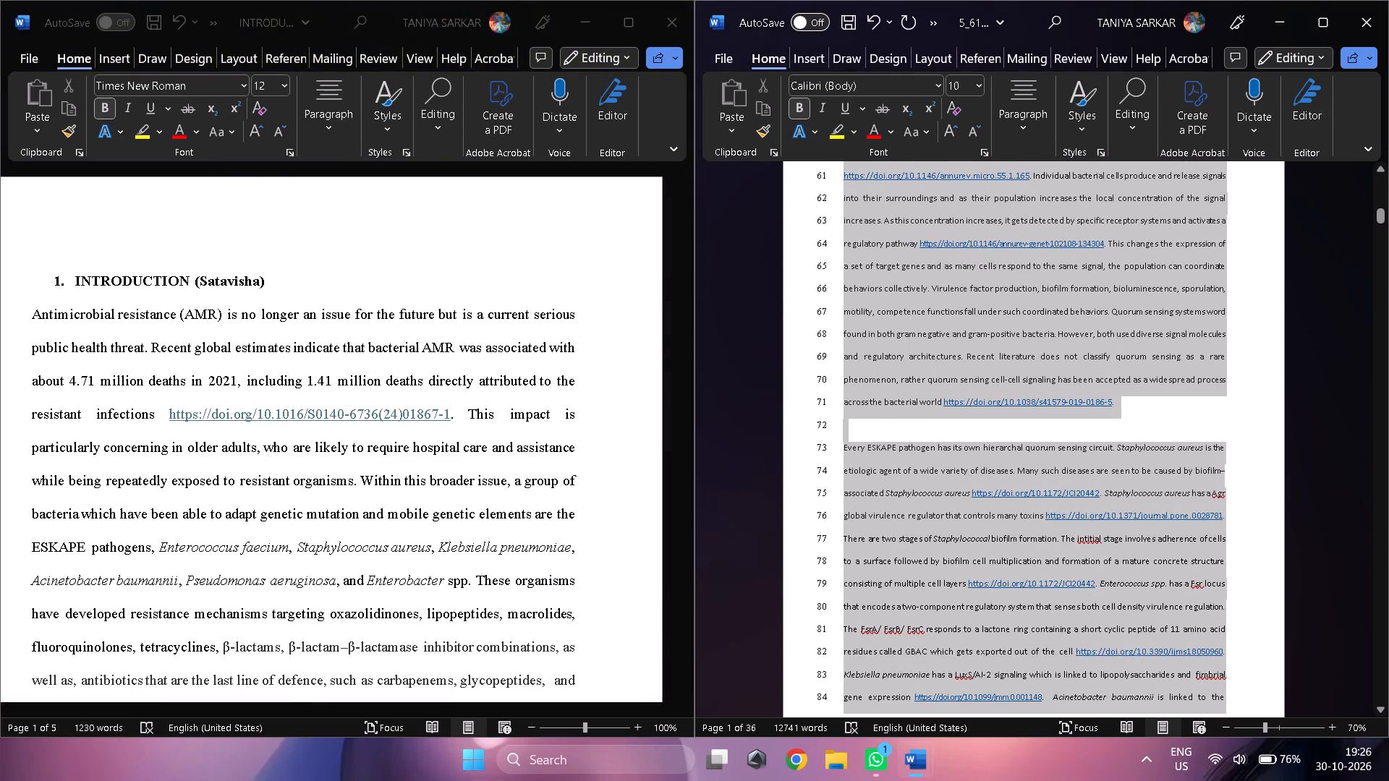
drag(1237, 702, 1236, 718)
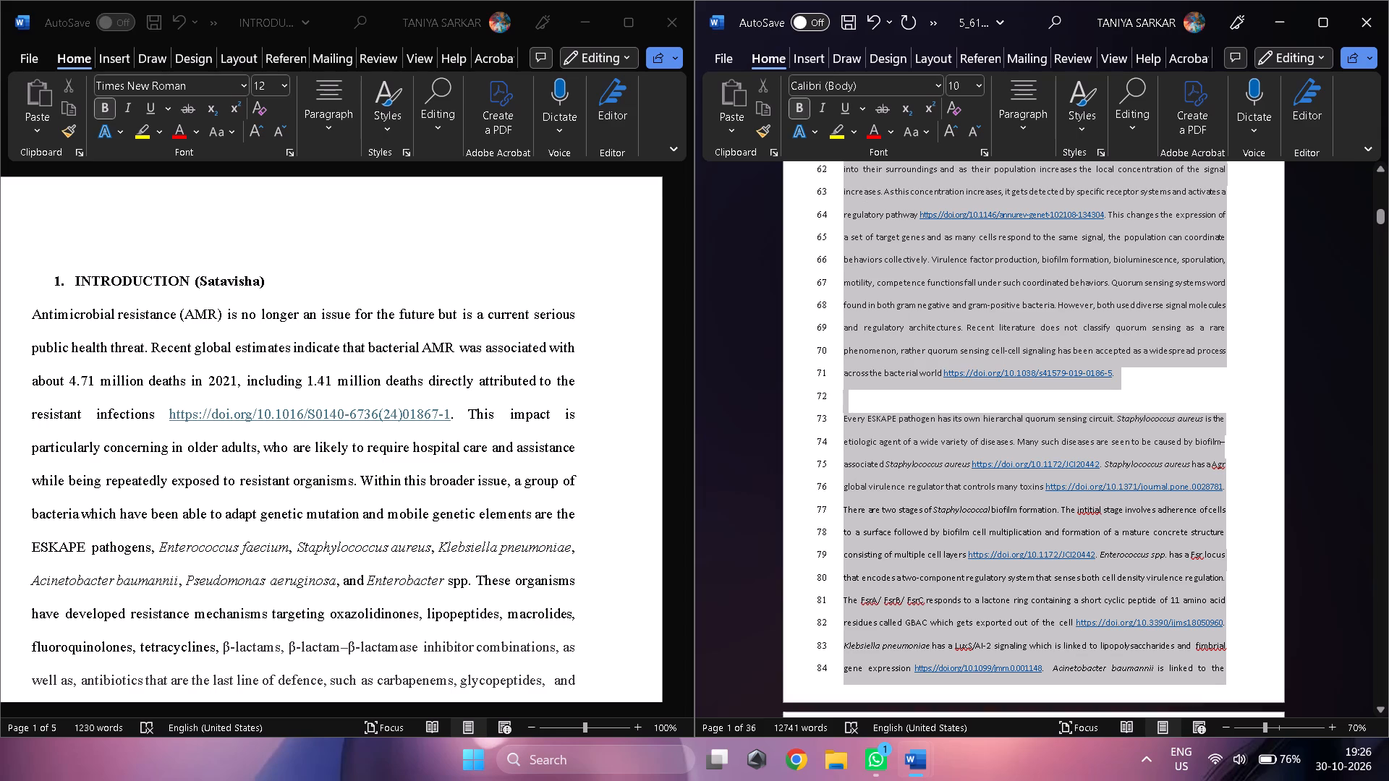
drag(1236, 718, 1228, 705)
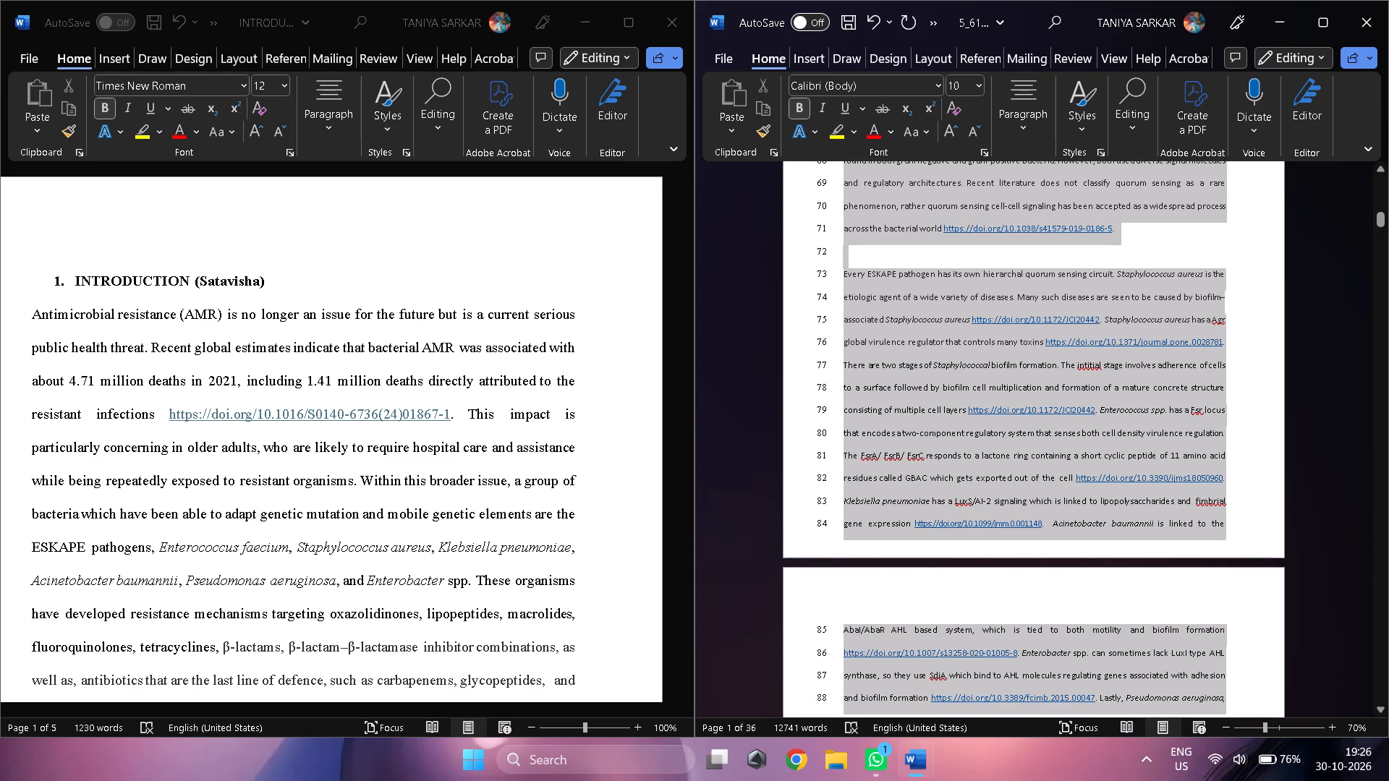
drag(1228, 705, 1240, 735)
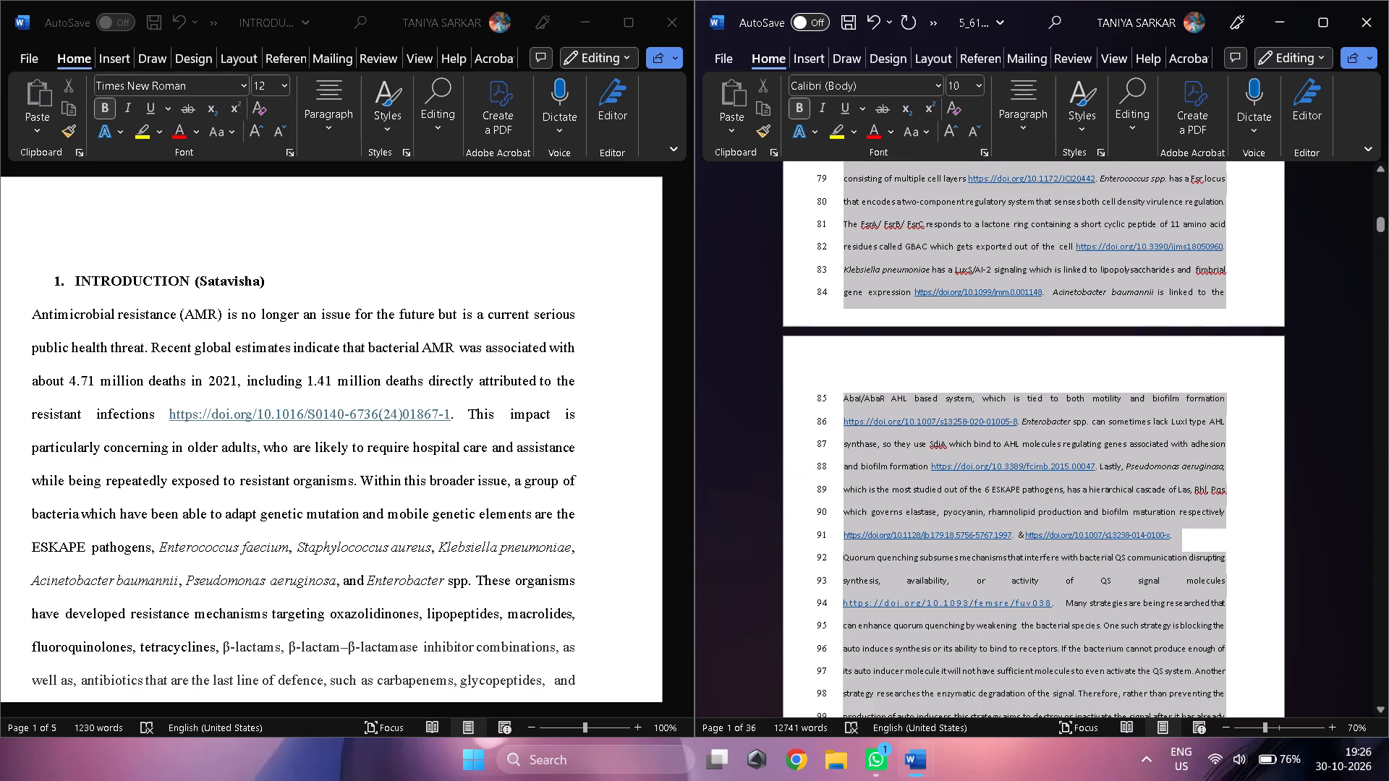
drag(1240, 735, 1122, 178)
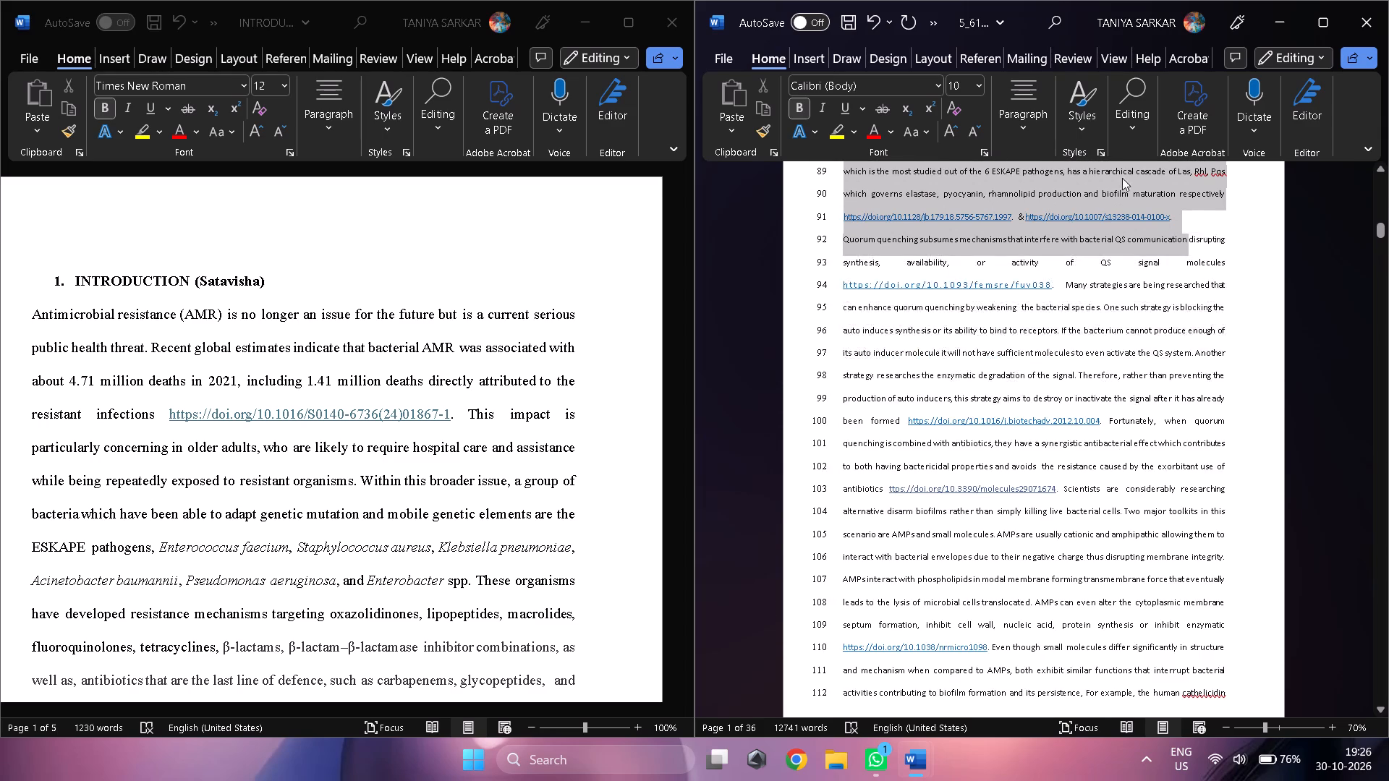
drag(1122, 178, 1299, 504)
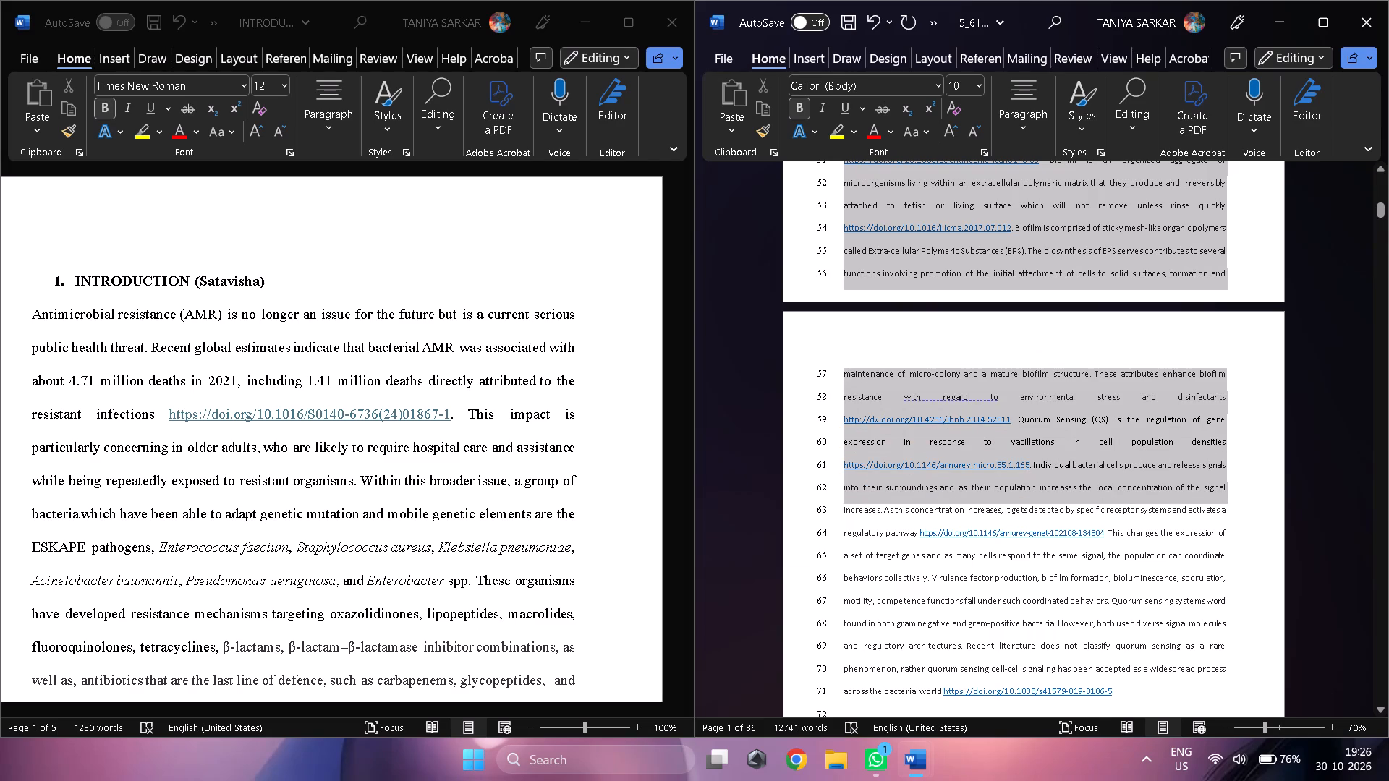
drag(1299, 504, 1369, 706)
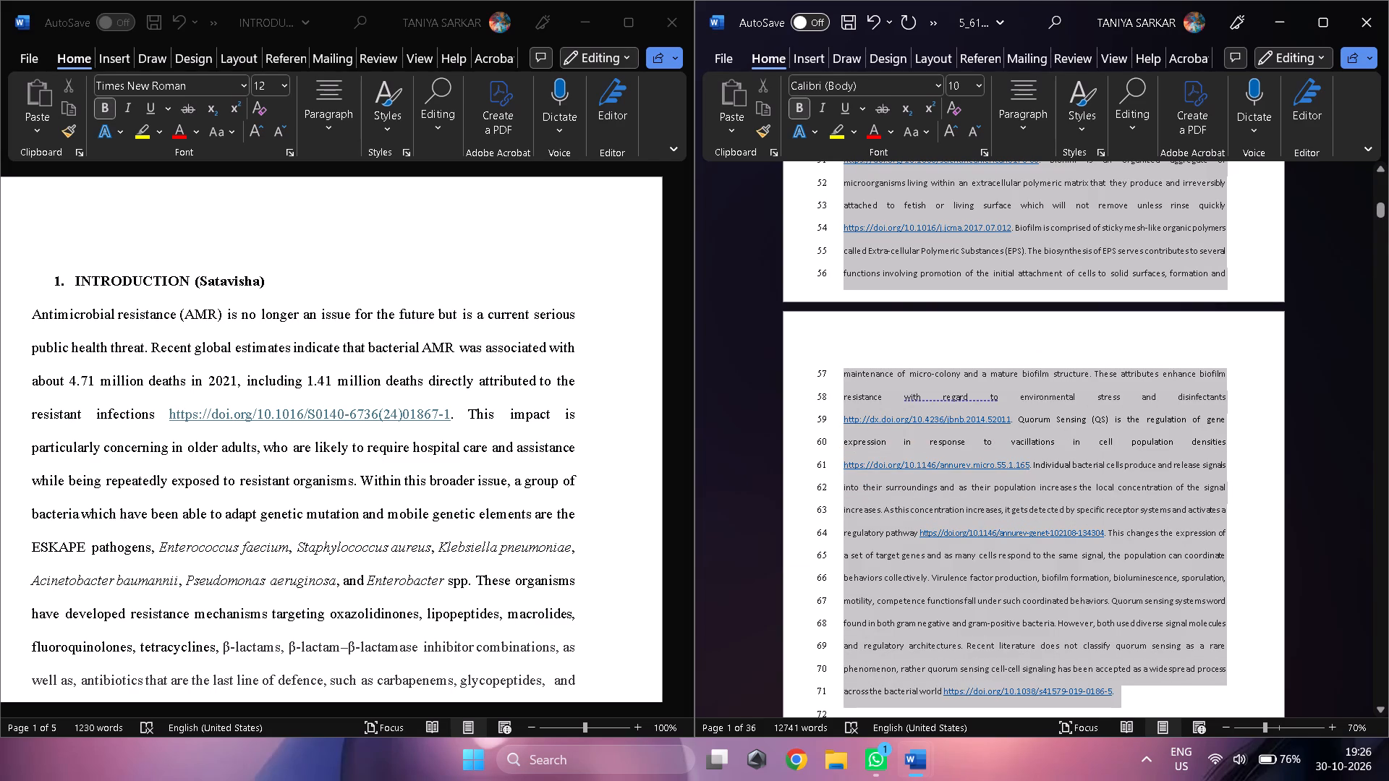
drag(1369, 706, 1368, 720)
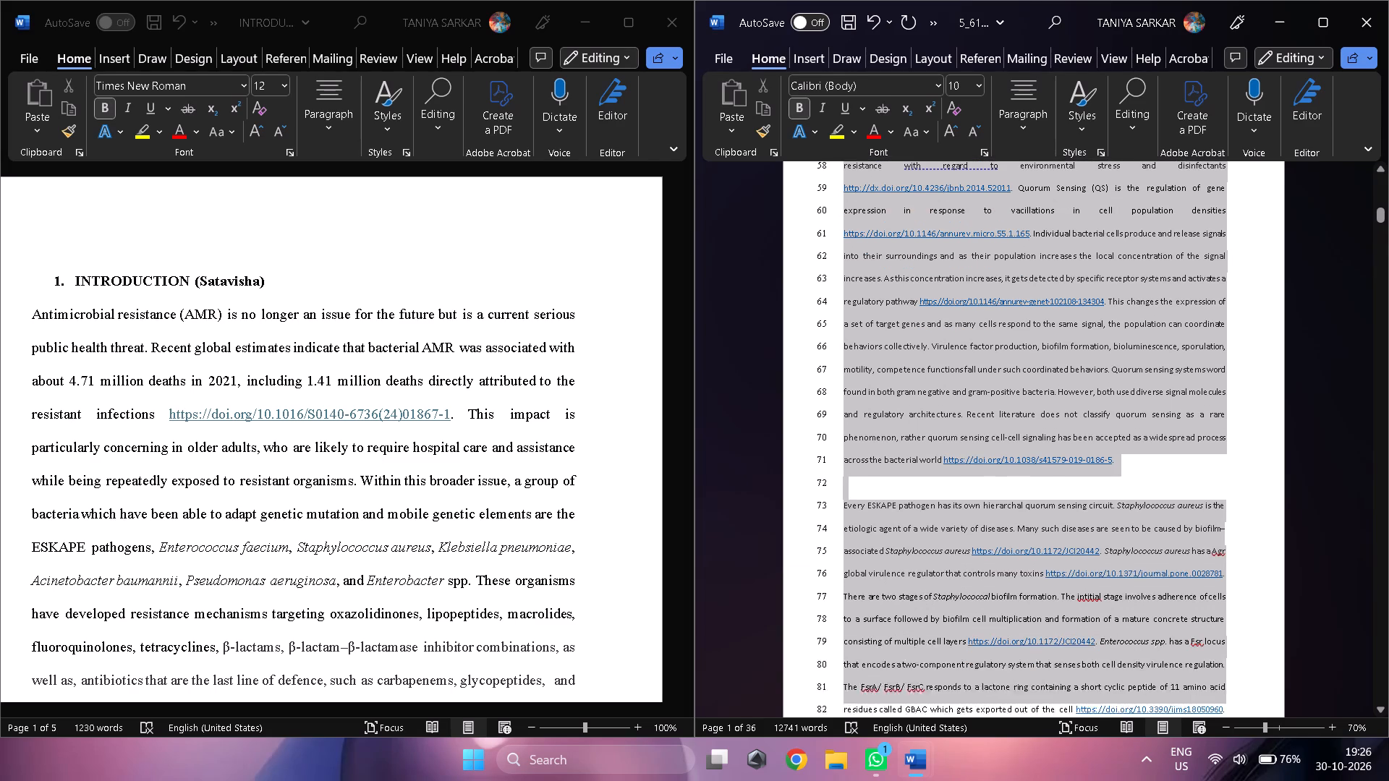
drag(1368, 720, 1369, 722)
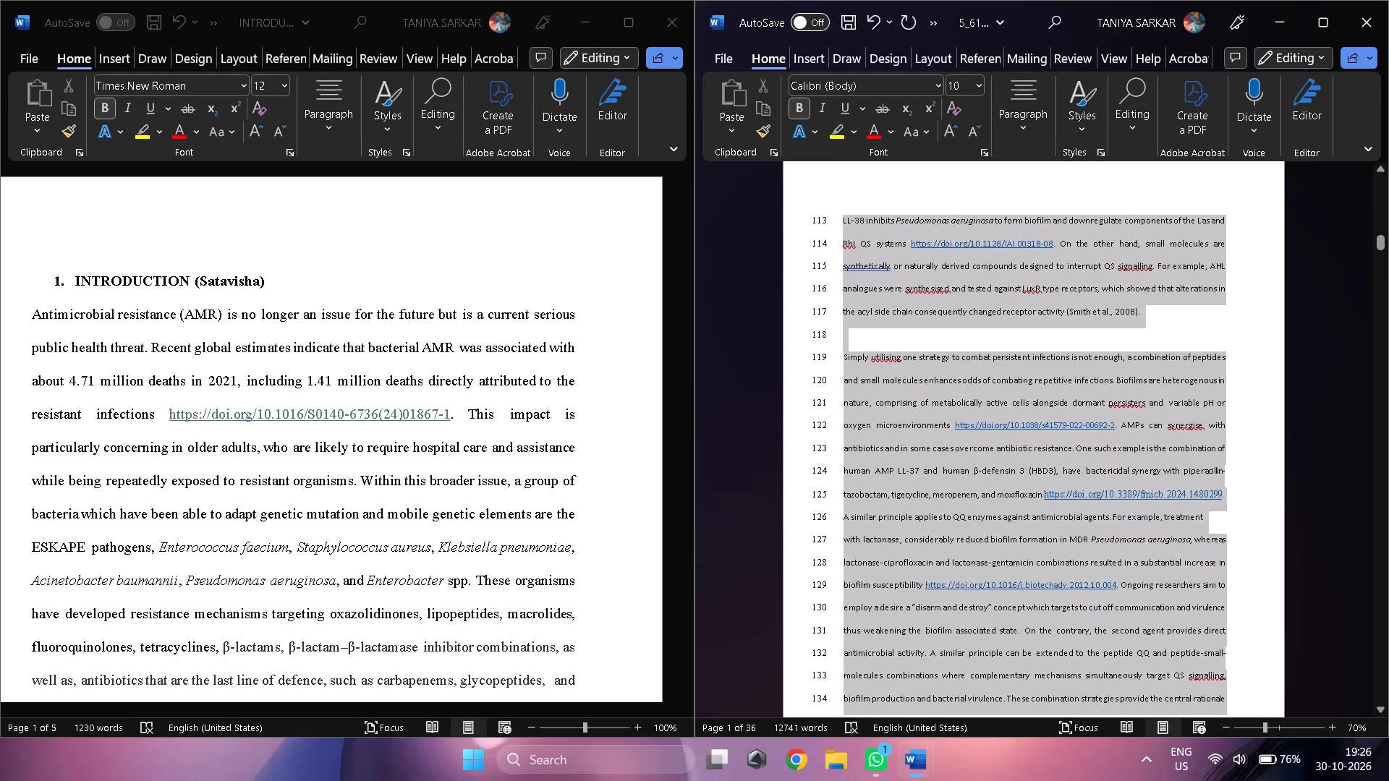
drag(1369, 722, 1369, 722)
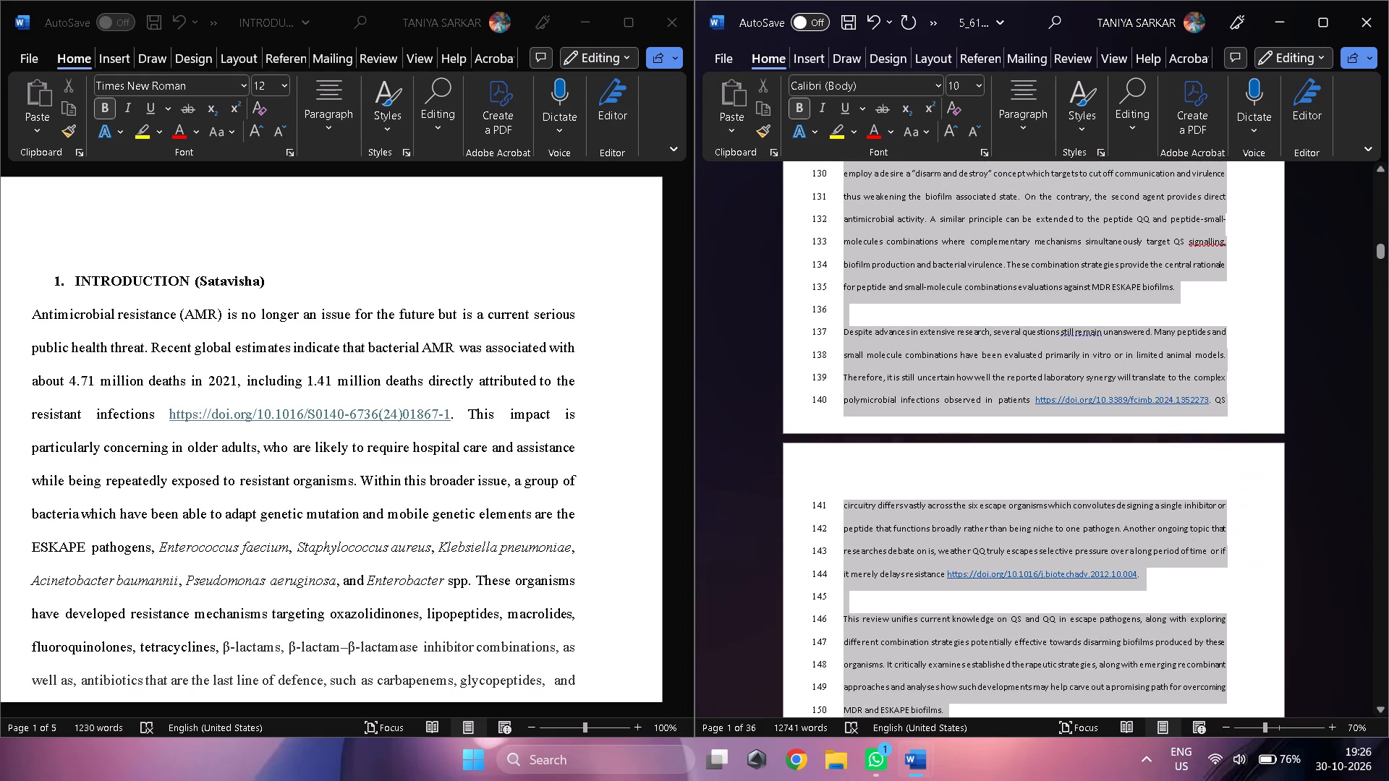
drag(1369, 722, 1317, 555)
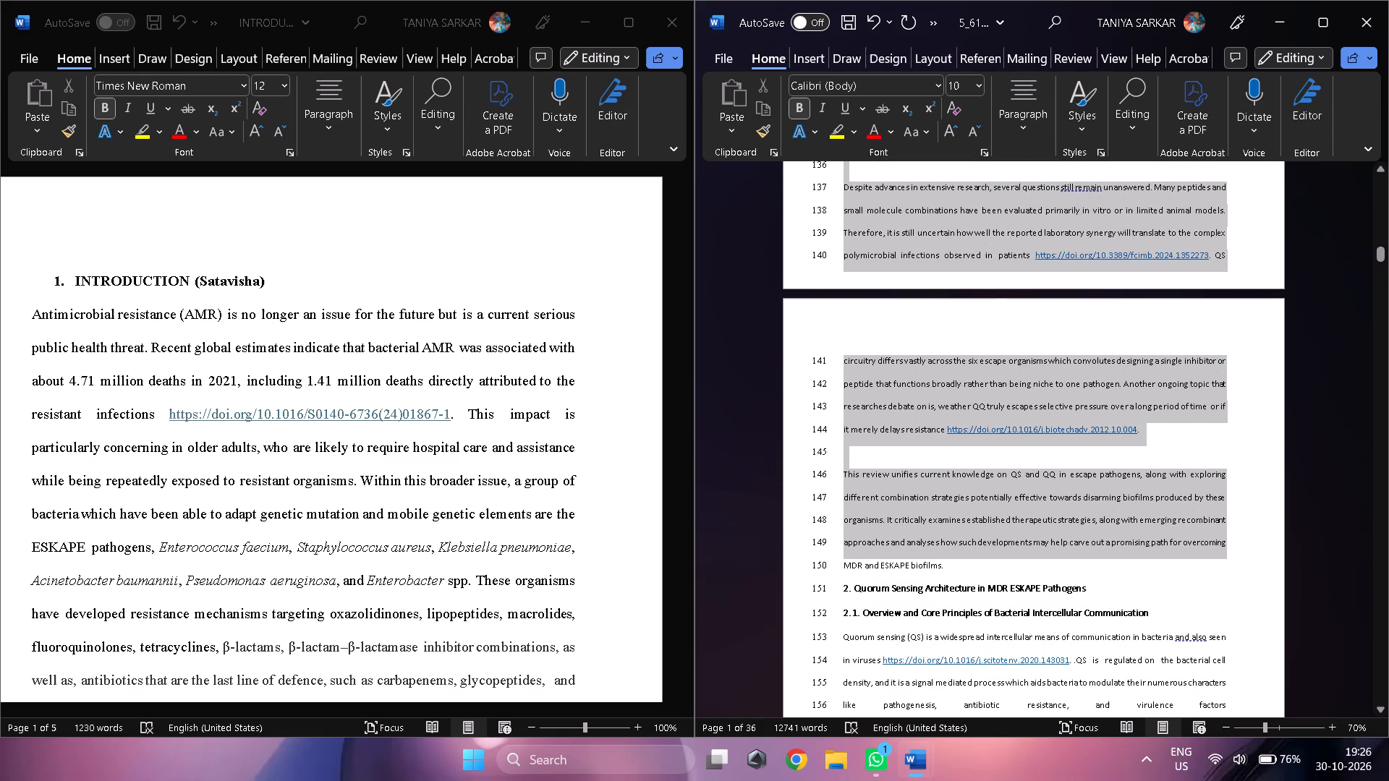
drag(1317, 555, 1314, 566)
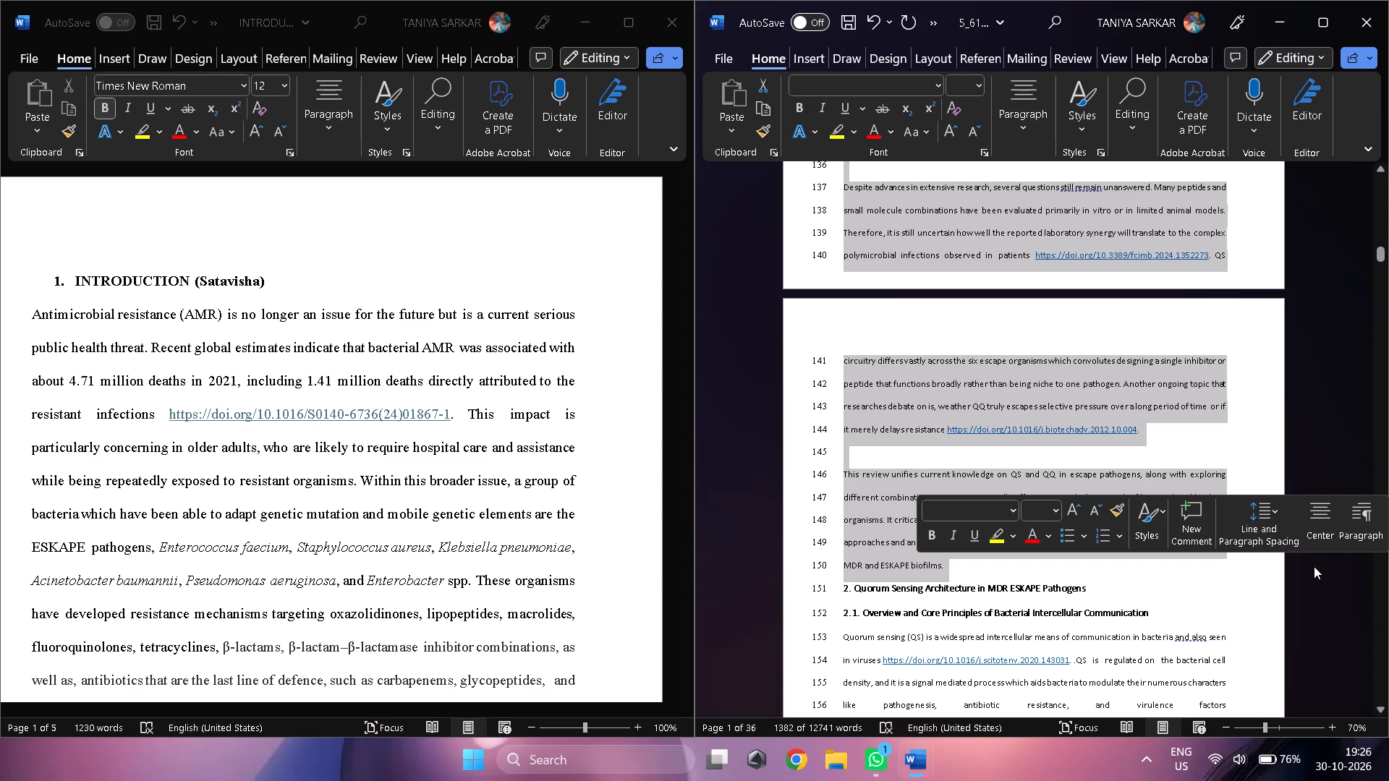
key(BackSpace)
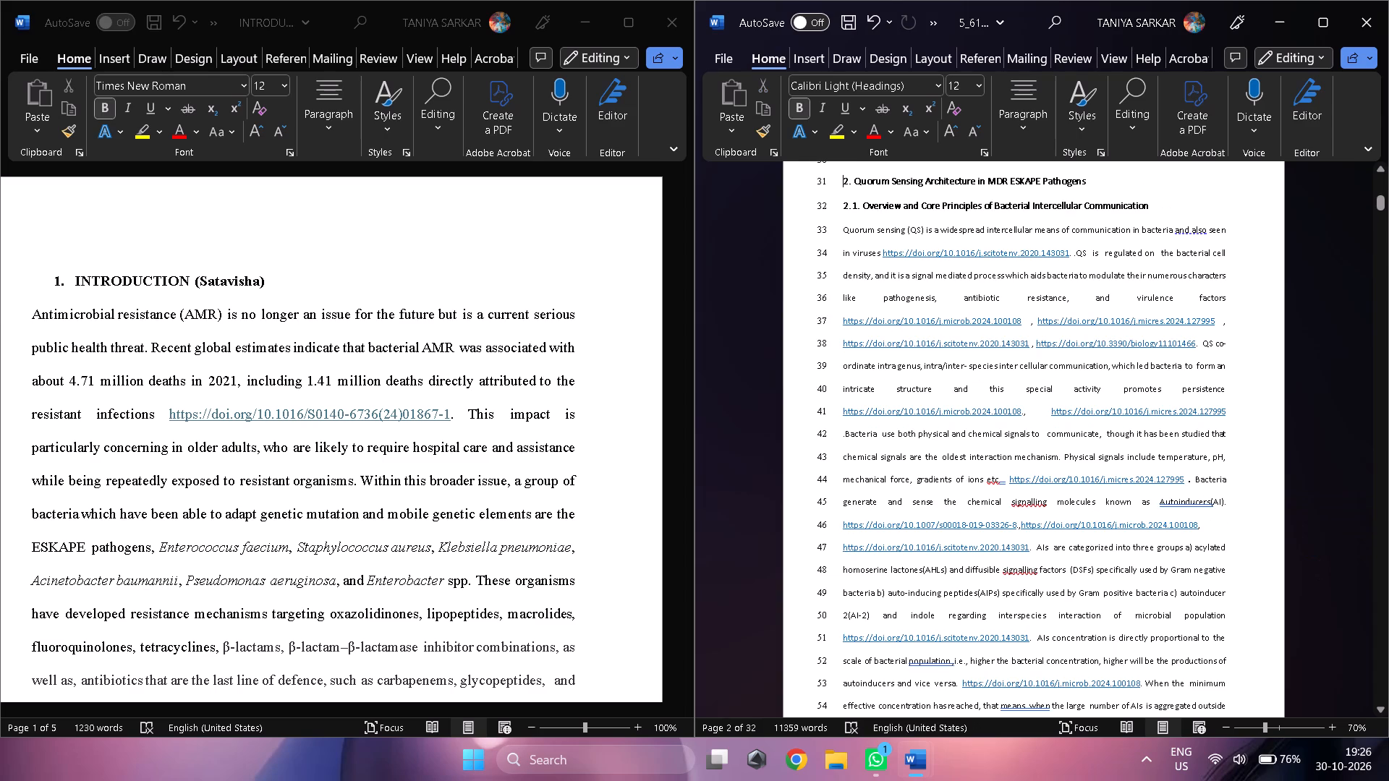
Remove the indent from the empty line below the manuscript's INTRODUCTION heading.
click(1380, 172)
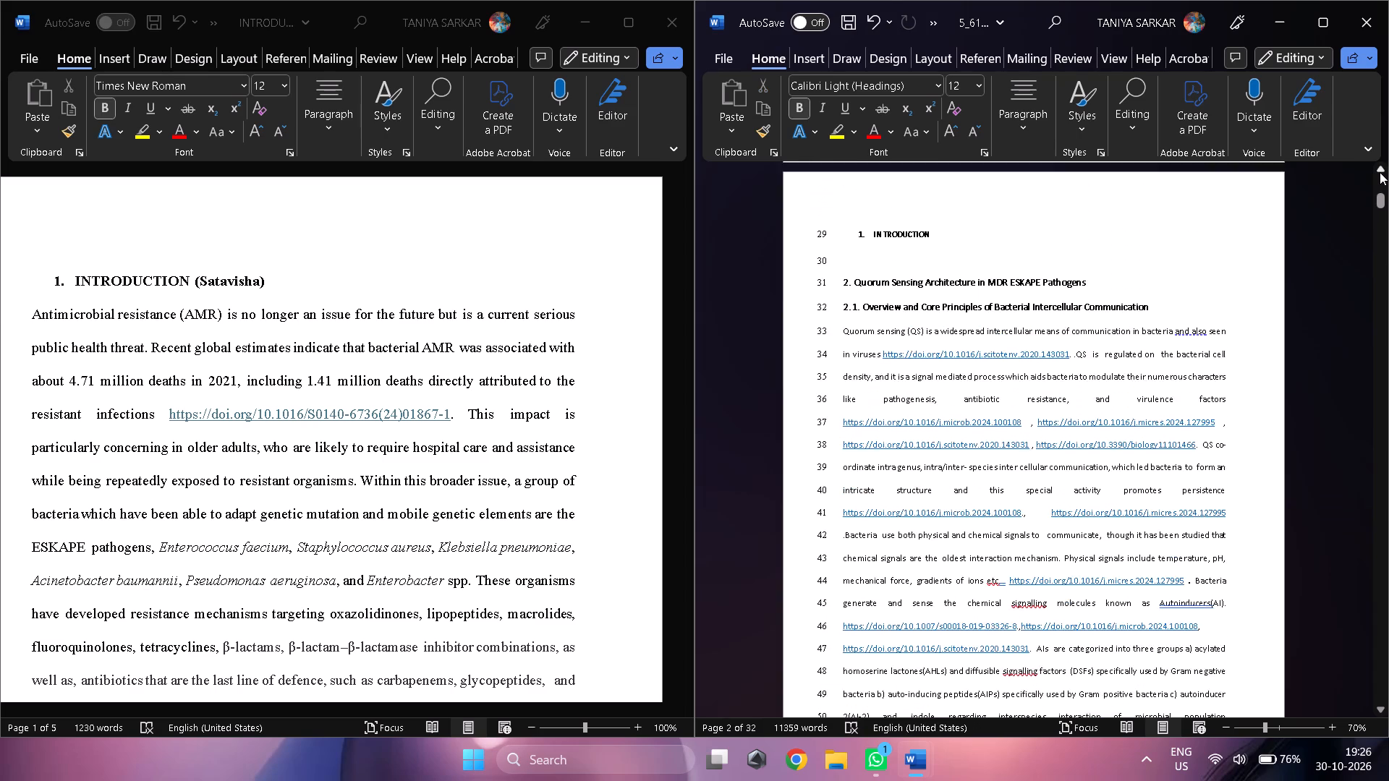
click(845, 357)
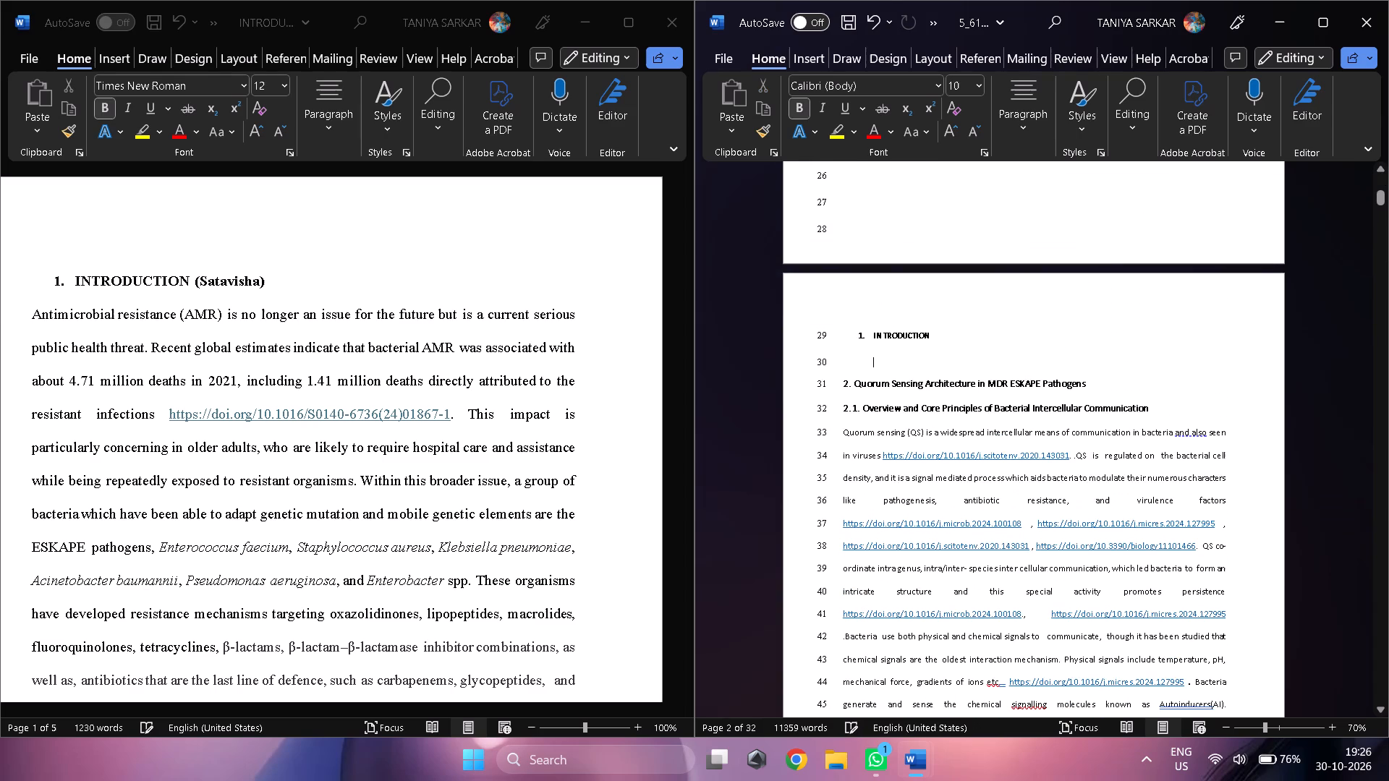
key(BackSpace)
key(BackSpace)
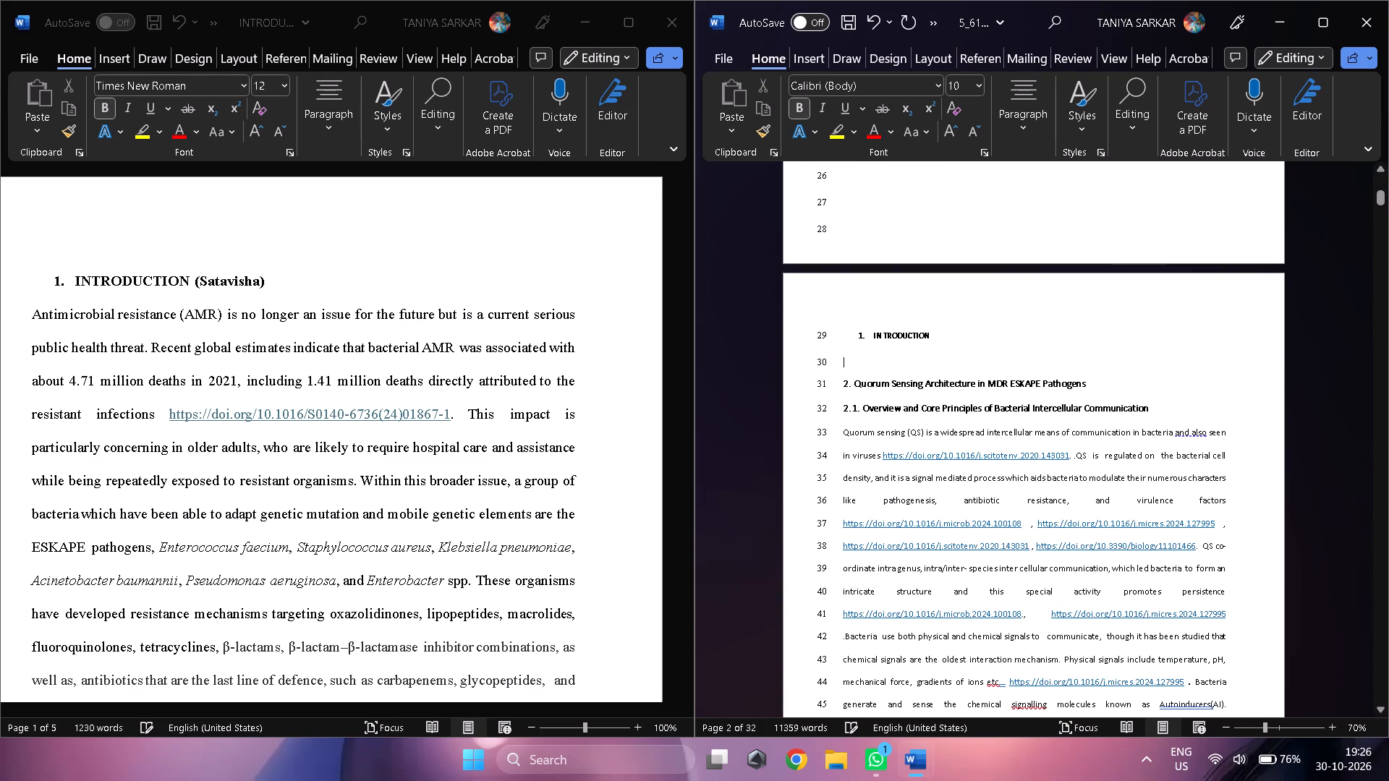
key(BackSpace)
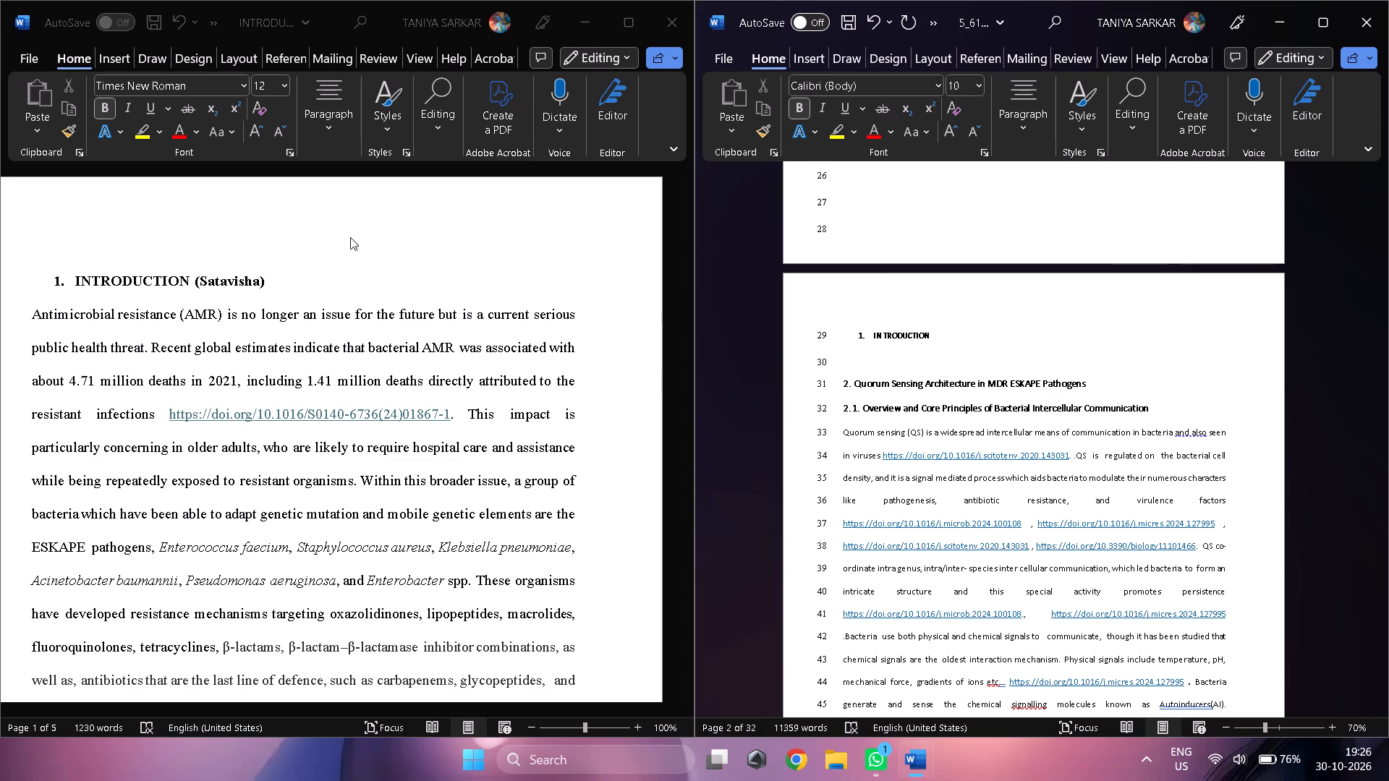
Copy the entire body text of the introduction document, without its heading, and paste it below the manuscript's INTRODUCTION heading.
click(37, 317)
click(31, 315)
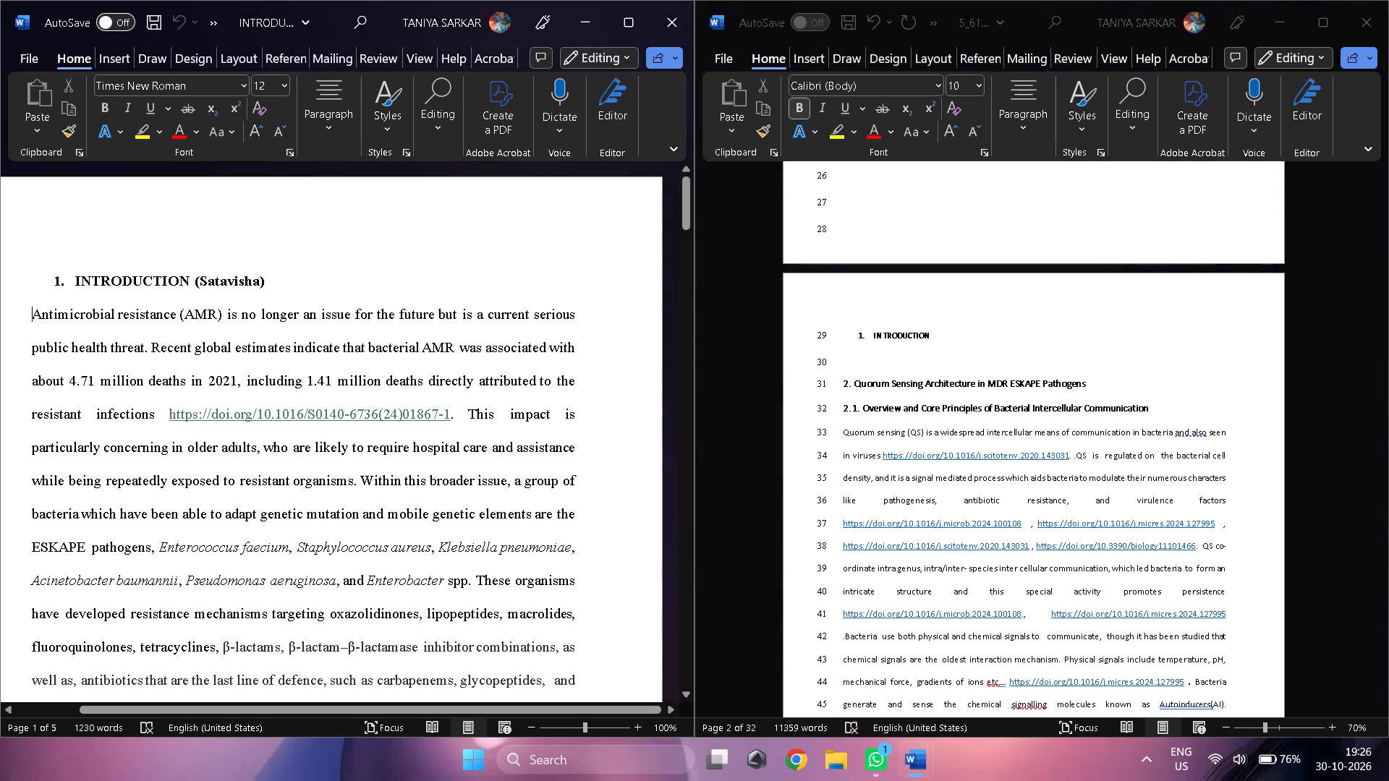
drag(31, 315, 560, 698)
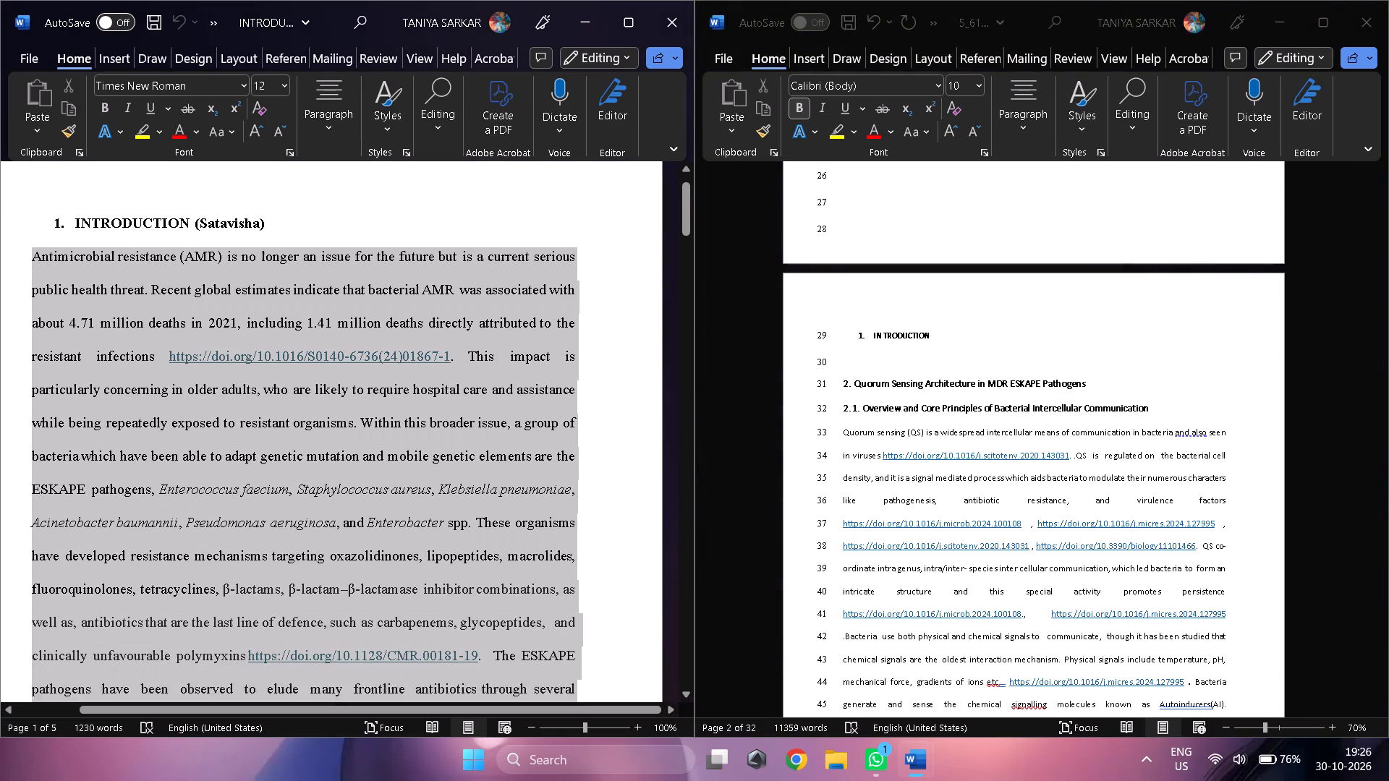
drag(560, 698, 578, 729)
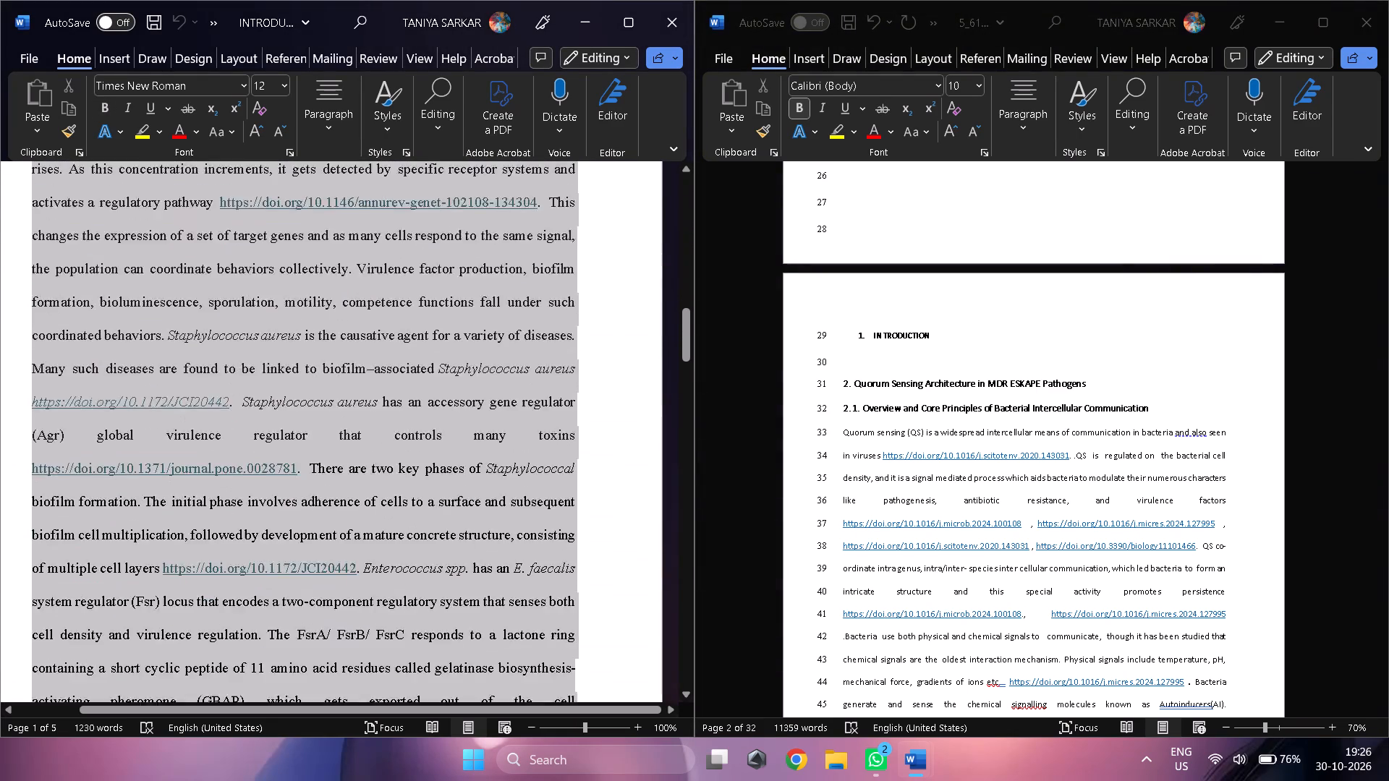
drag(578, 729, 590, 718)
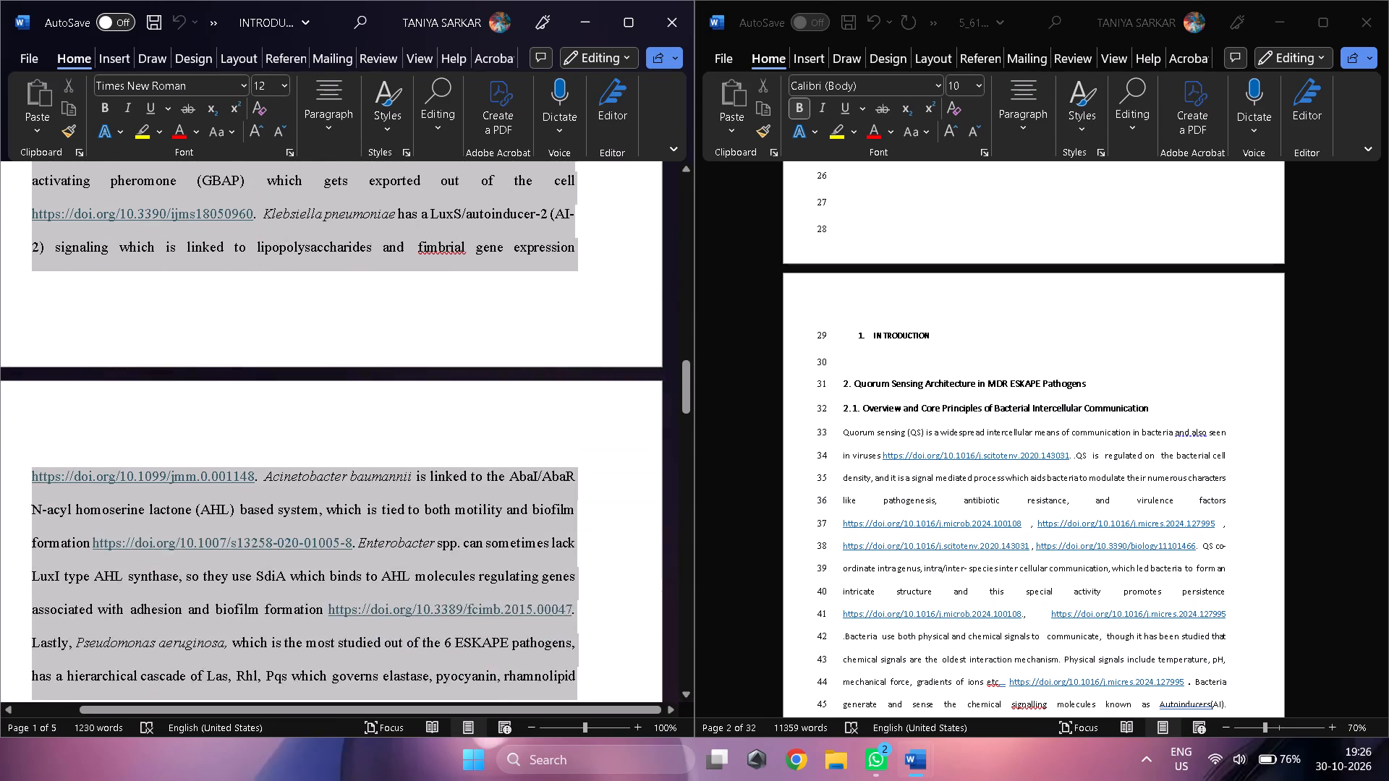
drag(590, 718, 588, 712)
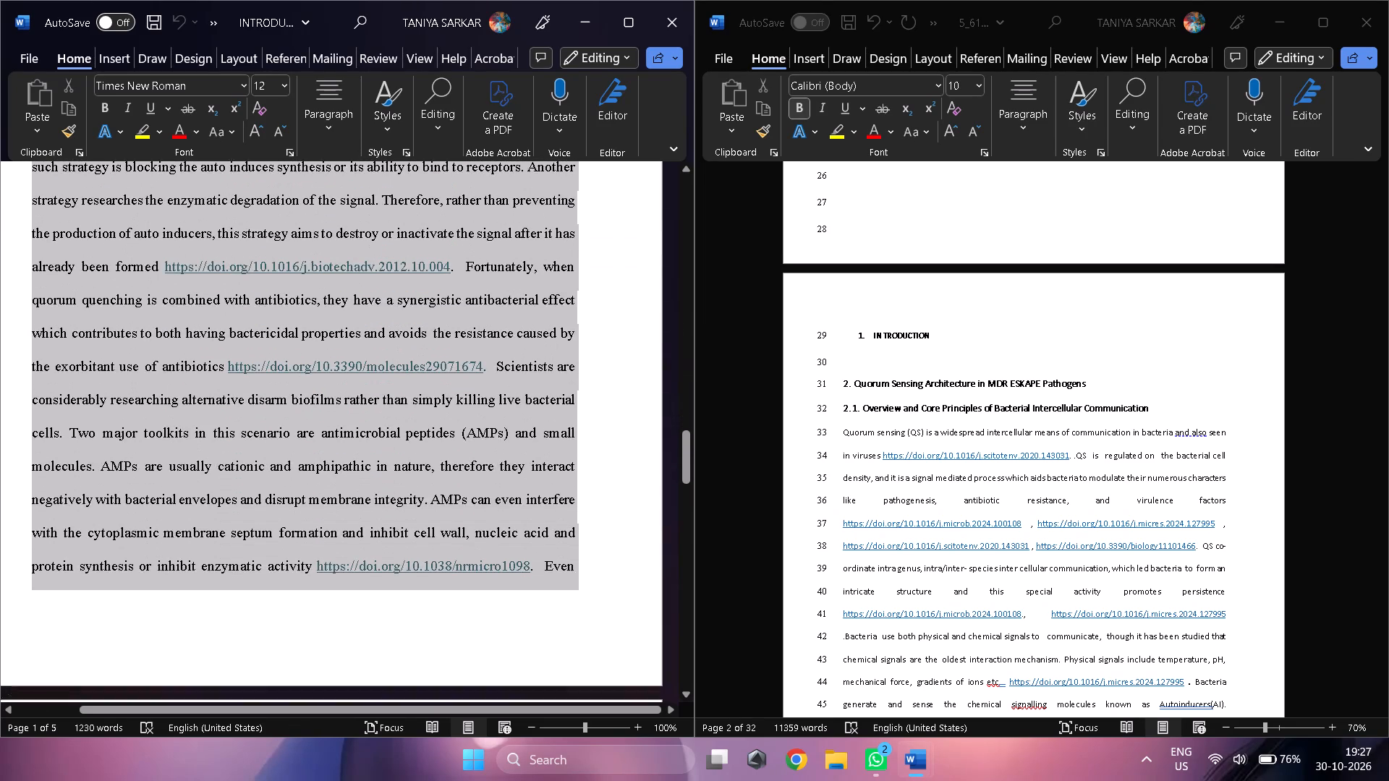
drag(588, 712, 590, 721)
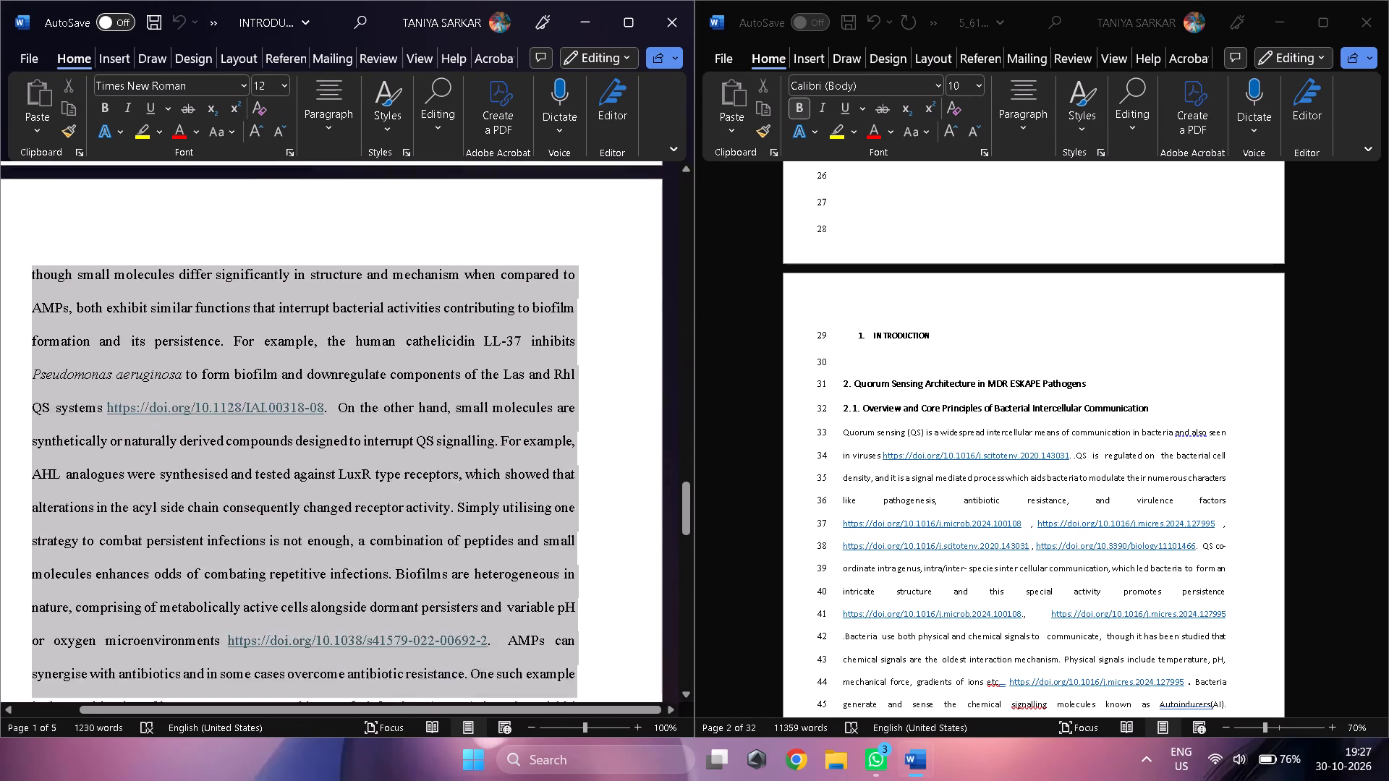
drag(590, 721, 593, 731)
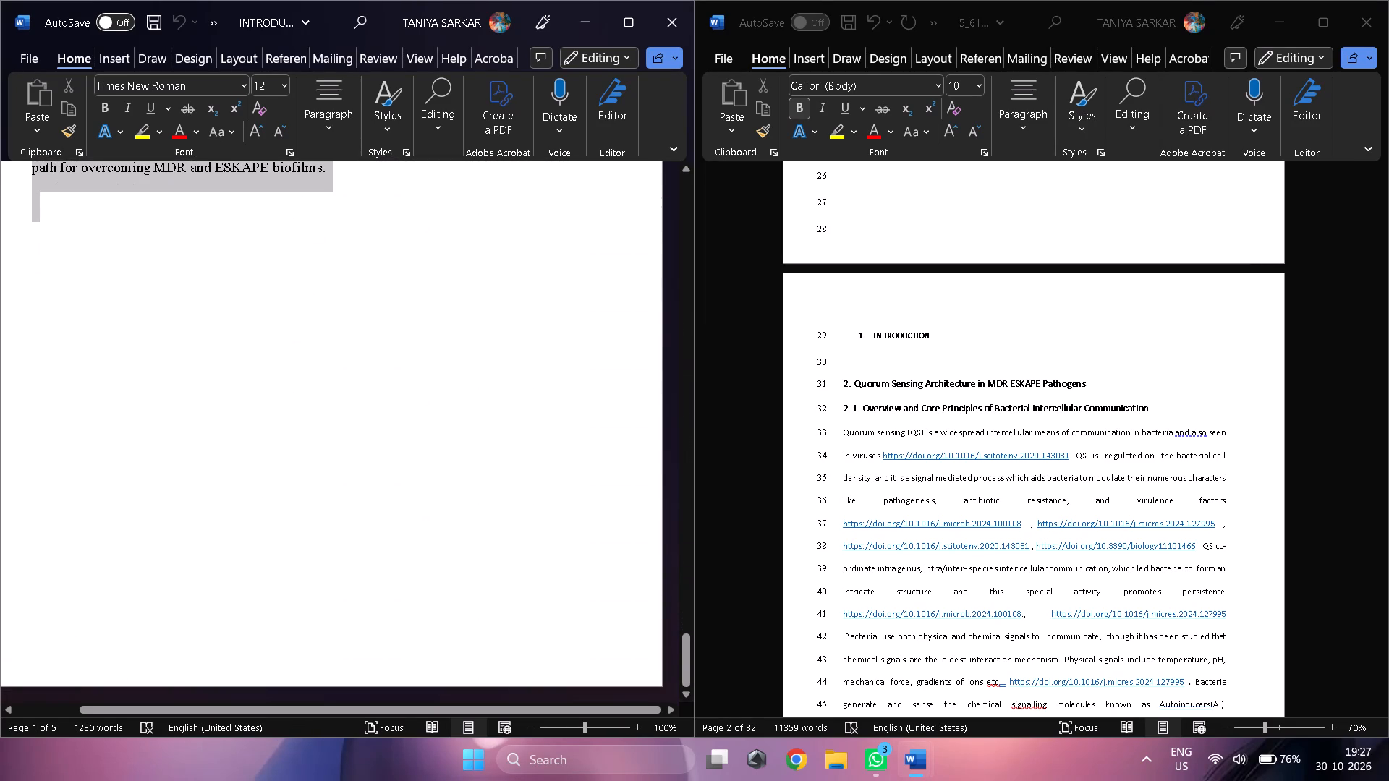
drag(593, 731, 593, 730)
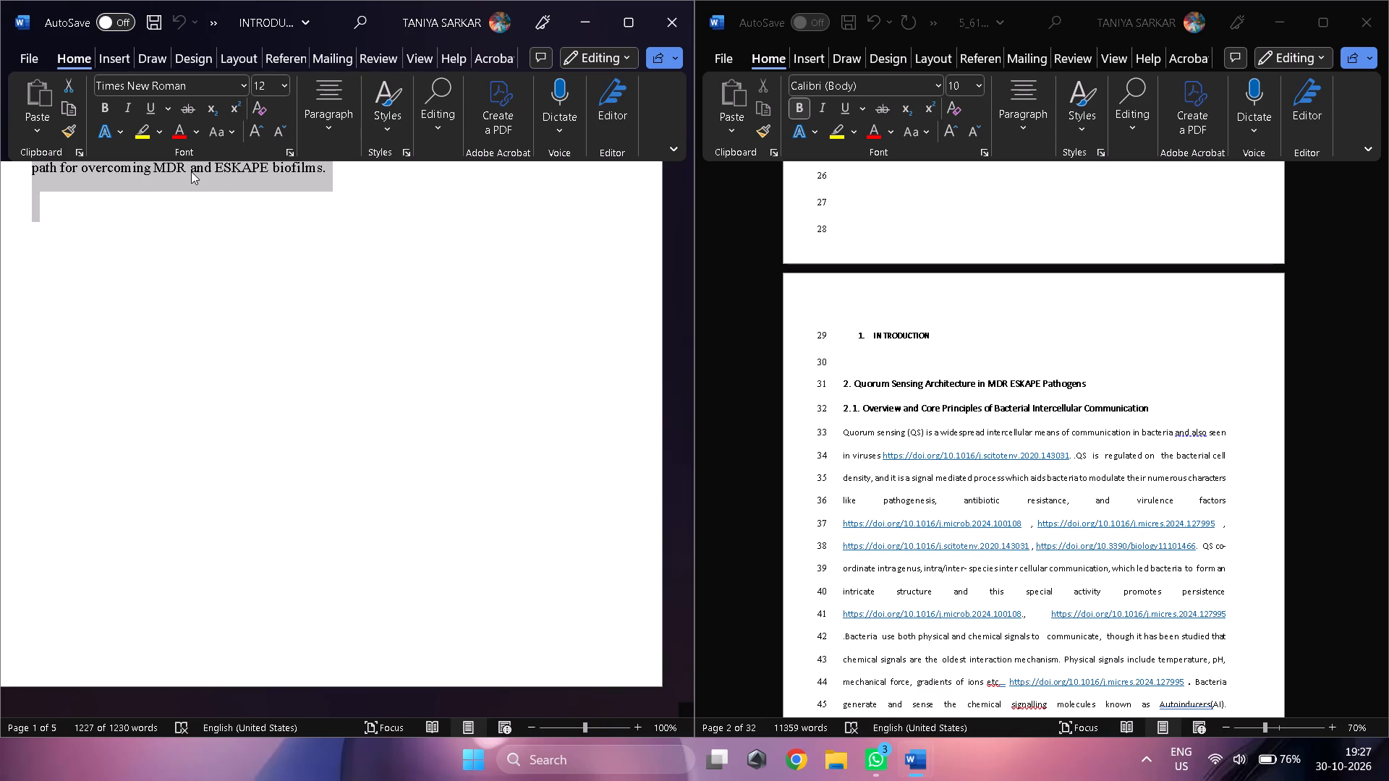
right_click(191, 171)
click(245, 268)
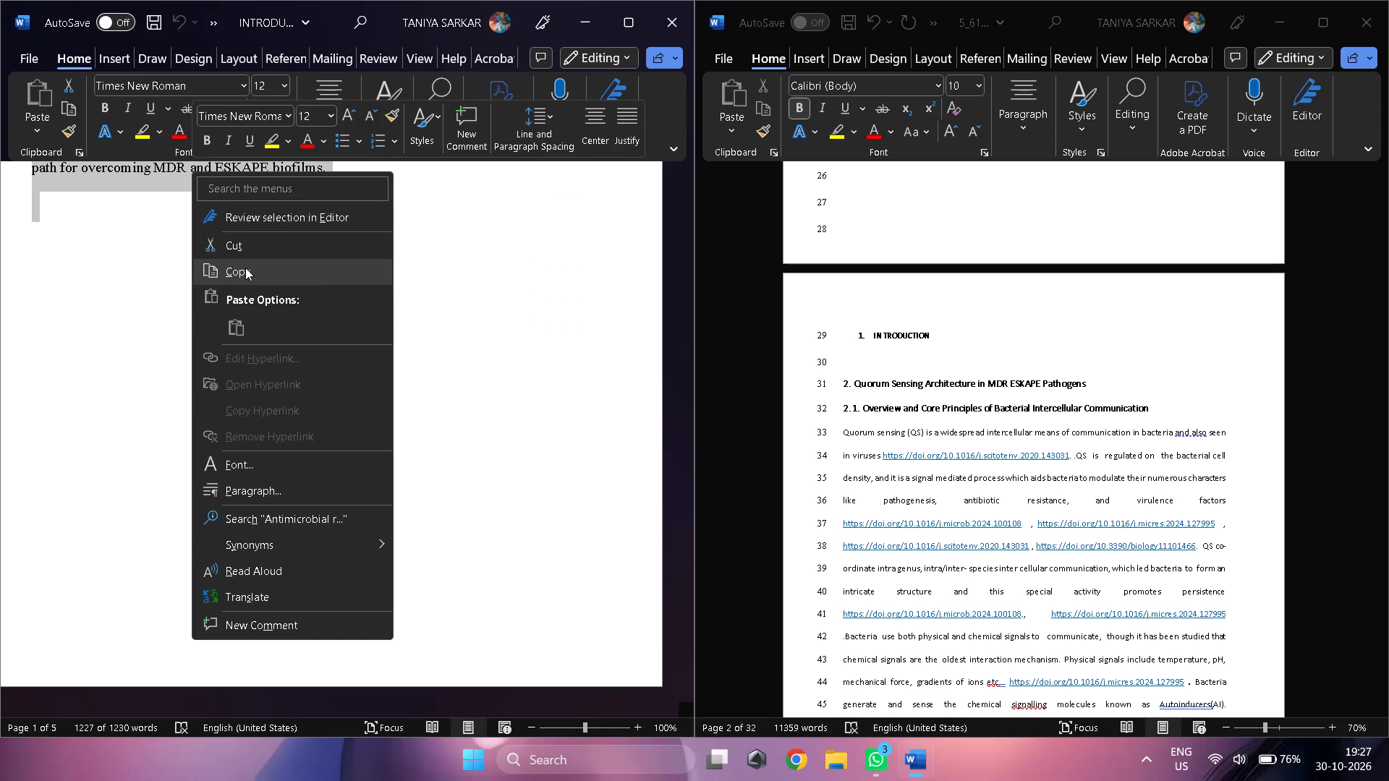
click(854, 368)
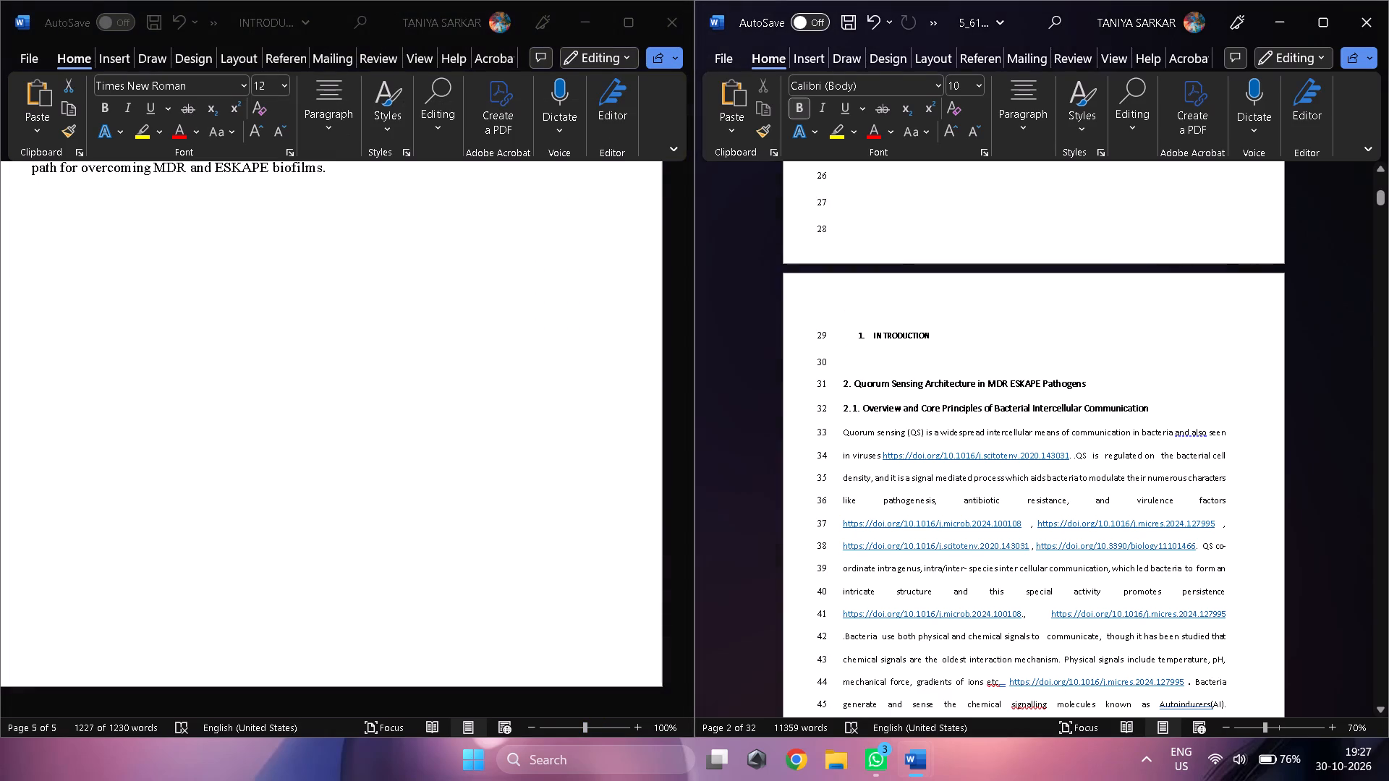
key(ctrl+v)
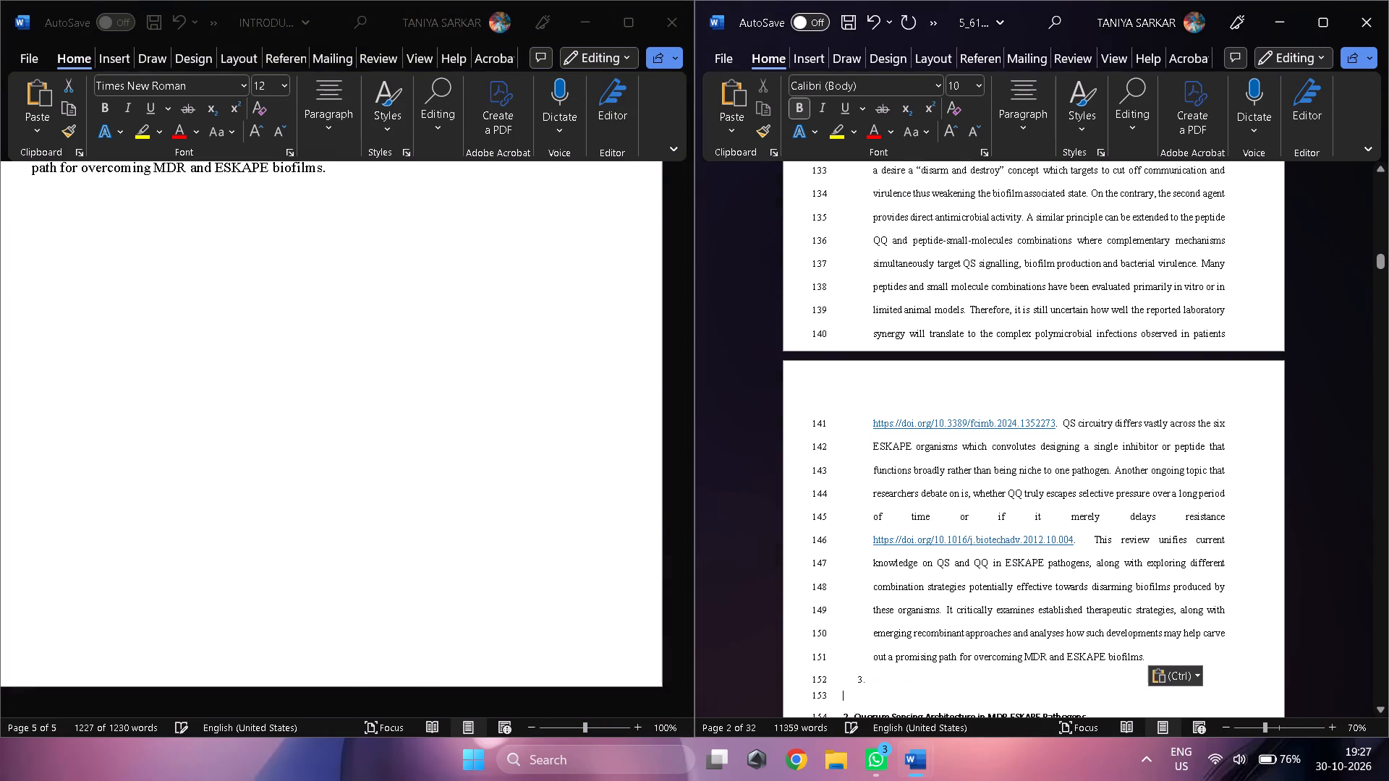
Close the separate introduction document.
click(661, 9)
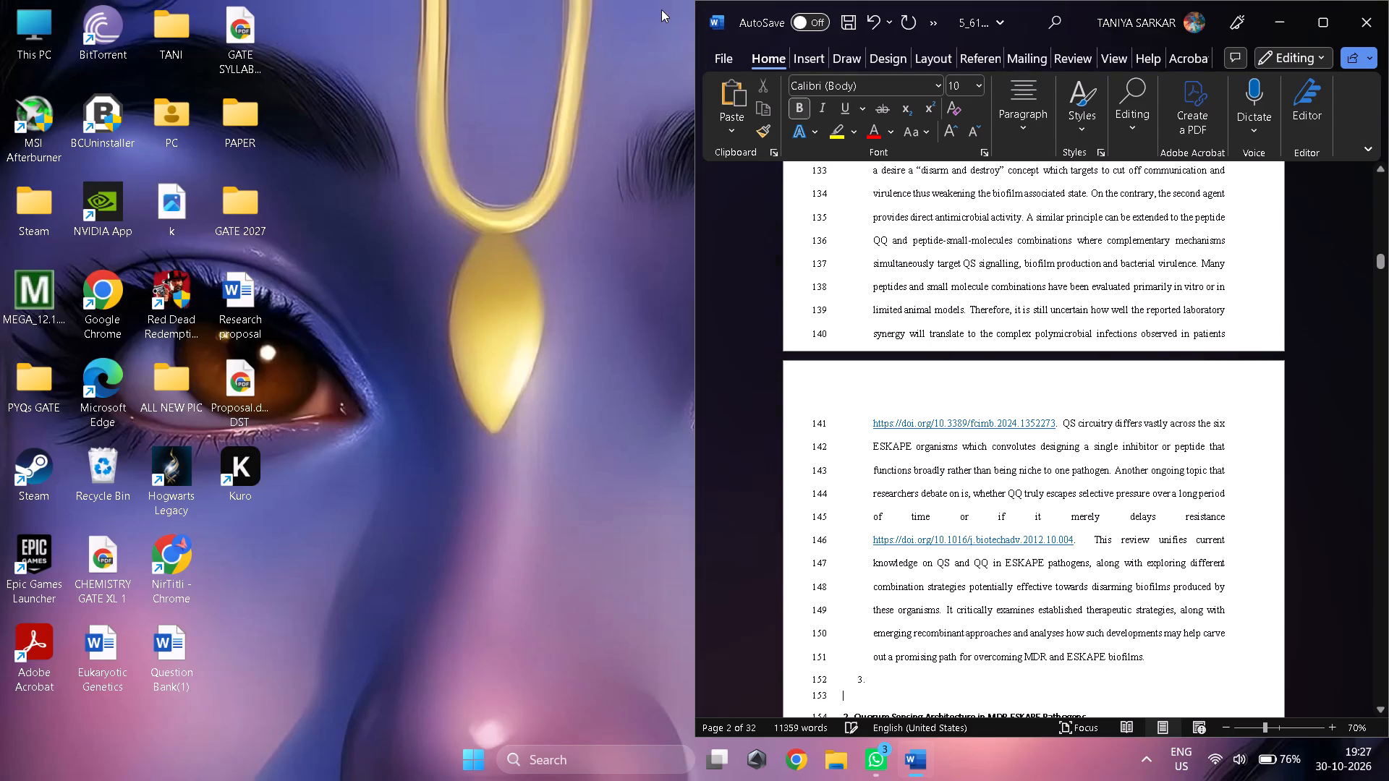
Remove the stray number 3 and extra blank line between the introduction's end and the heading "2. Quorum Sensing Architecture in MDR ESKAPE Pathogens".
click(1330, 29)
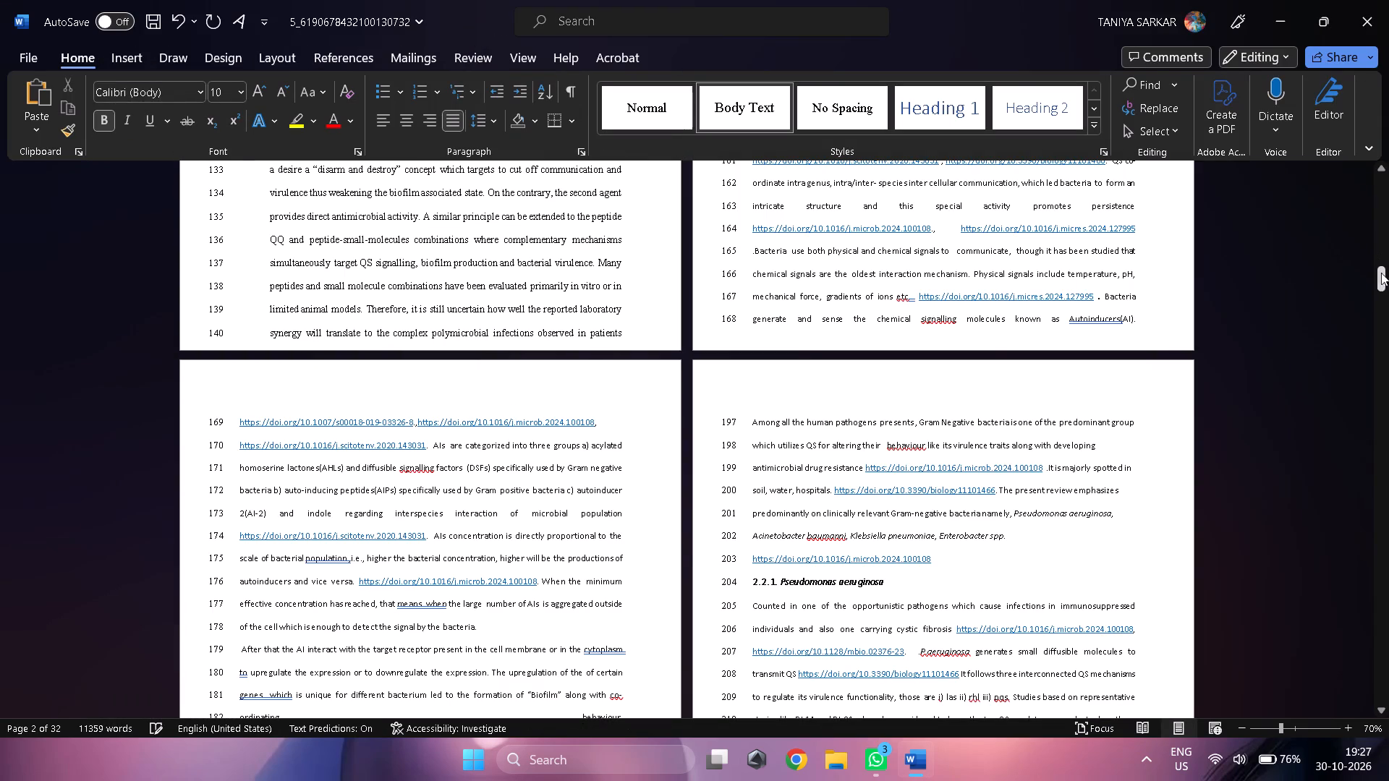
double_click(1375, 174)
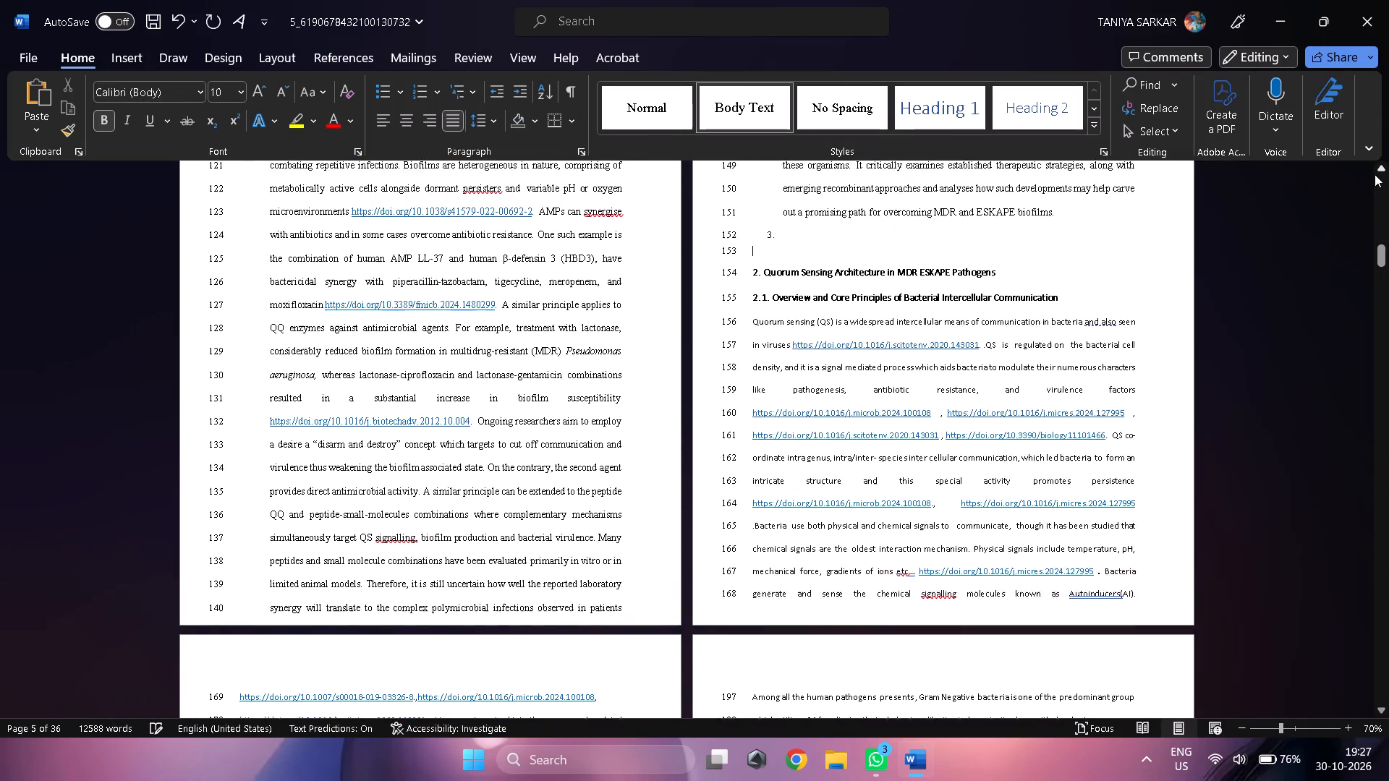
click(1375, 174)
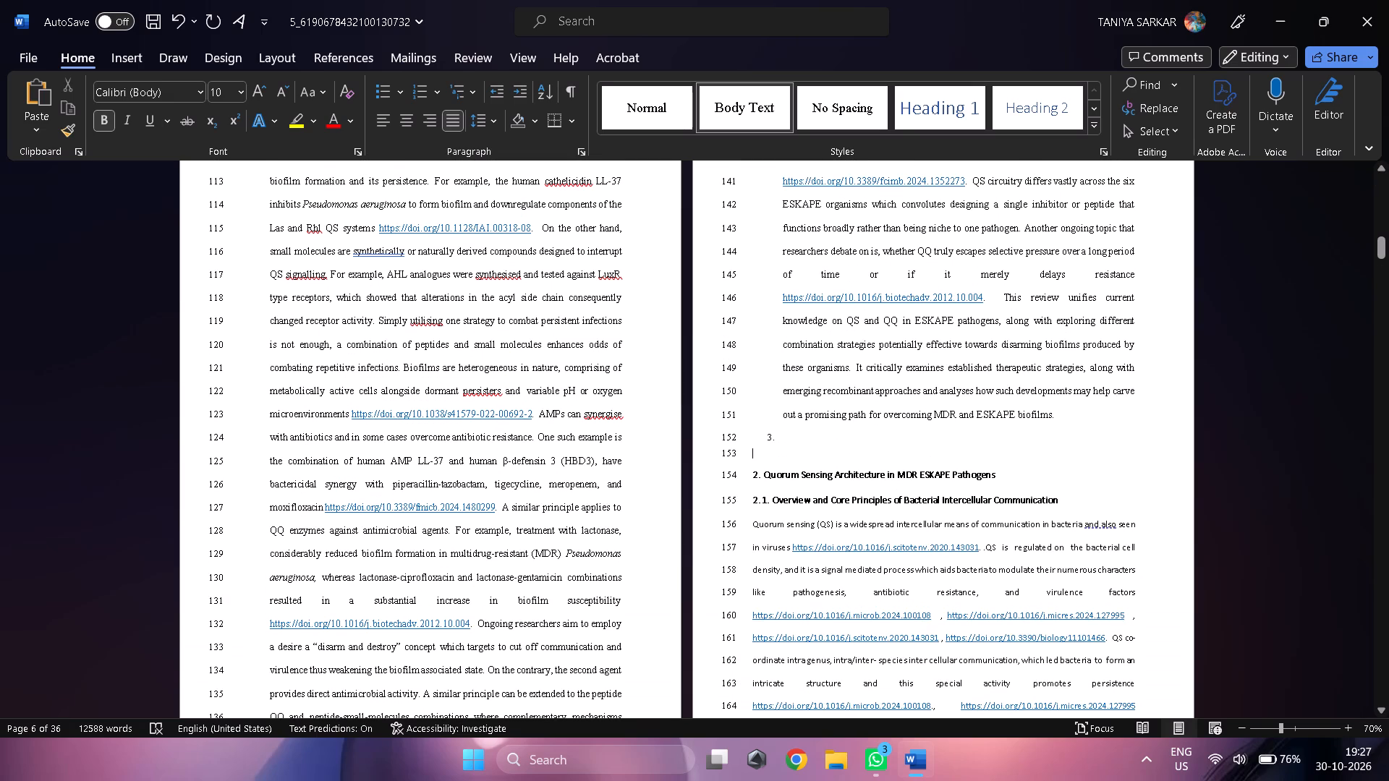
key(BackSpace)
key(BackSpace)
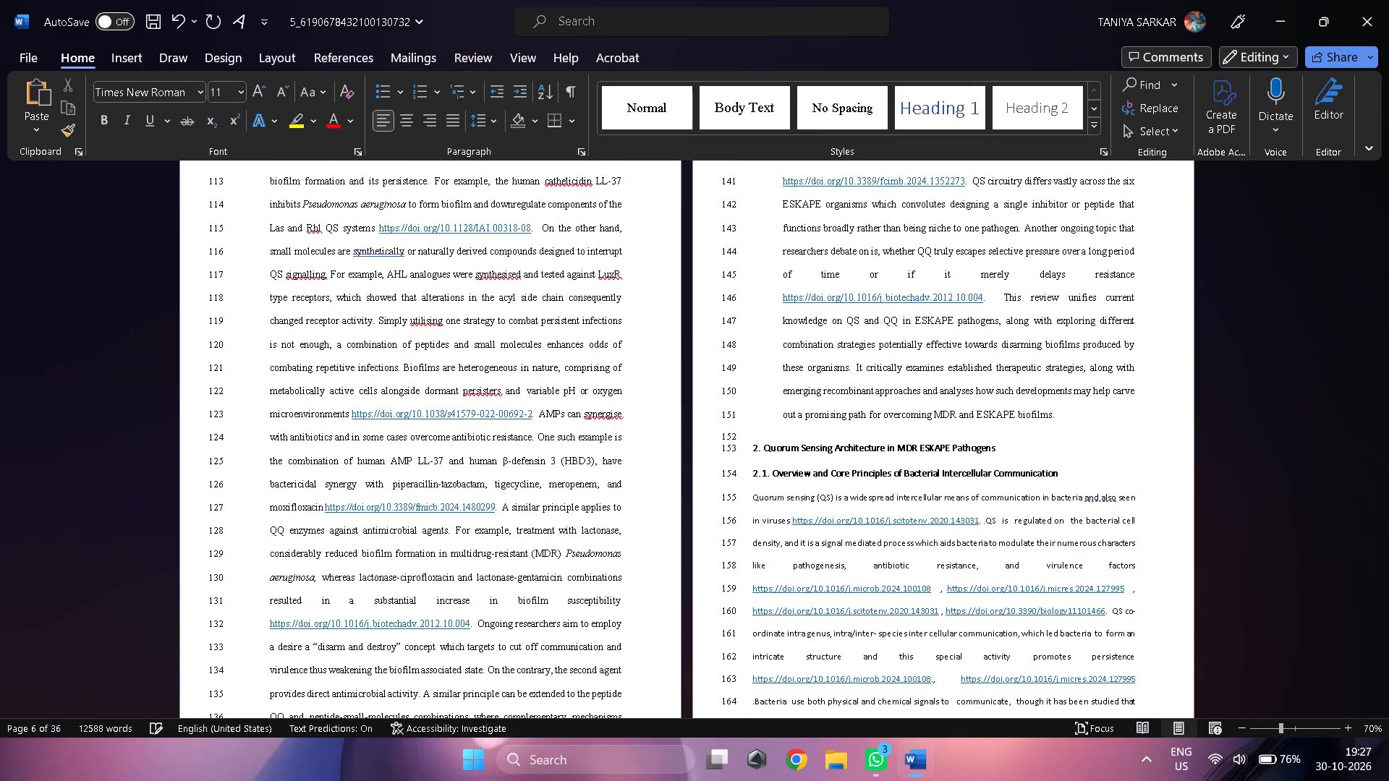
click(768, 413)
key(BackSpace)
key(space)
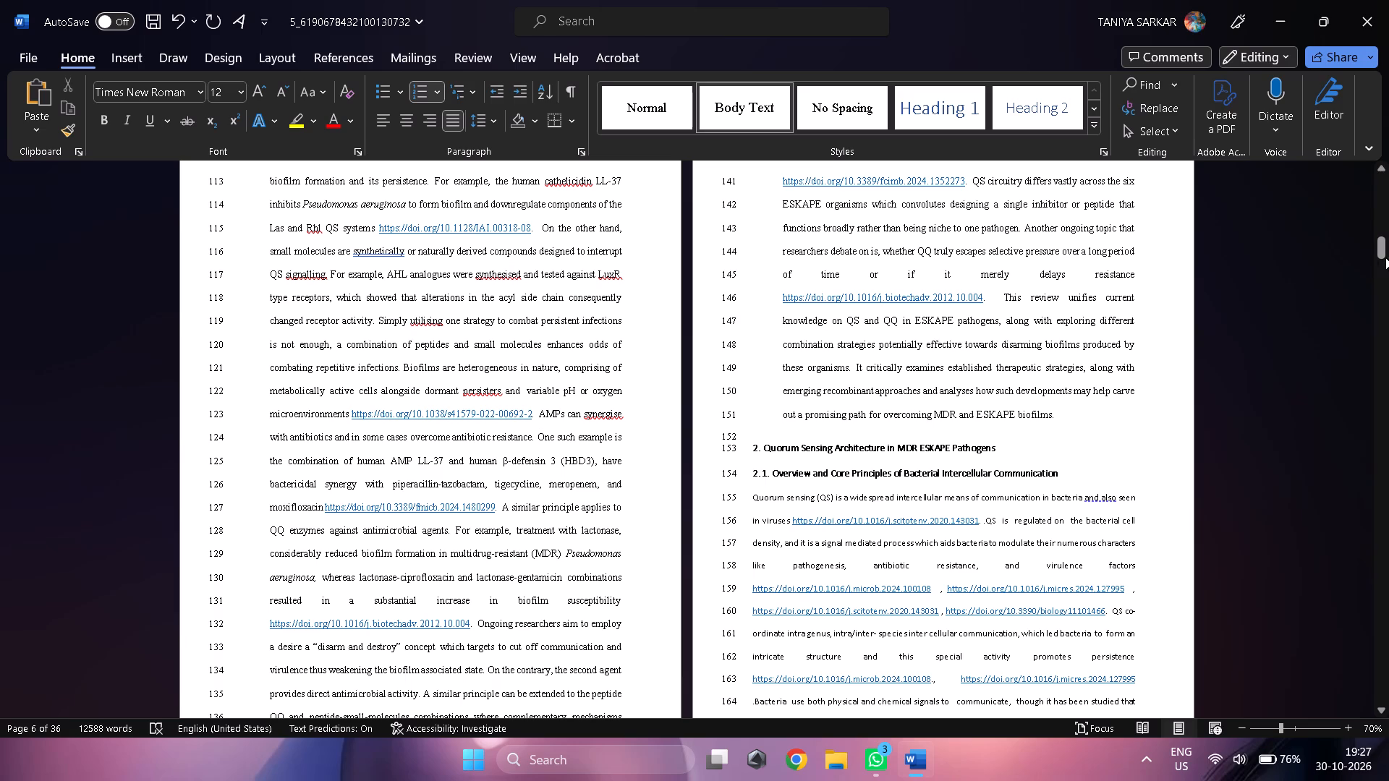
Remove the list number 2 and its hanging indent from the introduction paragraph starting "Antimicrobial resistance (AMR)".
drag(1380, 248, 1385, 215)
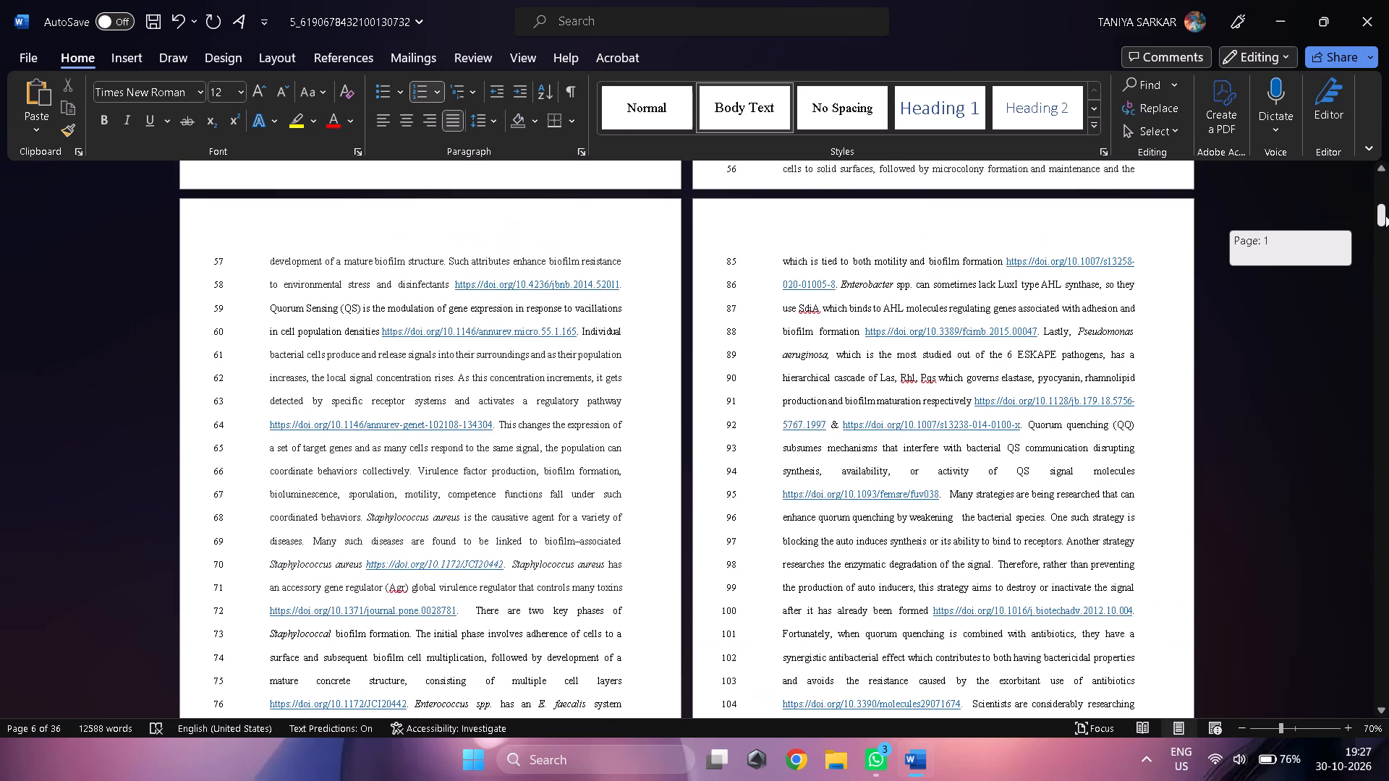
drag(1385, 215, 1373, 195)
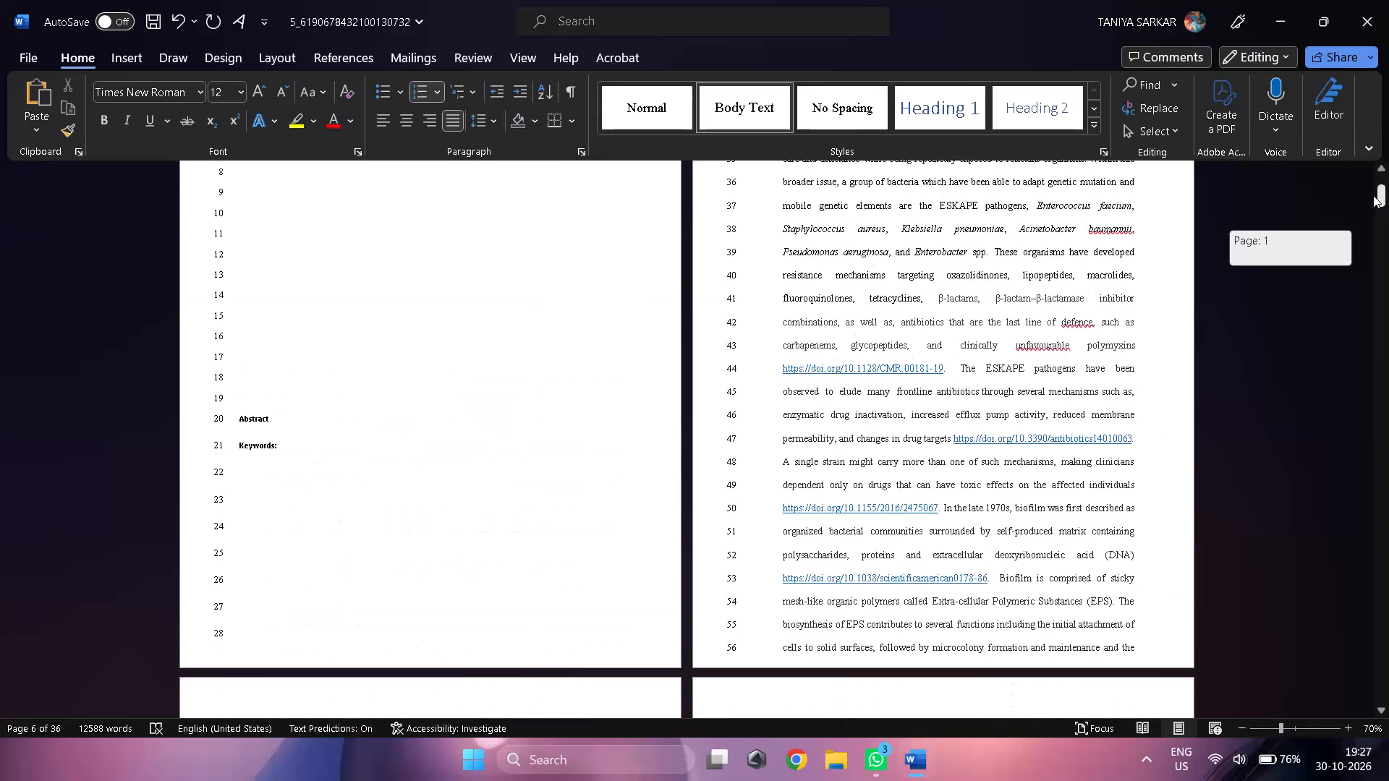
drag(1373, 195, 1372, 184)
click(779, 260)
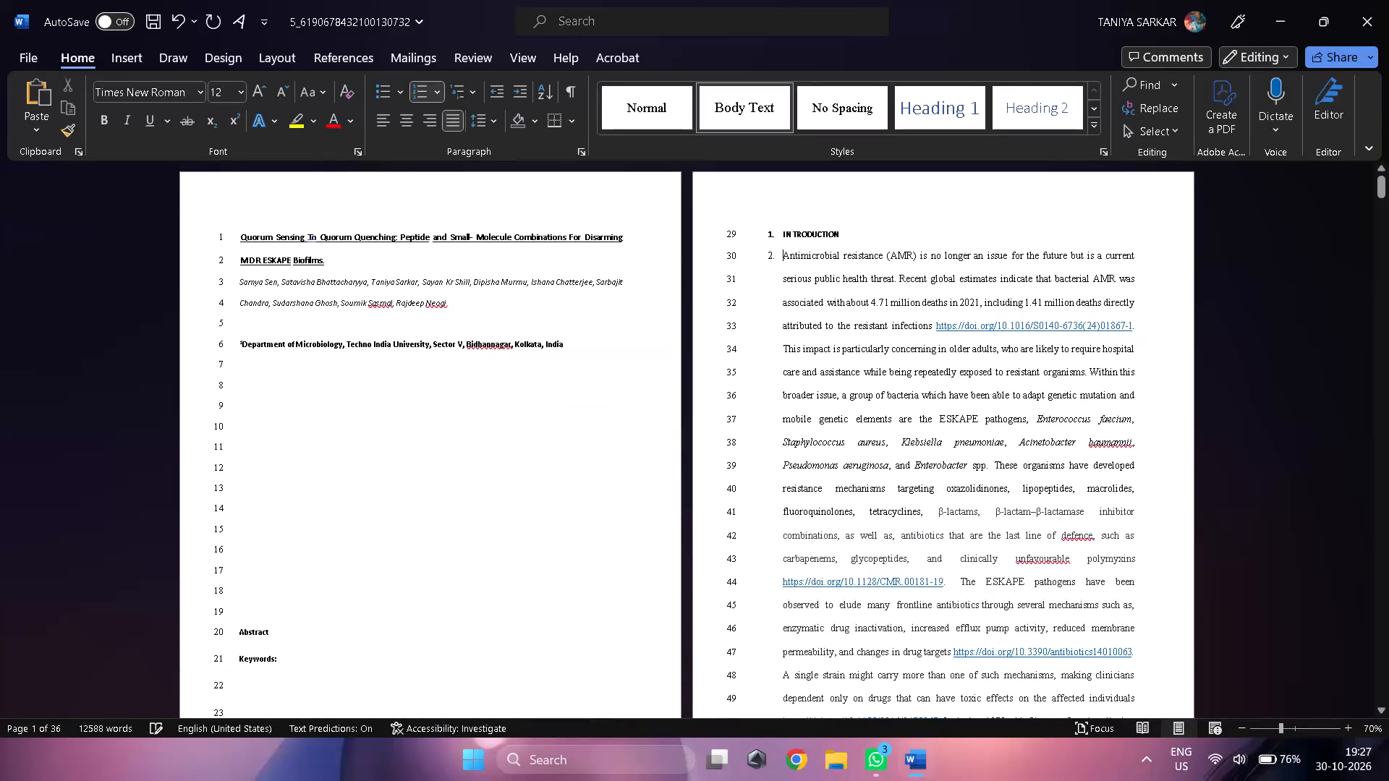
key(BackSpace)
key(BackSpace)
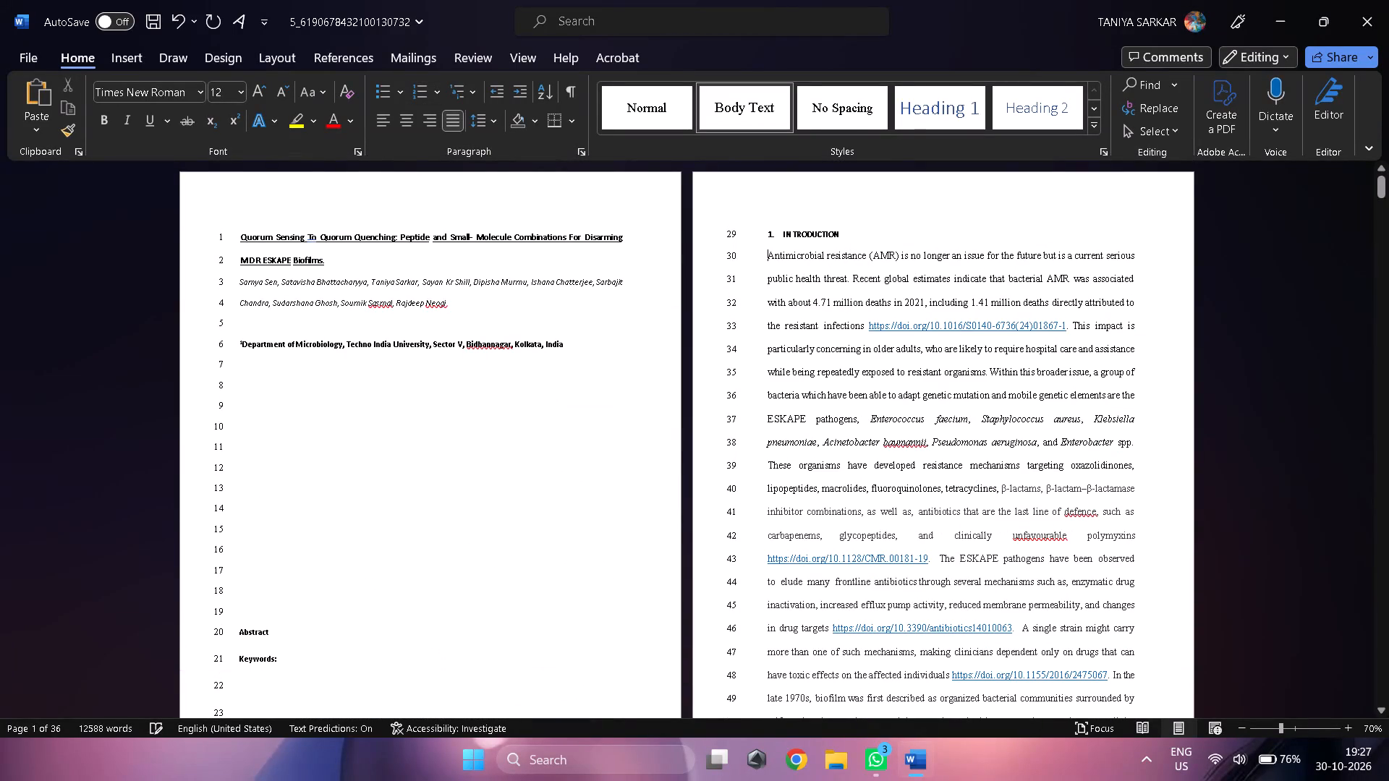
Change the font of the INTRODUCTION heading text to Times New Roman.
drag(884, 235, 812, 244)
drag(812, 244, 776, 242)
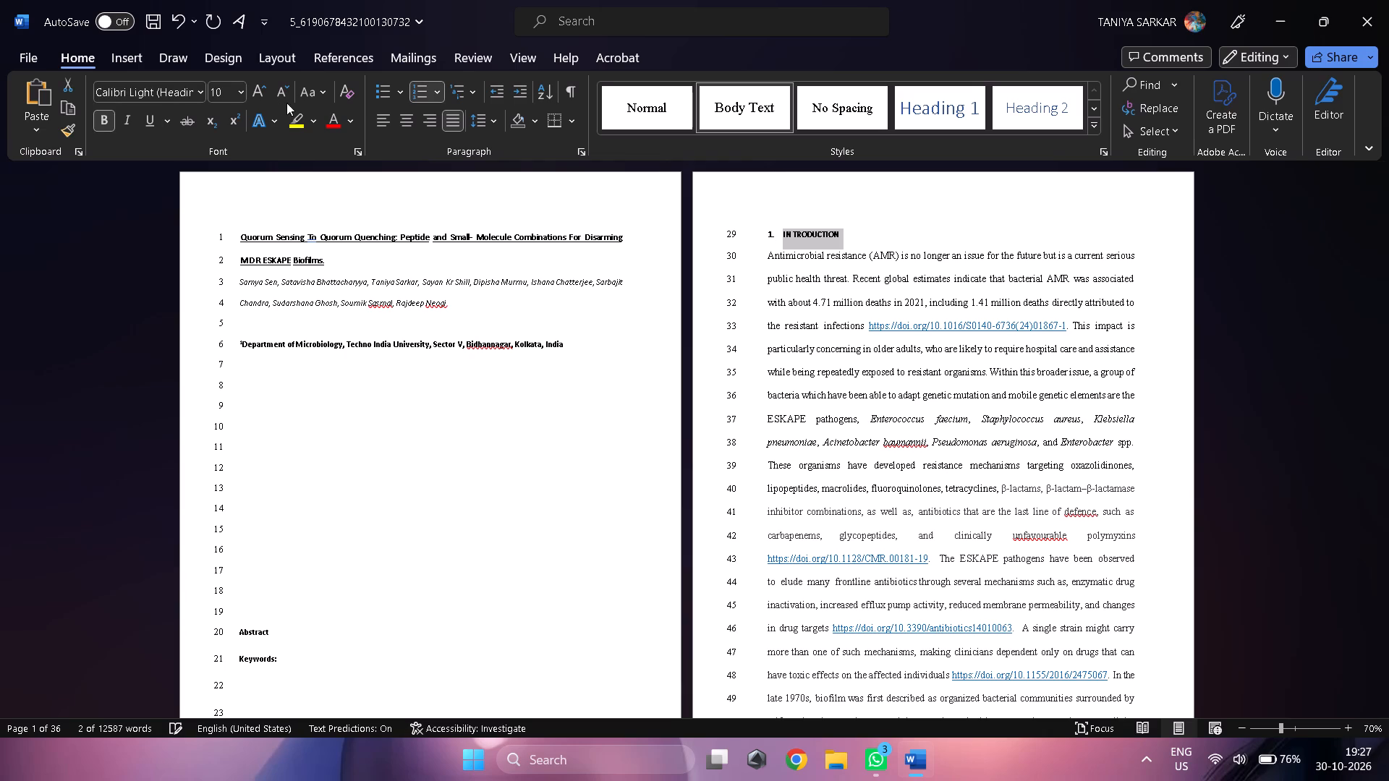
click(200, 95)
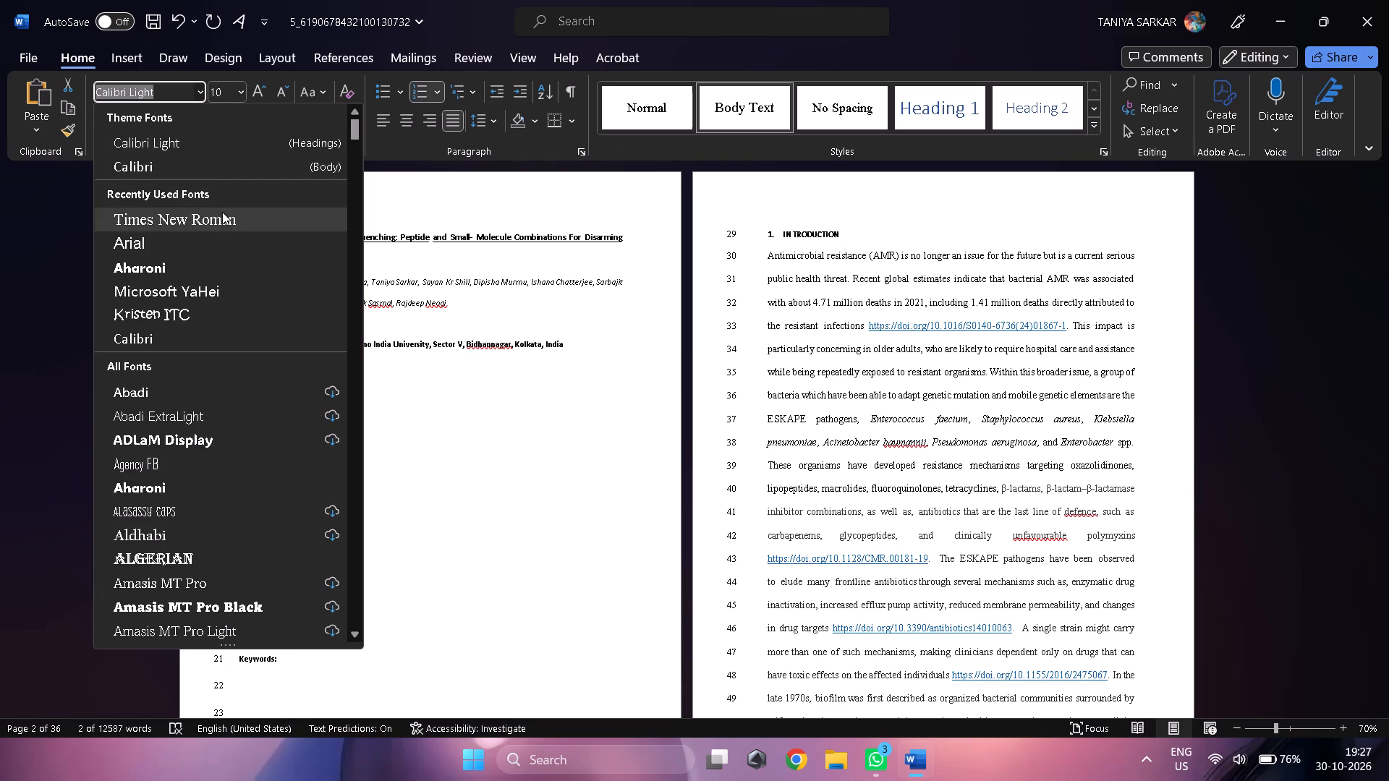
click(221, 218)
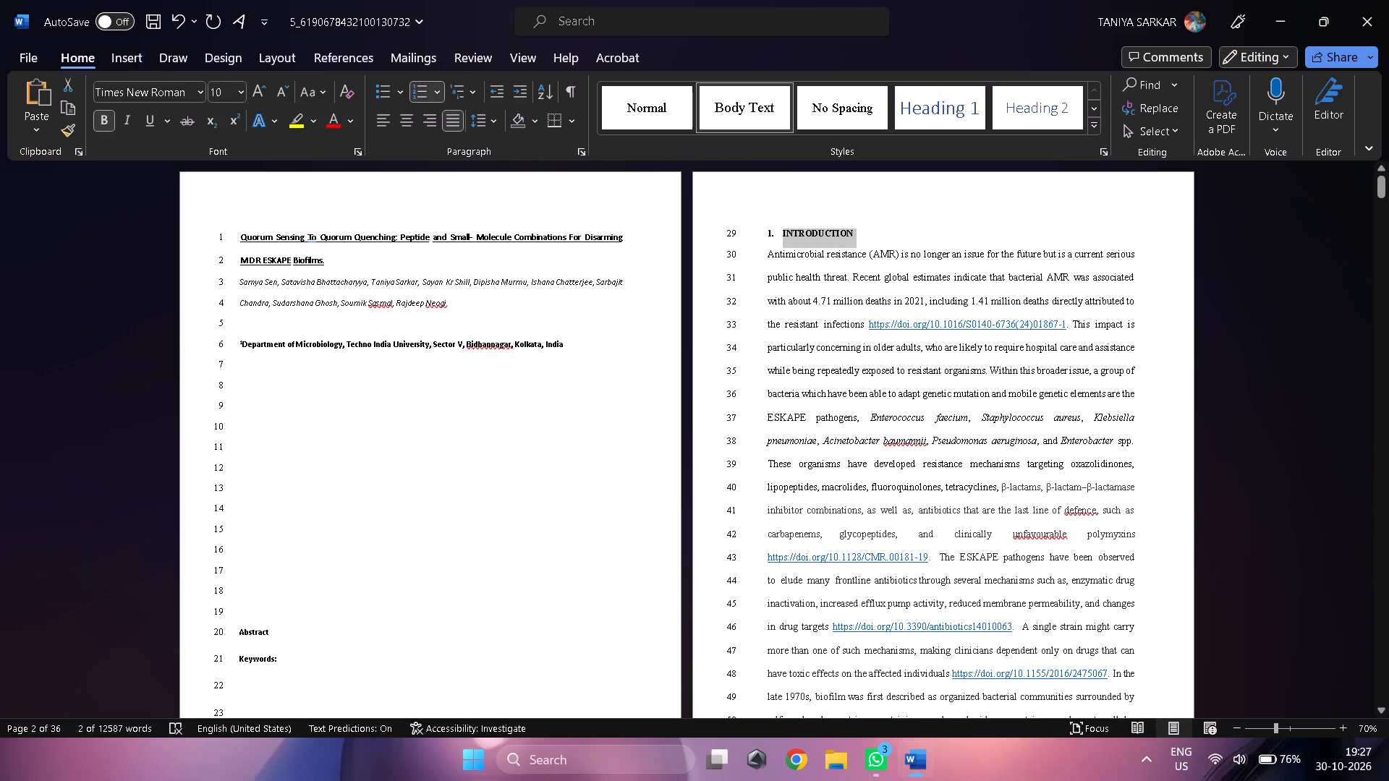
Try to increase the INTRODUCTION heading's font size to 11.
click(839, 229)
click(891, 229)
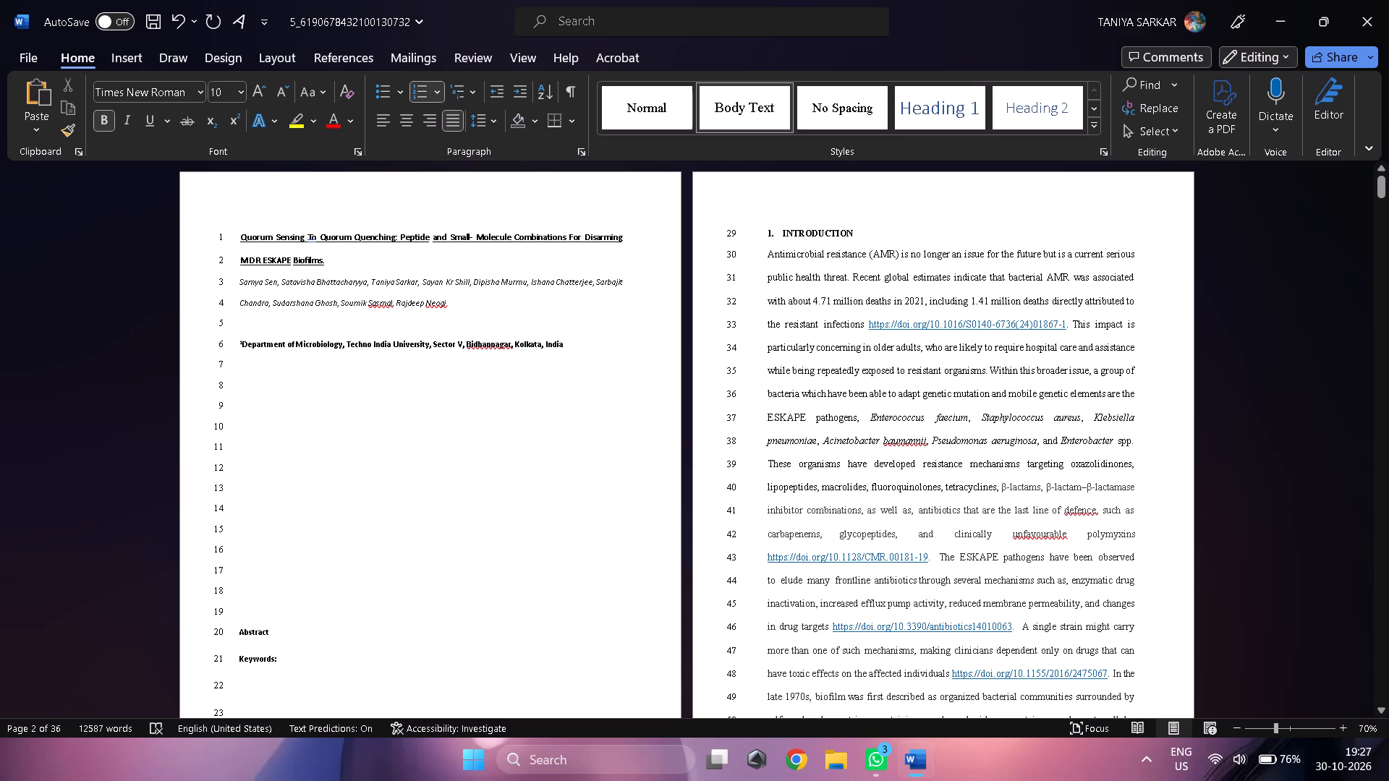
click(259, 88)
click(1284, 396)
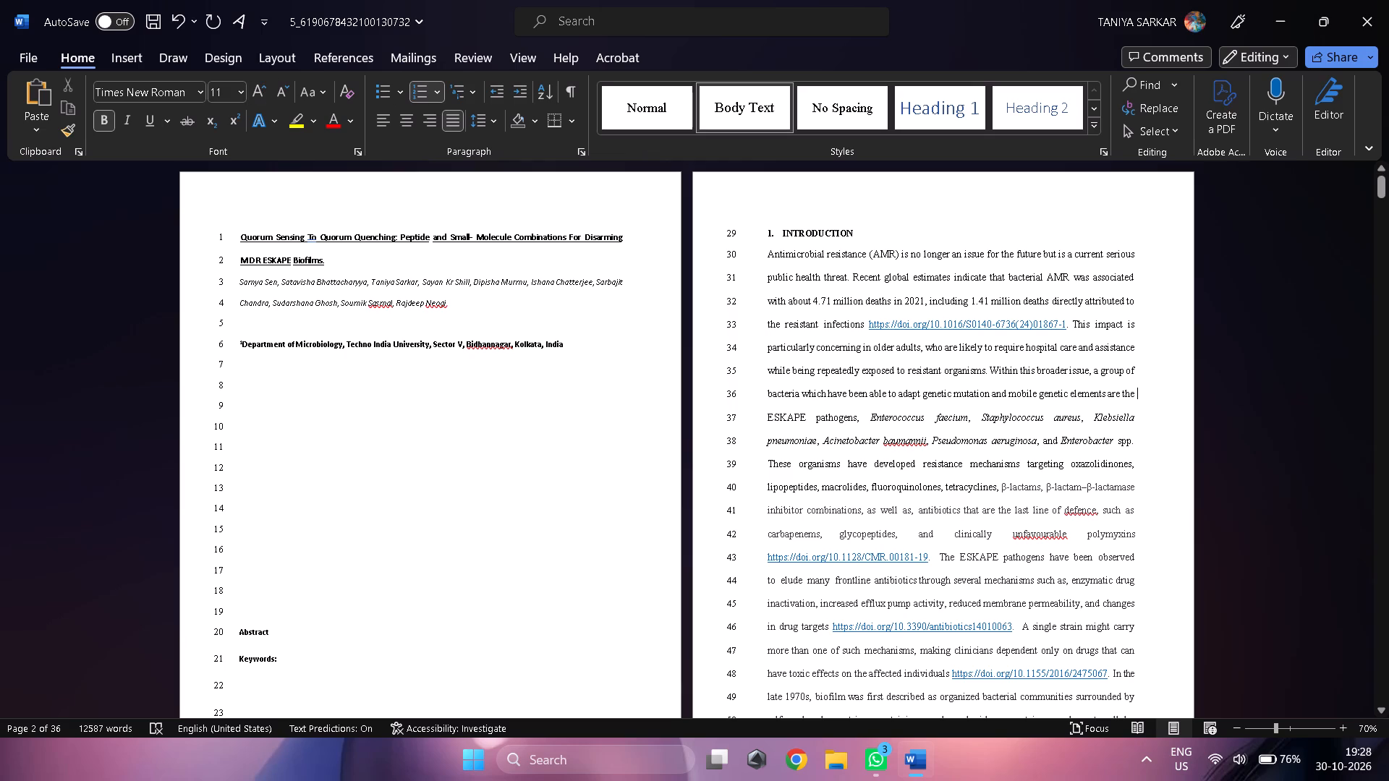
Look through the manuscript from the introduction into section 2's quorum sensing subsections.
click(1377, 709)
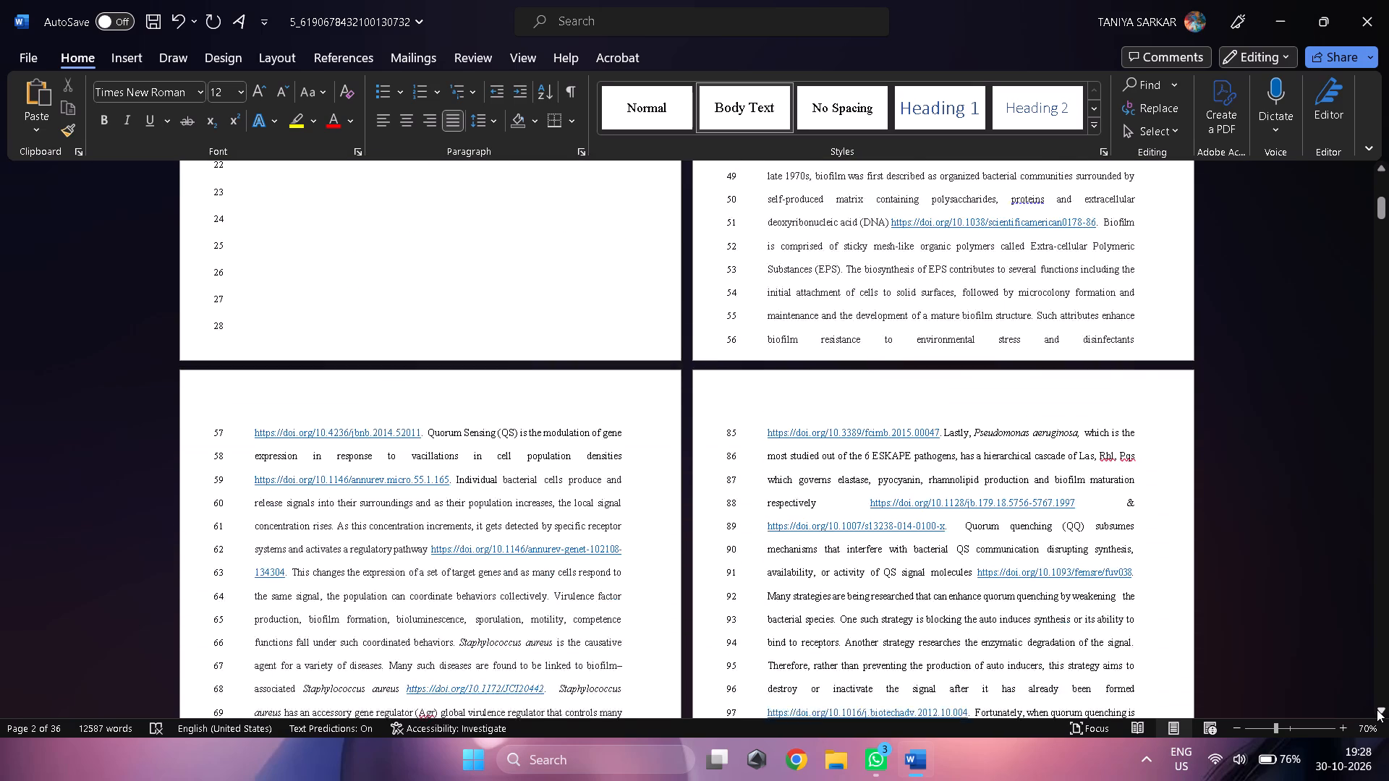
triple_click(1377, 709)
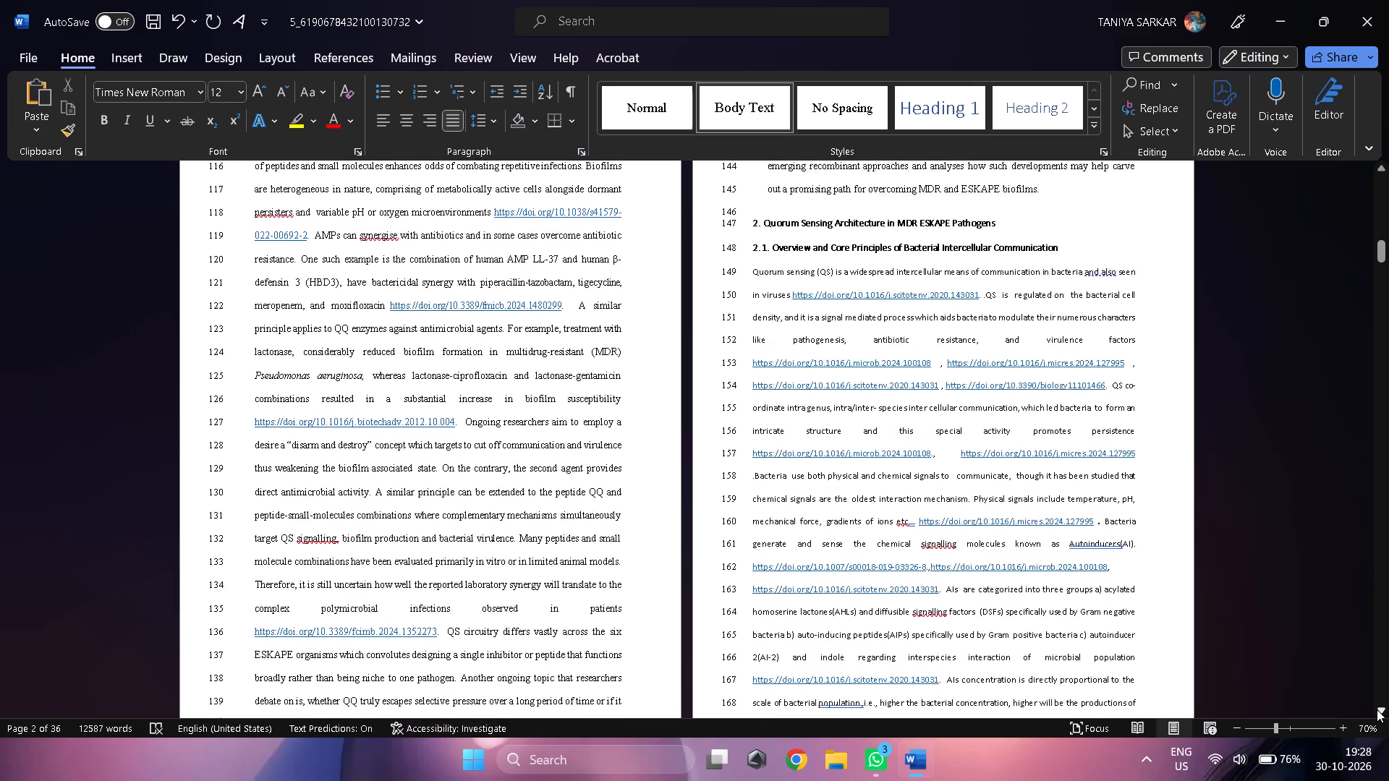
right_click(1377, 709)
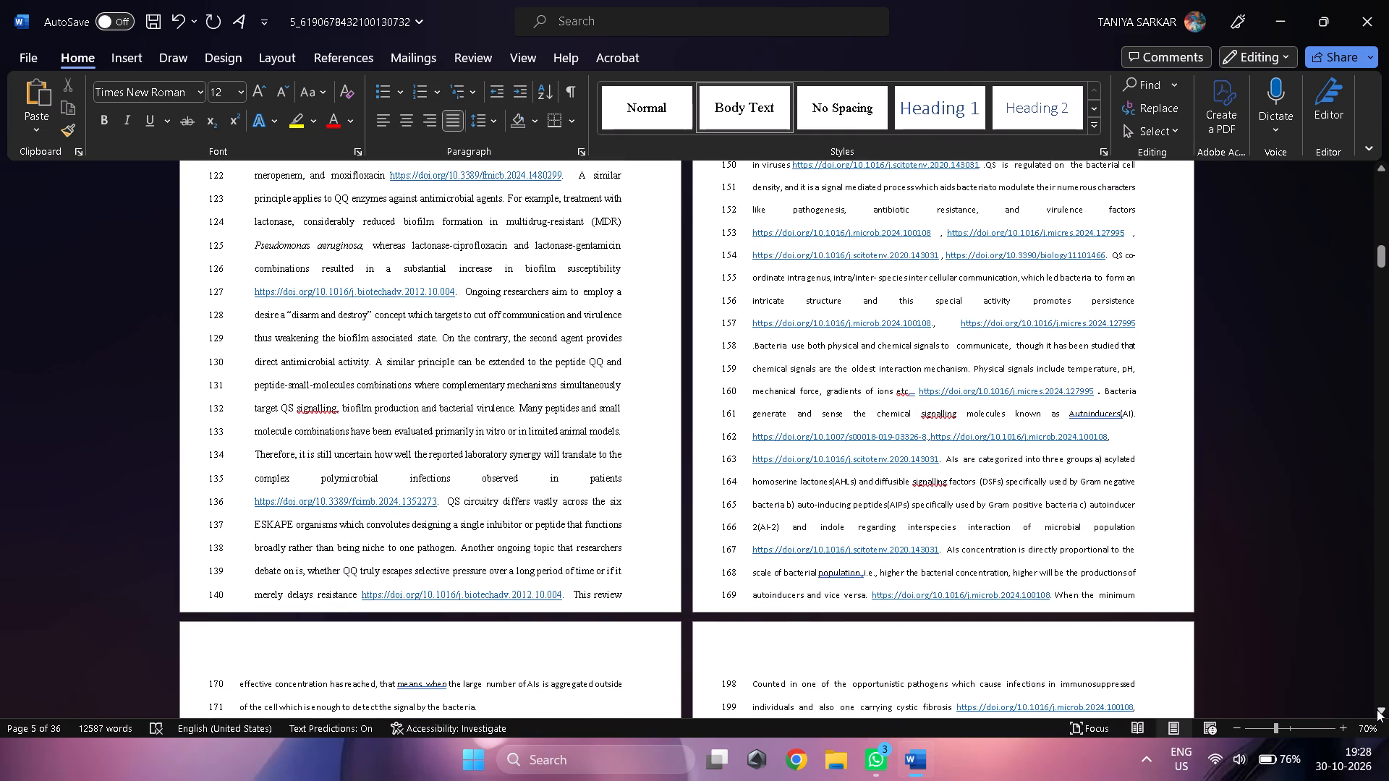
click(1367, 704)
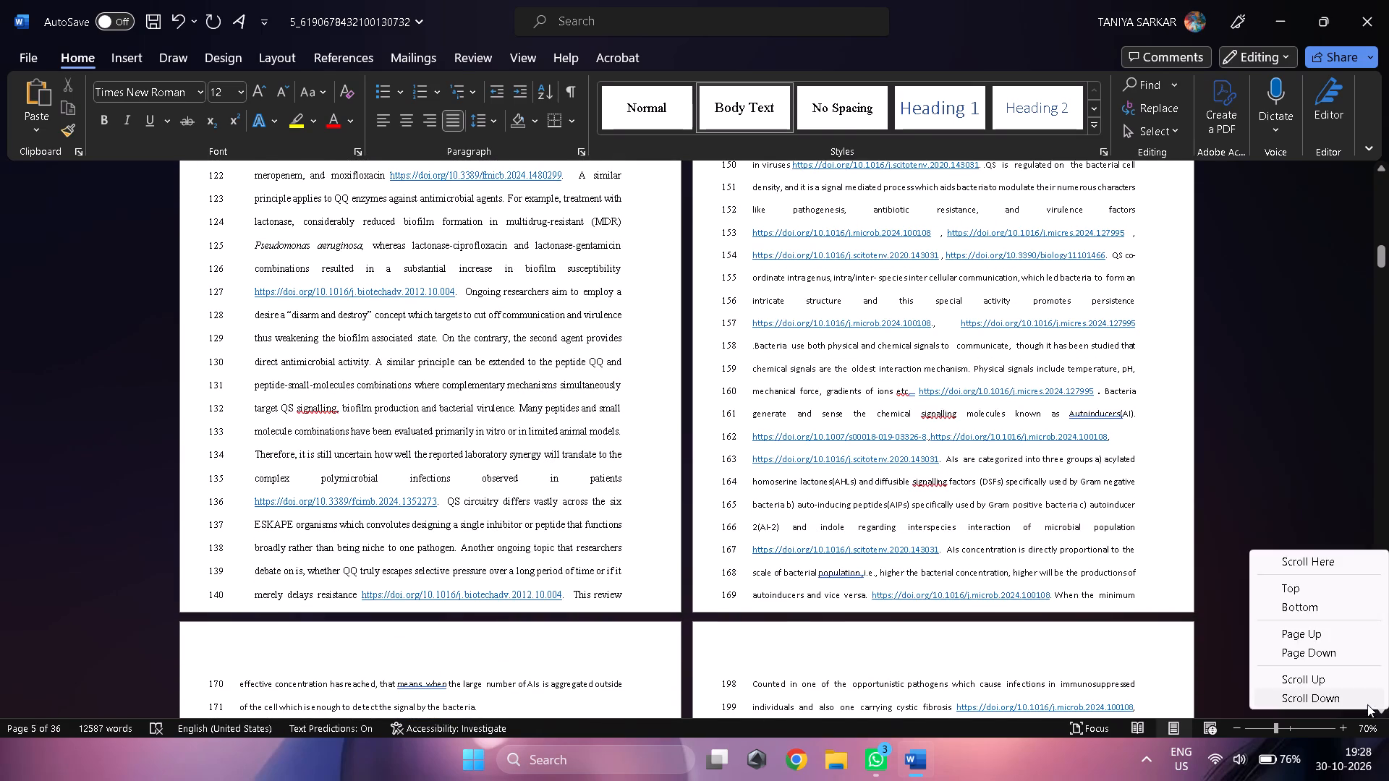
click(1379, 707)
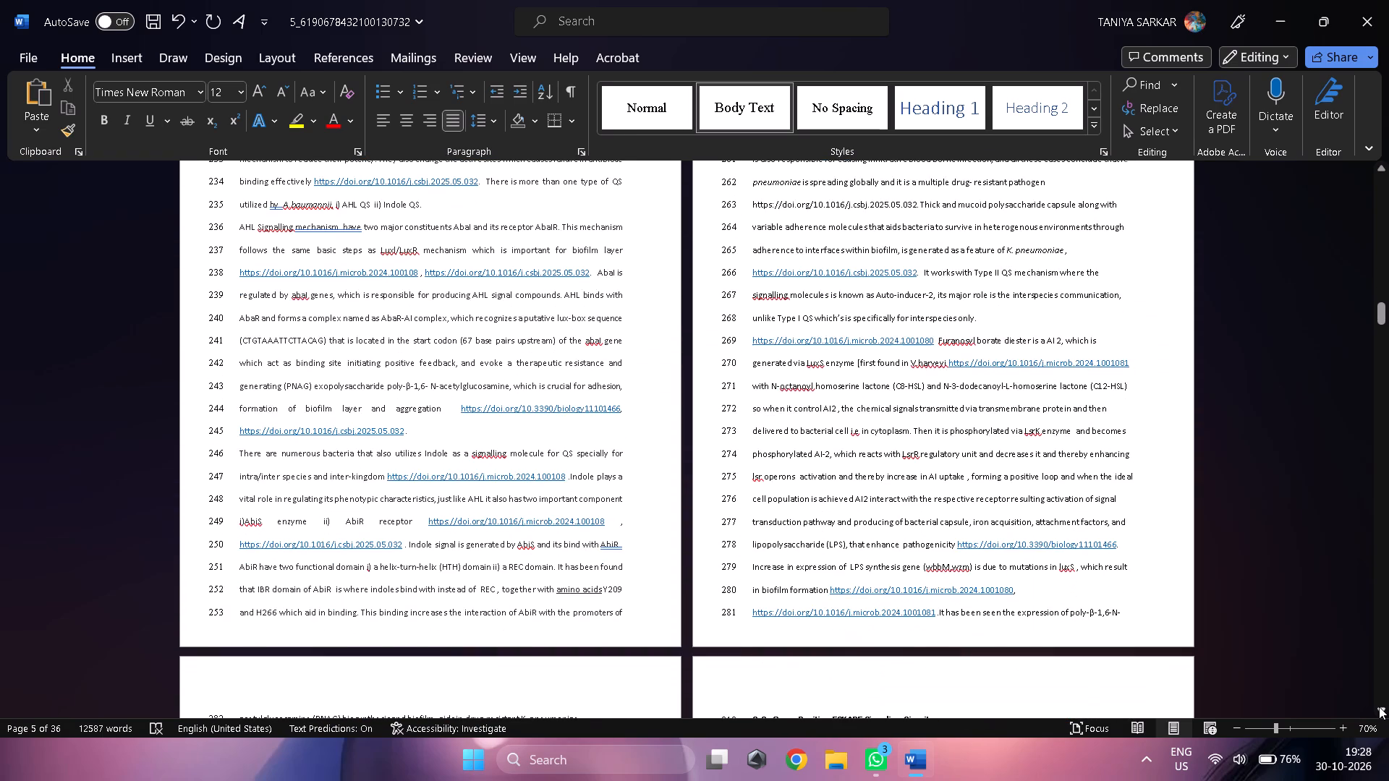
Open the G4 Review final document from the PAPER folder and place it side by side with the manuscript.
click(826, 761)
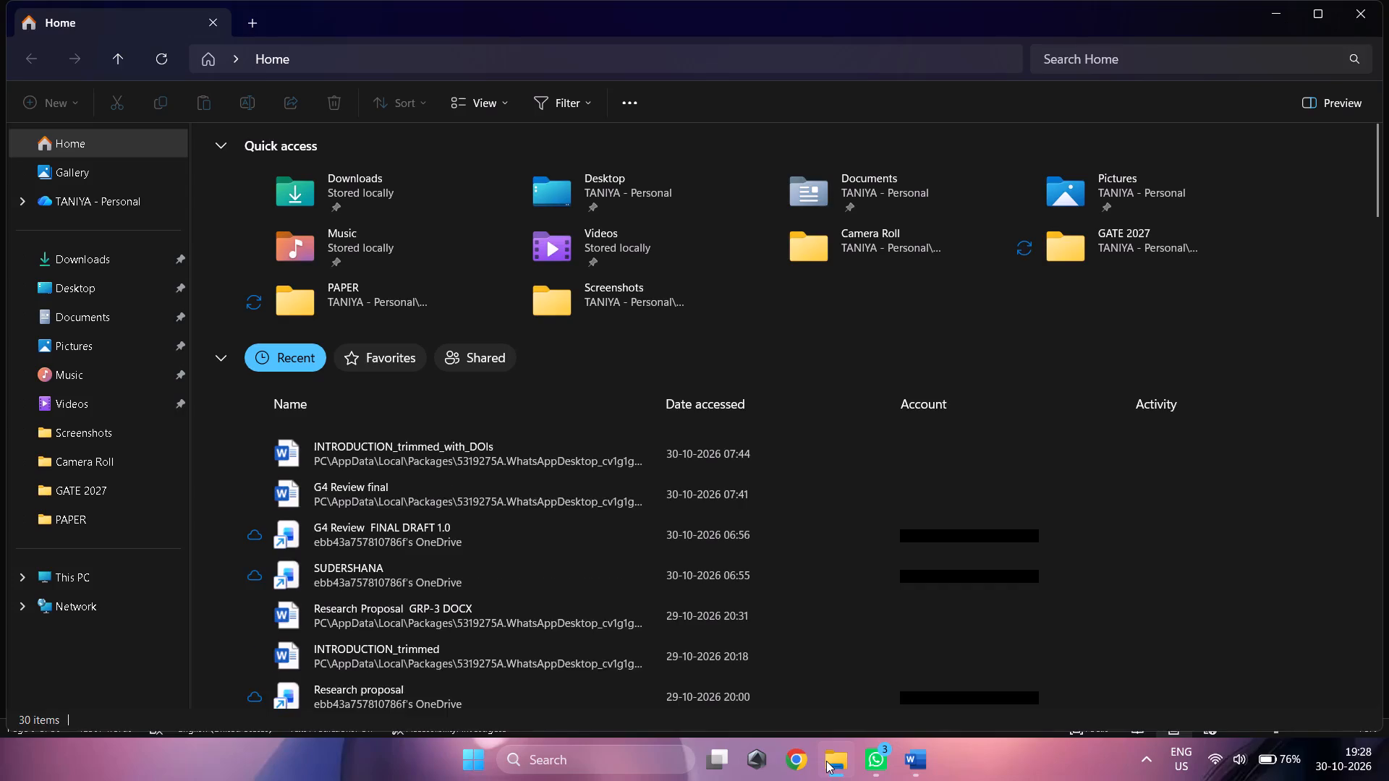
click(377, 299)
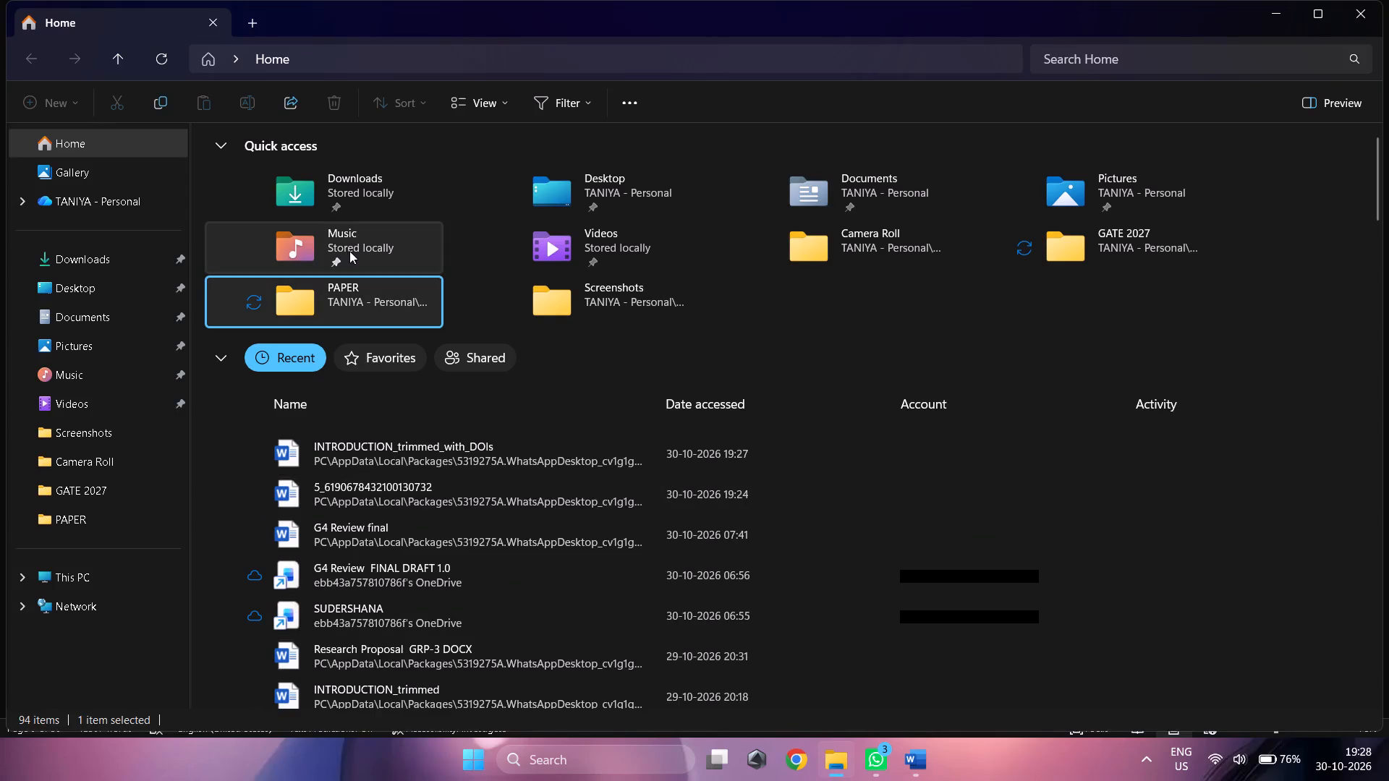
double_click(373, 293)
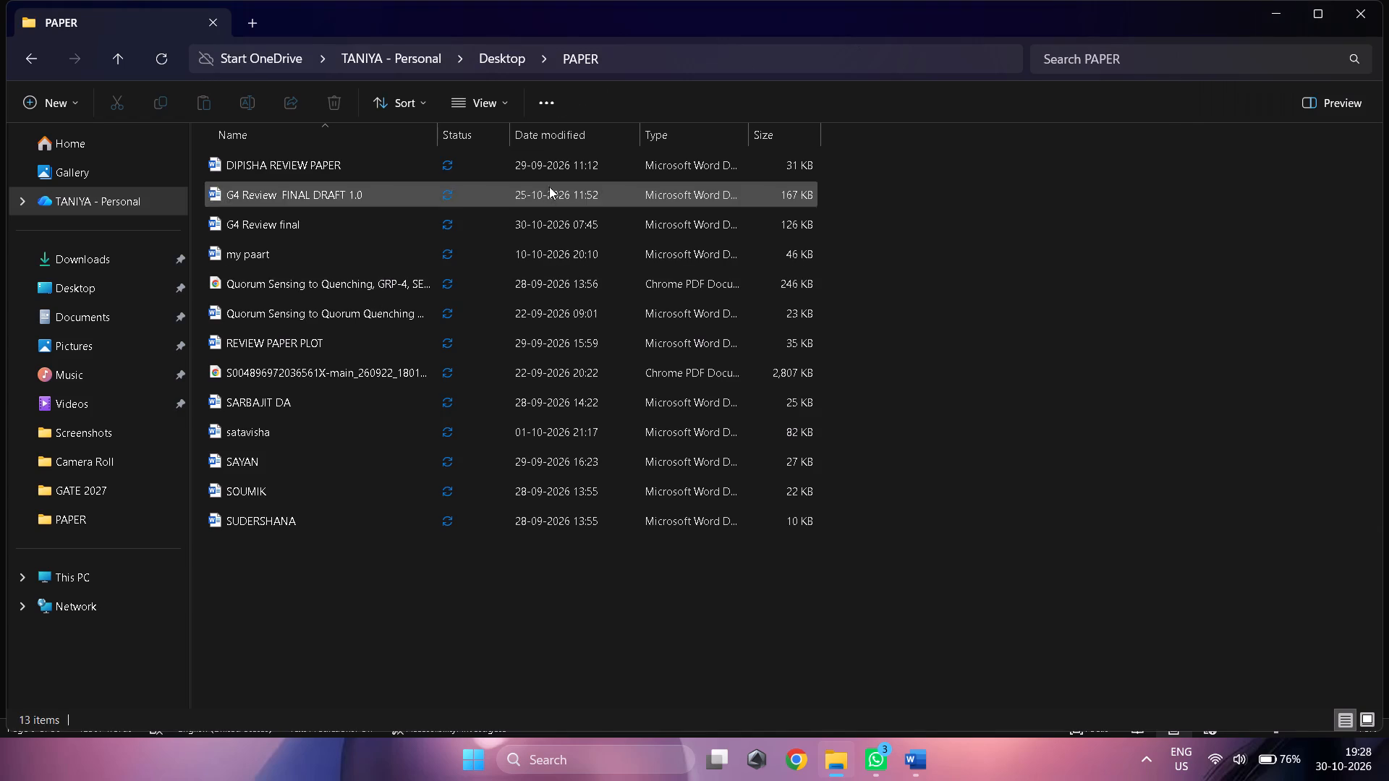
double_click(468, 231)
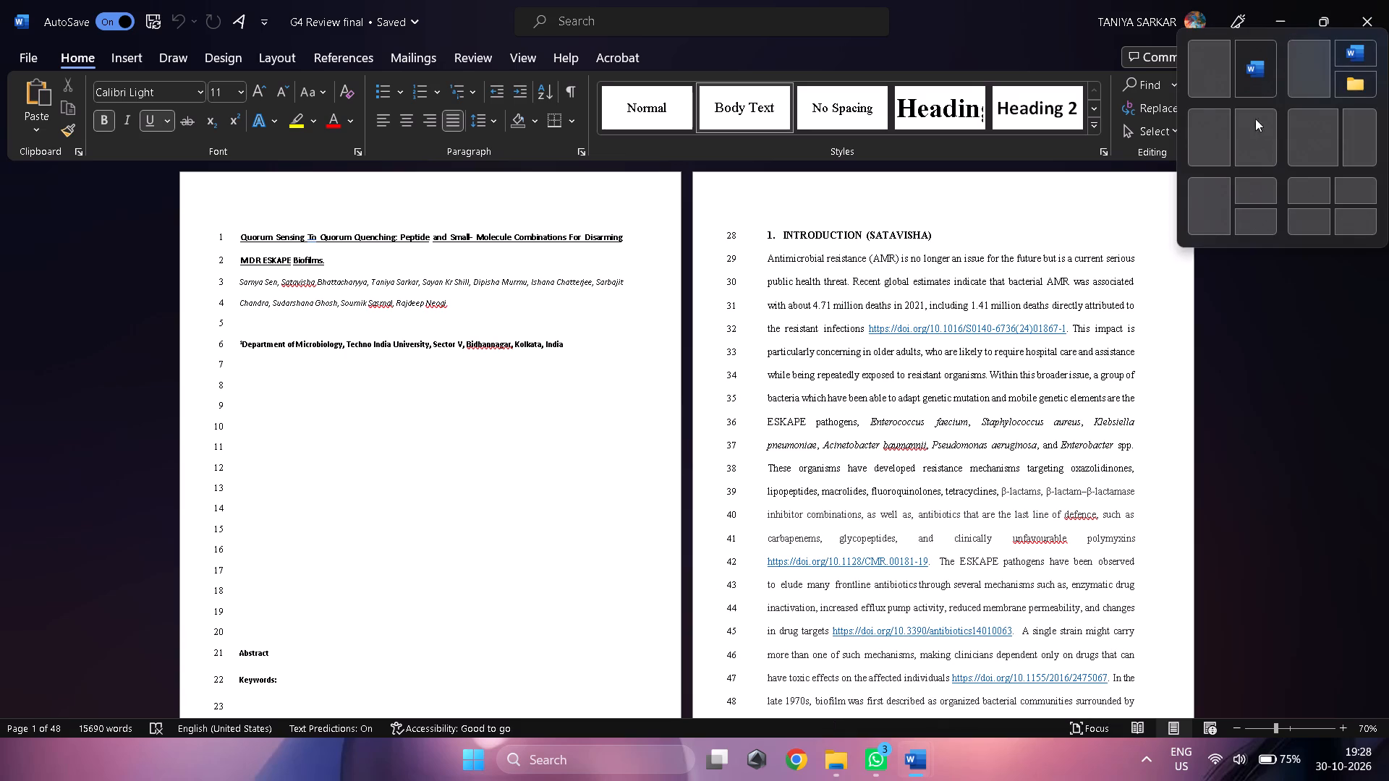
click(1220, 67)
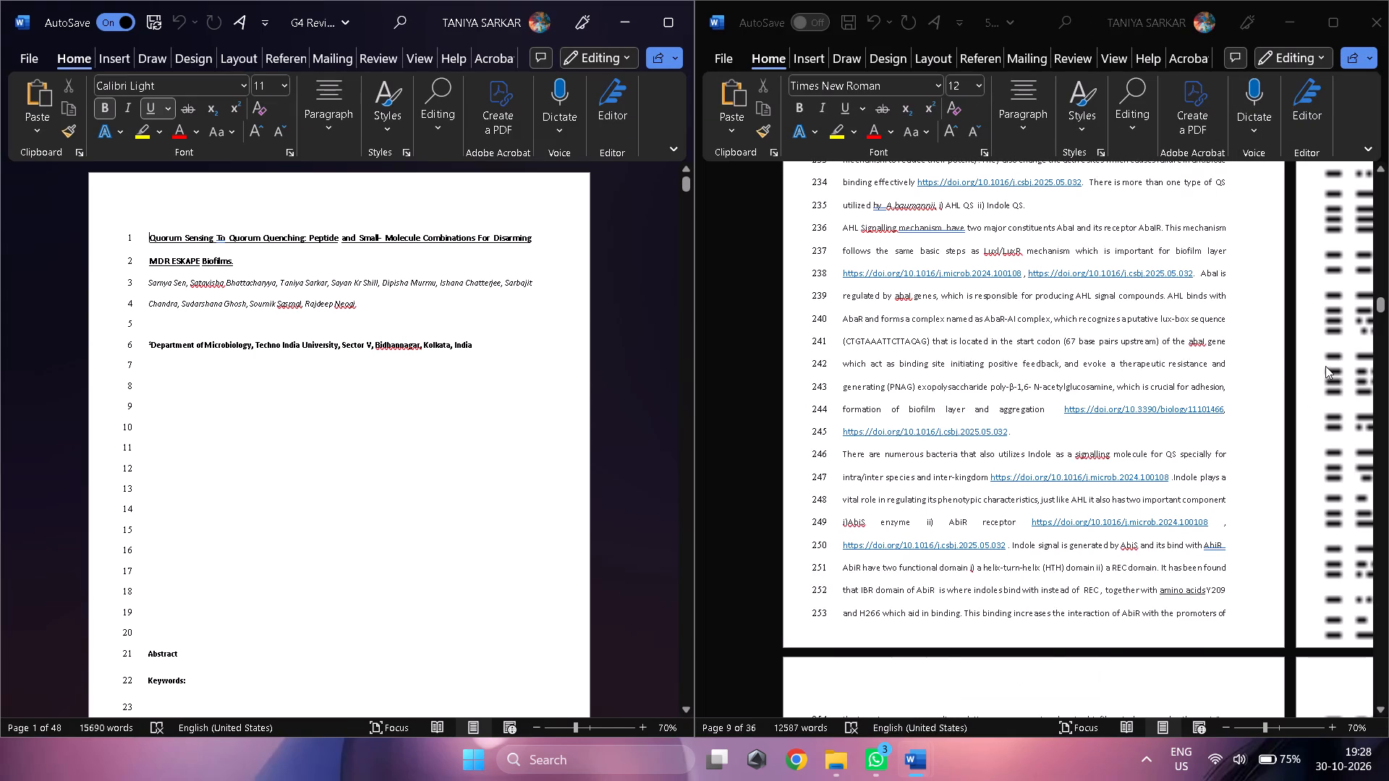
Start a new paragraph at "This review unifies current knowledge on QS and QQ" near the end of the manuscript's introduction.
ctrl+scroll(1098, 329, up, 2)
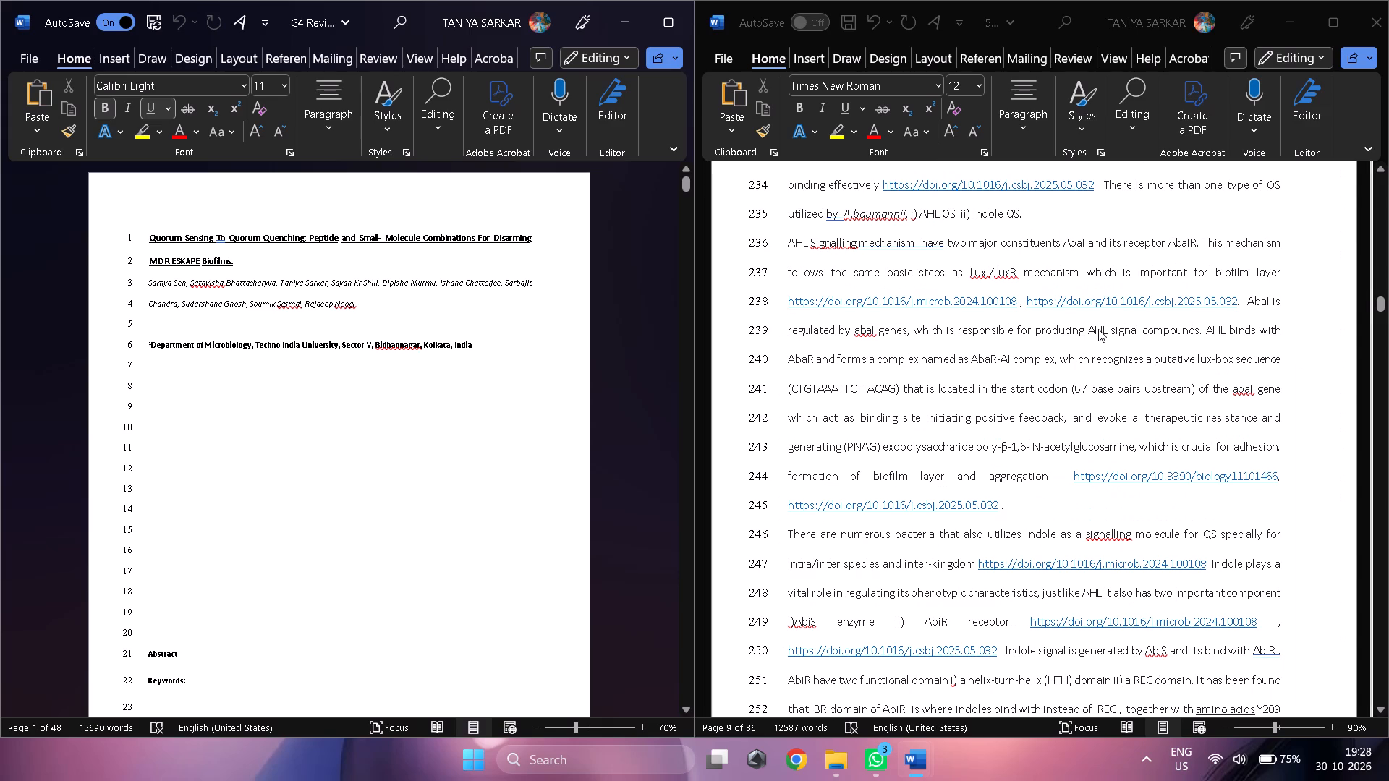
ctrl+scroll(1098, 329, down, 1)
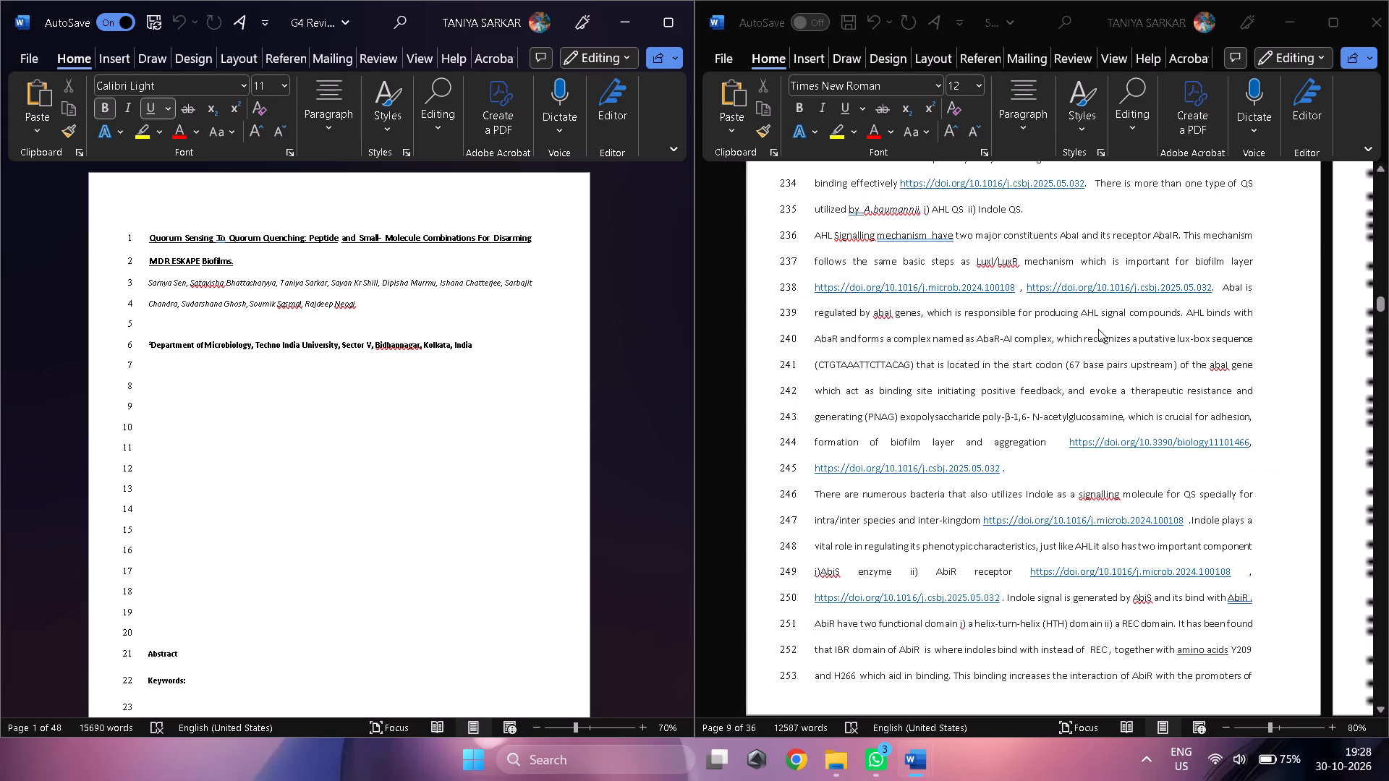
ctrl+scroll(1098, 329, up, 1)
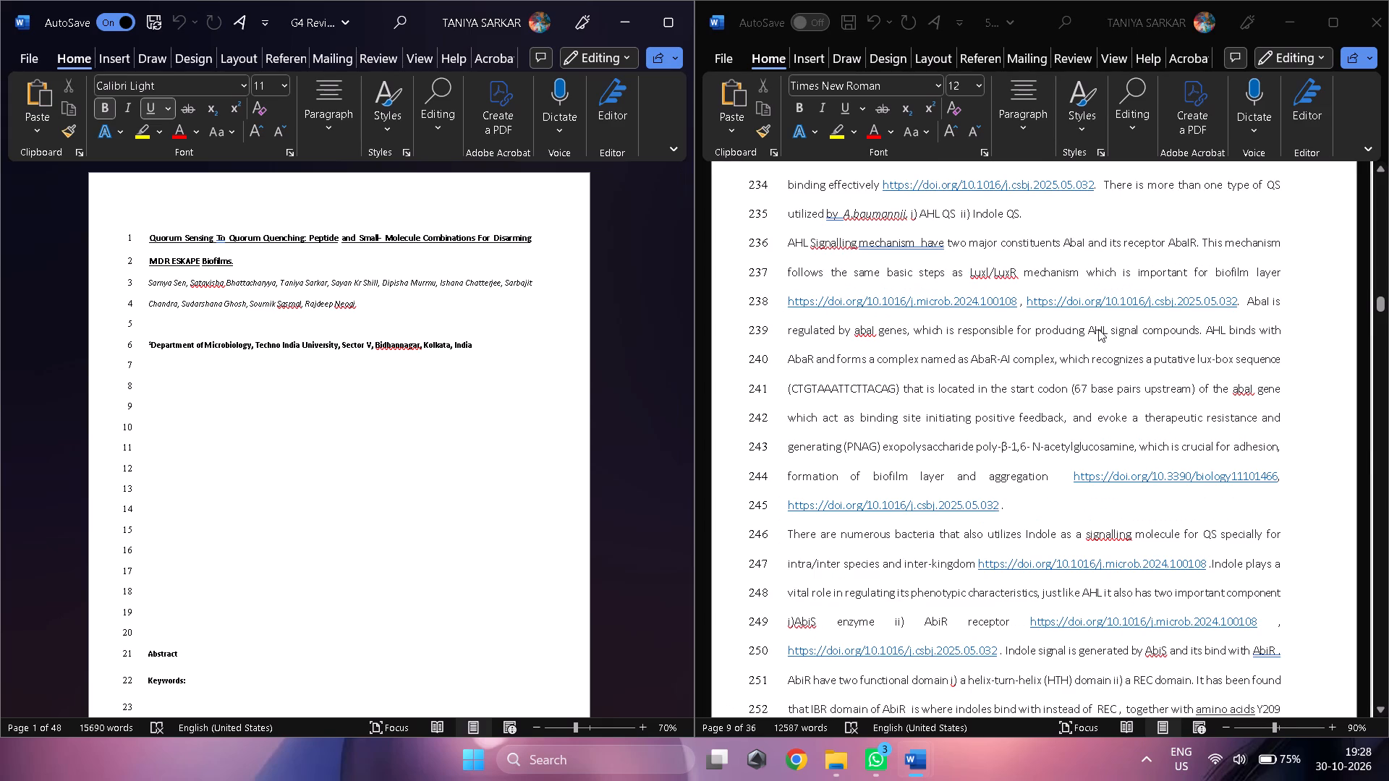
ctrl+scroll(1098, 329, down, 7)
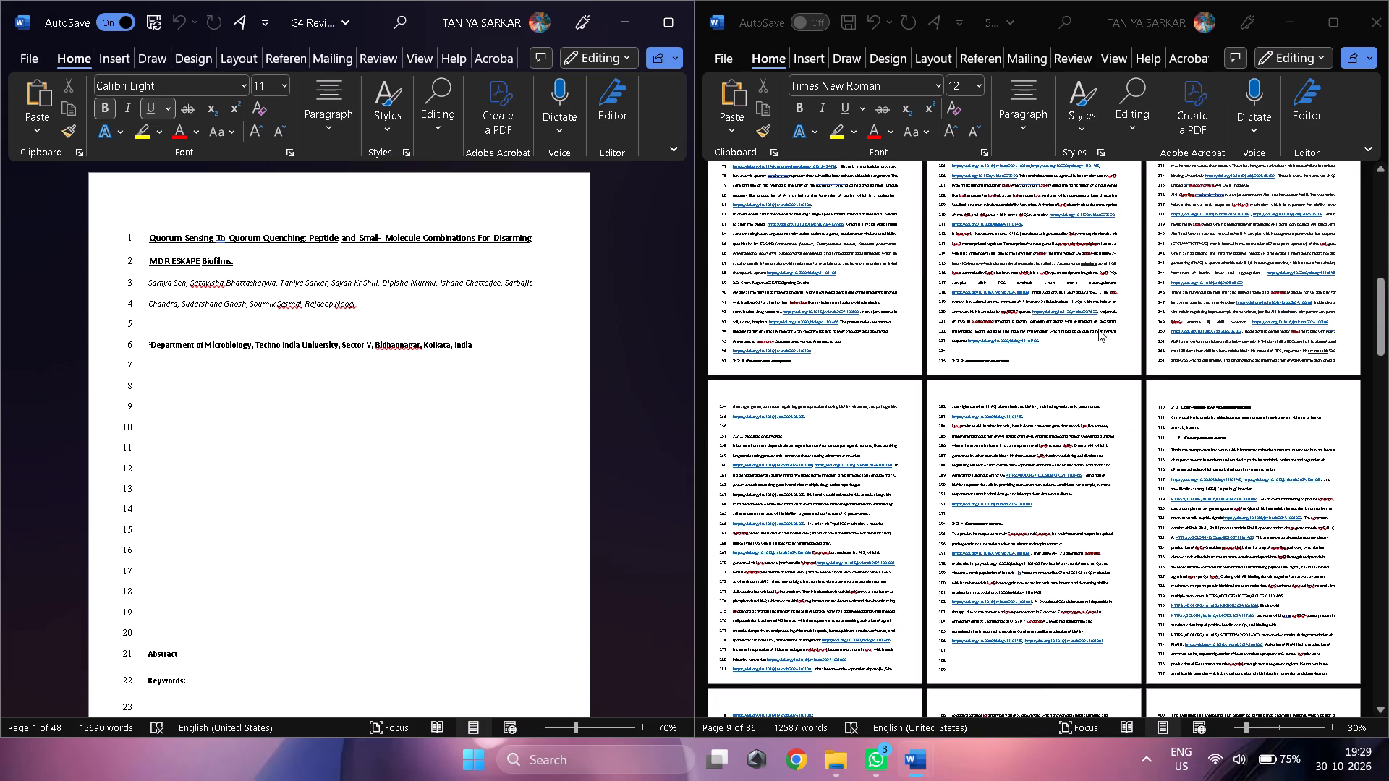
drag(1379, 282, 1370, 170)
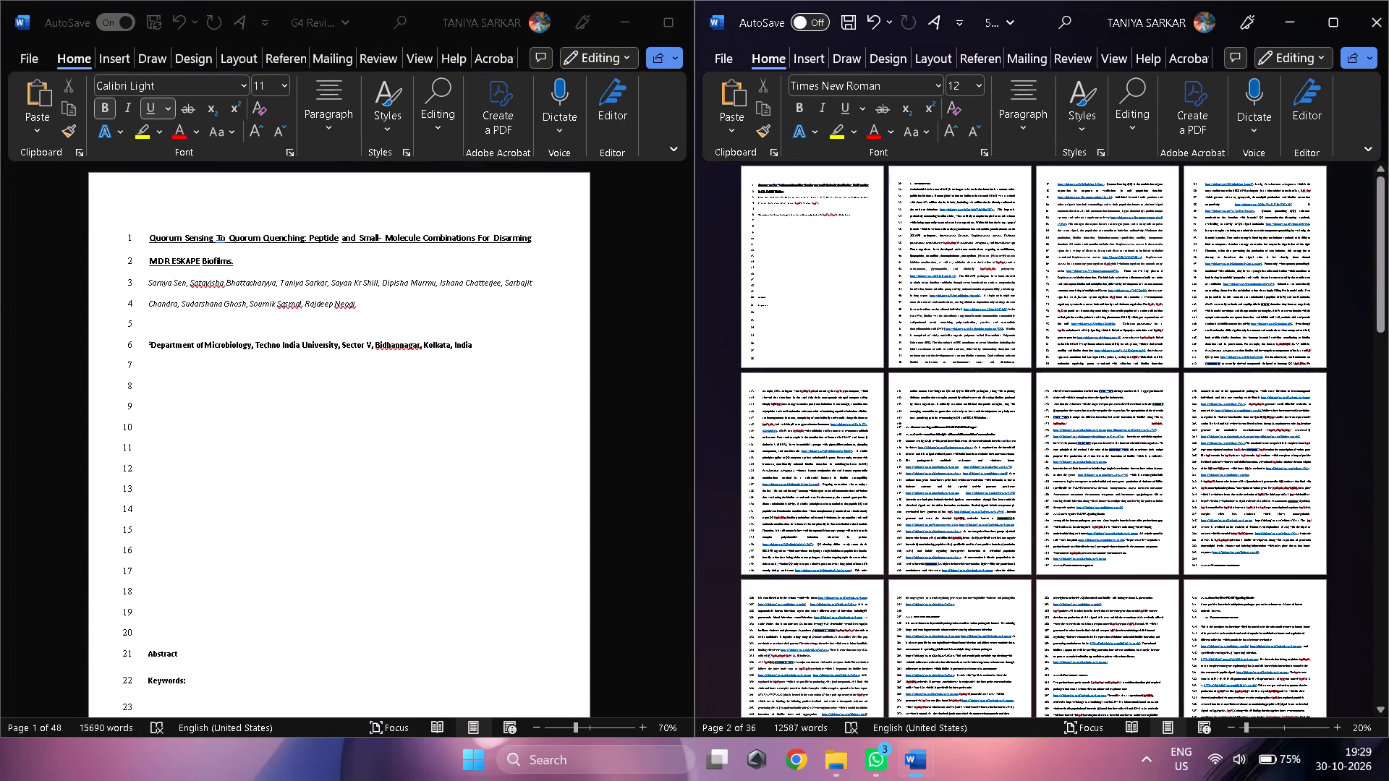
ctrl+scroll(812, 270, up, 4)
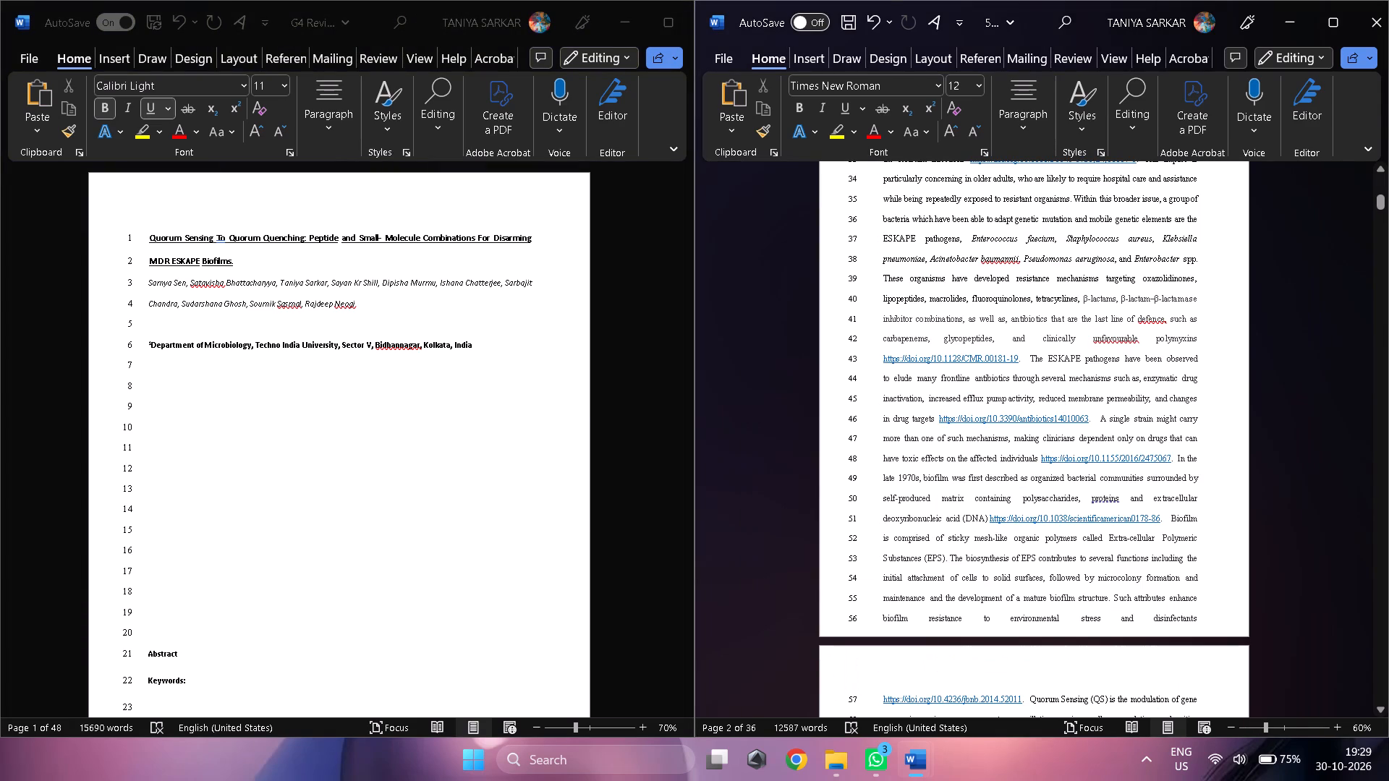
click(1369, 702)
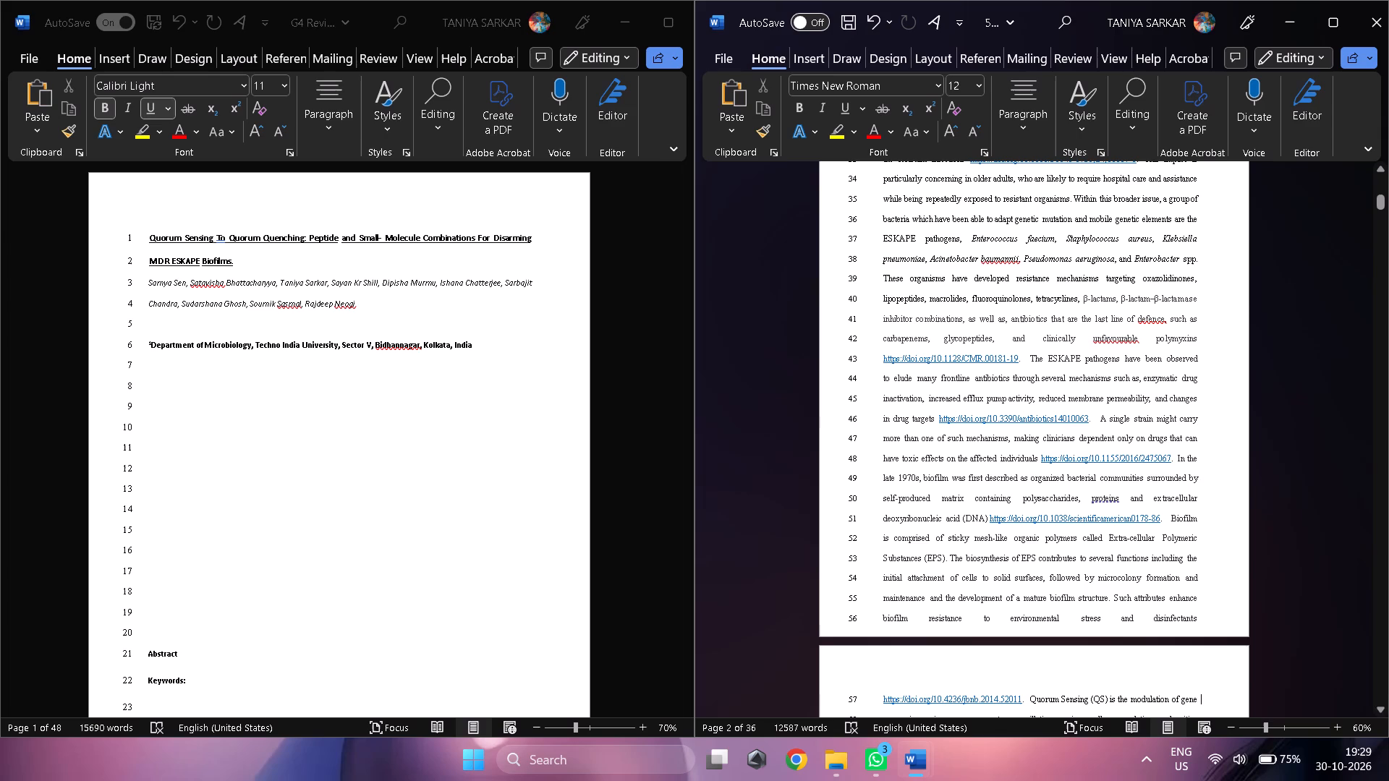
click(1374, 702)
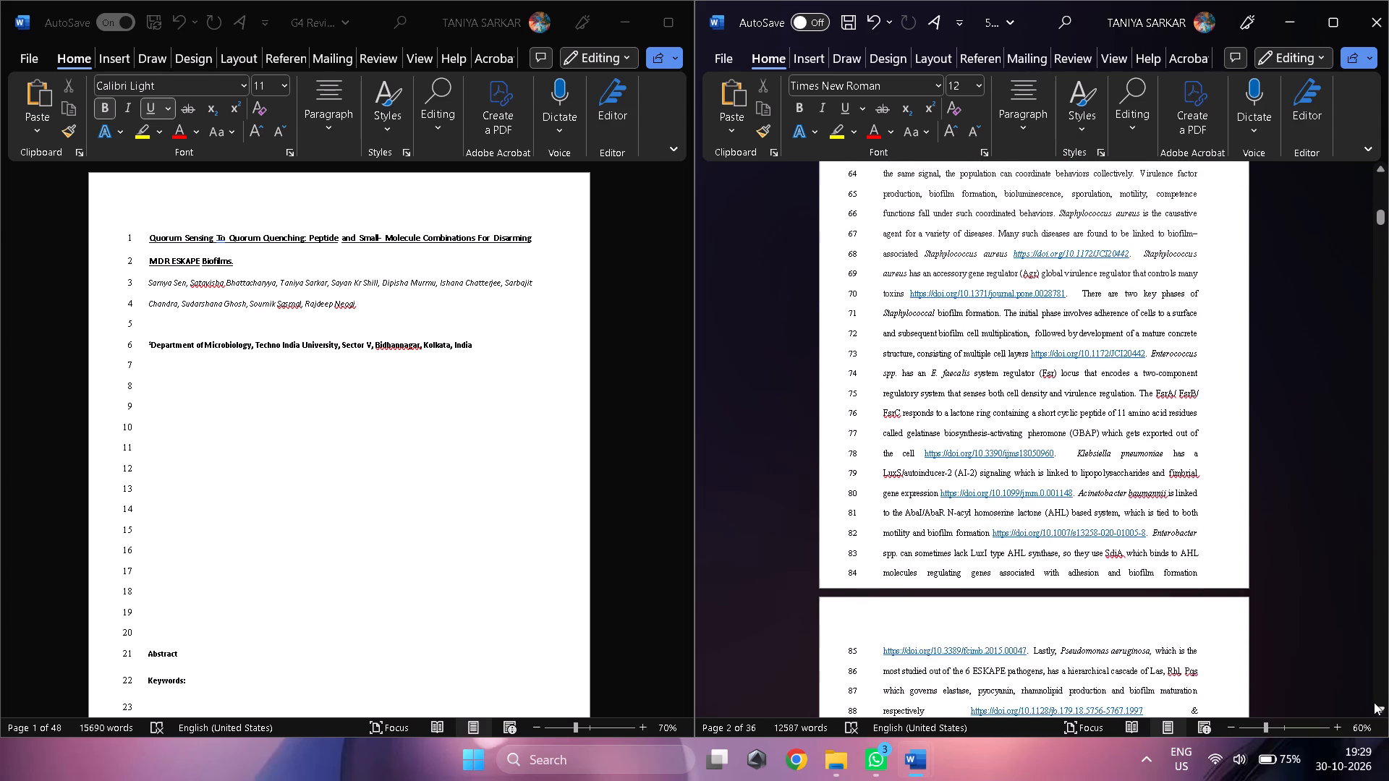
click(1374, 702)
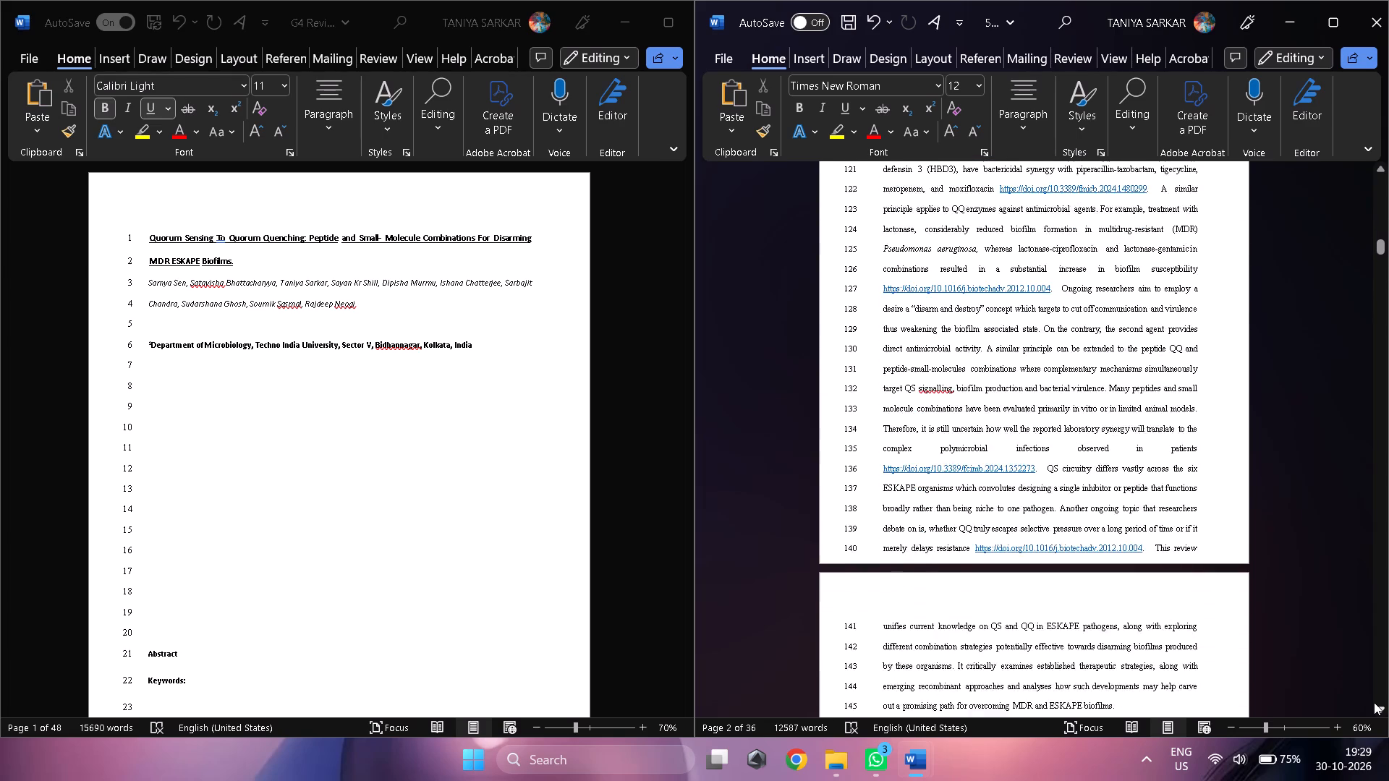
click(1374, 702)
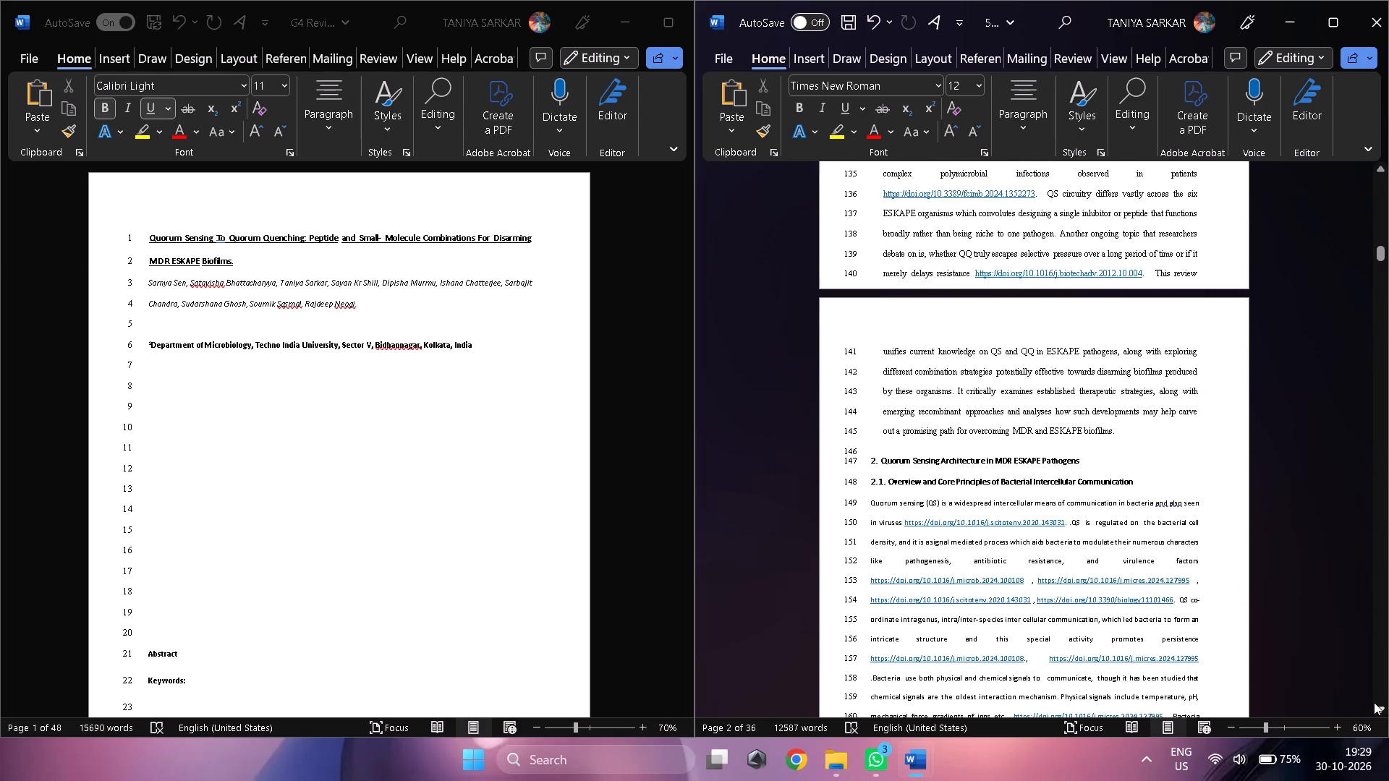
click(1150, 272)
key(Return)
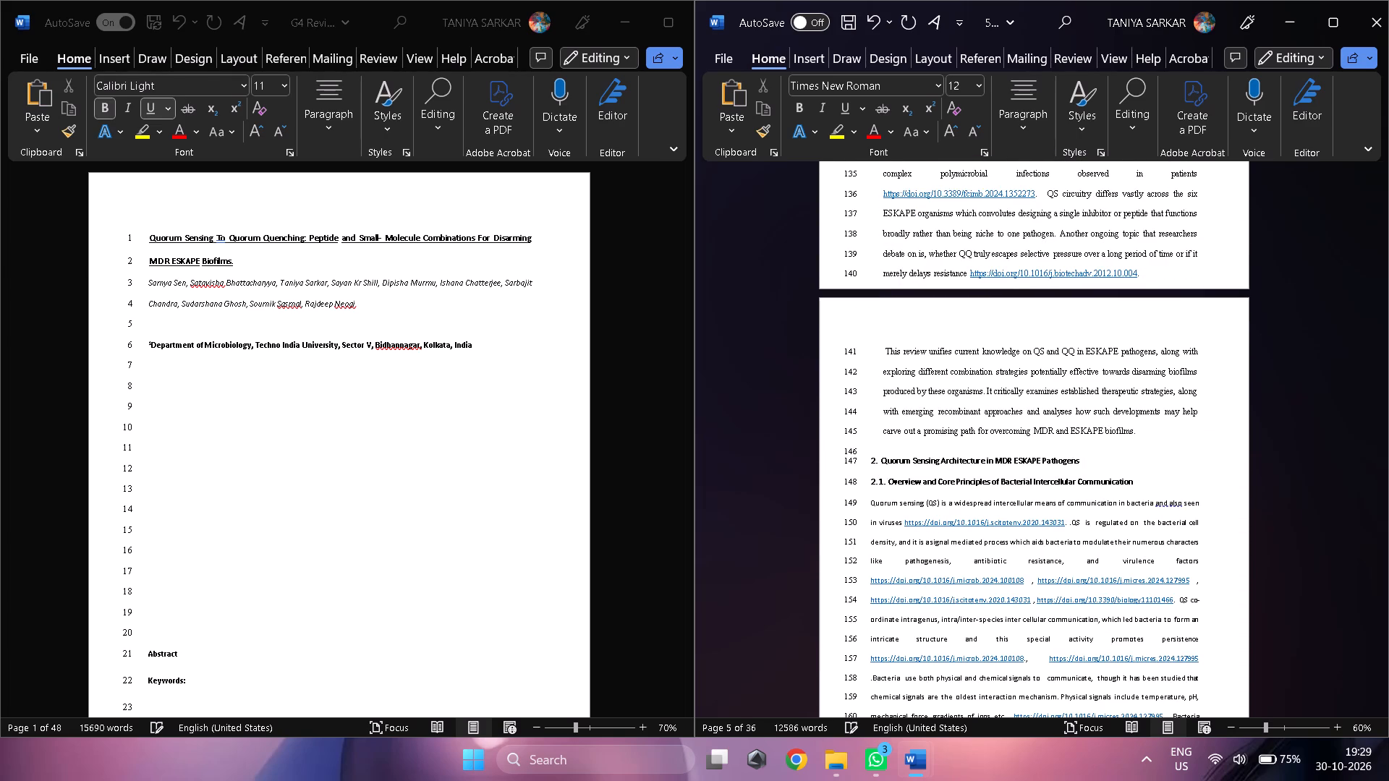
Copy the introduction paragraph beginning "Beyond the microscopic battlefield" (lines 140–156), including its closing line-number note, from the G4 Review document.
click(607, 565)
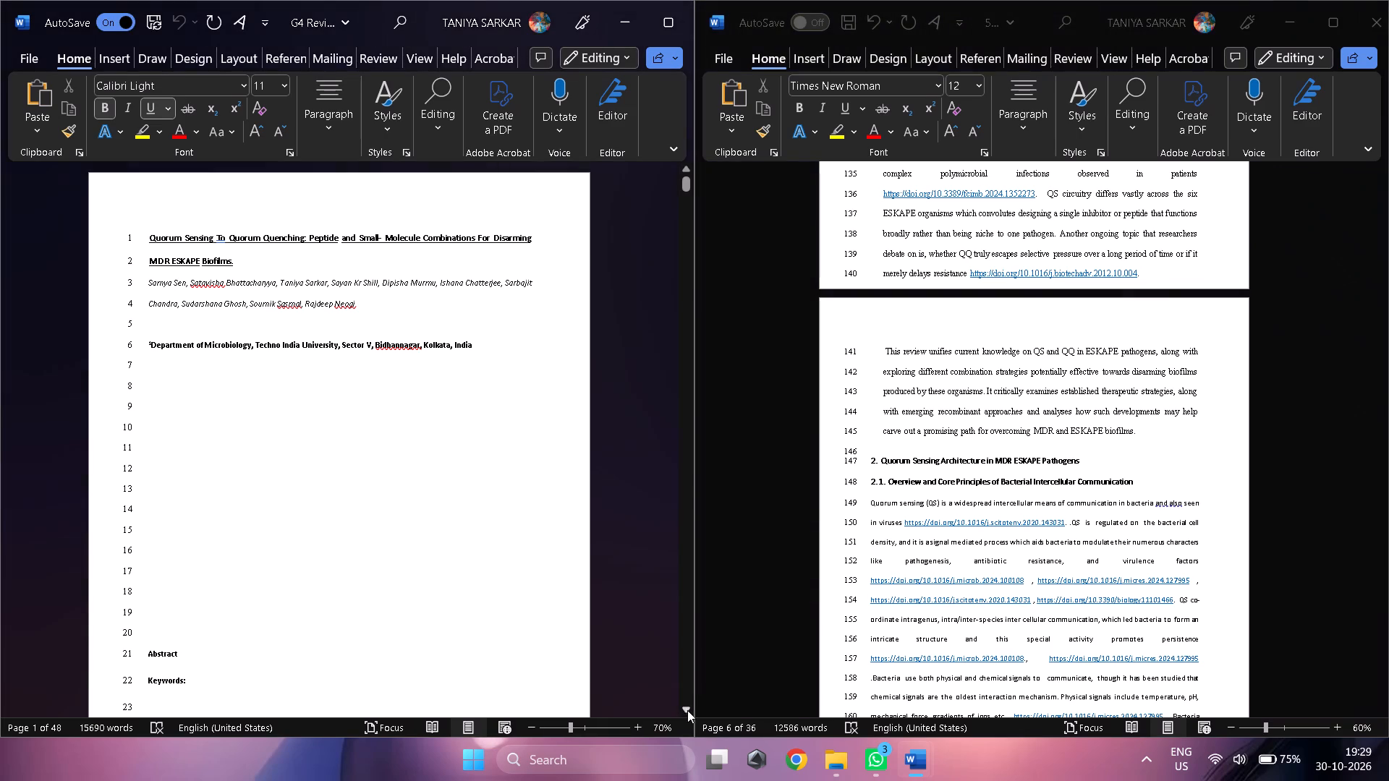
click(687, 710)
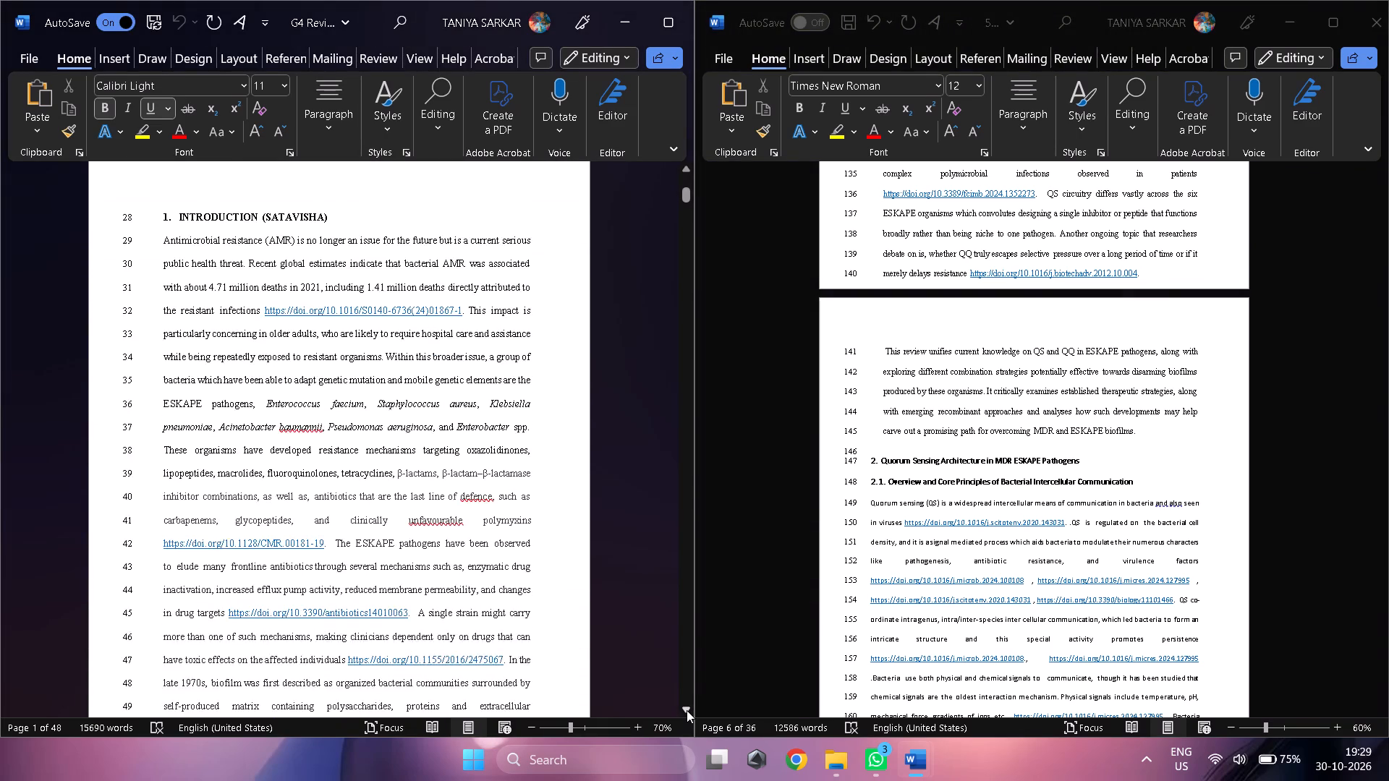
click(687, 710)
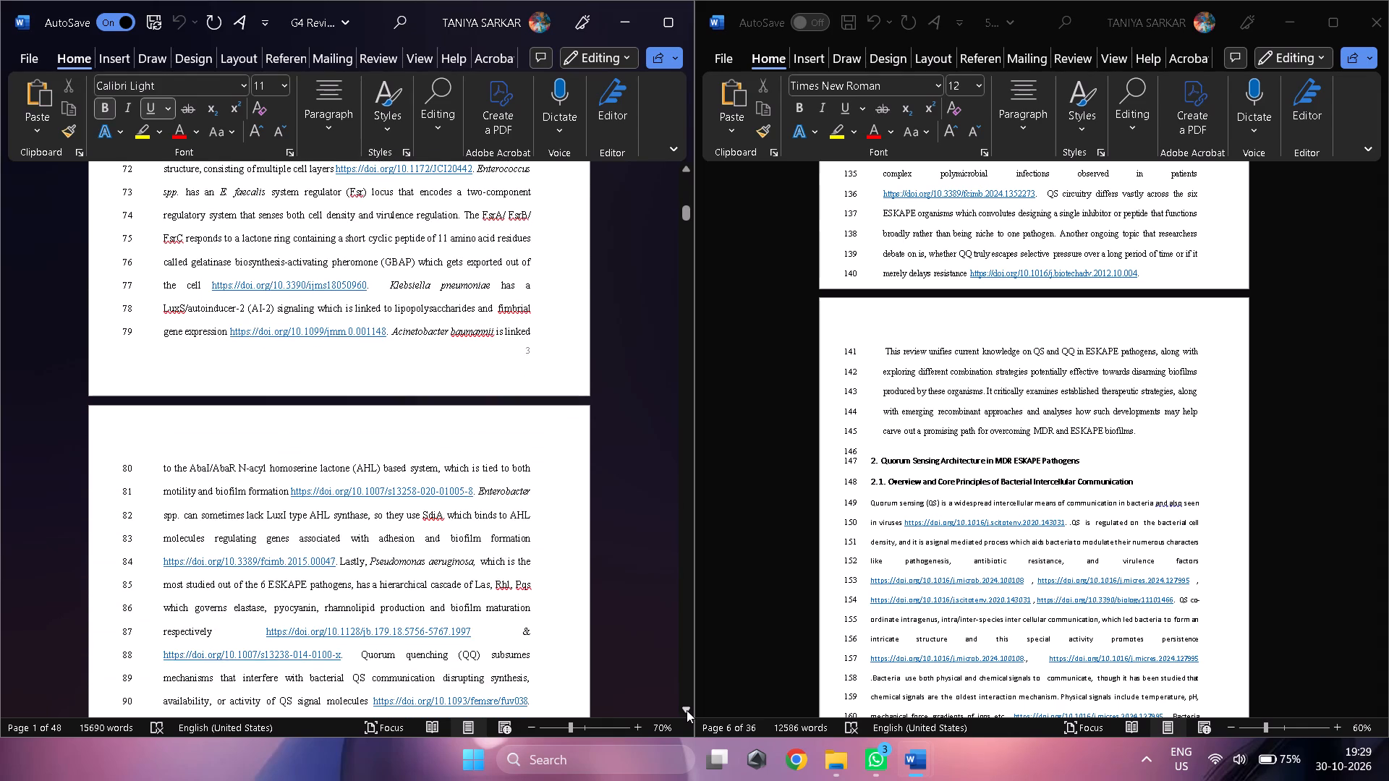
click(687, 710)
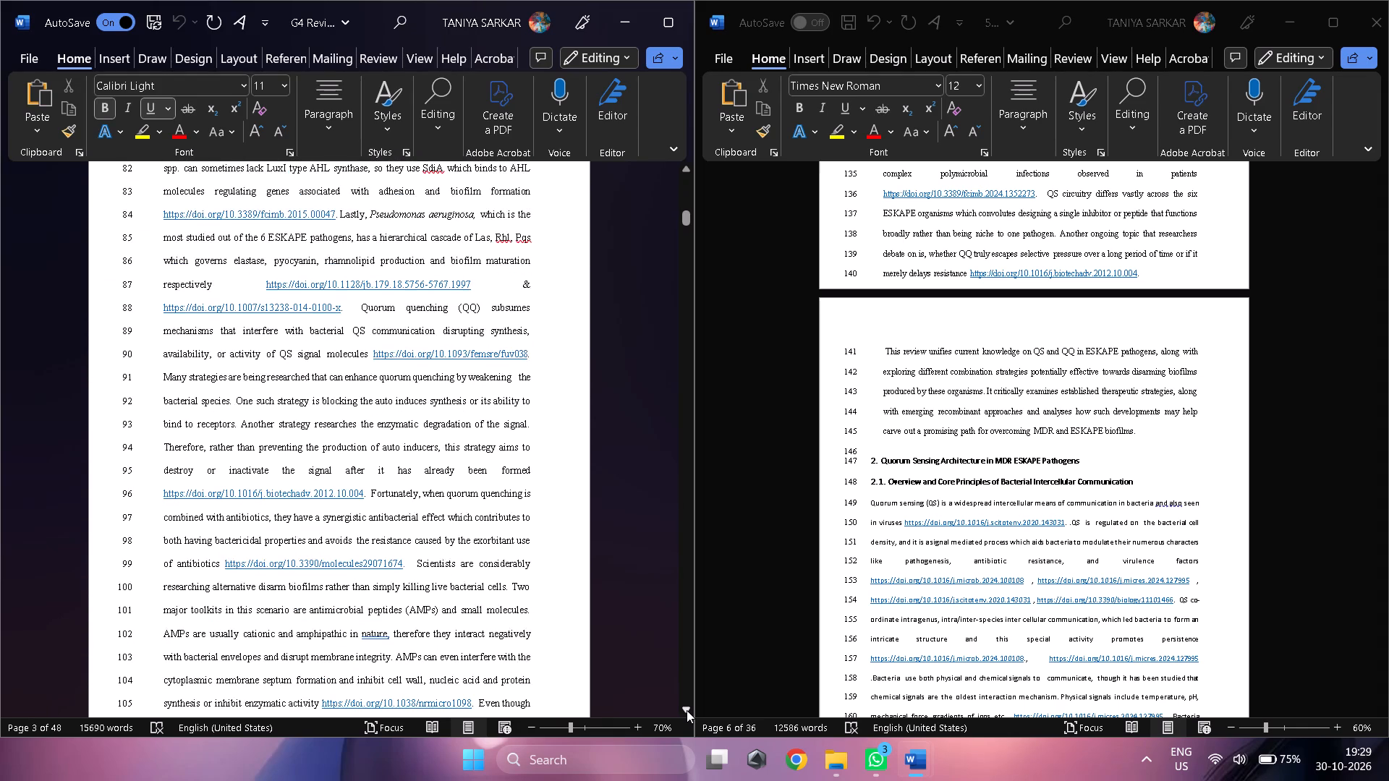
click(687, 710)
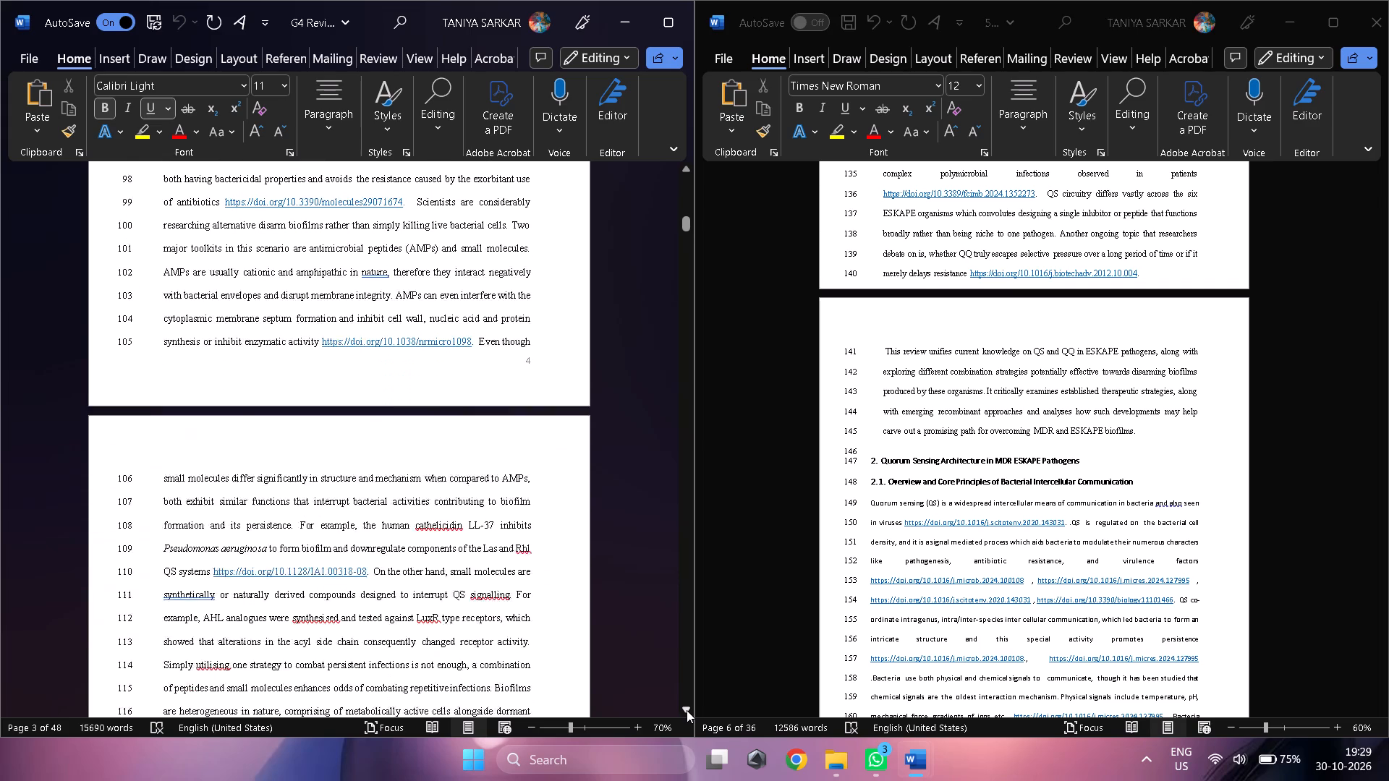
click(687, 710)
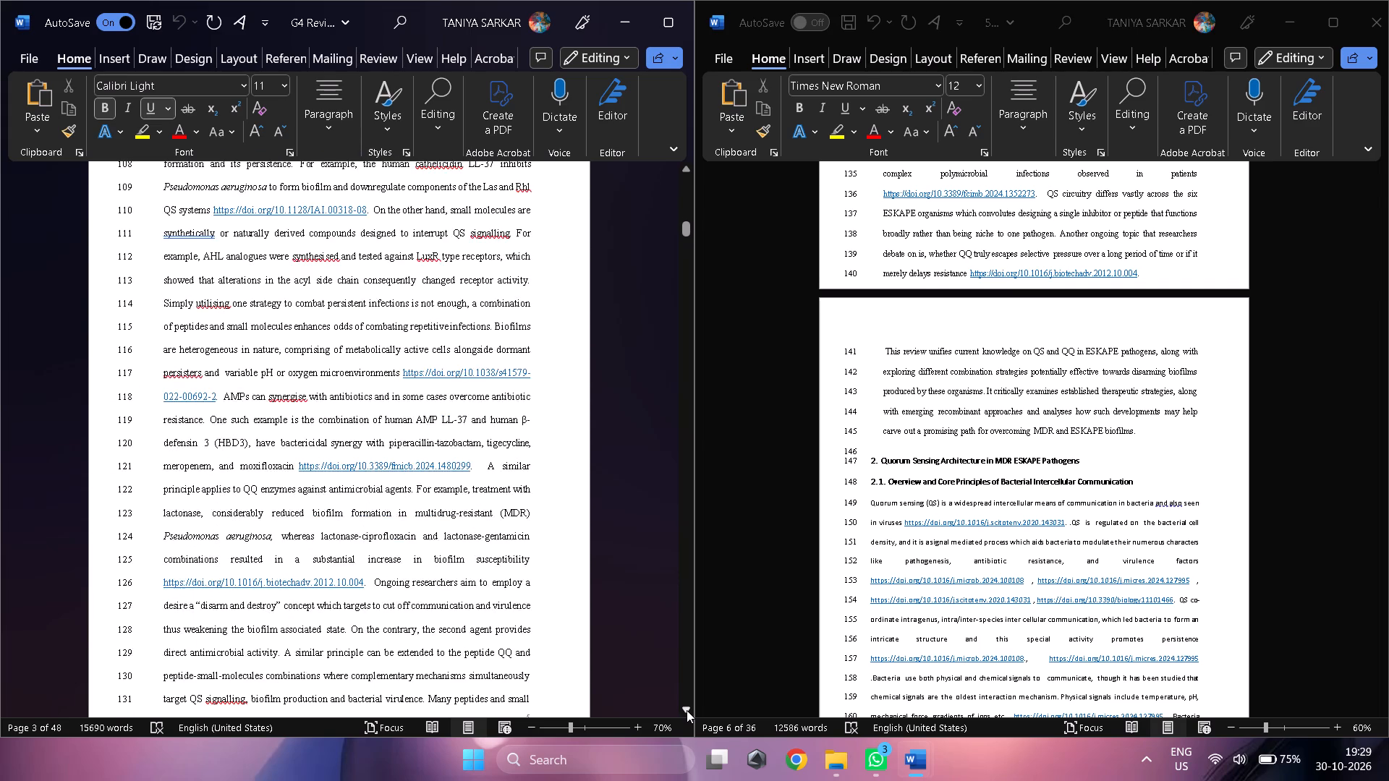
click(687, 710)
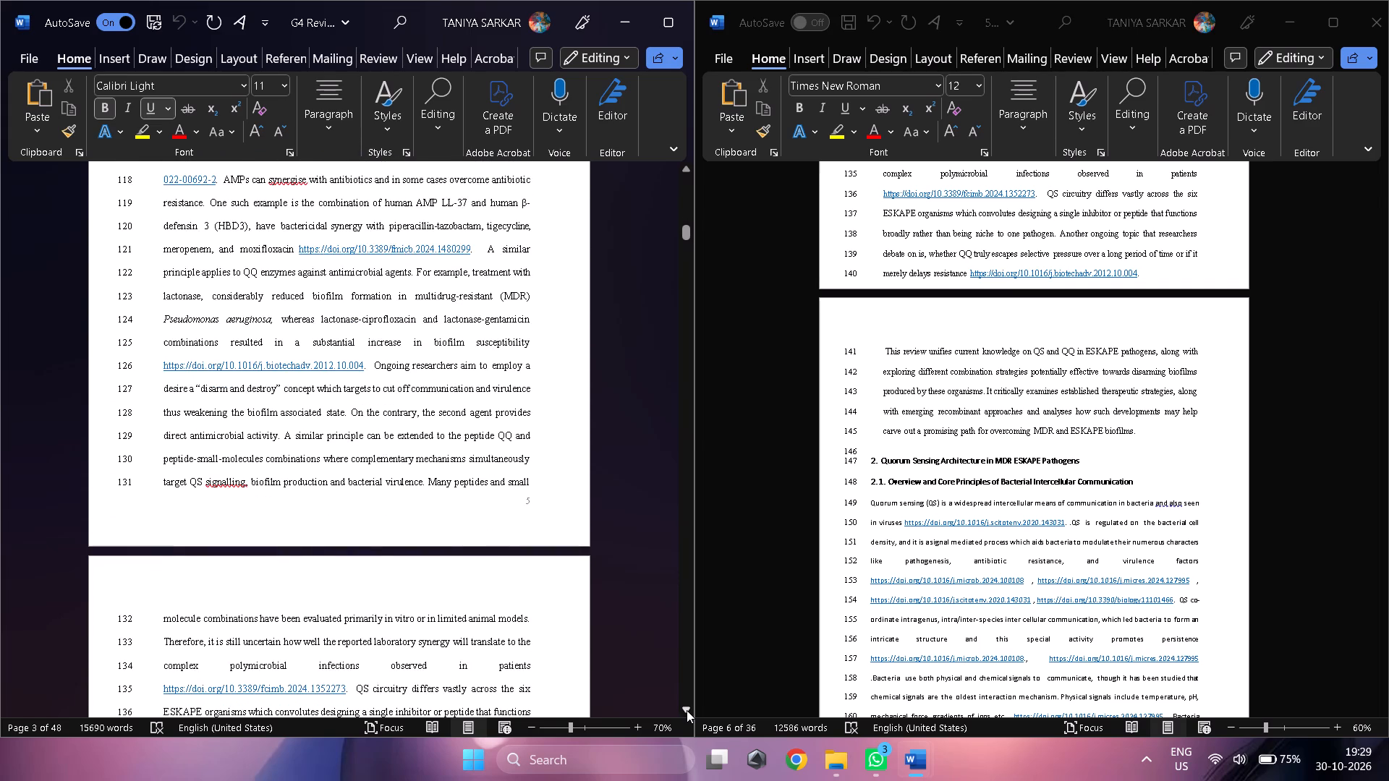
click(687, 710)
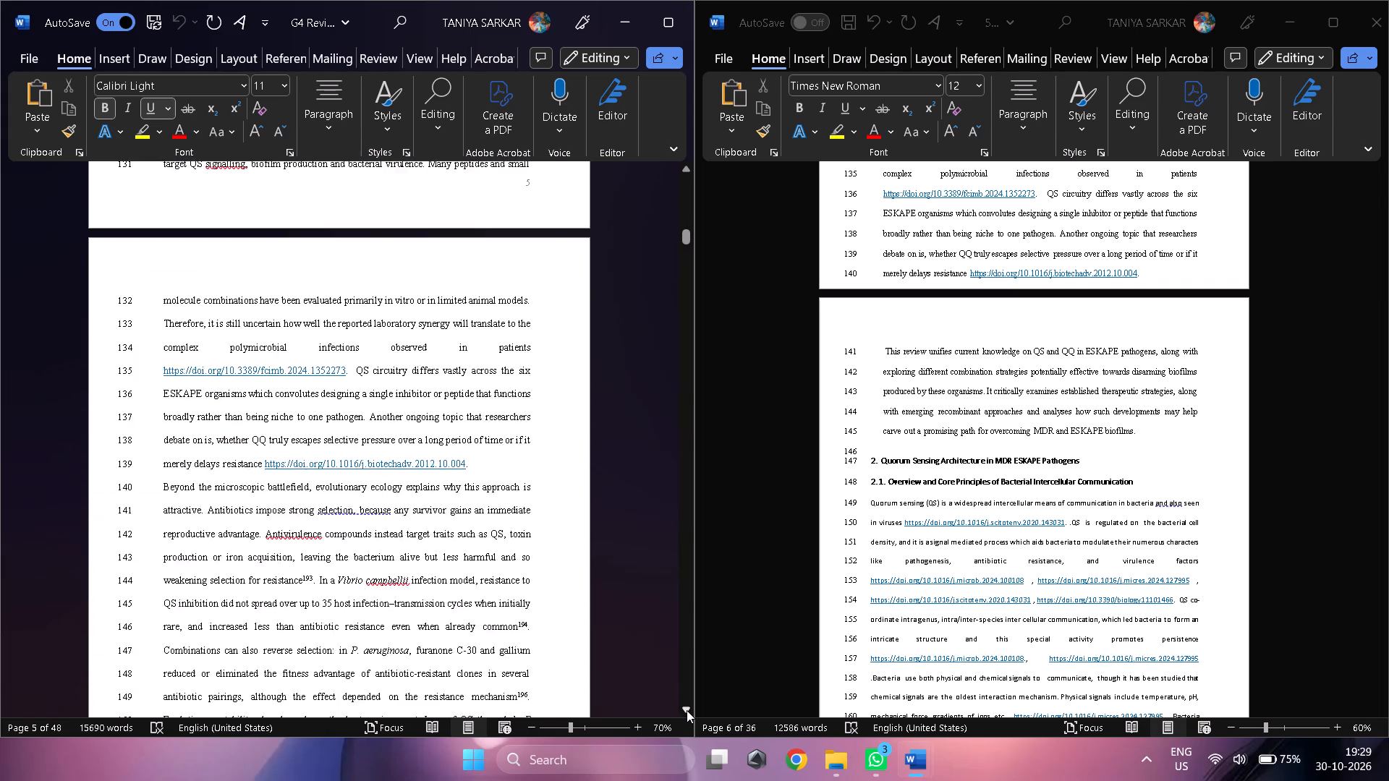
click(687, 710)
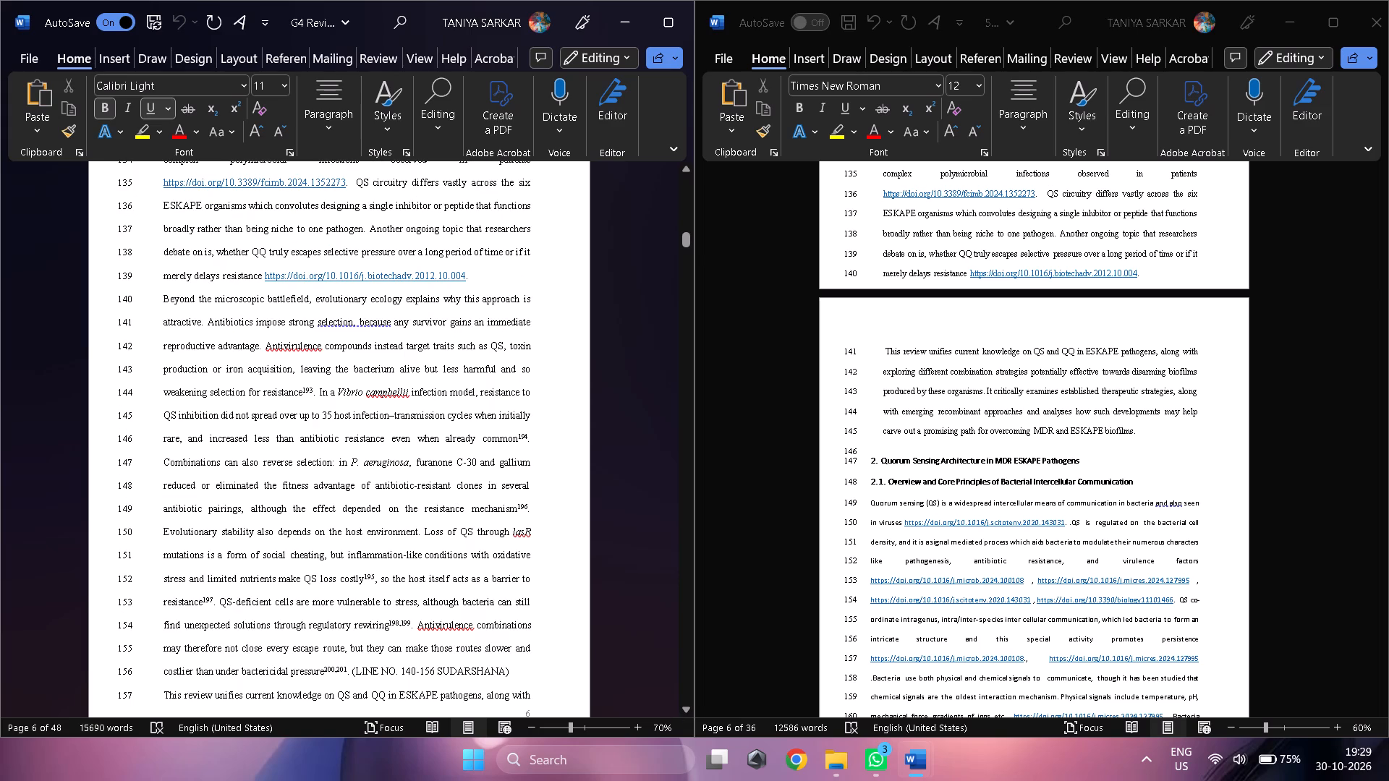
drag(156, 296, 510, 537)
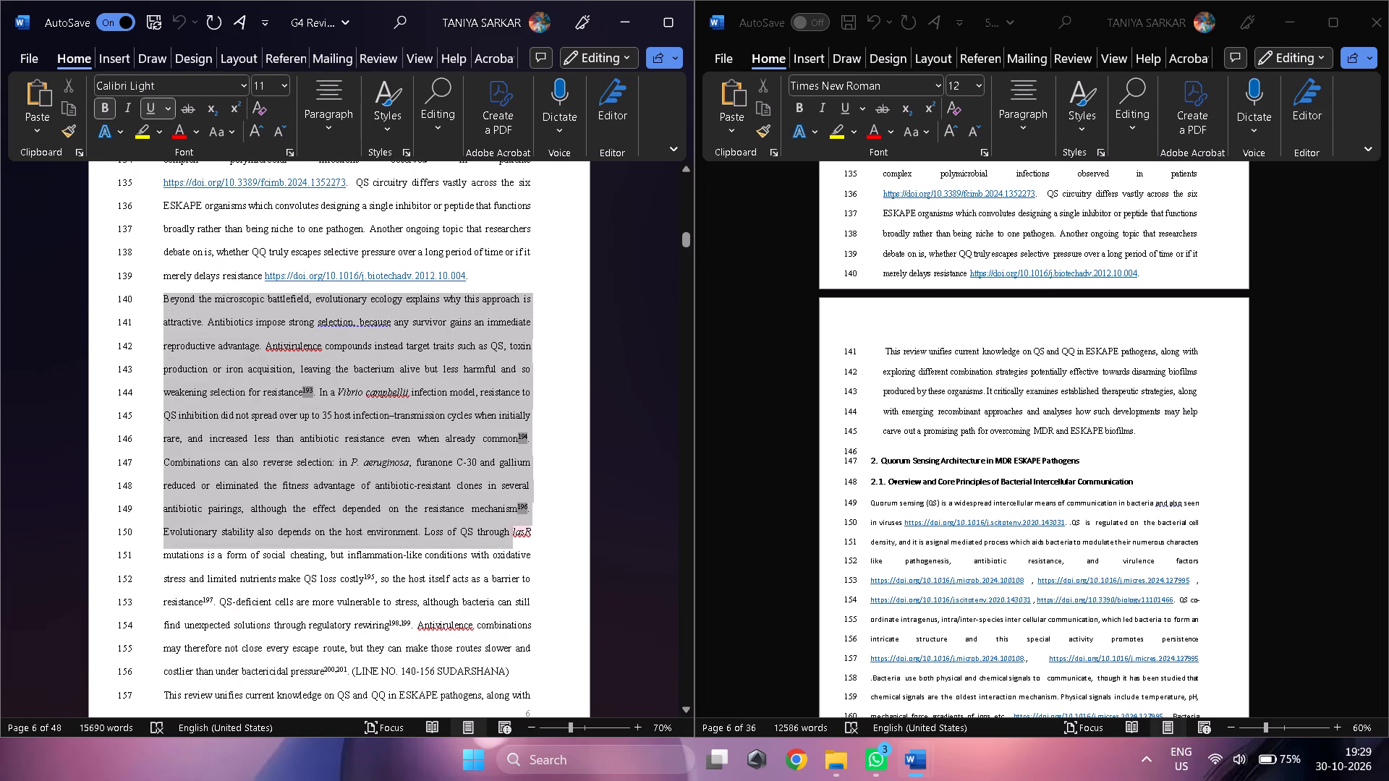
drag(510, 537, 551, 671)
right_click(355, 550)
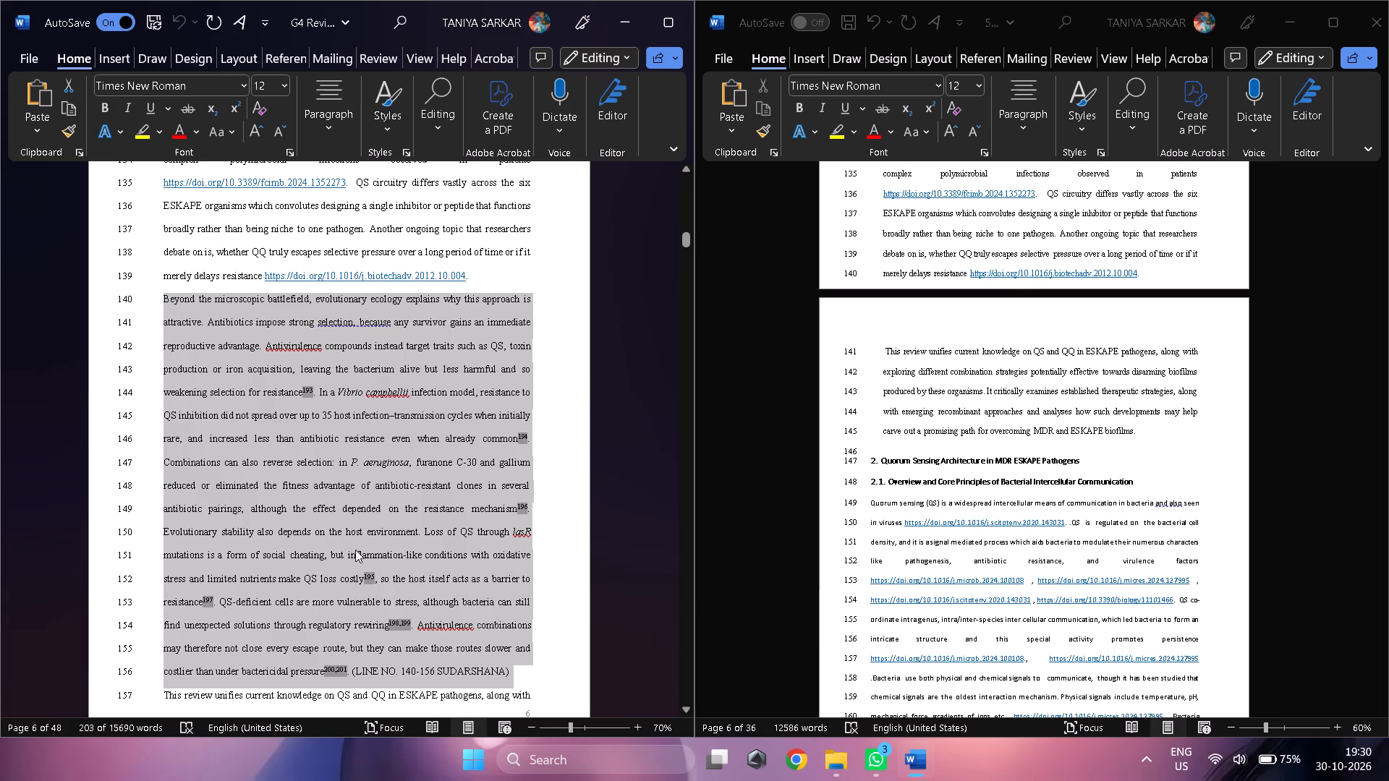
click(424, 313)
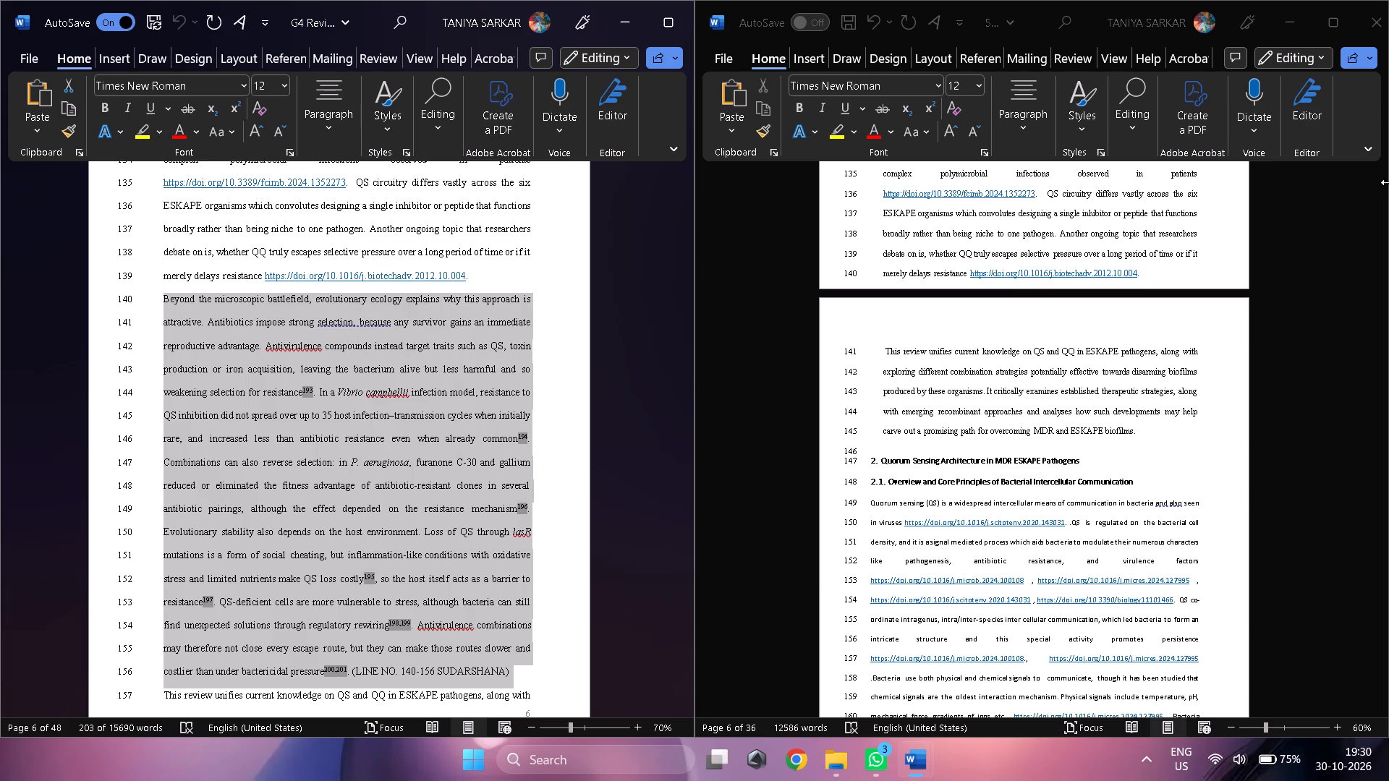
Paste the copied evolutionary ecology paragraph into the manuscript directly before the "This review unifies current knowledge" paragraph.
click(1154, 270)
click(1154, 270)
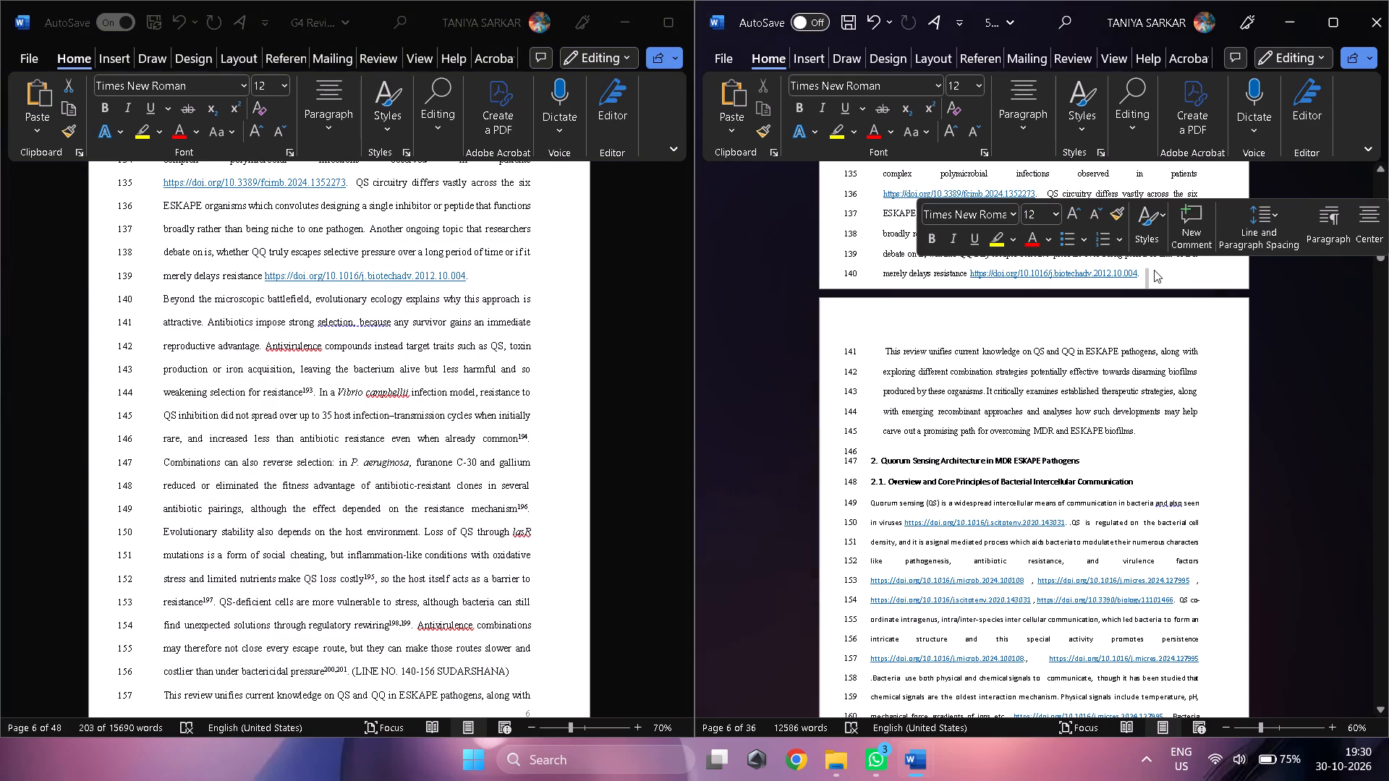
key(Return)
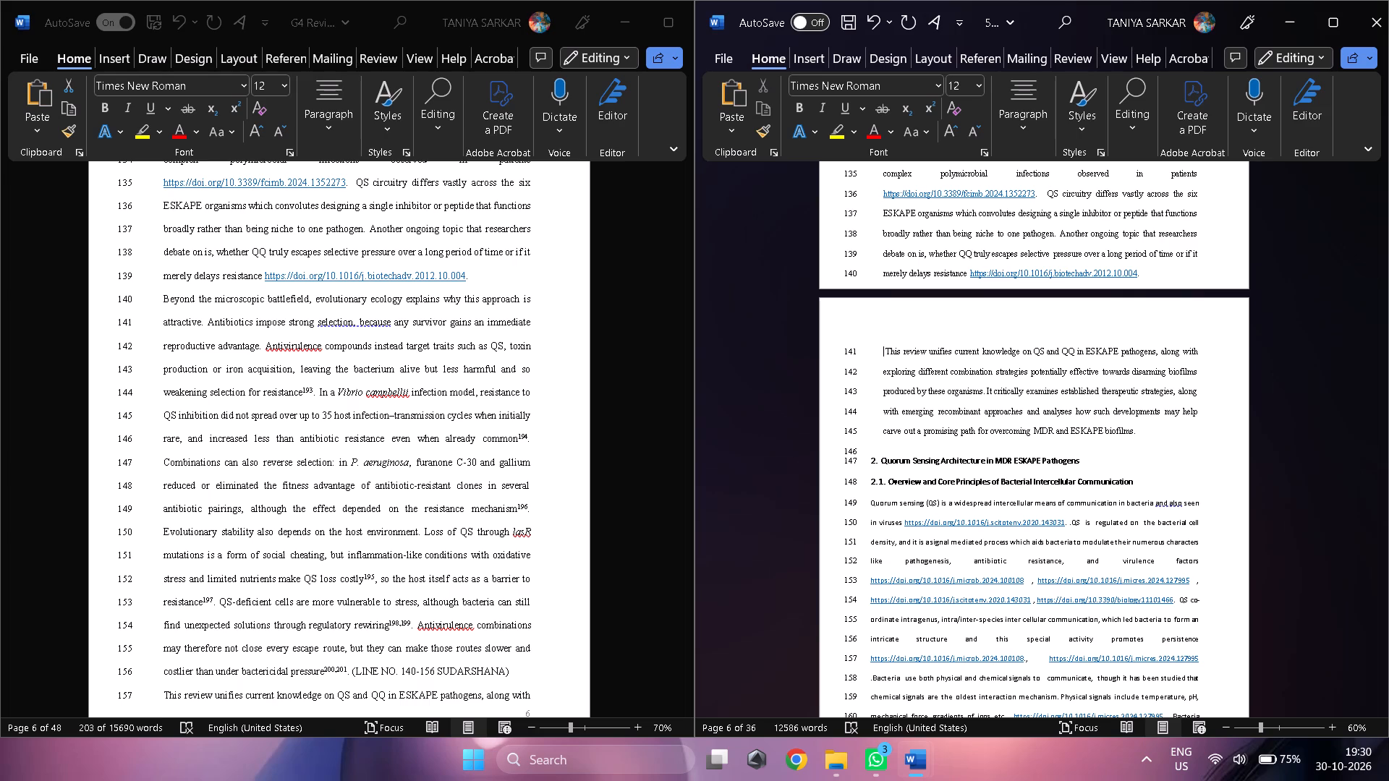
key(ctrl+v)
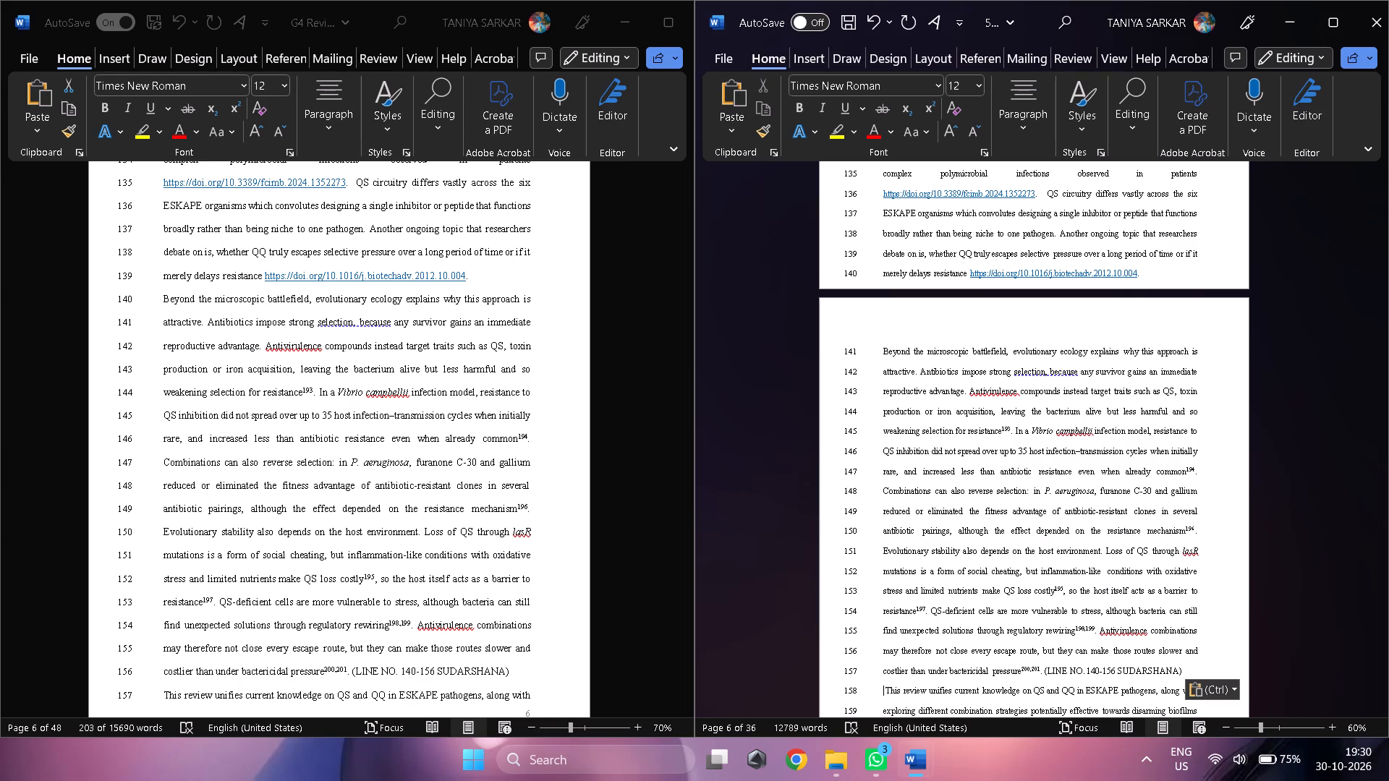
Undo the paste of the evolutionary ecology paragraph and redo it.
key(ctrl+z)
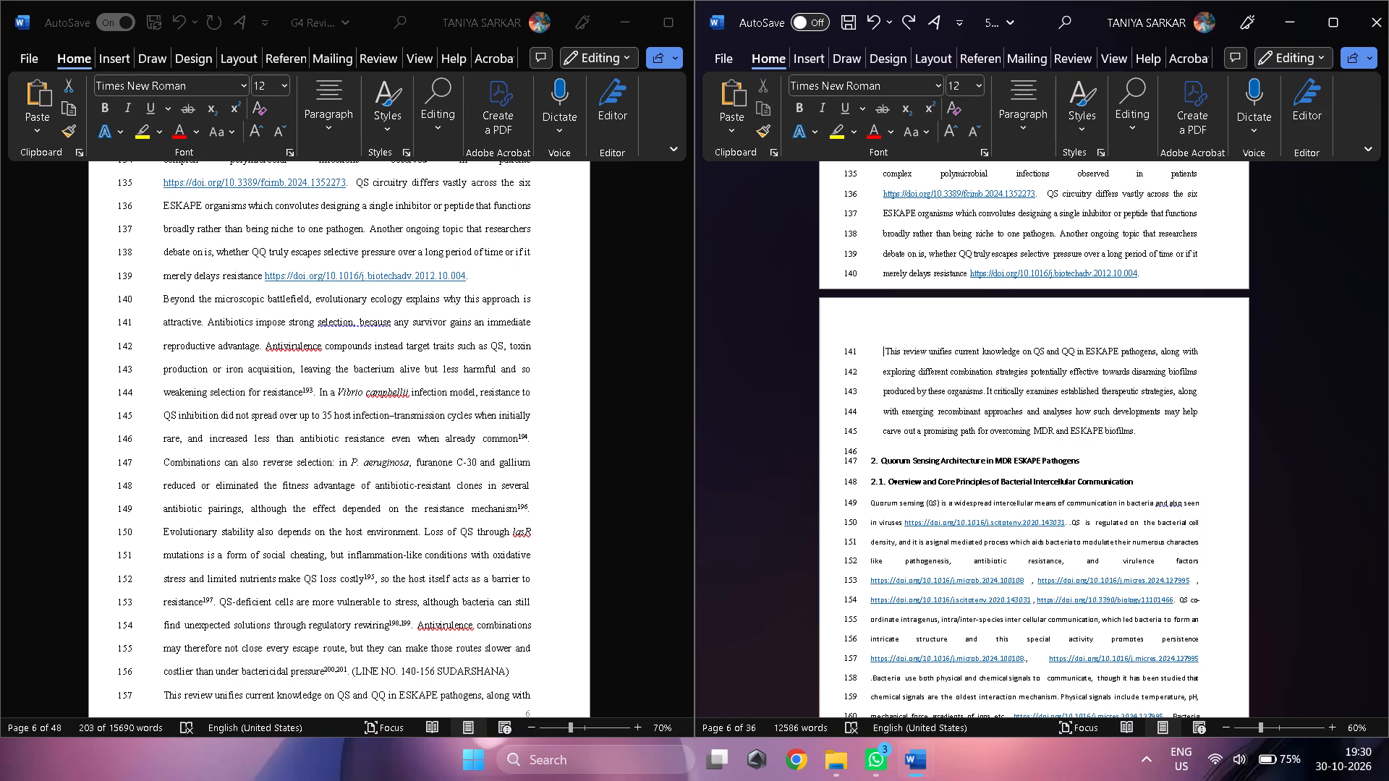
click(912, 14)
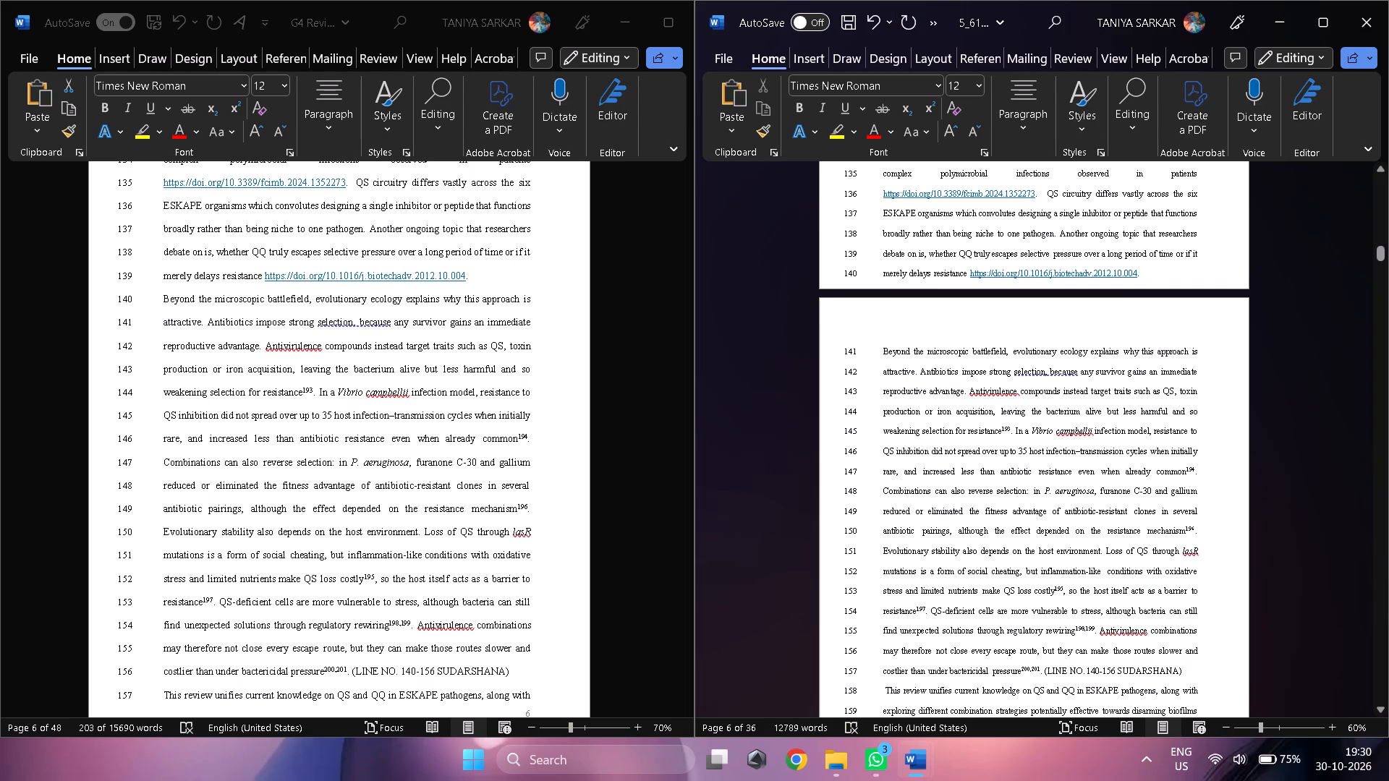
Compare the end of the introduction and the opening of section 2.1 in the manuscript and the G4 Review document.
double_click(1380, 707)
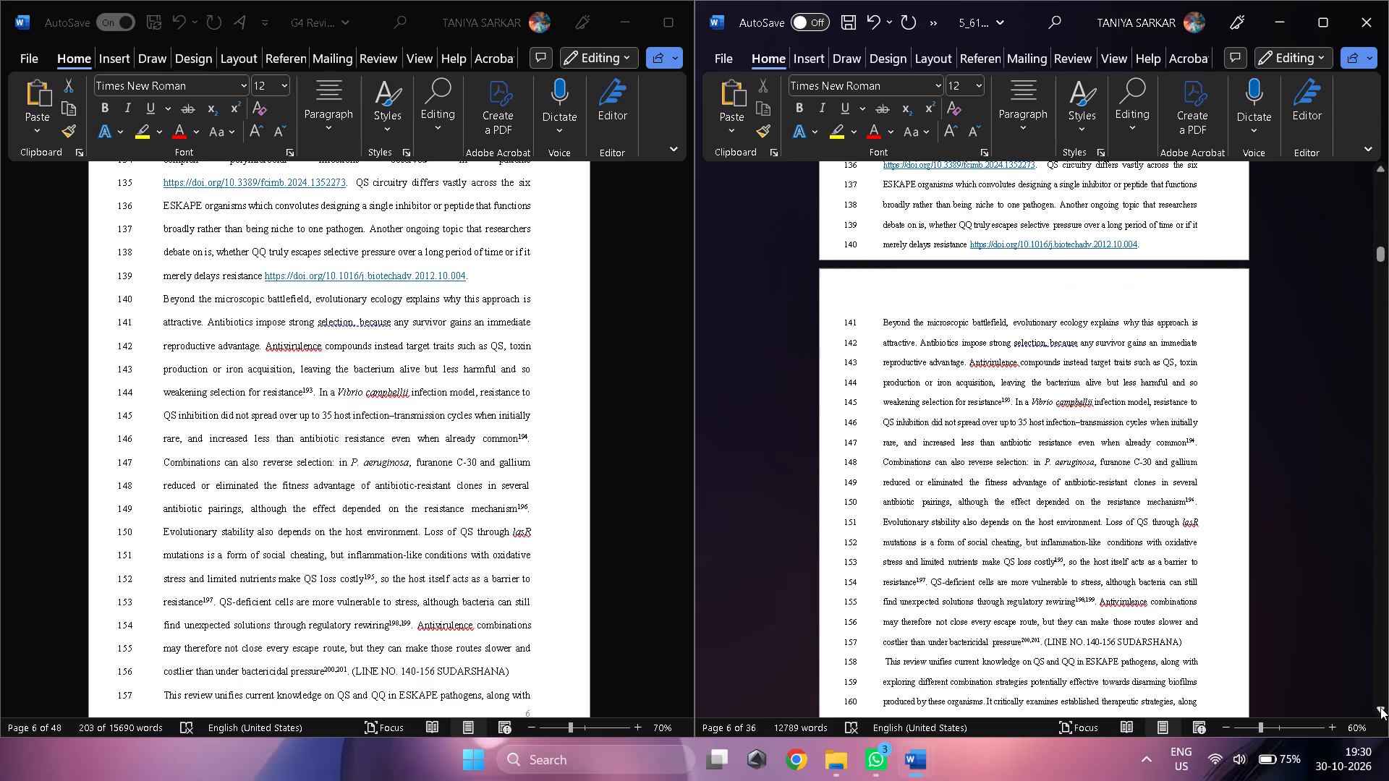
click(1380, 707)
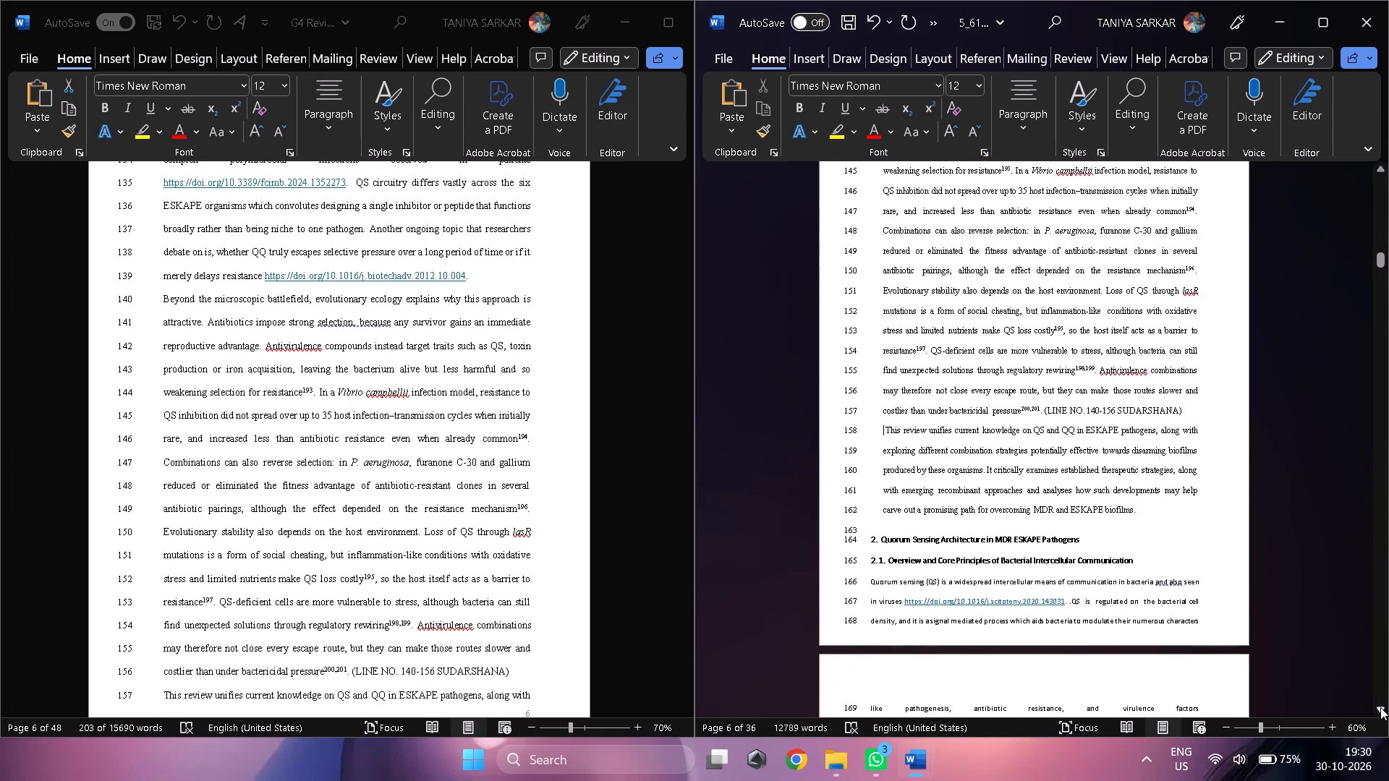
click(653, 639)
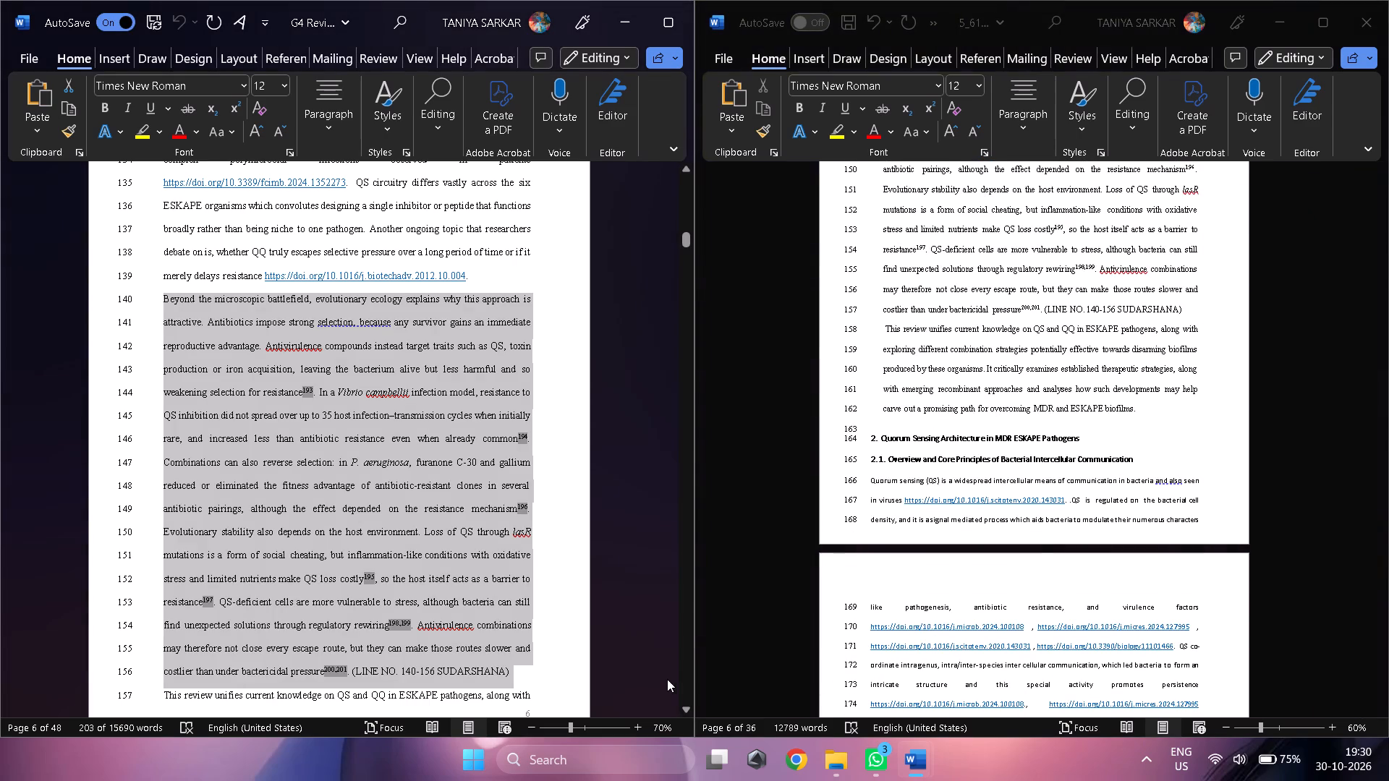
click(674, 686)
click(684, 709)
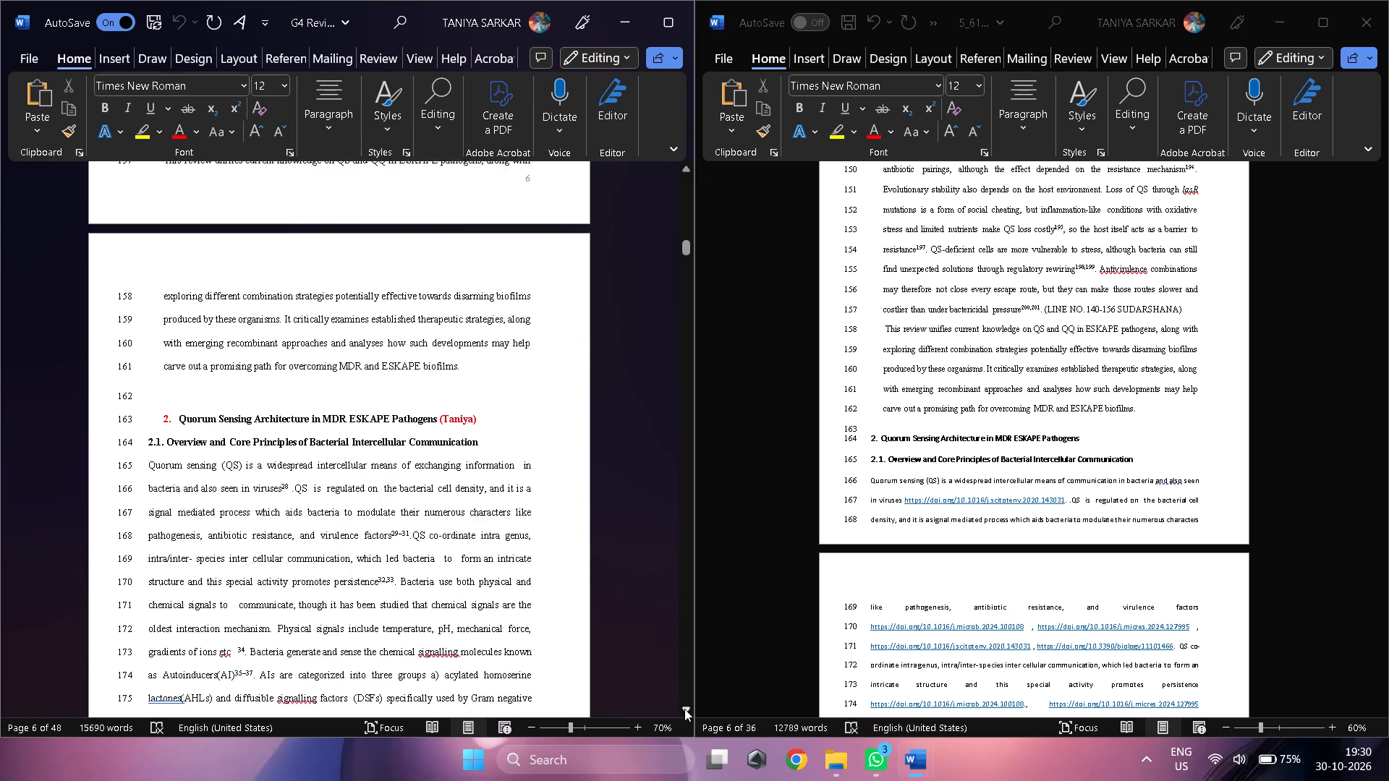
right_click(684, 709)
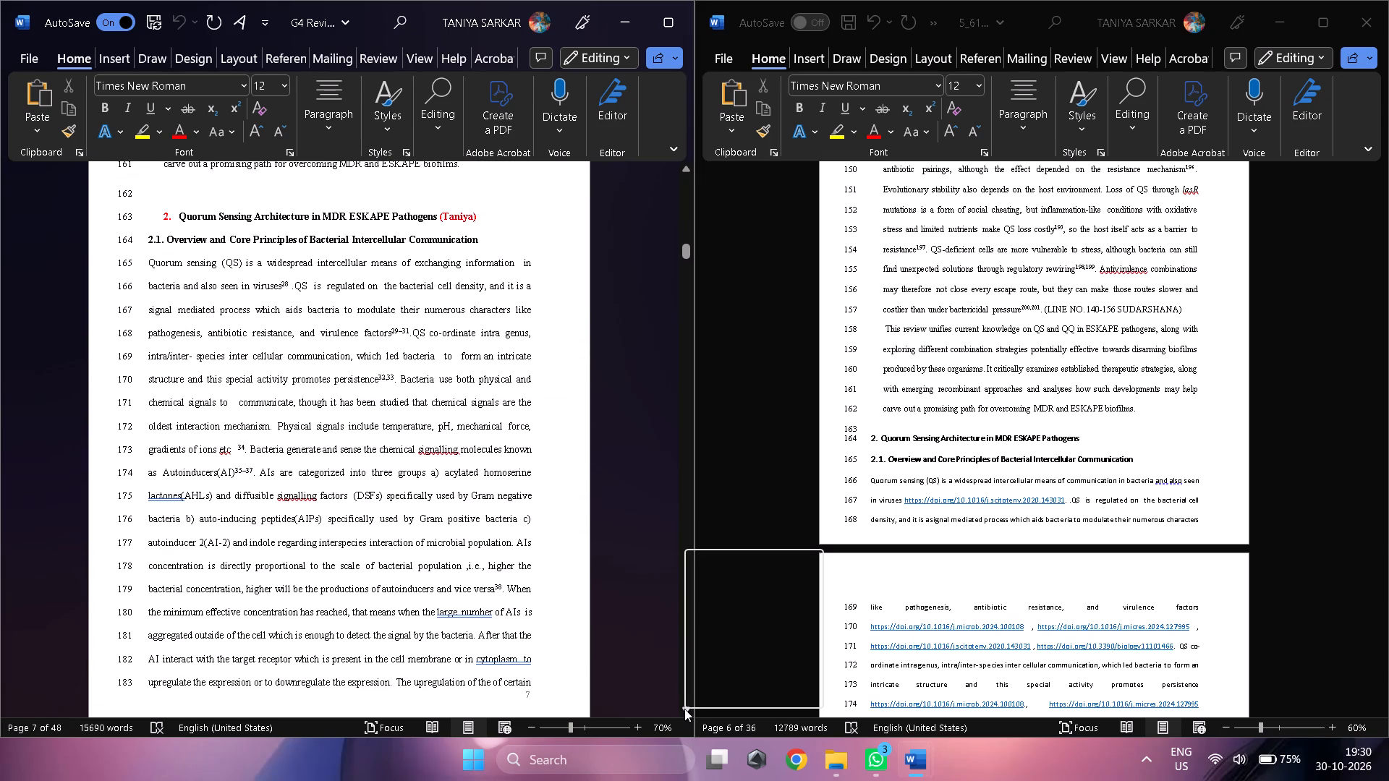
right_click(684, 709)
click(684, 709)
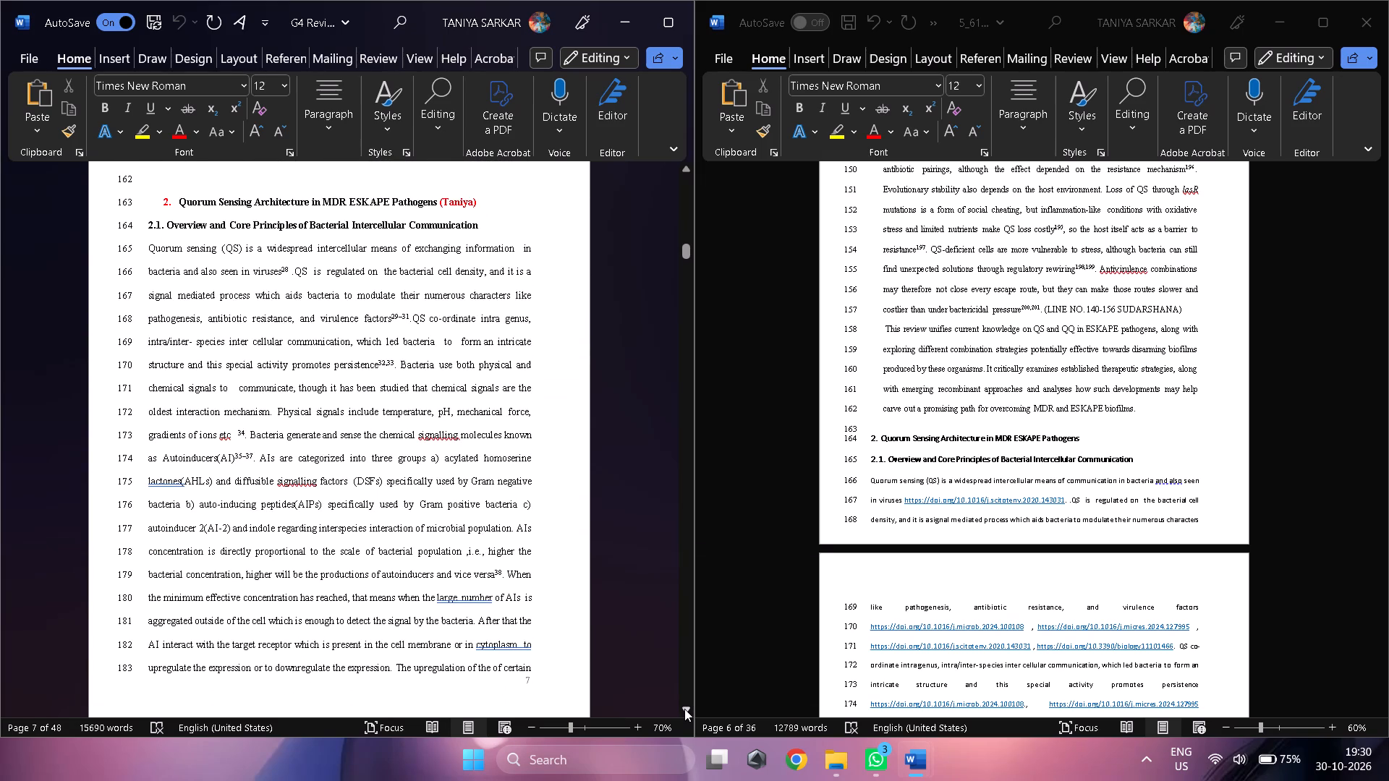
click(684, 709)
Look through the manuscript's sections 2.1 to 2.2.1 and return to the section 2 heading to check them against the G4 Review text.
click(1336, 675)
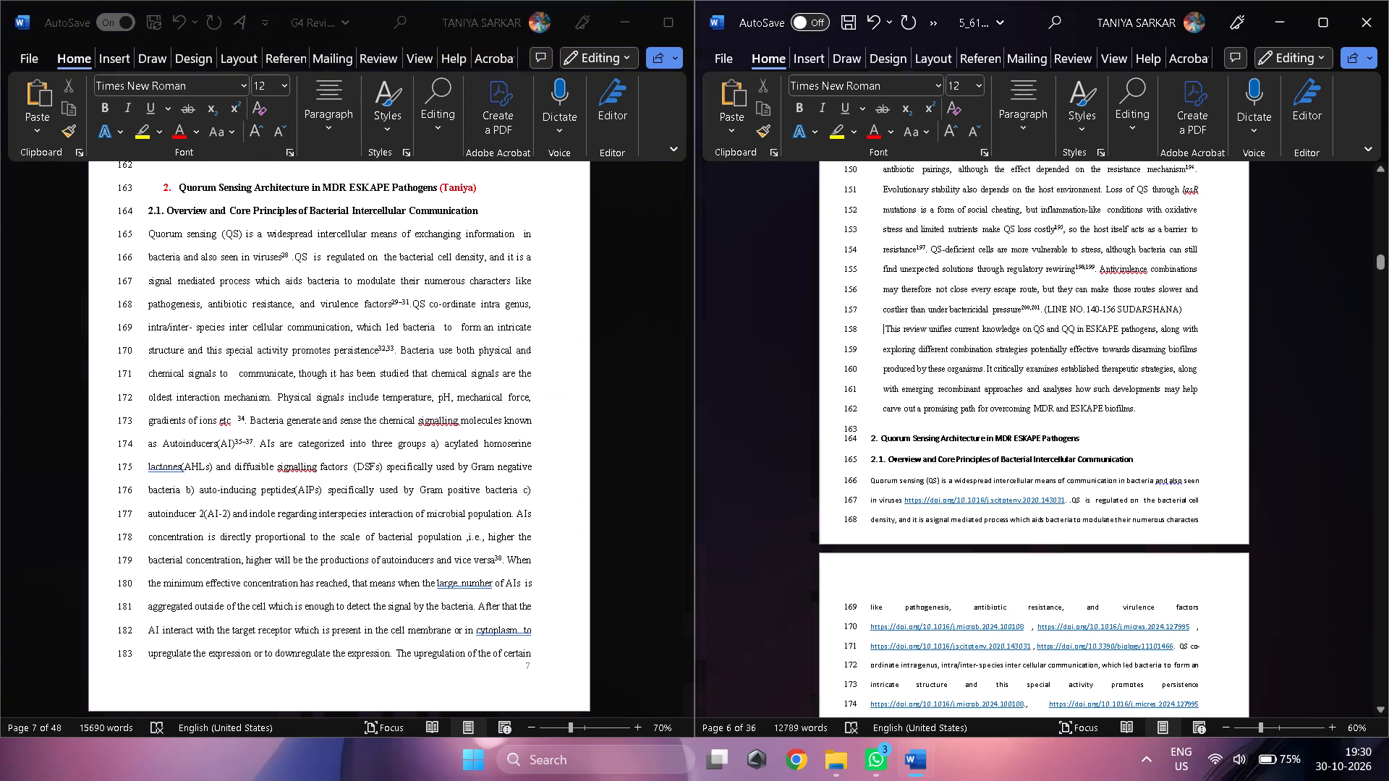
click(1380, 708)
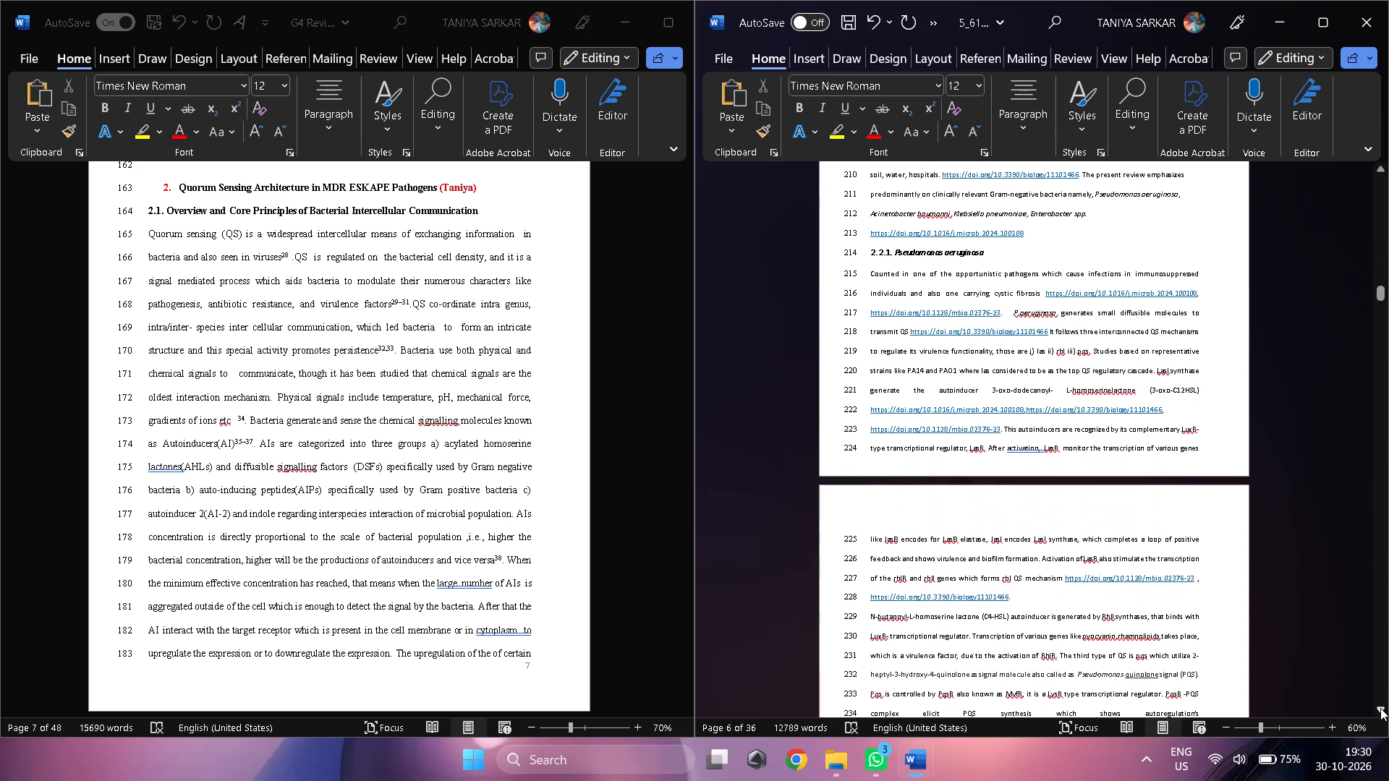
double_click(1378, 175)
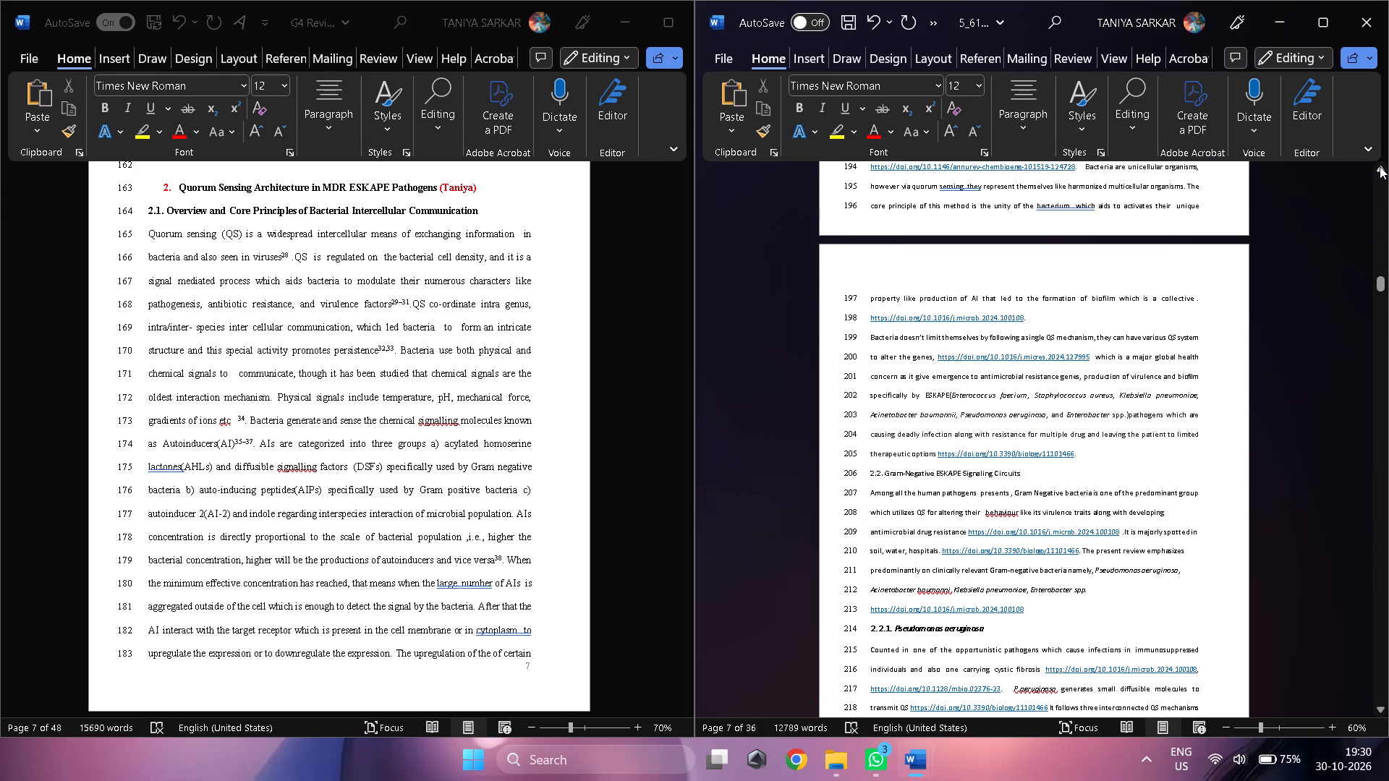
click(1380, 166)
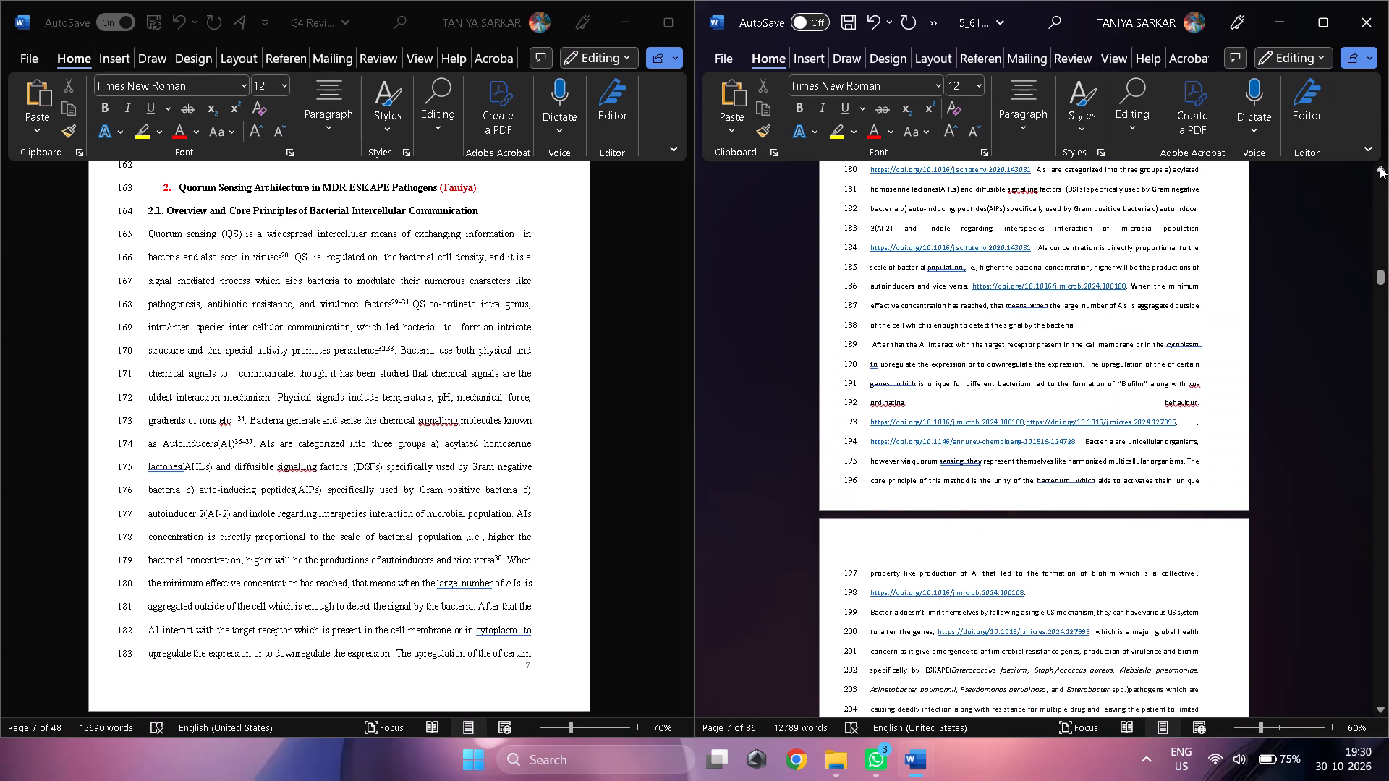
drag(1382, 168, 1380, 154)
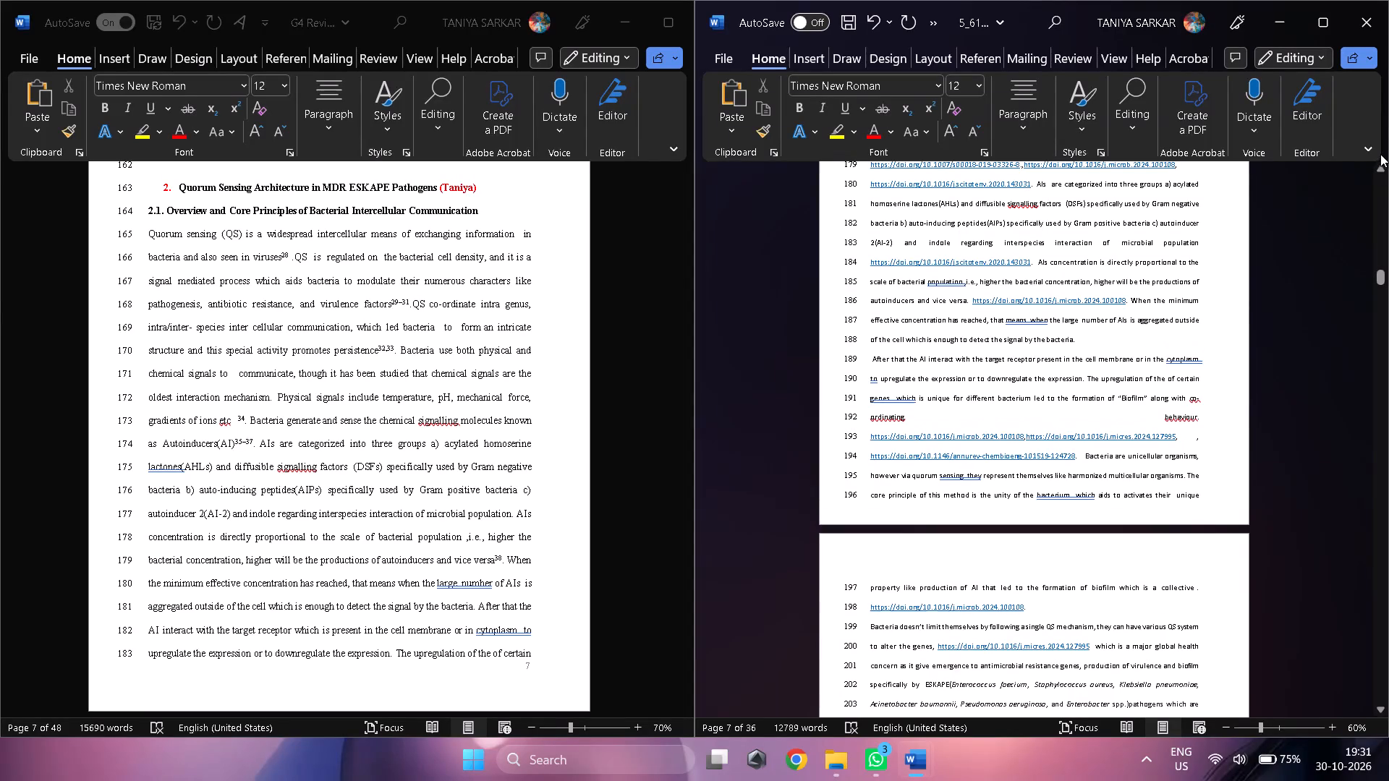
drag(1380, 154, 1380, 148)
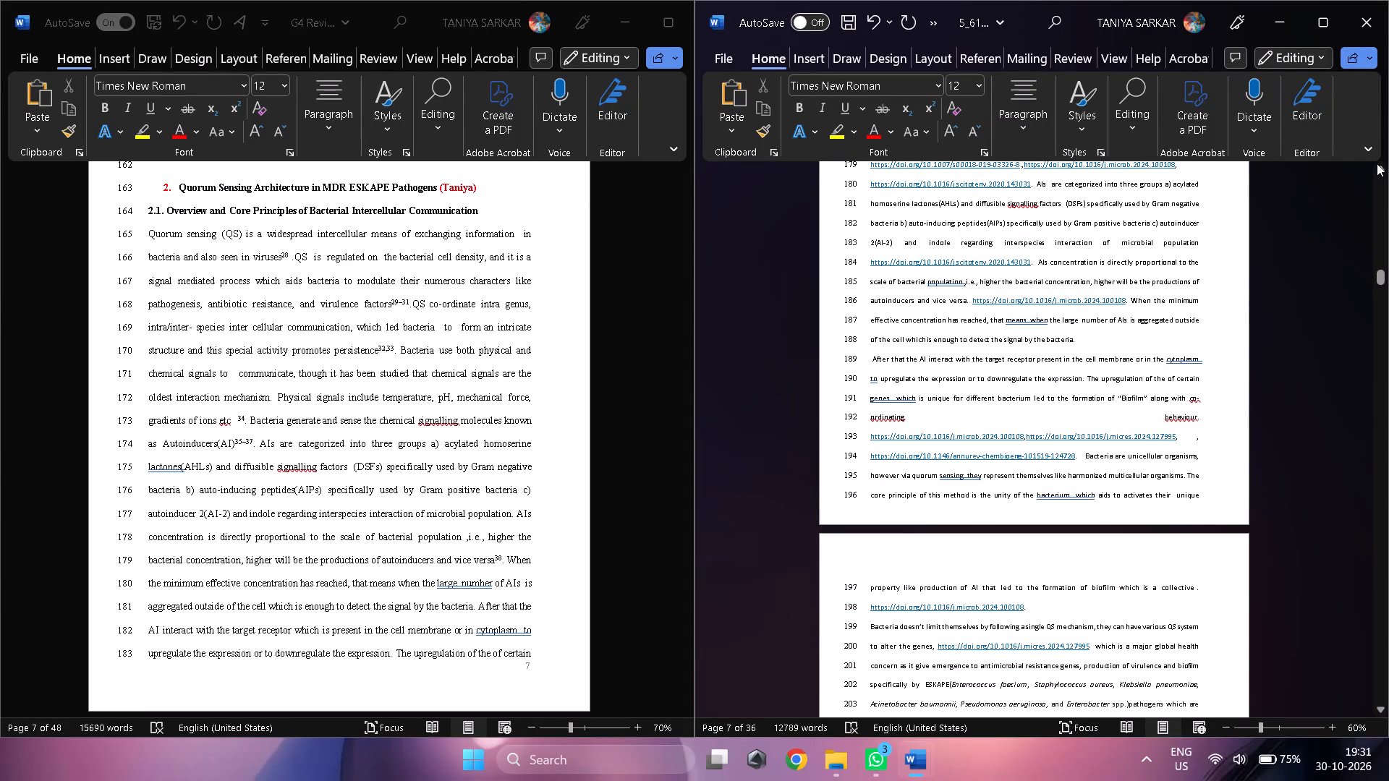
click(1377, 166)
click(1377, 166)
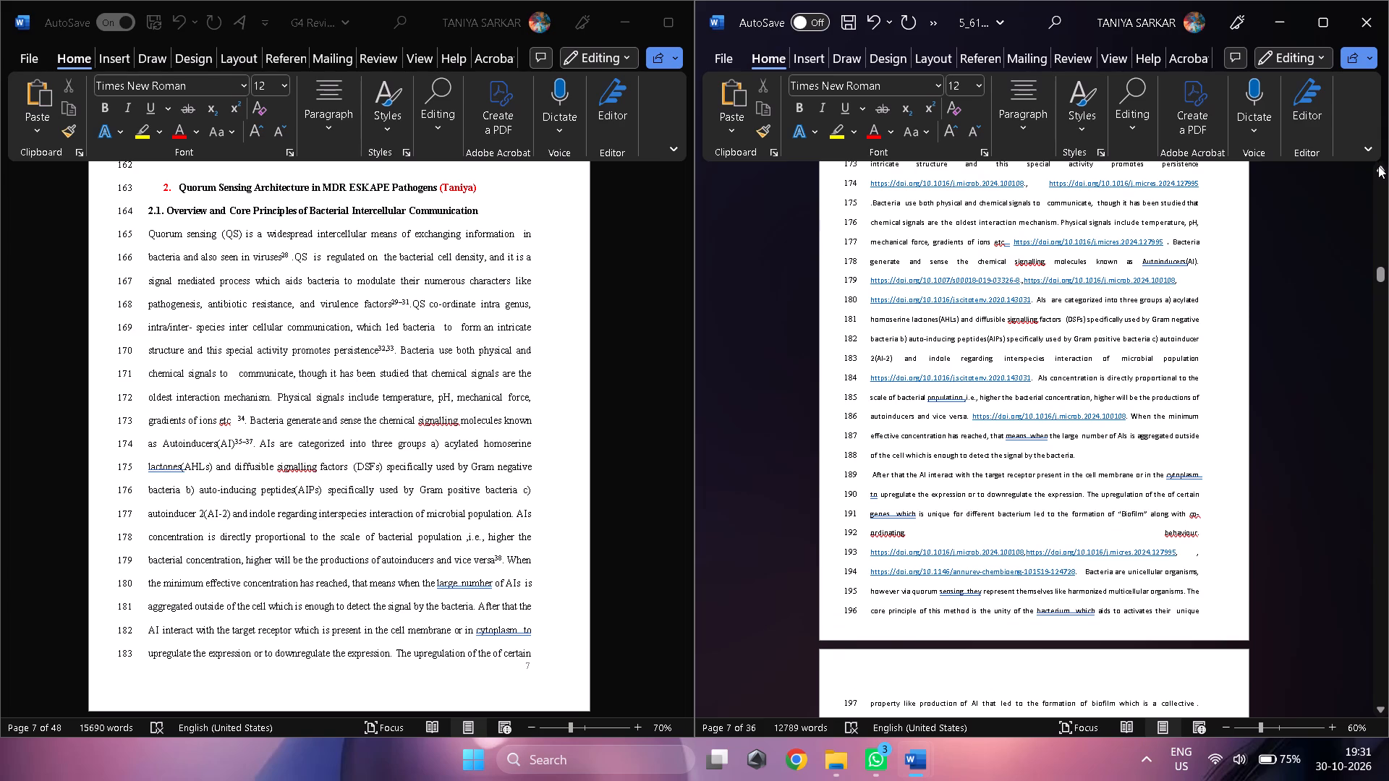
click(1378, 166)
click(1378, 166)
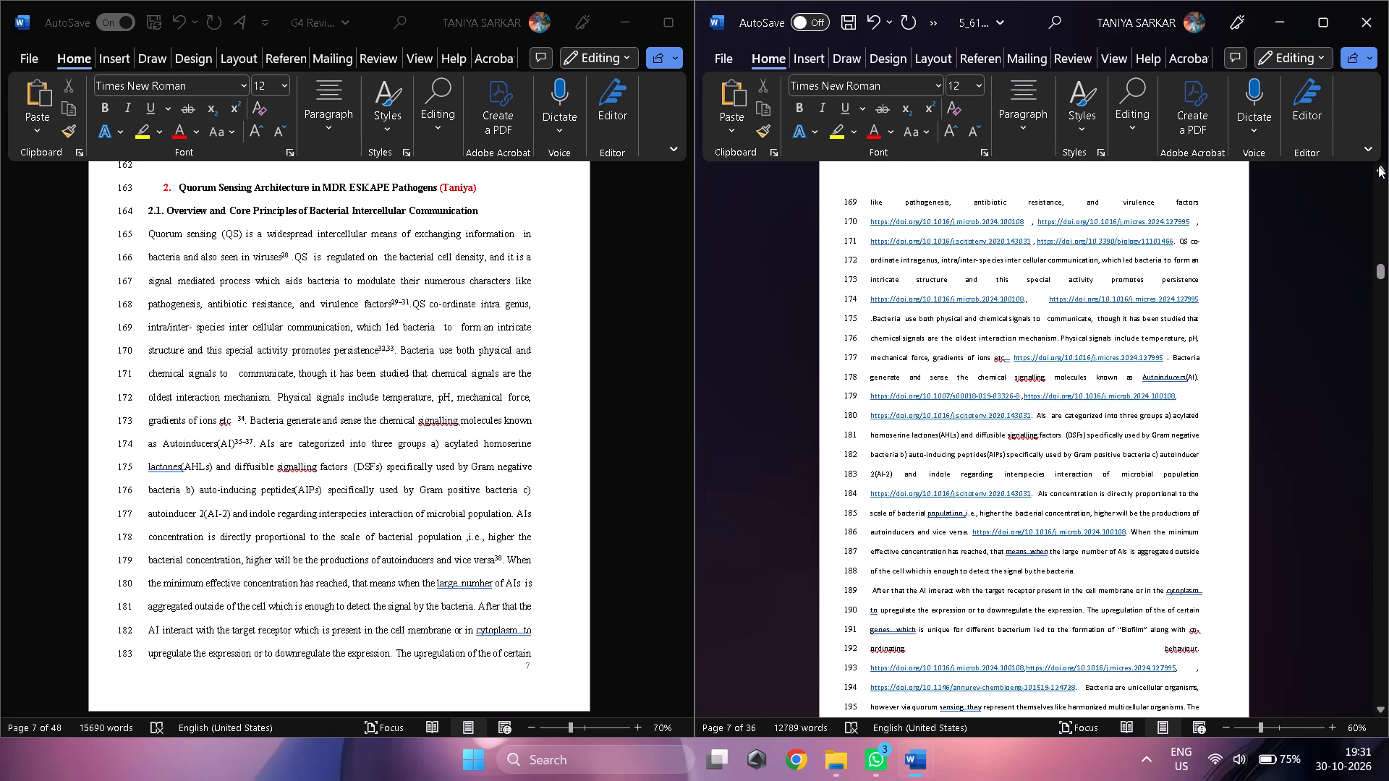
triple_click(1378, 166)
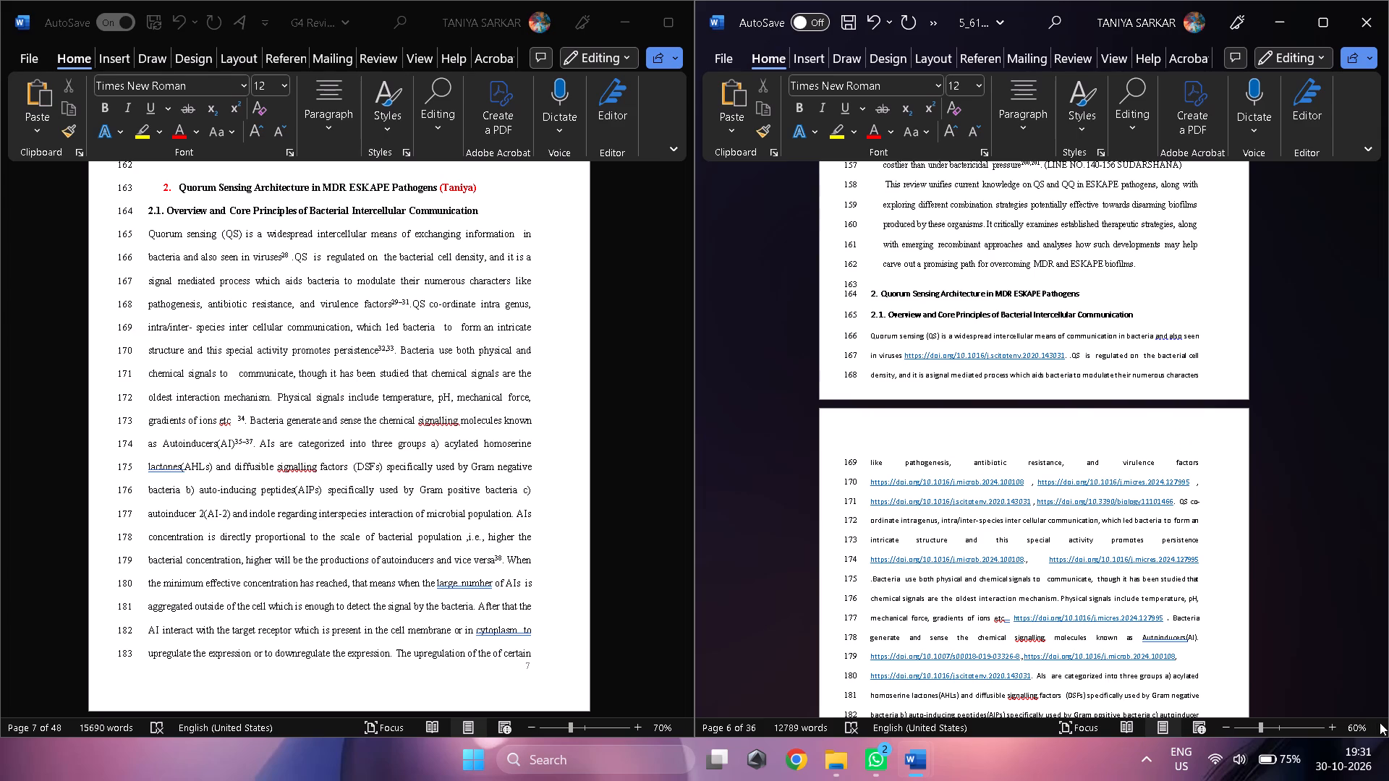
Compare section 2.1 and the start of section 2.2, Gram-Negative ESKAPE Signaling Circuits, between the G4 Review document and the manuscript.
click(585, 636)
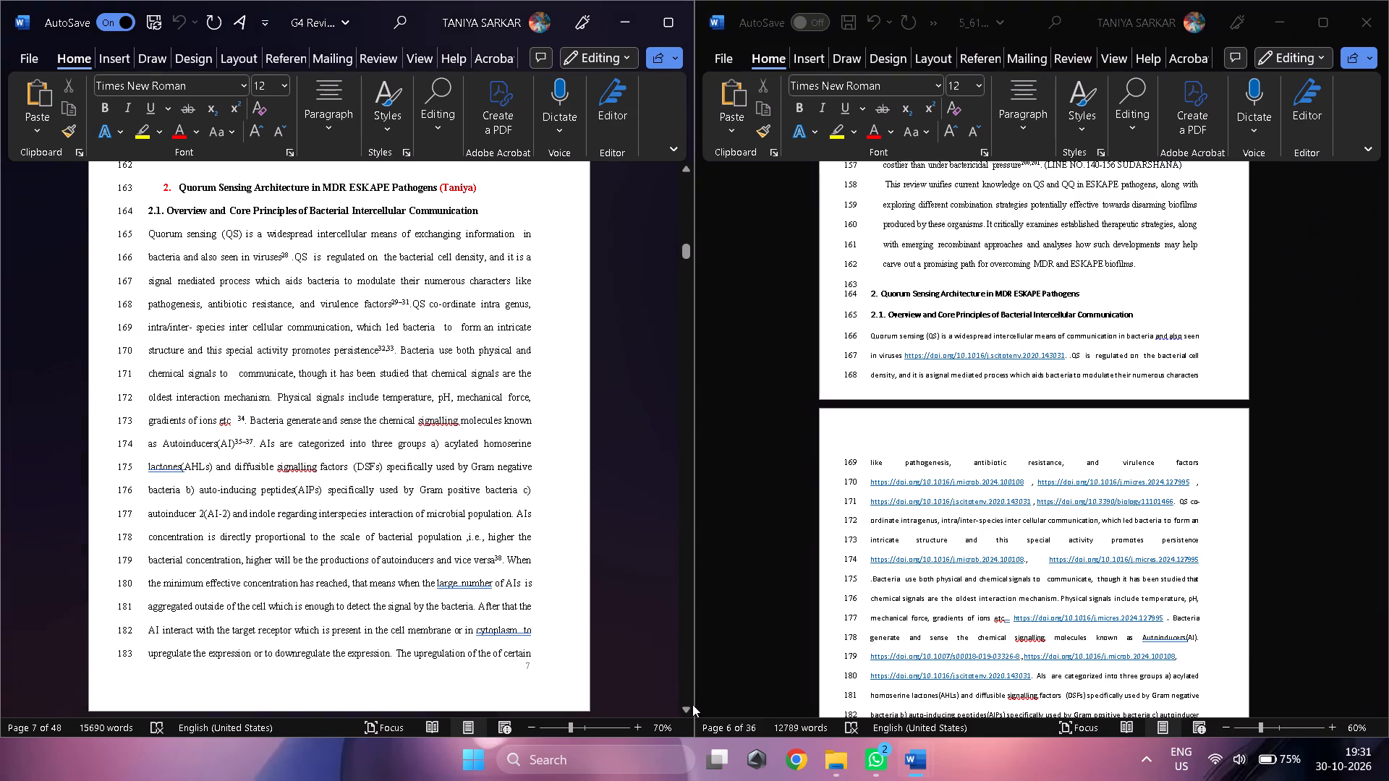
click(686, 711)
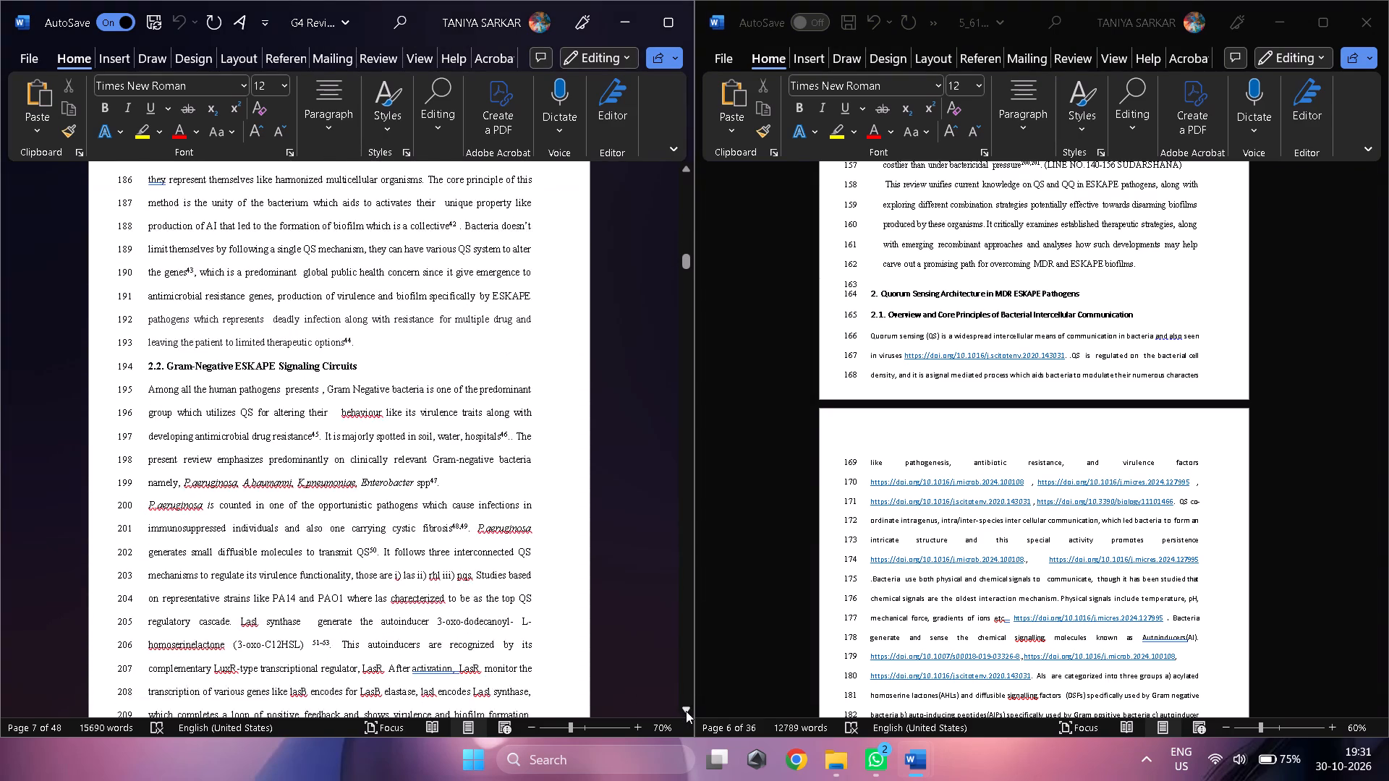
click(1387, 676)
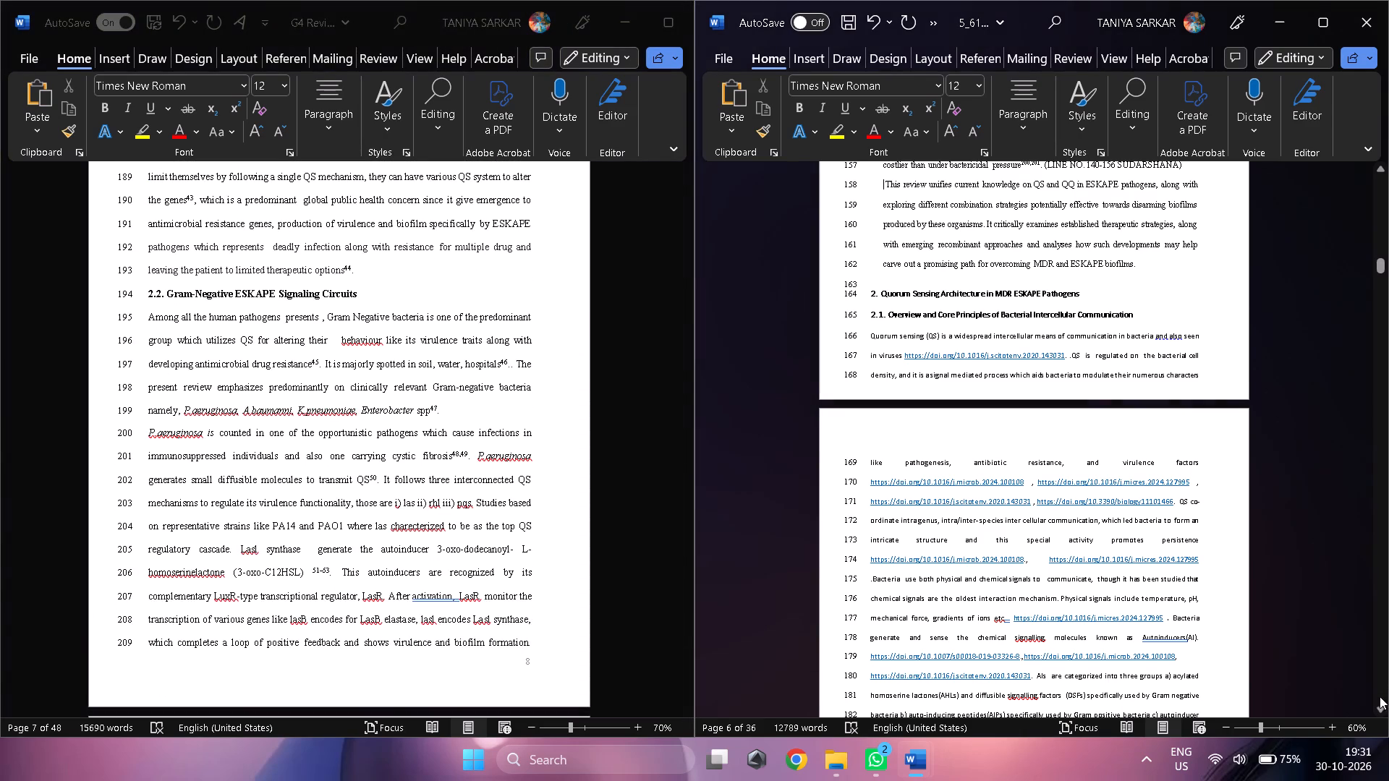
click(1381, 708)
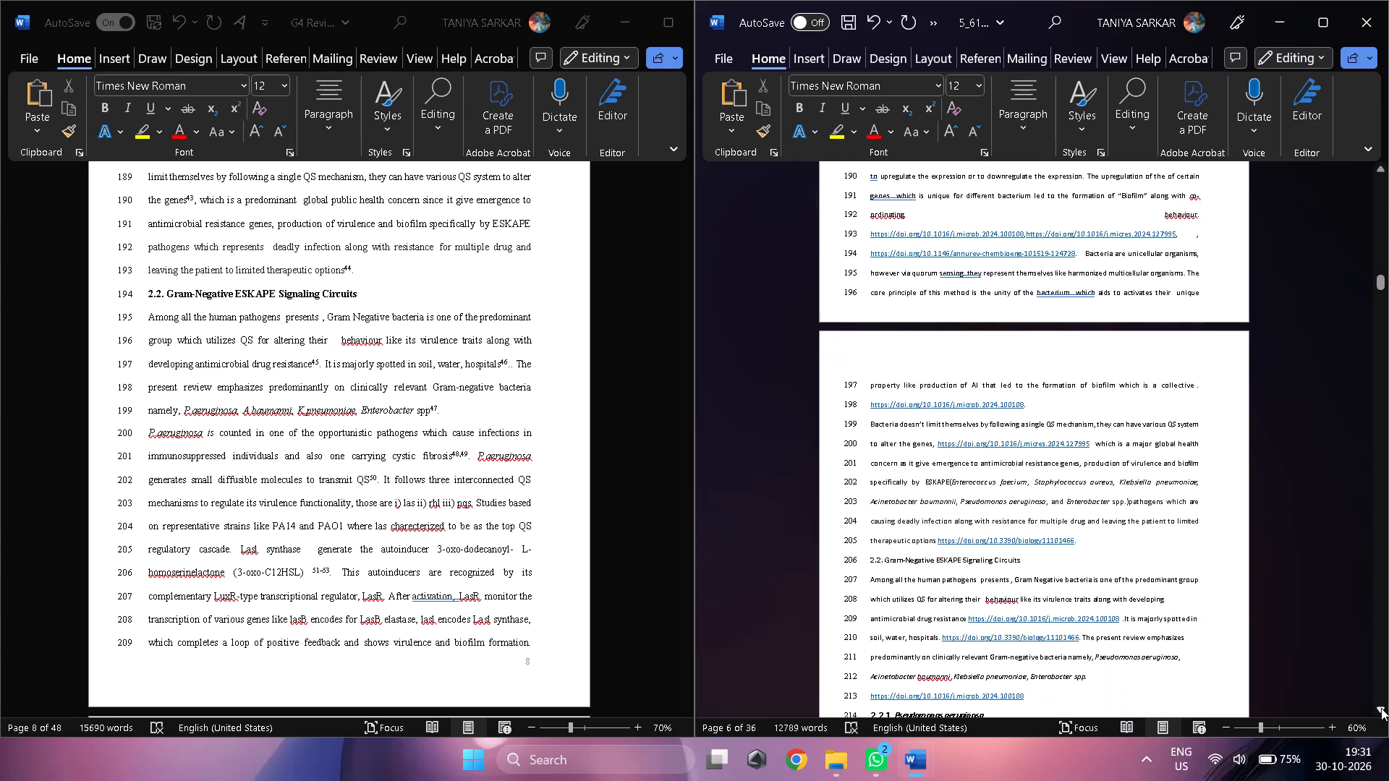
triple_click(1381, 708)
click(1381, 708)
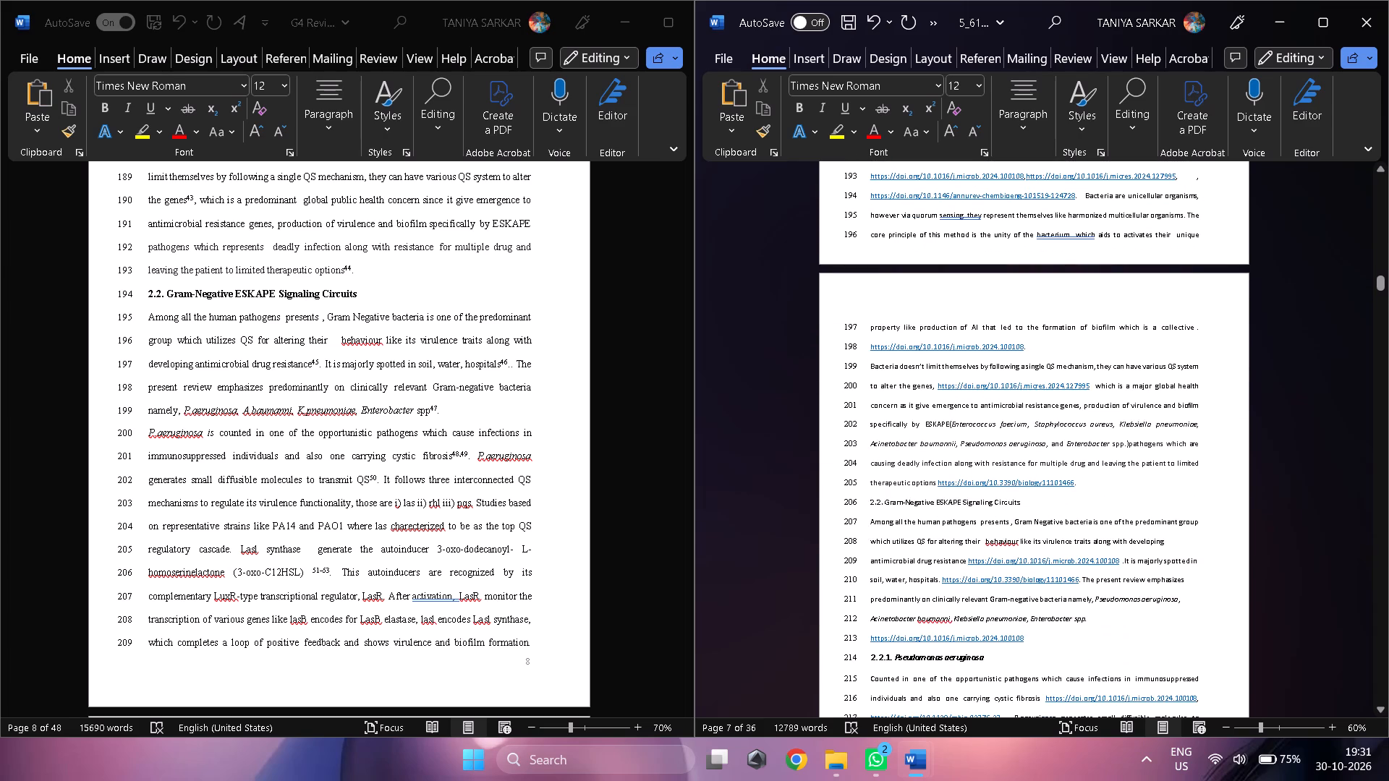
click(653, 336)
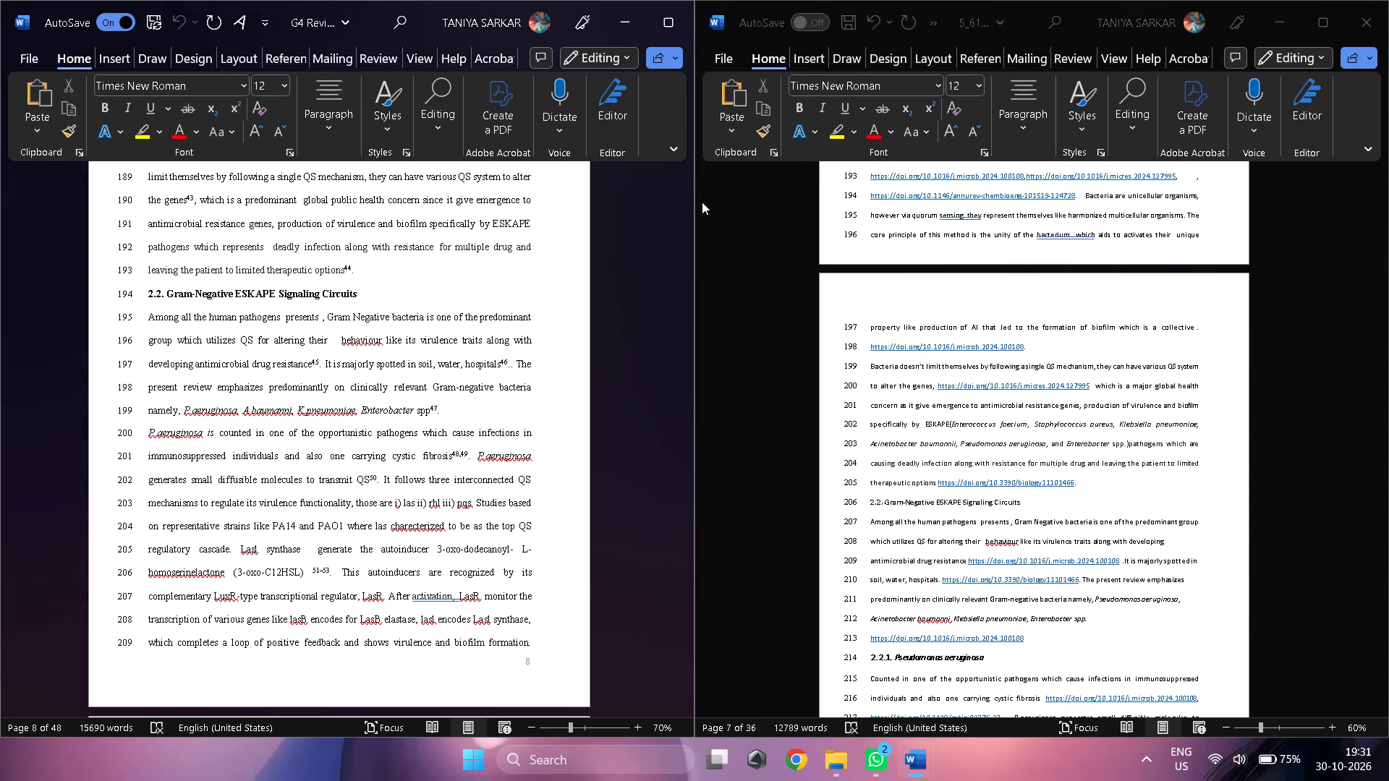
click(684, 170)
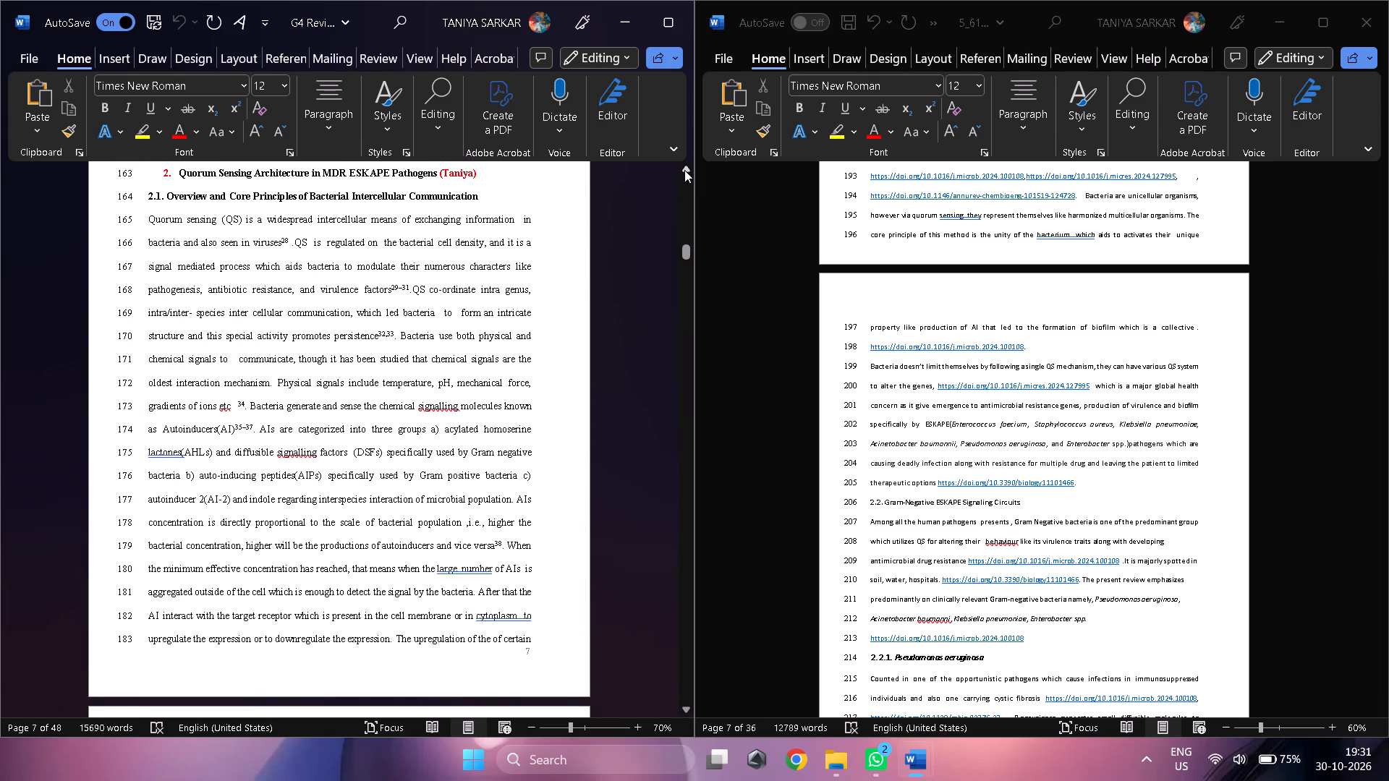
click(1314, 194)
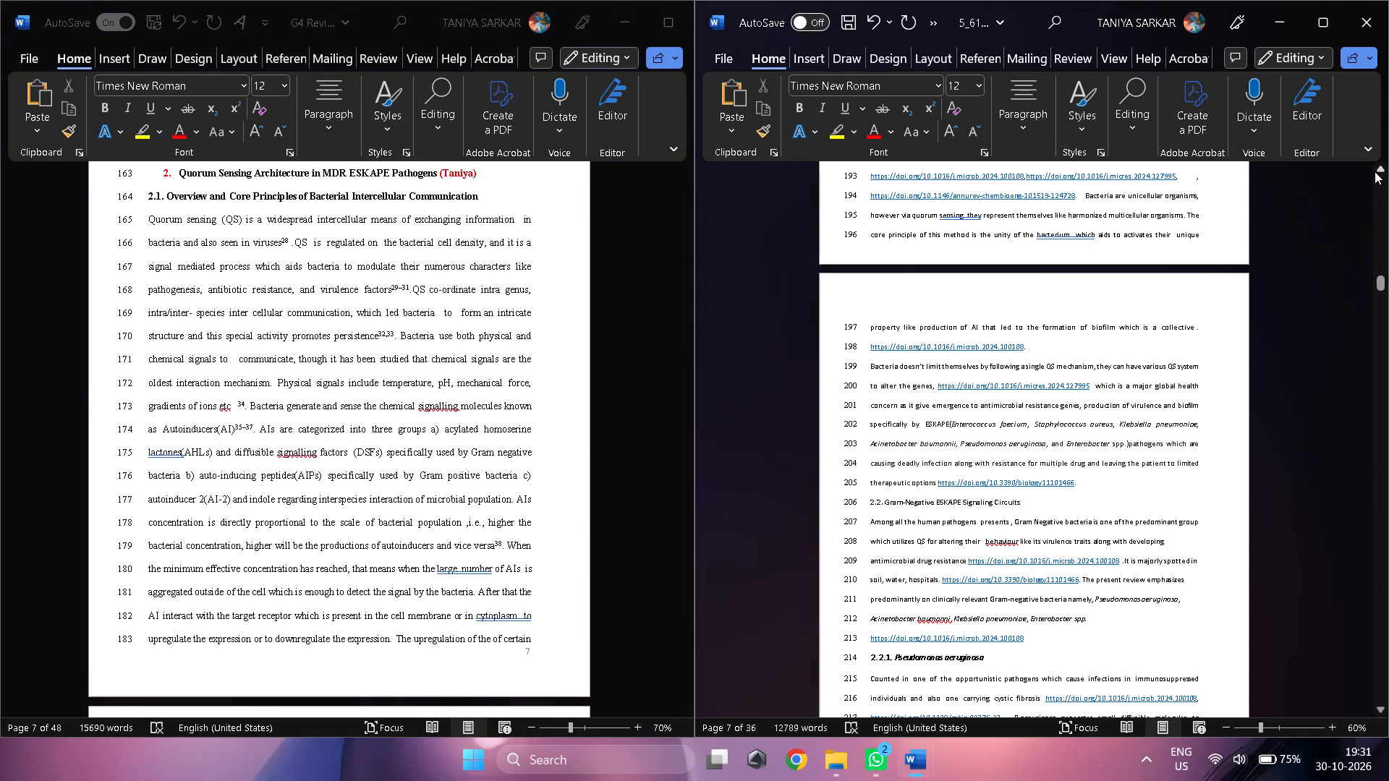
click(1377, 171)
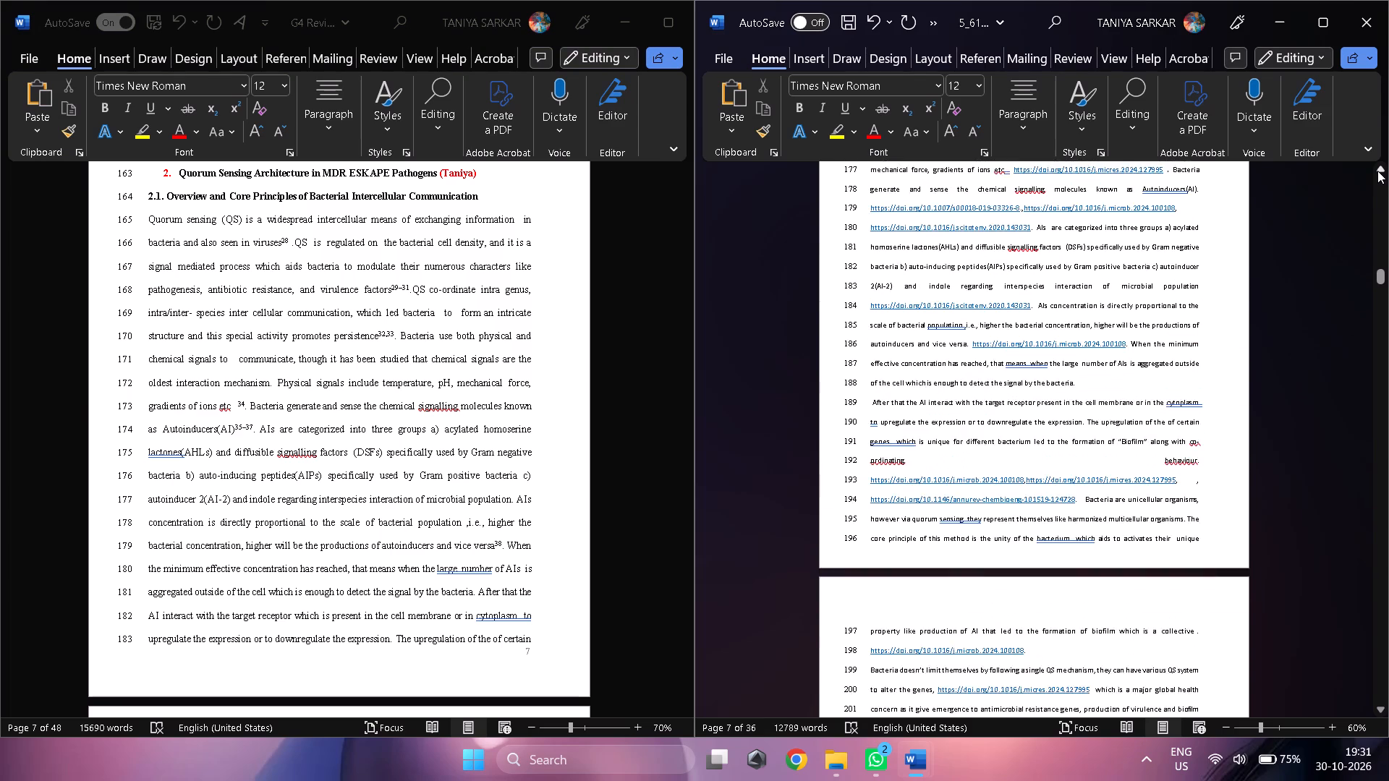
click(1377, 171)
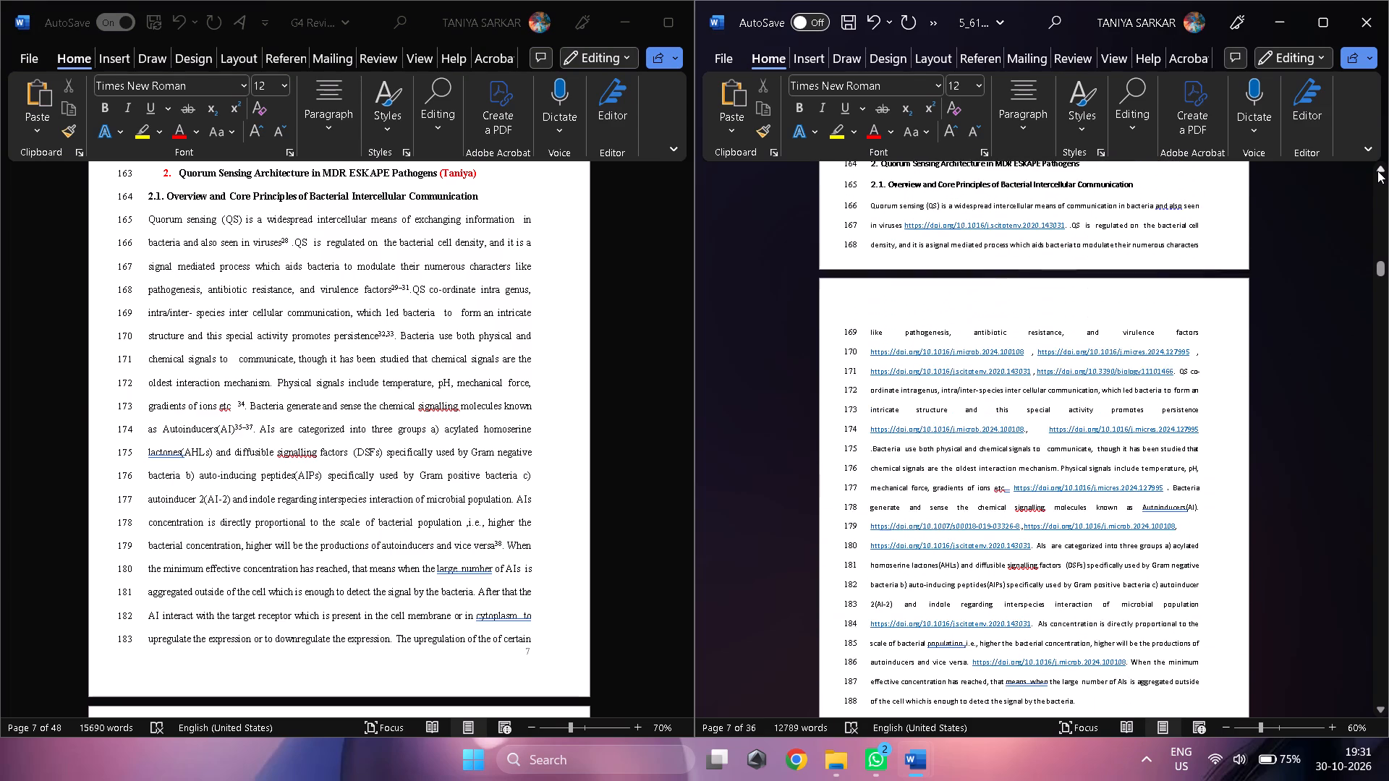
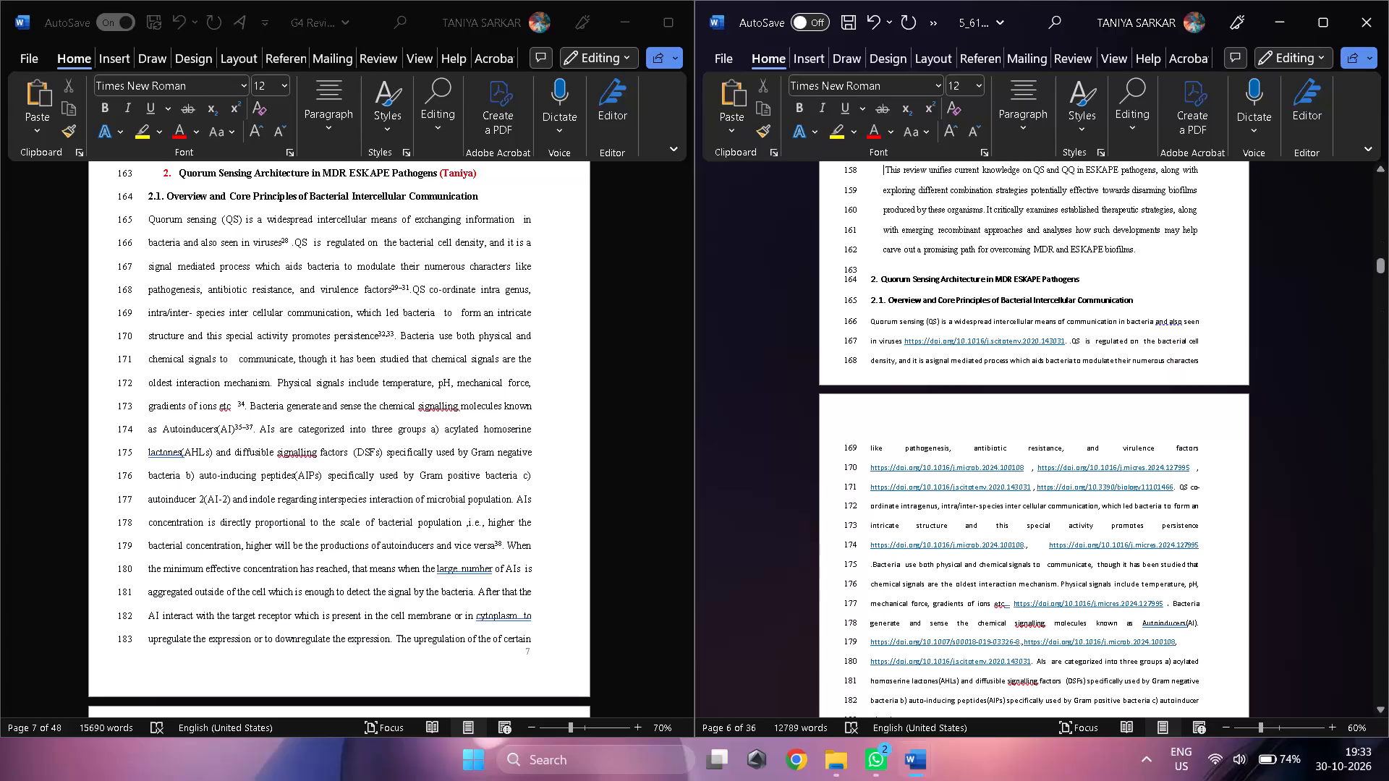
Replace the character before "behaviour" in the manuscript's "co-ordinating behaviour" phrase in section 2.1 with a space.
click(1376, 707)
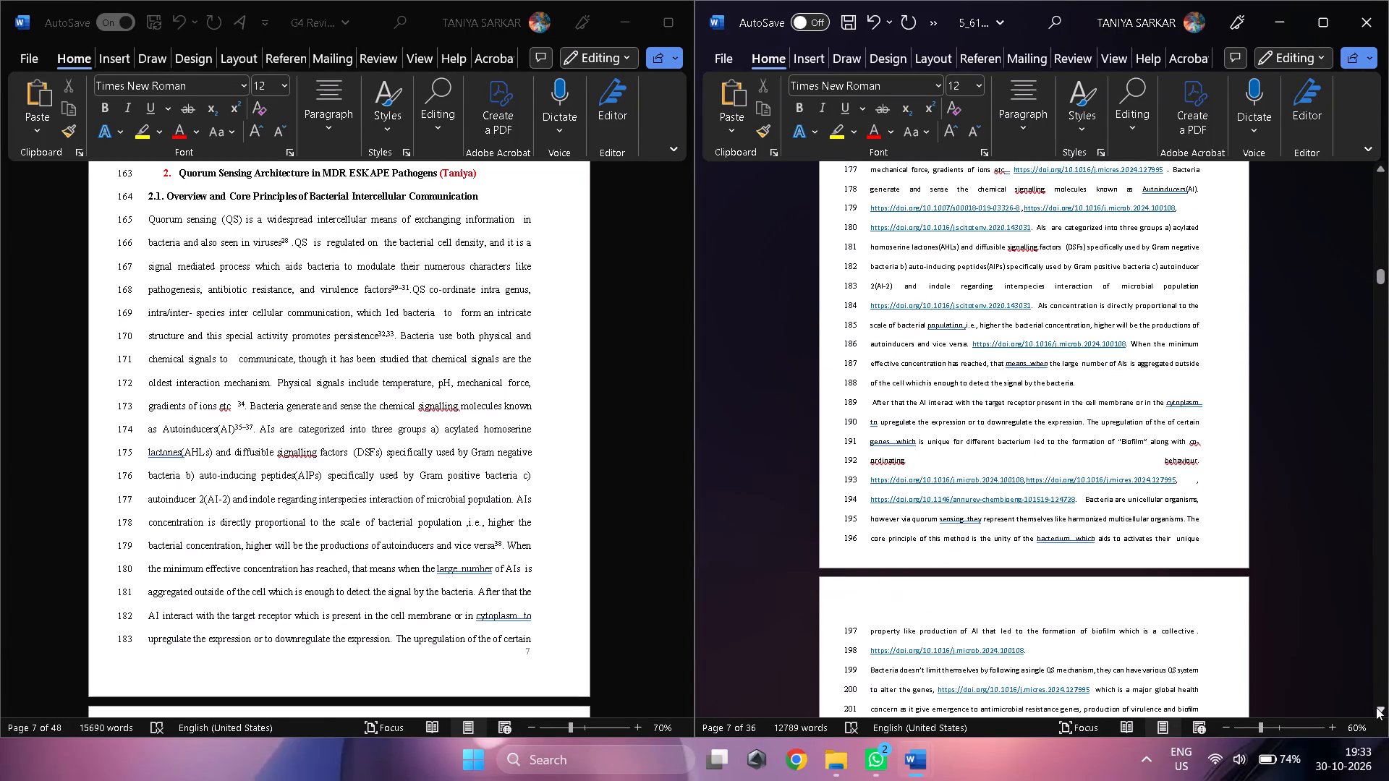
ctrl+scroll(1173, 439, up, 2)
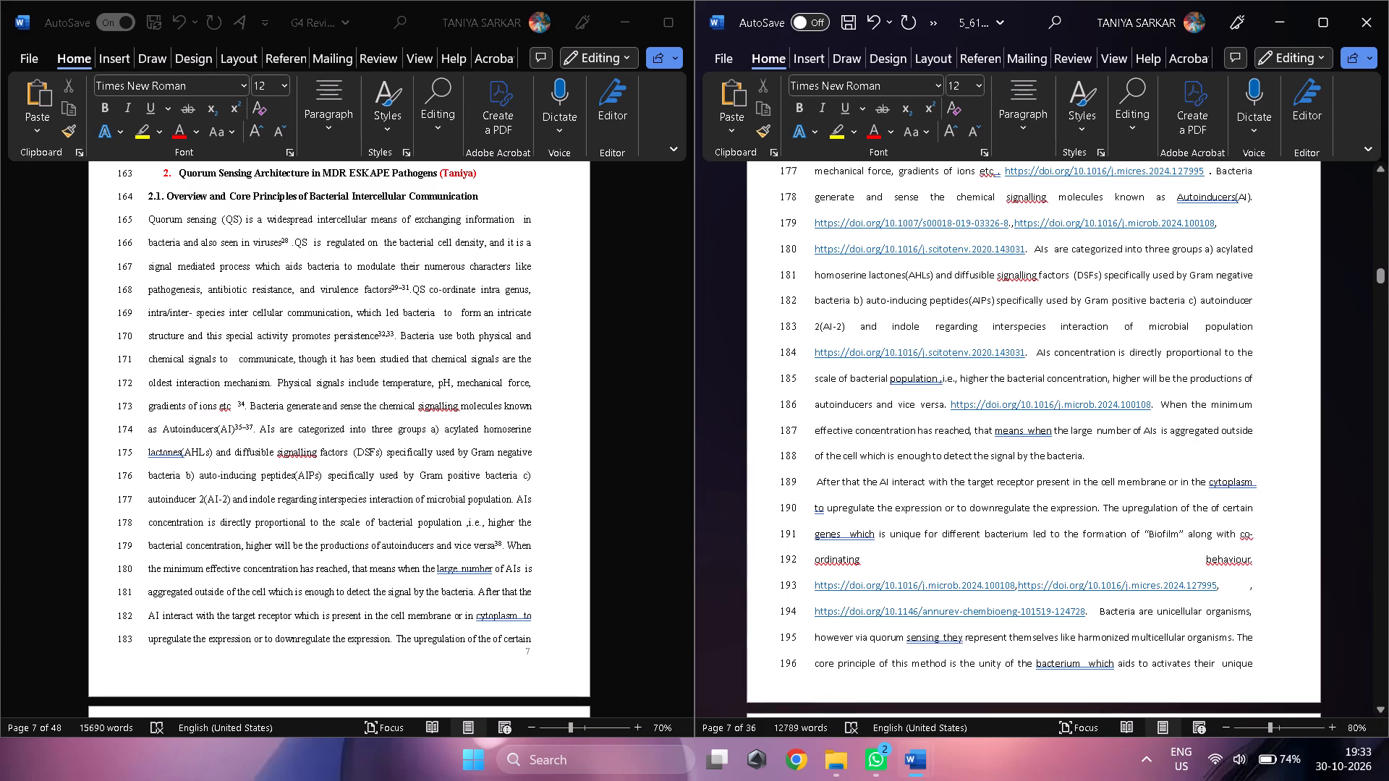
click(1204, 562)
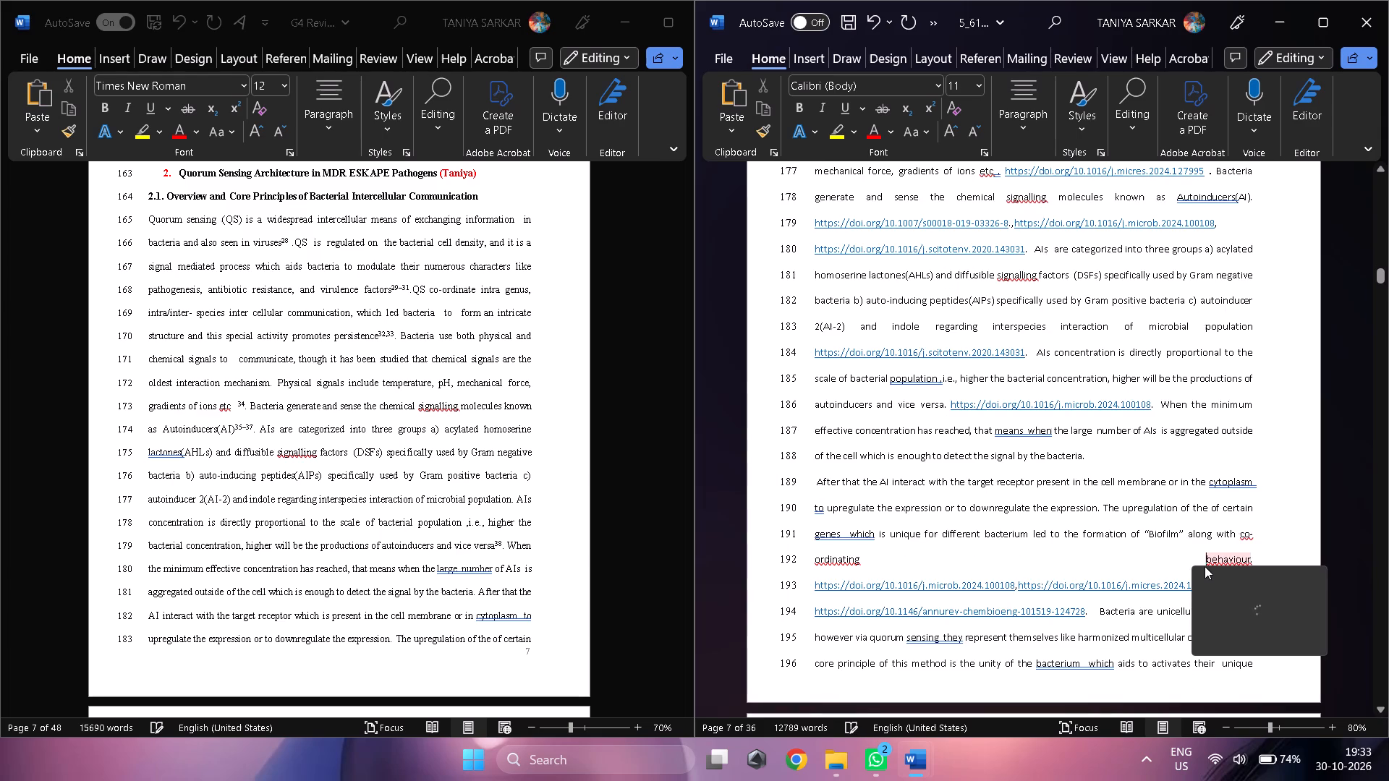
key(BackSpace)
key(space)
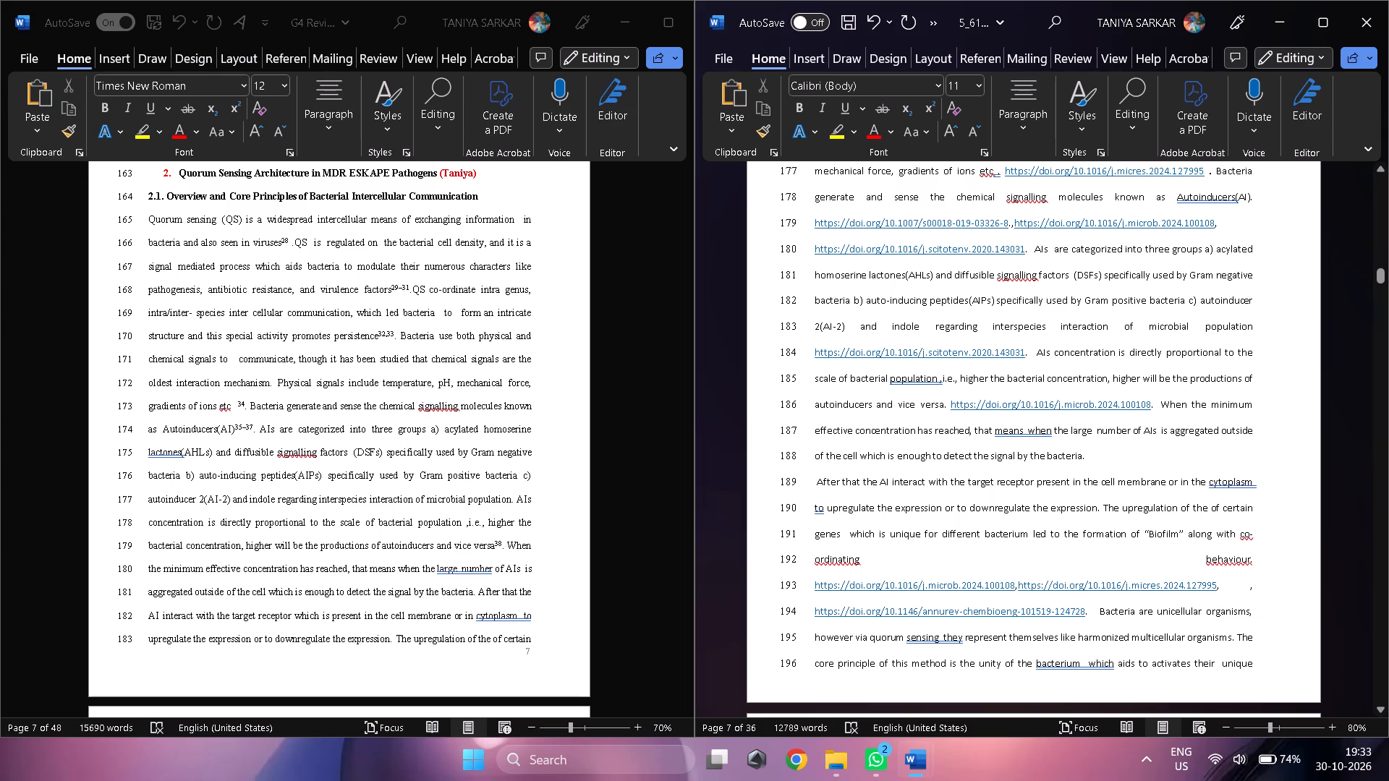
Delete the manuscript's "2.2.1. Pseudomonas aeruginosa" subheading to match the G4 Review document's section 2.2.
click(1385, 704)
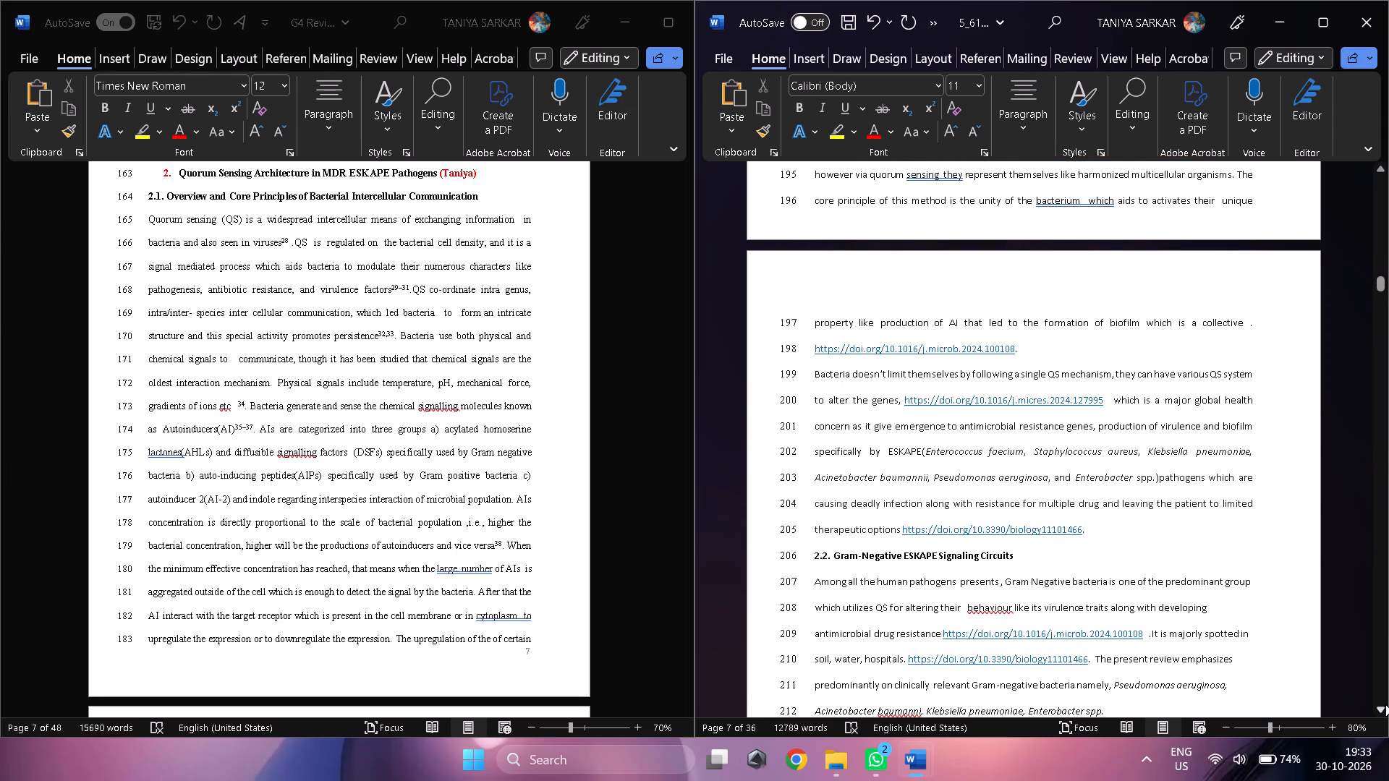
click(1385, 704)
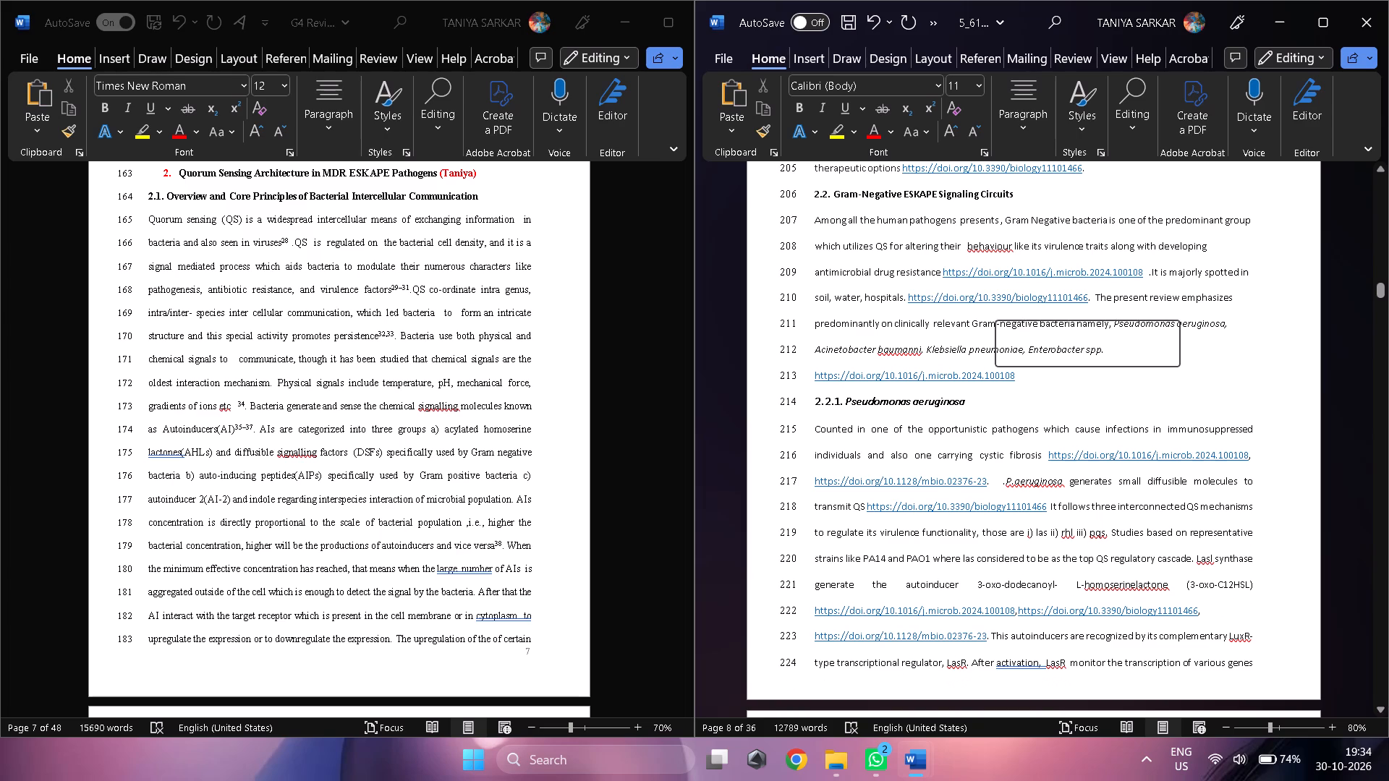
click(616, 637)
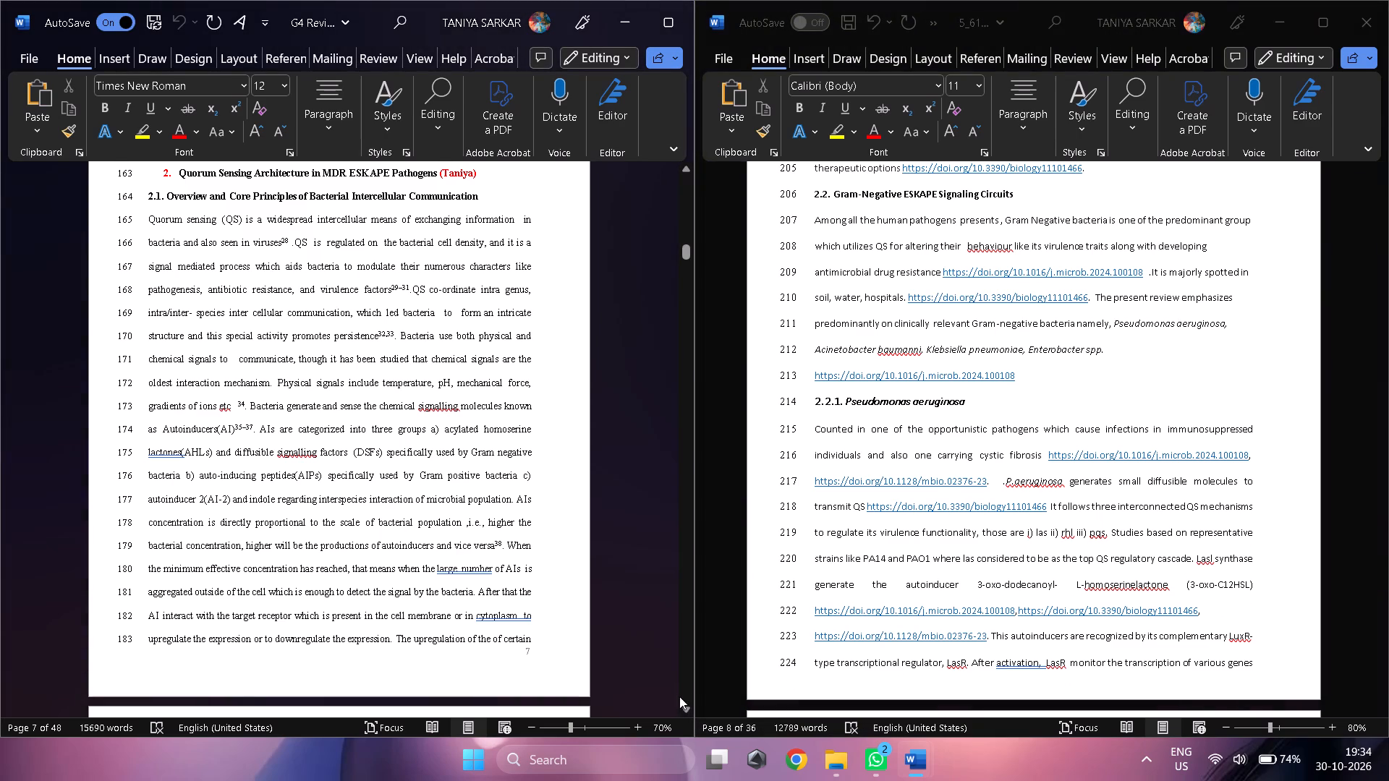
click(683, 709)
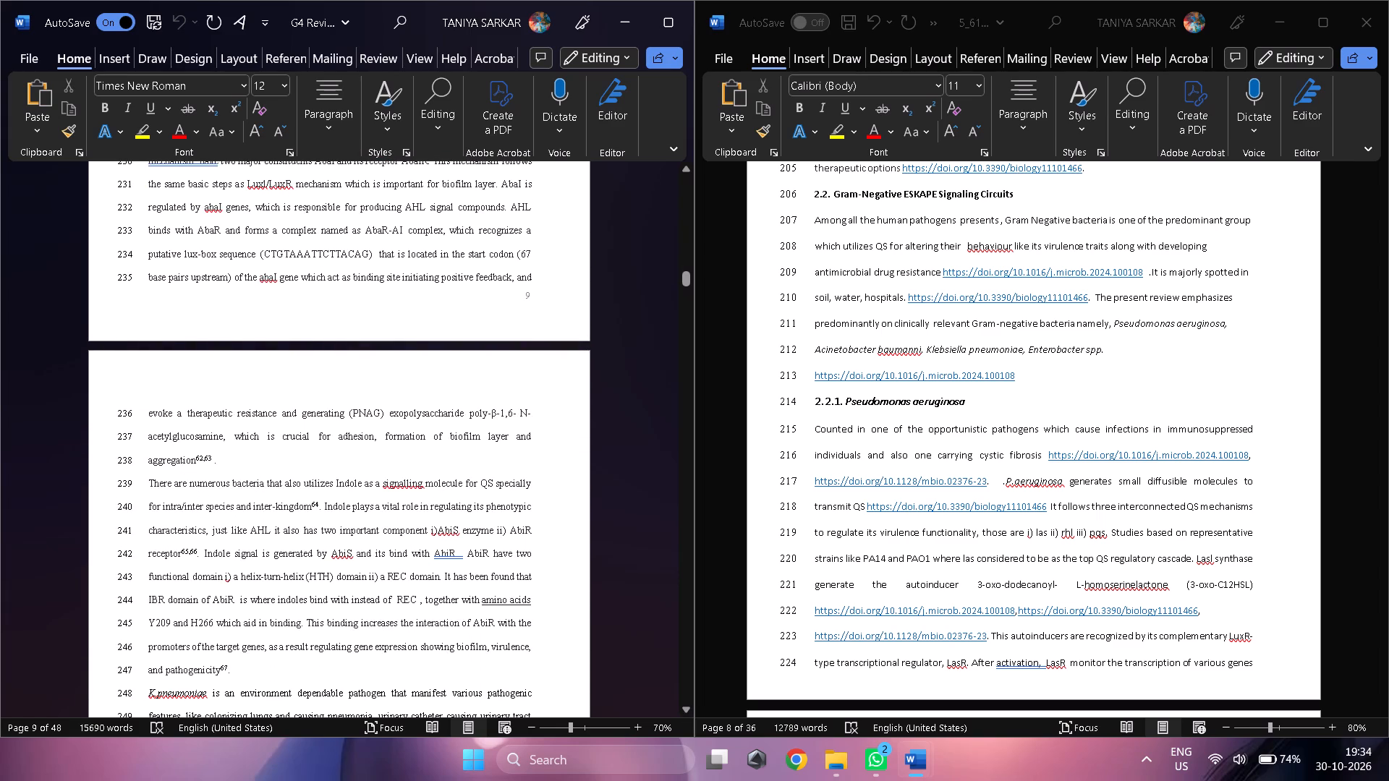
click(686, 165)
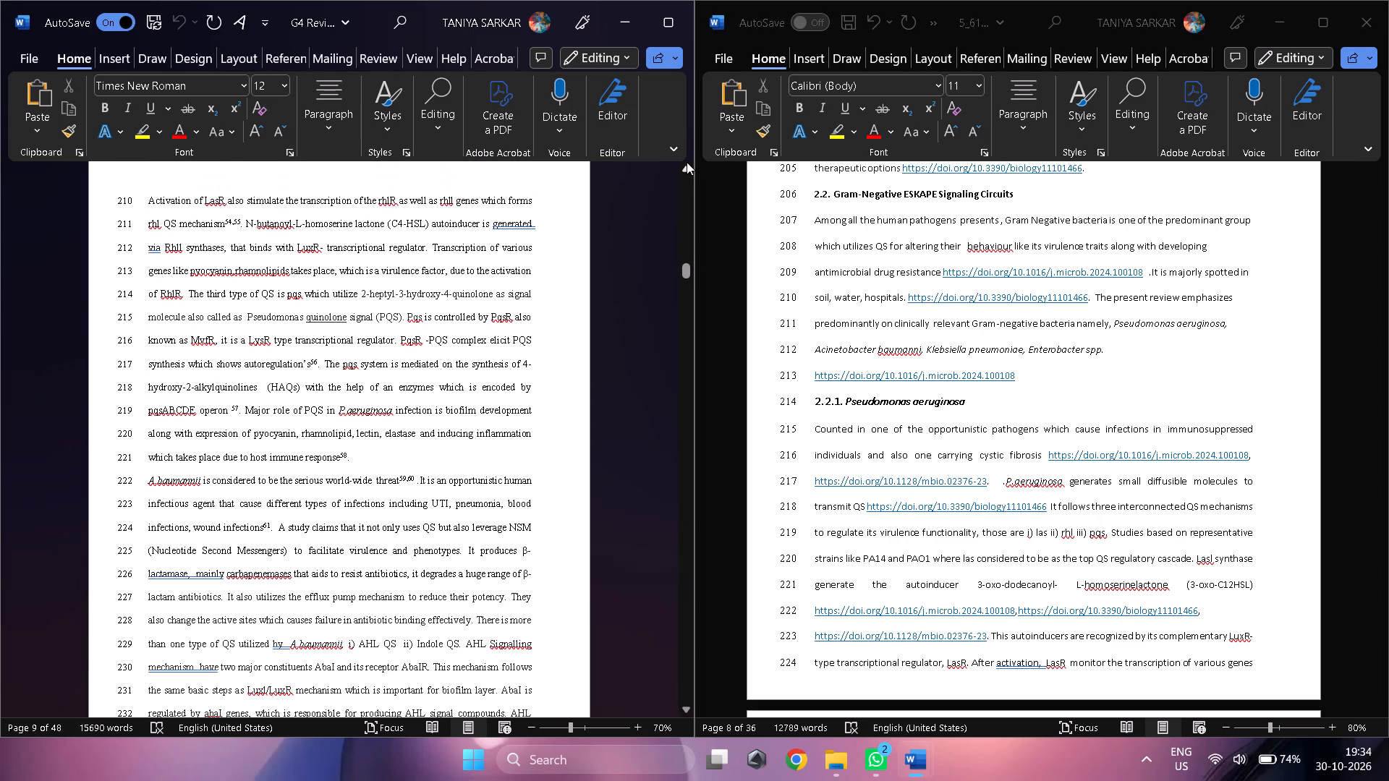
click(687, 162)
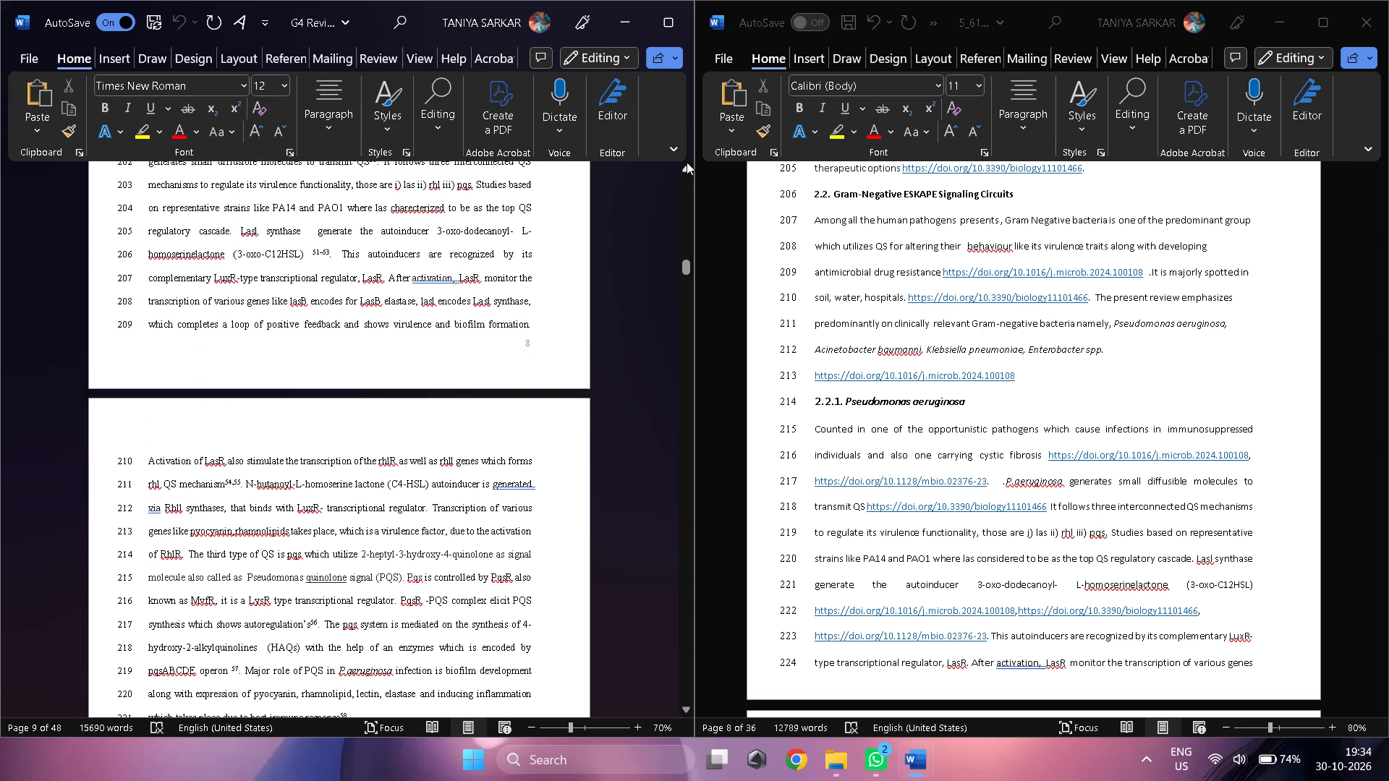
click(687, 162)
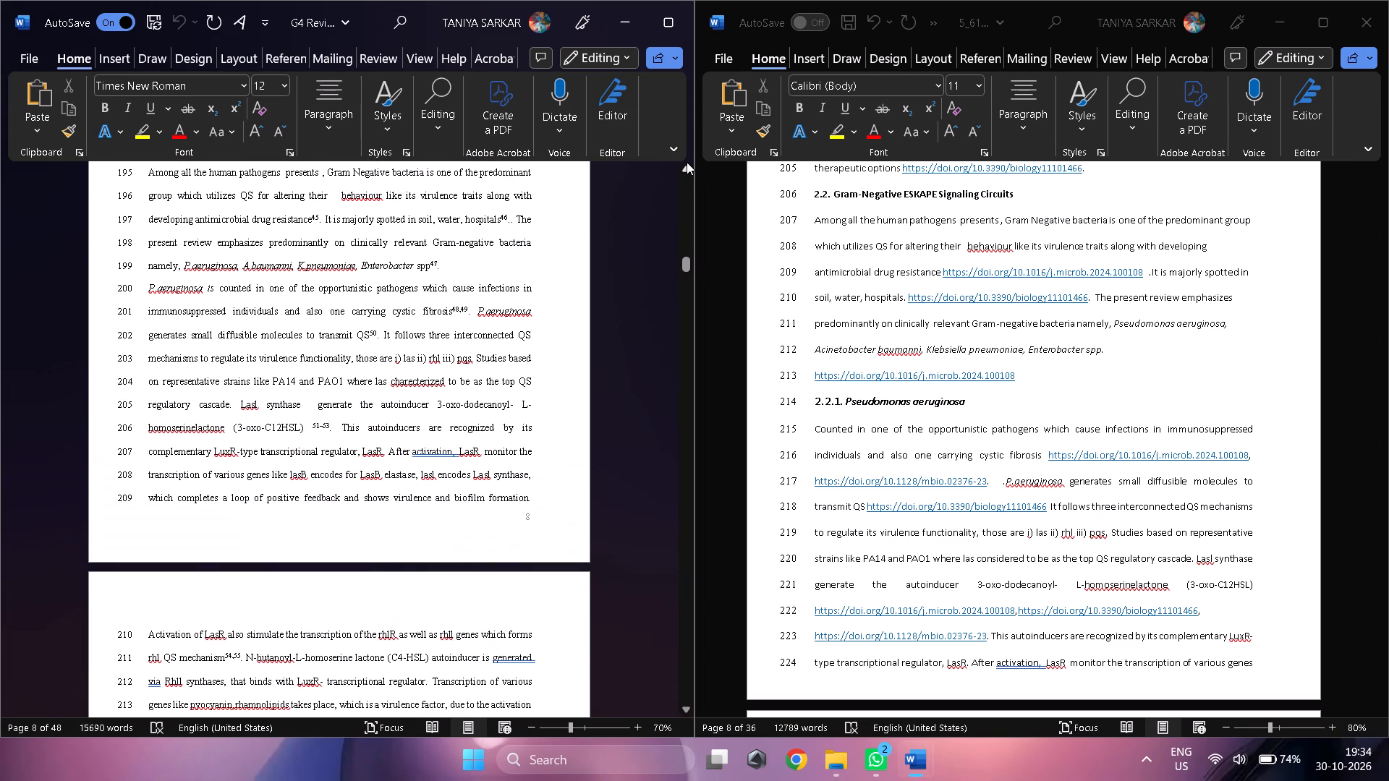
click(972, 404)
drag(972, 404, 841, 405)
click(930, 414)
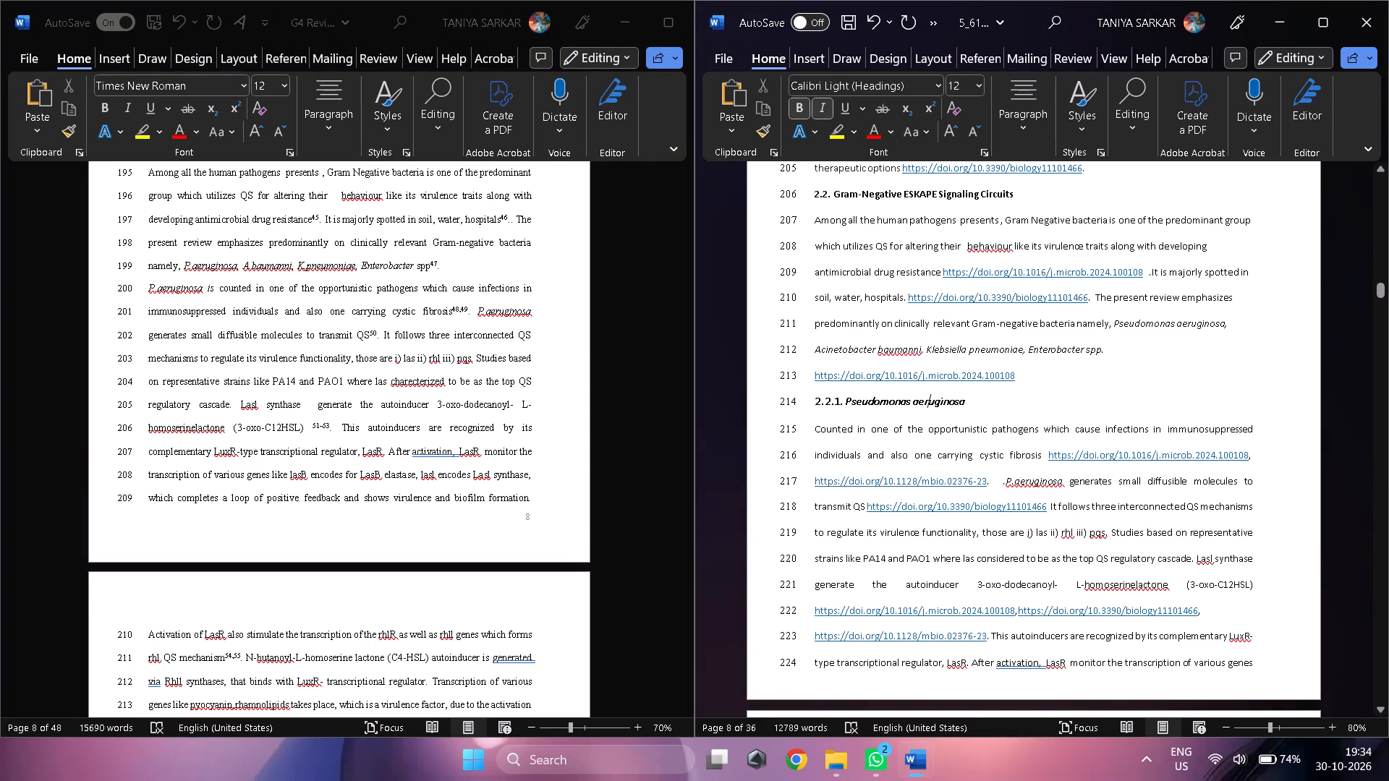
drag(970, 404, 804, 404)
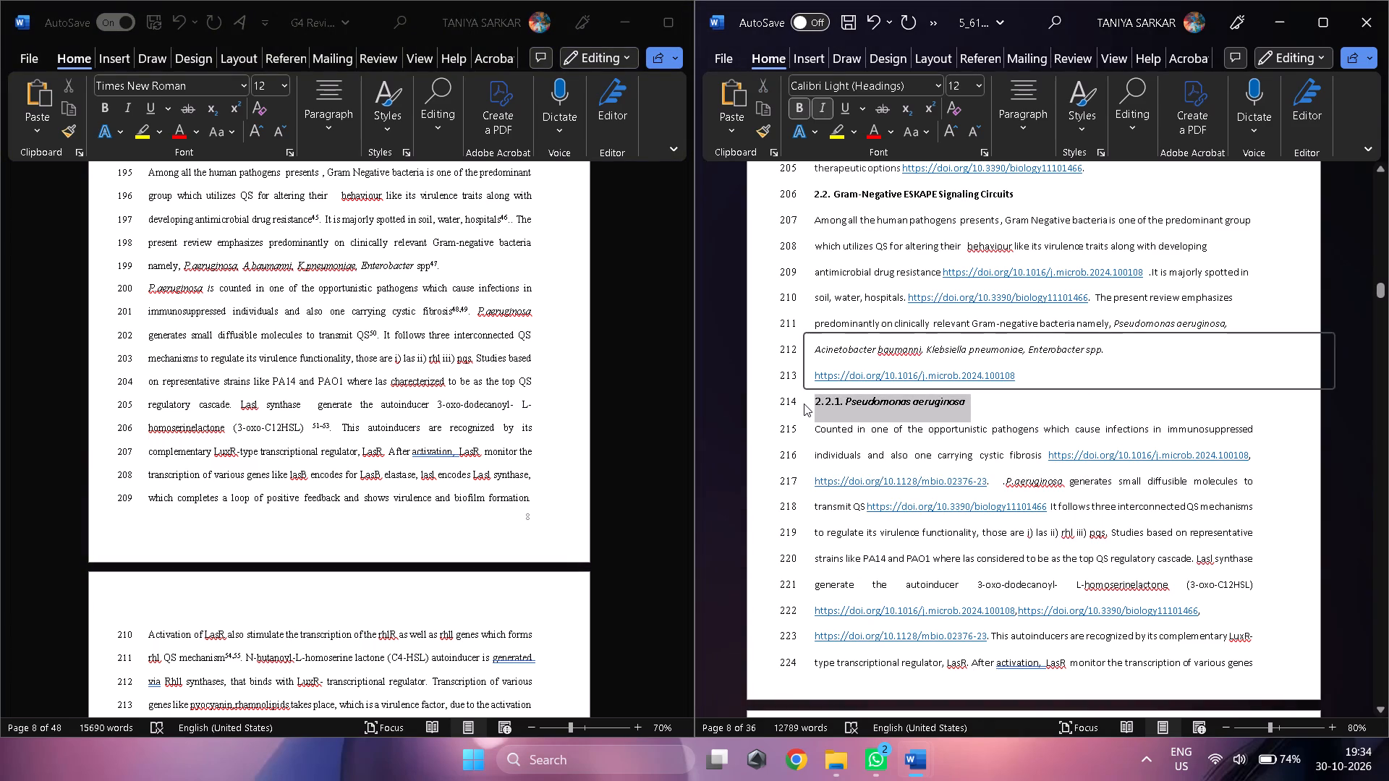
key(BackSpace)
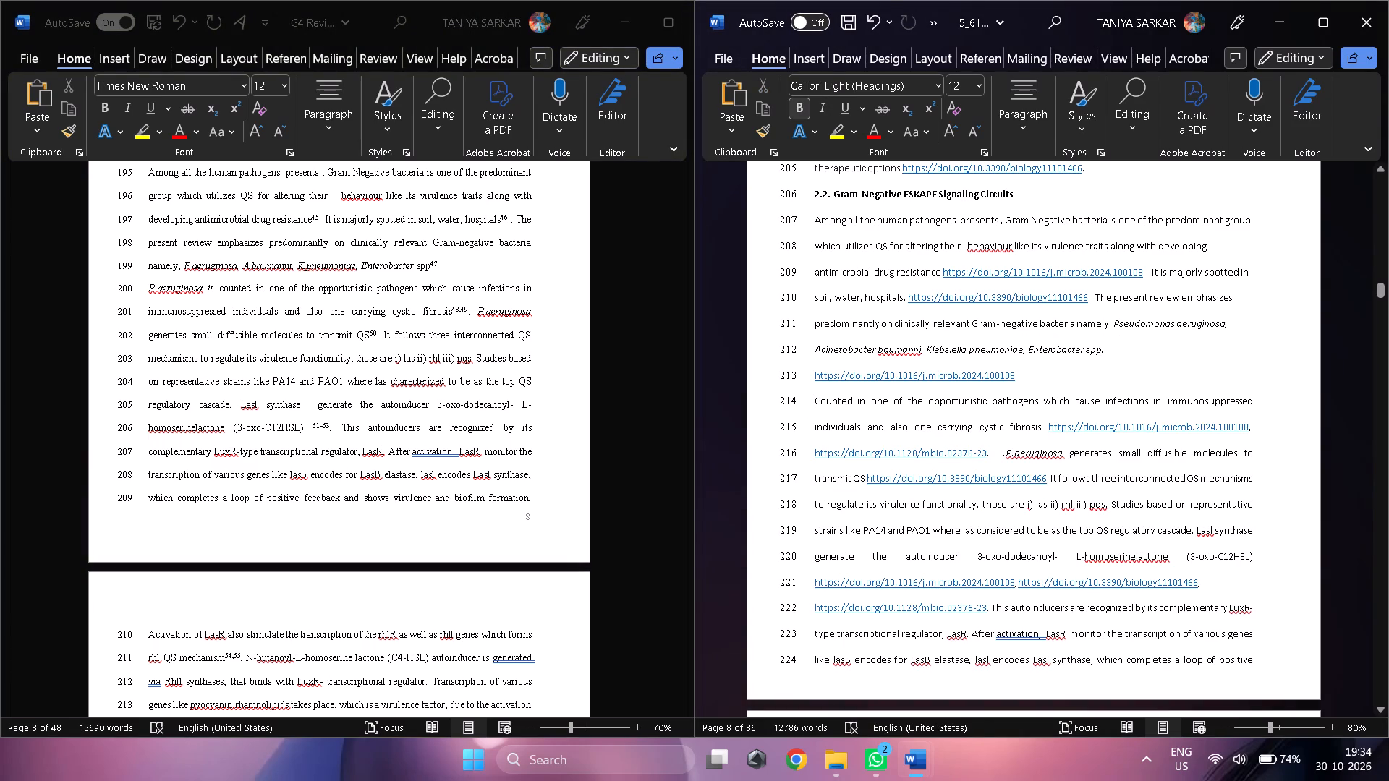
Change the opening "Counted" of the paragraph on opportunistic pathogens in section 2.2 to "P.aeruginosa is counted".
click(820, 401)
key(BackSpace)
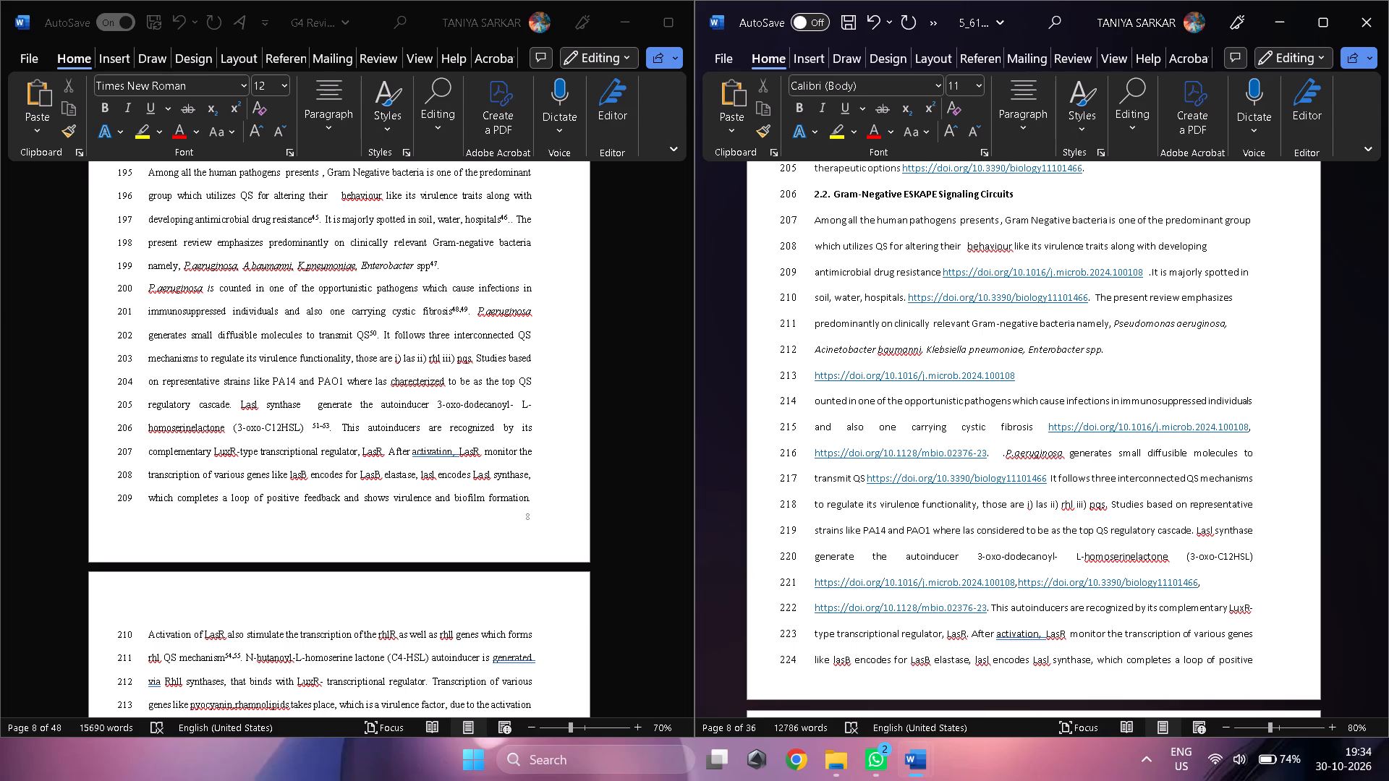
key(p)
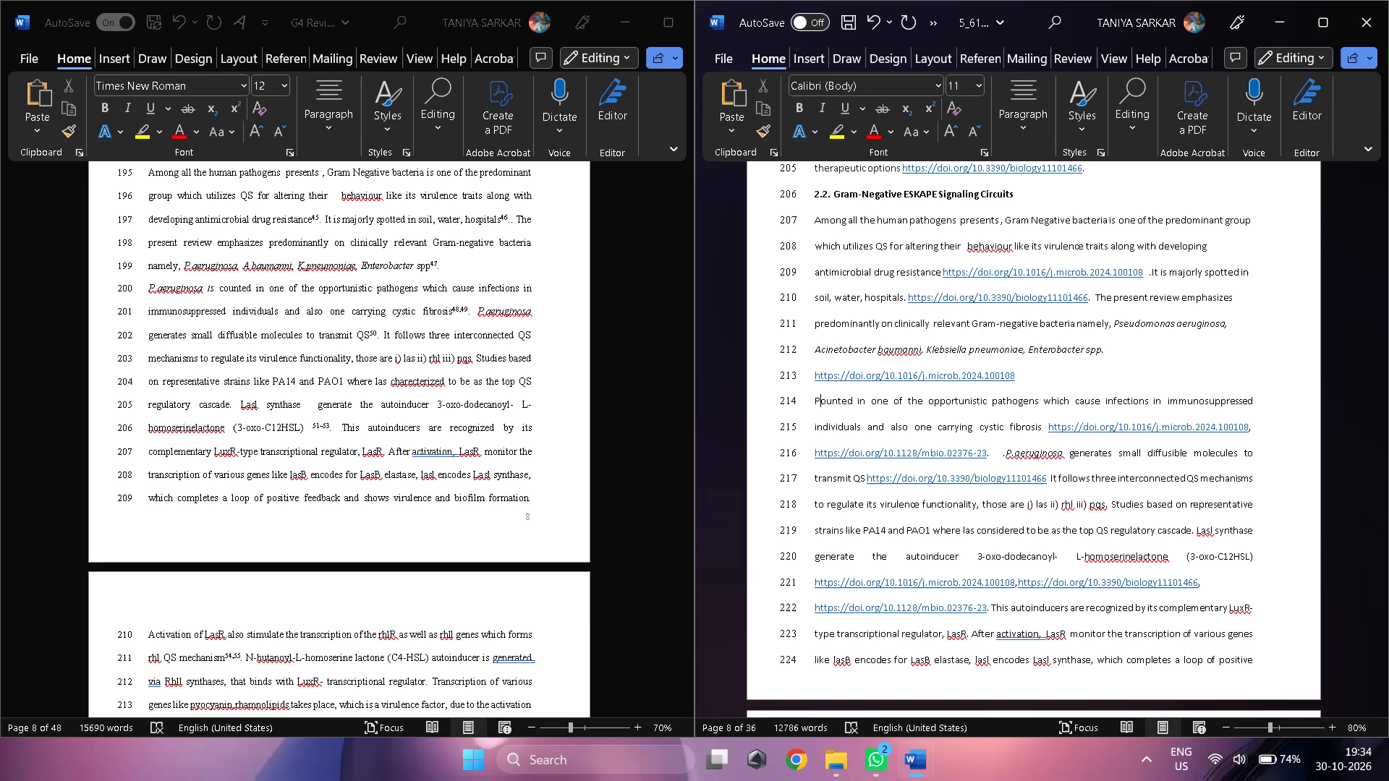
key(period)
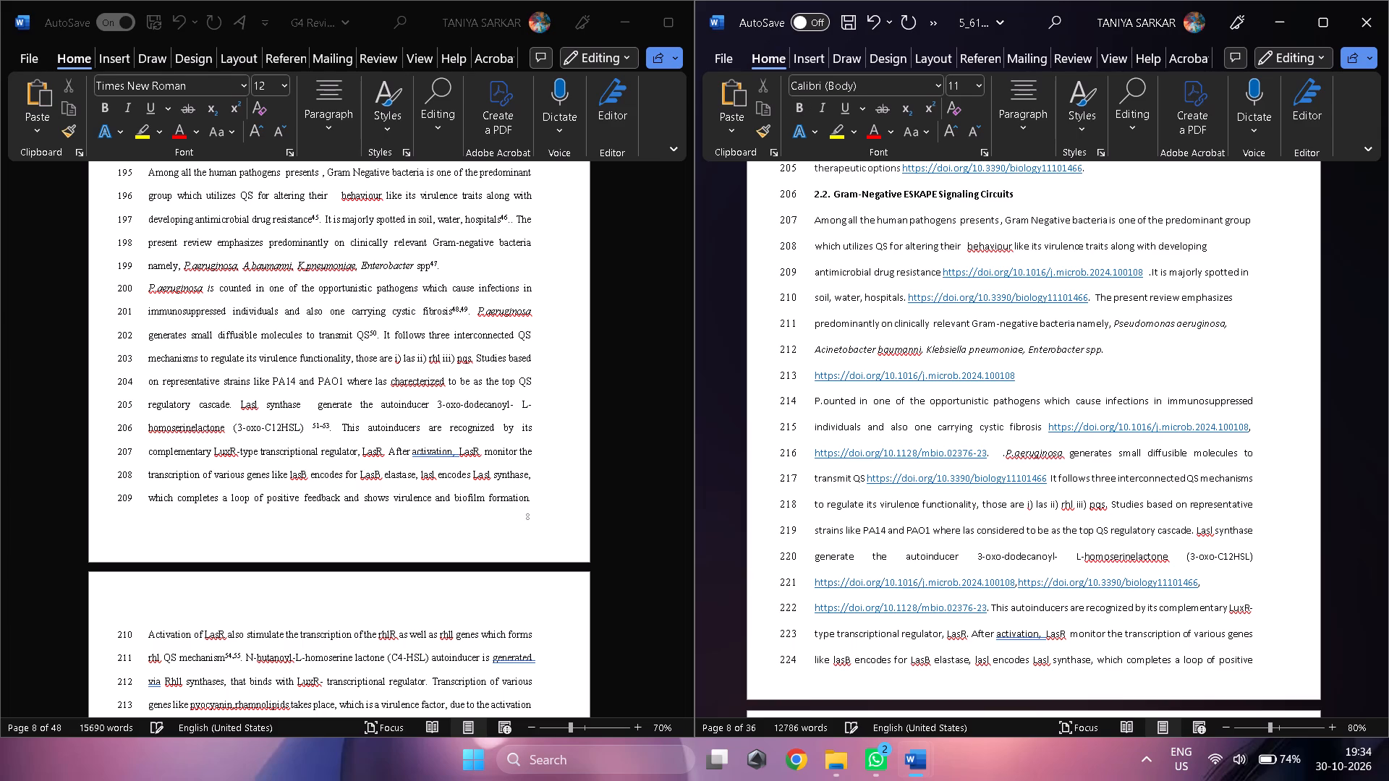
key(a)
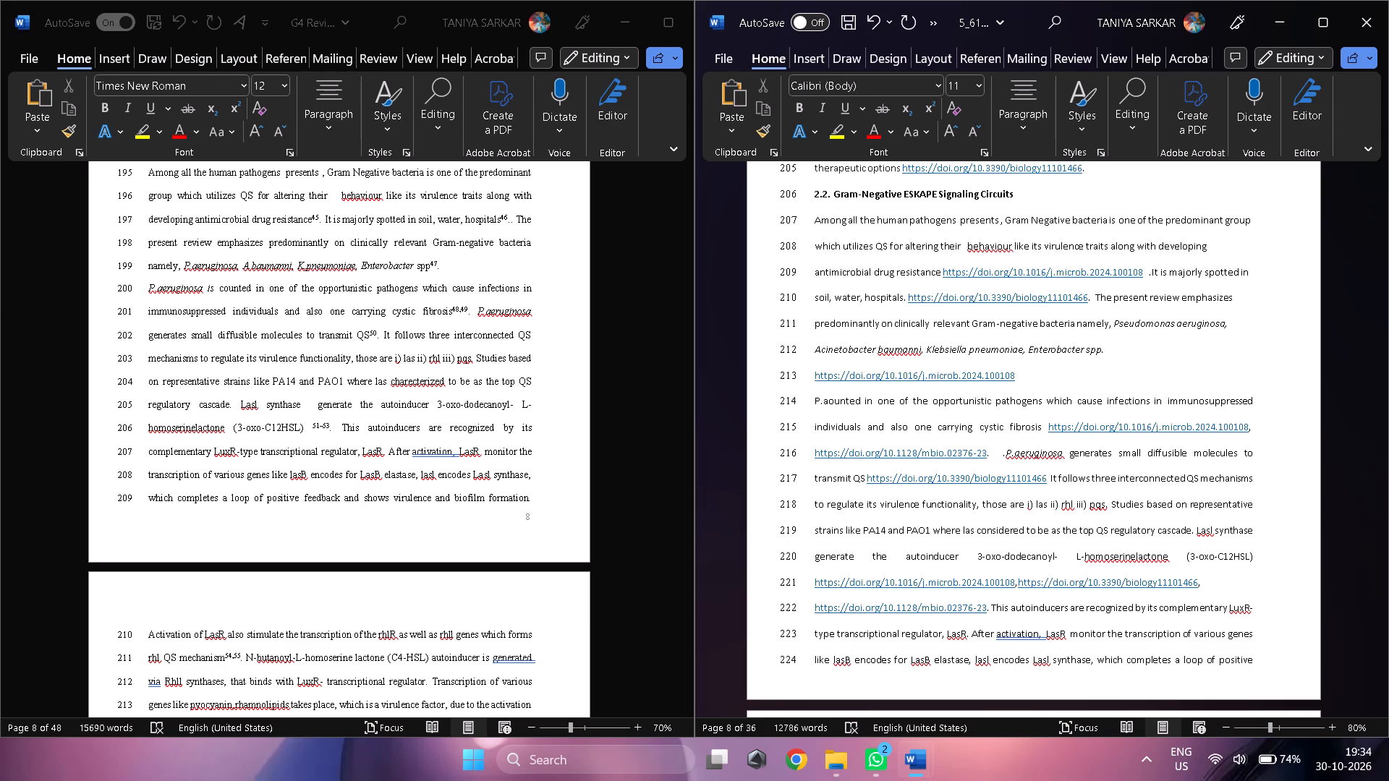
key(e)
key(r)
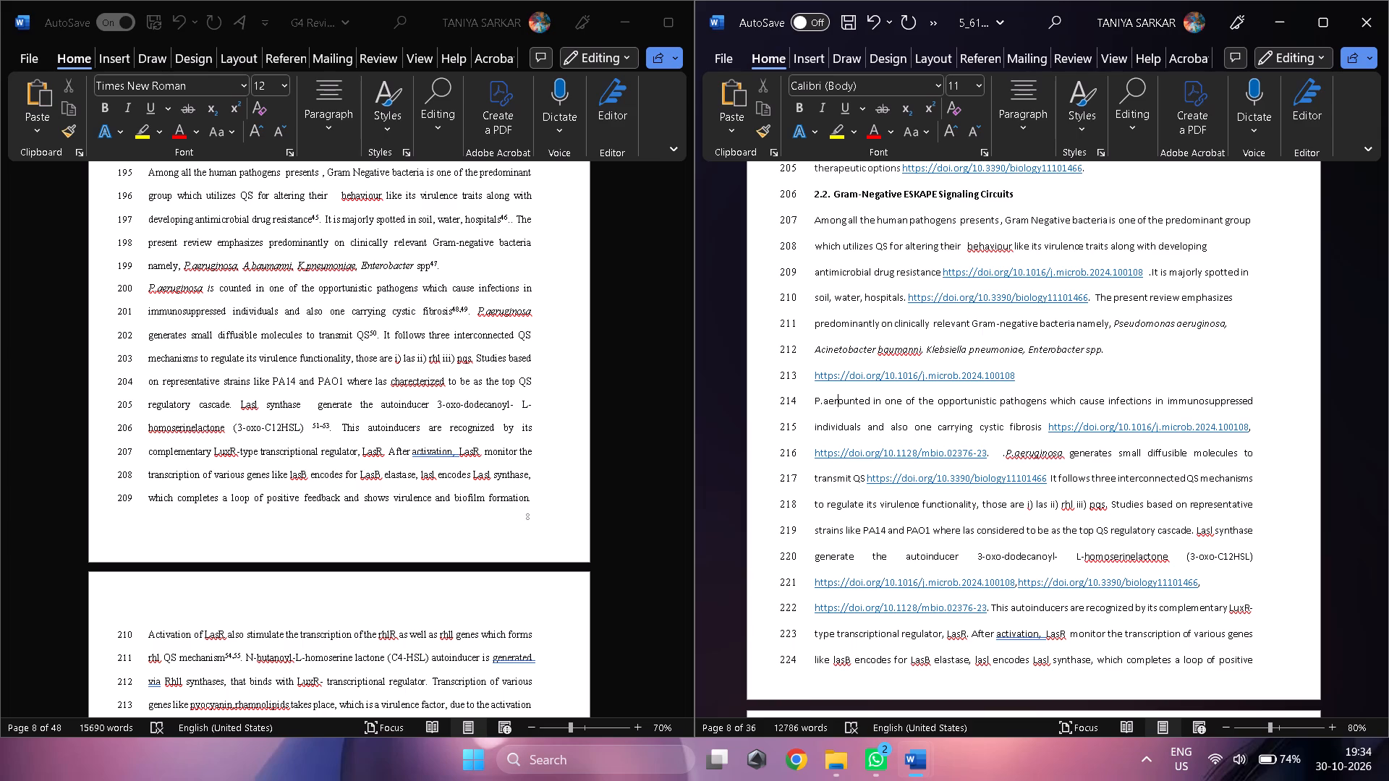
key(u)
key(g)
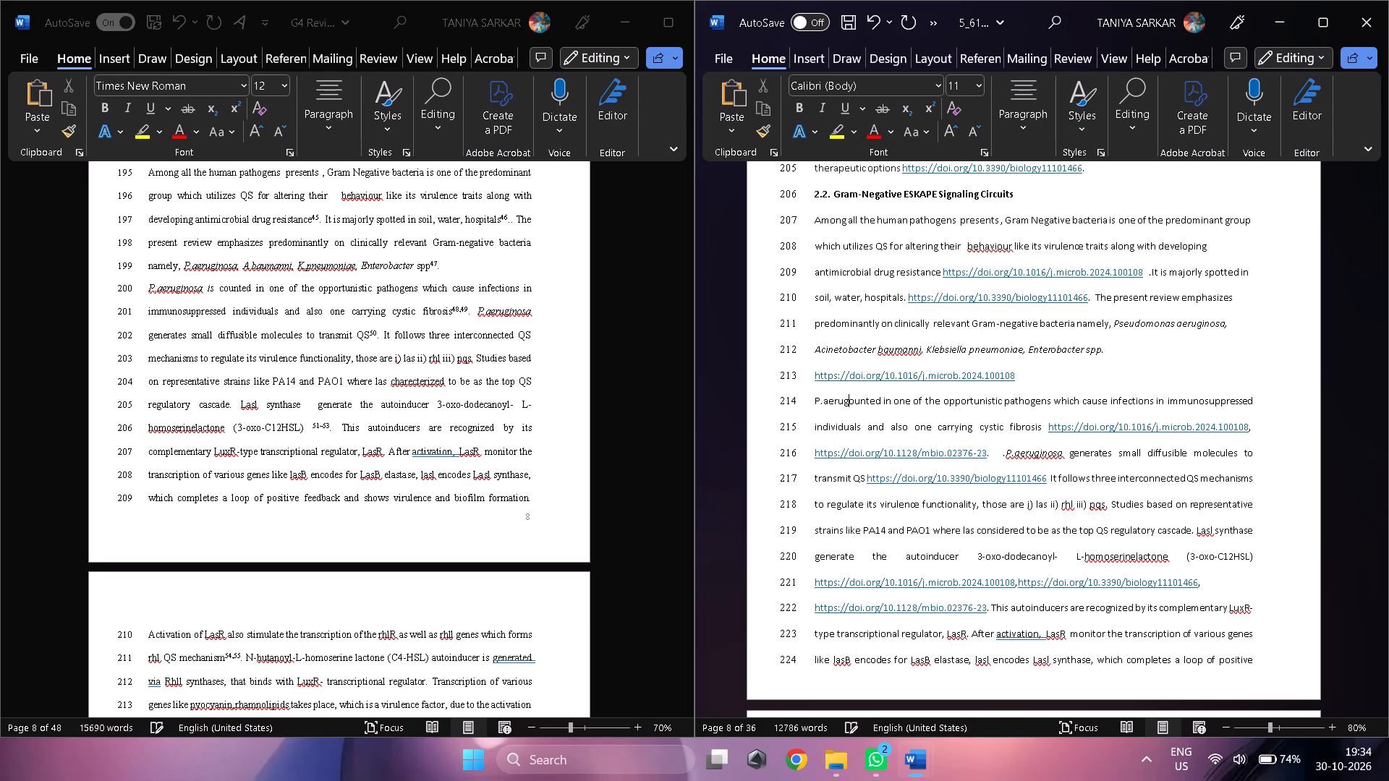
text(inosa)
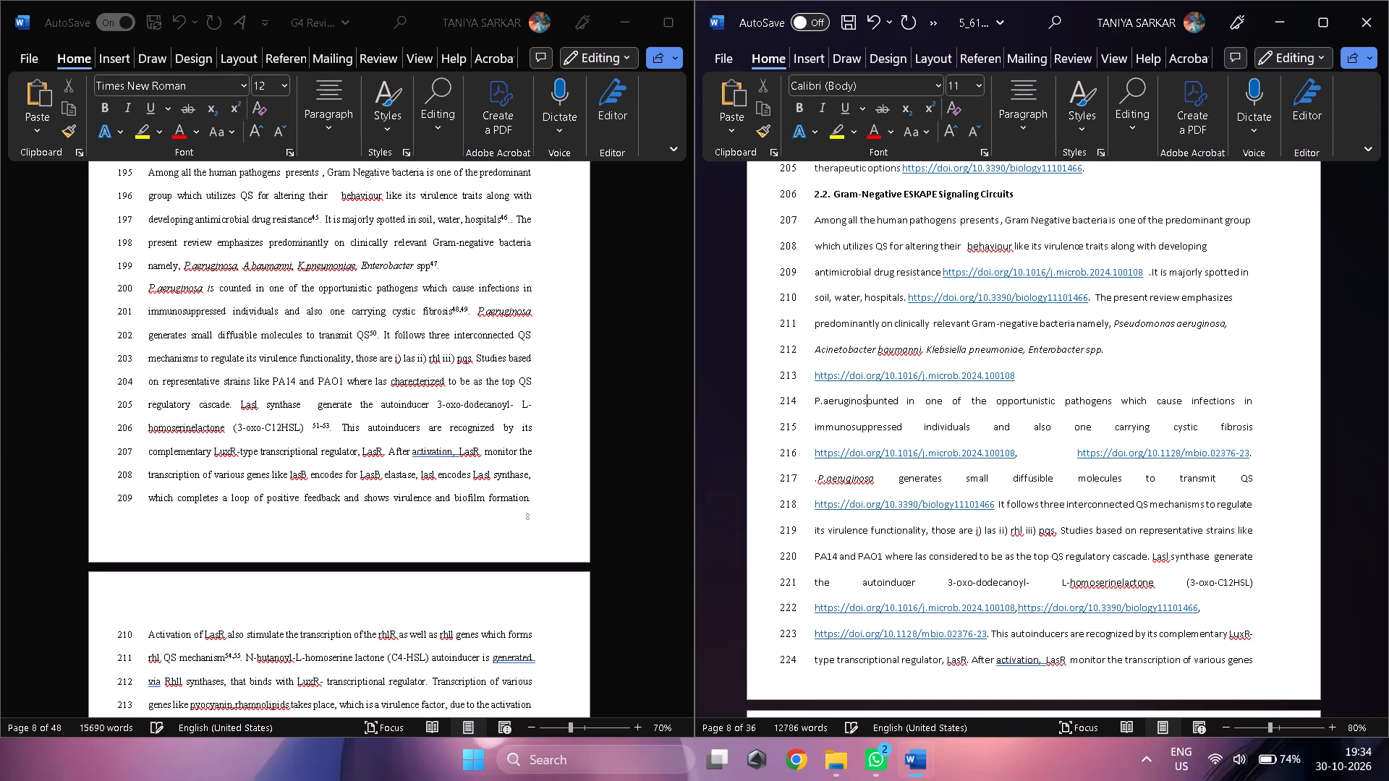
key(space)
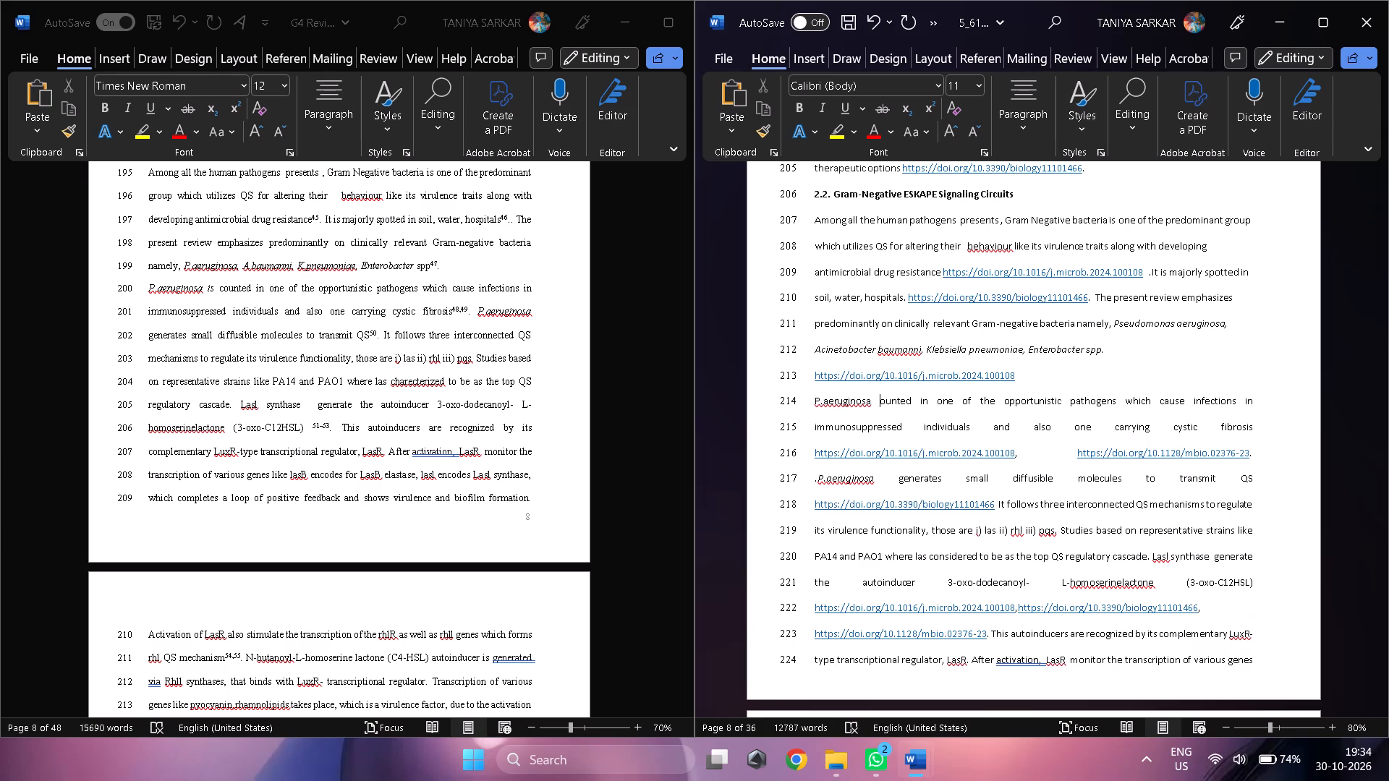
text(is)
key(space)
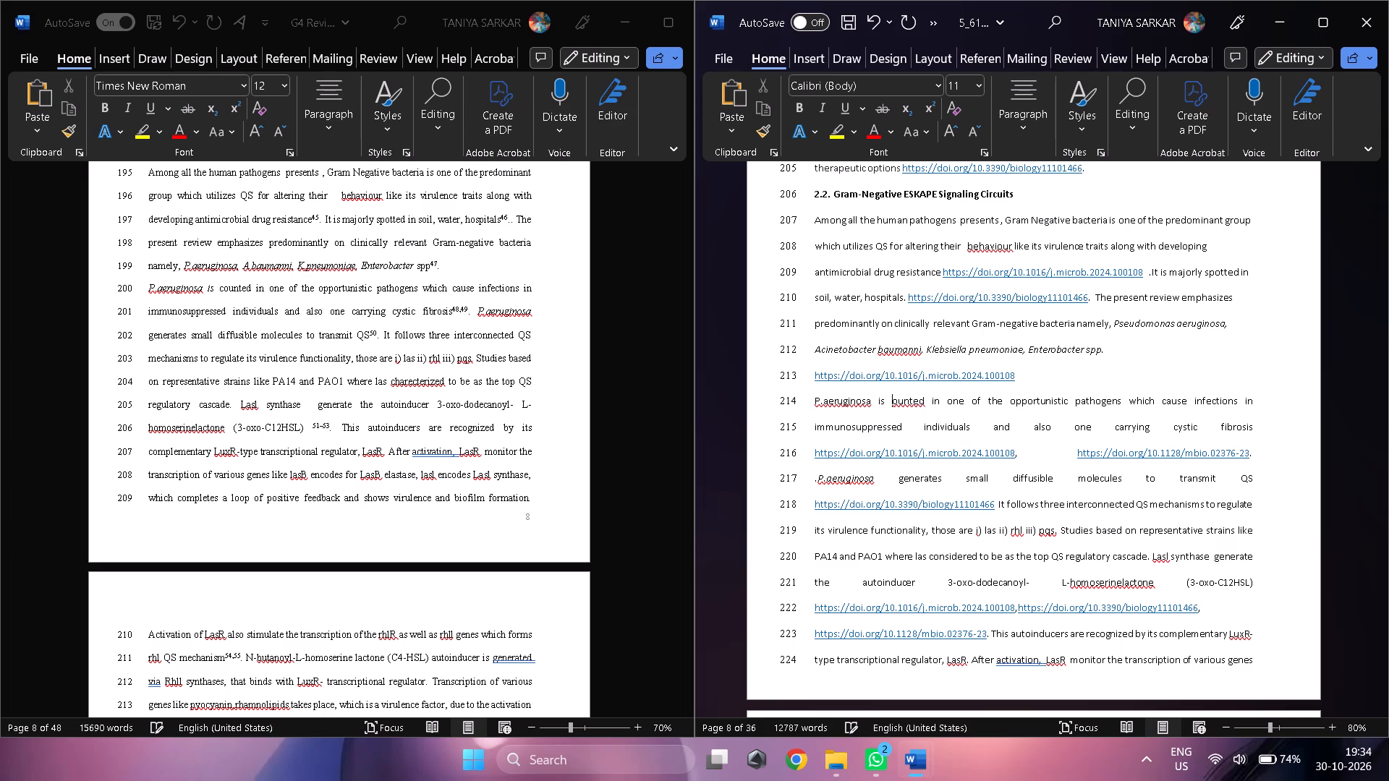
key(c)
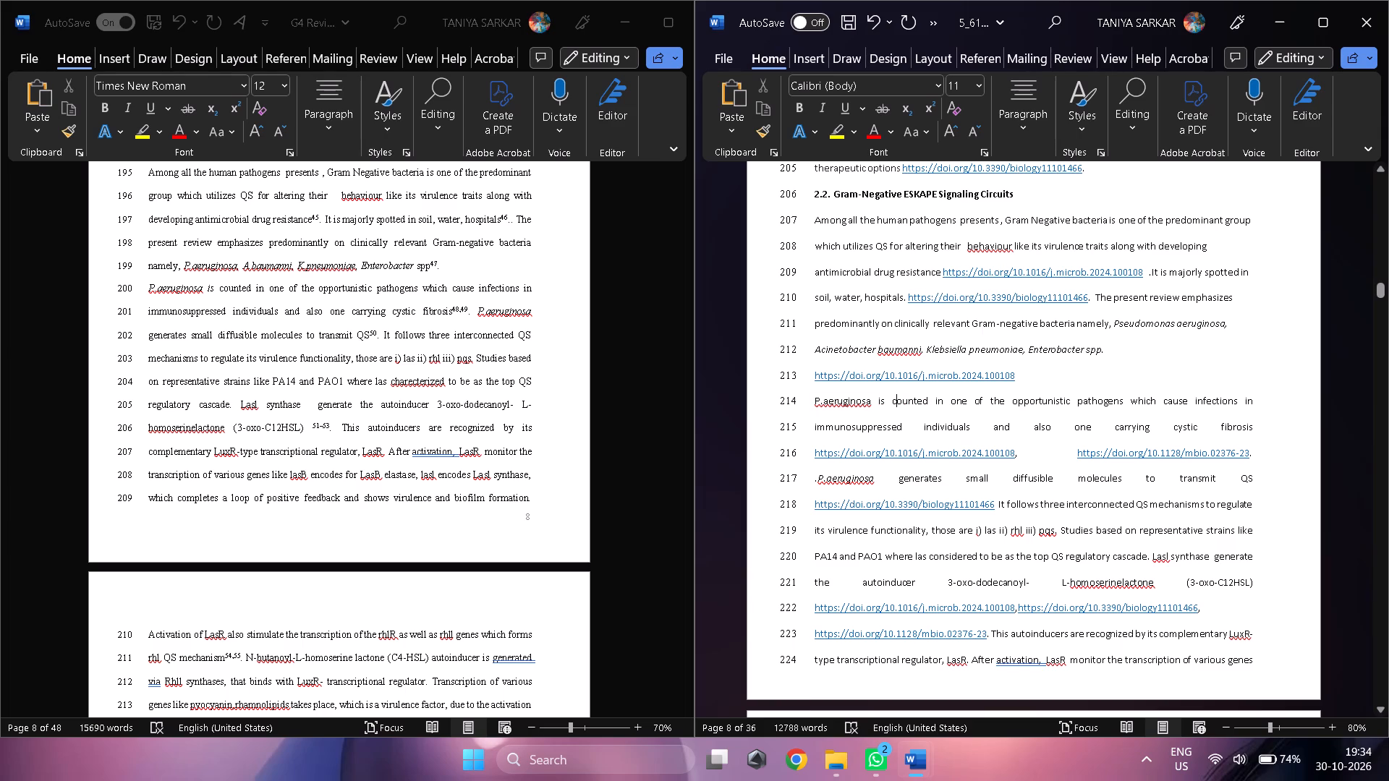
Italicize "P.aeruginosa" at the start of the paragraph in section 2.2.
drag(872, 401, 801, 399)
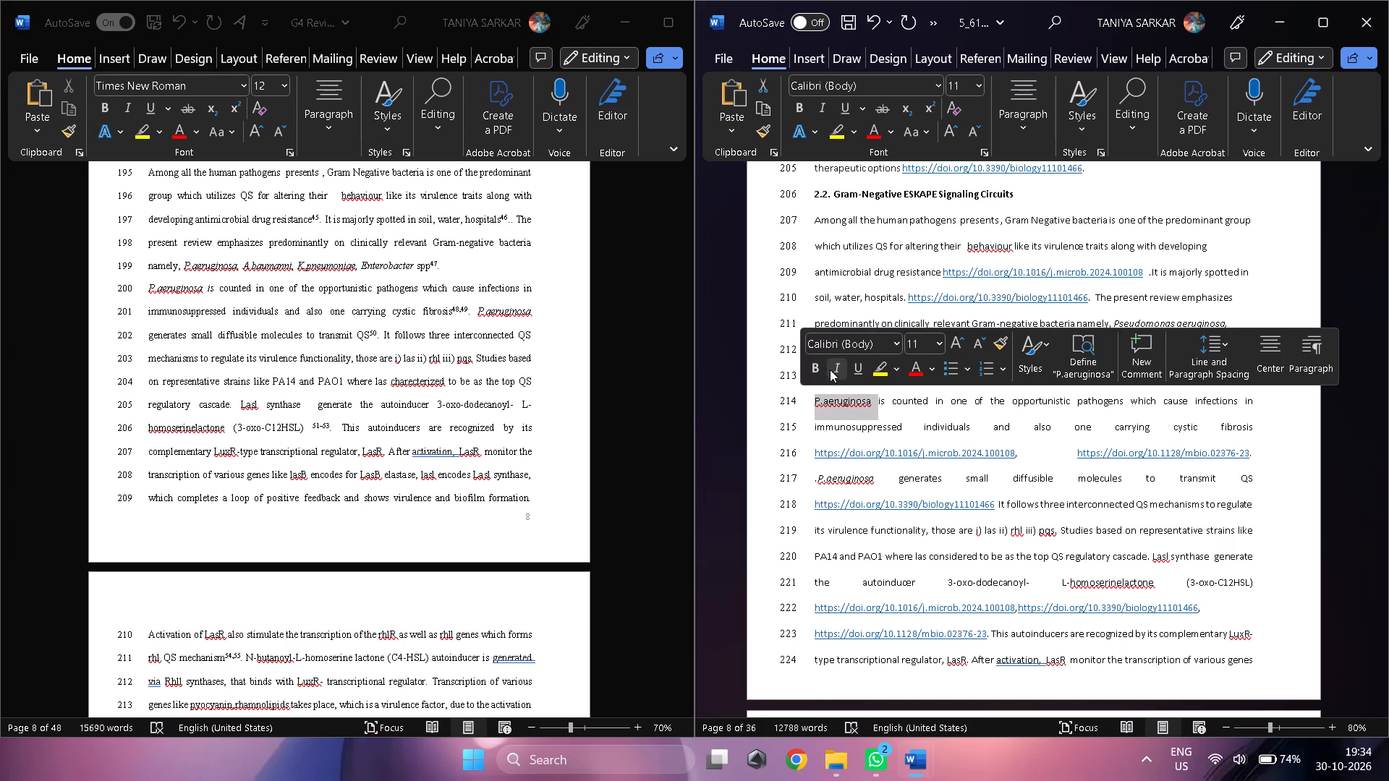
click(831, 367)
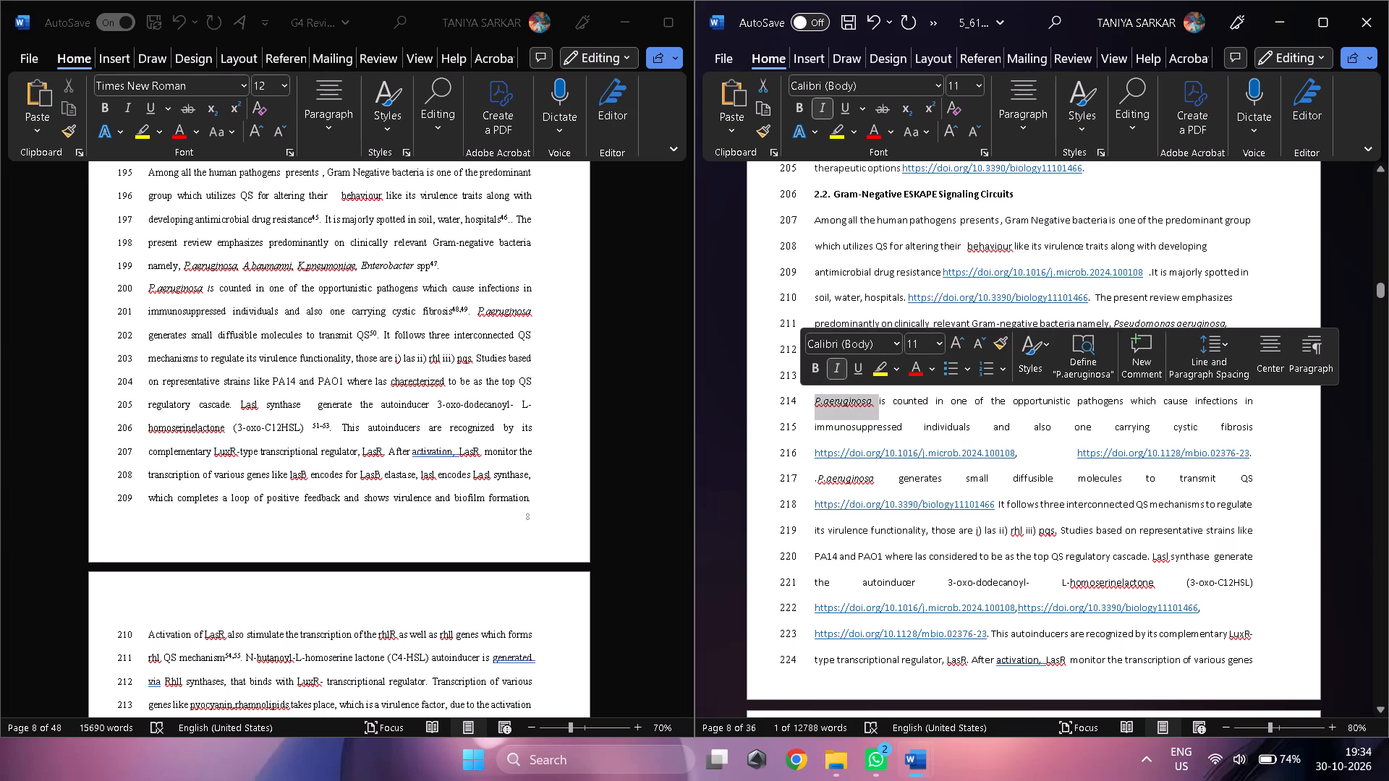
click(1184, 439)
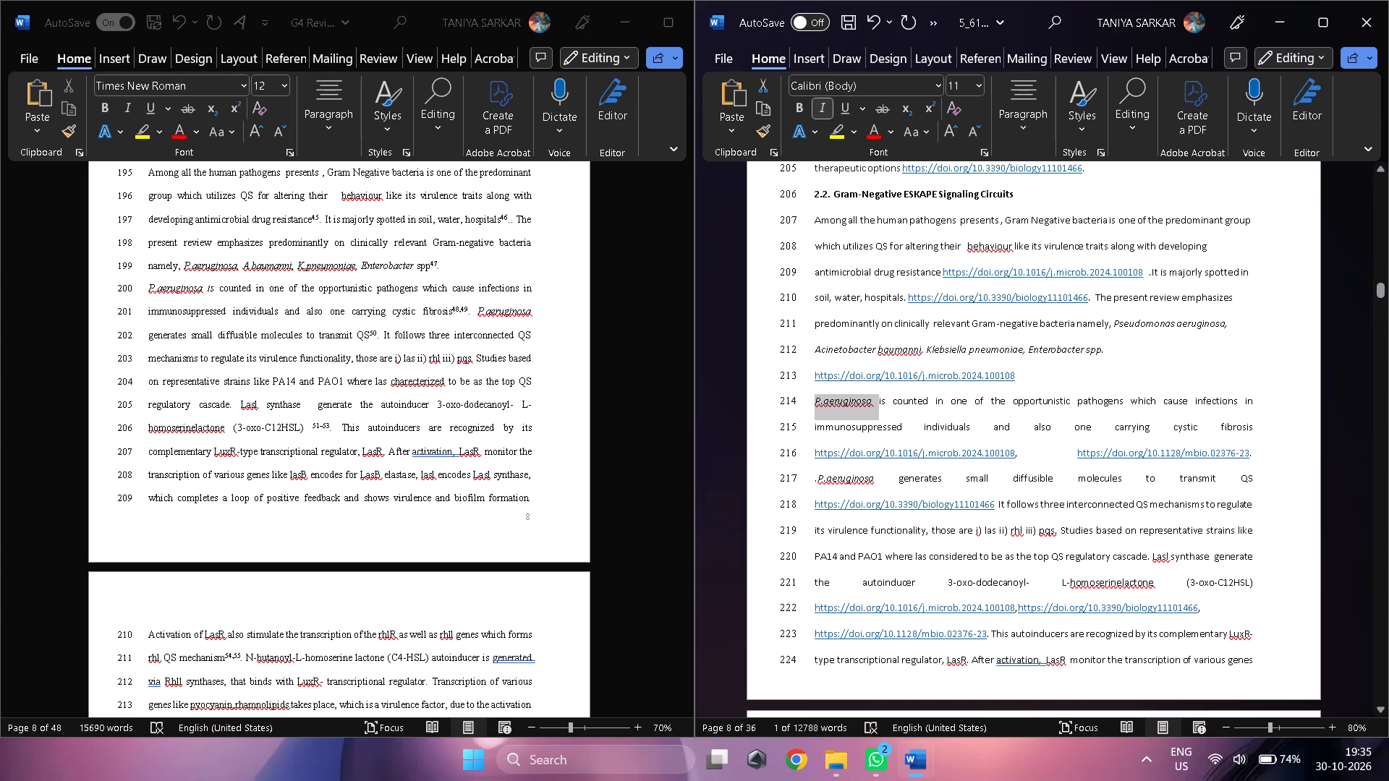
Insert a space between the period and "P.aeruginosa" in the sentence about small diffusible molecules.
click(820, 479)
key(space)
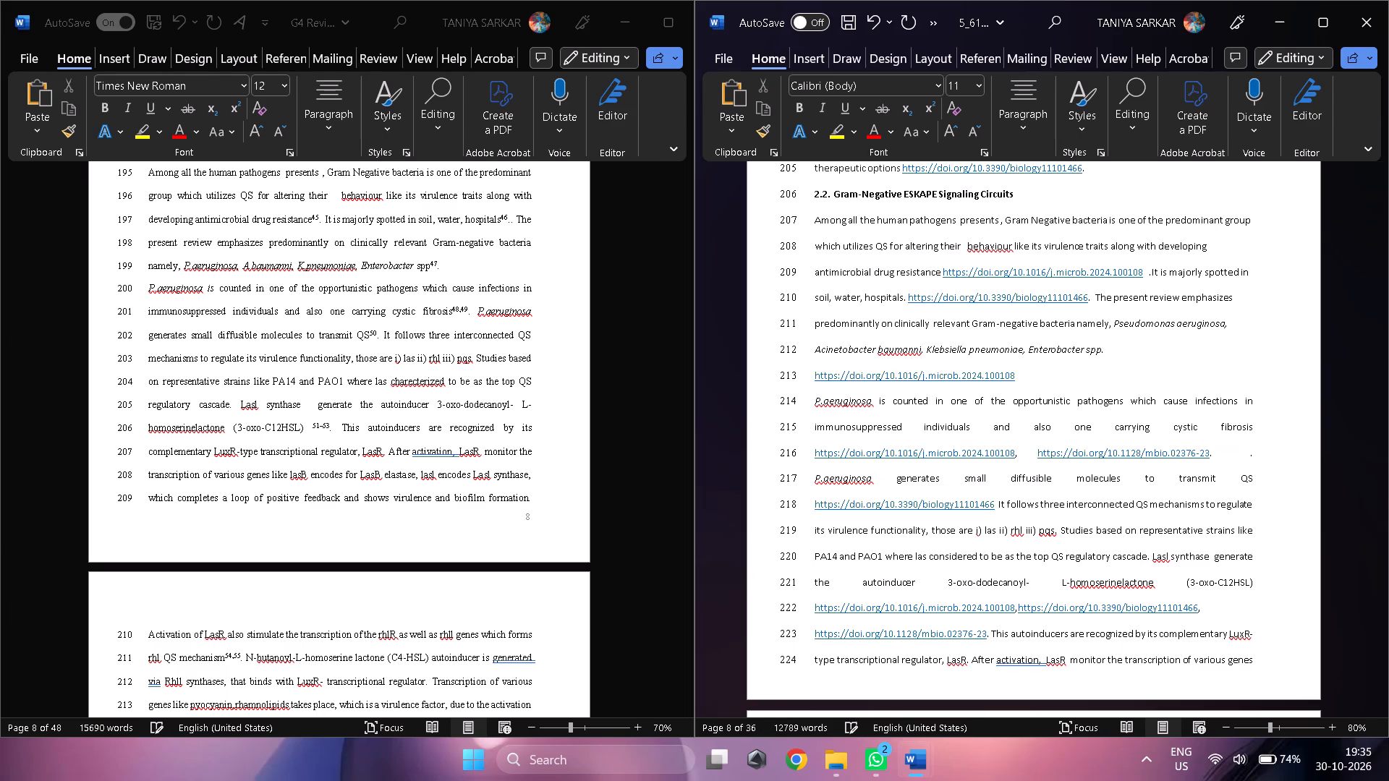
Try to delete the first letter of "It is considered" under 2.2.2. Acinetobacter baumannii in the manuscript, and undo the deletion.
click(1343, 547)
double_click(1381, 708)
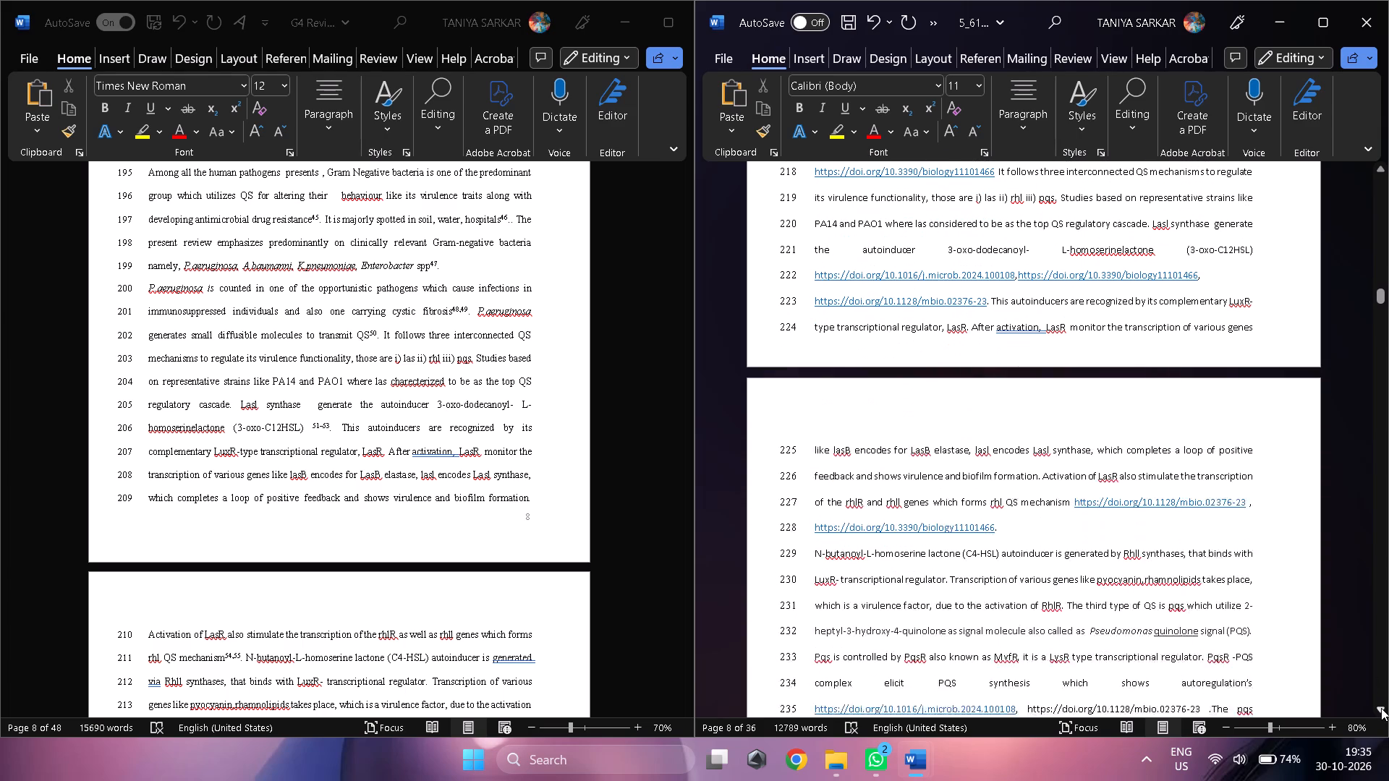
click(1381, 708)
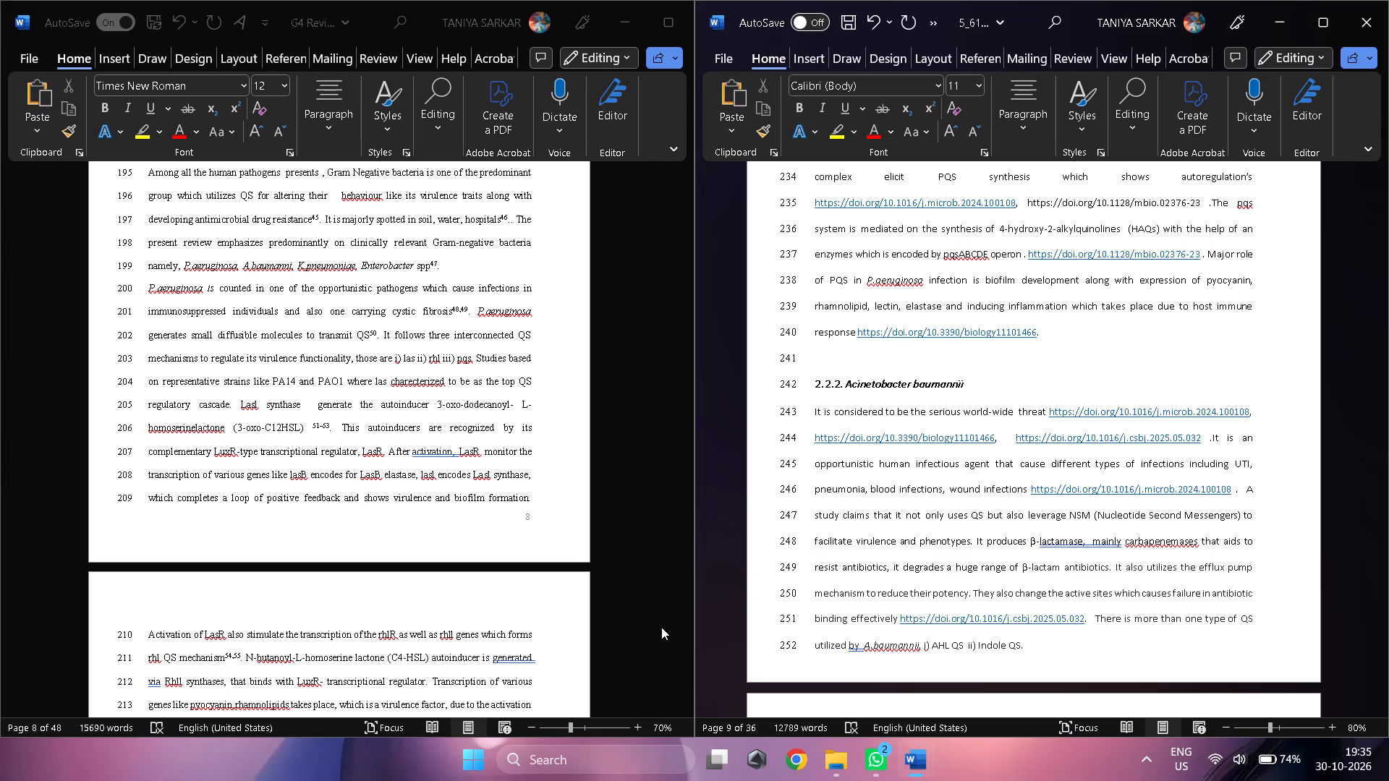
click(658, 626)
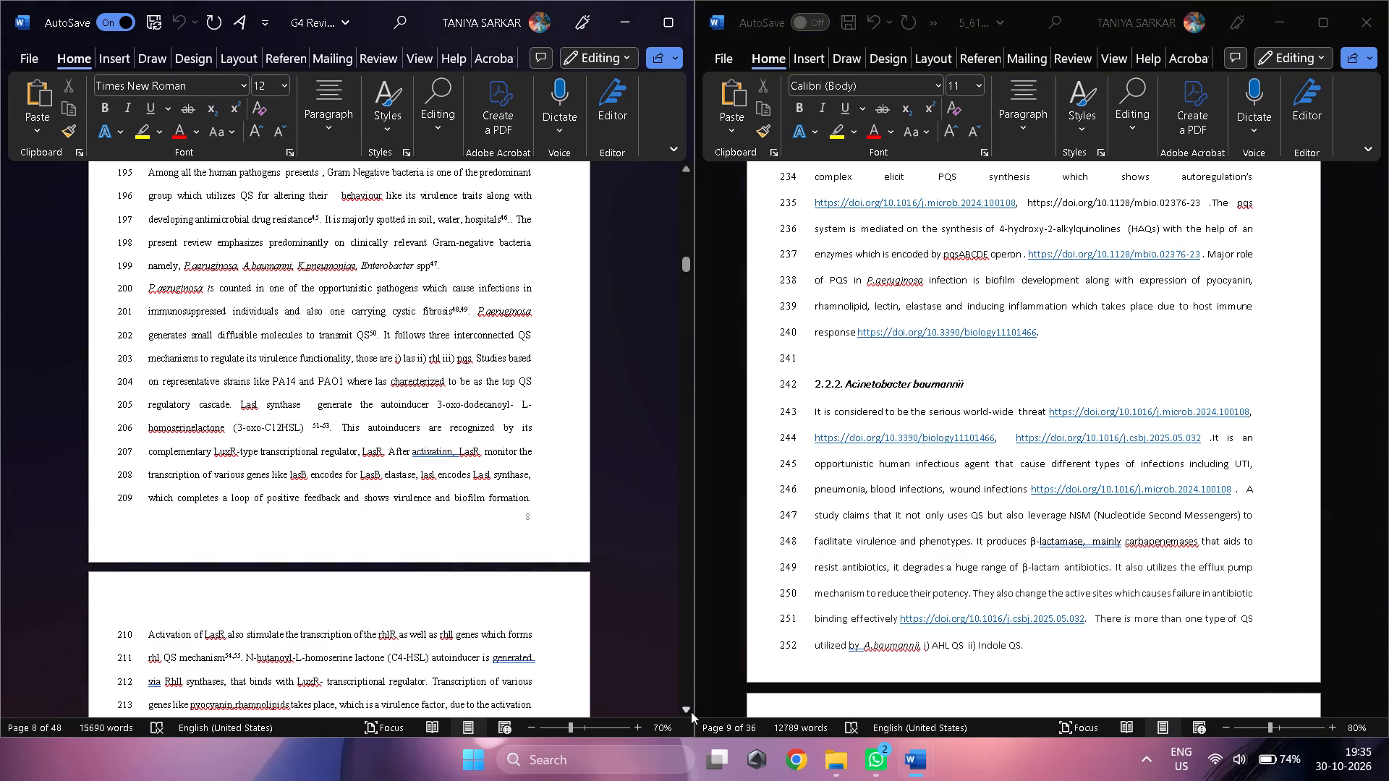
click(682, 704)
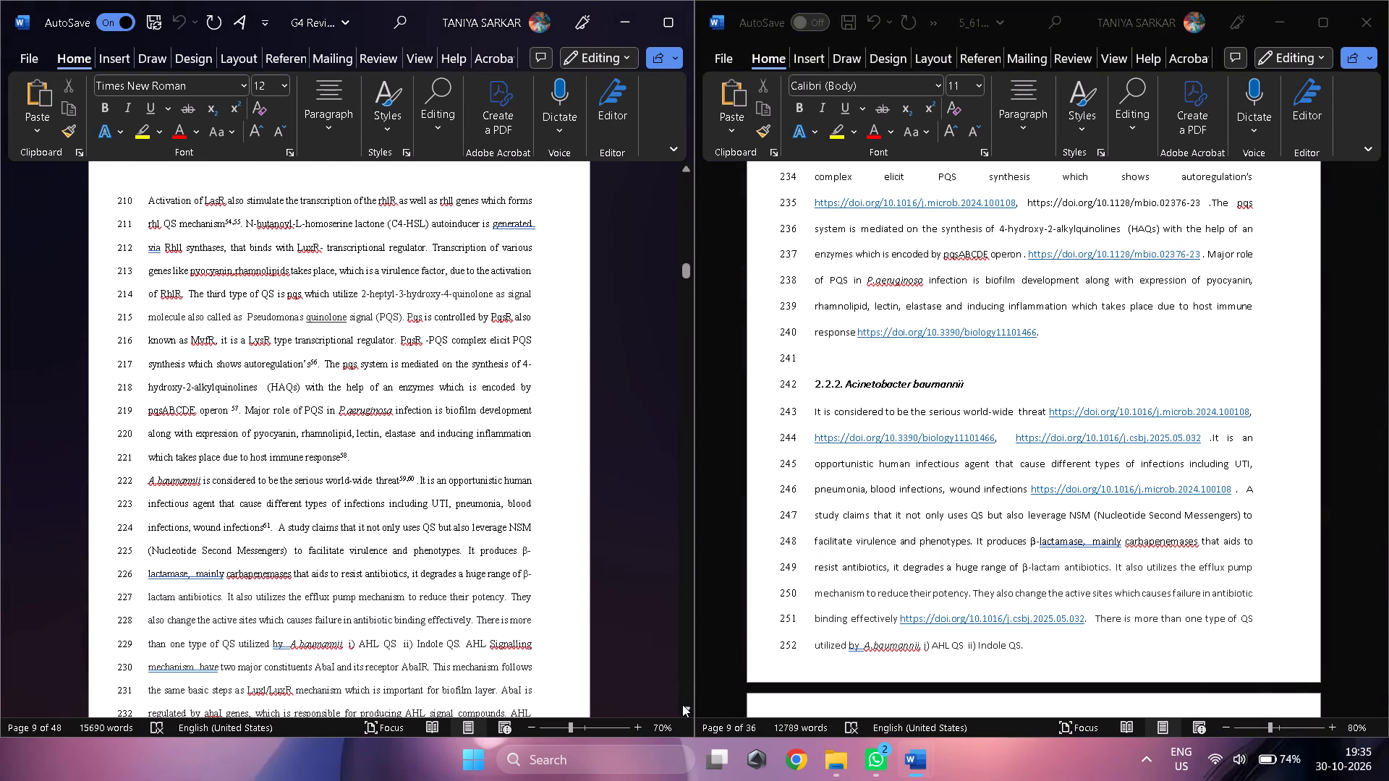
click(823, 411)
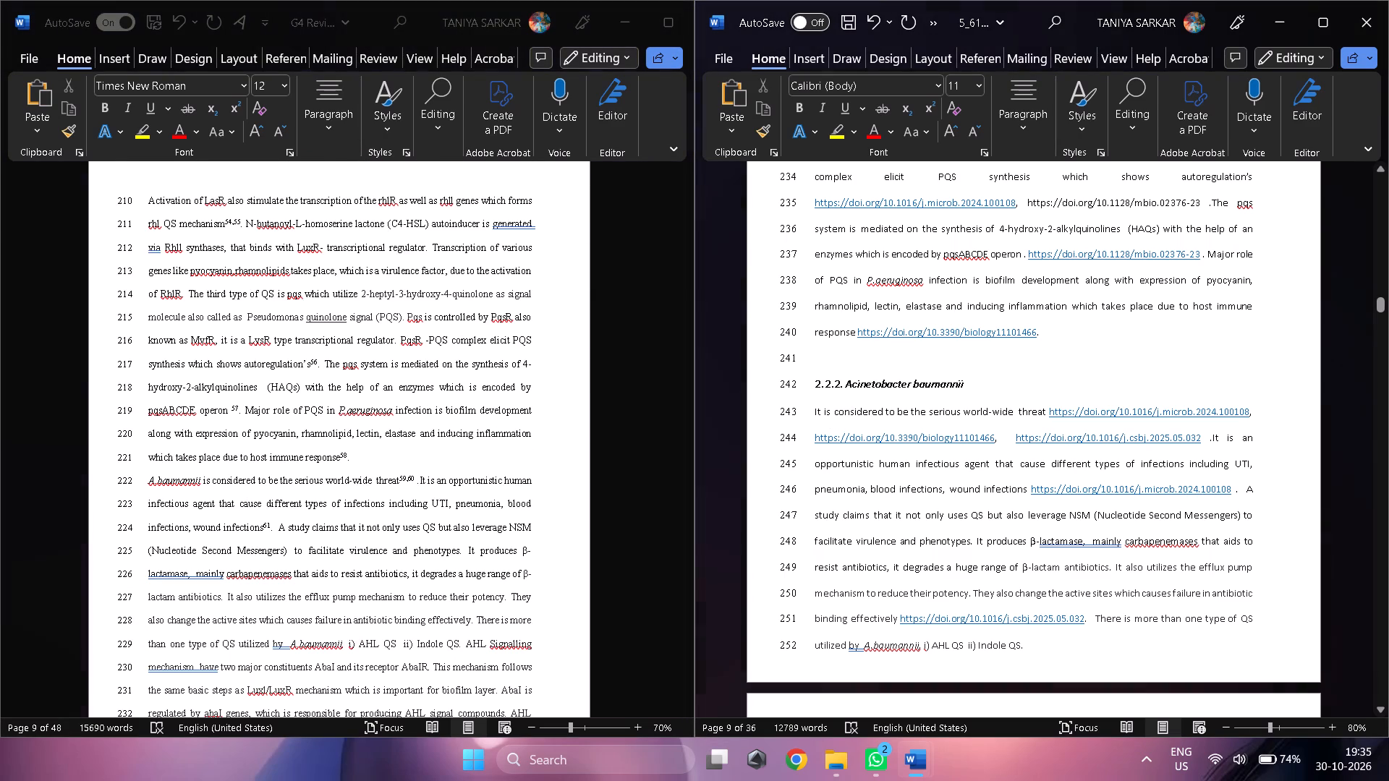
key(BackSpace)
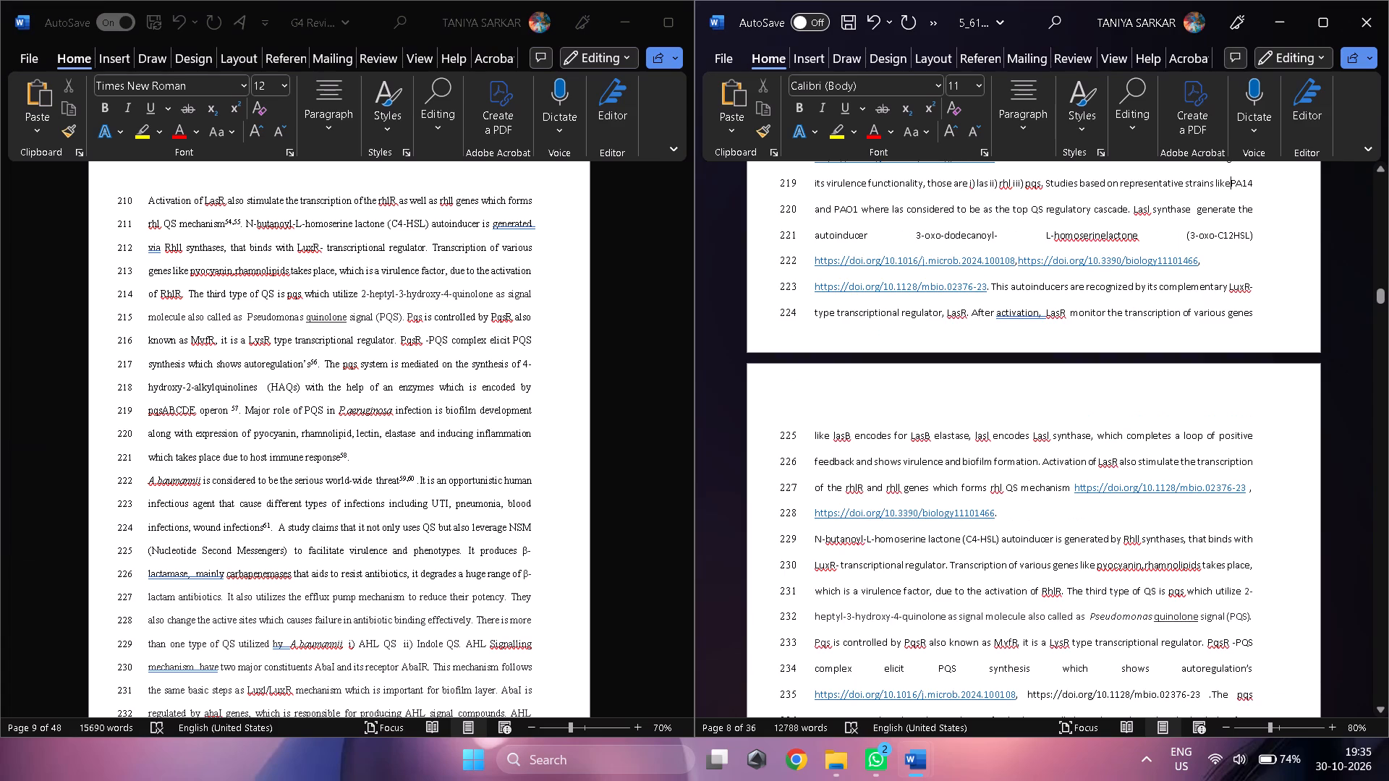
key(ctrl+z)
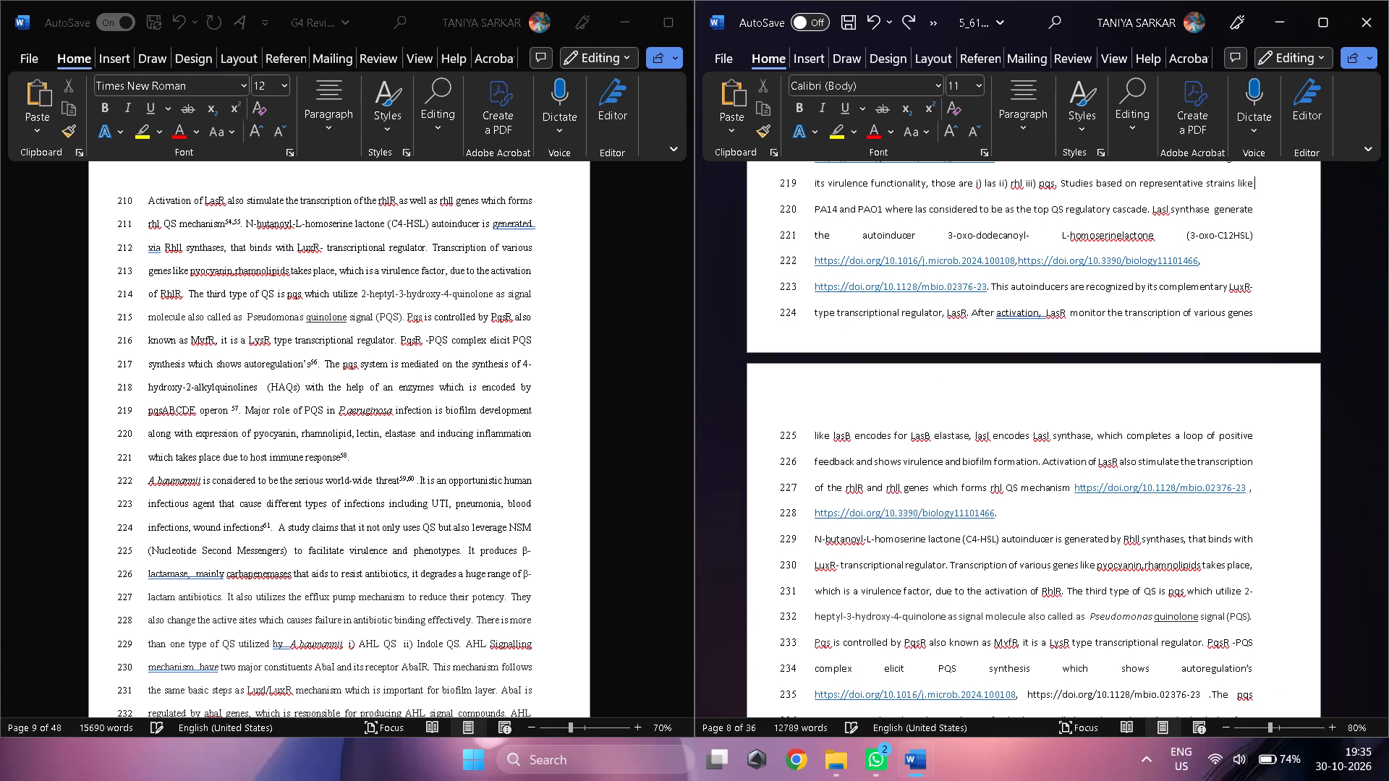
Undo the last edit and place the period before "P.aeruginosa generates small diffusible molecules" directly after the preceding link.
key(ctrl+z)
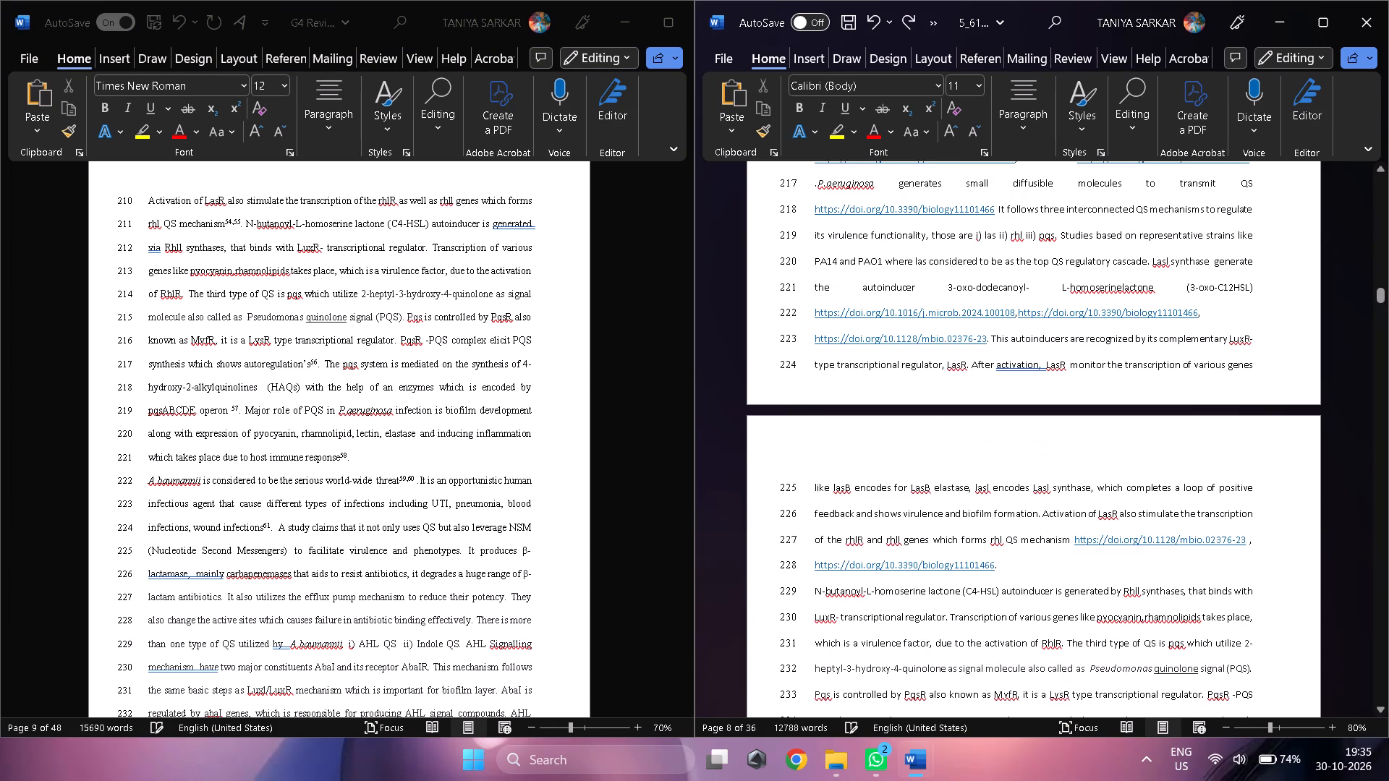
key(BackSpace)
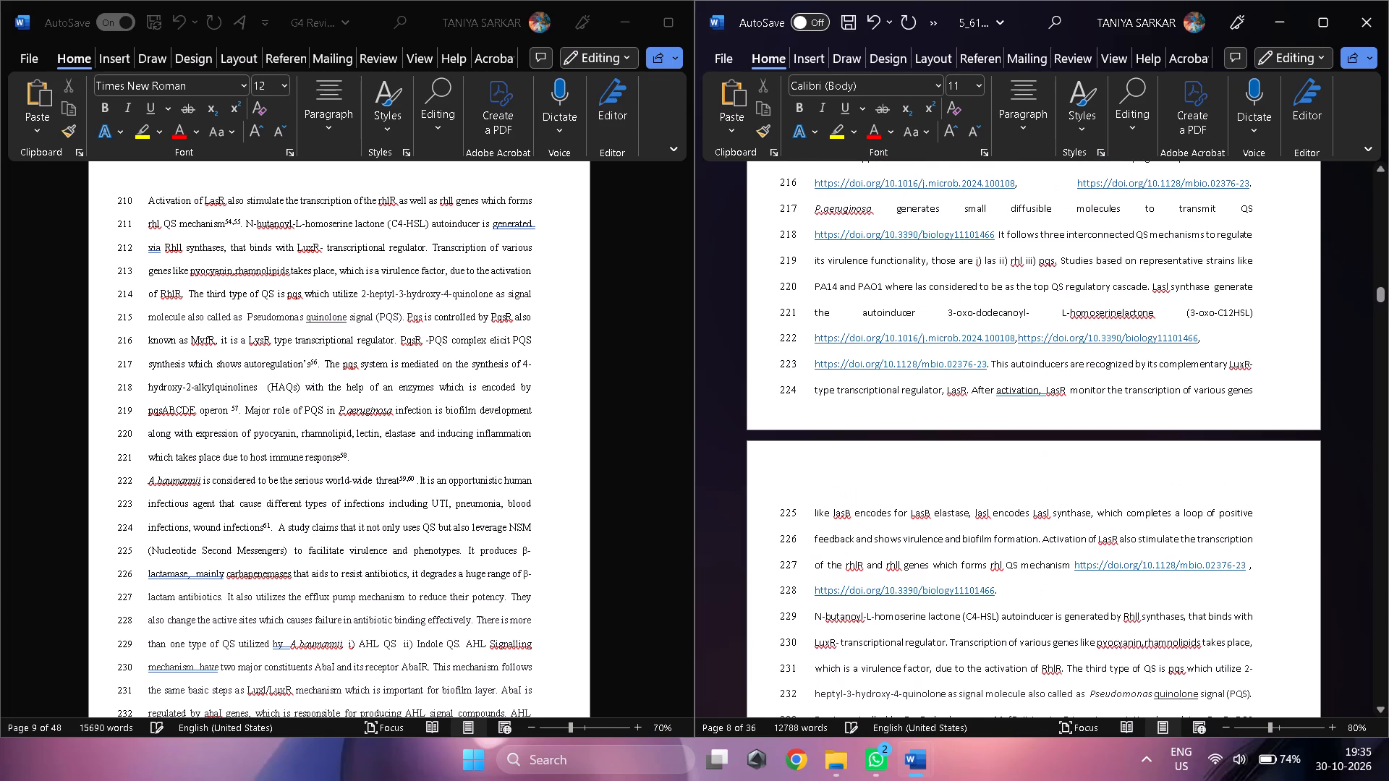
Delete the opening "It" under heading 2.2.2 and join the paragraph to "Acinetobacter baumannii" so it continues with "is considered".
double_click(1379, 400)
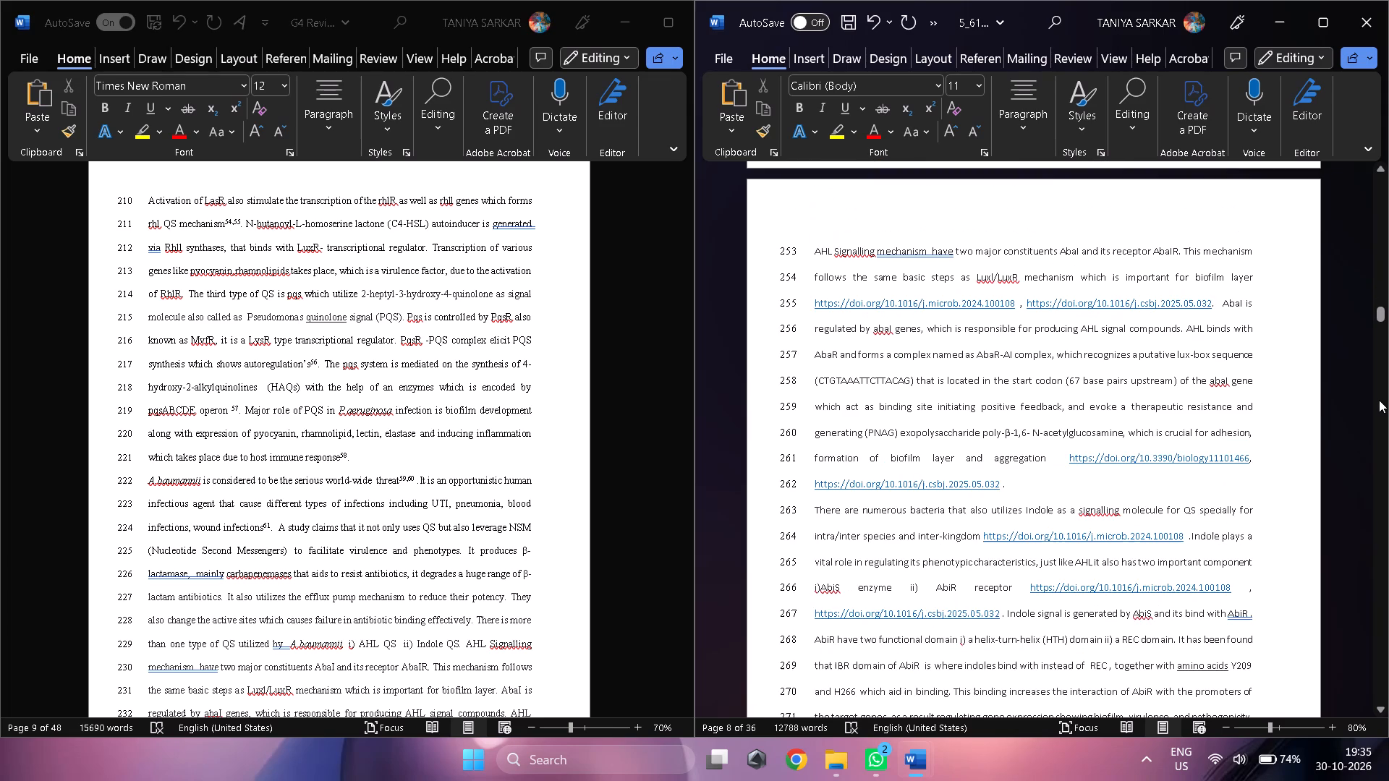
click(1384, 284)
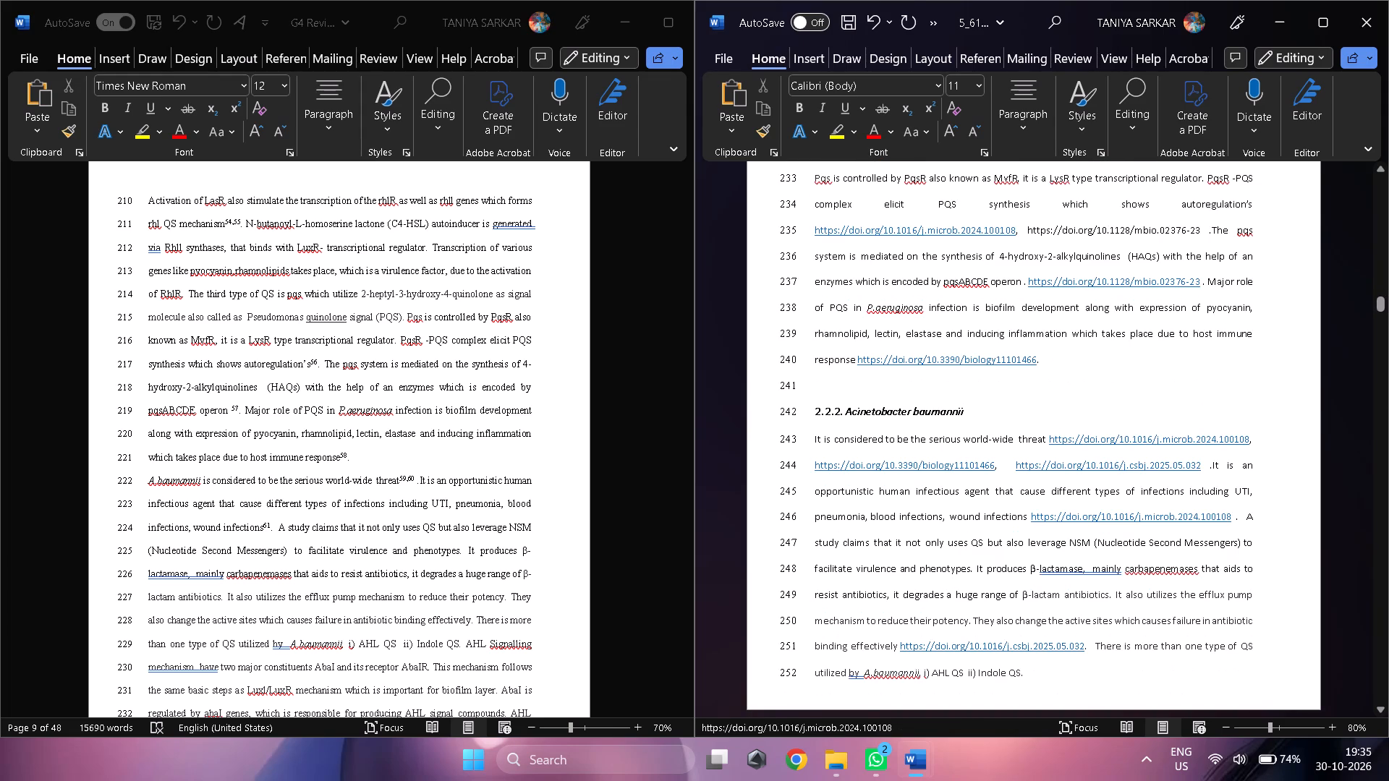
click(969, 414)
drag(969, 414, 810, 412)
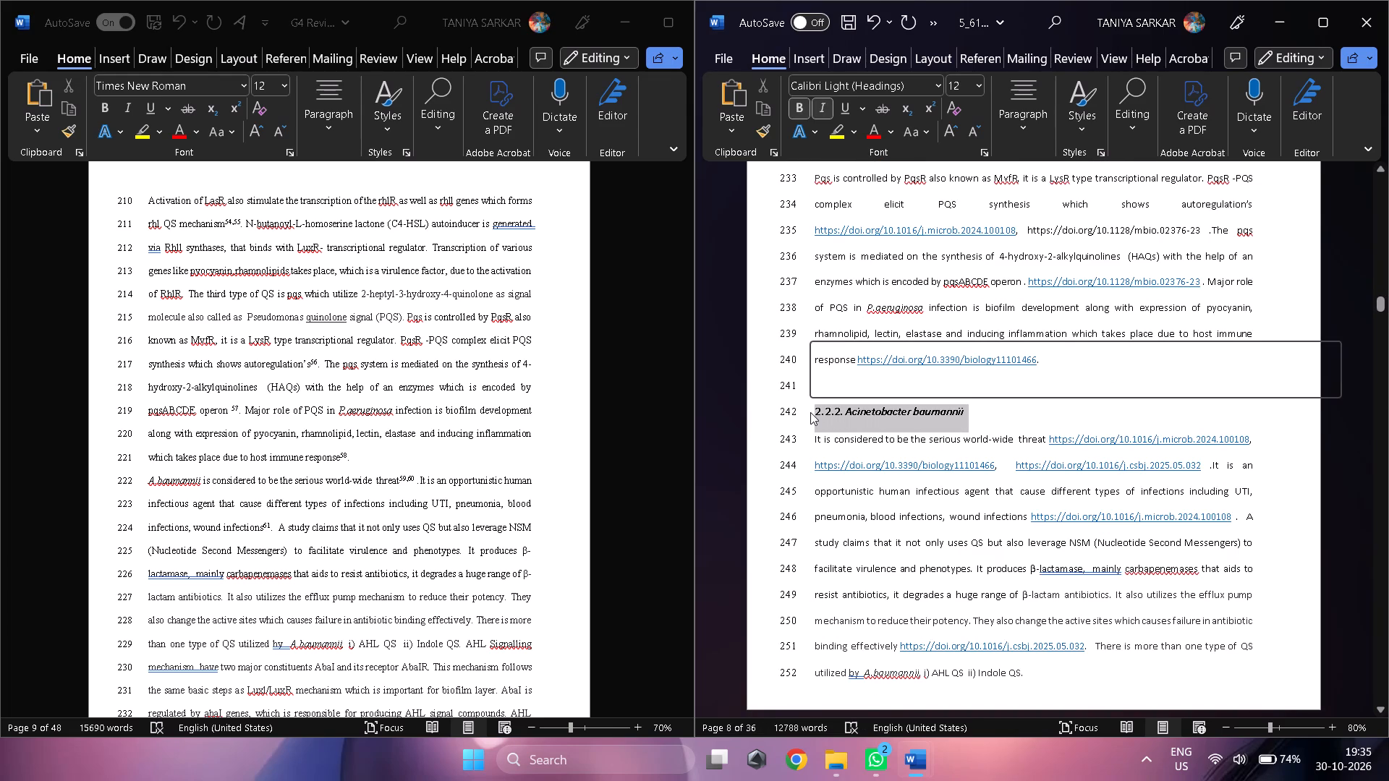
click(882, 423)
click(837, 435)
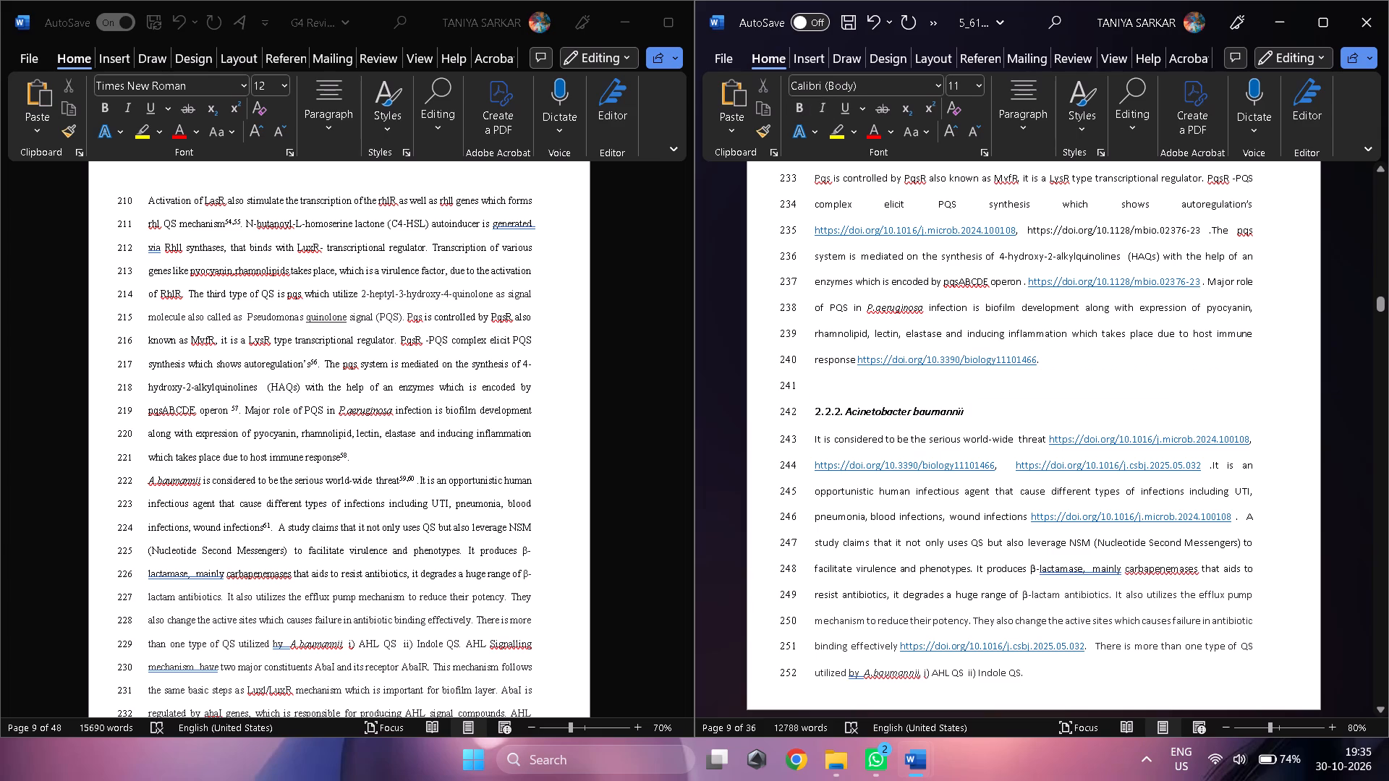
click(821, 438)
key(BackSpace)
key(BackSpace)
key(BackSpace)
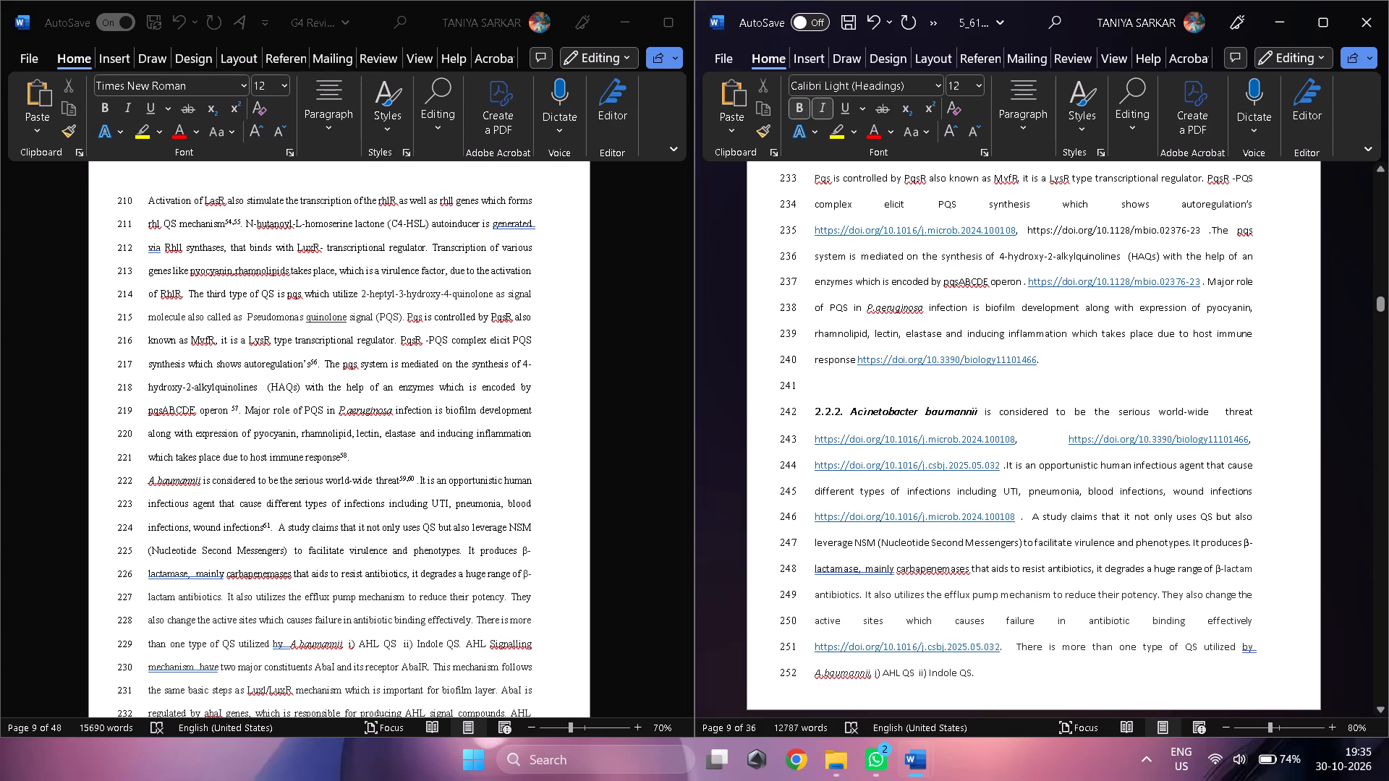
Shorten "Acinetobacter baumannii" at the start of the joined paragraph to "A.baumannii".
drag(925, 414, 866, 417)
drag(866, 417, 857, 416)
key(BackSpace)
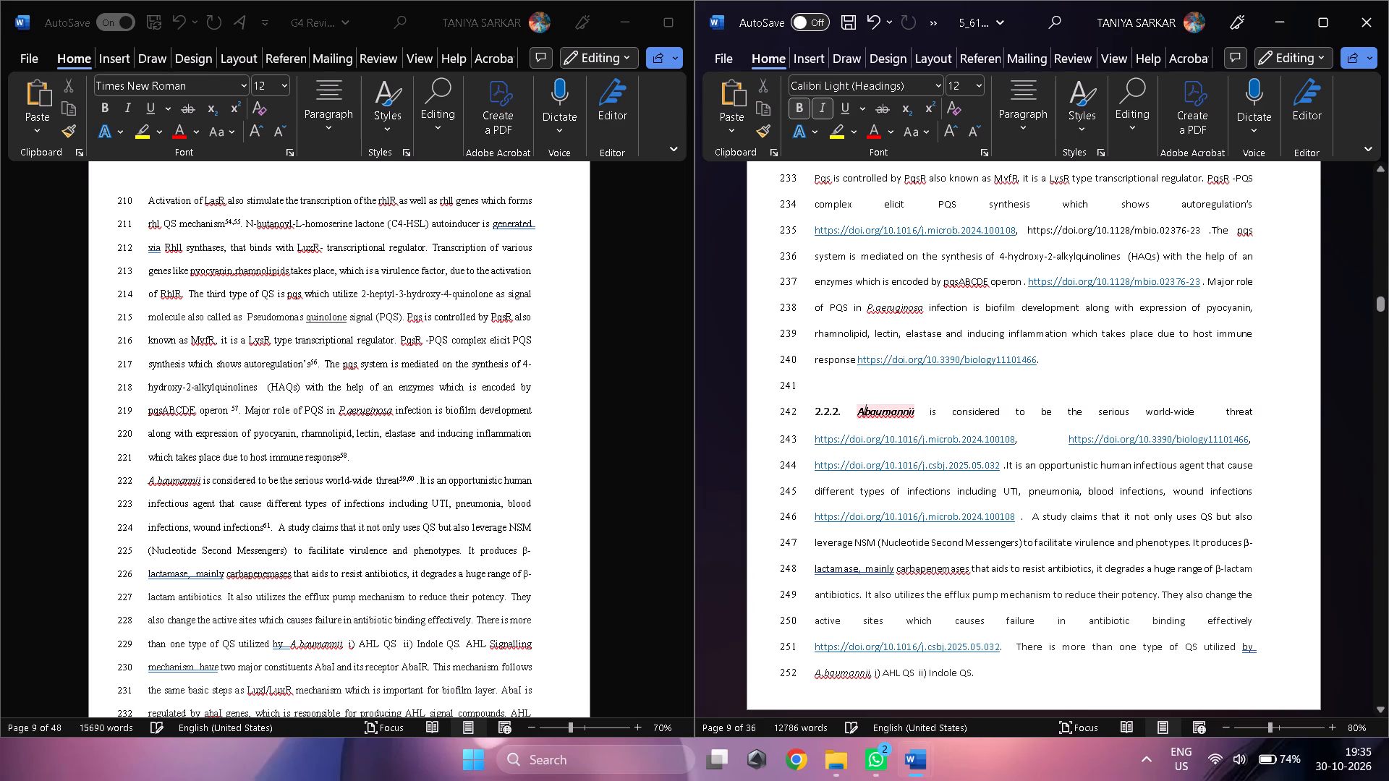
key(period)
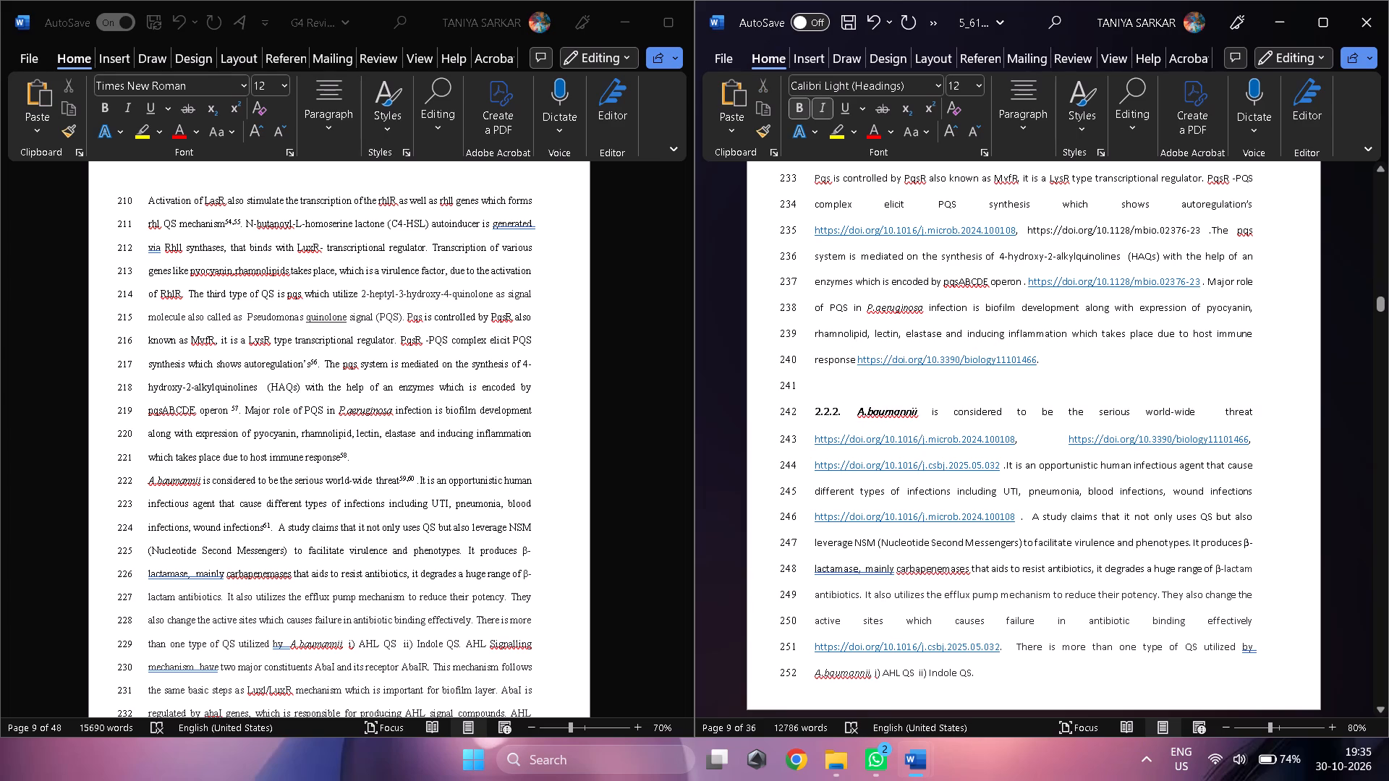
Delete the section number "2.2.2." in front of "A.baumannii".
drag(852, 414, 800, 410)
key(BackSpace)
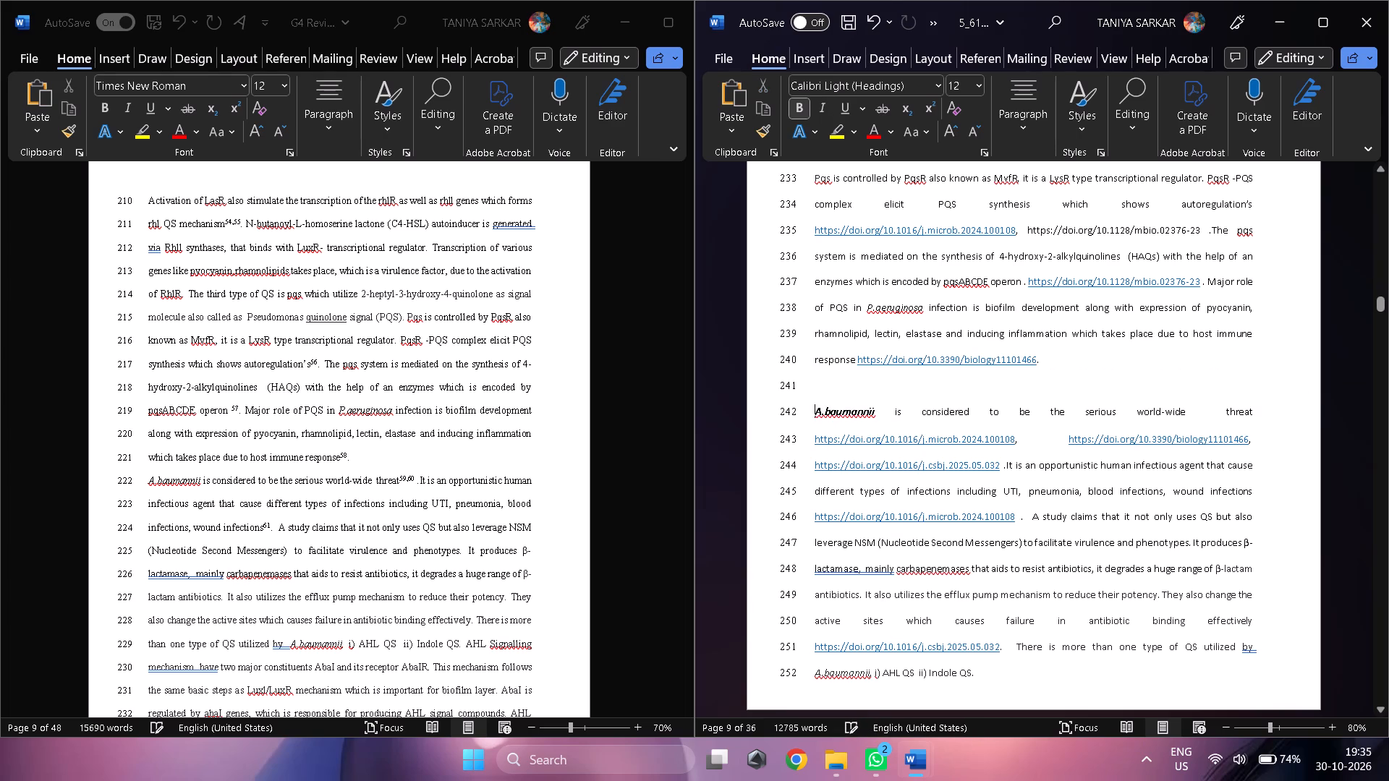
Remove the bold formatting from "A.baumannii" at the start of its paragraph.
drag(882, 411, 810, 406)
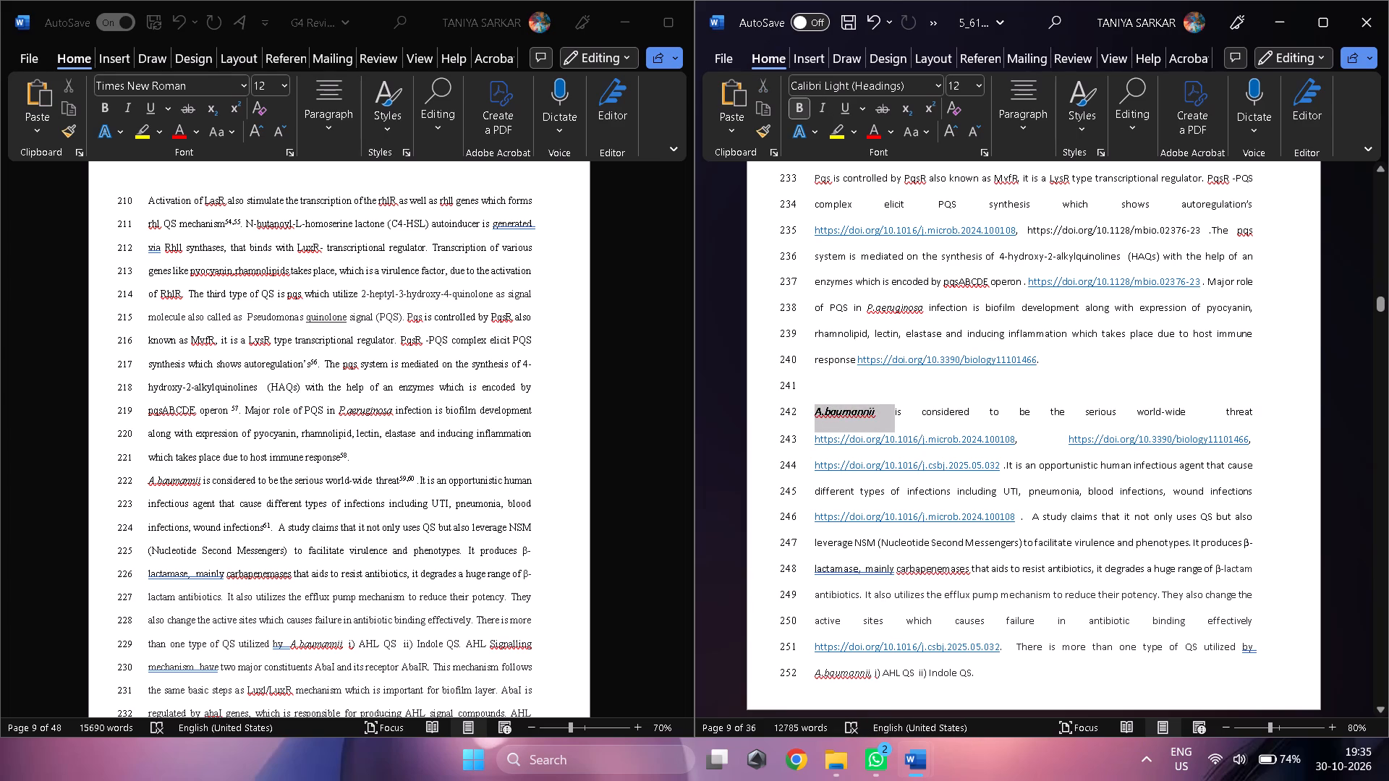
click(794, 105)
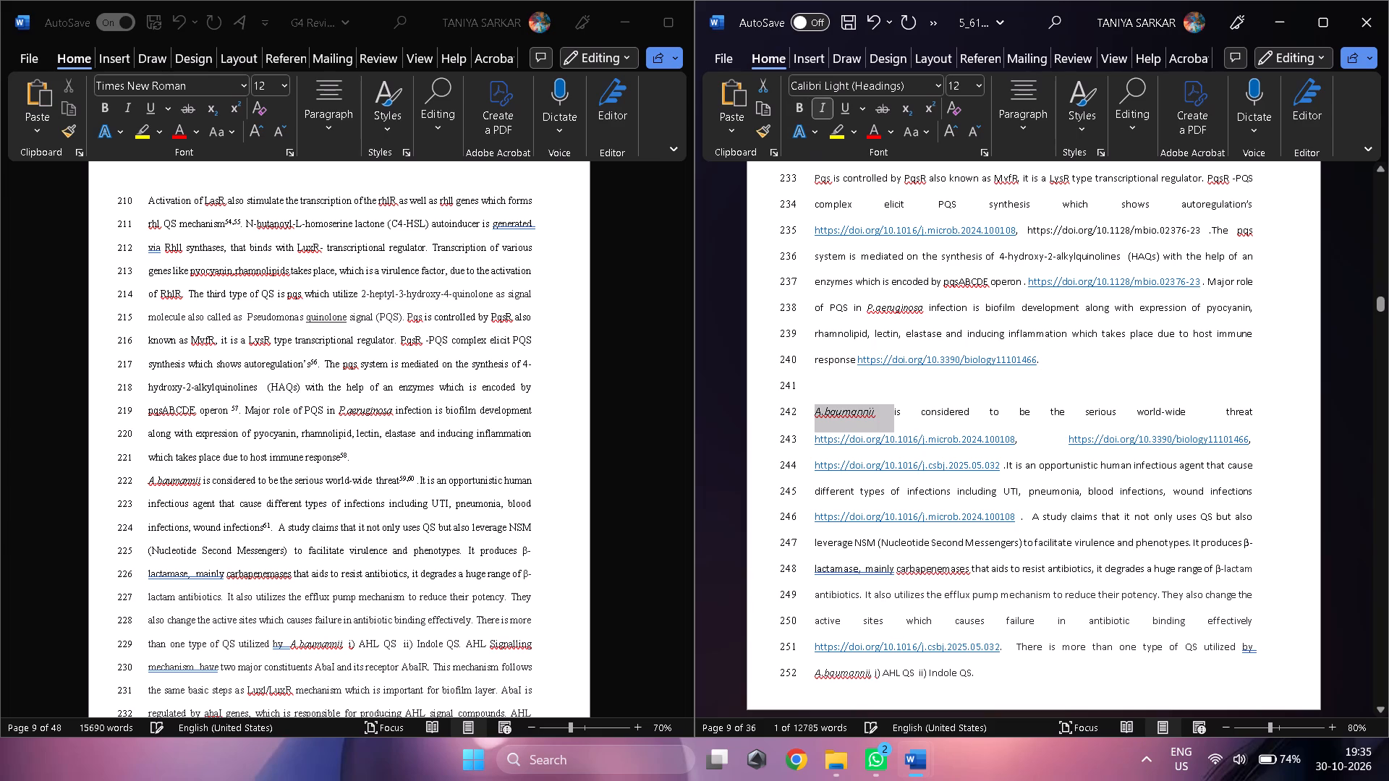
click(978, 396)
Ignore all spelling flags for "A.baumannii".
click(842, 415)
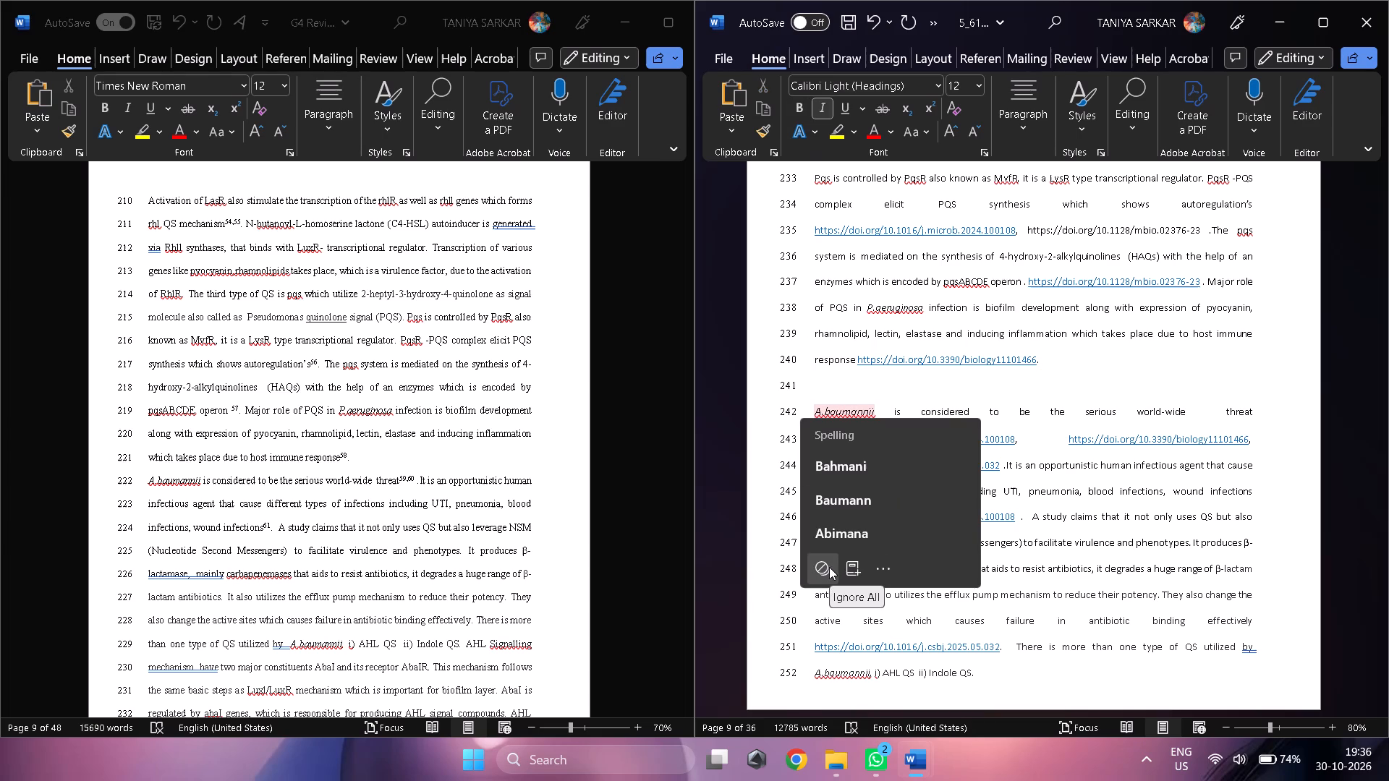
click(829, 567)
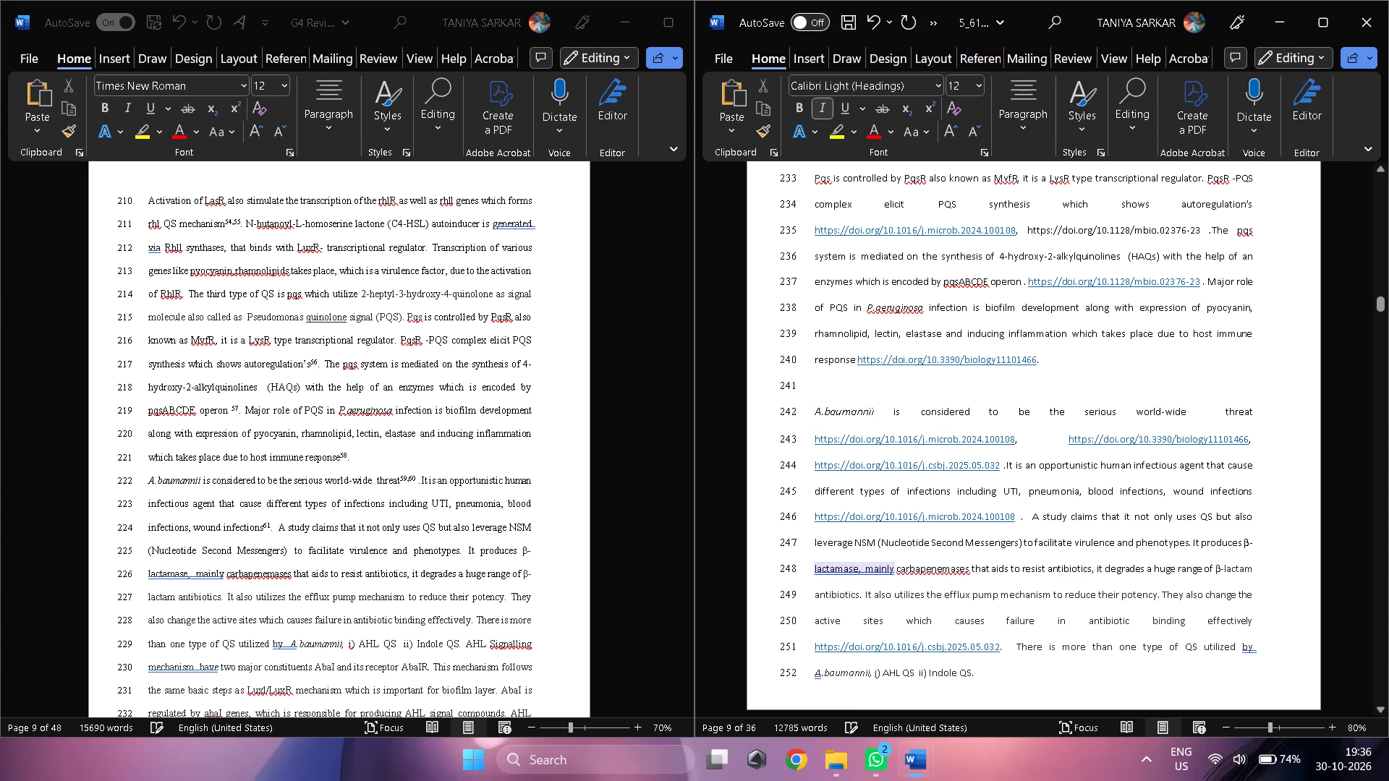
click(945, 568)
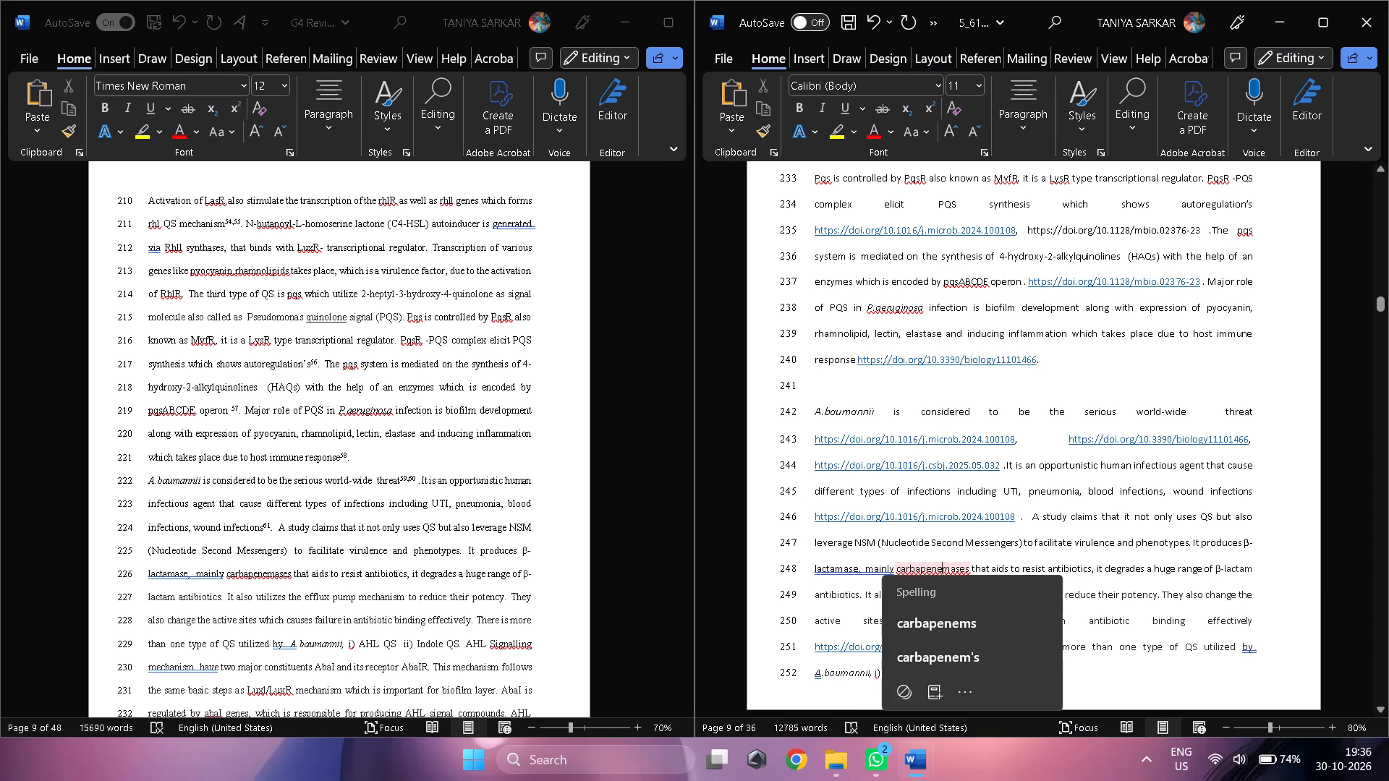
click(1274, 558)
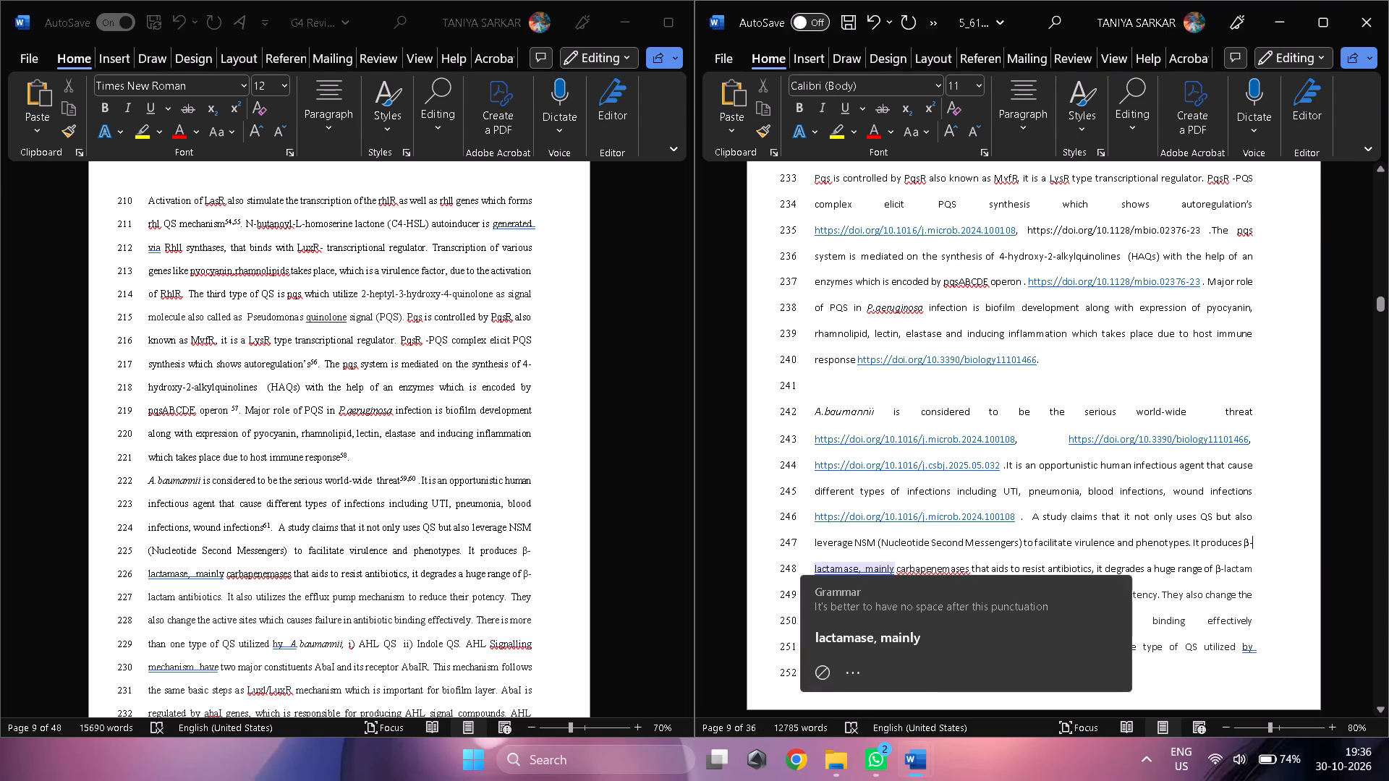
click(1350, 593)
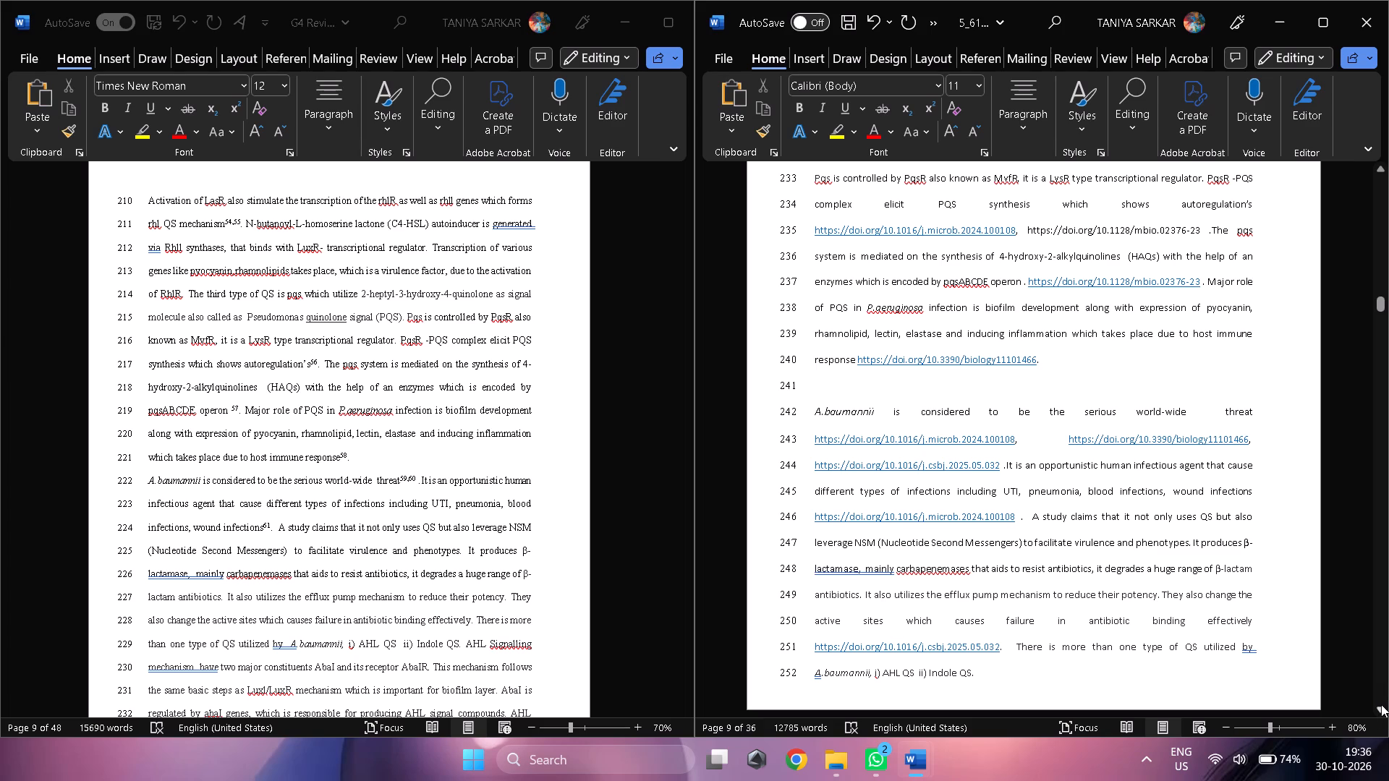
Delete the opening "It" under heading 2.2.3 and join the paragraph to "Klebsiella pneumoniae", with a space between them.
double_click(1381, 709)
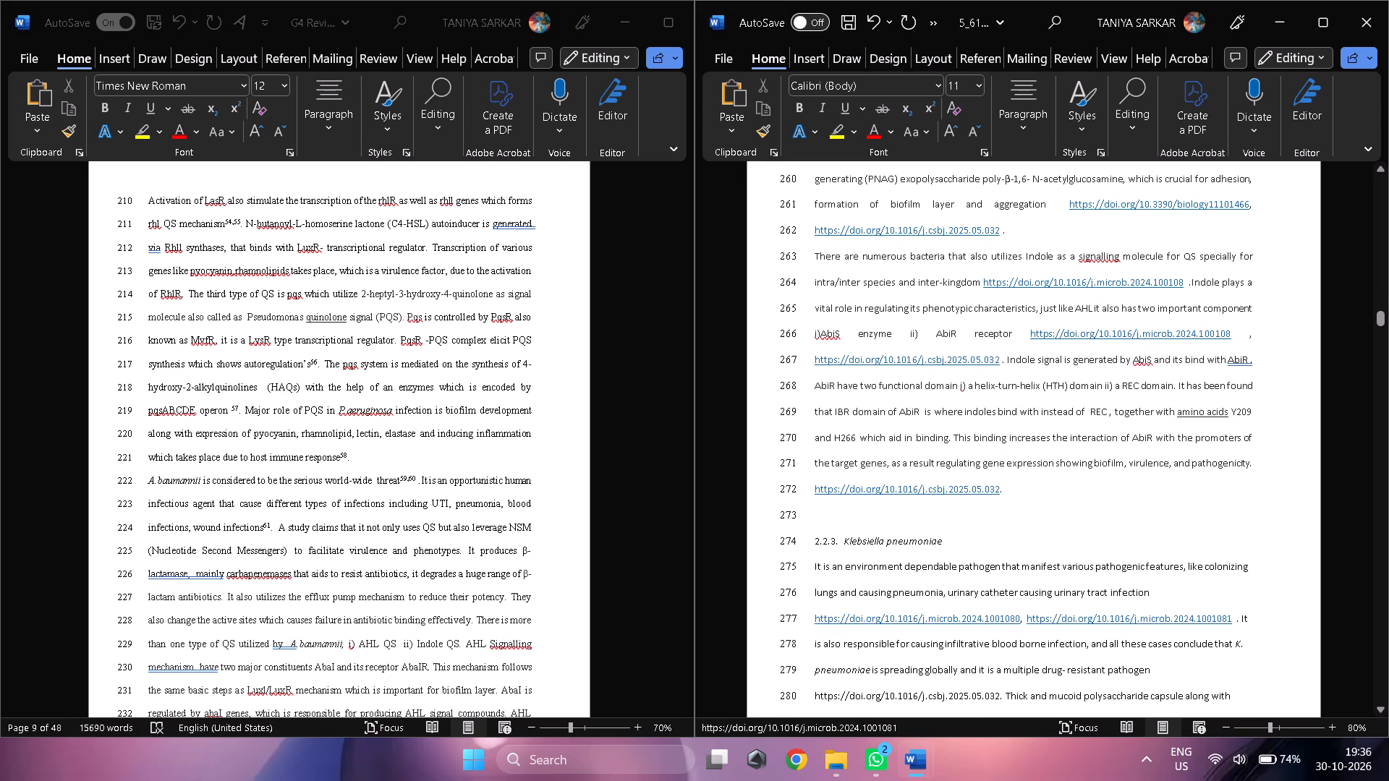
click(825, 568)
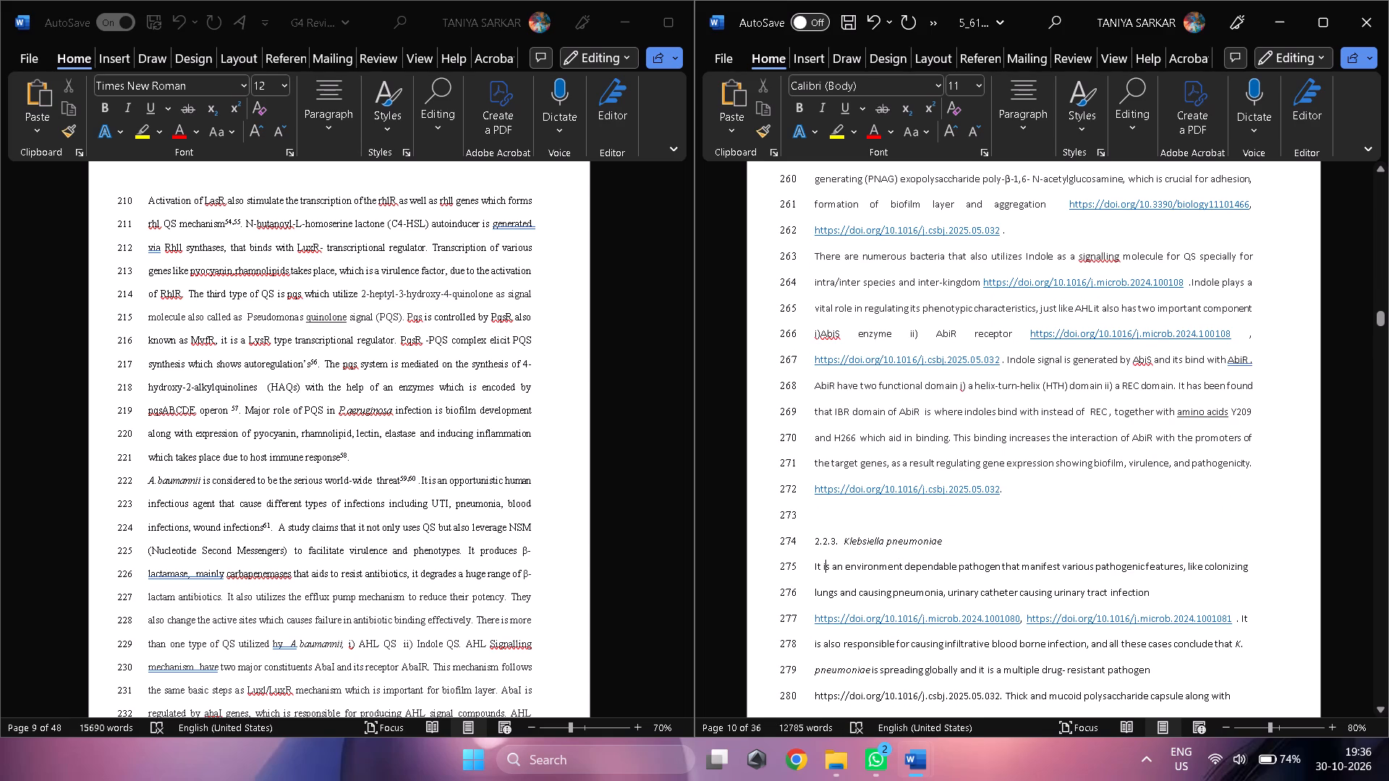
click(824, 568)
key(BackSpace)
key(BackSpace)
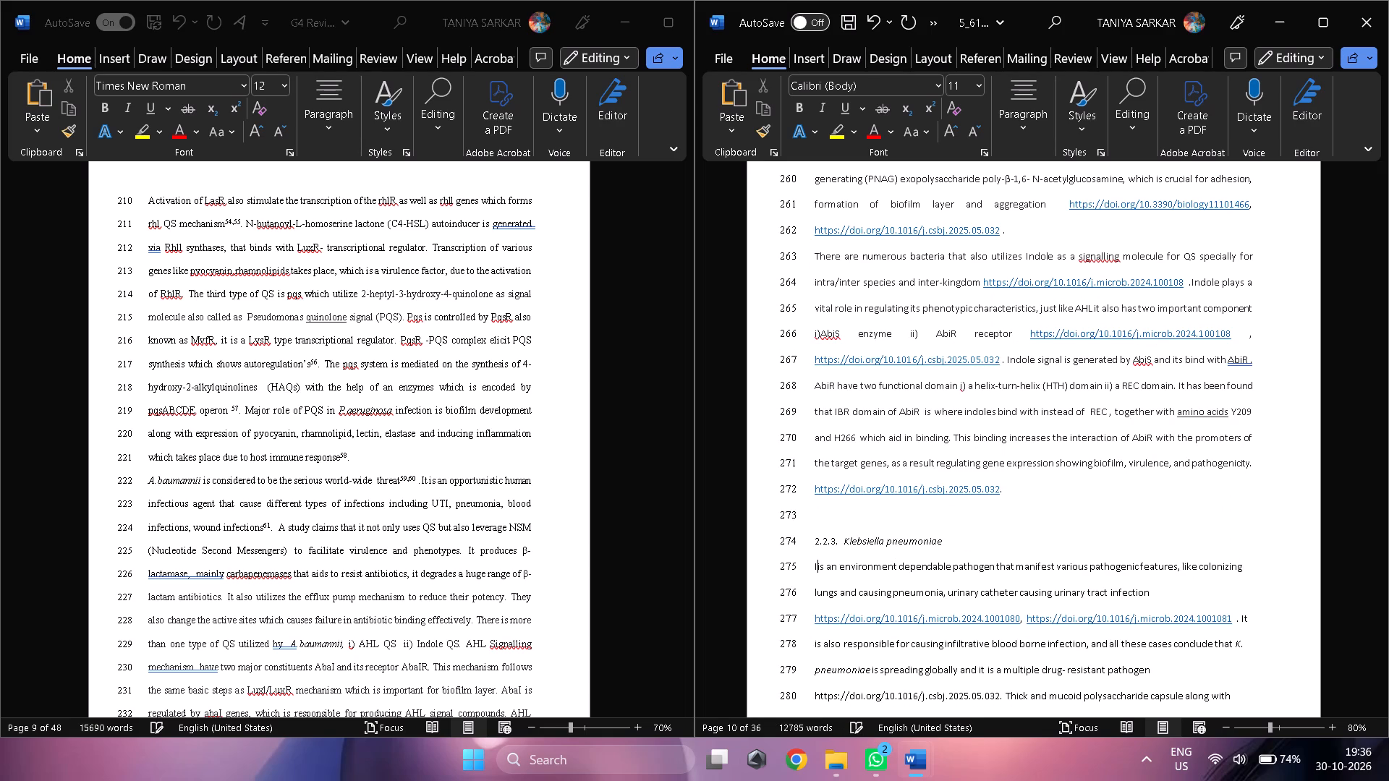
key(BackSpace)
key(BackSpace)
key(space)
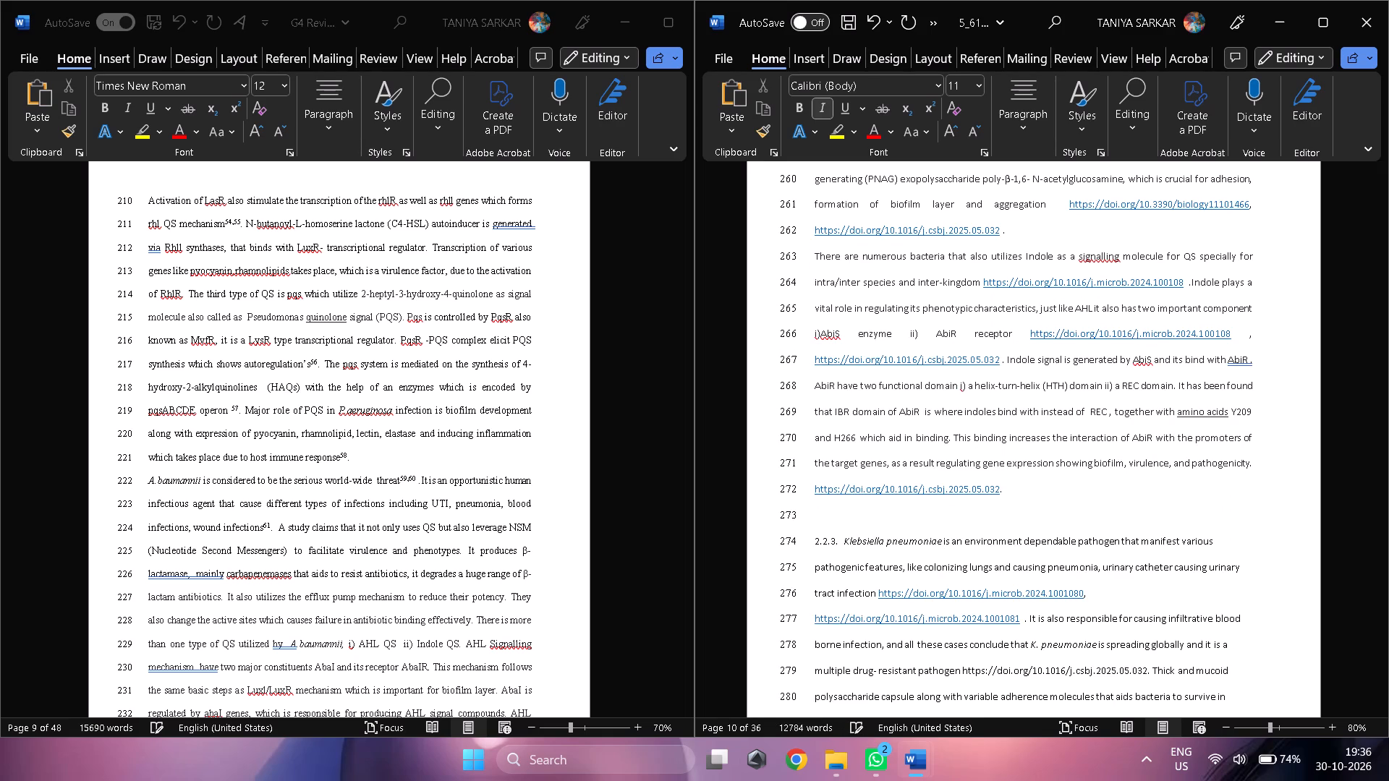
Delete the section number "2.2.3." in front of "Klebsiella pneumoniae".
drag(843, 543, 802, 542)
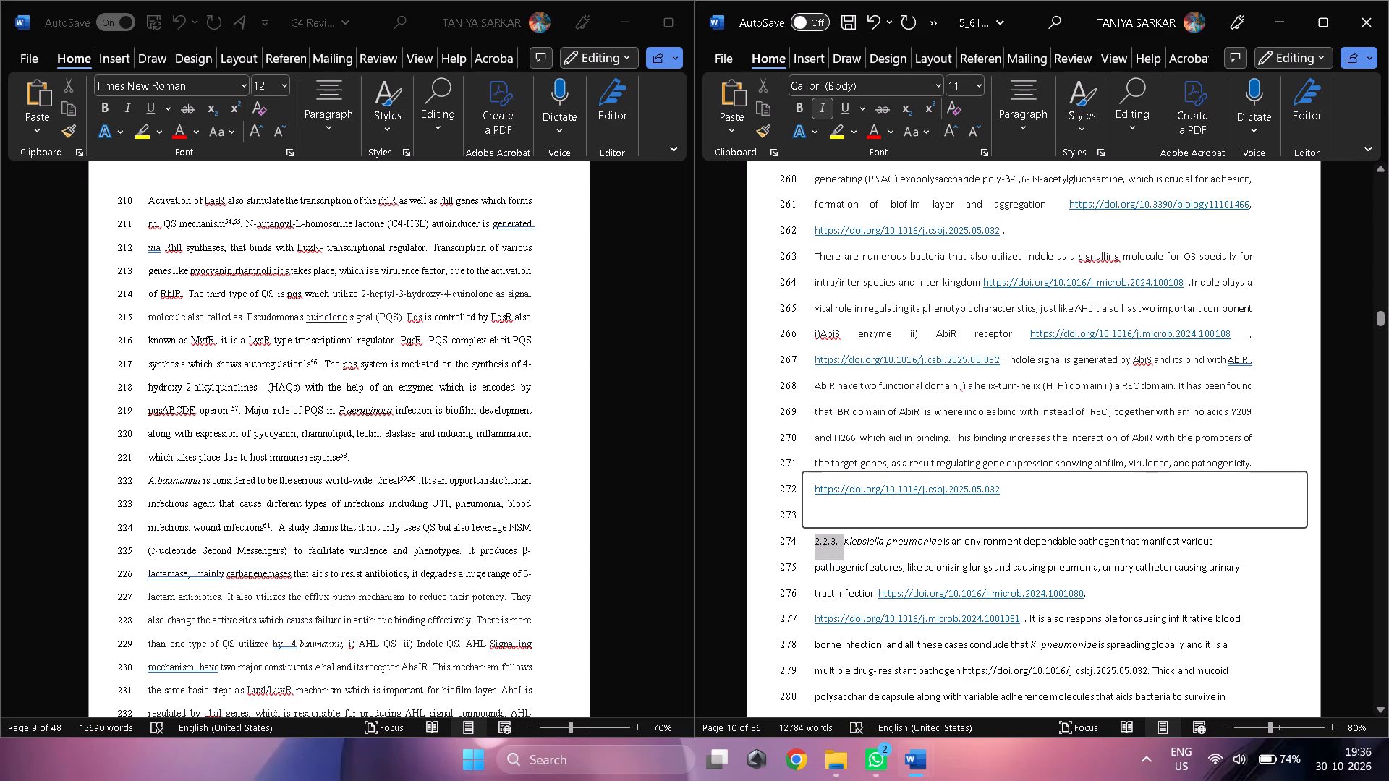
key(BackSpace)
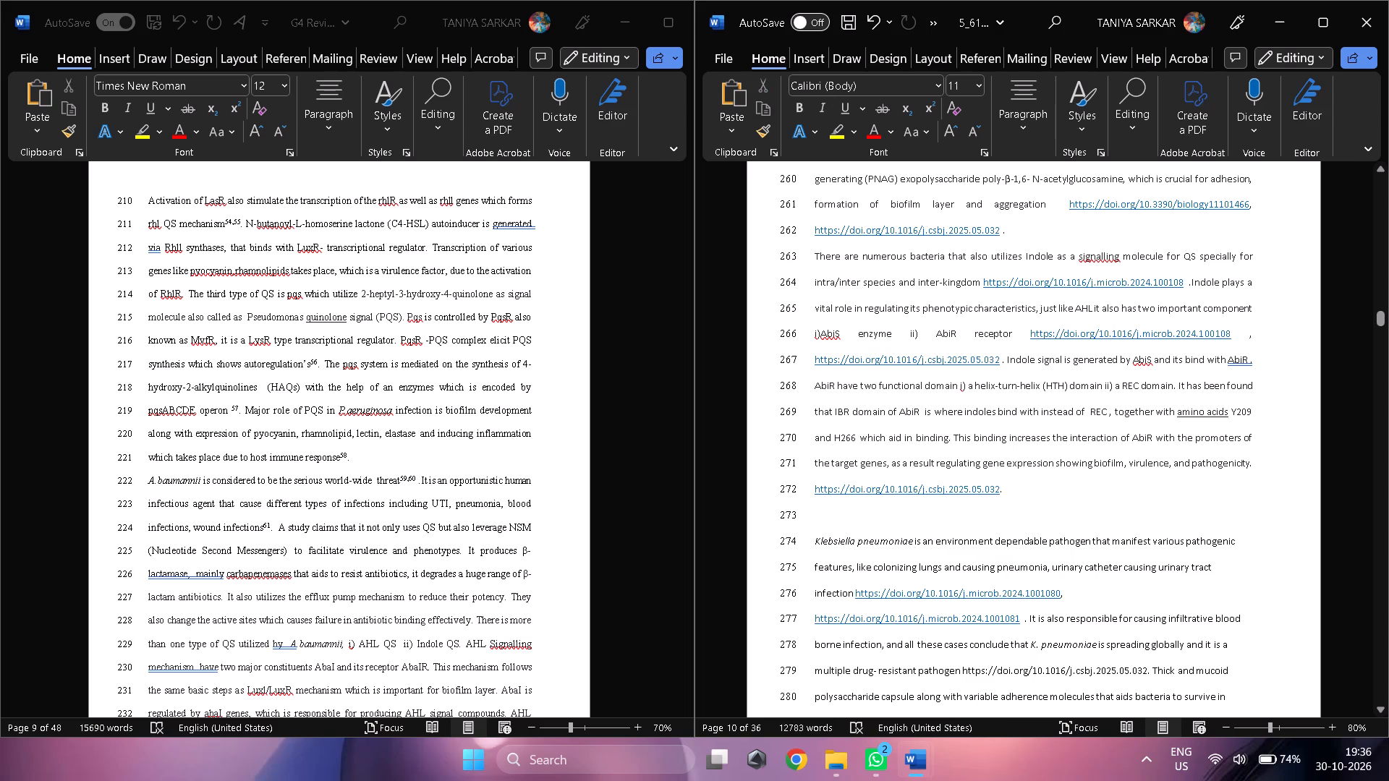
Shorten "Klebsiella pneumoniae" at the start of its paragraph to "K.pneumoniae".
drag(859, 544, 823, 539)
key(BackSpace)
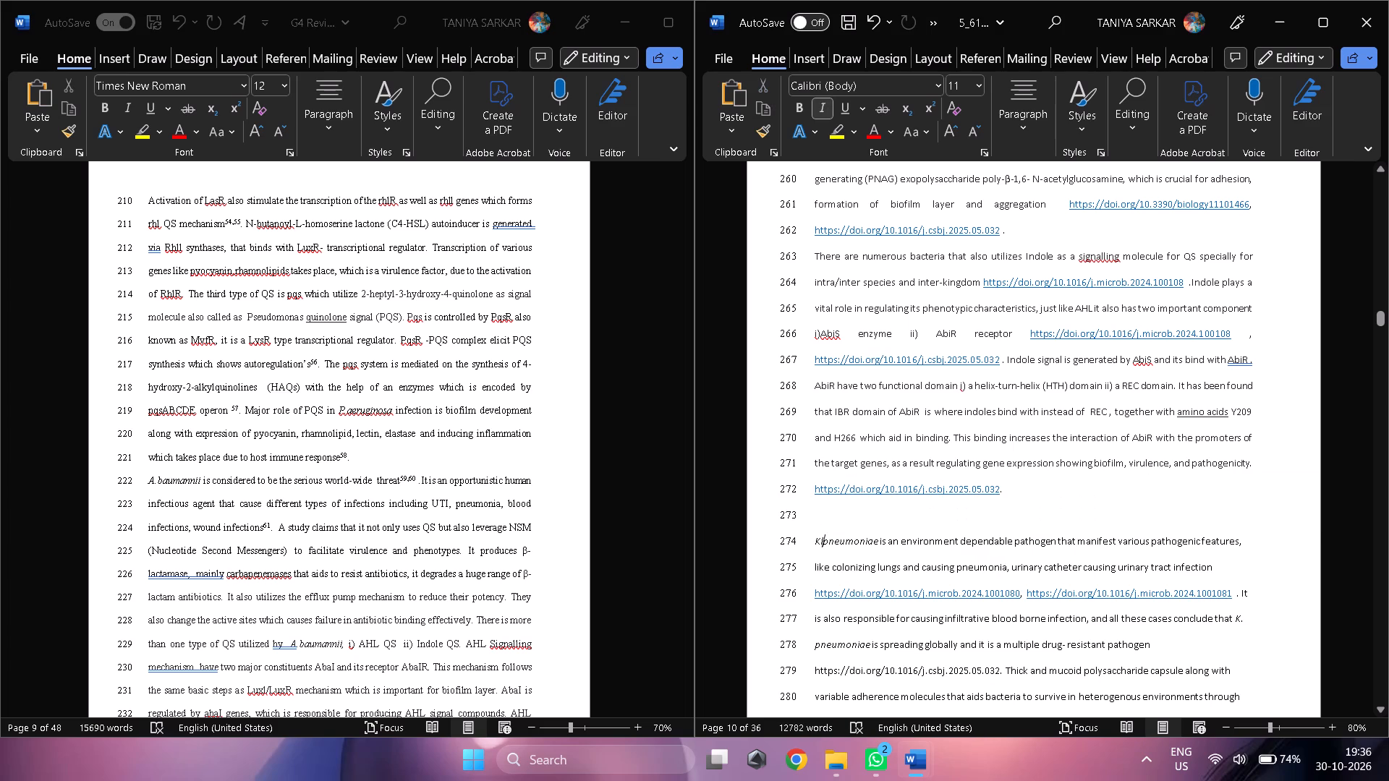
key(period)
key(BackSpace)
key(BackSpace)
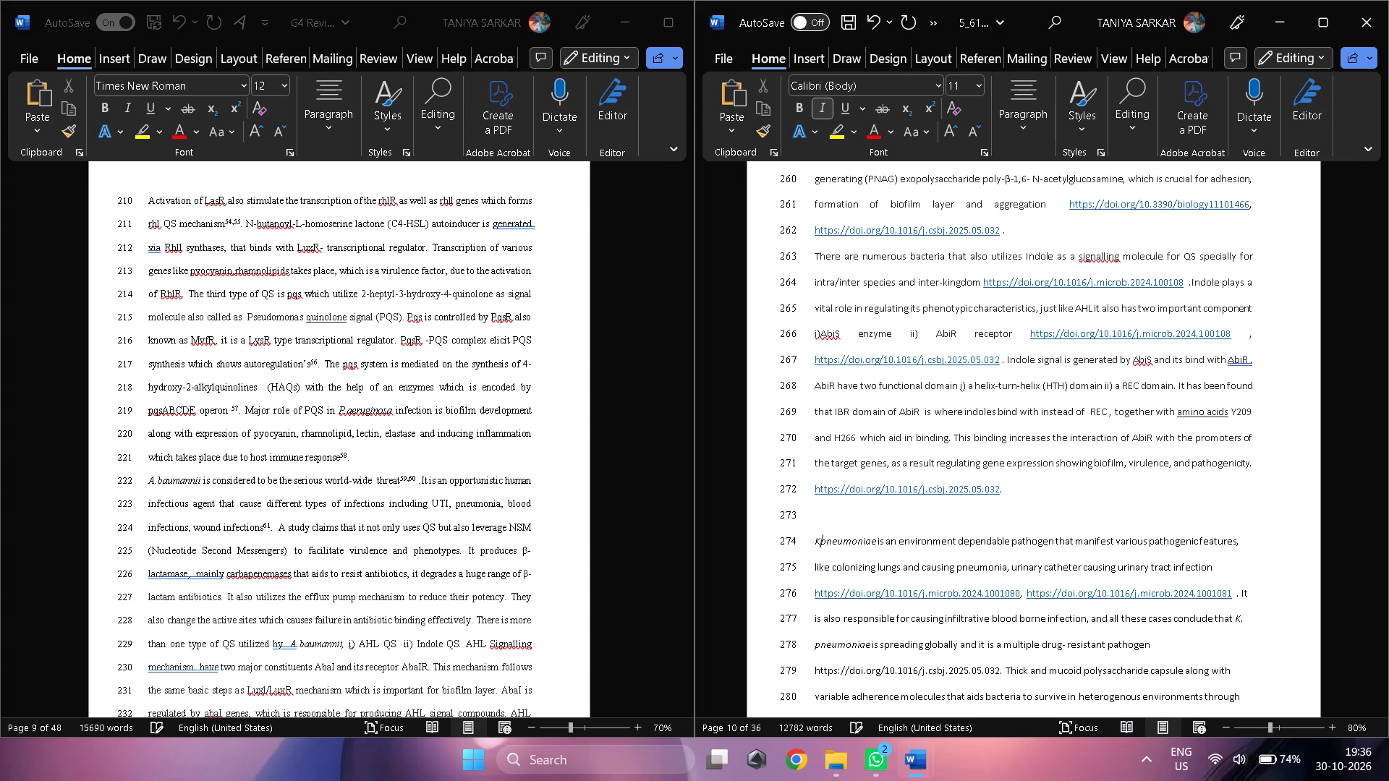
key(period)
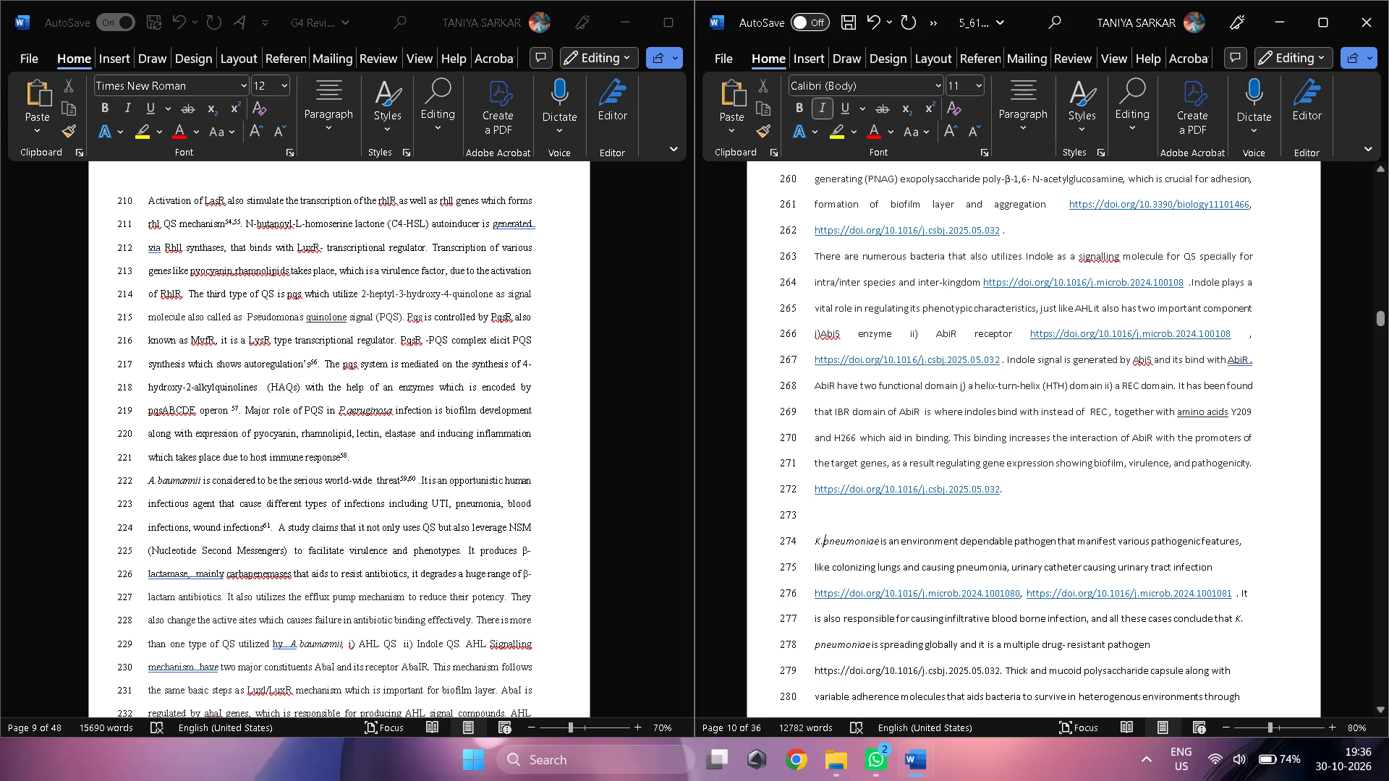
Insert a space between "K.pneumoniae" and "is an environment dependable pathogen".
click(880, 540)
key(space)
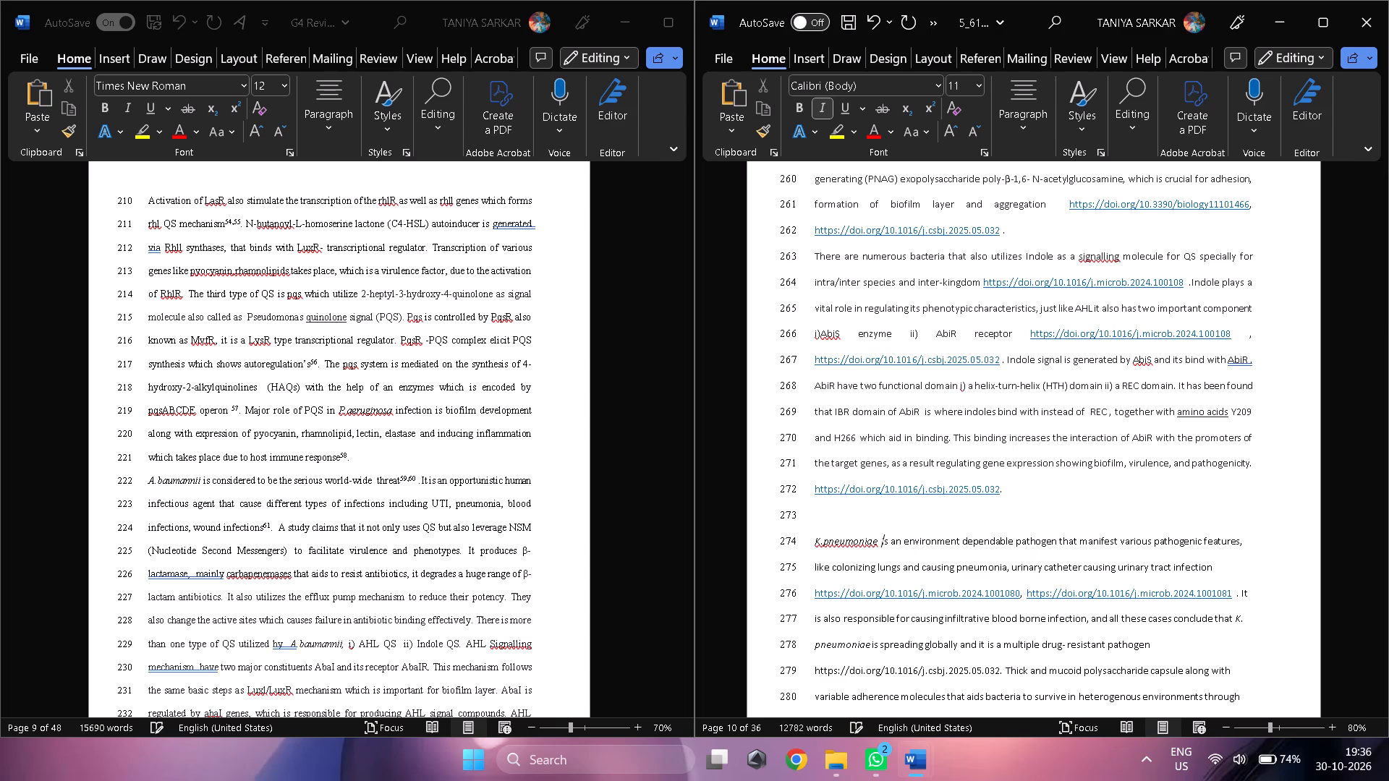
Delete the period after "specifically for interspecies only" in the K. pneumoniae paragraph and leave one space before the following link.
click(1342, 694)
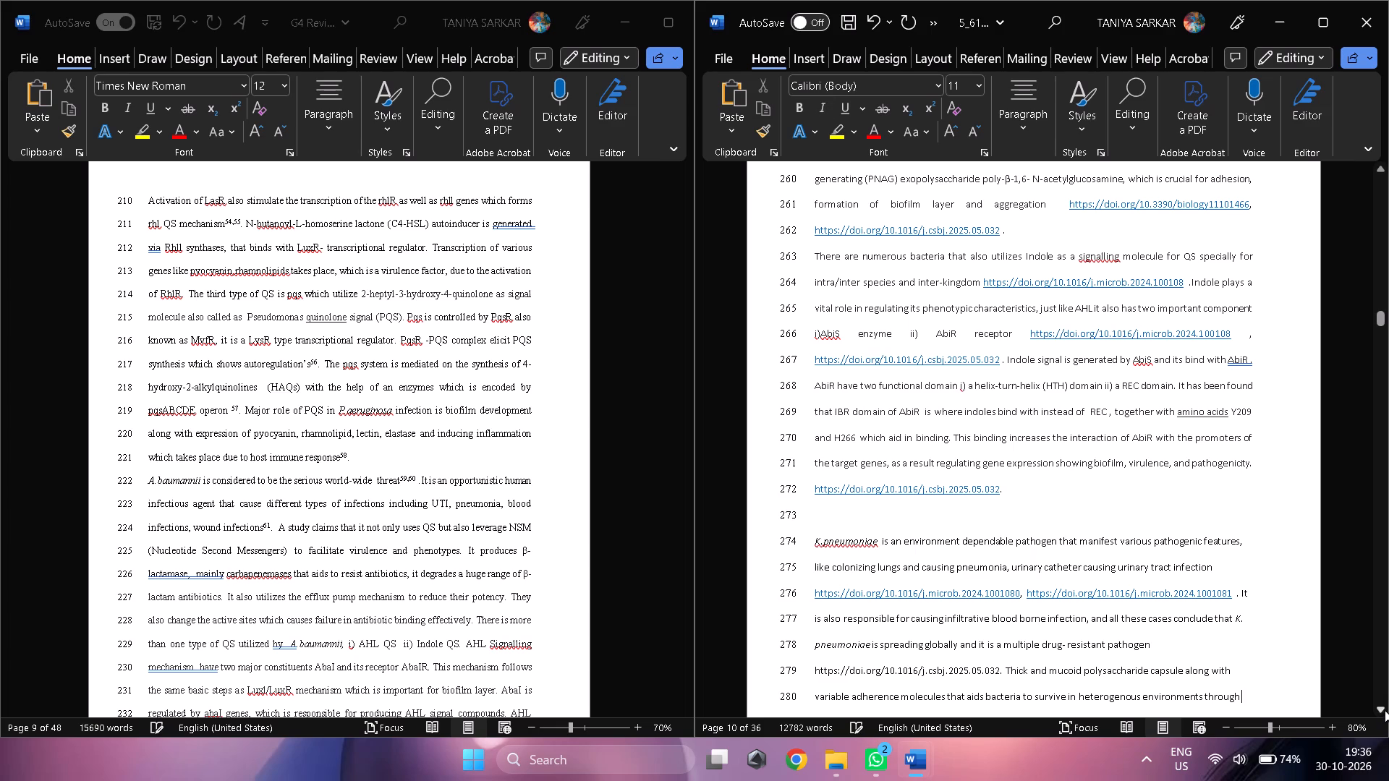
double_click(1379, 709)
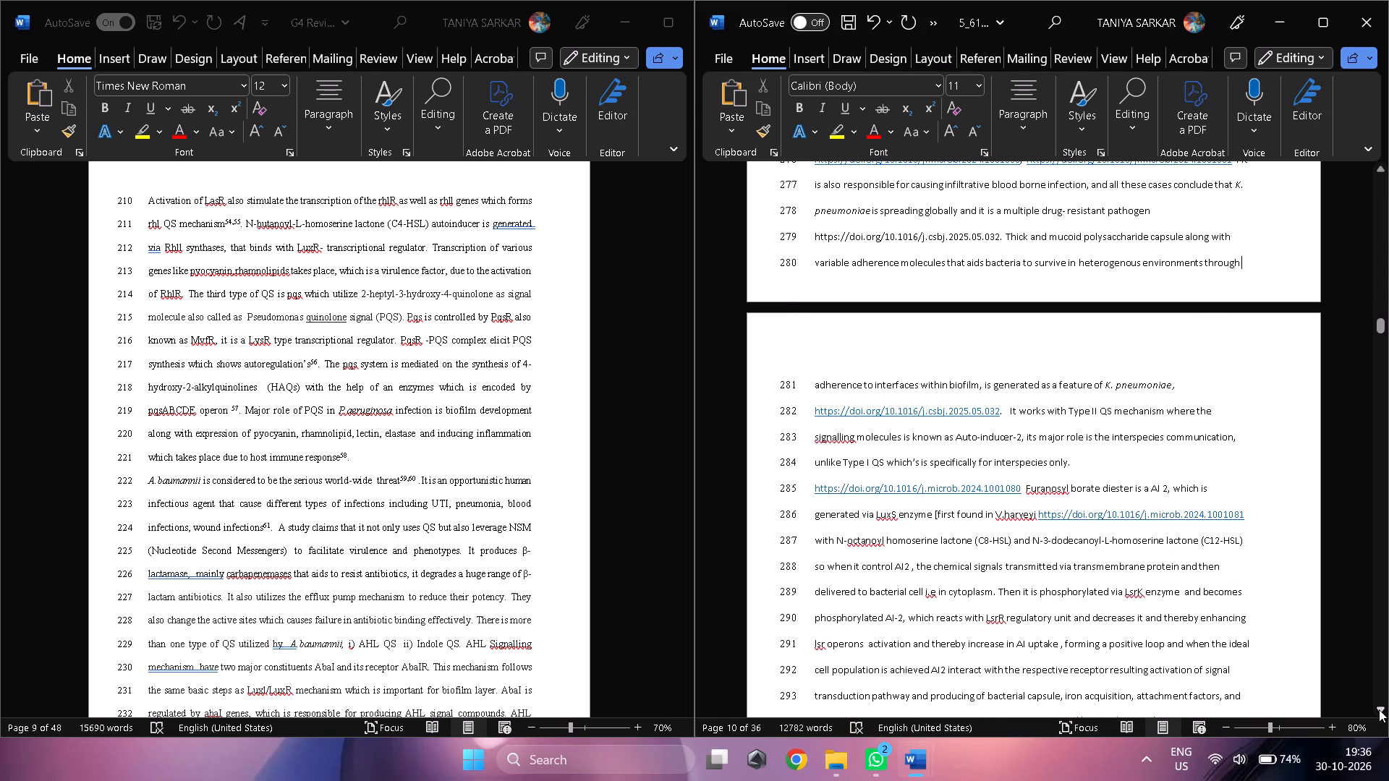
click(1379, 709)
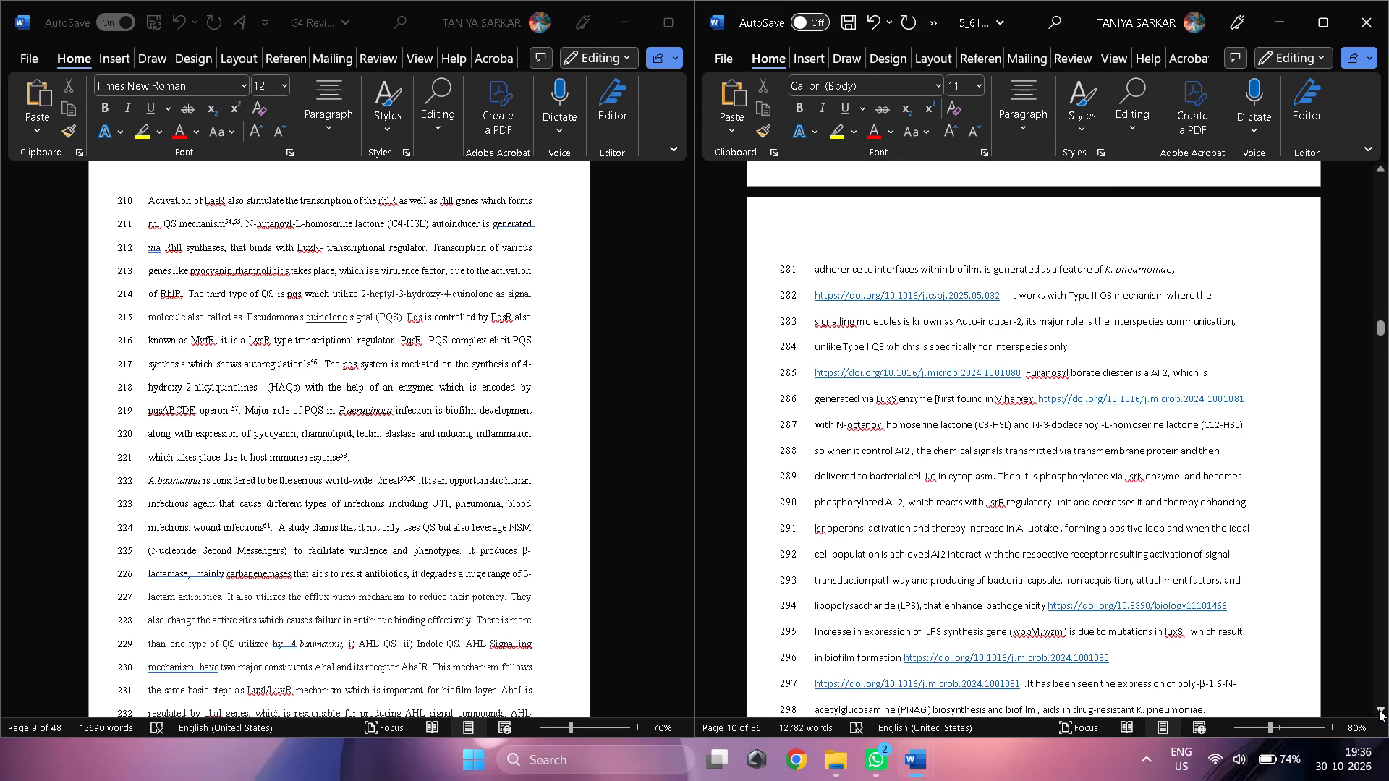
click(1070, 351)
key(BackSpace)
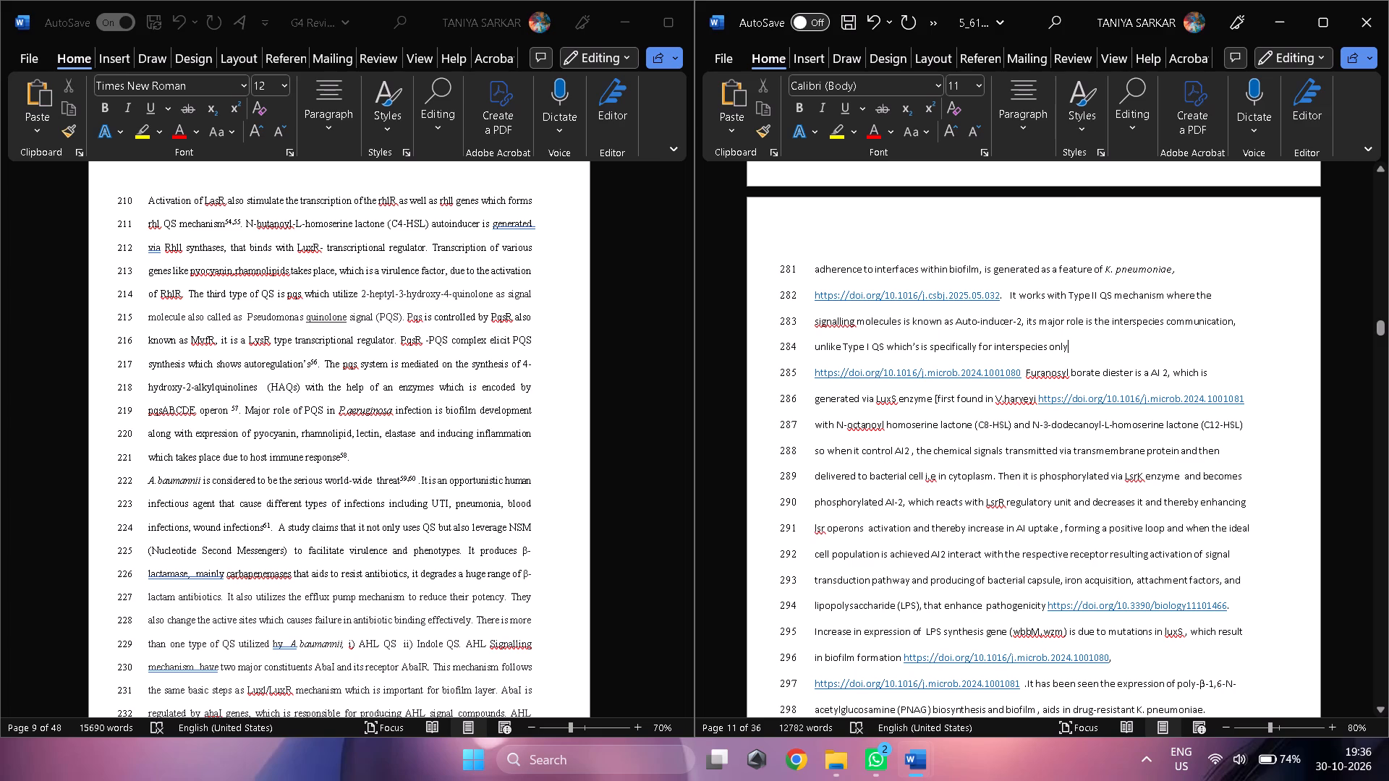
click(808, 369)
key(BackSpace)
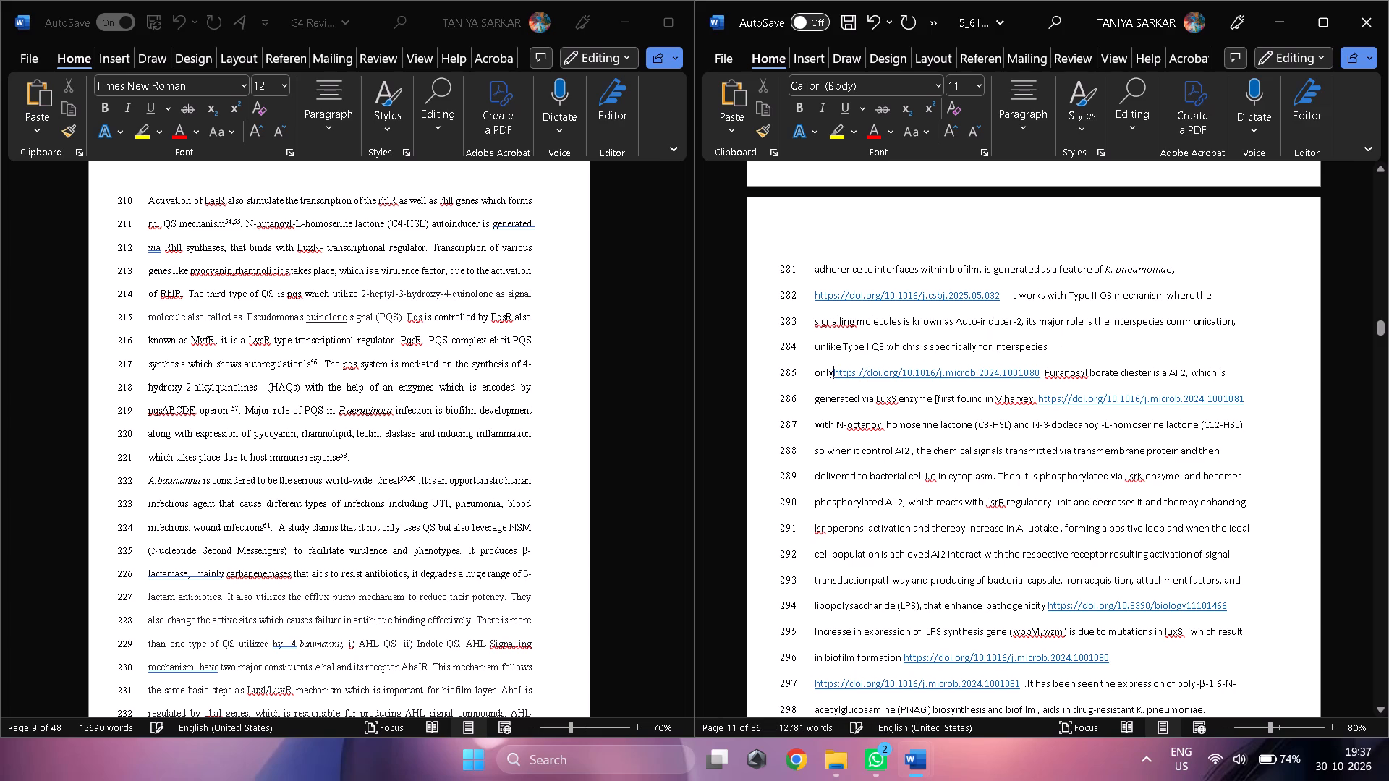
key(space)
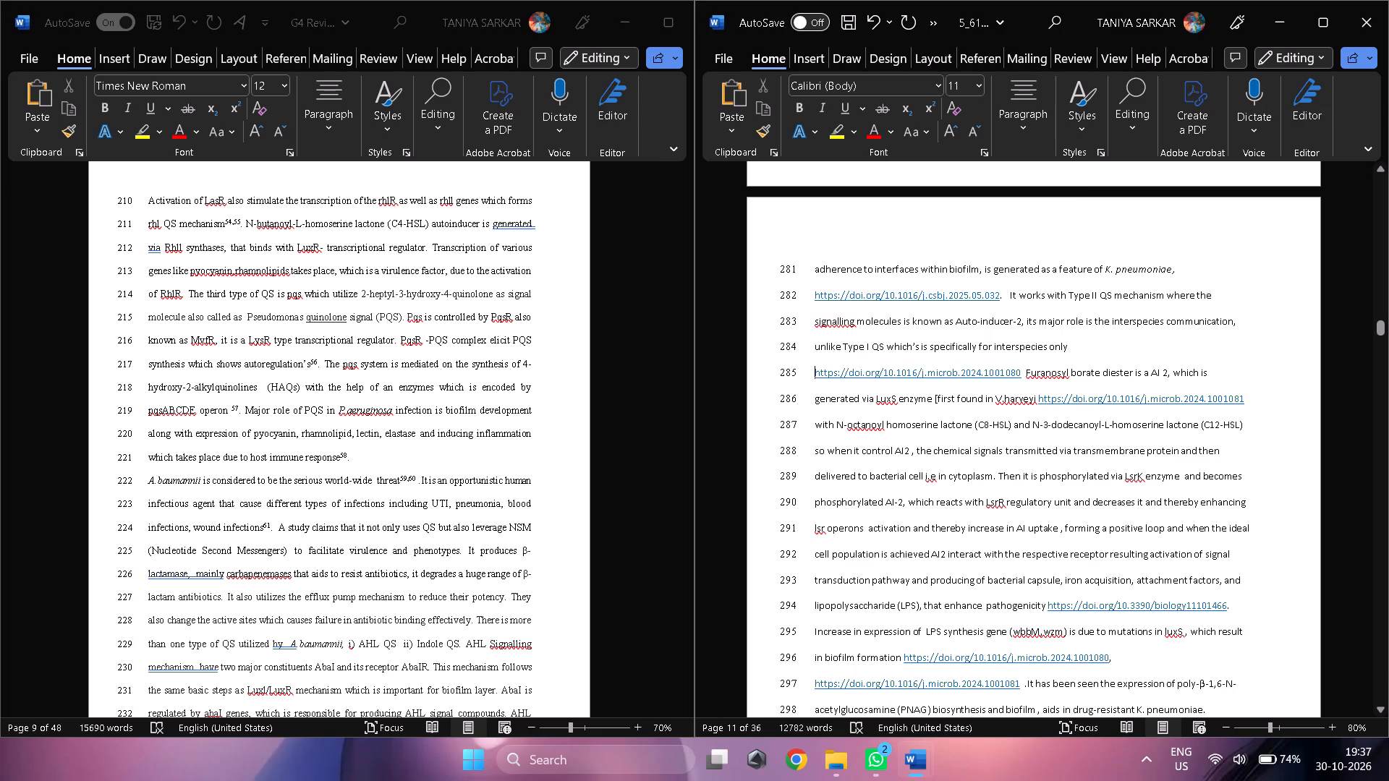
Compare the manuscript's Enterobacter section with the G4 Review document, reading its A. baumannii, K. pneumoniae and Enterobacter passages.
double_click(1379, 708)
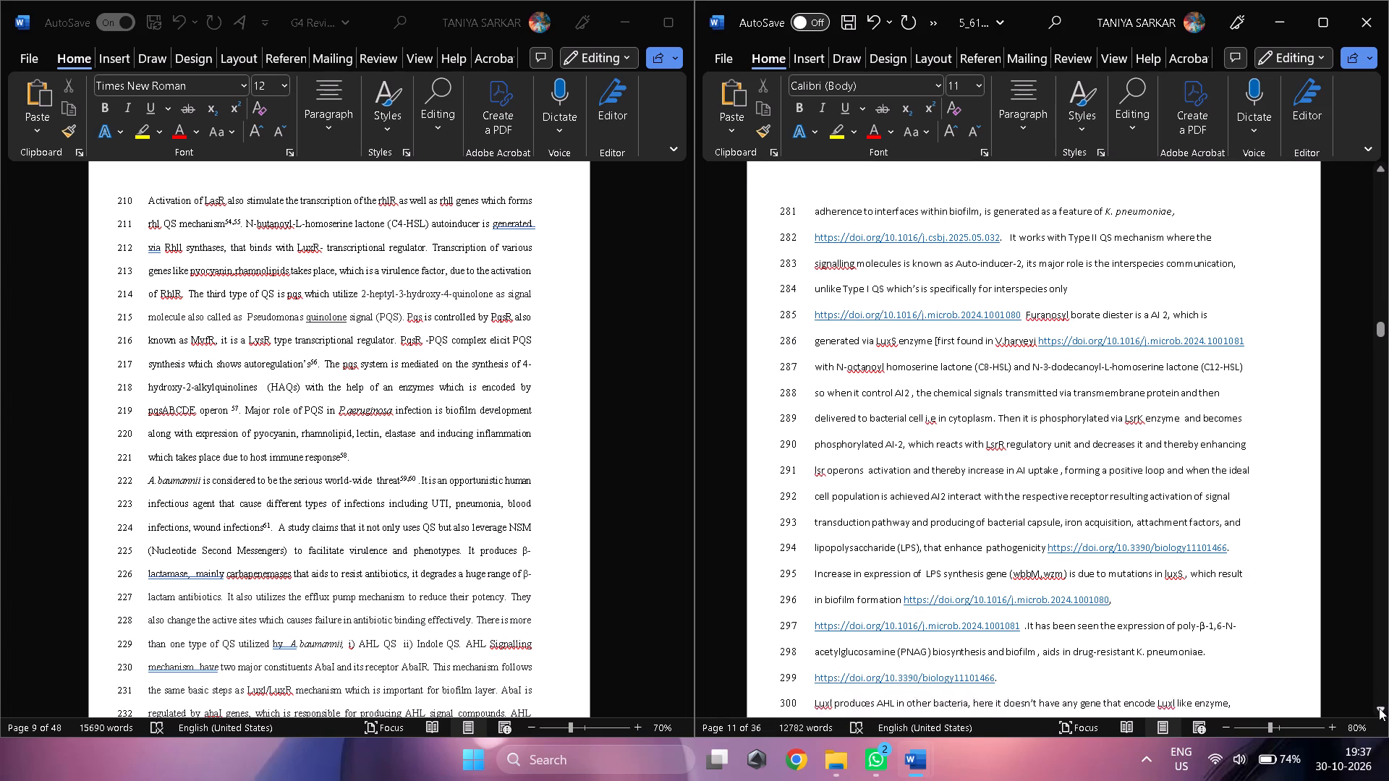
click(1379, 708)
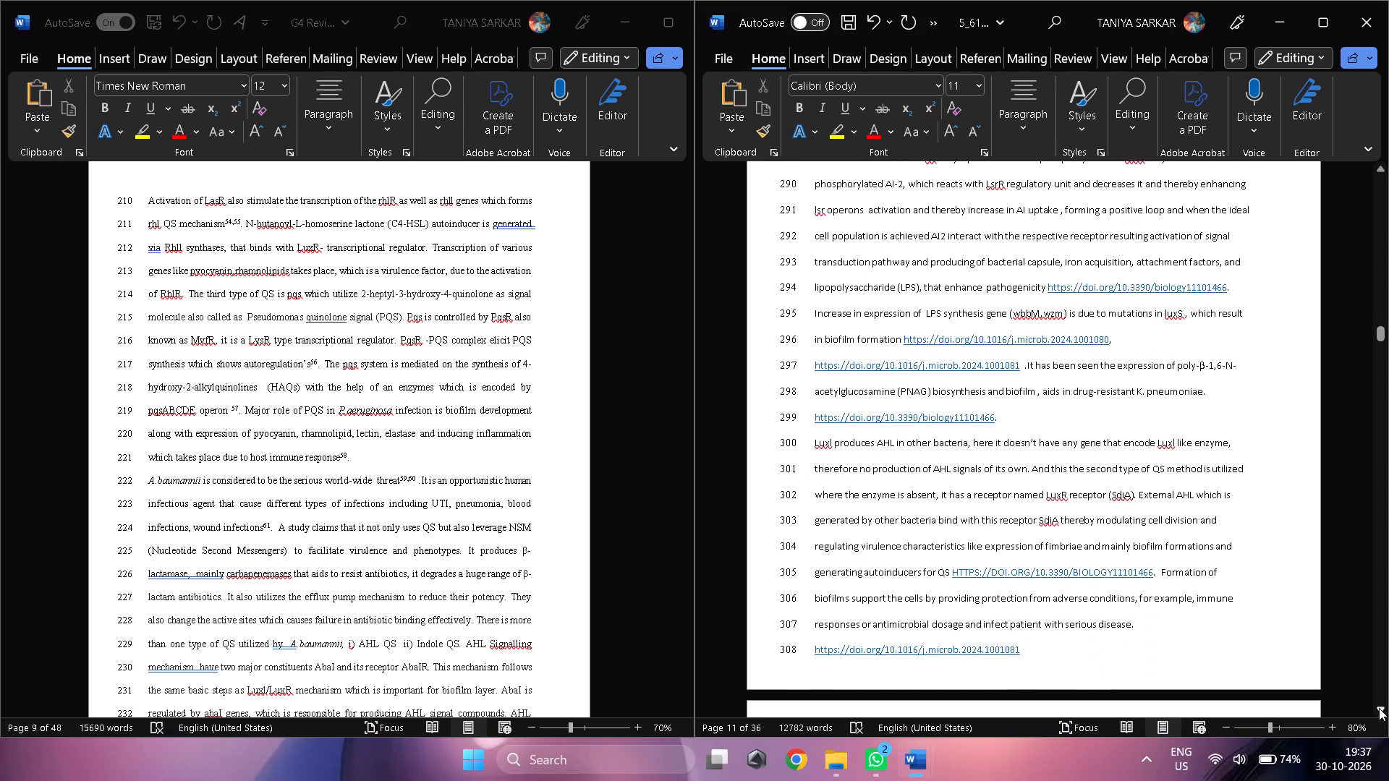
click(1379, 708)
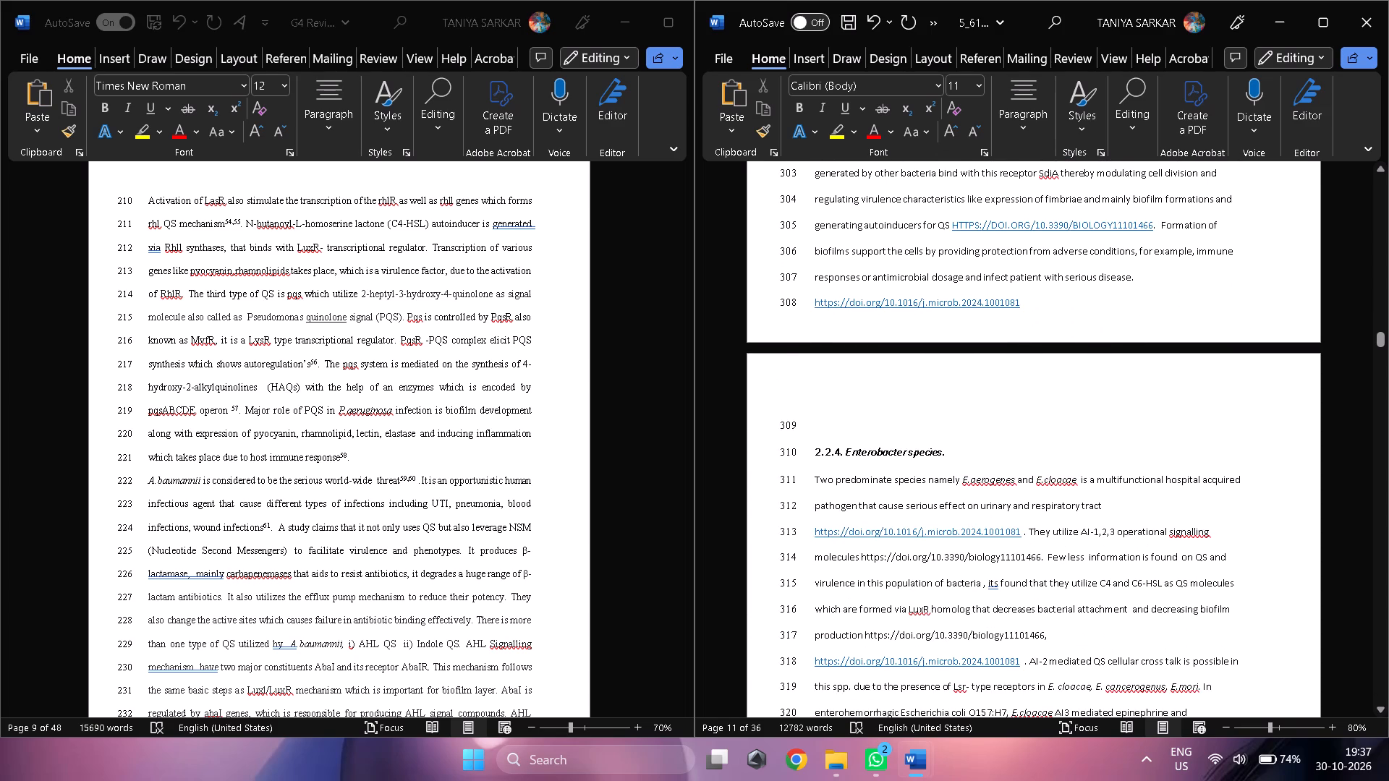
drag(943, 459, 911, 456)
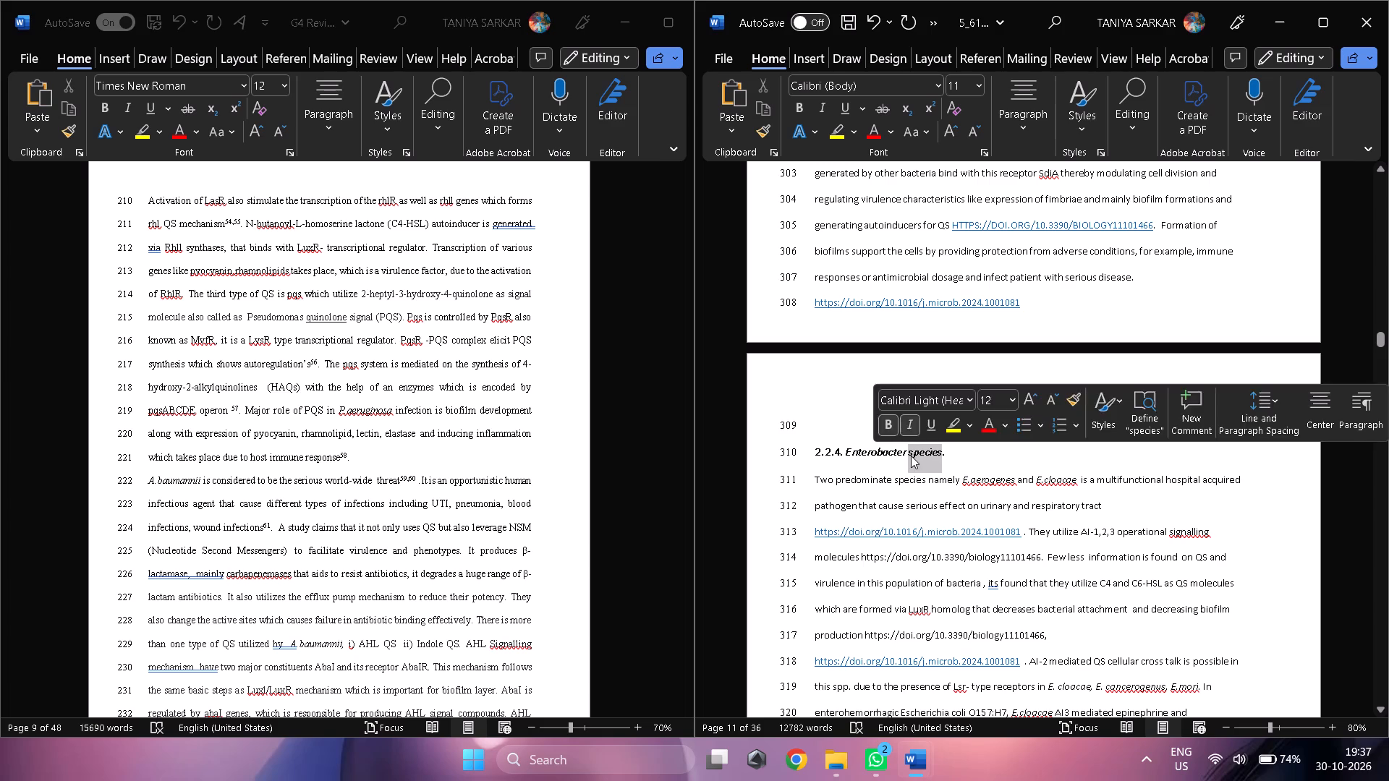
click(659, 512)
click(684, 707)
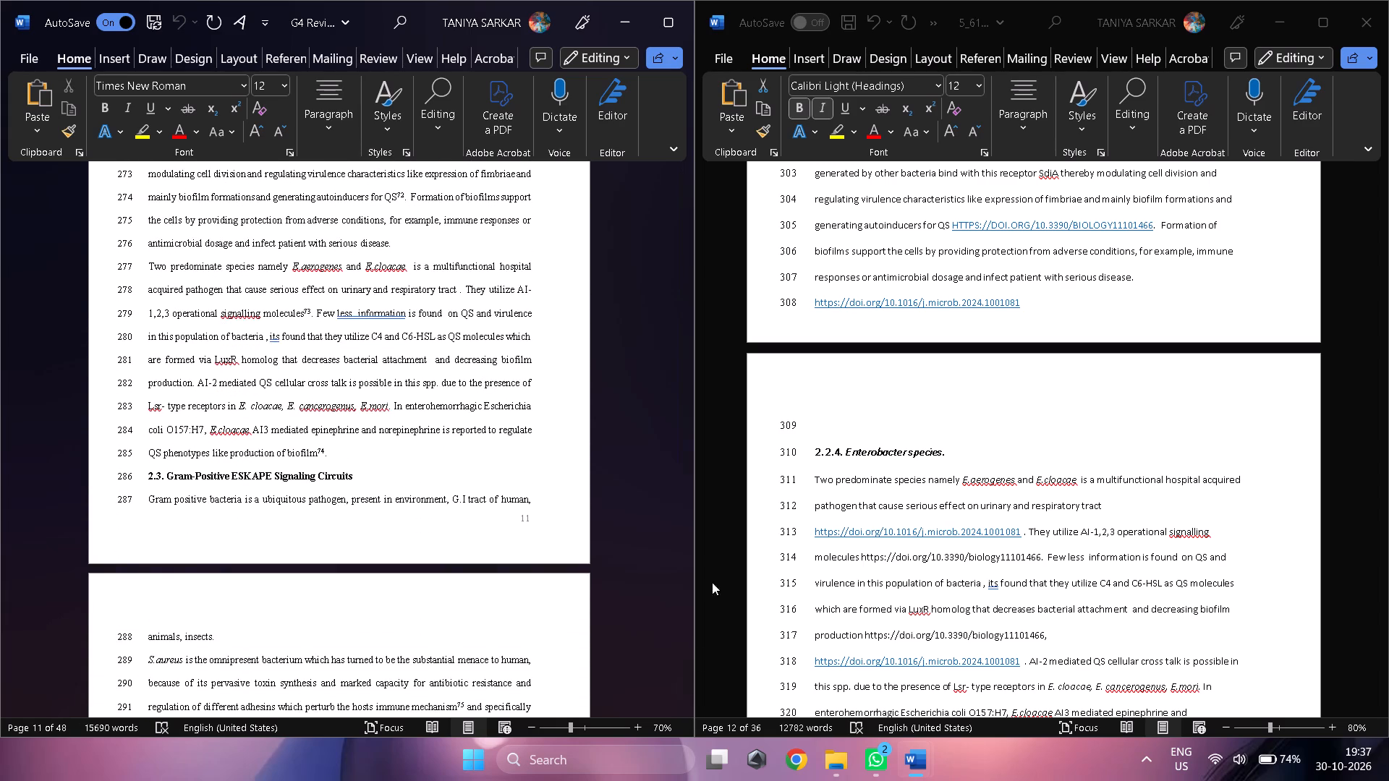
triple_click(684, 171)
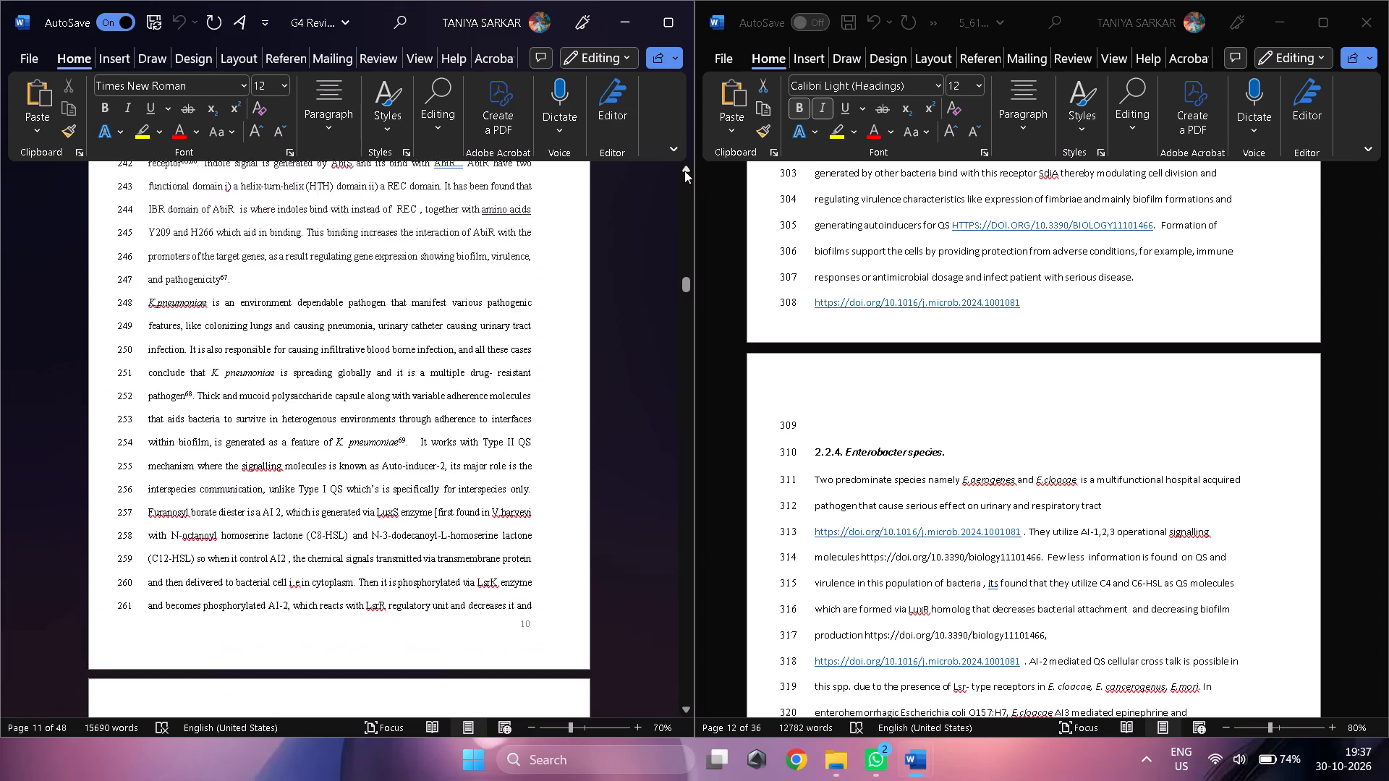
click(684, 171)
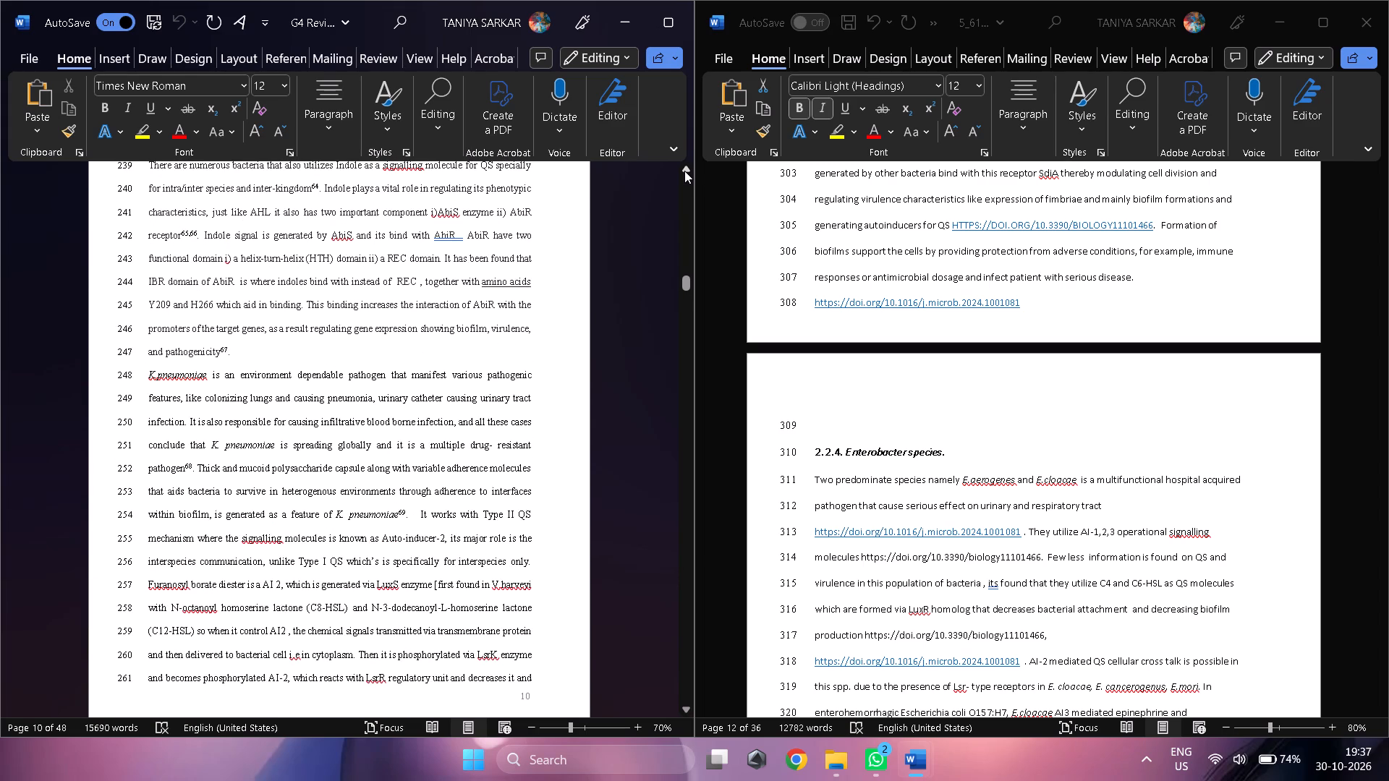
click(684, 171)
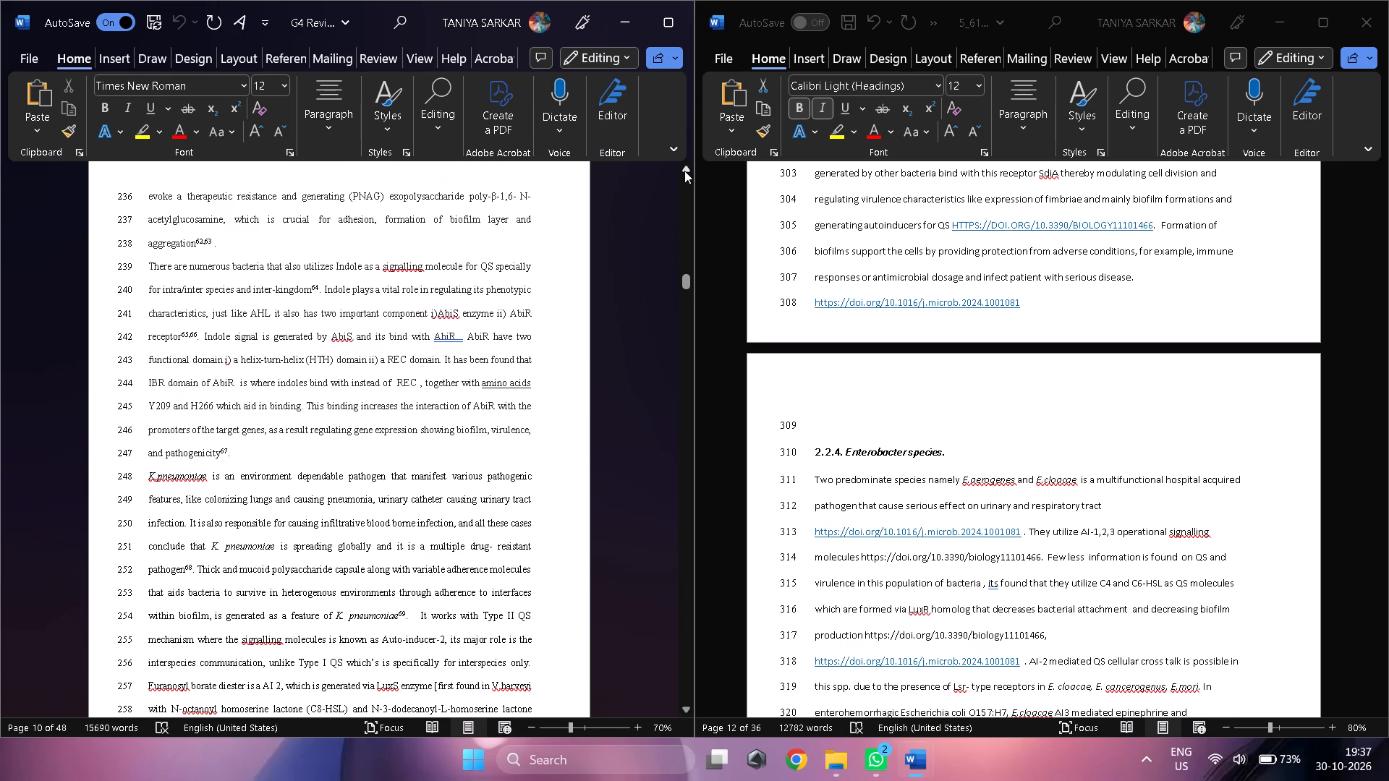
click(684, 171)
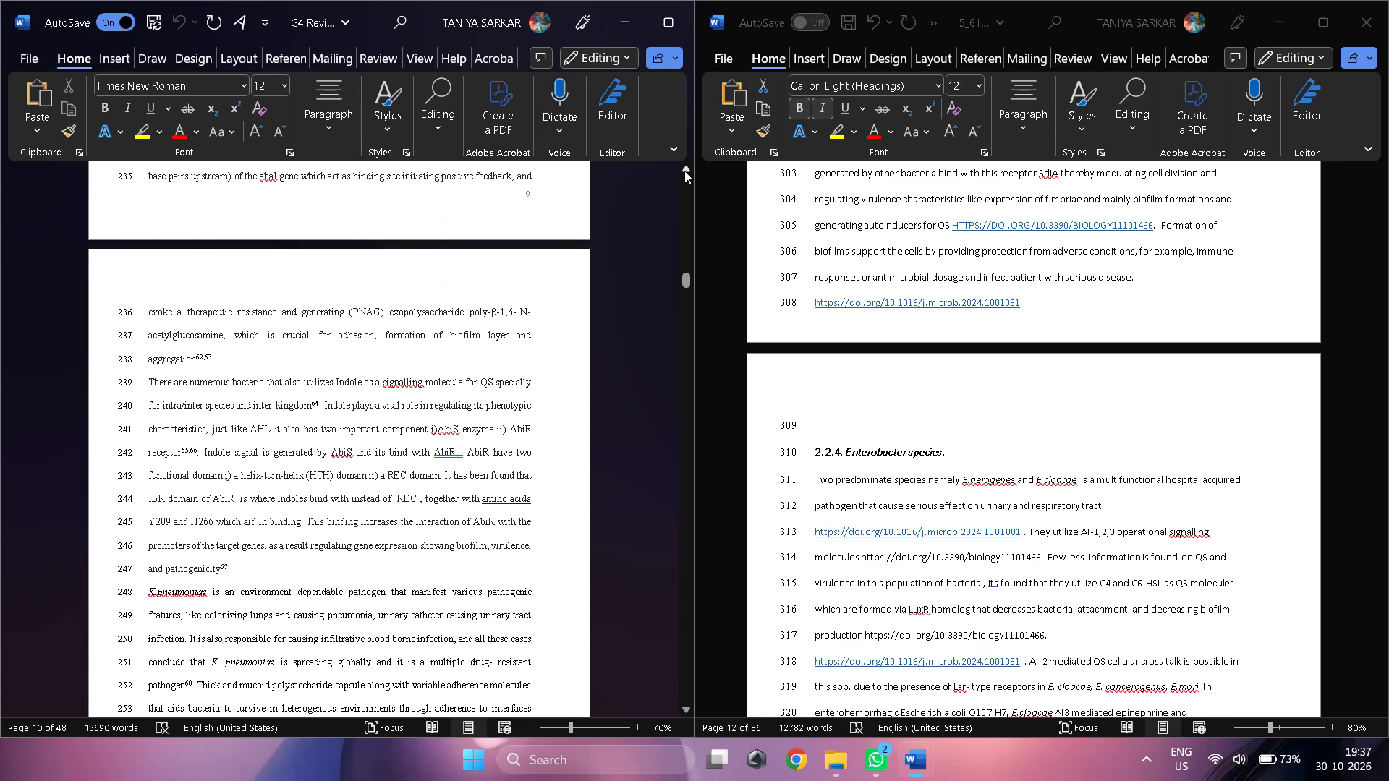
click(684, 171)
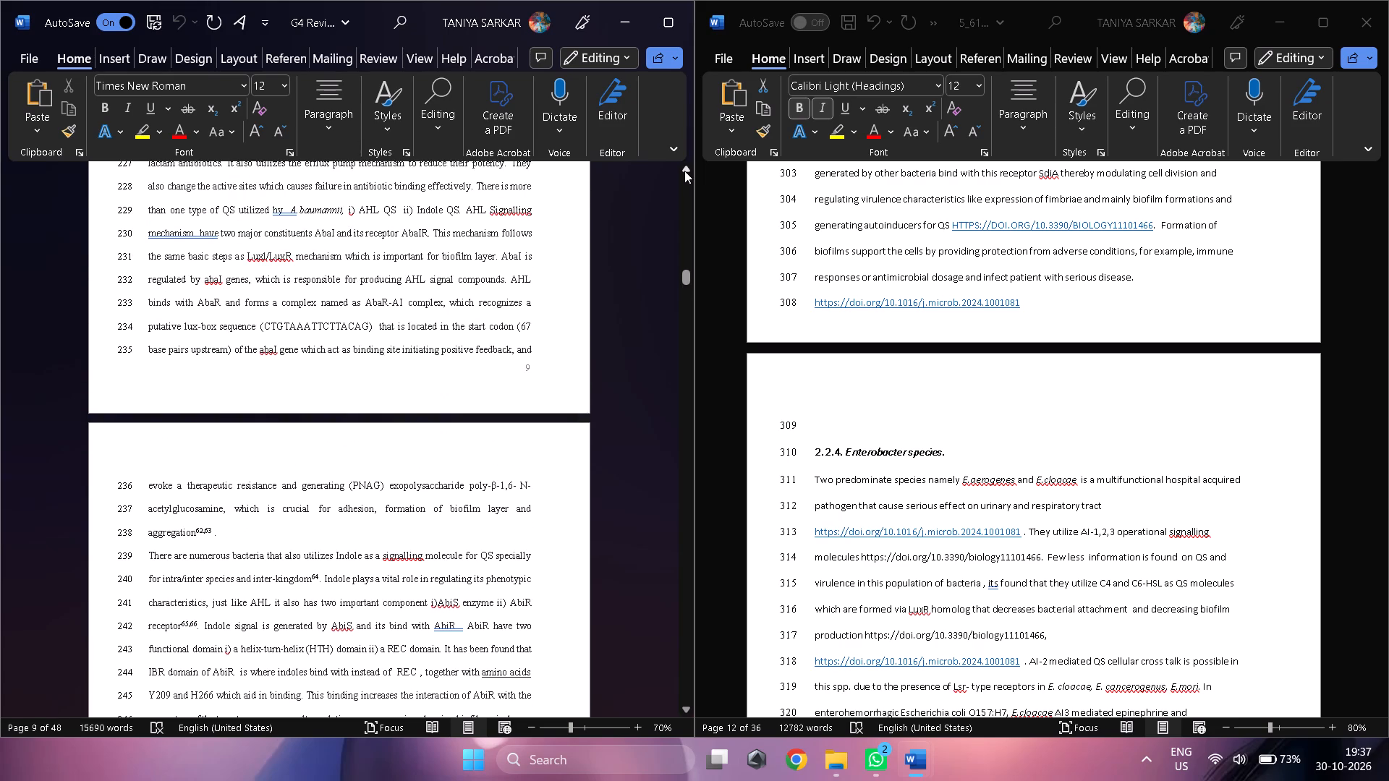
click(684, 171)
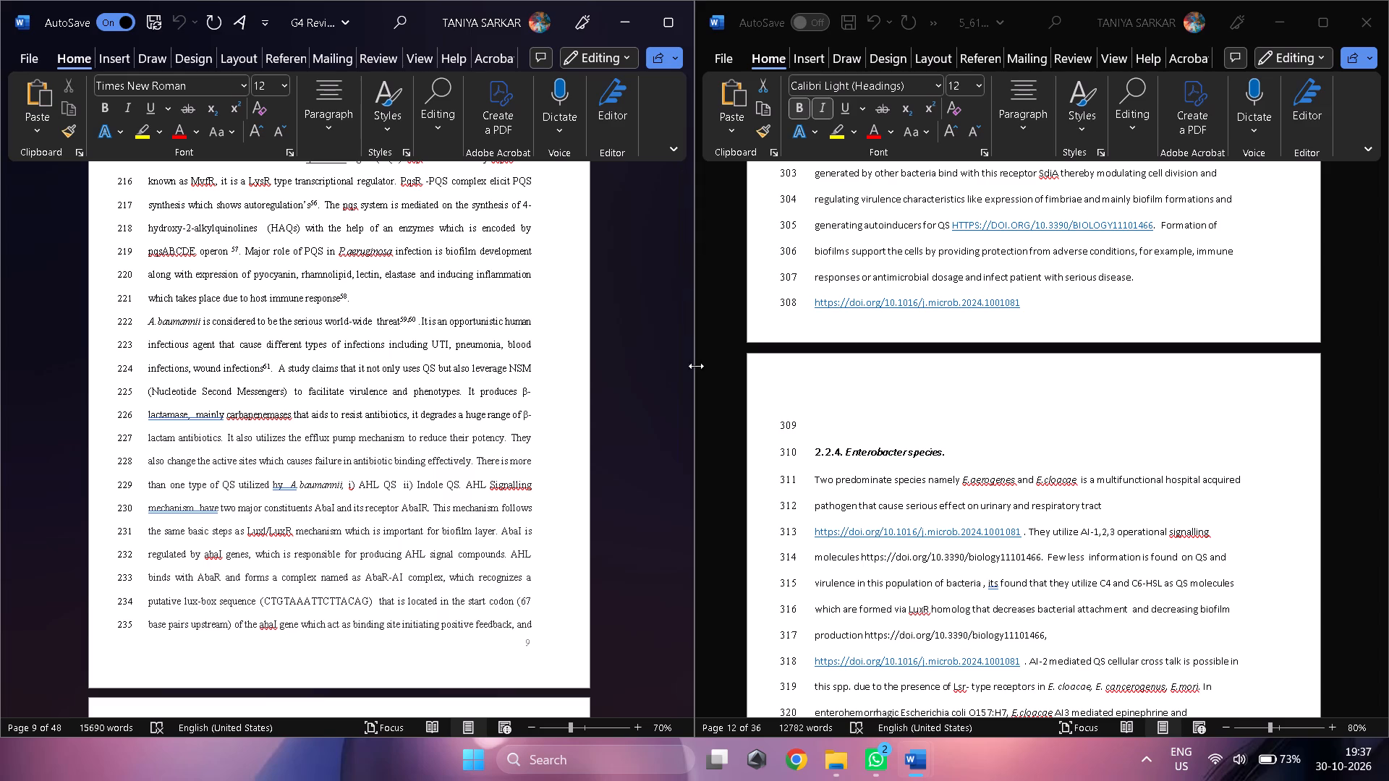
click(687, 706)
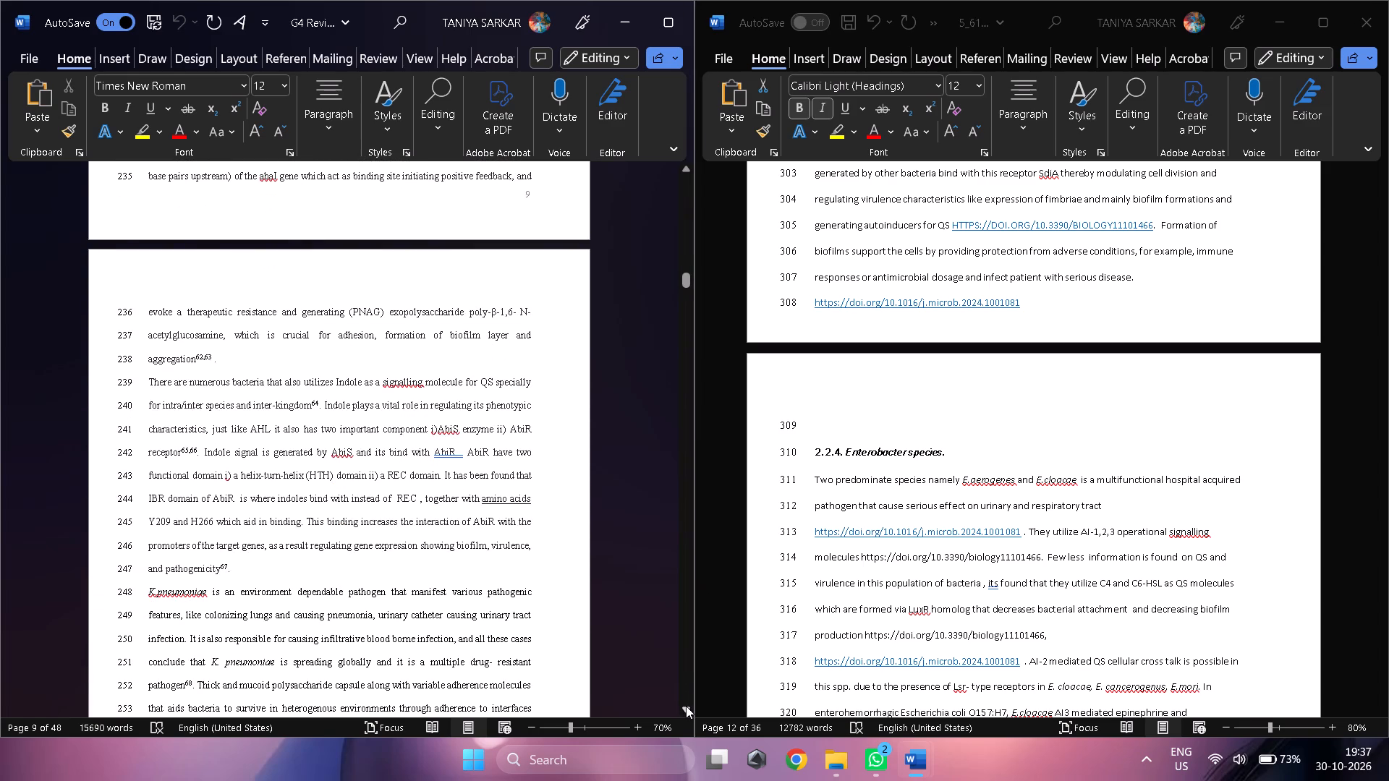
click(686, 706)
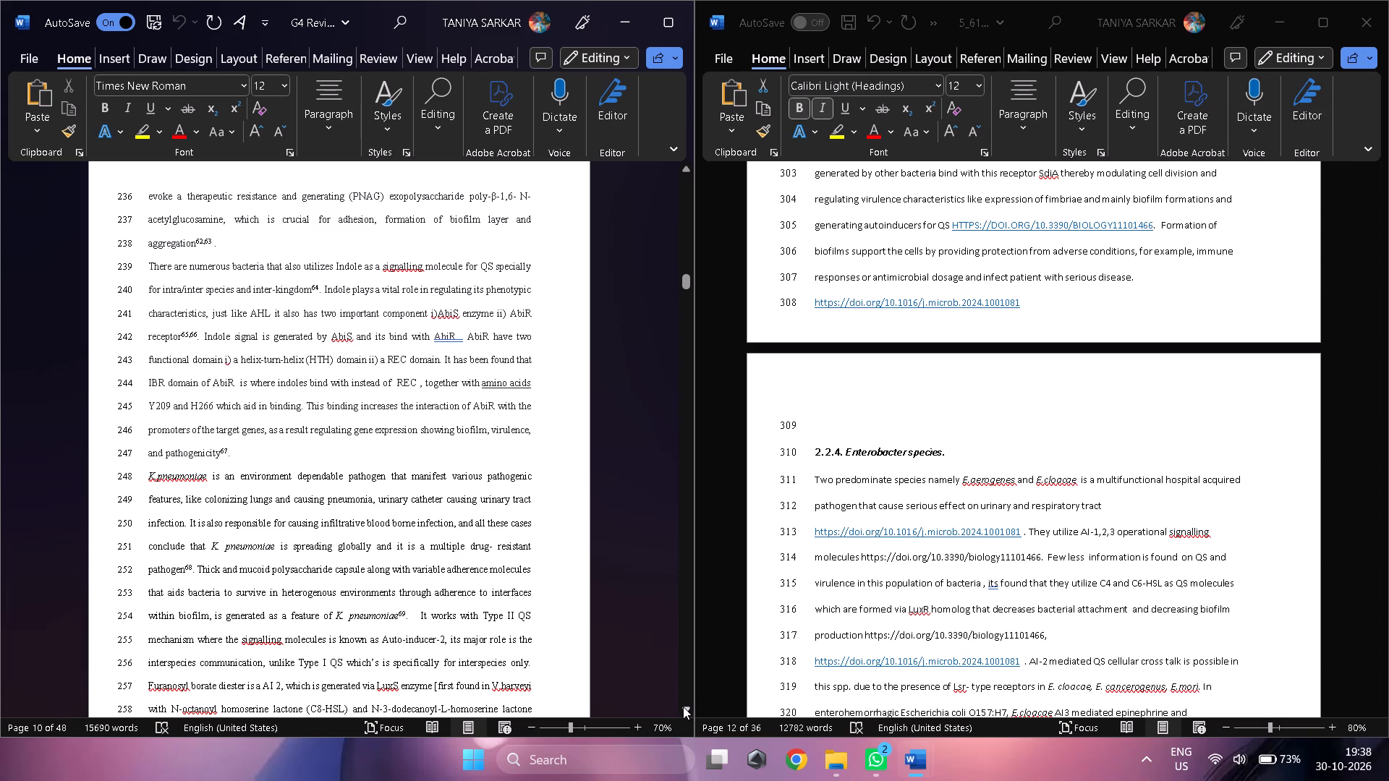
click(682, 707)
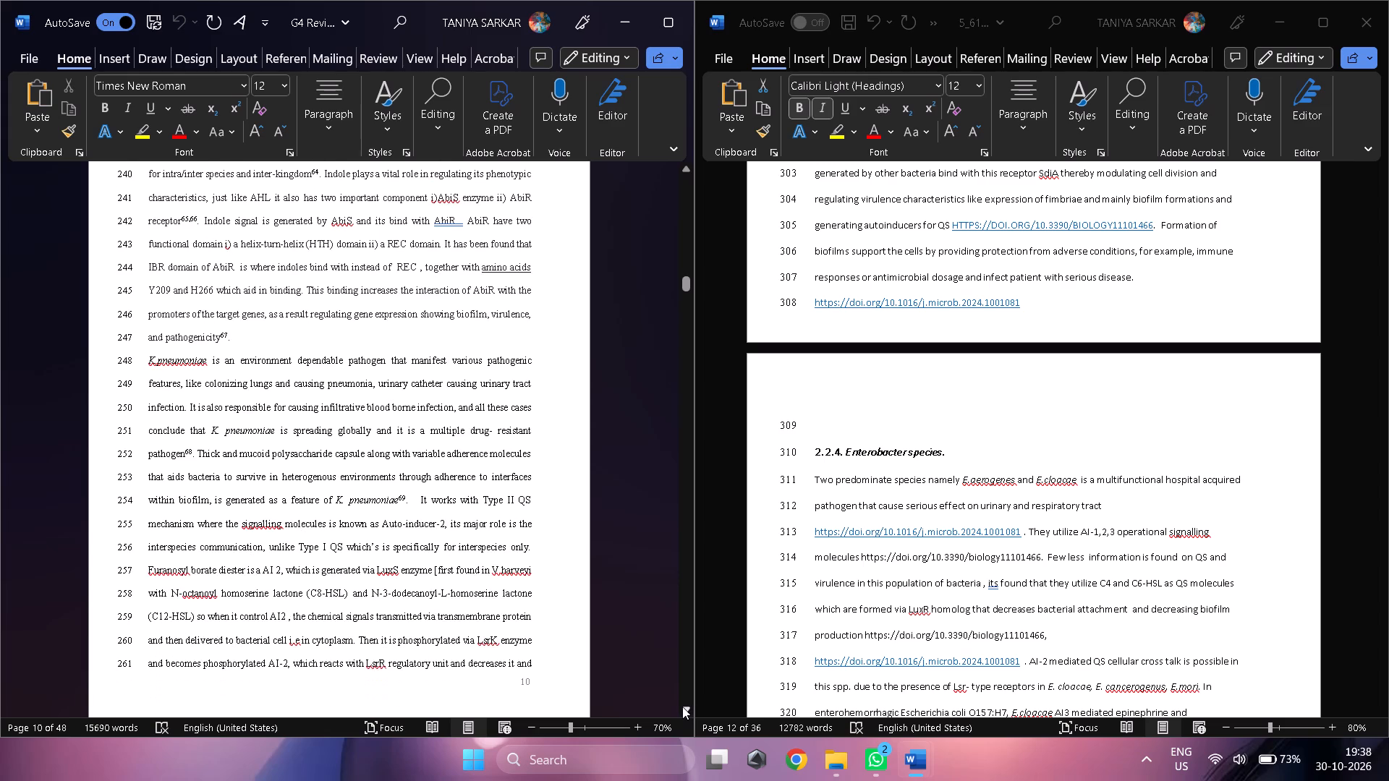
click(682, 707)
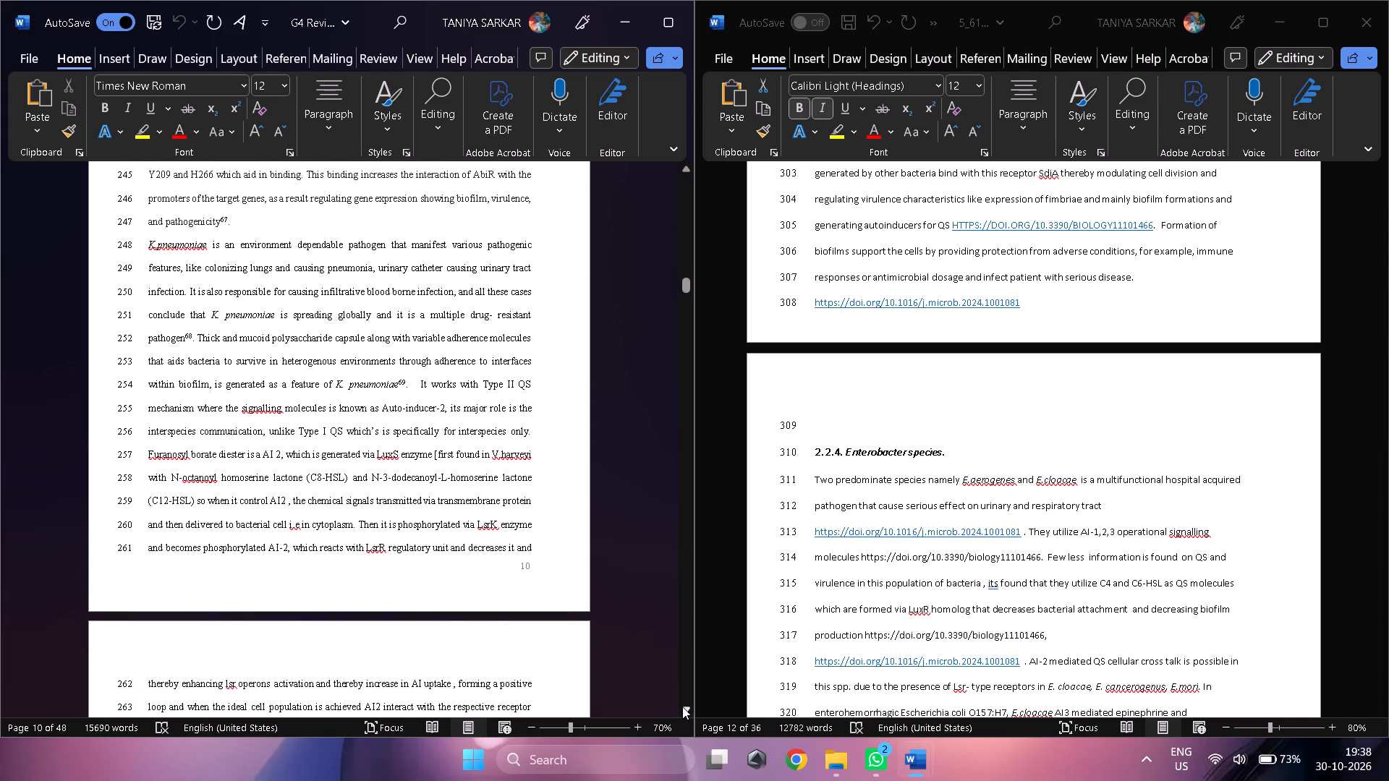
click(682, 707)
click(682, 707)
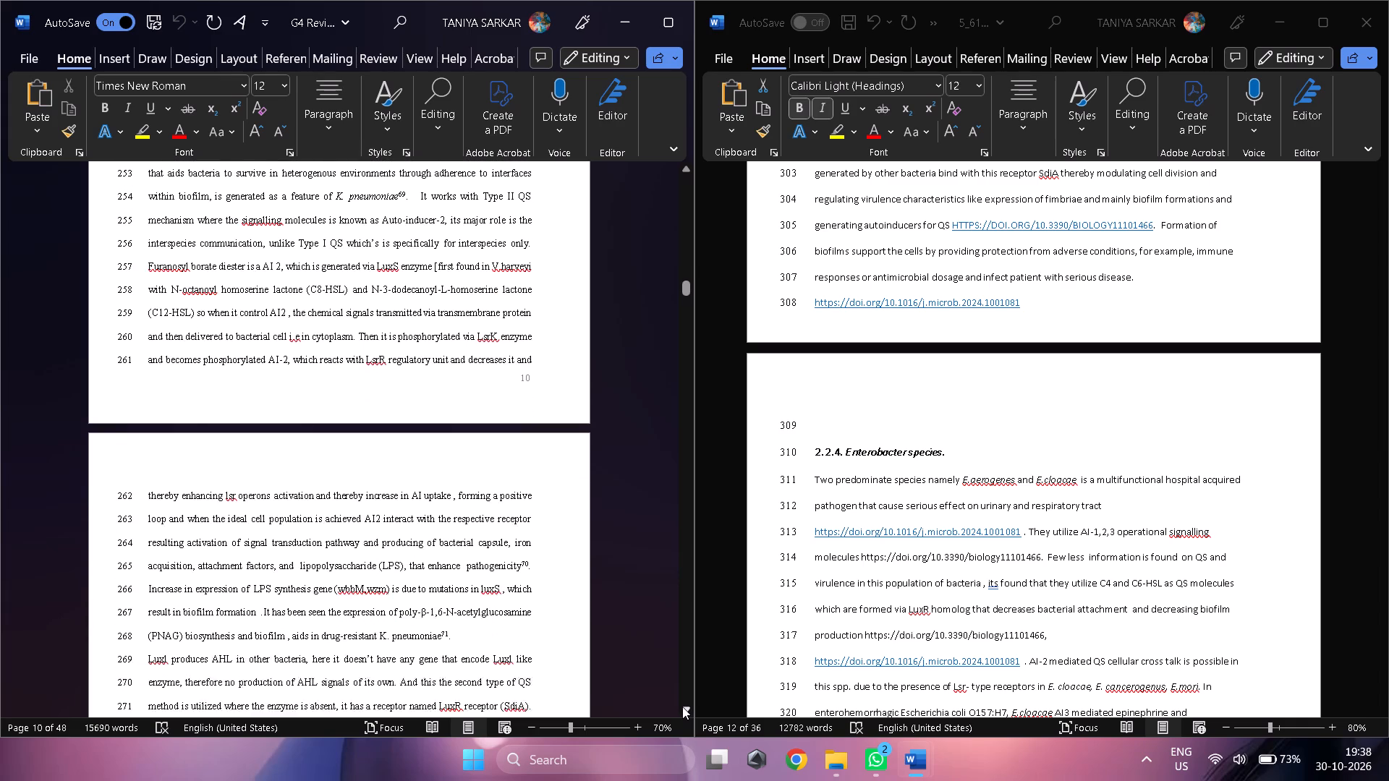
click(682, 707)
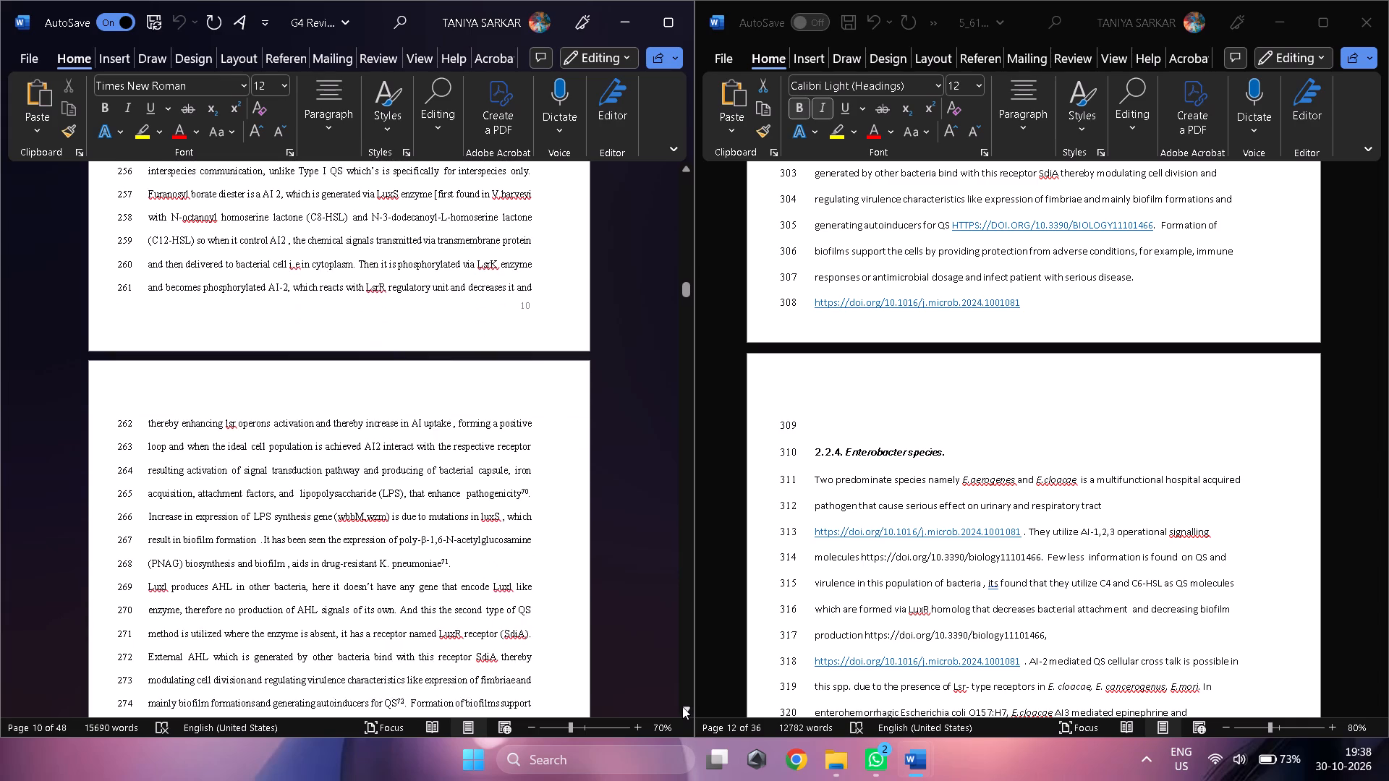
click(682, 707)
click(682, 707)
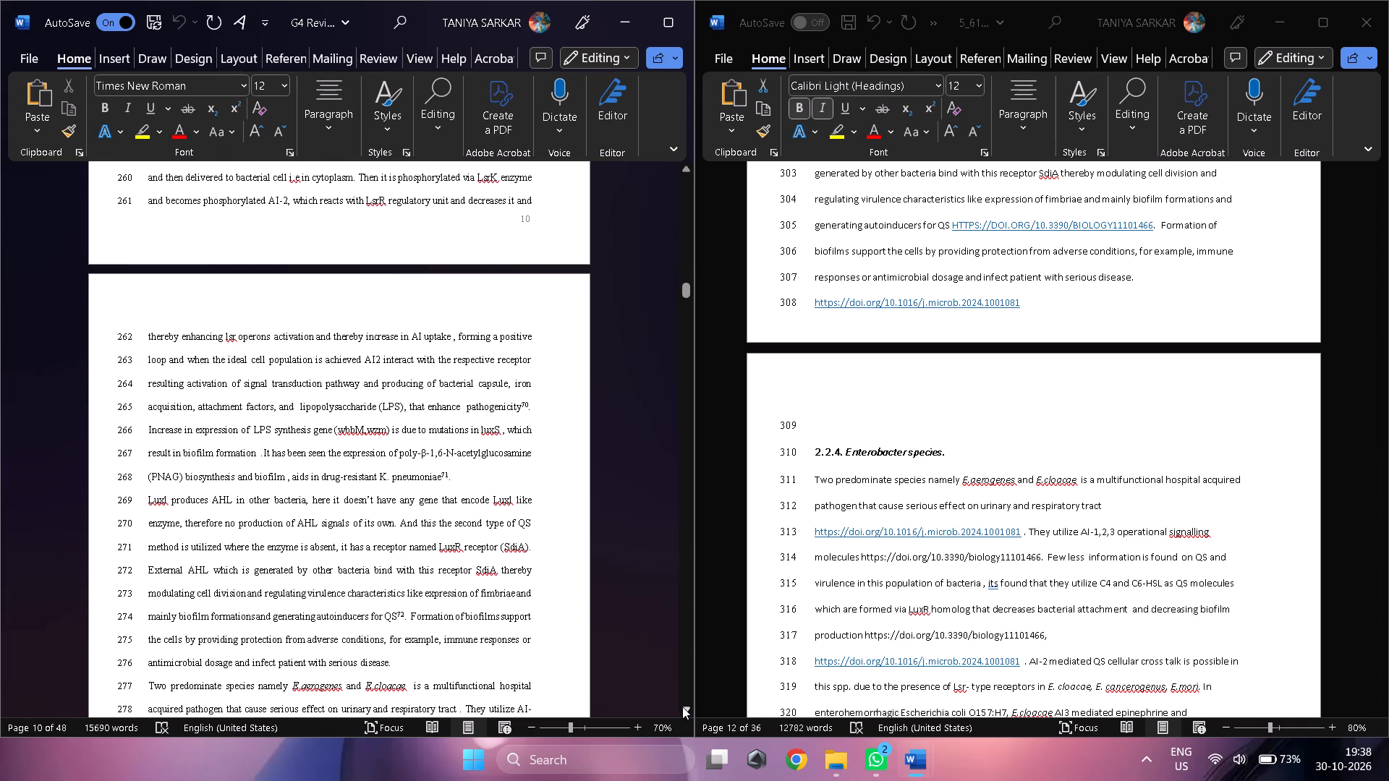
click(682, 707)
Delete the subheading "2.2.4. Enterobacter species." in the manuscript, keeping one blank line above the "Two predominate species" paragraph.
click(969, 458)
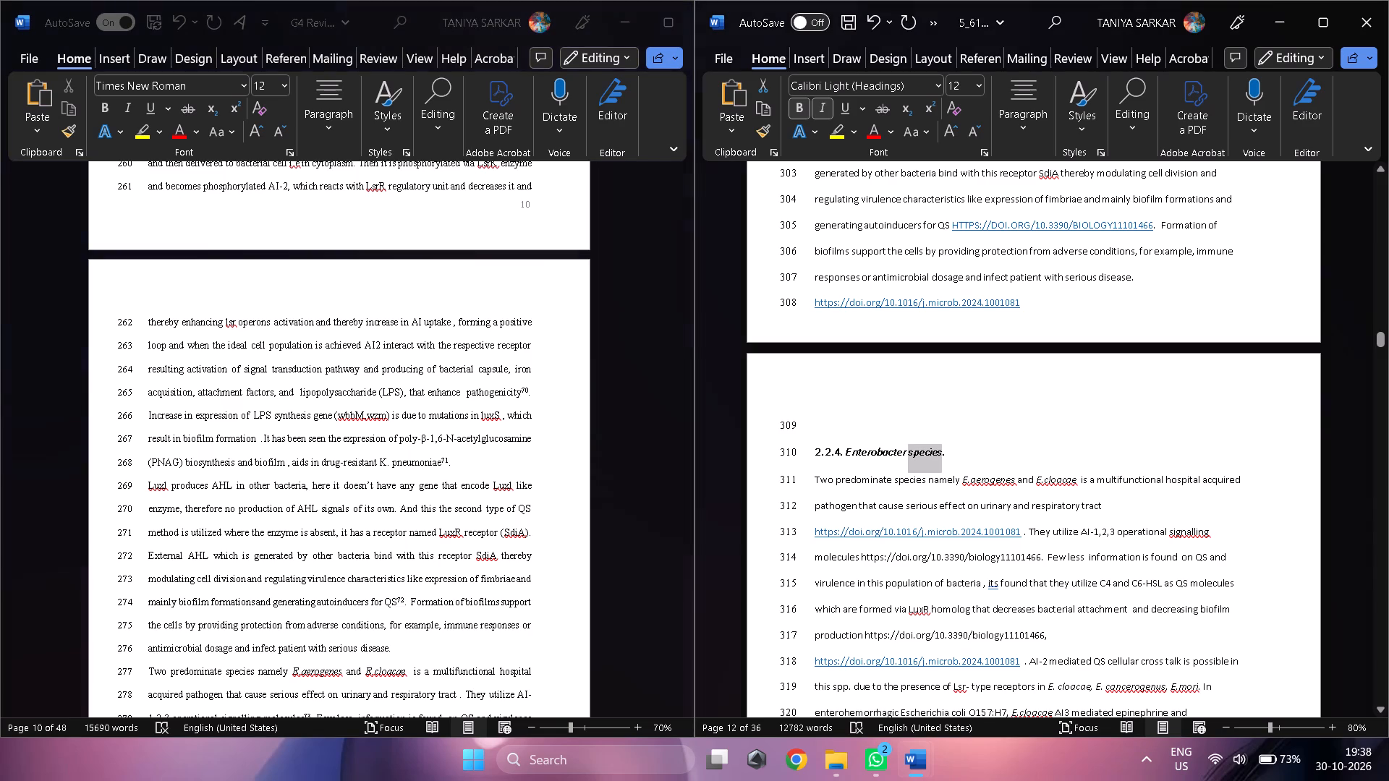
click(946, 453)
drag(946, 453, 815, 453)
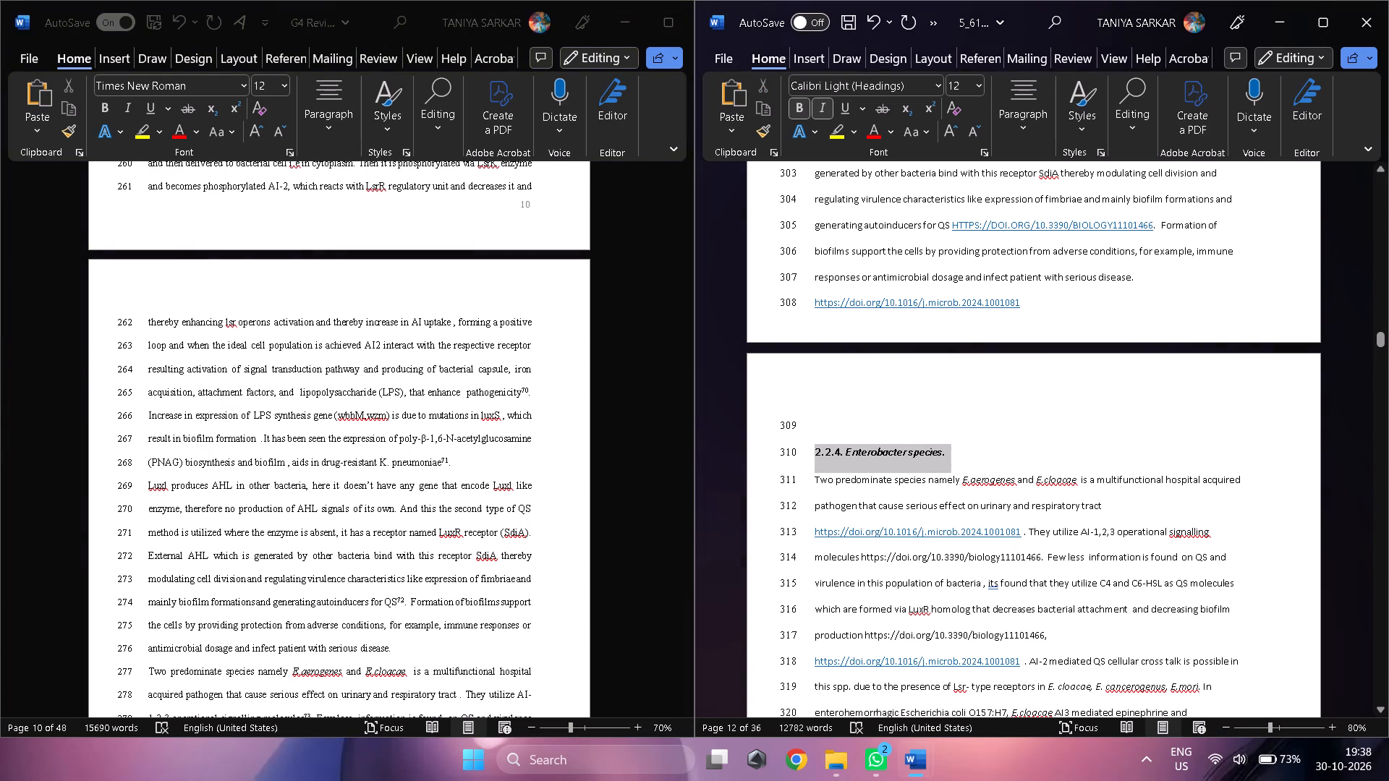
drag(815, 453, 815, 454)
key(BackSpace)
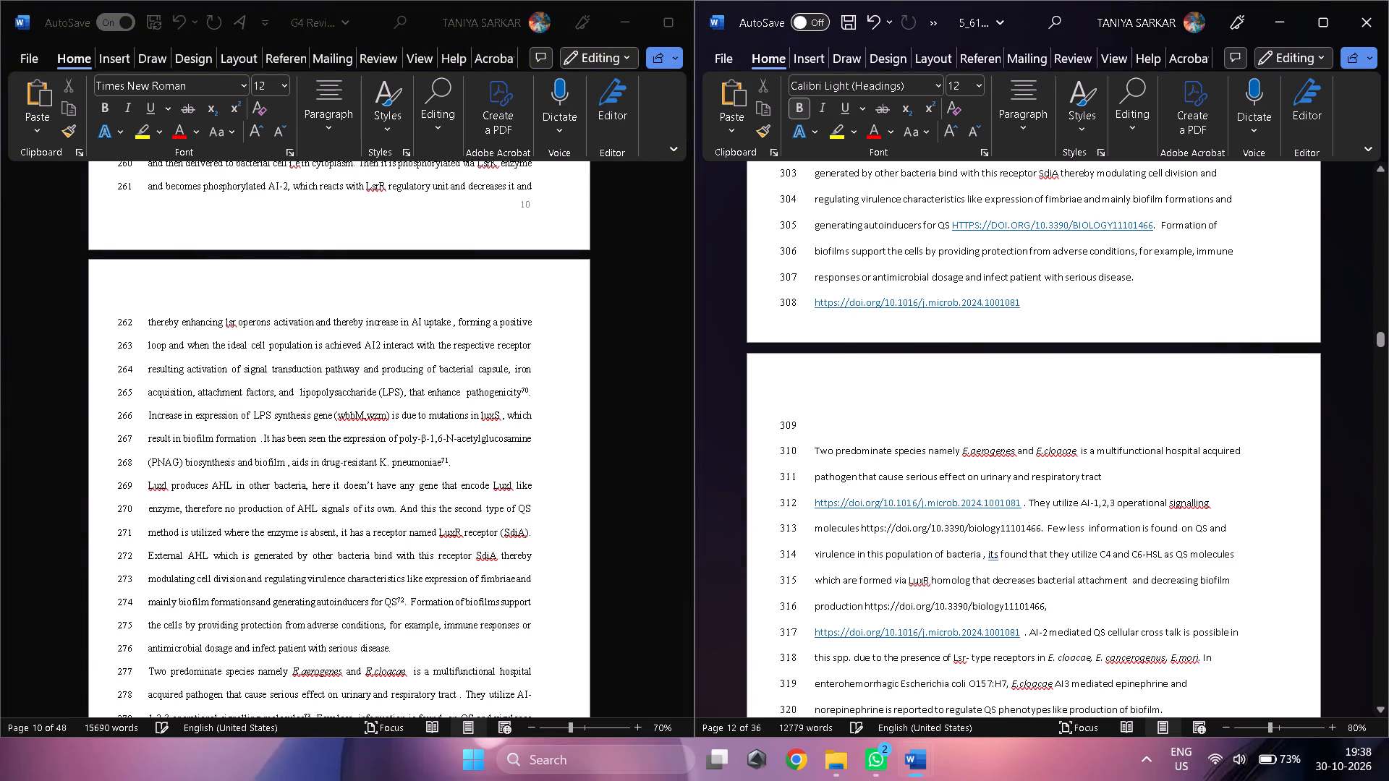
key(BackSpace)
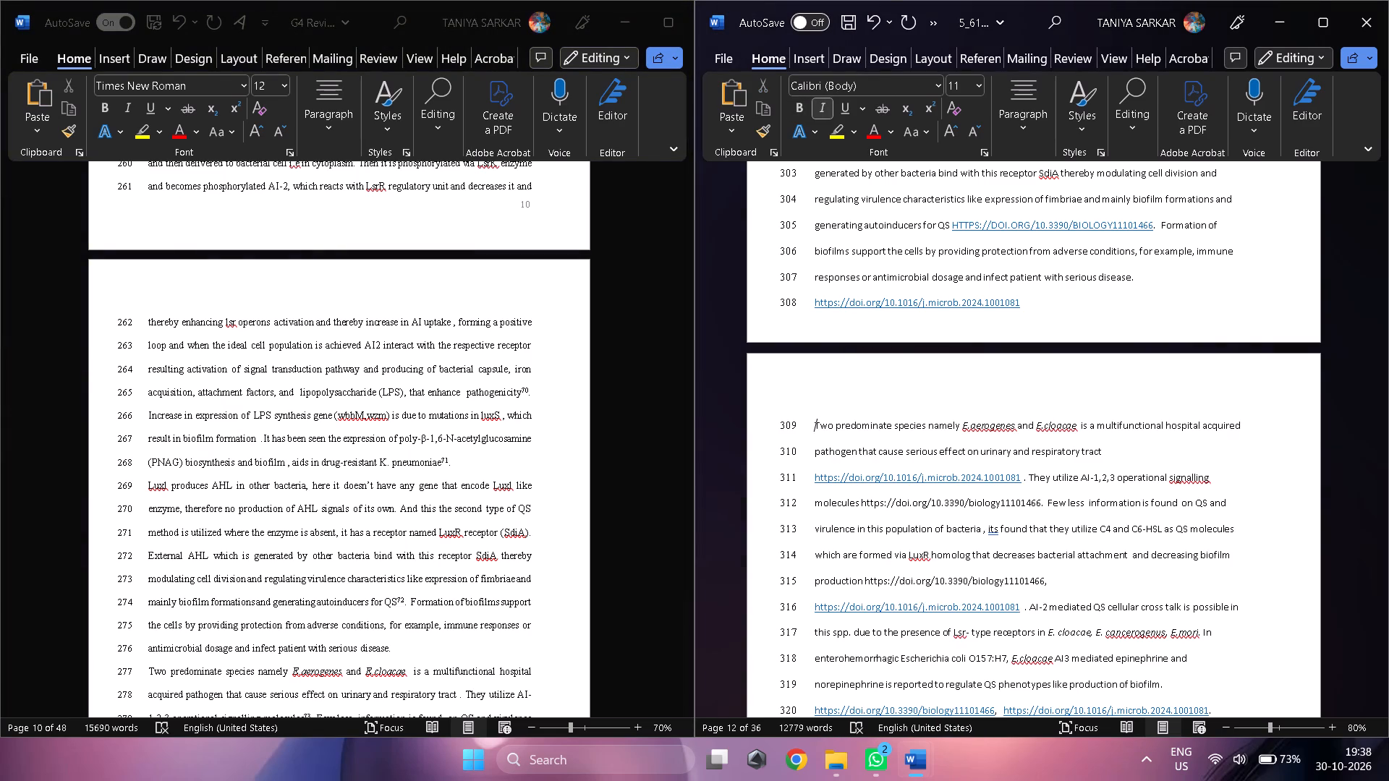
key(Return)
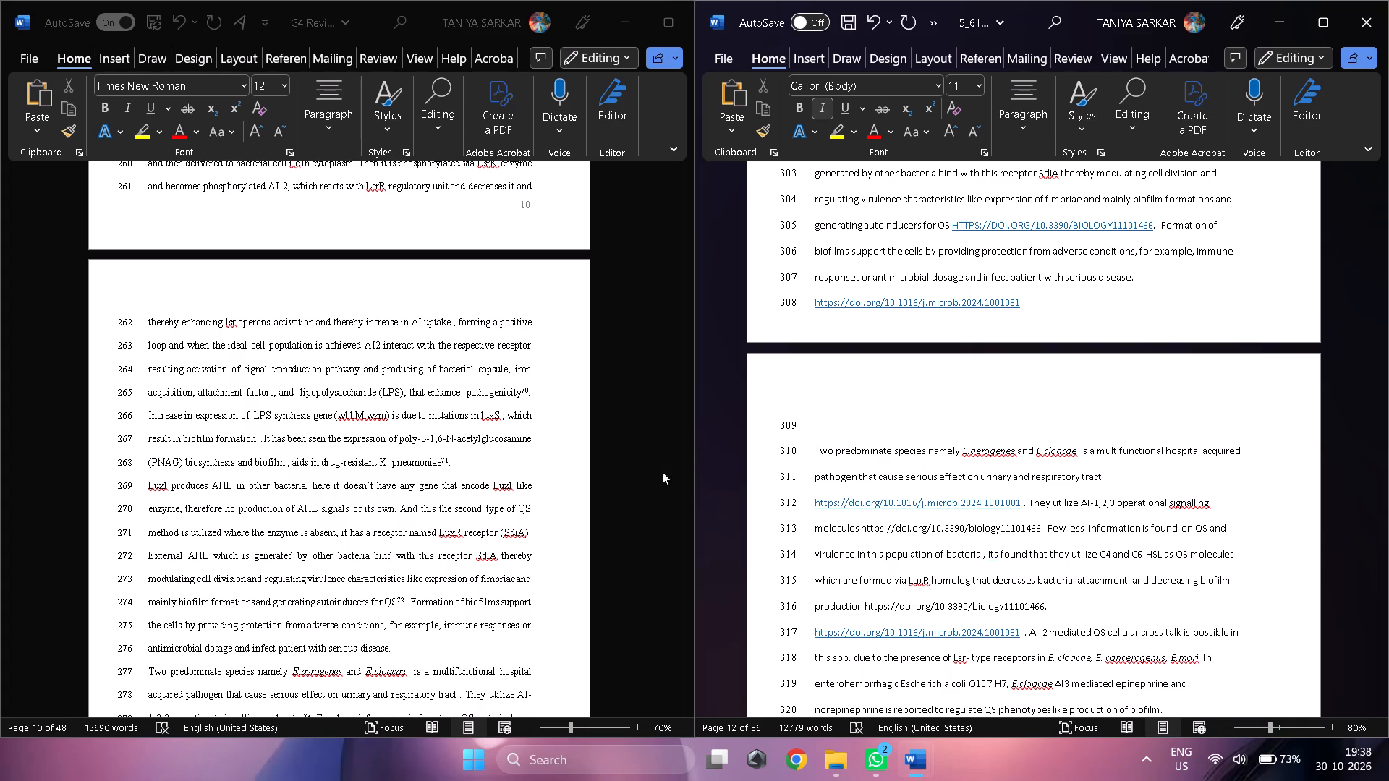
Shorten the "Staphylococcus aureus" subheading under section 2.3 of the manuscript to "S. aureus".
click(659, 471)
click(681, 707)
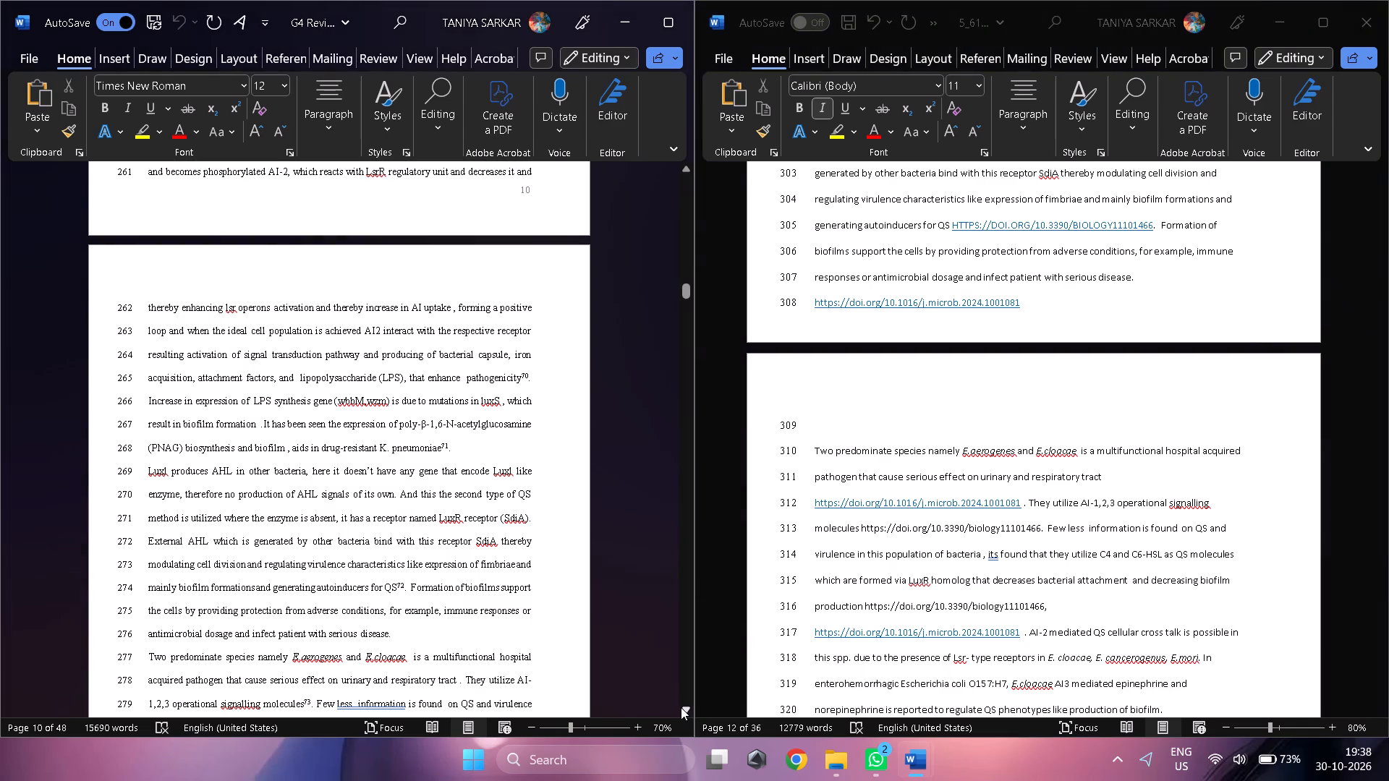
click(1373, 679)
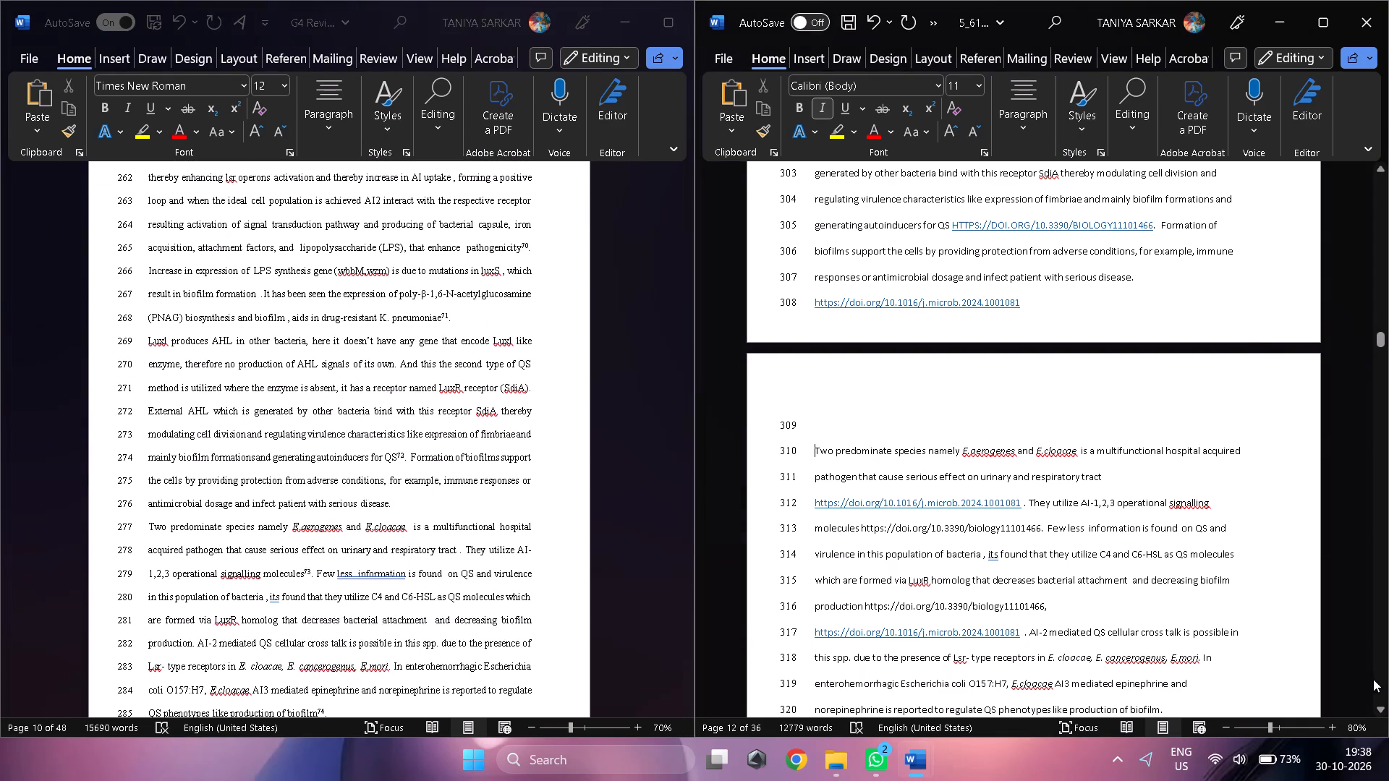
click(1377, 710)
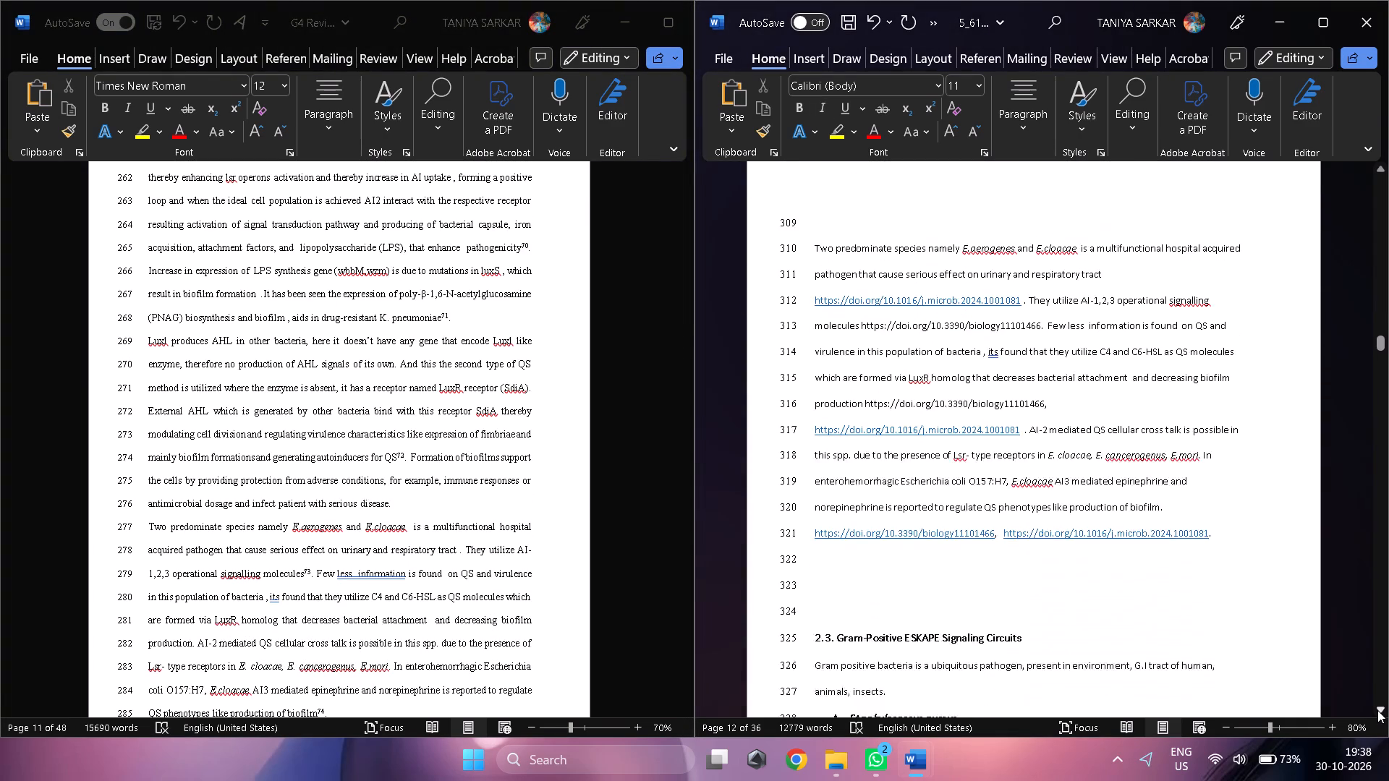
click(1377, 710)
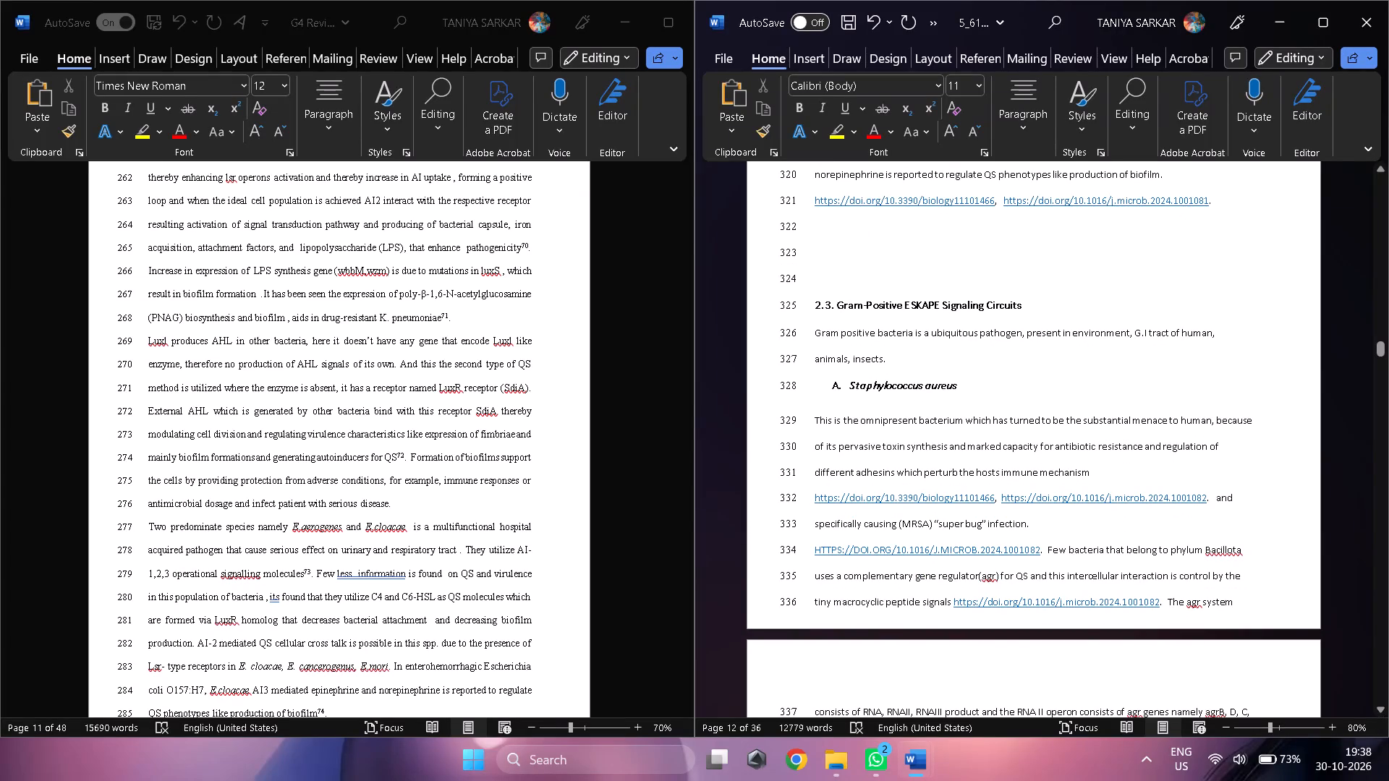
drag(925, 386, 918, 386)
drag(918, 386, 858, 386)
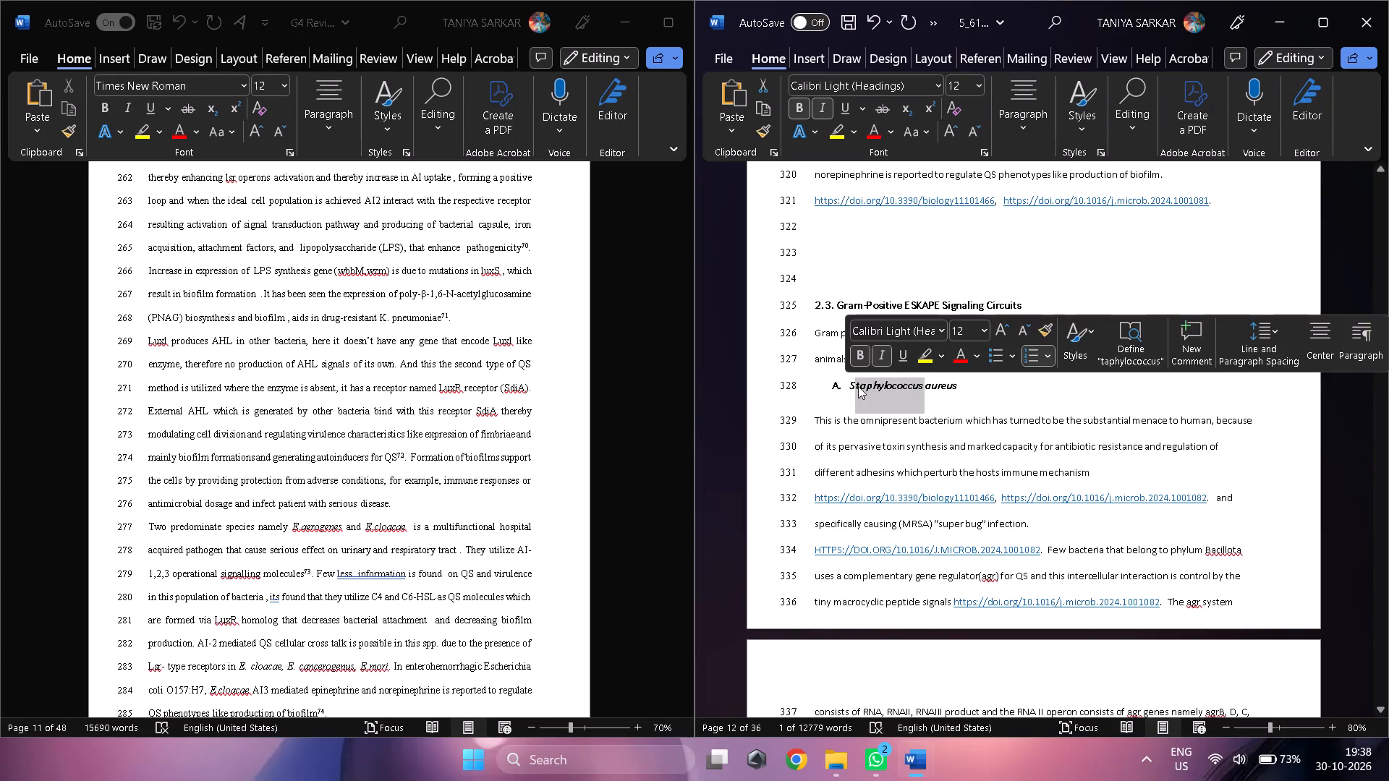
key(BackSpace)
key(period)
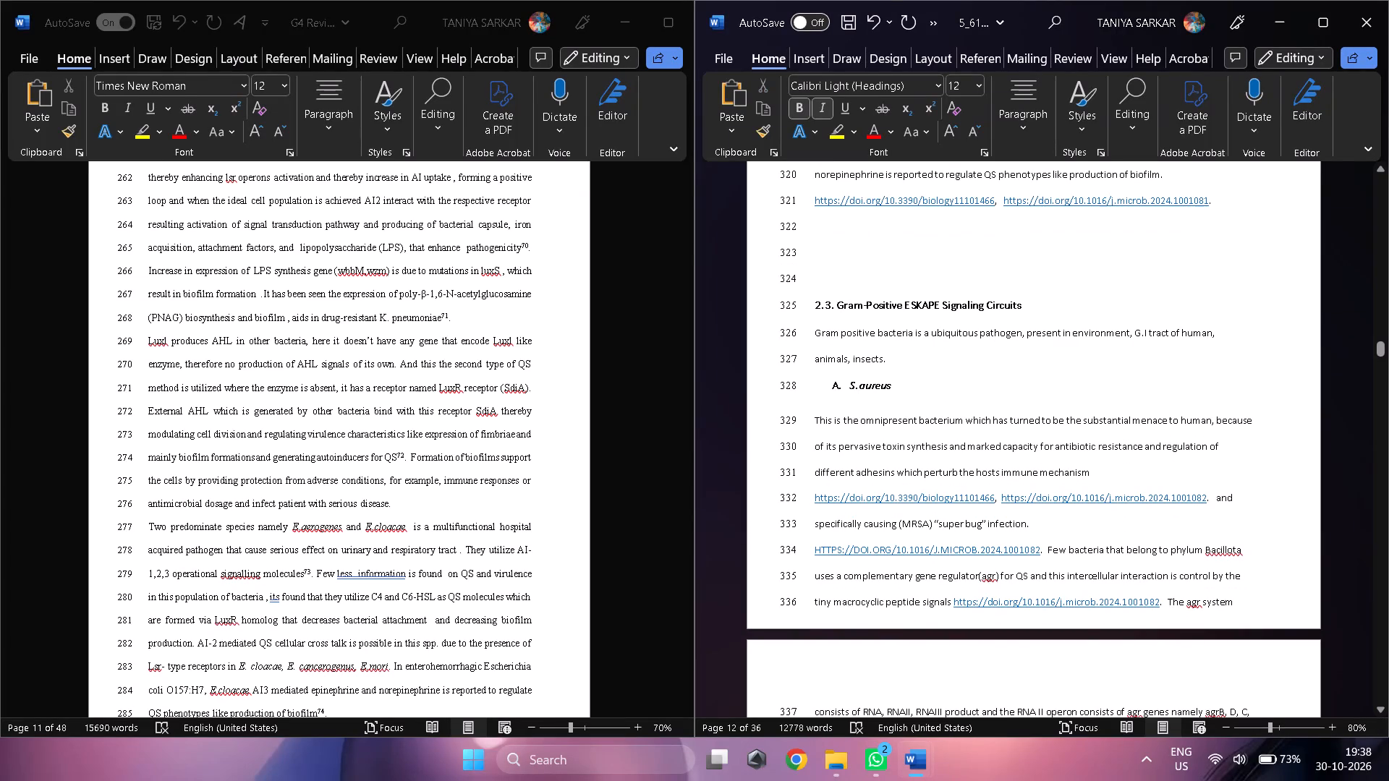
Remove the "A." list label and the indent from the "S. aureus" subheading.
drag(849, 388, 824, 385)
click(842, 386)
key(BackSpace)
key(BackSpace)
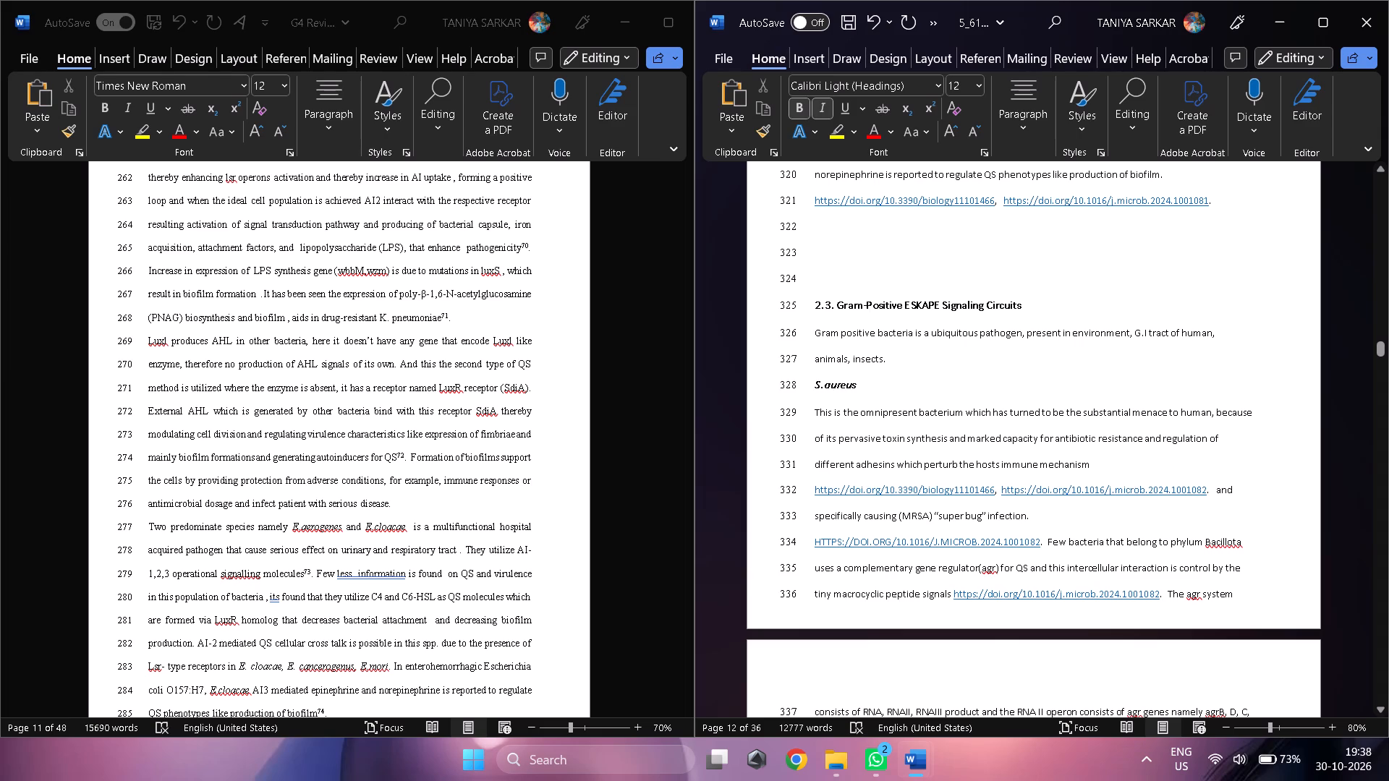
Delete "This" before "is the omnipresent bacterium" and merge the "S. aureus" subheading into that paragraph as its opening words.
drag(832, 414, 817, 413)
drag(817, 413, 815, 412)
key(BackSpace)
key(BackSpace)
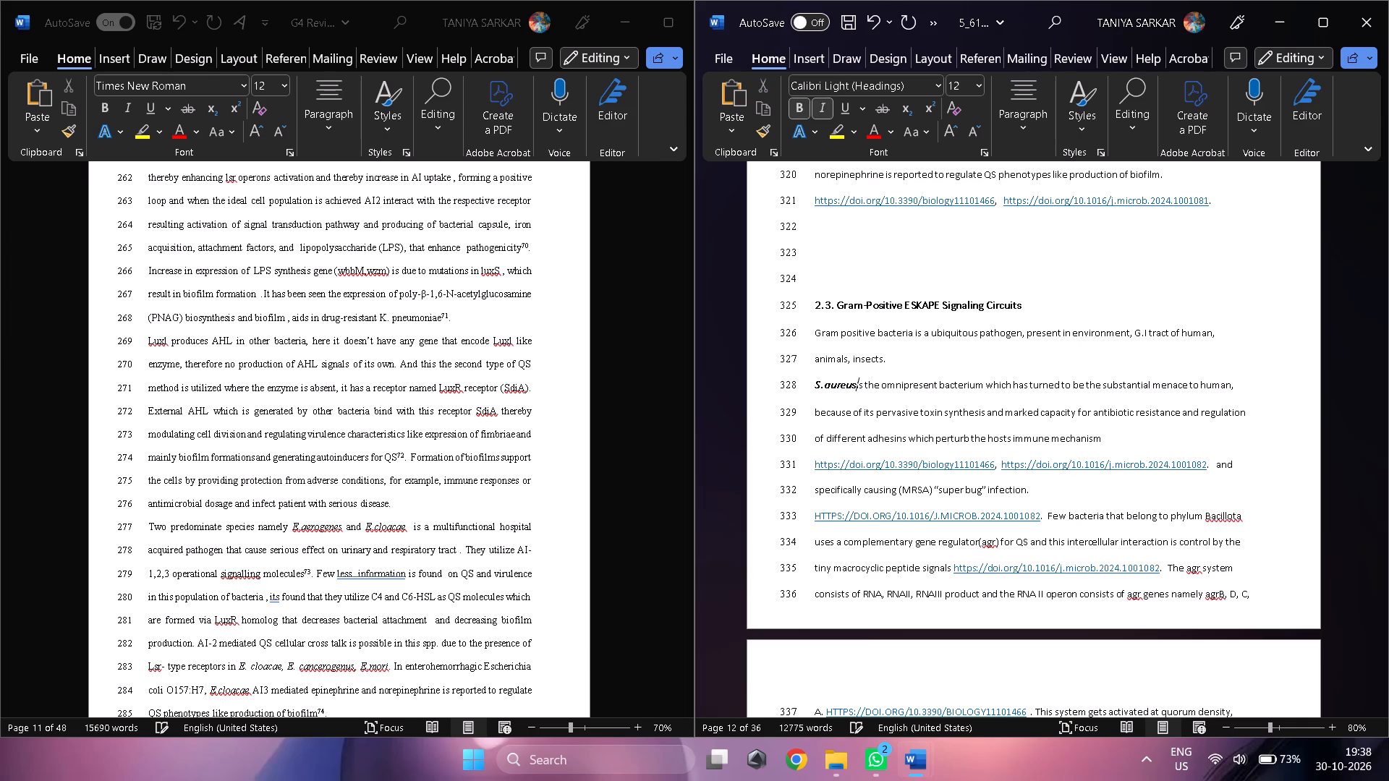
Add a space after the opening "S. aureus" in the section 2.3 paragraph and remove bold from that name.
key(space)
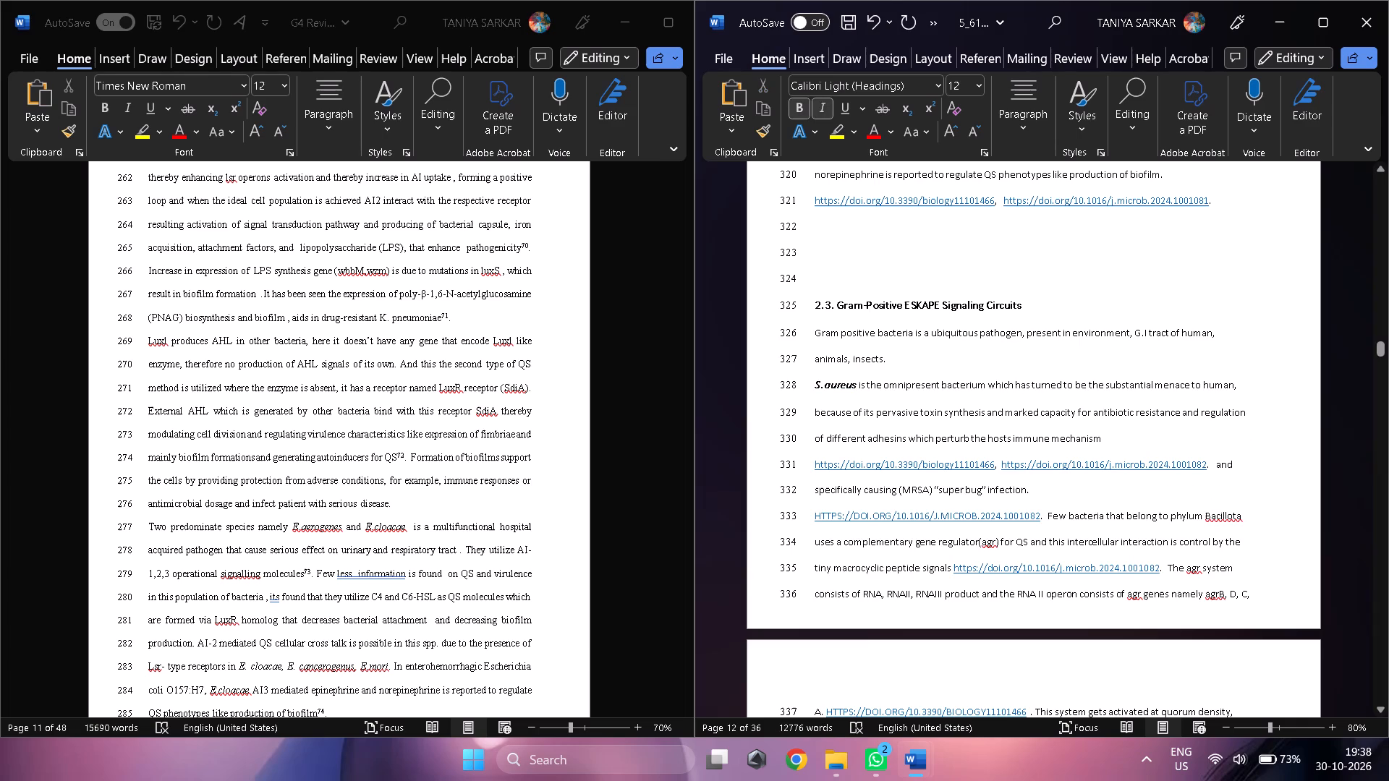
drag(856, 387, 816, 385)
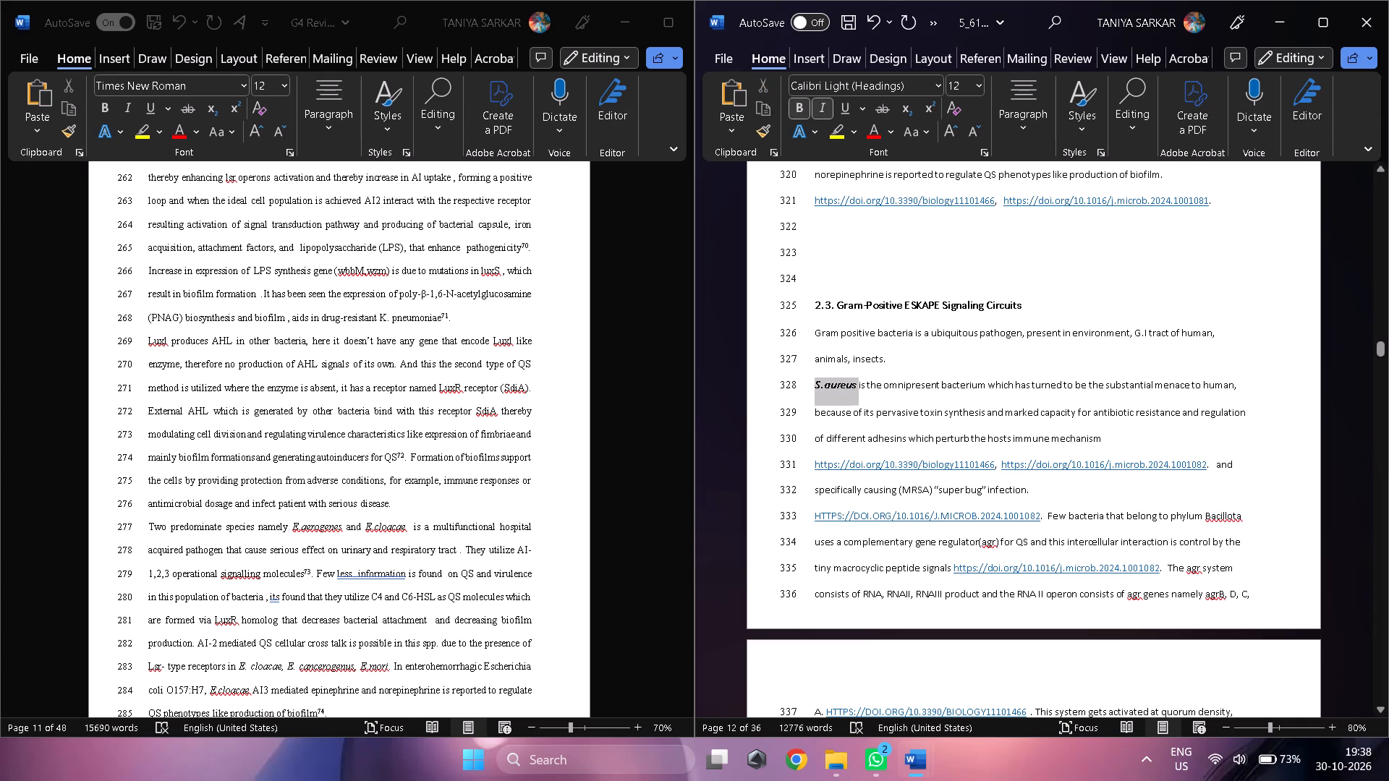
drag(816, 385, 815, 385)
click(801, 108)
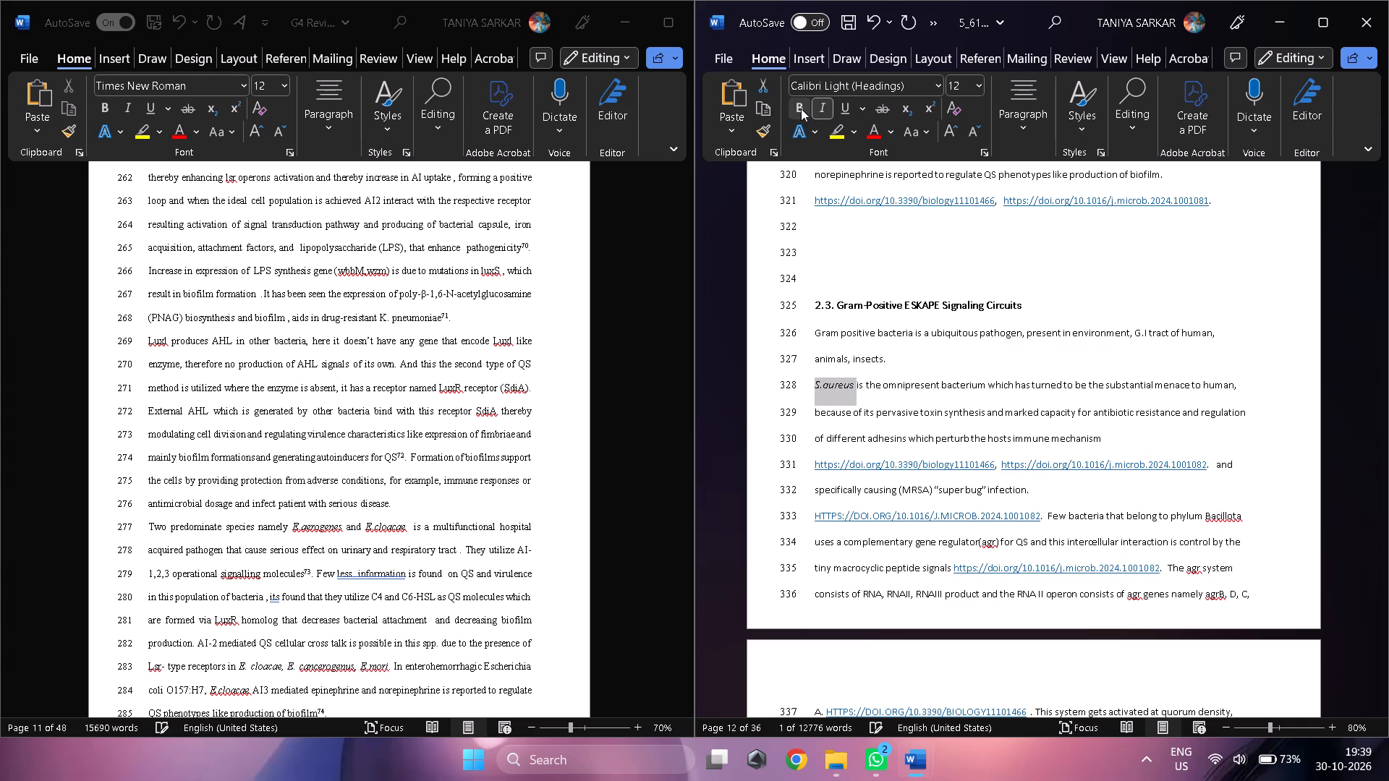
click(1180, 302)
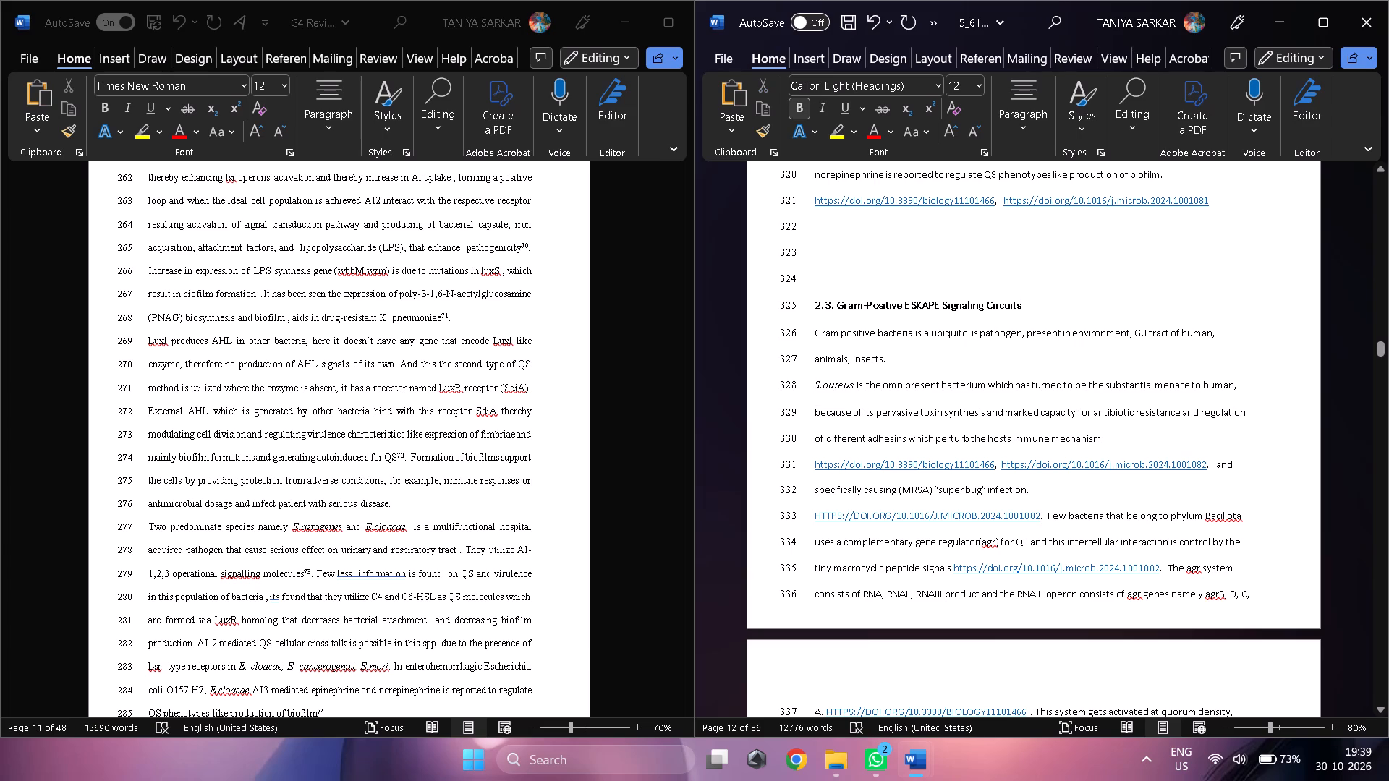
Delete the "A. Enterococcus faecium" subheading in the manuscript, keeping one blank line above the "In E. faecium" paragraph.
click(1380, 703)
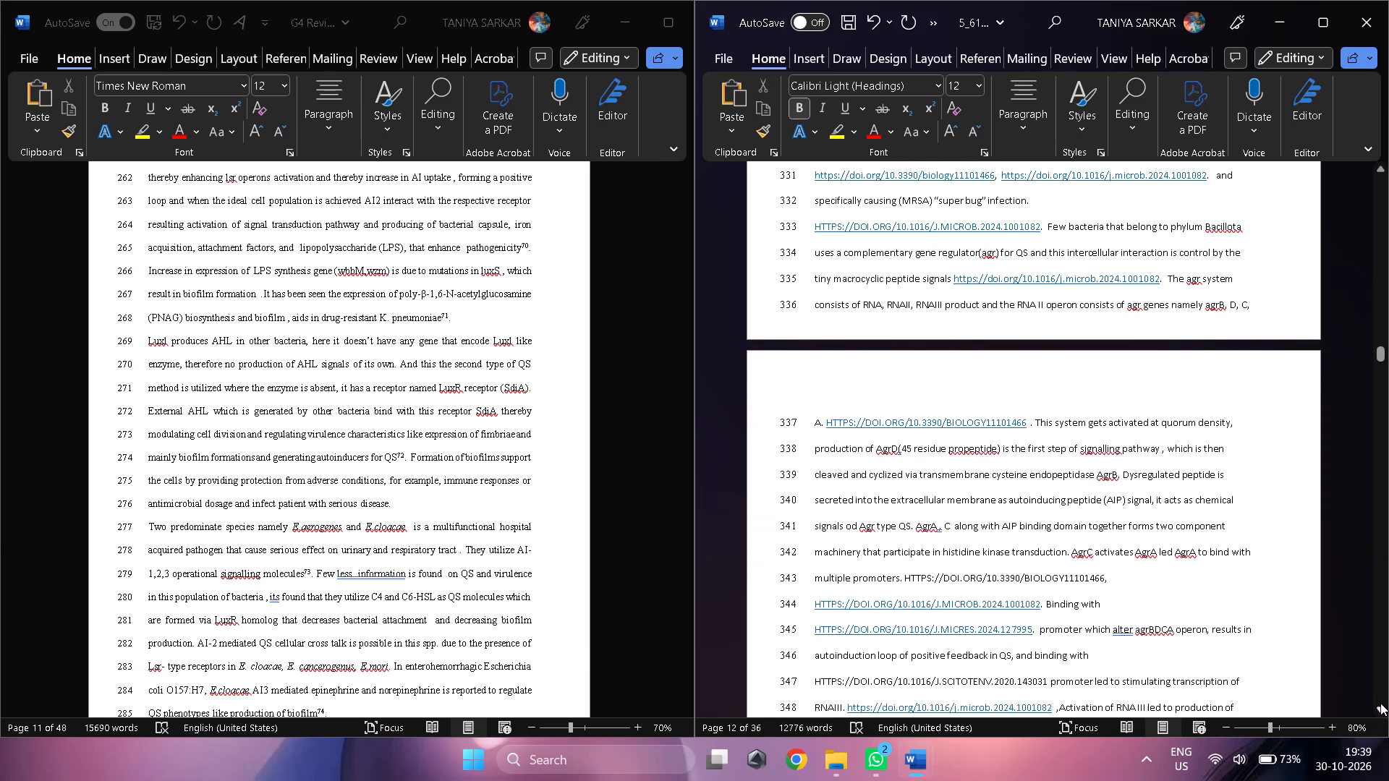
click(1380, 703)
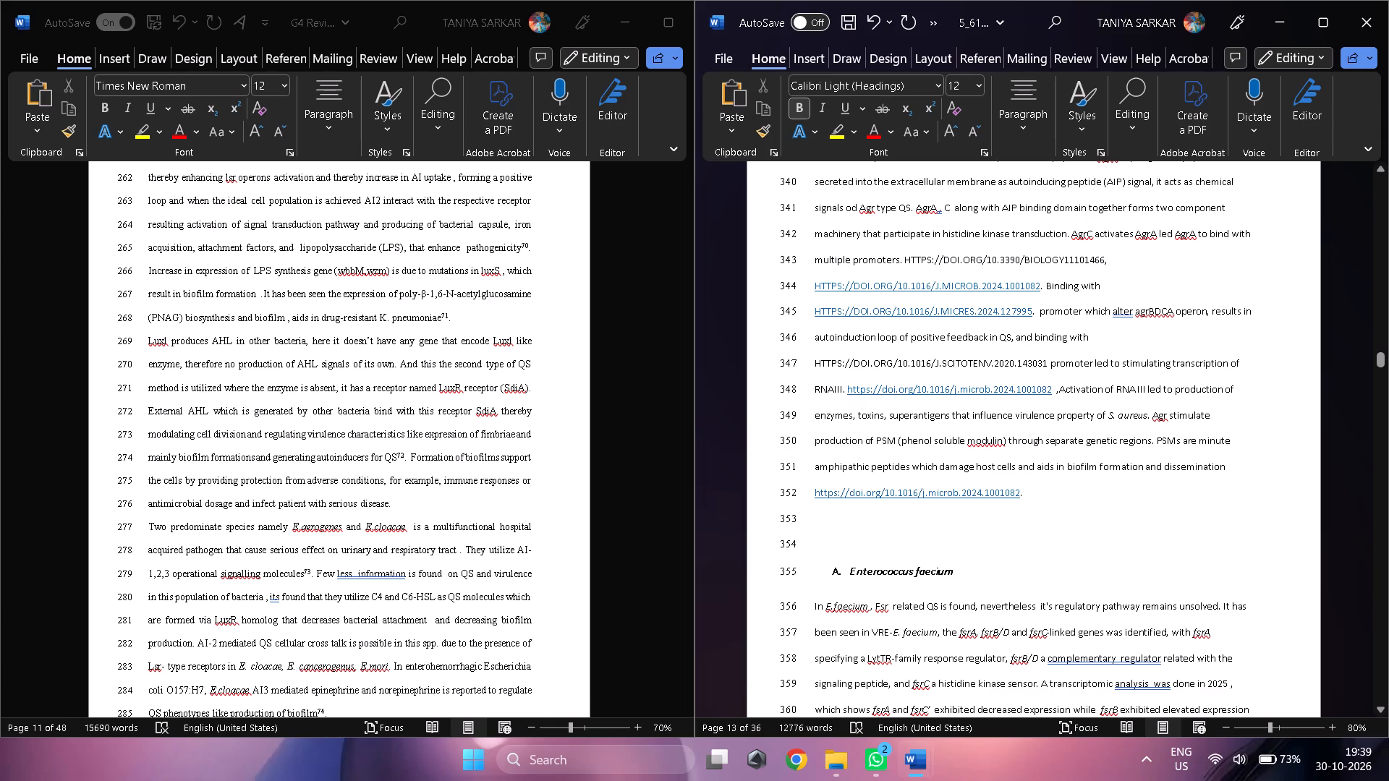
drag(960, 572, 831, 570)
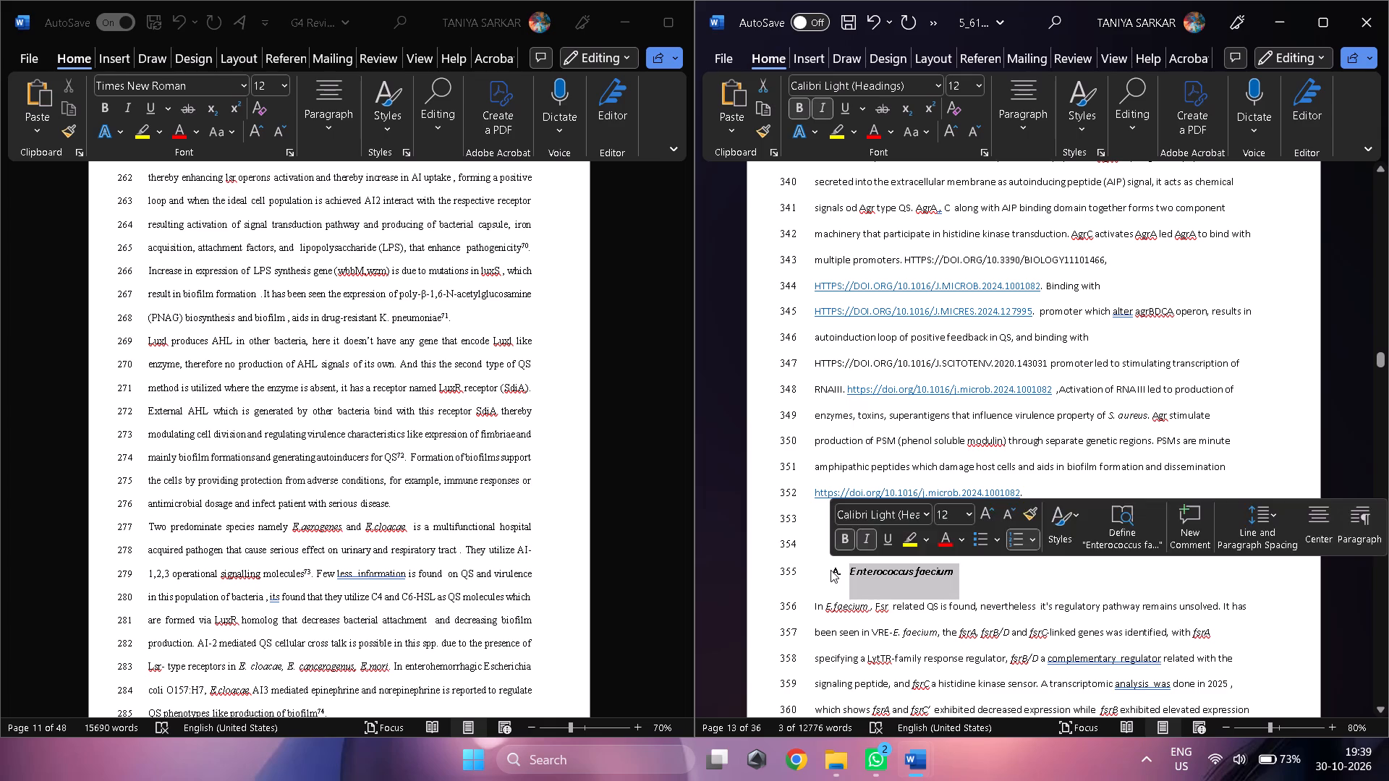
key(BackSpace)
key(BackSpace)
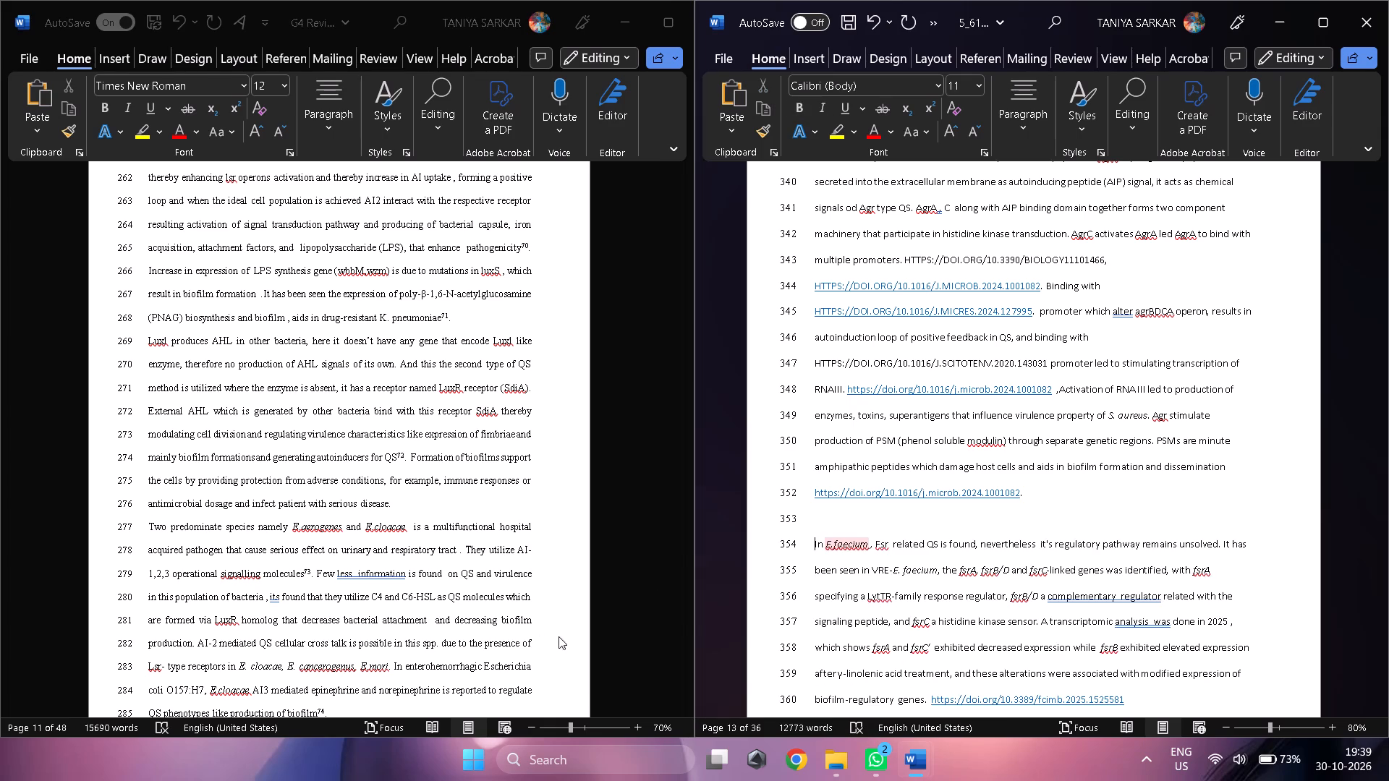
Following the G4 Review document, remove bold from the section 2.4.1 text running from "Polymicrobial biofilm consists" to "It has been seen in that".
click(586, 642)
click(687, 705)
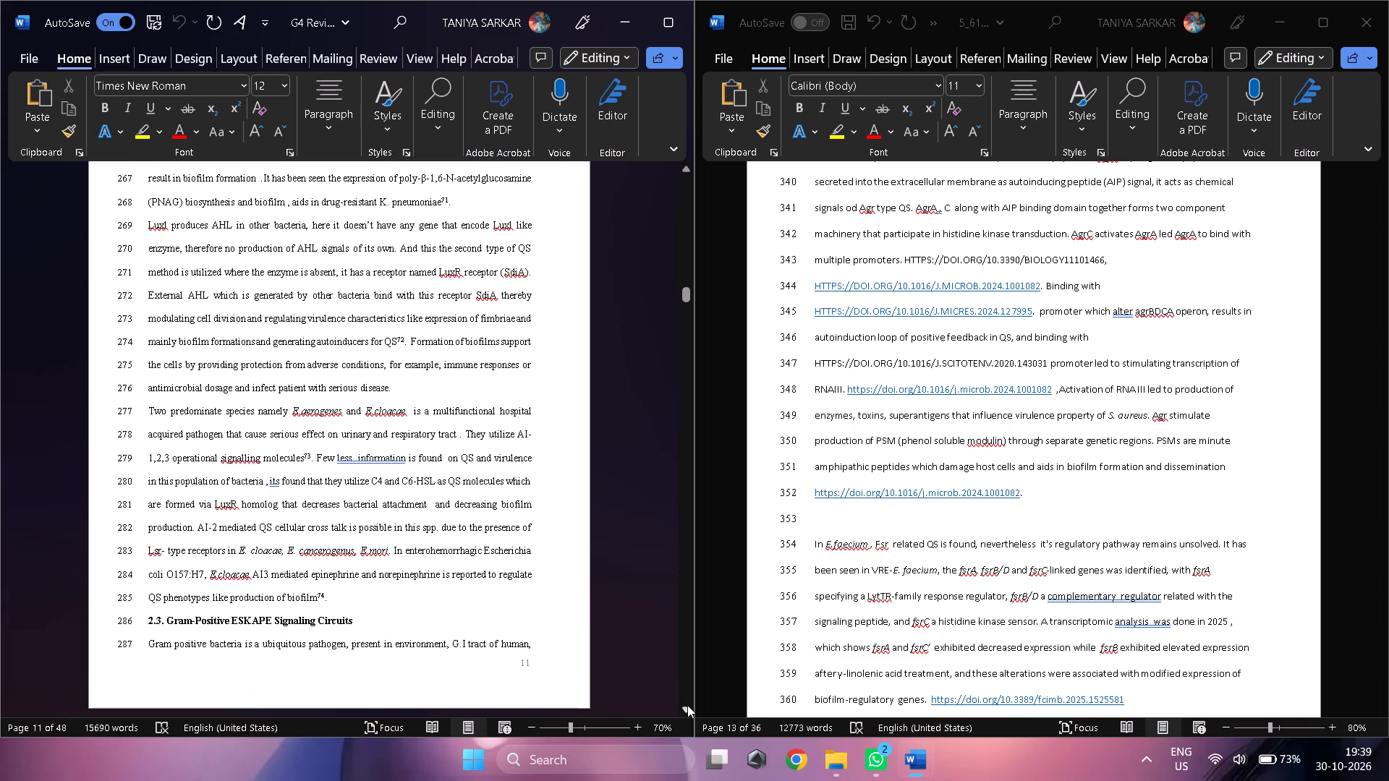
click(681, 705)
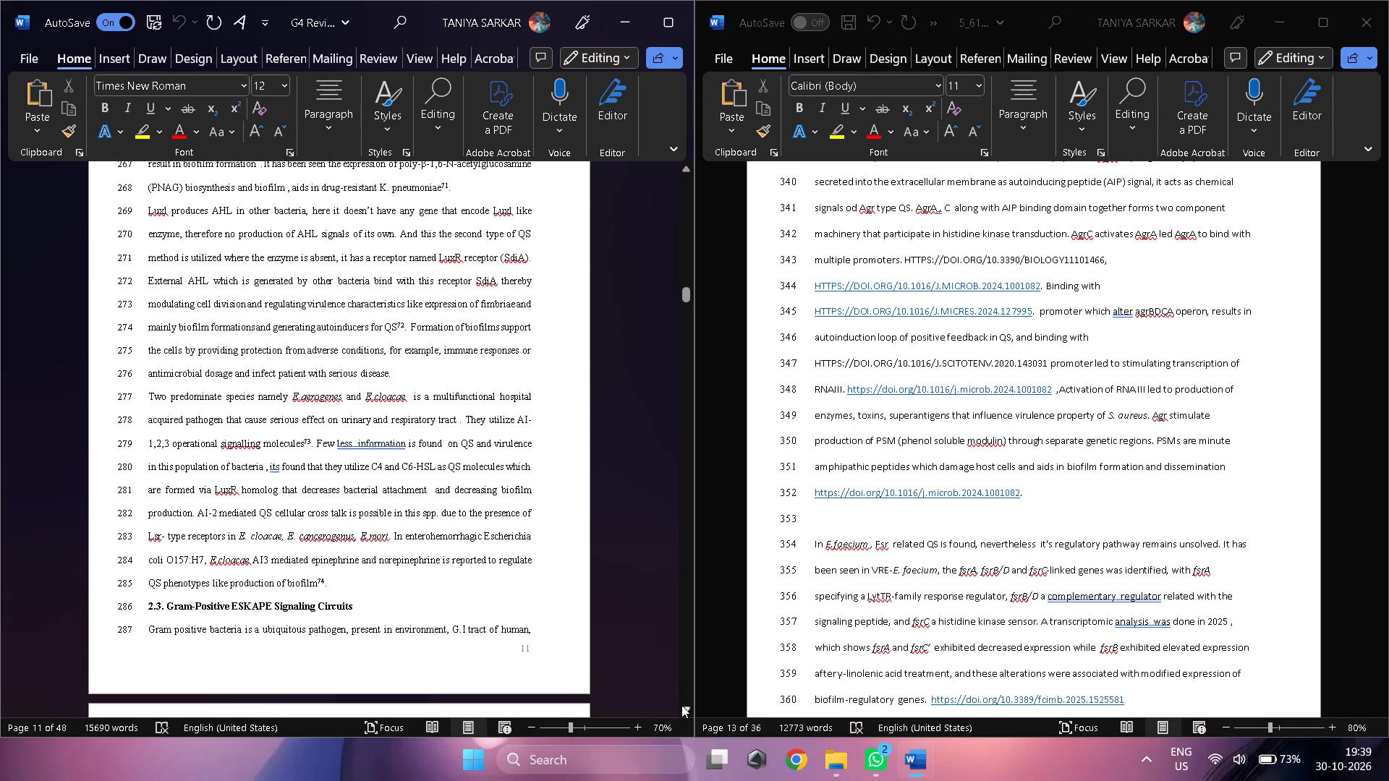
click(681, 705)
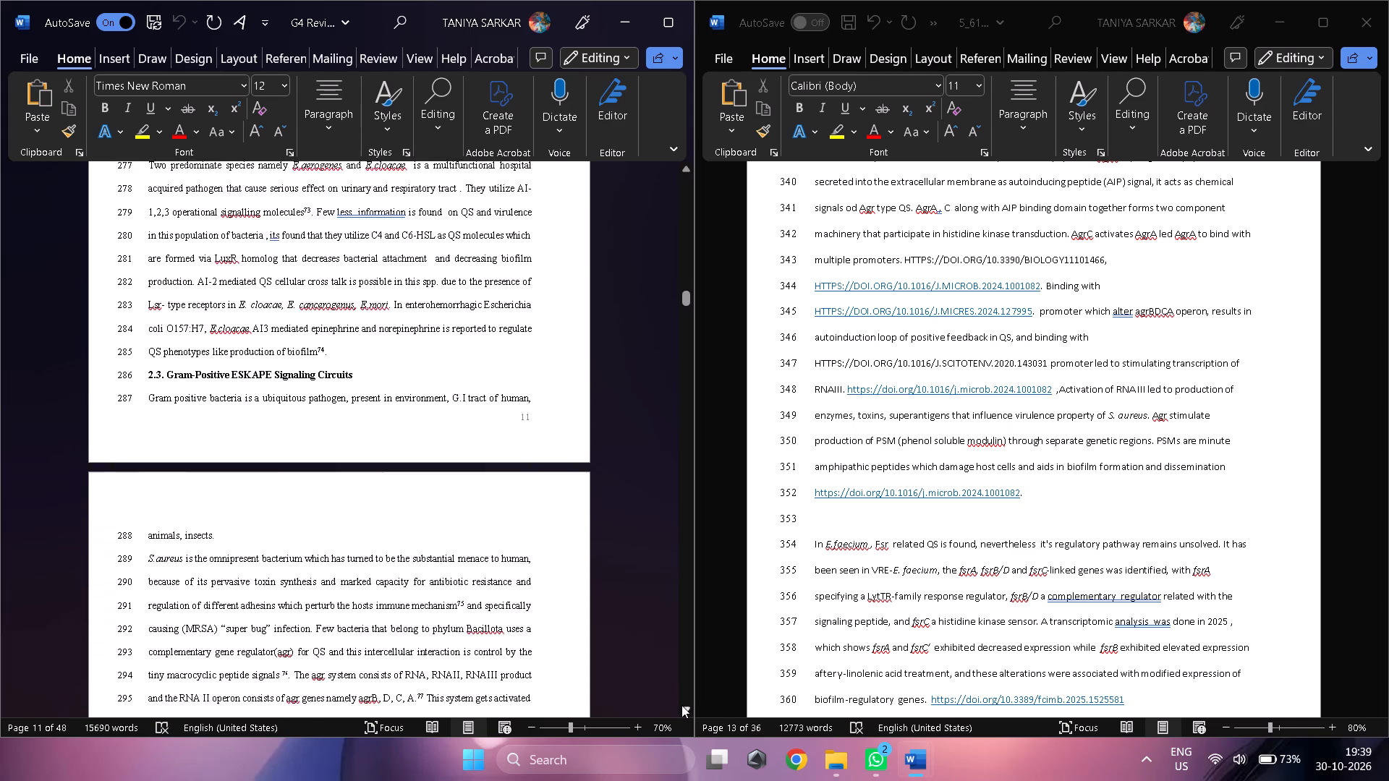
click(681, 705)
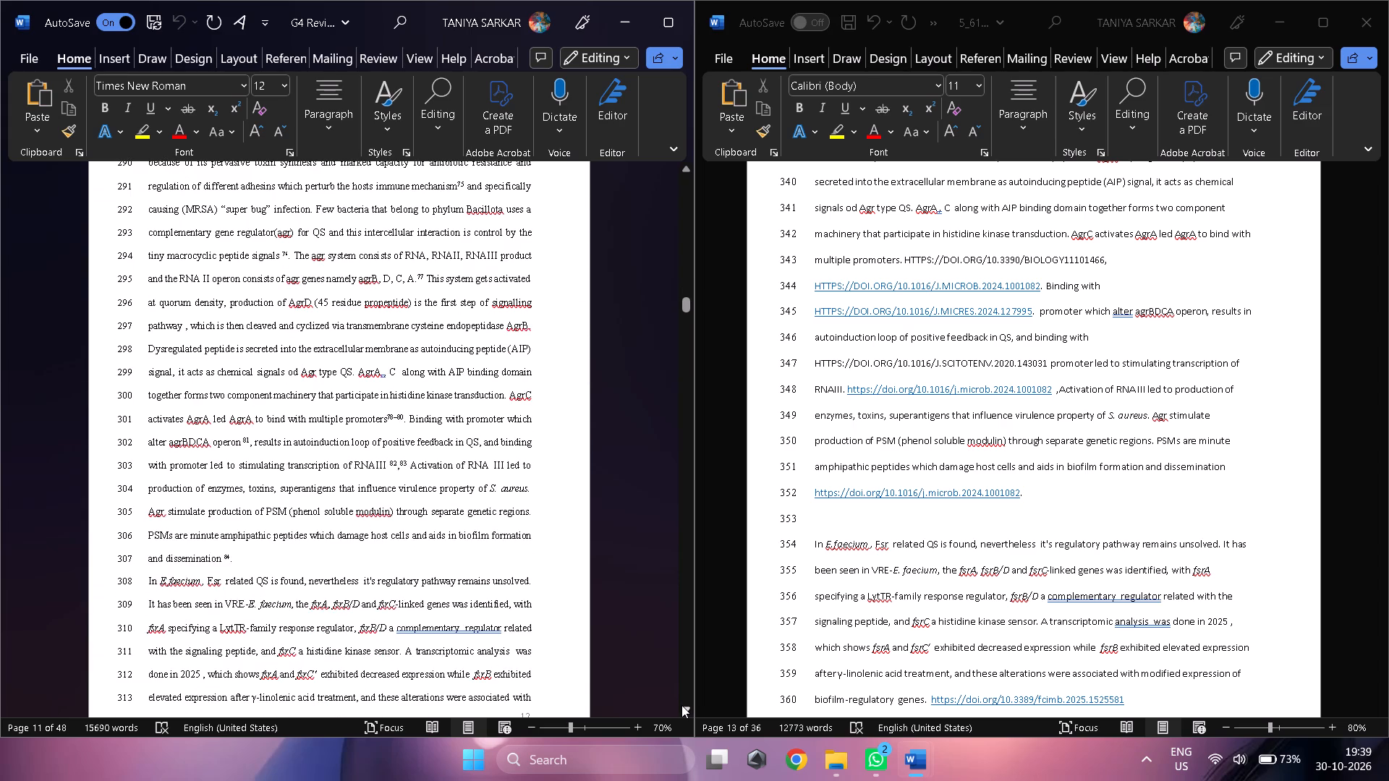
click(681, 704)
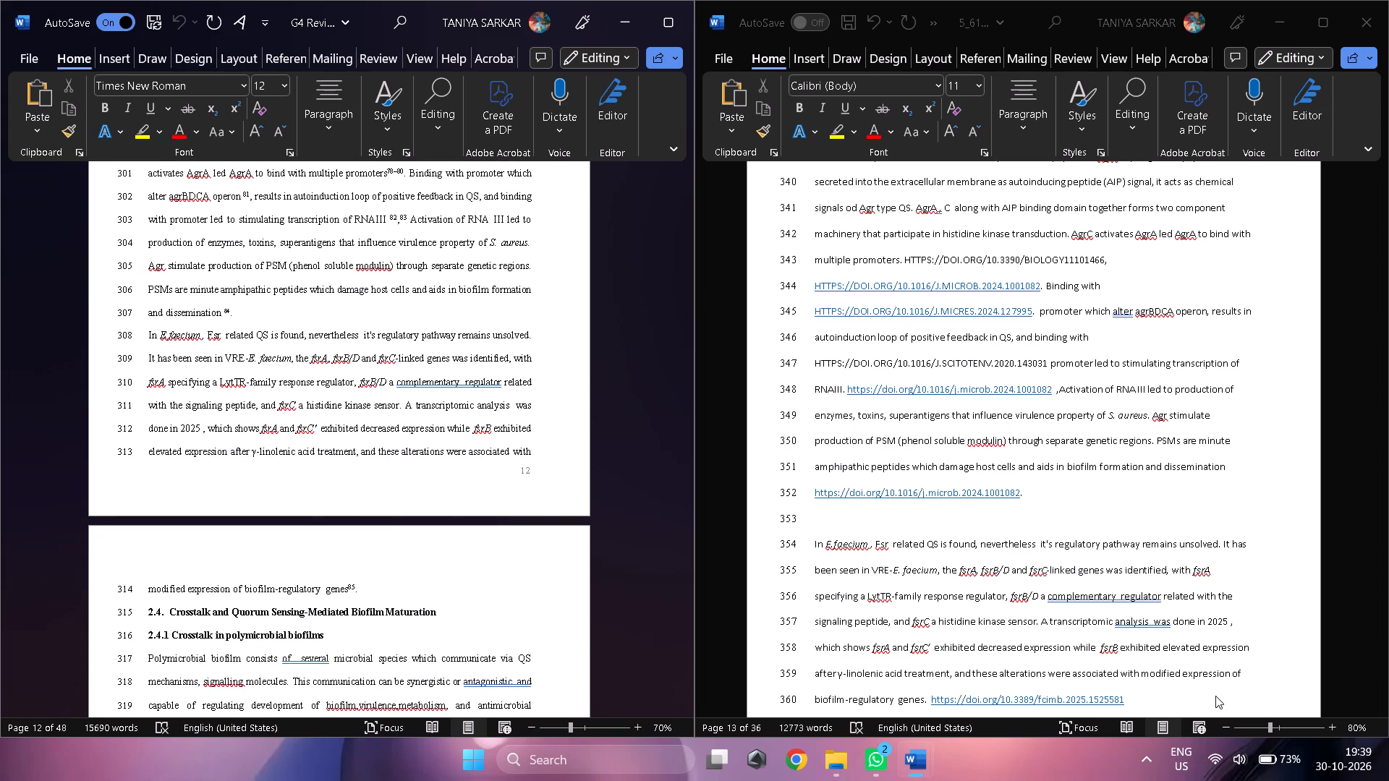
click(1369, 669)
click(1383, 711)
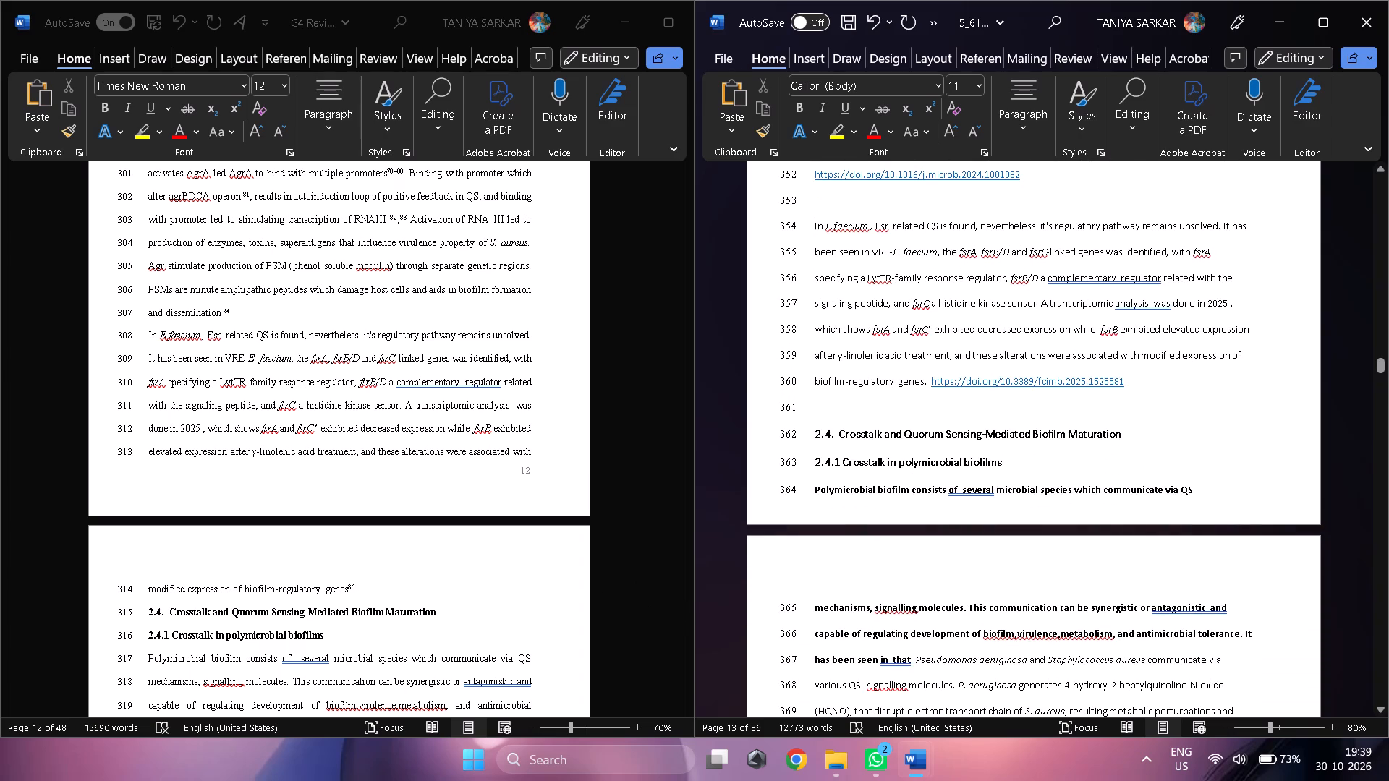
drag(914, 660, 817, 521)
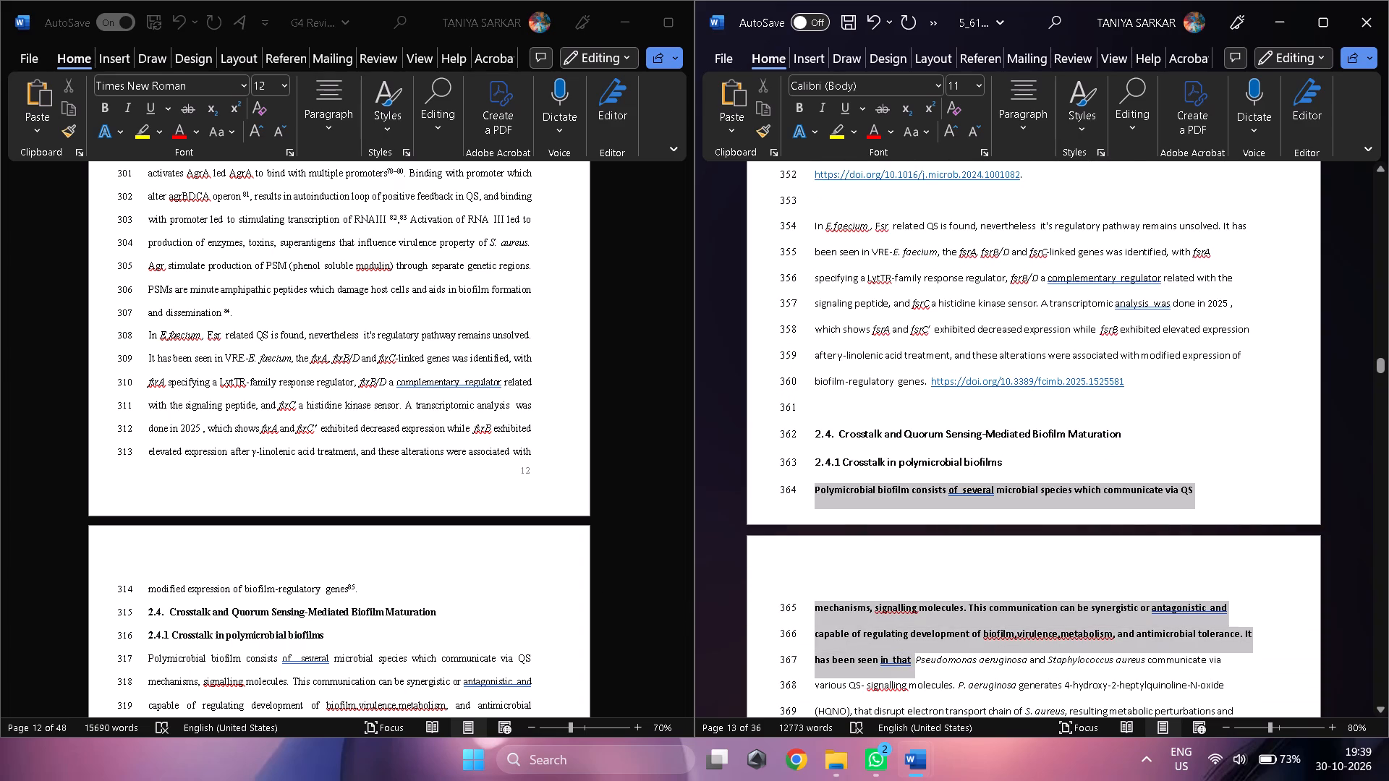
drag(817, 521, 817, 515)
click(833, 493)
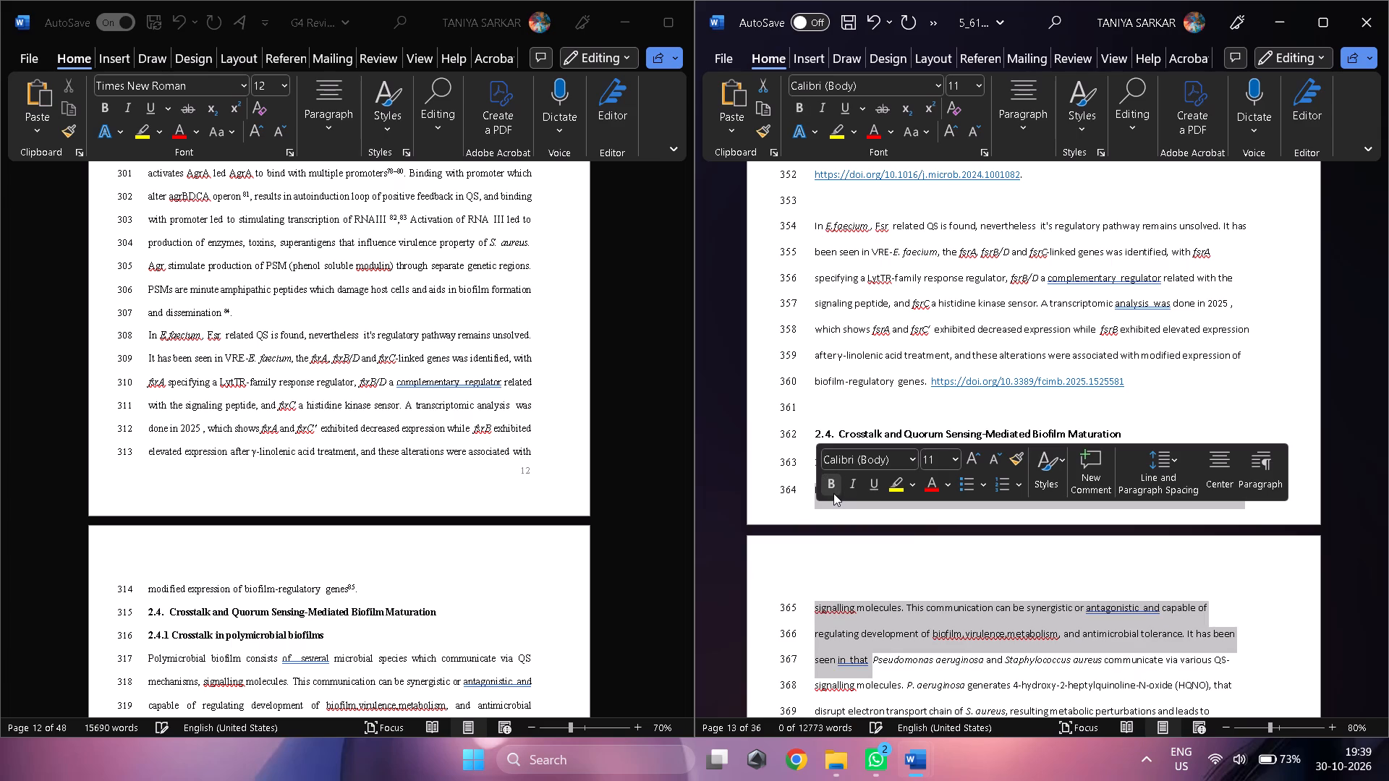
In section 2.4.2 of the manuscript, remove bold from "Wzx/Wzy-dependent, ABC transporter-dependent, synthase-dependent, and extracellular synthase pathways".
click(624, 661)
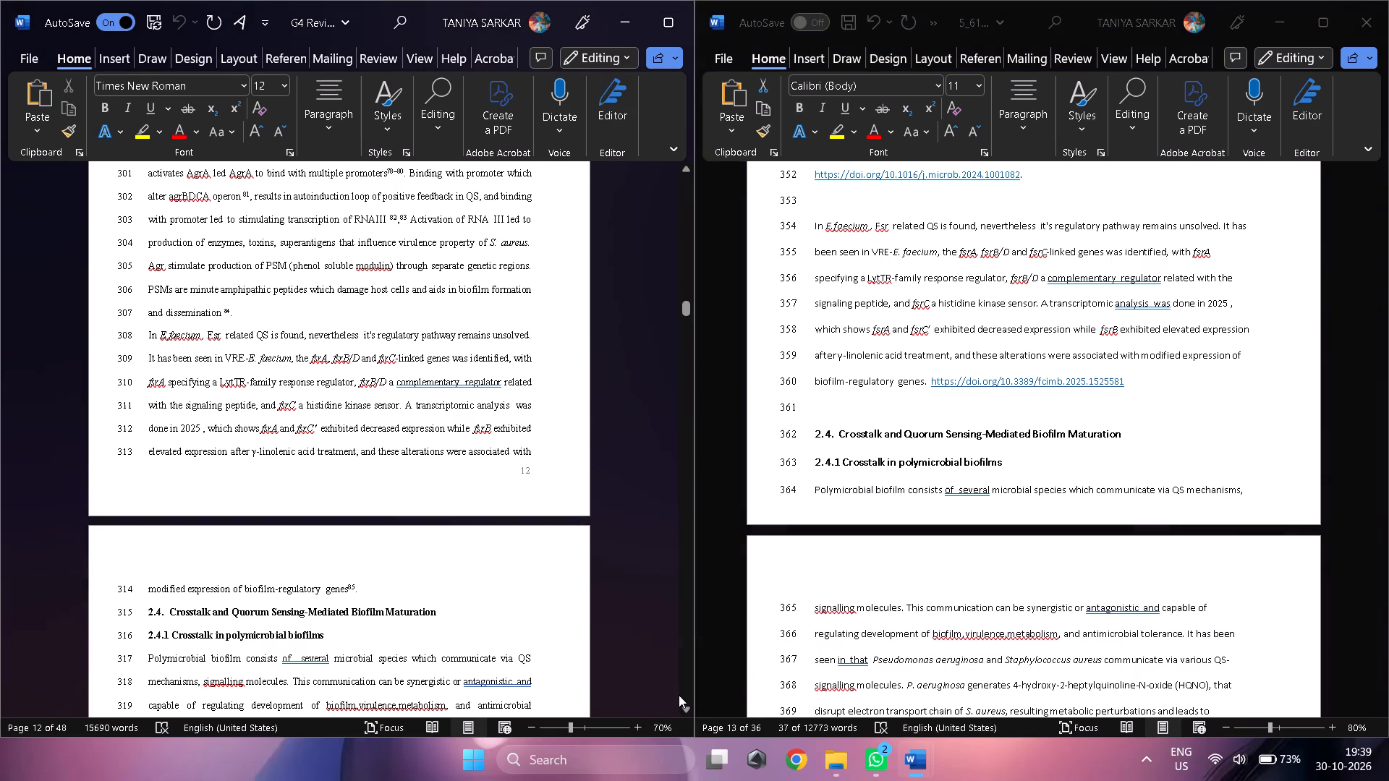
click(684, 706)
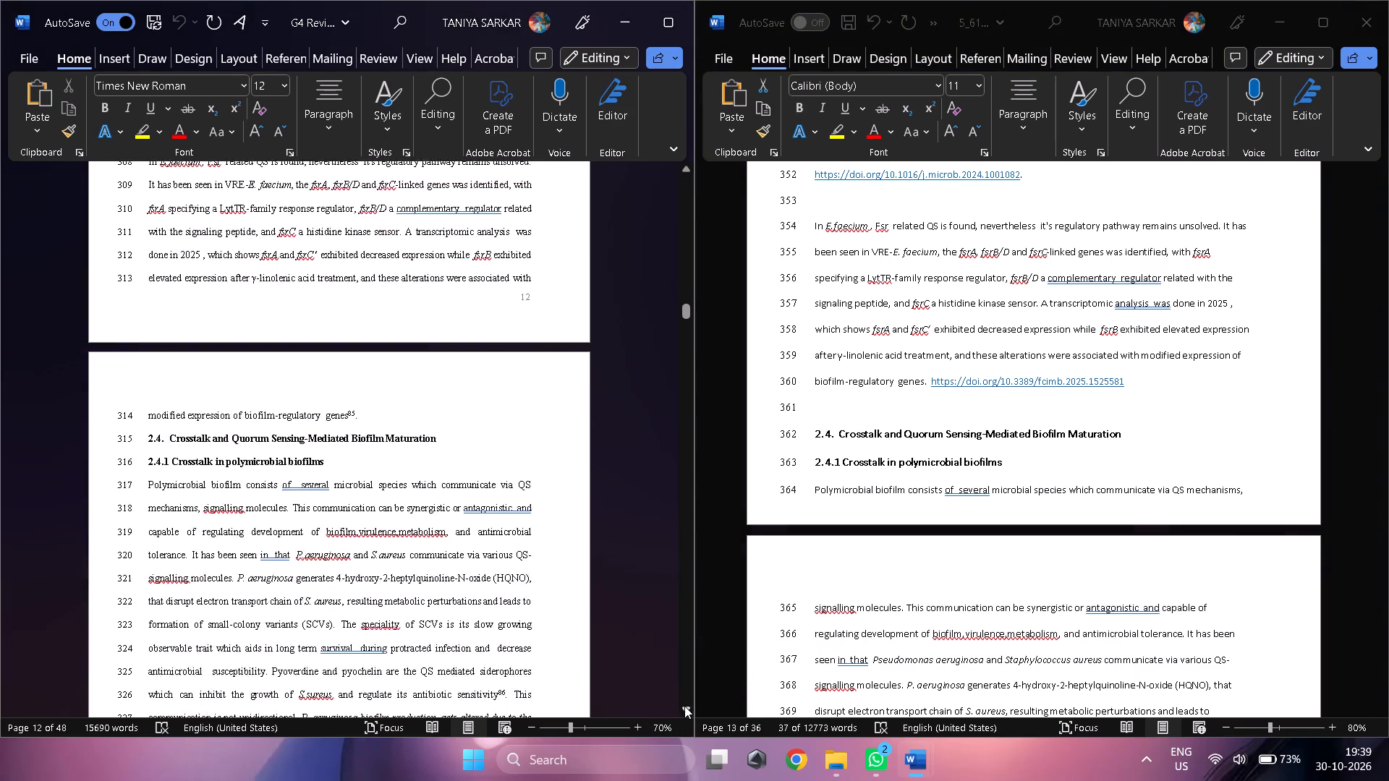
click(684, 706)
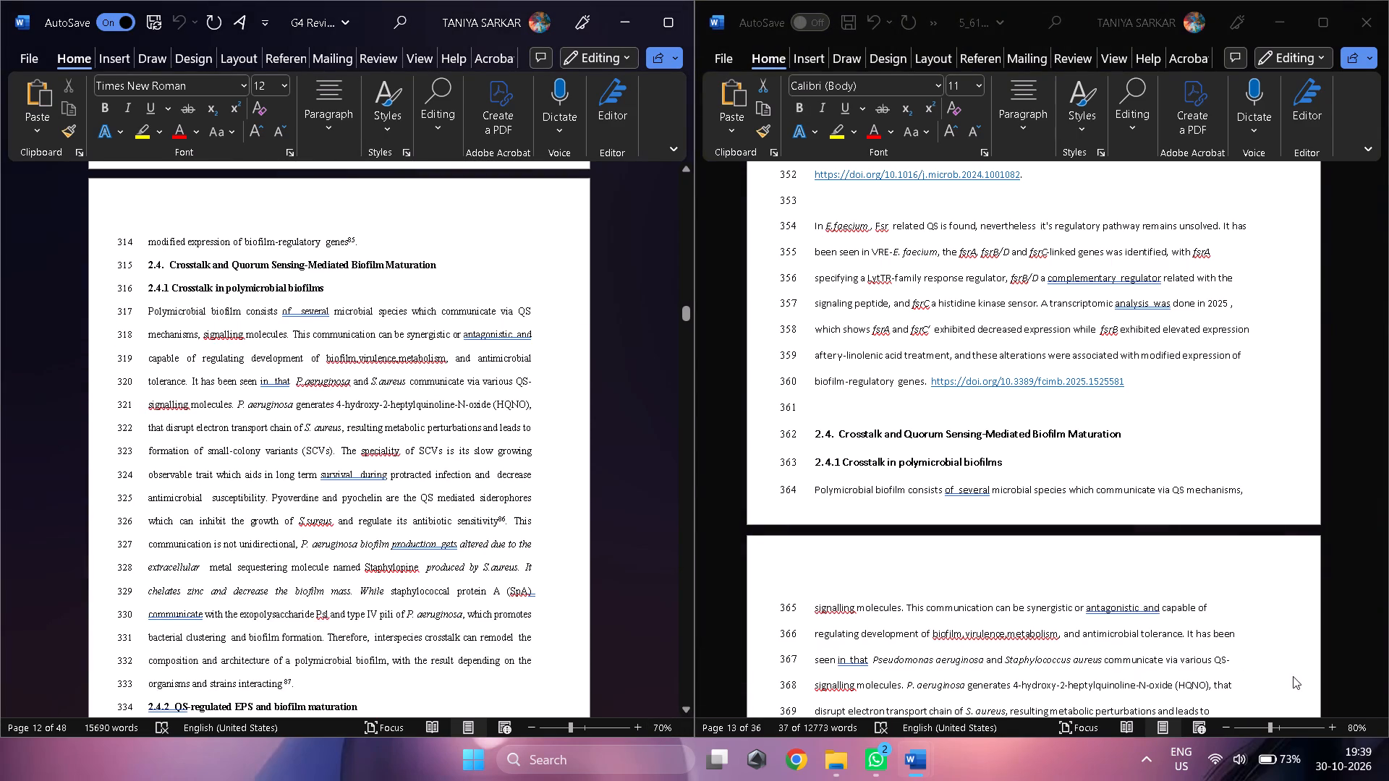
click(1360, 702)
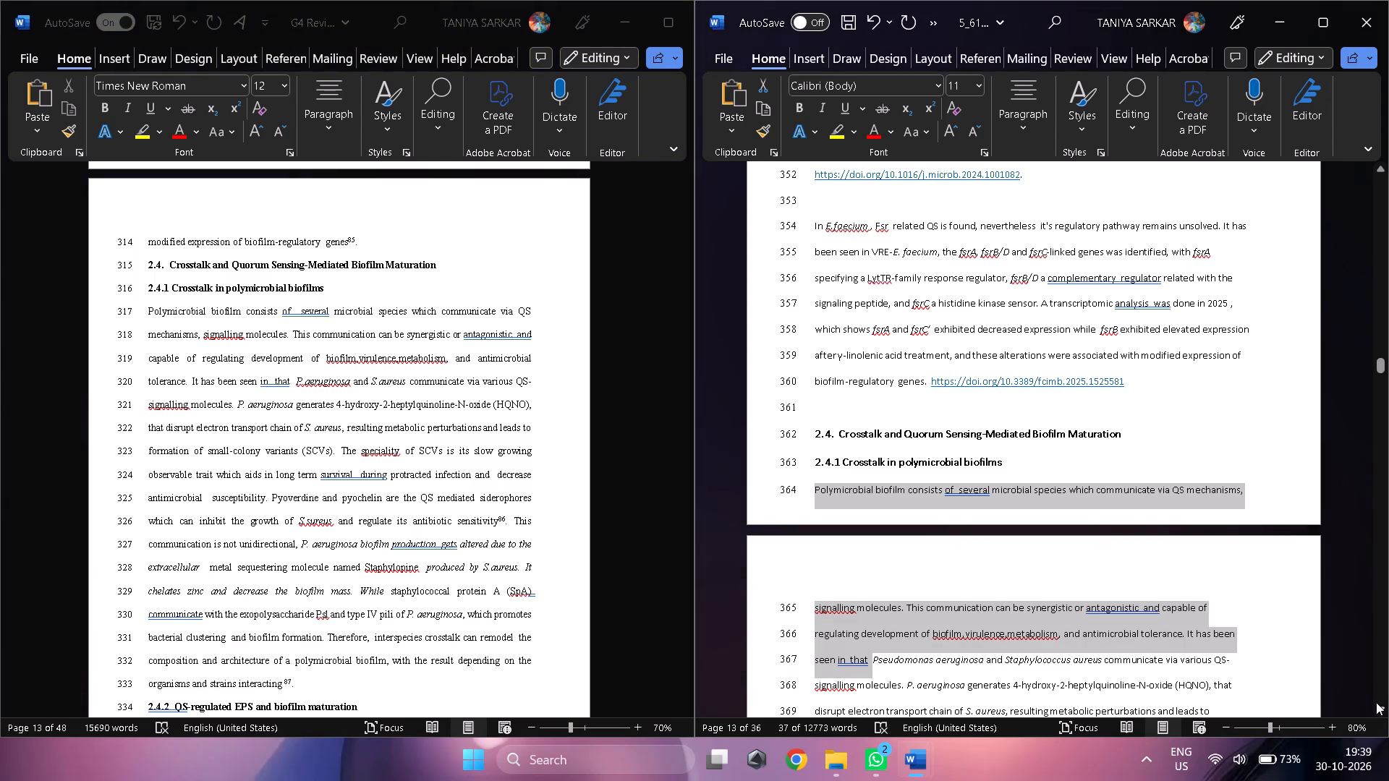
click(1376, 702)
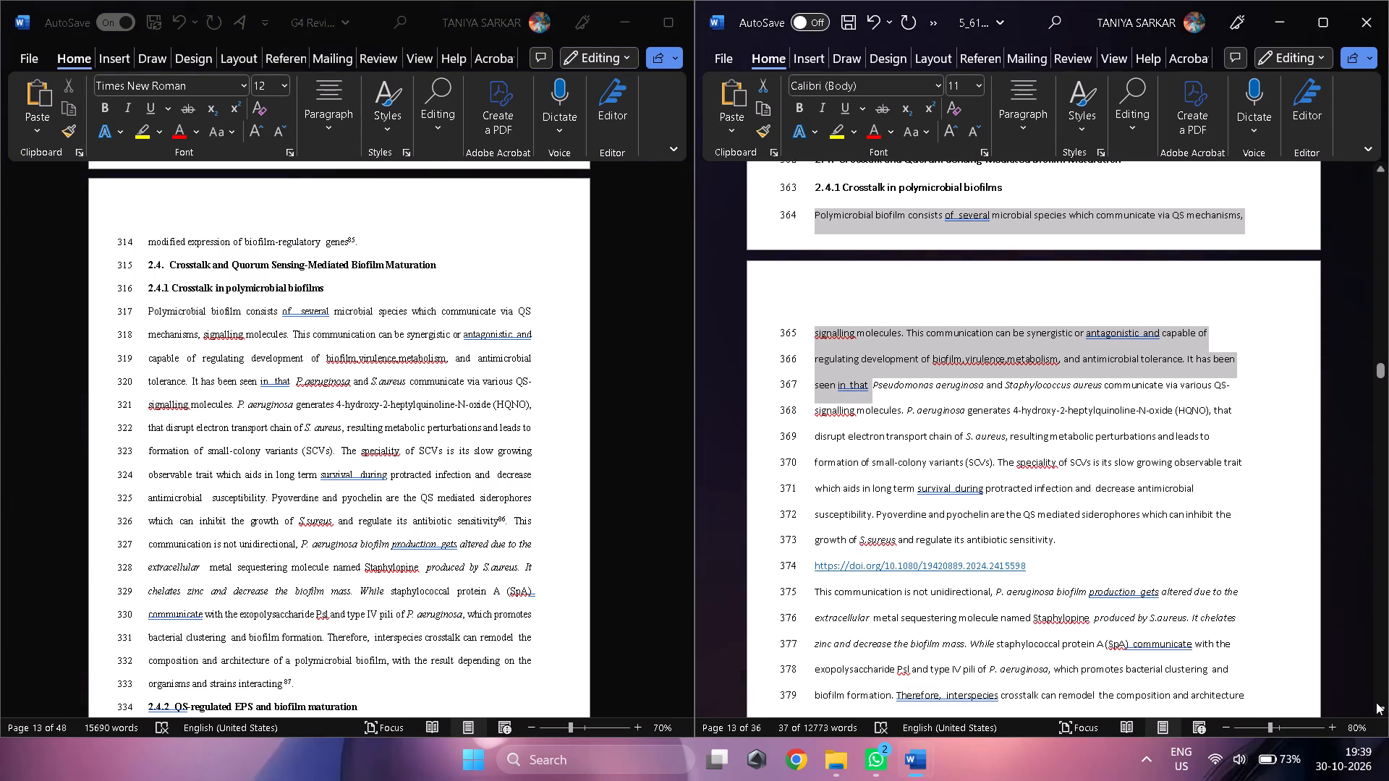
double_click(1376, 702)
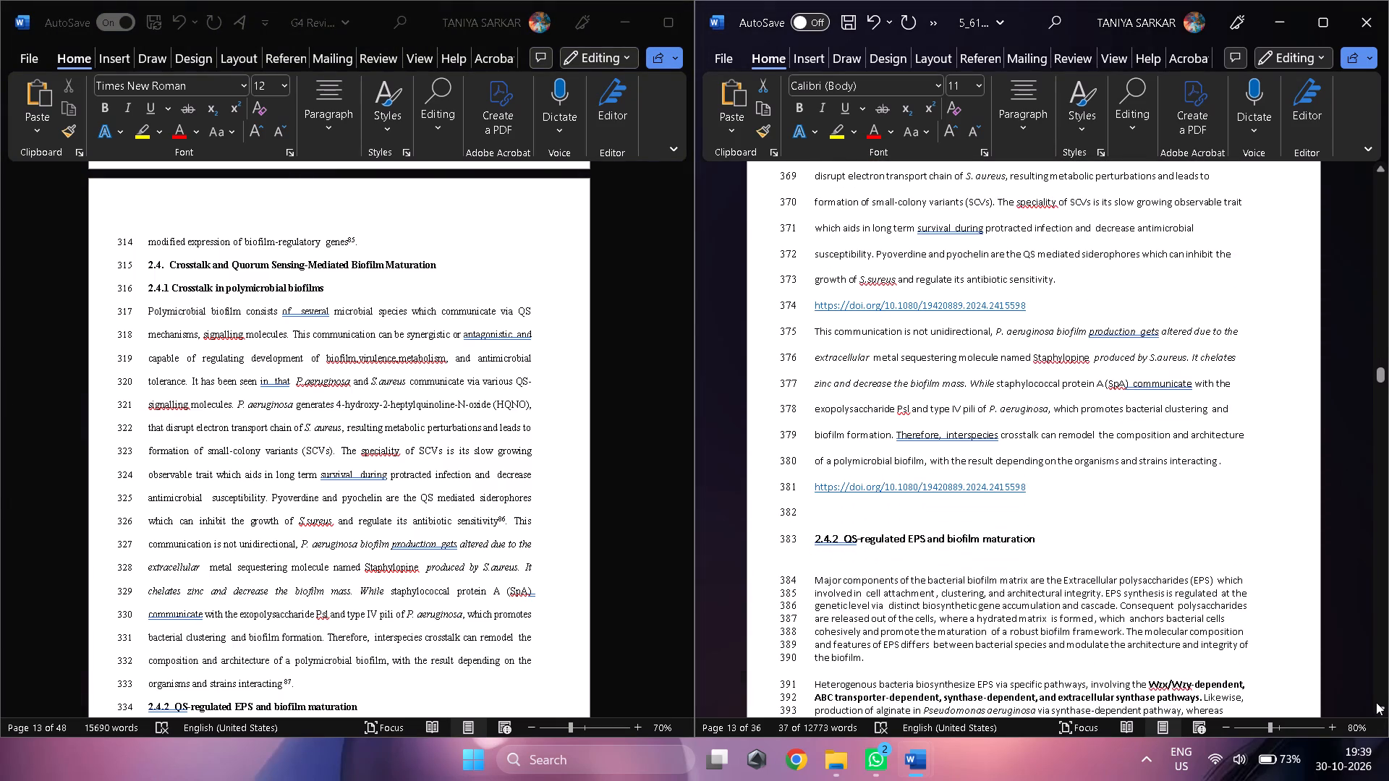
click(1376, 702)
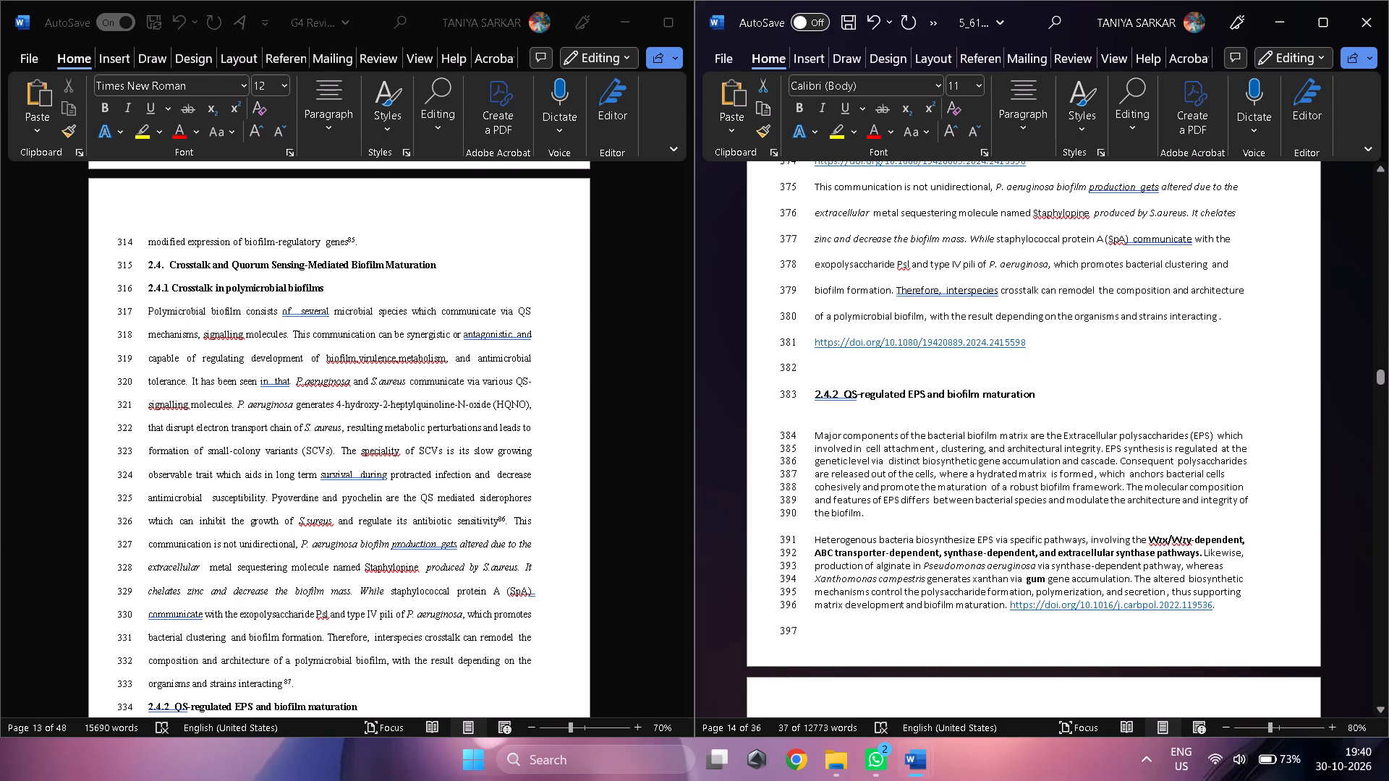
drag(1151, 535, 1187, 552)
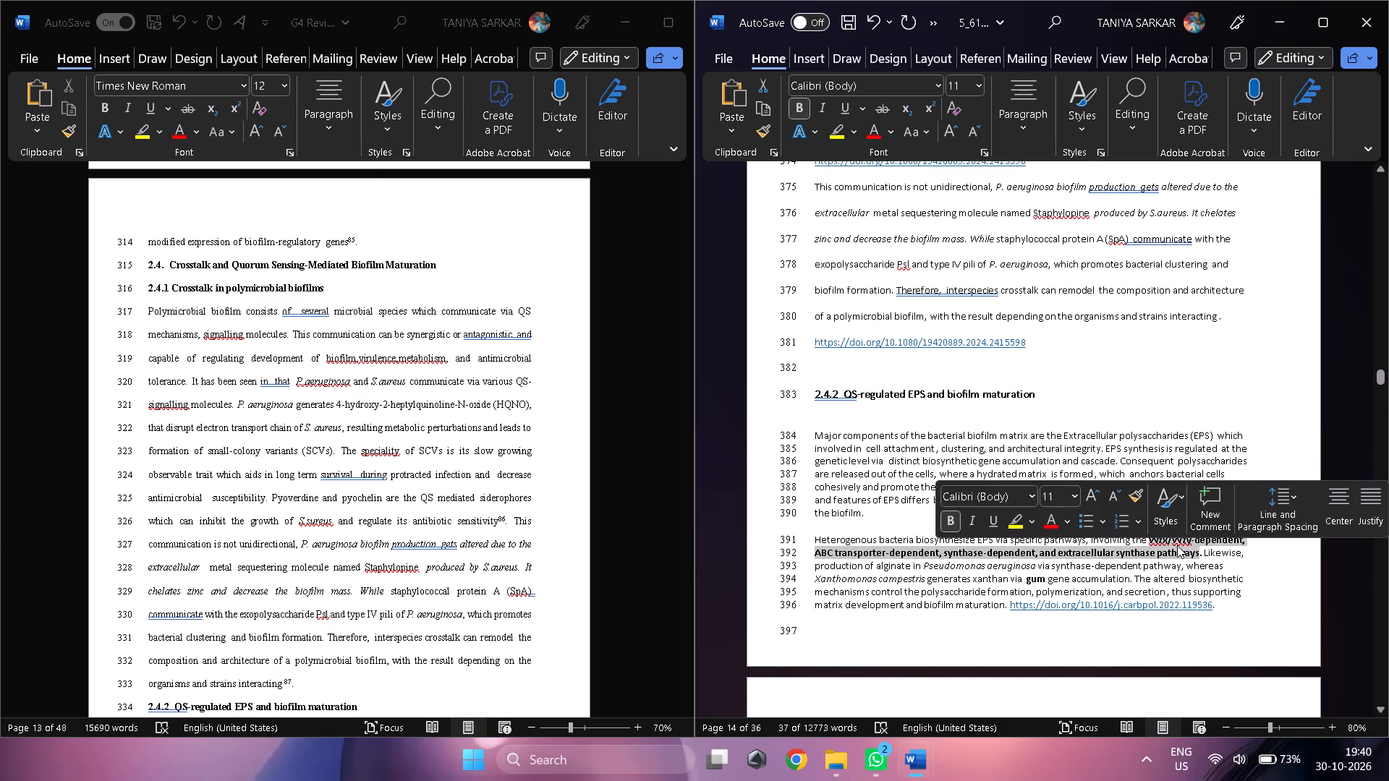
click(946, 520)
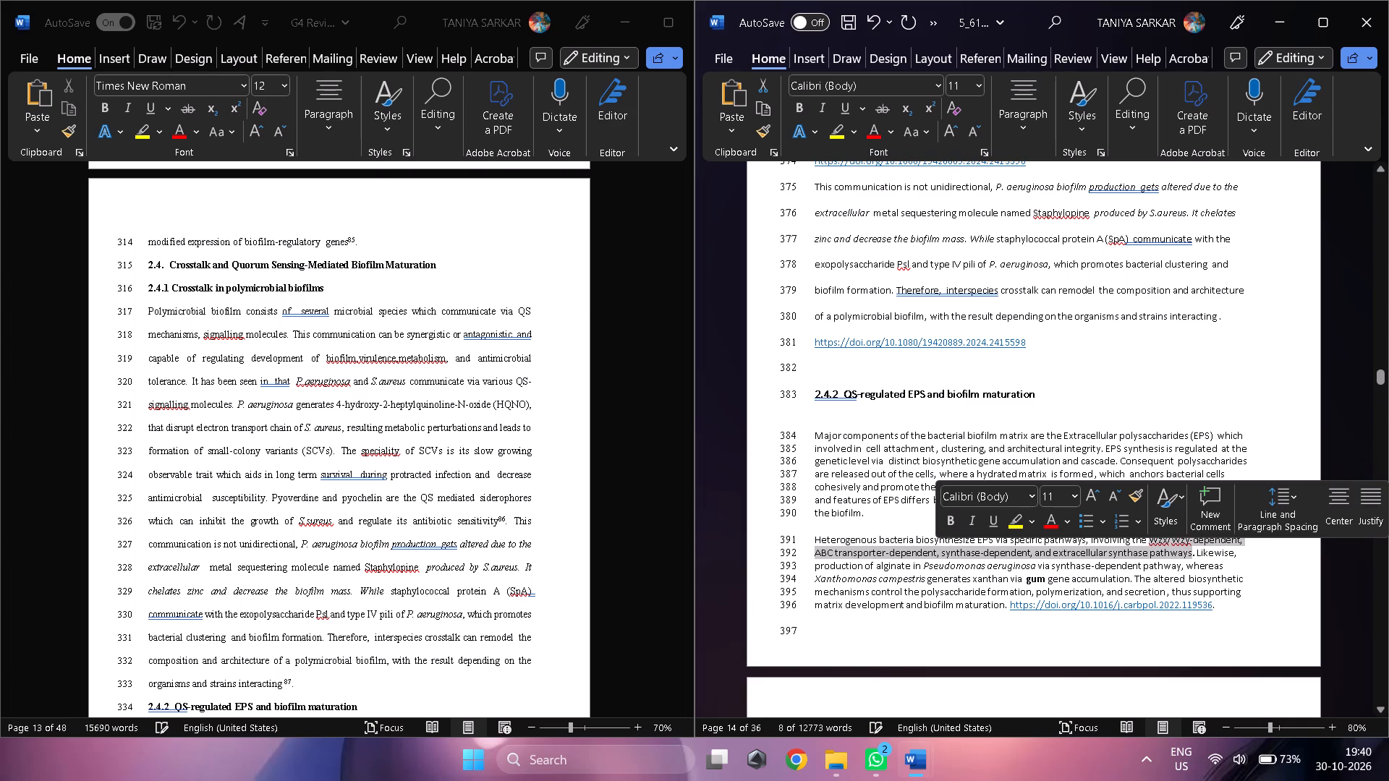
click(1231, 646)
Look through the manuscript from section 2.4.3 and the quorum quenching section 3 to the antibiofilm peptide section.
click(1375, 707)
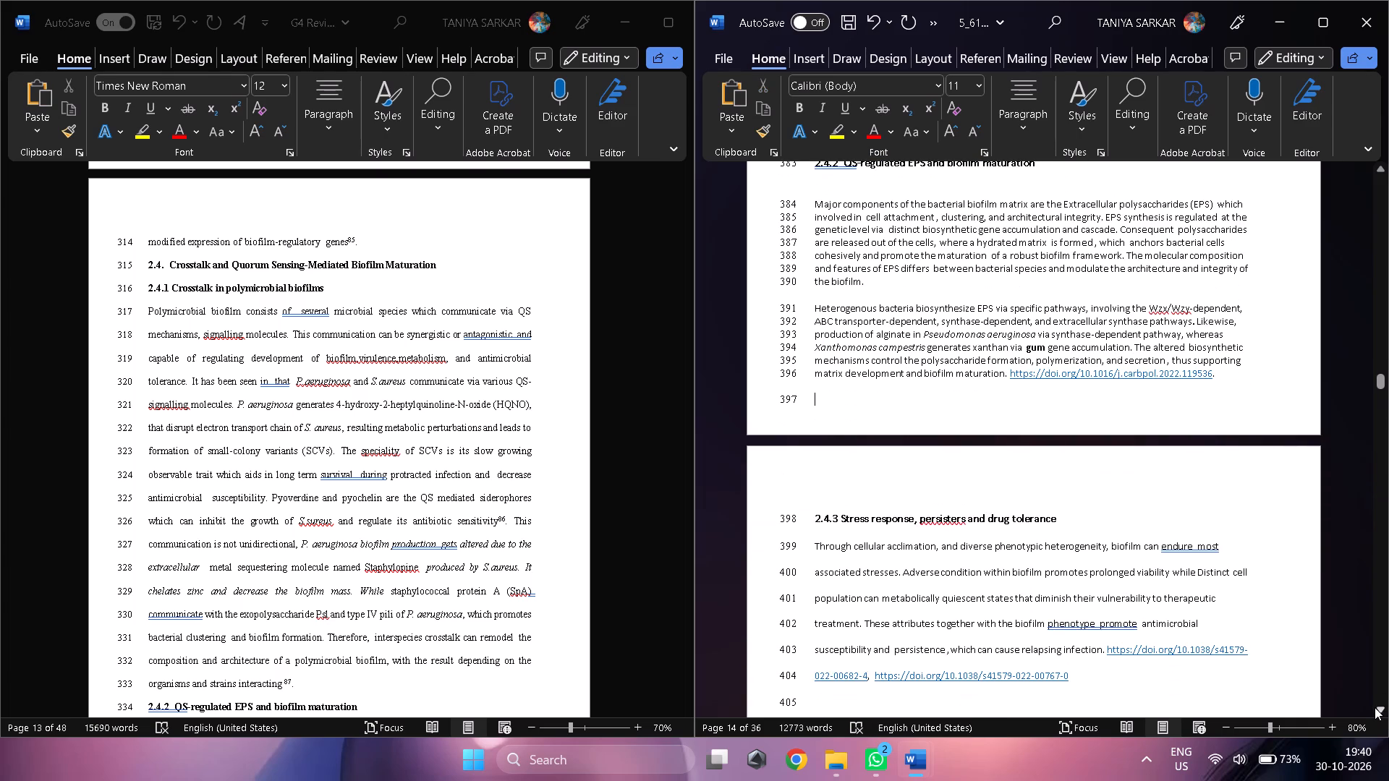
click(1375, 707)
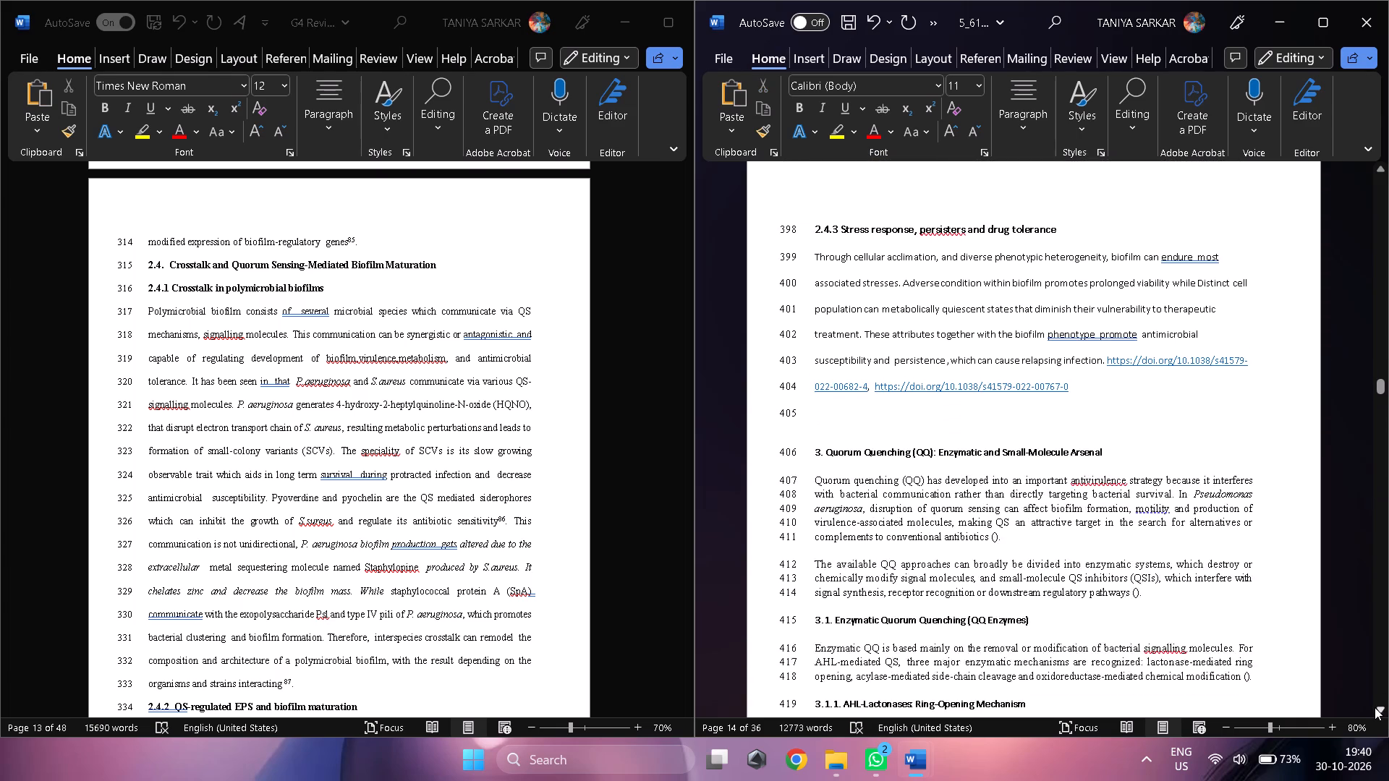
click(1375, 707)
click(1375, 707)
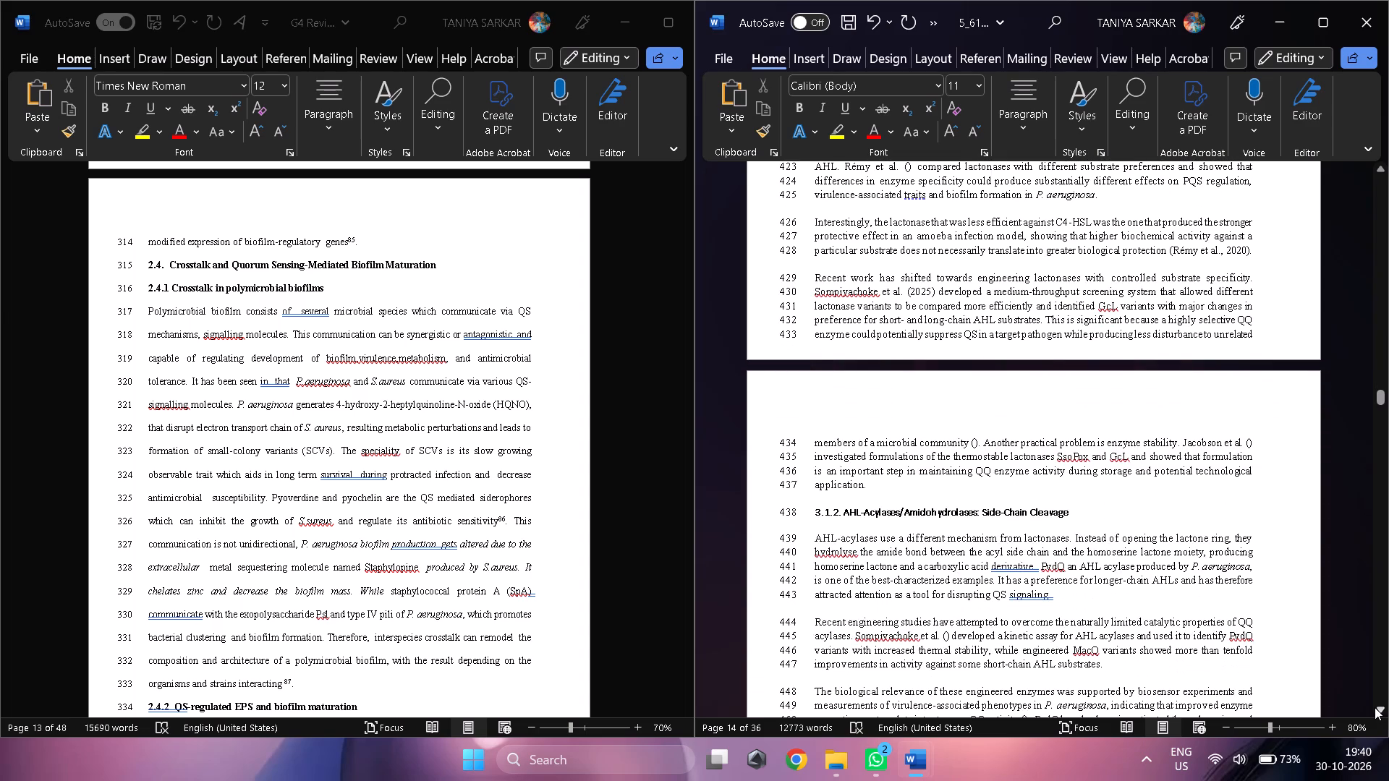
triple_click(1375, 702)
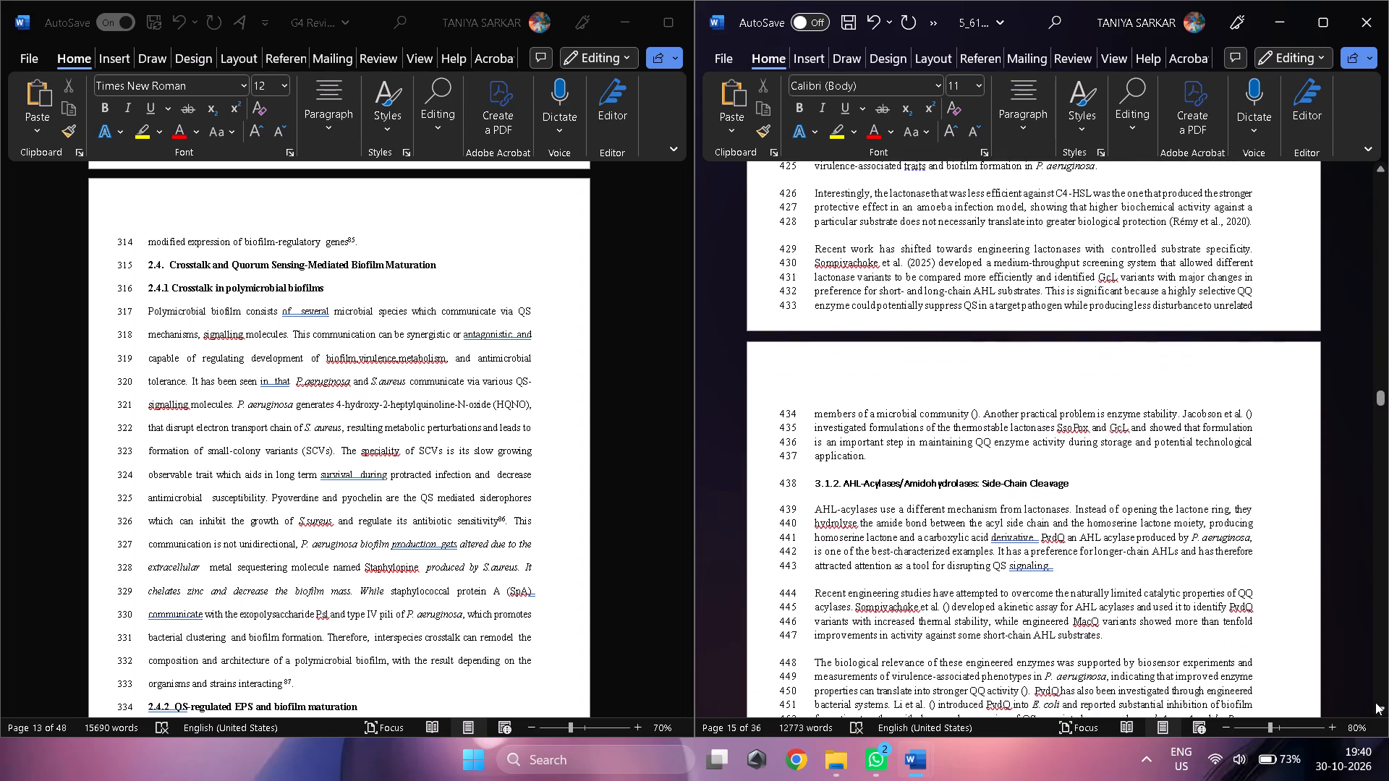
triple_click(1375, 702)
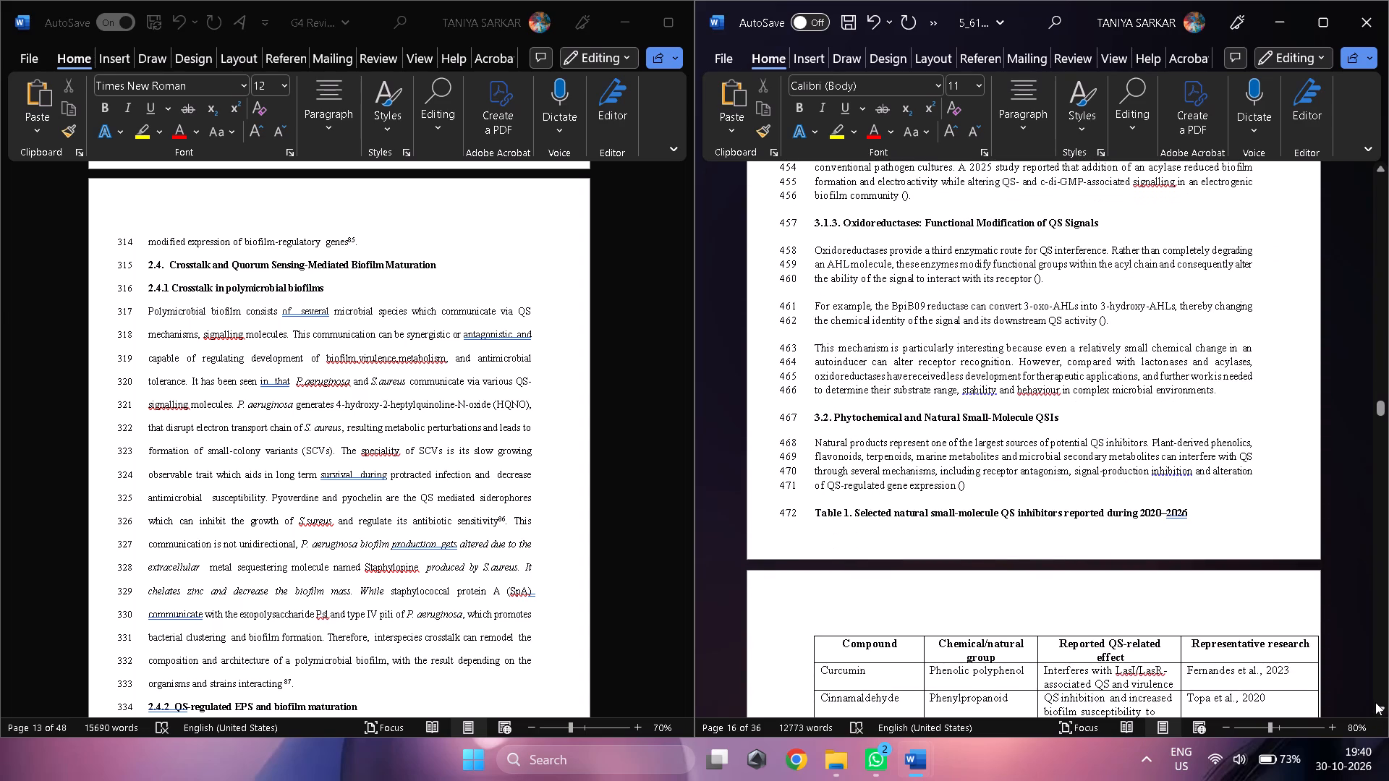
triple_click(1375, 702)
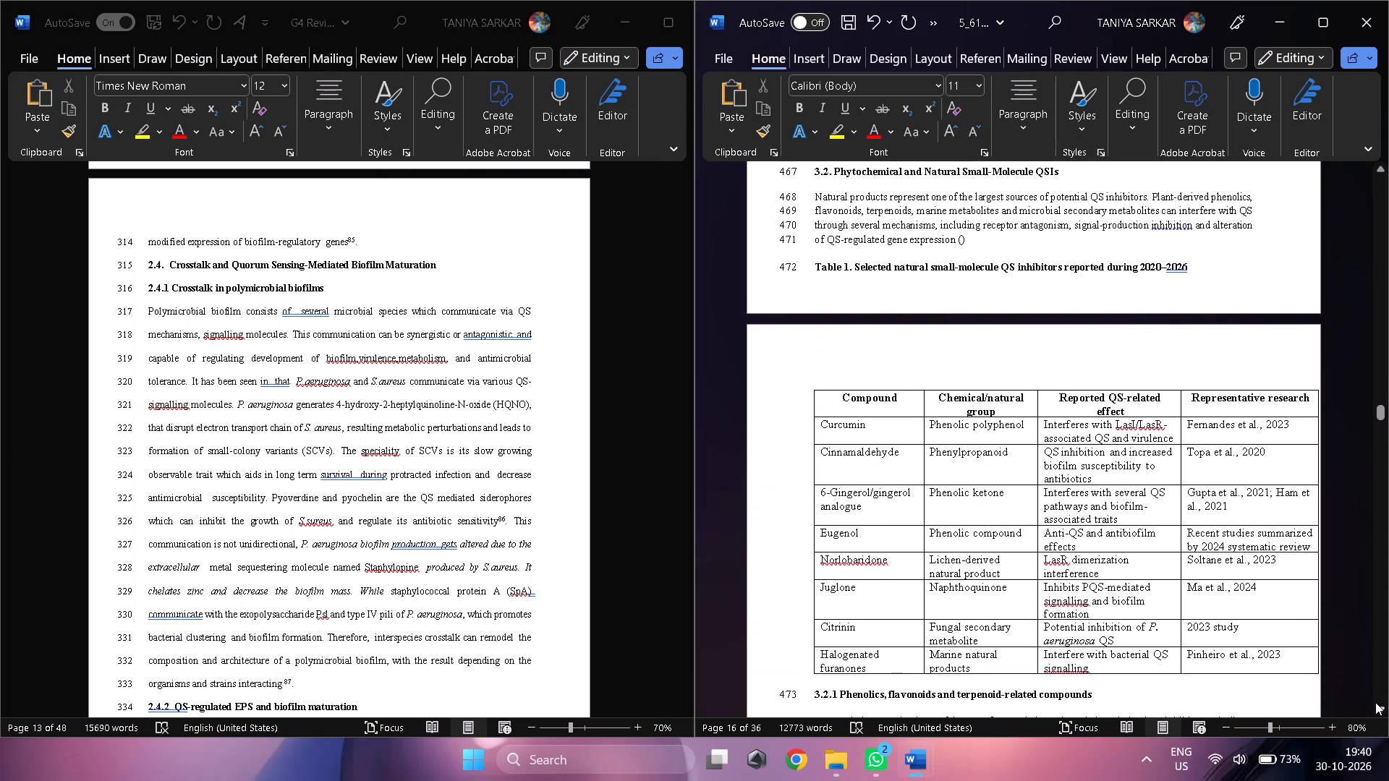
triple_click(1375, 702)
triple_click(1375, 702)
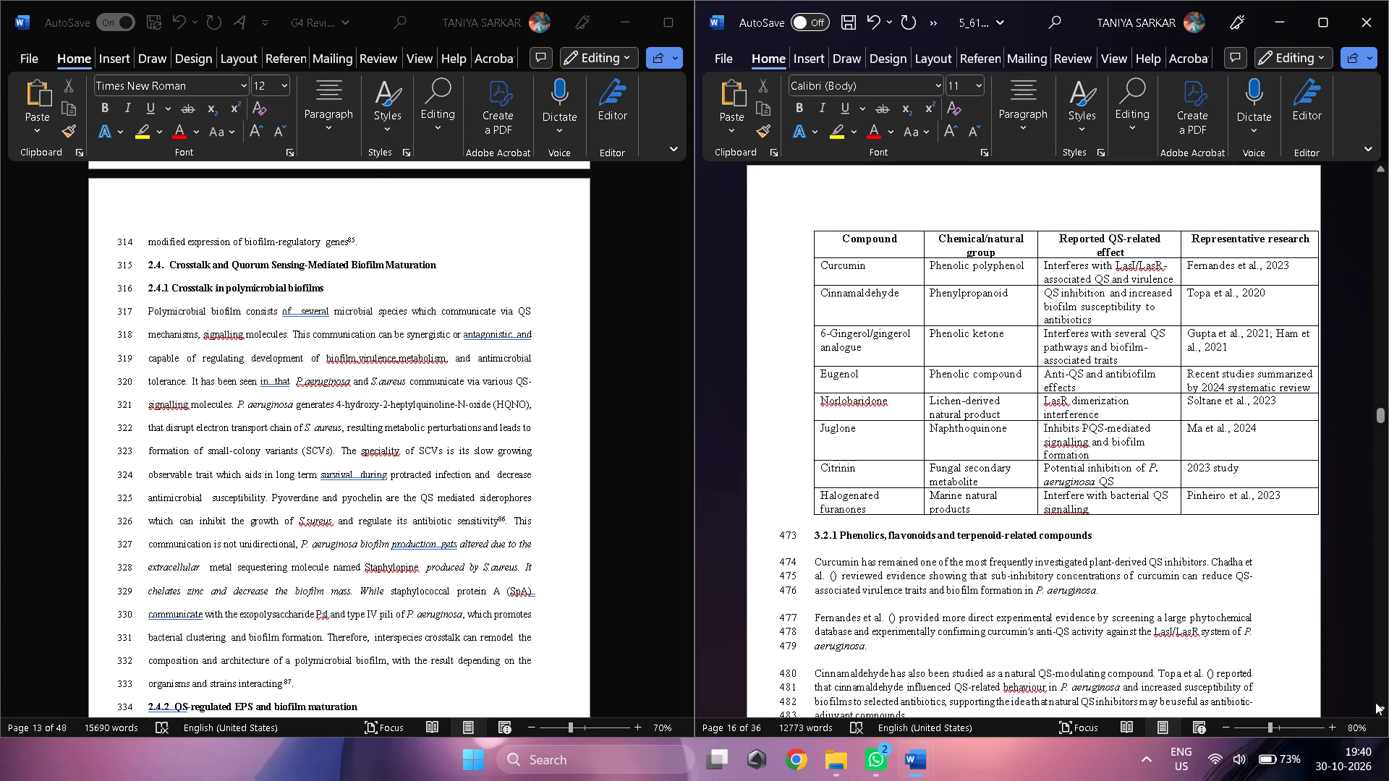
triple_click(1375, 702)
triple_click(1375, 702)
triple_click(1375, 702)
triple_click(1375, 702)
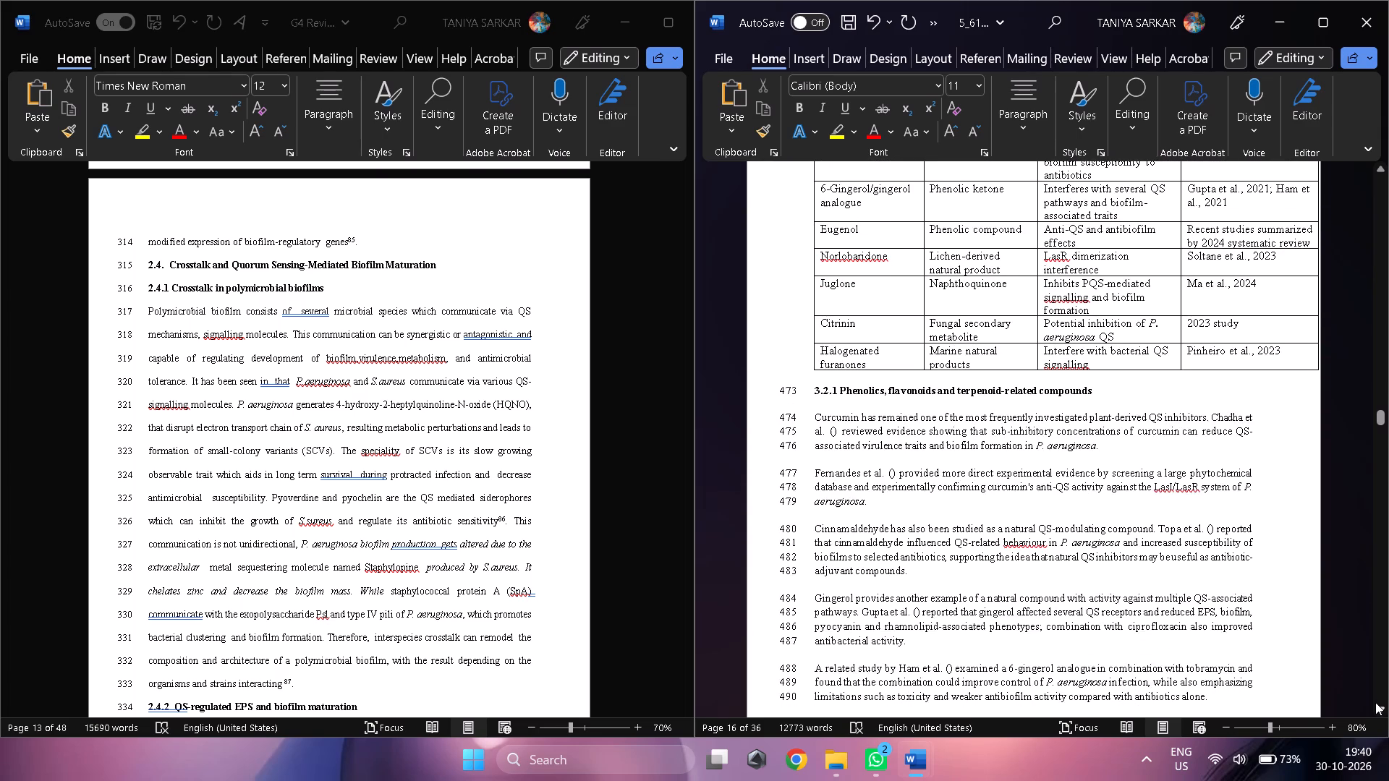
triple_click(1375, 702)
triple_click(1375, 702)
triple_click(1375, 702)
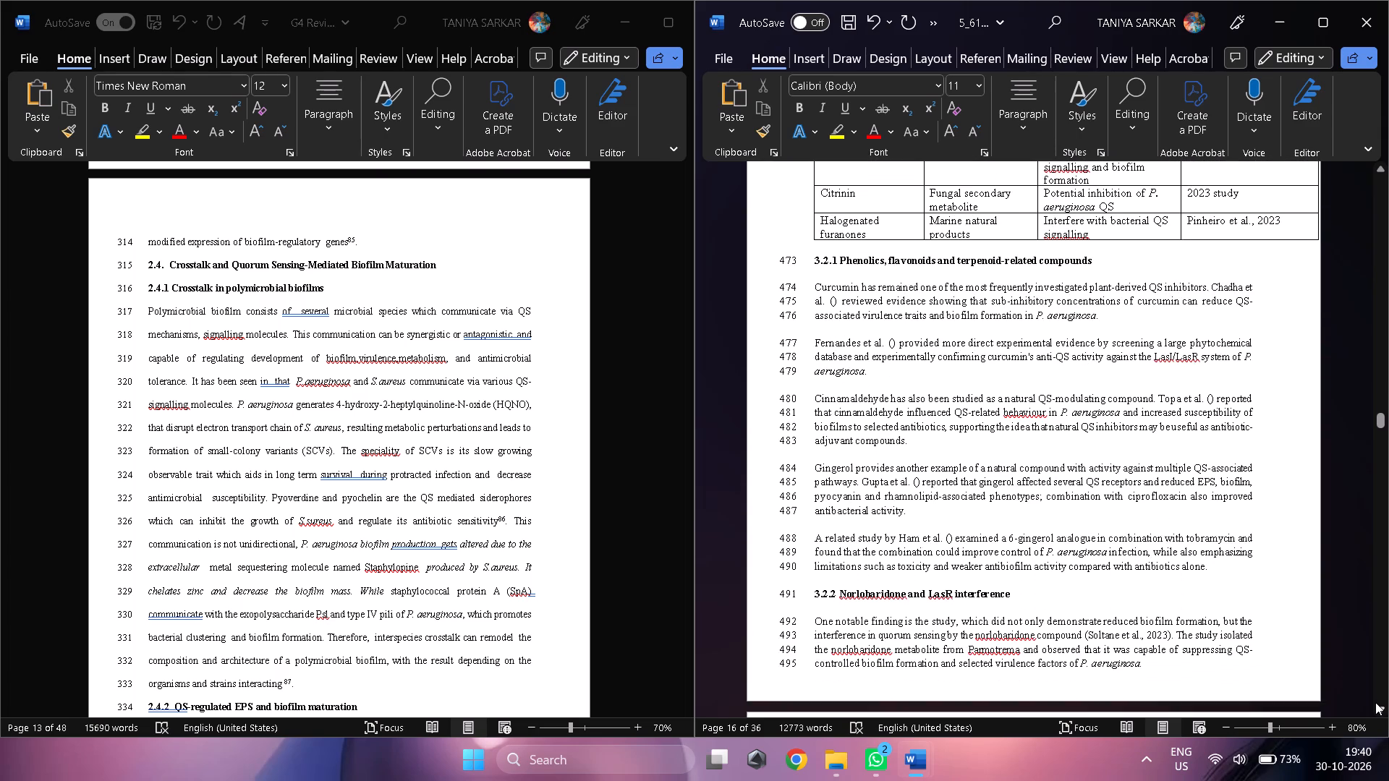
triple_click(1375, 702)
triple_click(1375, 702)
triple_click(1375, 702)
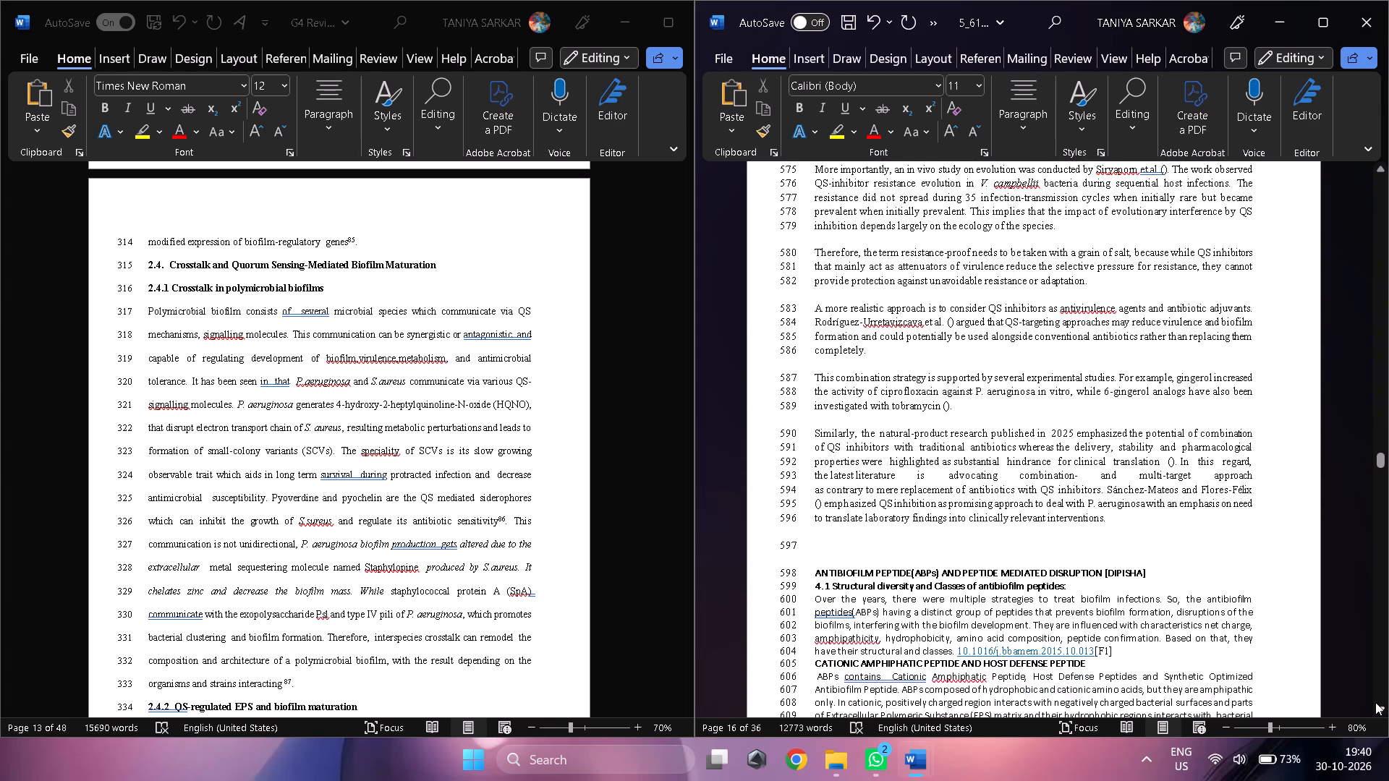
Look through the G4 Review document from section 3.1 to section 5, "Synergistic Combinations", and examine the manuscript's antibiofilm peptide section through the same section 5.
triple_click(1375, 702)
triple_click(1375, 702)
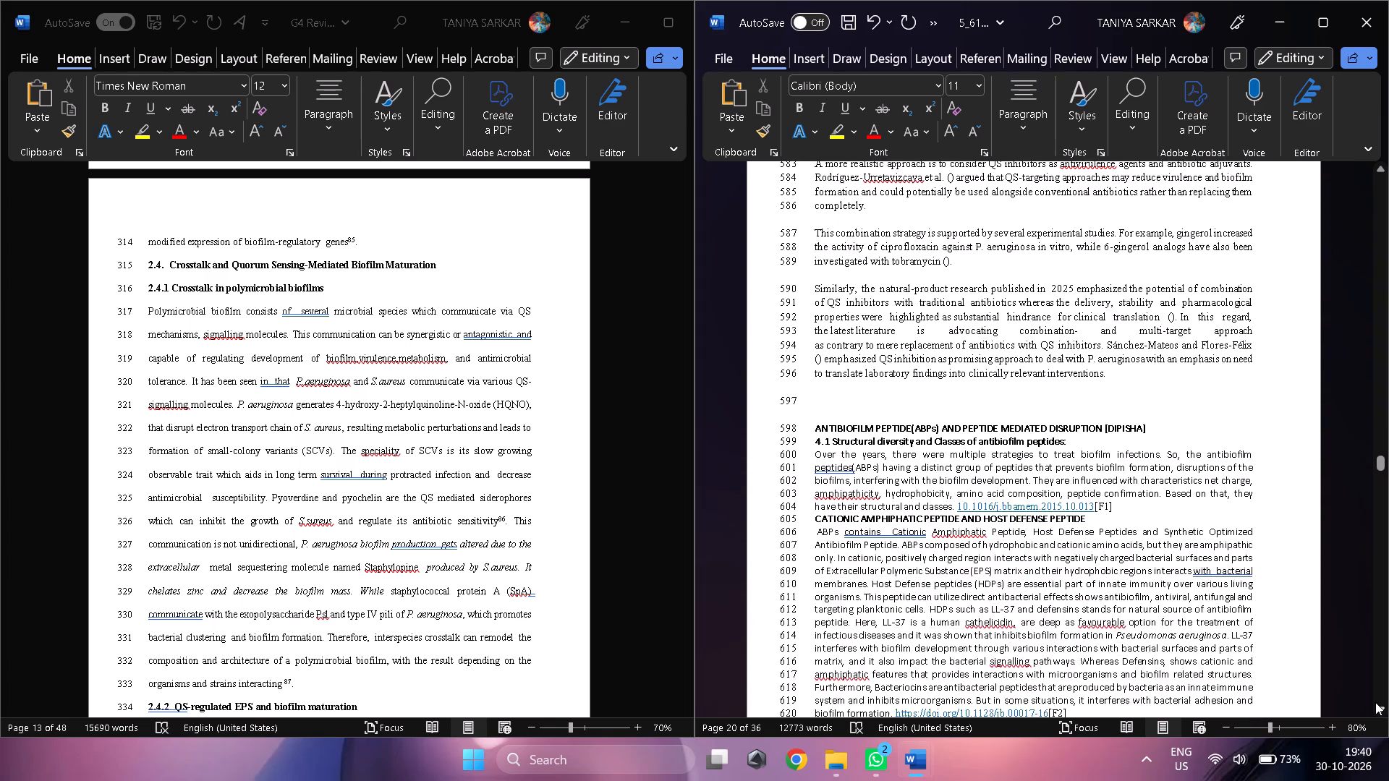
triple_click(1375, 702)
double_click(1375, 702)
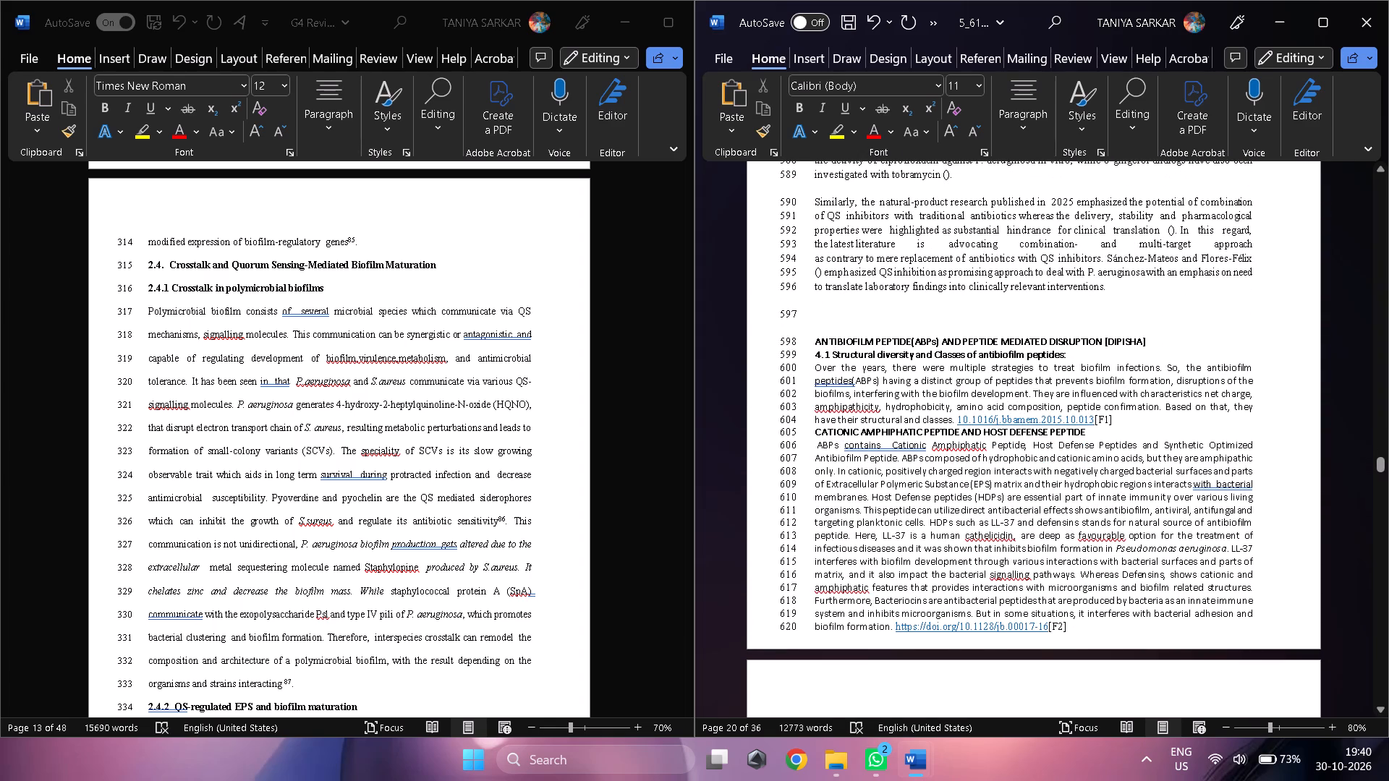
click(658, 638)
double_click(683, 706)
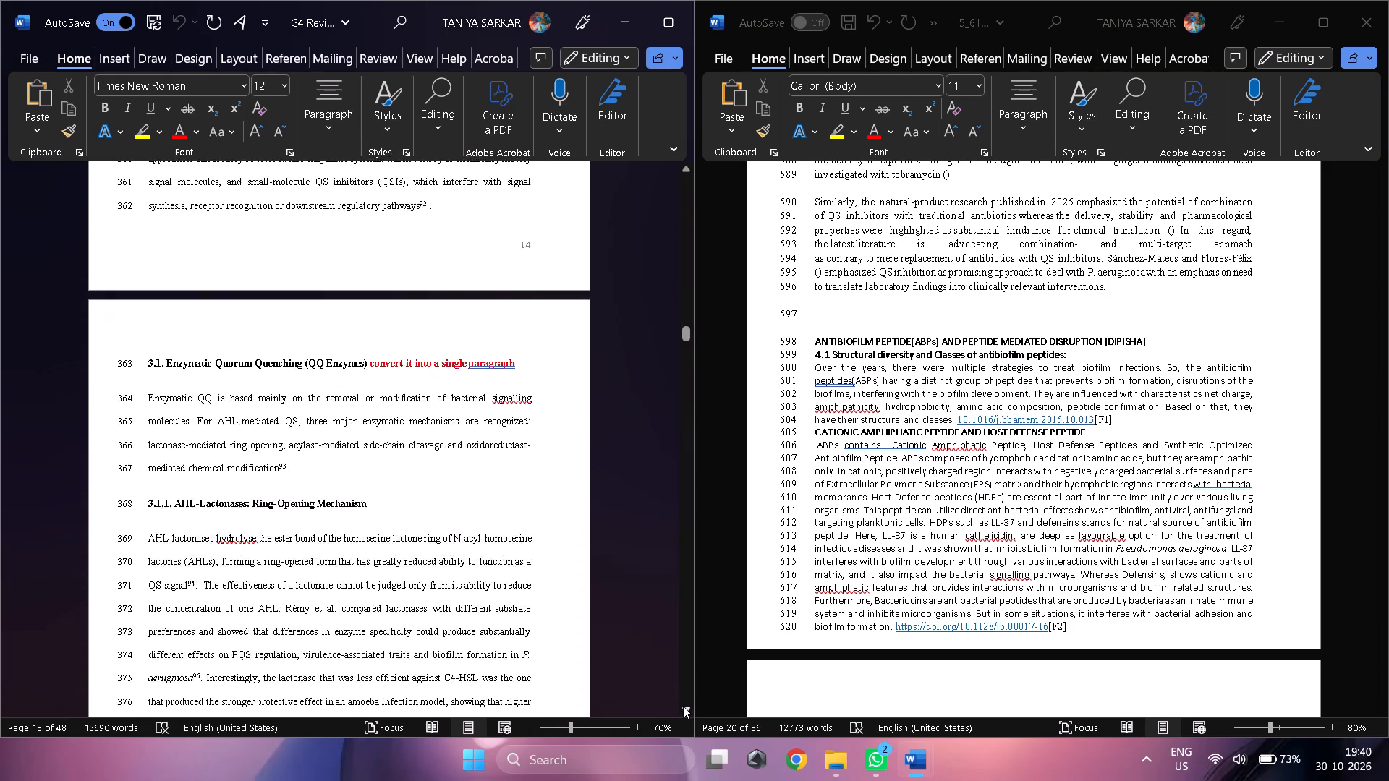
click(683, 706)
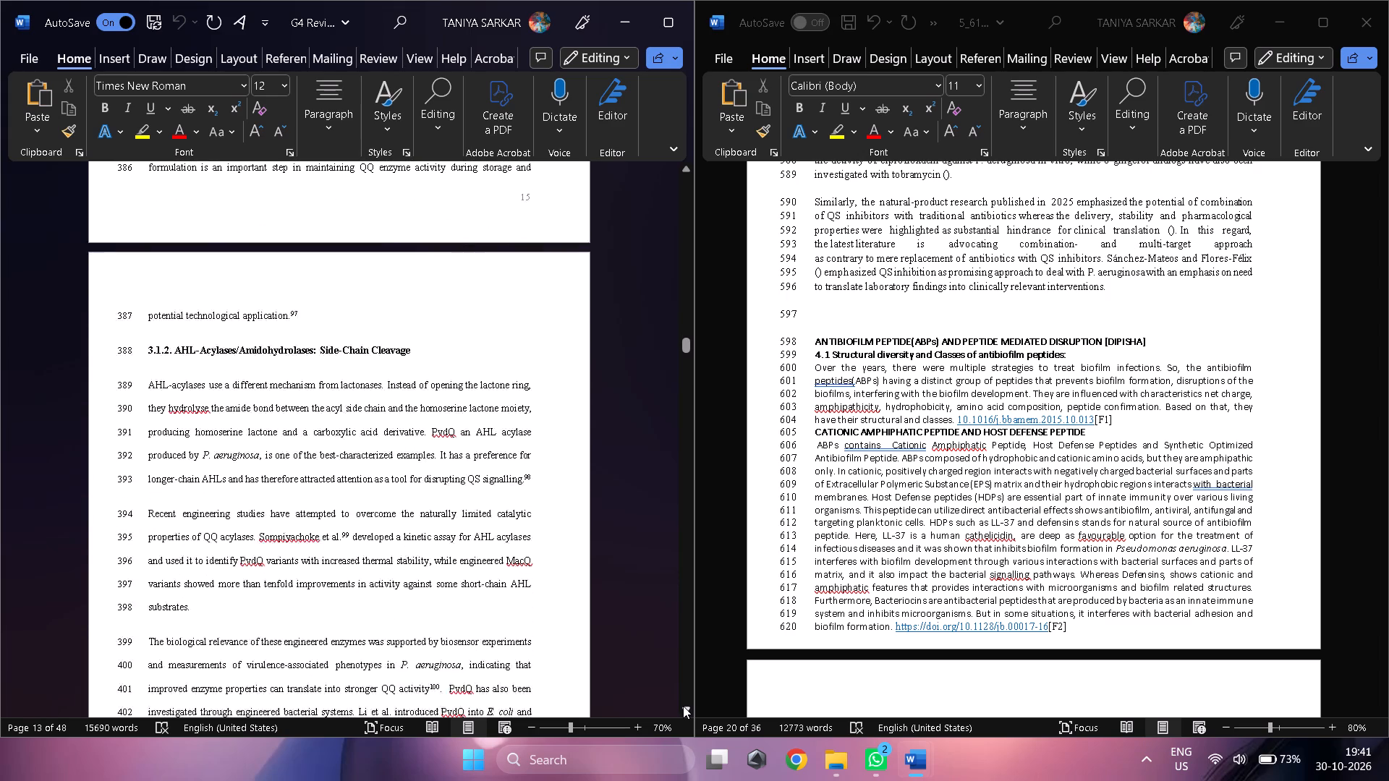
click(683, 706)
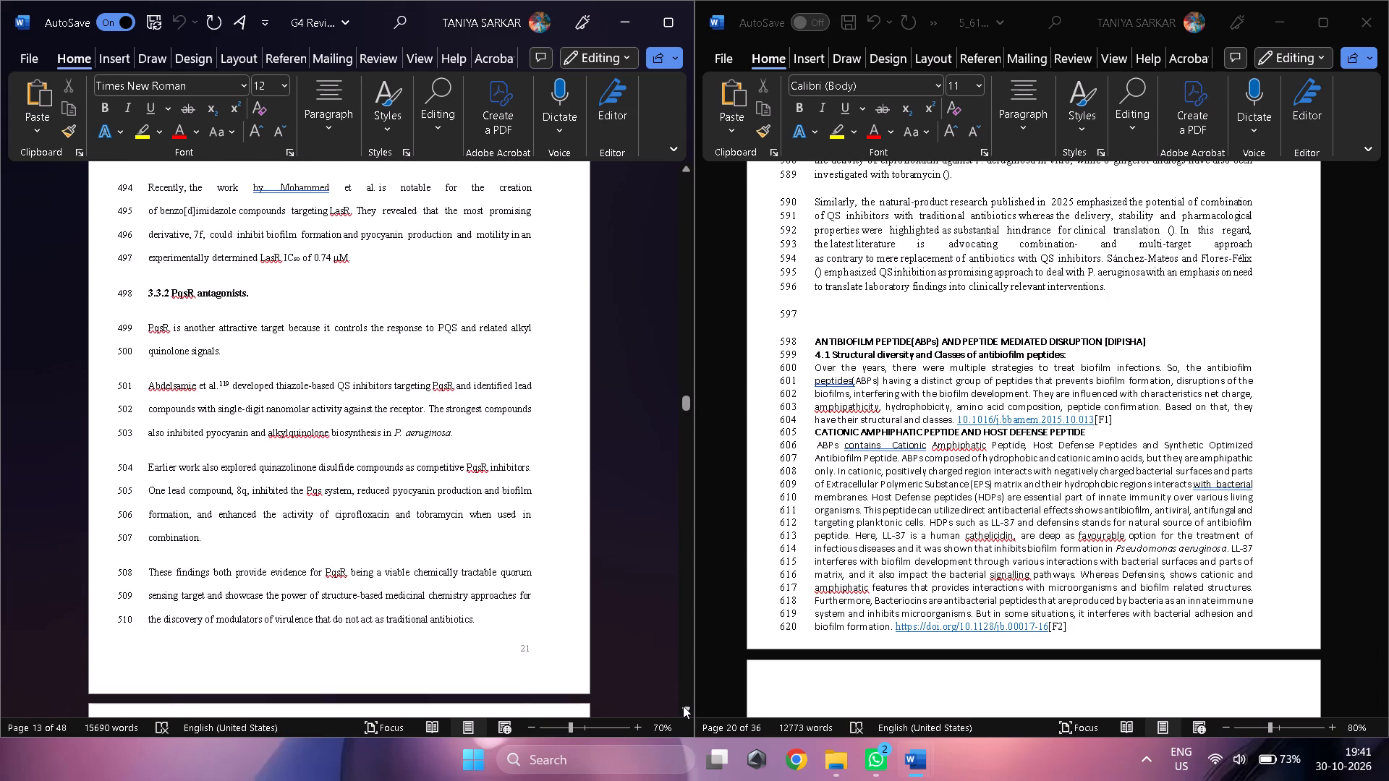
triple_click(683, 706)
double_click(683, 706)
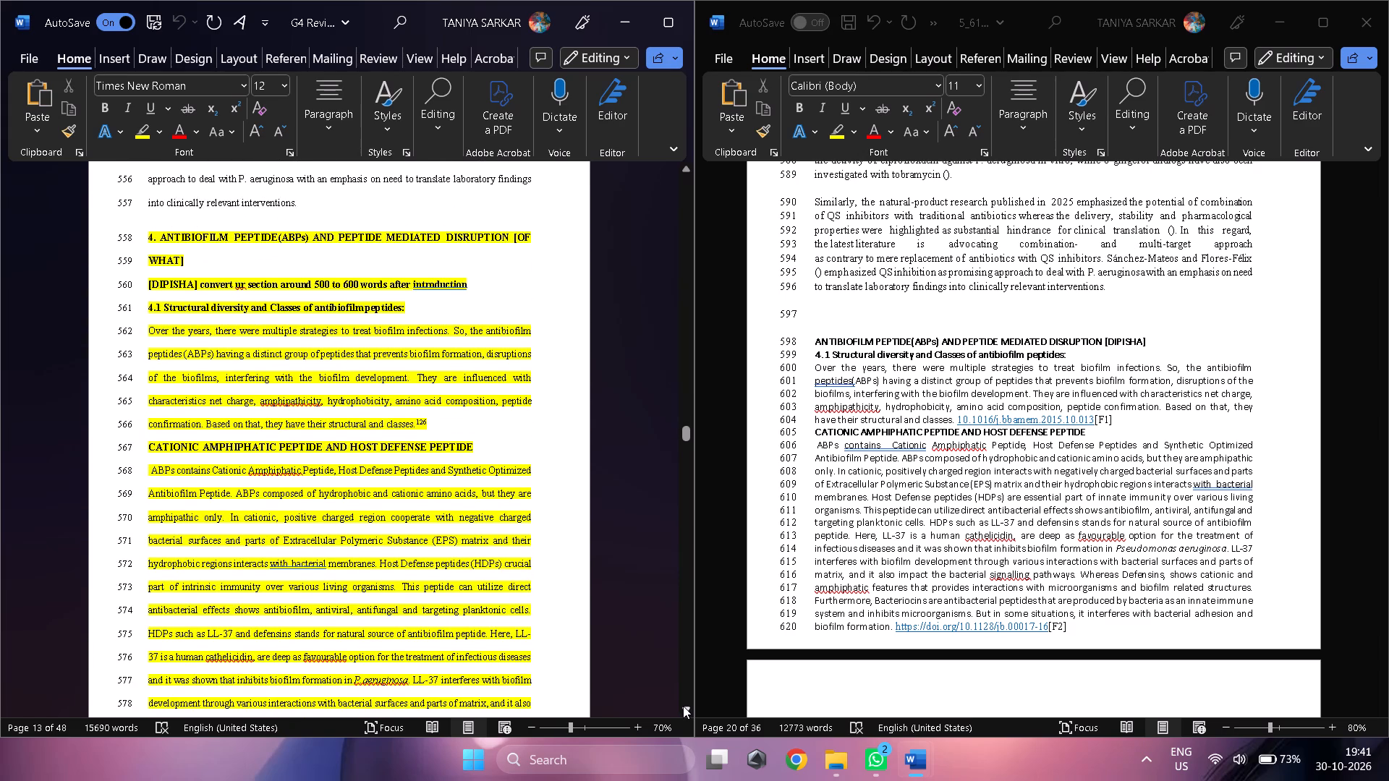
double_click(683, 706)
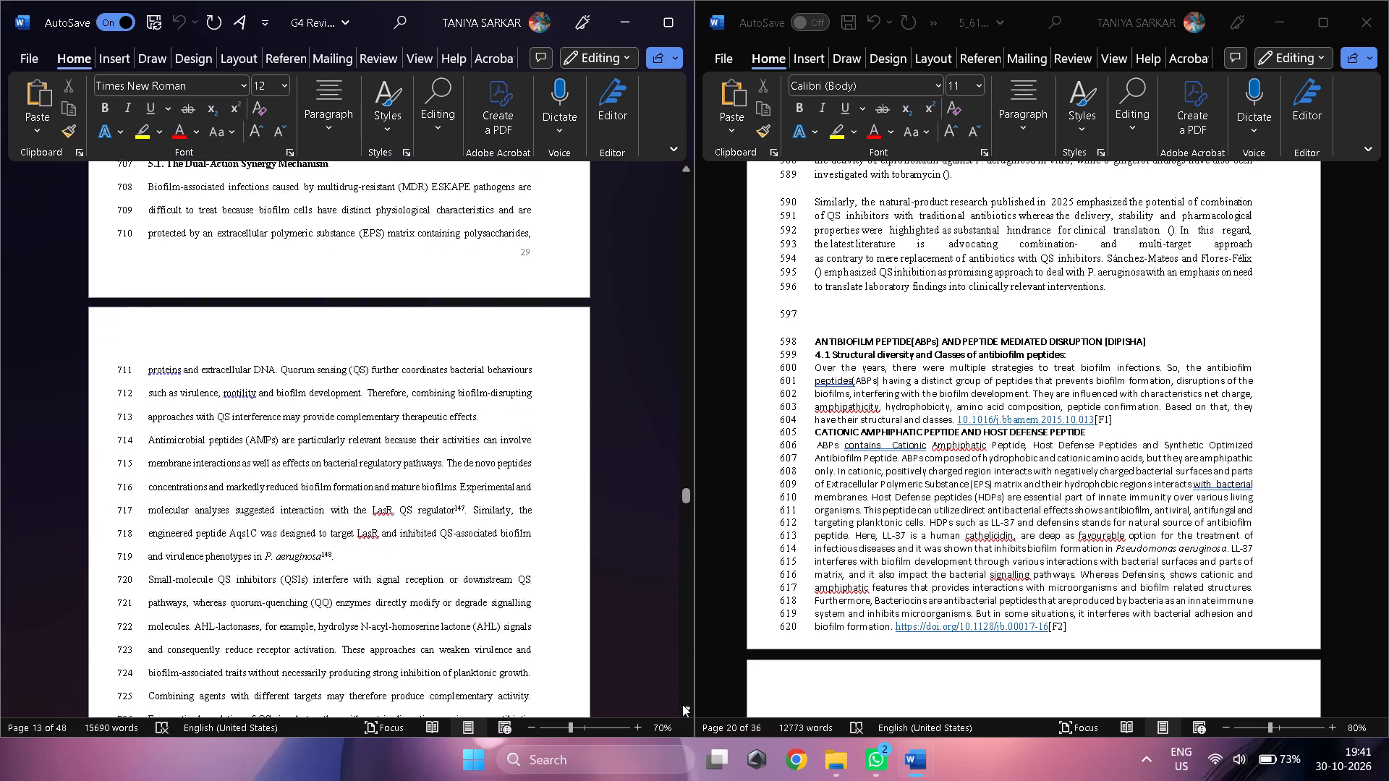
click(688, 222)
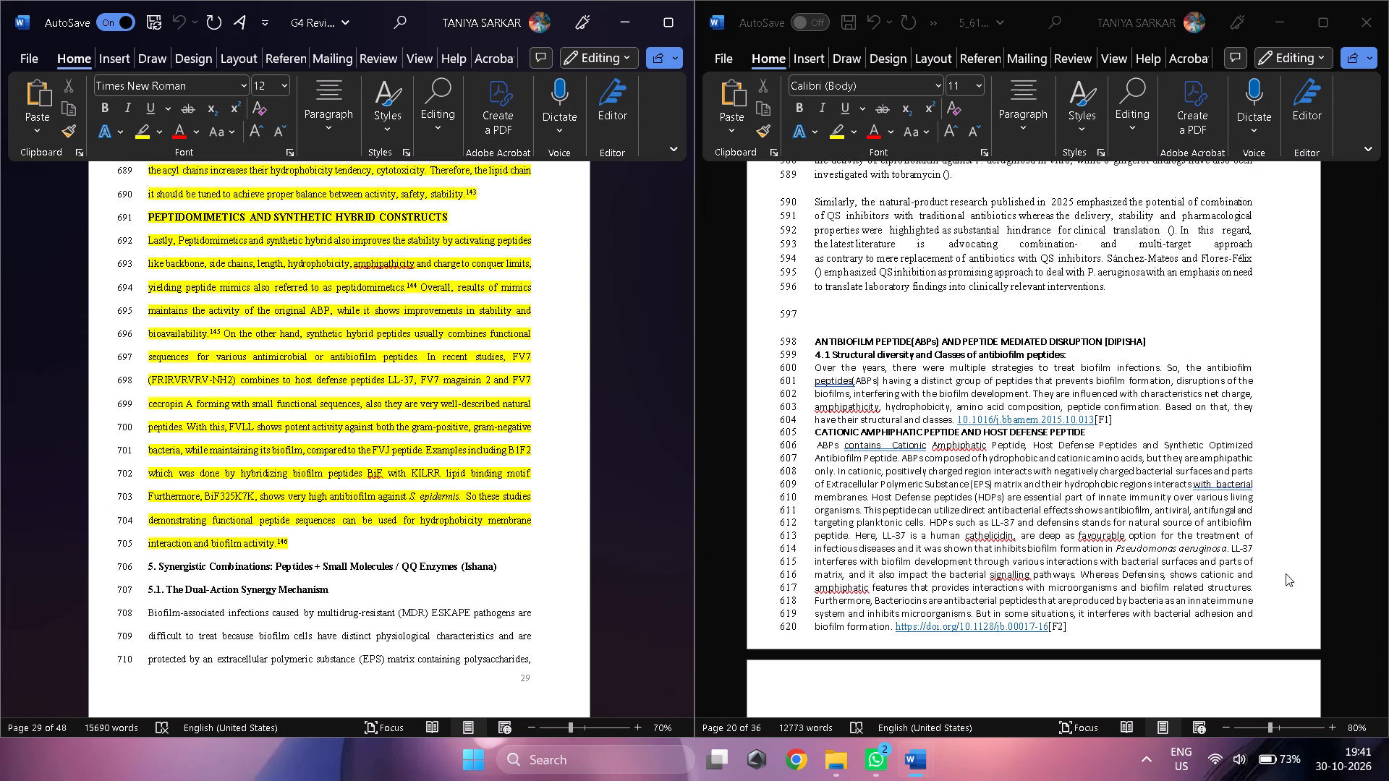
click(1378, 661)
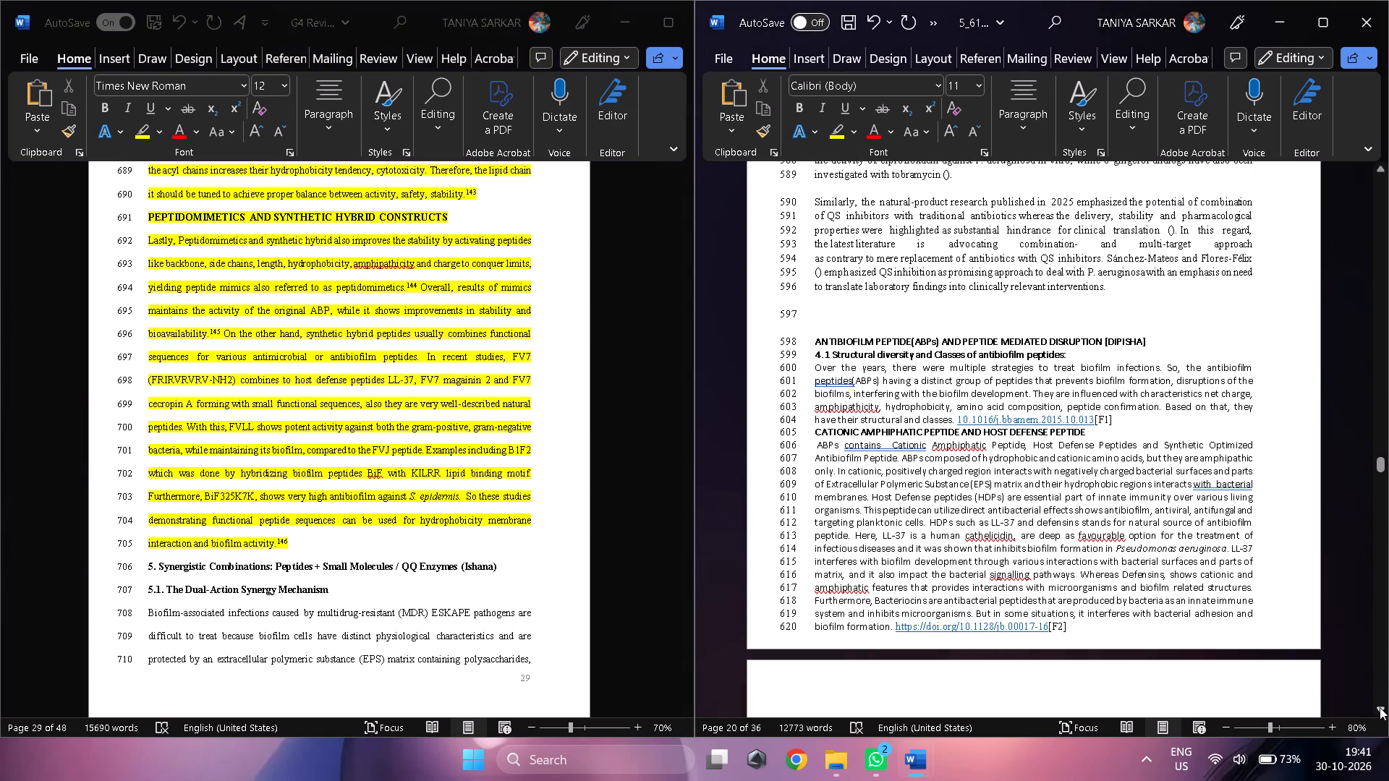
click(1380, 708)
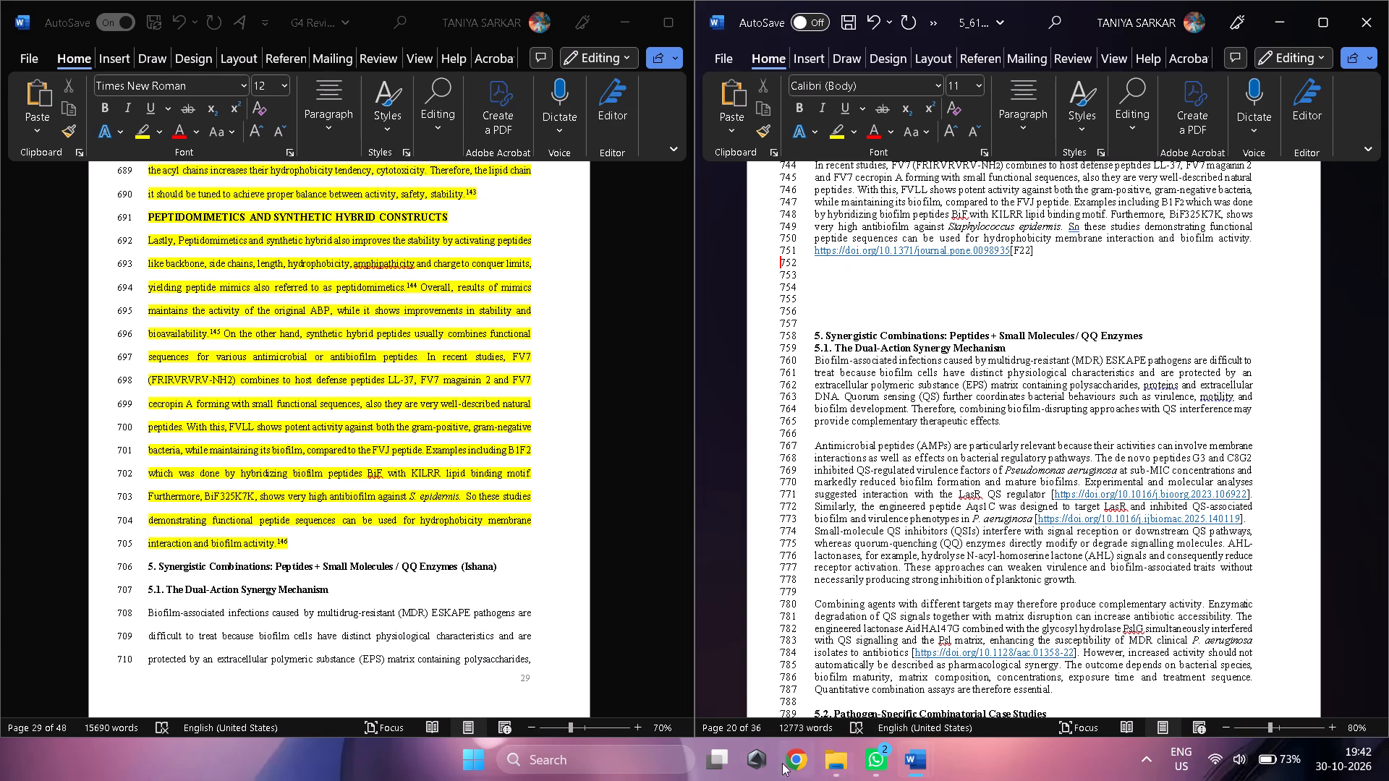
Look through the G4 Review document from the start of section 5.1, "The Dual-Action Synergy Mechanism", for comparison with the manuscript.
click(681, 691)
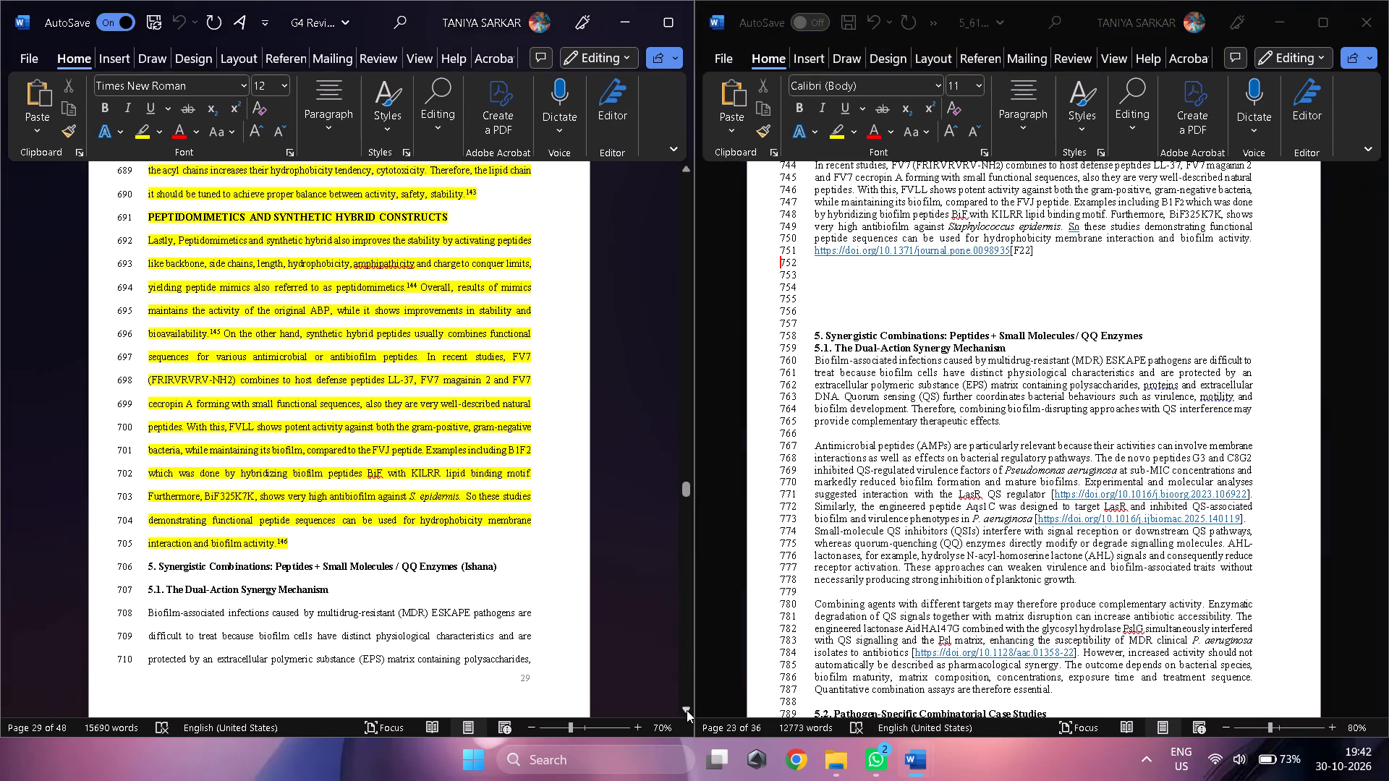
click(687, 710)
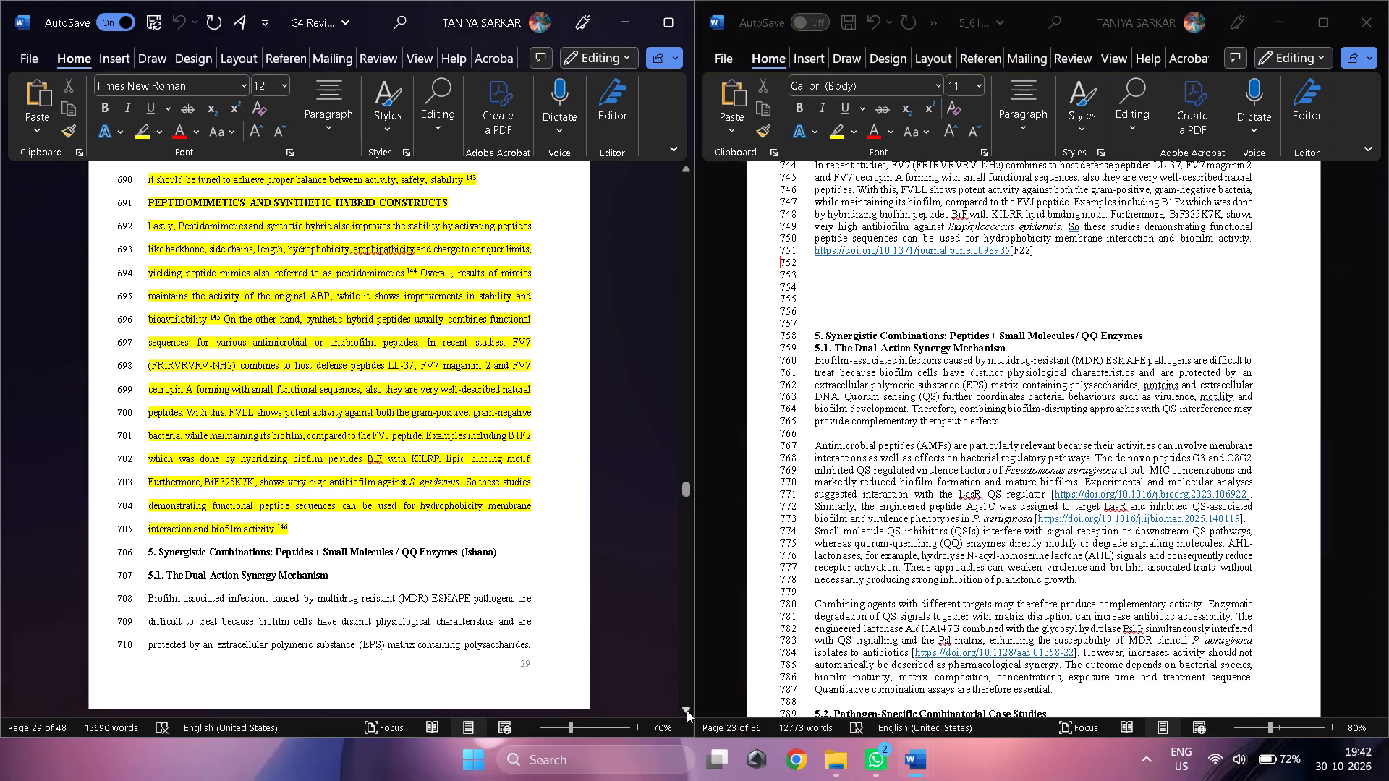
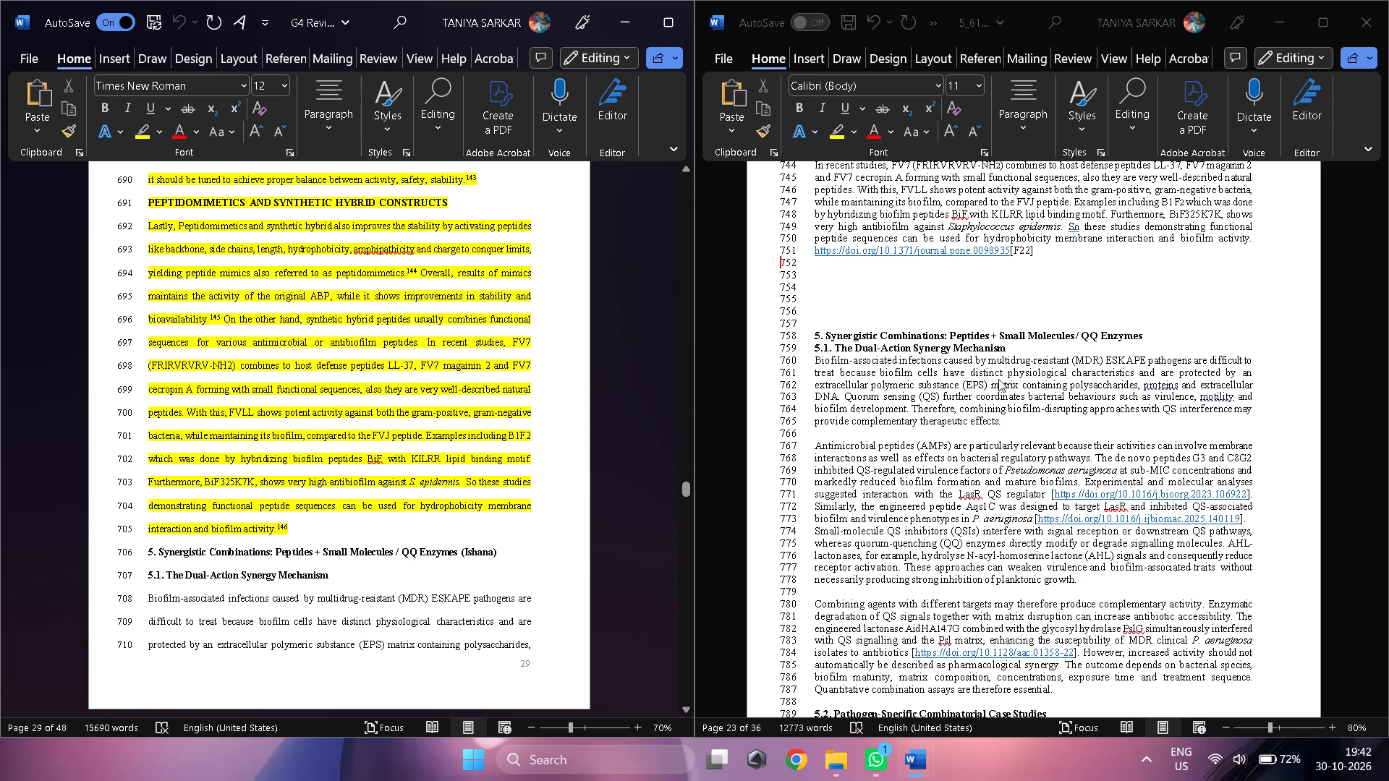
Look through the manuscript's section 5.1, "The Dual-Action Synergy Mechanism", and on into section 5.2, "Pathogen-Specific Combinatorial Case Studies".
click(1356, 673)
double_click(1380, 707)
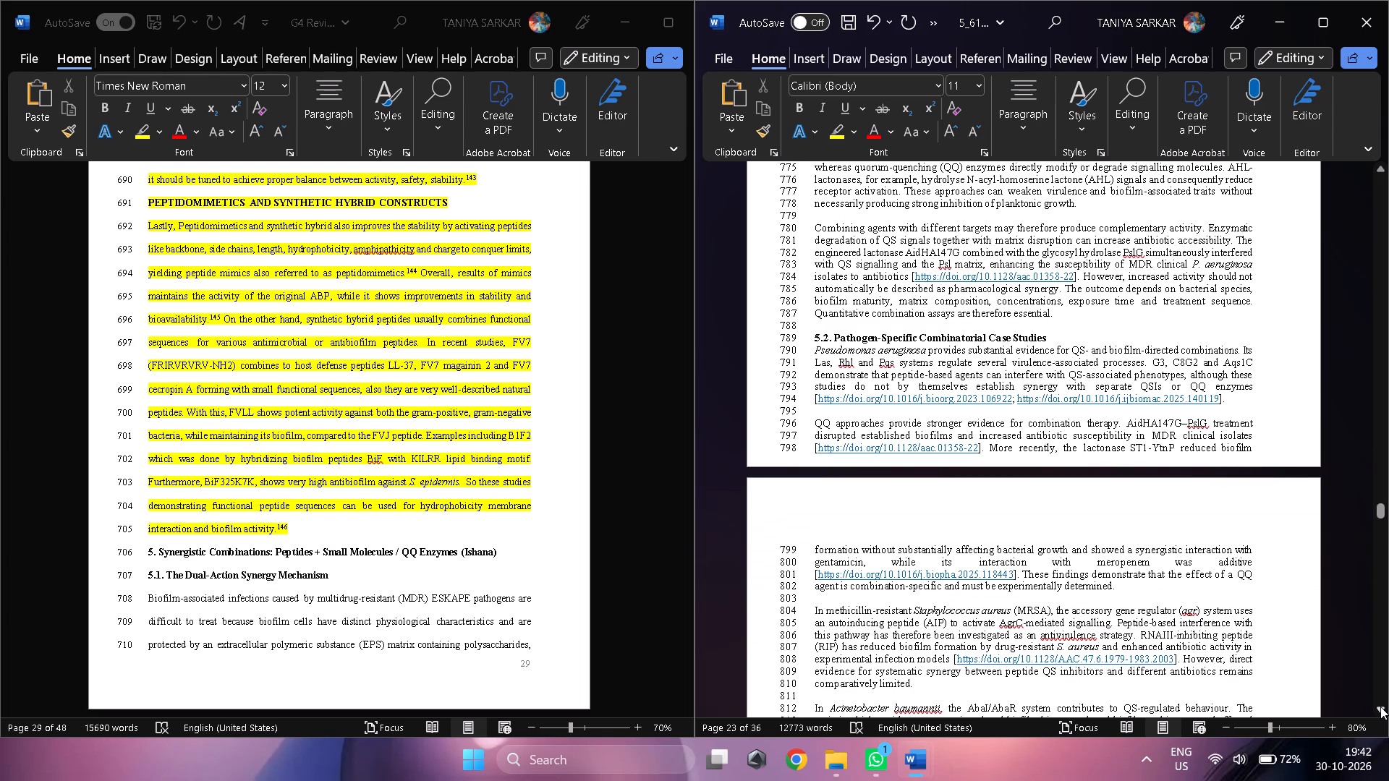
Look through the manuscript's section 5.2, "Pathogen-Specific Combinatorial Case Studies", up to the start of section 5.3, "Combination Regimens with Conventional Antibiotics".
click(1380, 707)
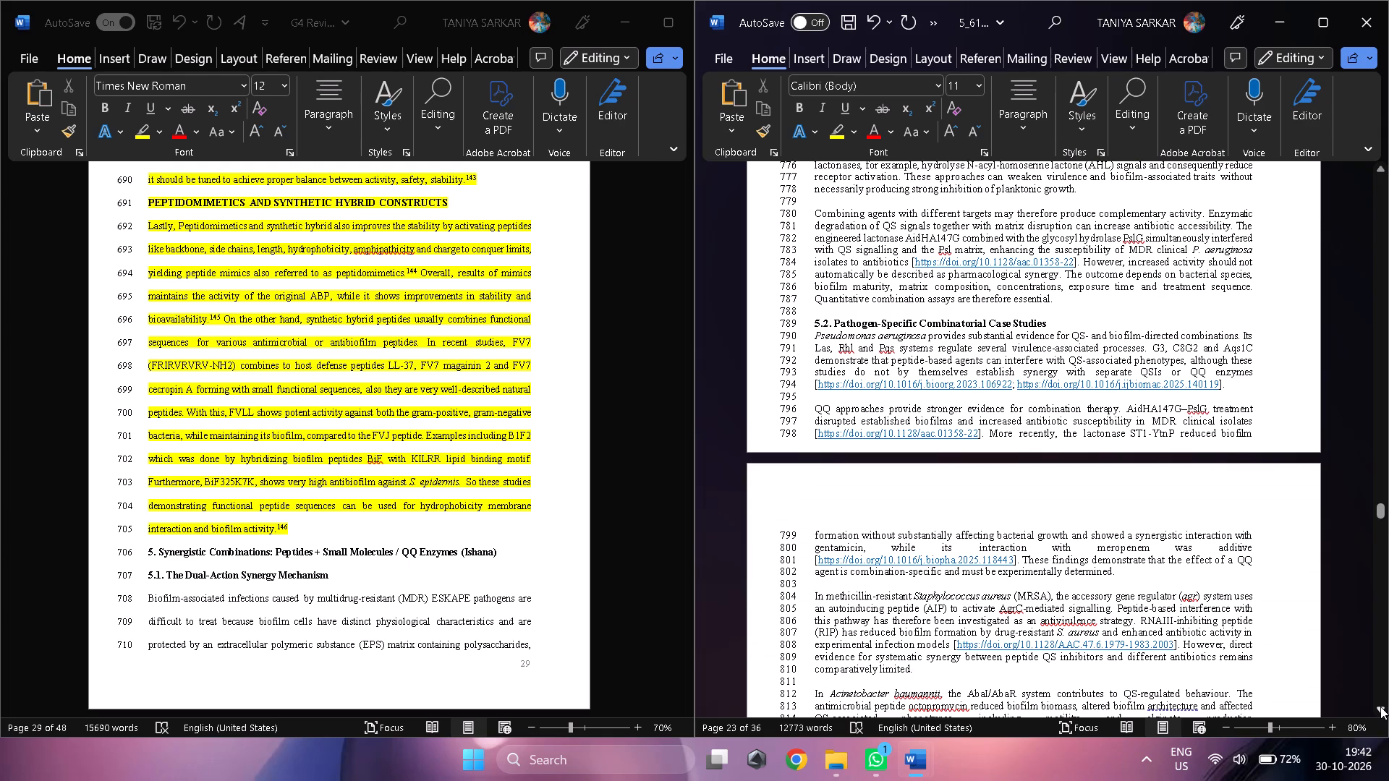
triple_click(1380, 707)
click(1380, 707)
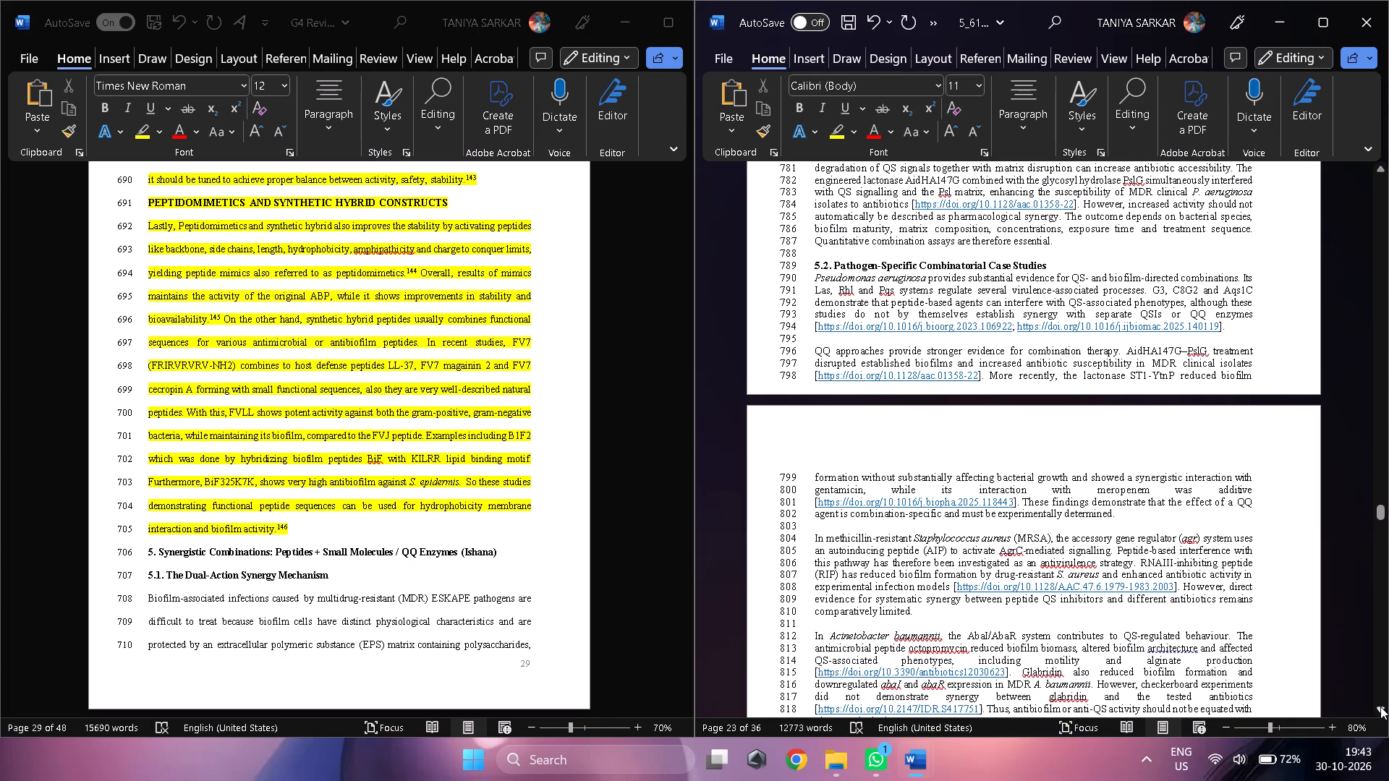
triple_click(1380, 707)
triple_click(1380, 707)
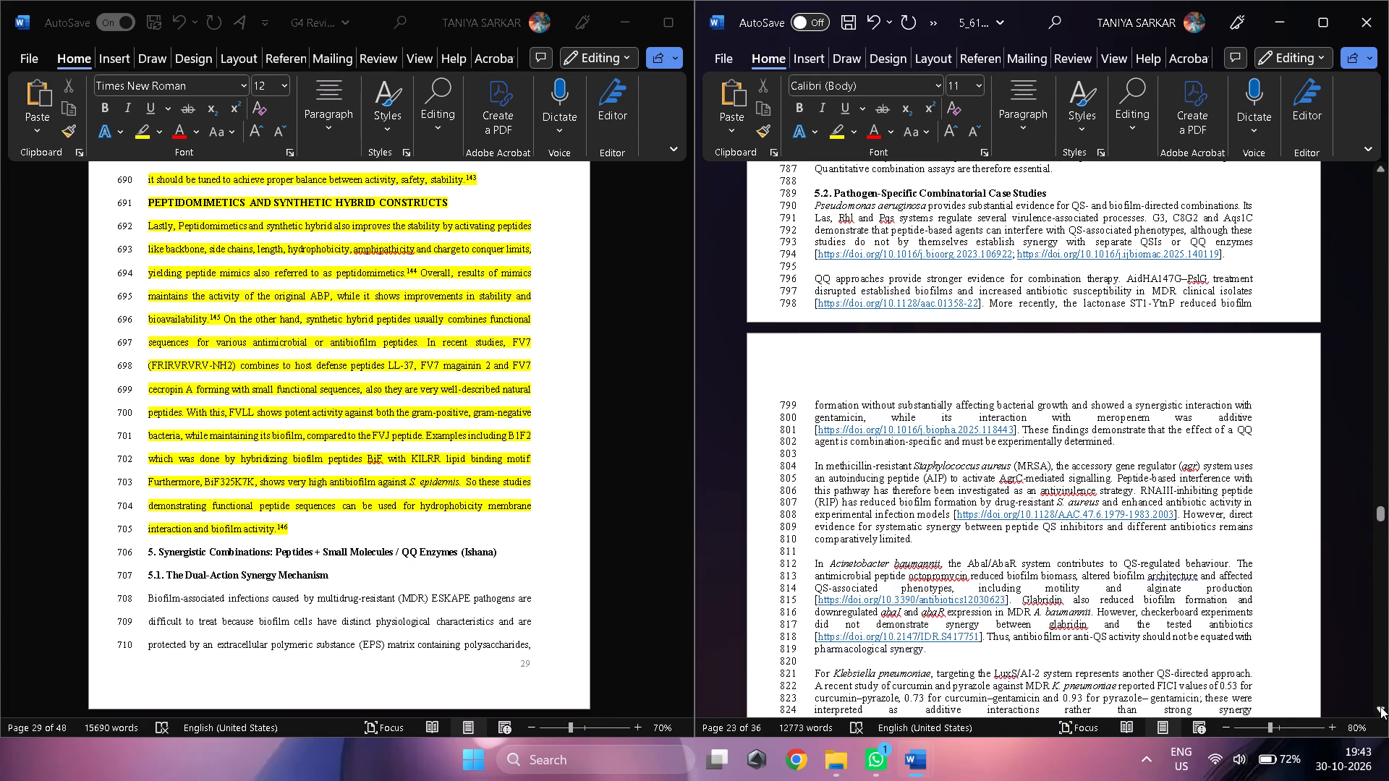
triple_click(1380, 707)
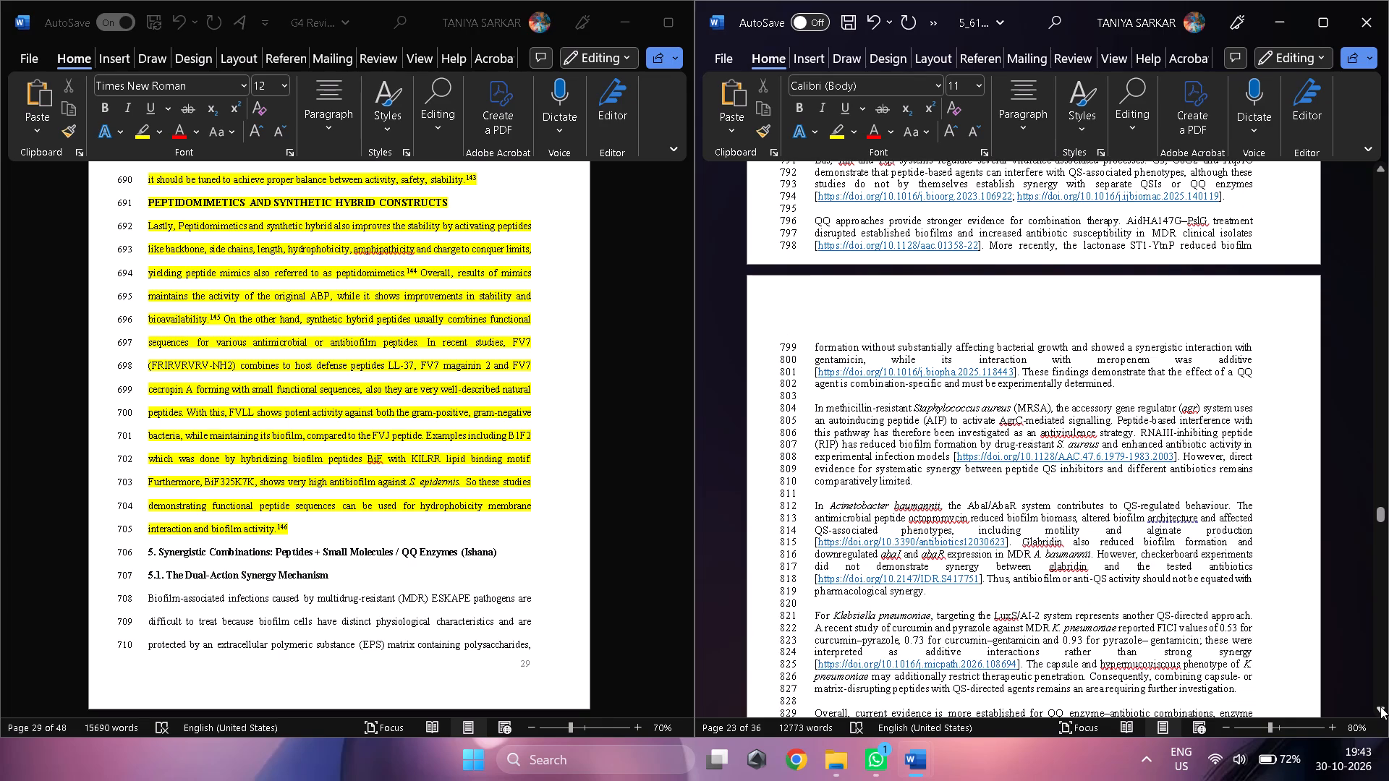
click(1380, 707)
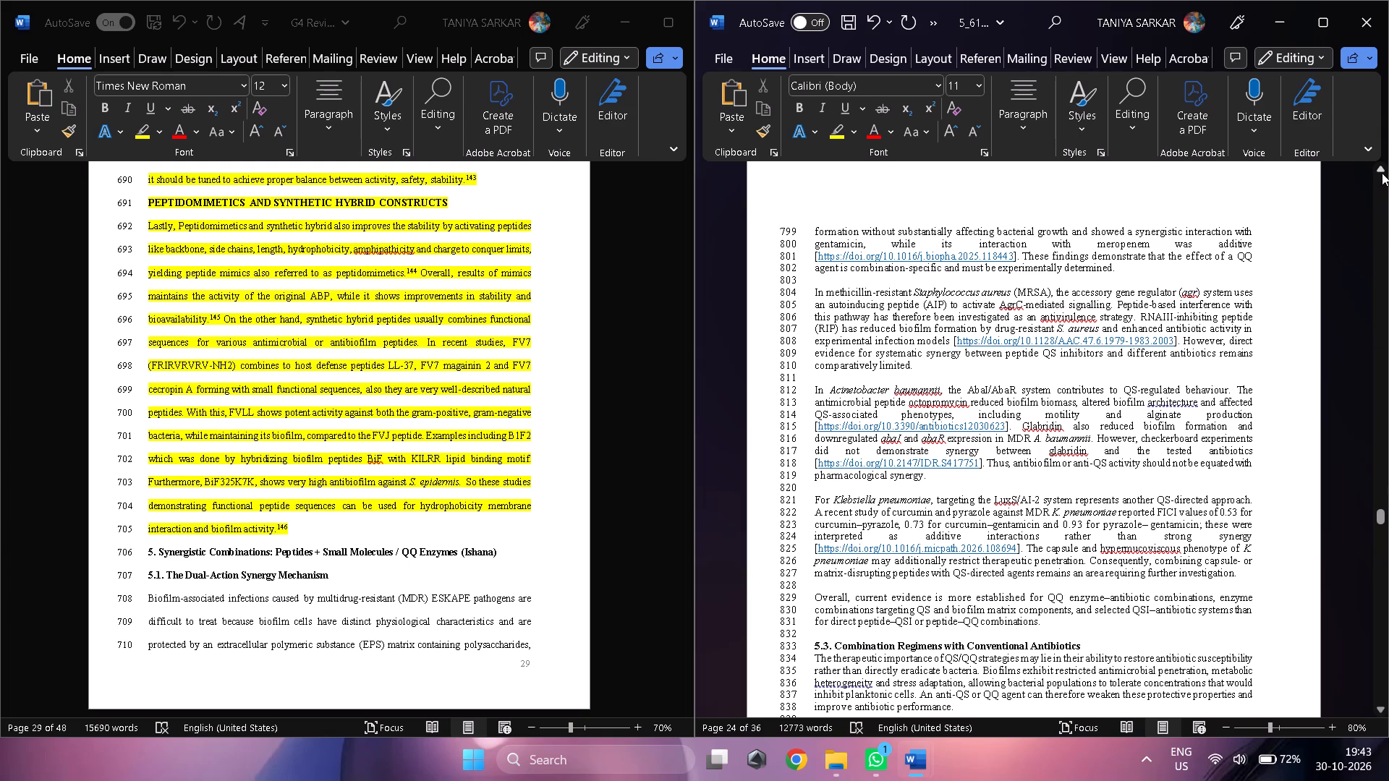
click(570, 590)
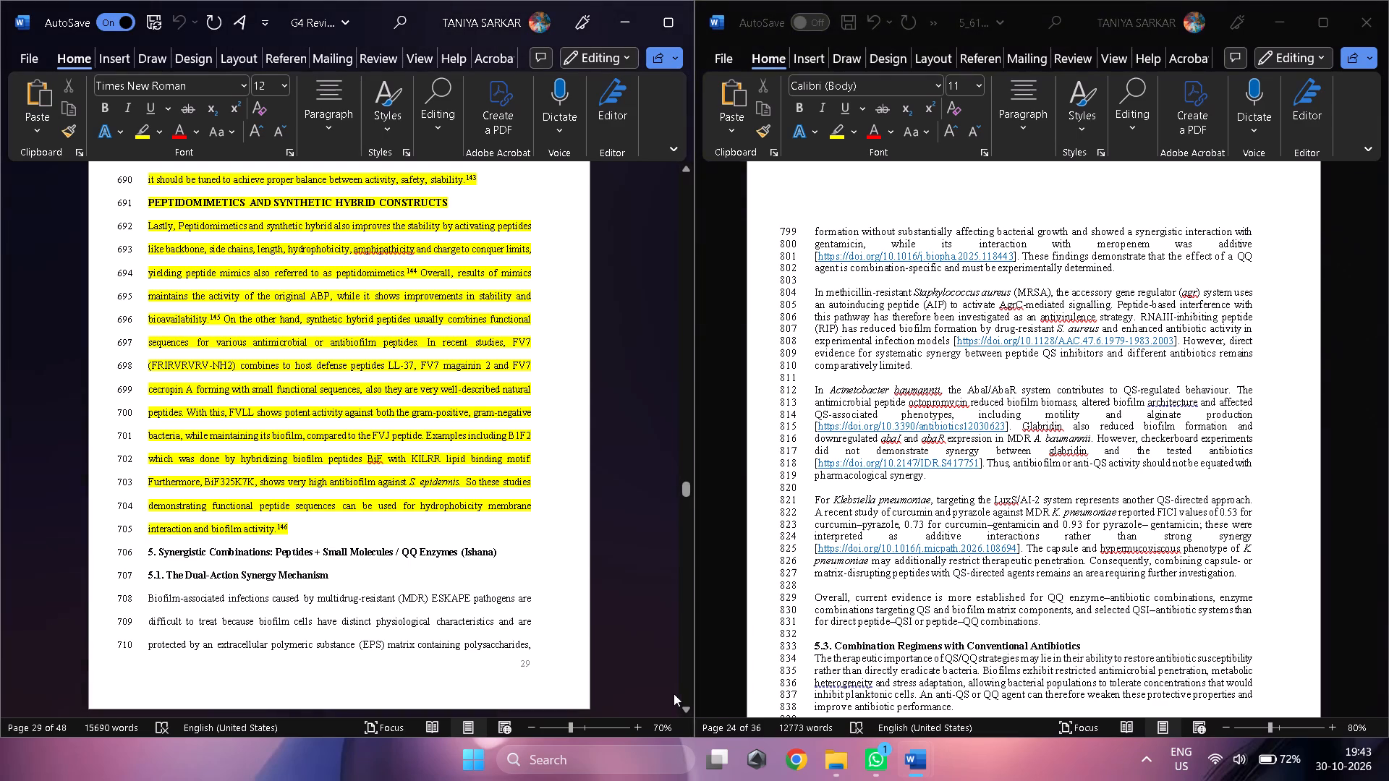
click(1380, 178)
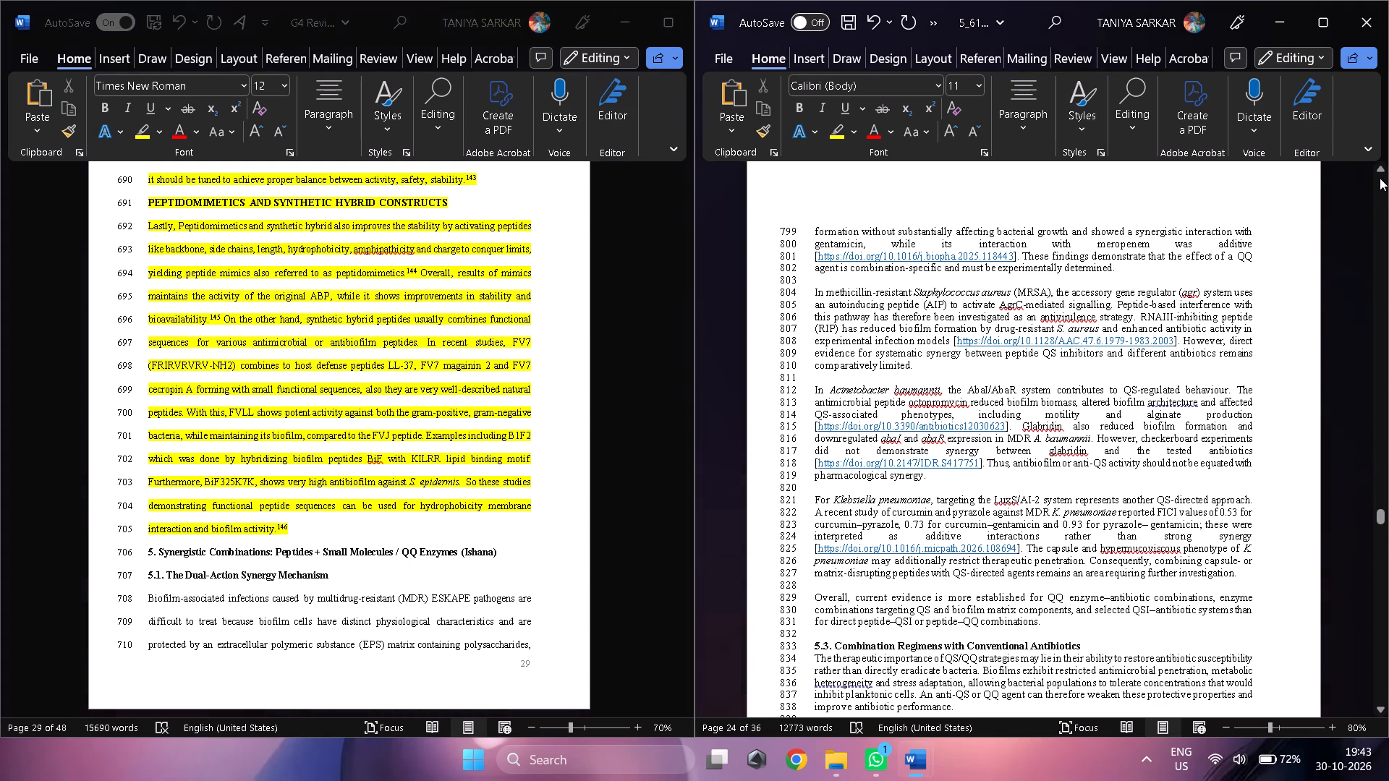
click(1378, 170)
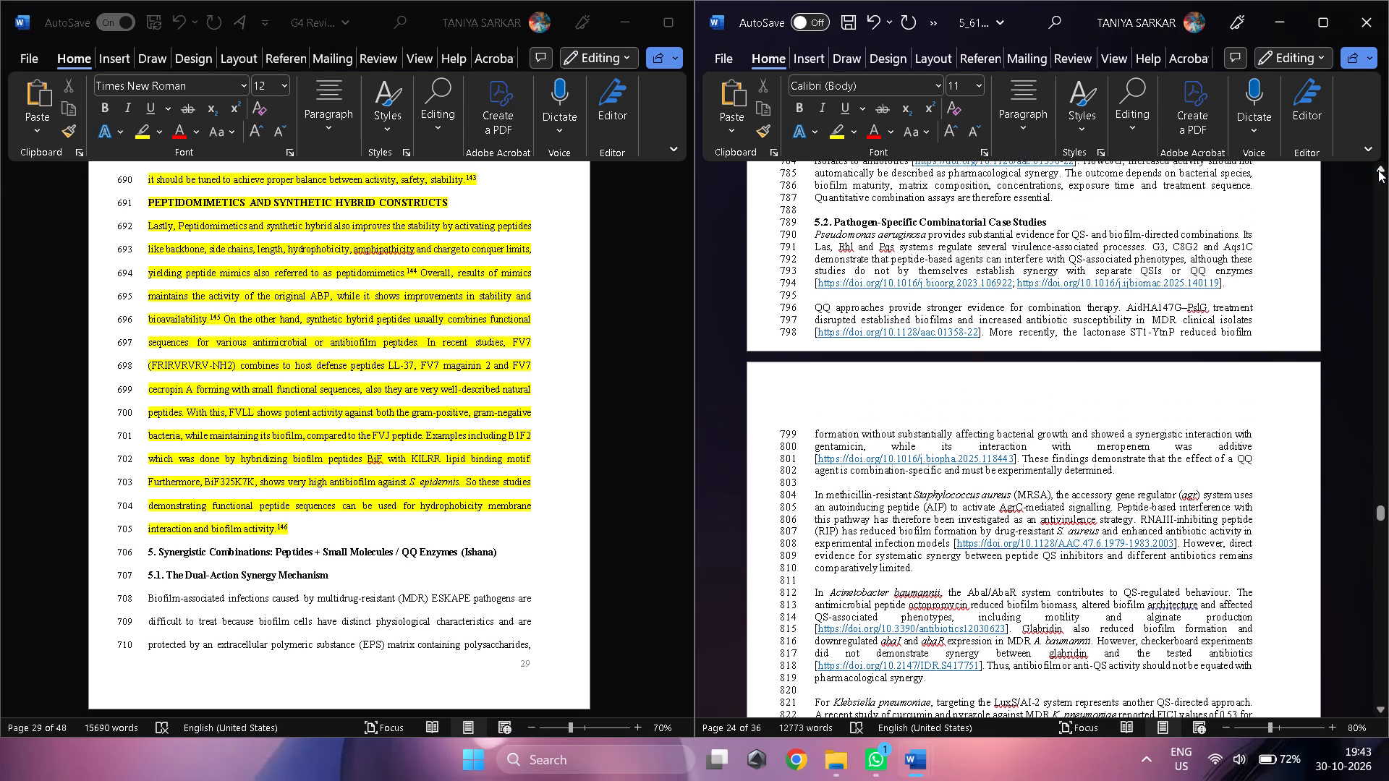
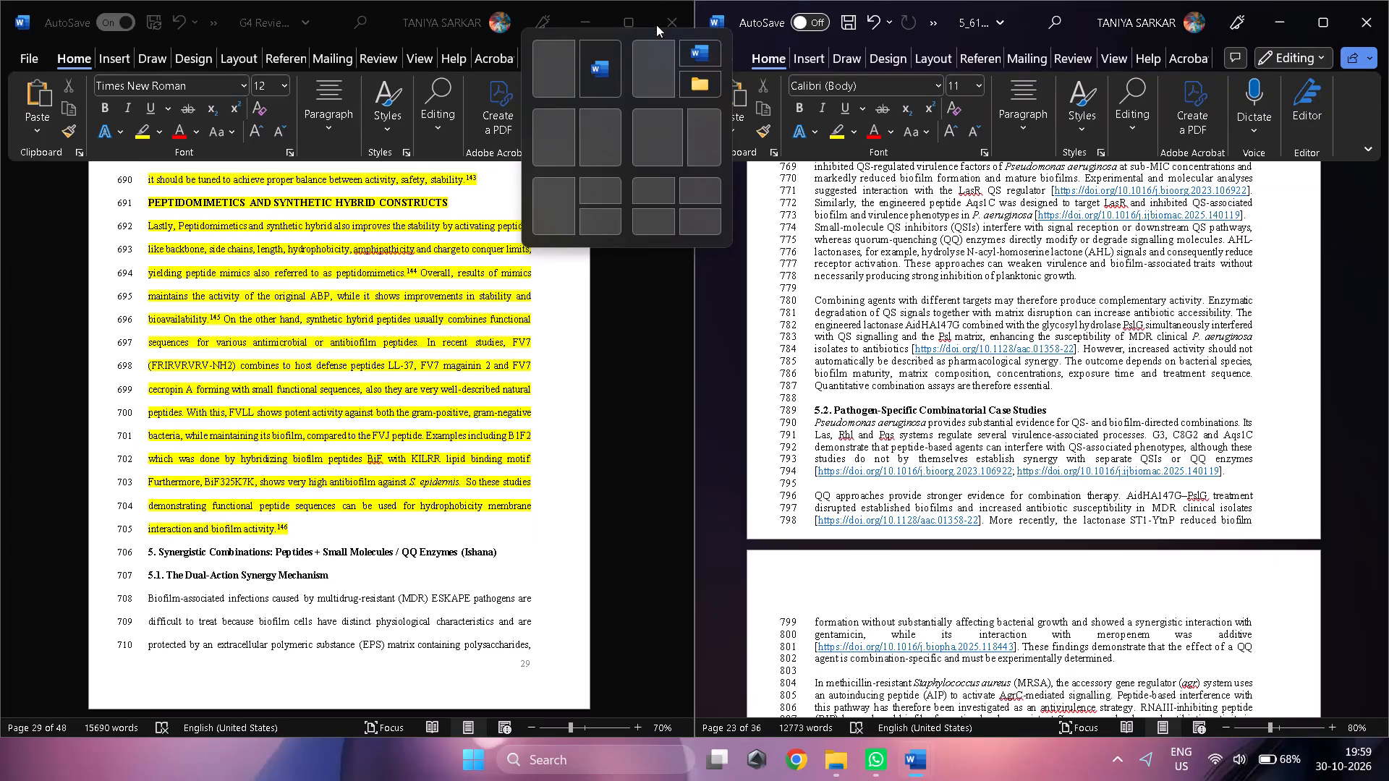
click(658, 27)
click(1388, 8)
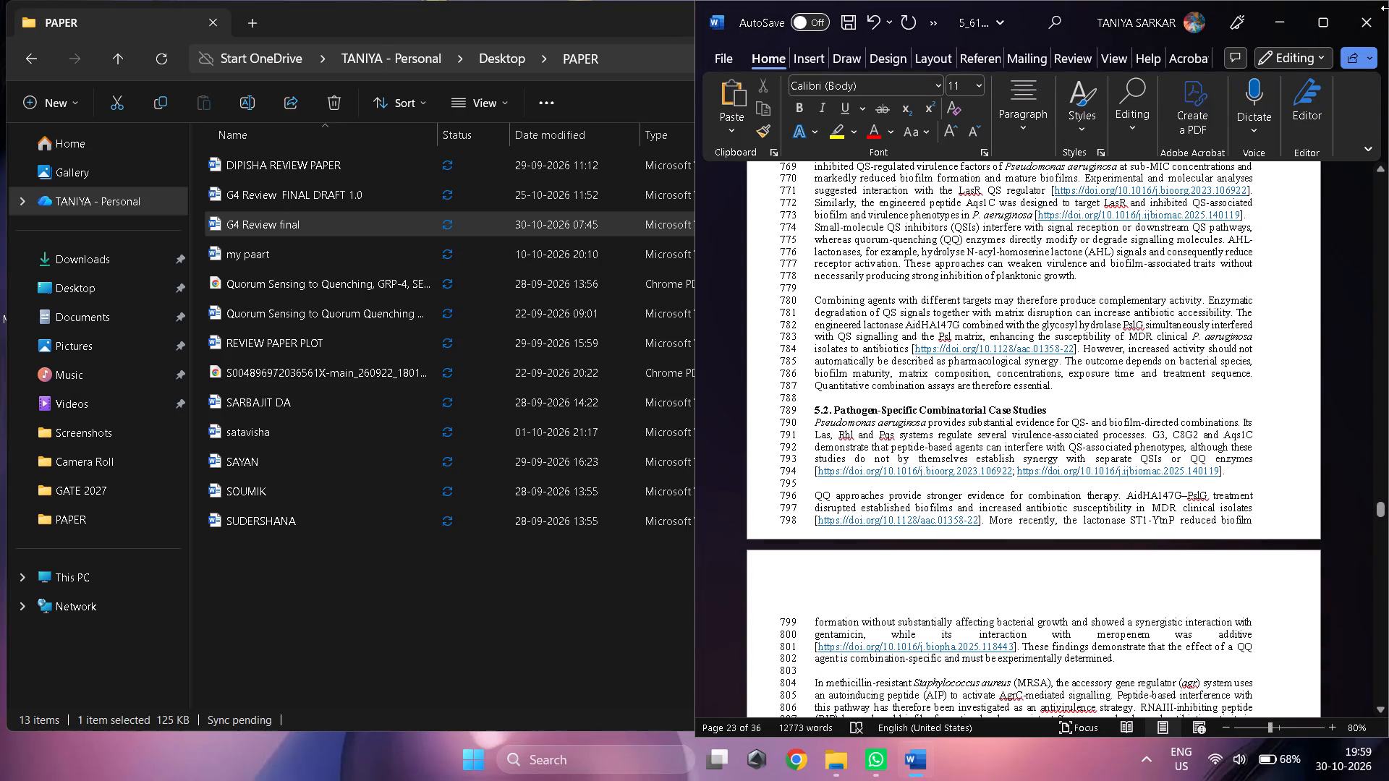
click(1376, 20)
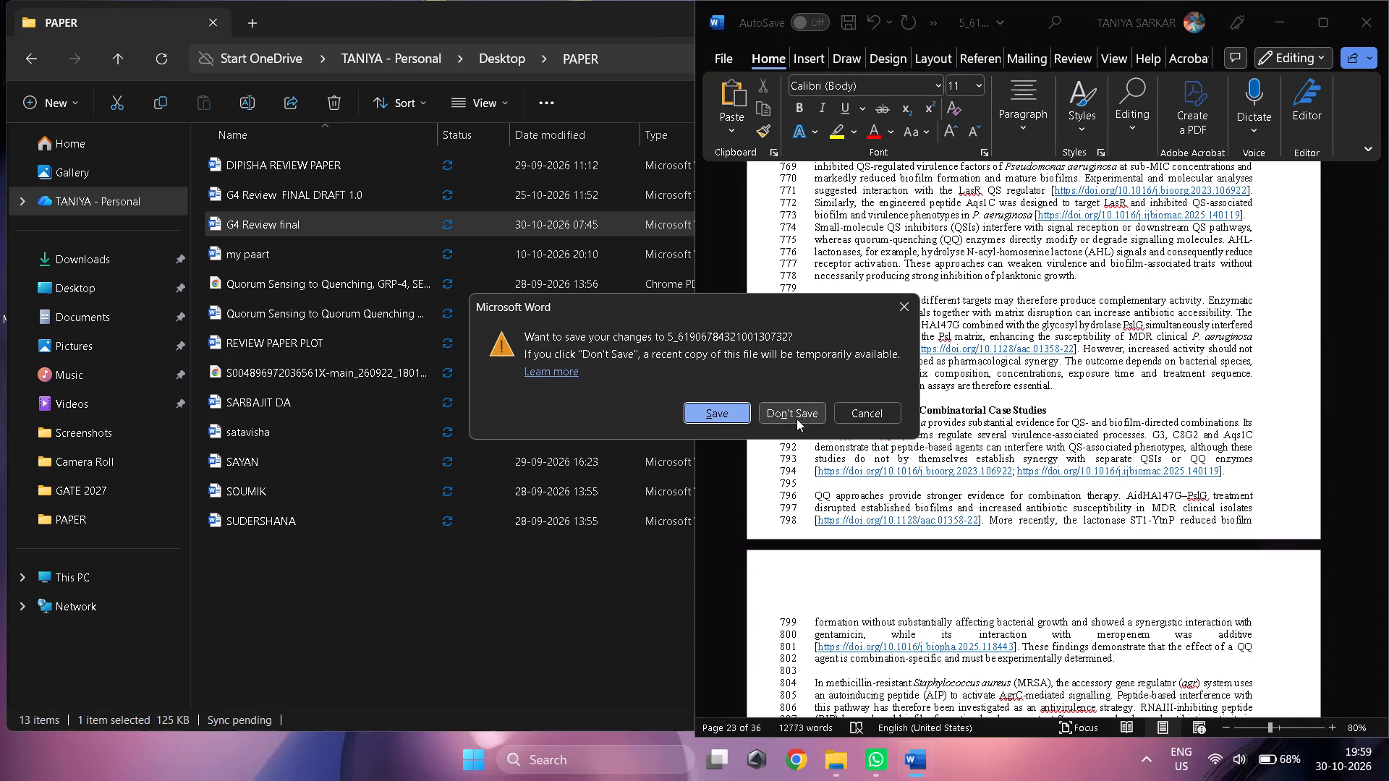
click(796, 420)
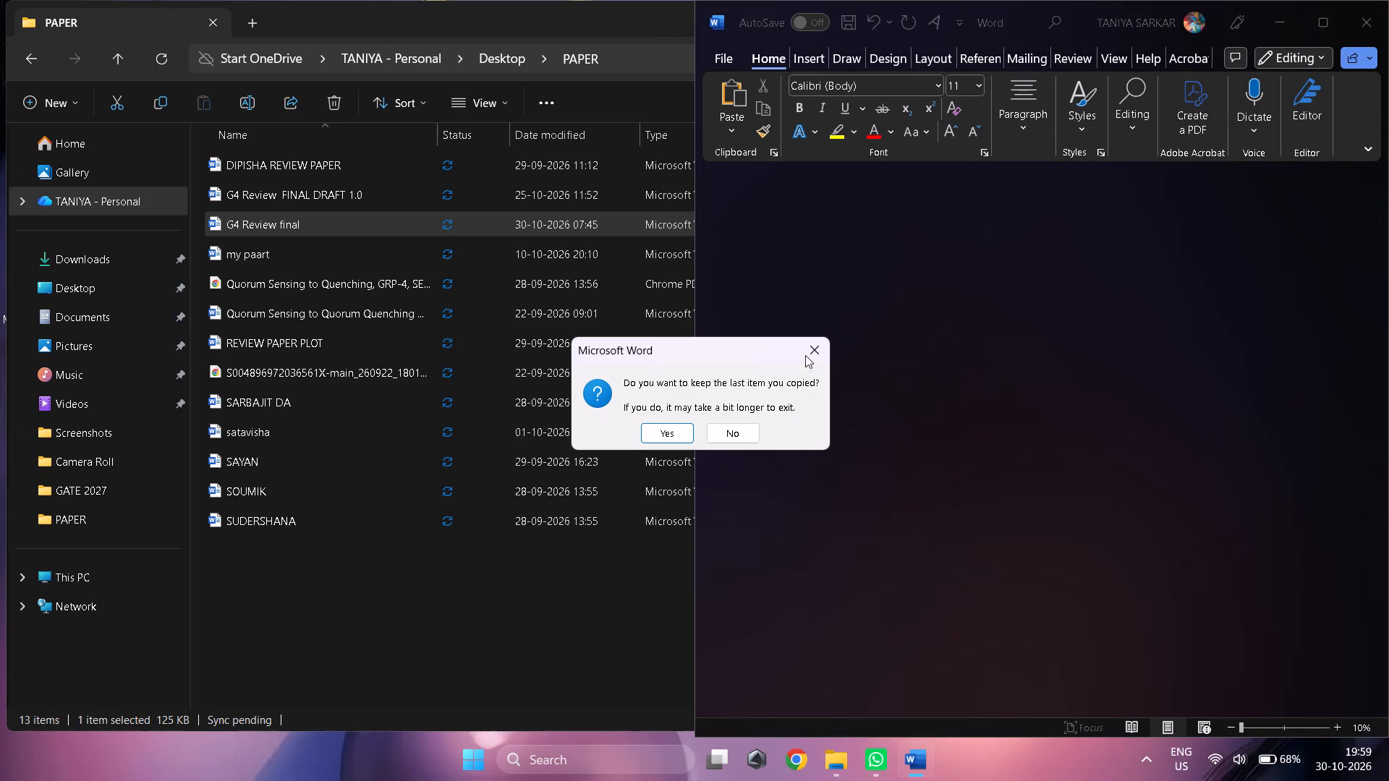
click(744, 432)
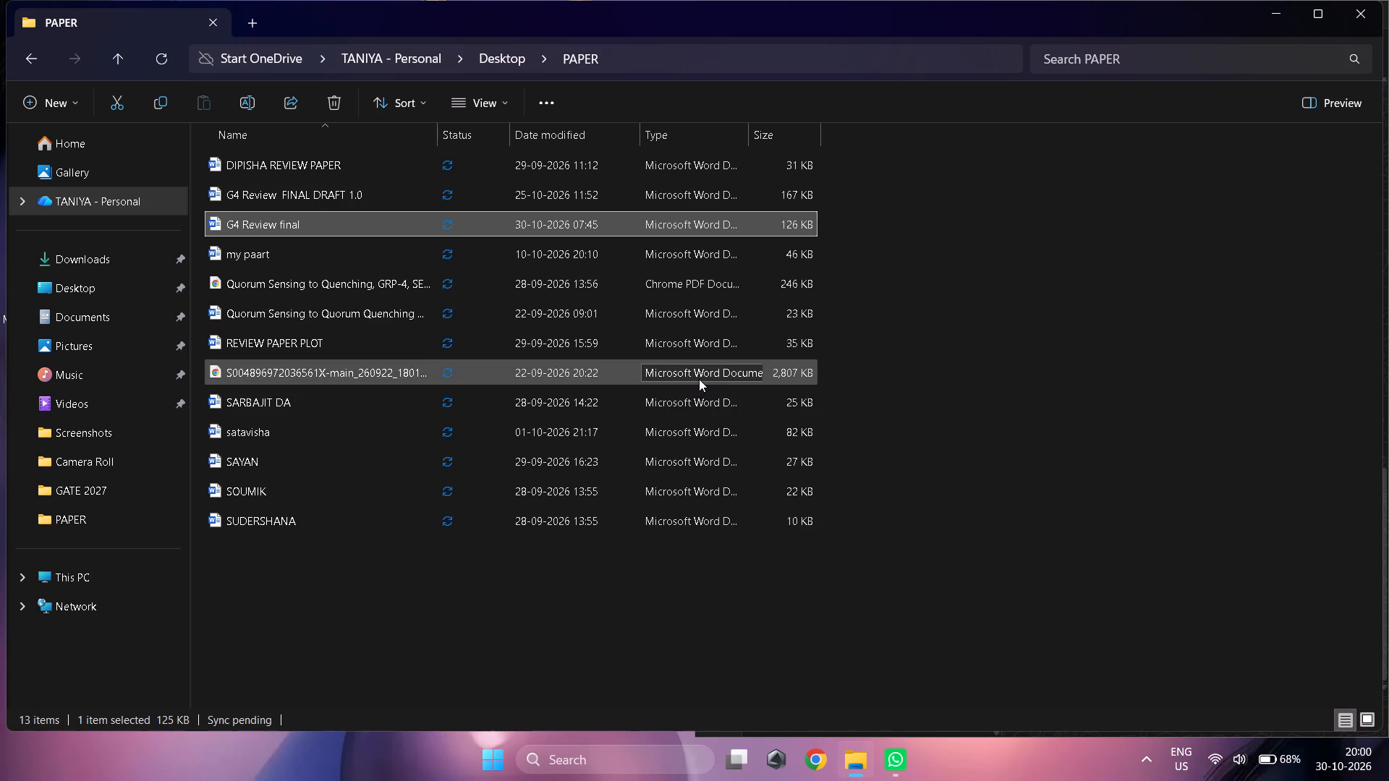
double_click(600, 370)
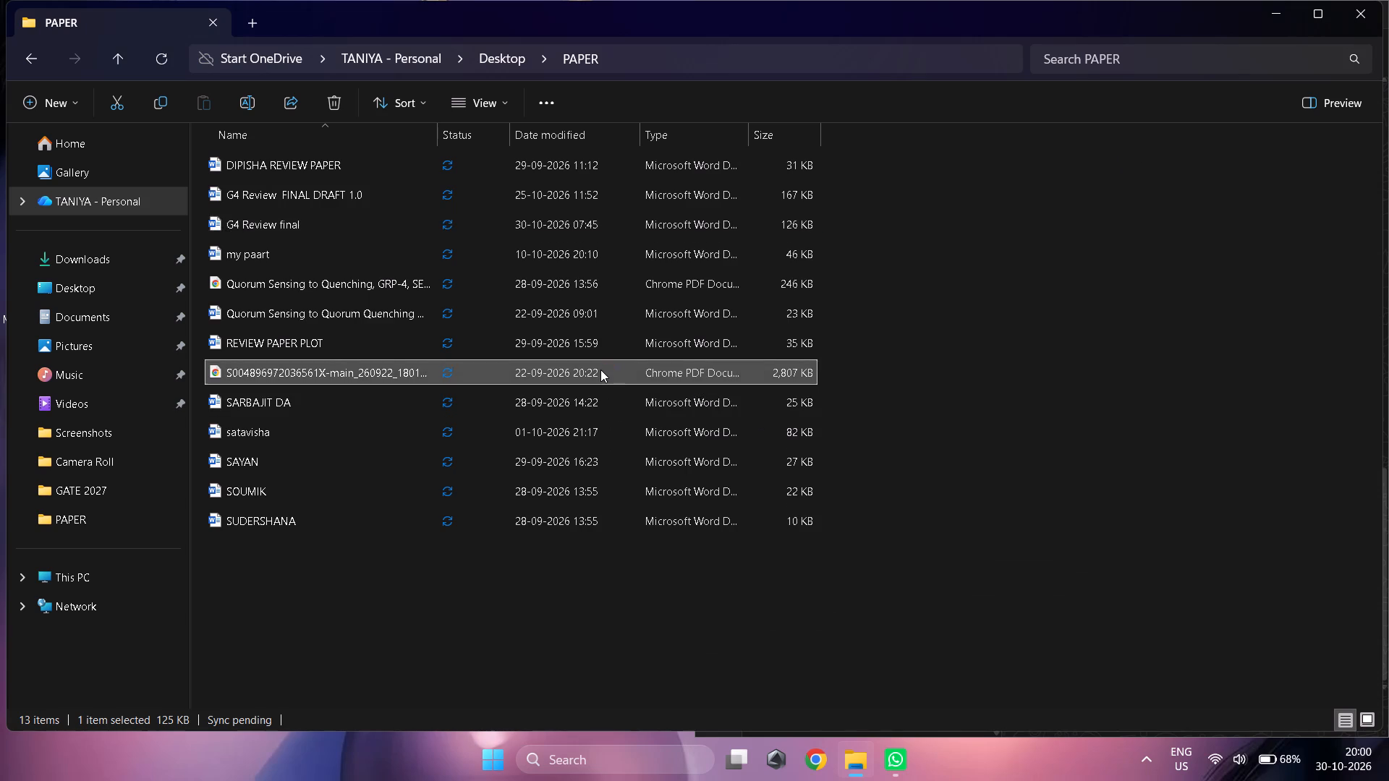
click(1388, 0)
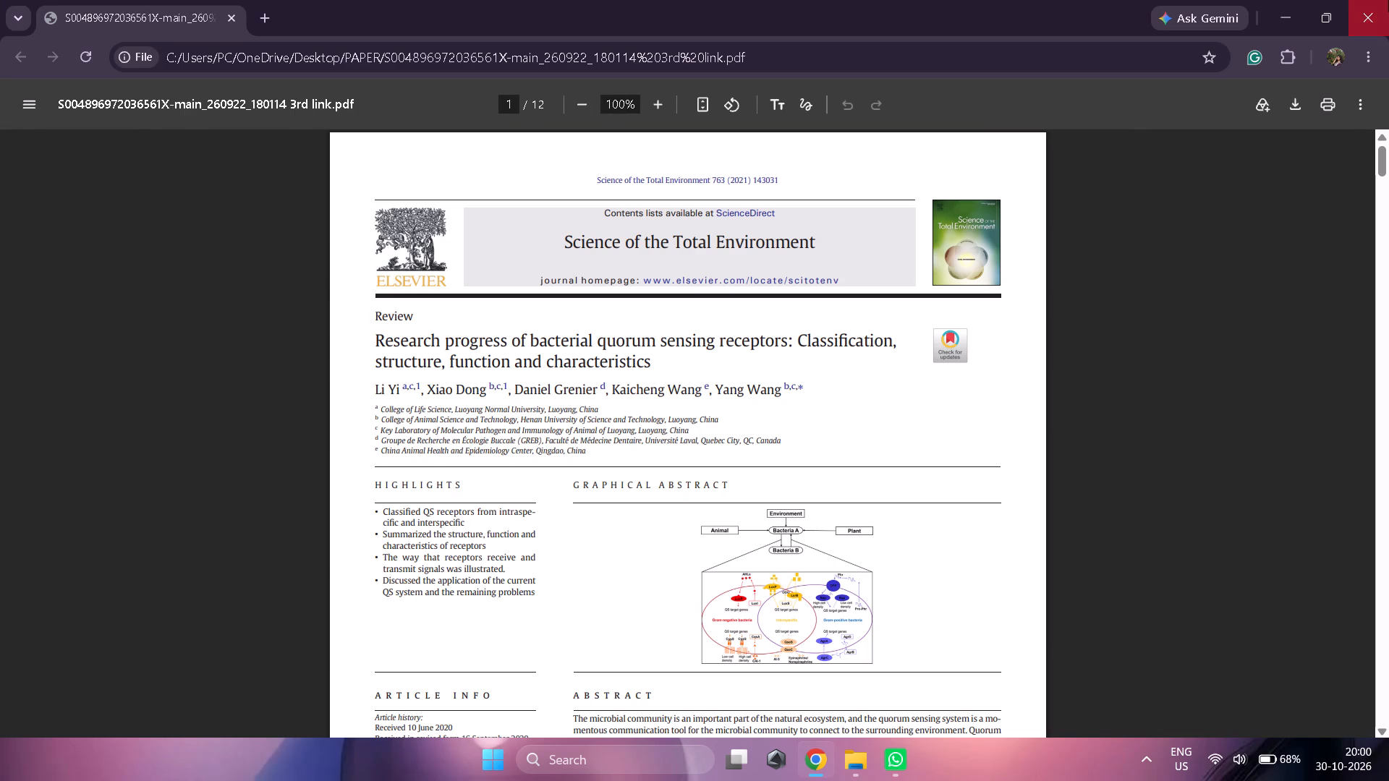
Browse the files in the Downloads folder and on the New Volume (D:) drive.
click(46, 263)
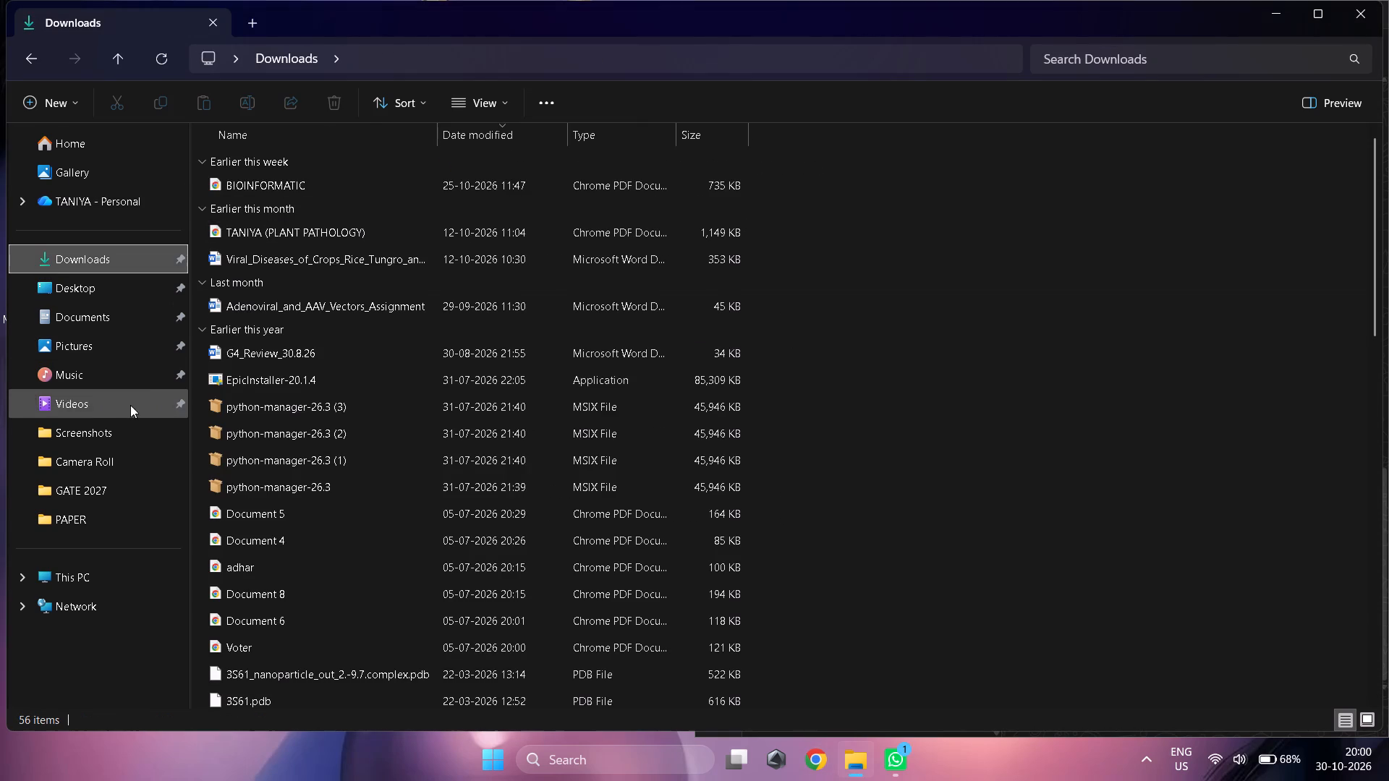
click(78, 583)
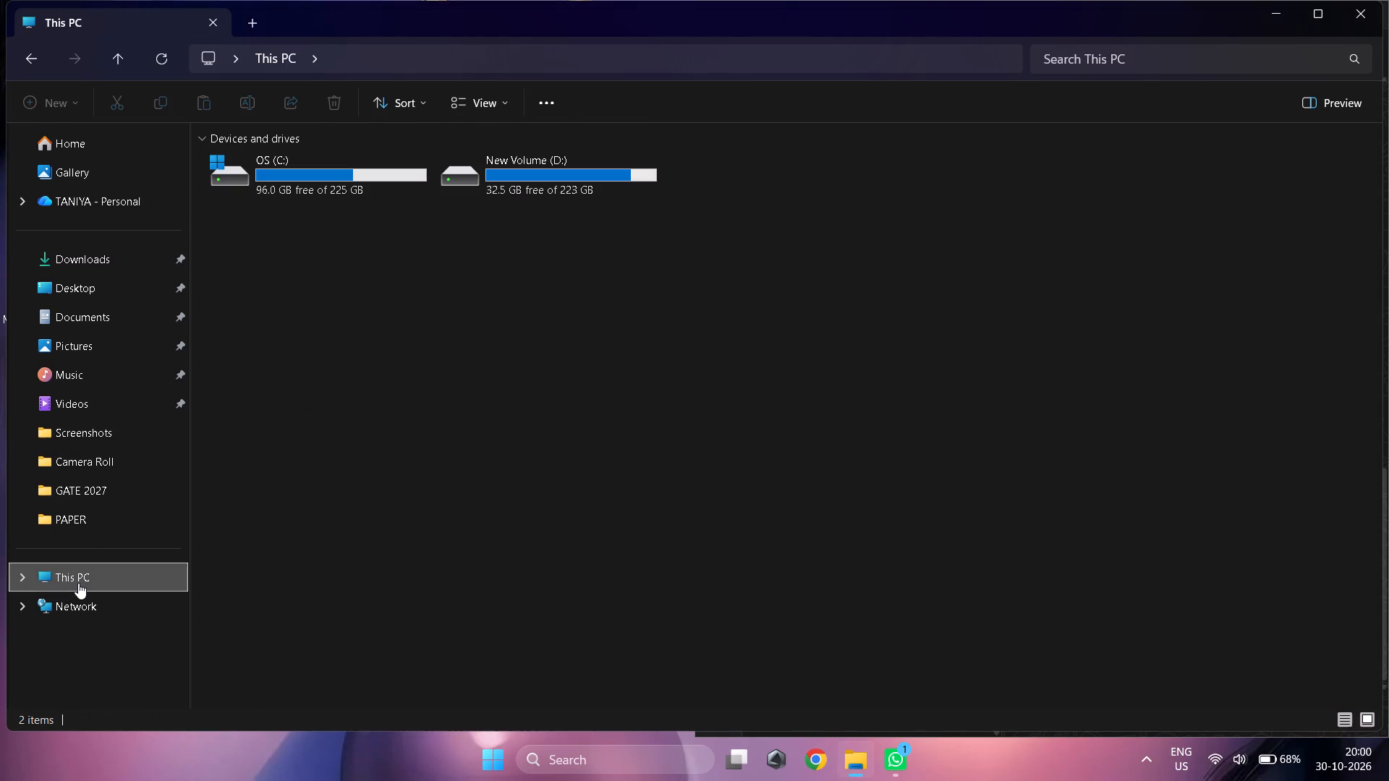
click(538, 182)
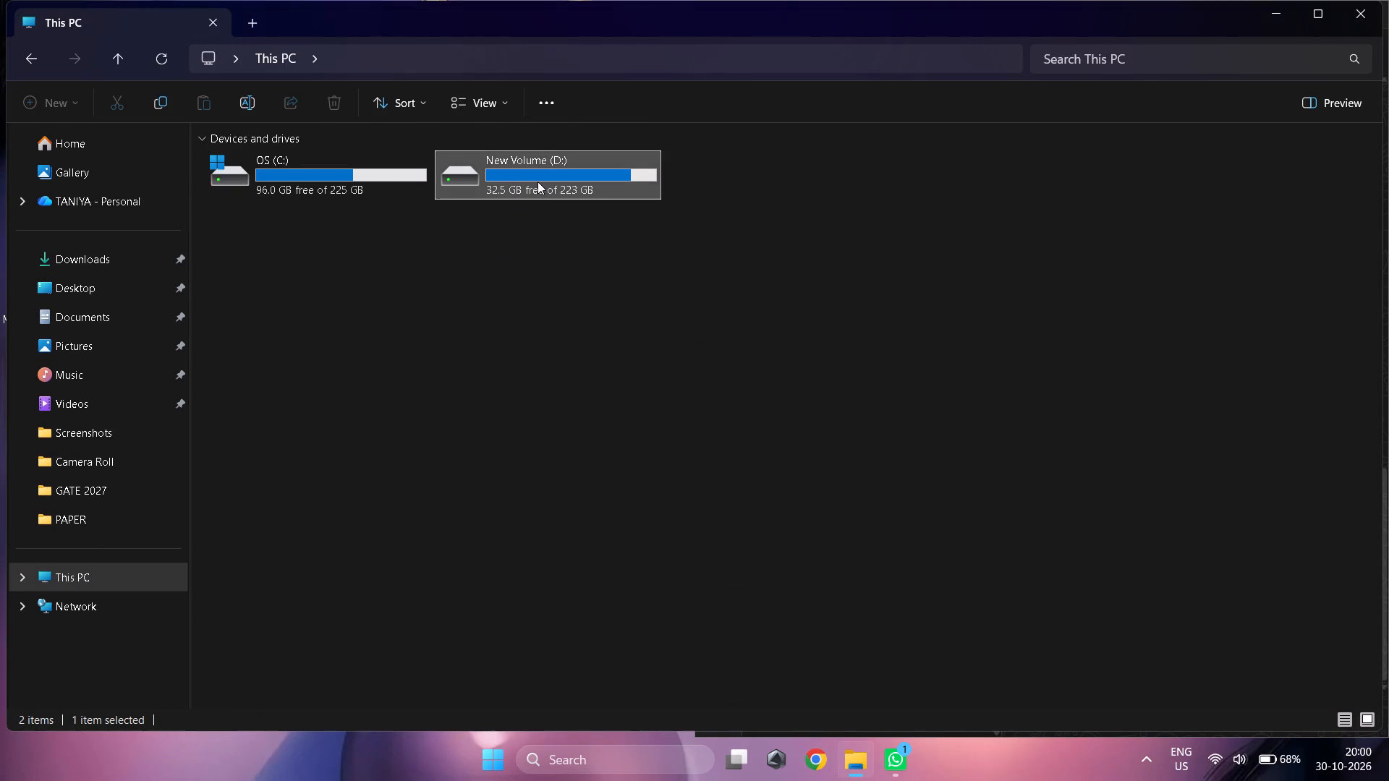
double_click(538, 182)
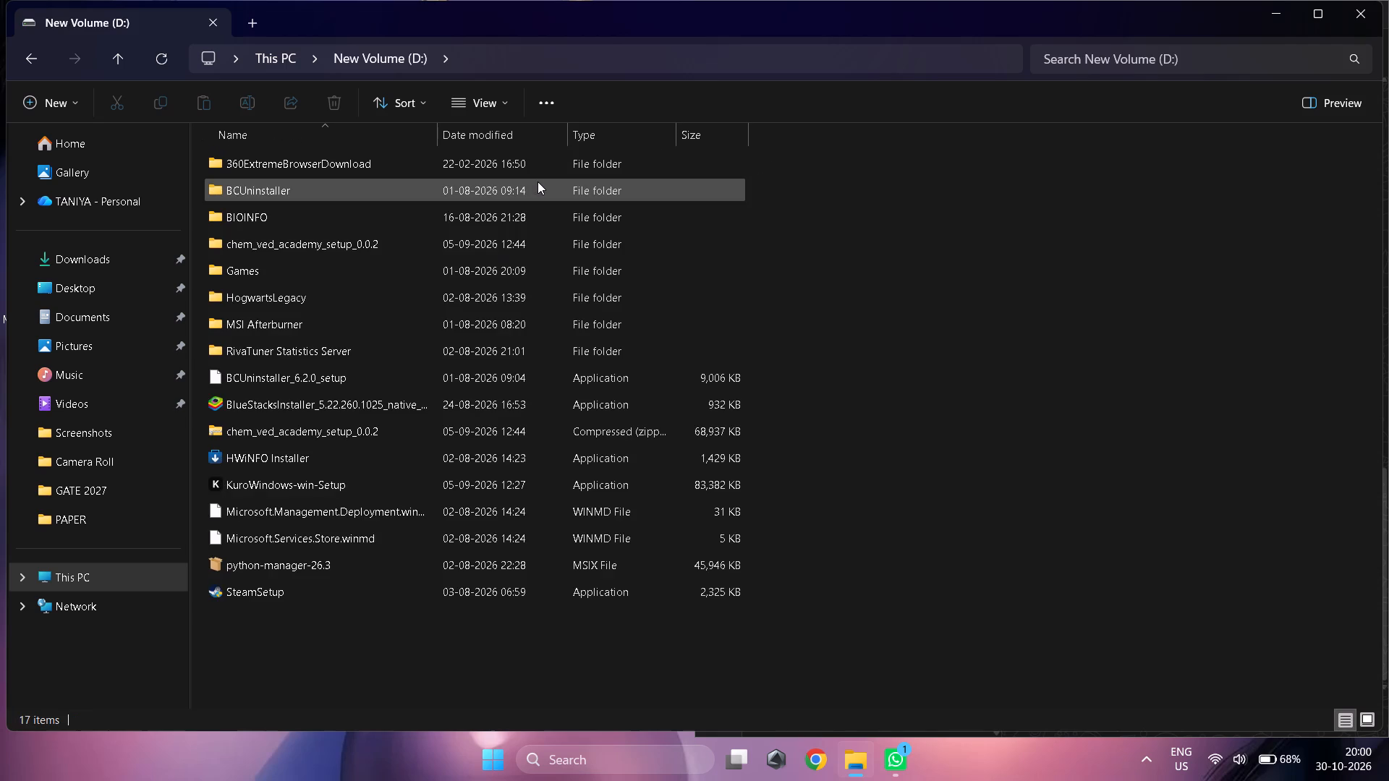
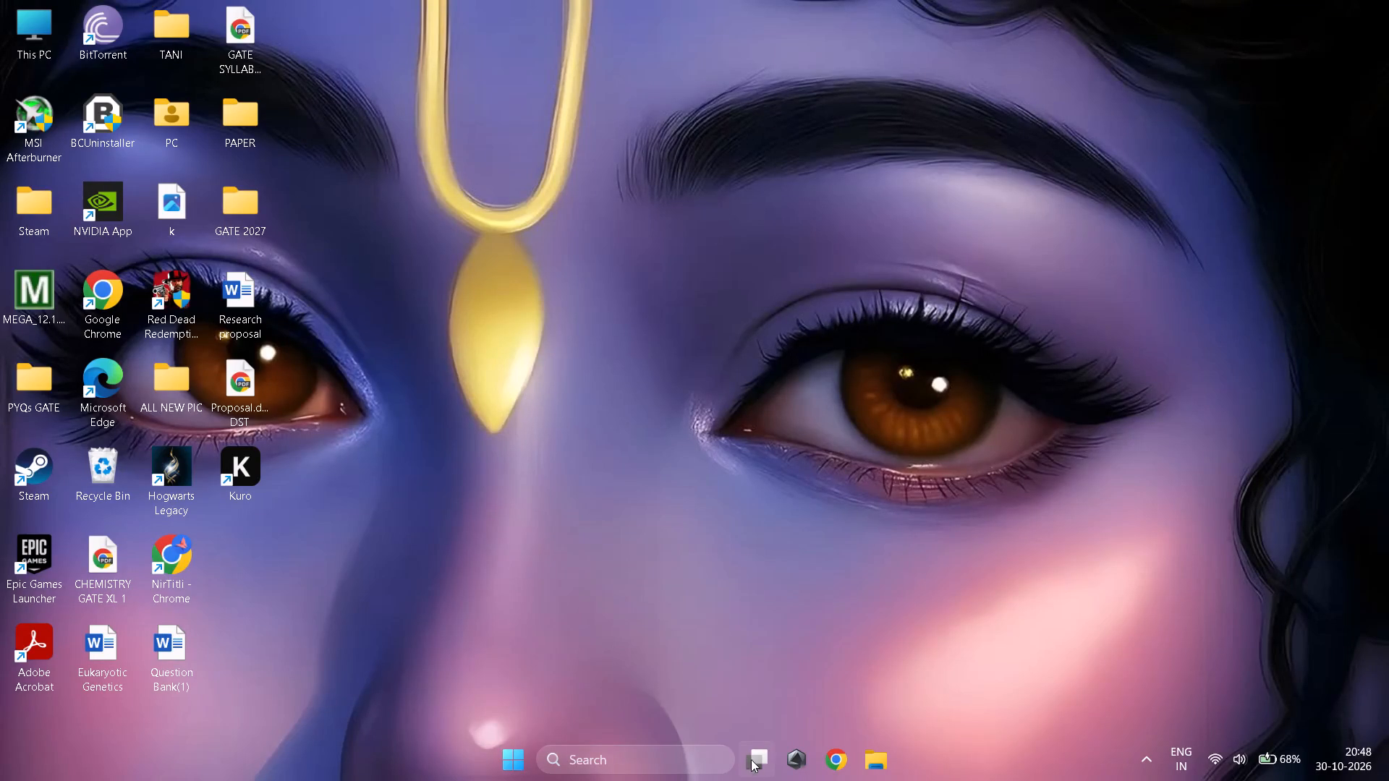
Open the Windows search to look for a file or app.
click(699, 764)
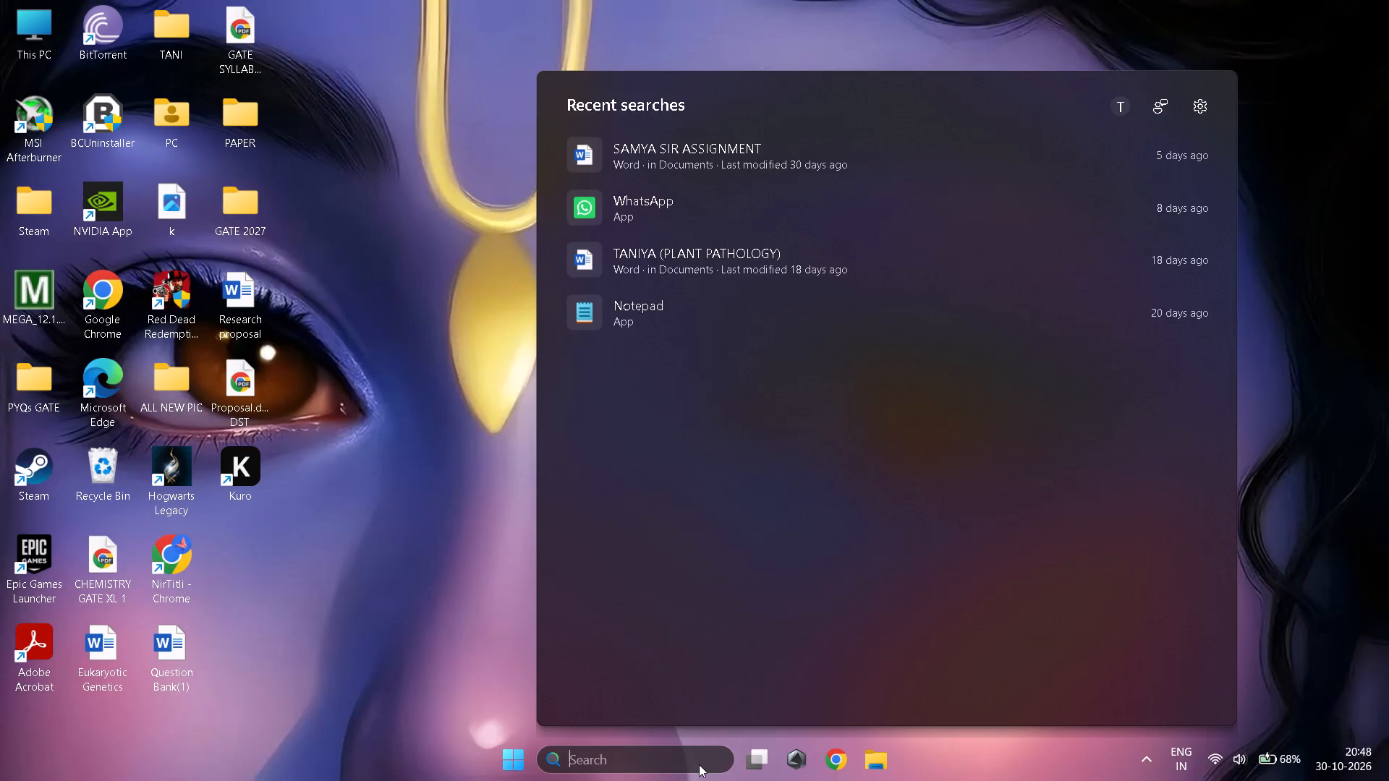
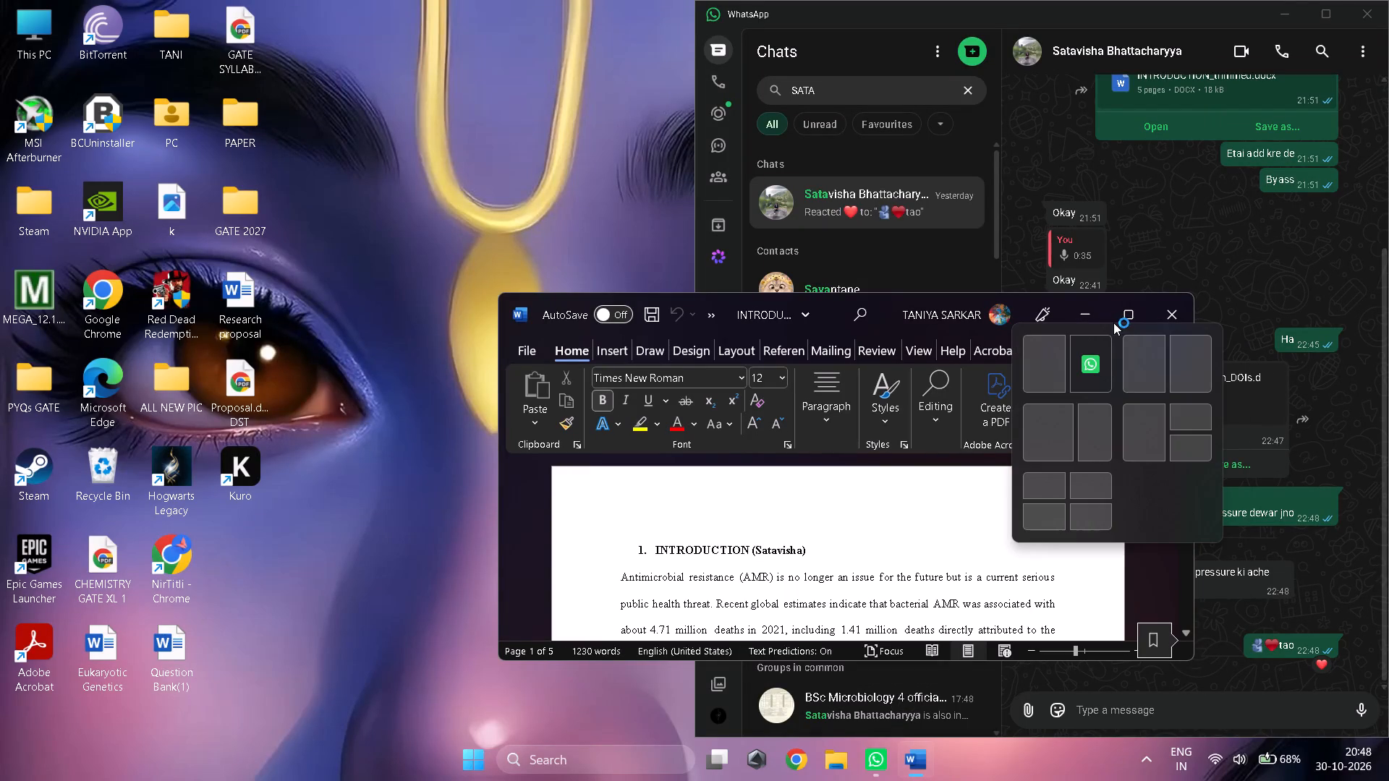
Snap the introduction document's window into a half-screen layout side by side with the WhatsApp window.
click(1042, 363)
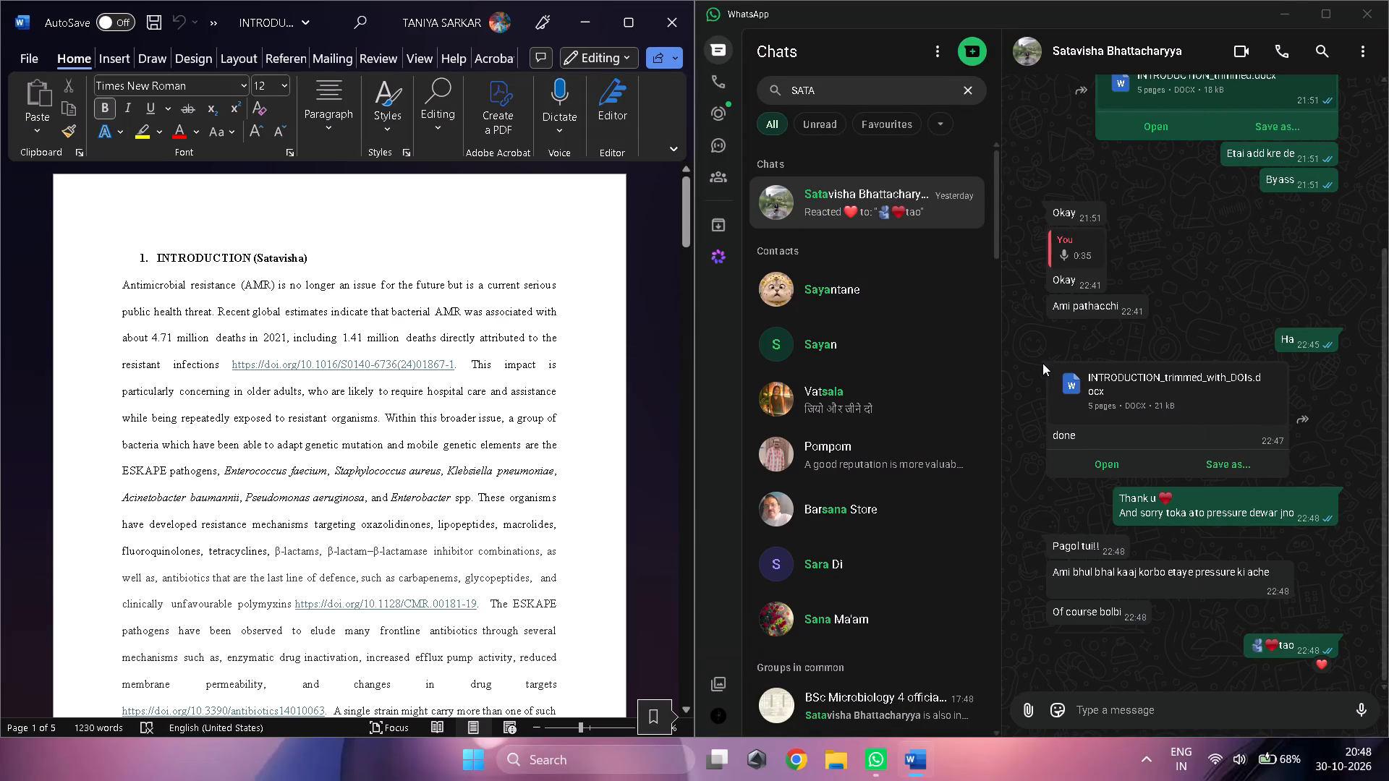
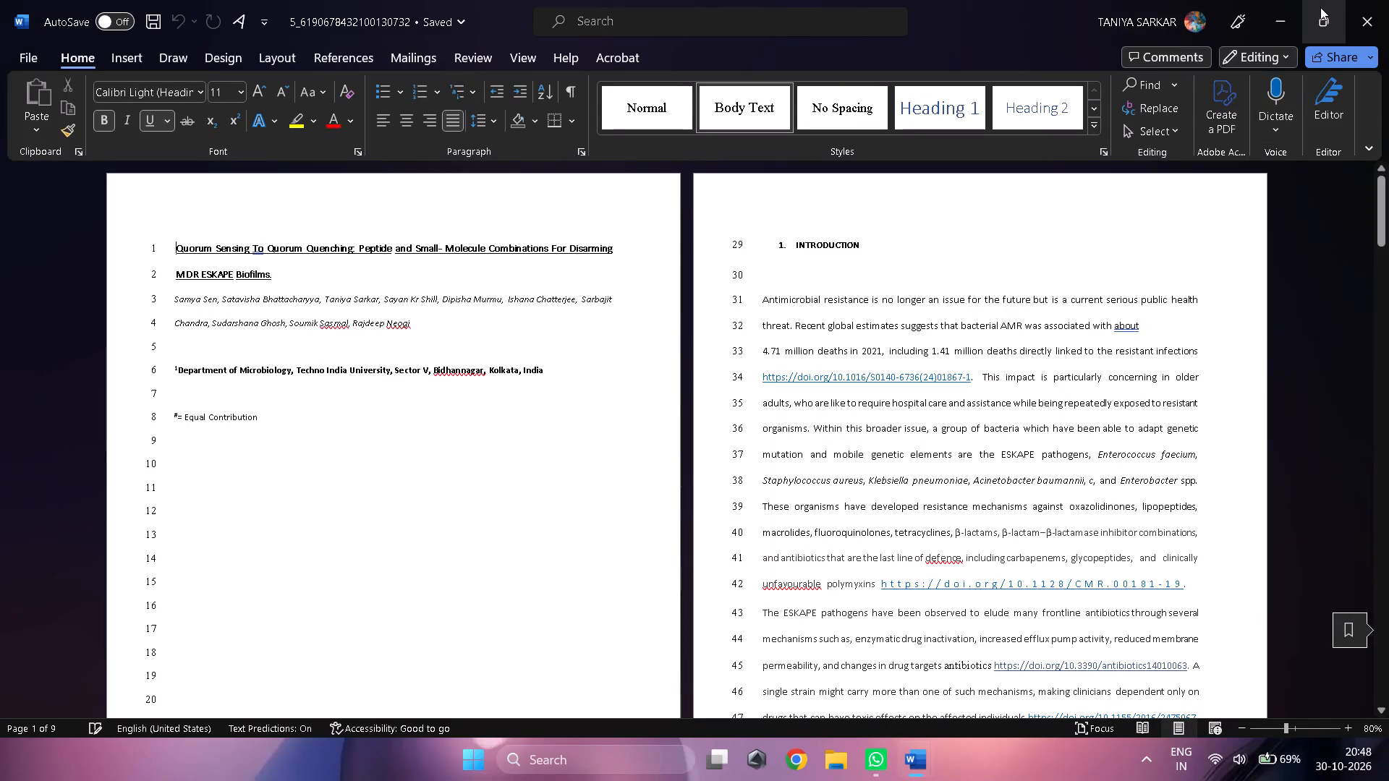
Arrange the manuscript window side by side with the introduction document, giving each half of the screen.
click(1238, 151)
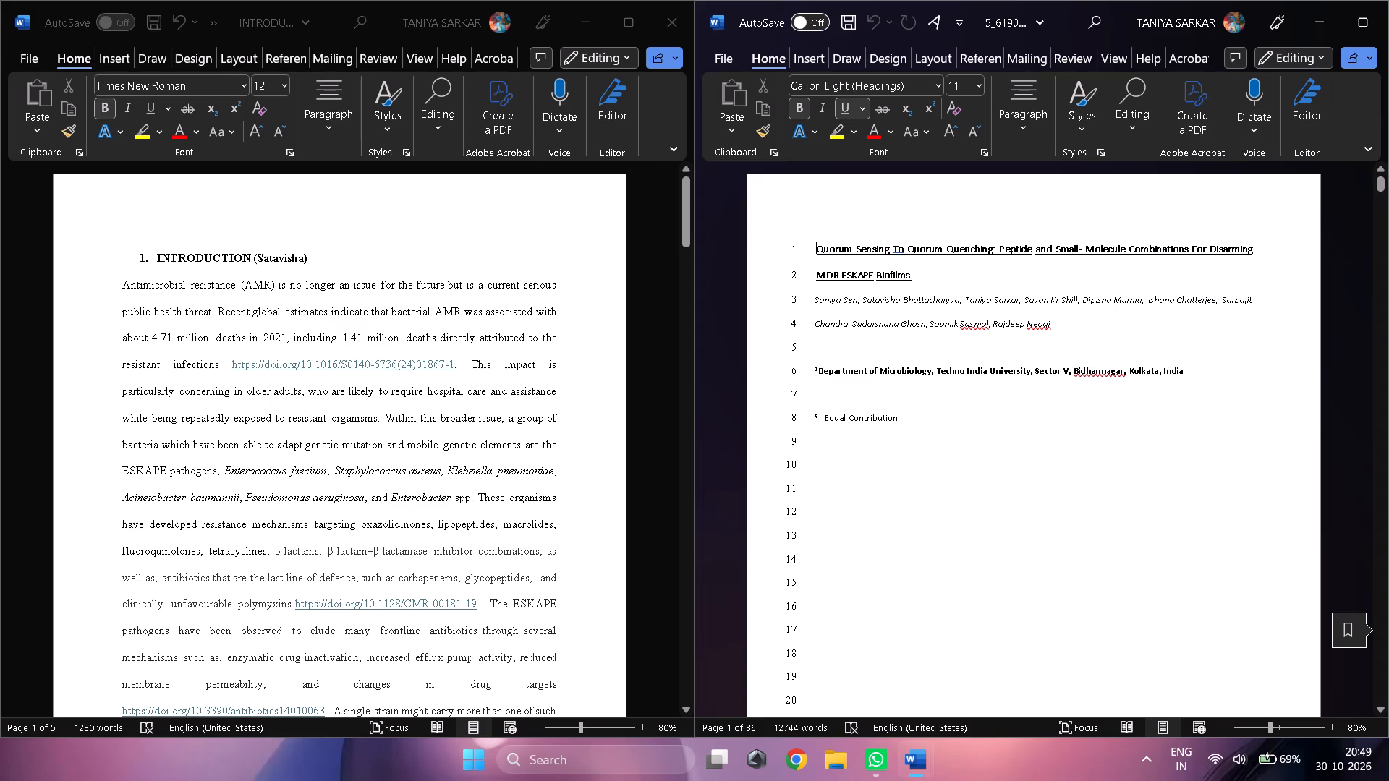
Select the "#= Equal Contribution" line on the manuscript's title page.
drag(946, 419, 812, 419)
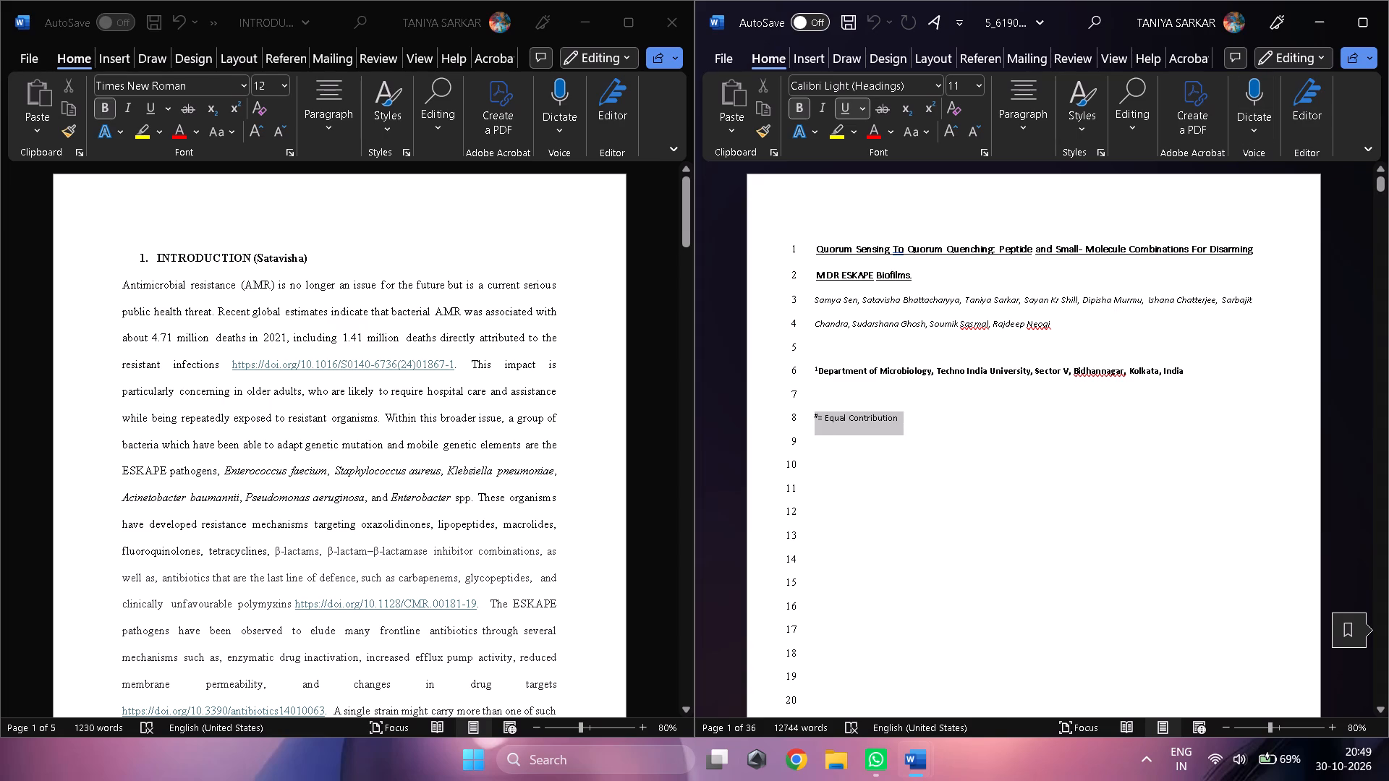
Delete the "#= Equal Contribution" note beneath the department affiliation on the manuscript's title page.
drag(812, 419, 810, 419)
key(BackSpace)
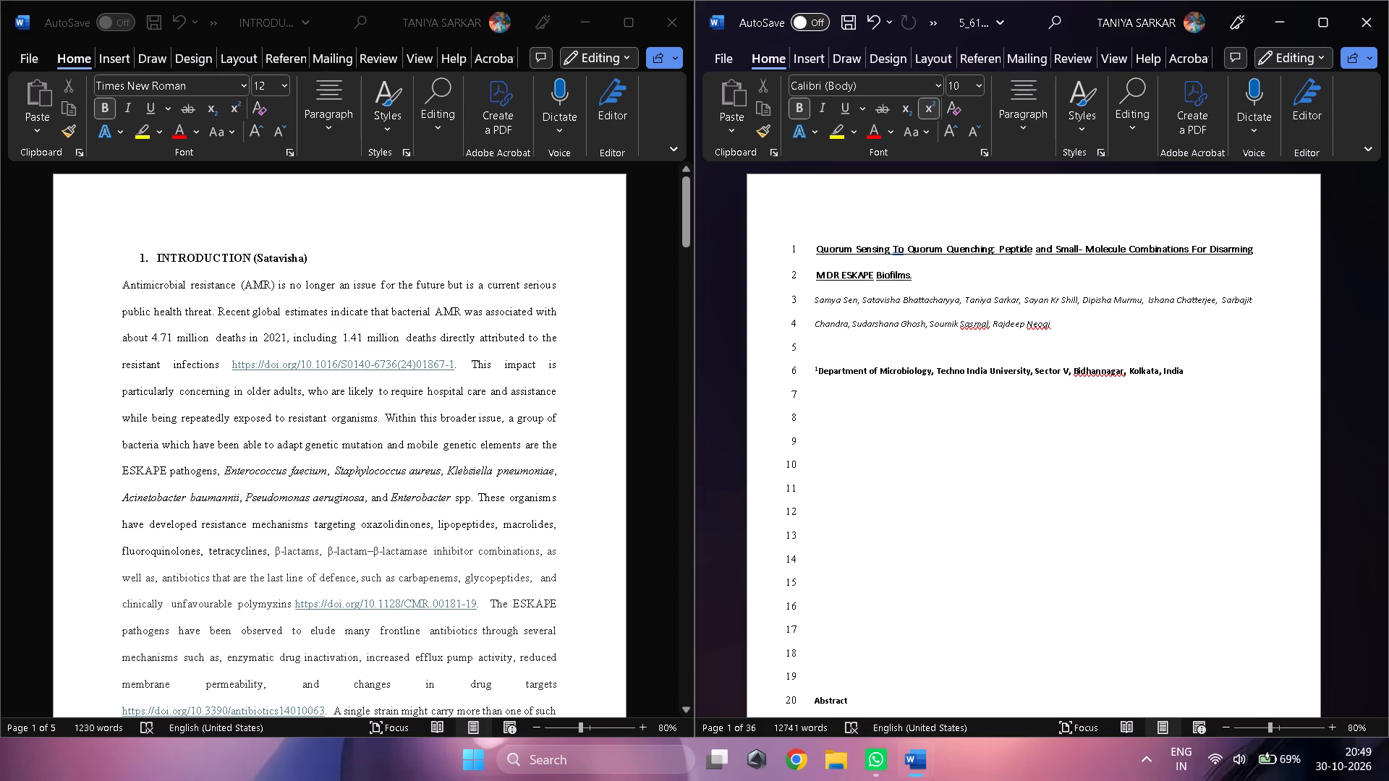
click(1325, 514)
Delete the entire old introduction text between the "1. INTRODUCTION" heading and "2. Quorum Sensing Architecture in MDR ESKAPE Pathogens".
triple_click(1377, 709)
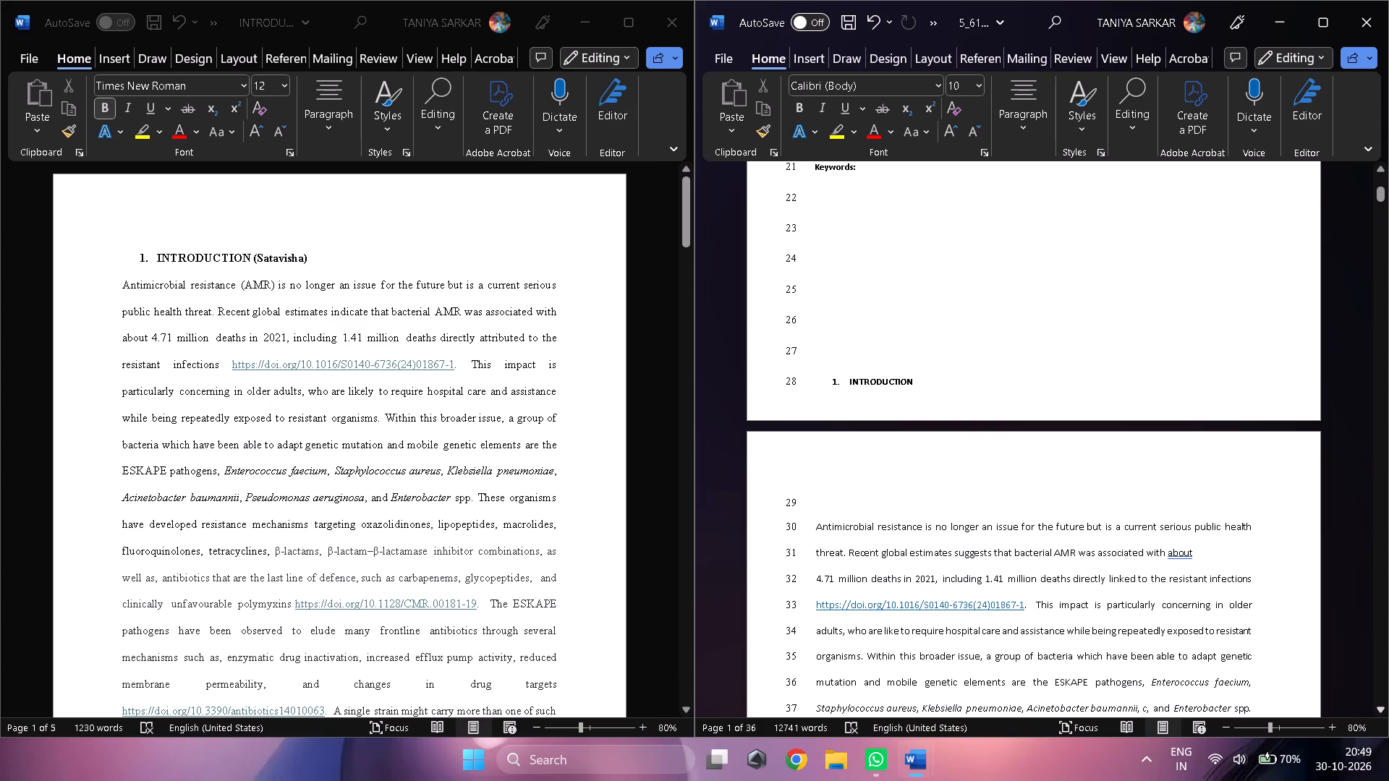
drag(817, 487, 1174, 720)
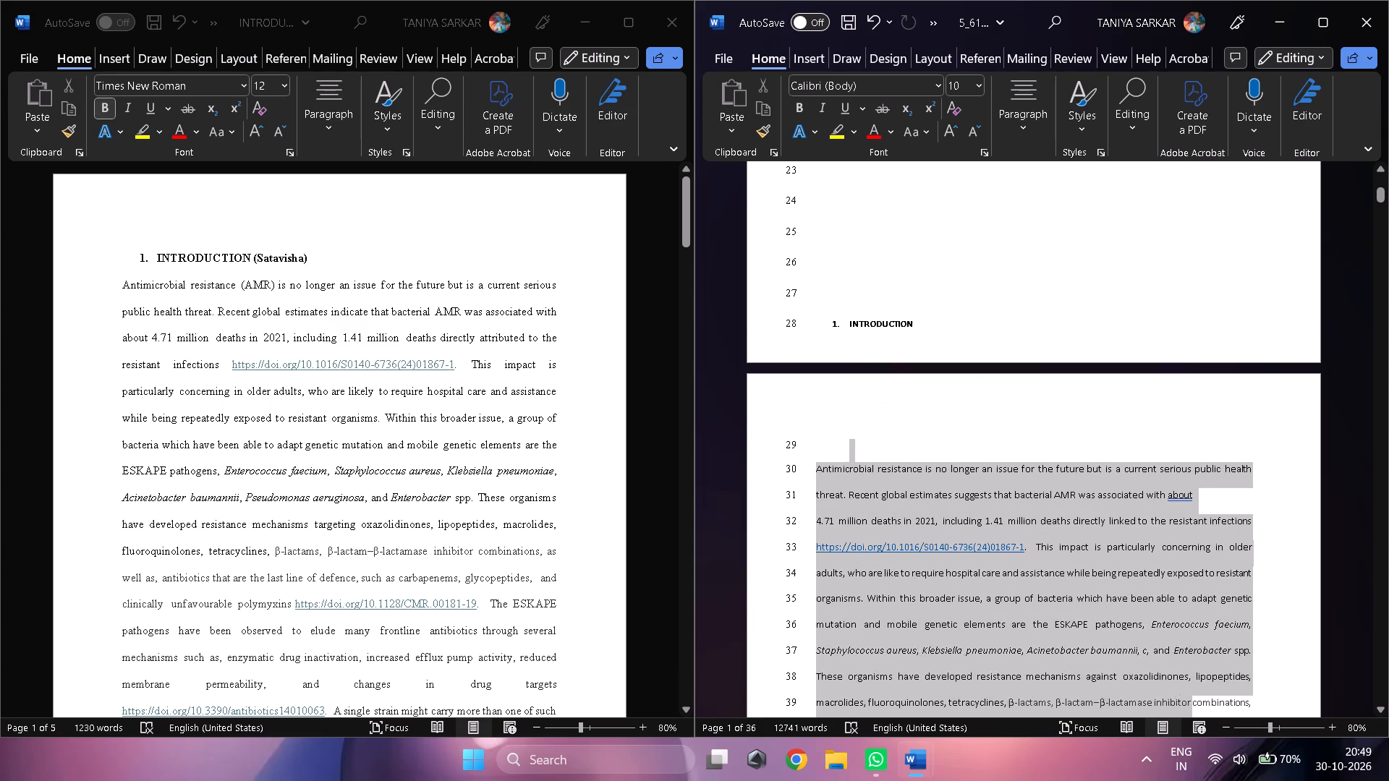
drag(1174, 720, 1190, 721)
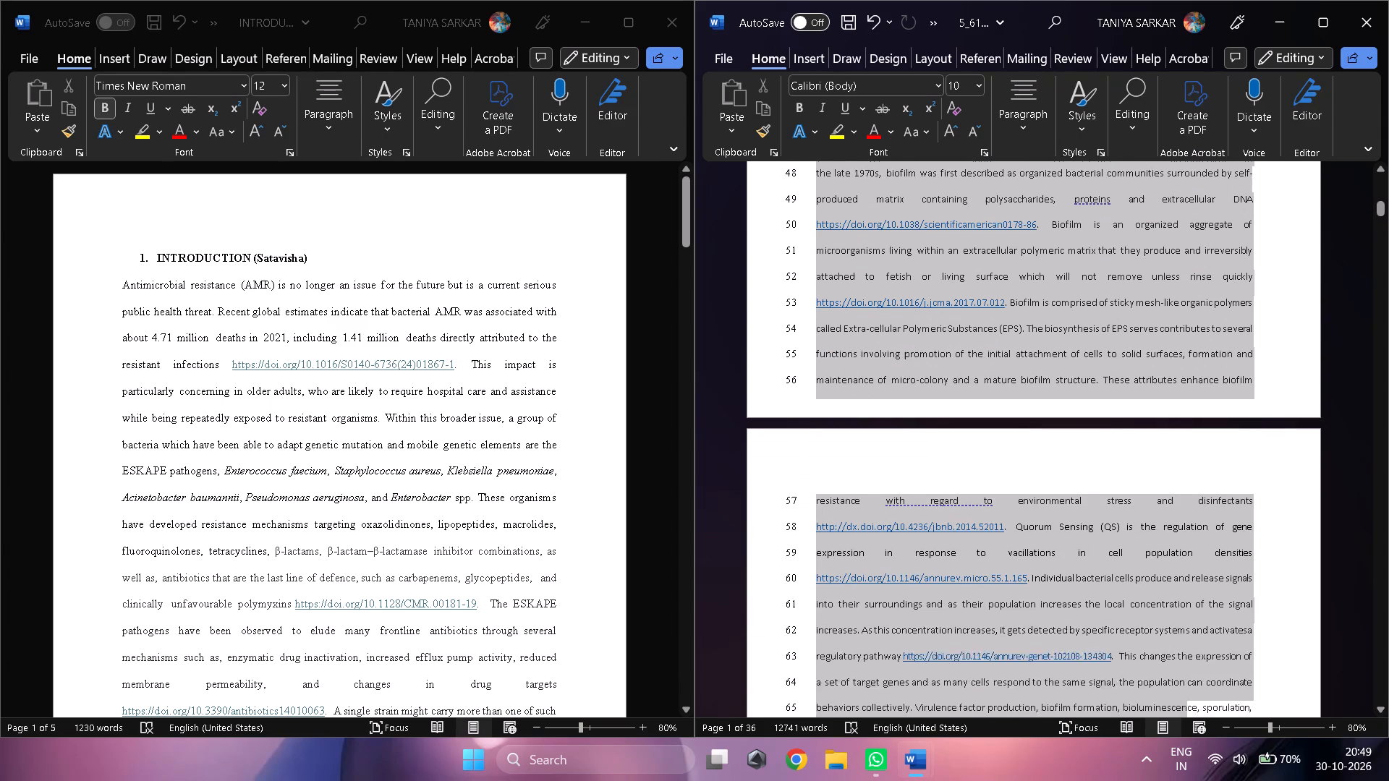
drag(1190, 721, 1184, 699)
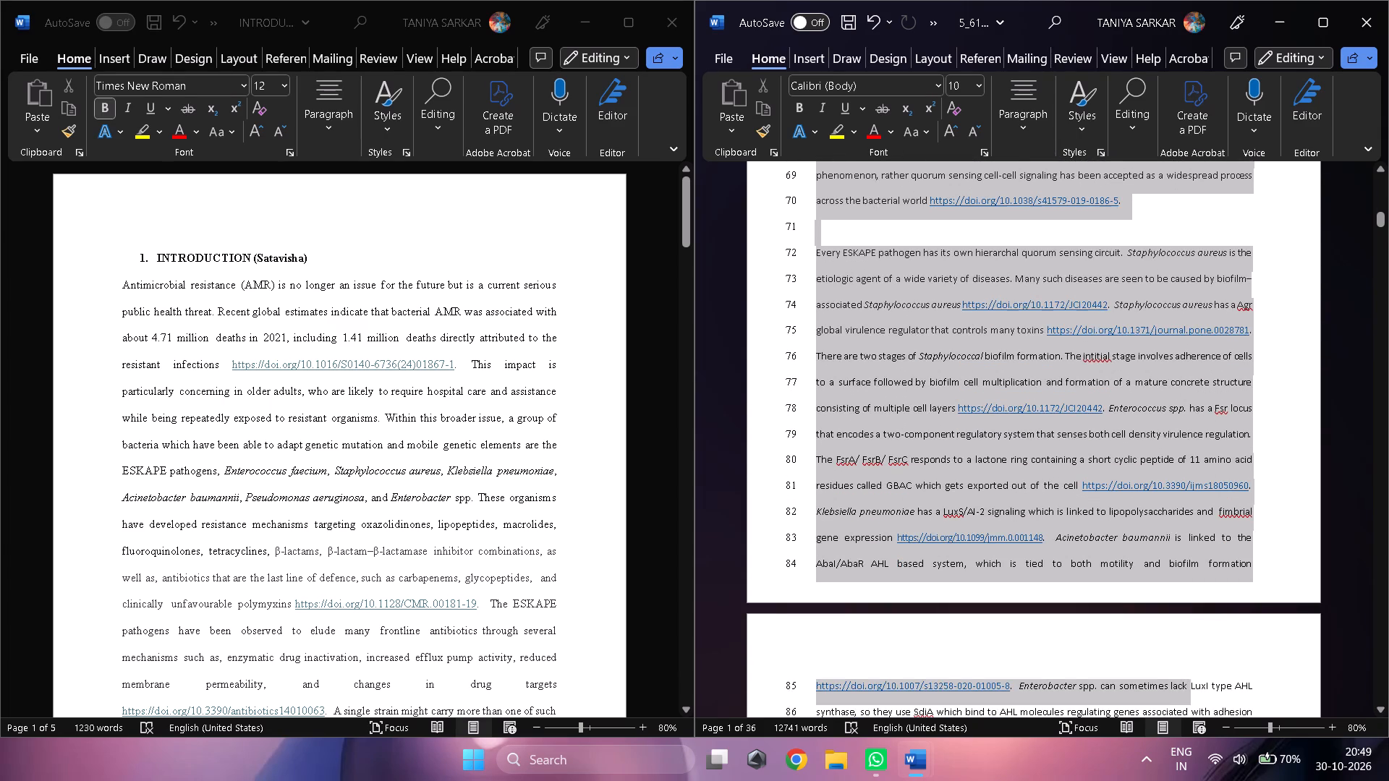
drag(1184, 699, 1201, 731)
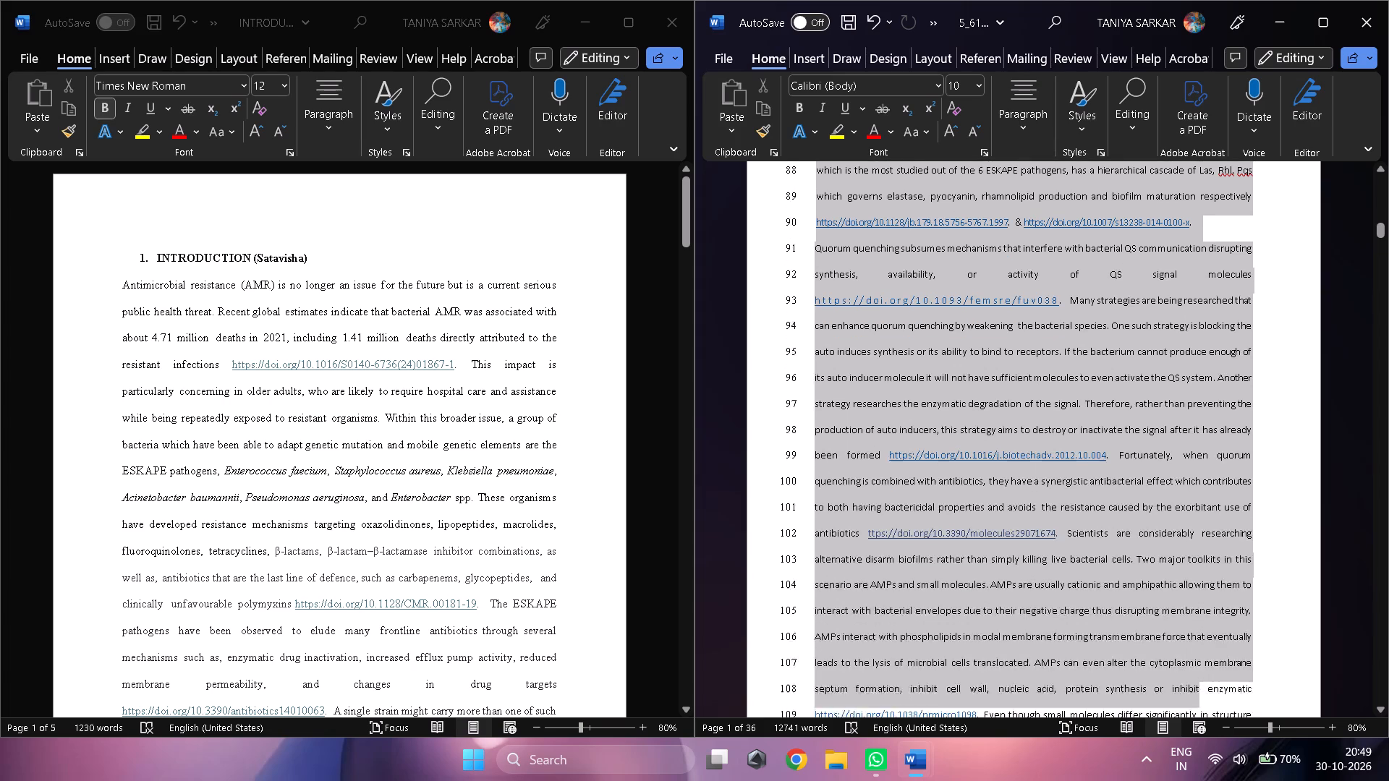
drag(1201, 731, 1197, 721)
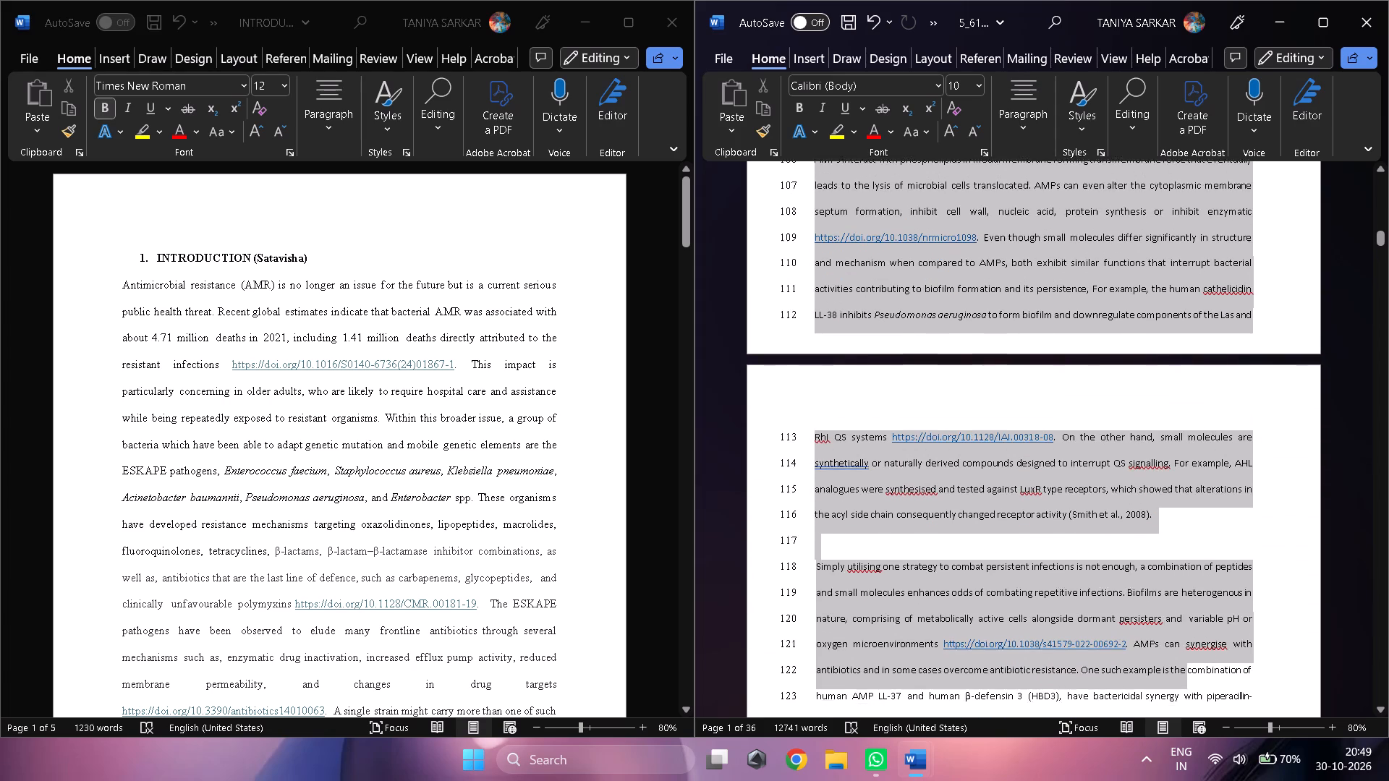
drag(1197, 721, 1206, 734)
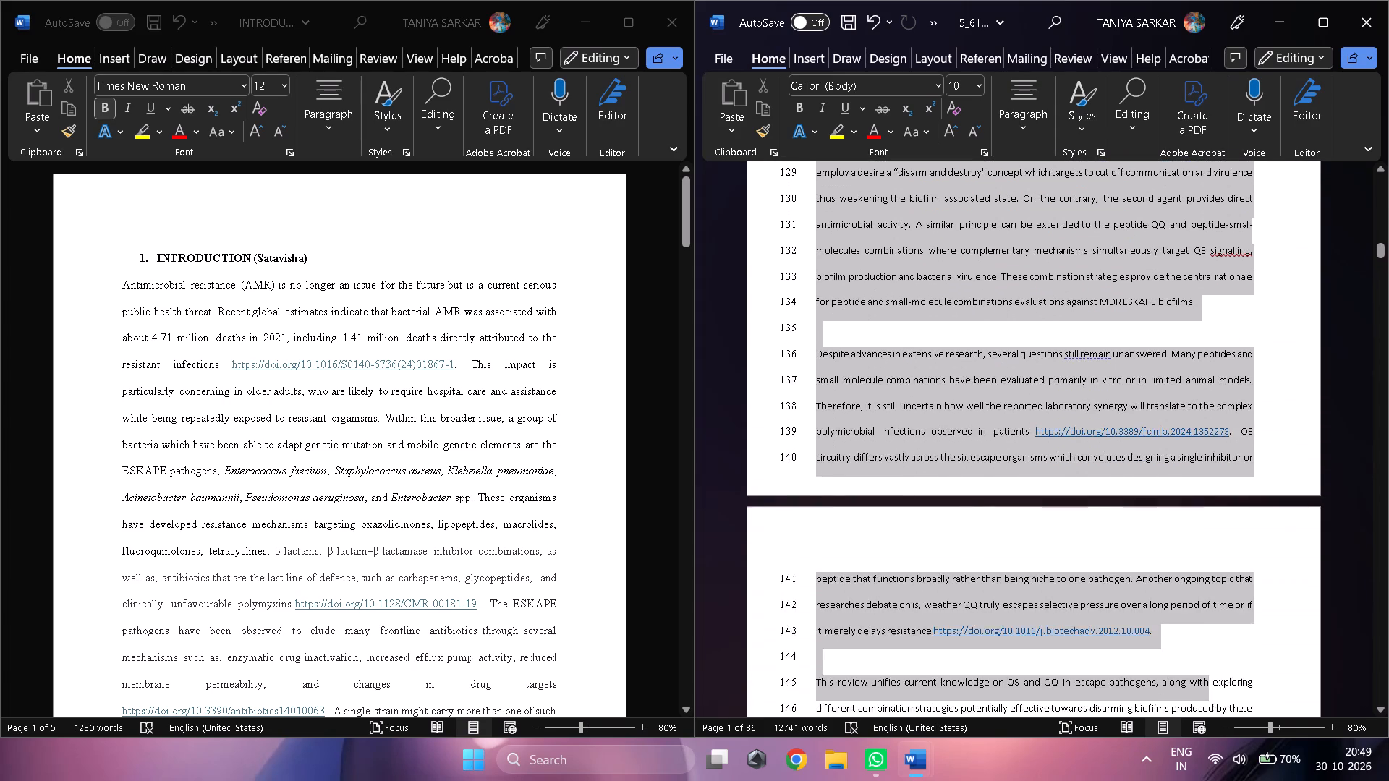
drag(1206, 734, 1167, 474)
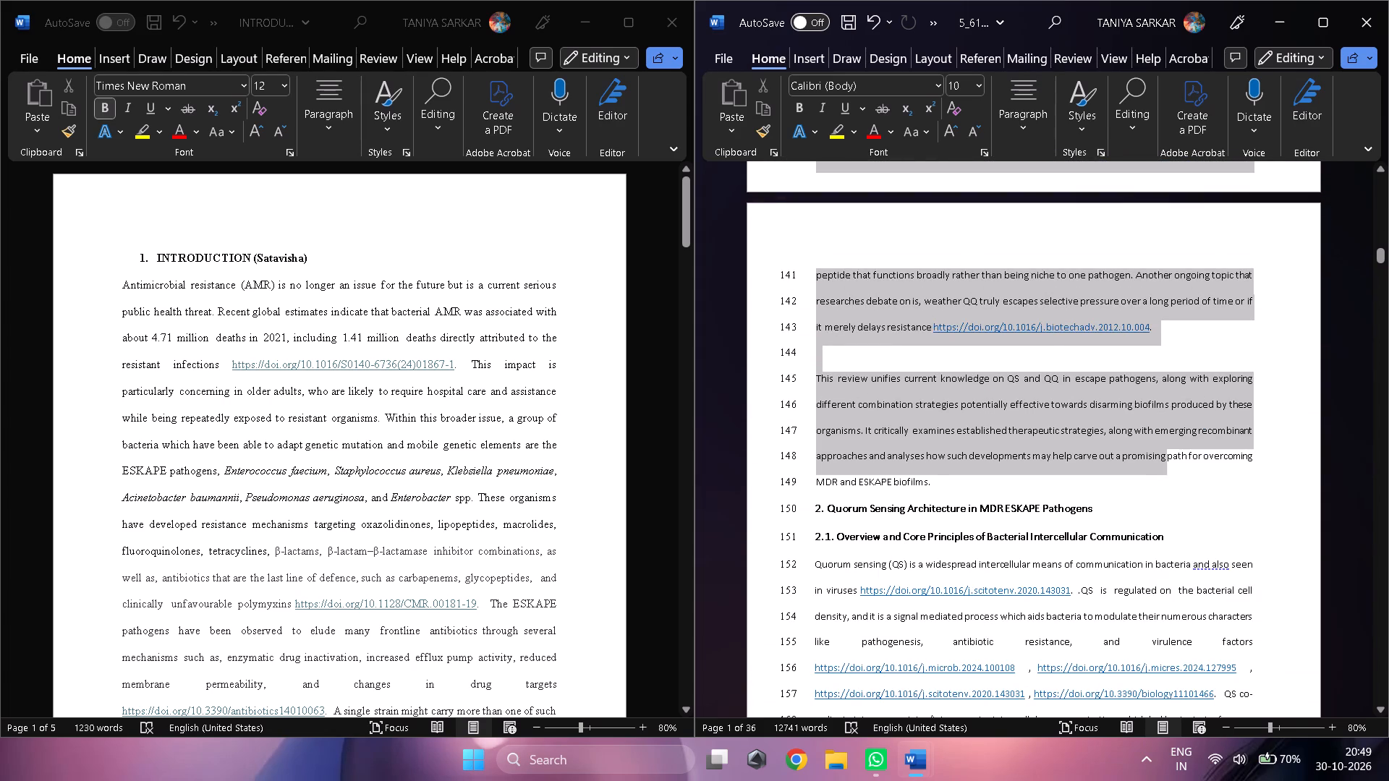
drag(1167, 474, 1166, 482)
key(BackSpace)
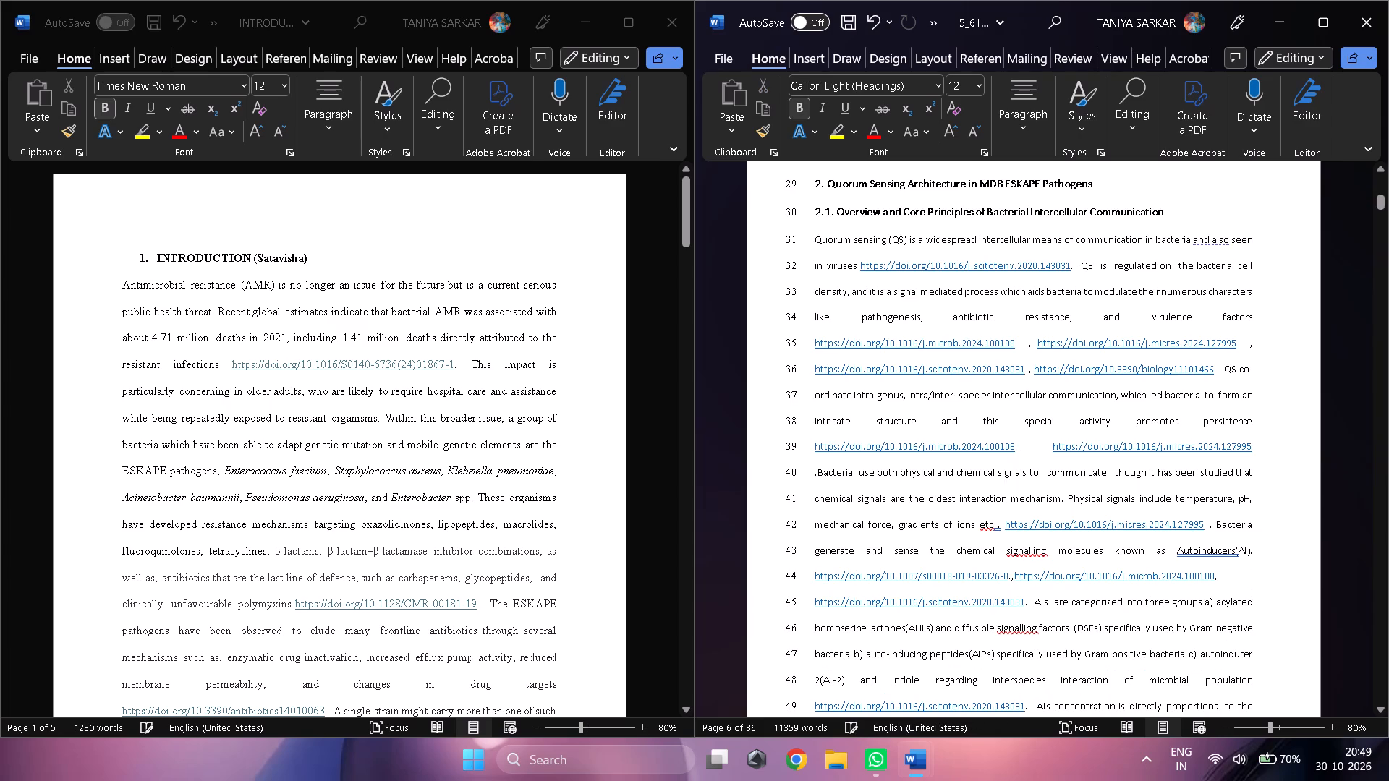
Copy the full introduction body text, without its heading, from the separate INTRODUCTION document.
click(1380, 164)
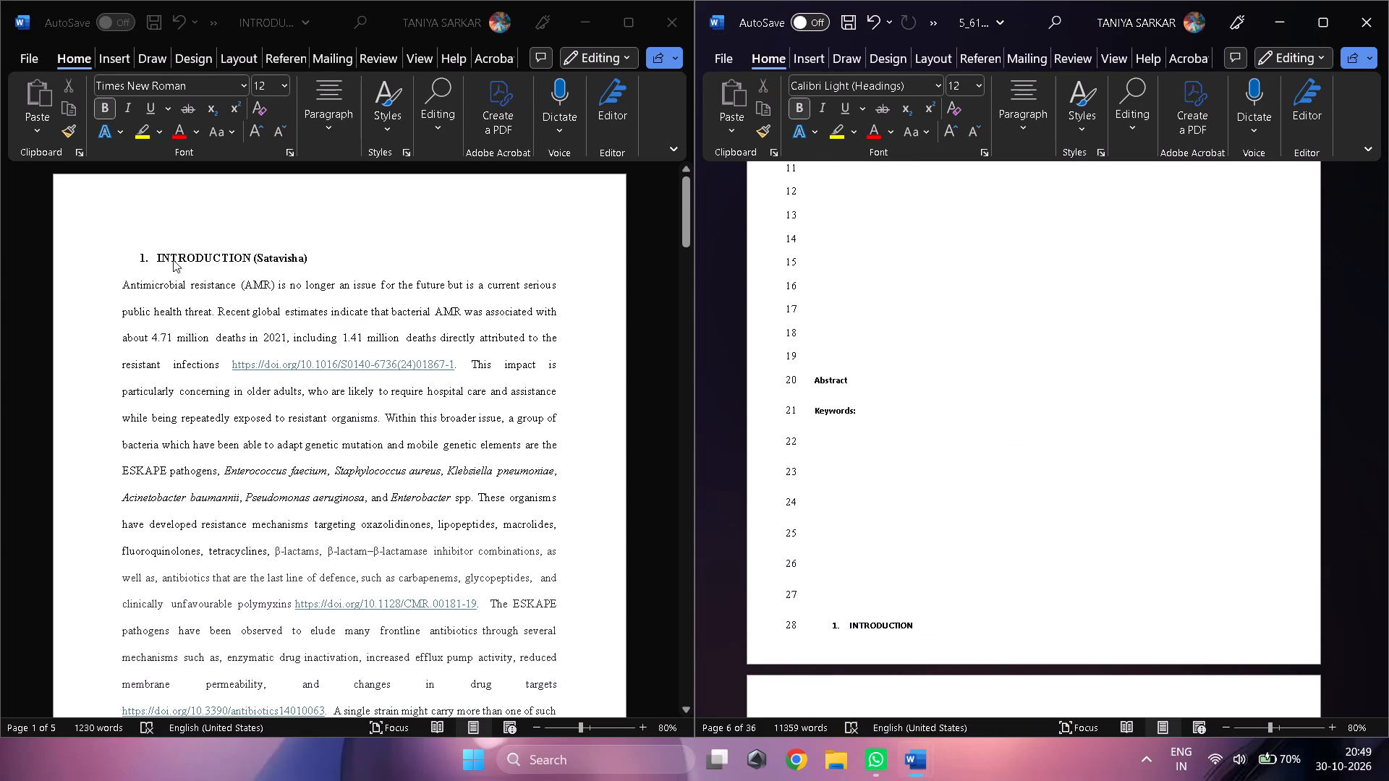
click(134, 278)
click(112, 286)
drag(114, 284, 479, 364)
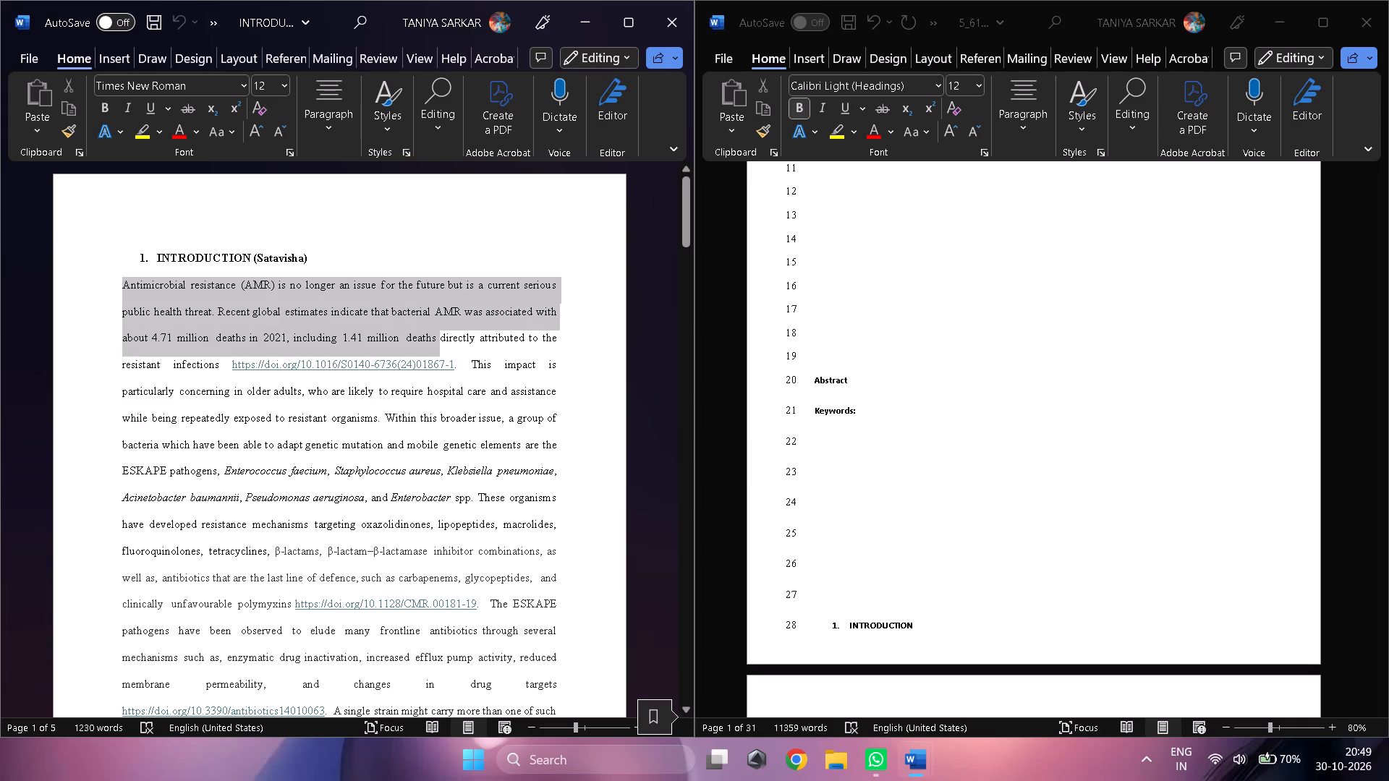
drag(479, 364, 654, 736)
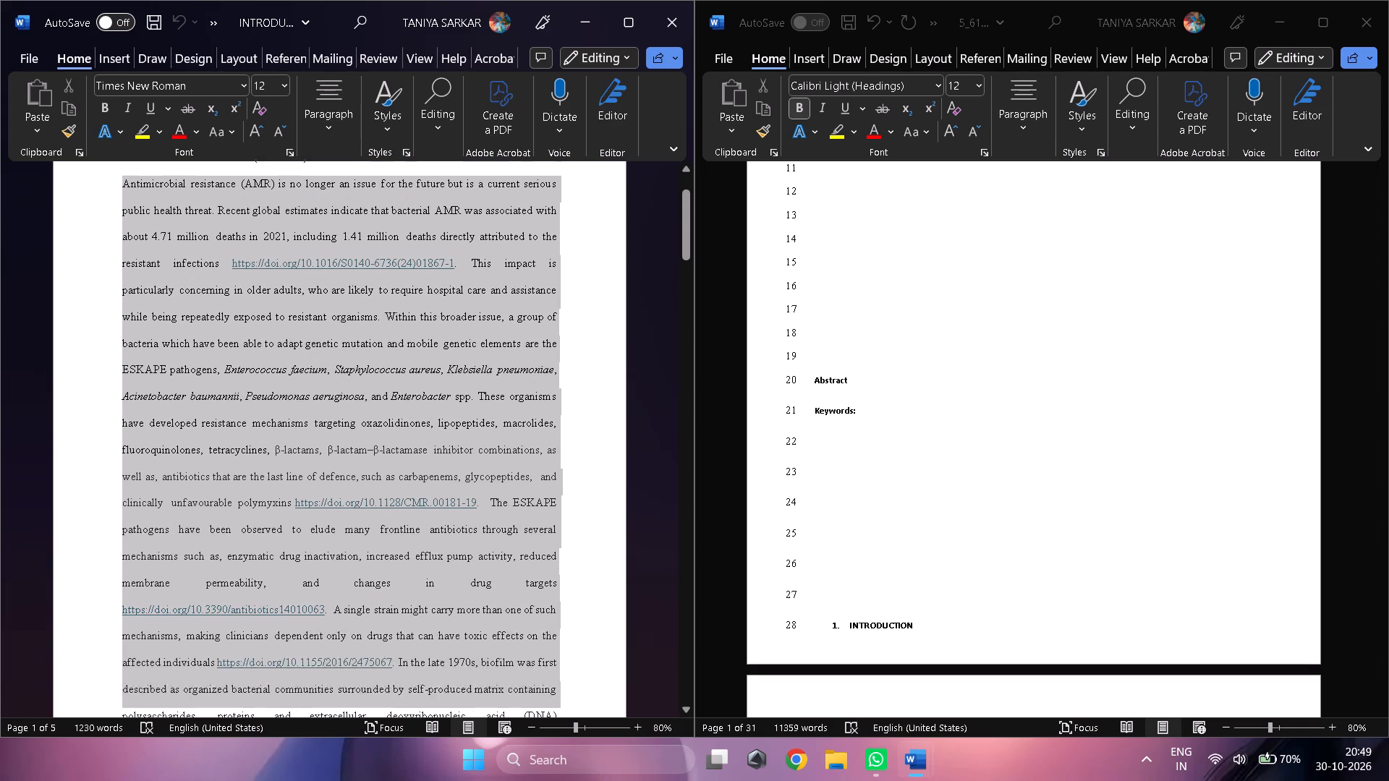
drag(654, 736, 665, 765)
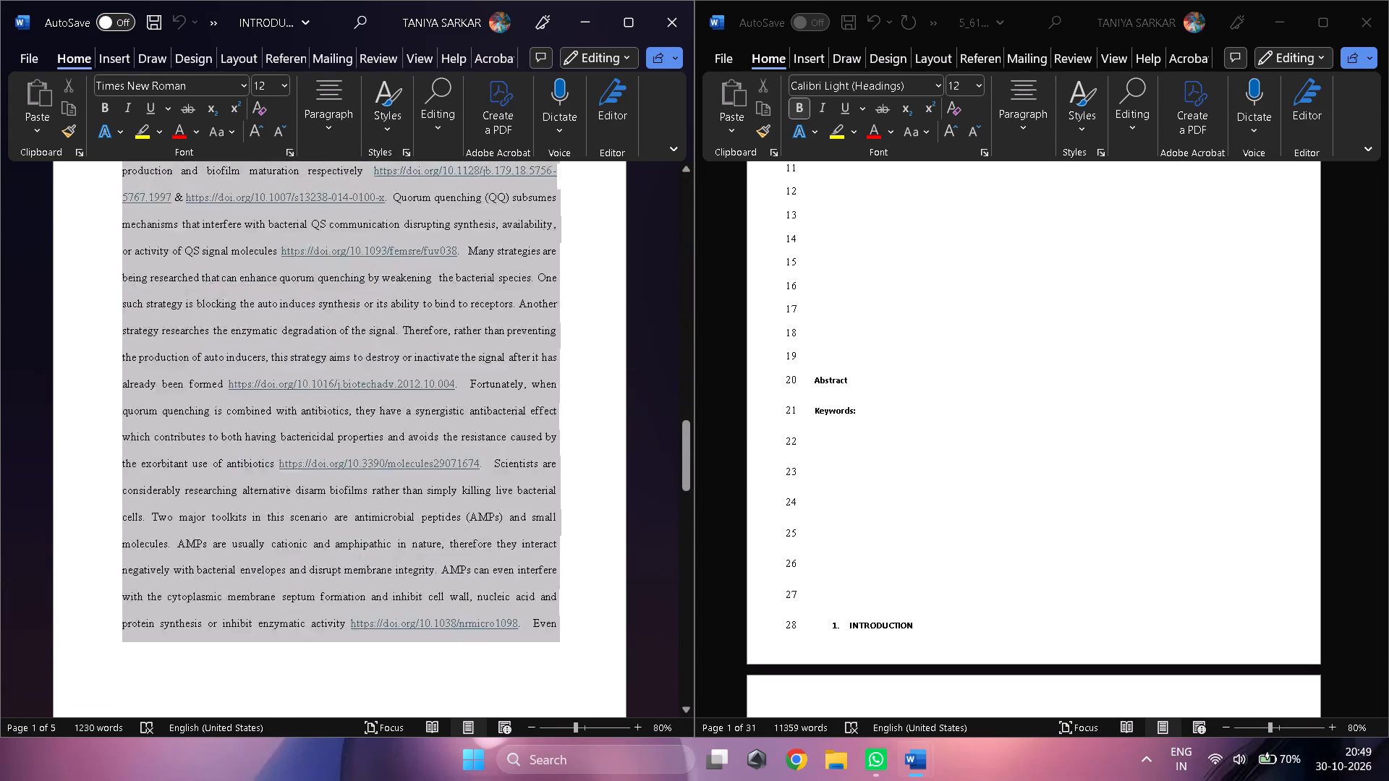
drag(665, 765, 645, 729)
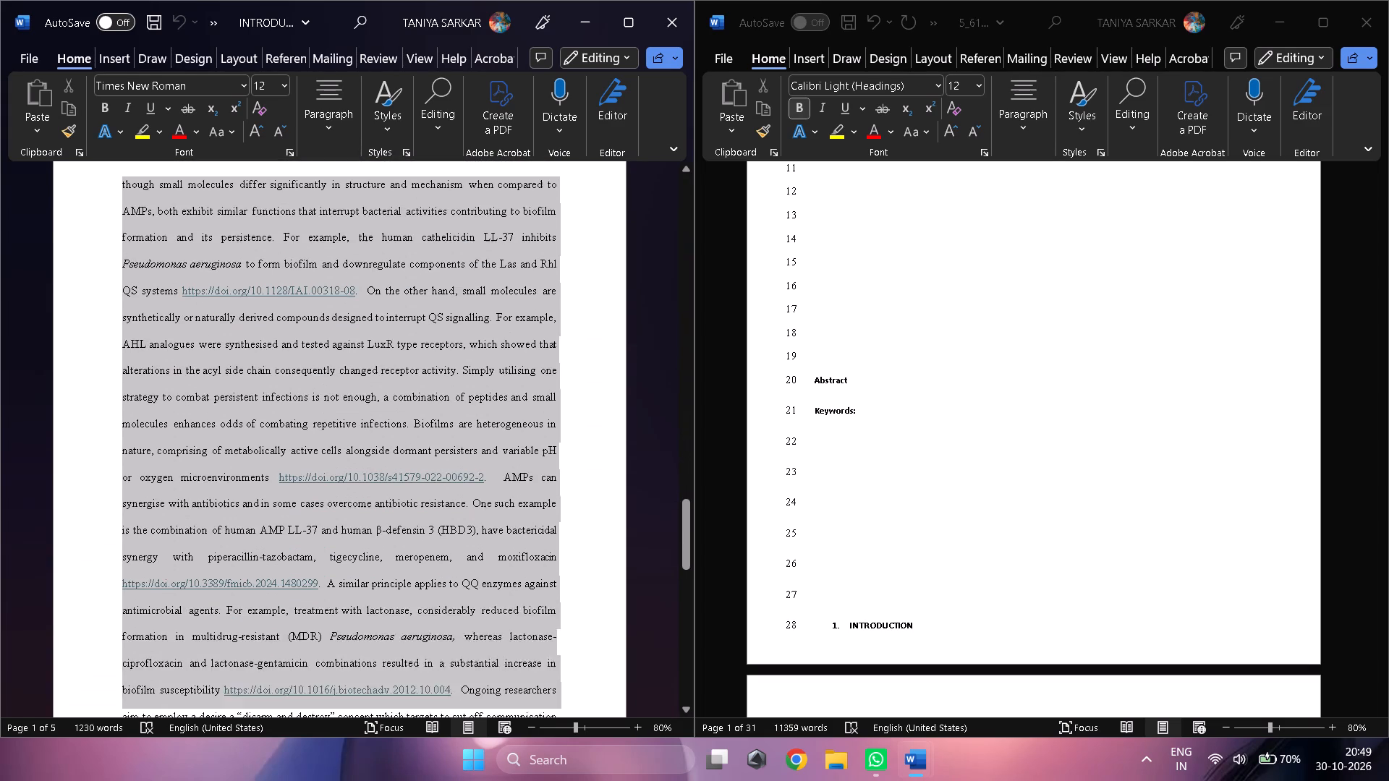
drag(645, 729, 646, 700)
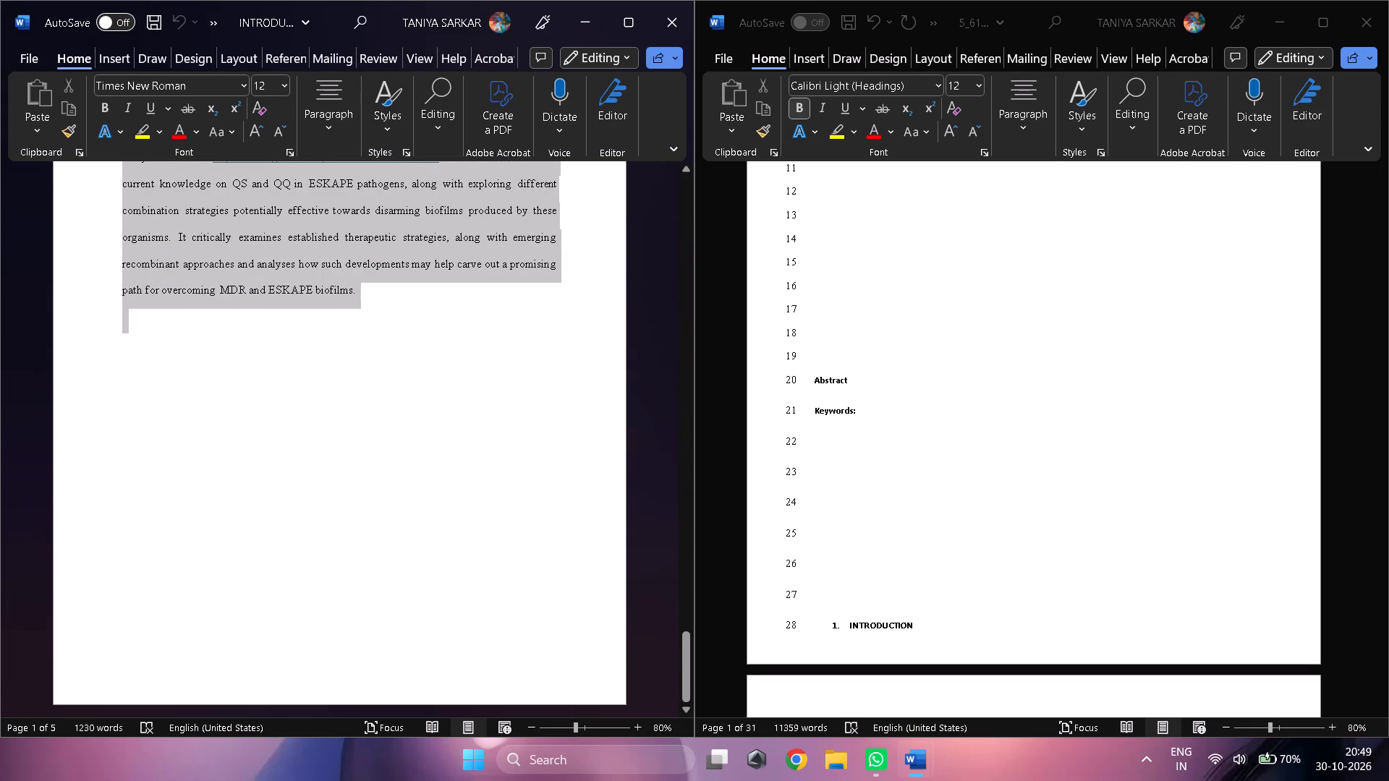
drag(646, 700, 645, 684)
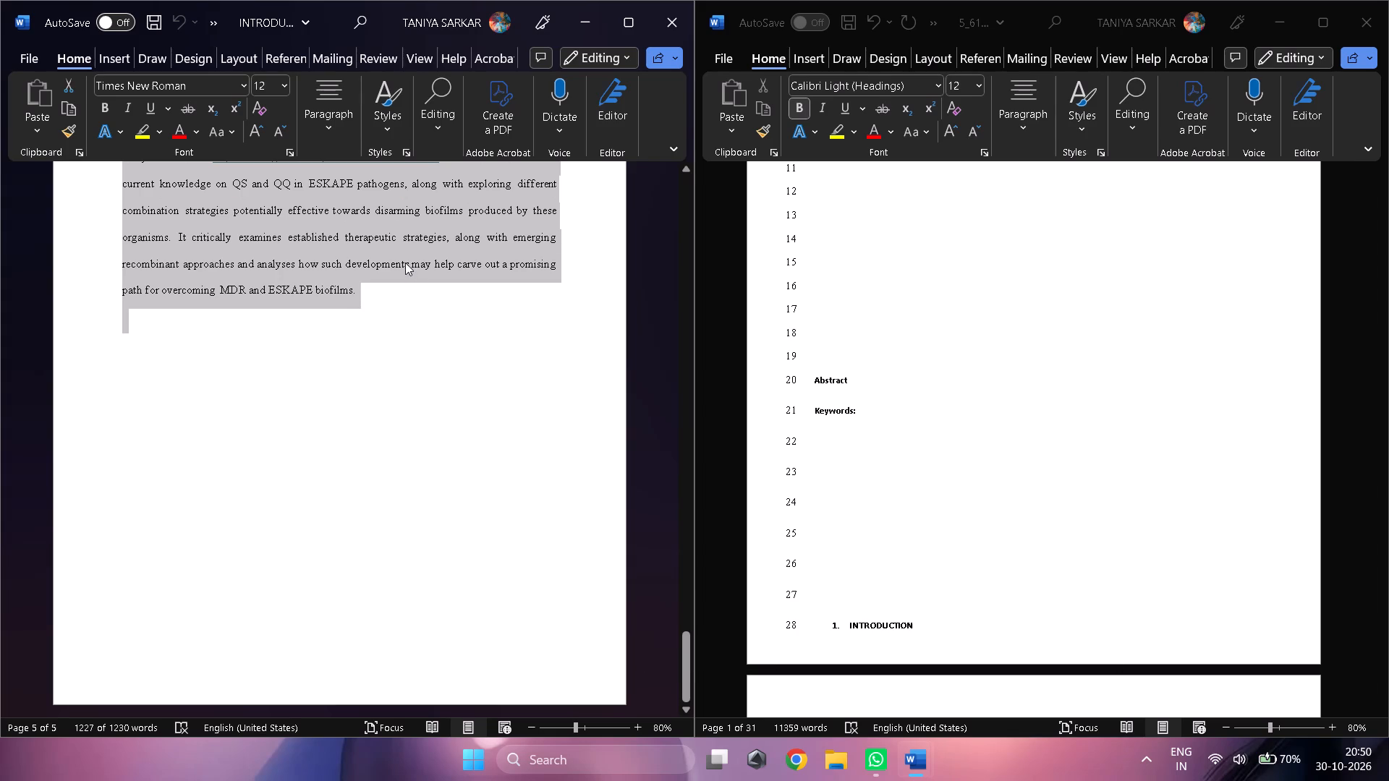
key(ctrl+c)
right_click(405, 255)
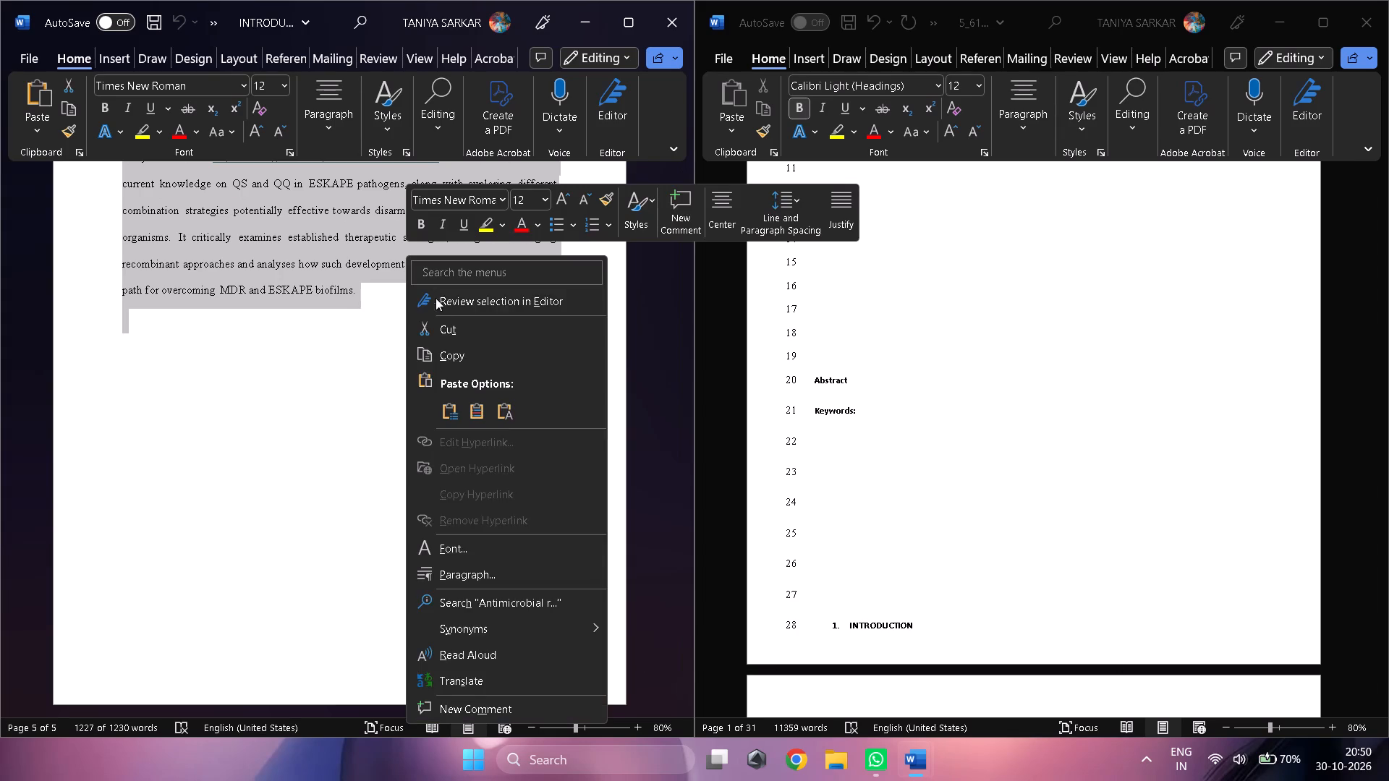
click(443, 357)
Maximize the manuscript and paste the copied introduction on a new line above the "2. Quorum Sensing Architecture in MDR ESKAPE Pathogens" heading.
click(579, 28)
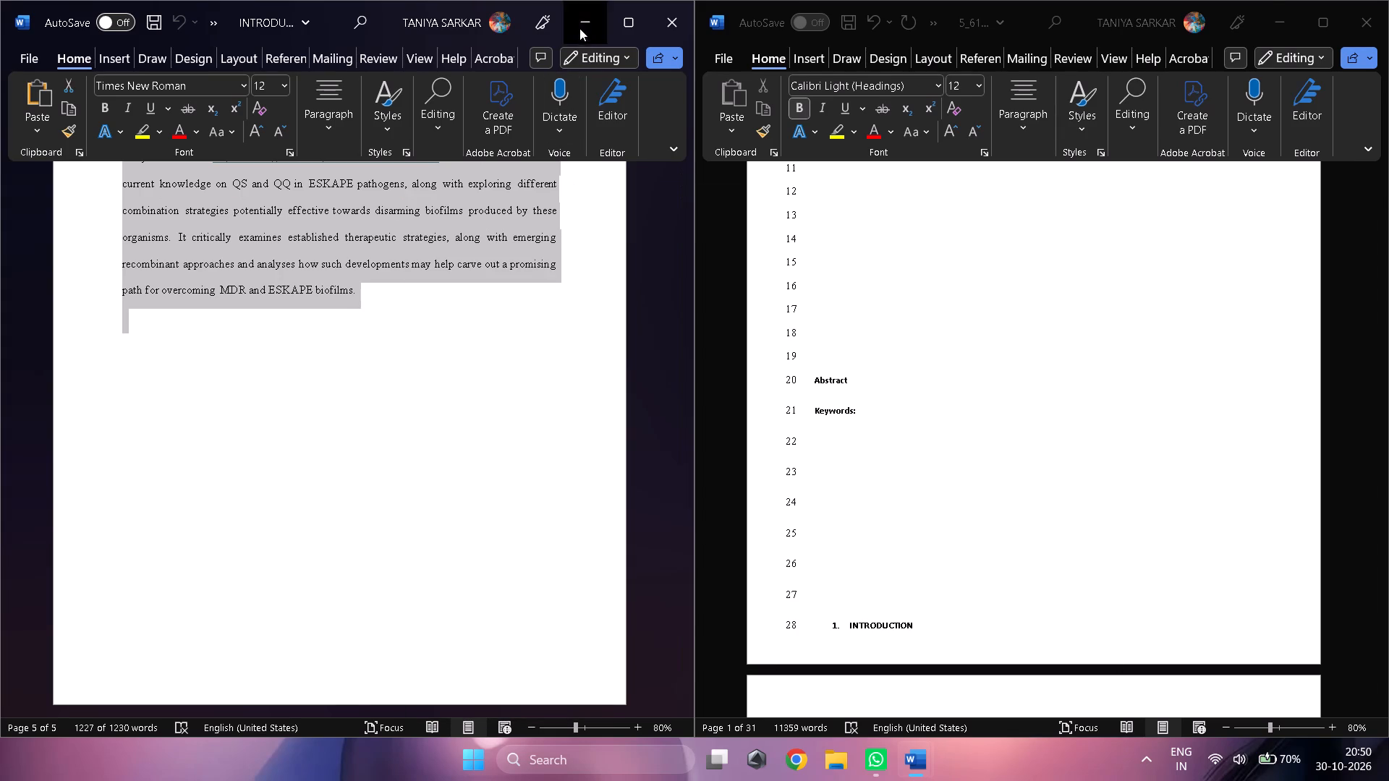
click(1322, 30)
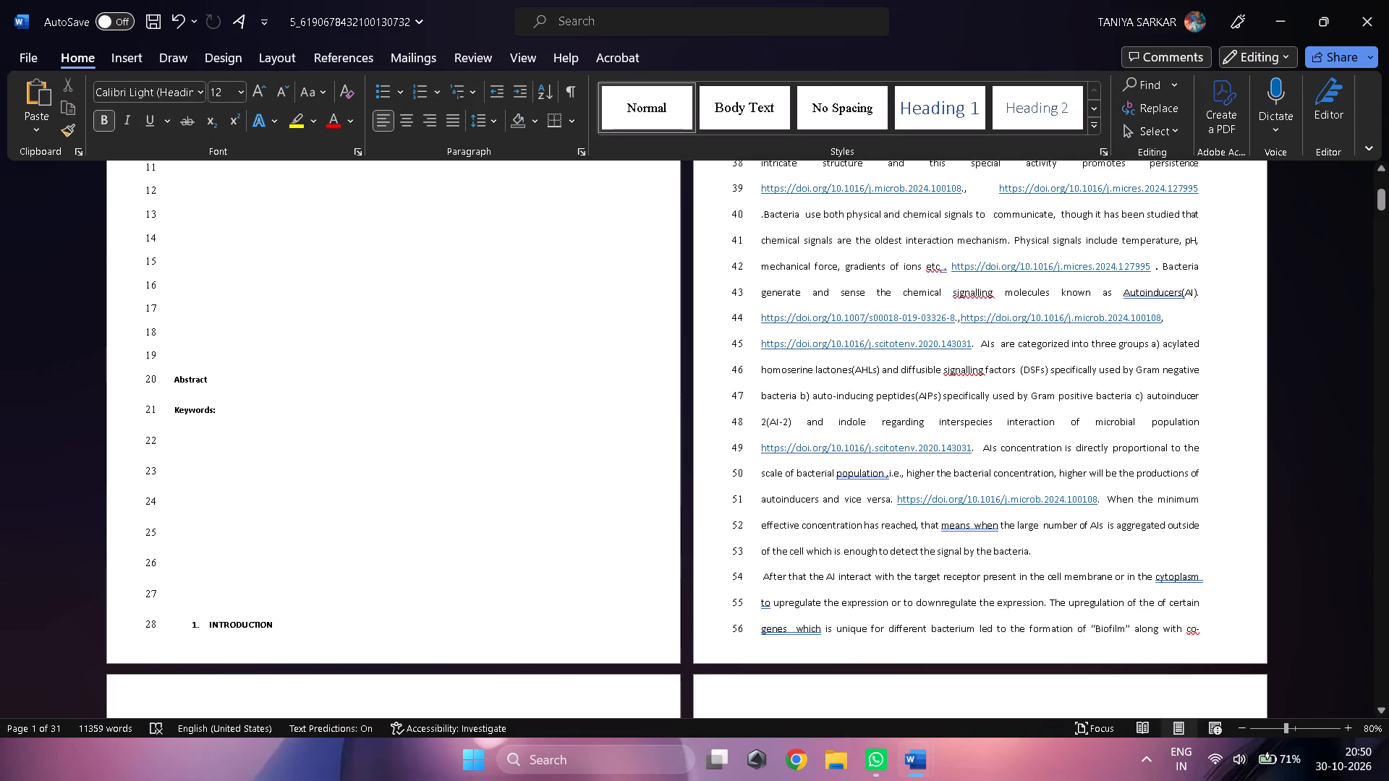
drag(1383, 197, 1383, 150)
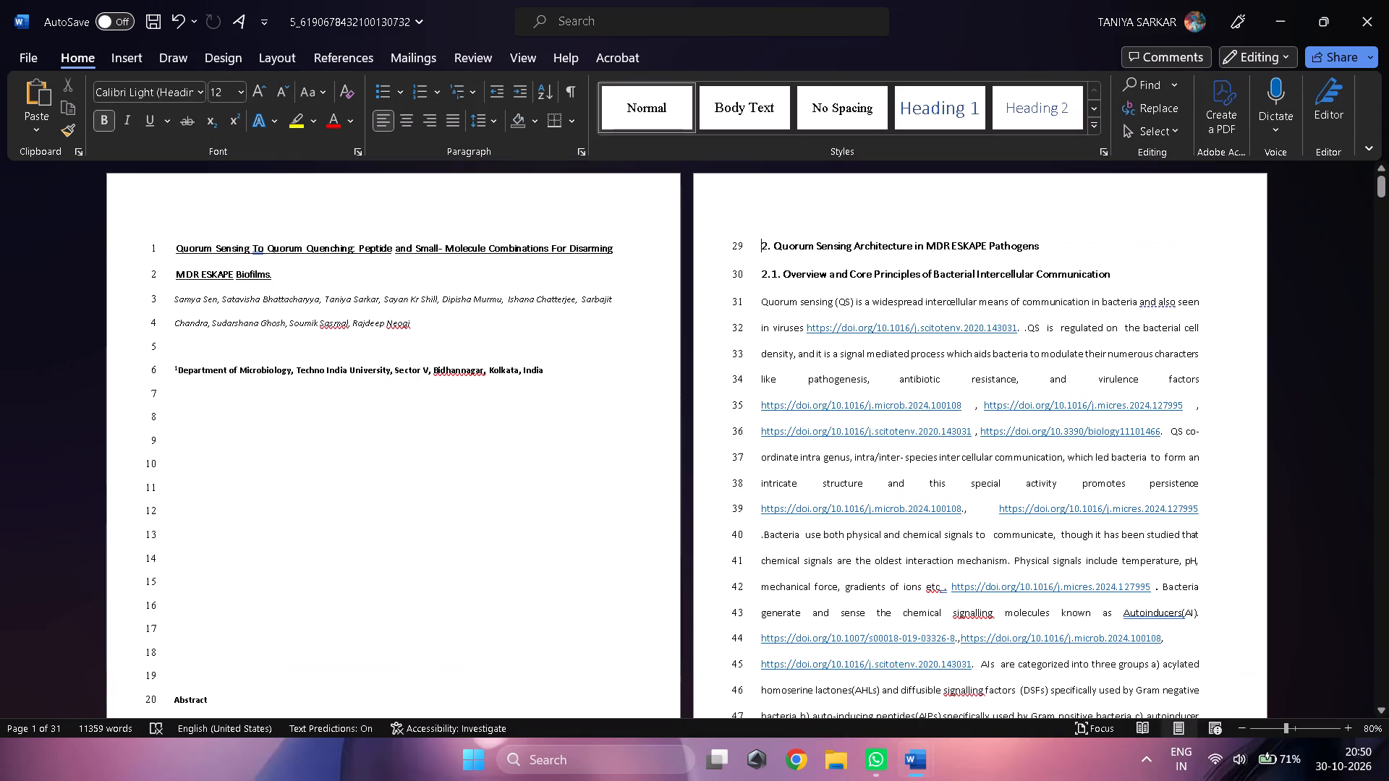
key(Return)
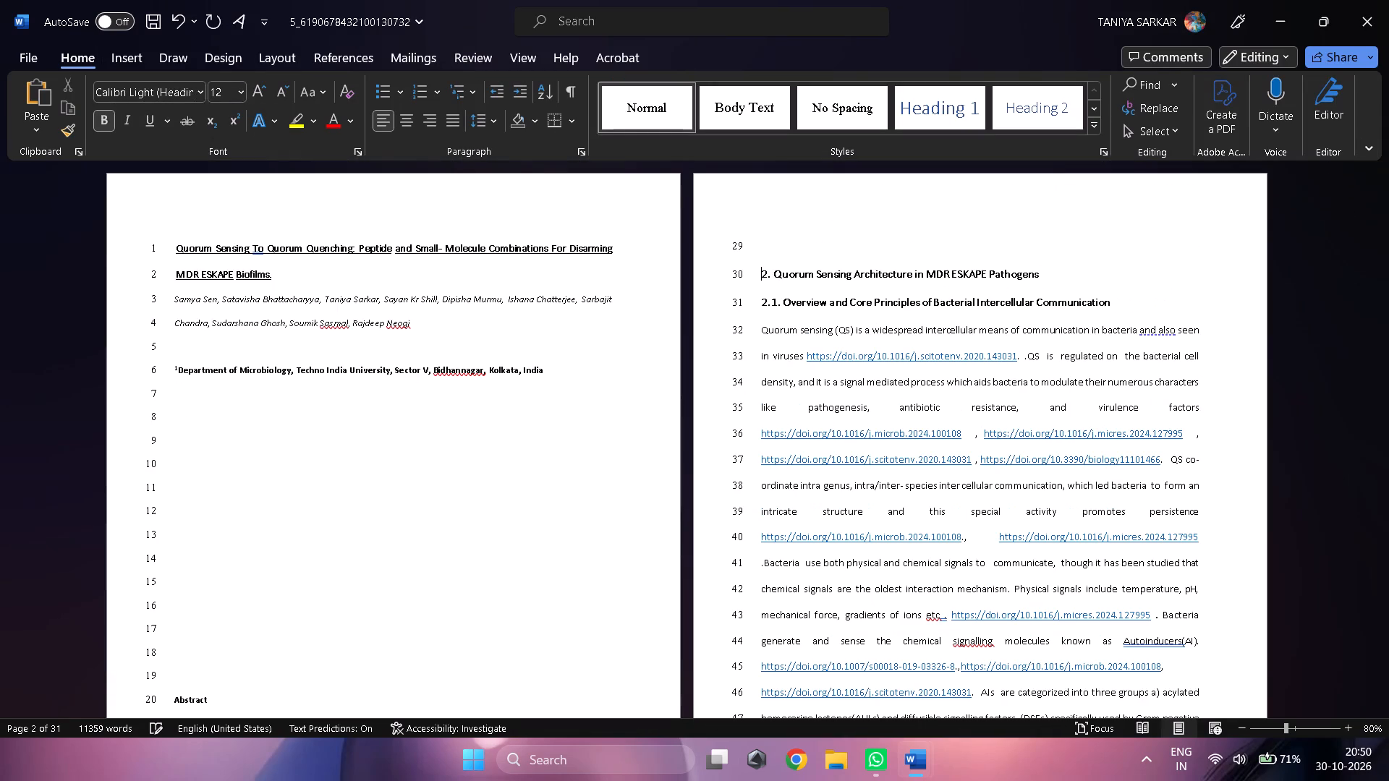
click(752, 242)
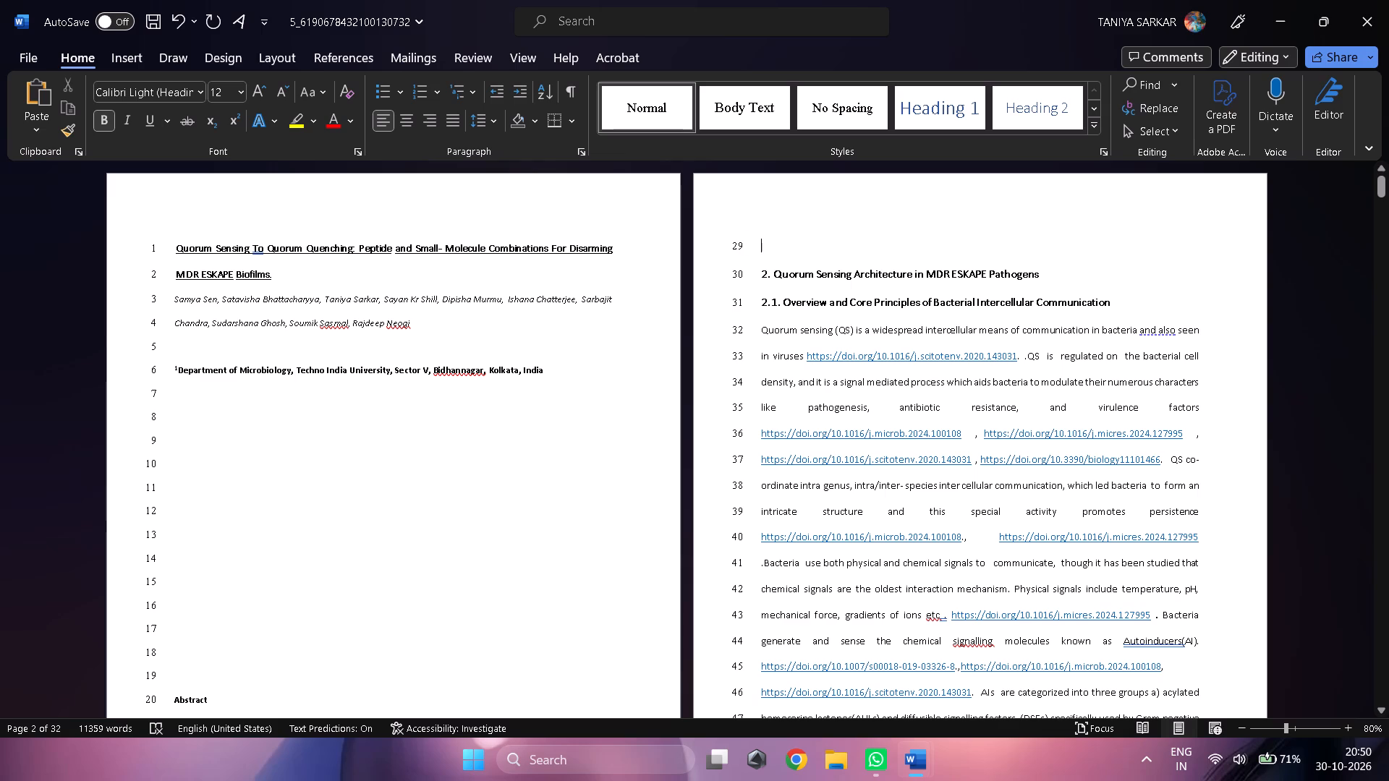
key(ctrl+v)
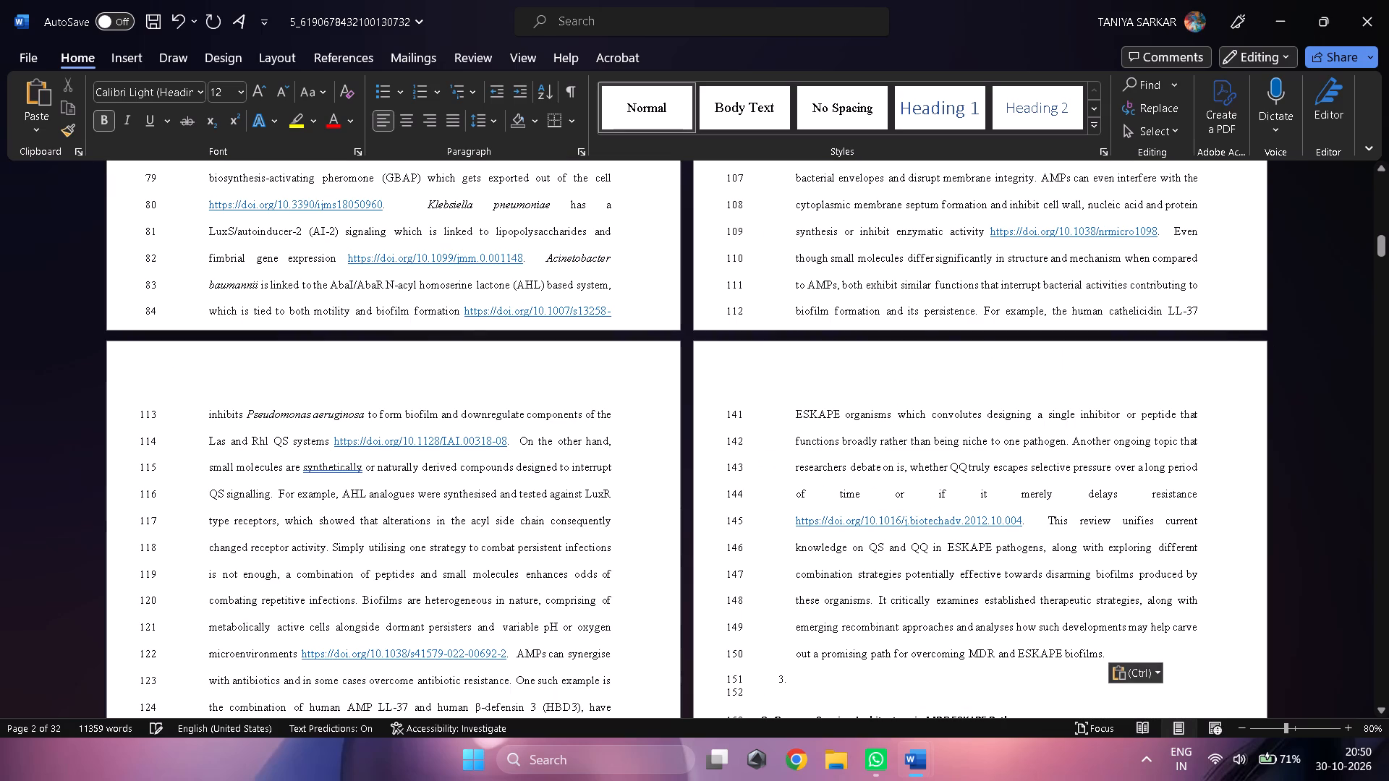
Remove the list number from the empty item 3 at the end of the pasted introduction.
click(798, 676)
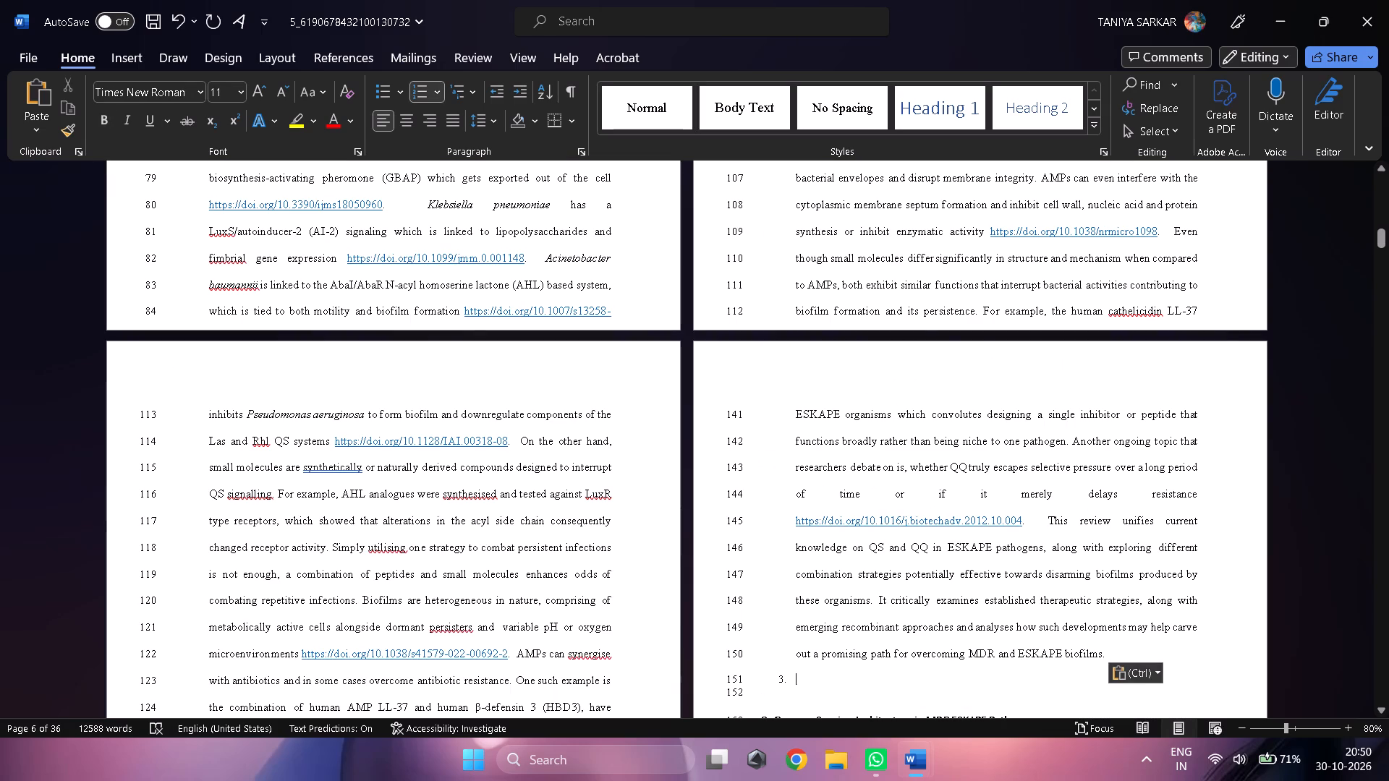
key(BackSpace)
key(BackSpace)
key(BackSpace)
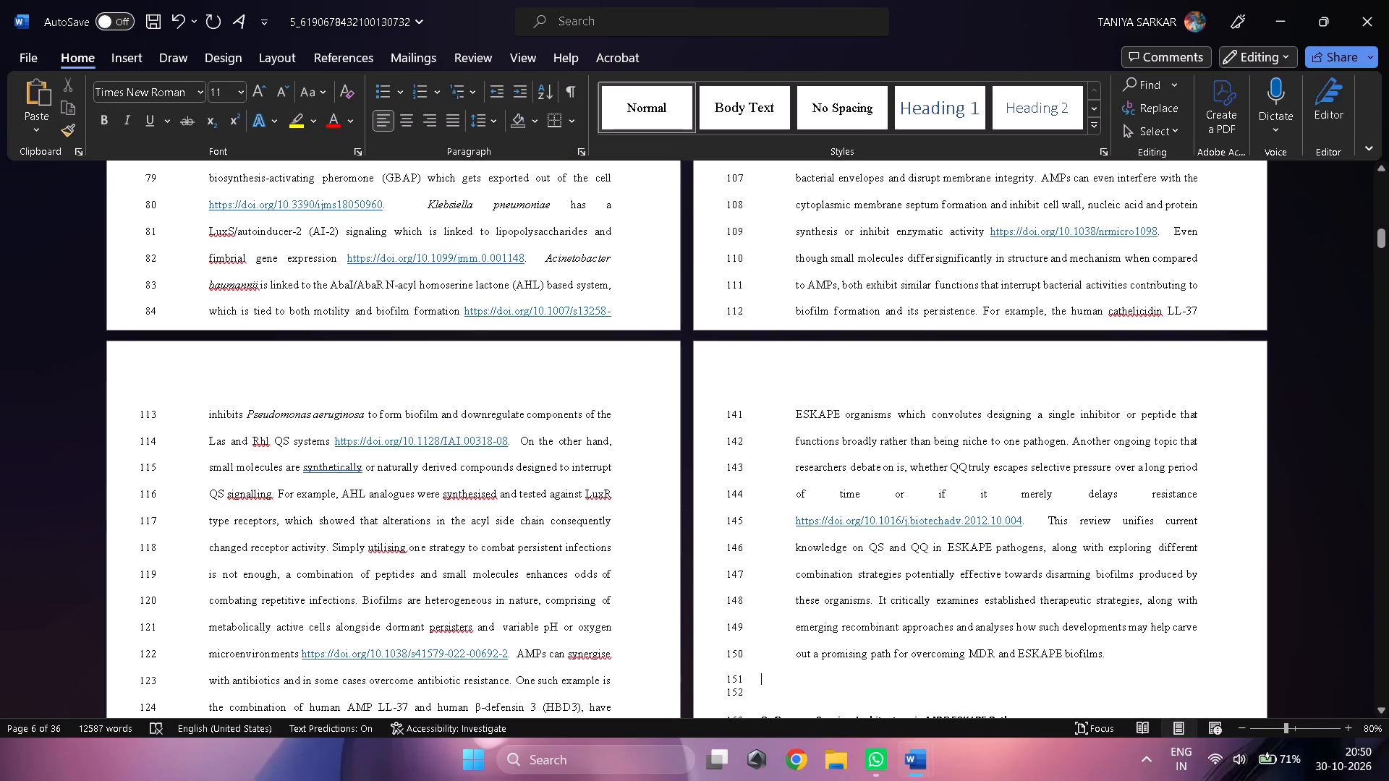
Remove the list number 2 from the opening "Antimicrobial resistance (AMR)" paragraph and insert a blank line above it.
drag(1382, 229, 1385, 189)
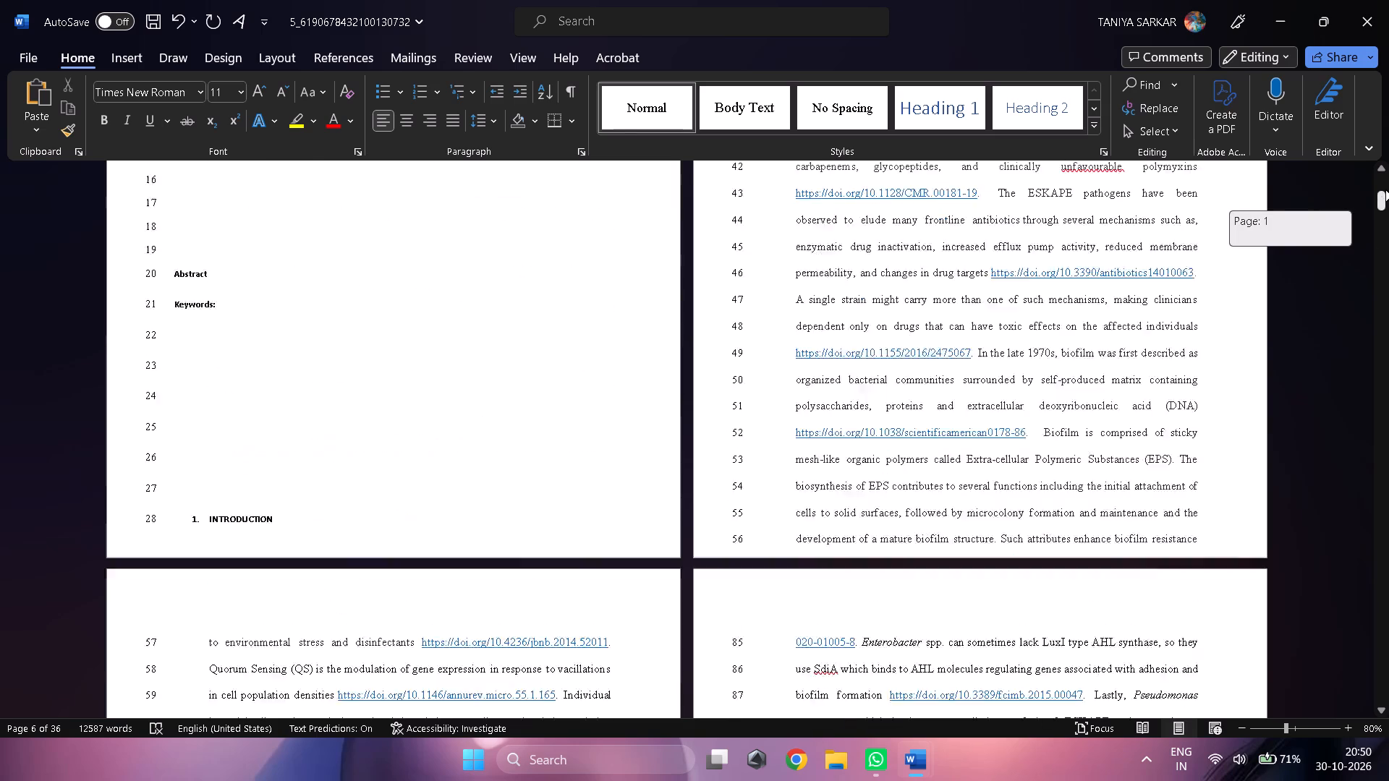
drag(1385, 189, 1384, 168)
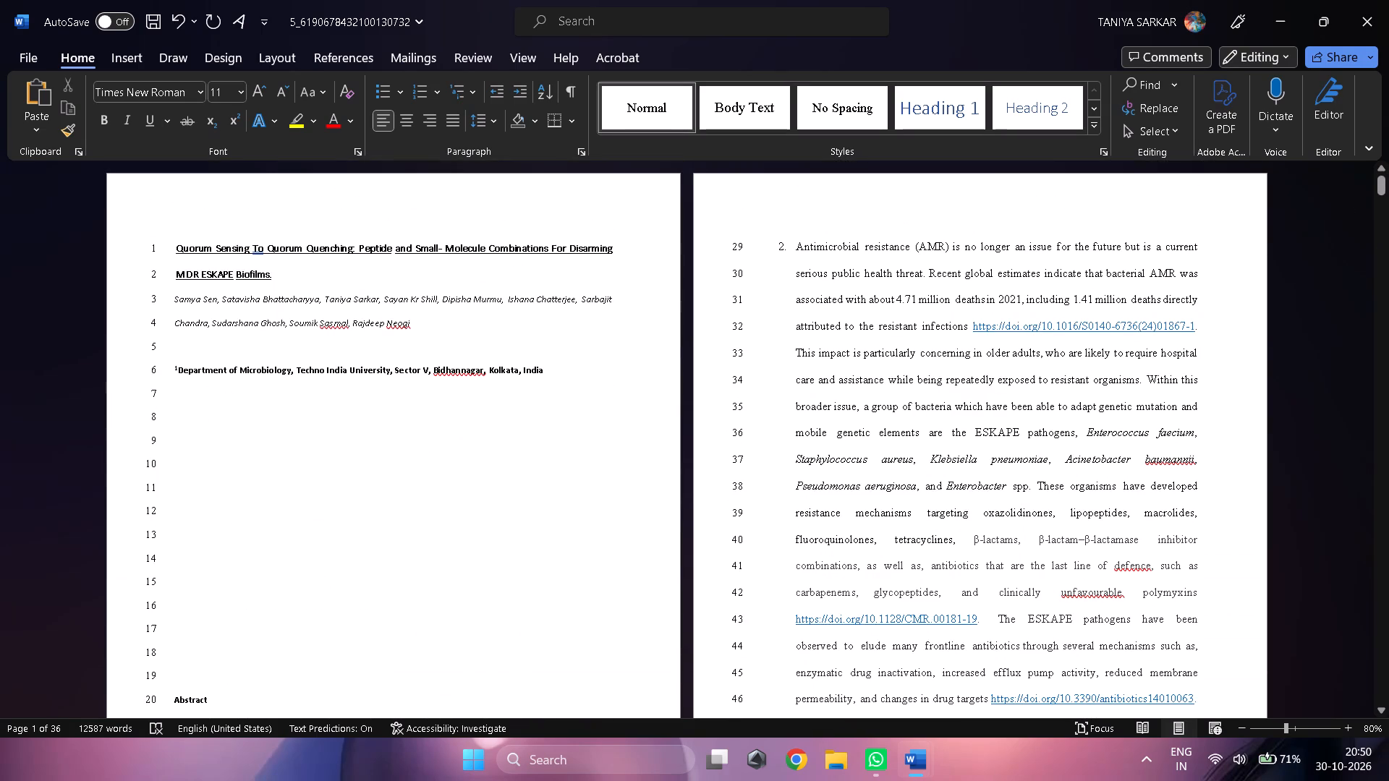
click(789, 242)
key(BackSpace)
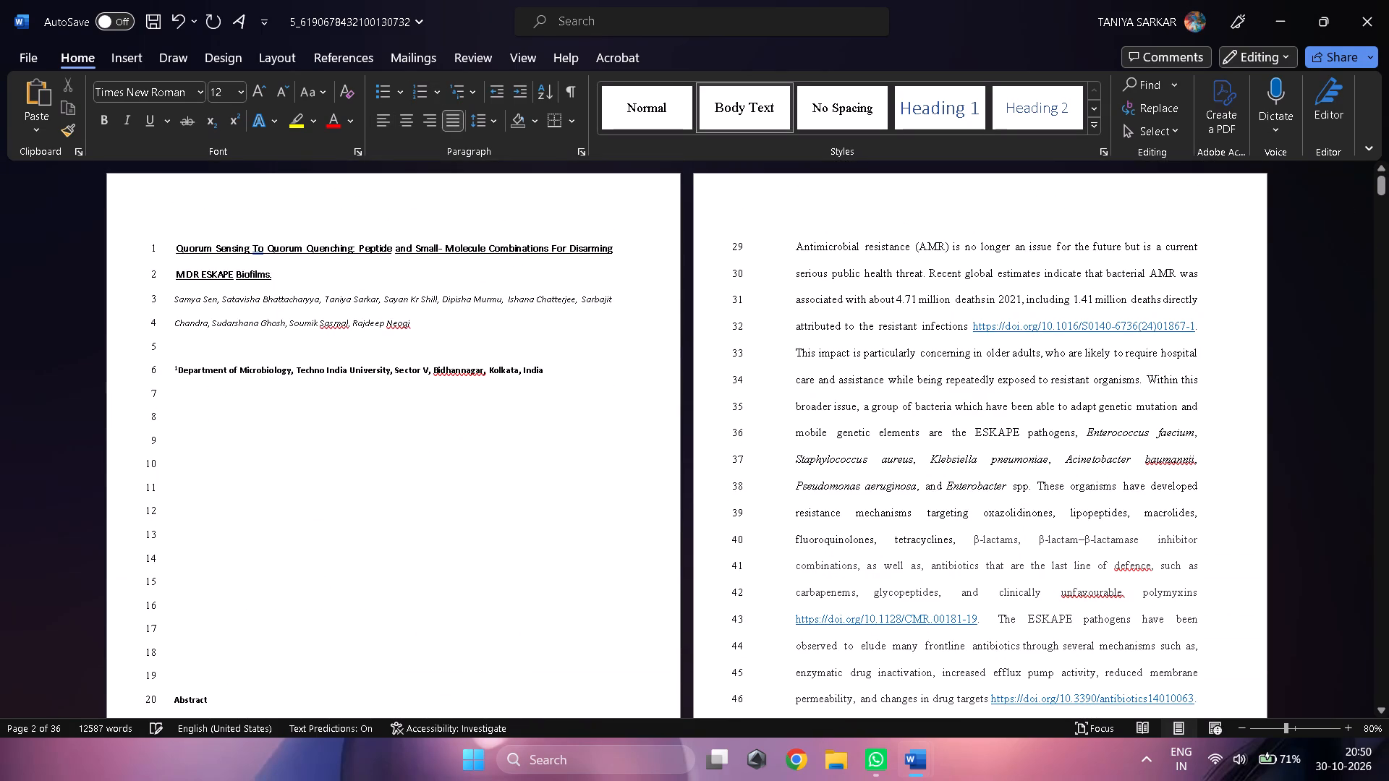
key(Return)
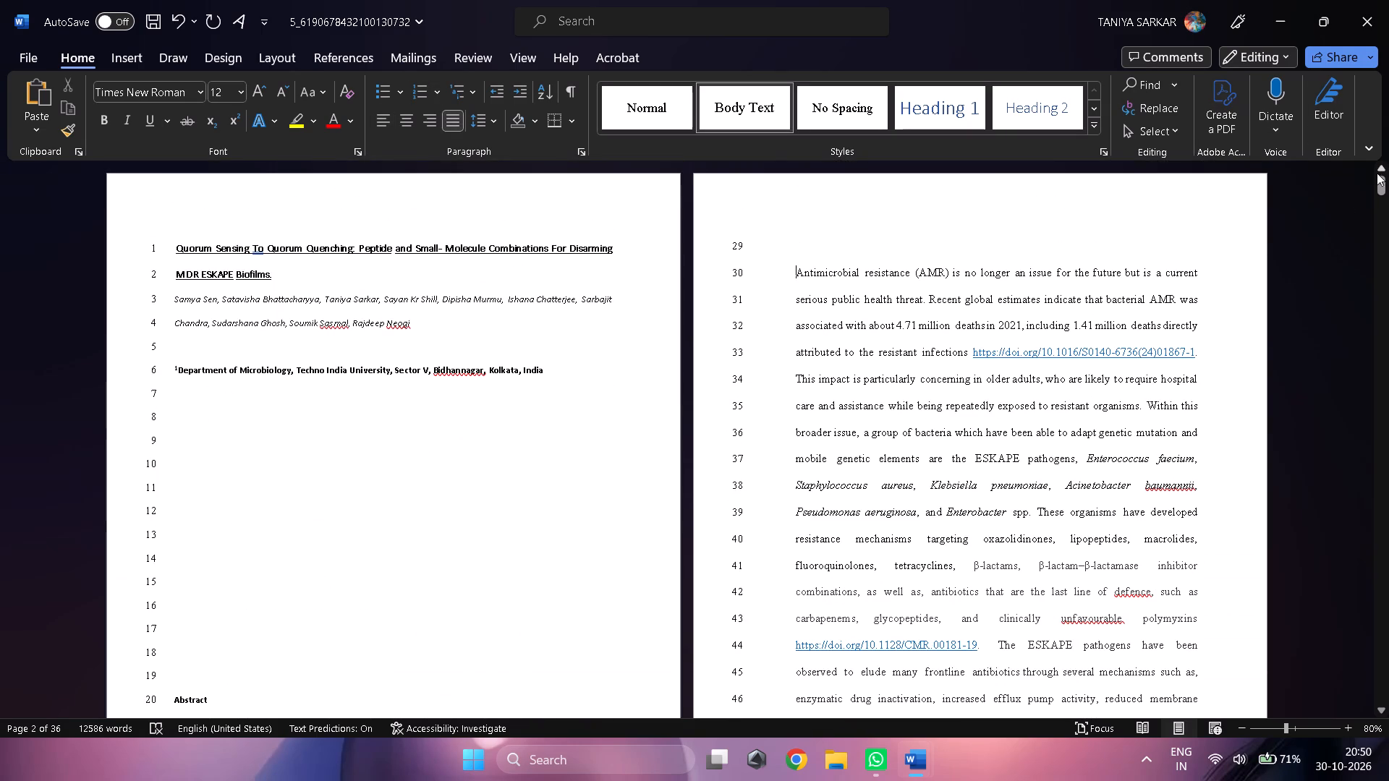
Add one blank line below Keywords to push the "1. INTRODUCTION" heading onto the second page above its text.
click(1374, 176)
drag(1381, 182, 1382, 207)
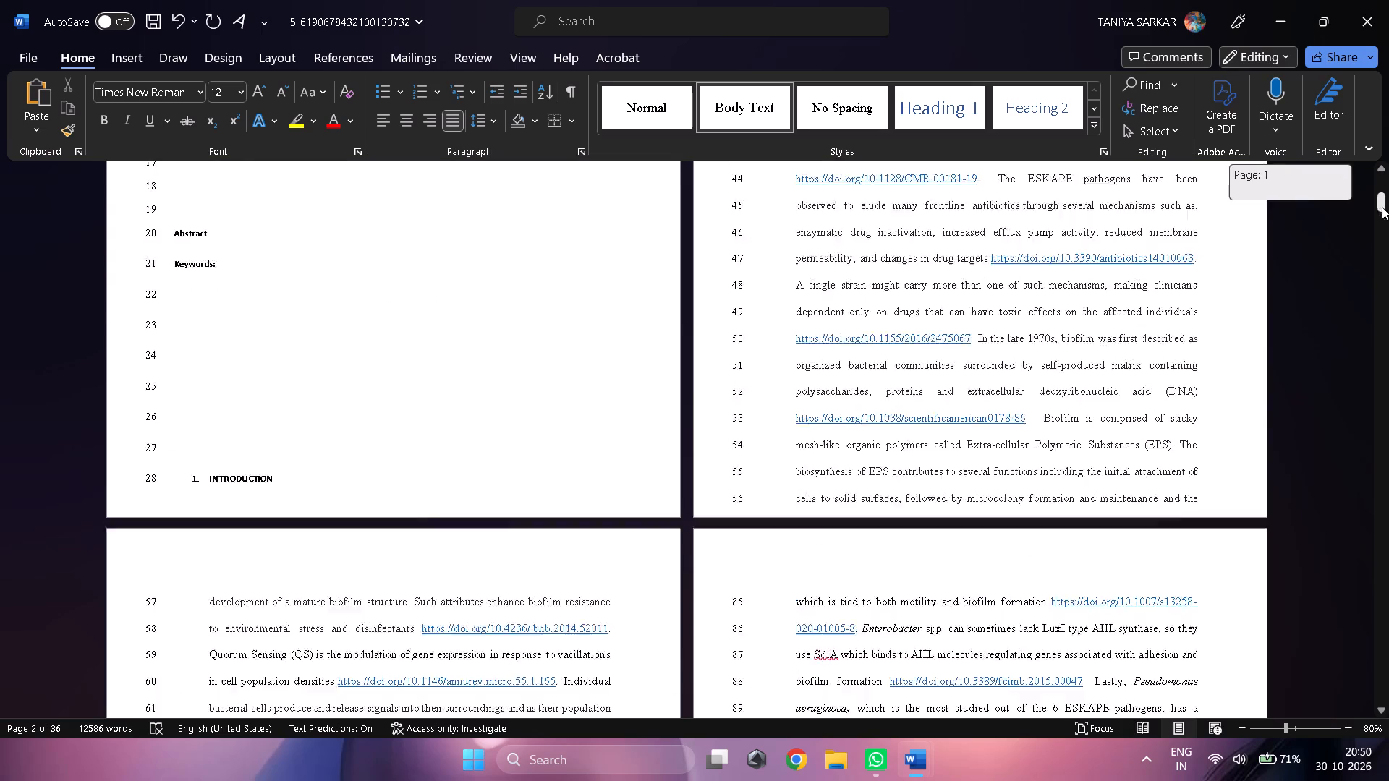
drag(1382, 207, 1385, 202)
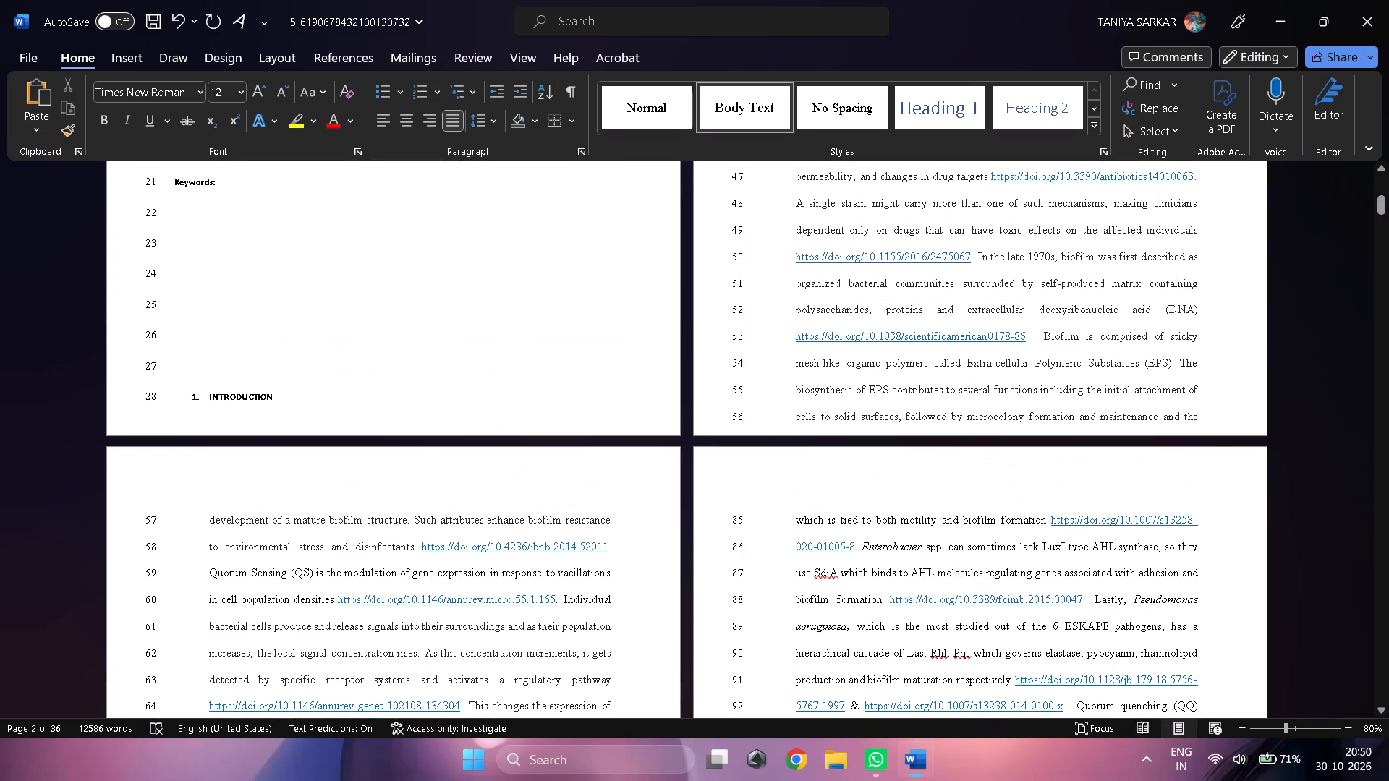
click(470, 280)
key(Return)
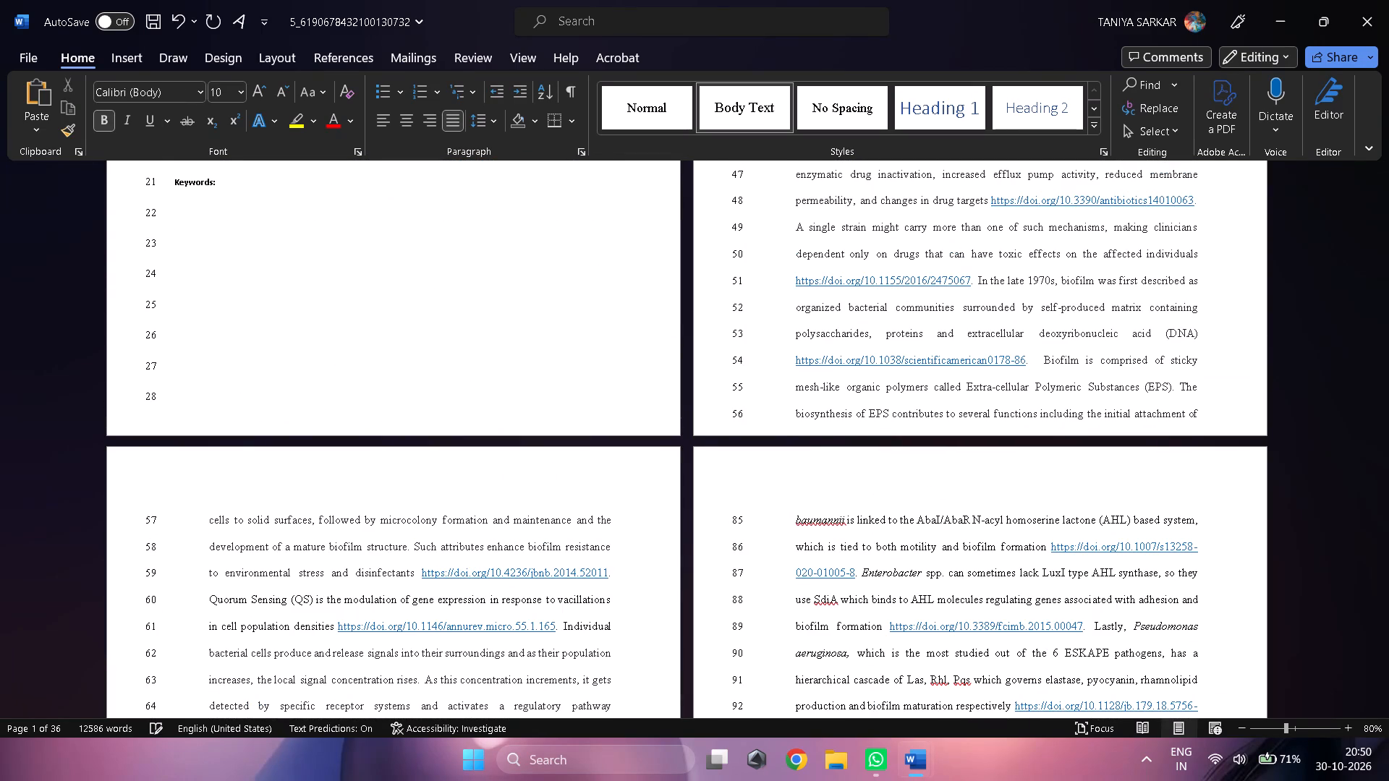
drag(1385, 201, 1388, 184)
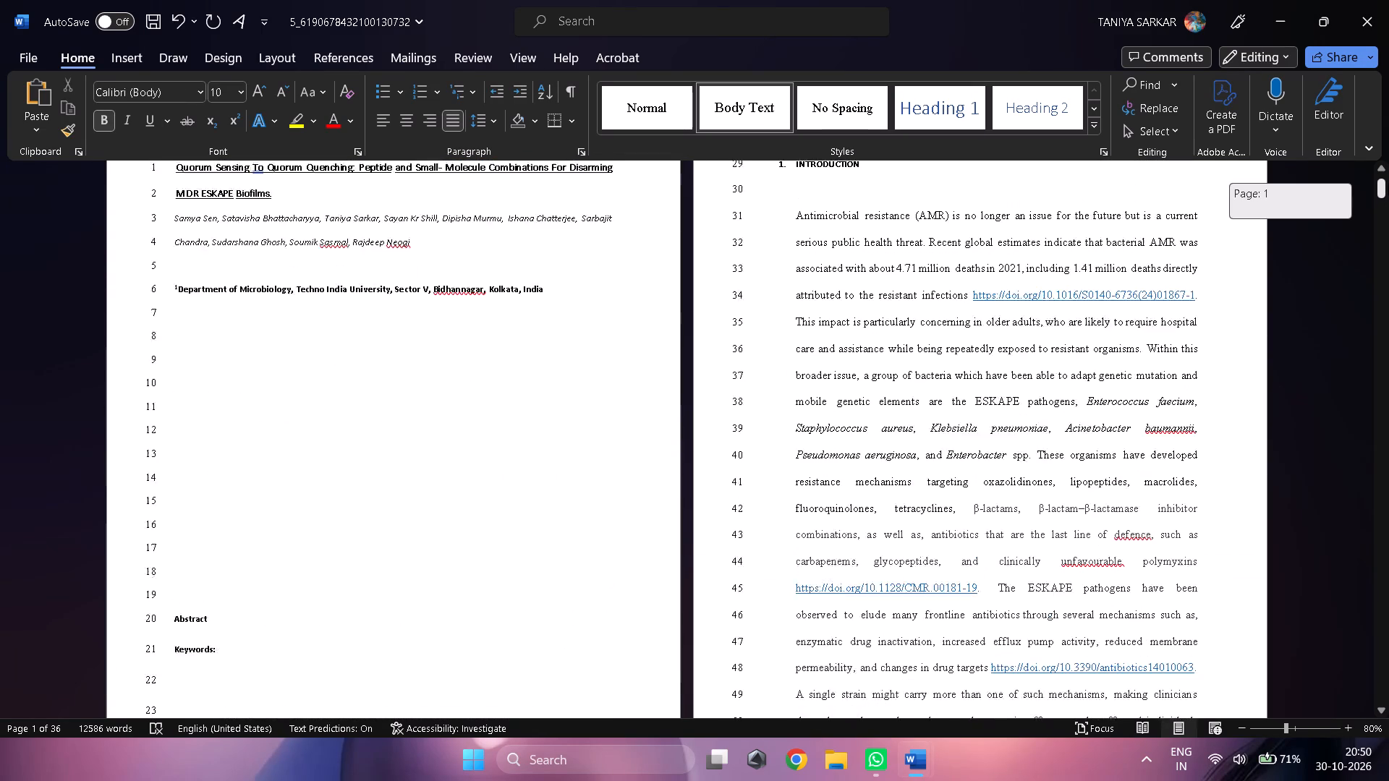
Set the "INTRODUCTION" heading's font to Times New Roman.
drag(1388, 184, 1388, 171)
drag(883, 242, 773, 247)
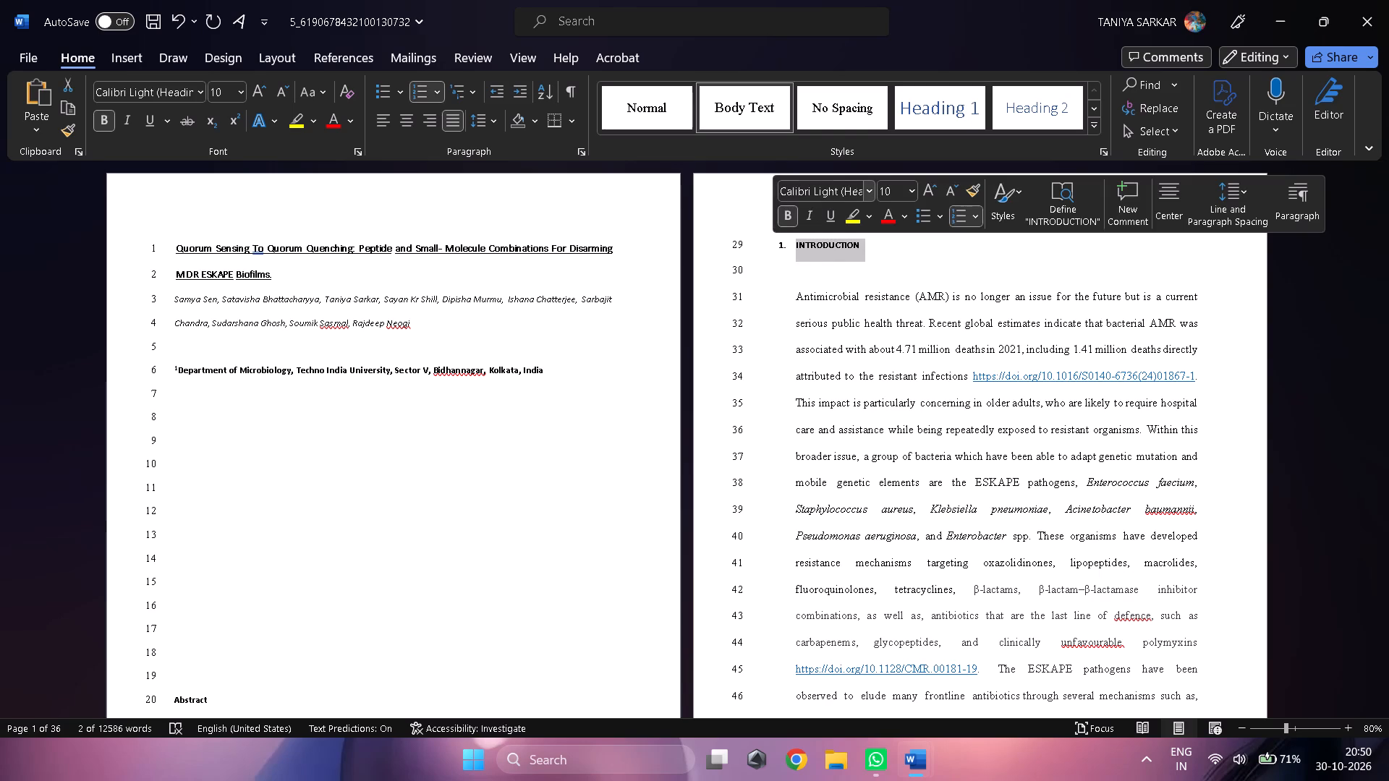
click(203, 89)
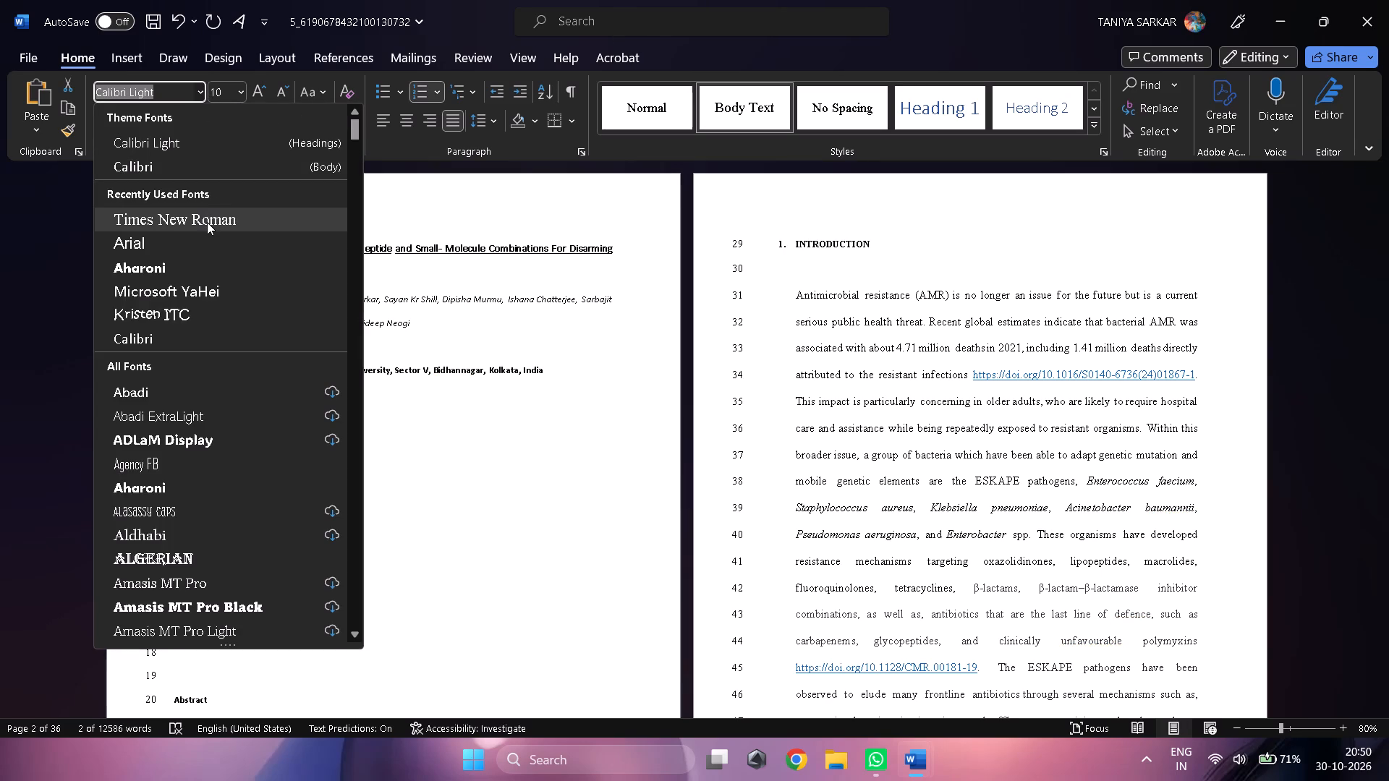
click(207, 222)
click(942, 241)
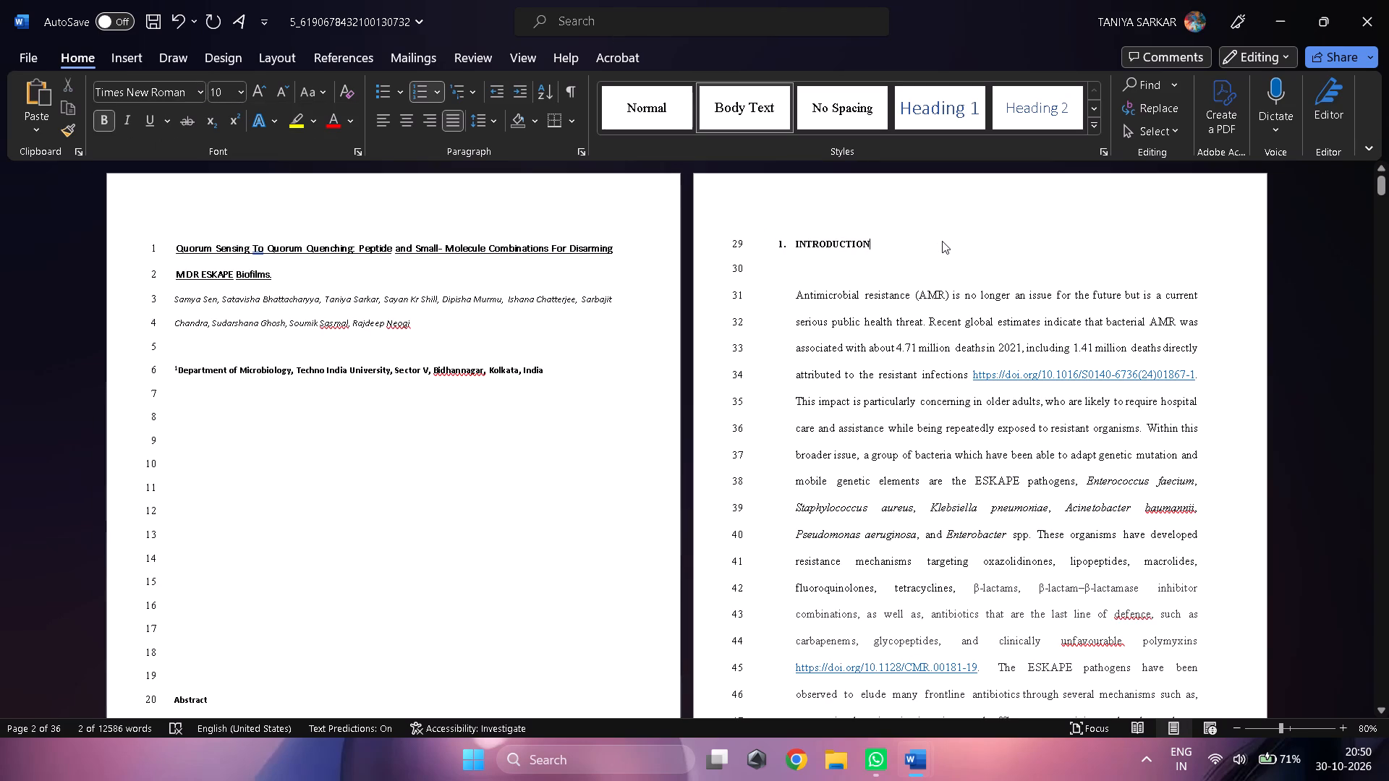
Remove the left indent from the opening "Antimicrobial resistance (AMR)" paragraph so it lines up with the text margin.
click(789, 297)
key(BackSpace)
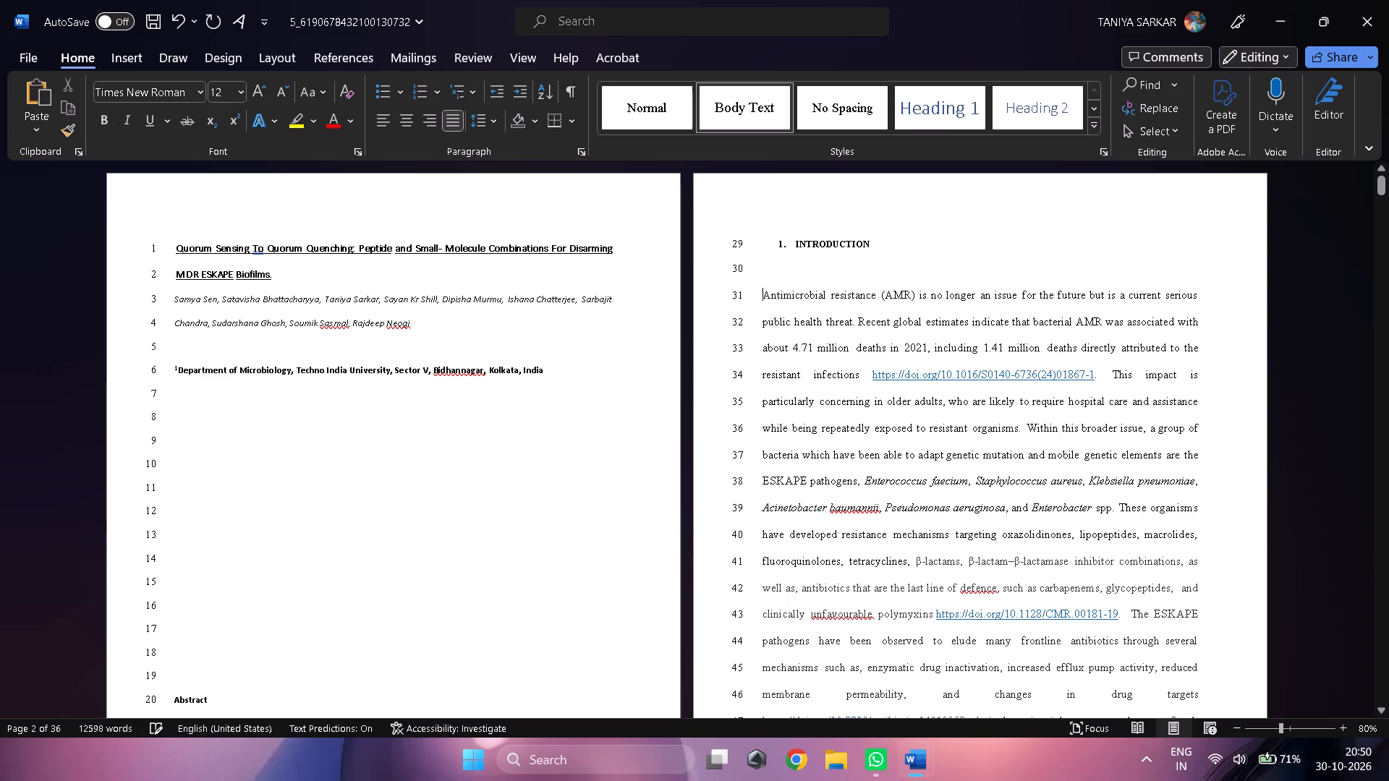
Add a space at the end of the "1. INTRODUCTION" heading.
click(921, 249)
key(space)
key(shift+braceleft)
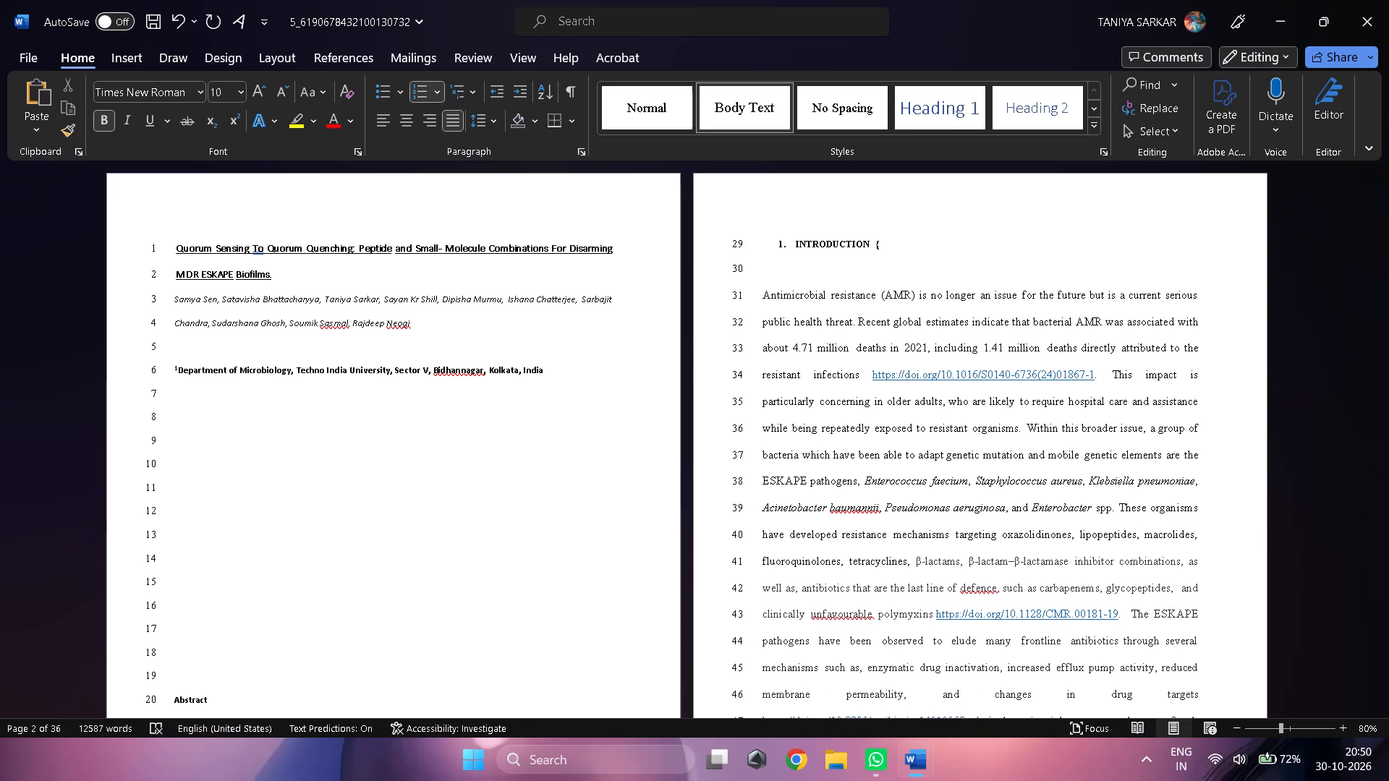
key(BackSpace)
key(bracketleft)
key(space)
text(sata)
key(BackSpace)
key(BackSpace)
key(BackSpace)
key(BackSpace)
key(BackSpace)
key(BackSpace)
Append the second listed author's first name in round brackets after the "INTRODUCTION" heading, in lowercase.
key(shift+parenleft)
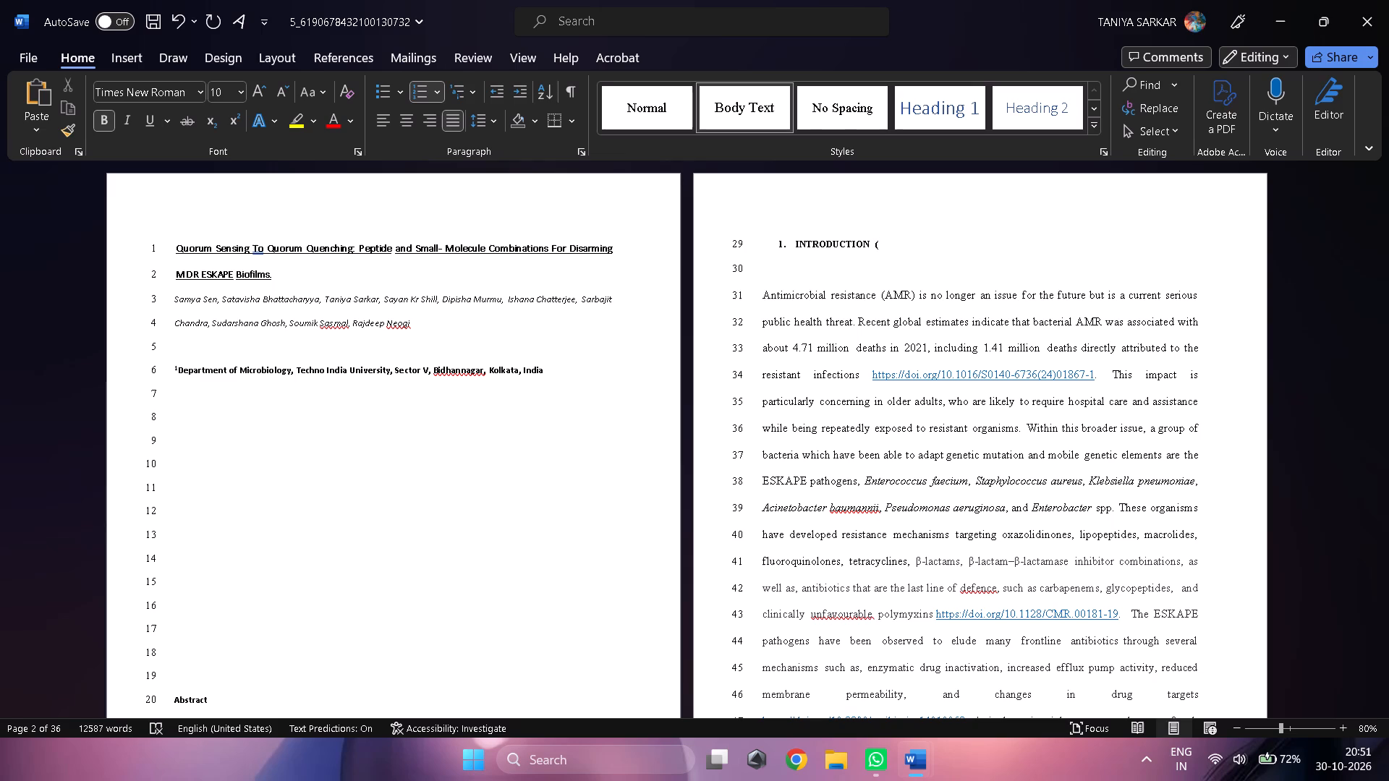
text(sa)
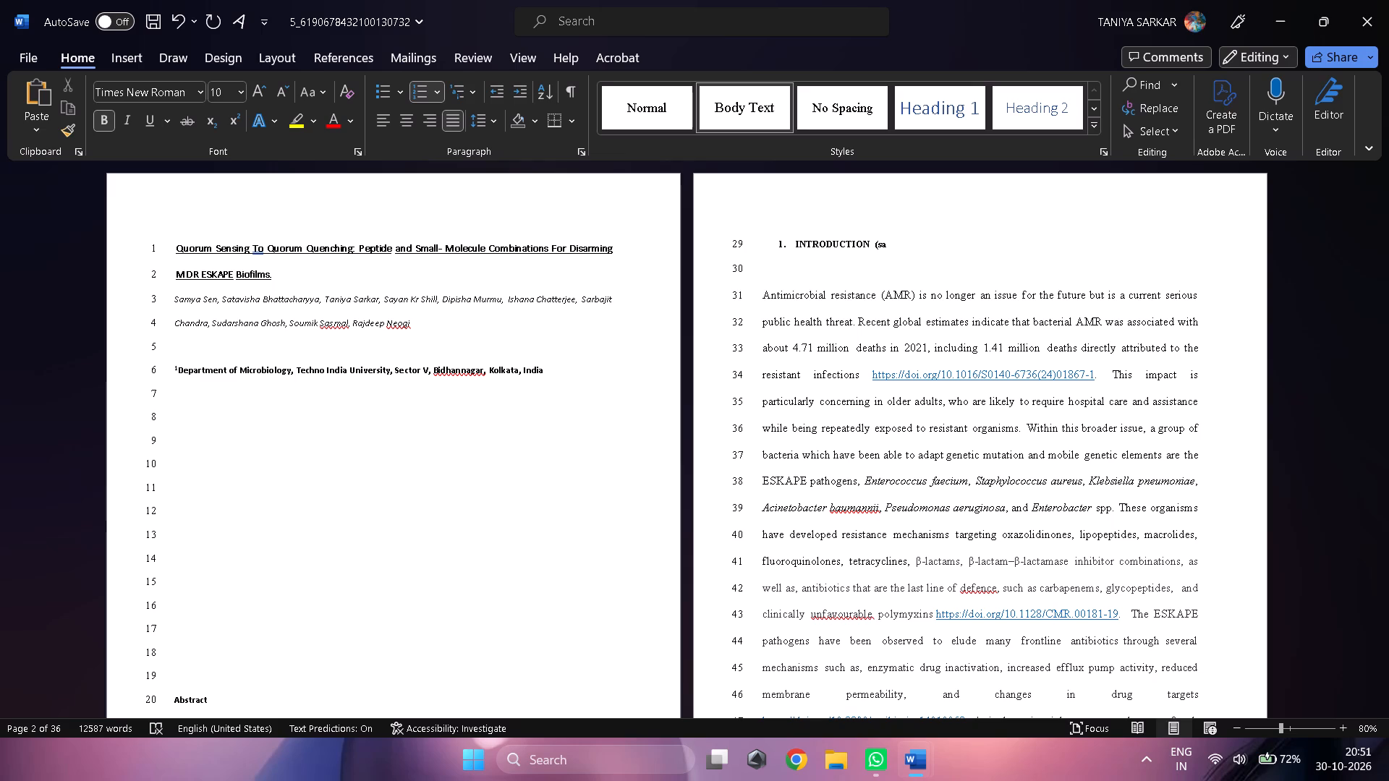
key(BackSpace)
key(BackSpace)
text(satavisha)
key(shift+parenright)
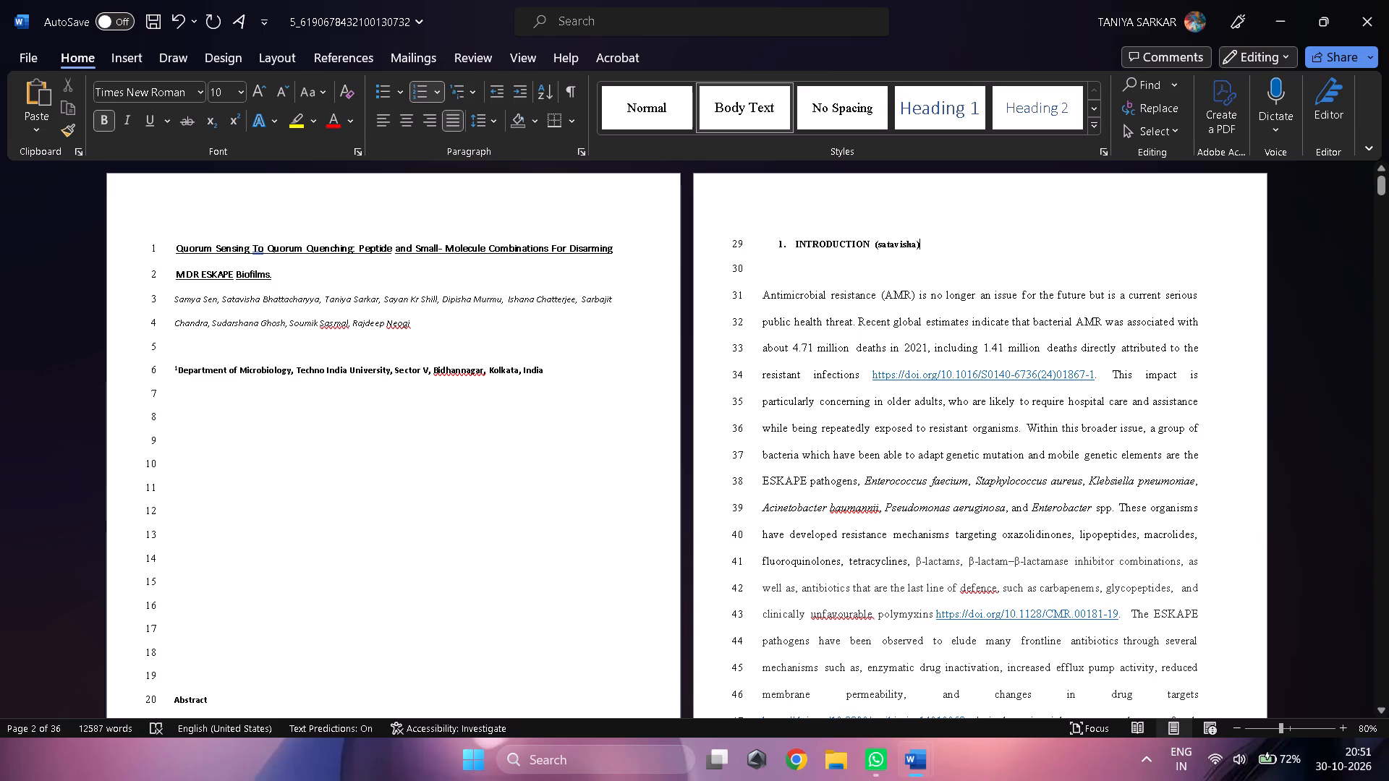
Increase the font size of the whole "INTRODUCTION" heading, including the bracketed name, to 12.
drag(929, 239, 749, 237)
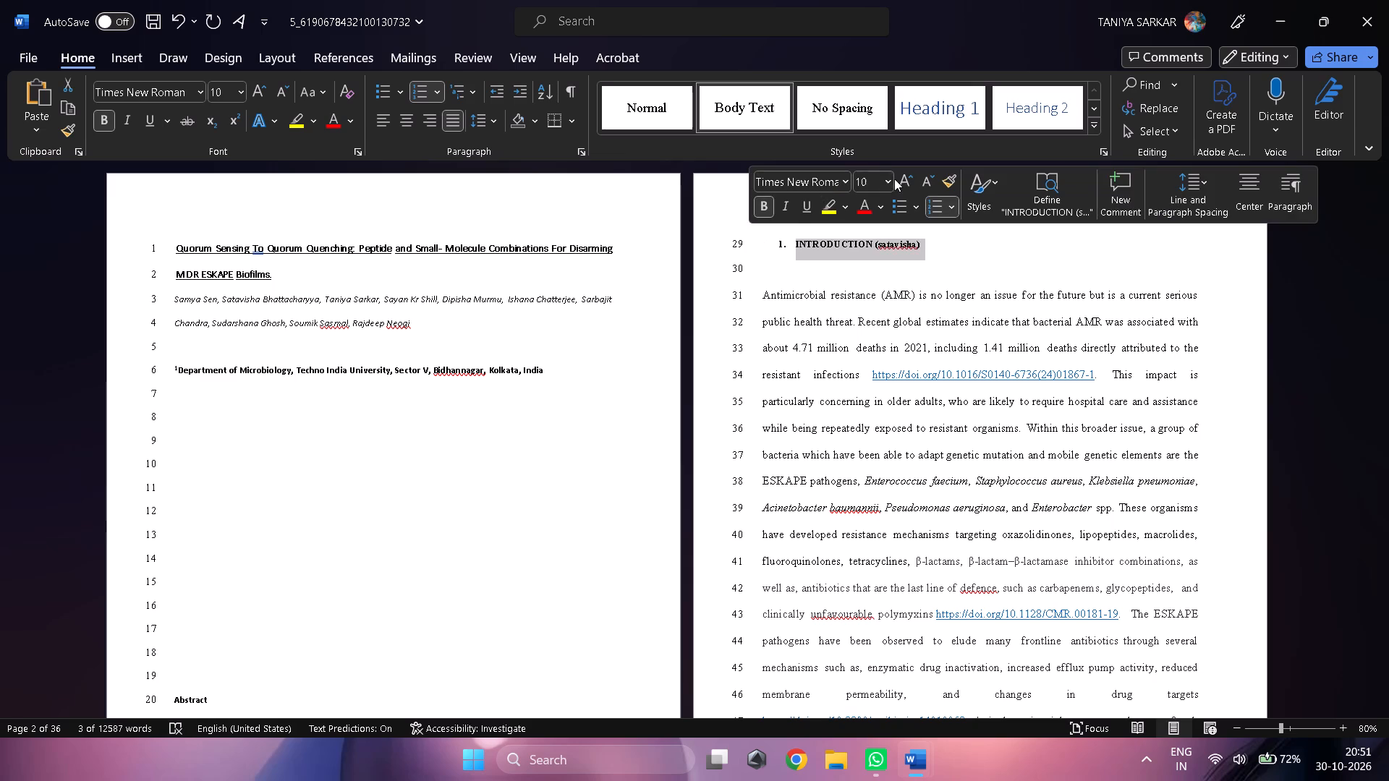
click(904, 179)
click(904, 179)
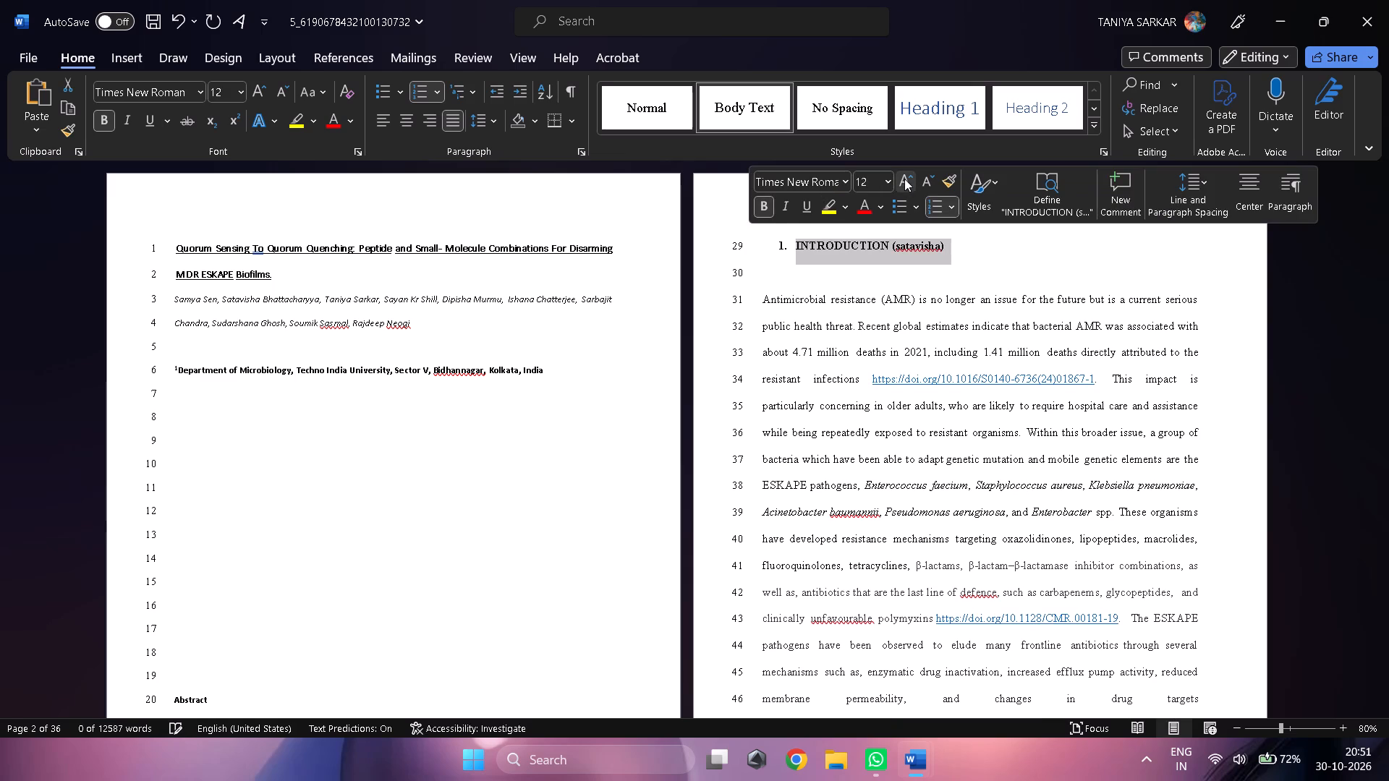
click(996, 236)
Change the bracketed author name in the "INTRODUCTION" heading to uppercase.
drag(939, 244, 885, 247)
click(924, 250)
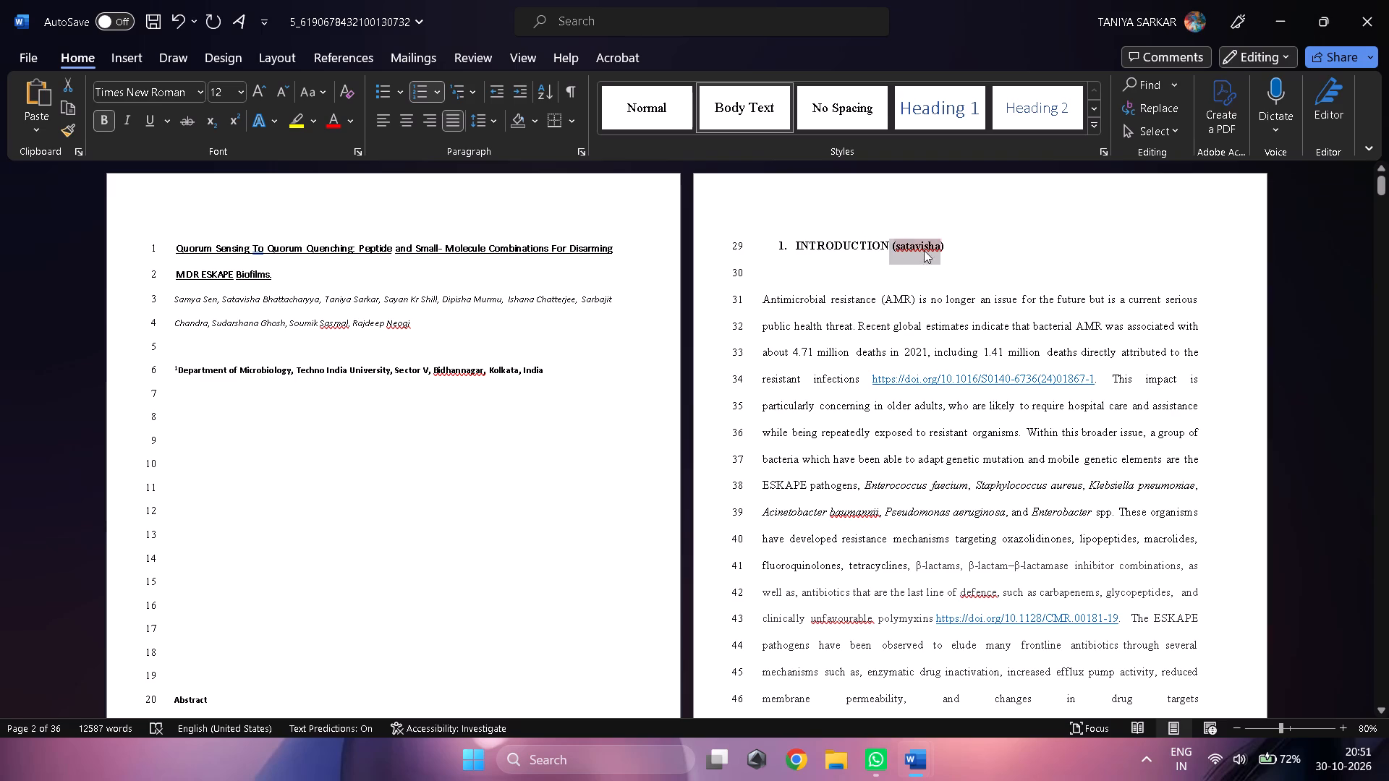
drag(896, 245, 943, 251)
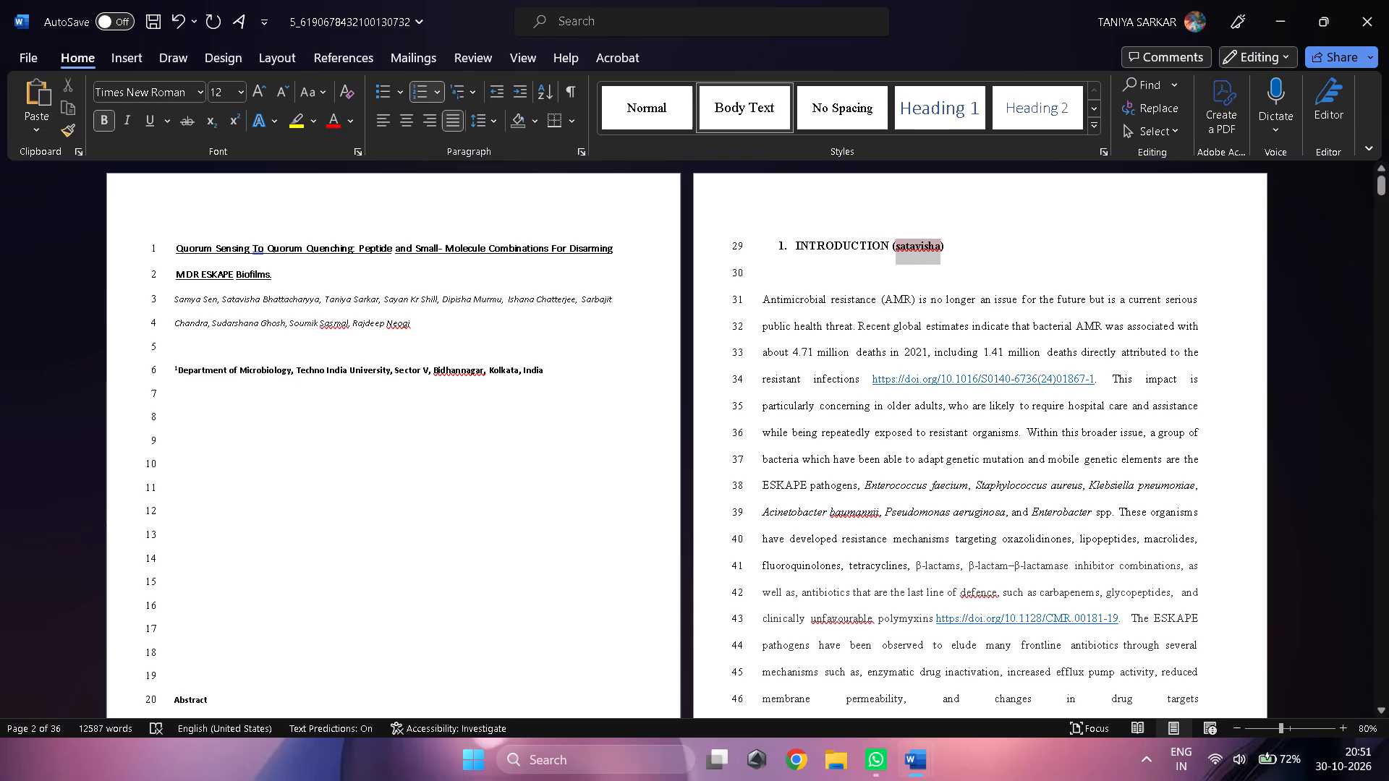
drag(943, 251, 939, 250)
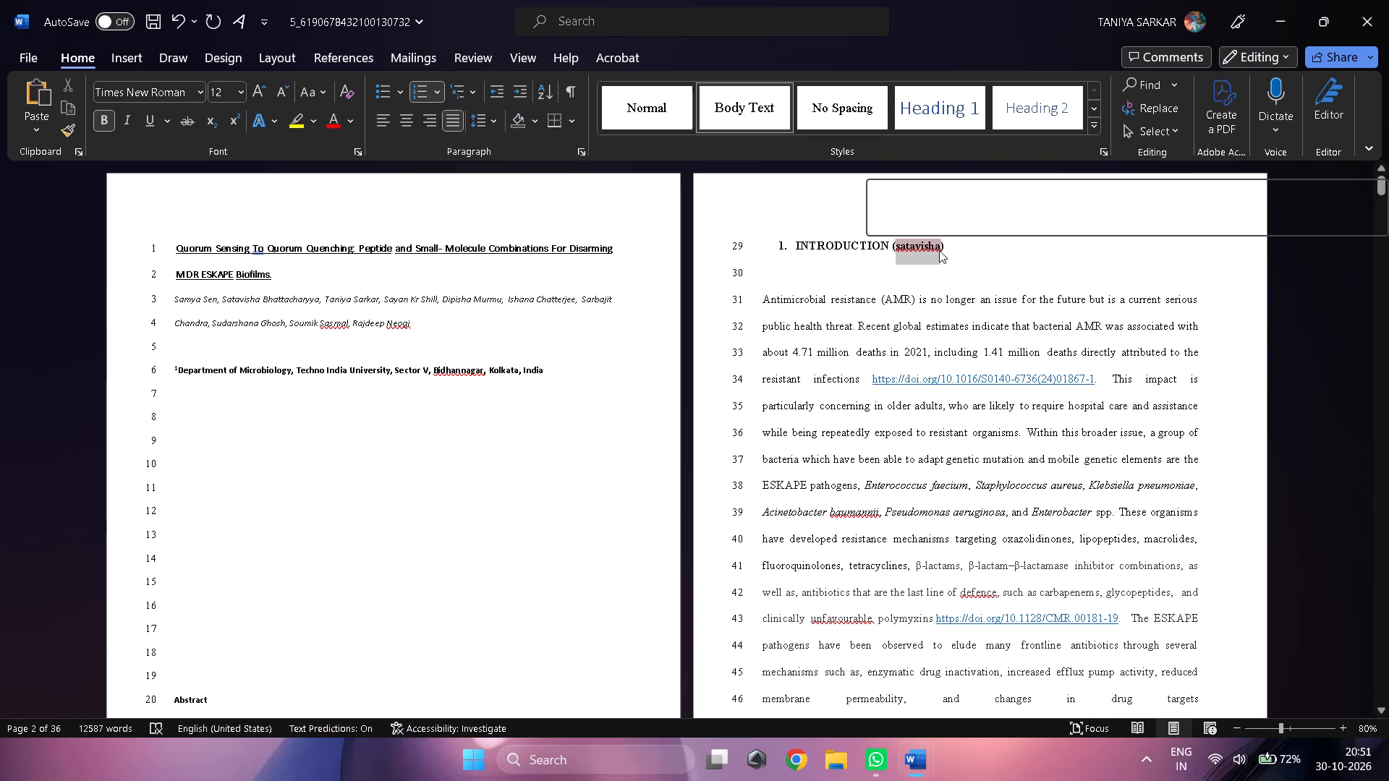
click(315, 85)
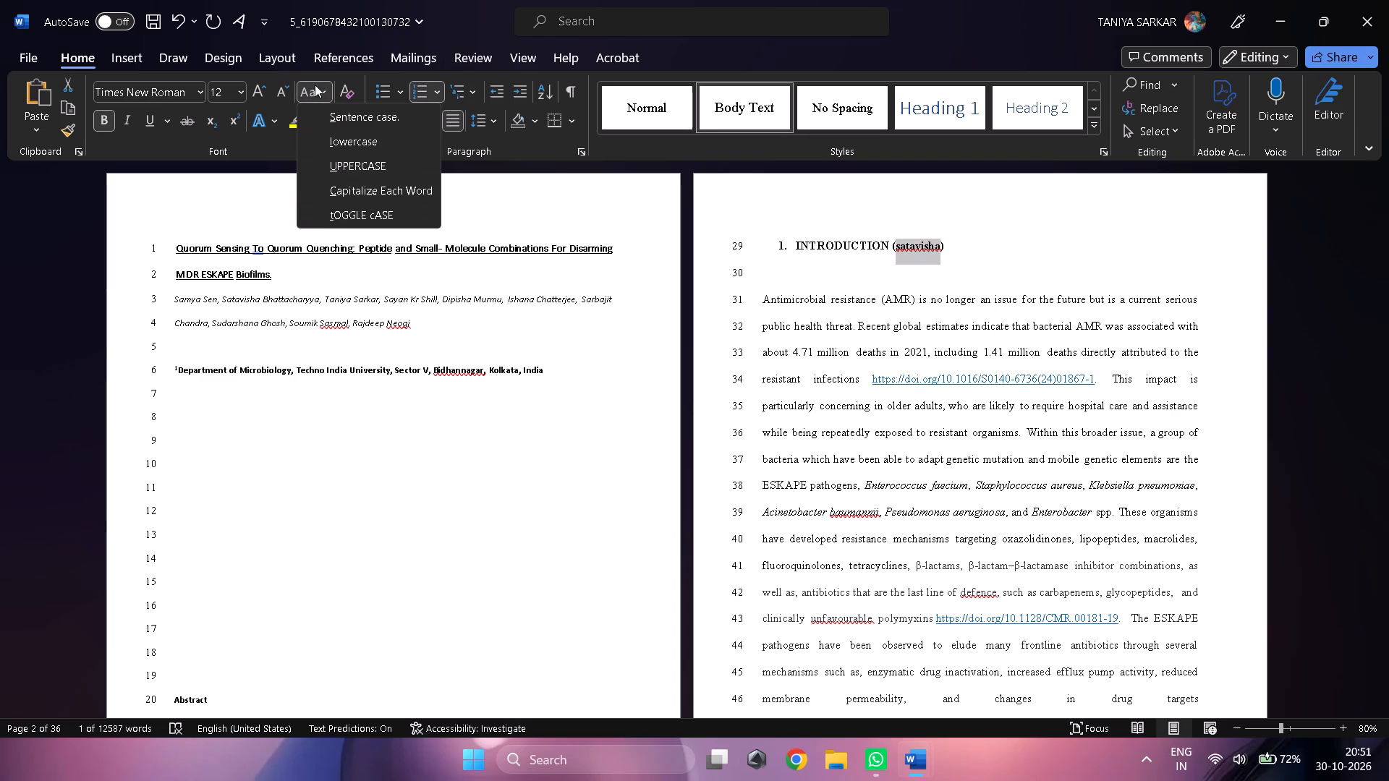
click(349, 174)
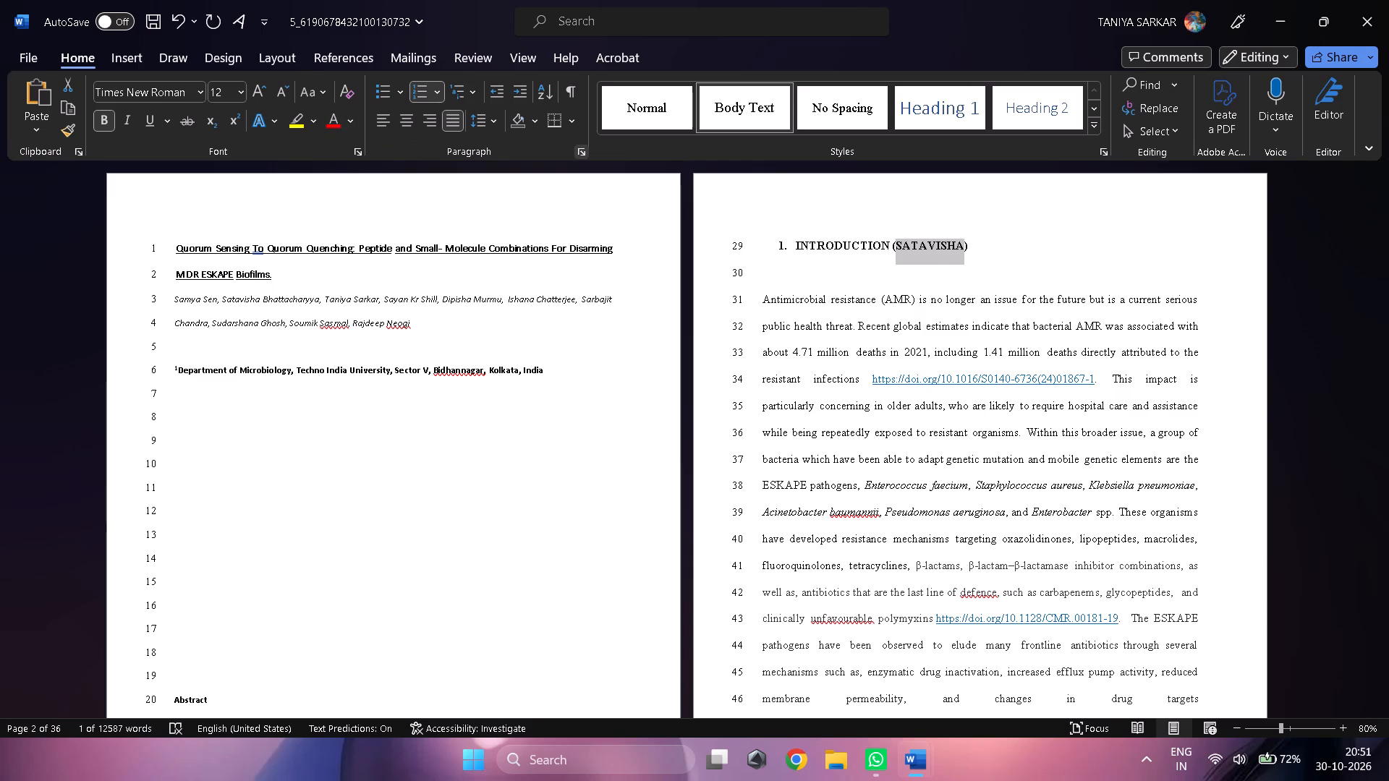
click(933, 262)
Colour the author name and its brackets in the "INTRODUCTION" heading red.
drag(971, 246, 913, 244)
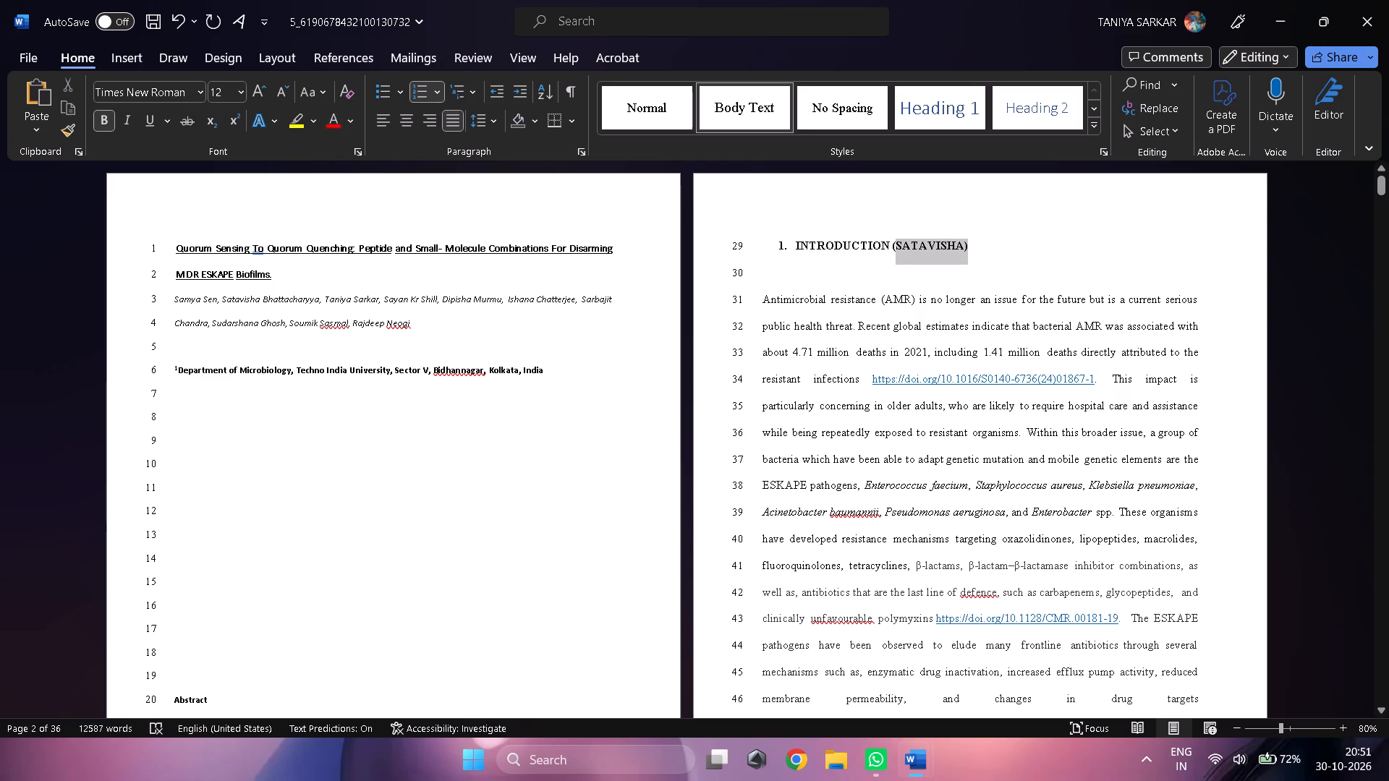
drag(913, 244, 888, 244)
drag(888, 244, 893, 244)
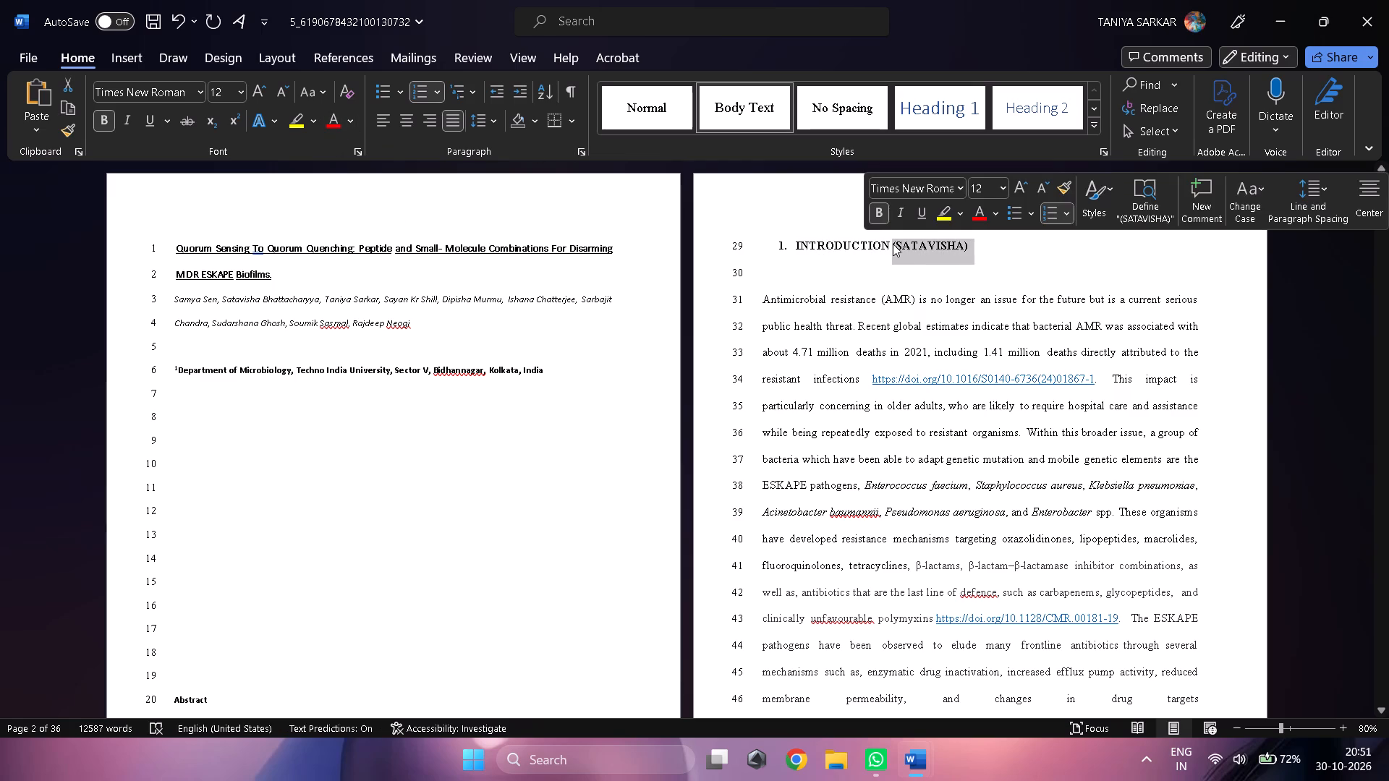
click(982, 219)
click(985, 248)
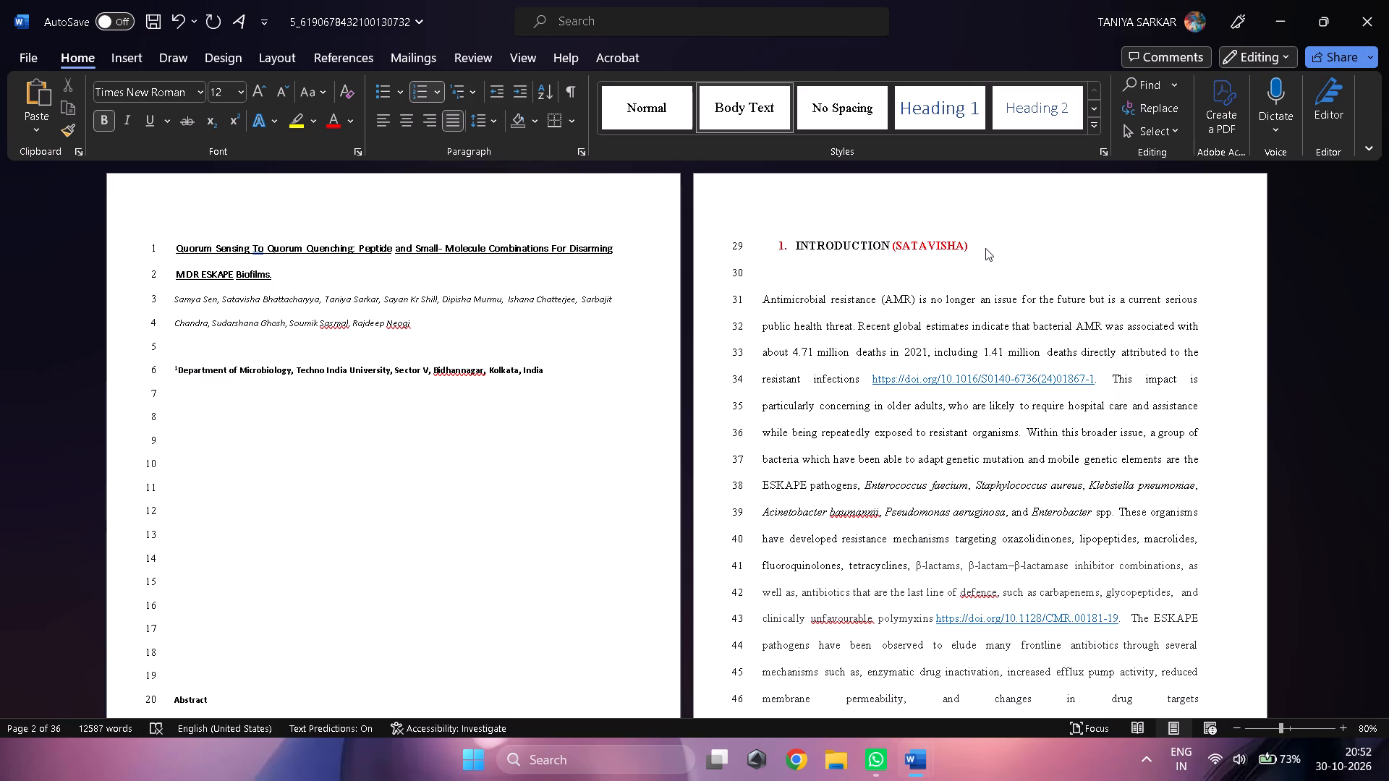
Delete the blank line between the "INTRODUCTION" heading and the opening AMR paragraph.
click(899, 285)
key(BackSpace)
key(BackSpace)
key(BackSpace)
key(BackSpace)
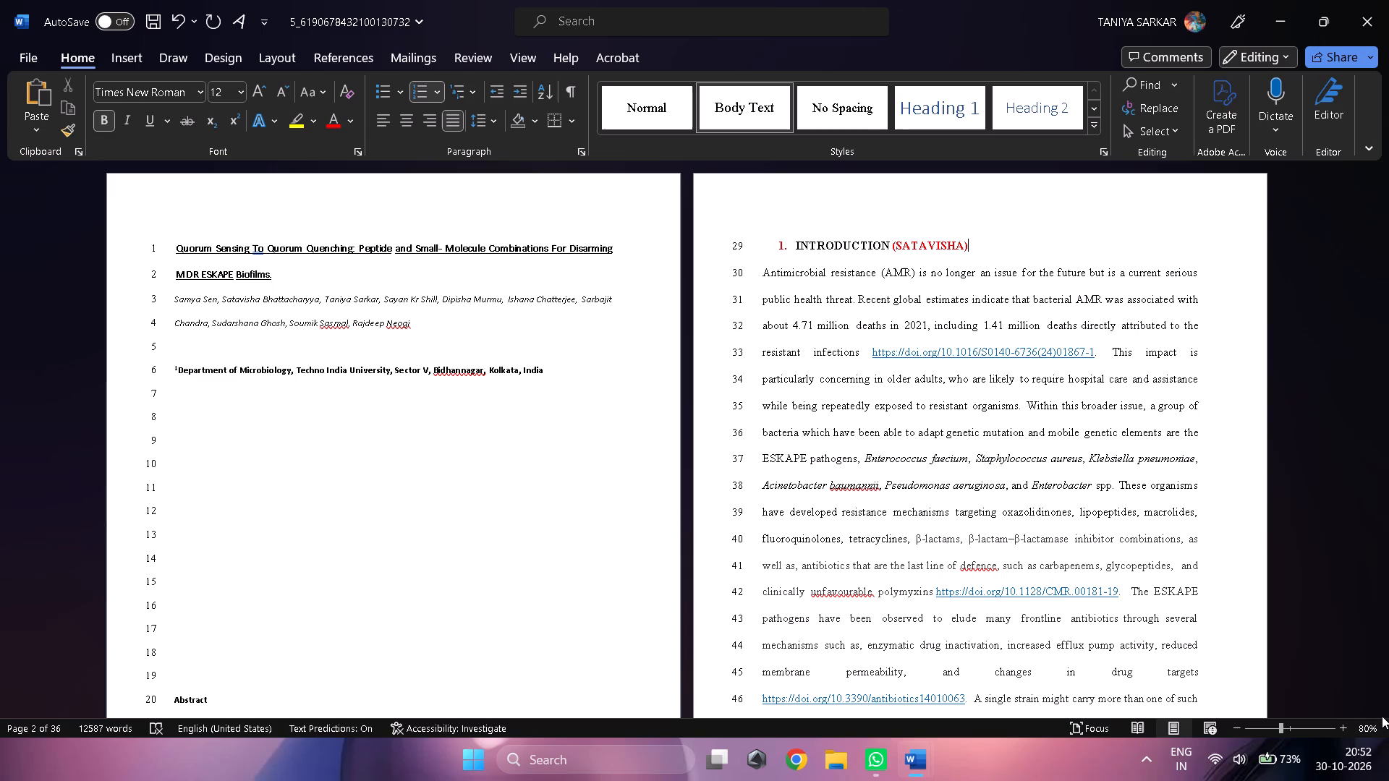
Review the inserted introduction text from the "INTRODUCTION" heading through to the start of section 2, Quorum Sensing Architecture.
click(1382, 714)
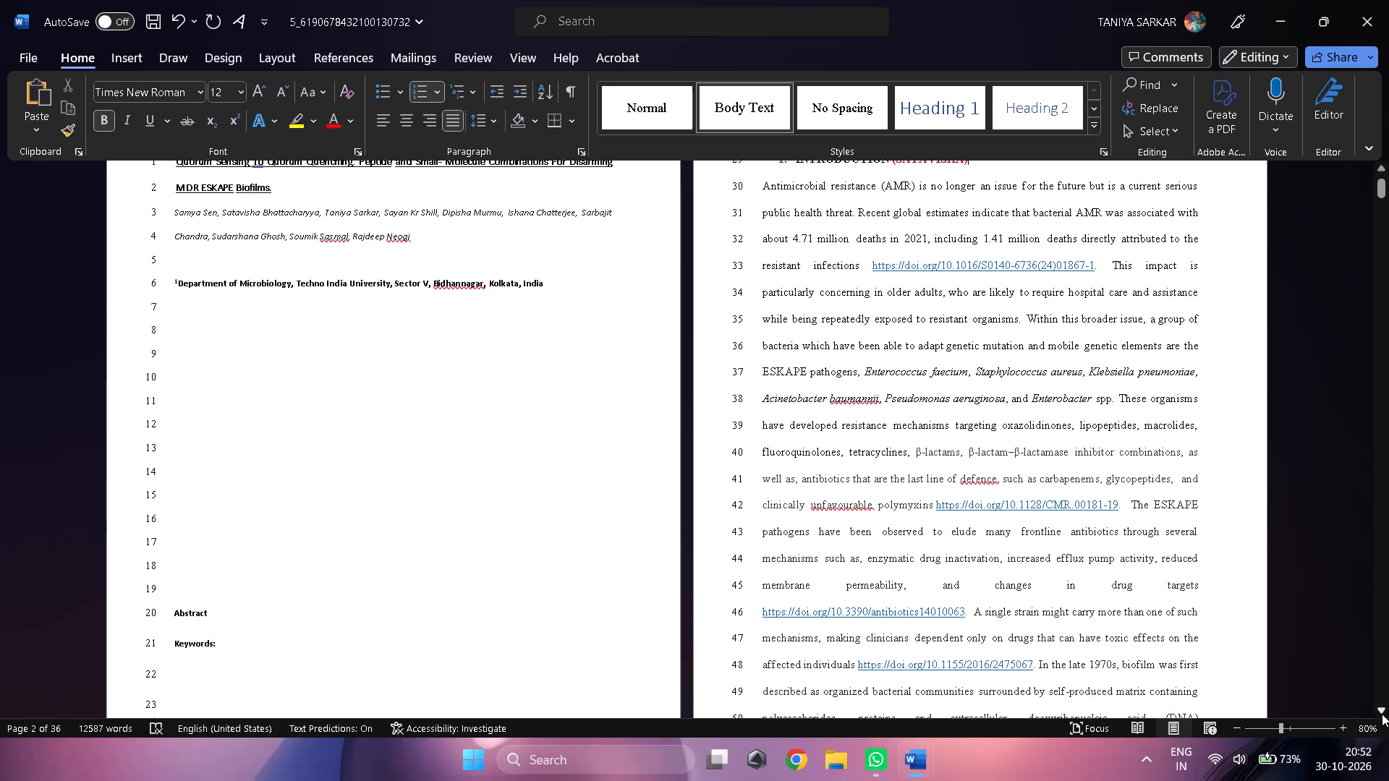
click(1382, 714)
click(1382, 714)
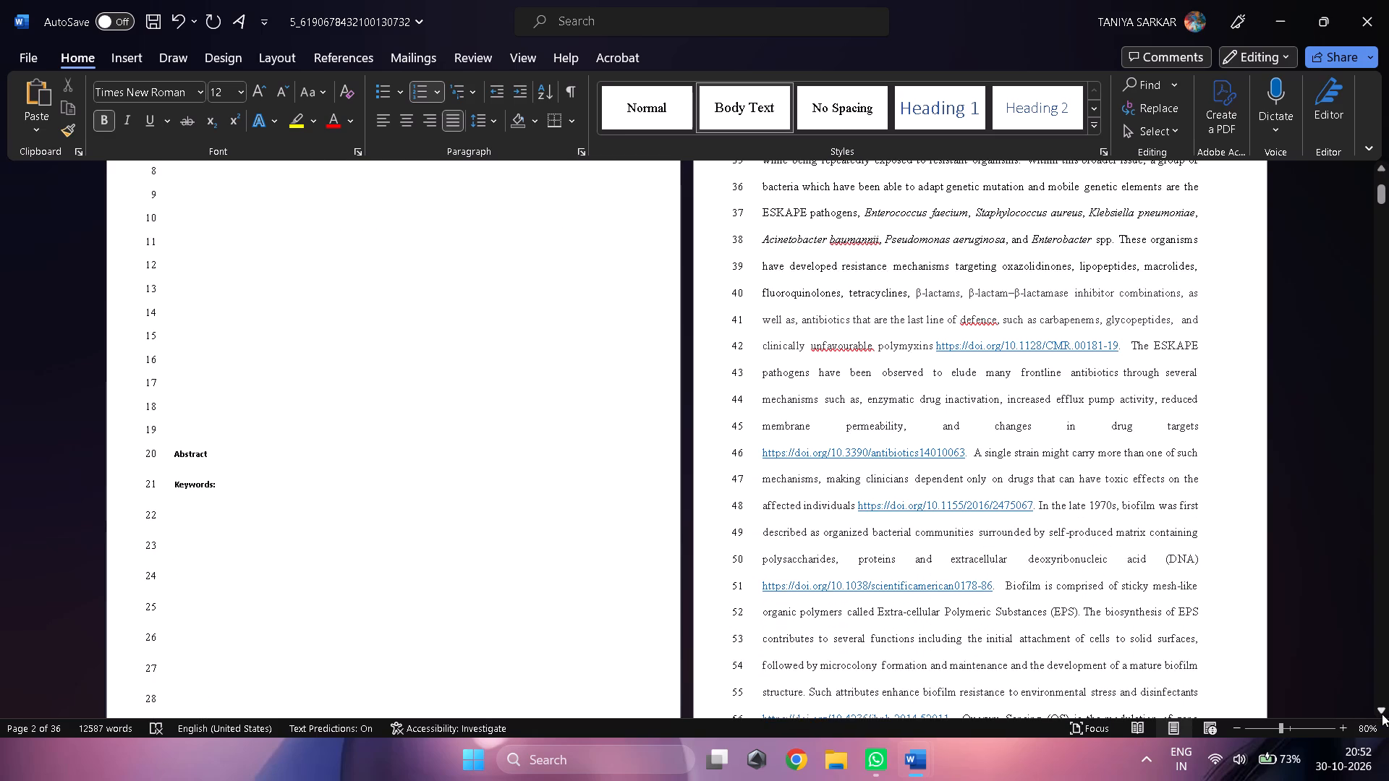
click(1382, 714)
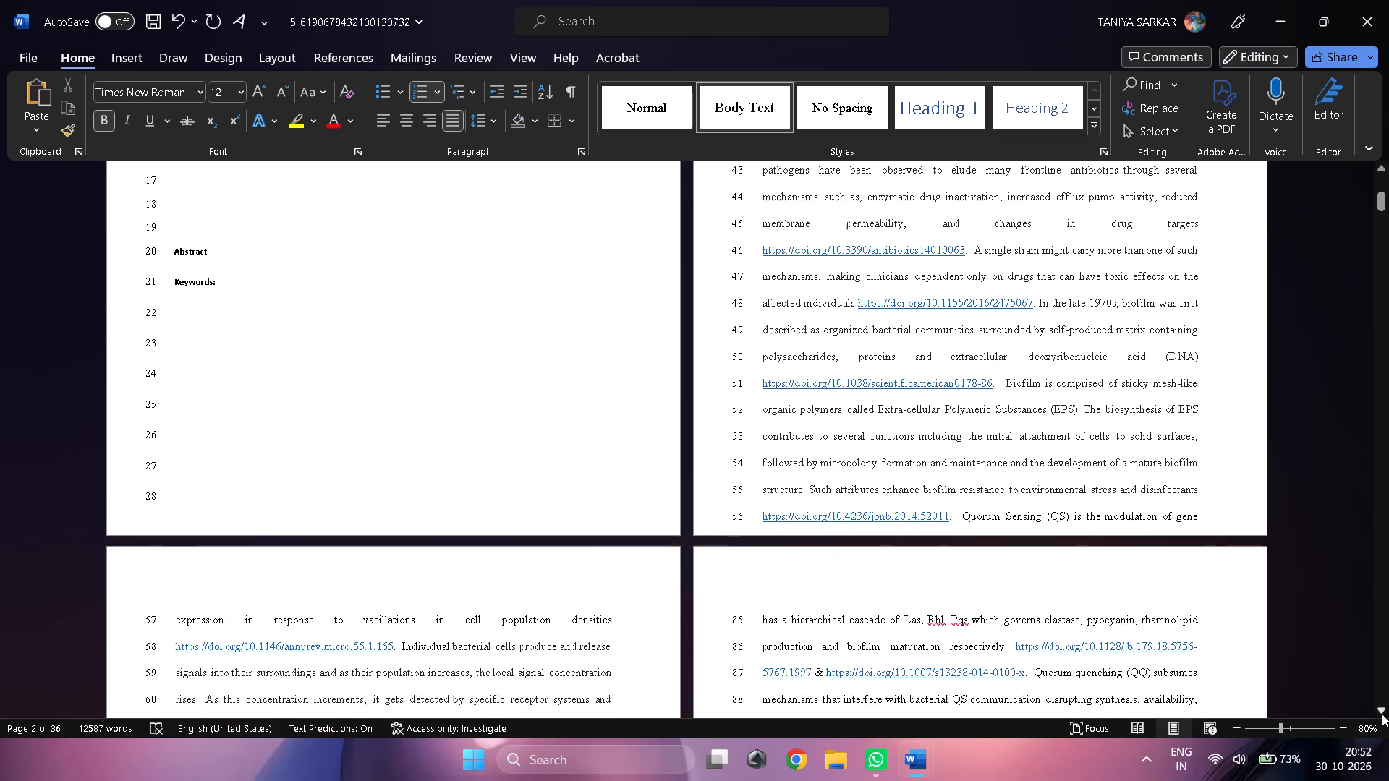
triple_click(1382, 714)
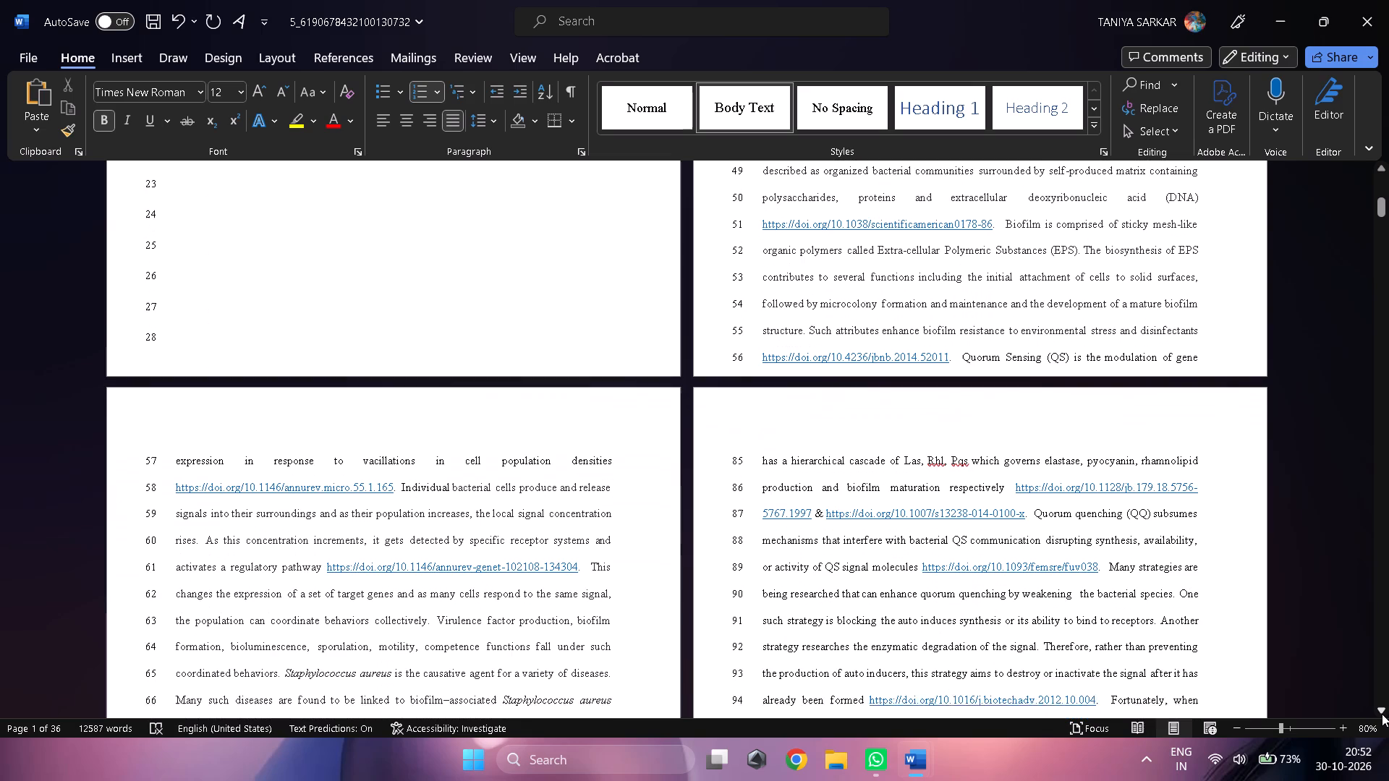
triple_click(1382, 714)
triple_click(1382, 714)
triple_click(1382, 714)
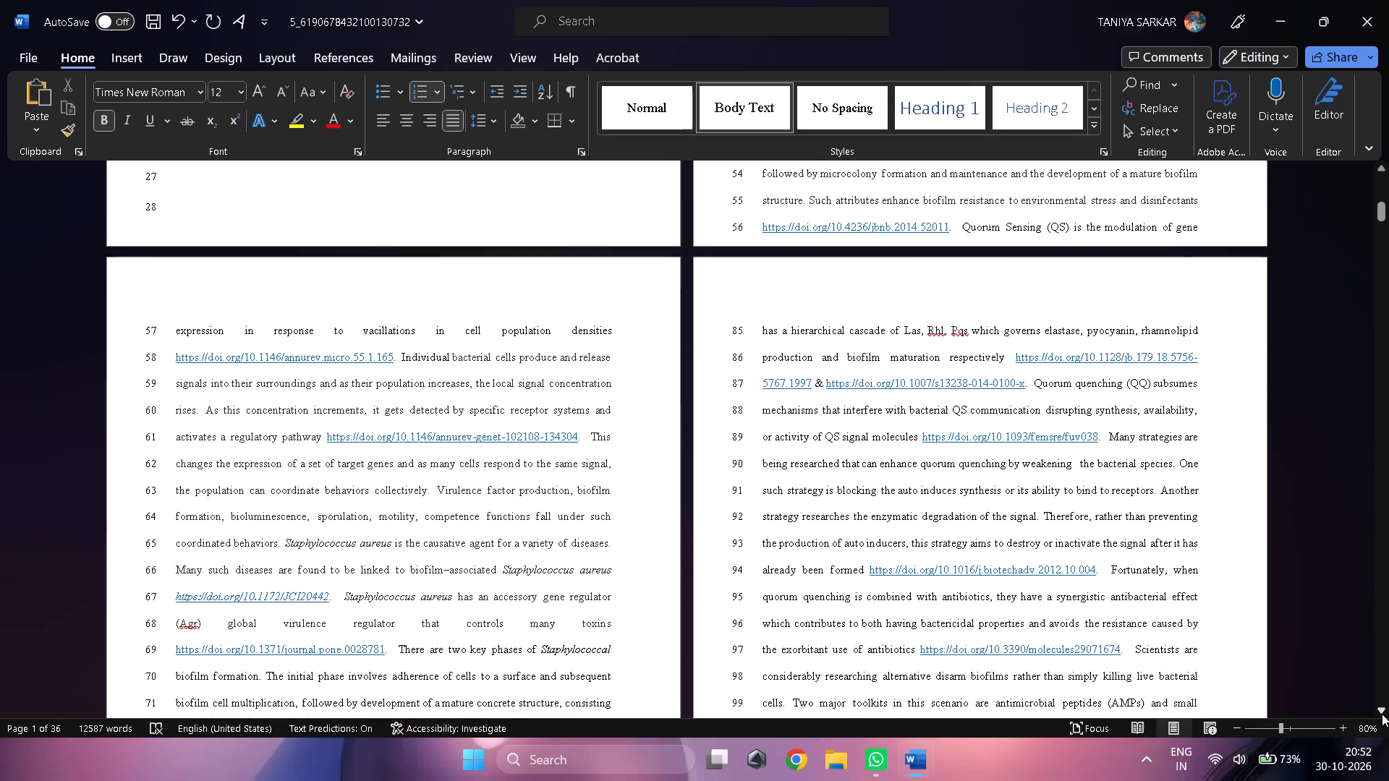
triple_click(1382, 714)
triple_click(1382, 714)
double_click(1382, 714)
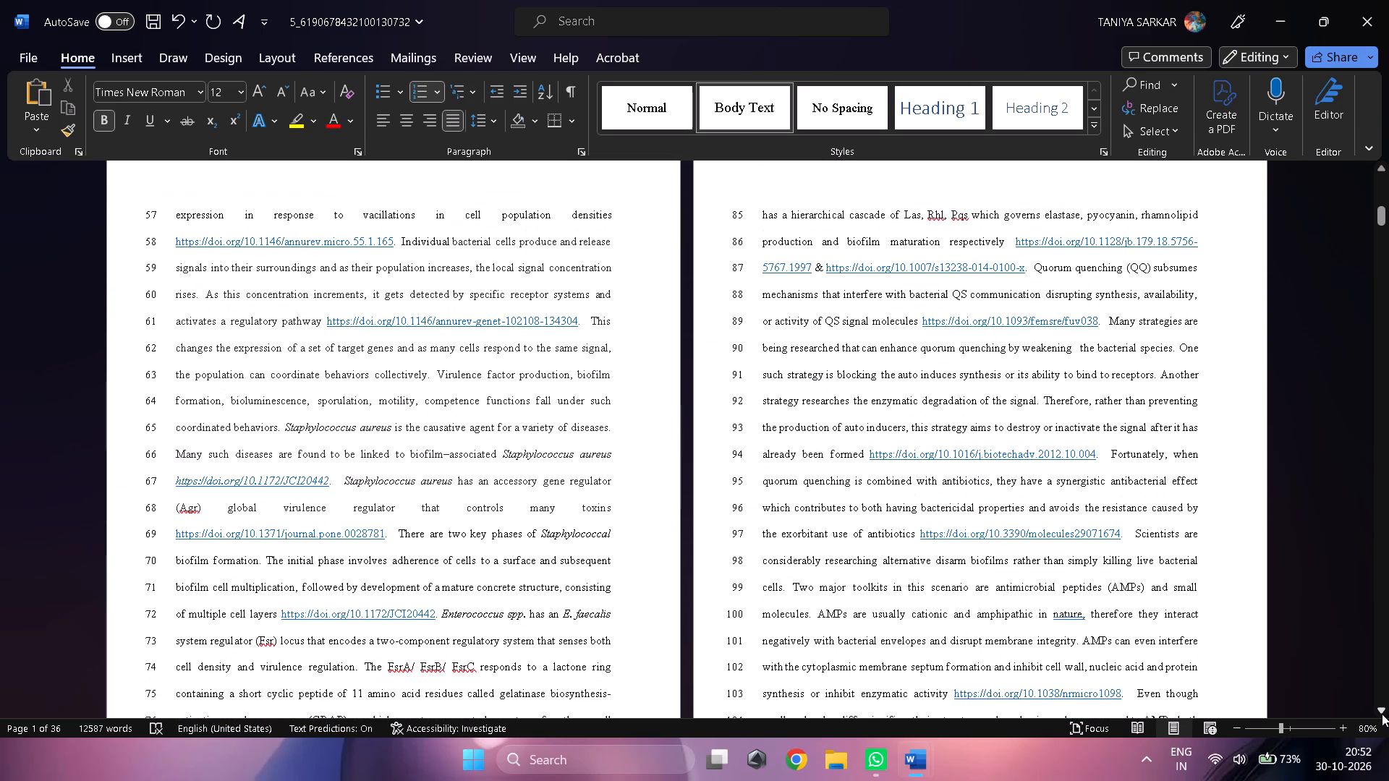
triple_click(1382, 714)
triple_click(1382, 714)
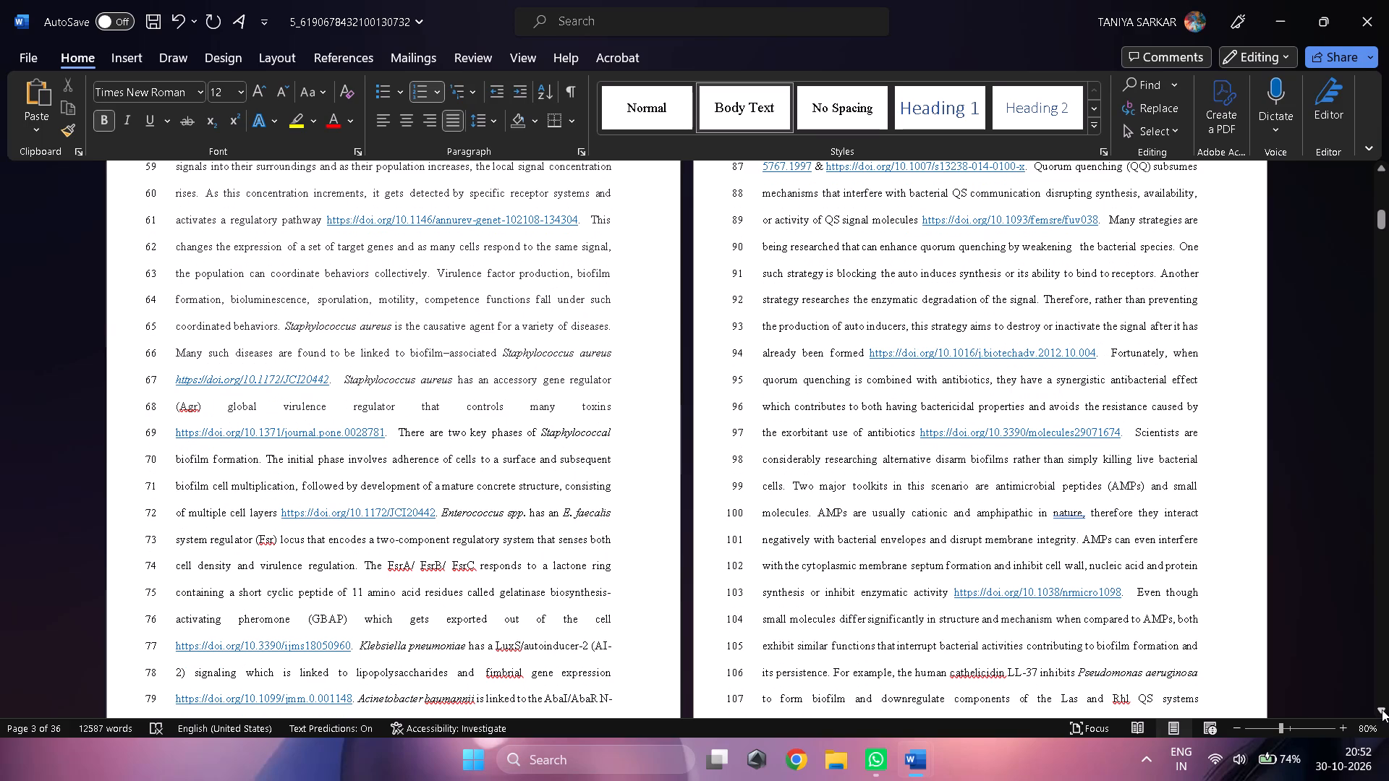
click(1382, 709)
click(1382, 709)
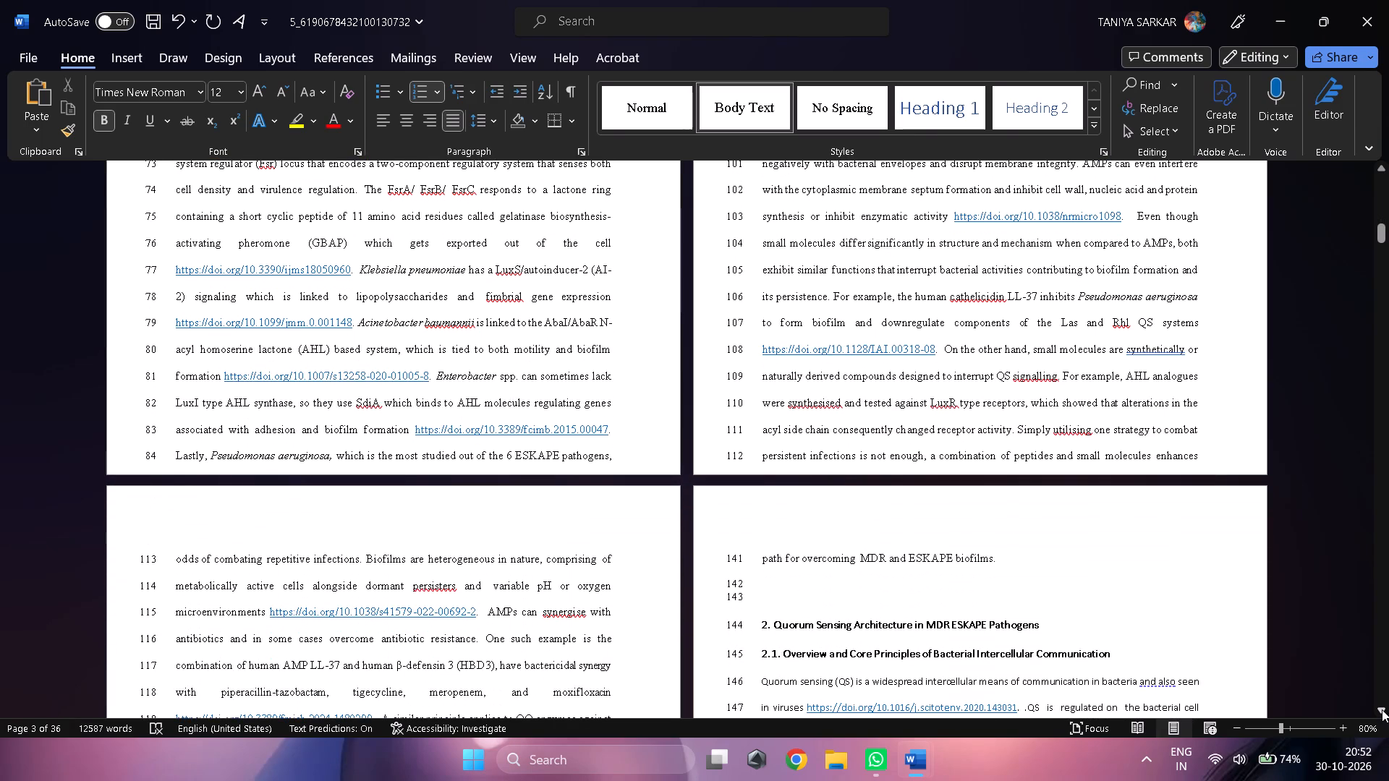
click(1382, 709)
click(1382, 709)
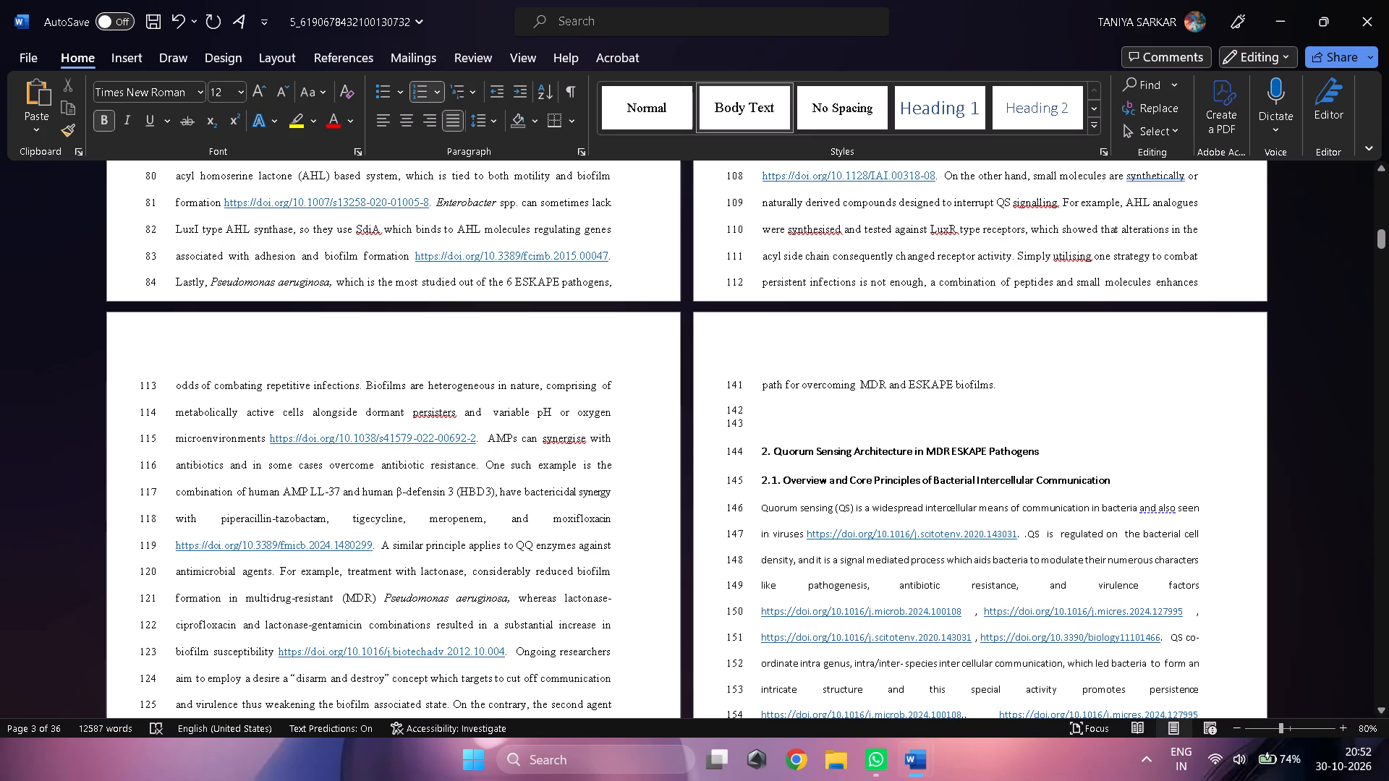
click(1377, 168)
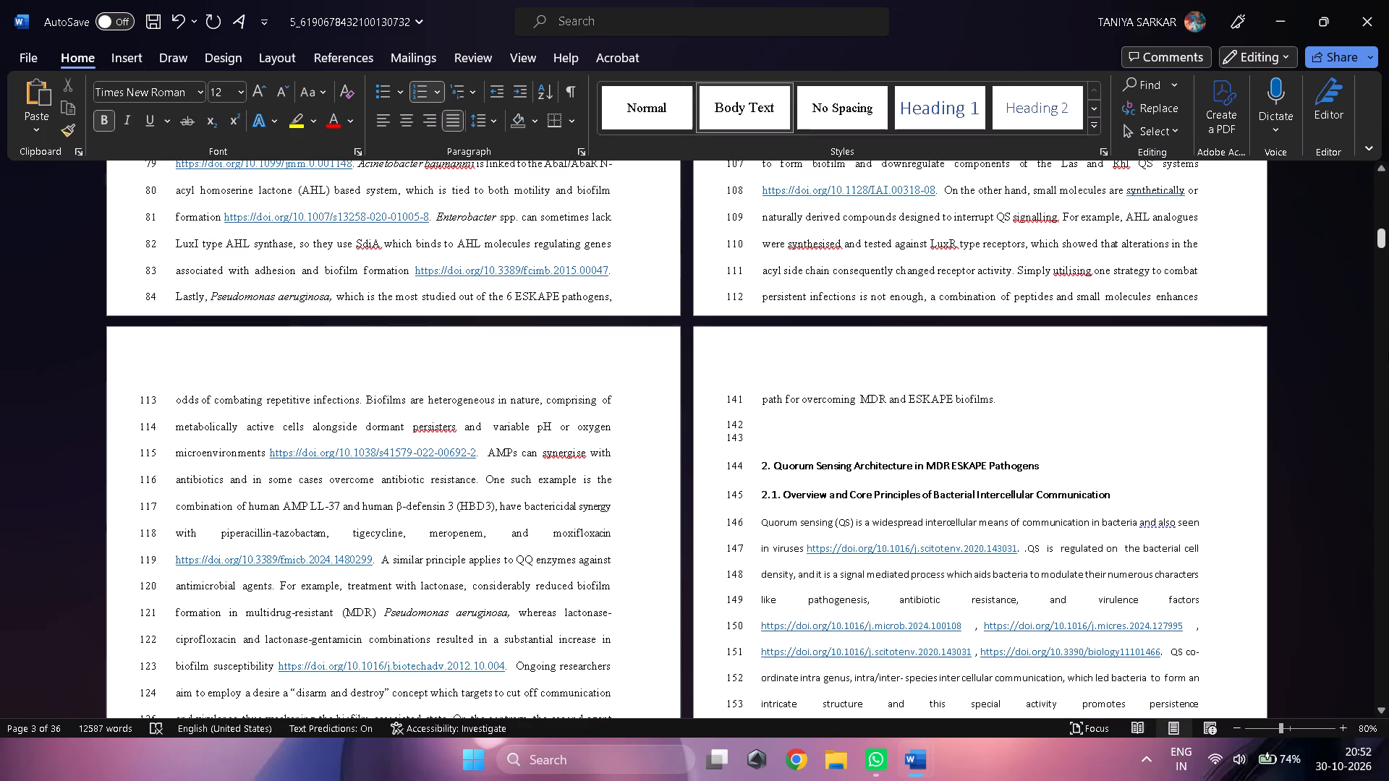
Split the introduction's last paragraph before "This review unifies current knowledge", leaving one blank line between the two parts.
click(1382, 707)
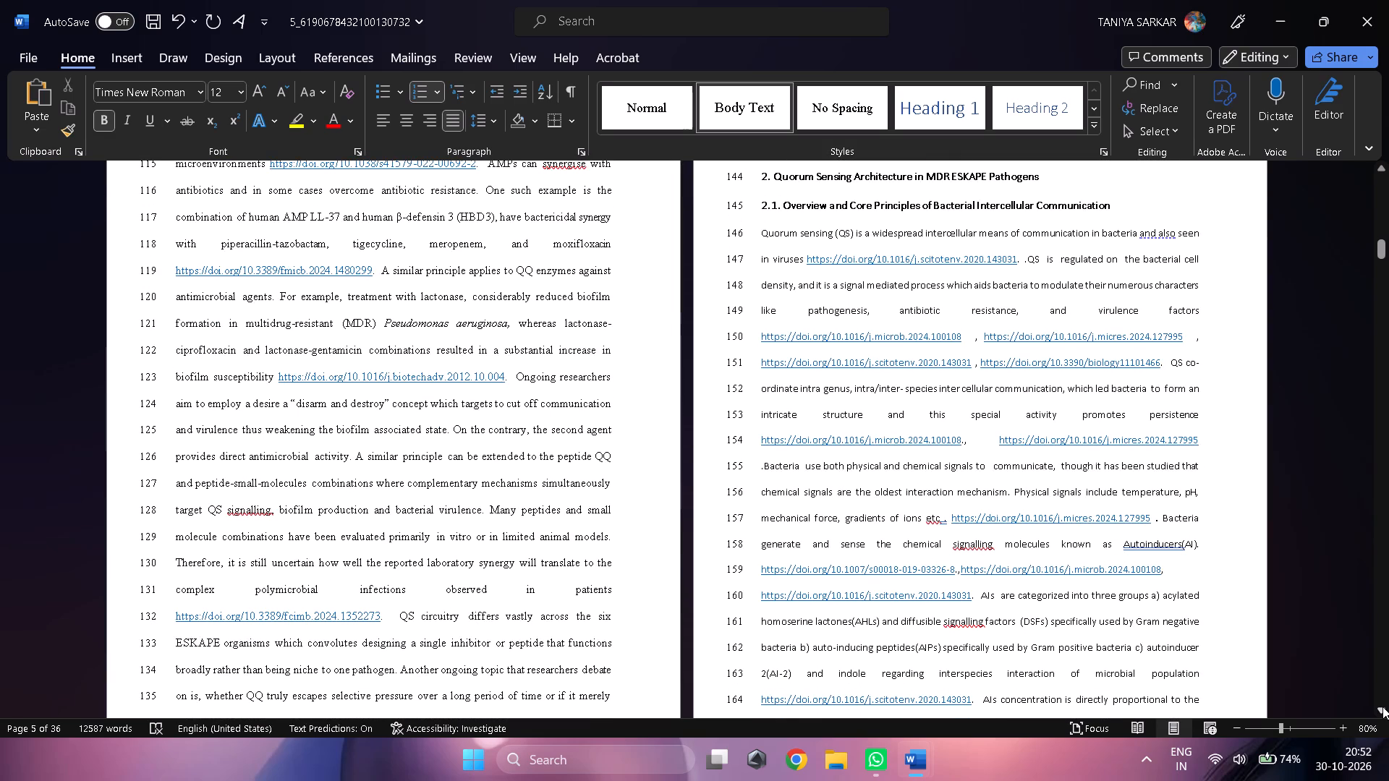
triple_click(1382, 707)
triple_click(1382, 707)
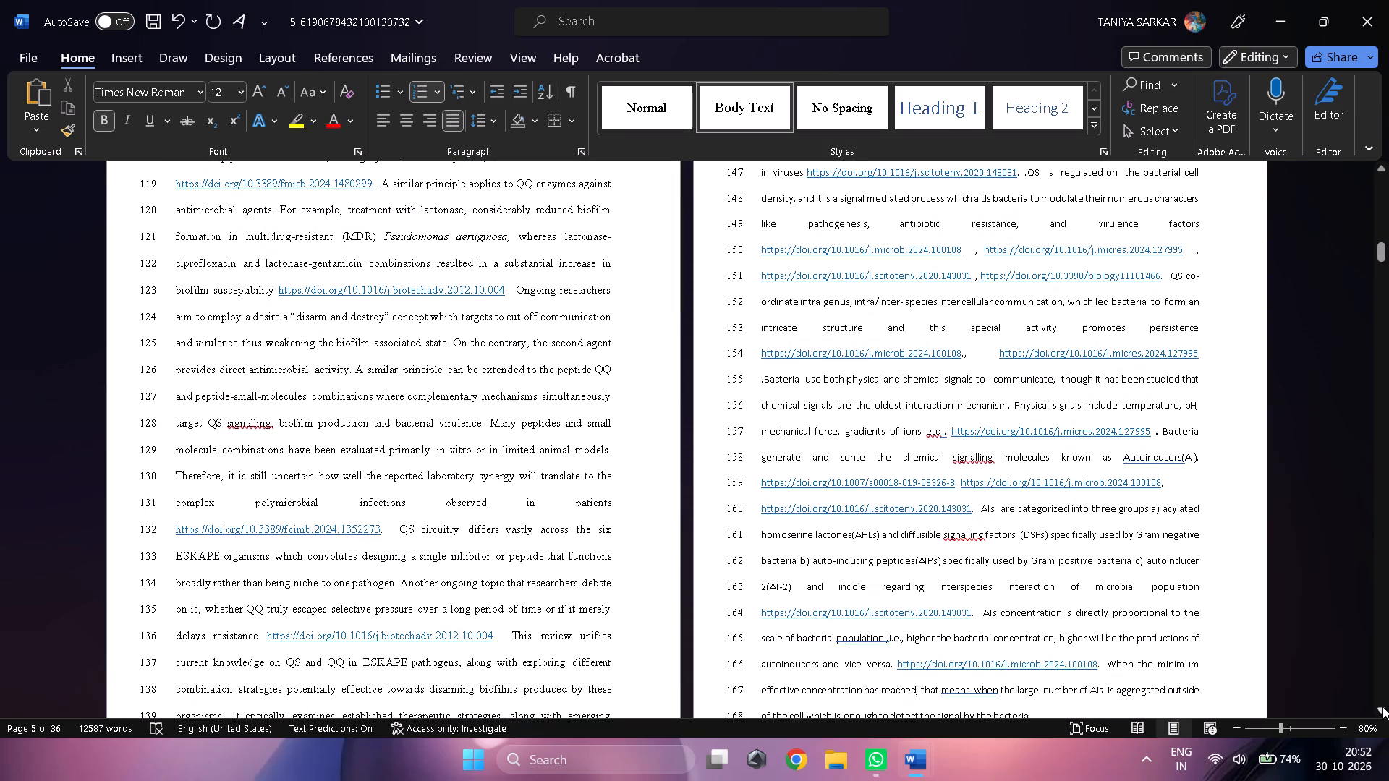
double_click(1382, 707)
click(511, 606)
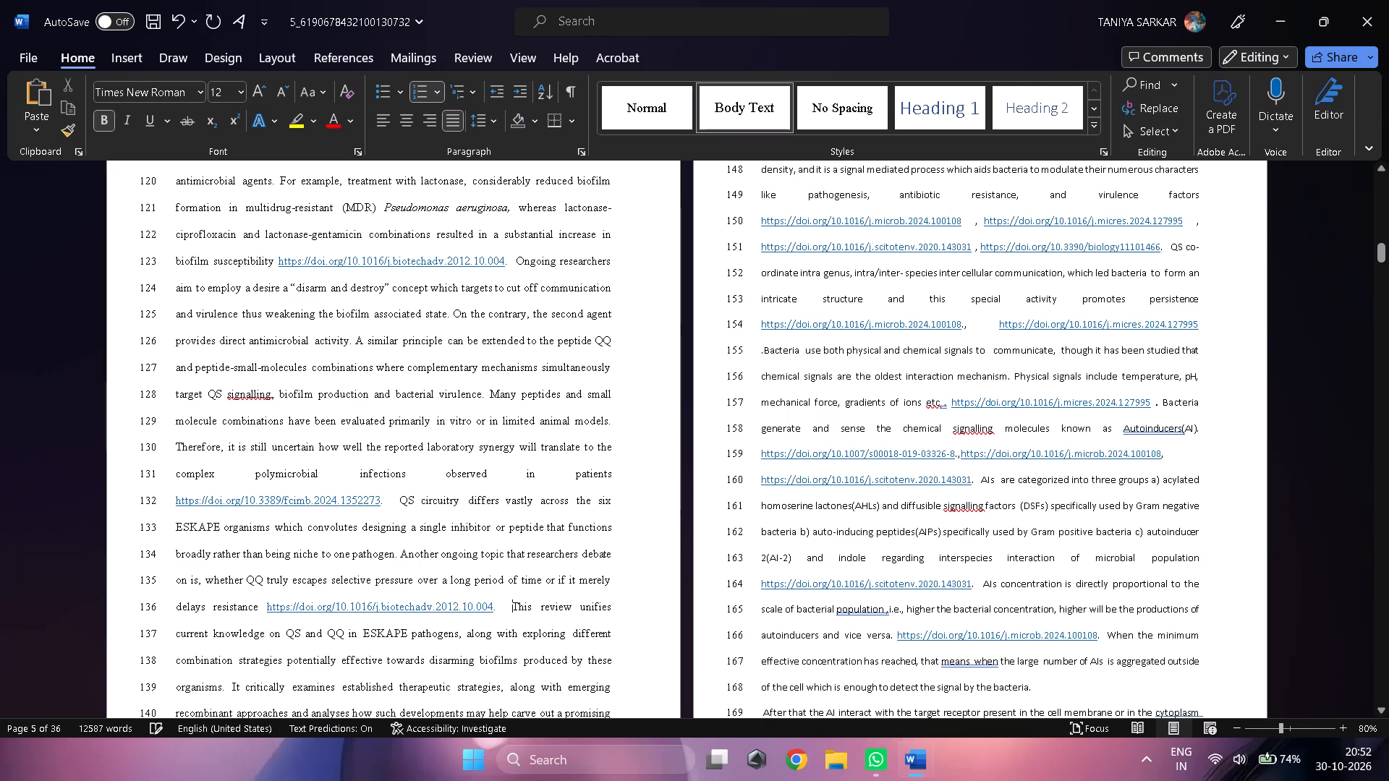
key(Return)
key(Return)
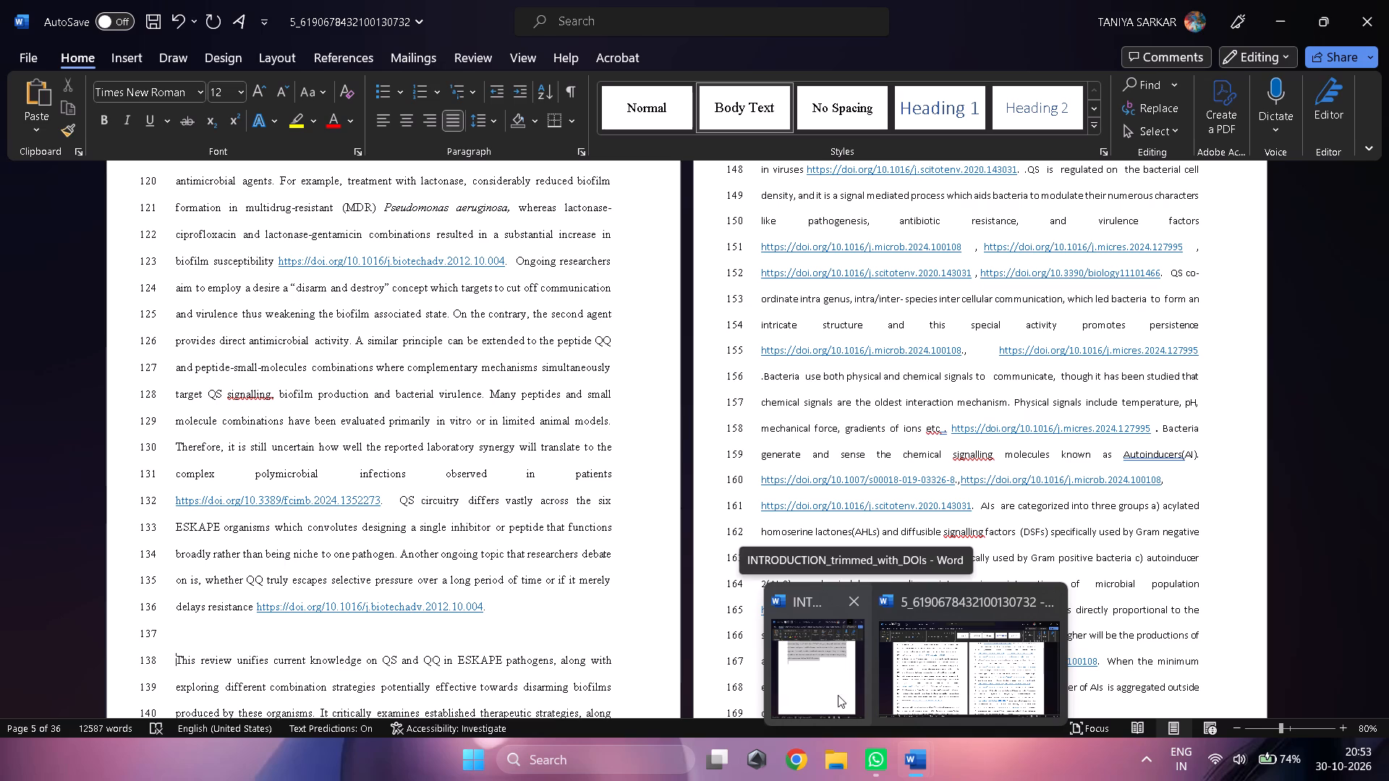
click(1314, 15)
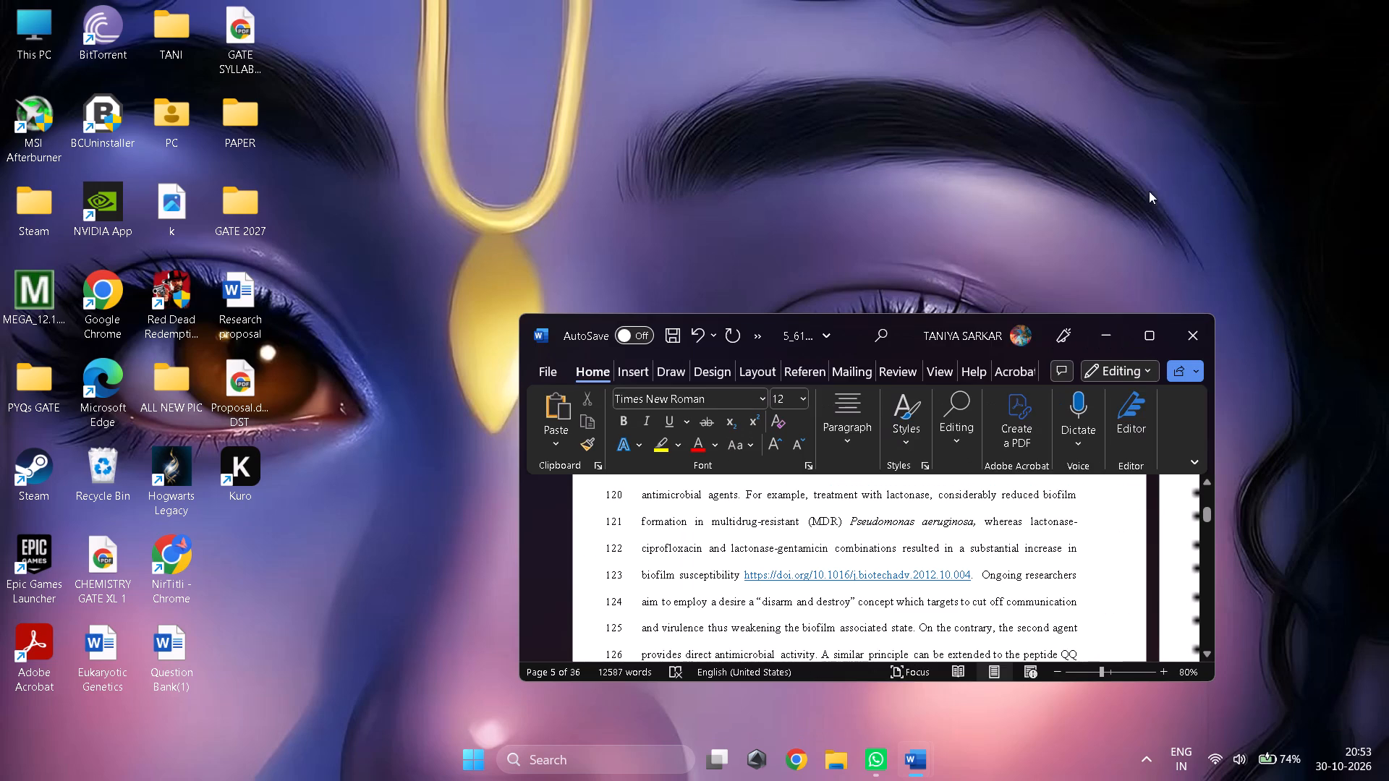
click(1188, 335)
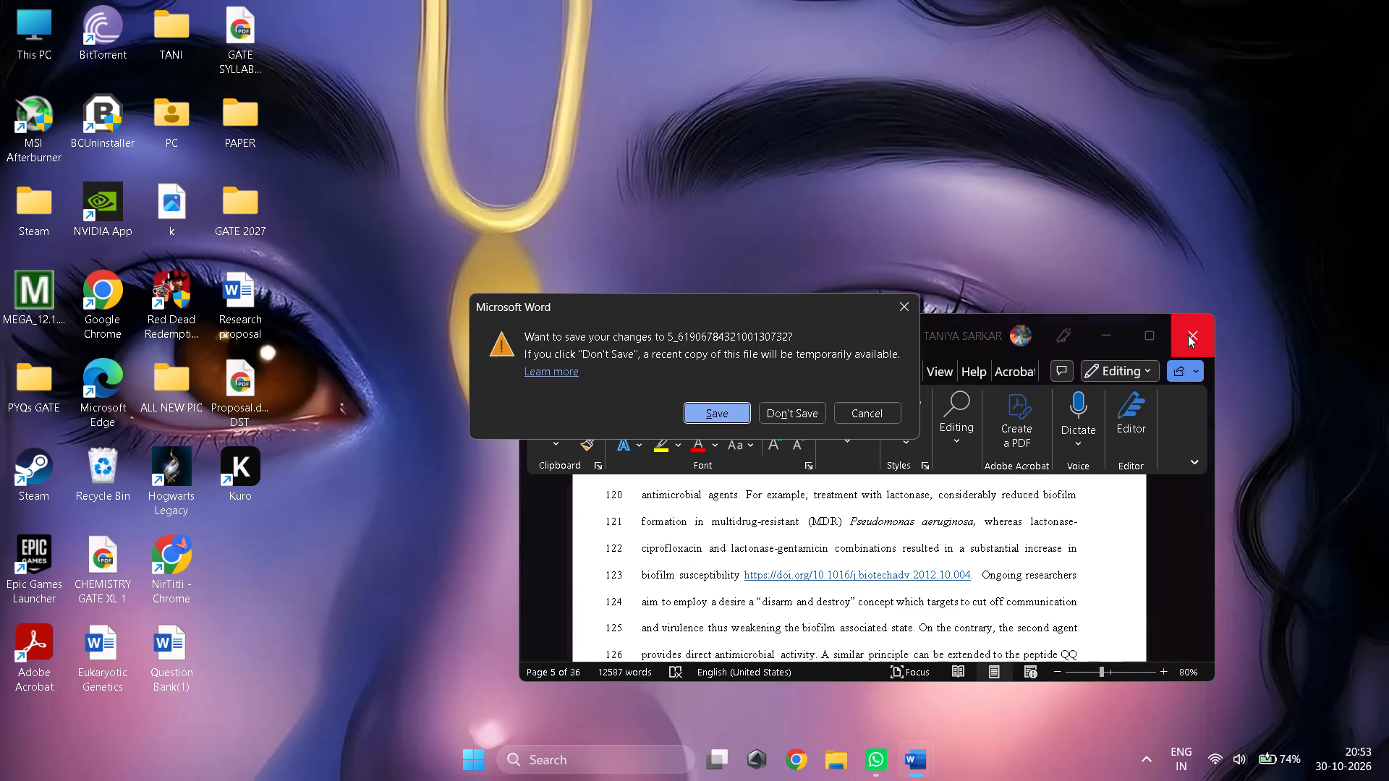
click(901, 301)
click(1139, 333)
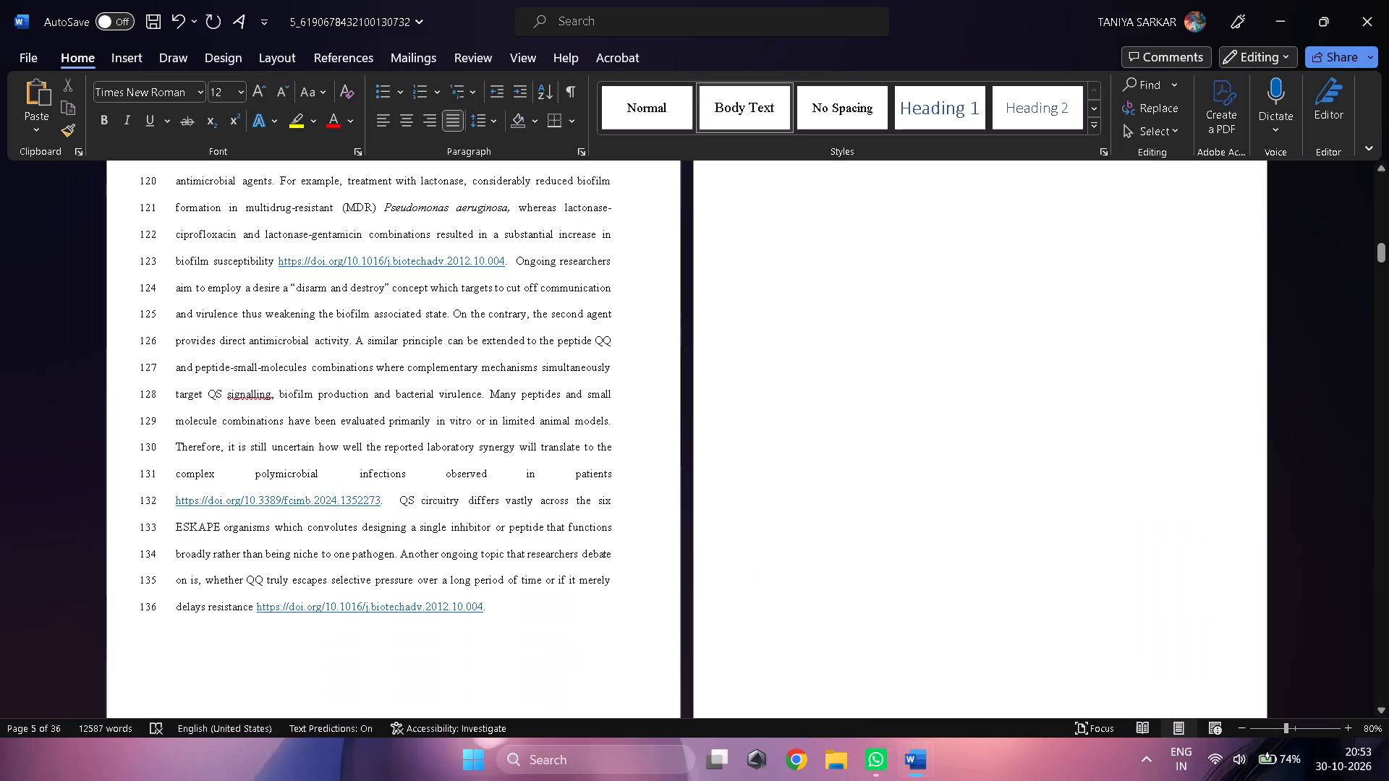
Close the separate source document containing the introduction and minimise the manuscript window to reach the desktop.
click(824, 672)
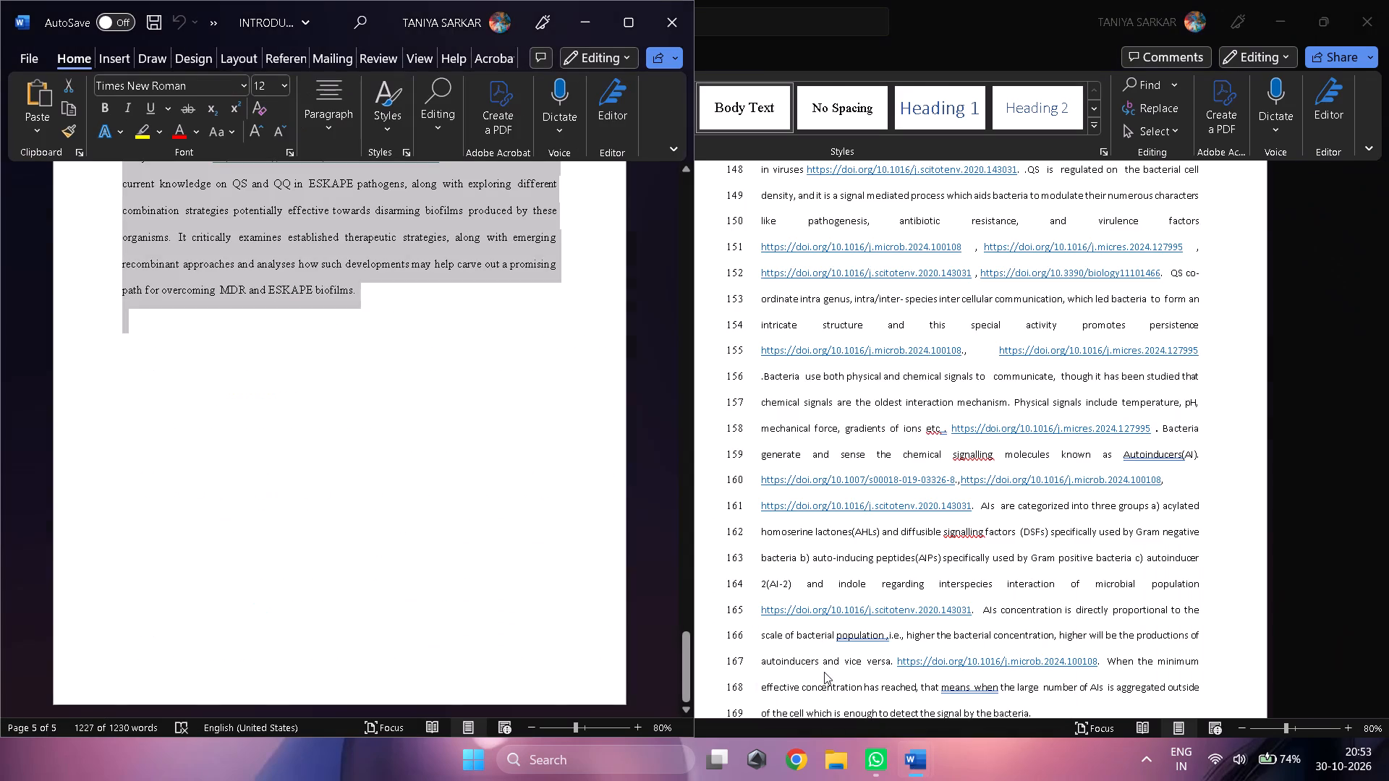
click(660, 26)
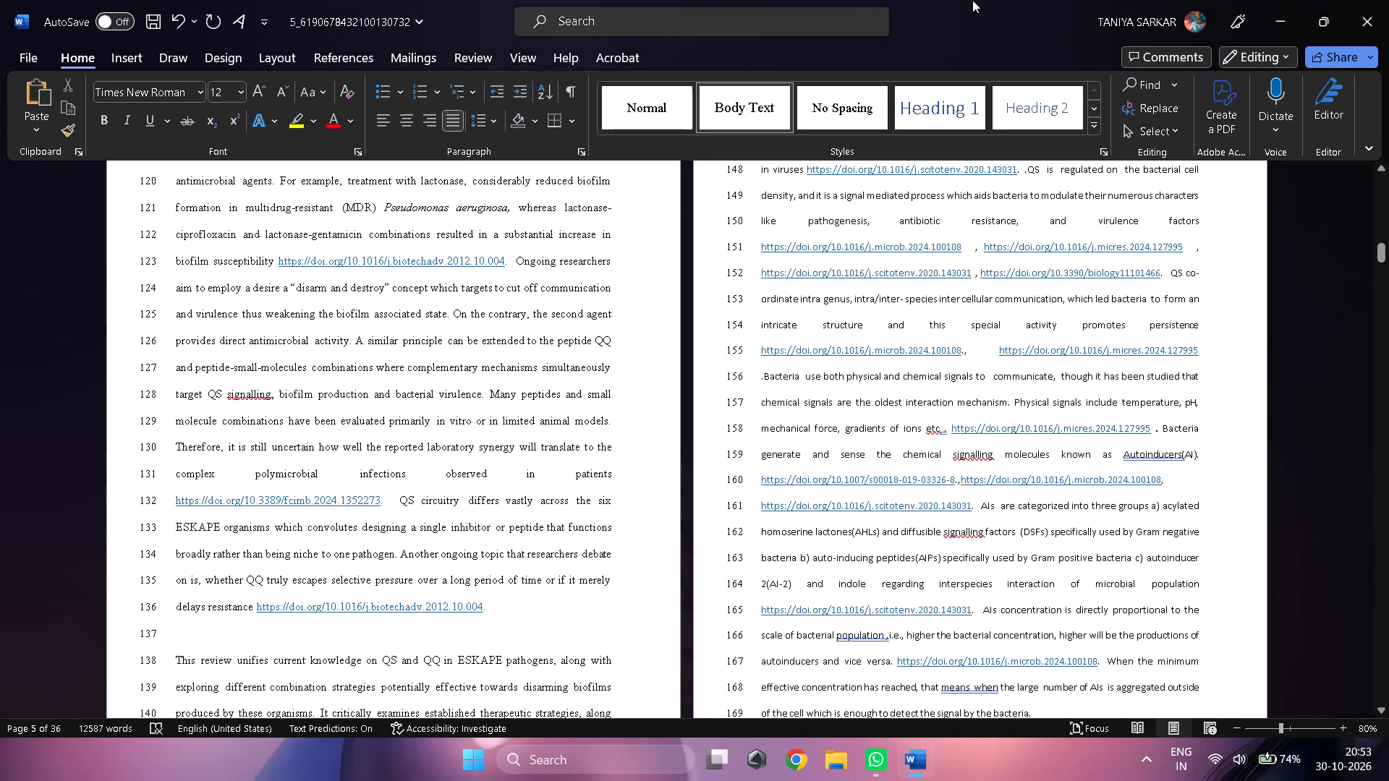
click(1284, 27)
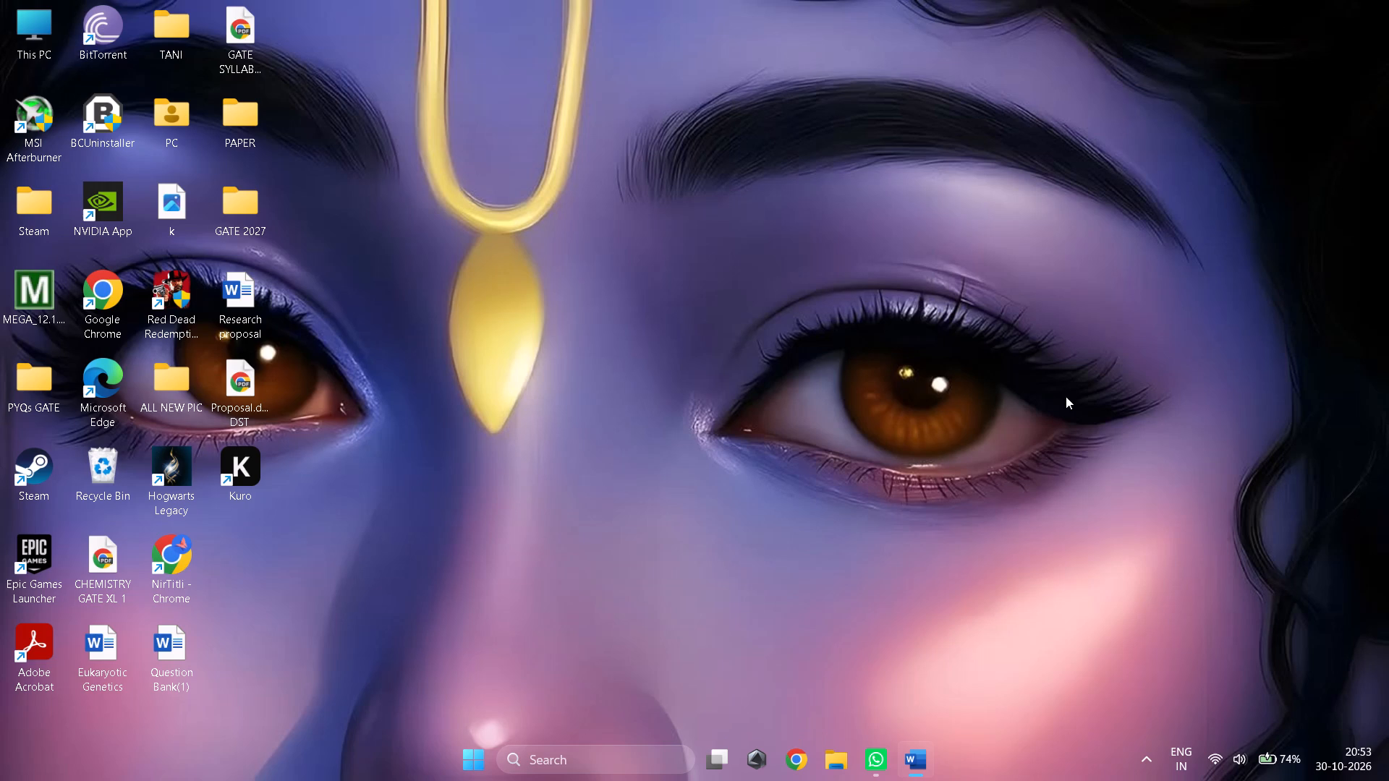
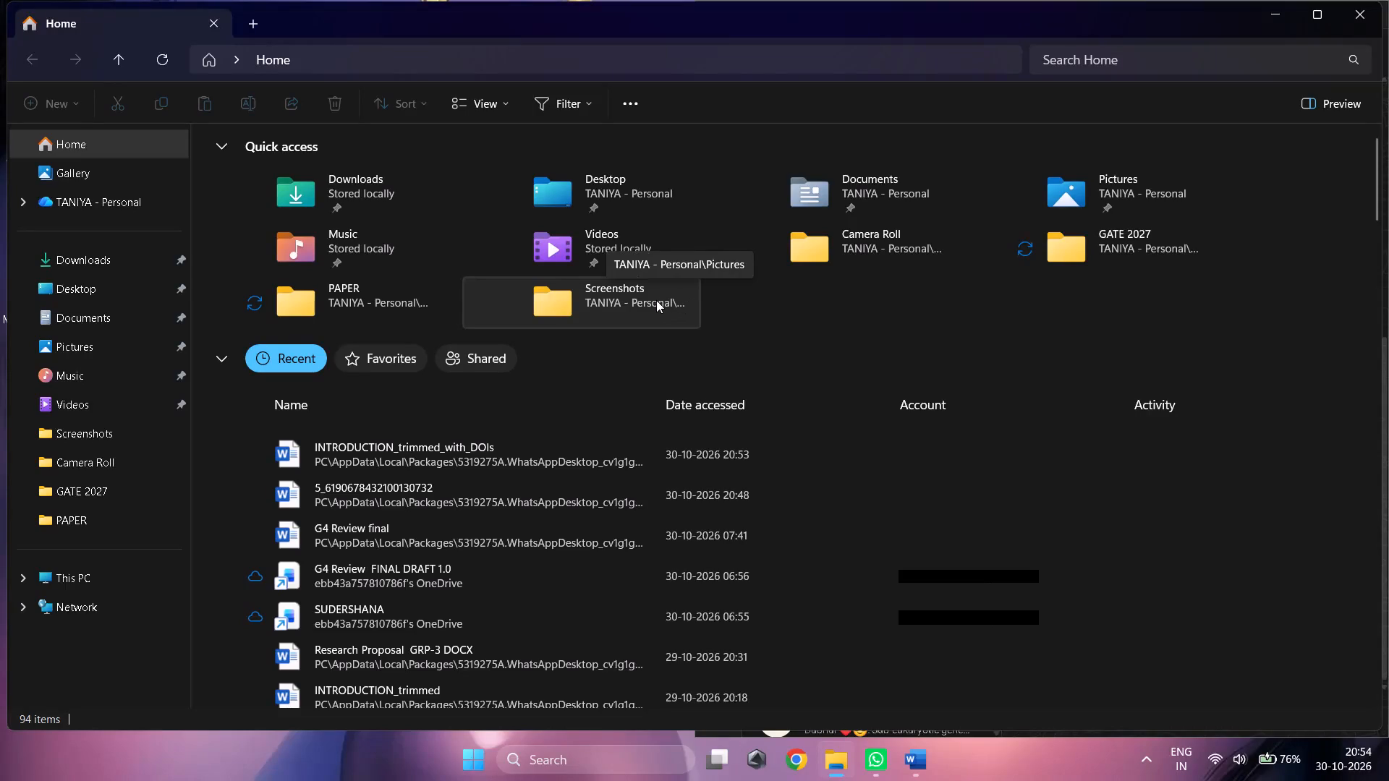
Open the Word document "G4 Review final" from the PAPER folder on the Desktop.
click(653, 302)
double_click(653, 302)
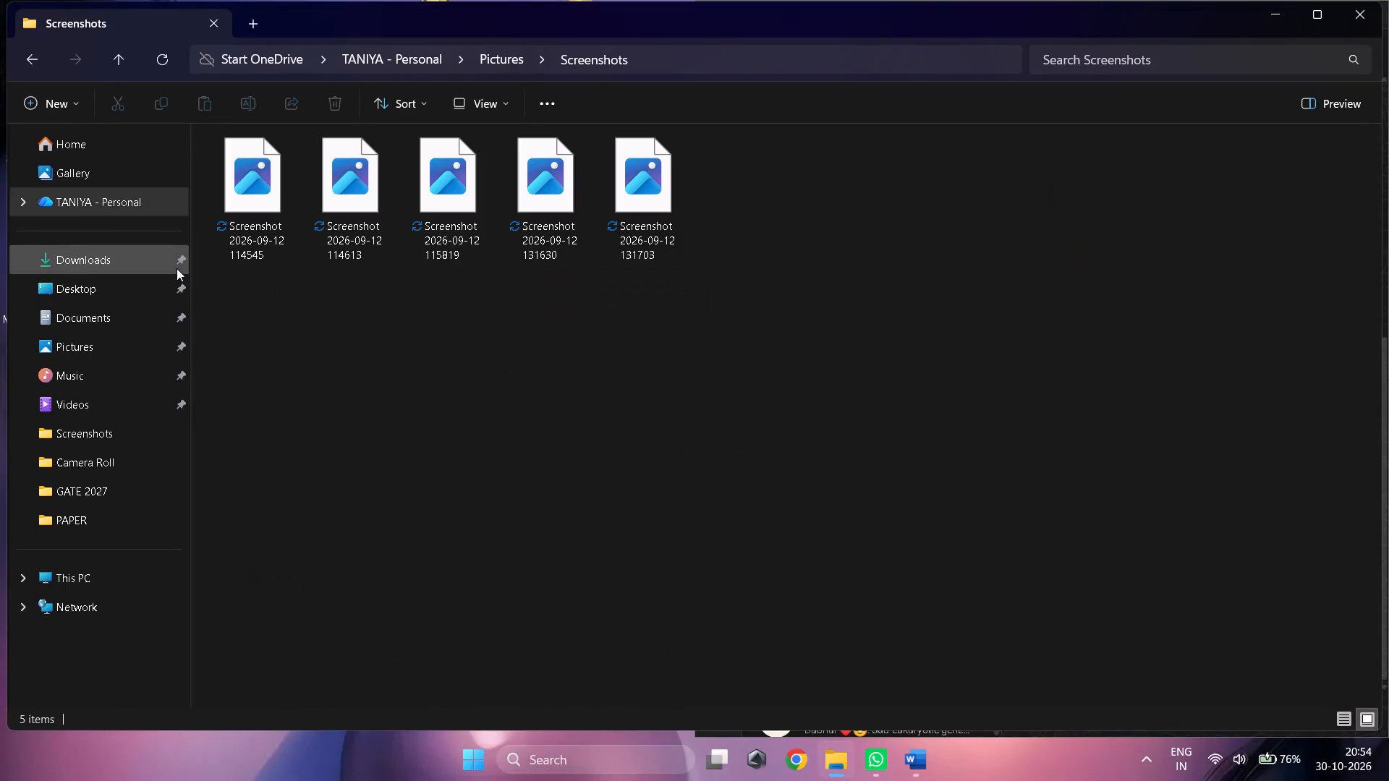
click(129, 293)
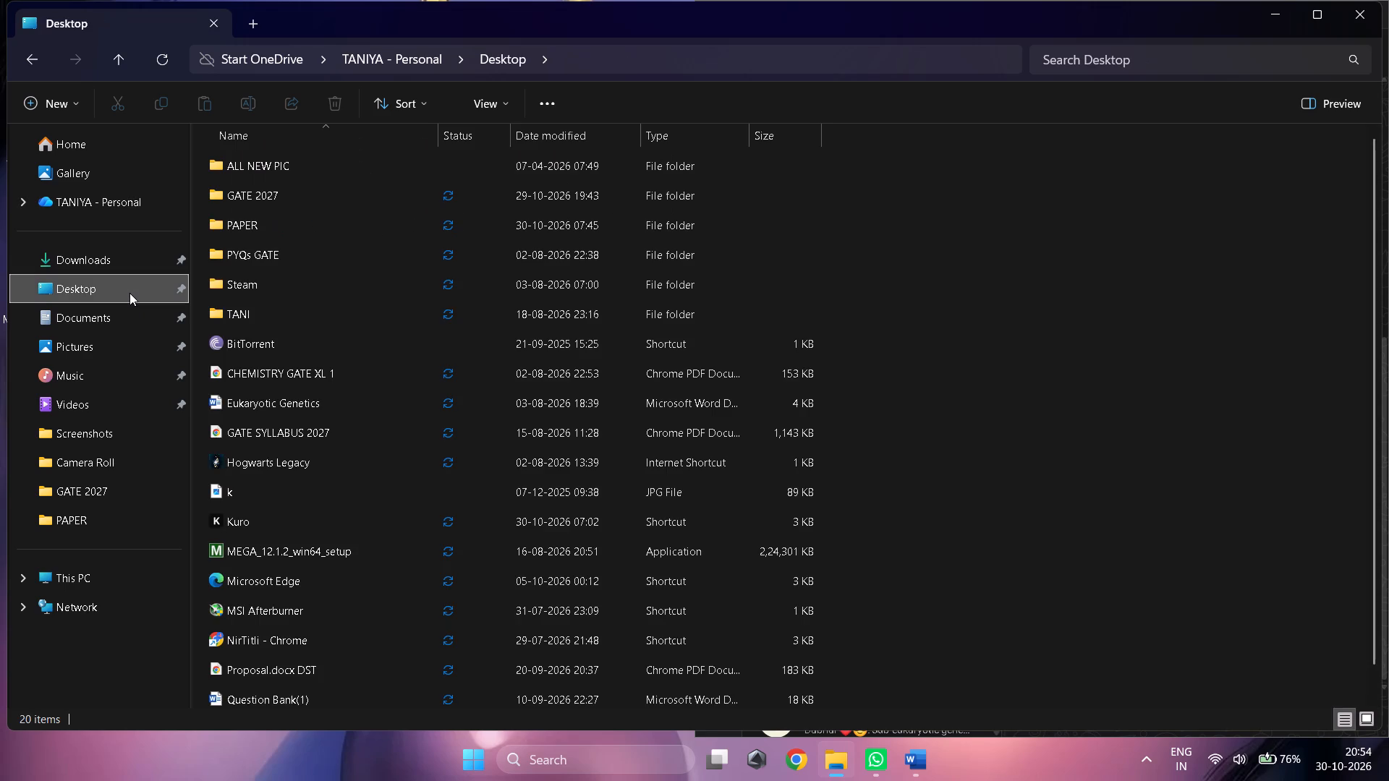
double_click(279, 236)
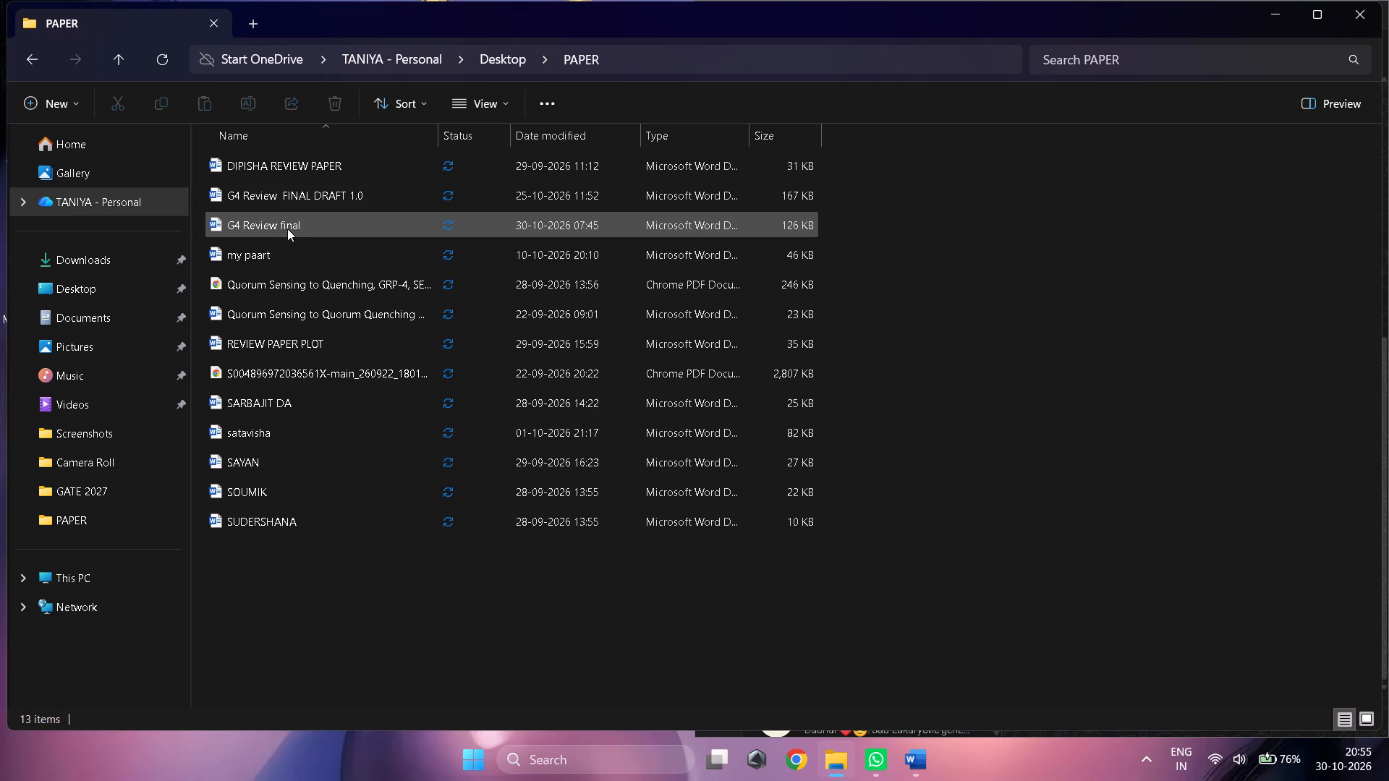
double_click(286, 230)
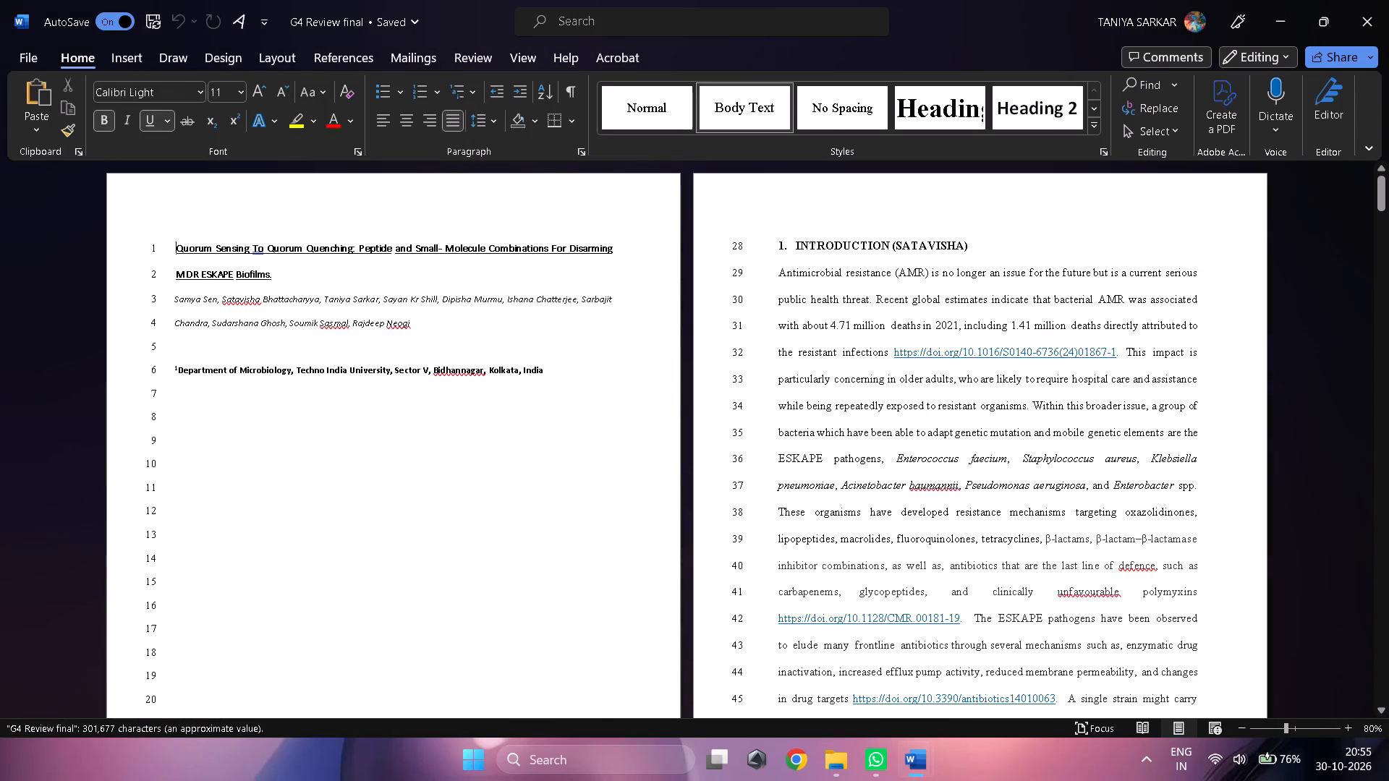
Look through the introduction of G4 Review final for the passage marked as Sudarshana's, before "This review unifies current knowledge".
click(1381, 379)
click(1381, 379)
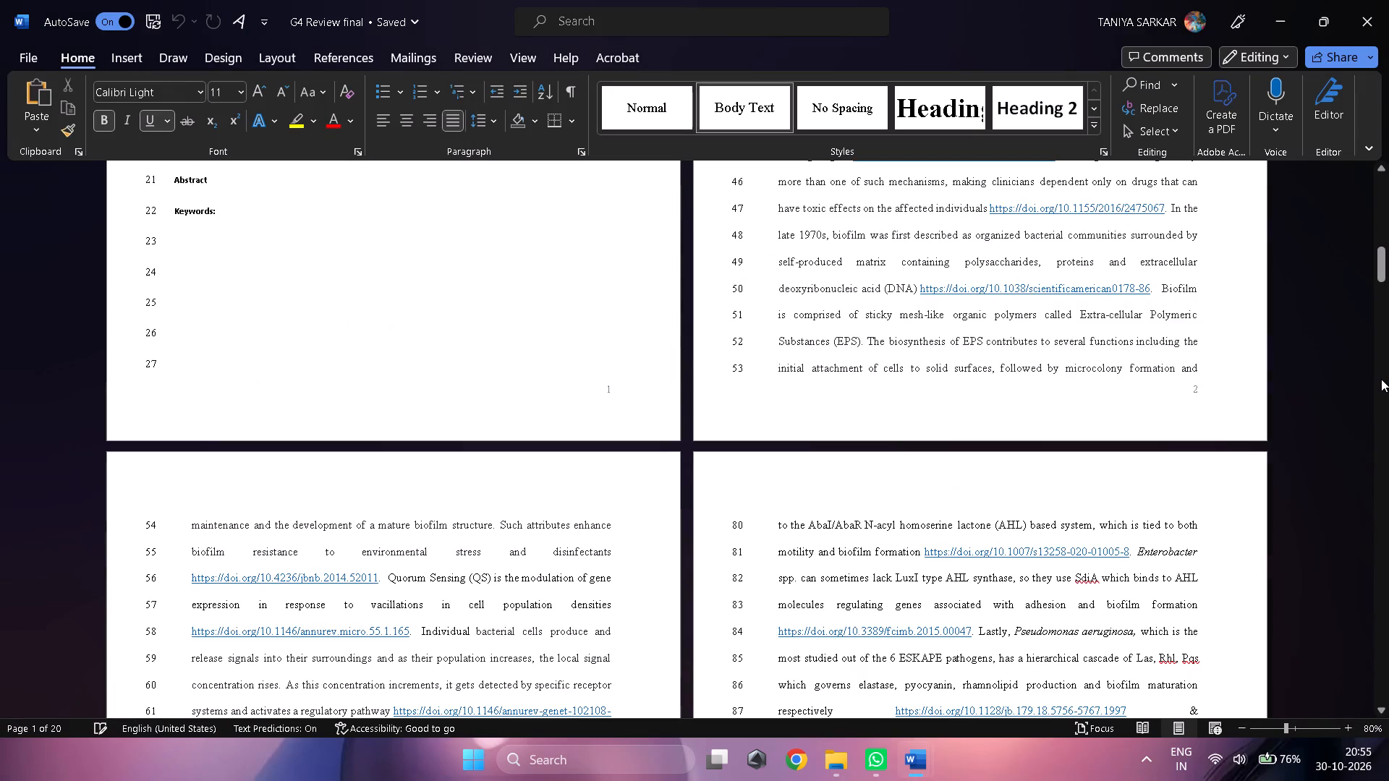
click(1381, 379)
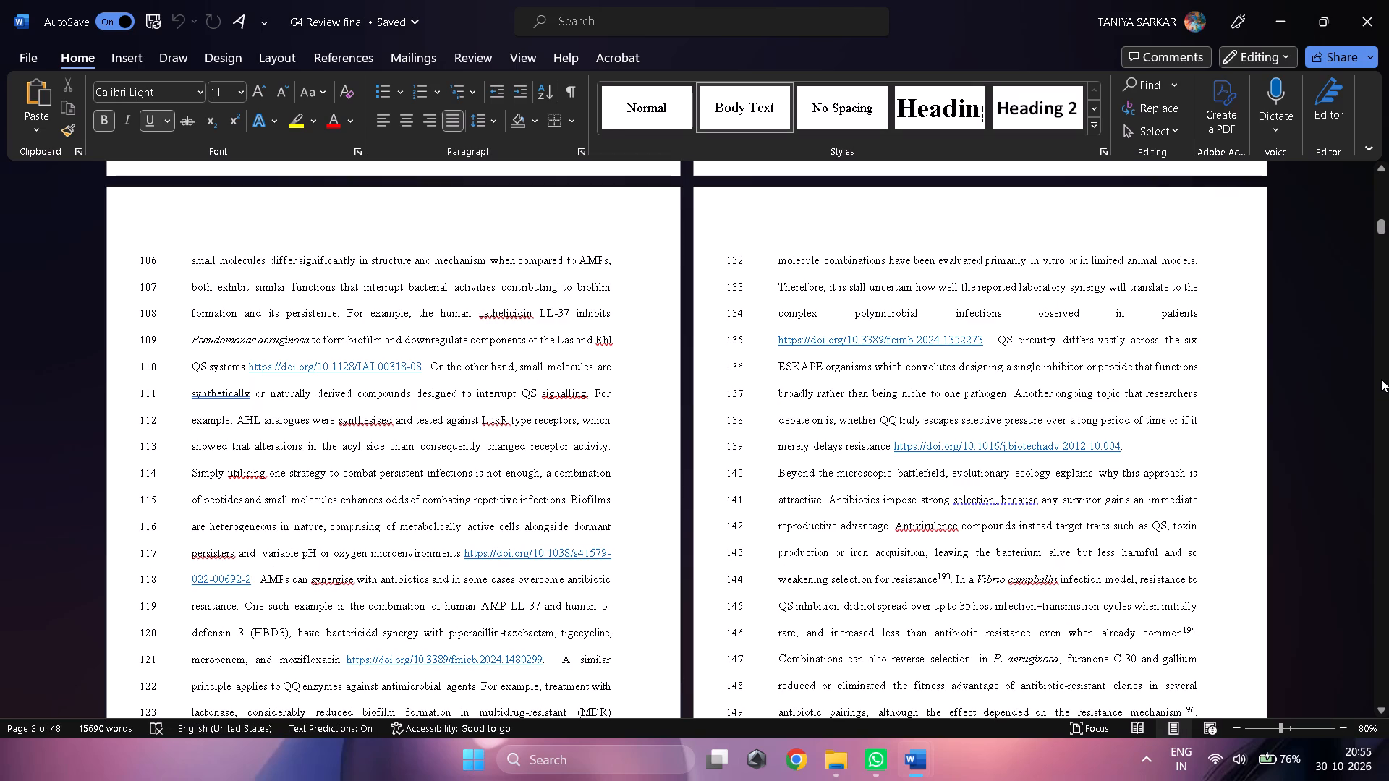
click(1388, 371)
double_click(1388, 371)
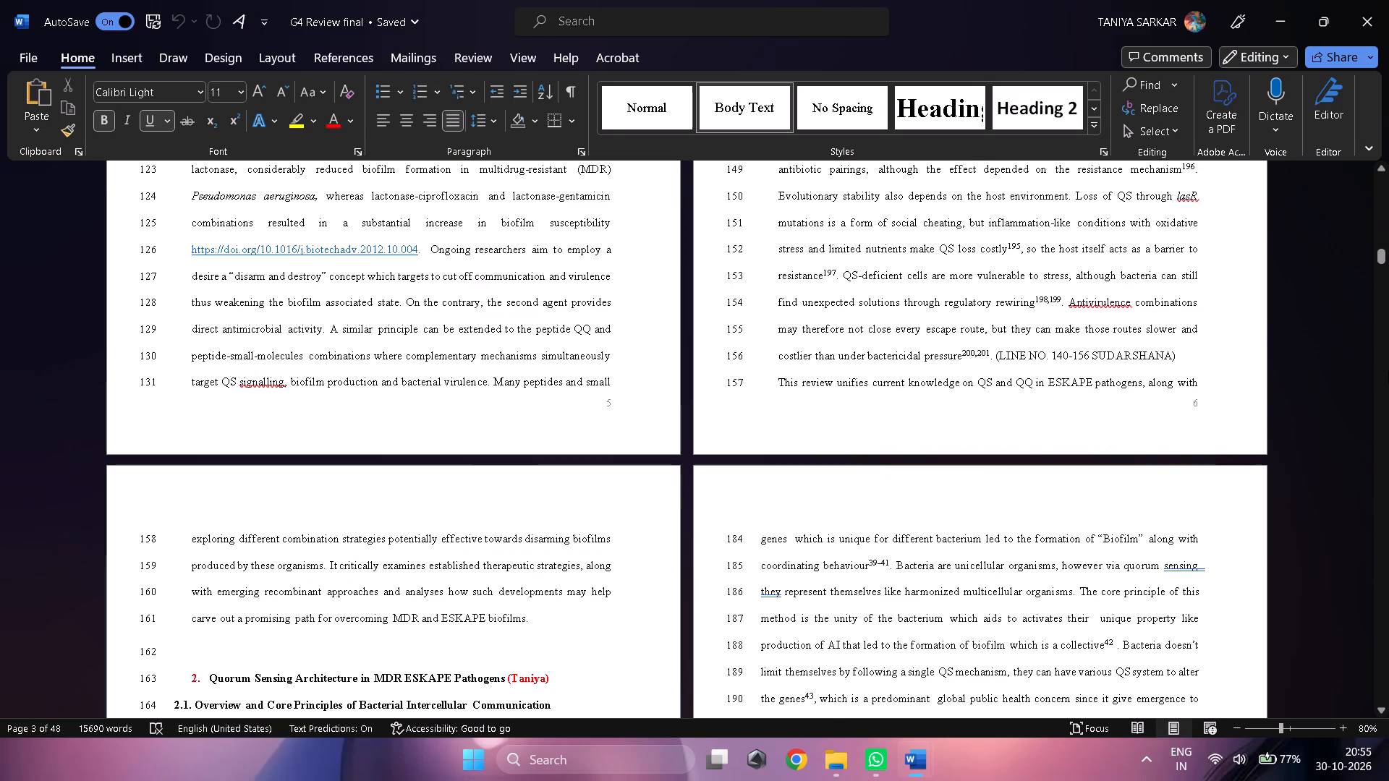
click(1381, 264)
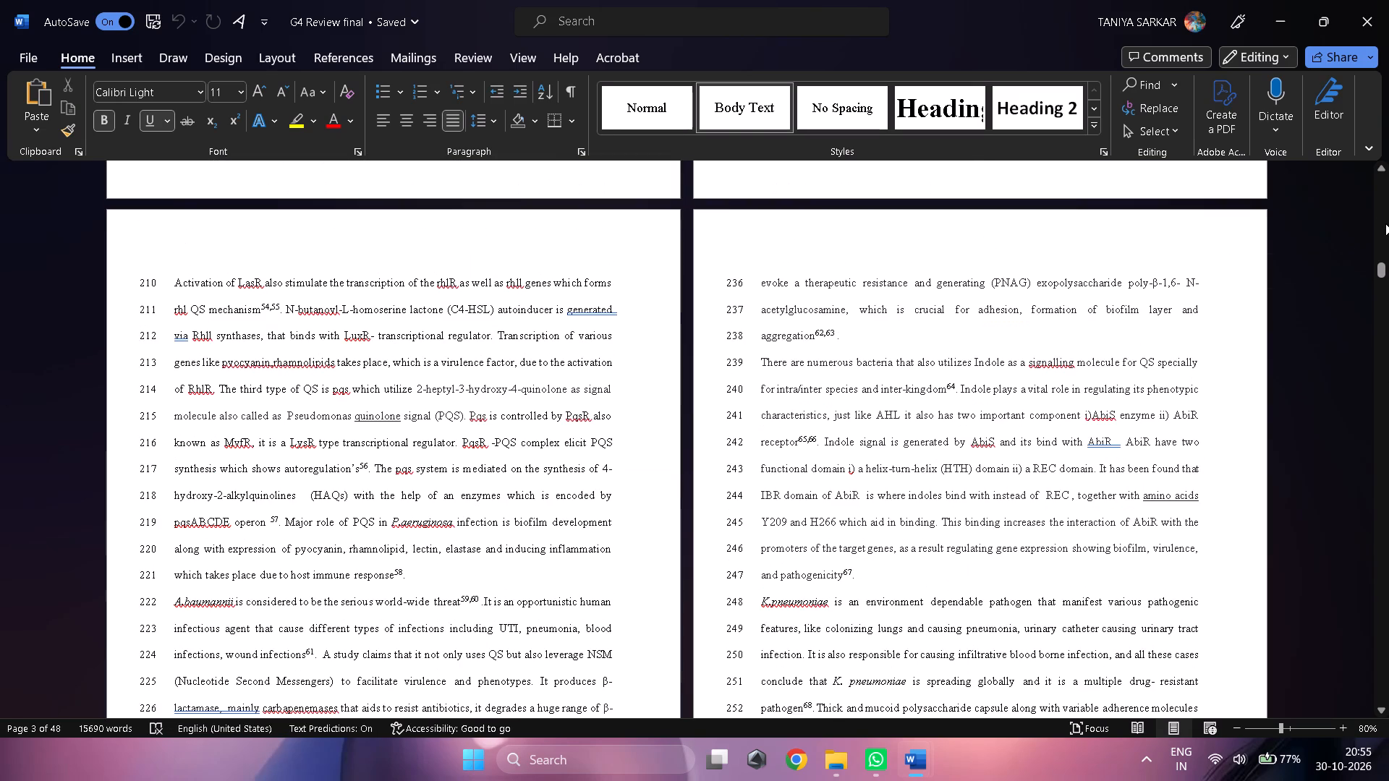
click(1385, 224)
click(1385, 224)
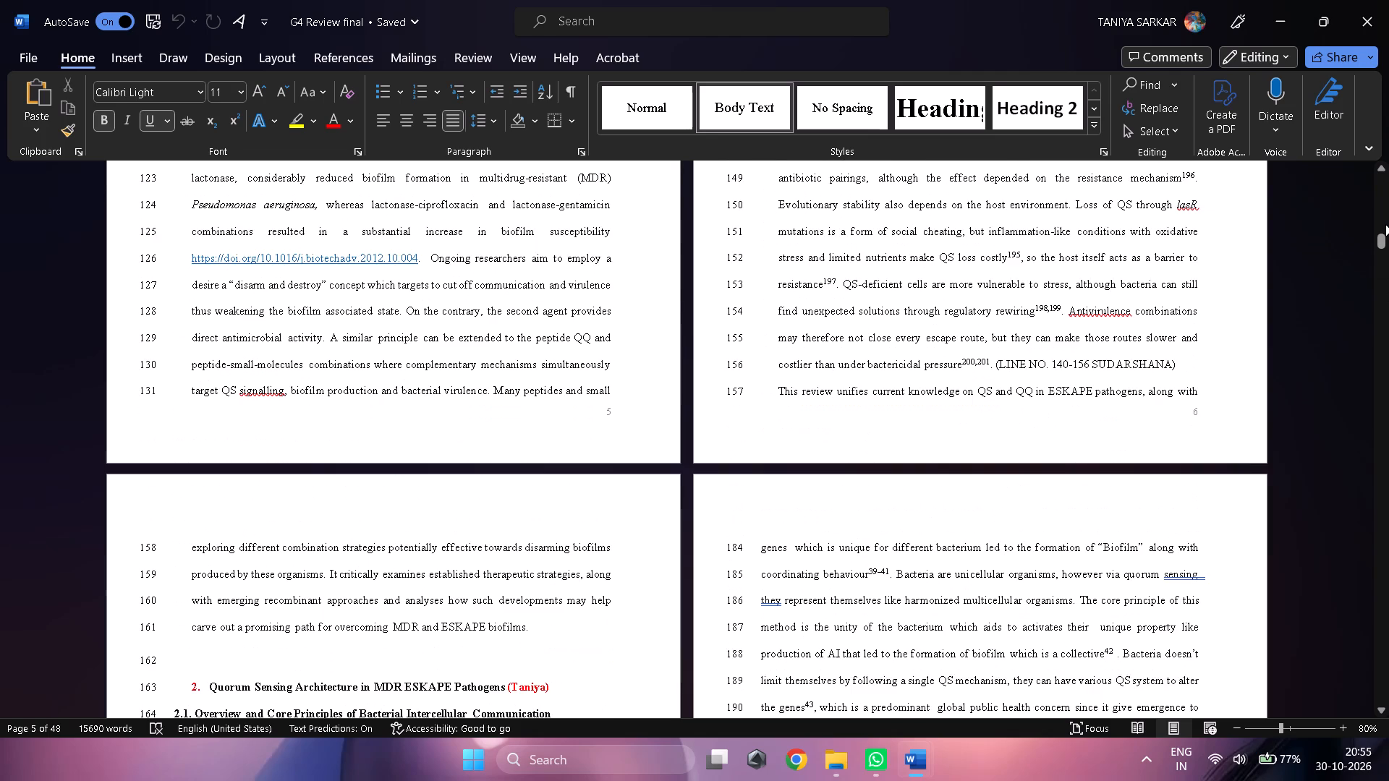
click(1385, 224)
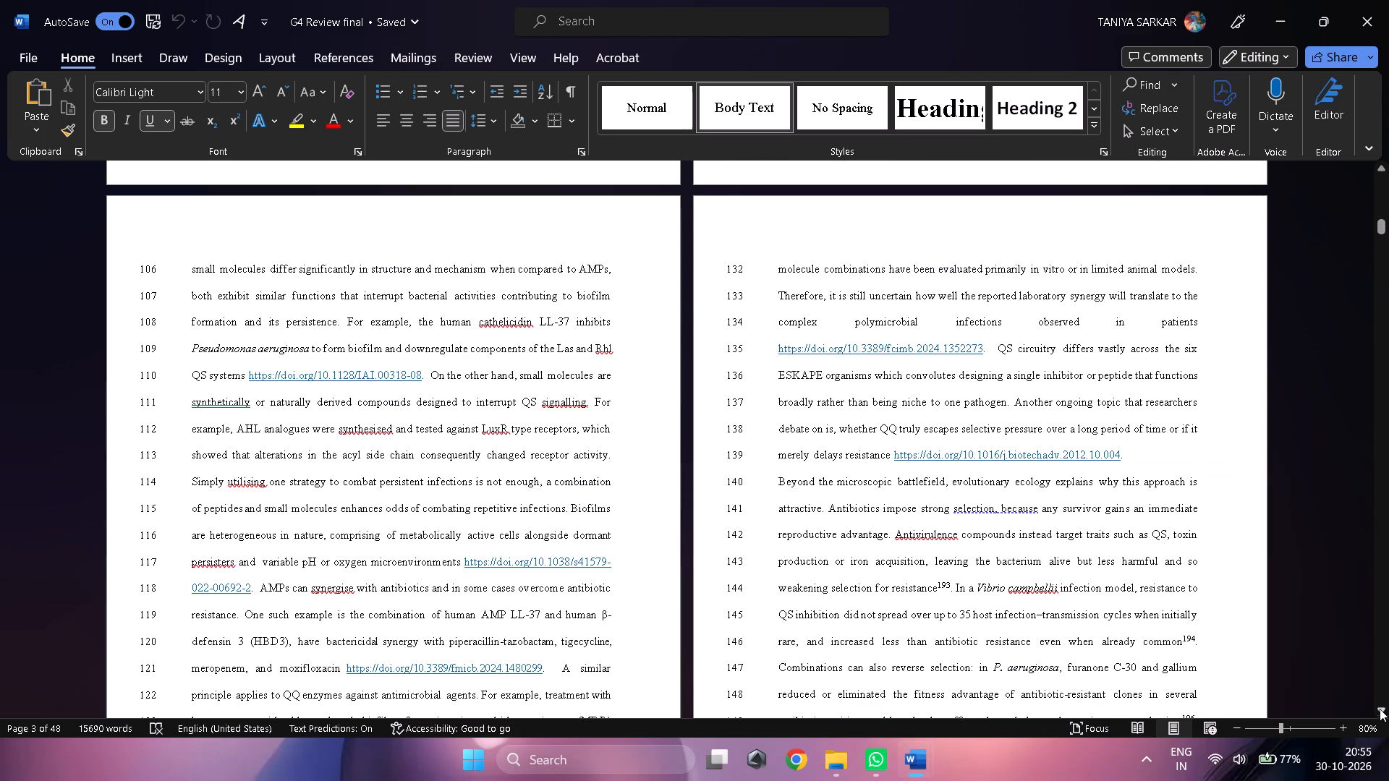
triple_click(1380, 705)
click(1380, 705)
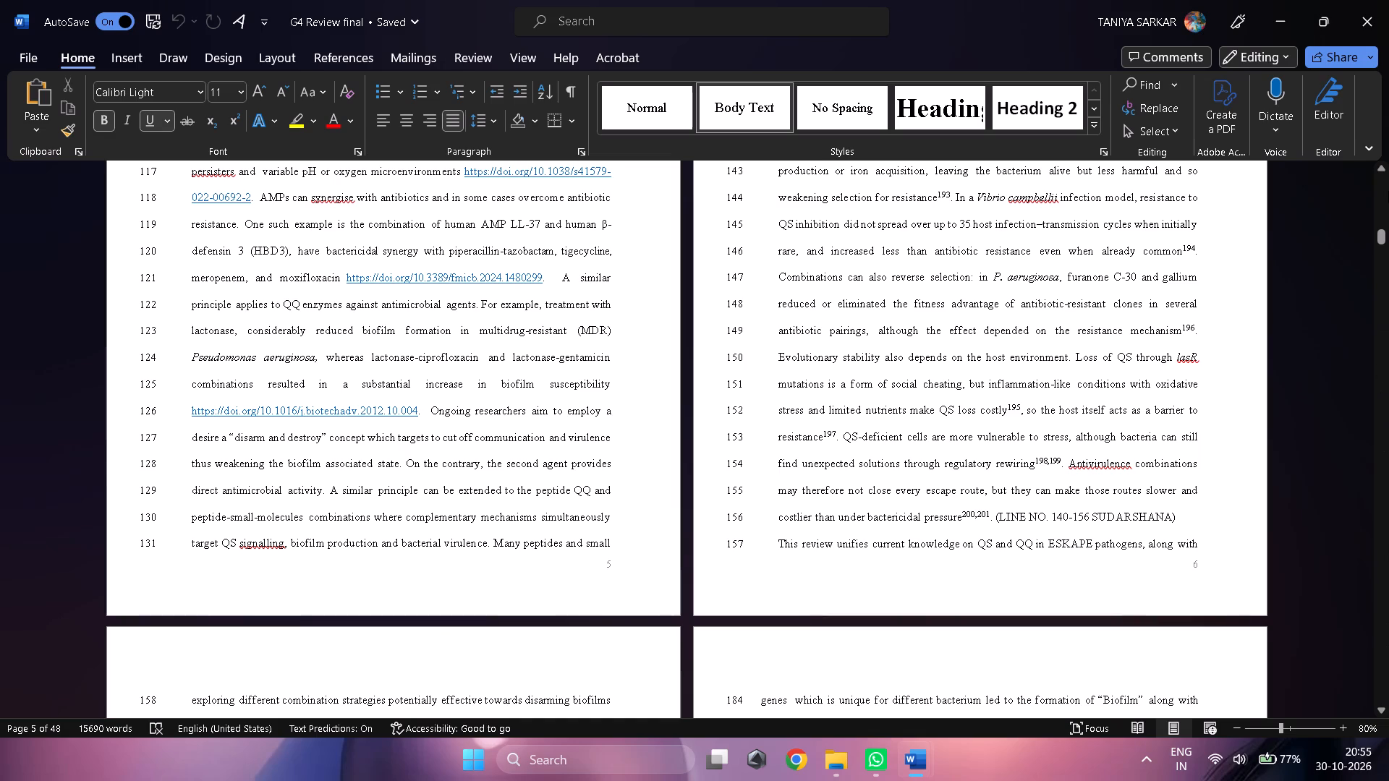
click(1383, 173)
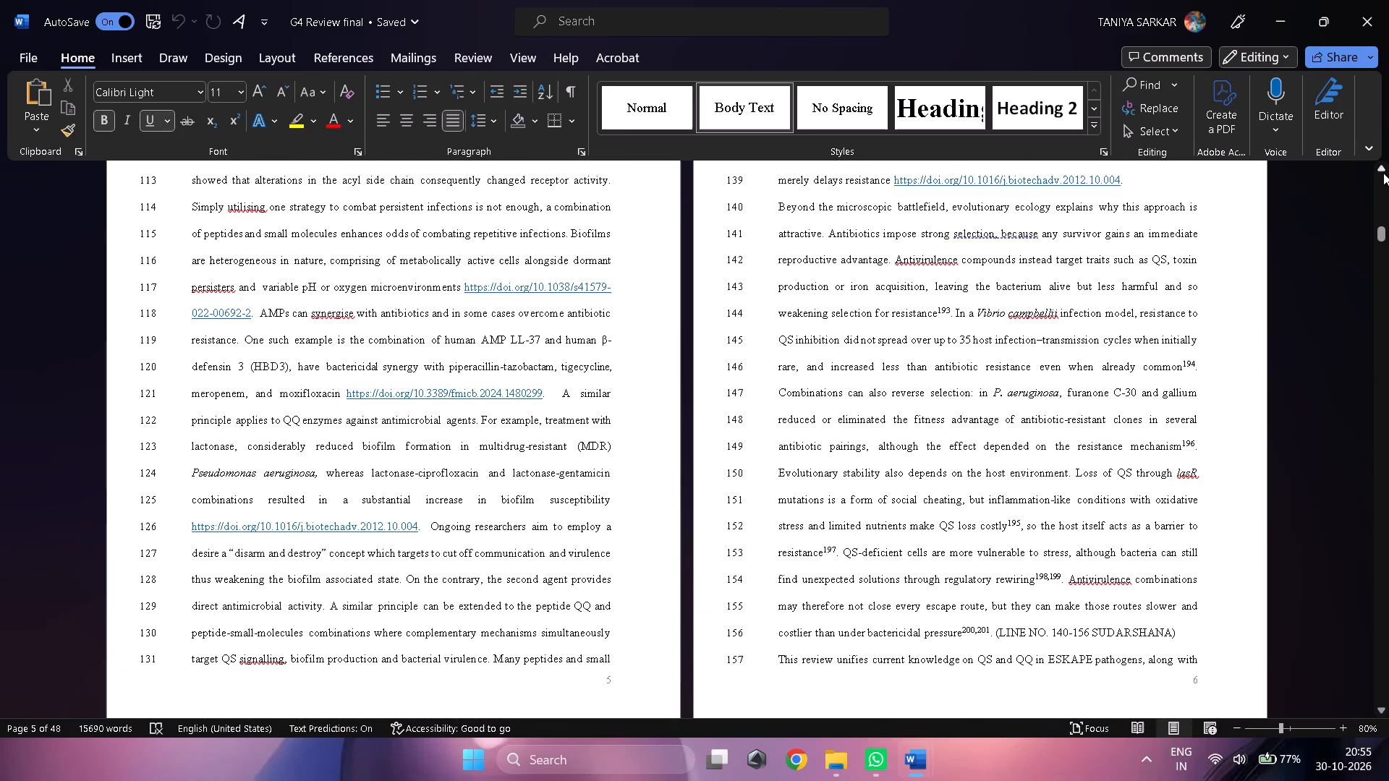
click(1383, 173)
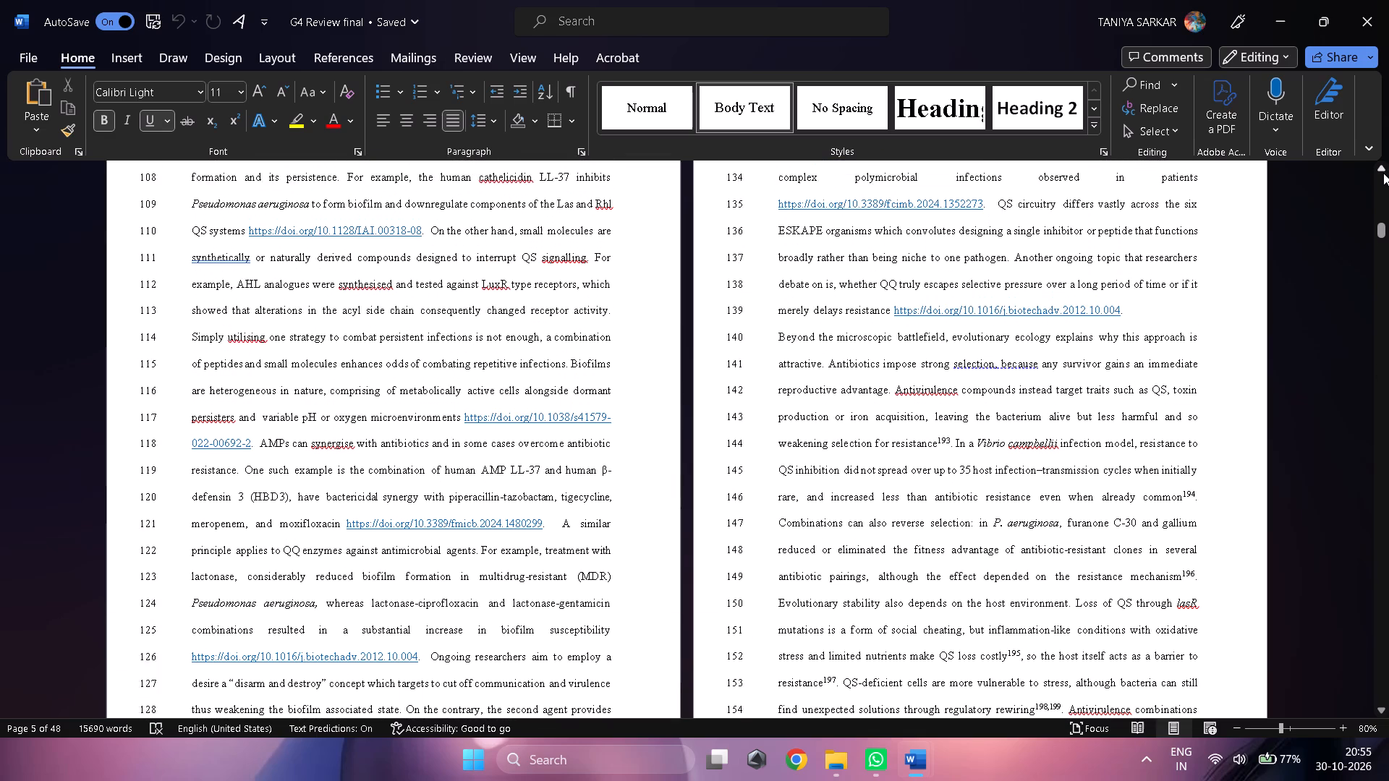
click(1383, 173)
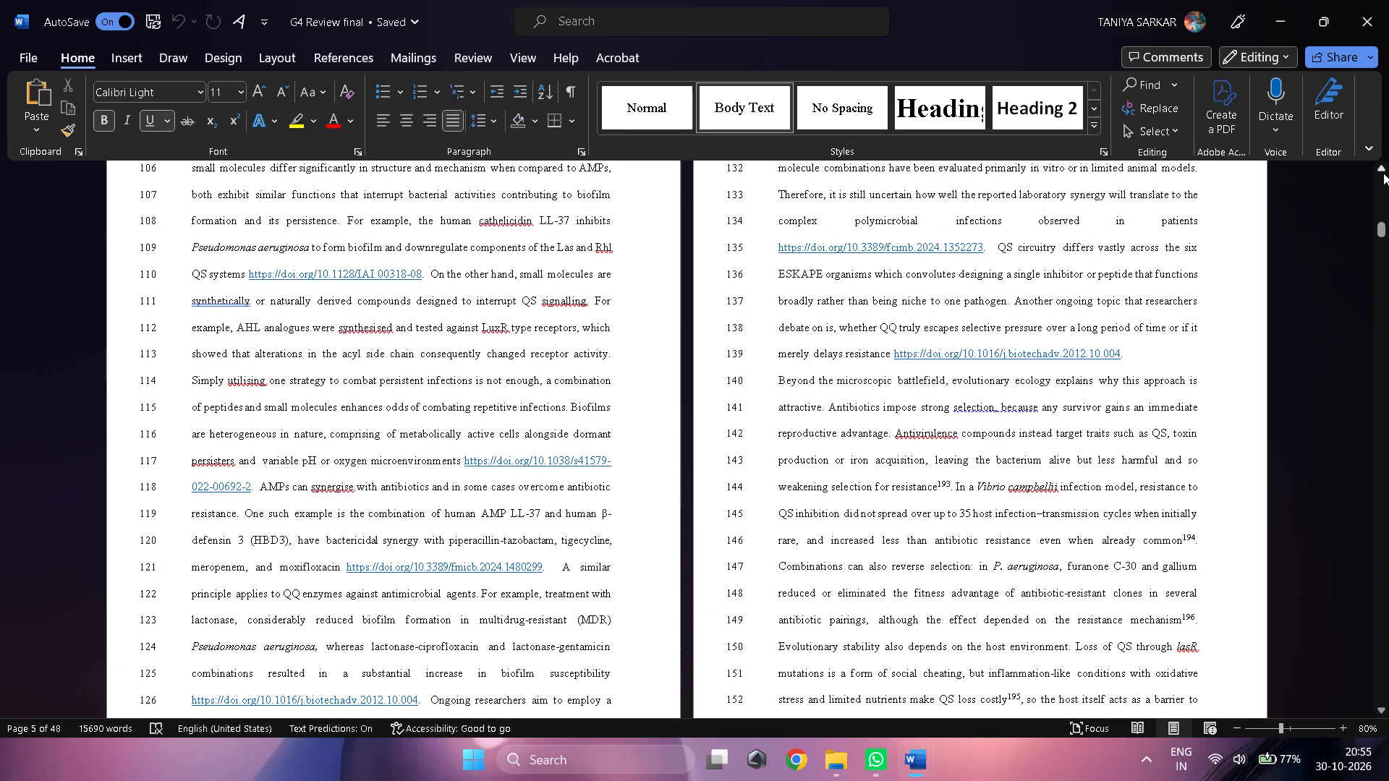
triple_click(1383, 173)
double_click(1383, 173)
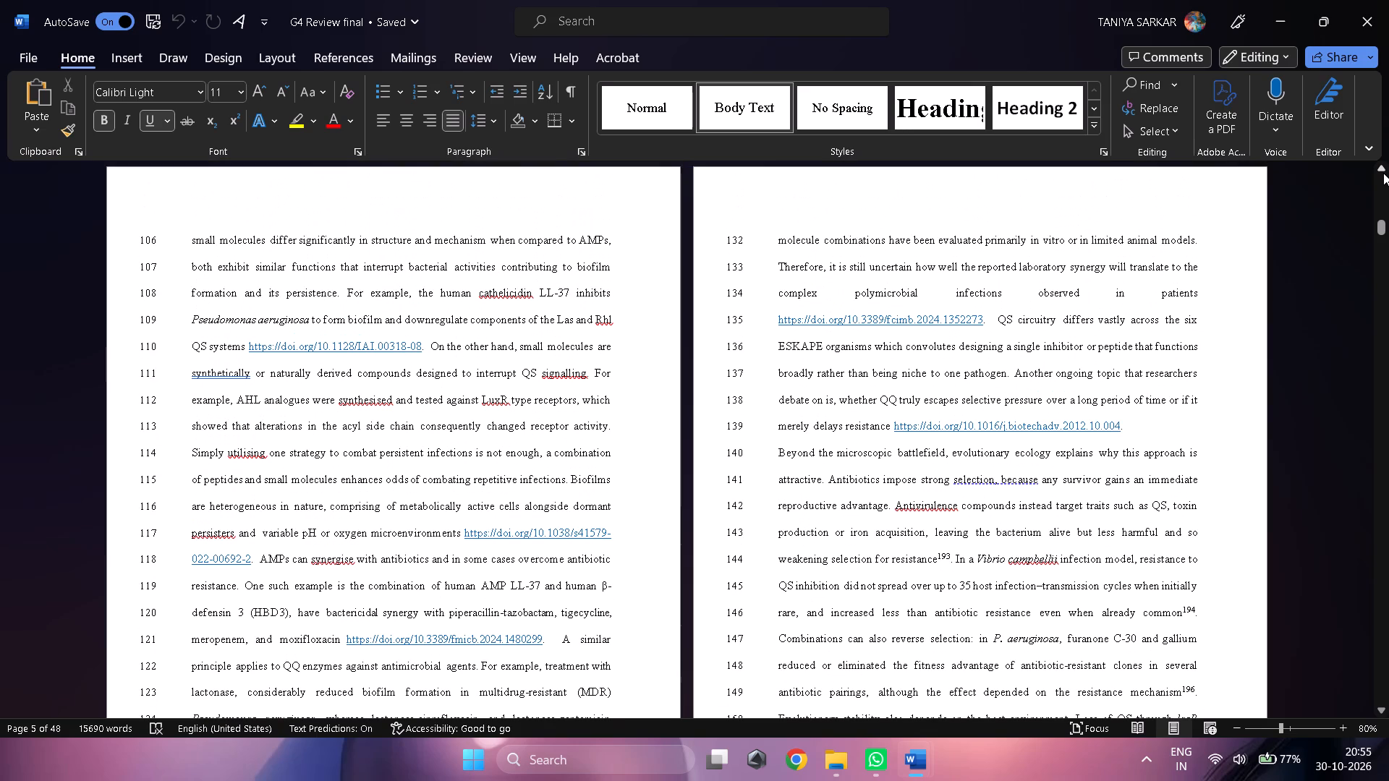
click(1382, 173)
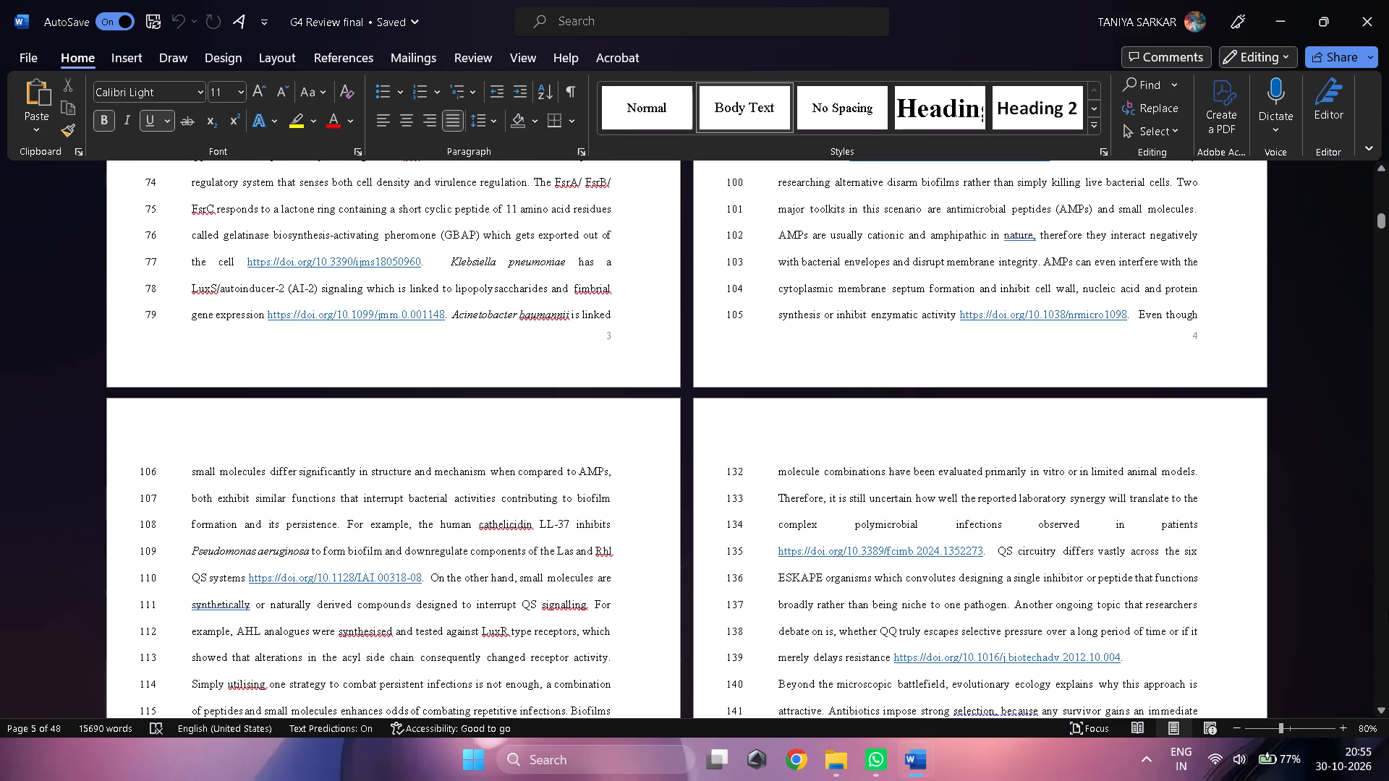
click(1380, 705)
click(1380, 705)
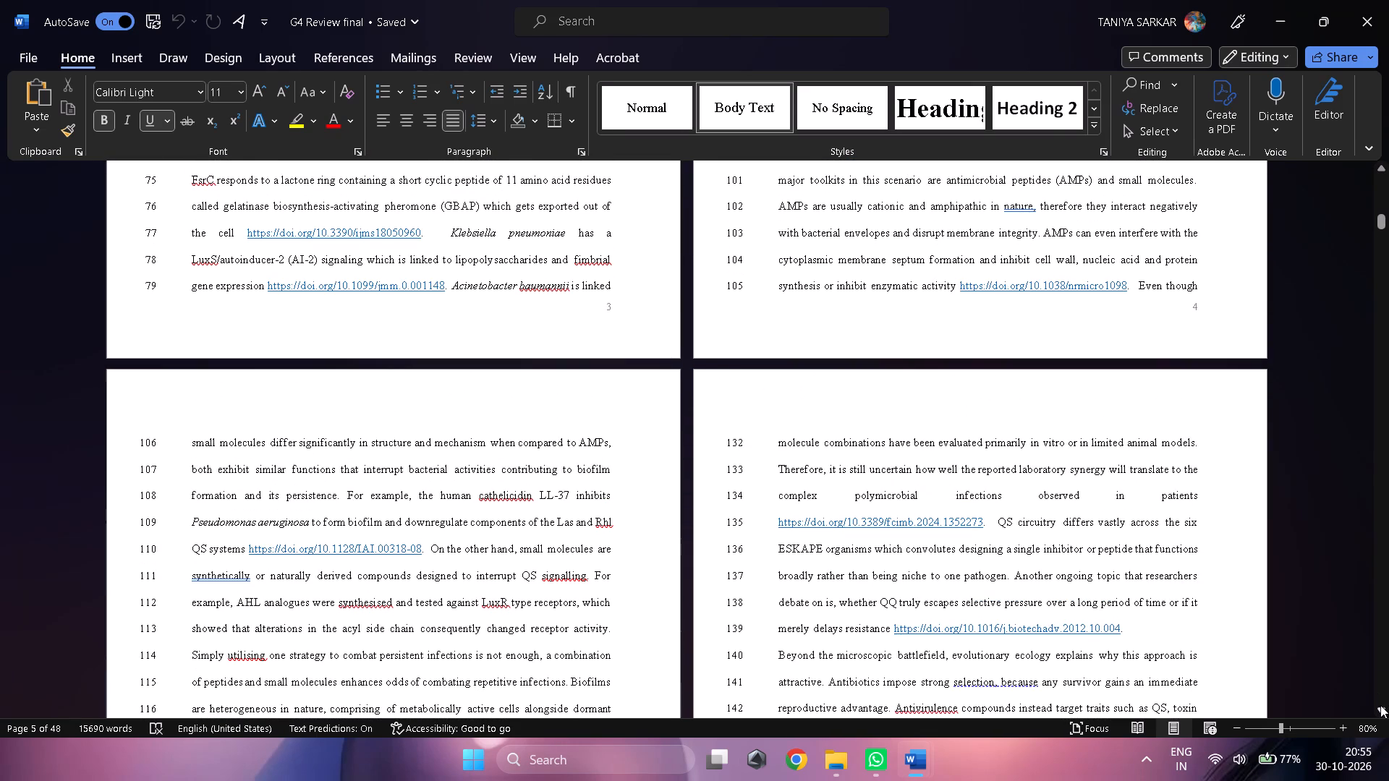
triple_click(1380, 705)
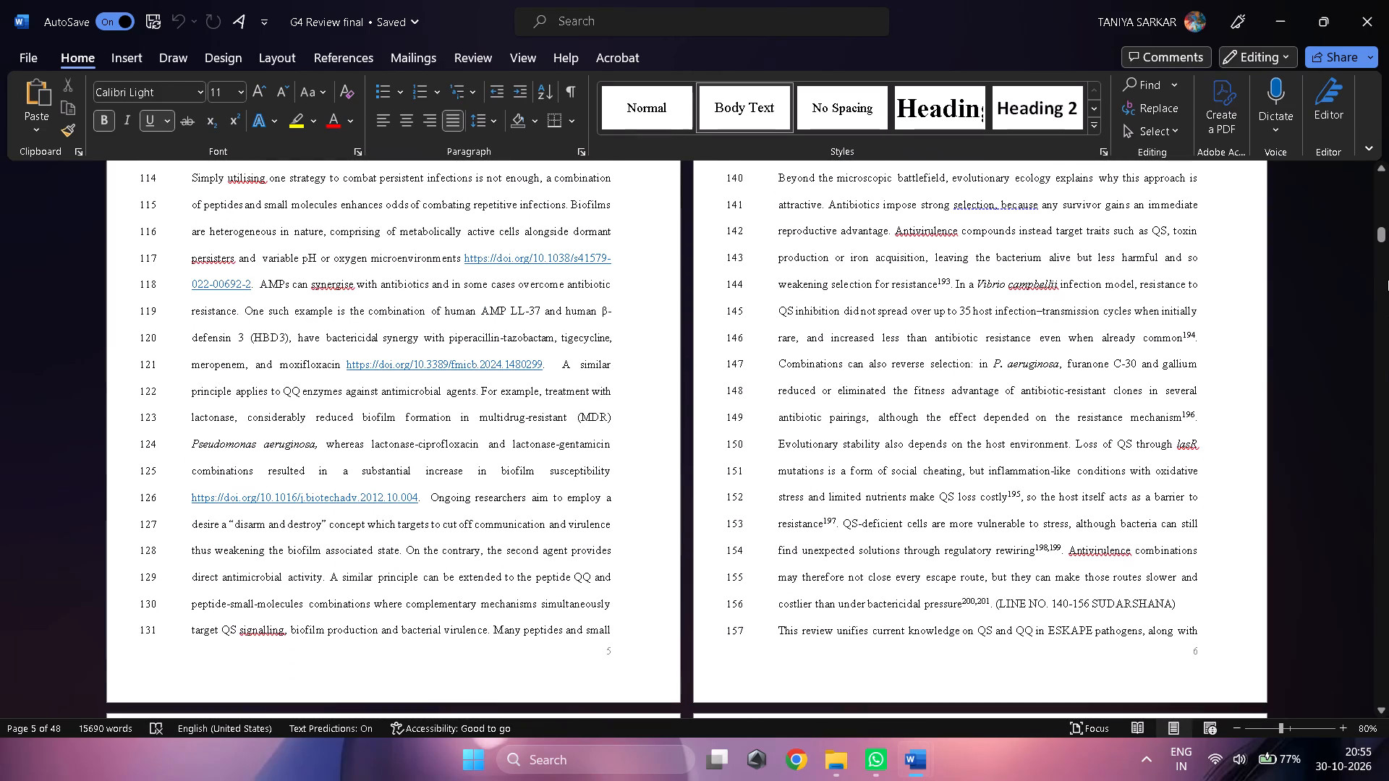
Copy the paragraph from "Beyond the microscopic battlefield" through "(LINE NO. 140-156 SUDARSHANA)" and close G4 Review final.
click(1380, 170)
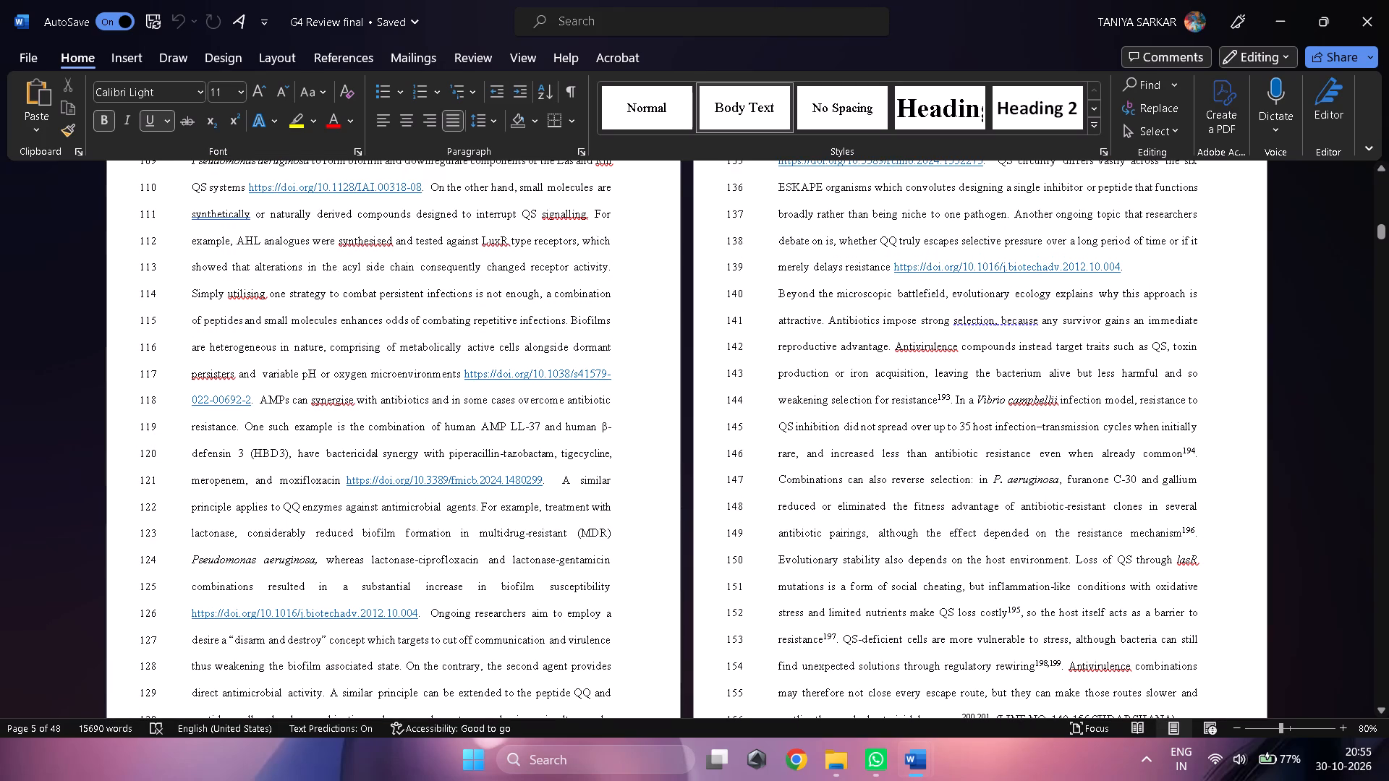
drag(778, 289, 786, 294)
drag(786, 294, 1071, 712)
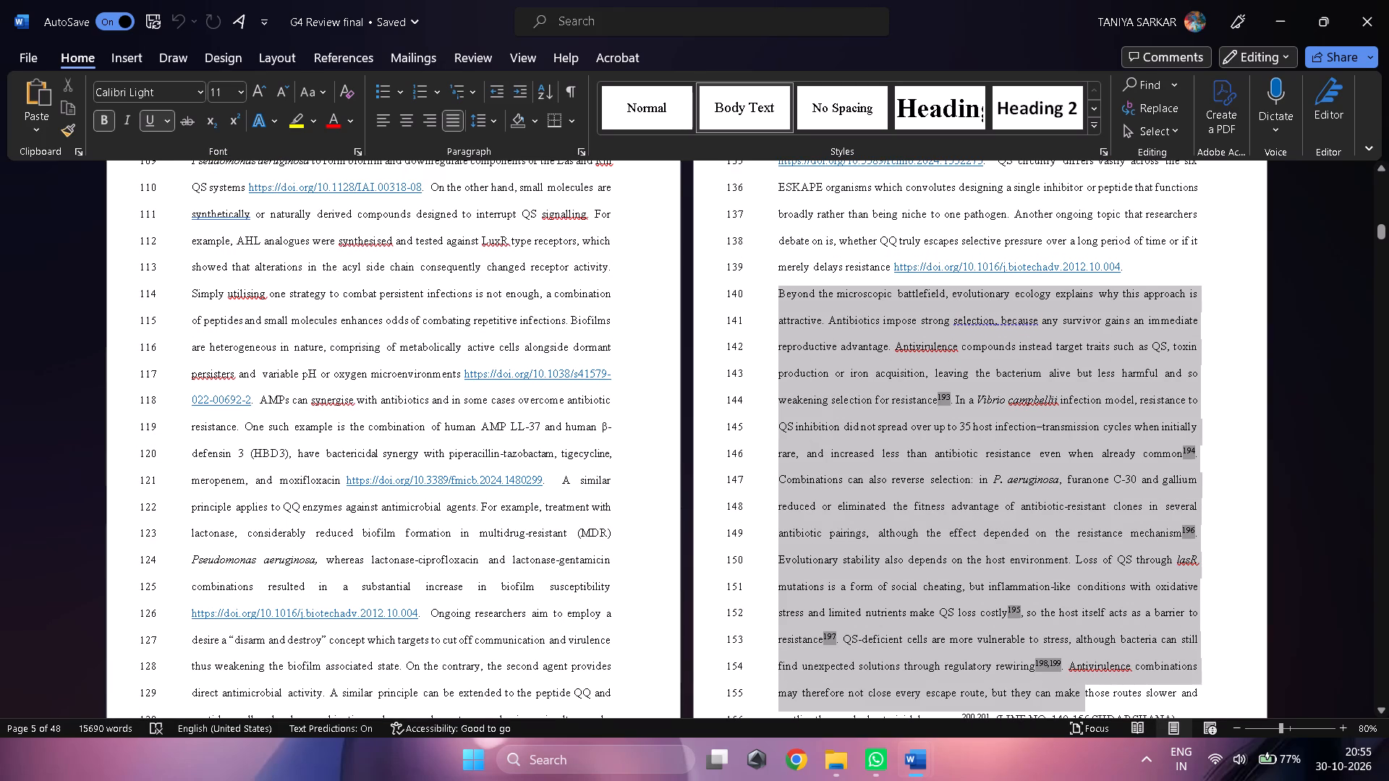
drag(1071, 712, 1112, 641)
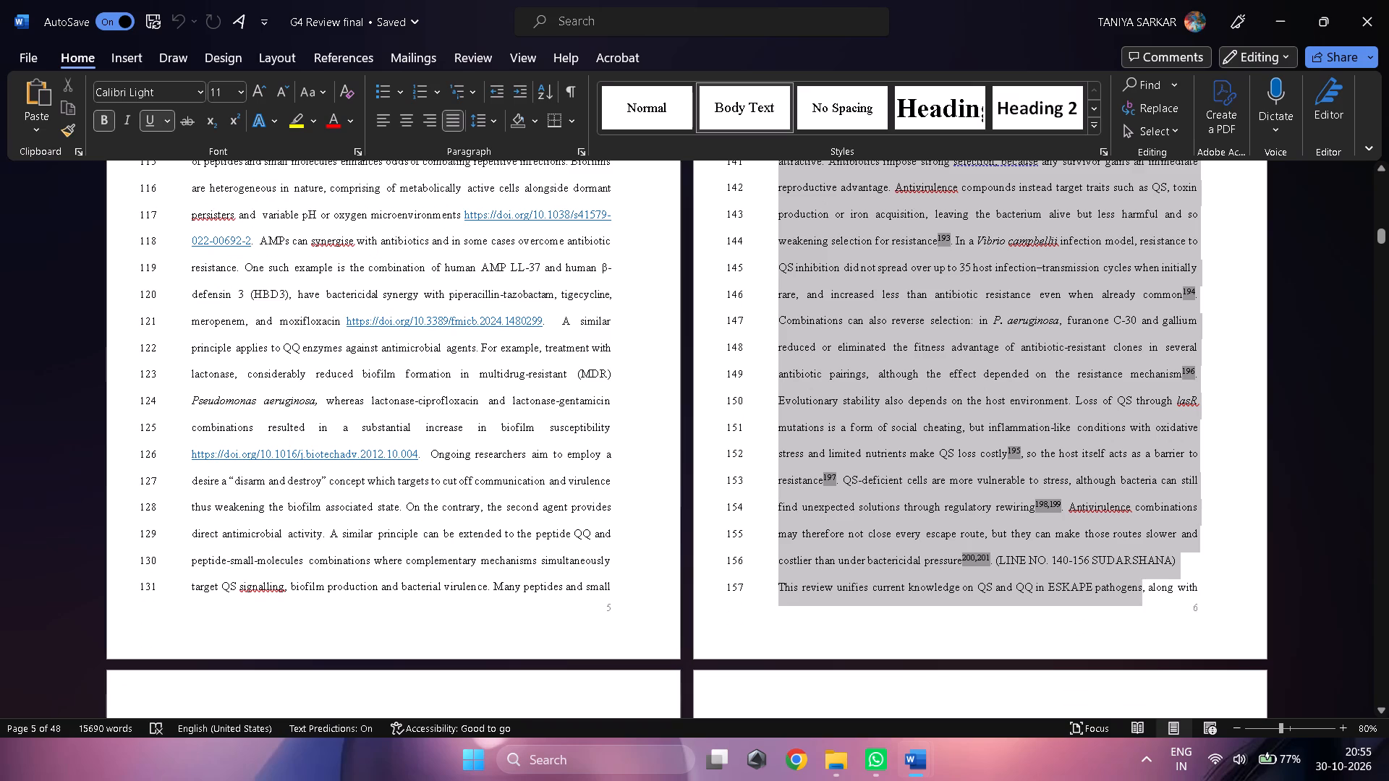
drag(1112, 641, 1191, 560)
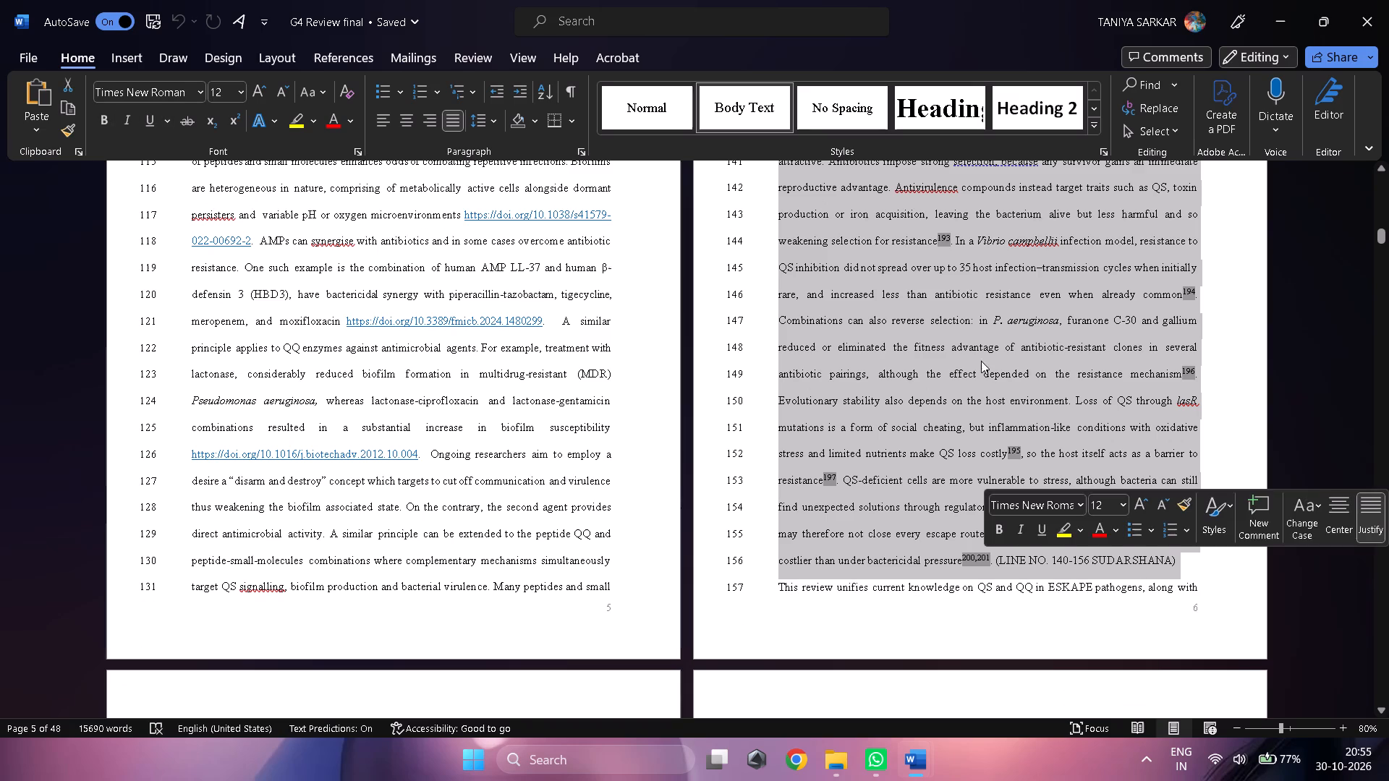
right_click(981, 364)
click(1019, 438)
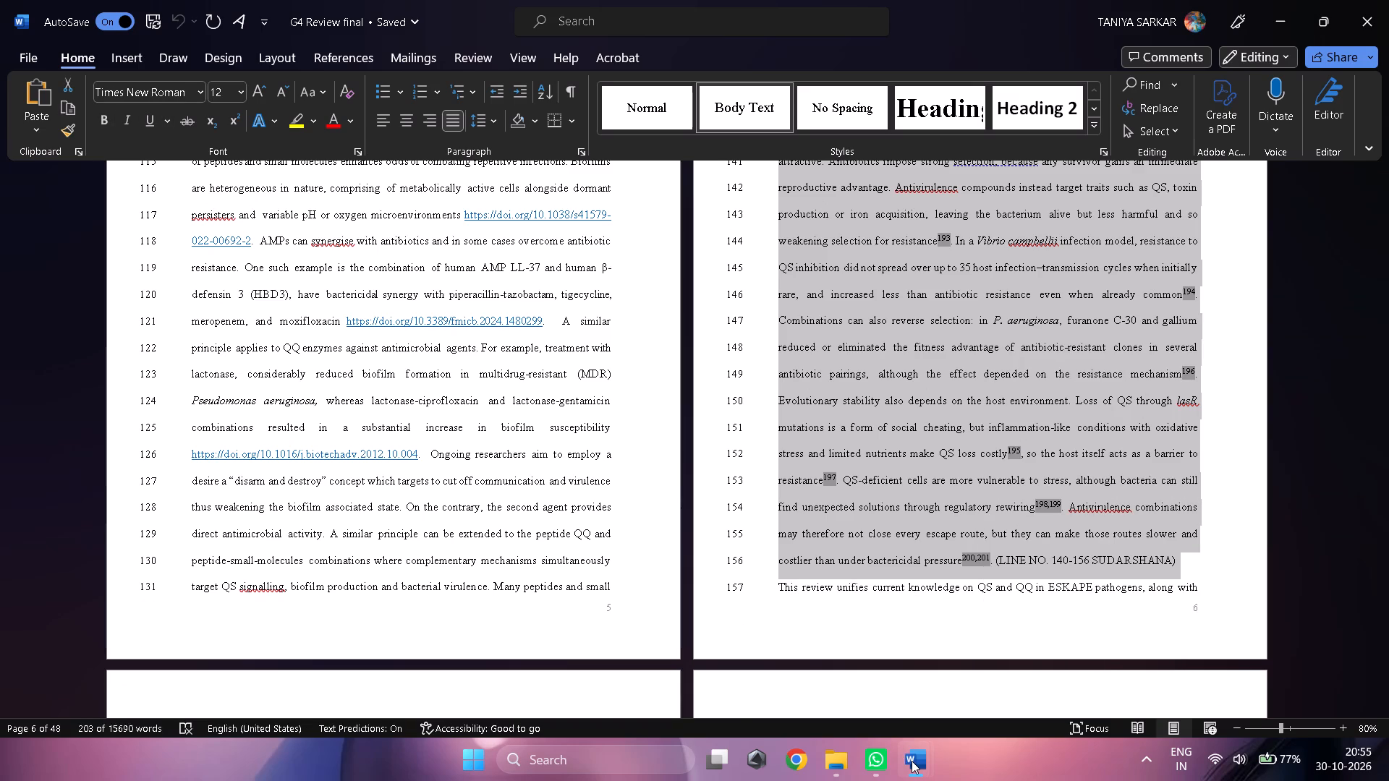
click(1379, 38)
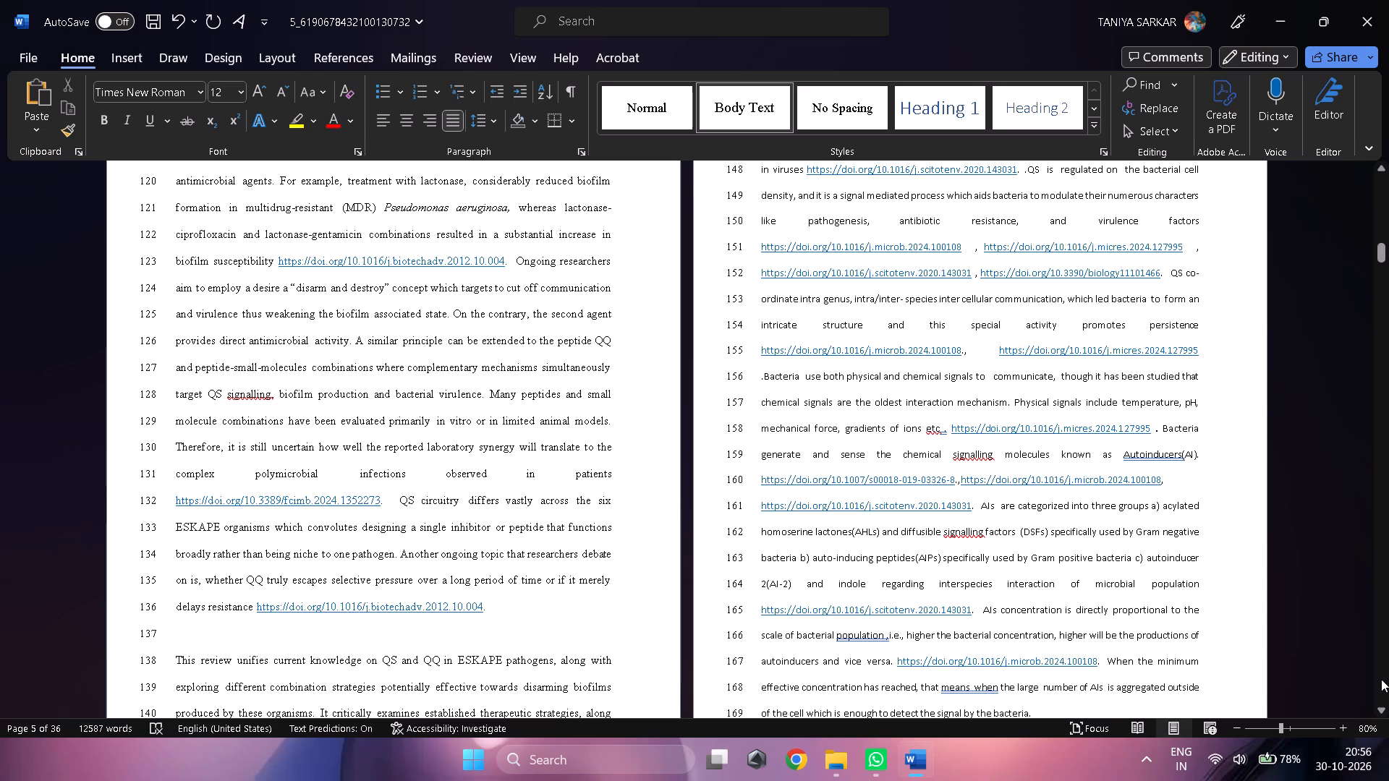
Paste the copied paragraph on the blank line before "This review unifies current knowledge" and remove its indent to match the surrounding text.
double_click(1383, 704)
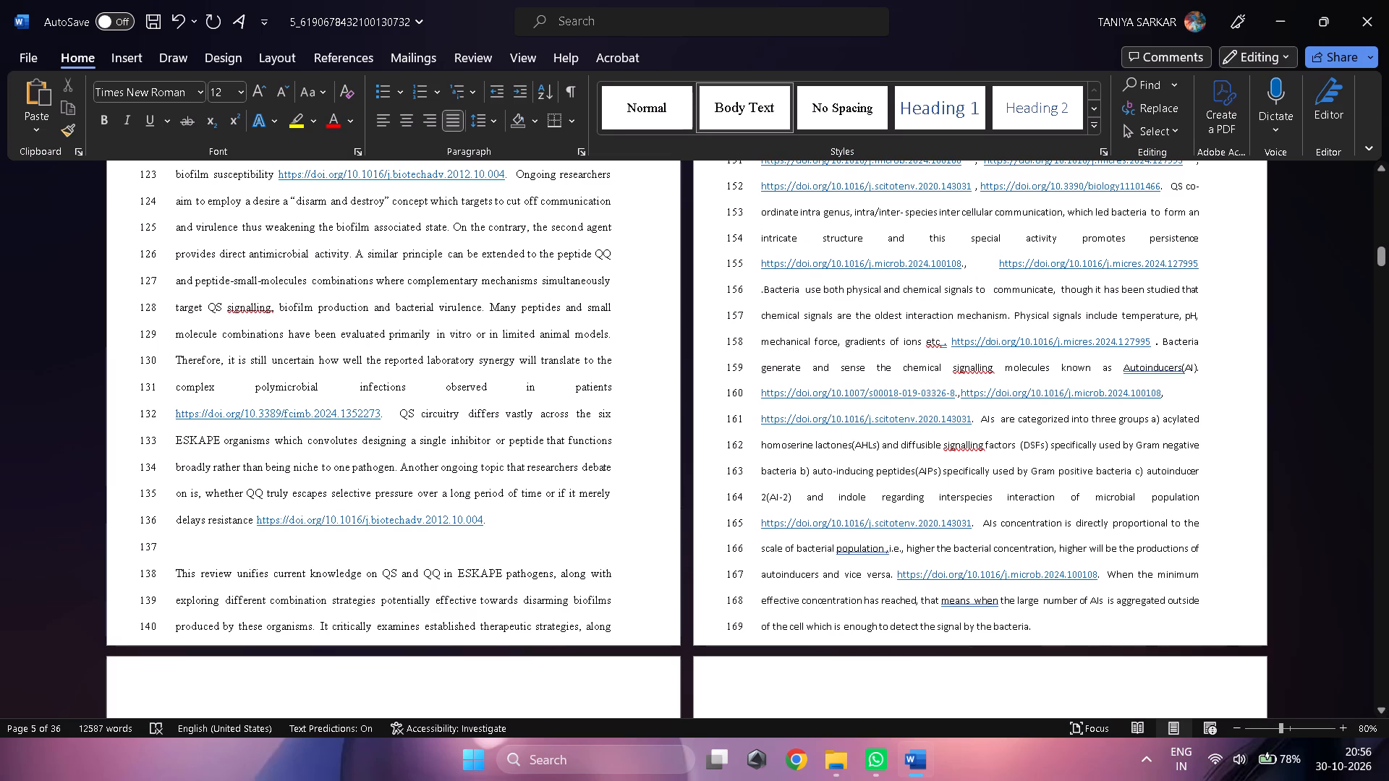
click(184, 548)
key(ctrl+v)
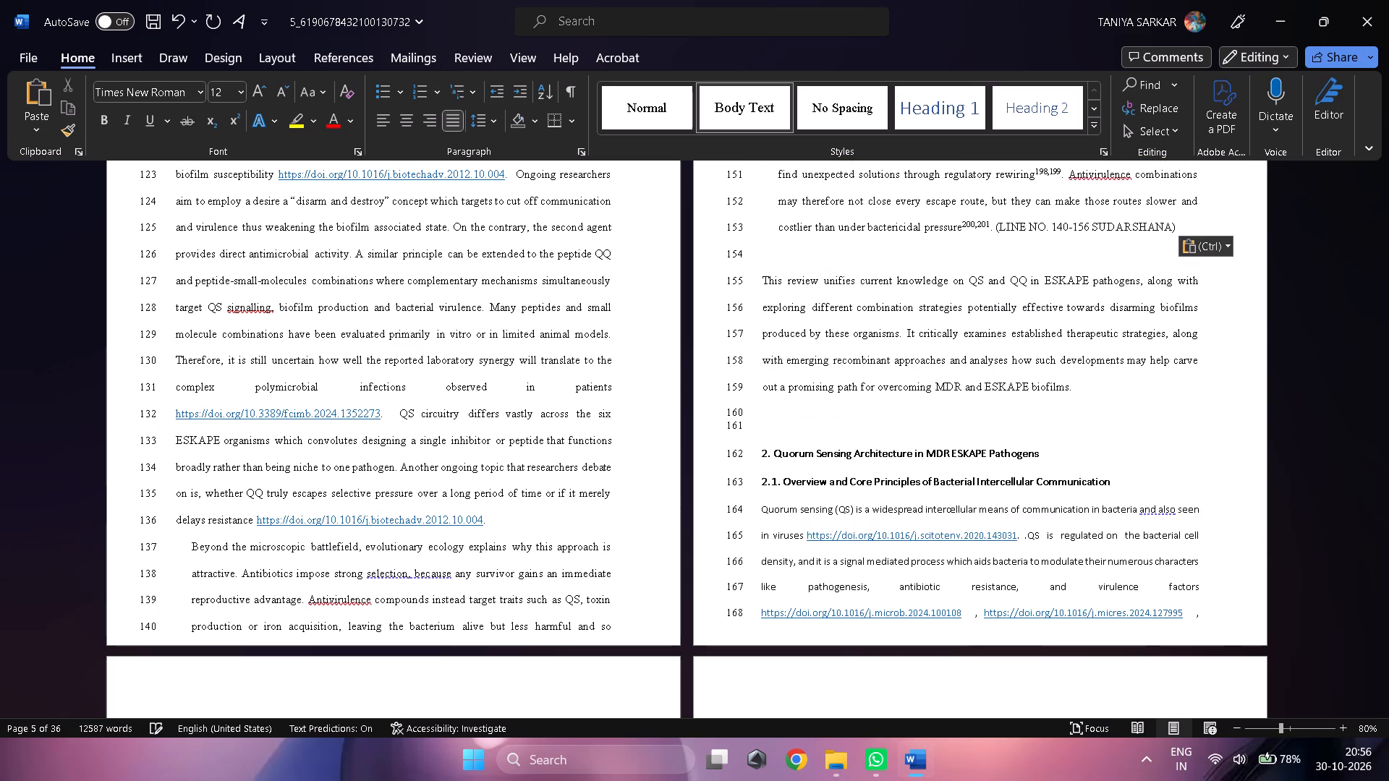
click(184, 548)
key(BackSpace)
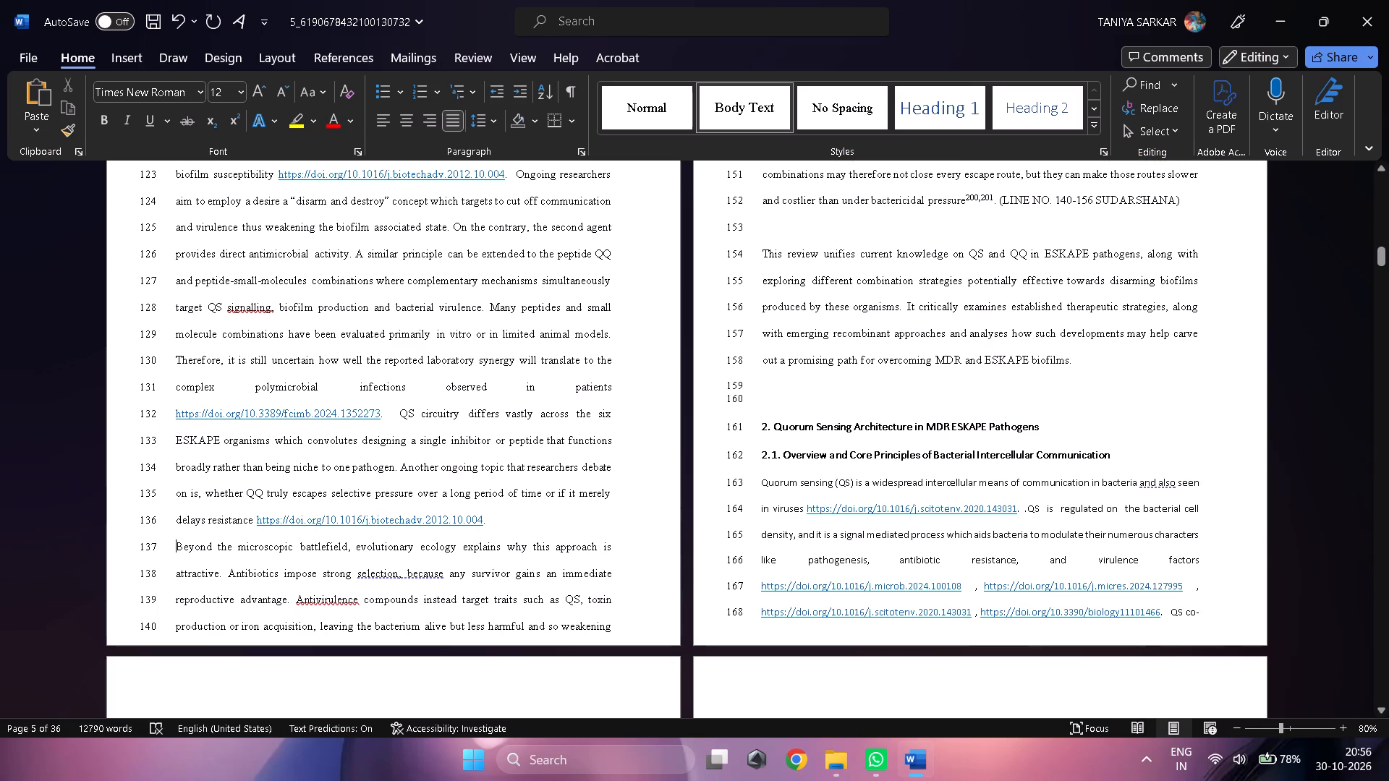
Delete the blank line before "This review unifies current knowledge" and one of the two blank lines above the section 2 heading.
click(1066, 233)
key(BackSpace)
key(BackSpace)
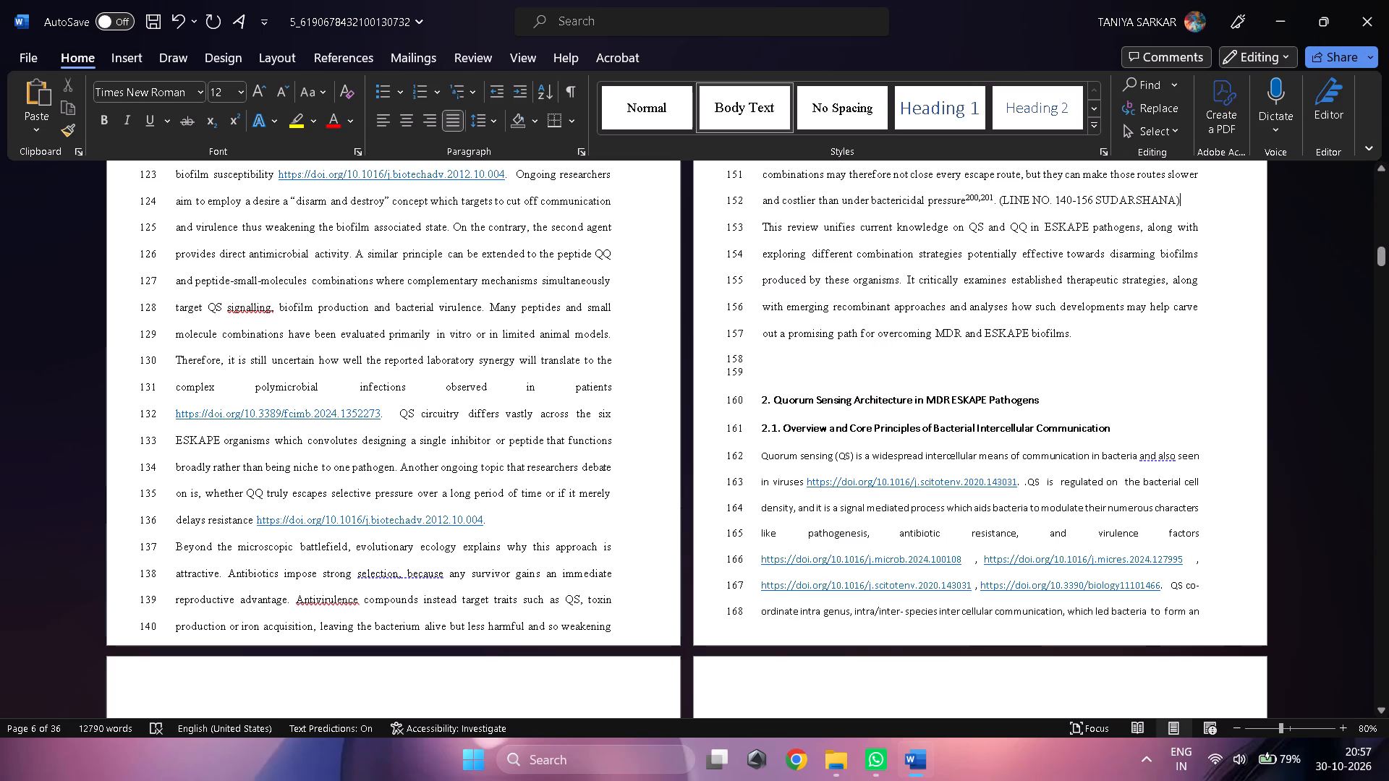
click(857, 372)
key(BackSpace)
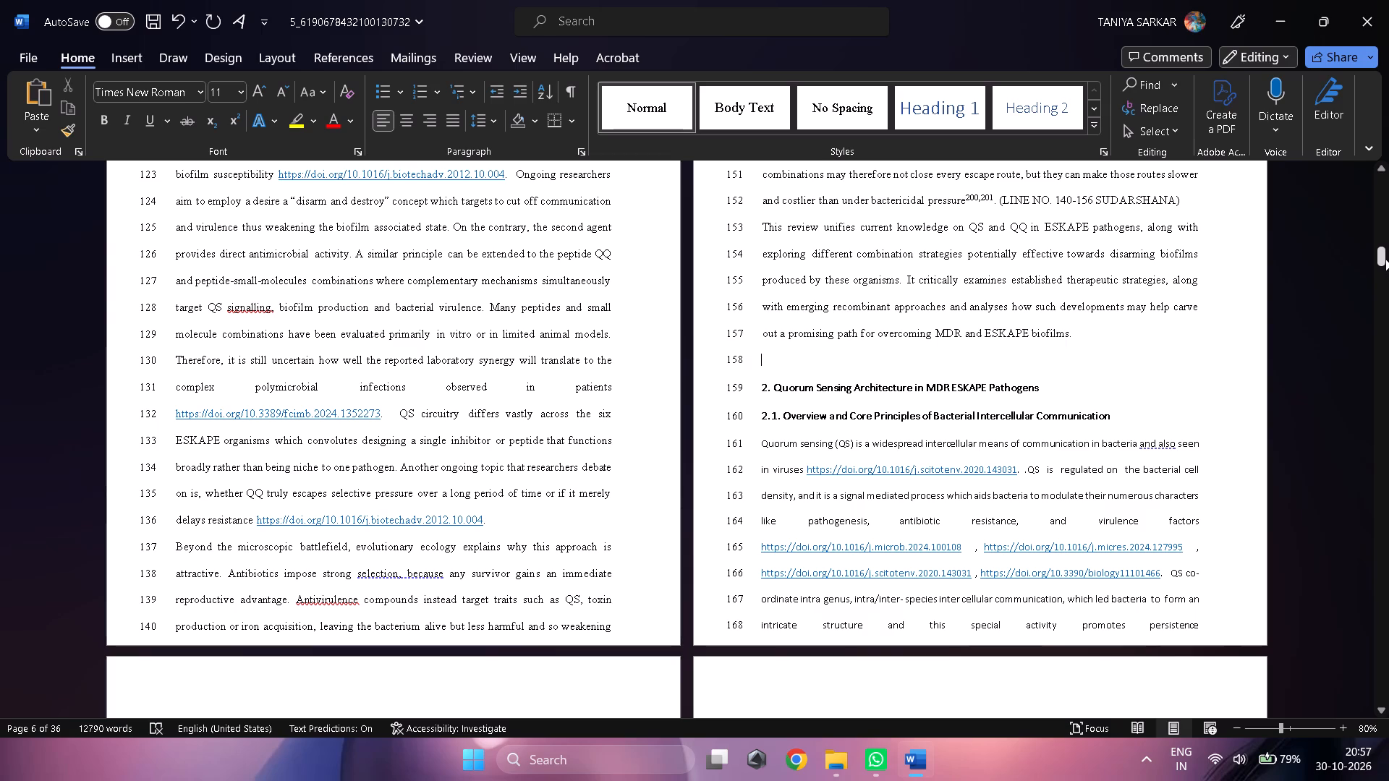
Return to the beginning of the manuscript, showing the title page and the "INTRODUCTION" heading.
drag(1385, 259, 1386, 215)
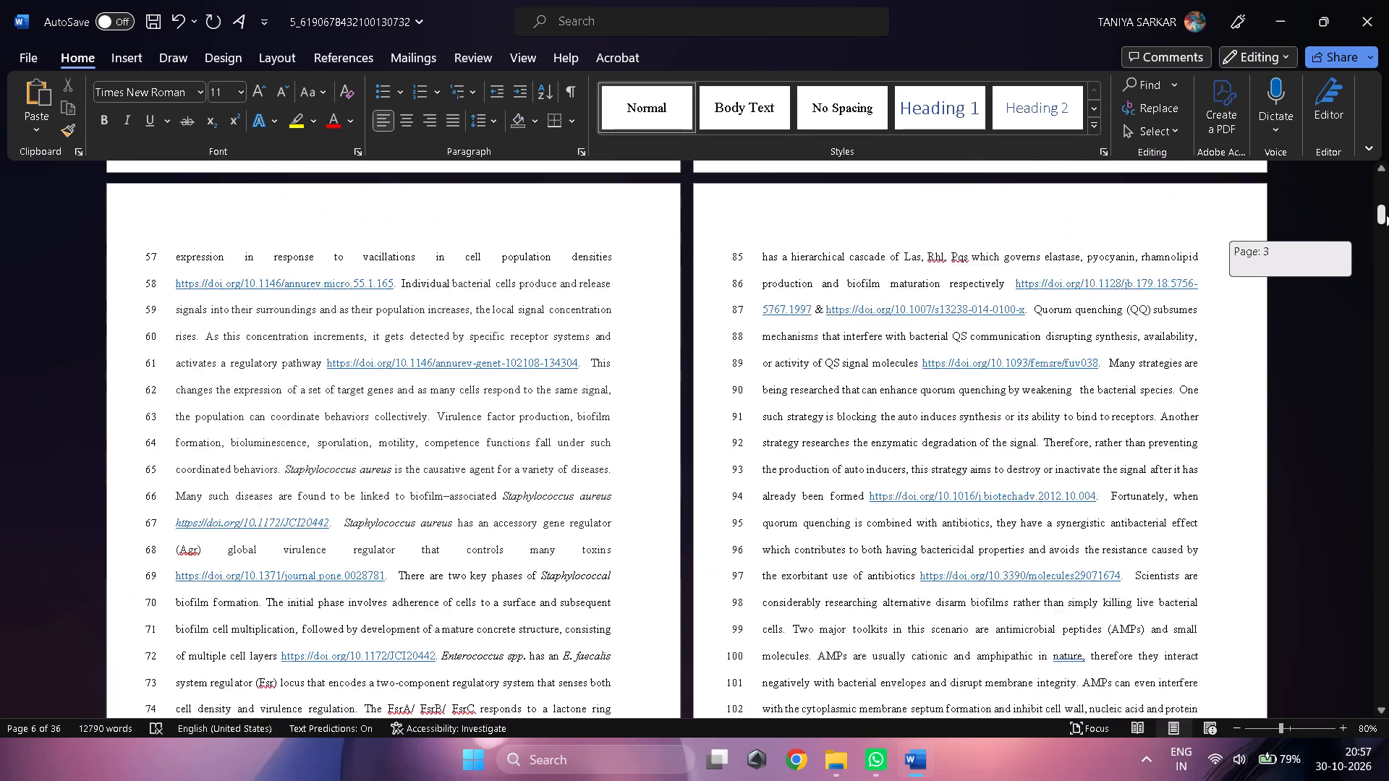
drag(1386, 215, 1377, 176)
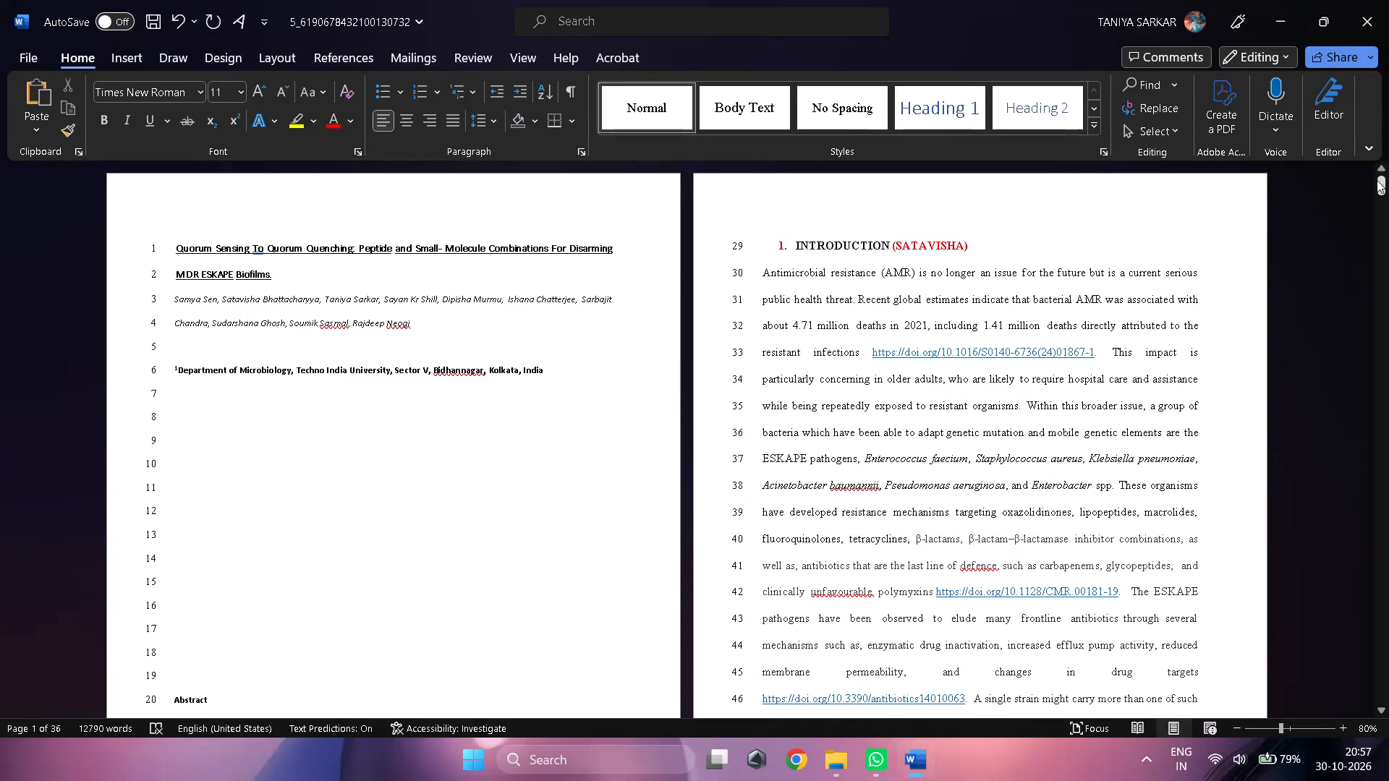
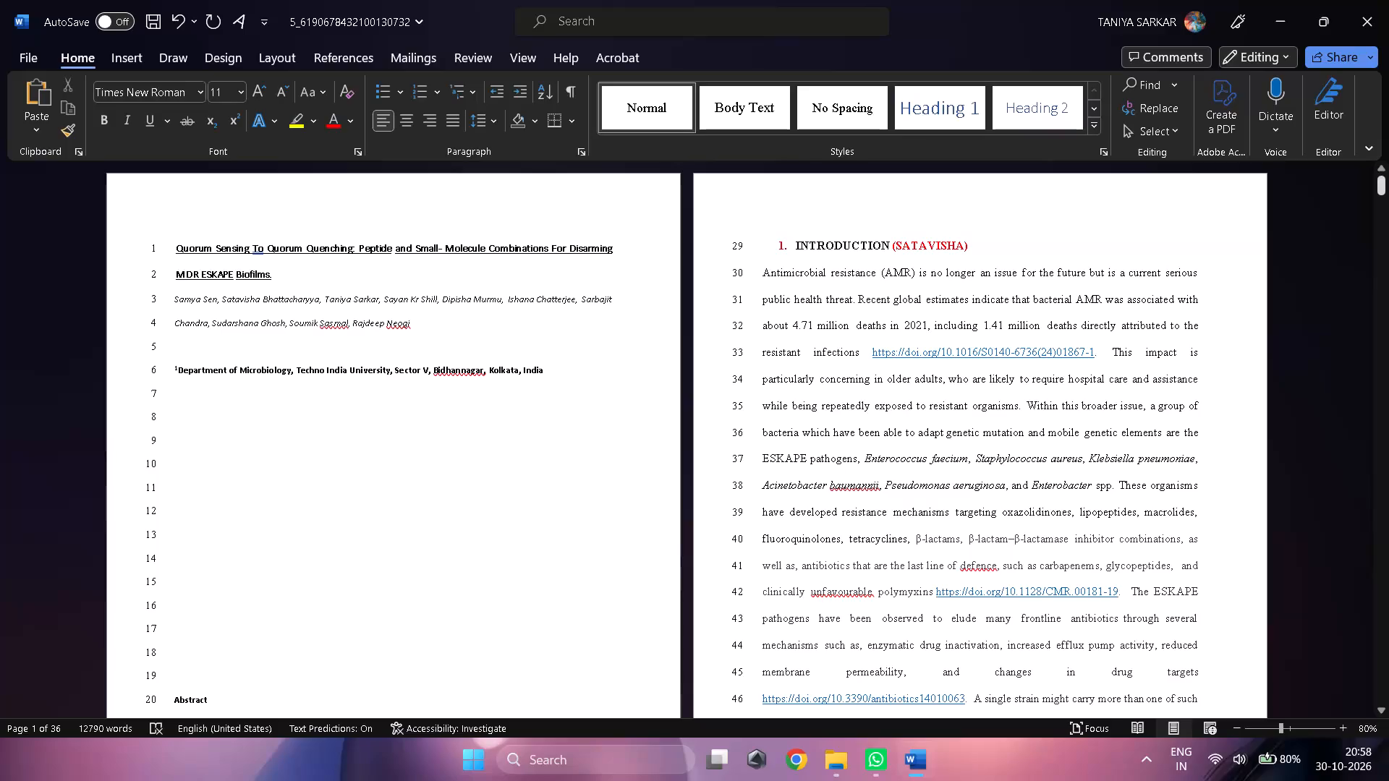
Justify the whole introduction body, from "Antimicrobial resistance (AMR)" through "overcoming MDR and ESKAPE biofilms.".
drag(755, 271, 1192, 704)
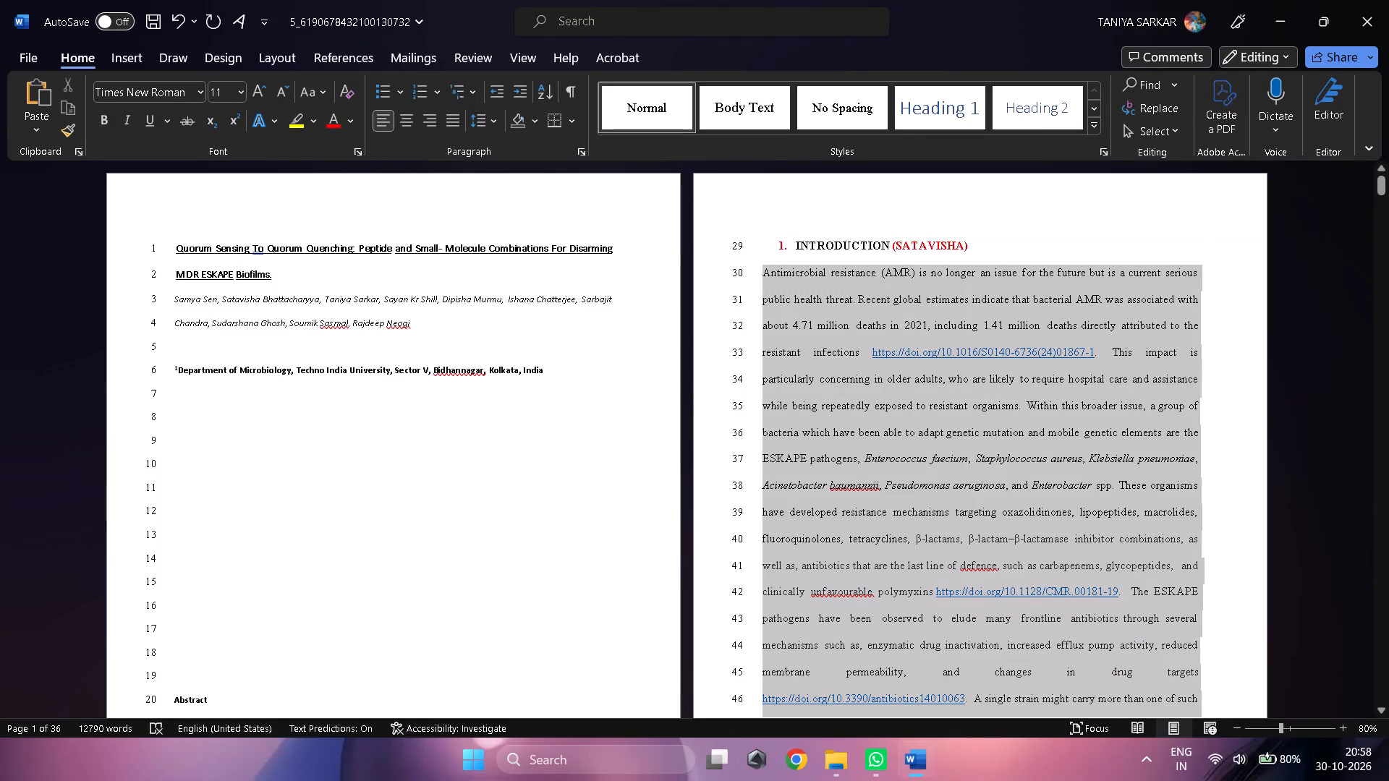
drag(1192, 704, 1208, 738)
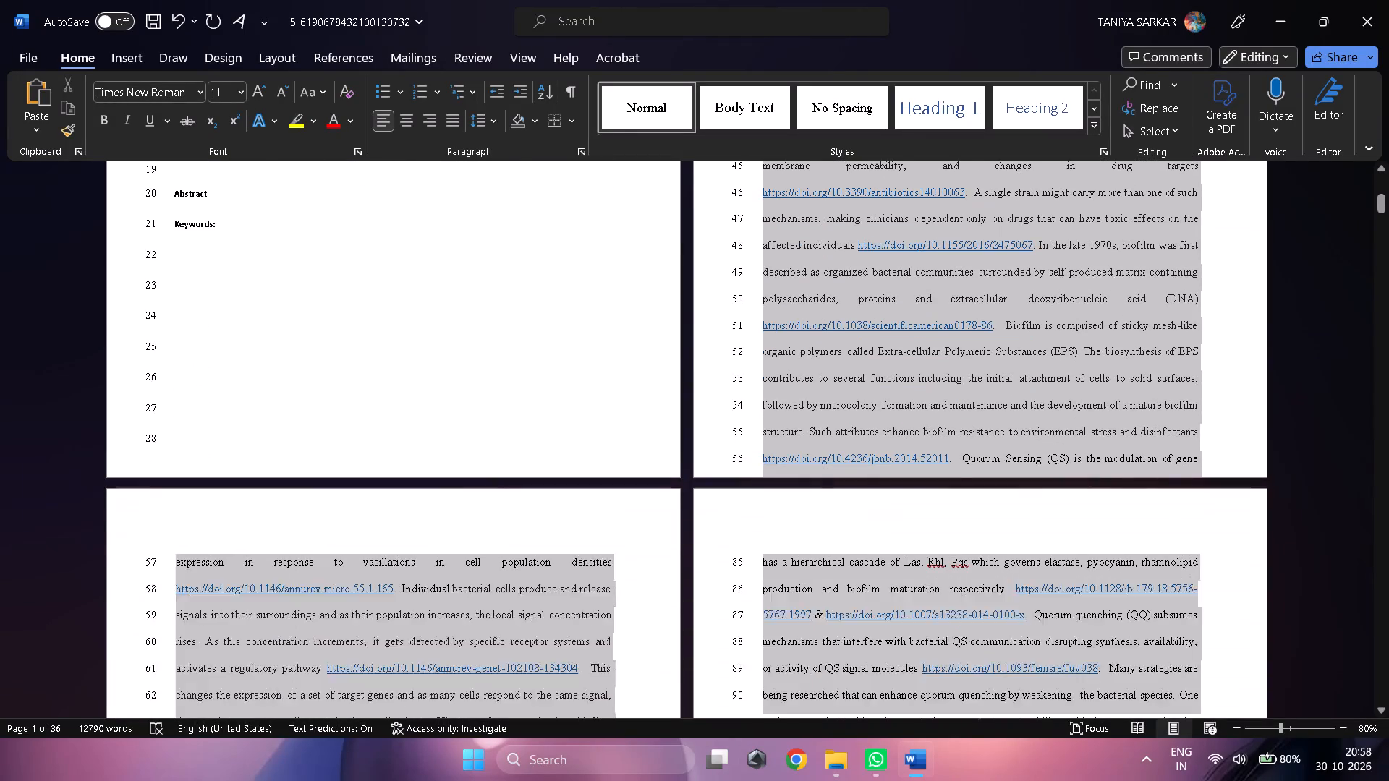
drag(1208, 738, 1189, 577)
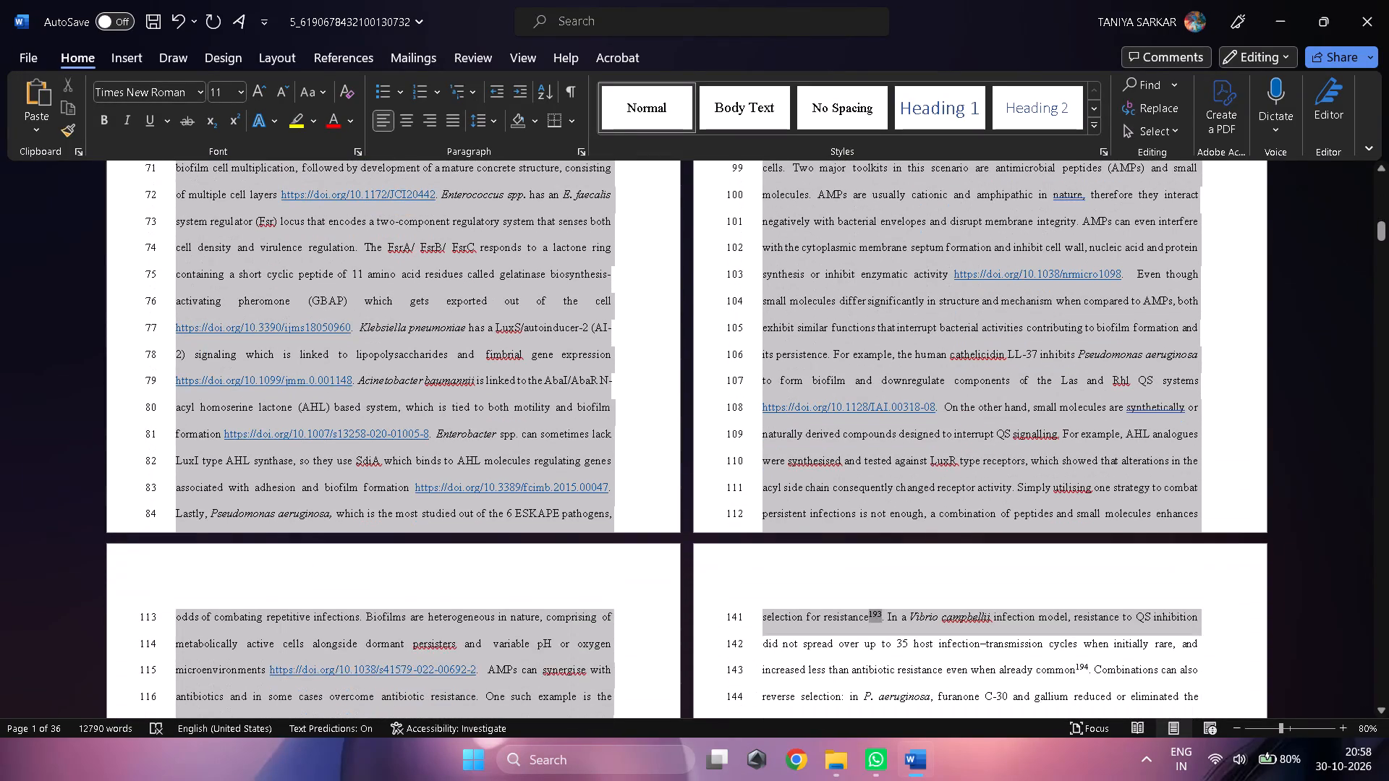
drag(1189, 577, 1164, 414)
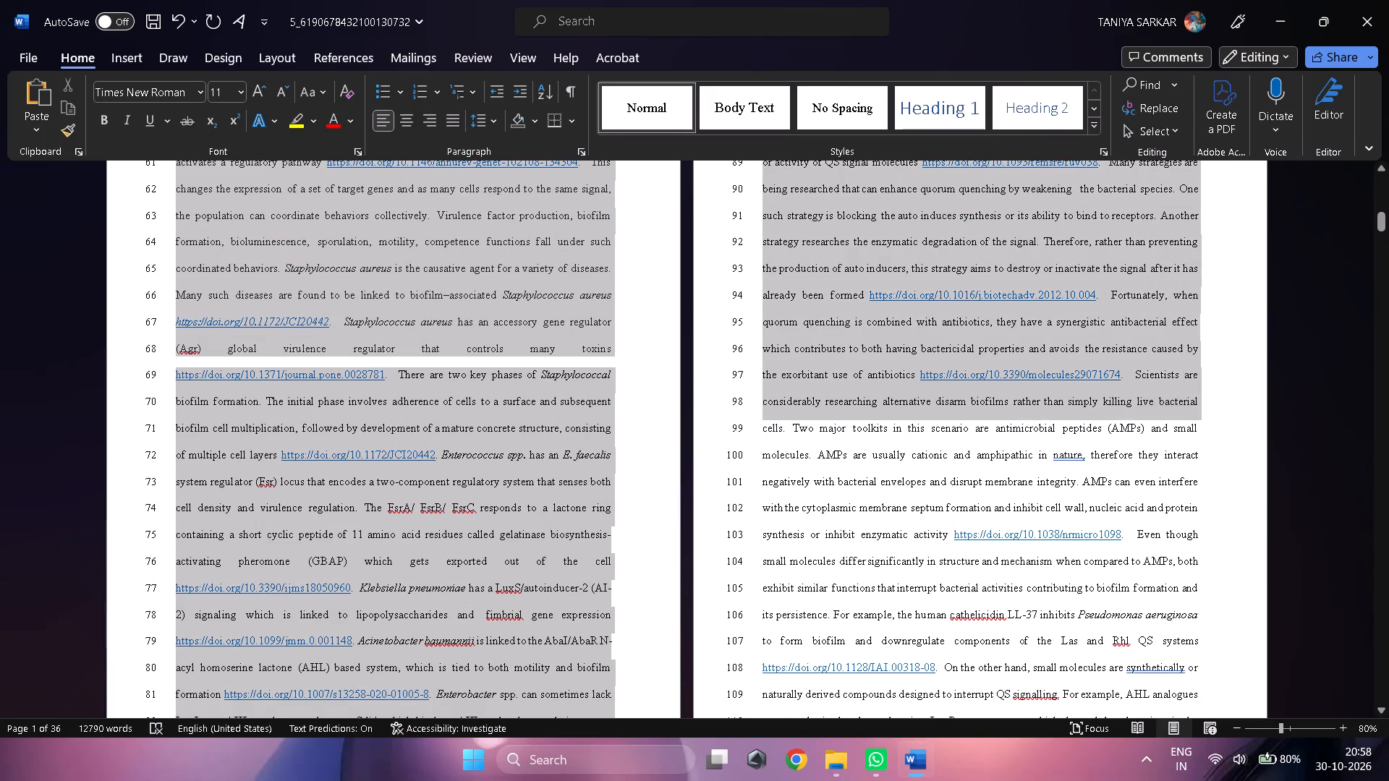
drag(1164, 414, 1274, 721)
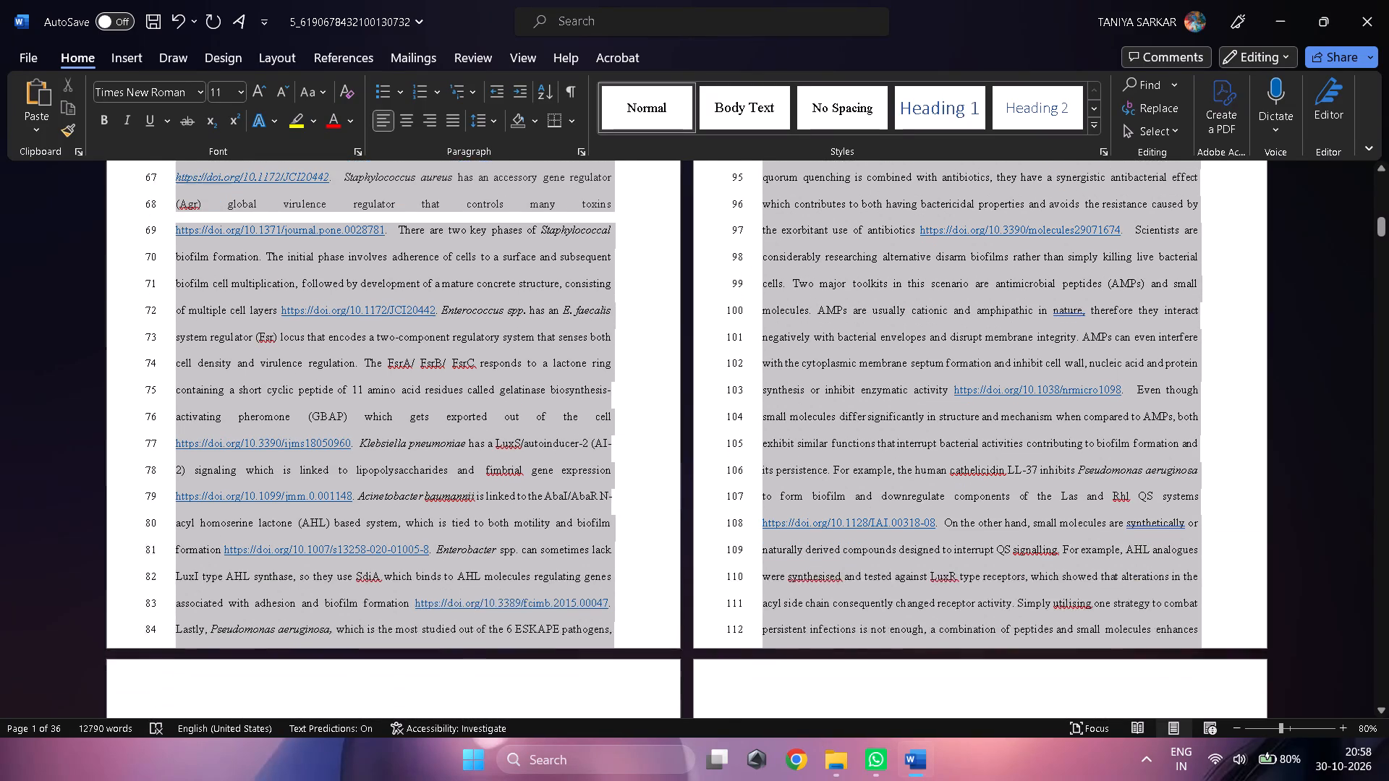
drag(1274, 721, 1273, 732)
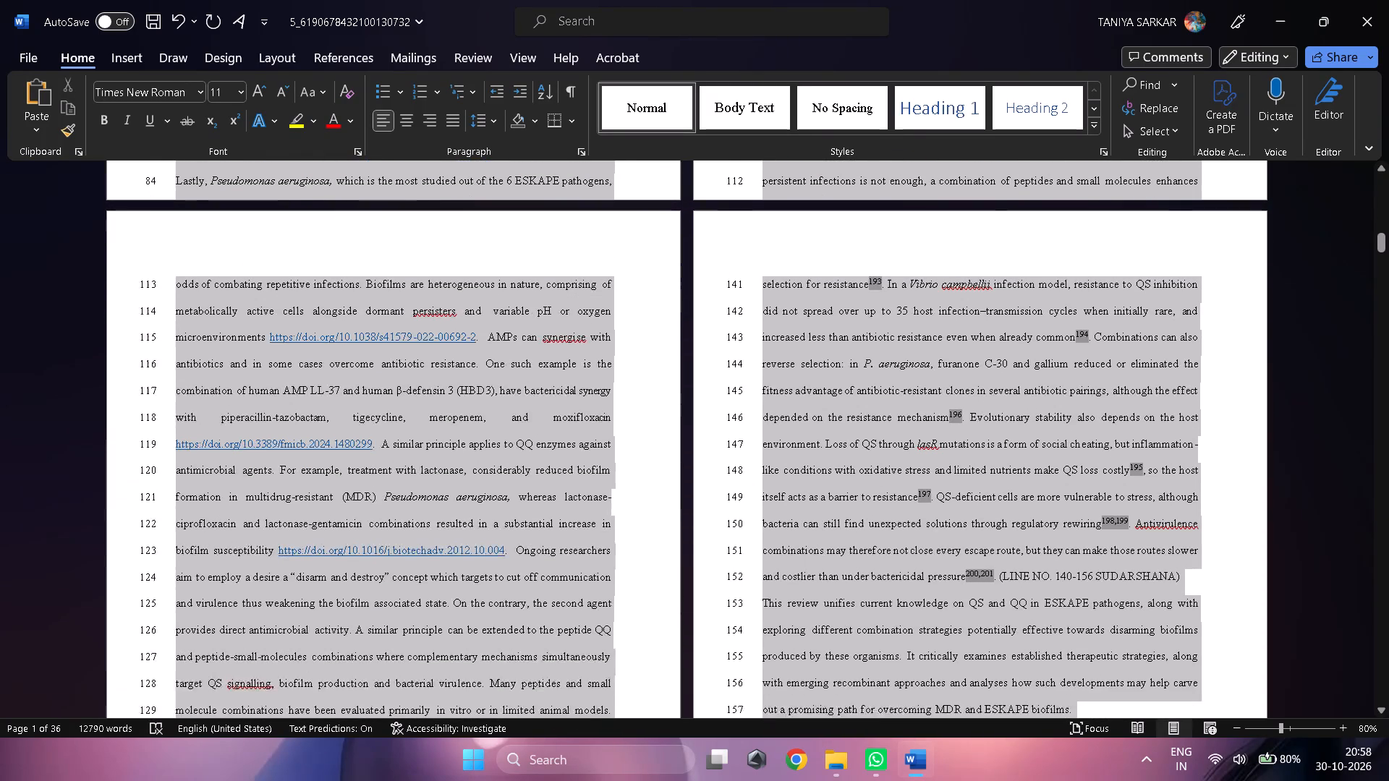
drag(1273, 732, 1278, 485)
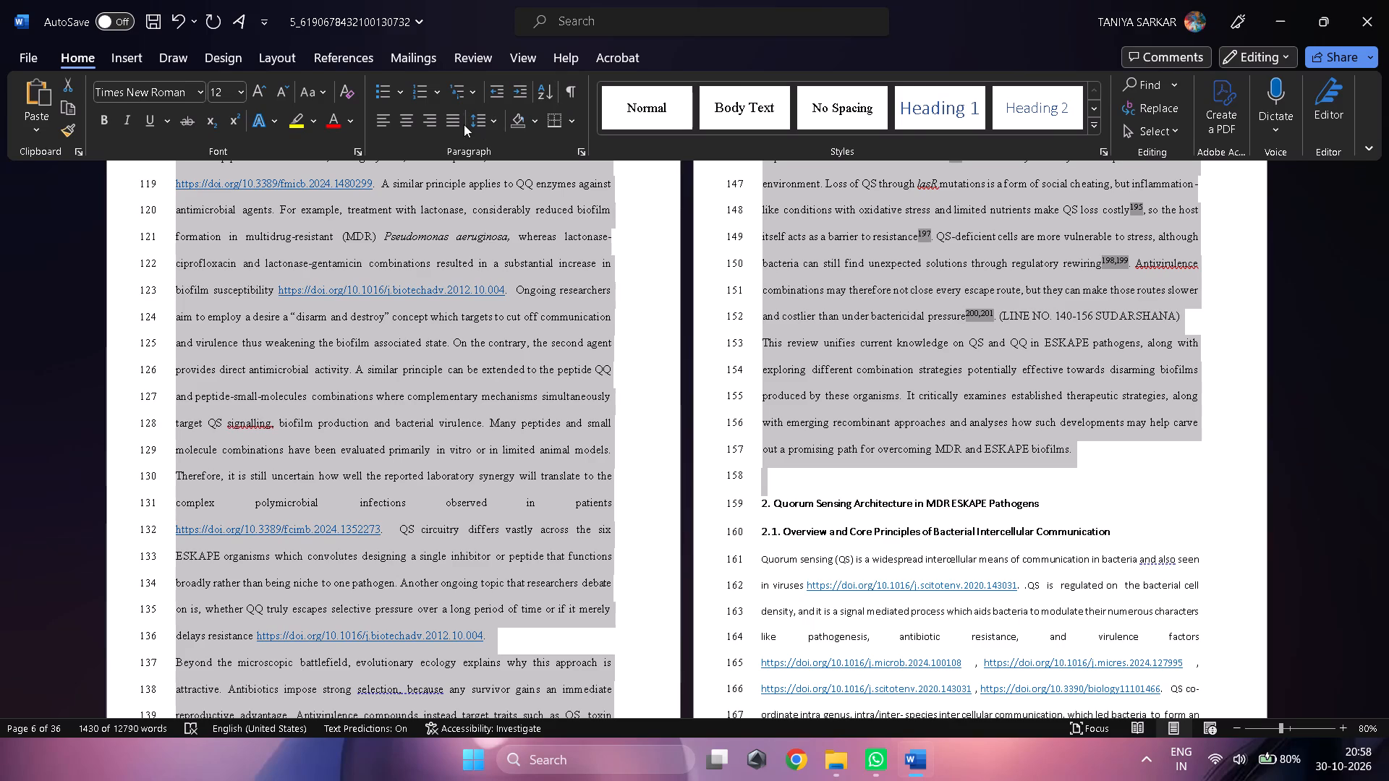
click(450, 119)
double_click(1378, 704)
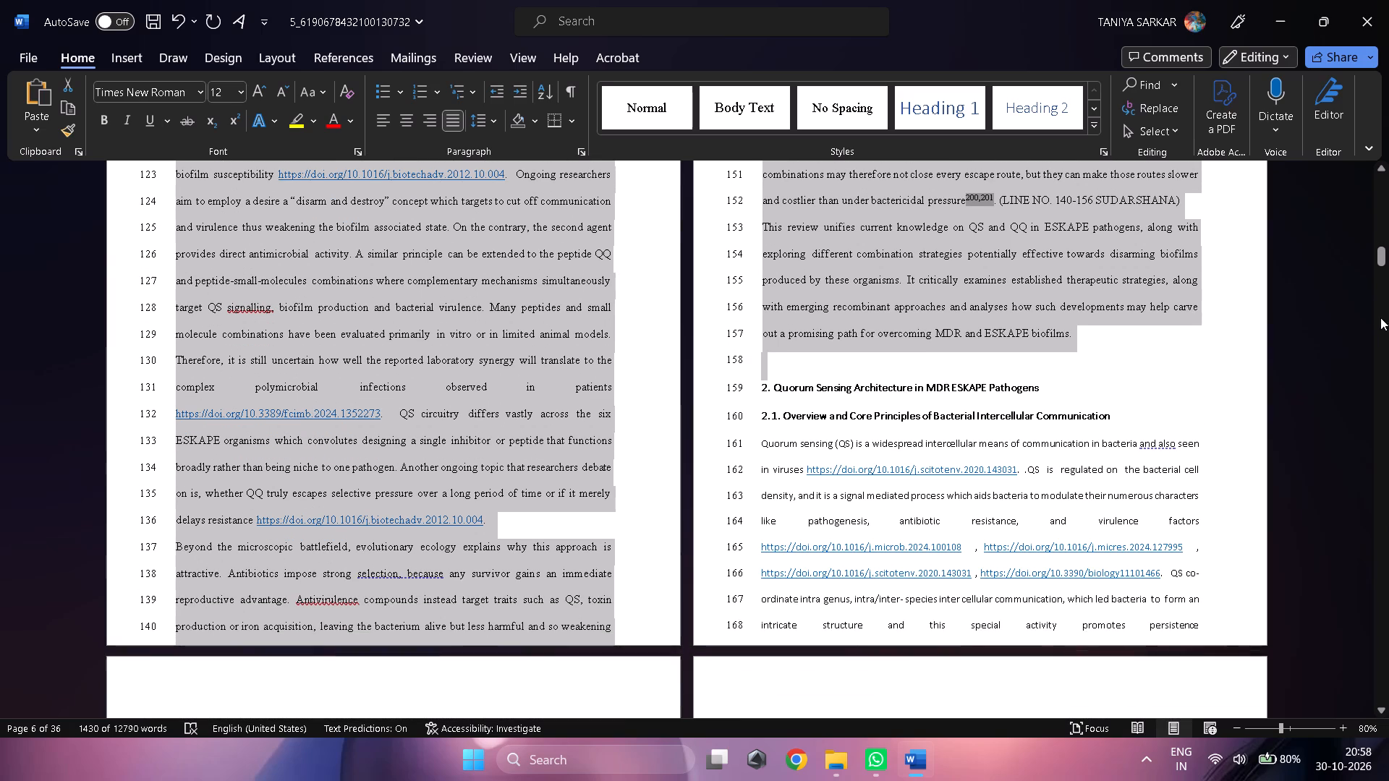
click(1380, 175)
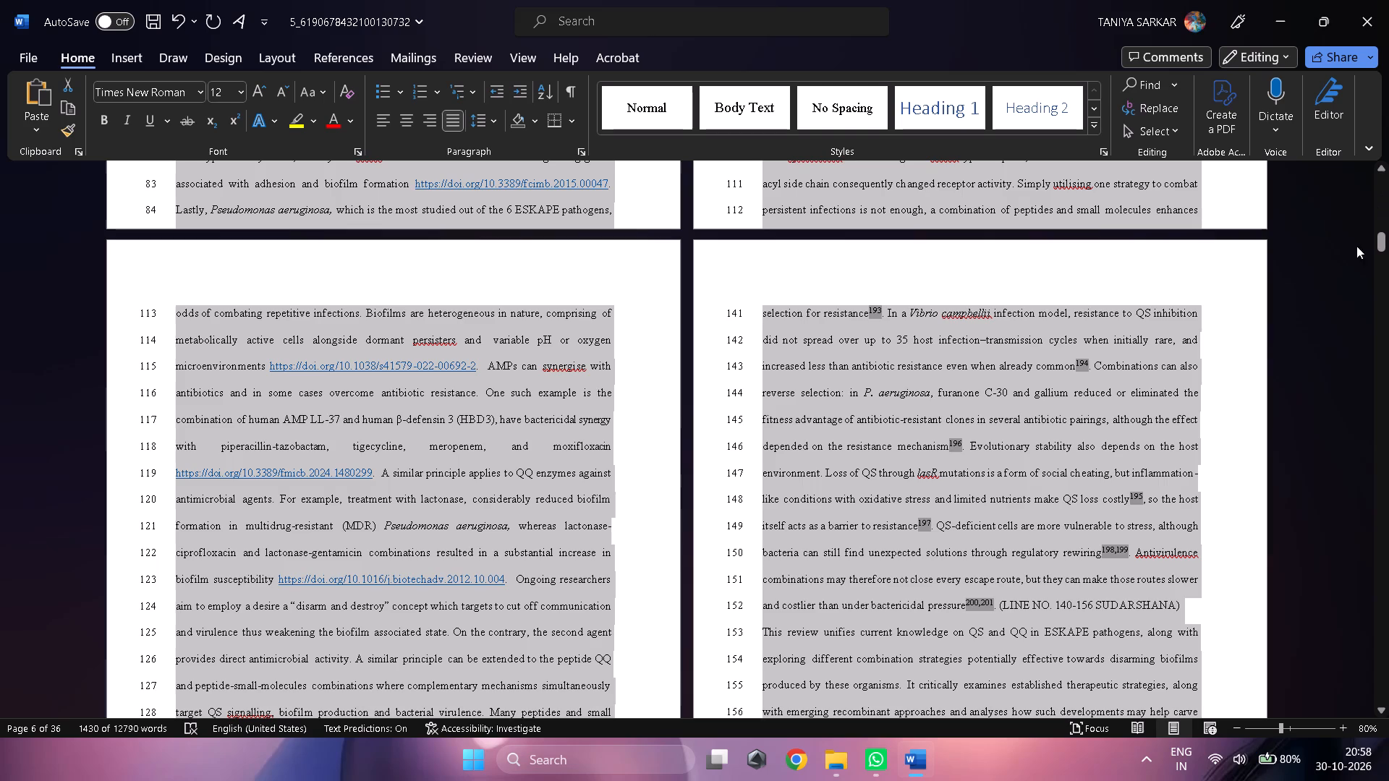
click(1317, 404)
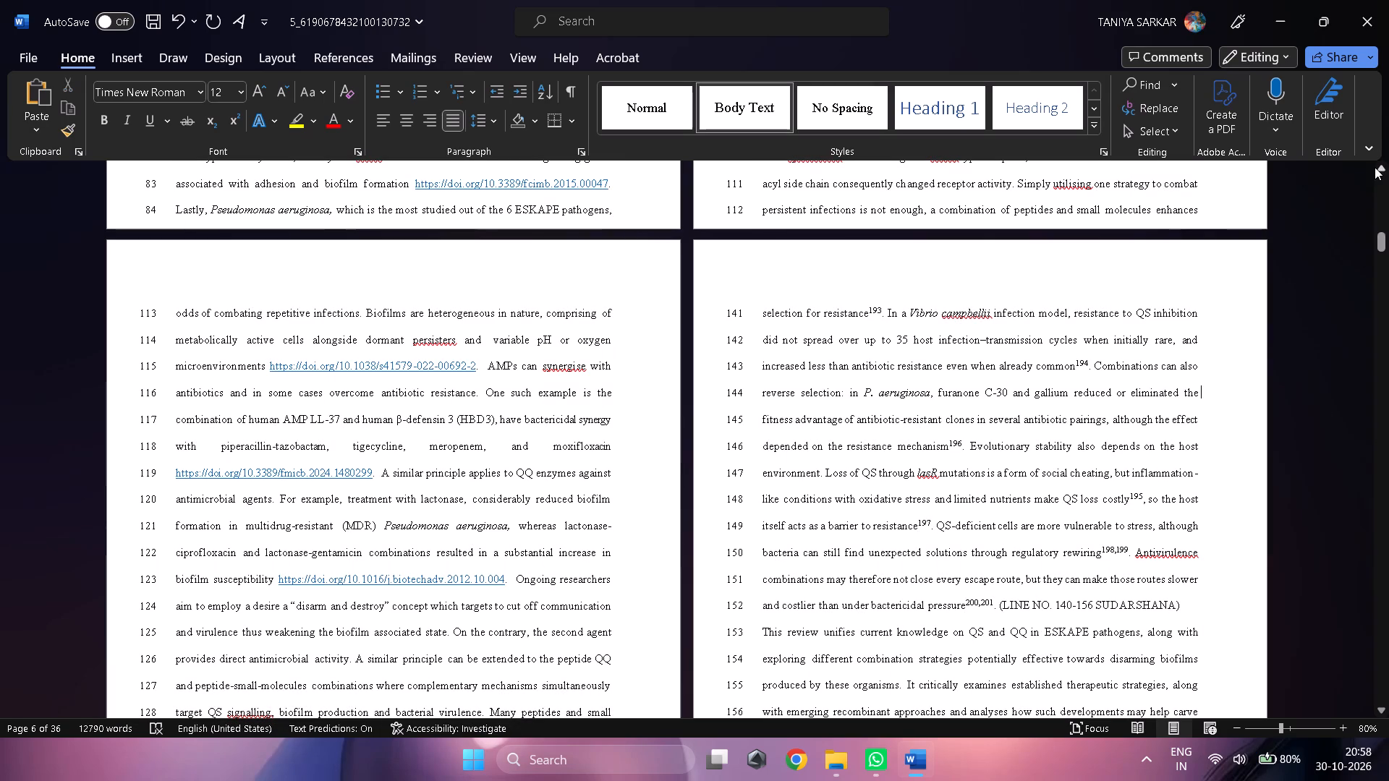
Look over the introduction and the following Gram-negative and Gram-positive sections, checking the layout around the section 2 heading.
drag(1378, 240, 1388, 350)
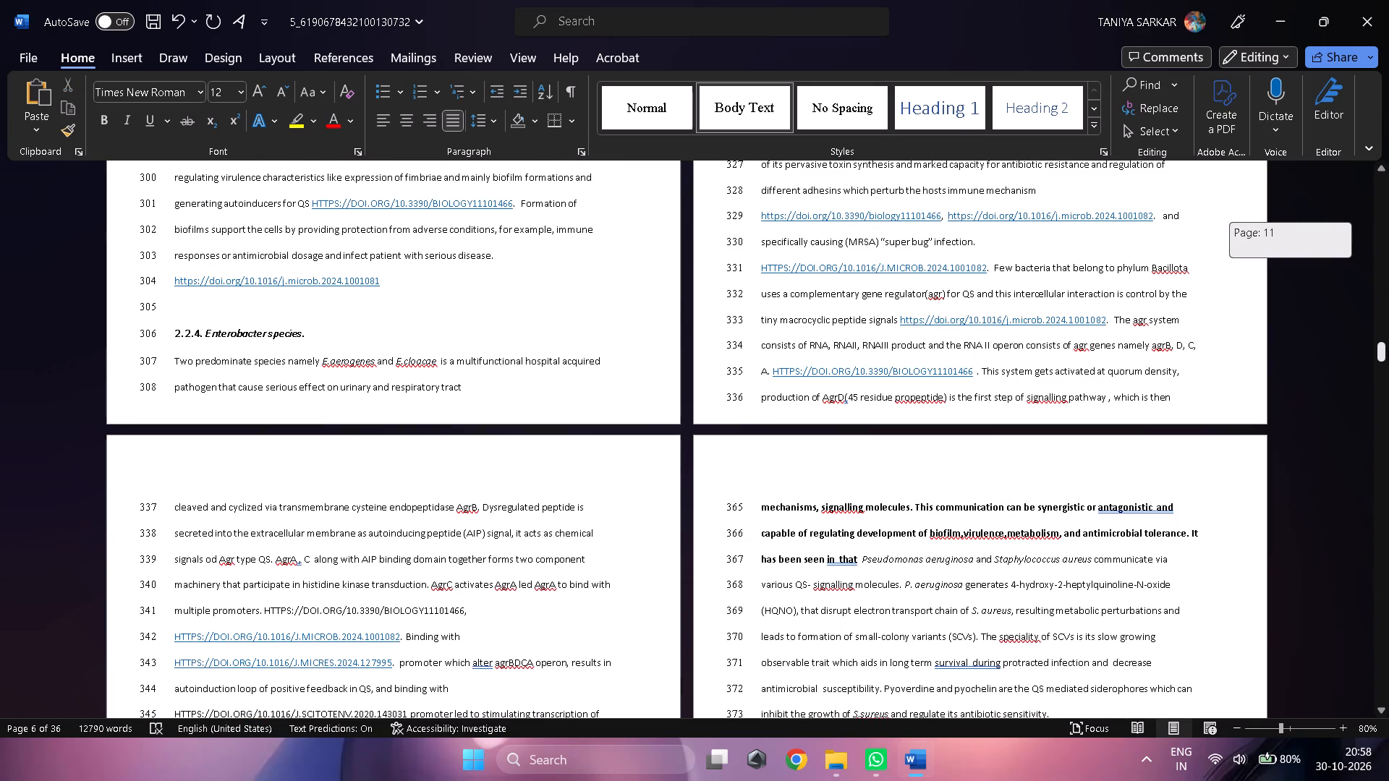
drag(1388, 350, 1386, 328)
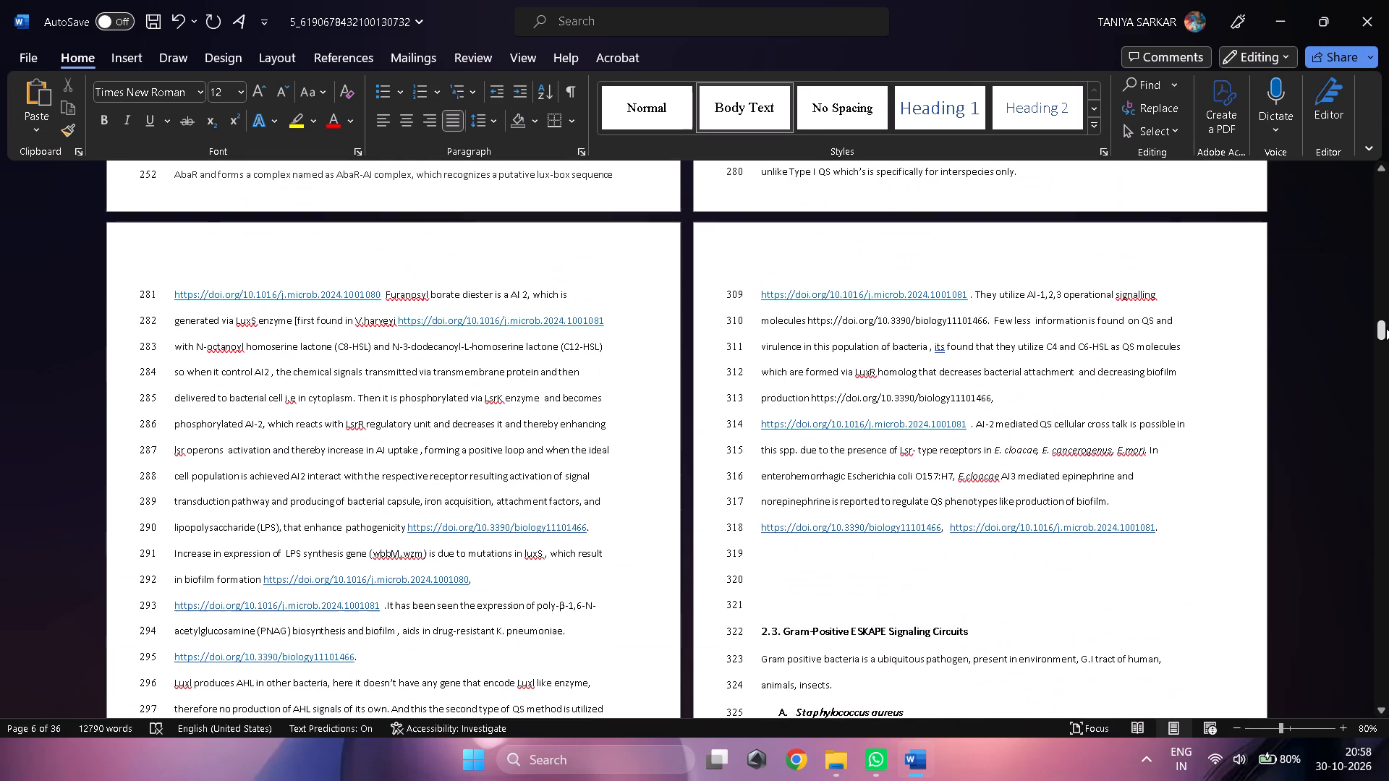
click(1383, 172)
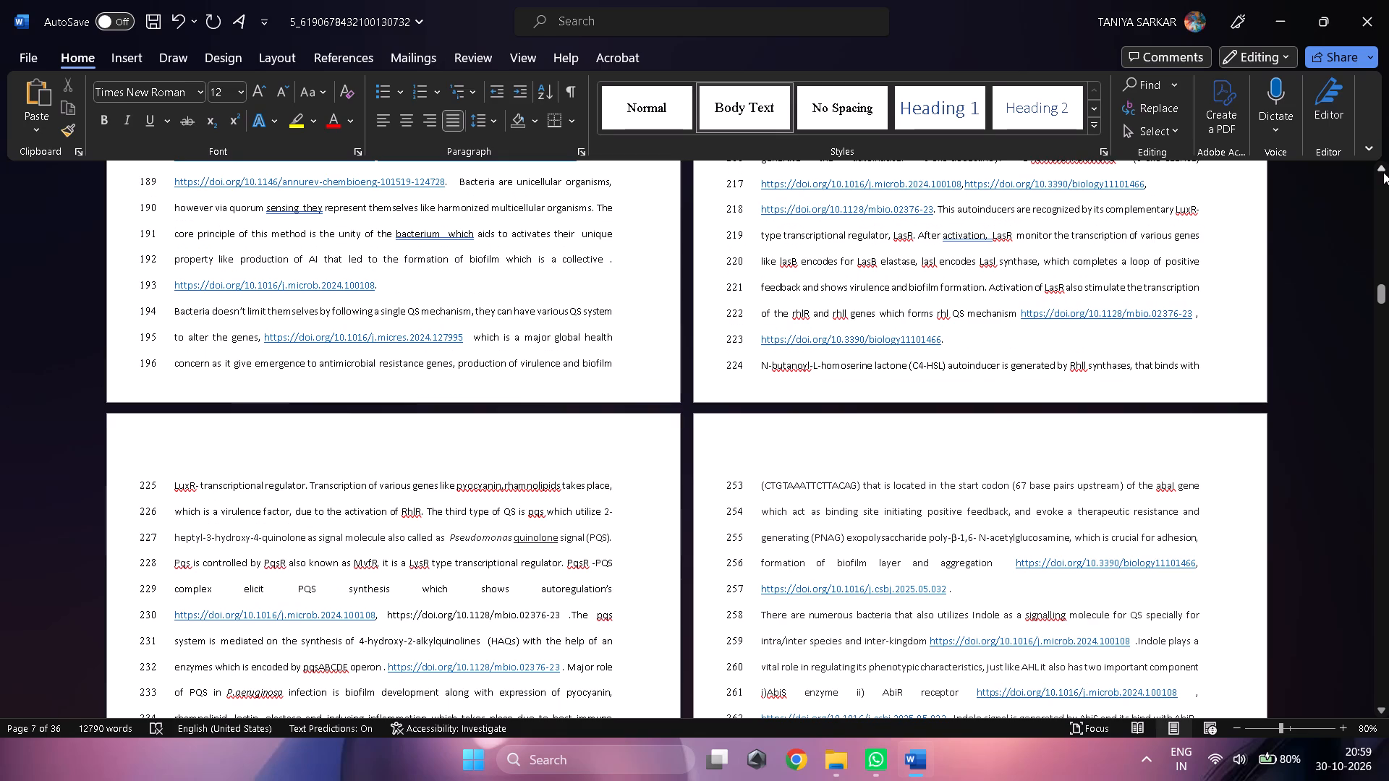
click(1383, 172)
triple_click(1383, 172)
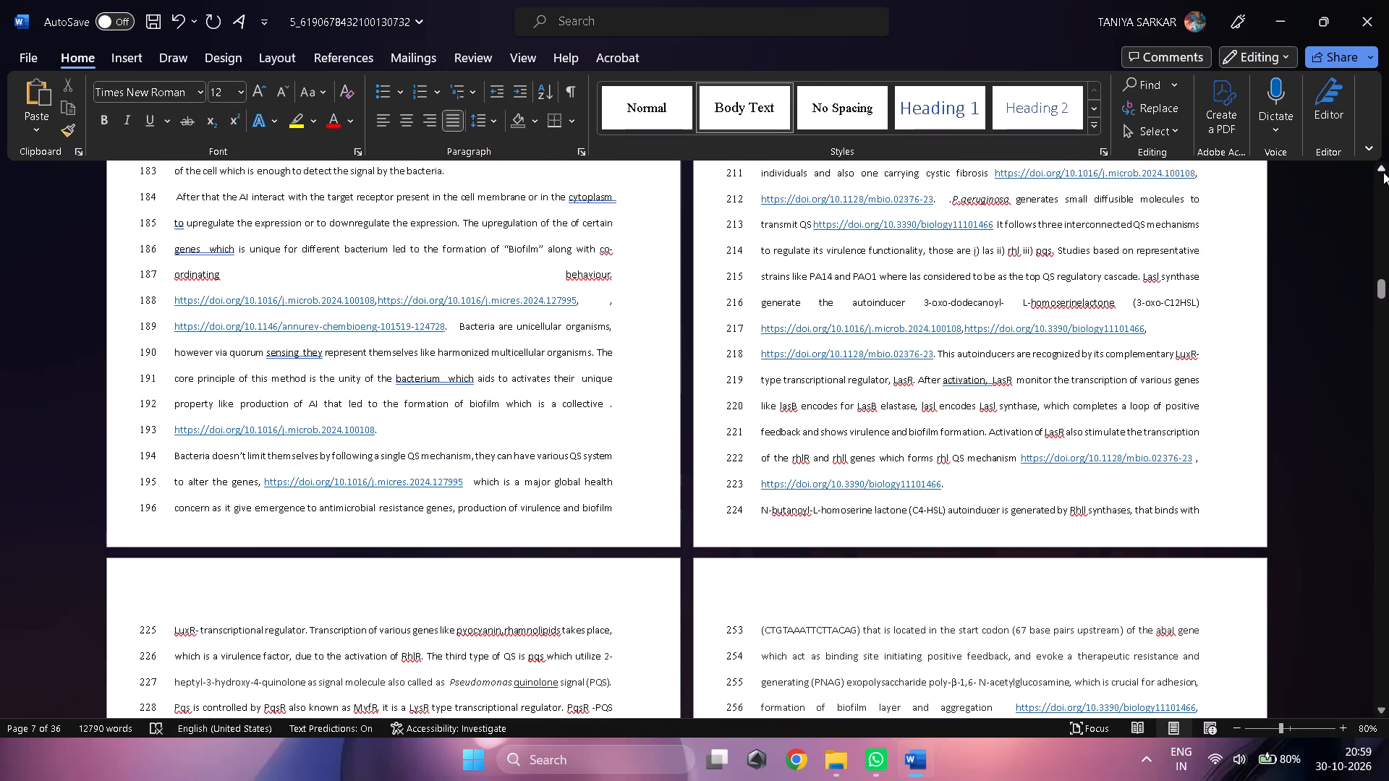
drag(1384, 283, 1382, 256)
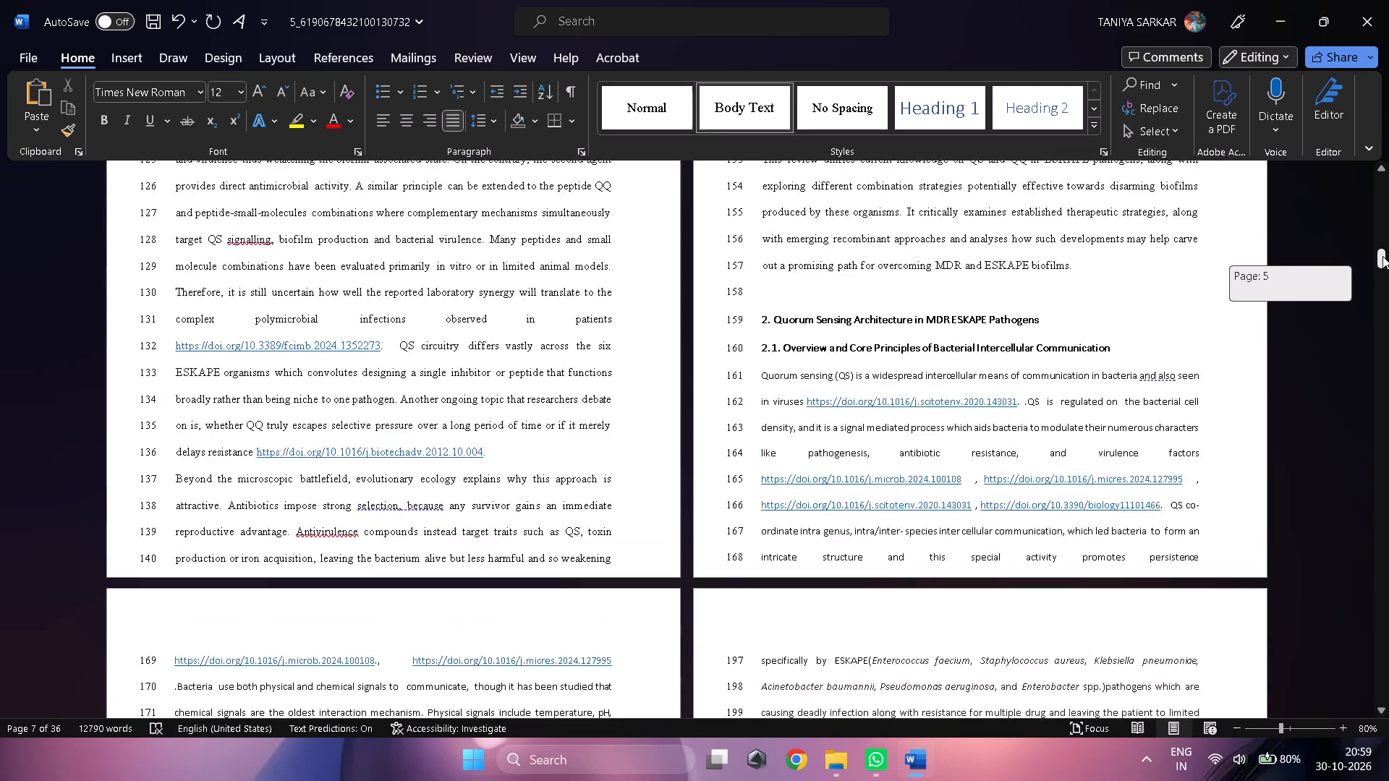
drag(1382, 256, 1376, 195)
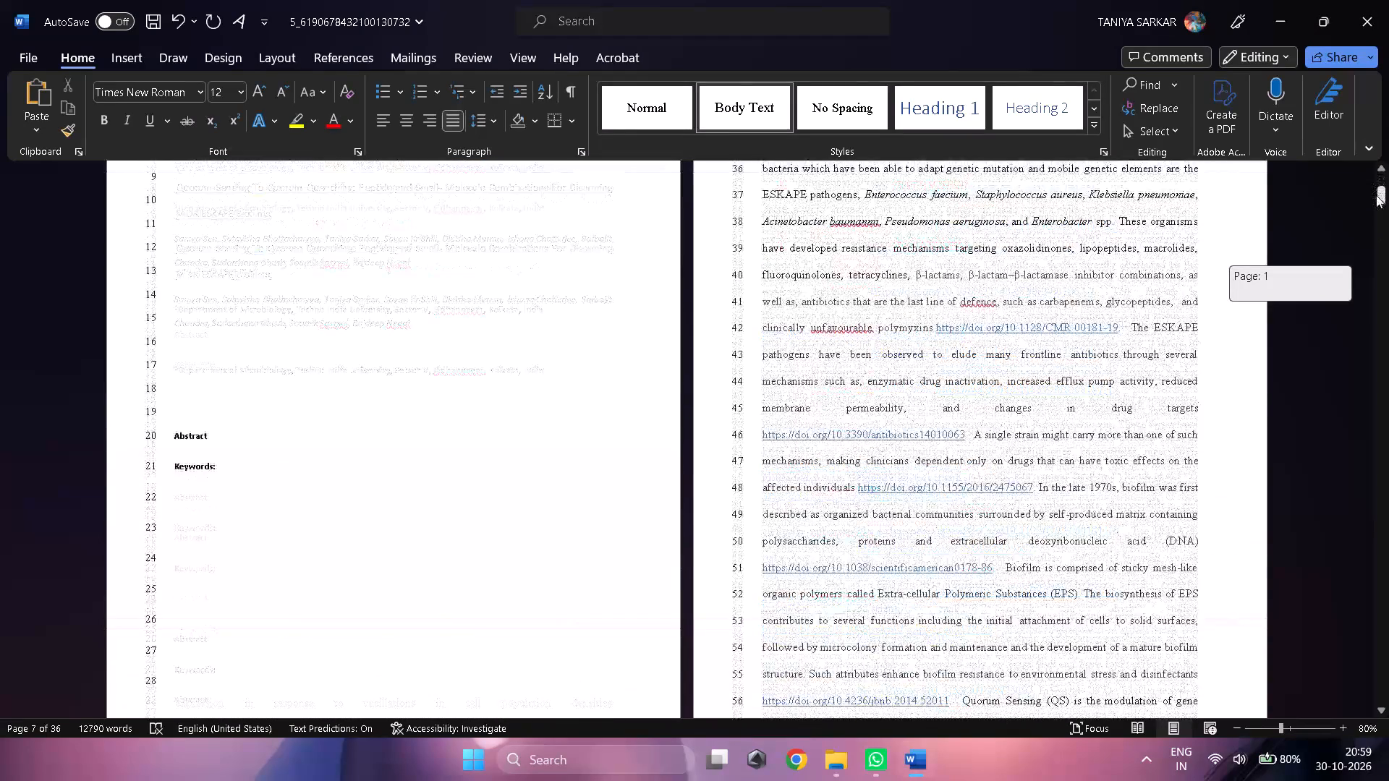
drag(1376, 195, 1377, 223)
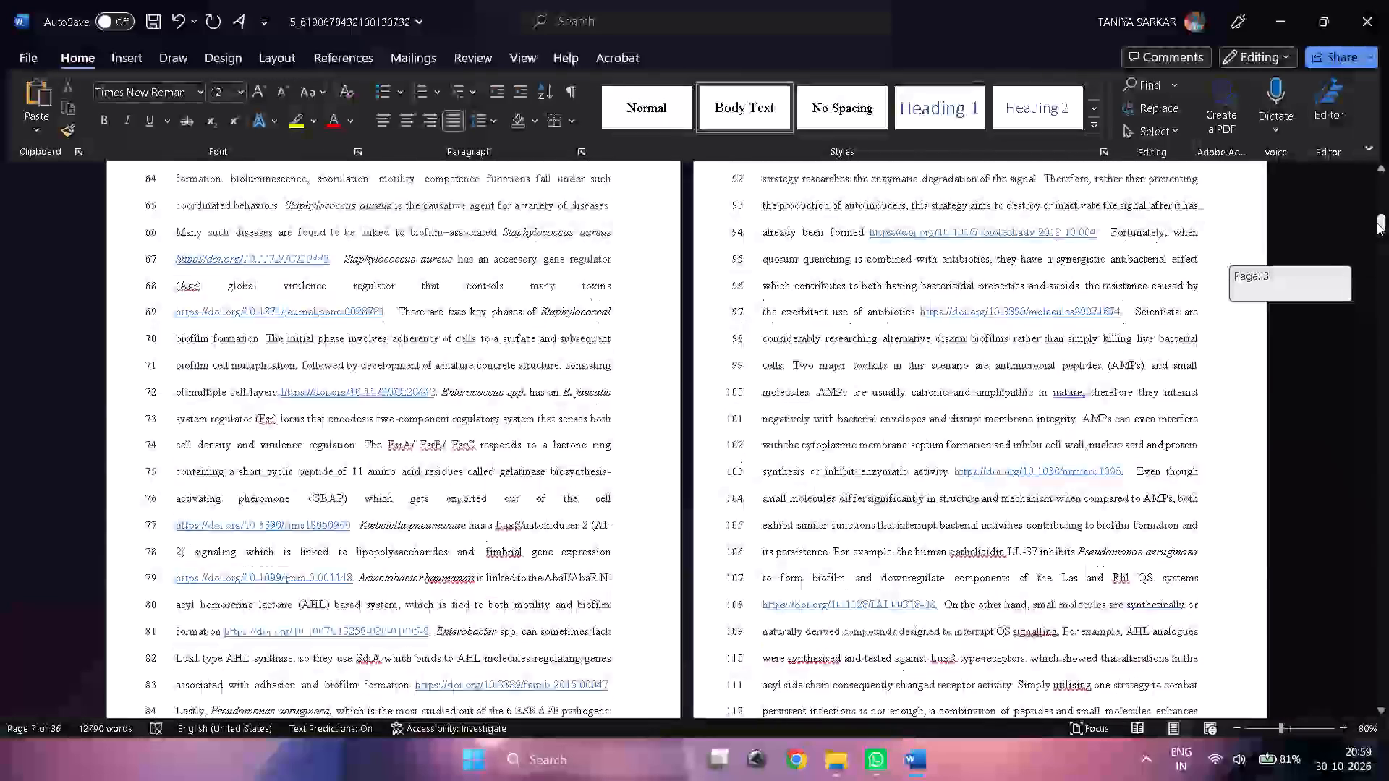
drag(1377, 223, 1379, 241)
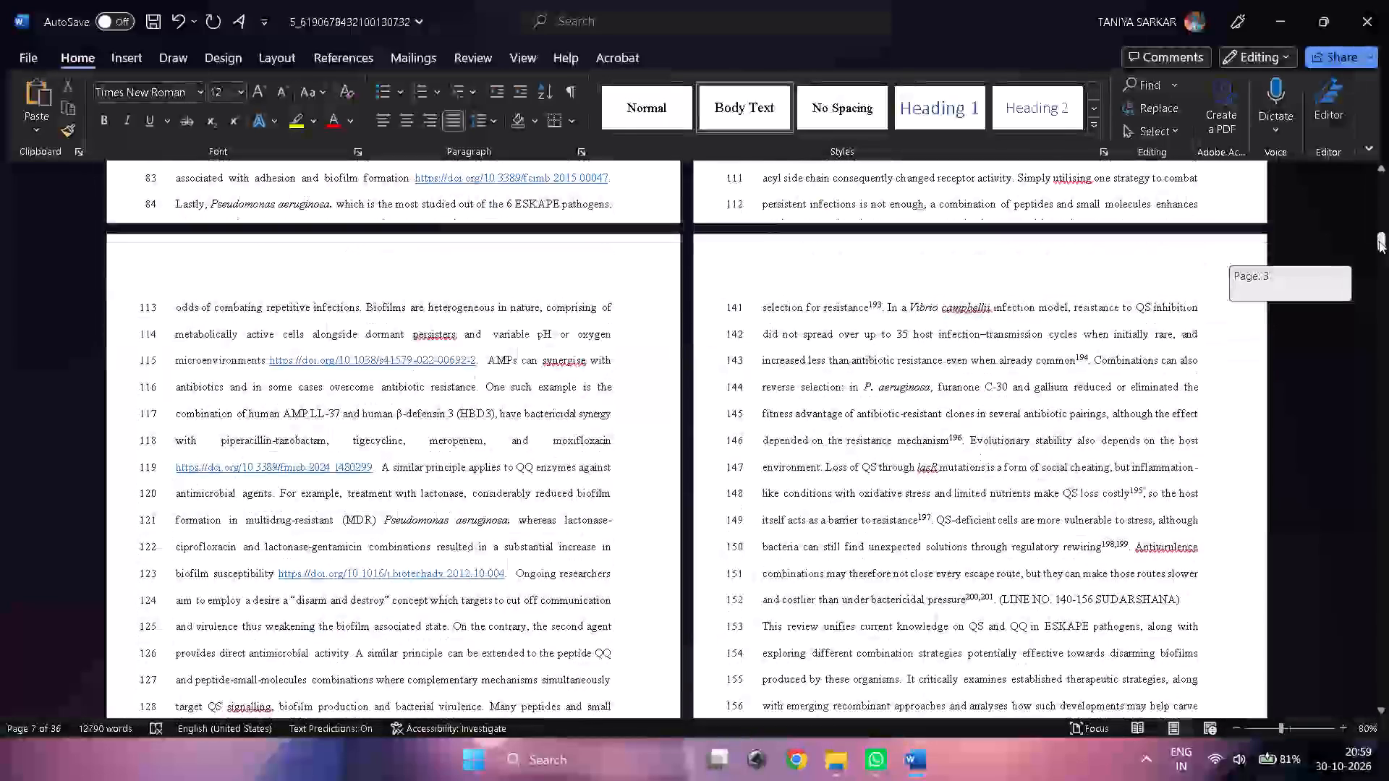
drag(1379, 241, 1379, 242)
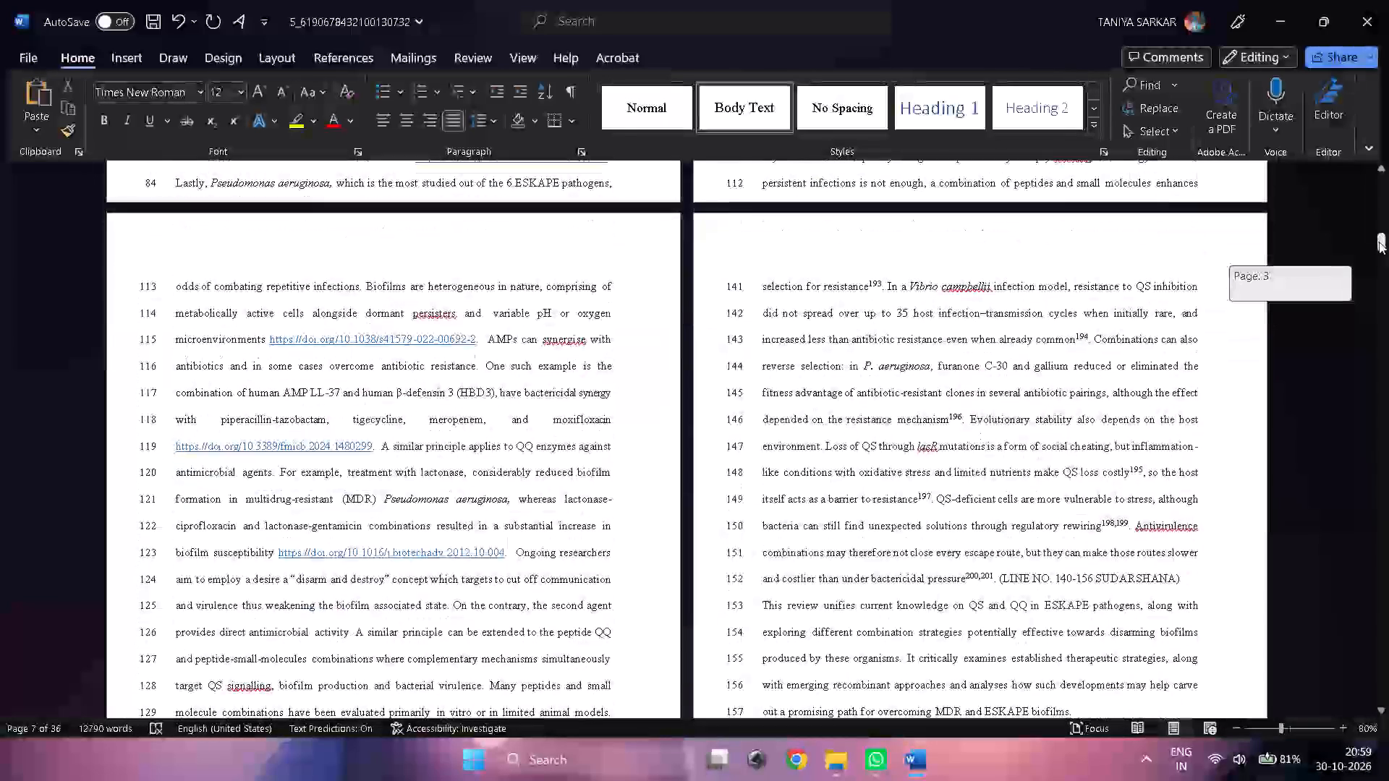
drag(1379, 242, 1380, 246)
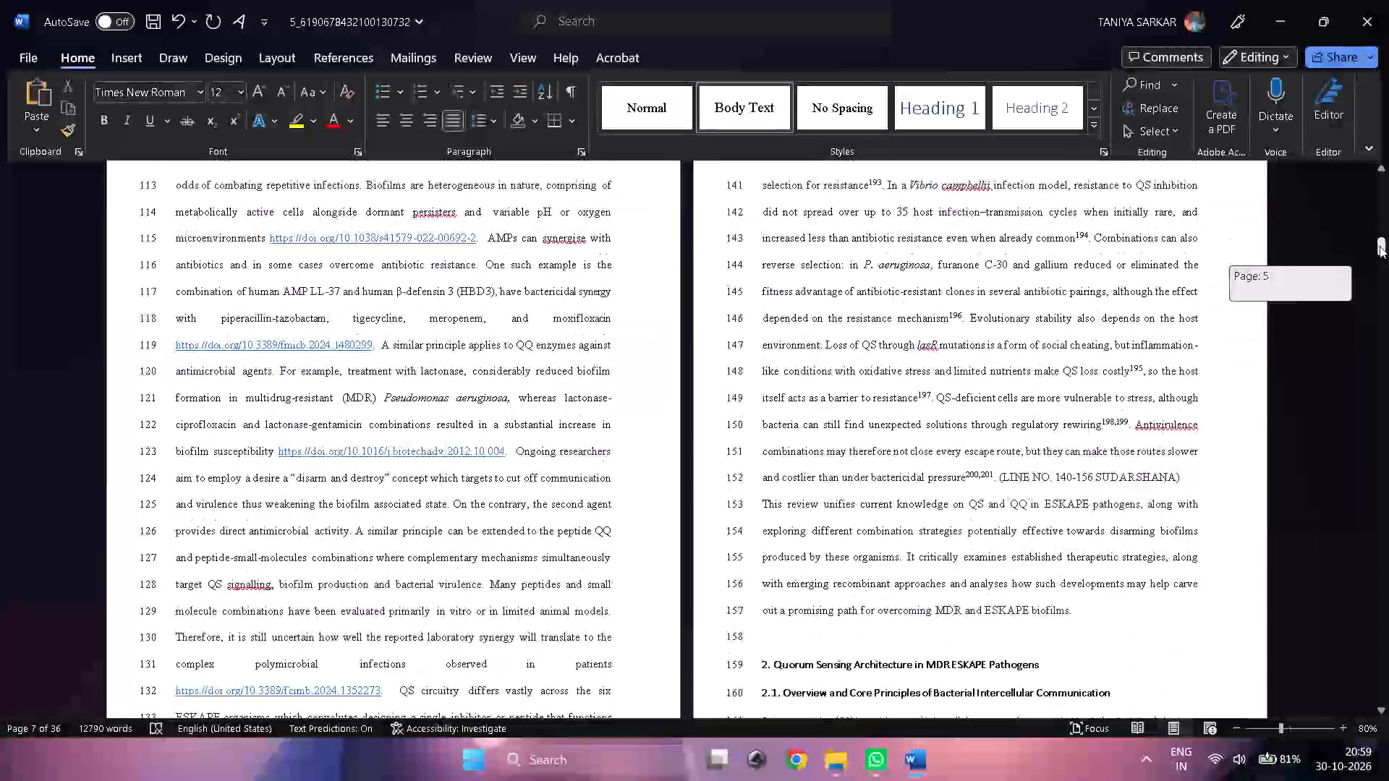
drag(1380, 246, 1380, 244)
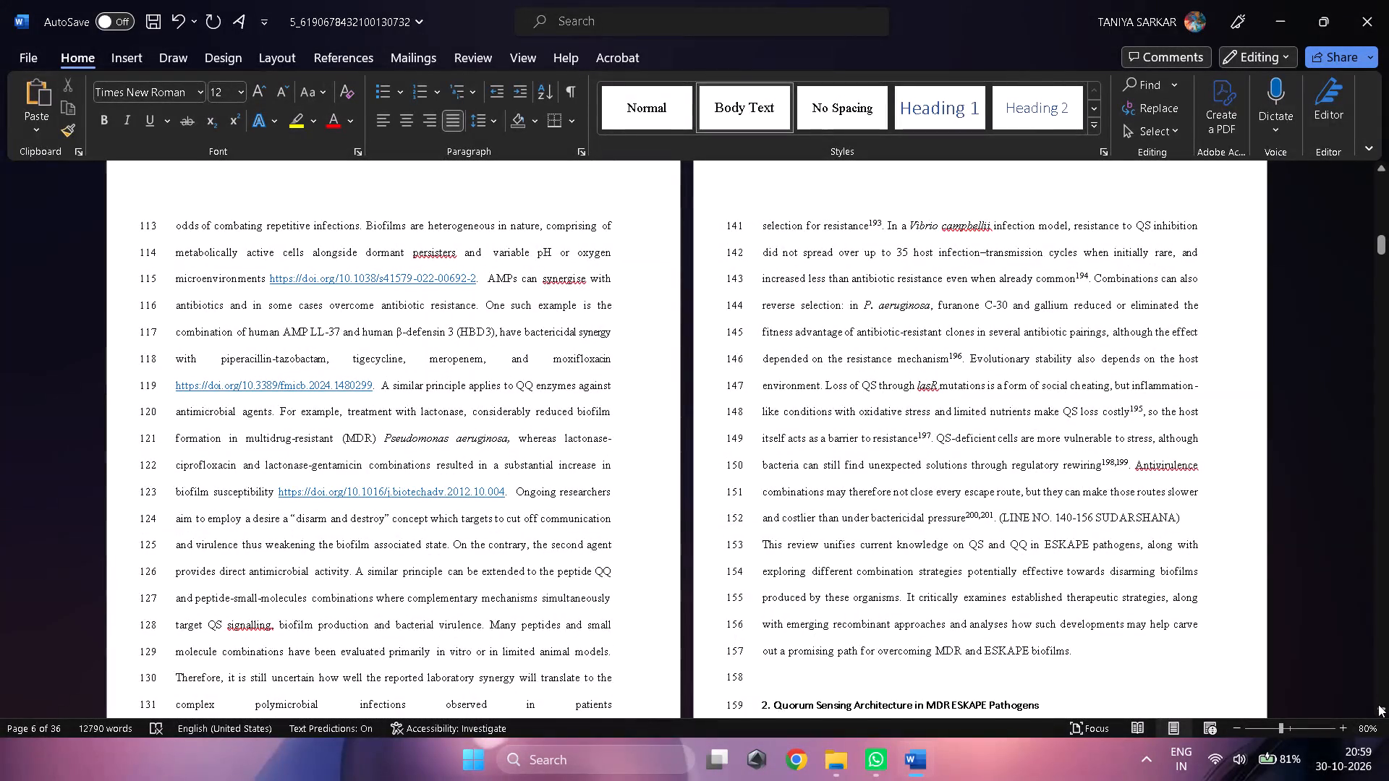
Highlight in yellow all text from the heading "2. Quorum Sensing Architecture in MDR ESKAPE Pathogens" through the end of section 8.2.4.
double_click(1377, 704)
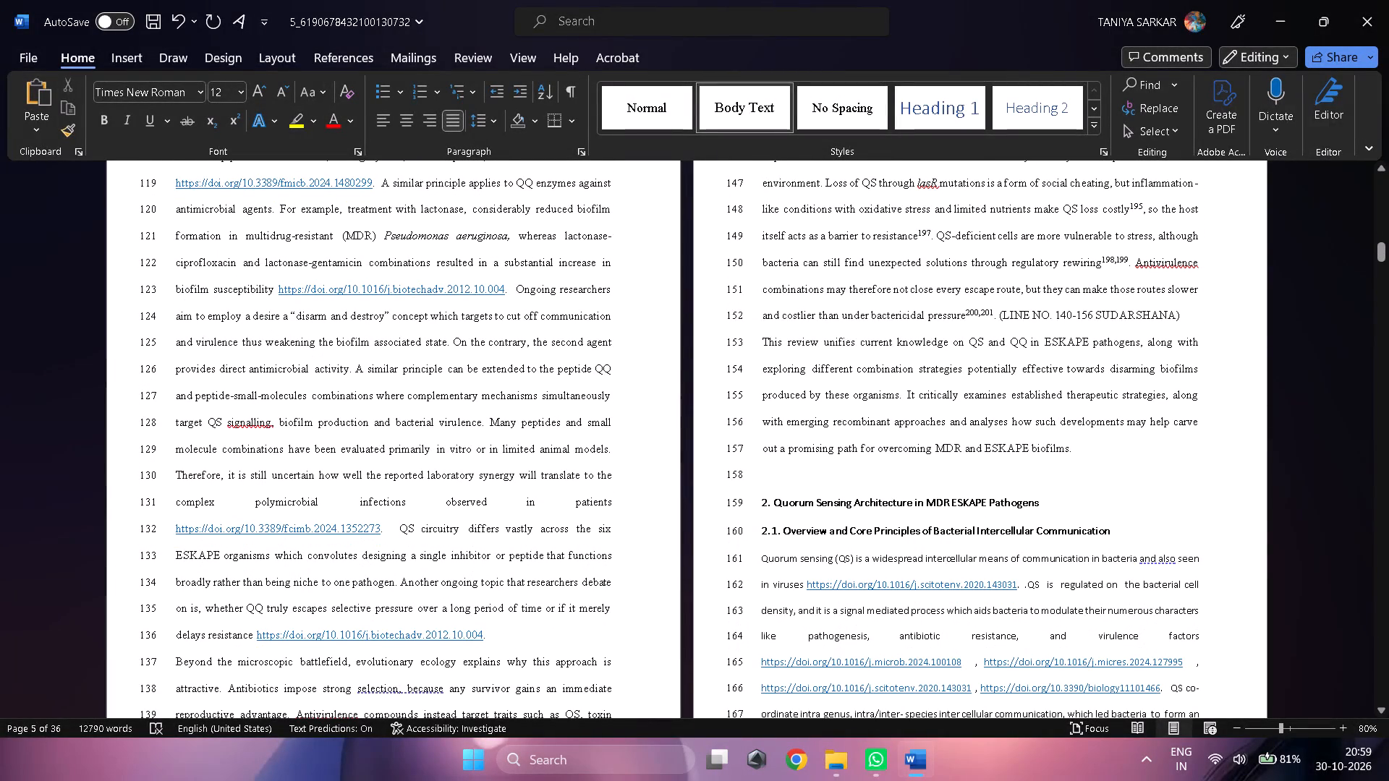
drag(762, 503, 1116, 765)
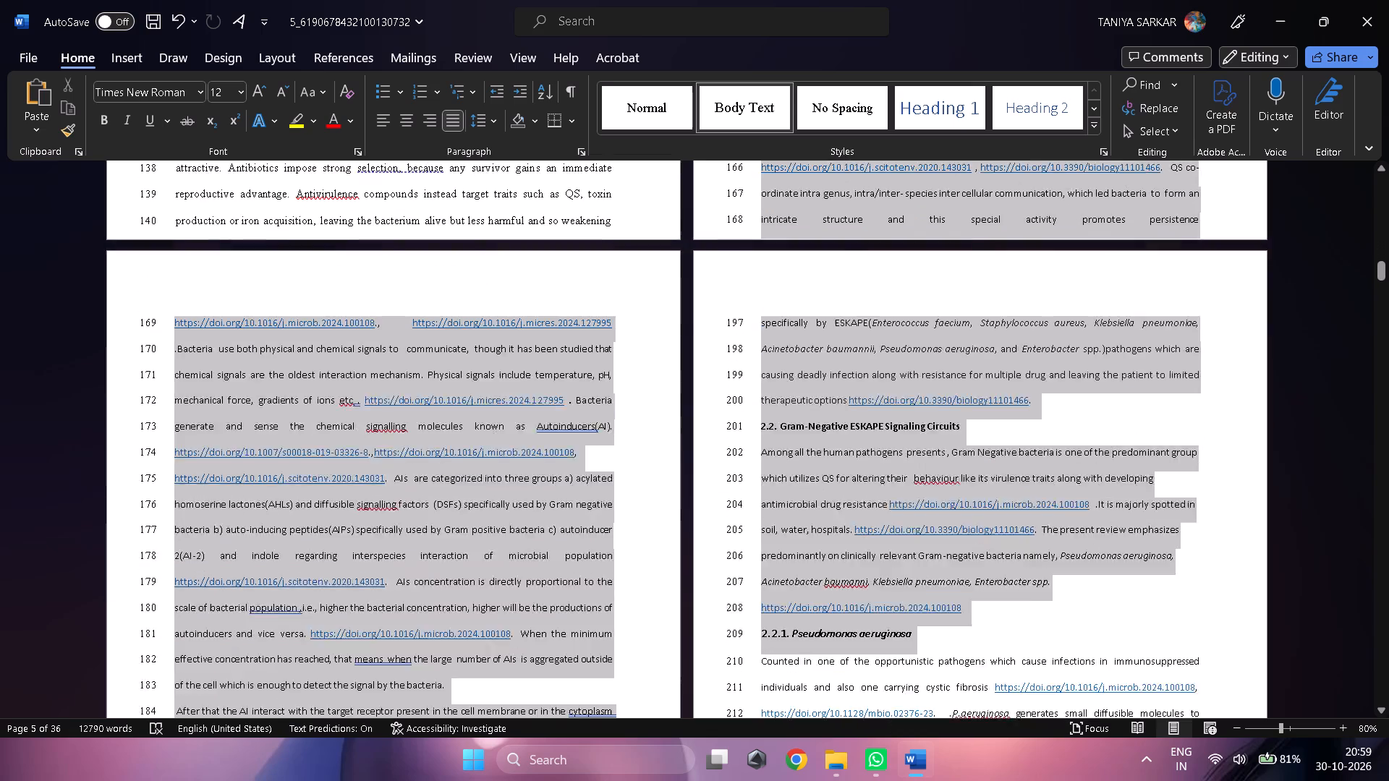
drag(1116, 765, 1210, 780)
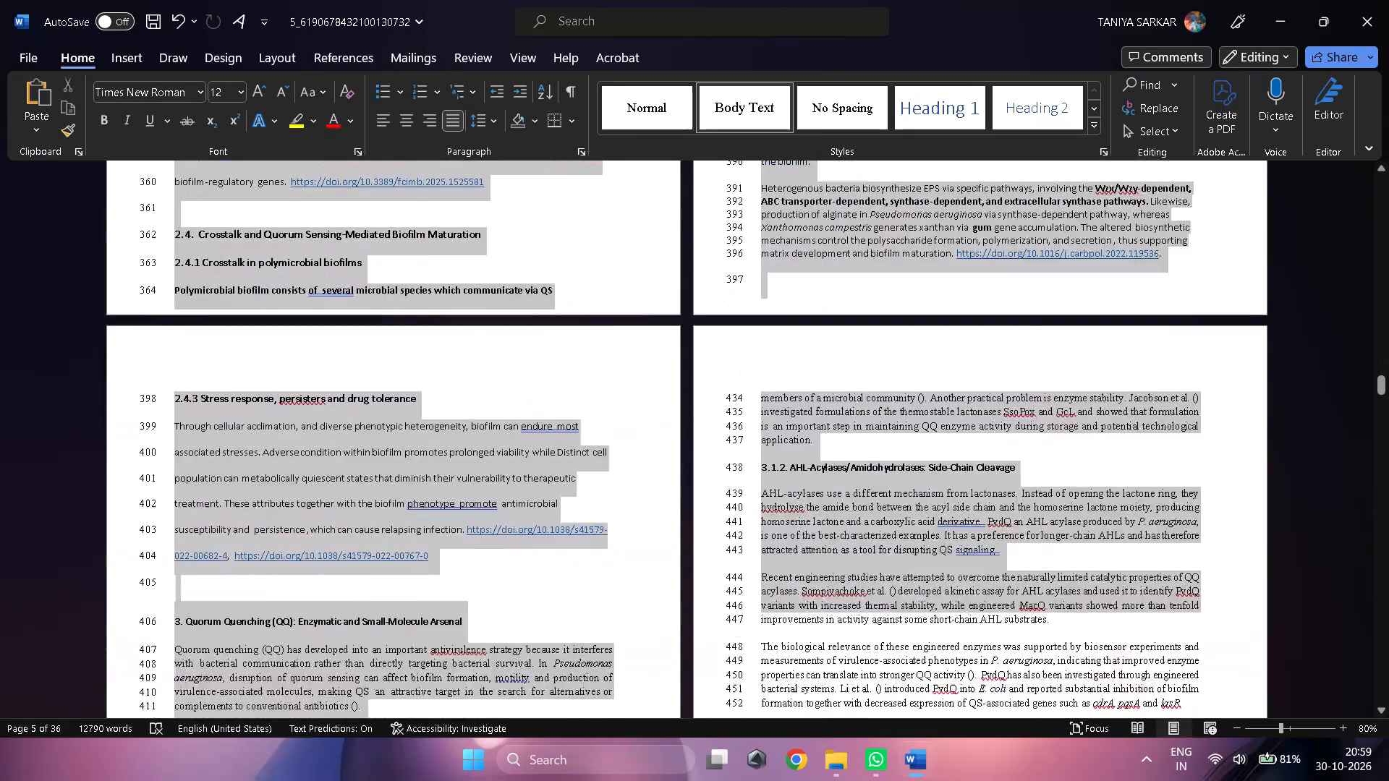
drag(1210, 780, 1210, 780)
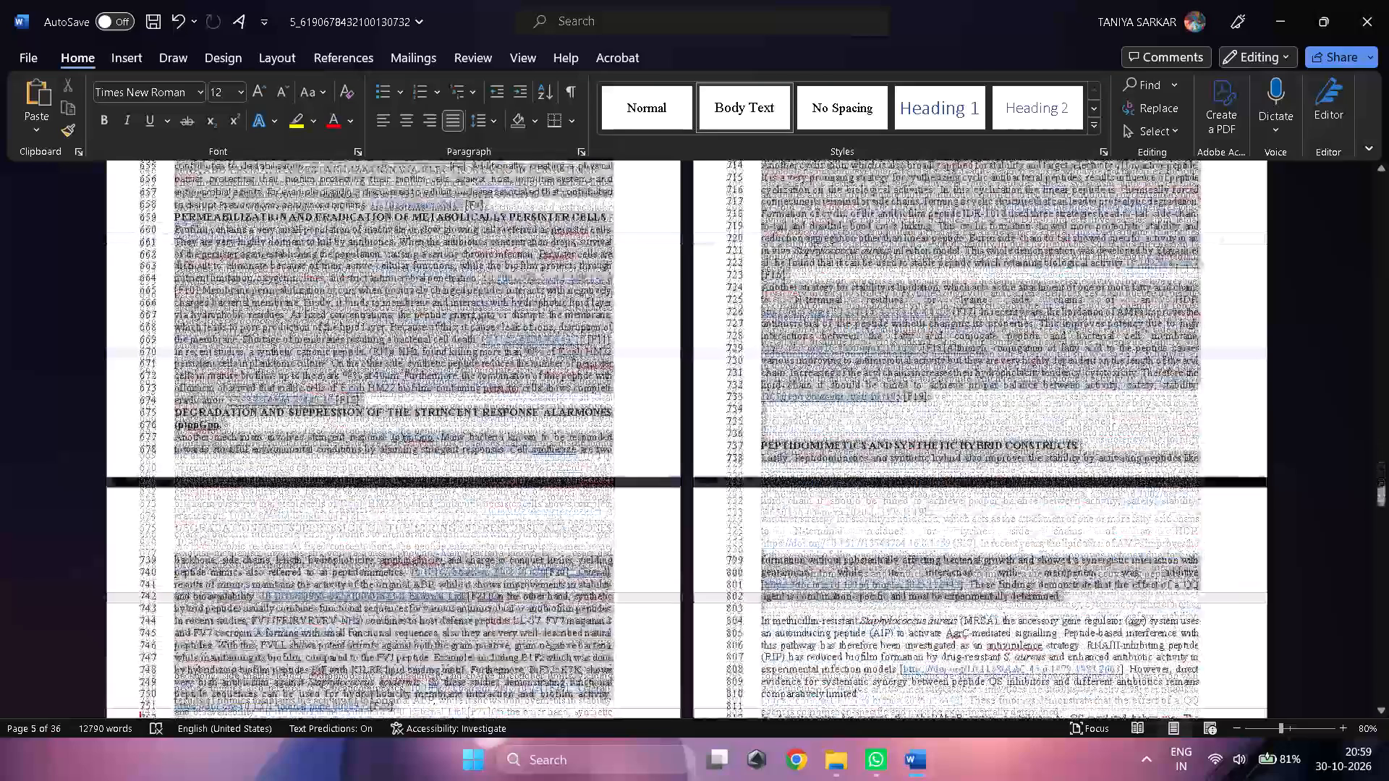
drag(1210, 780, 1209, 780)
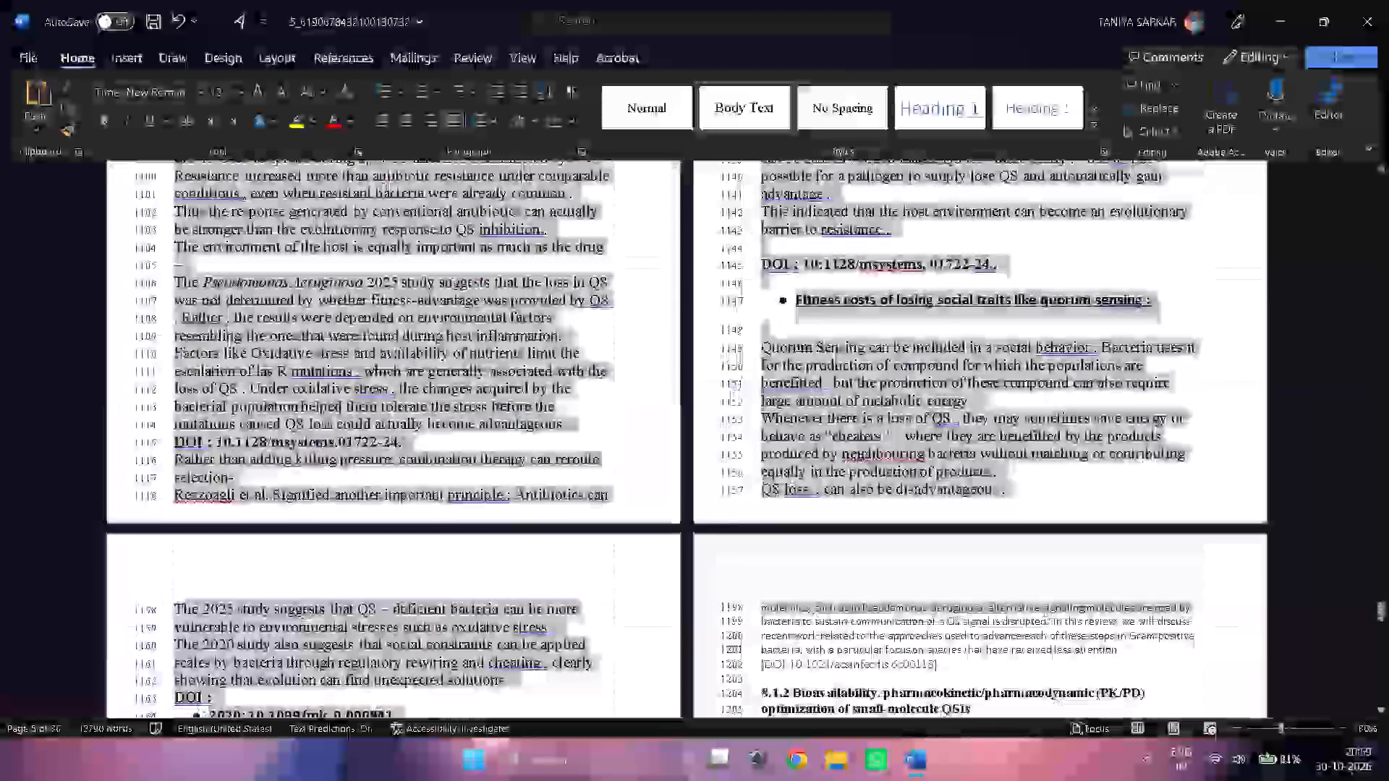
drag(1209, 780, 1204, 673)
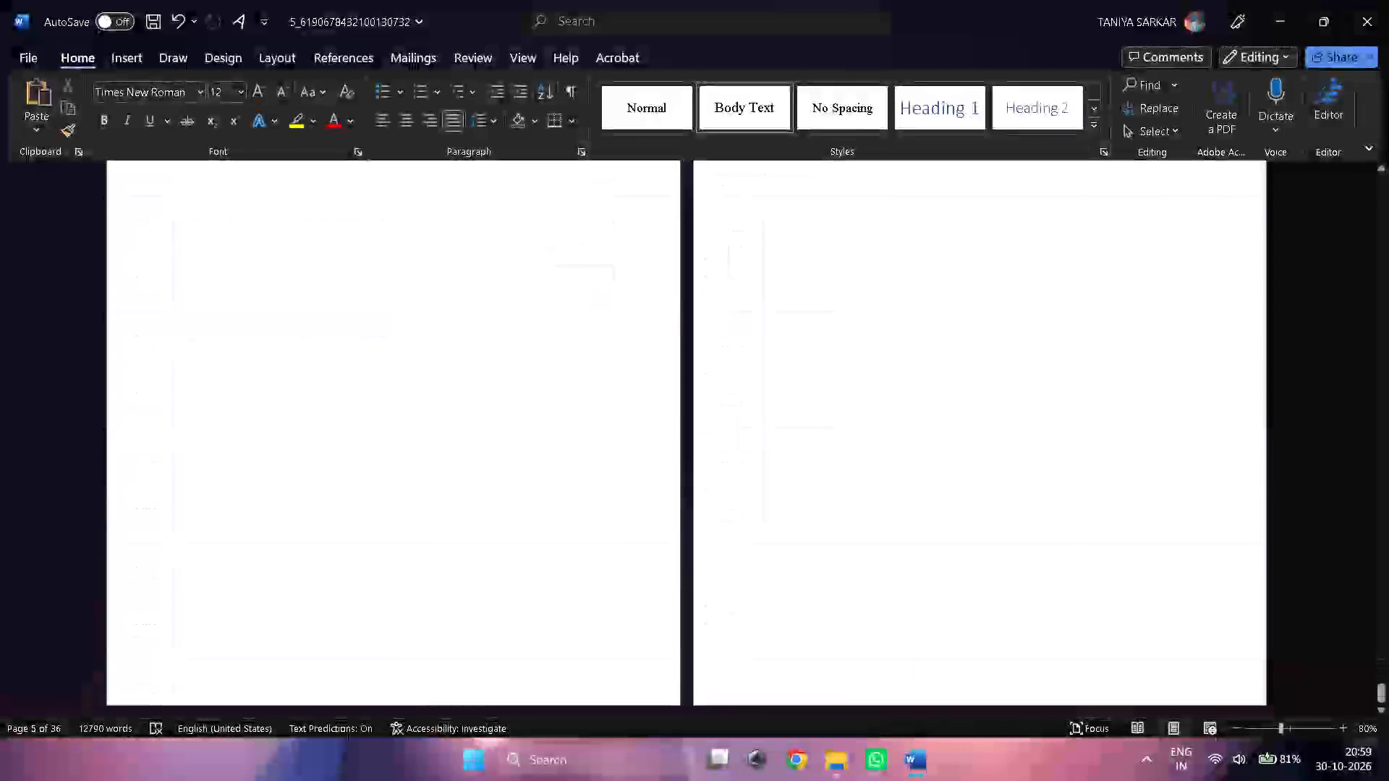
drag(1204, 673, 1158, 207)
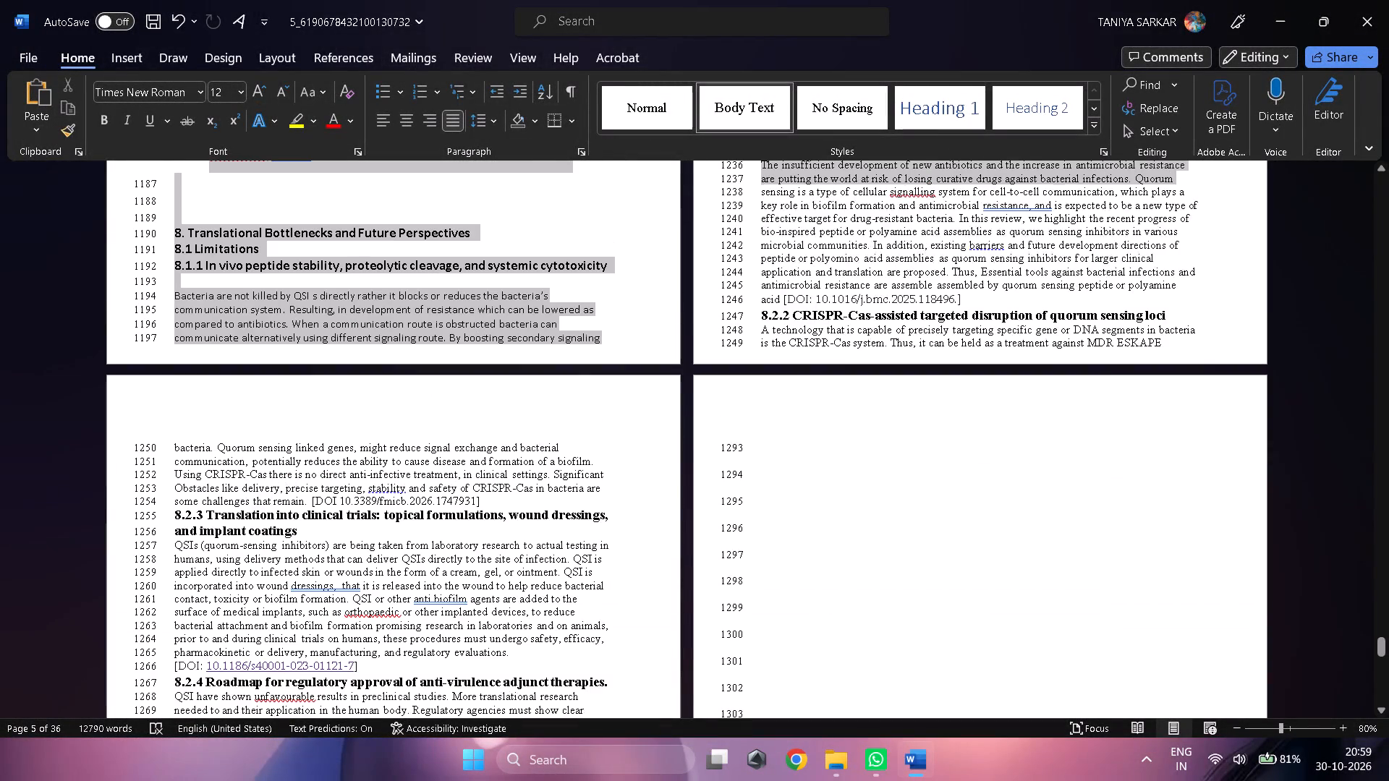
drag(1158, 207, 1263, 420)
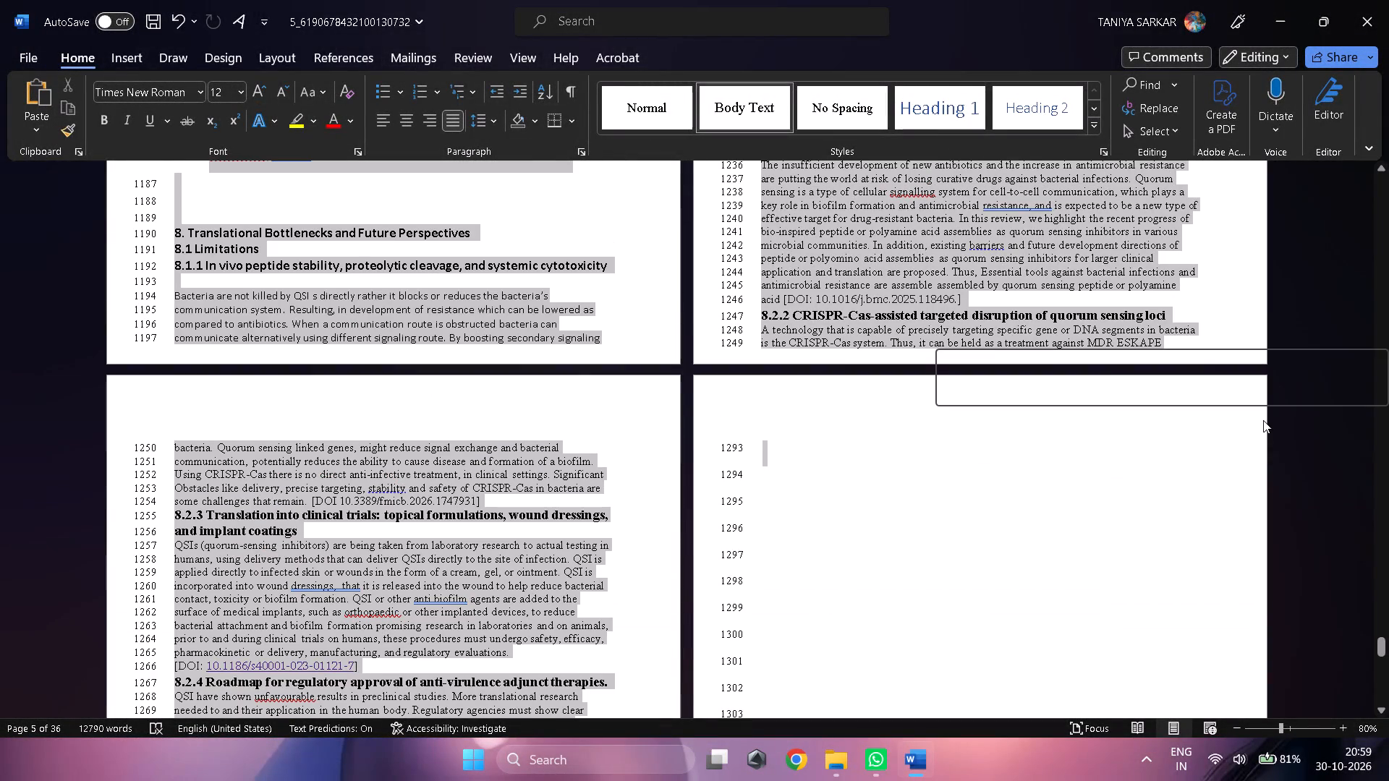
click(1381, 705)
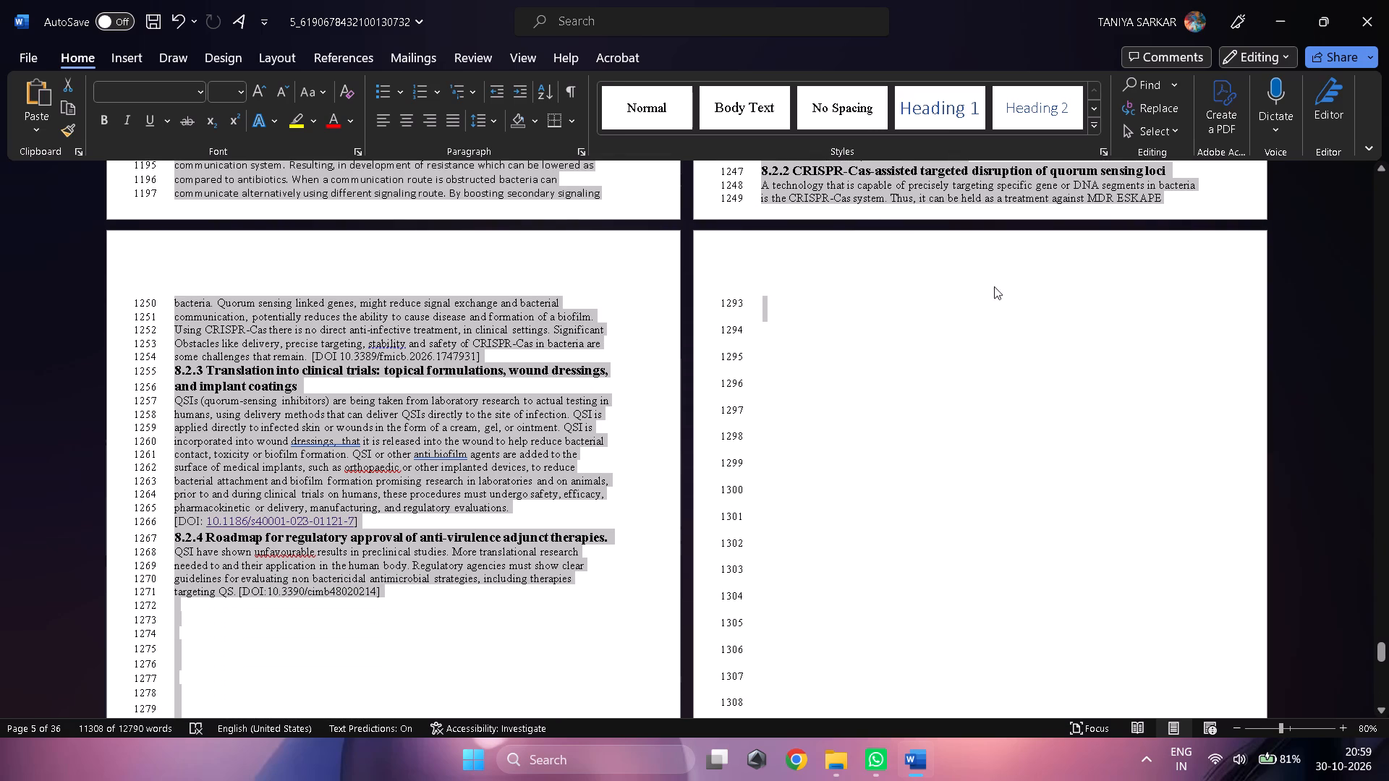
click(296, 119)
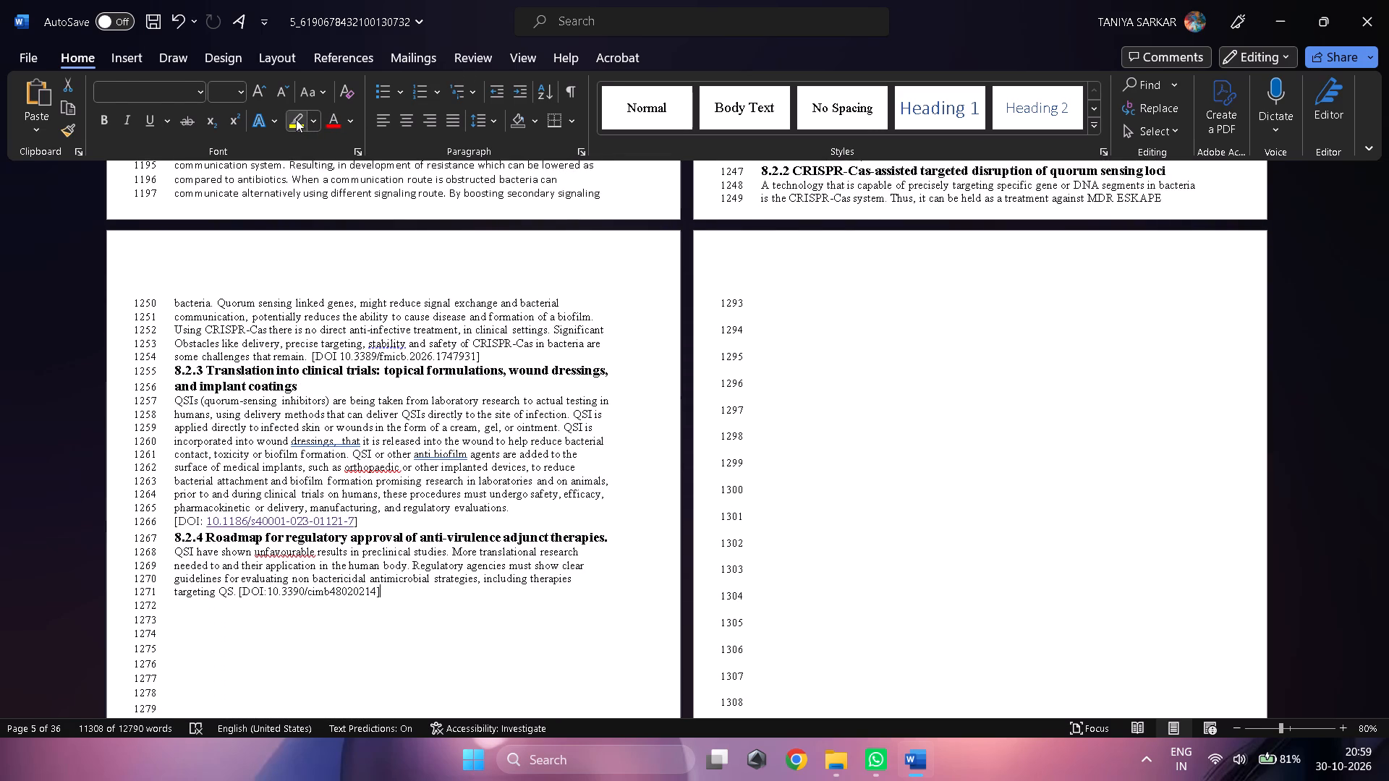
click(1134, 370)
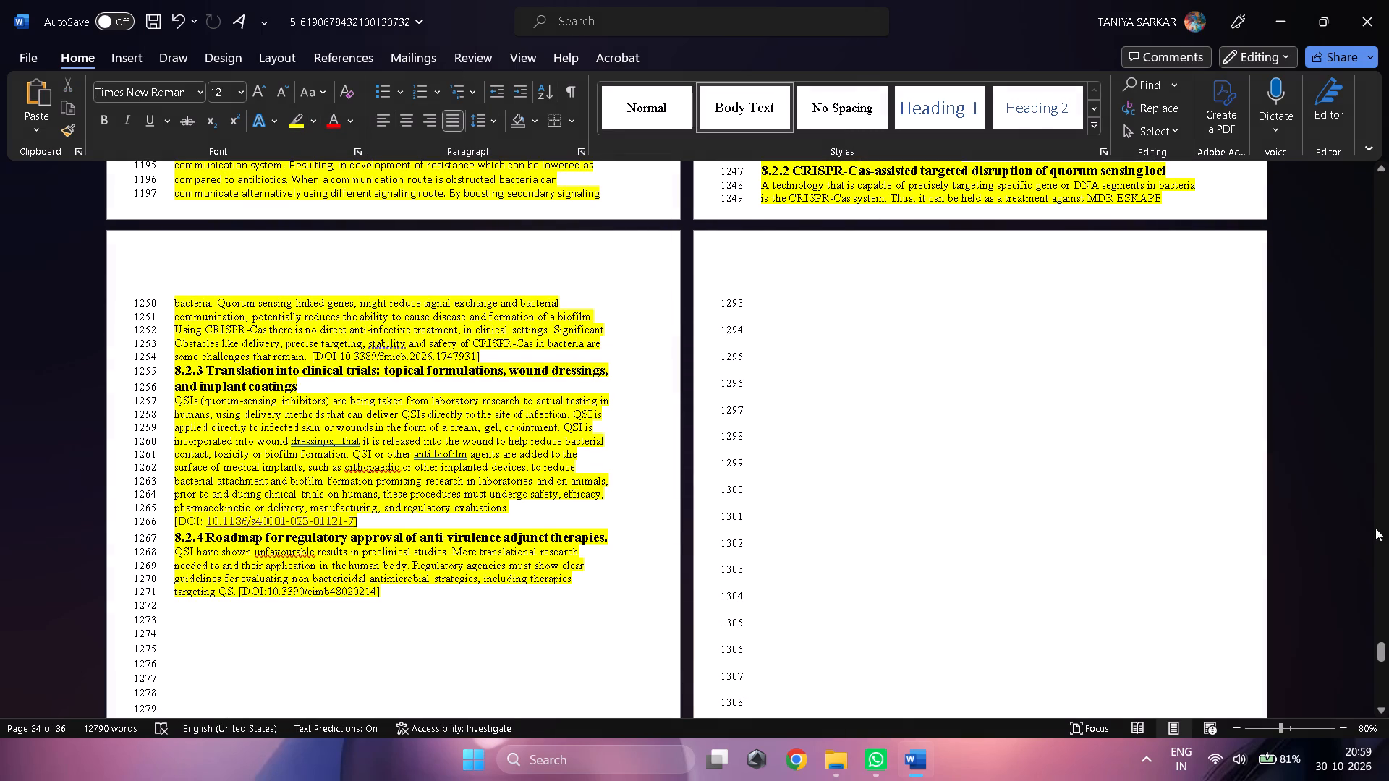
Review the highlighted text backwards from section 8.2.4 through sections 6 and 5 to the peptide content of section 4.
click(1377, 605)
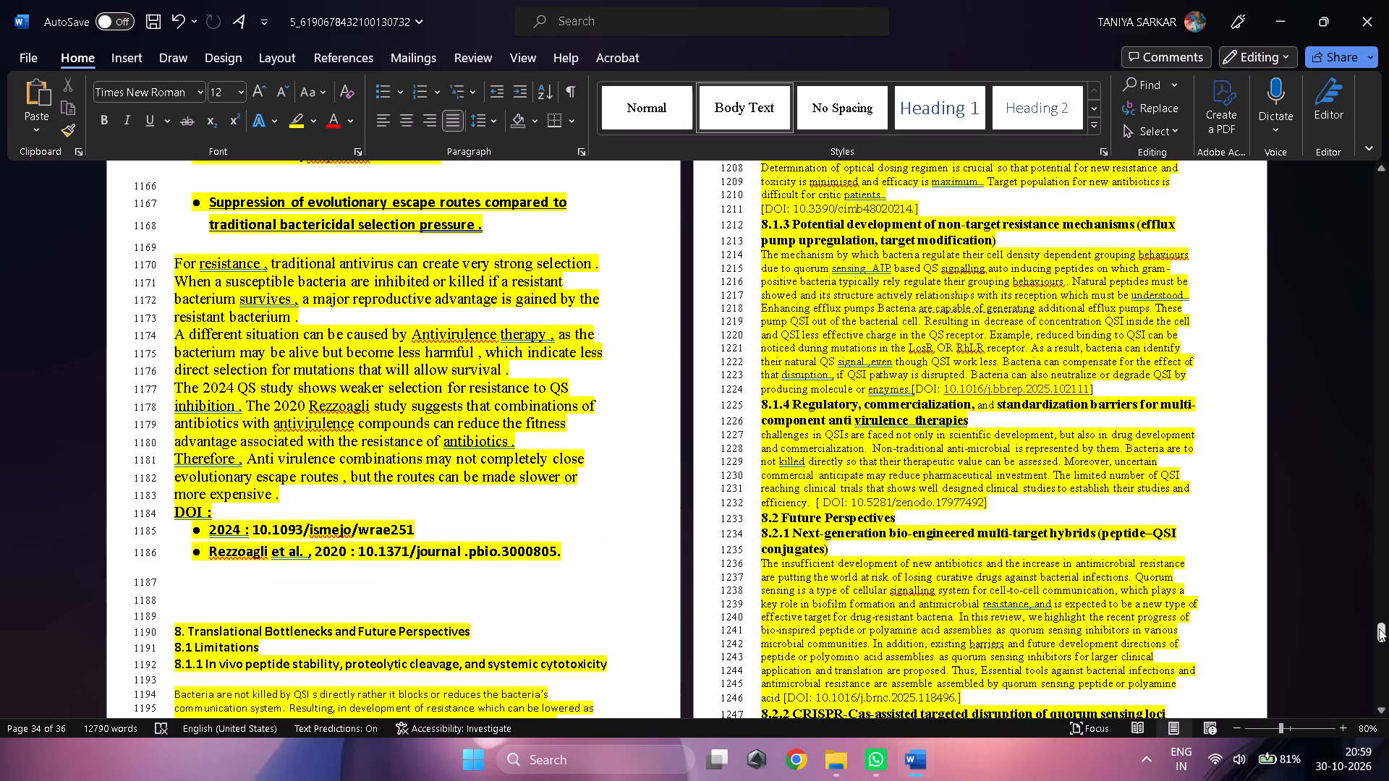
drag(1379, 621, 1381, 617)
drag(1381, 617, 1364, 487)
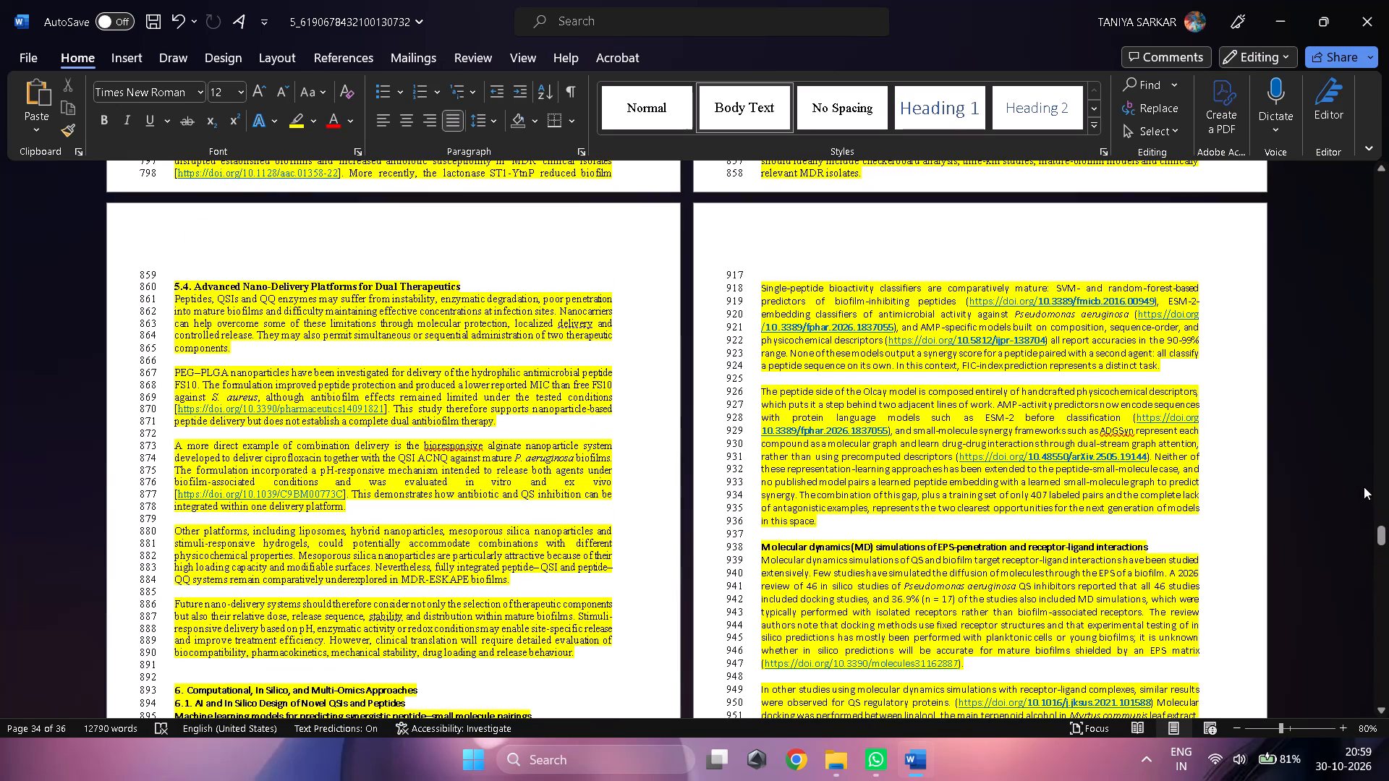
drag(1364, 487, 1366, 433)
click(1376, 434)
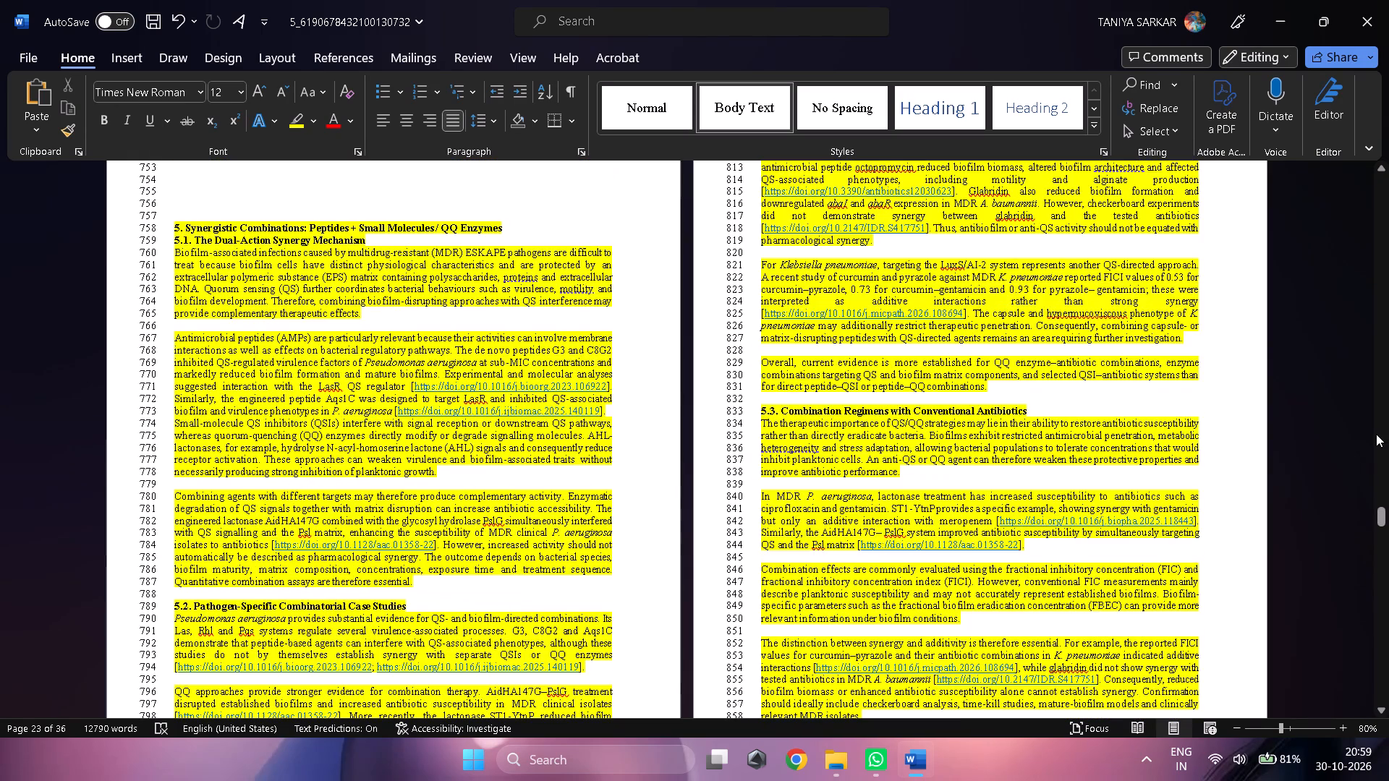
click(1376, 434)
click(1376, 434)
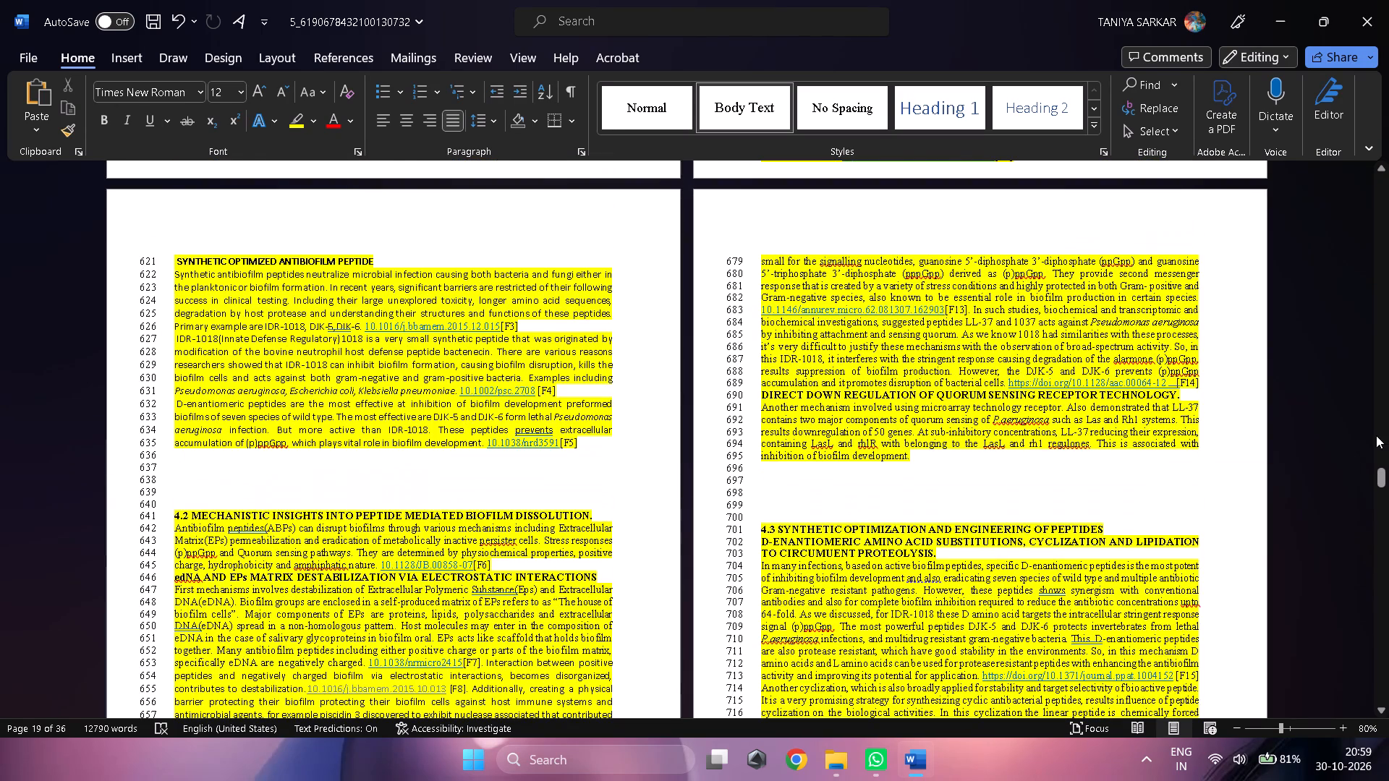
click(1377, 551)
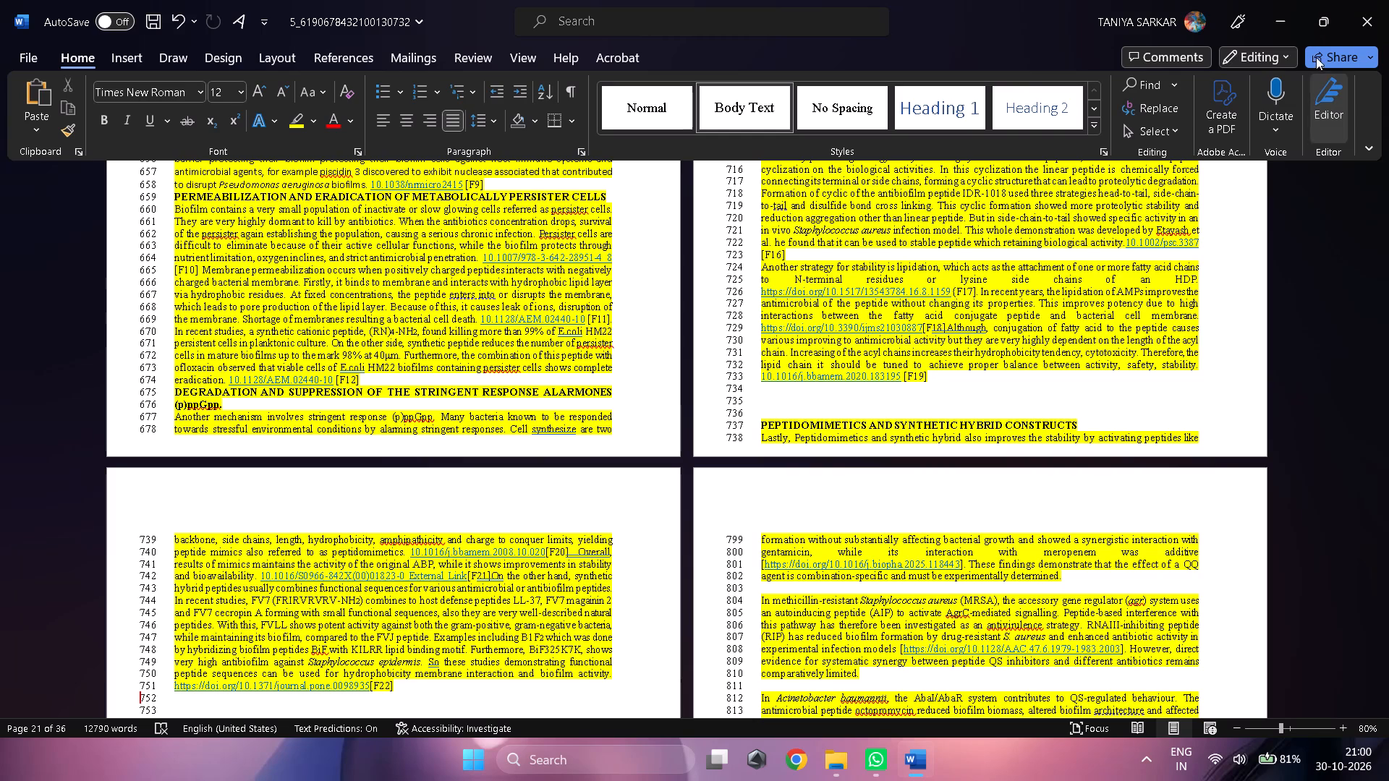
Check the highlighted text from section 3 back through section 2, up to where the introduction ends before the section 2 heading.
drag(1382, 171, 1381, 170)
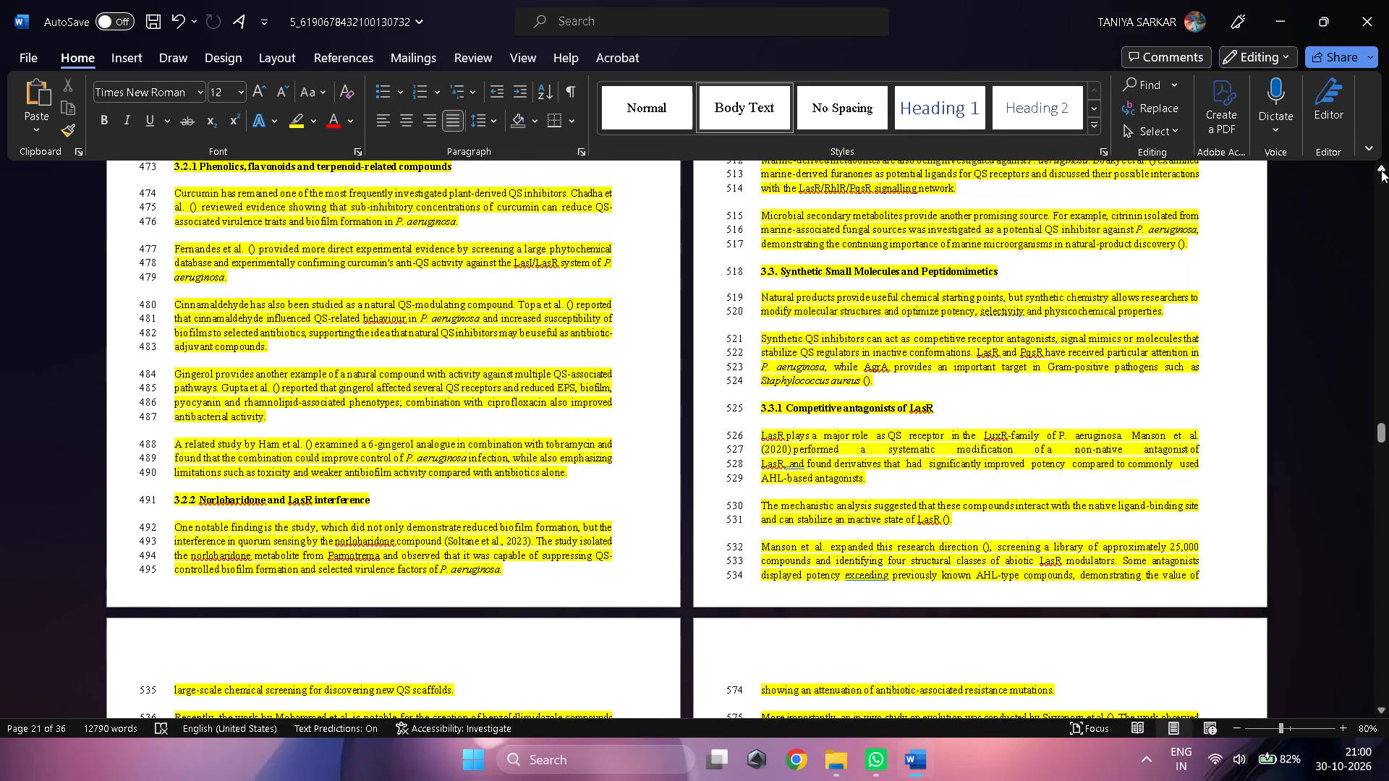
drag(1381, 170, 1380, 170)
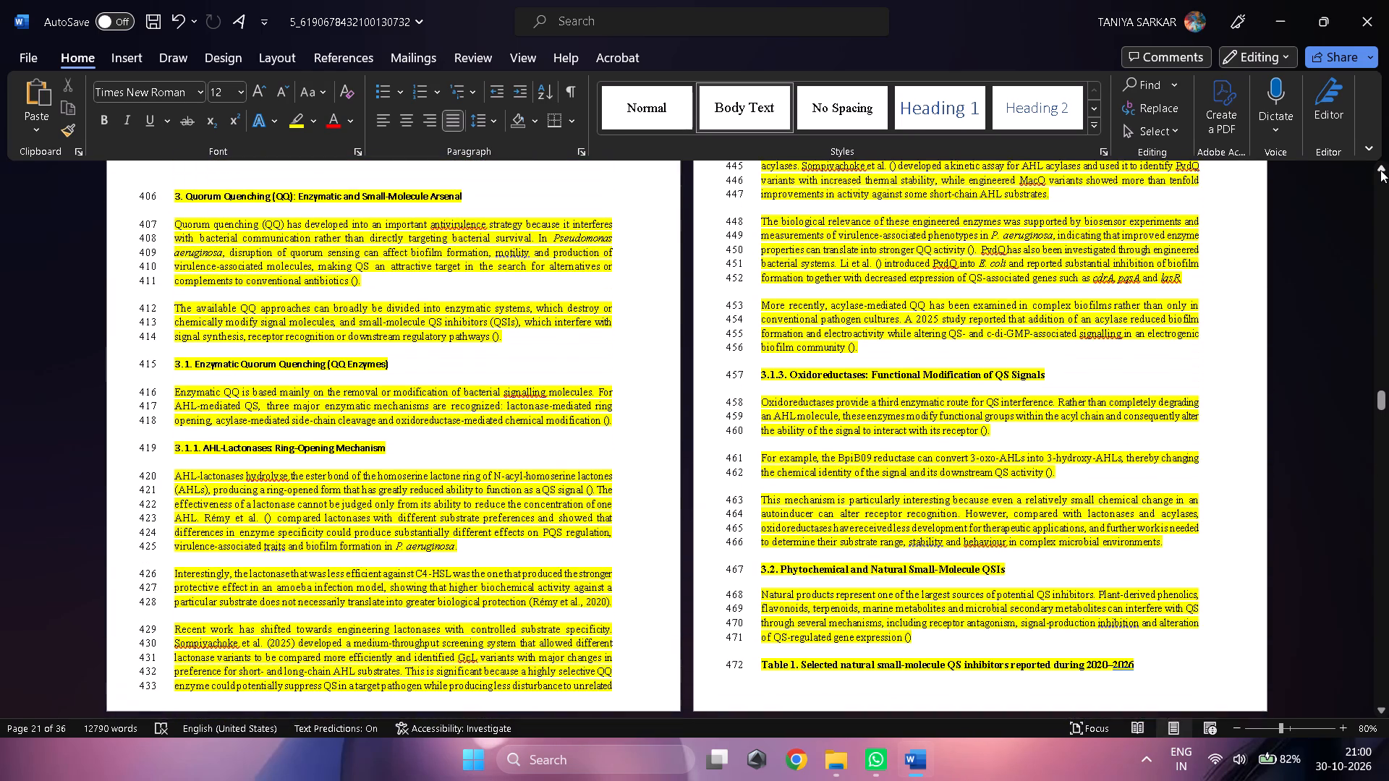
drag(1380, 170, 1380, 169)
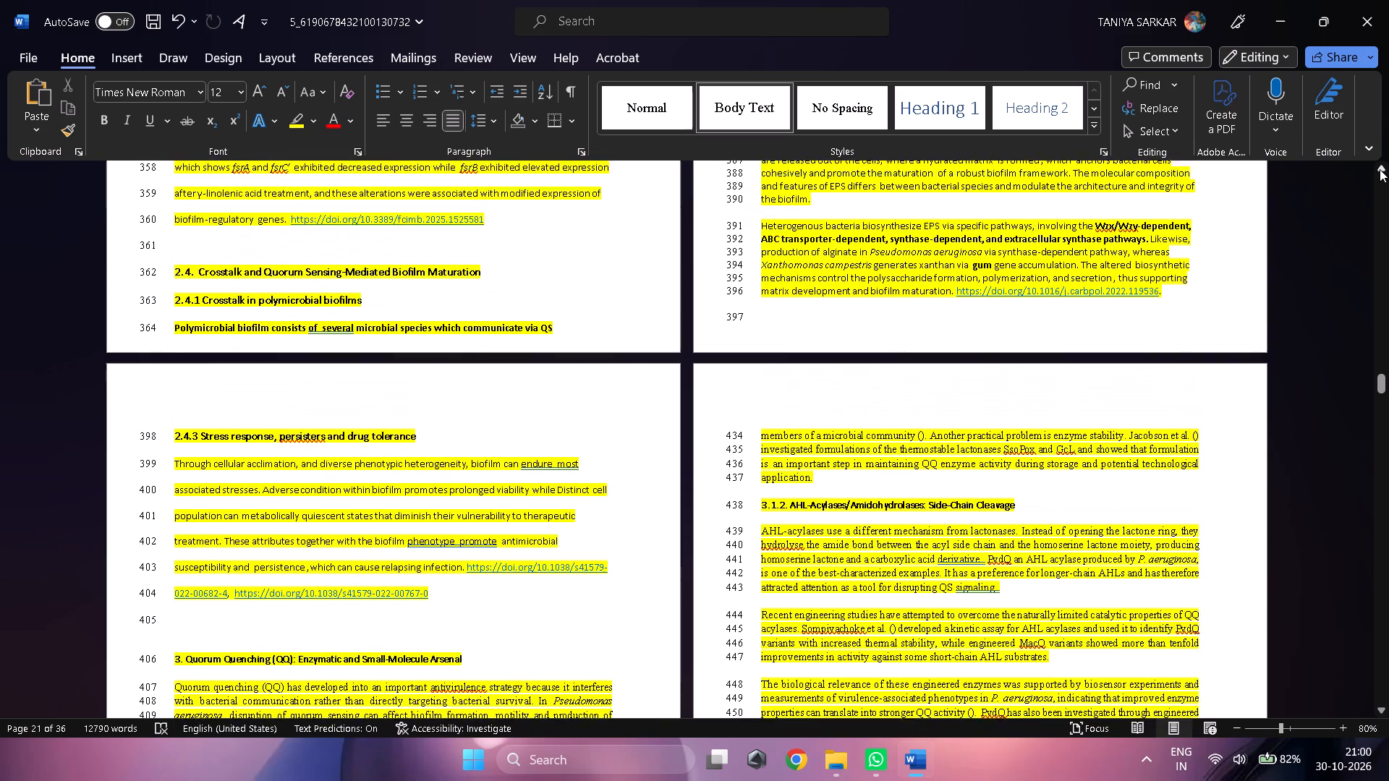
drag(1380, 169, 1380, 168)
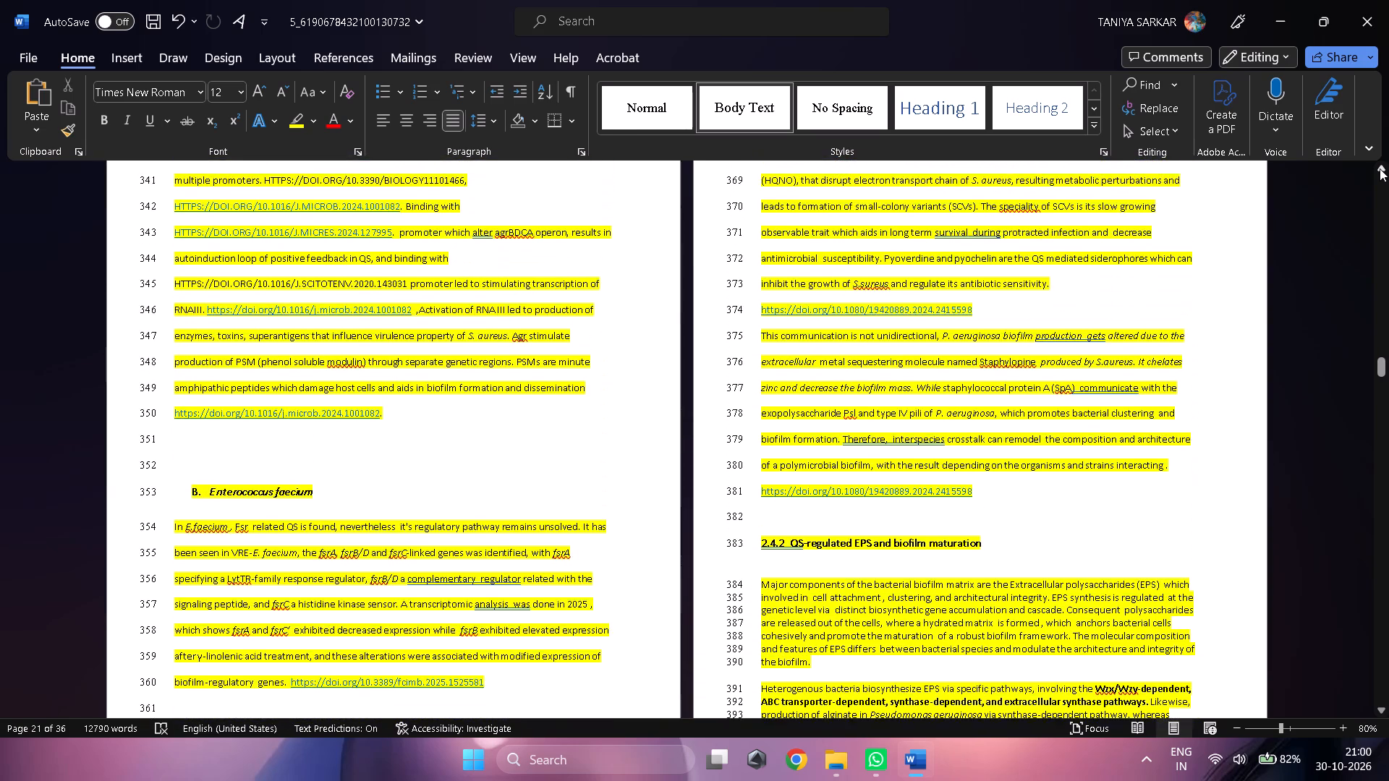
drag(1380, 168, 1379, 168)
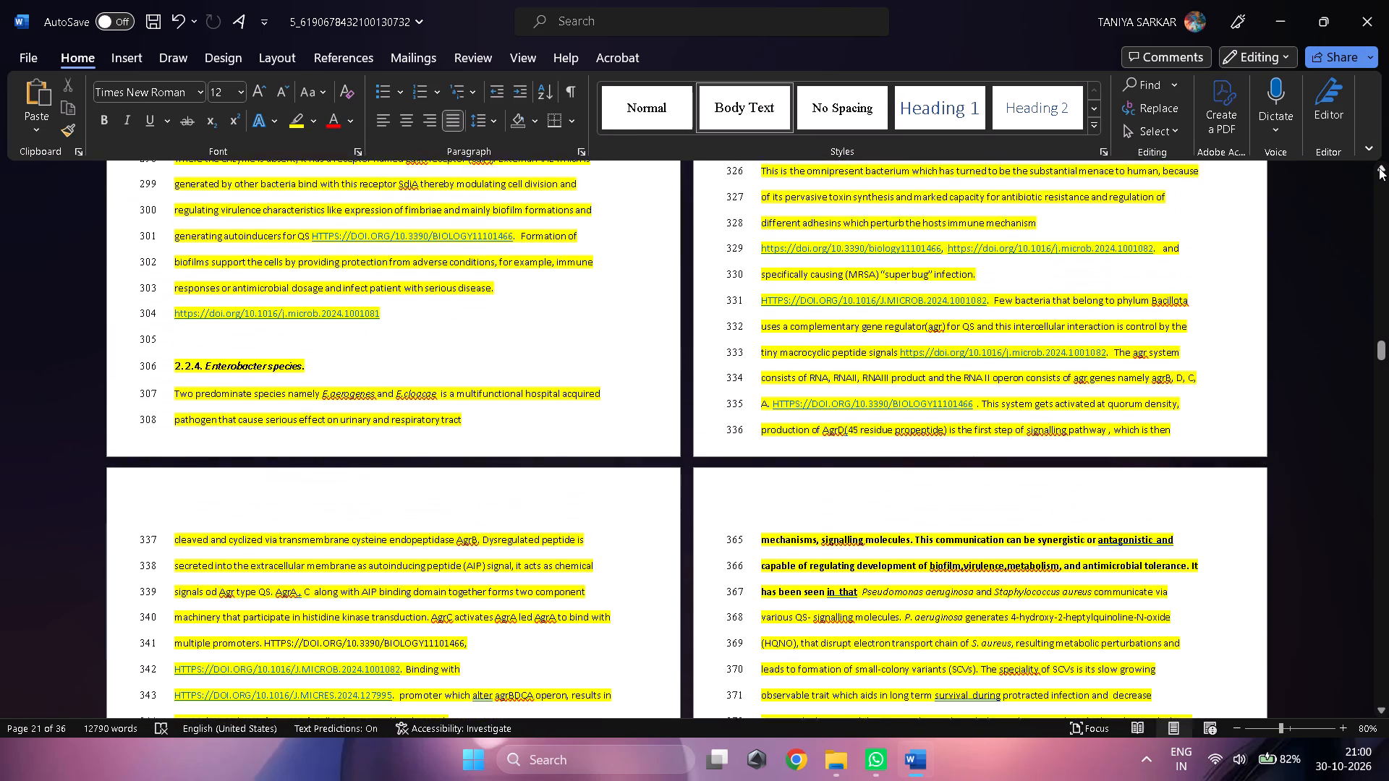
drag(1379, 168, 1379, 167)
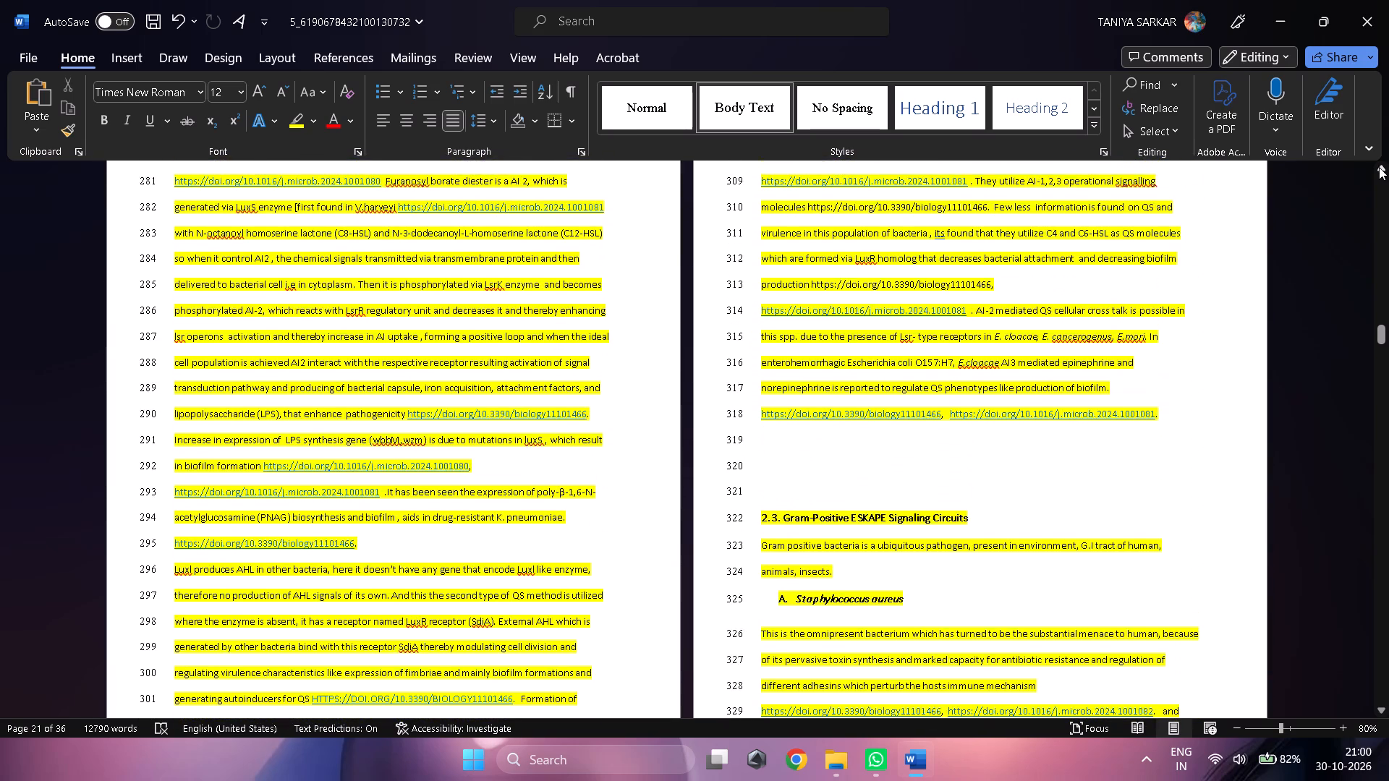
drag(1379, 167, 1379, 166)
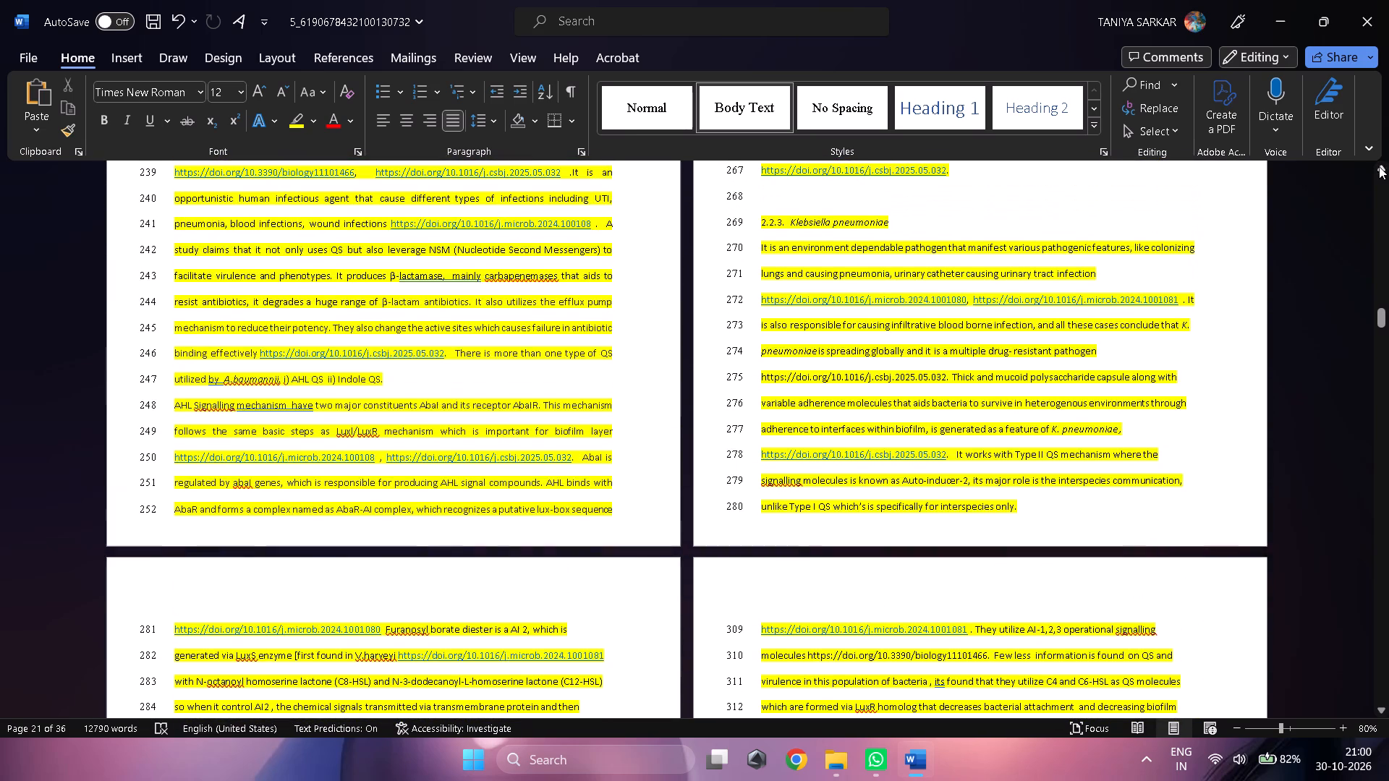
drag(1379, 166, 1378, 171)
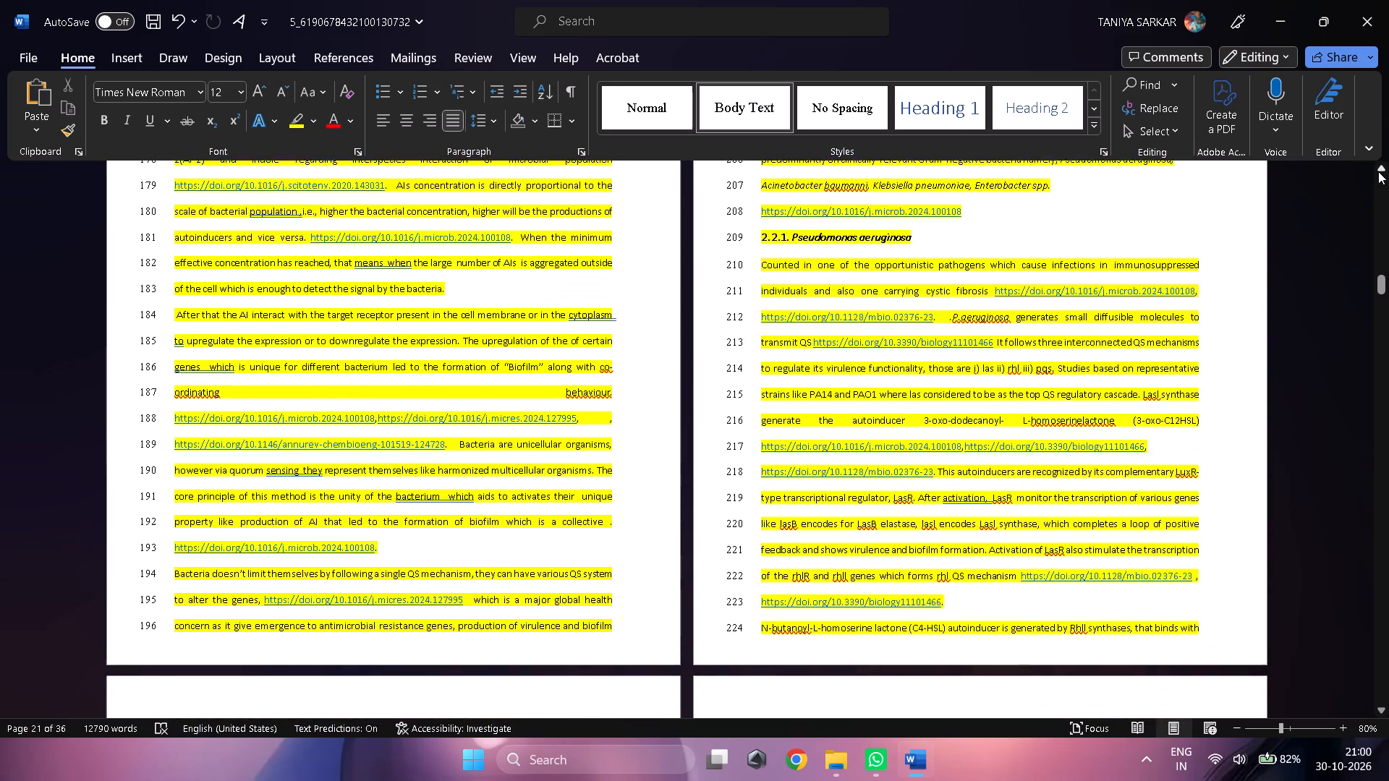
drag(1378, 171, 1382, 178)
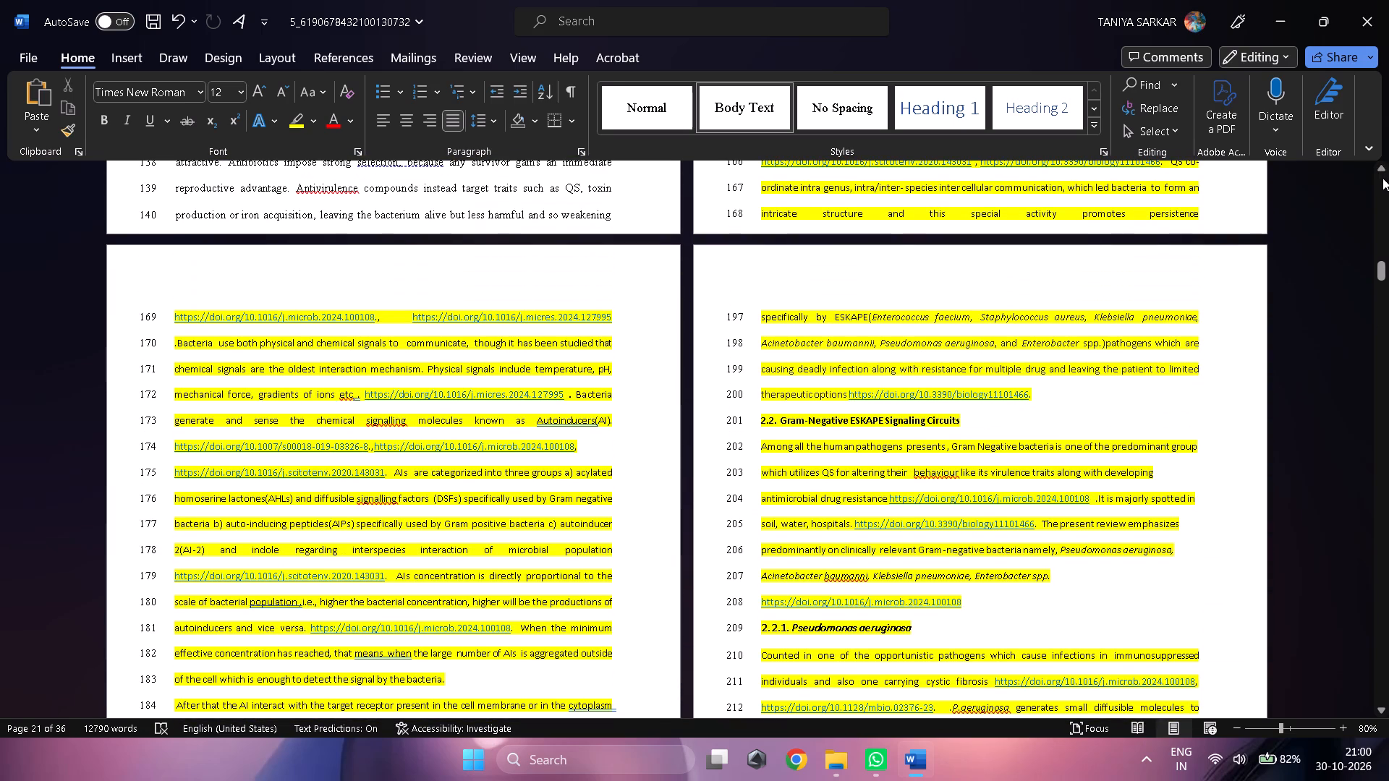
click(1382, 229)
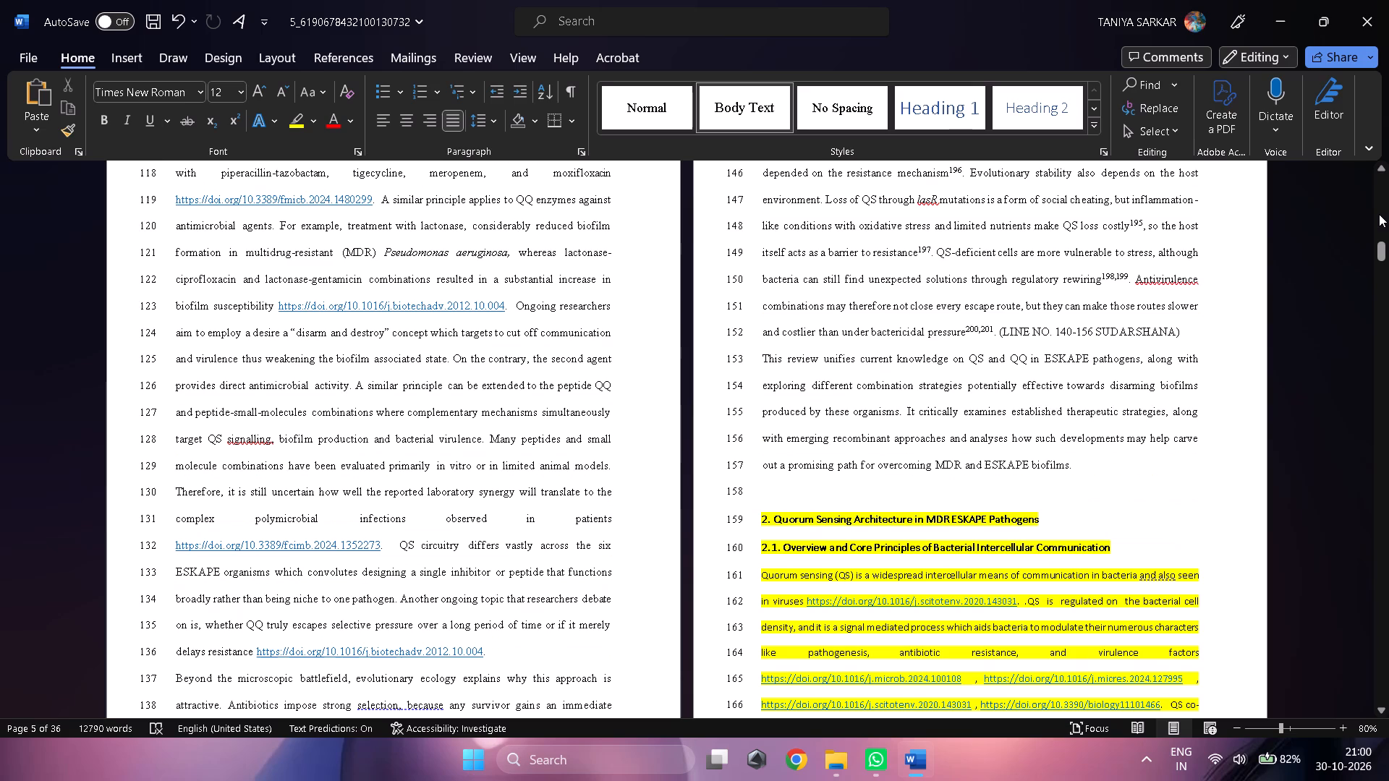
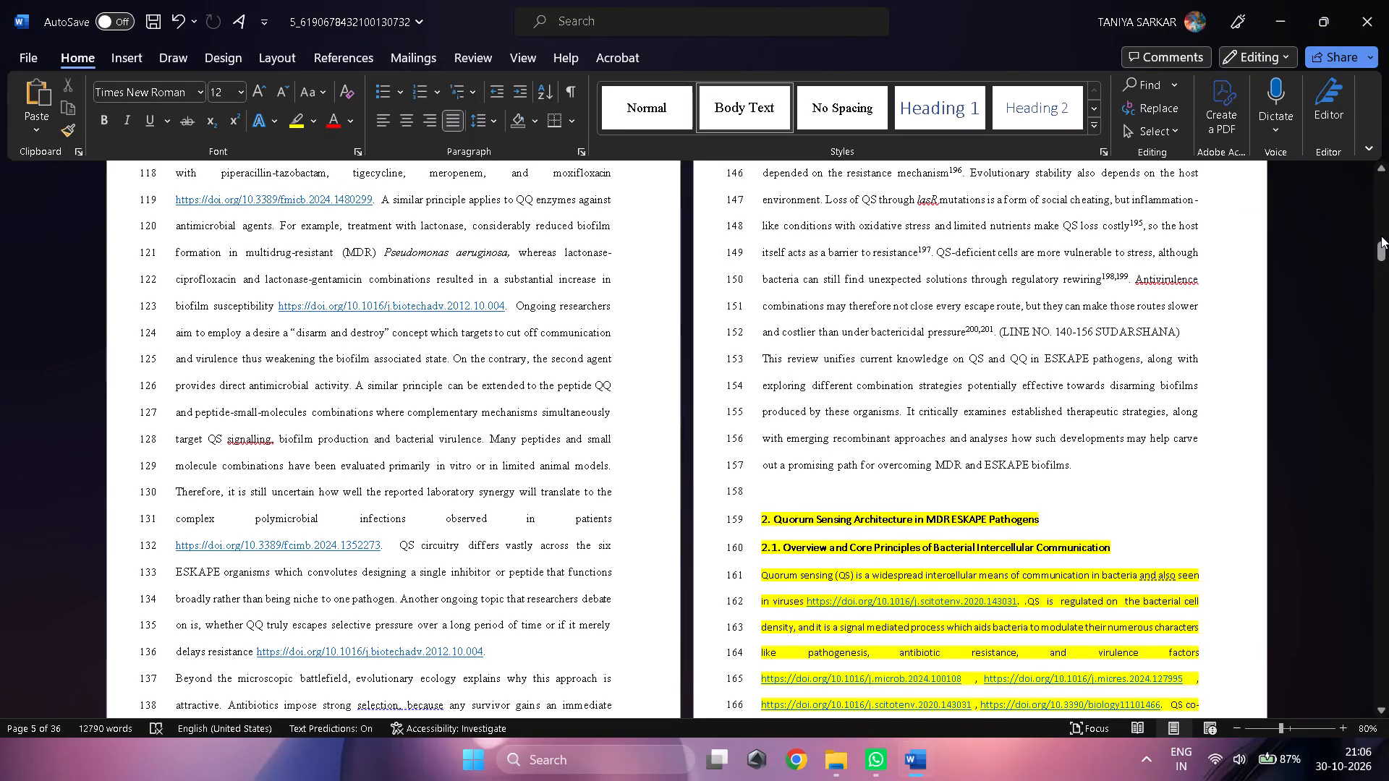
Examine the end of the introduction before section 2, enlarging the paragraph with citations 193 to 201 to 120%.
double_click(1382, 169)
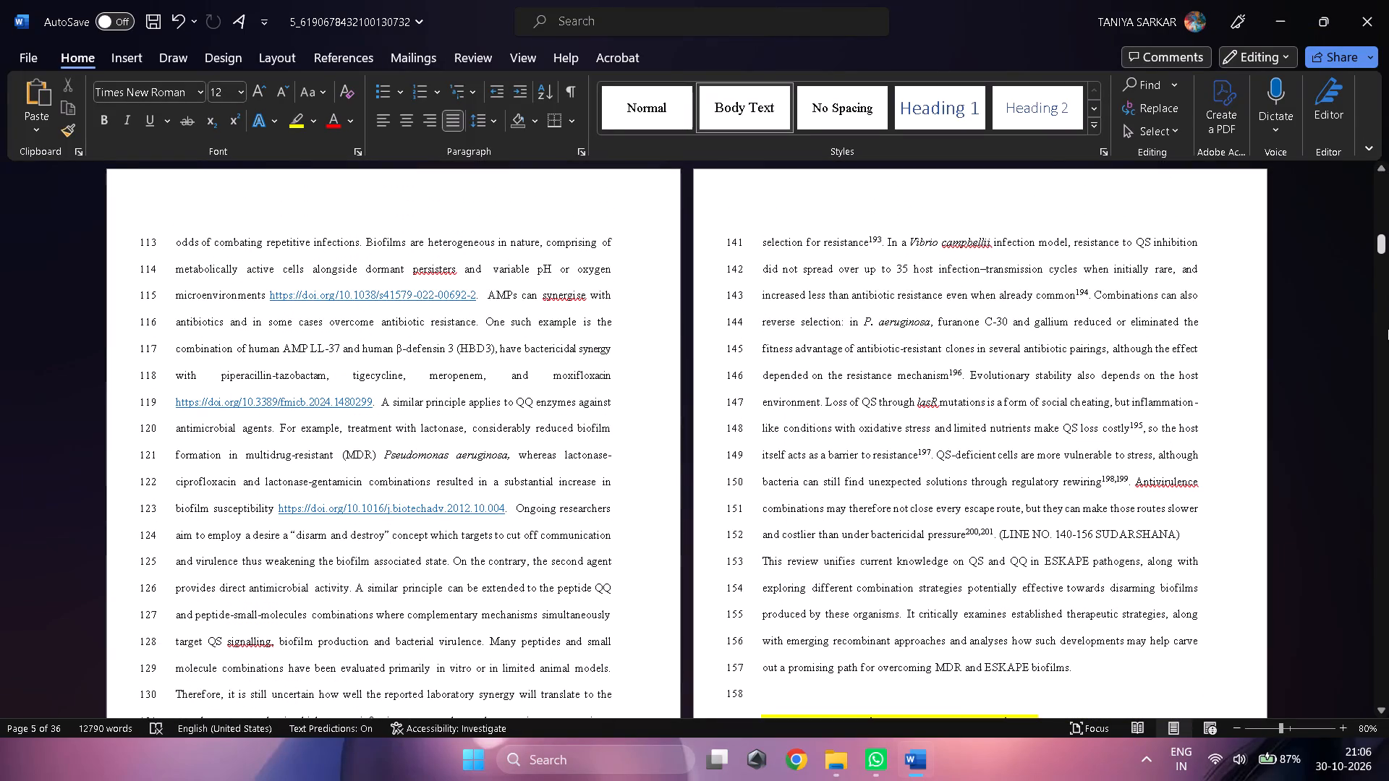
click(1379, 317)
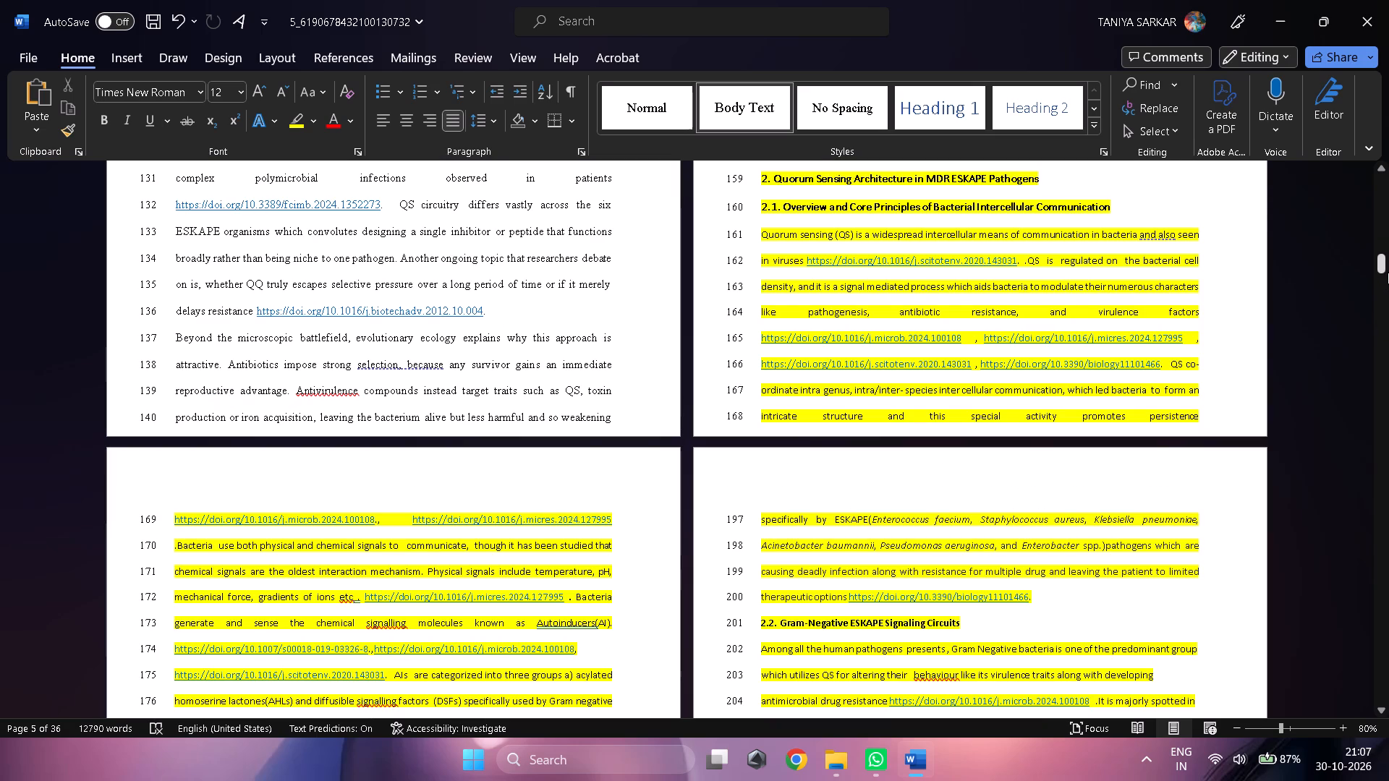
click(1377, 169)
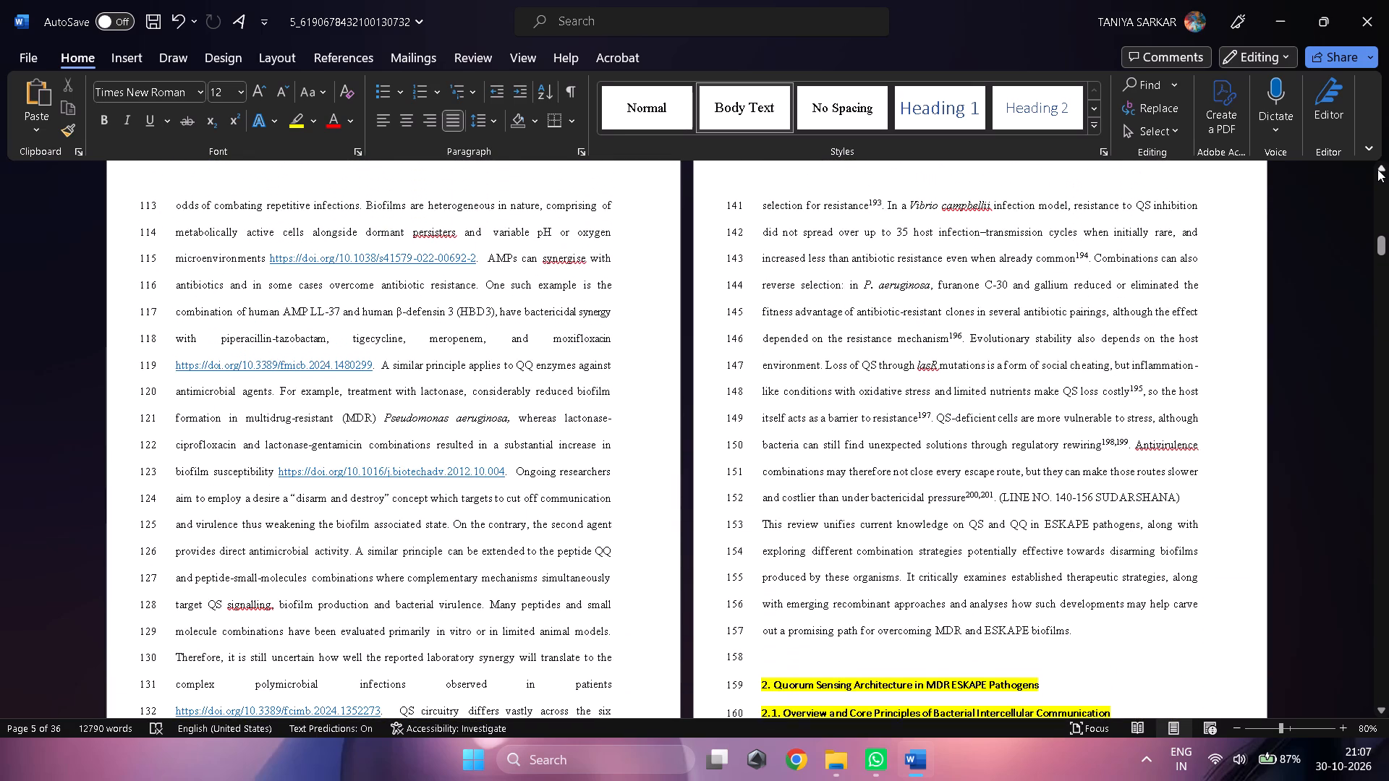
click(1377, 169)
click(1377, 169)
click(1377, 169)
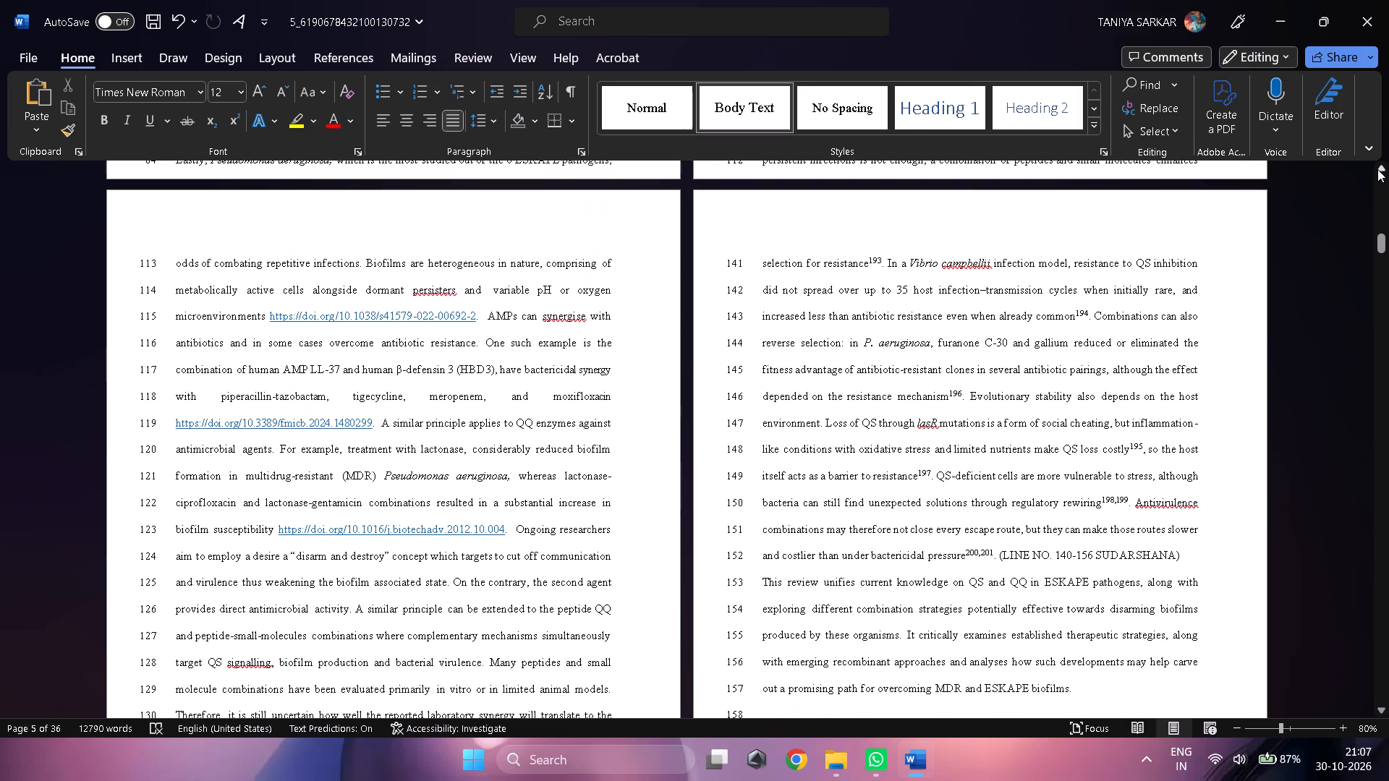
ctrl+scroll(1139, 283, up, 2)
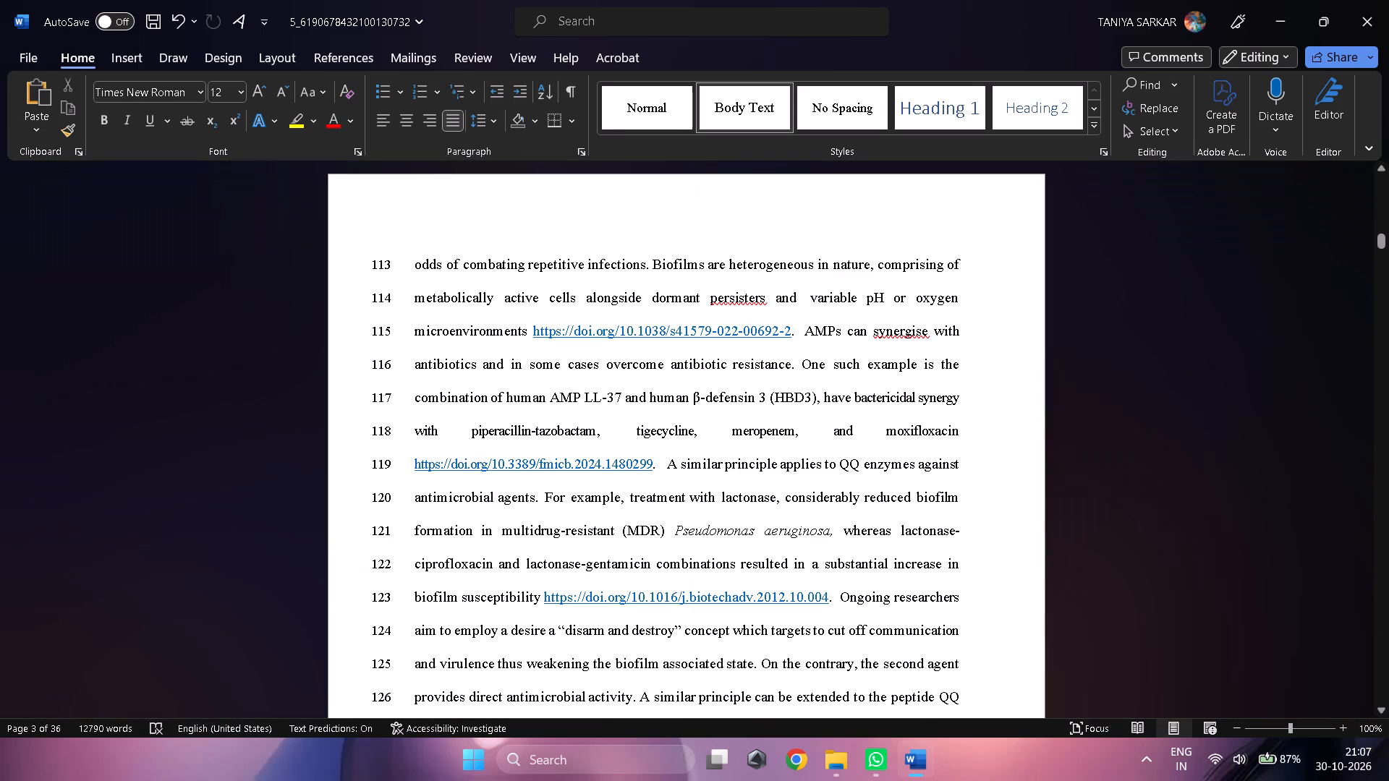
click(1377, 708)
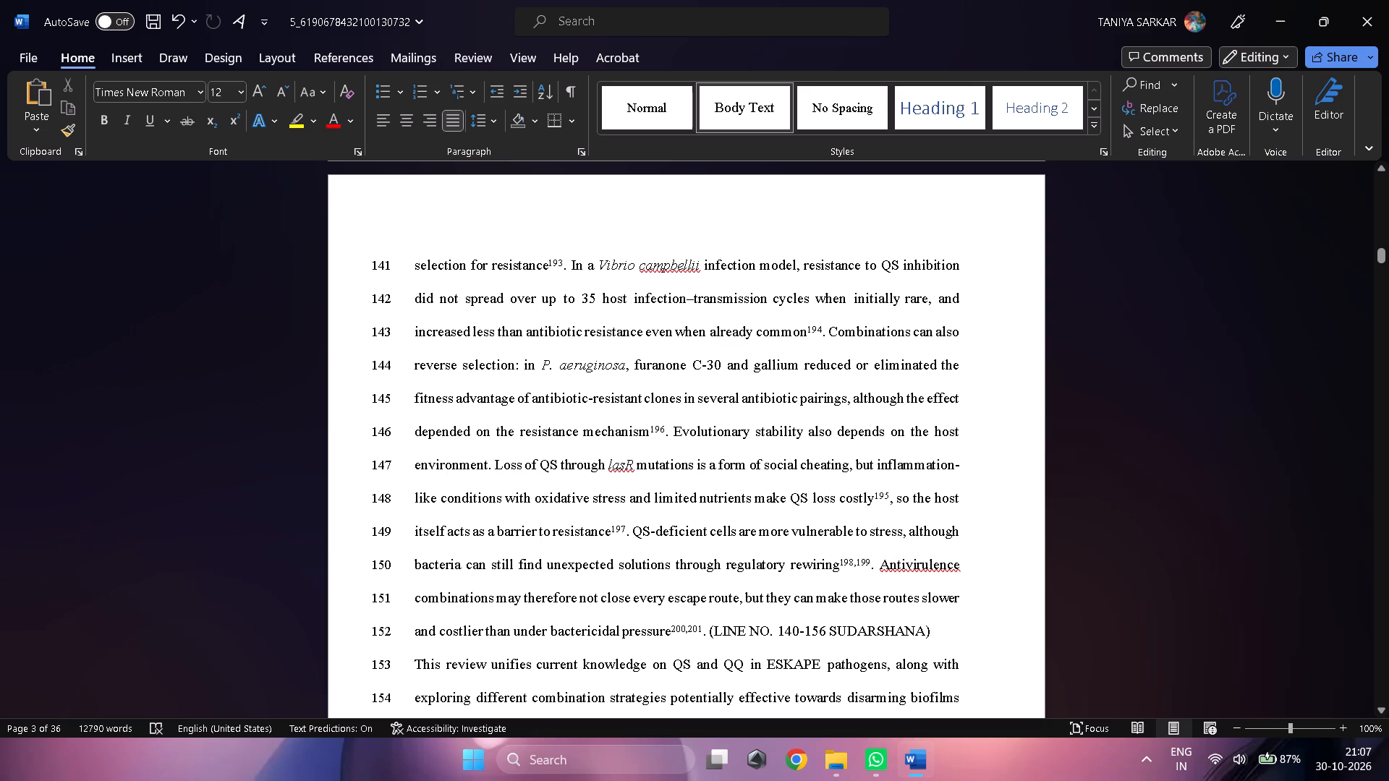
ctrl+scroll(667, 379, up, 2)
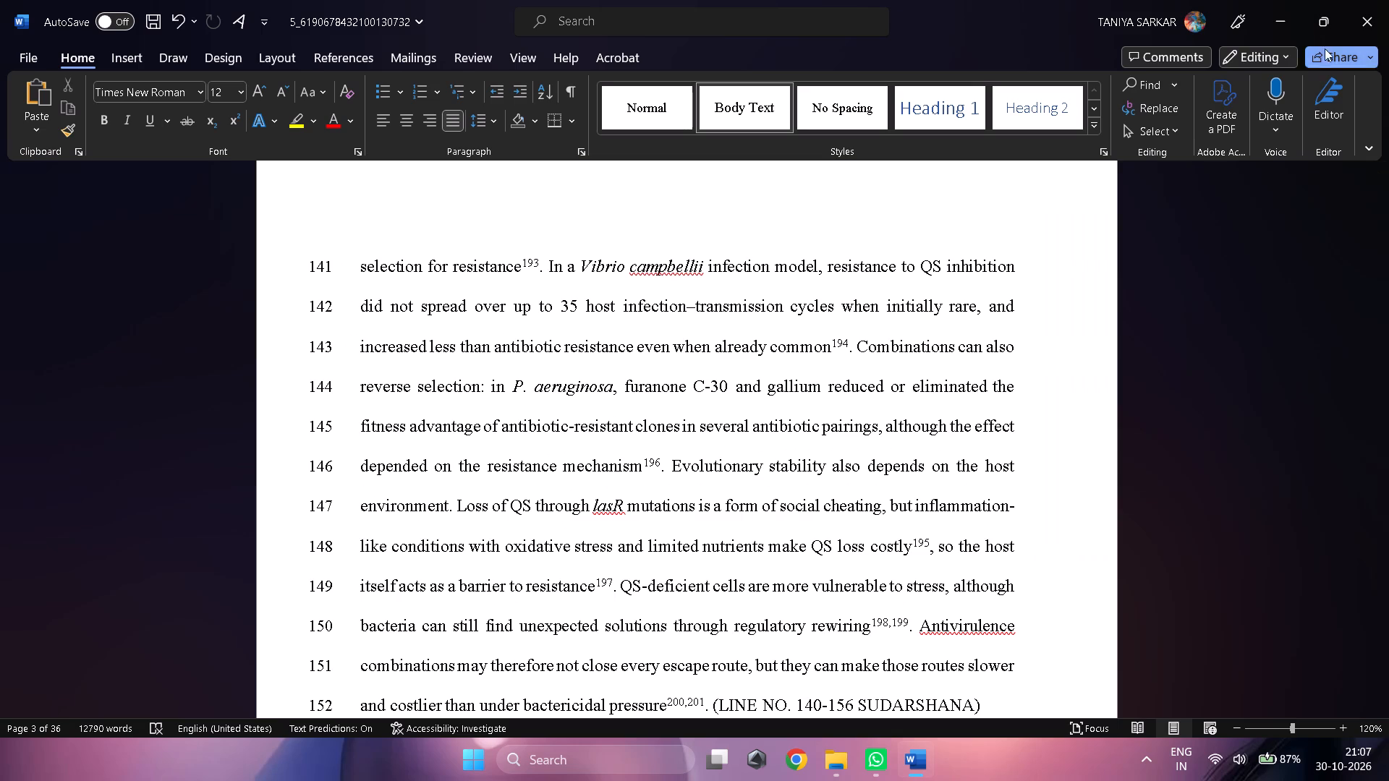
Open the document "G4 Review FINAL DRAFT 1.0" from the PAPER folder.
click(1275, 29)
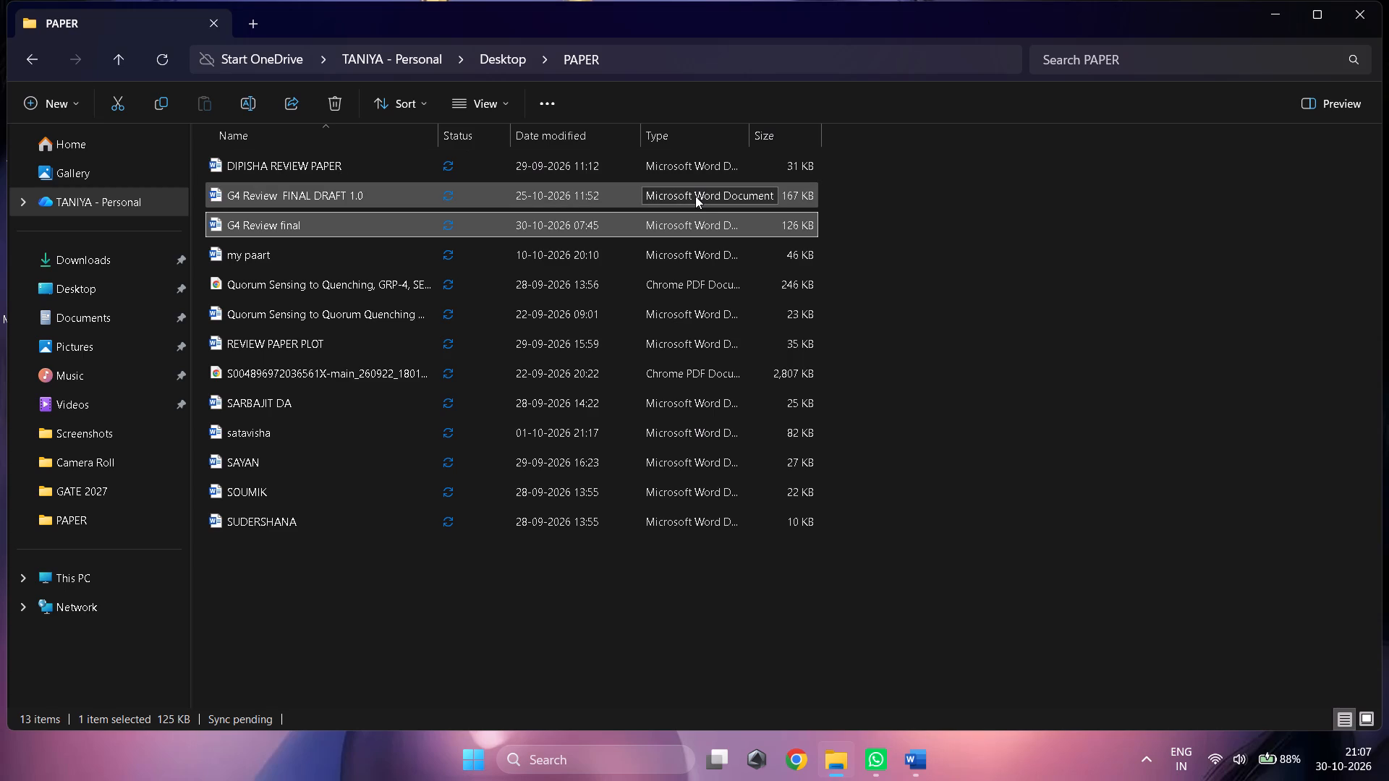
double_click(576, 197)
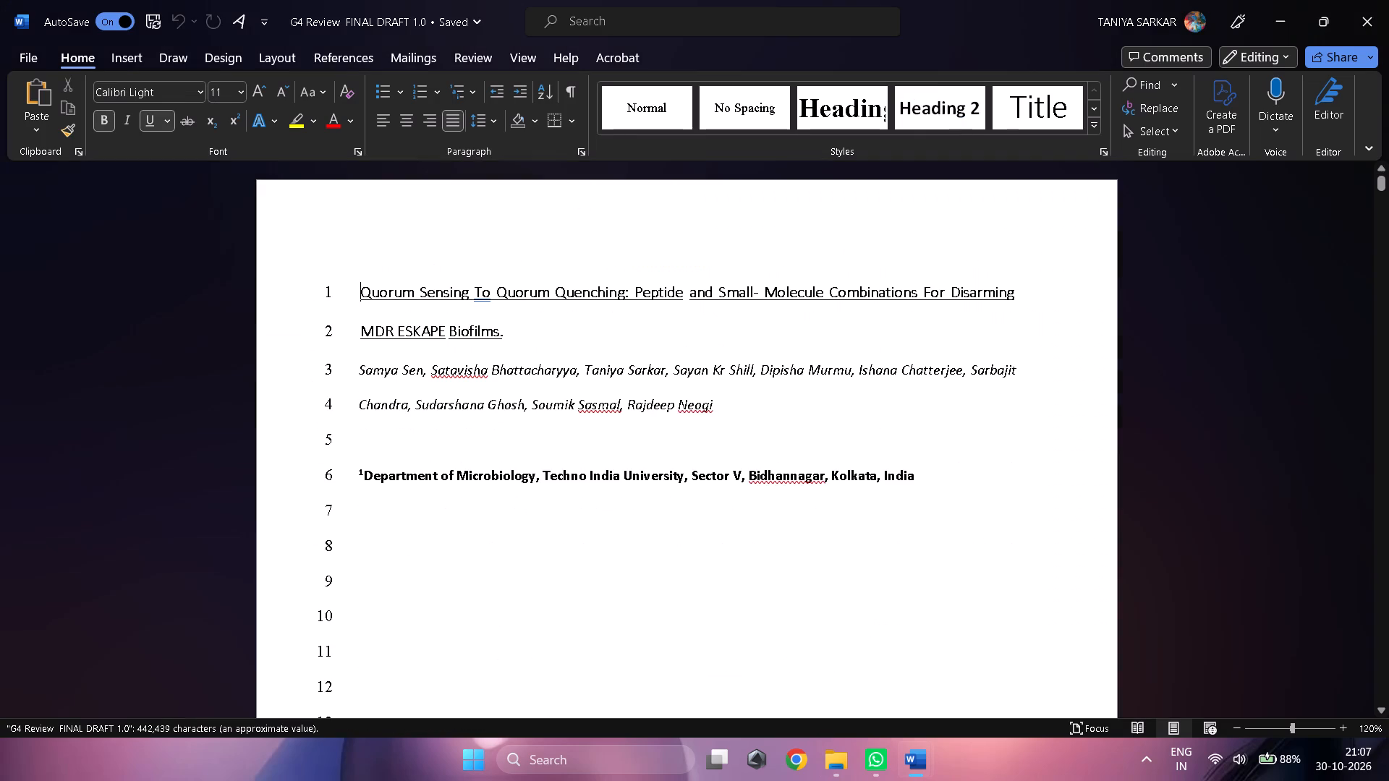
Skim the final draft from the title page through the introduction and body sections to its last pages.
click(1388, 415)
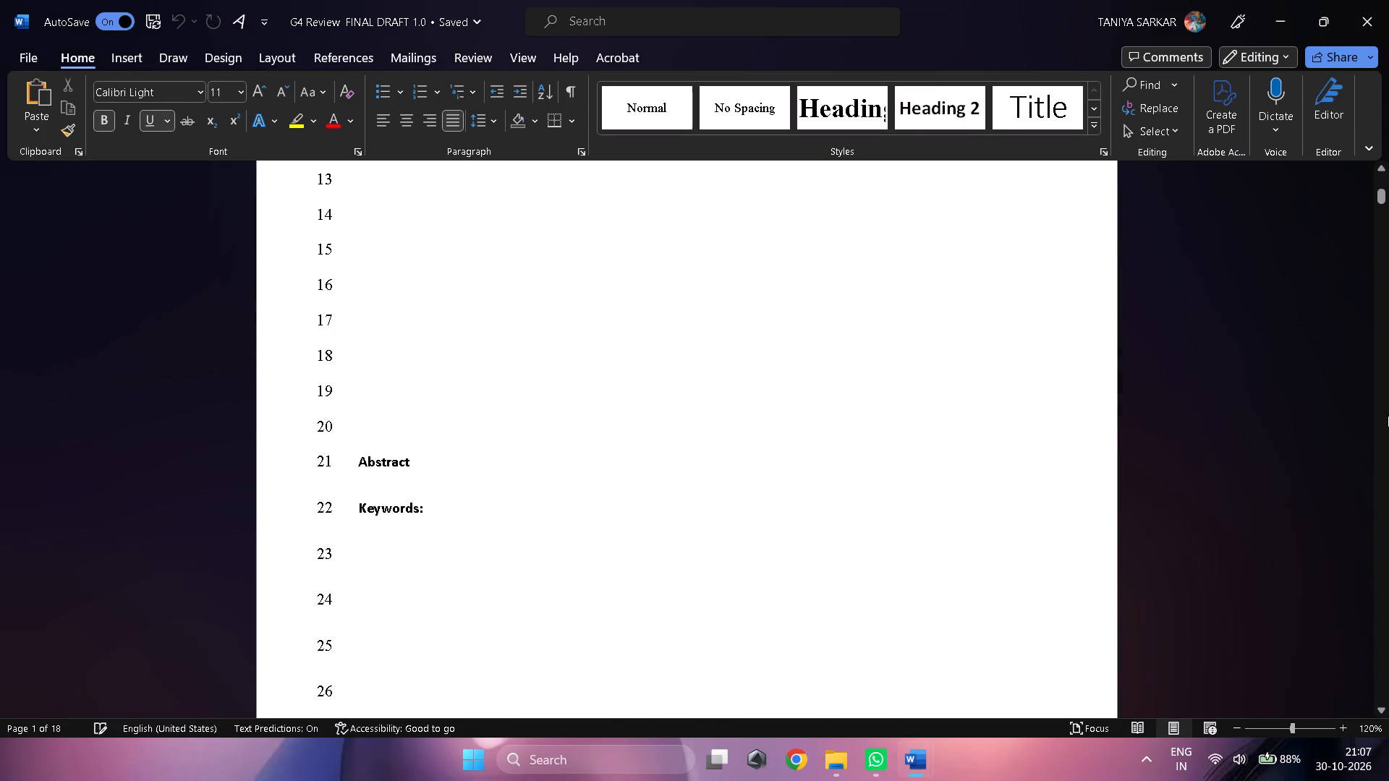
click(1388, 415)
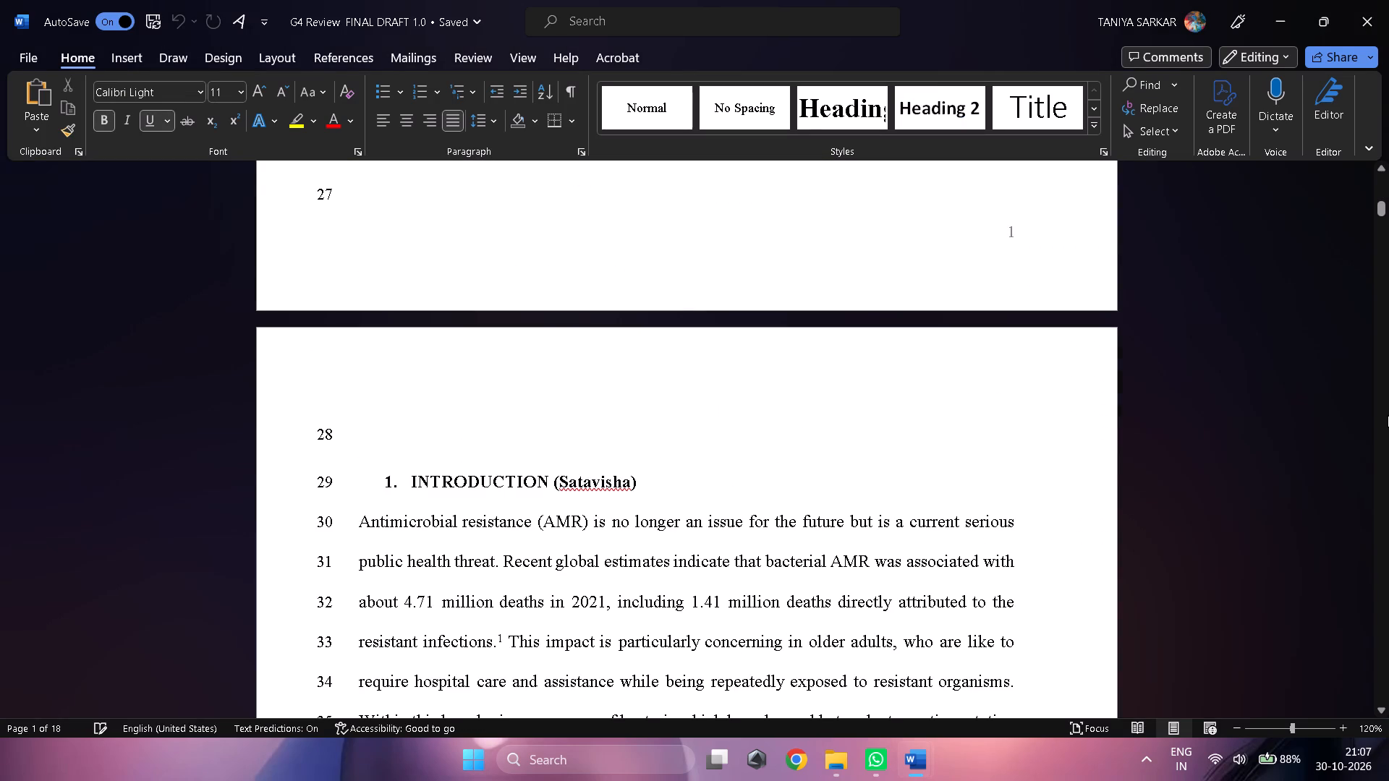
triple_click(1388, 415)
triple_click(1388, 415)
double_click(1388, 415)
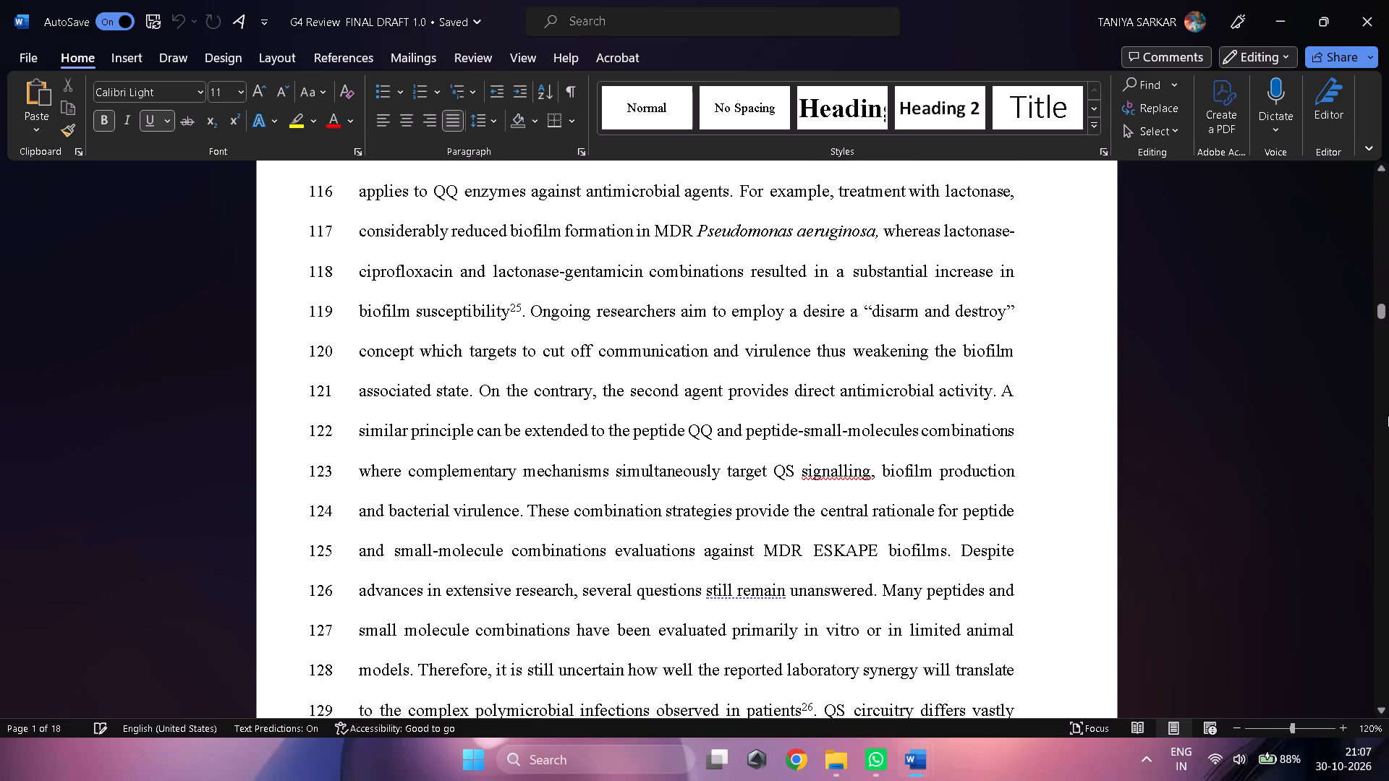
drag(1381, 309, 1388, 445)
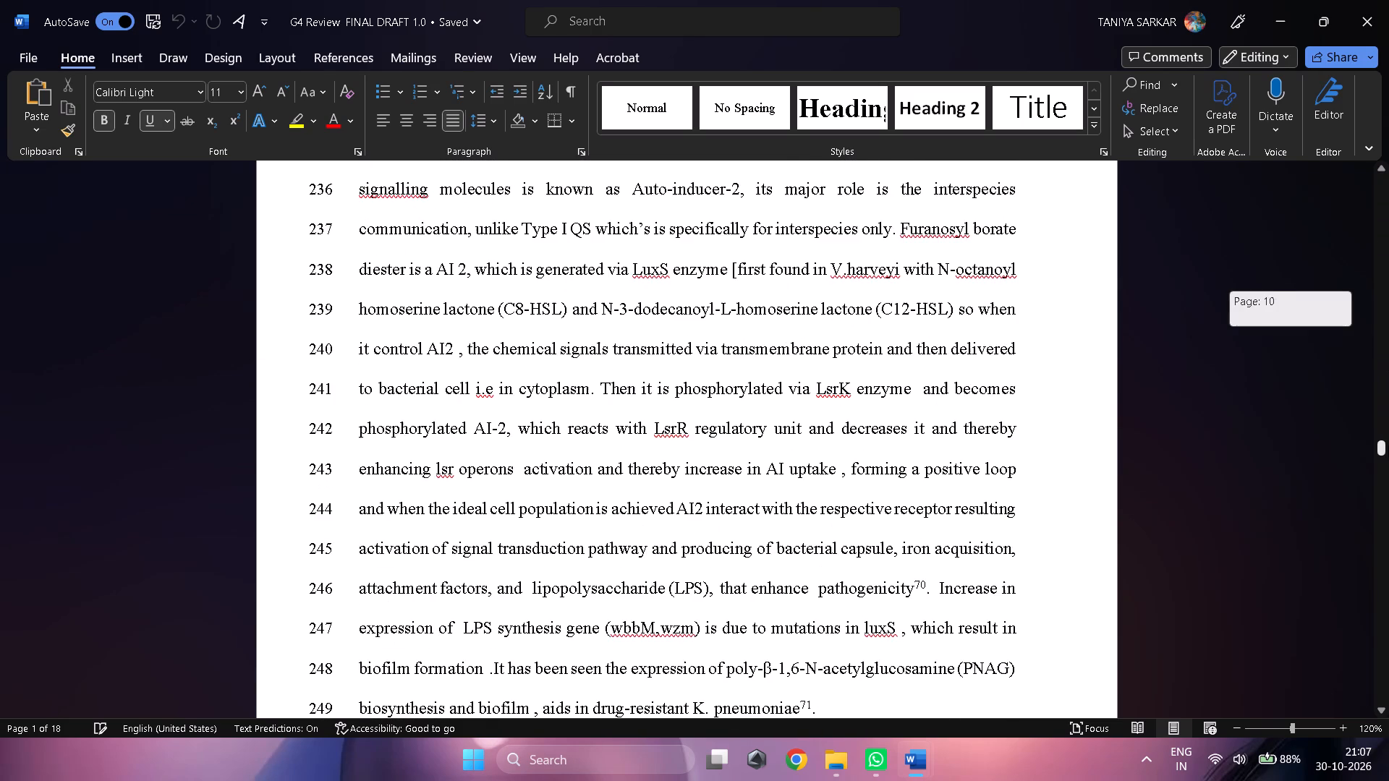
drag(1388, 445, 1388, 529)
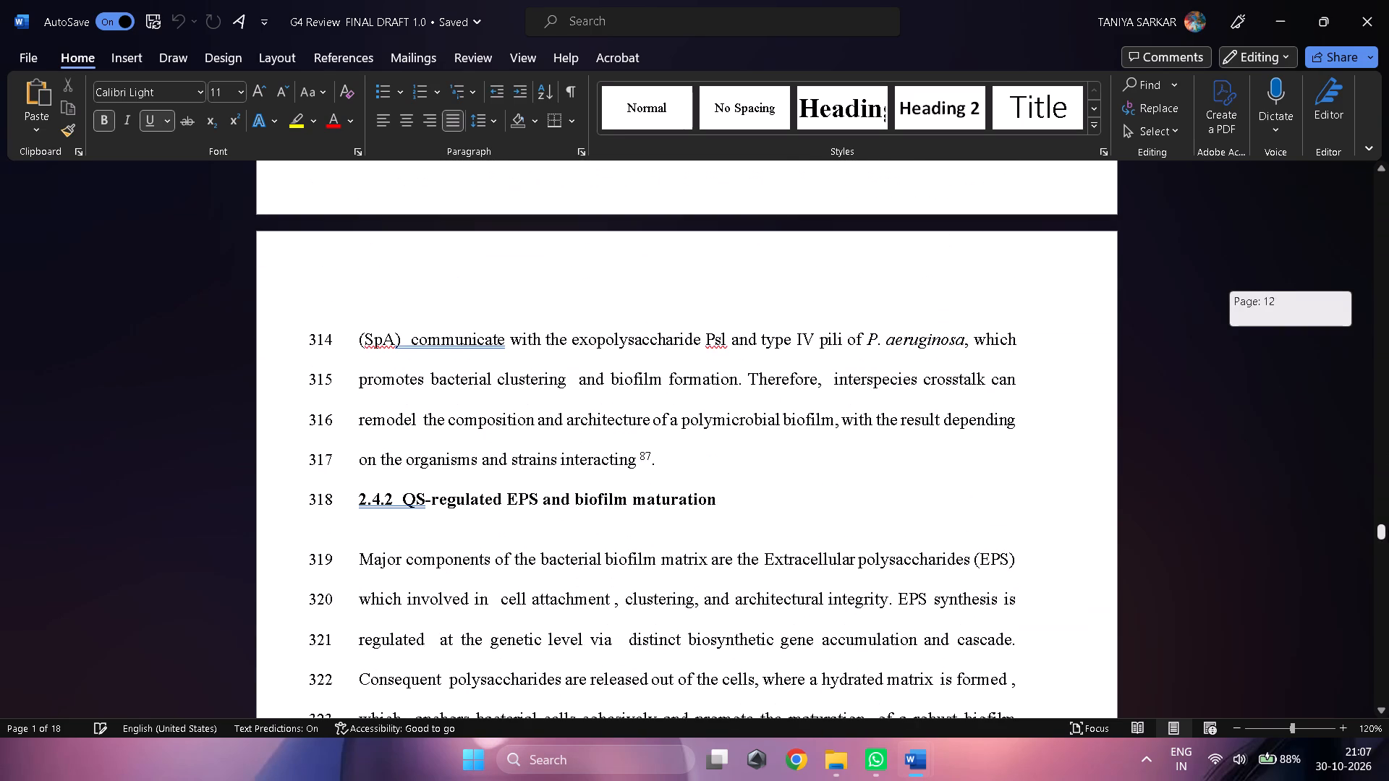
drag(1388, 529, 1388, 686)
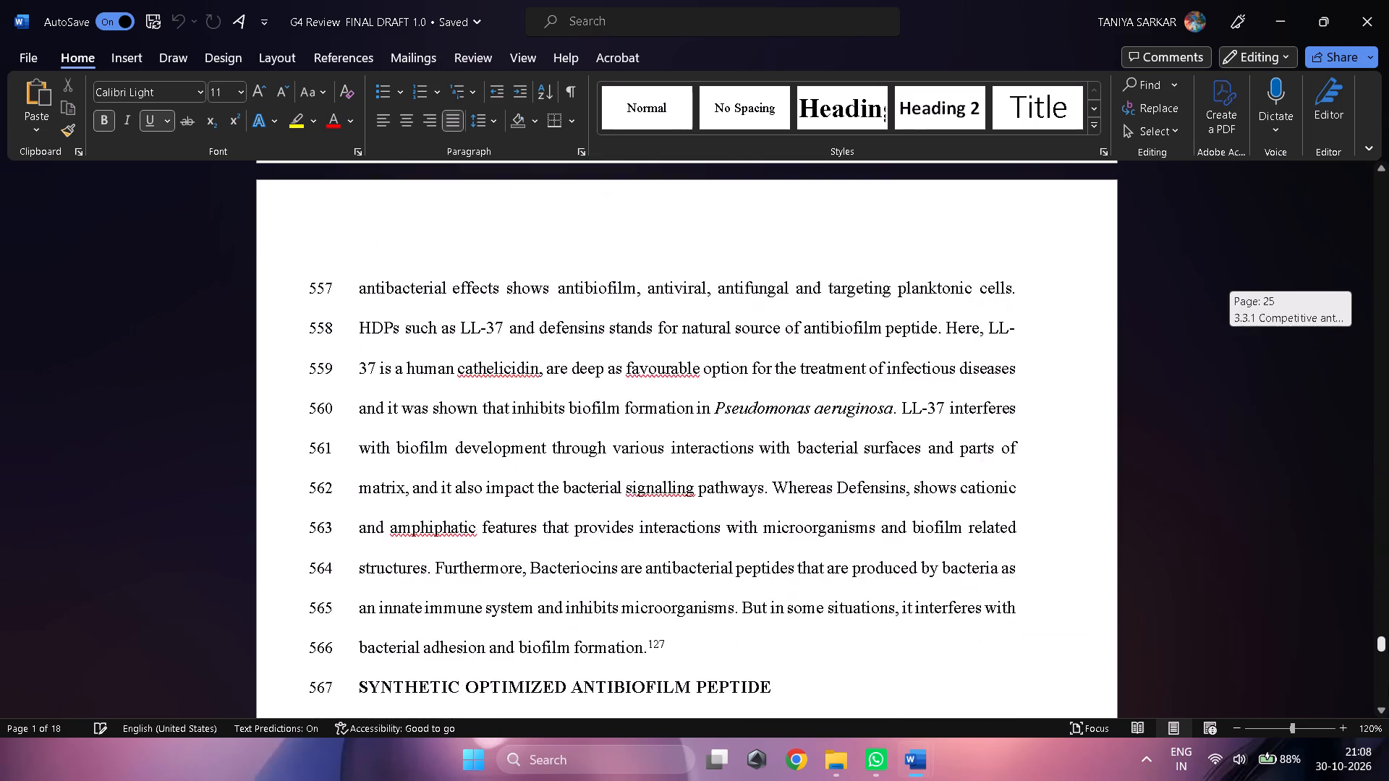
drag(1388, 686, 1388, 685)
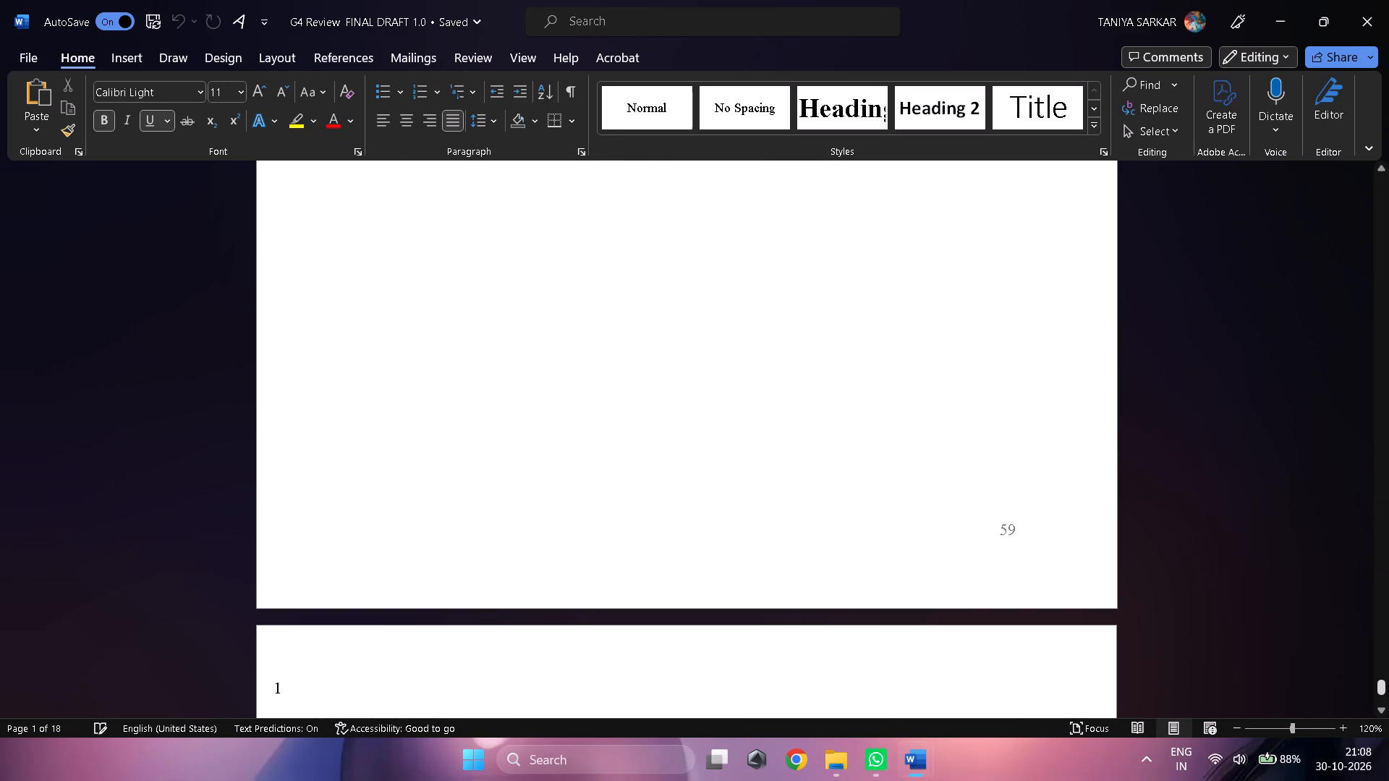
Look back from the blank end pages into the reference list, examining entries 186 to 195 on page 57.
click(1377, 166)
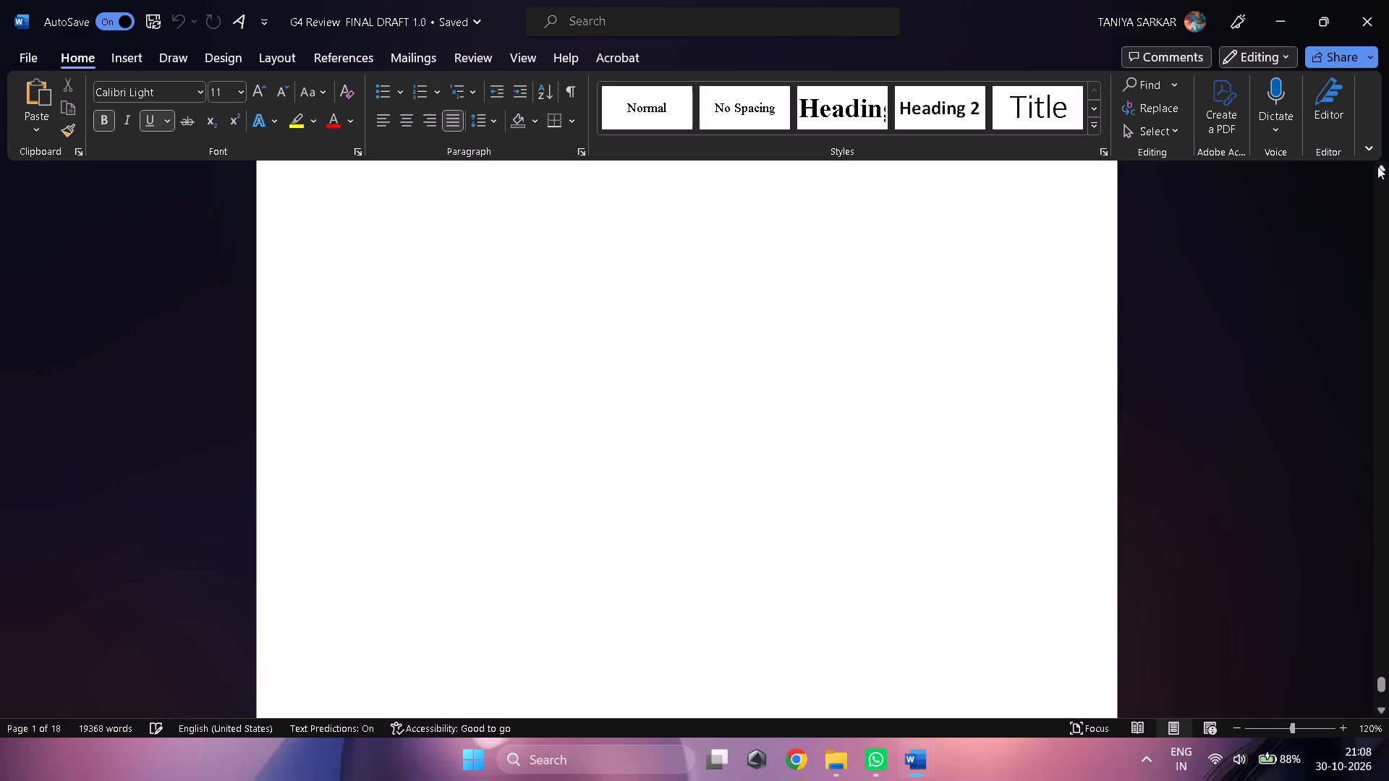
triple_click(1377, 166)
triple_click(1377, 166)
triple_click(1377, 166)
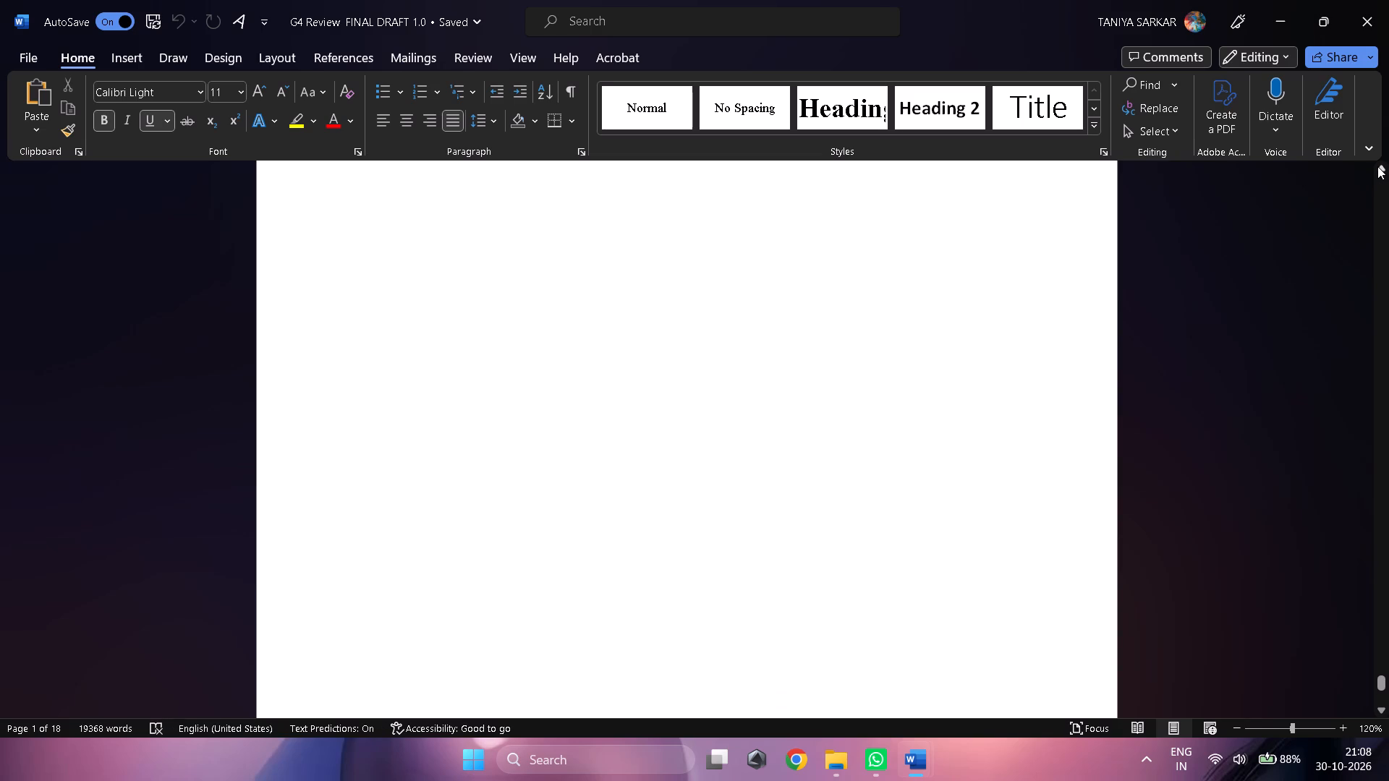
double_click(1377, 166)
click(1377, 167)
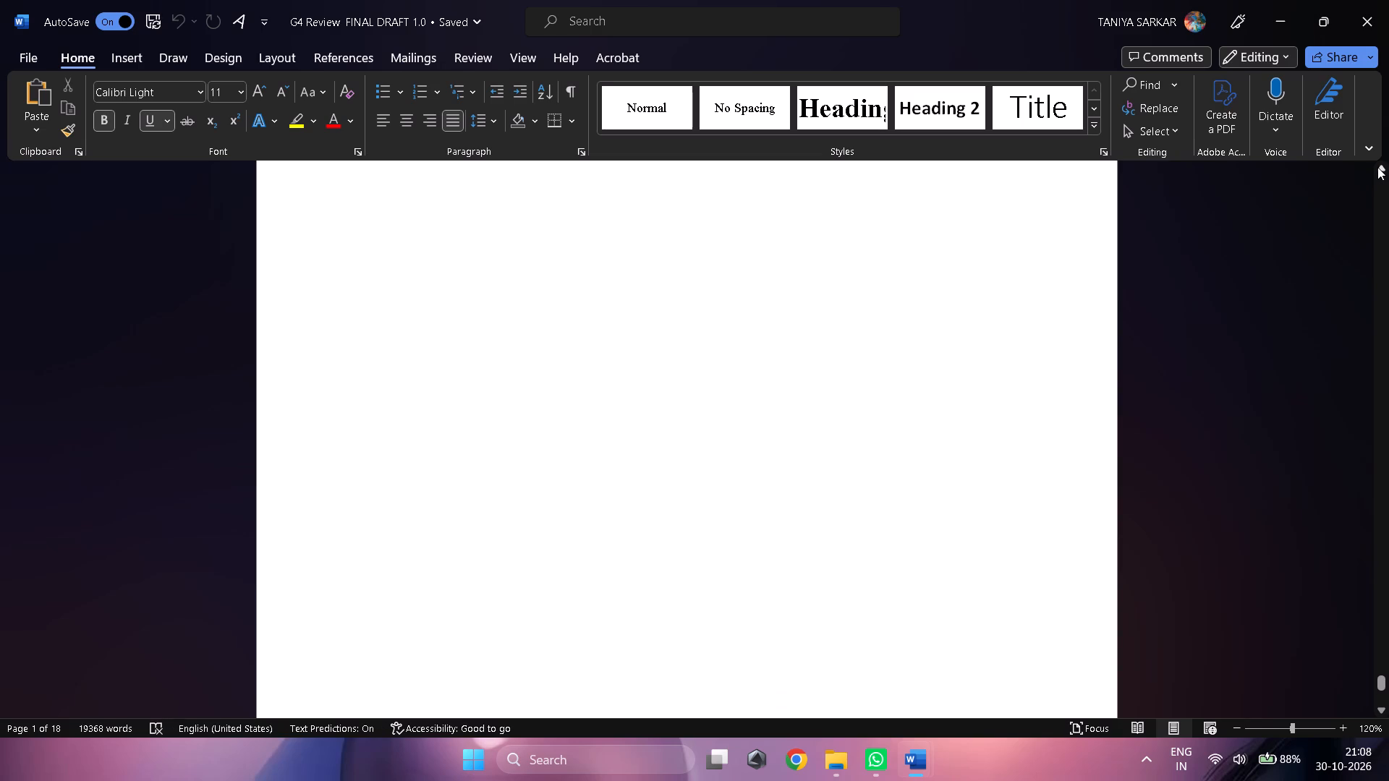
triple_click(1377, 167)
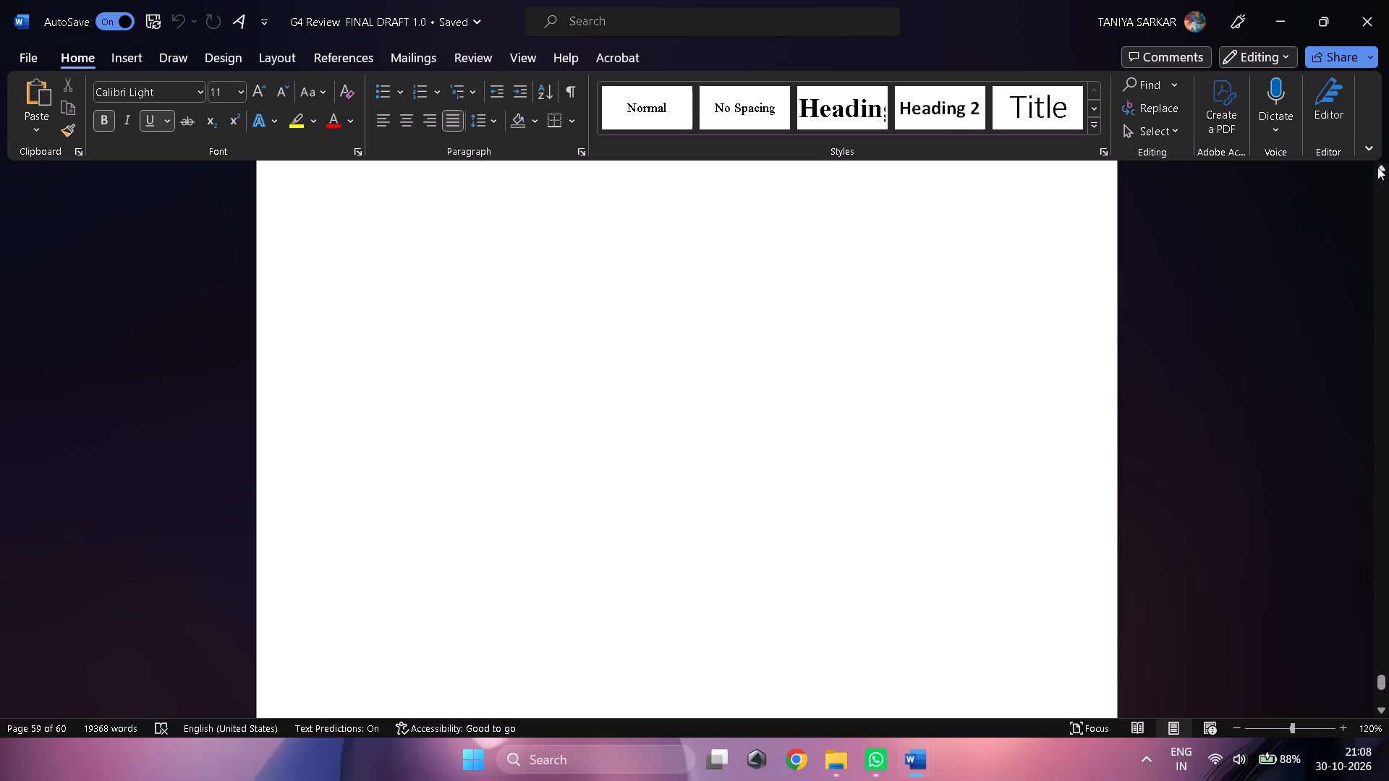
triple_click(1377, 167)
triple_click(1377, 167)
triple_click(1377, 167)
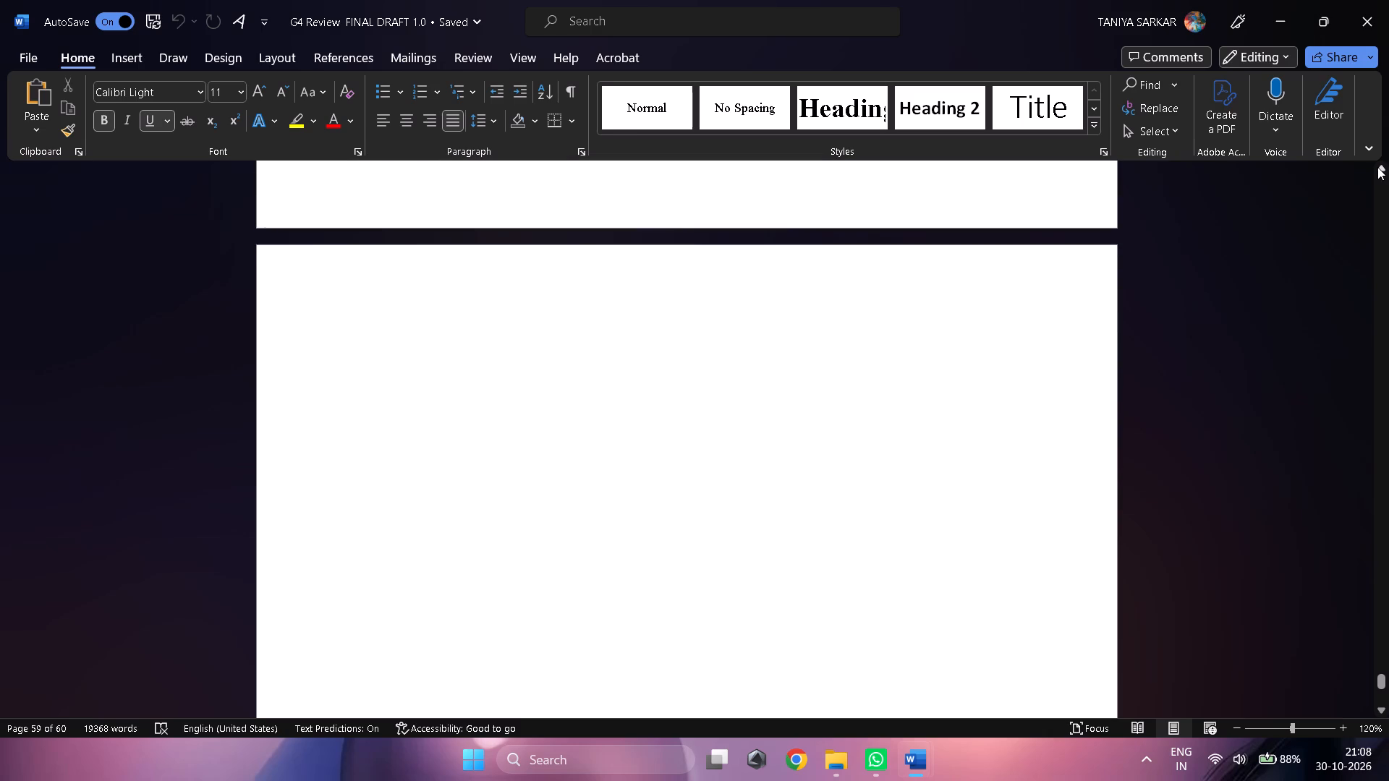
triple_click(1377, 167)
click(1377, 167)
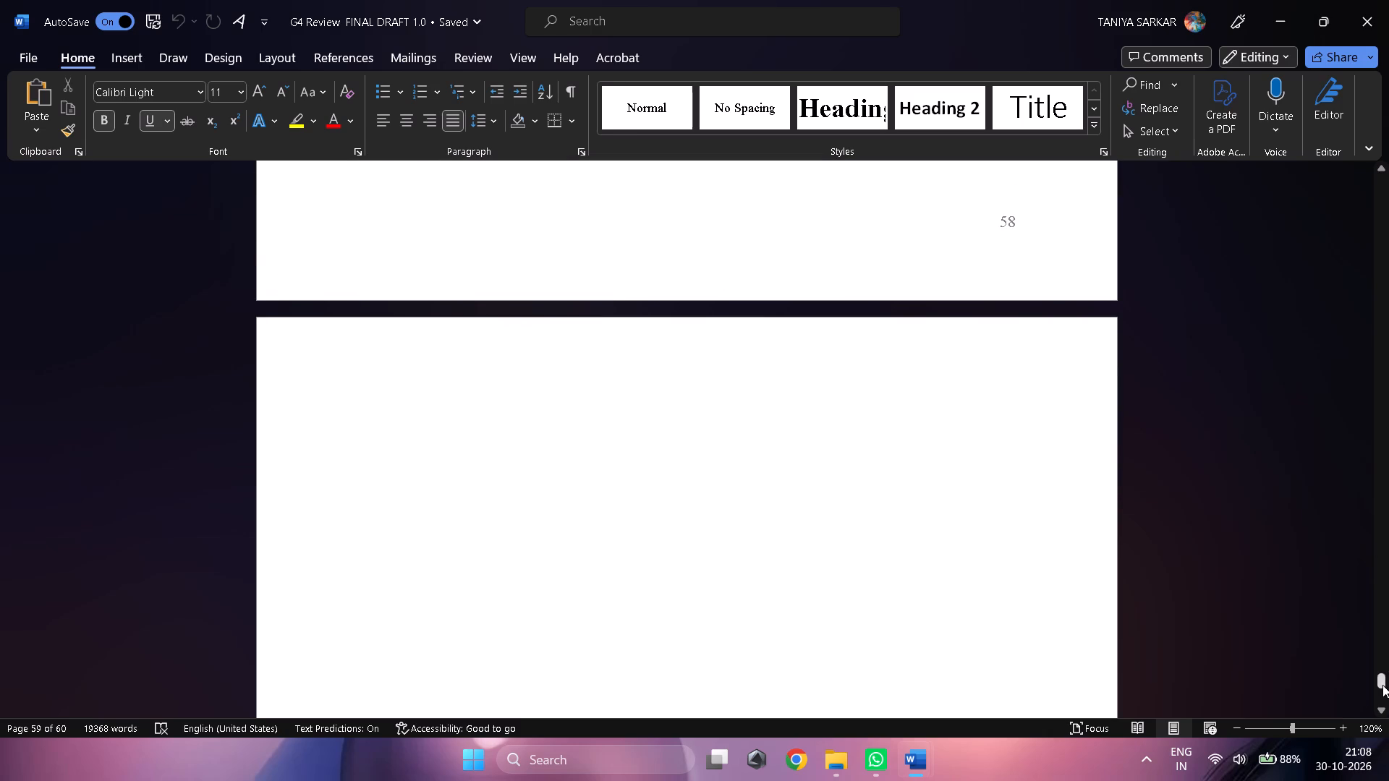
drag(1382, 679, 1382, 670)
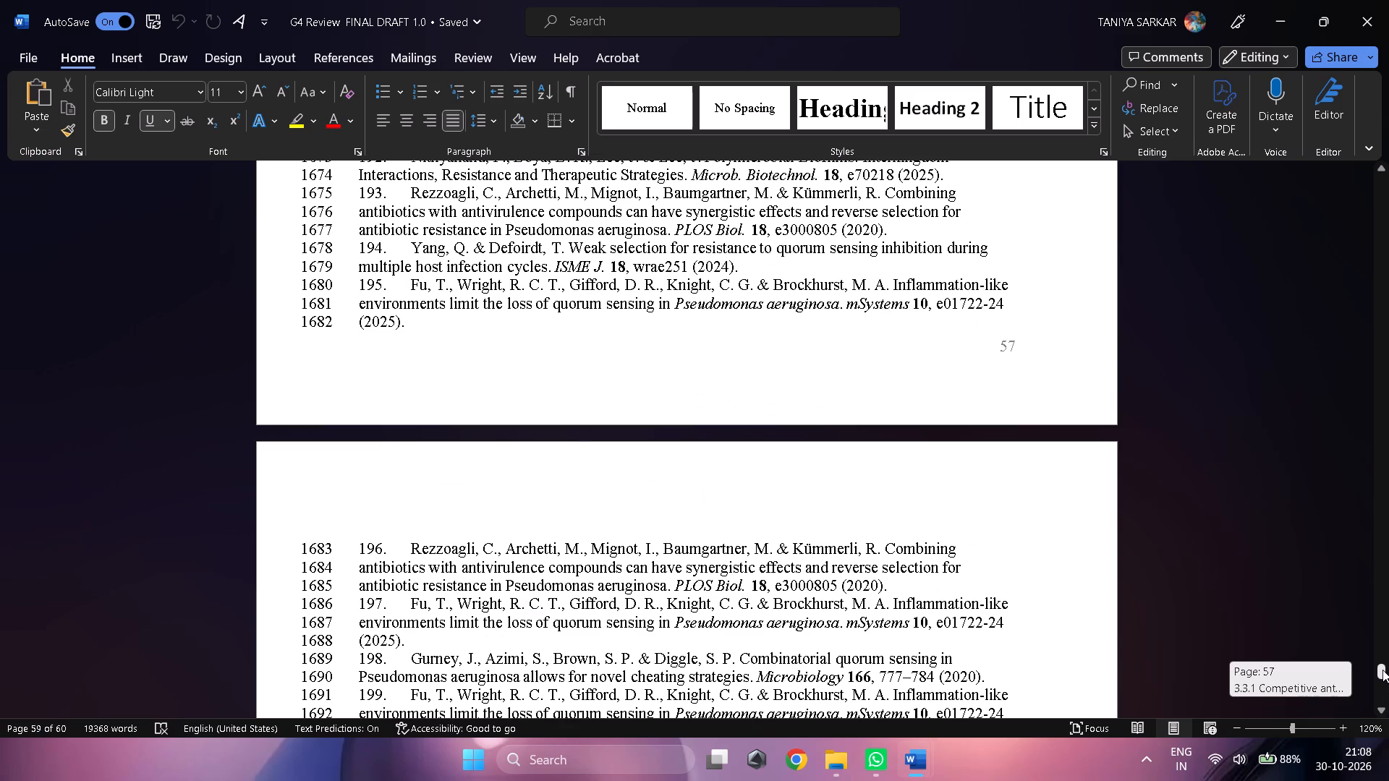
drag(1382, 670, 1382, 666)
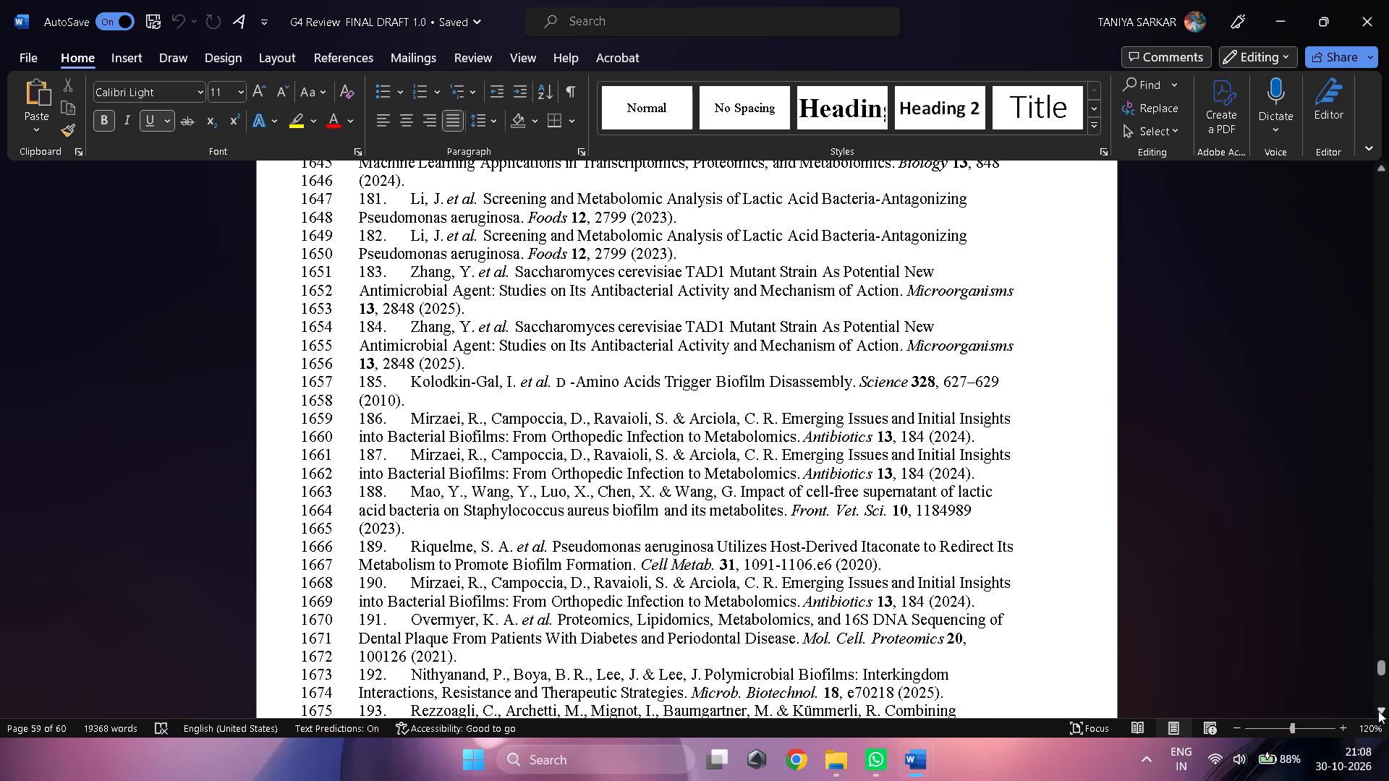
double_click(1380, 709)
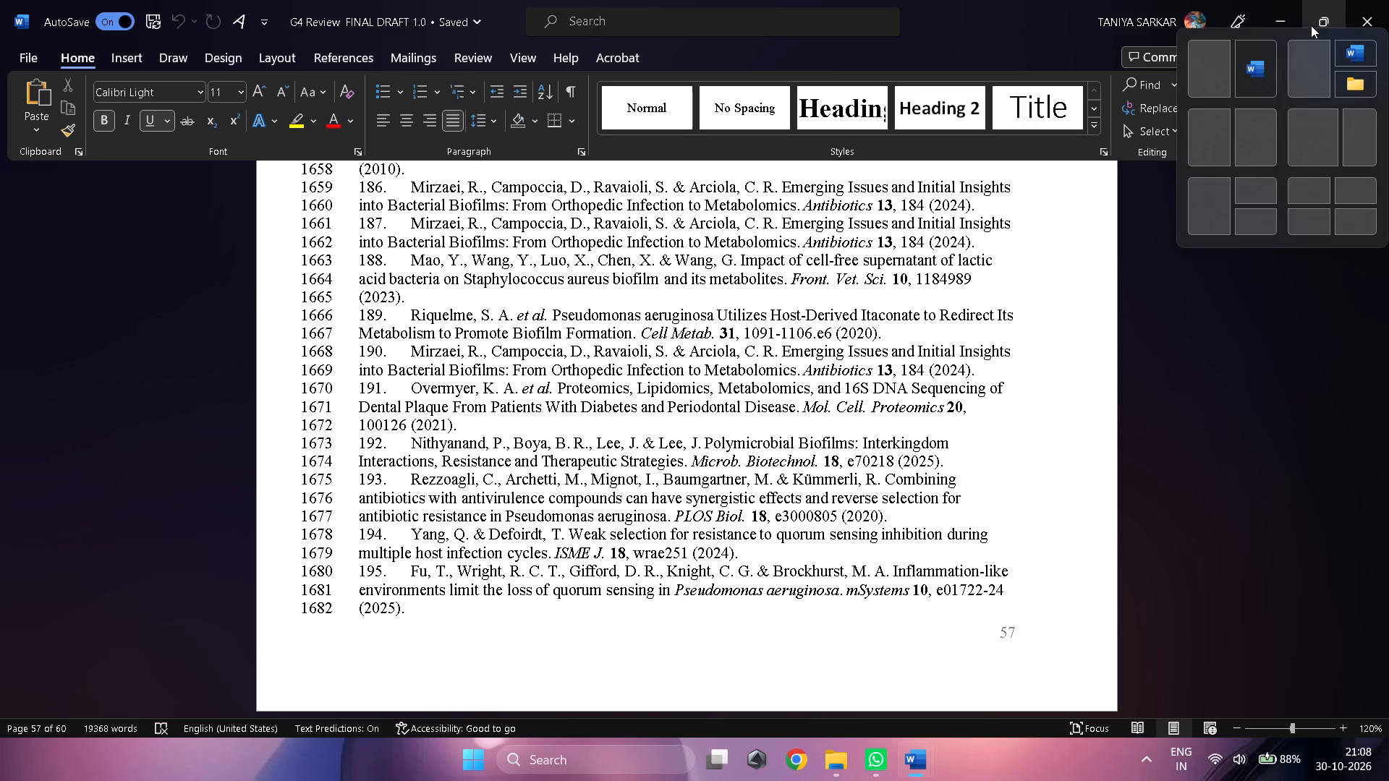
Fit the final draft to the left half of the screen, minimise the manuscript and close the PAPER folder window.
click(1215, 61)
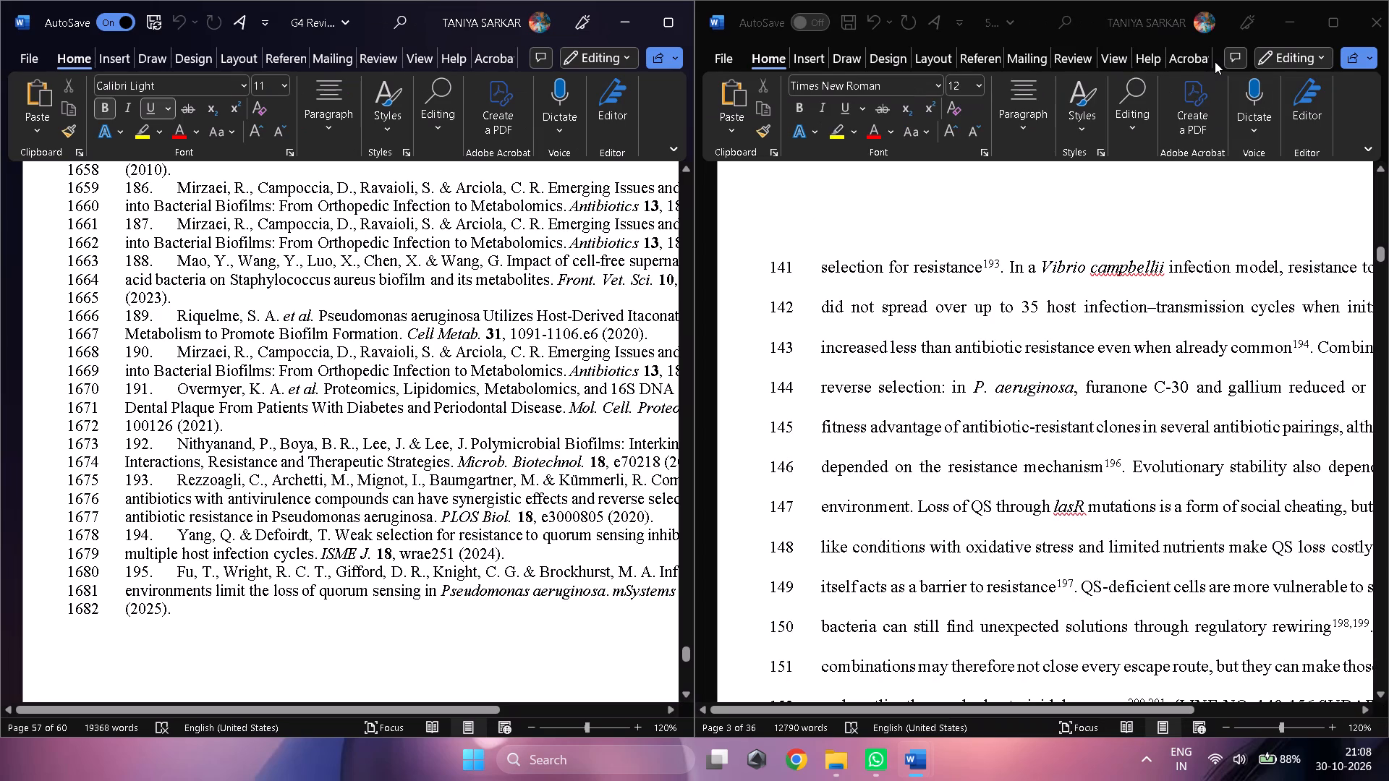
click(1286, 18)
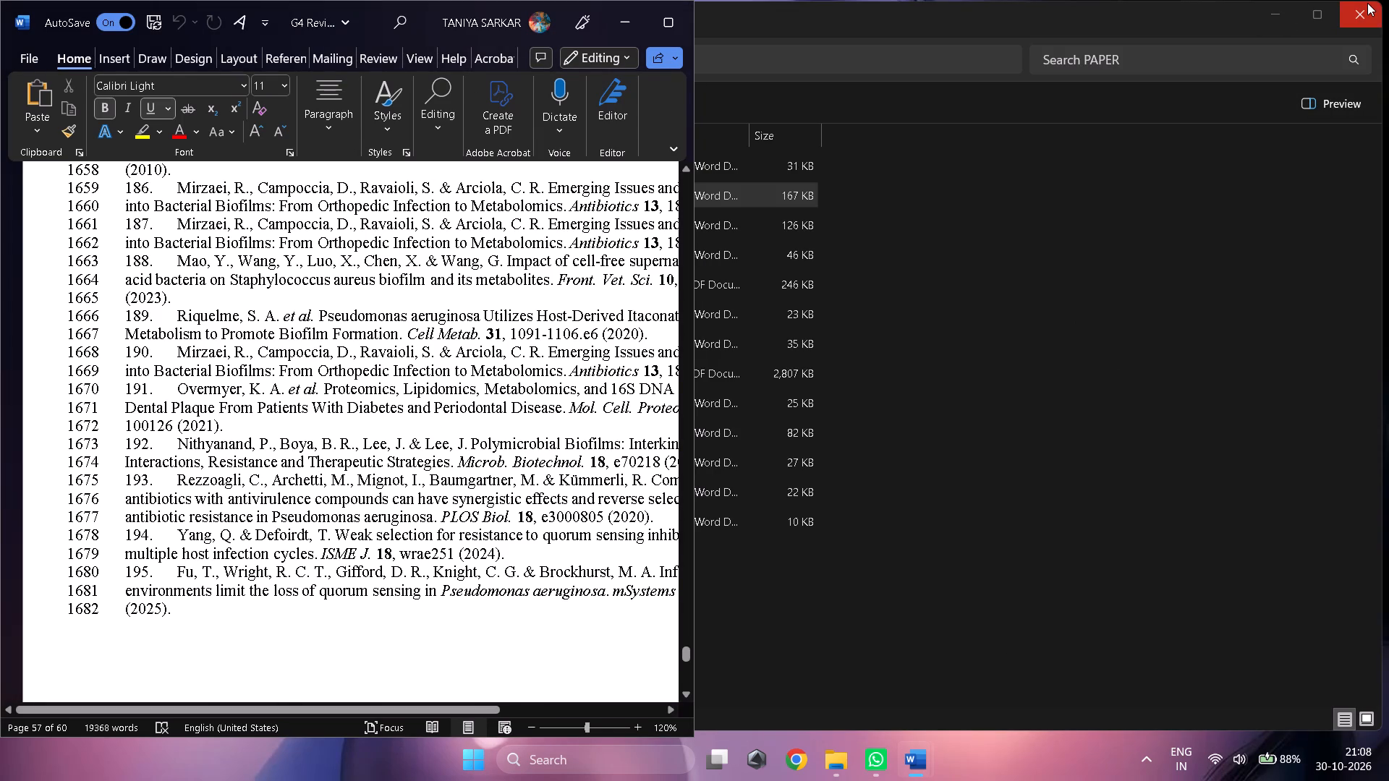
click(1367, 3)
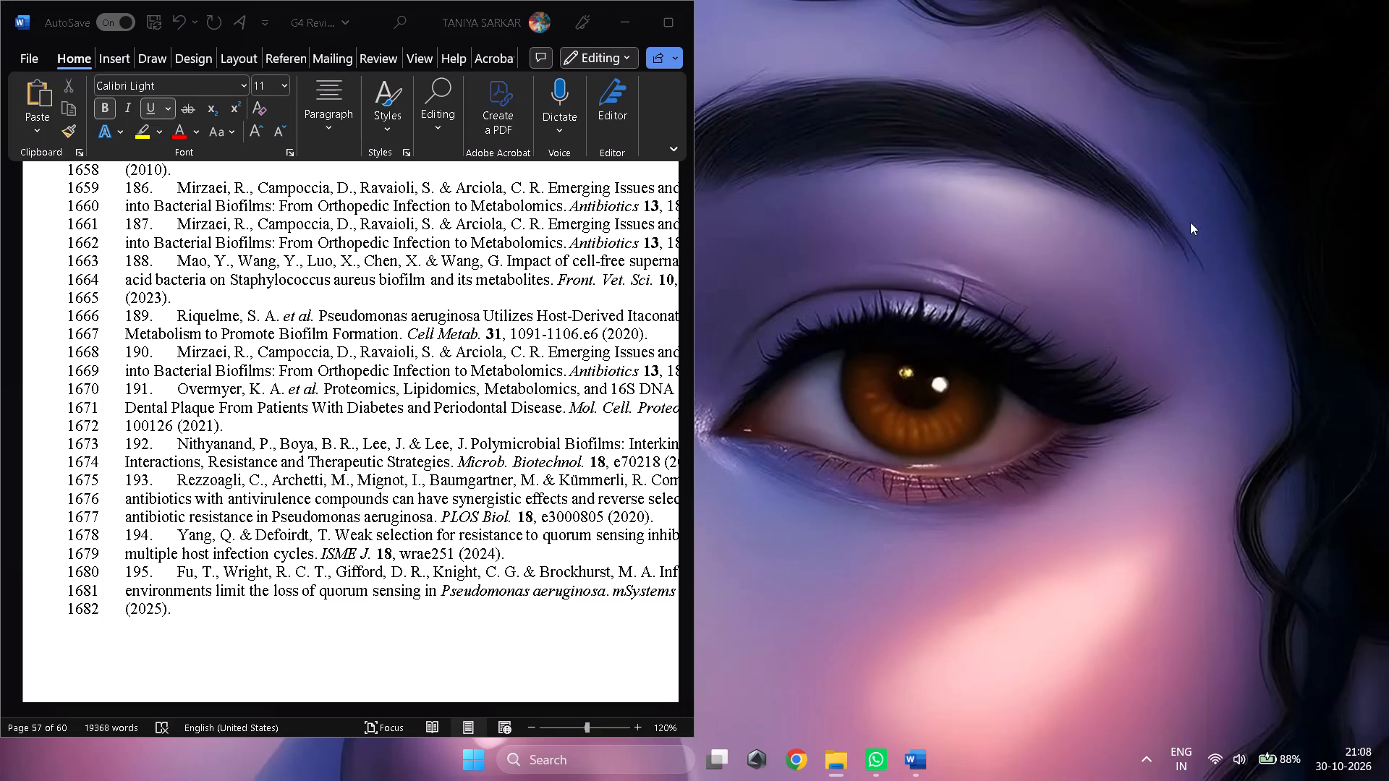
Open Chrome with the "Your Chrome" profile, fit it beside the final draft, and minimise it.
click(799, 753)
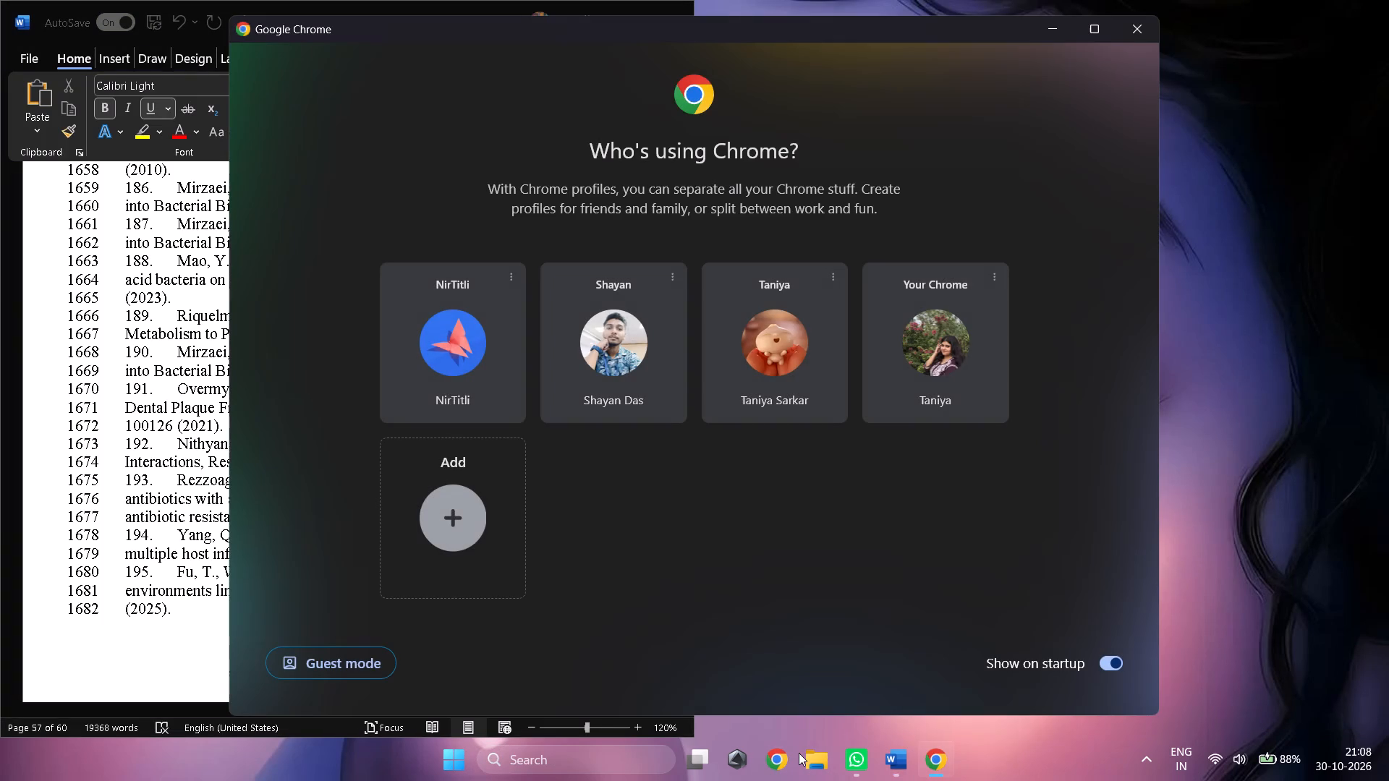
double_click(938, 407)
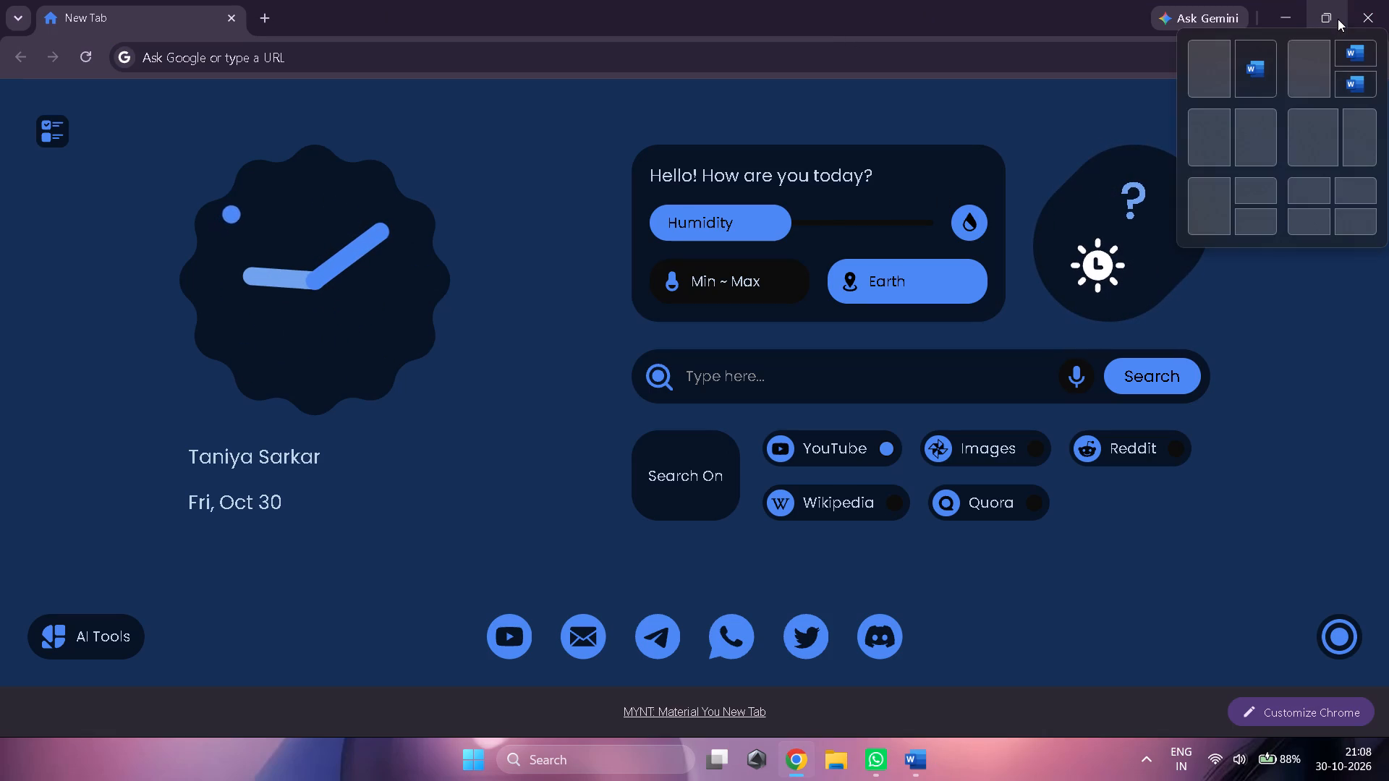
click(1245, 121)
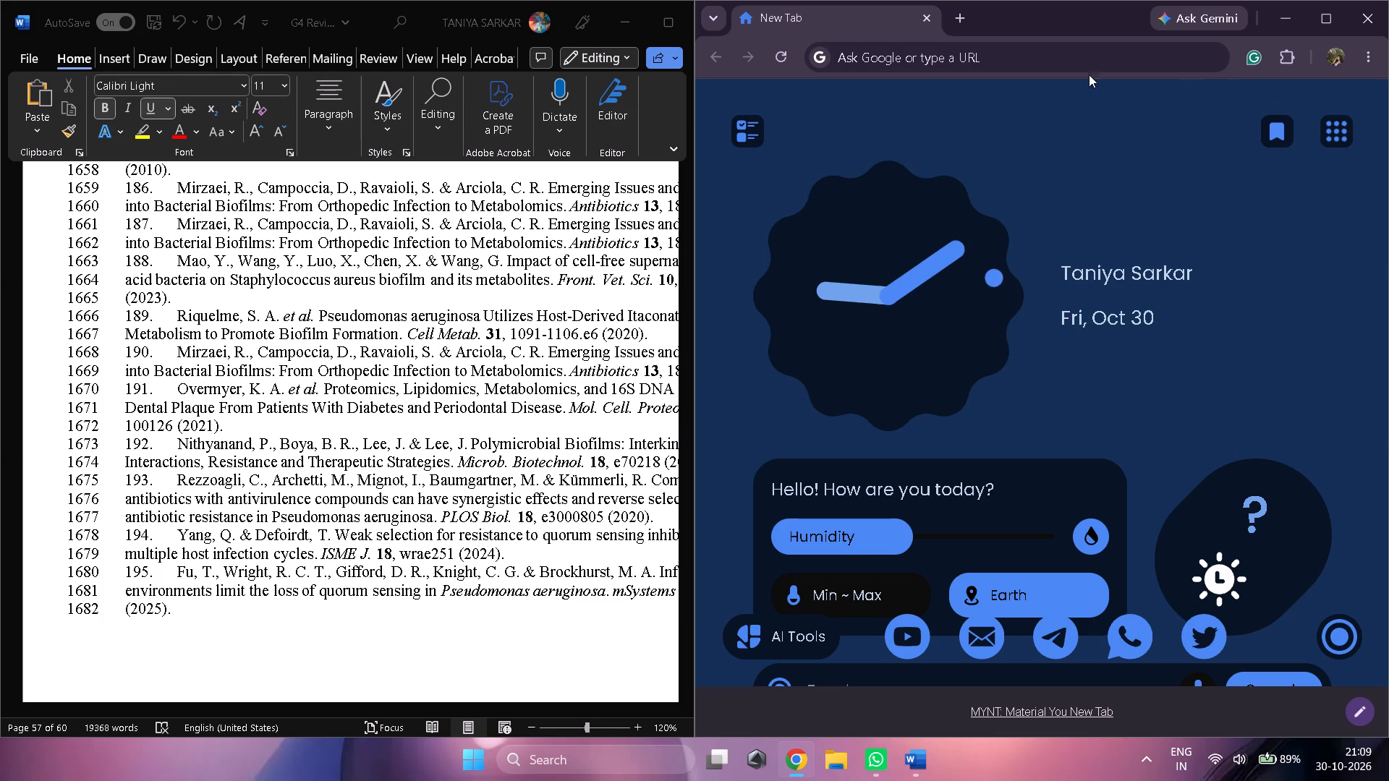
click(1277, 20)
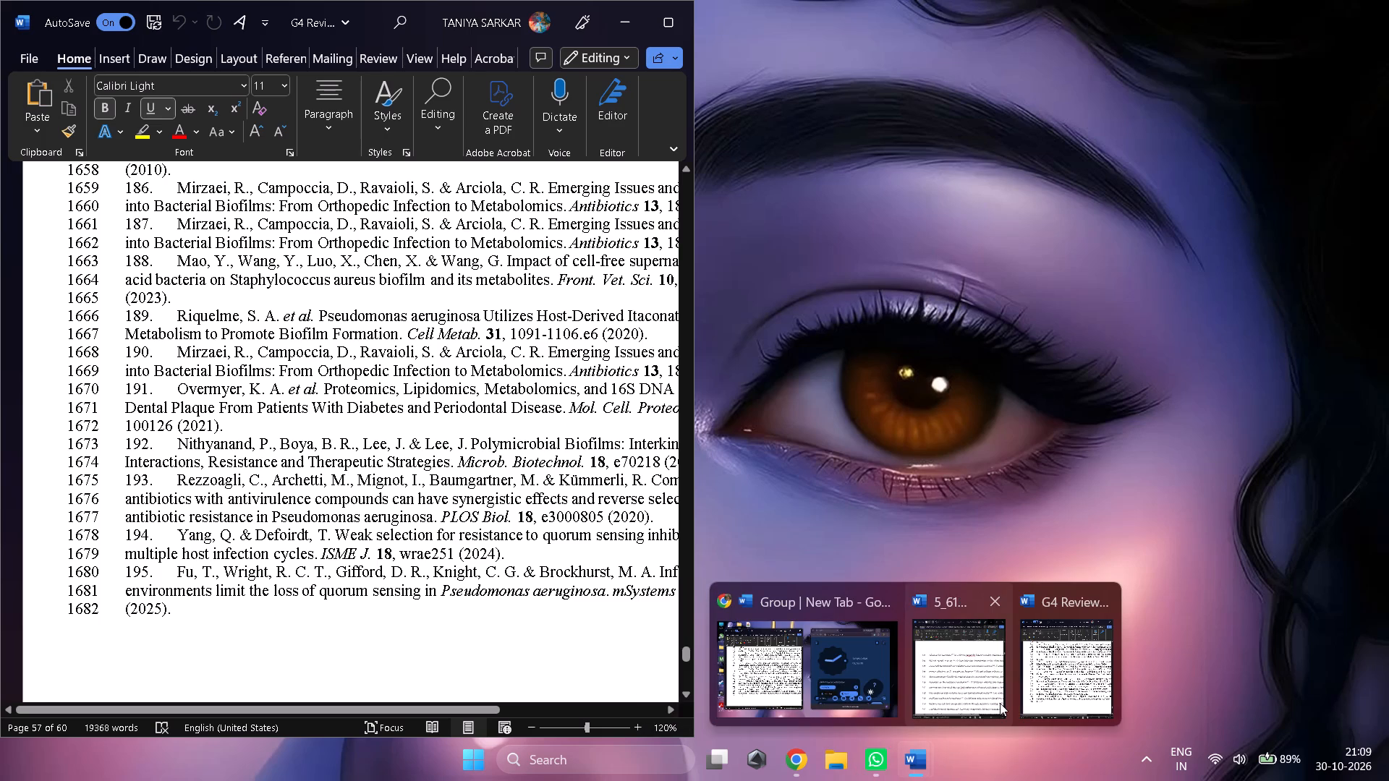
click(1000, 703)
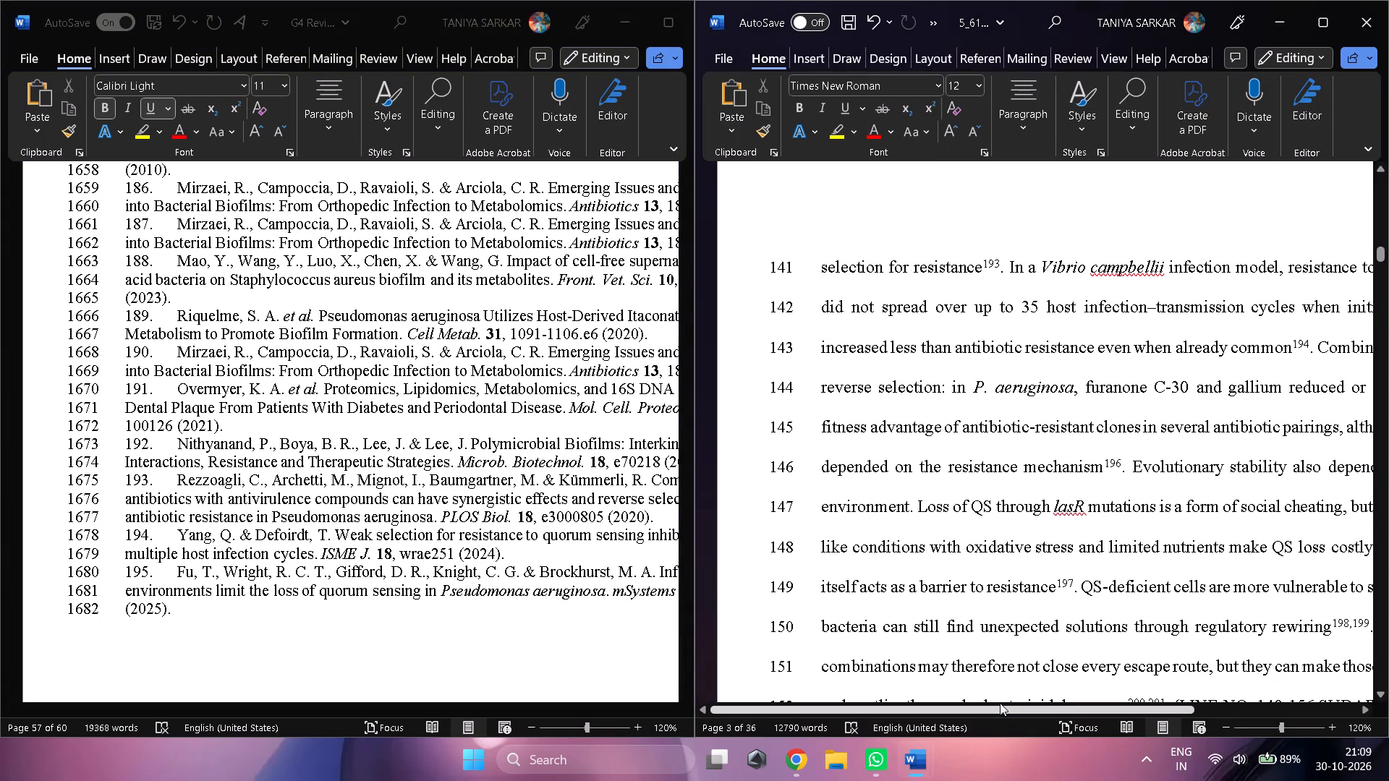
ctrl+scroll(578, 534, down, 1)
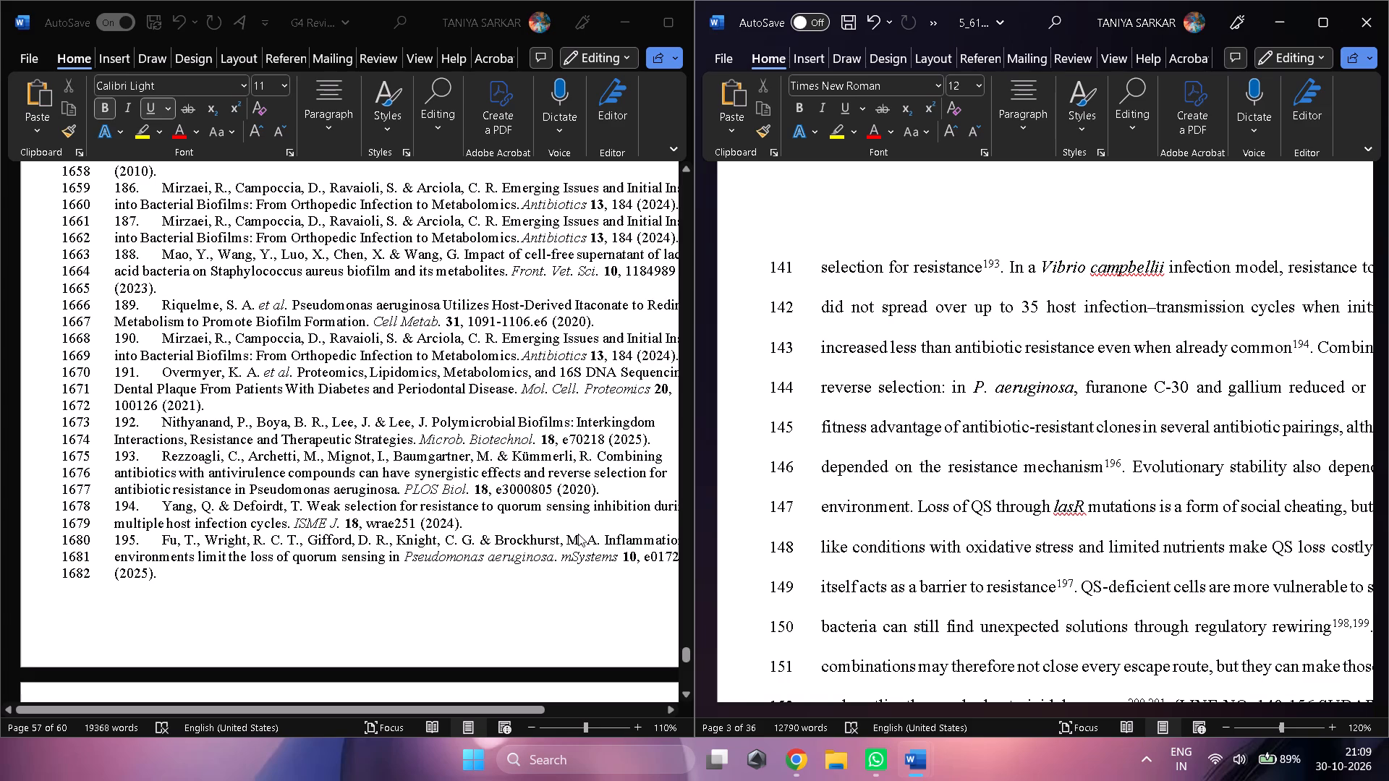
ctrl+scroll(590, 507, down, 1)
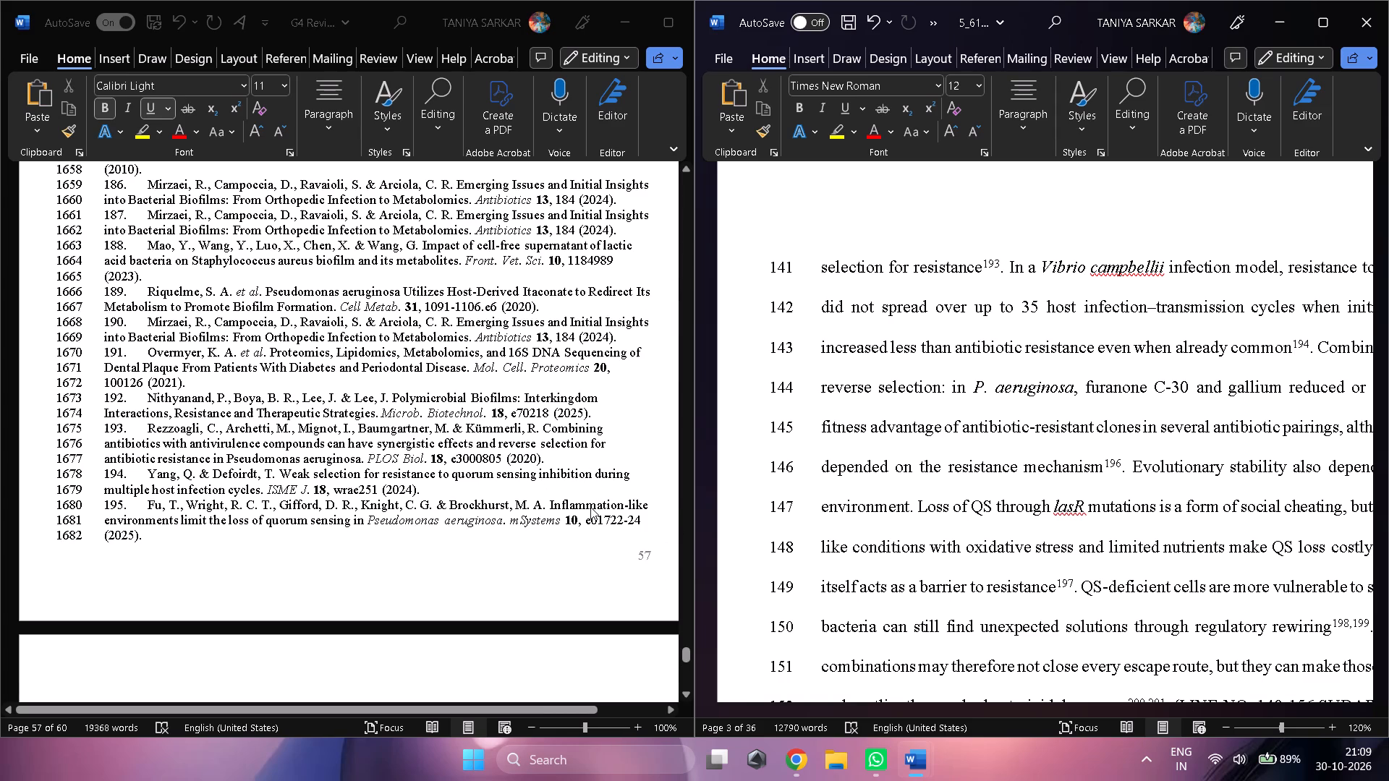
ctrl+scroll(590, 507, up, 1)
ctrl+scroll(590, 507, down, 1)
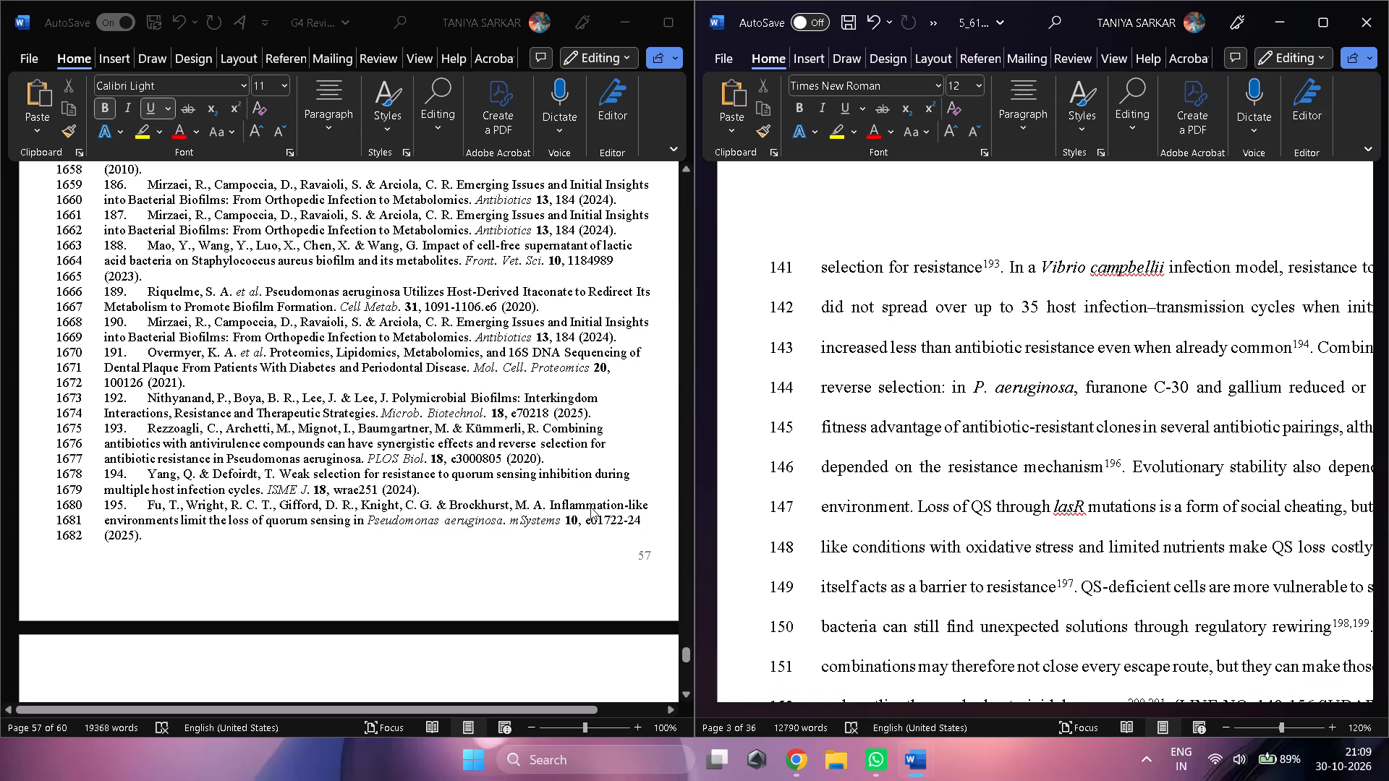
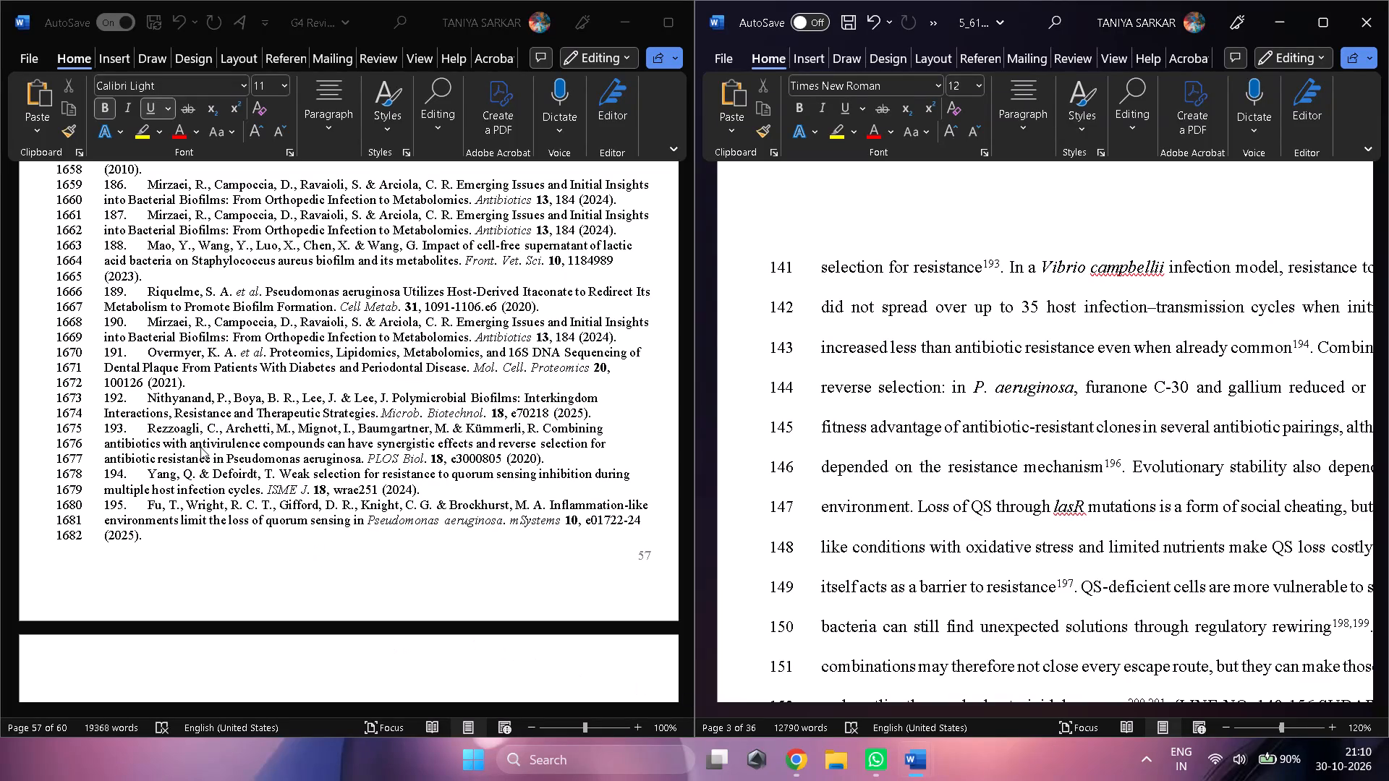
Copy the text of reference 193, on combining antibiotics with antivirulence compounds, from the final draft's reference list.
click(151, 425)
drag(144, 427, 211, 430)
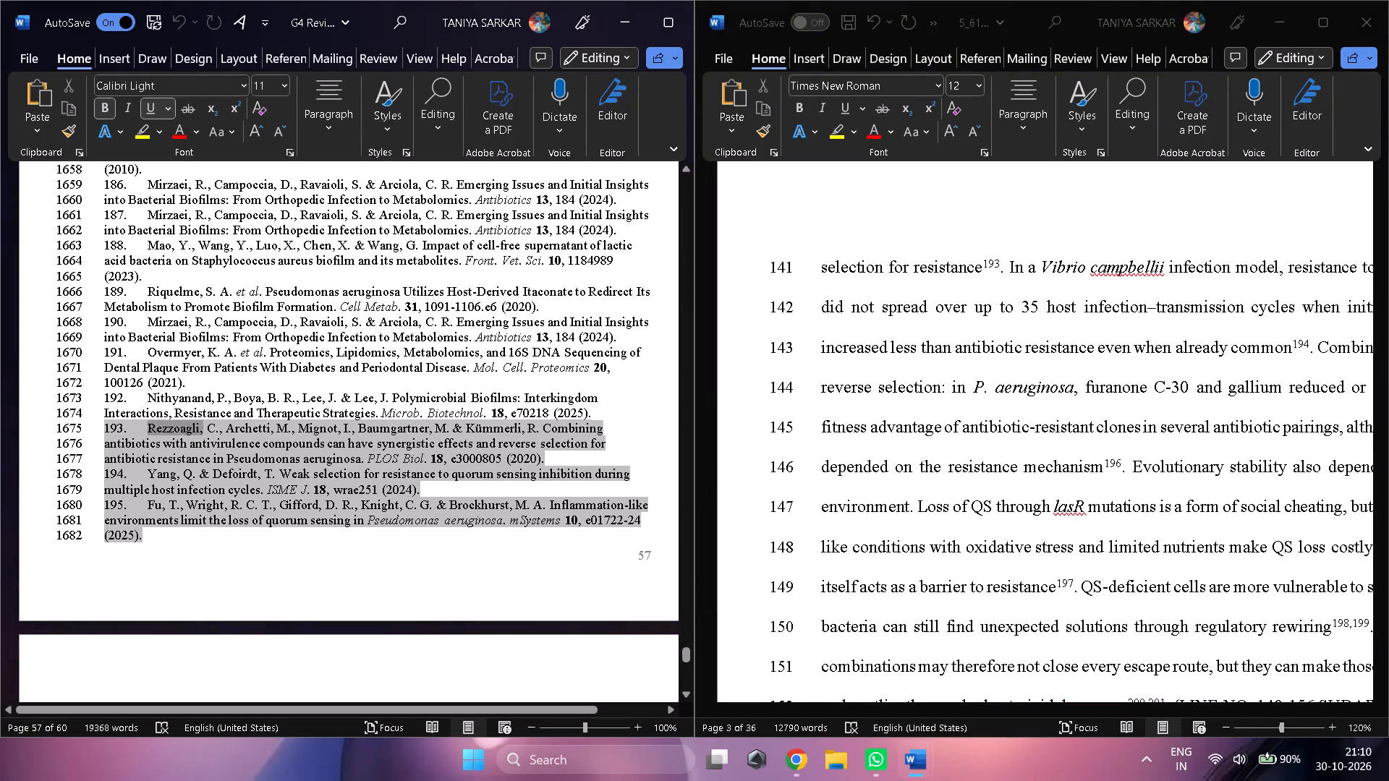
drag(211, 430, 561, 456)
right_click(452, 439)
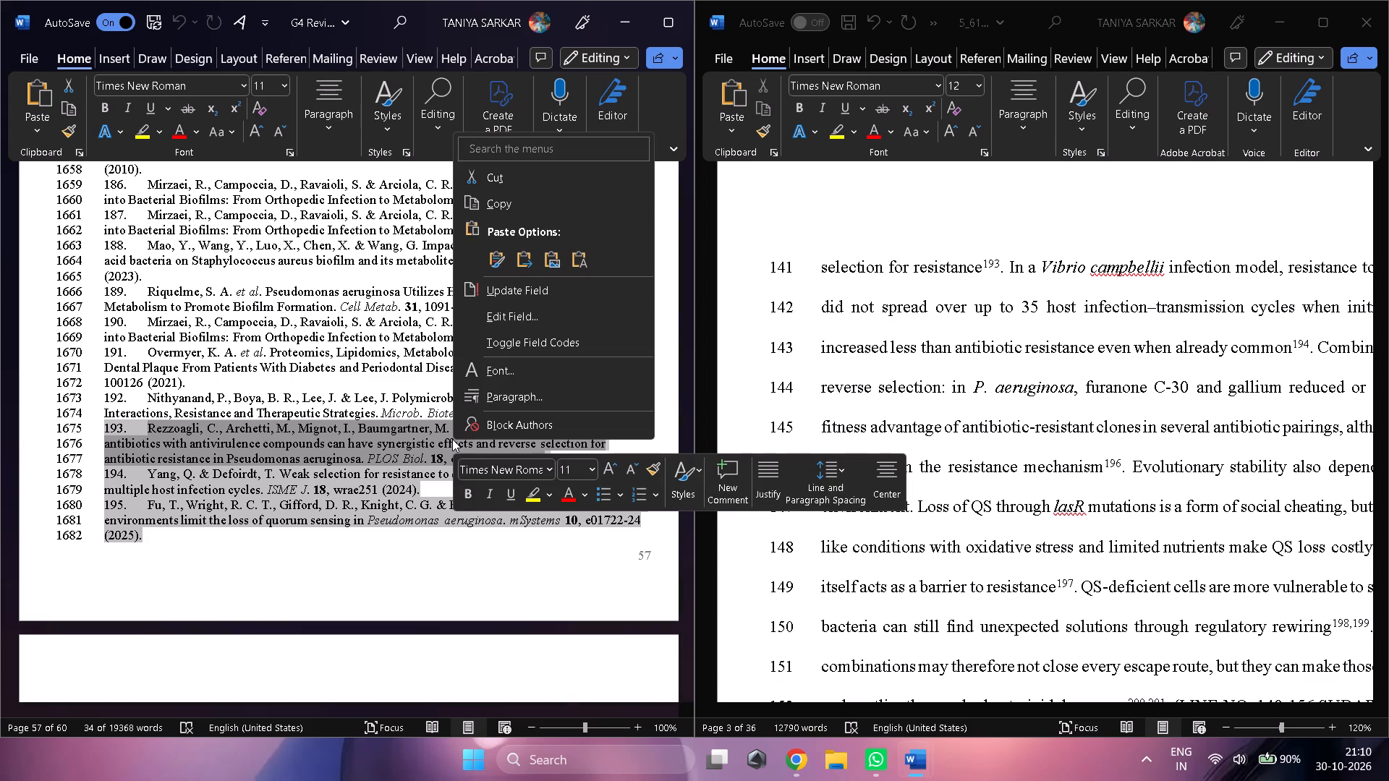
click(513, 206)
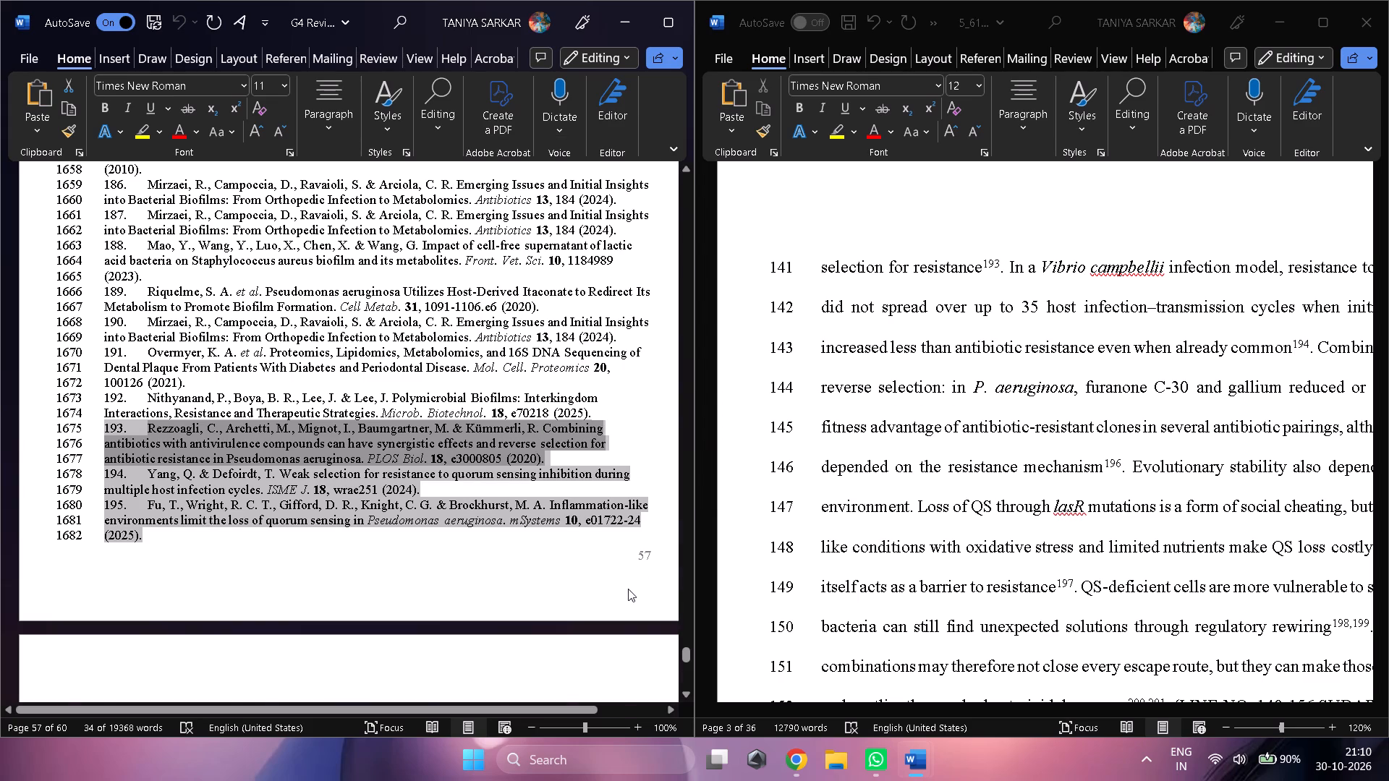
click(626, 589)
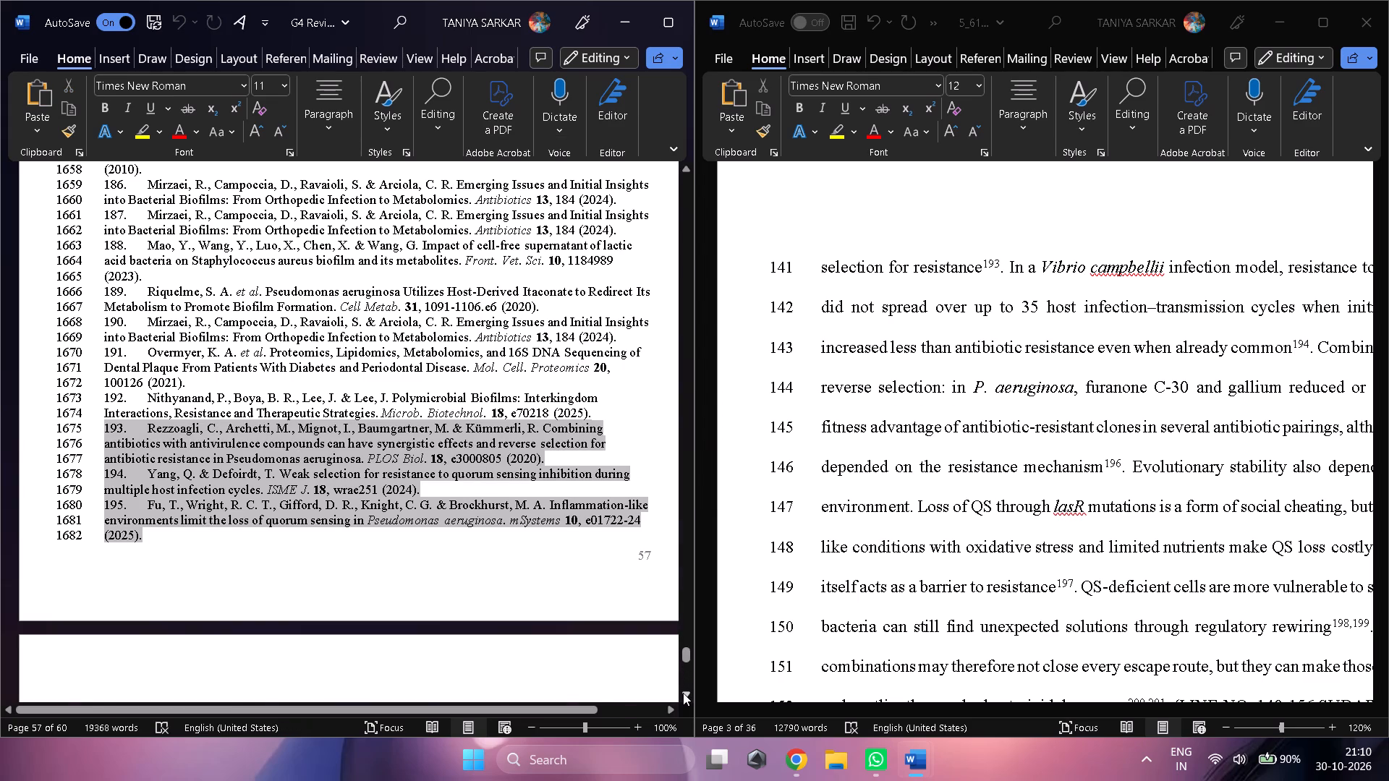
Examine reference entries 196 to 204 on the page after reference 195 in the final draft.
click(683, 693)
double_click(683, 693)
click(683, 693)
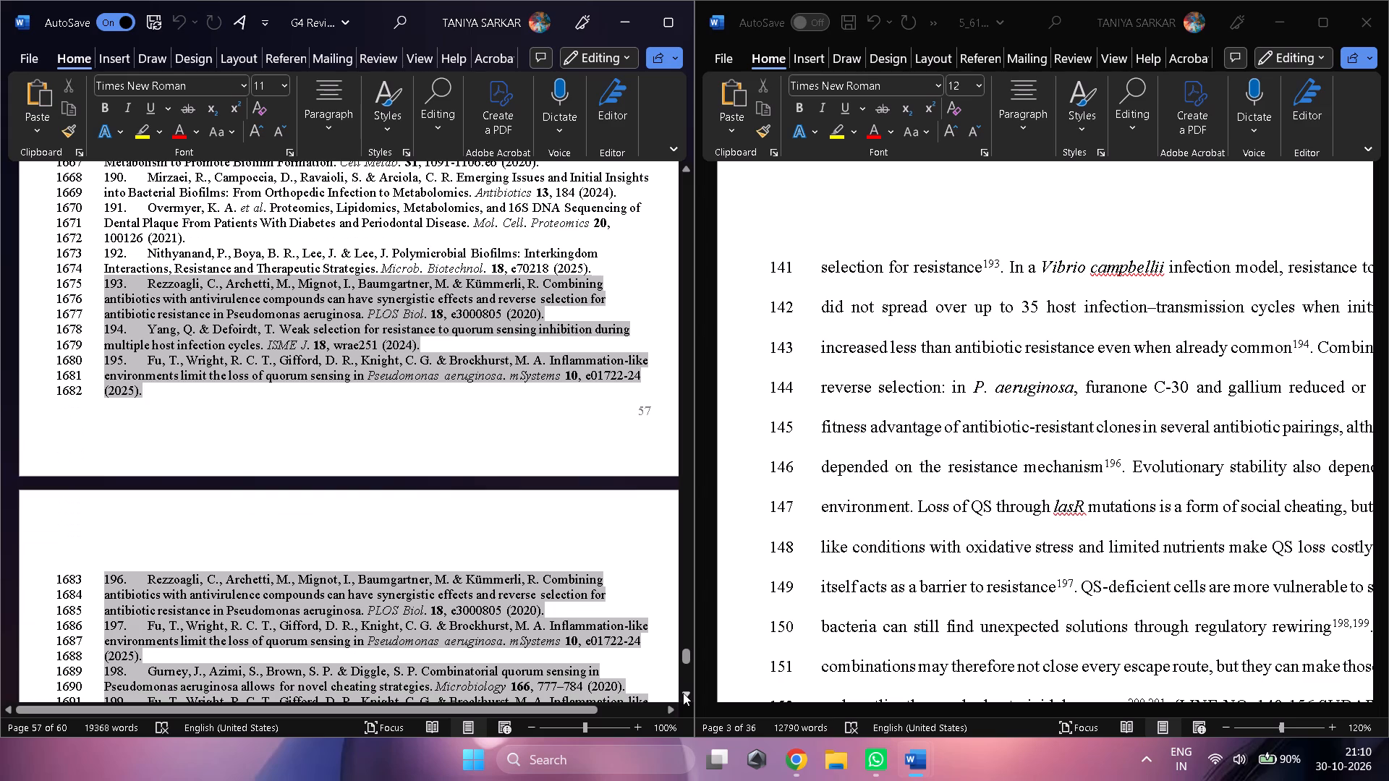
click(683, 693)
triple_click(683, 693)
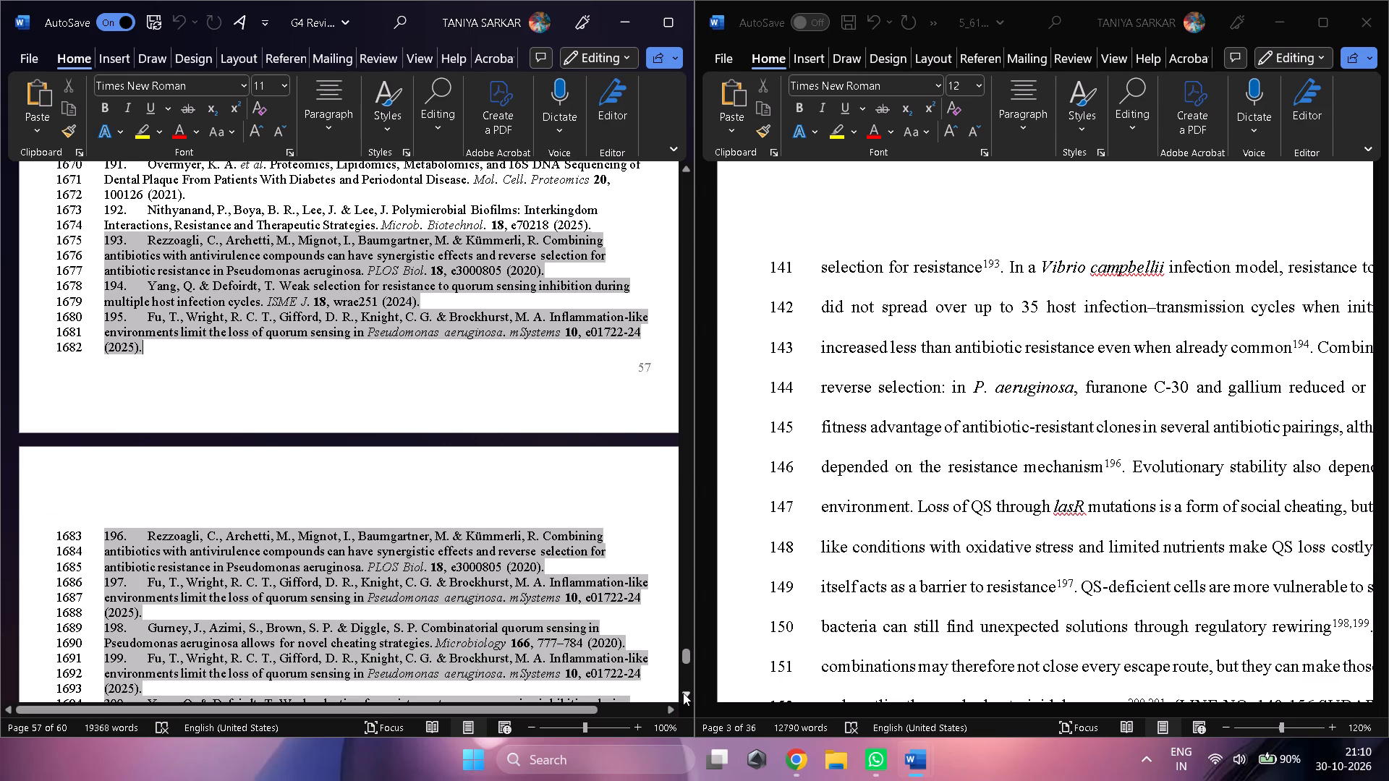
click(683, 693)
double_click(683, 693)
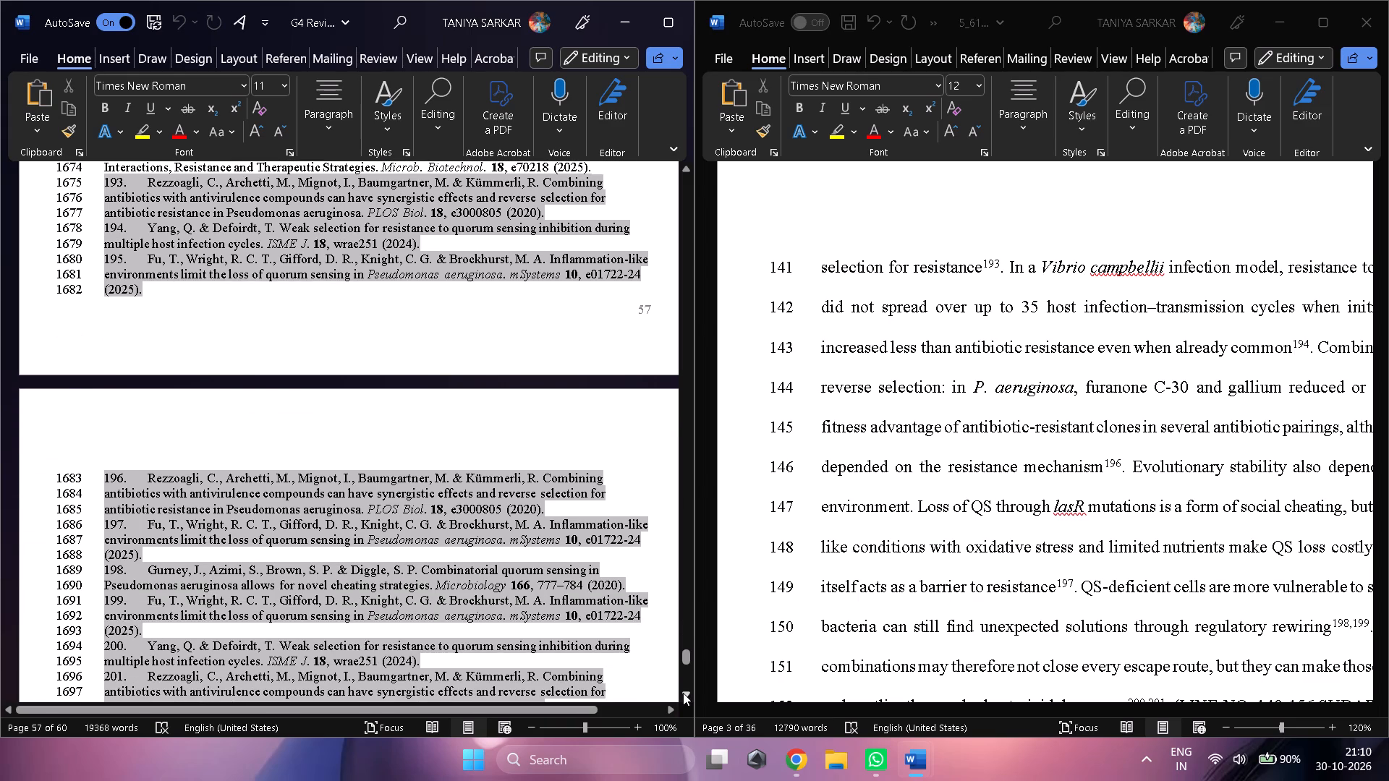
triple_click(683, 693)
double_click(683, 693)
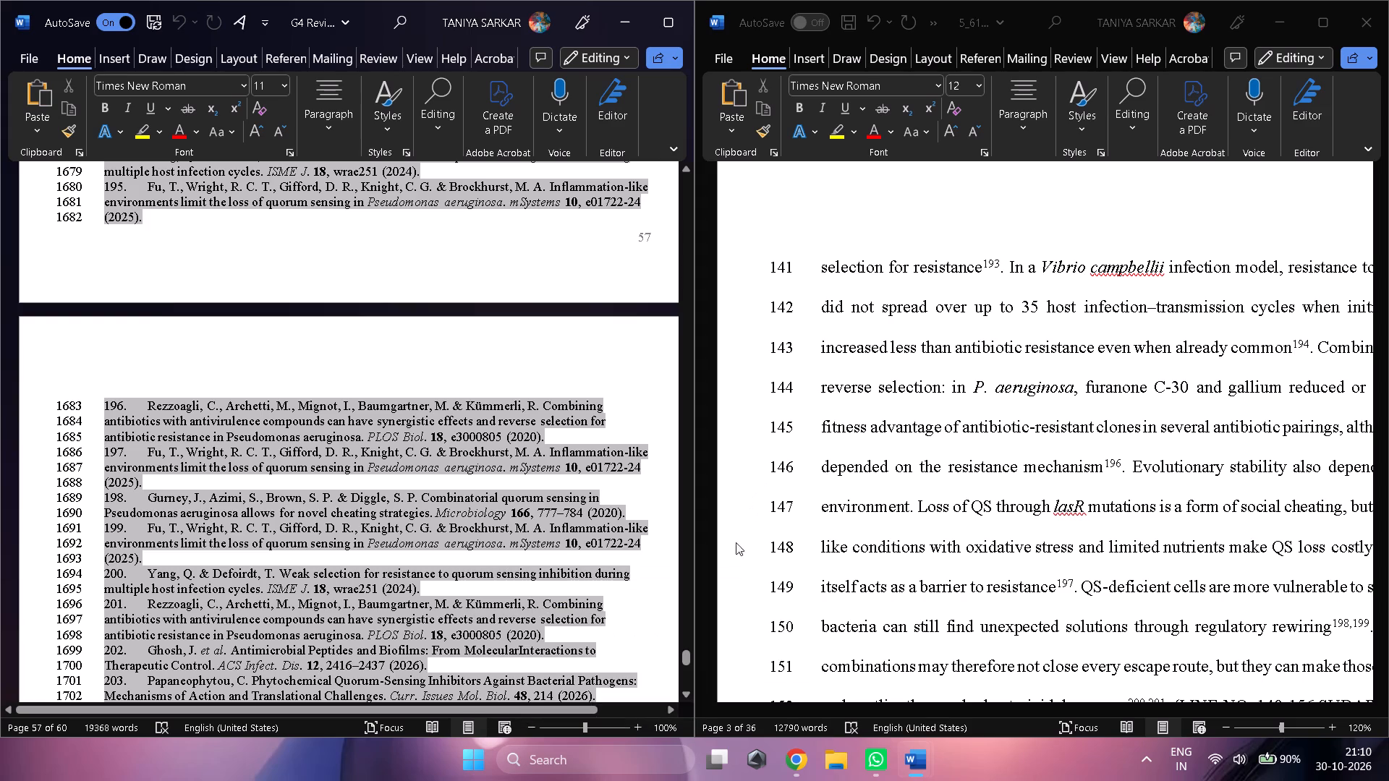
click(682, 694)
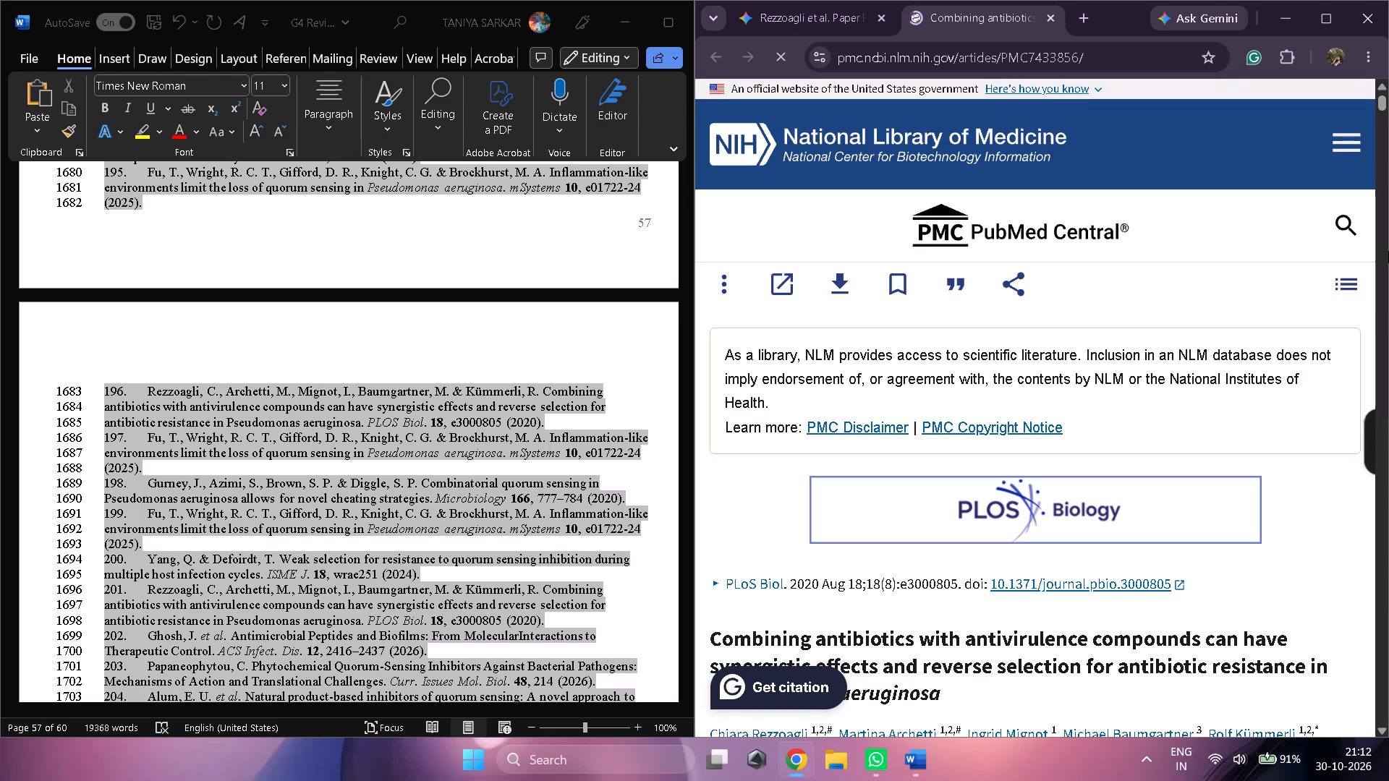
click(1383, 727)
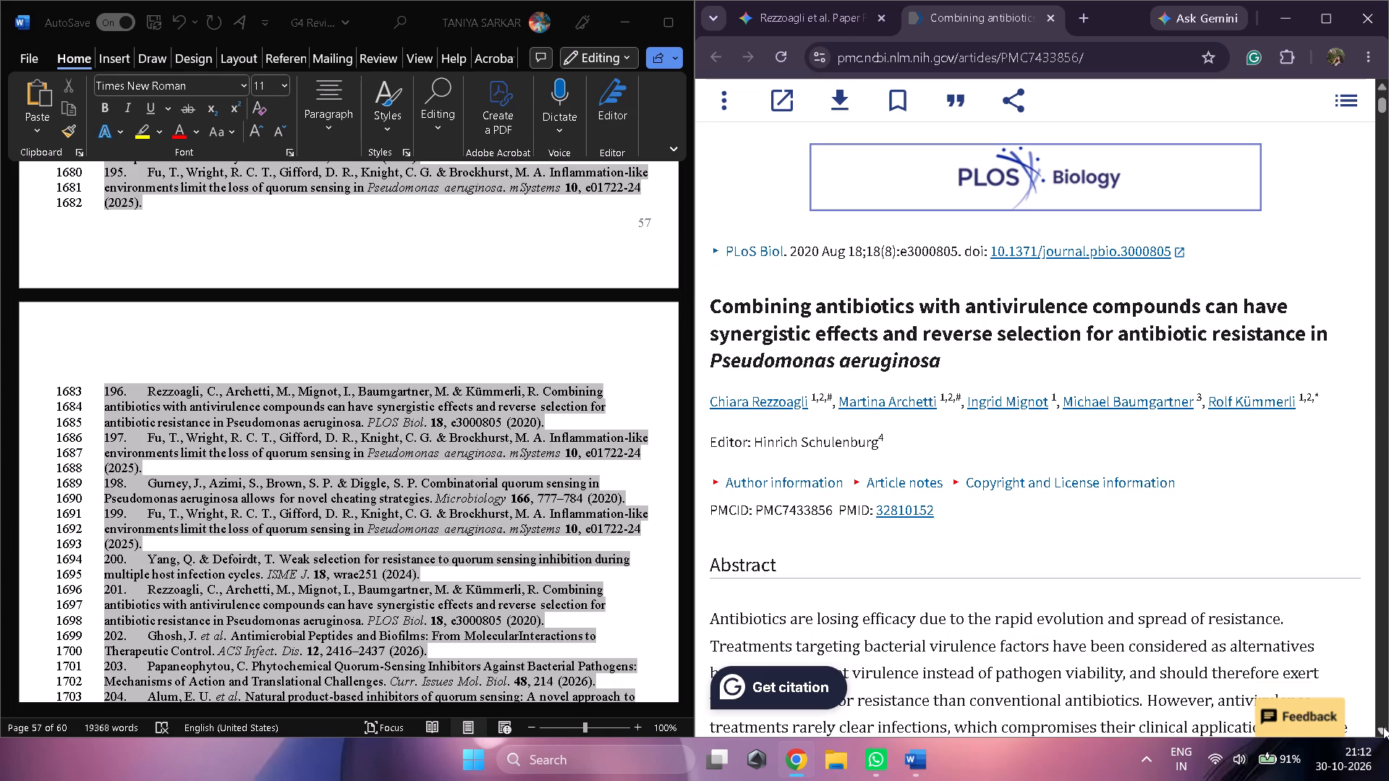
click(1383, 727)
click(1383, 727)
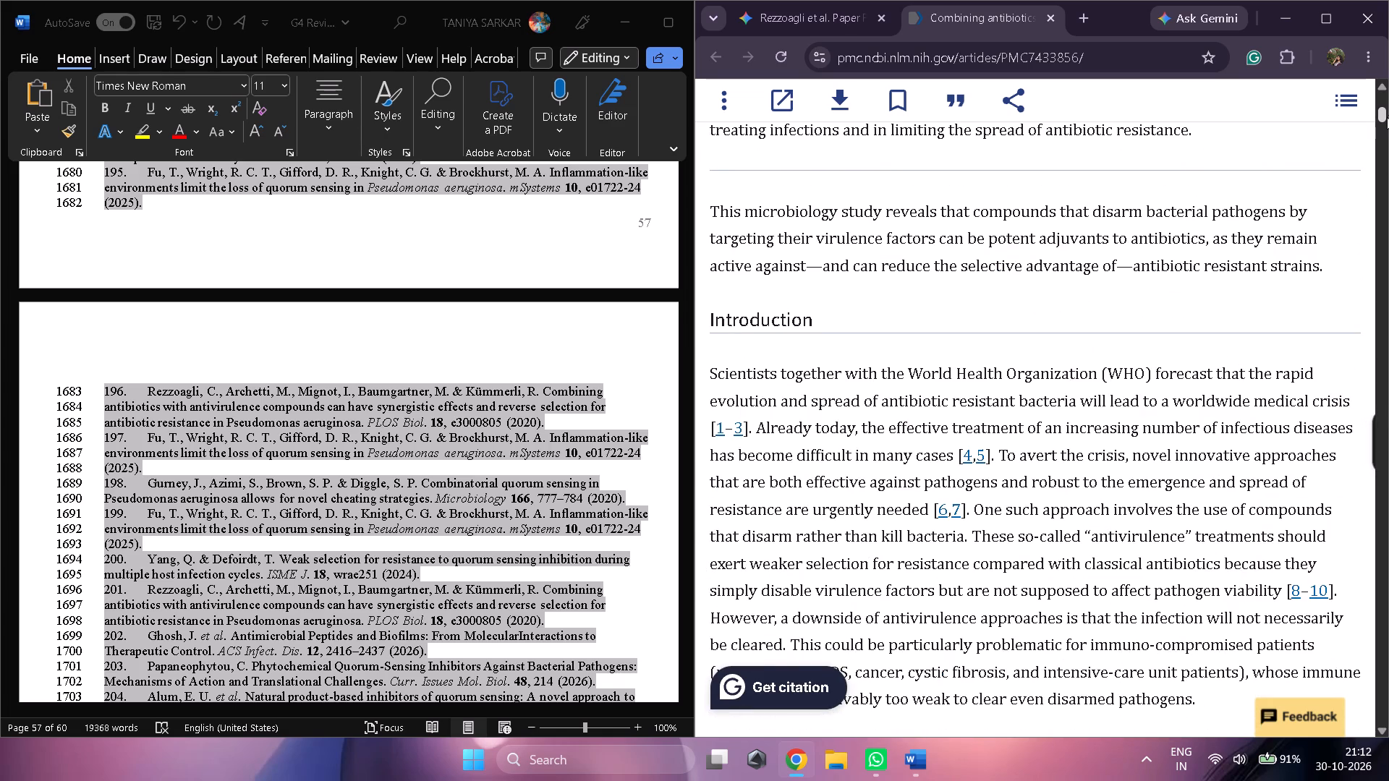
drag(1387, 117, 1382, 98)
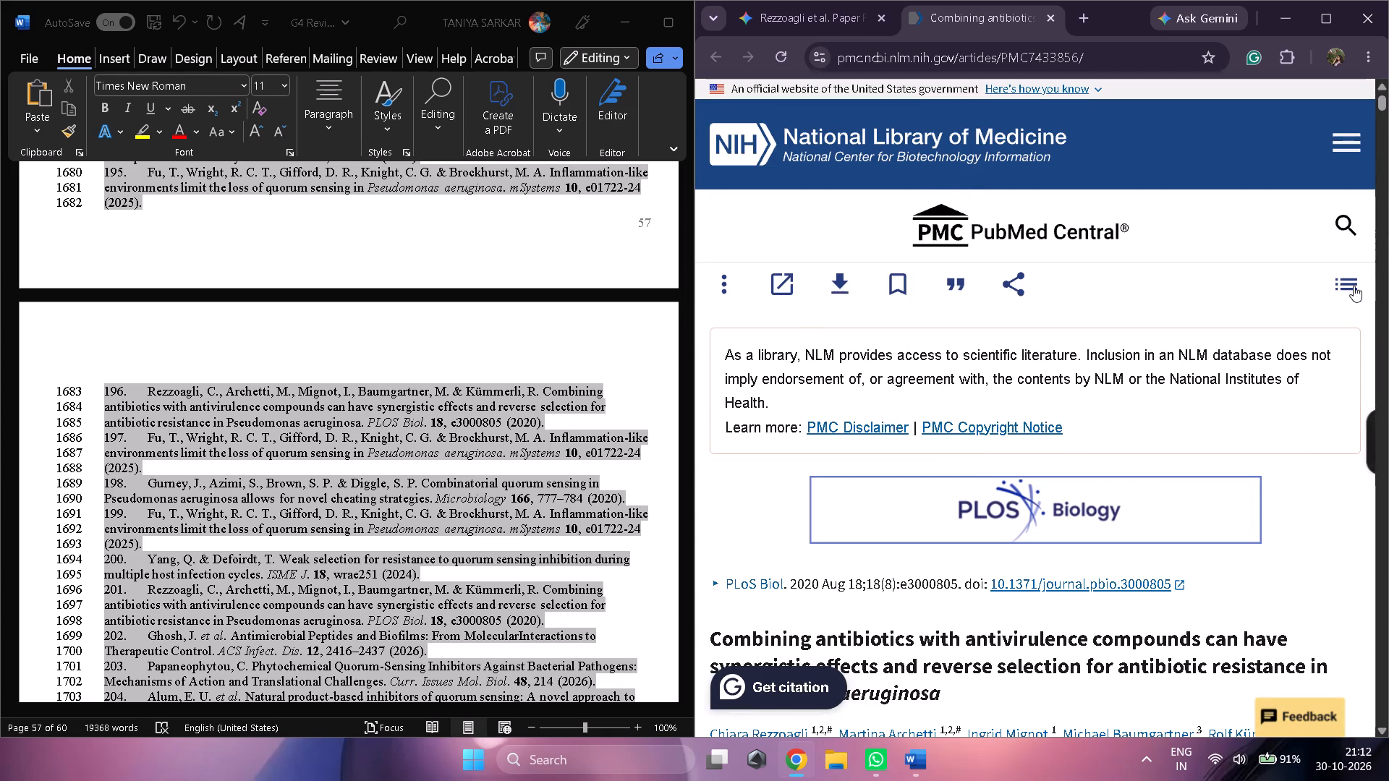
click(1350, 286)
click(1367, 99)
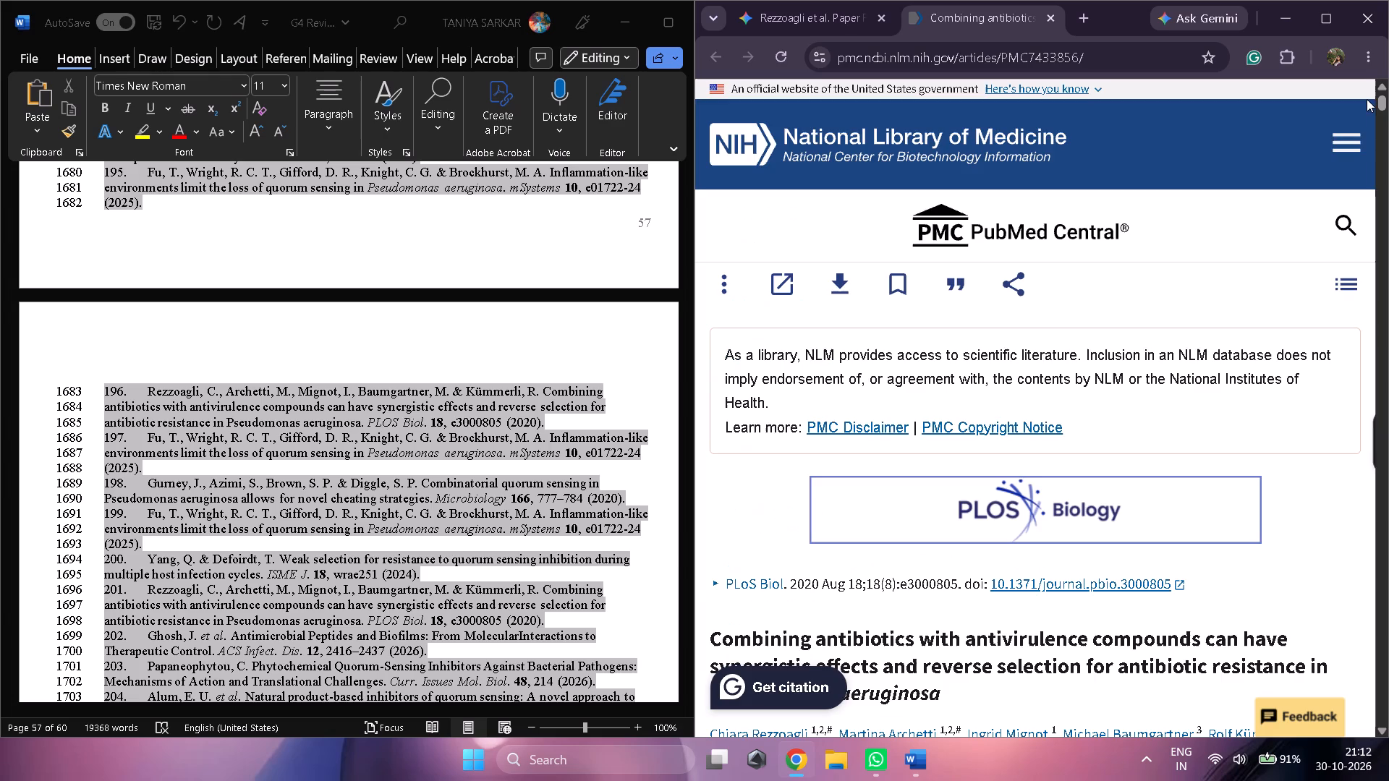
Open the paper's PLOS Biology page in place of the PubMed Central one, copy its DOI link, and minimise Chrome.
click(781, 279)
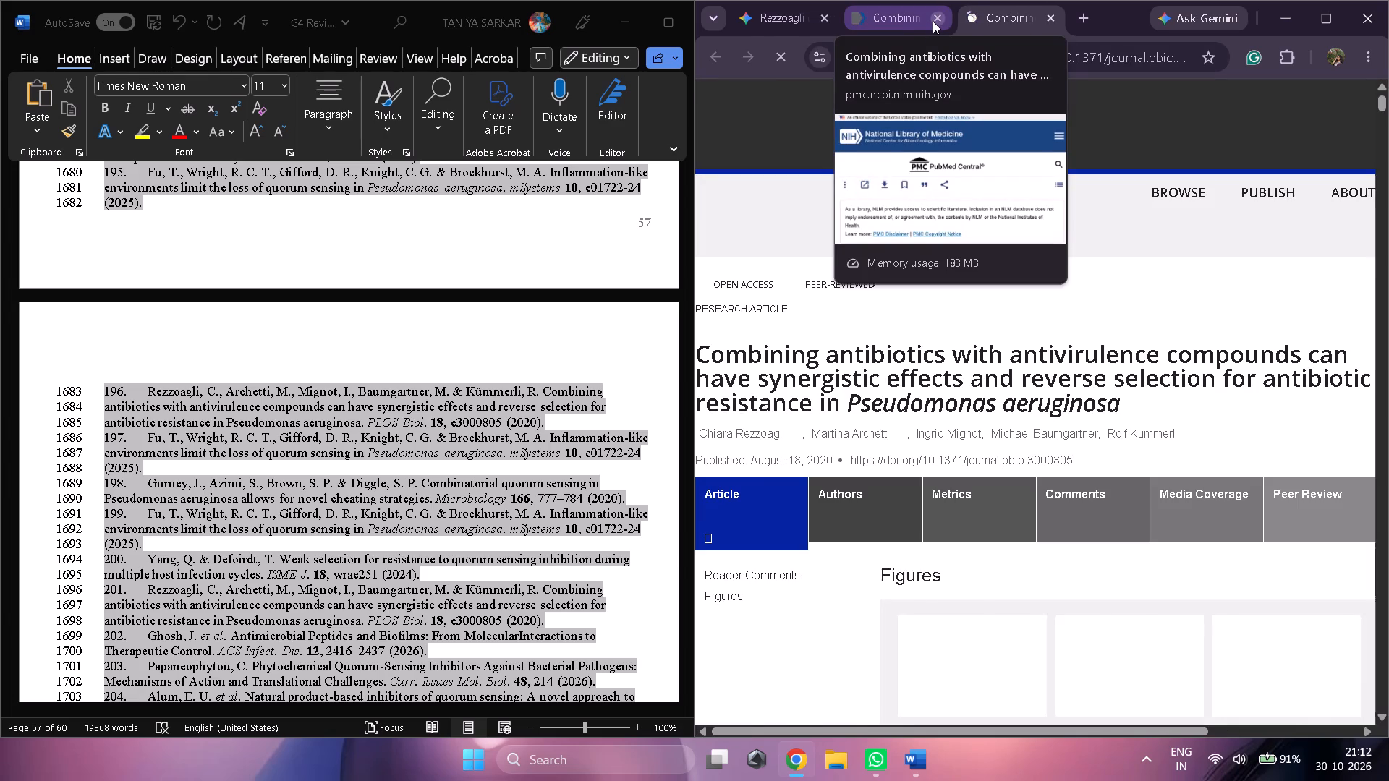
click(933, 21)
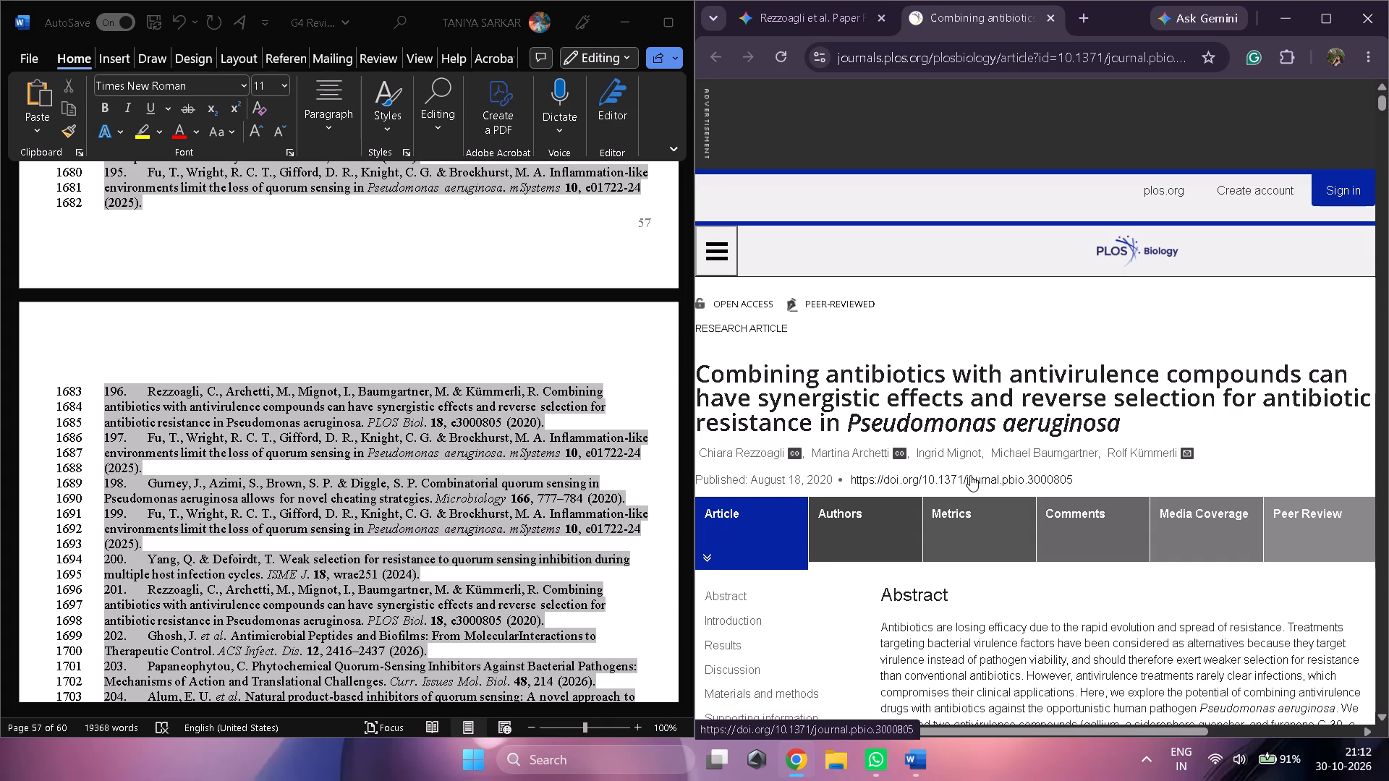
right_click(970, 475)
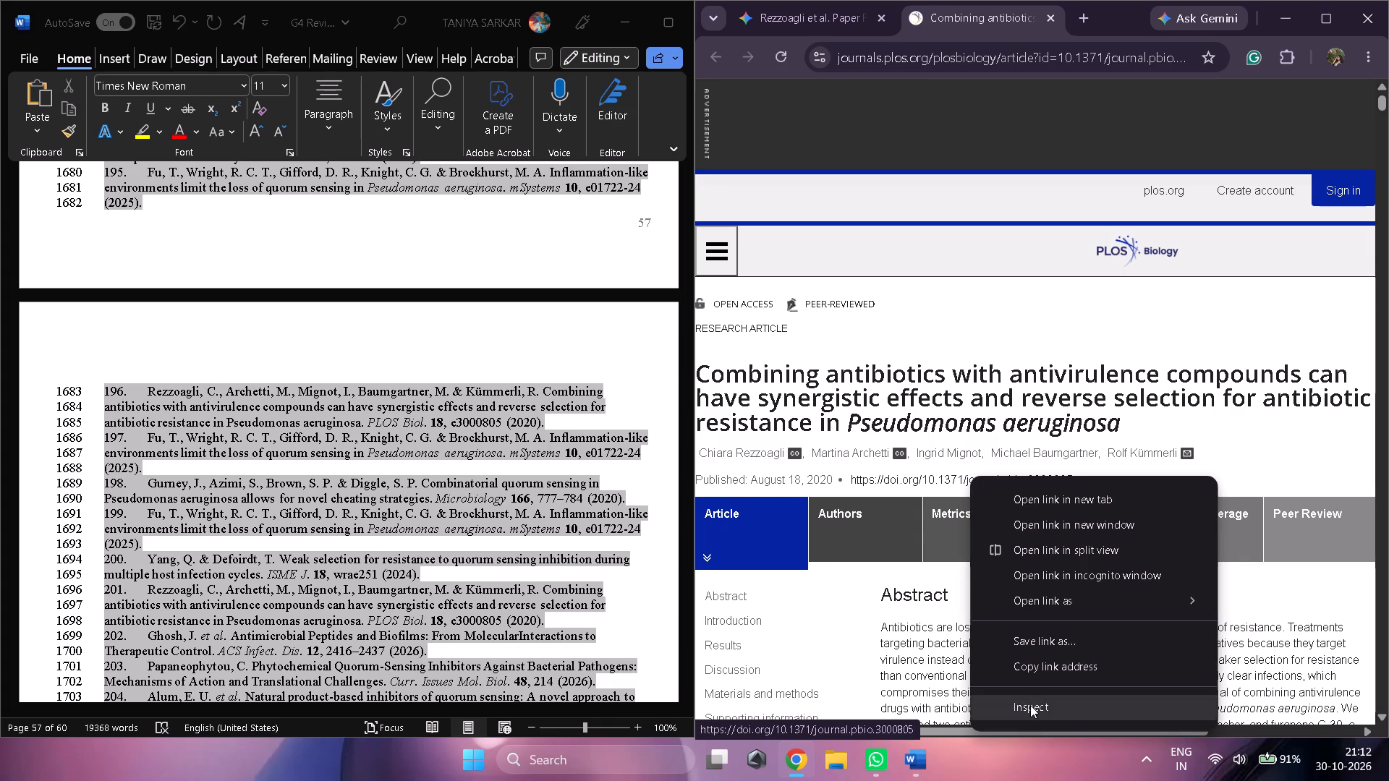
click(1036, 667)
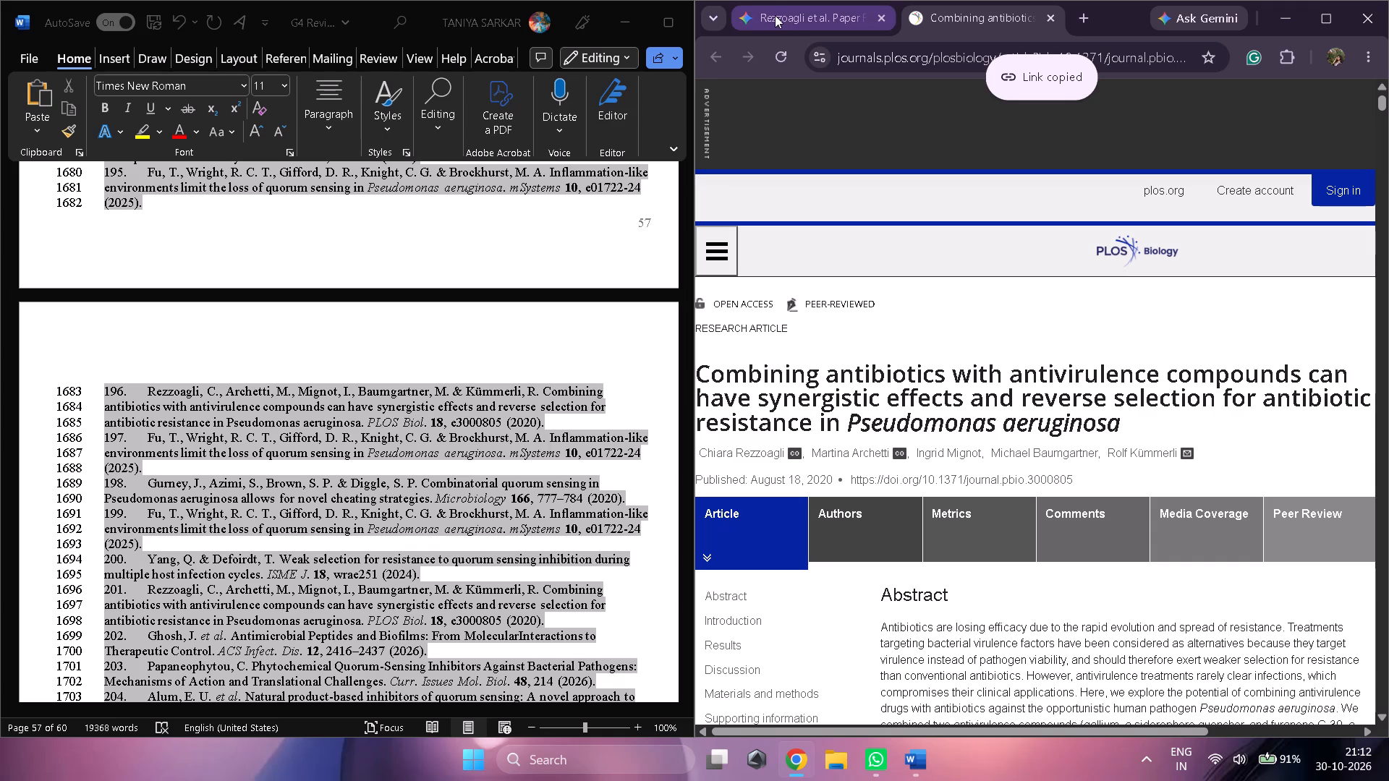
click(1283, 25)
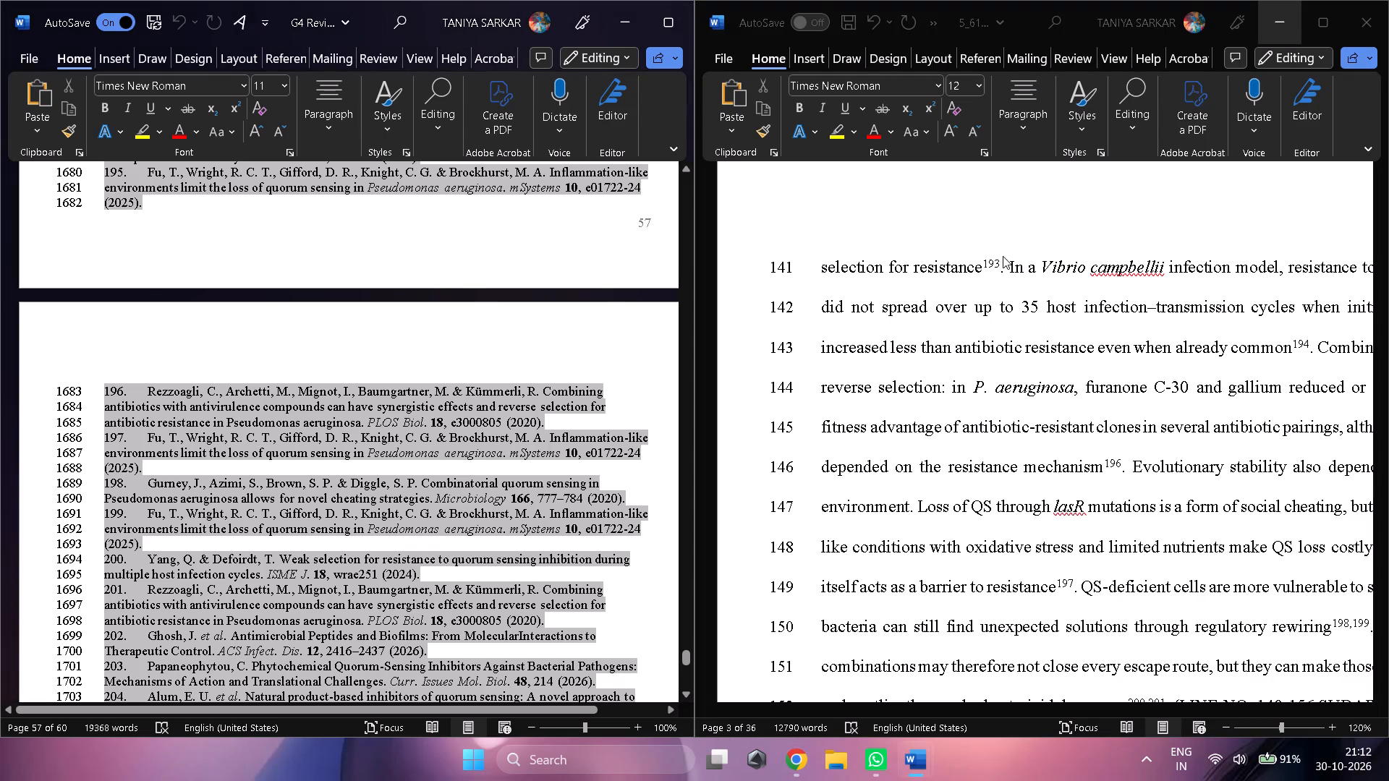
Delete superscript citation 193 after "selection for resistance" in line 141 of the manuscript.
click(999, 265)
click(1001, 262)
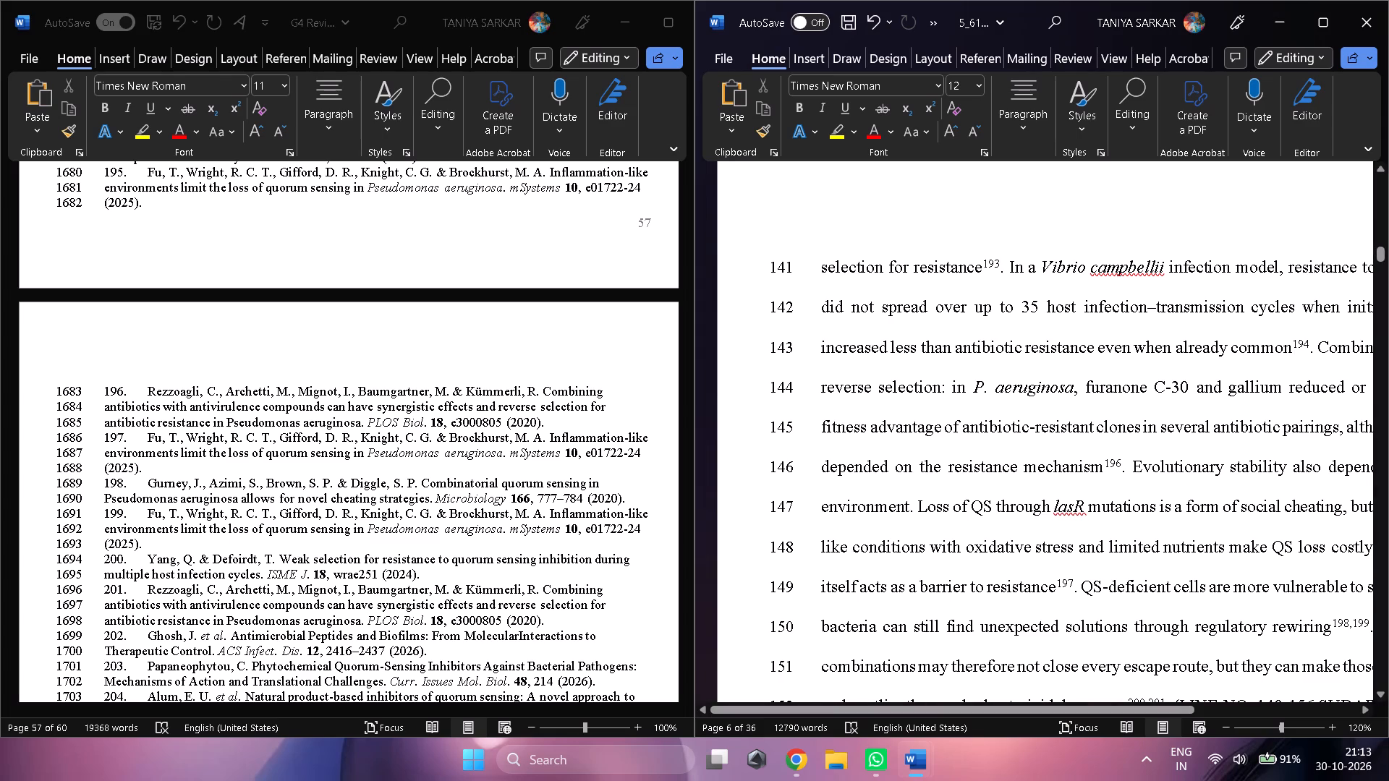
click(1229, 769)
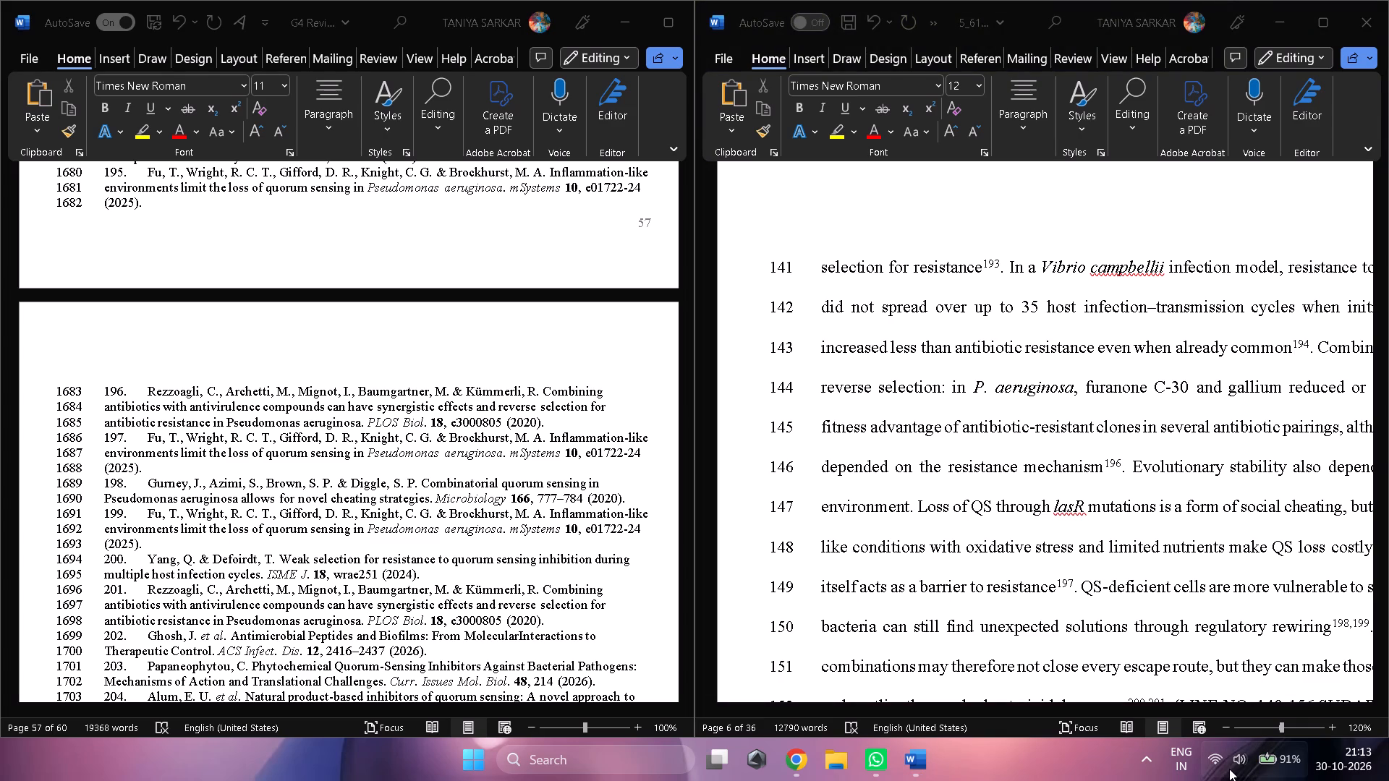
click(999, 260)
key(BackSpace)
key(BackSpace)
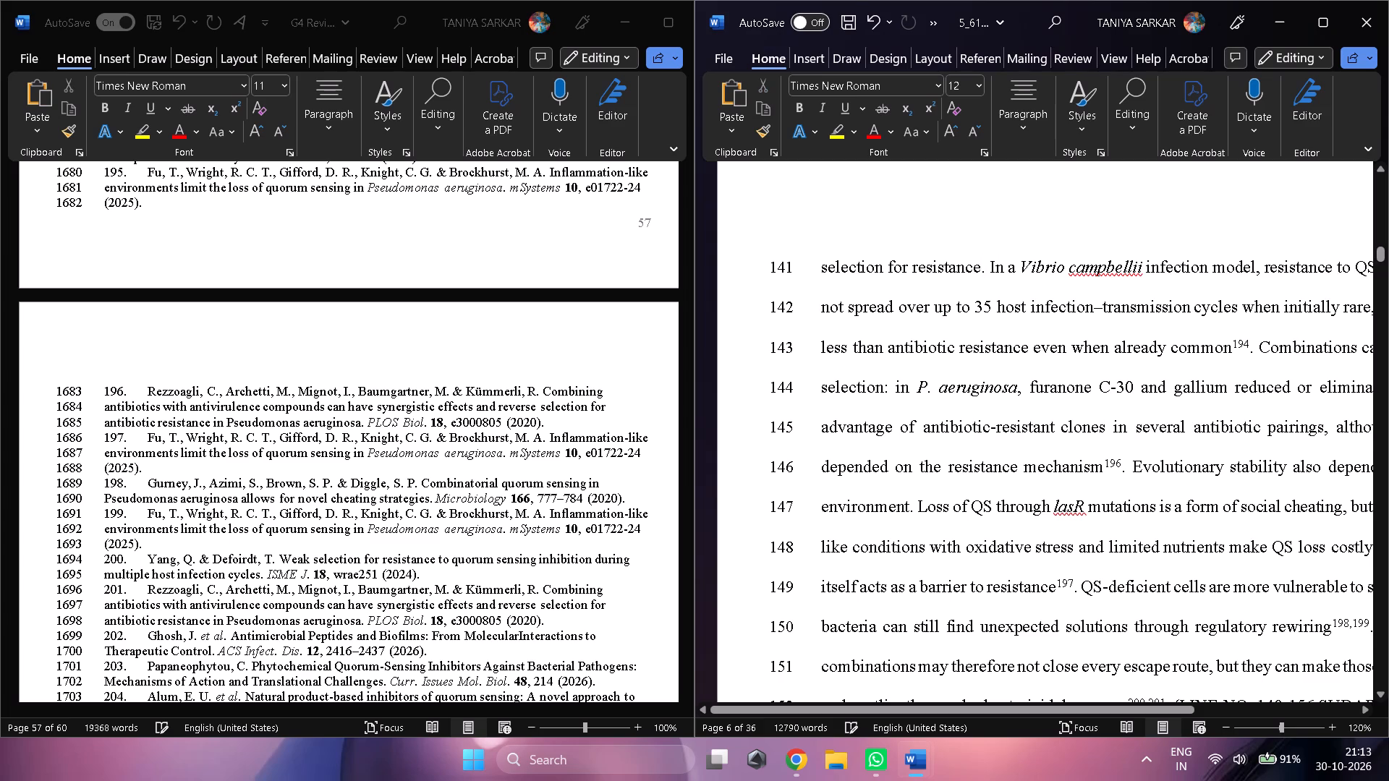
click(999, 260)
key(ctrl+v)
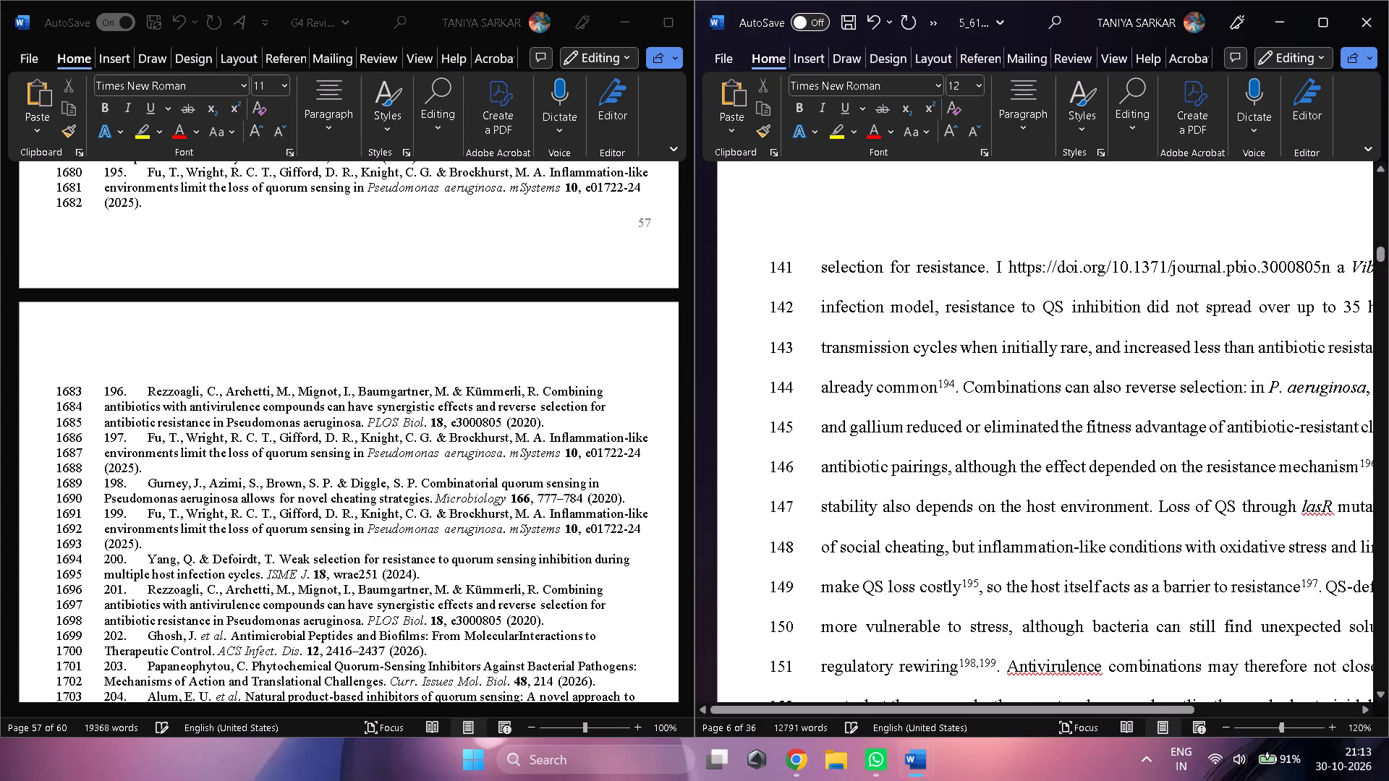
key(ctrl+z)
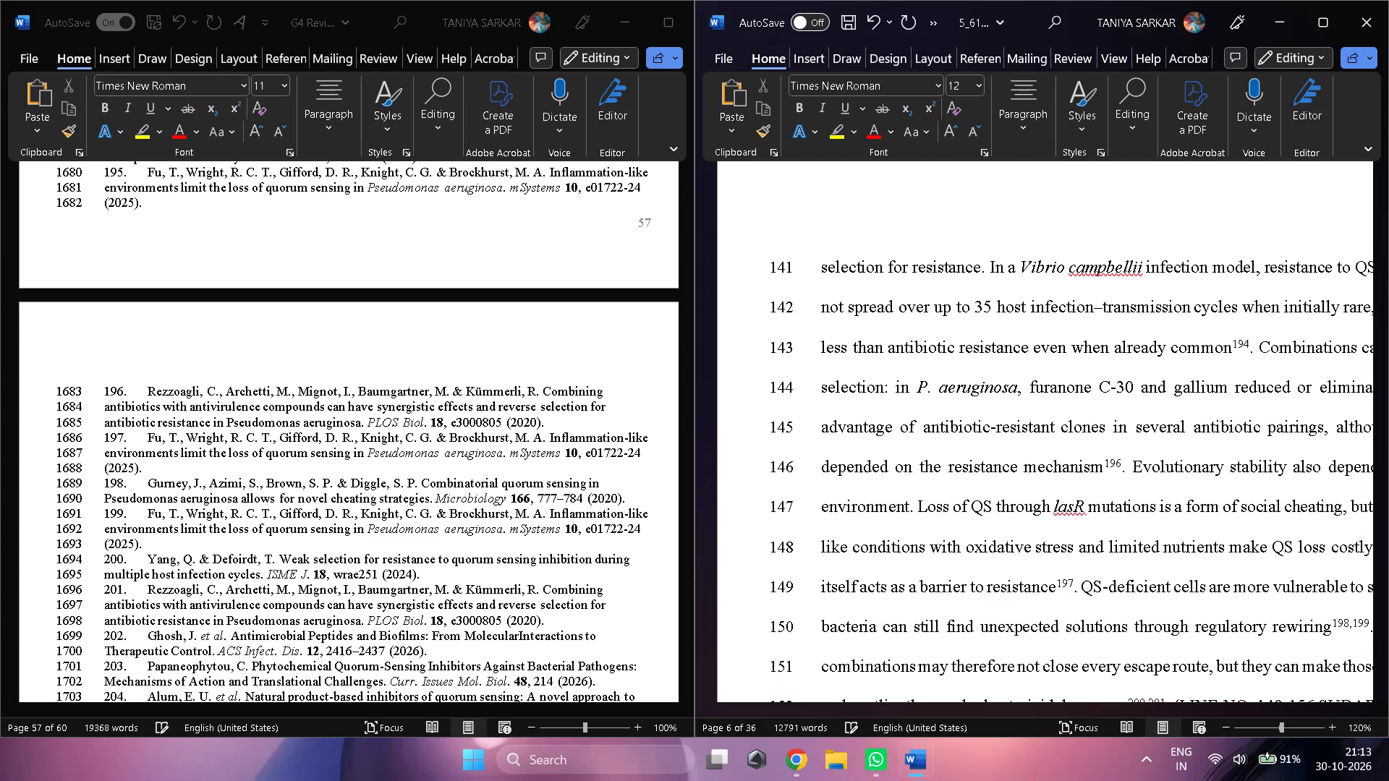
click(988, 267)
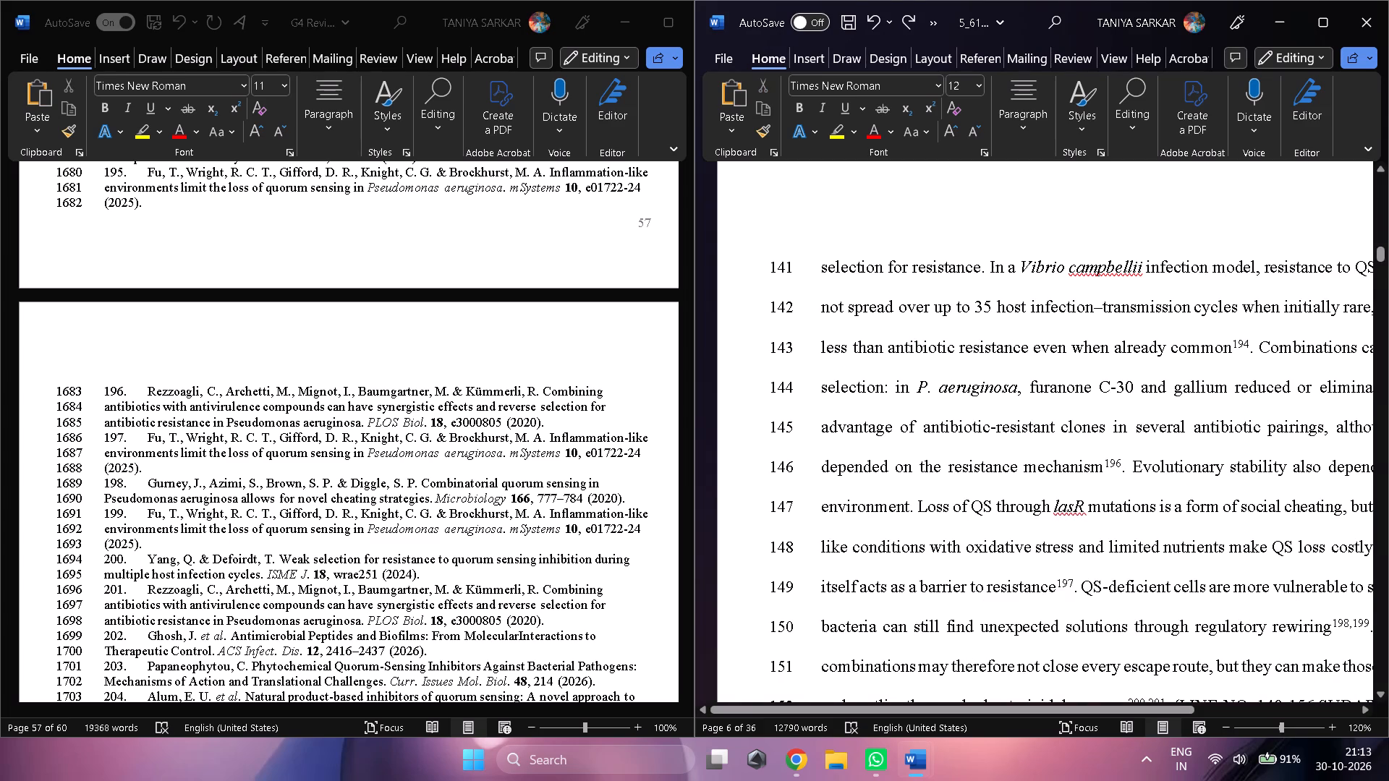
key(BackSpace)
key(BackSpace)
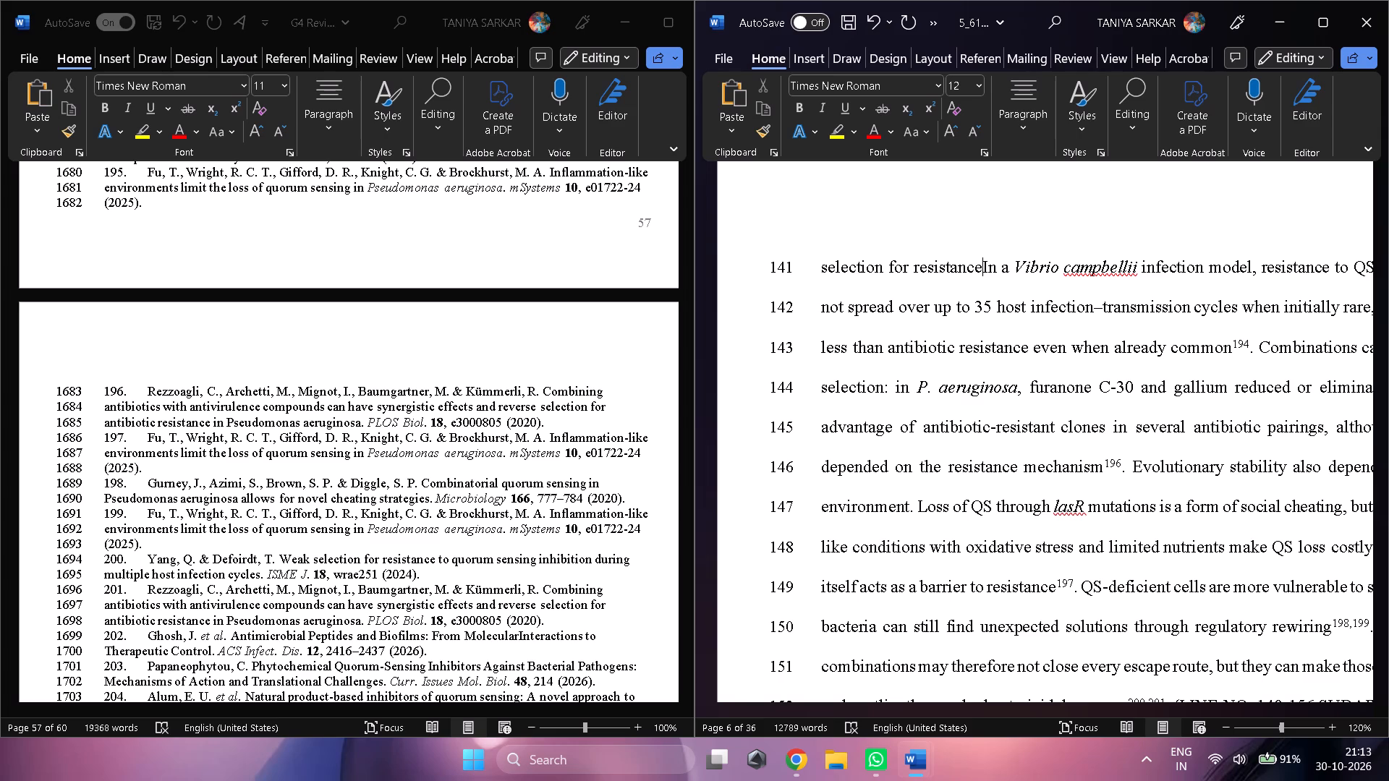
key(ctrl+v)
key(space)
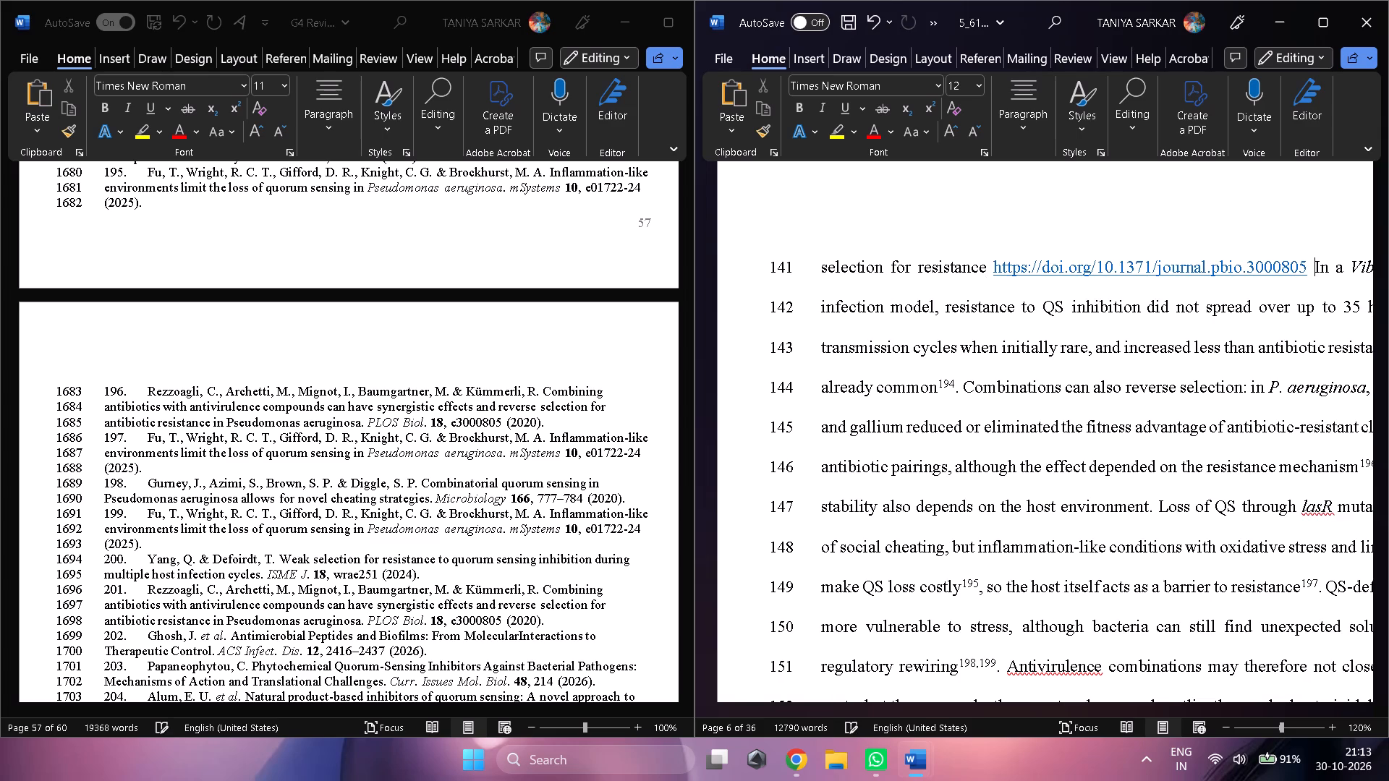
key(period)
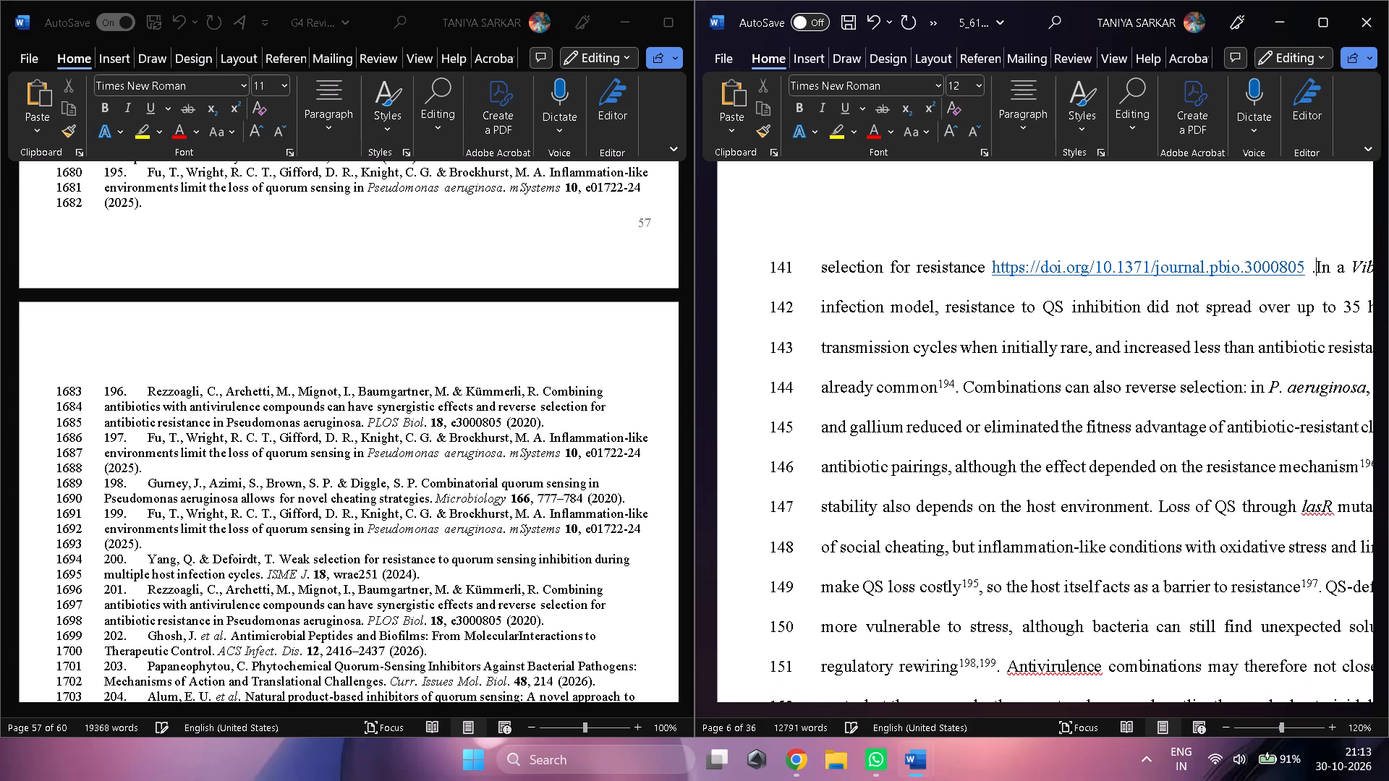
ctrl+scroll(970, 393, down, 1)
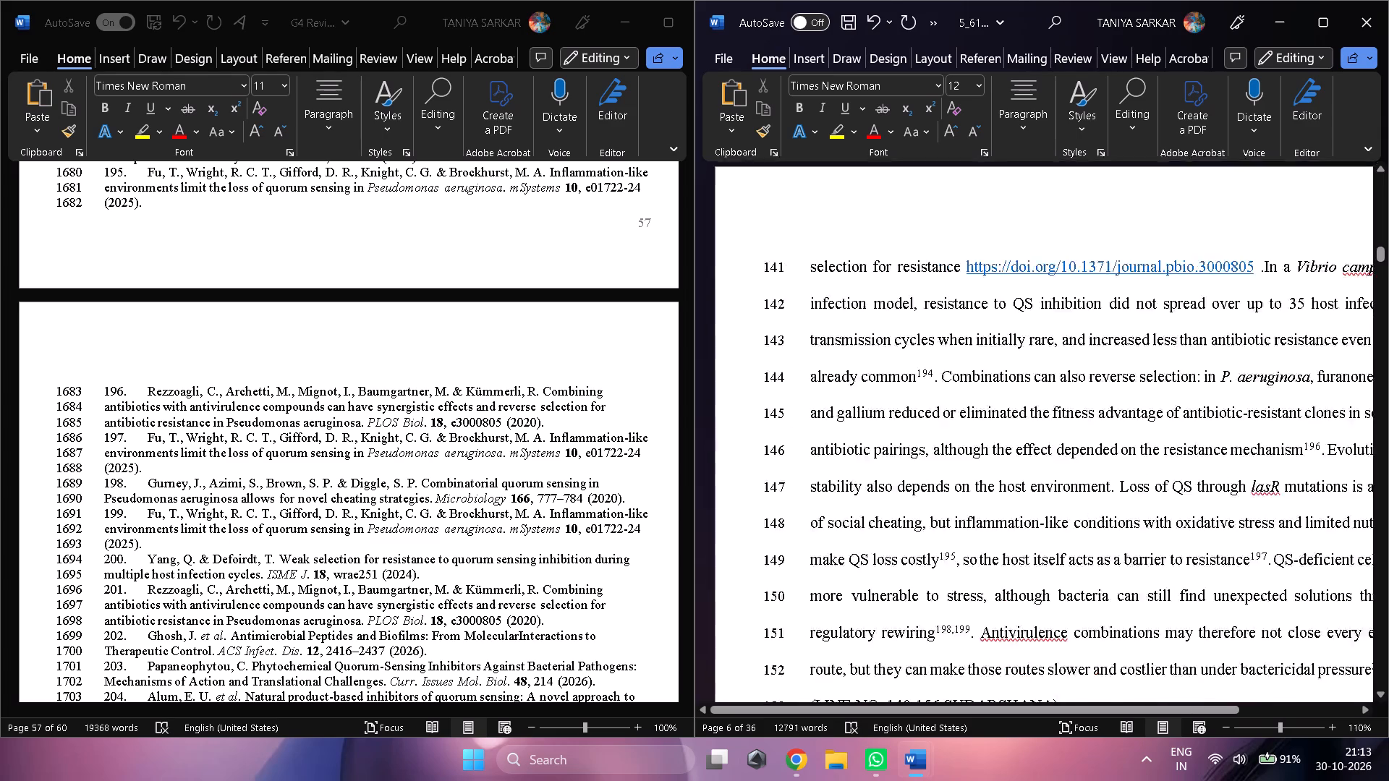
ctrl+scroll(970, 393, down, 3)
ctrl+scroll(970, 393, up, 1)
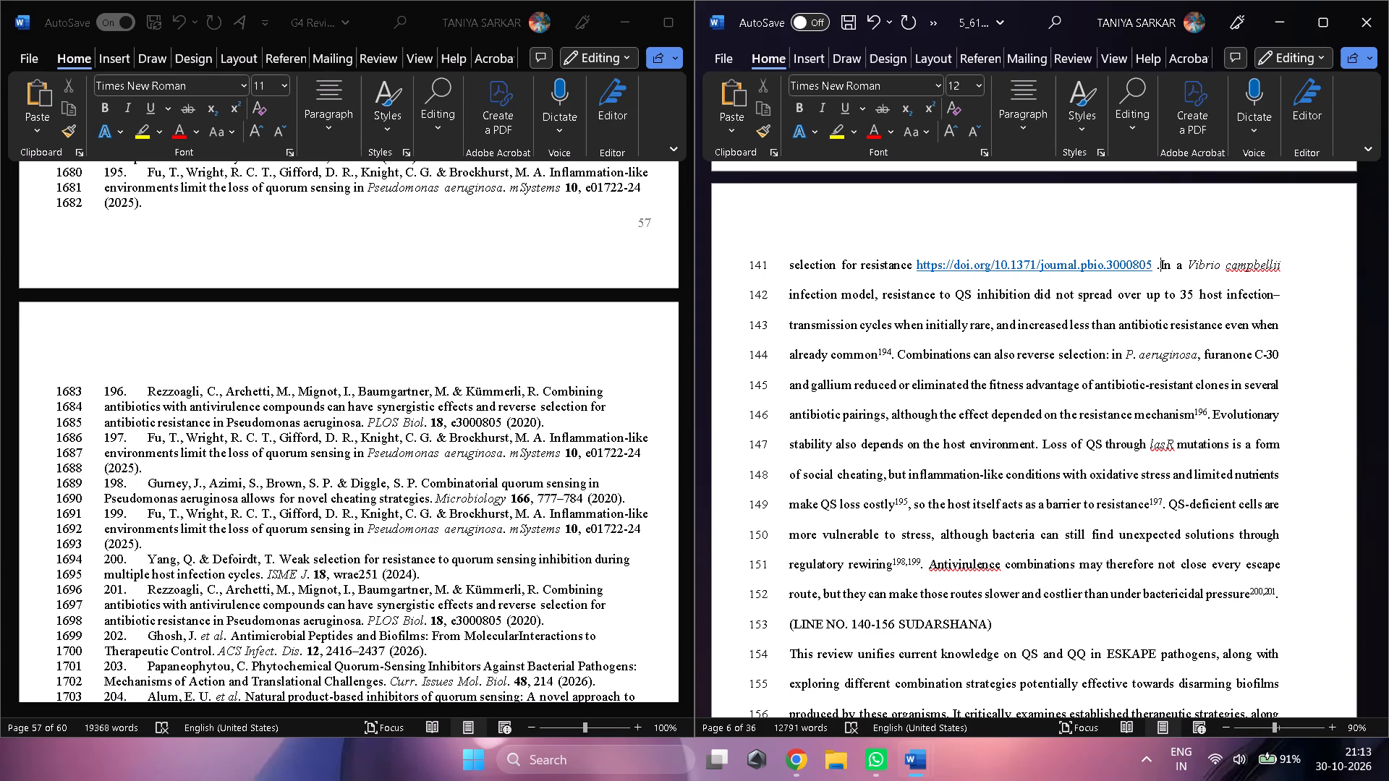
click(685, 184)
triple_click(685, 172)
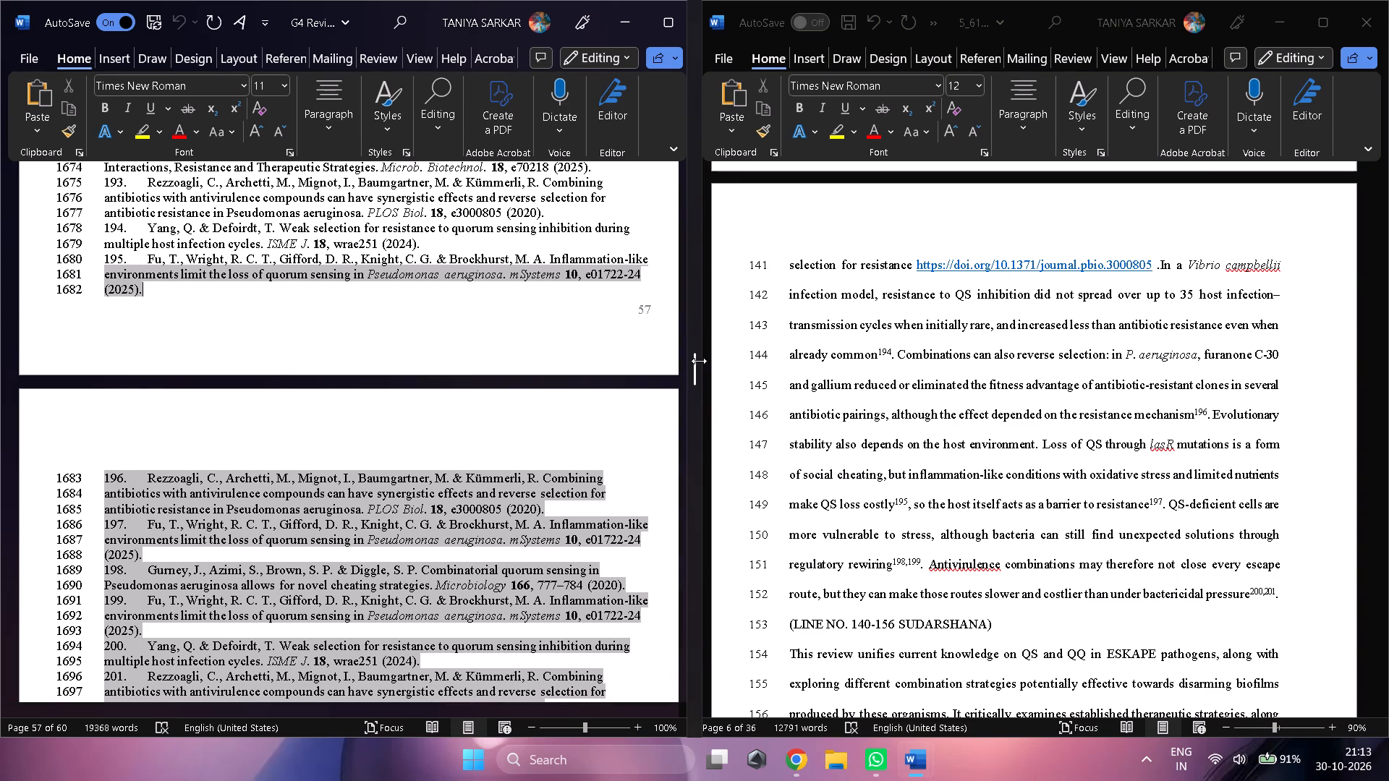
triple_click(684, 694)
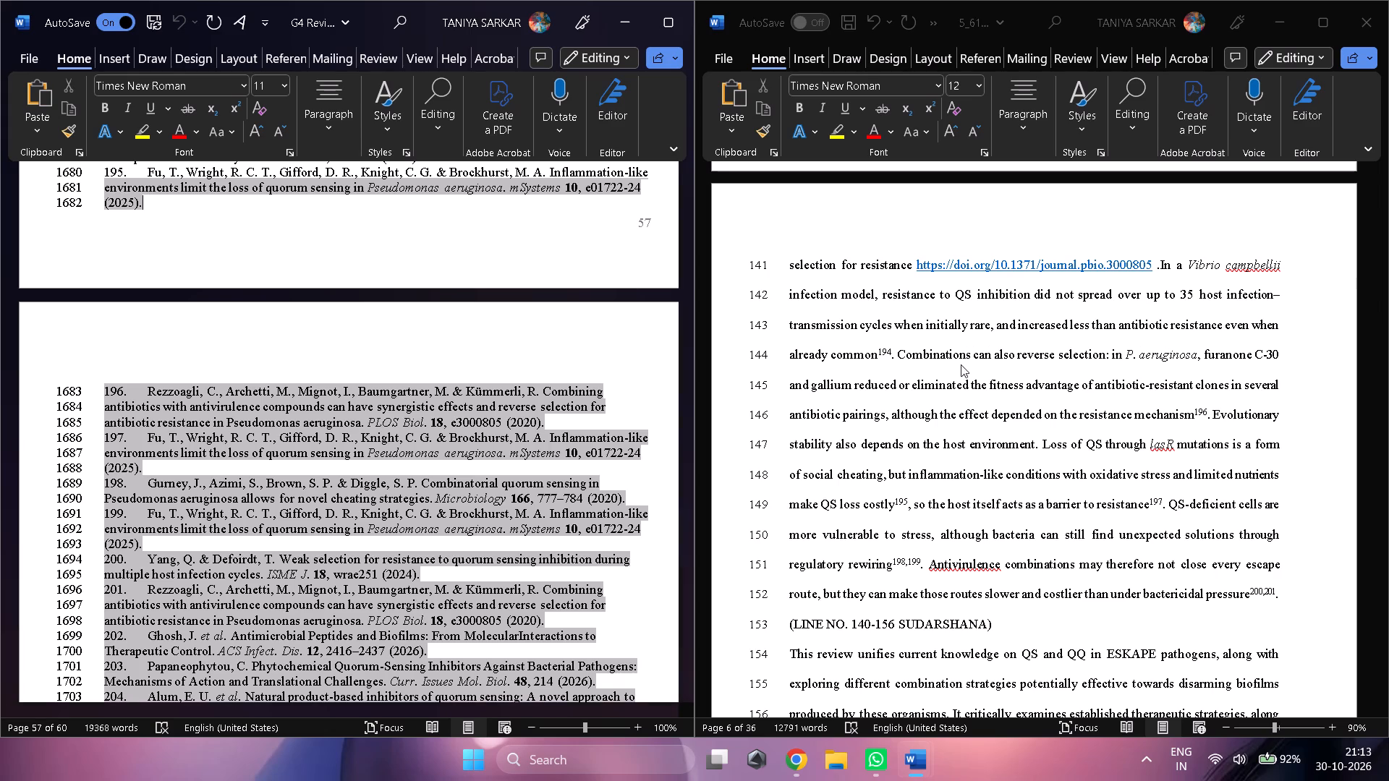
click(1203, 410)
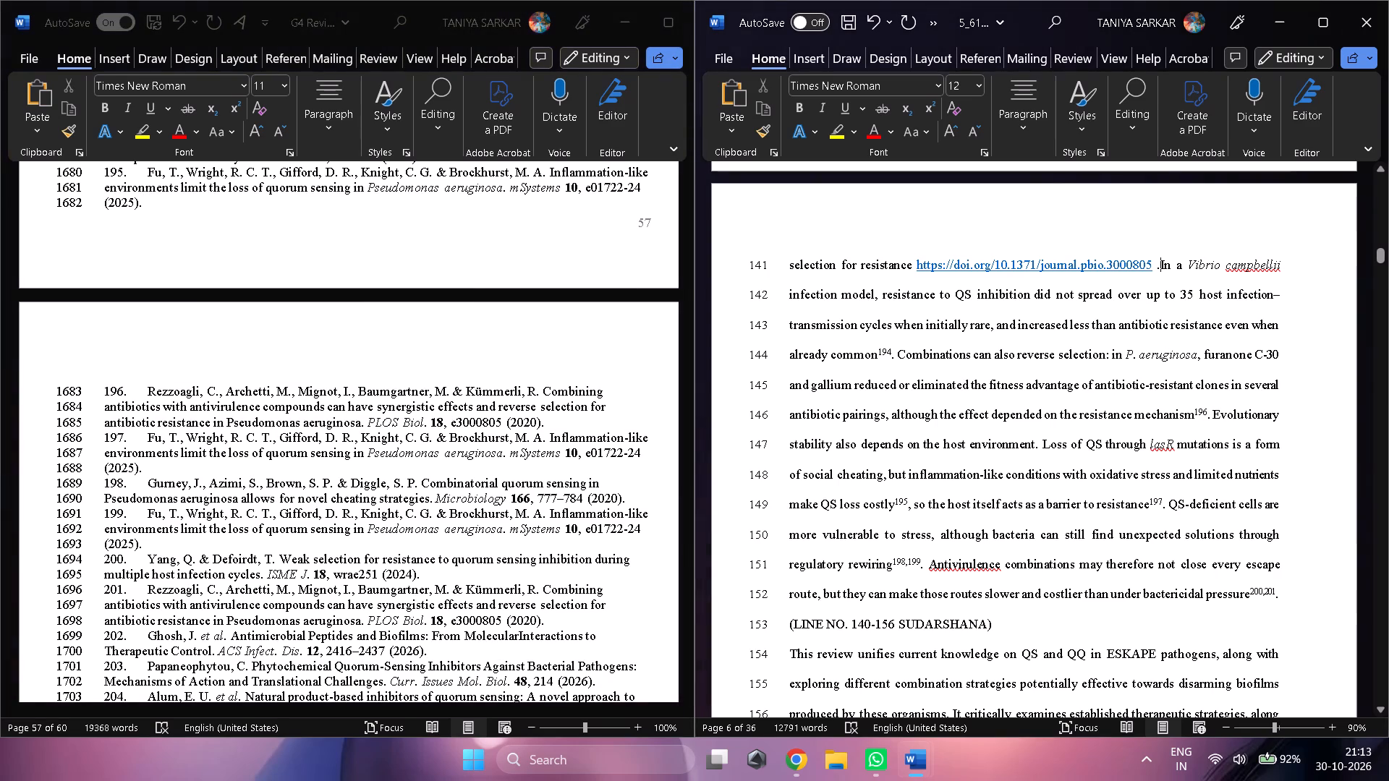
click(1207, 411)
key(BackSpace)
key(BackSpace)
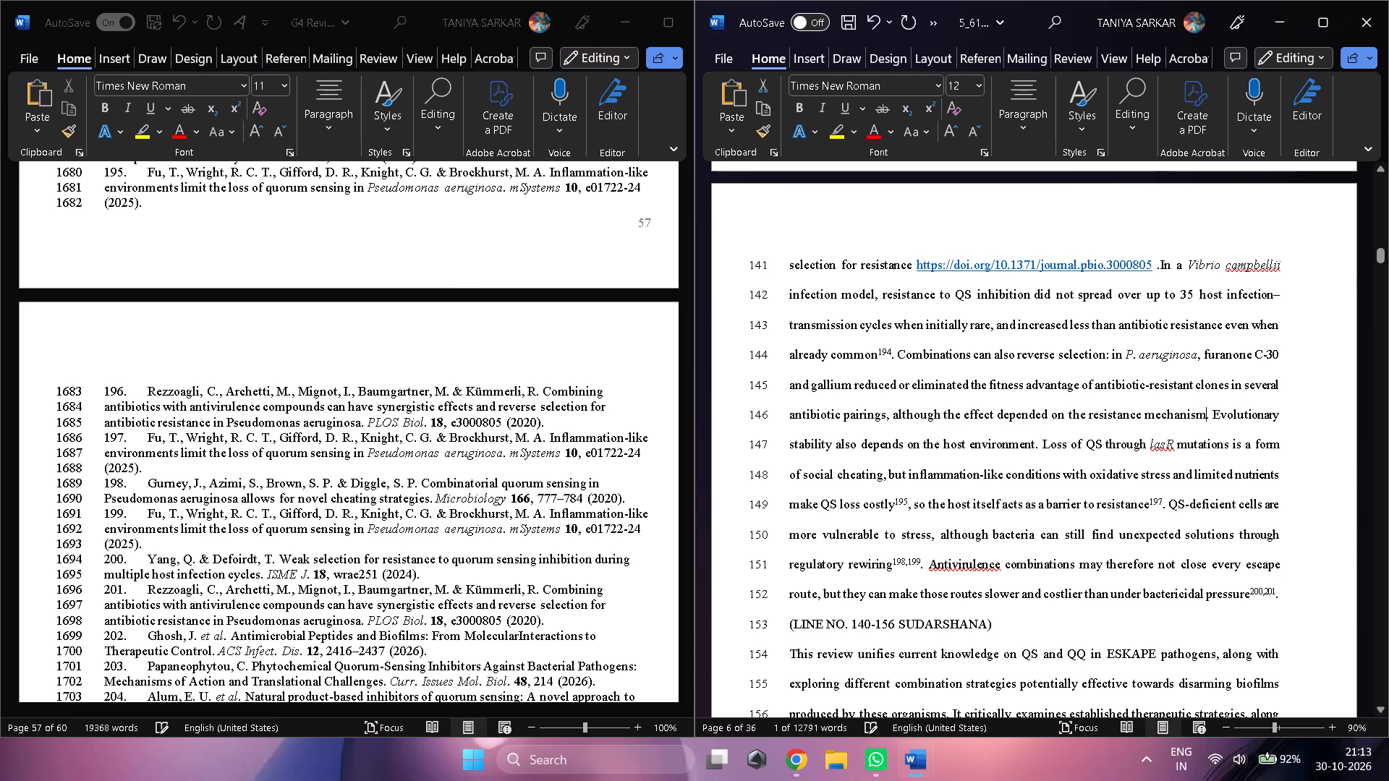
key(ctrl+v)
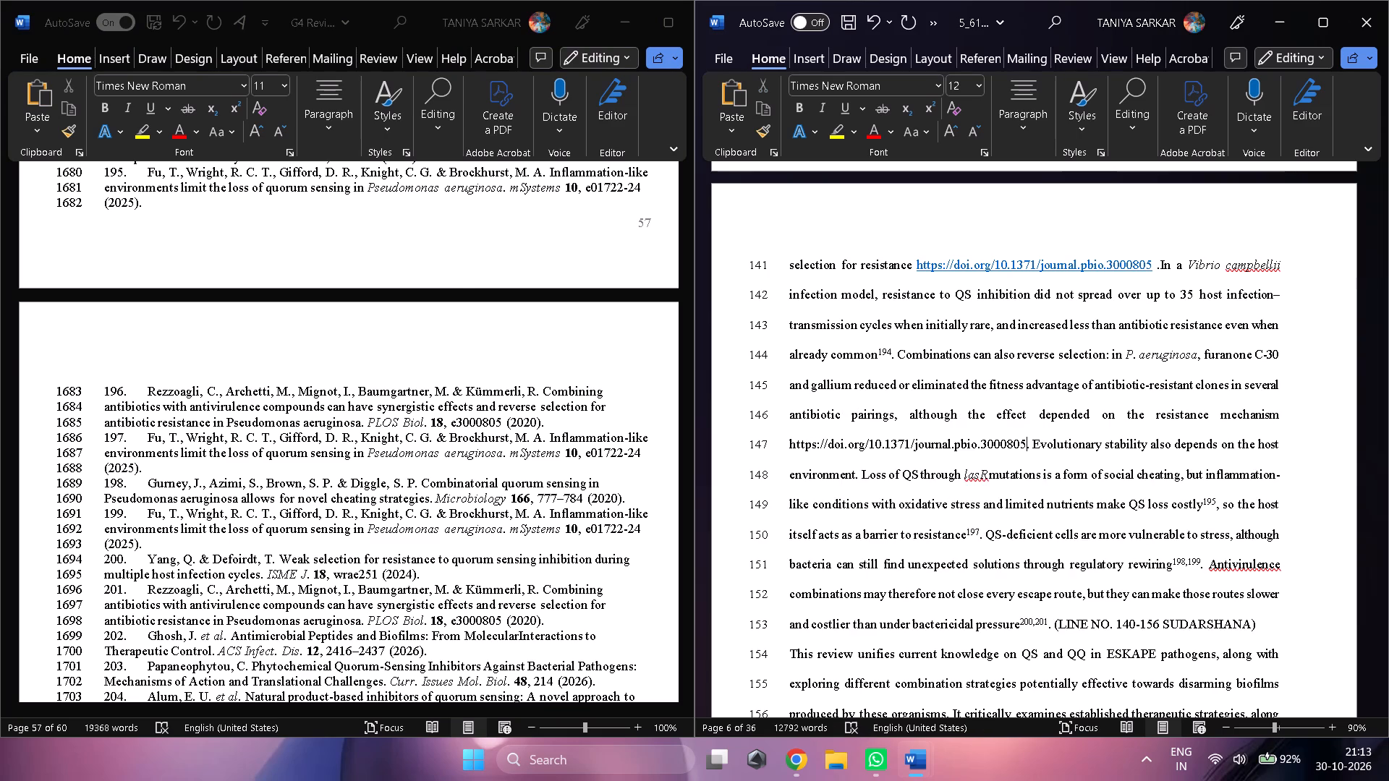
key(space)
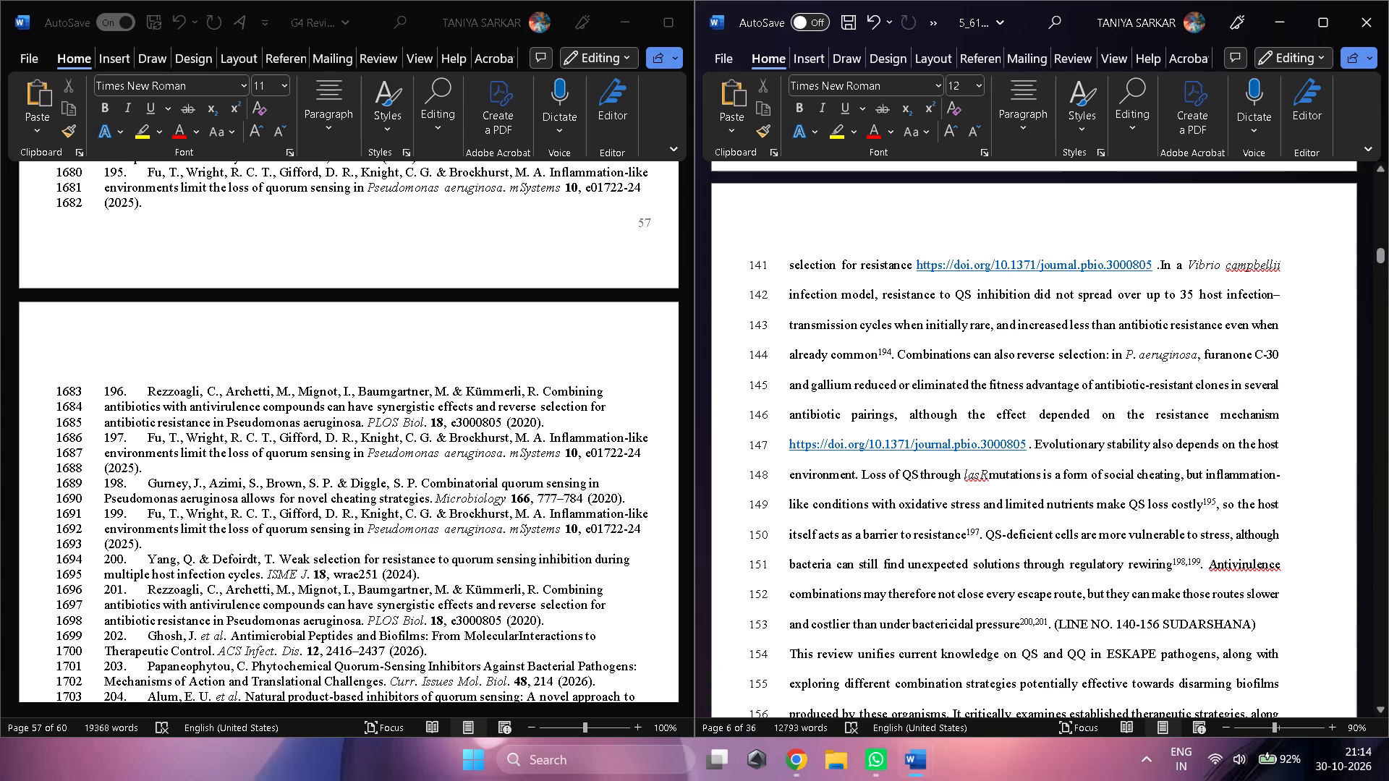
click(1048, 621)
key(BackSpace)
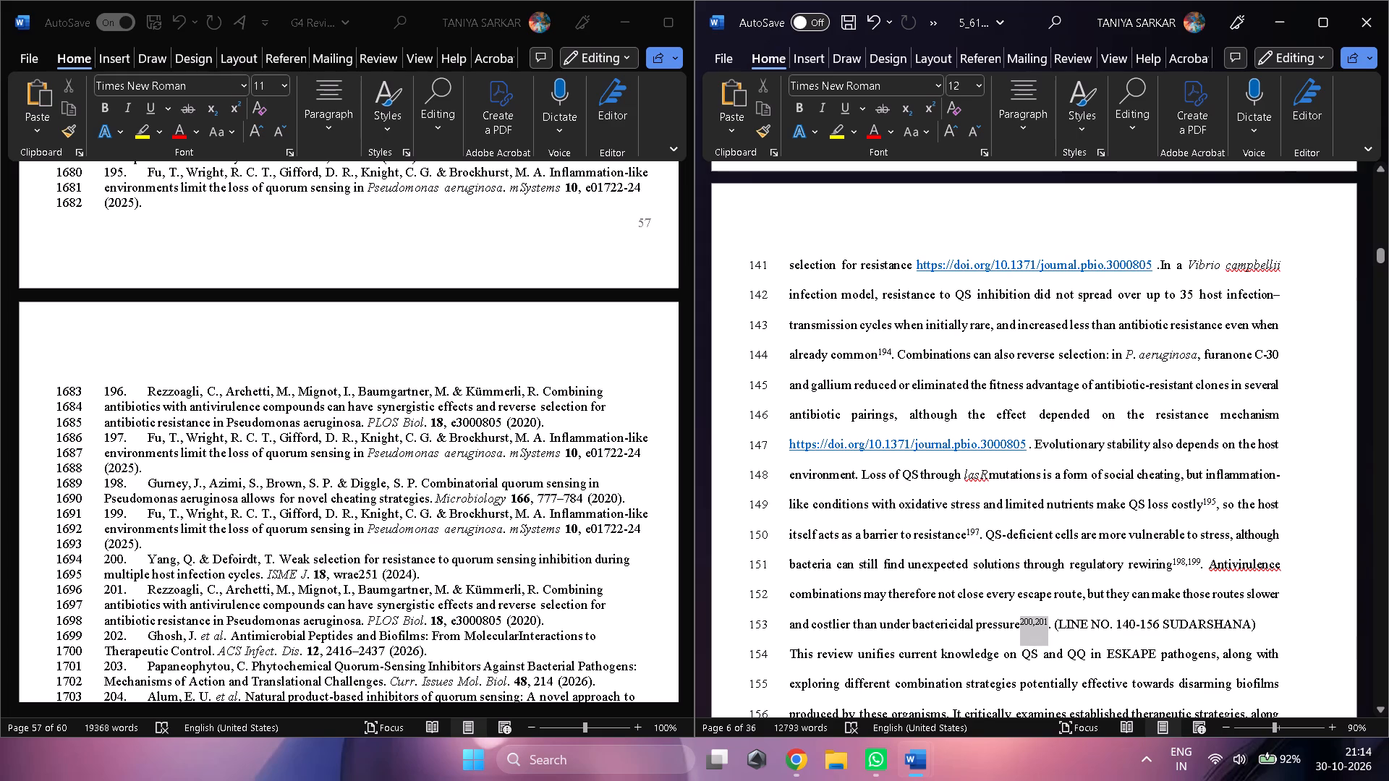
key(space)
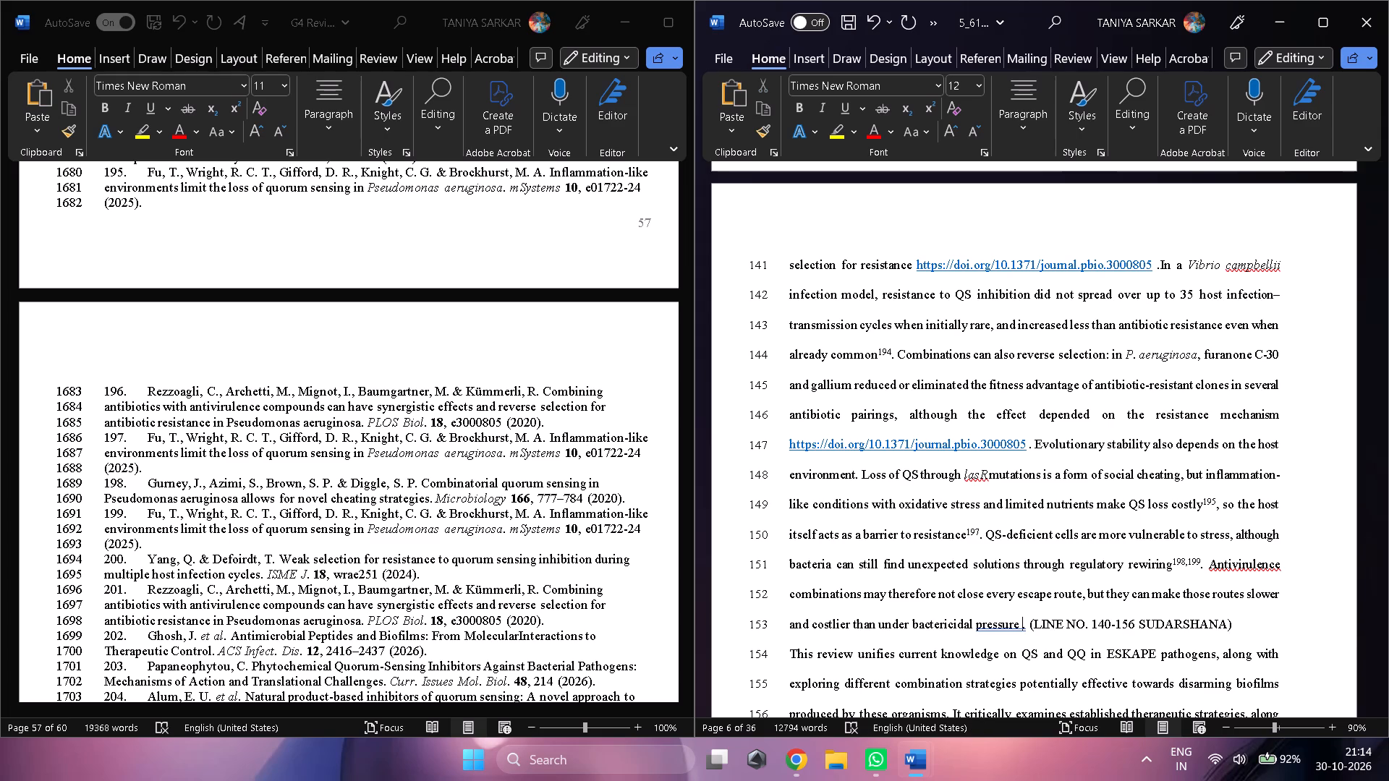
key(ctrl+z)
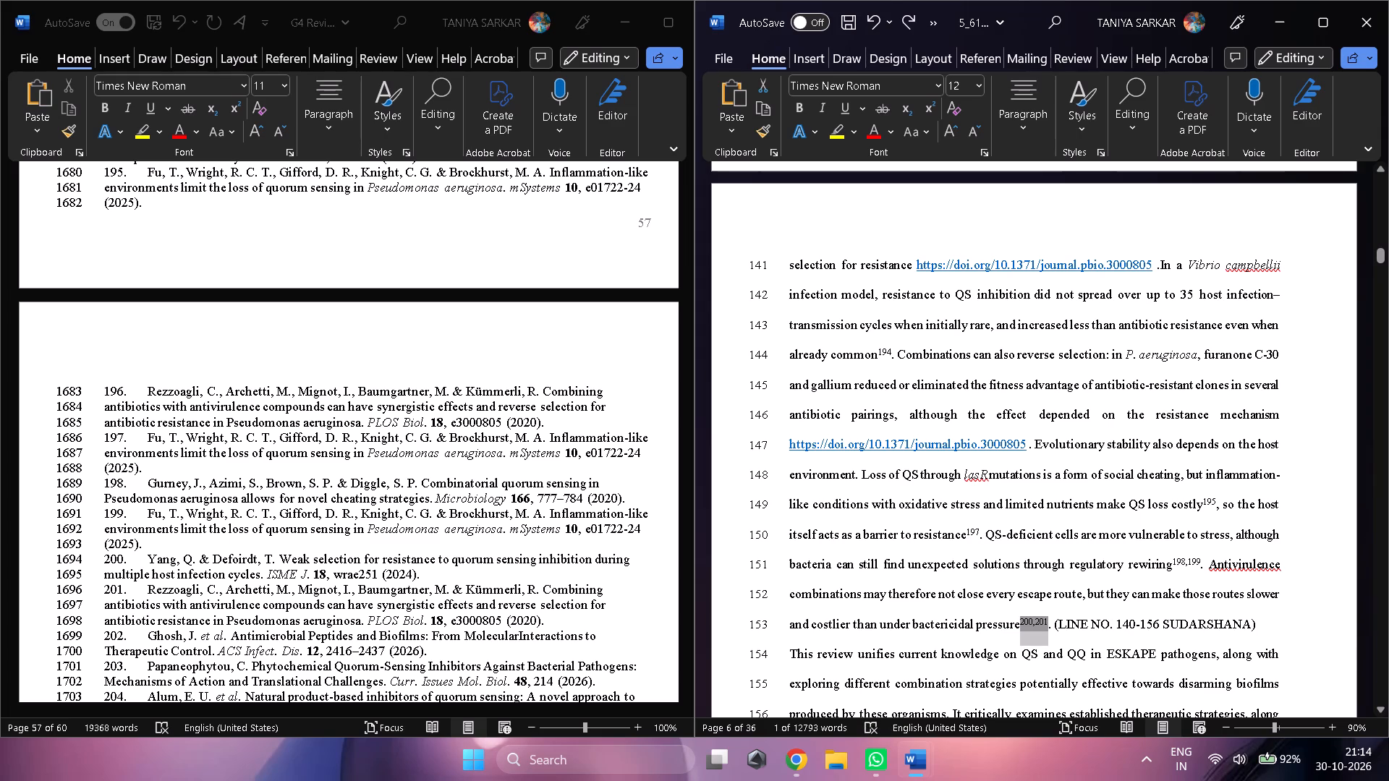
Add a space after the comma between citations 200 and 201 following "bactericidal pressure".
click(1029, 626)
click(1035, 622)
key(space)
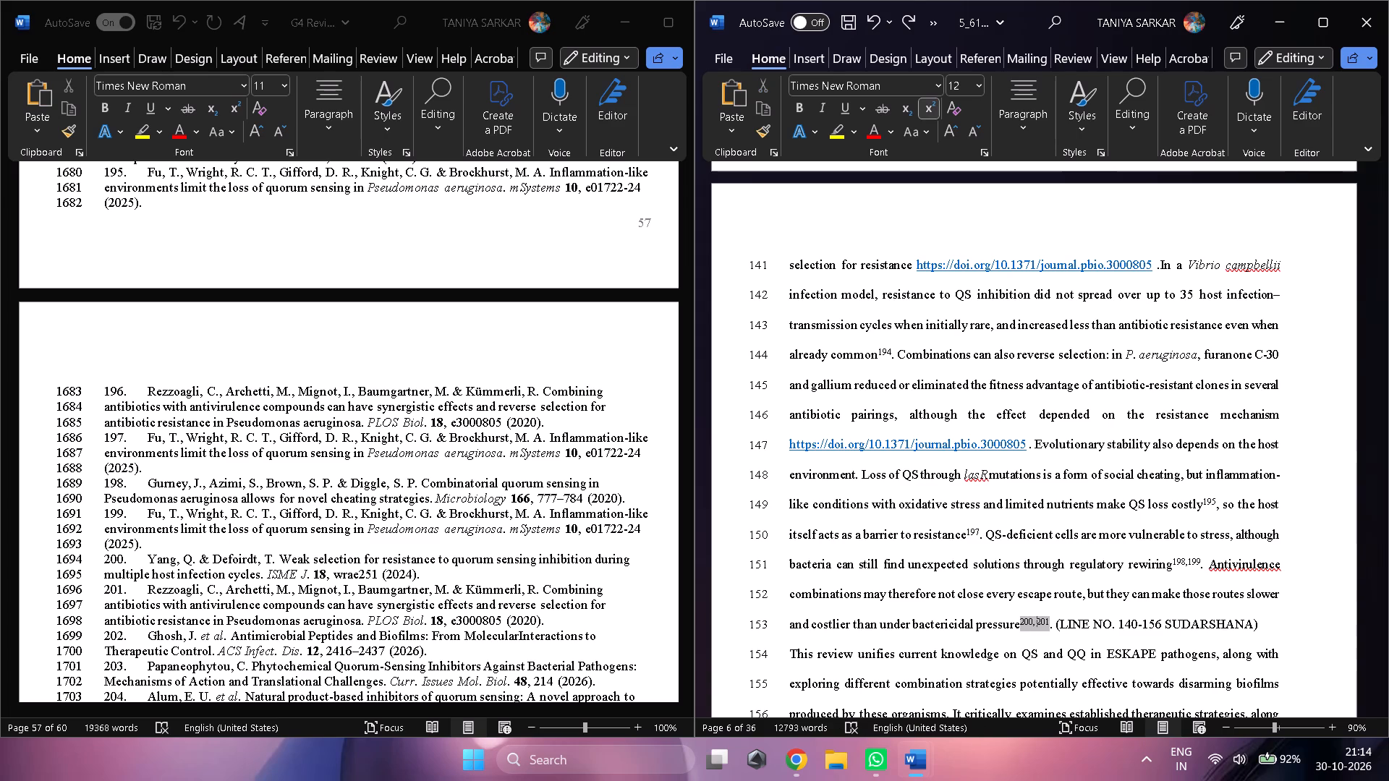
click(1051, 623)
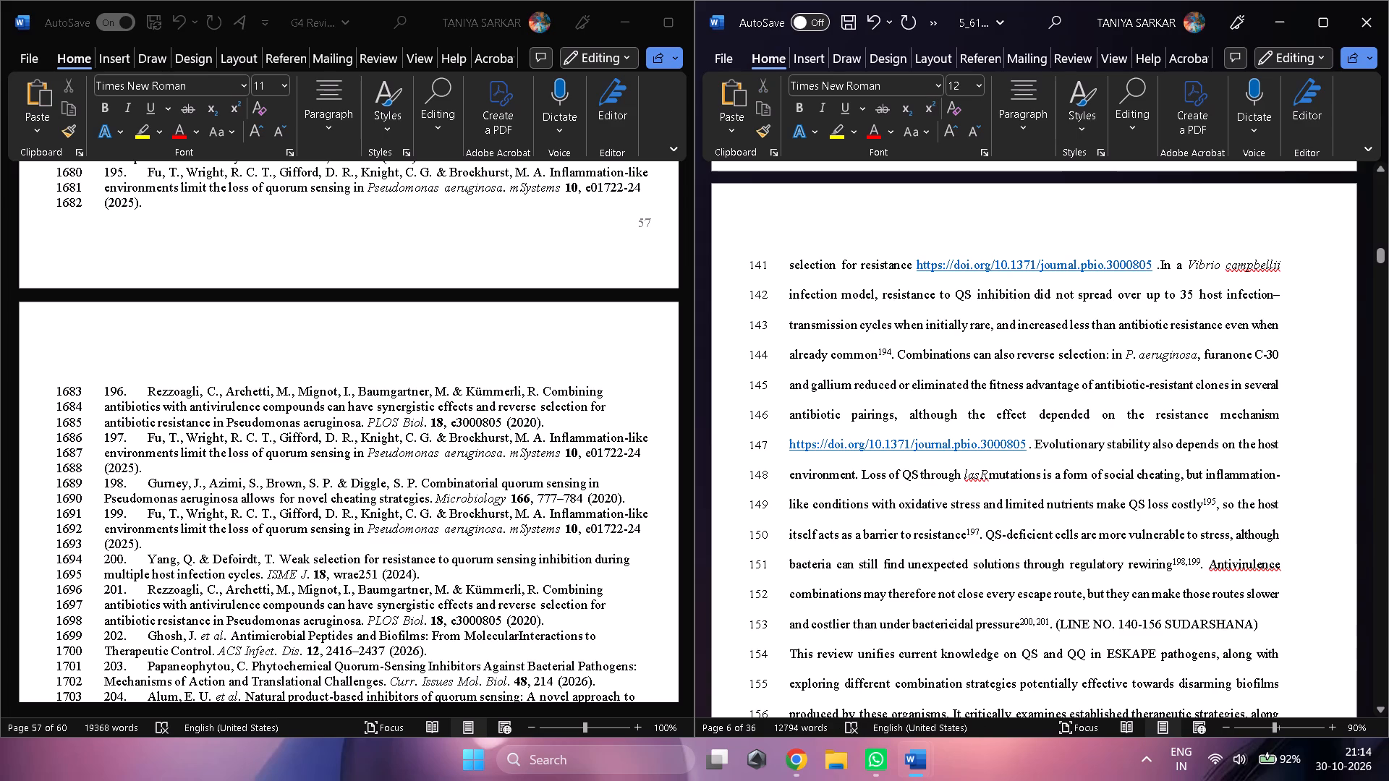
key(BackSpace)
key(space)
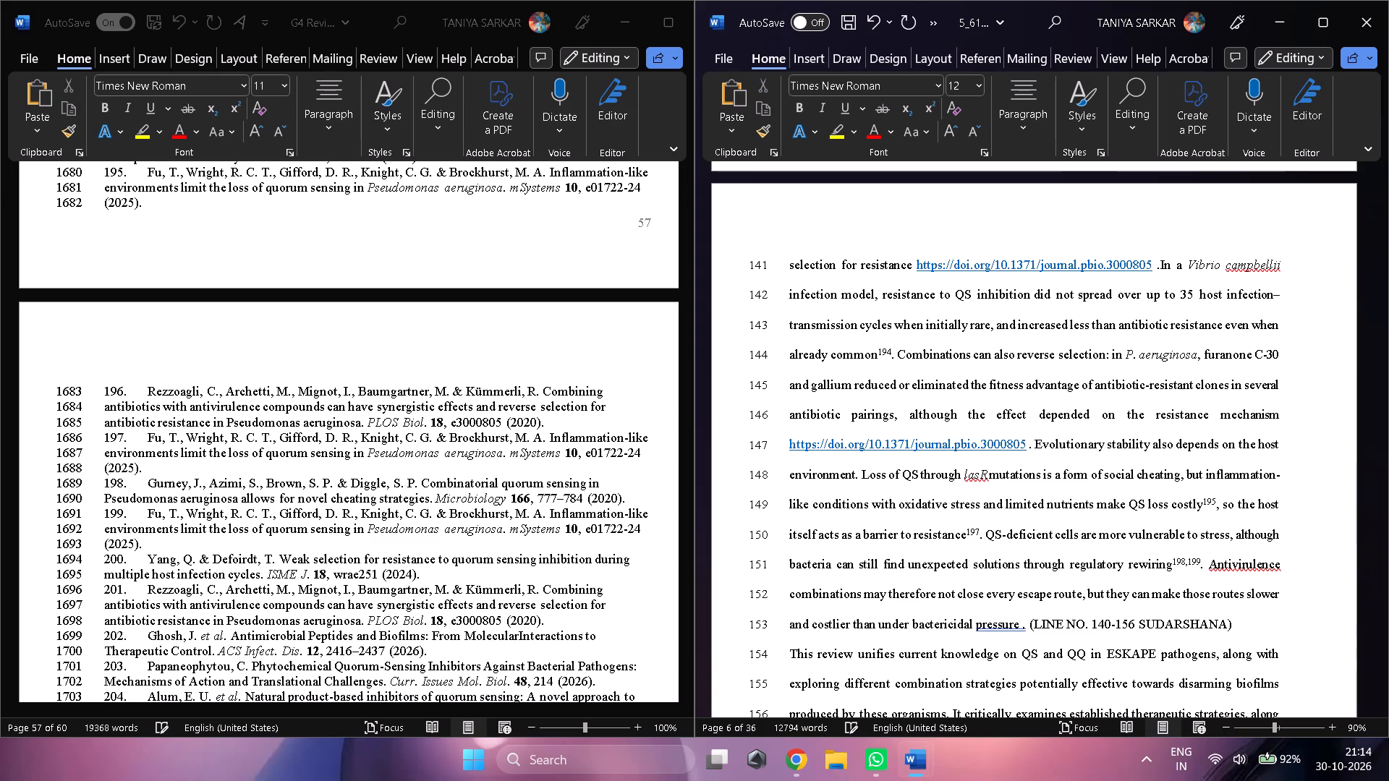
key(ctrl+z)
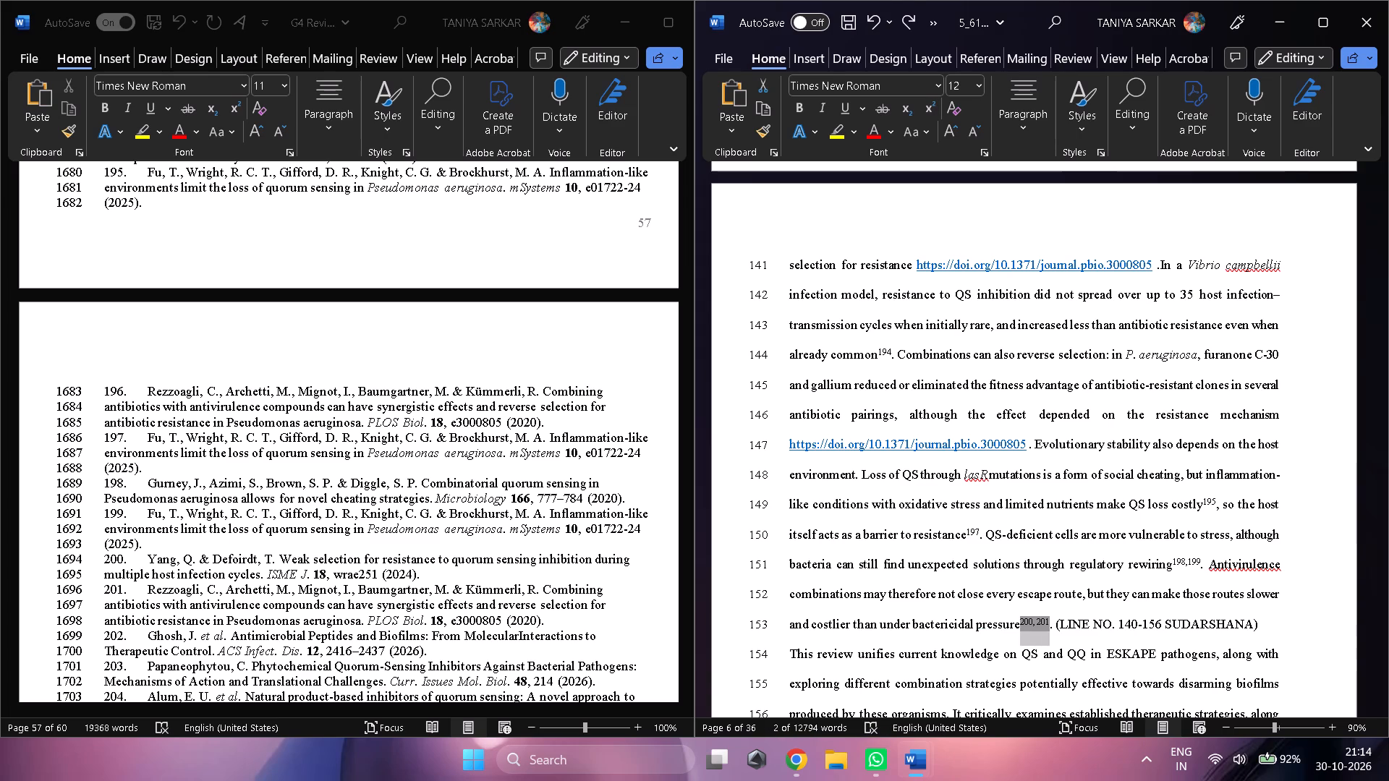
click(1036, 628)
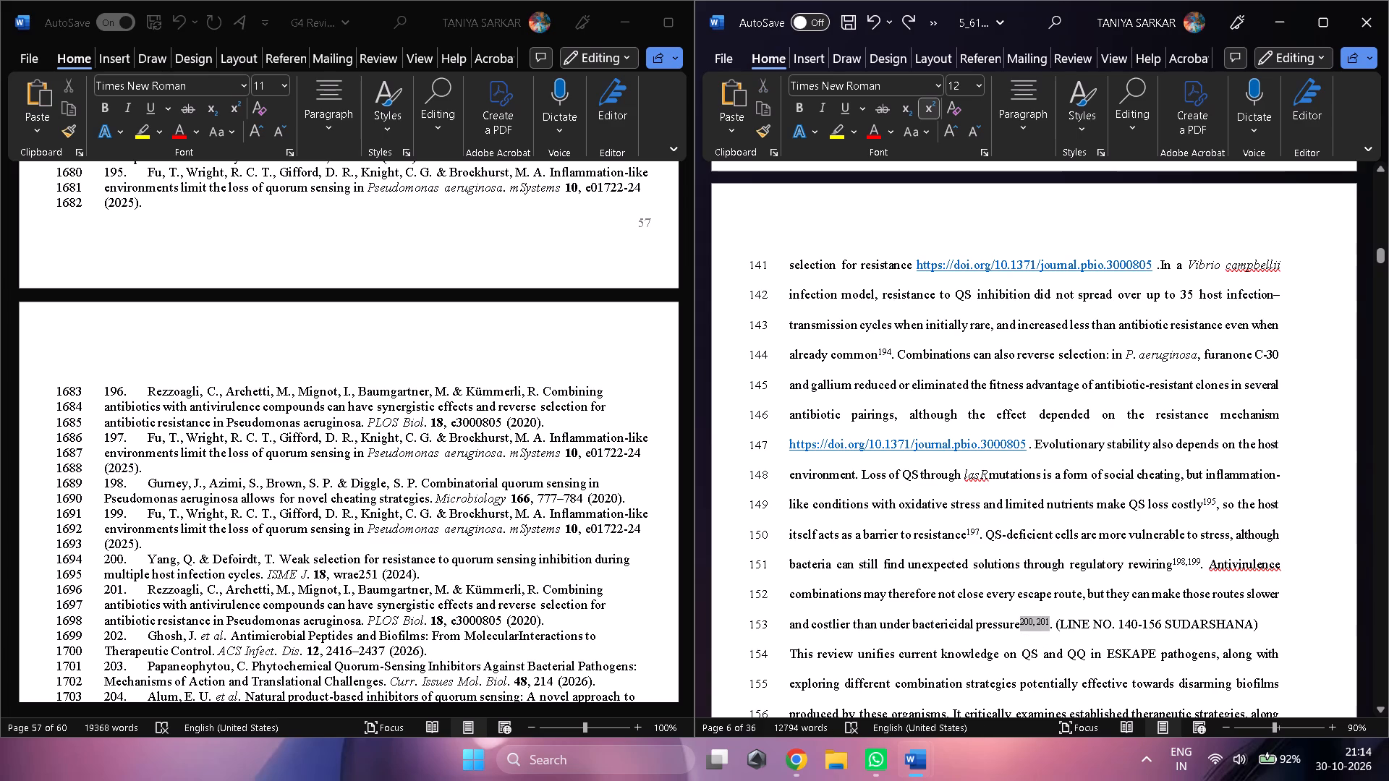
drag(1036, 626, 1050, 626)
drag(1050, 626, 1051, 626)
key(BackSpace)
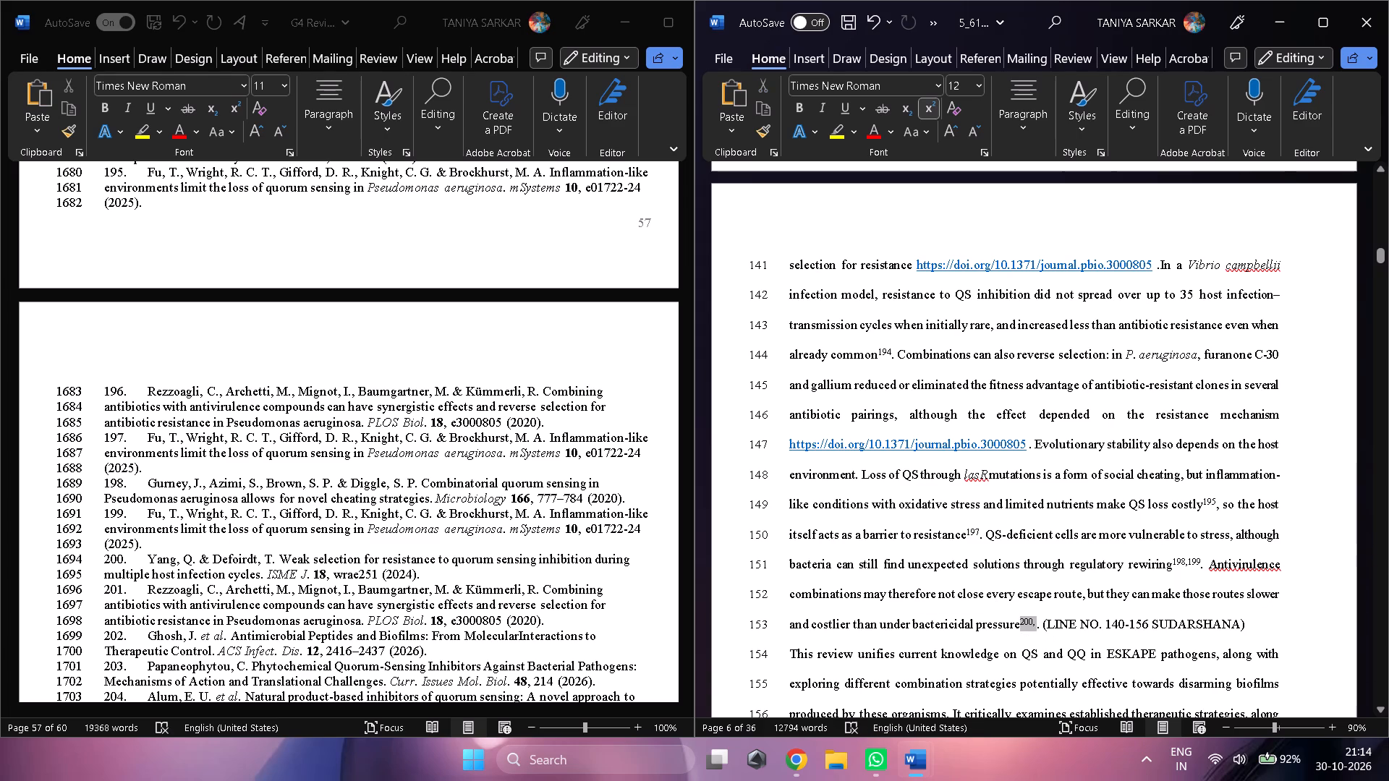
click(935, 108)
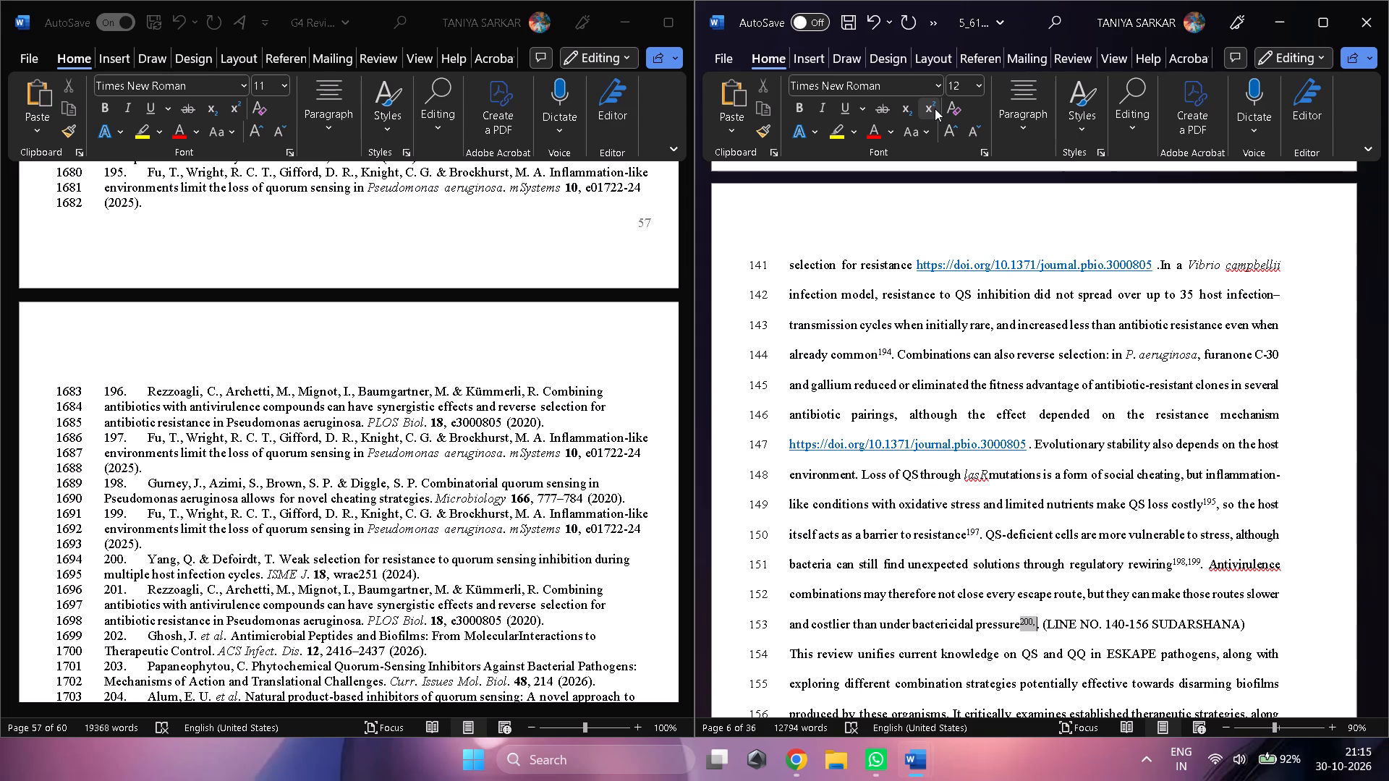
key(v)
key(BackSpace)
key(ctrl+v)
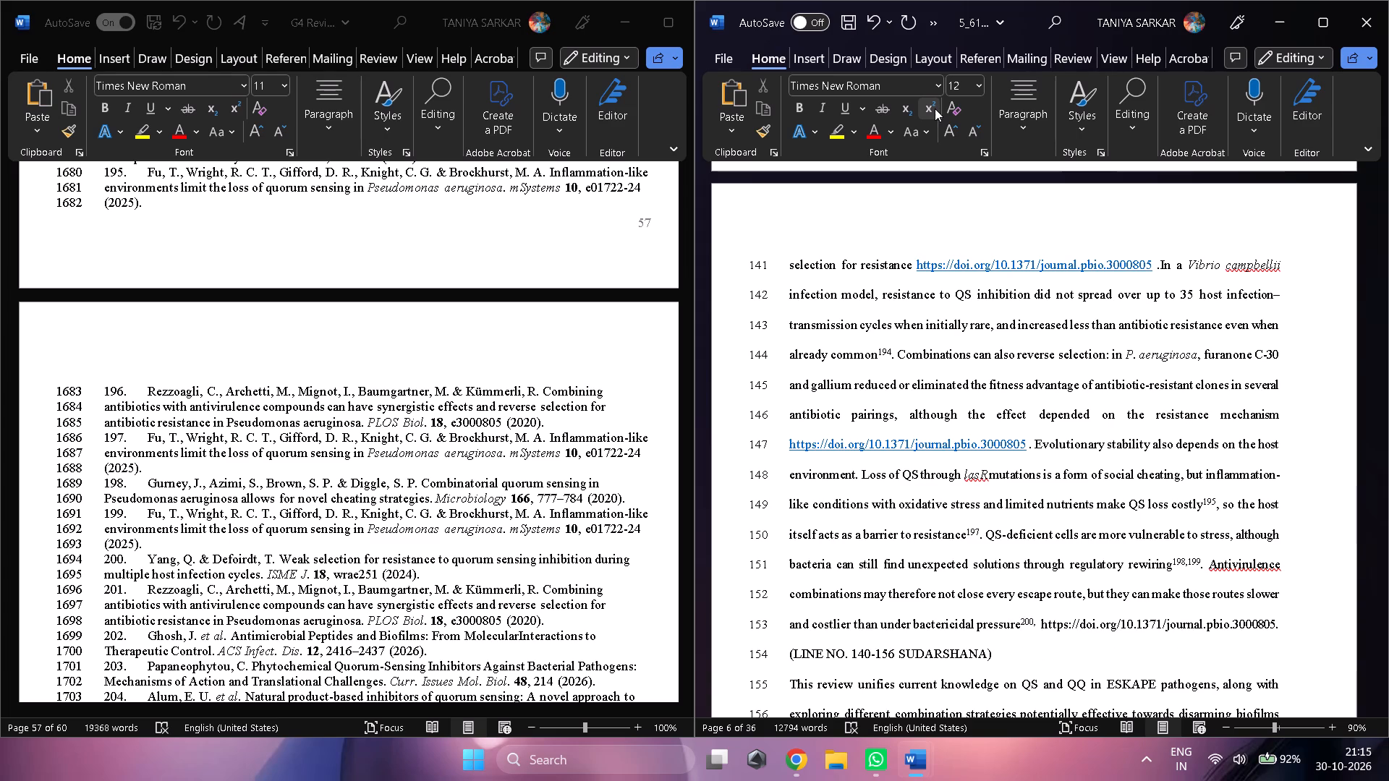
key(space)
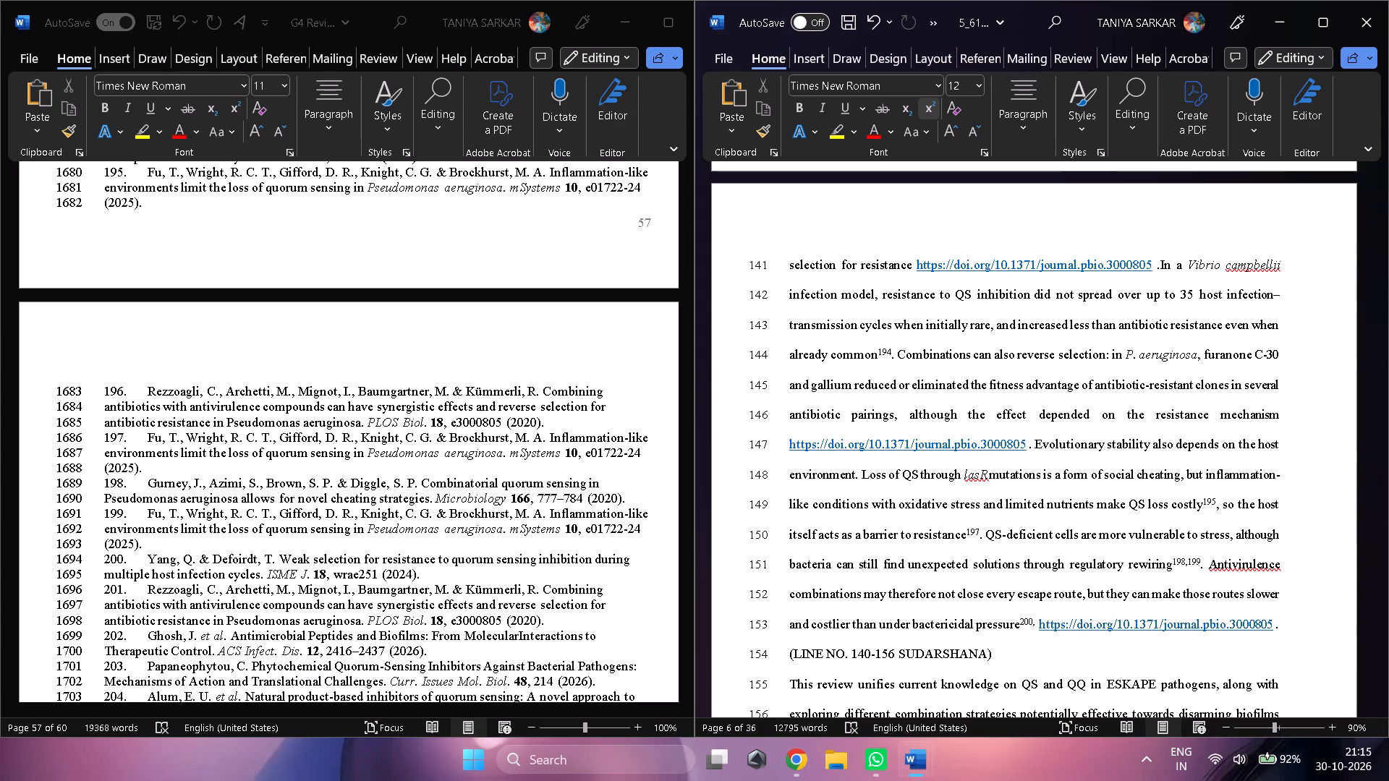
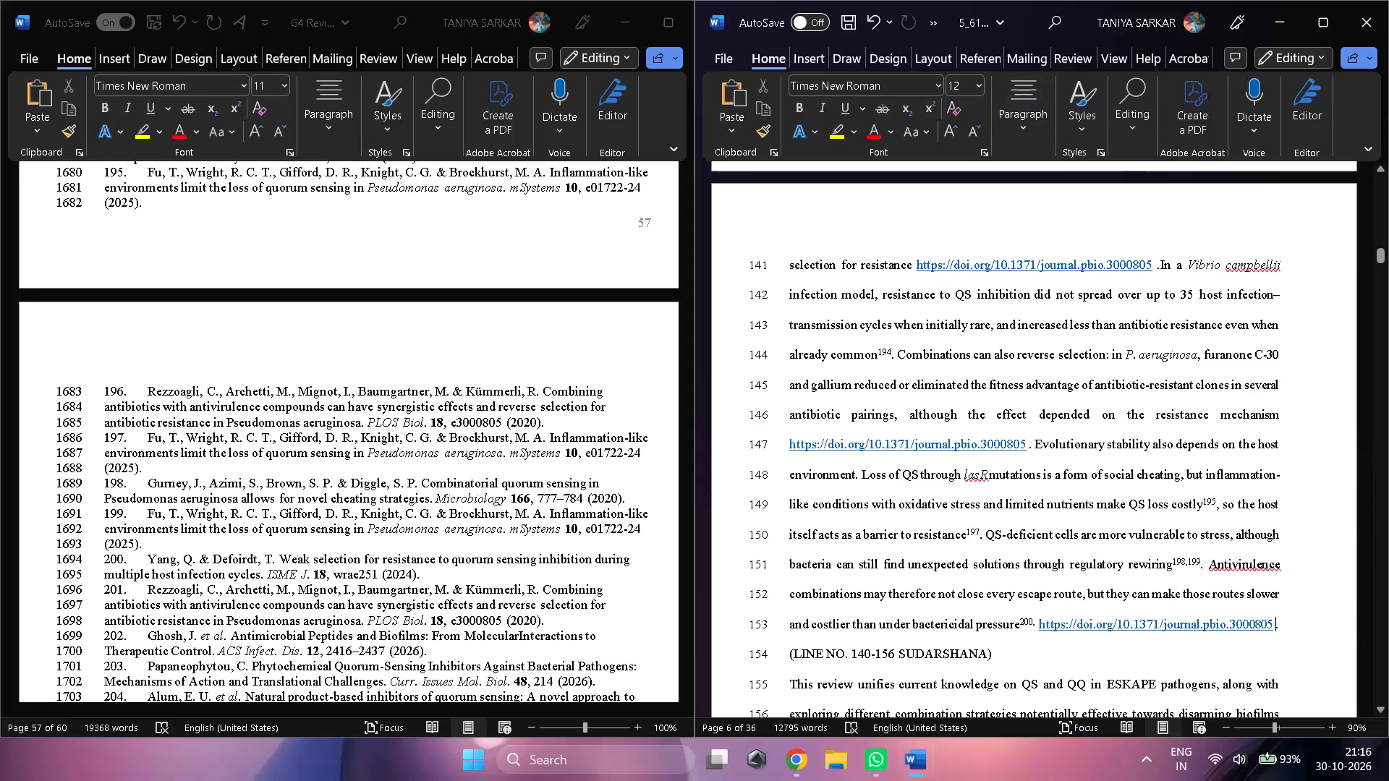
Accept the punctuation suggestion "selection because" in the sentence about antibiotics imposing strong selection, removing the comma.
triple_click(1378, 171)
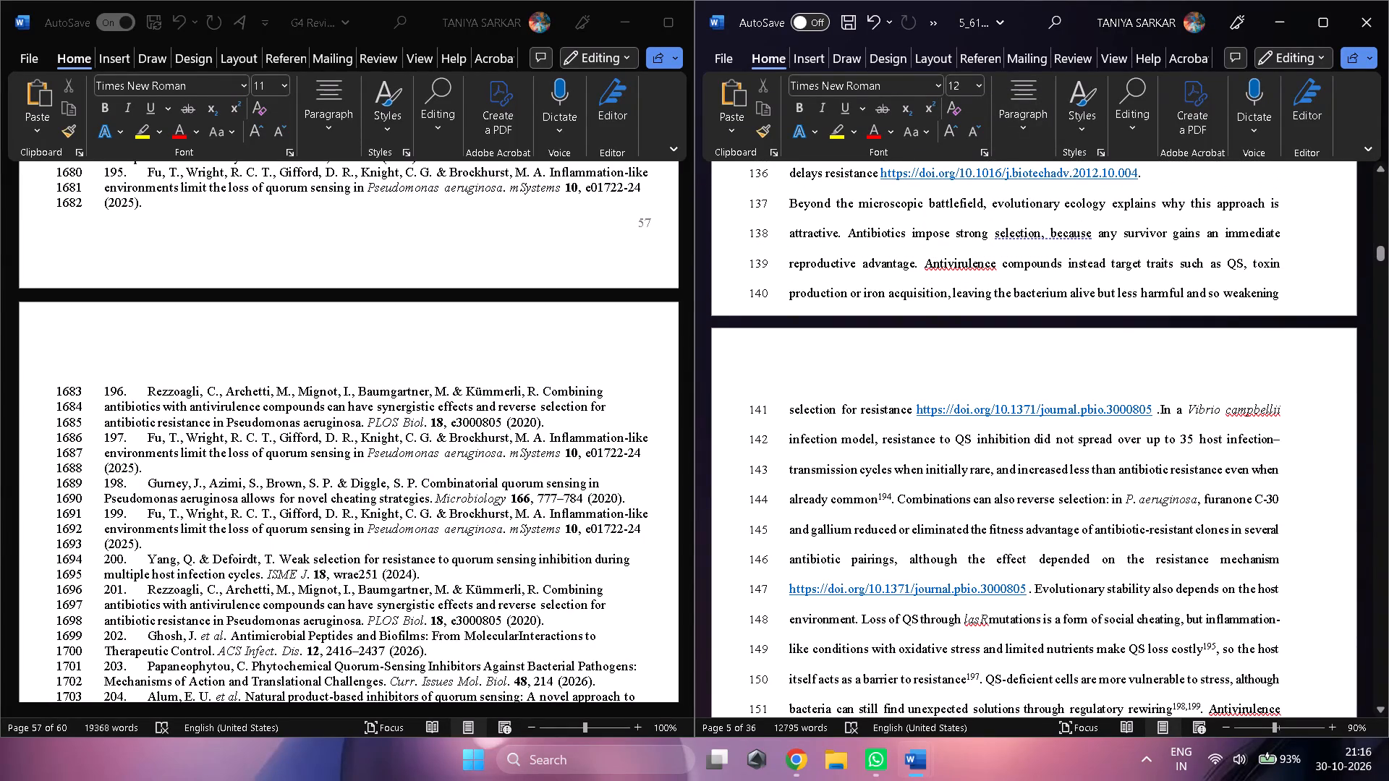
click(1026, 234)
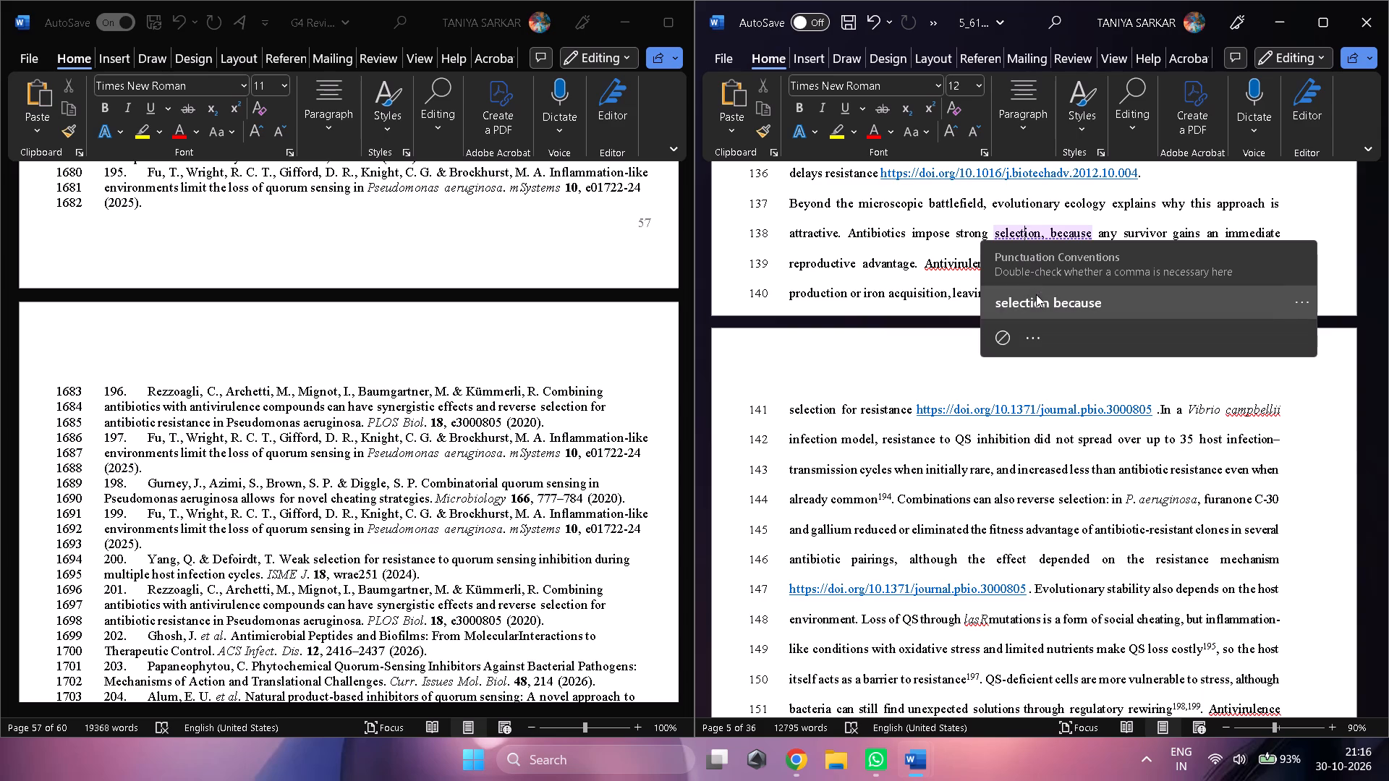
click(1037, 298)
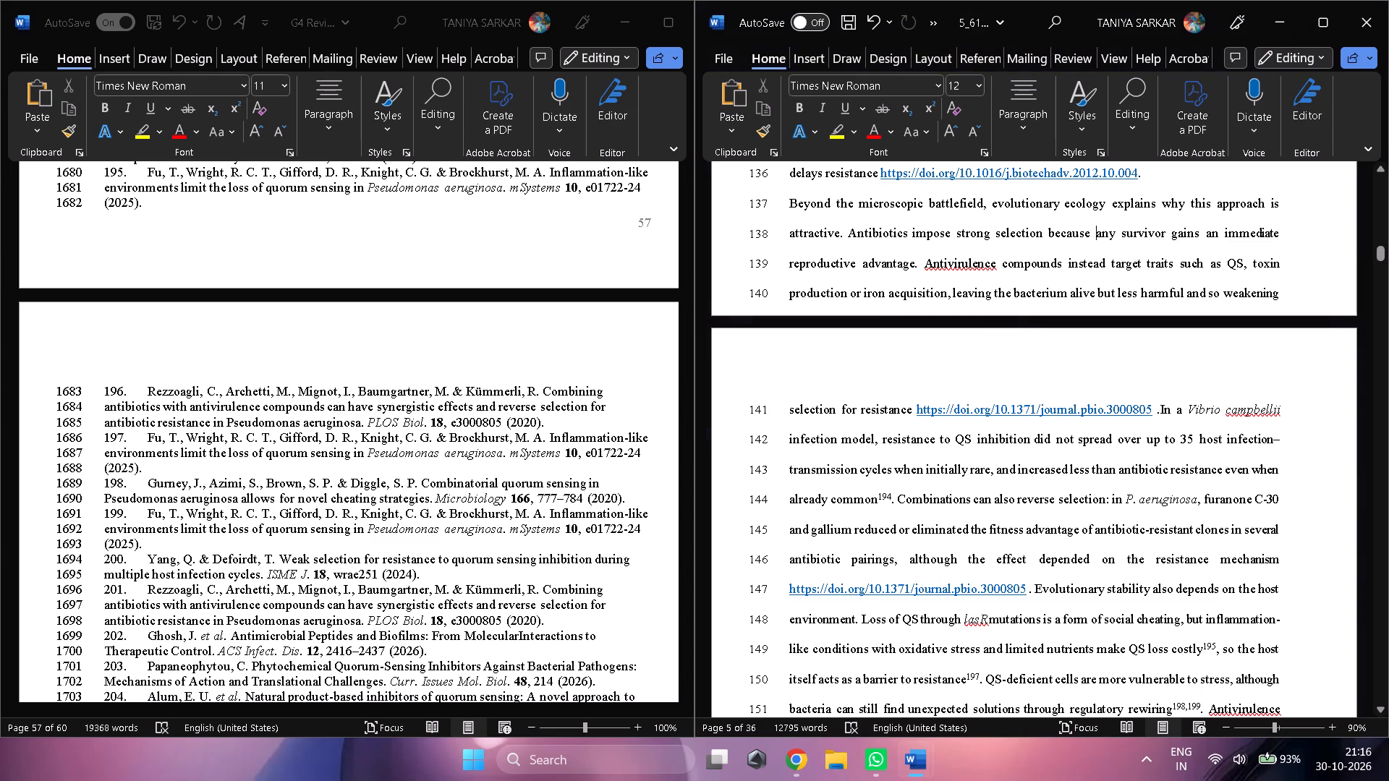
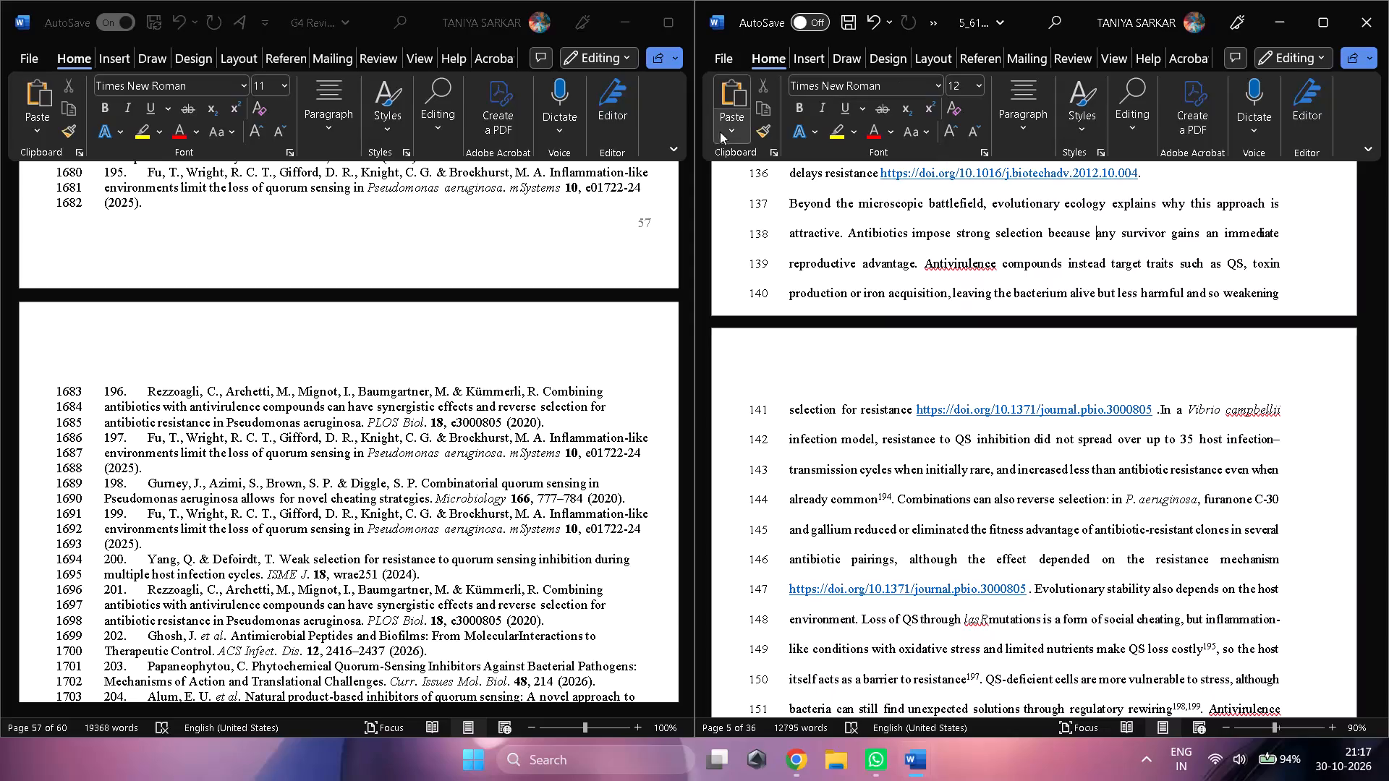
Copy the text of reference 194 (Yang & Defoirdt, "Weak selection for resistance…", 2024) from the reference list, without its number.
click(686, 182)
triple_click(685, 172)
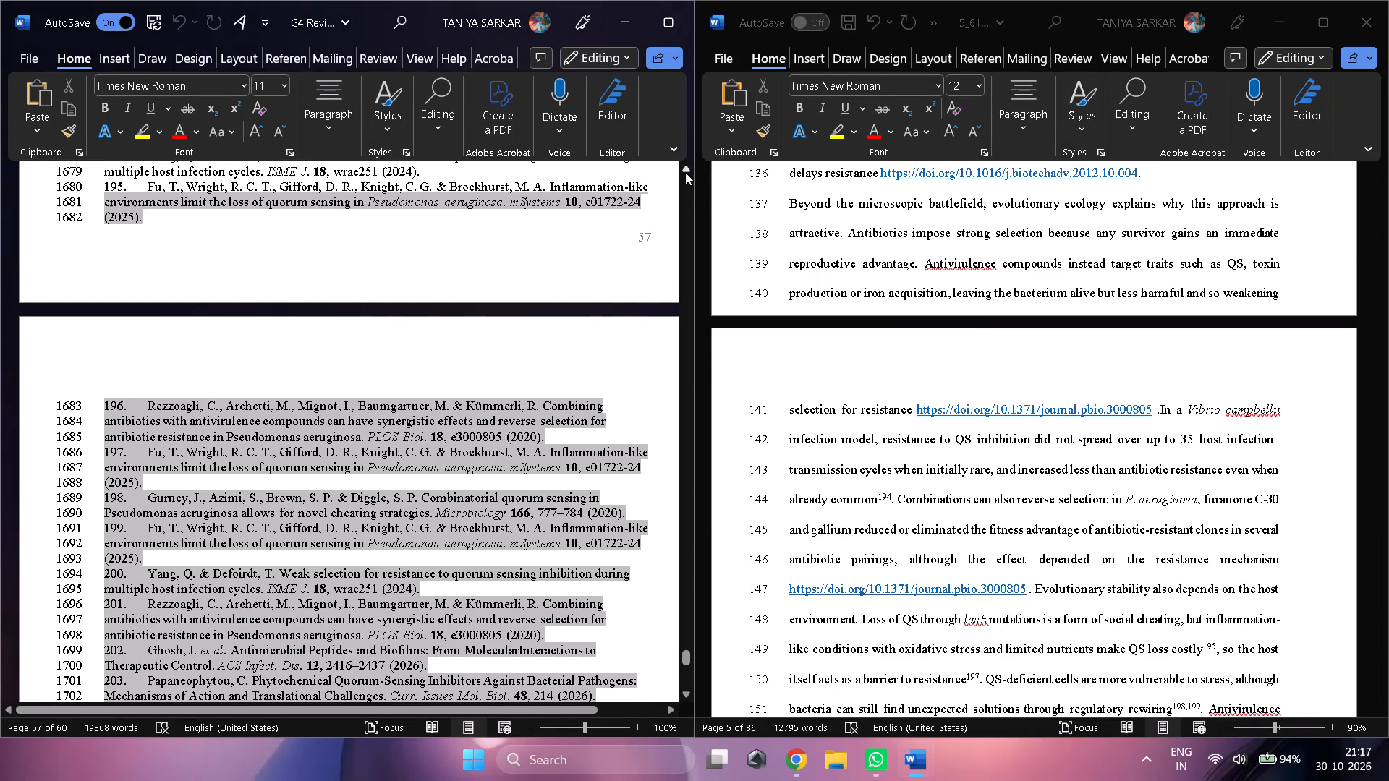
click(685, 172)
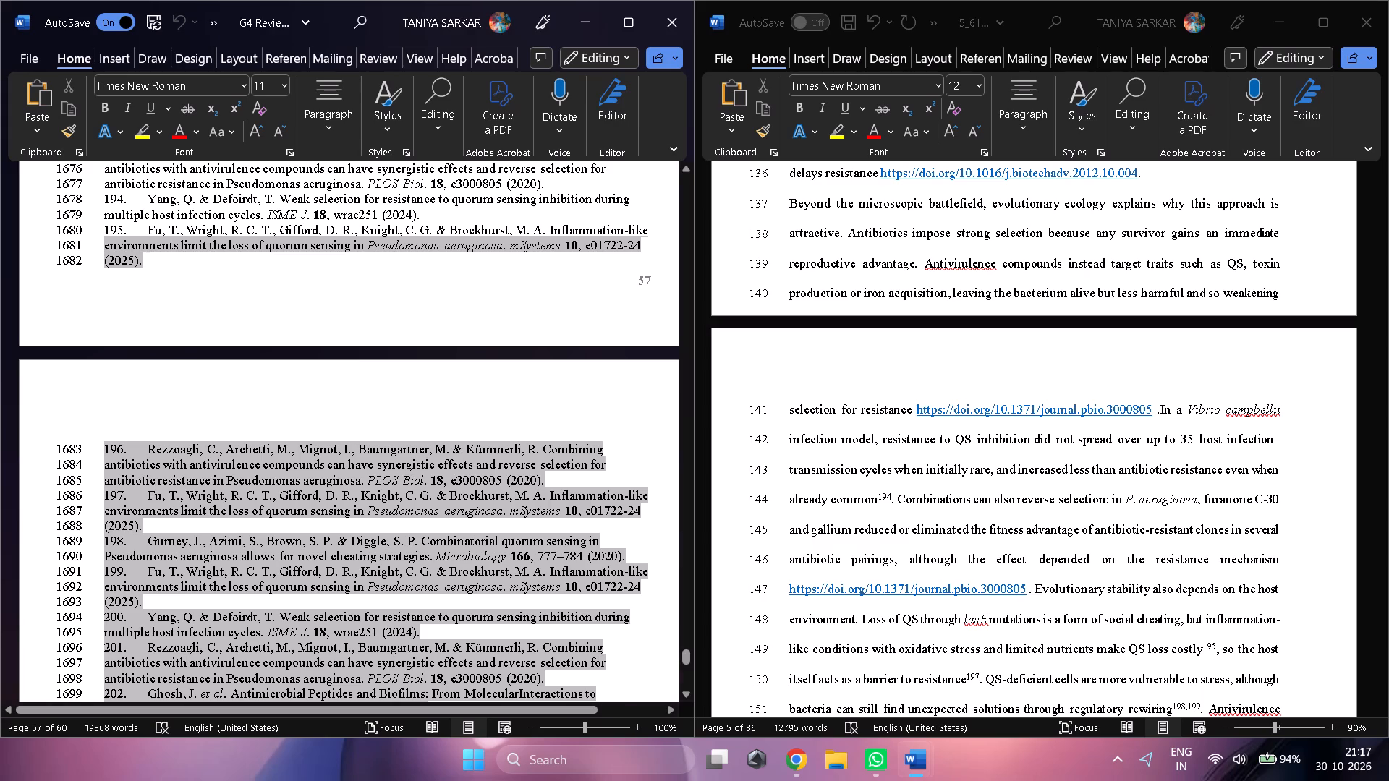
drag(149, 200, 344, 187)
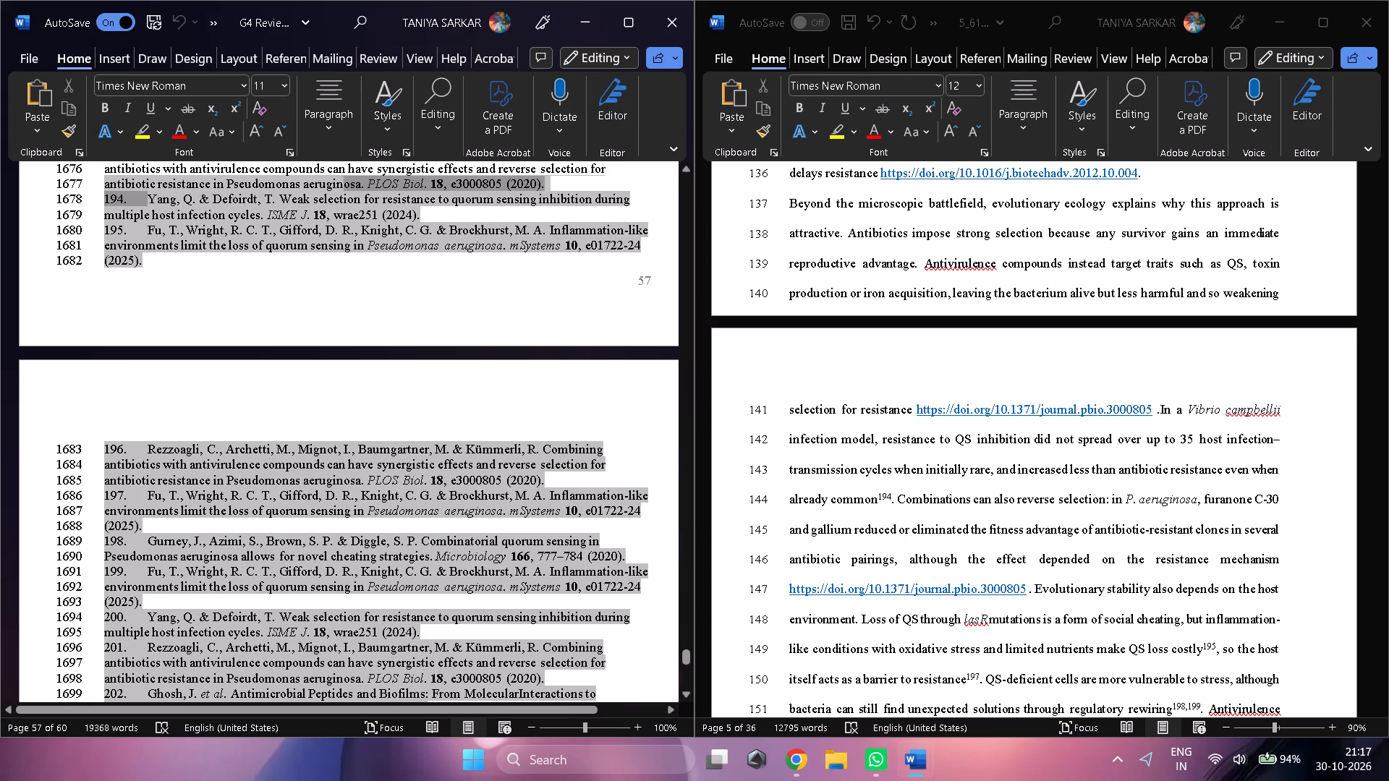
drag(344, 187, 420, 213)
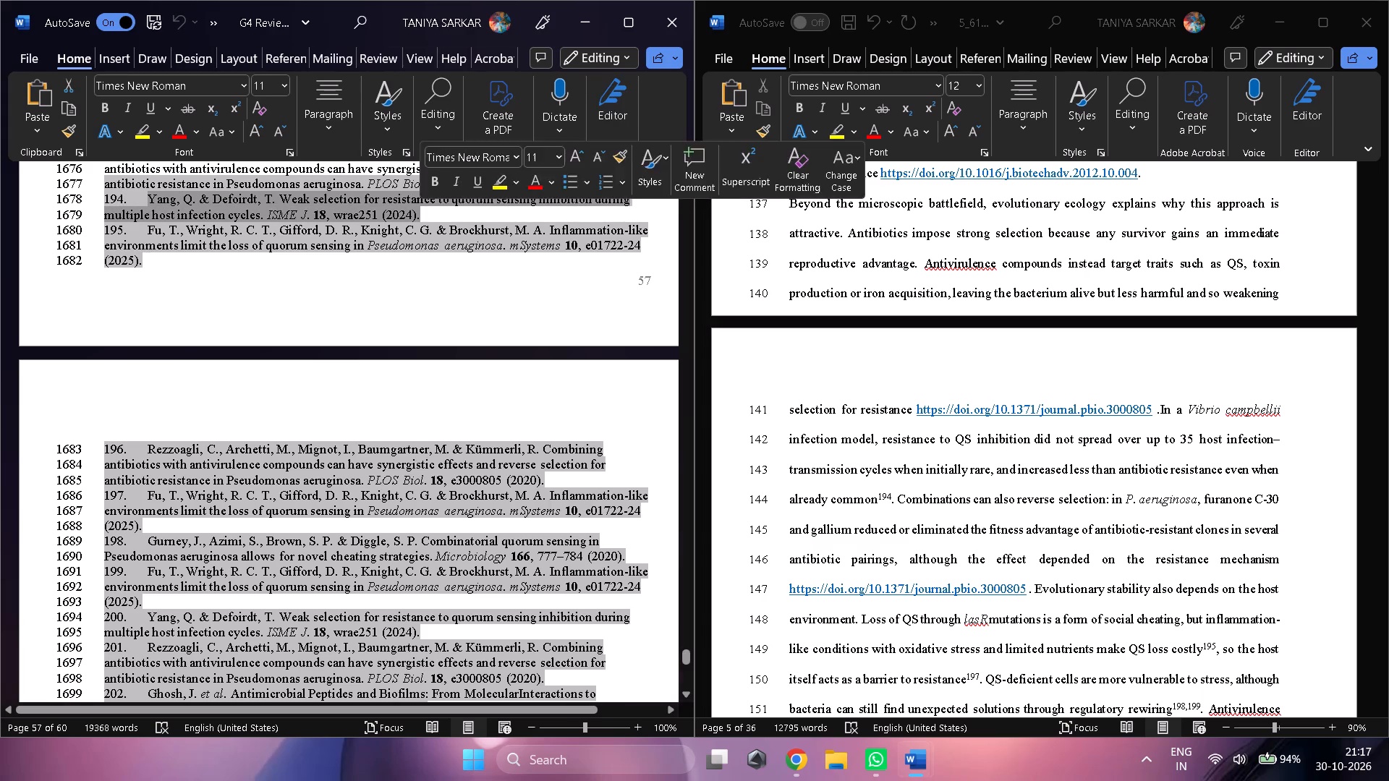
right_click(367, 206)
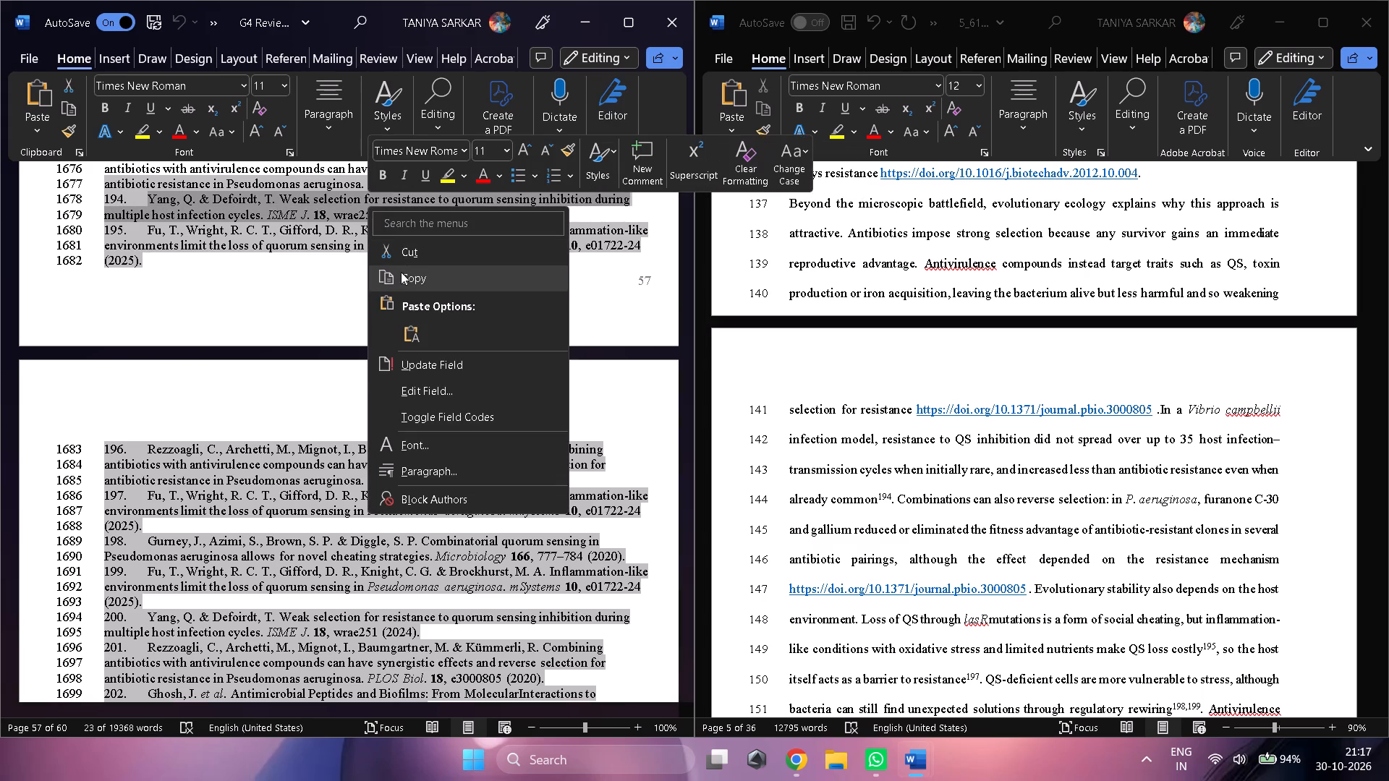
click(402, 275)
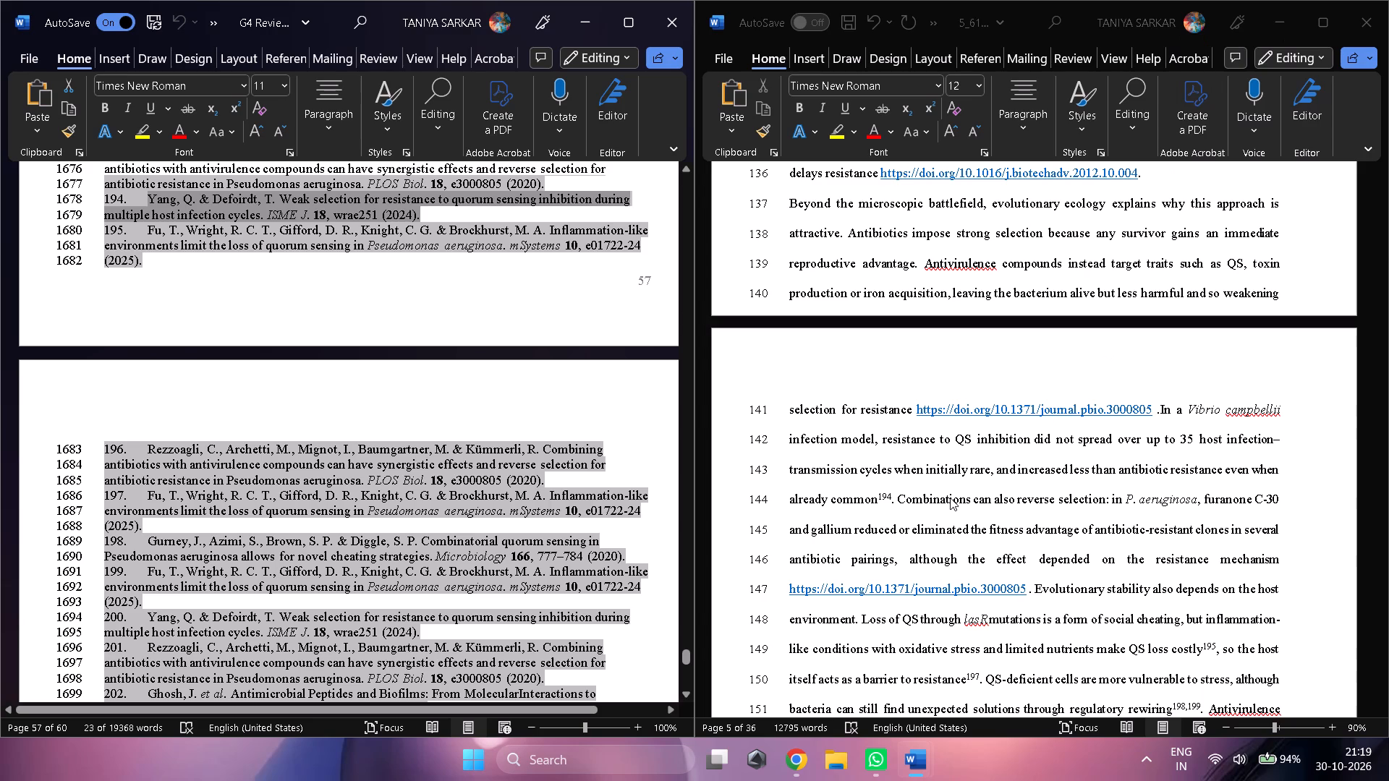
click(892, 498)
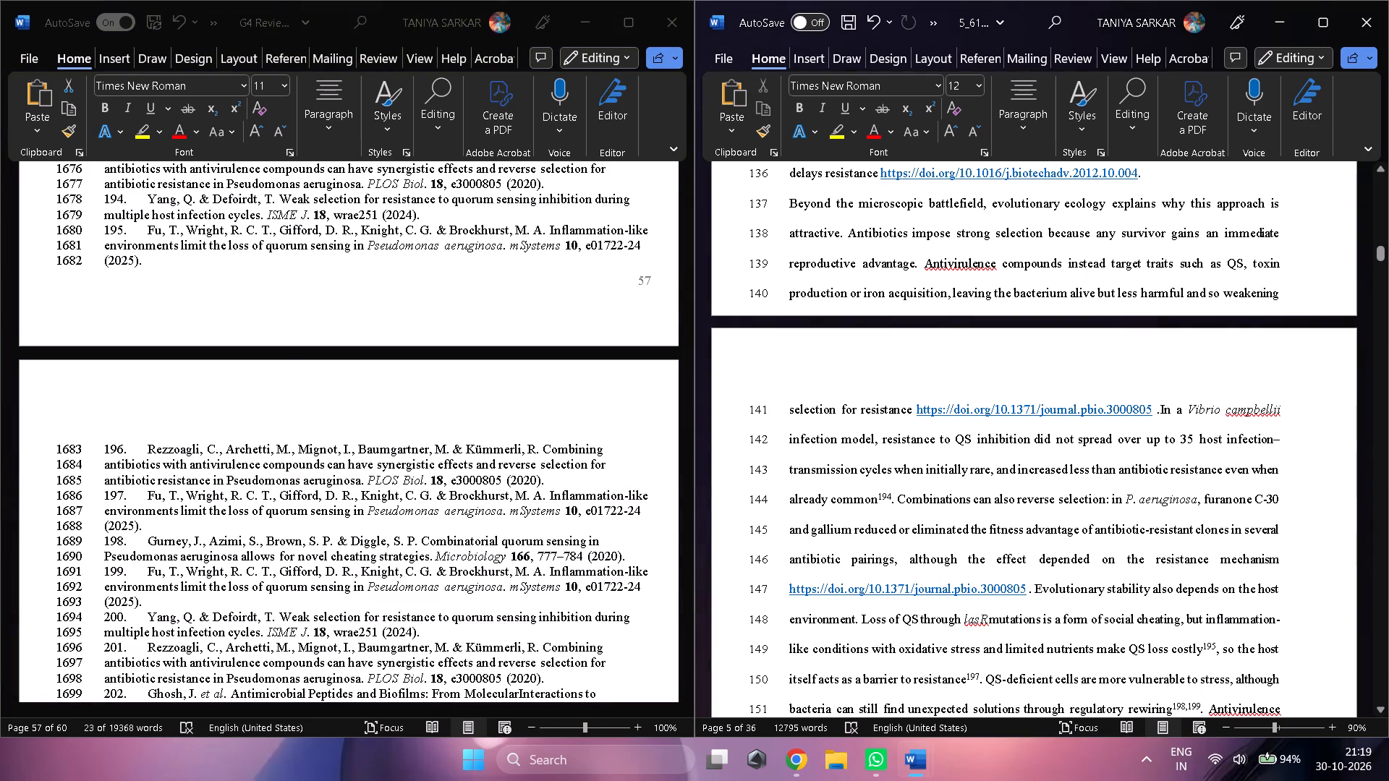
click(892, 498)
key(BackSpace)
key(BackSpace)
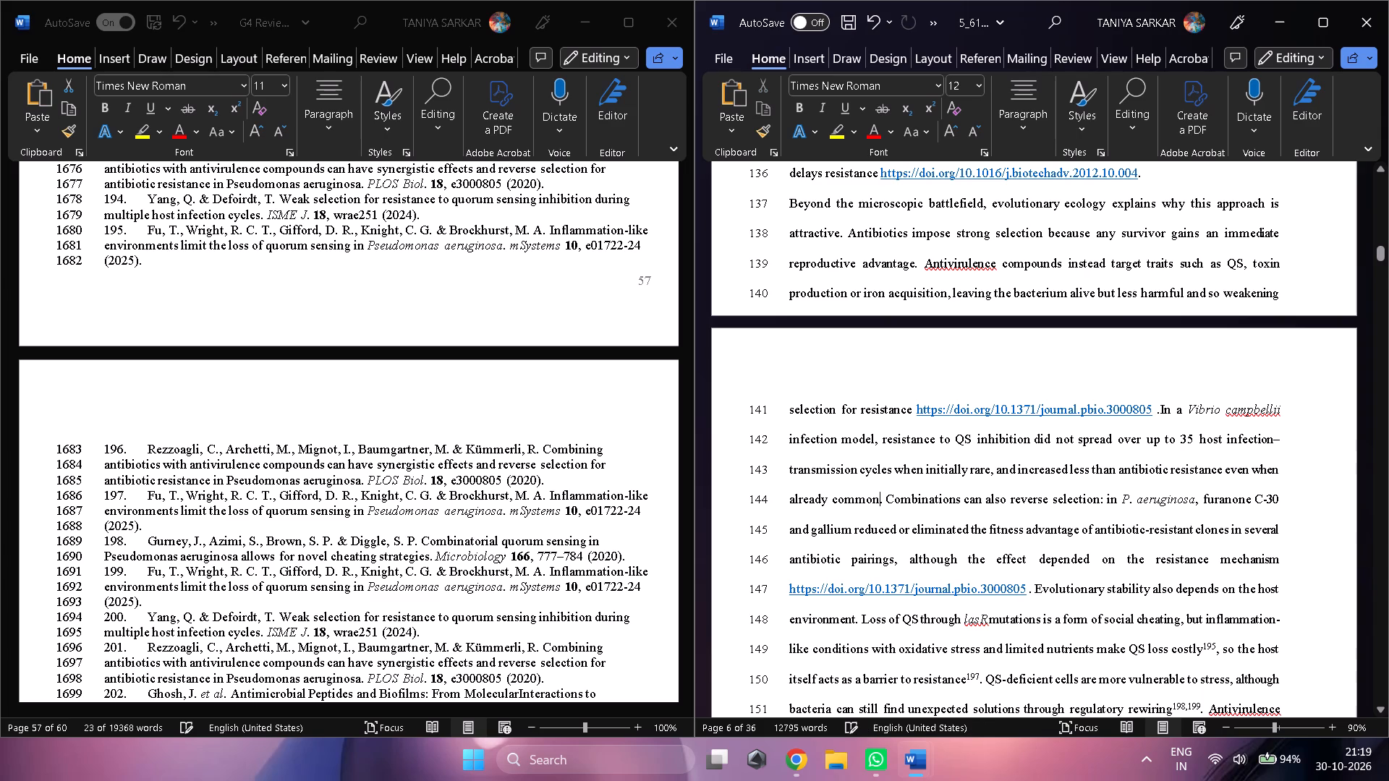
key(ctrl+v)
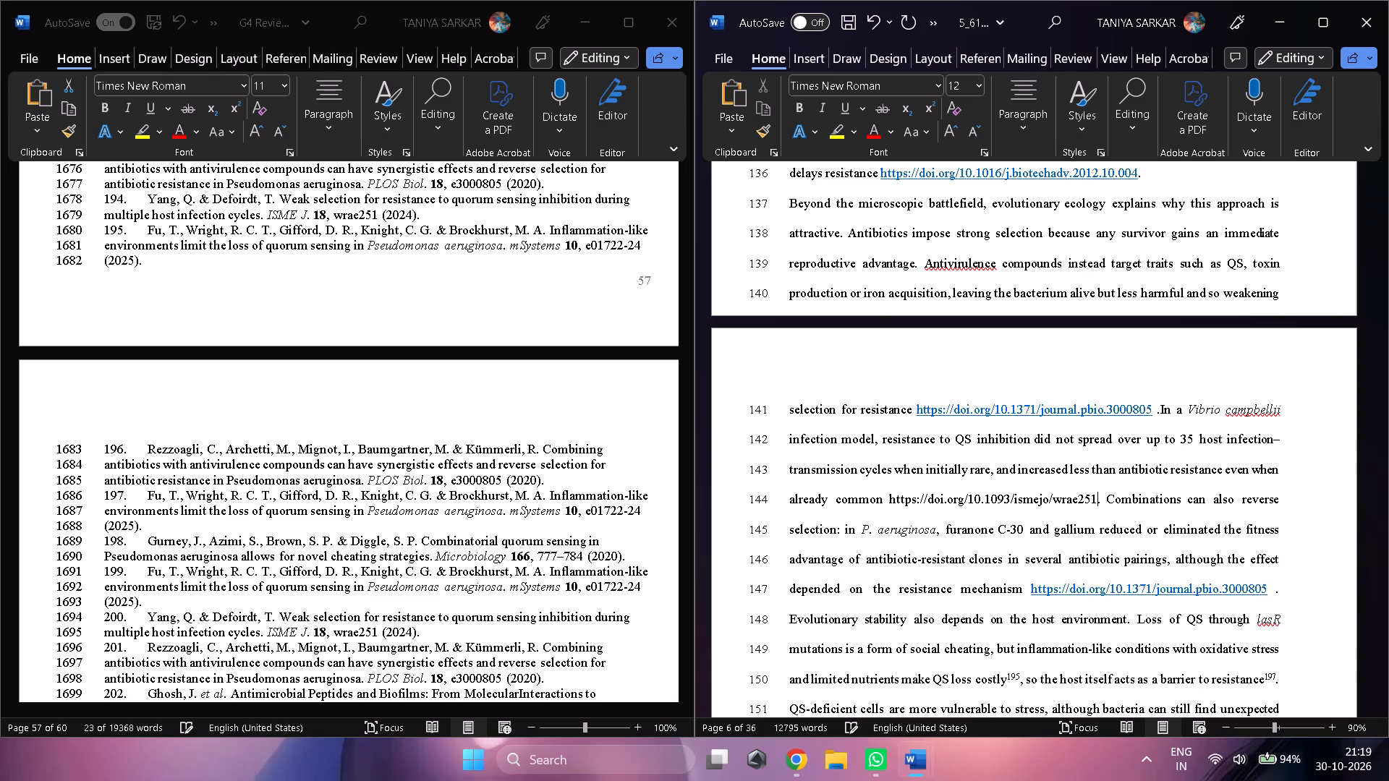
key(space)
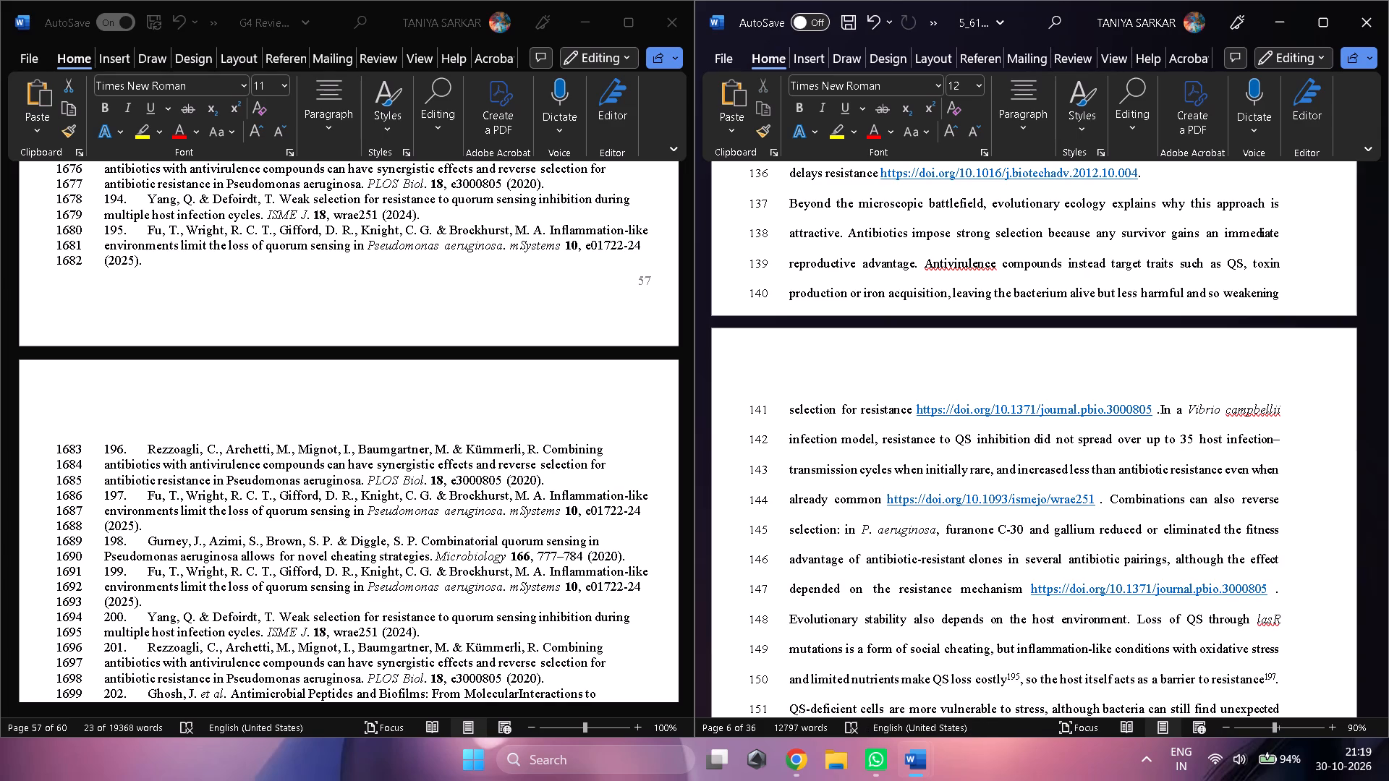
key(BackSpace)
key(BackSpace)
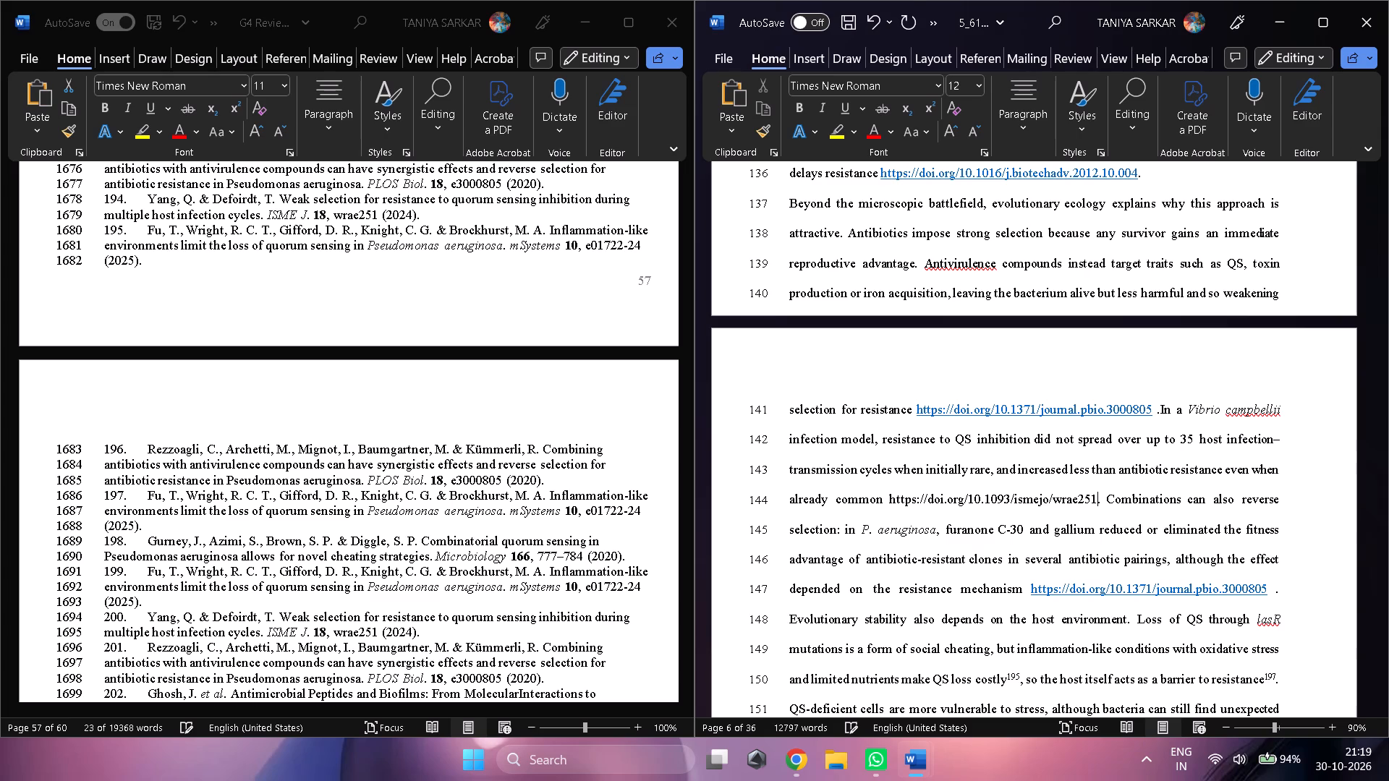
key(Right)
key(space)
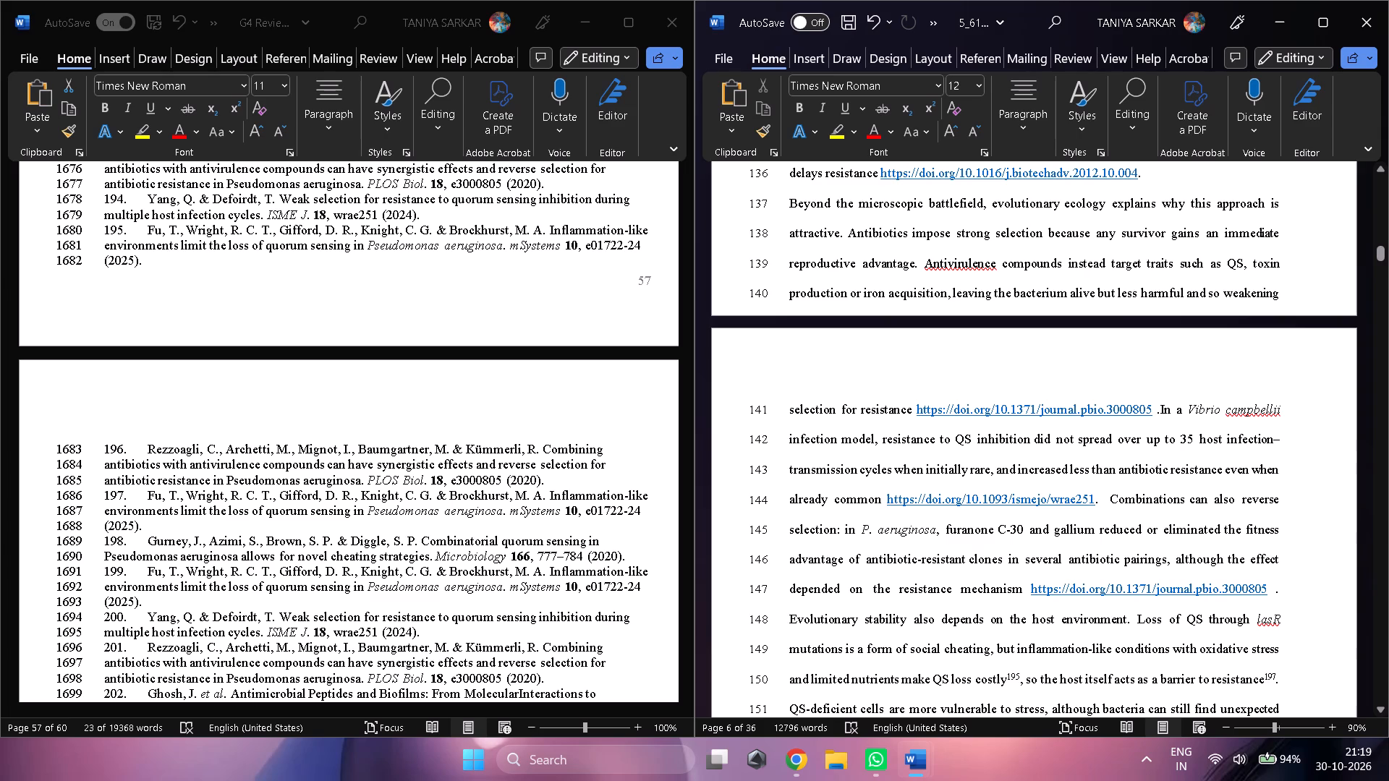
triple_click(1377, 703)
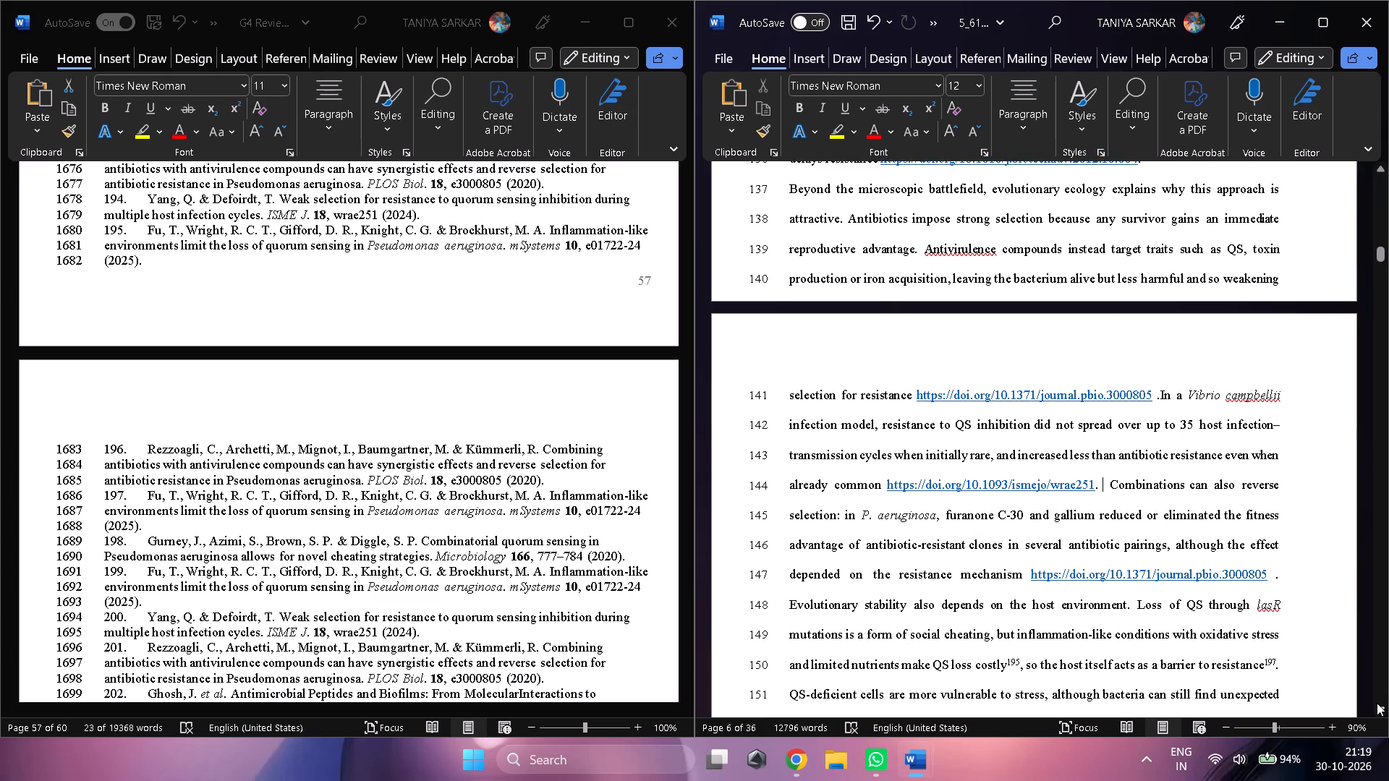
click(1377, 703)
double_click(1377, 703)
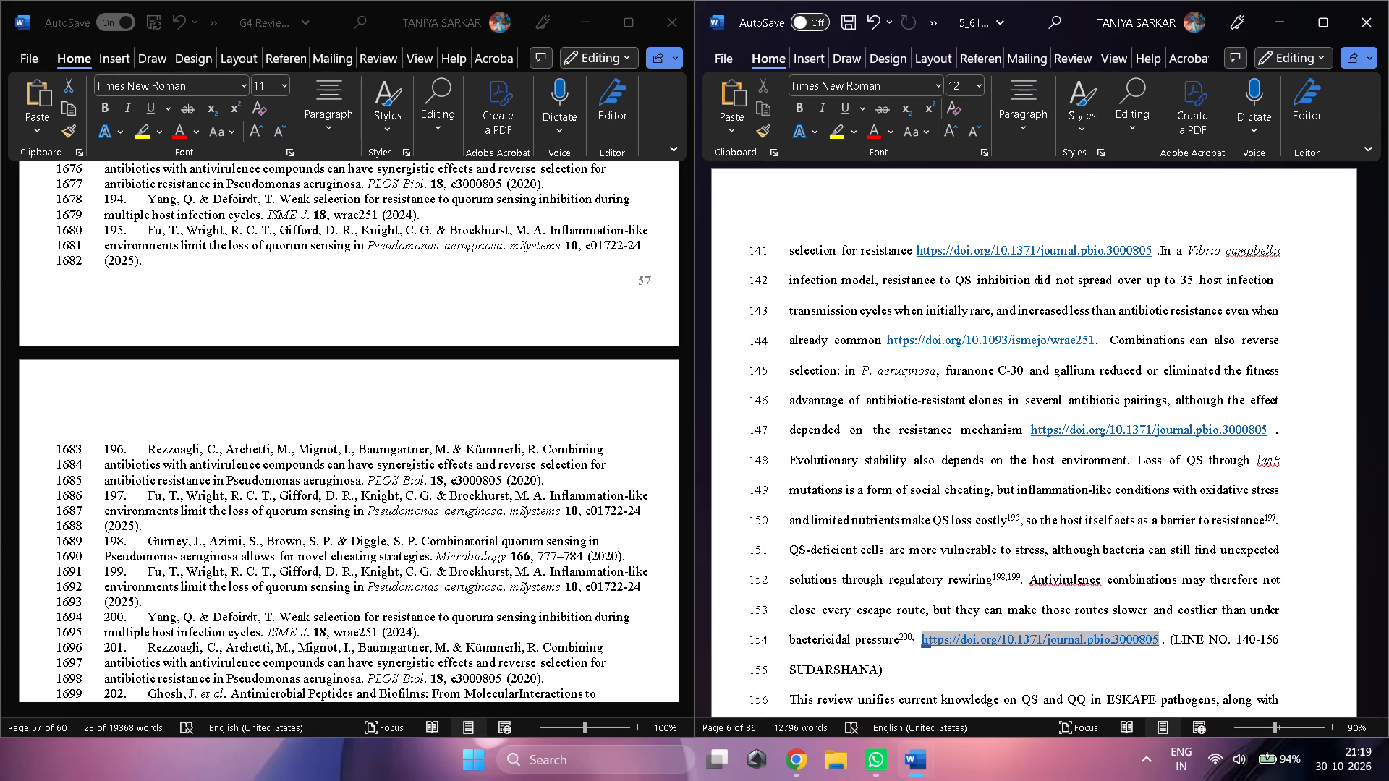
click(917, 639)
key(BackSpace)
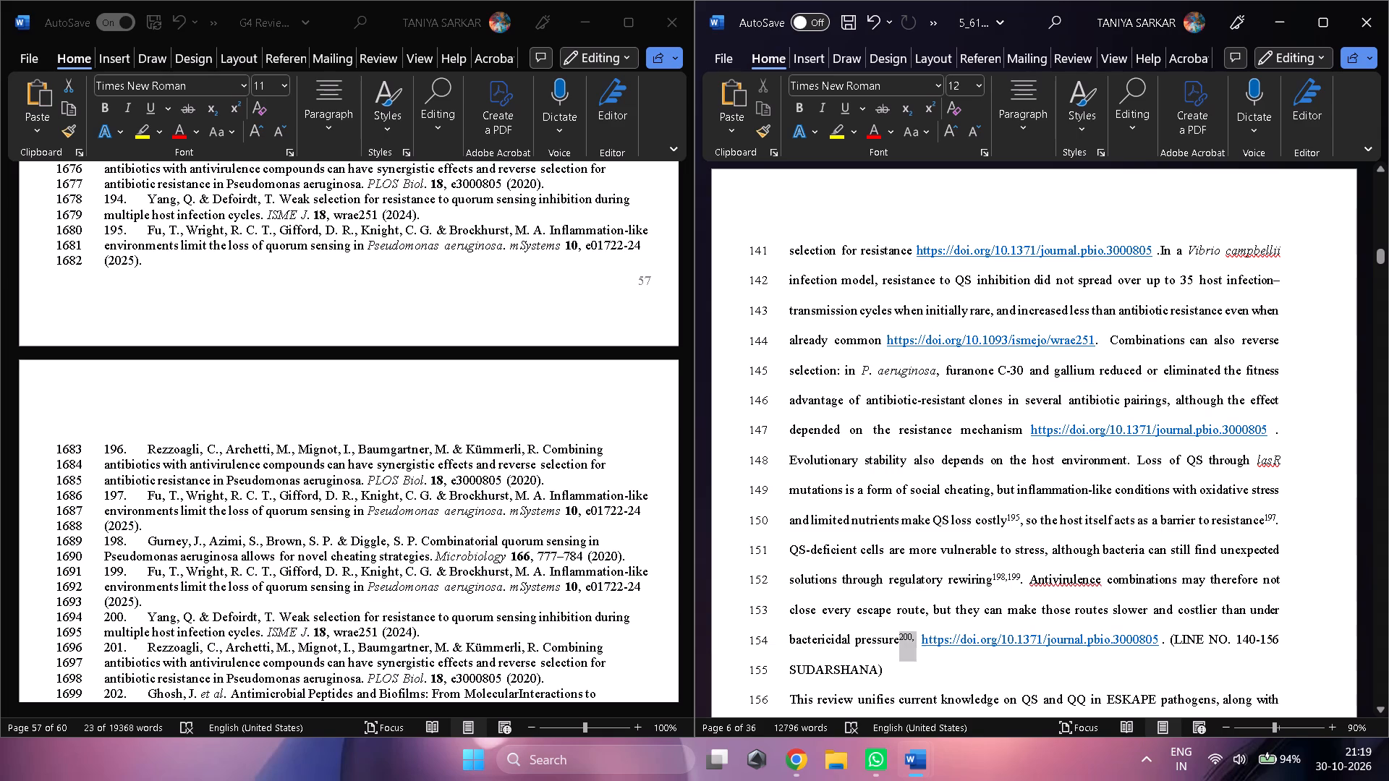
key(BackSpace)
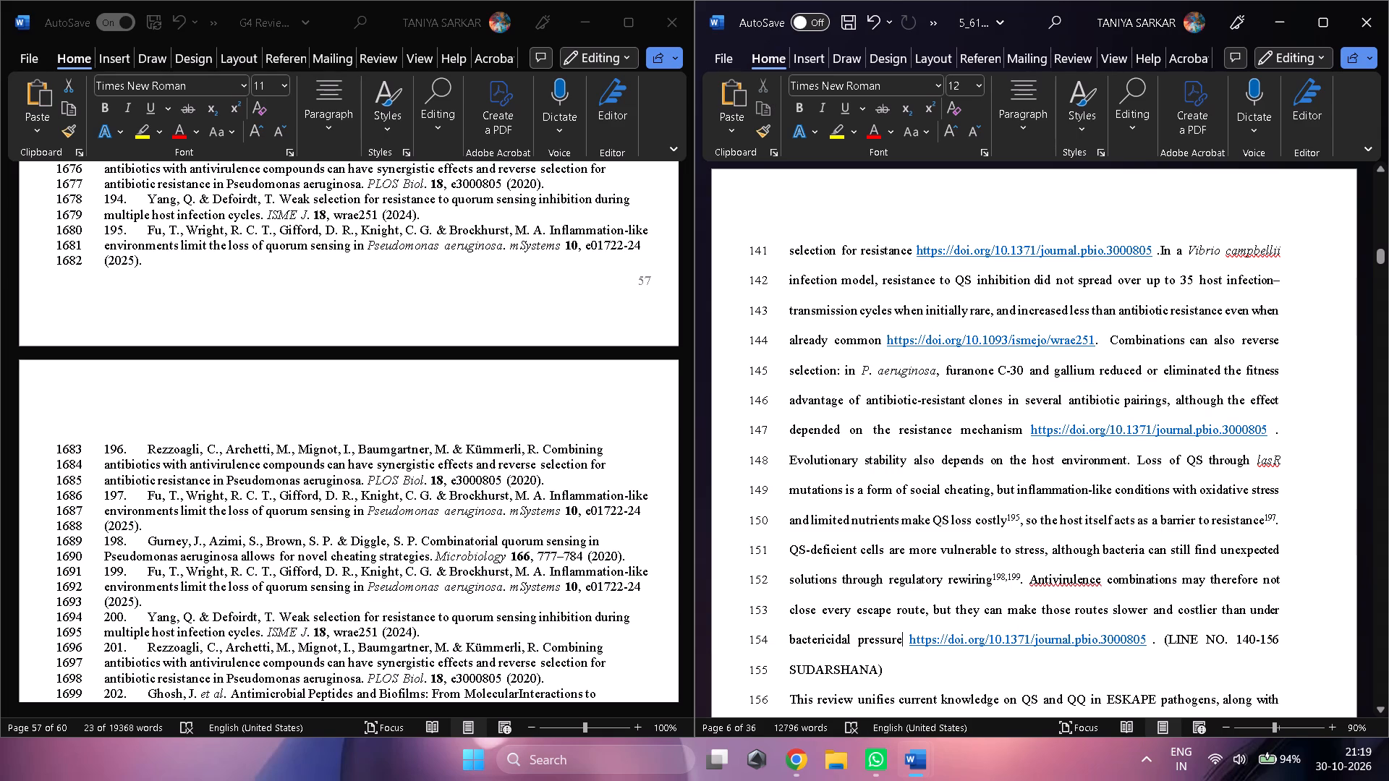
key(ctrl+v)
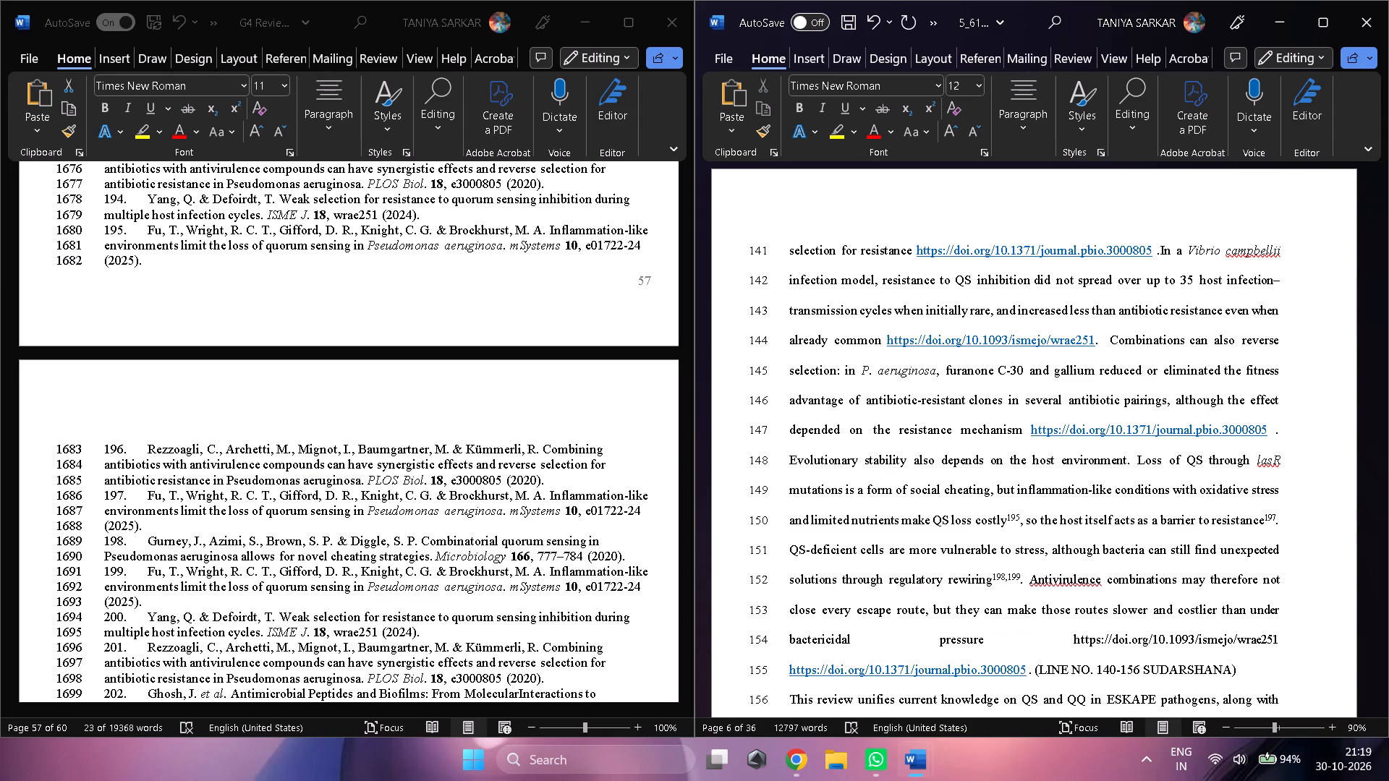
key(comma)
key(space)
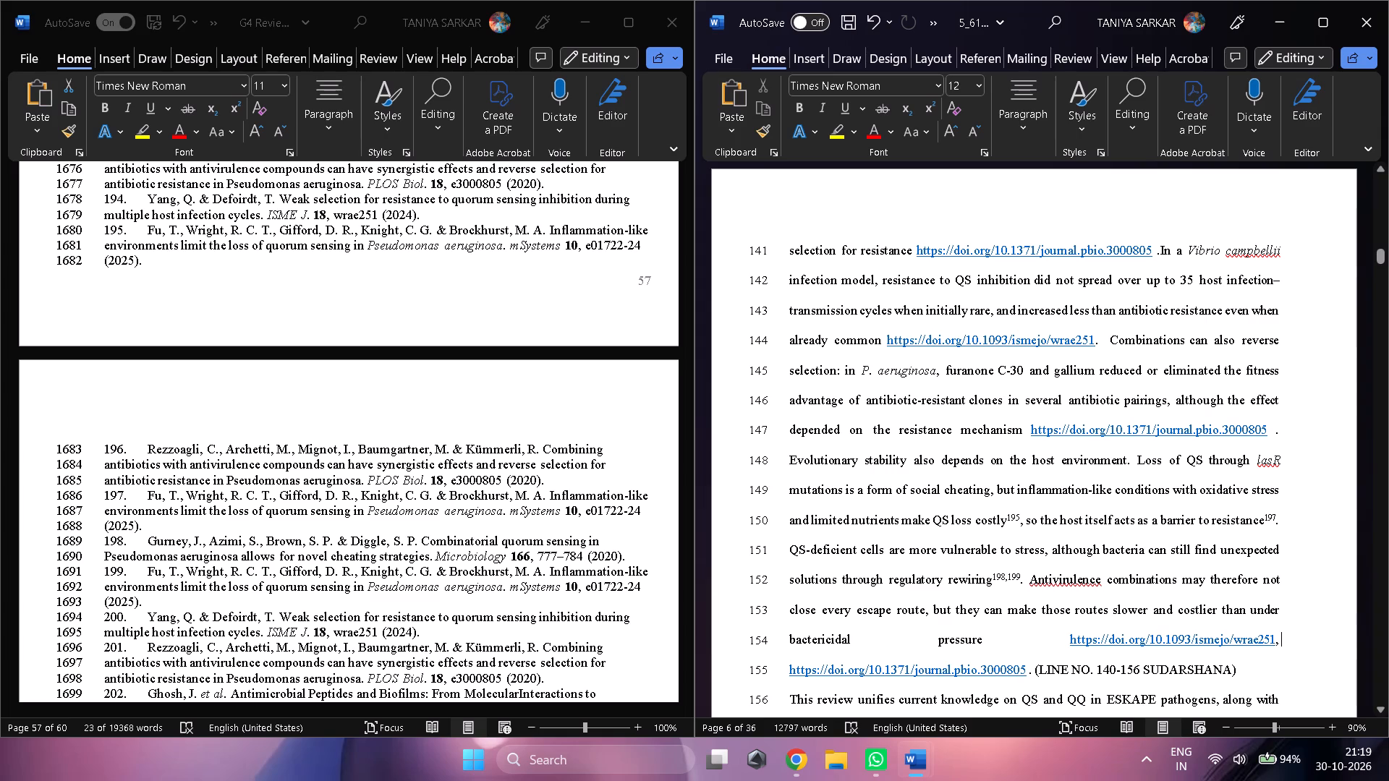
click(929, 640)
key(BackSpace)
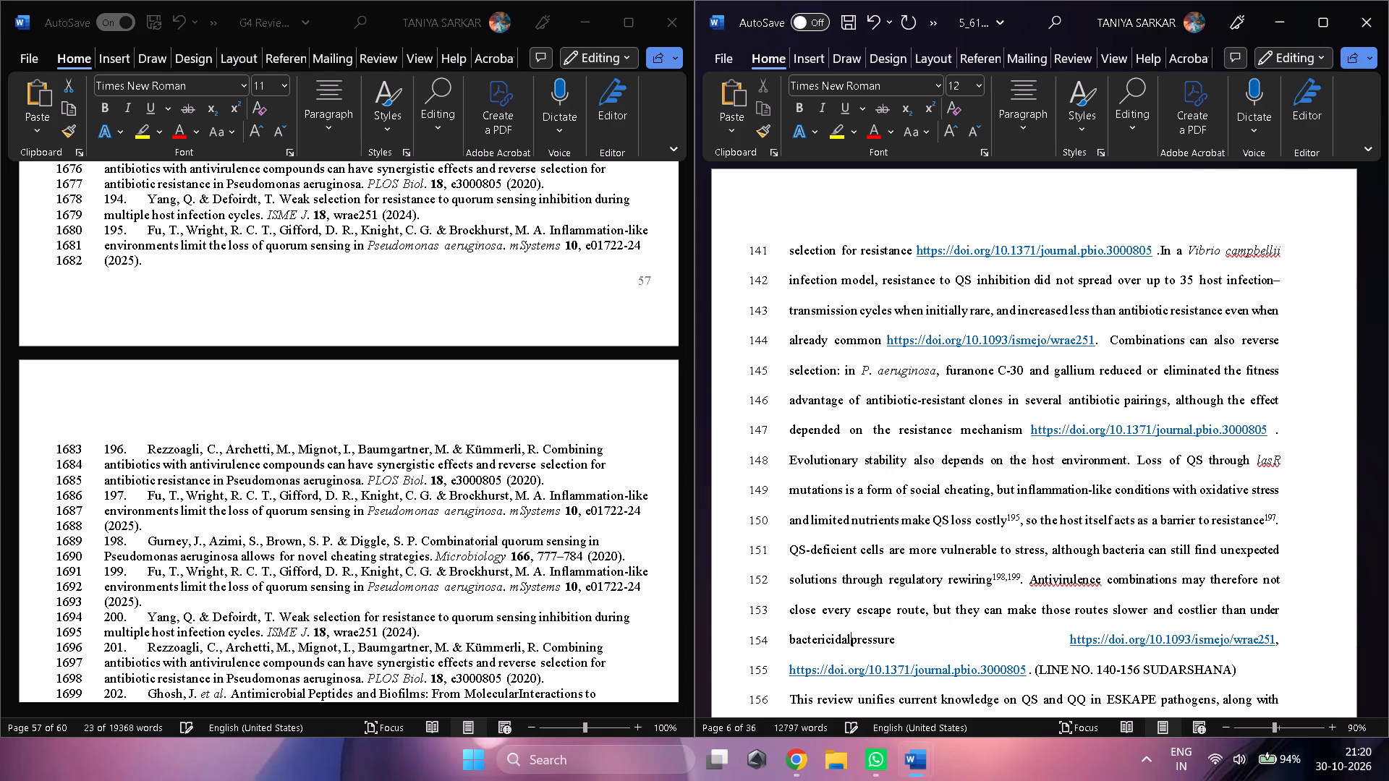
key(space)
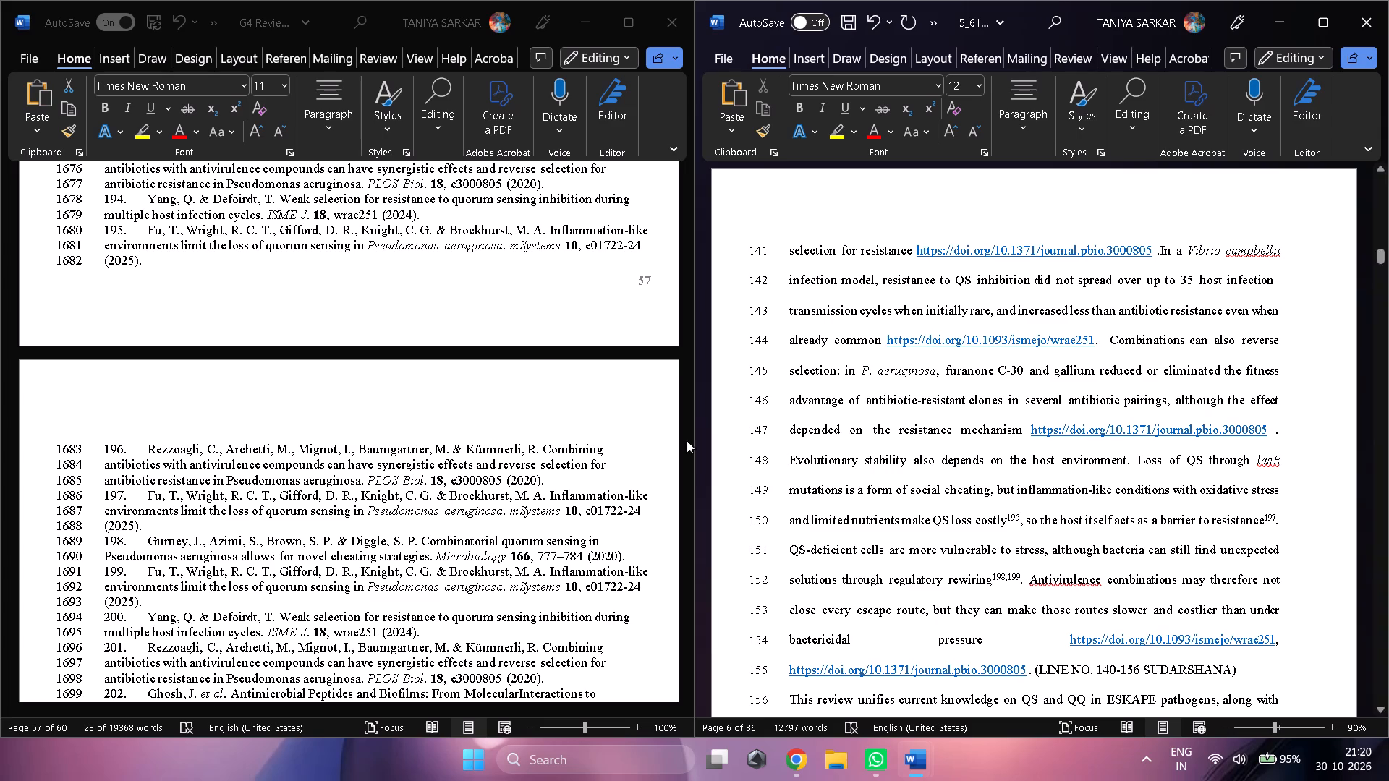
Copy the text of reference 195 (Fu et al., "Inflammation-like environments…", 2025) from the reference list, without its number.
click(152, 229)
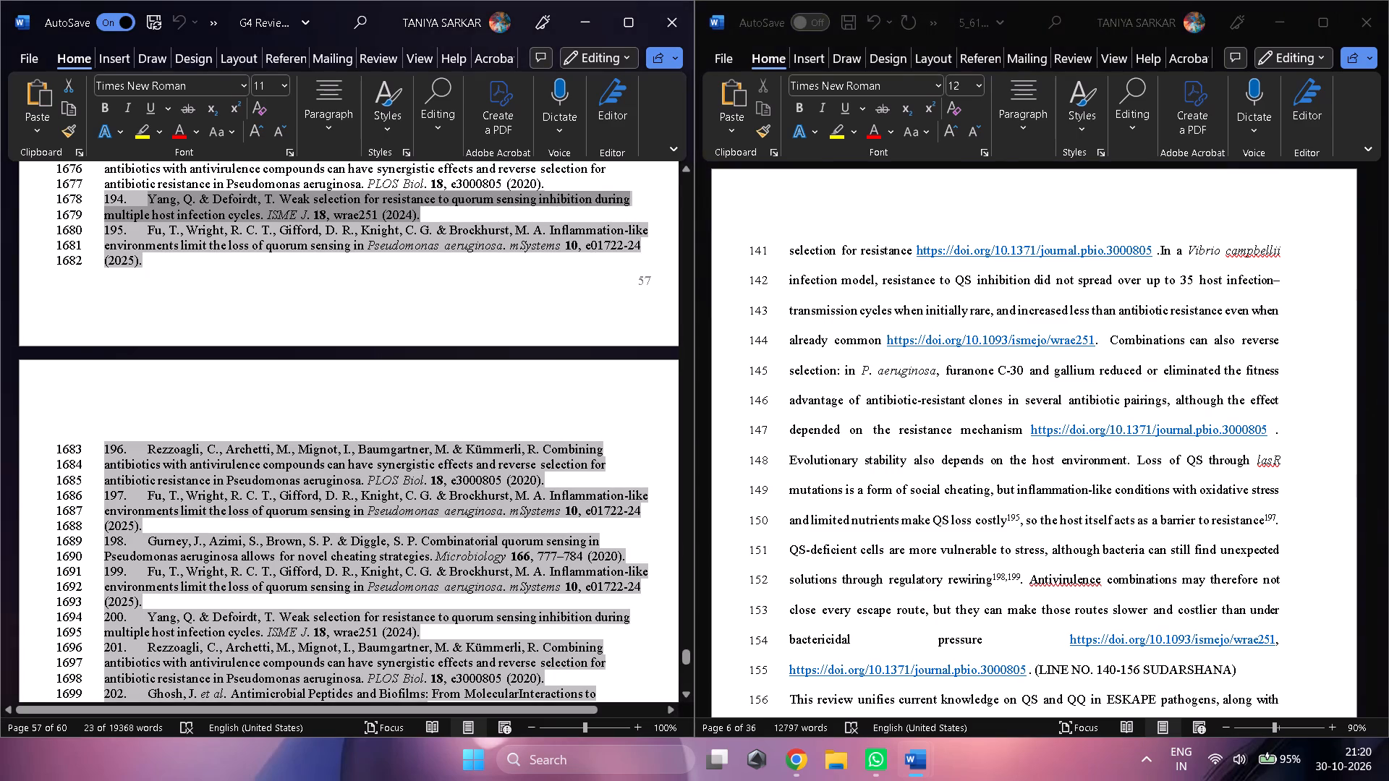
click(147, 236)
drag(147, 236, 174, 249)
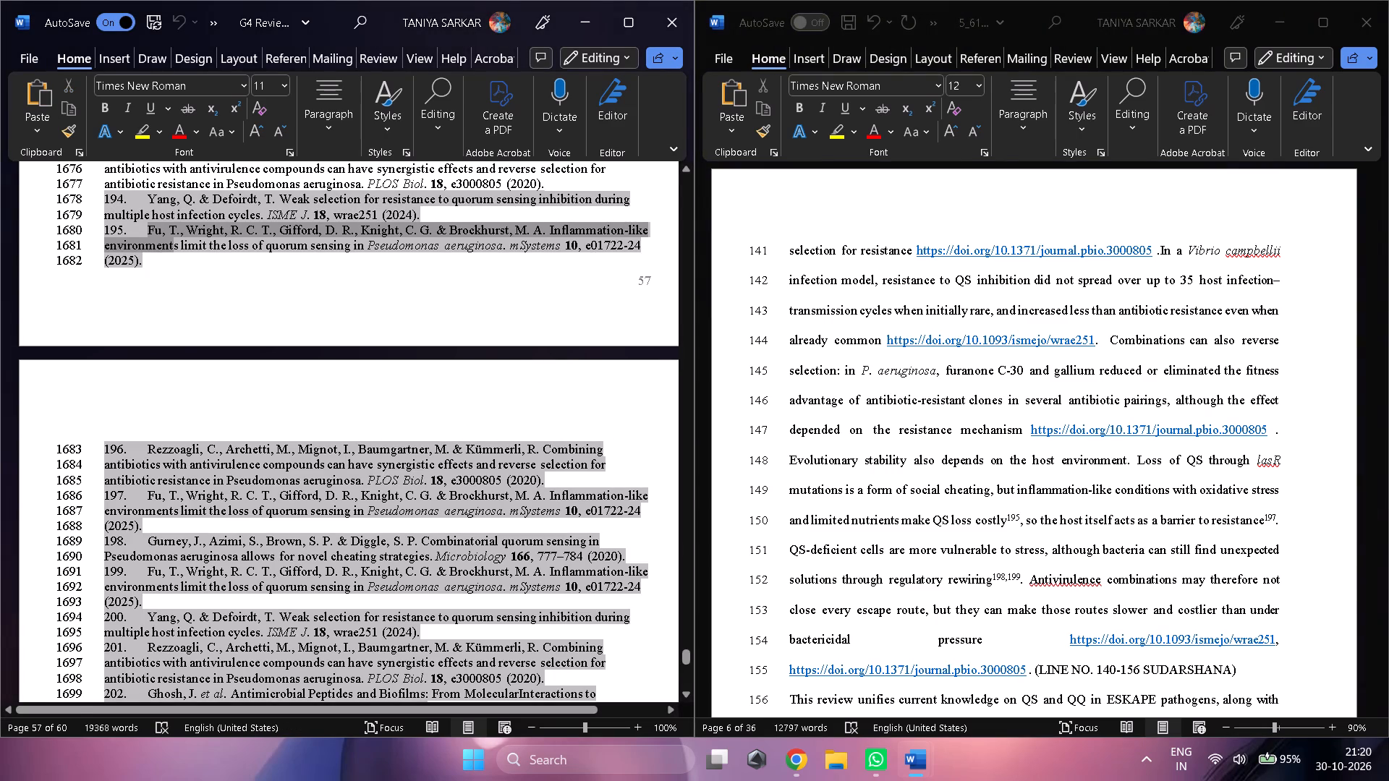
drag(174, 249, 182, 260)
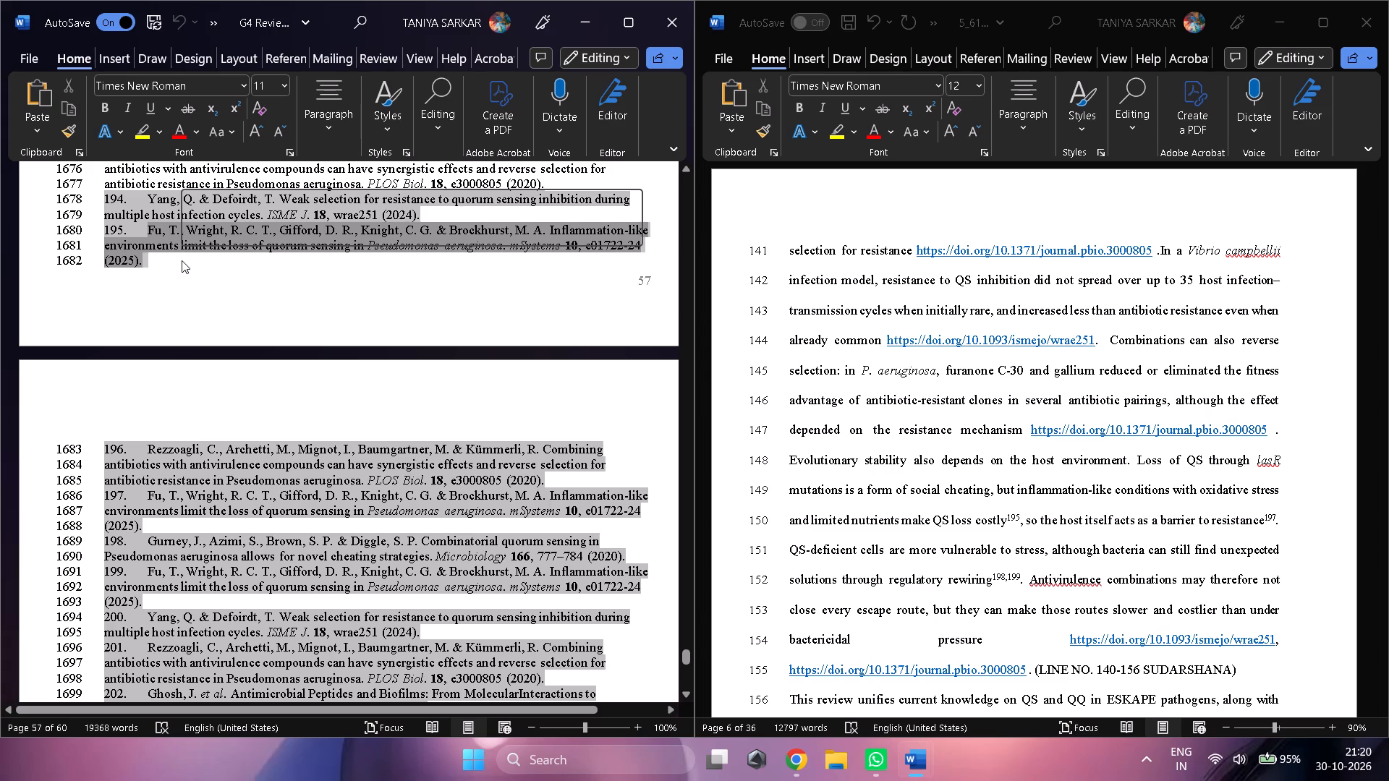
right_click(163, 234)
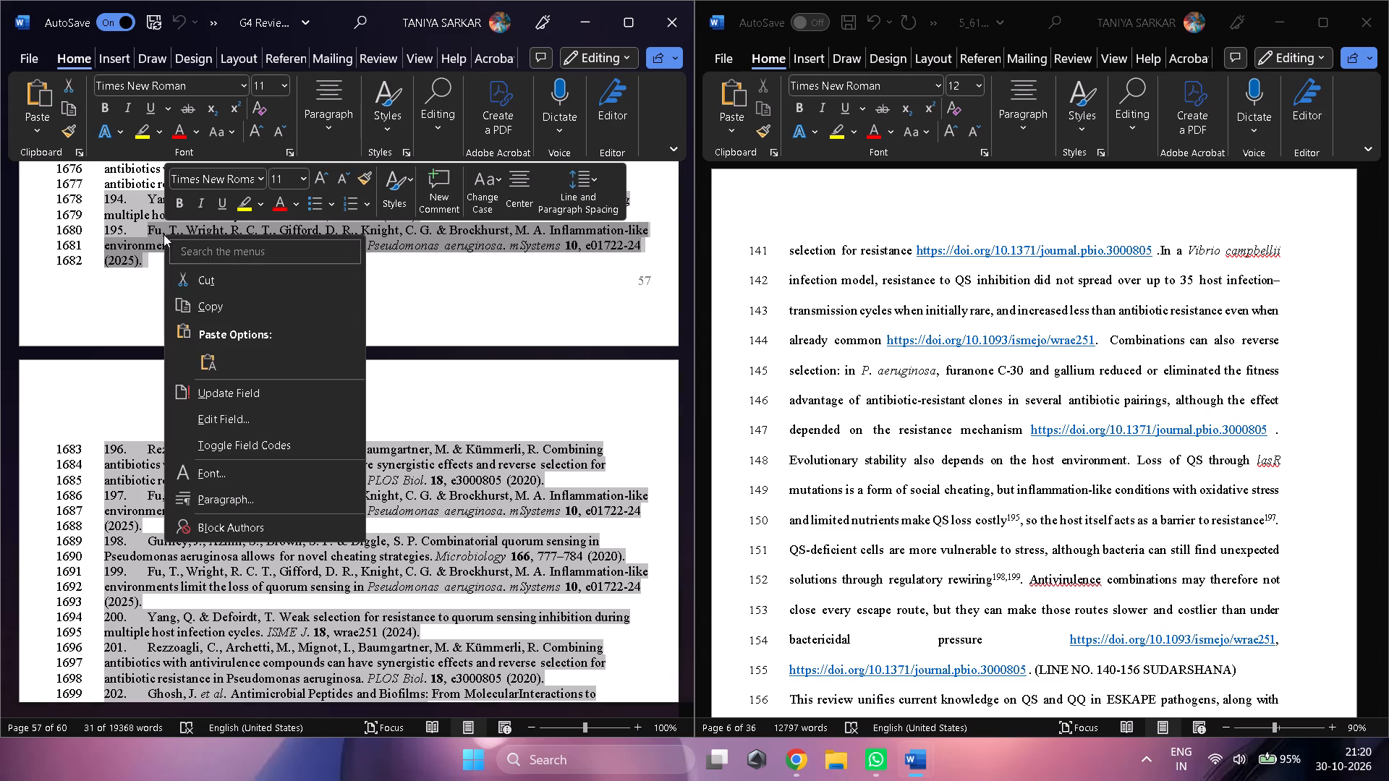
click(273, 302)
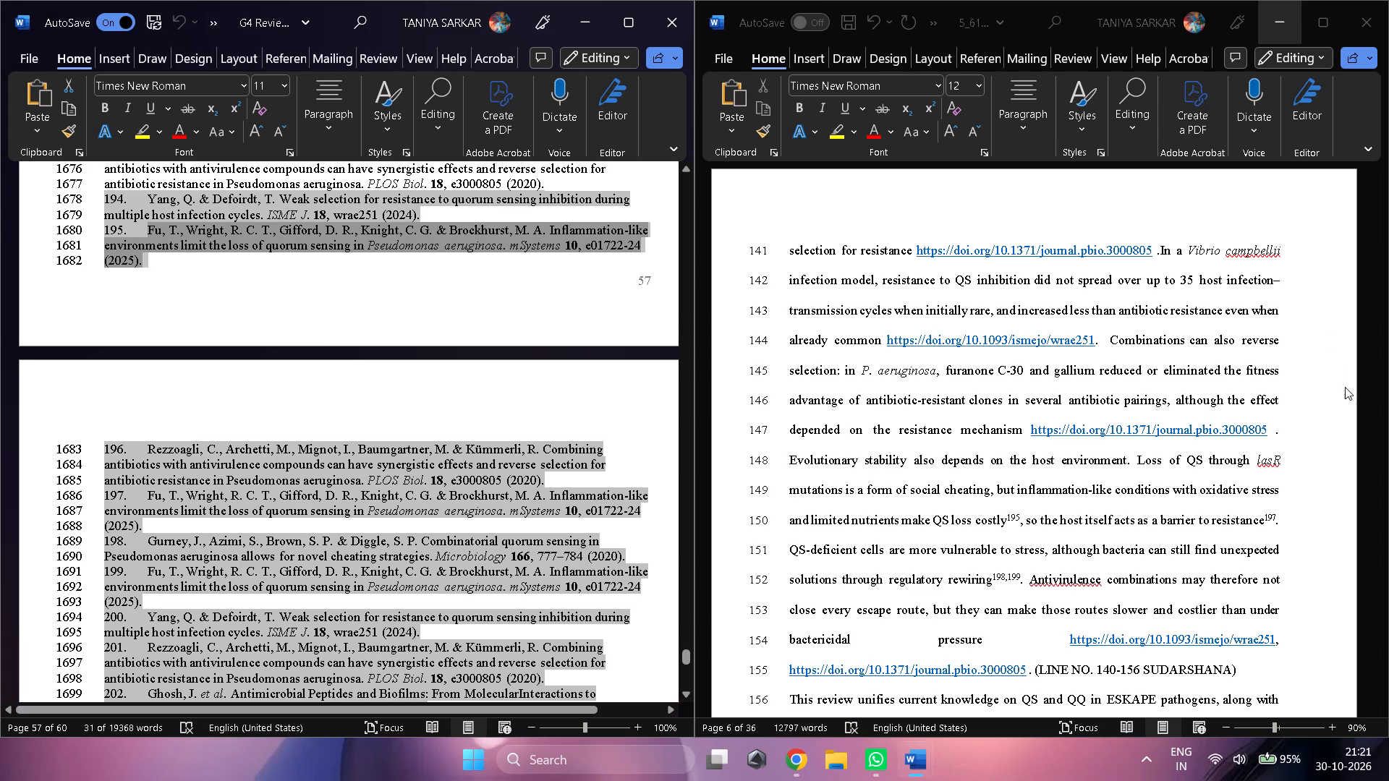
key(ctrl+z)
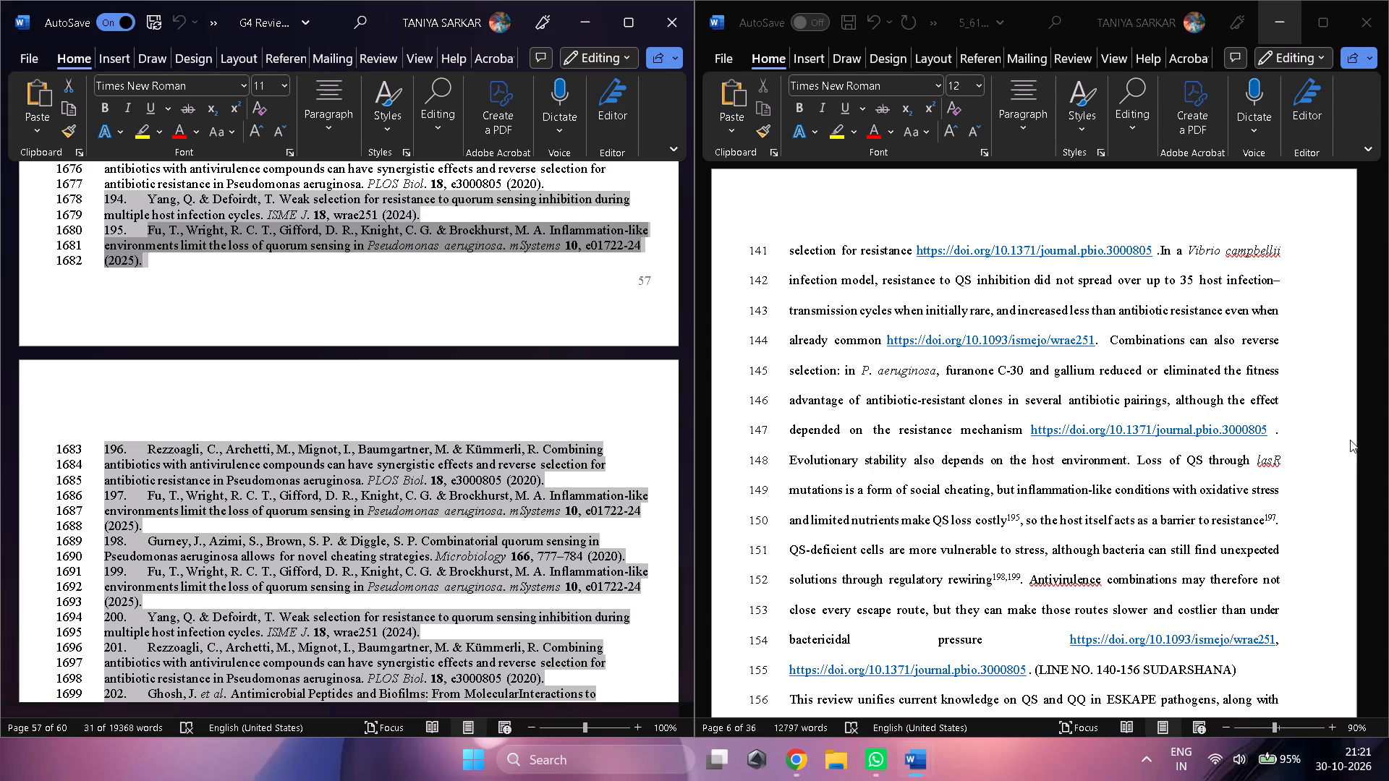
key(ctrl+z)
click(1341, 440)
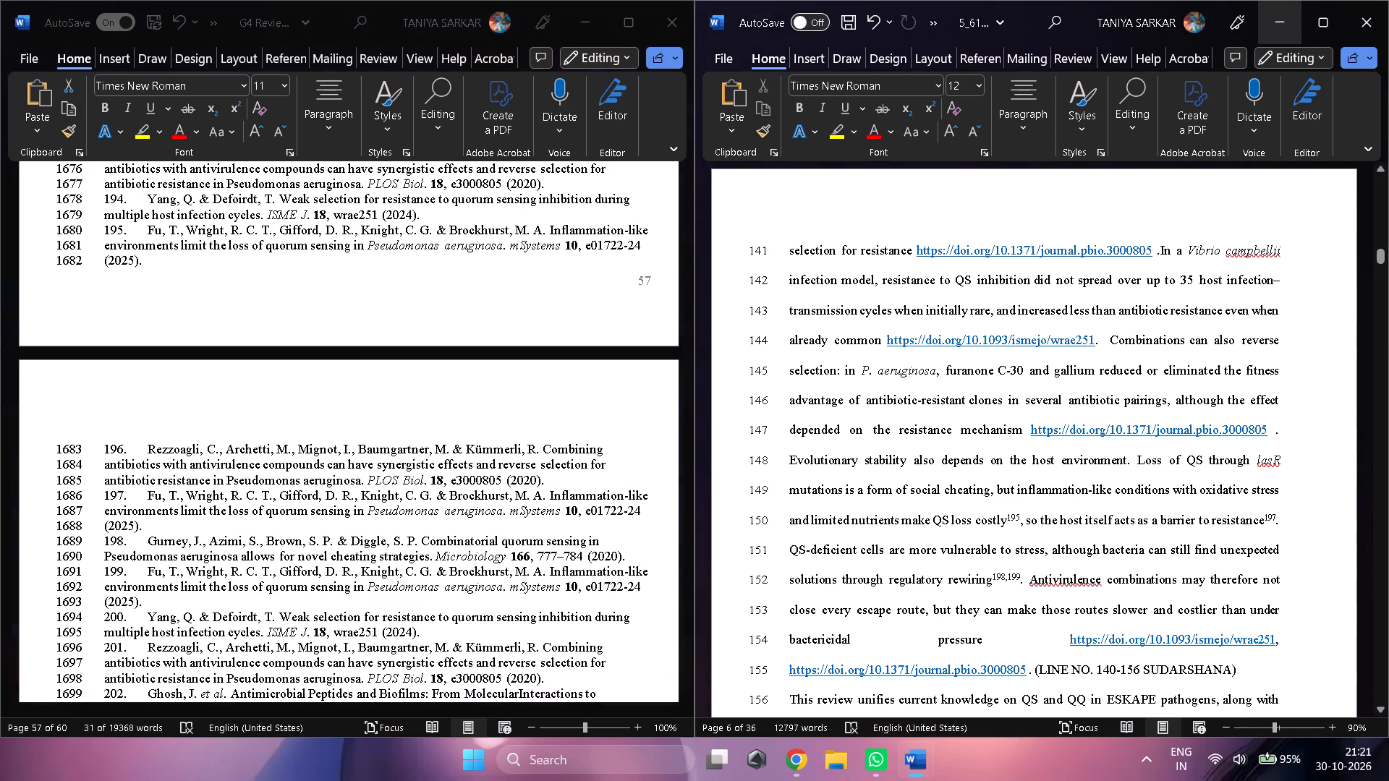
key(ctrl+z)
key(ctrl+z)
key(ctrl+z)
key(ctrl+z)
key(ctrl+z)
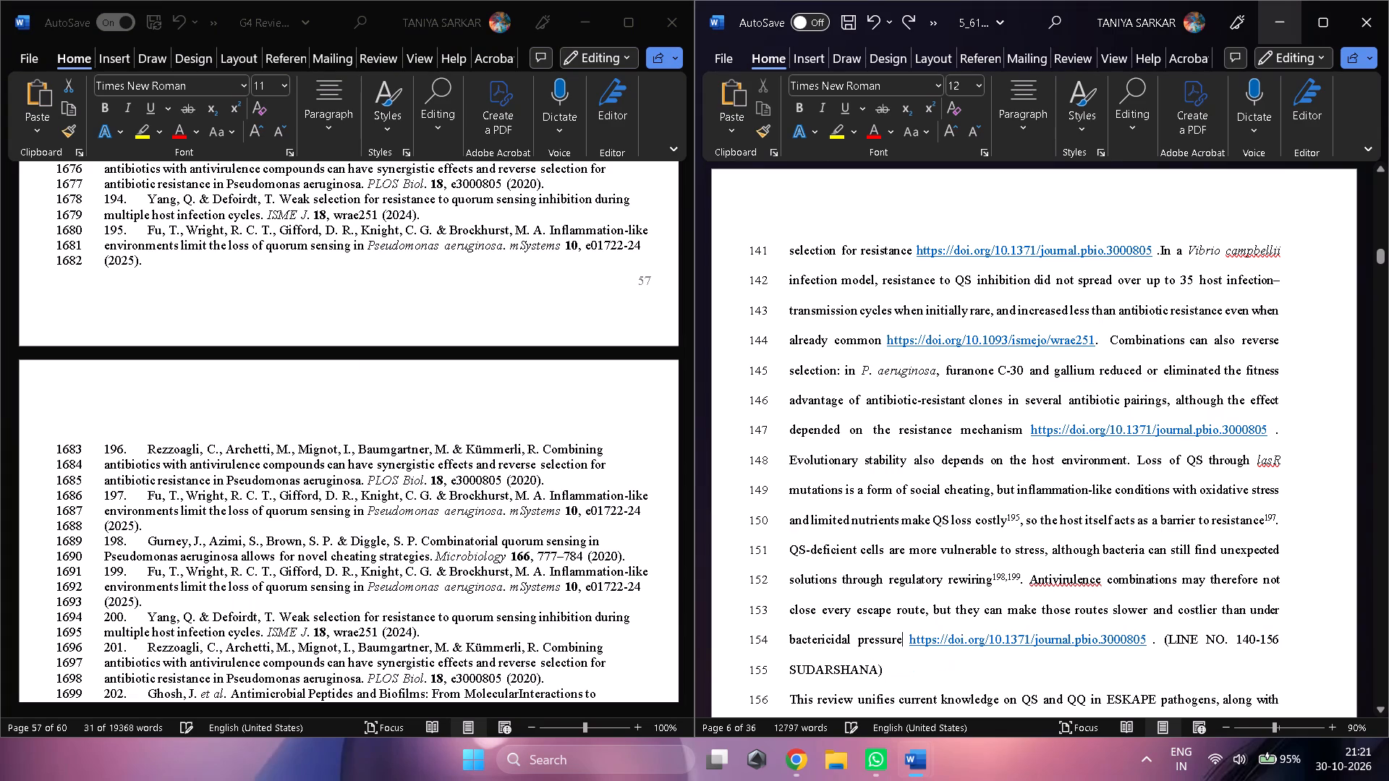
key(ctrl+z)
key(ctrl+z)
Undo the replacement of citation 194 after "already common" with the DOI link and its added spacing.
key(z)
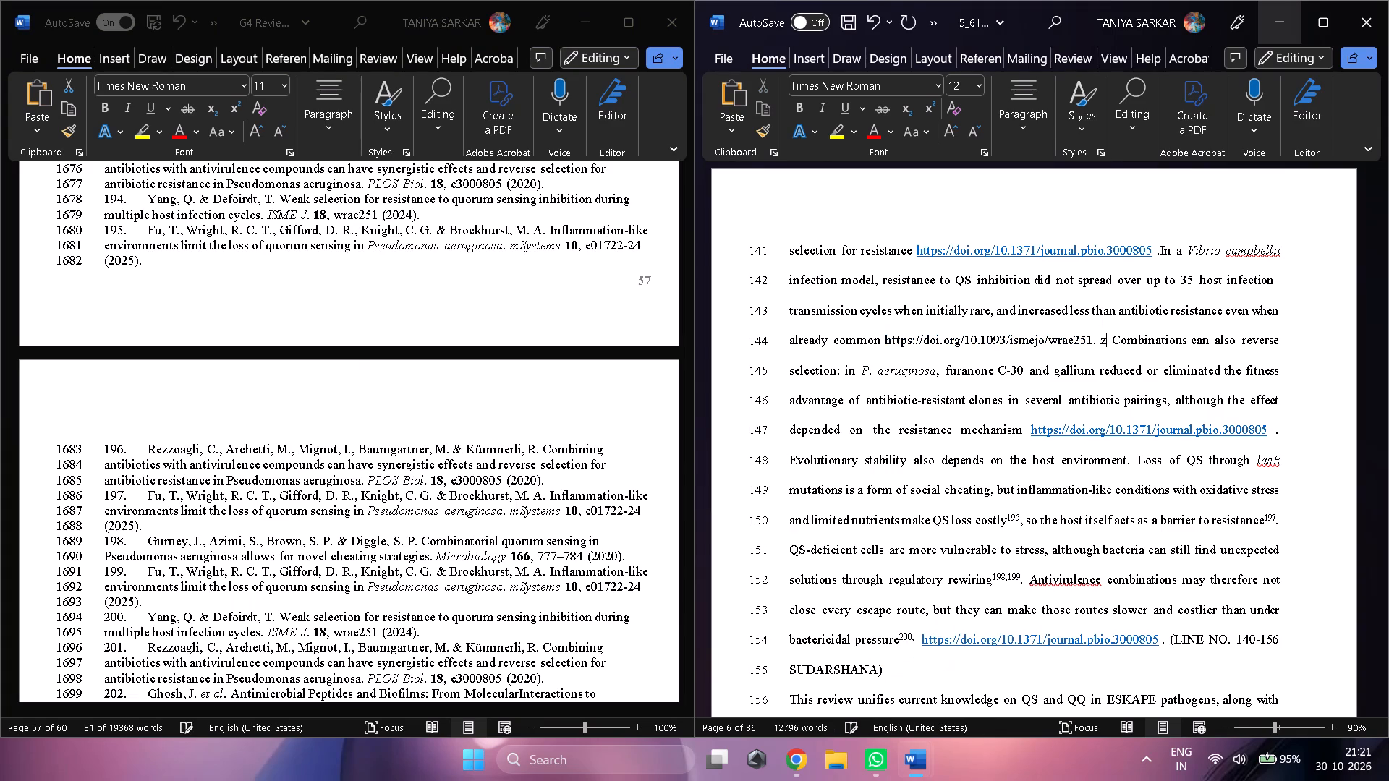
key(ctrl+z)
key(z)
key(ctrl+z)
key(ctrl+z)
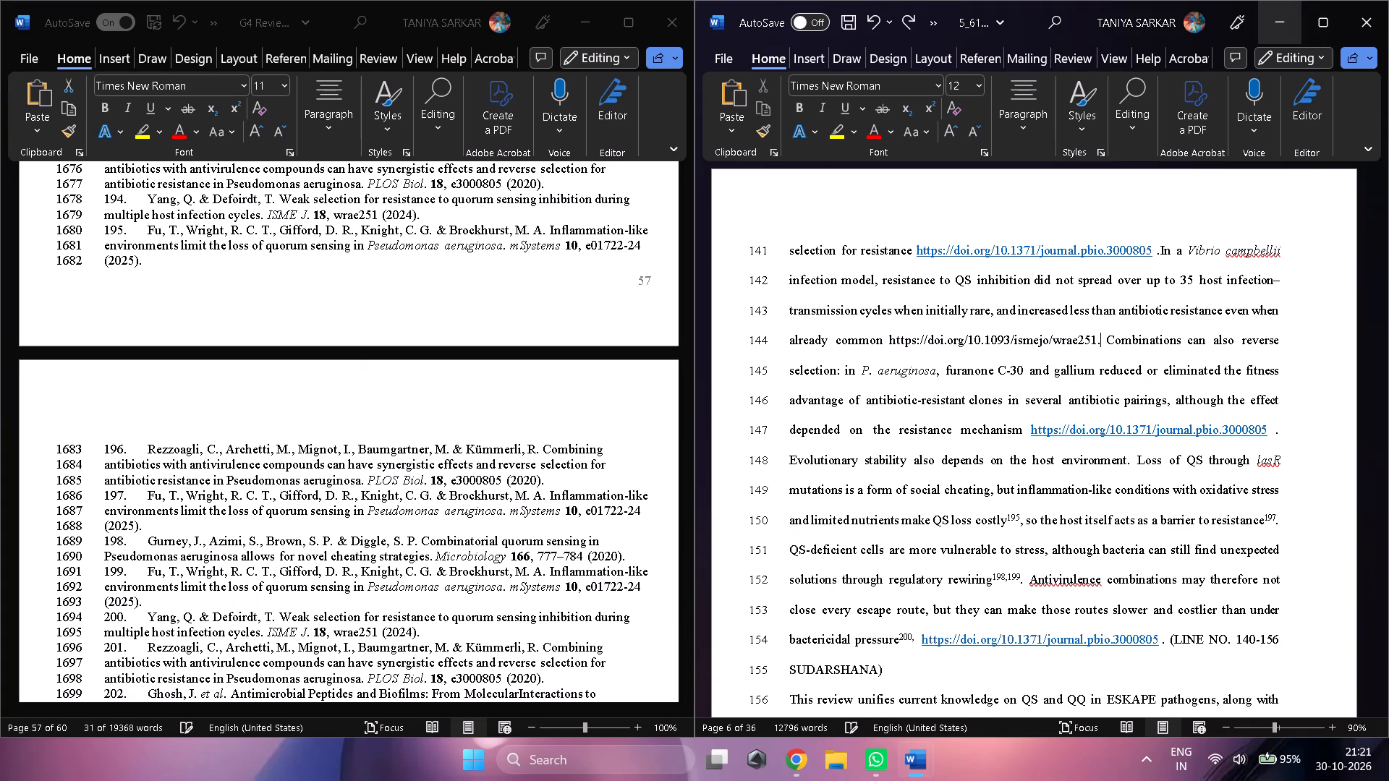
key(ctrl+z)
key(ctrl+z)
key(ctrl+z)
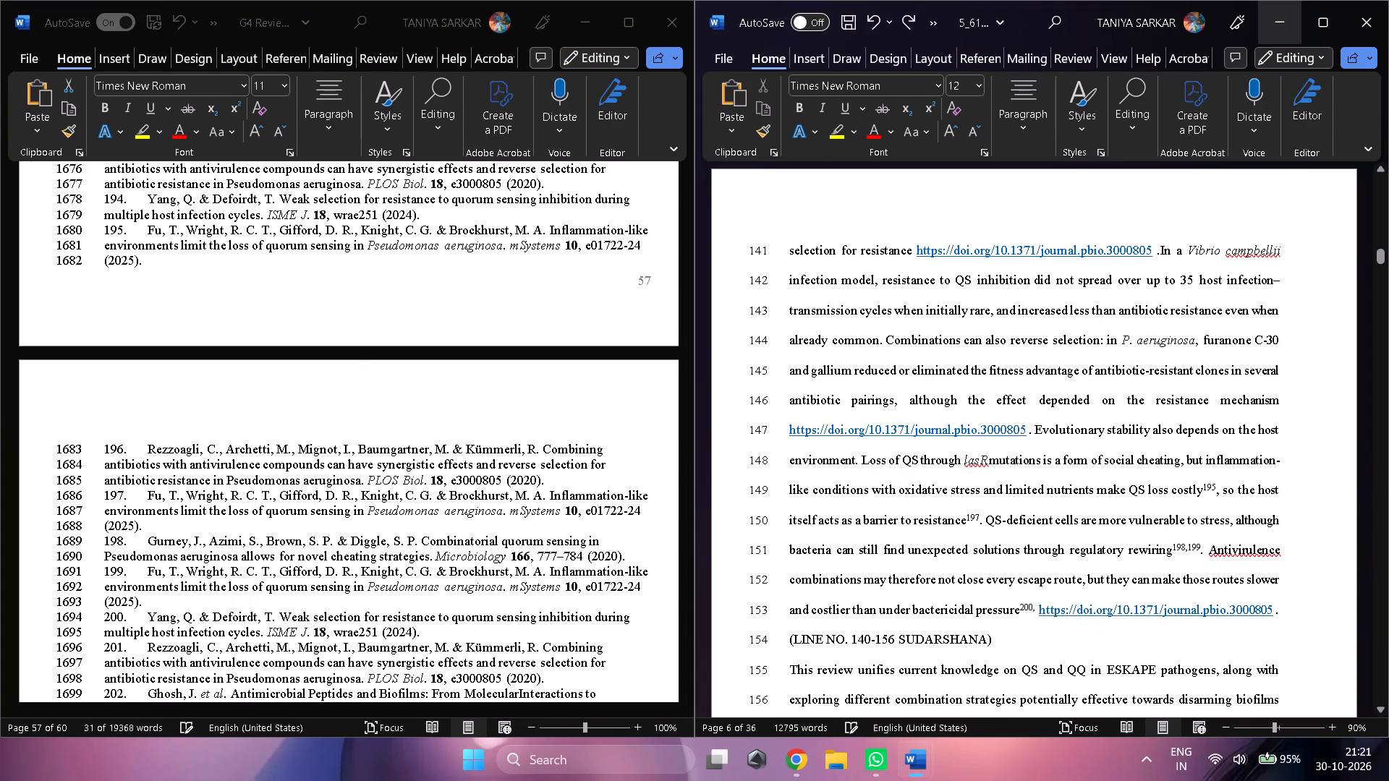
key(ctrl+z)
key(ctrl+z)
key(ctrl+z)
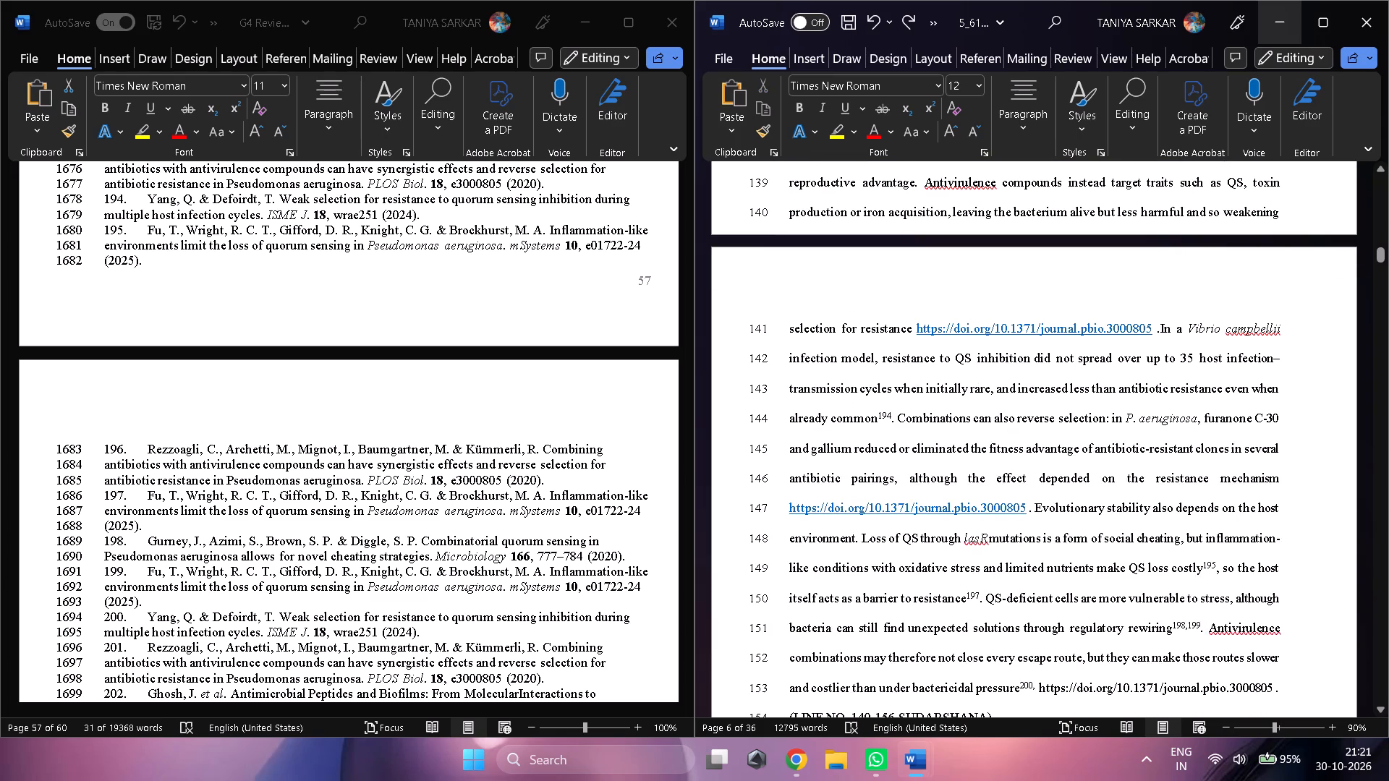
key(ctrl+z)
key(ctrl+z)
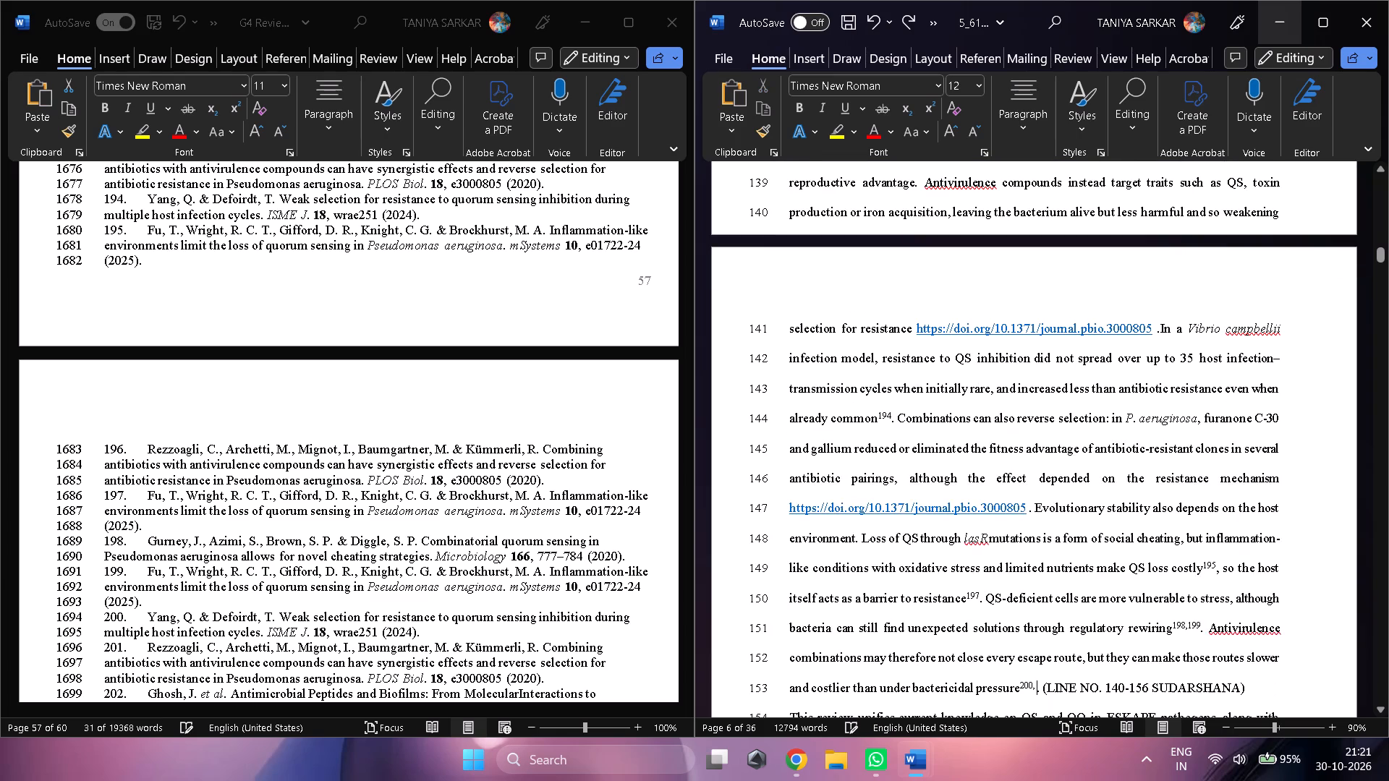
key(ctrl+z)
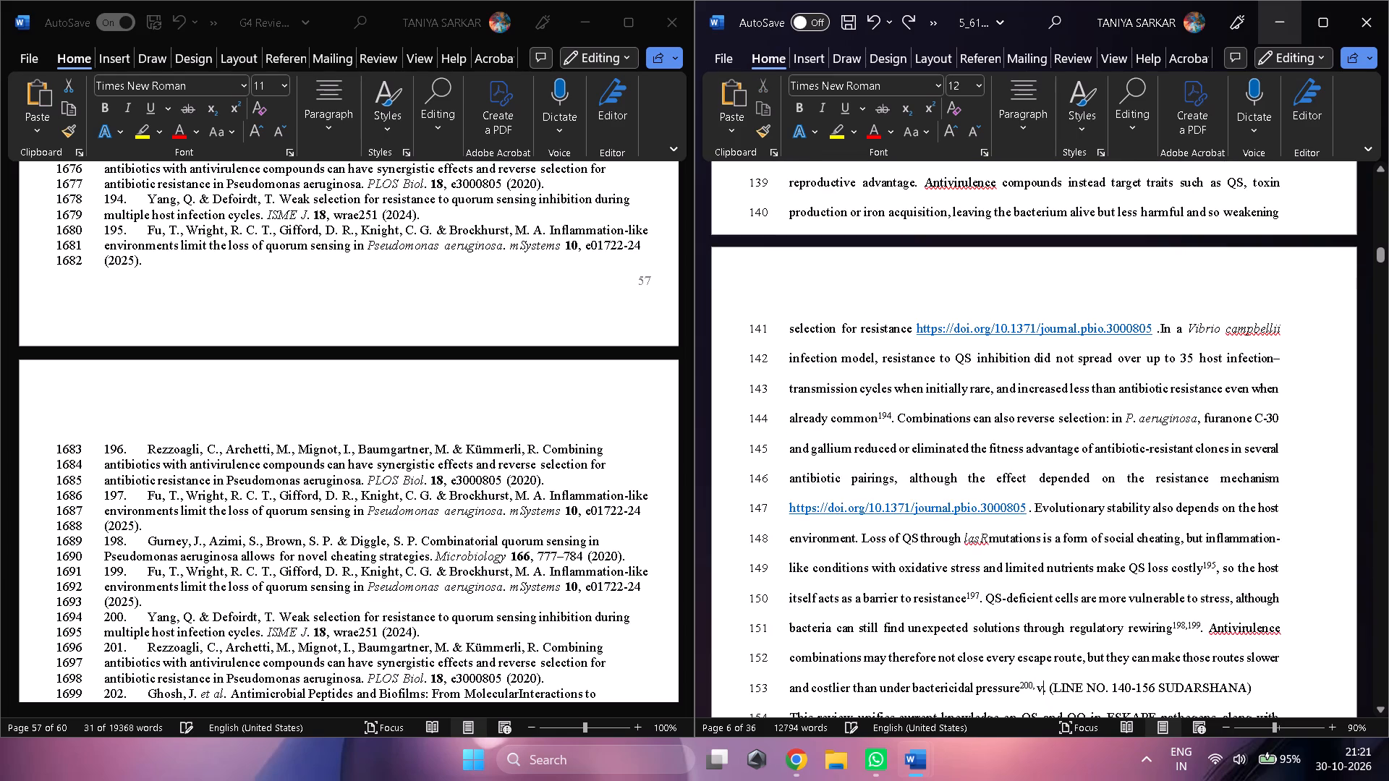
key(ctrl+z)
key(ctrl+z)
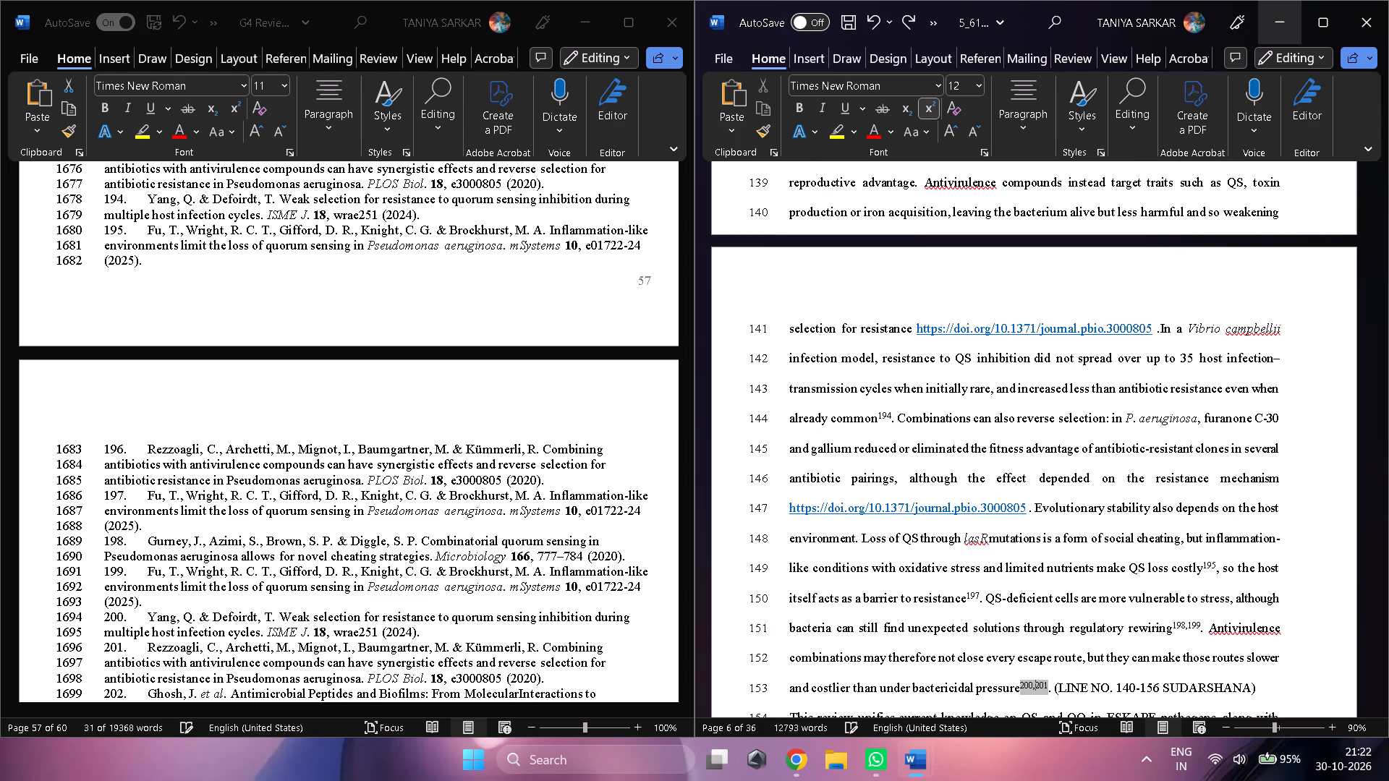
key(ctrl+z)
key(ctrl+z)
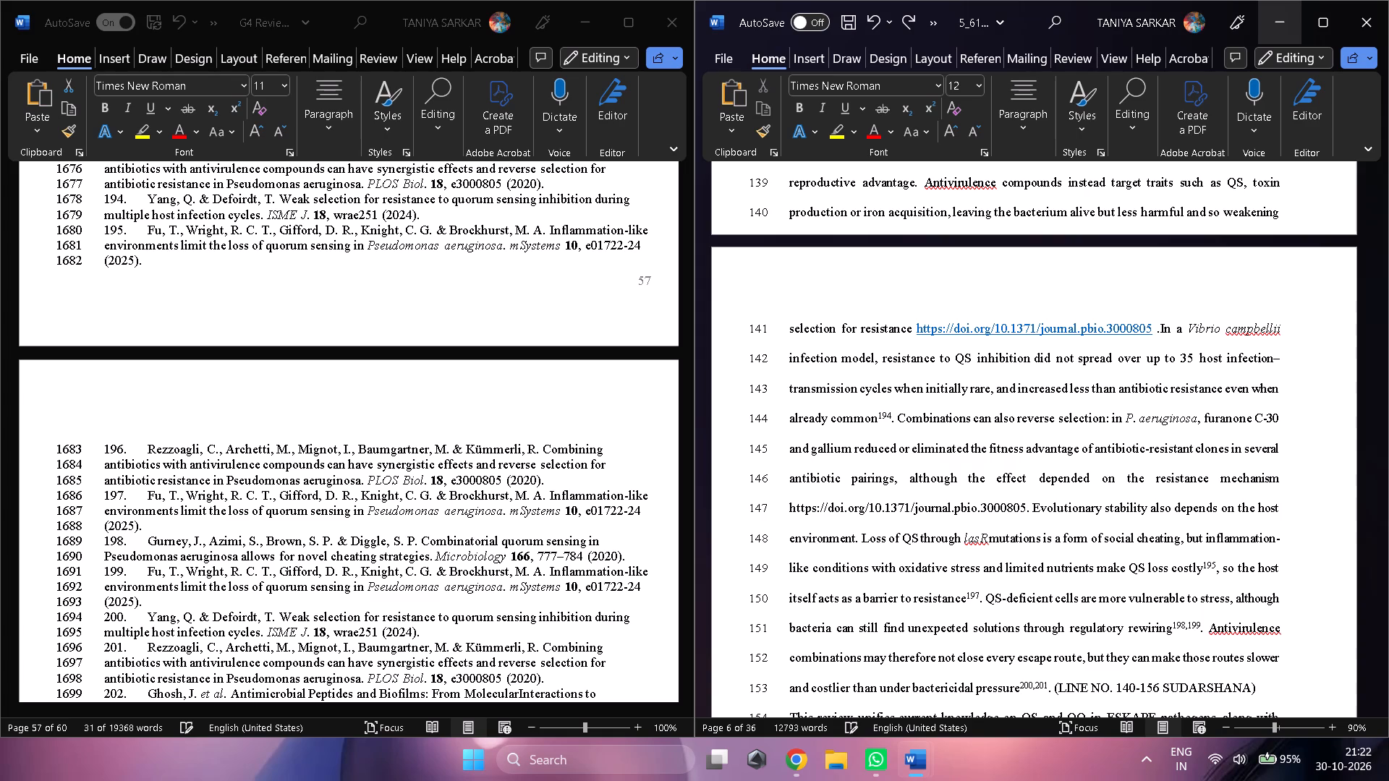
key(ctrl+z)
key(ctrl+z)
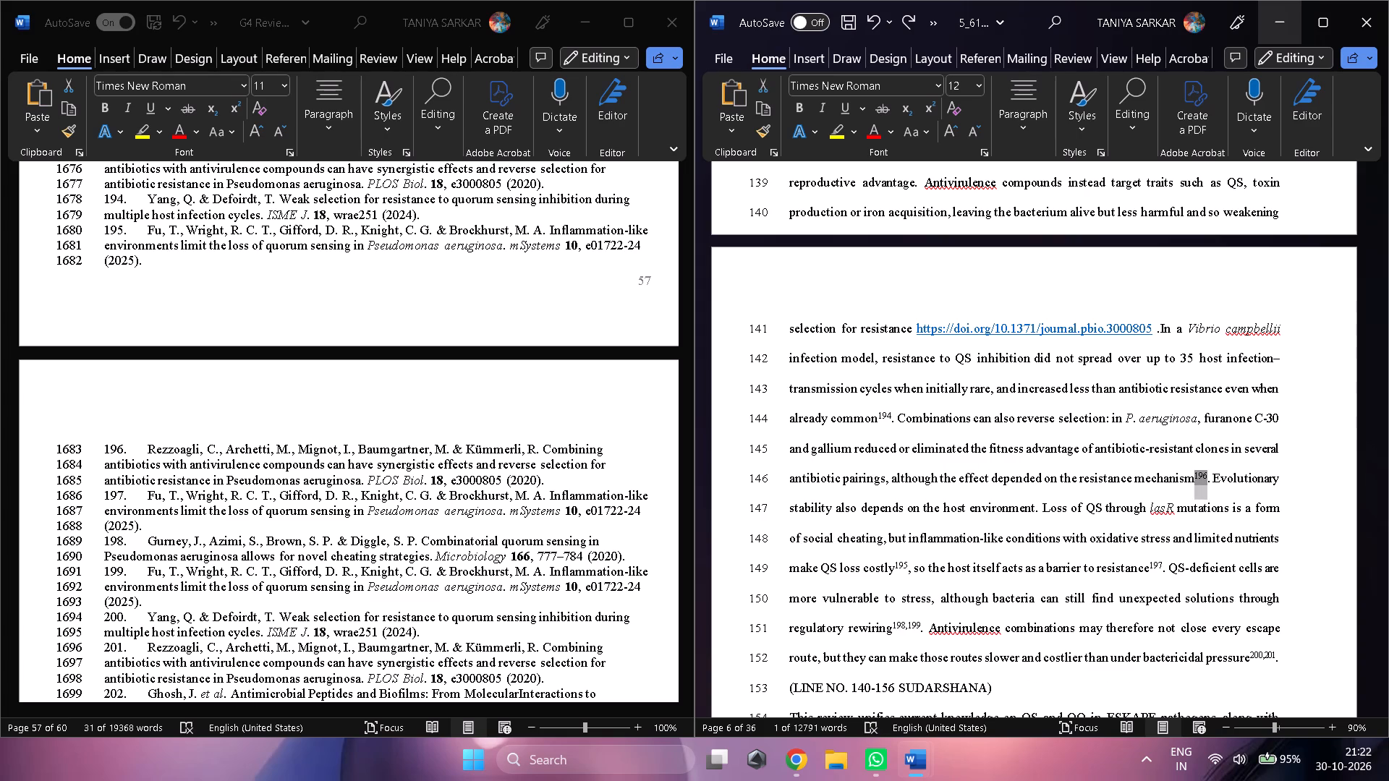
key(ctrl+z)
key(ctrl+z)
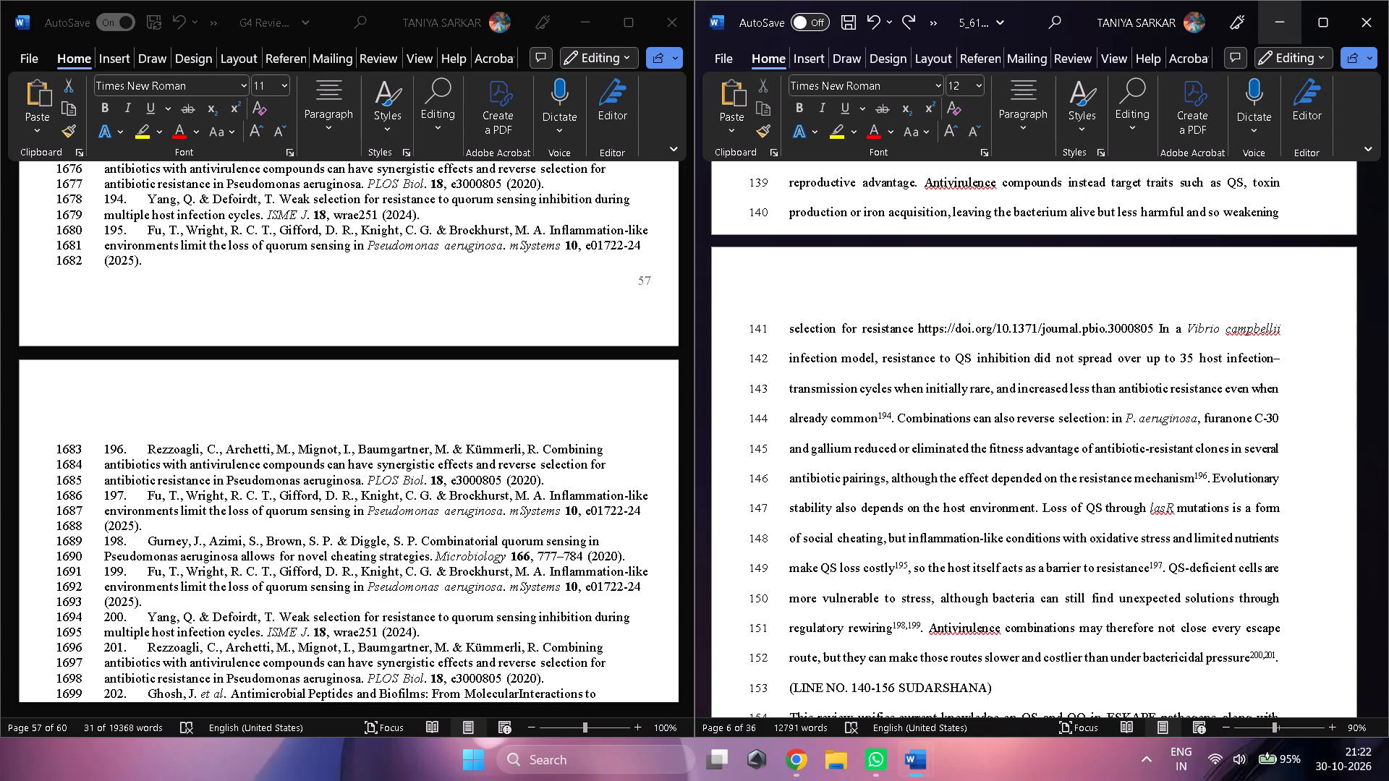
key(ctrl+z)
key(z)
key(ctrl+z)
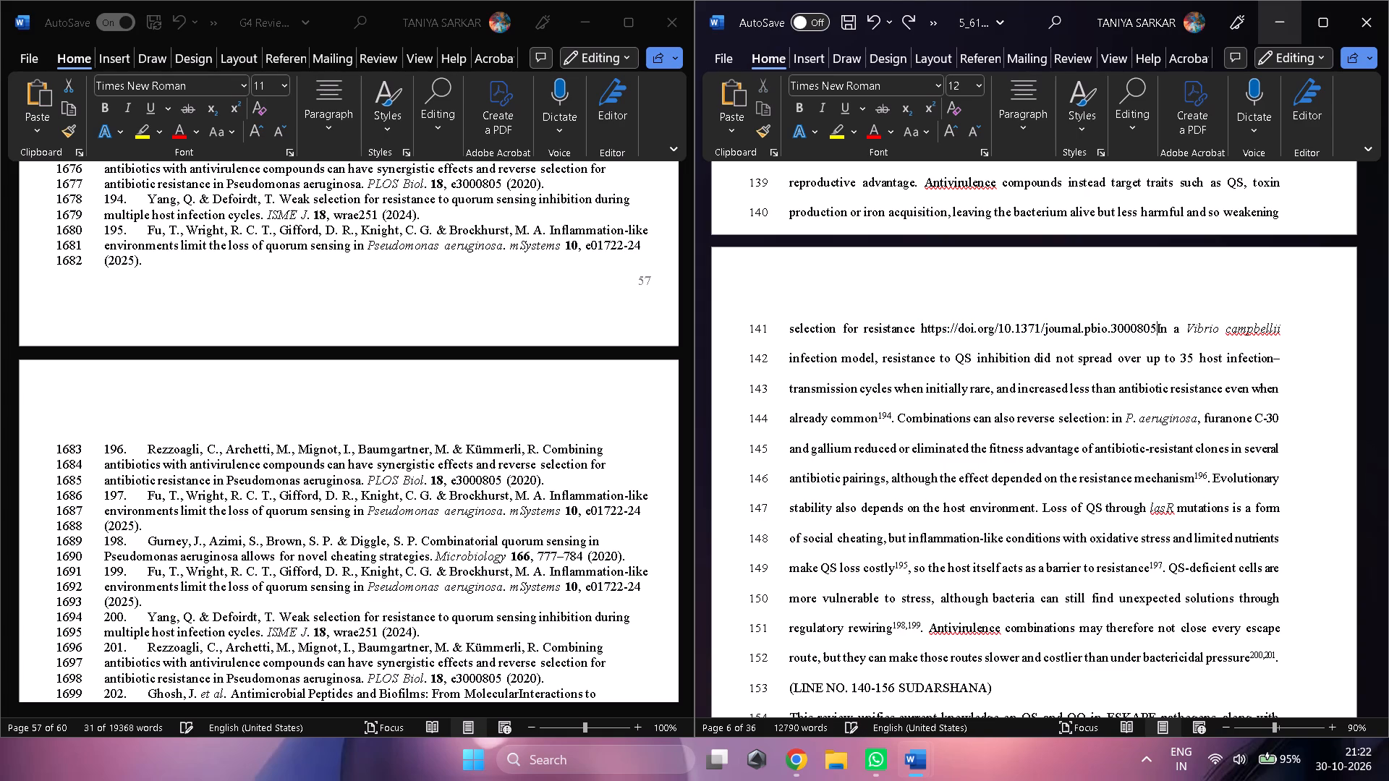
key(ctrl+z)
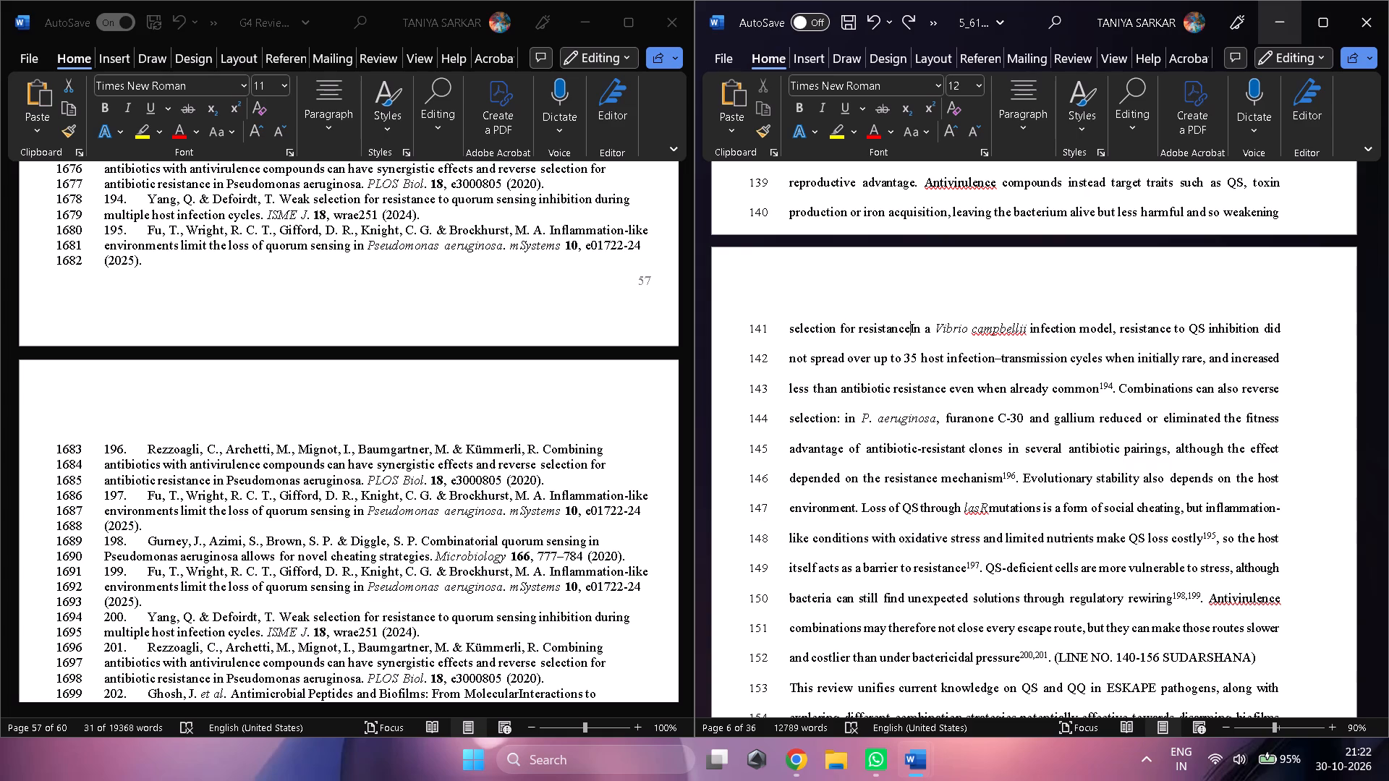
key(ctrl+z)
key(ctrl+z)
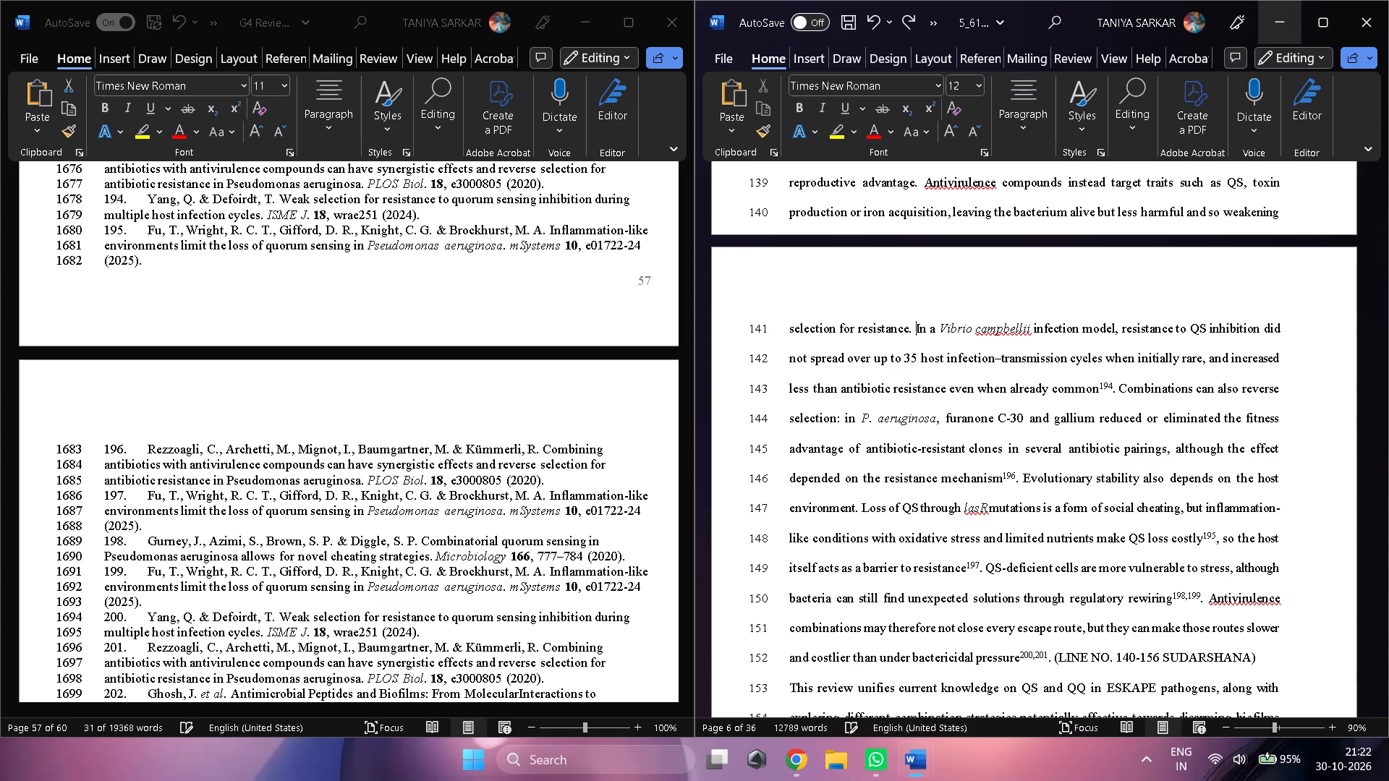
key(ctrl+z)
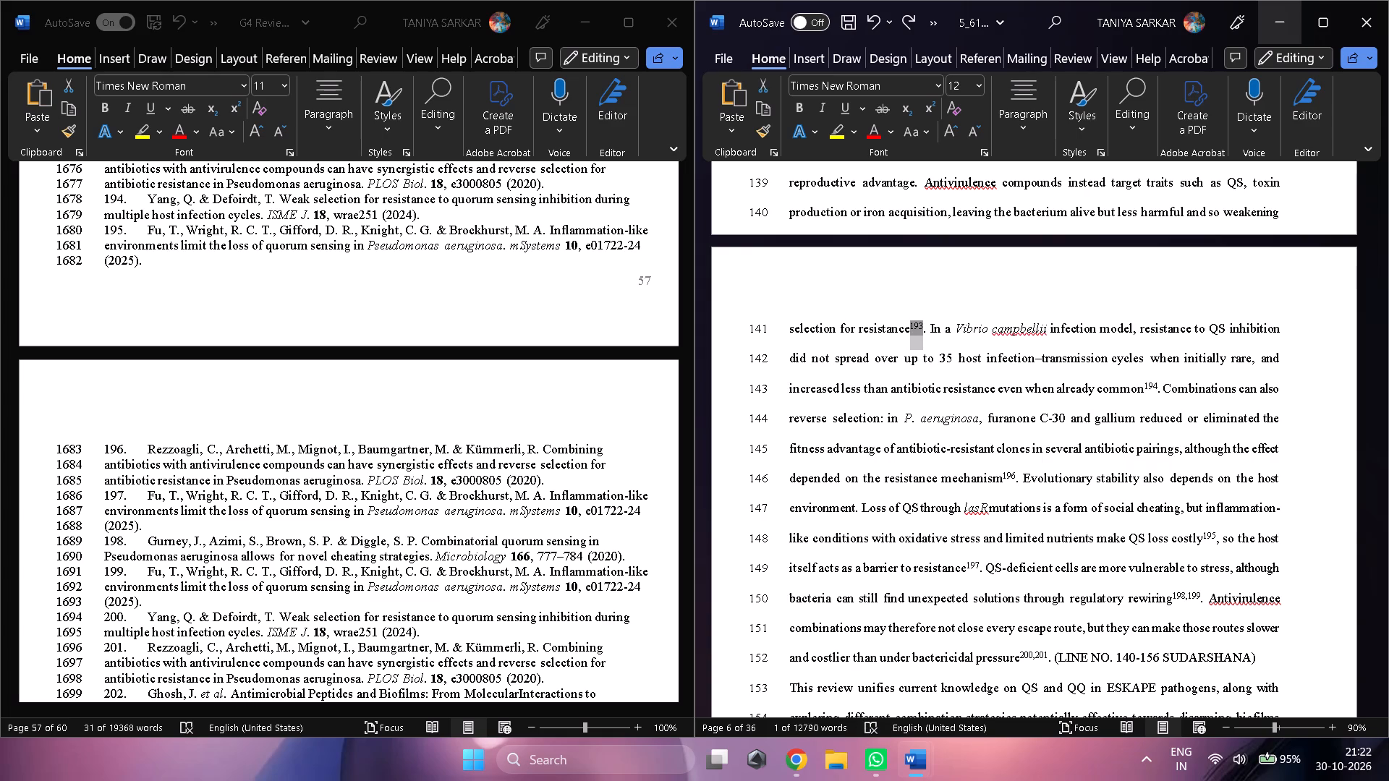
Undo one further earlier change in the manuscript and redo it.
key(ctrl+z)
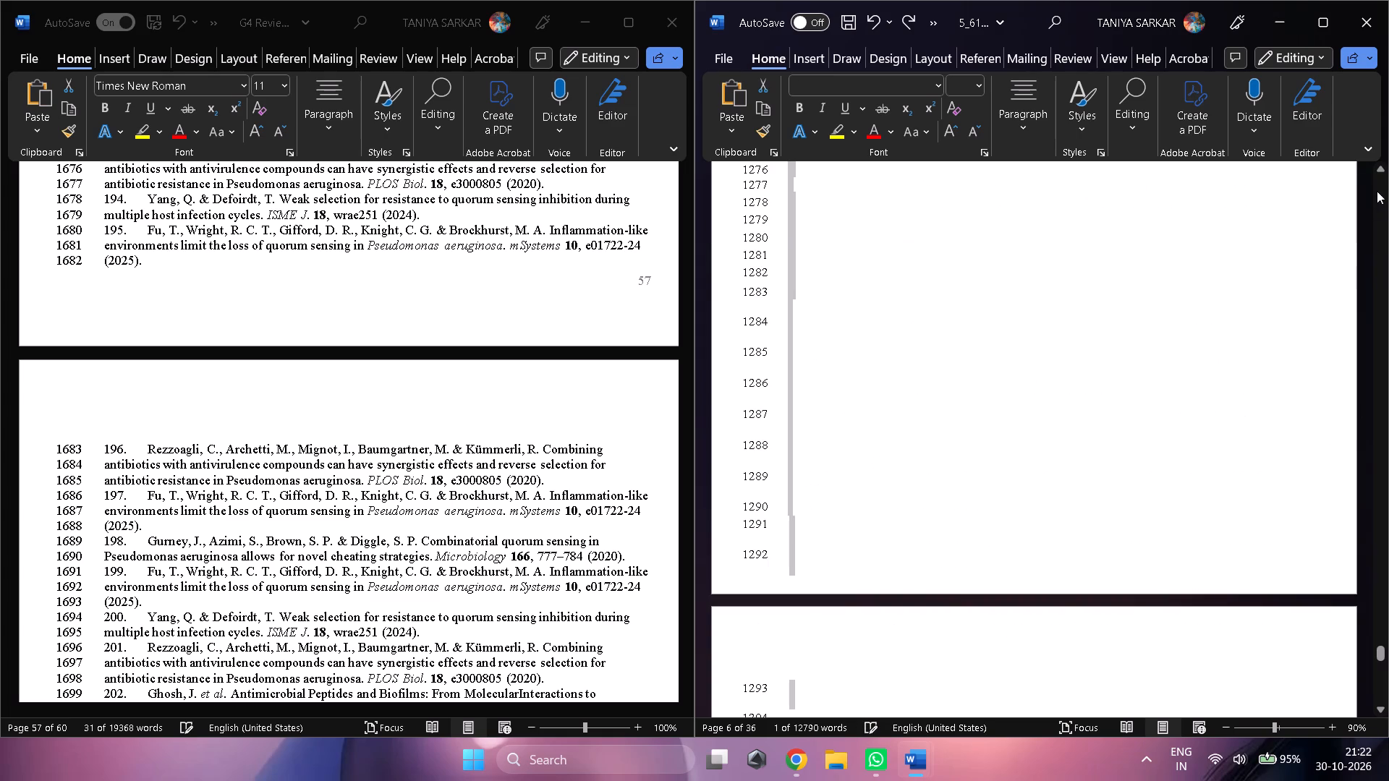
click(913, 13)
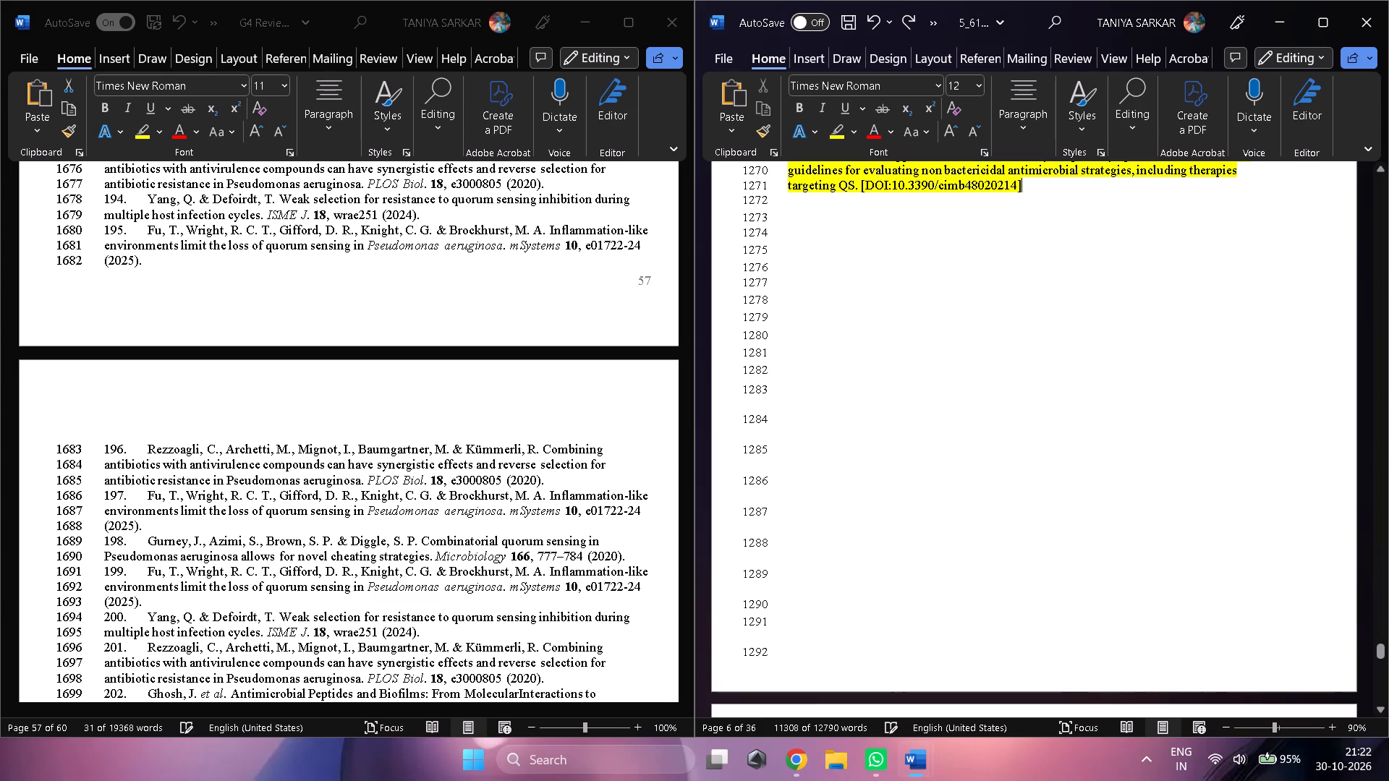
Locate the evolutionary resistance paragraph containing citations 193–201 in the manuscript and examine the matching entries from 193 onward in the reference list.
drag(1382, 652, 1387, 234)
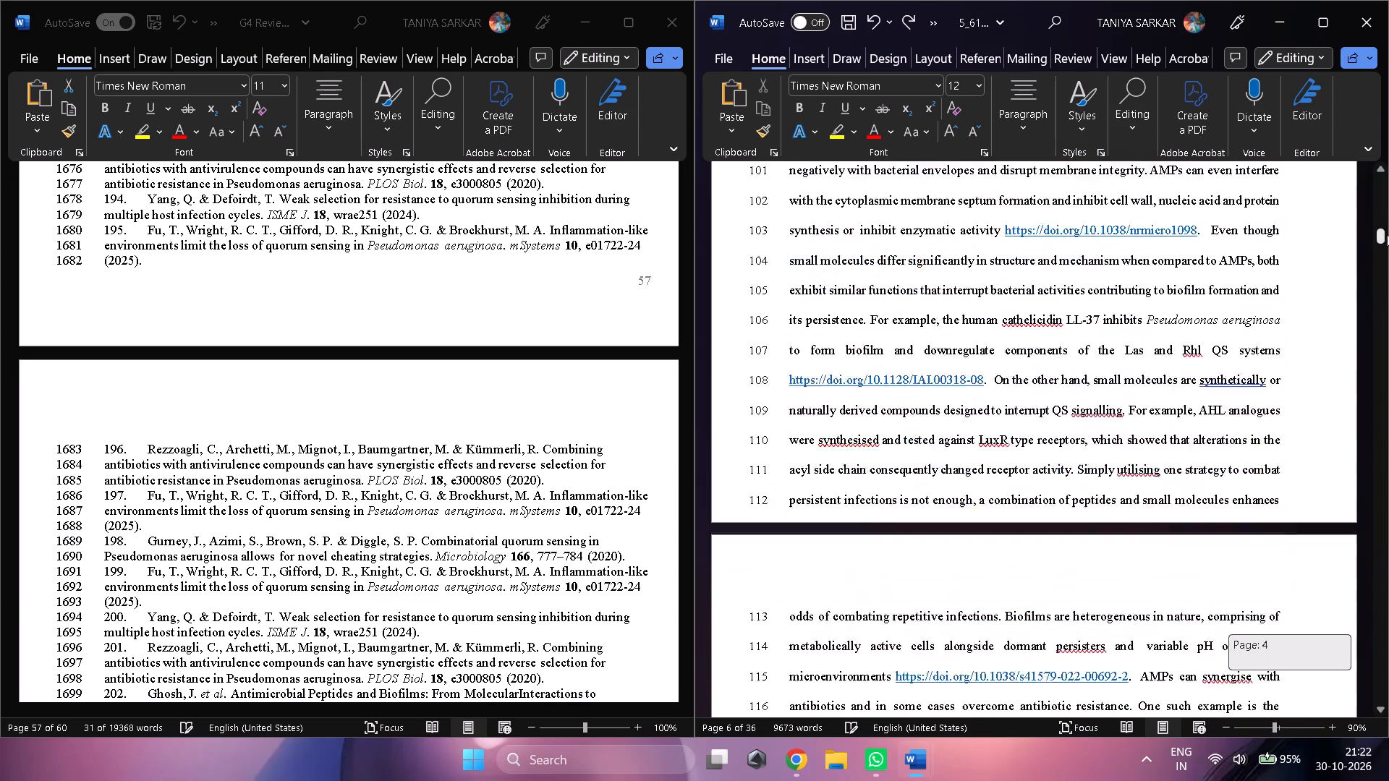
drag(1387, 234, 1388, 215)
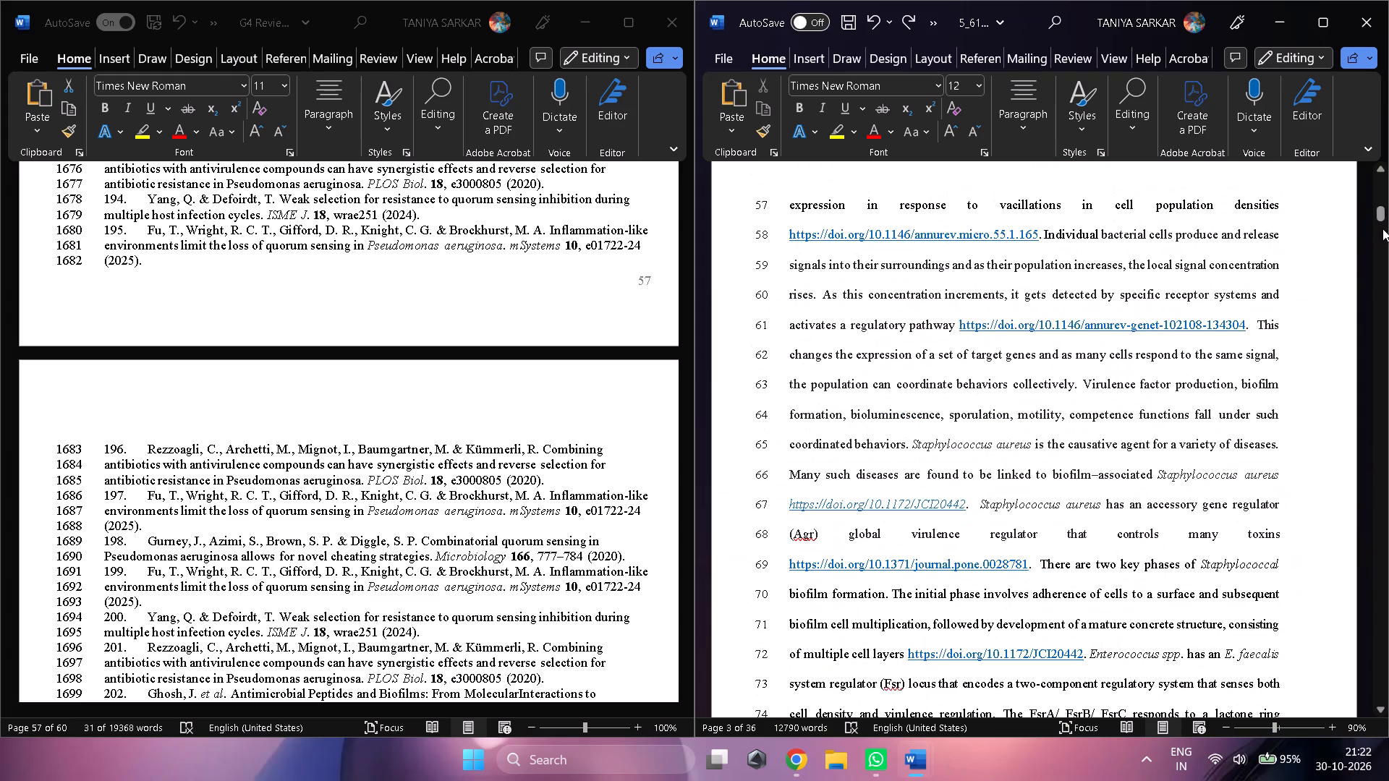
drag(1379, 216, 1384, 200)
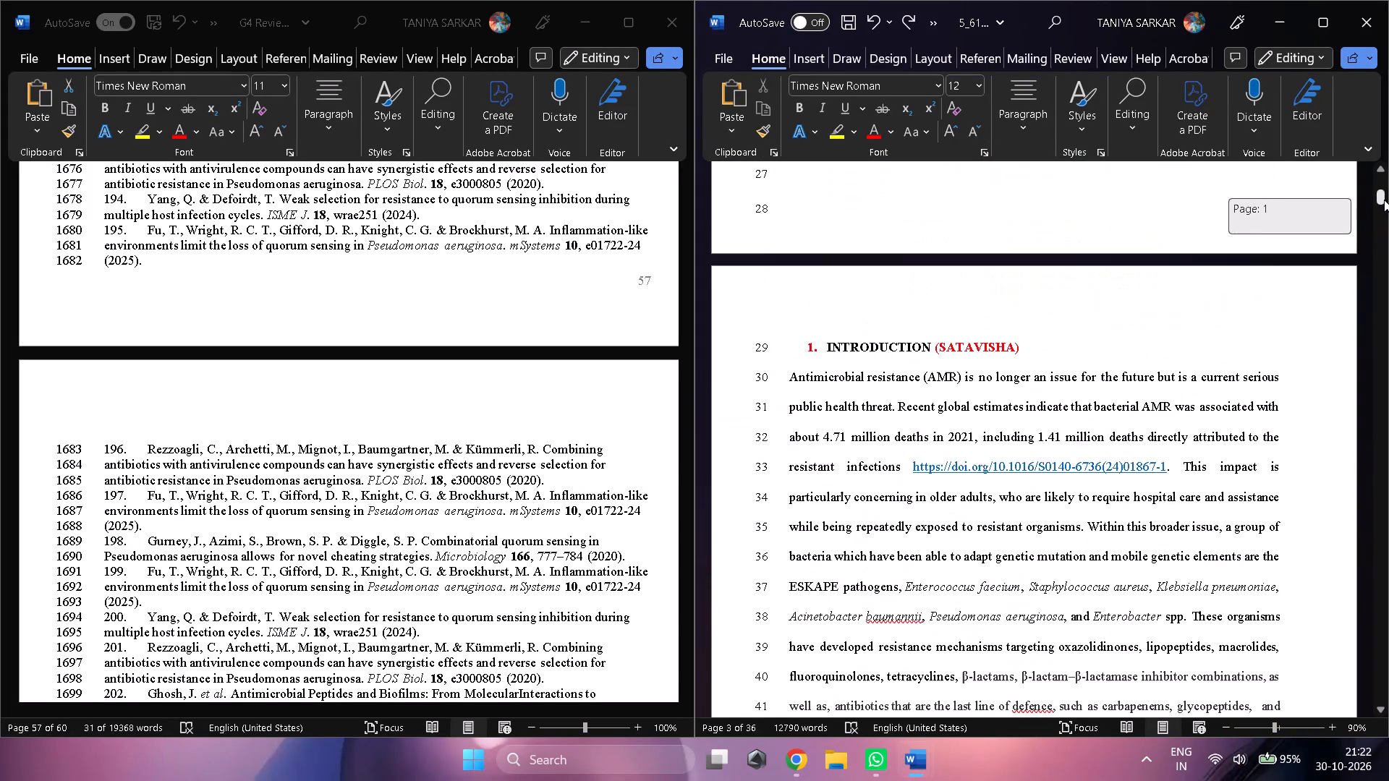
drag(1384, 200, 1384, 222)
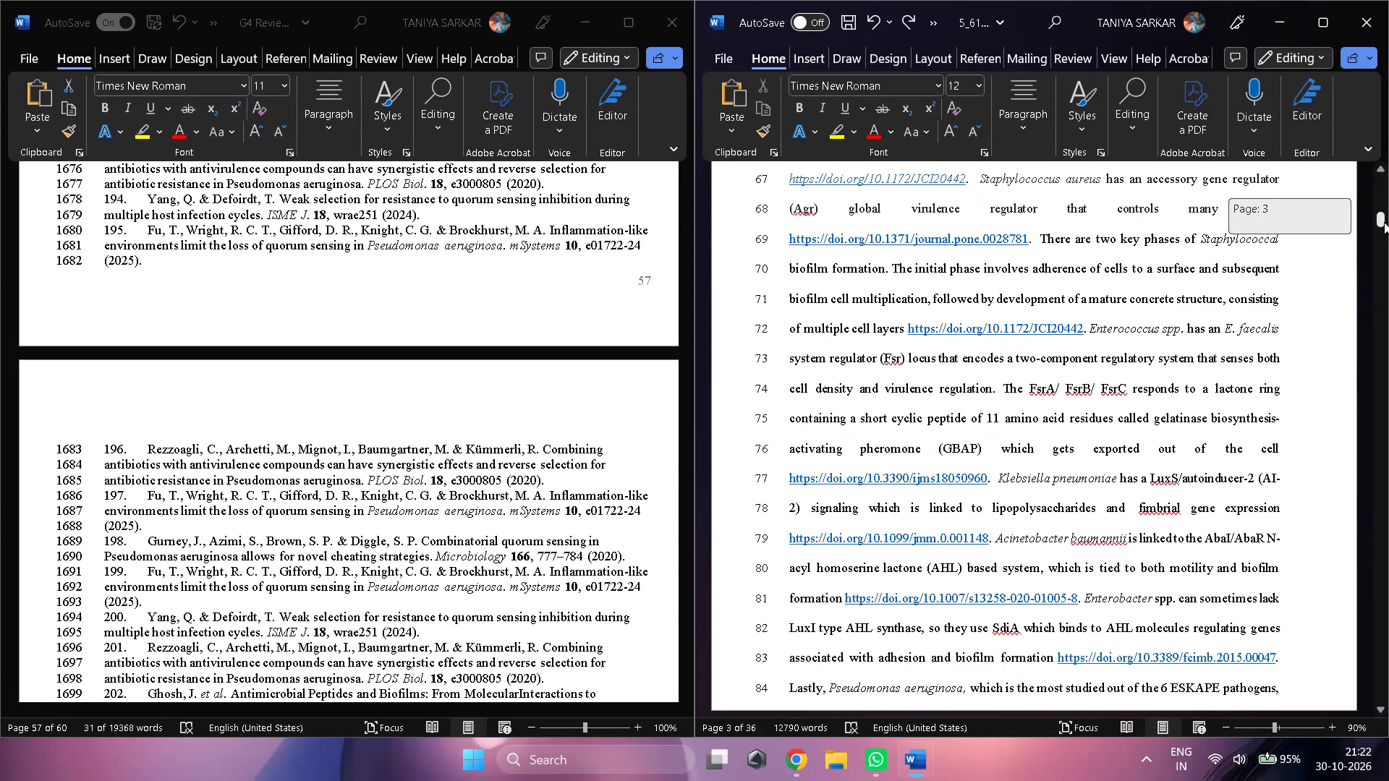
drag(1384, 222, 1384, 228)
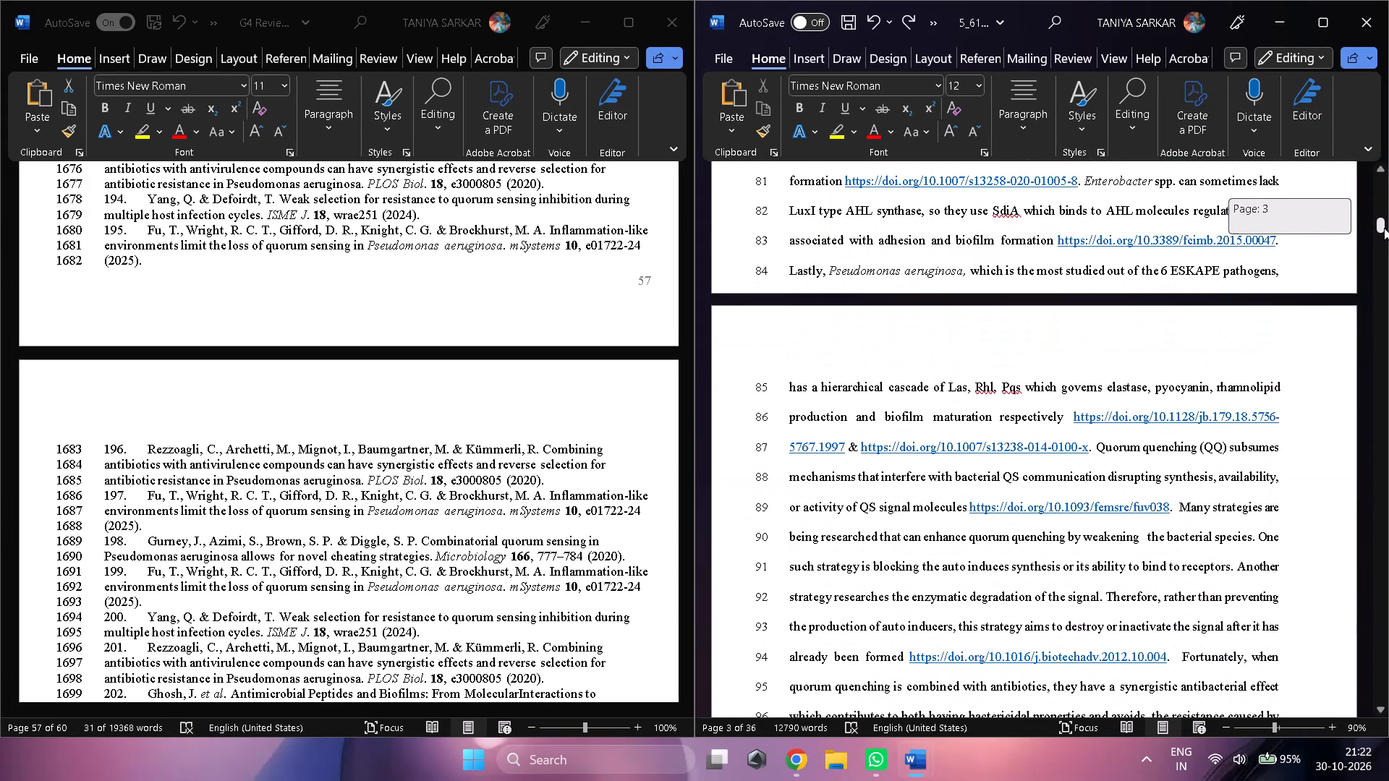
drag(1384, 228, 1380, 234)
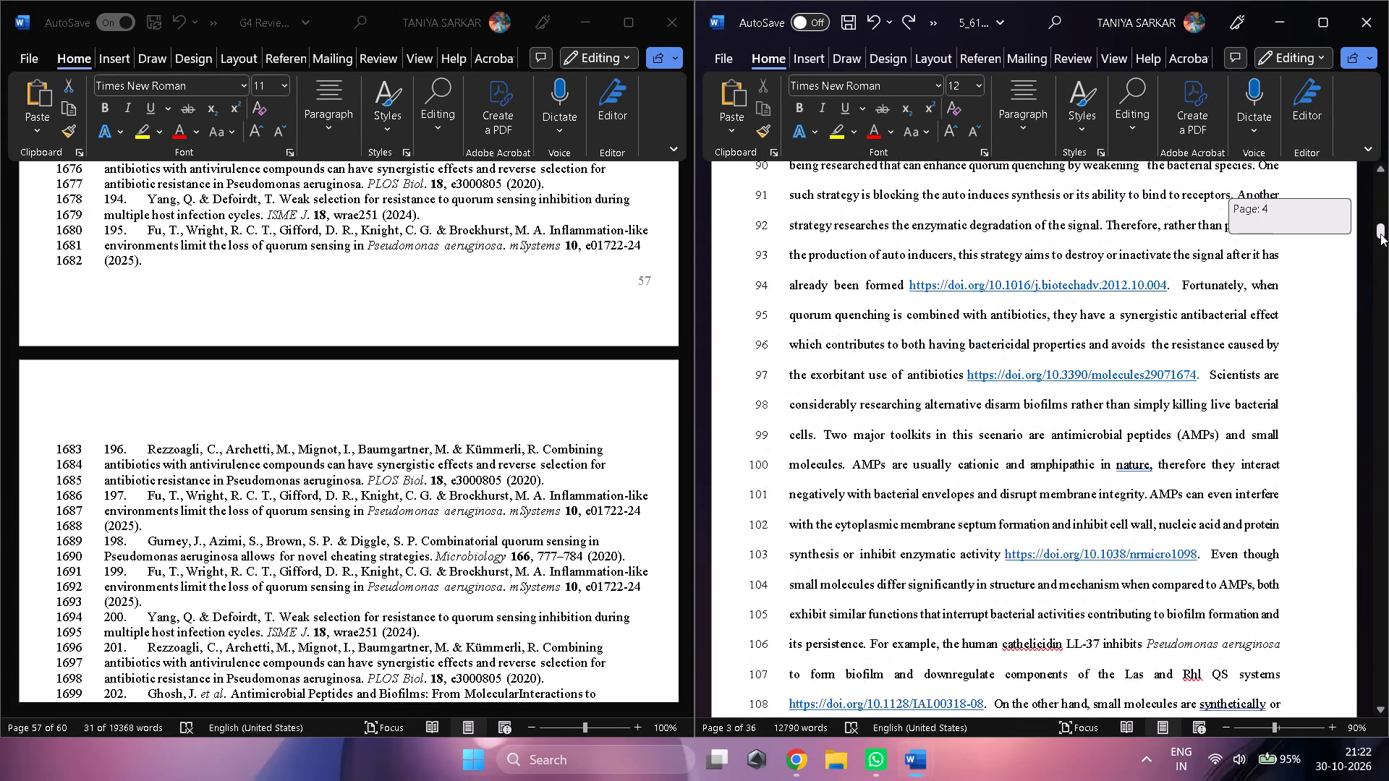
drag(1380, 234, 1380, 231)
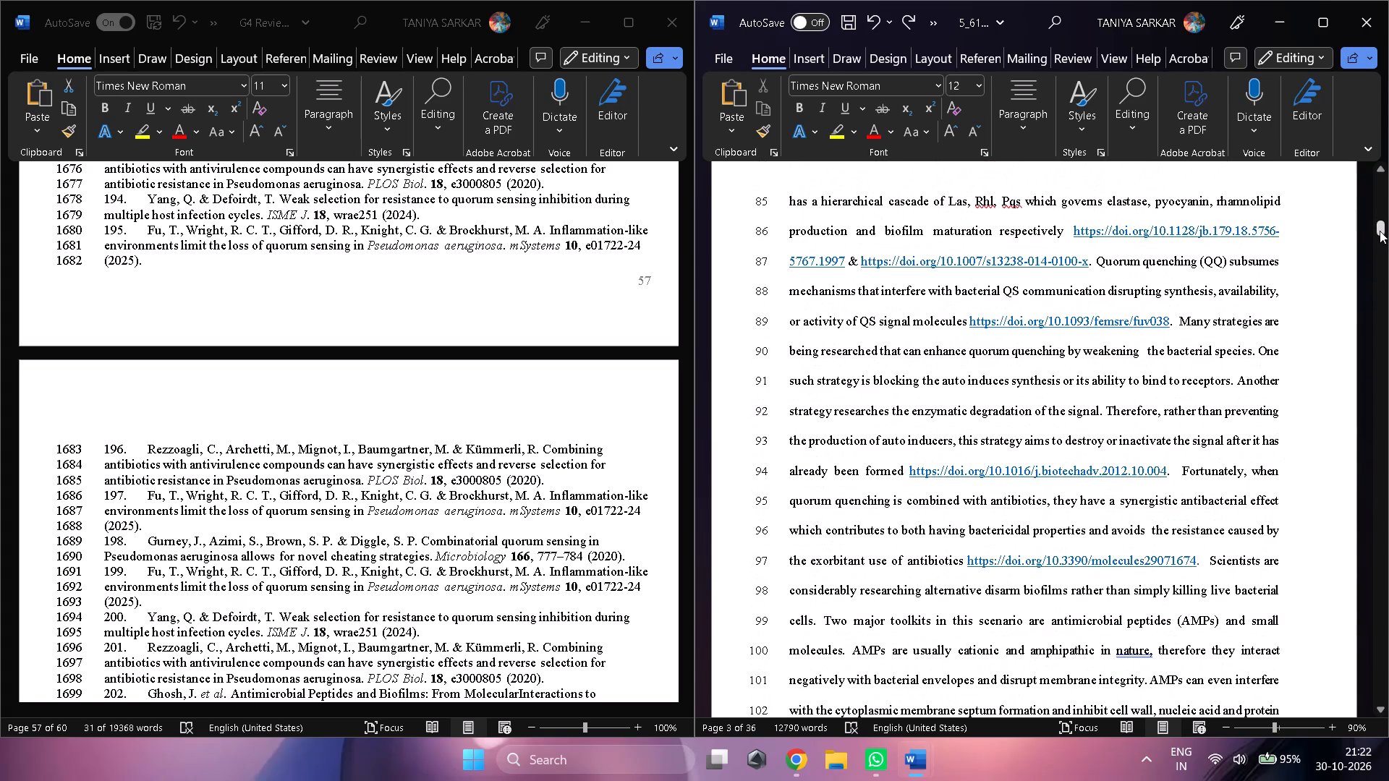
double_click(1384, 712)
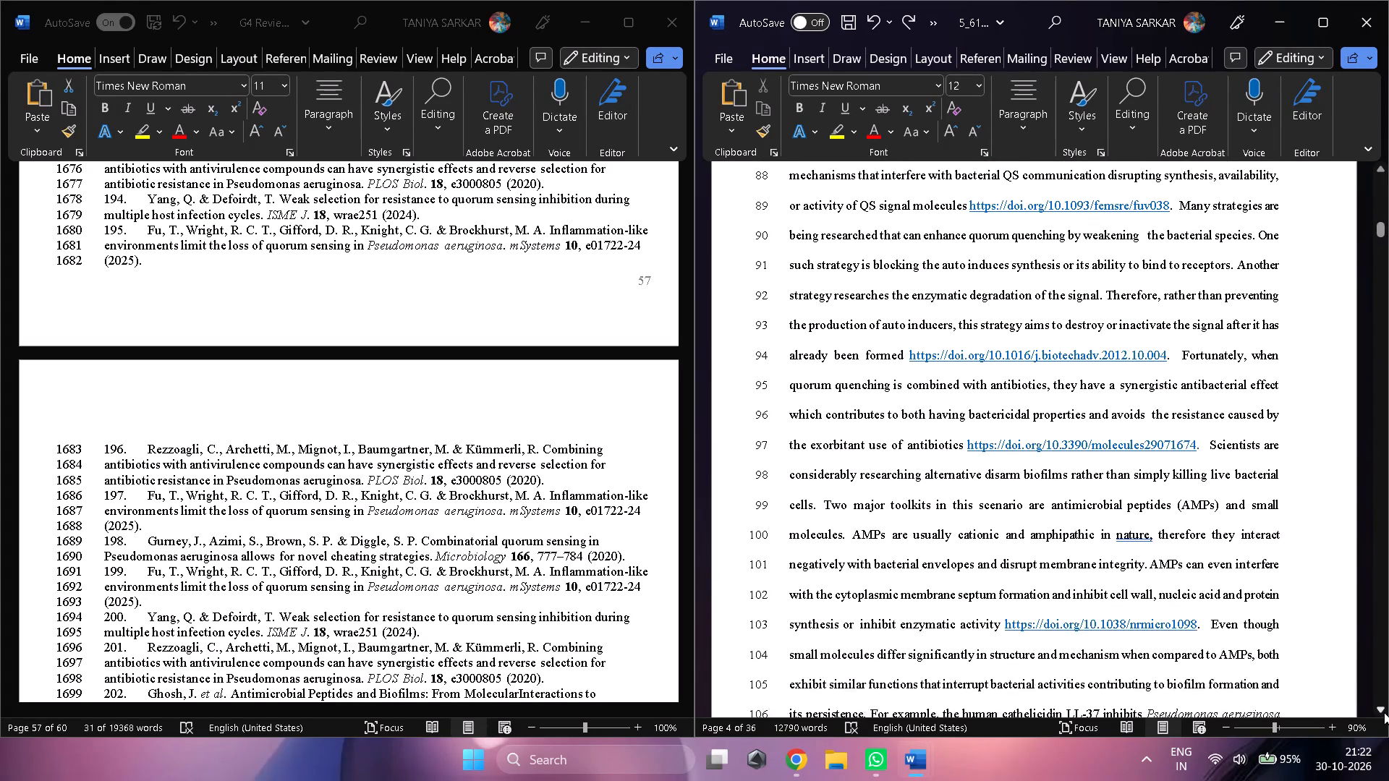
click(1385, 710)
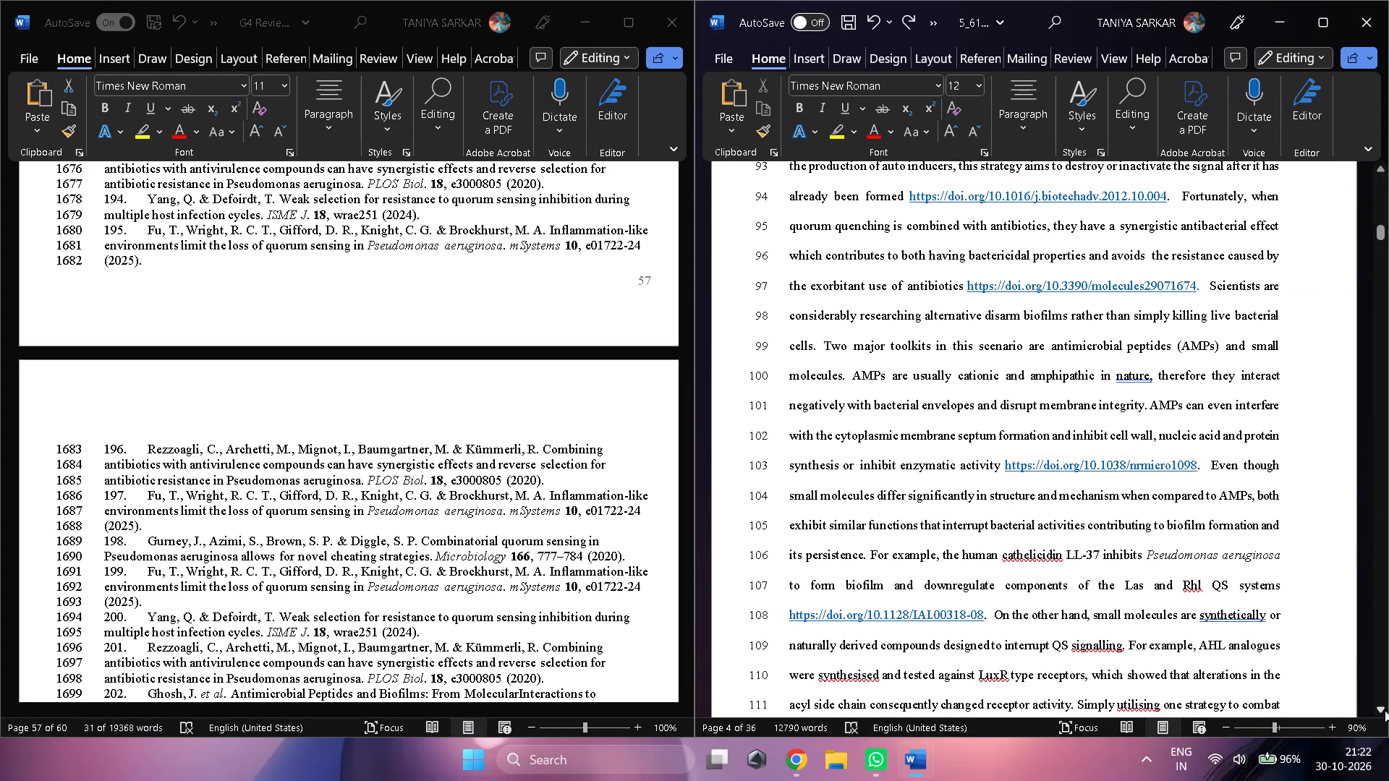
click(1385, 710)
triple_click(1385, 710)
triple_click(1385, 710)
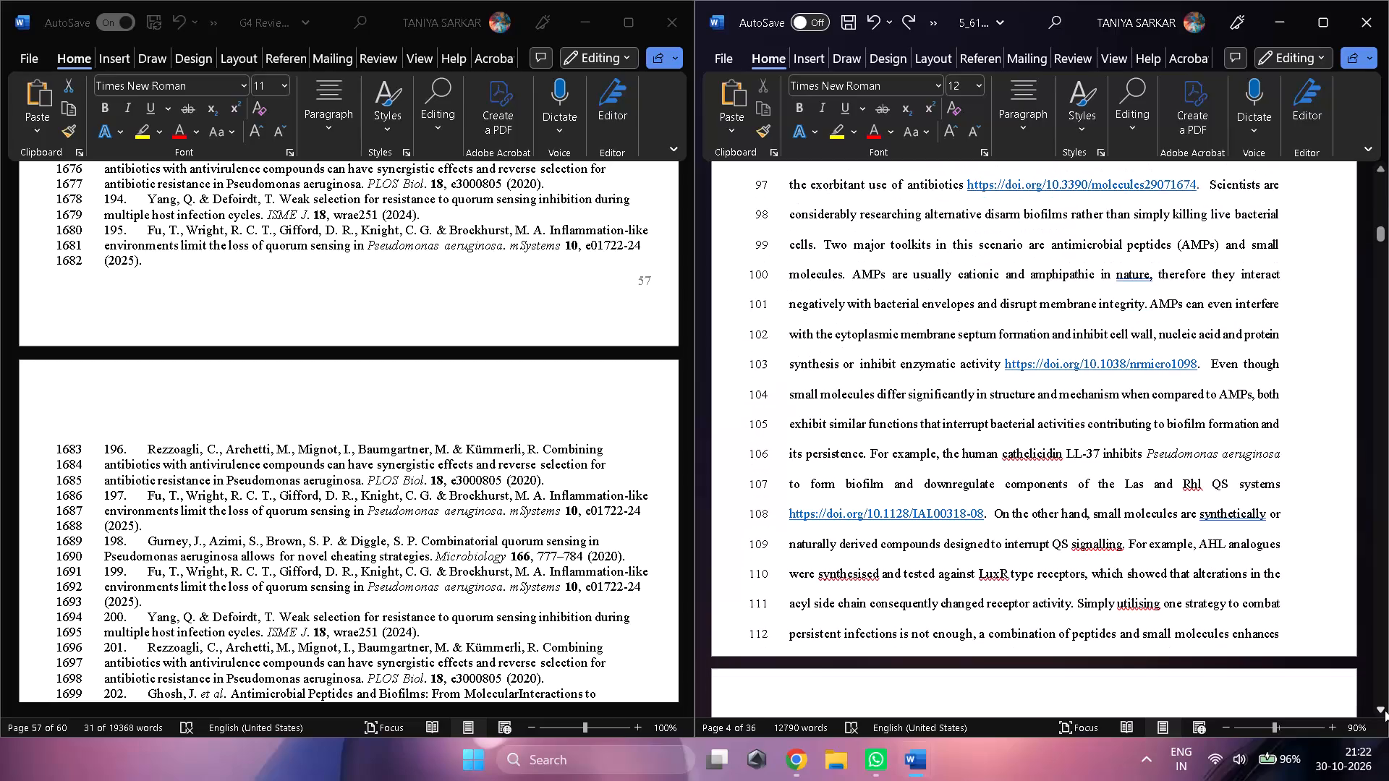
double_click(1385, 710)
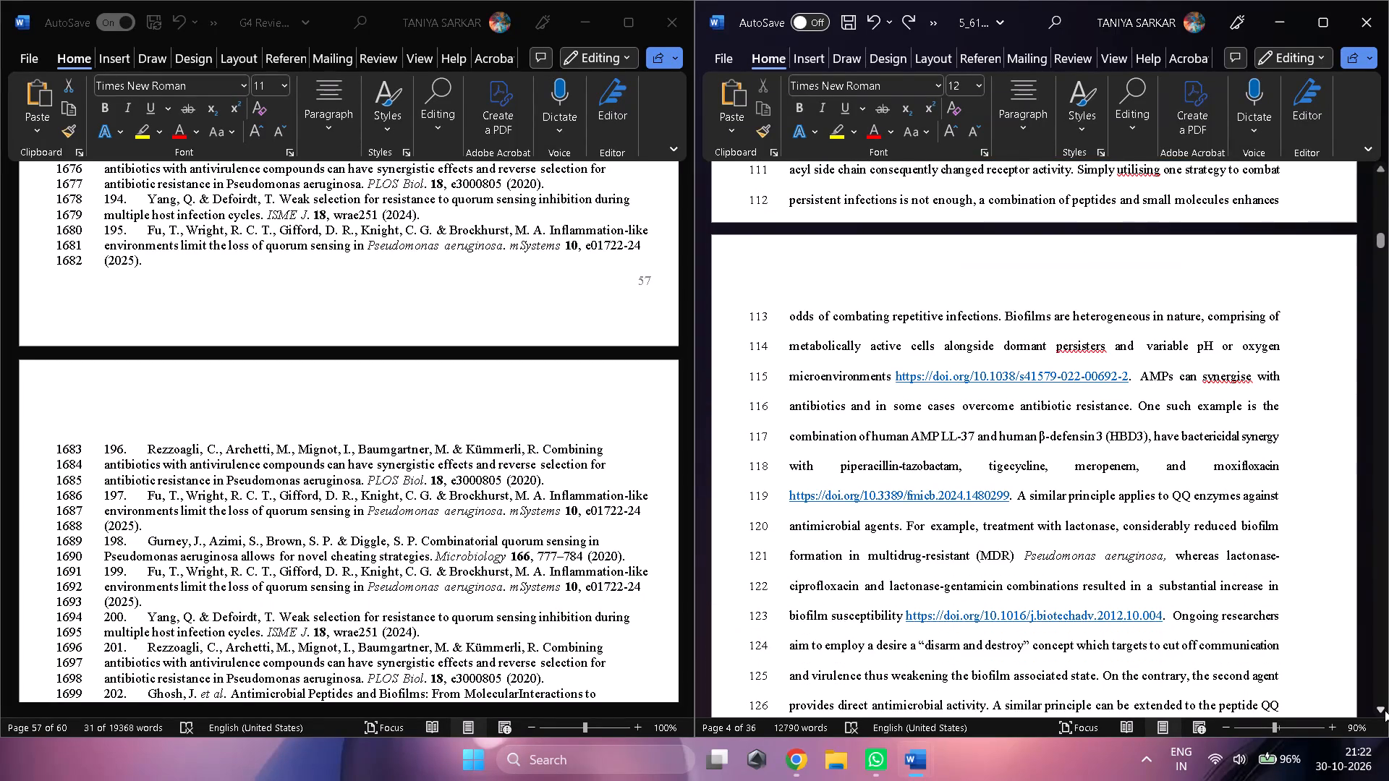
click(1377, 705)
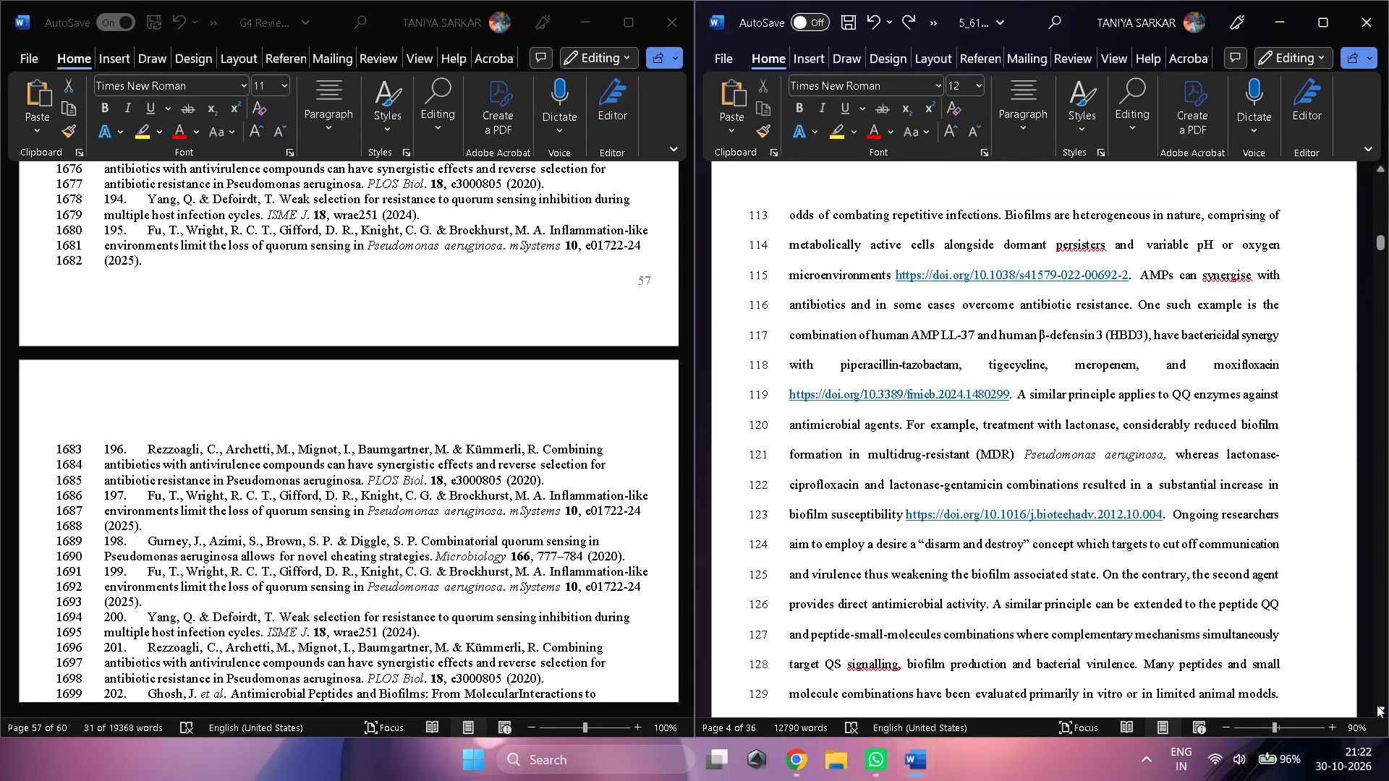
click(1377, 705)
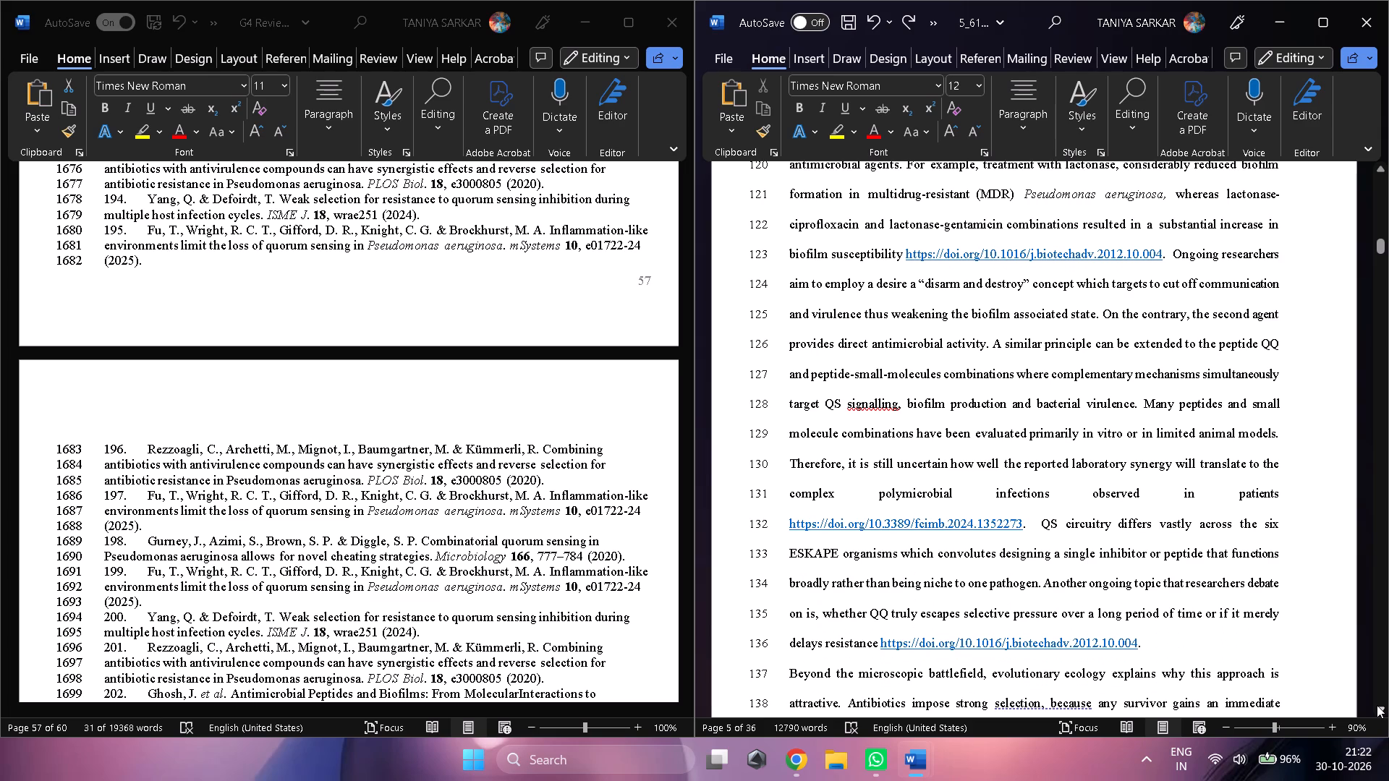
click(1377, 705)
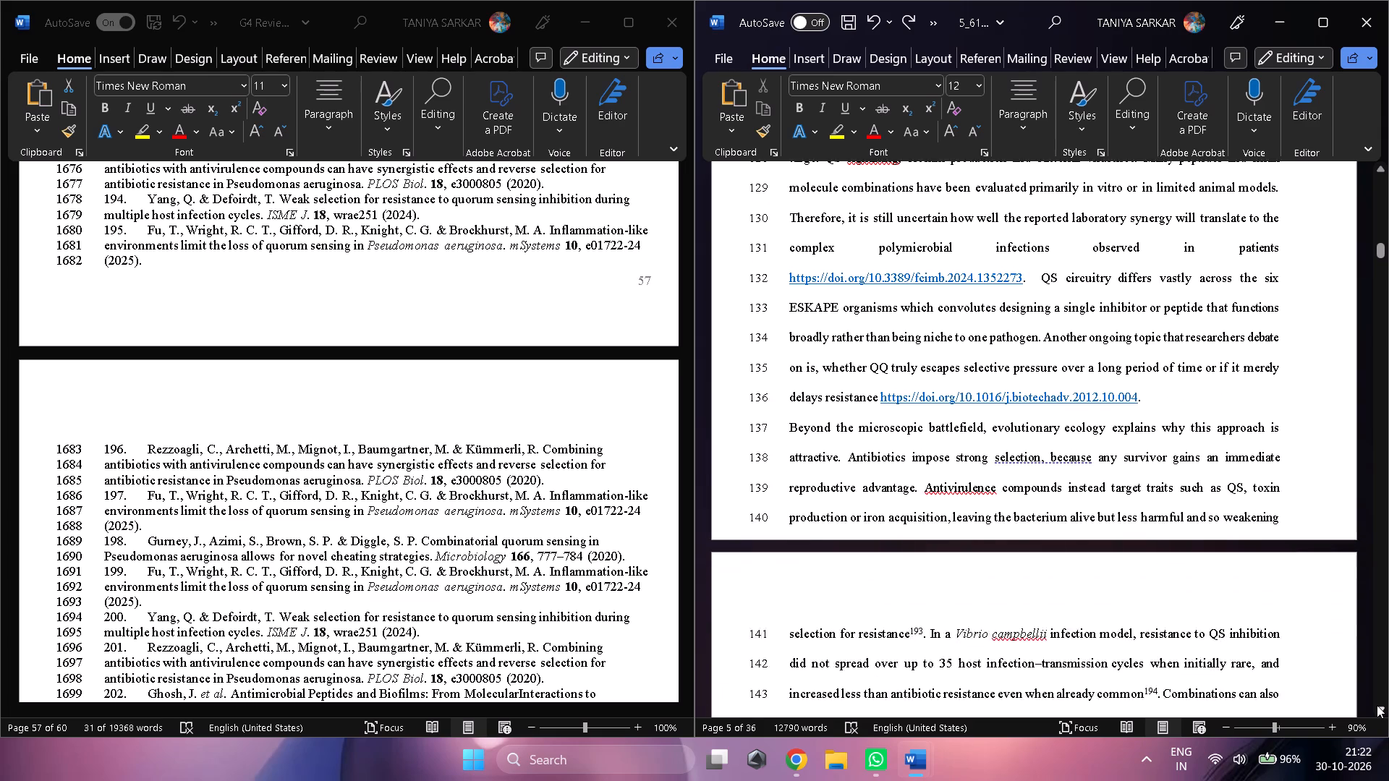
click(1377, 705)
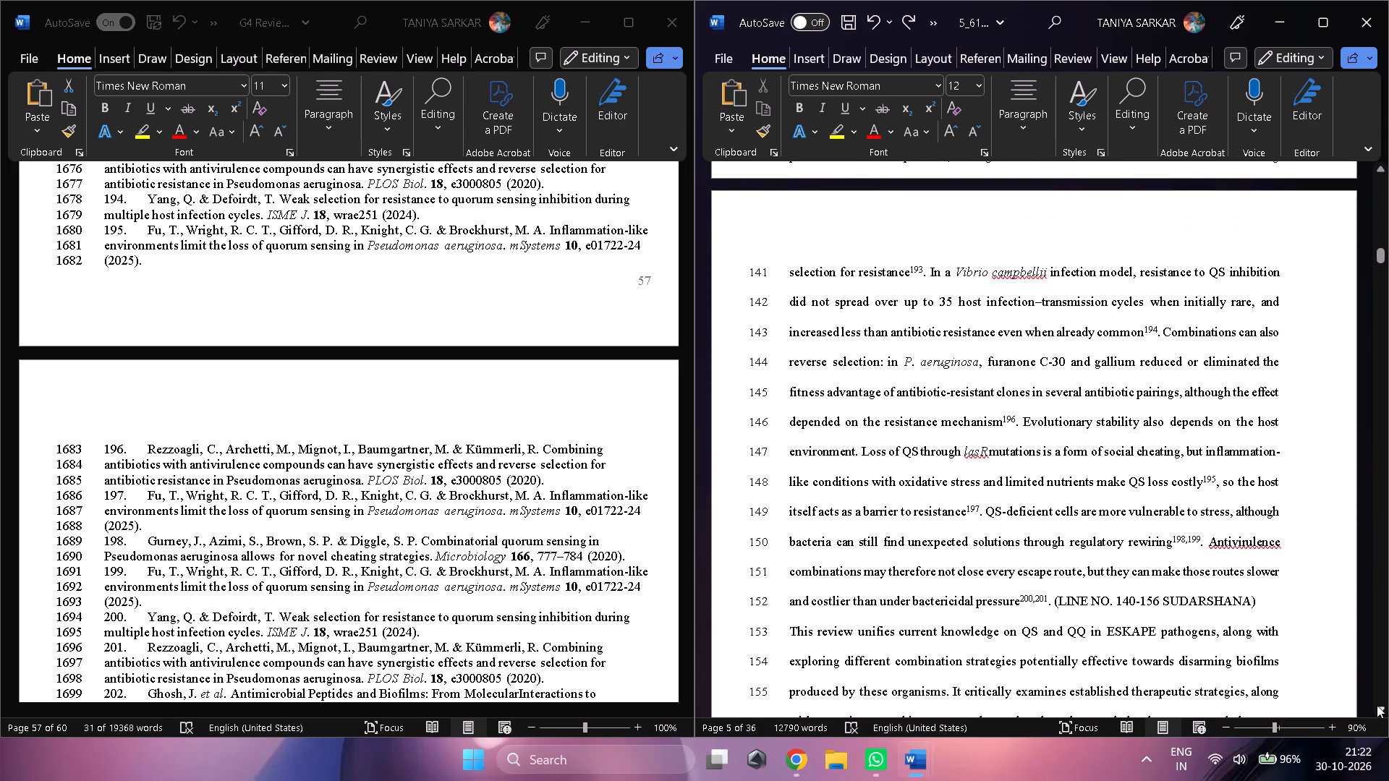
click(1377, 705)
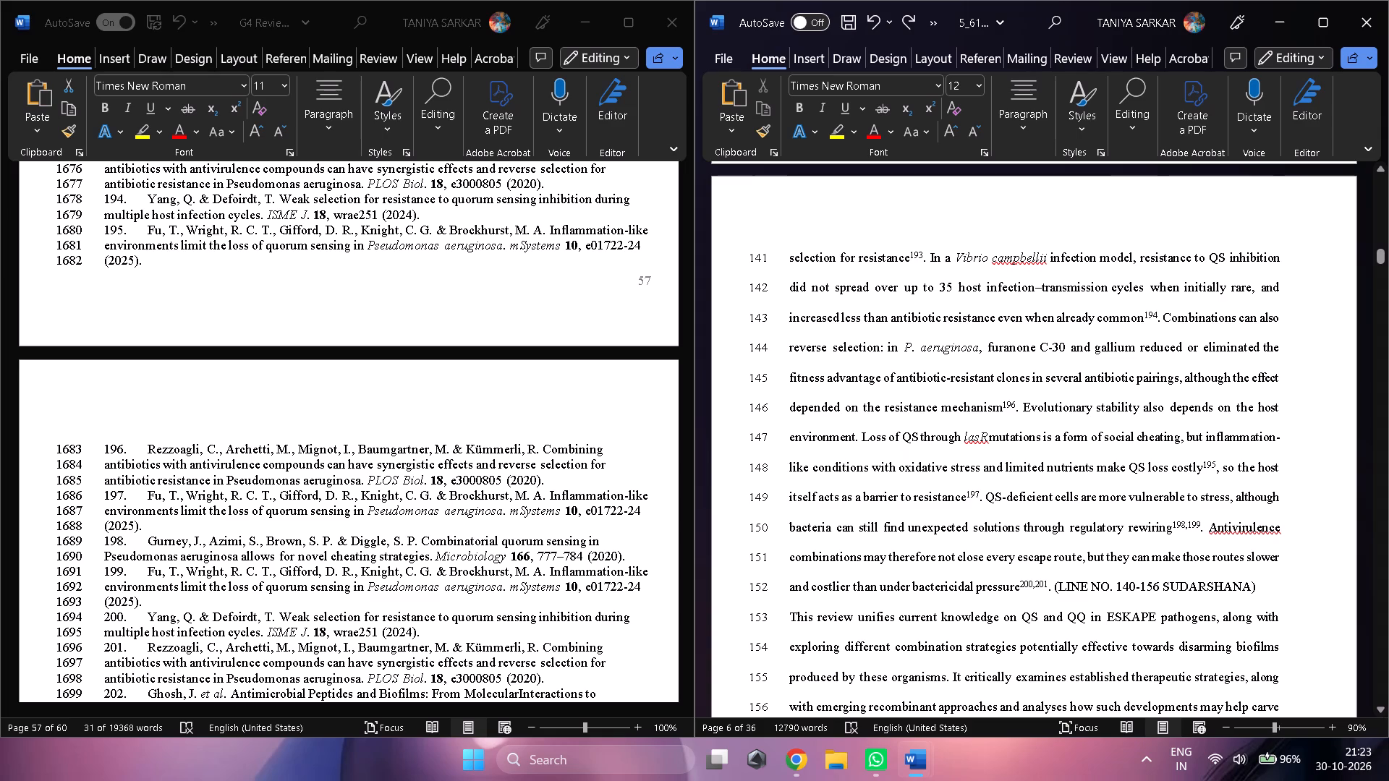
click(674, 231)
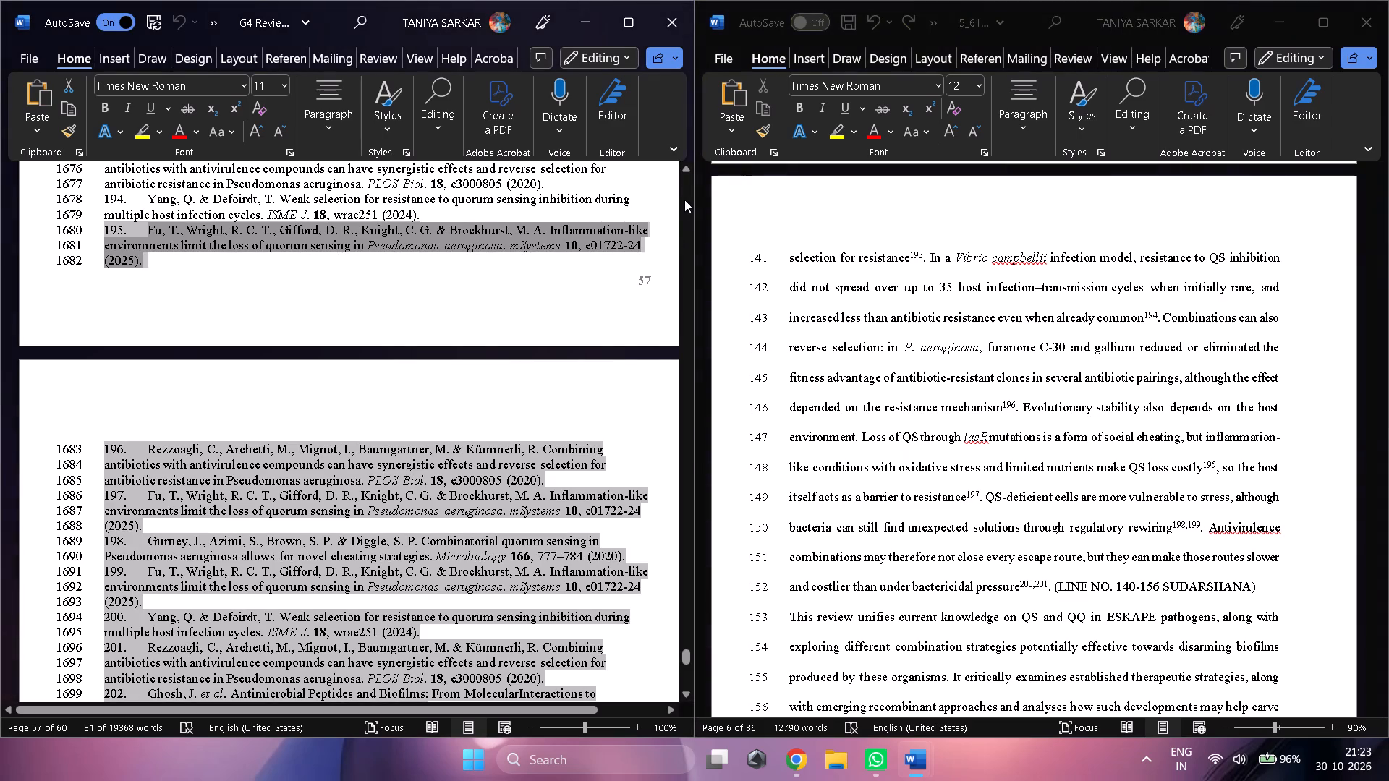
triple_click(684, 172)
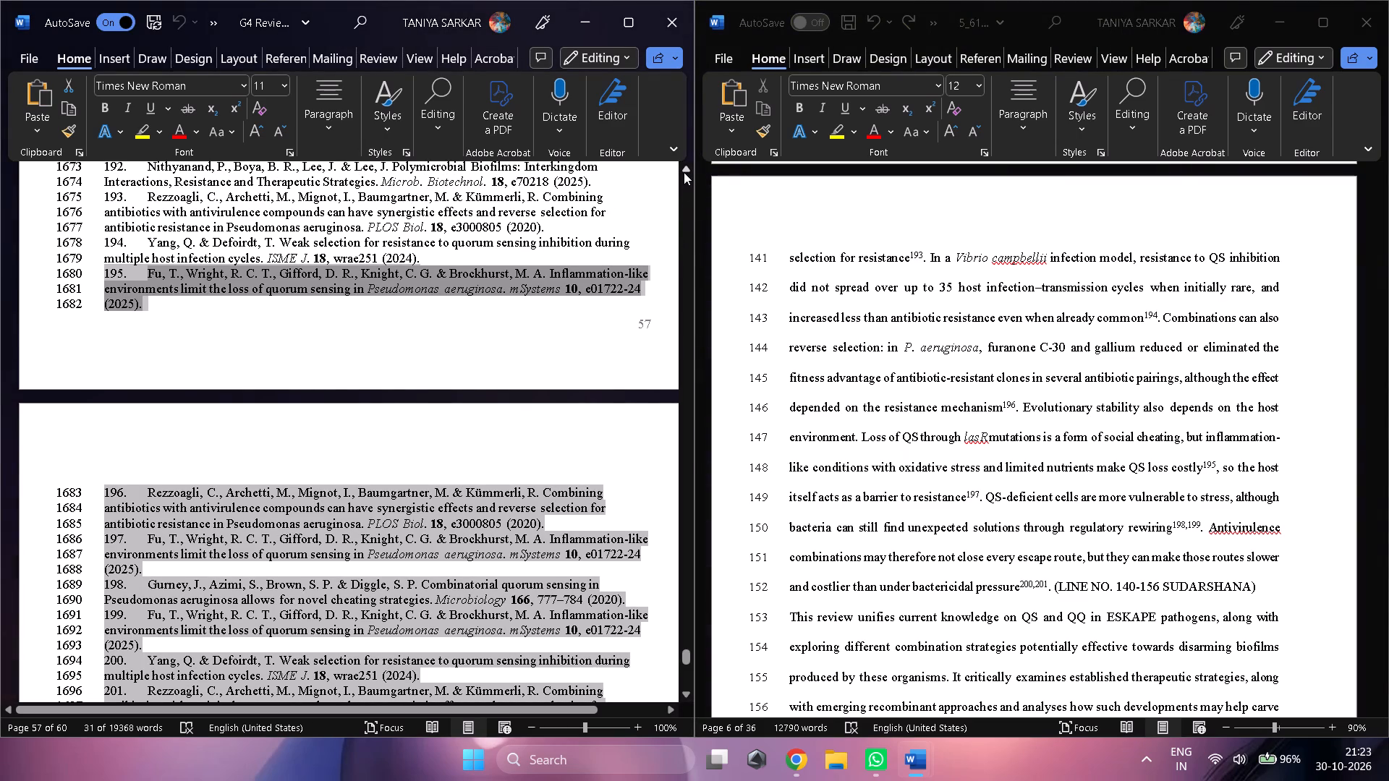
click(453, 382)
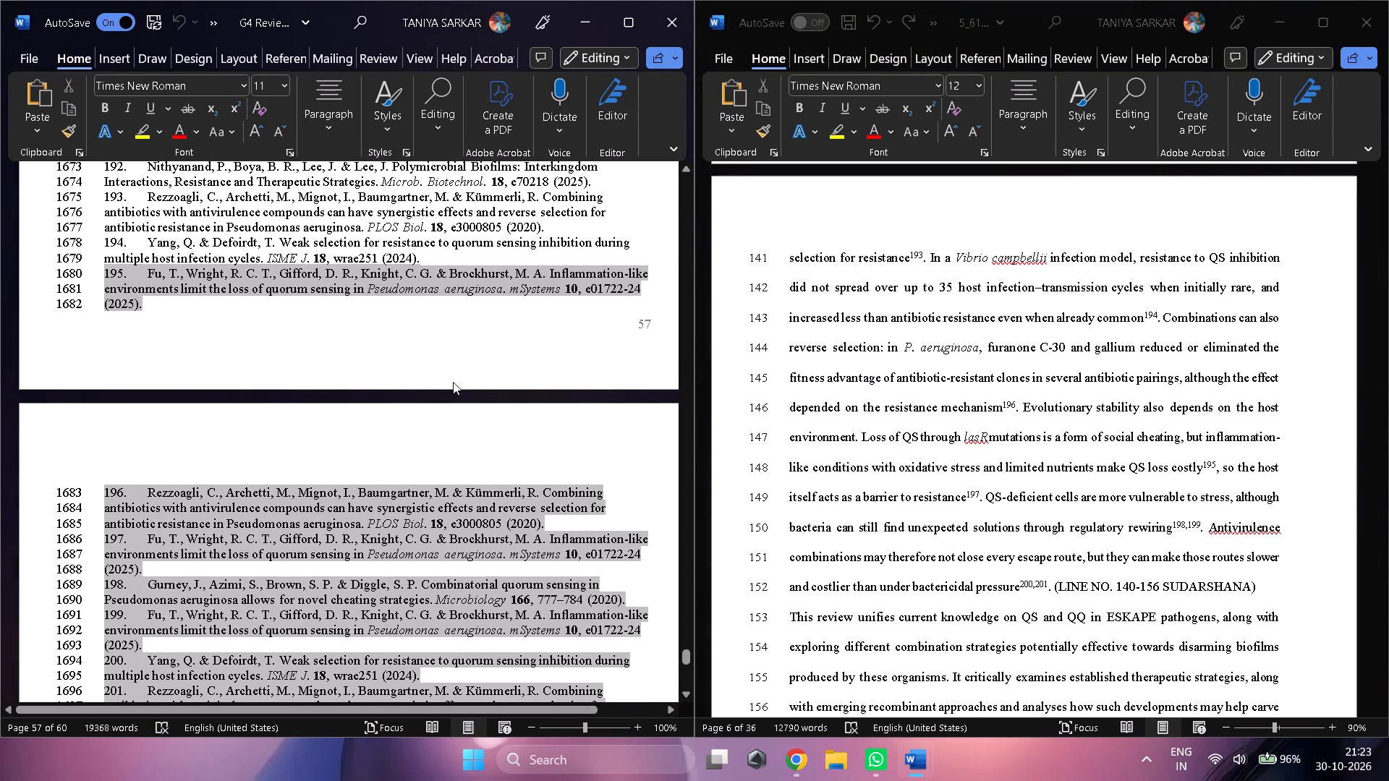
click(1280, 17)
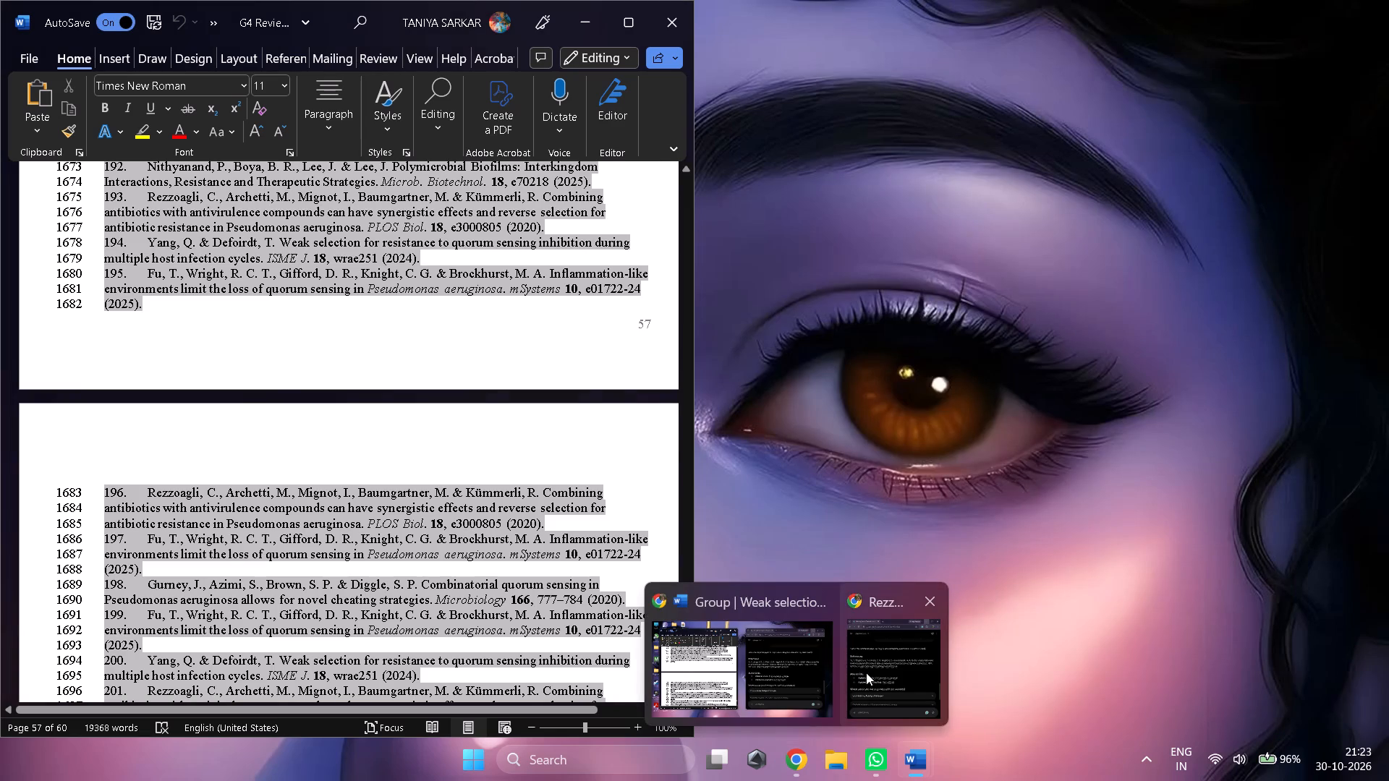
click(875, 667)
click(960, 11)
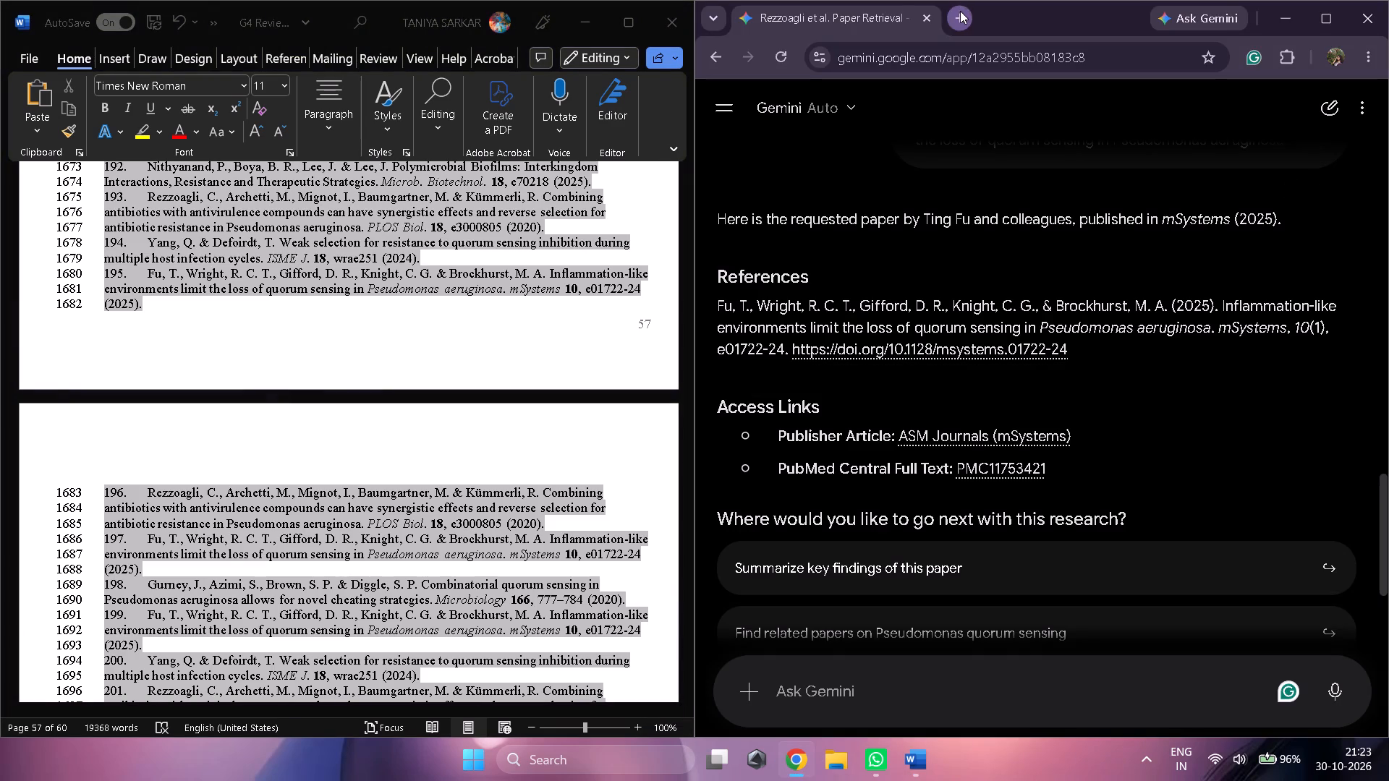
click(882, 16)
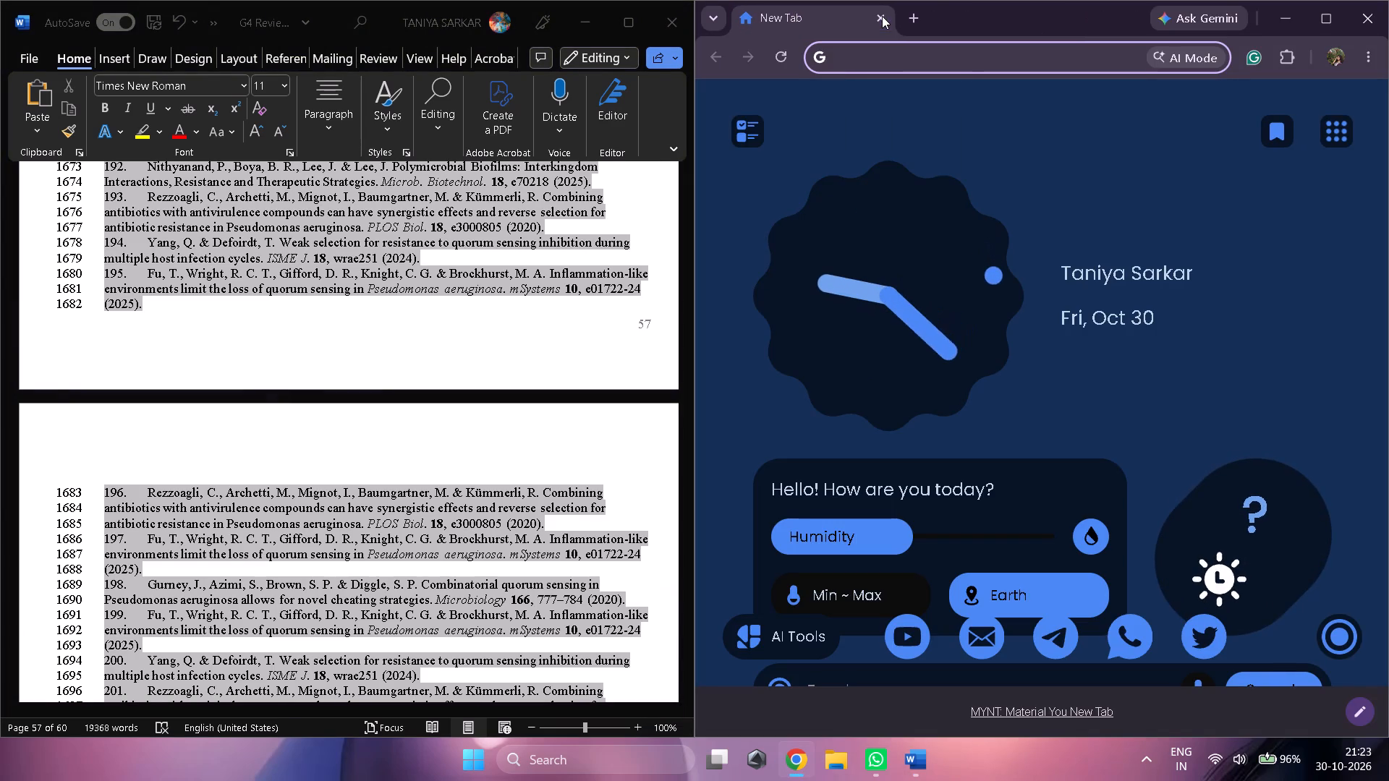
click(801, 630)
click(801, 630)
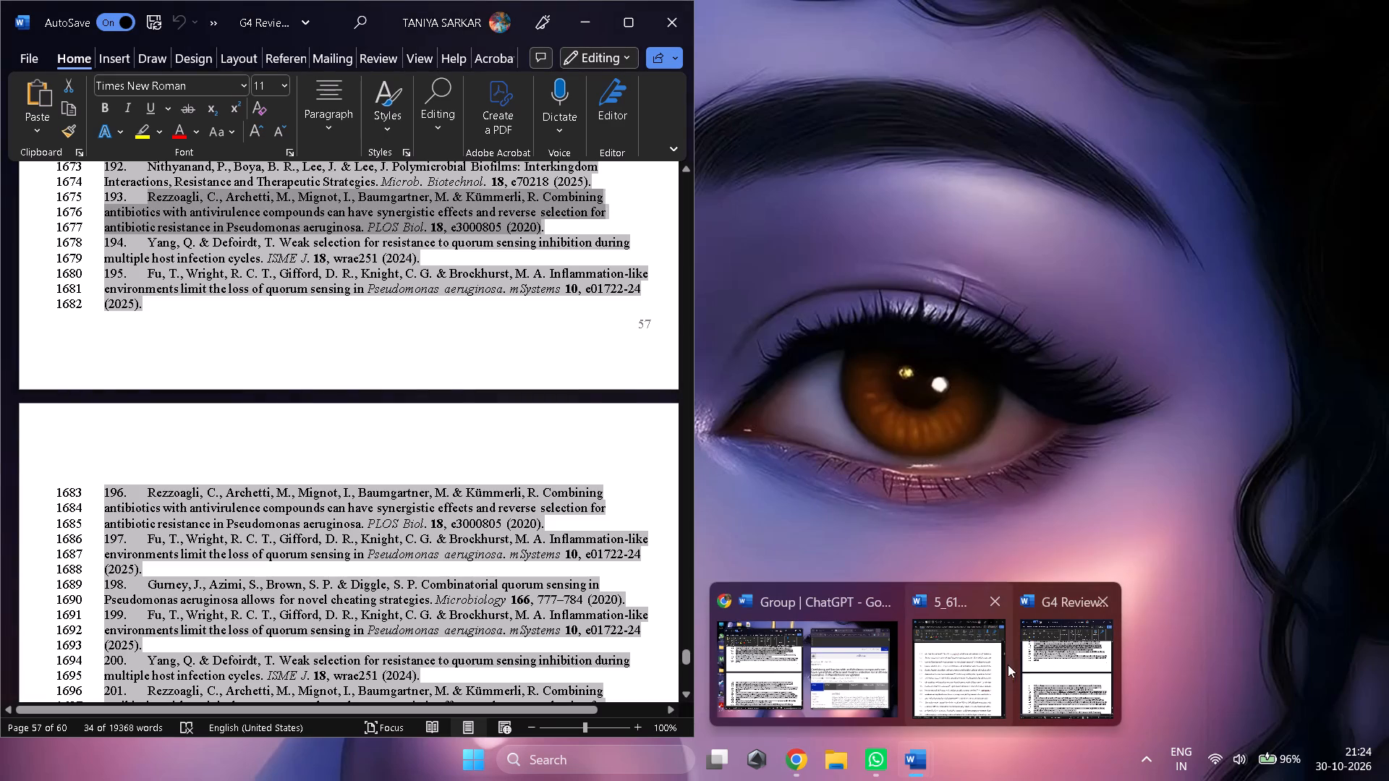
click(982, 665)
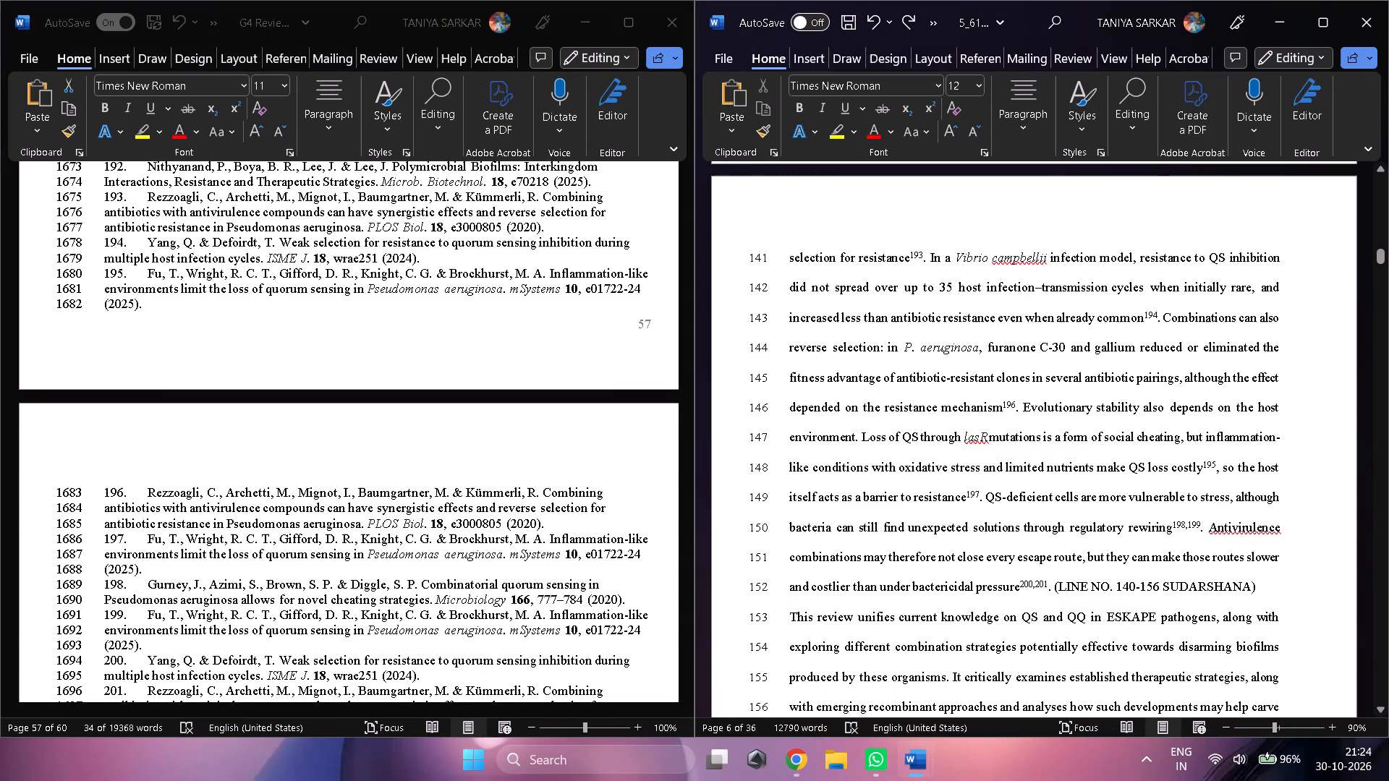
click(923, 257)
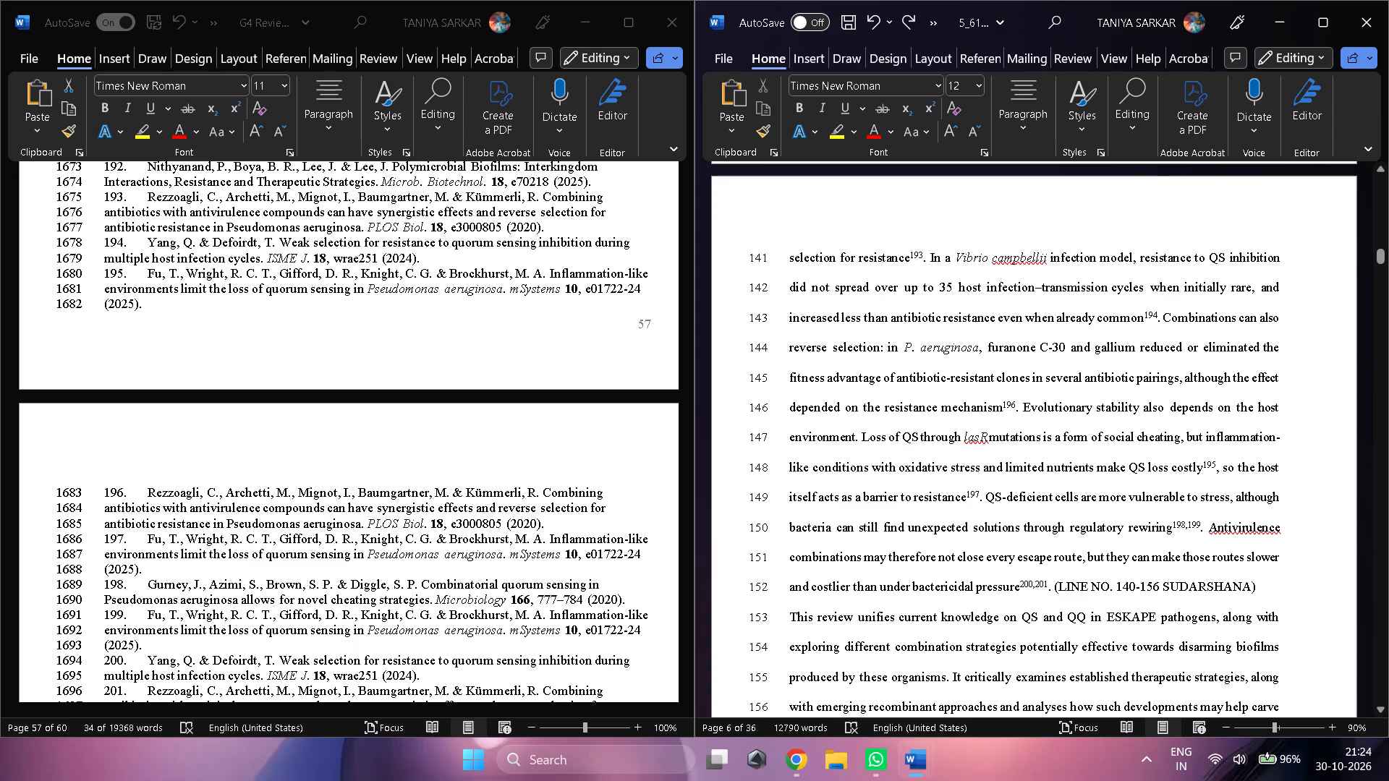
key(BackSpace)
key(BackSpace)
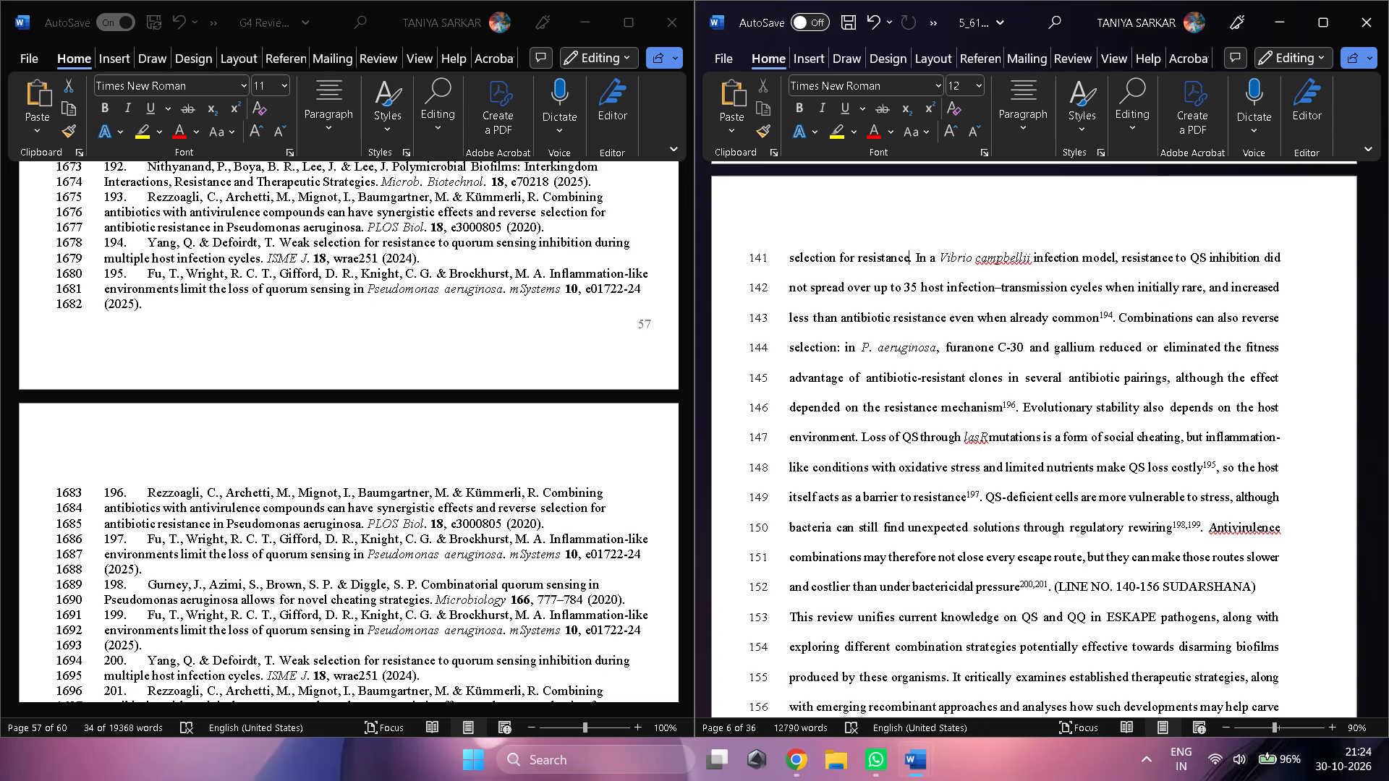
key(ctrl+v)
key(space)
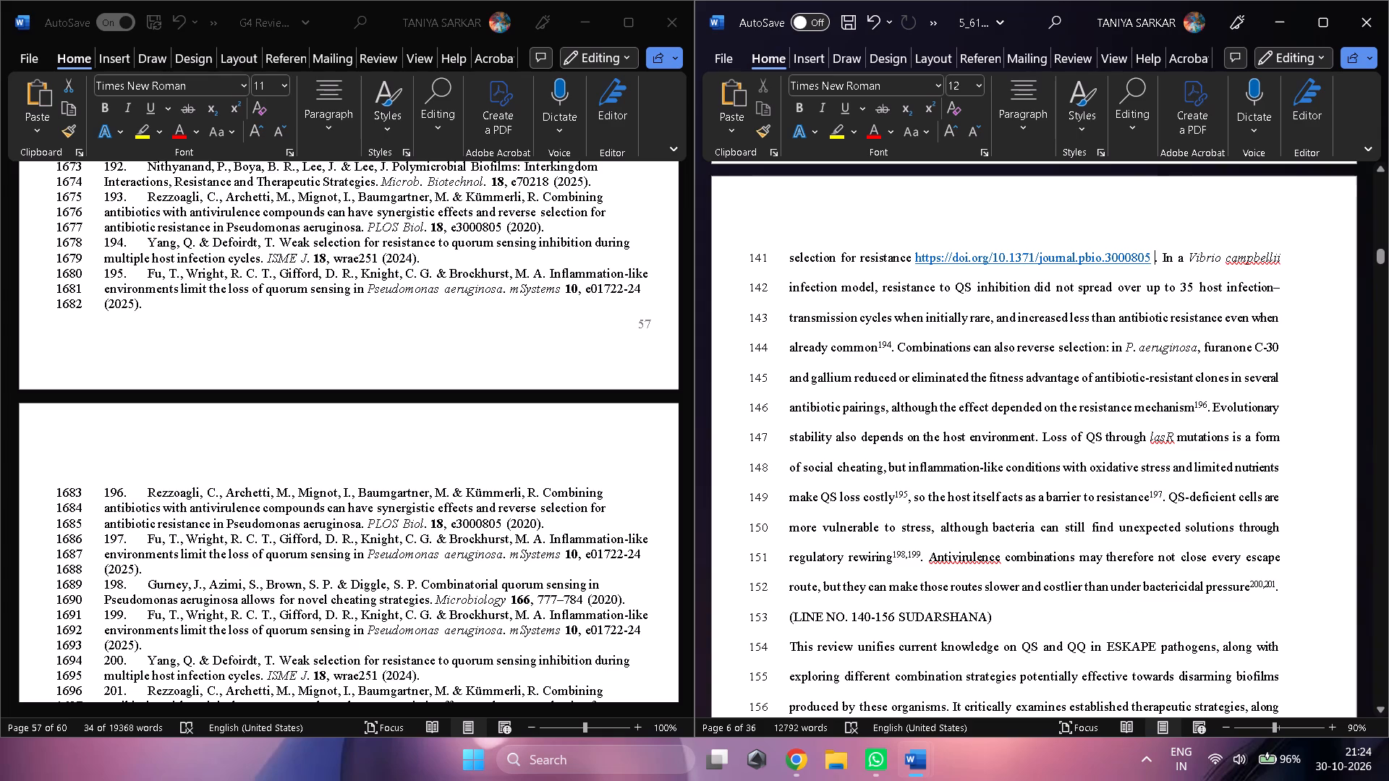
click(656, 683)
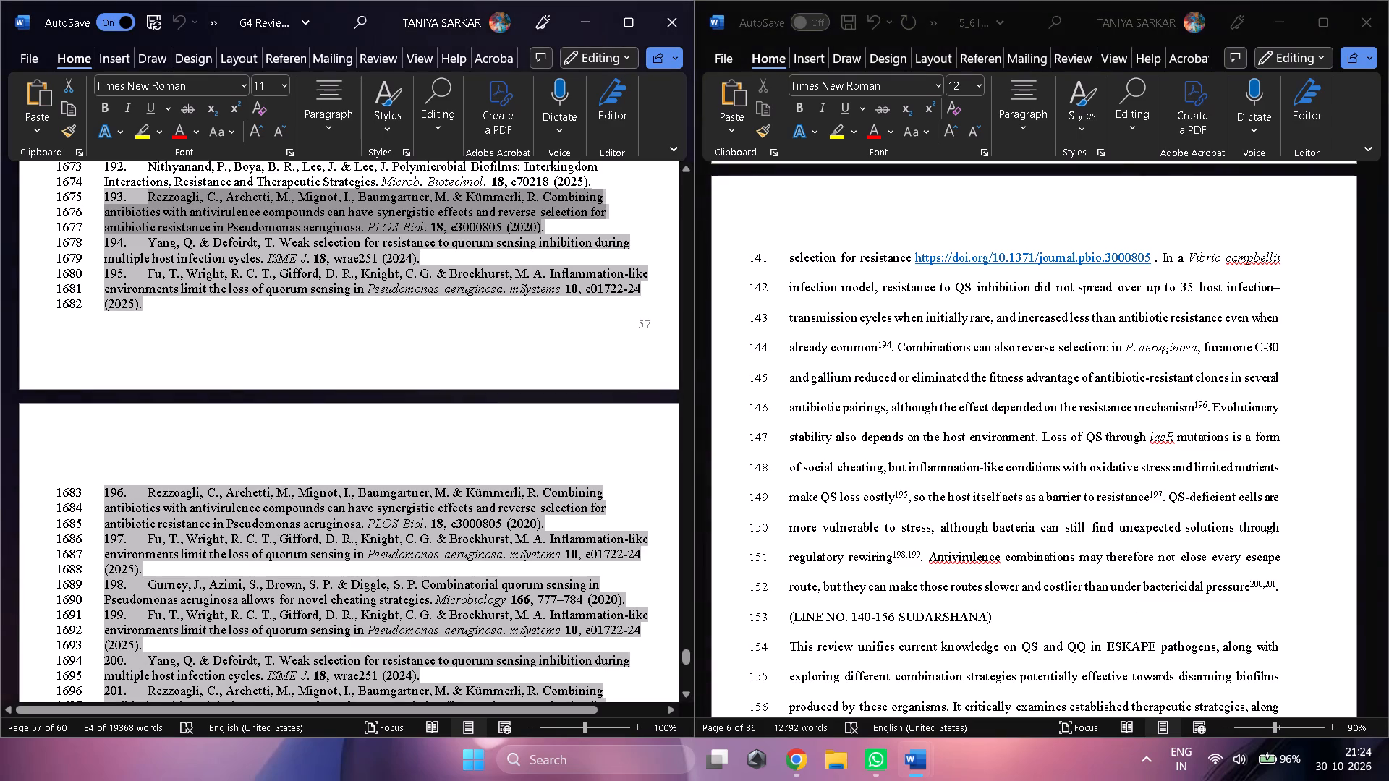
double_click(682, 695)
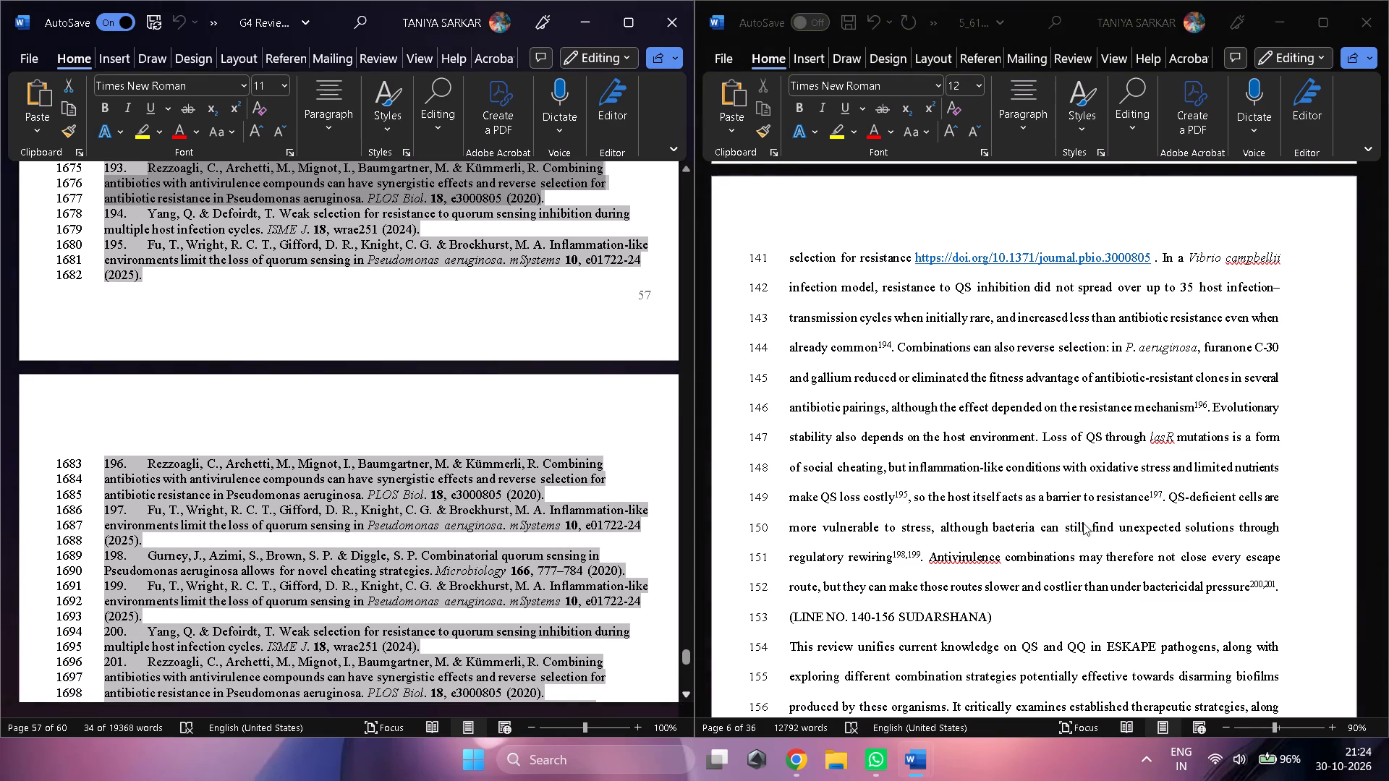
click(1268, 579)
click(1267, 589)
click(1275, 588)
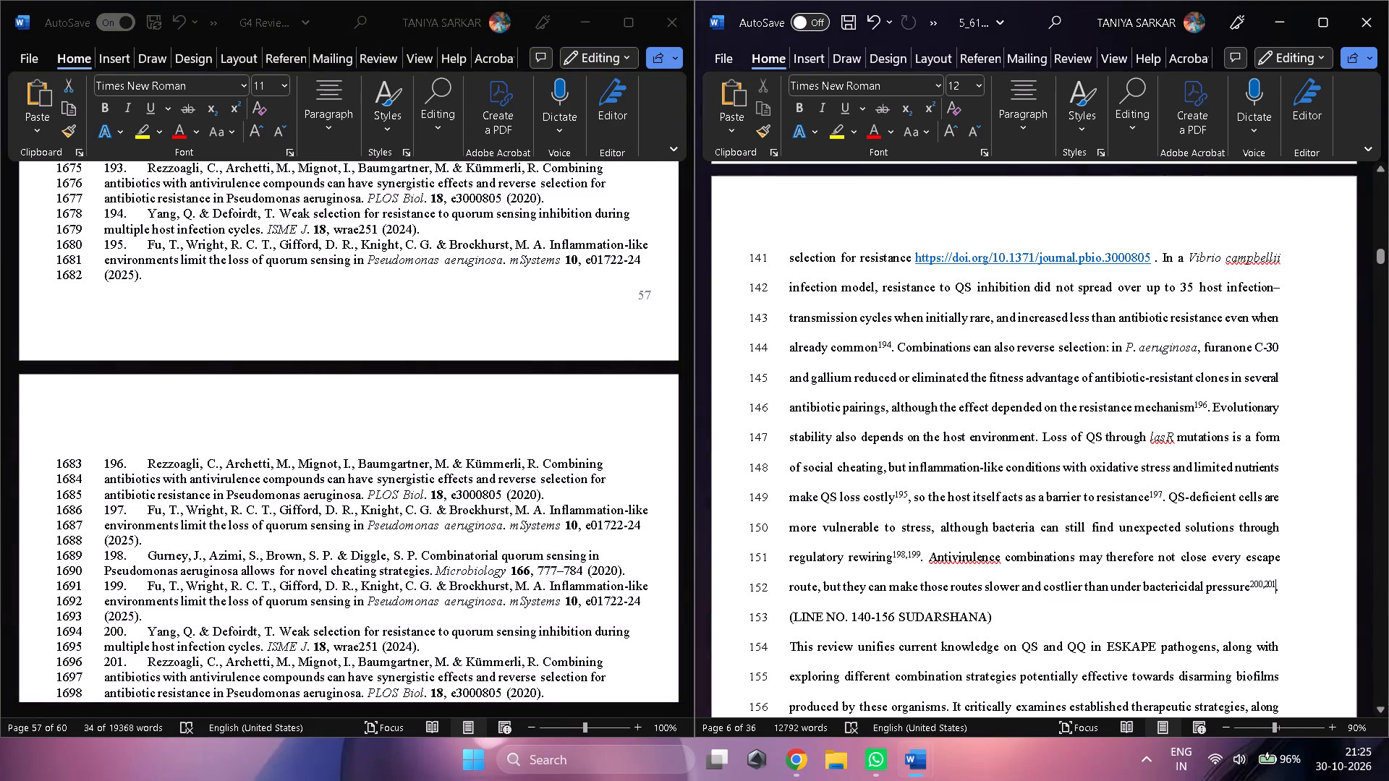
click(1278, 583)
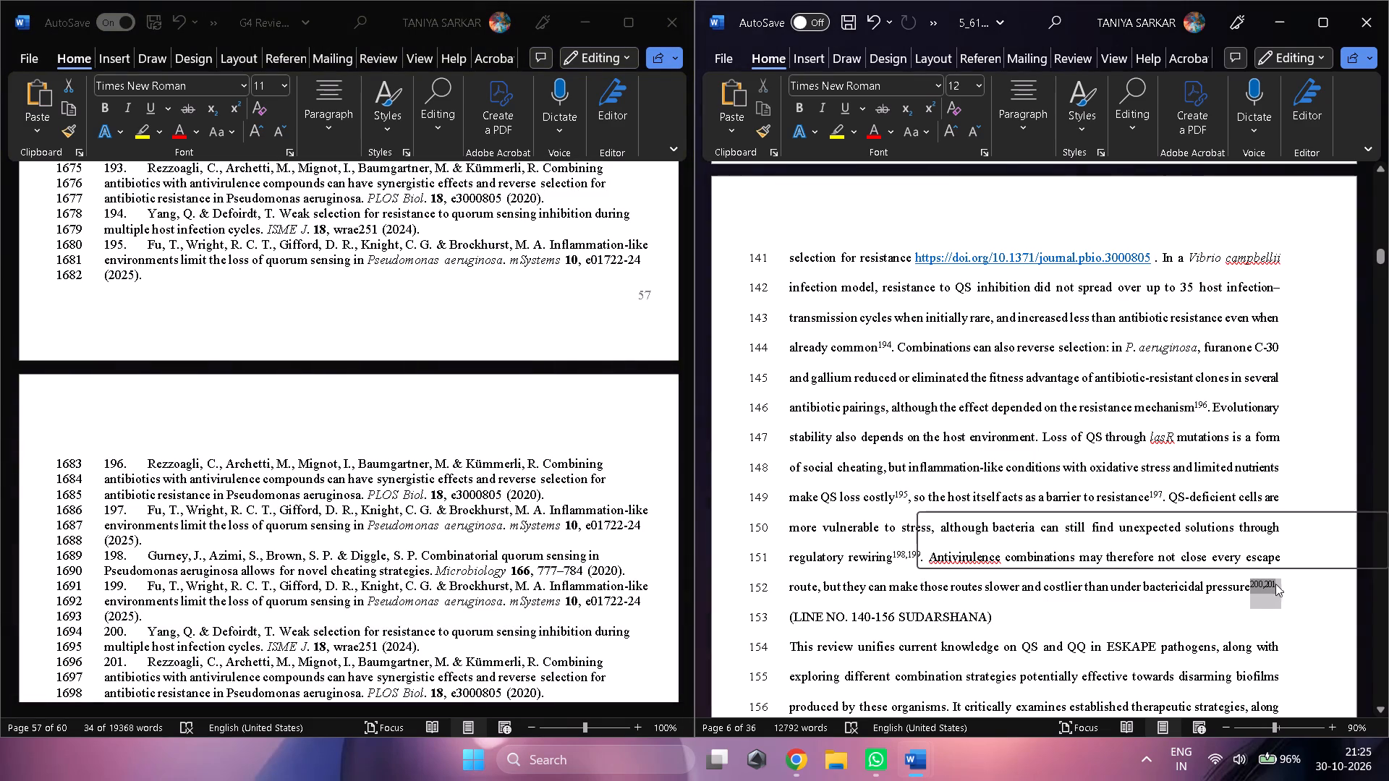
click(1309, 597)
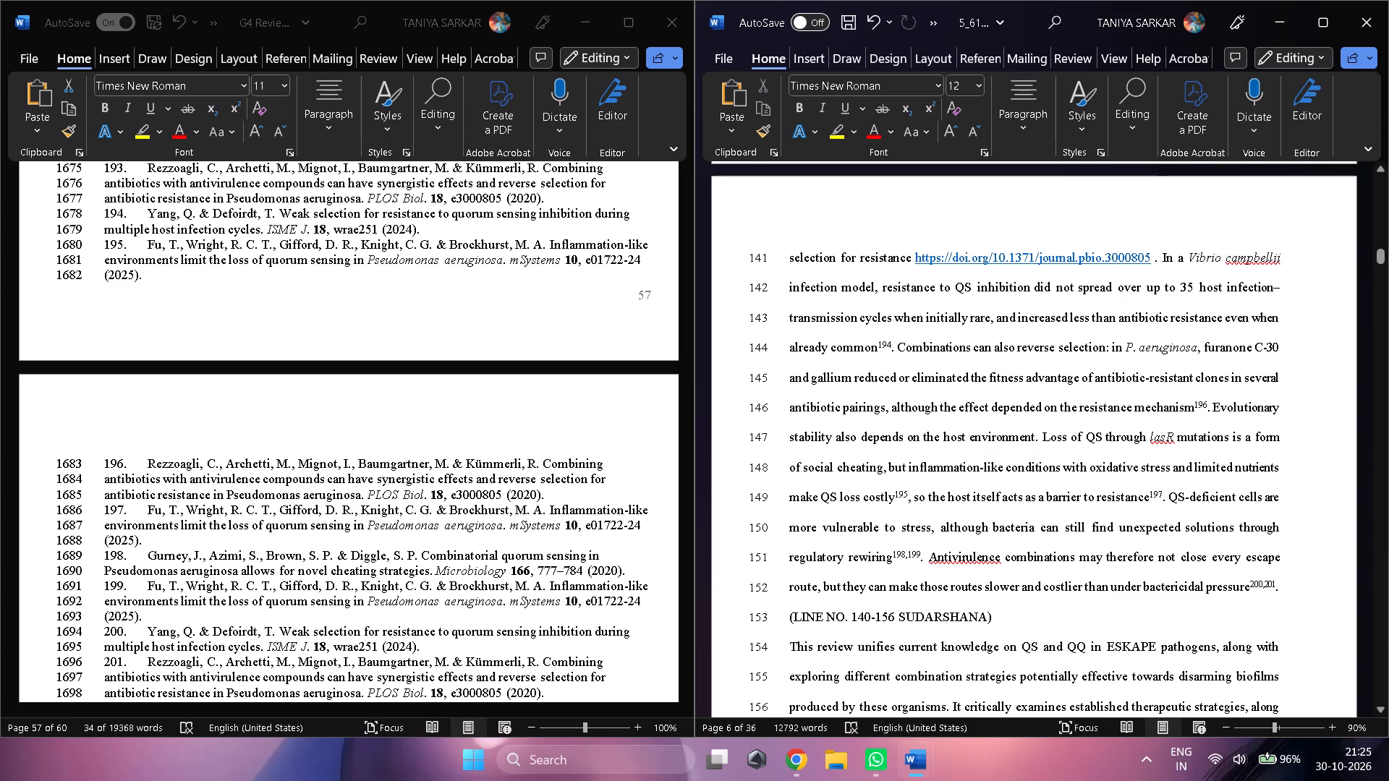
click(1273, 585)
click(1279, 584)
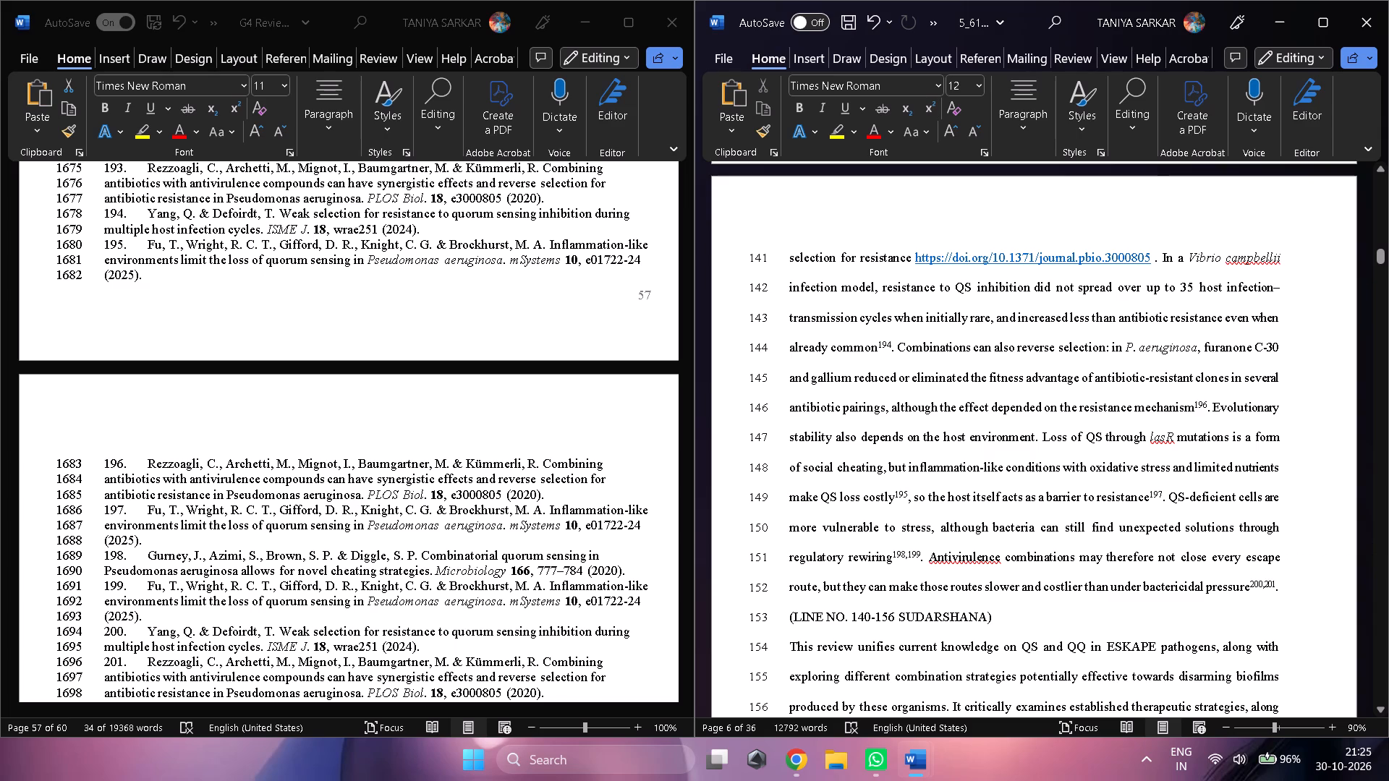
click(1273, 586)
drag(1277, 585, 1266, 586)
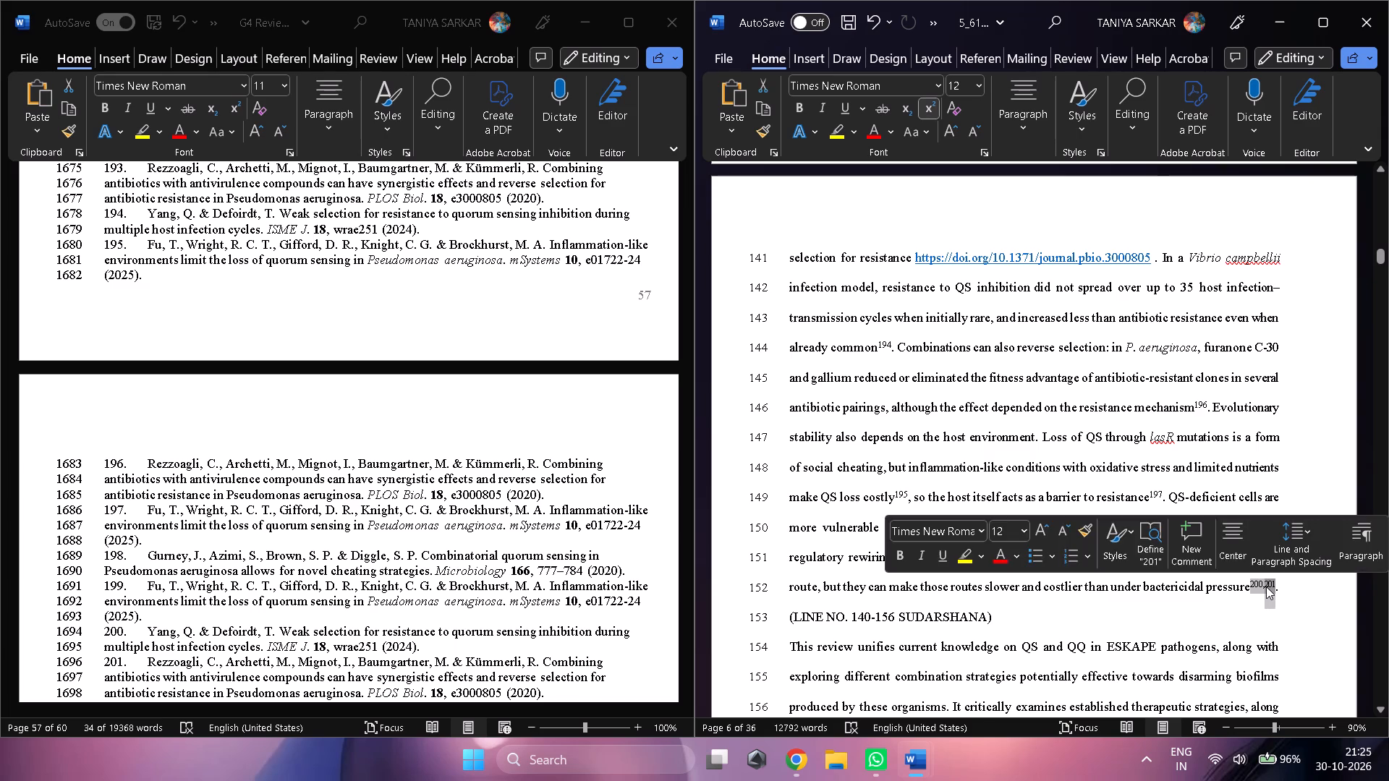
key(BackSpace)
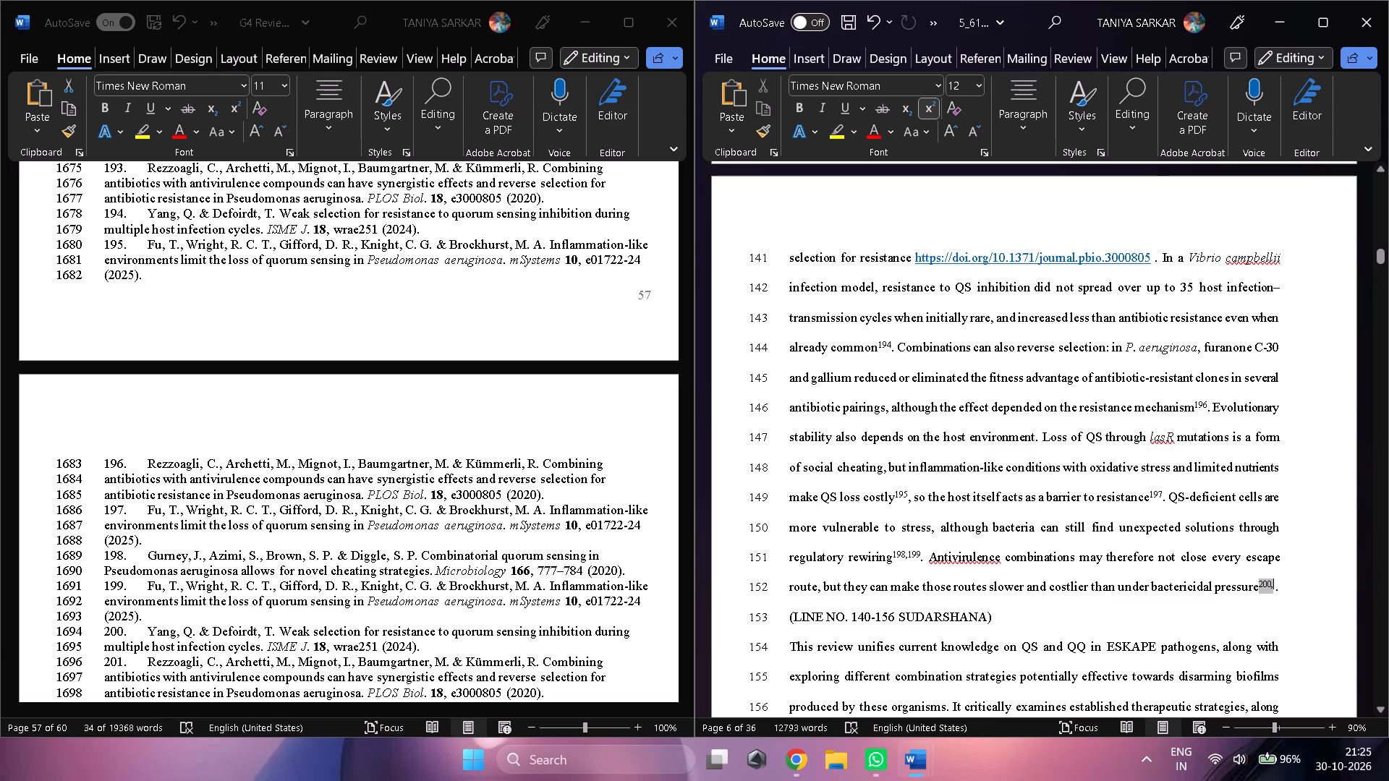
click(1273, 591)
key(ctrl+v)
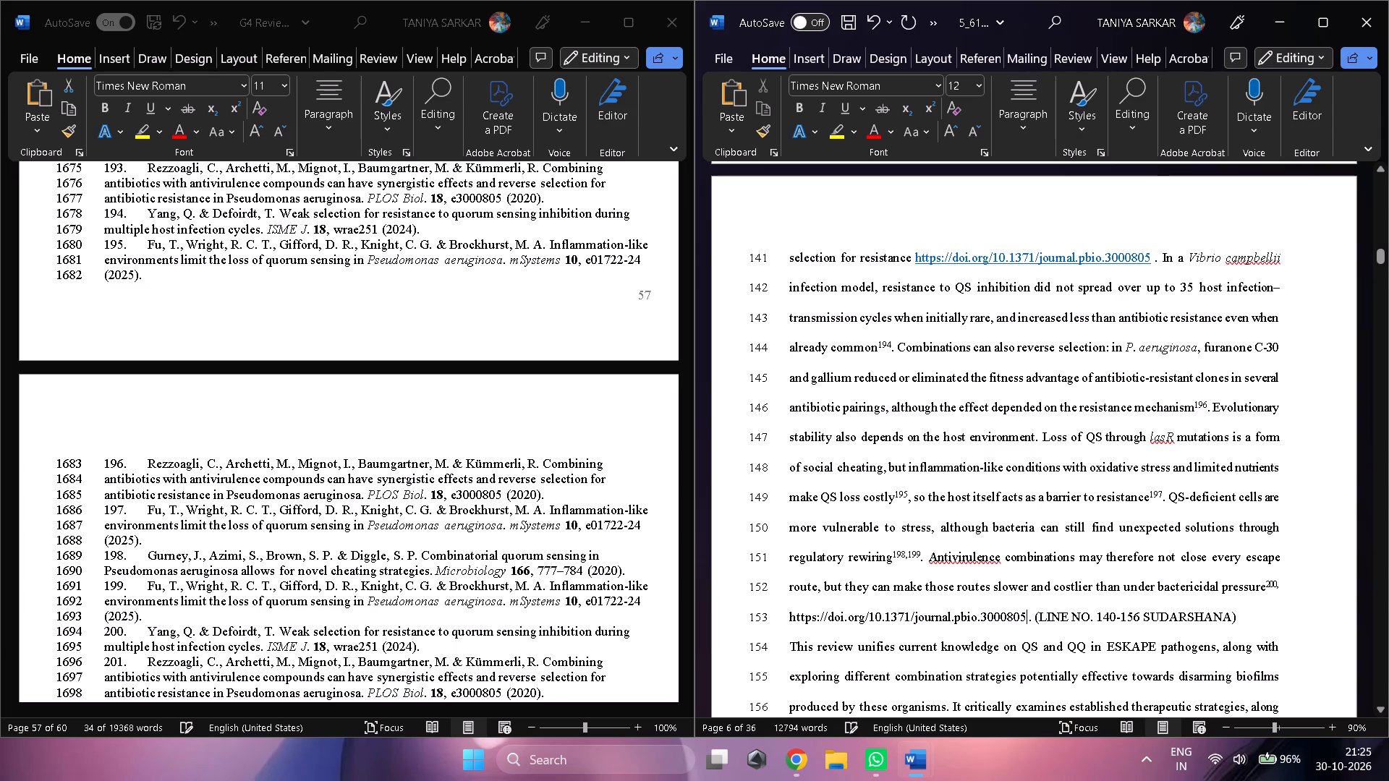
key(space)
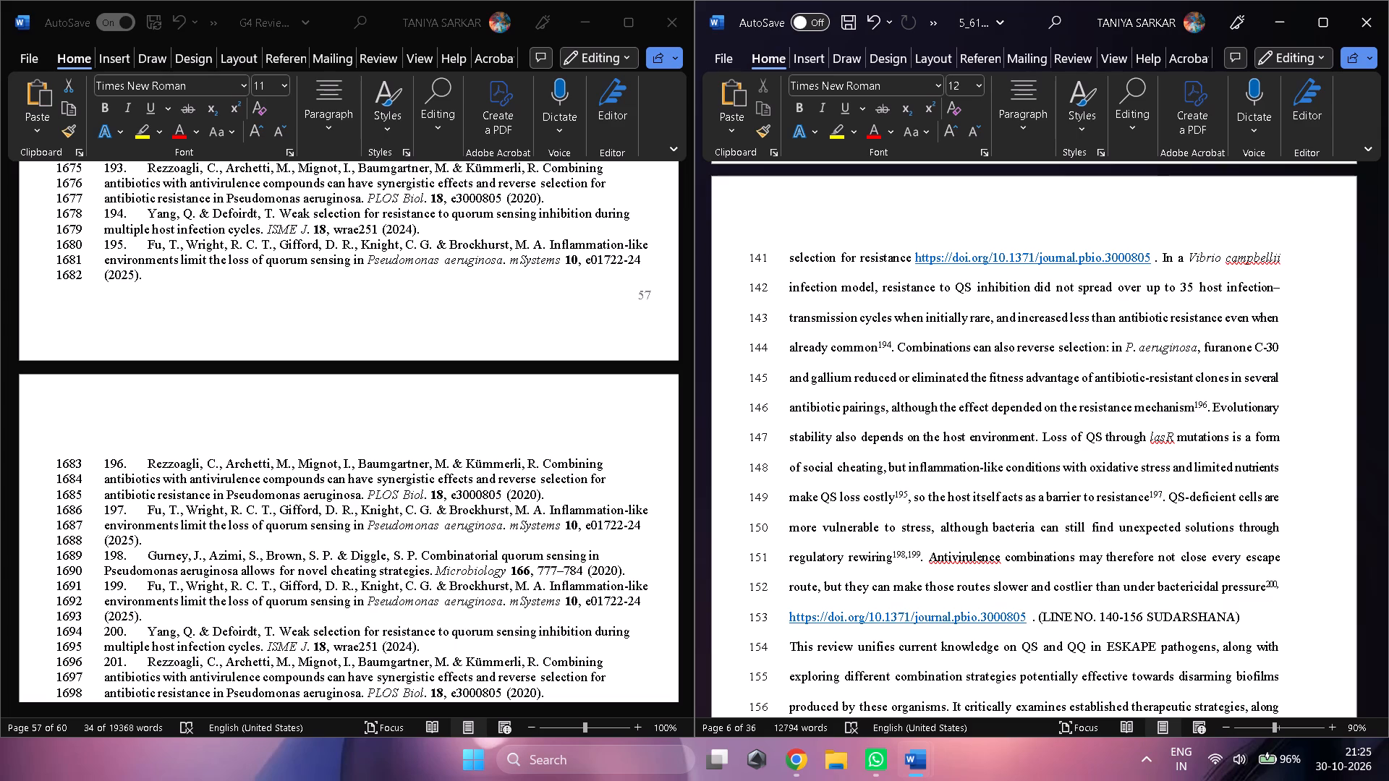
Copy reference 194, "Weak selection for resistance to quorum sensing inhibition during multiple host infection cycles", from the reference list.
click(150, 211)
click(150, 211)
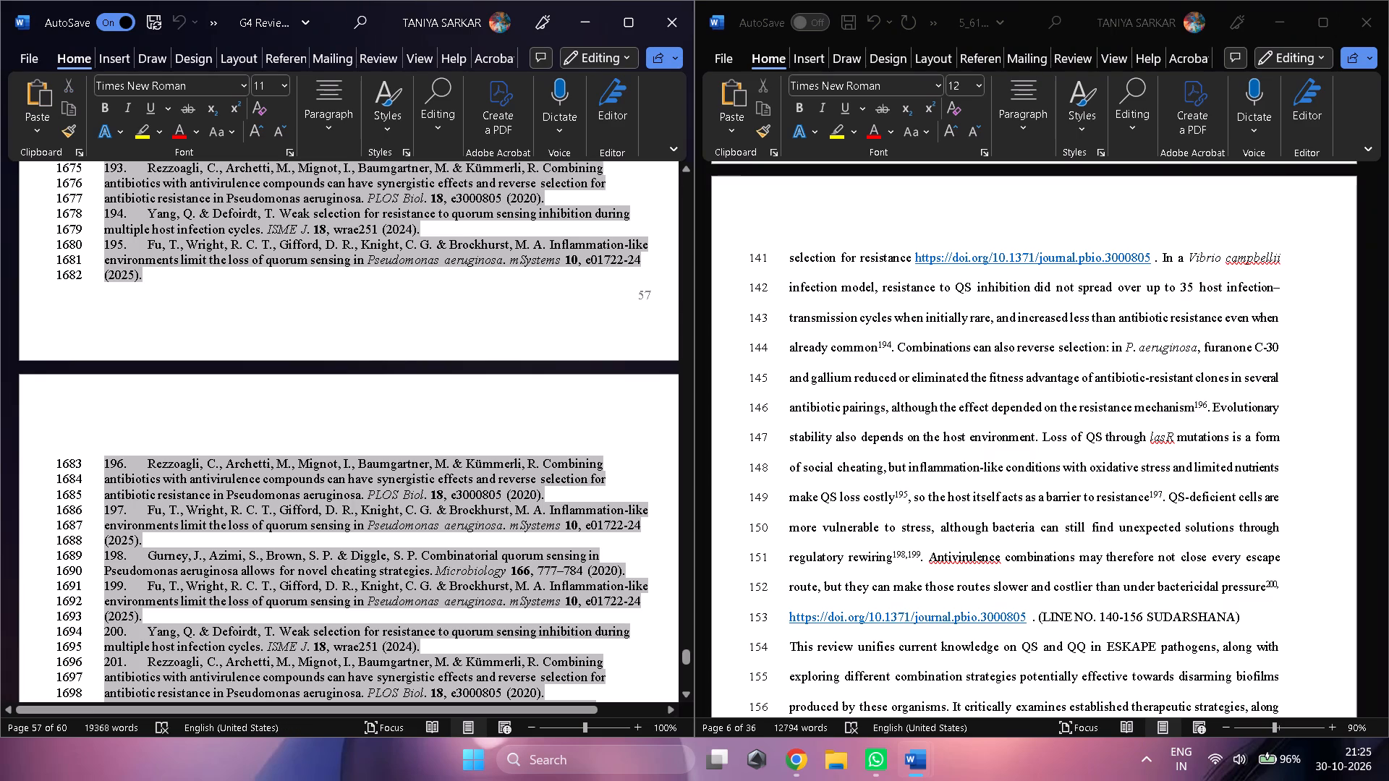
drag(143, 213, 387, 247)
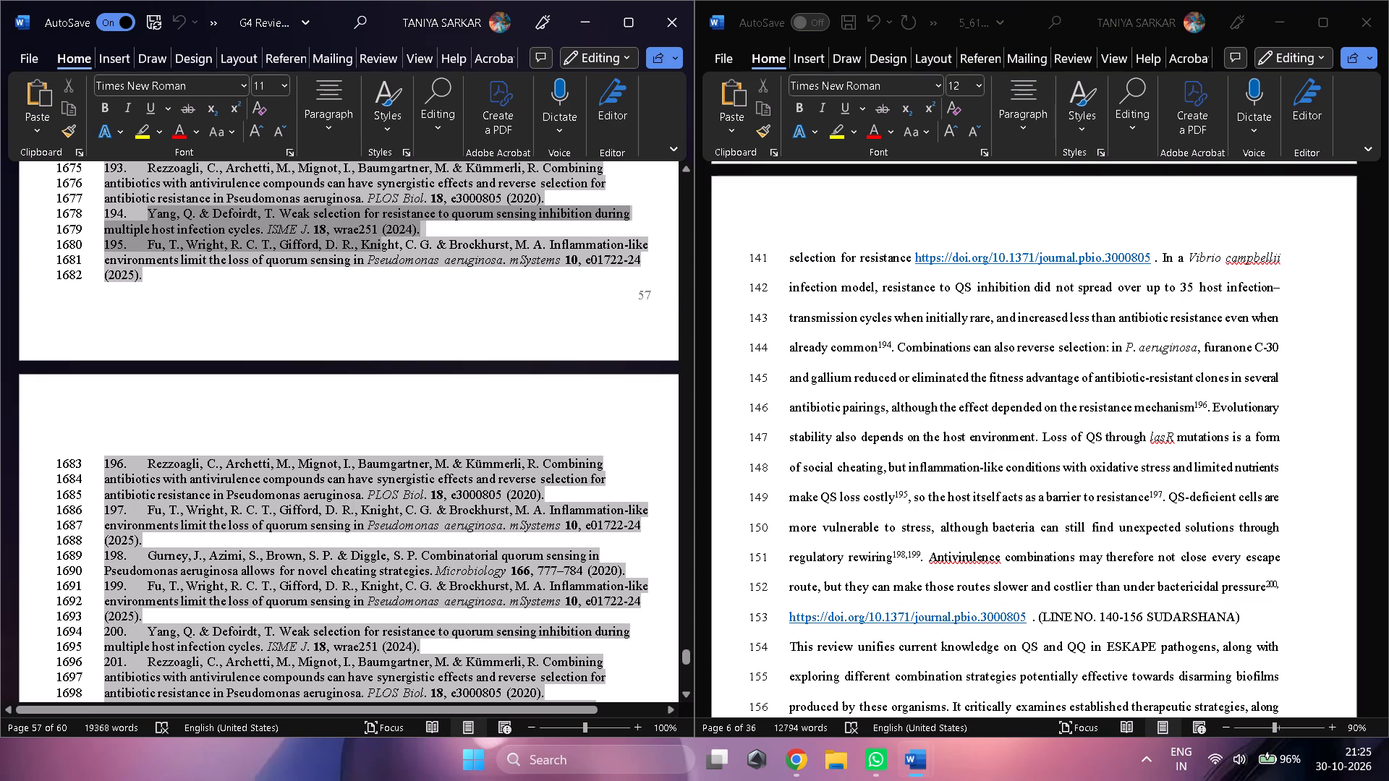
drag(387, 247, 442, 231)
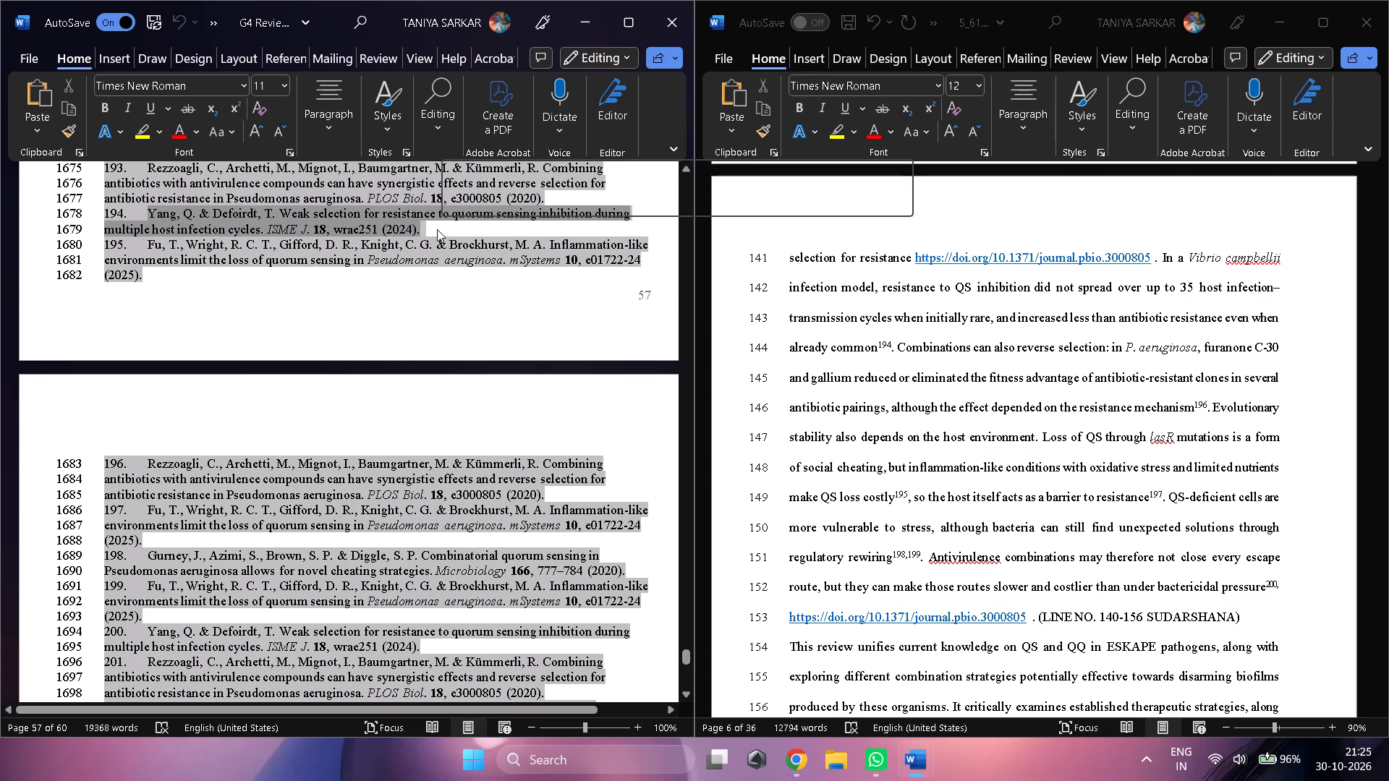
right_click(345, 225)
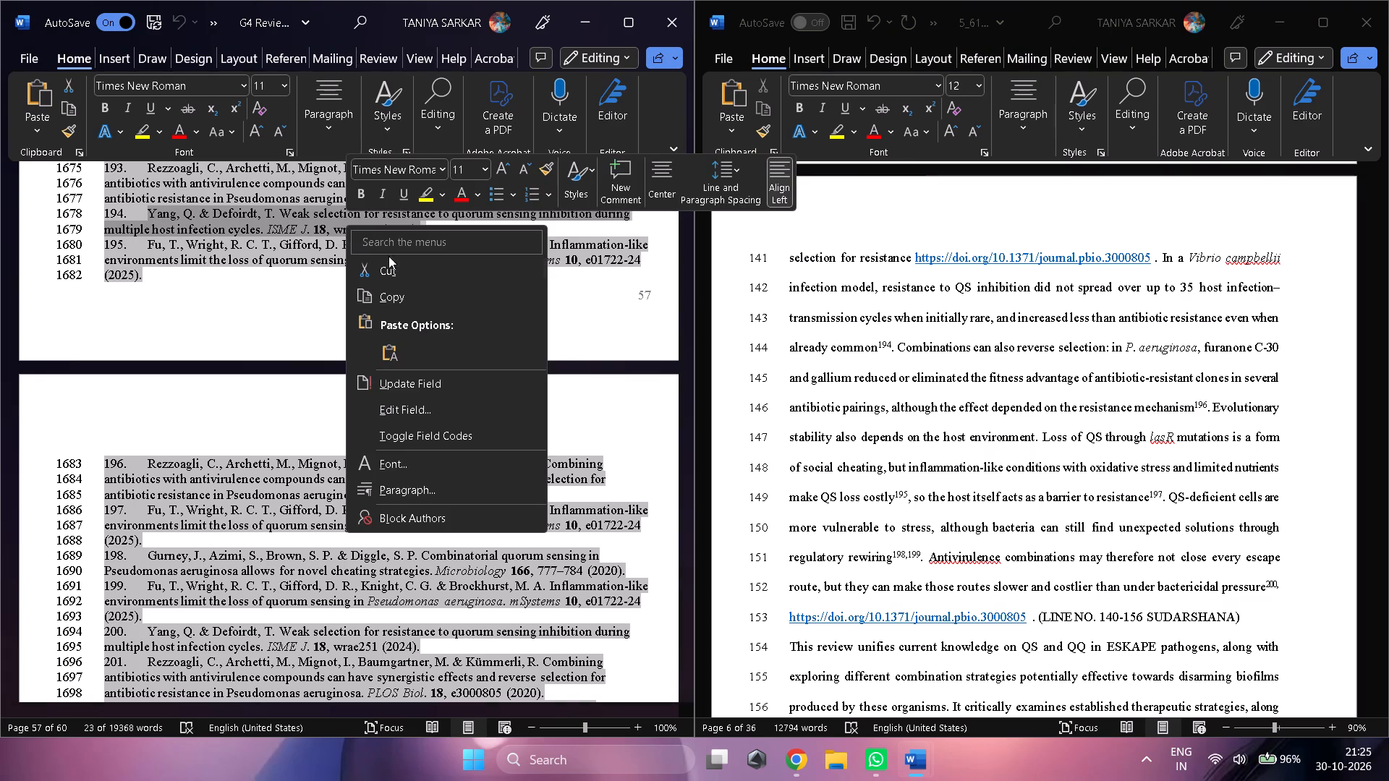
click(398, 305)
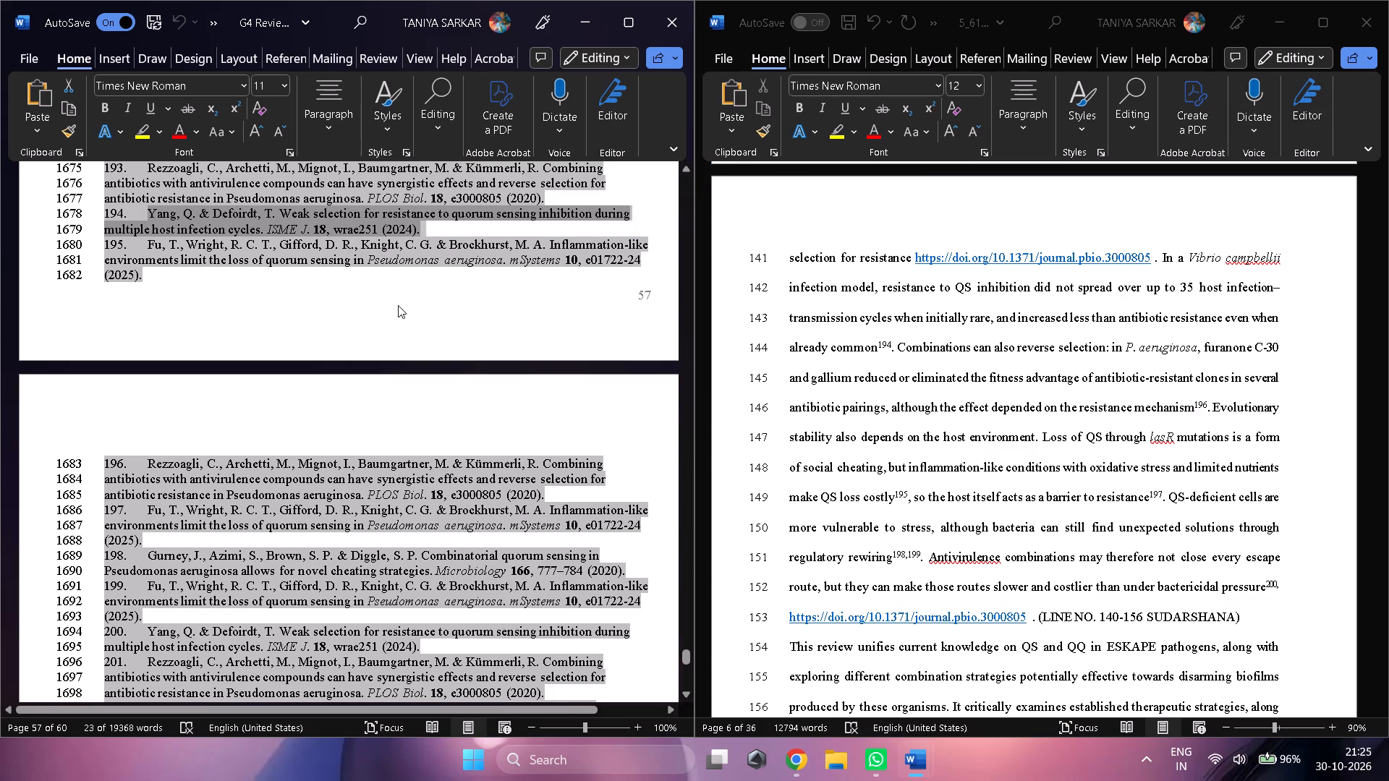
click(1279, 30)
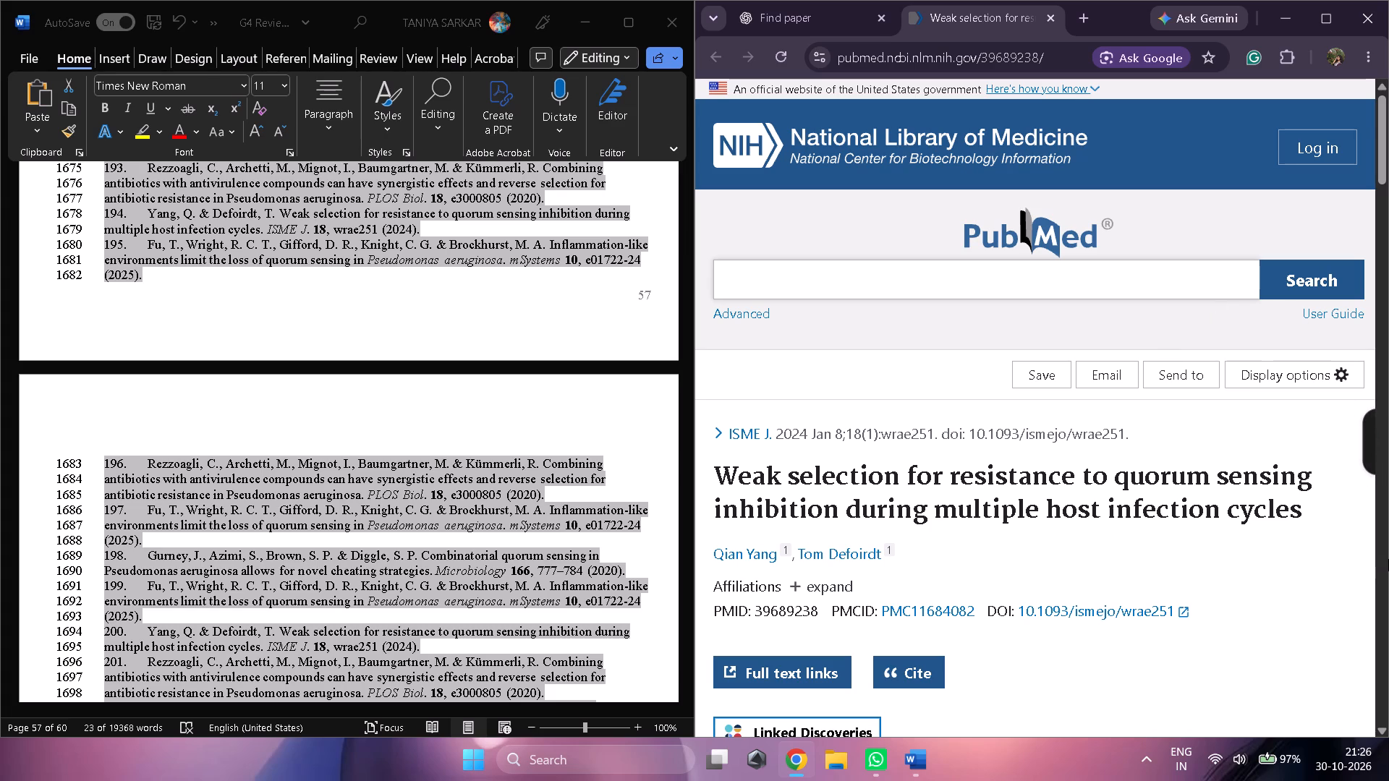
click(1385, 731)
click(1385, 731)
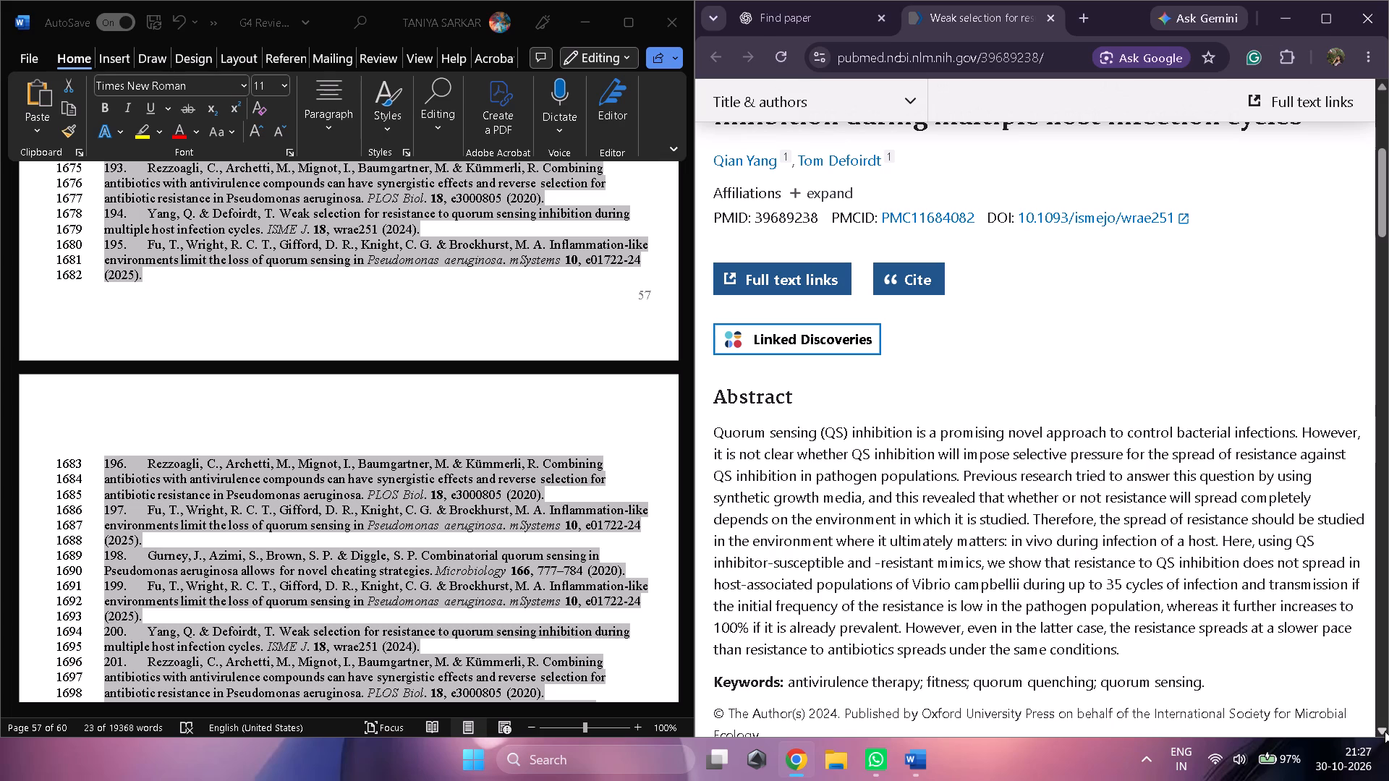
click(809, 284)
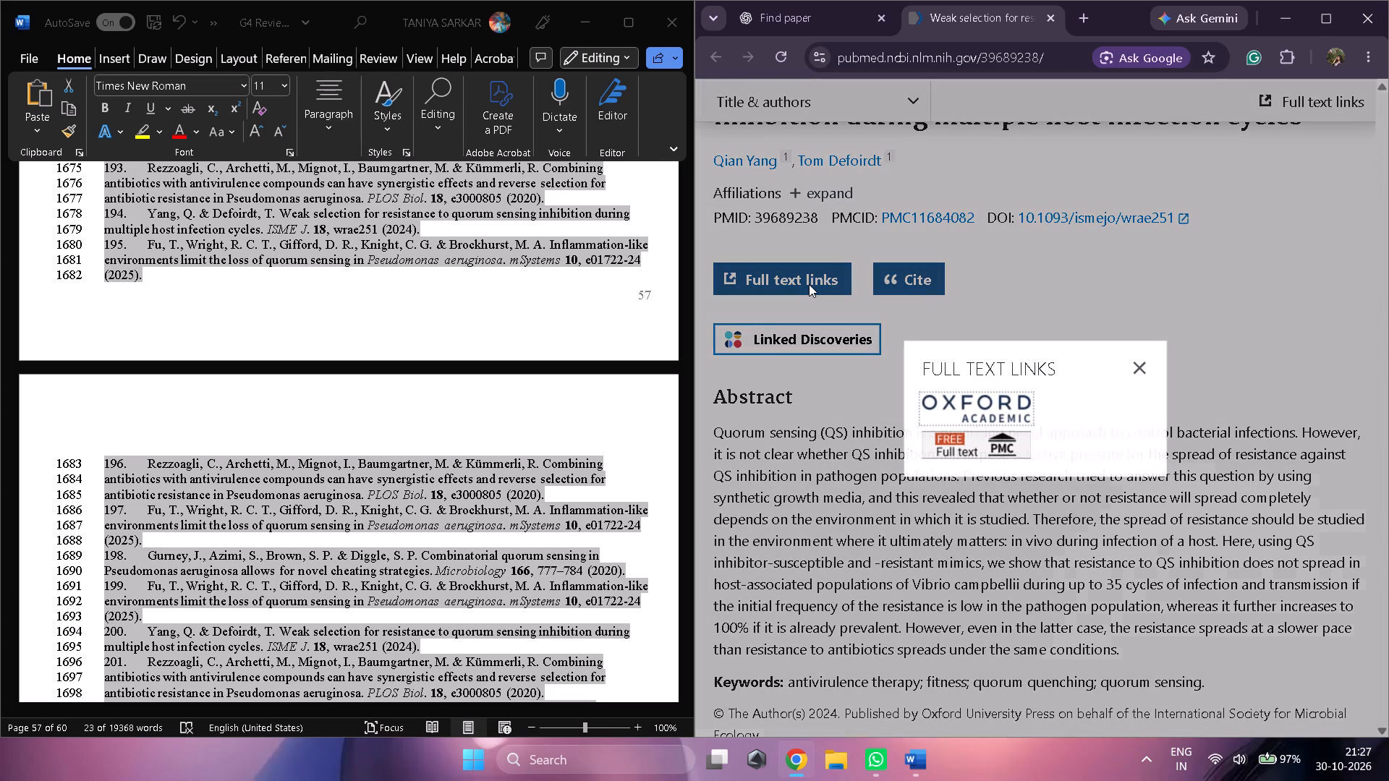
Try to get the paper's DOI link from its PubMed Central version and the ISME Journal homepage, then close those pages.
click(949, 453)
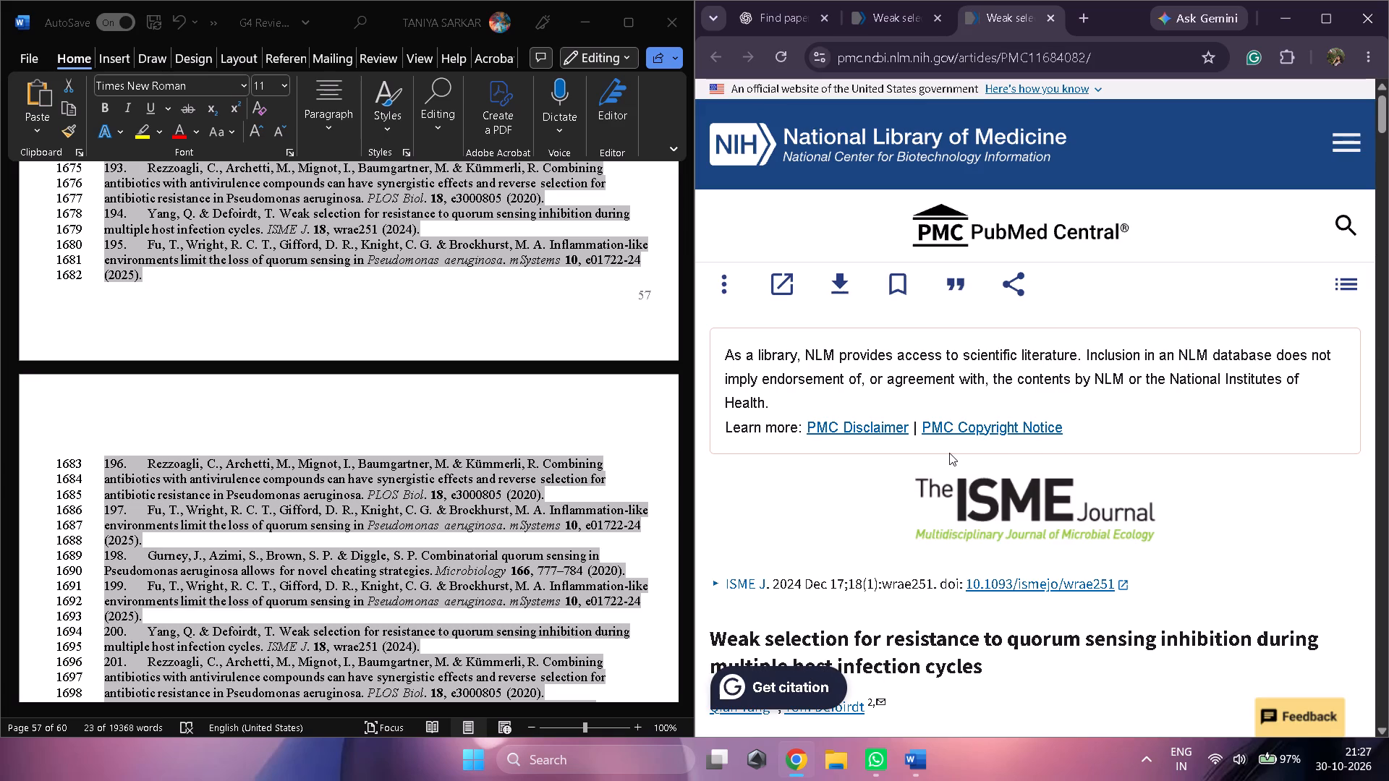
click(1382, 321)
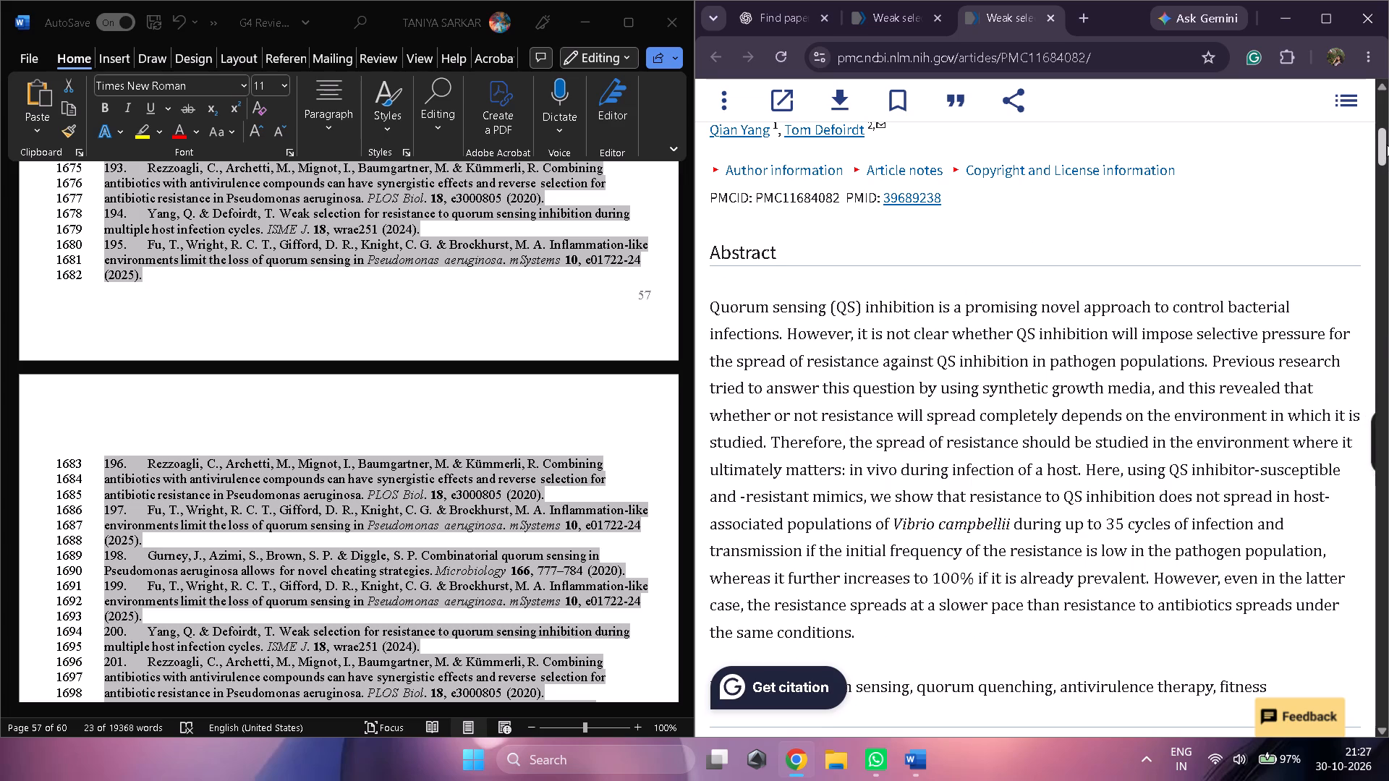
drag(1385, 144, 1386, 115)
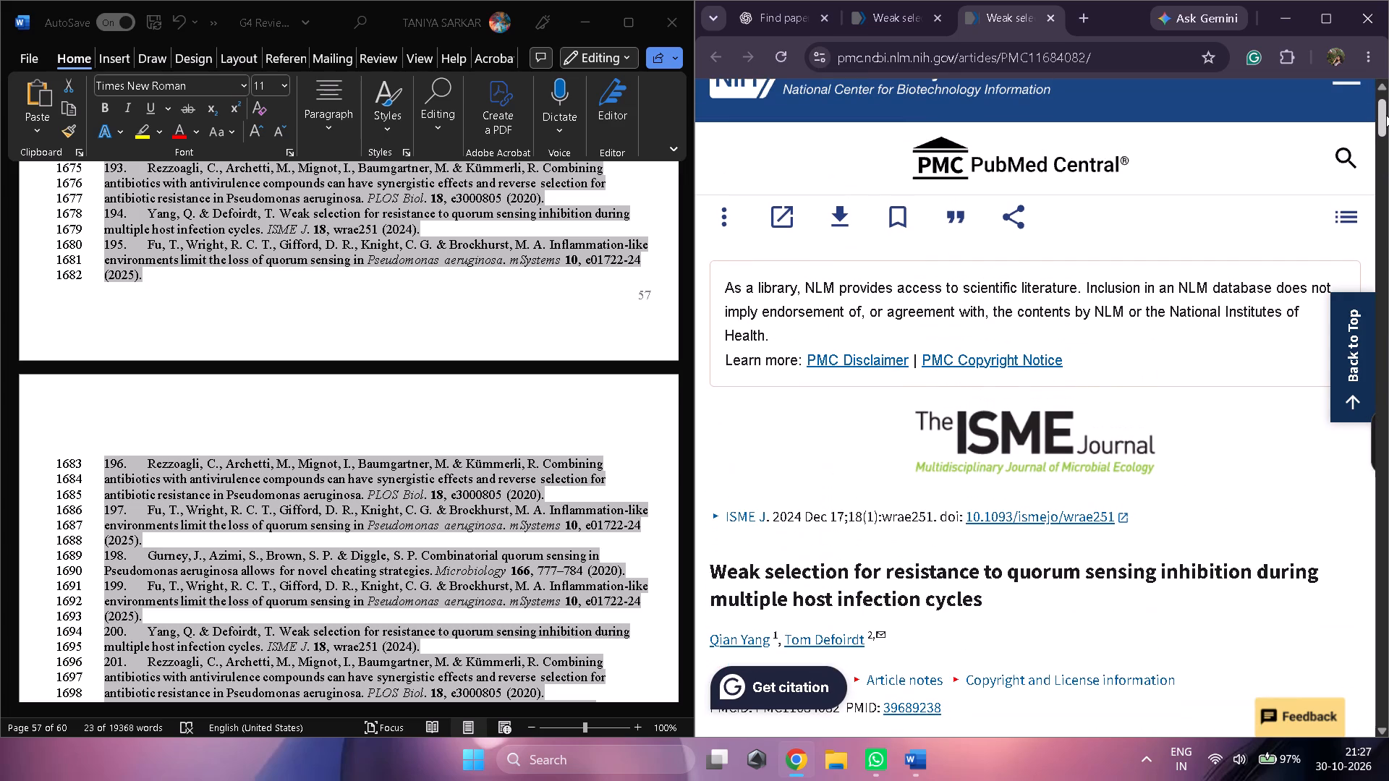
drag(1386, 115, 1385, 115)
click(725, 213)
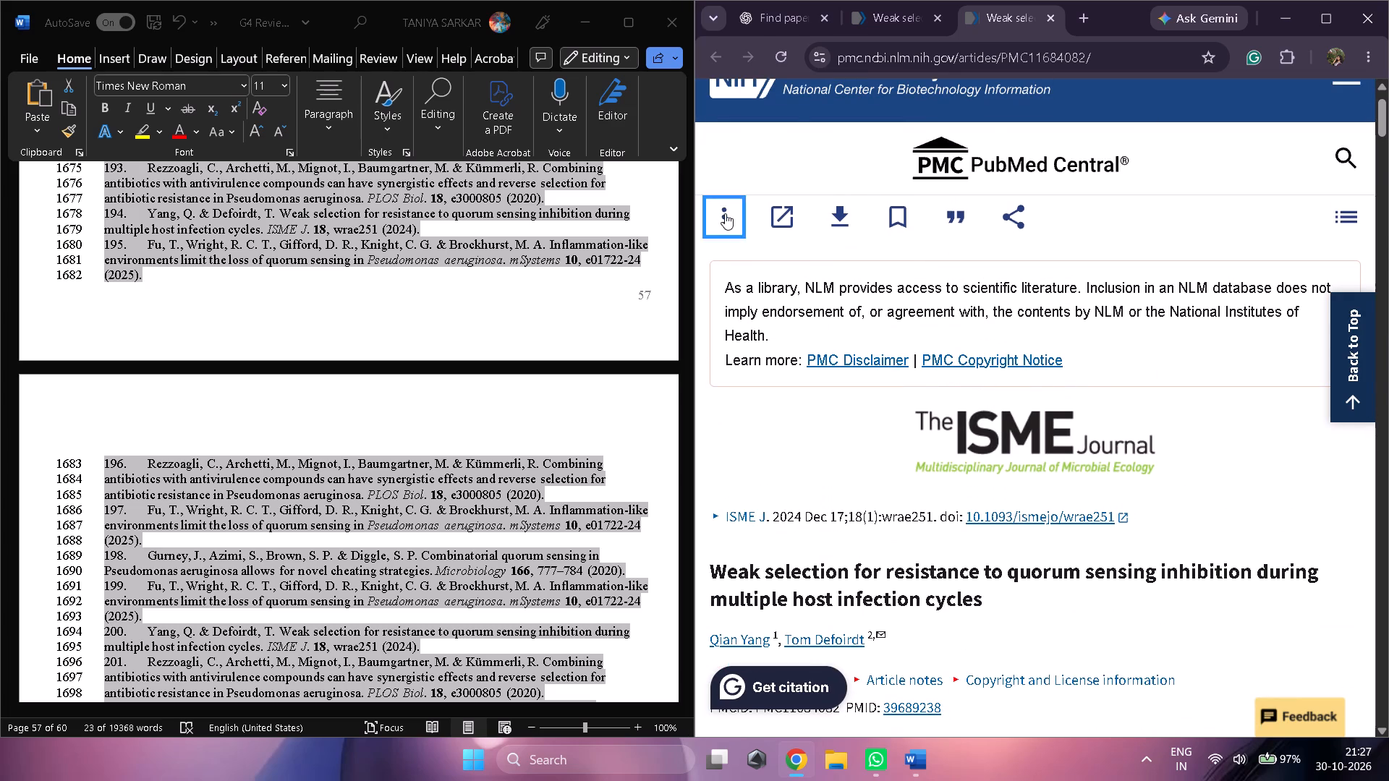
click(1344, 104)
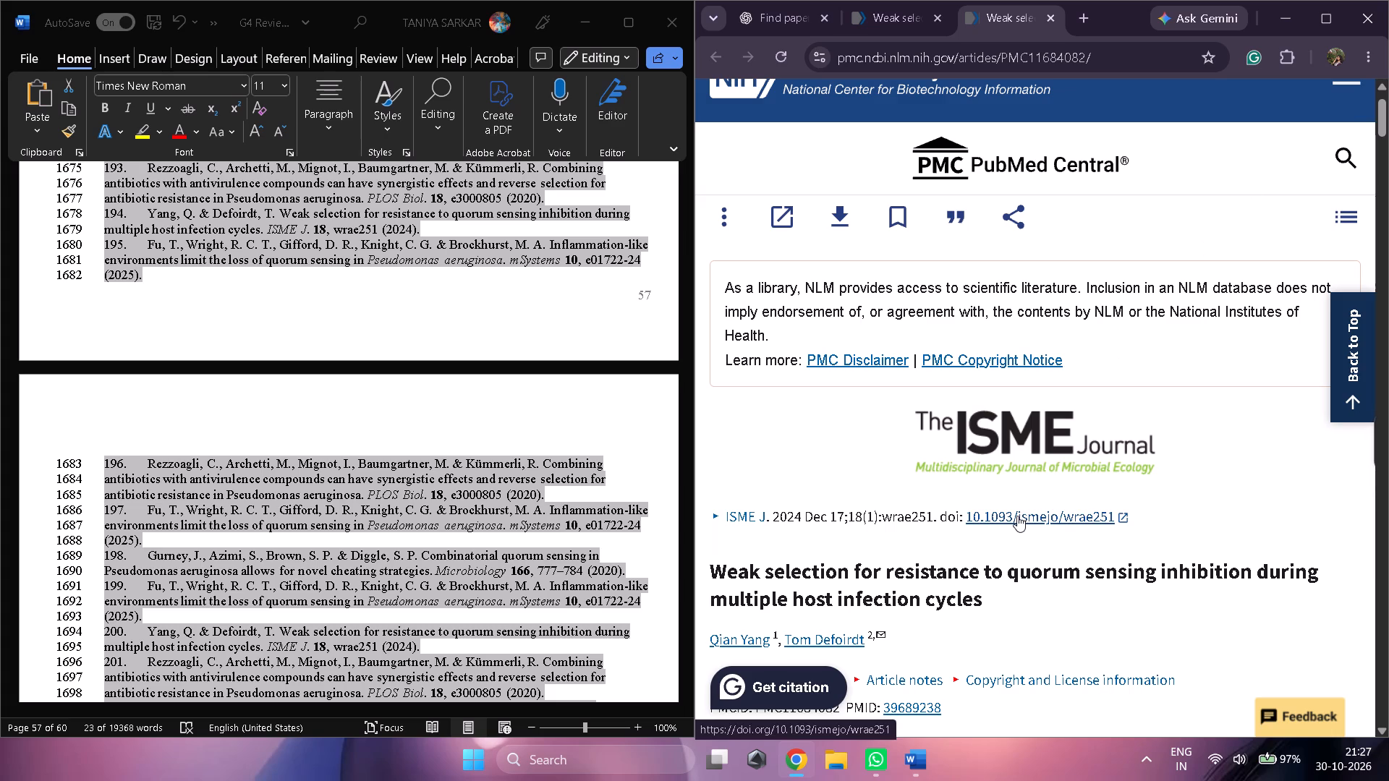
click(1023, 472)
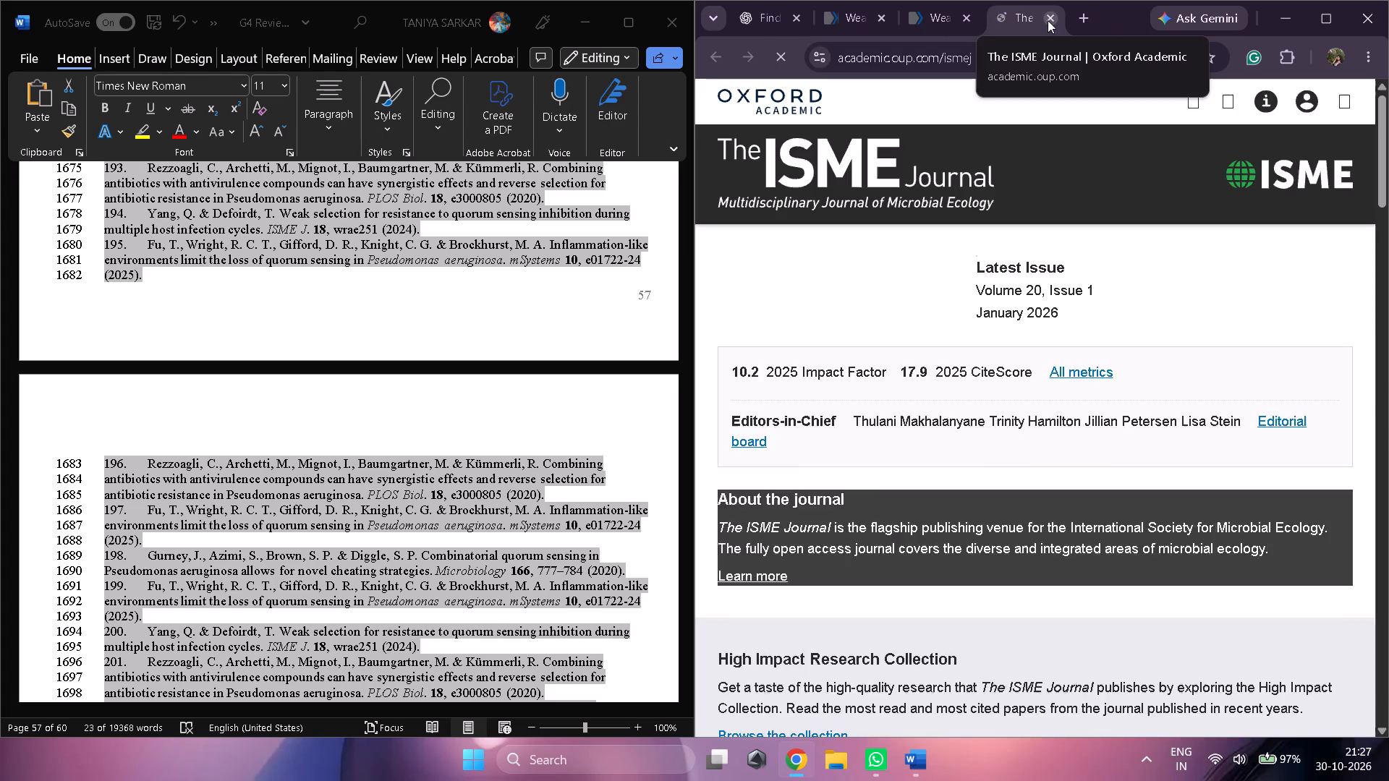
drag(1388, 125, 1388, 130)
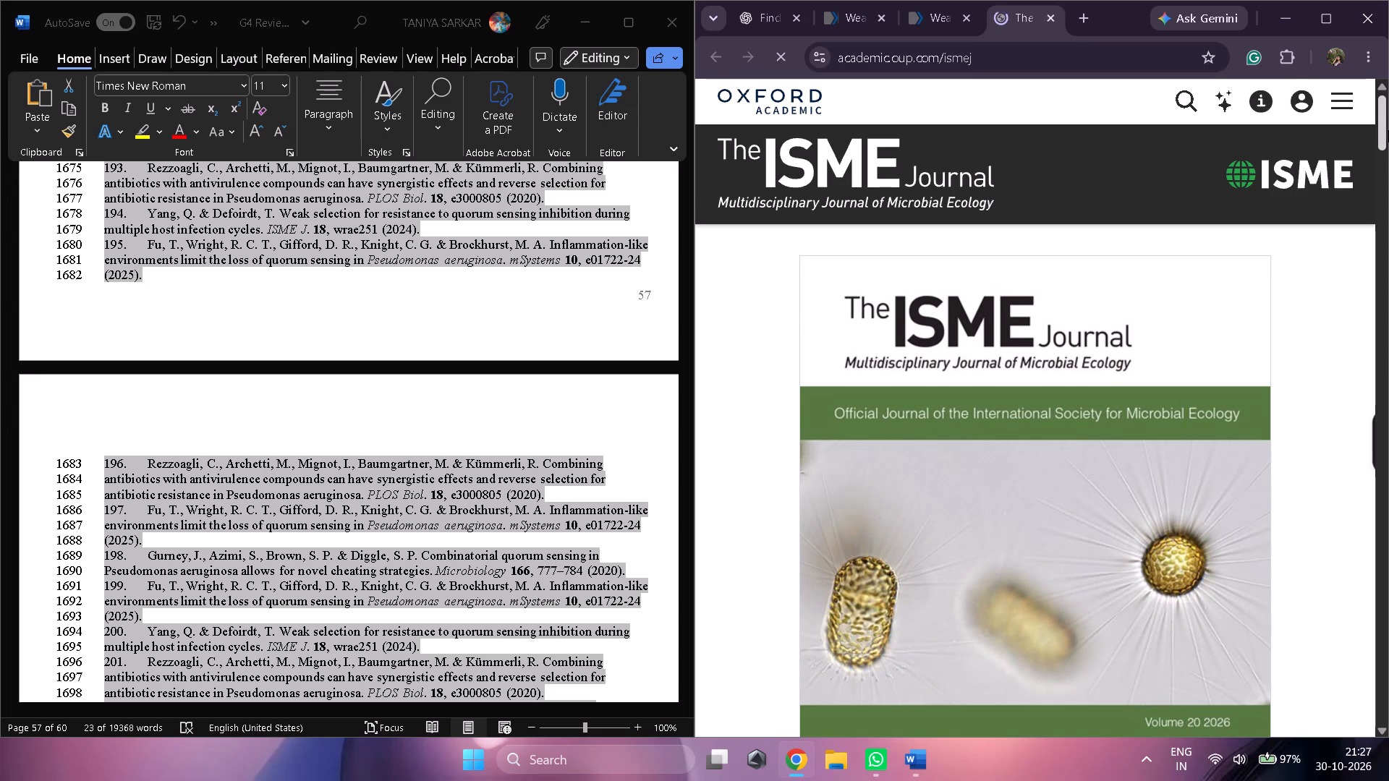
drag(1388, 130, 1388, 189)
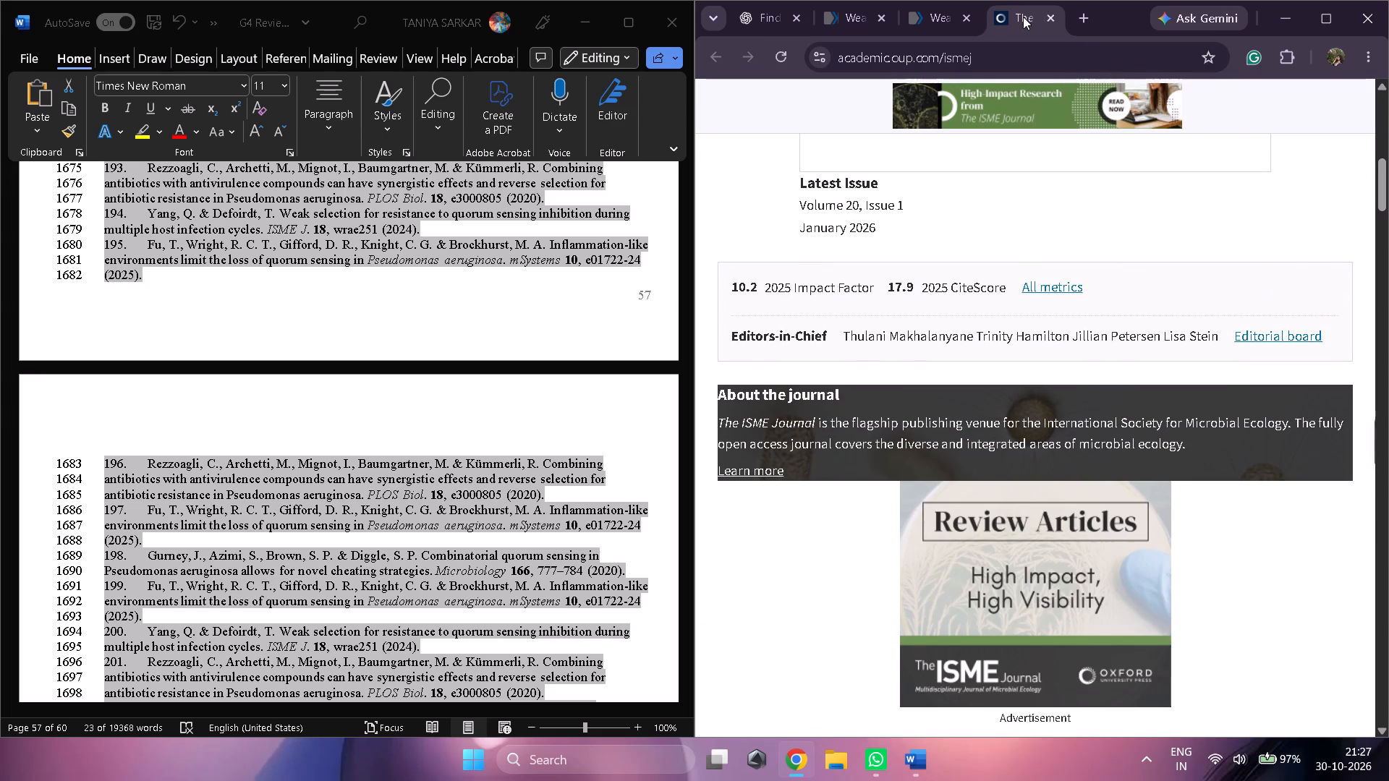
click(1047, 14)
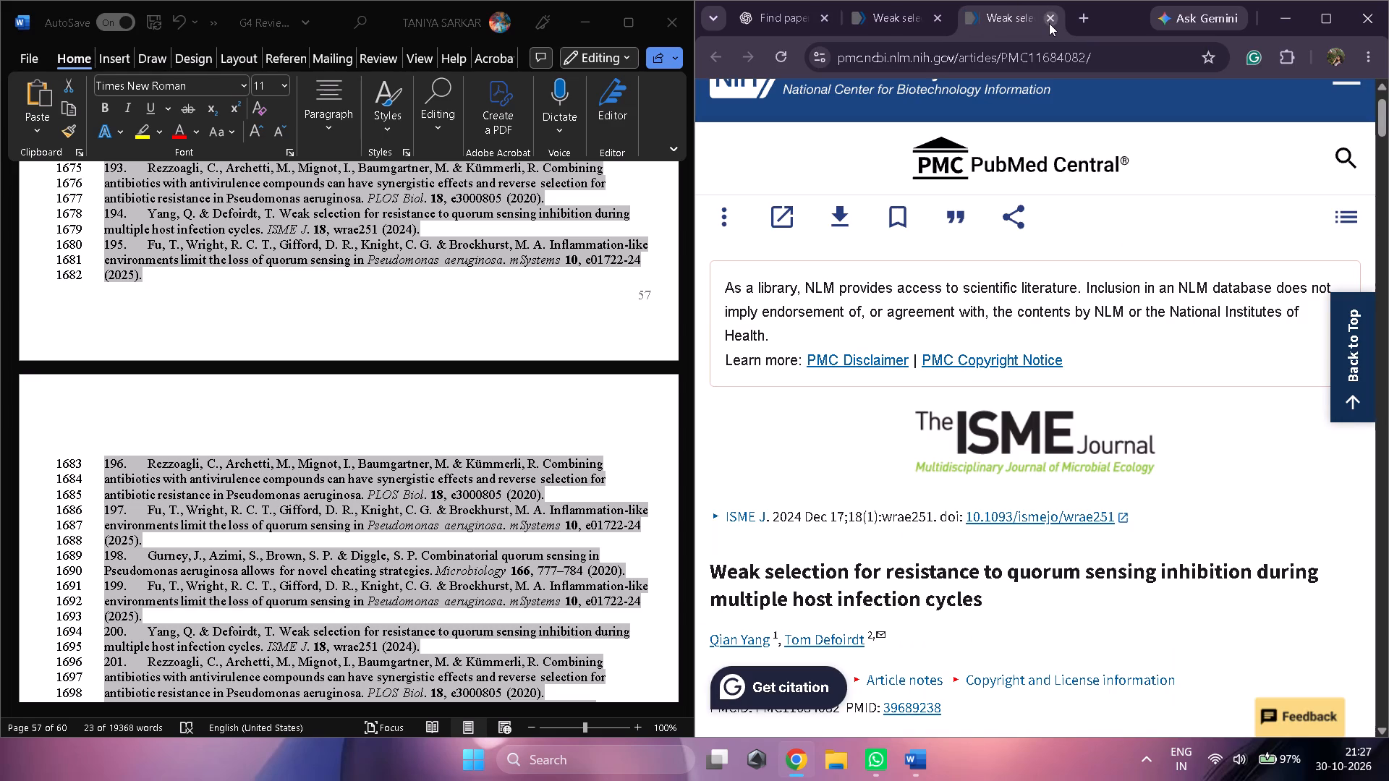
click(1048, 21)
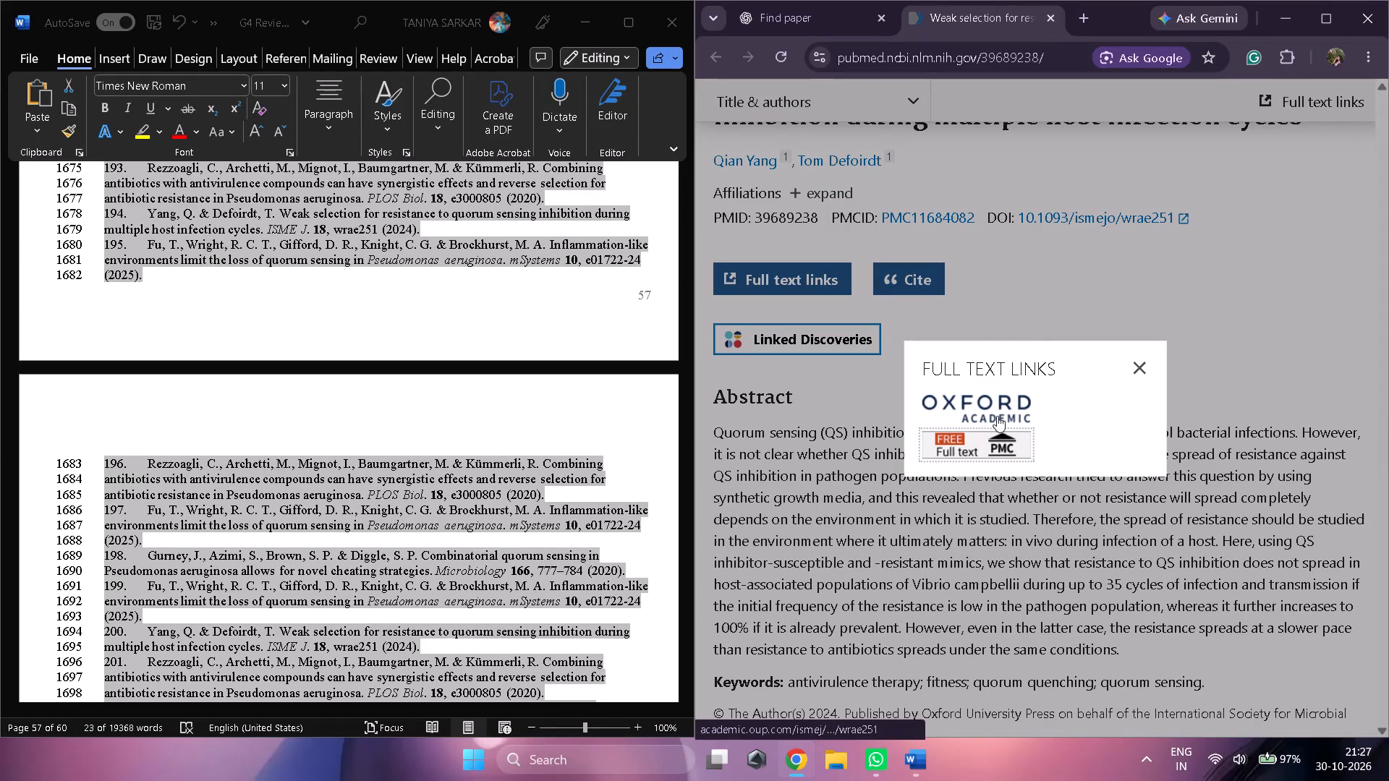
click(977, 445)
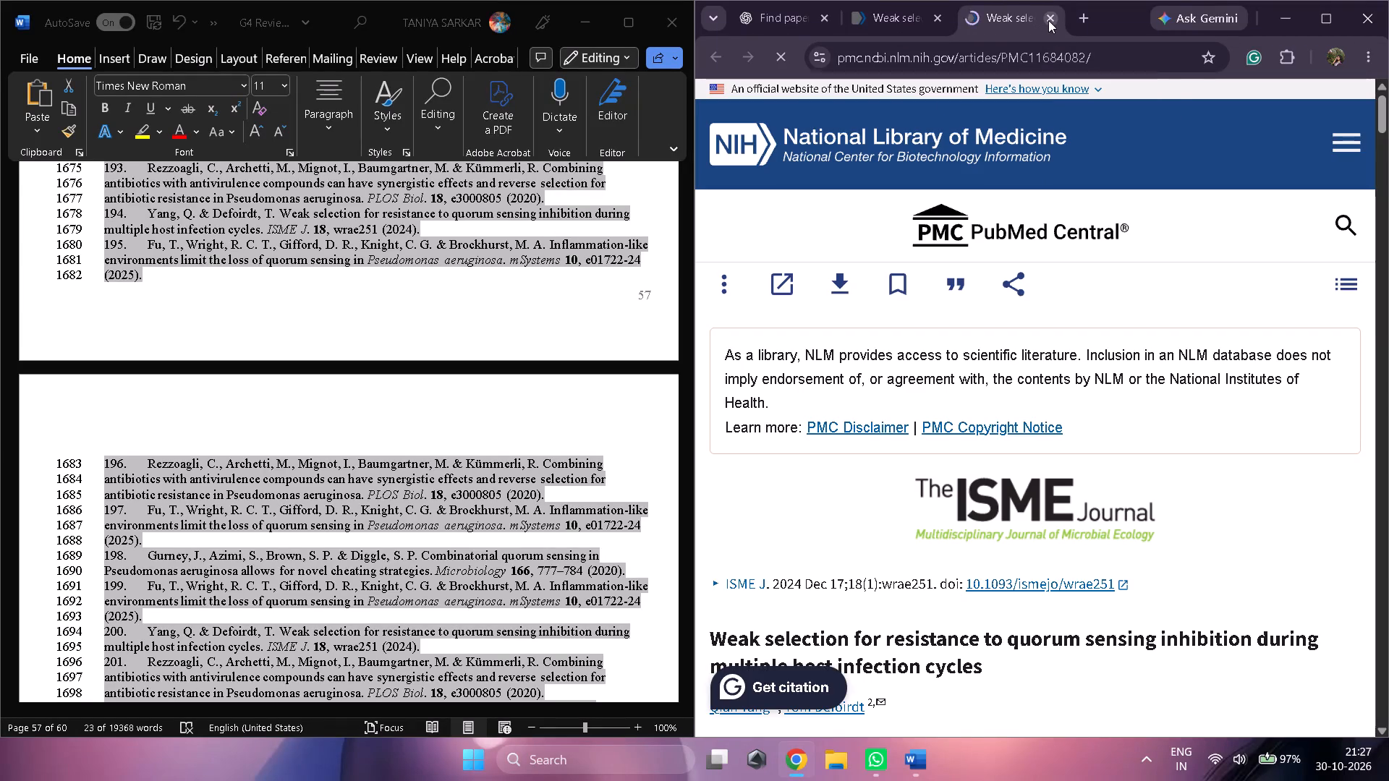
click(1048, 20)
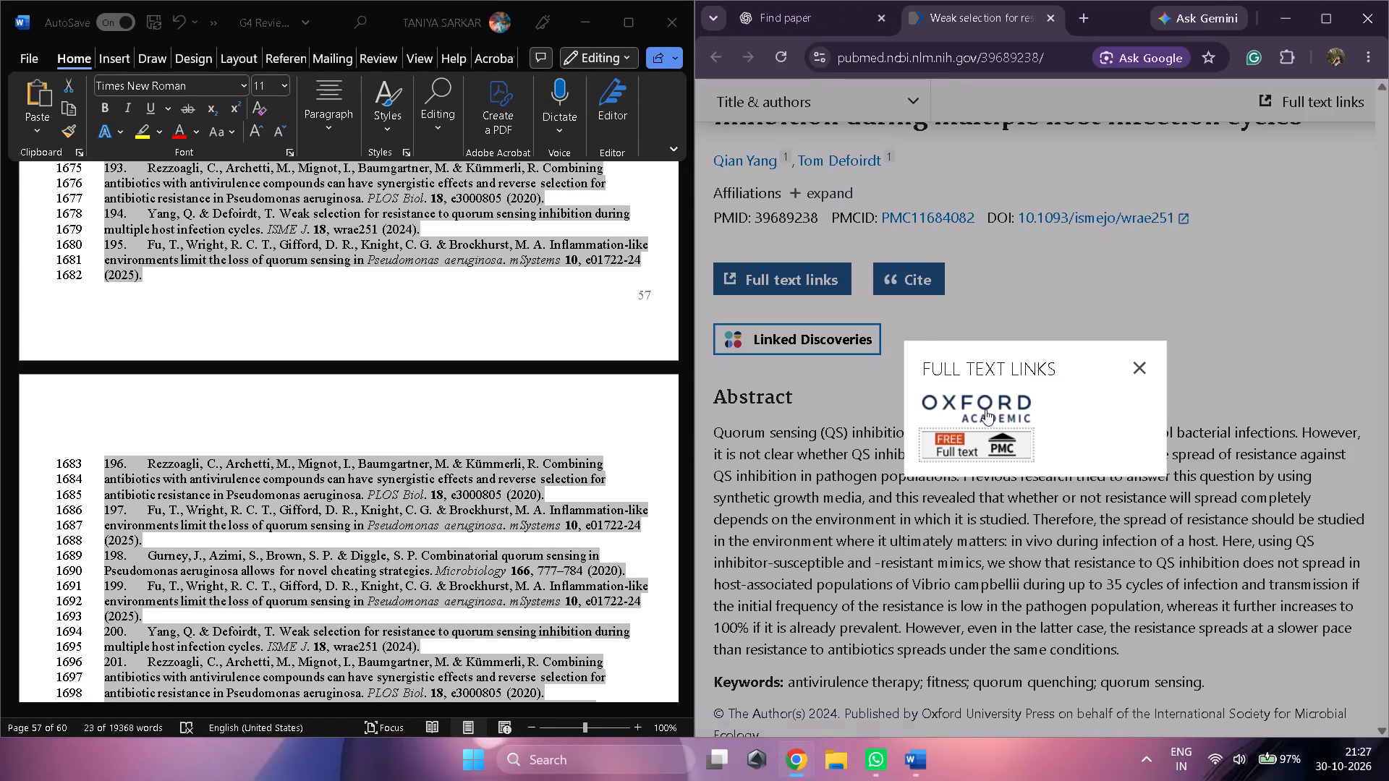
click(983, 406)
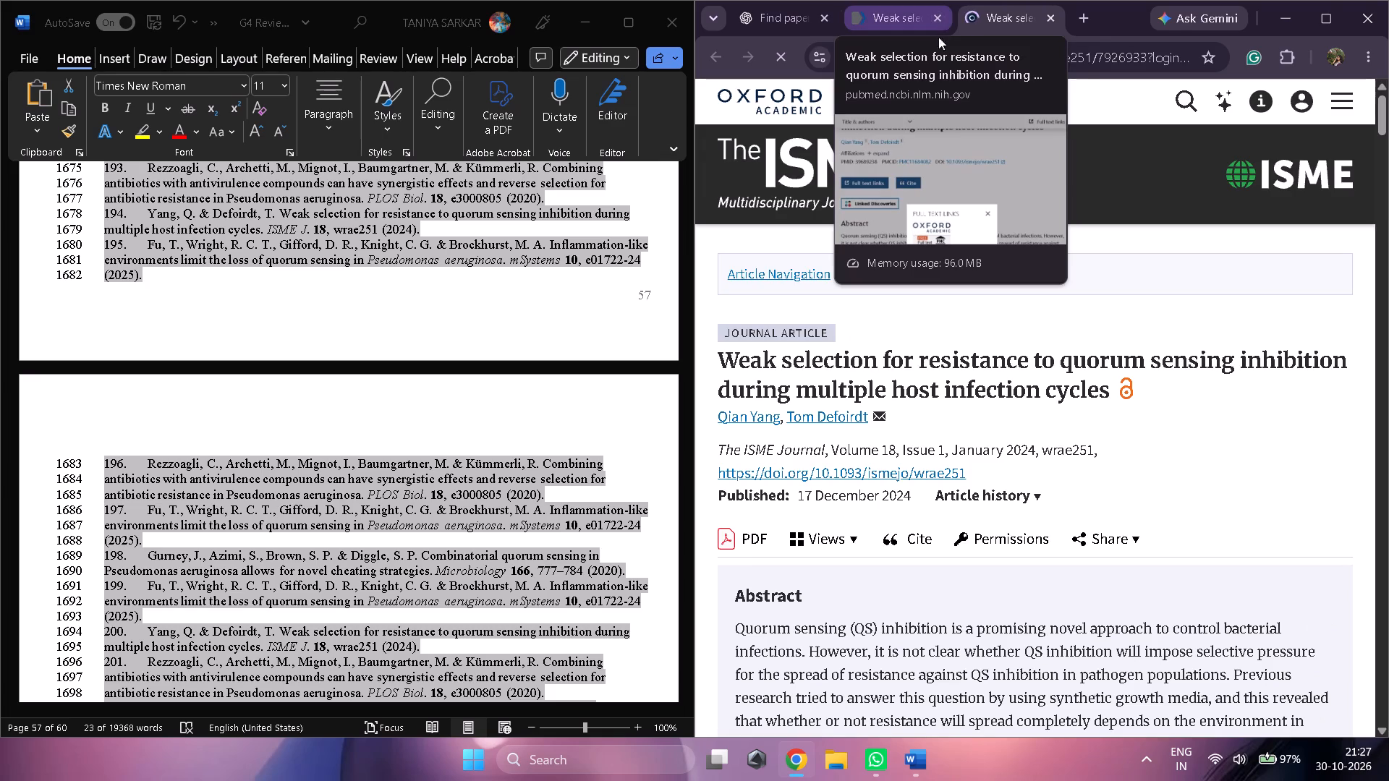
right_click(896, 469)
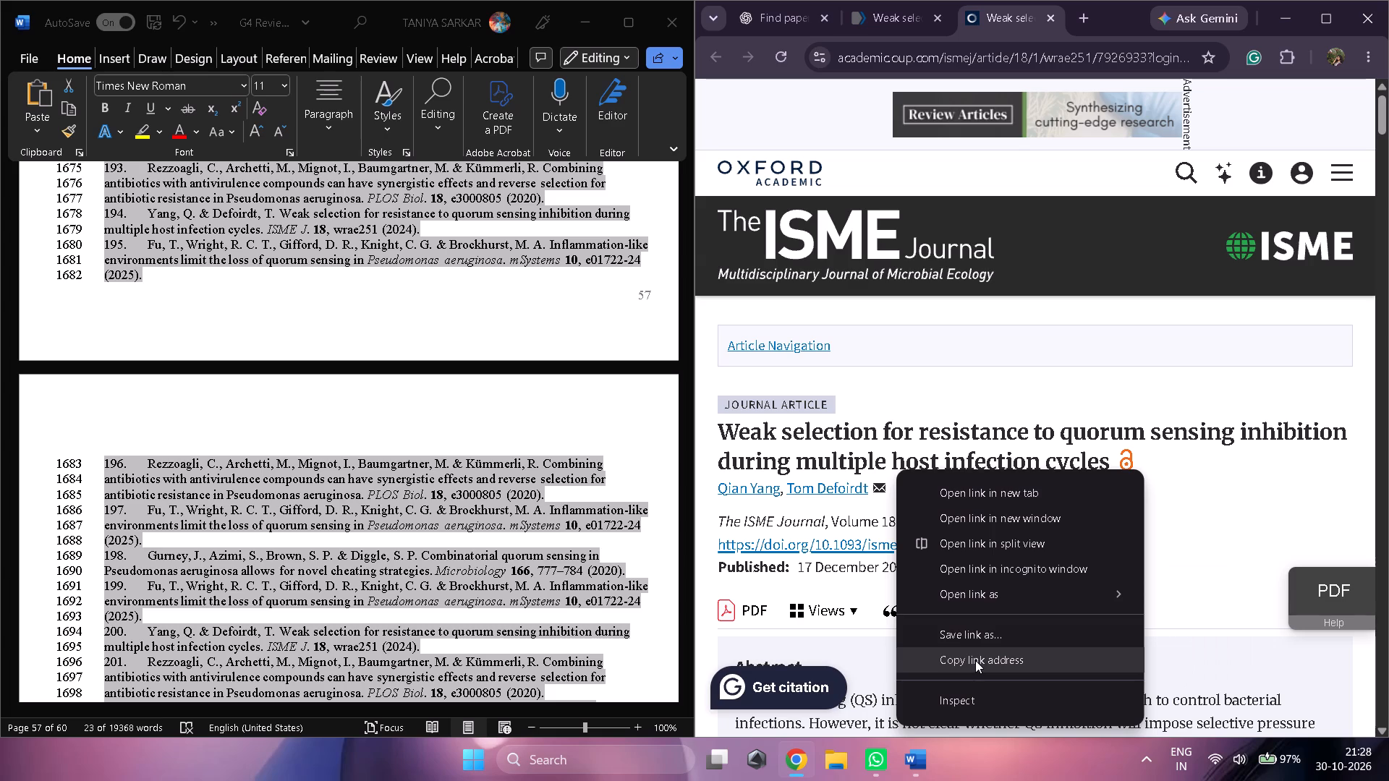
click(973, 654)
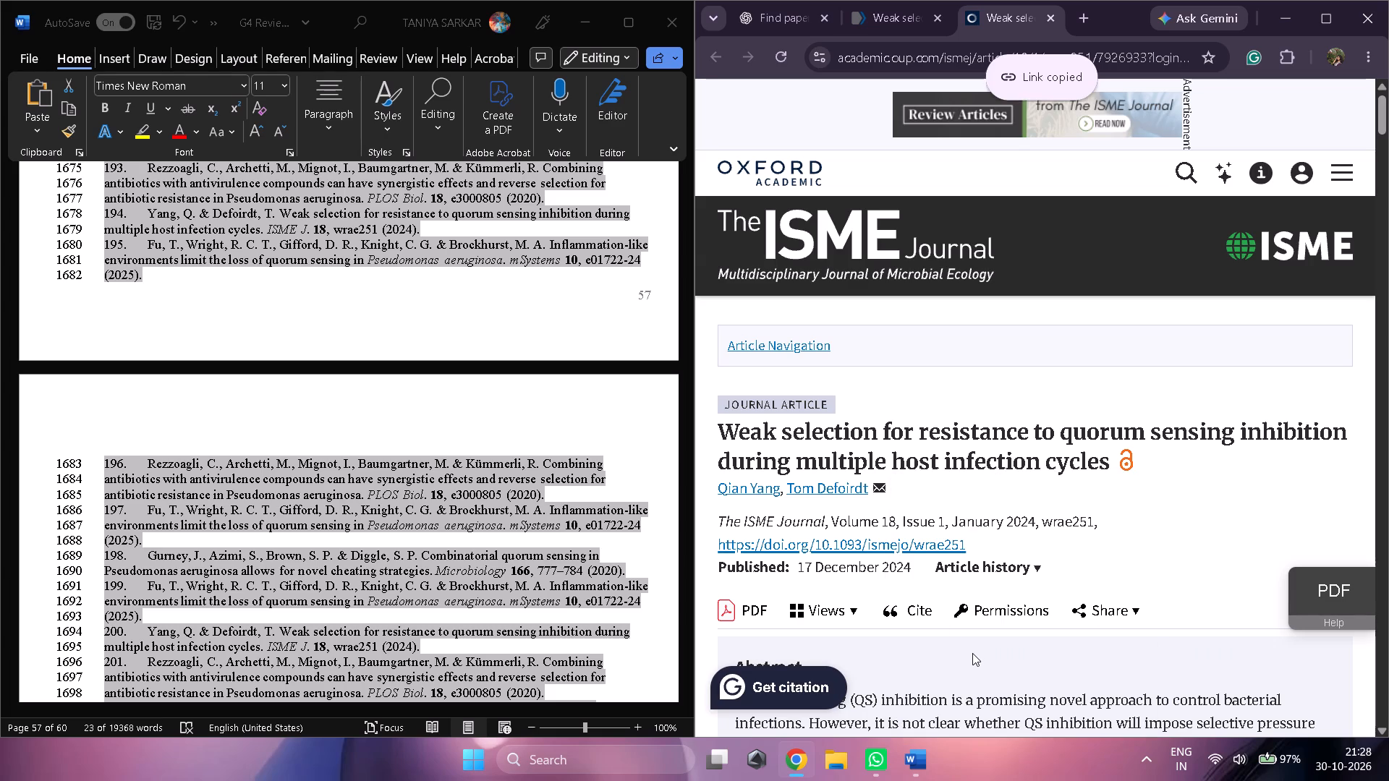
click(1056, 20)
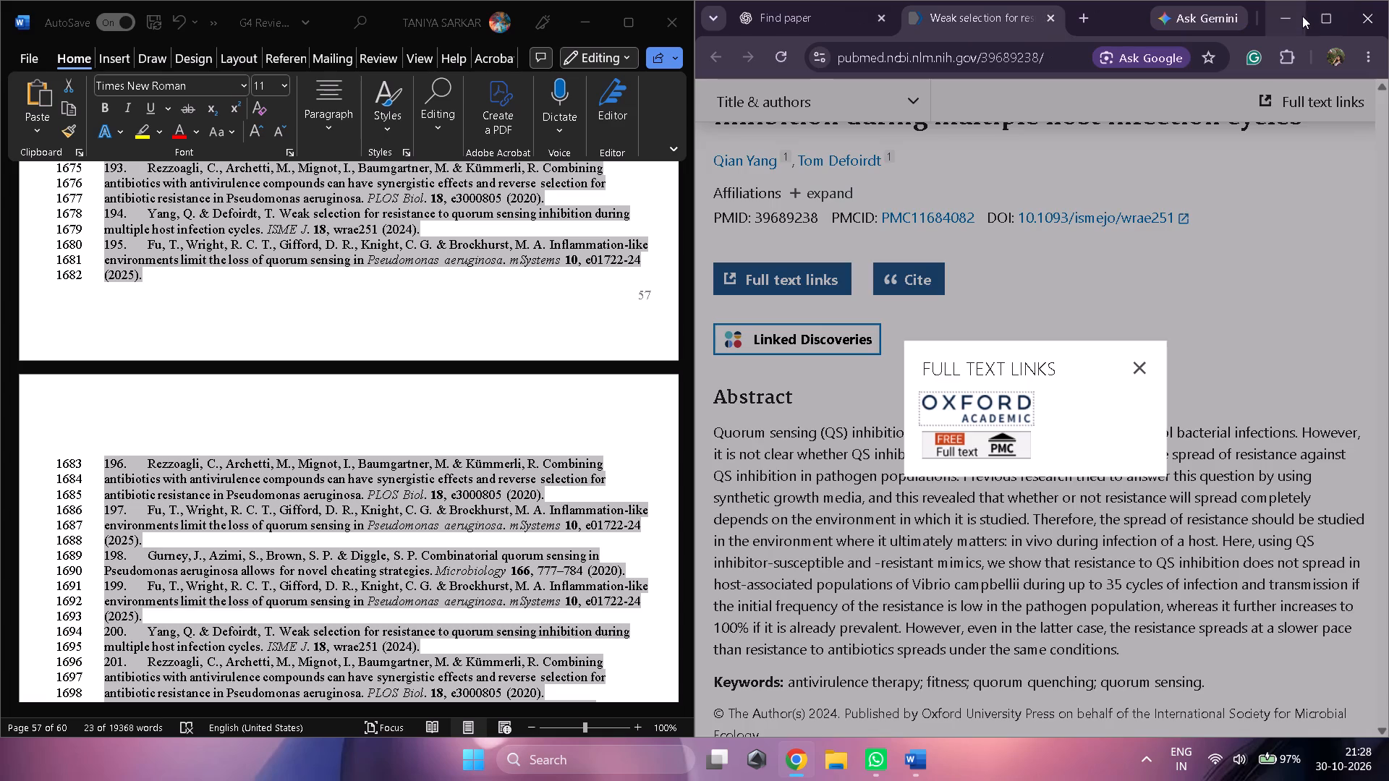
click(1291, 12)
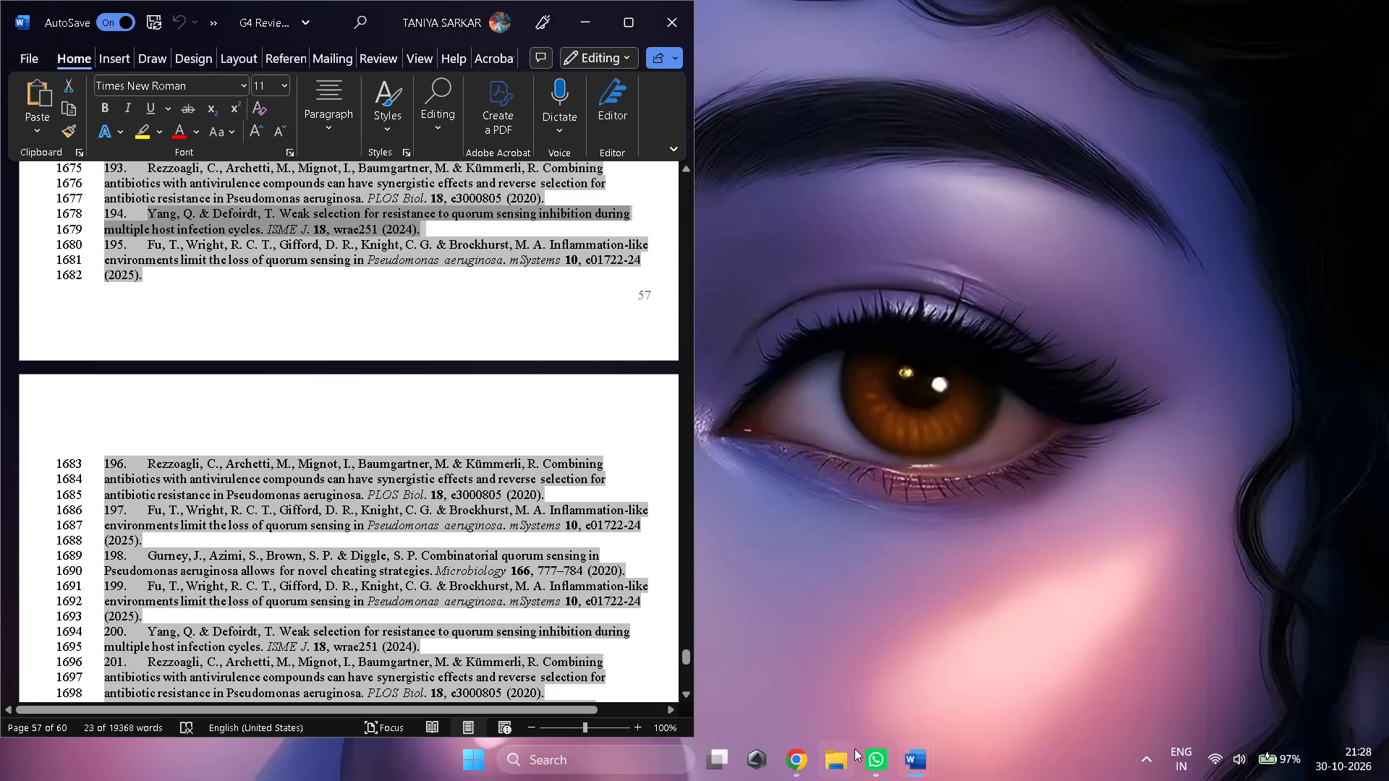
click(789, 764)
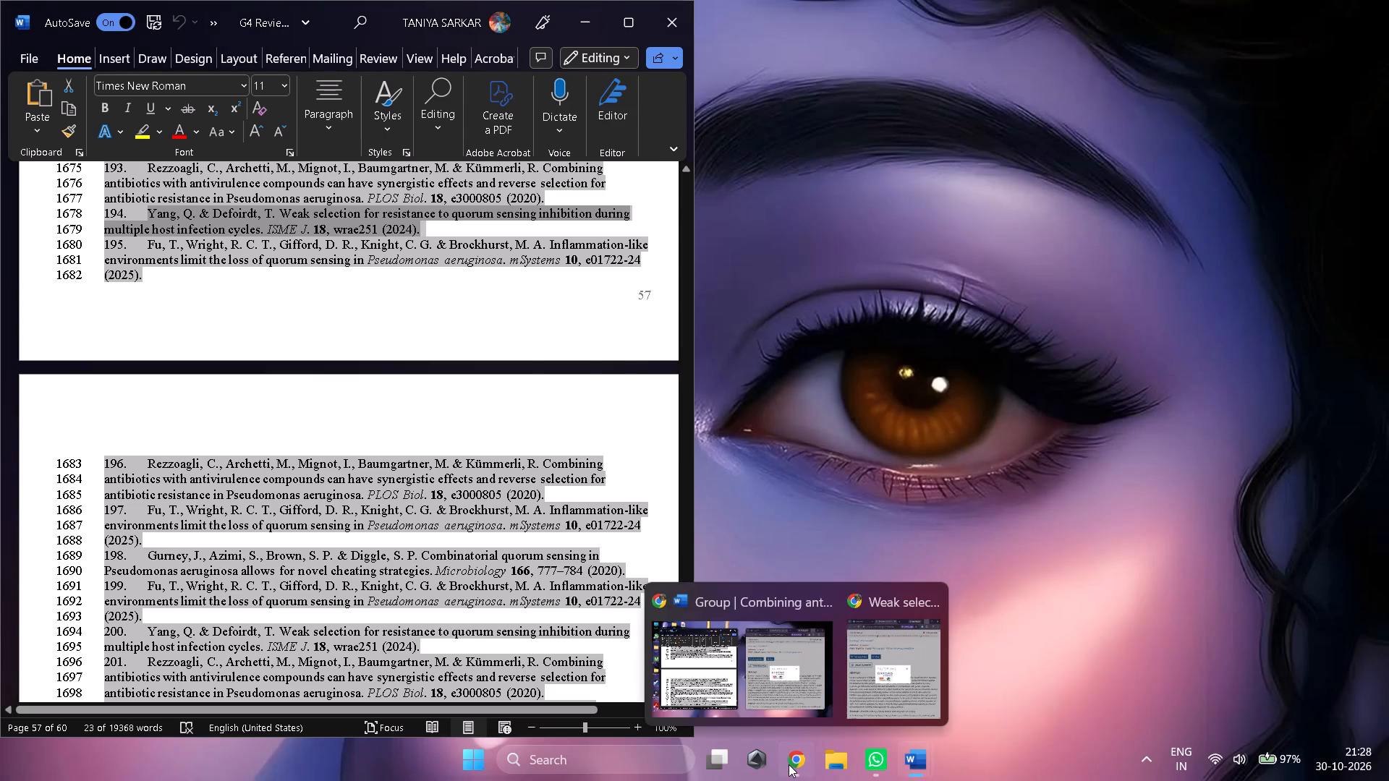
click(789, 764)
click(924, 769)
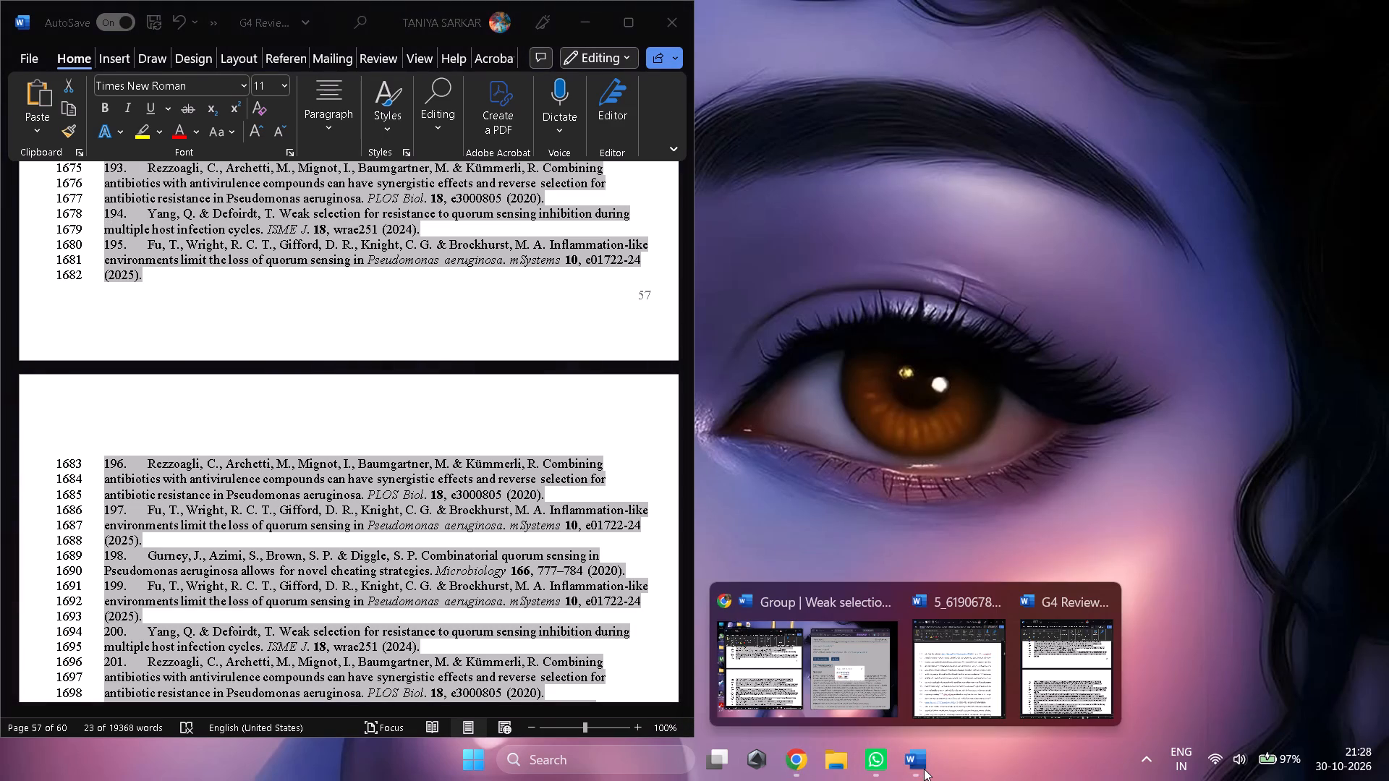
click(951, 649)
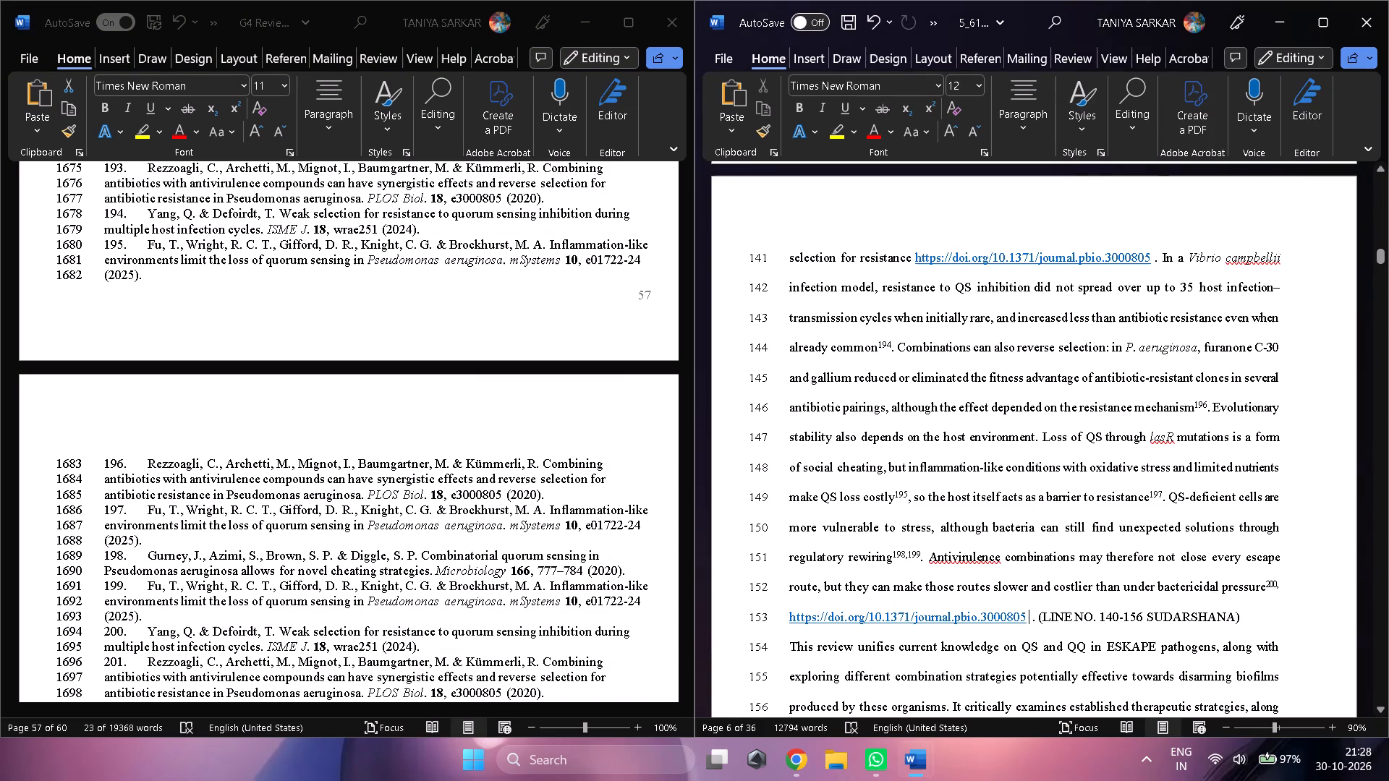
click(892, 338)
click(893, 349)
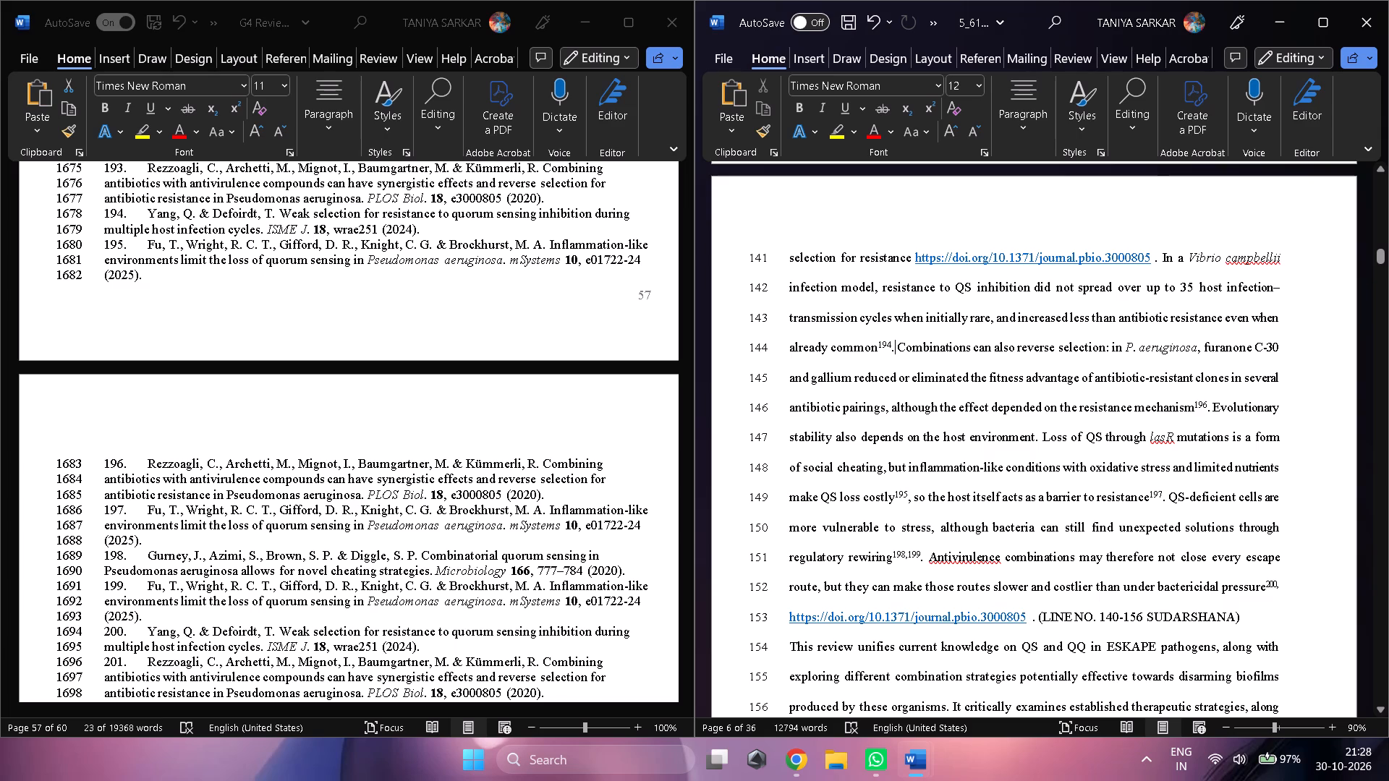
key(BackSpace)
key(BackSpace)
key(BackSpace)
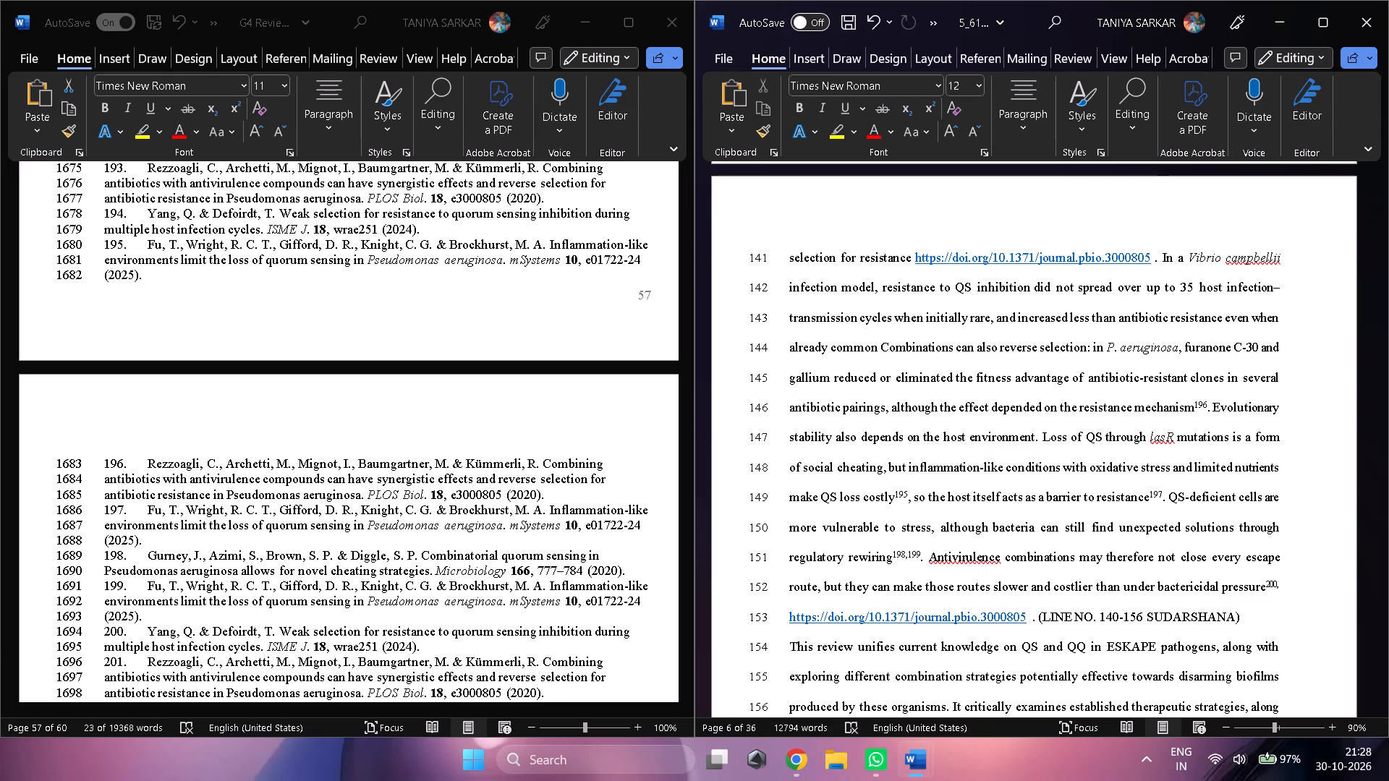
key(ctrl+v)
key(space)
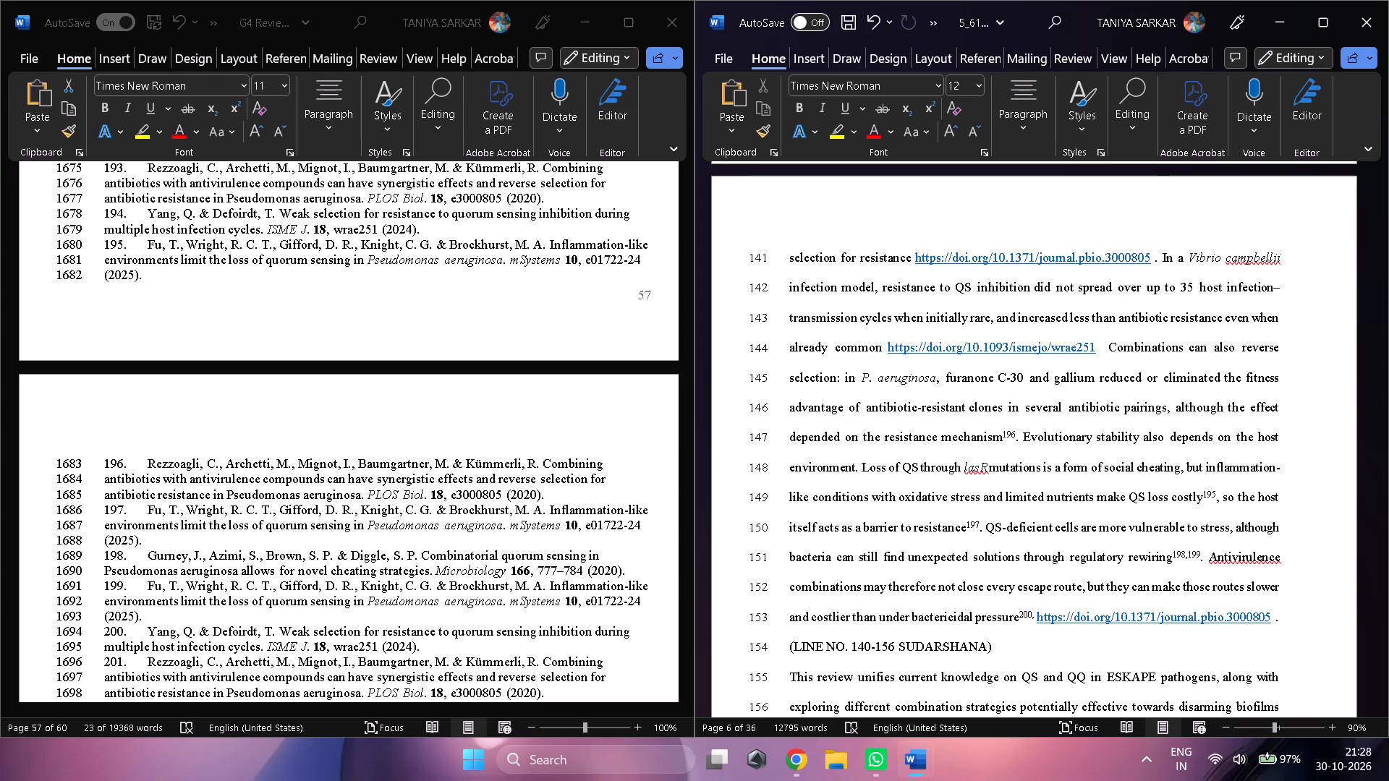
key(BackSpace)
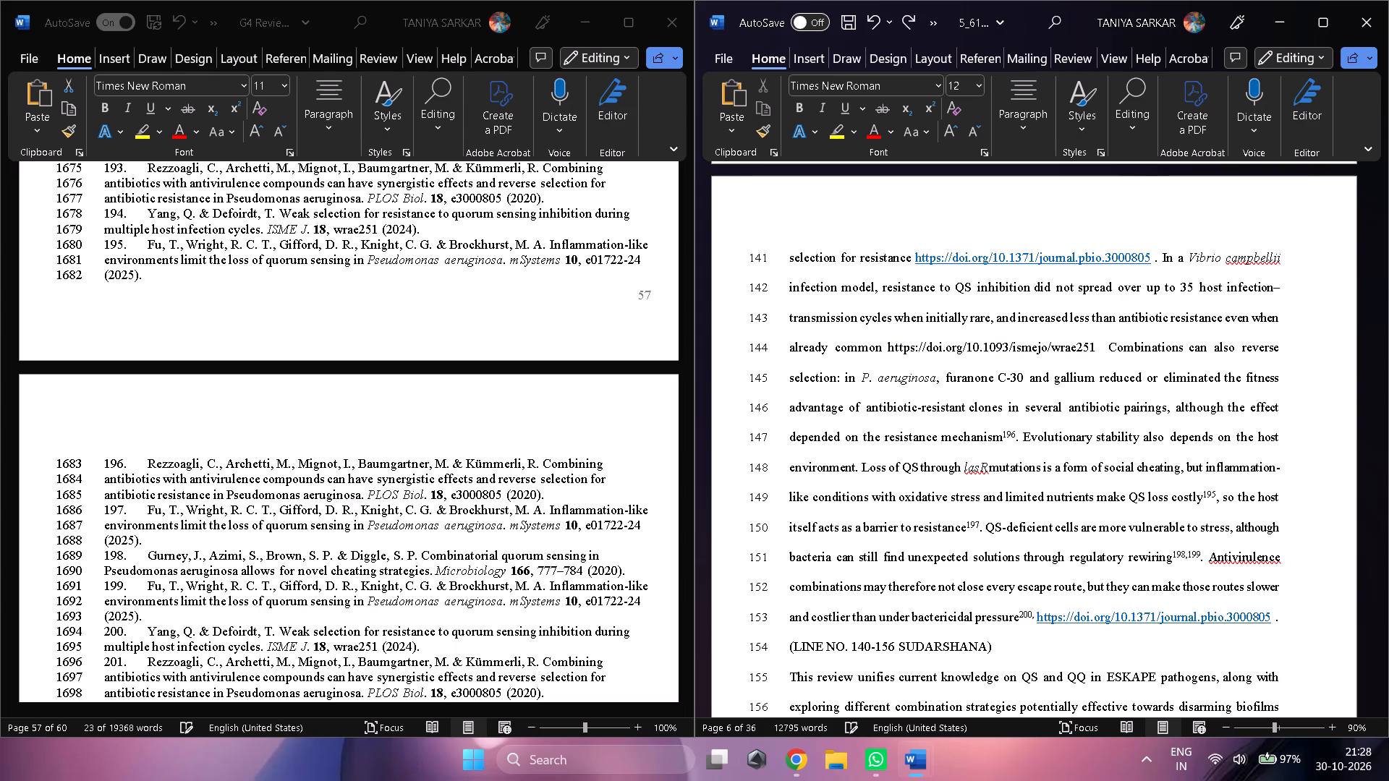
key(BackSpace)
text(.)
key(space)
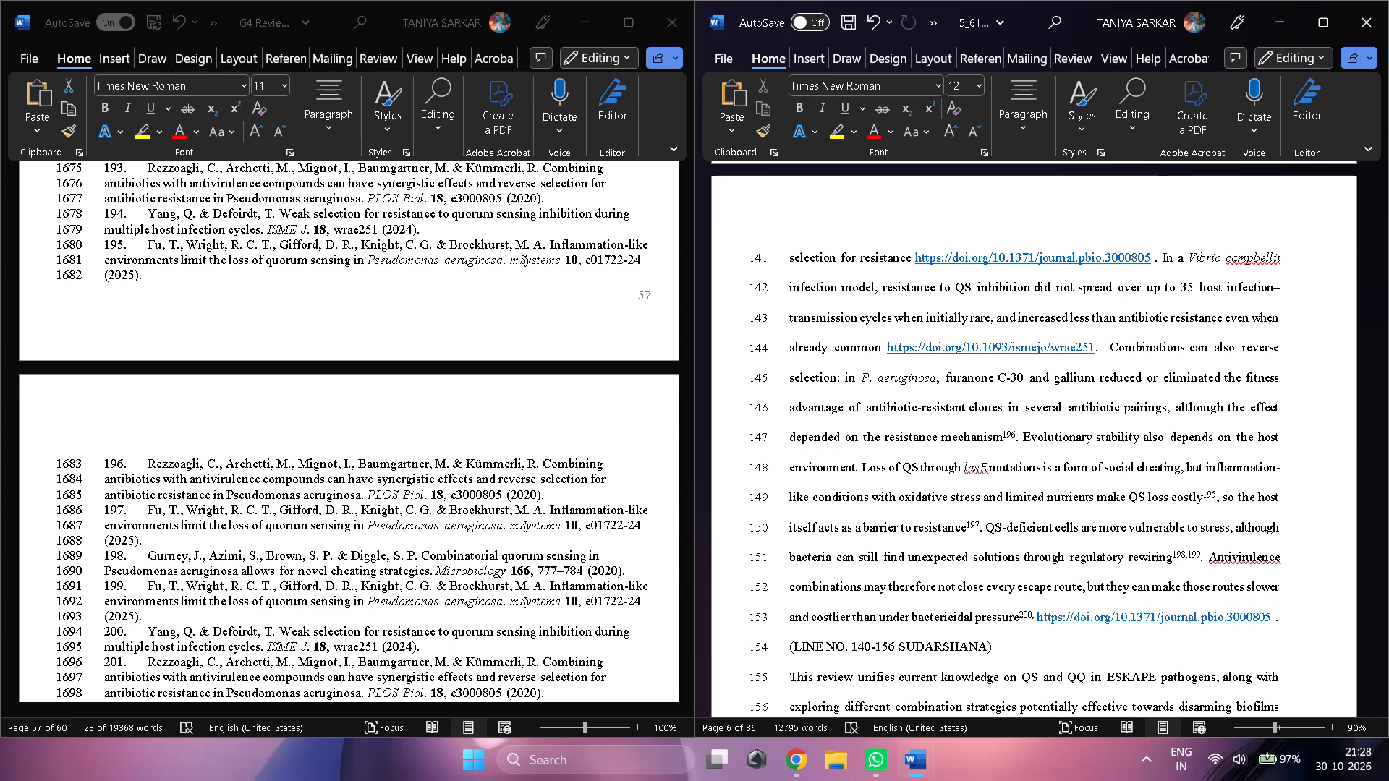
Delete the superscript citation 200 after "bactericidal pressure" at the end of the evolutionary resistance paragraph.
click(1030, 614)
key(BackSpace)
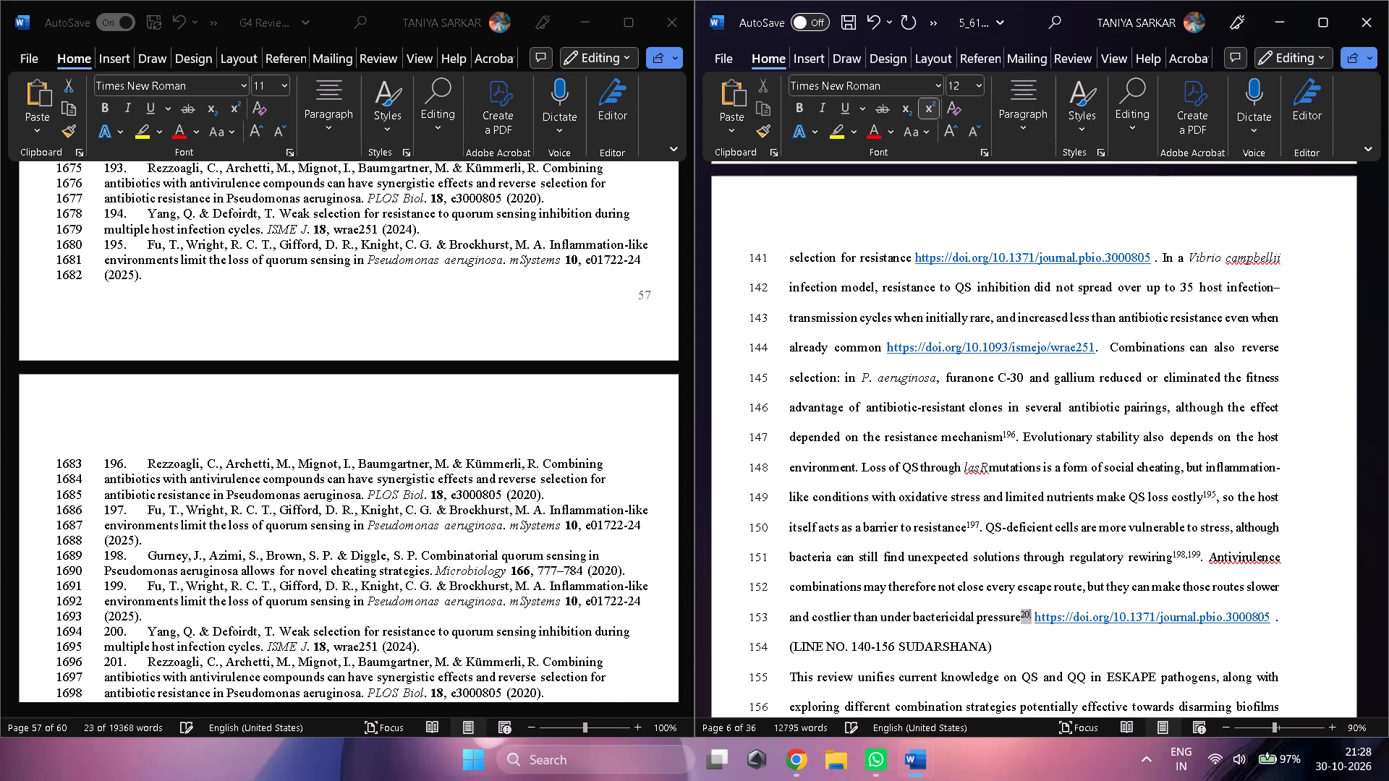
key(BackSpace)
key(BackSpace)
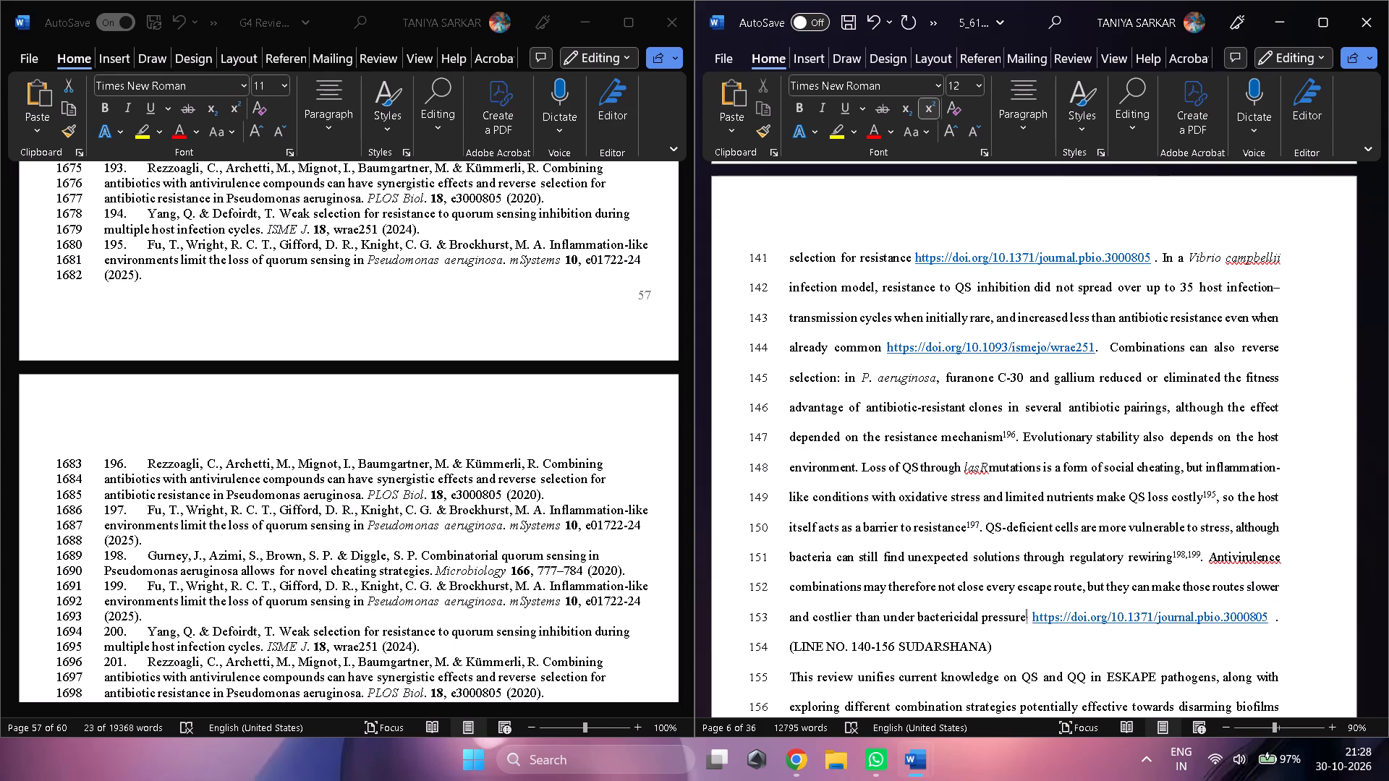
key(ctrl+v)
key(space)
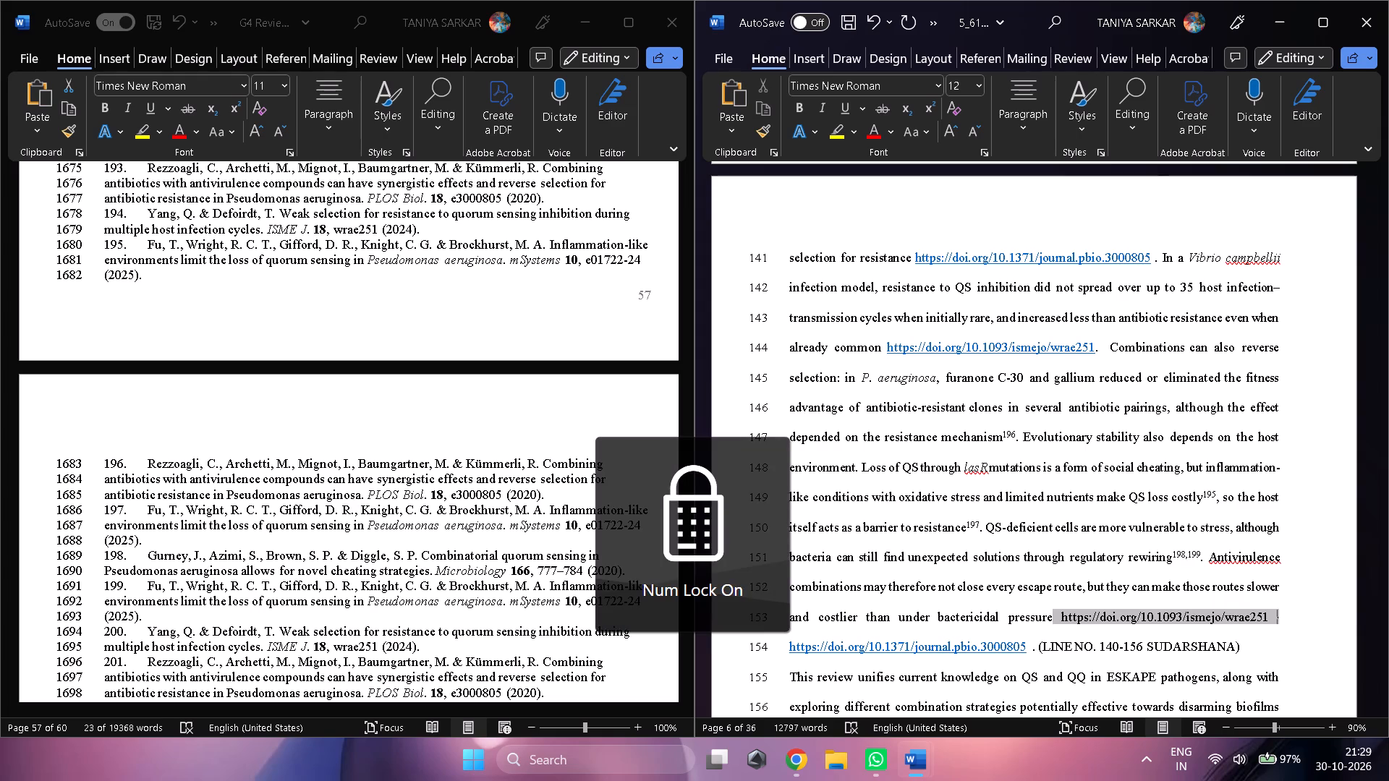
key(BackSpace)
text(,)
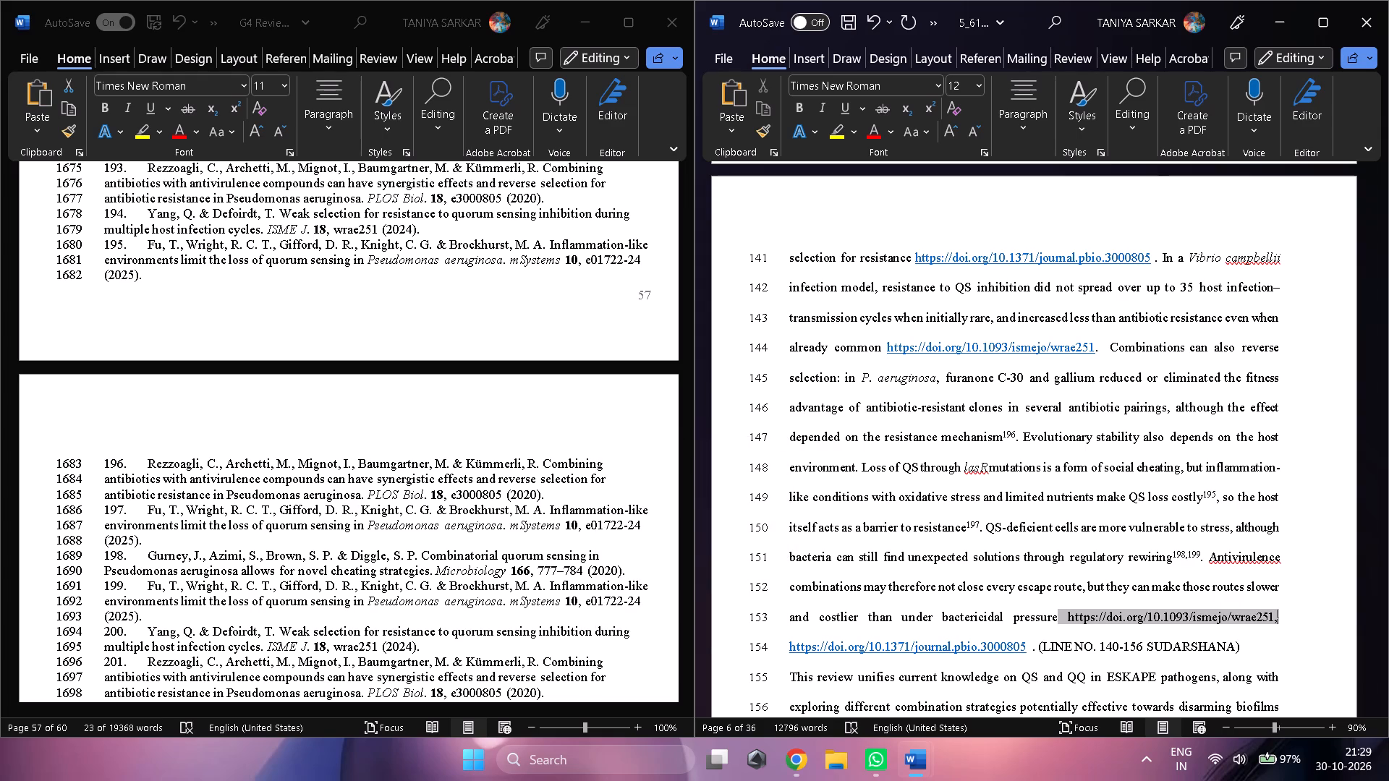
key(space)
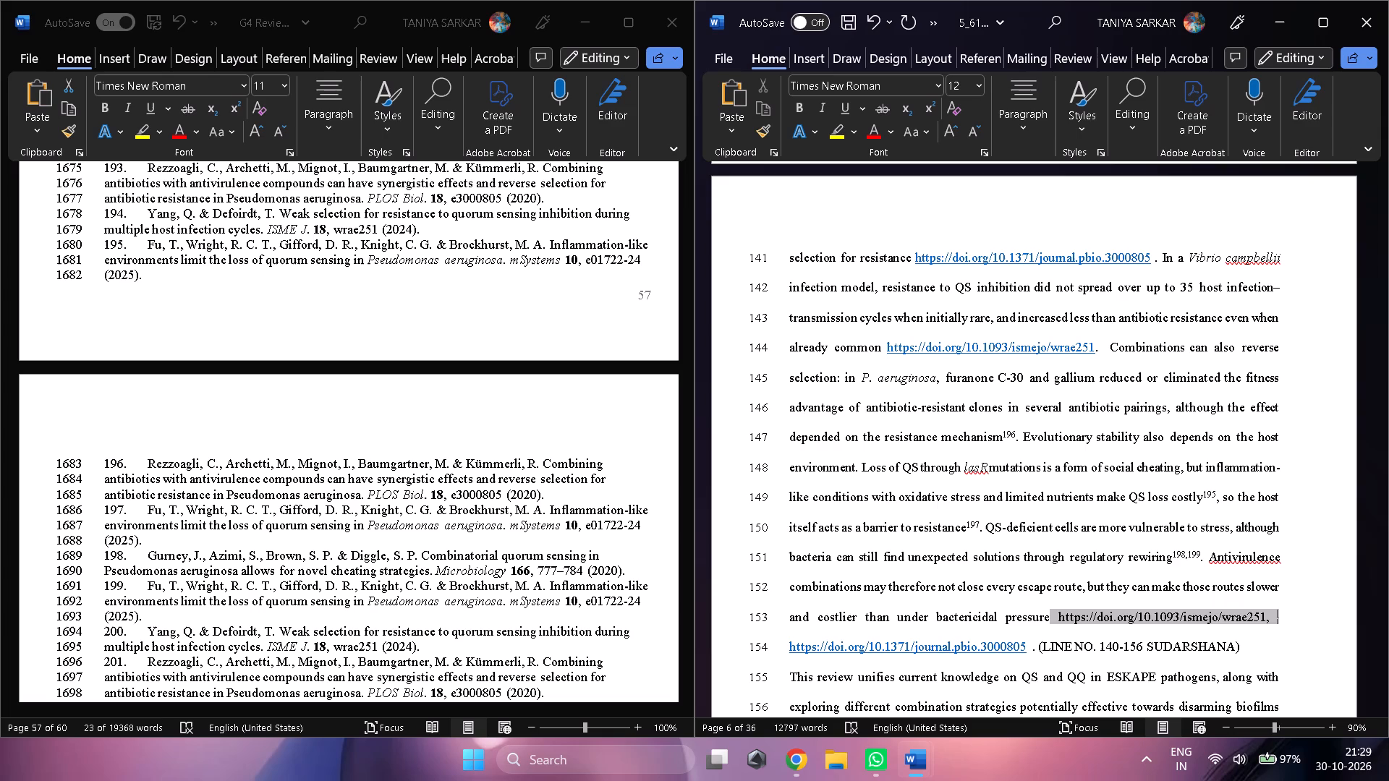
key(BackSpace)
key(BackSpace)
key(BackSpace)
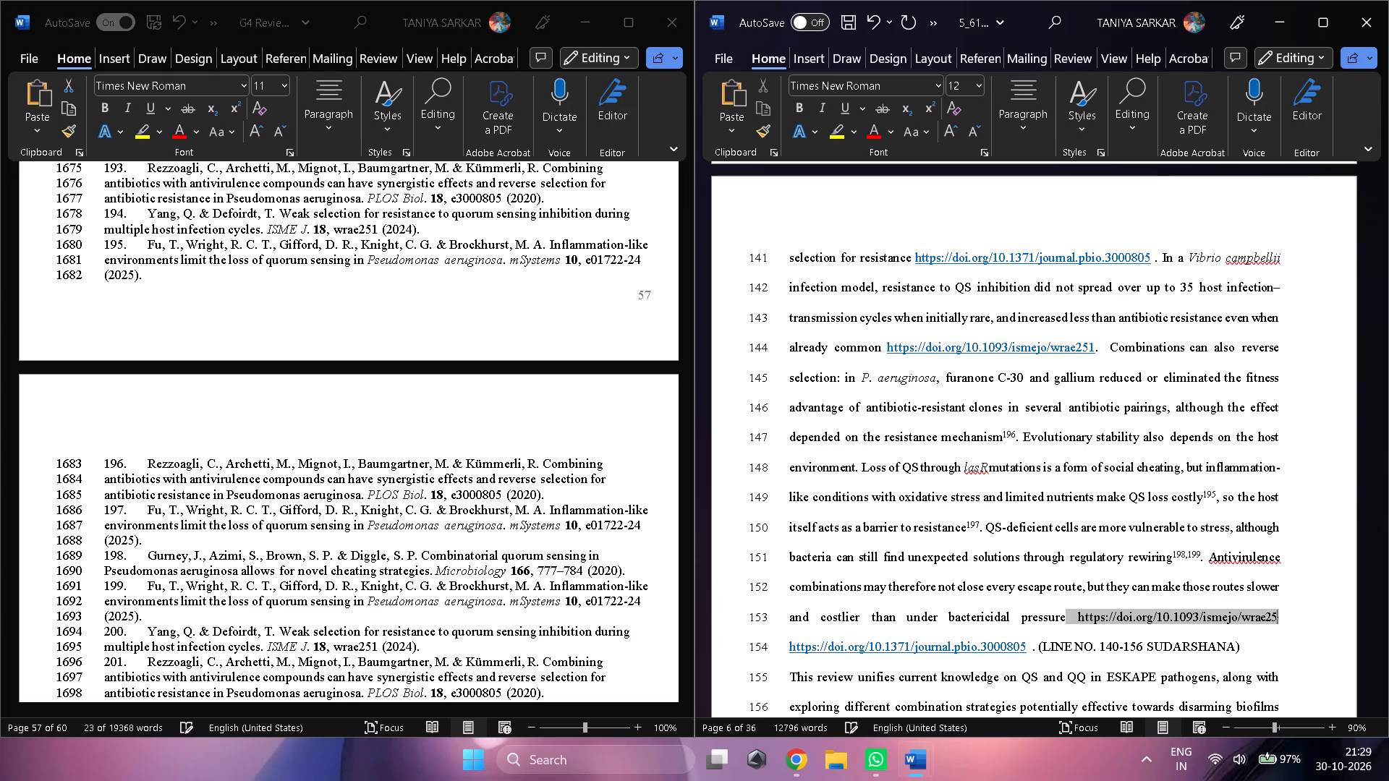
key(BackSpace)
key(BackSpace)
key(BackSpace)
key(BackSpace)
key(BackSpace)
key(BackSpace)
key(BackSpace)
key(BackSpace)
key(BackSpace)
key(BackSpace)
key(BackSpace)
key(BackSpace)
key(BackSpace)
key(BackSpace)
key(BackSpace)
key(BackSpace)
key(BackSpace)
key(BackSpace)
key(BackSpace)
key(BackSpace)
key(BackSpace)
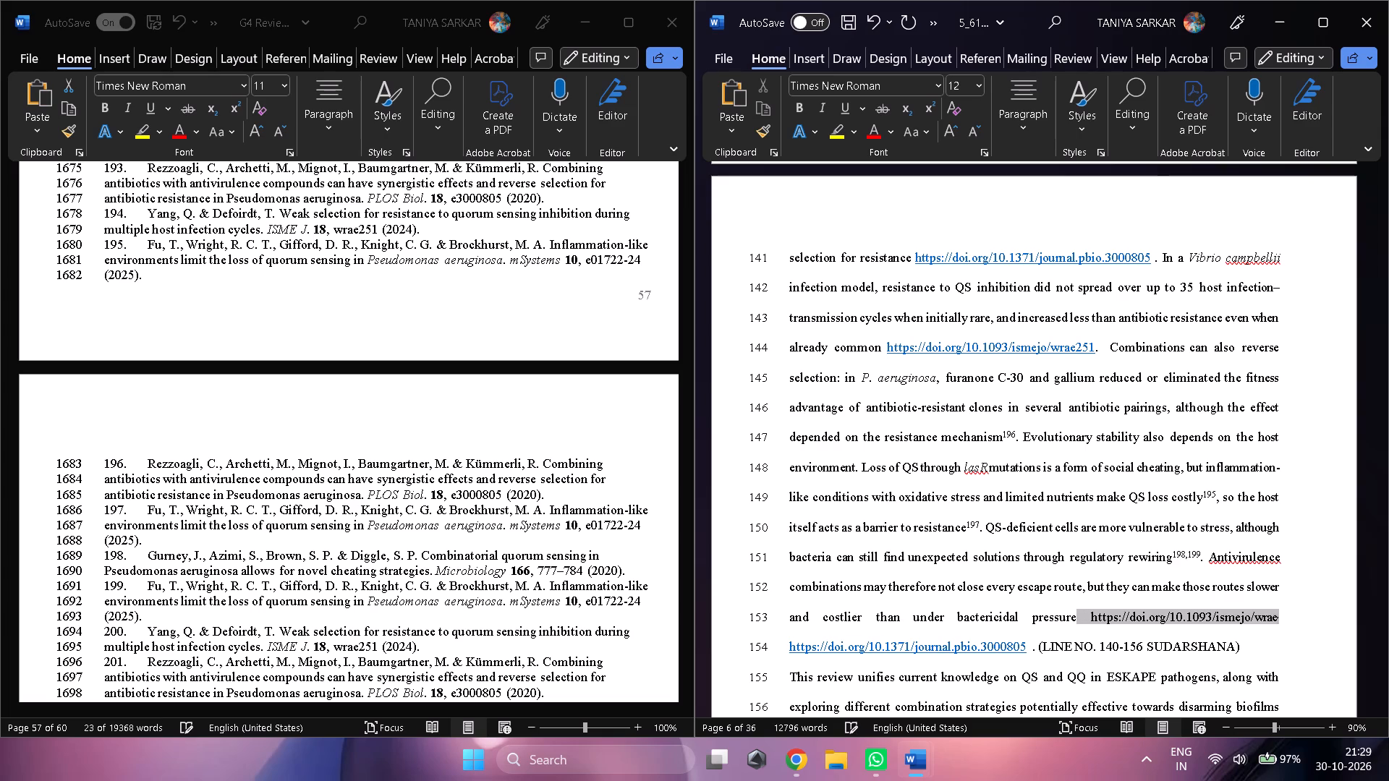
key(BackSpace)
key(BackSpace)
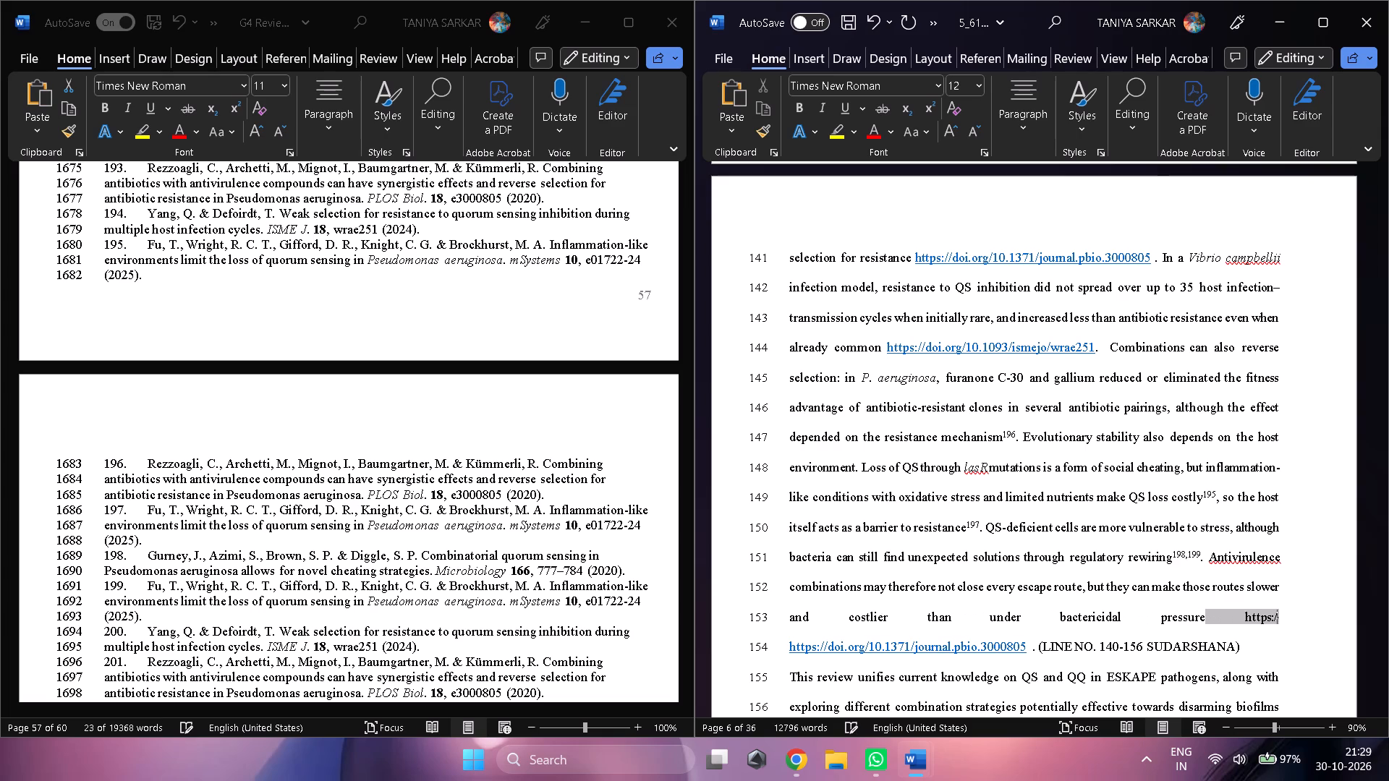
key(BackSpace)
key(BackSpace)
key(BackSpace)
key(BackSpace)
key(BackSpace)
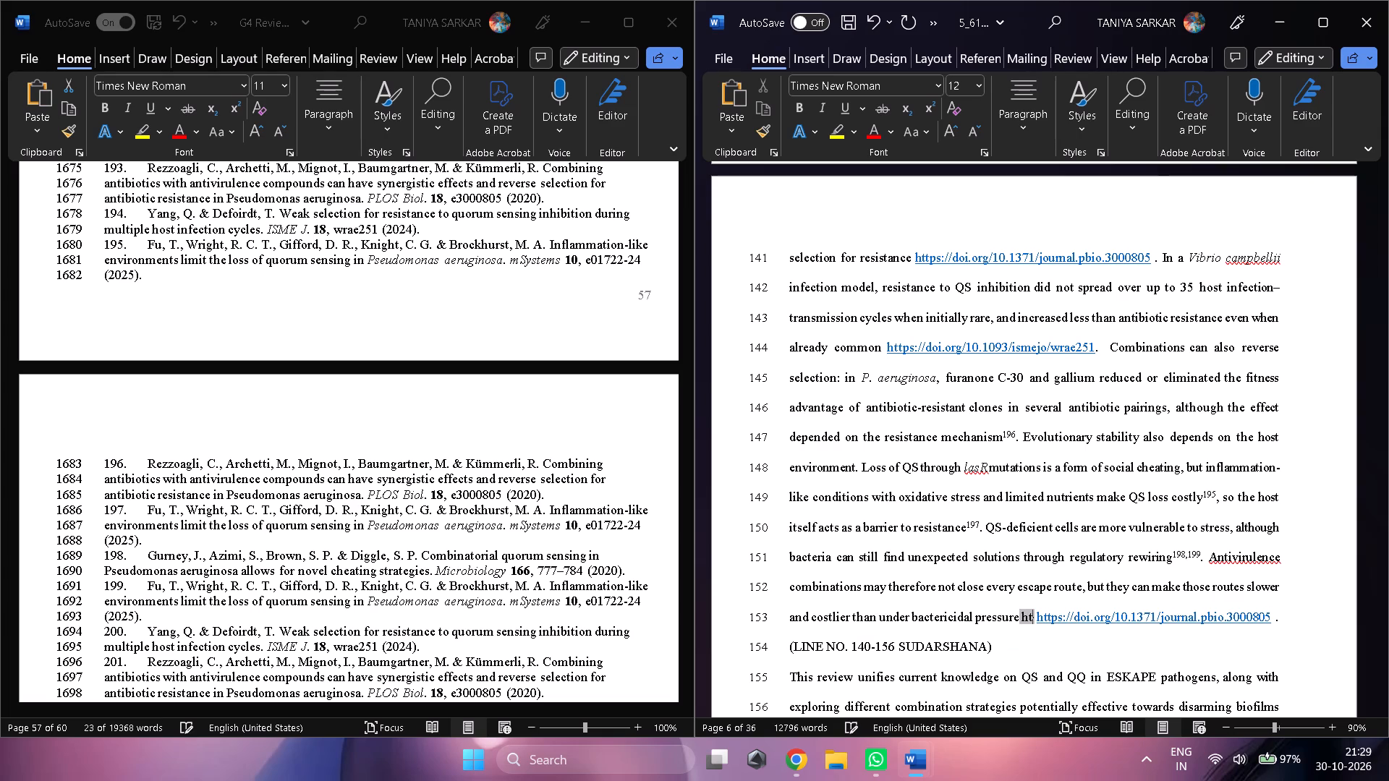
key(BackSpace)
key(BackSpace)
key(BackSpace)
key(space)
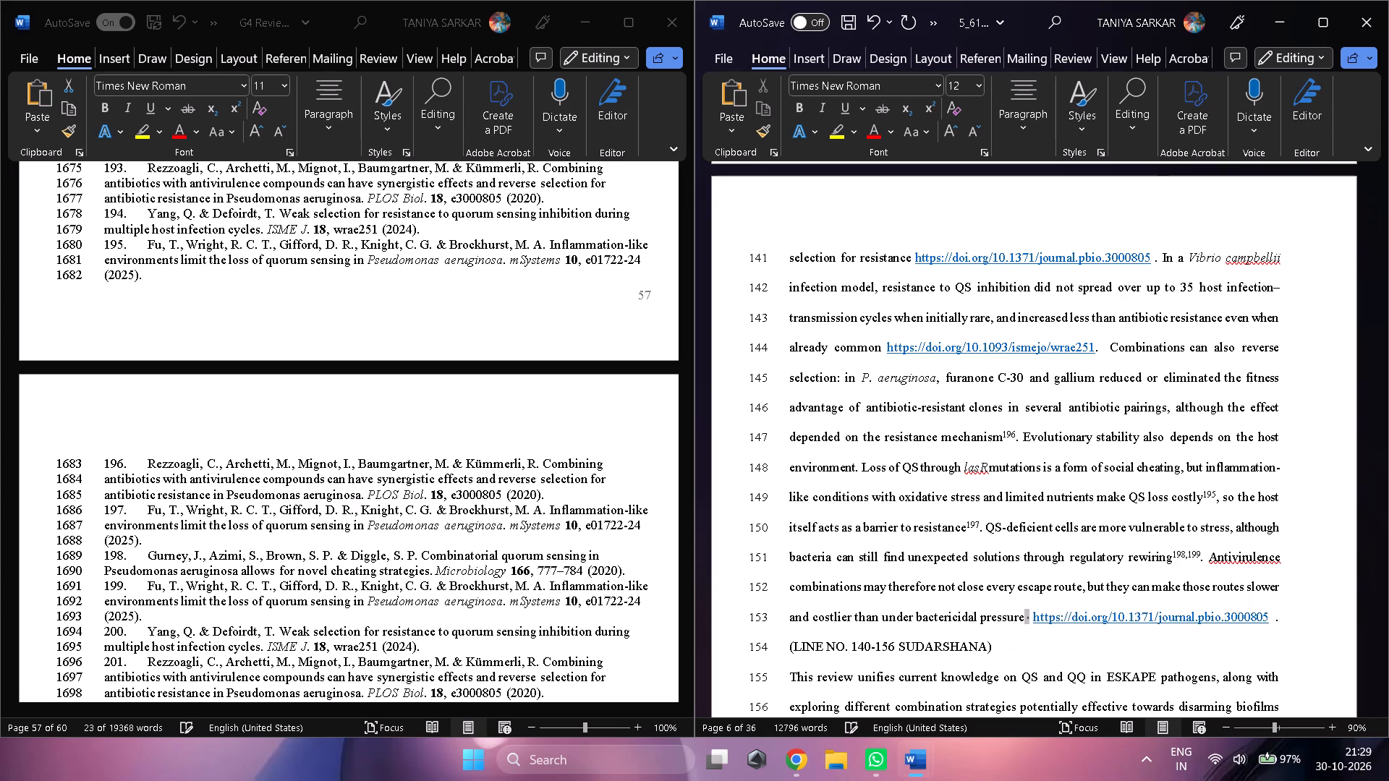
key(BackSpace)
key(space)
click(1099, 657)
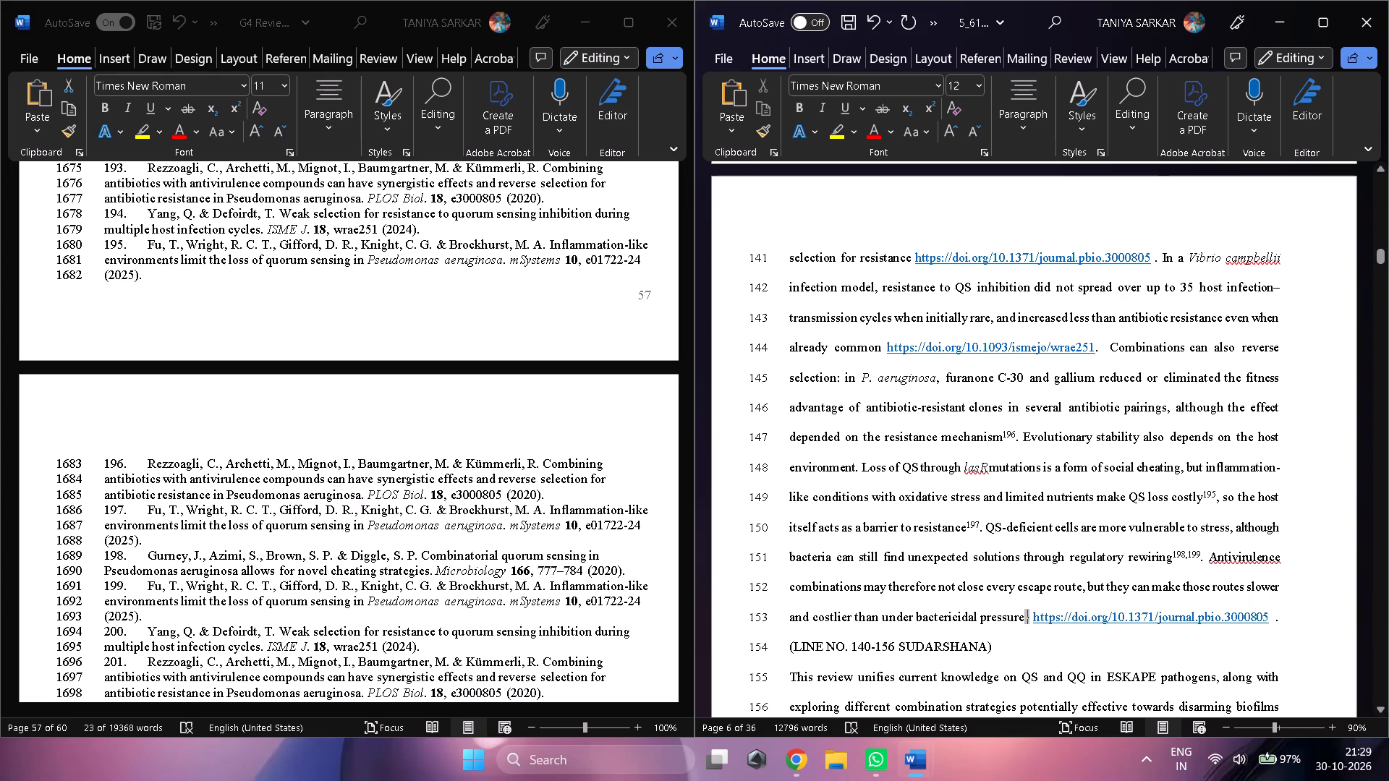
click(1028, 616)
click(1030, 616)
key(BackSpace)
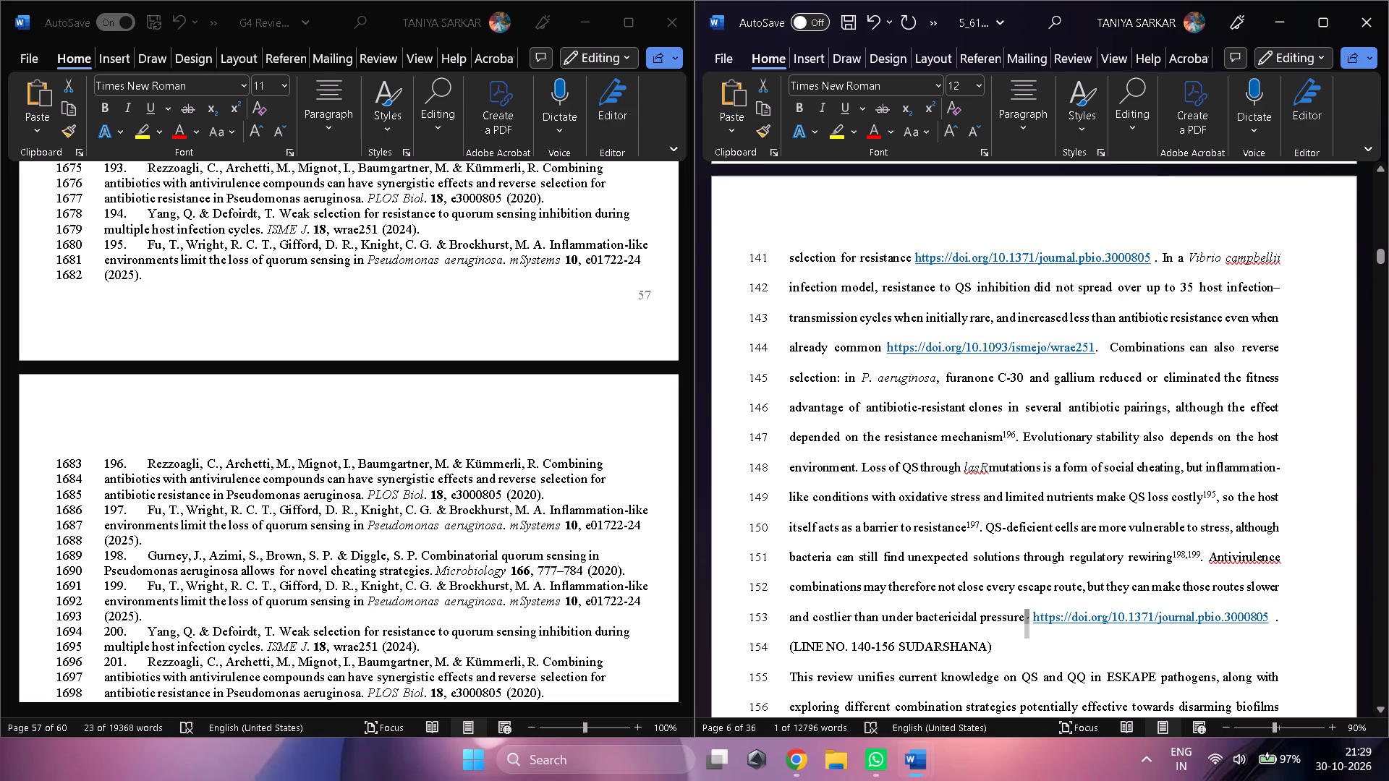
key(BackSpace)
key(ctrl+v)
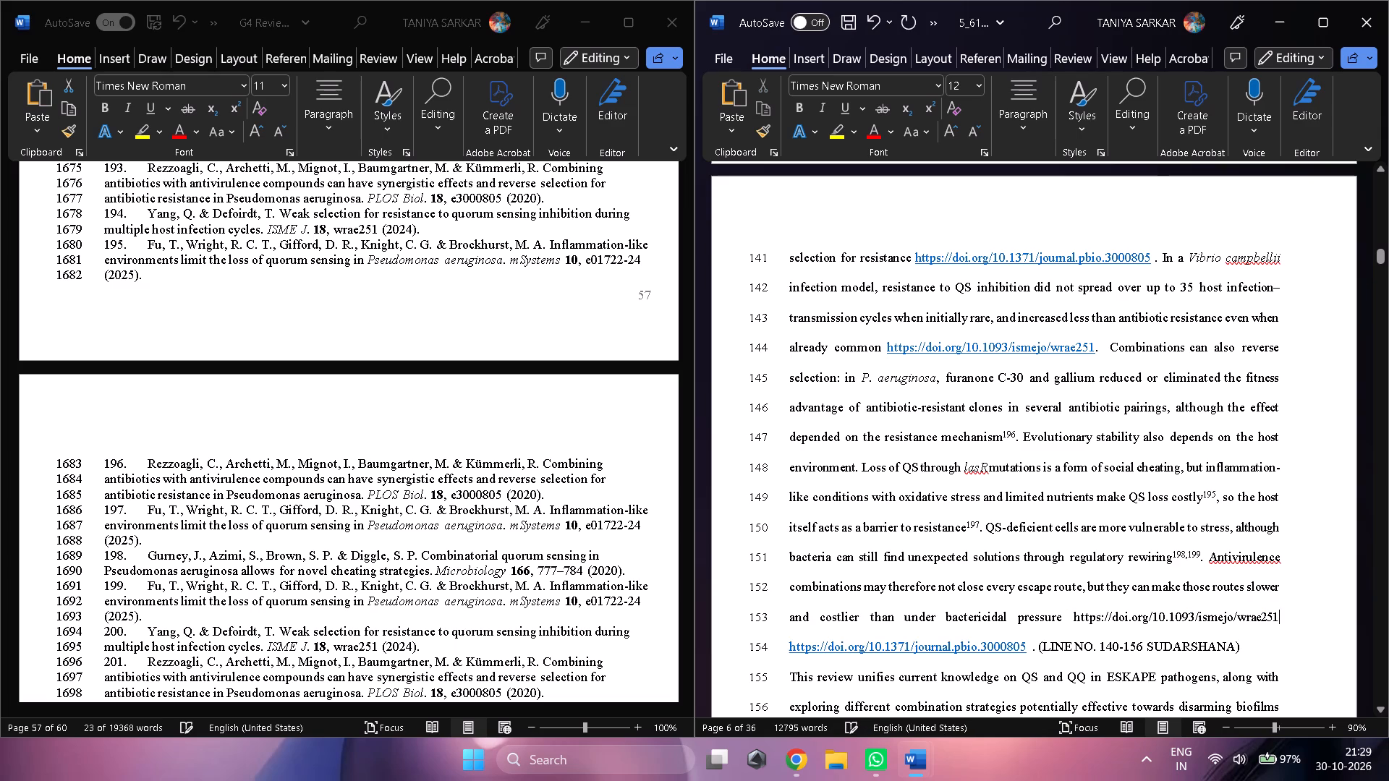
key(space)
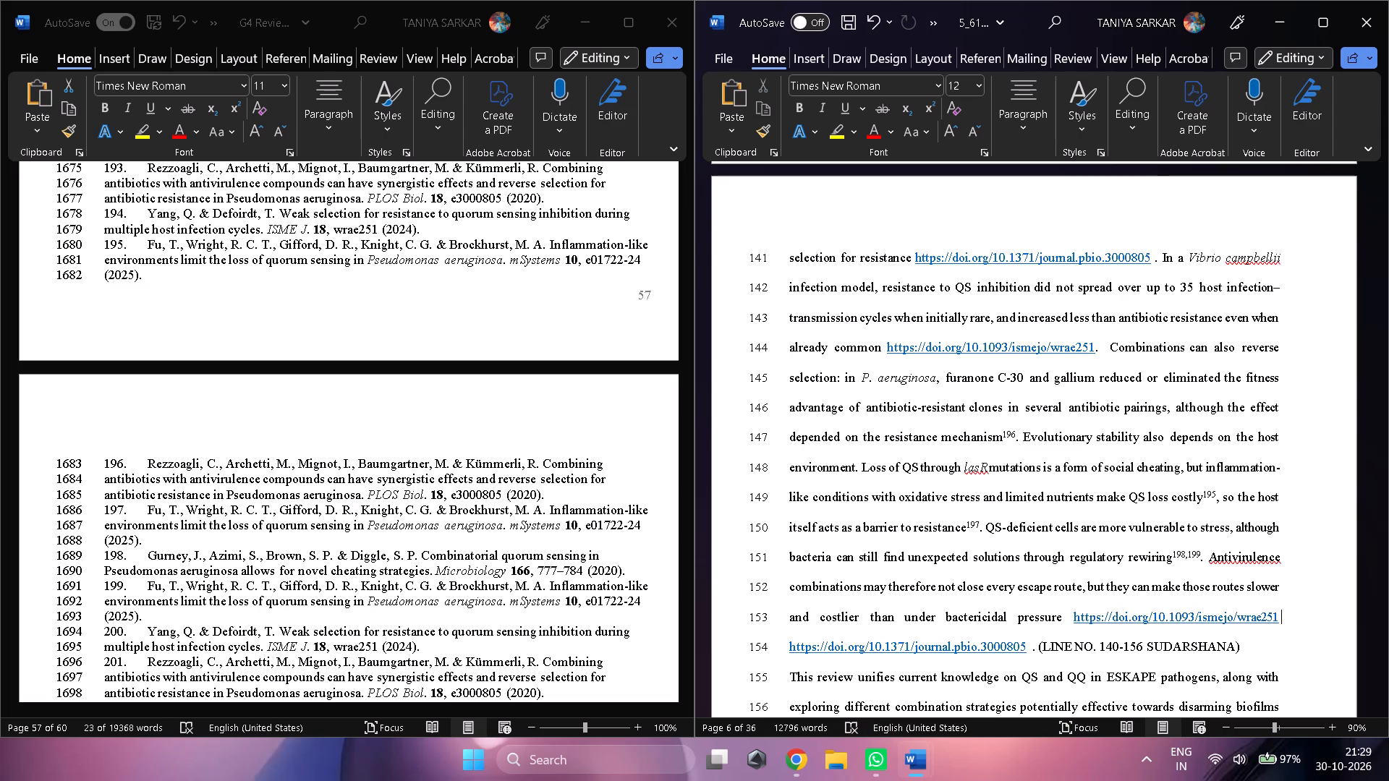
key(comma)
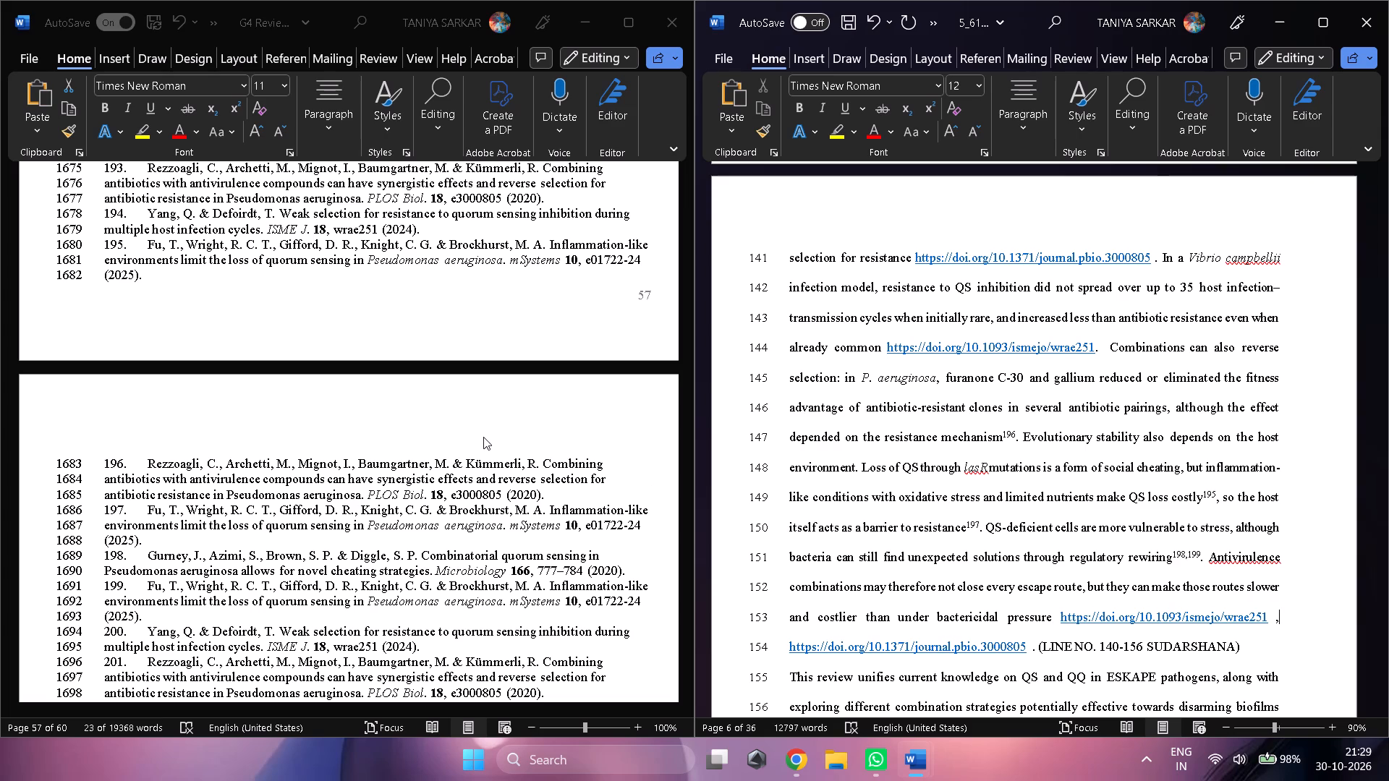
Copy the text of reference 195, on inflammation-like environments limiting quorum sensing loss, from the G4 Review document.
click(148, 240)
drag(148, 247, 174, 270)
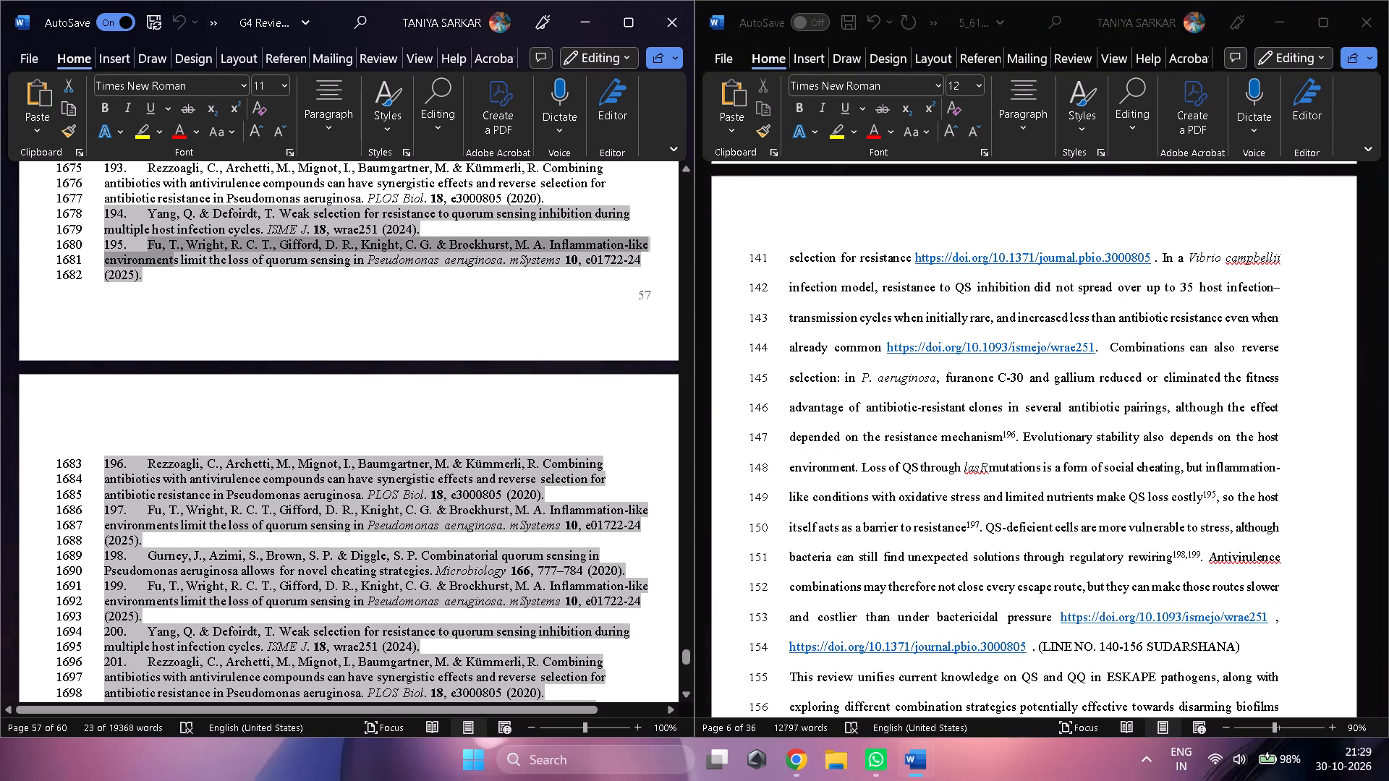
drag(174, 270, 182, 278)
right_click(163, 252)
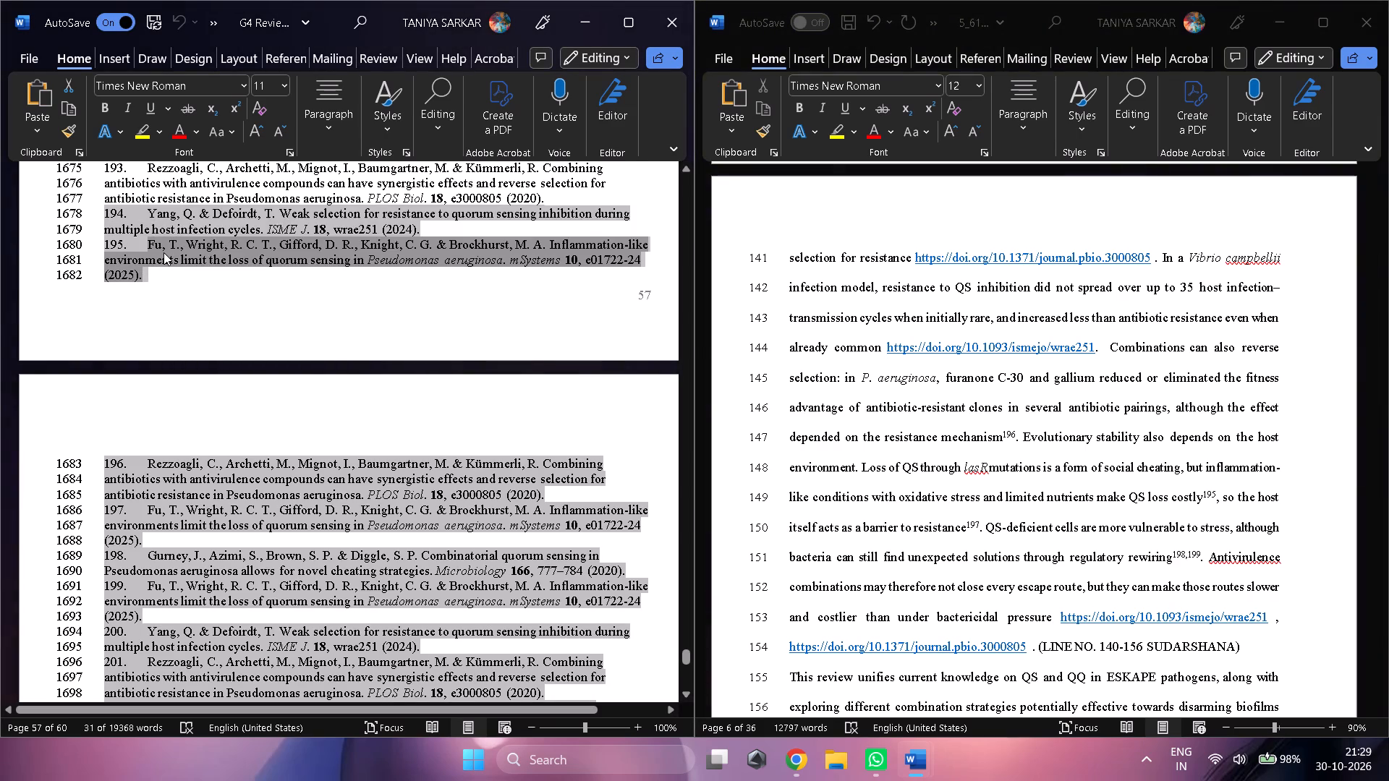
click(209, 326)
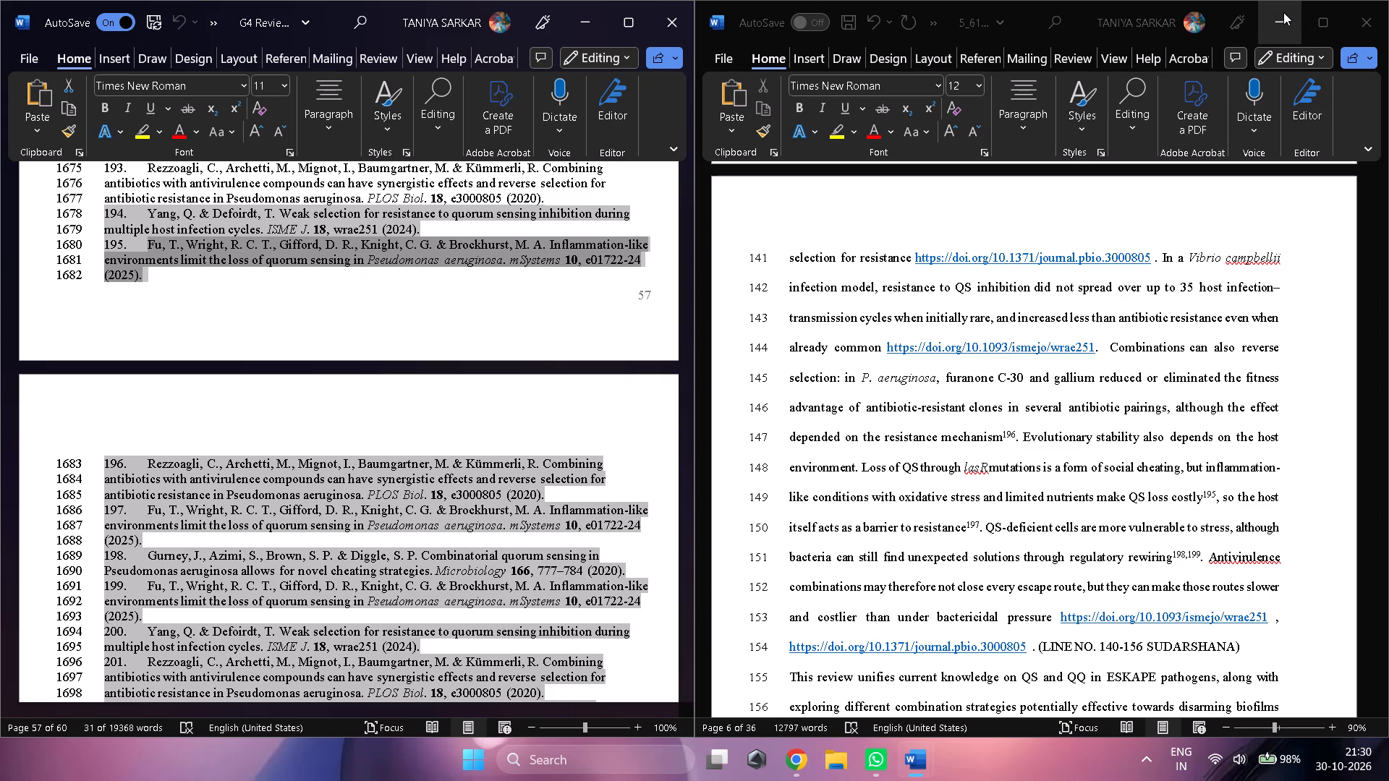
click(1283, 12)
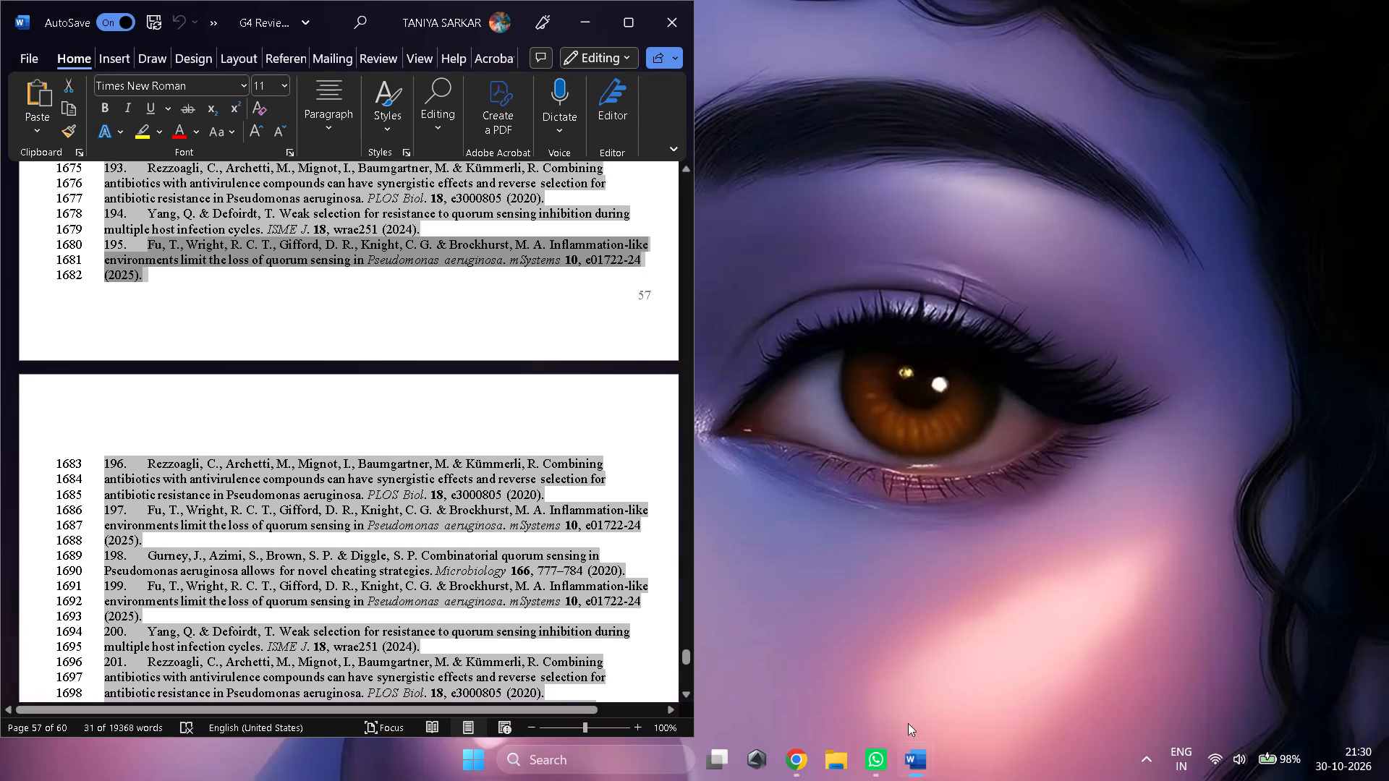
click(809, 756)
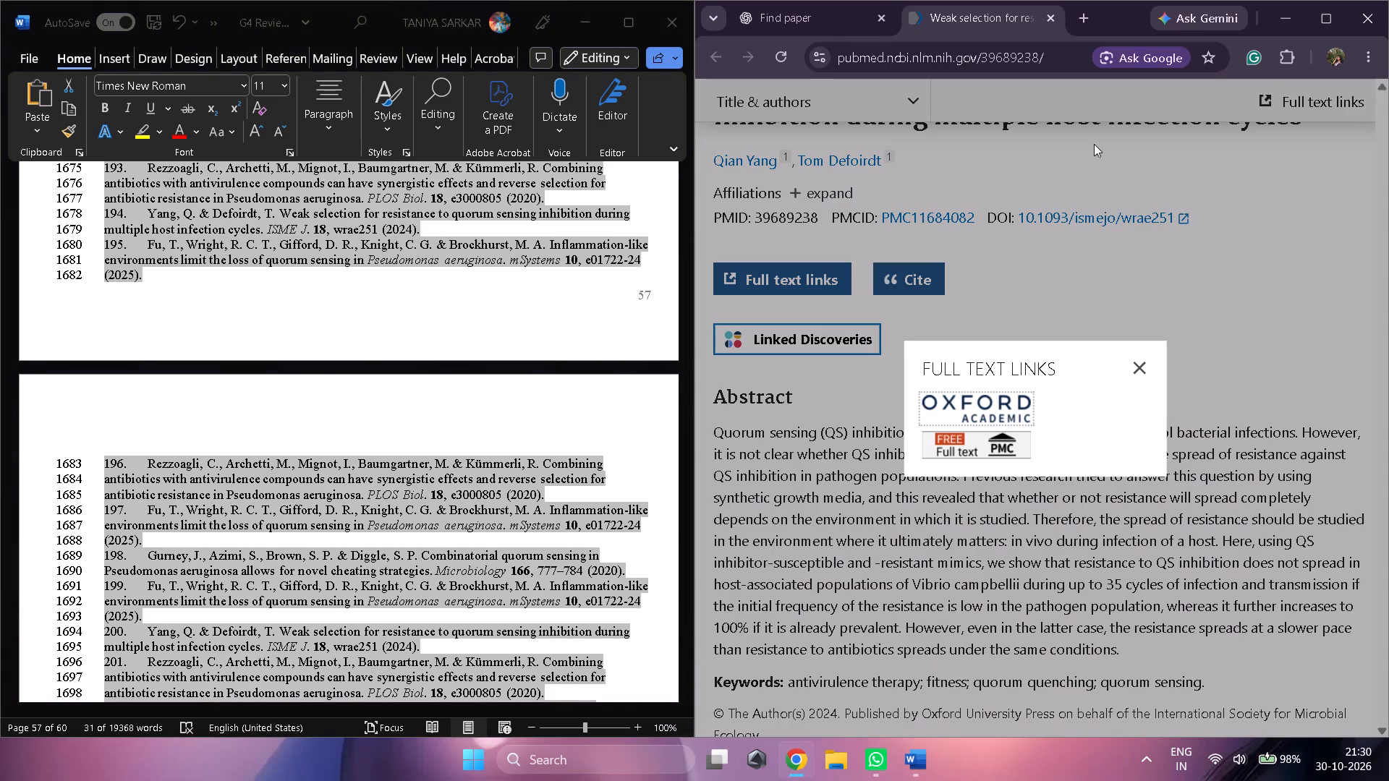
click(1053, 18)
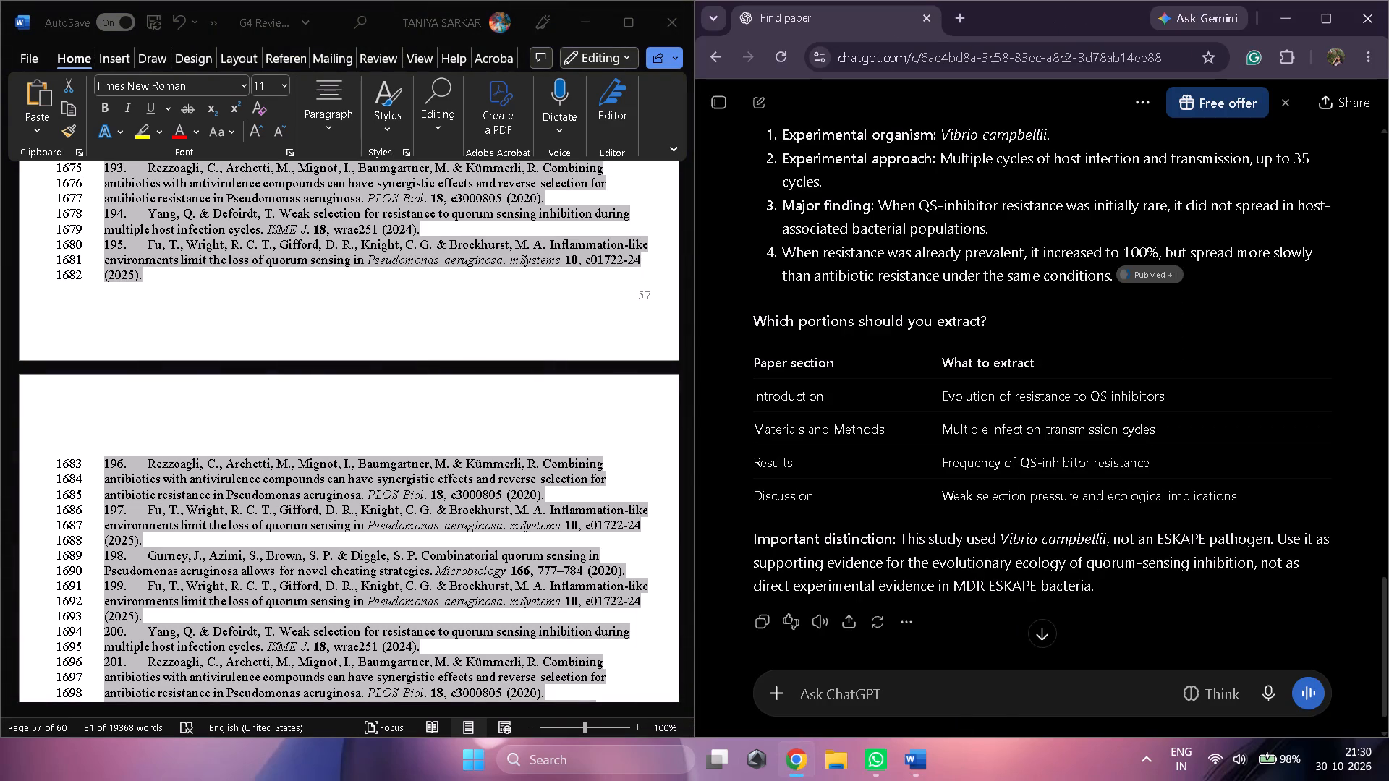
click(964, 694)
key(ctrl+v)
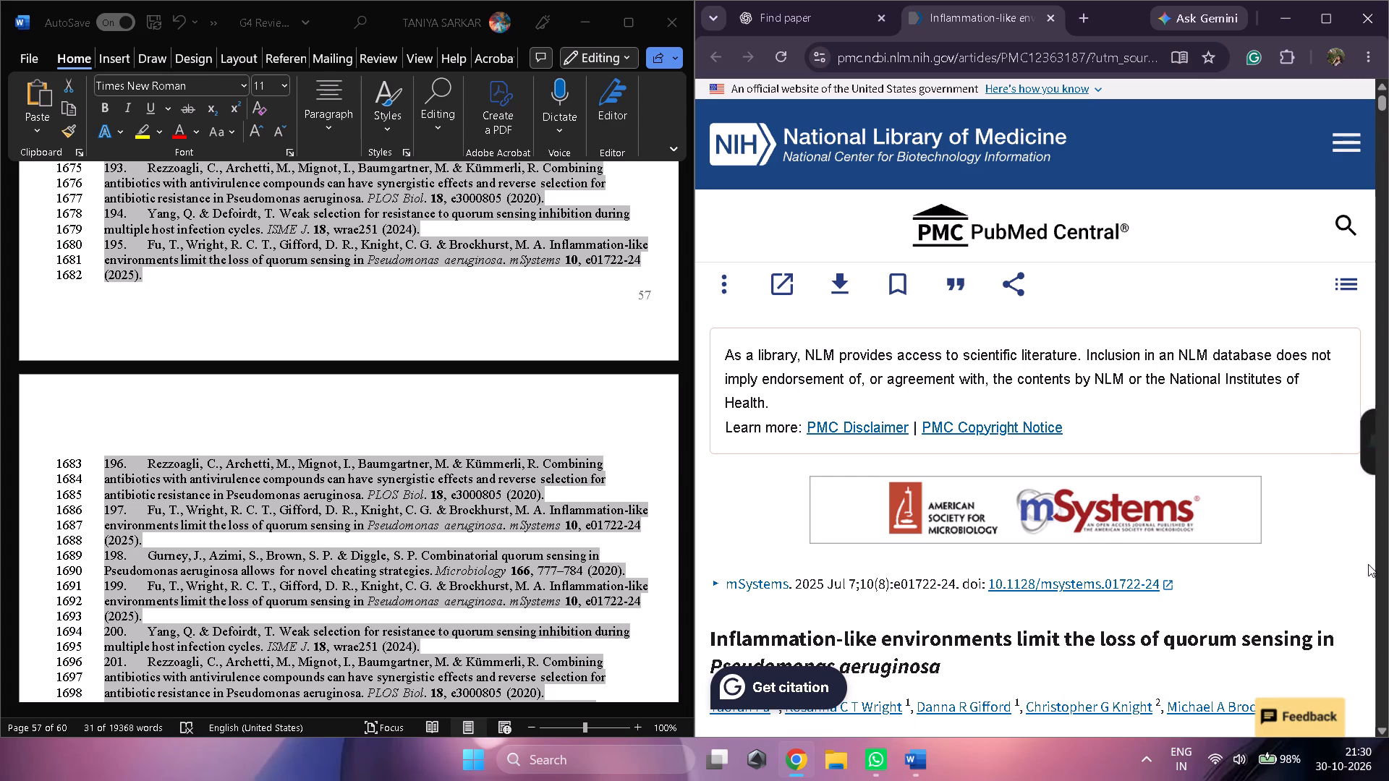
Copy the link address of the mSystems article's DOI, 10.1128/msystems.01722-24, from the PubMed Central page.
click(1382, 727)
click(1382, 727)
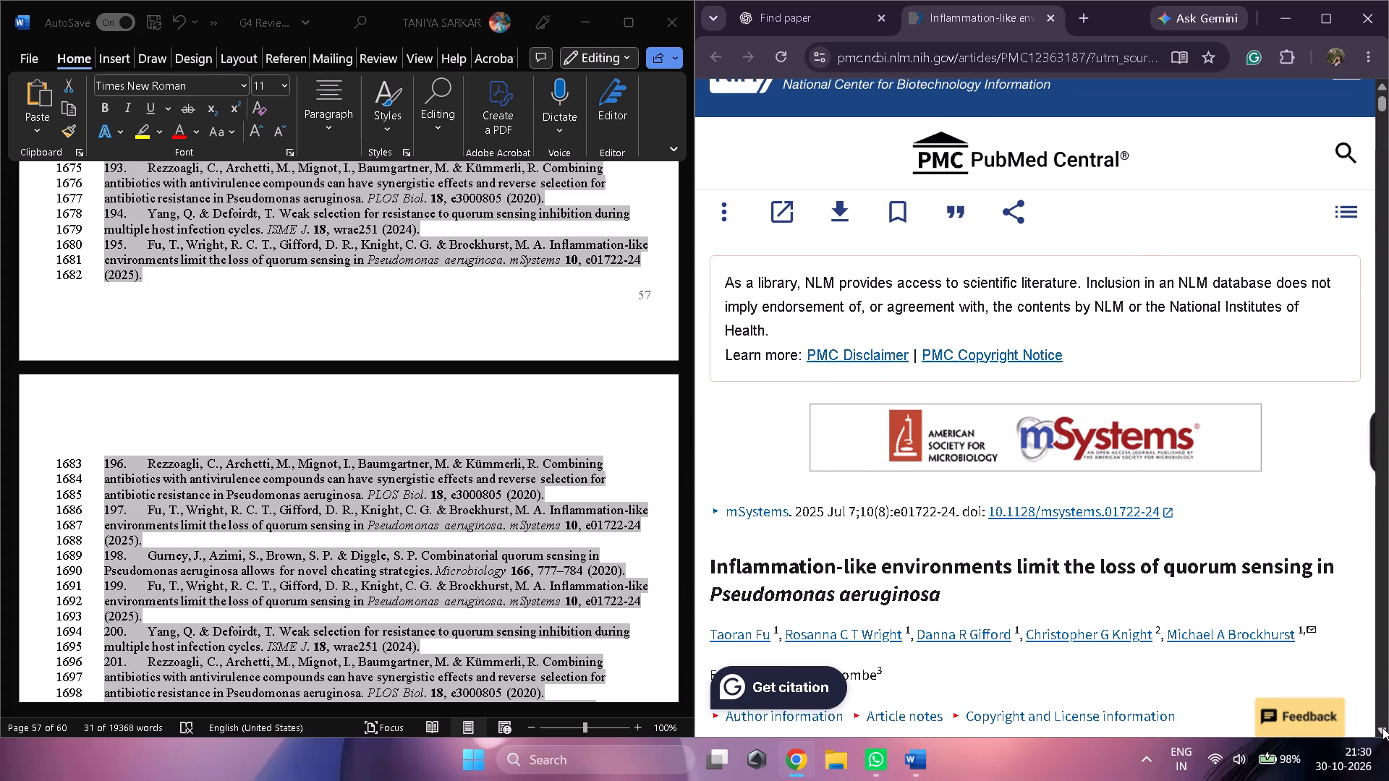
click(1382, 727)
click(1382, 727)
click(1382, 727)
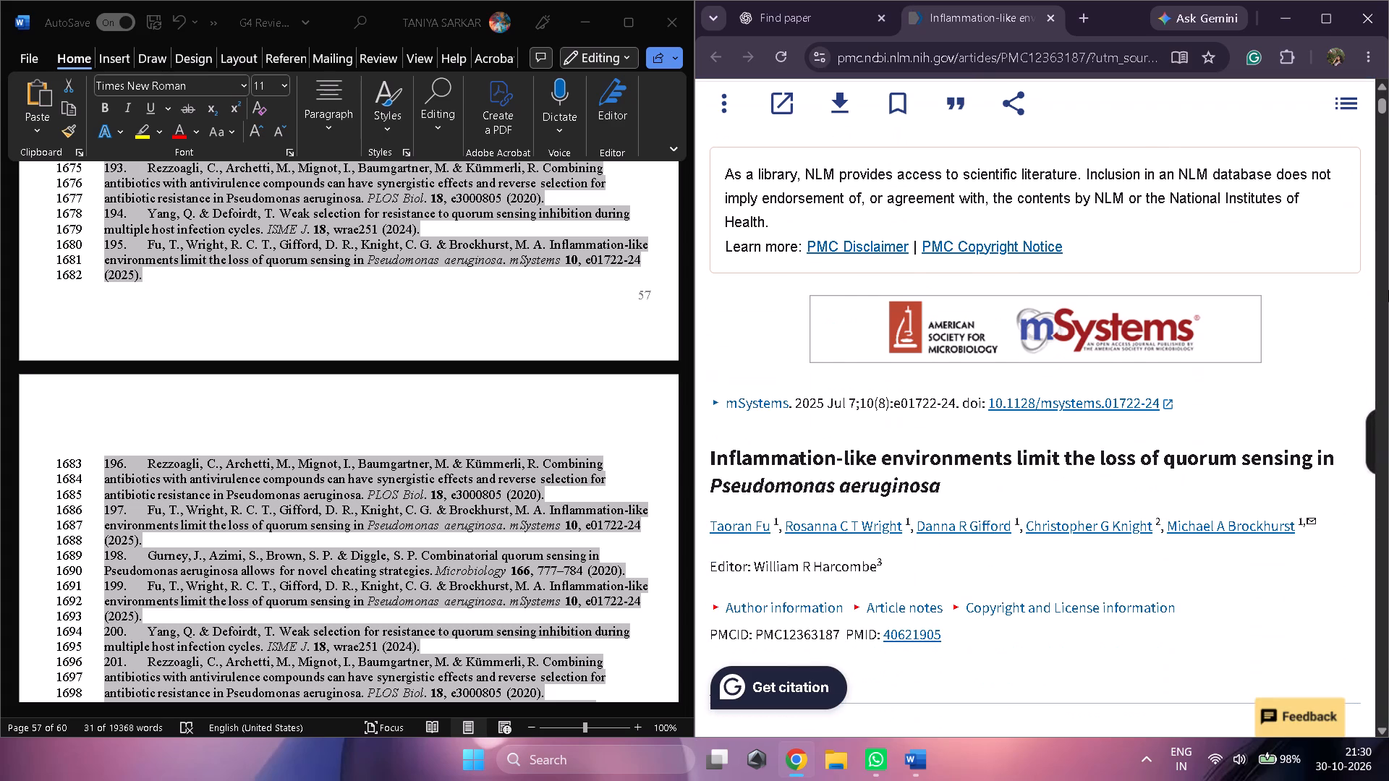
drag(1384, 108, 1384, 97)
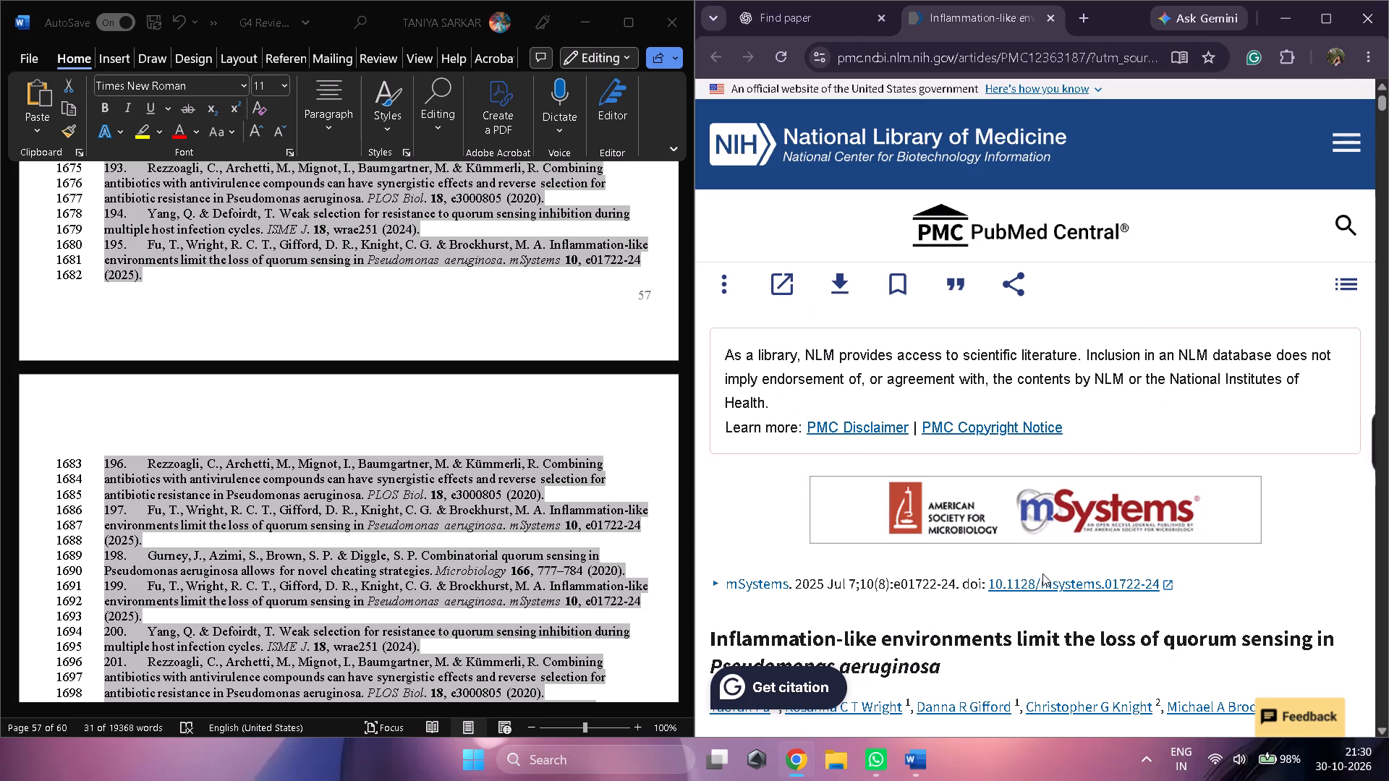
right_click(1042, 582)
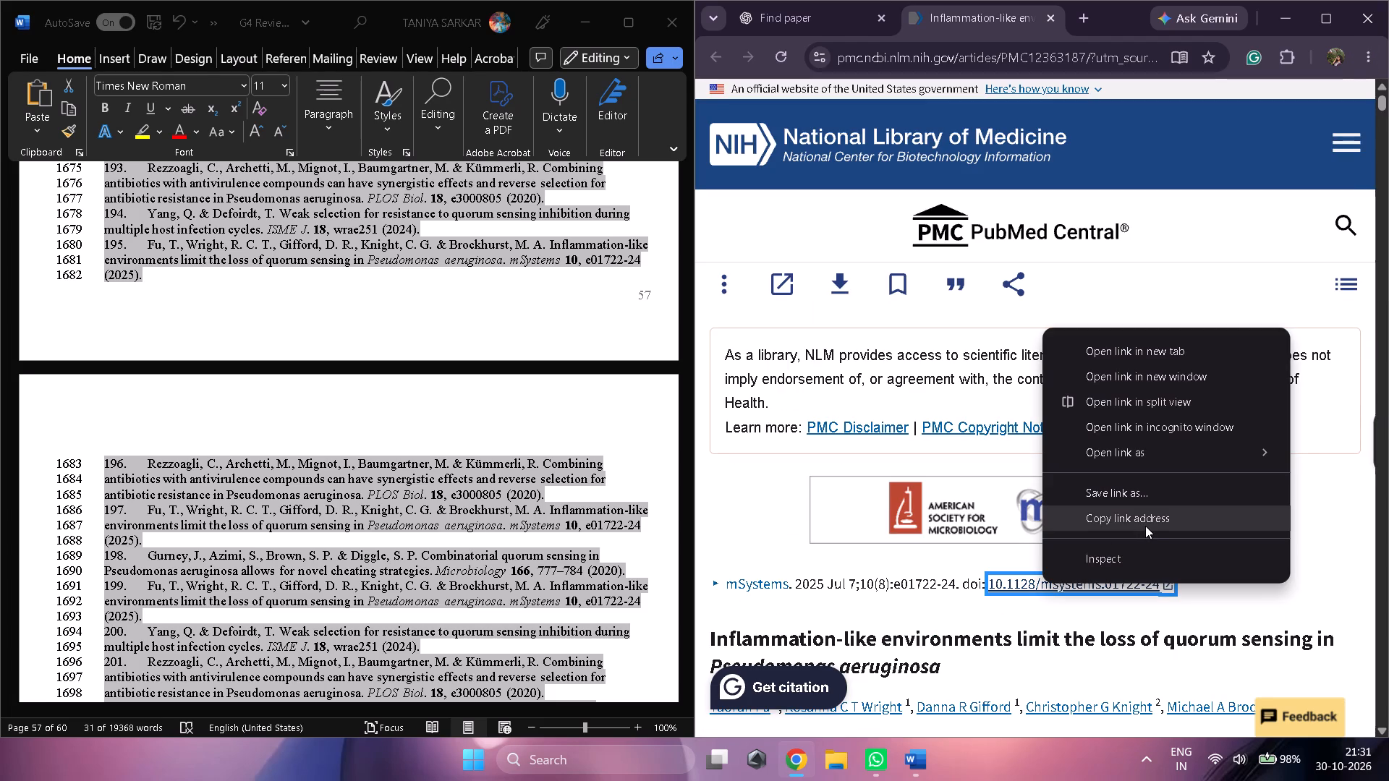
click(1145, 526)
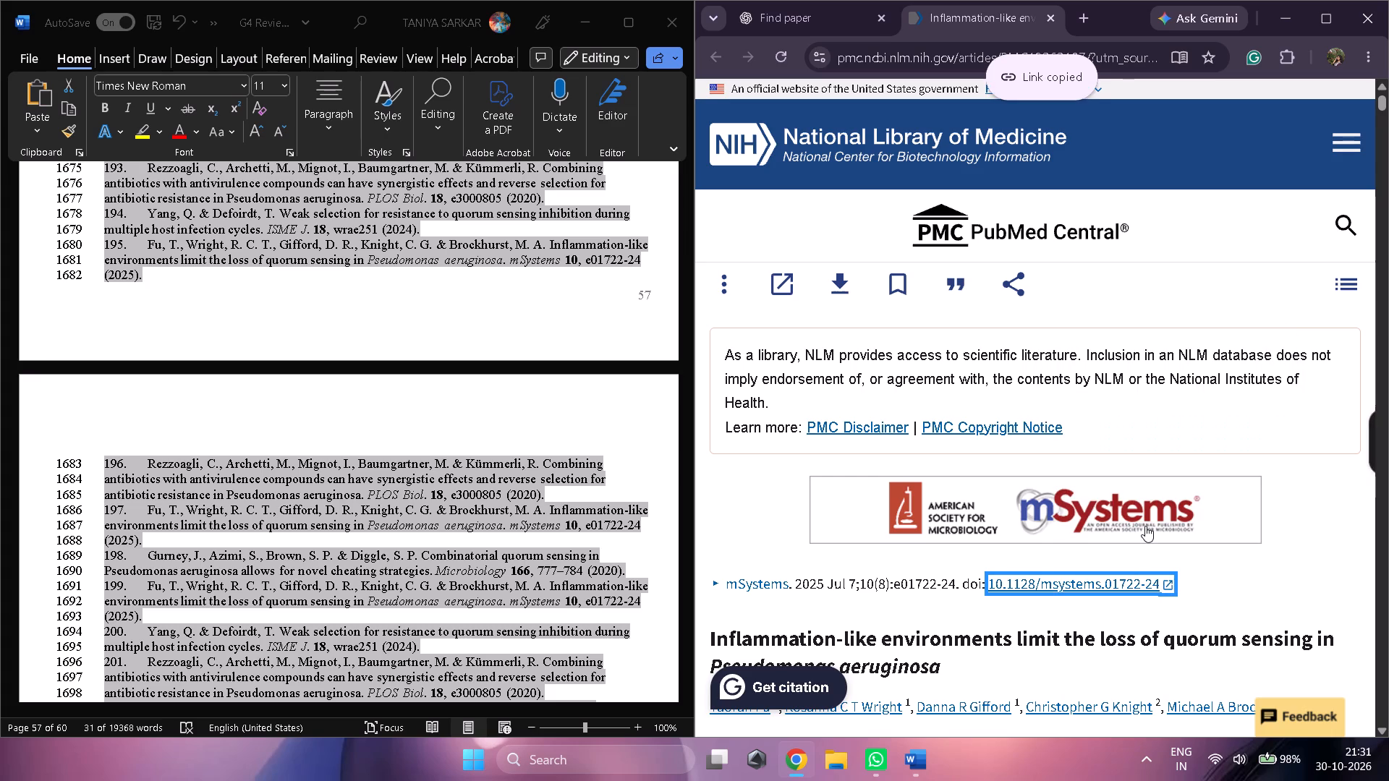
click(1294, 18)
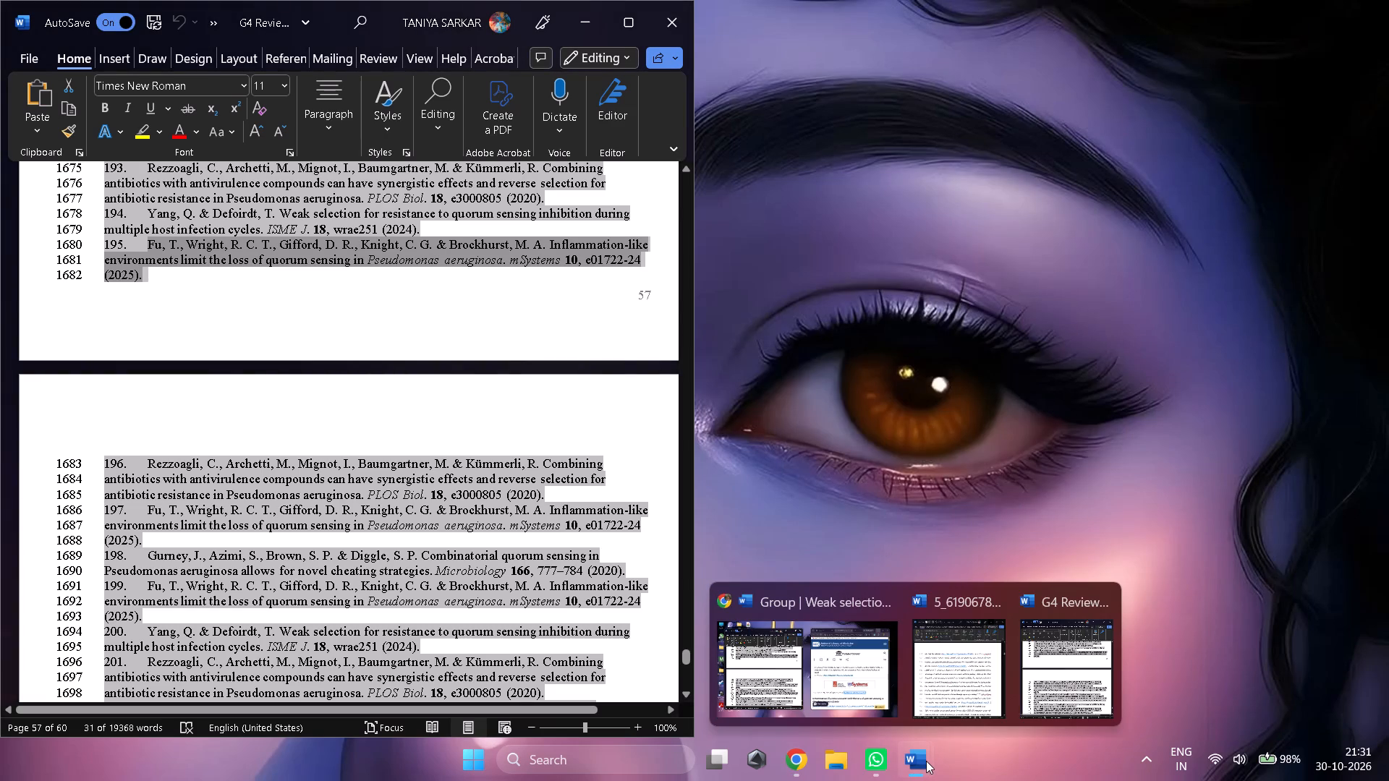
click(961, 642)
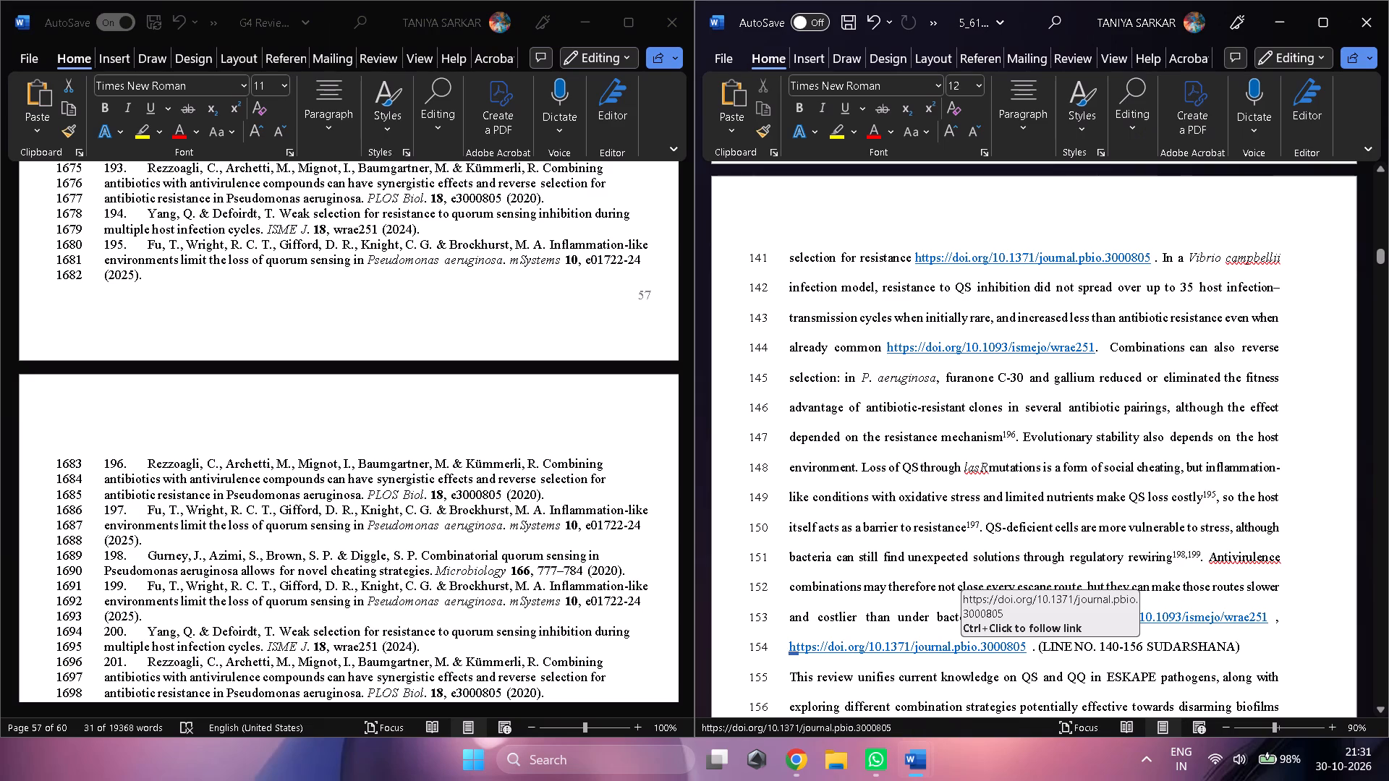
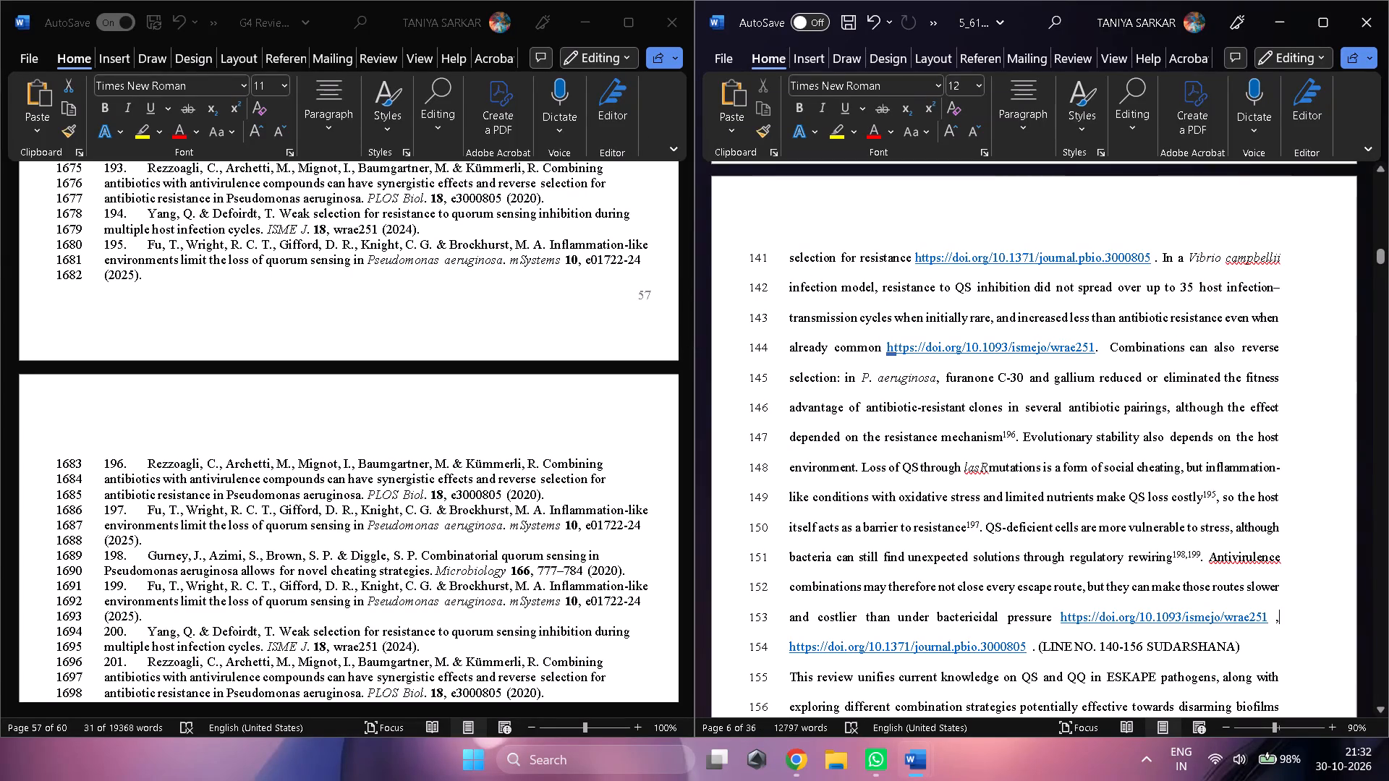
click(1218, 493)
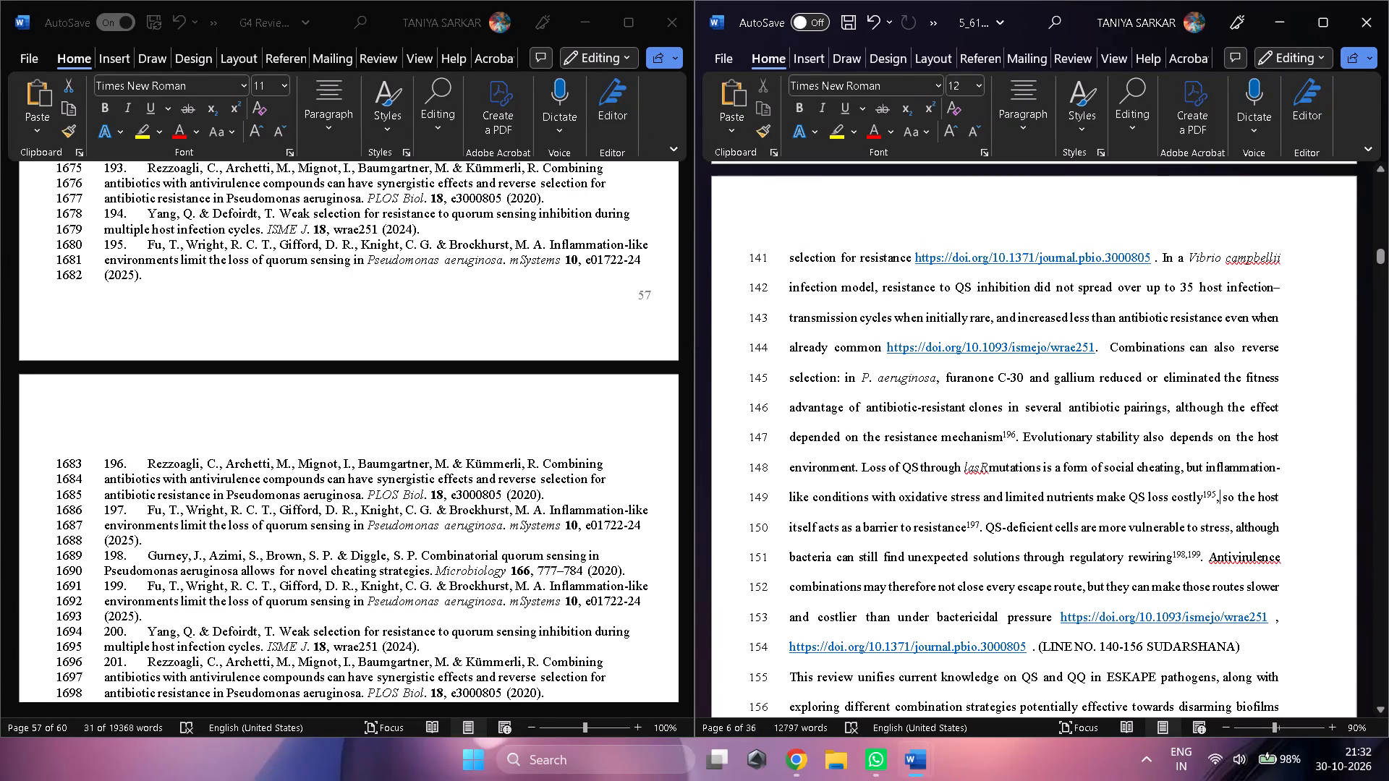
click(1217, 494)
key(BackSpace)
key(BackSpace)
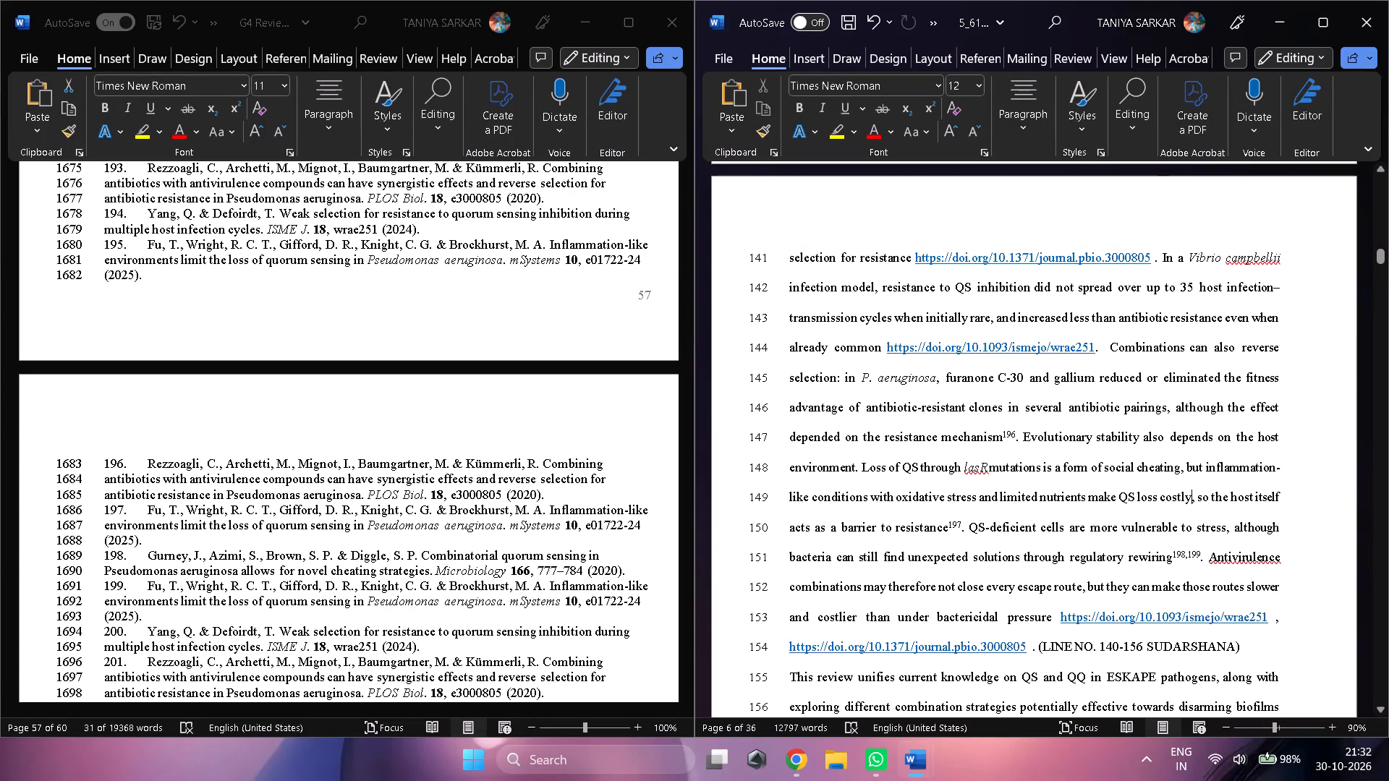
key(ctrl+v)
key(space)
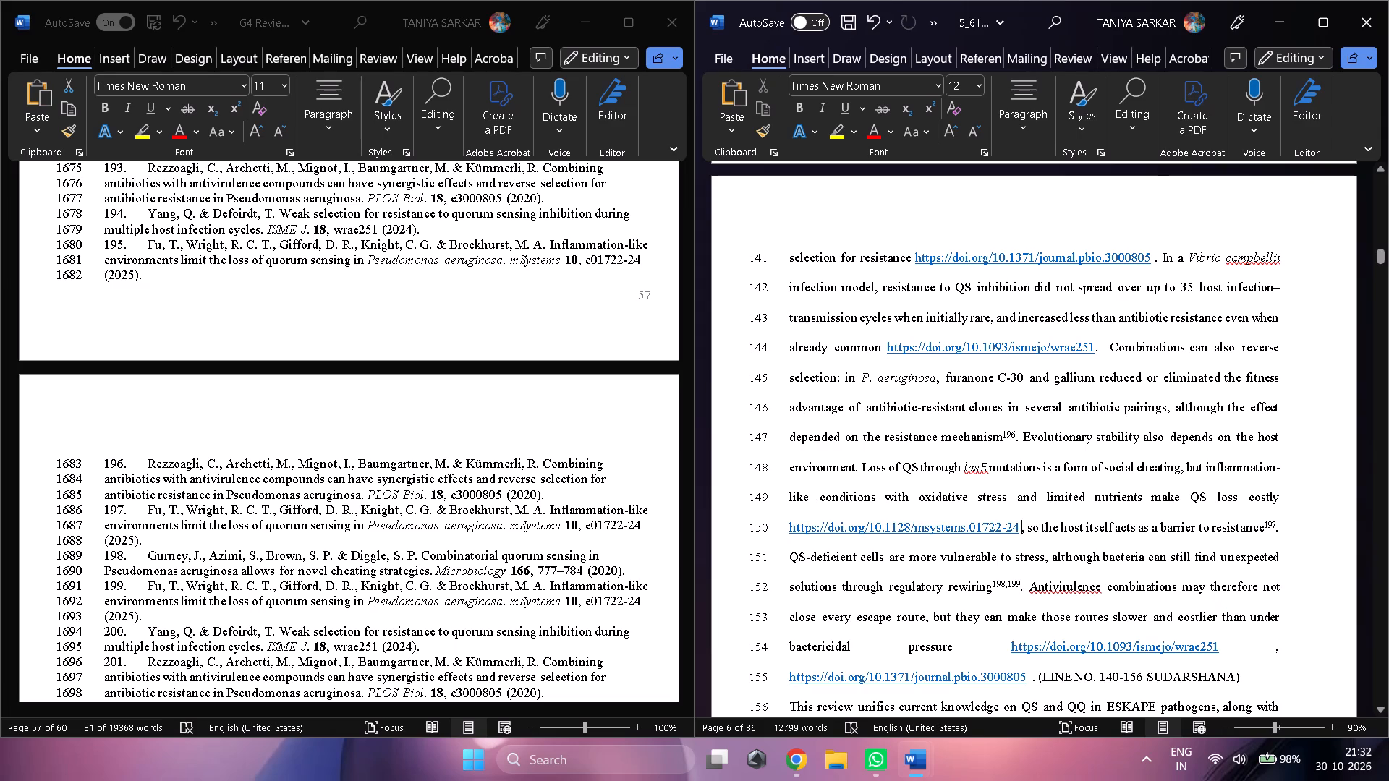
Delete the comma following the mSystems DOI link and the superscript citation 197 after "barrier to resistance".
click(1277, 526)
drag(1021, 531, 1241, 526)
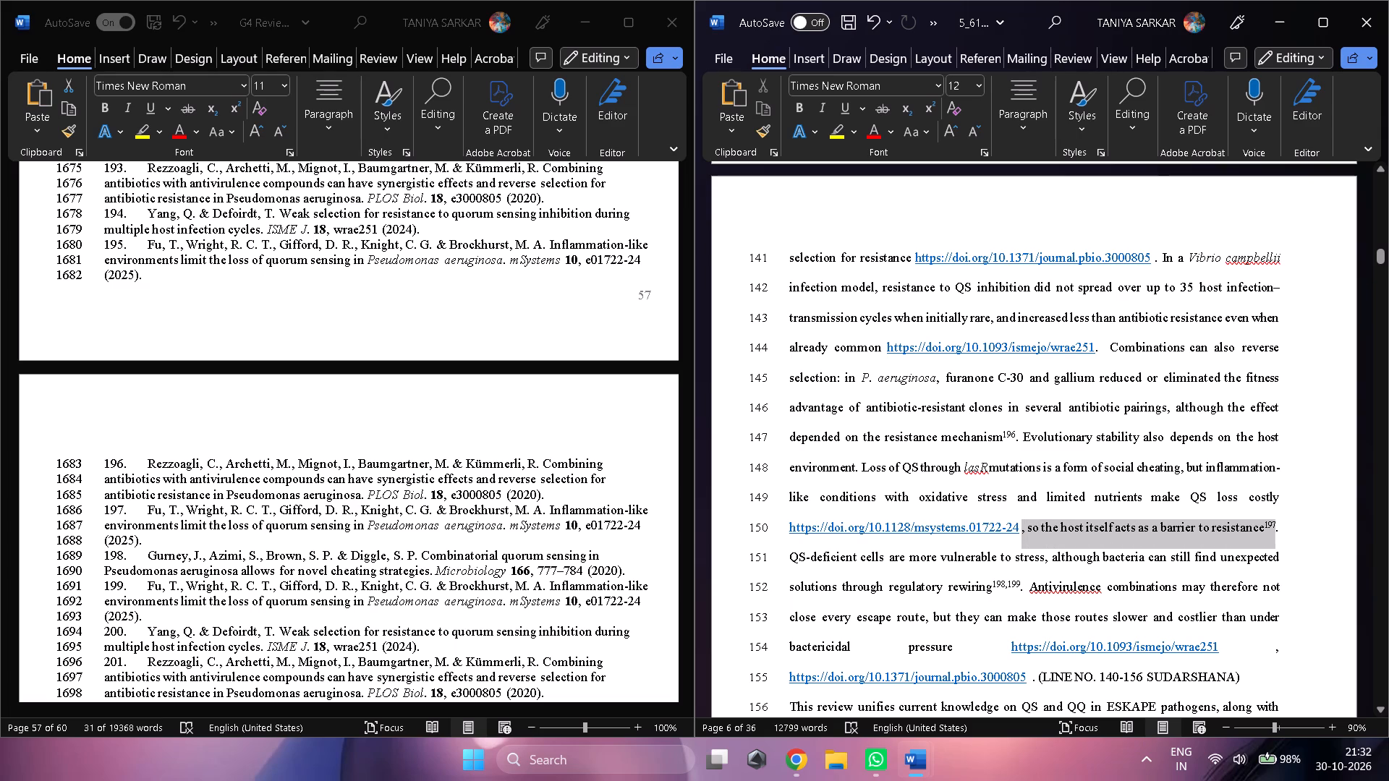
drag(1241, 526, 1220, 523)
drag(1220, 523, 1254, 518)
drag(1254, 518, 1257, 518)
click(1298, 536)
click(1030, 530)
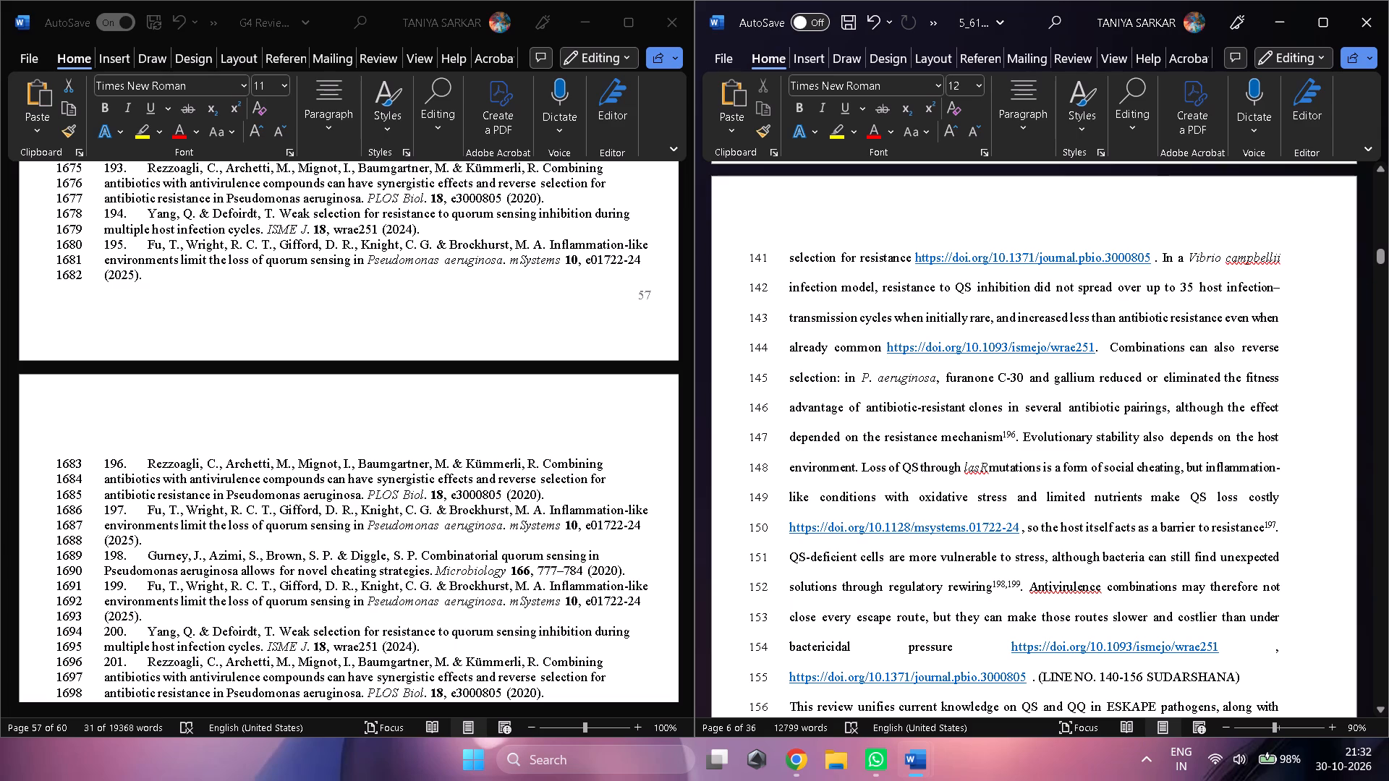
click(1025, 530)
key(BackSpace)
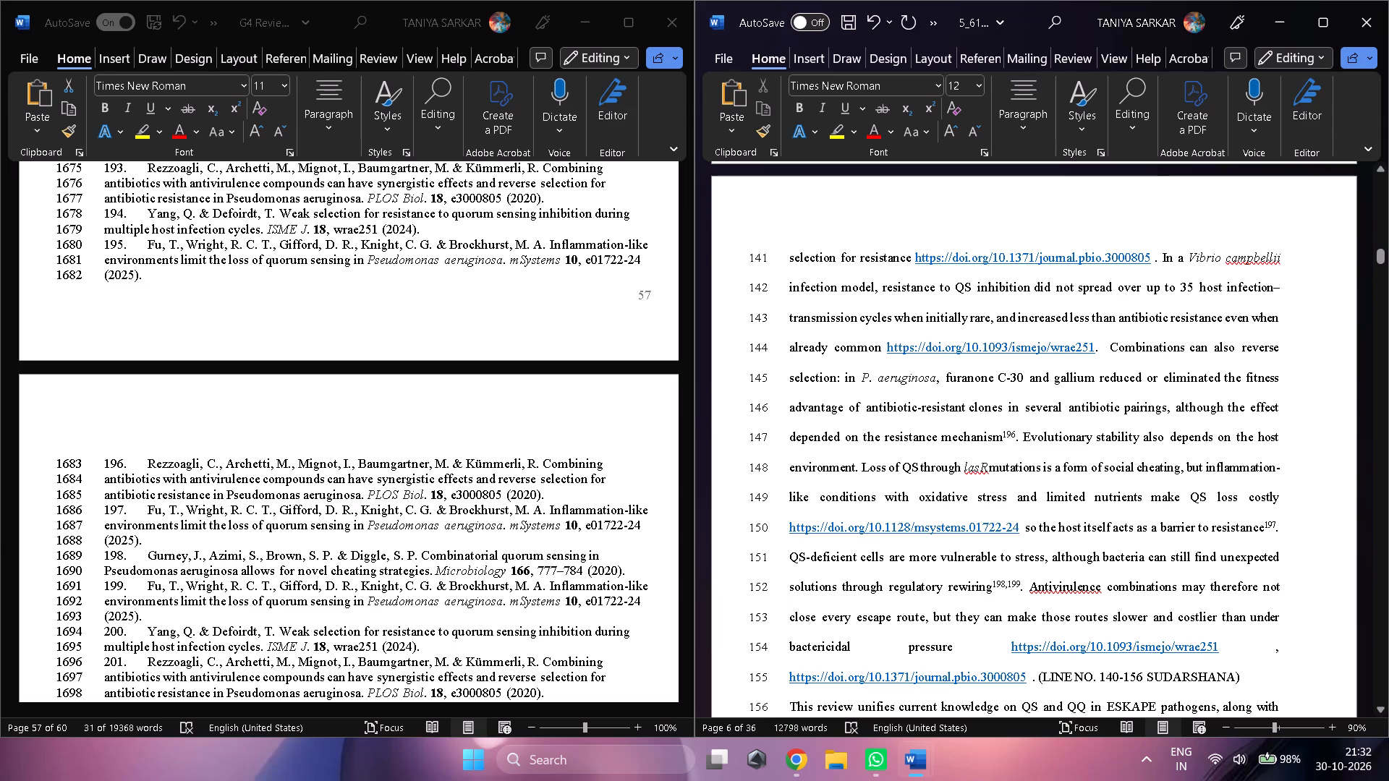
click(1275, 527)
key(BackSpace)
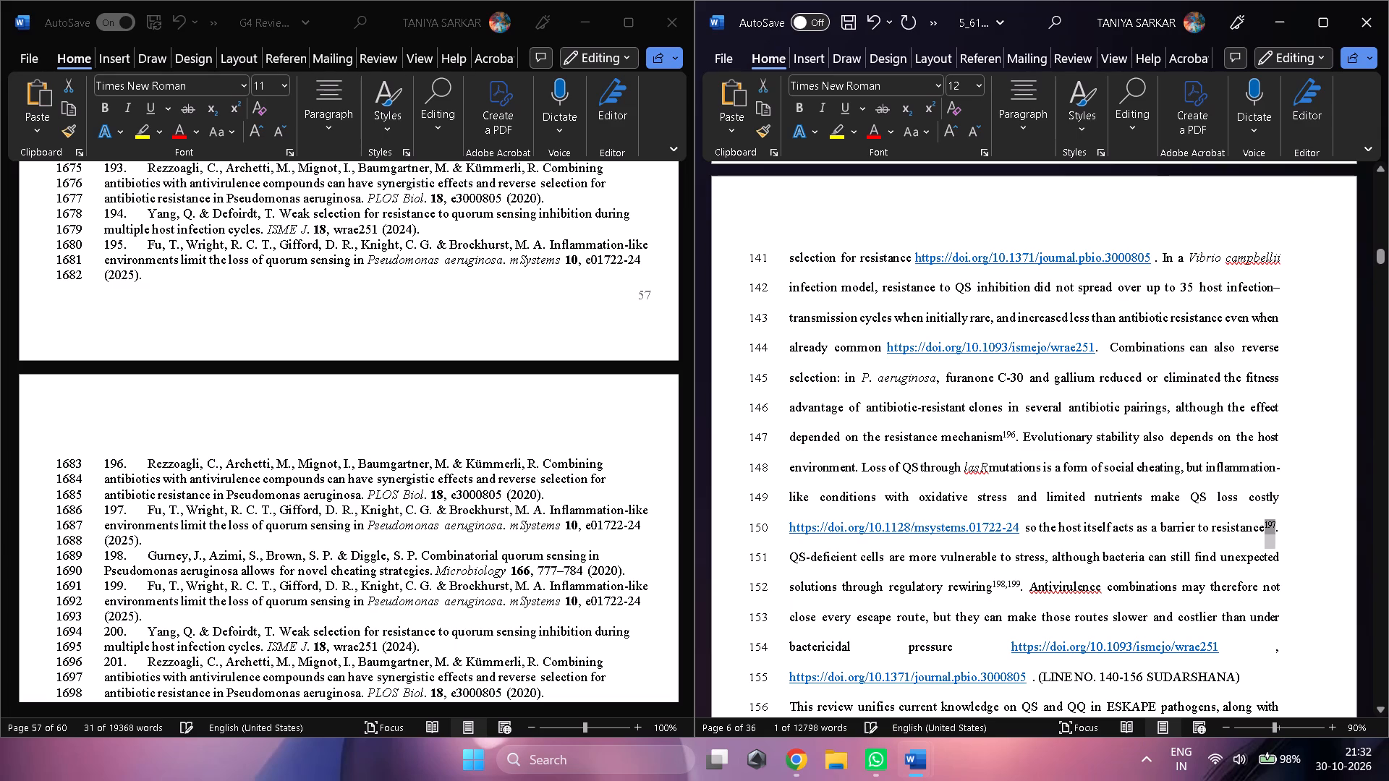
key(BackSpace)
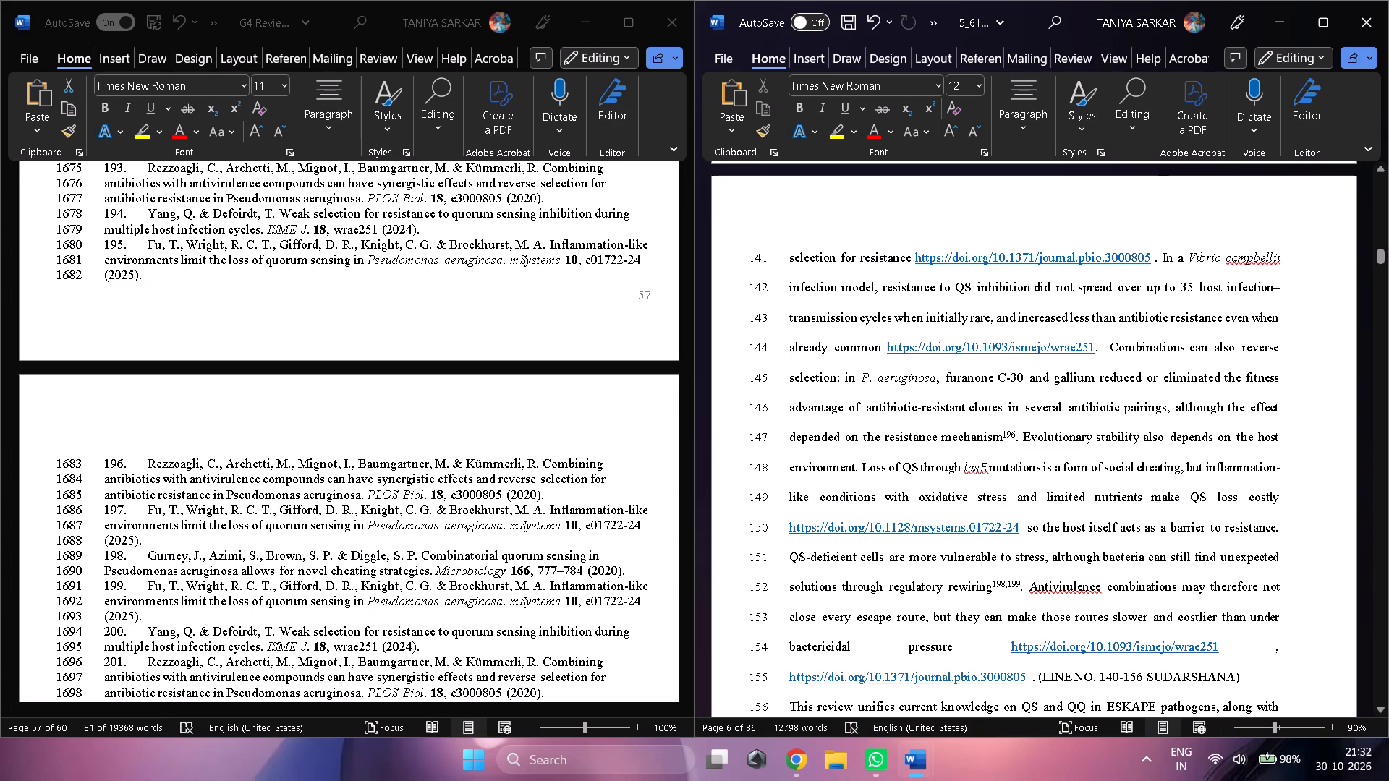
Move the clause "so the host itself acts as a barrier to resistance" ahead of the mSystems DOI link, separated by a space.
drag(1277, 529, 1031, 534)
right_click(1031, 534)
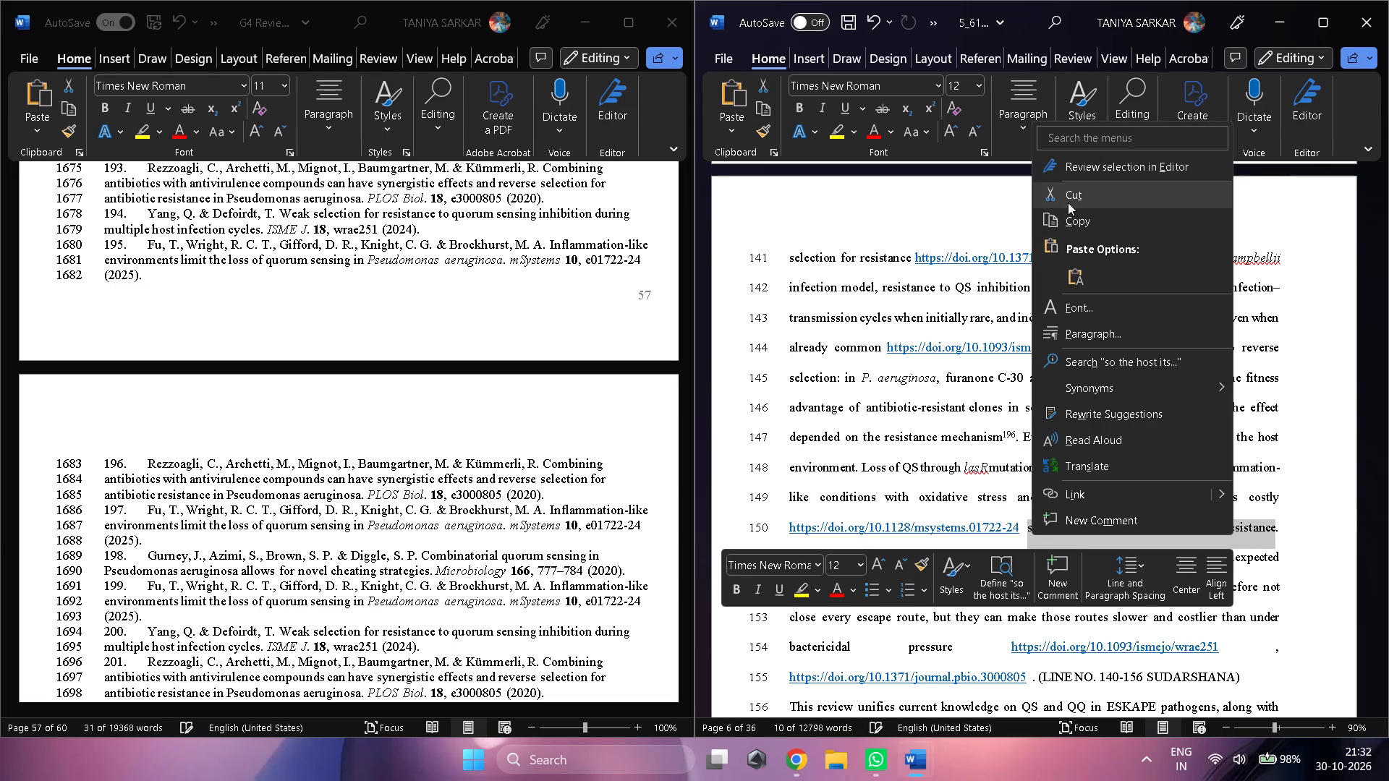
click(1068, 202)
click(1292, 497)
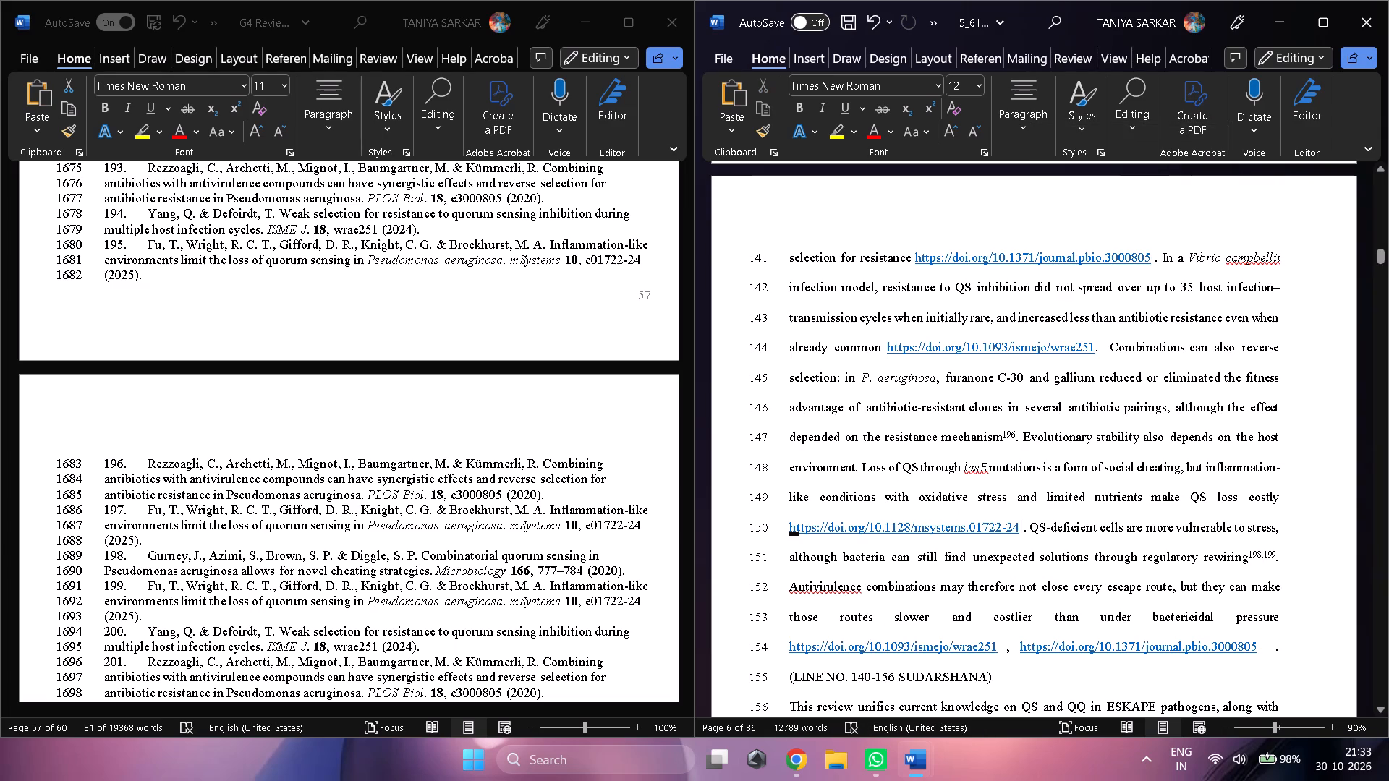
key(ctrl+v)
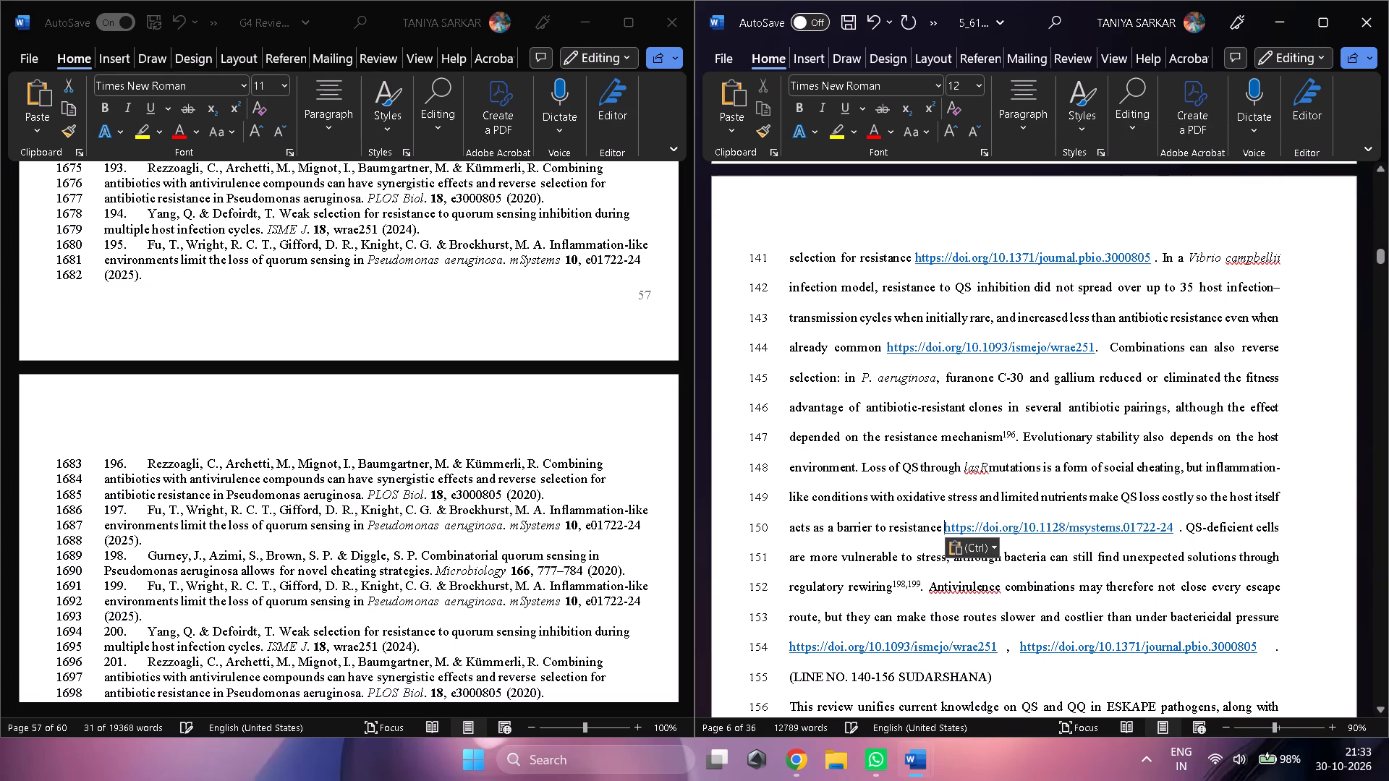
key(space)
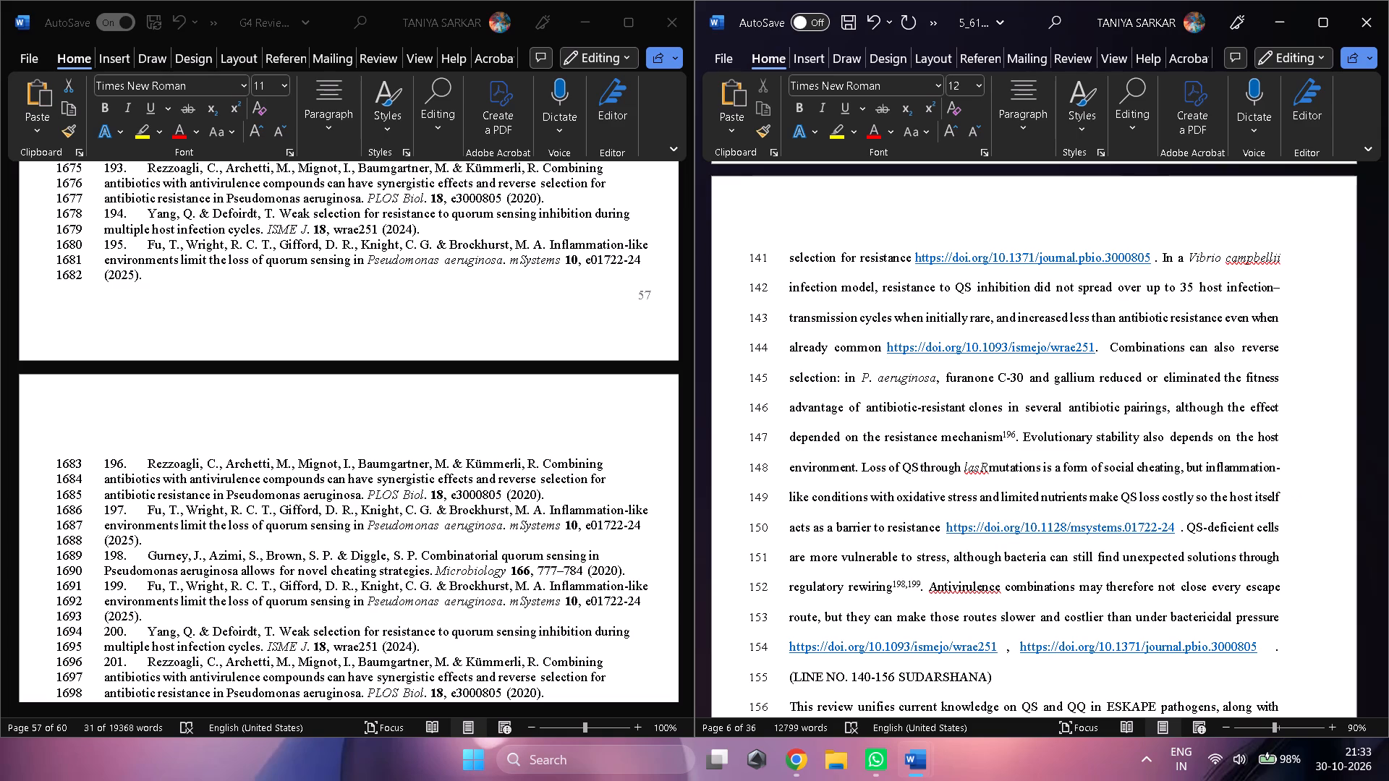
click(919, 587)
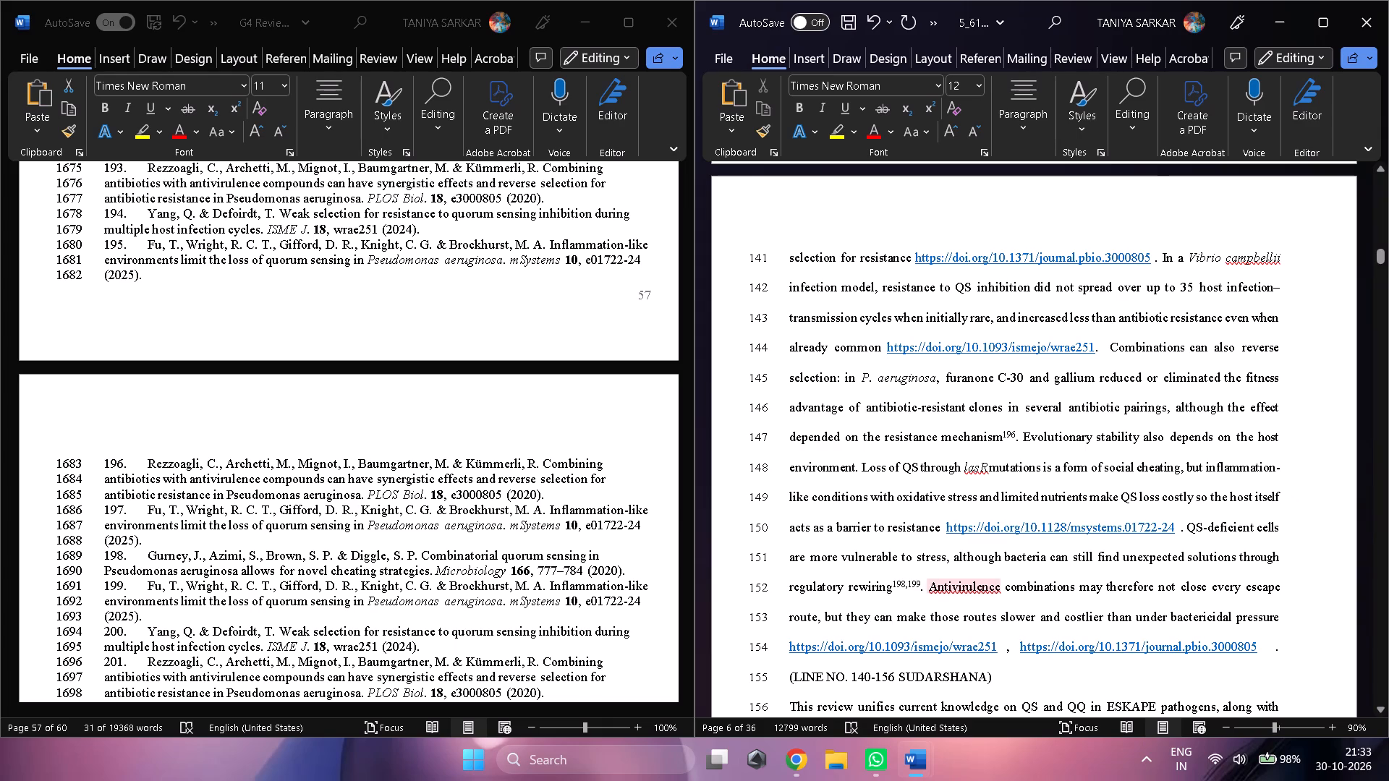
Delete the superscript citation 199 after "regulatory rewiring", keeping citation 198.
key(BackSpace)
click(923, 590)
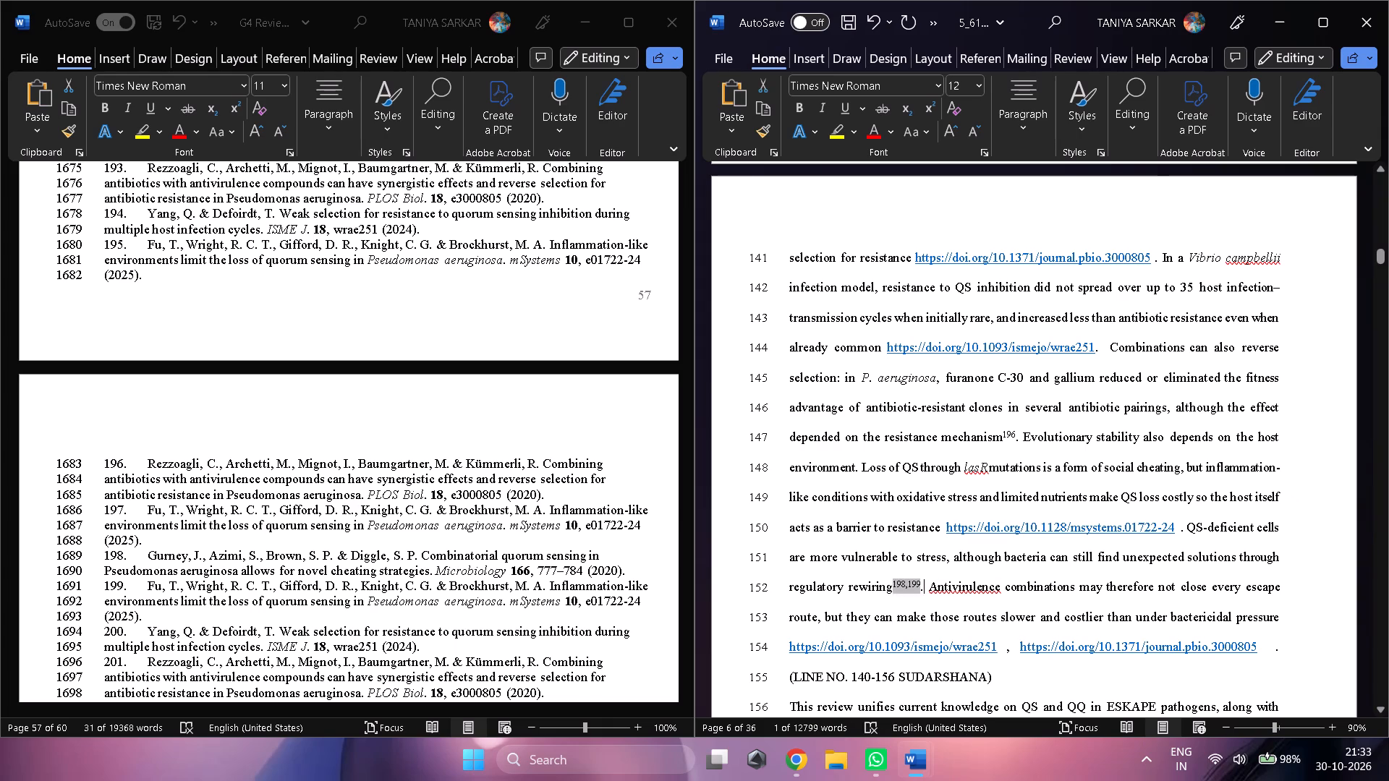
drag(923, 590, 923, 581)
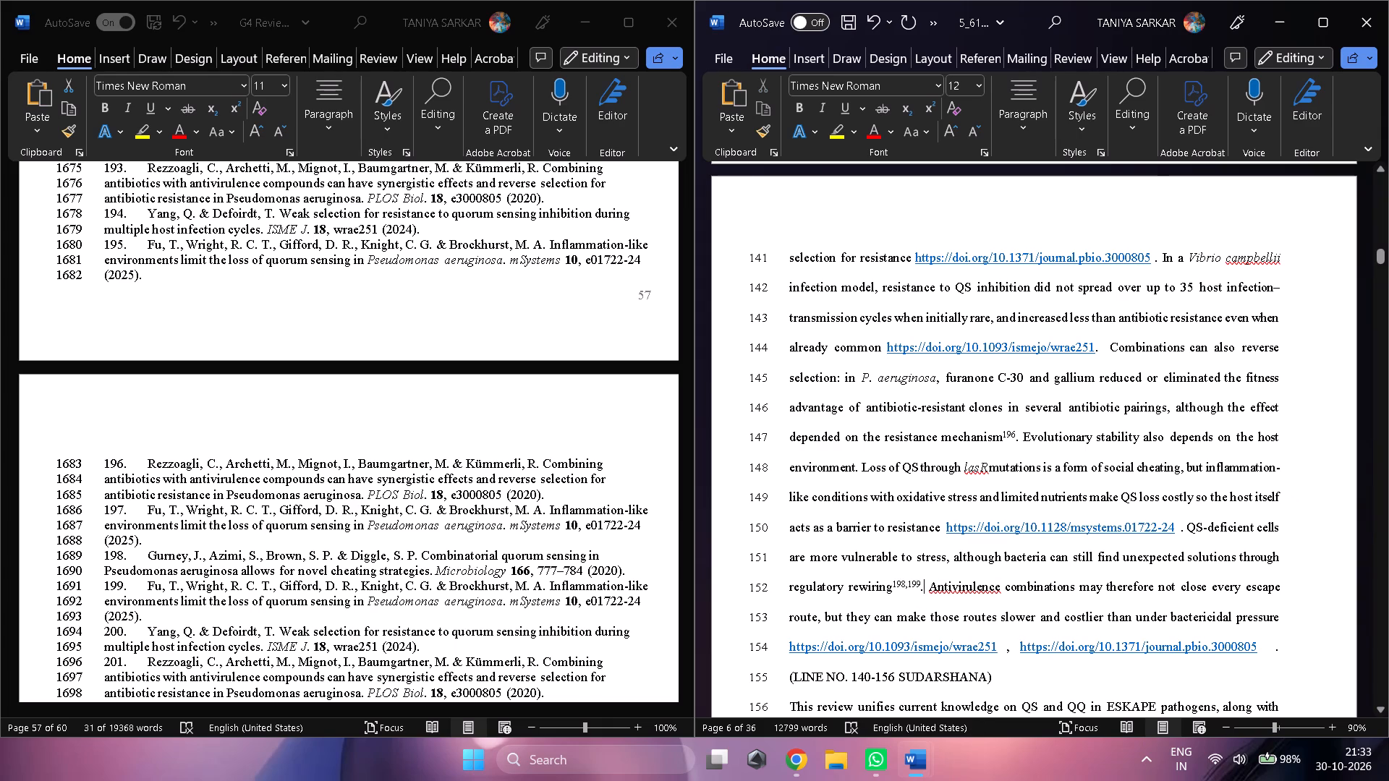
drag(923, 581, 909, 590)
click(909, 590)
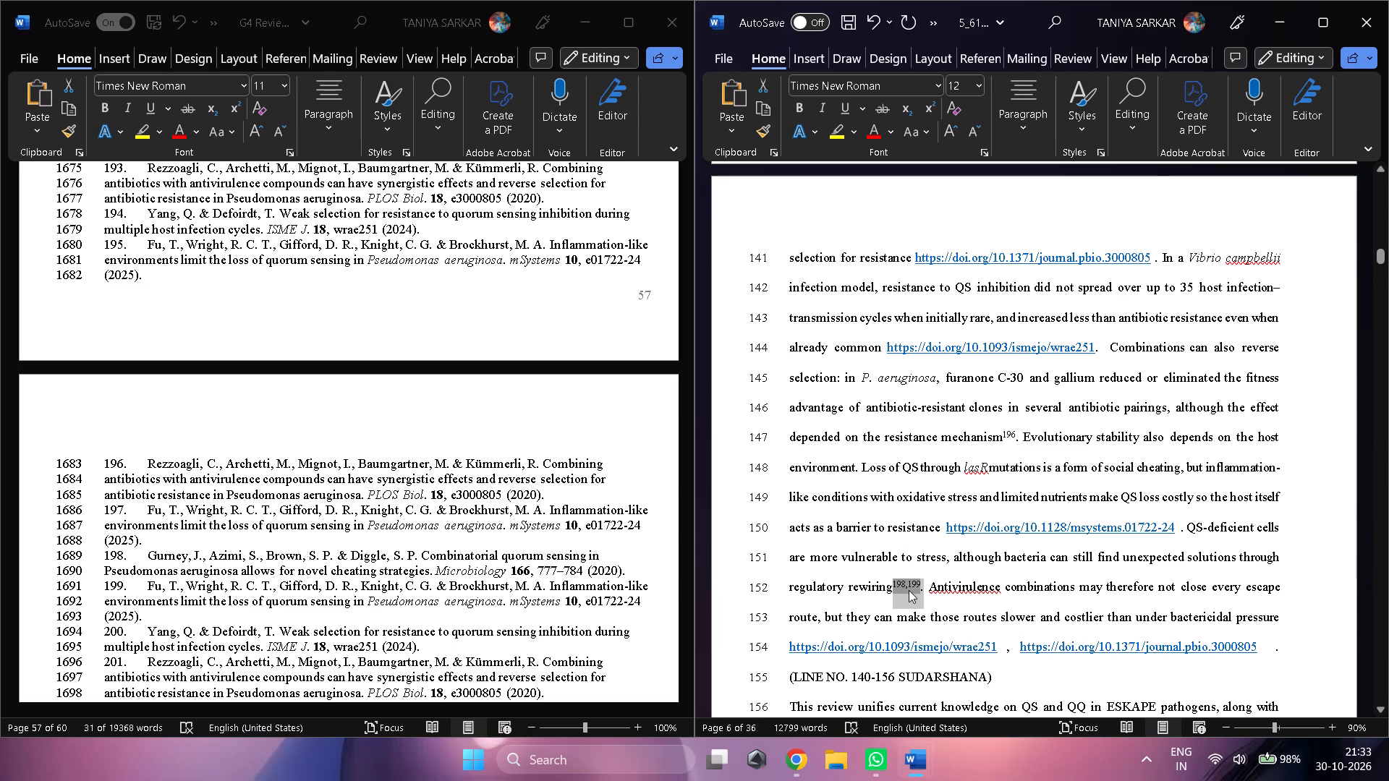
drag(904, 586, 913, 585)
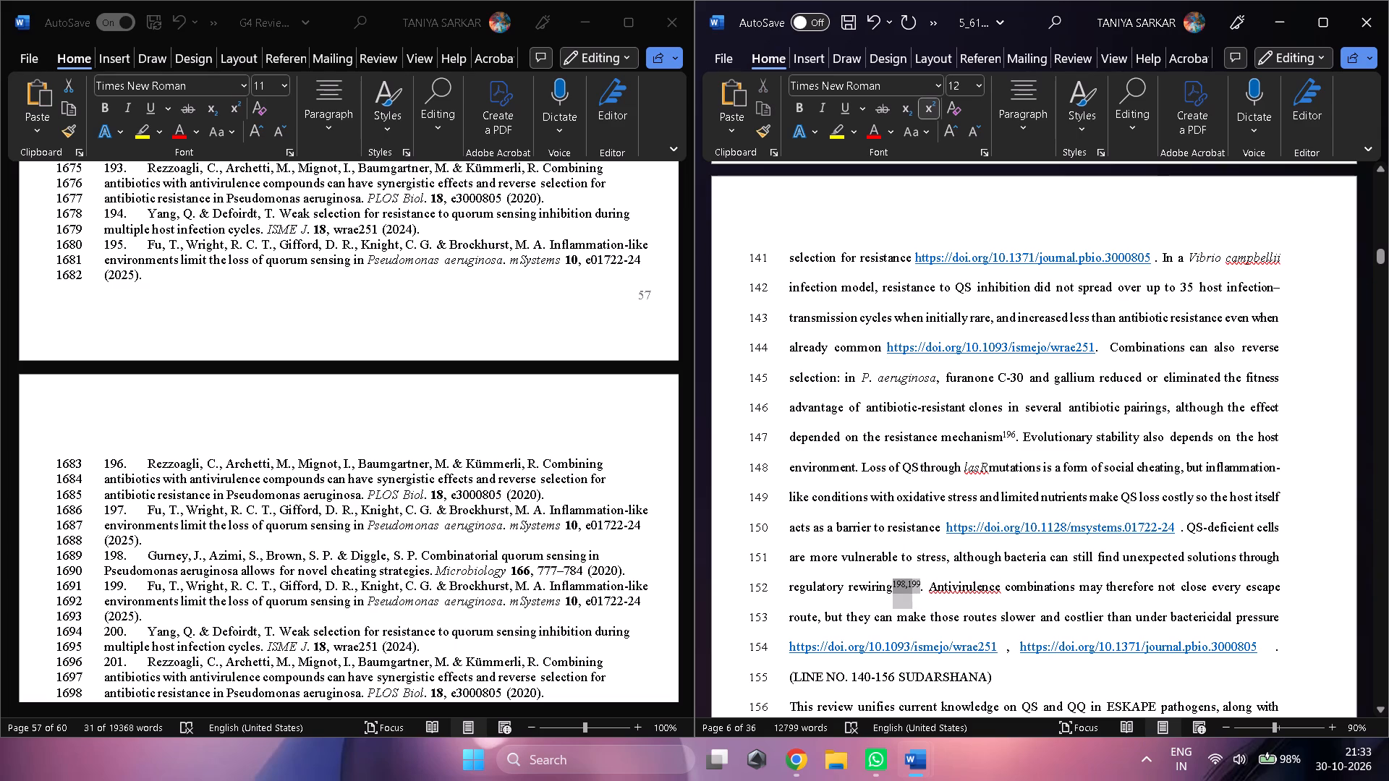
drag(913, 585, 918, 585)
click(917, 589)
drag(911, 582, 922, 584)
key(BackSpace)
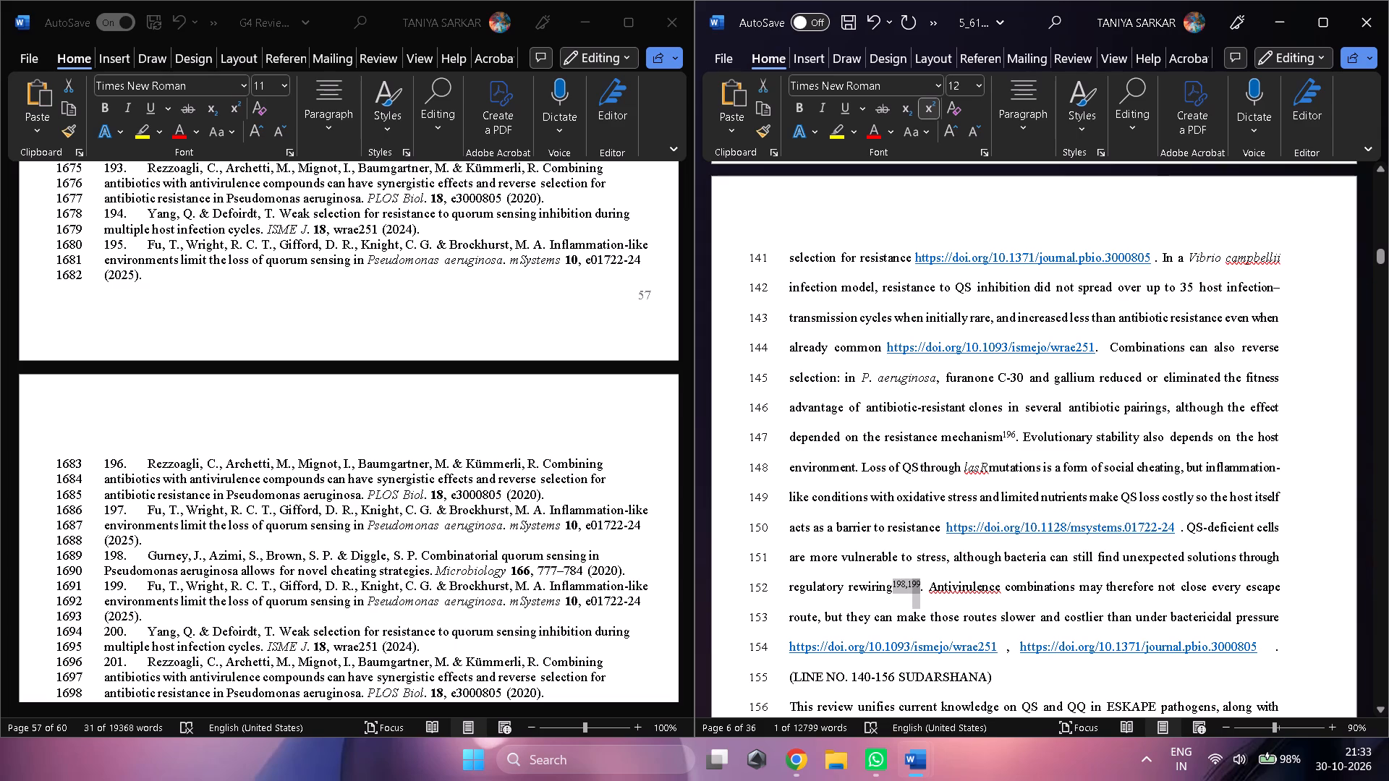
key(BackSpace)
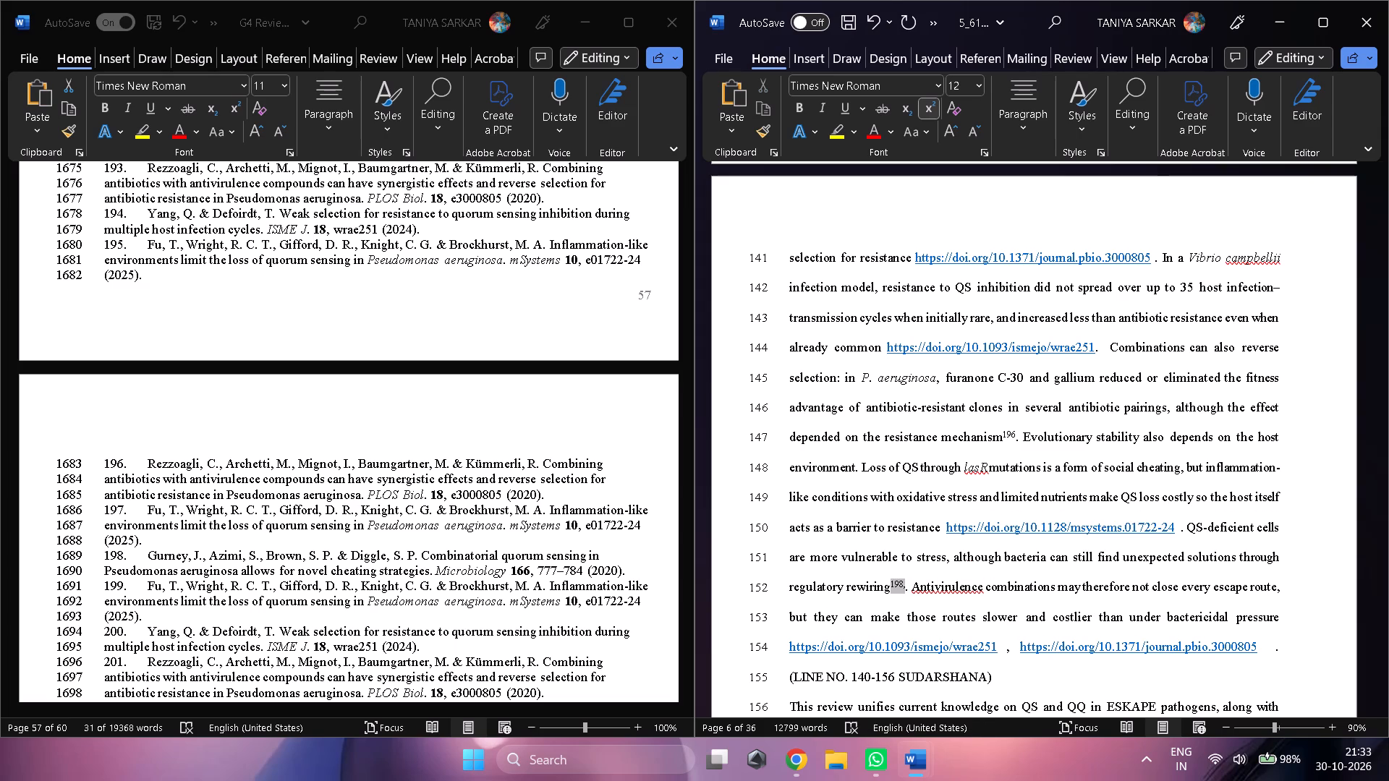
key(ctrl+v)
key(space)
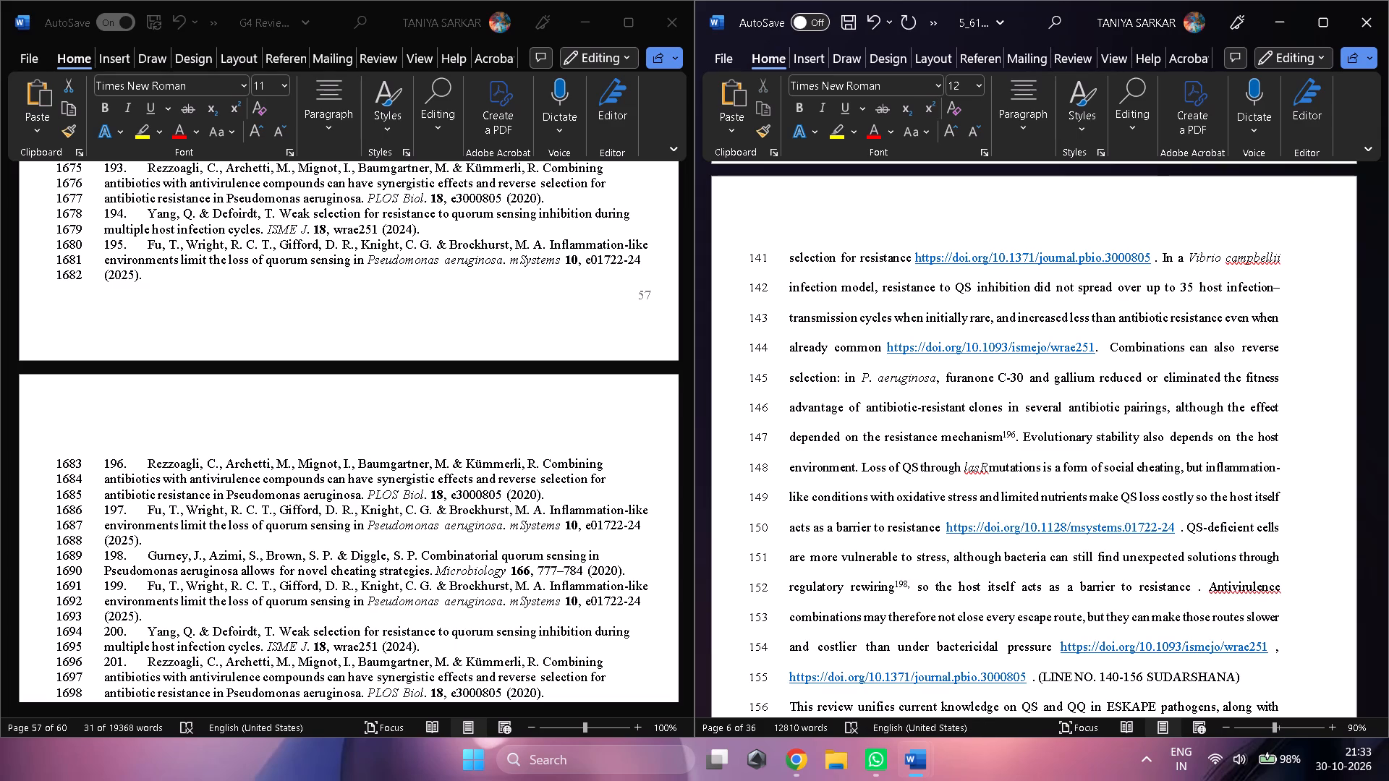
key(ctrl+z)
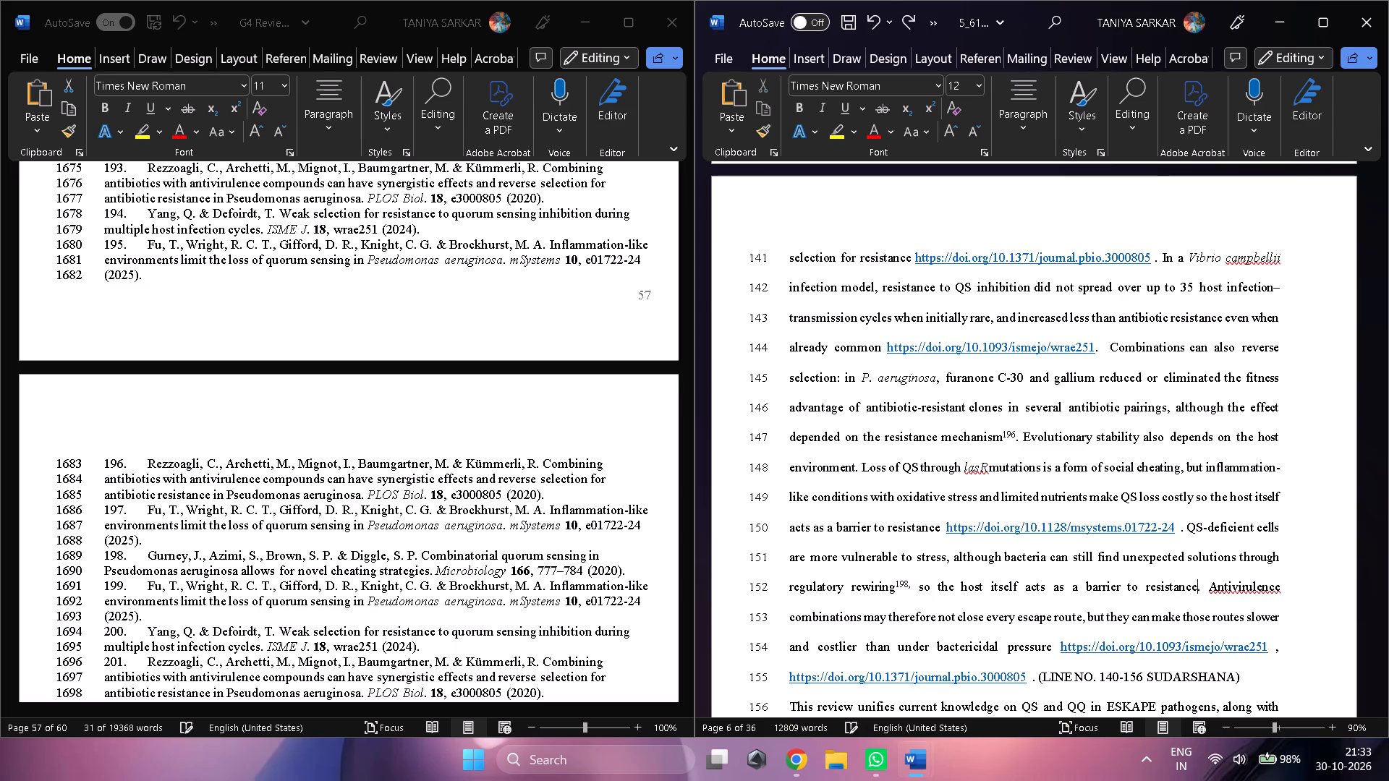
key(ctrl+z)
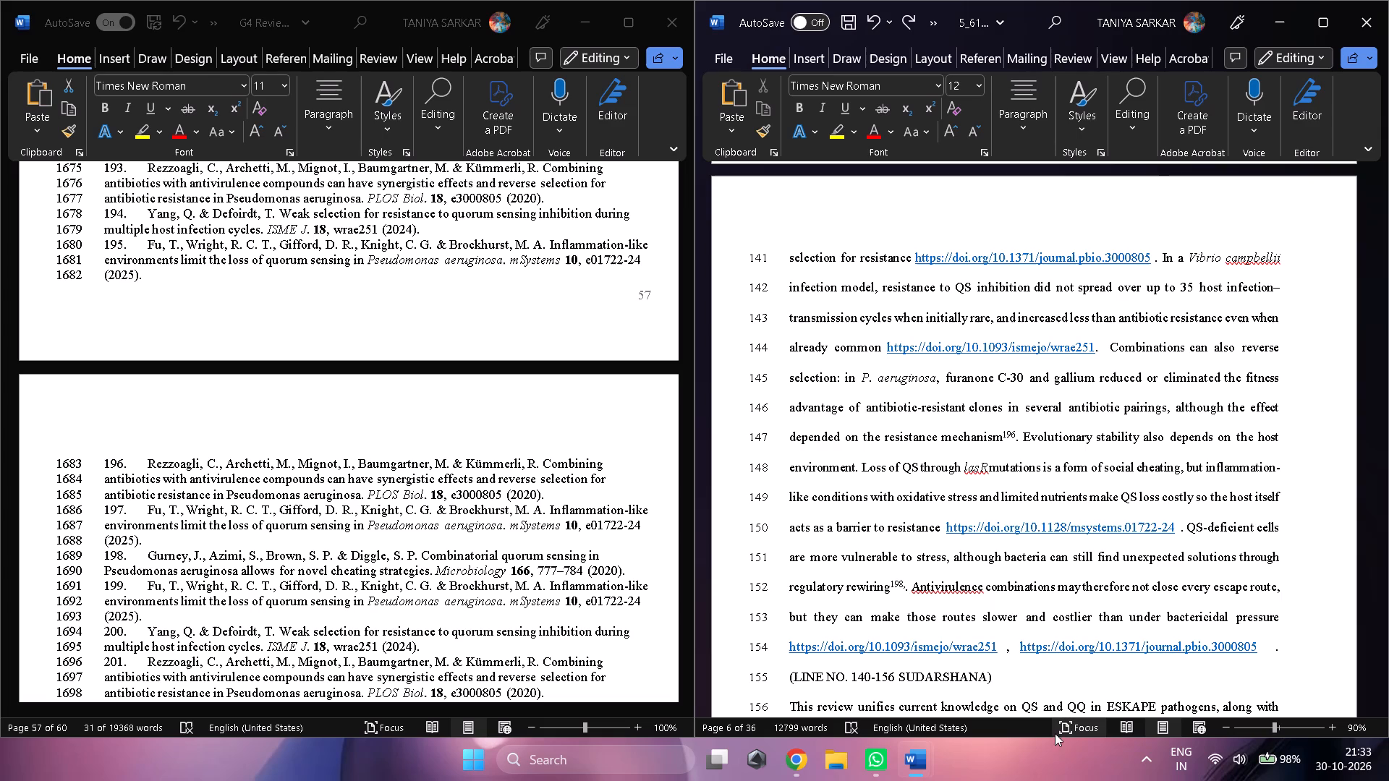
Copy the link address of the DOI 10.1128/msystems.01722-24 from the PubMed Central page in Chrome and return to the manuscript.
click(802, 759)
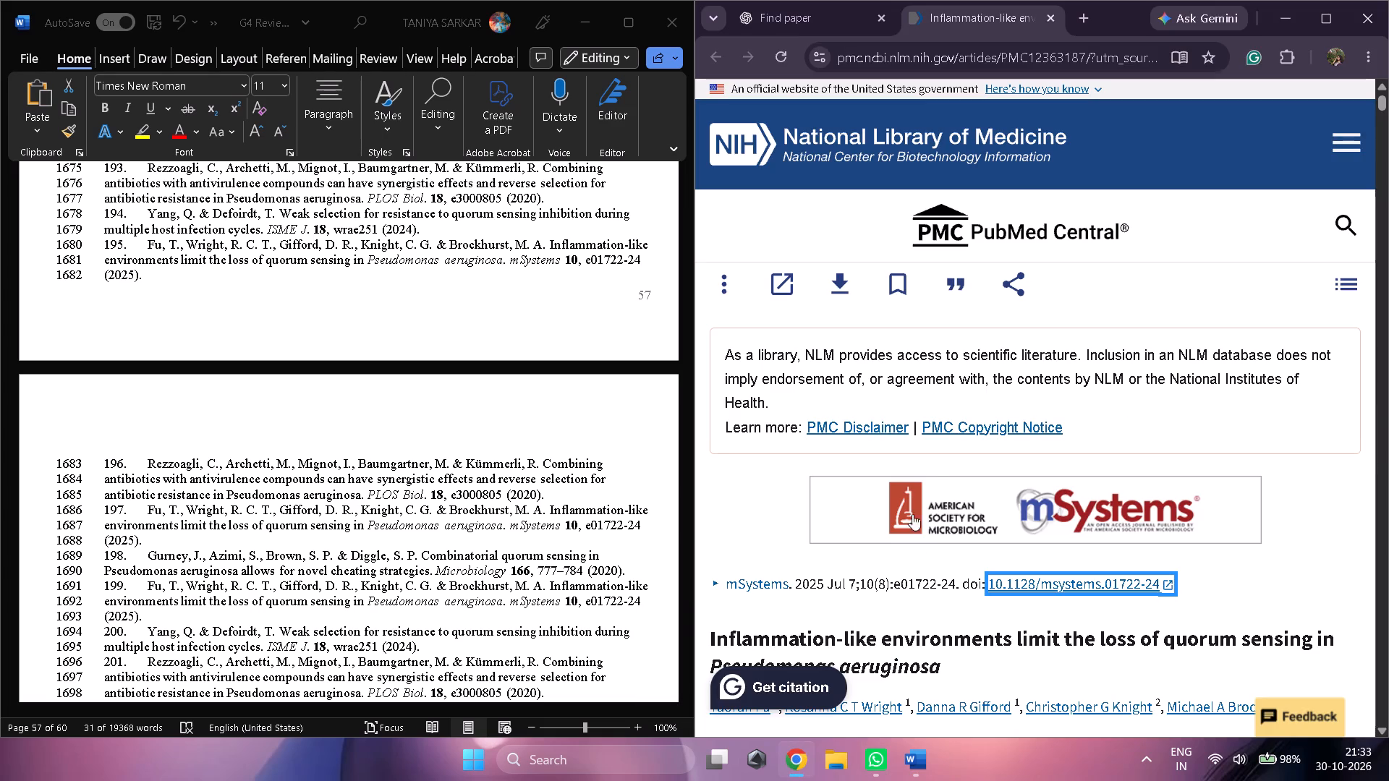
right_click(1129, 582)
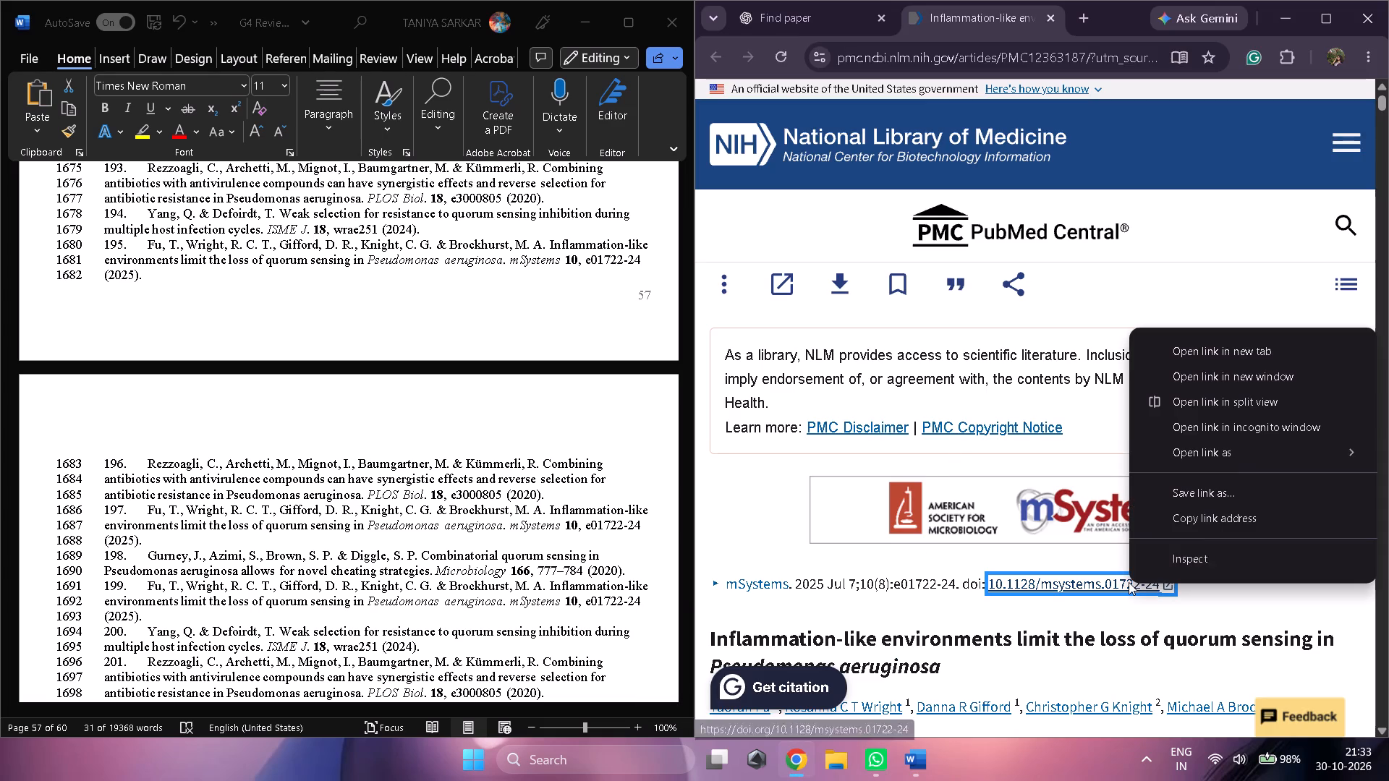
click(1218, 518)
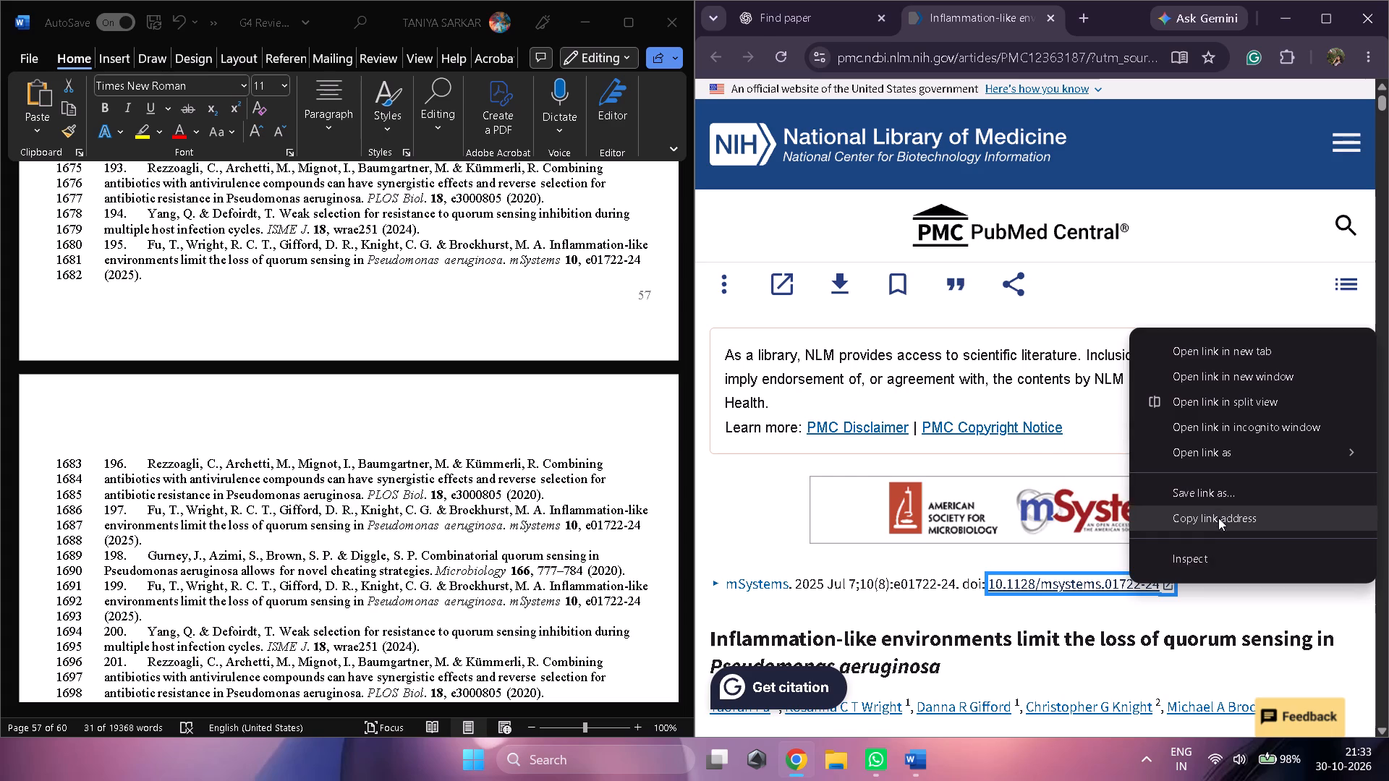
click(1286, 14)
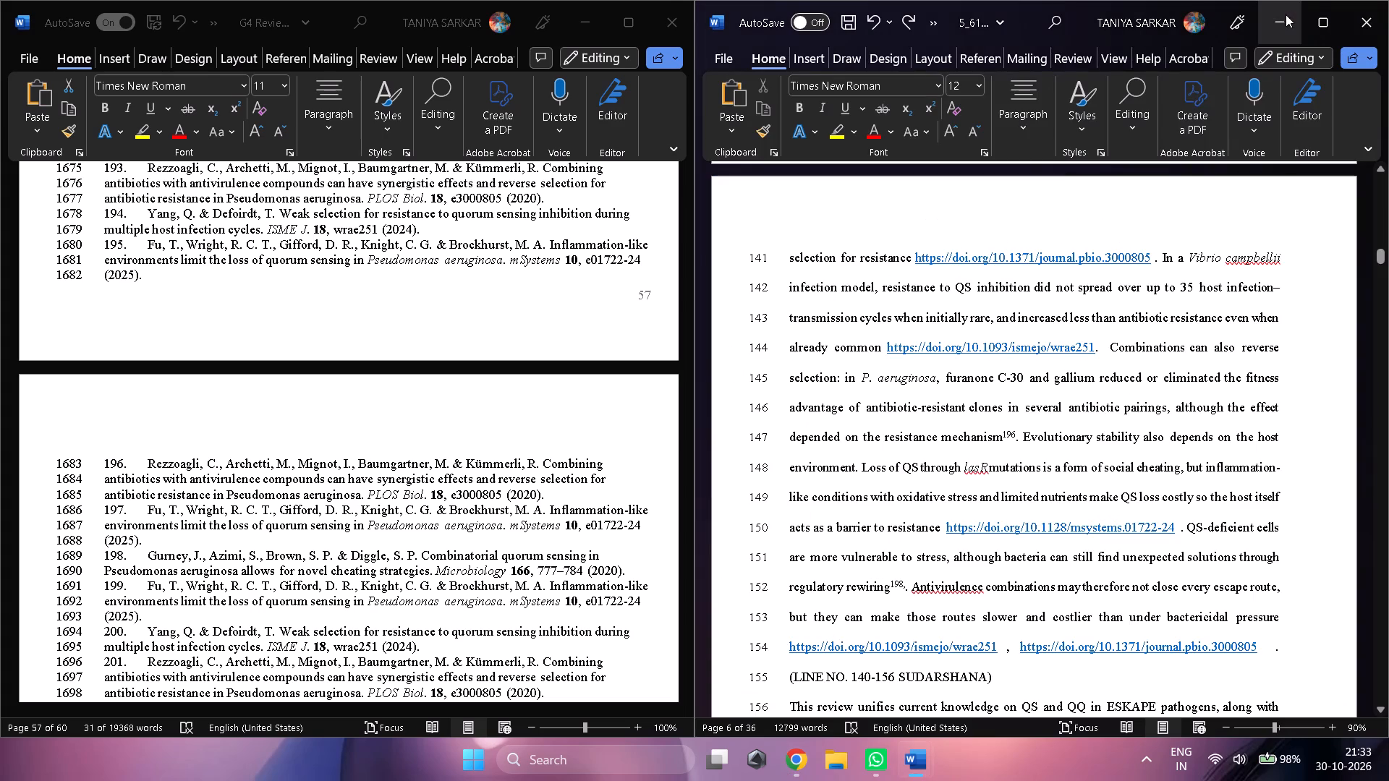
click(906, 584)
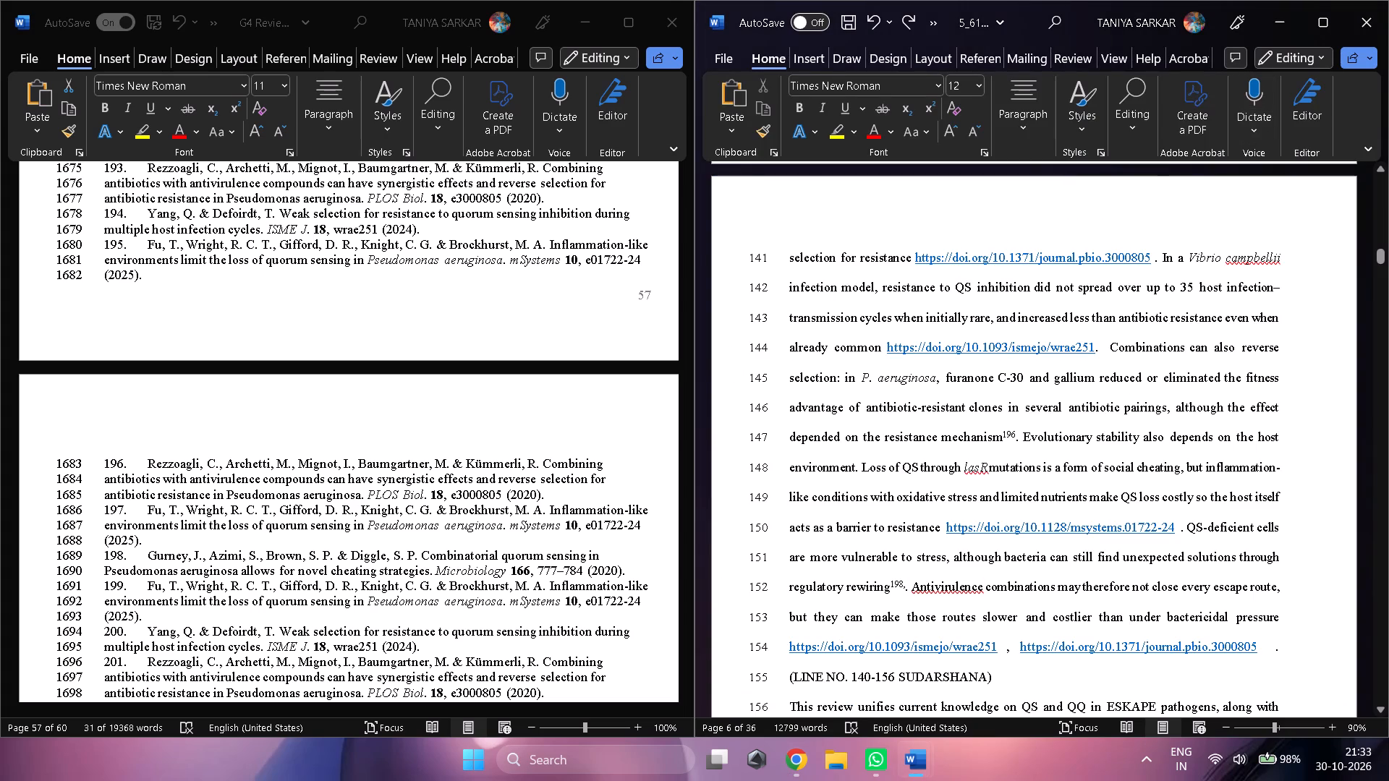
click(904, 586)
click(898, 589)
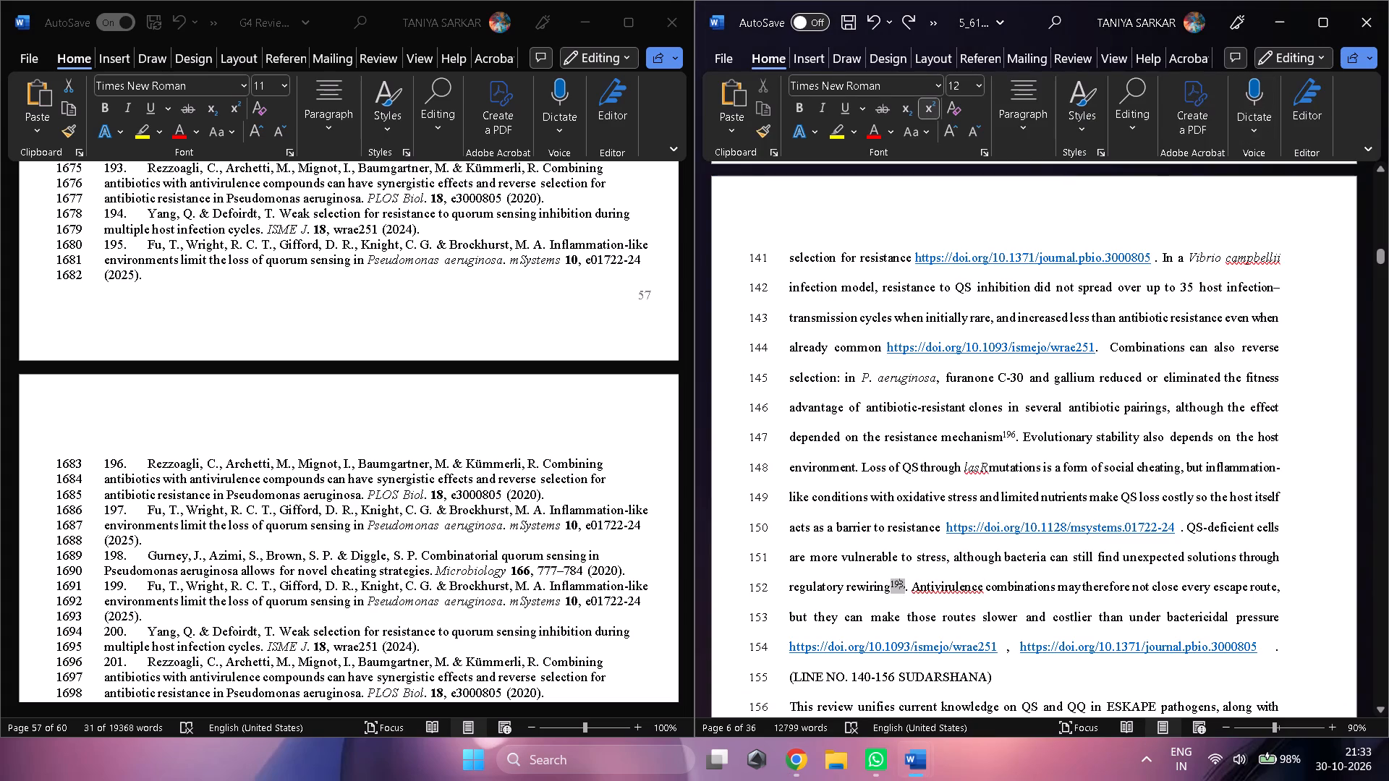
click(906, 589)
key(ctrl+v)
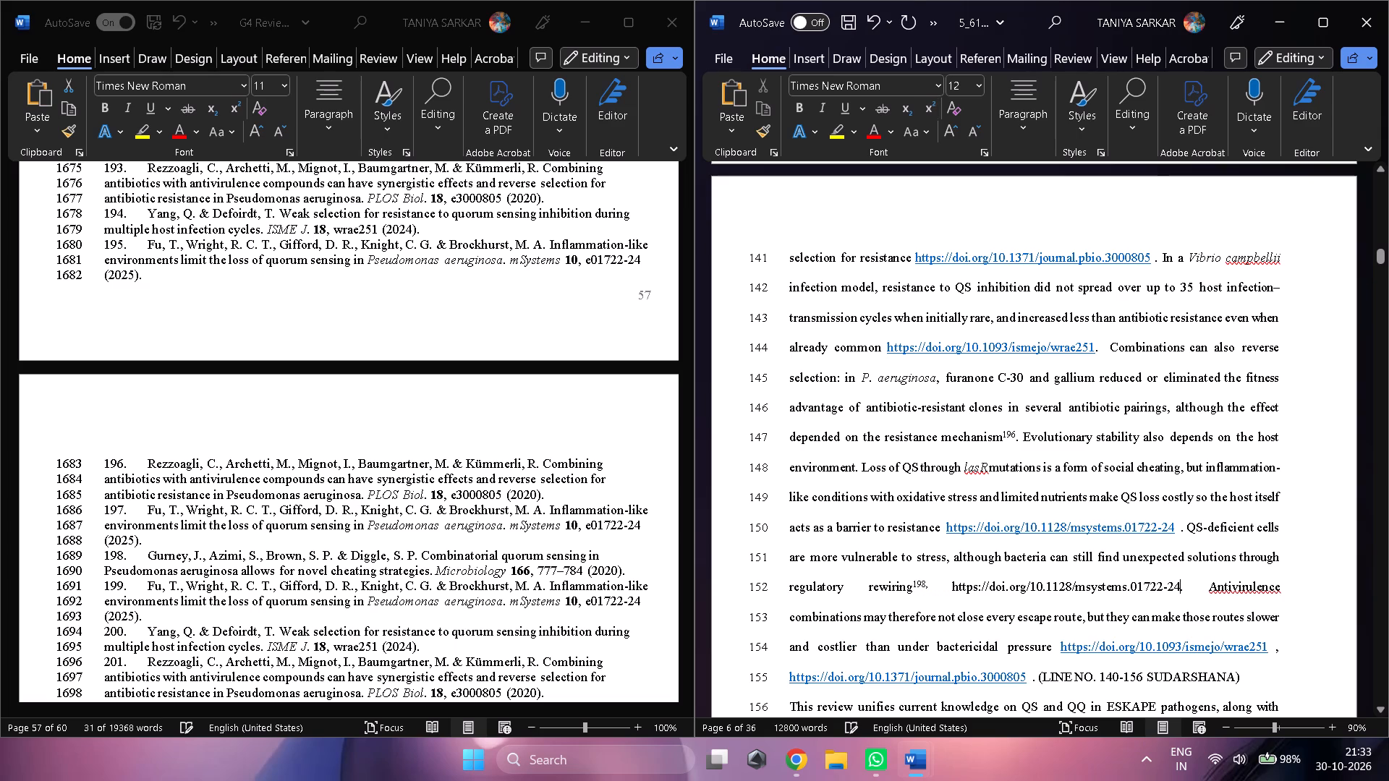
key(space)
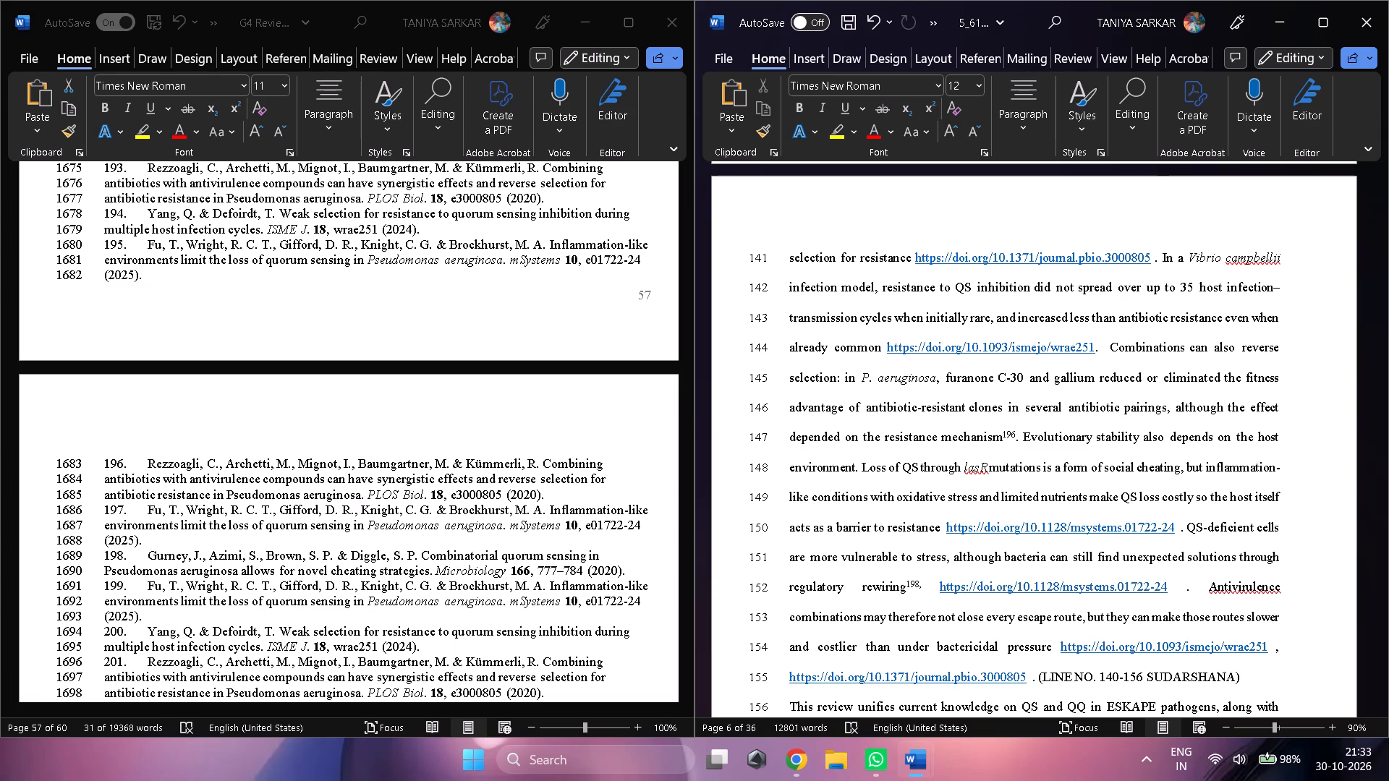
key(BackSpace)
key(BackSpace)
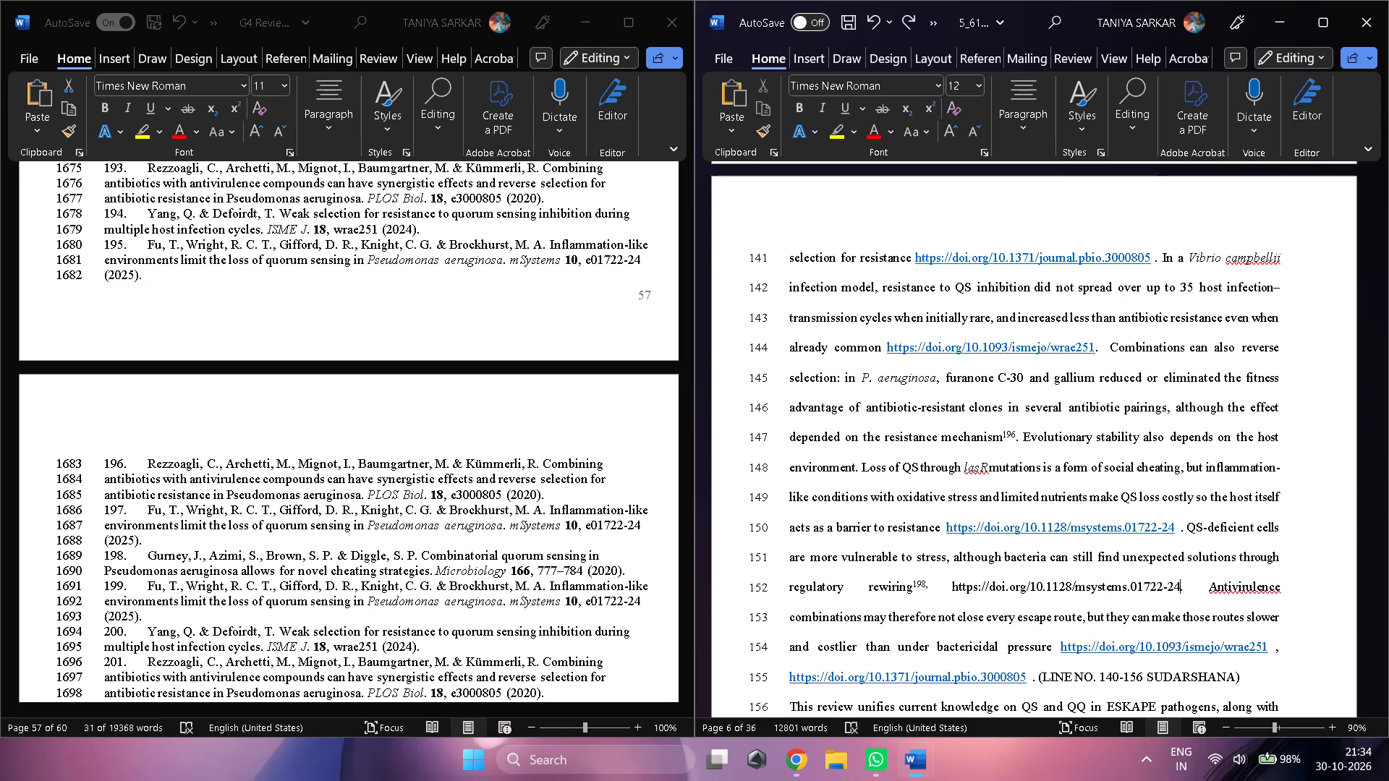
key(Right)
key(space)
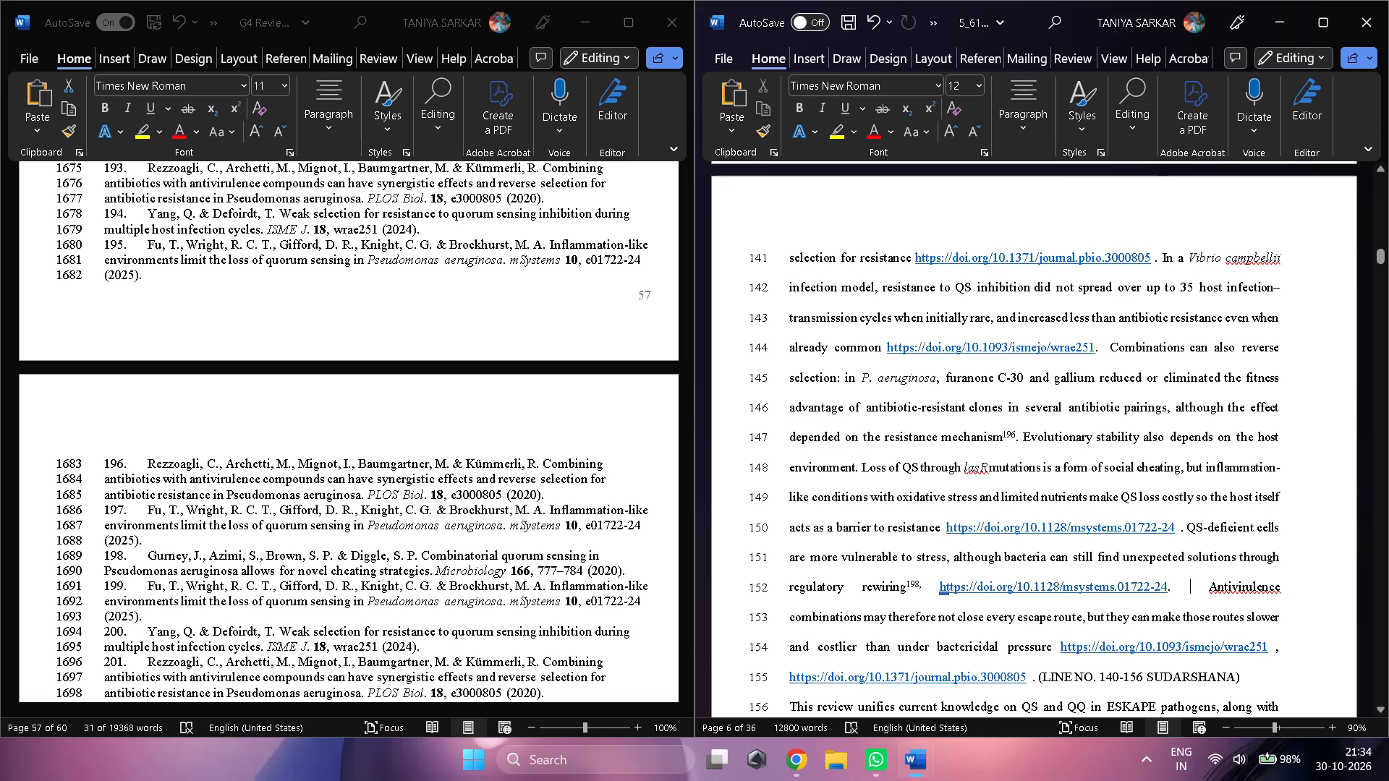
Delete the spaces between the new mSystems DOI link's period and "Antivirulence".
click(1208, 586)
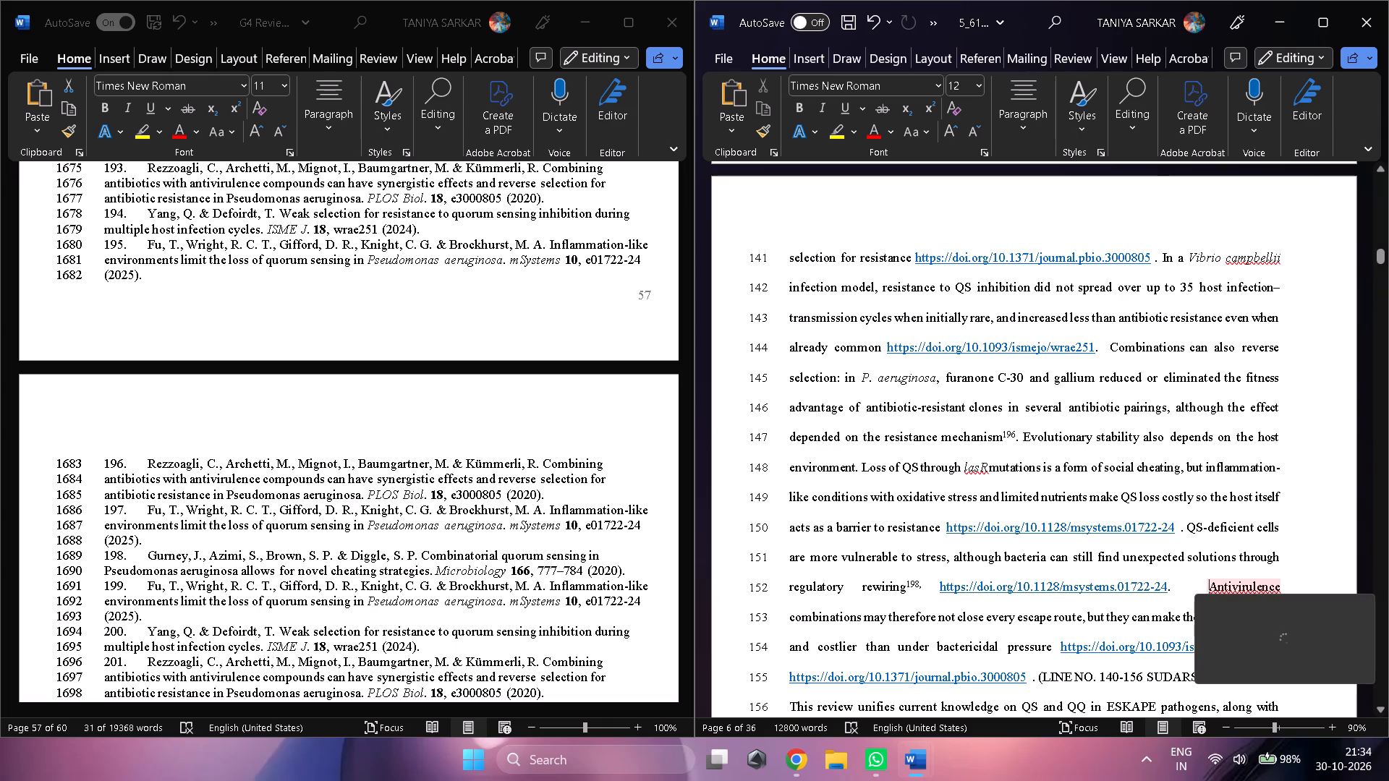
click(1208, 586)
click(1204, 591)
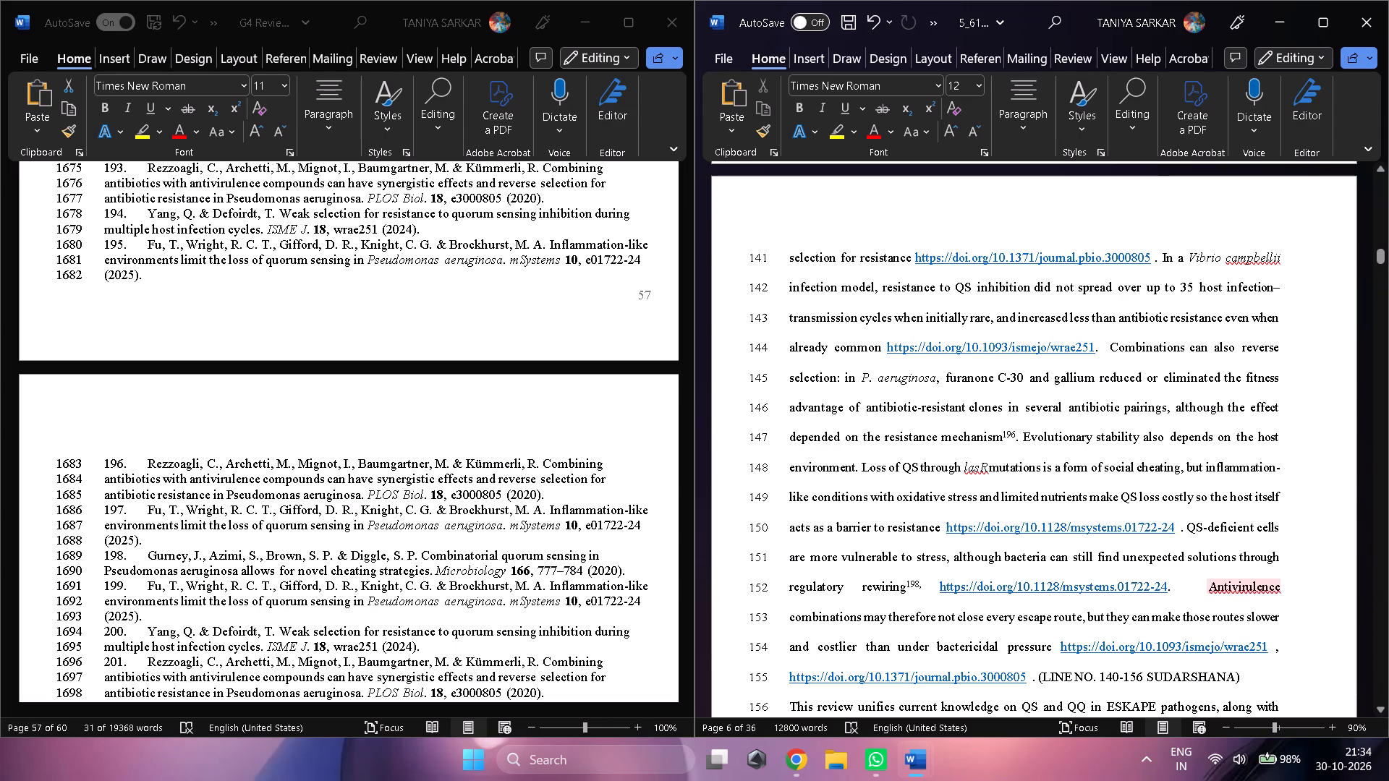
key(BackSpace)
key(BackSpace)
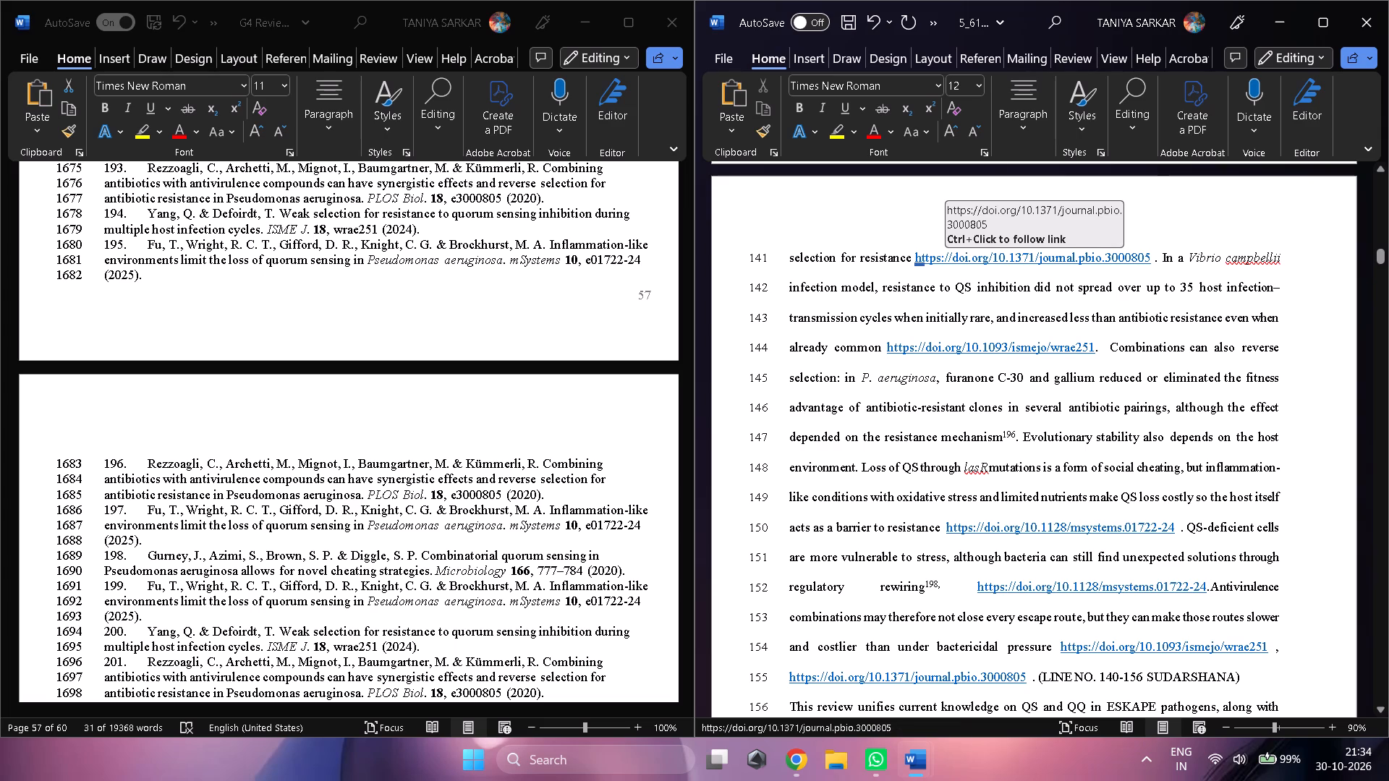
drag(916, 257, 1052, 252)
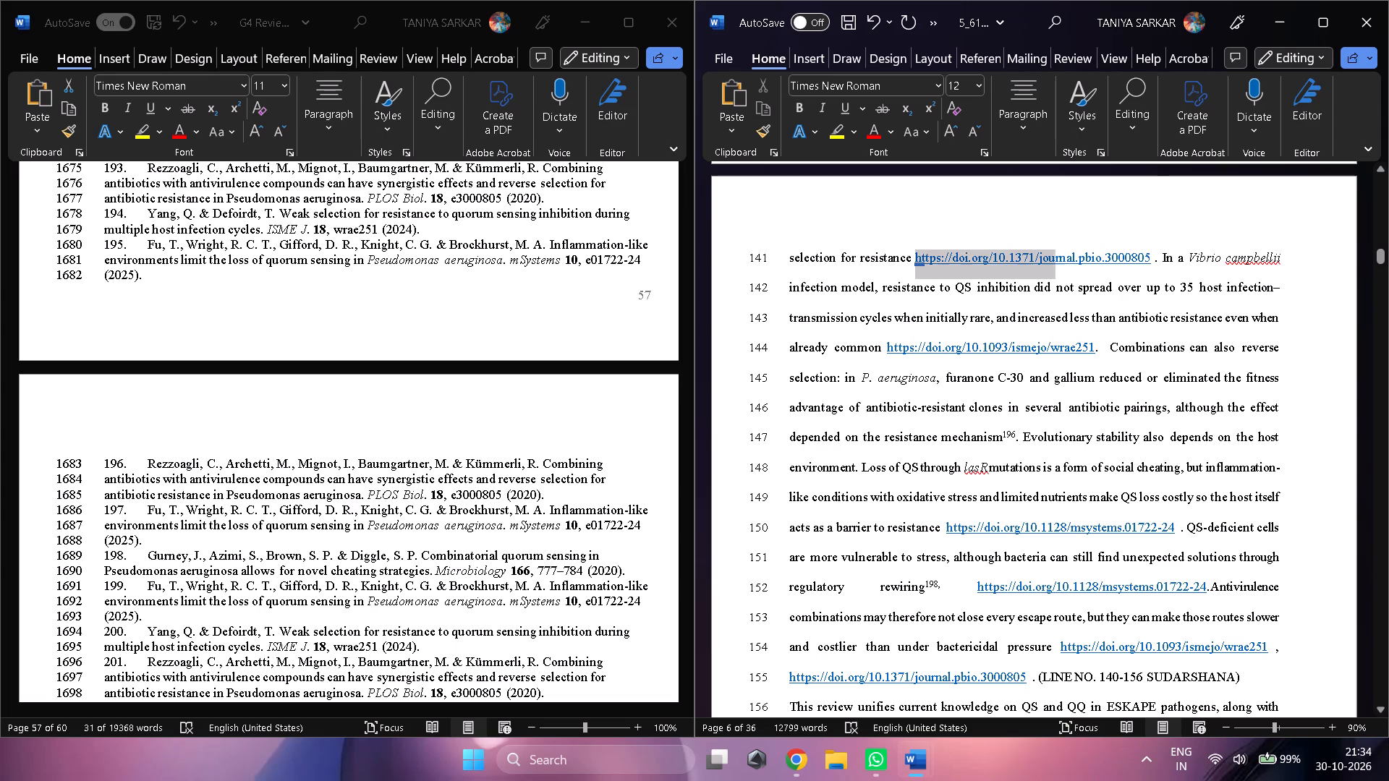
drag(1052, 252, 1143, 243)
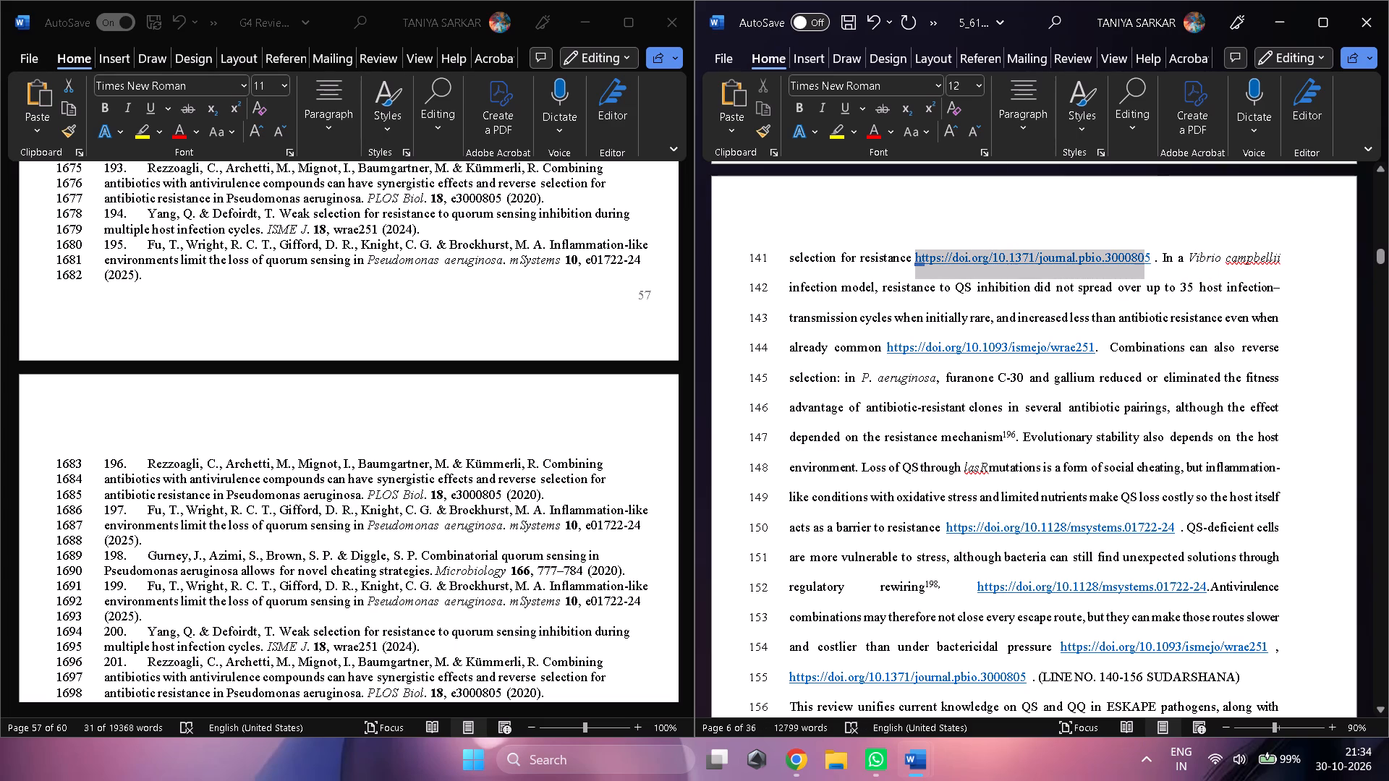
drag(1143, 243, 1153, 244)
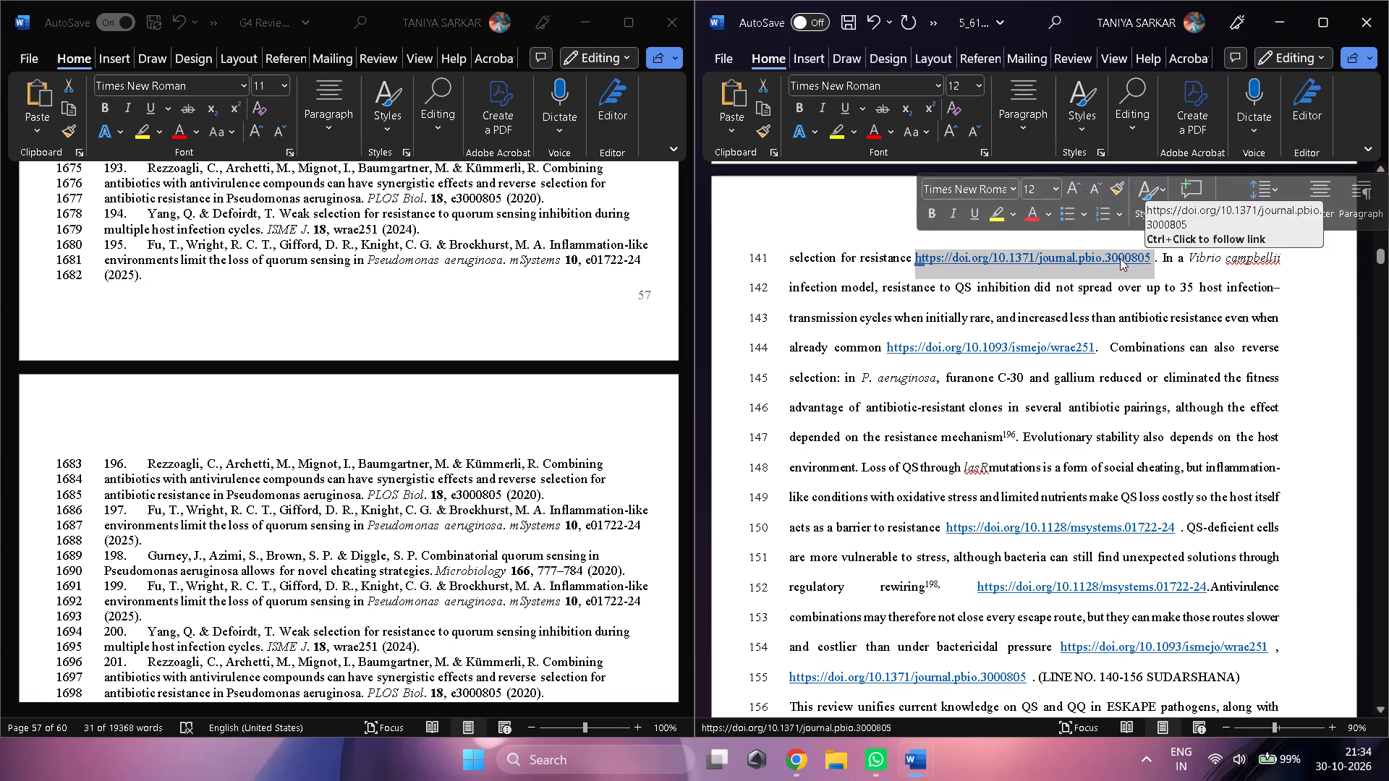
right_click(1120, 258)
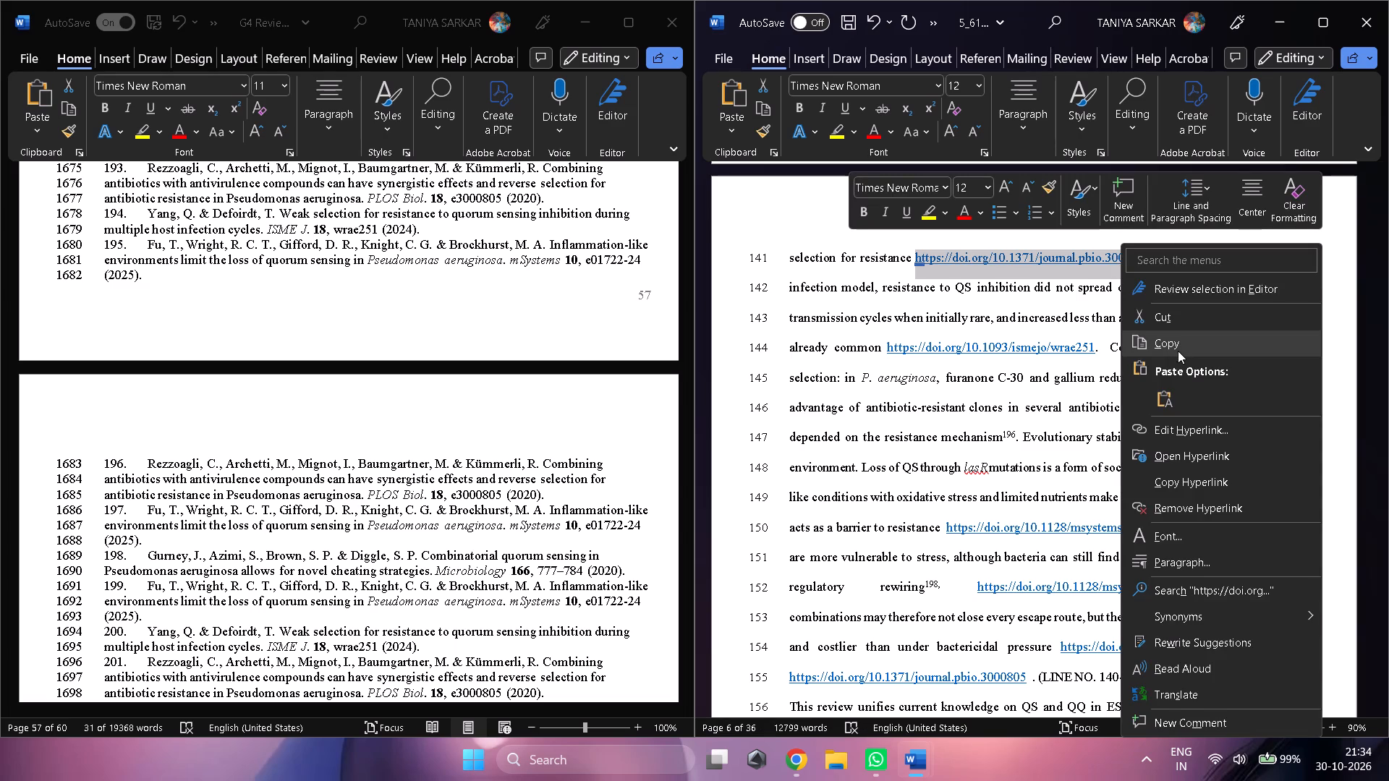
click(1178, 351)
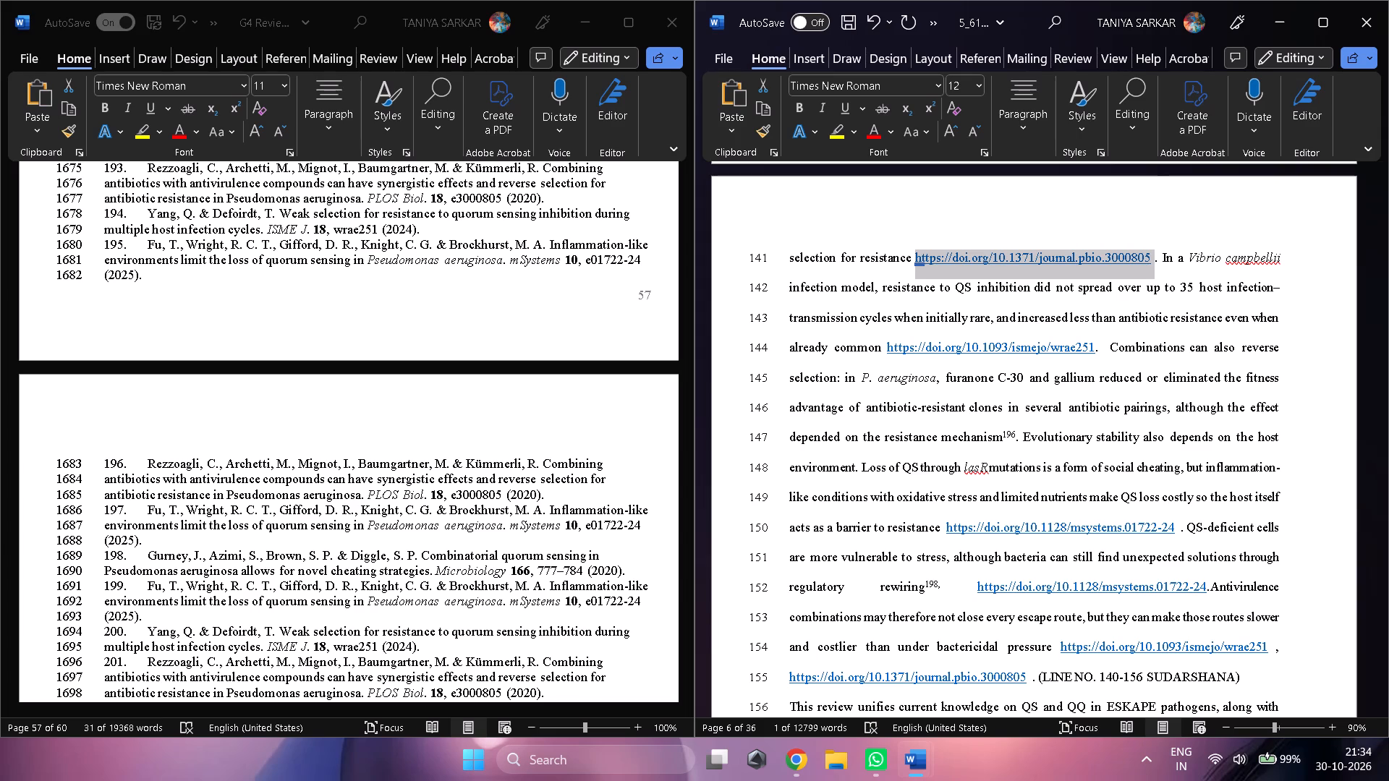
click(1020, 436)
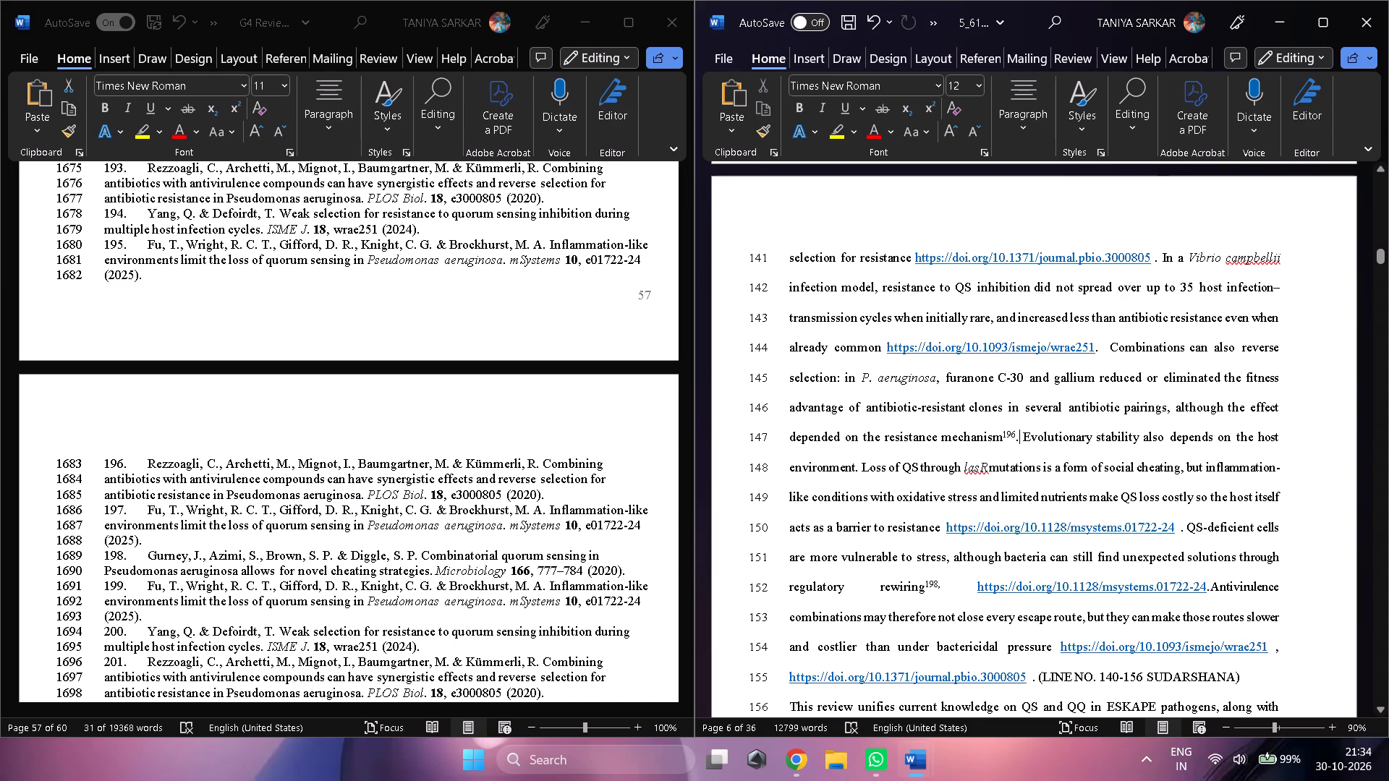
click(1015, 436)
key(BackSpace)
key(BackSpace)
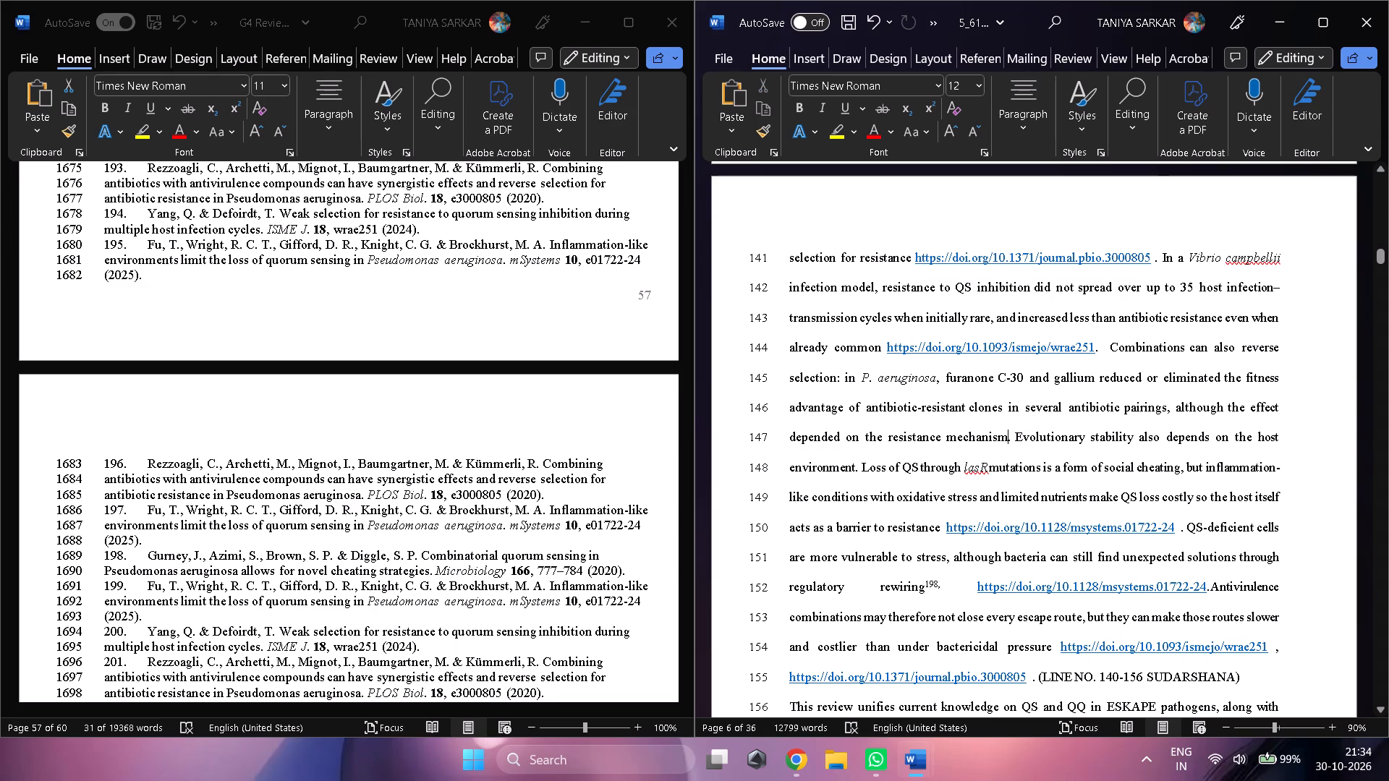
key(ctrl+v)
key(space)
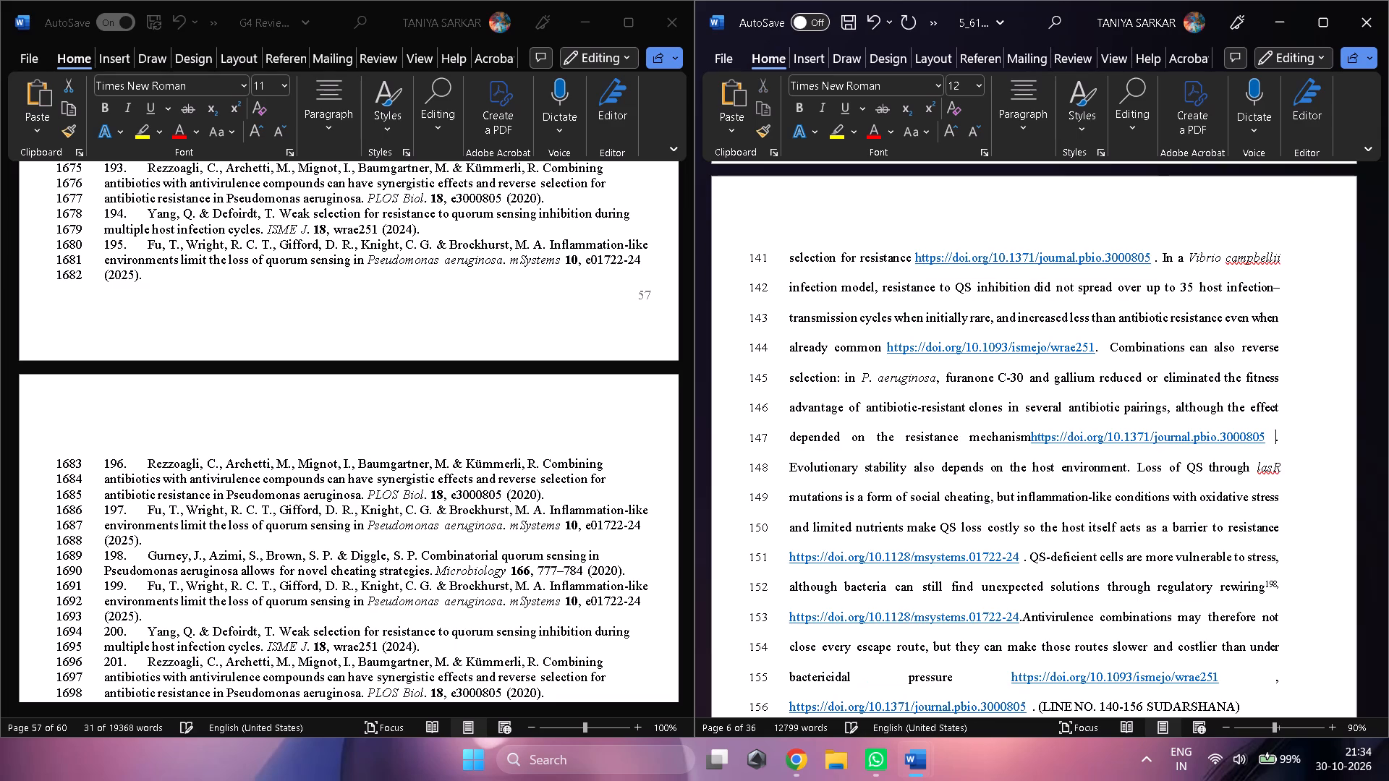
Insert a space between "mechanism" and the new PLOS Biology DOI link, and delete the space before the period following it.
click(1033, 438)
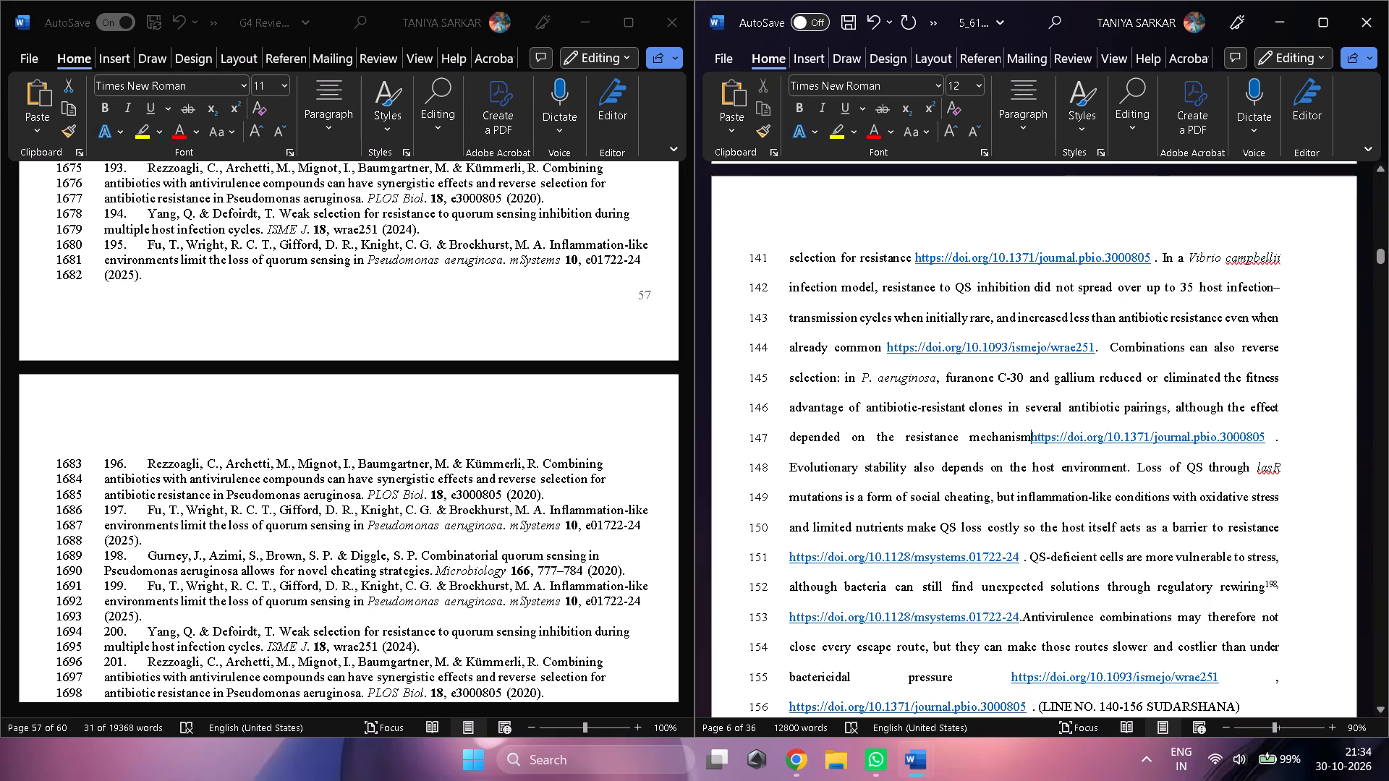
key(space)
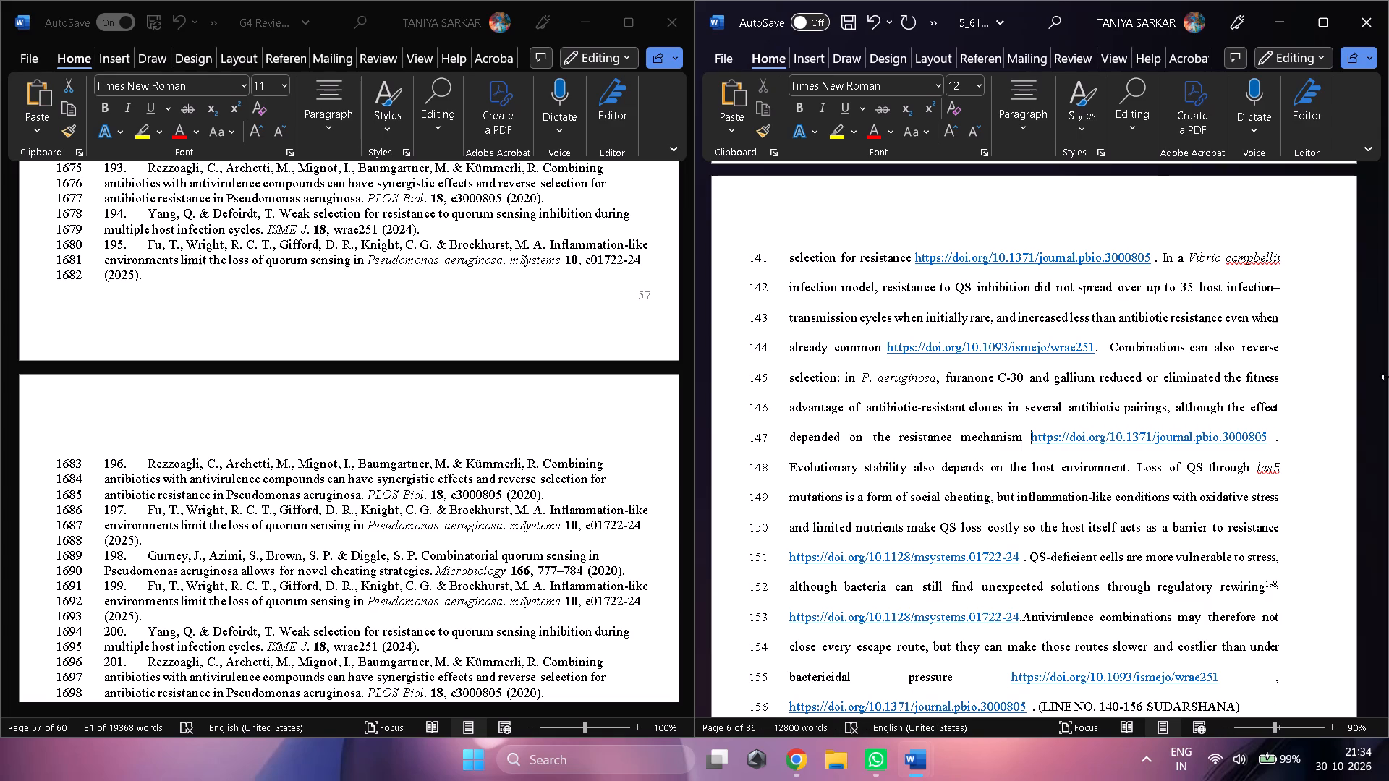
click(1279, 434)
click(1275, 440)
key(BackSpace)
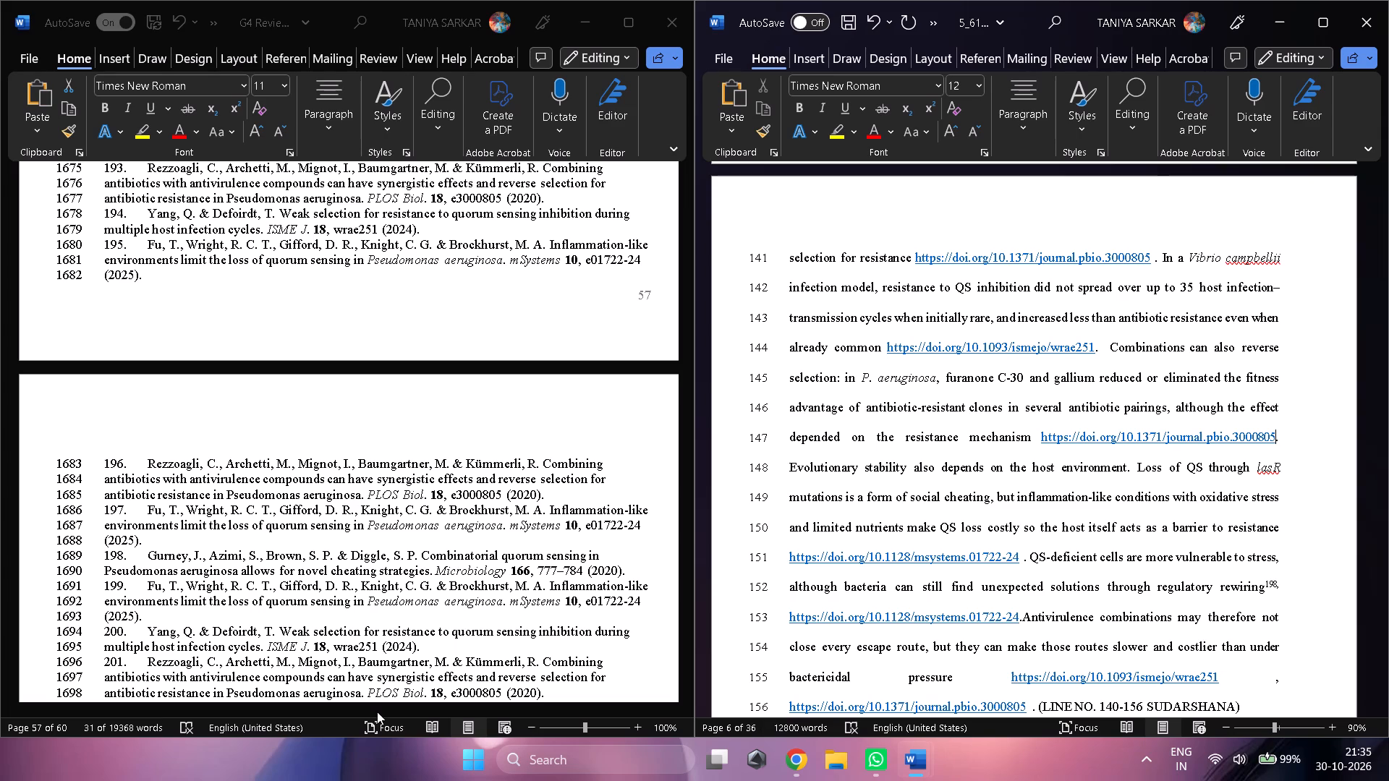
click(148, 556)
click(148, 556)
drag(148, 556, 439, 552)
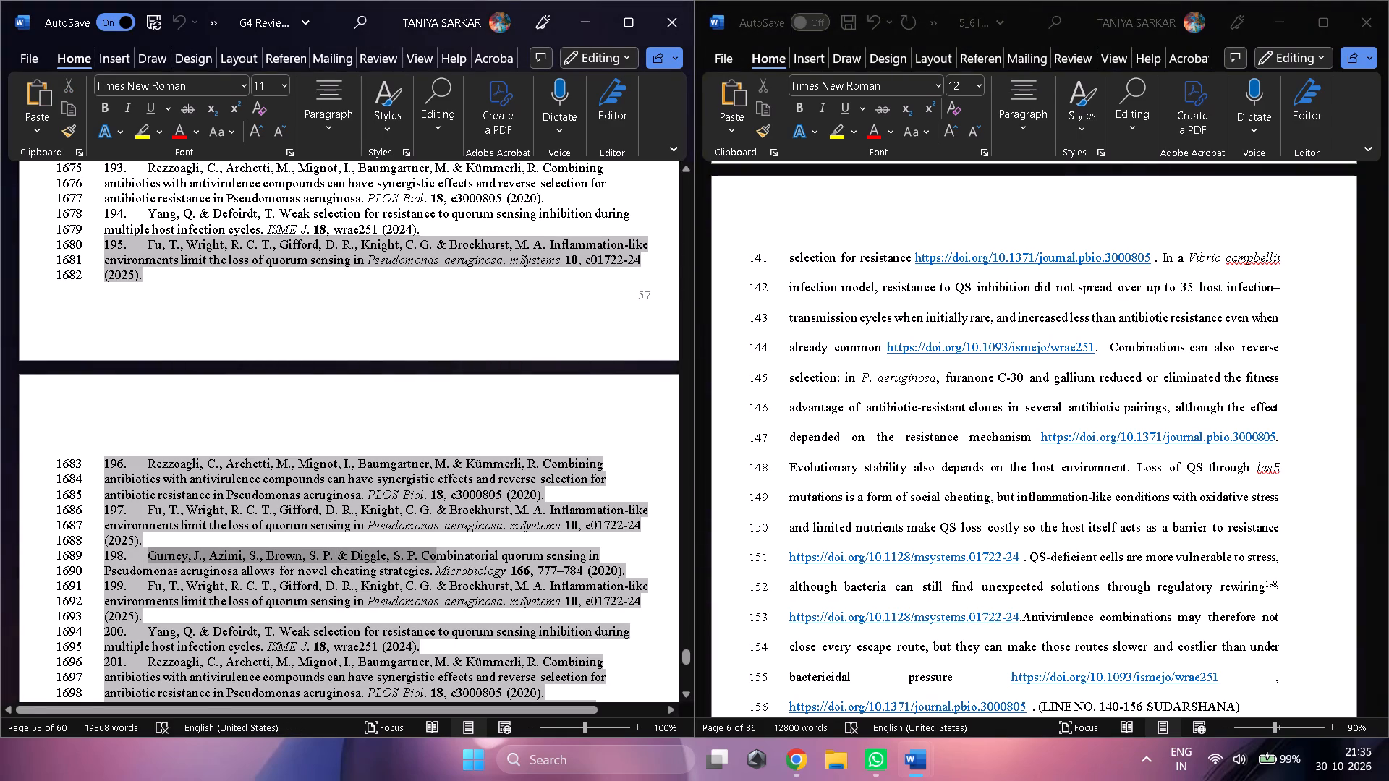
drag(439, 552, 619, 573)
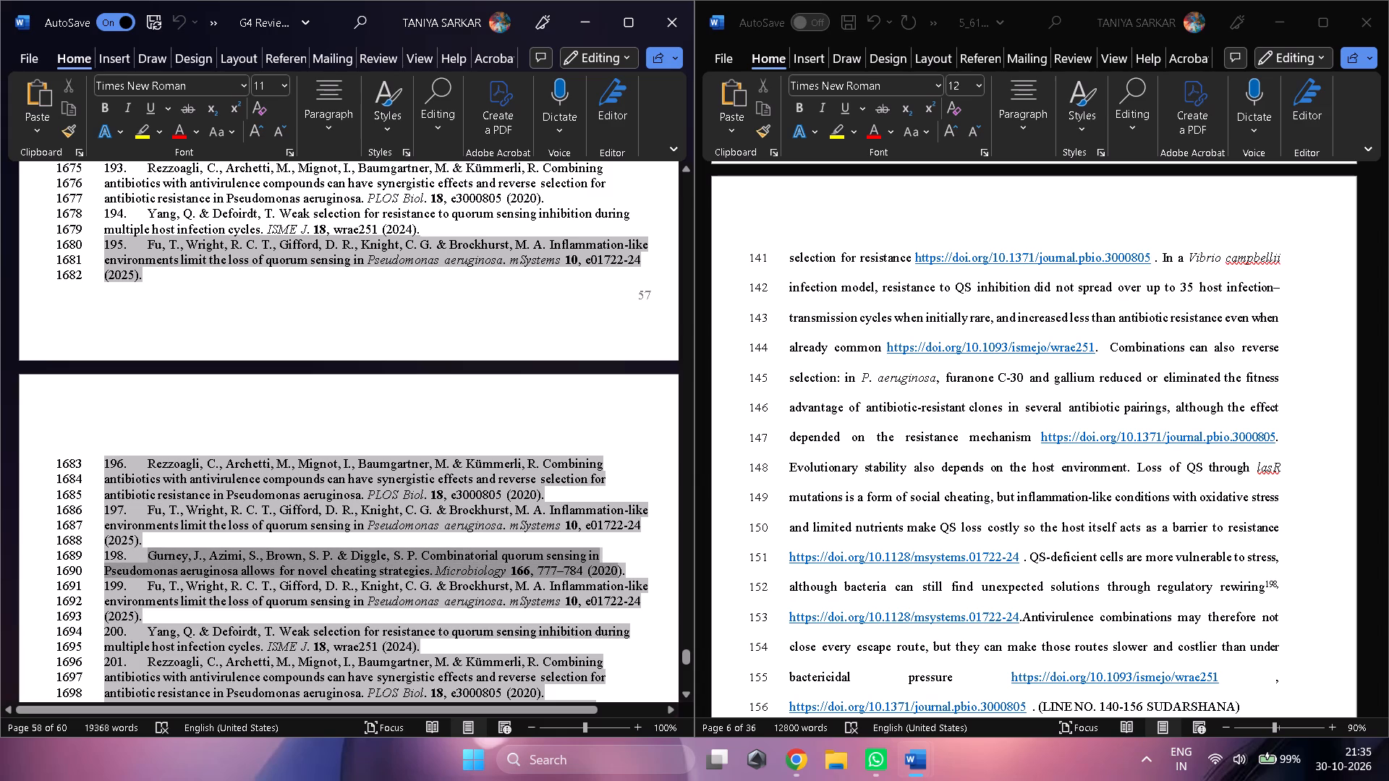
drag(619, 573, 624, 571)
scroll(624, 571, down, 1)
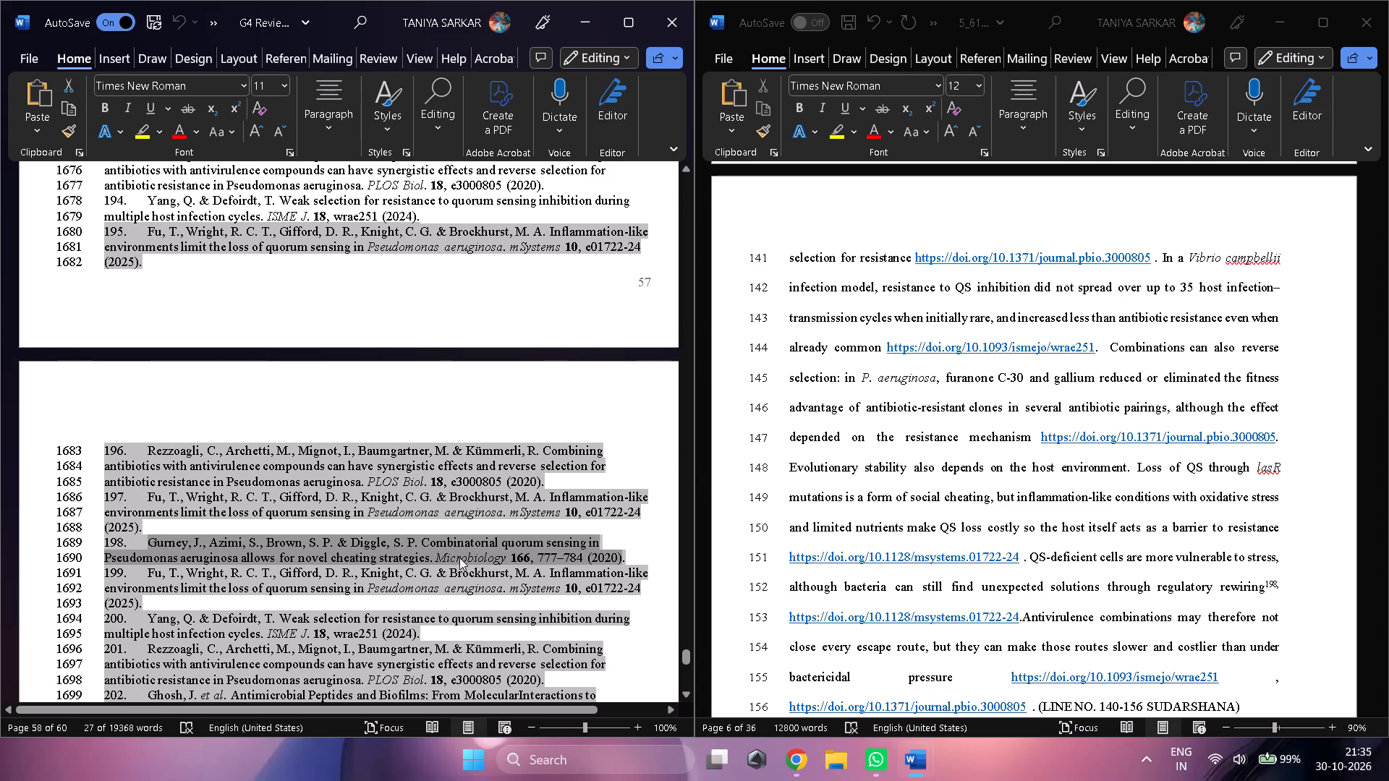
right_click(458, 557)
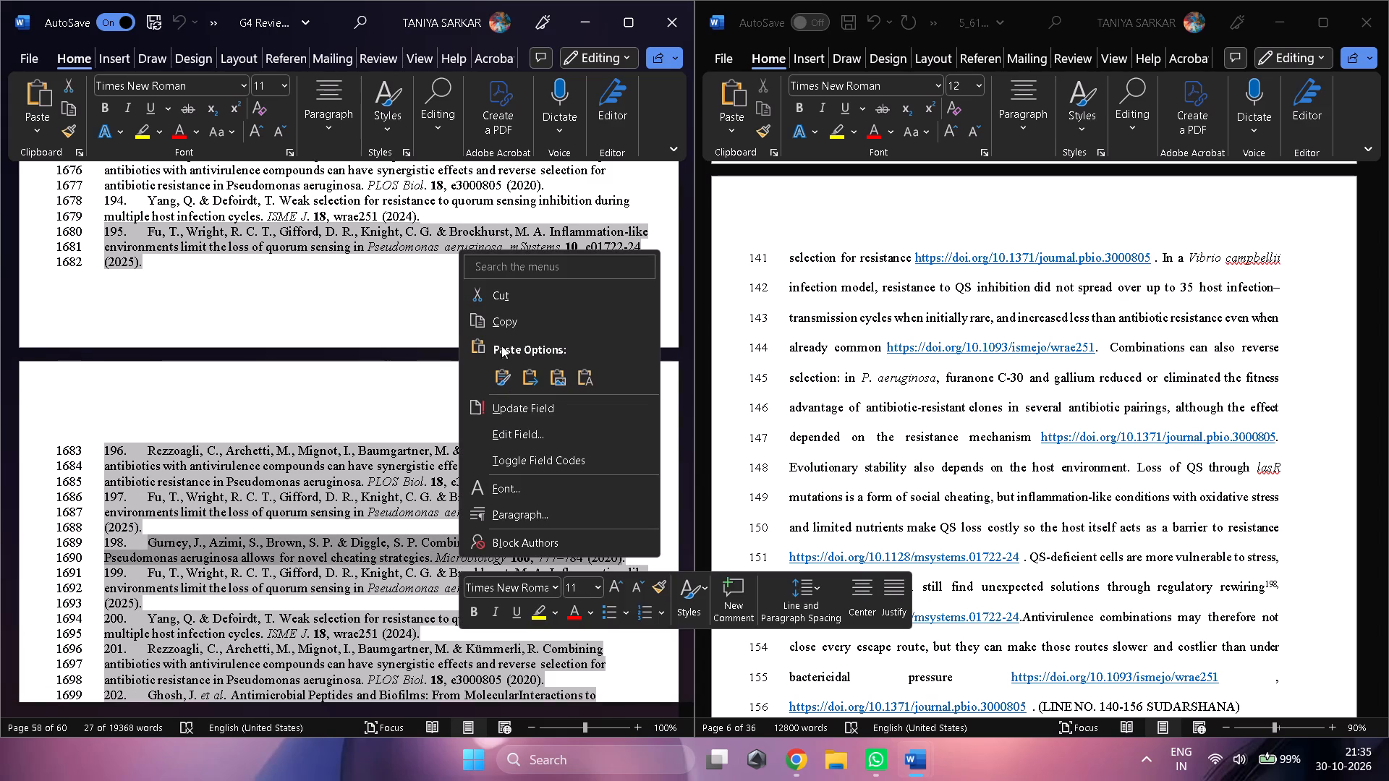
click(505, 322)
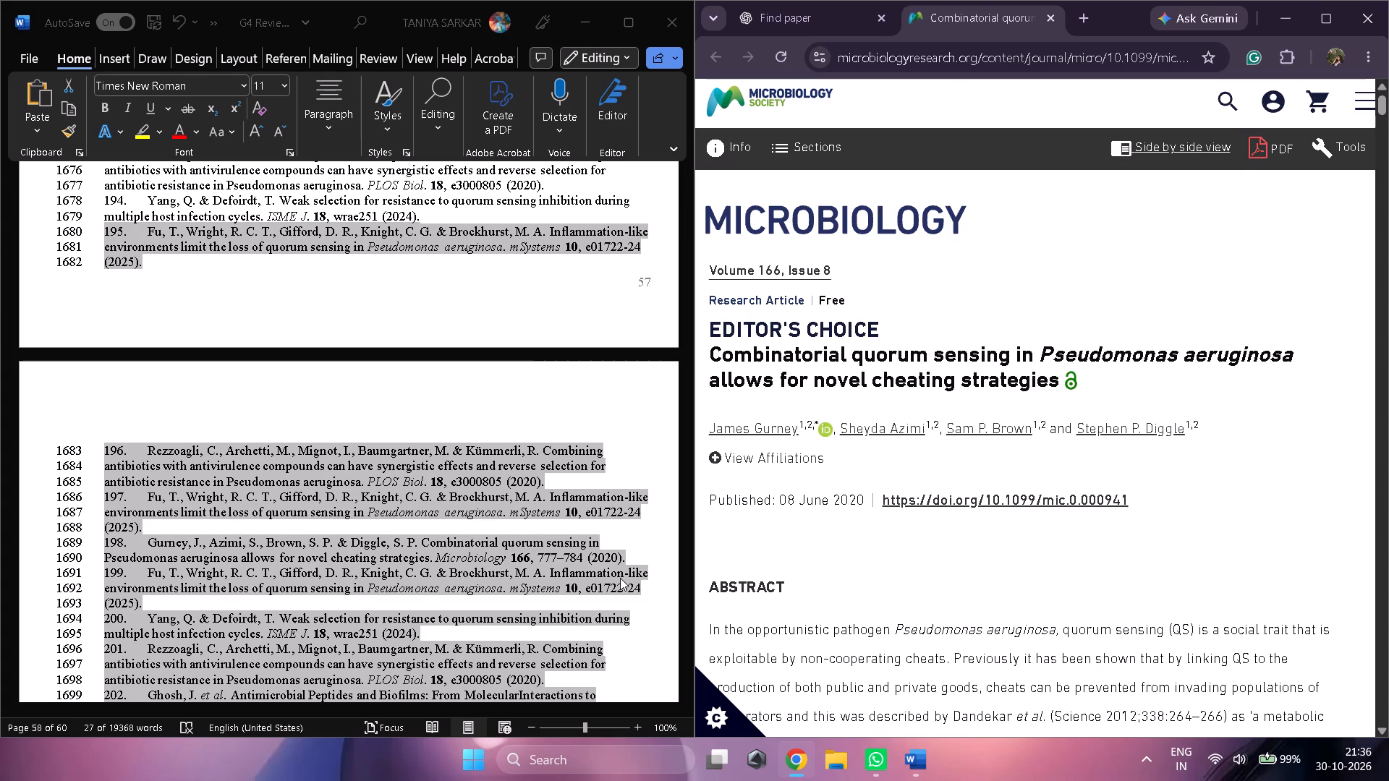
click(684, 700)
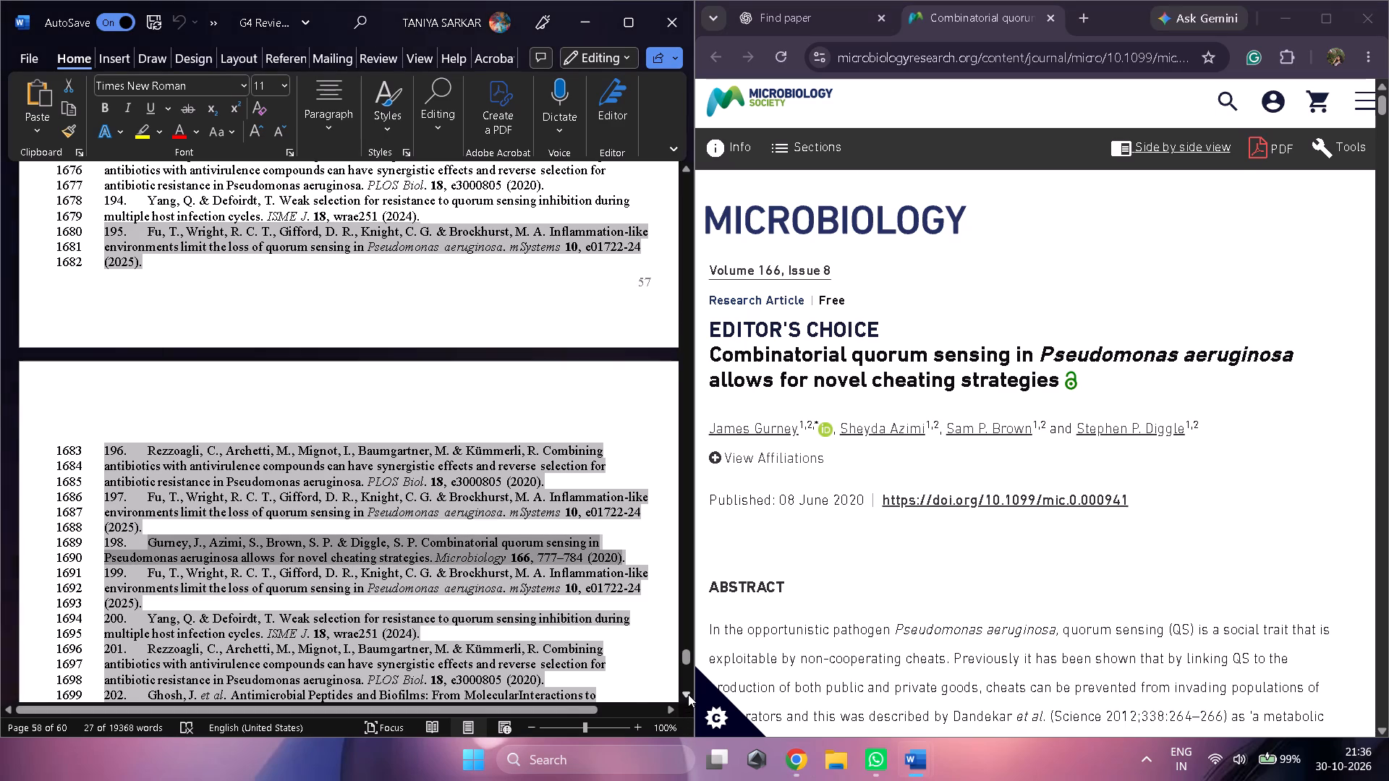
triple_click(688, 694)
click(688, 694)
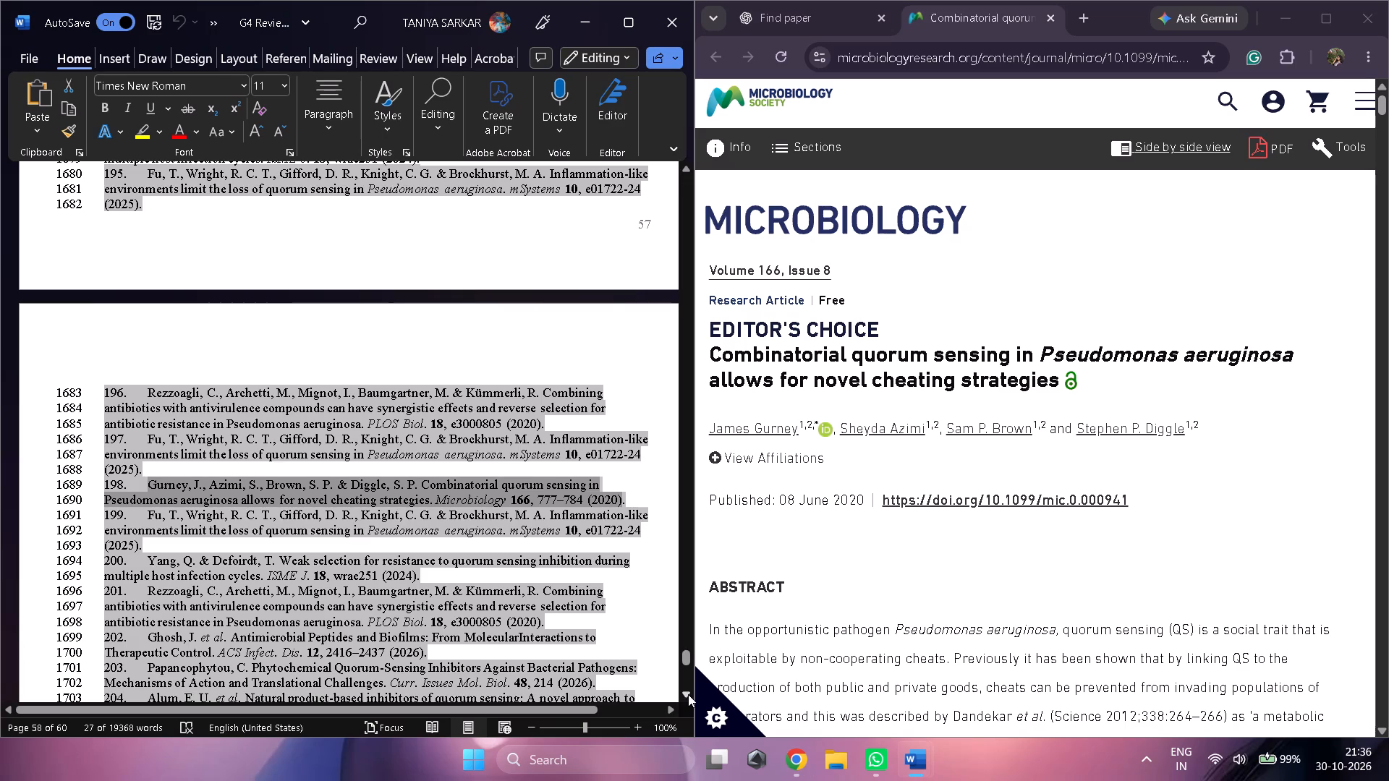
click(688, 694)
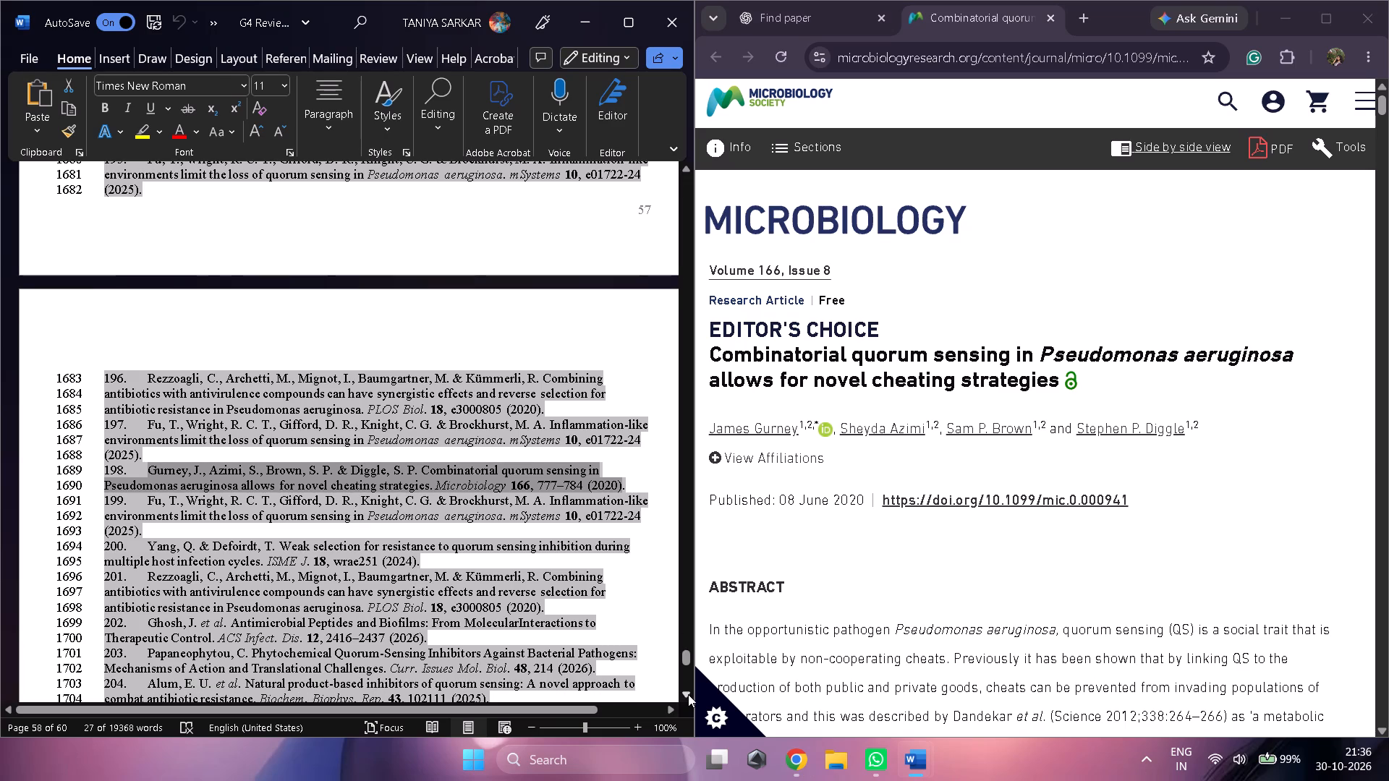
right_click(1022, 500)
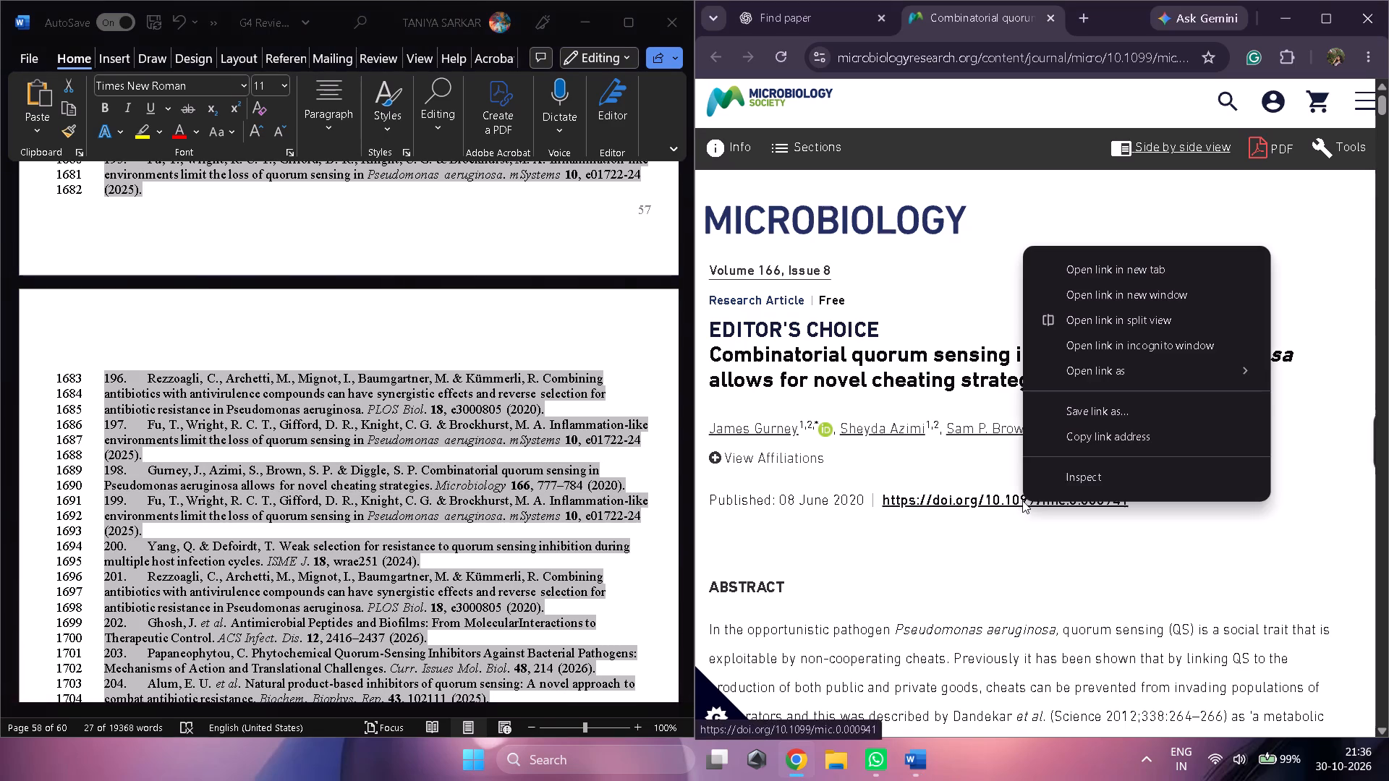
click(1100, 442)
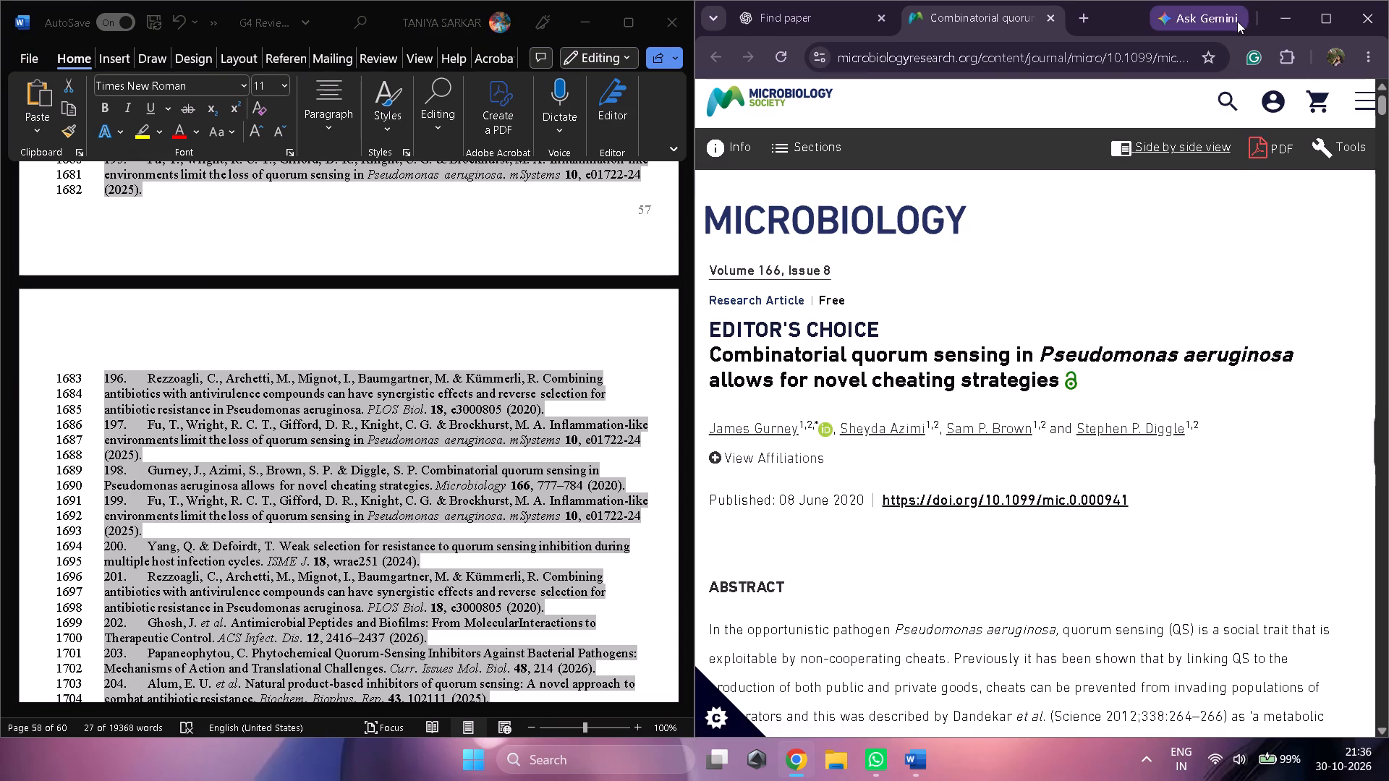
click(1297, 13)
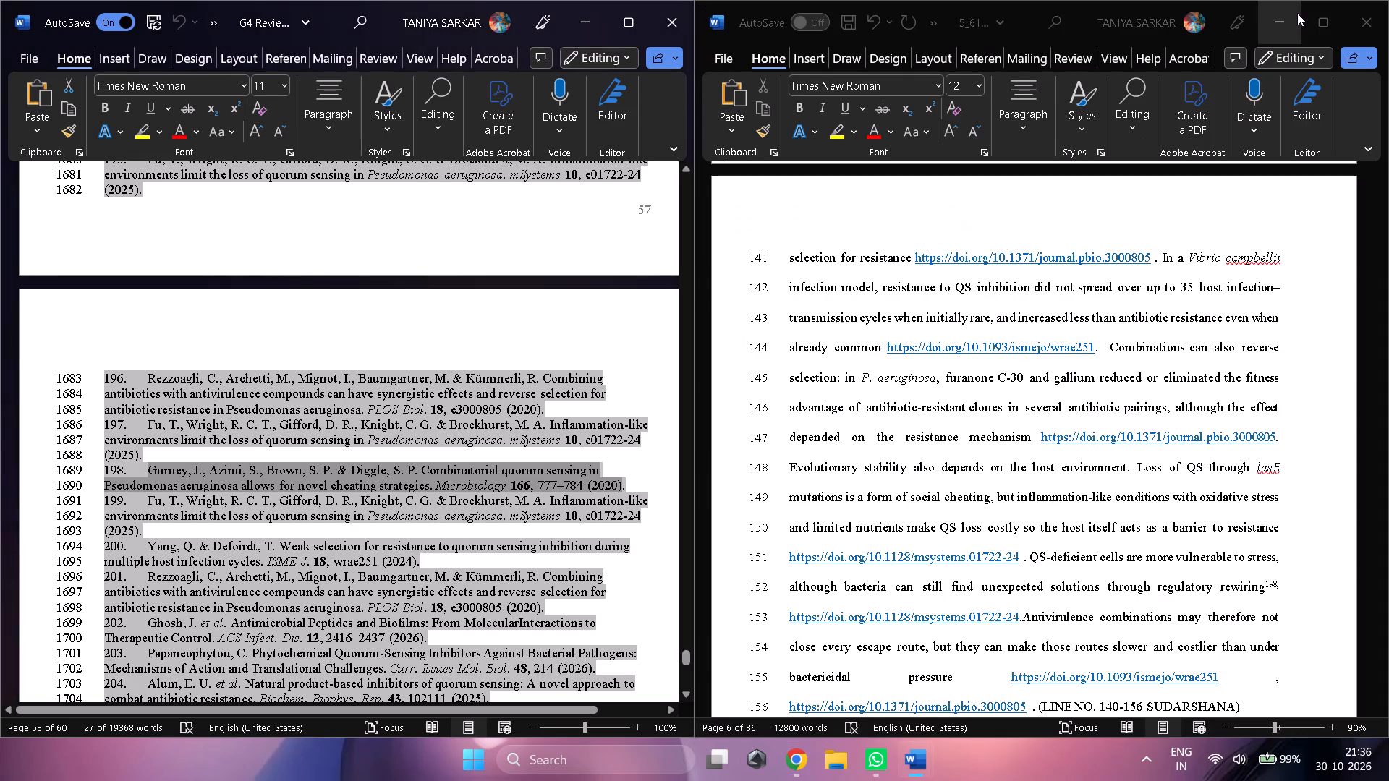
click(1276, 591)
click(1282, 586)
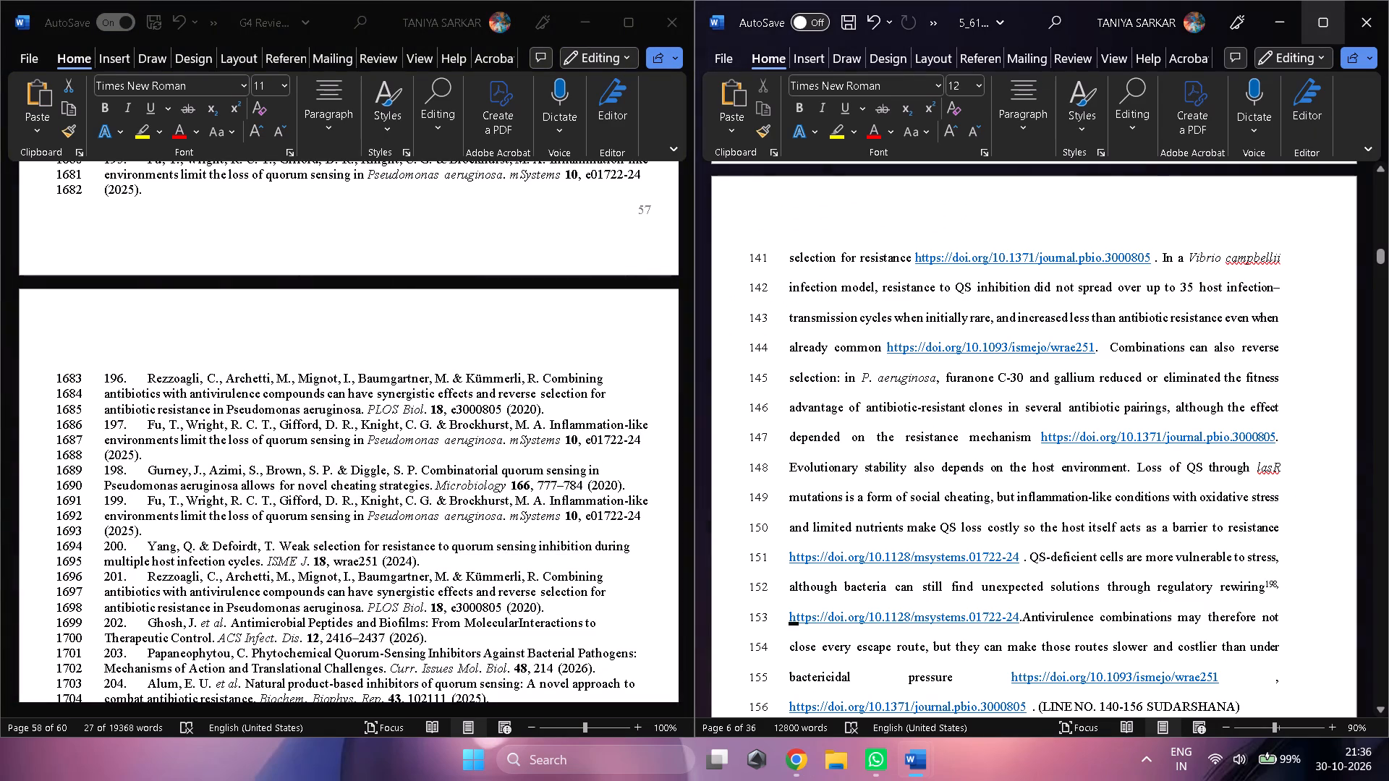
key(BackSpace)
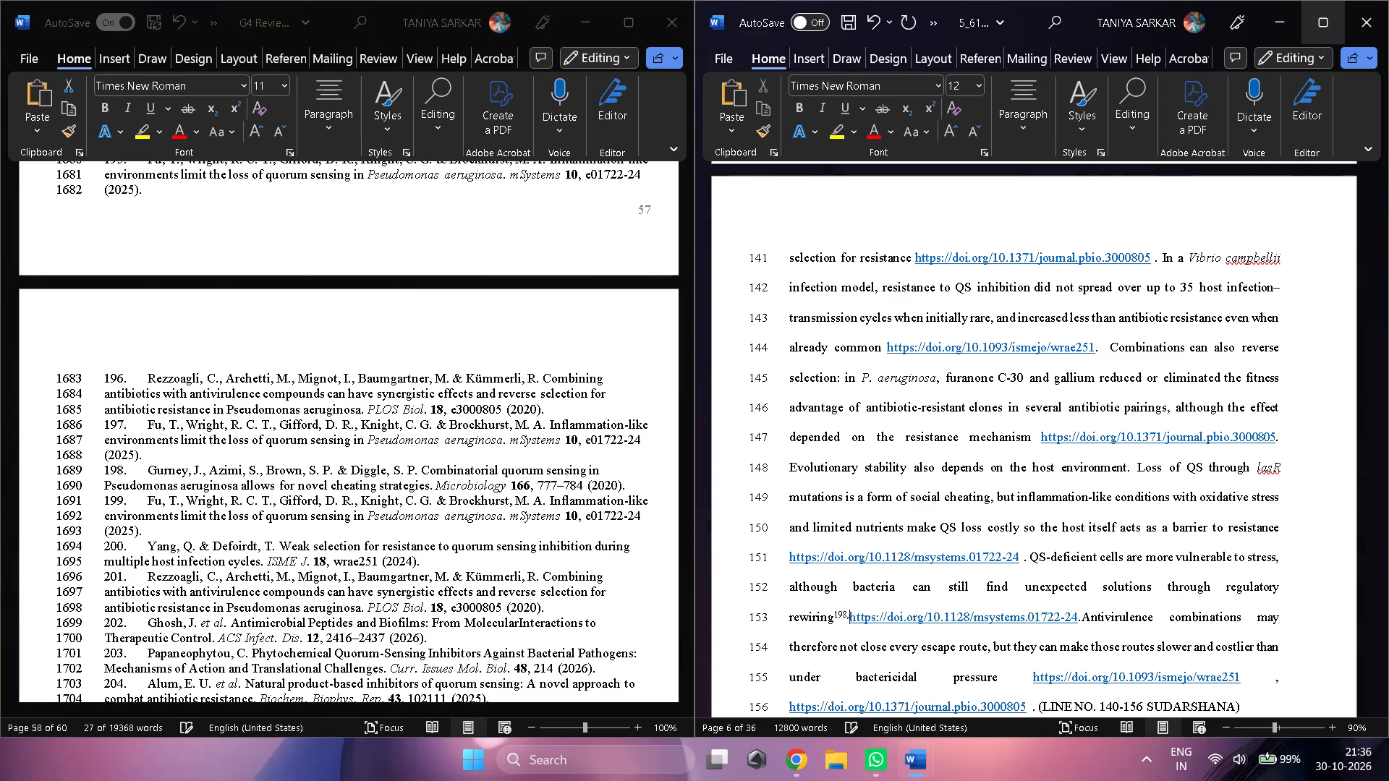
key(BackSpace)
key(BackSpace)
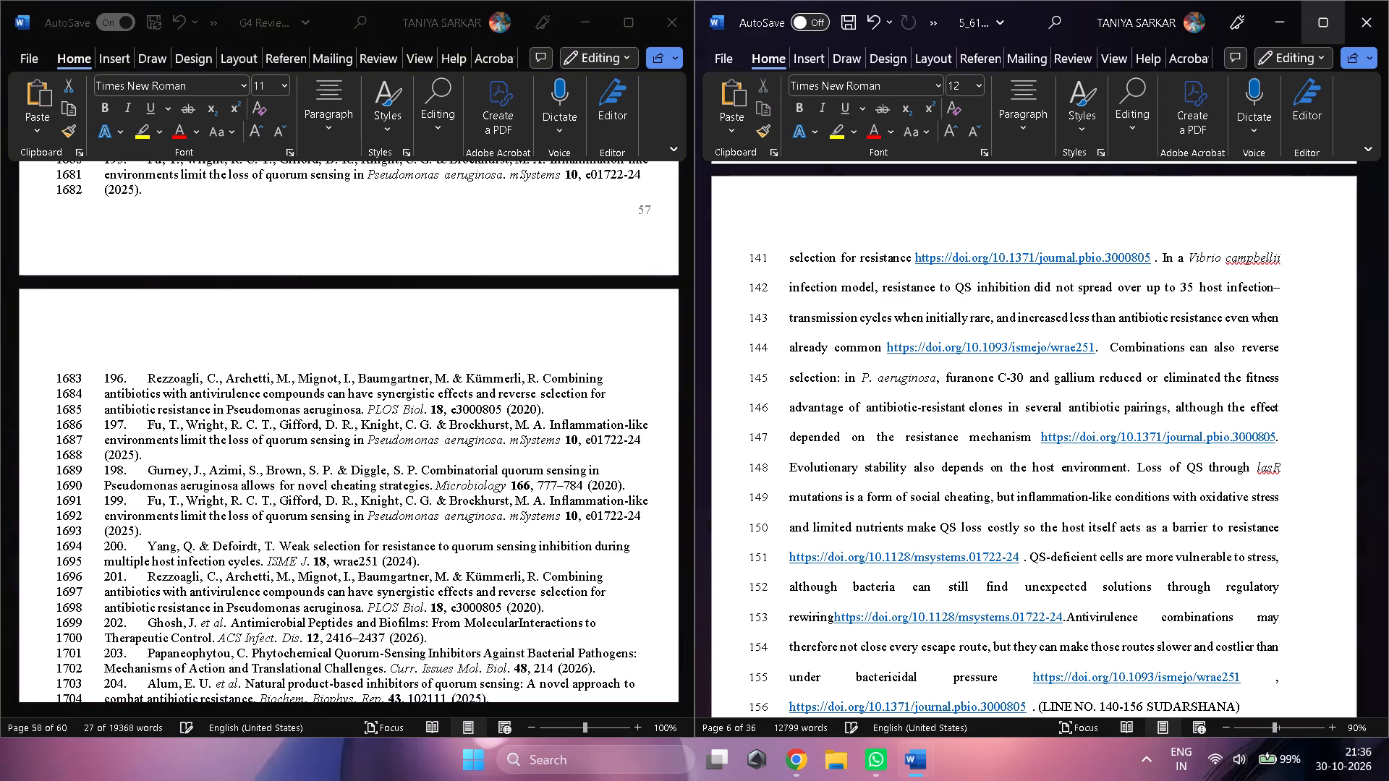
key(ctrl+v)
key(space)
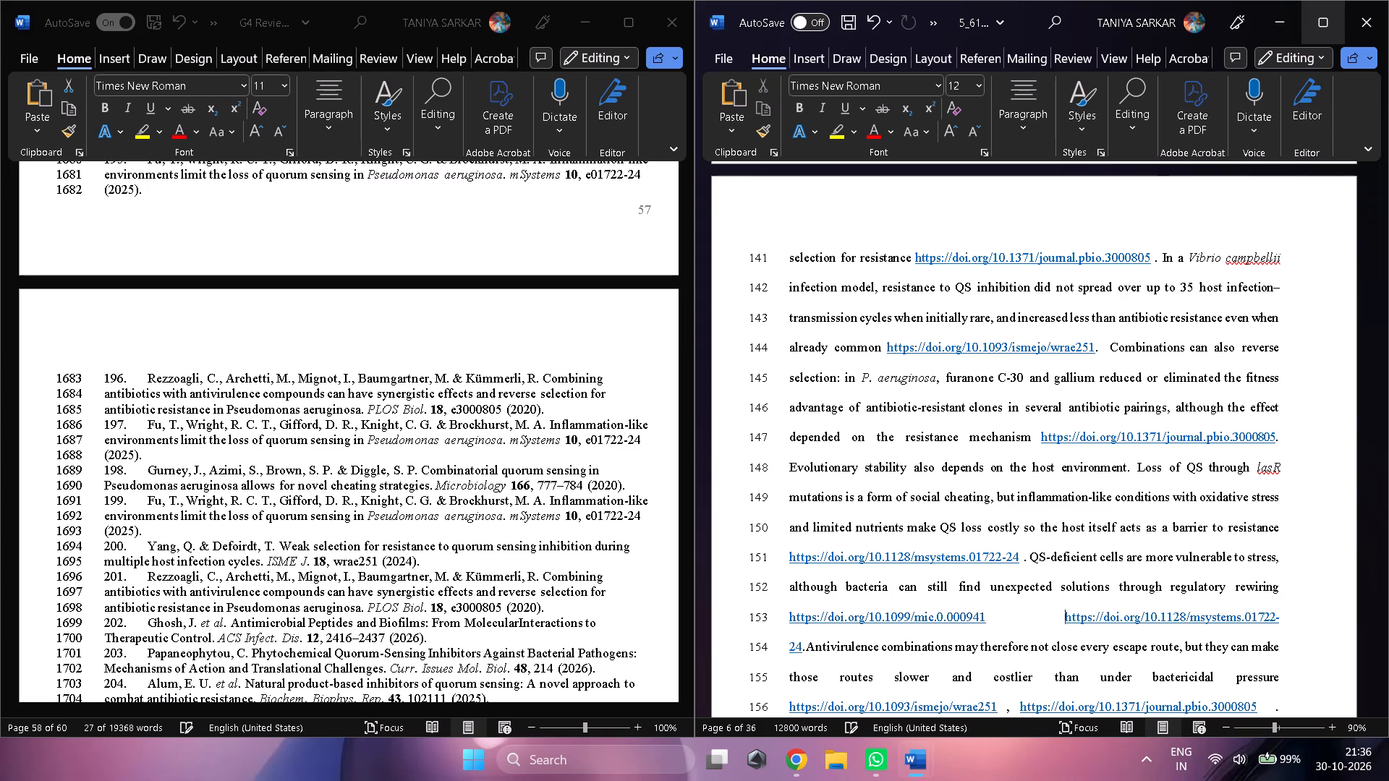
key(BackSpace)
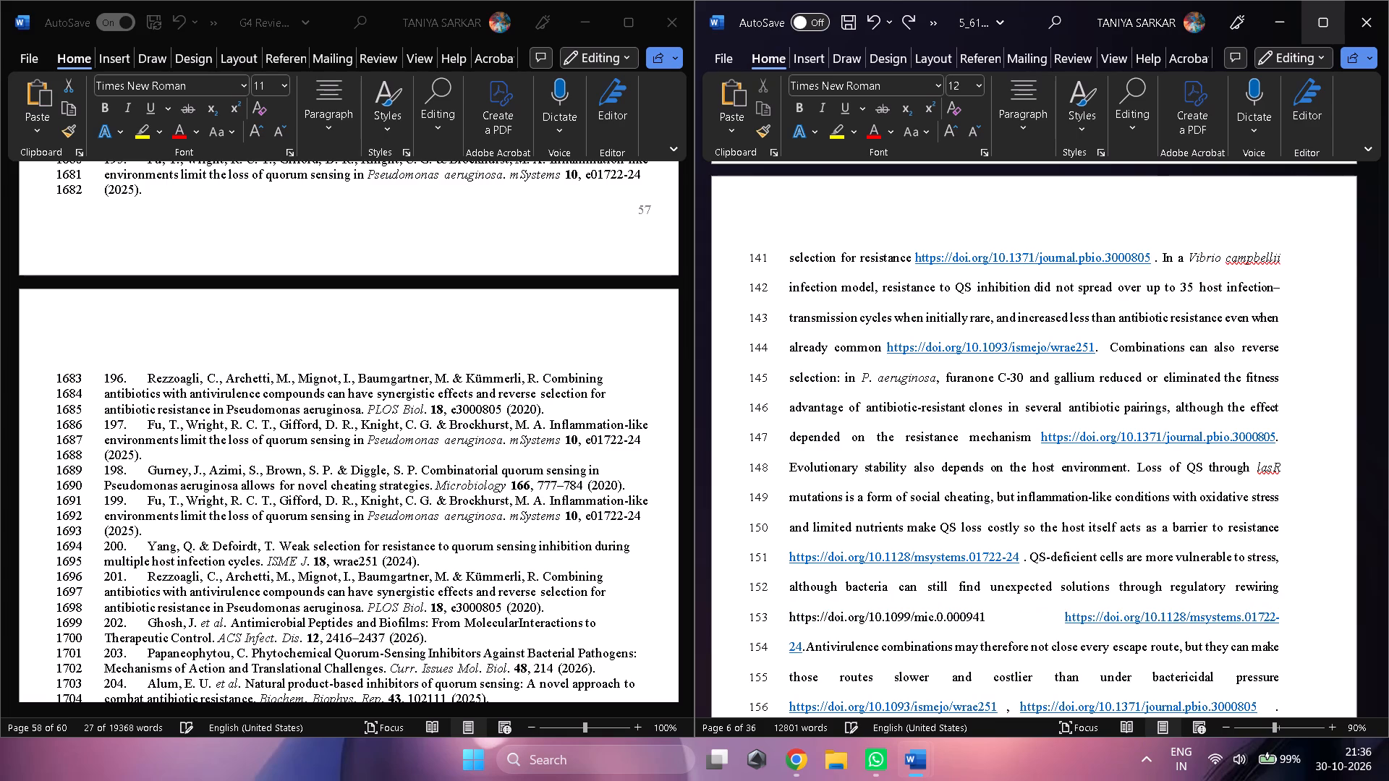
key(BackSpace)
text(,)
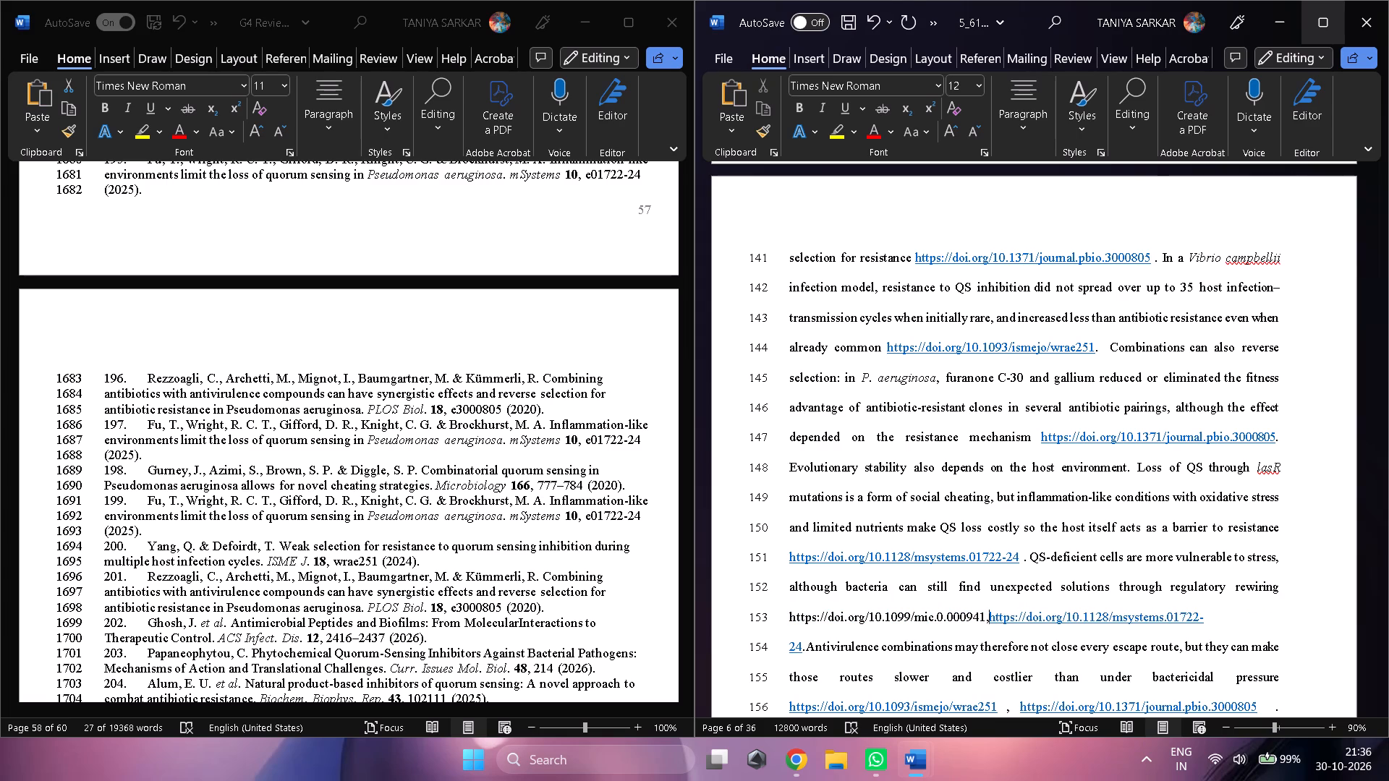
key(space)
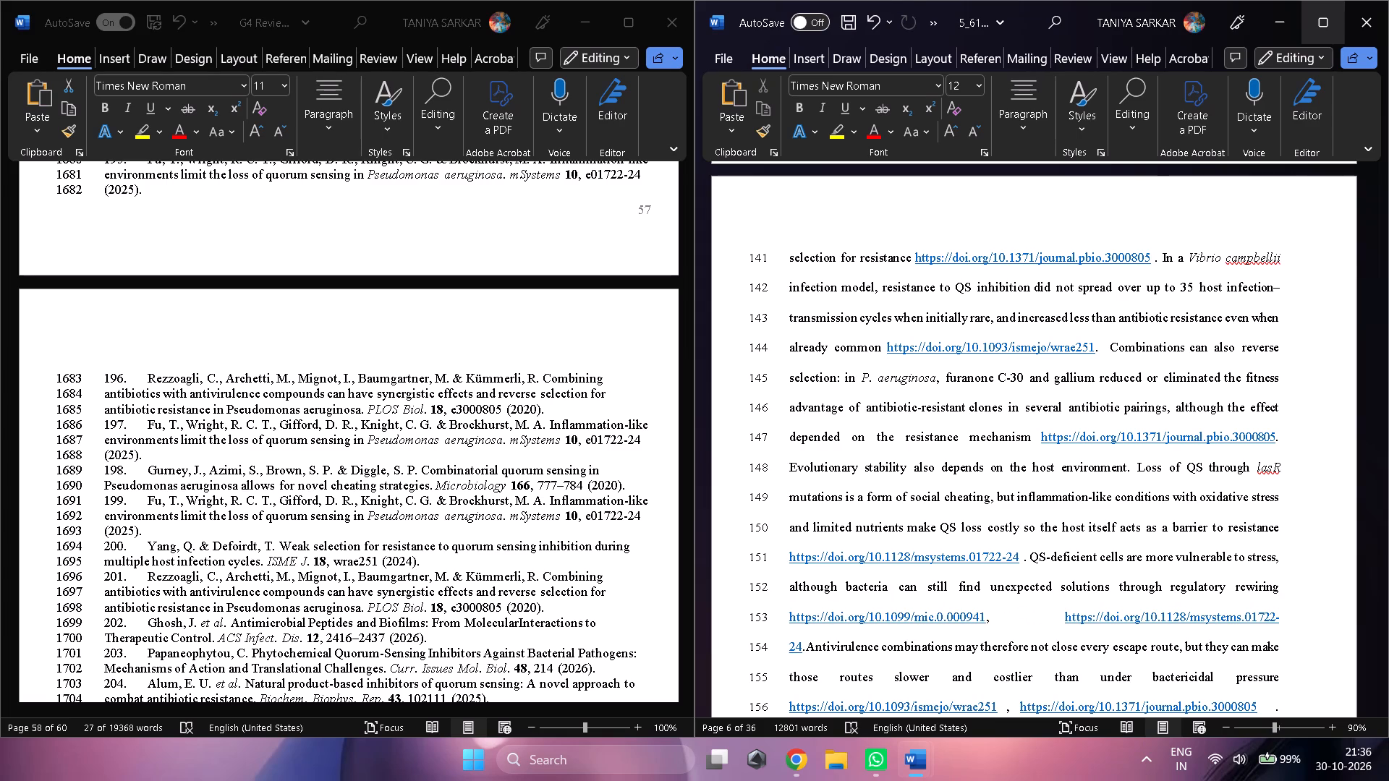
Colour the bold "LINE NO. 140-156" attribution note below the evolutionary resistance paragraph red.
click(1383, 709)
click(1383, 709)
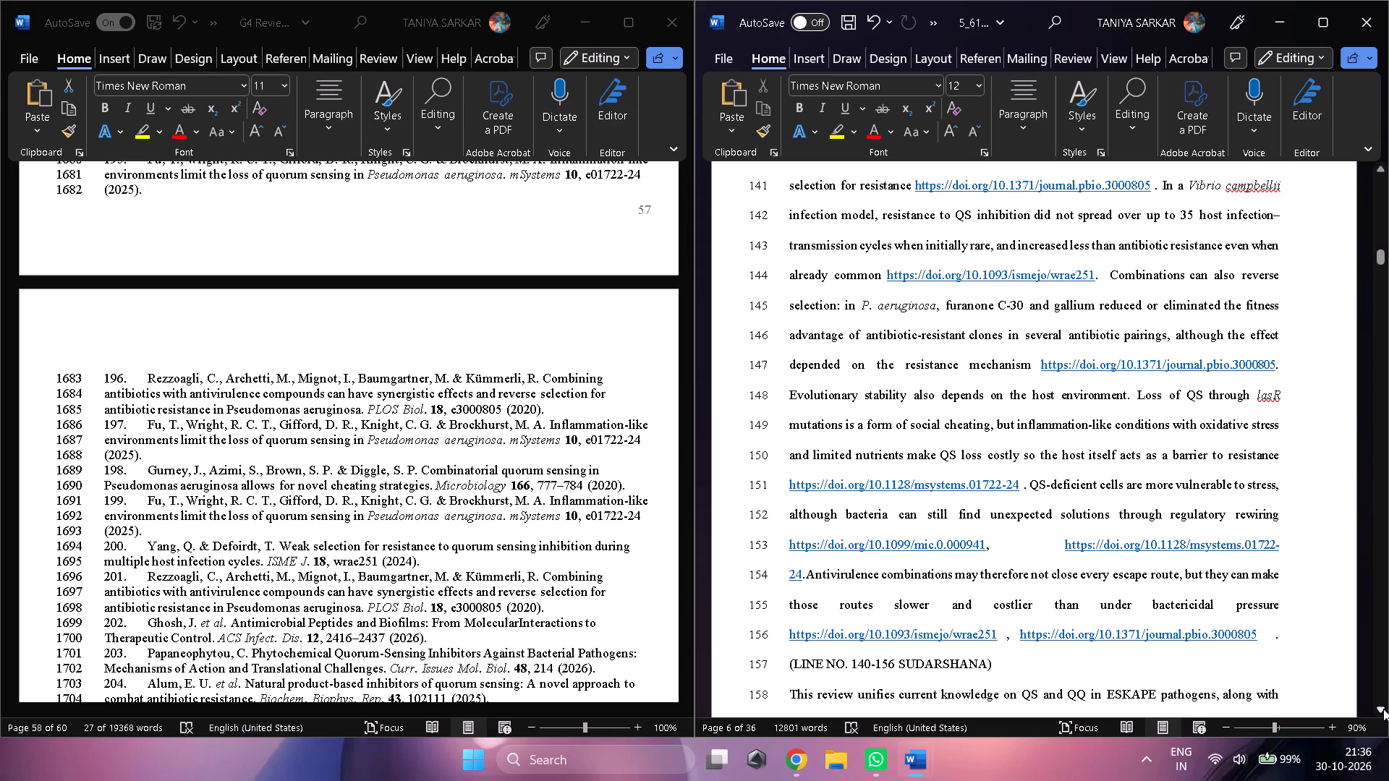
click(1383, 709)
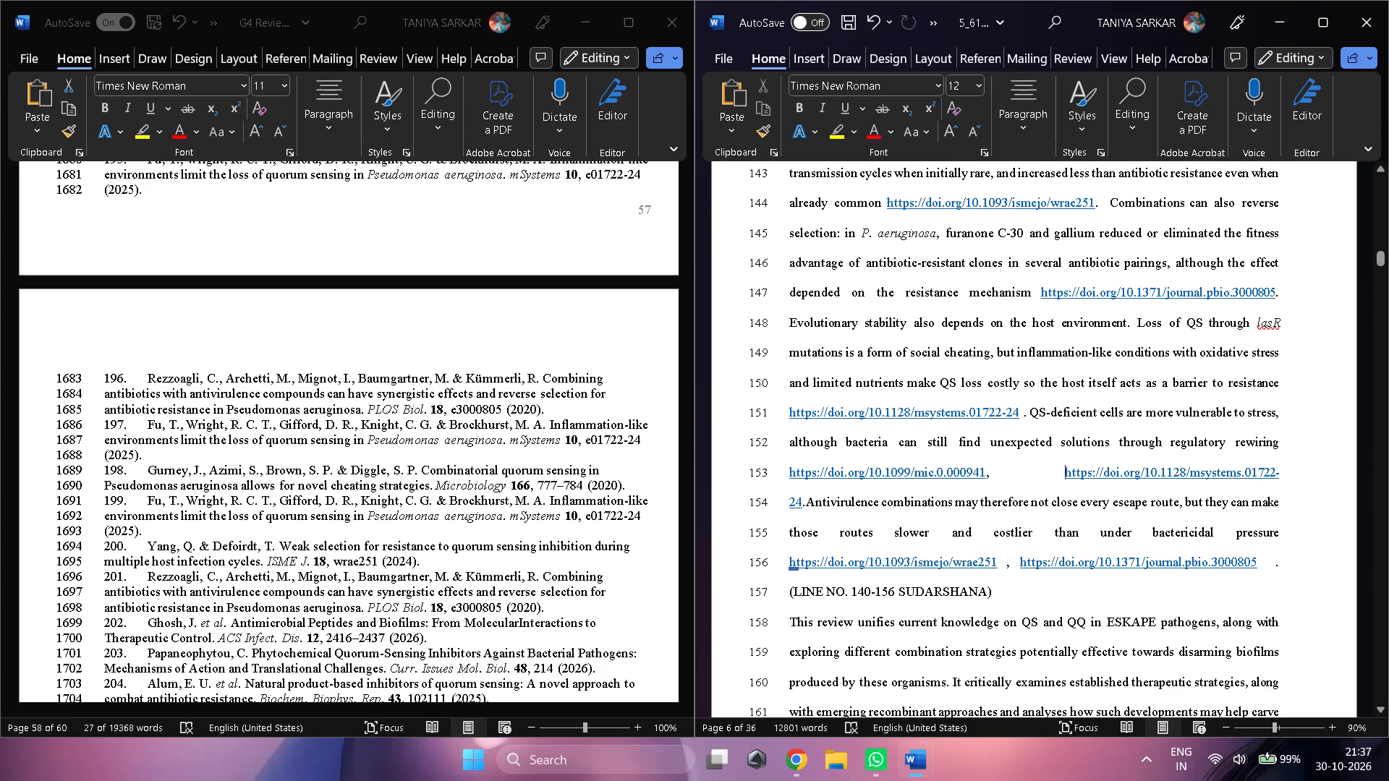
drag(995, 589, 794, 603)
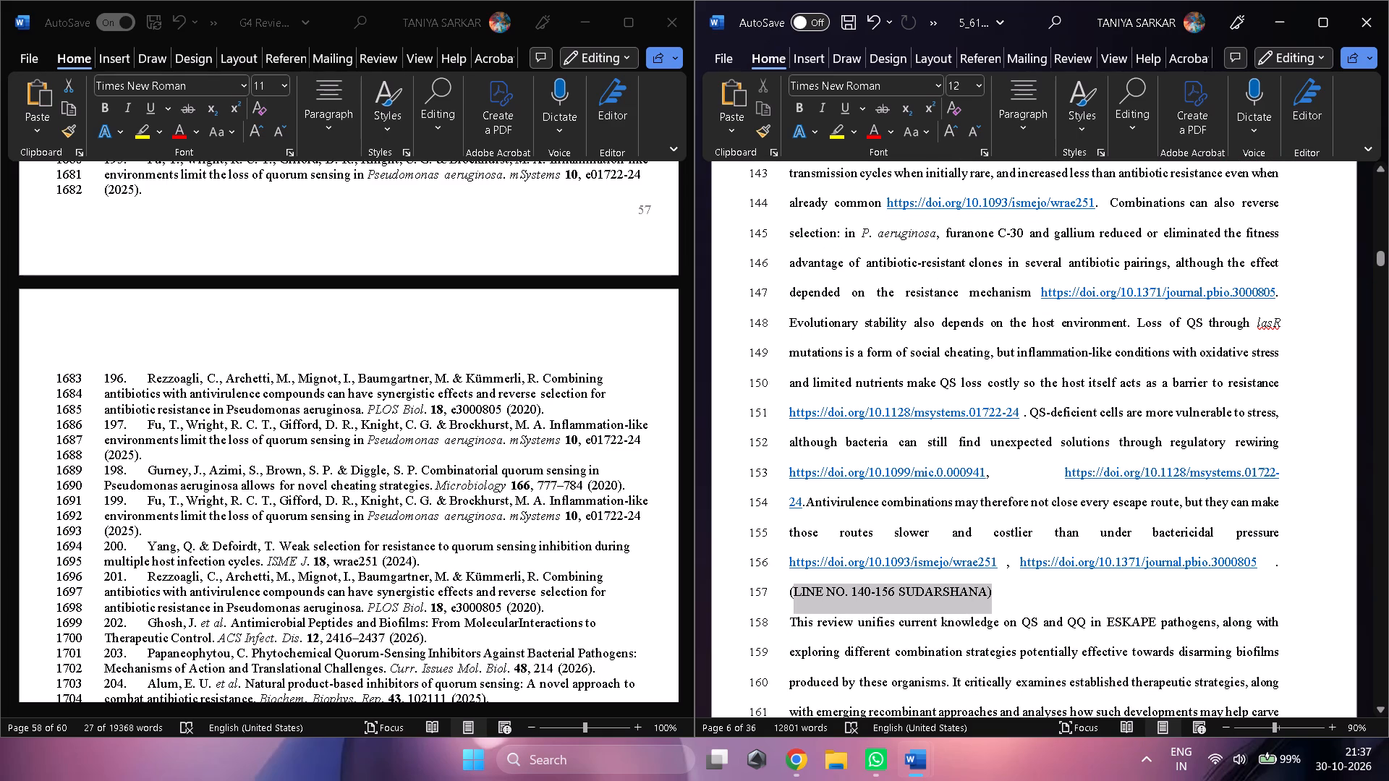
drag(794, 603, 788, 599)
click(799, 576)
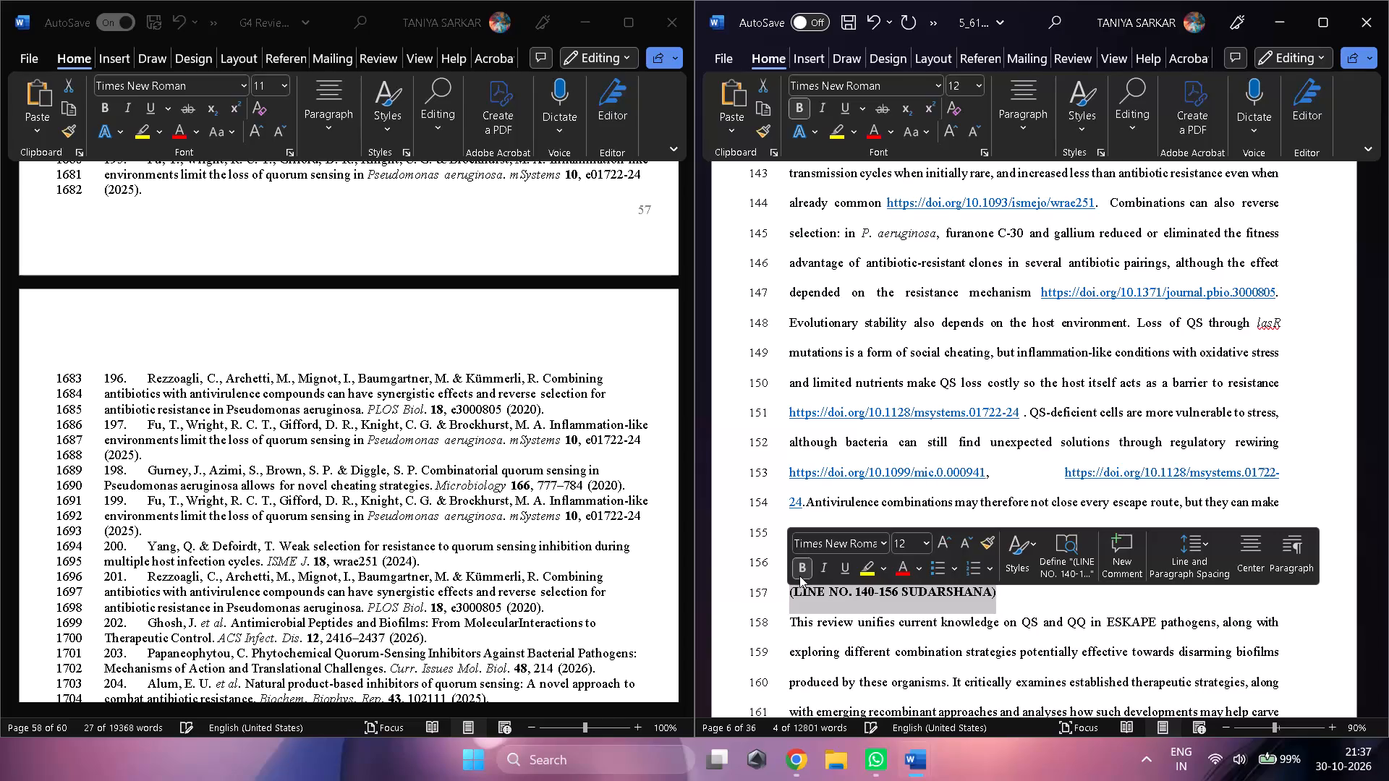
click(893, 568)
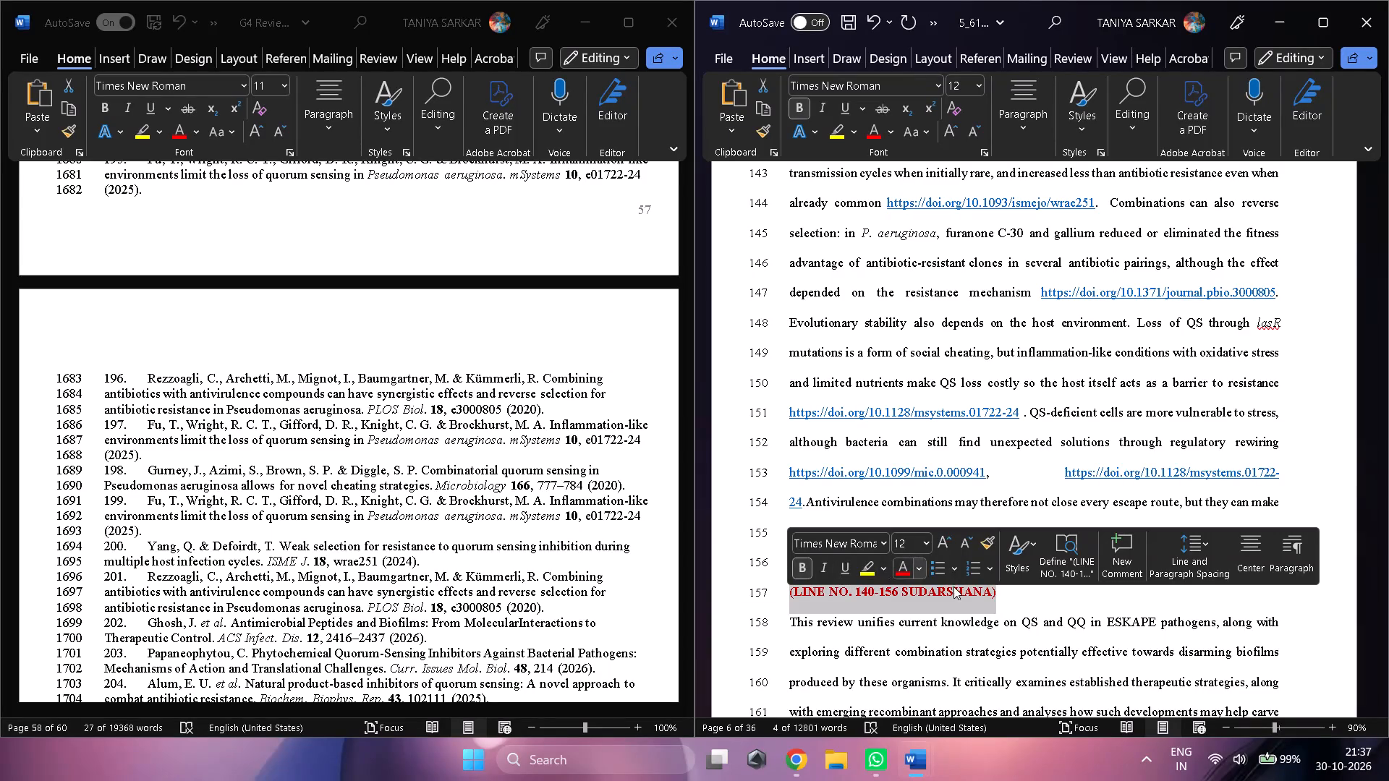
click(1035, 601)
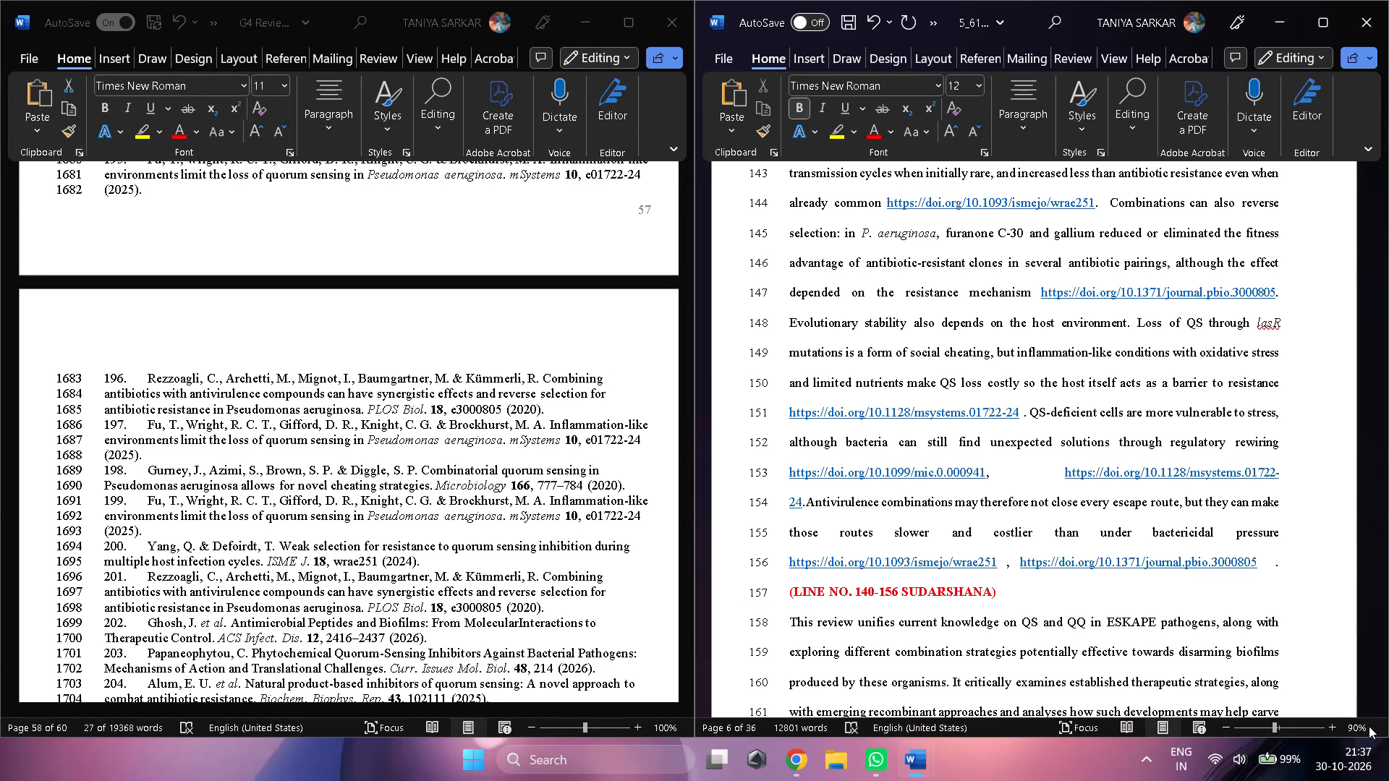
In the Introduction, abbreviate "Staphylococcus aureus" before "is the causative agent for a variety of diseases" to "S.aureus".
drag(1381, 254, 1378, 197)
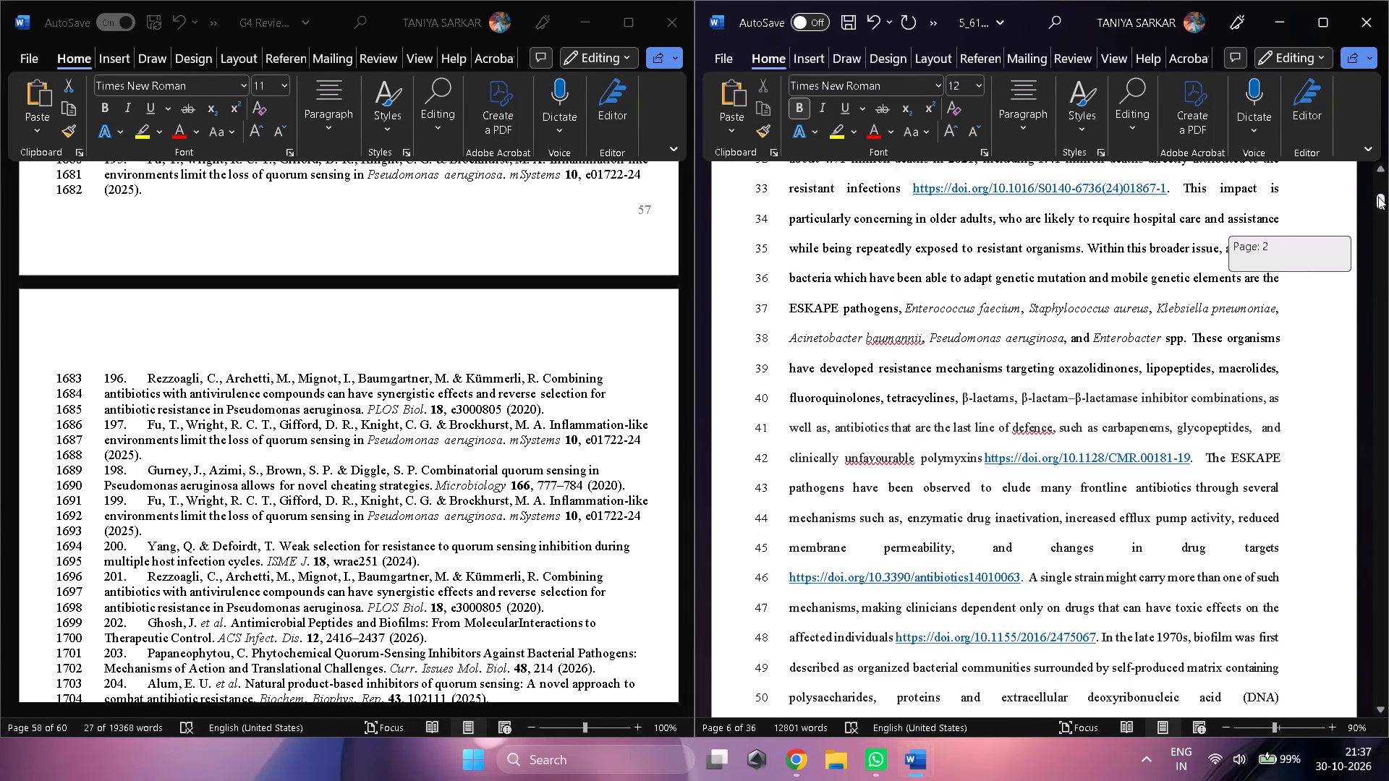
drag(1378, 197, 1374, 187)
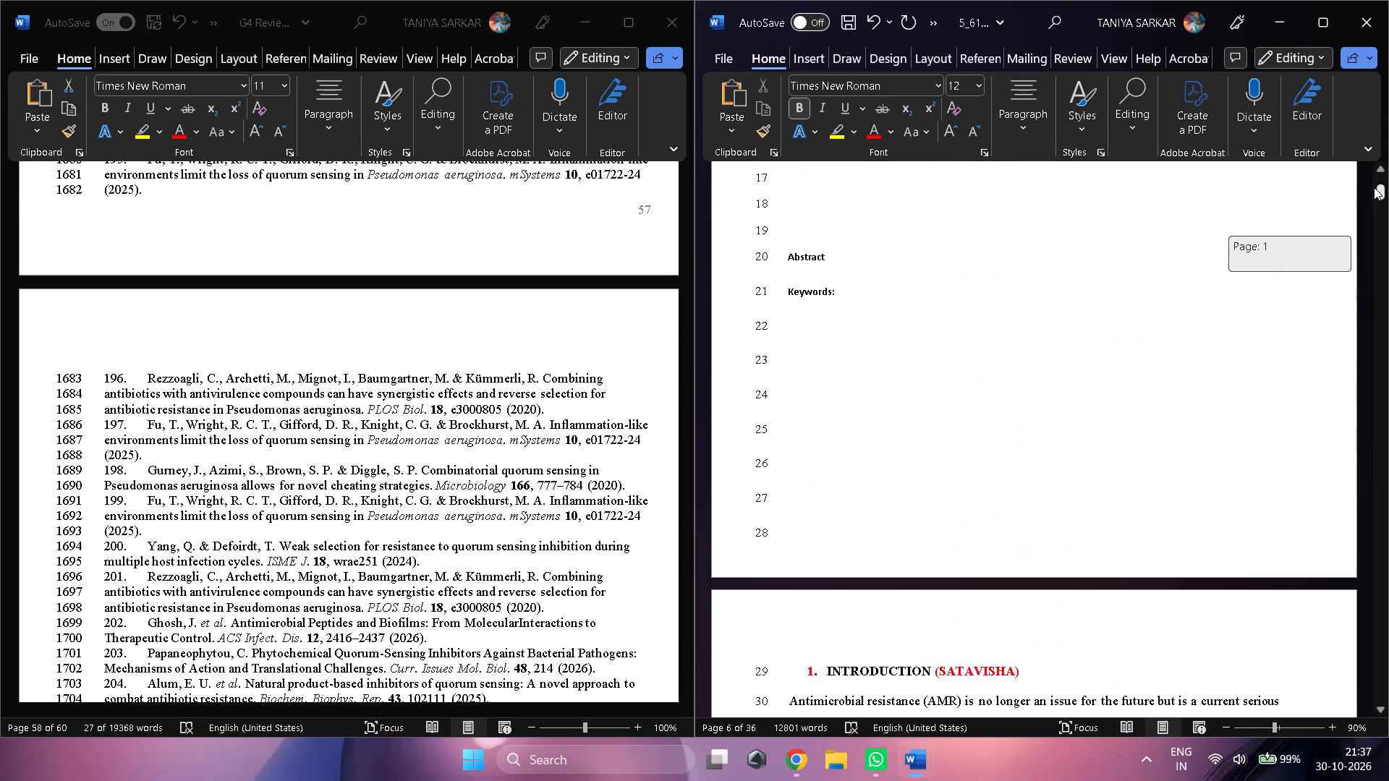
drag(1374, 187, 1374, 194)
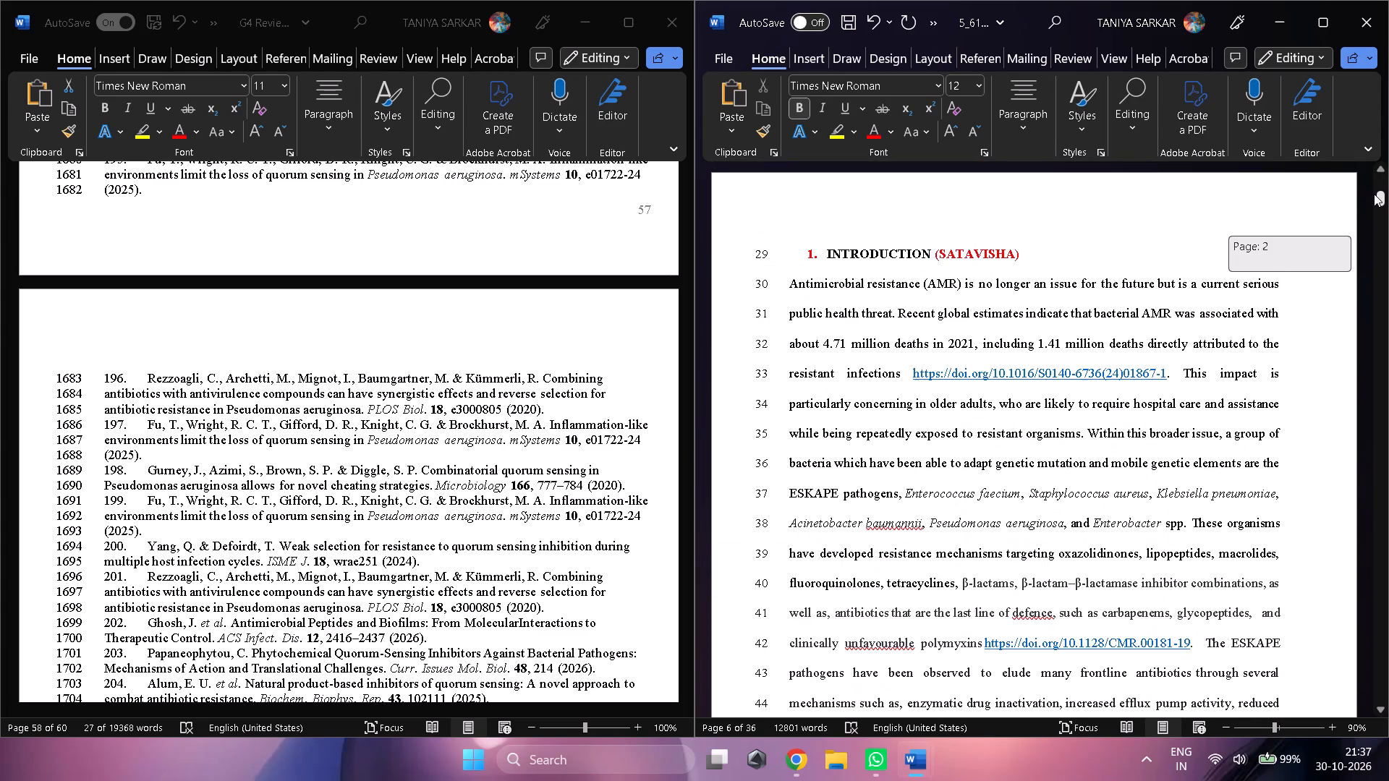
drag(1374, 194, 1374, 196)
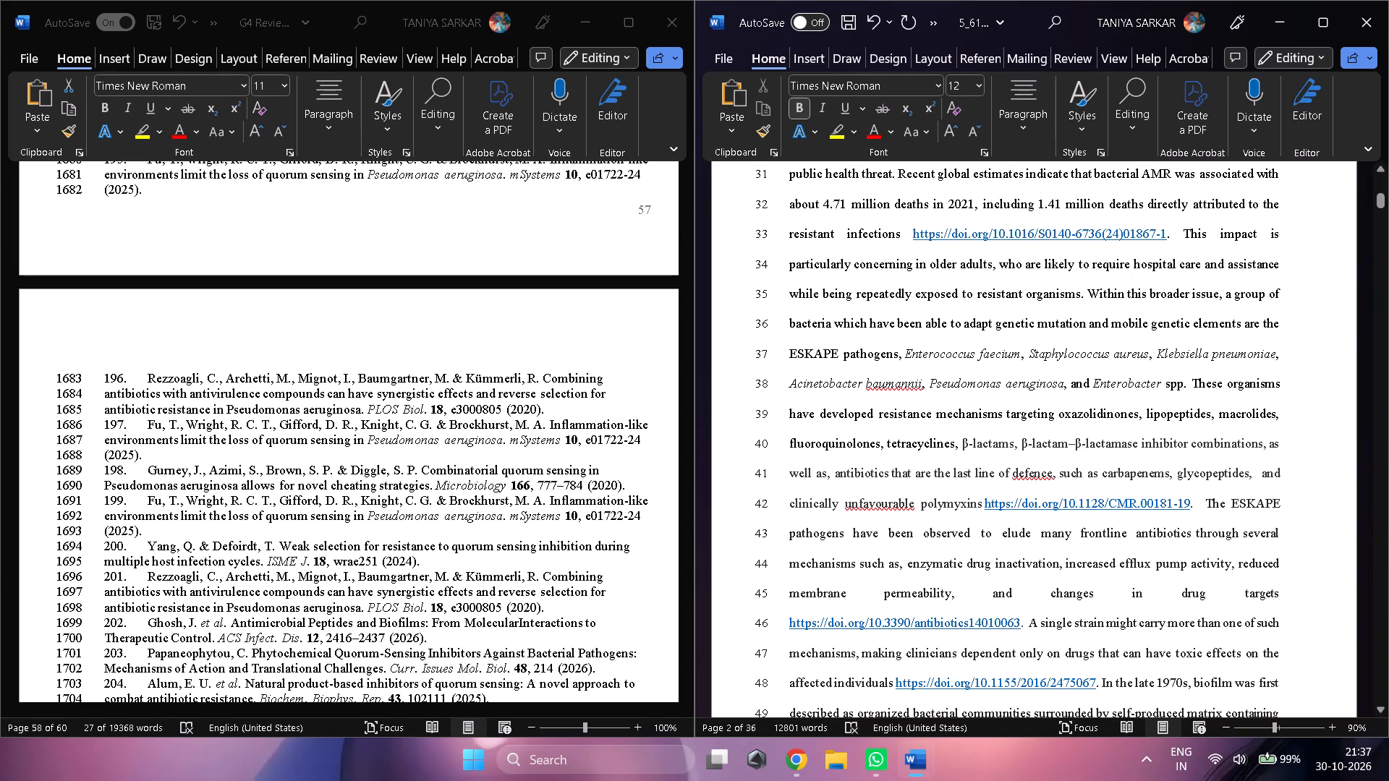
triple_click(1379, 709)
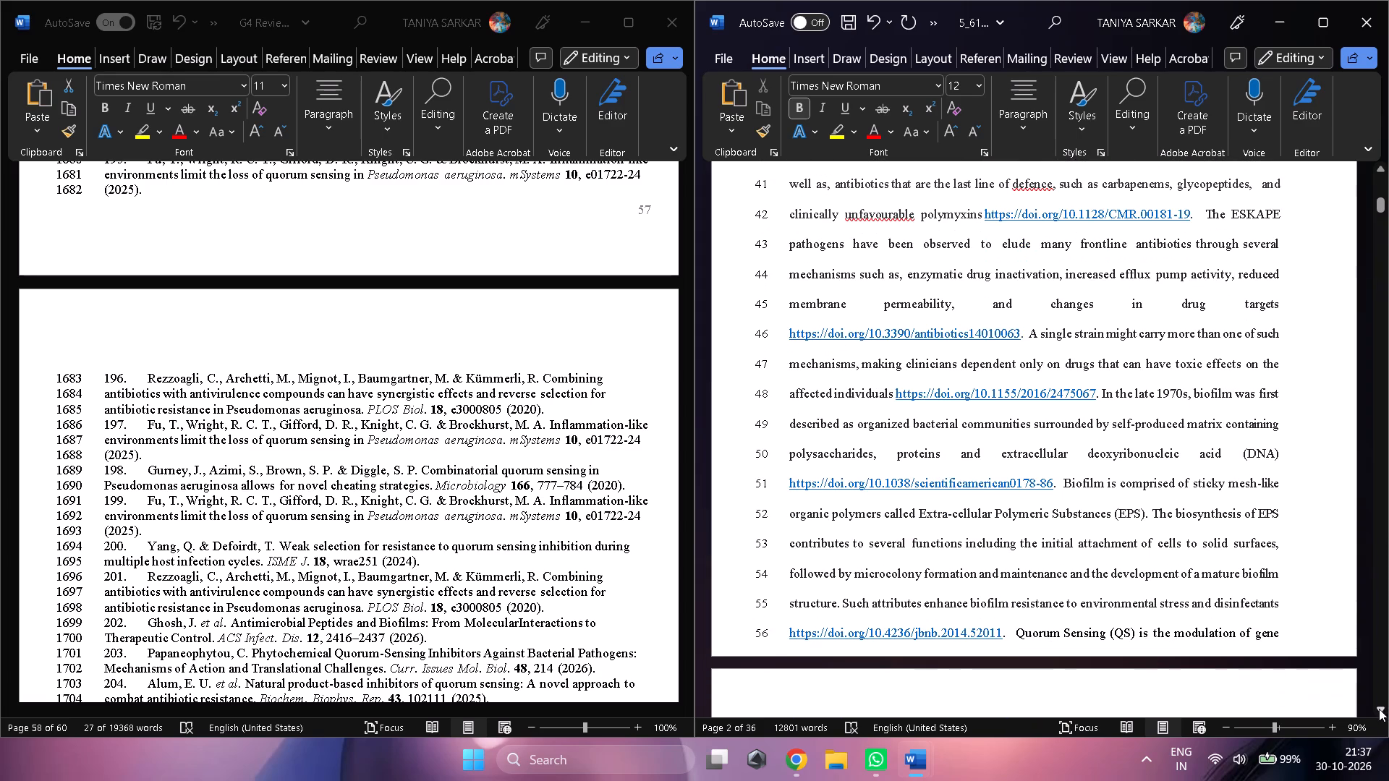
click(1379, 709)
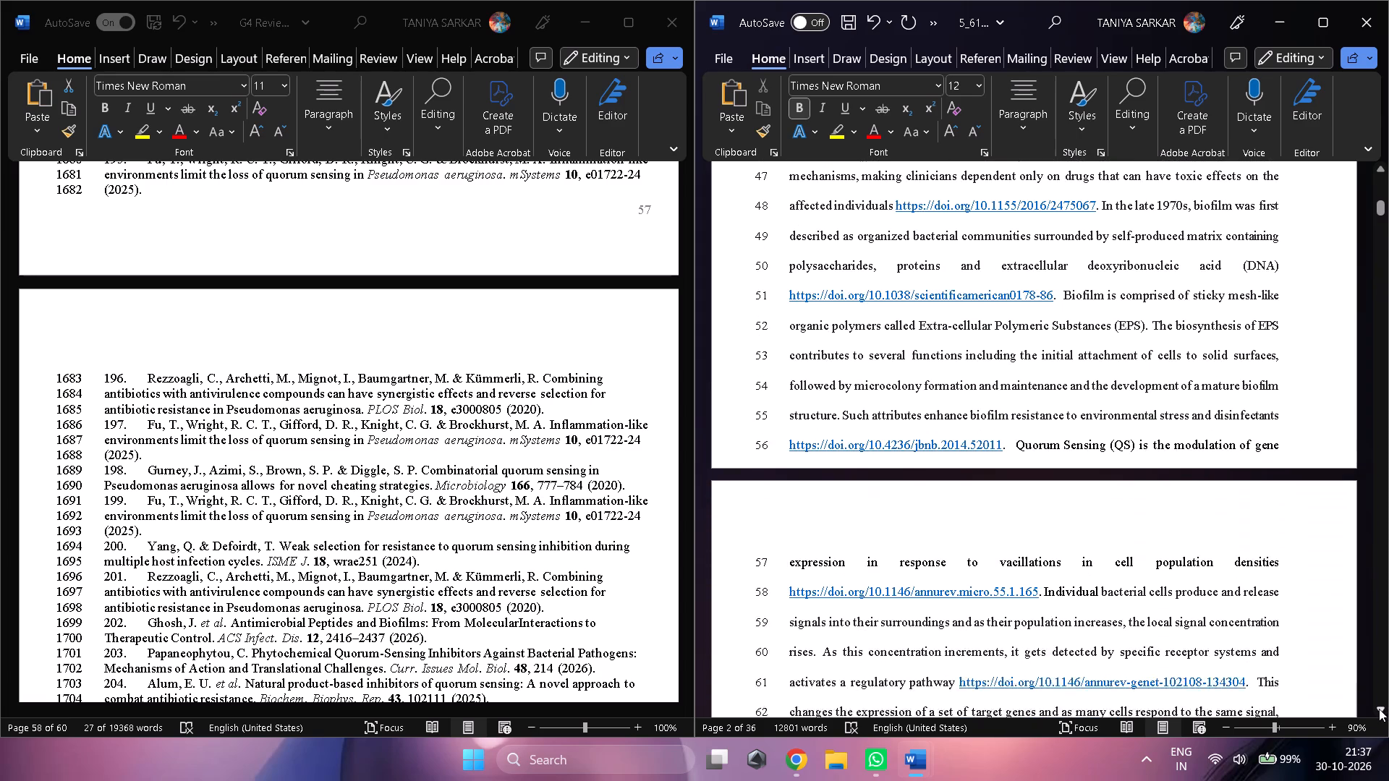
click(1379, 709)
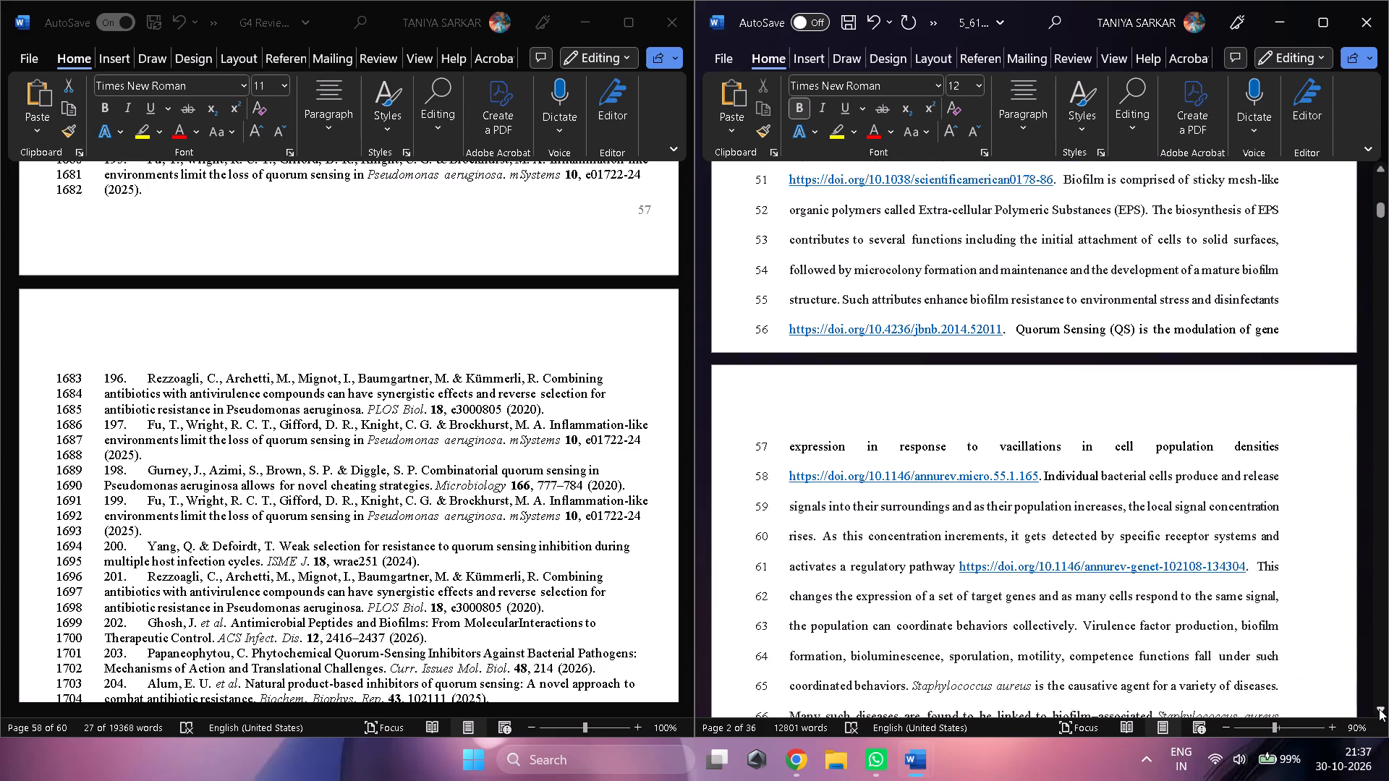
click(1379, 709)
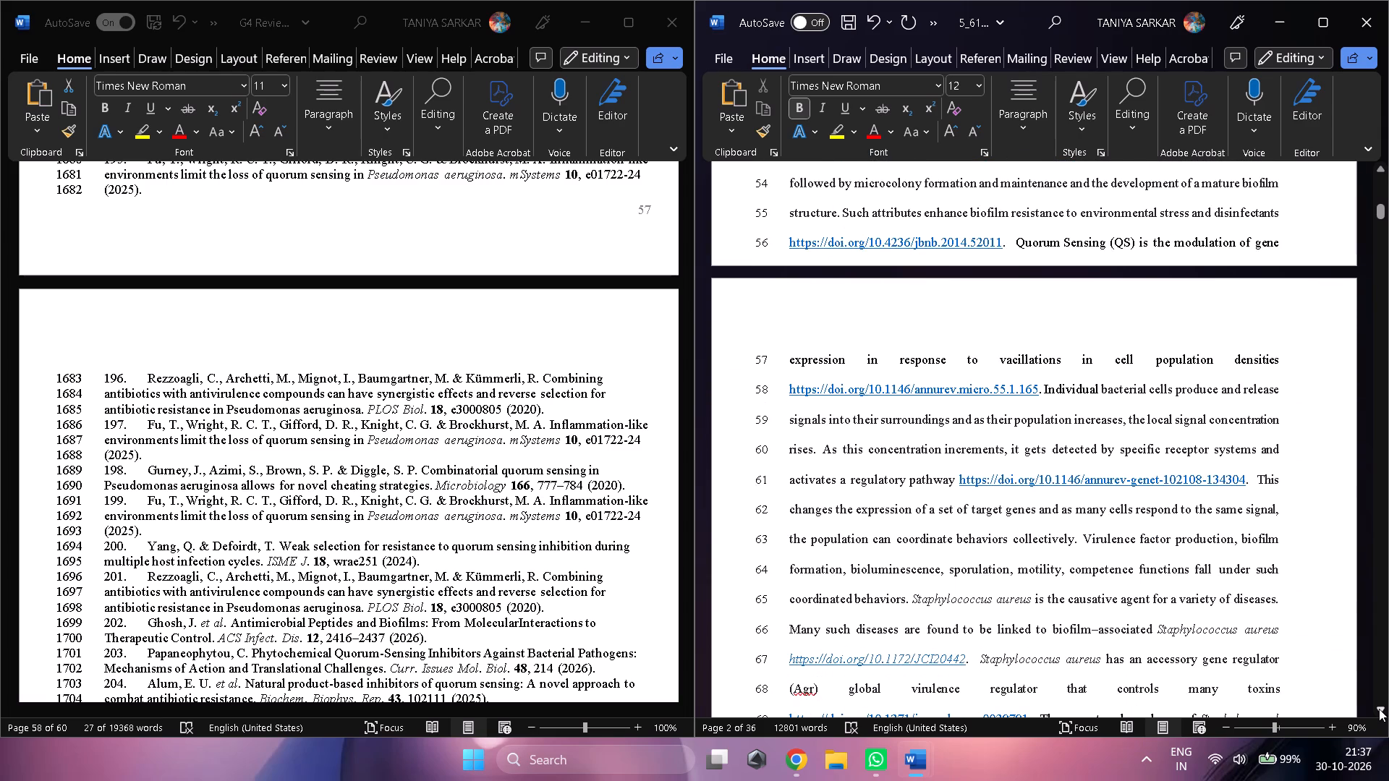
click(993, 599)
key(BackSpace)
key(BackSpace)
key(BackSpace)
key(BackSpace)
key(BackSpace)
key(BackSpace)
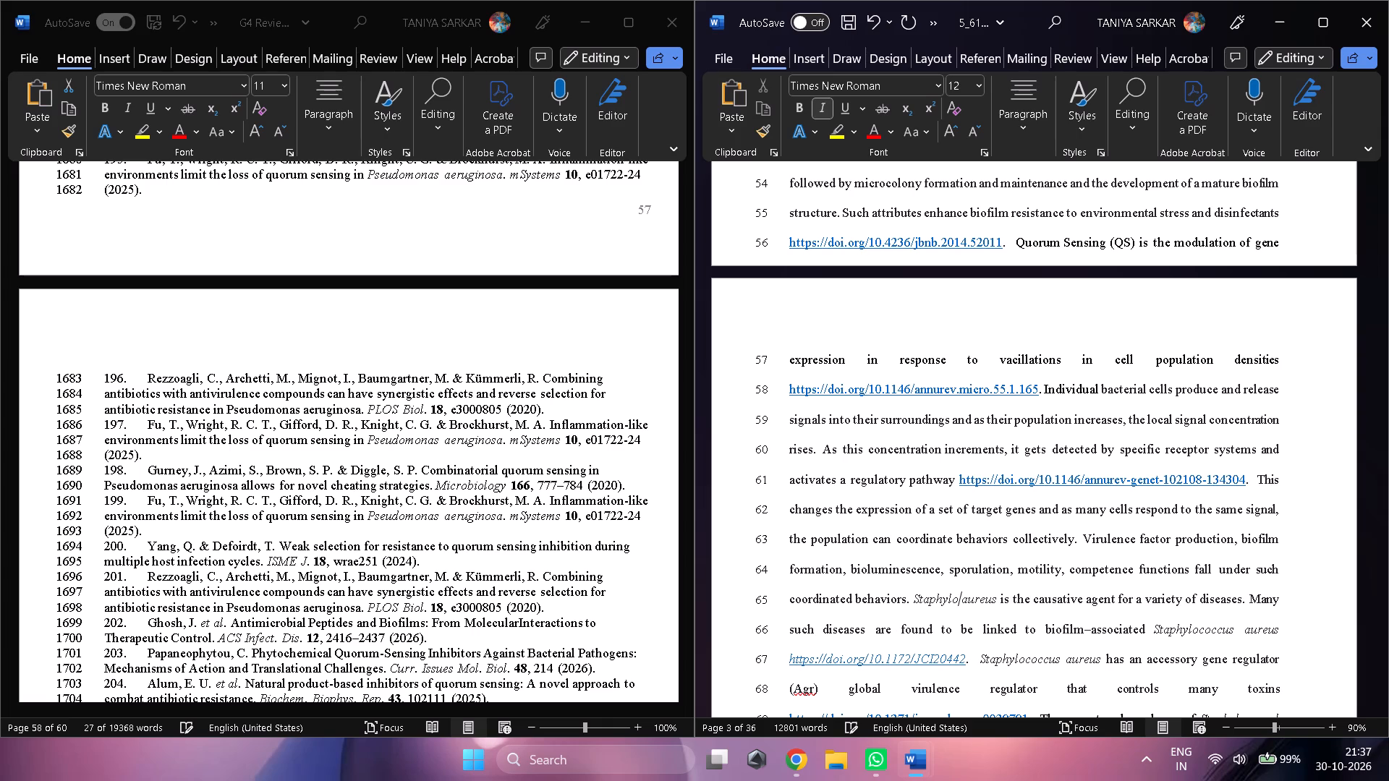
key(BackSpace)
key(BackSpace)
key(BackSpace)
key(BackSpace)
key(BackSpace)
key(BackSpace)
key(BackSpace)
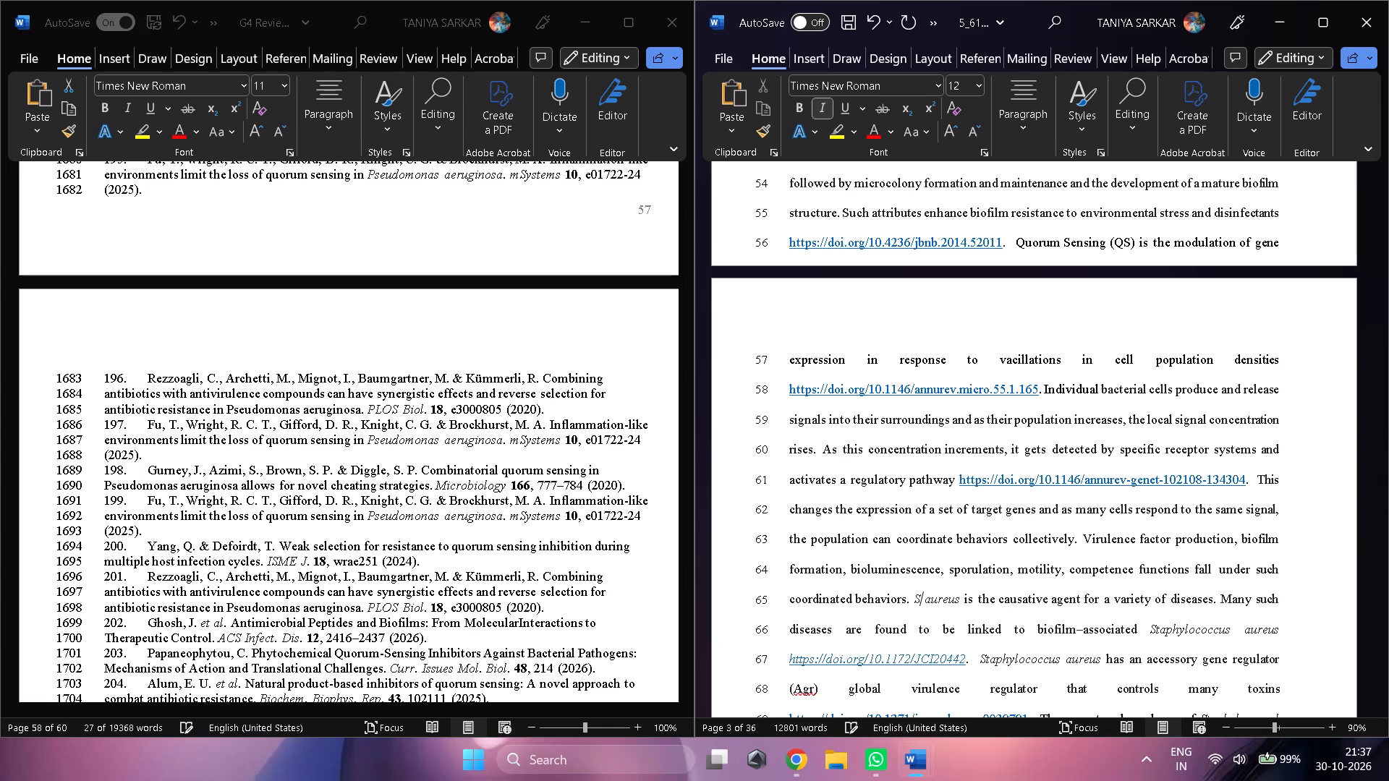
key(Right)
key(BackSpace)
key(period)
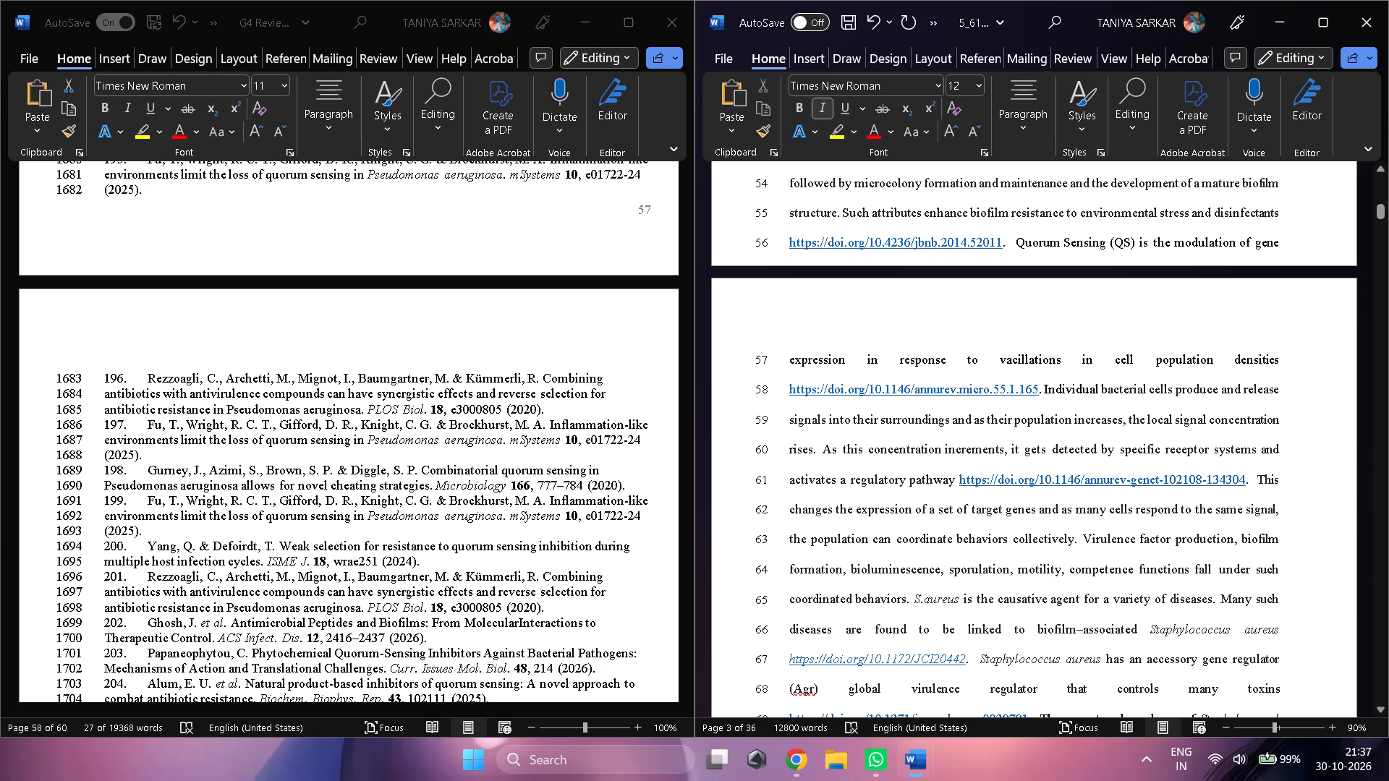
Abbreviate "Staphylococcus aureus" after "biofilm–associated" to "S.aureus".
drag(1244, 630, 1161, 642)
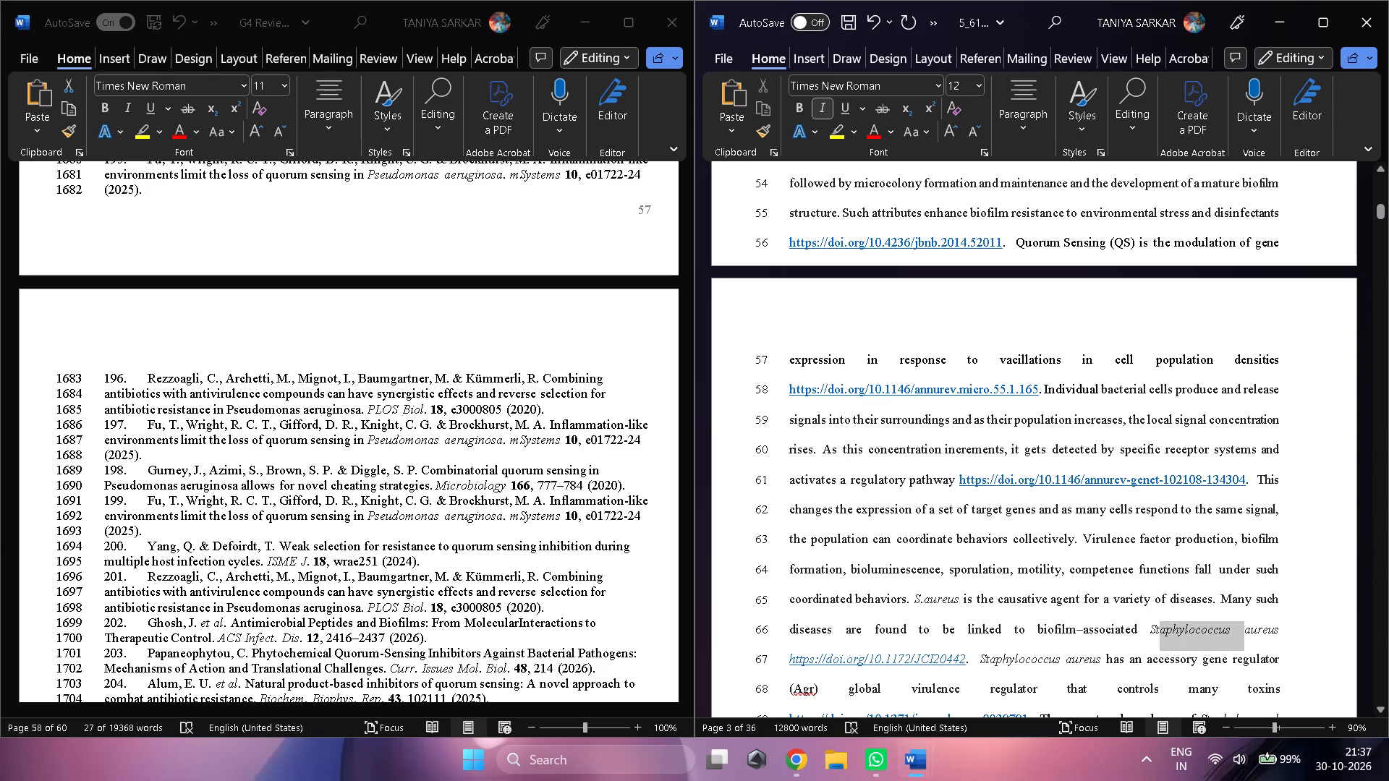
drag(1161, 642, 1158, 642)
key(BackSpace)
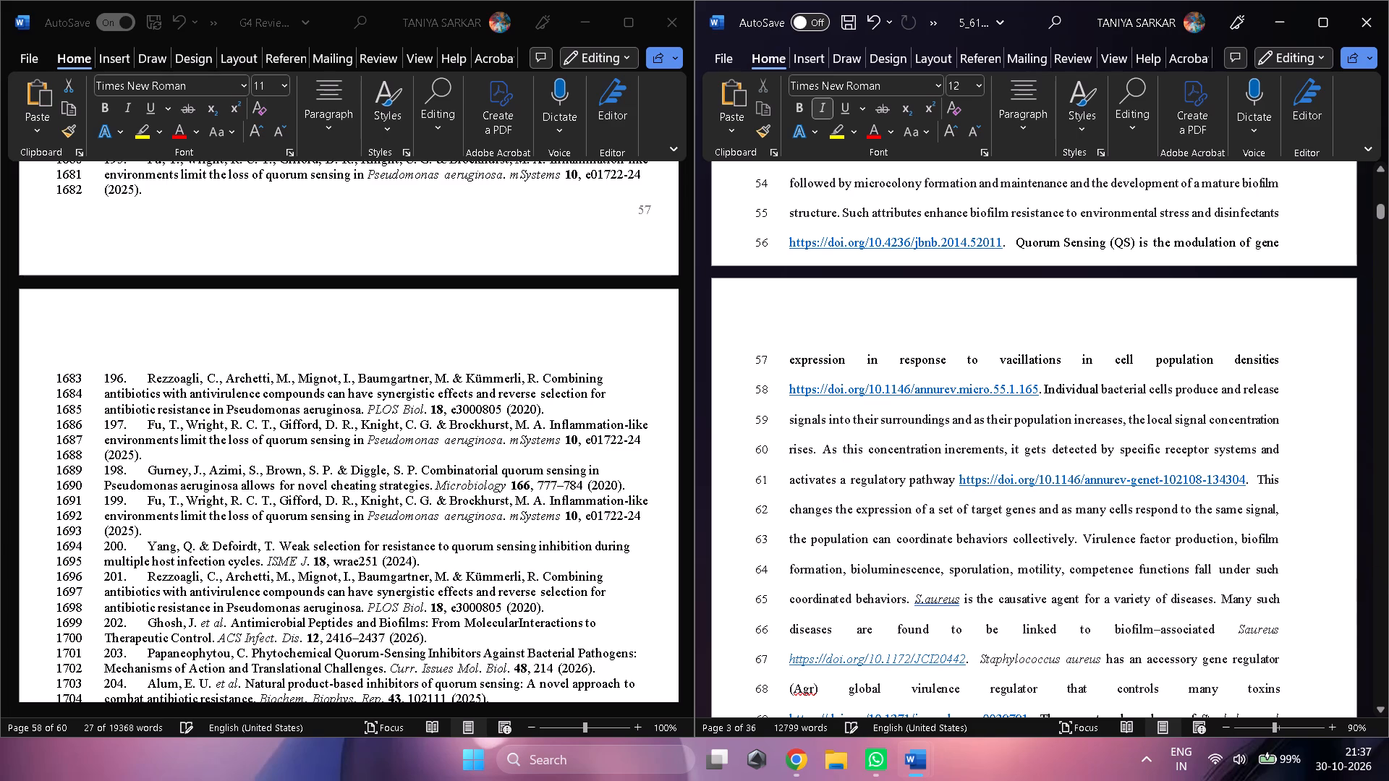
key(period)
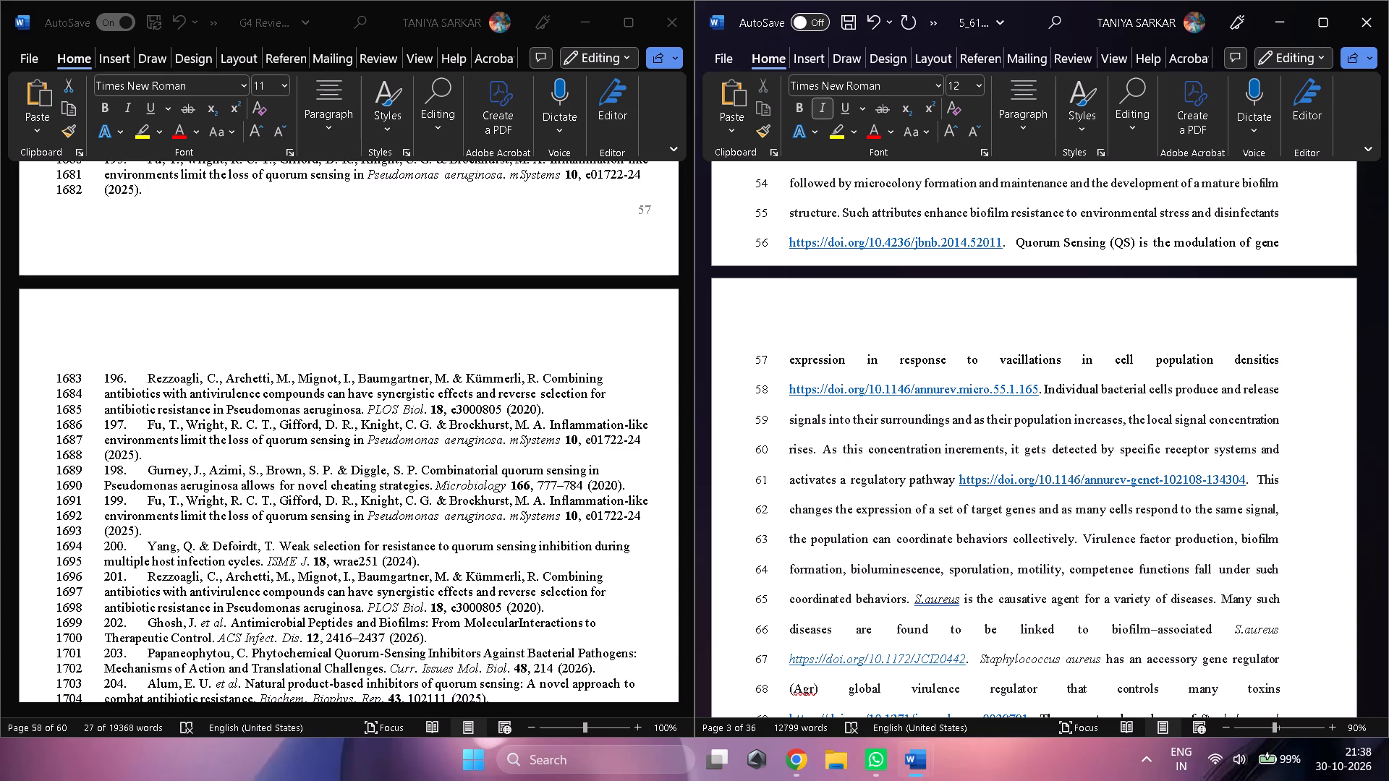
Apply the grammar suggestion "S. aureus" to both flagged "S.aureus" abbreviations in the Introduction.
click(951, 604)
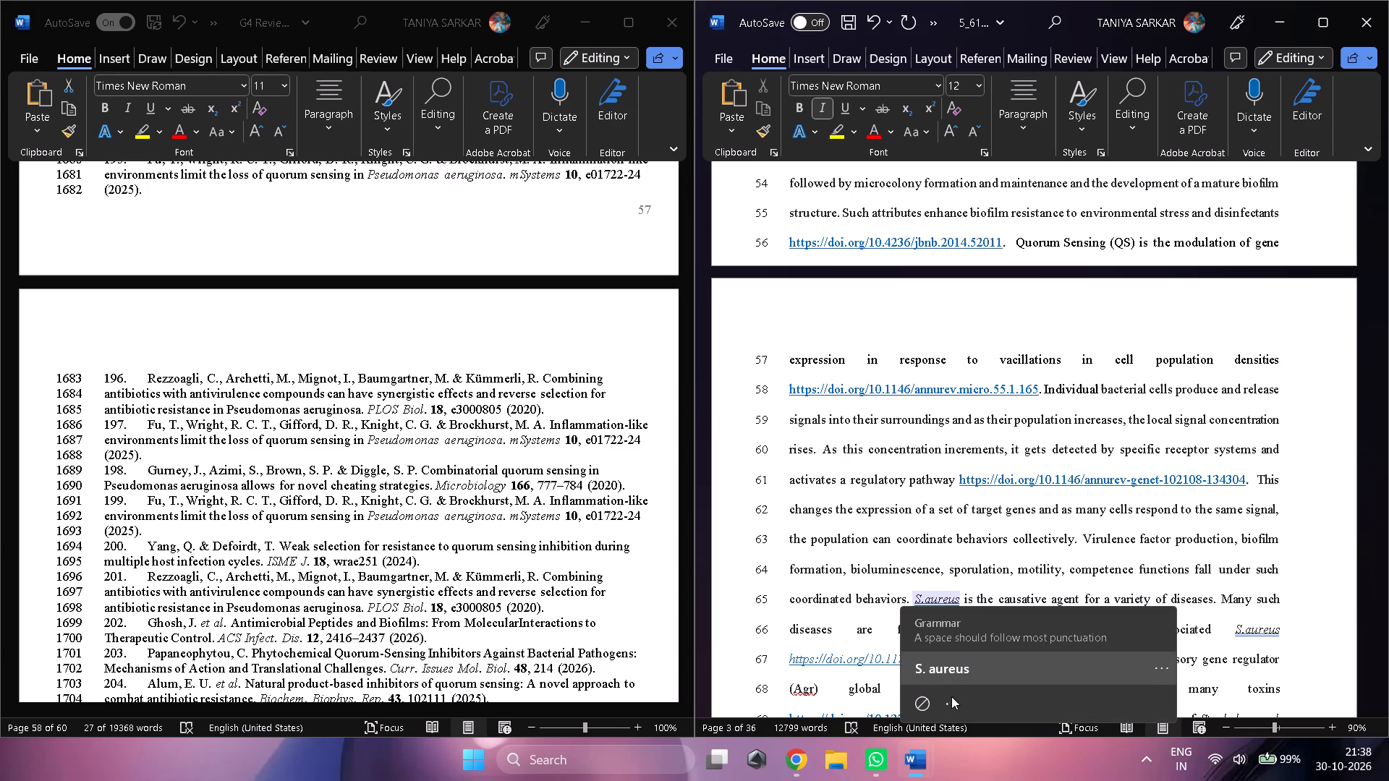
click(957, 667)
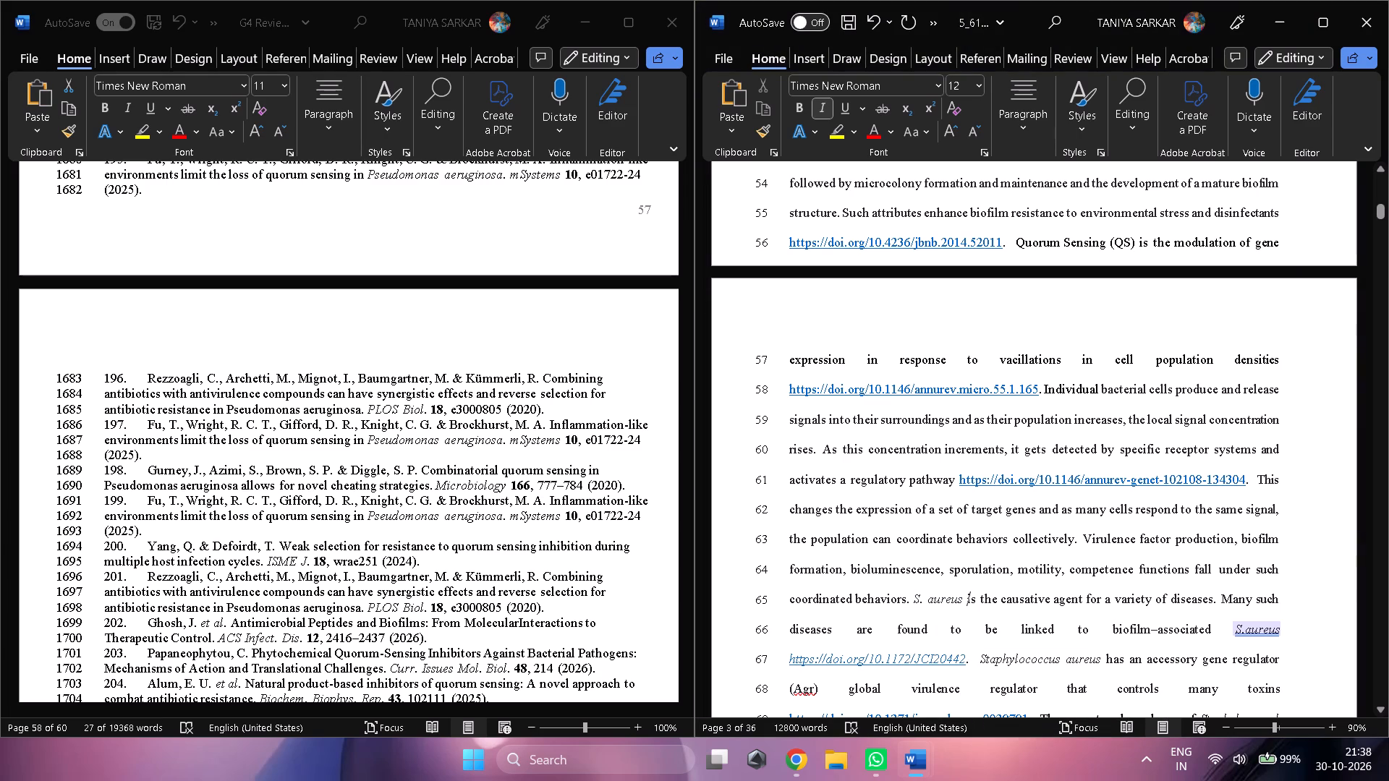
click(1262, 633)
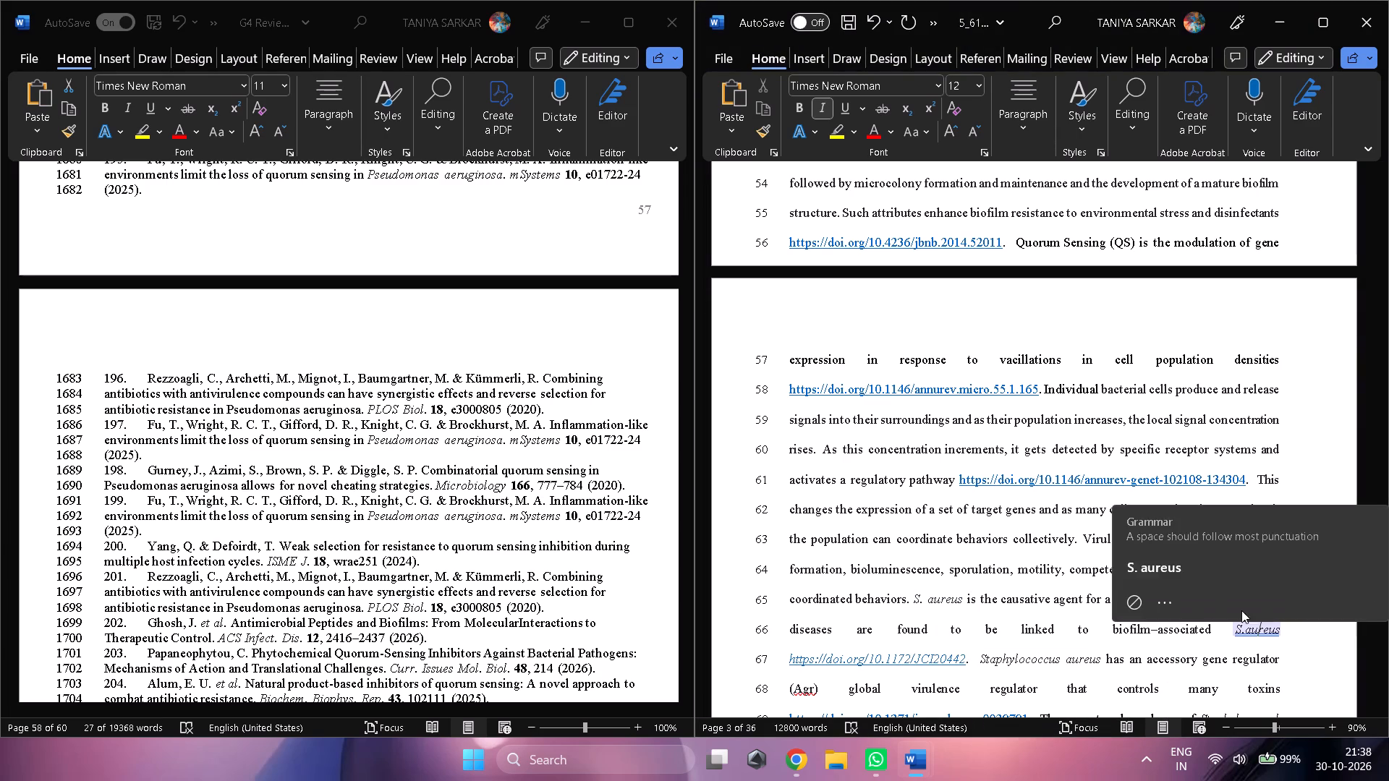
click(1184, 573)
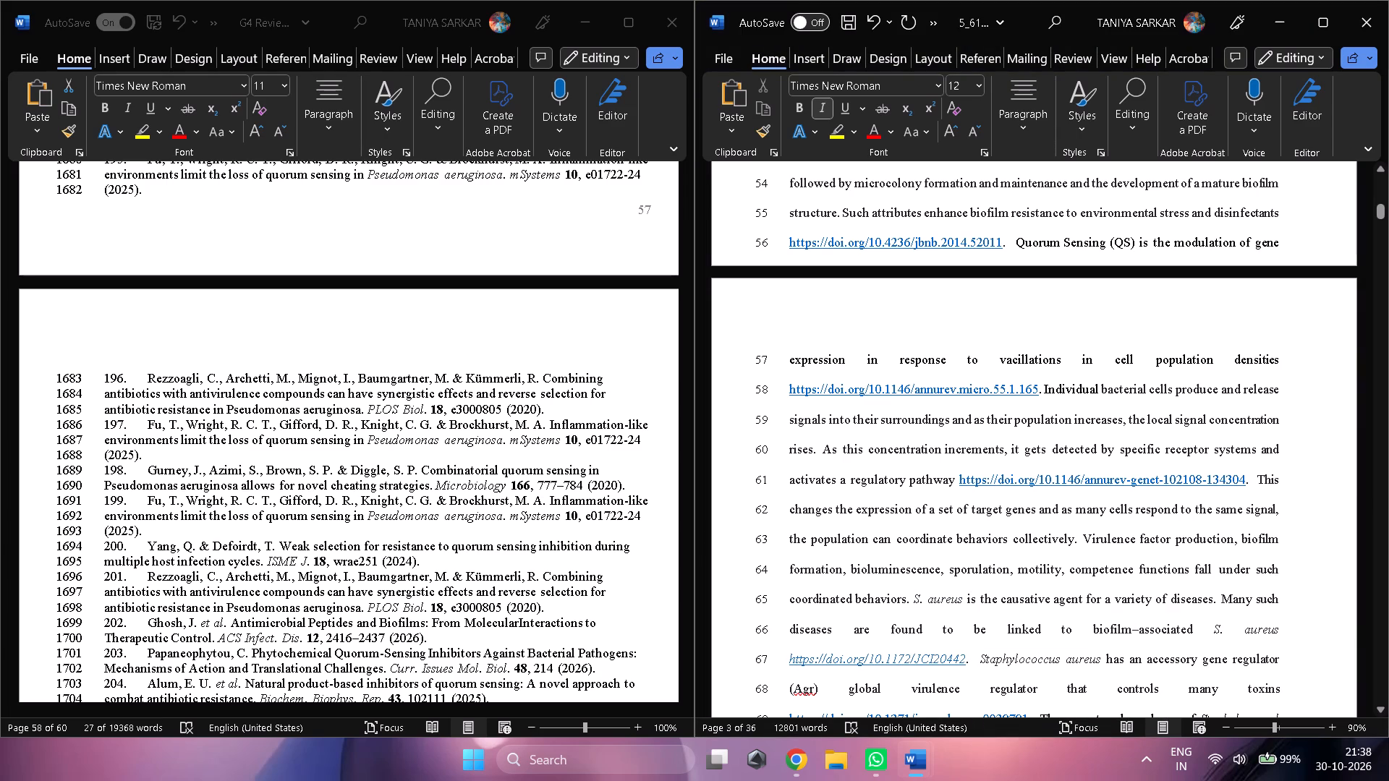
Remove the italics from "spp" after "Enterococcus" in the sentence about the E. faecalis system regulator.
click(1380, 705)
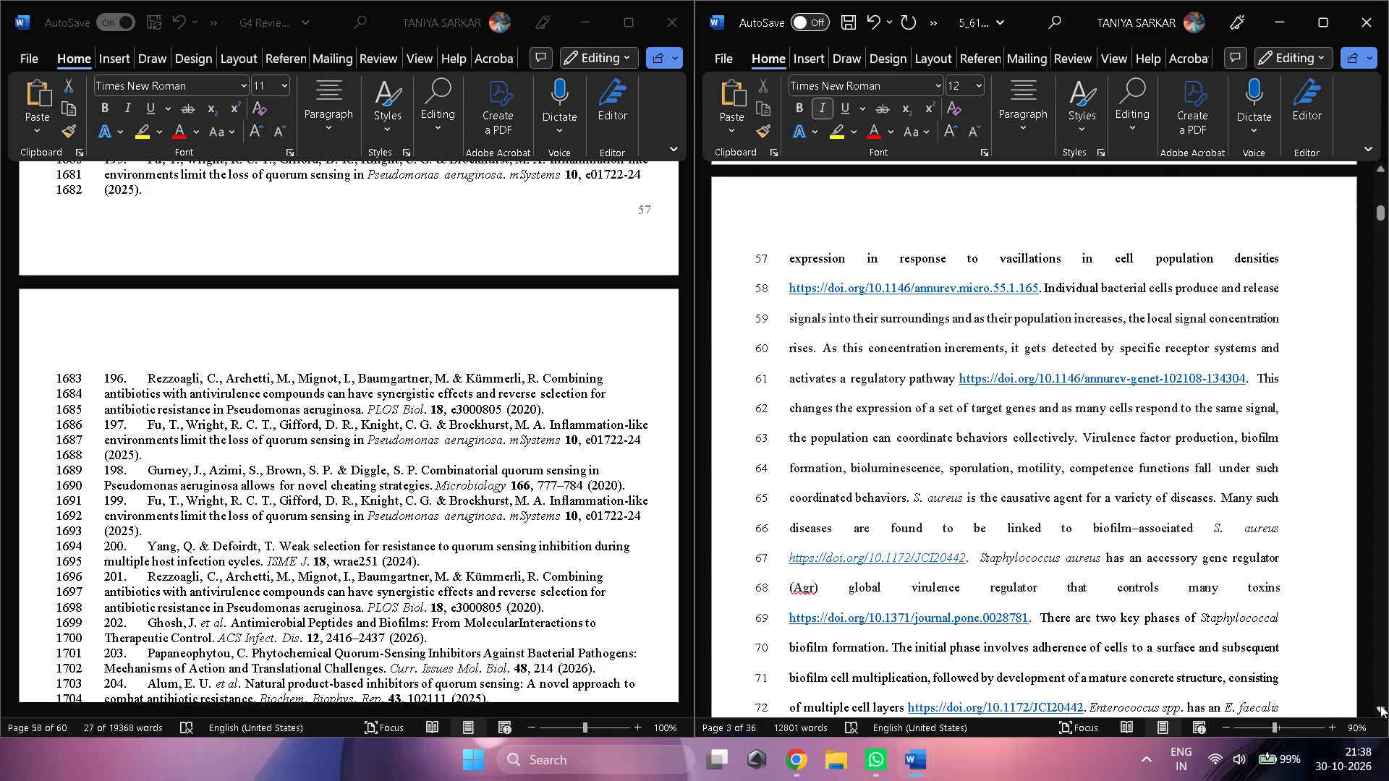
click(1380, 705)
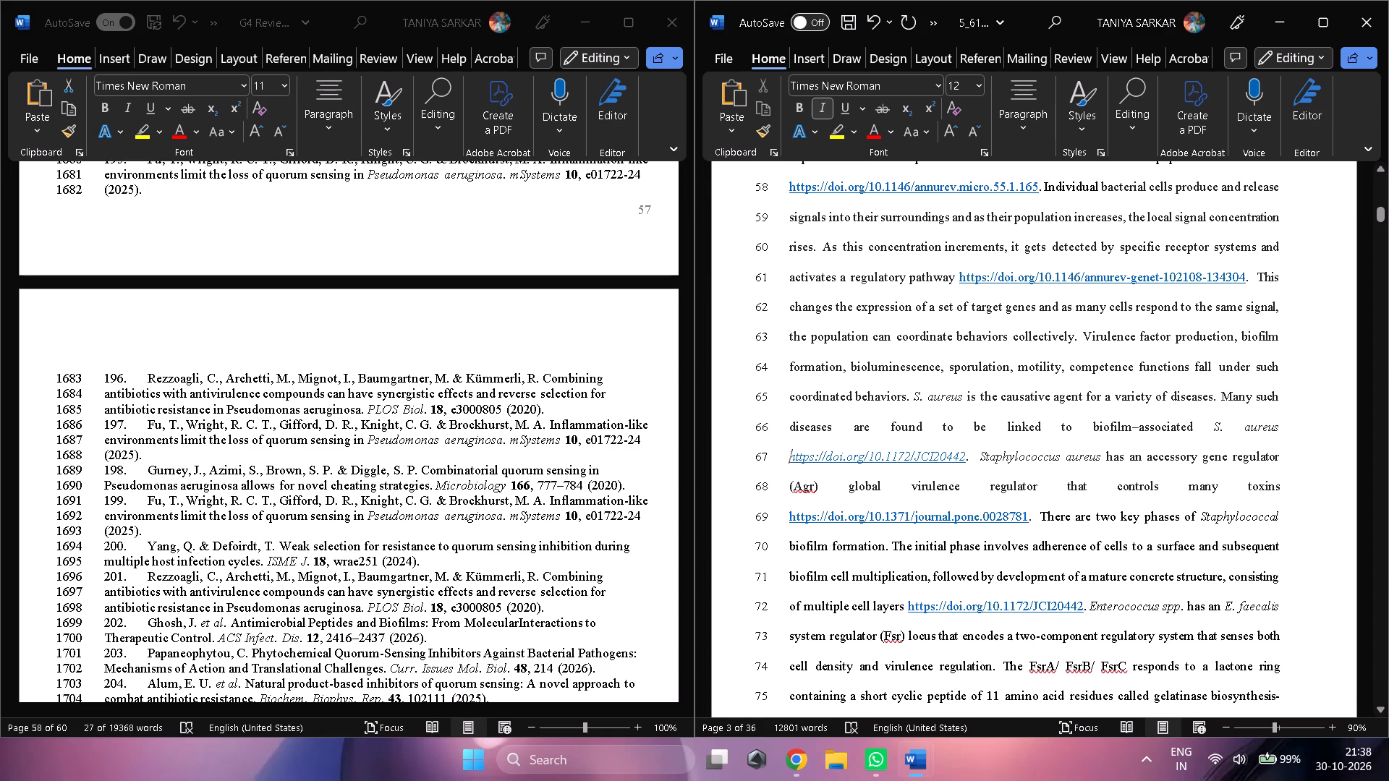
drag(1165, 607, 1182, 609)
drag(1182, 609, 1184, 609)
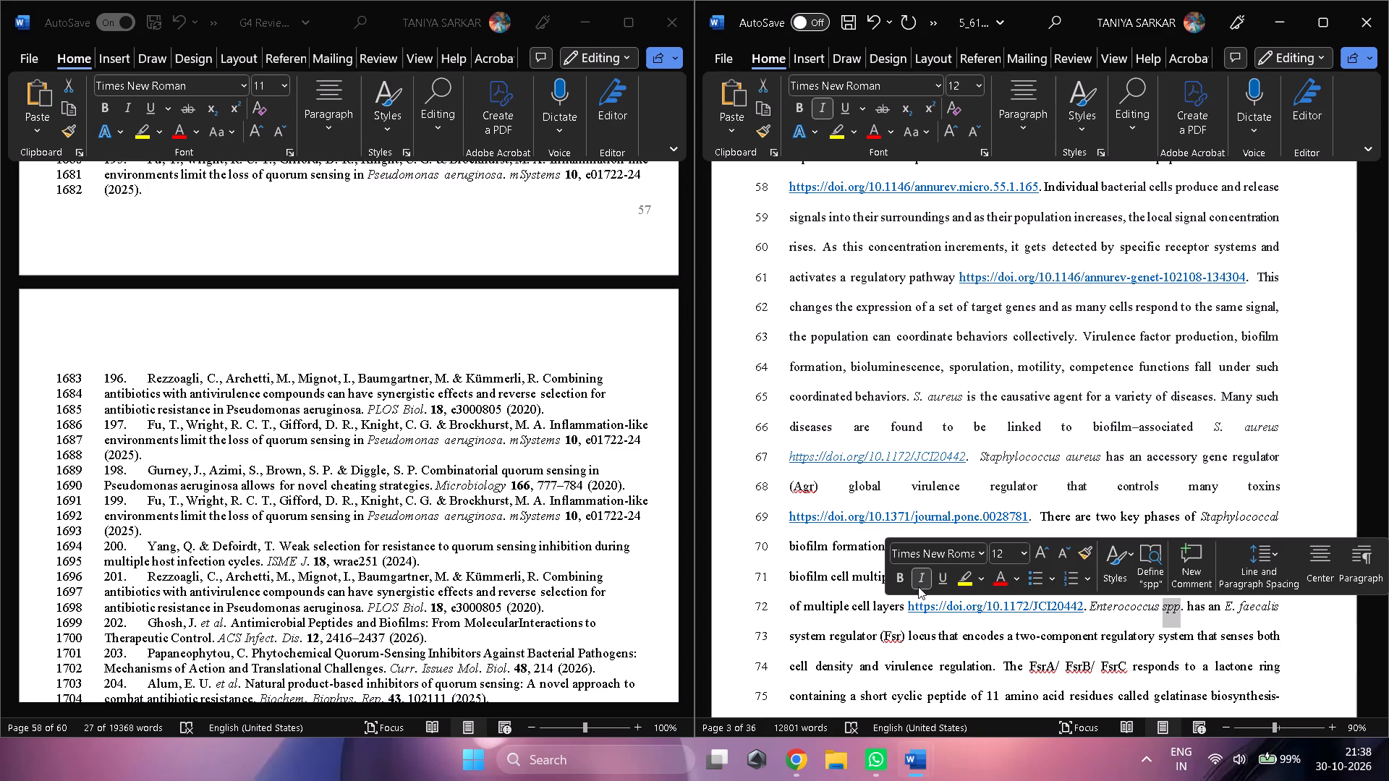
click(918, 586)
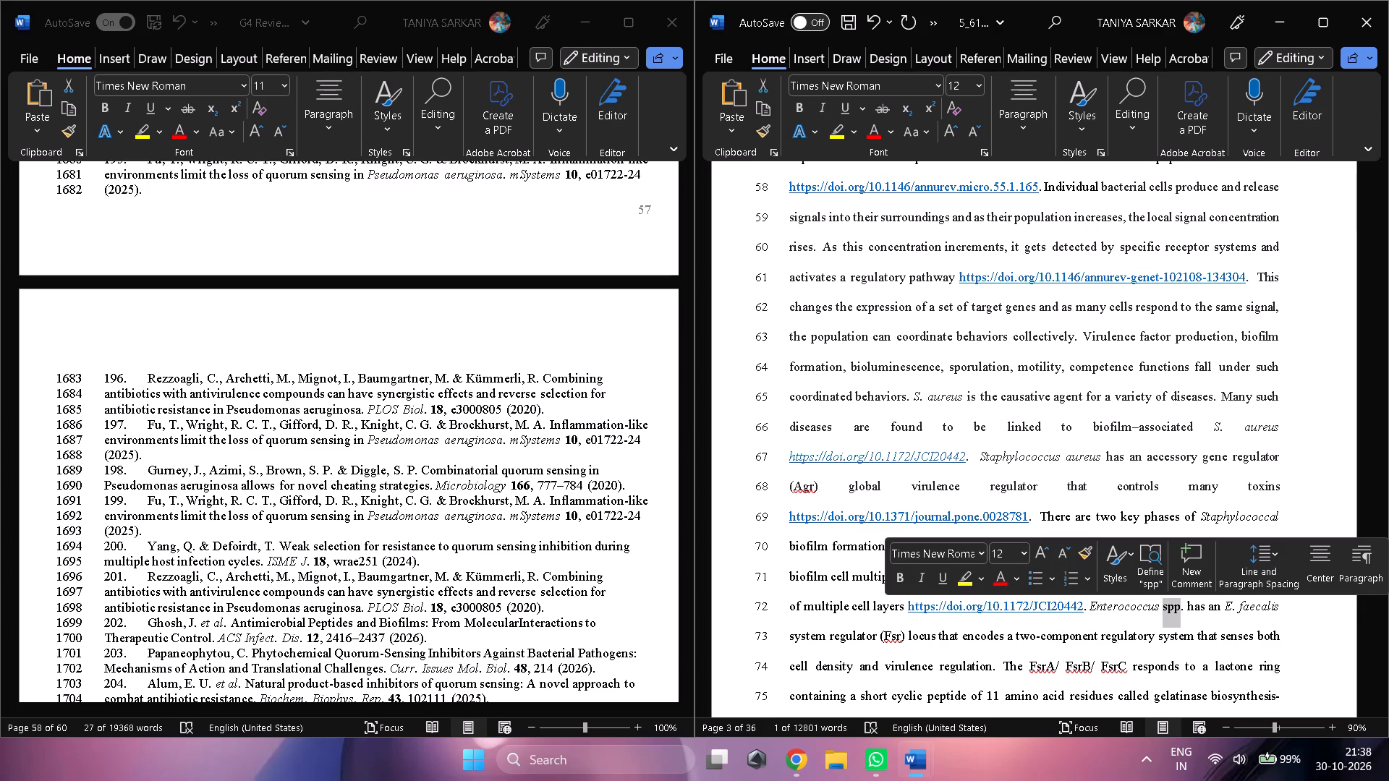
click(1320, 621)
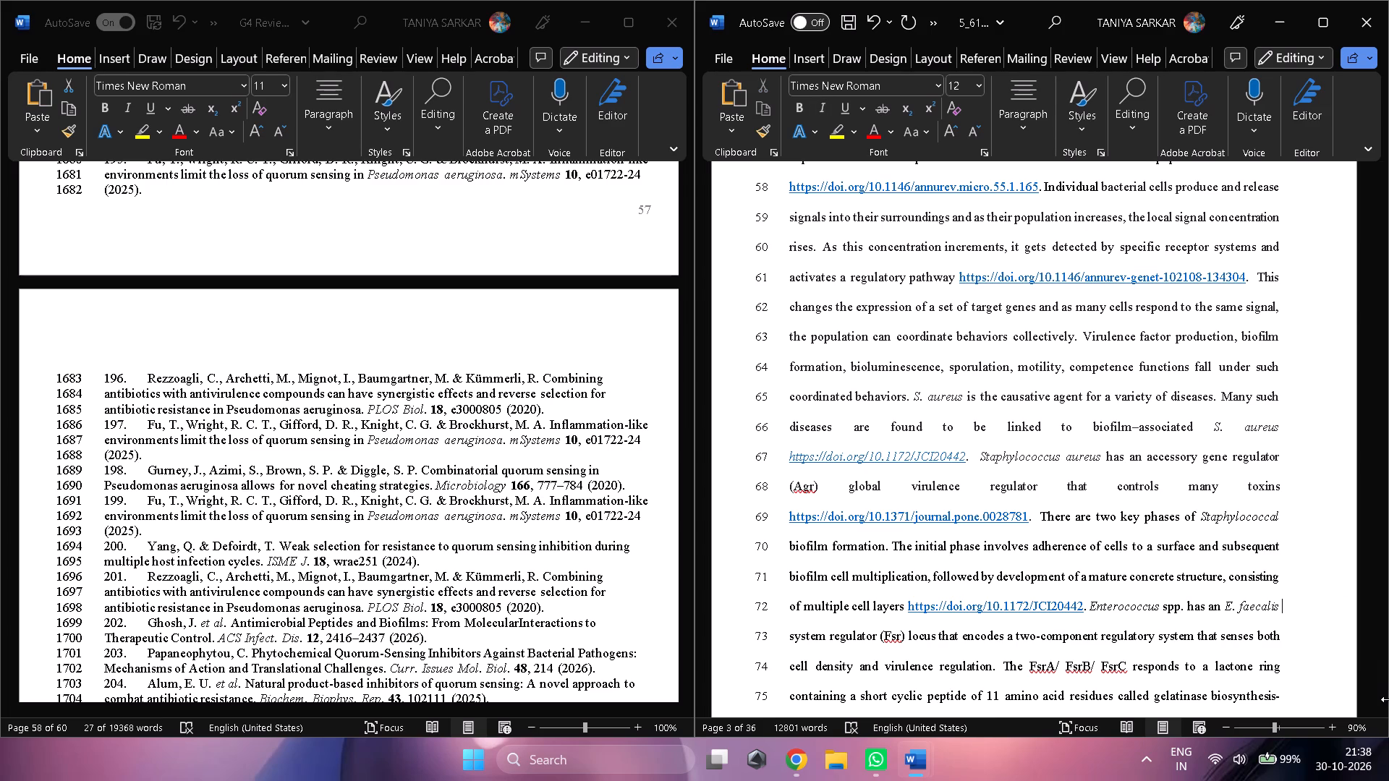
click(1378, 707)
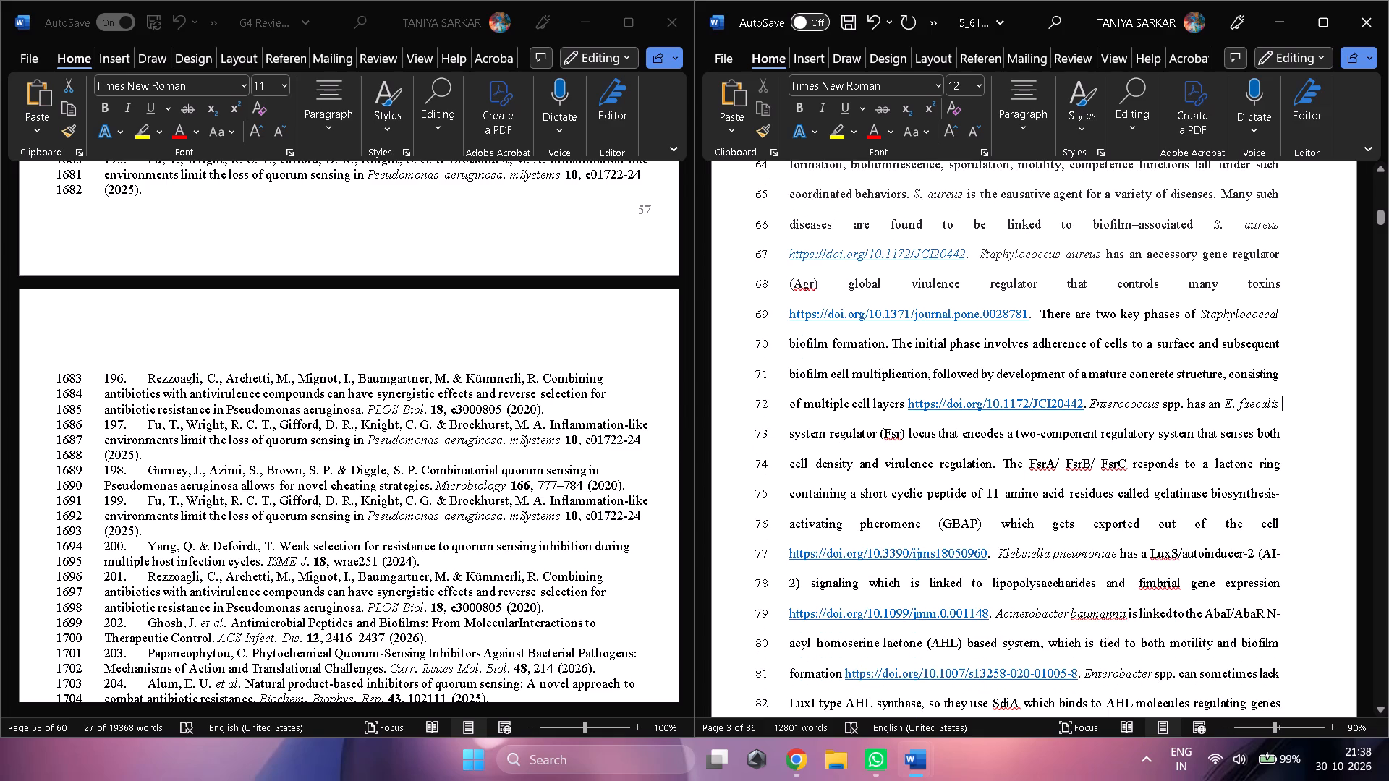
Abbreviate "Klebsiella pneumoniae" in the LuxS/autoinducer-2 sentence of the Introduction to "K.pneumoniae".
drag(1055, 555, 1020, 553)
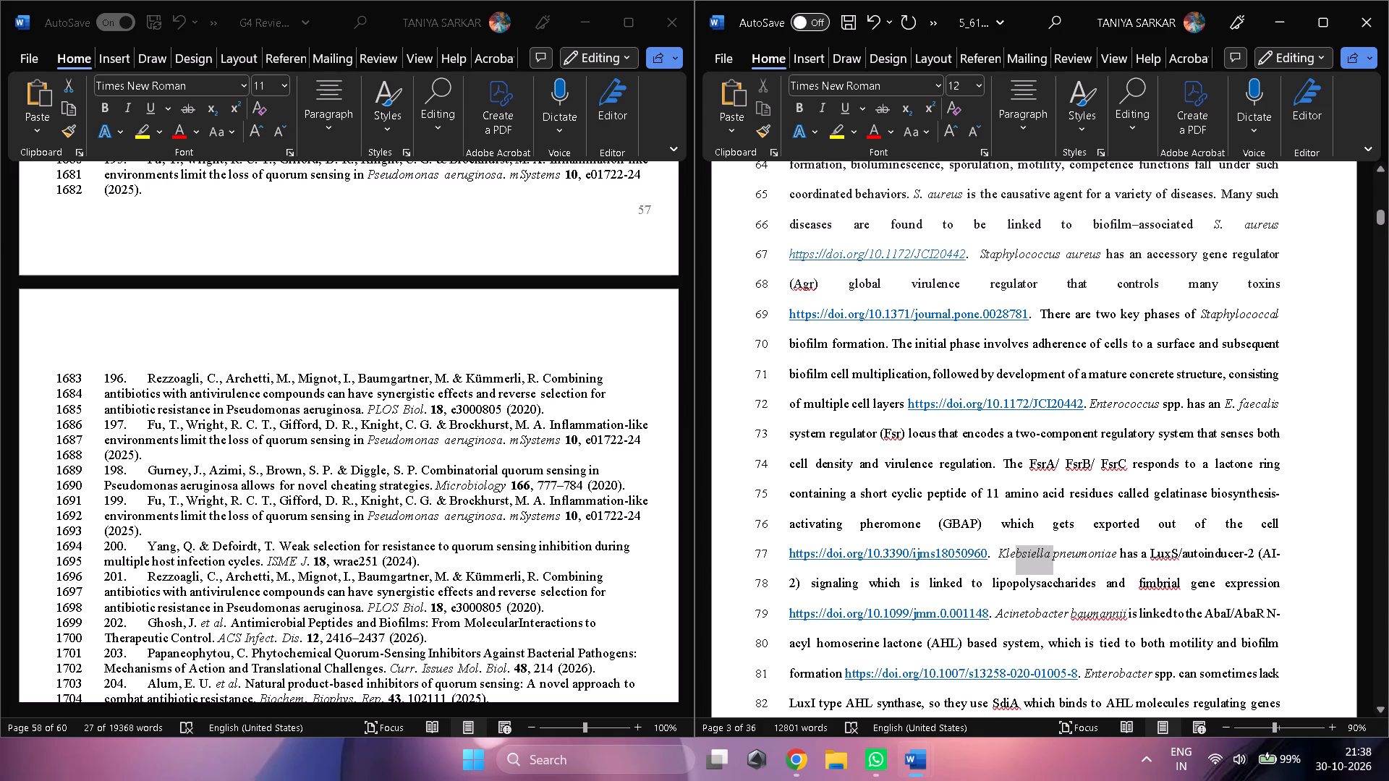
drag(1020, 553, 1008, 553)
drag(1008, 553, 1008, 553)
key(BackSpace)
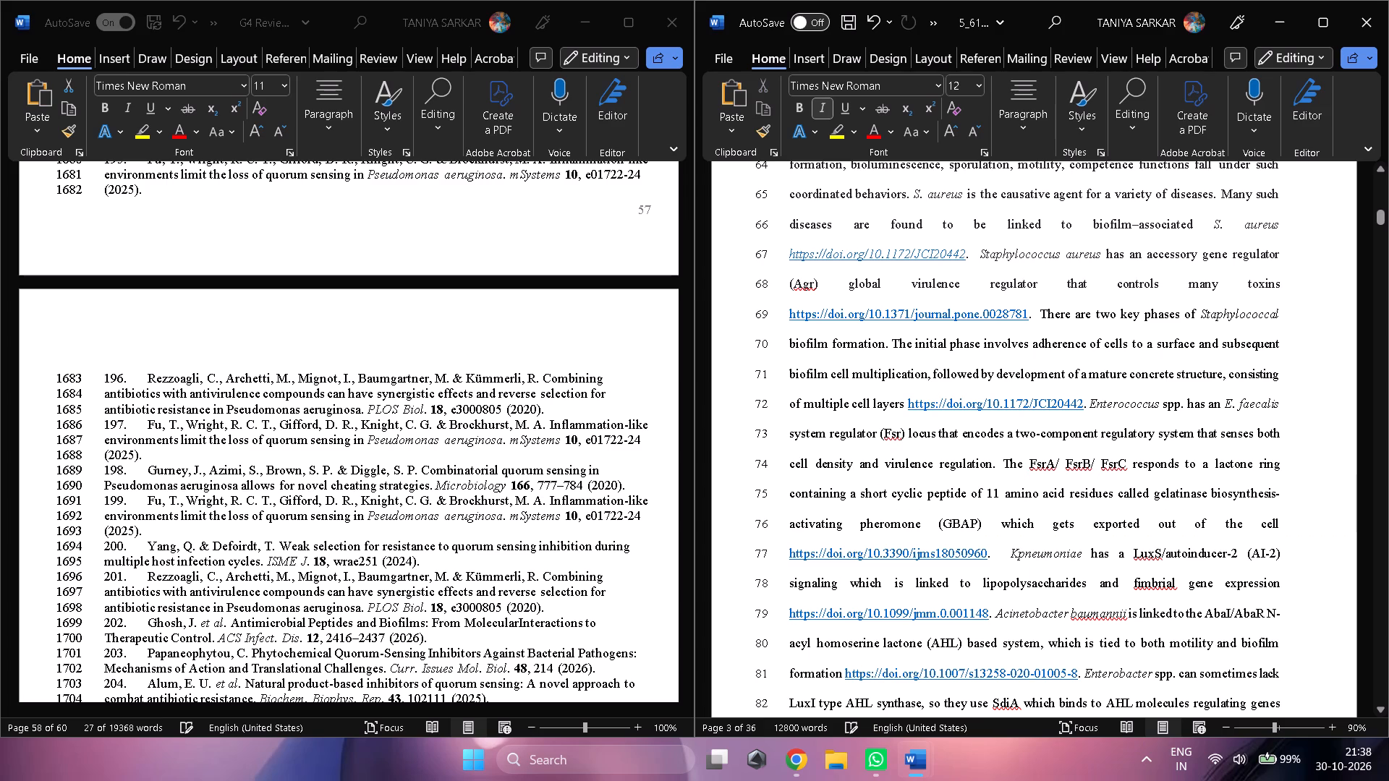
key(period)
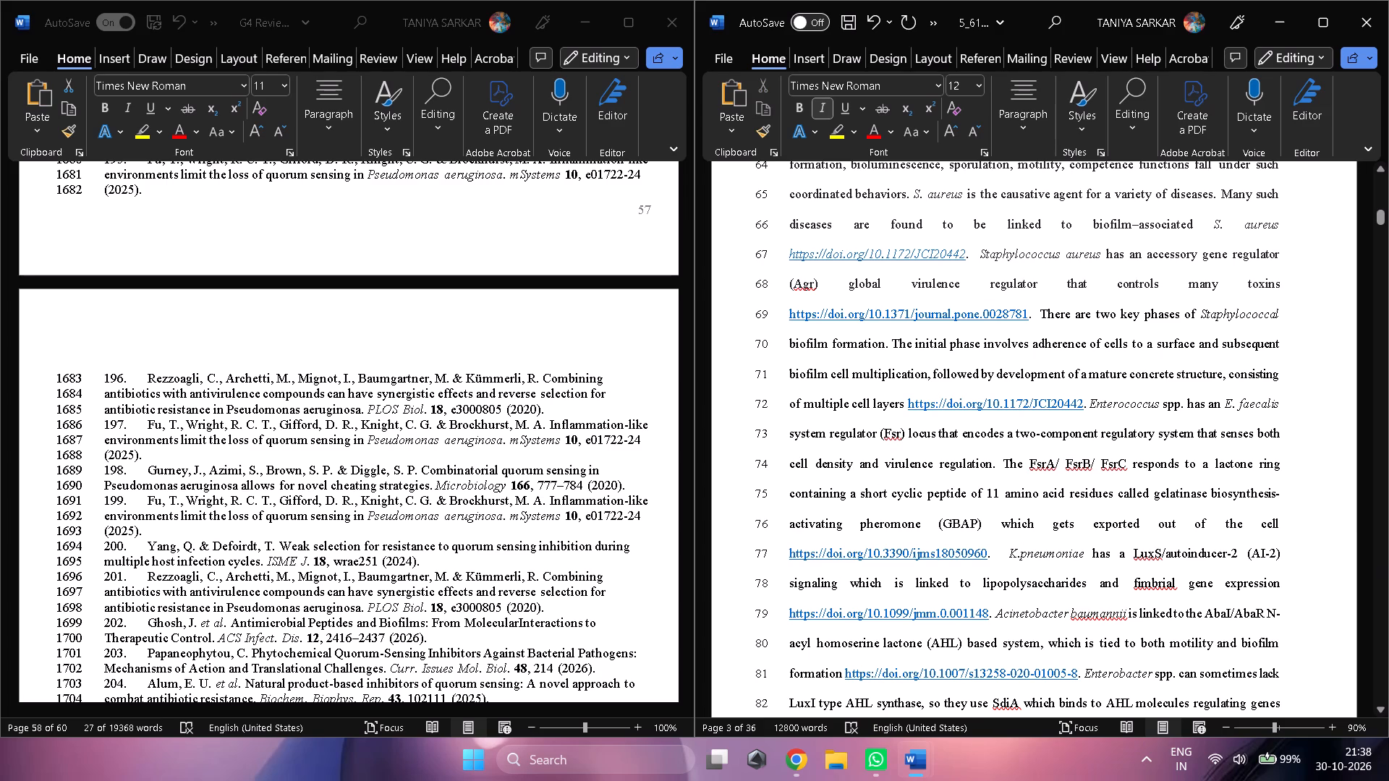
Abbreviate "Acinetobacter baumannii" before "is linked to the AbaI/AbaR" to "A.baumannii".
drag(1072, 612, 1025, 610)
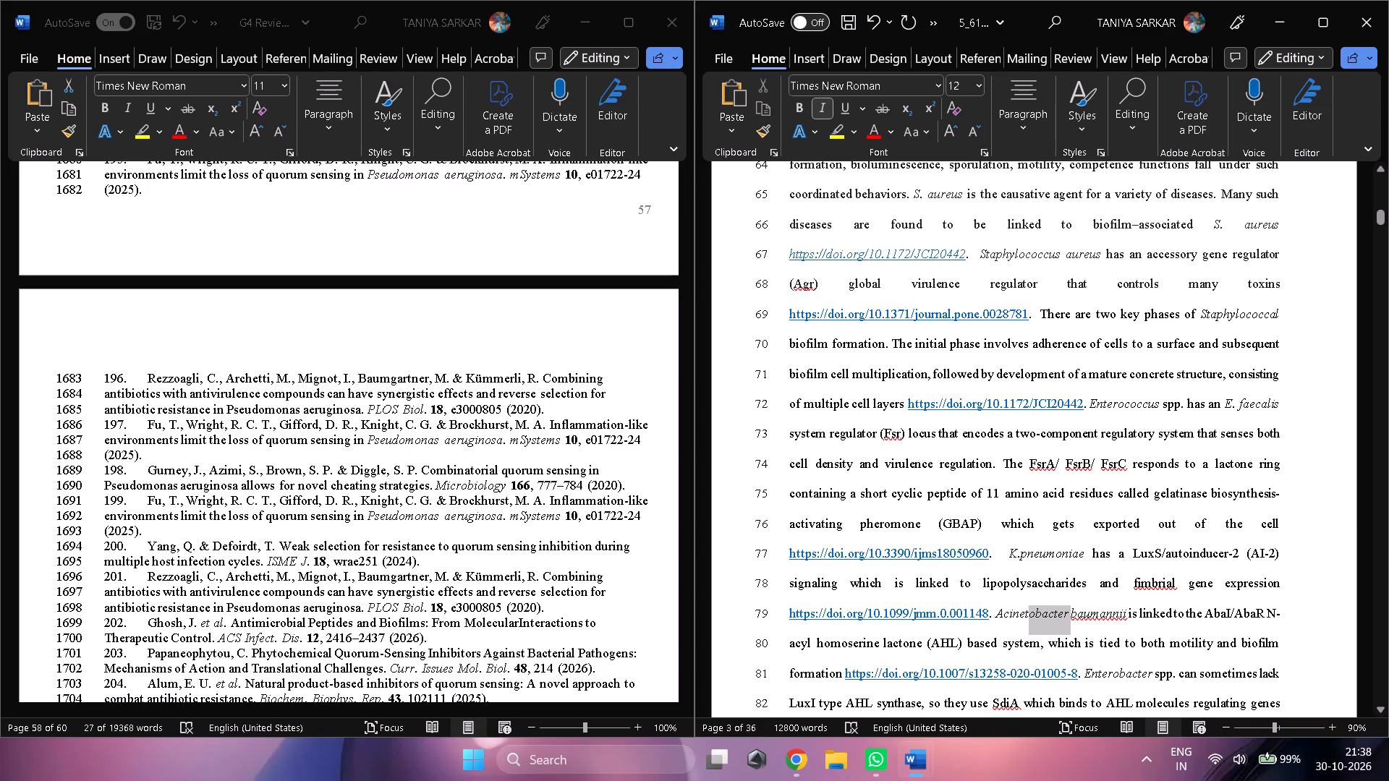
drag(1025, 610, 1006, 610)
key(BackSpace)
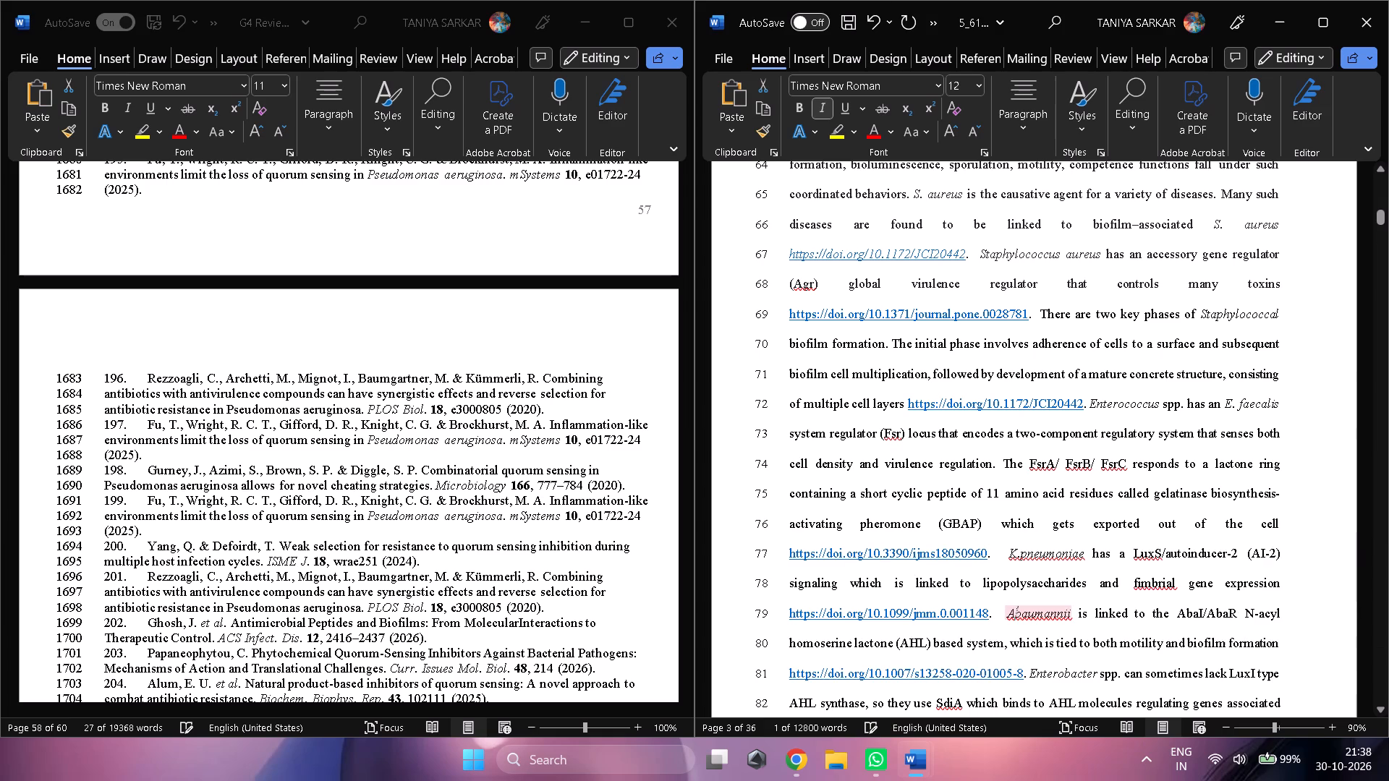
key(period)
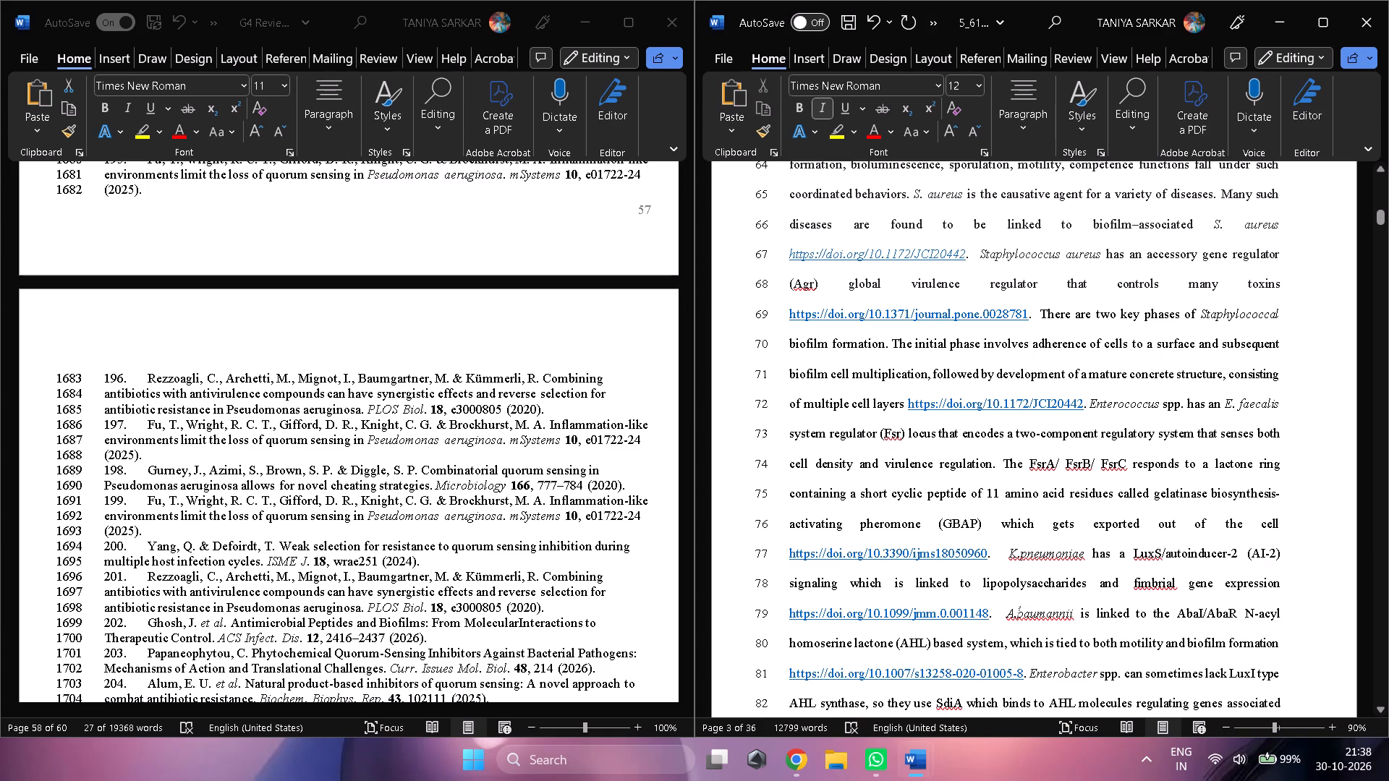
Abbreviate "Pseudomonas aeruginosa" after "Lastly," in the ESKAPE pathogens sentence to "P. aeruginosa".
click(1378, 709)
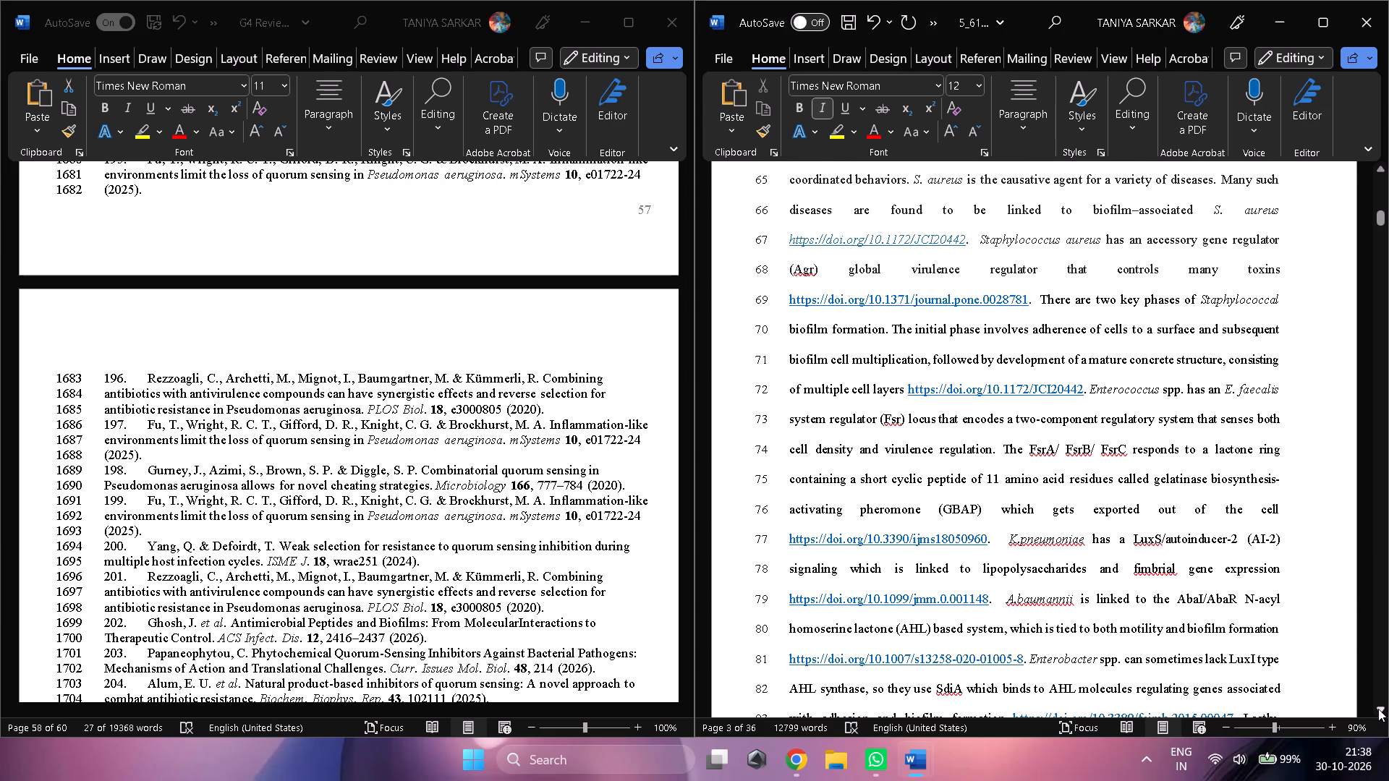
click(1378, 709)
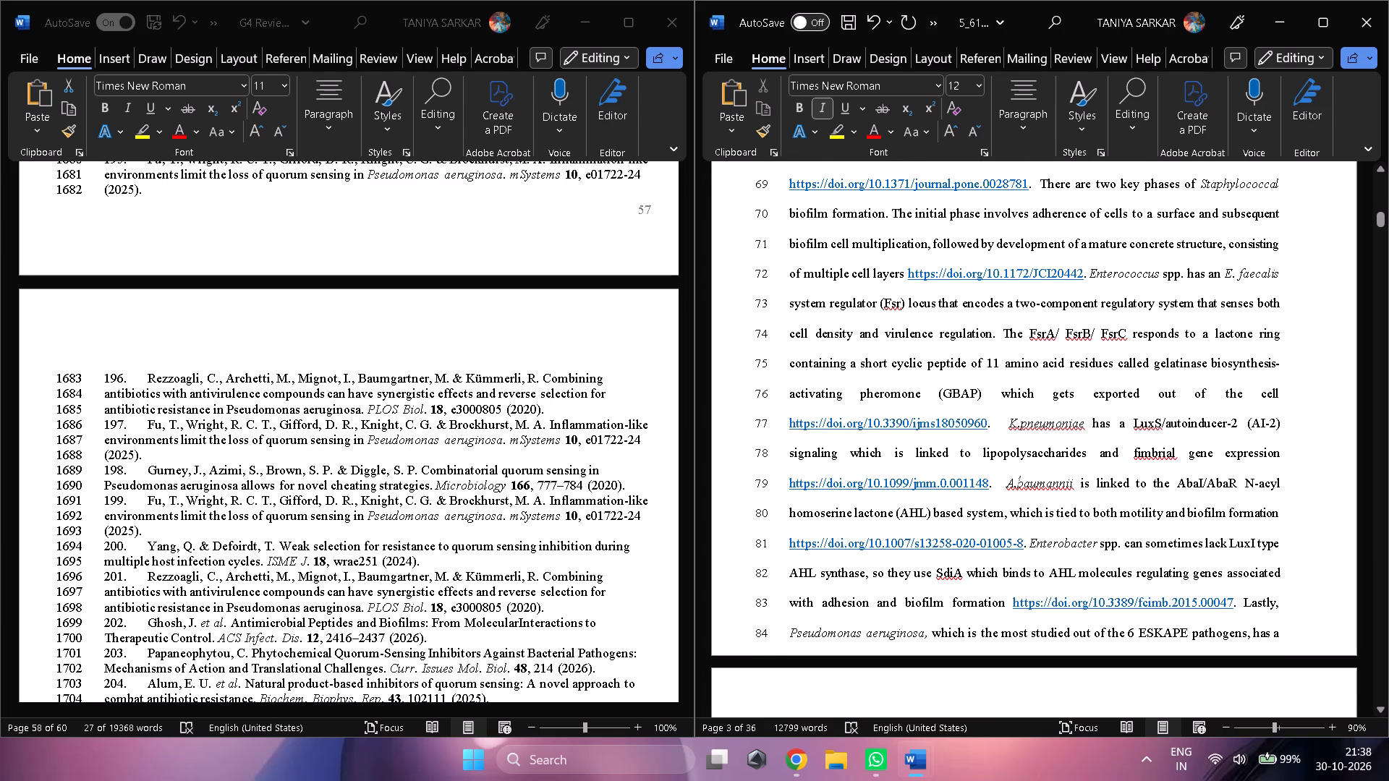
drag(865, 634, 829, 633)
drag(829, 633, 801, 633)
key(BackSpace)
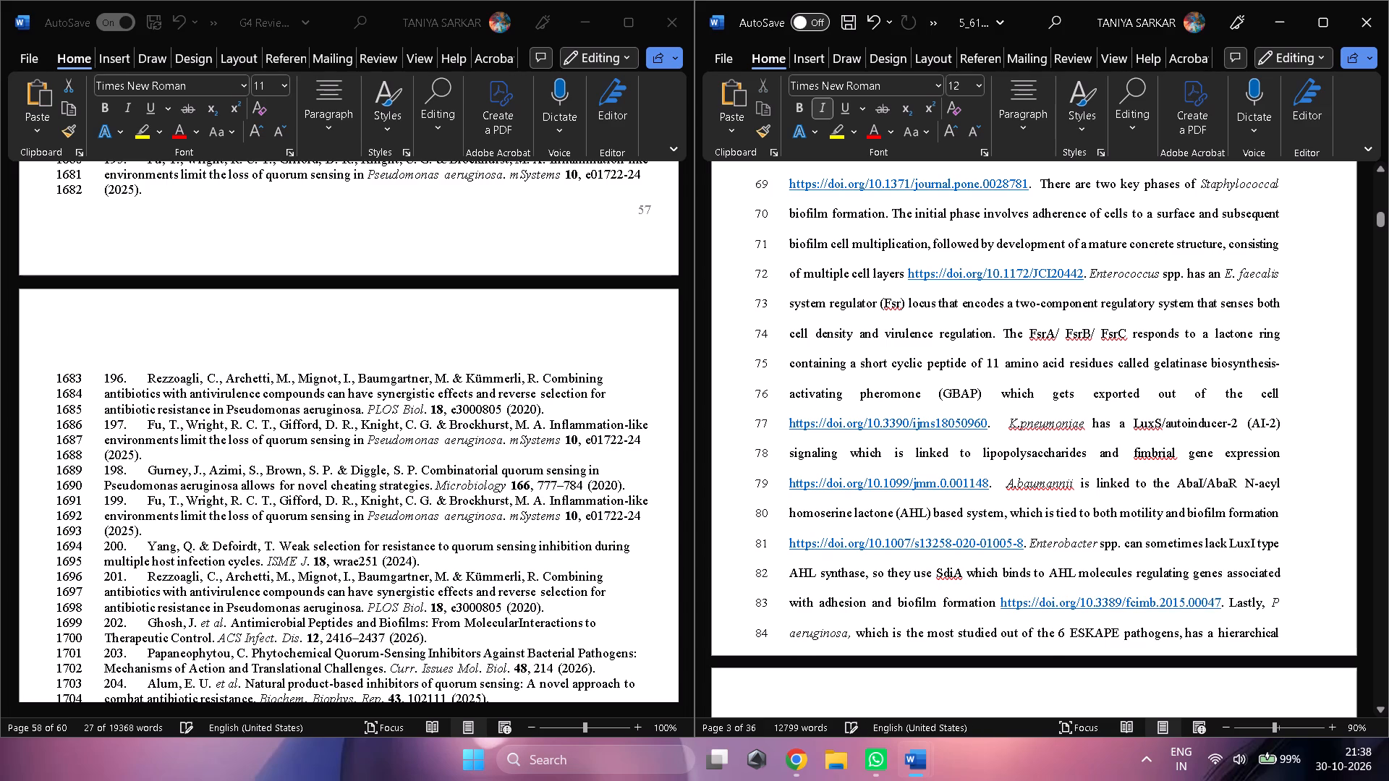
key(period)
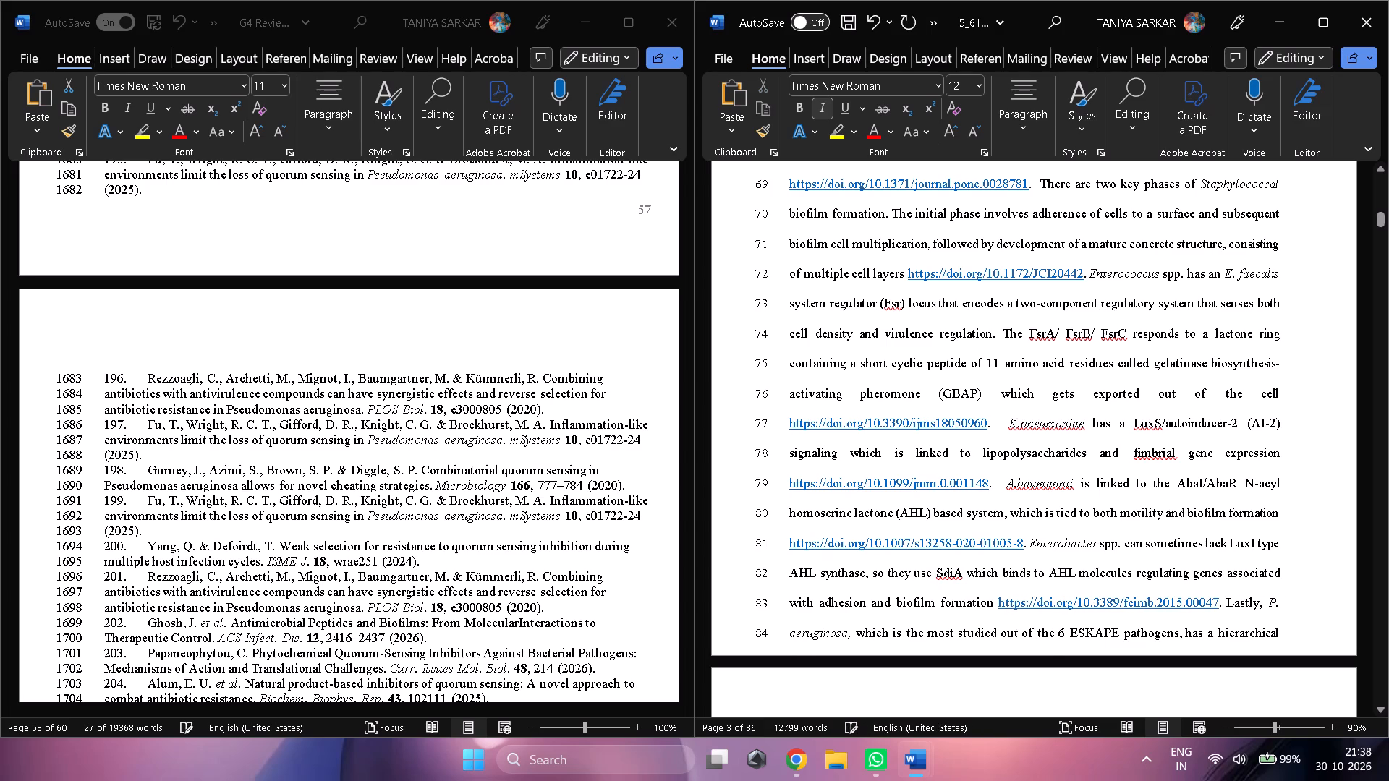
Insert extra spaces between "Lastly," and "P. aeruginosa" so the whole species name starts on the following line.
click(1265, 606)
key(space)
key(space)
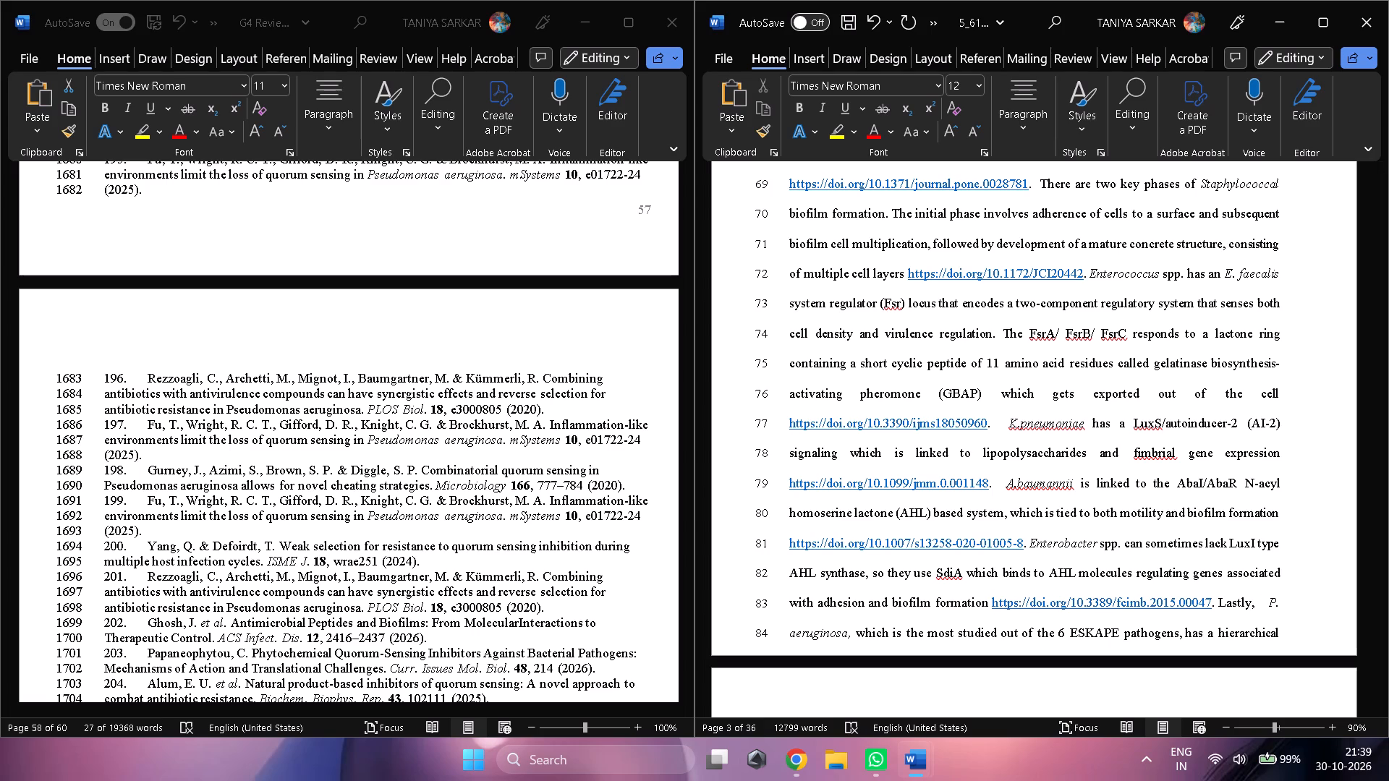
key(BackSpace)
key(BackSpace)
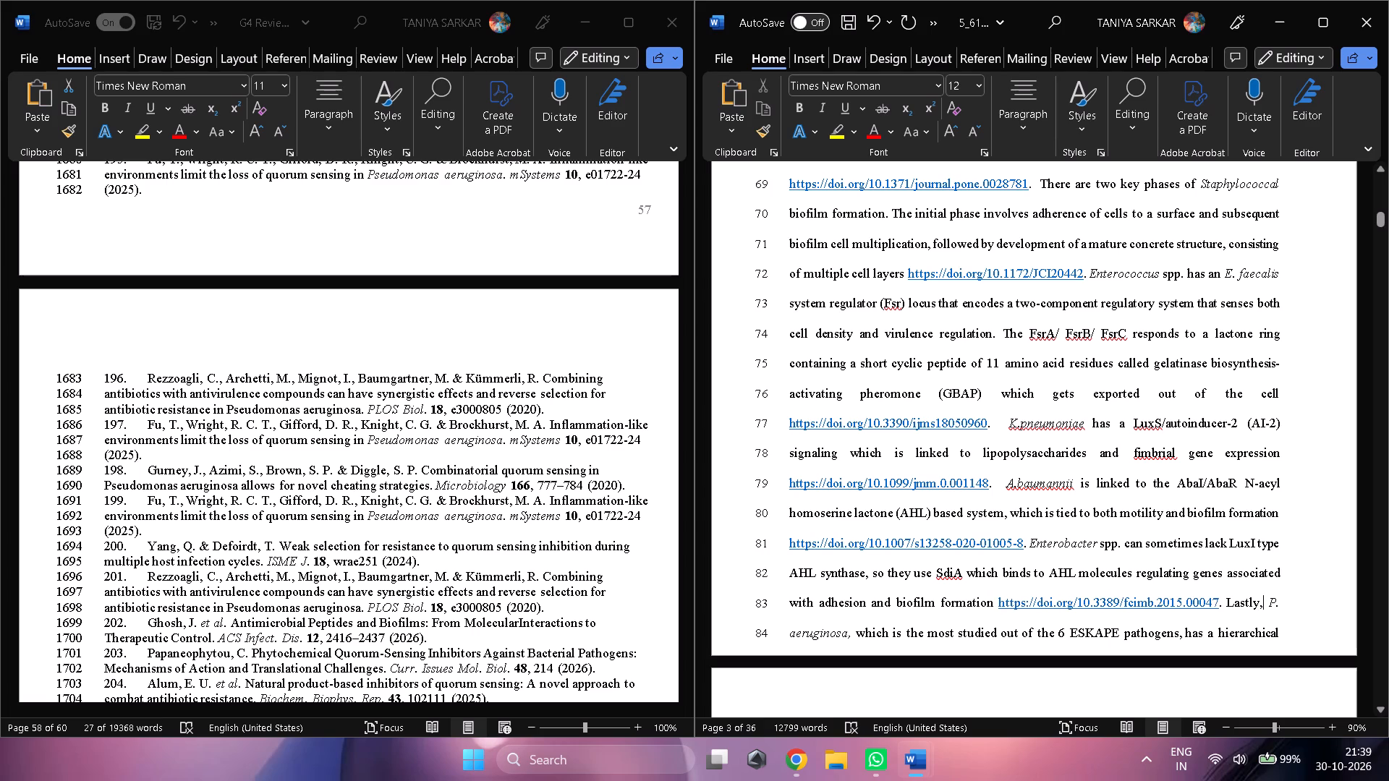
click(1267, 604)
key(space)
key(space)
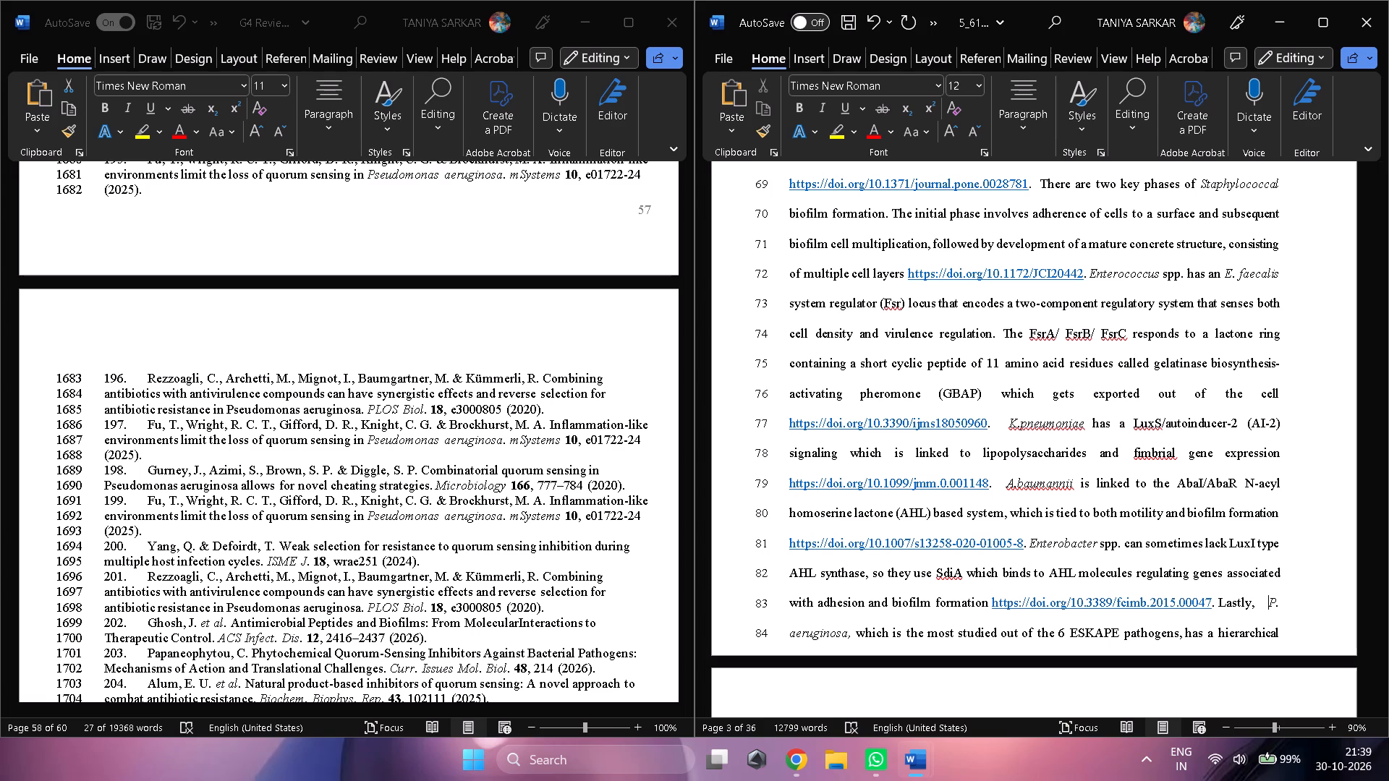
key(space)
key(space)
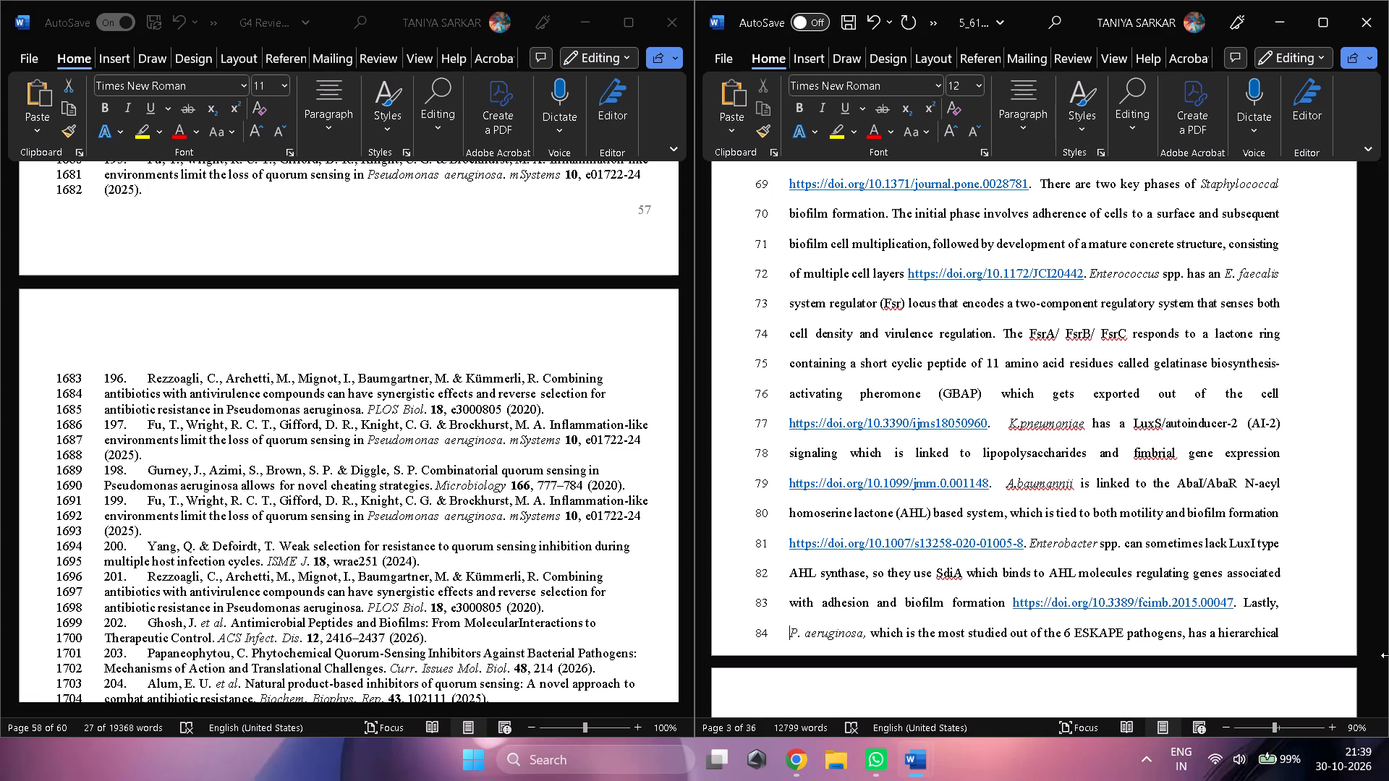
Abbreviate "Pseudomonas aeruginosa" after "the human cathelicidin LL-37 inhibits" to "P.aeruginosa".
double_click(1381, 712)
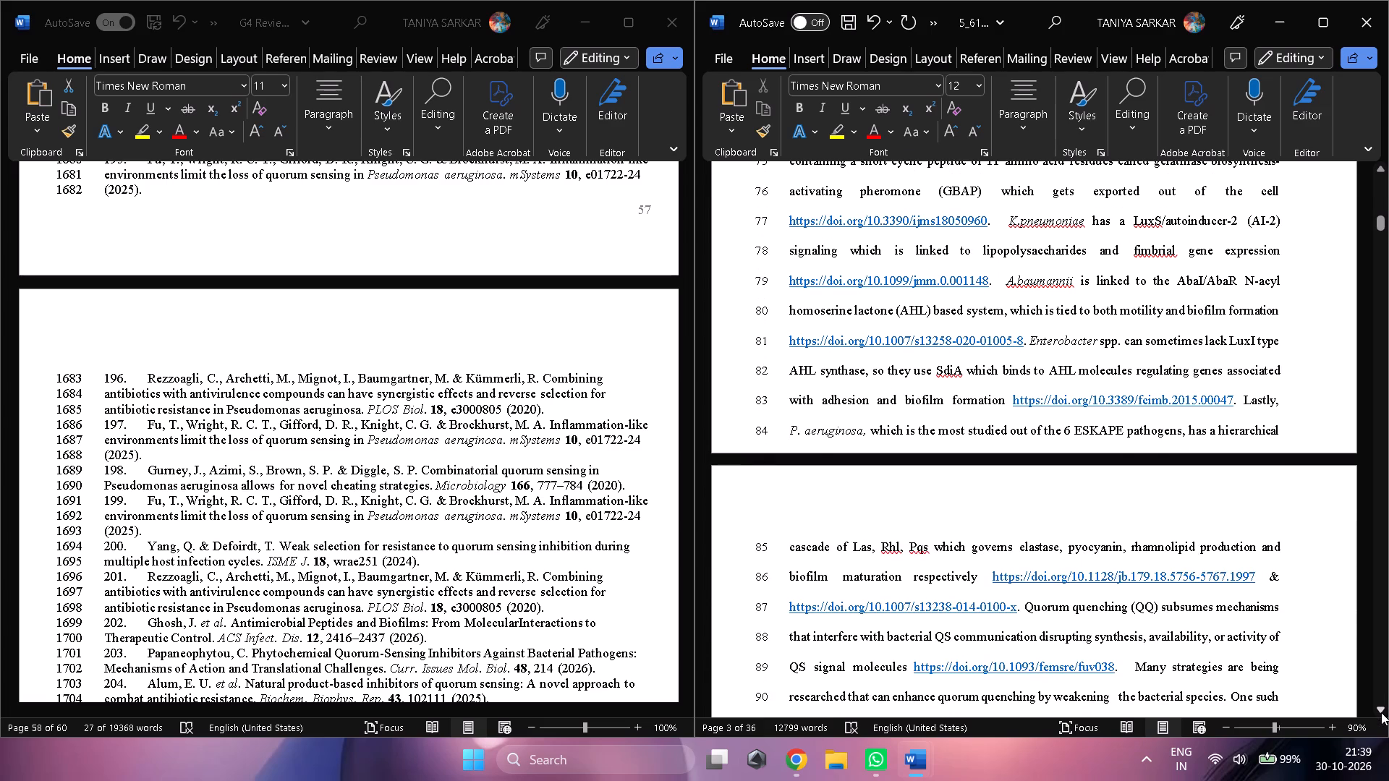
click(1381, 712)
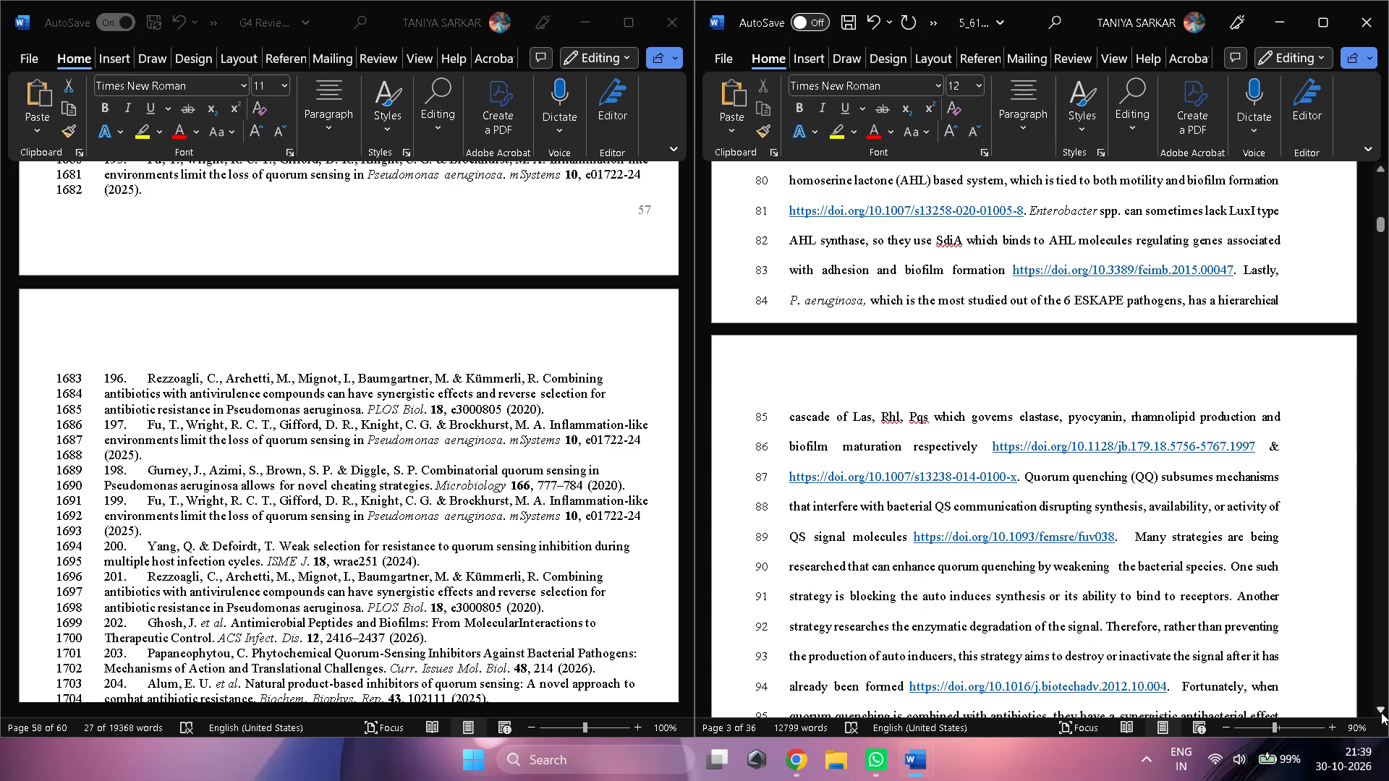
click(1381, 712)
click(1381, 712)
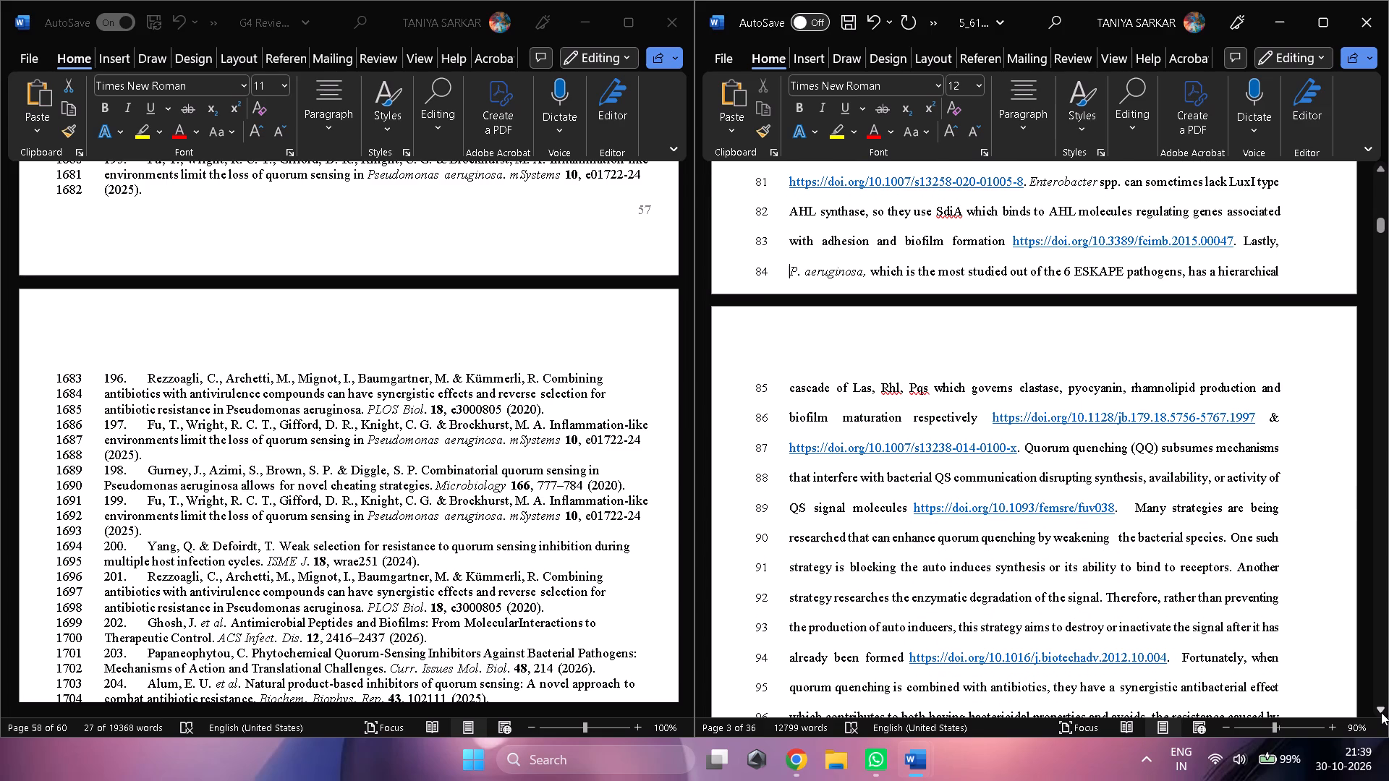
triple_click(1381, 712)
triple_click(1381, 712)
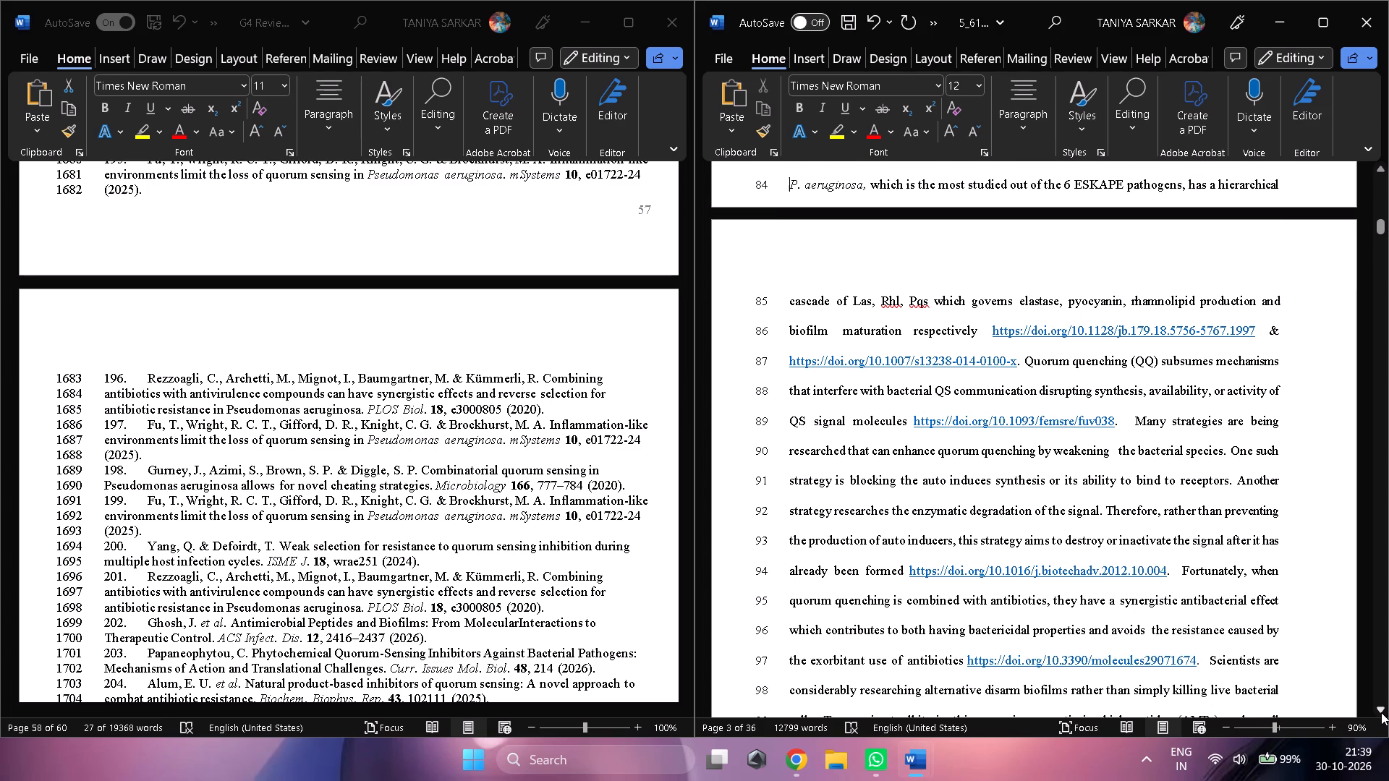
triple_click(1381, 712)
triple_click(1381, 712)
click(1381, 712)
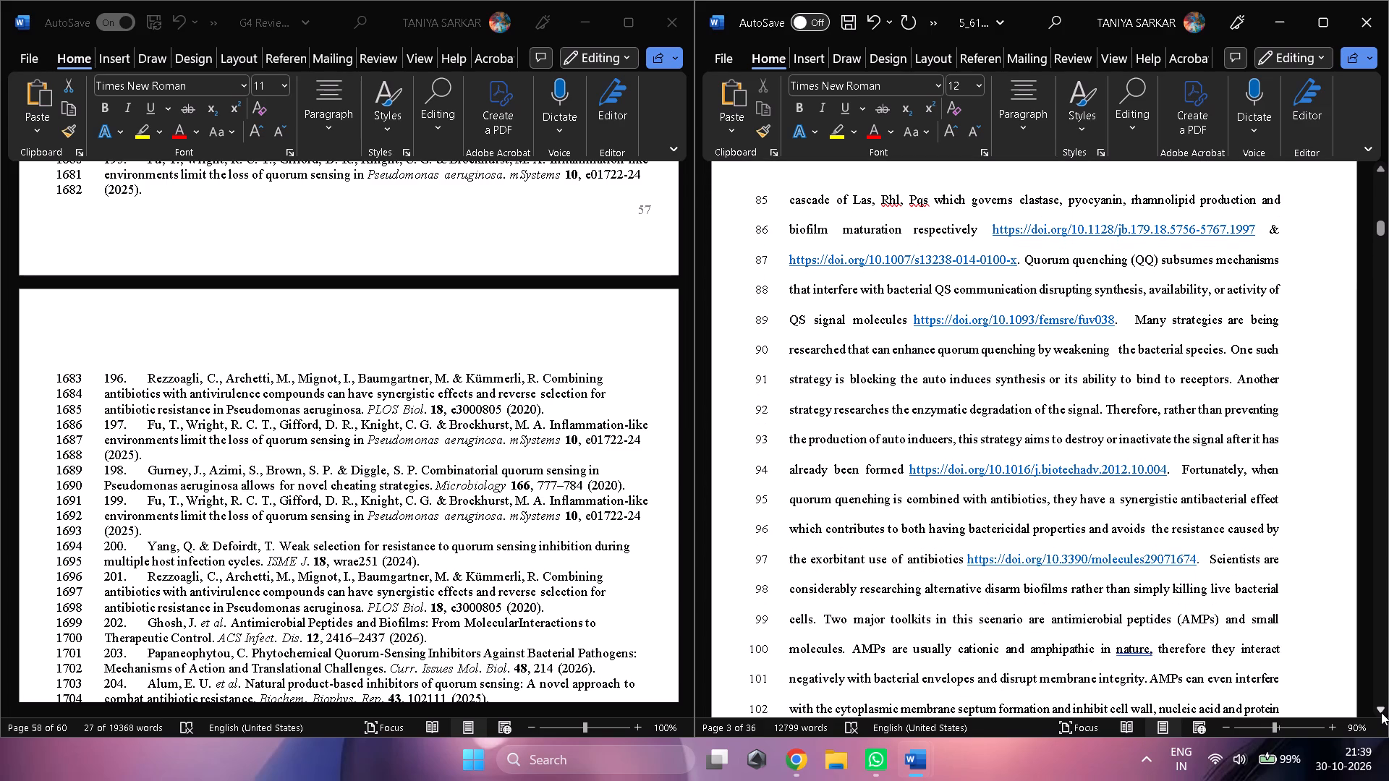
triple_click(1381, 712)
triple_click(1381, 712)
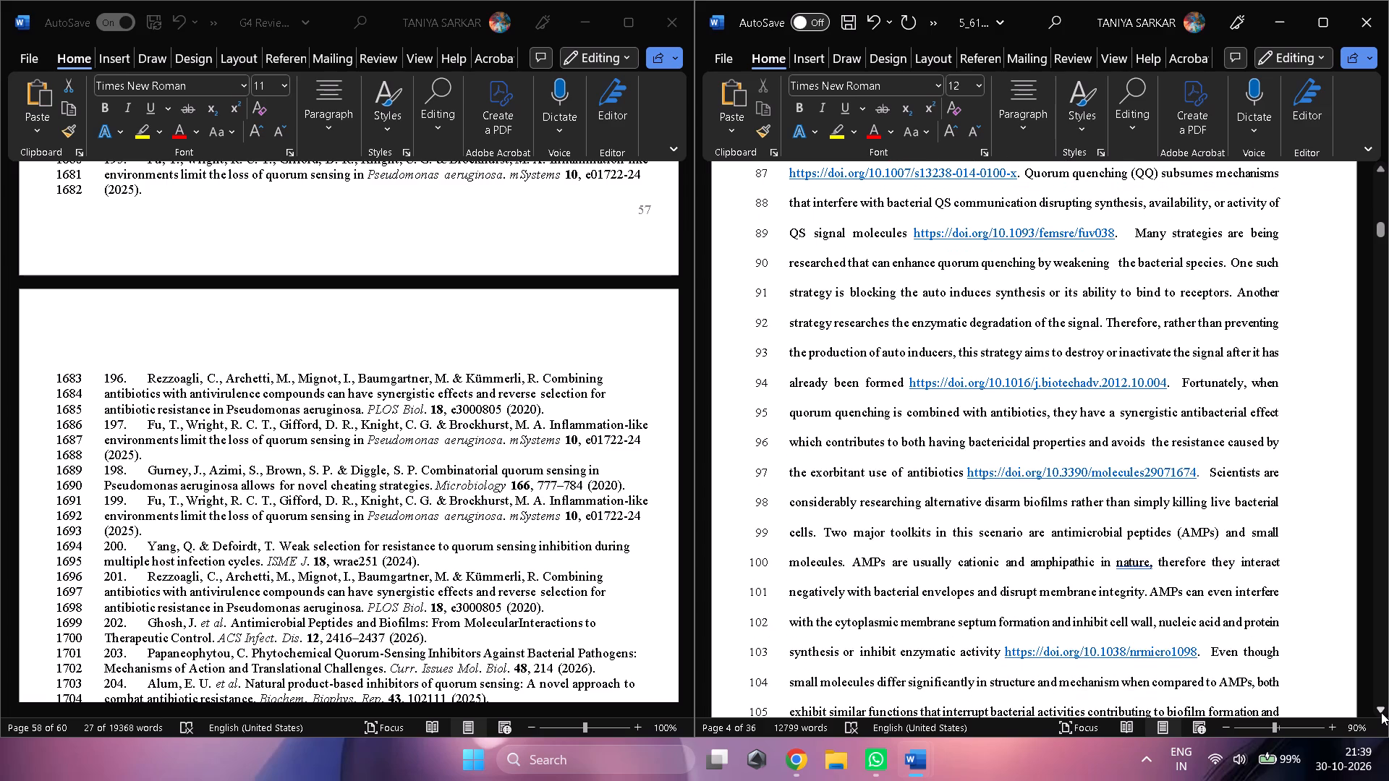
triple_click(1381, 712)
triple_click(1381, 712)
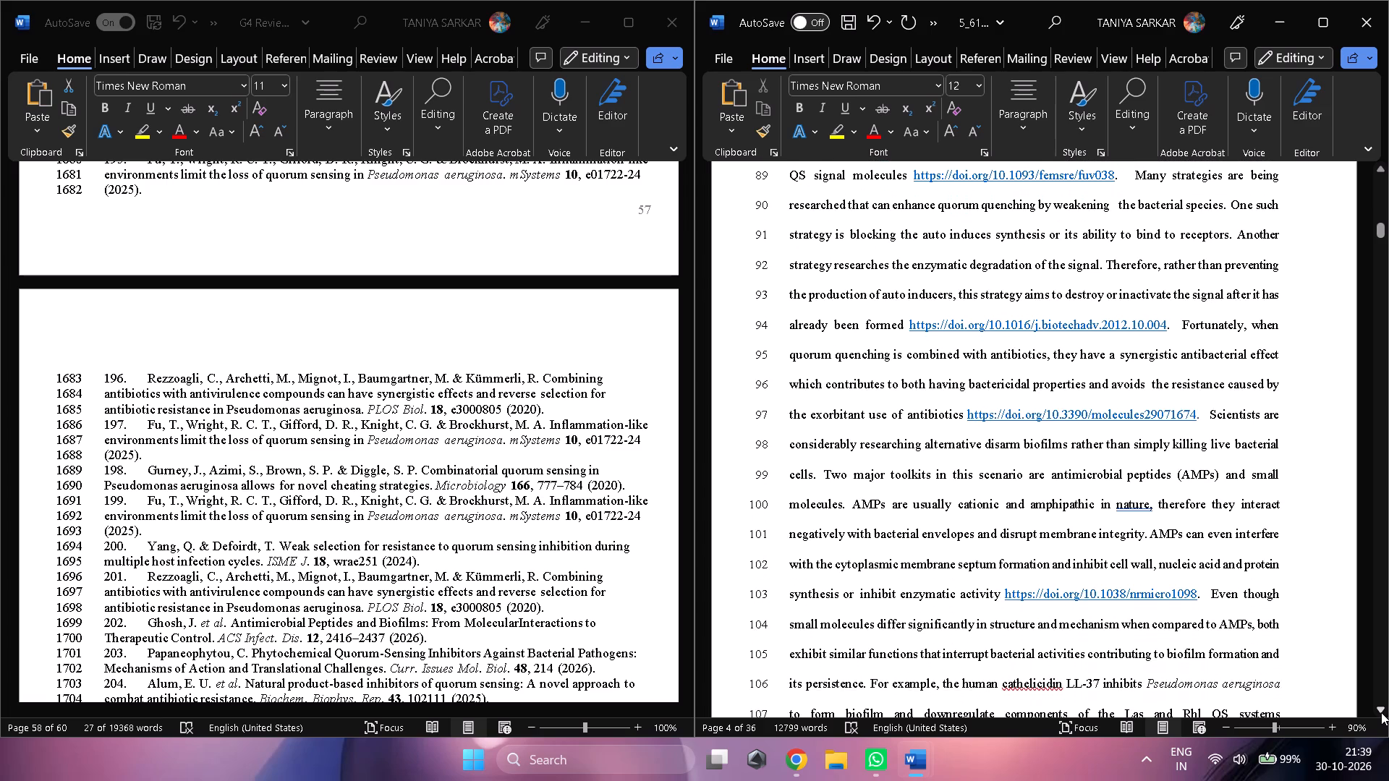
triple_click(1381, 712)
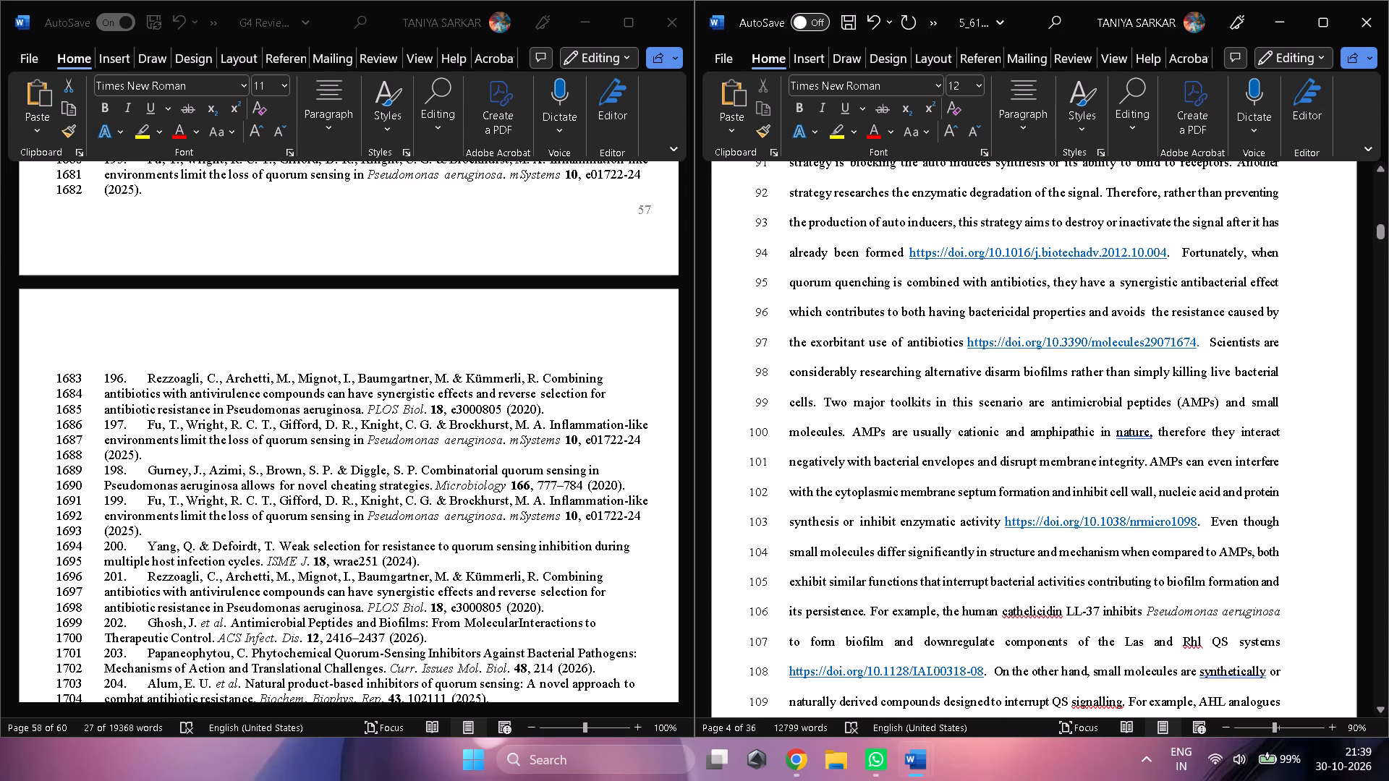
drag(1218, 611, 1161, 611)
drag(1161, 611, 1157, 610)
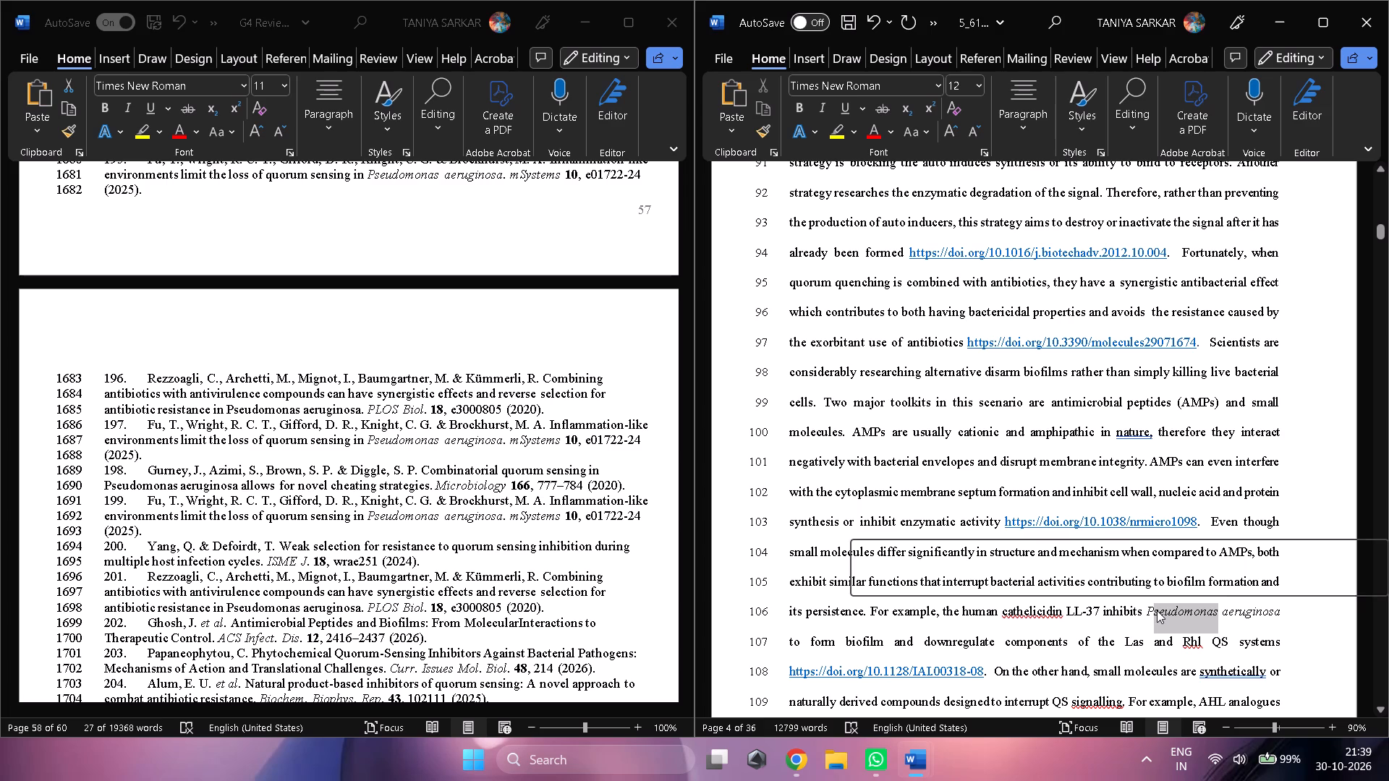
key(BackSpace)
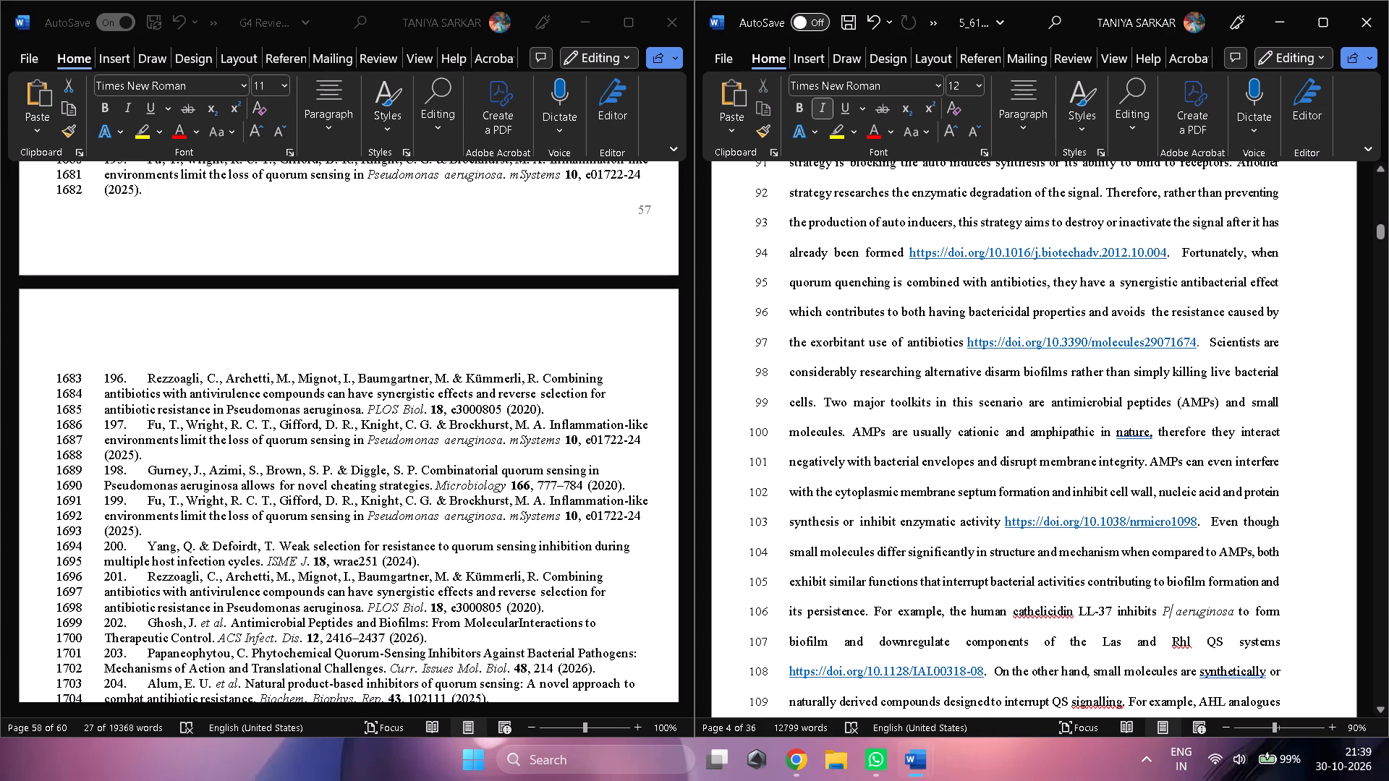
key(Right)
key(BackSpace)
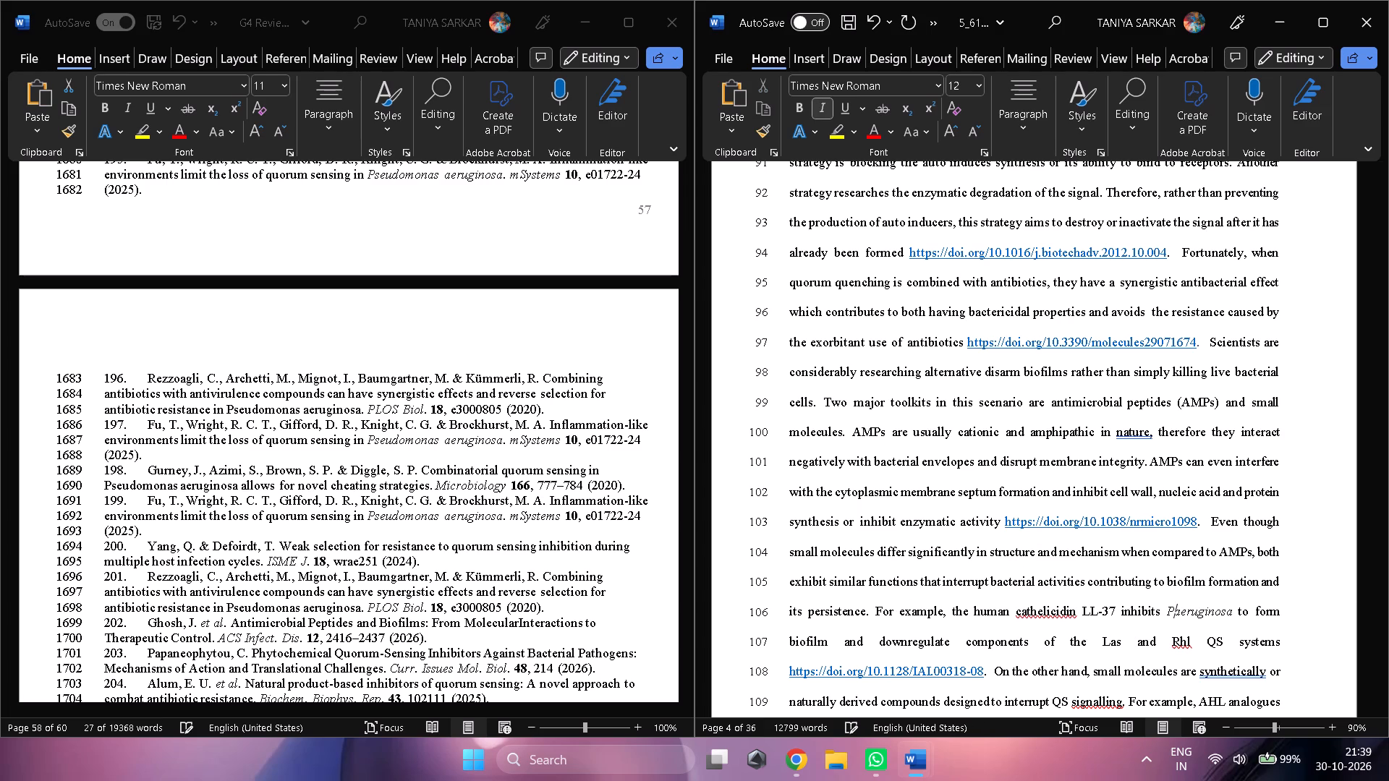
key(period)
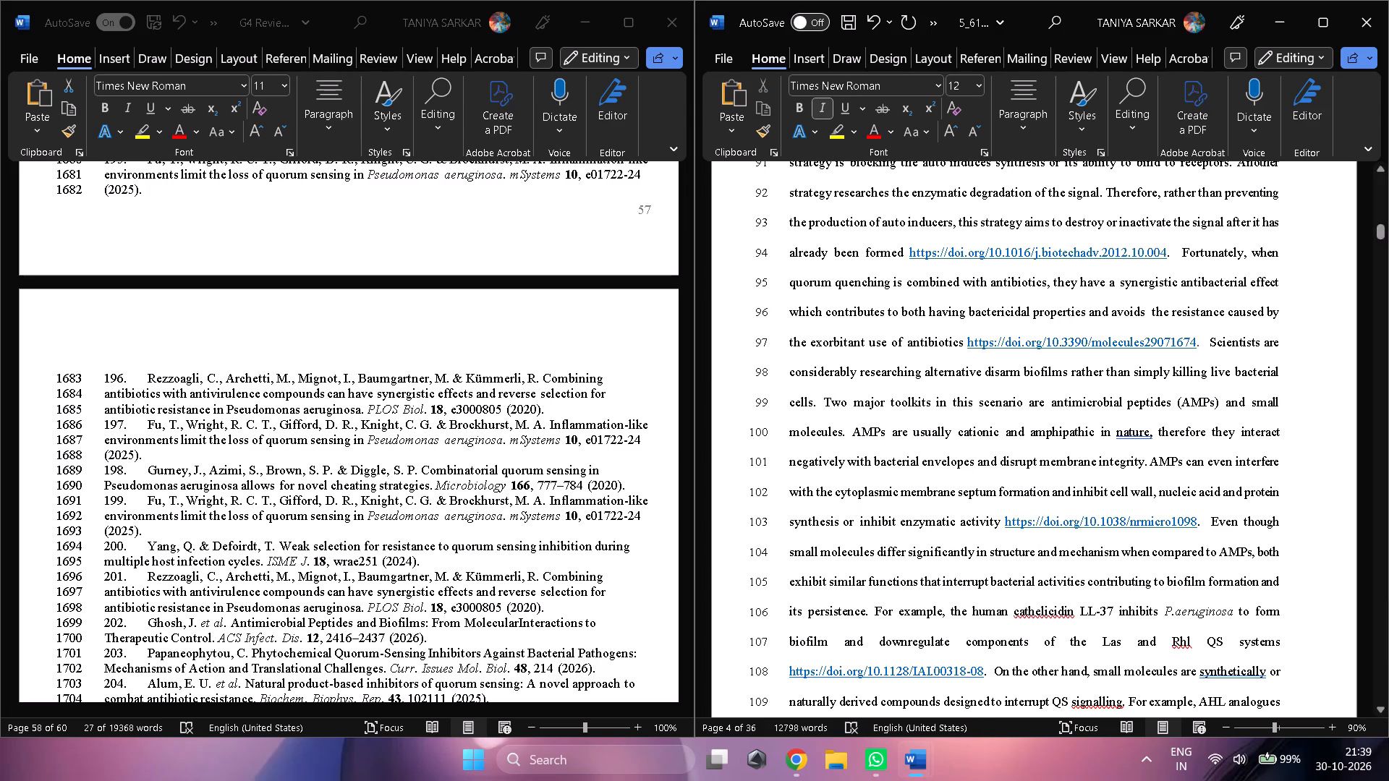
Abbreviate "Pseudomonas aeruginosa" after "biofilm formation in multidrug-resistant (MDR)" to "P.aeruginosa".
click(1382, 709)
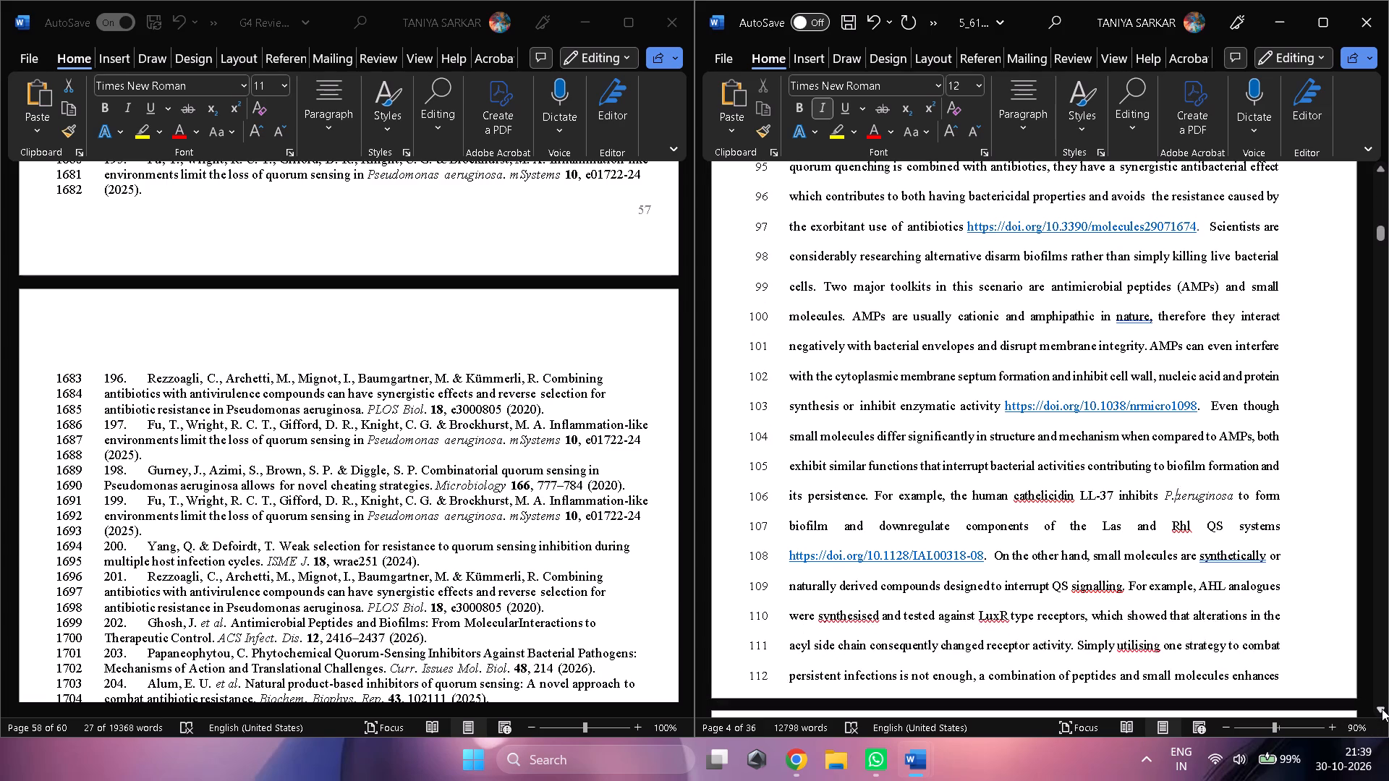
click(1382, 709)
click(1382, 709)
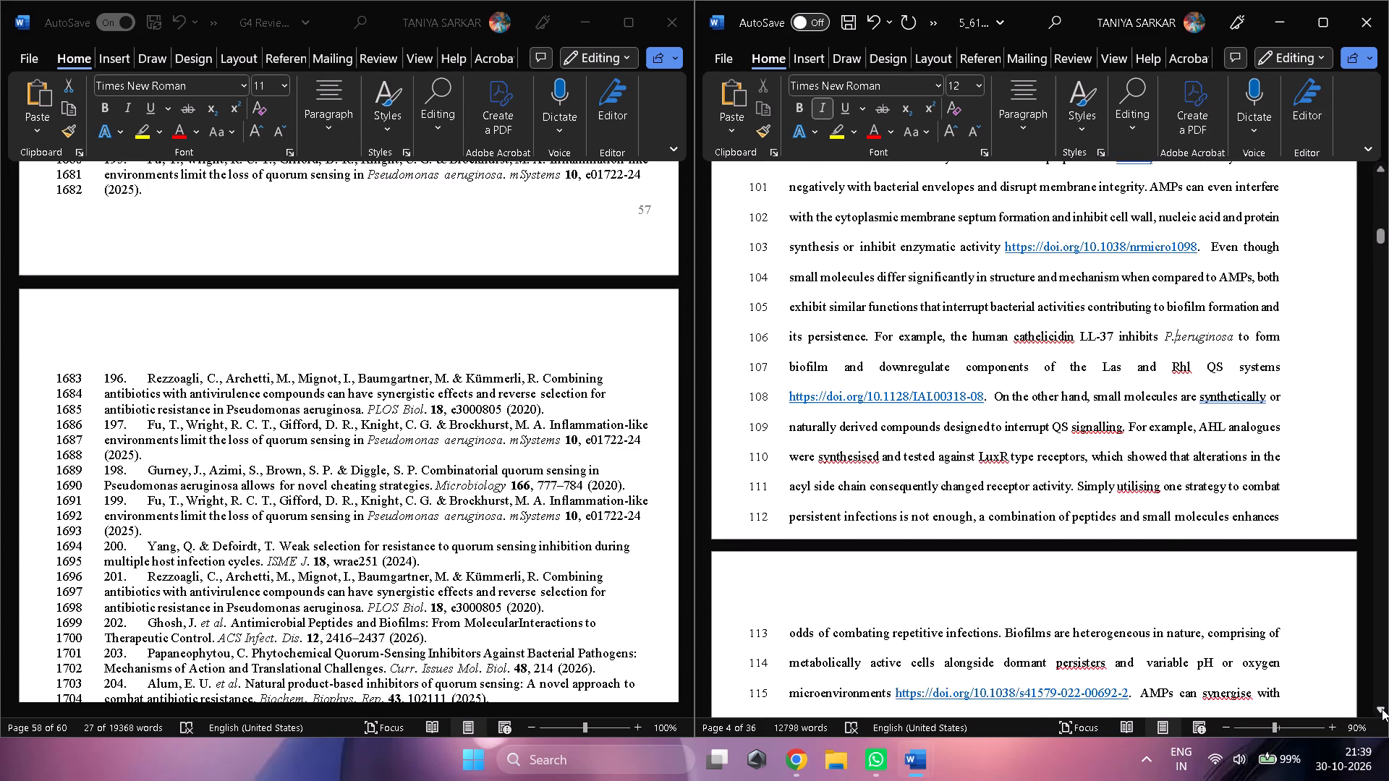
click(1382, 709)
click(1382, 709)
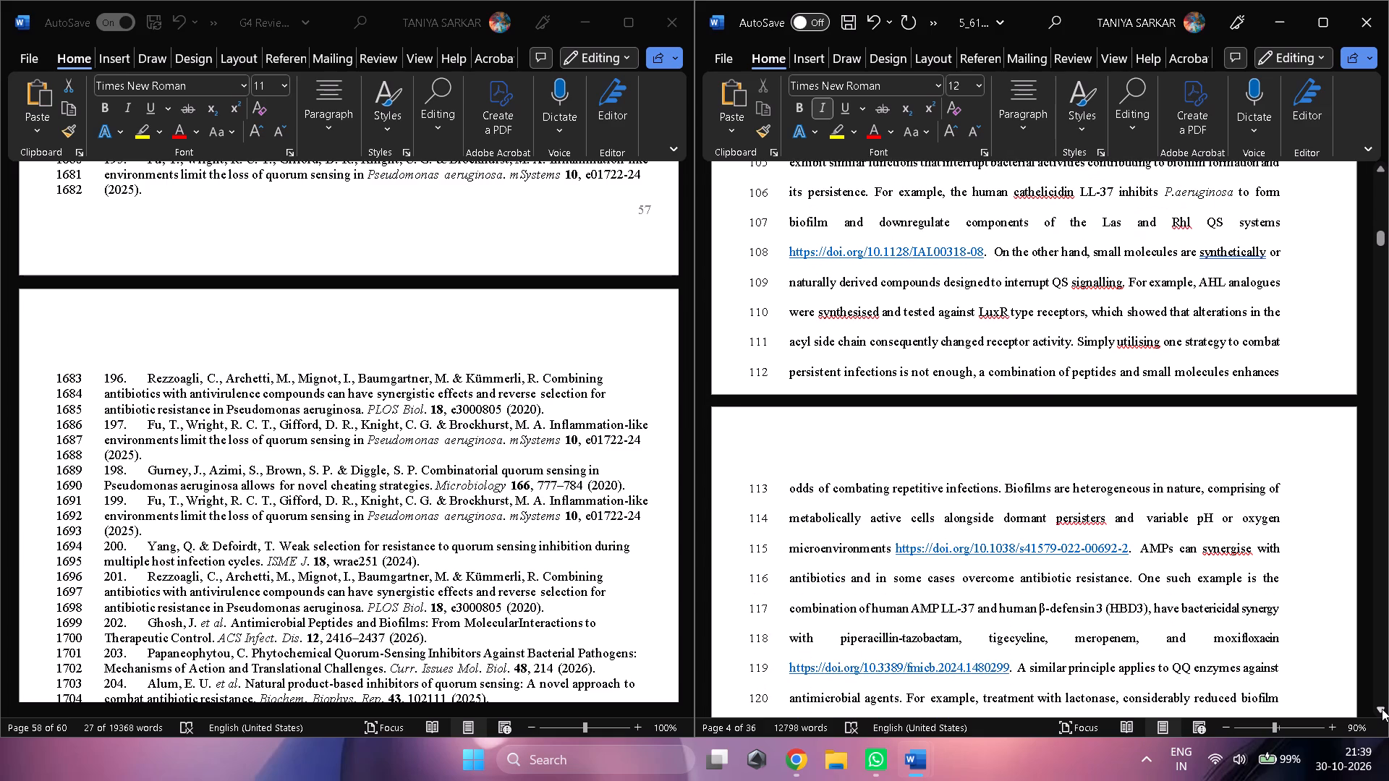
click(1382, 709)
click(1382, 709)
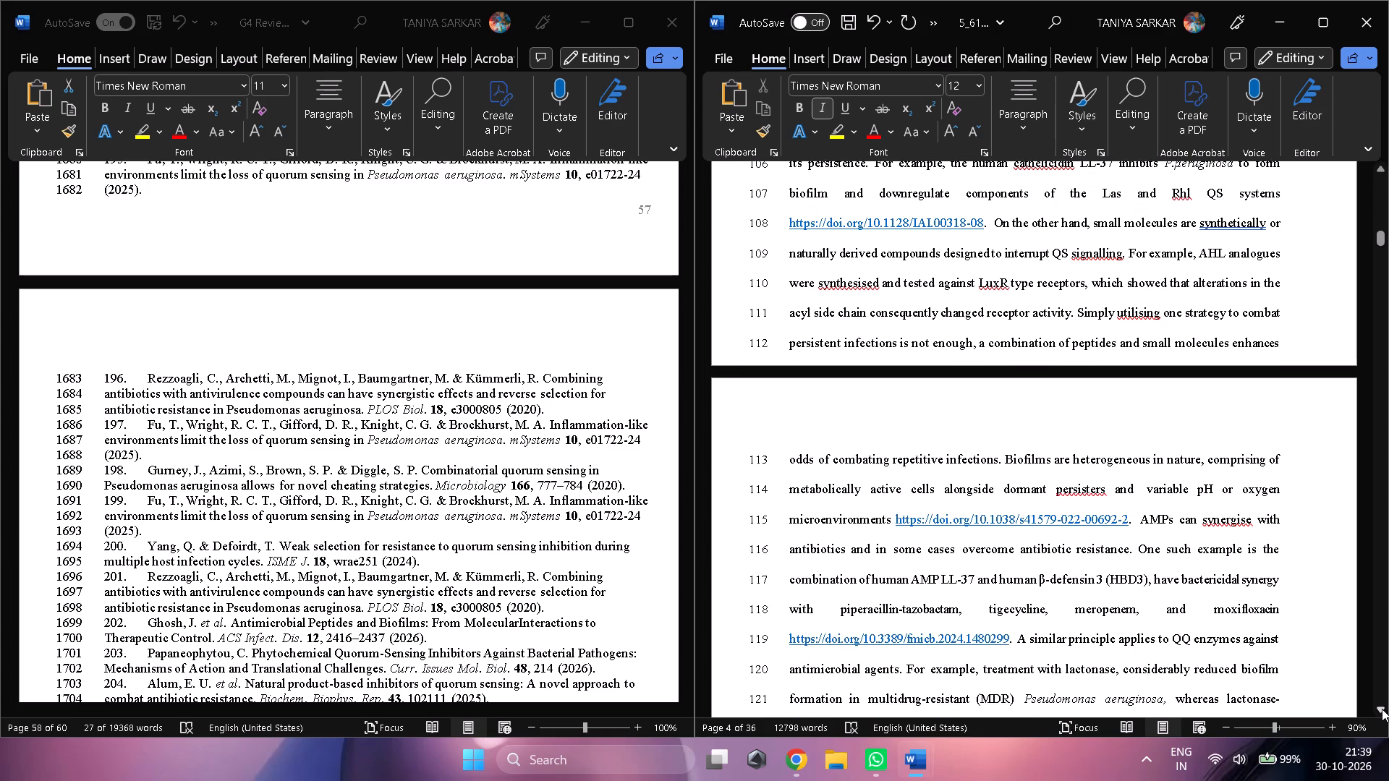
click(1382, 709)
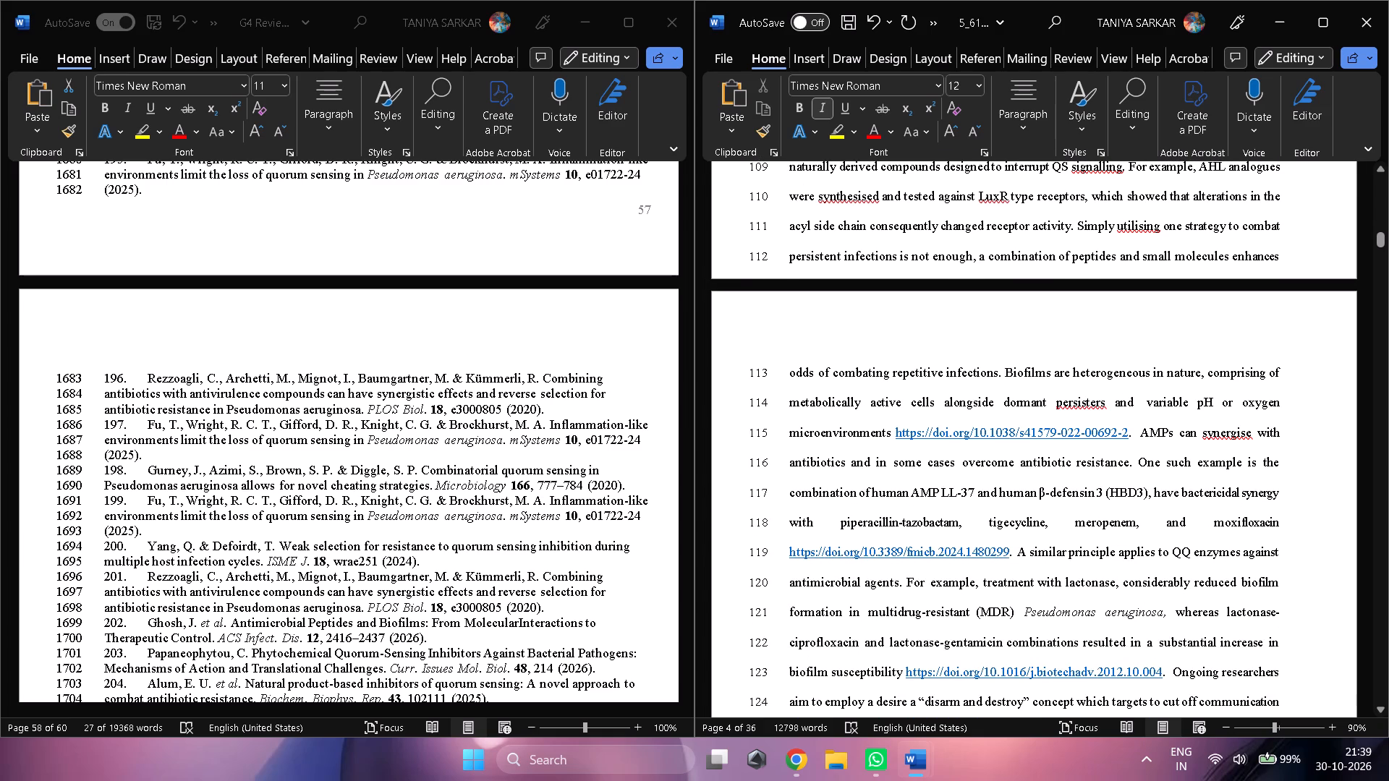
drag(1107, 611, 1048, 605)
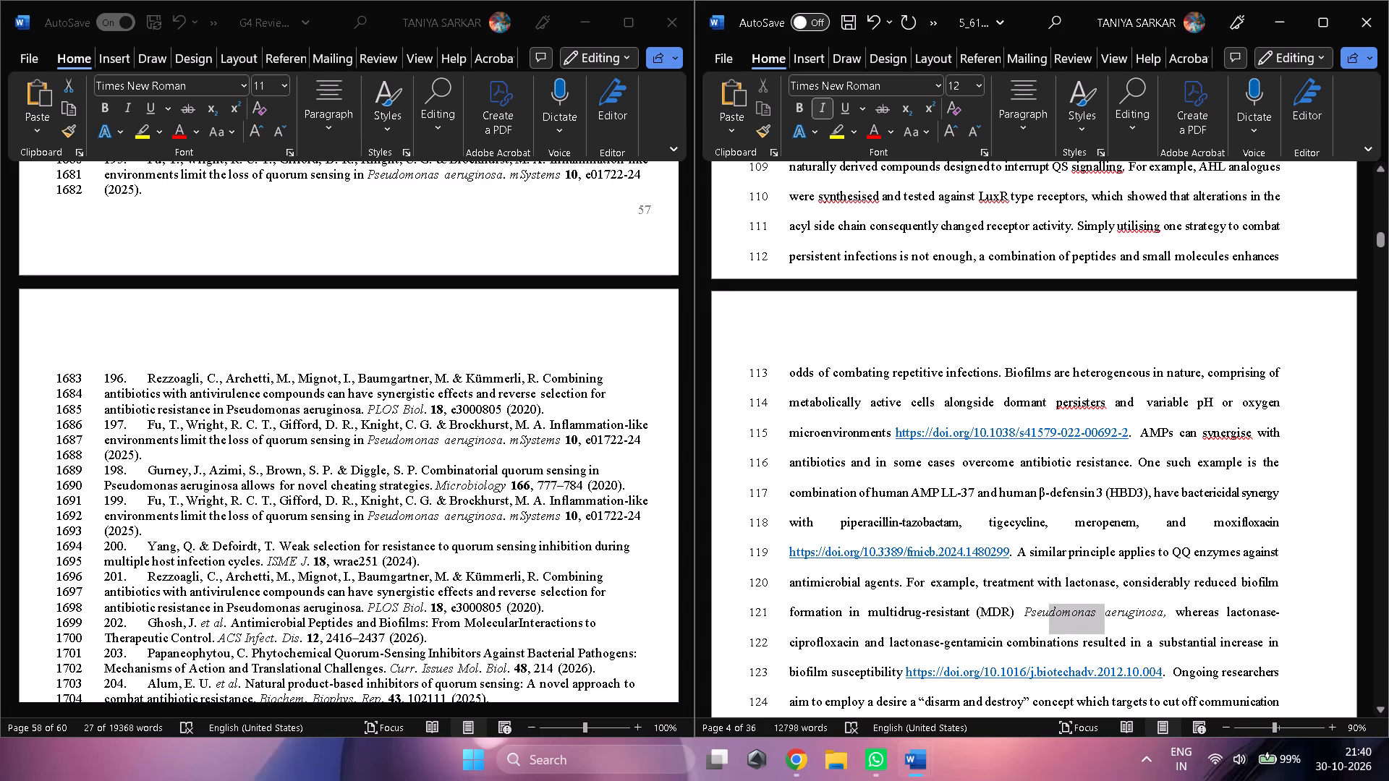
drag(1048, 605, 1034, 605)
key(BackSpace)
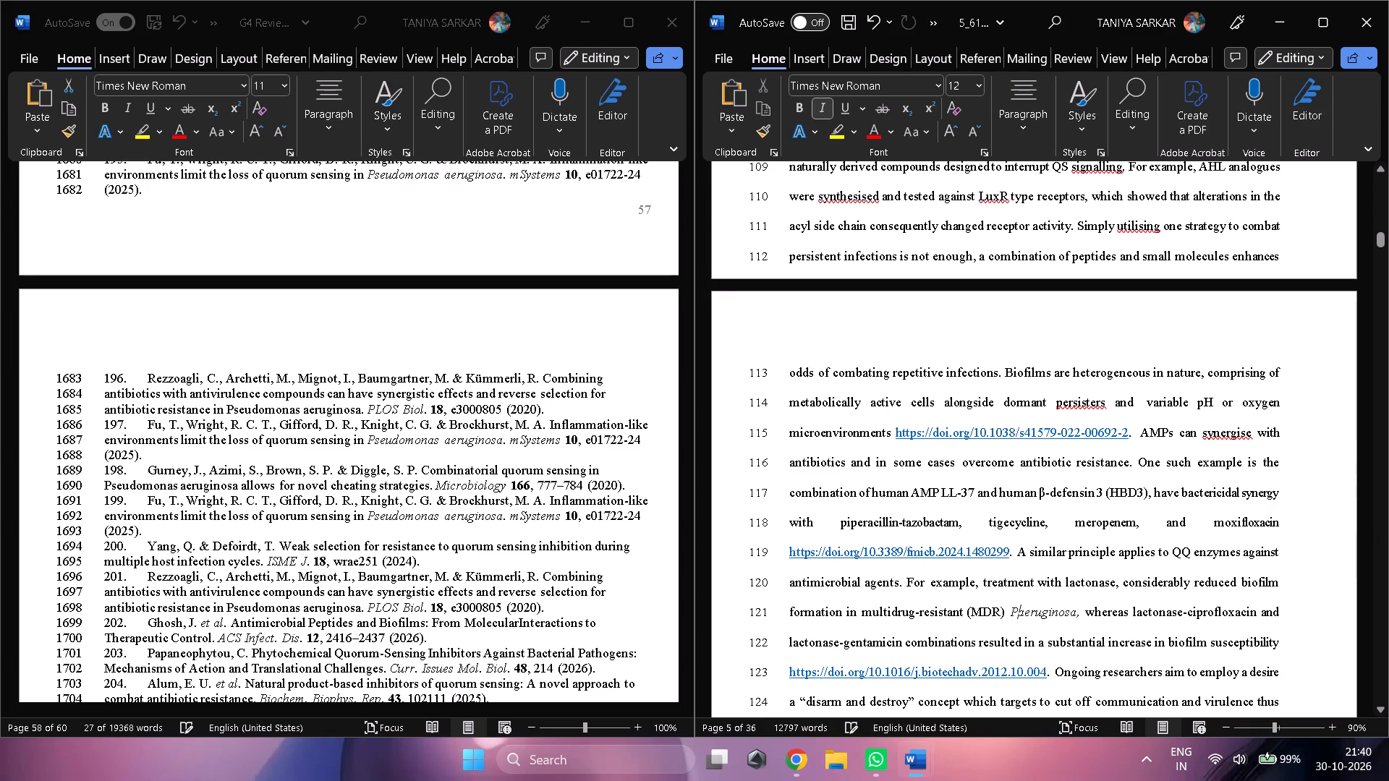
key(period)
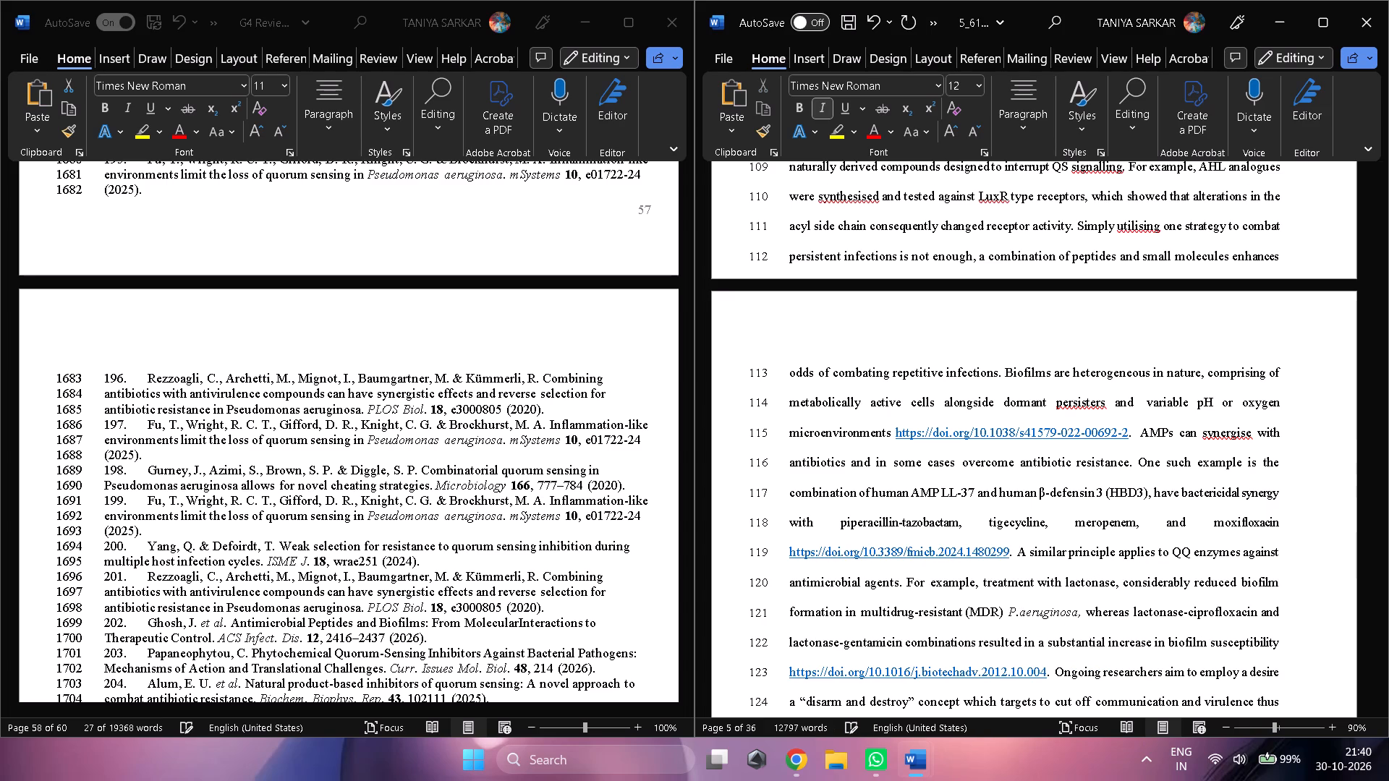
Remove the gap between the mic.0.000941 and msystems.01722-24 DOI links after "regulatory rewiring", leaving only the comma.
double_click(1380, 706)
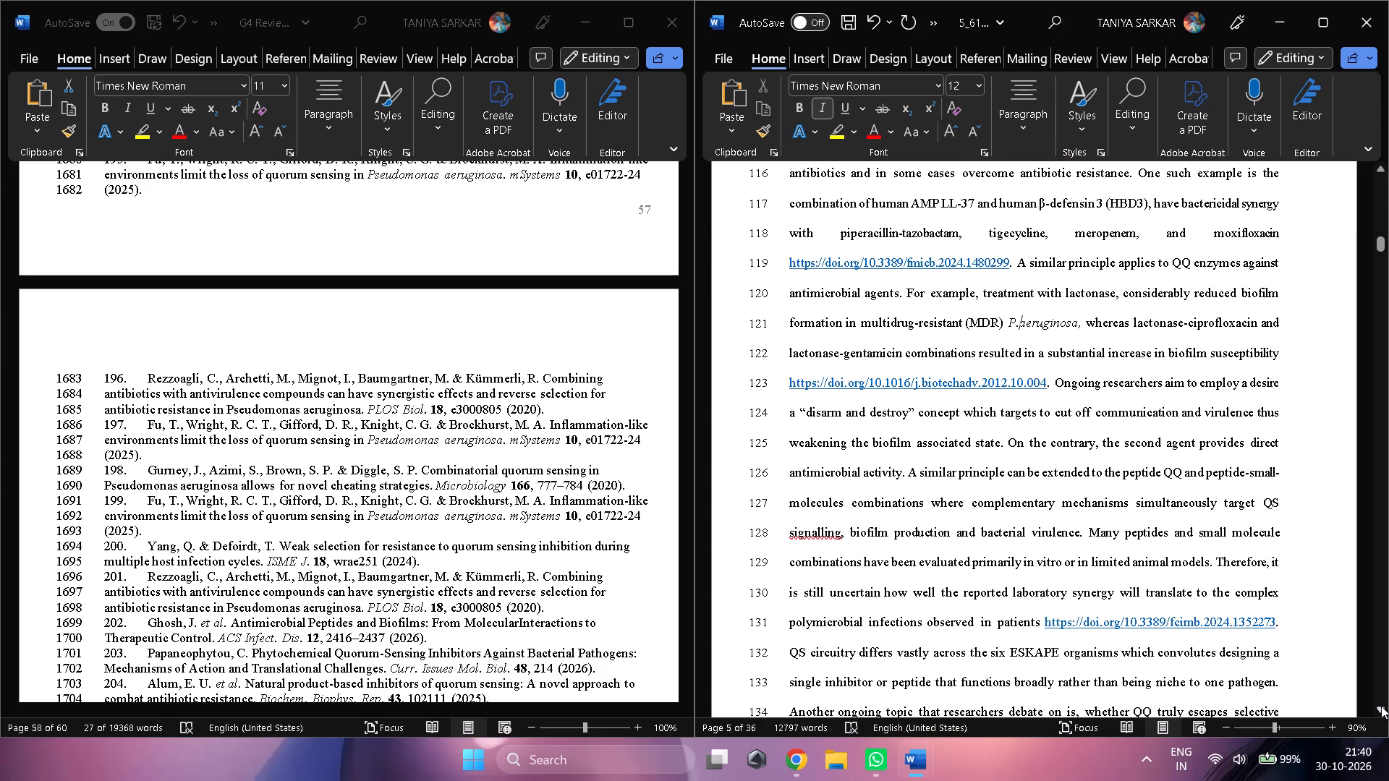
triple_click(1381, 706)
double_click(1381, 706)
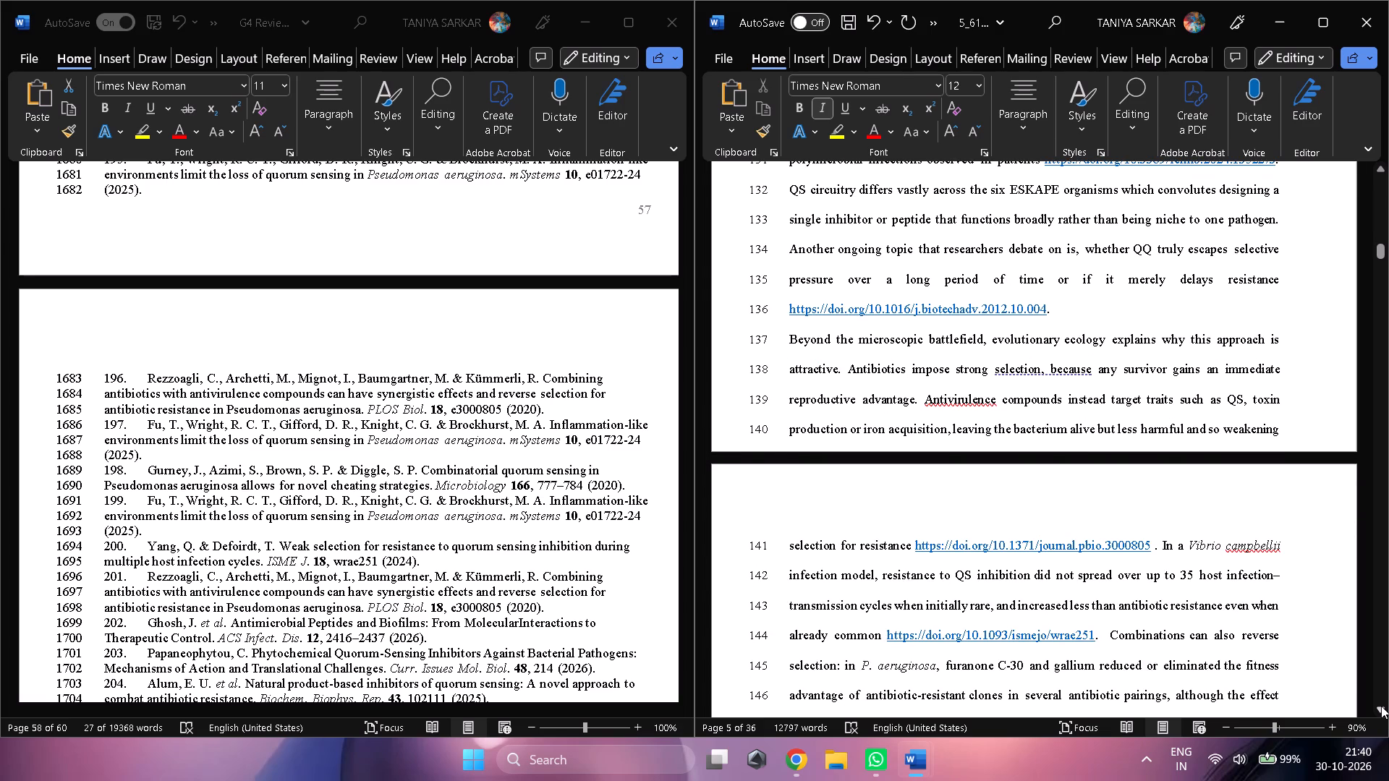
click(1381, 706)
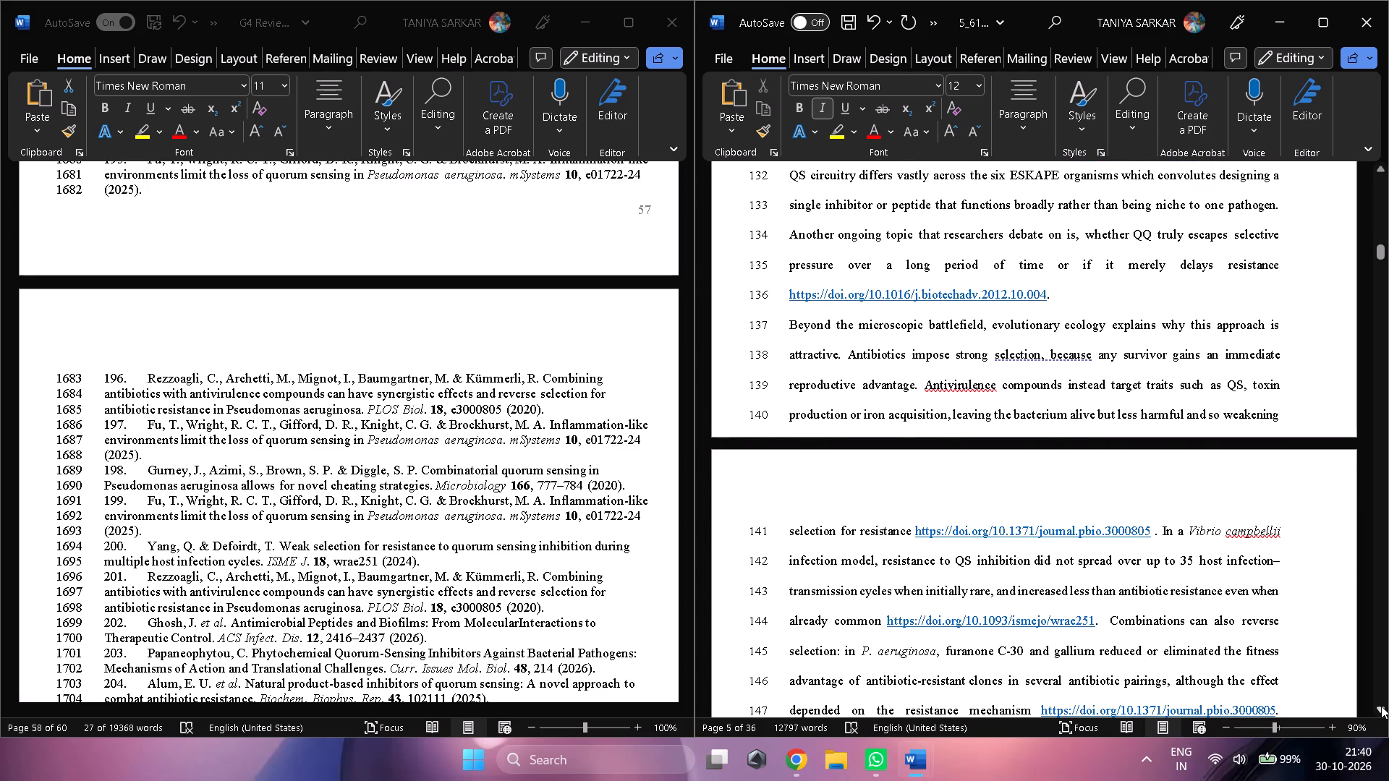
click(1381, 706)
triple_click(1381, 706)
triple_click(1381, 706)
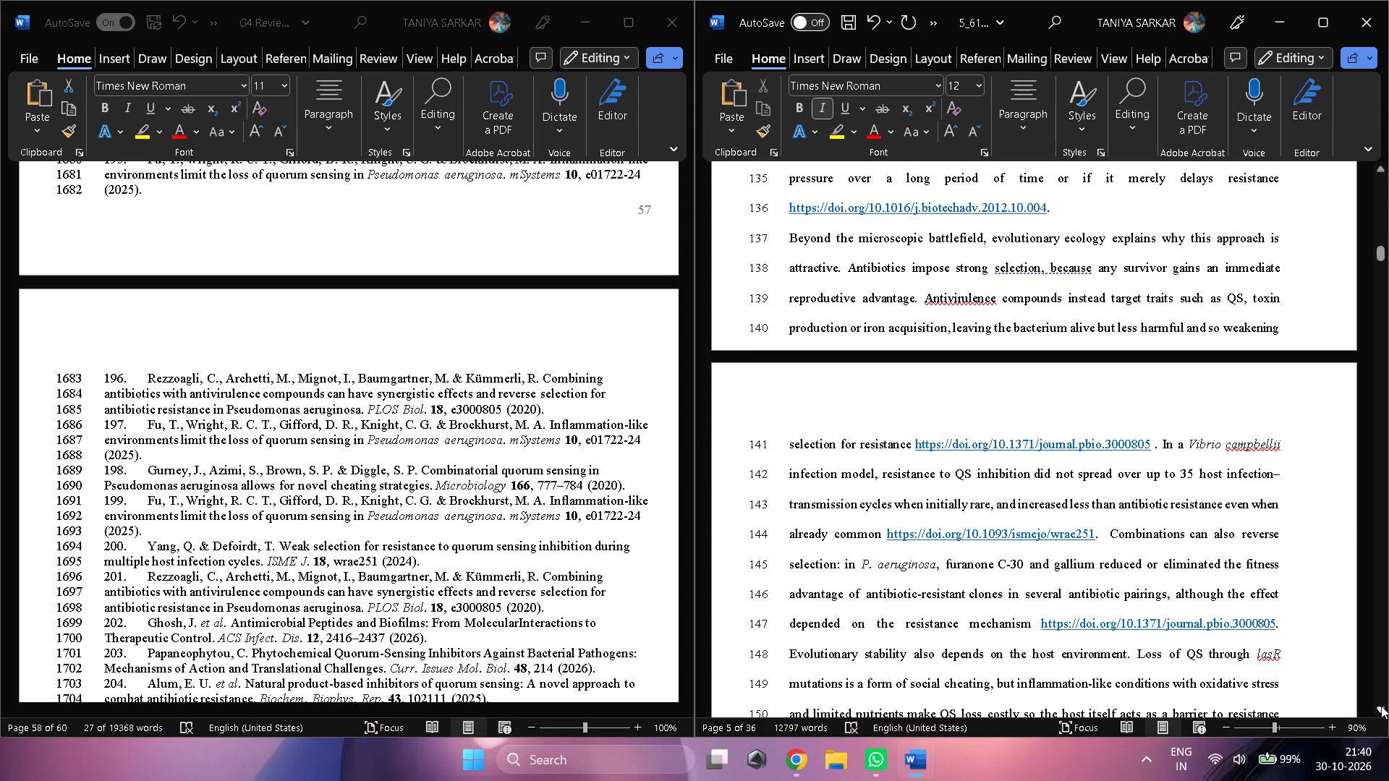
triple_click(1381, 706)
triple_click(1381, 706)
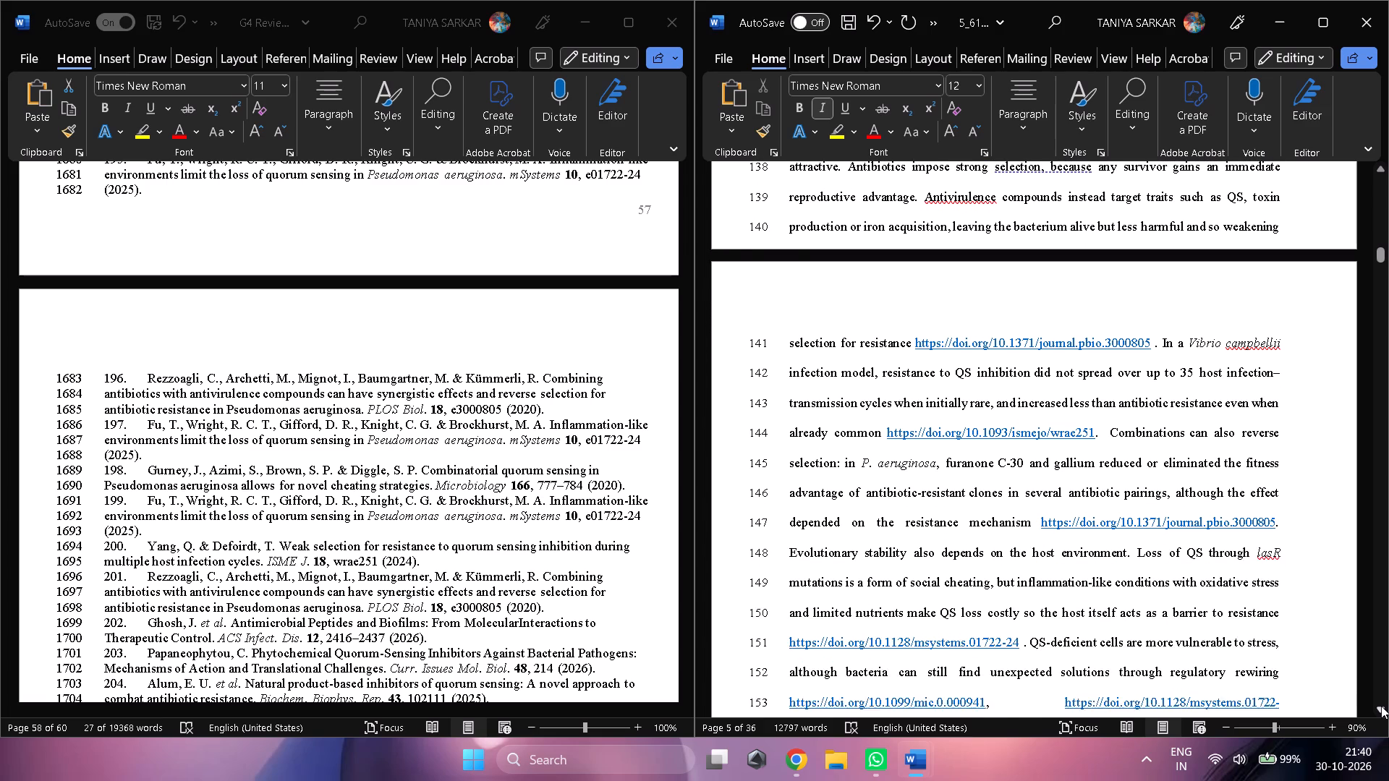
triple_click(1381, 706)
triple_click(1381, 706)
double_click(1381, 706)
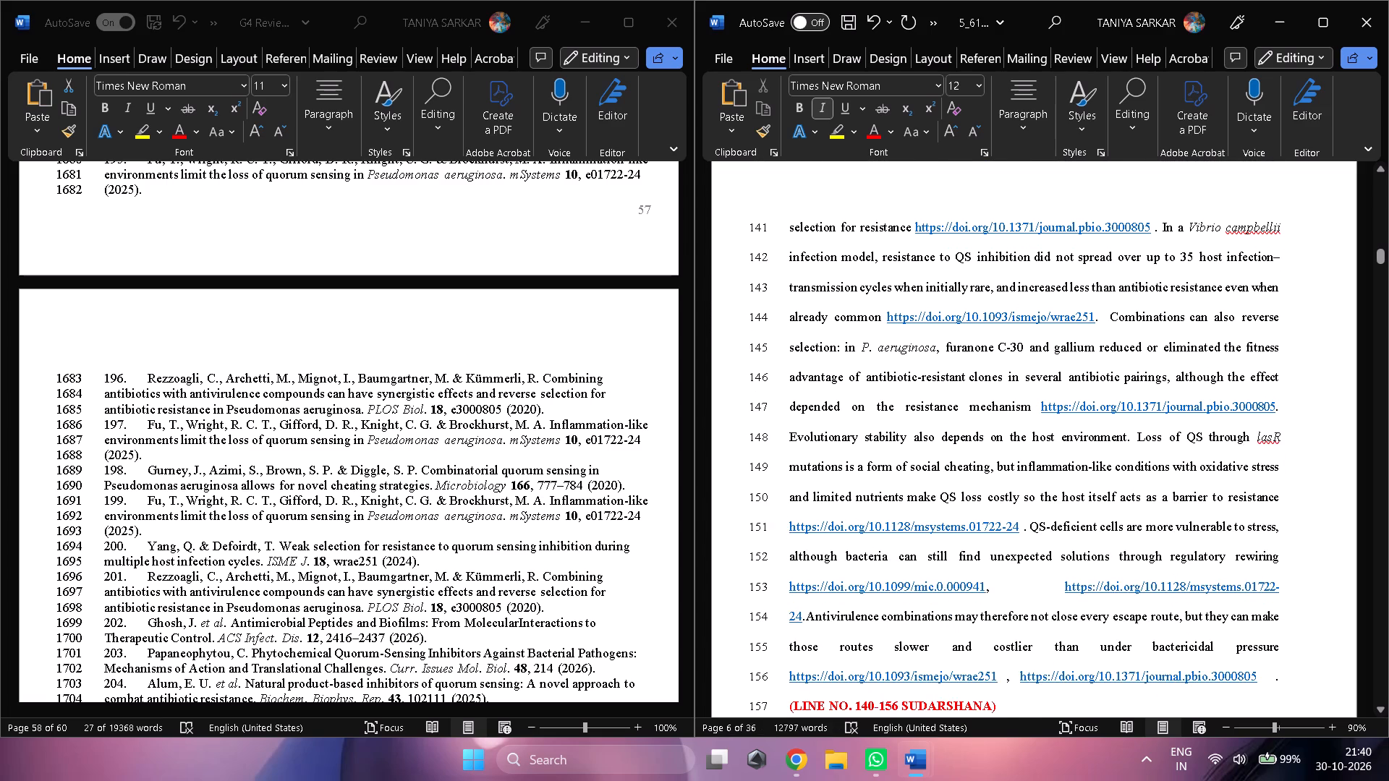
click(1055, 579)
key(space)
key(BackSpace)
key(BackSpace)
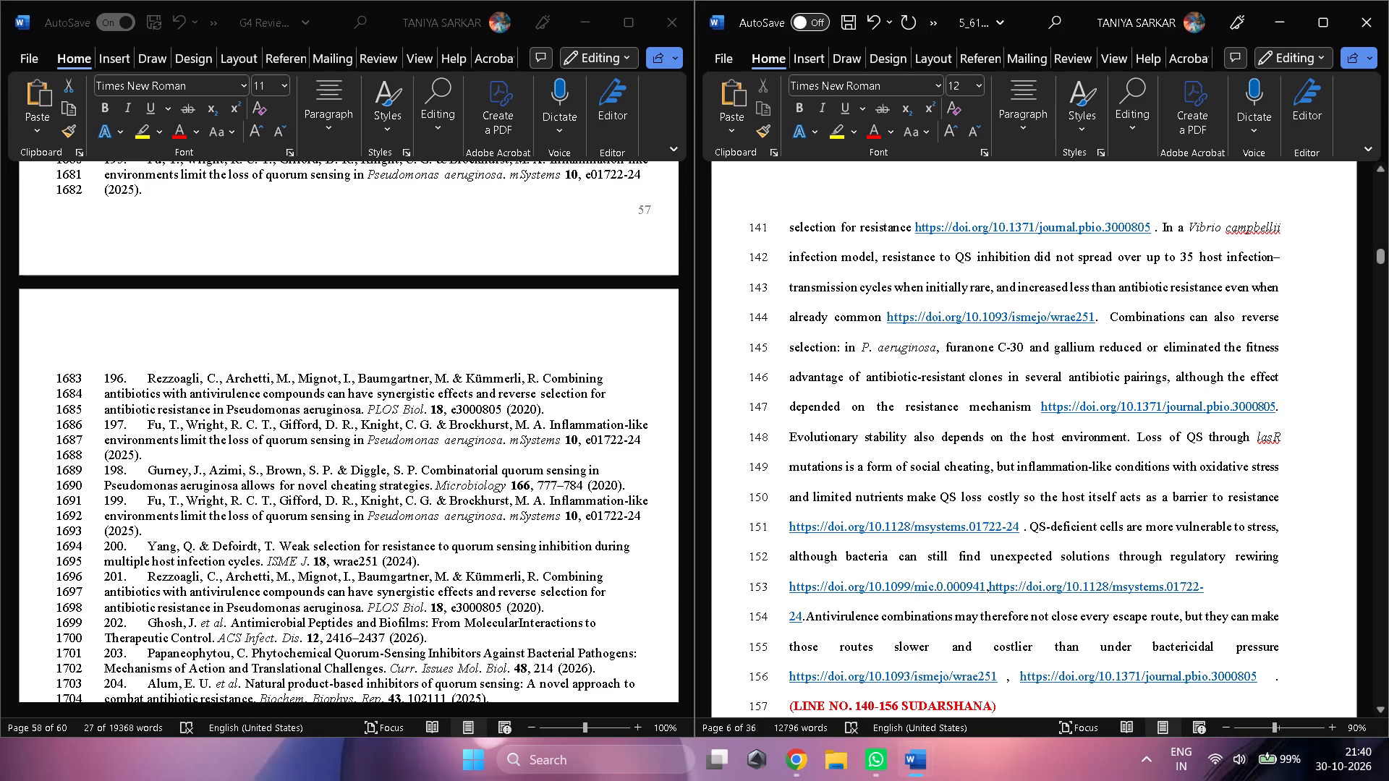
Delete the line-breaking hyphen in the second DOI link after "regulatory rewiring" so its text ends in "msystems.0172224".
click(787, 614)
key(BackSpace)
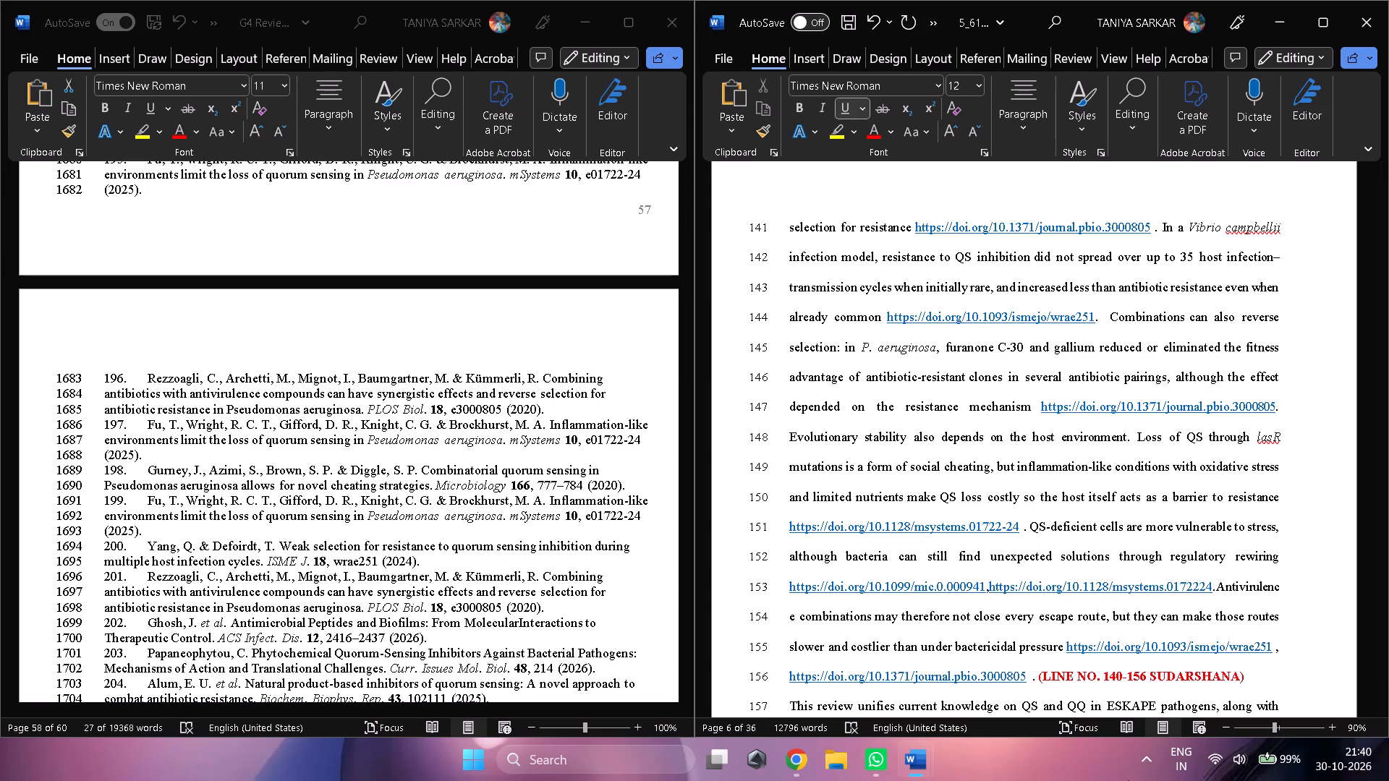
Delete the blank line between the end of the Introduction and the heading "2. Quorum Sensing Architecture in MDR ESKAPE Pathogens".
click(1382, 708)
click(1382, 708)
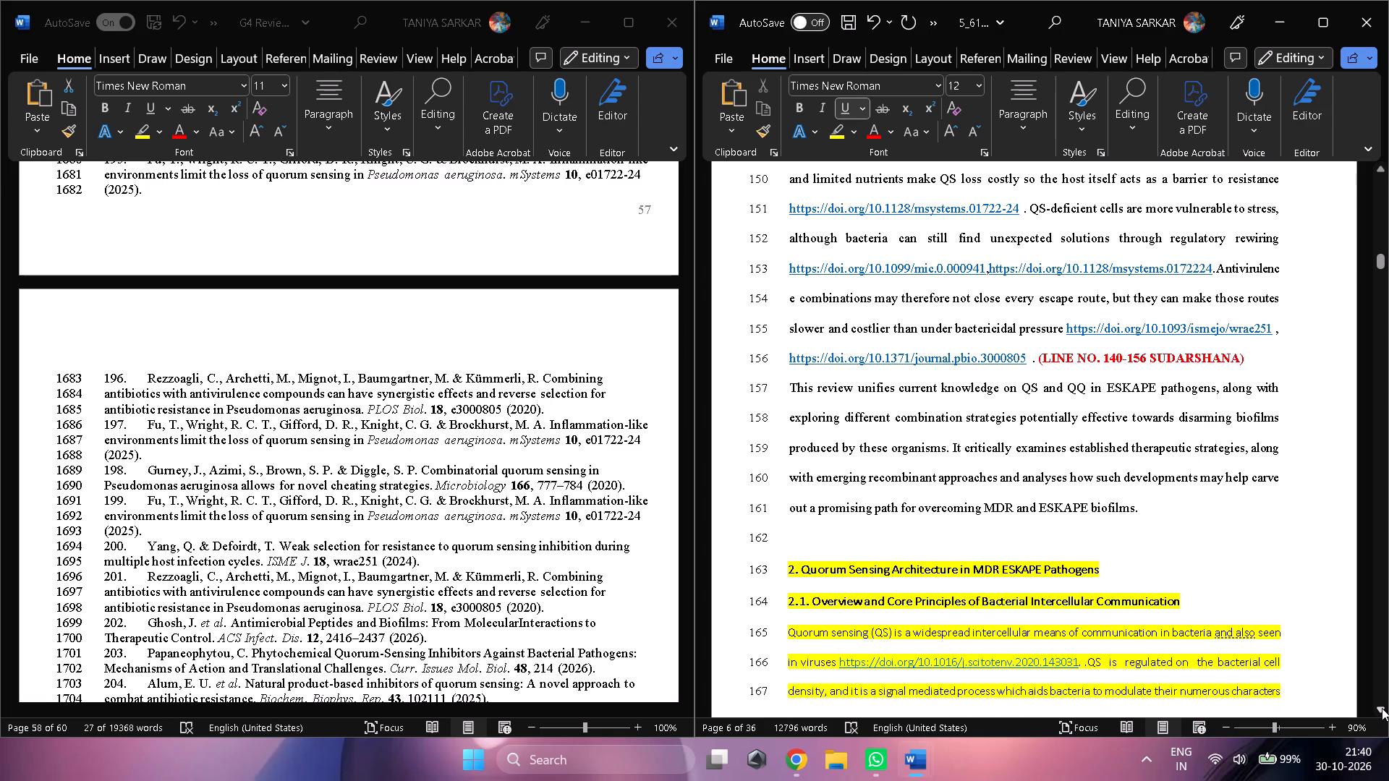
double_click(1381, 707)
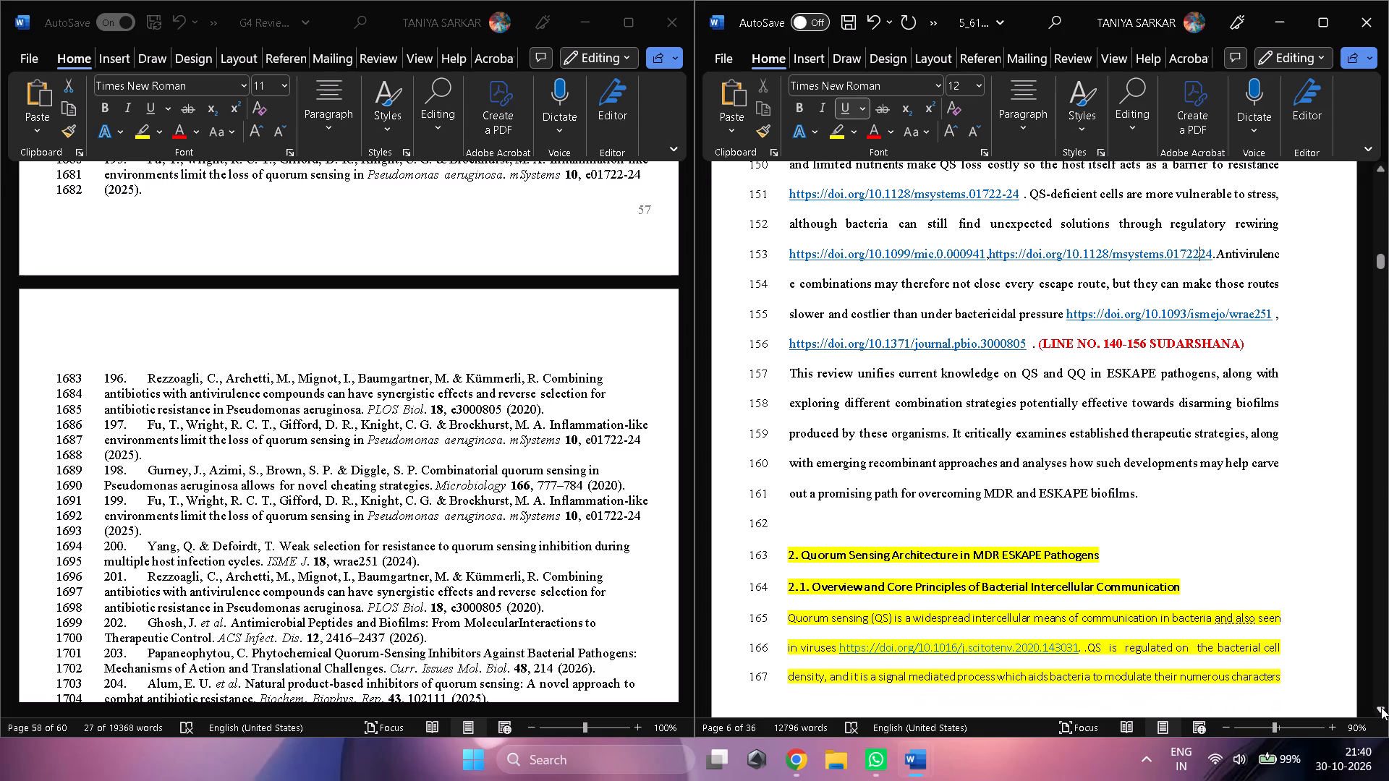
click(1381, 707)
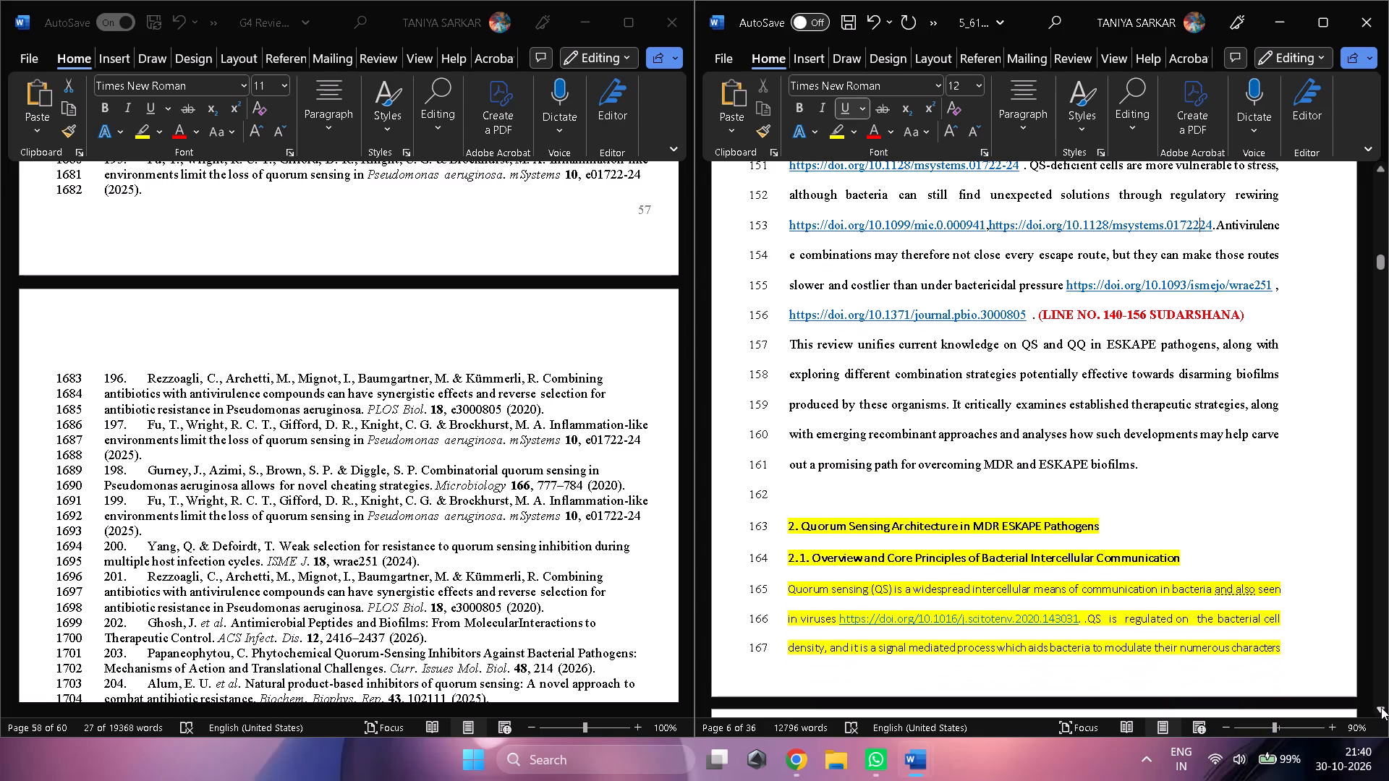
click(828, 494)
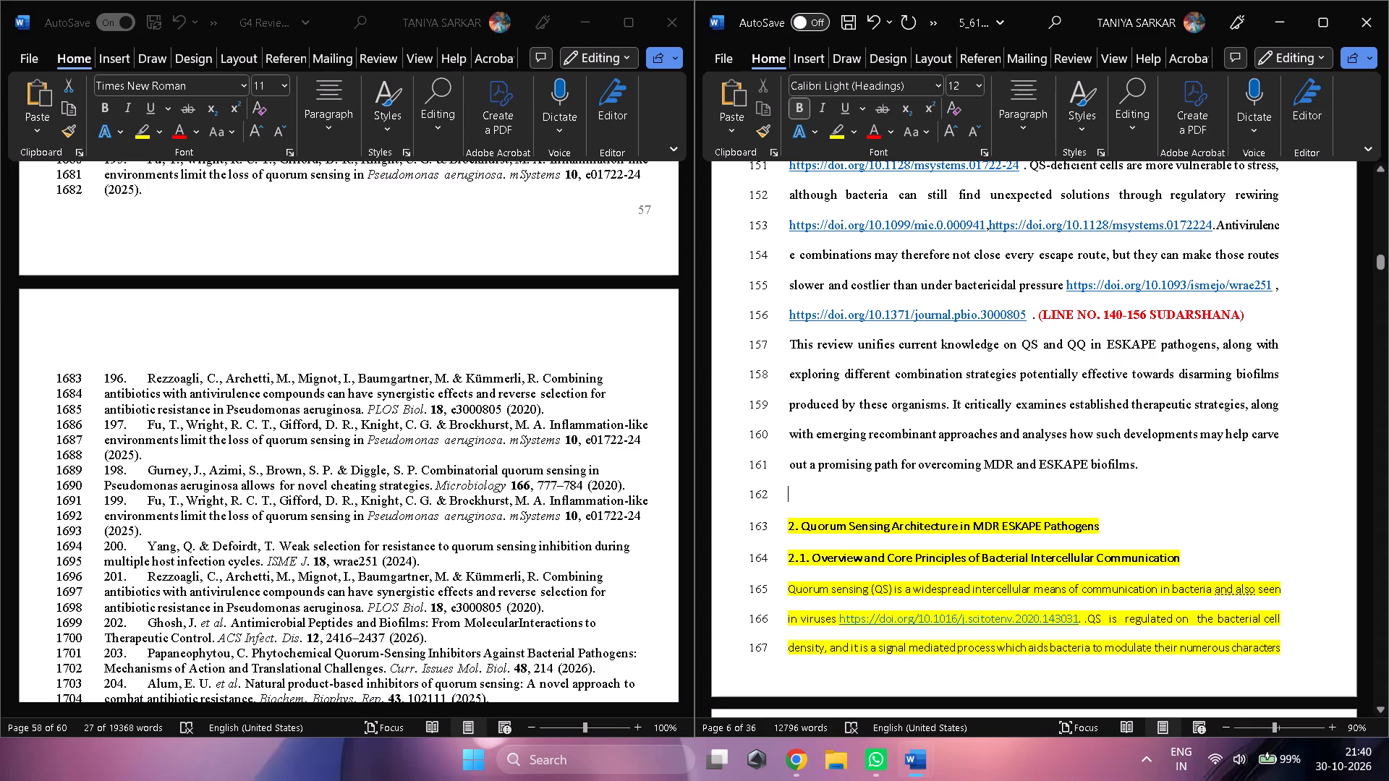
key(BackSpace)
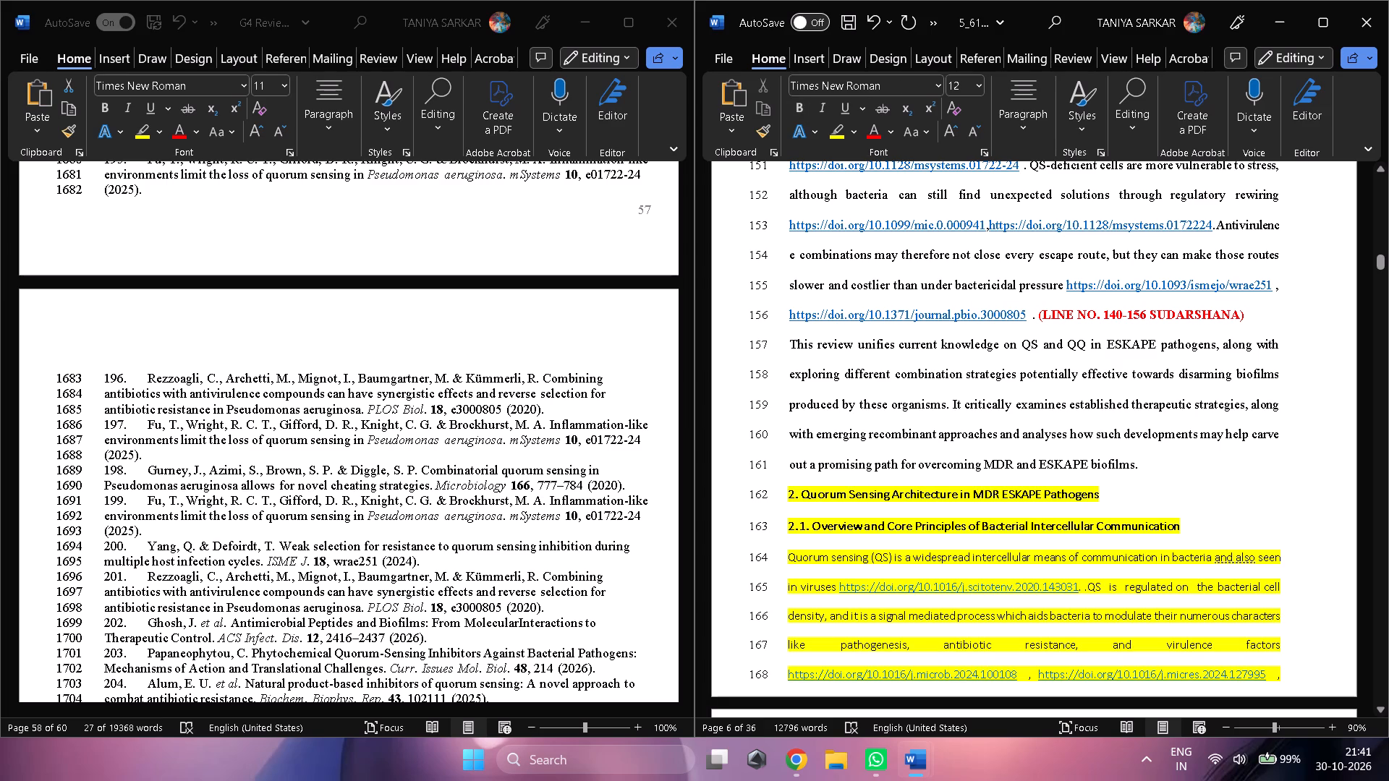
Remove the yellow highlighting from headings 2 and 2.1 and the section 2.1 text down to the end of that page.
double_click(1380, 707)
click(1380, 707)
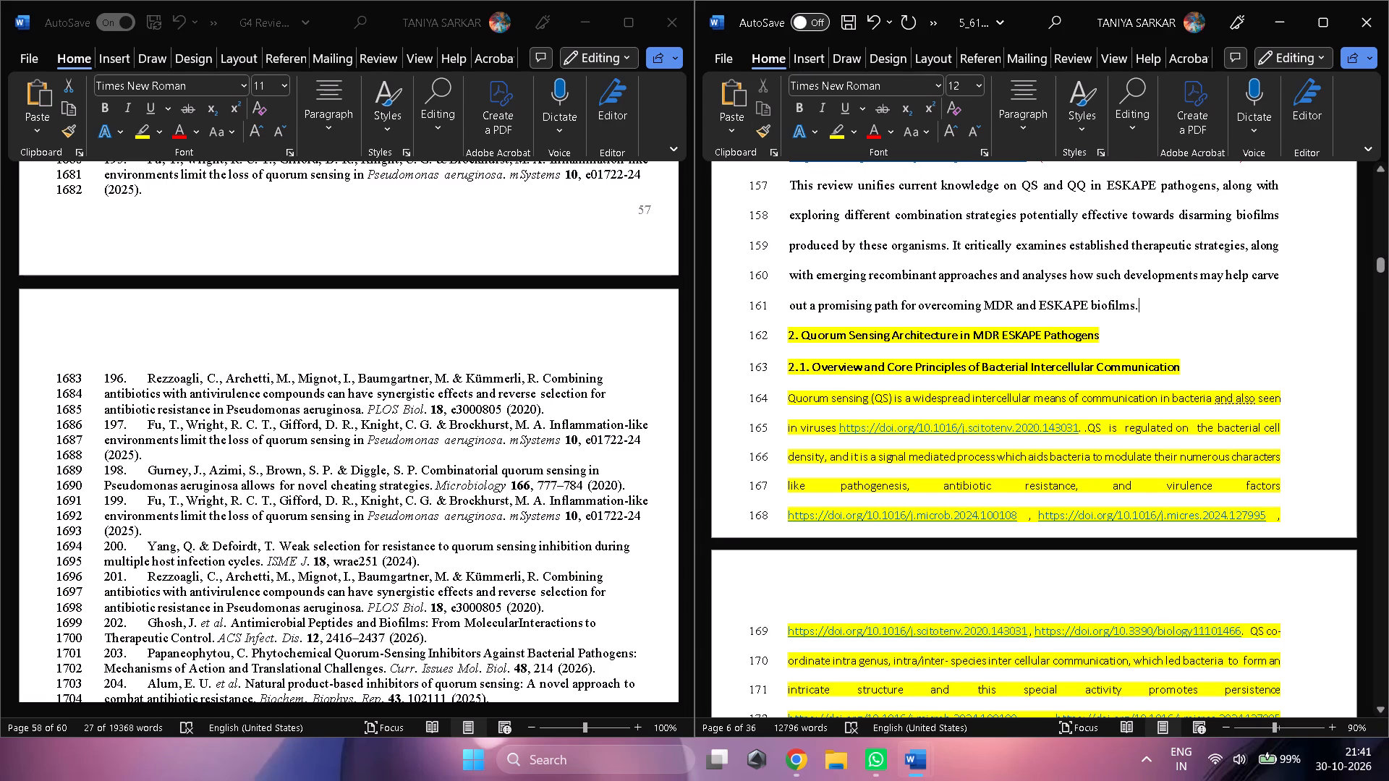
drag(789, 336, 1201, 497)
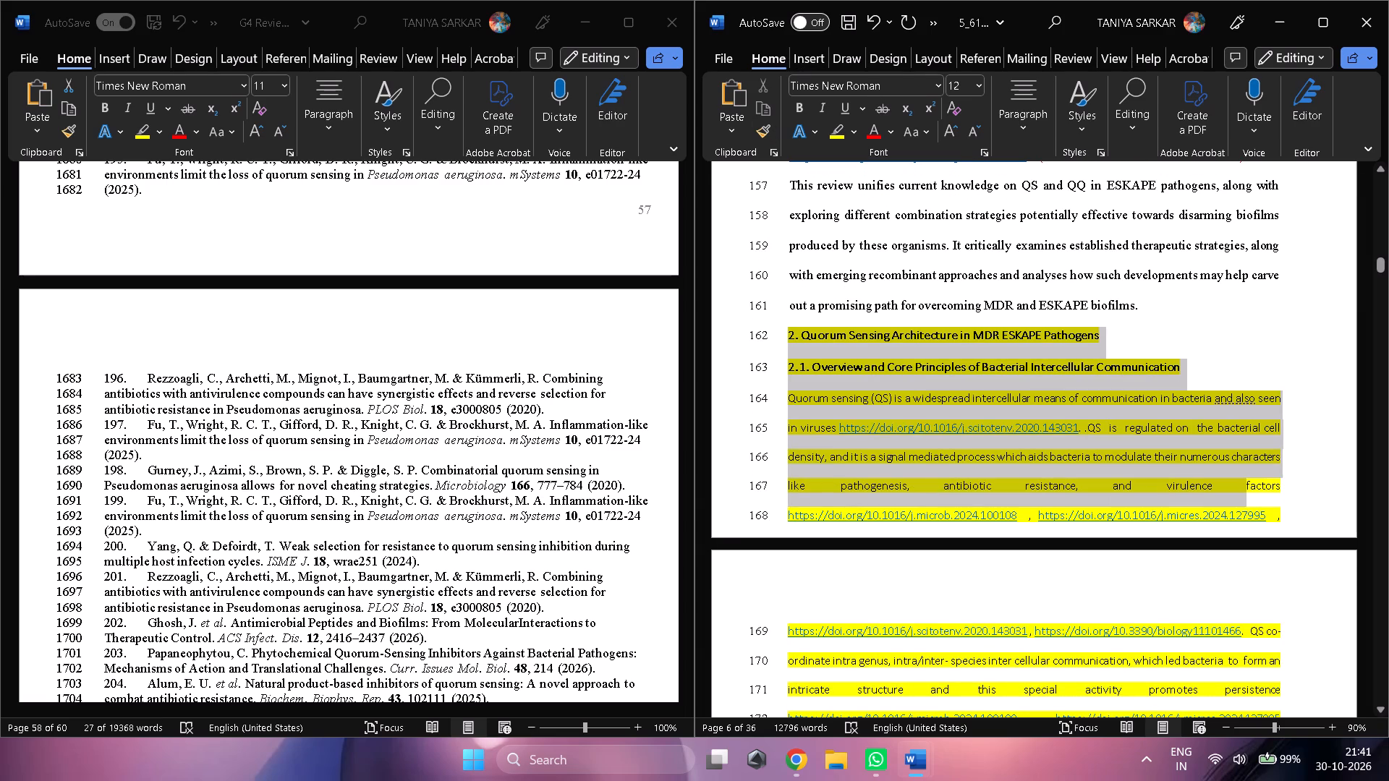
drag(1201, 497, 1283, 523)
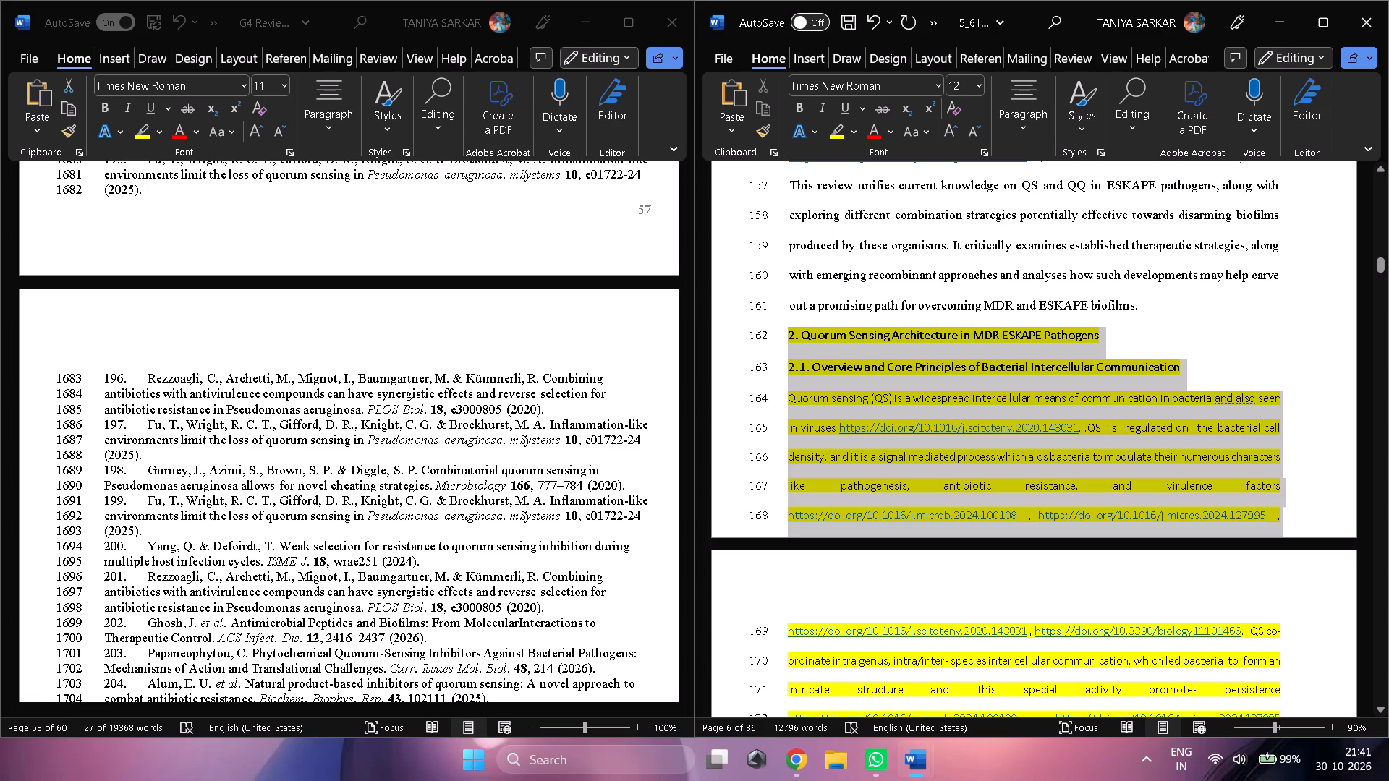
drag(1283, 523, 1283, 523)
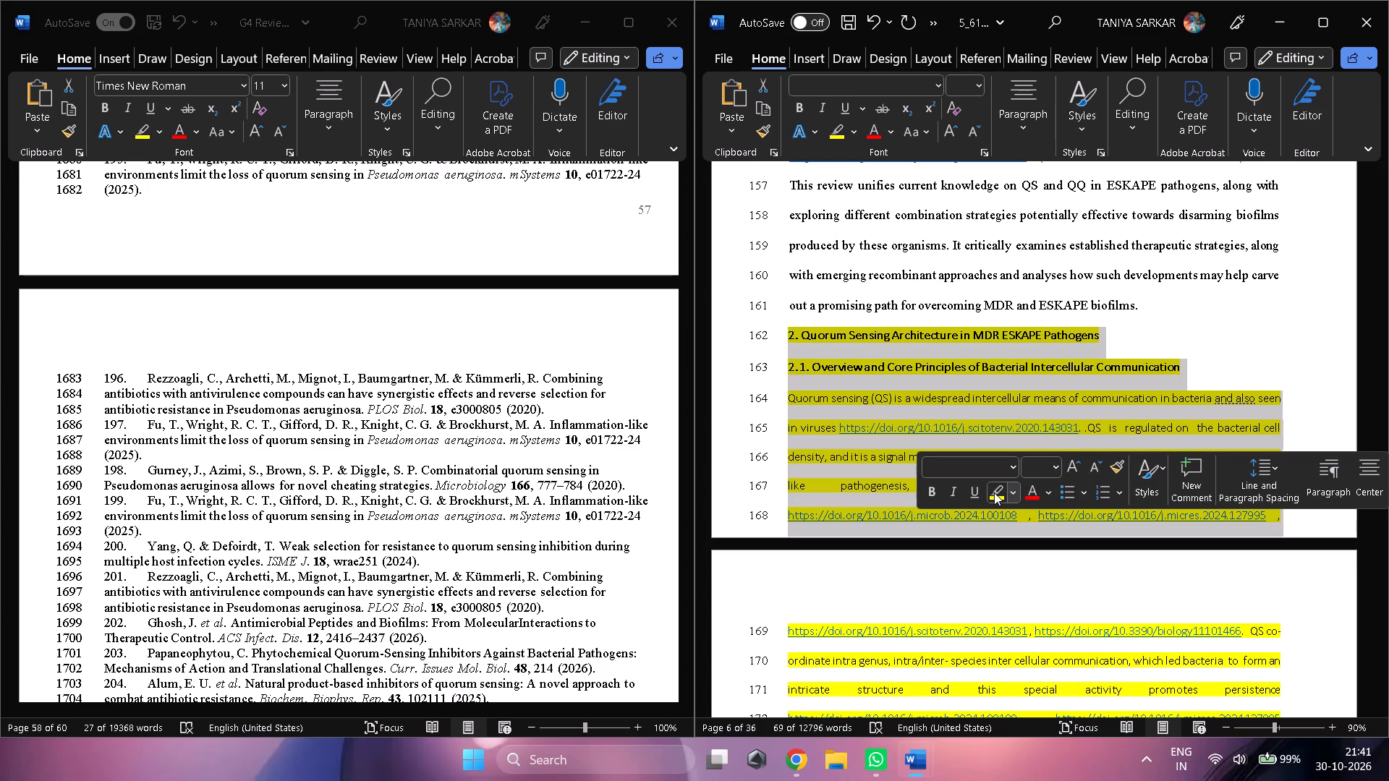
click(994, 492)
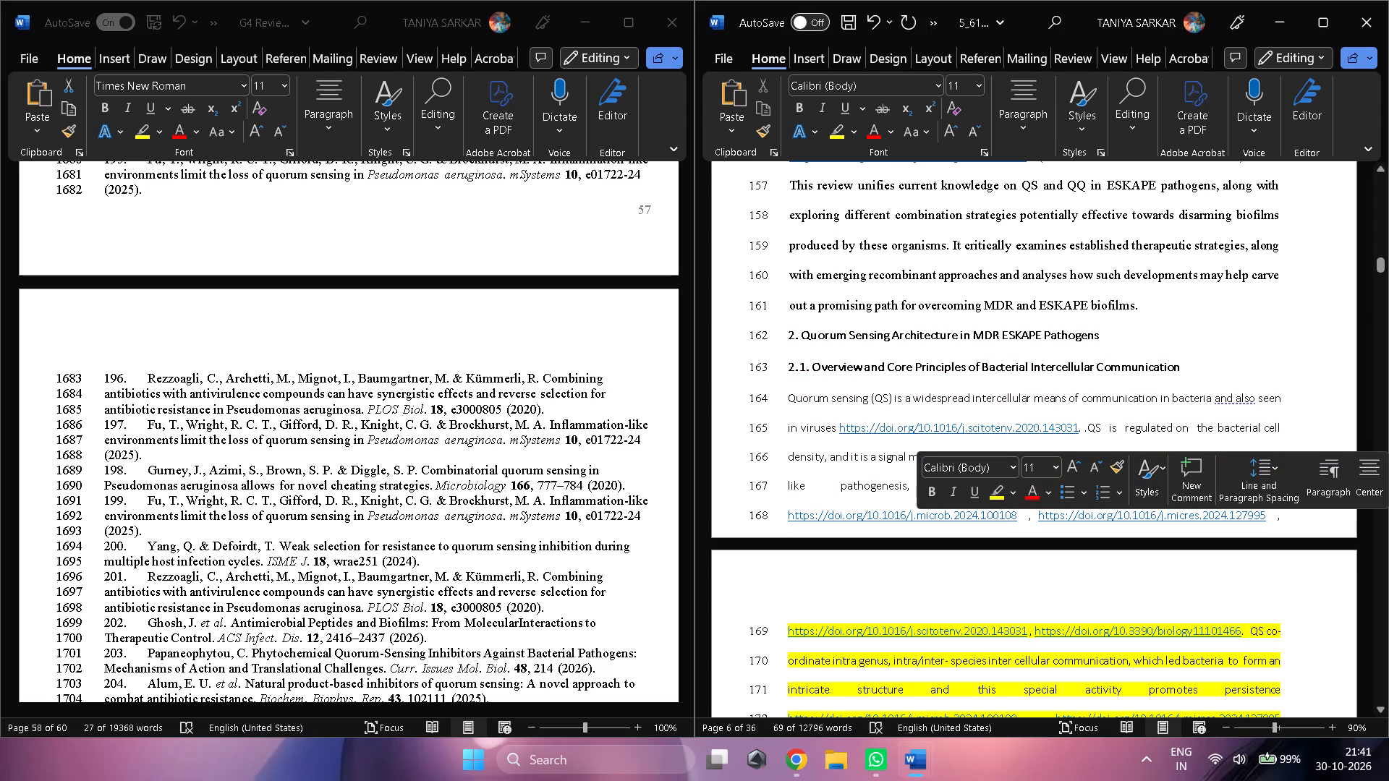
Ignore the conciseness suggestion for "and also" in the first sentence of section 2.1.
click(1227, 393)
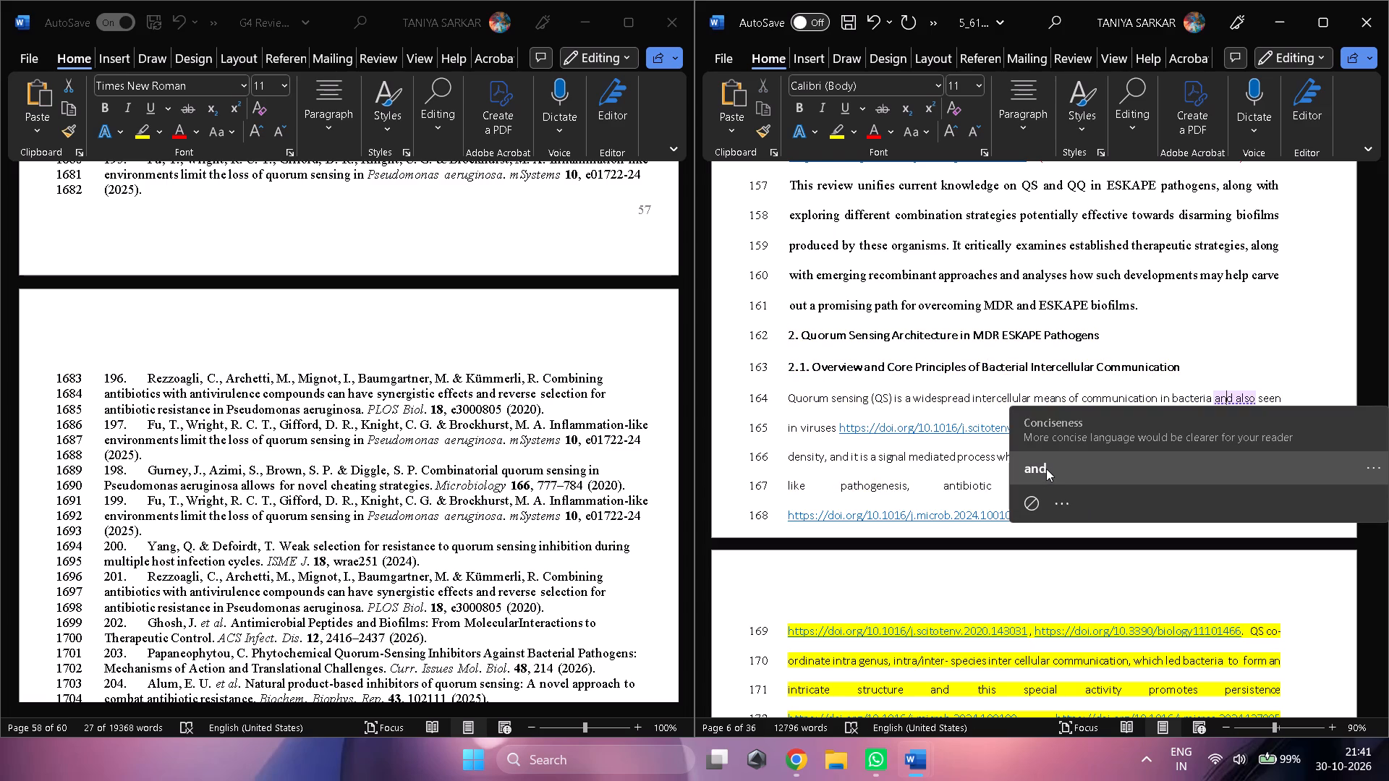
click(1034, 498)
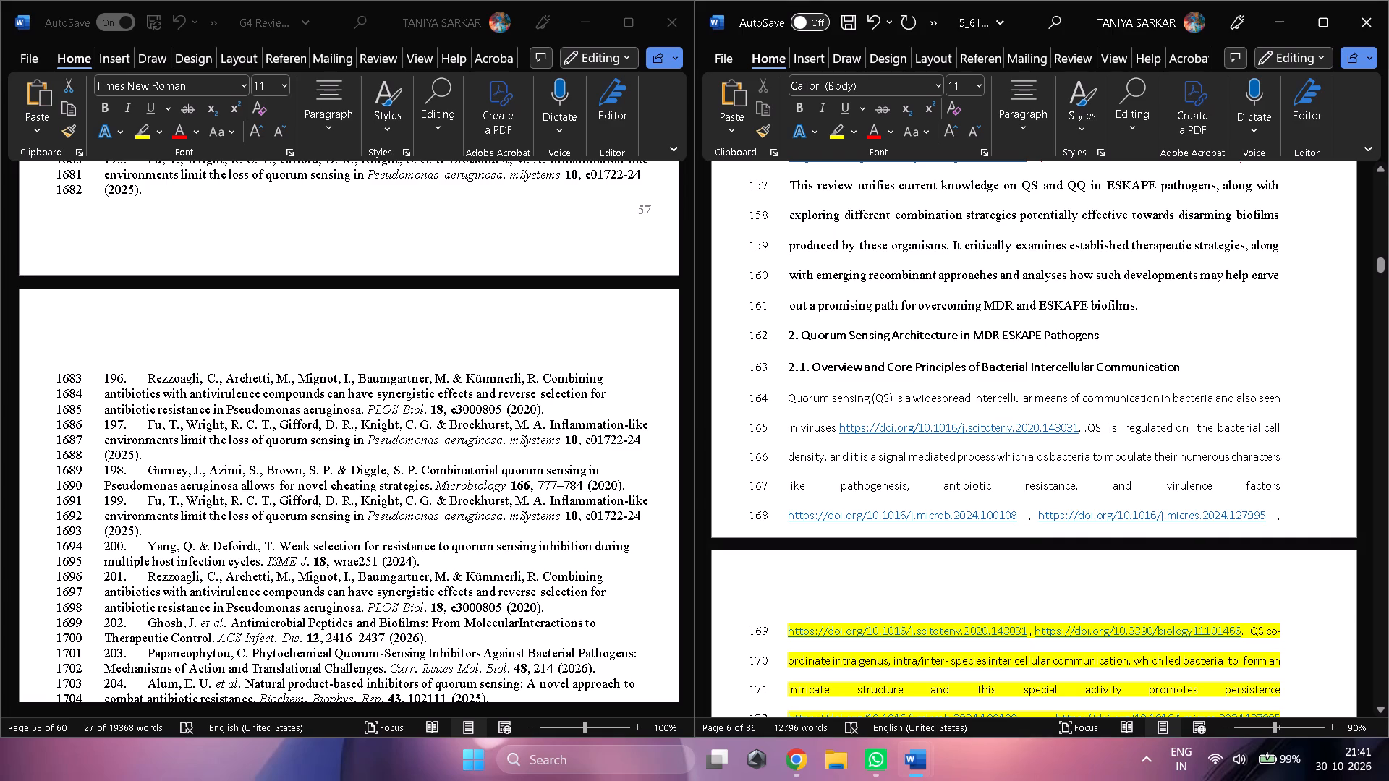
Remove the yellow highlighting from the rest of section 2.1 through the end of section 2.4.3, stopping just before heading 3.
click(1377, 708)
click(1377, 708)
click(1377, 708)
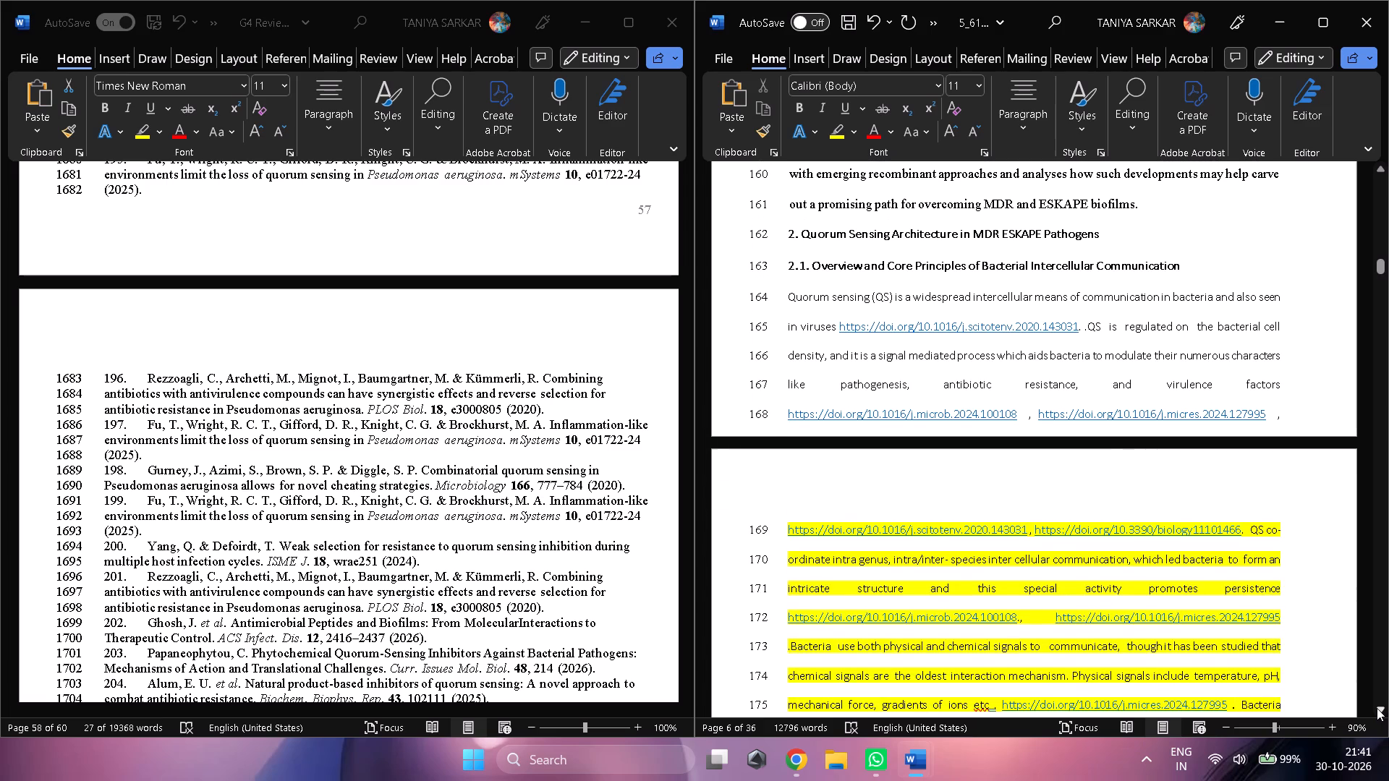
click(1377, 708)
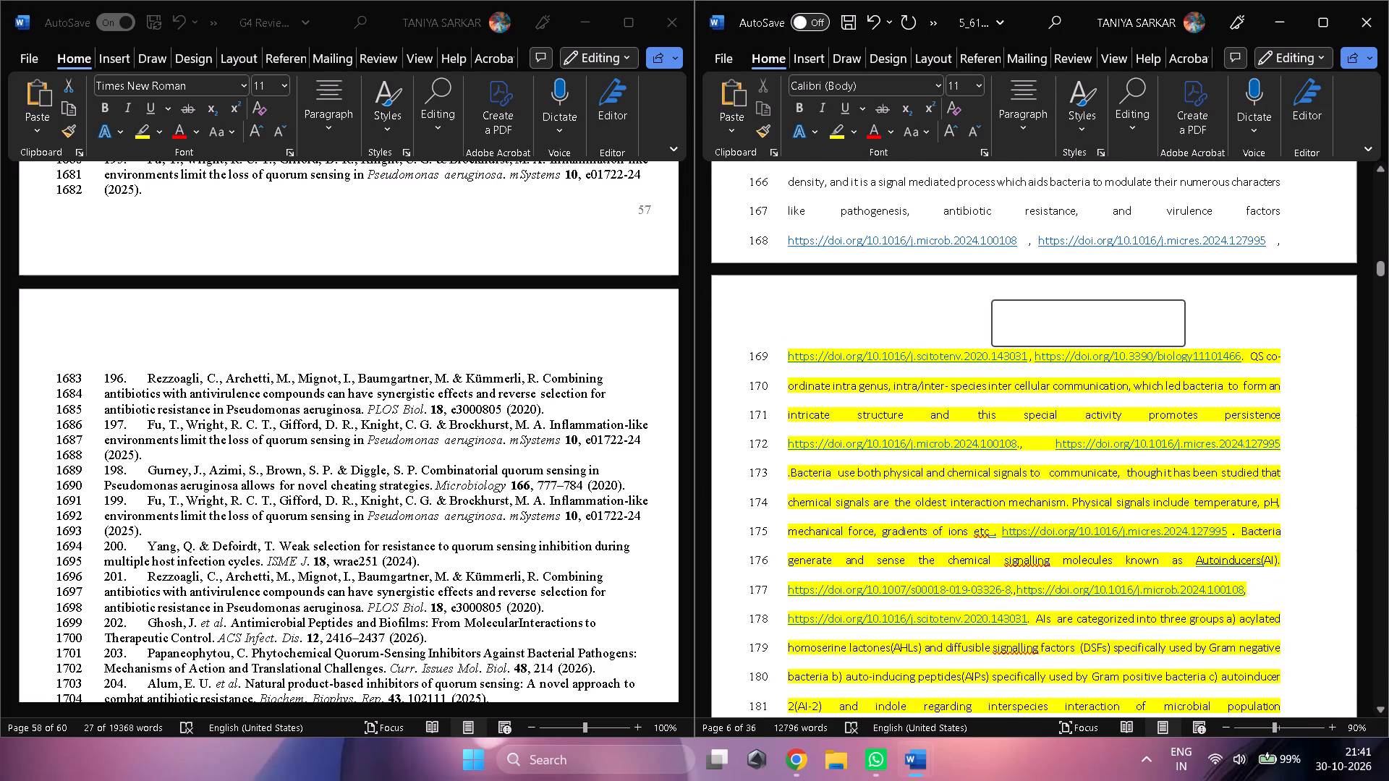
drag(791, 356, 1244, 767)
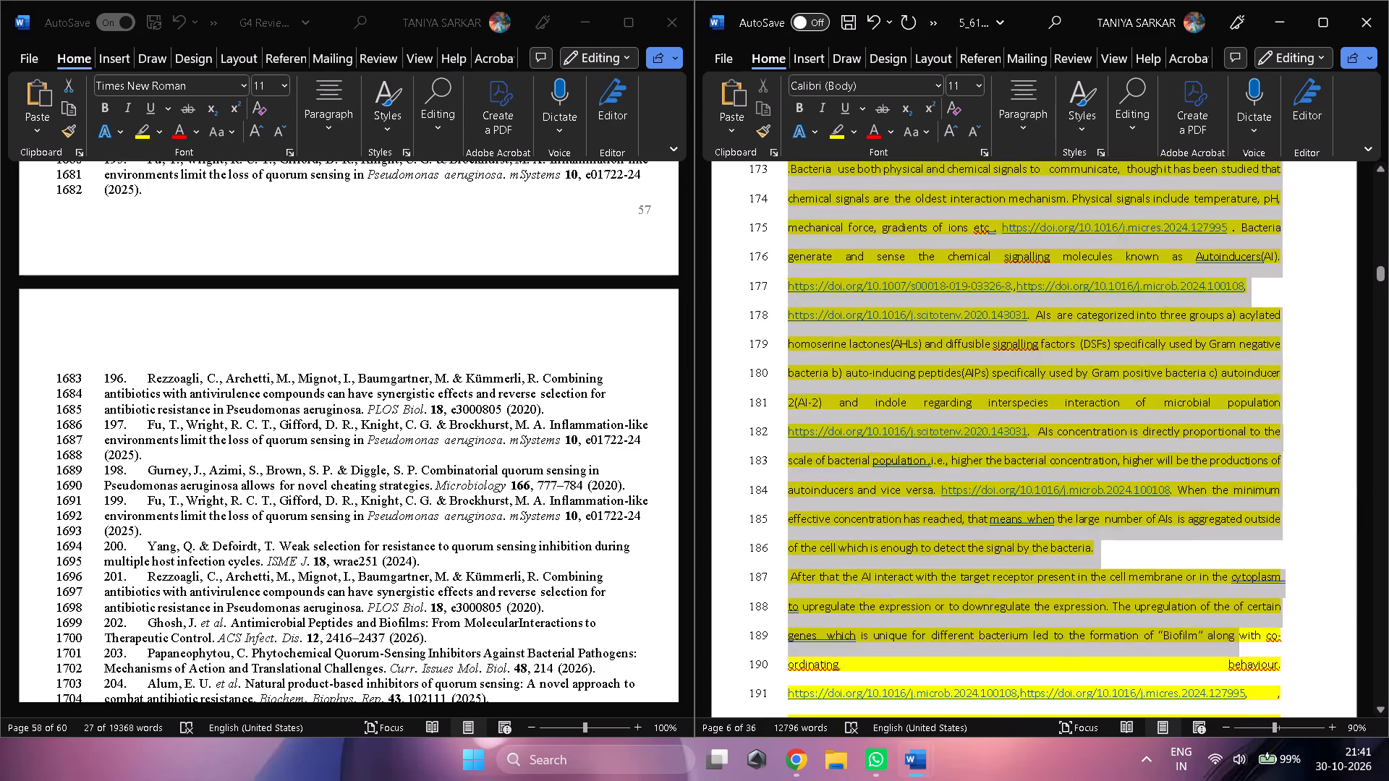
drag(1244, 767, 1215, 713)
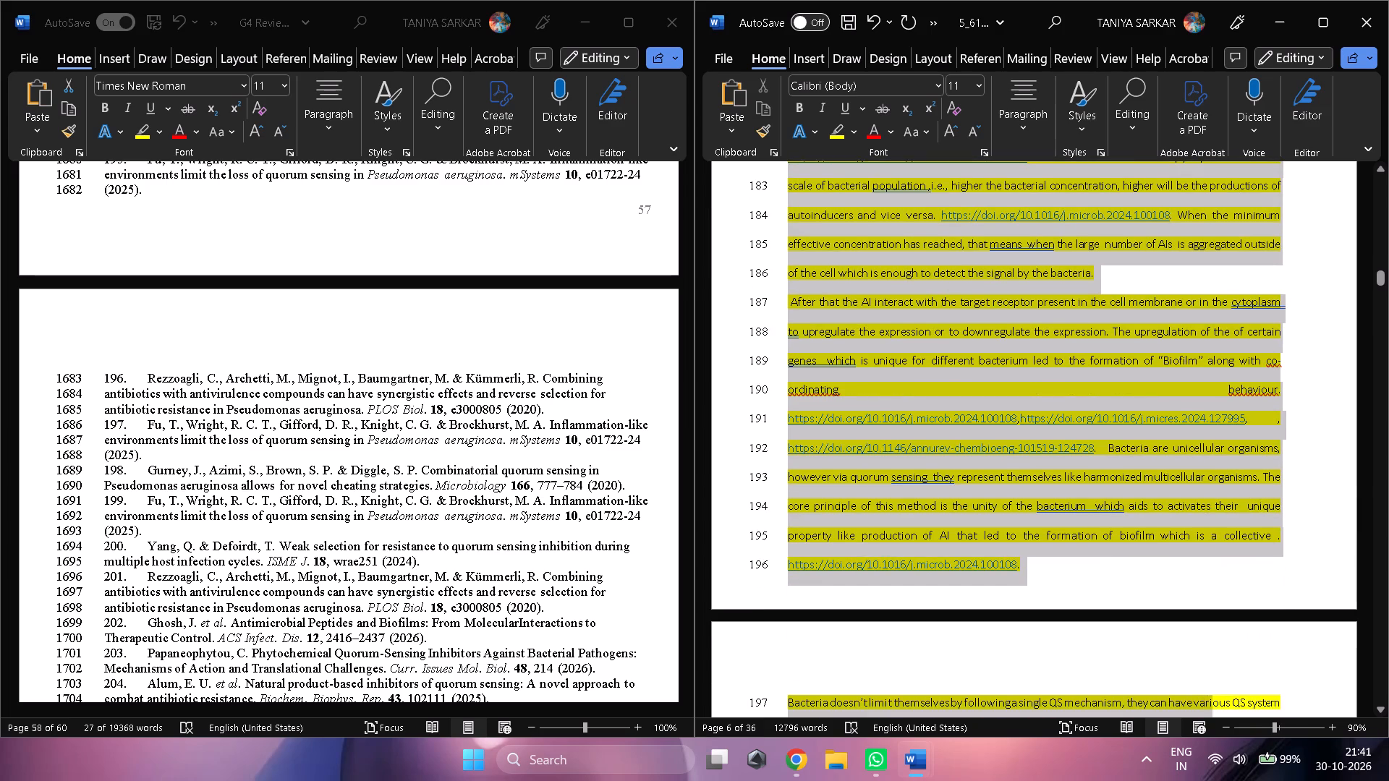
drag(1215, 713, 1216, 714)
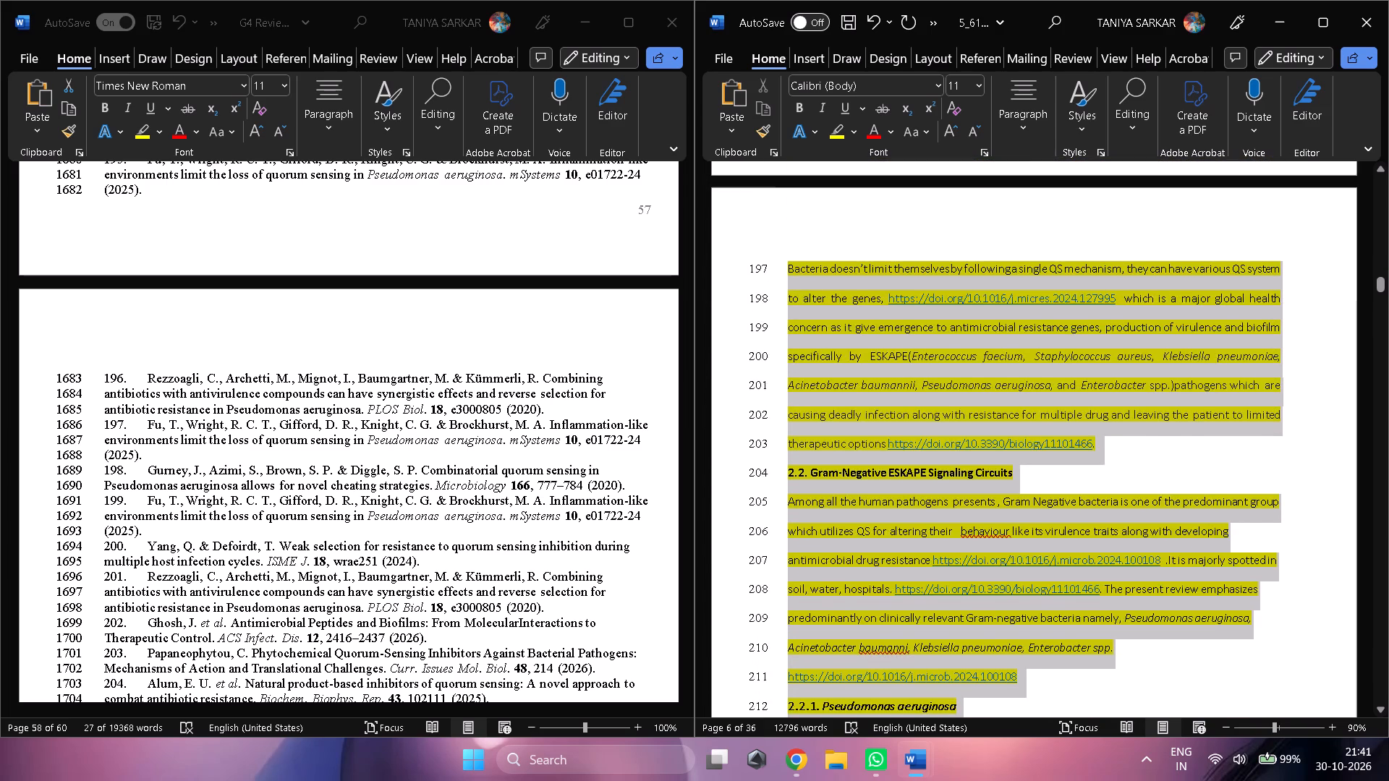
drag(1216, 714, 1229, 733)
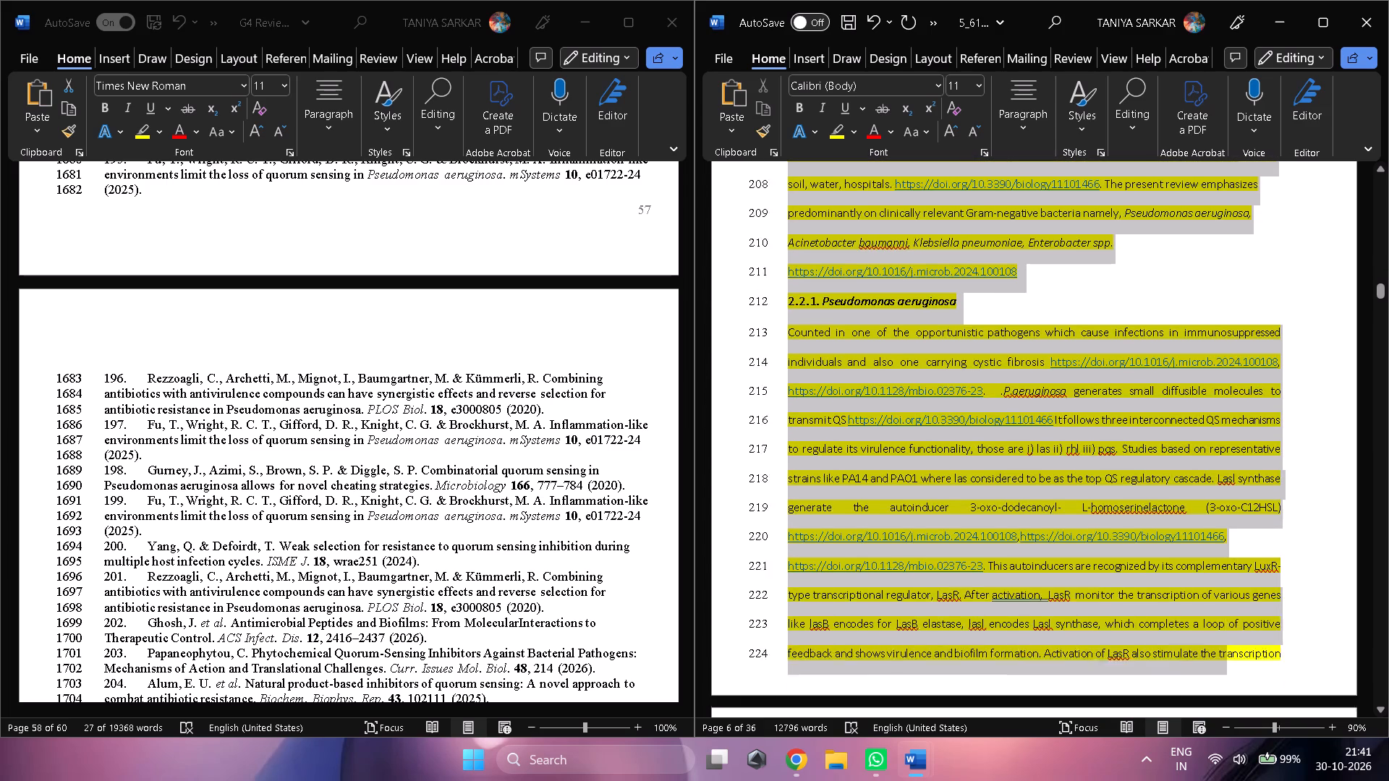
drag(1229, 733, 1231, 720)
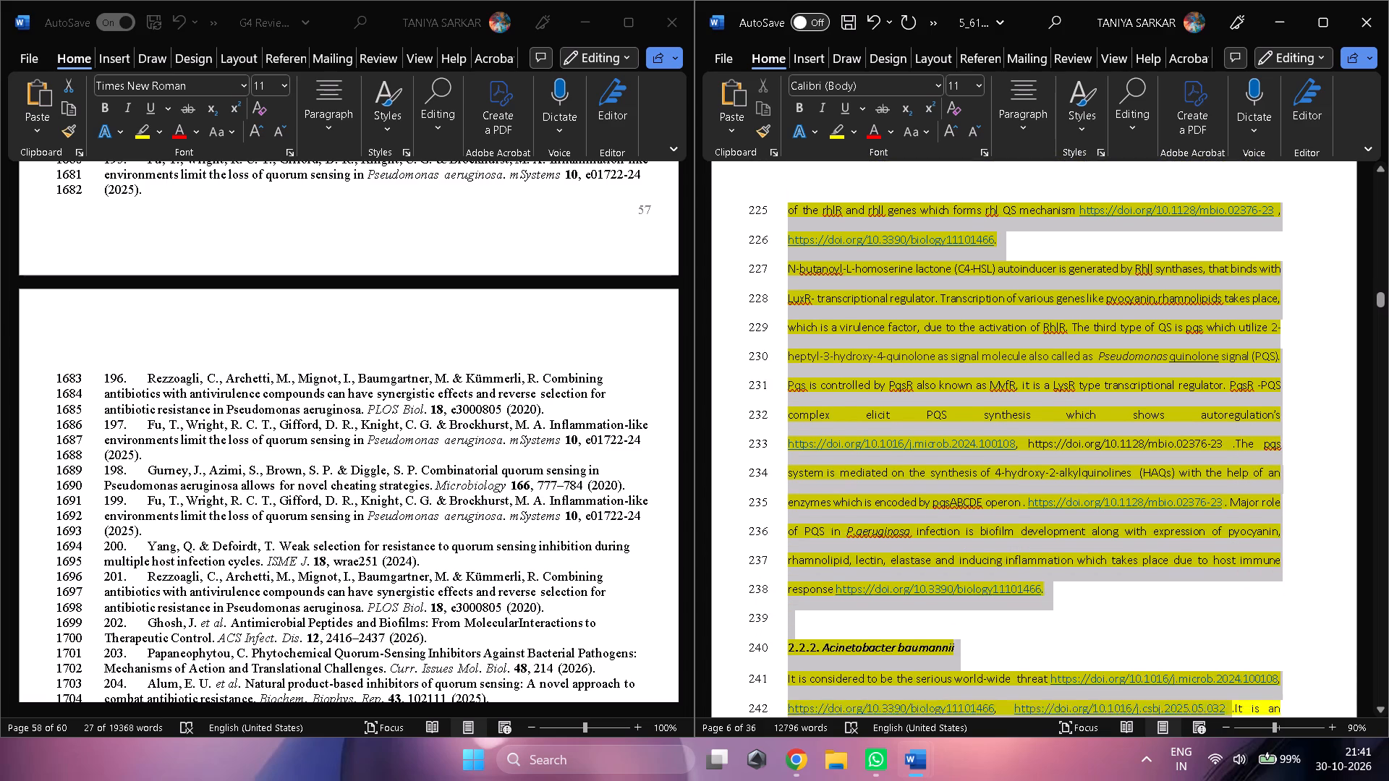
drag(1231, 720, 1233, 730)
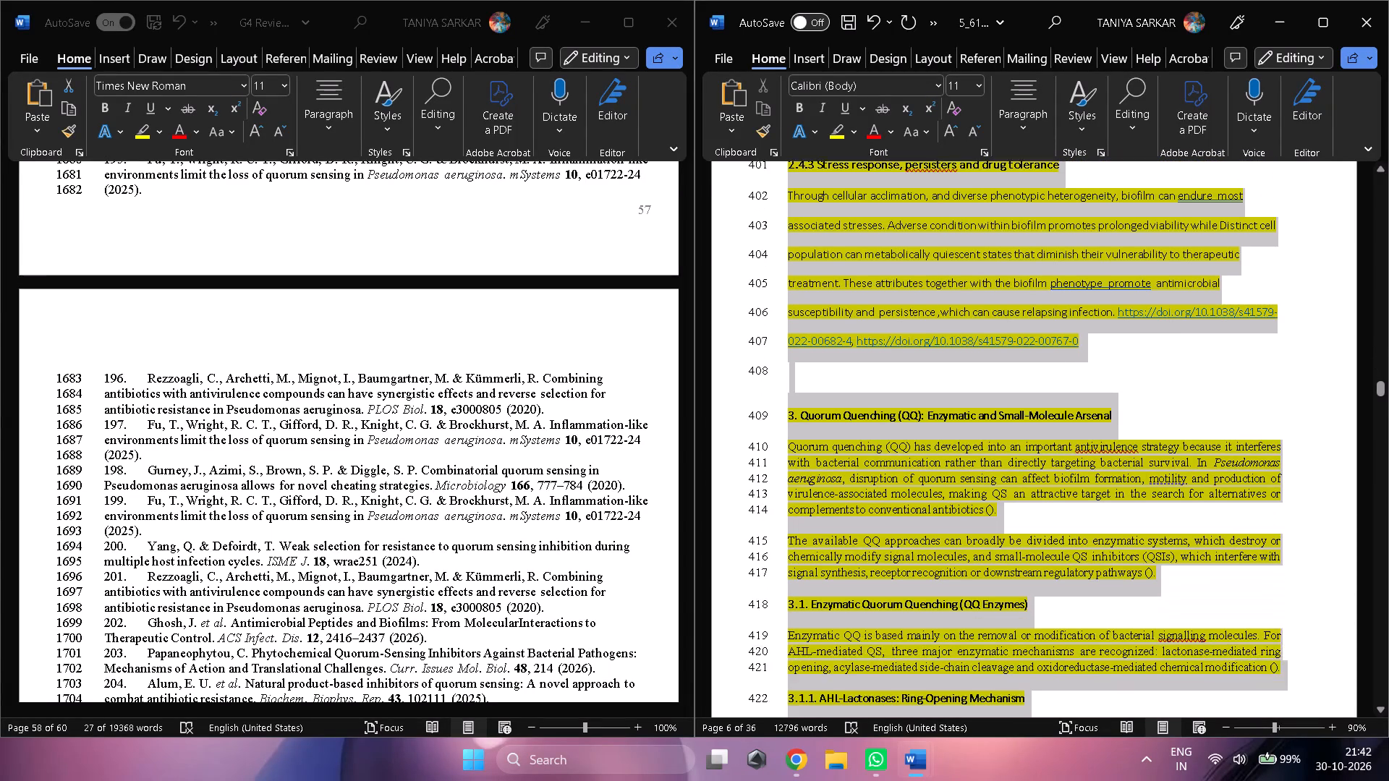
drag(1233, 730, 1222, 339)
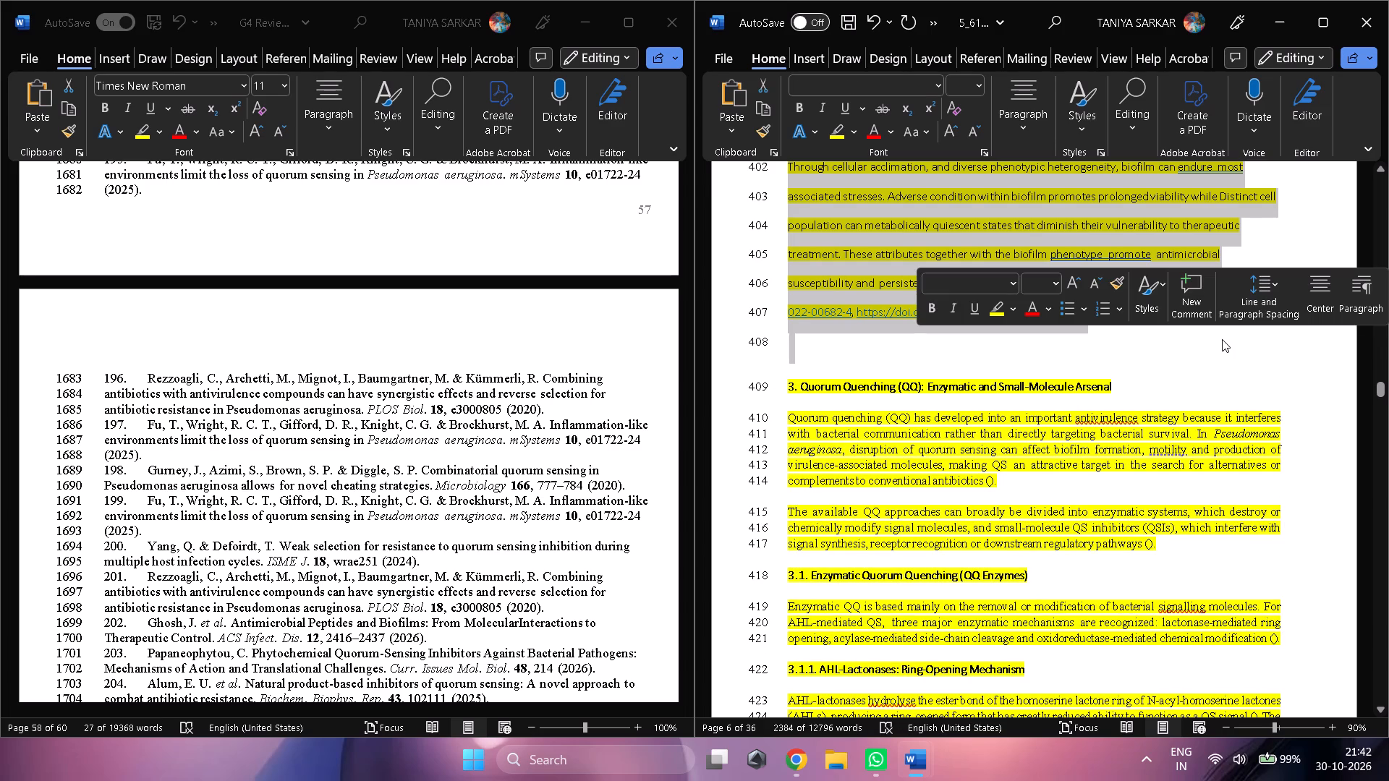
click(997, 302)
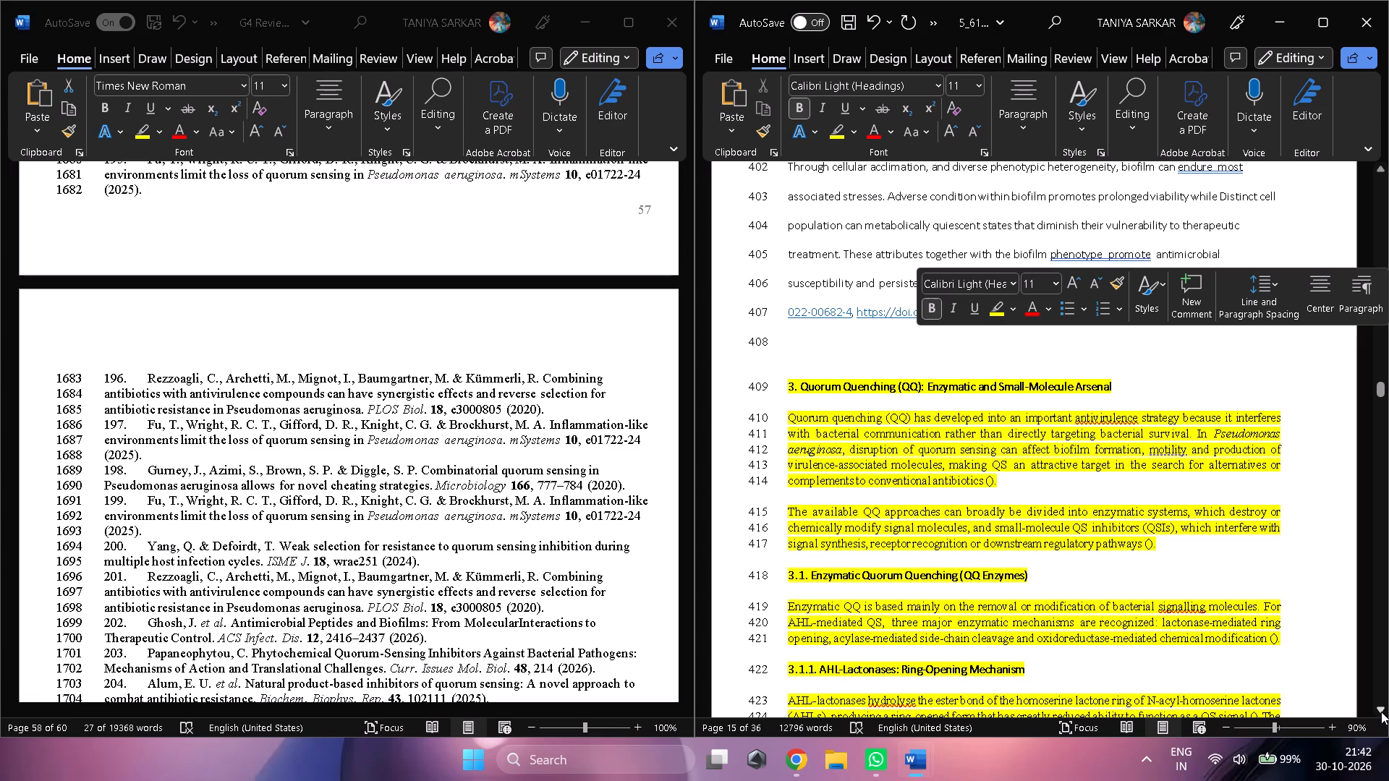
Look through the highlighted text from section 3 on quorum quenching to the antibiofilm peptide section and its heading 4.1.
click(1380, 707)
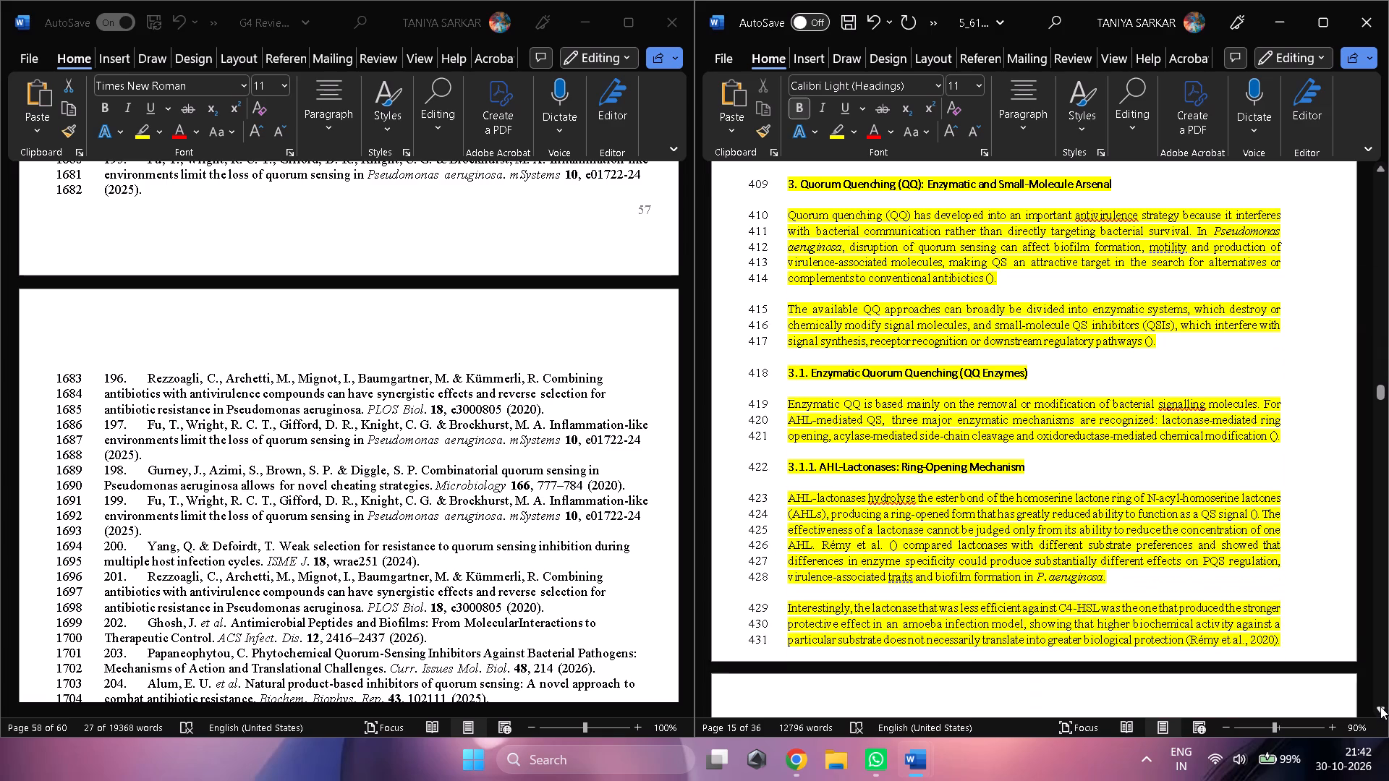
click(1380, 707)
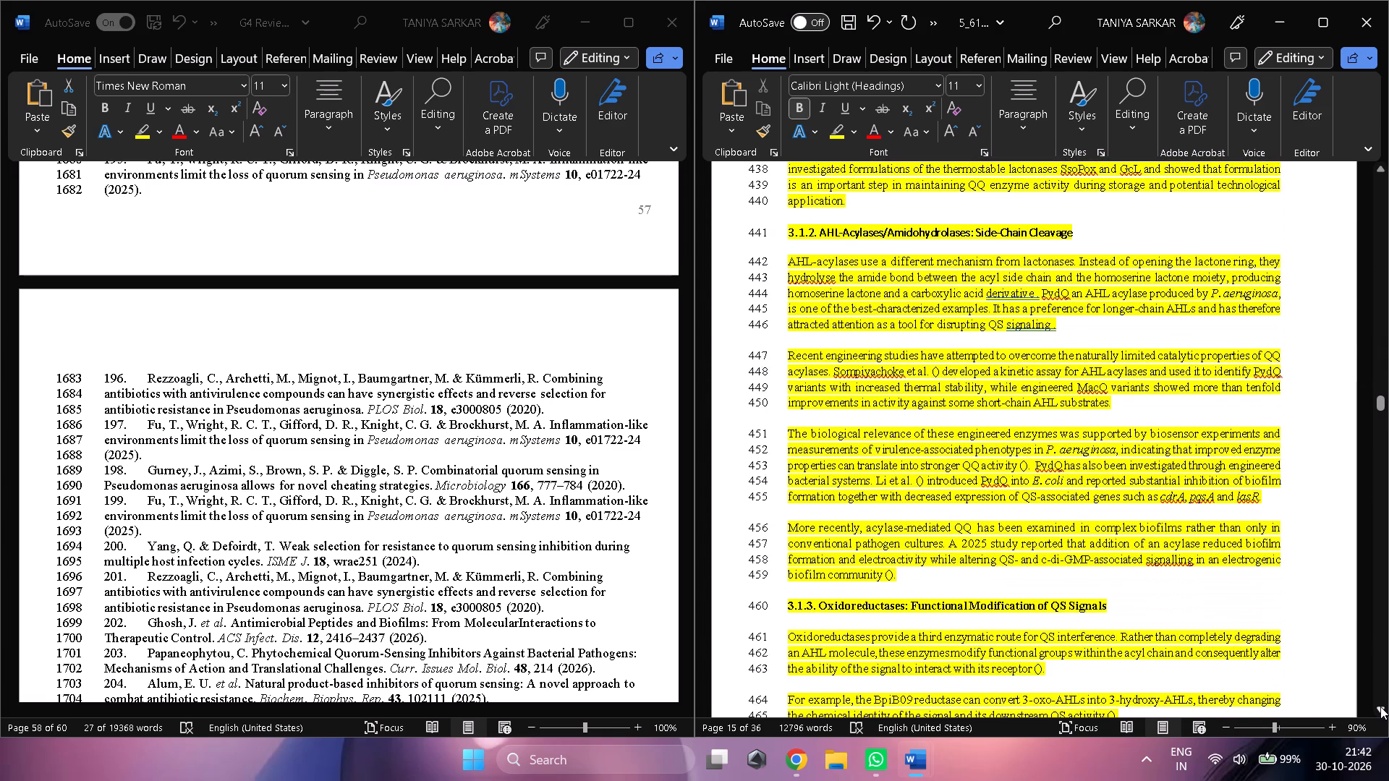
click(1380, 707)
click(1380, 707)
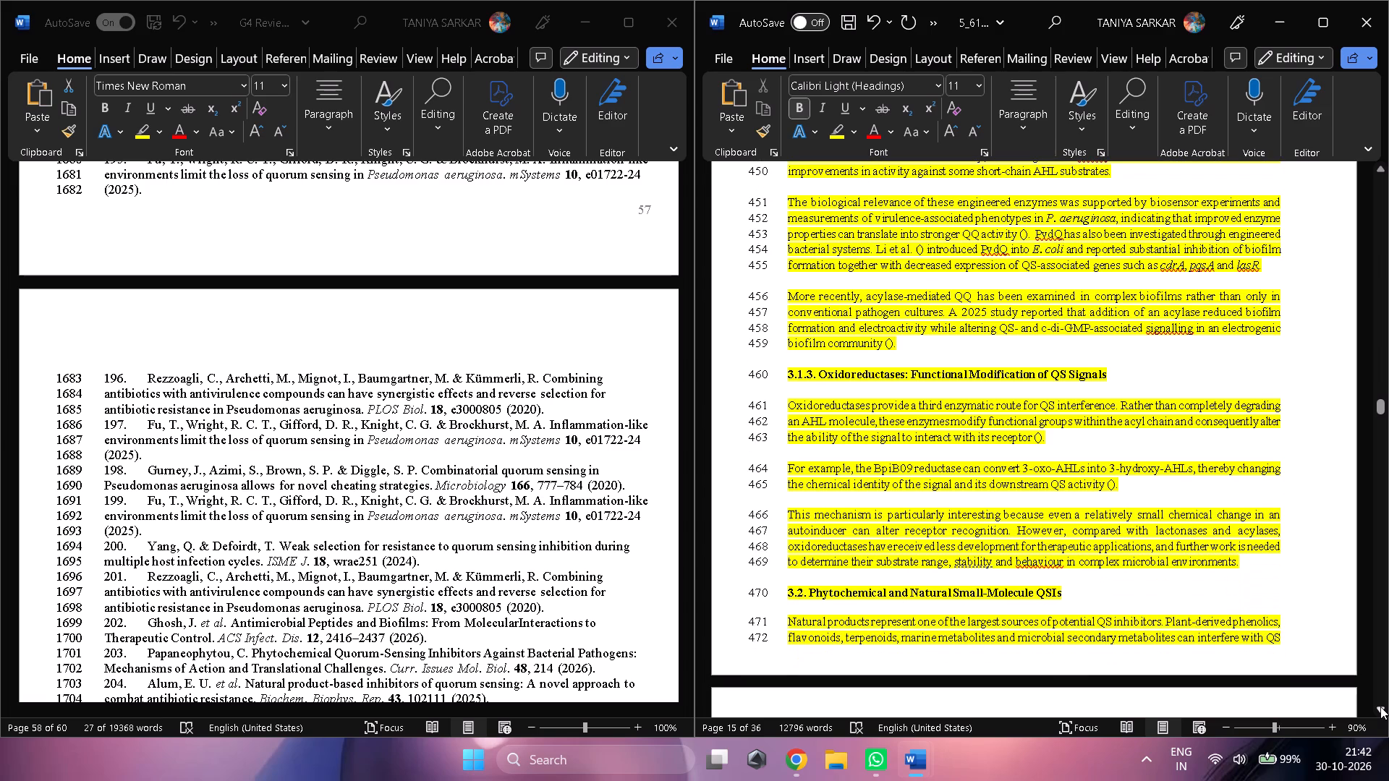
click(1380, 707)
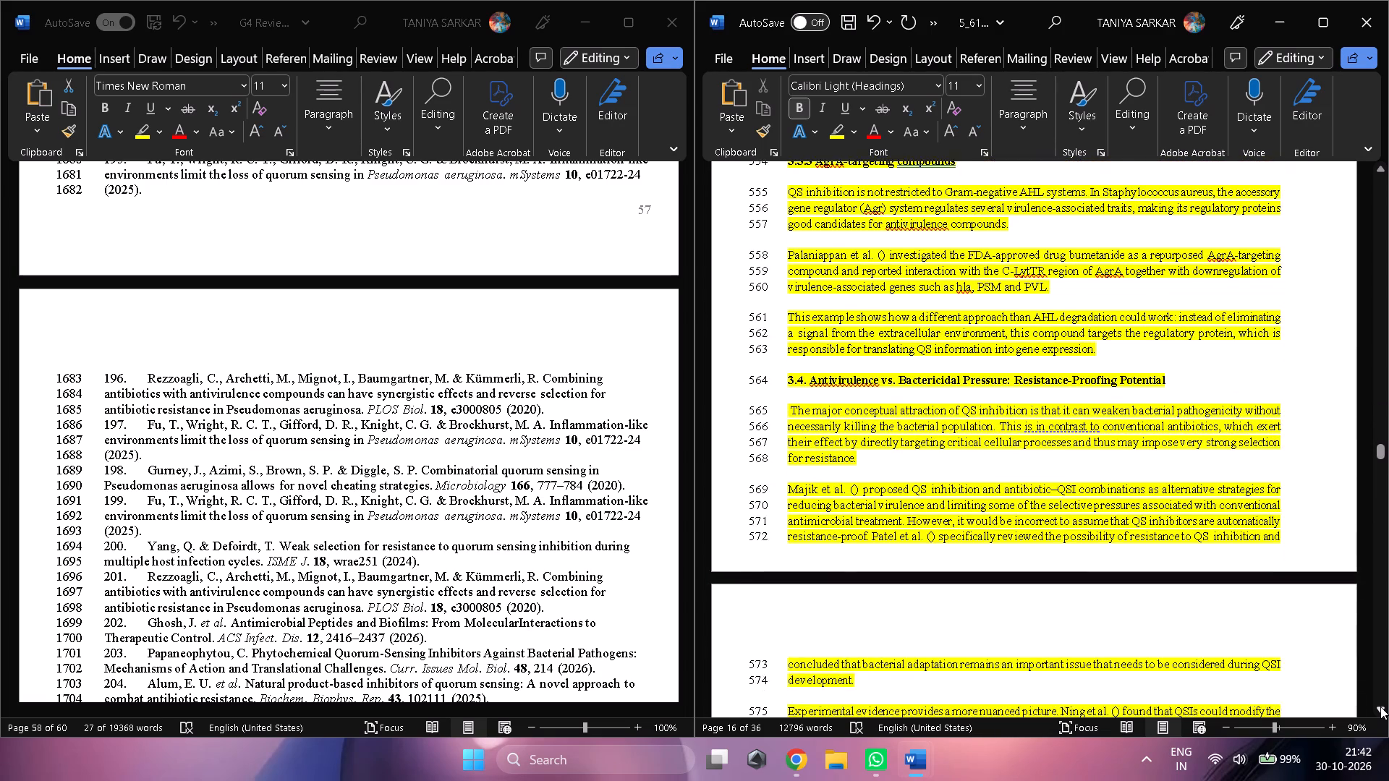
click(1380, 707)
click(1380, 707)
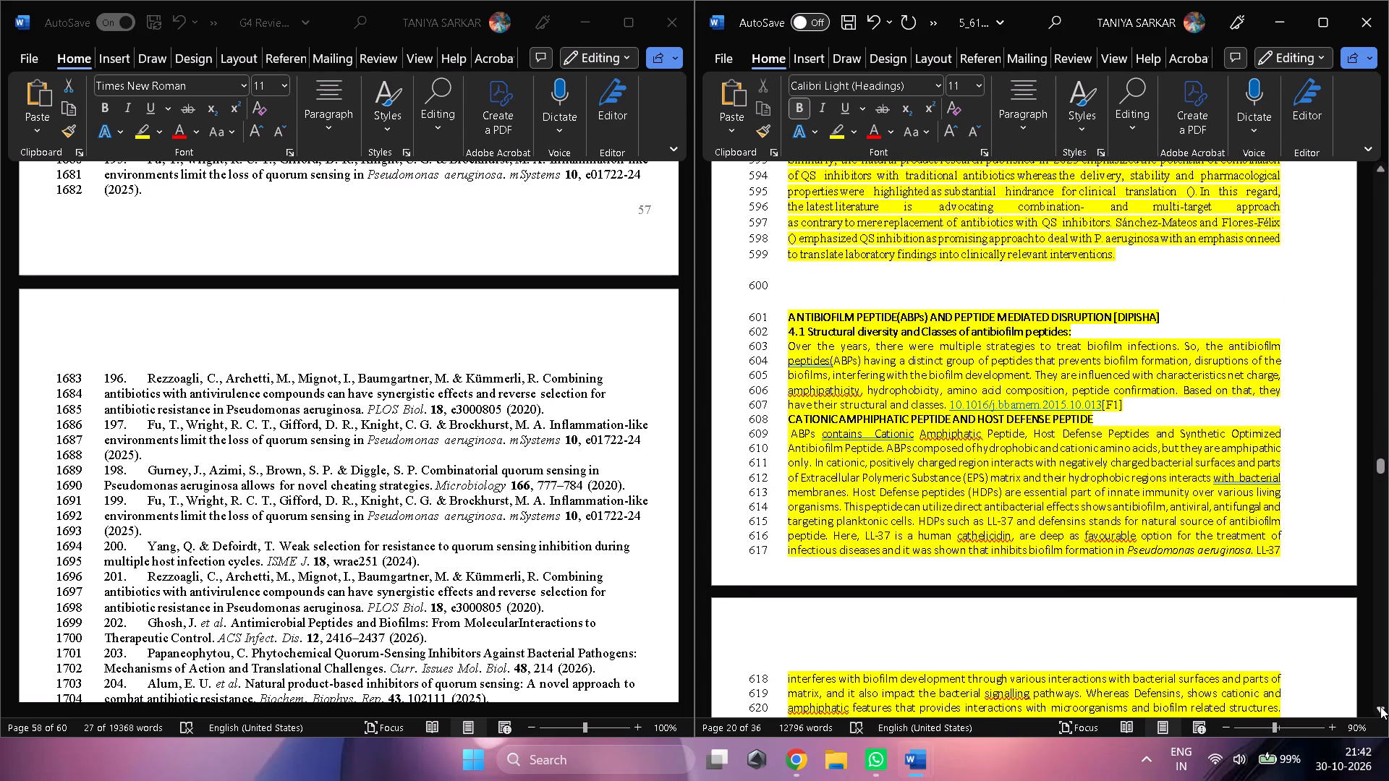
click(1380, 707)
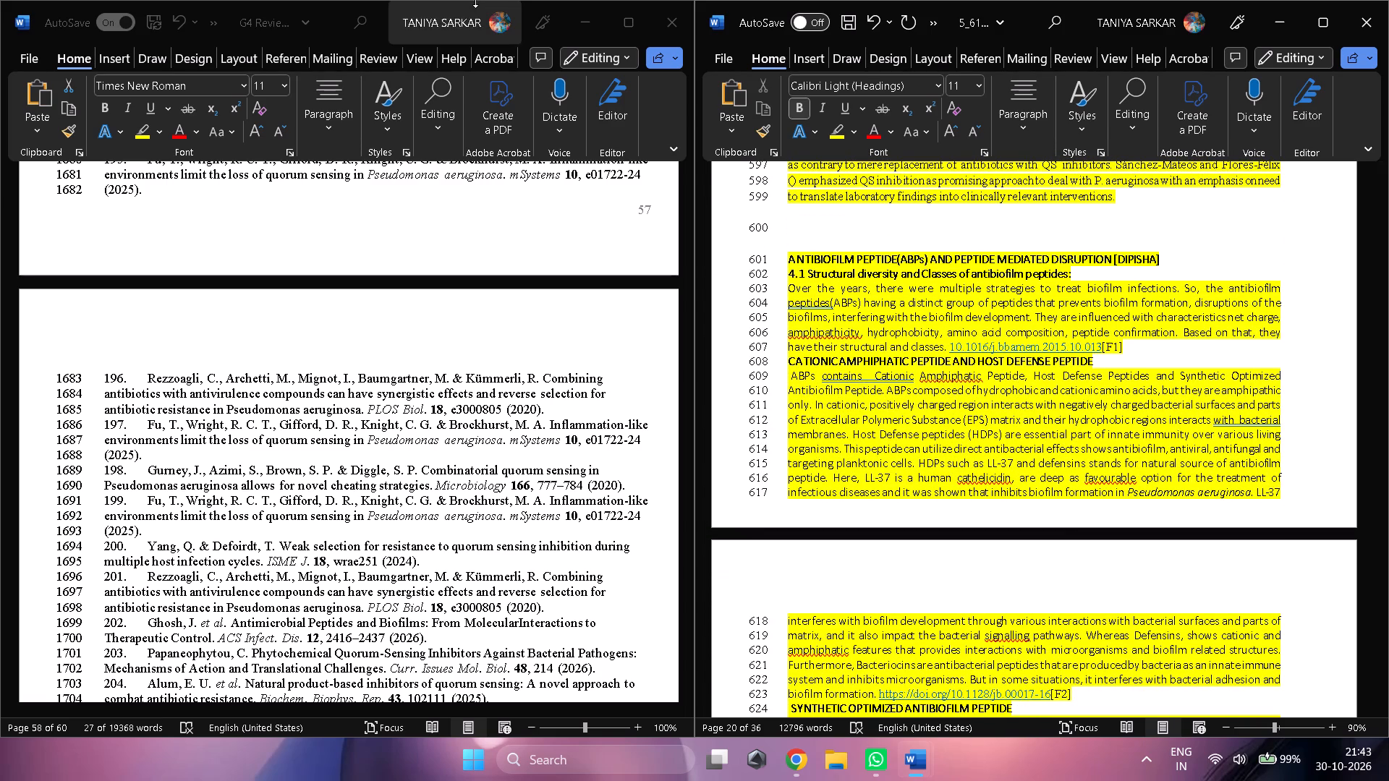
Minimize the window of the other document, the G4 review with the numbered reference list.
click(595, 26)
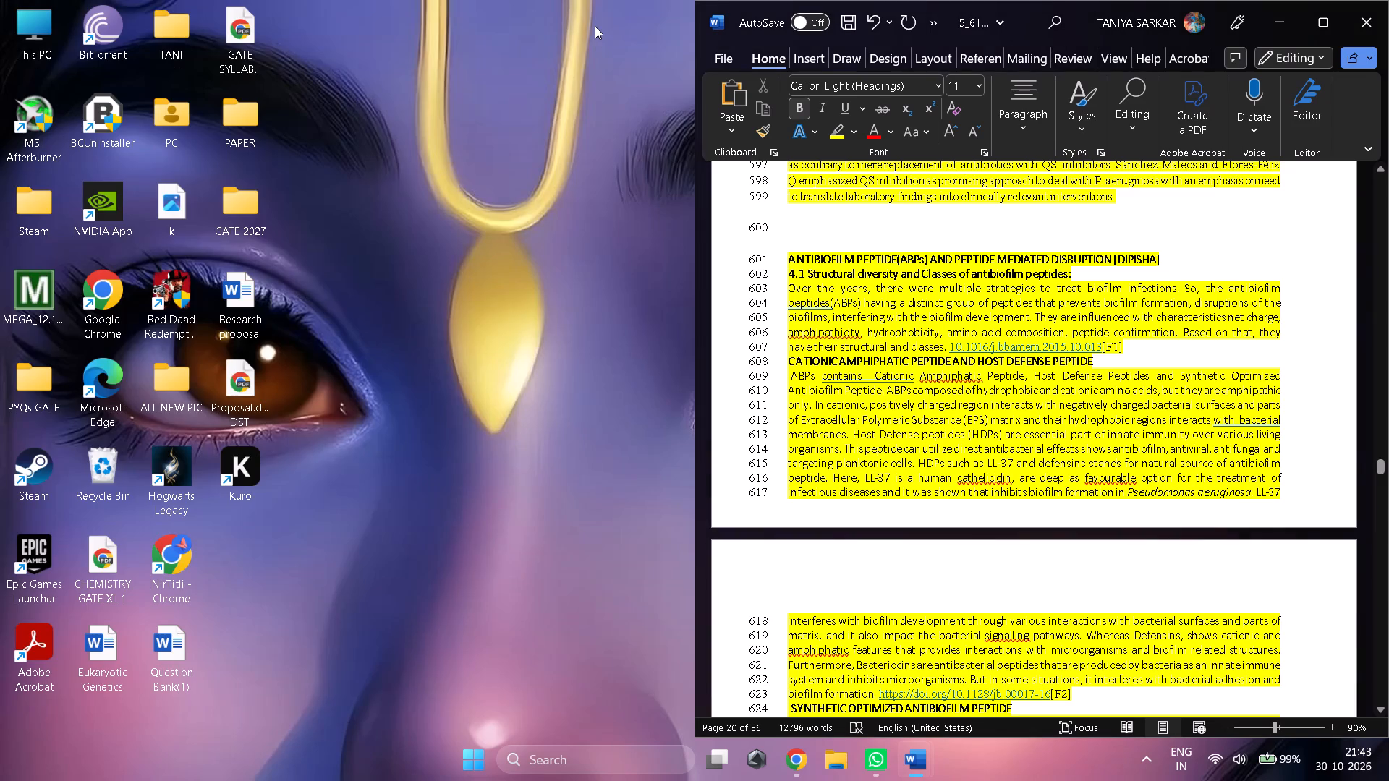
Insert a blank line below the antibiofilm peptide section title and another below heading 4.1.
click(1175, 259)
key(Return)
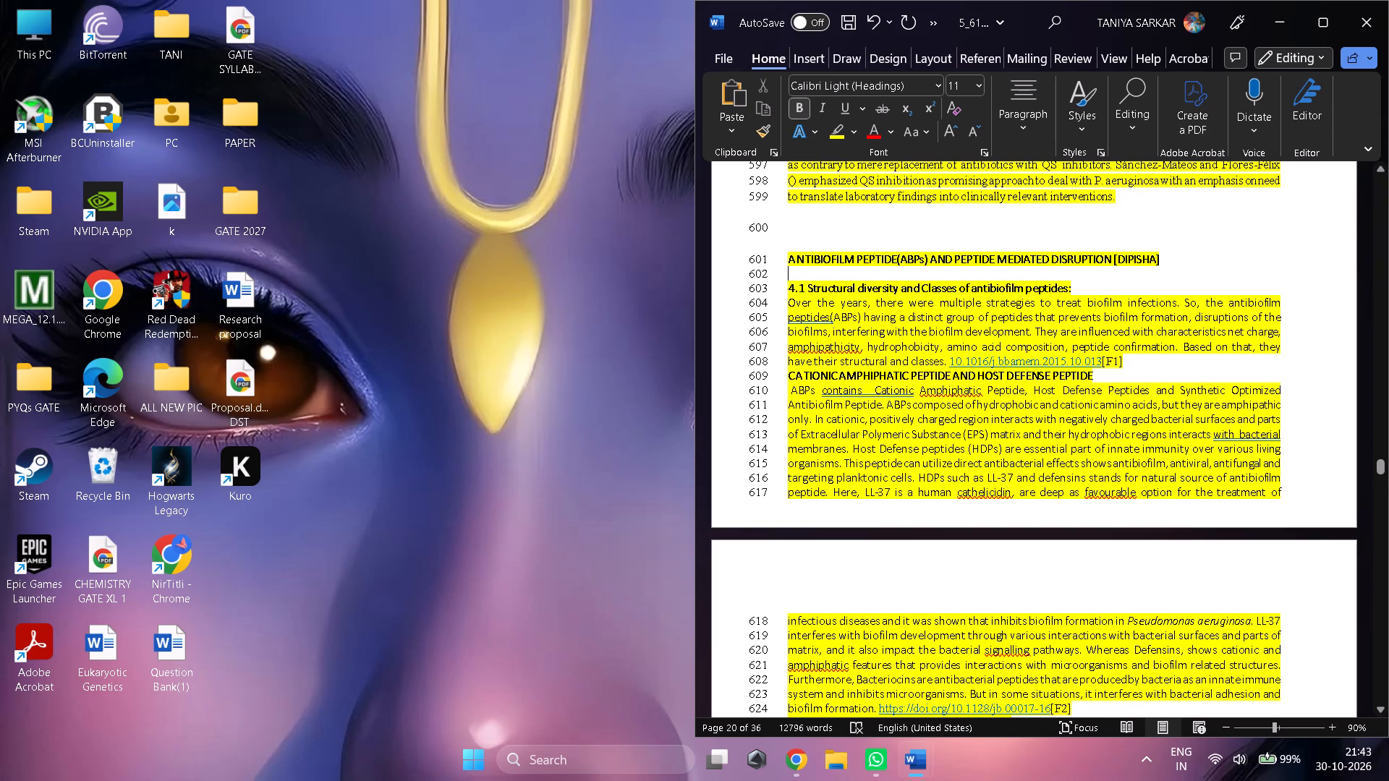
click(1109, 285)
key(Return)
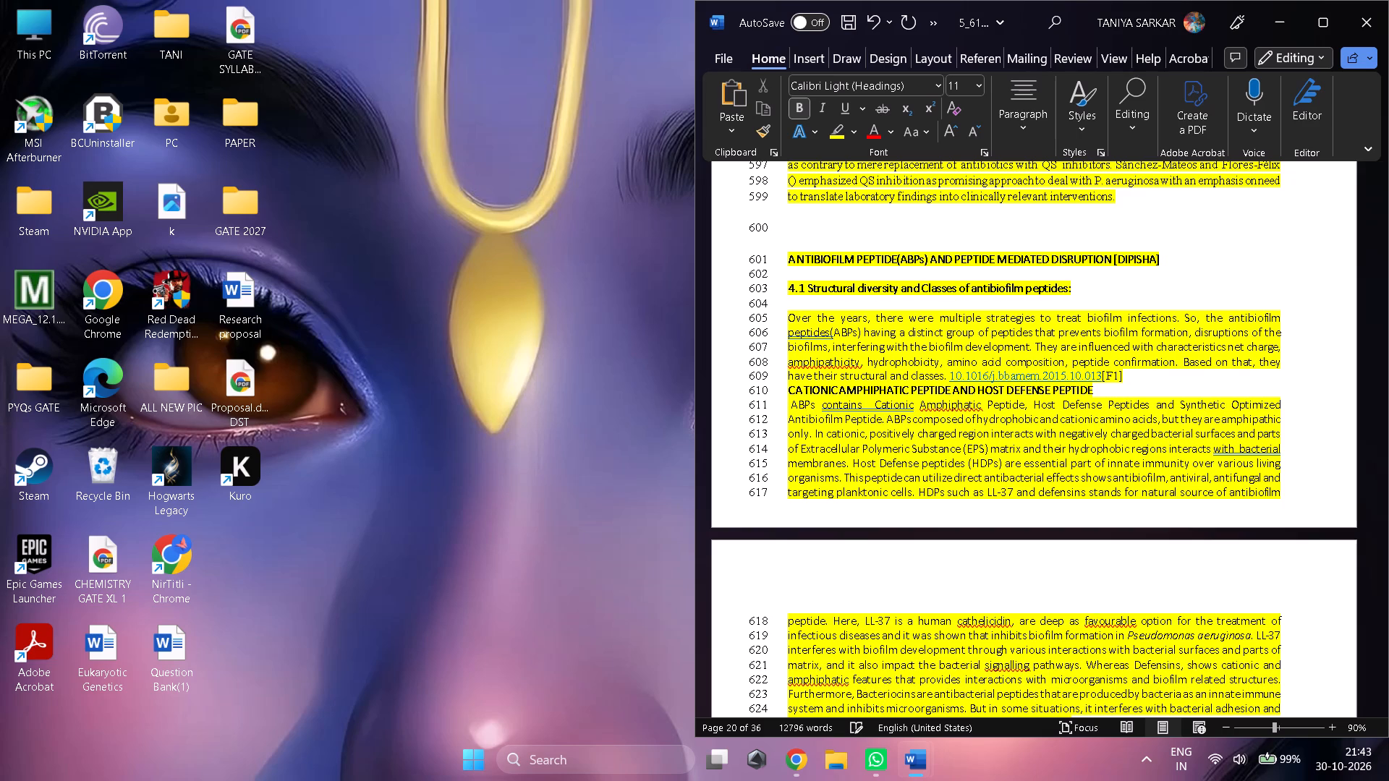
Delete the [F1] marker after the DOI at the end of section 4.1's first paragraph and add a blank line below that paragraph.
click(1136, 377)
key(BackSpace)
key(BackSpace)
key(BackSpace)
key(BackSpace)
key(Return)
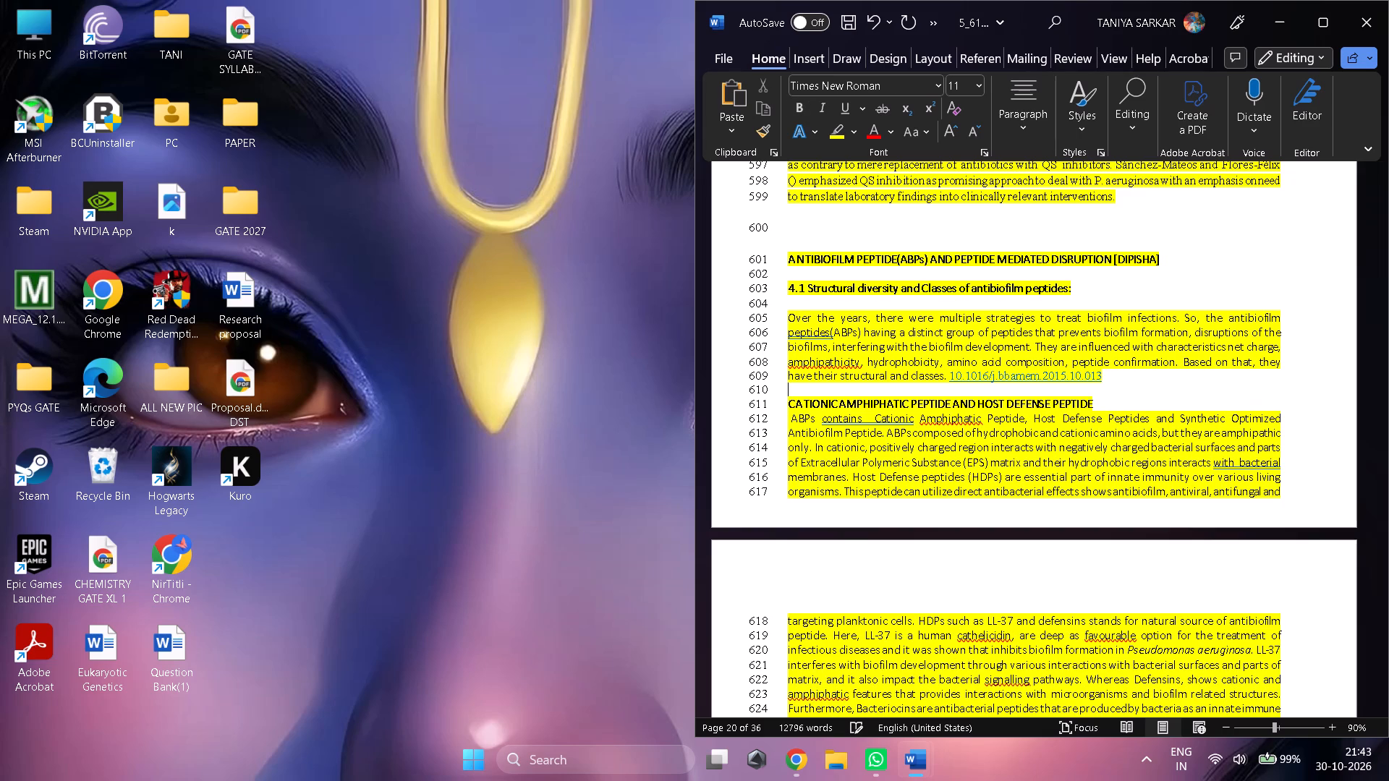
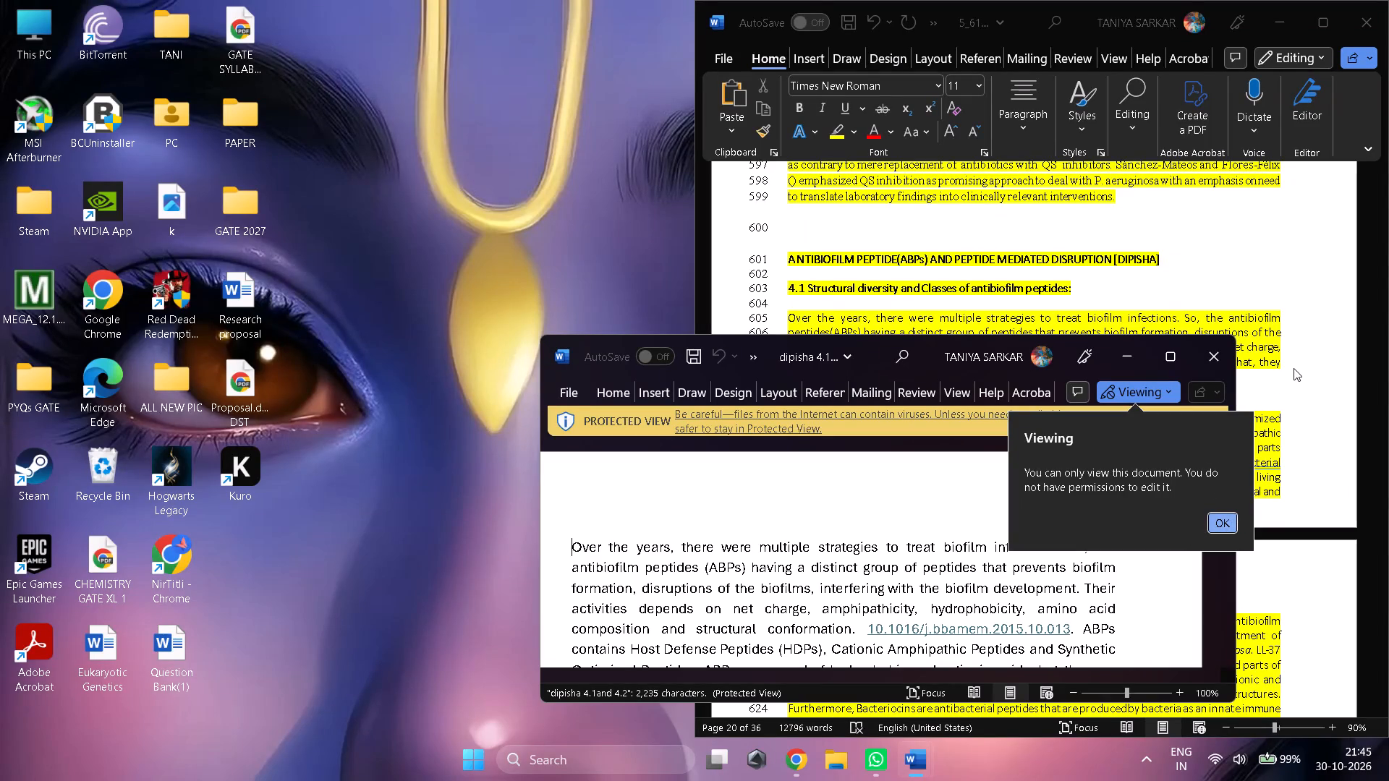
Dismiss the viewing-mode notice on the protected antibiofilm peptides source document and switch back to the manuscript at section 4.1.
click(1167, 401)
click(1275, 472)
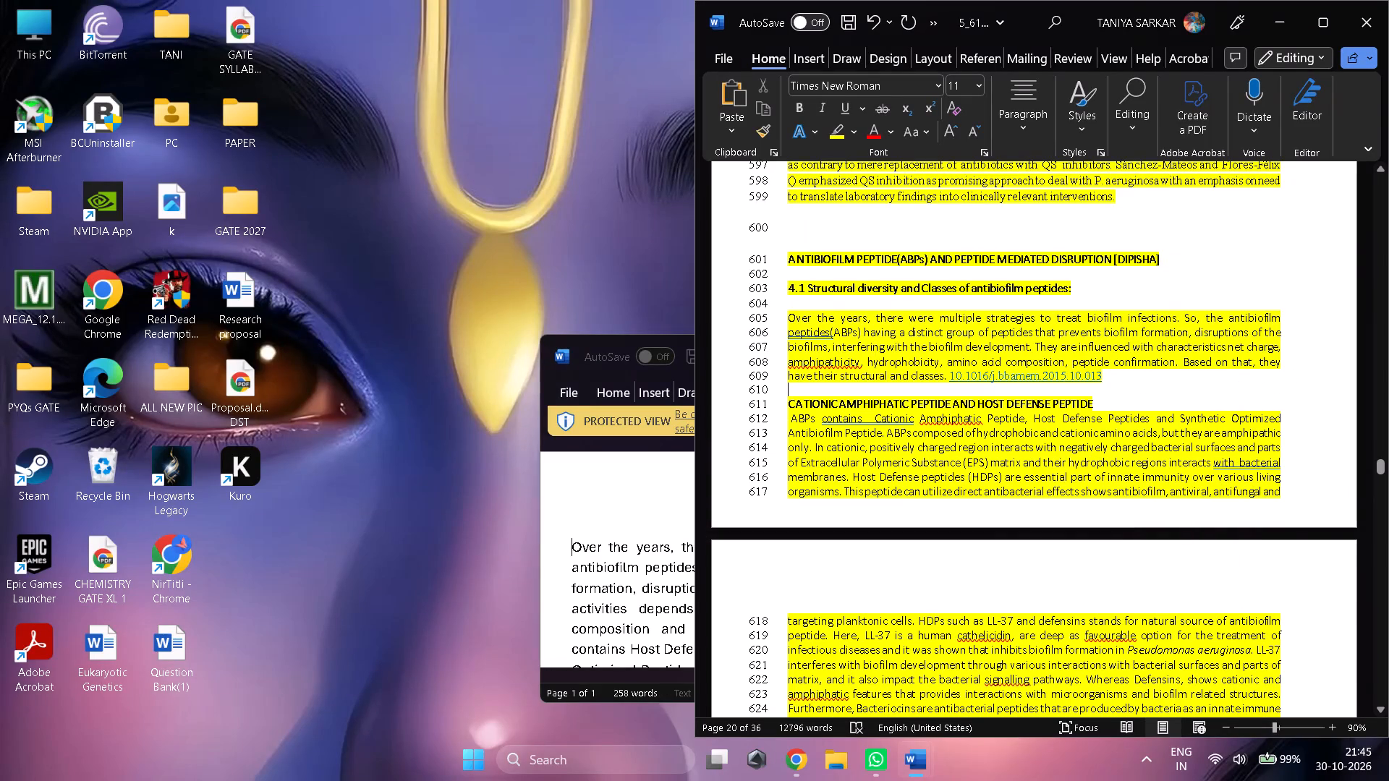
Enable editing in the protected "dipisha 4.1" document and place its window side by side with the manuscript.
click(675, 524)
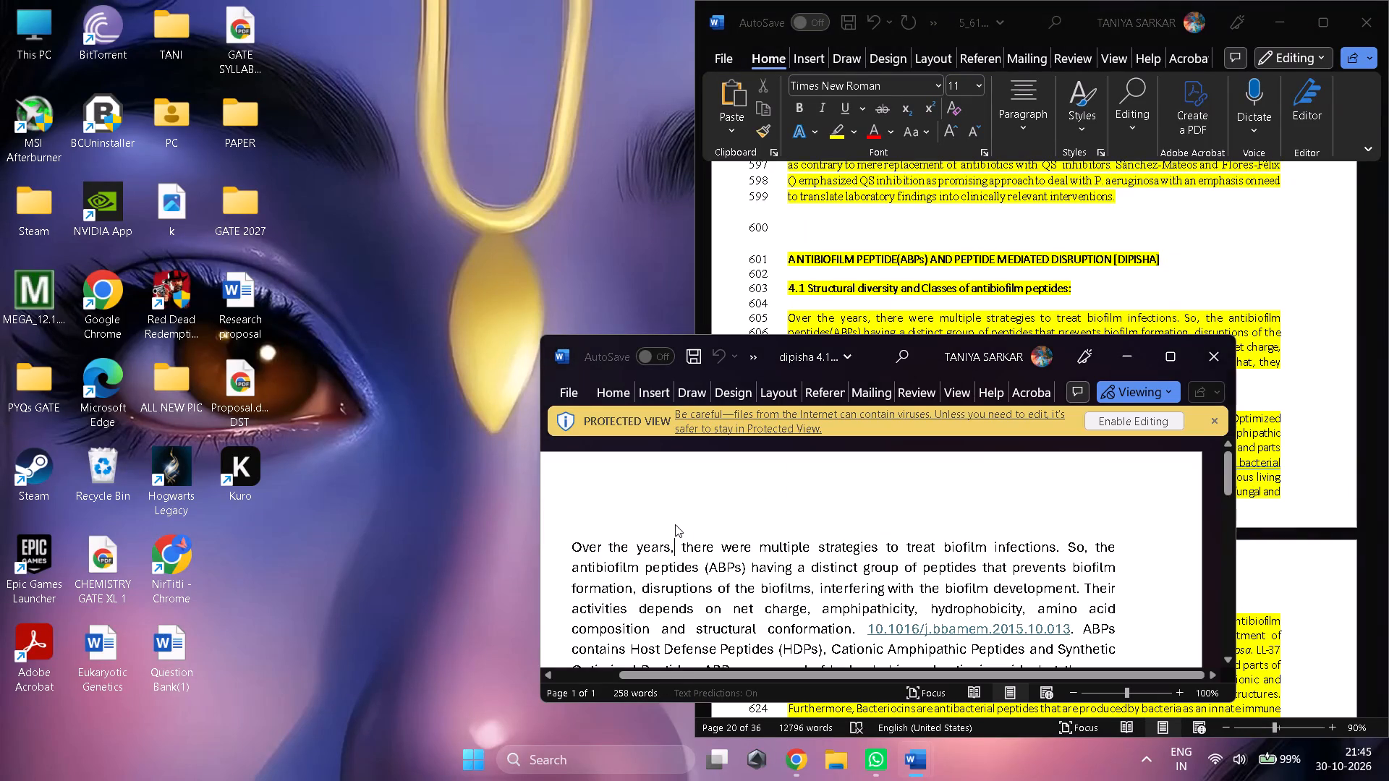
click(1159, 421)
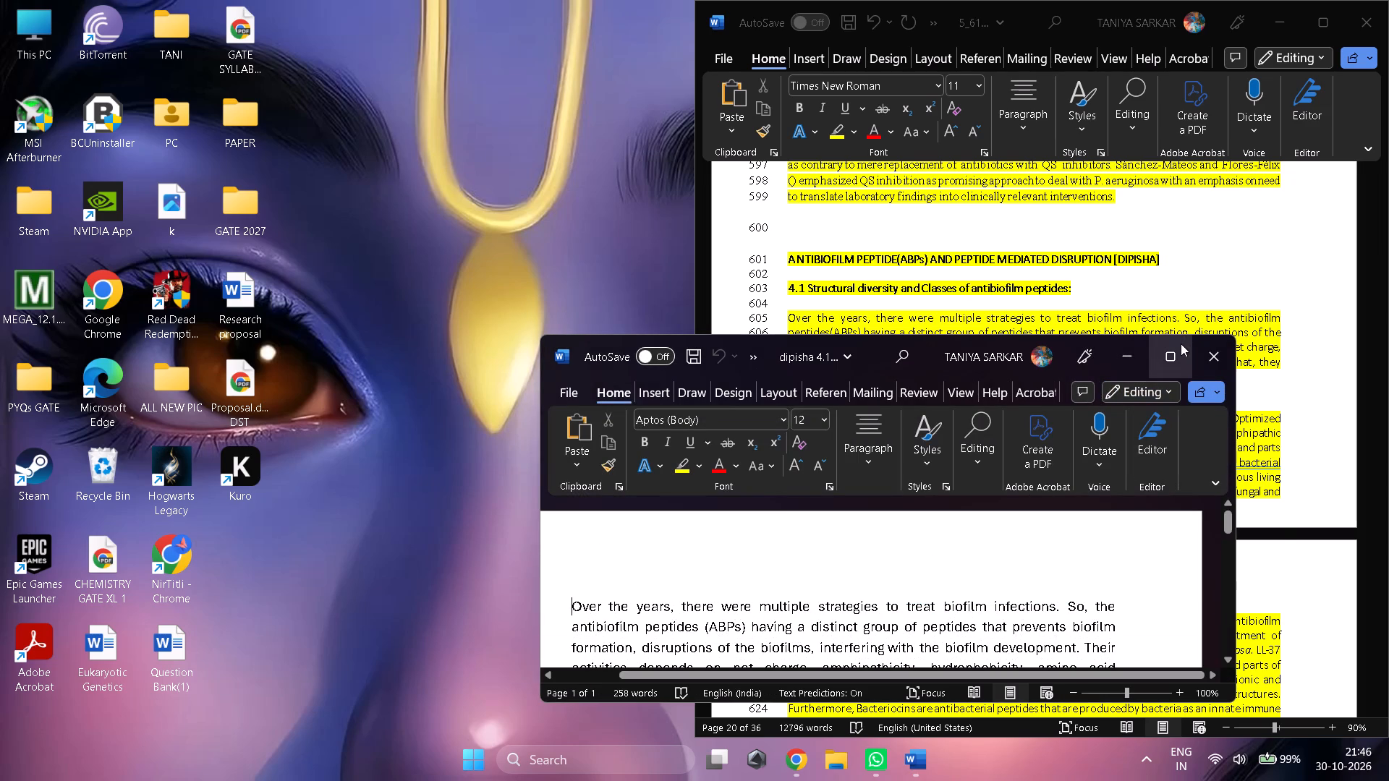
click(1121, 385)
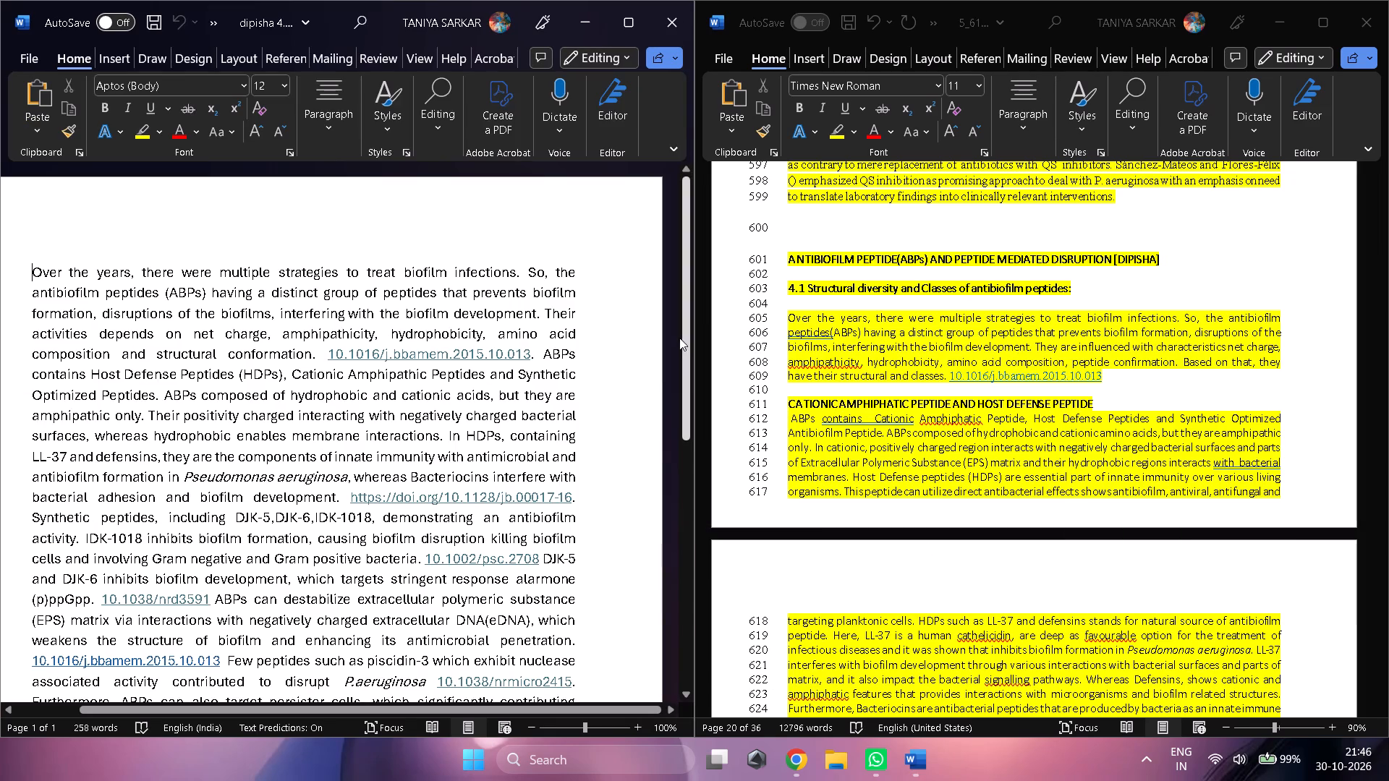
Delete the end of the dipisha document's paragraph, from "Furthermore, ABPs can also target persister cells" through the 10.1128/AEM.02440-10 link.
drag(681, 336, 898, 479)
drag(898, 479, 905, 563)
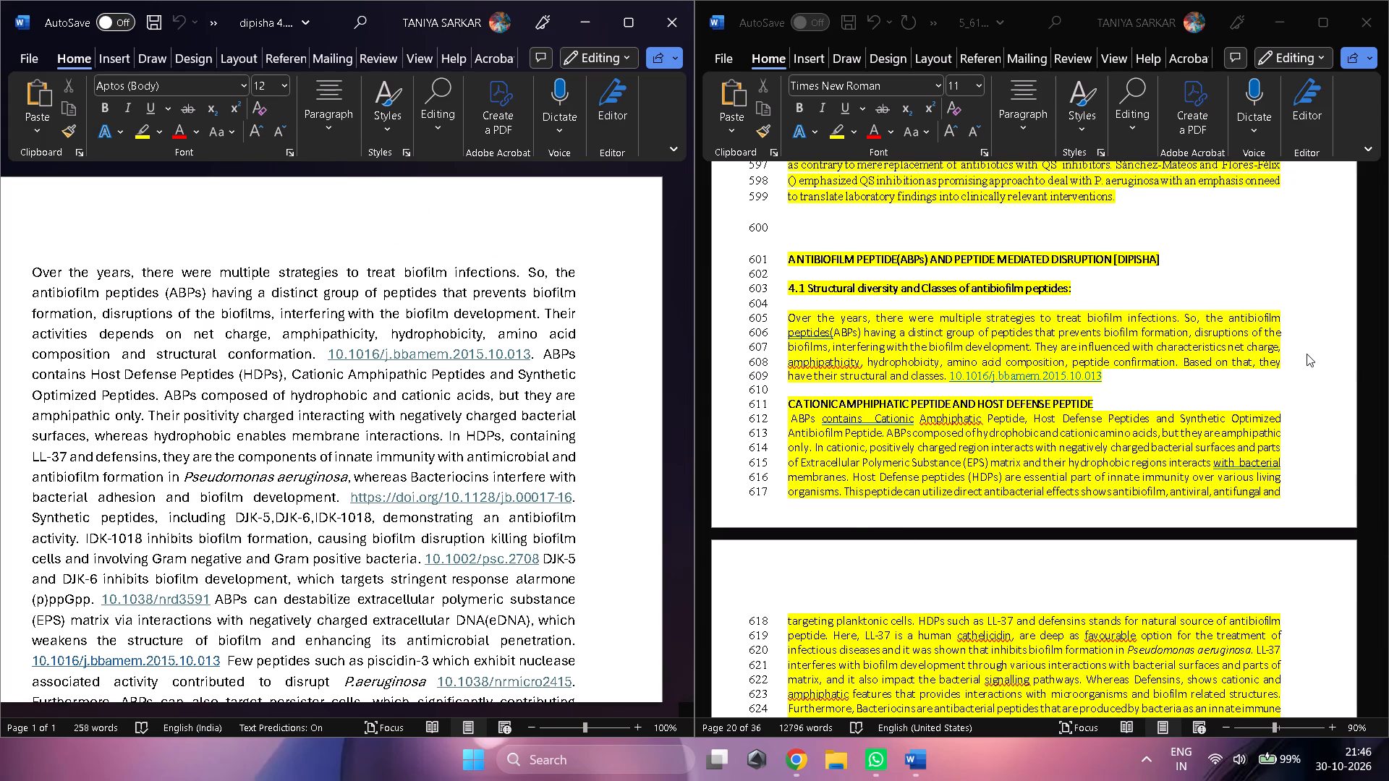
click(660, 386)
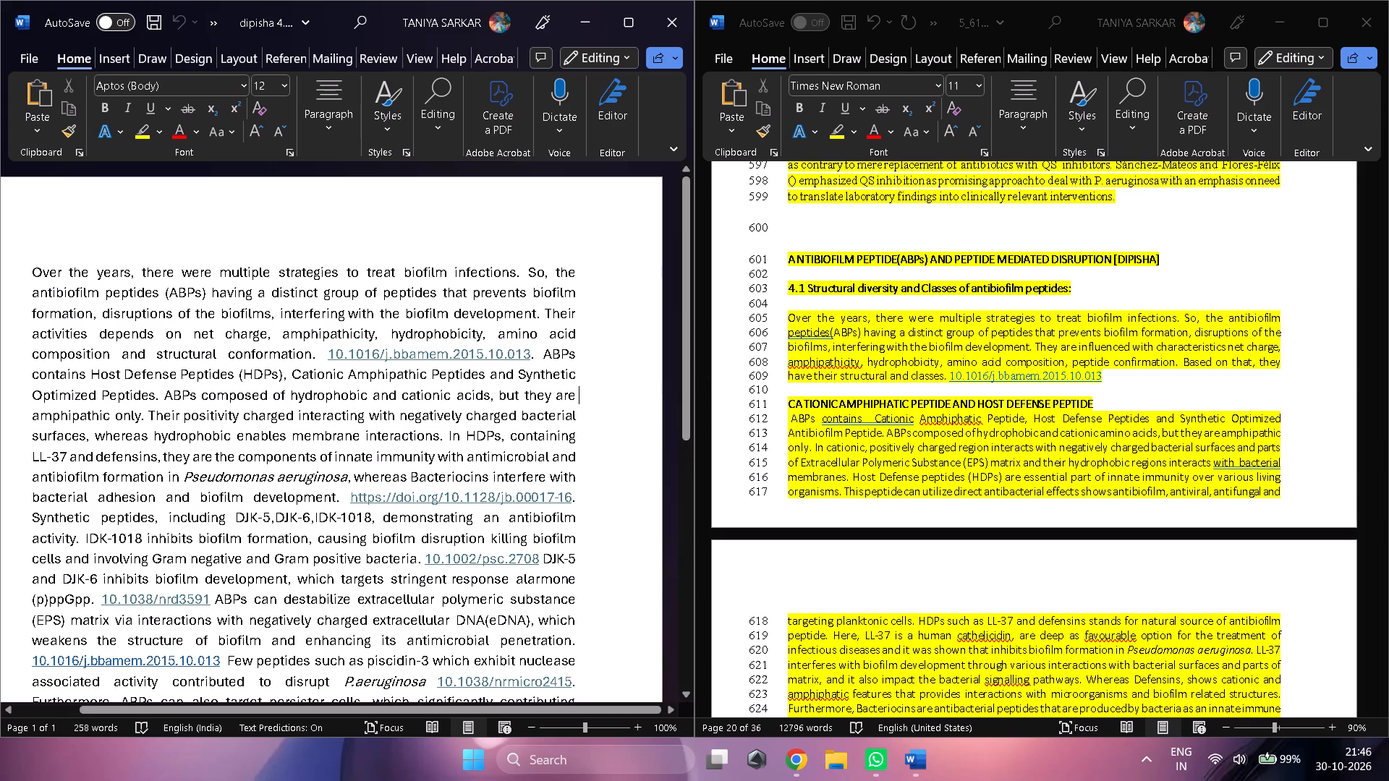
drag(686, 382, 723, 484)
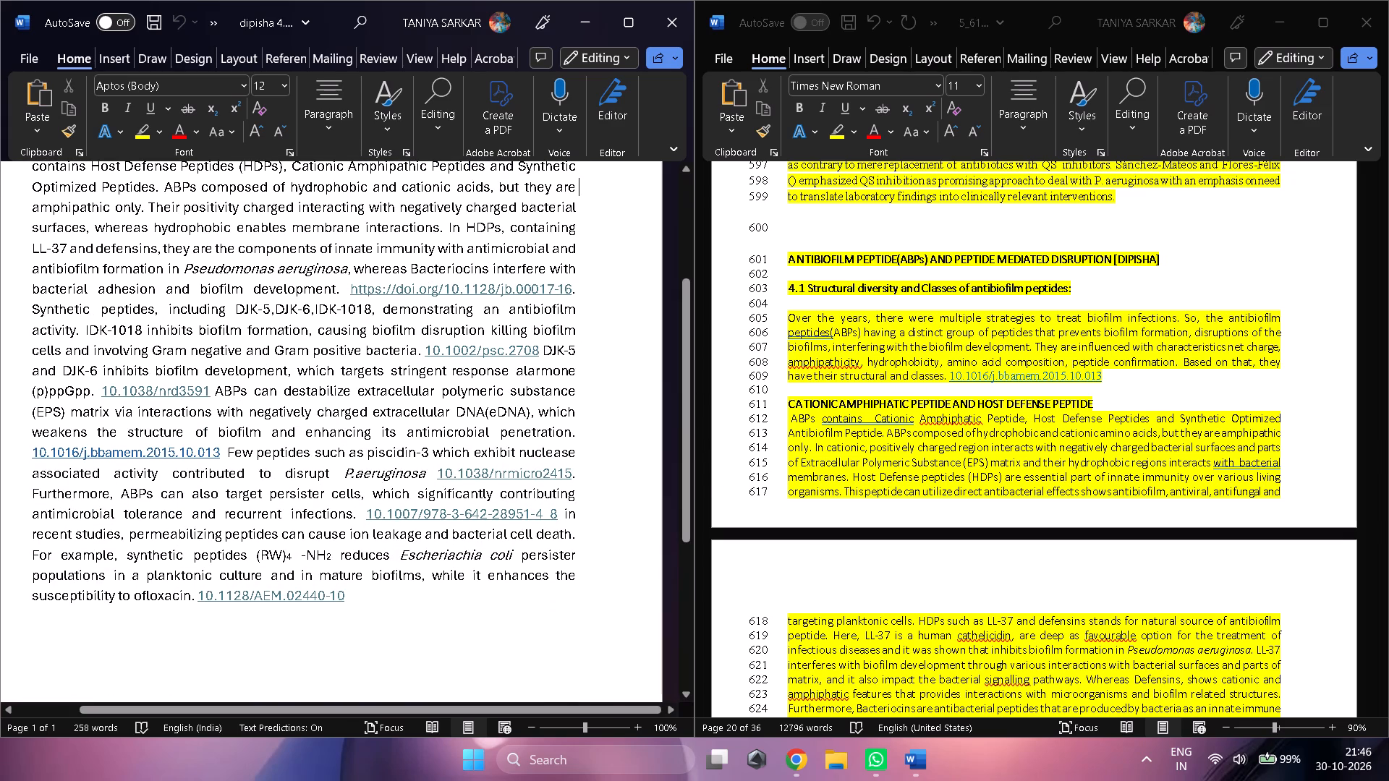
drag(26, 555, 152, 567)
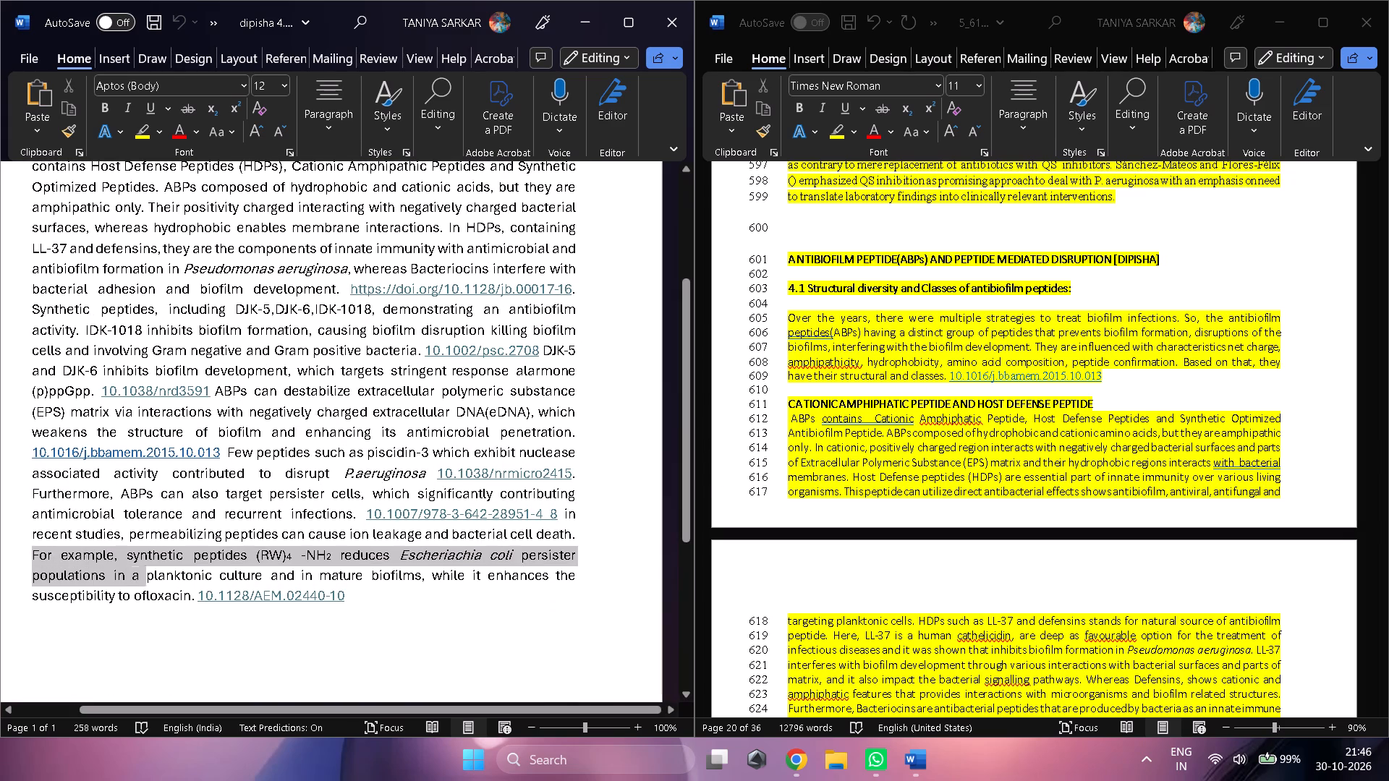
drag(152, 567, 365, 594)
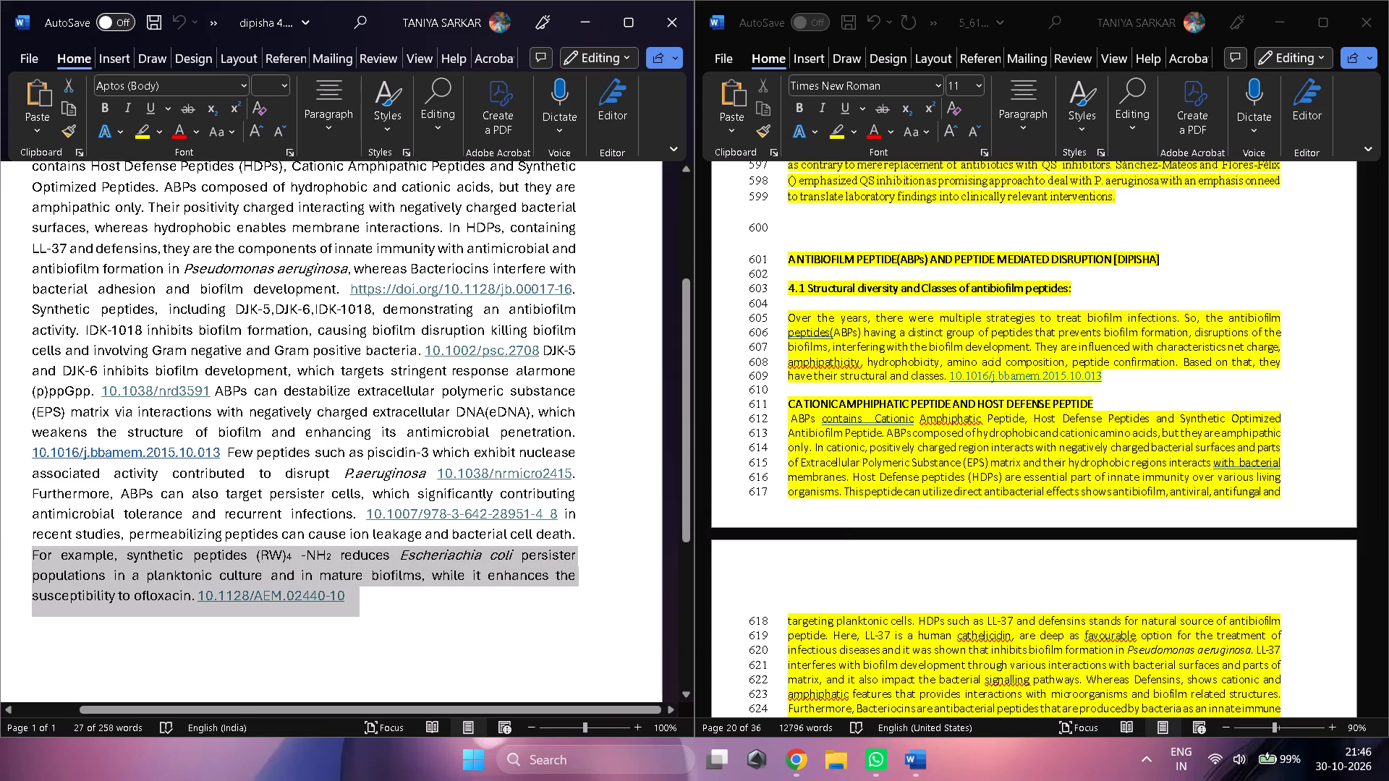
drag(32, 495, 375, 594)
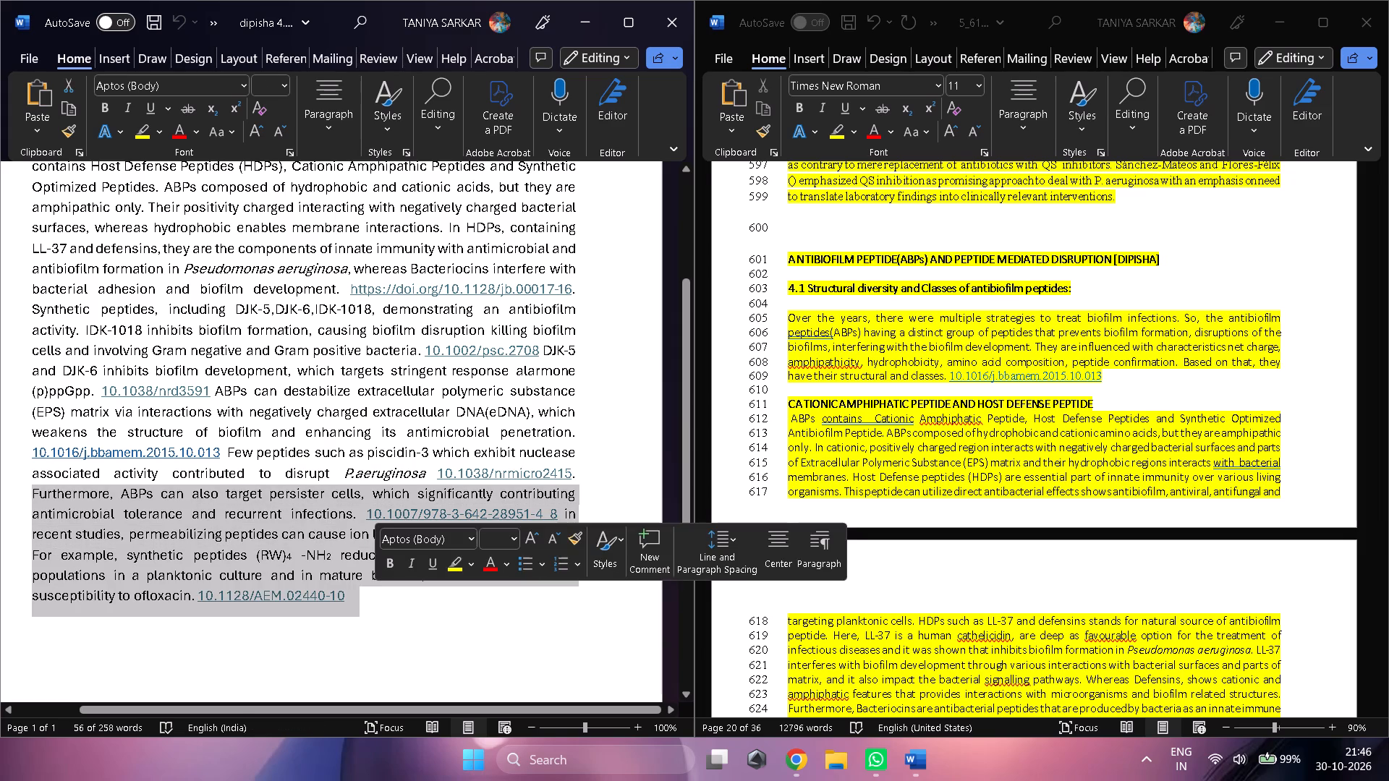
key(BackSpace)
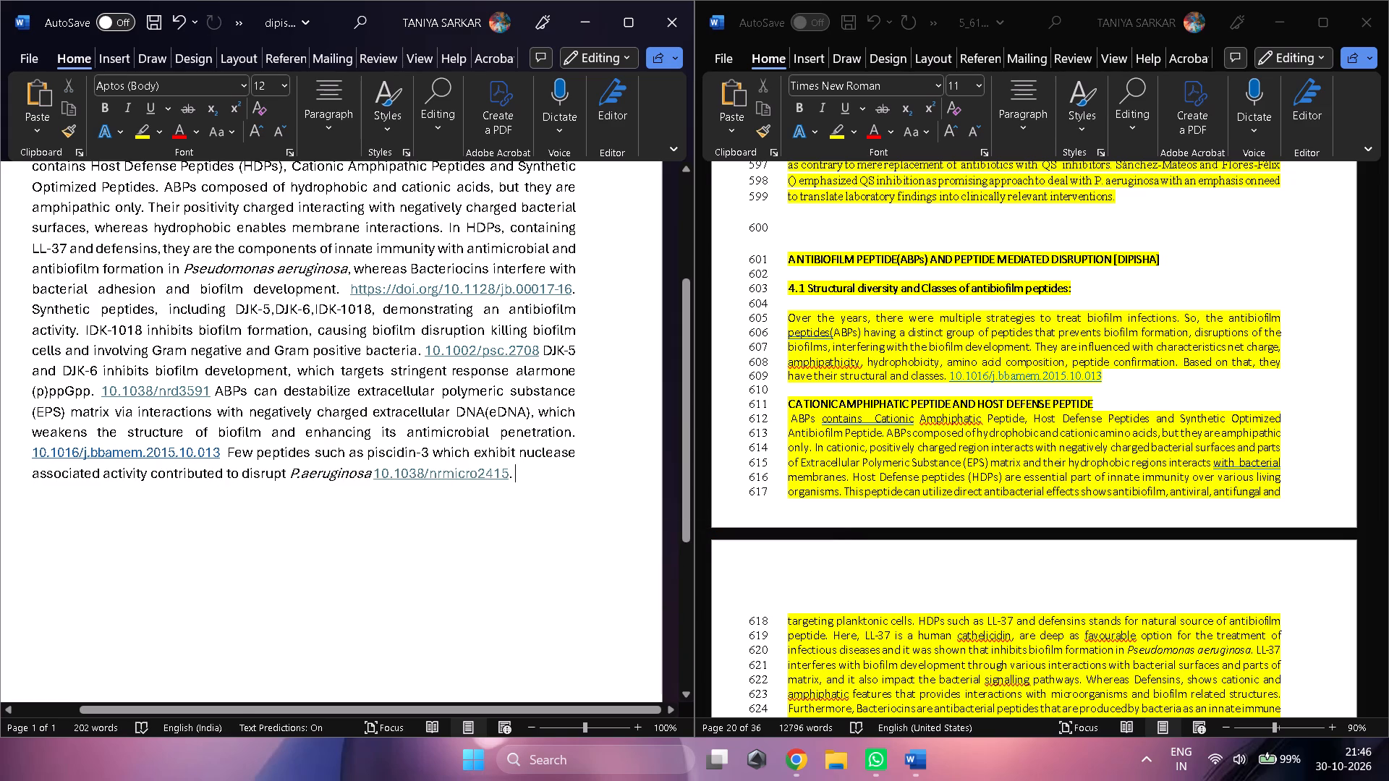
Remove the yellow highlighting in the manuscript from the "ANTIBIOFILM PEPTIDE(ABPs)" heading through the [F22] reference before section 5.
drag(686, 344, 679, 268)
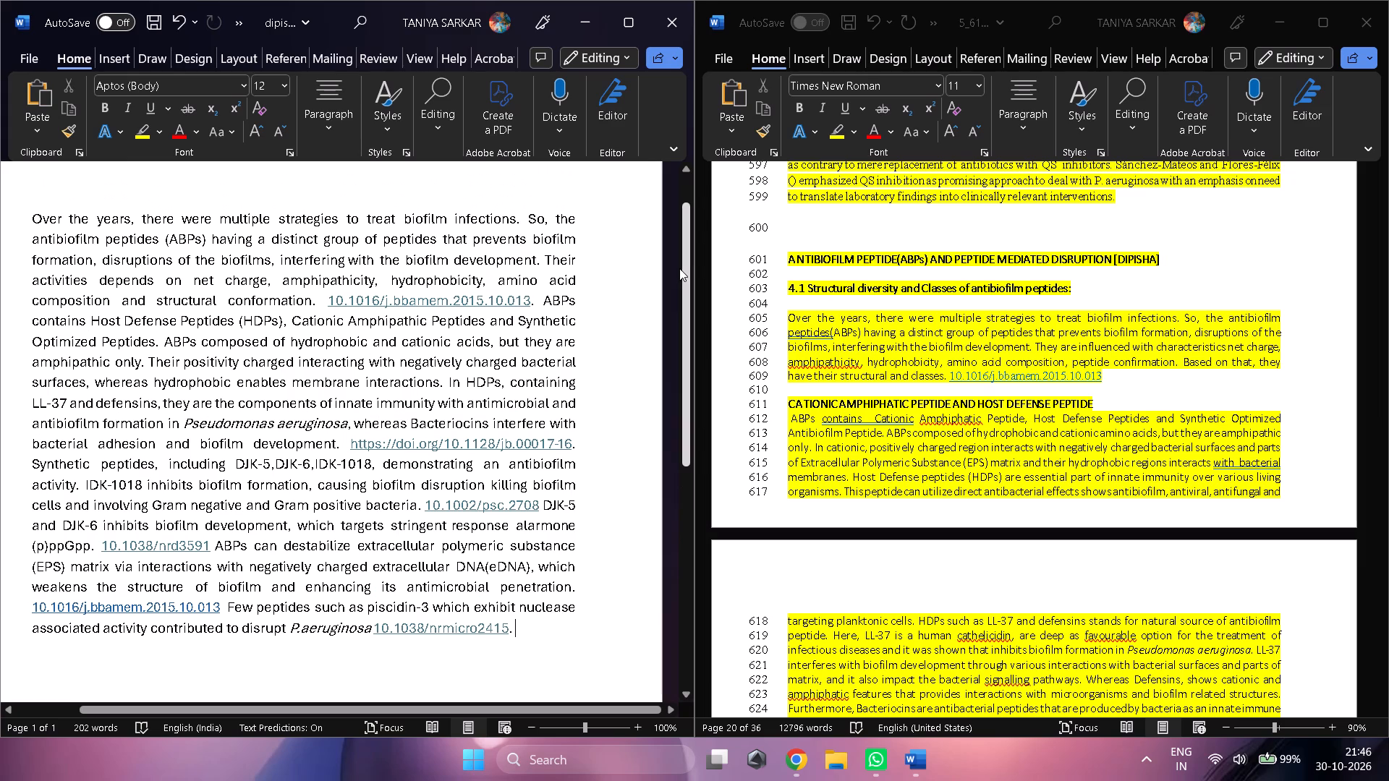
click(825, 325)
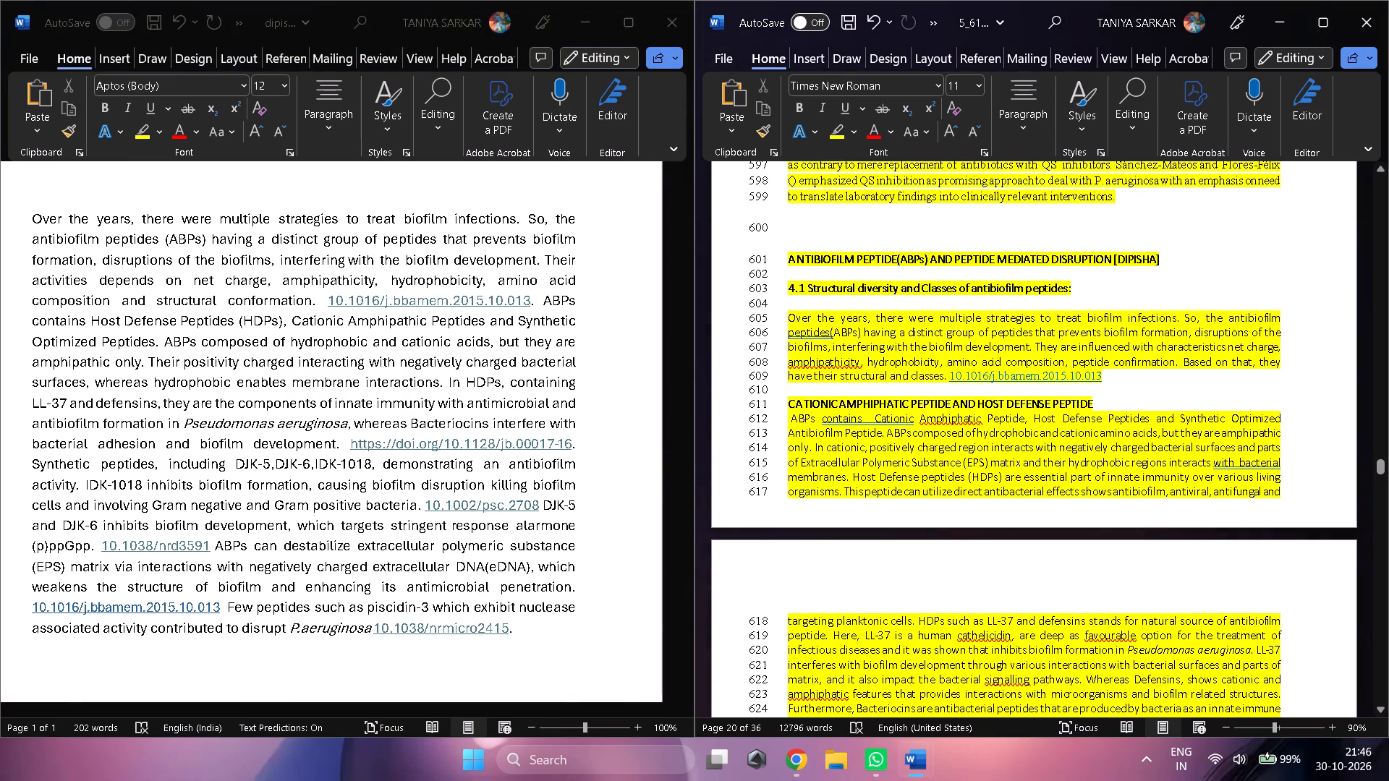
drag(785, 257, 825, 265)
drag(825, 265, 1329, 686)
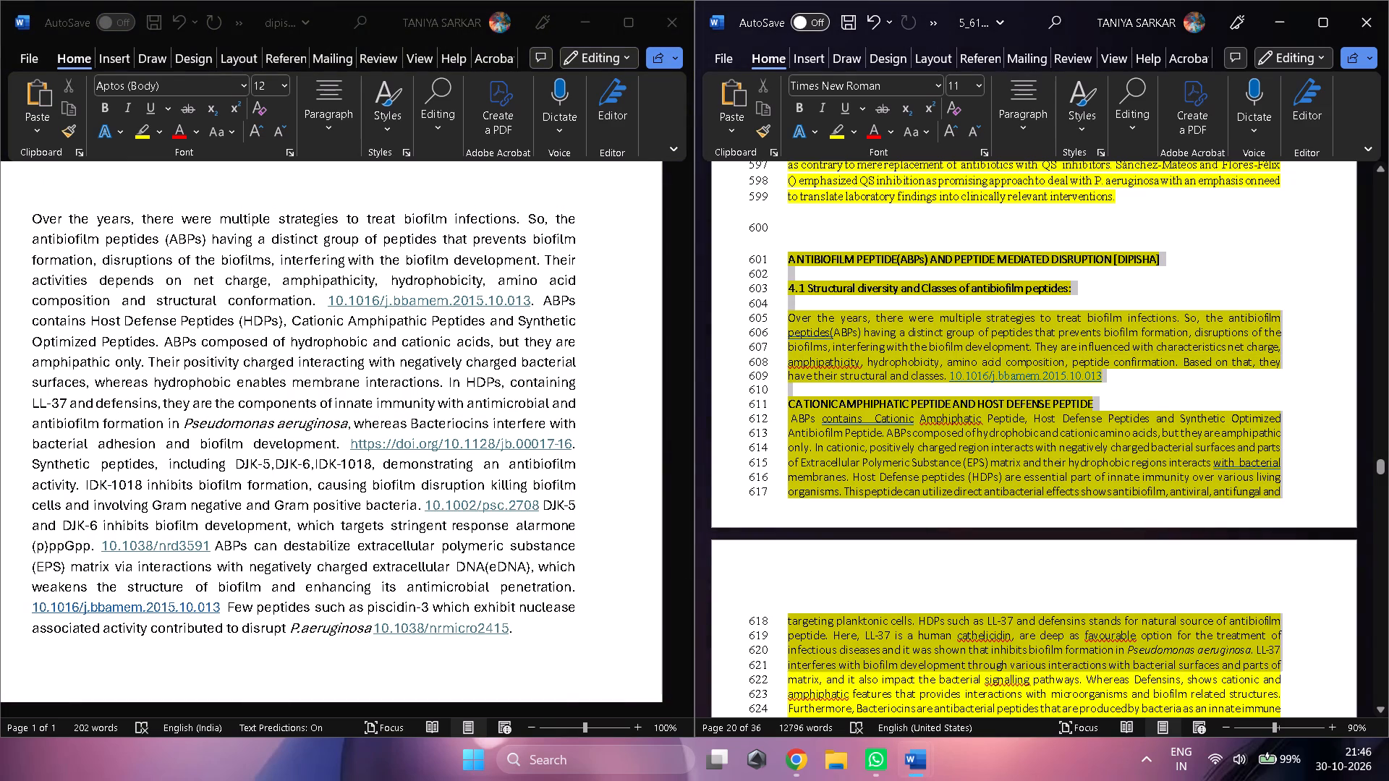
drag(1329, 686, 1331, 715)
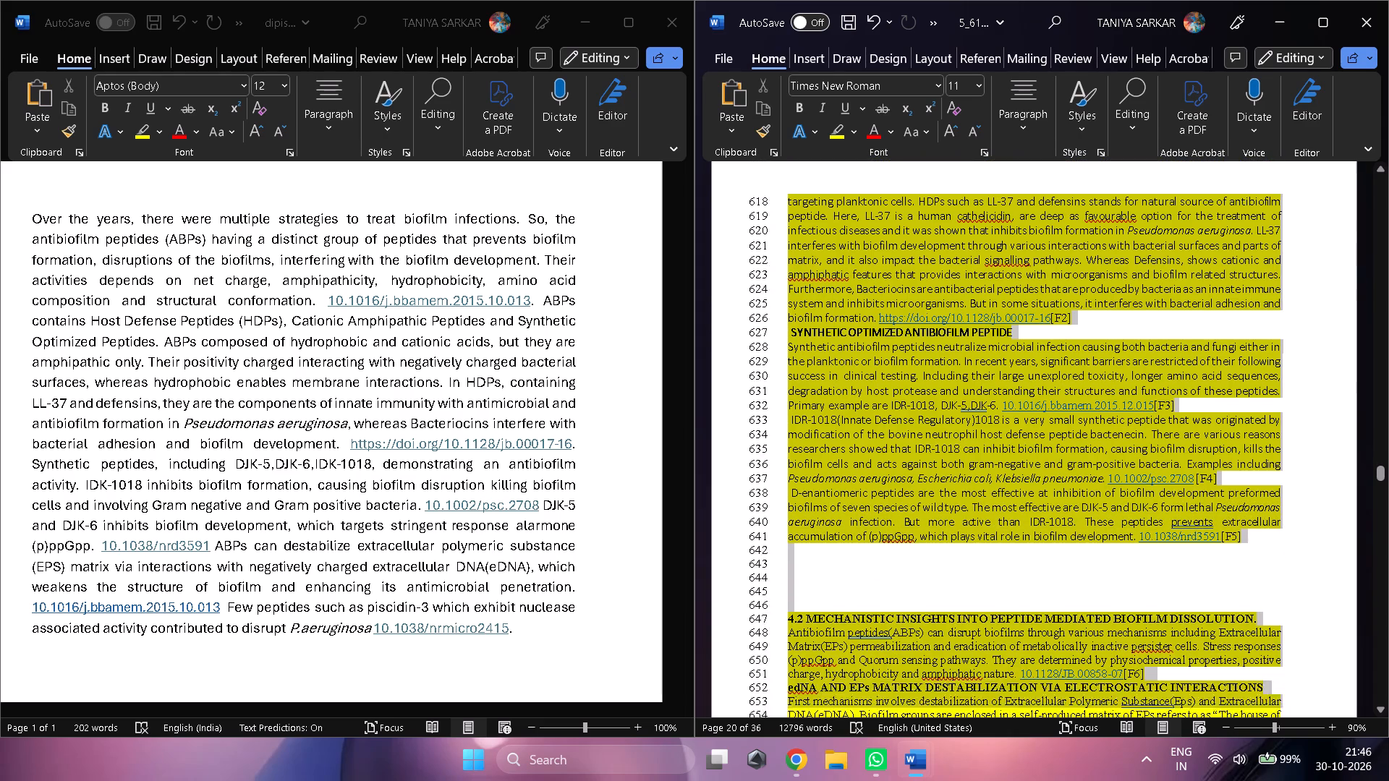
drag(1331, 715, 1329, 721)
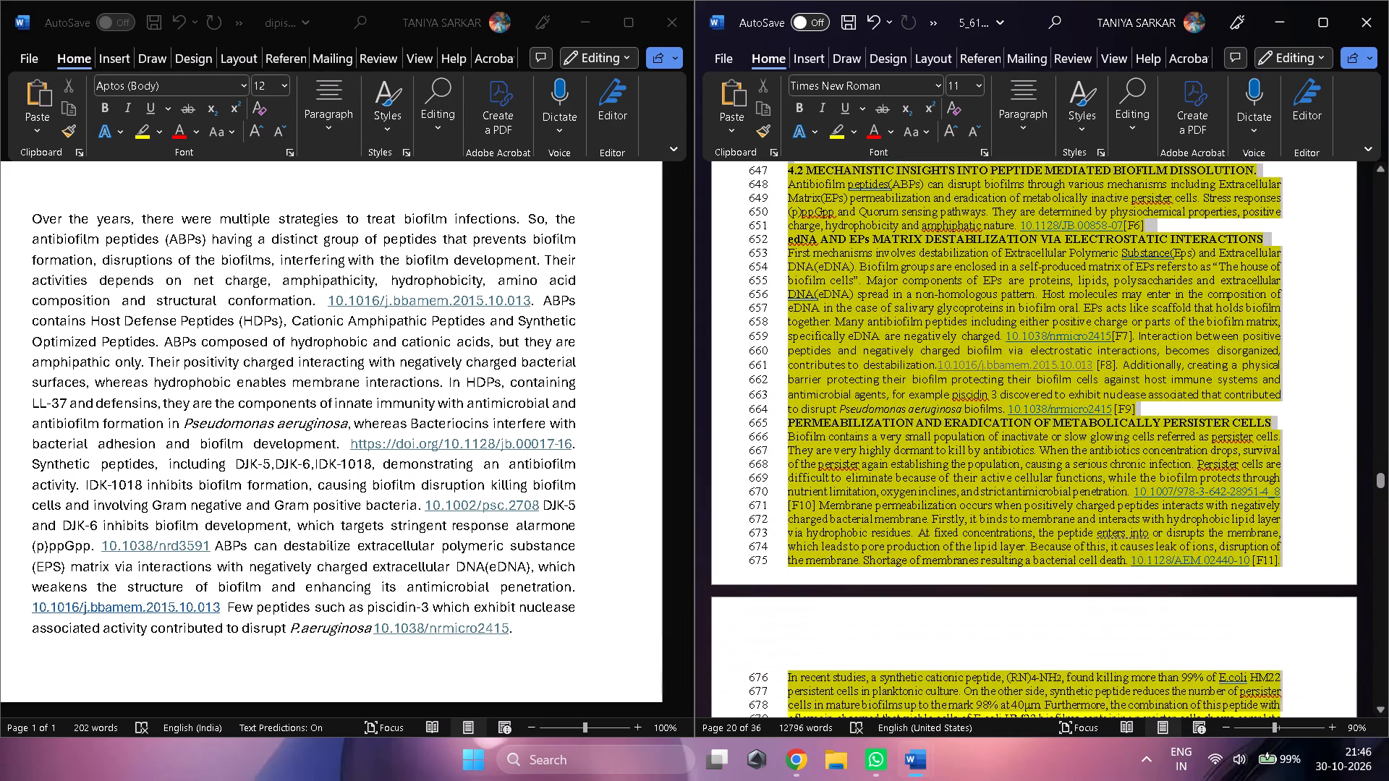
drag(1329, 721, 1329, 725)
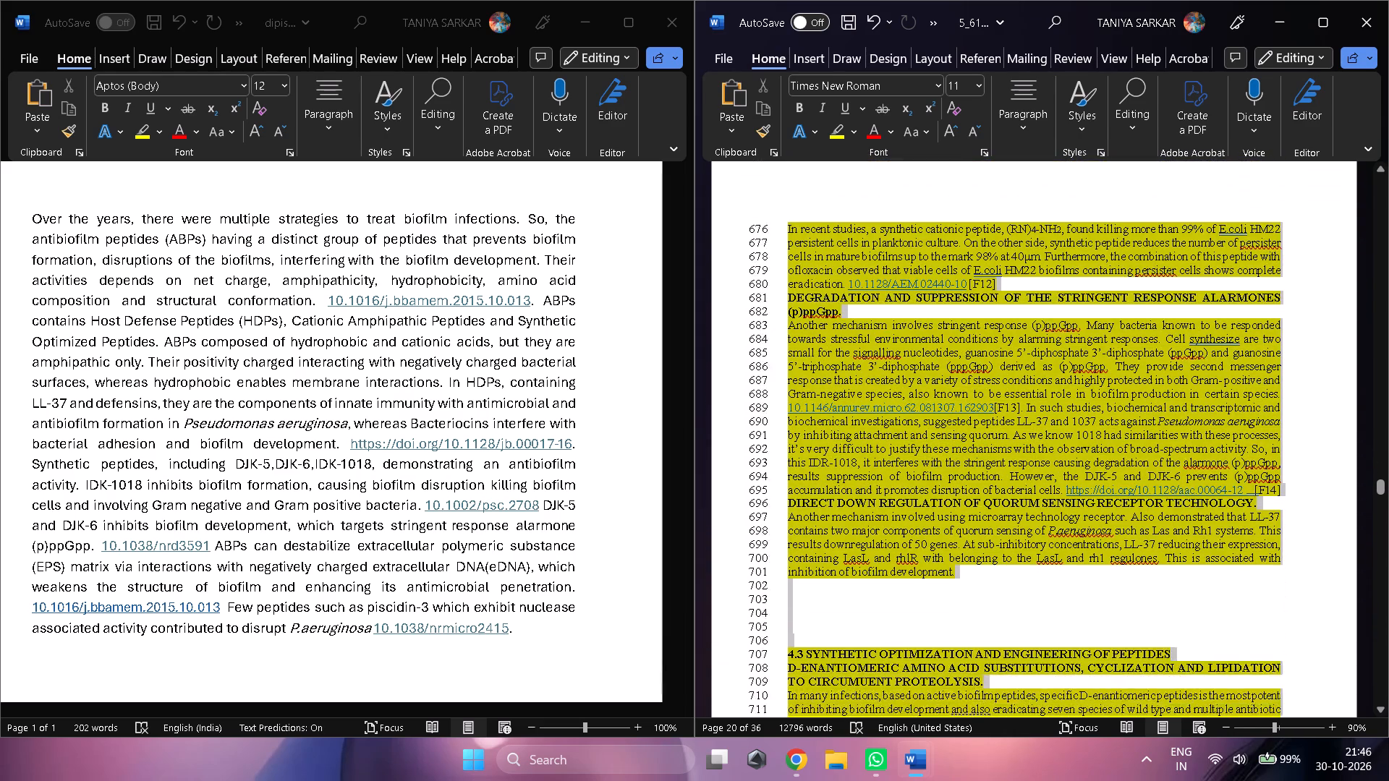
drag(1329, 725, 1329, 735)
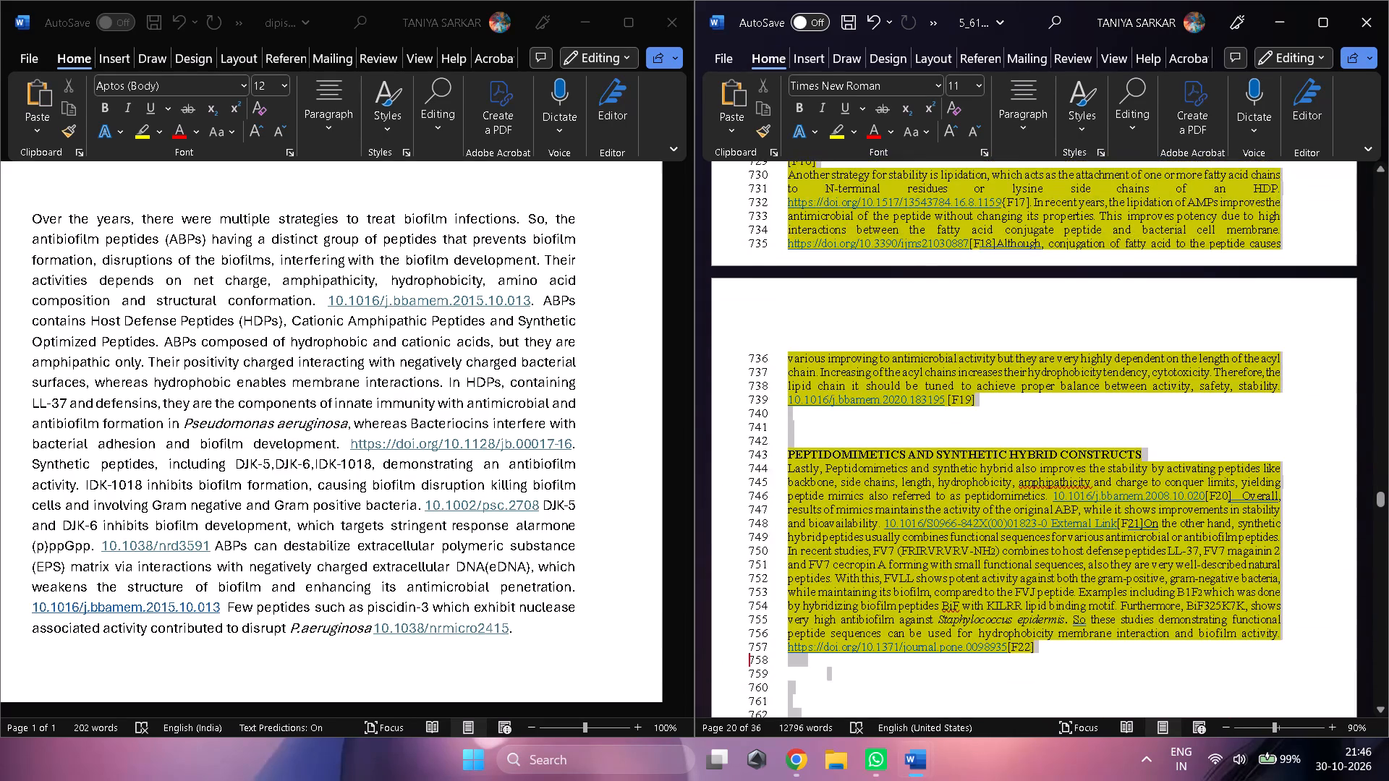
drag(1329, 735, 1246, 439)
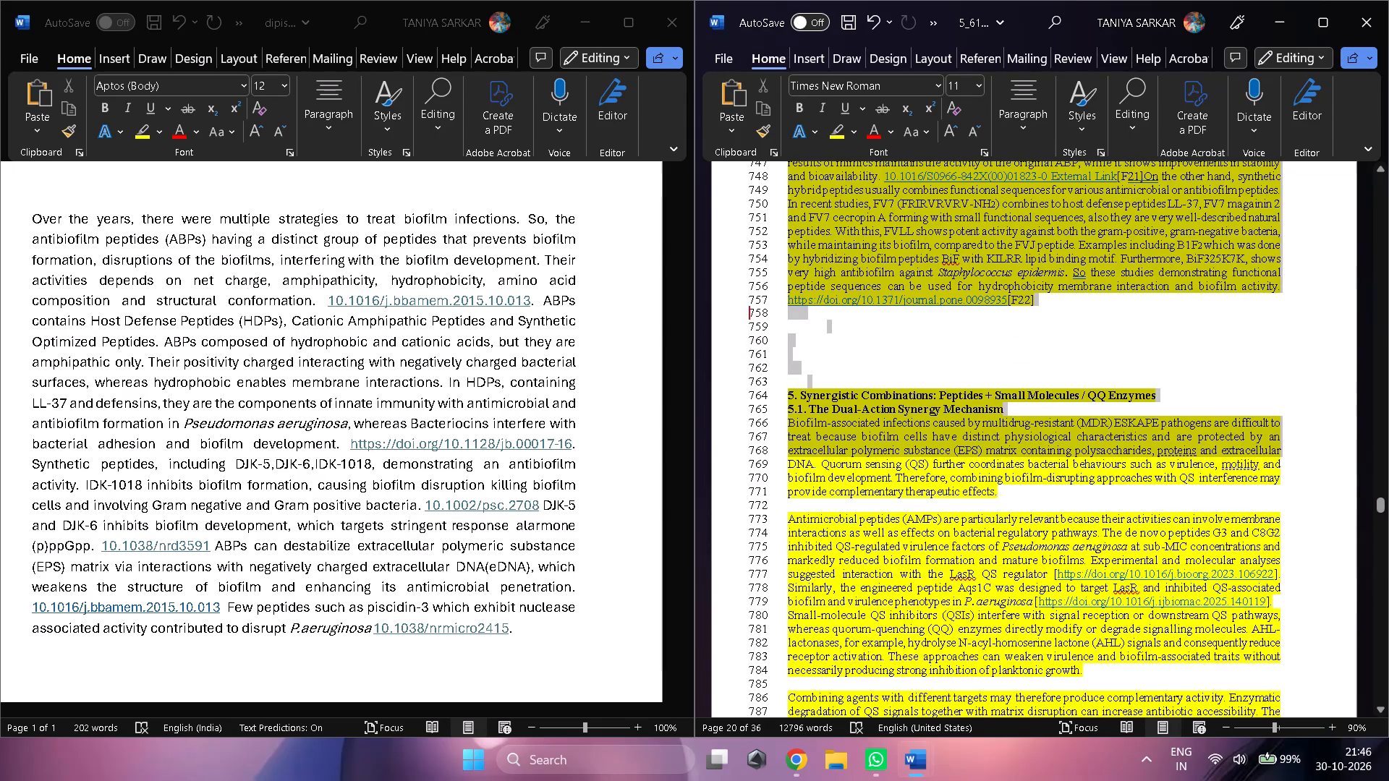
drag(1246, 439, 1215, 332)
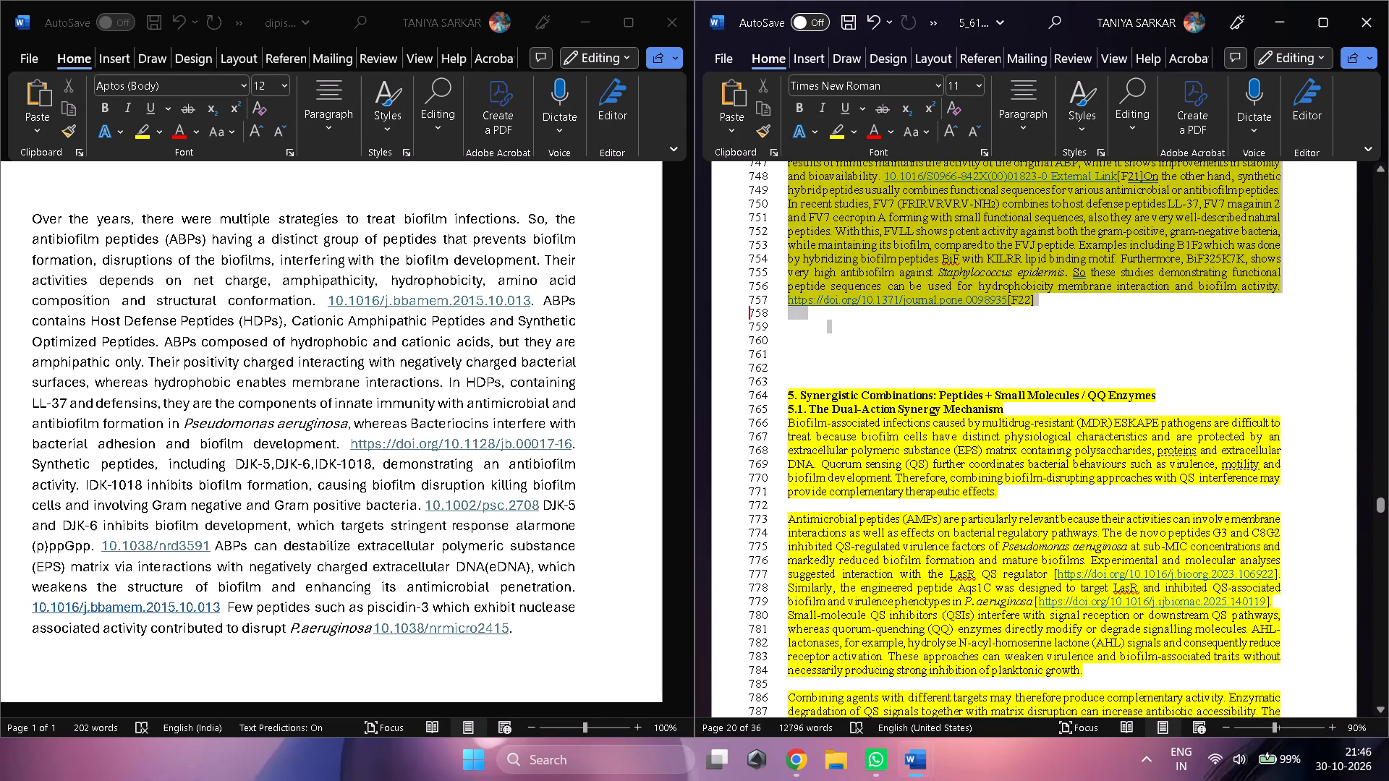
drag(1215, 332, 1181, 296)
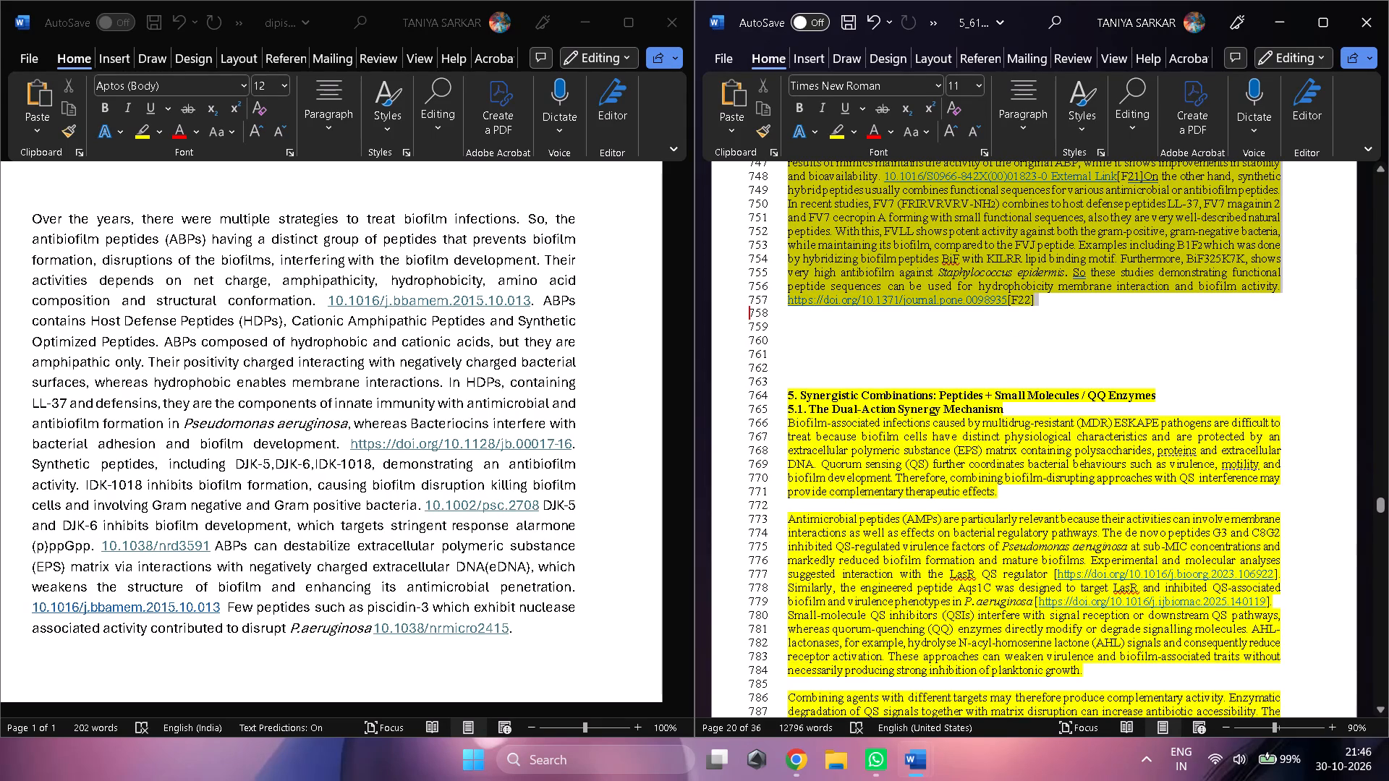
drag(1181, 296, 1179, 295)
click(836, 129)
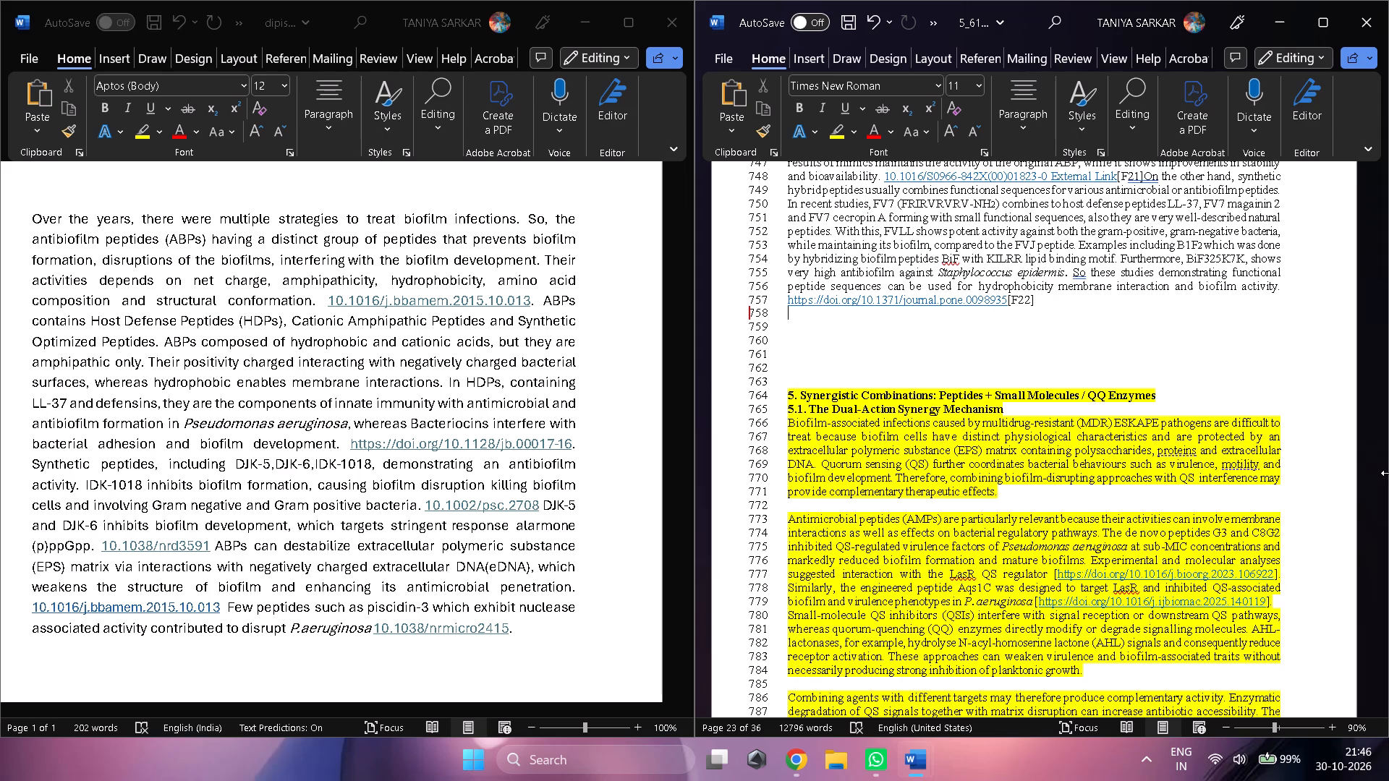
Select the manuscript's section 4.1 body, from "Over the years" through the blank lines above heading 4.2.
drag(1379, 505, 1378, 484)
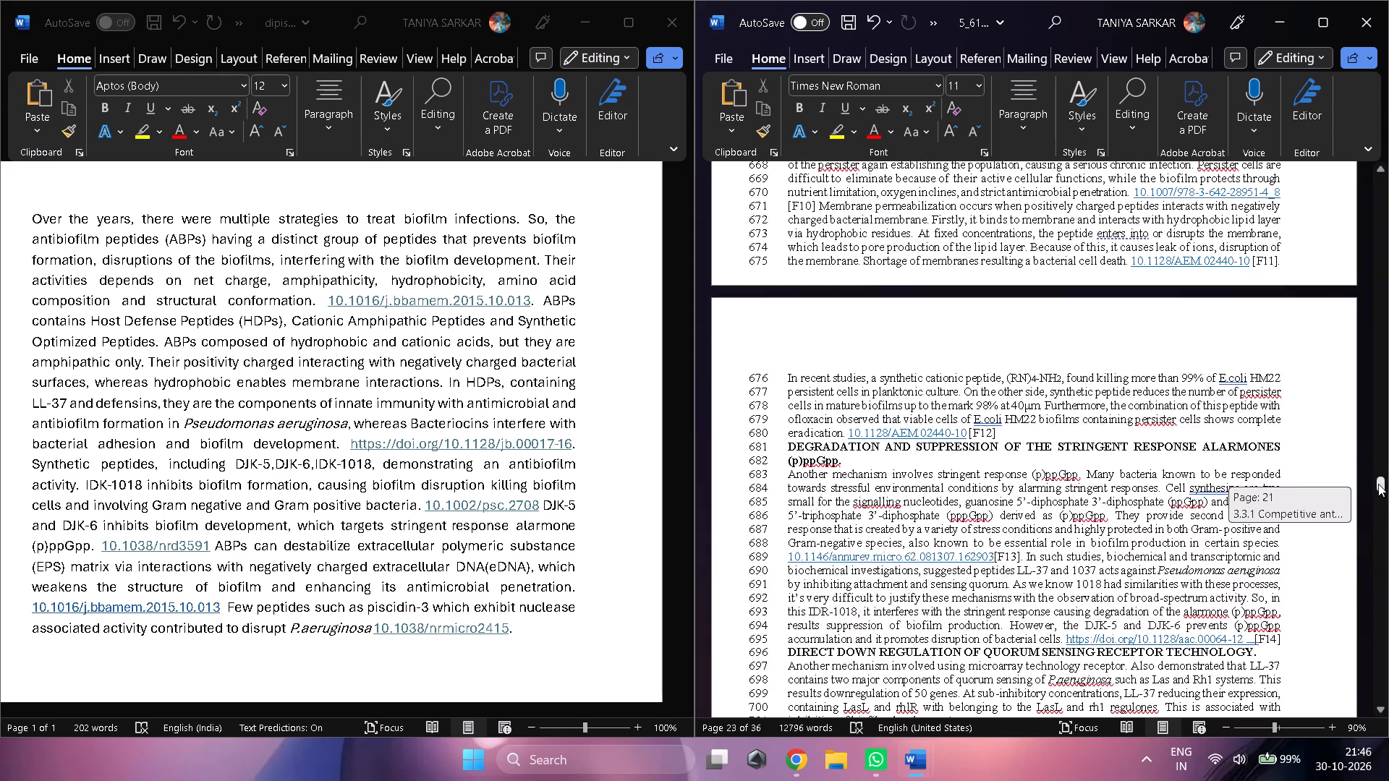
drag(1378, 484, 1377, 465)
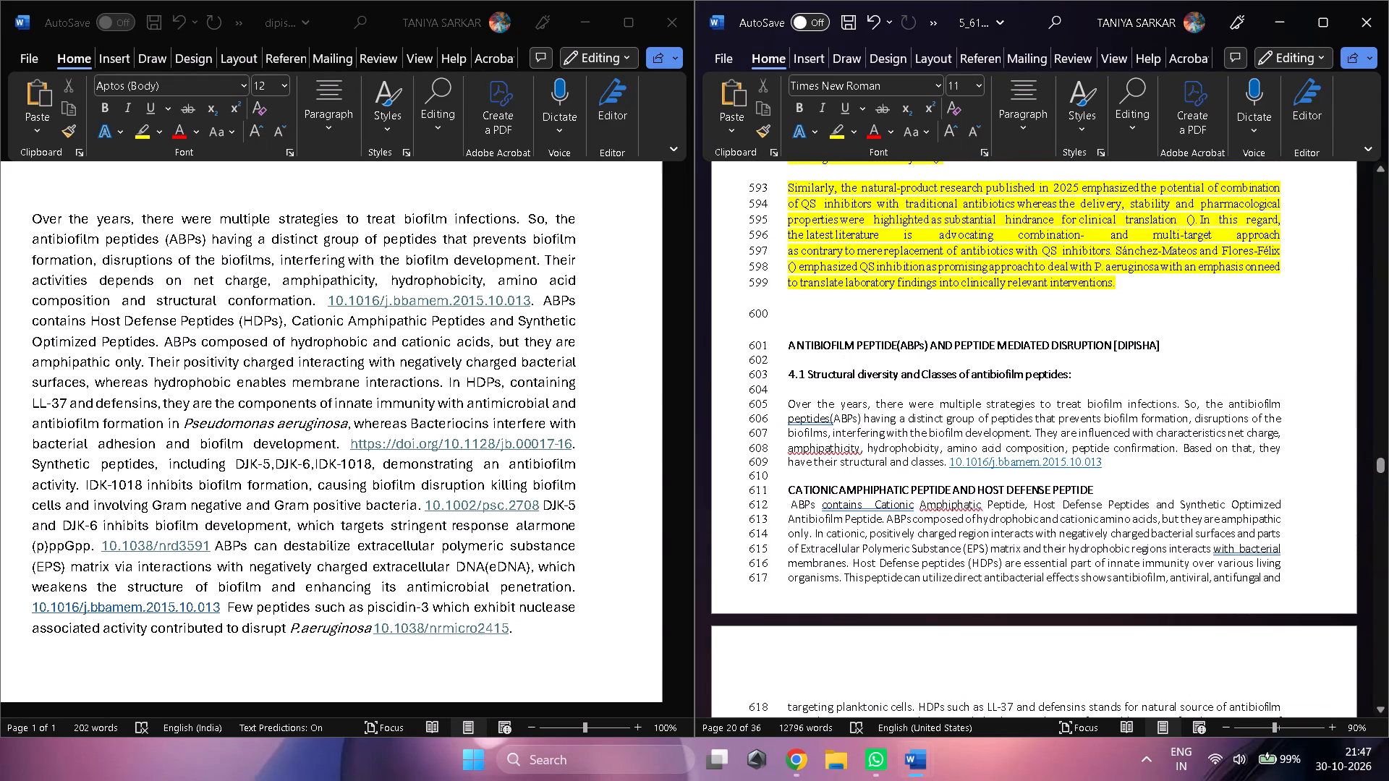
drag(789, 402, 1267, 589)
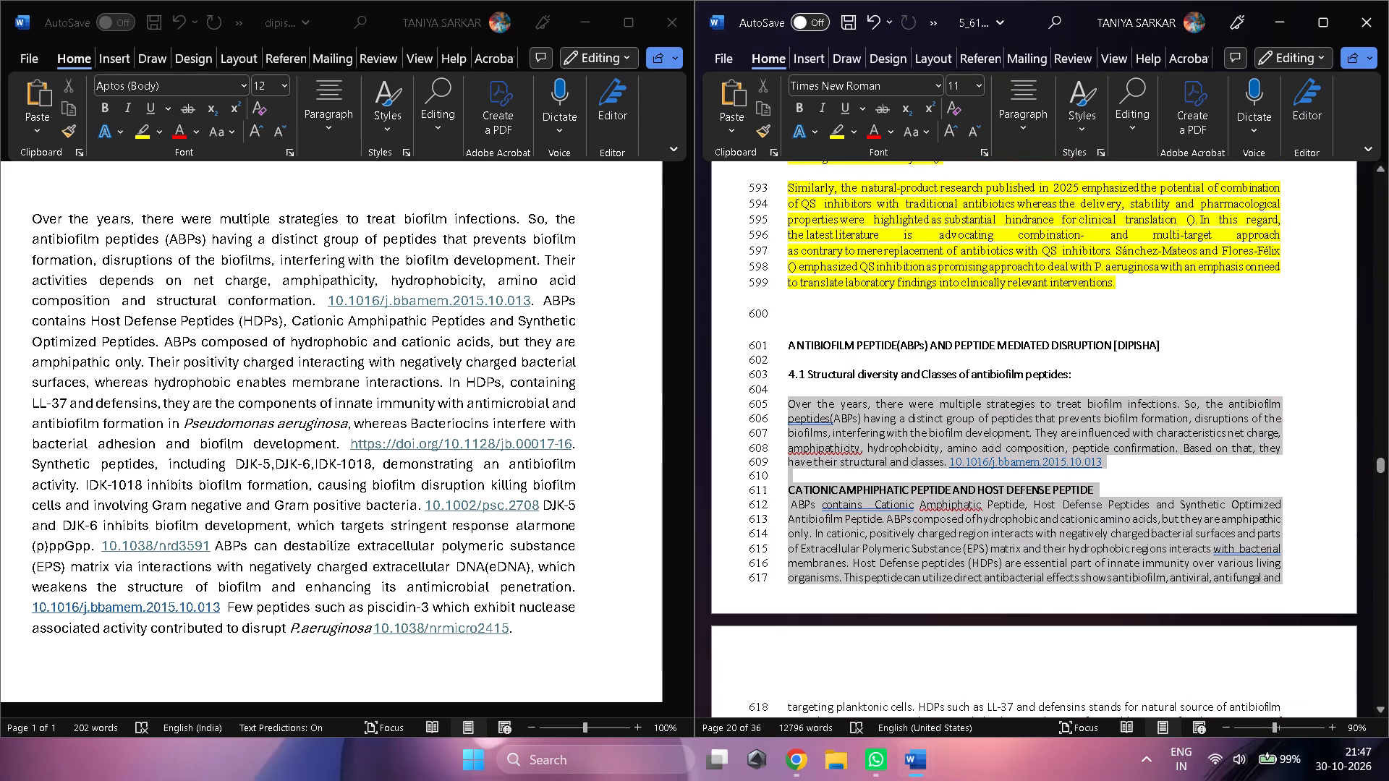
drag(1267, 589, 1289, 617)
drag(1289, 617, 1300, 644)
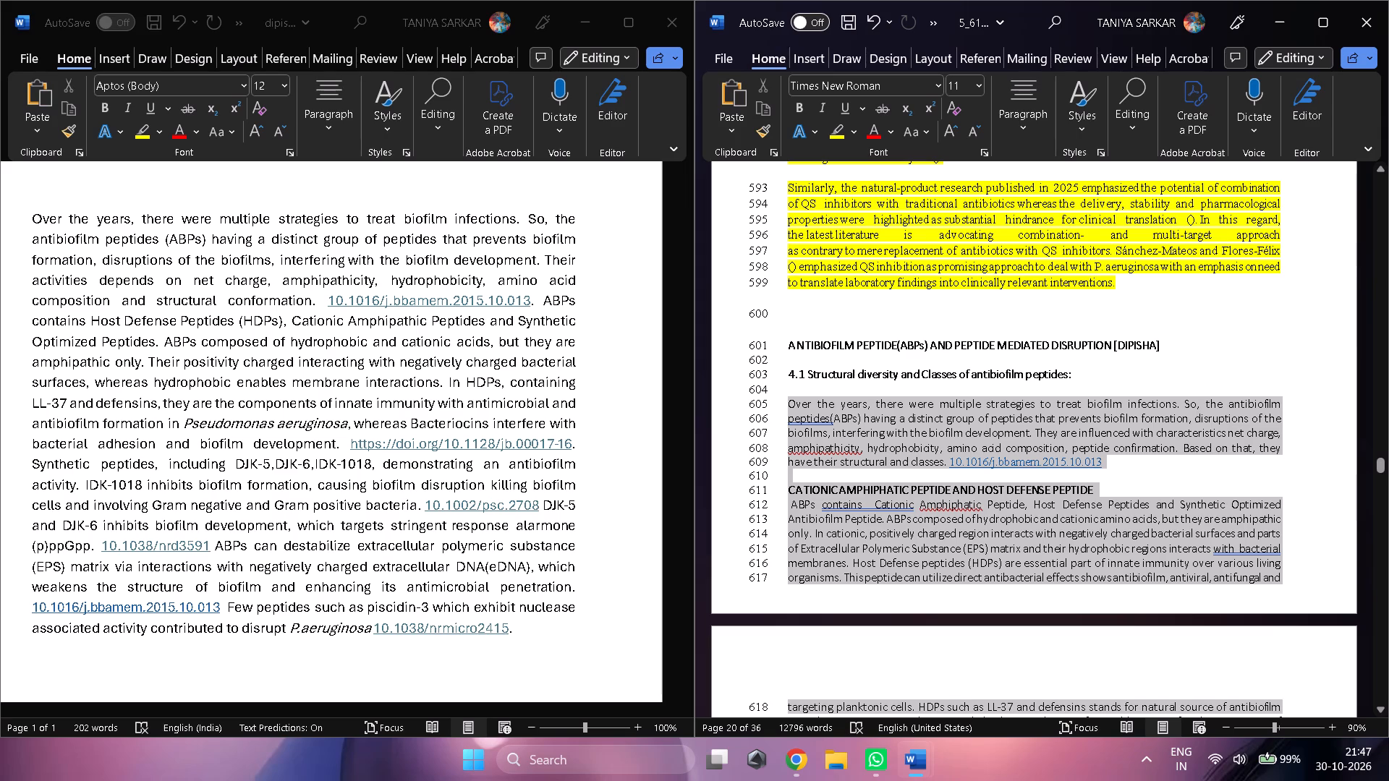
drag(1300, 644, 1343, 711)
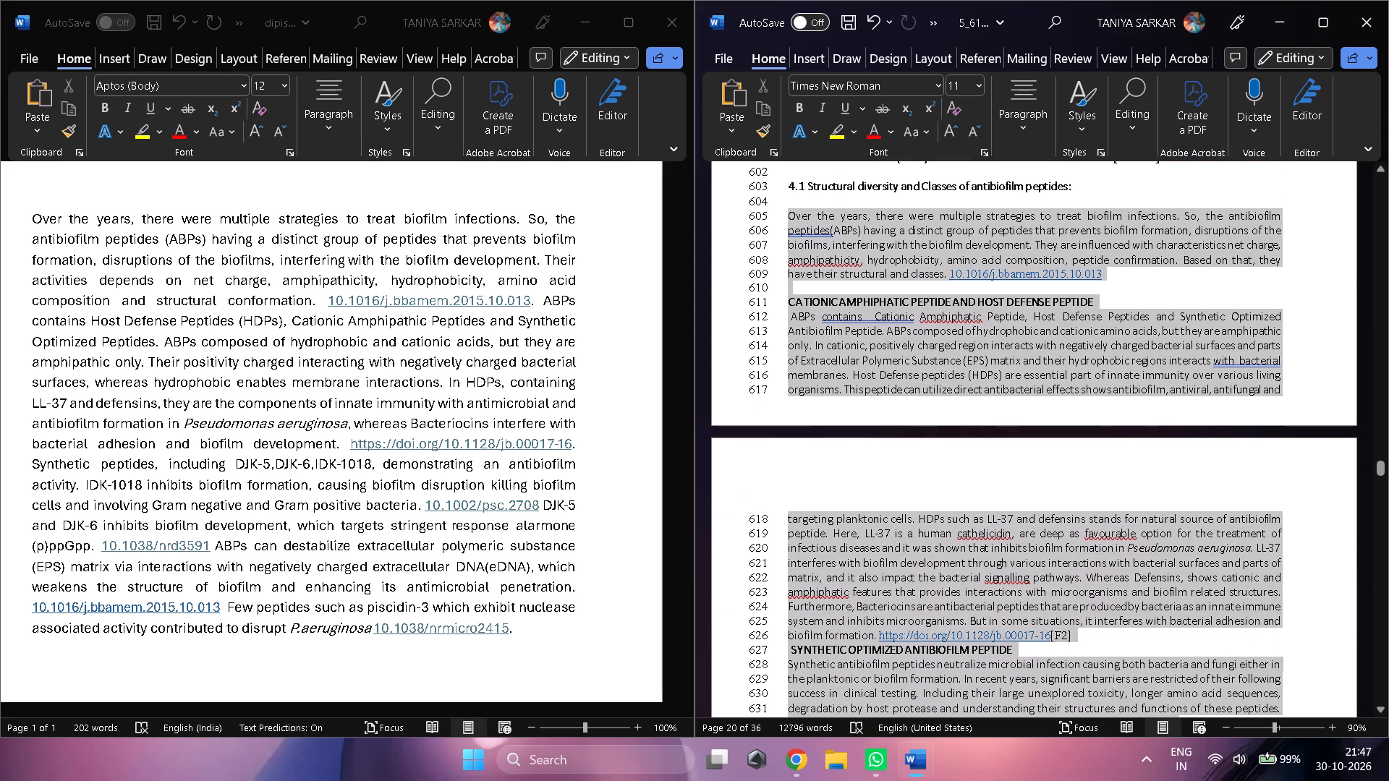
drag(1343, 711, 1346, 719)
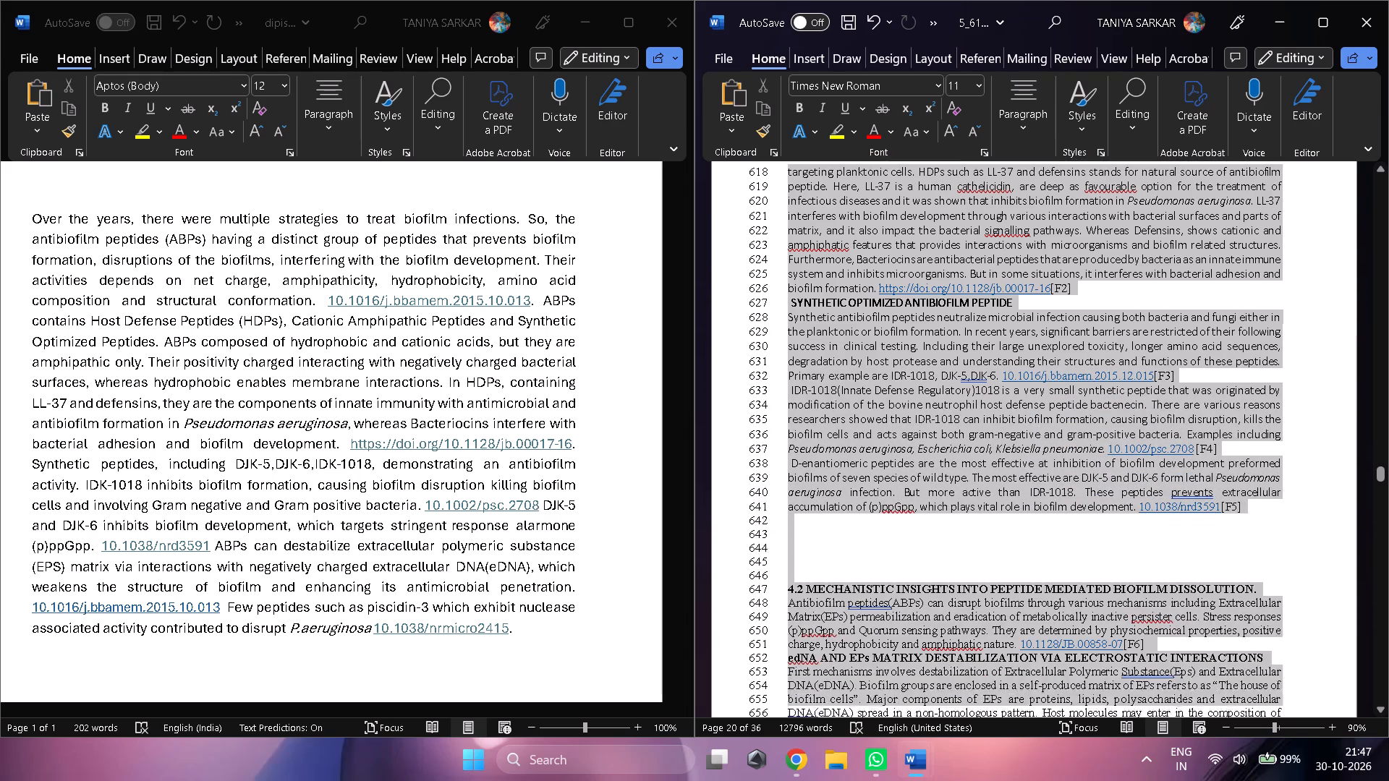
drag(1346, 719, 1301, 438)
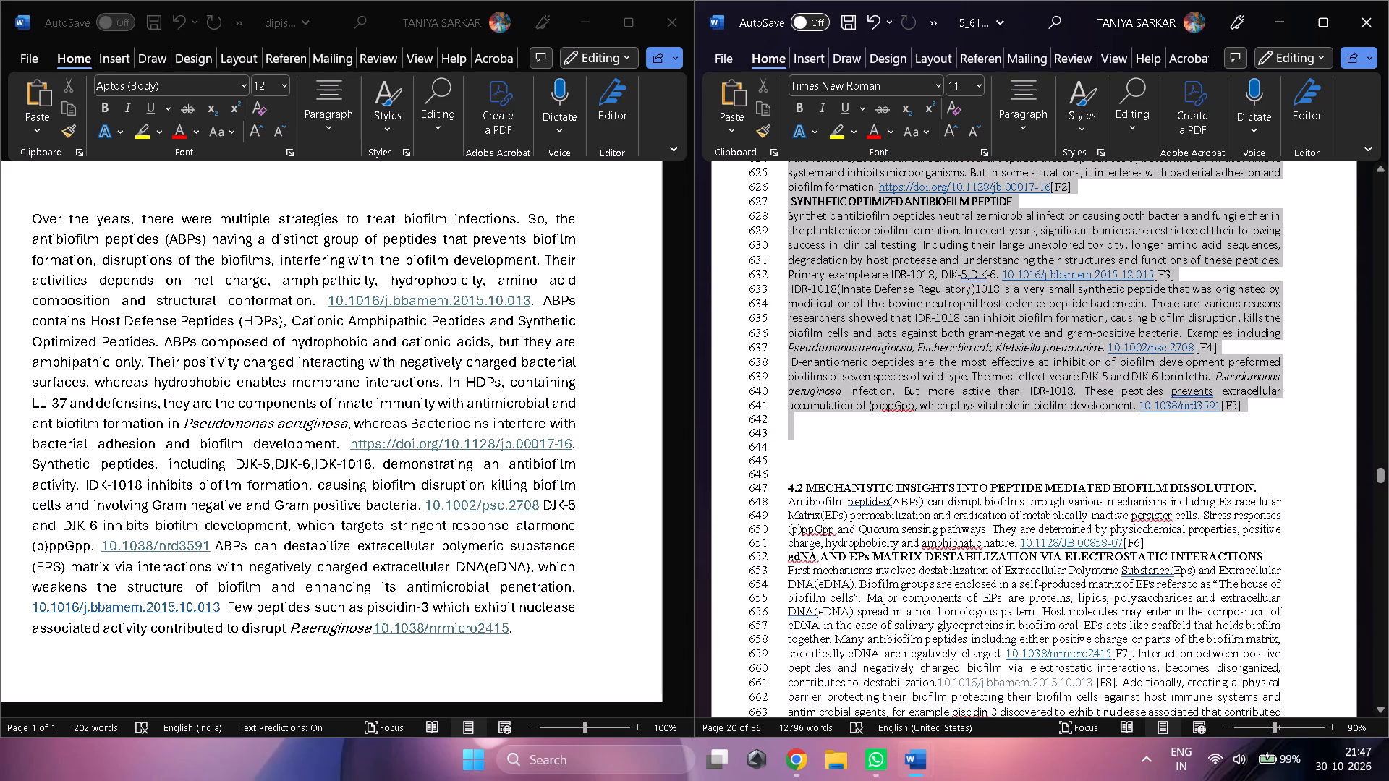
drag(1301, 438, 1299, 461)
drag(1299, 461, 1303, 455)
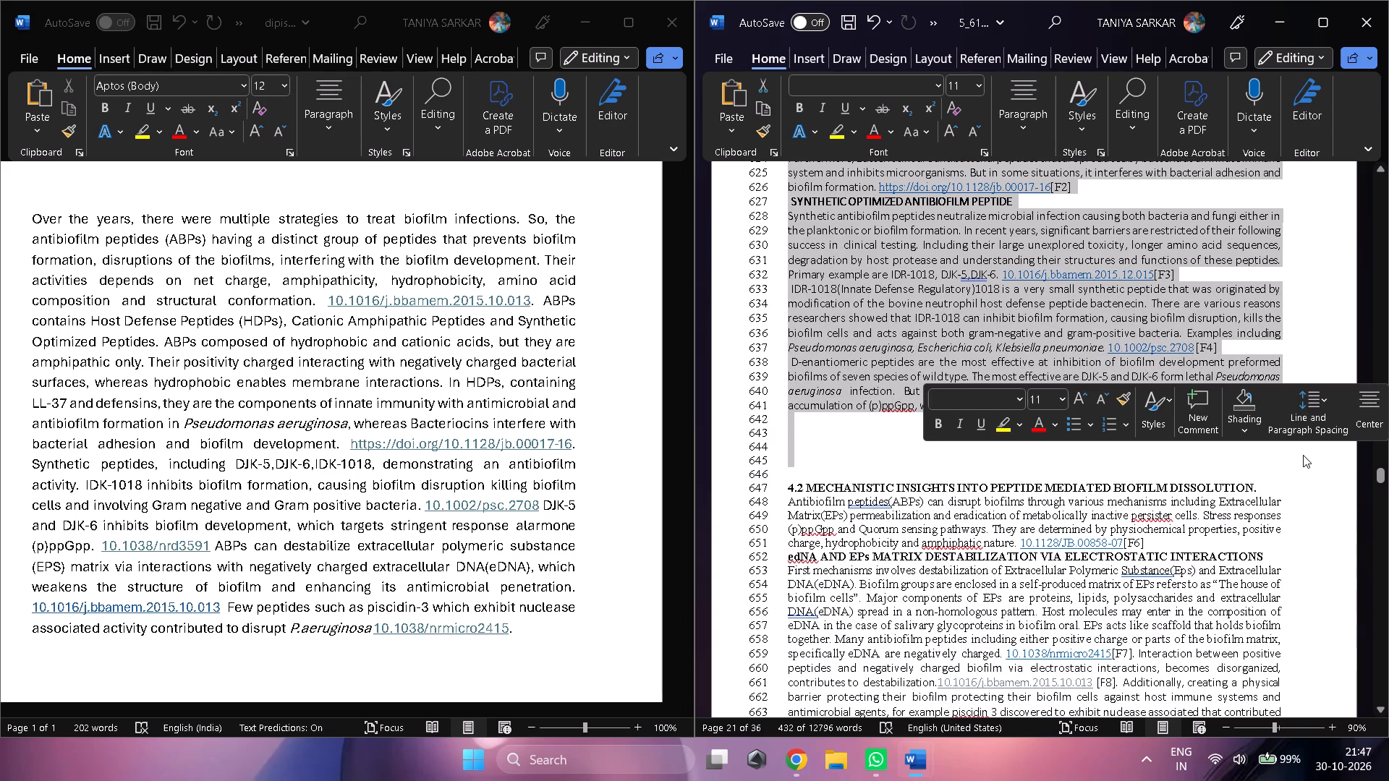
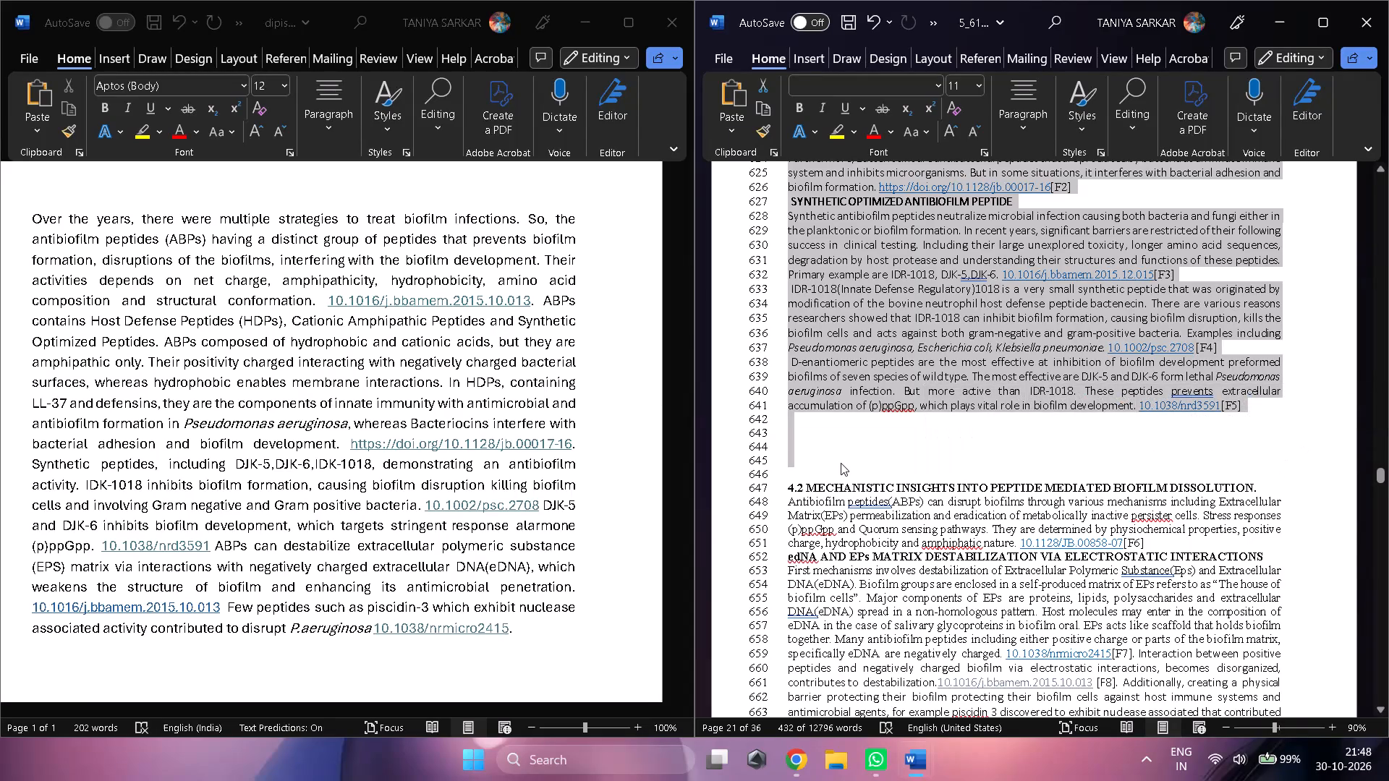
Delete the manuscript's selected section 4.1 body text, along with one extra blank line above heading 4.2.
key(BackSpace)
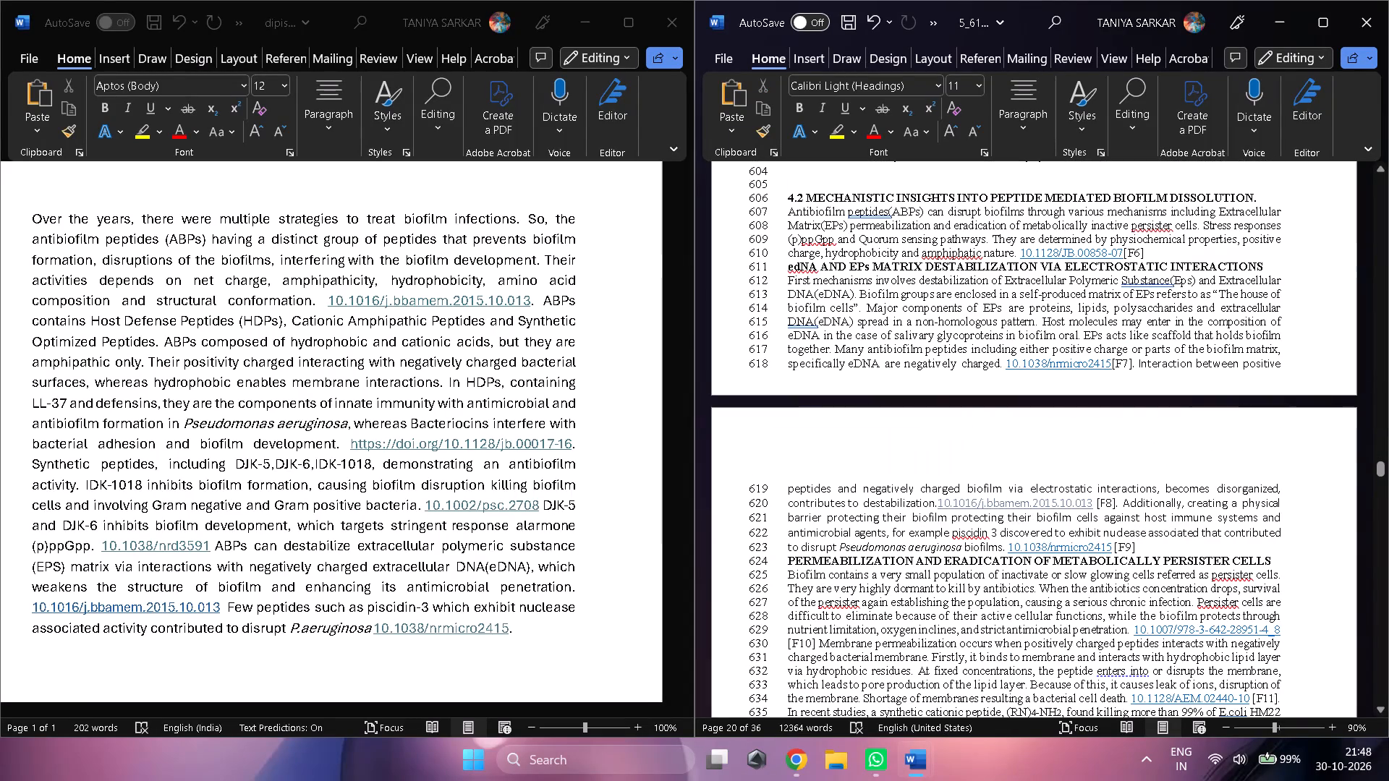
key(BackSpace)
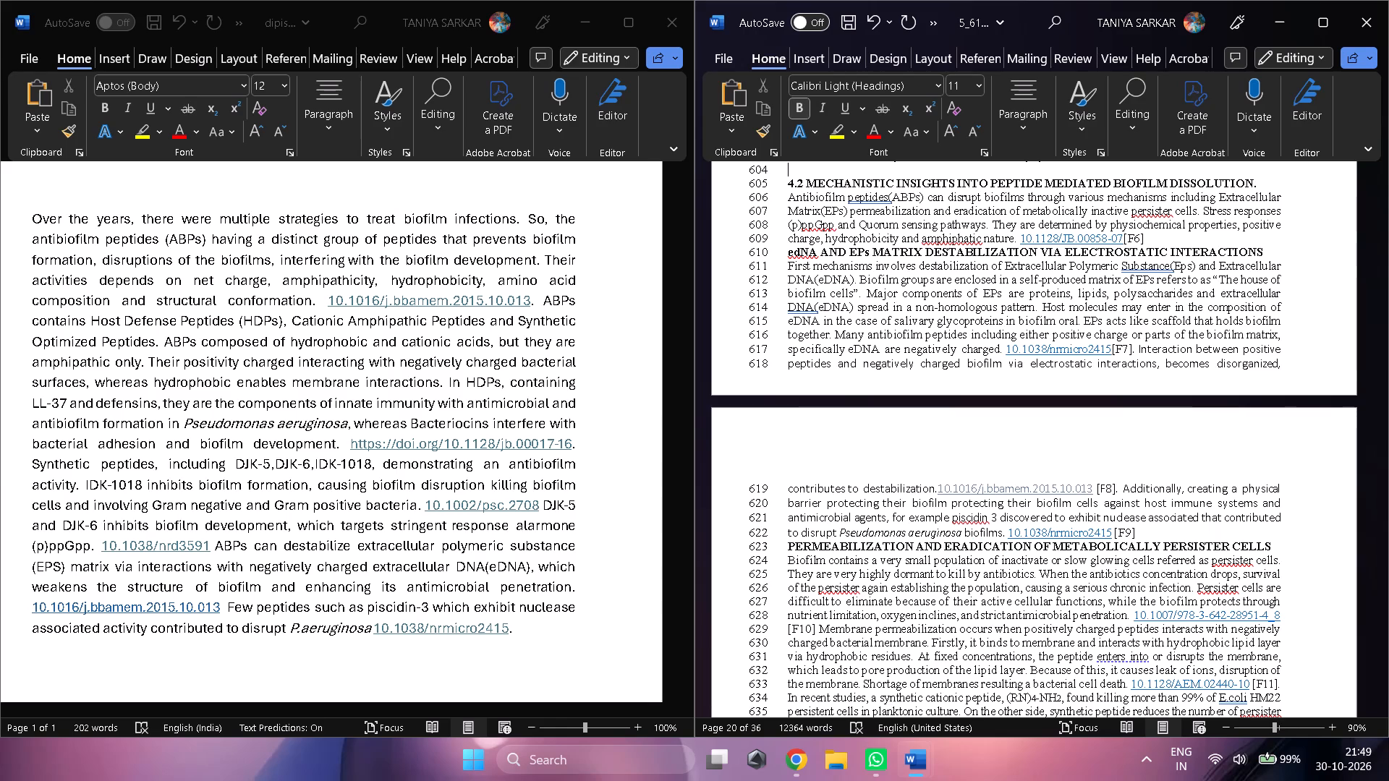
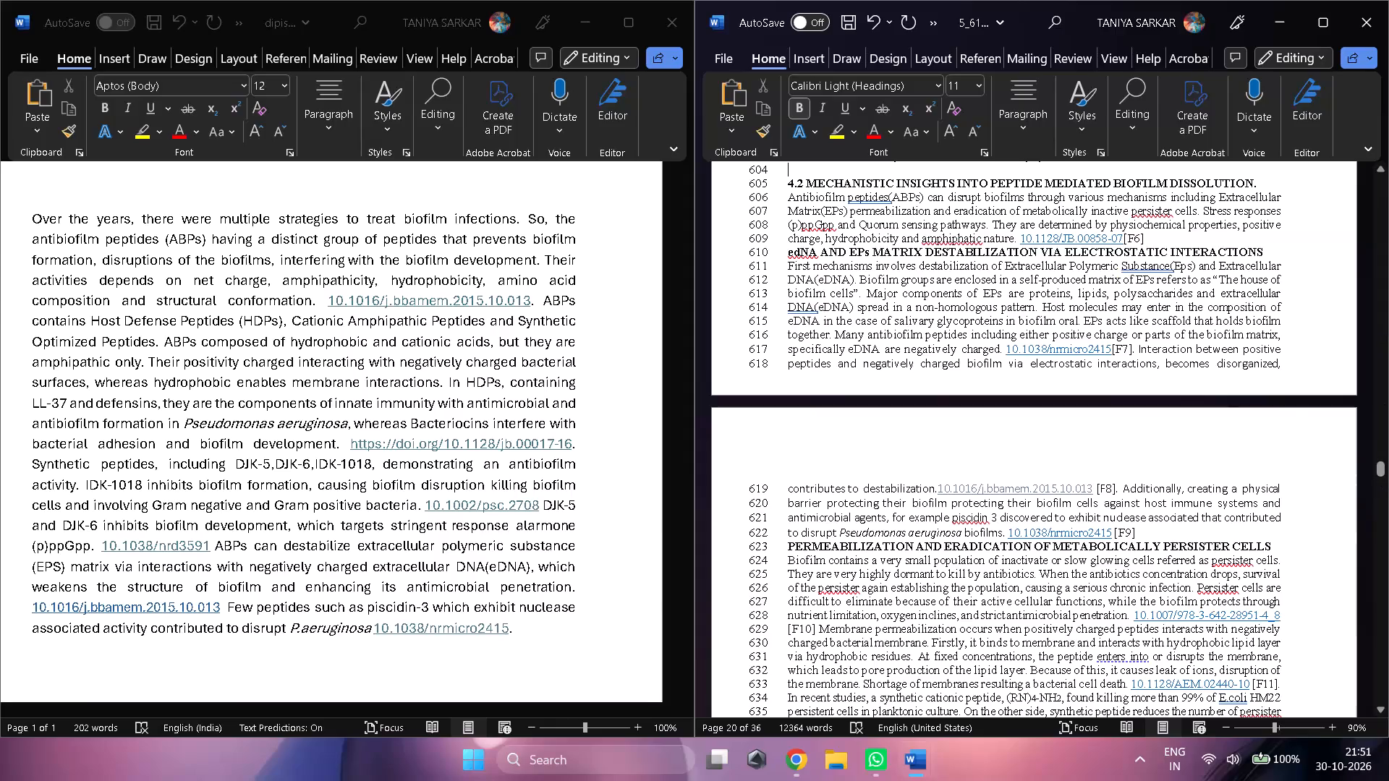
Delete section 4.2's introductory paragraph and the whole edNA and EPs matrix destabilization subsection, keeping the 4.2 heading.
ctrl+scroll(1225, 411, down, 2)
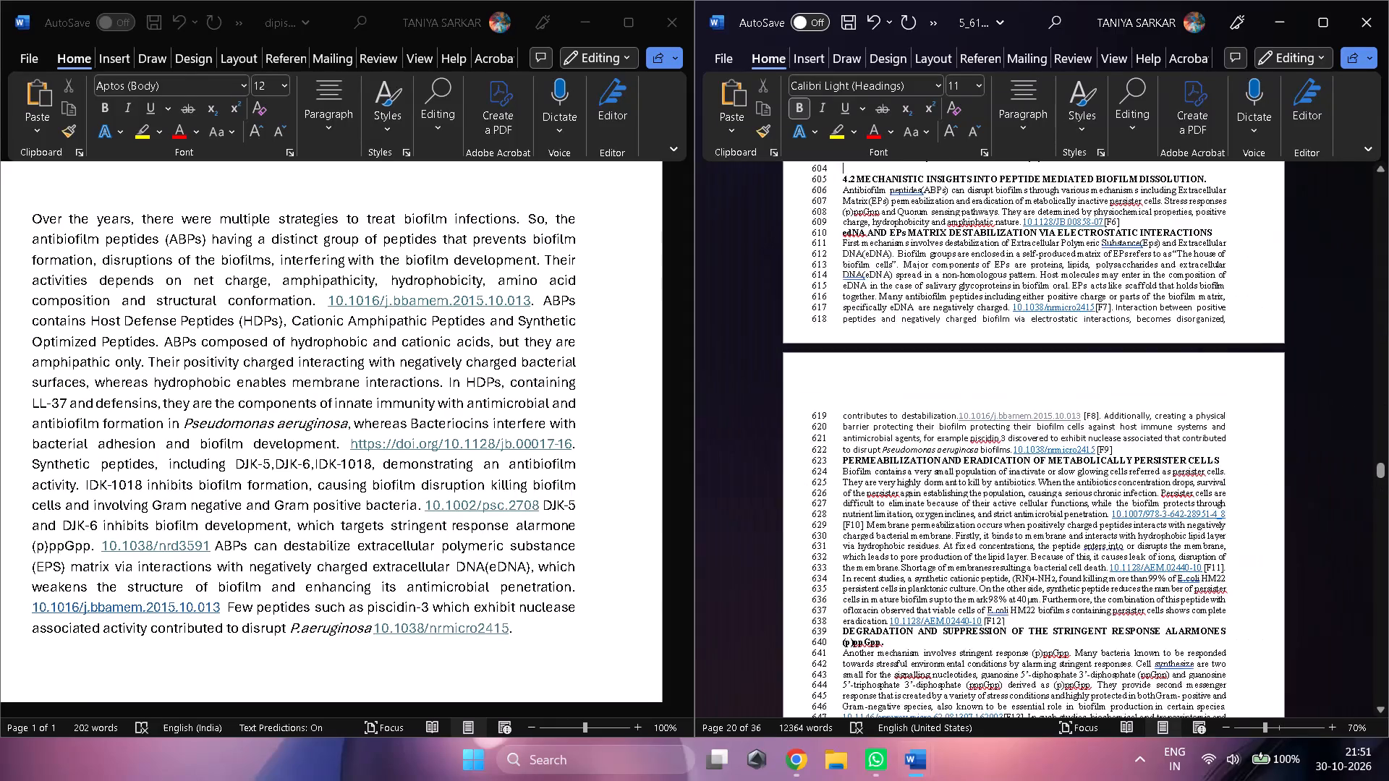
ctrl+scroll(1225, 411, down, 2)
ctrl+scroll(1160, 399, up, 3)
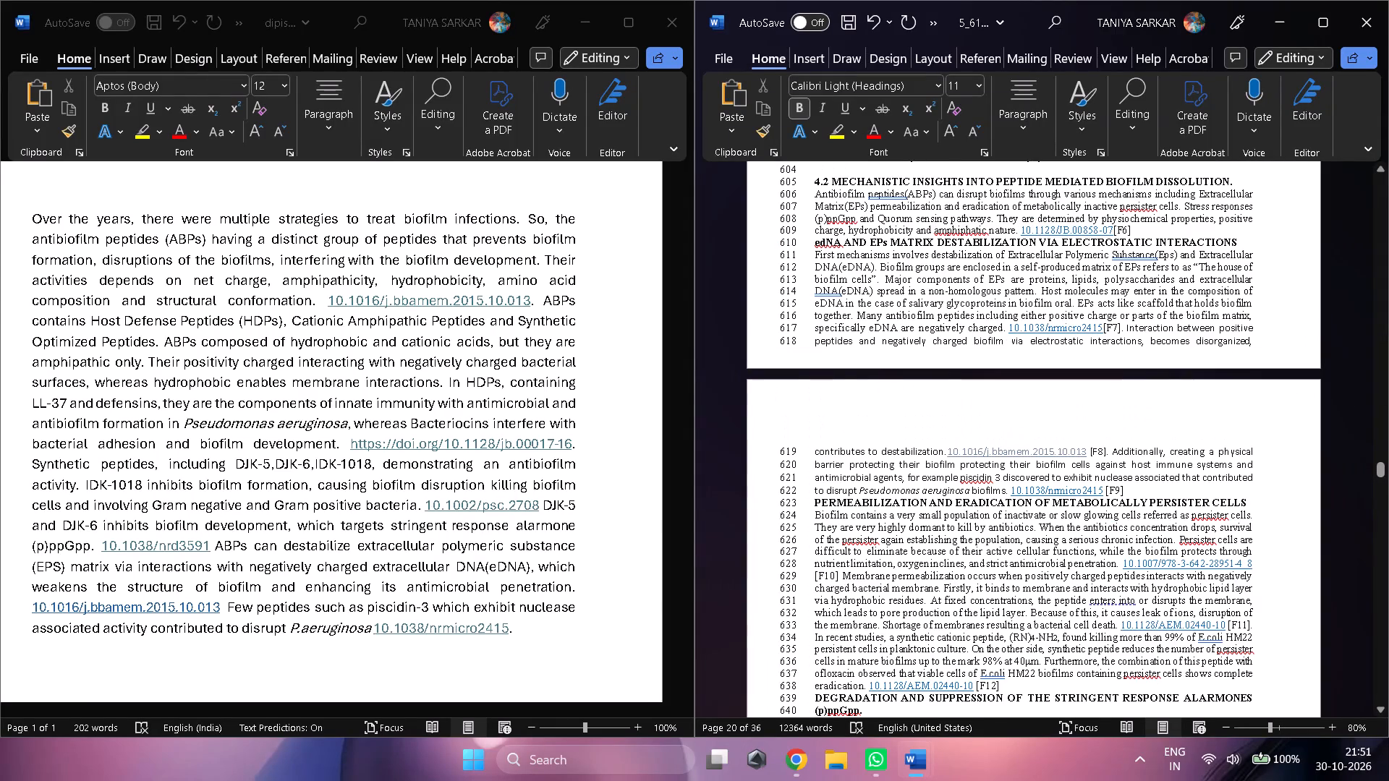
click(1383, 466)
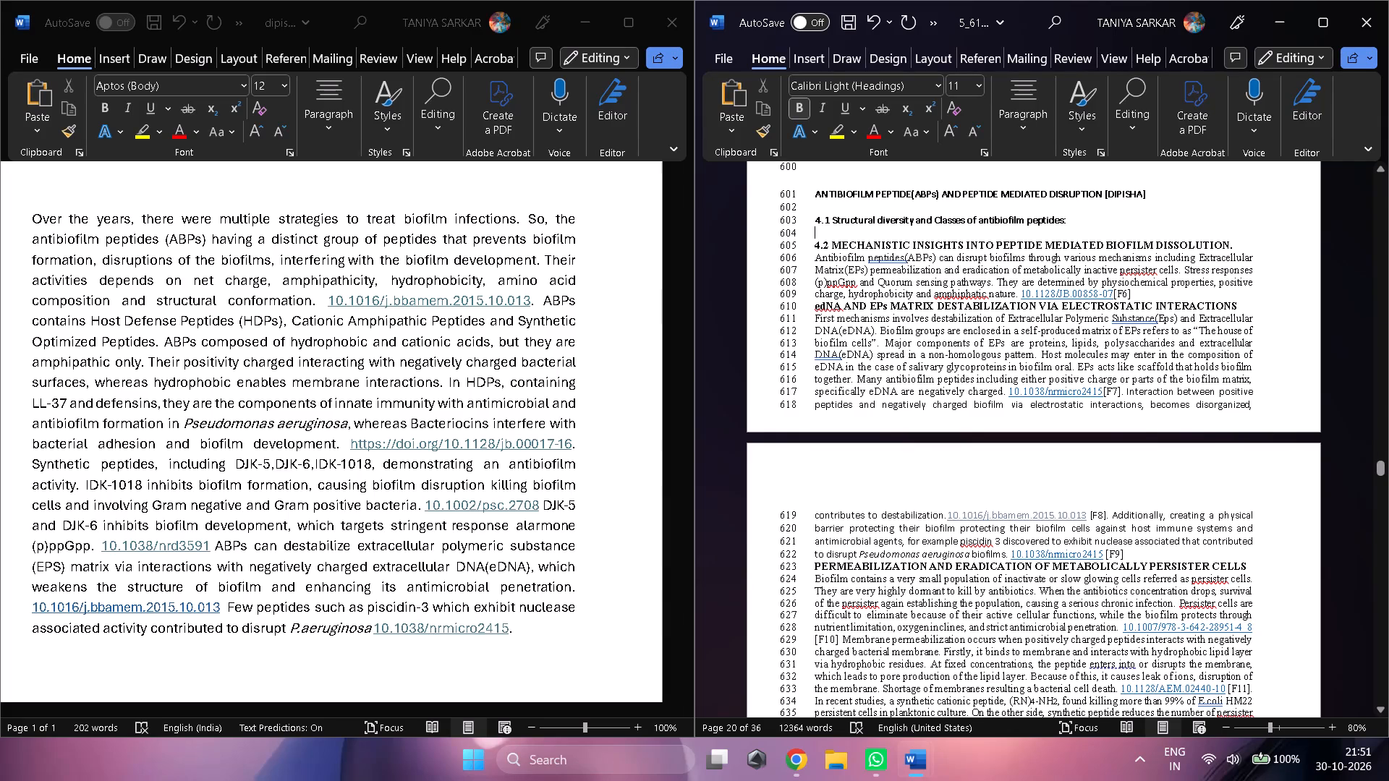
drag(813, 260, 1014, 411)
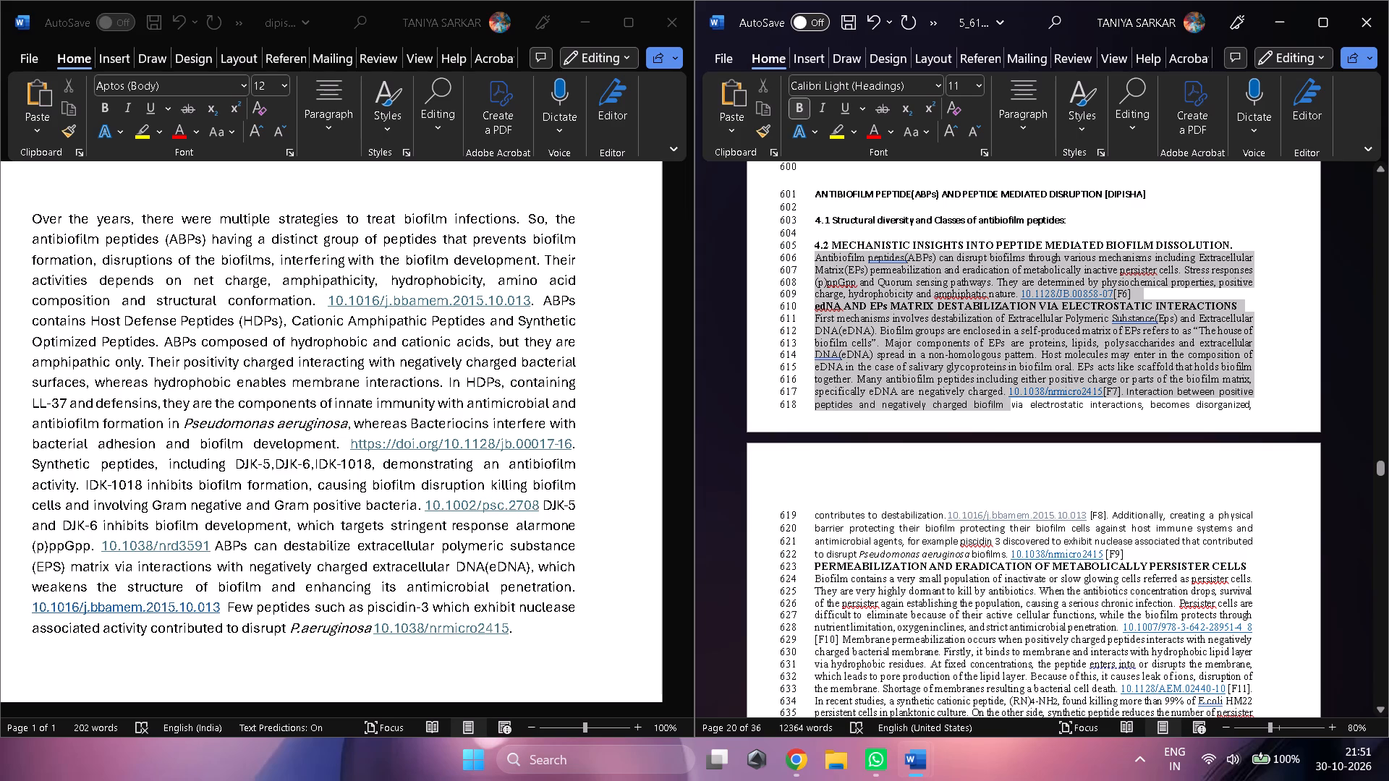
drag(1014, 411, 1120, 553)
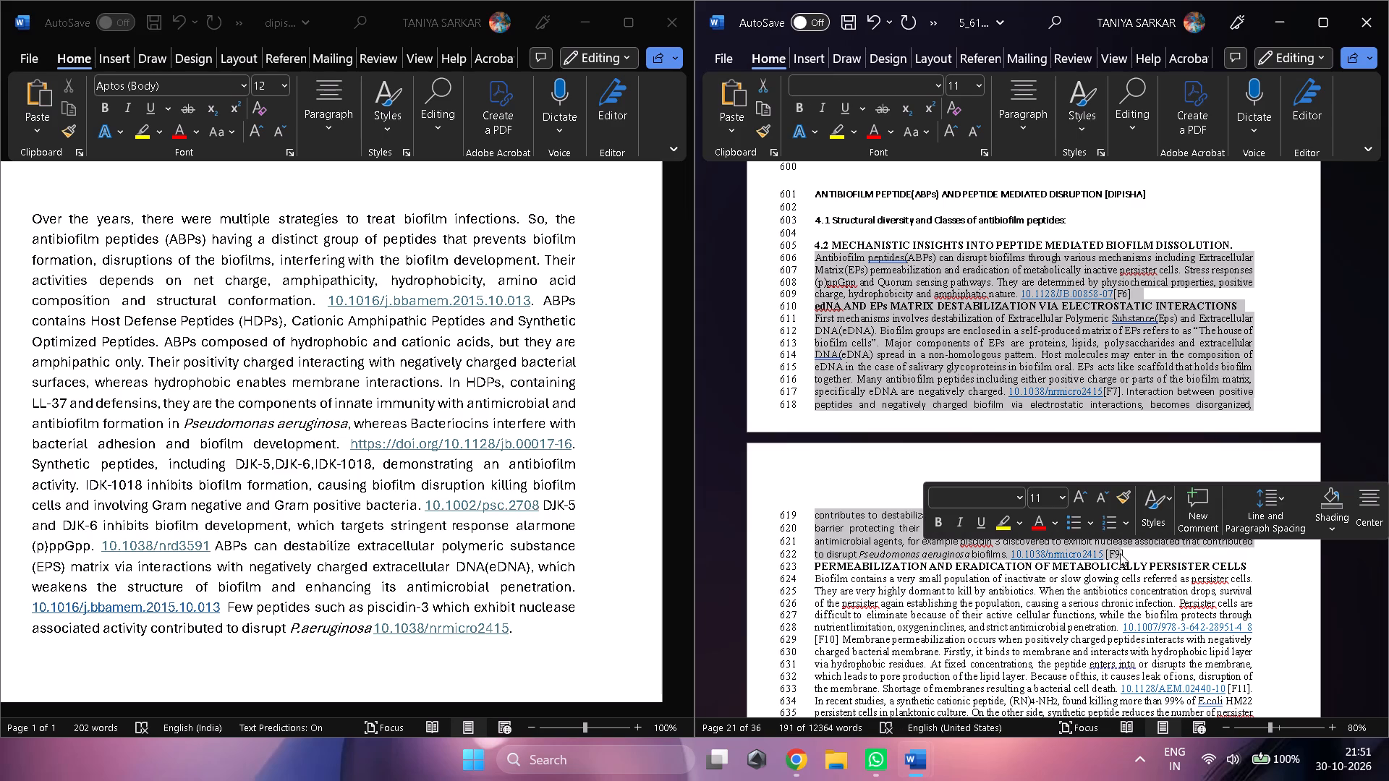
key(BackSpace)
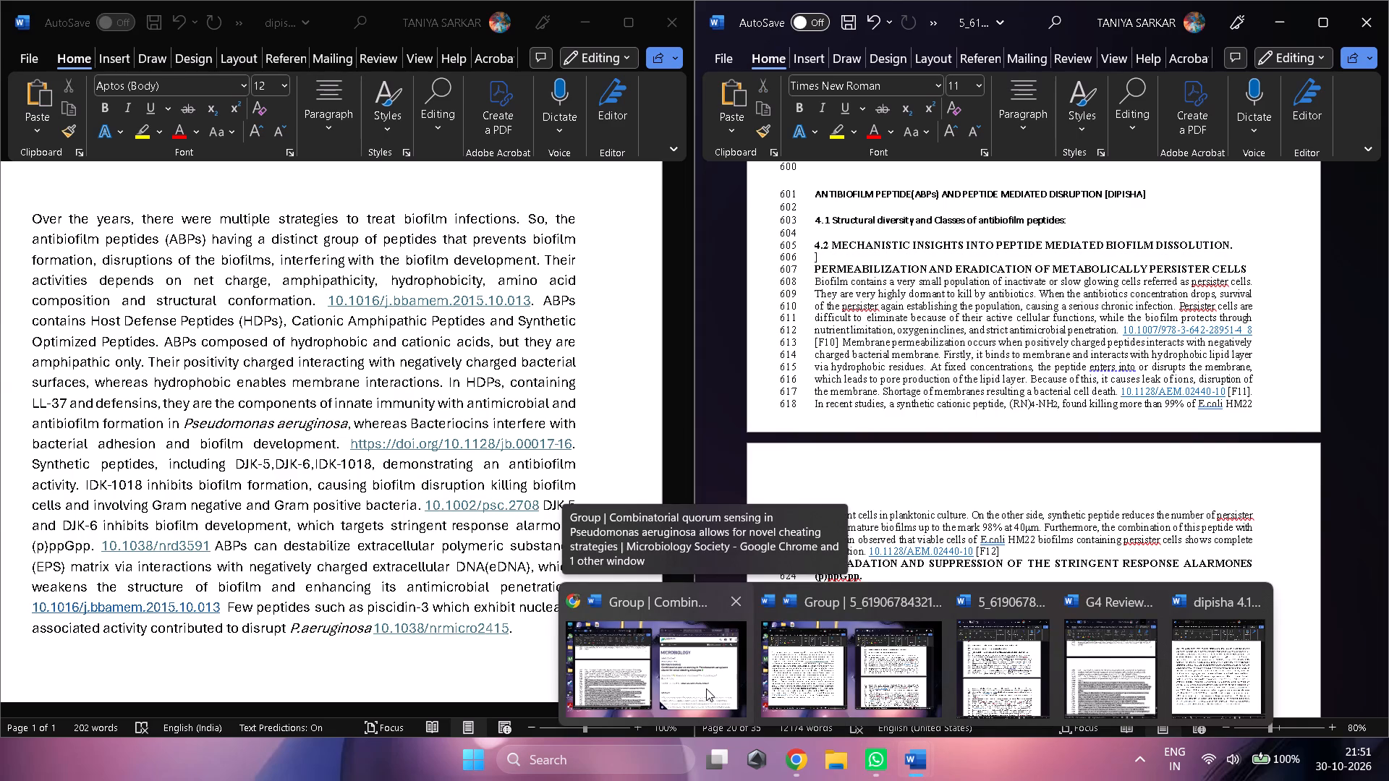
Switch to the Chrome window with the combinatorial quorum sensing article and close it.
click(798, 768)
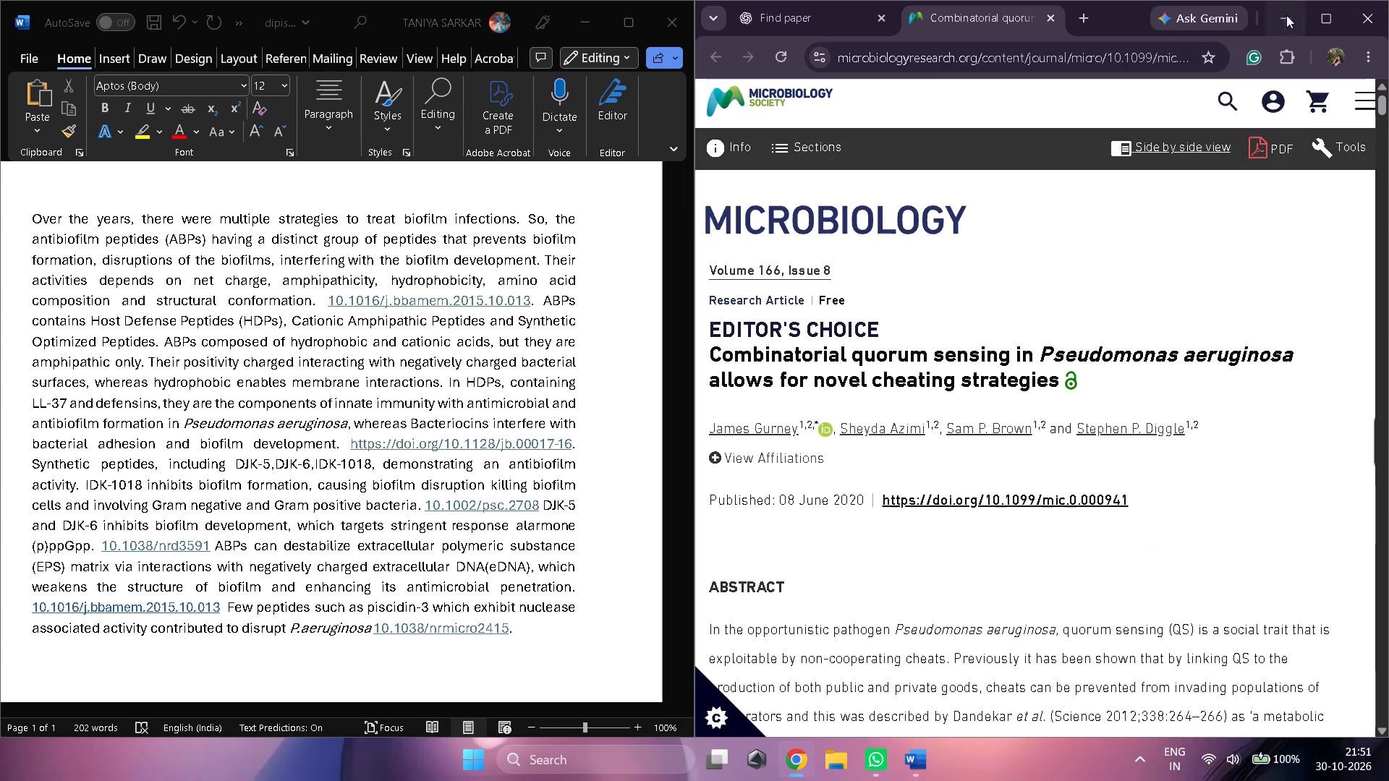
click(1365, 9)
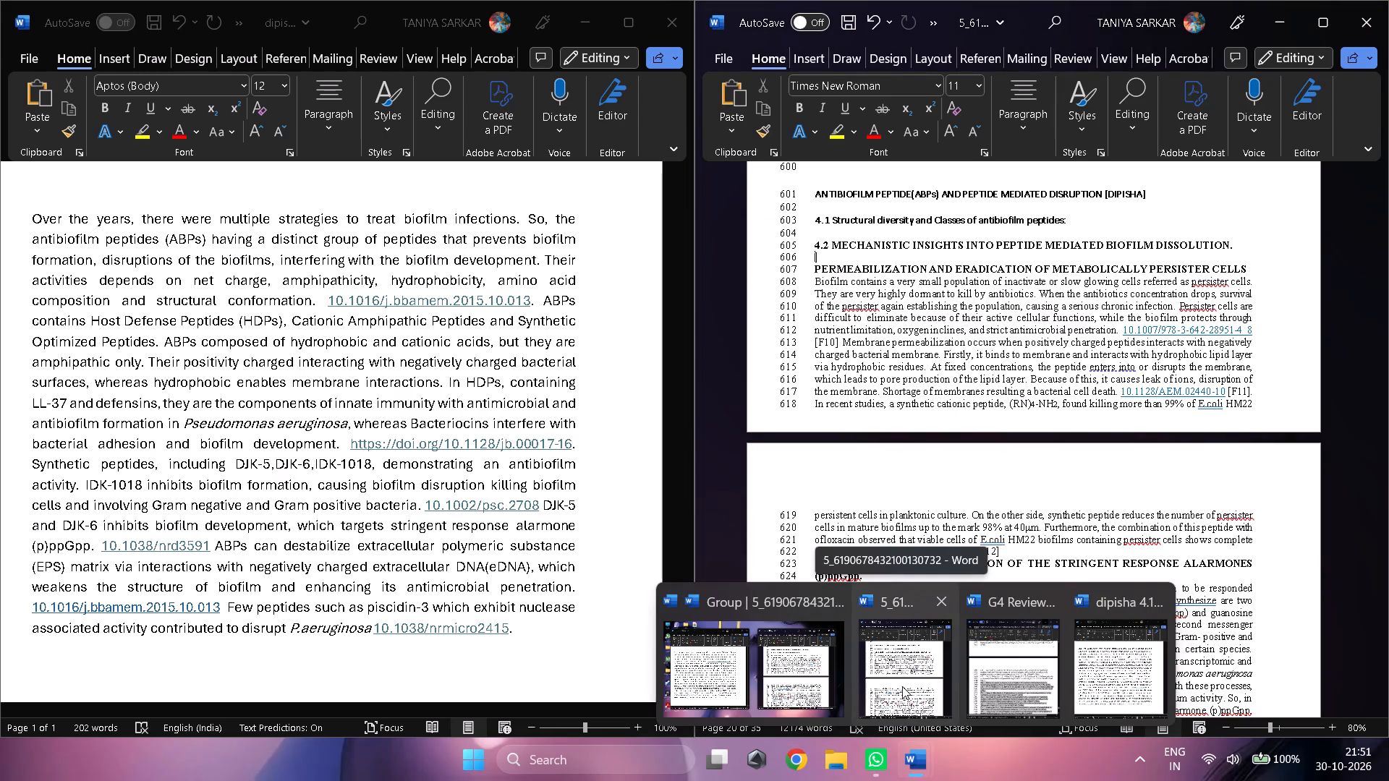
Switch to the G4 Review document and locate section 4.1, Structural diversity and Classes of antibiofilm peptides.
click(995, 647)
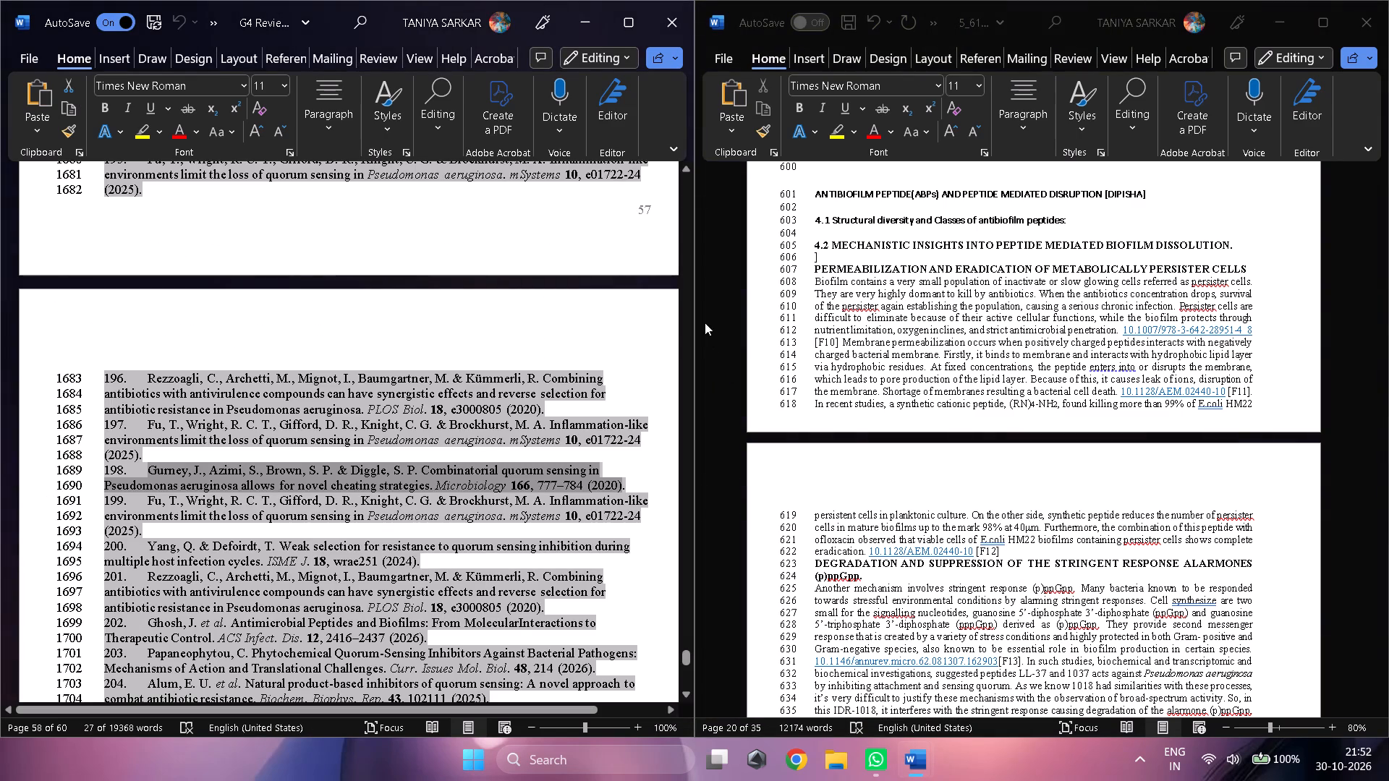
double_click(684, 304)
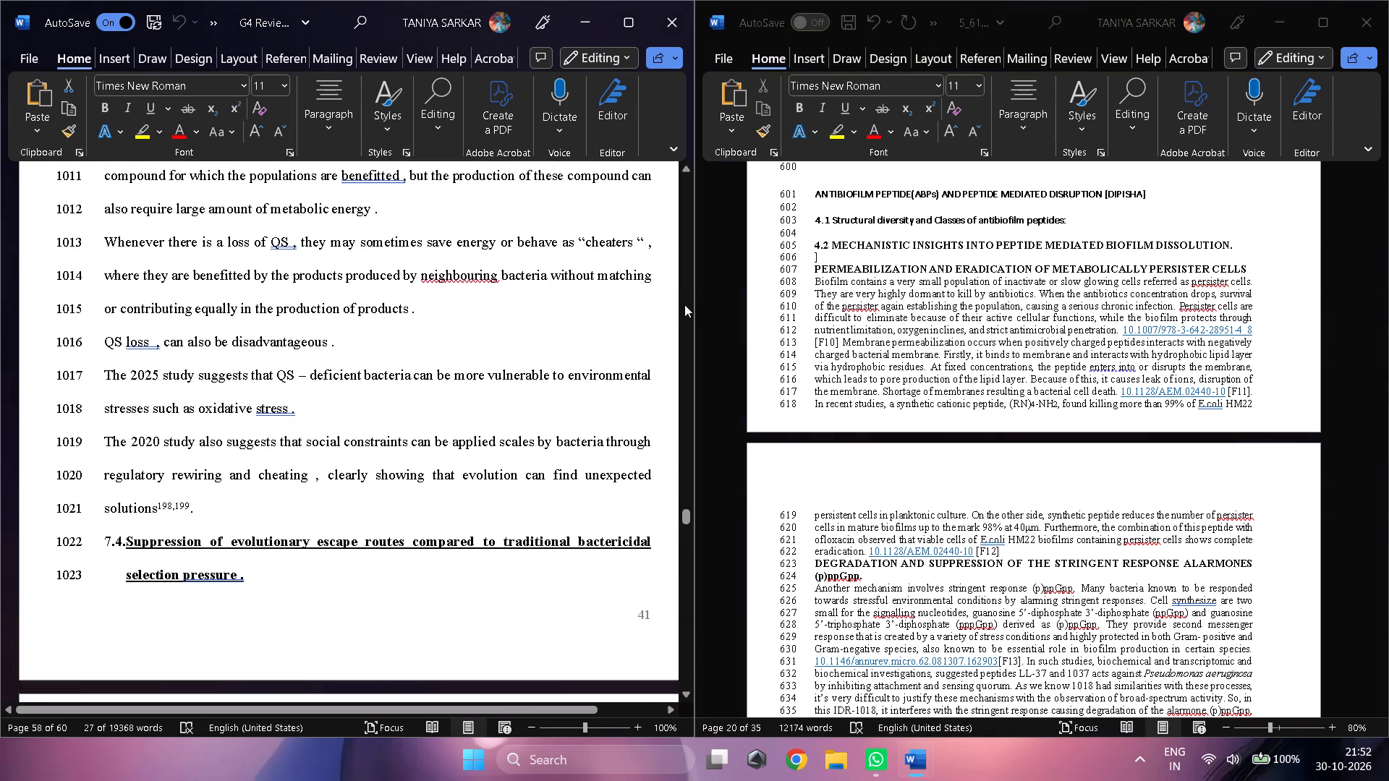
click(684, 304)
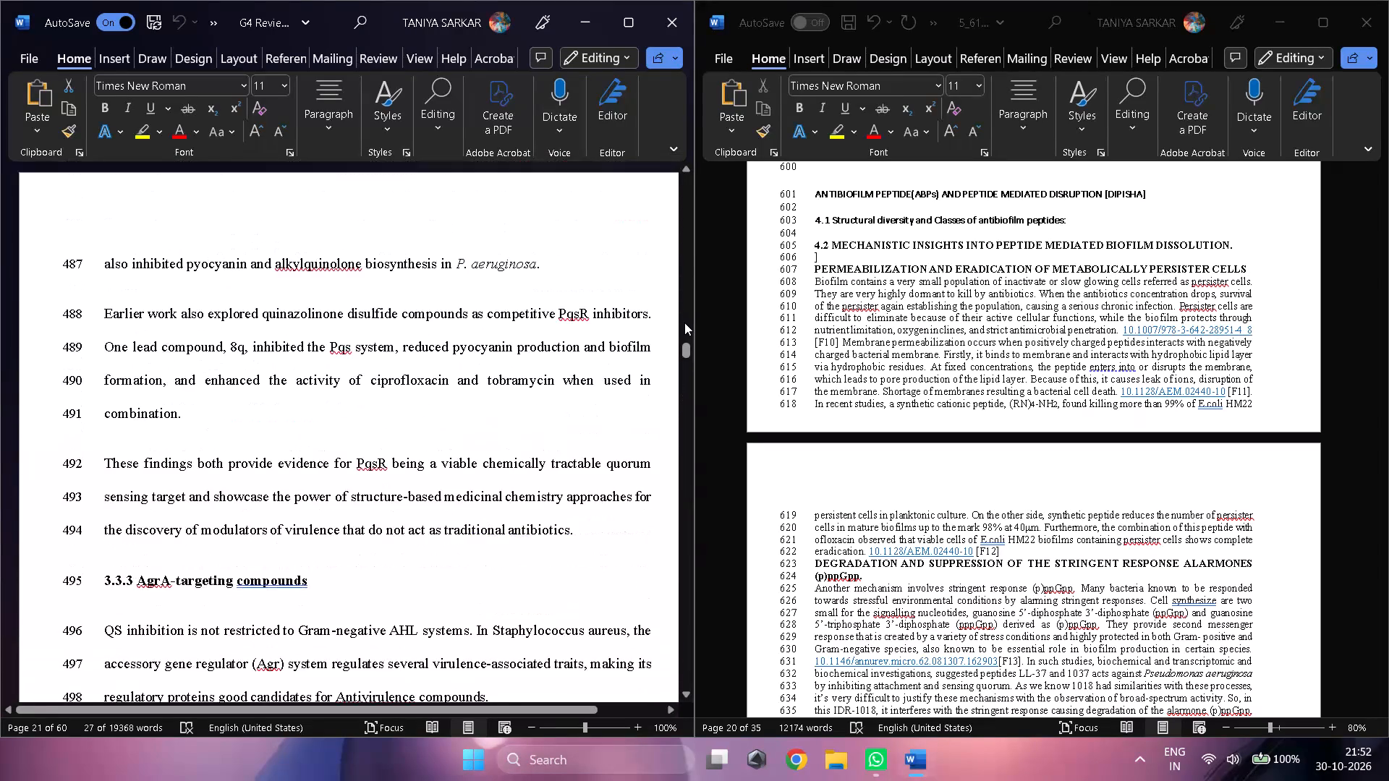
drag(684, 691, 684, 699)
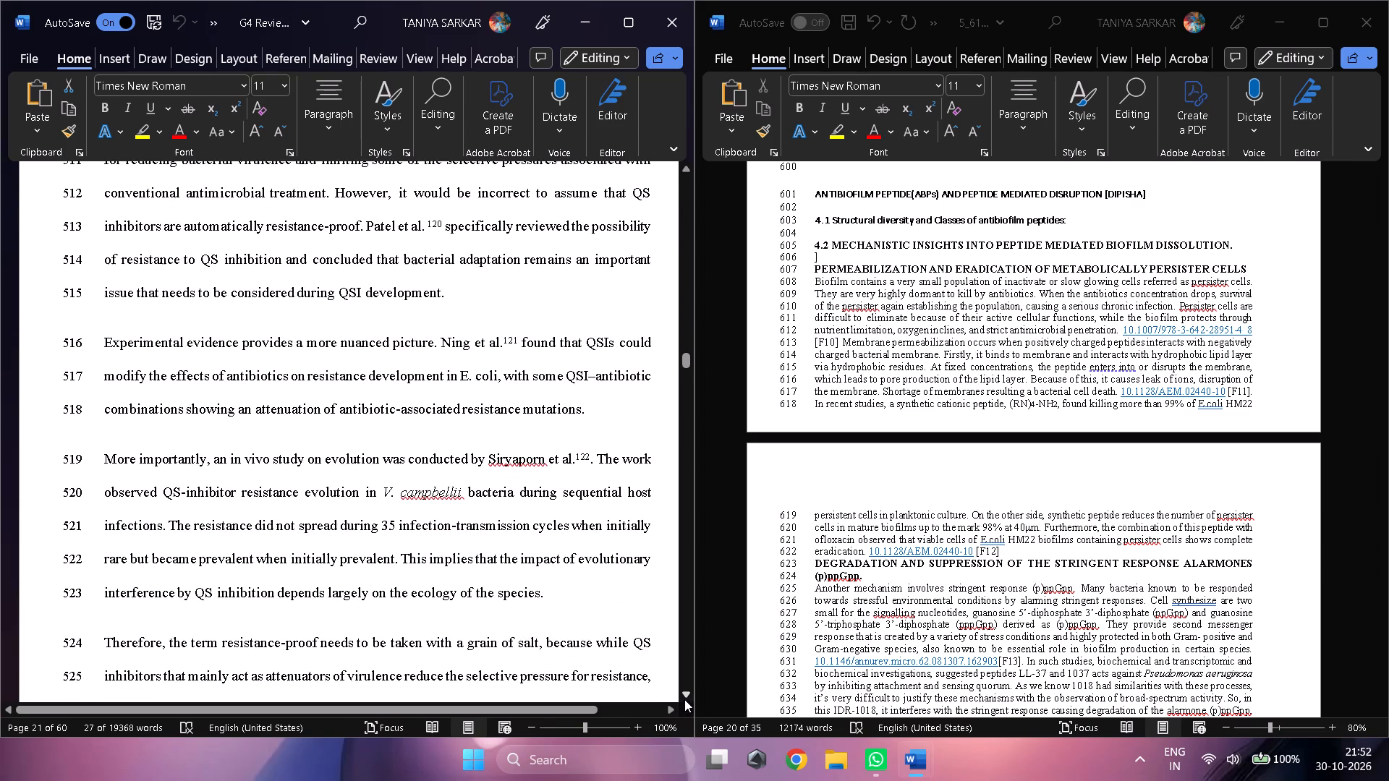
click(688, 584)
click(688, 584)
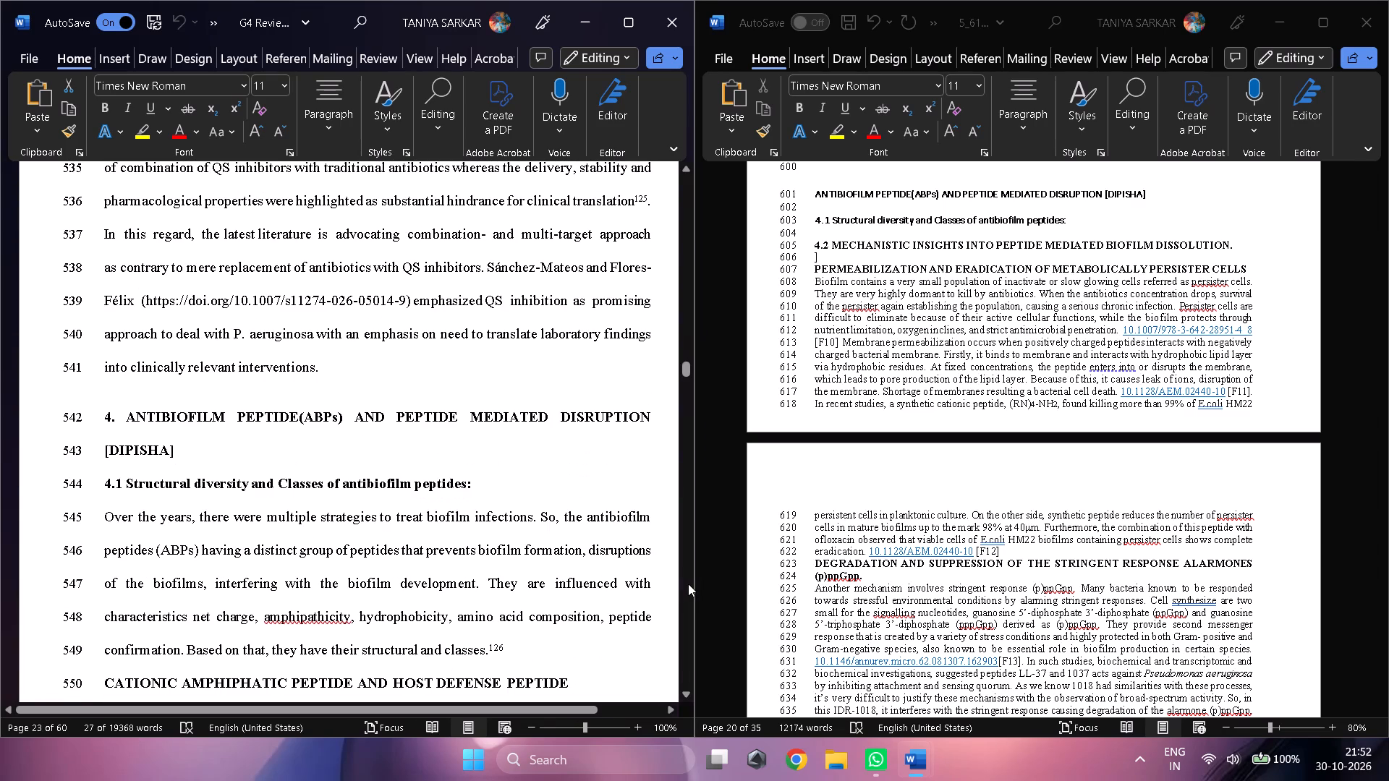
click(688, 631)
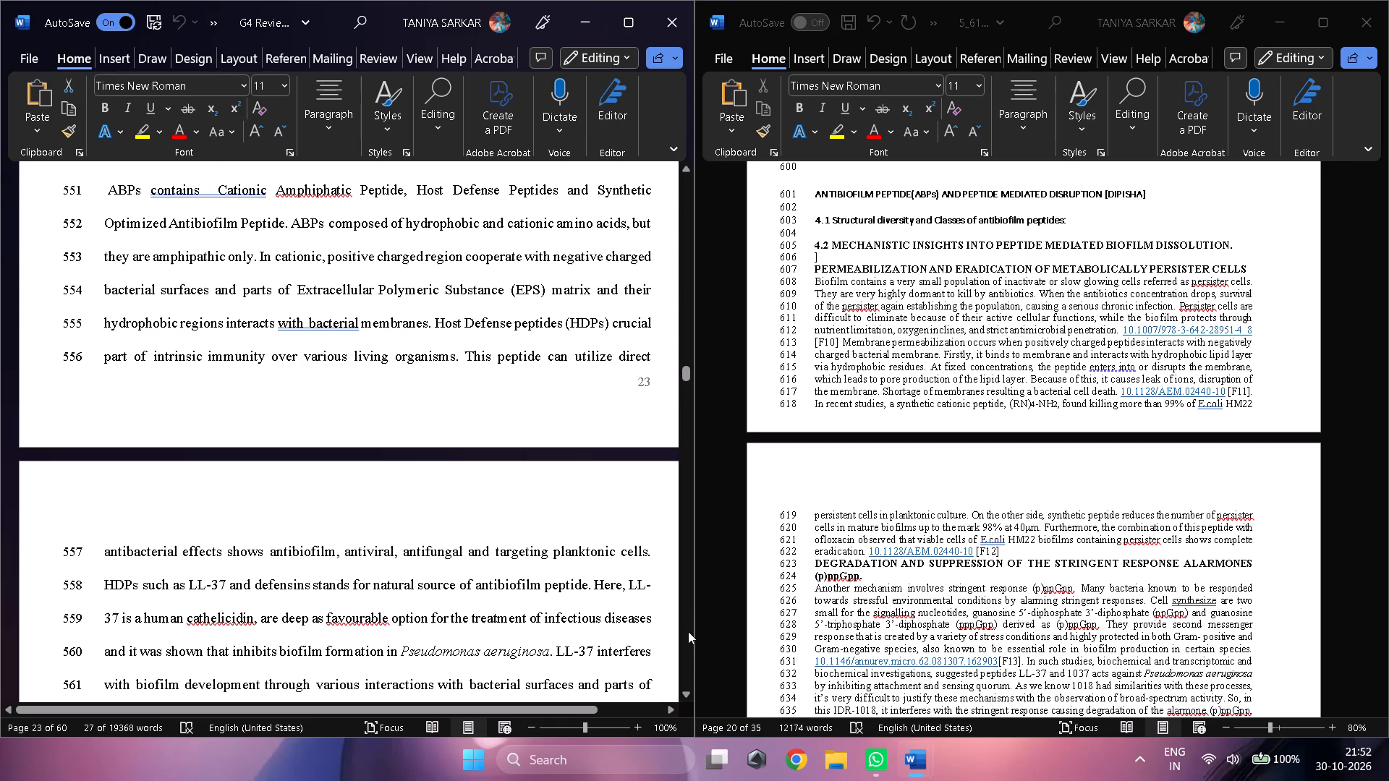
click(689, 359)
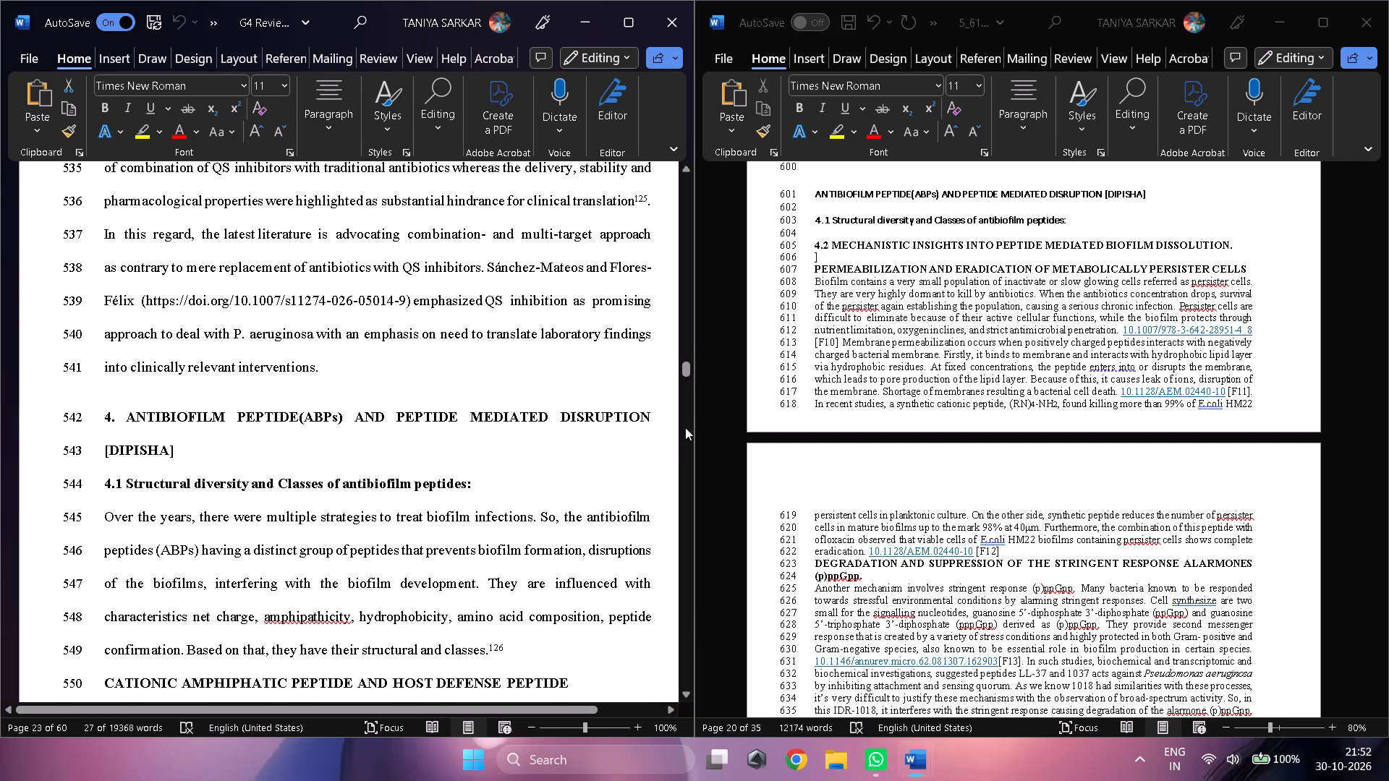
Examine the G4 Review document's antibiofilm peptide text from section 4.1 through the start of 4.3, and return to section 4.1.
triple_click(683, 691)
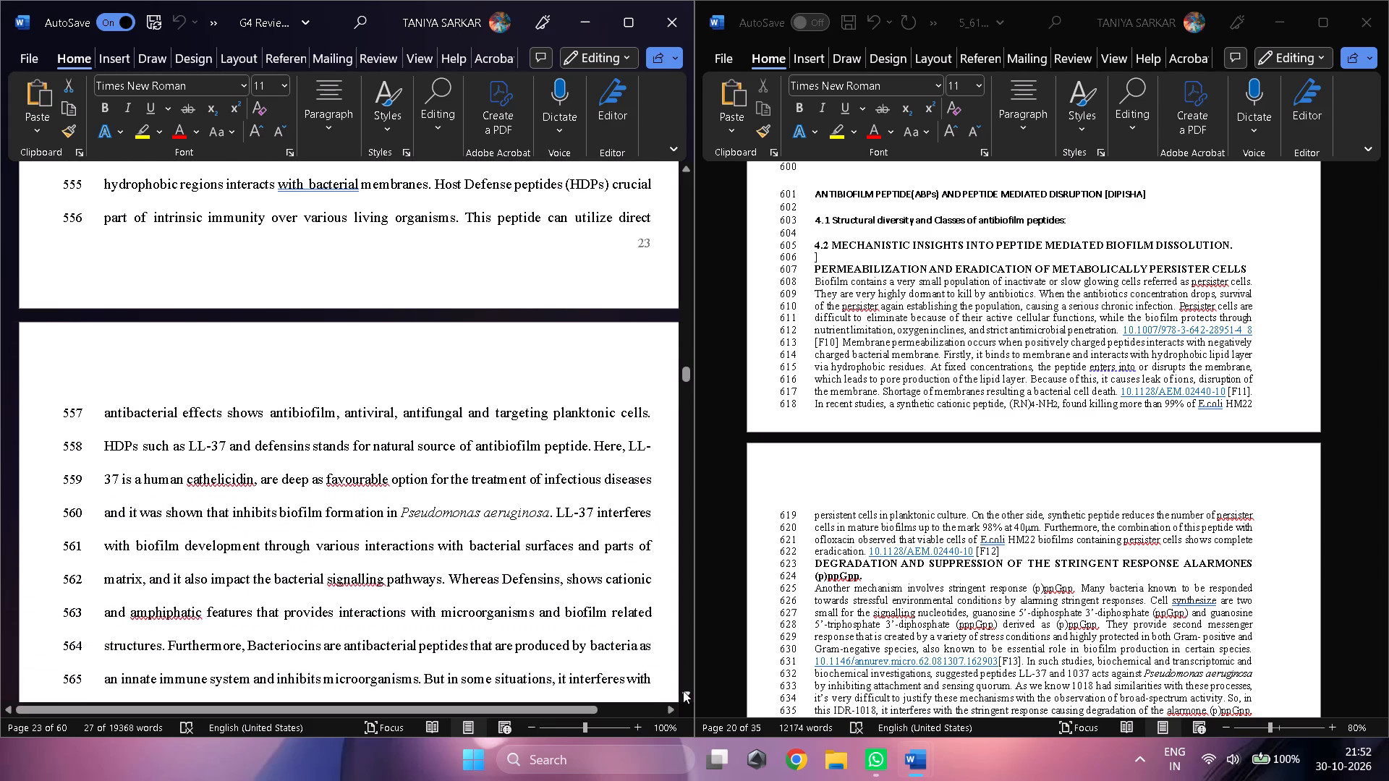
click(683, 691)
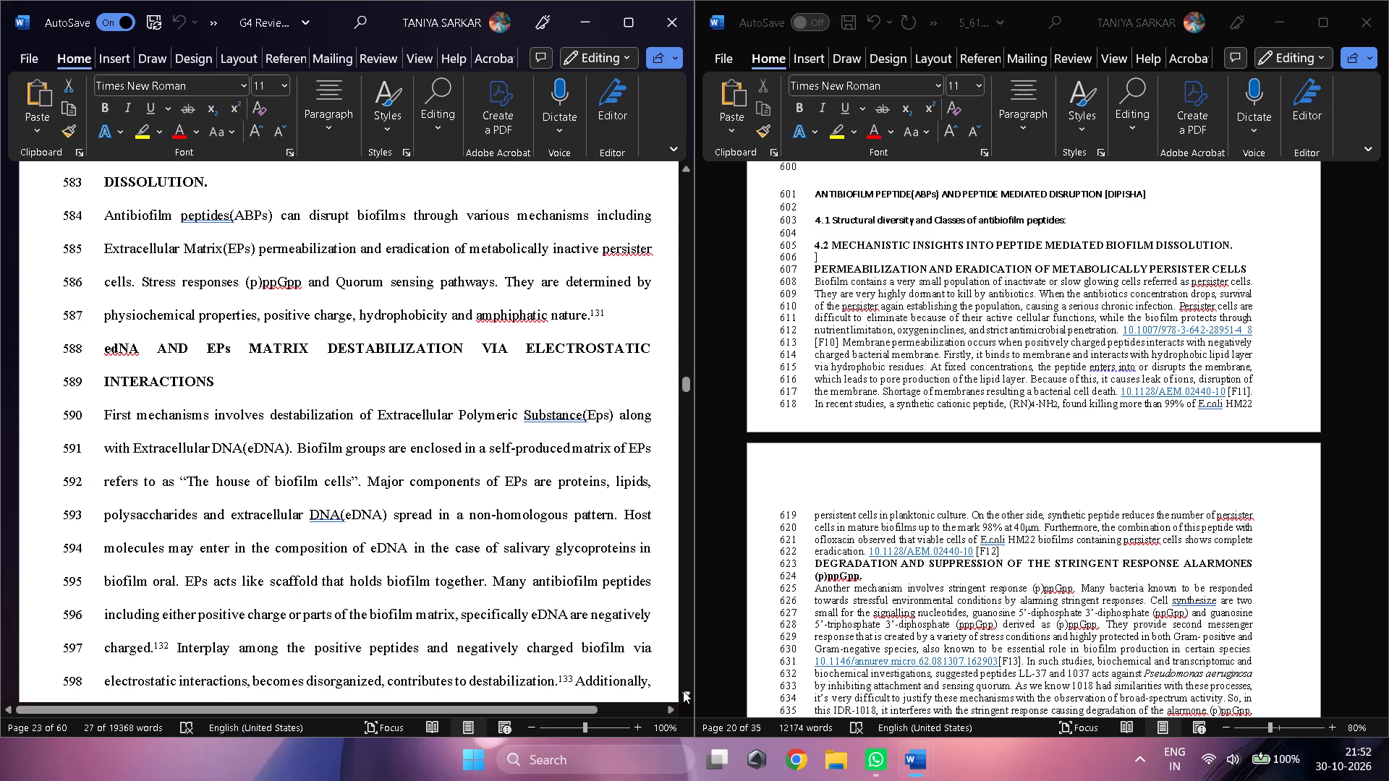
click(683, 691)
click(683, 691)
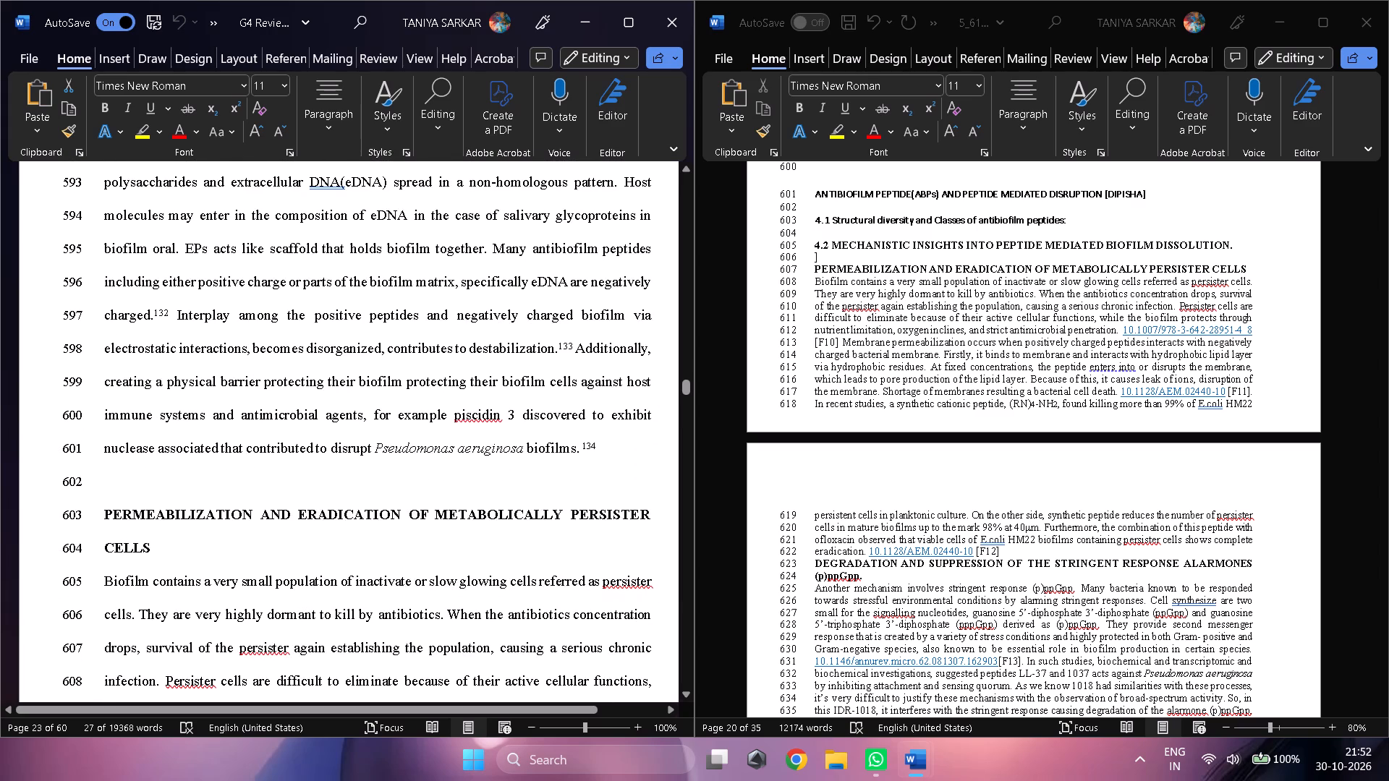
ctrl+scroll(511, 521, down, 1)
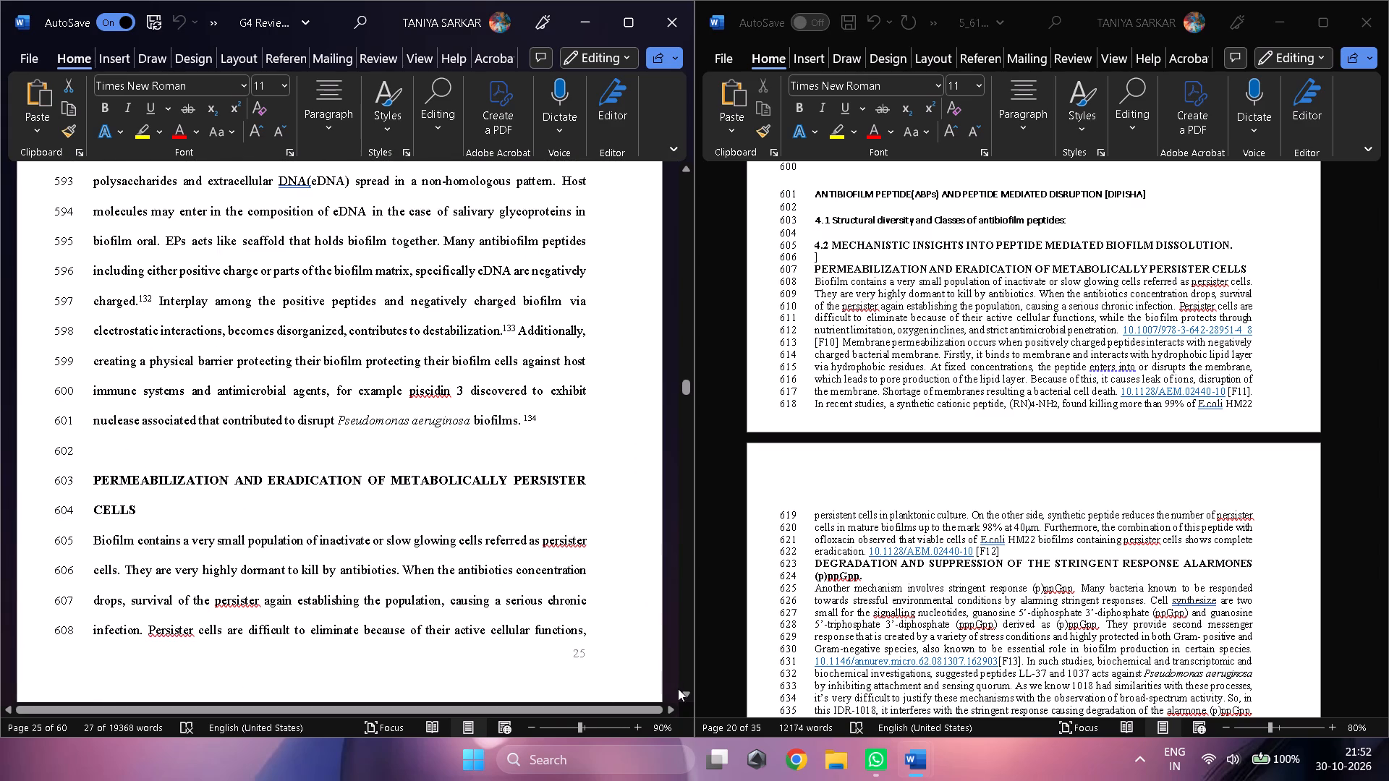
click(680, 705)
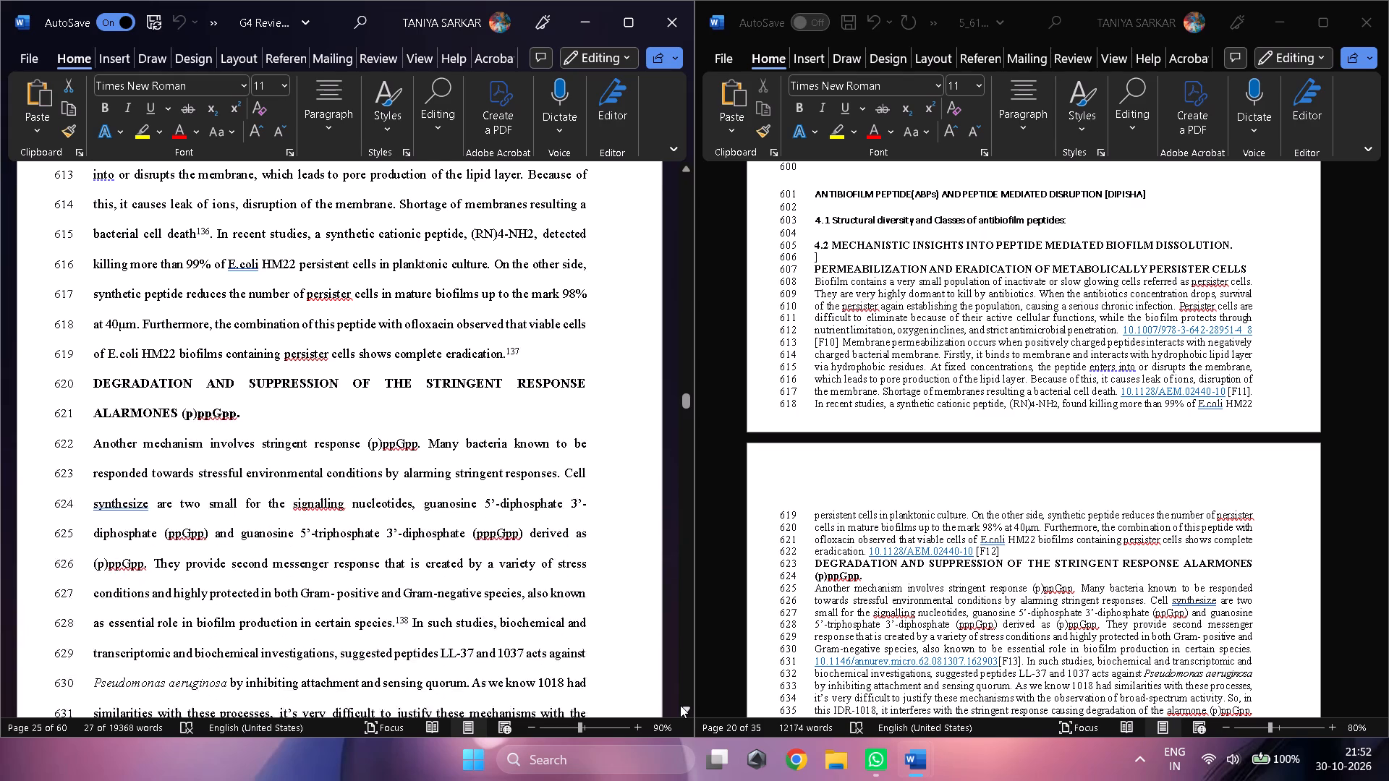
click(680, 705)
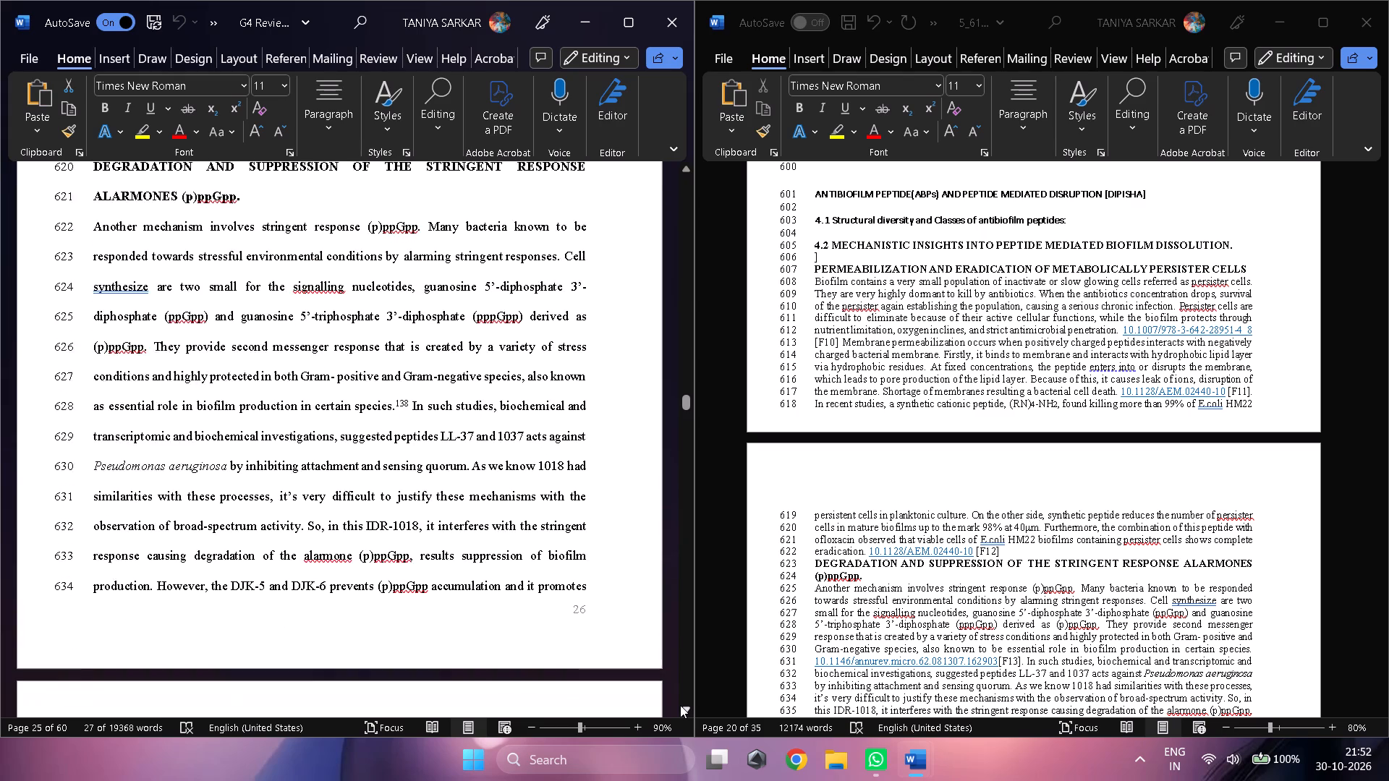
click(680, 705)
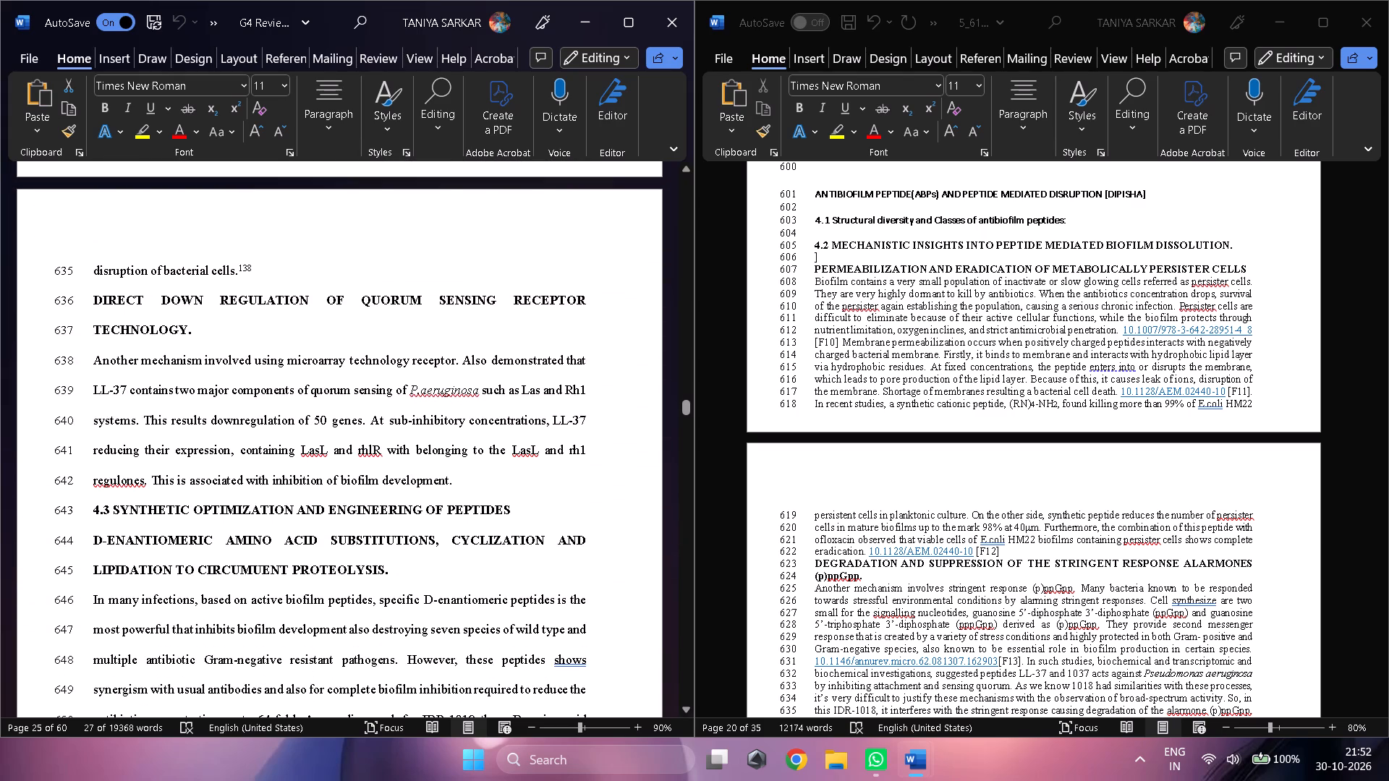
click(684, 275)
click(684, 275)
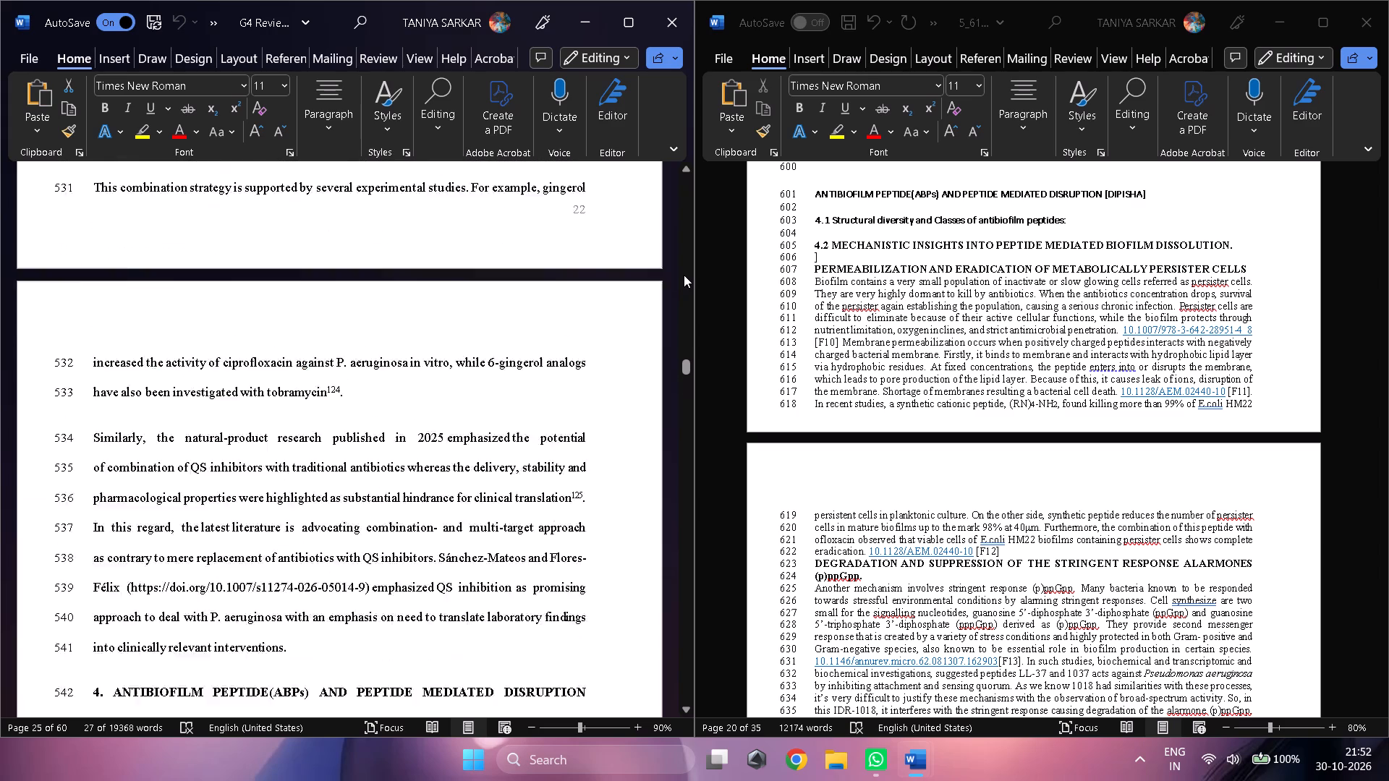
click(682, 280)
click(682, 280)
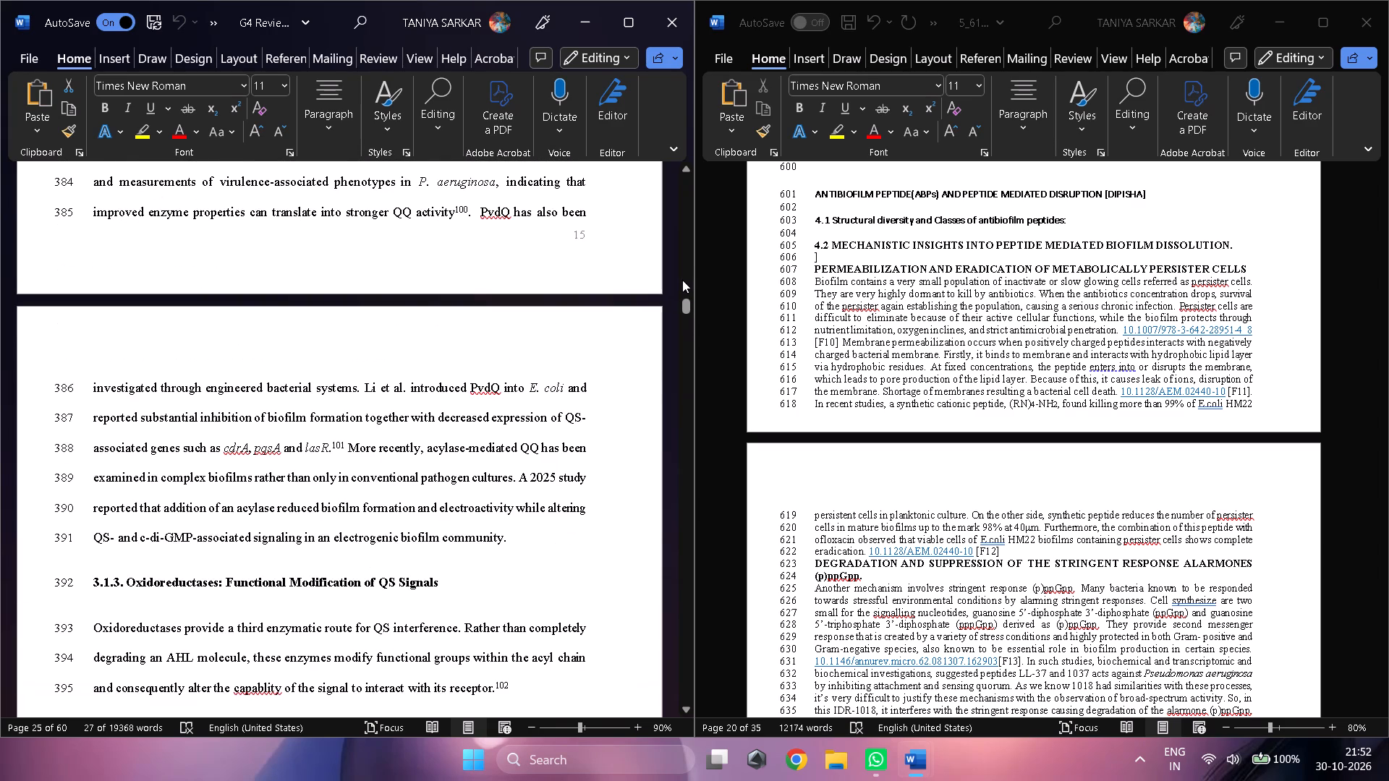
double_click(683, 384)
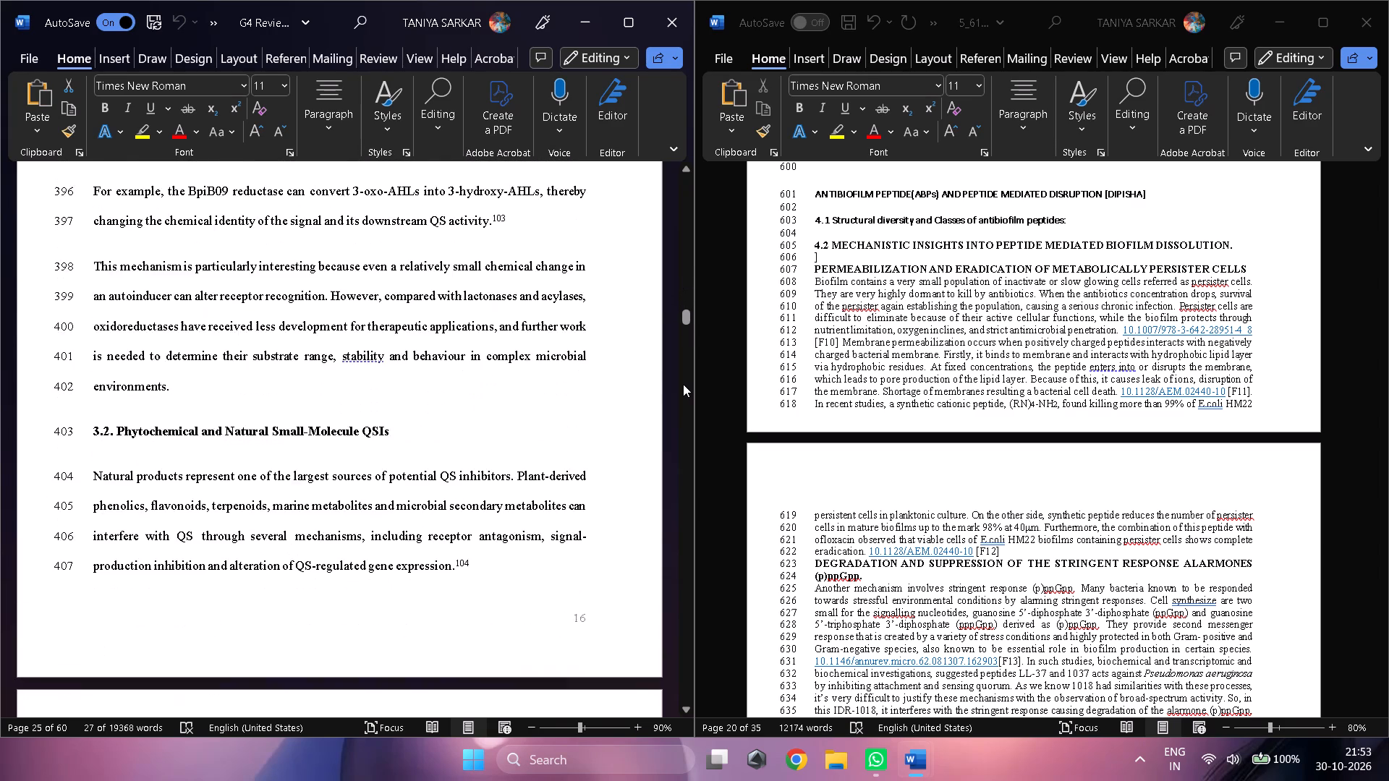
click(683, 384)
click(683, 384)
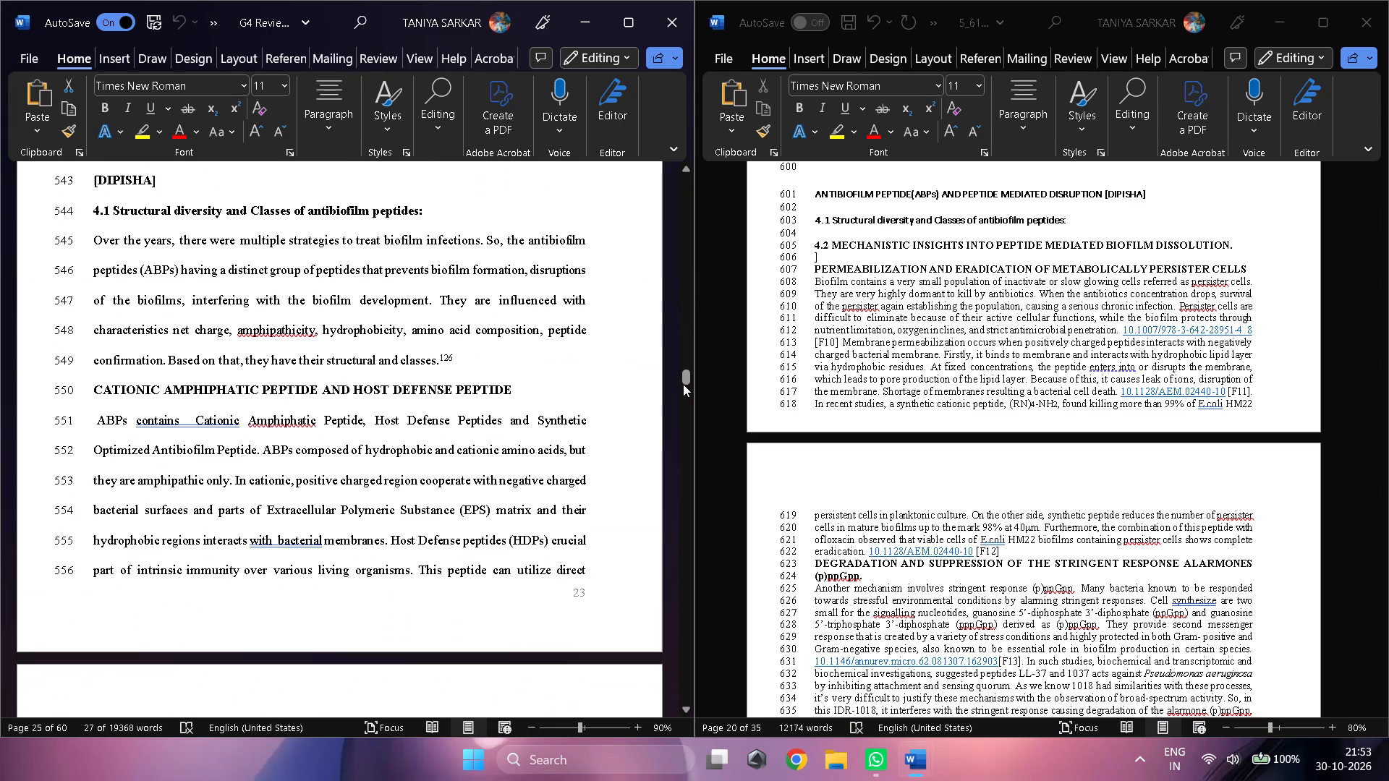
click(572, 12)
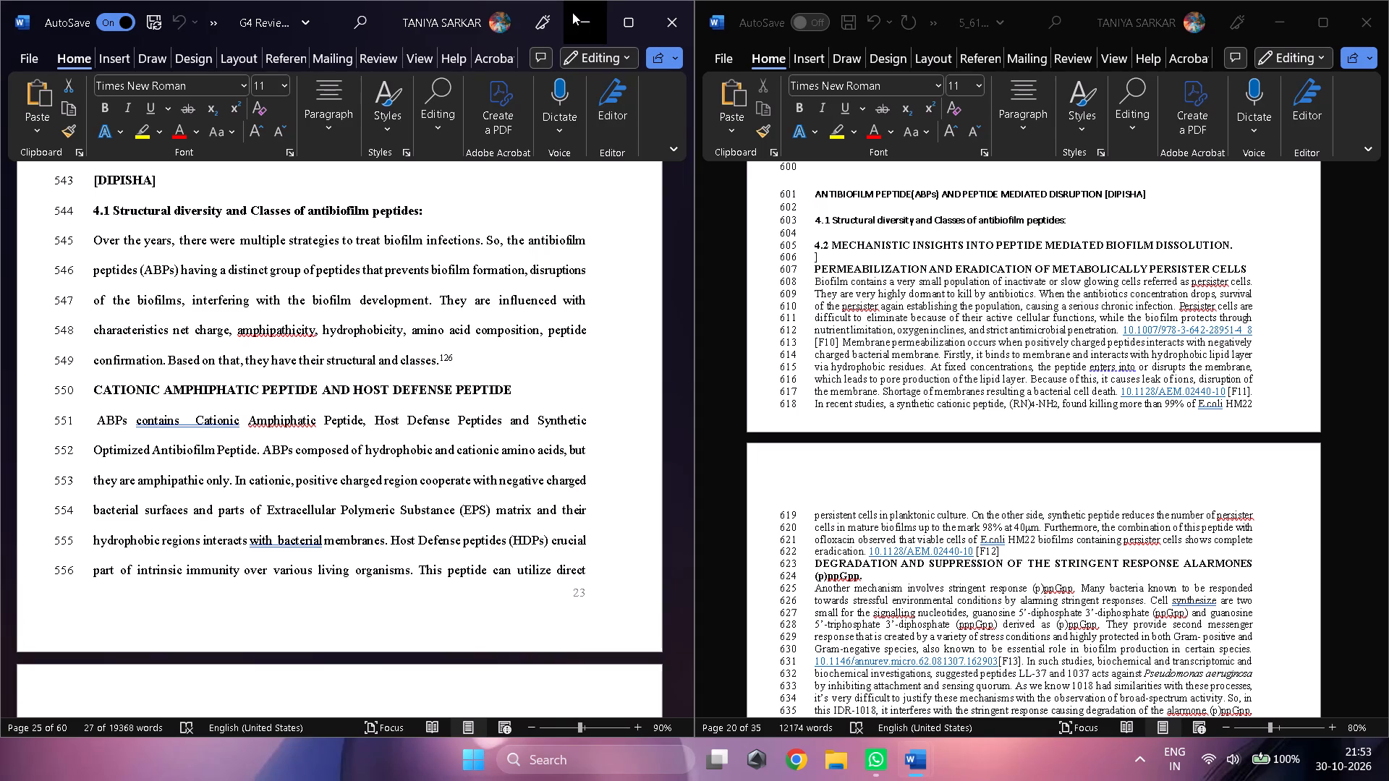
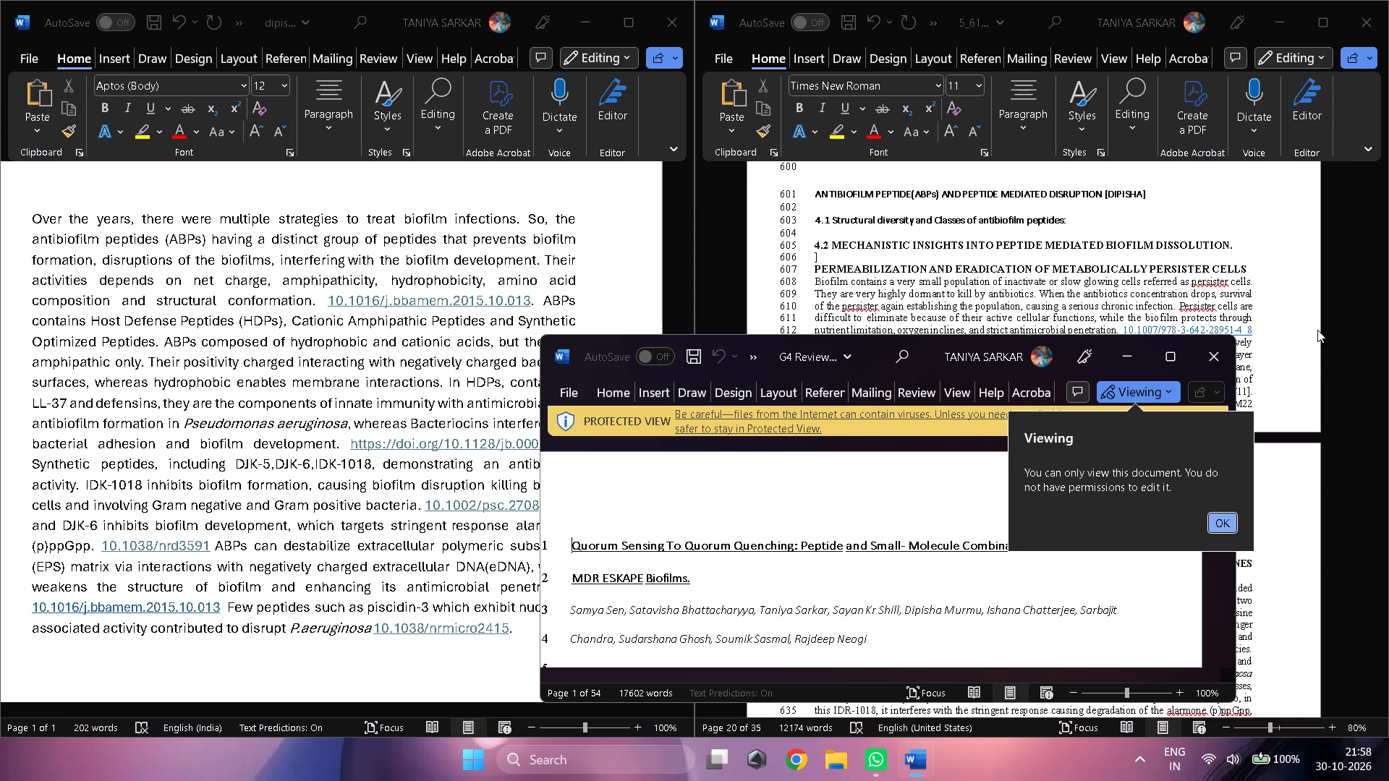
Minimize the G4 Review document and delete the manuscript's 4.1 Structural diversity and Classes of antibiofilm peptides heading with its empty line.
click(1125, 359)
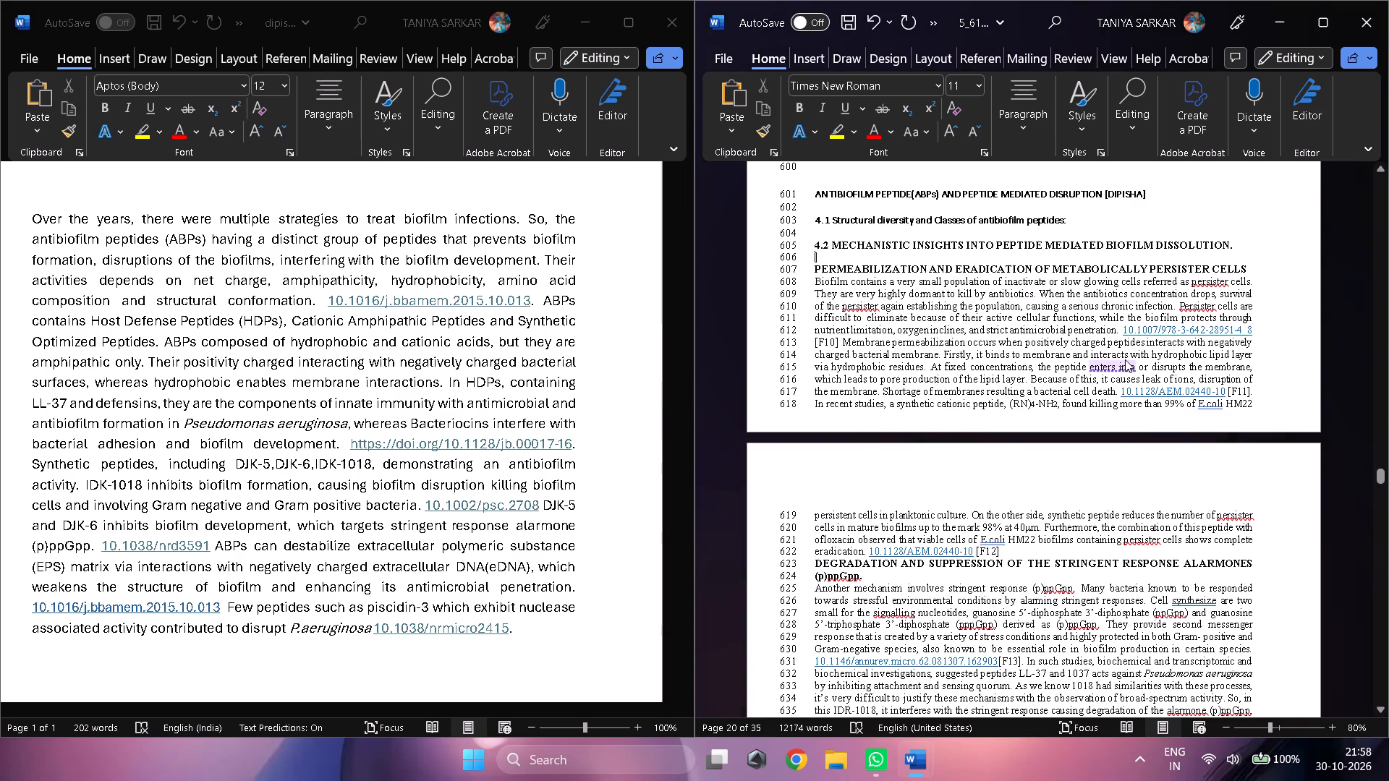
drag(1093, 218, 810, 221)
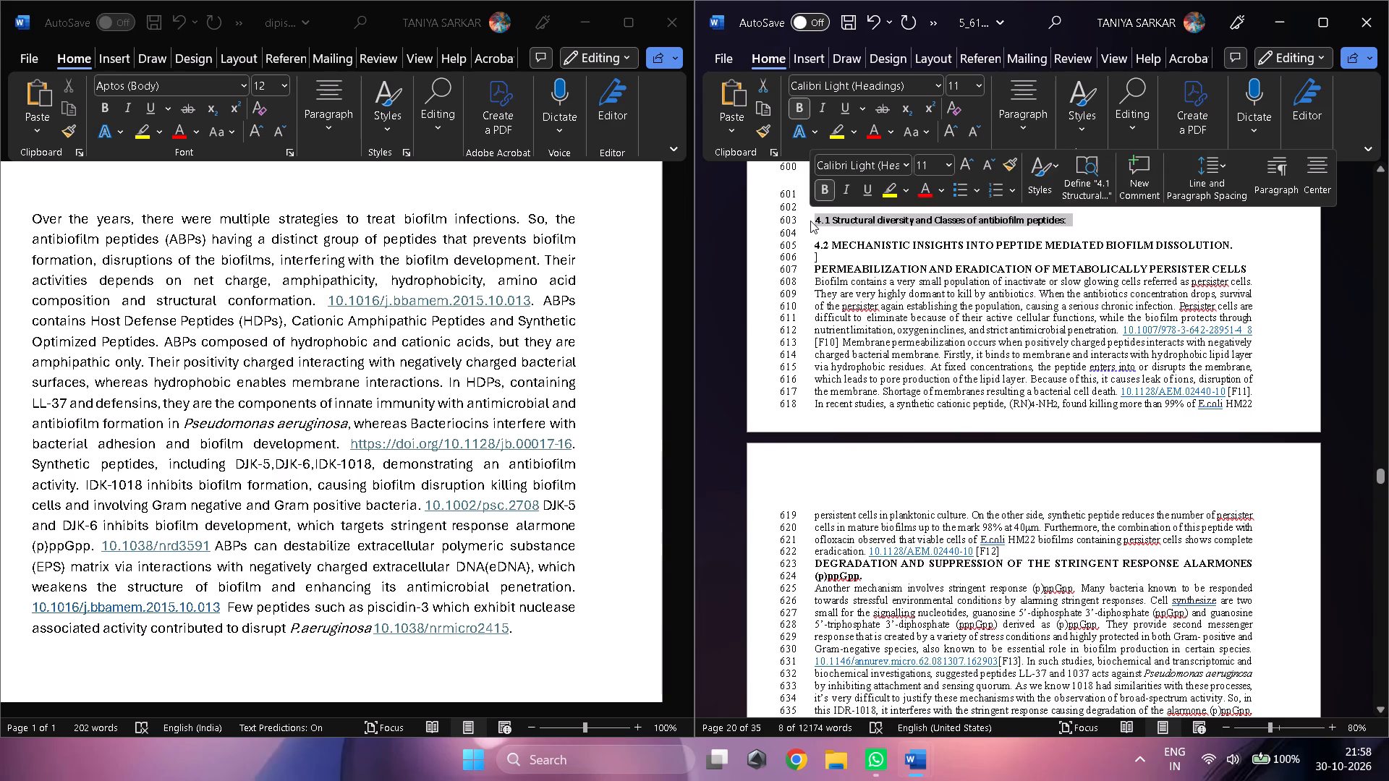
key(BackSpace)
key(BackSpace)
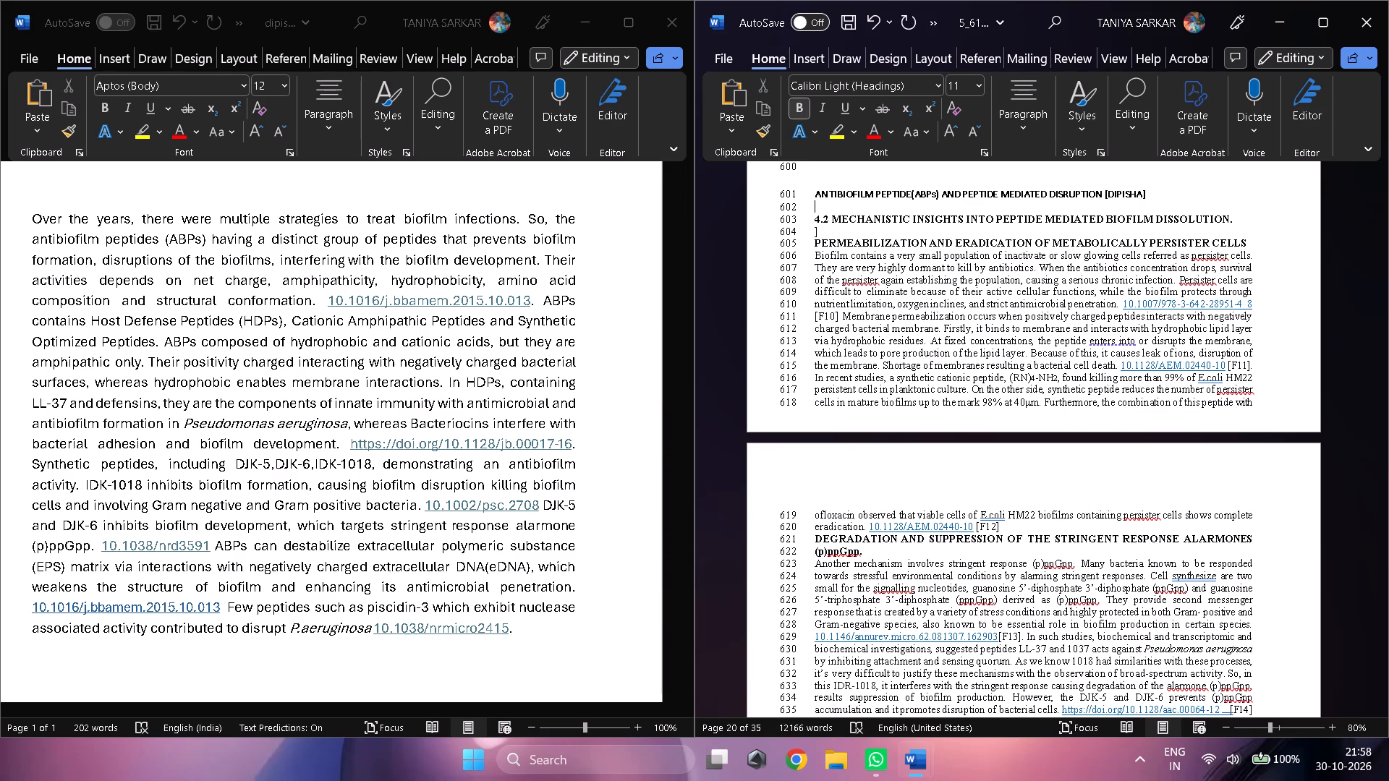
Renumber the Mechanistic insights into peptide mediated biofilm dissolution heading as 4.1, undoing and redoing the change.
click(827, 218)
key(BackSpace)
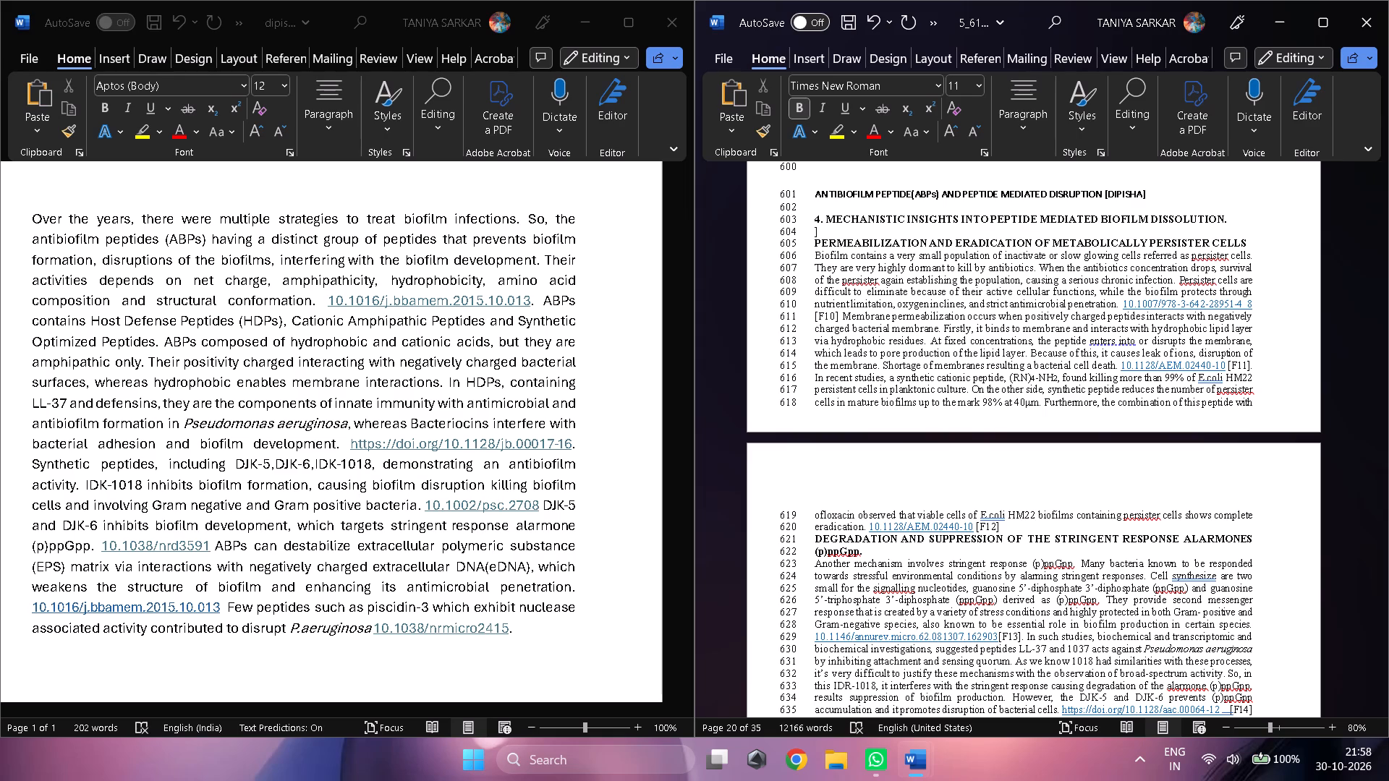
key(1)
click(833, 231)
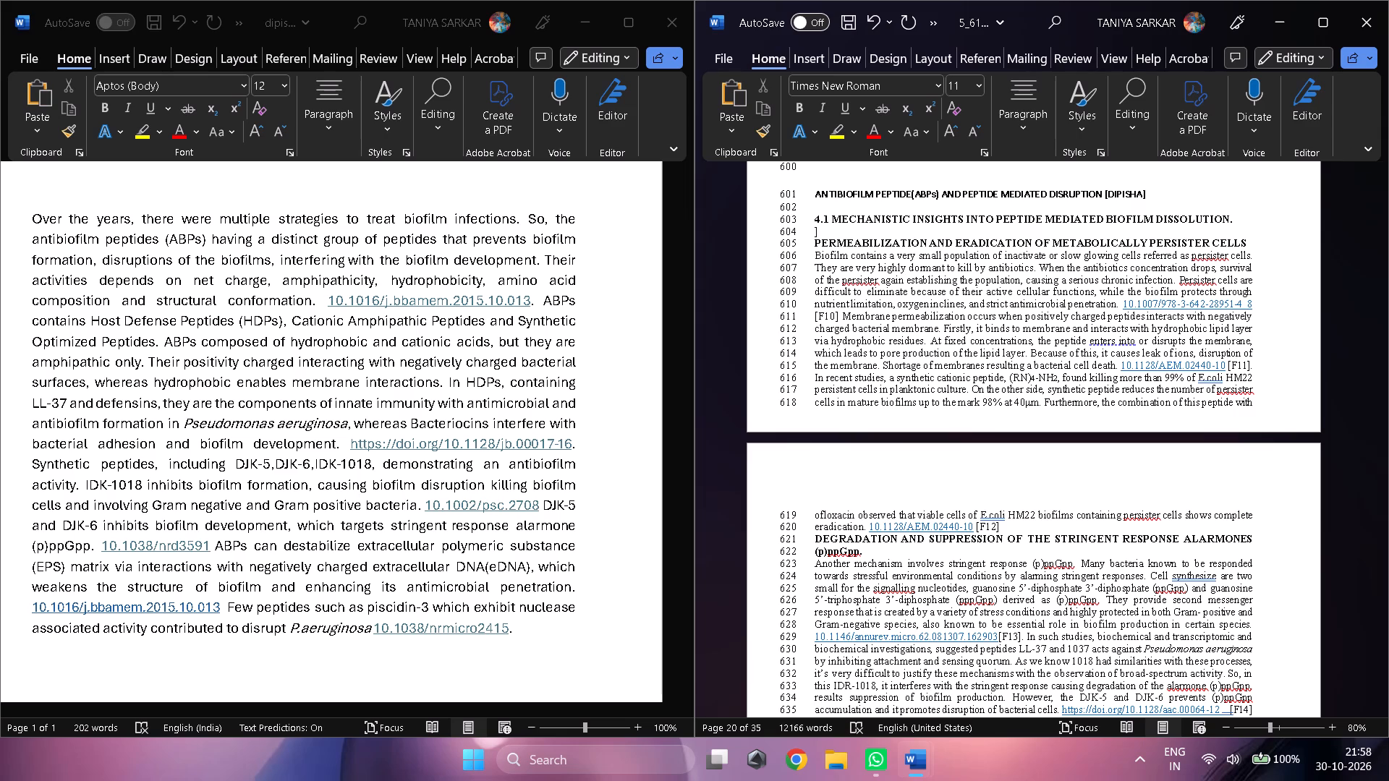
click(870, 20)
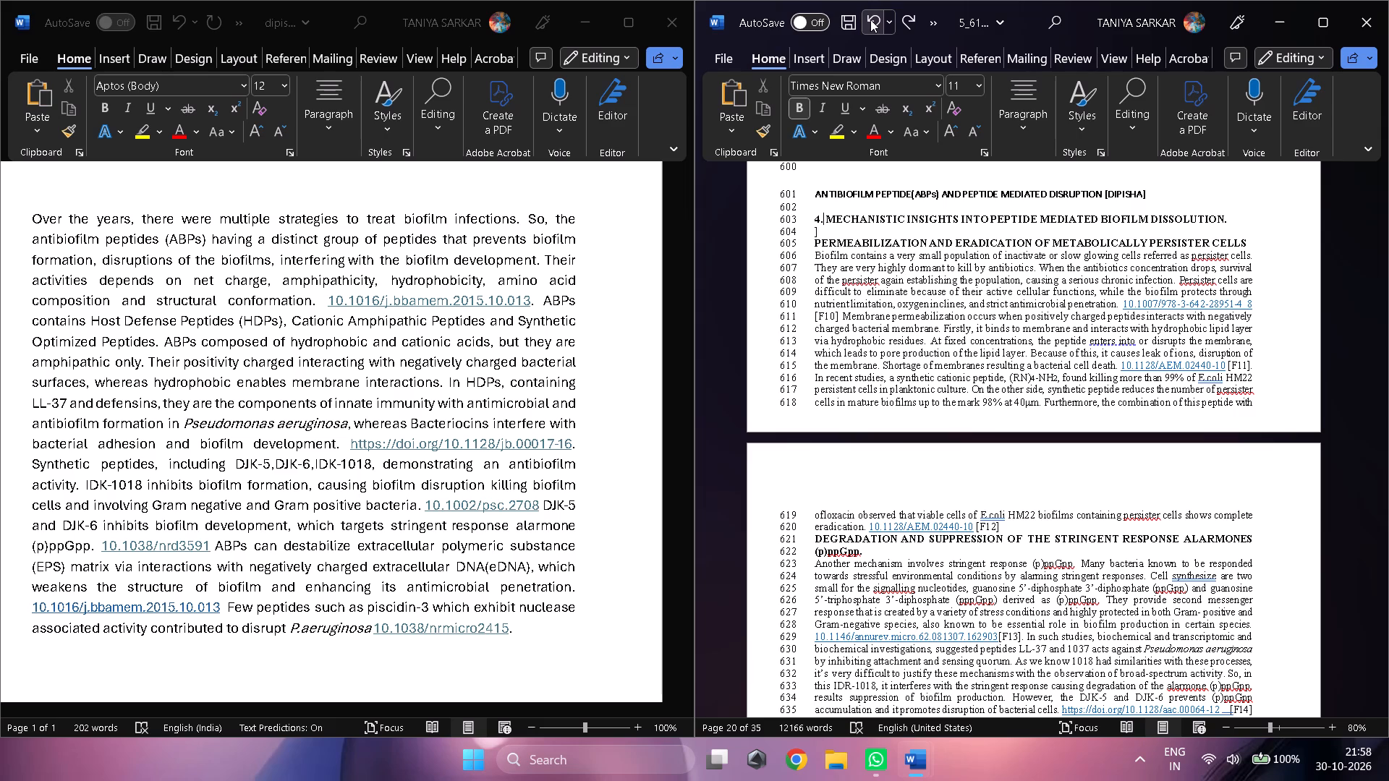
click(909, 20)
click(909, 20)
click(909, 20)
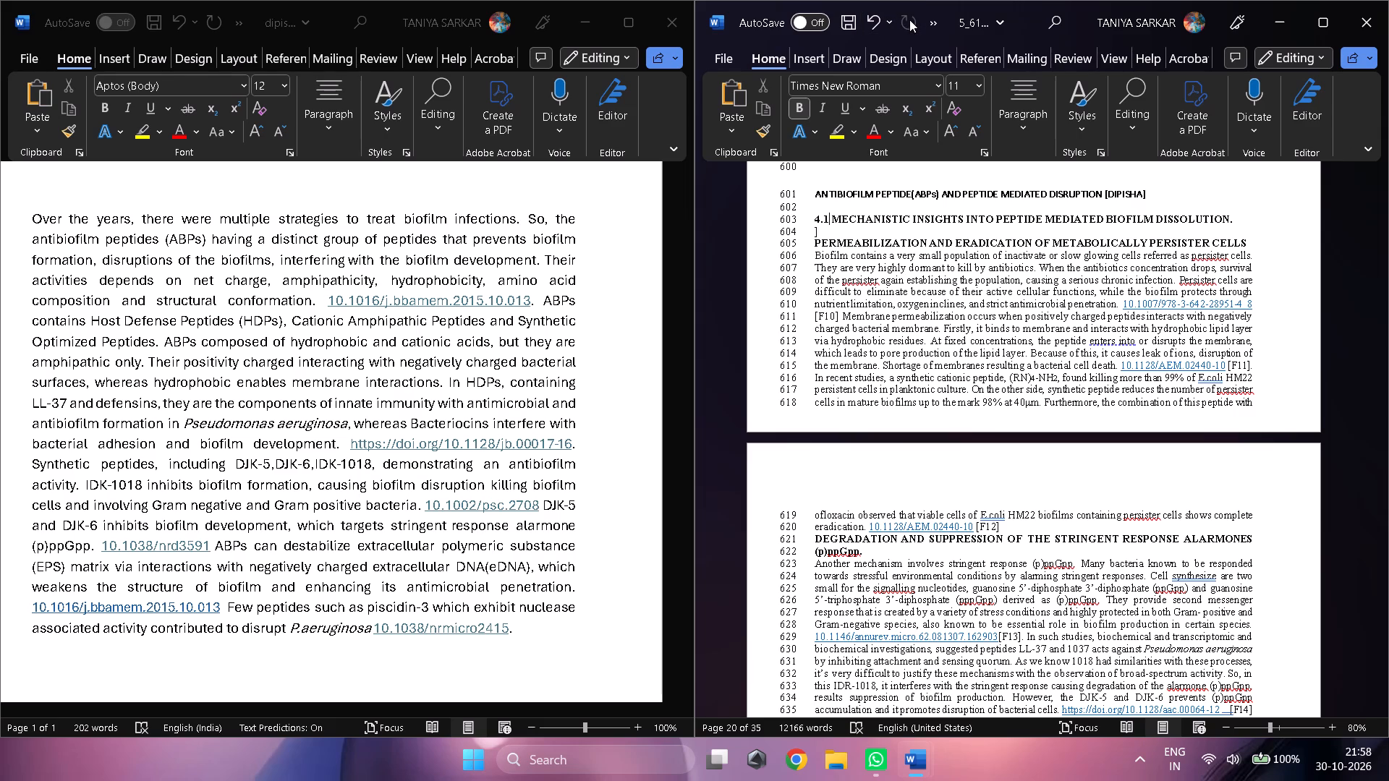
Delete the whole Mechanistic insights into peptide mediated biofilm dissolution heading, including its number and the stray bracket below it.
click(820, 231)
key(BackSpace)
key(BackSpace)
key(BackSpace)
key(BackSpace)
key(BackSpace)
key(BackSpace)
key(BackSpace)
key(BackSpace)
key(BackSpace)
key(BackSpace)
key(BackSpace)
key(BackSpace)
key(BackSpace)
key(BackSpace)
key(BackSpace)
key(BackSpace)
key(BackSpace)
key(BackSpace)
key(BackSpace)
key(BackSpace)
key(BackSpace)
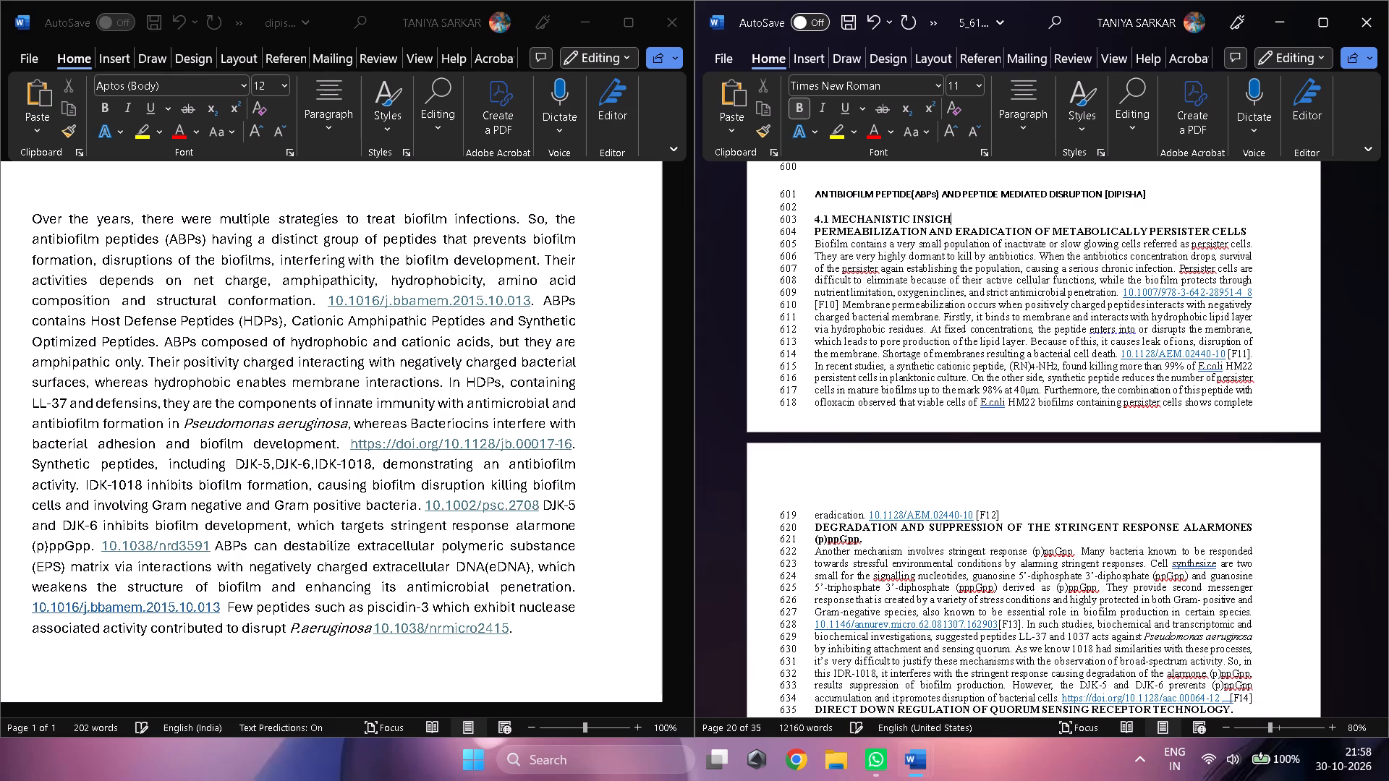
key(BackSpace)
key(BackSpace)
key(BackSpace)
key(BackSpace)
key(BackSpace)
key(BackSpace)
key(BackSpace)
key(BackSpace)
key(BackSpace)
key(BackSpace)
key(BackSpace)
key(BackSpace)
key(BackSpace)
key(BackSpace)
key(BackSpace)
key(BackSpace)
key(BackSpace)
key(BackSpace)
key(BackSpace)
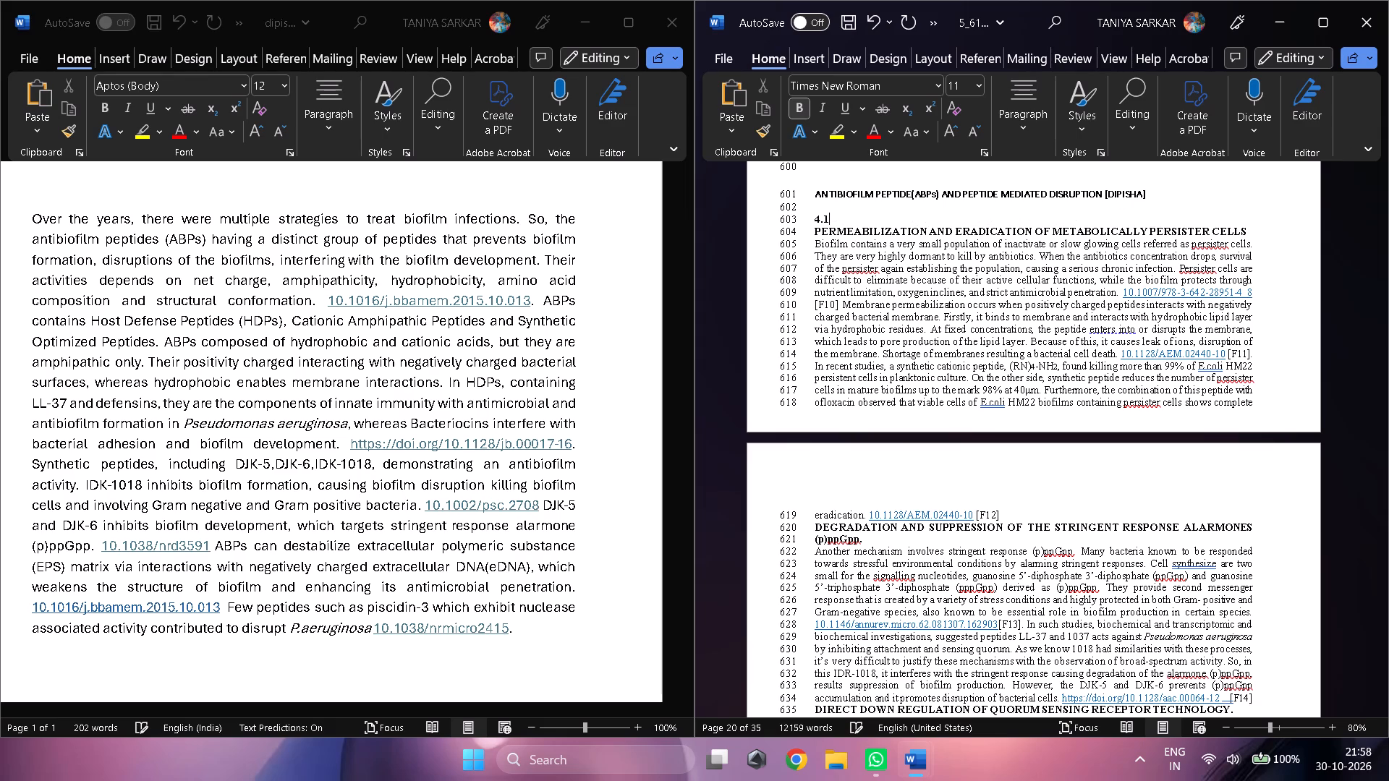
key(BackSpace)
key(BackSpace)
key(BackSpace)
key(BackSpace)
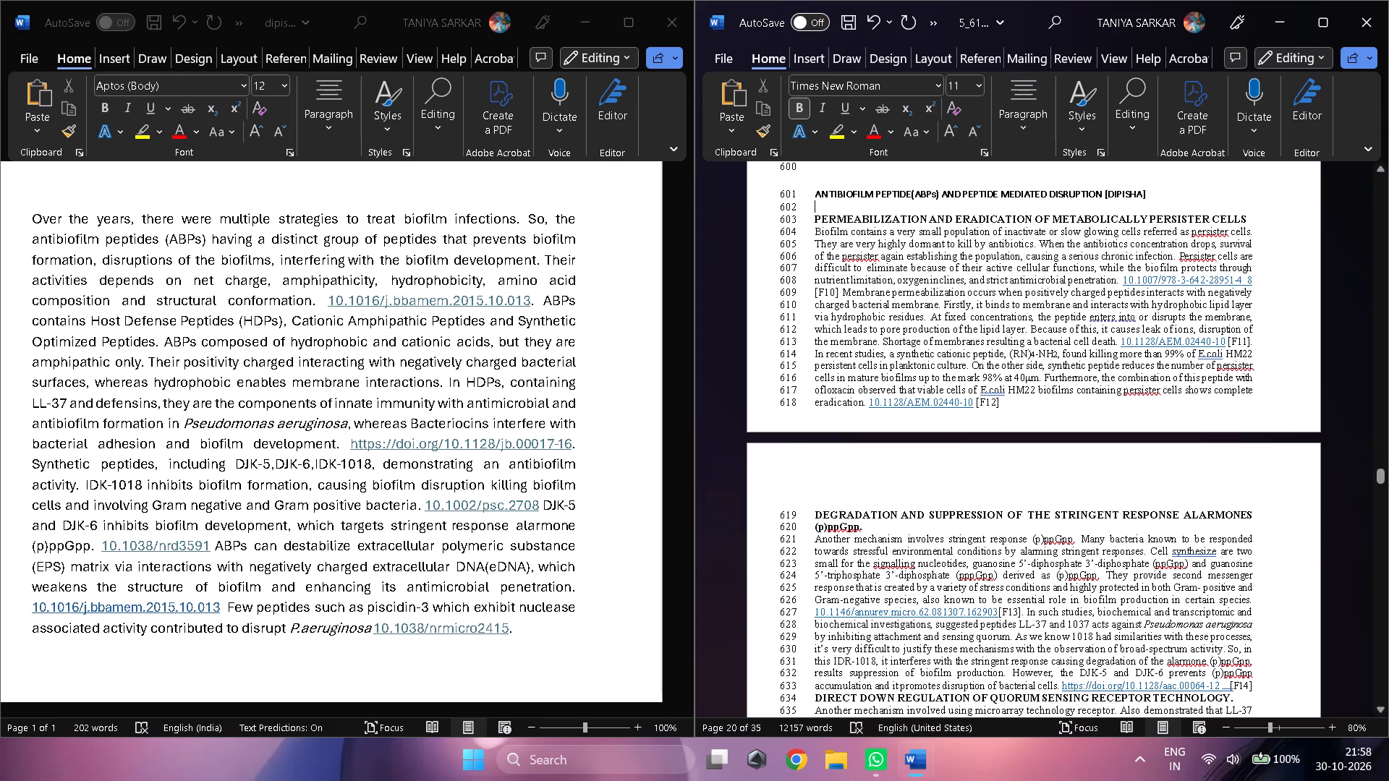
Number the Permeabilization and eradication of metabolically persister cells heading as 4.1.
click(810, 218)
key(4)
key(period)
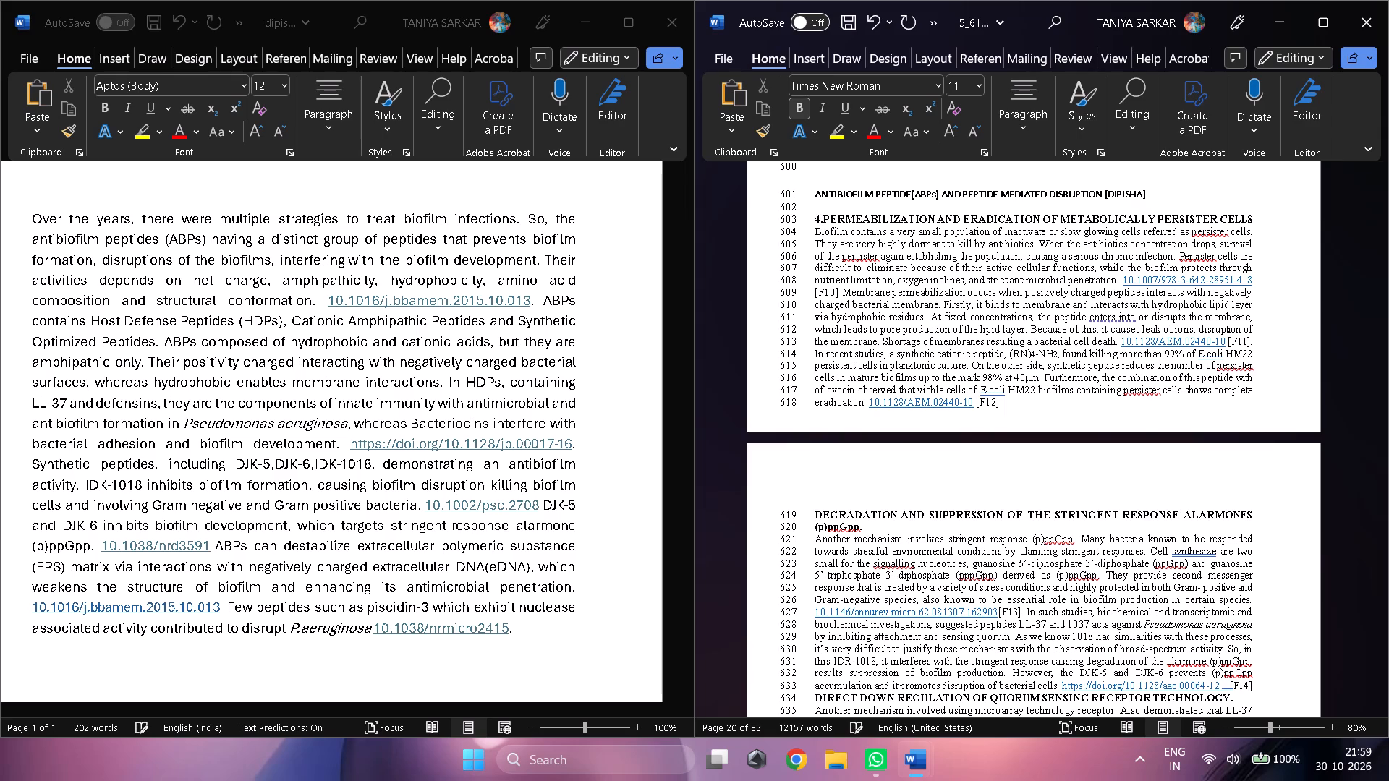
key(1)
key(space)
key(space)
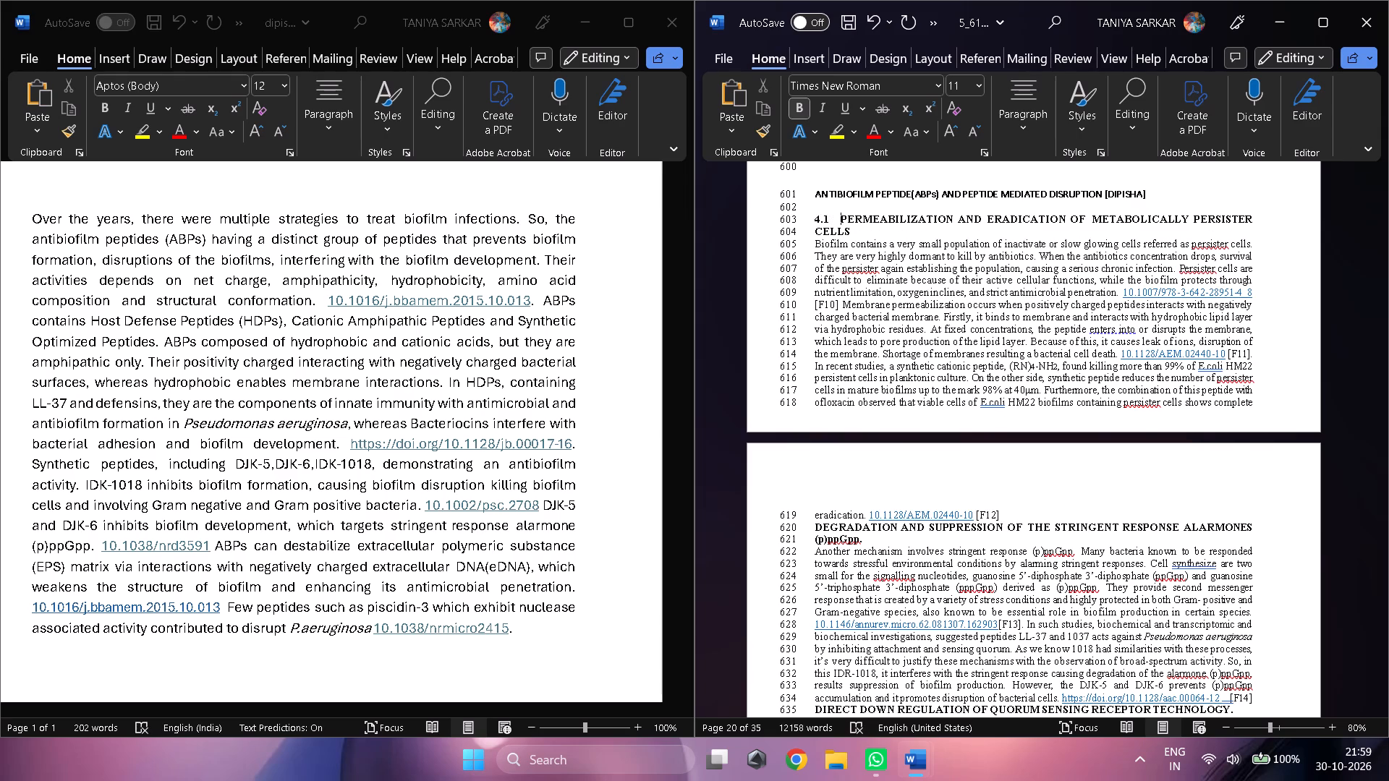
Minimize the condensed-text document and accept the grammar suggestion for single spacing between 4.1 and PERMEABILIZATION in the manuscript heading.
click(592, 26)
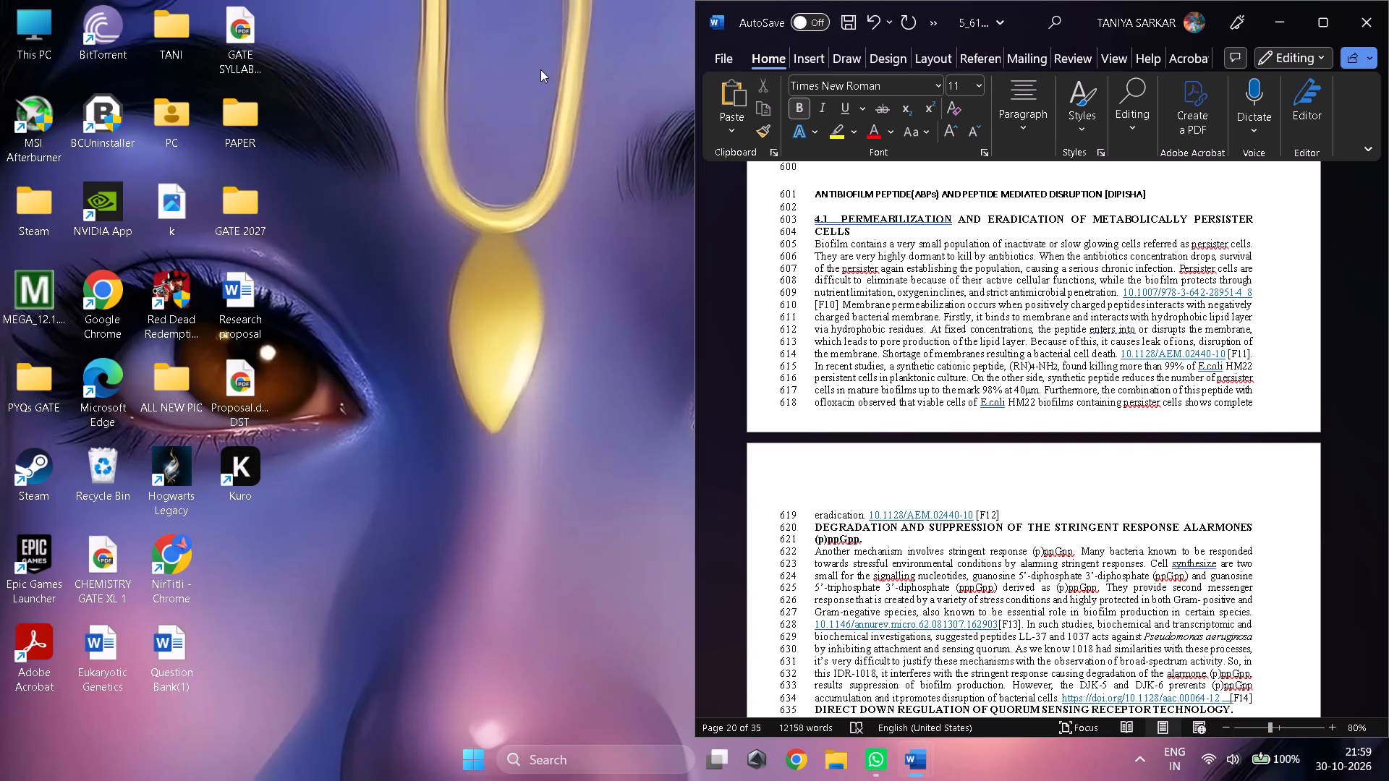
click(880, 221)
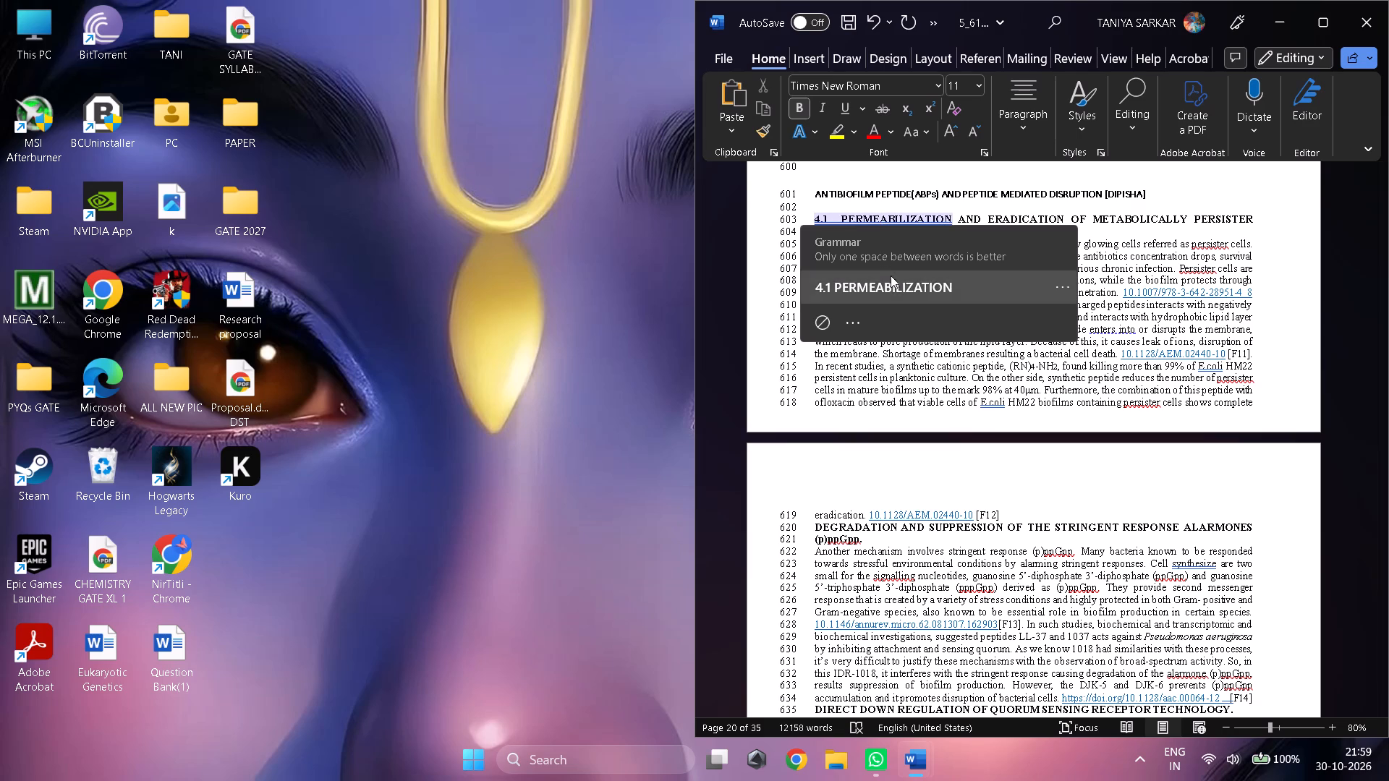
click(892, 281)
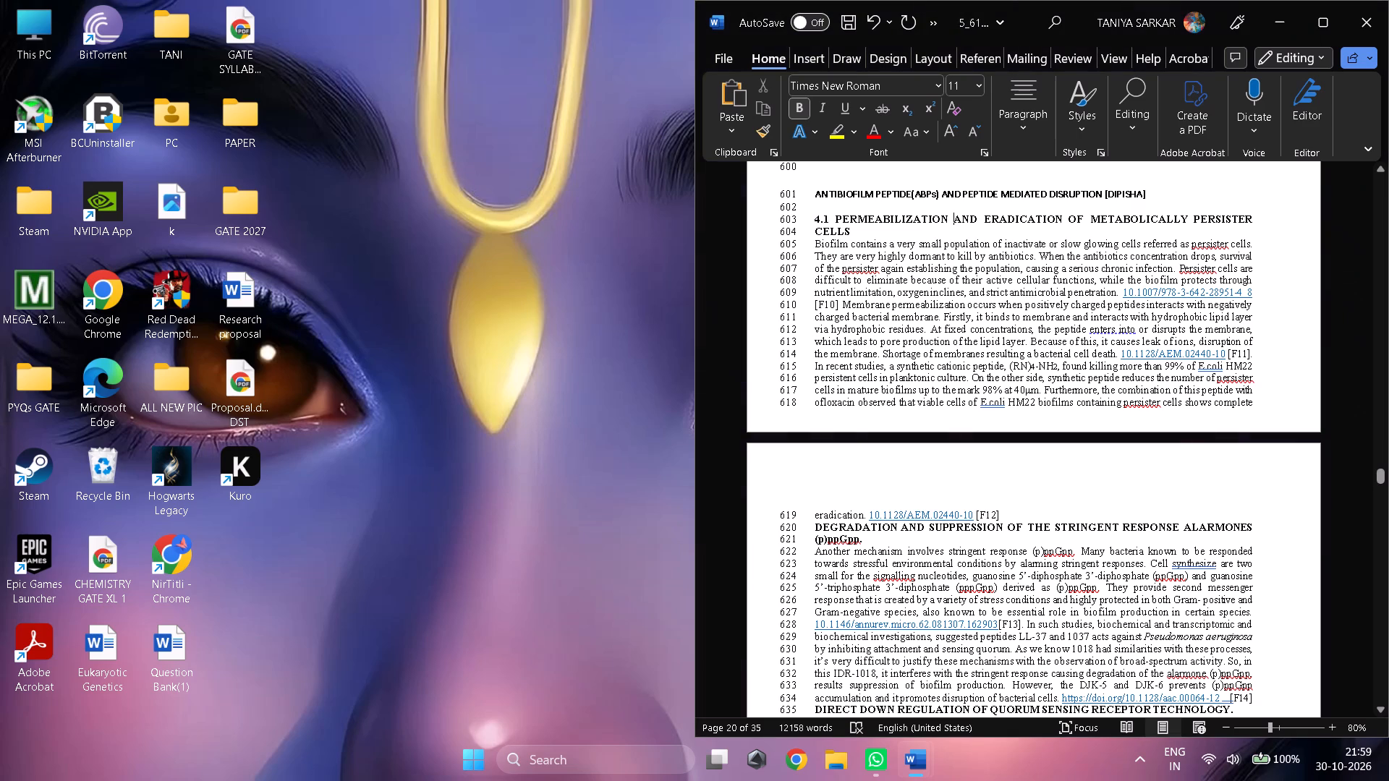
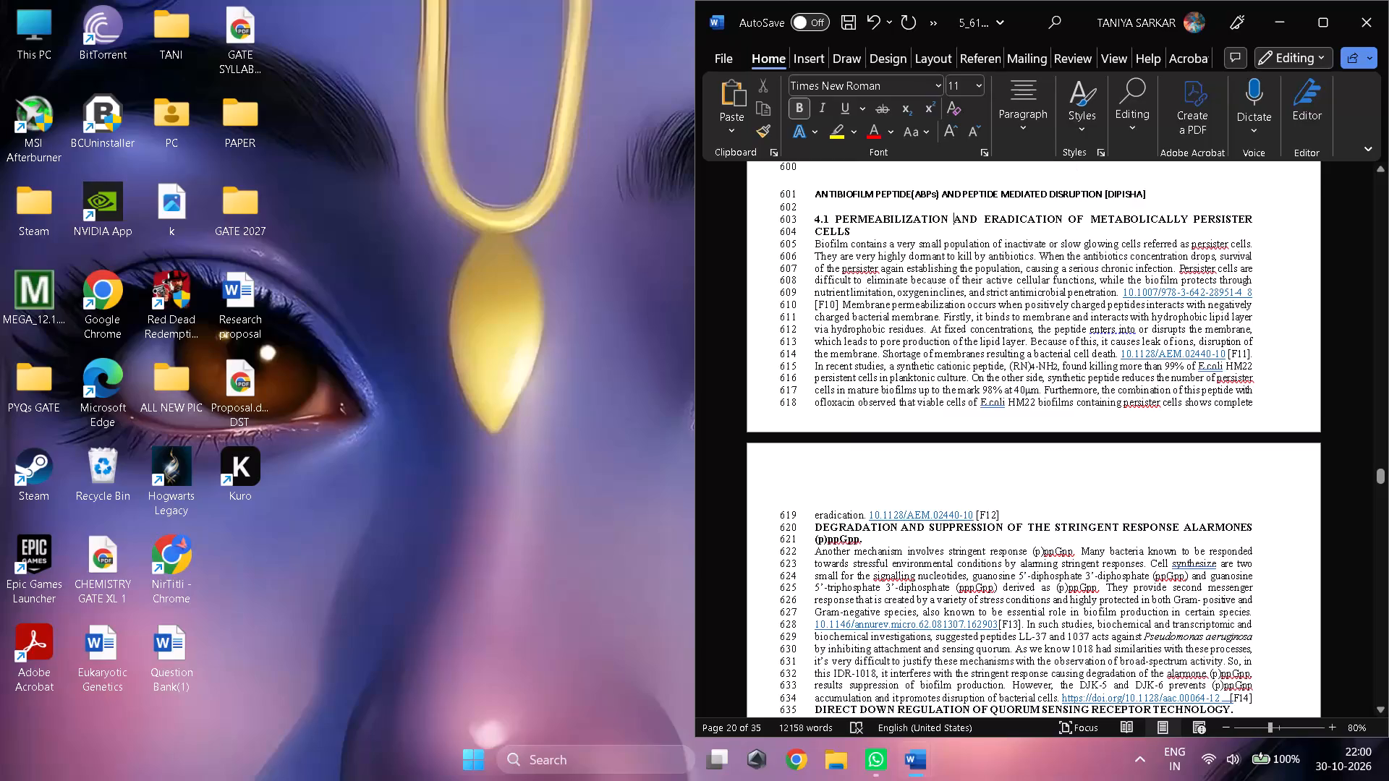
Remove the [F11] citation tag after the DOI link ending the bacterial cell death passage in 4.1, putting a period in its place.
click(1255, 357)
key(BackSpace)
key(BackSpace)
key(BackSpace)
key(BackSpace)
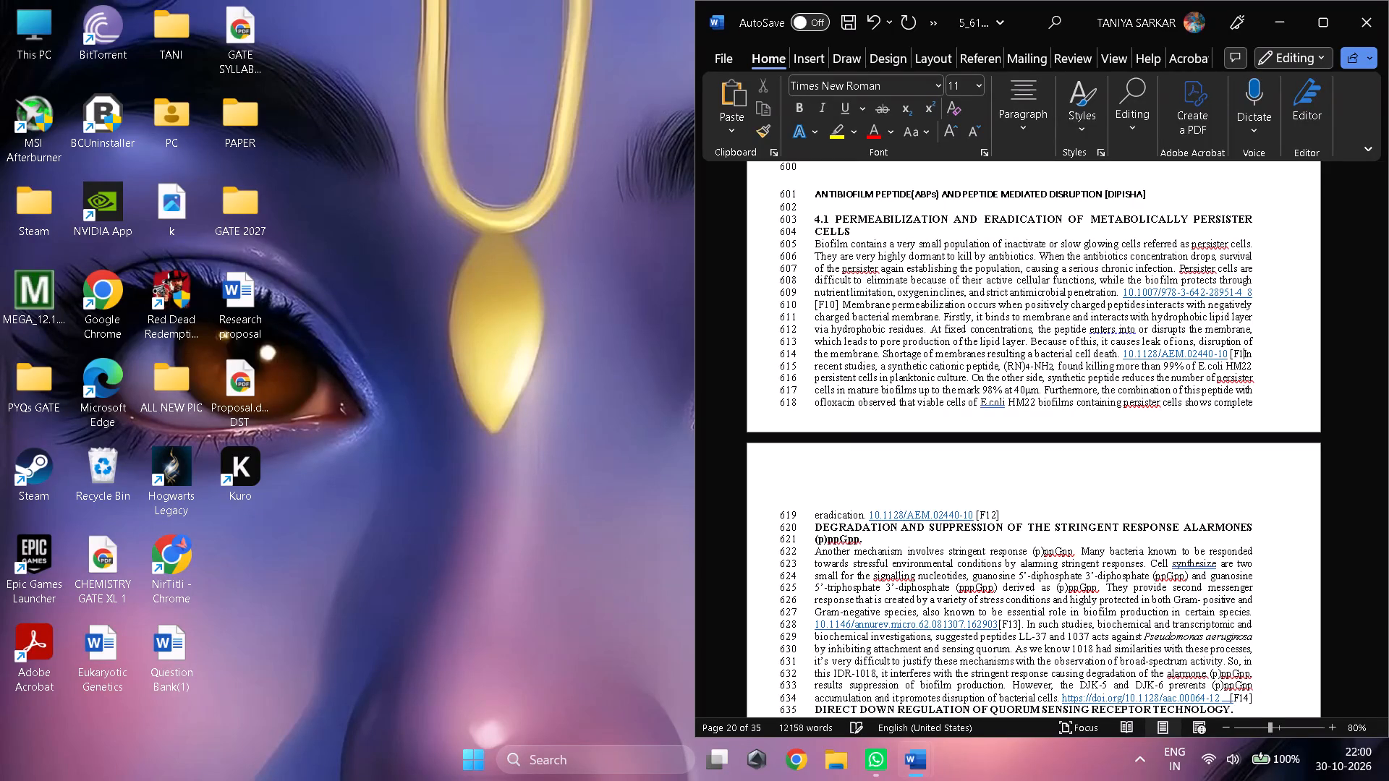
key(BackSpace)
key(BackSpace)
key(BackSpace)
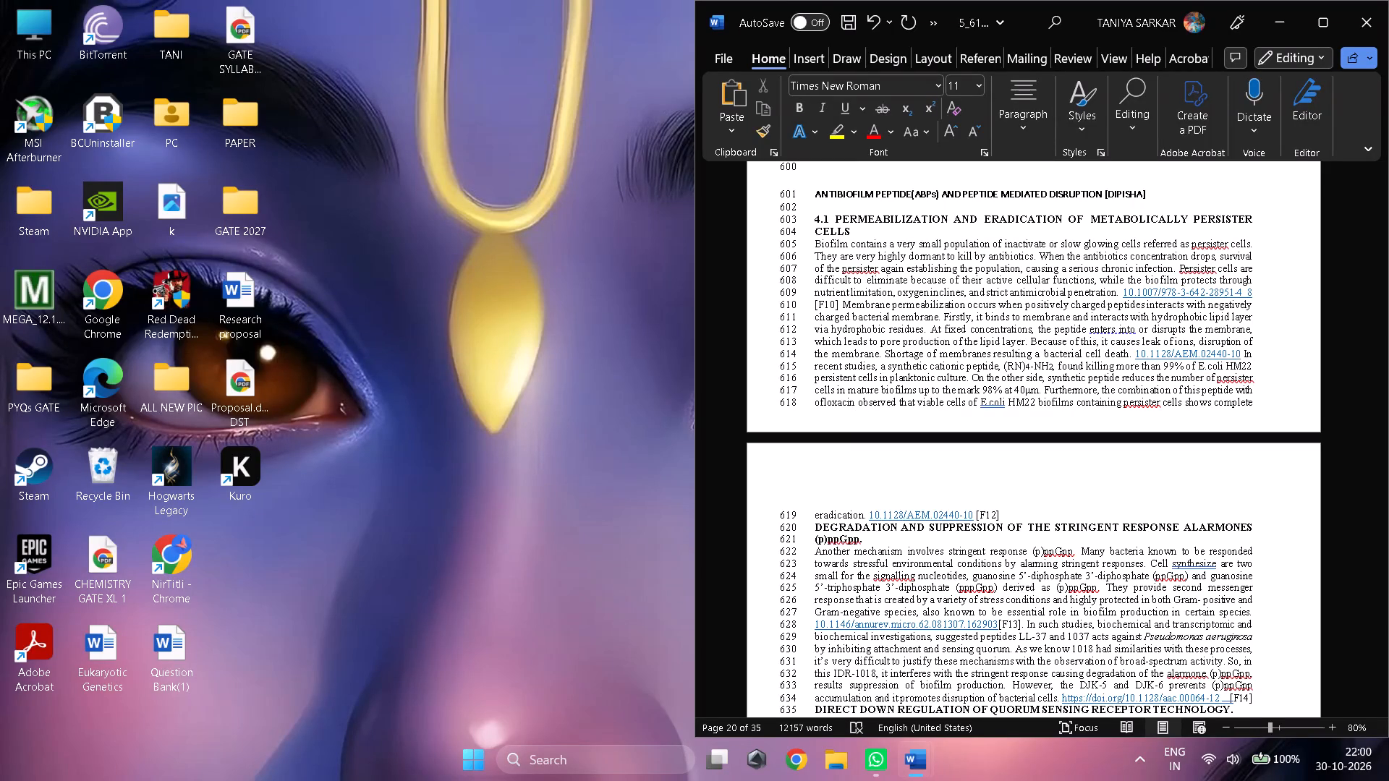
key(period)
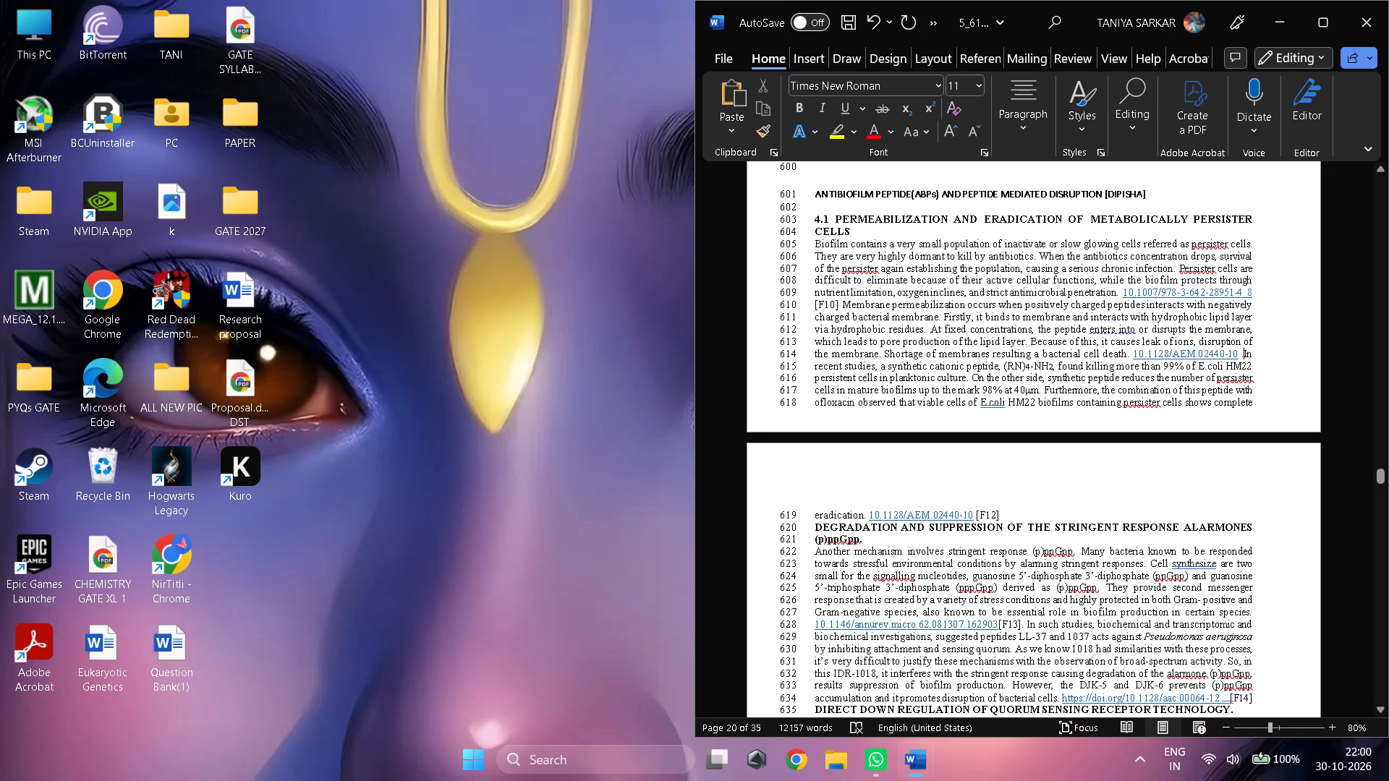
Delete the [F12] citation tag after the DOI link at the end of the 4.1 persister cells paragraph.
click(1021, 518)
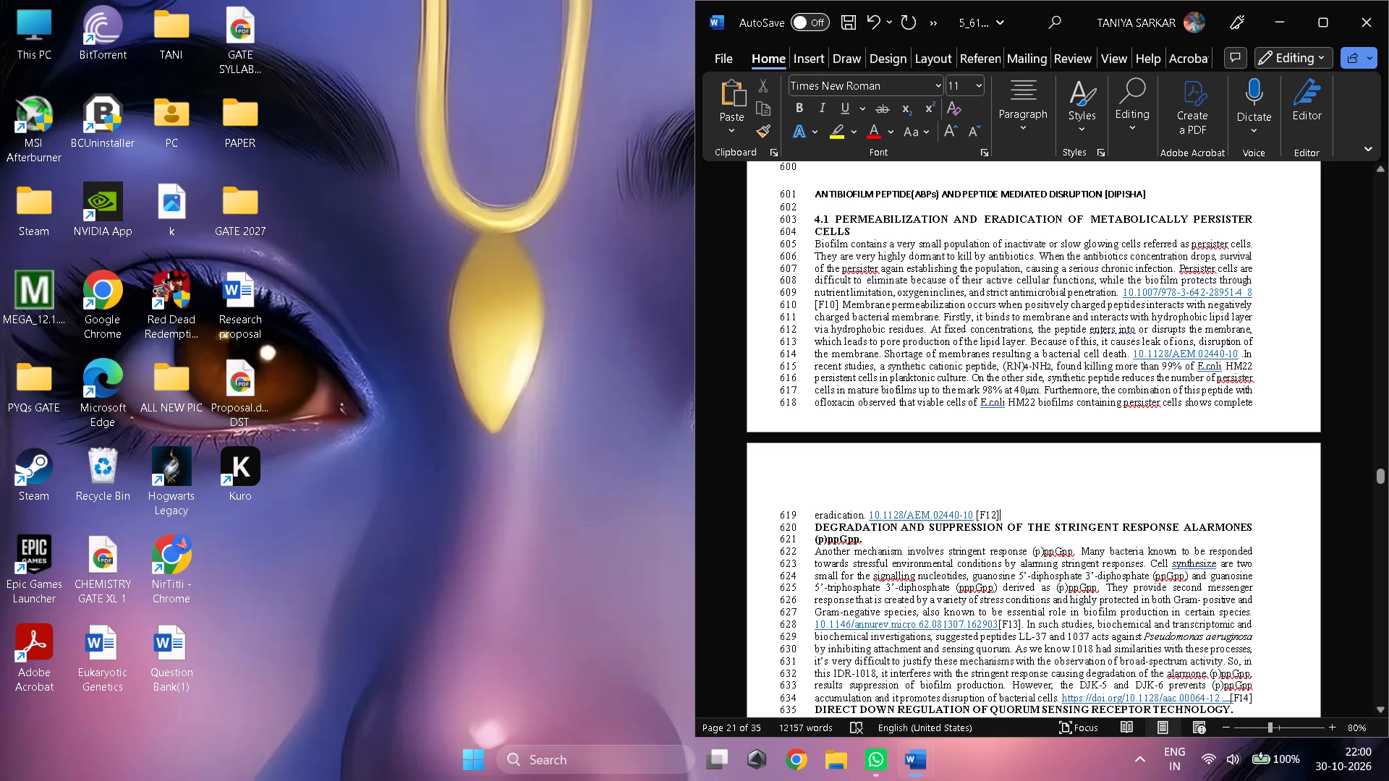
key(BackSpace)
key(BackSpace)
key(BackSpace)
key(BackSpace)
key(BackSpace)
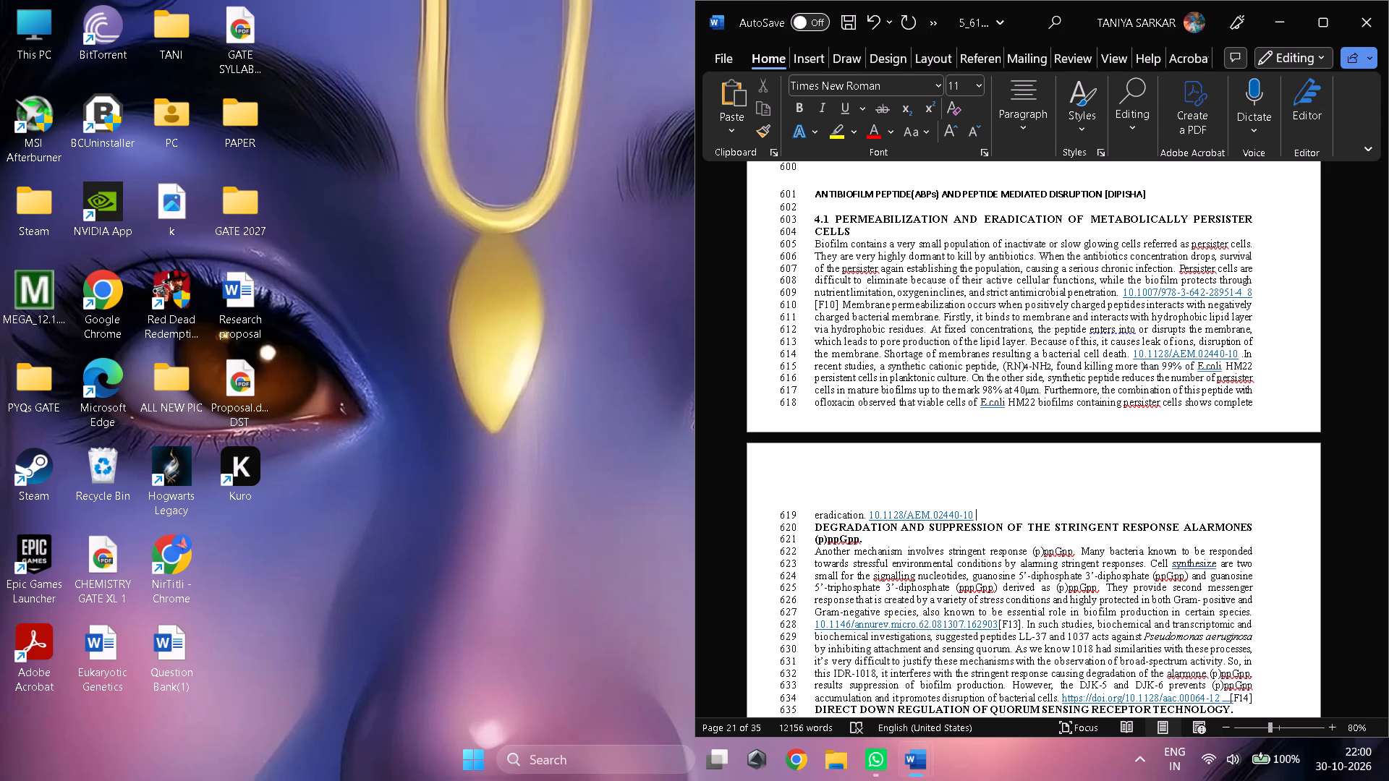
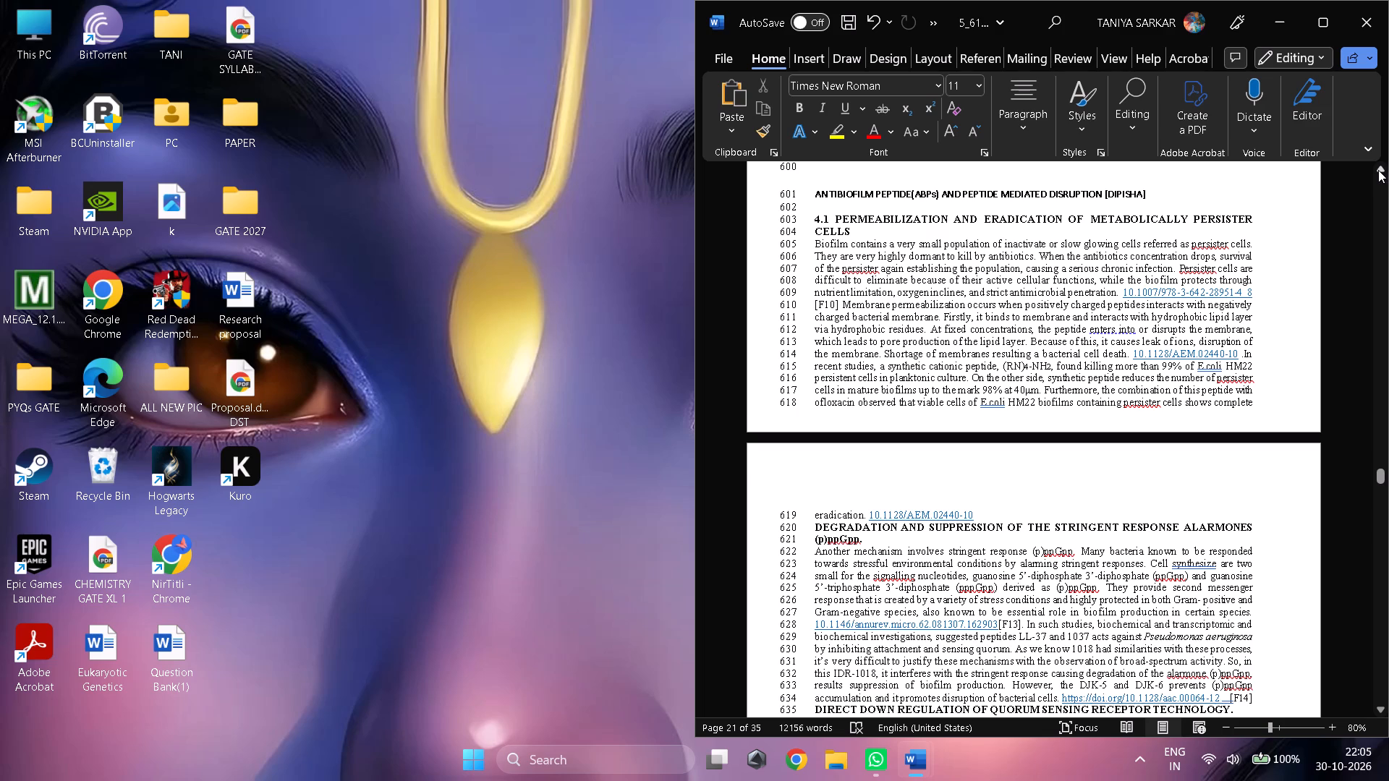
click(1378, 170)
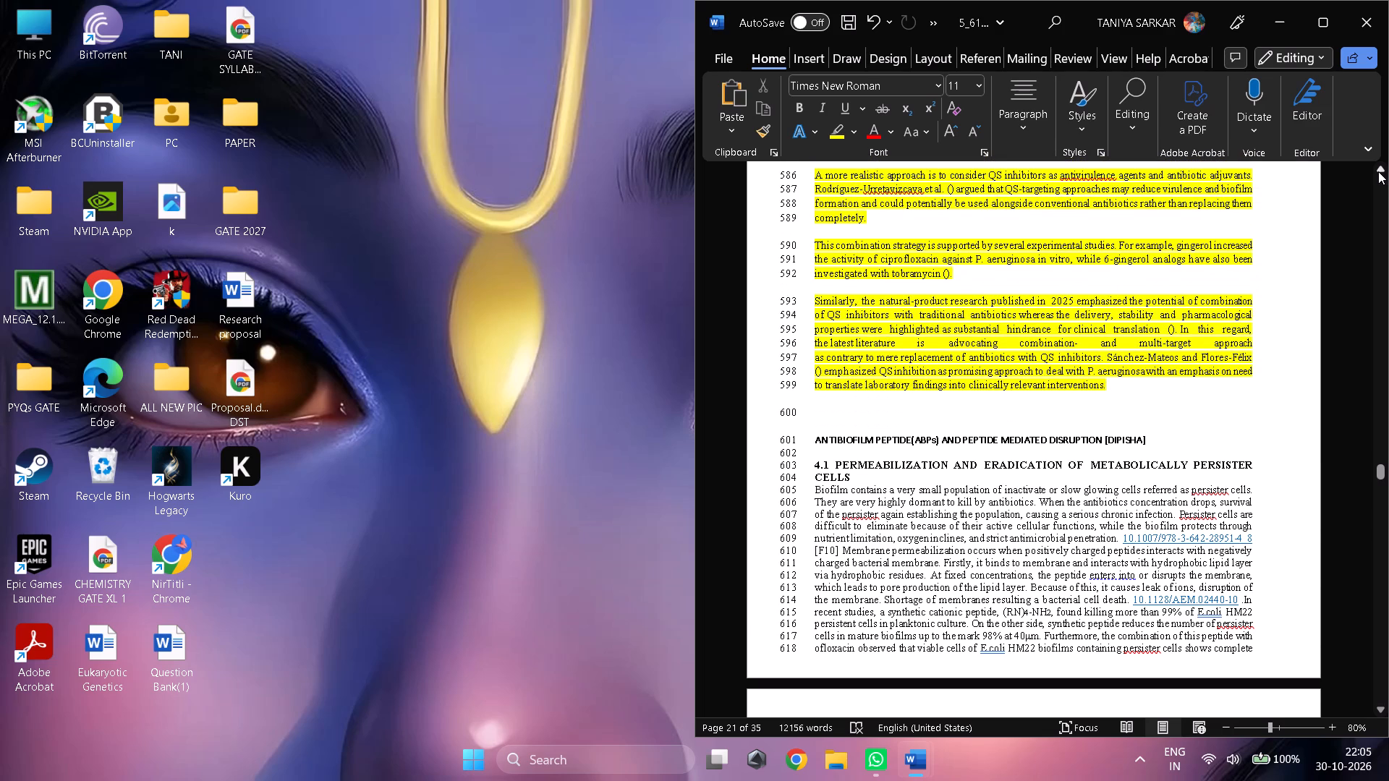
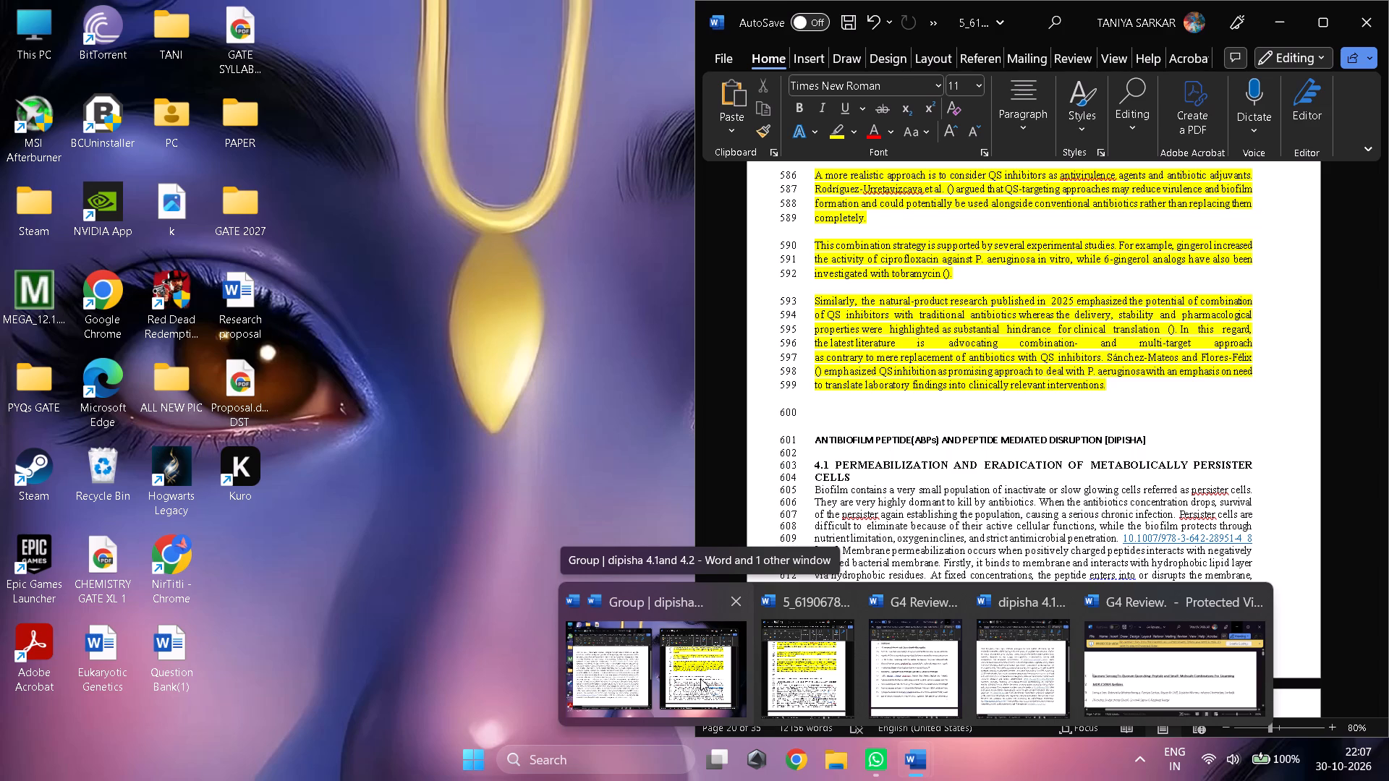
Bring up the G4 Review FINAL DRAFT 1.0 document beside the manuscript and look through its pages from section 4.1 onward.
click(700, 678)
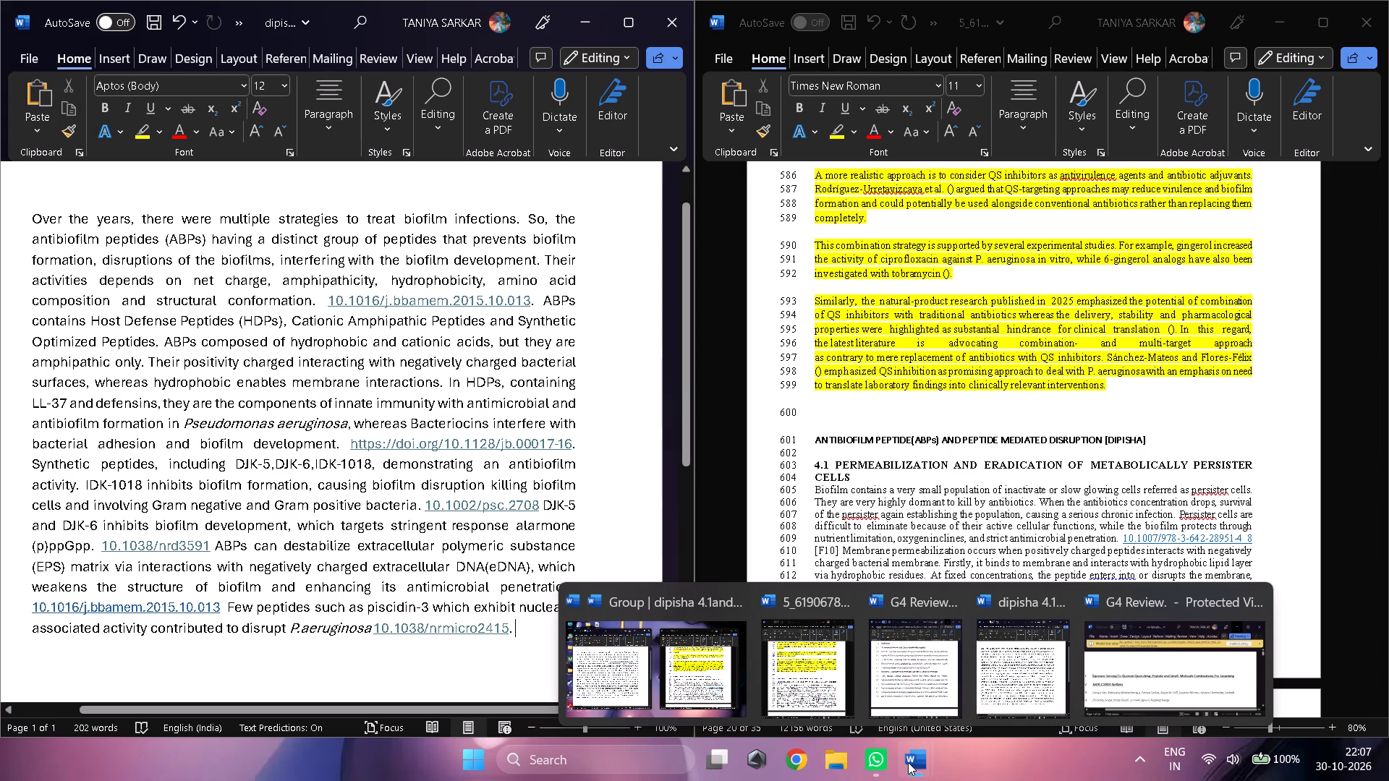
click(786, 650)
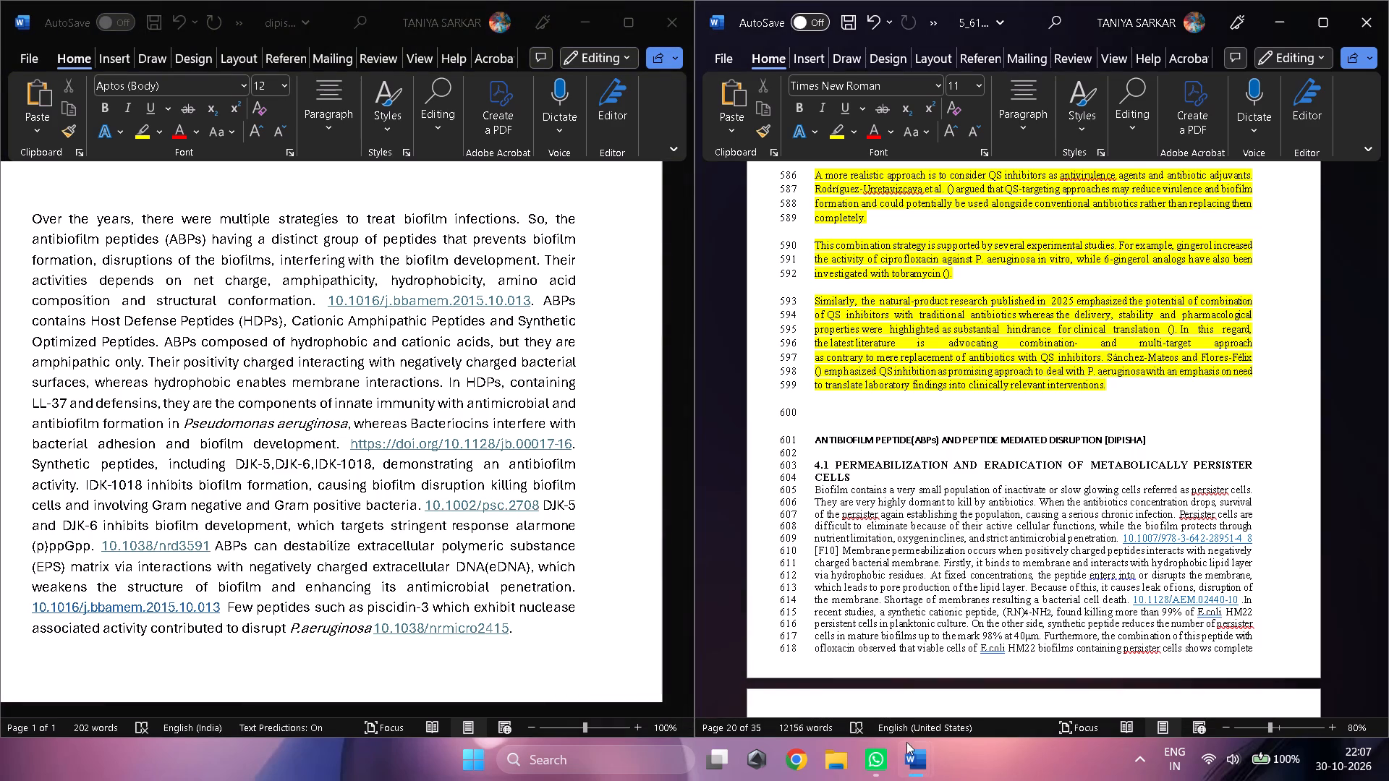
click(915, 766)
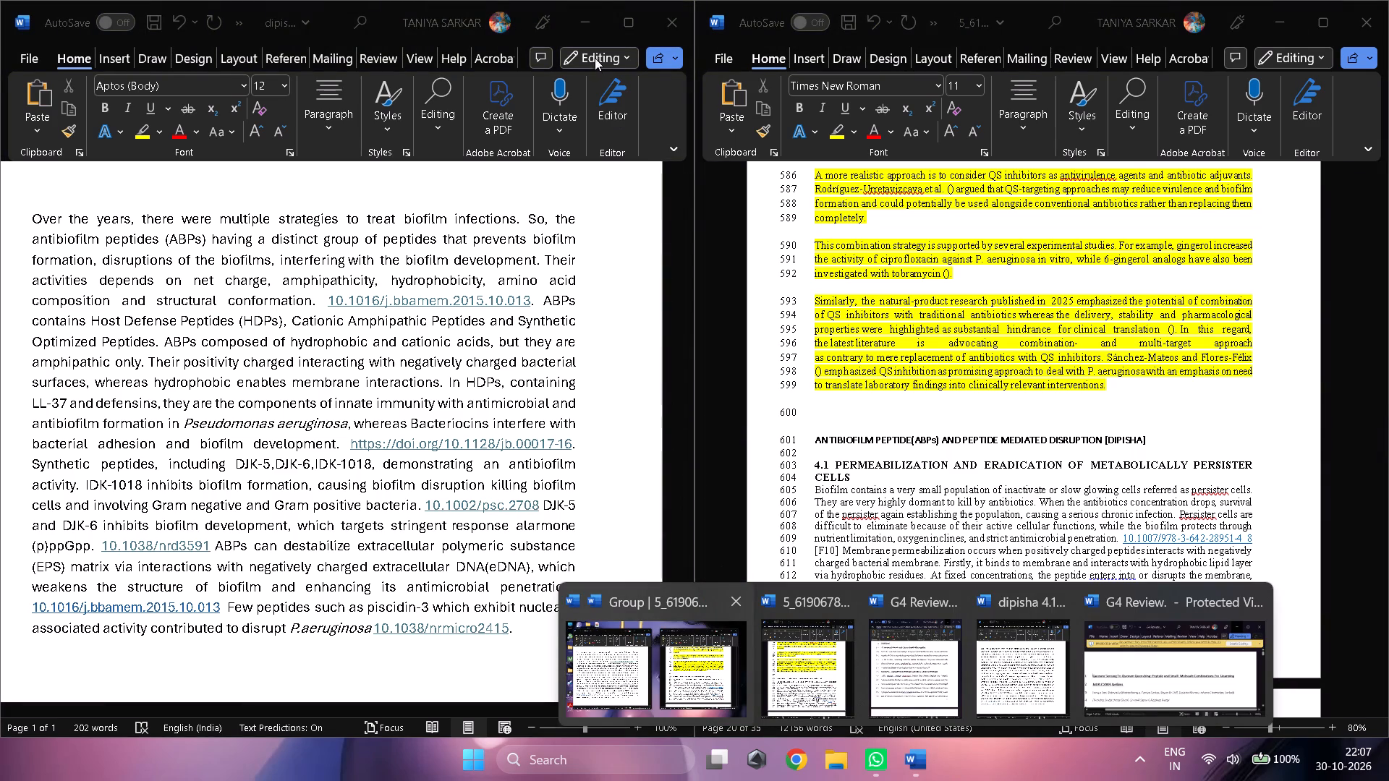
click(585, 15)
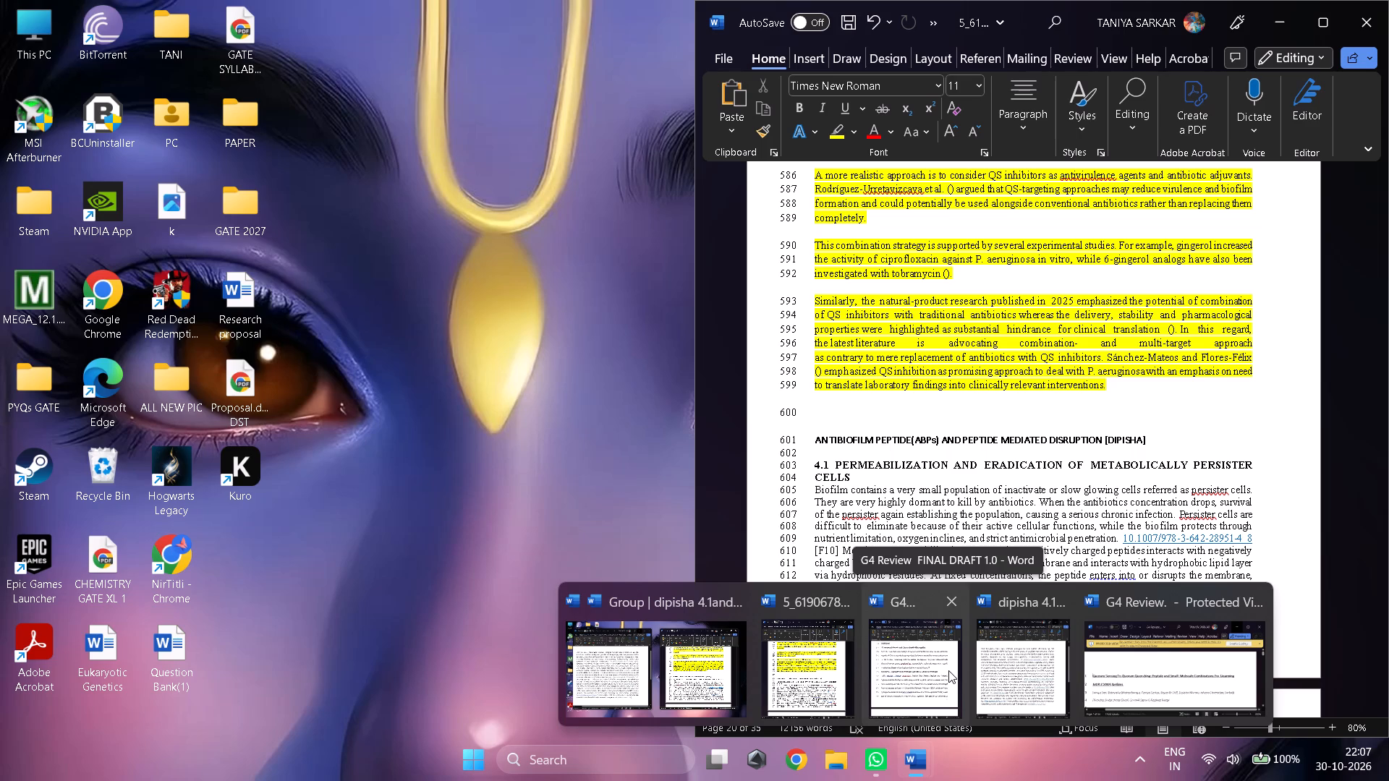
click(948, 670)
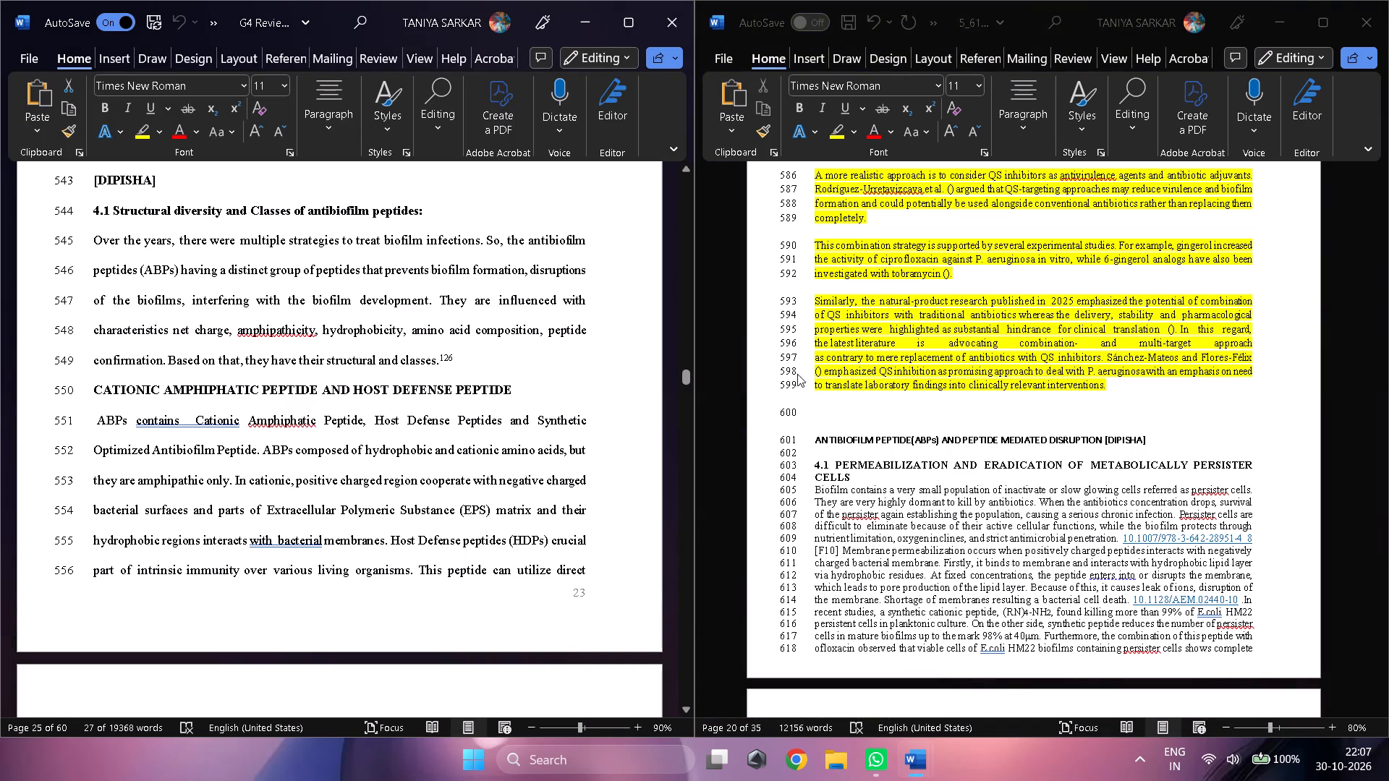
double_click(683, 438)
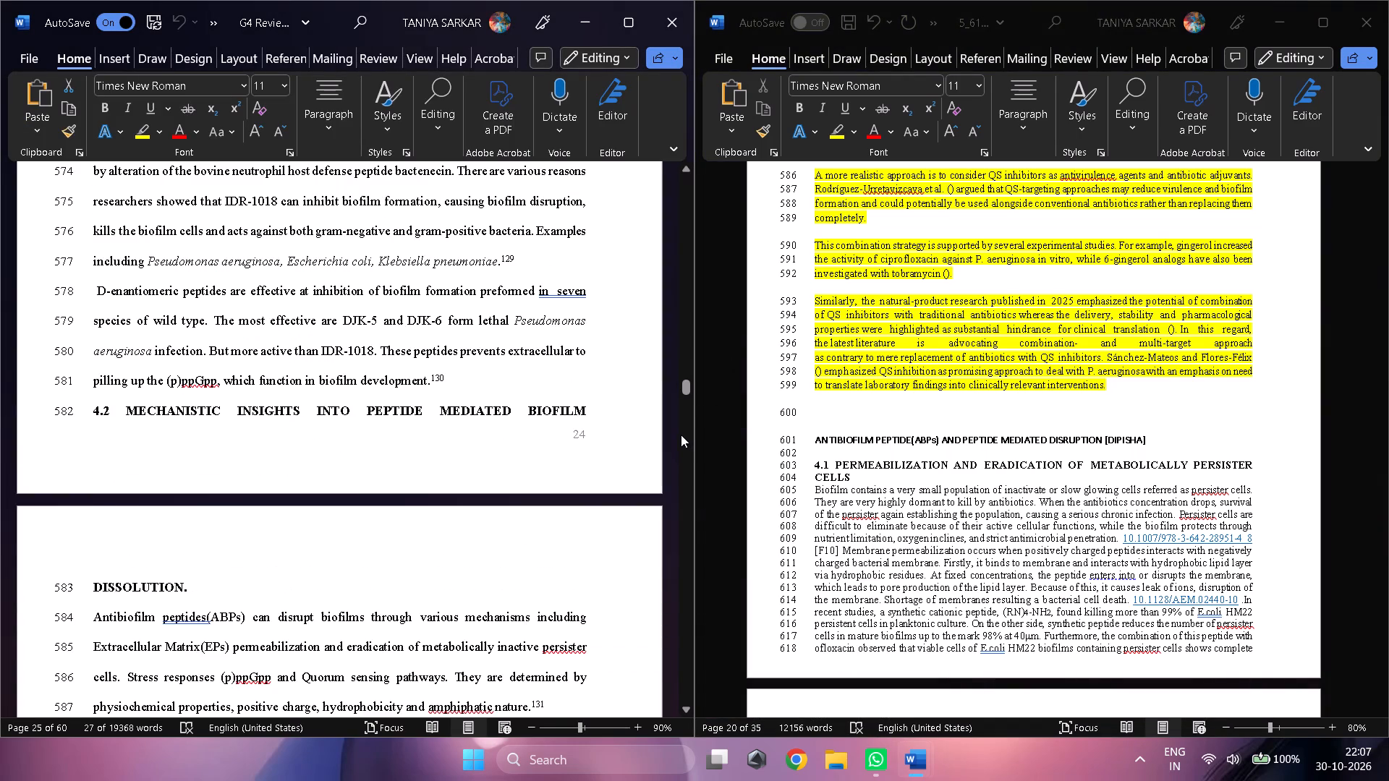
click(681, 435)
drag(687, 393, 691, 442)
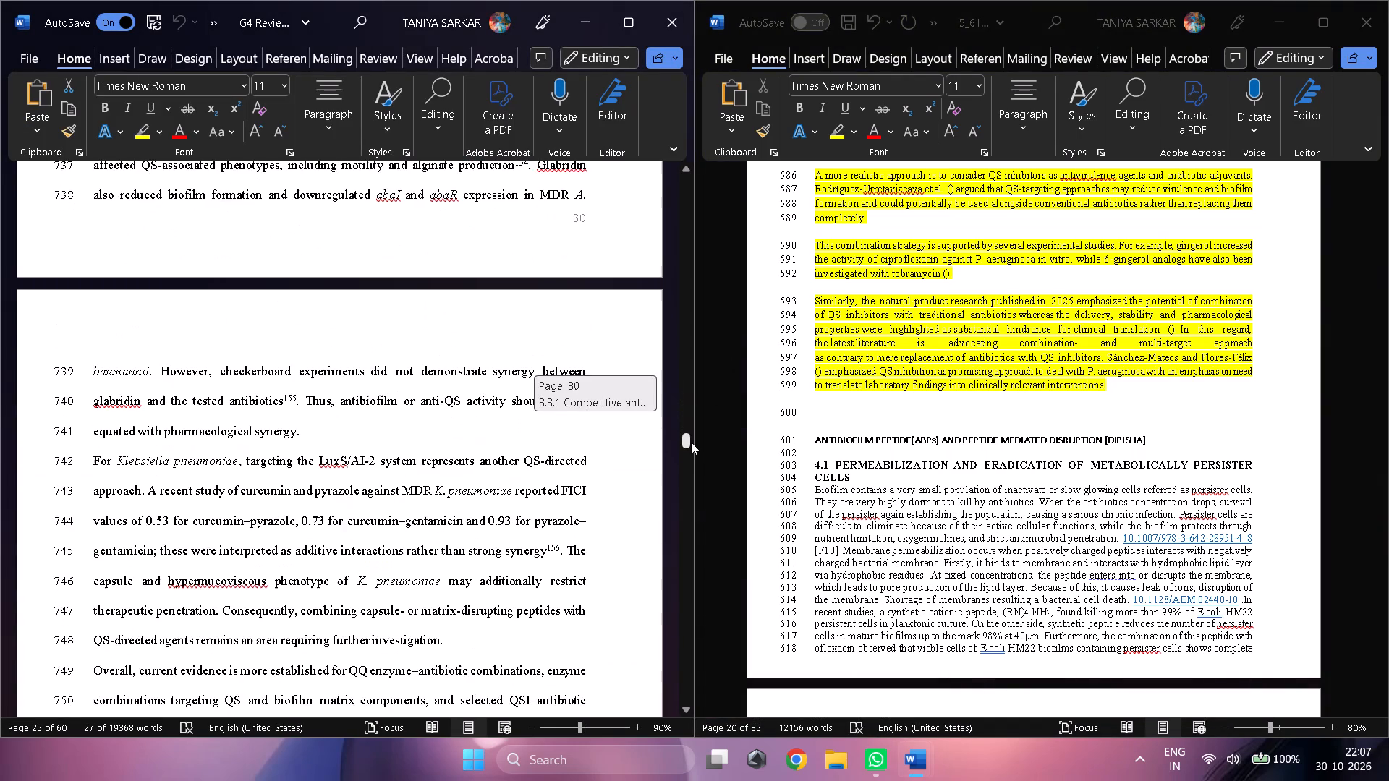
drag(691, 442, 691, 458)
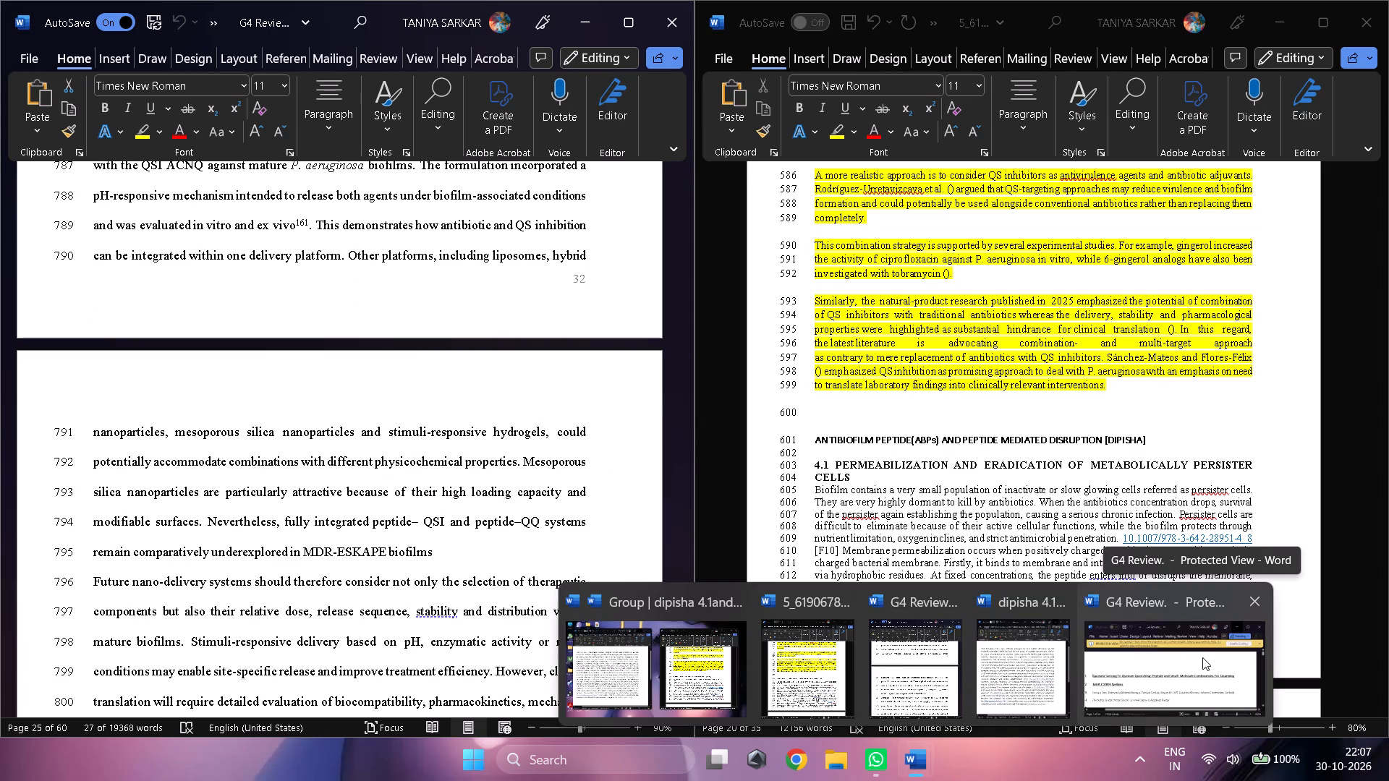
Bring up the protected G4 Review document and enable editing in it.
click(1202, 657)
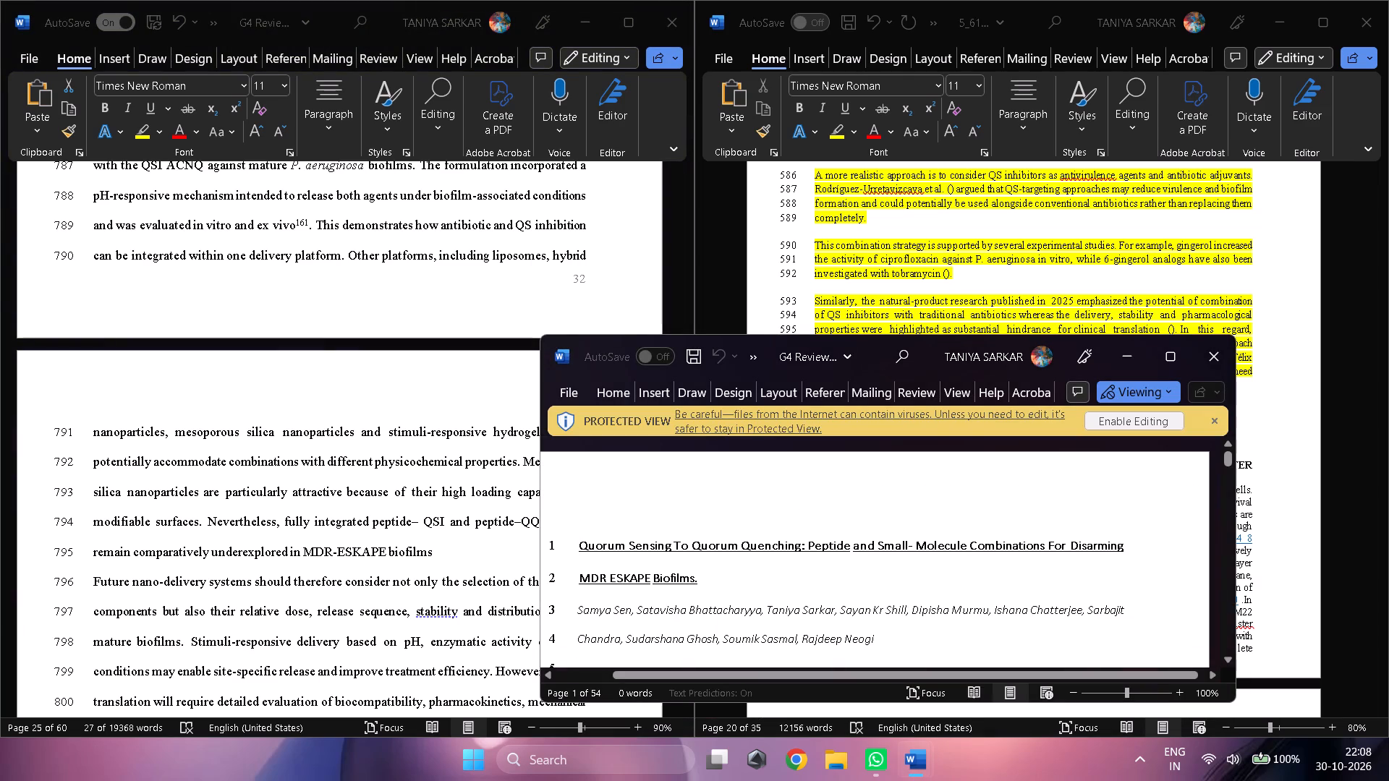
click(1115, 420)
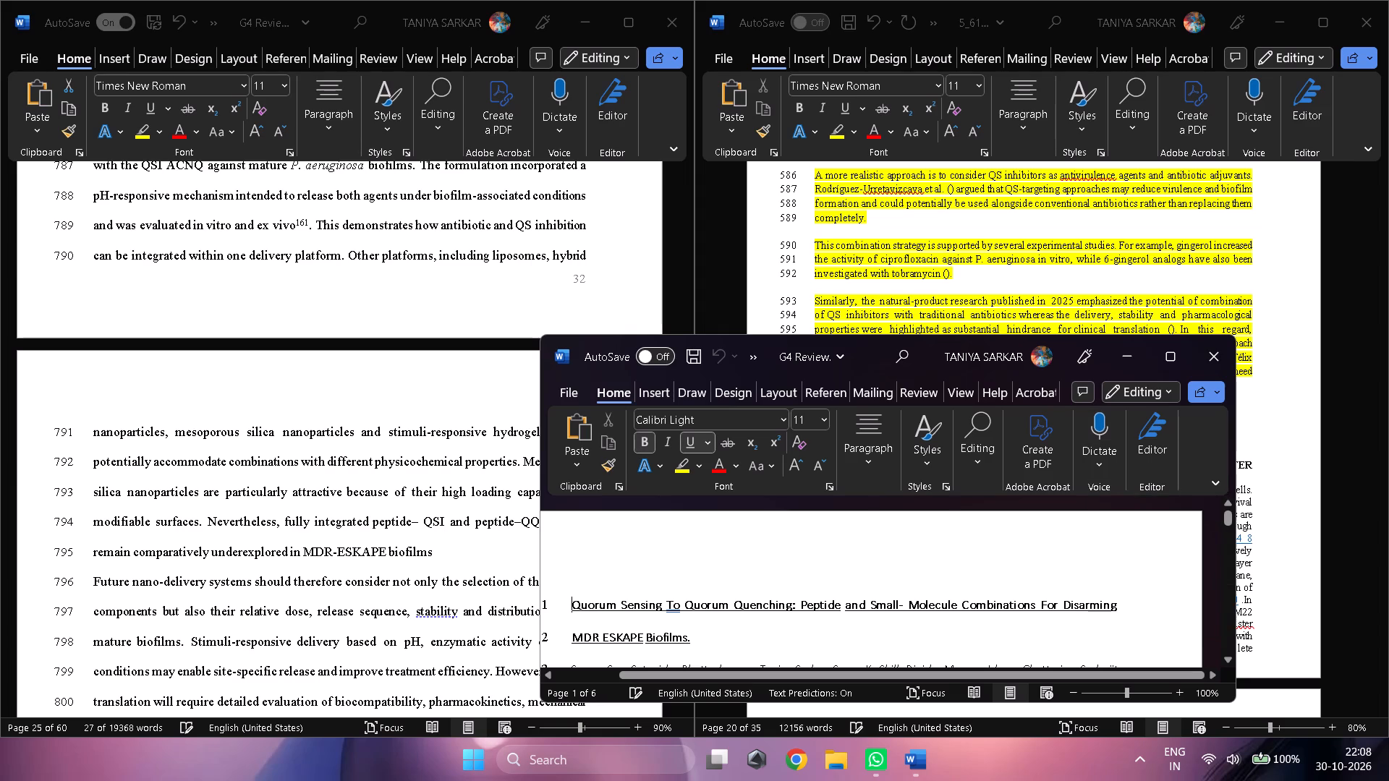
Skim the G4 Review document from its title page to the reference list and back to the QS-inhibitor resistance discussion.
click(1227, 568)
click(1227, 568)
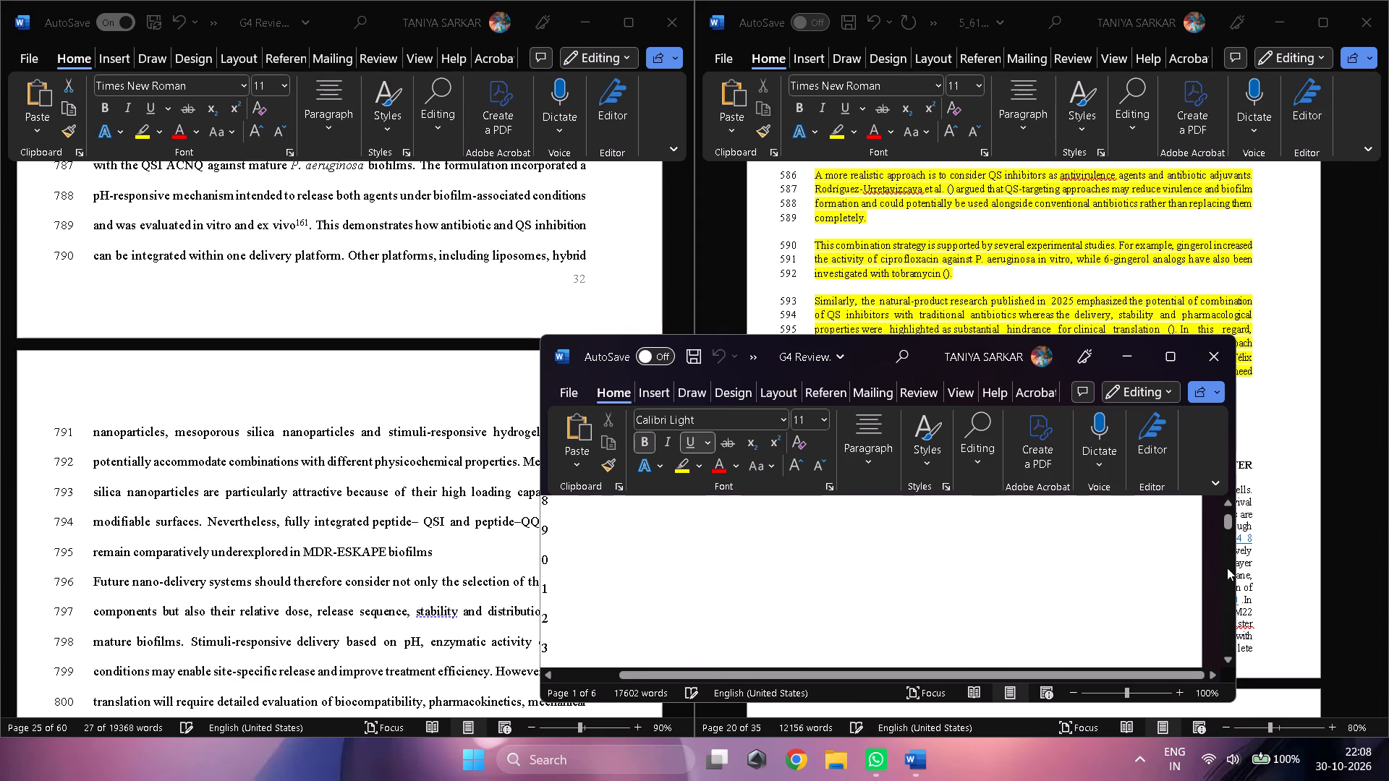
drag(1225, 515, 1232, 546)
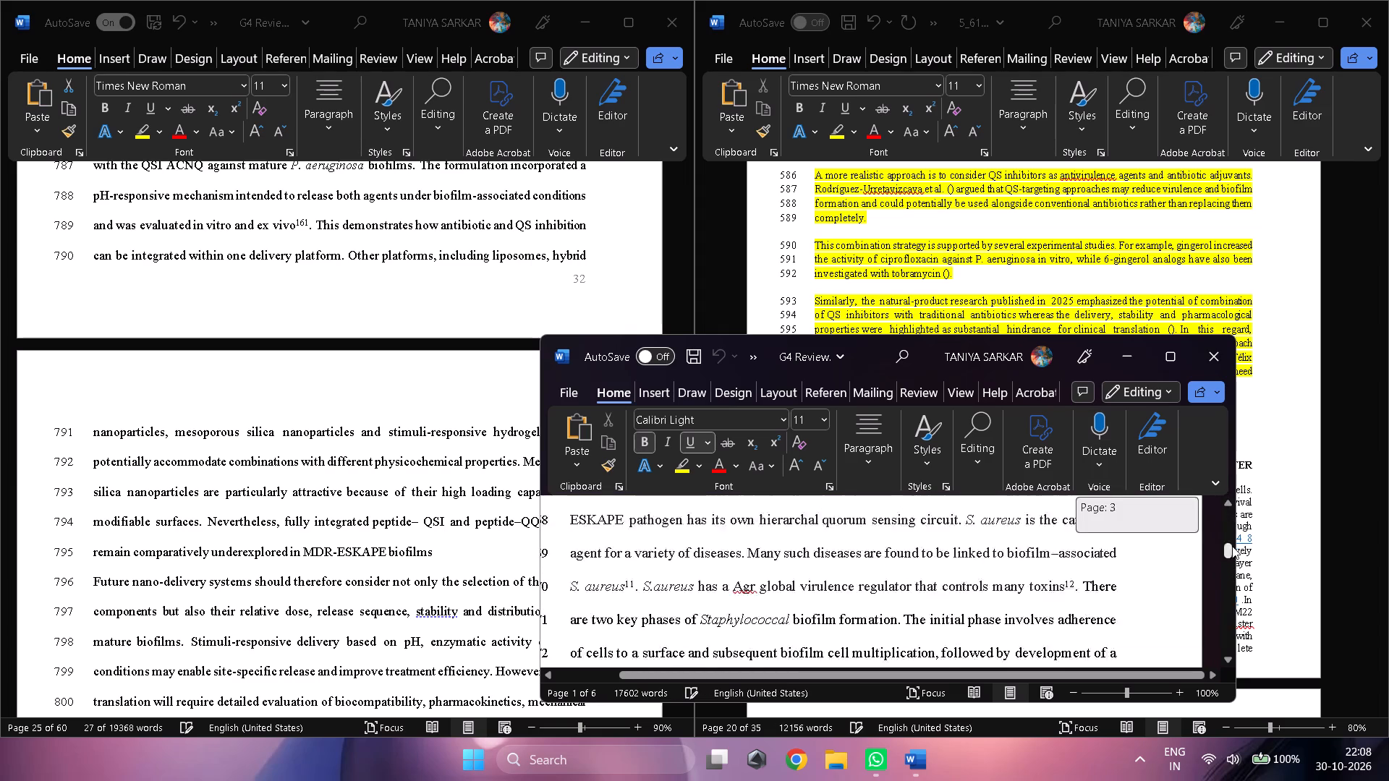
drag(1232, 546, 1267, 657)
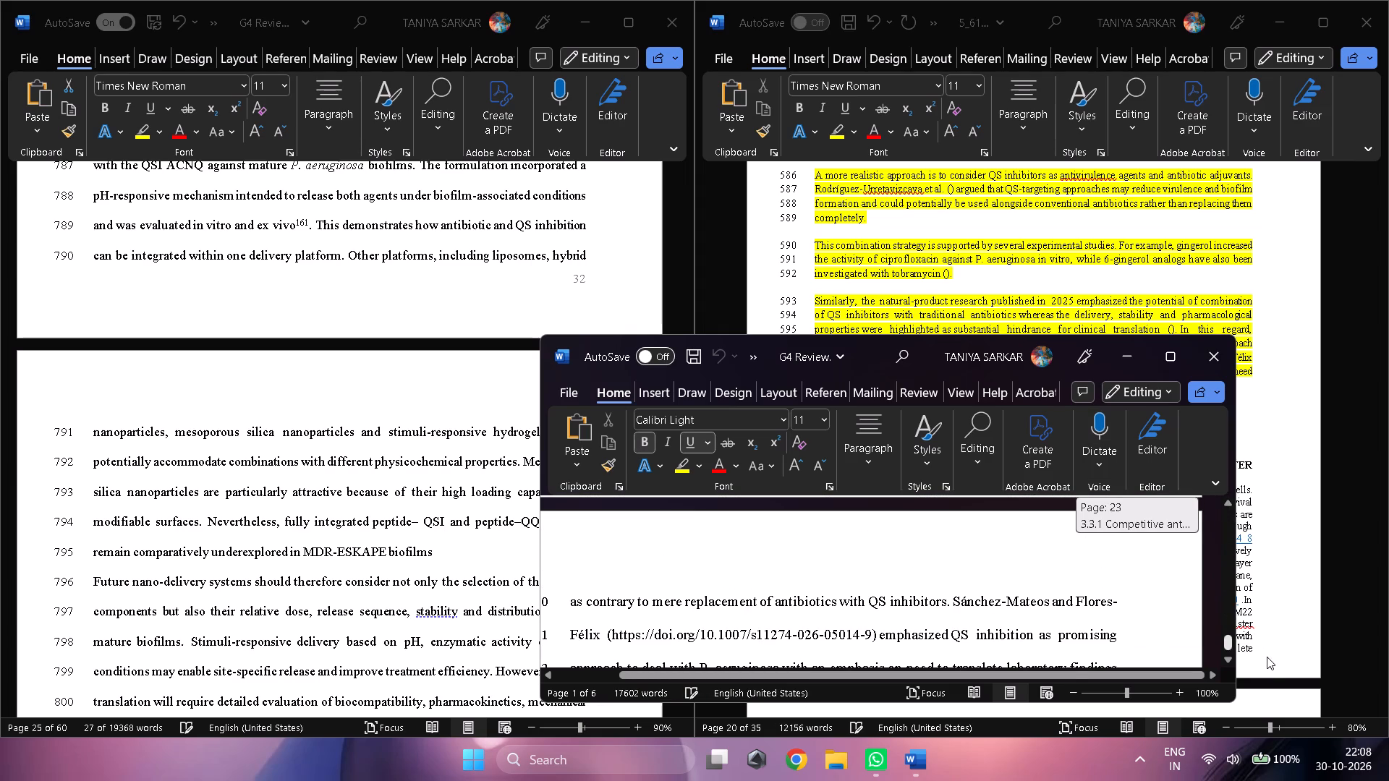
drag(1267, 657, 1242, 619)
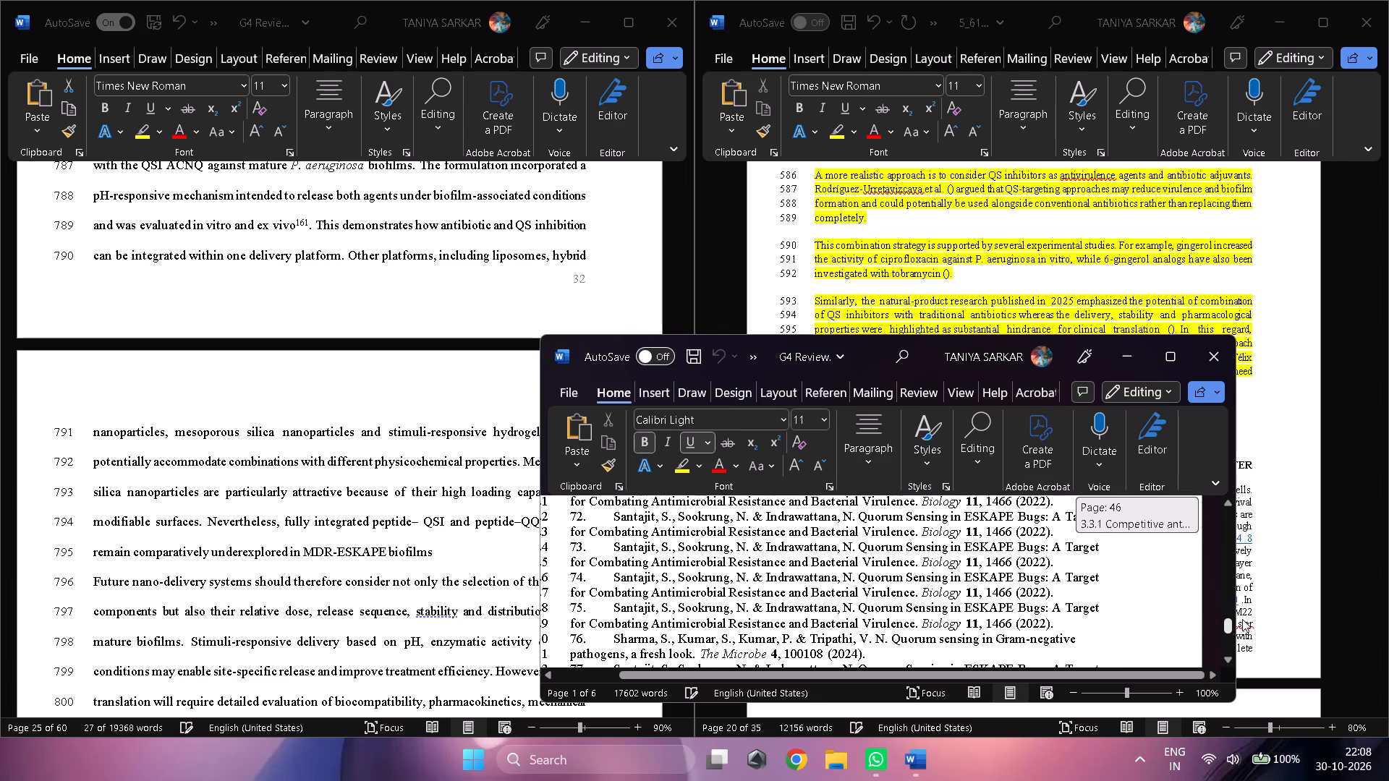
drag(1242, 619, 1244, 619)
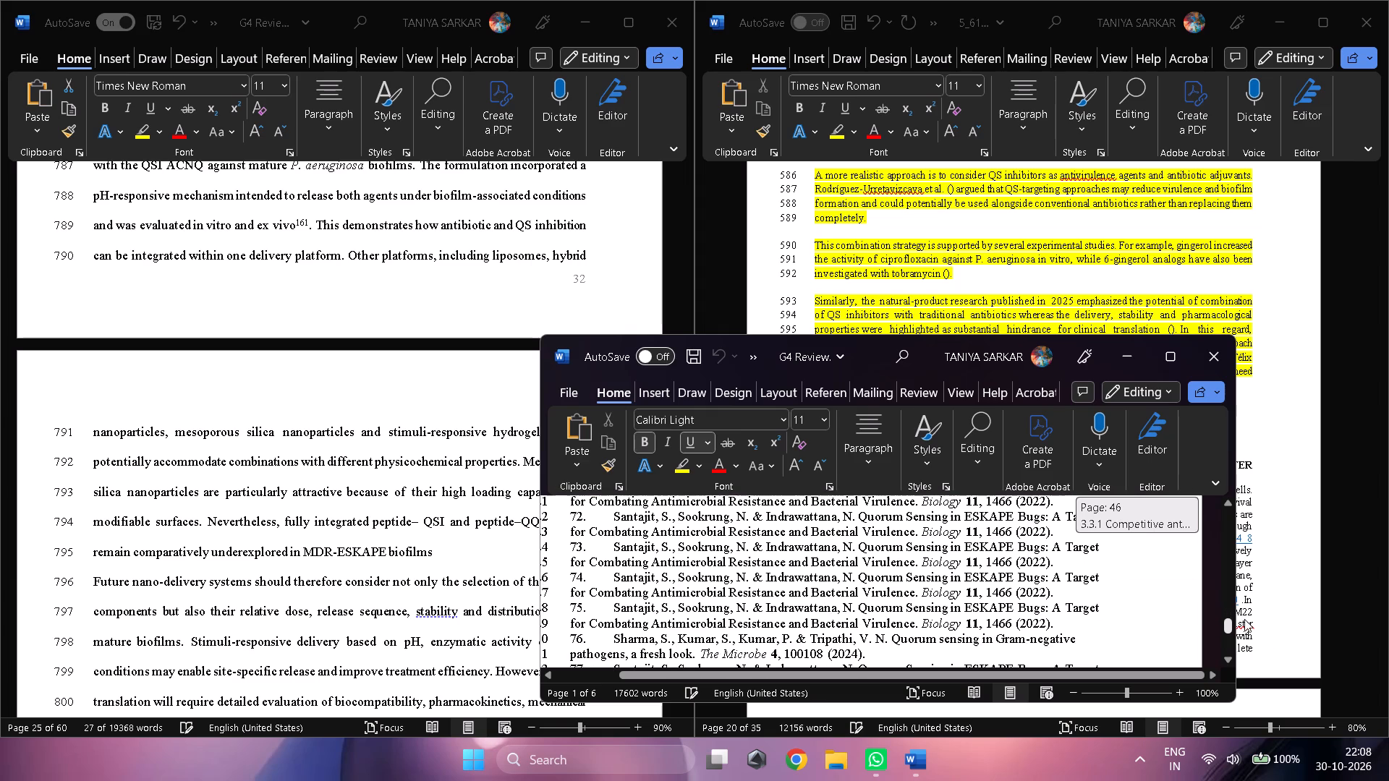
drag(1244, 619, 1245, 613)
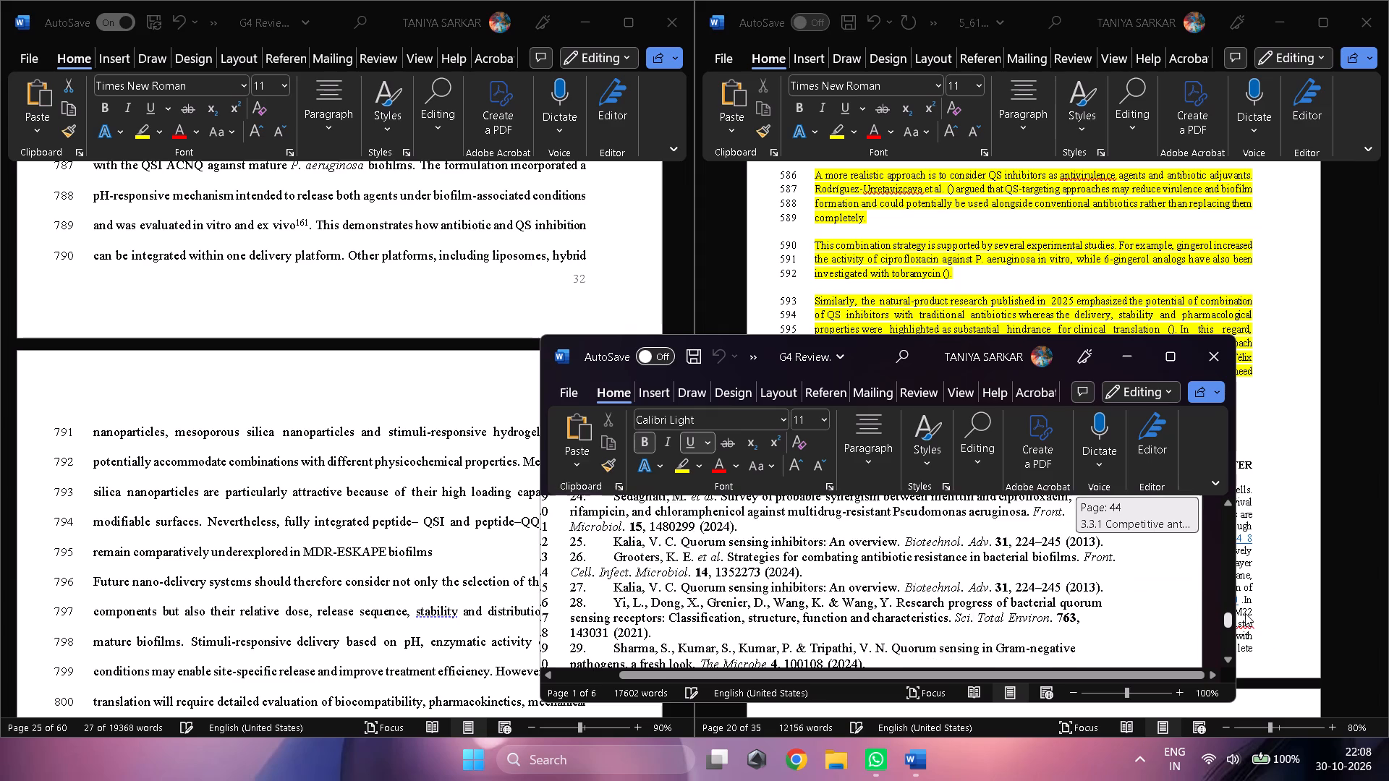
drag(1245, 613, 1246, 602)
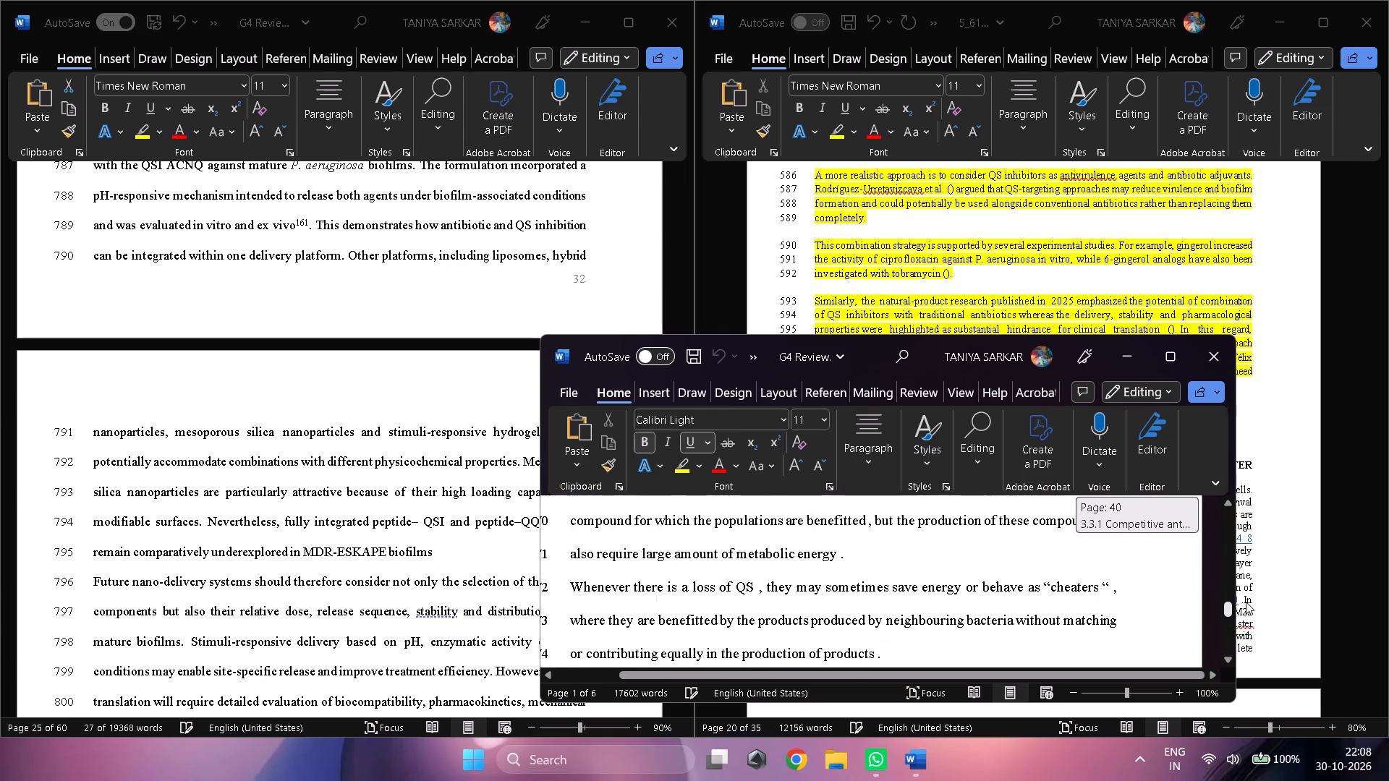
drag(1246, 602, 1246, 585)
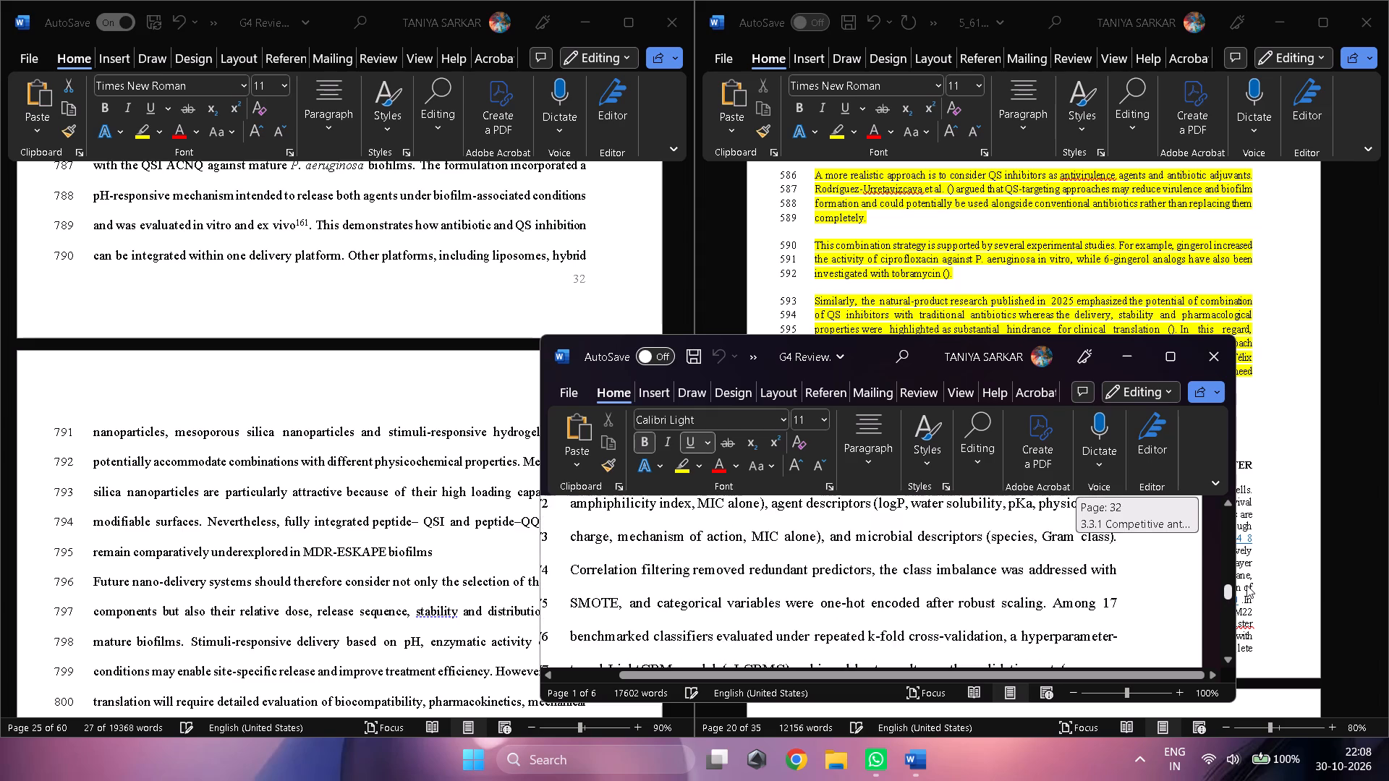
drag(1246, 585, 1249, 561)
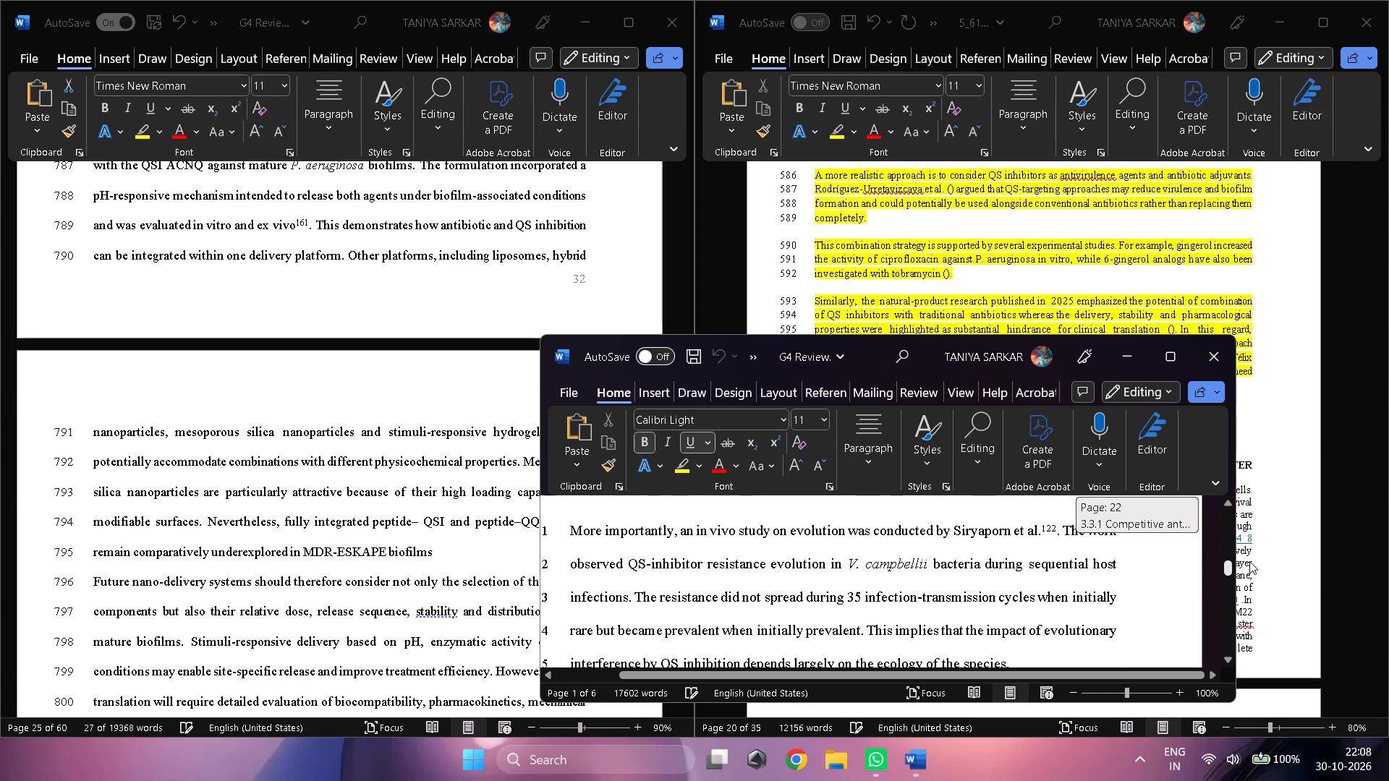
drag(1249, 561, 1249, 562)
Maximize the G4 Review document and look back through it from the QS-inhibitor adjuvant discussion to the title page.
click(1158, 365)
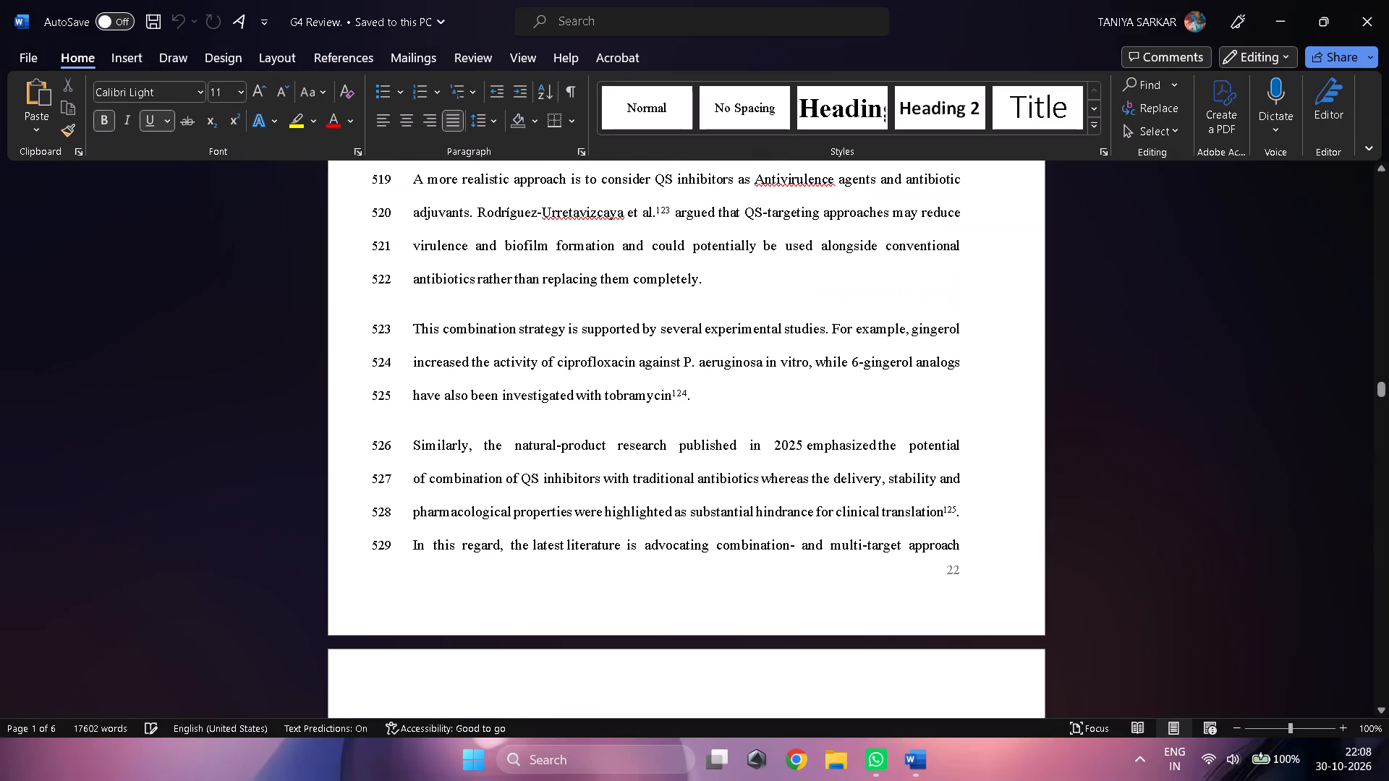
drag(1385, 383, 1385, 347)
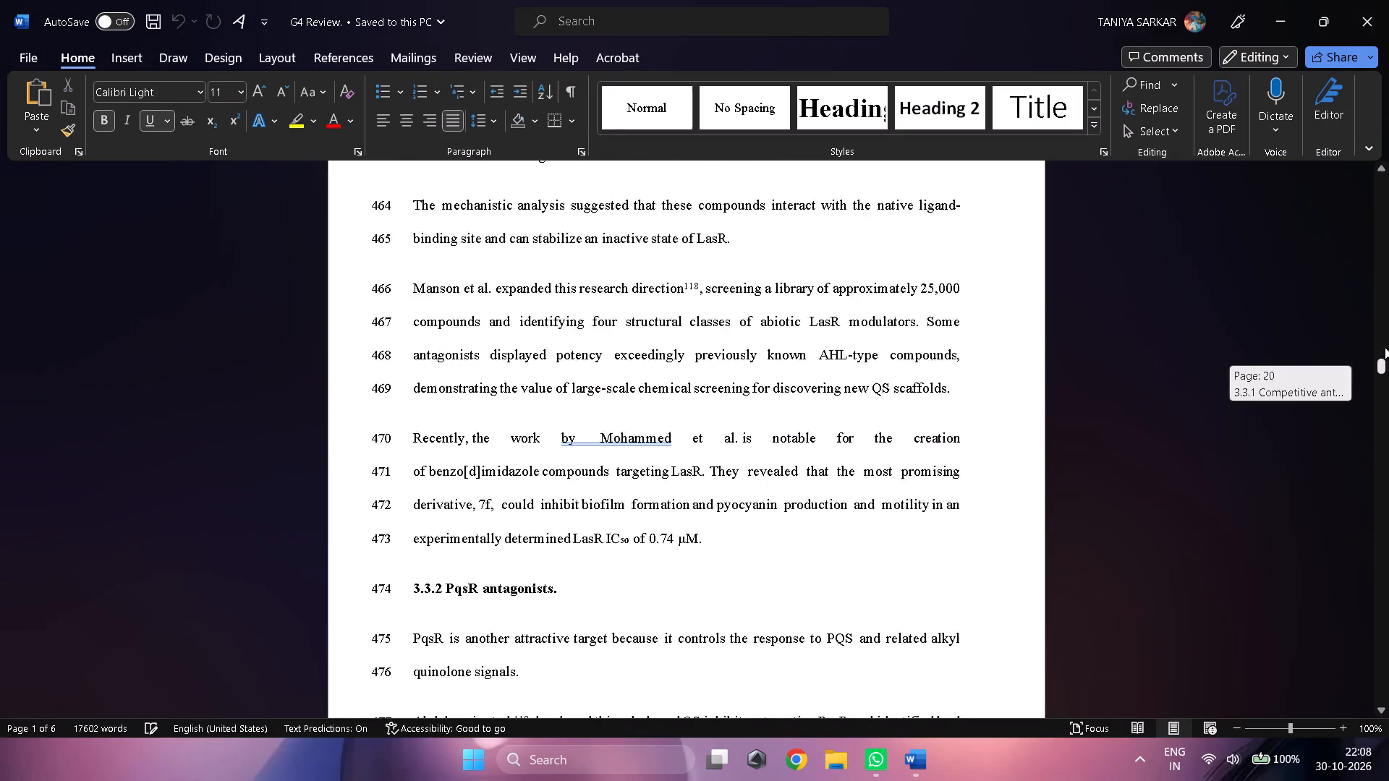
drag(1385, 347, 1388, 221)
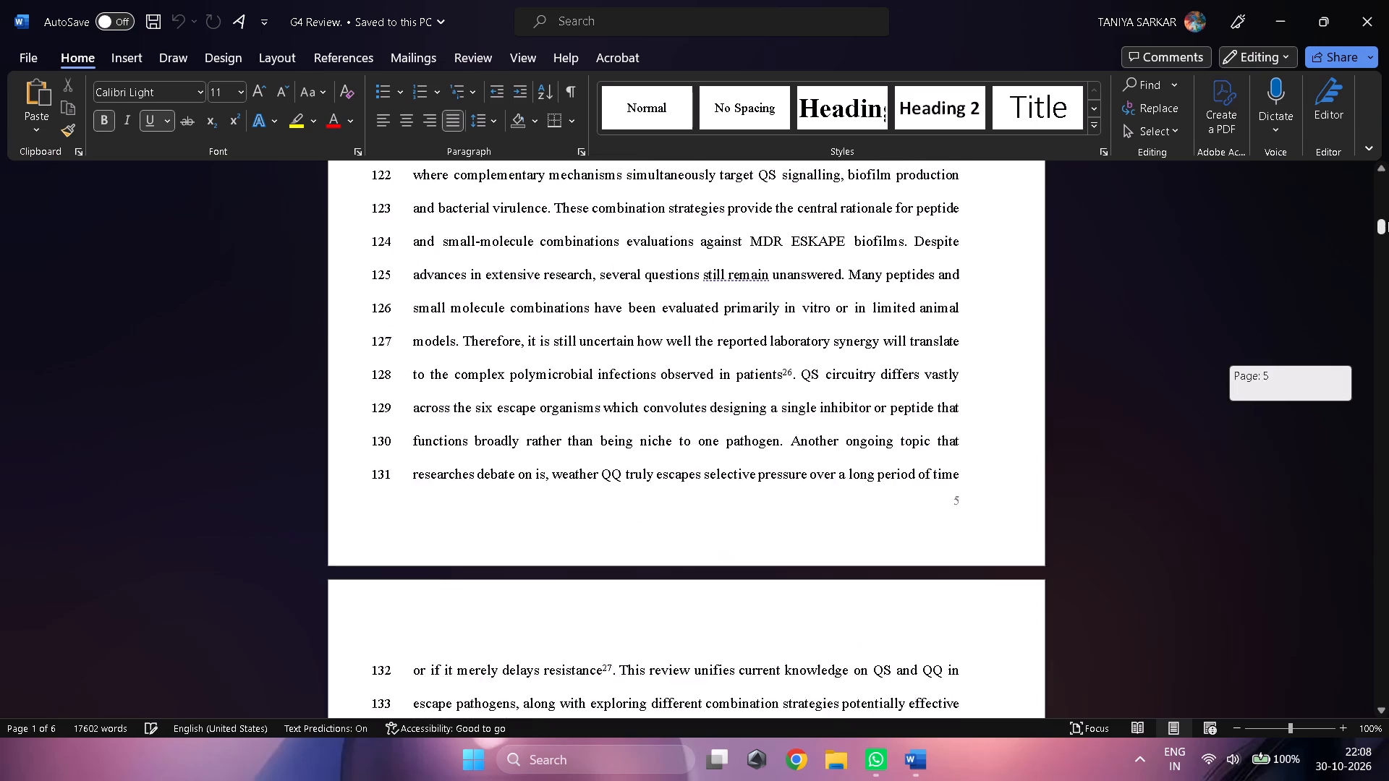
drag(1388, 221, 1388, 184)
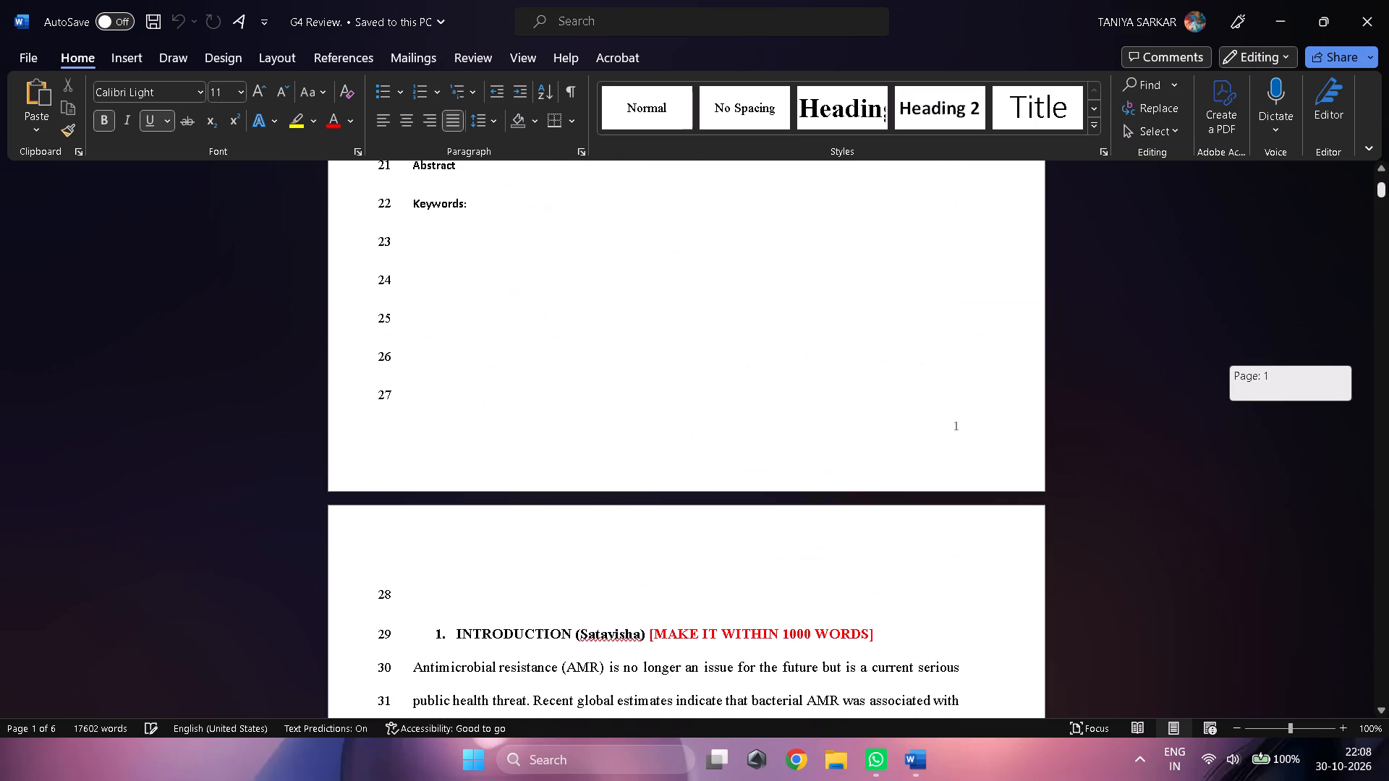
drag(1388, 184, 1388, 167)
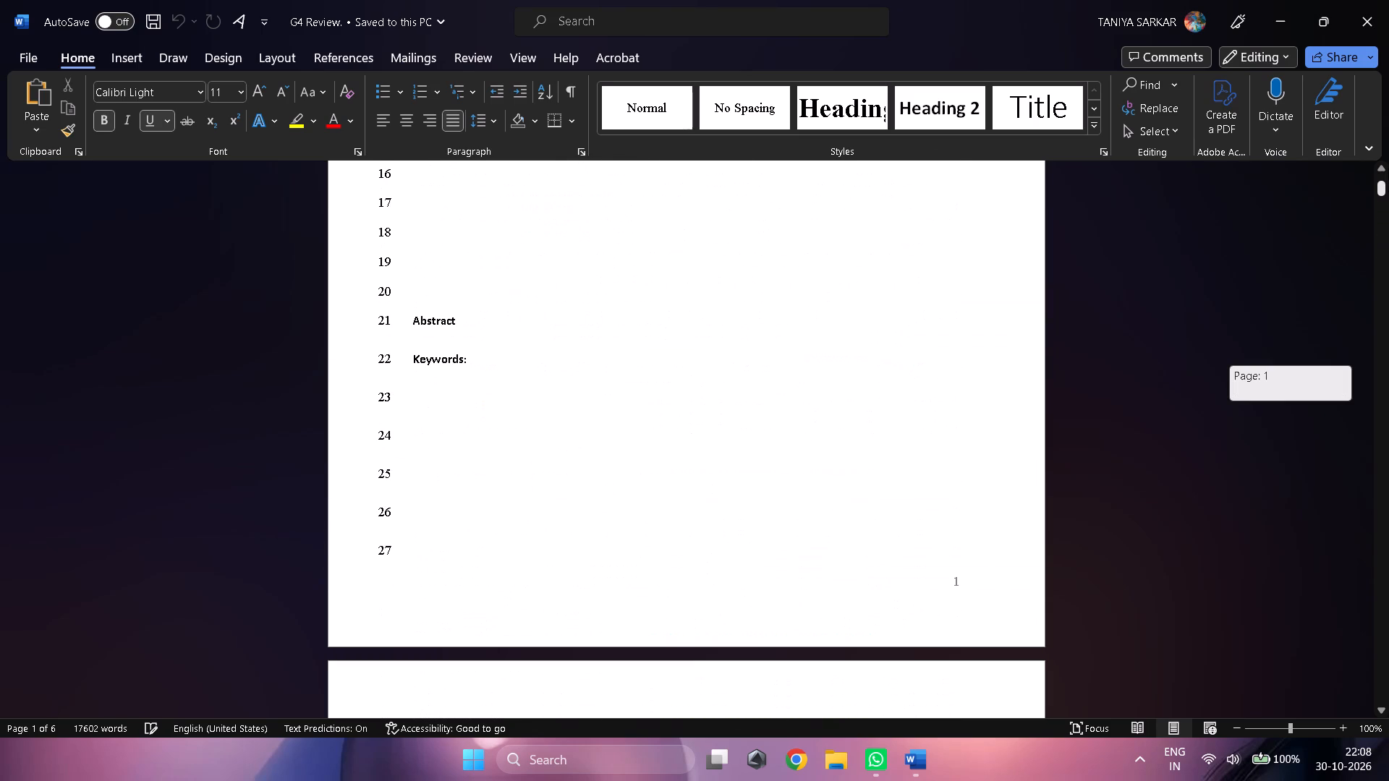
drag(1388, 167, 1388, 174)
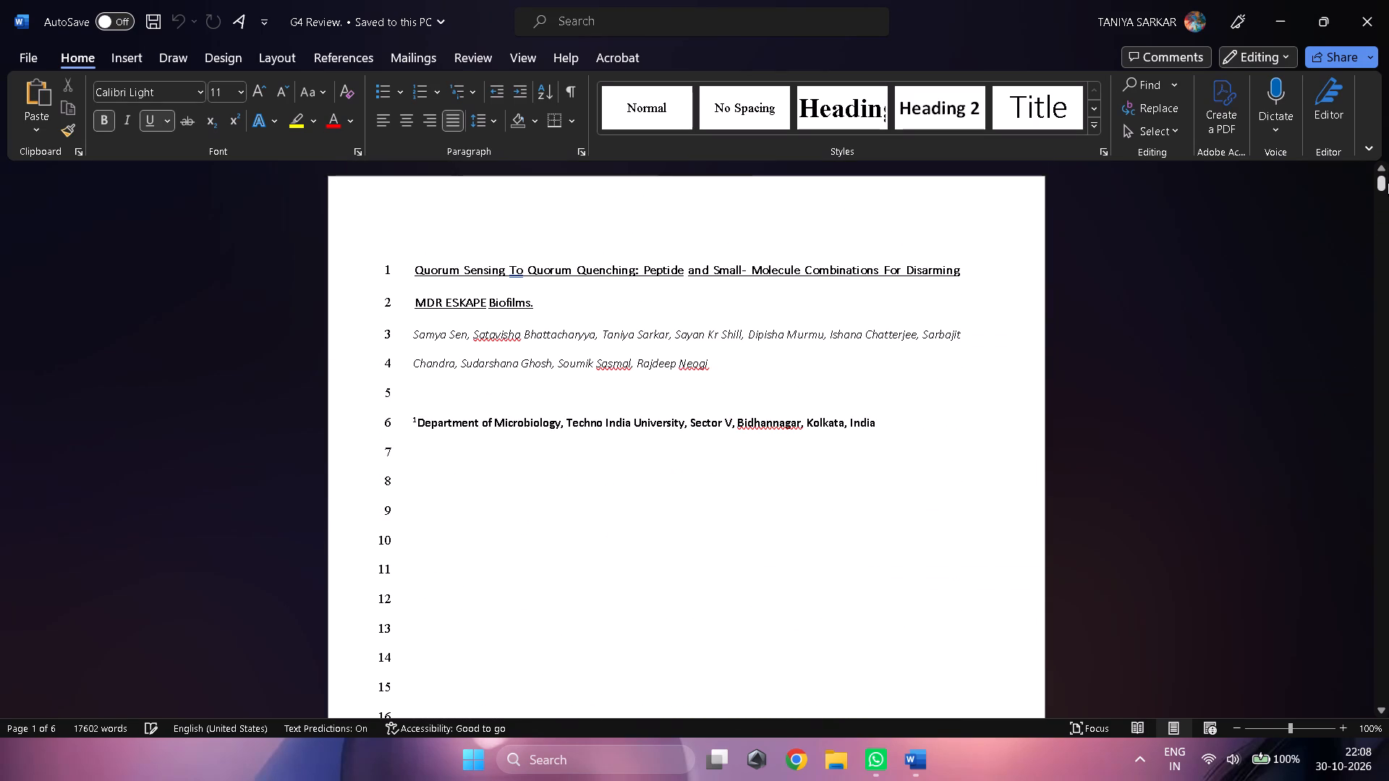
Look through G4 Review from the Introduction and section 2 to the enzymatic quorum quenching text in section 3.1.
drag(1382, 709, 1375, 730)
click(1377, 704)
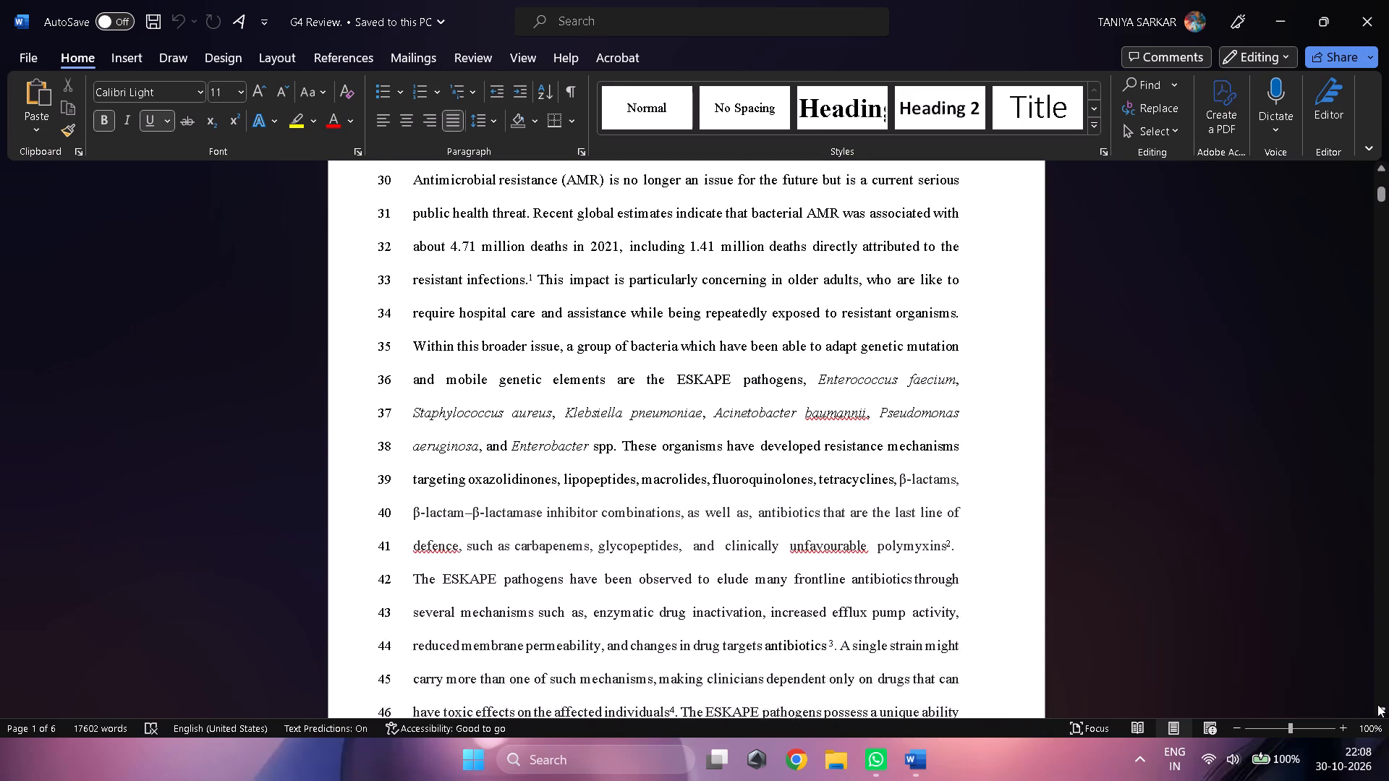
click(1386, 234)
click(1386, 234)
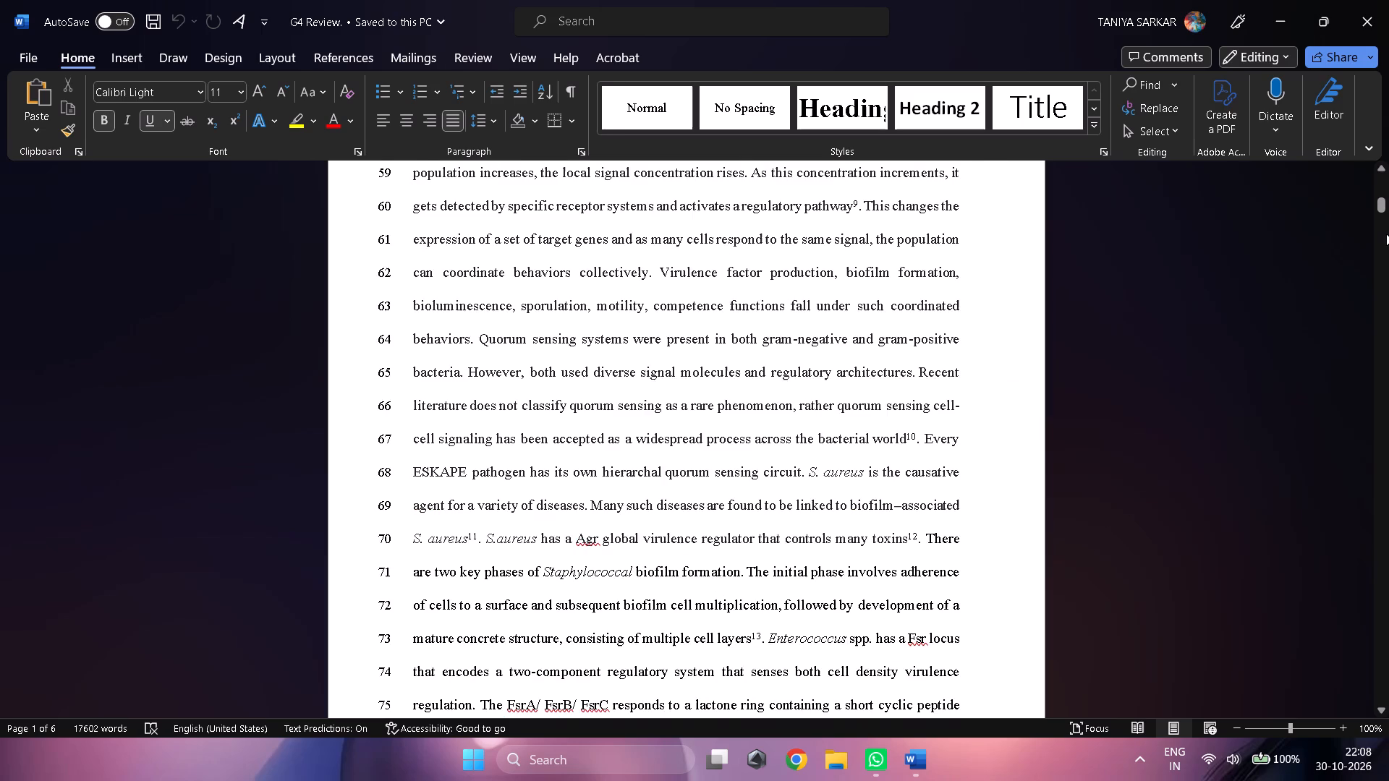
triple_click(1386, 234)
triple_click(1386, 234)
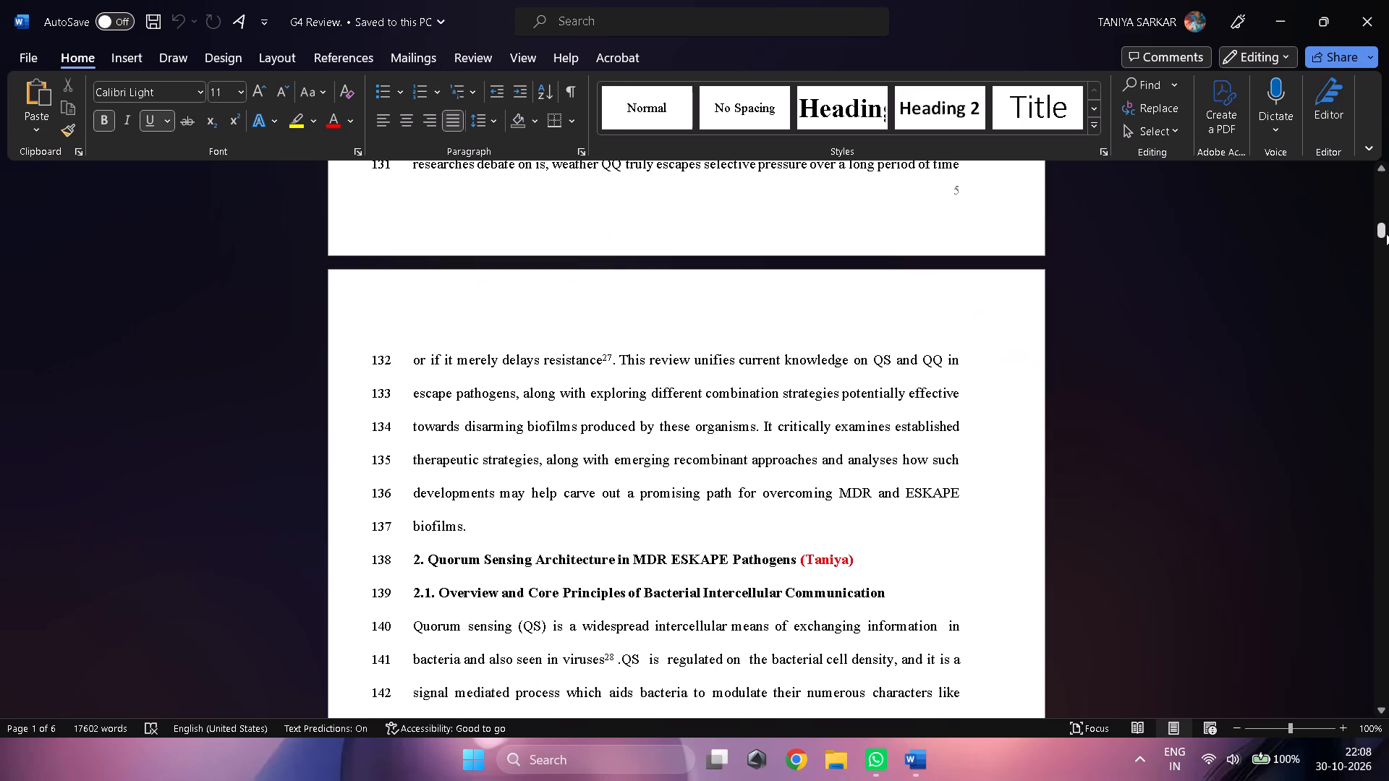
drag(1386, 234, 1388, 248)
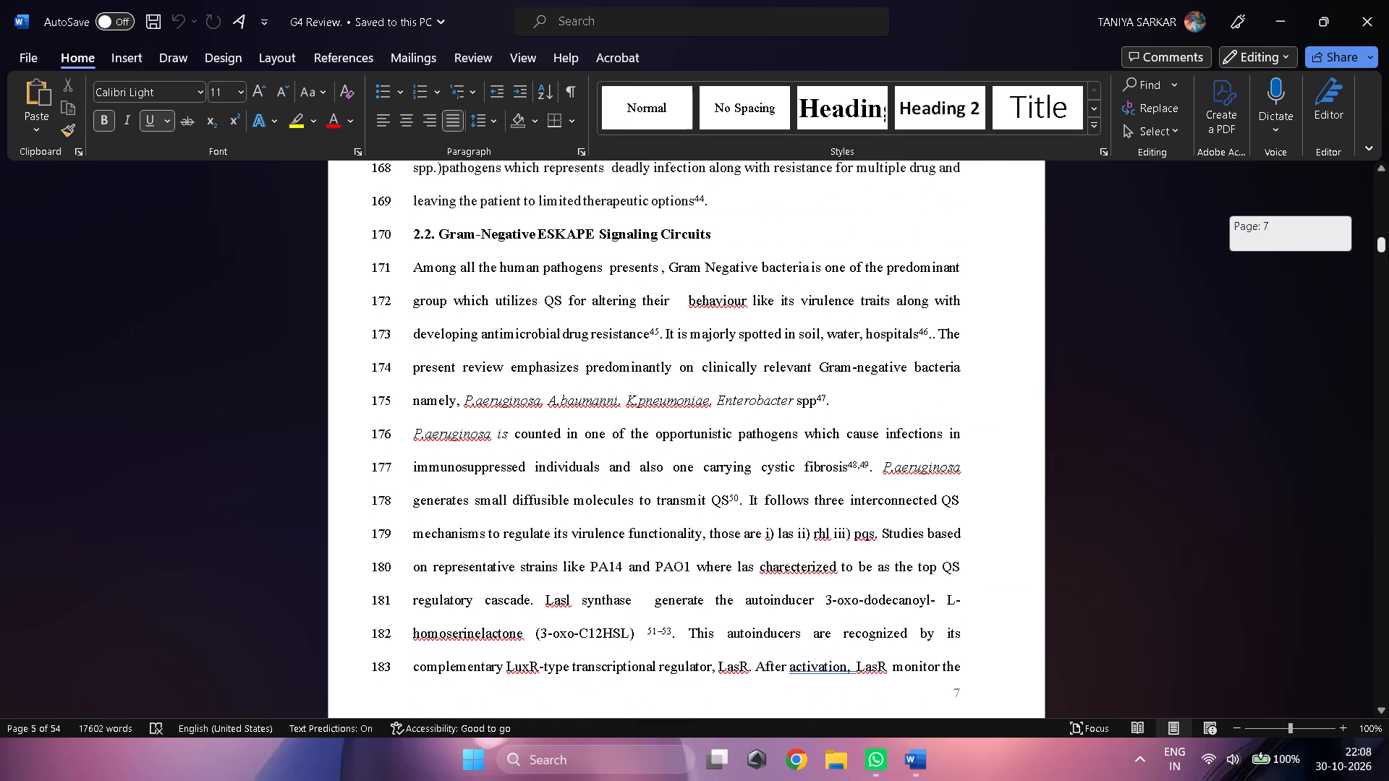
drag(1388, 248, 1388, 256)
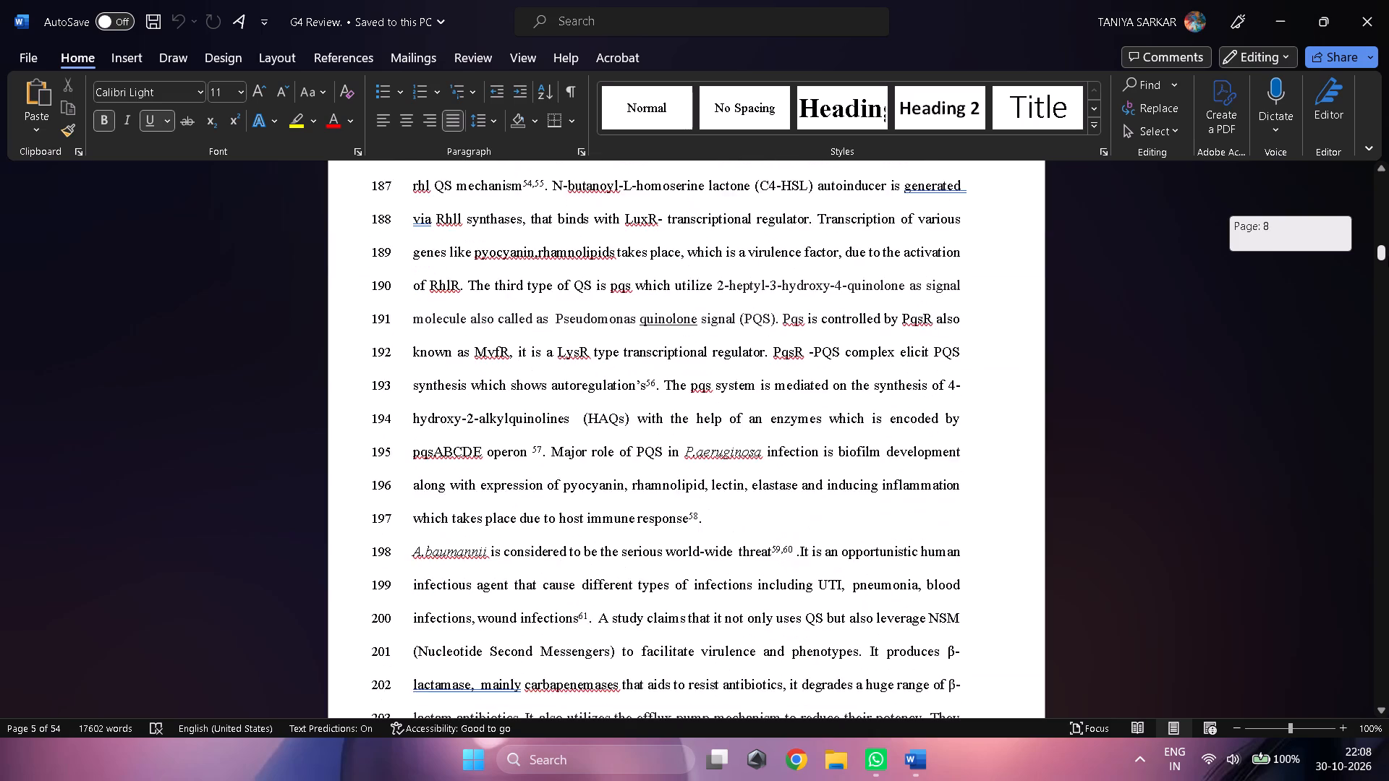
drag(1388, 256, 1388, 272)
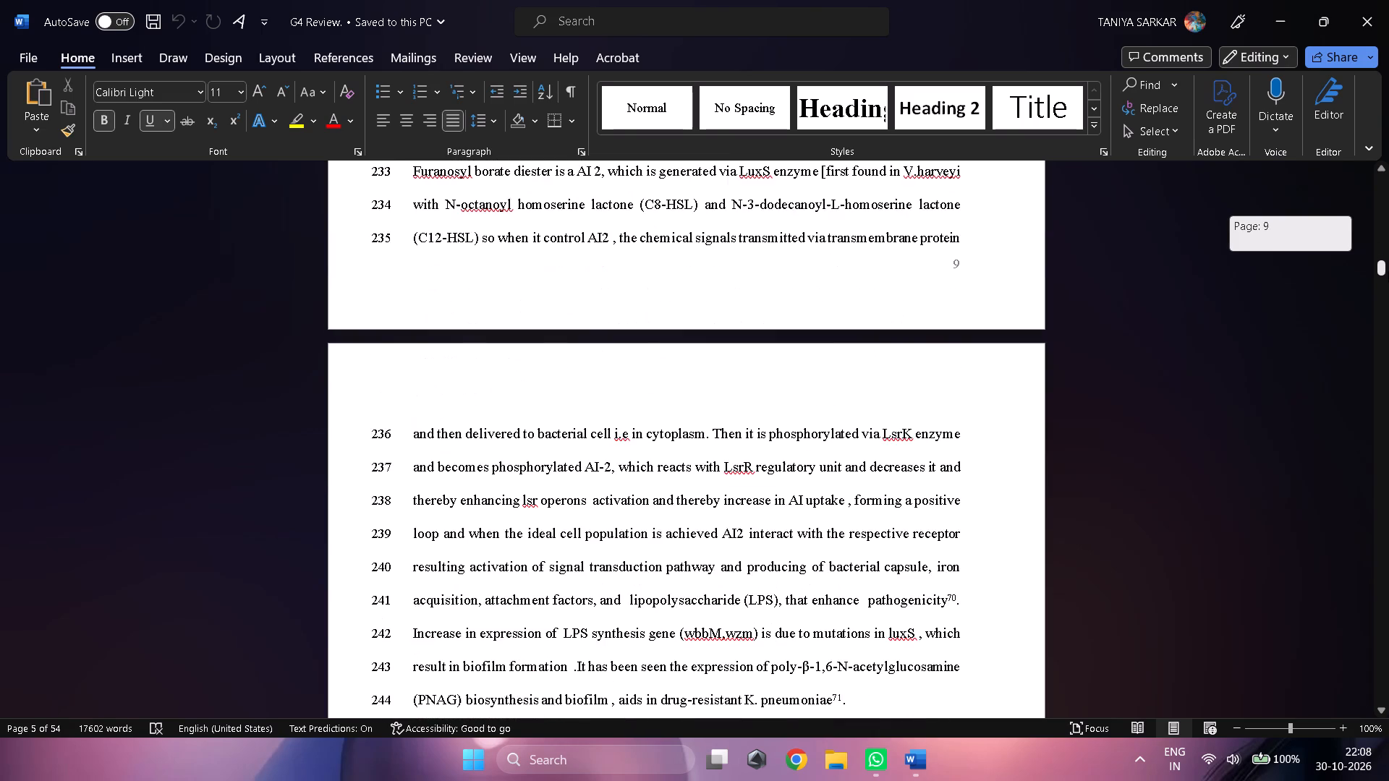
drag(1388, 272, 1388, 278)
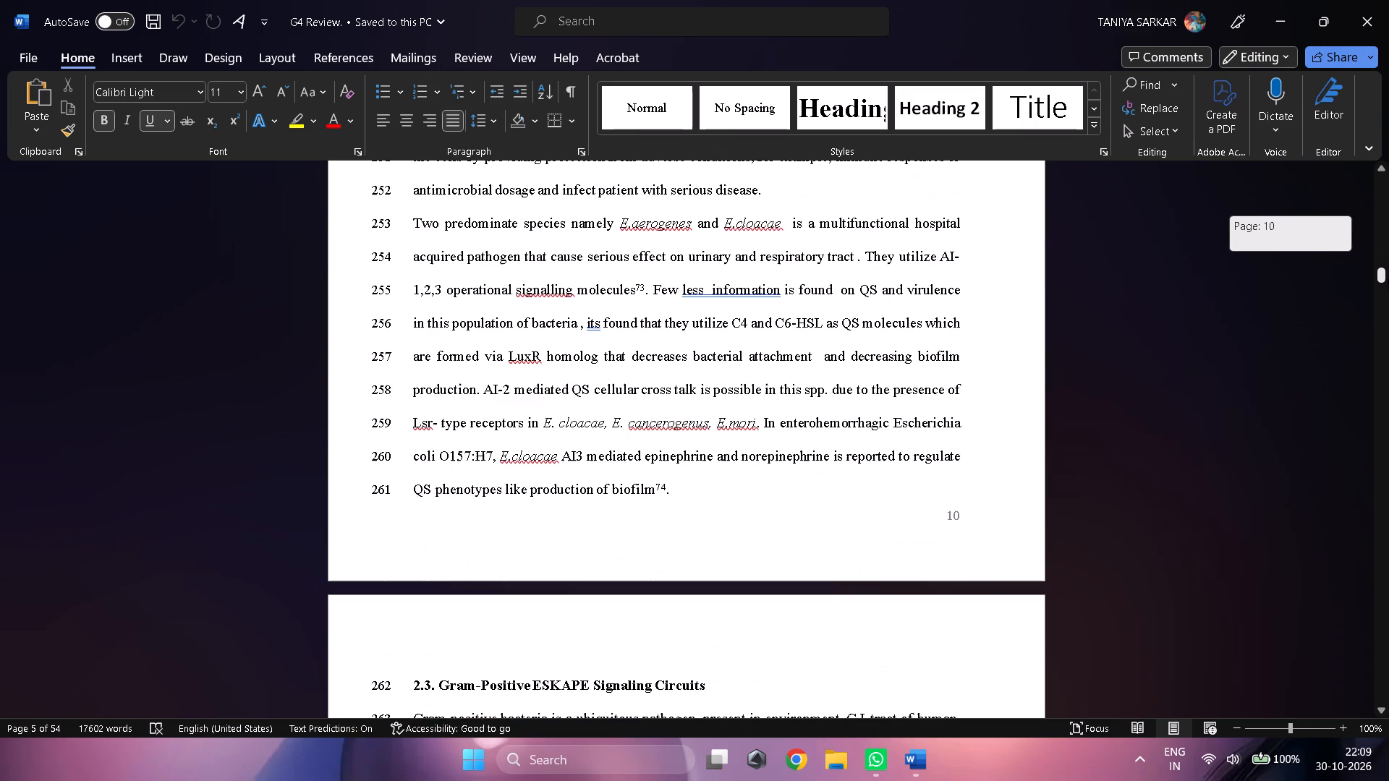
drag(1388, 278, 1388, 281)
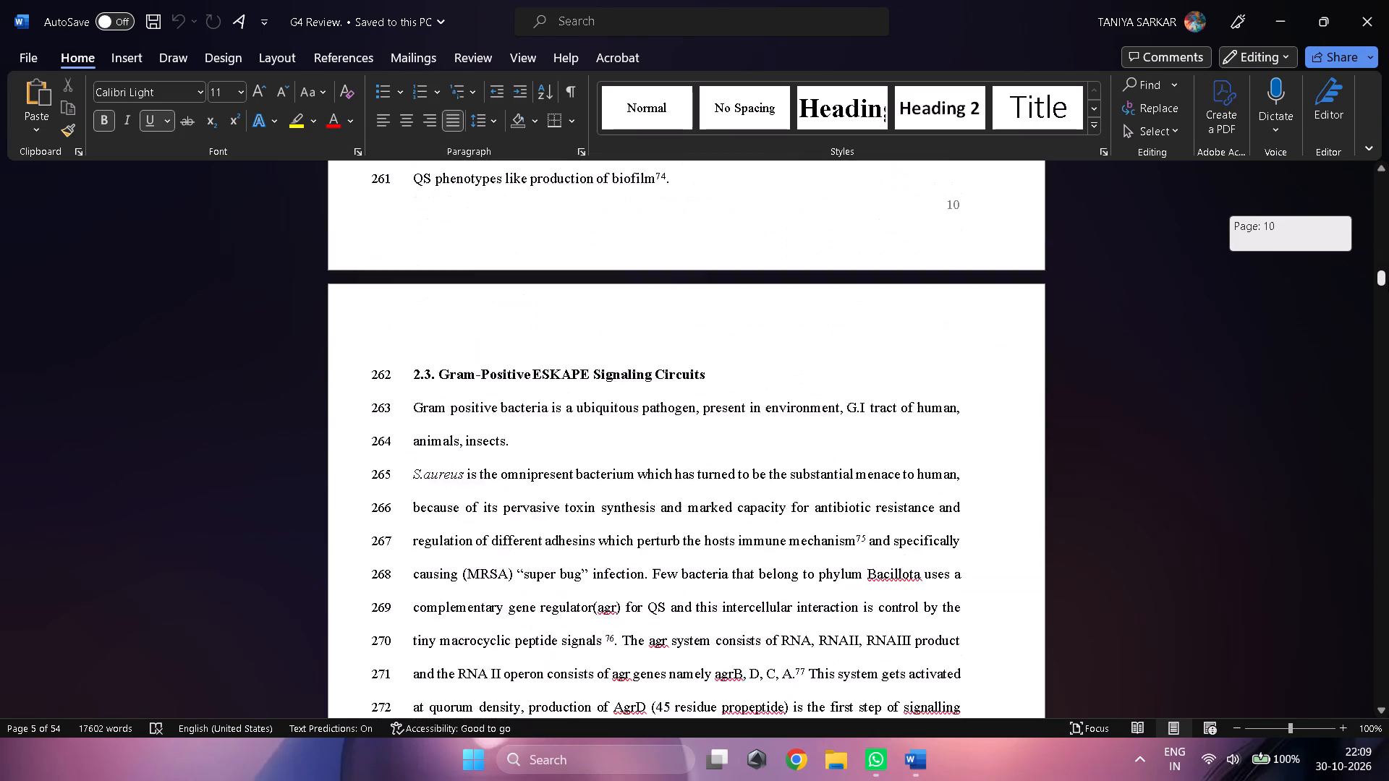
drag(1388, 281, 1388, 302)
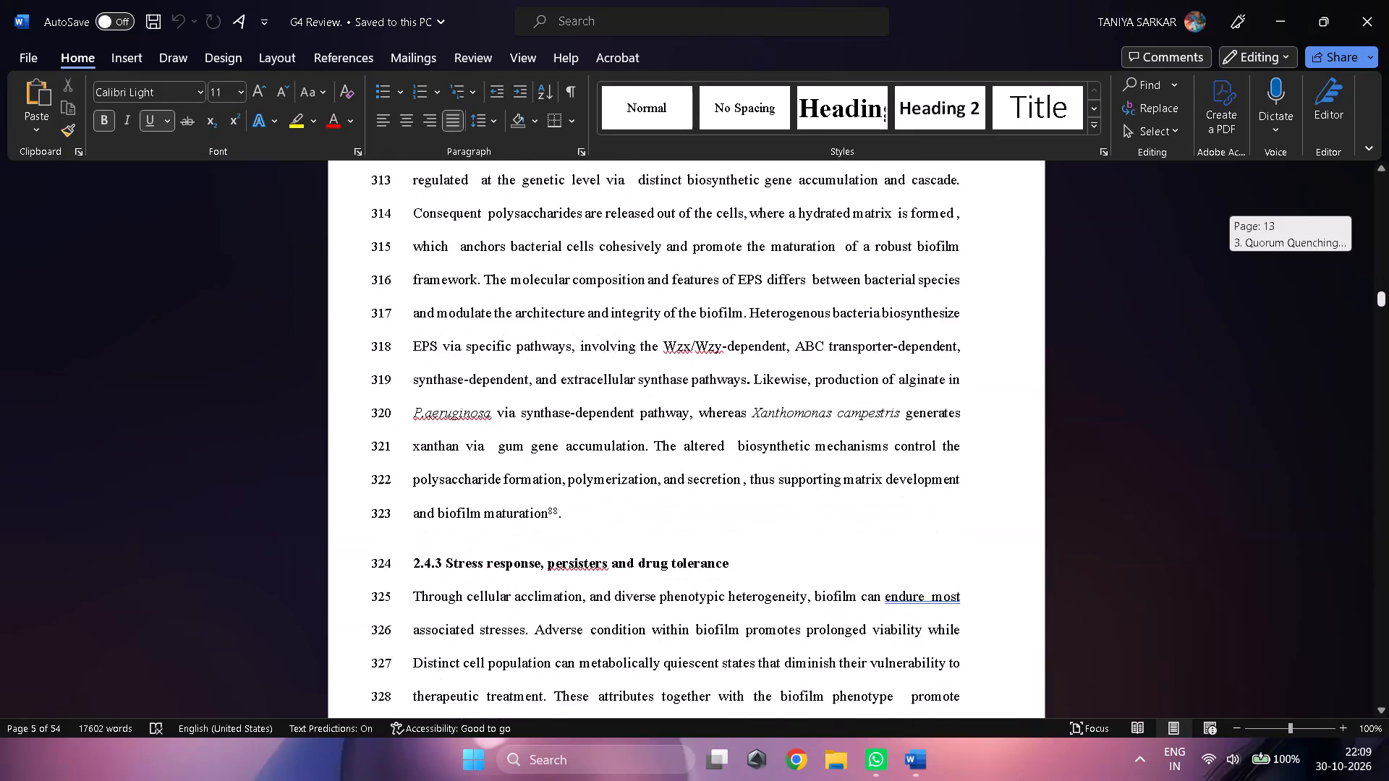
drag(1388, 302, 1388, 310)
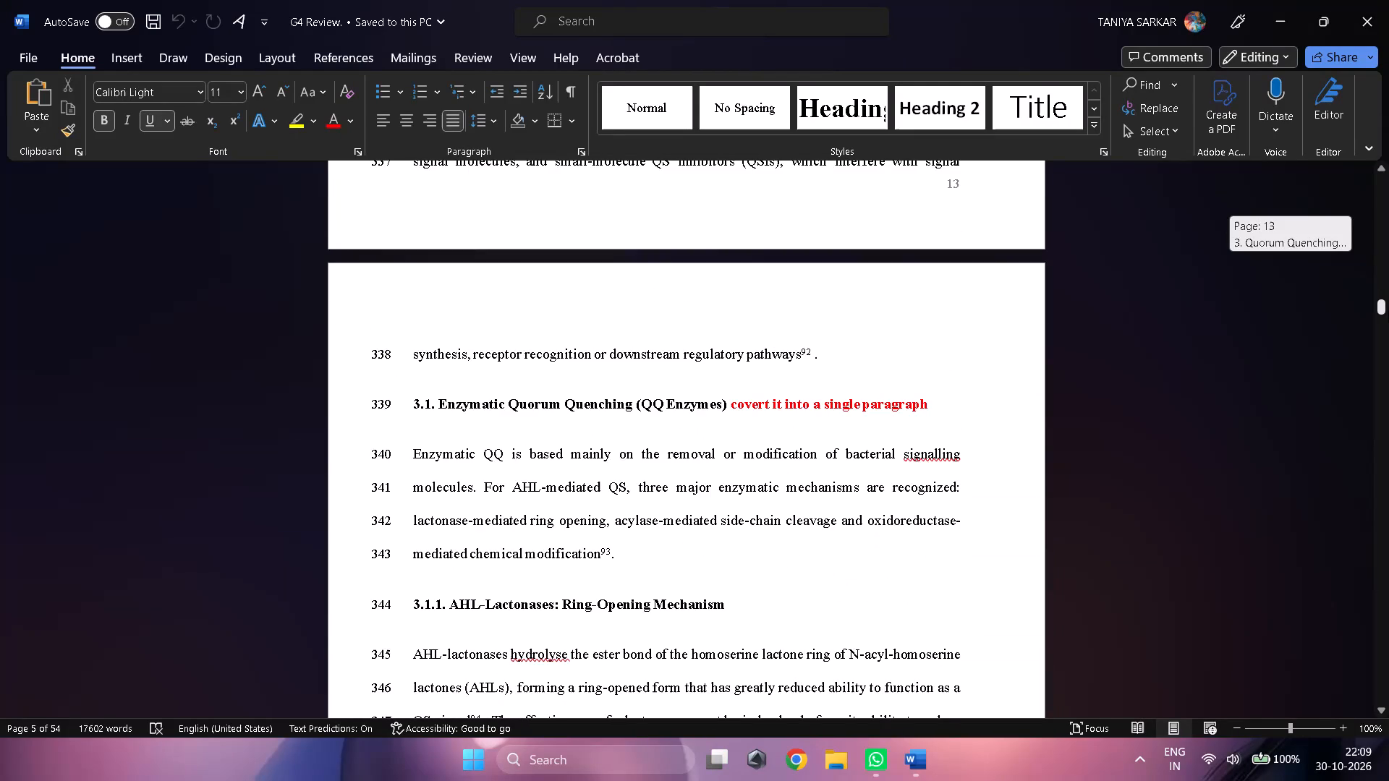
drag(1388, 310, 1388, 319)
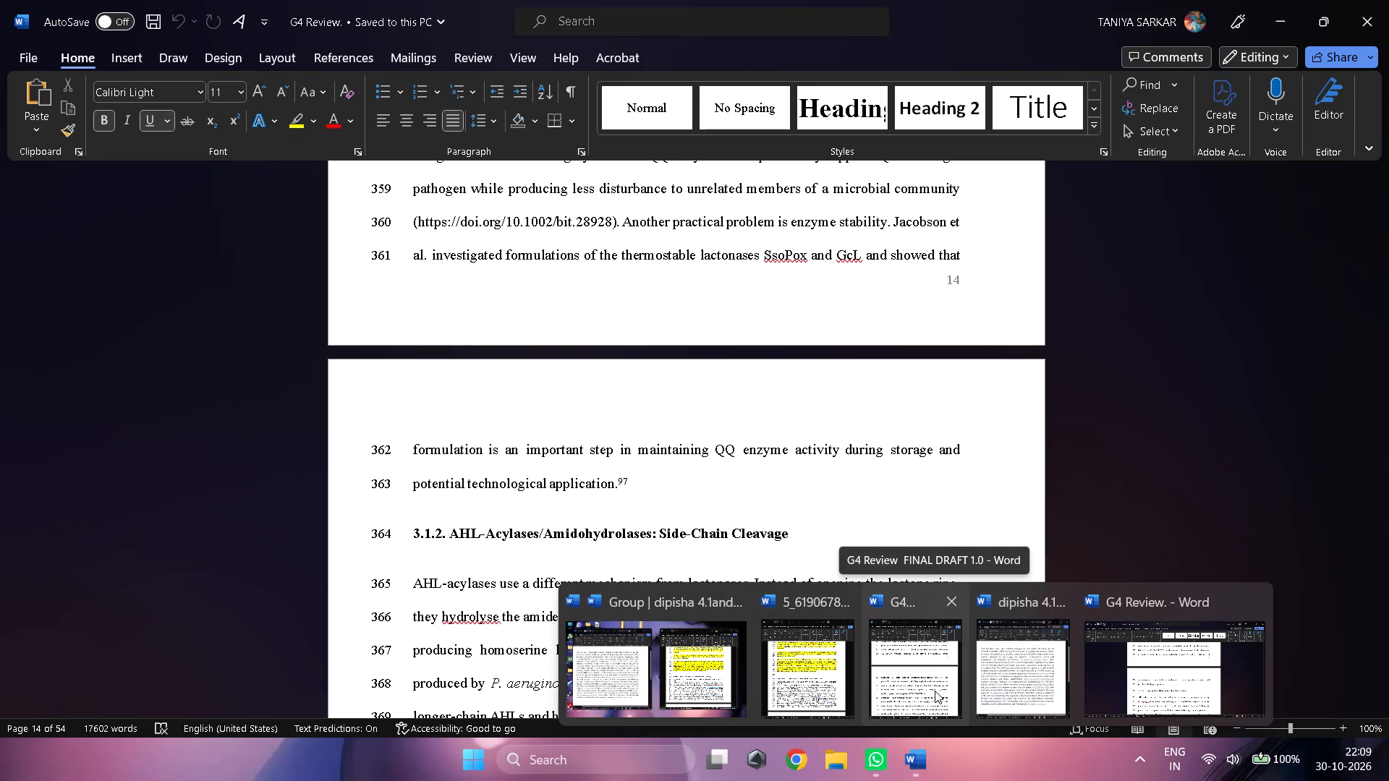
Close the G4 Review FINAL DRAFT 1.0 document and return to the G4 Review document.
click(1173, 685)
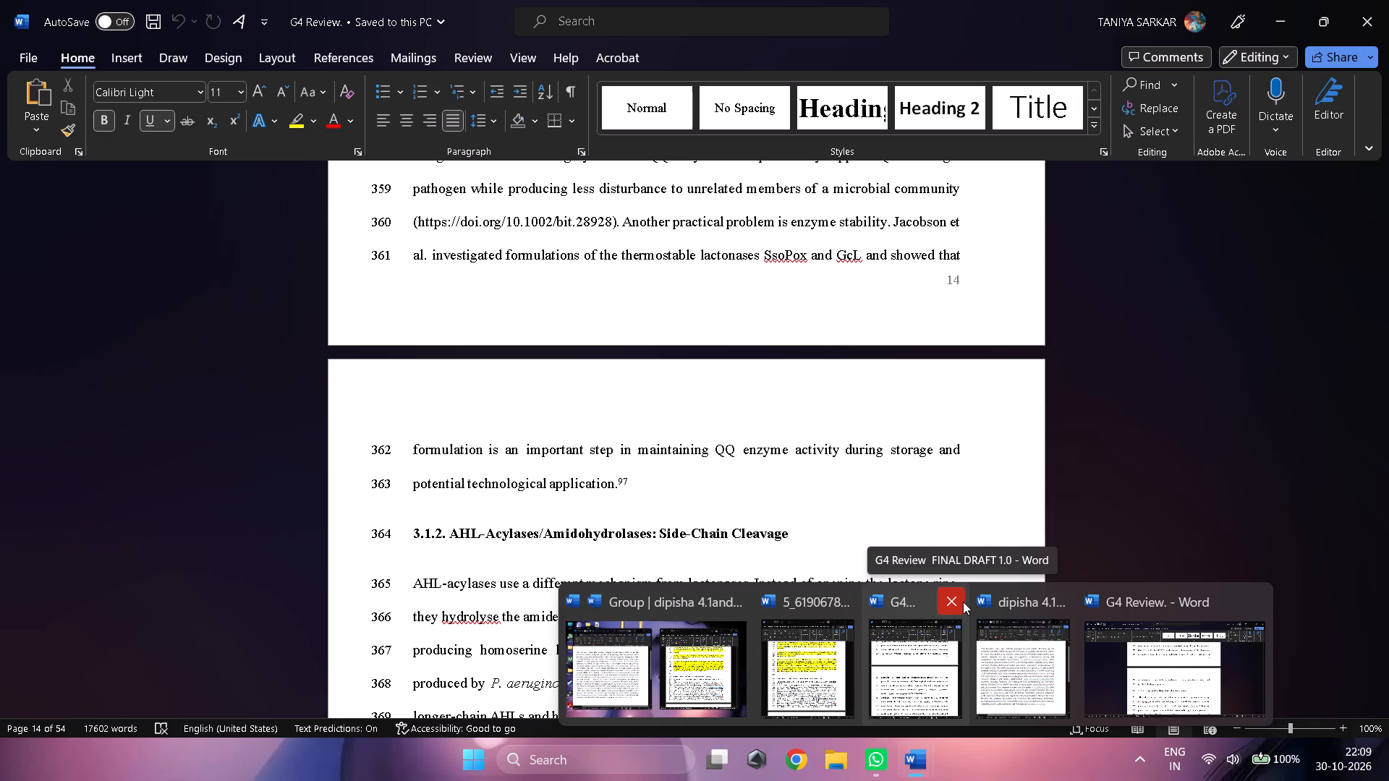
click(961, 601)
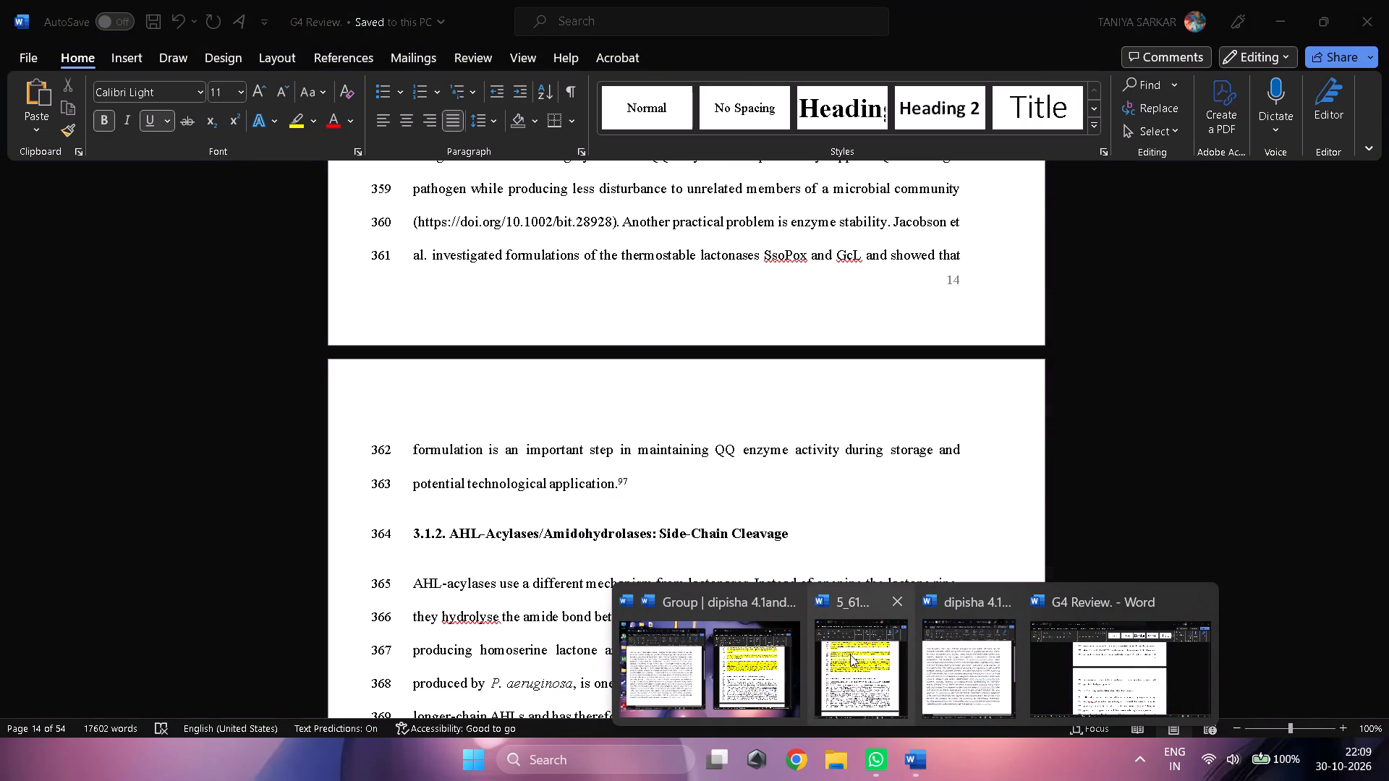
click(1051, 419)
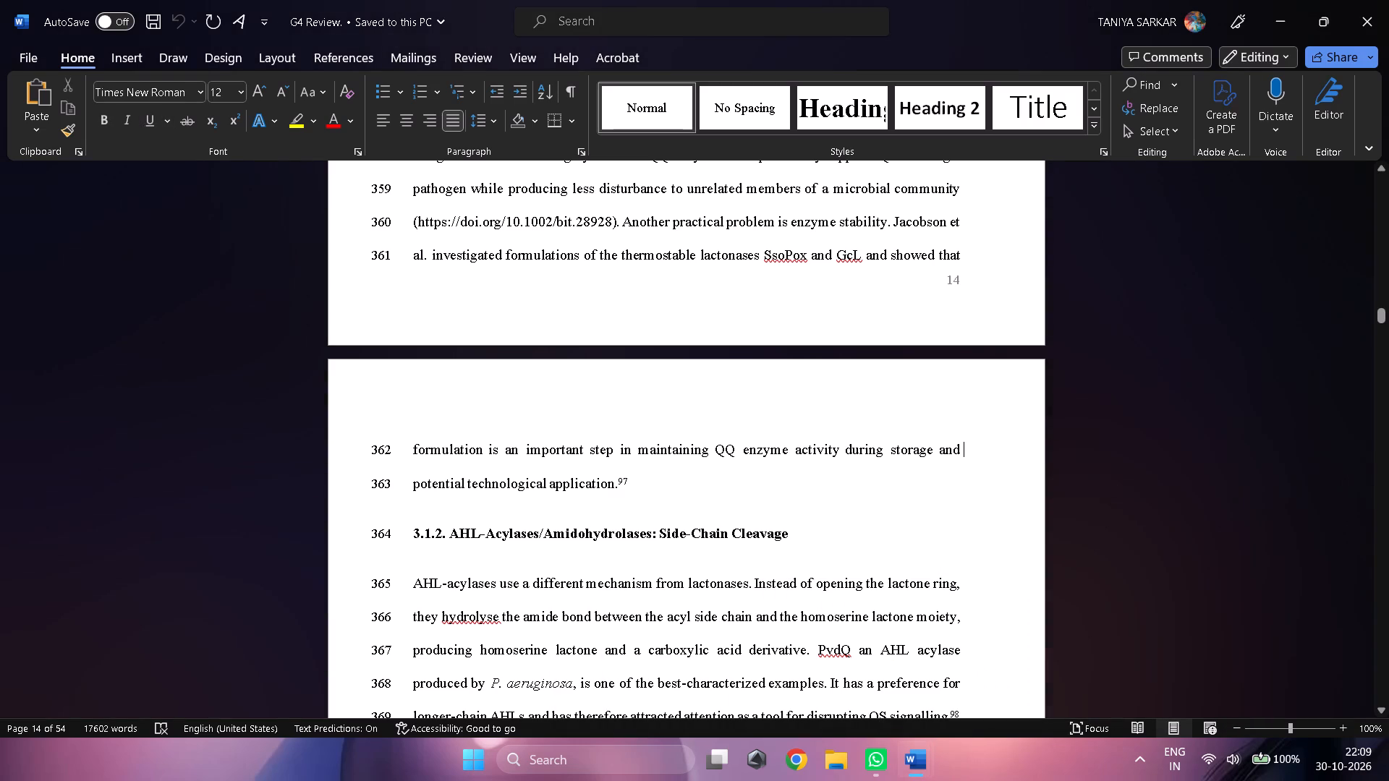
Look through G4 Review from section 3.2 to section 4 on antibiofilm peptides and locate its opening heading.
drag(1380, 319, 1386, 350)
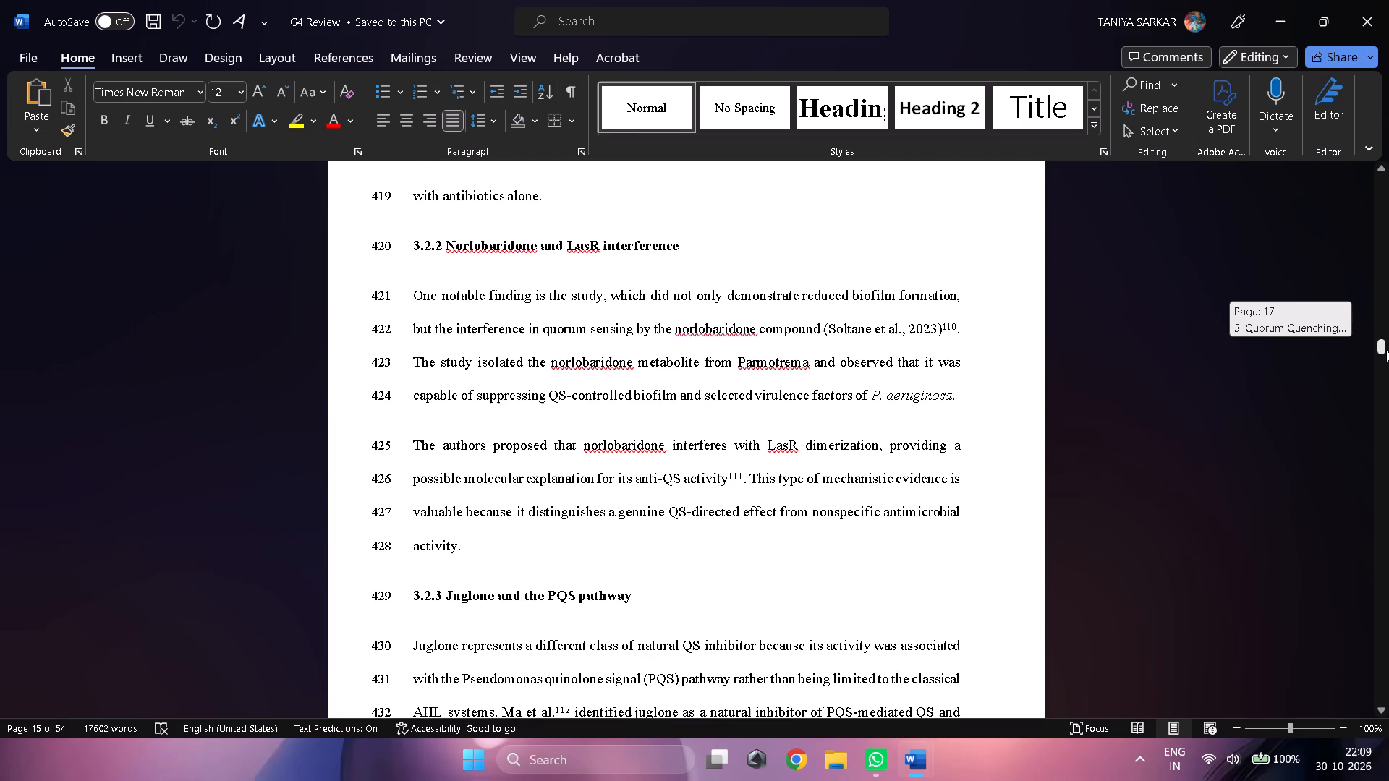
drag(1386, 350, 1388, 379)
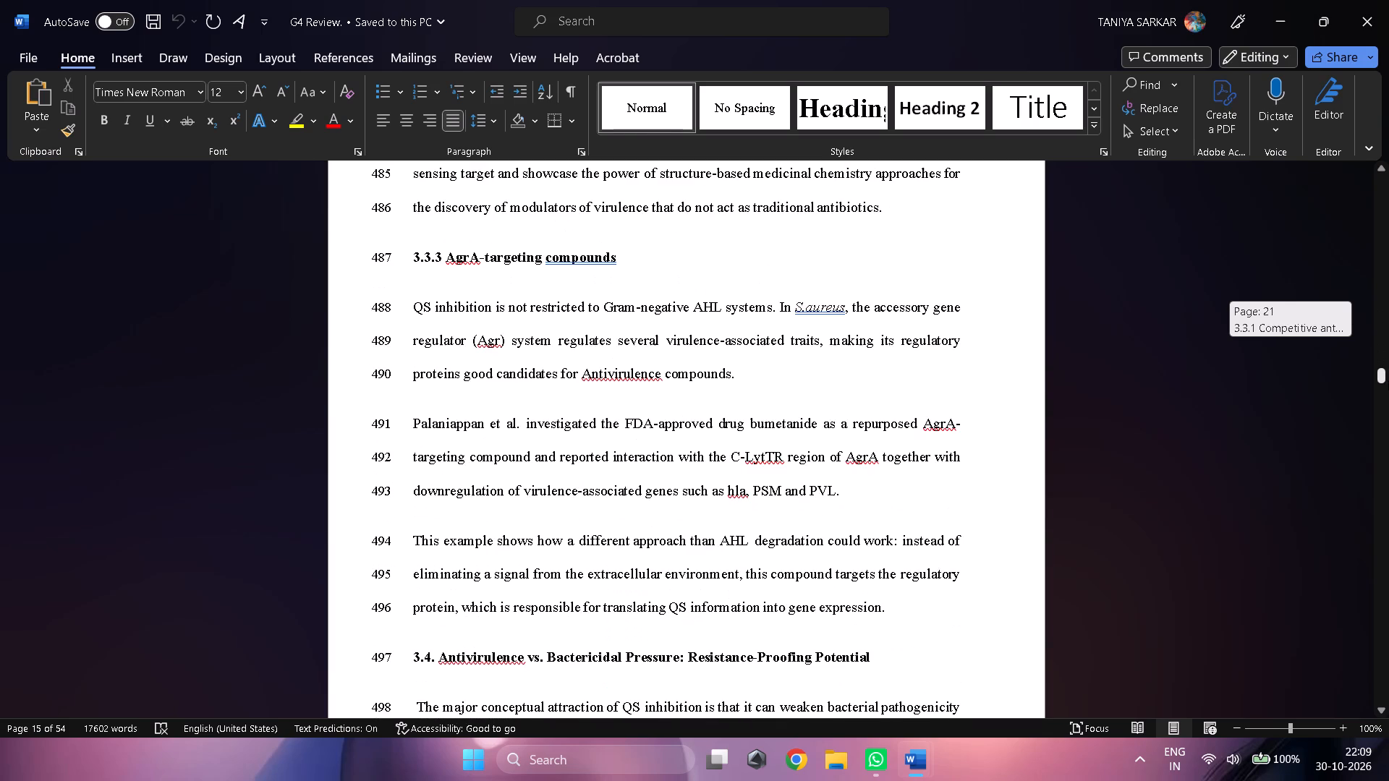
drag(1388, 379, 1386, 393)
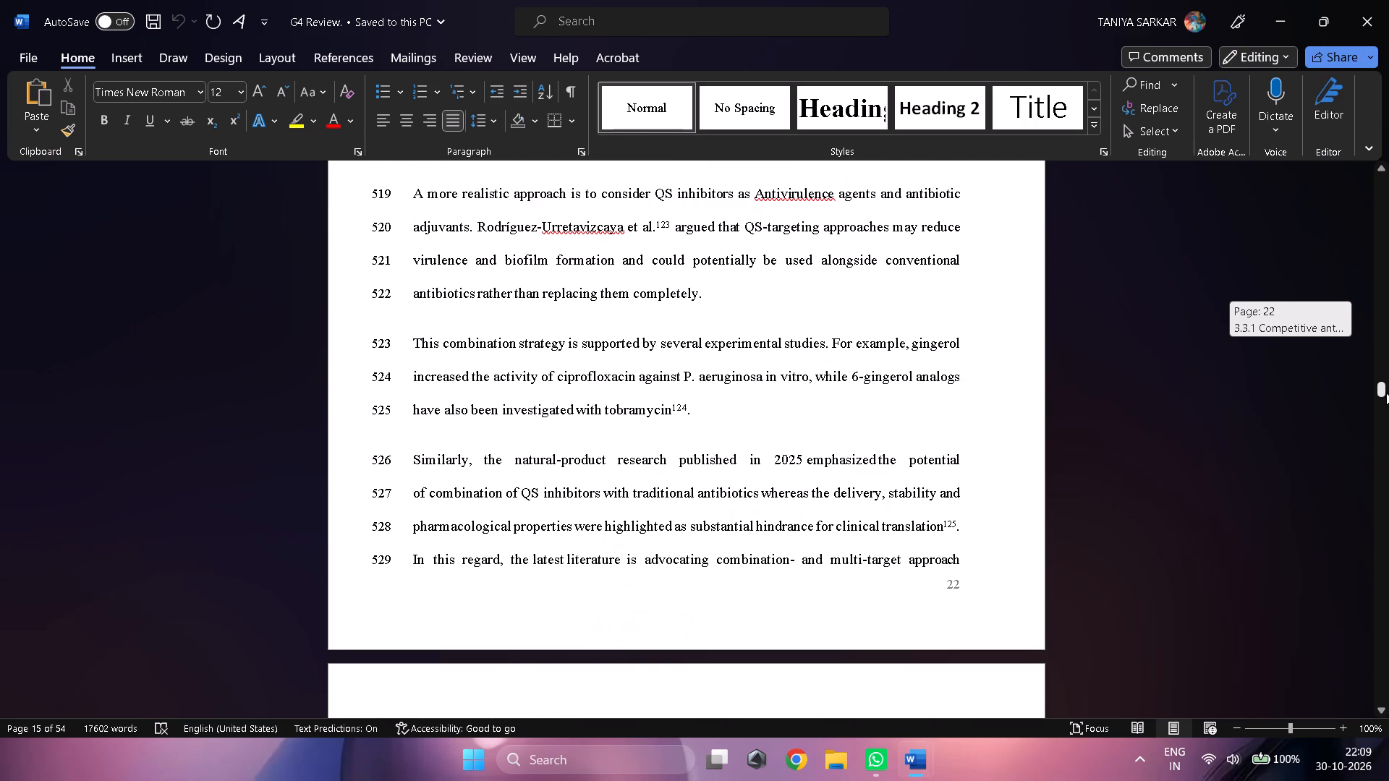
drag(1386, 393, 1388, 401)
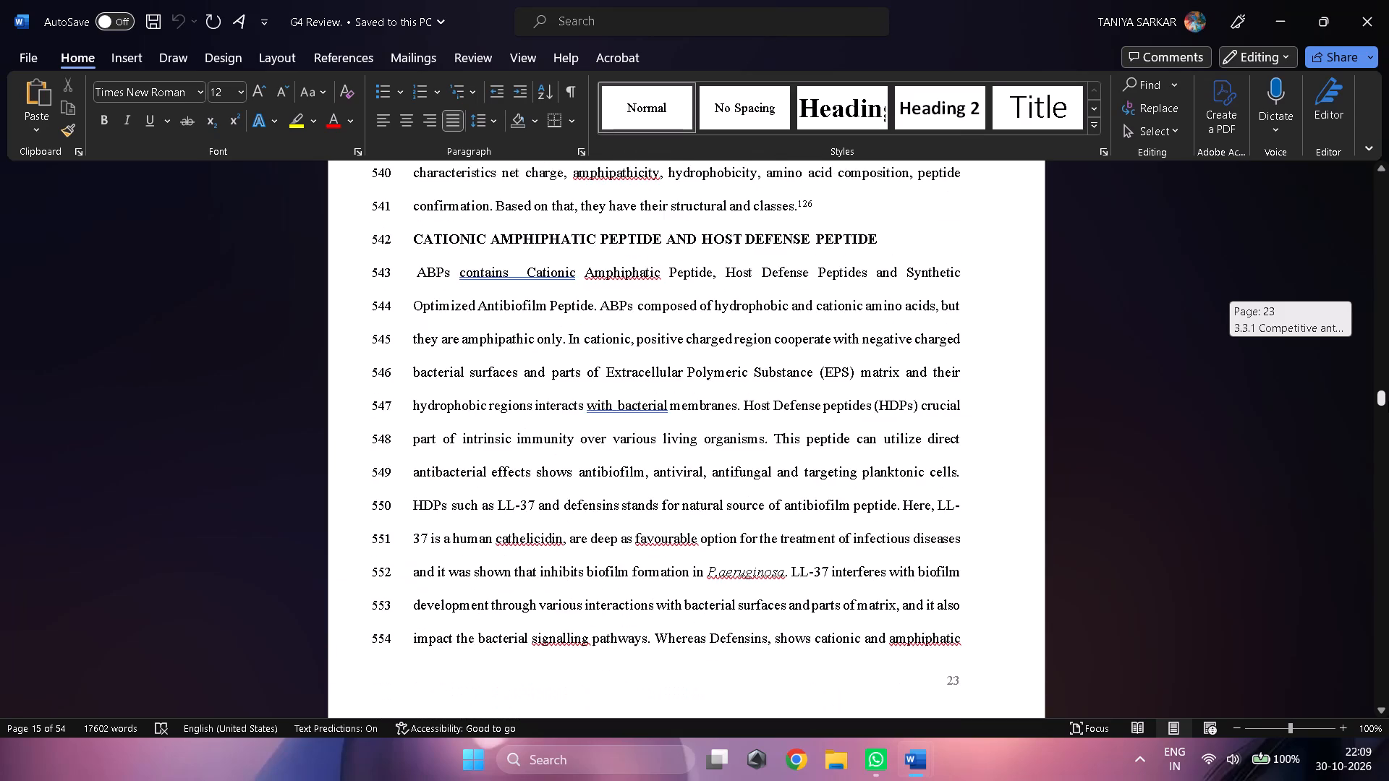
drag(1388, 401, 1385, 401)
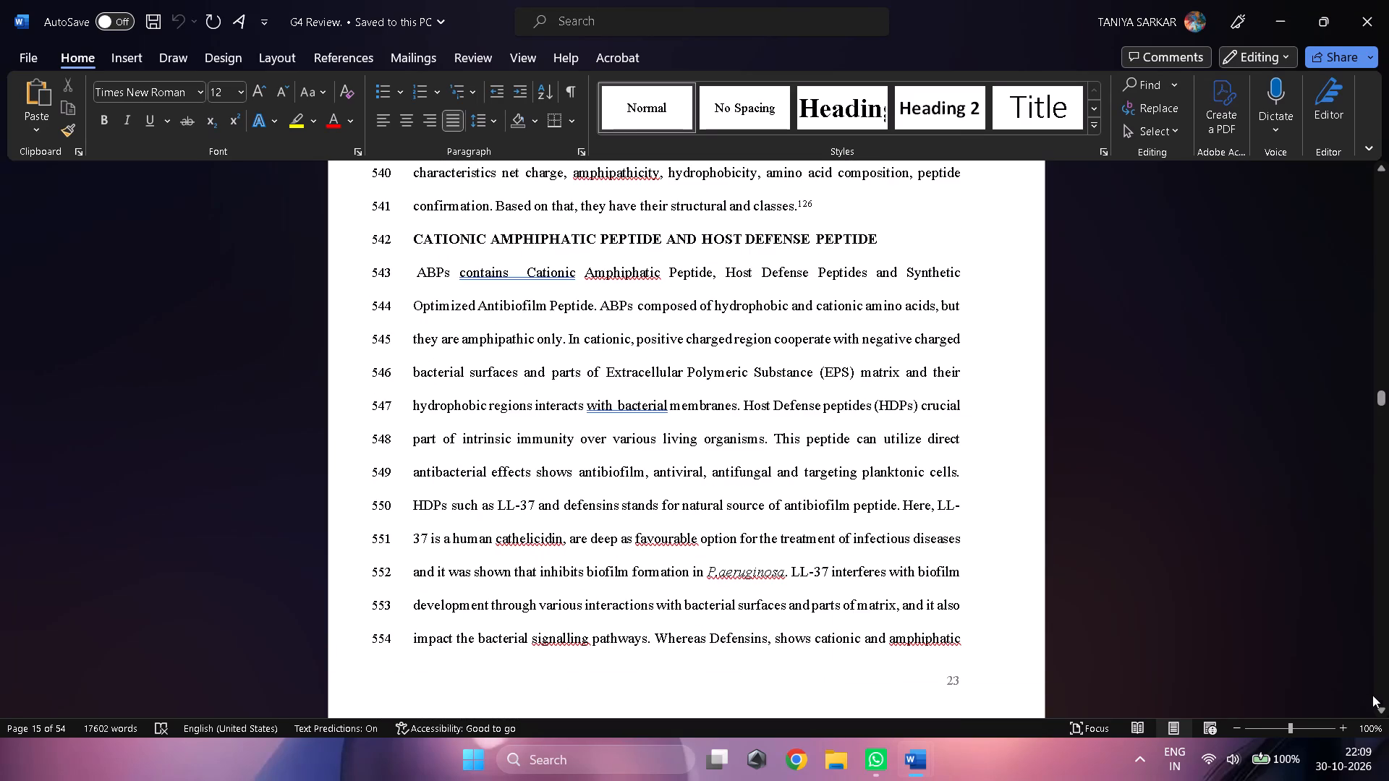
double_click(1380, 708)
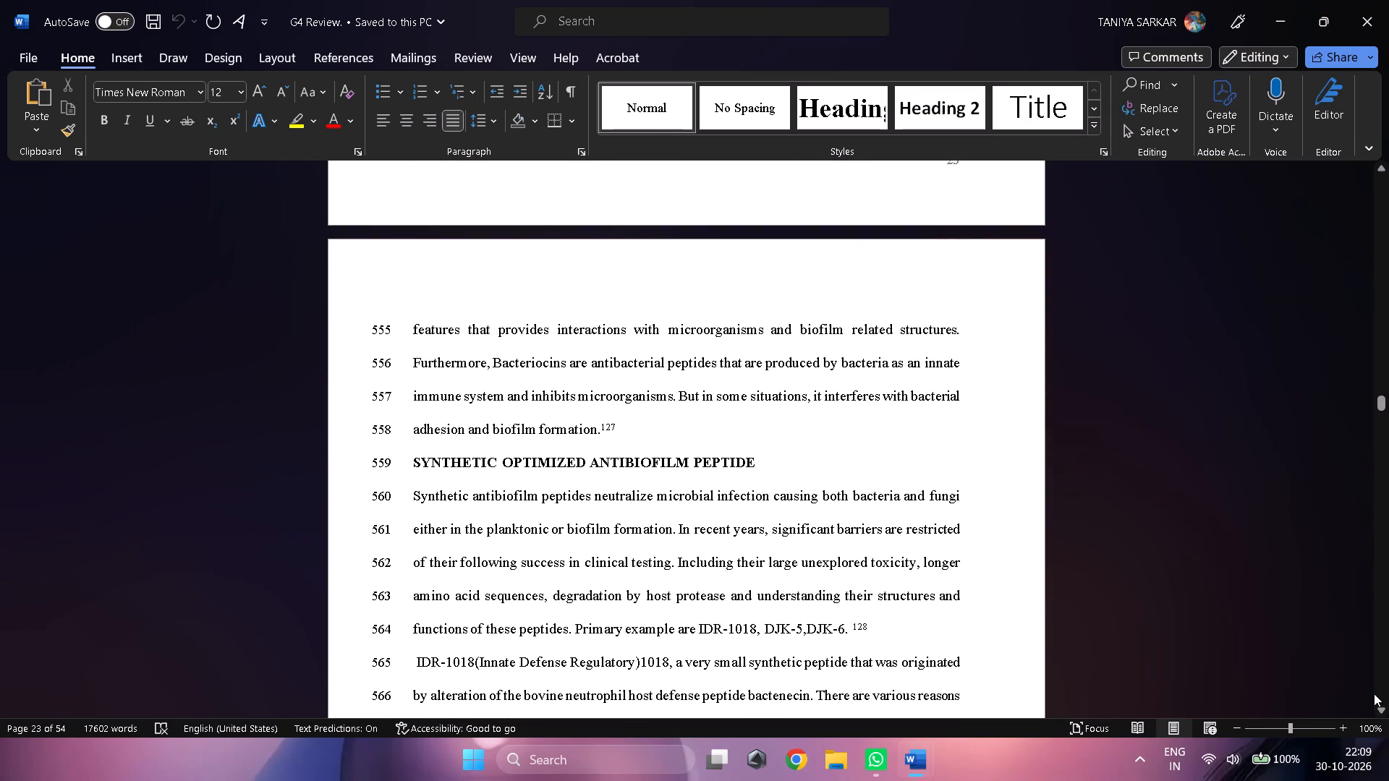
click(1382, 249)
click(1382, 249)
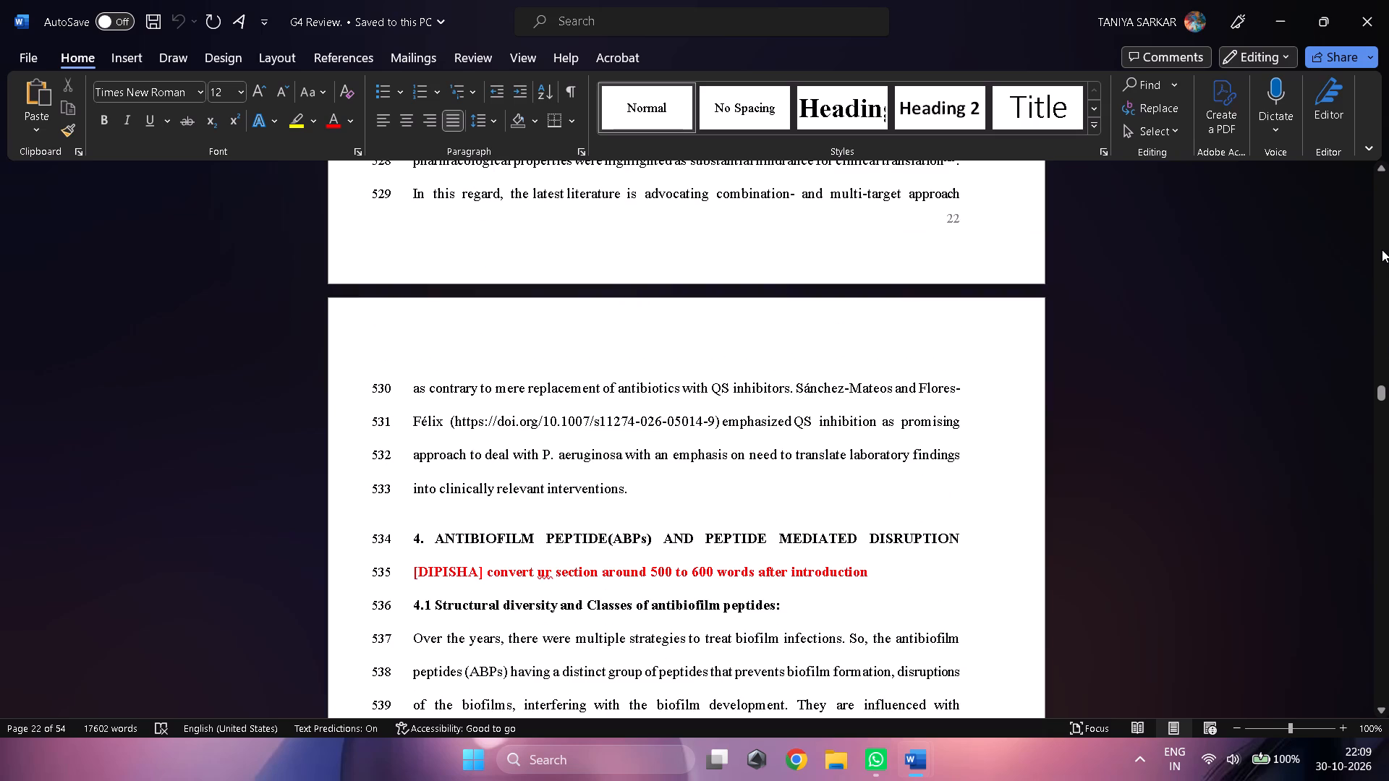
Examine section 4 of G4 Review, from structural diversity and peptide classes to the metabolically persister cells subsection.
triple_click(1388, 709)
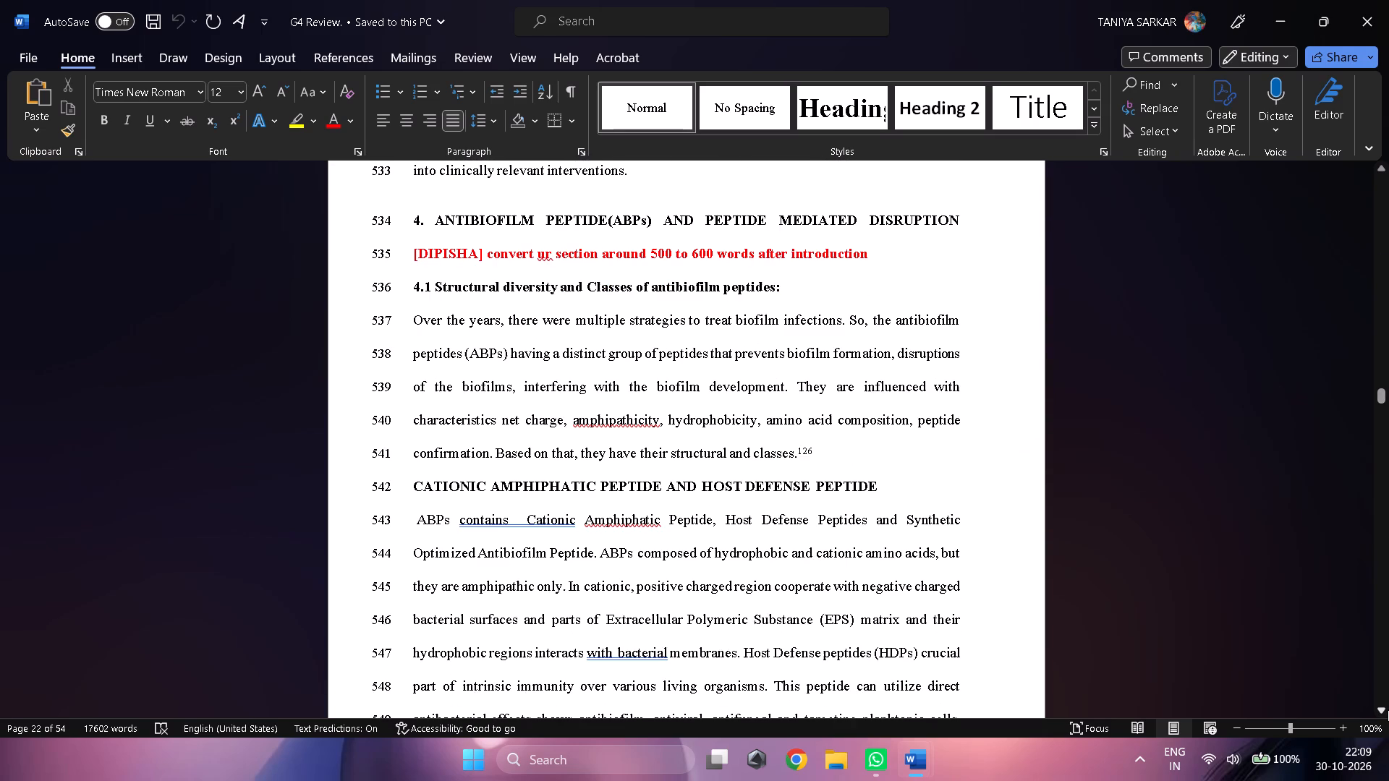
click(1388, 709)
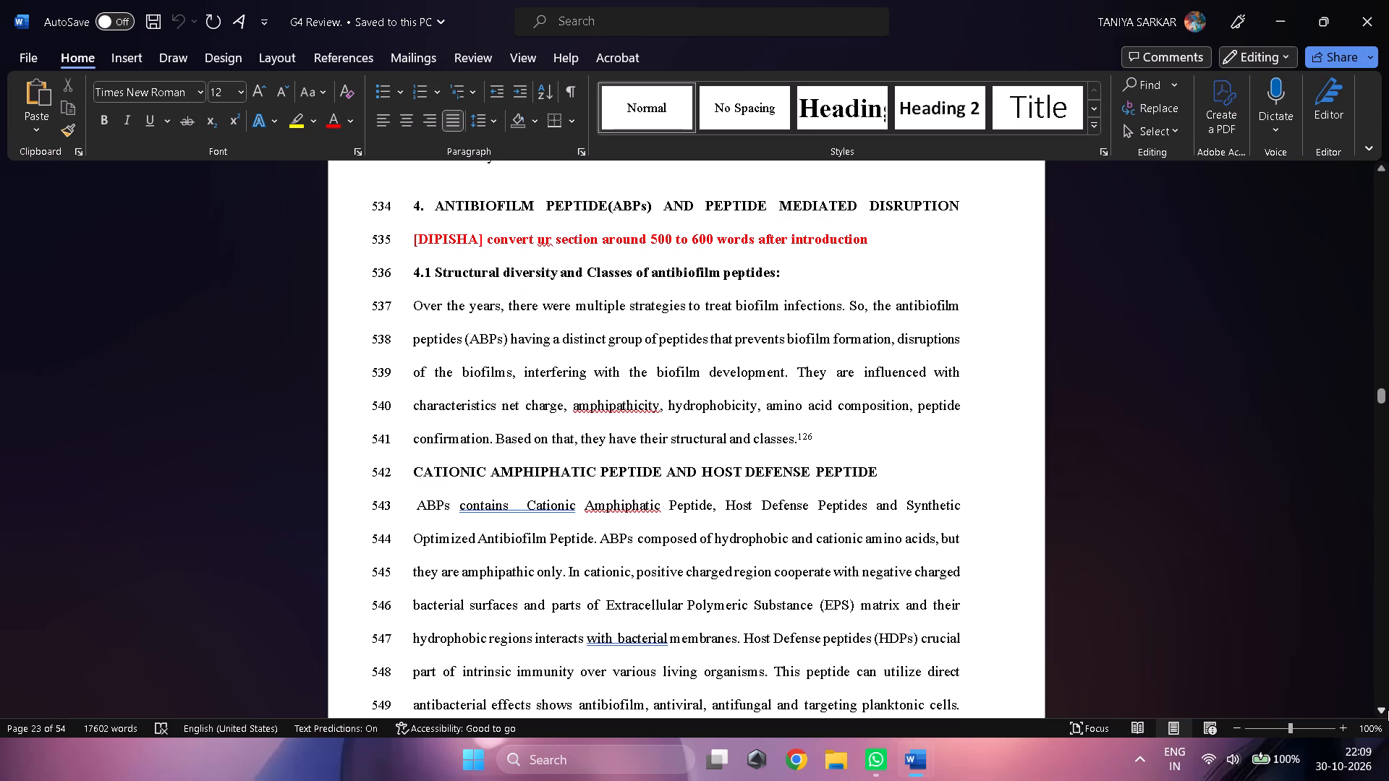
double_click(1388, 709)
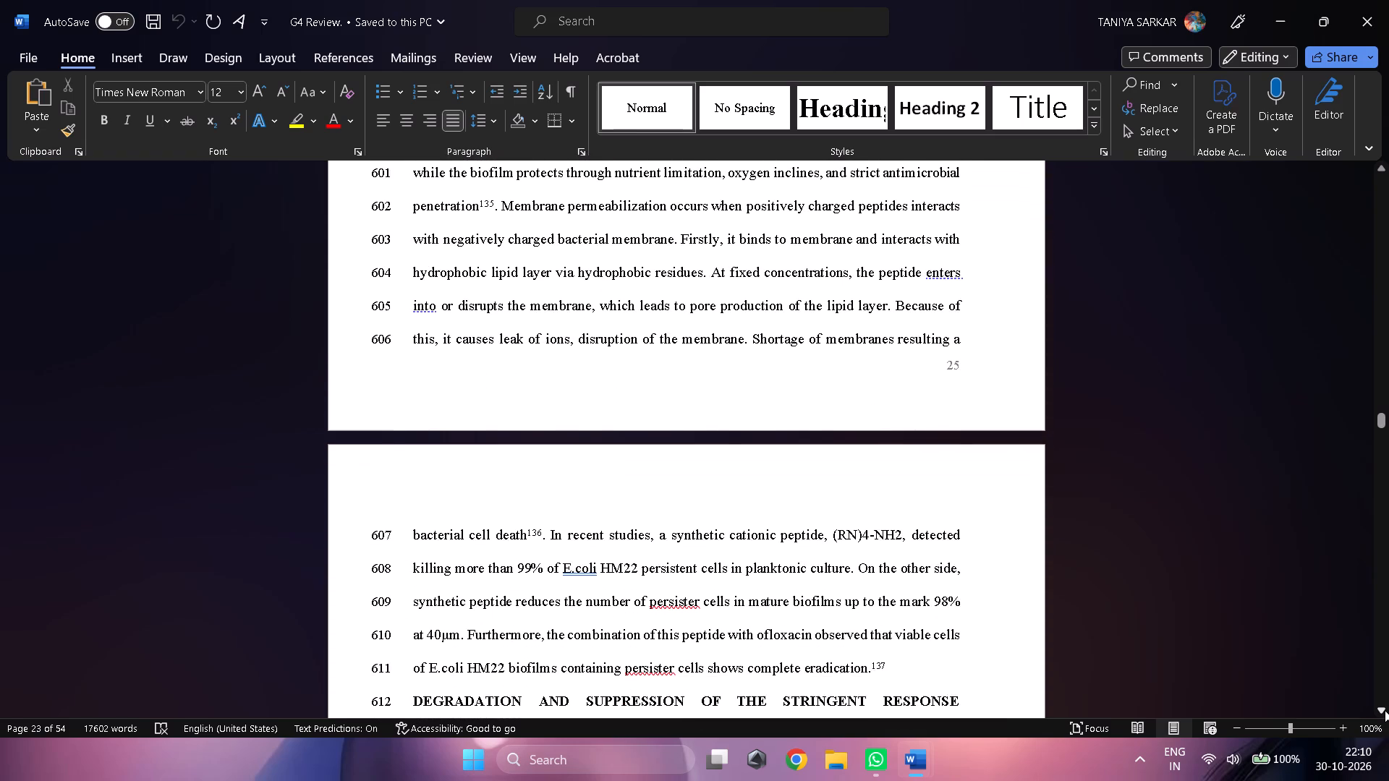
triple_click(1377, 172)
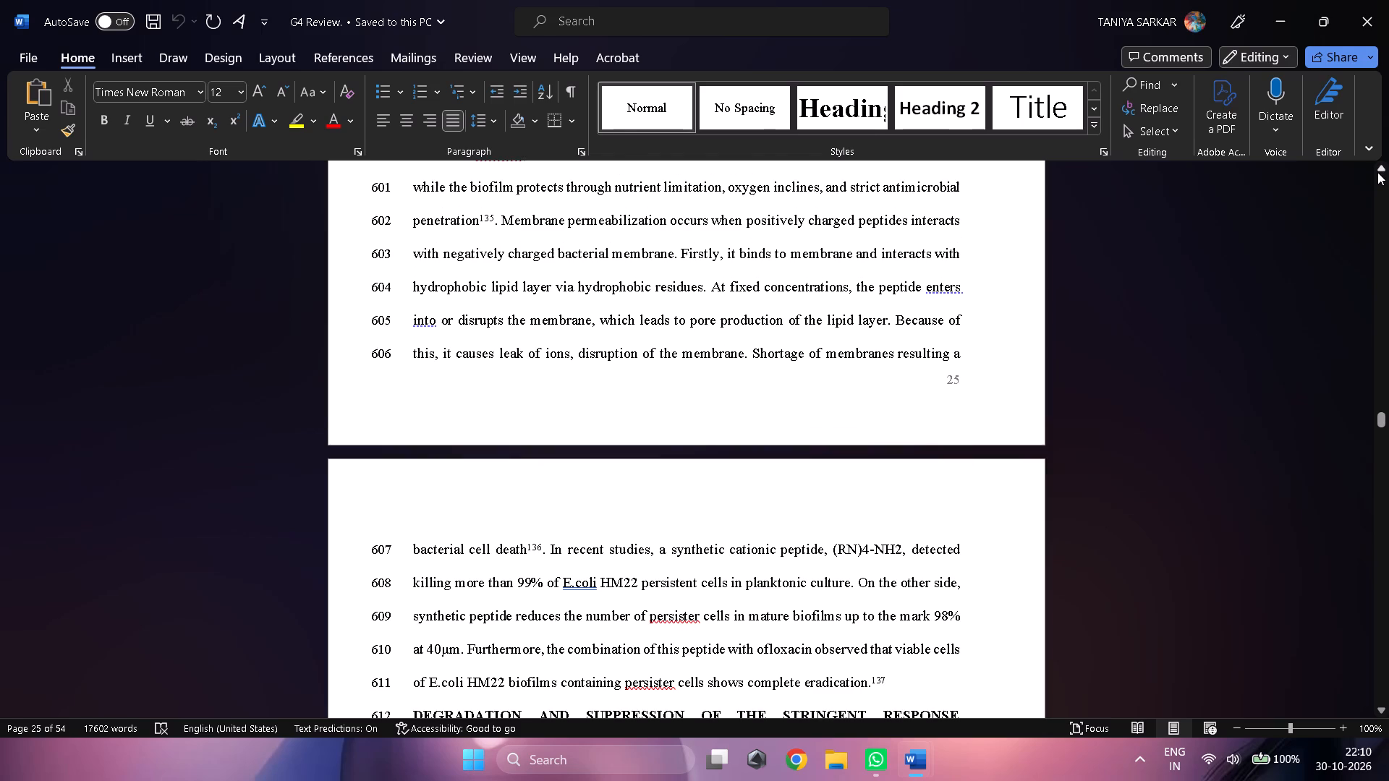
triple_click(1377, 172)
triple_click(1377, 172)
click(1377, 172)
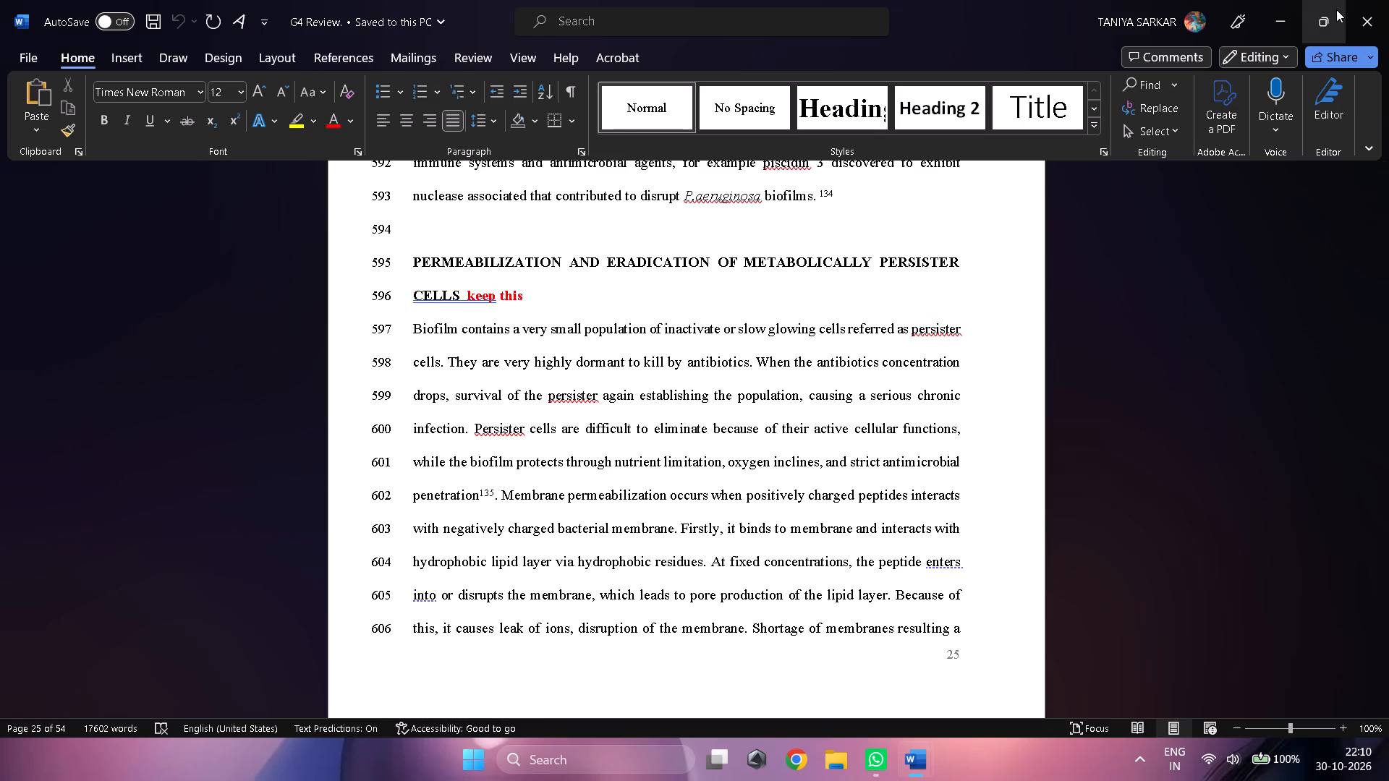
Place G4 Review side by side with the manuscript, showing the end of its persister-cell subsection and the (p)ppGpp heading.
click(1206, 63)
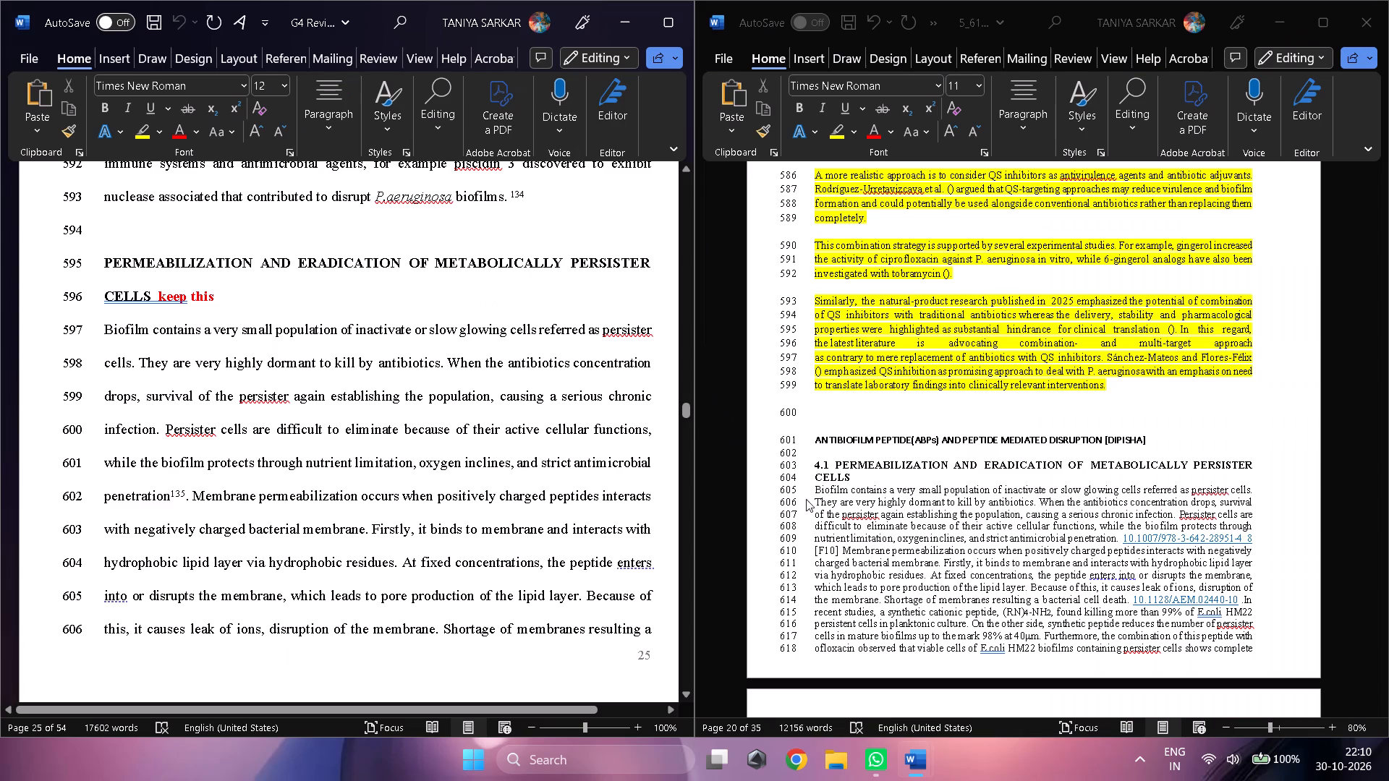
double_click(684, 689)
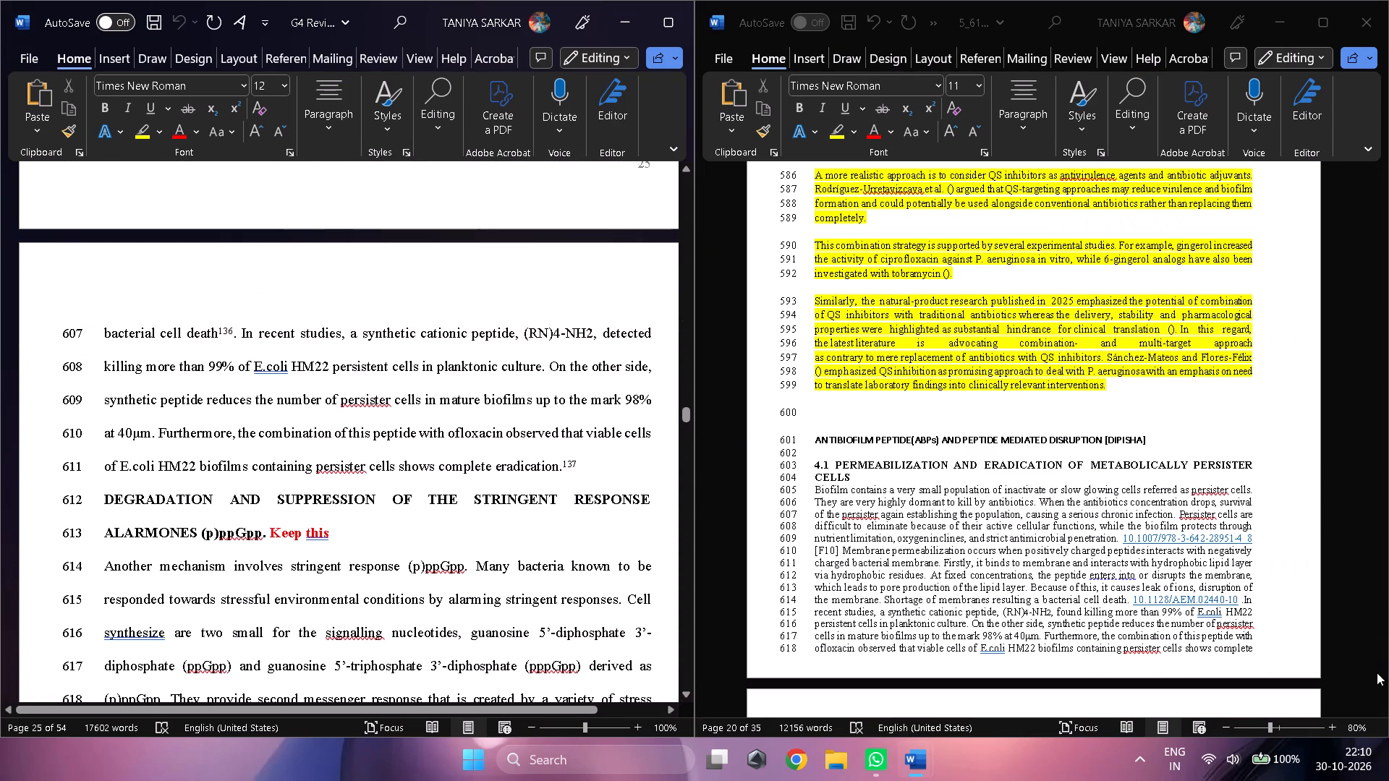
click(1356, 673)
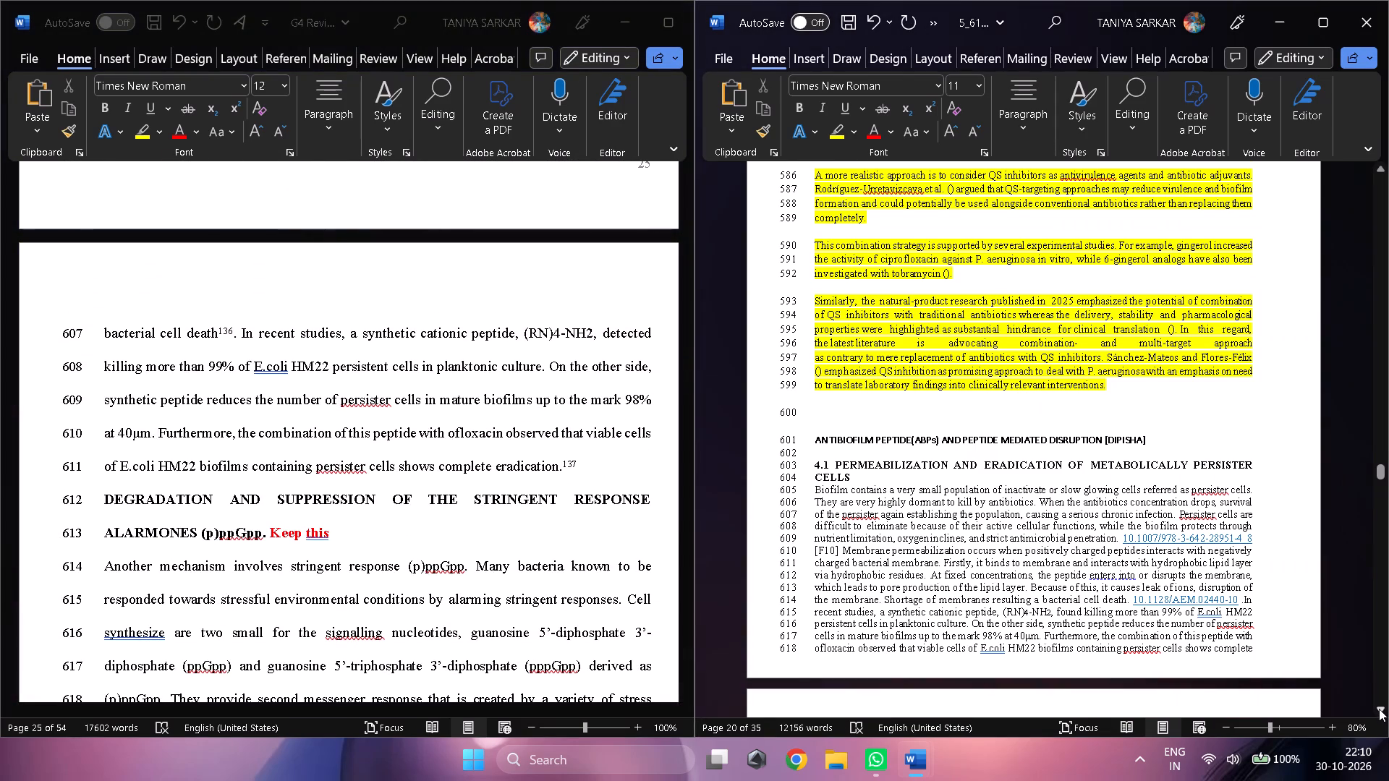
Number the manuscript's heading on degradation and suppression of the stringent response alarmones (p)ppGpp as 4.2.
click(1379, 709)
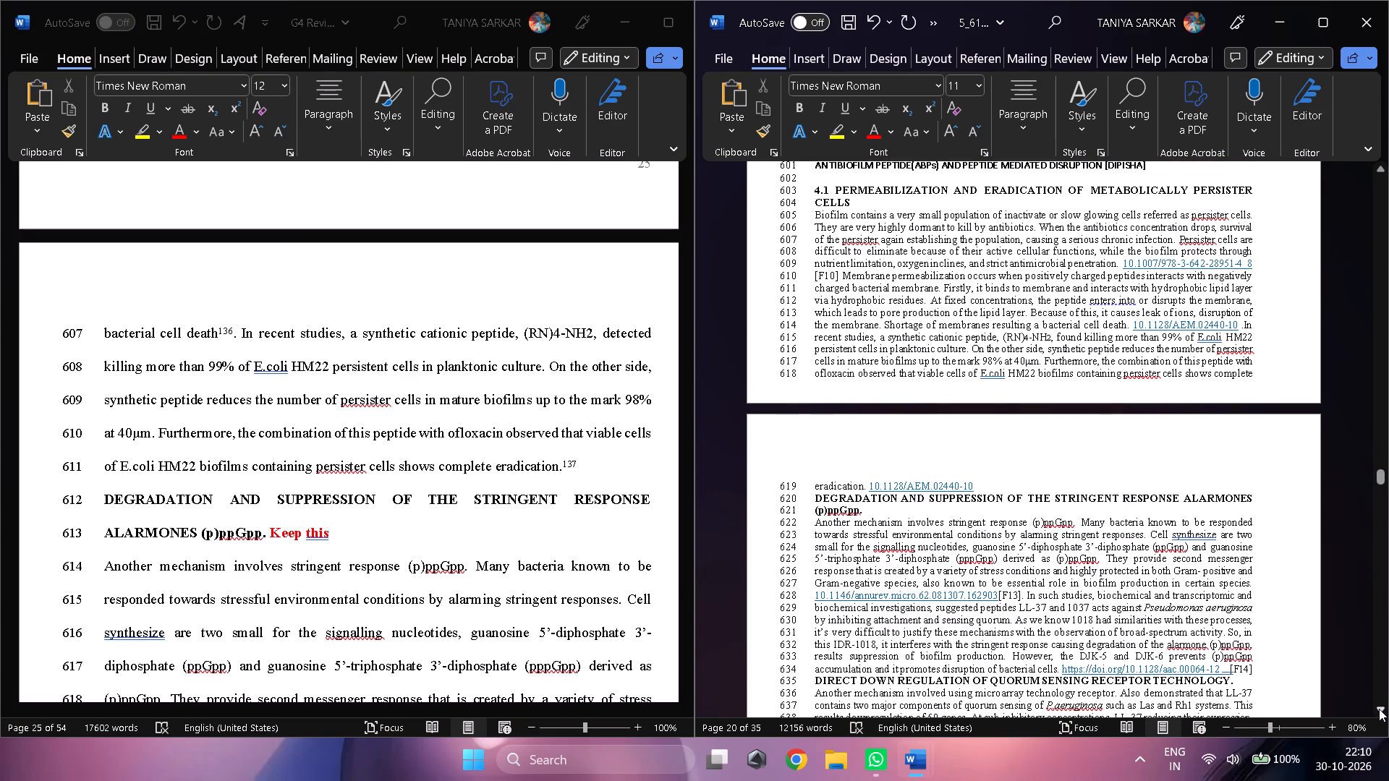
click(815, 498)
text(4.2)
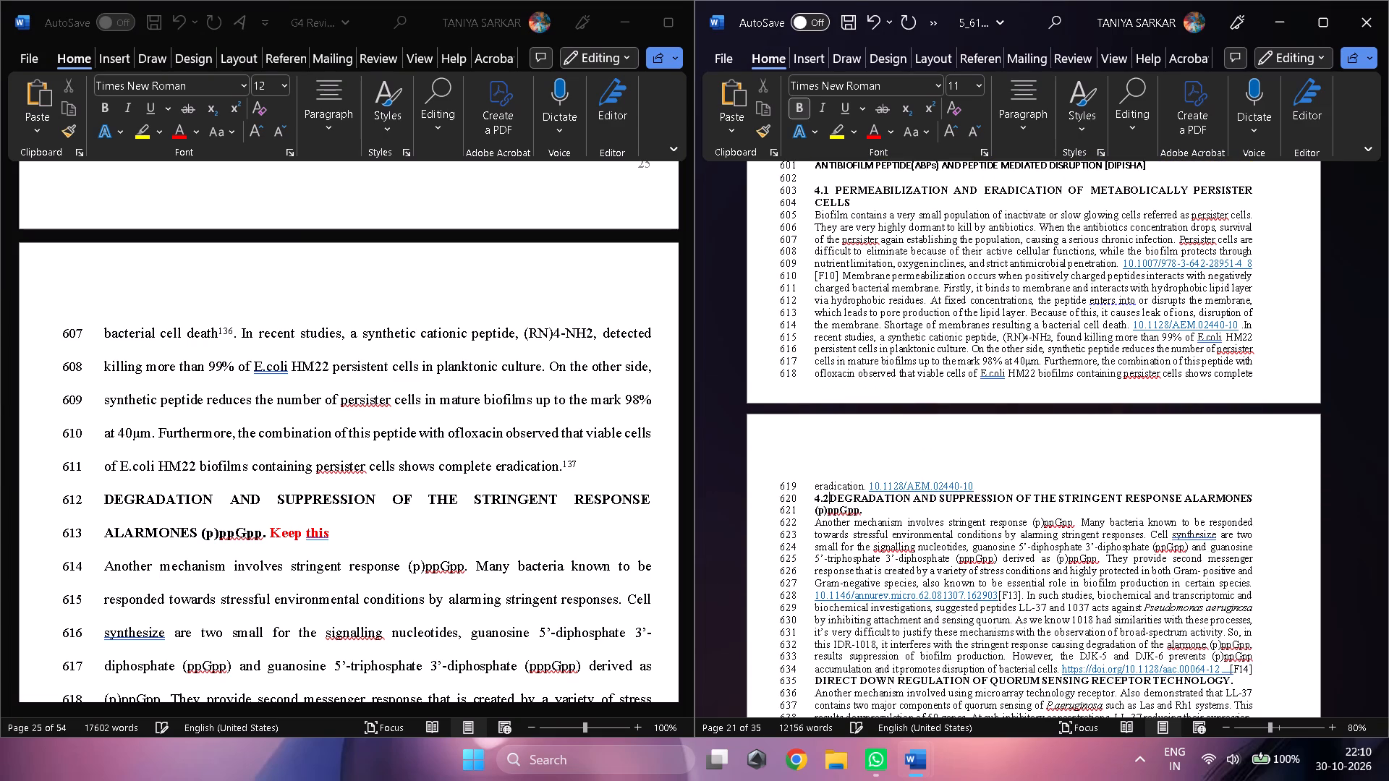
key(space)
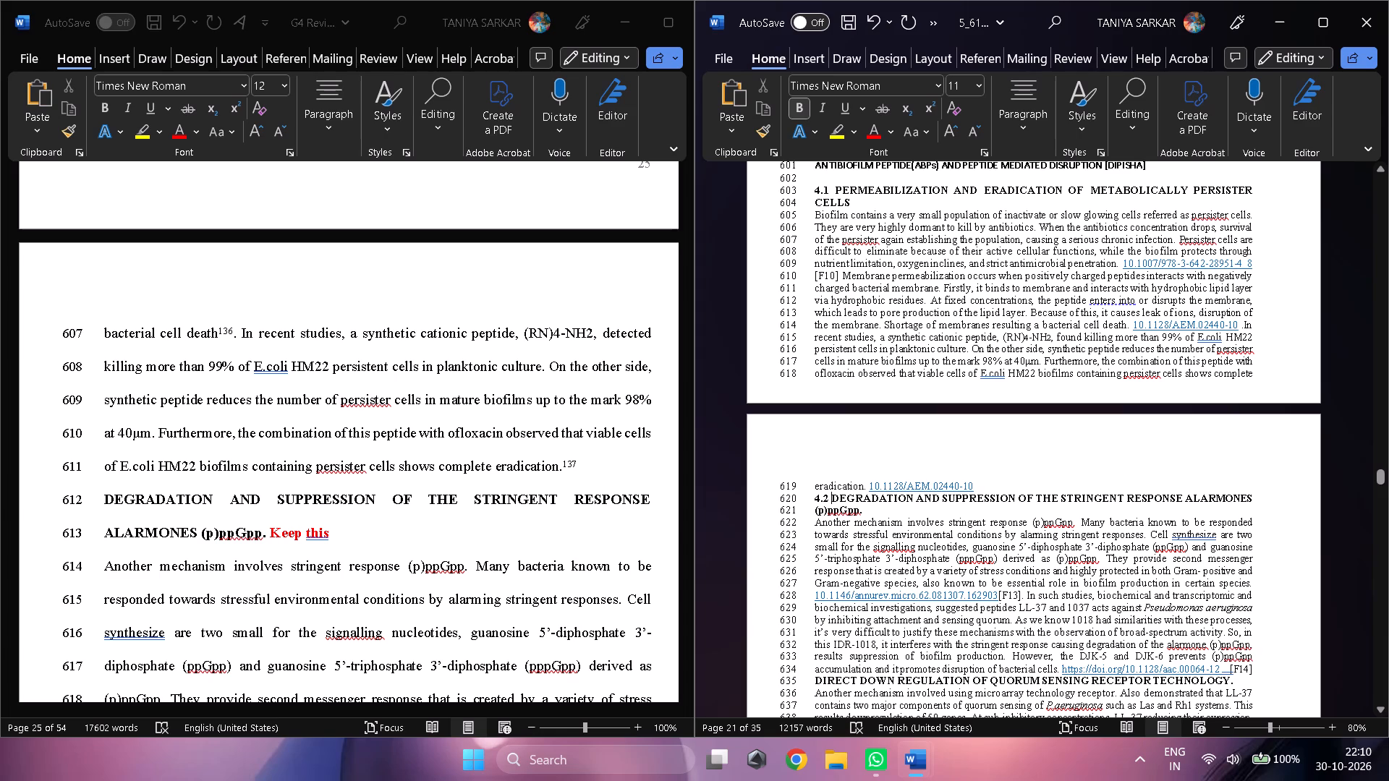
click(882, 510)
Insert a blank line between the end of the persister-cell paragraph and the 4.2 heading.
click(982, 482)
key(Return)
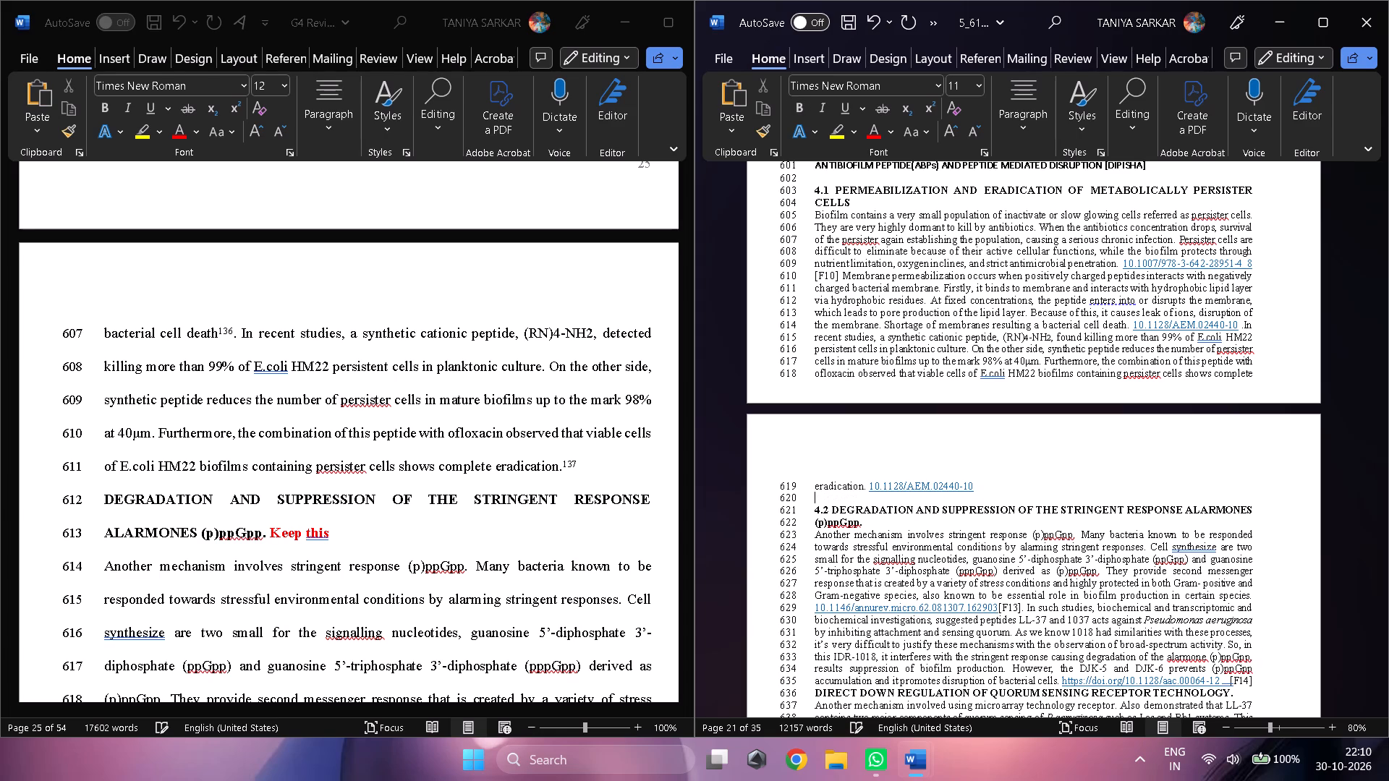
click(938, 526)
key(Return)
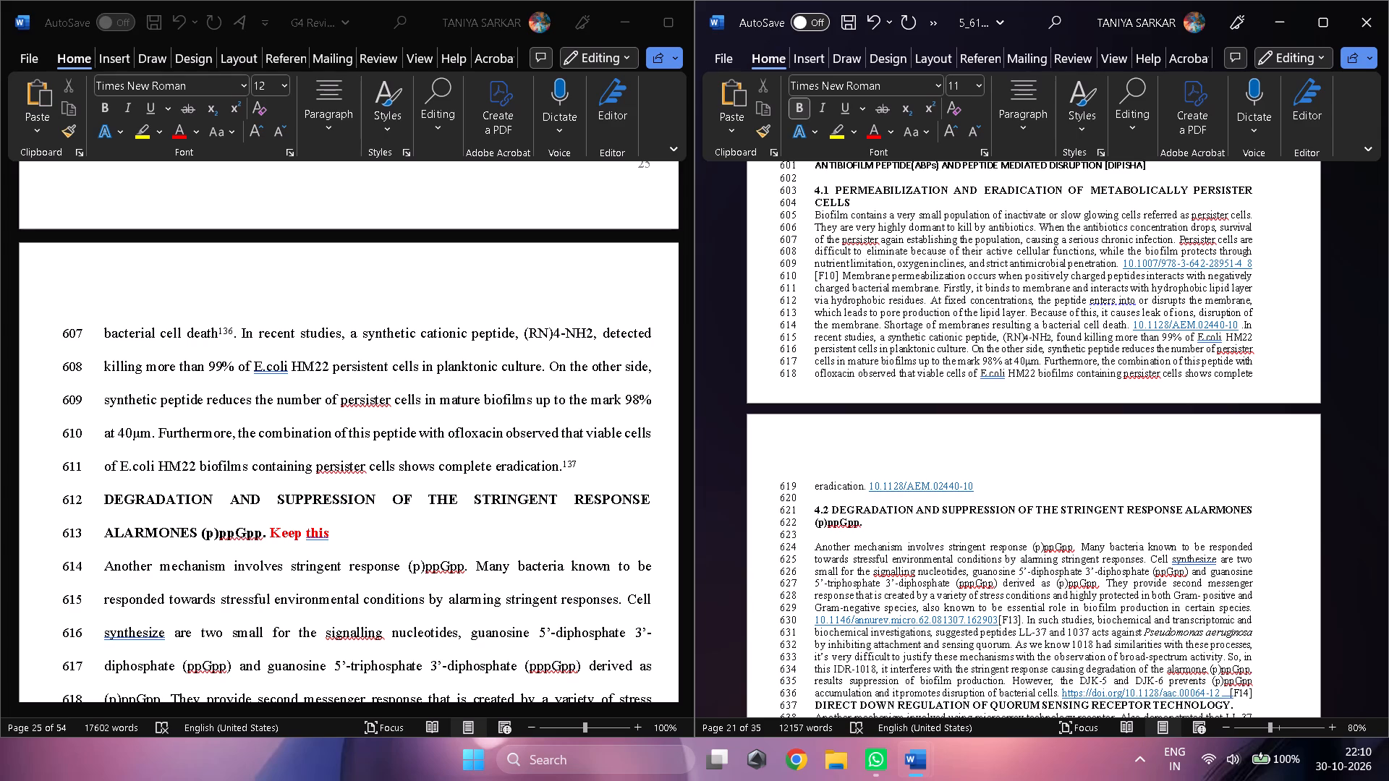
key(BackSpace)
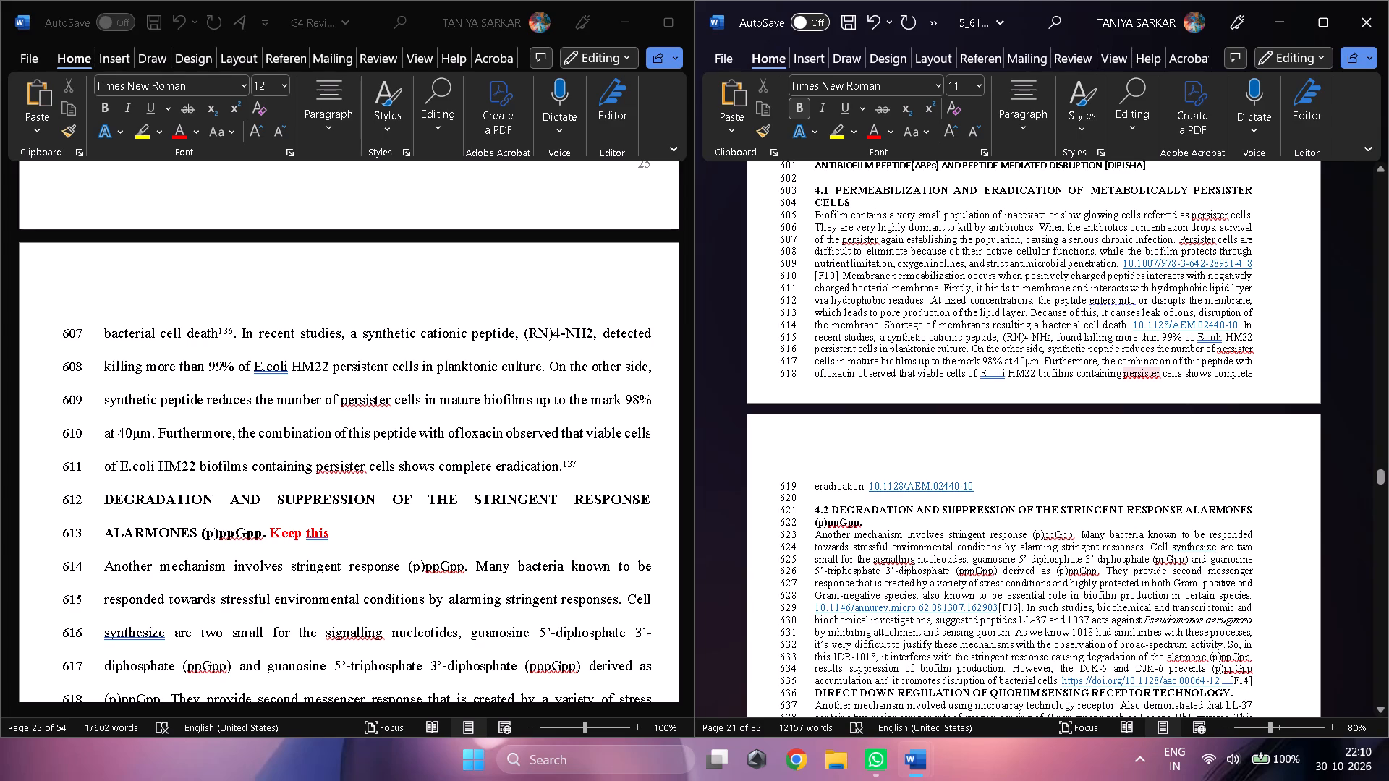
Check the matching subsection in G4 Review and number the manuscript's direct down regulation of quorum sensing receptor technology heading as 4.3.
click(660, 537)
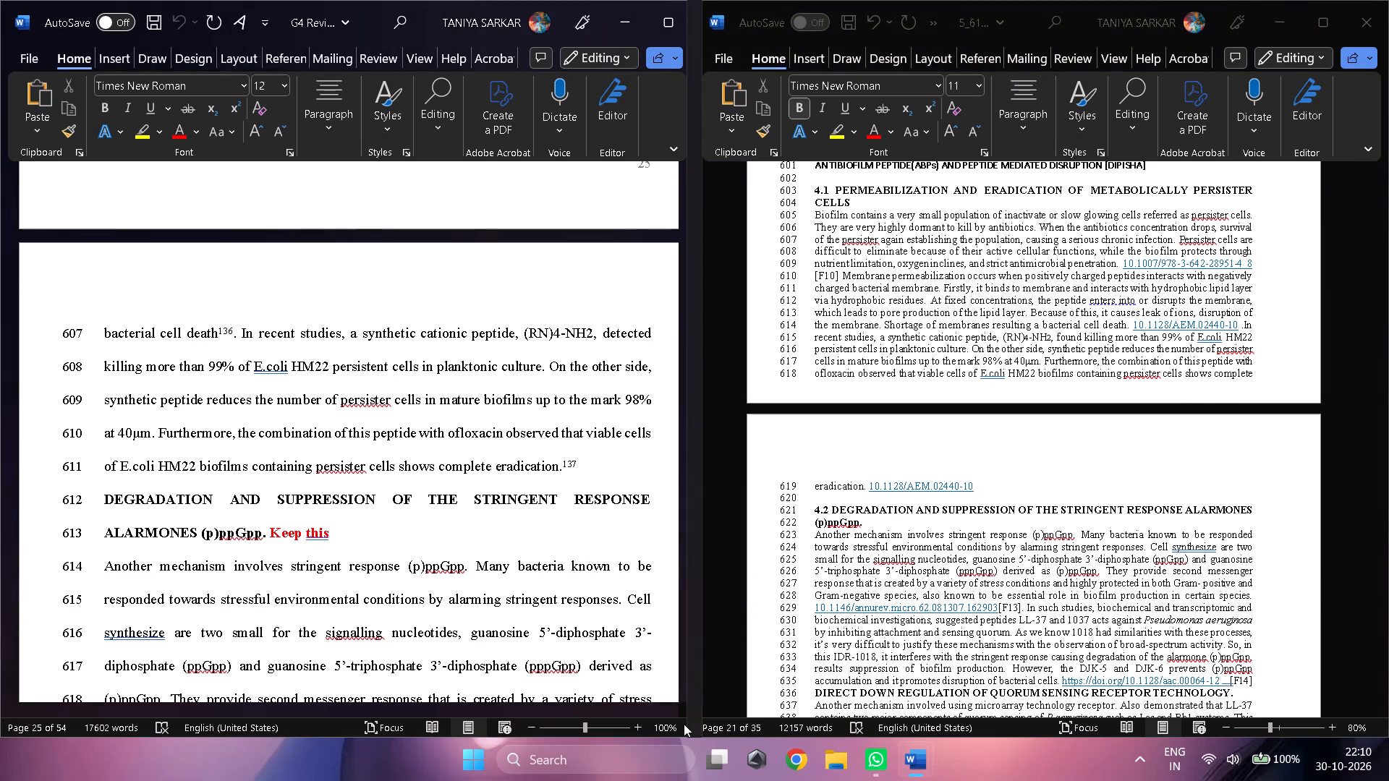
double_click(685, 695)
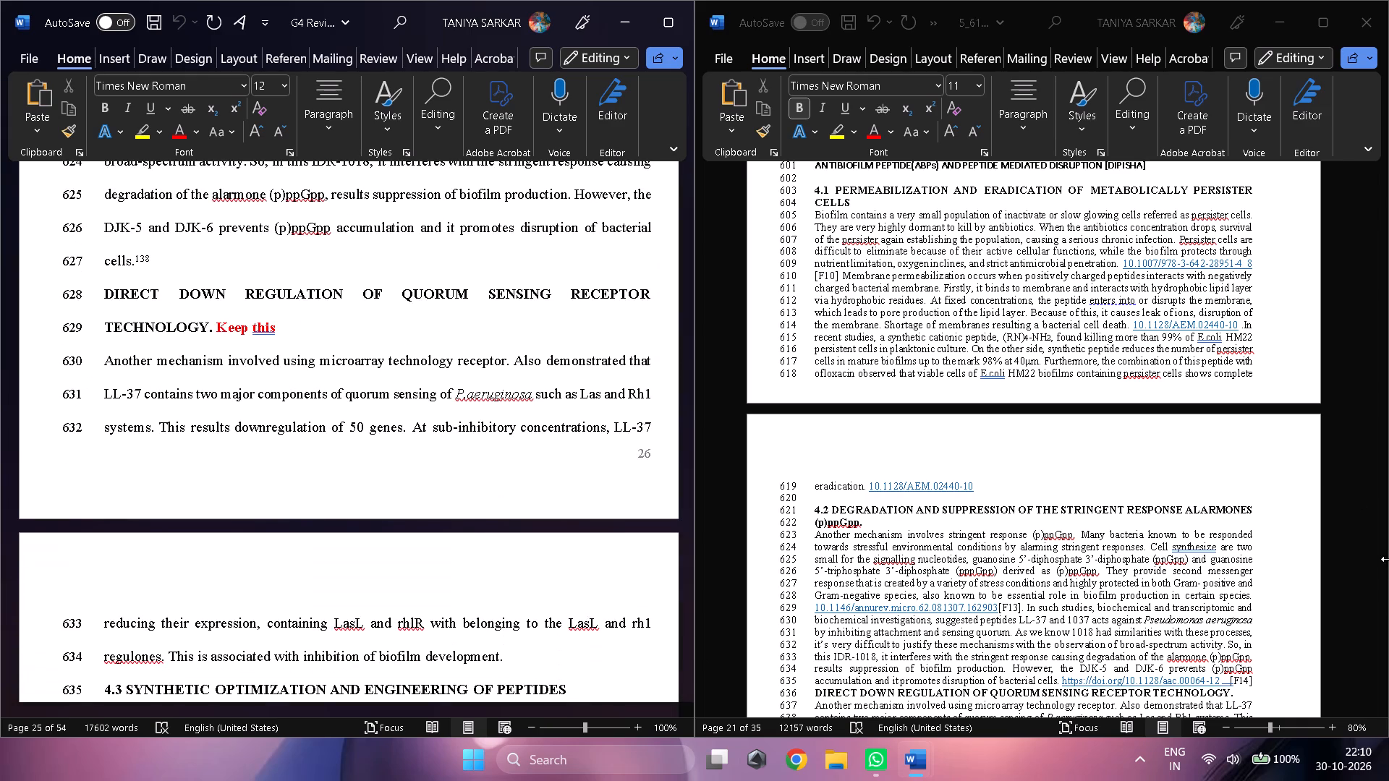
click(1347, 705)
click(1382, 709)
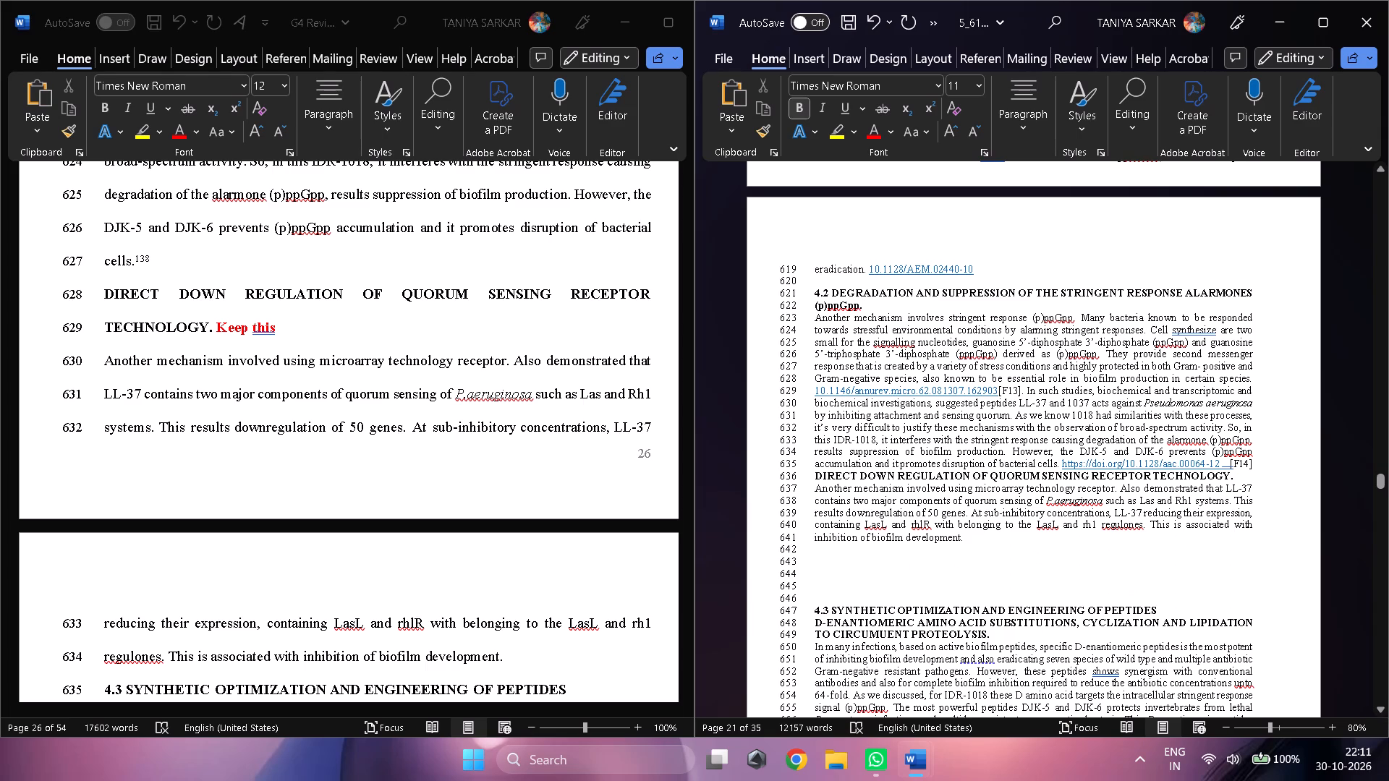
click(811, 477)
text(4.)
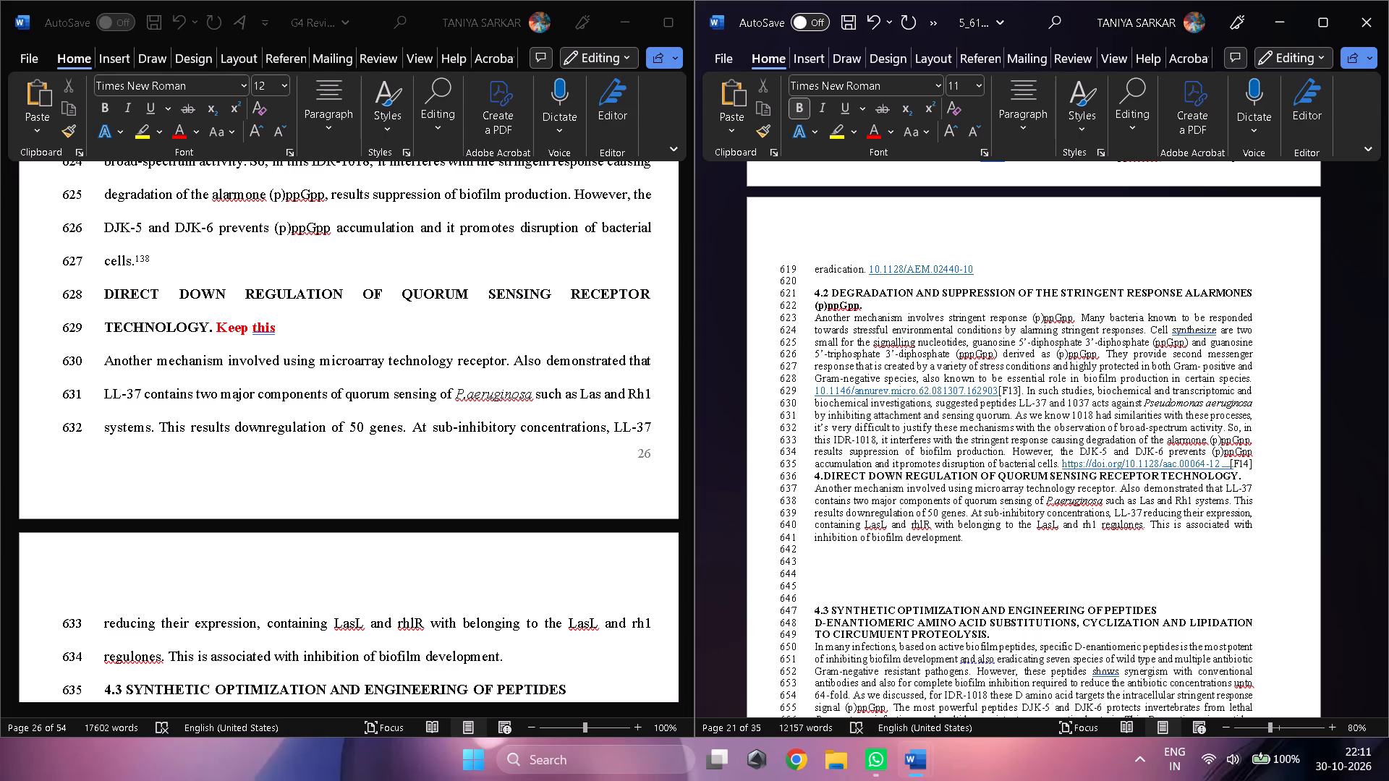
text(3)
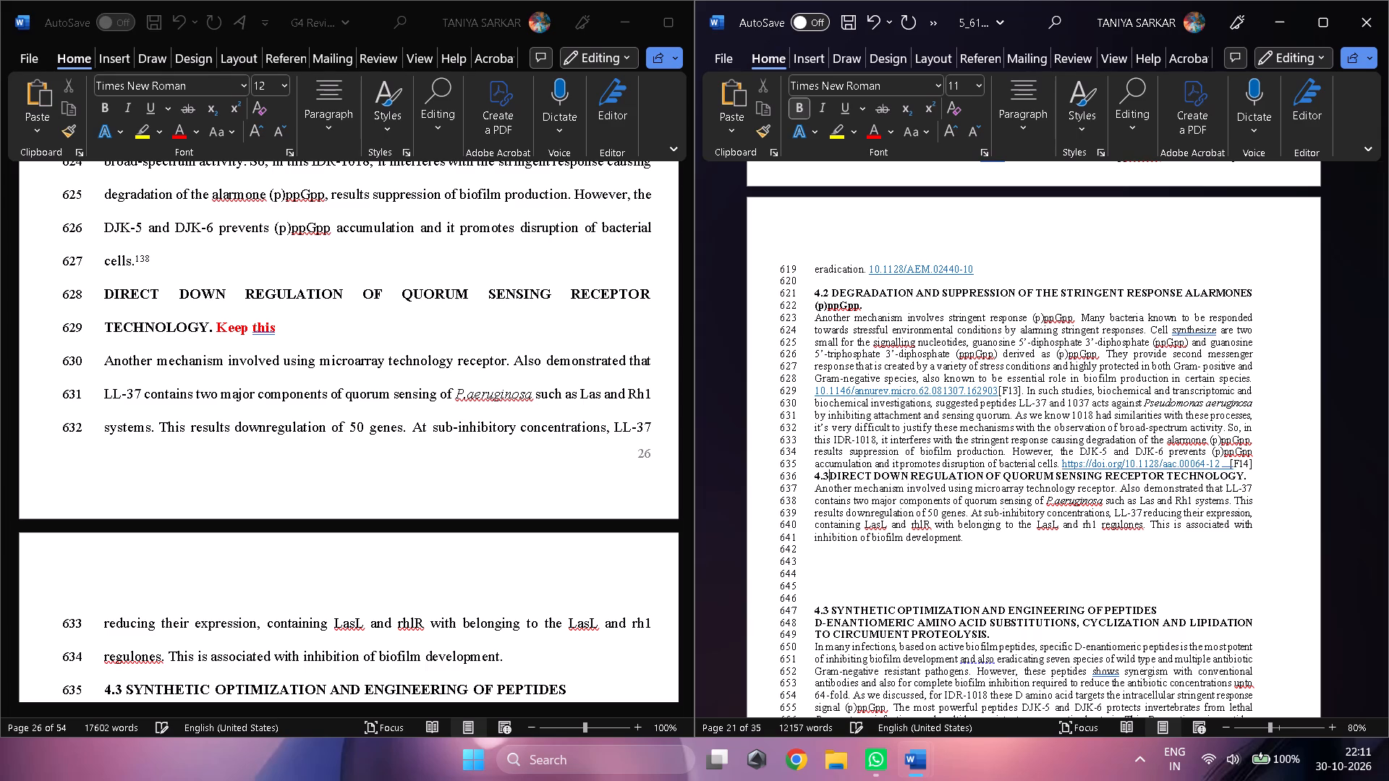
key(space)
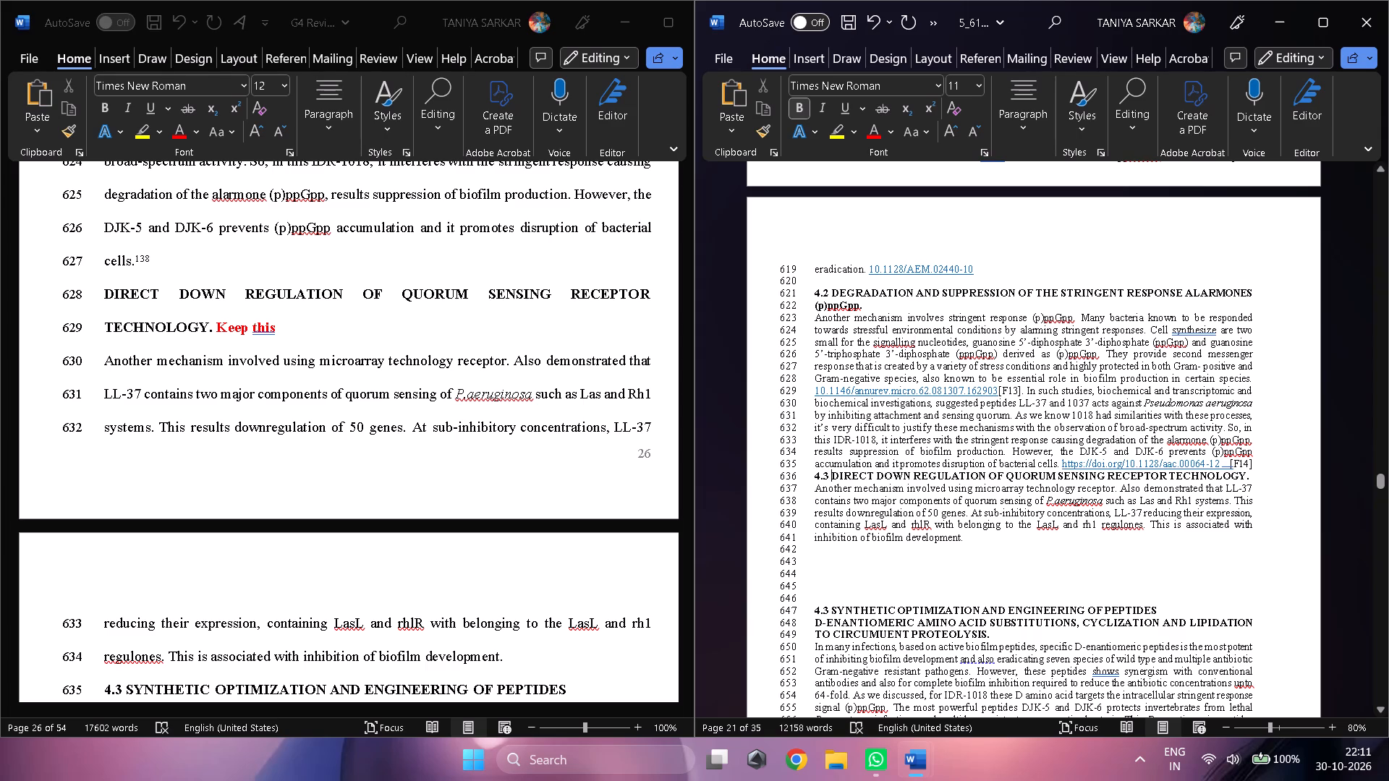
Check G4 Review's peptide engineering section, and delete the manuscript's text below the D-enantiomeric heading through the end of the peptidomimetics subsection.
right_click(635, 654)
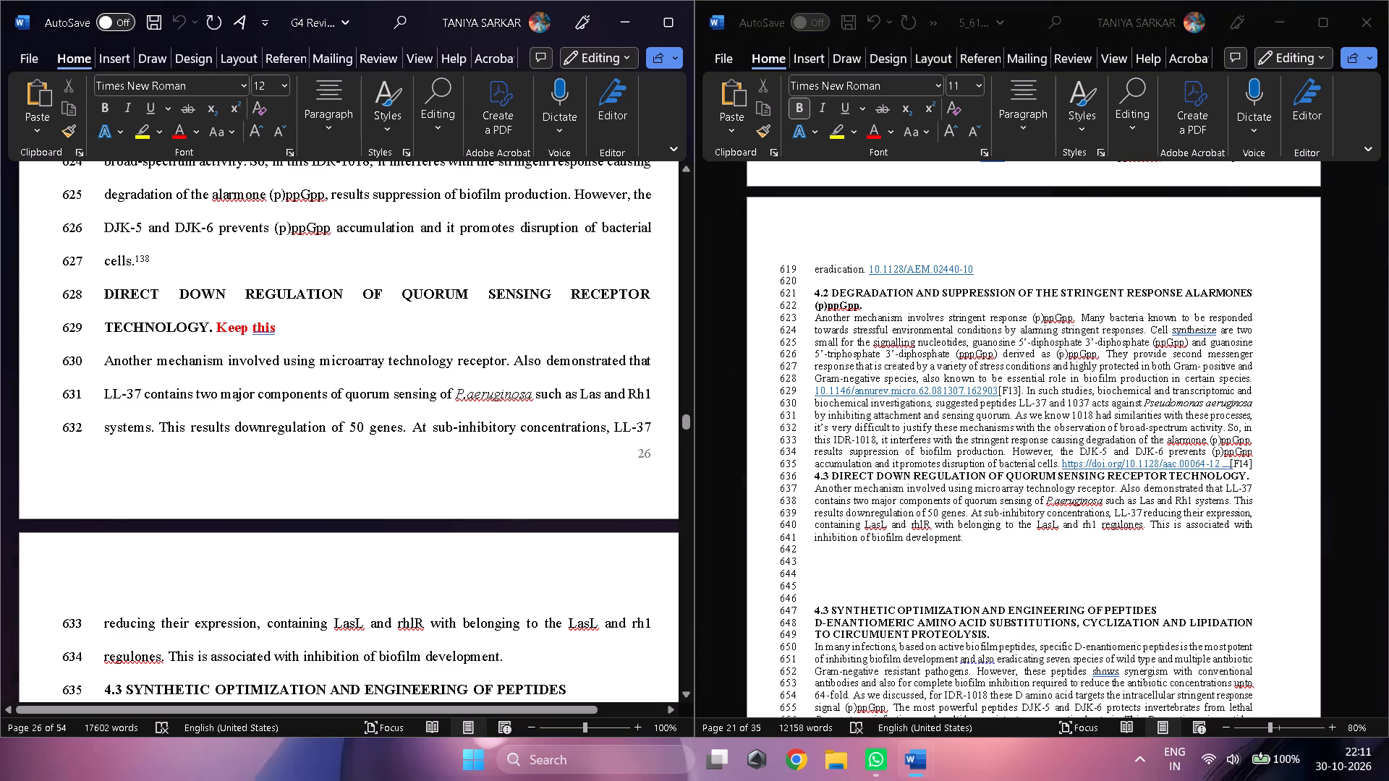
double_click(684, 693)
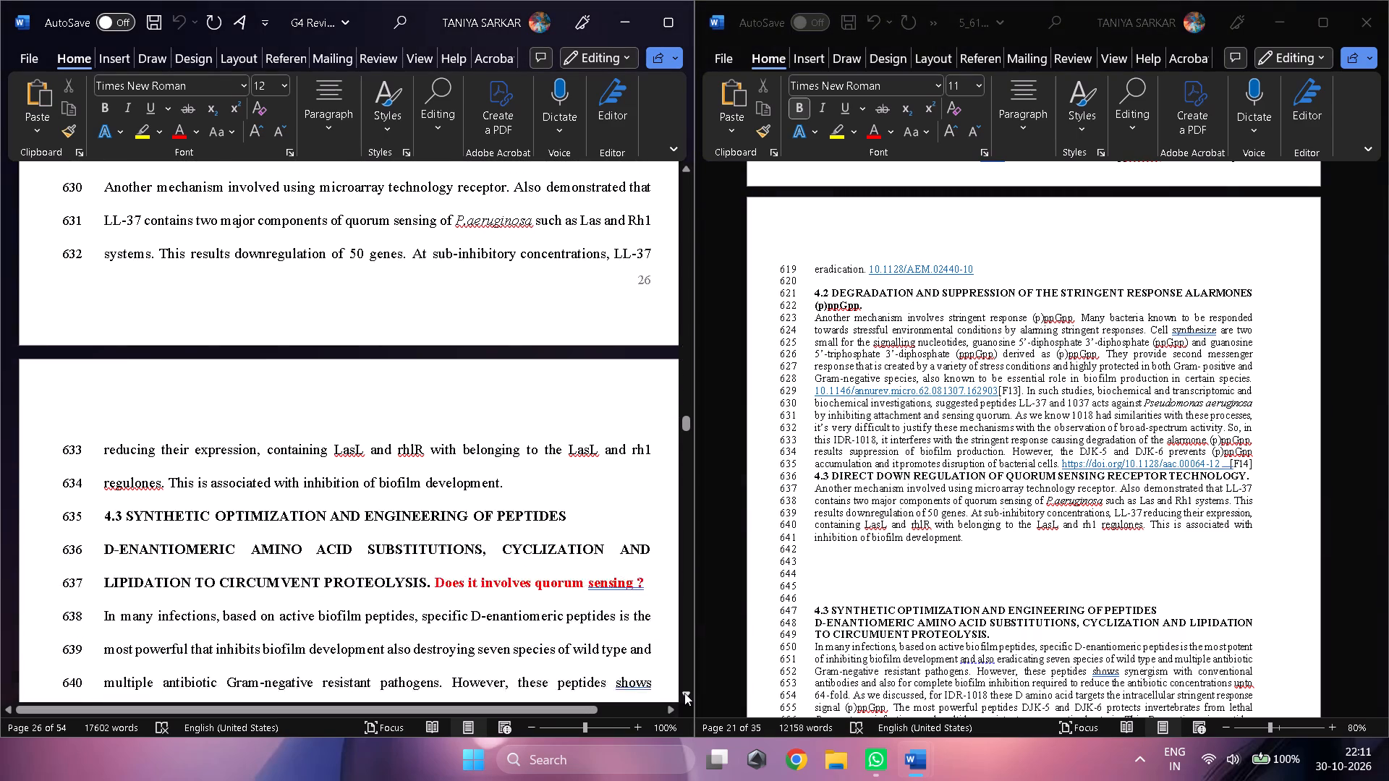
click(819, 609)
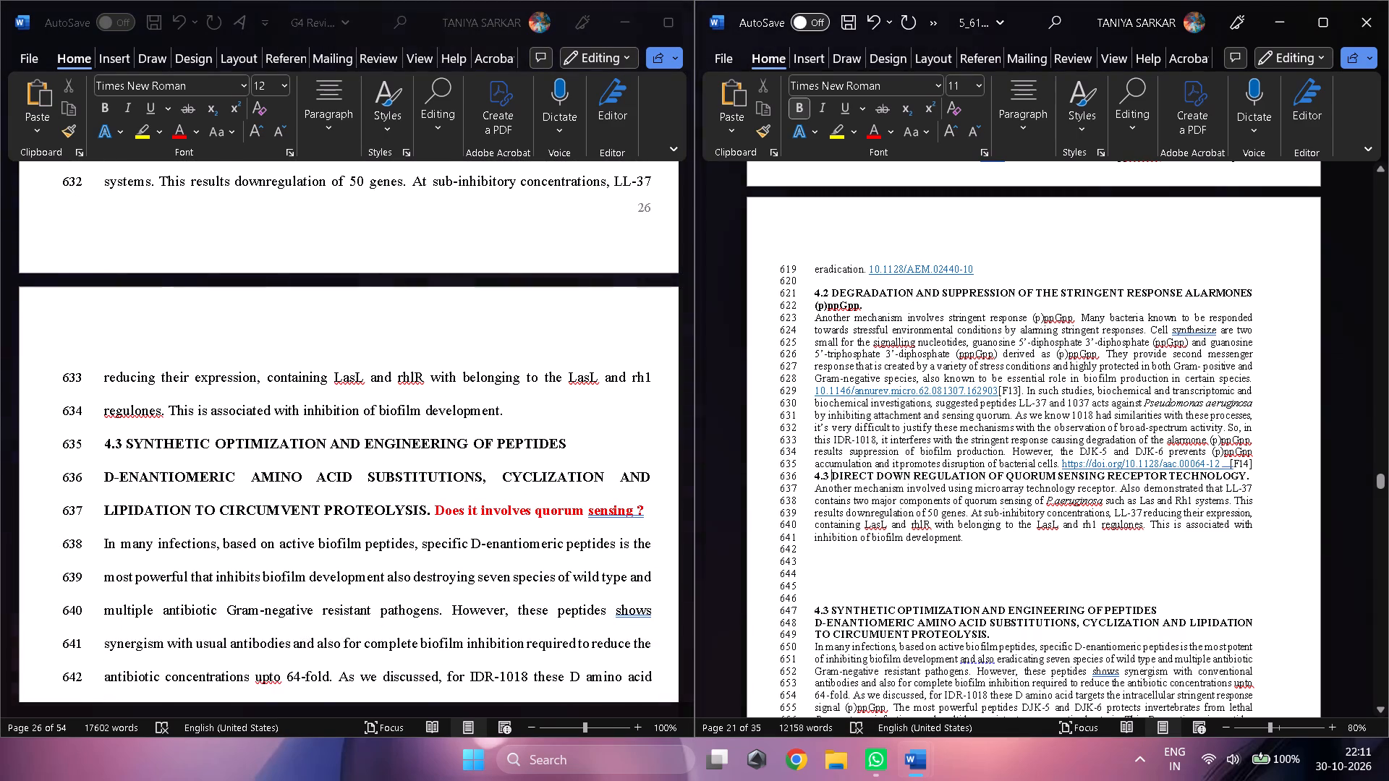
drag(812, 609, 1124, 729)
click(681, 652)
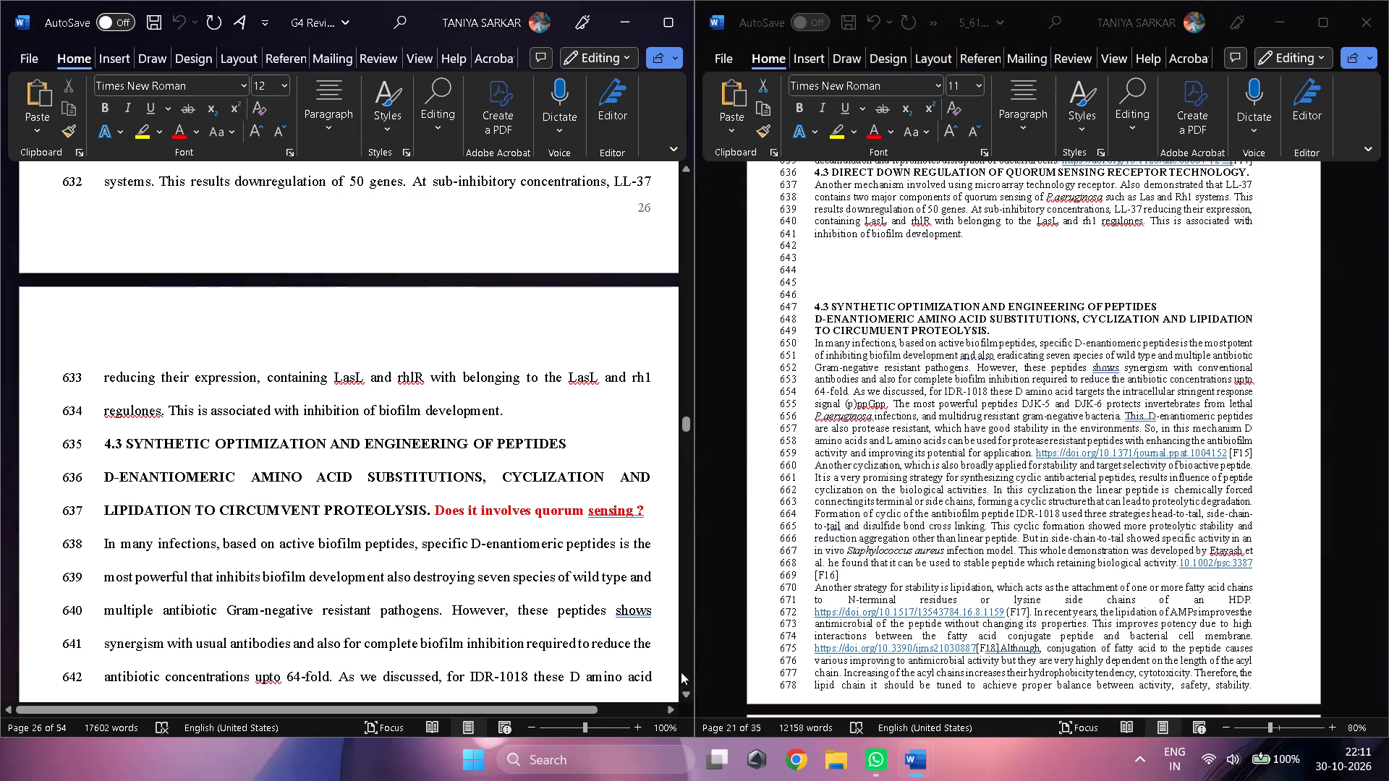
click(688, 696)
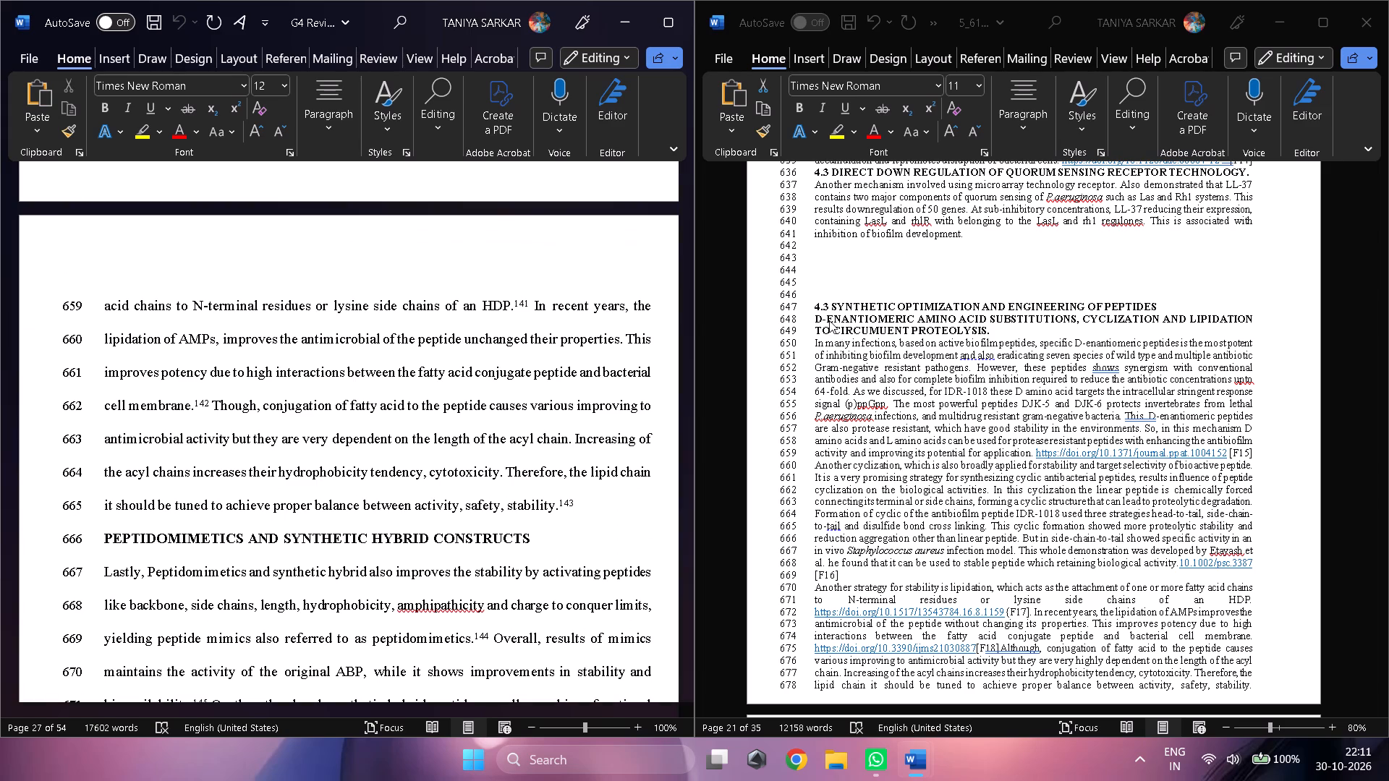
click(820, 304)
click(819, 302)
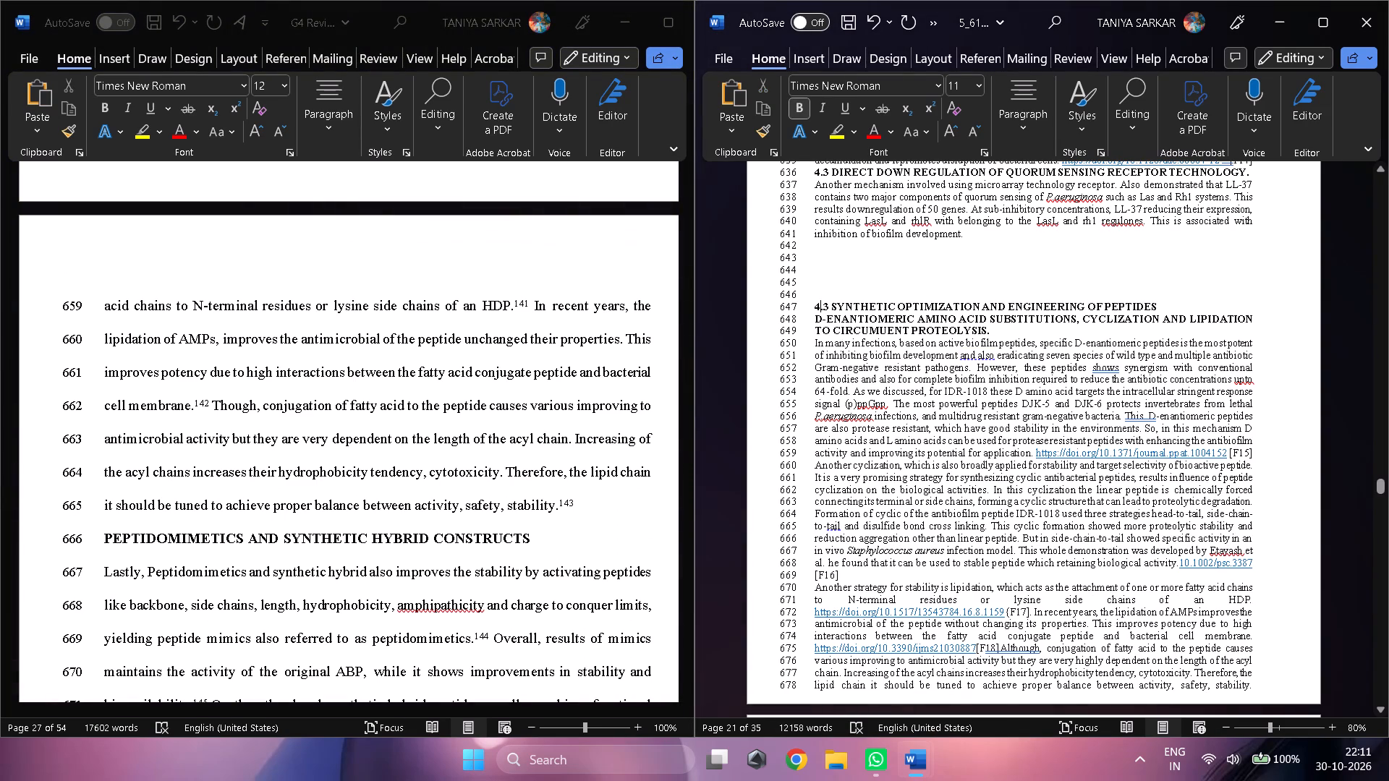
drag(804, 344, 1019, 523)
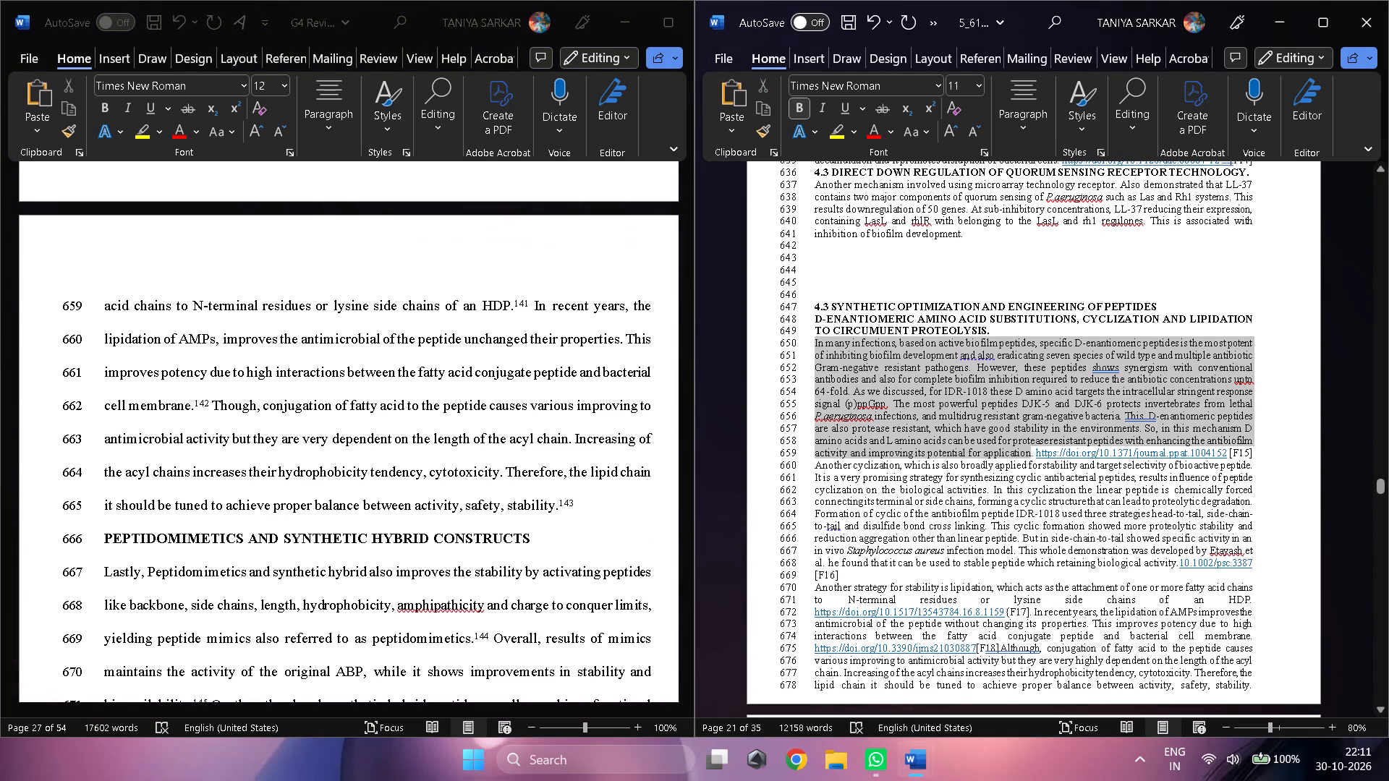
drag(1019, 523, 1127, 734)
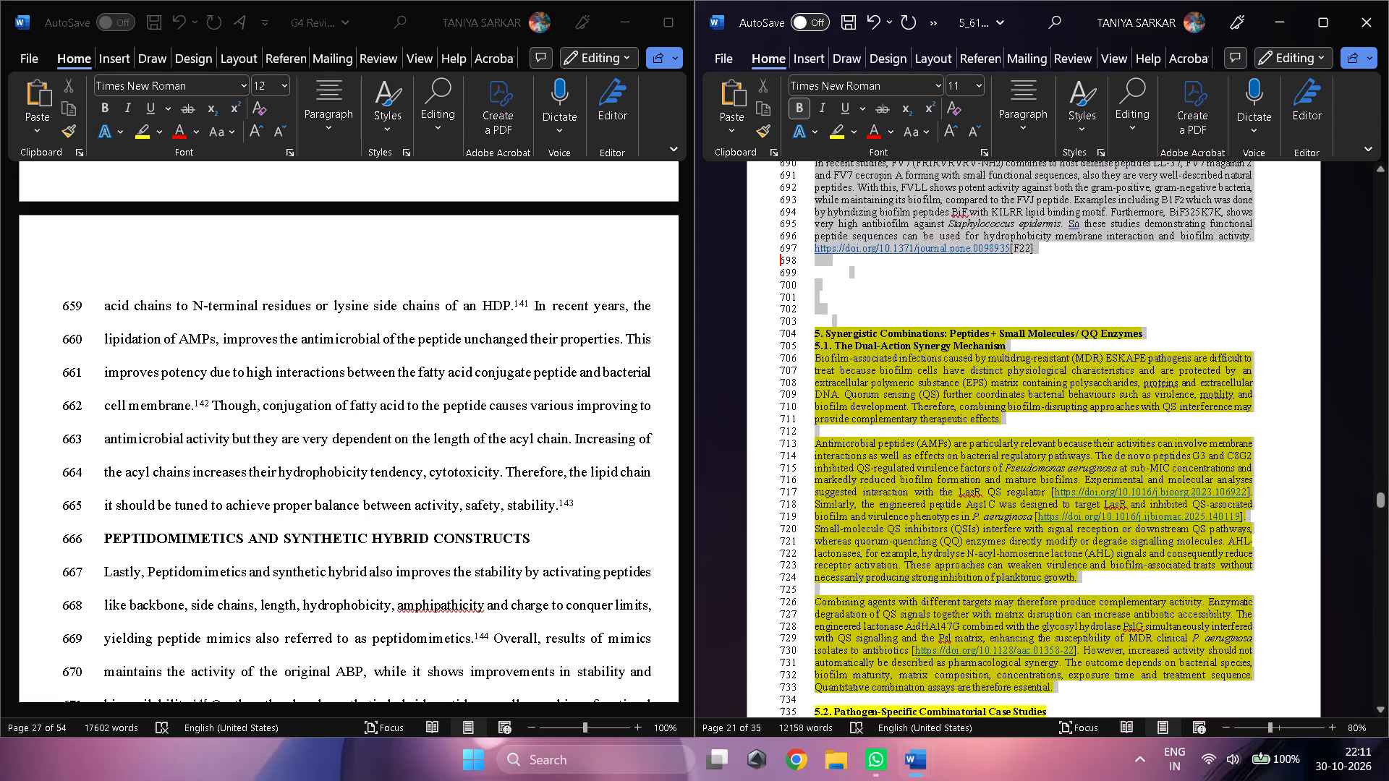
drag(1127, 734, 1111, 176)
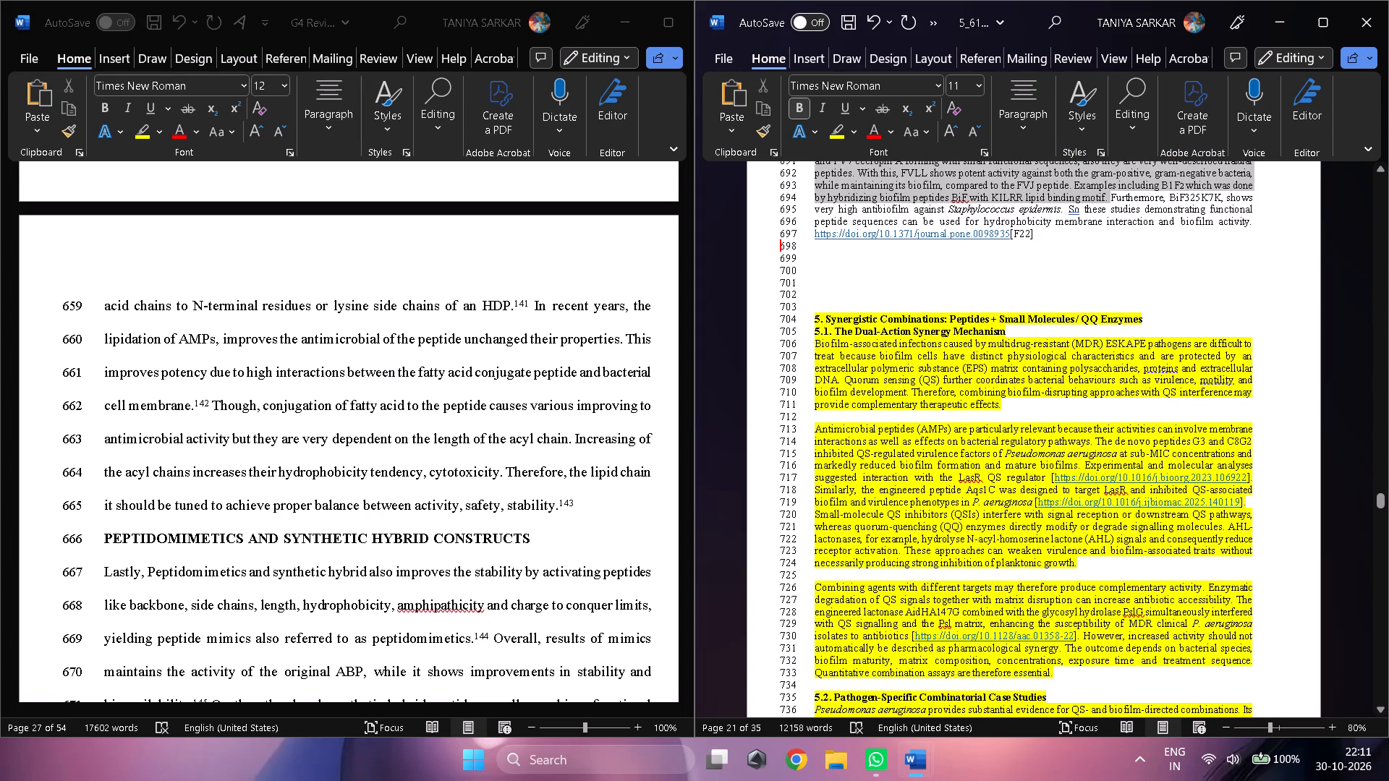
drag(1111, 176, 1202, 439)
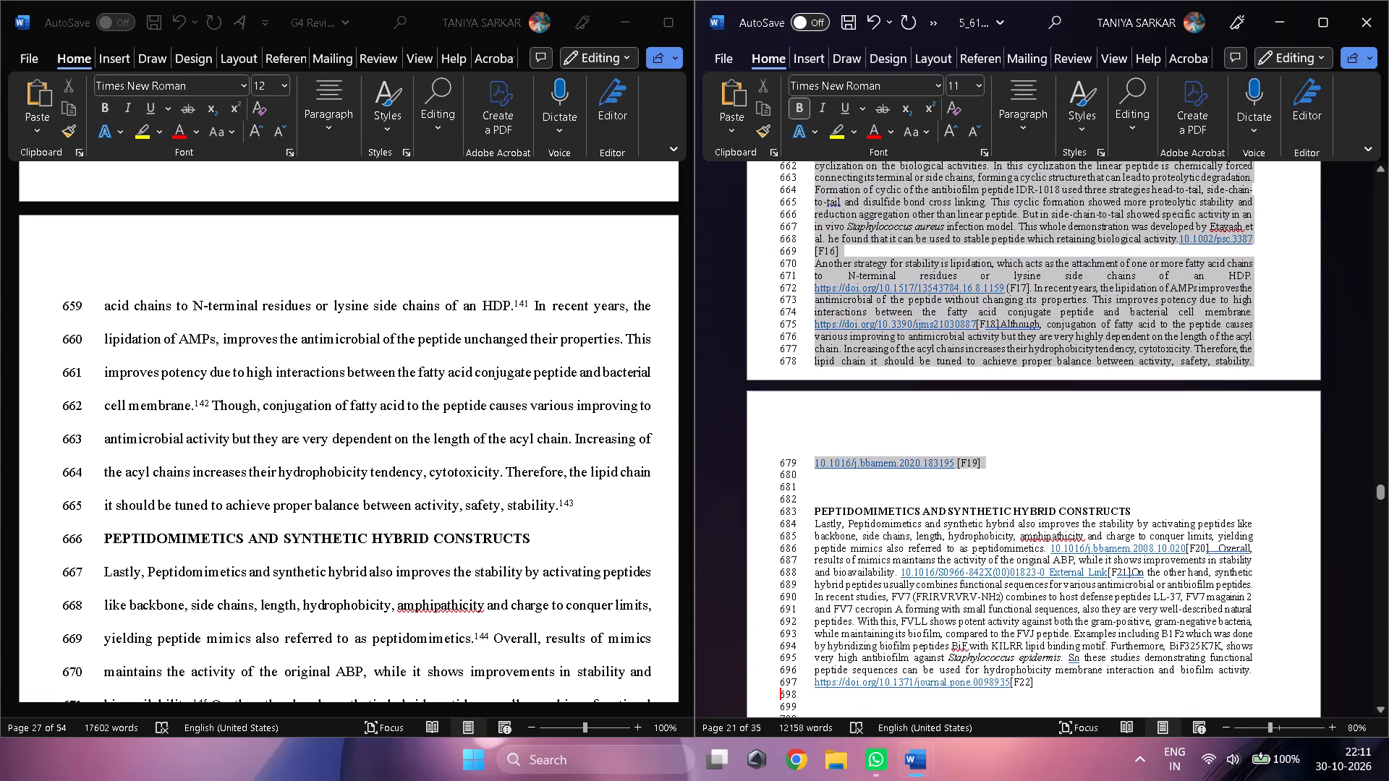
drag(1202, 439, 1273, 714)
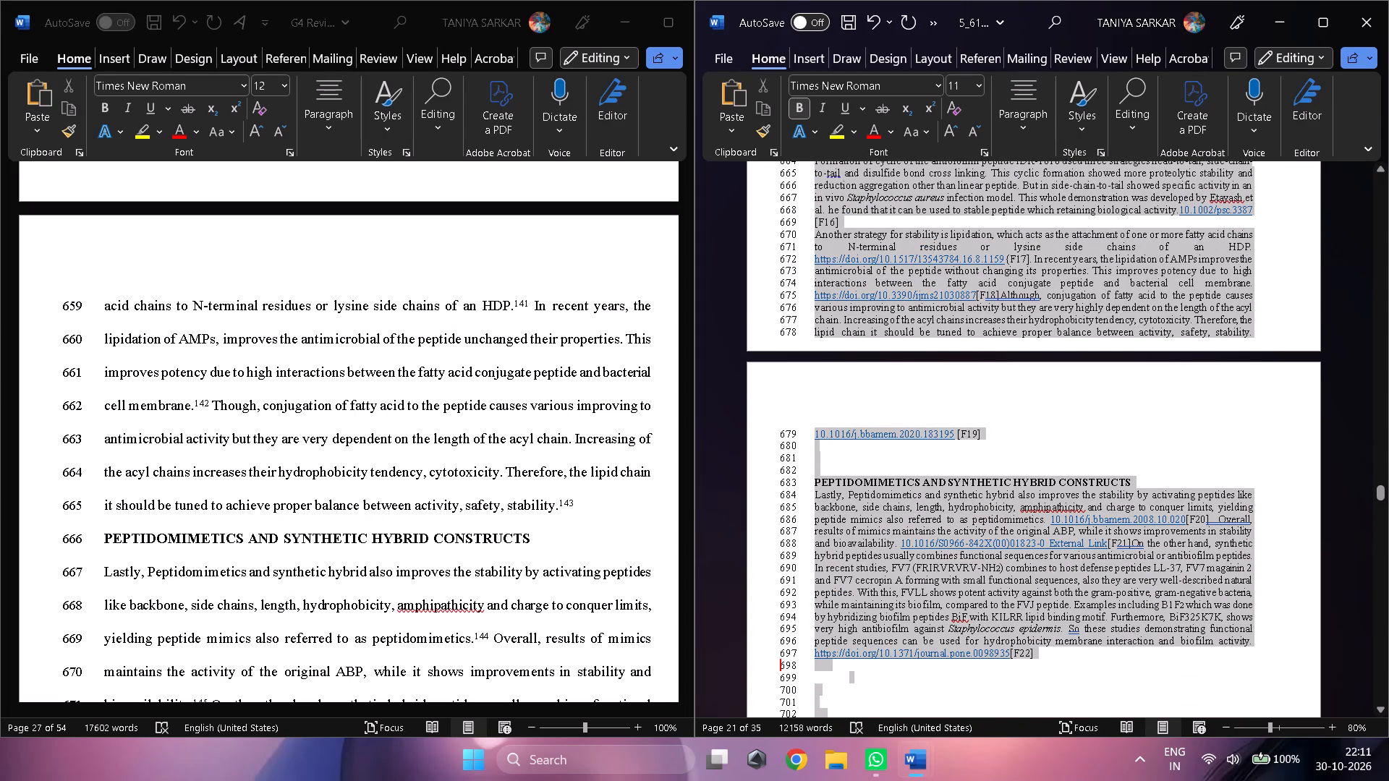
drag(1273, 714, 1204, 652)
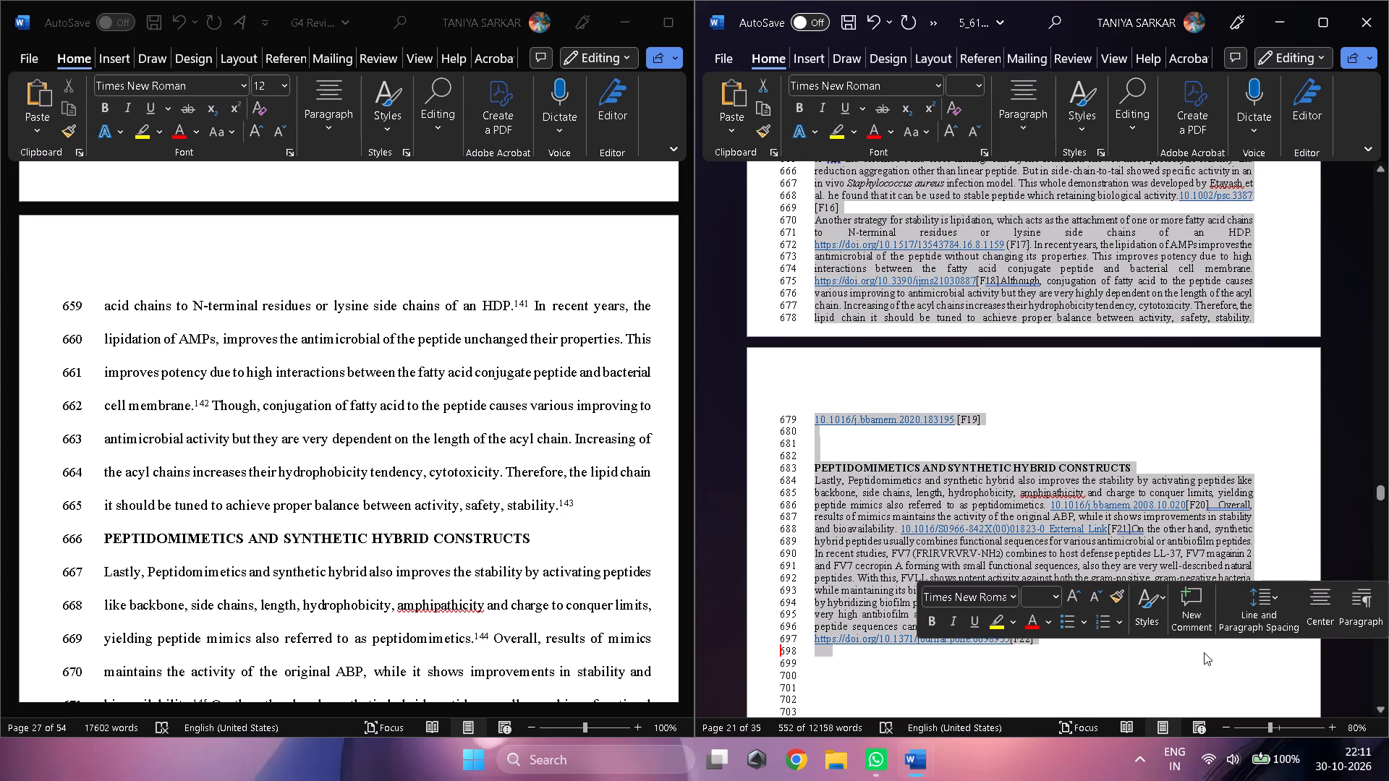
key(BackSpace)
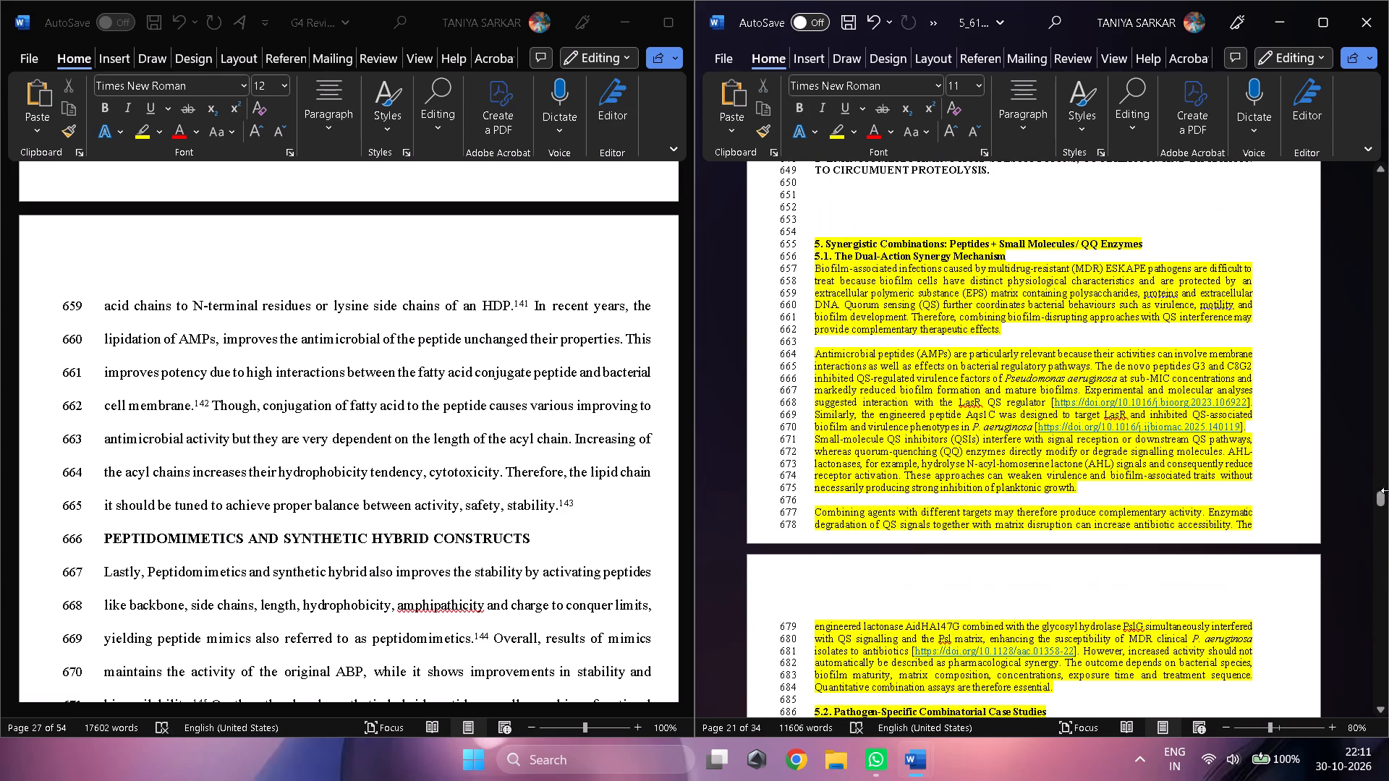
Remove the surplus blank lines between the D-enantiomeric substitutions heading and section 5 on synergistic combinations, leaving two.
click(829, 229)
key(BackSpace)
key(BackSpace)
key(BackSpace)
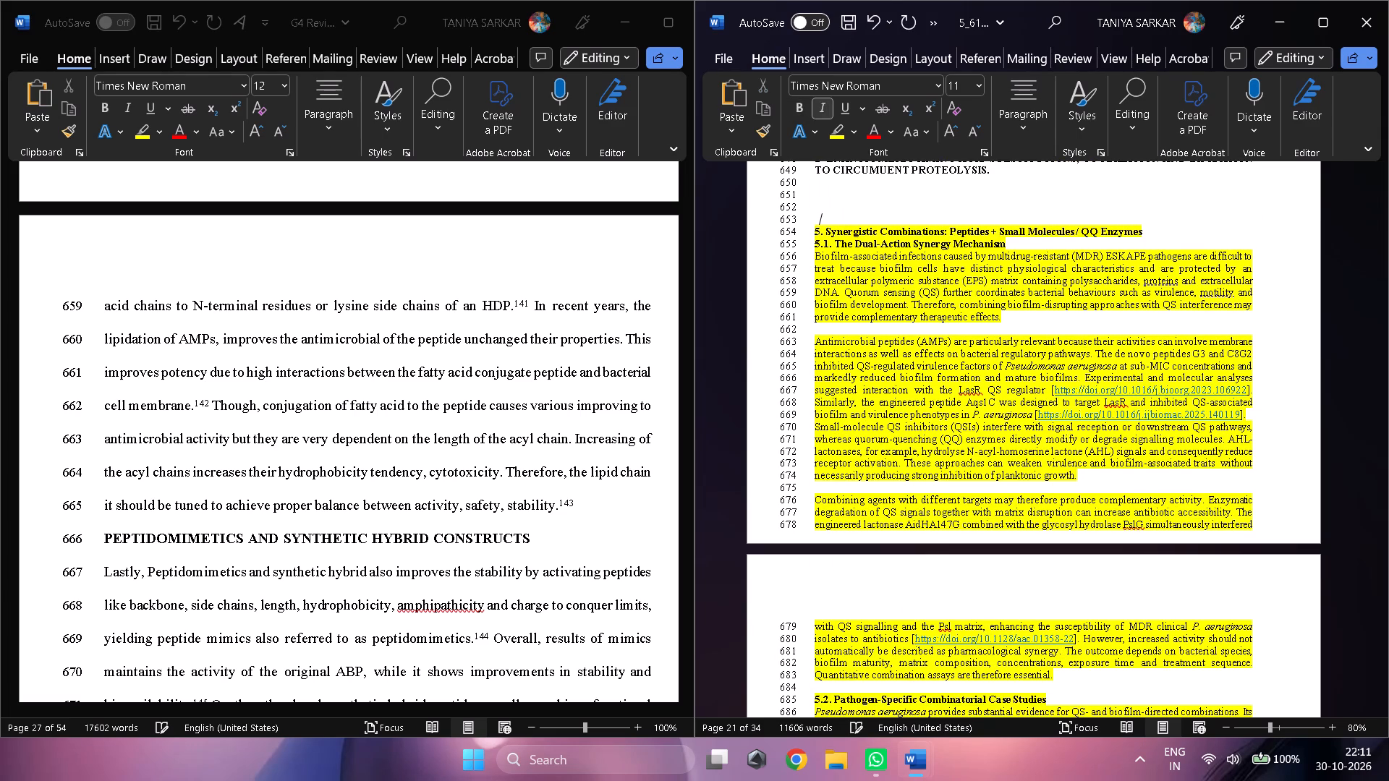
key(BackSpace)
key(BackSpace)
key(BackSpace)
key(BackSpace)
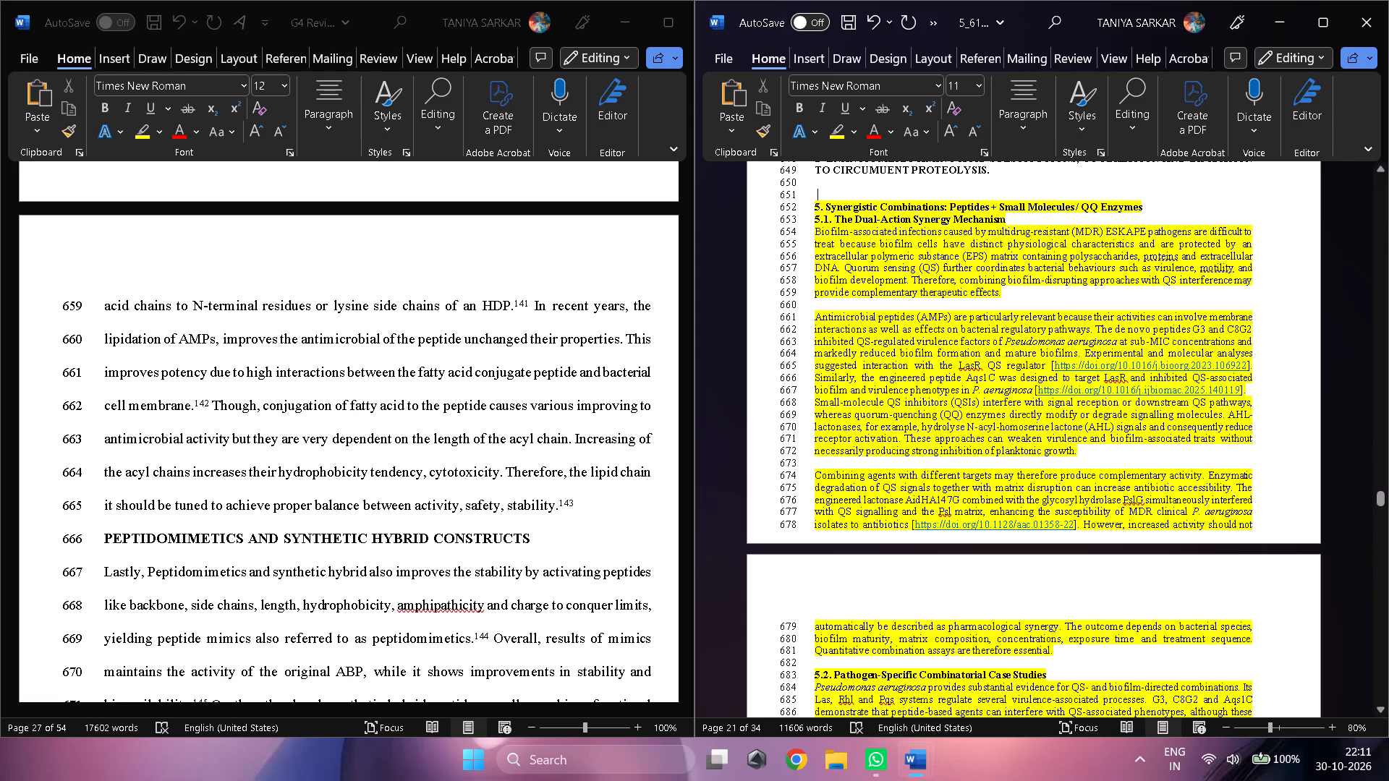
Remove three surplus blank lines between the quorum sensing receptor paragraph and the synthetic optimization and engineering of peptides heading.
click(1381, 172)
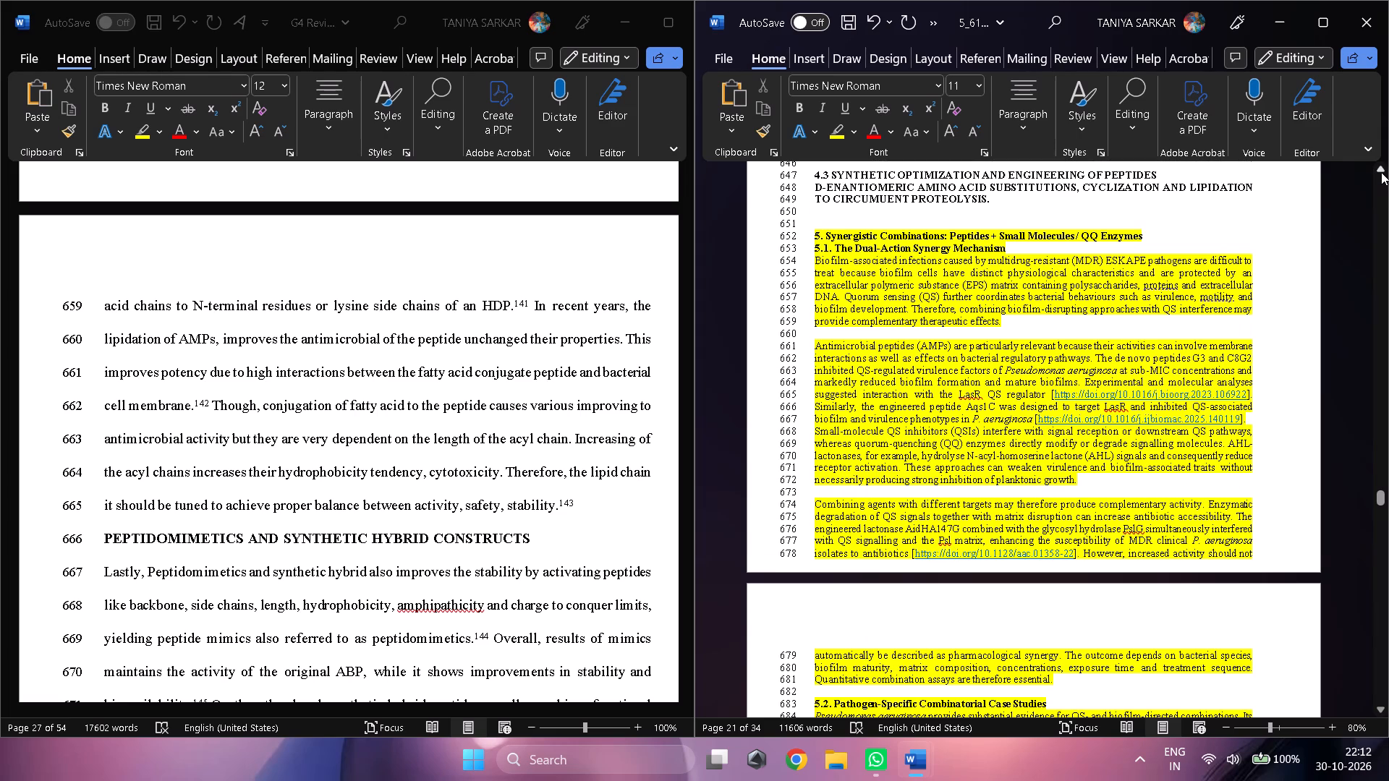
click(829, 278)
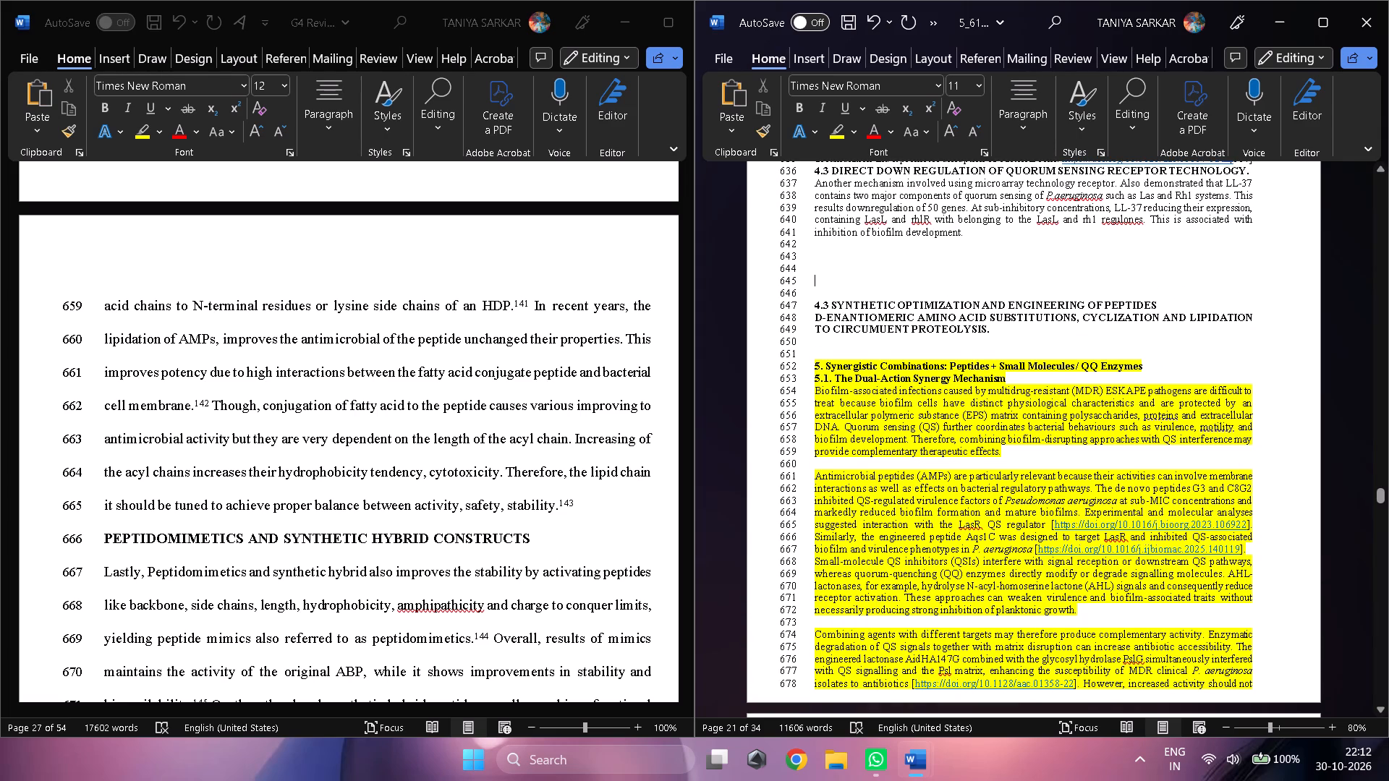
key(BackSpace)
key(BackSpace)
key(BackSpace)
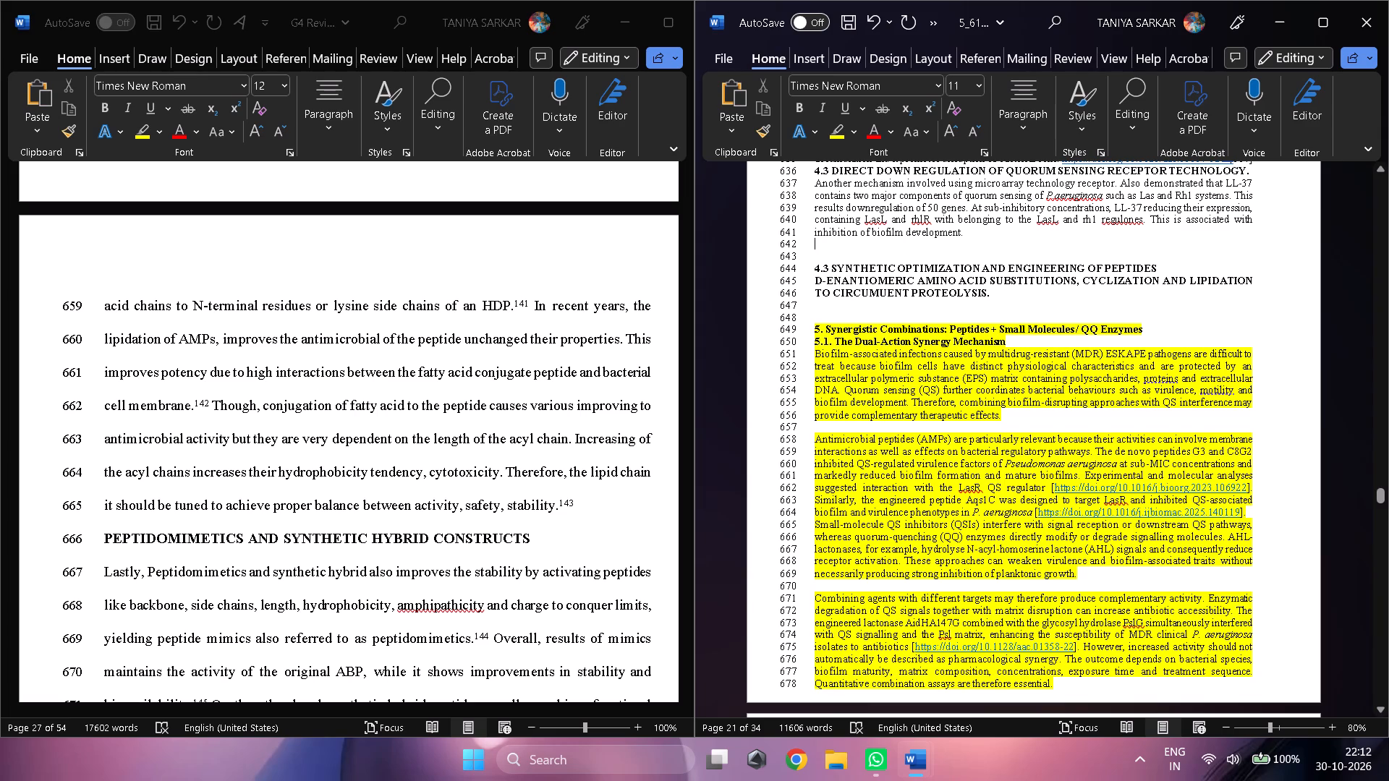
Renumber the manuscript's synthetic optimization and engineering of peptides heading as 4.4.
click(829, 271)
key(BackSpace)
key(4)
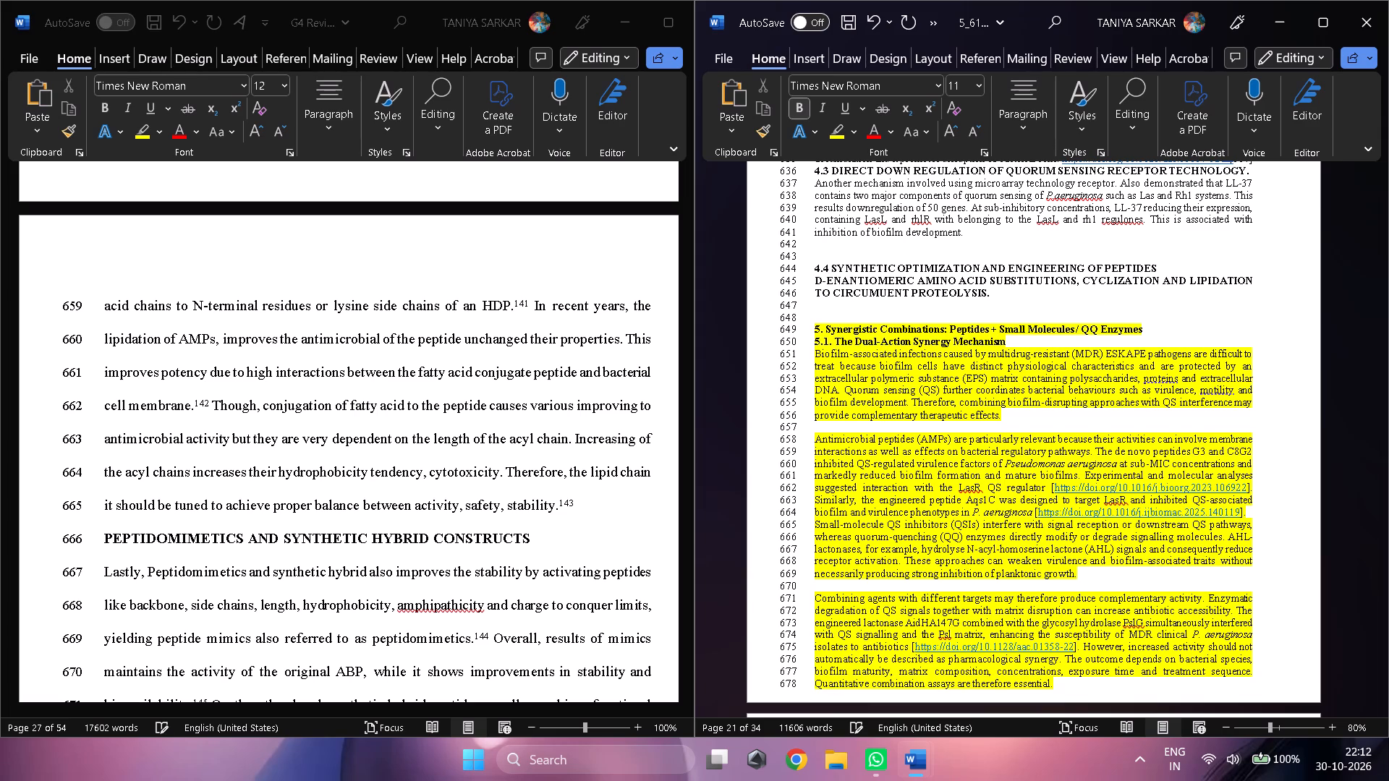
Colour the text of the 4.4 synthetic optimization heading and the D-enantiomeric substitutions heading below it red.
click(1381, 169)
click(1381, 169)
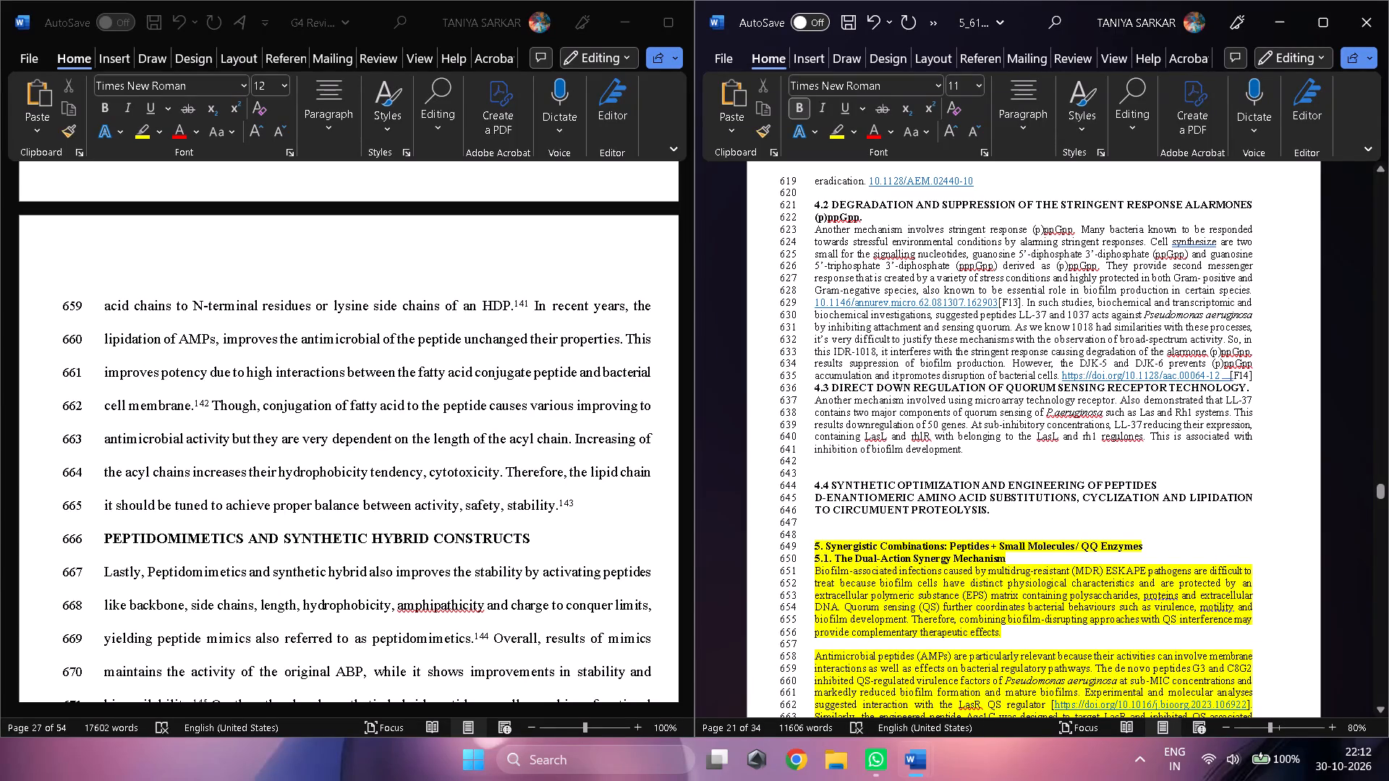
drag(990, 513, 857, 473)
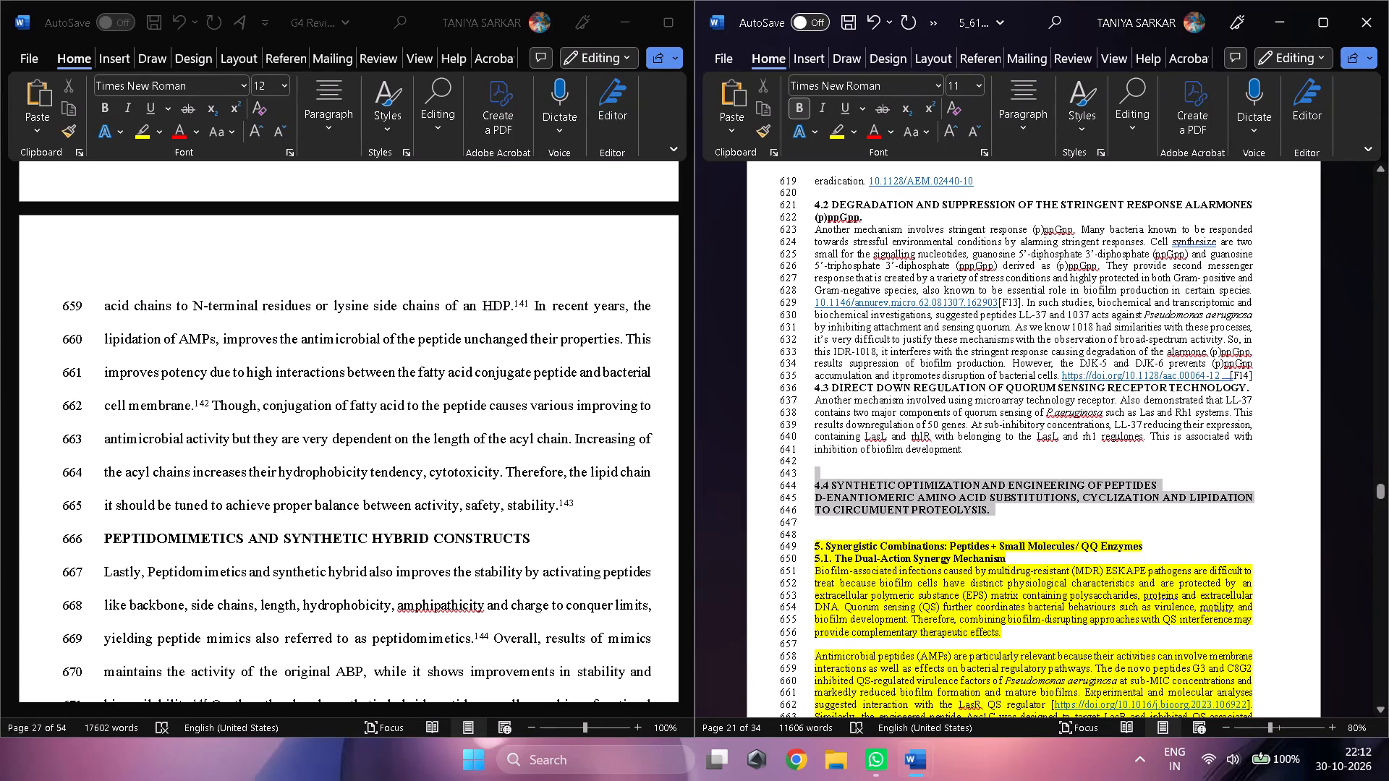
drag(857, 473, 844, 475)
click(960, 449)
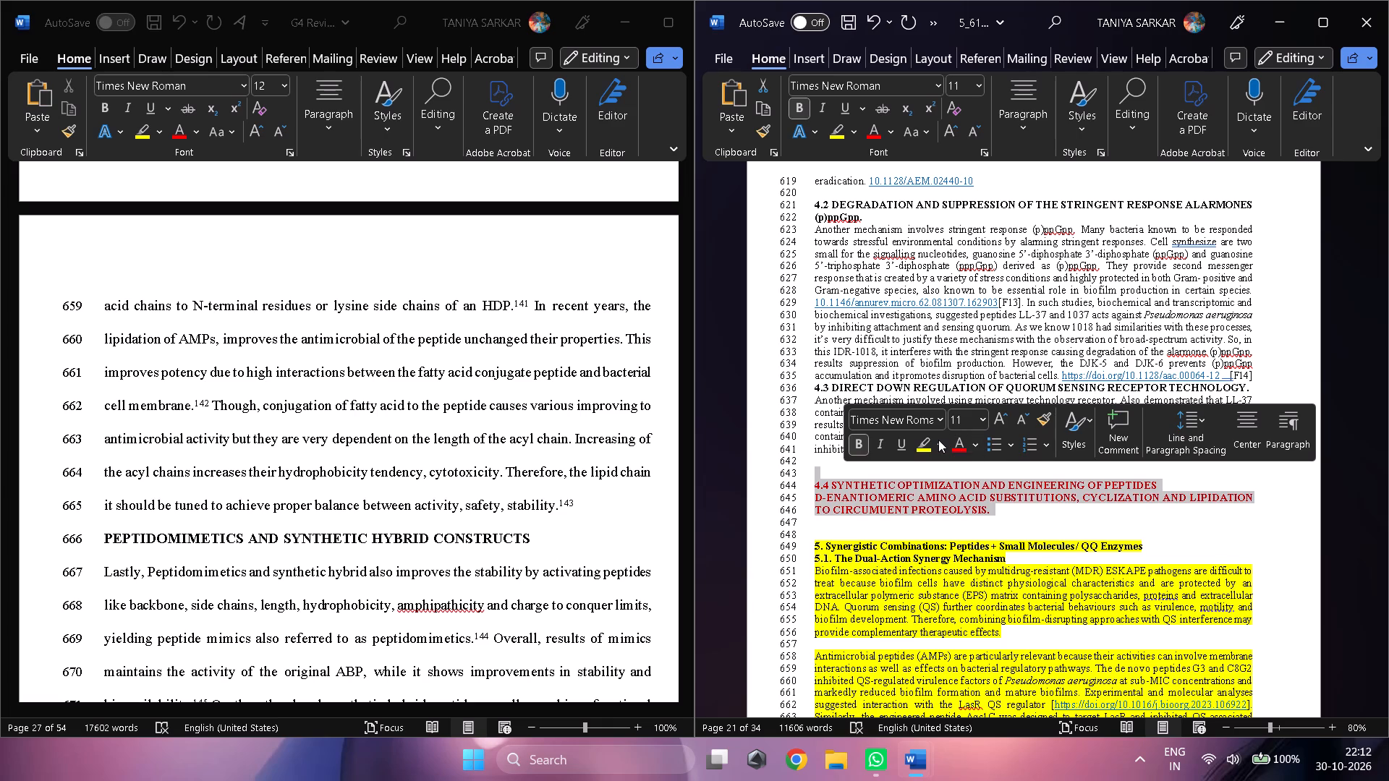
click(938, 440)
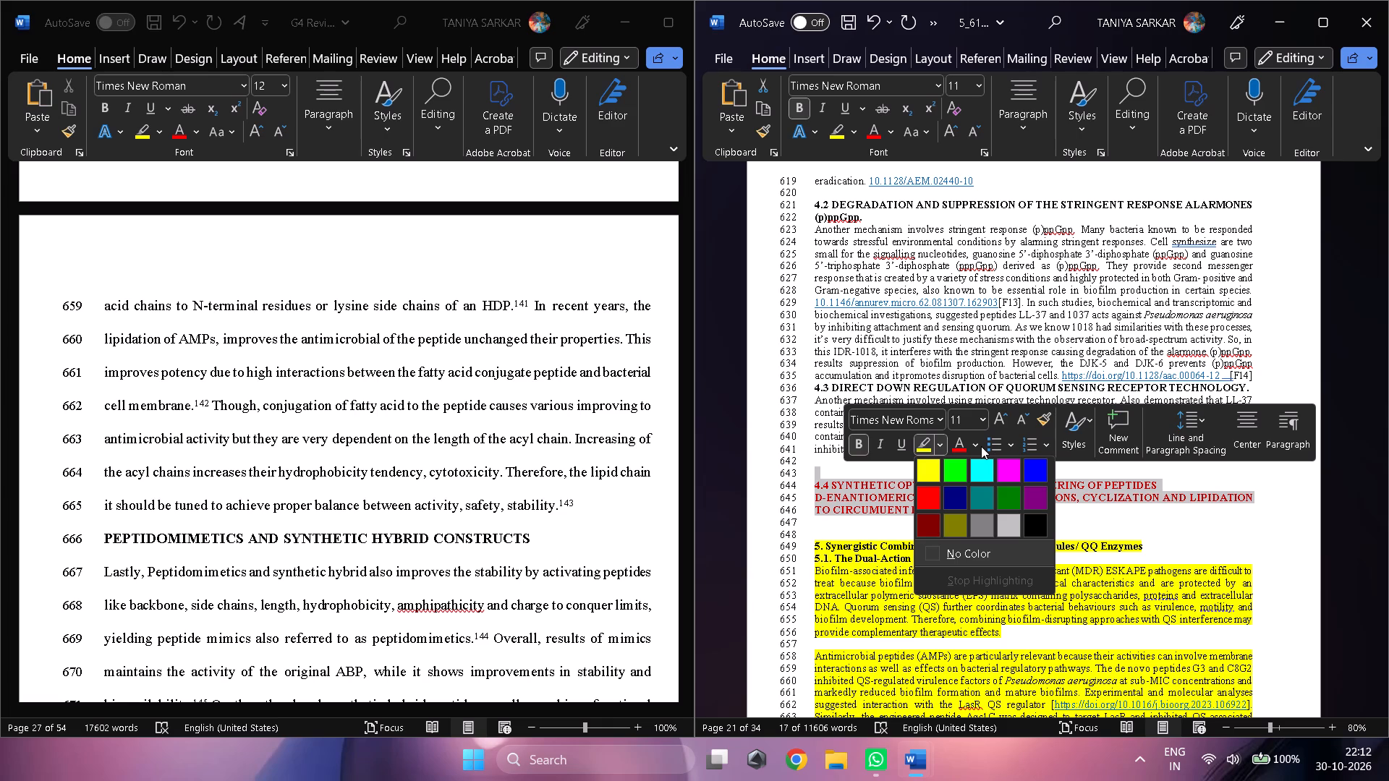
click(1176, 535)
click(1176, 535)
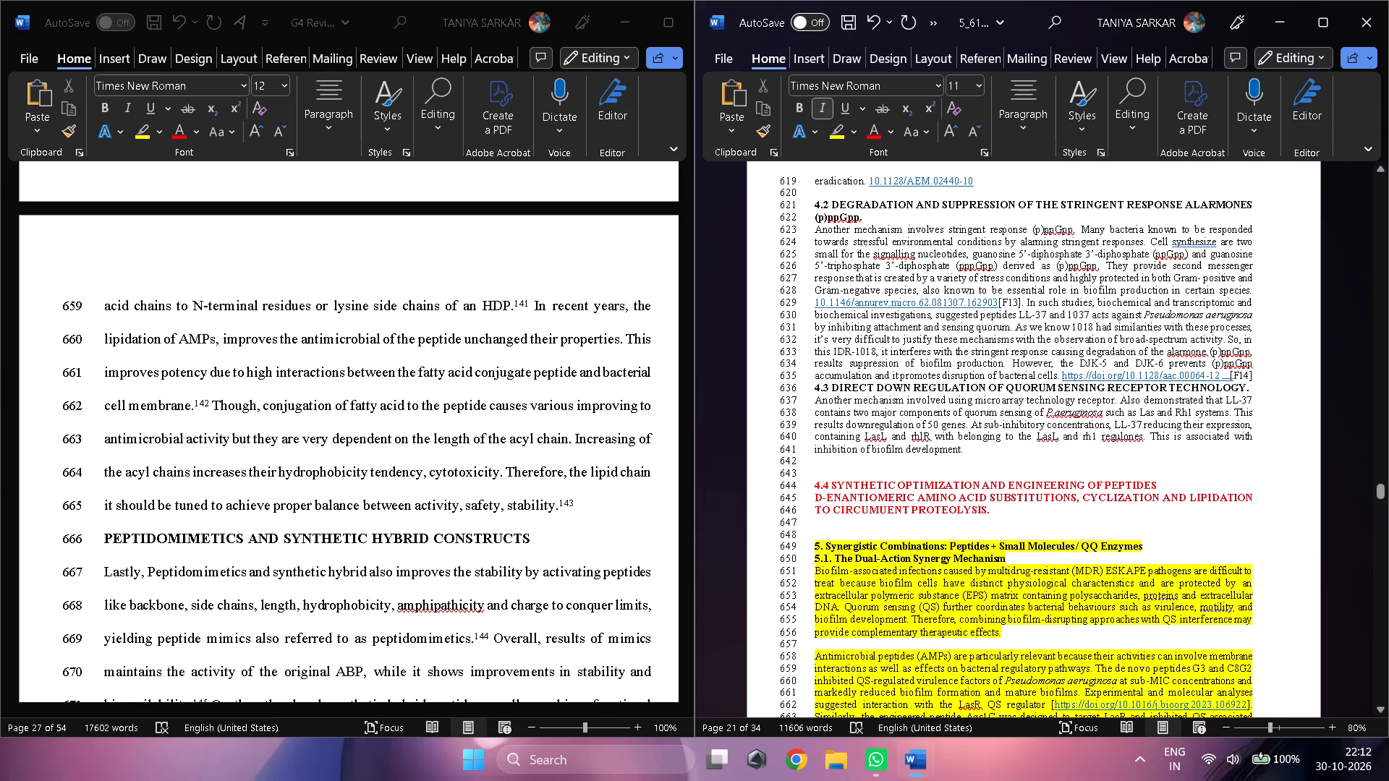
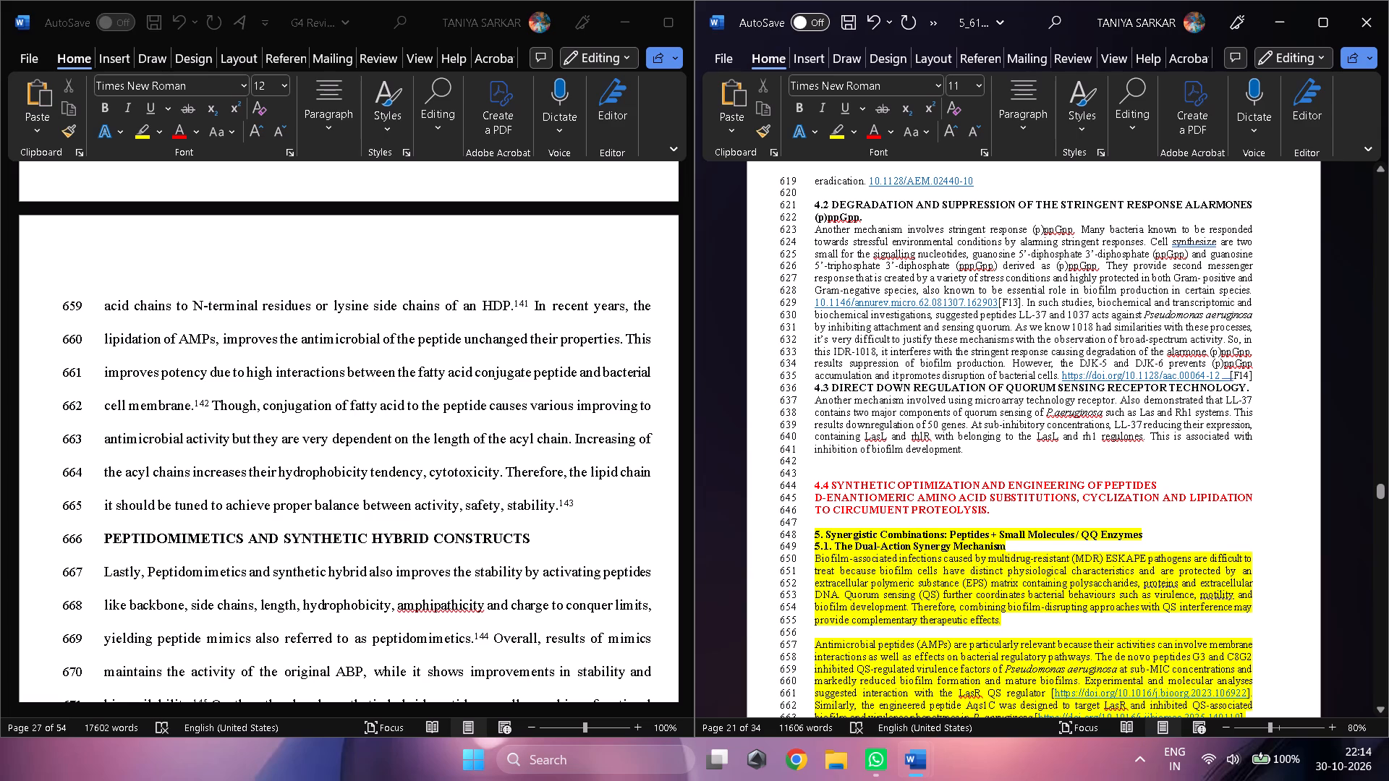
Review G4 Review's text from the peptidomimetics section back to the 4.3 synthetic optimization heading, then minimize that document.
click(635, 513)
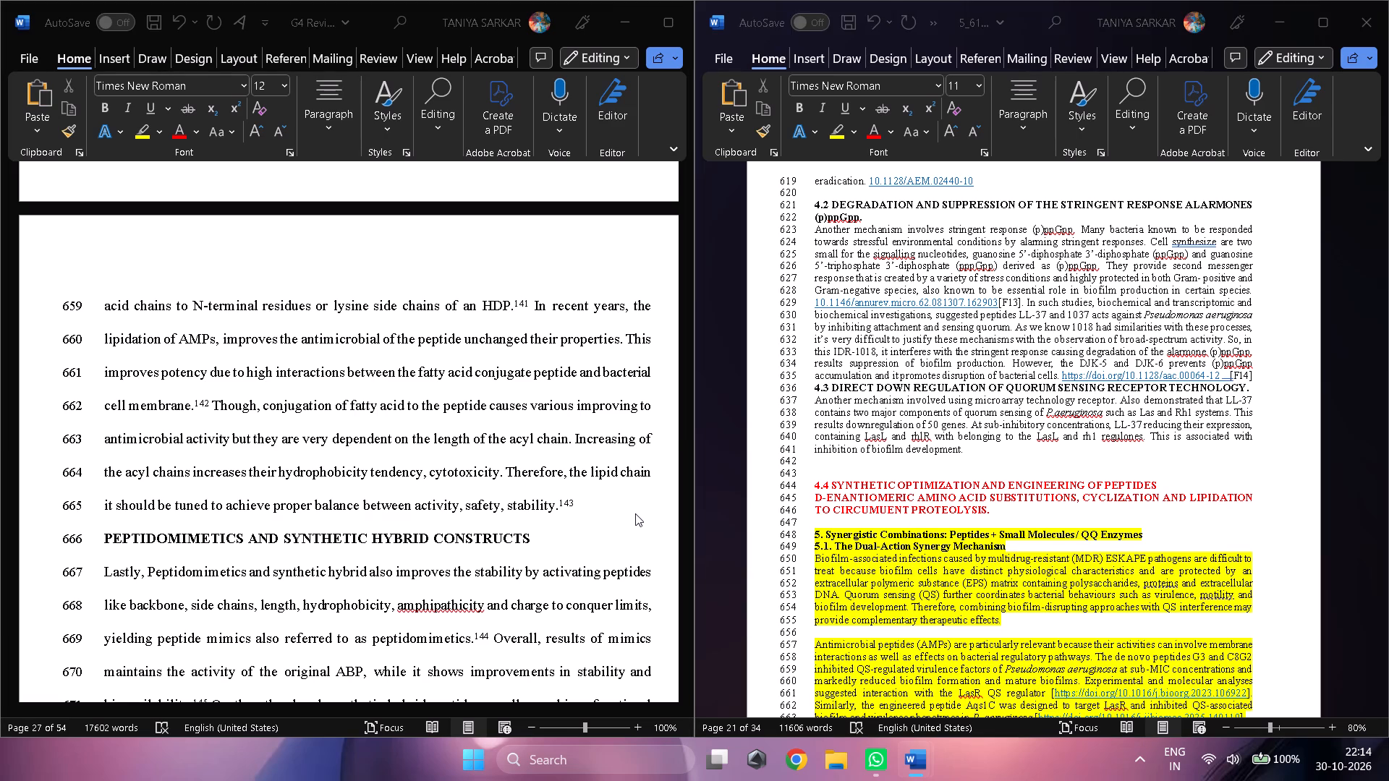
click(681, 701)
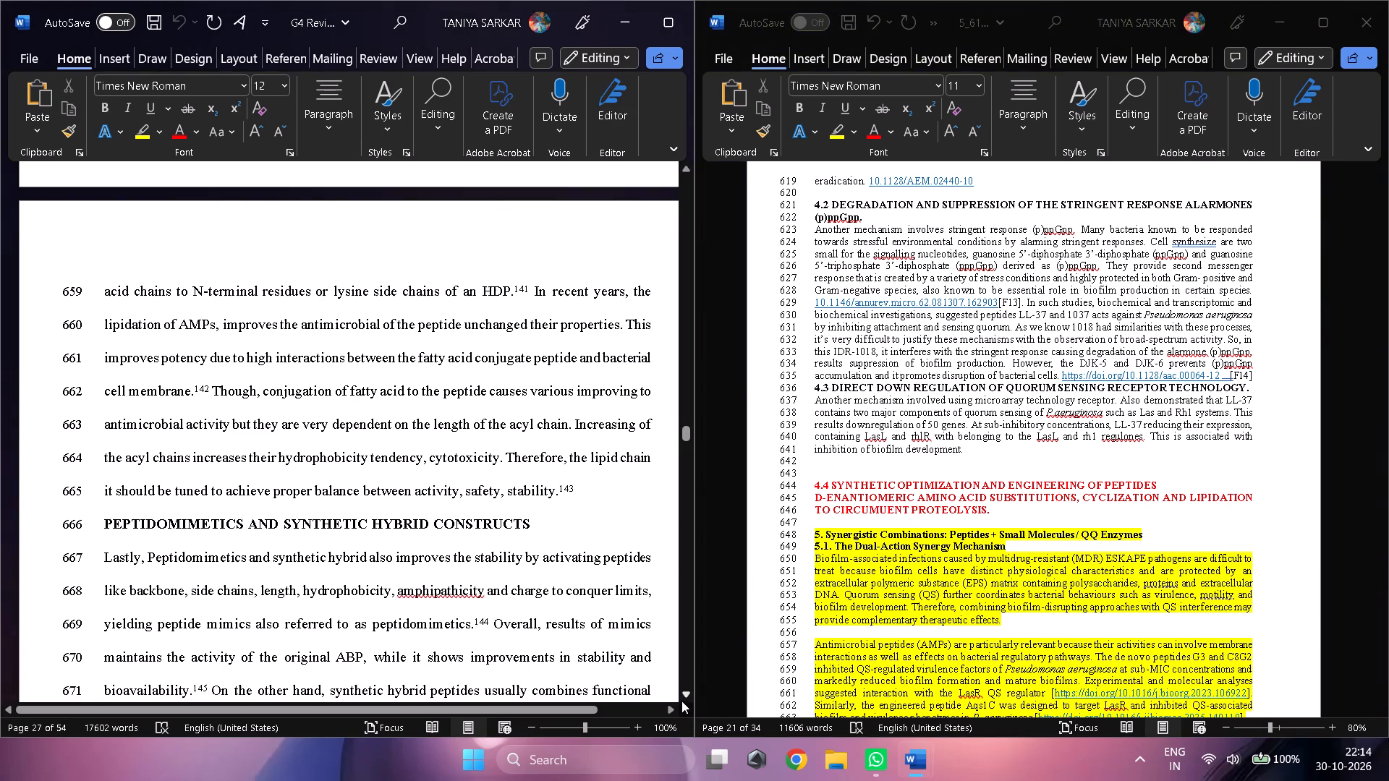
click(681, 701)
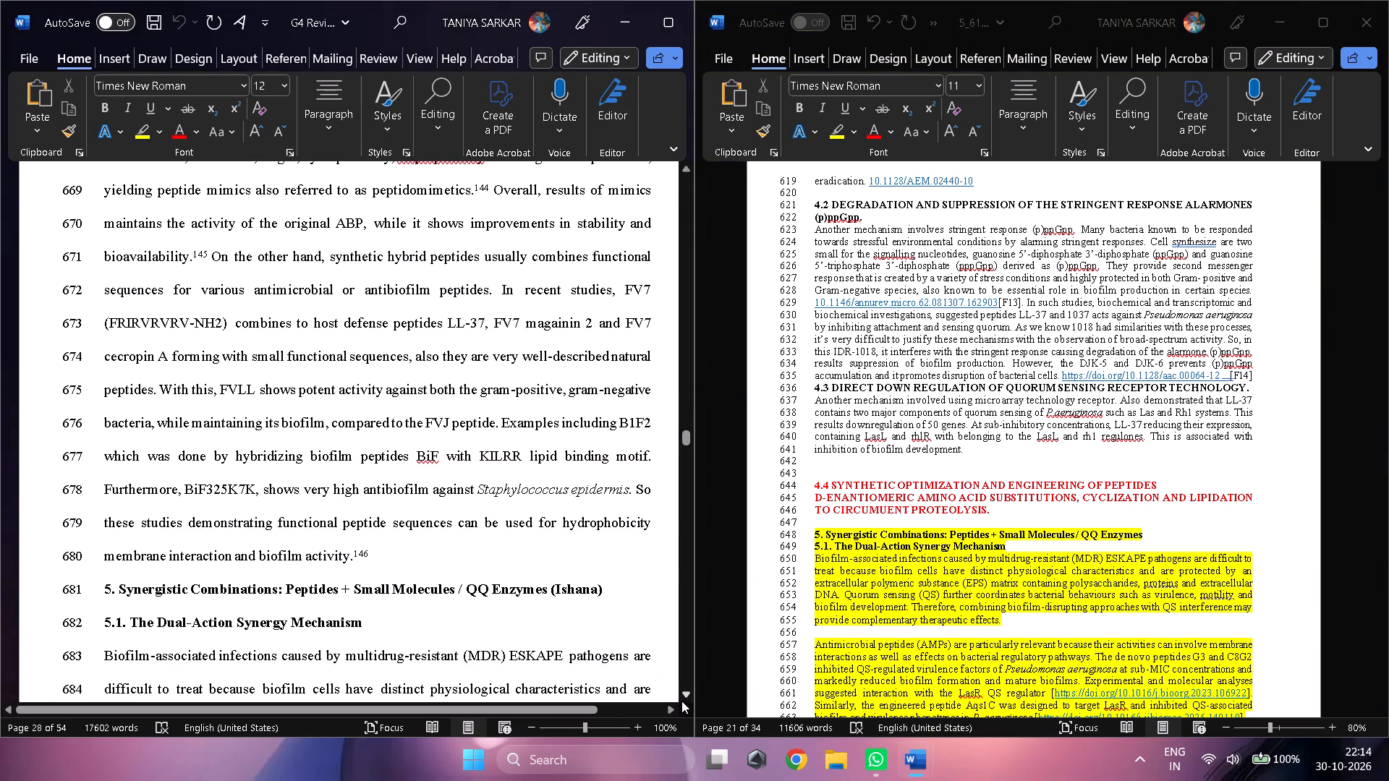
click(688, 172)
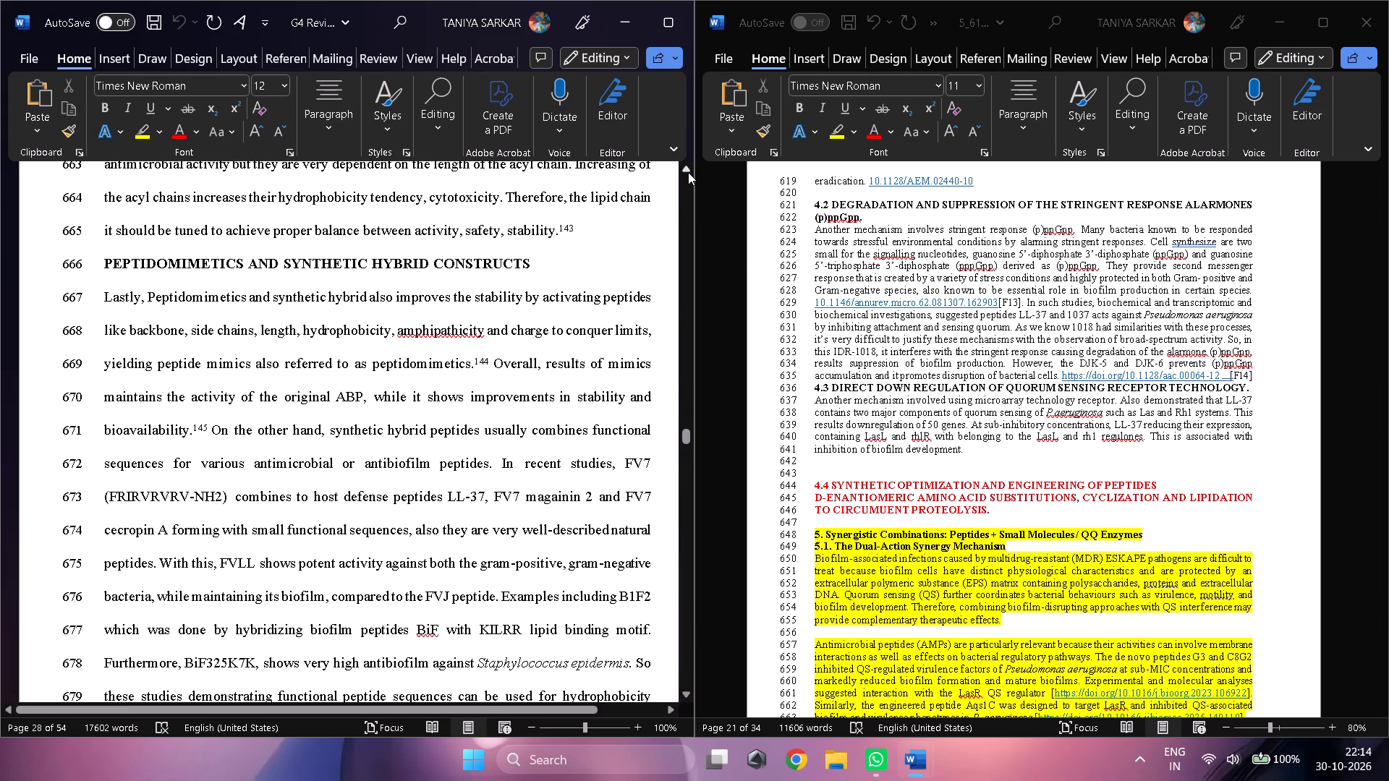
click(688, 172)
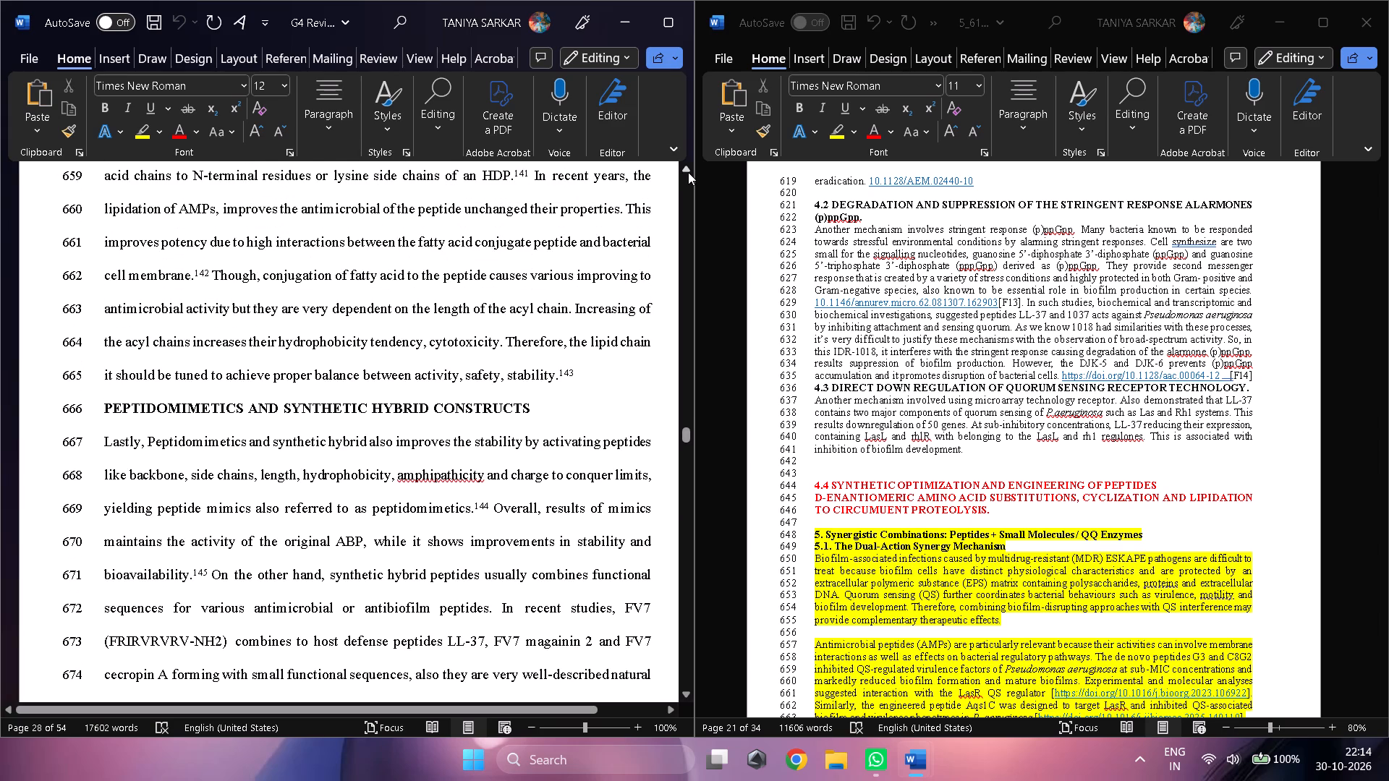
click(688, 172)
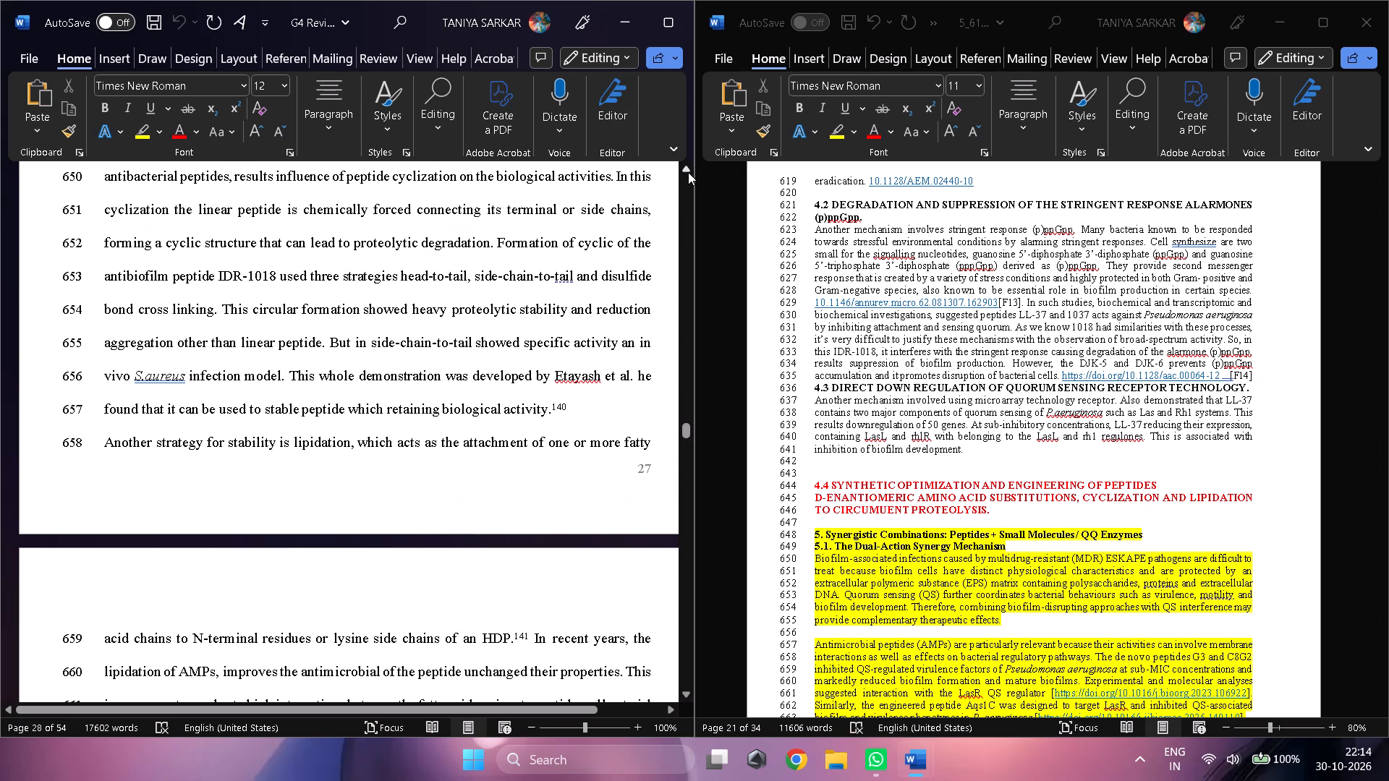
click(688, 172)
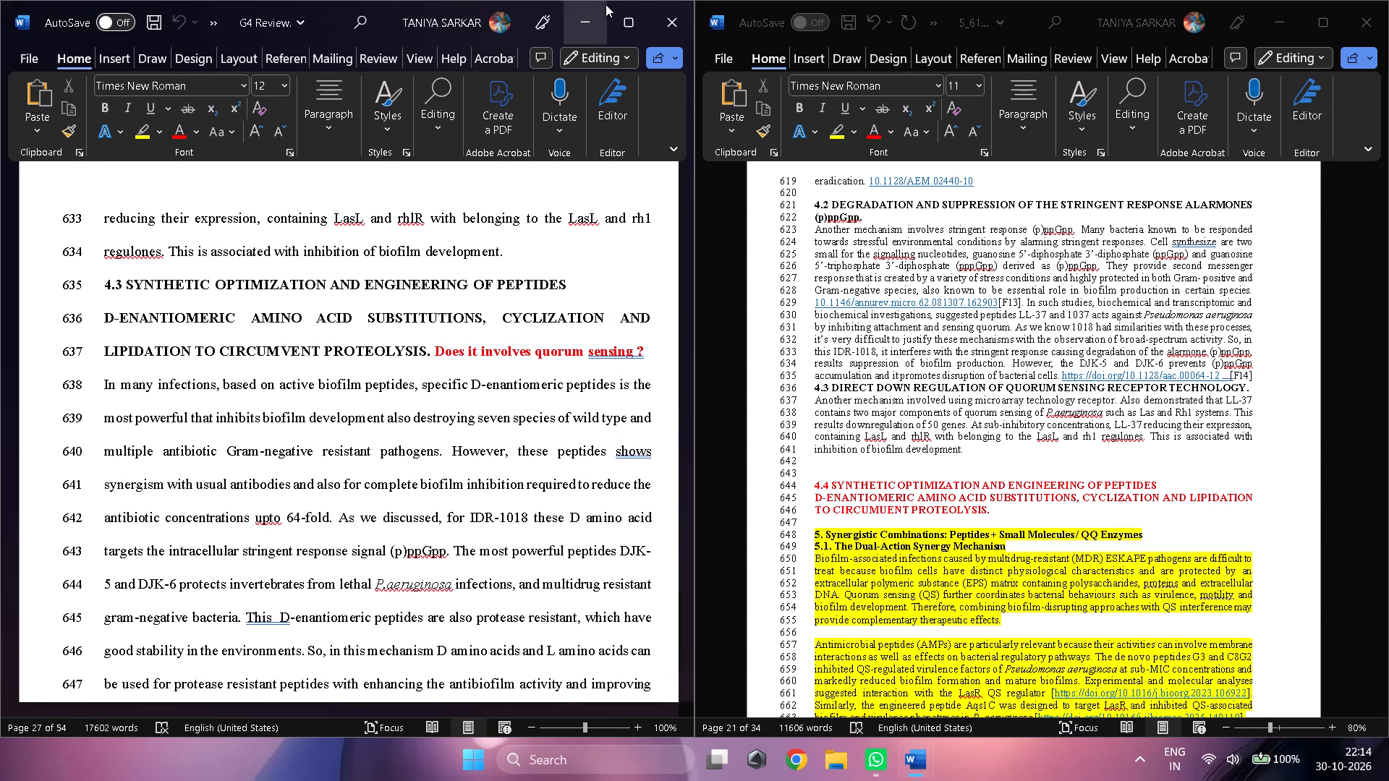
click(598, 17)
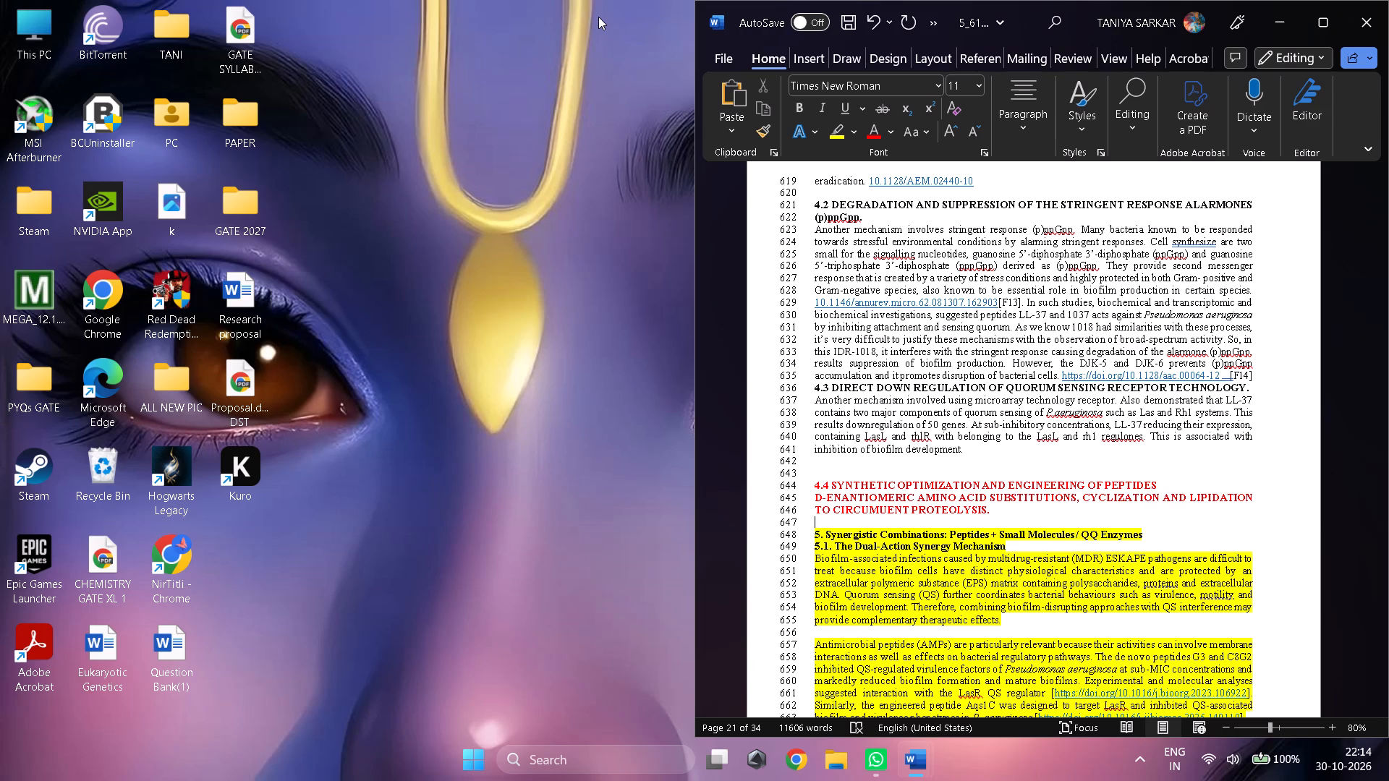
Delete the [F14] tag ending the stringent response paragraph and insert a blank line before the 4.3 quorum sensing receptor heading.
click(1262, 377)
key(BackSpace)
key(BackSpace)
key(BackSpace)
key(BackSpace)
key(BackSpace)
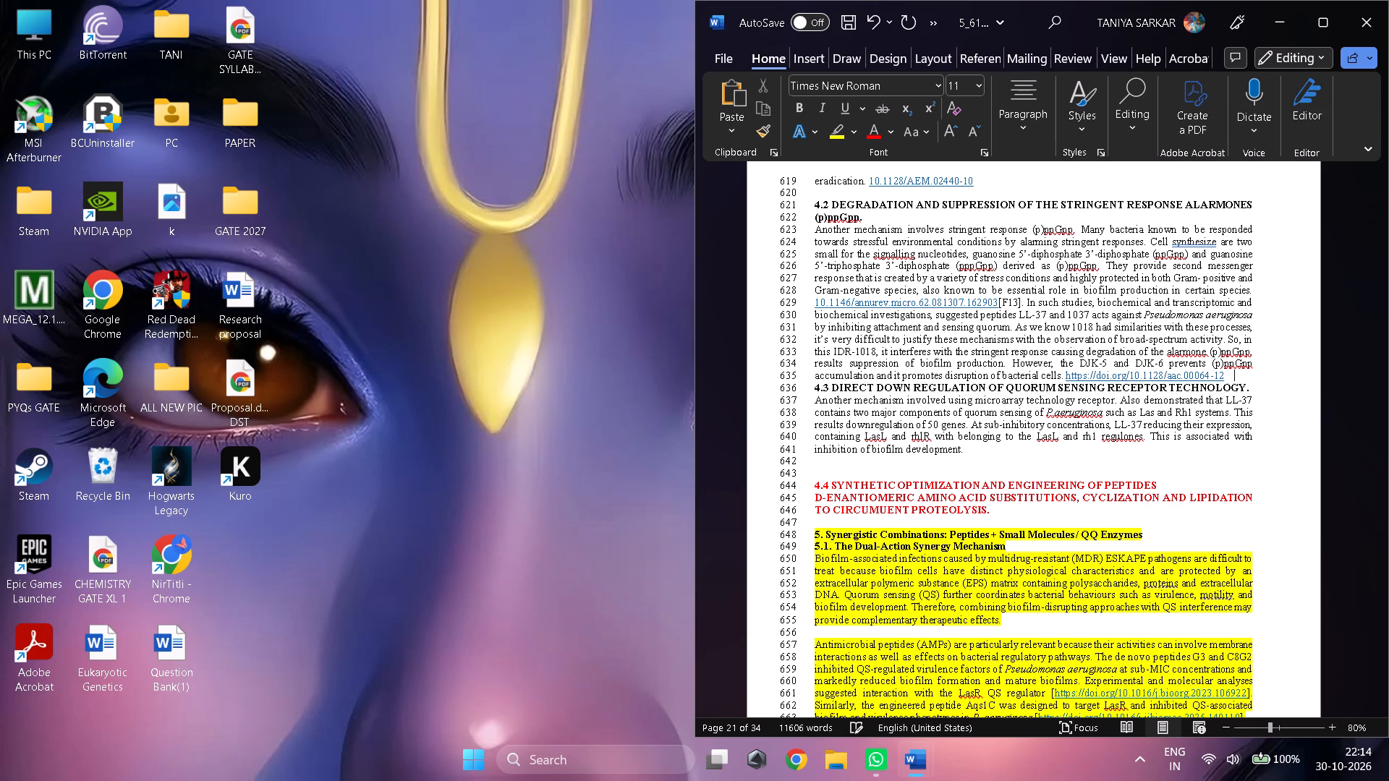
key(Return)
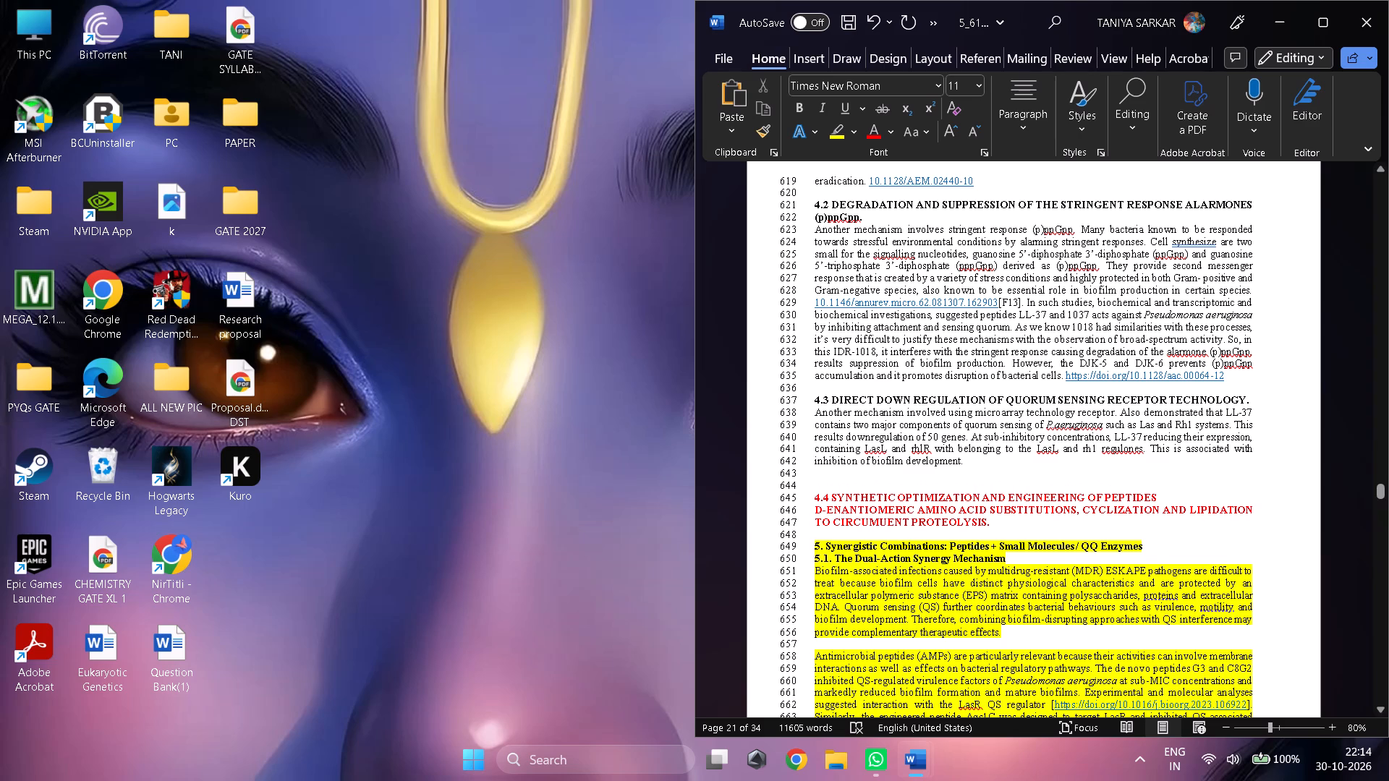
Look back through the manuscript from section 4 to the end of the introduction and the start of section 2.
click(1377, 171)
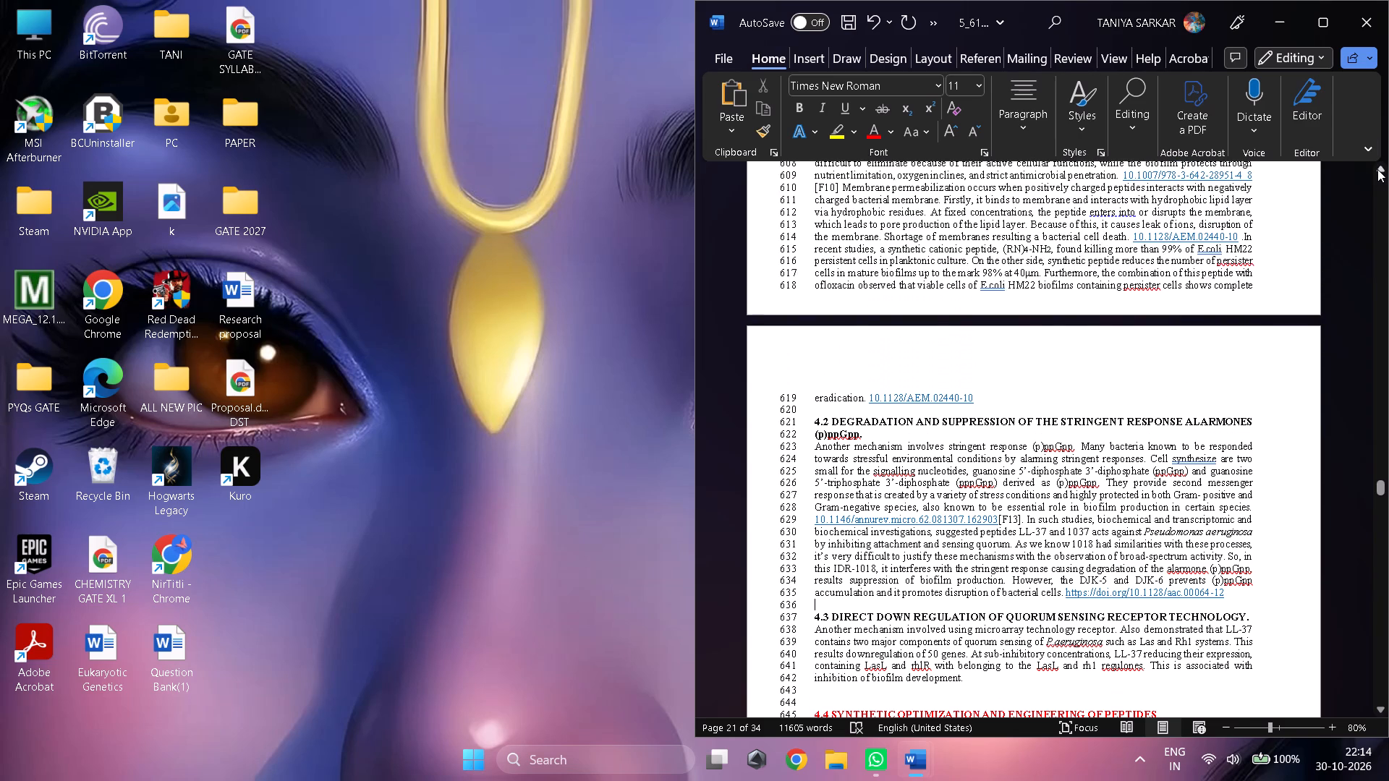
double_click(1377, 169)
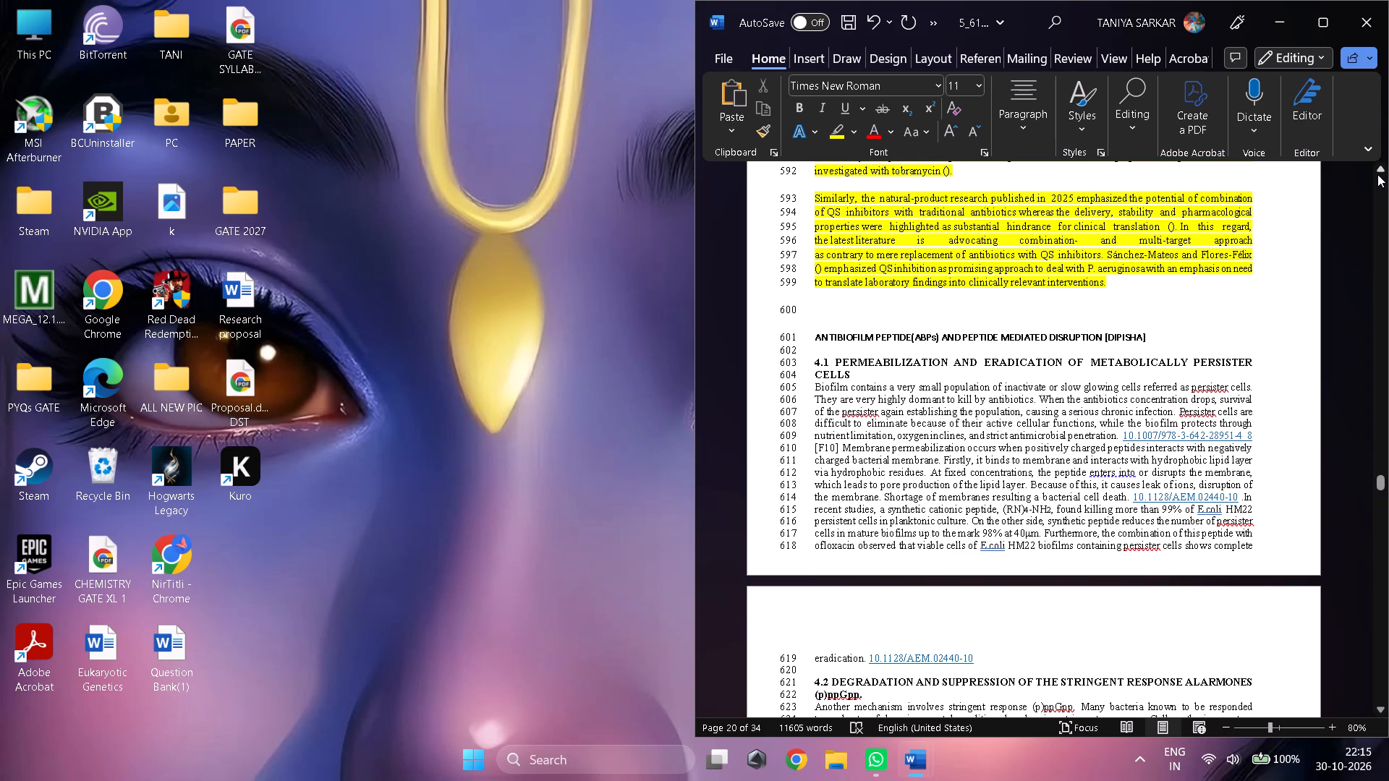
click(1377, 174)
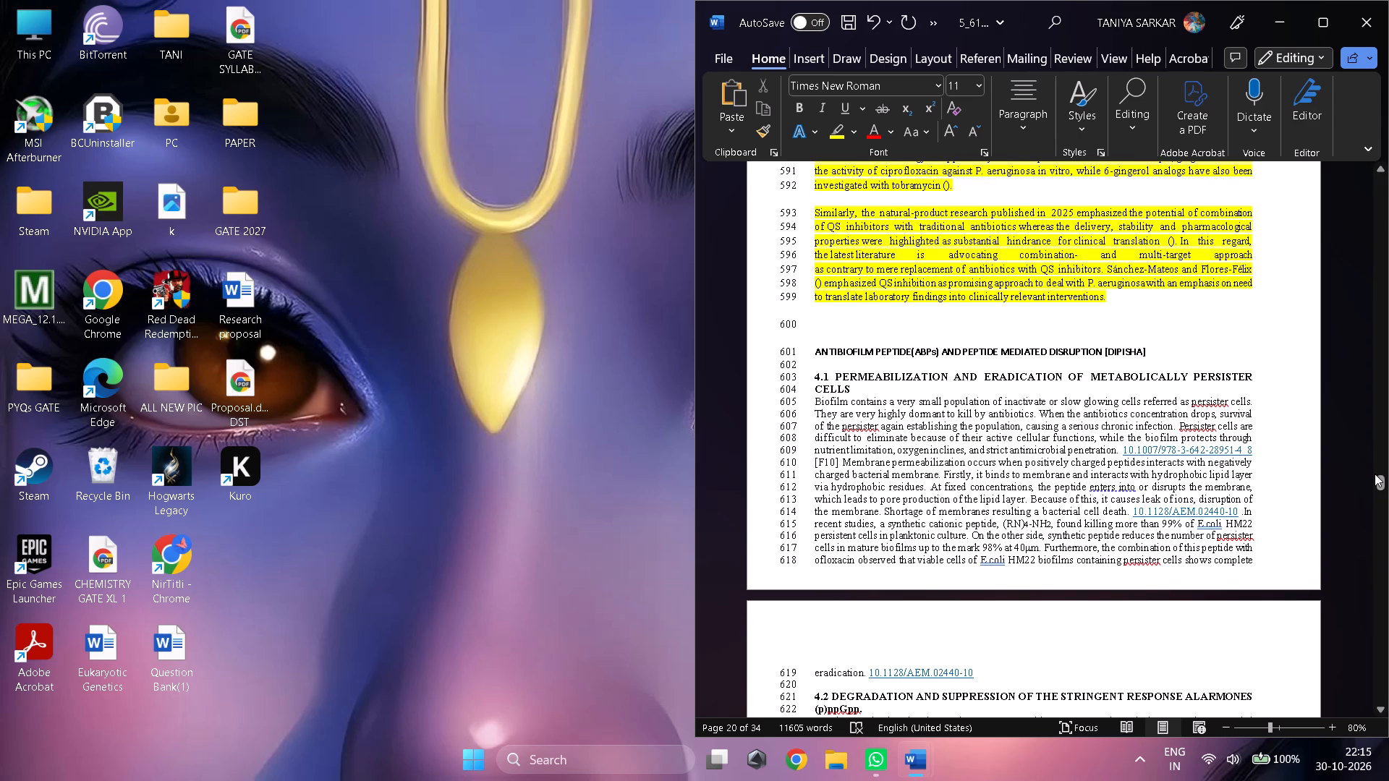
drag(1377, 476, 1382, 437)
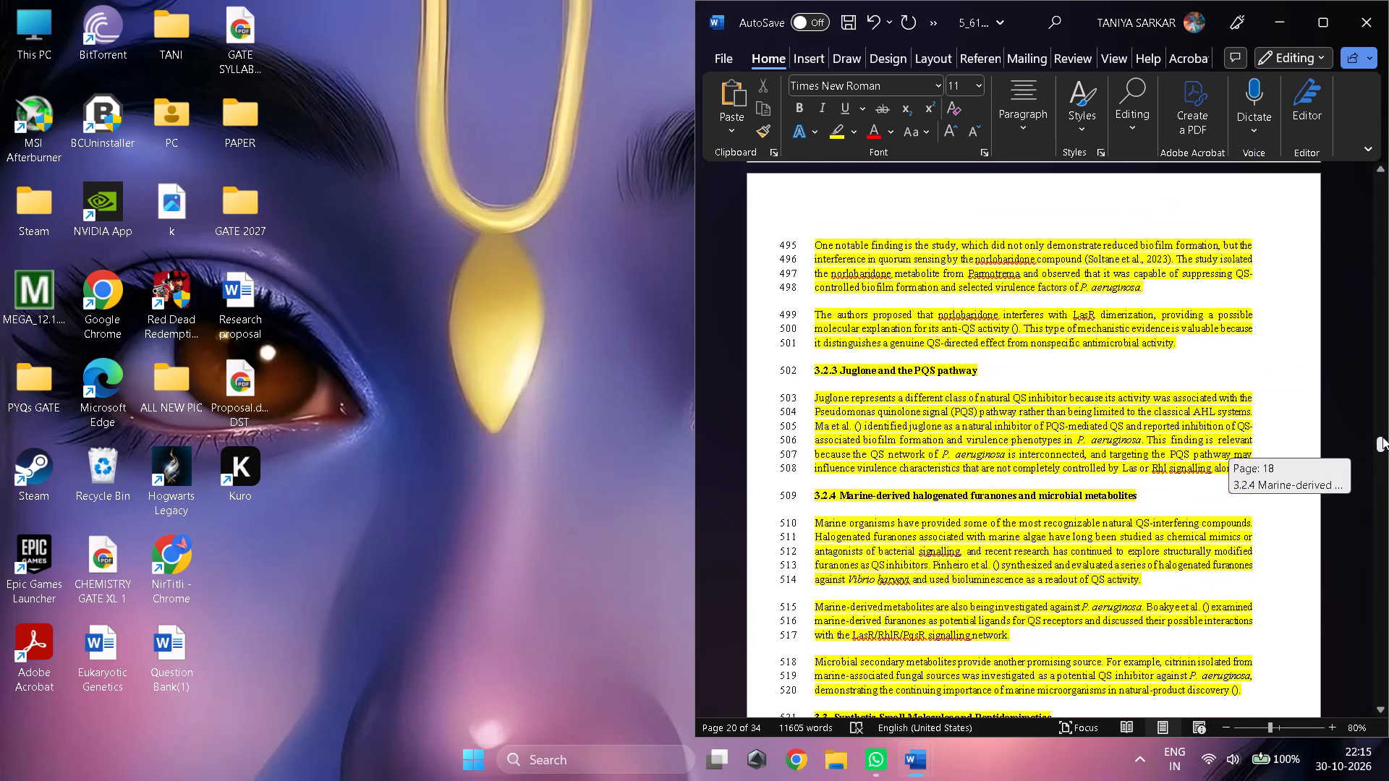
drag(1382, 437, 1386, 242)
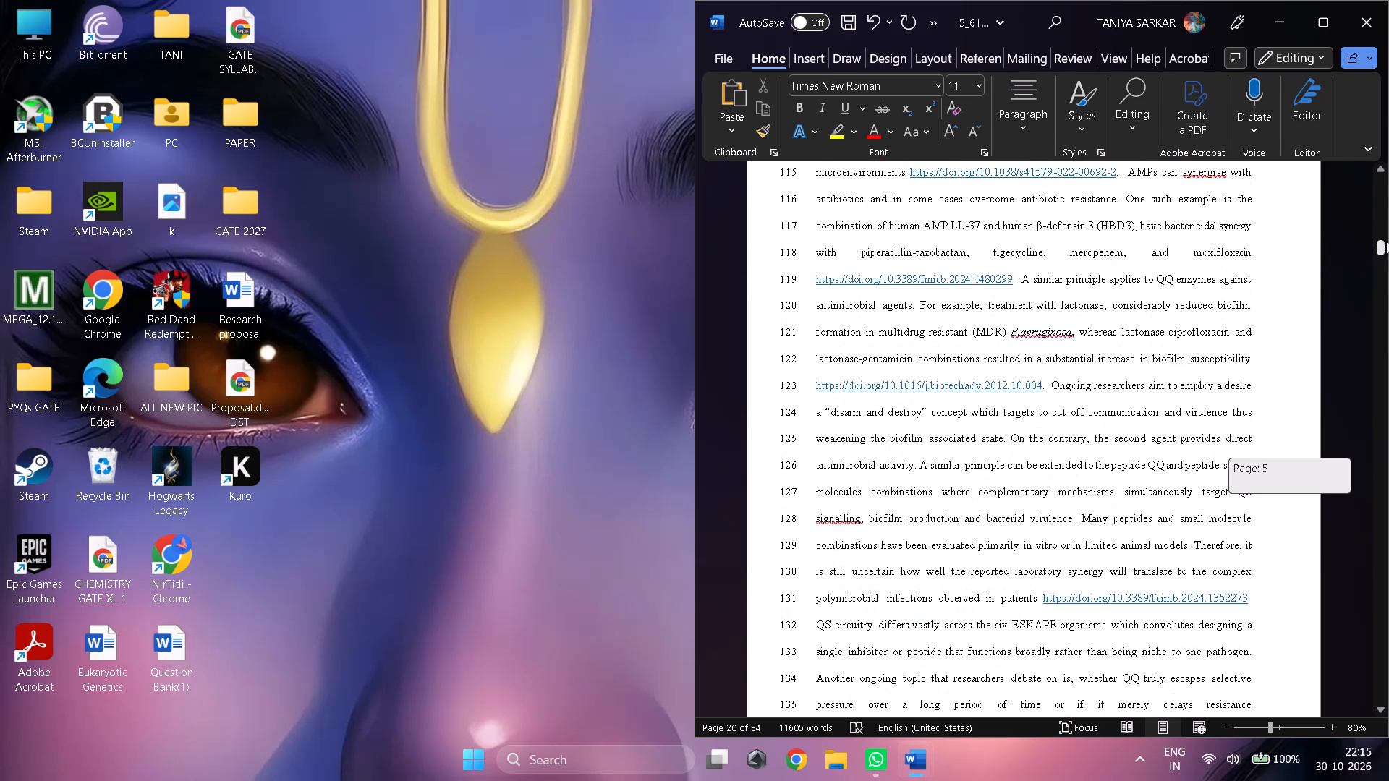
drag(1386, 242, 1386, 247)
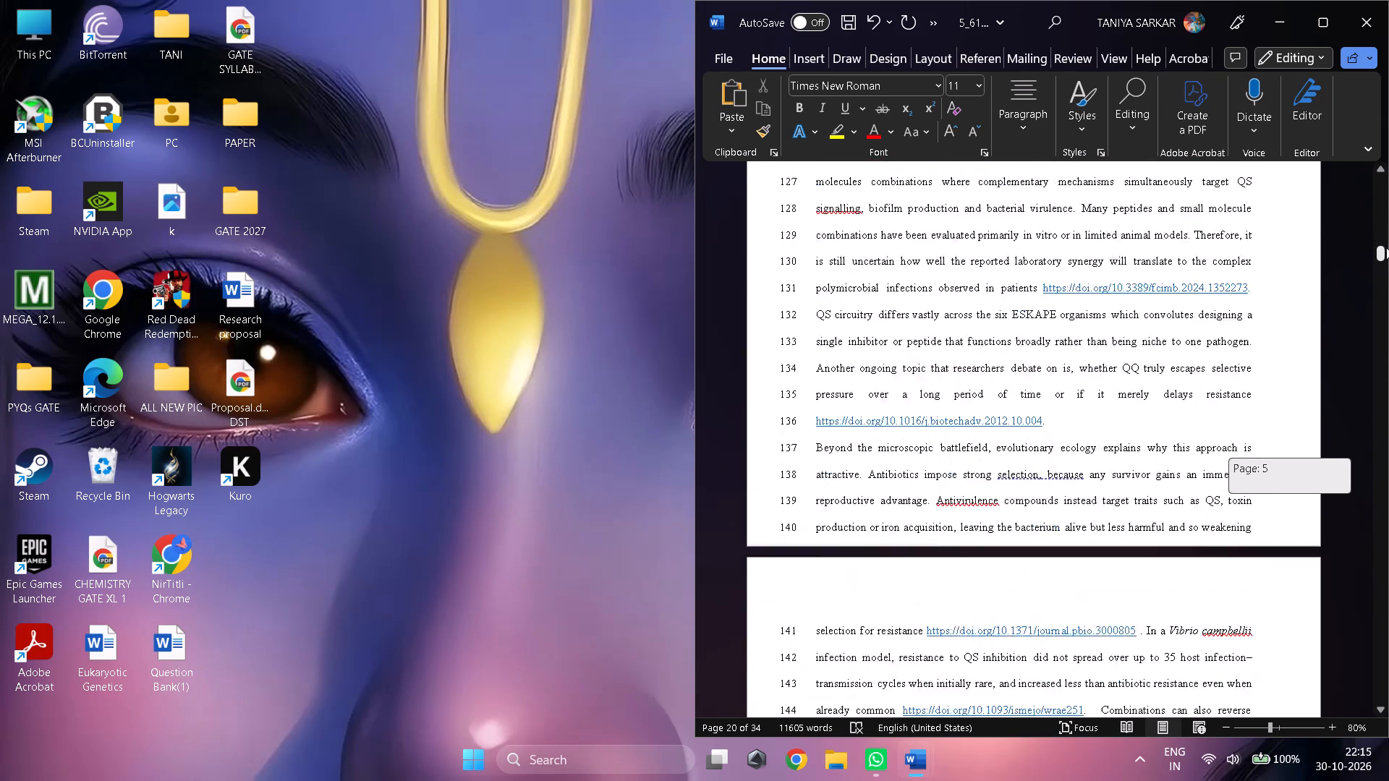
drag(1386, 247, 1385, 258)
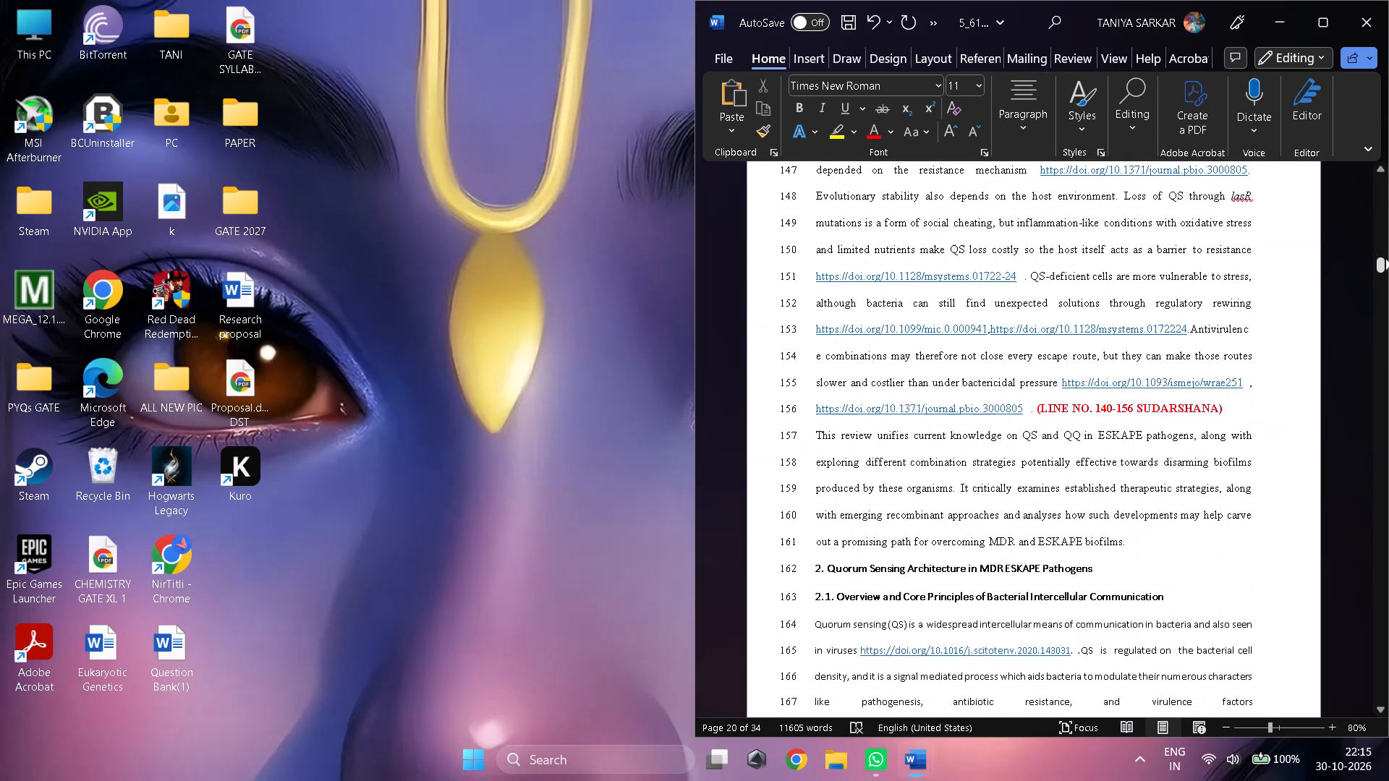
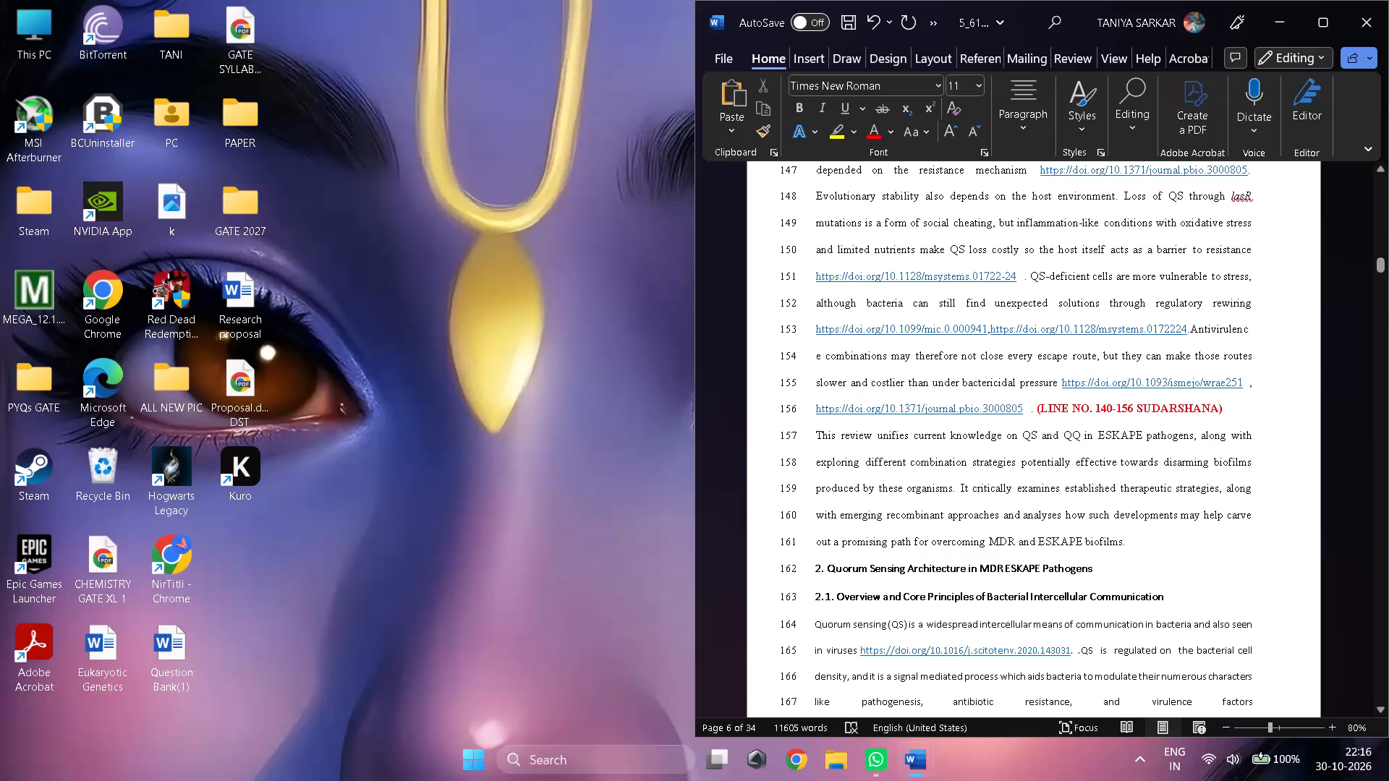
Copy the full antibiofilm peptides paragraph from the dipisha 4.1and 4.2 document, saving and closing it, onto a new line after the 140-156 tag.
click(1239, 409)
key(Return)
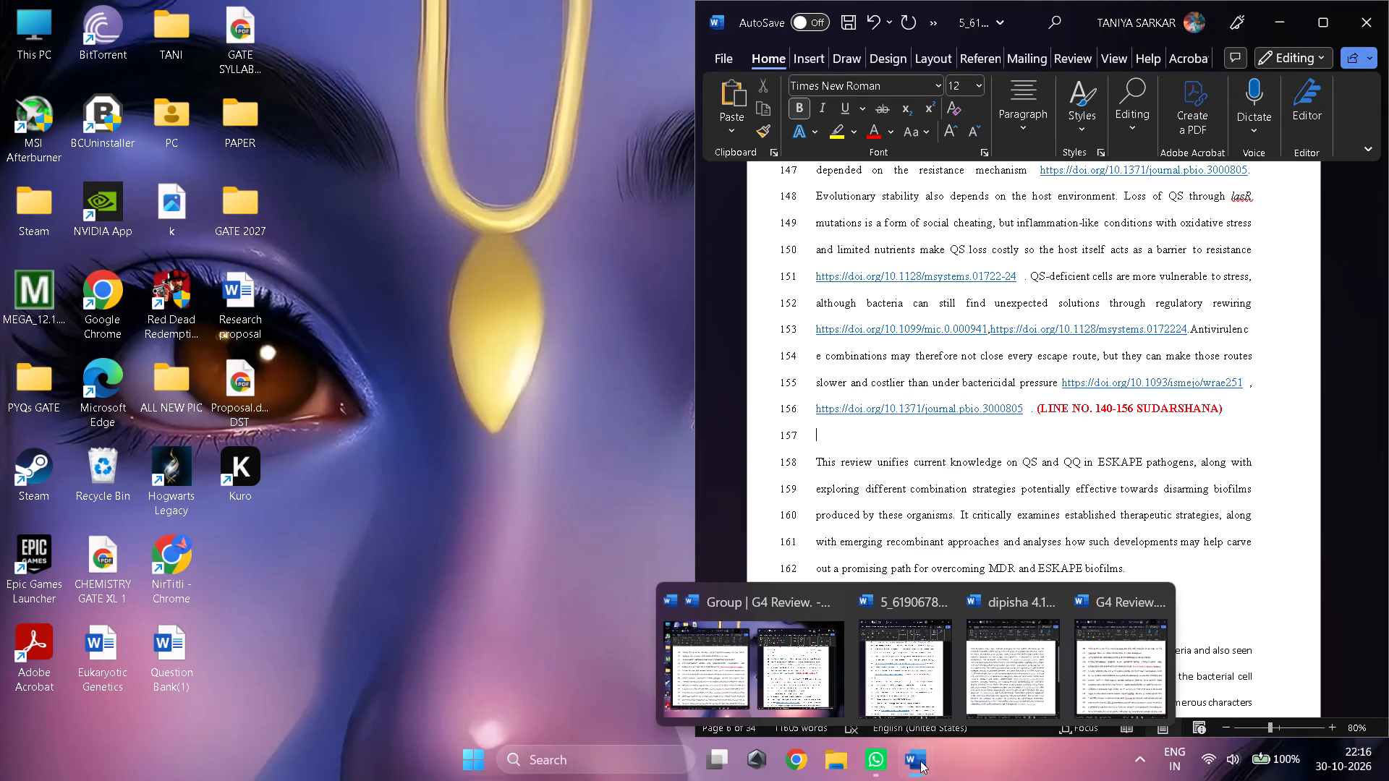
click(1022, 681)
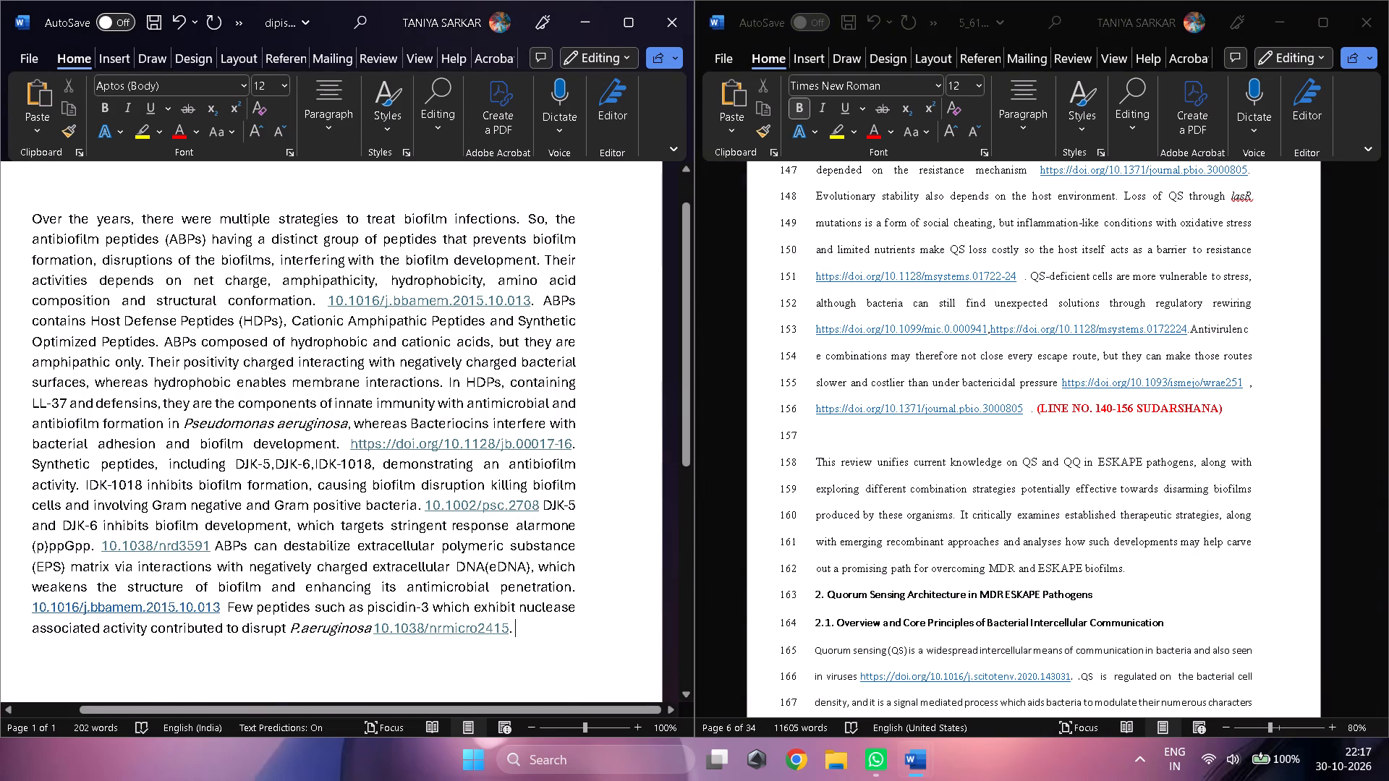
drag(35, 218, 498, 566)
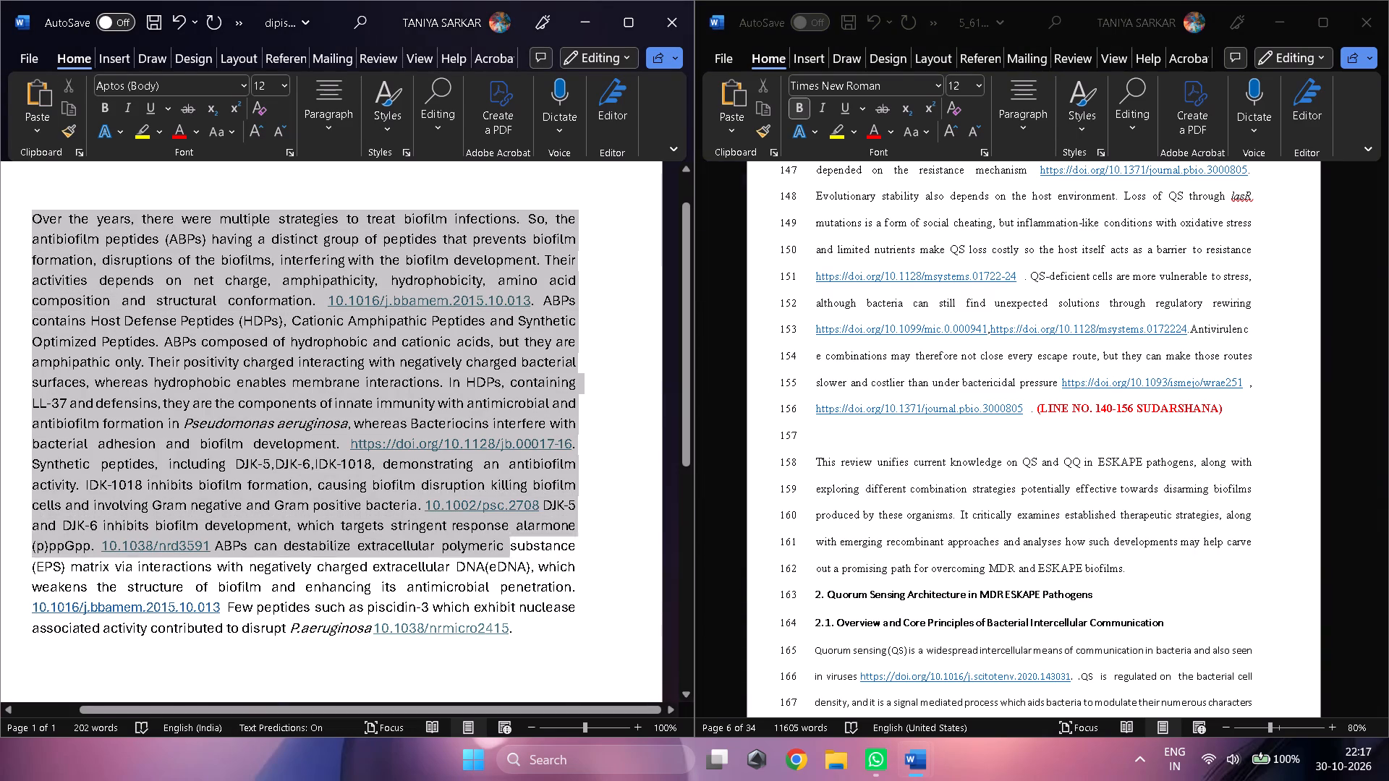
drag(498, 566, 534, 628)
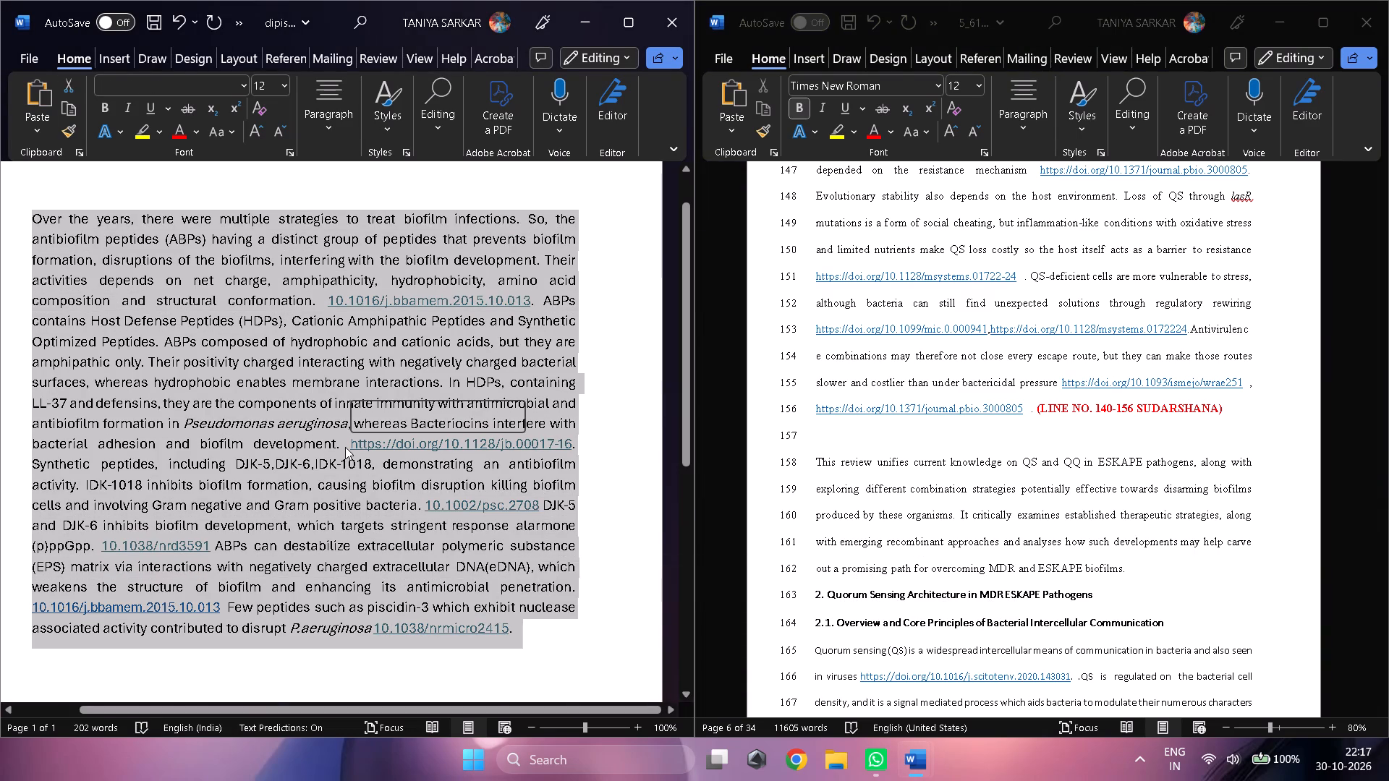
right_click(345, 447)
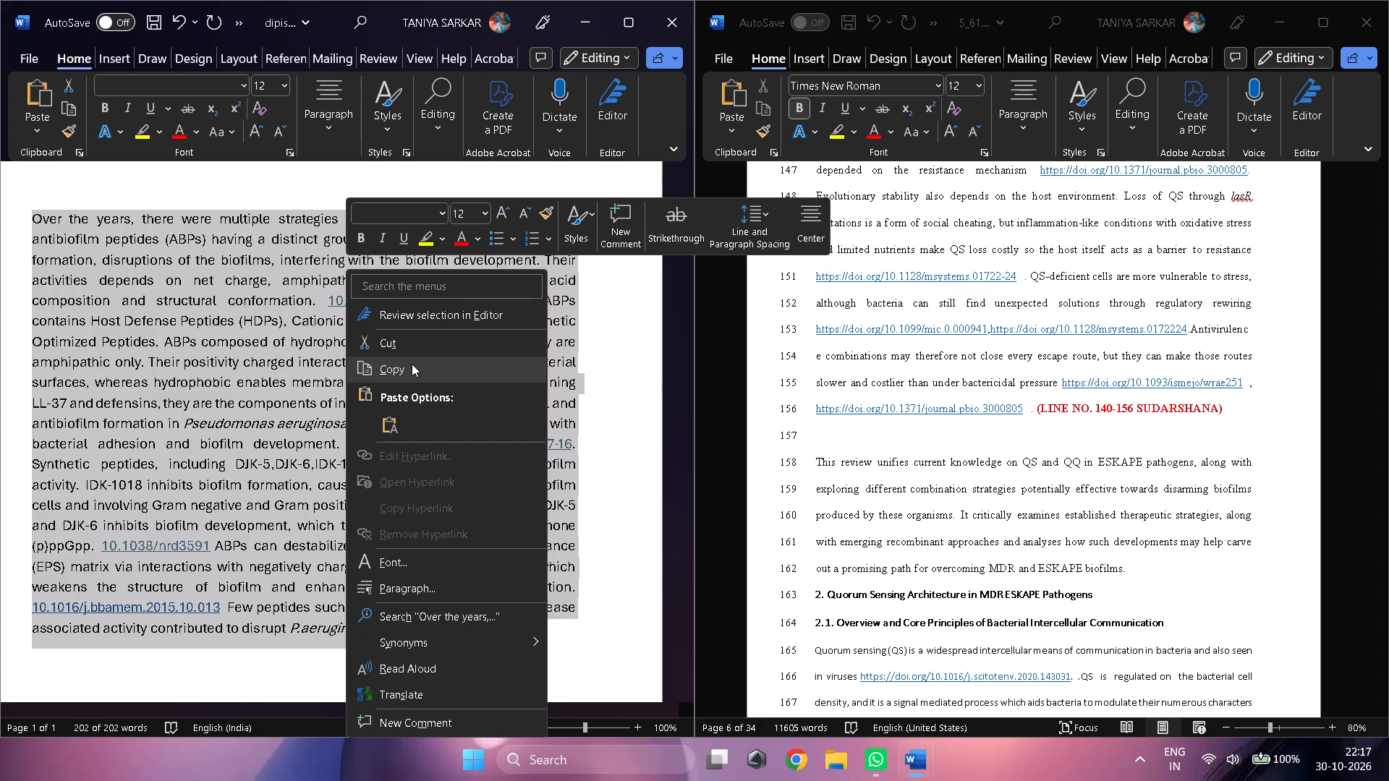
click(412, 364)
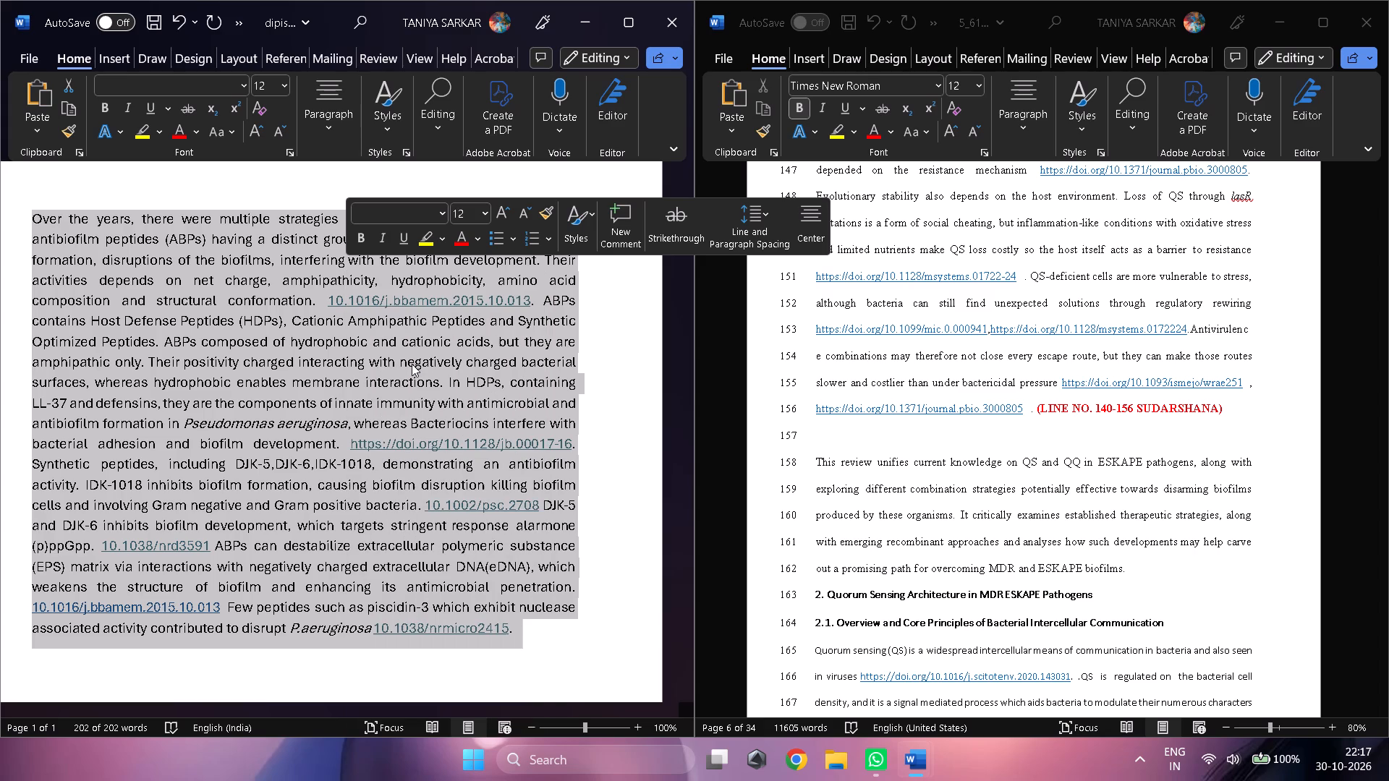
click(666, 29)
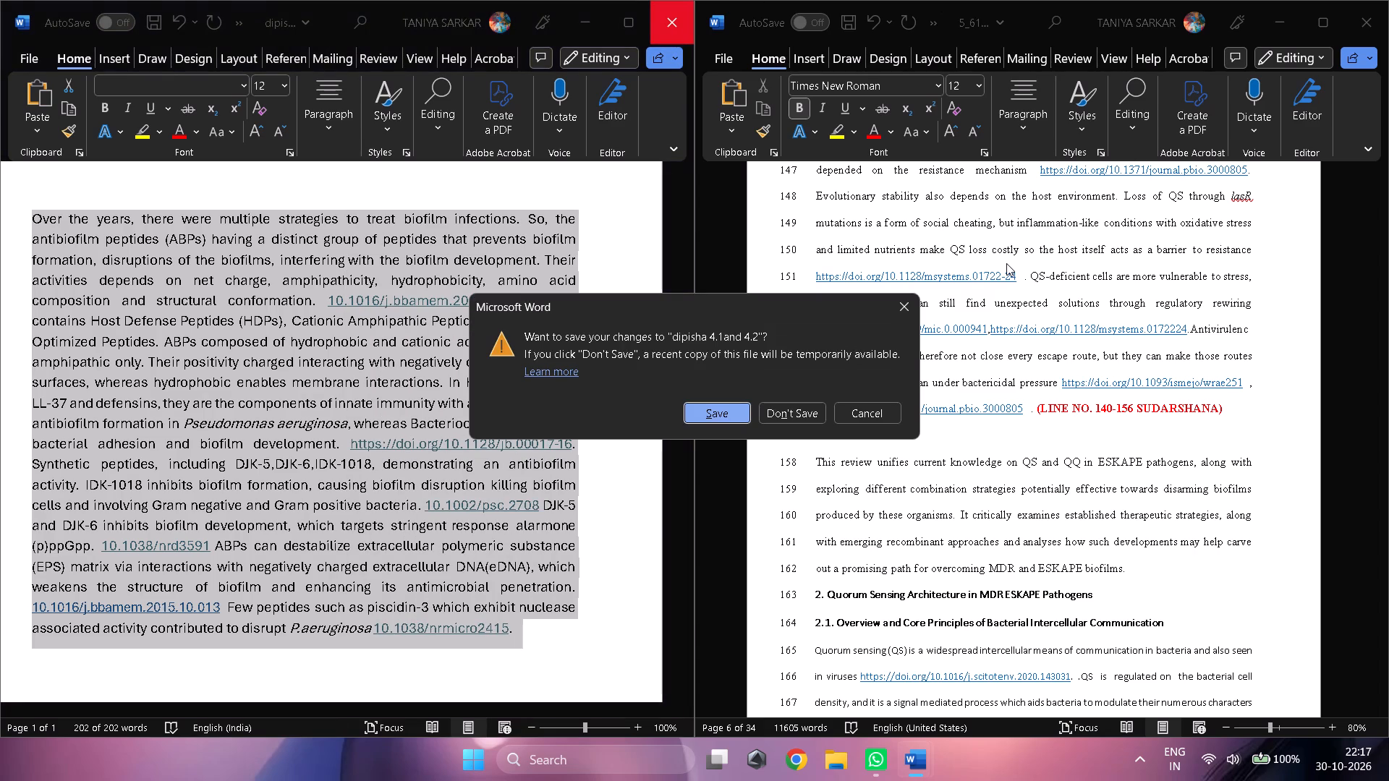
click(729, 408)
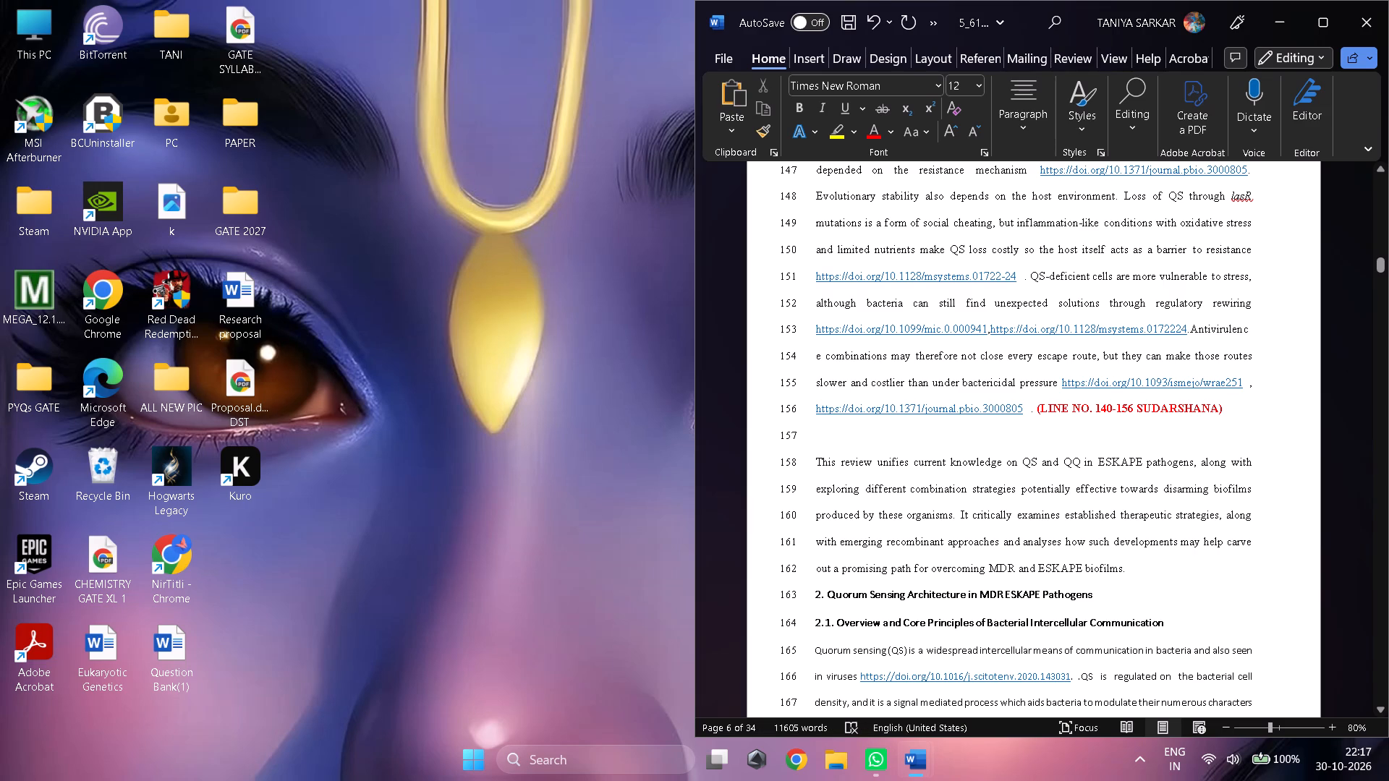
key(ctrl+v)
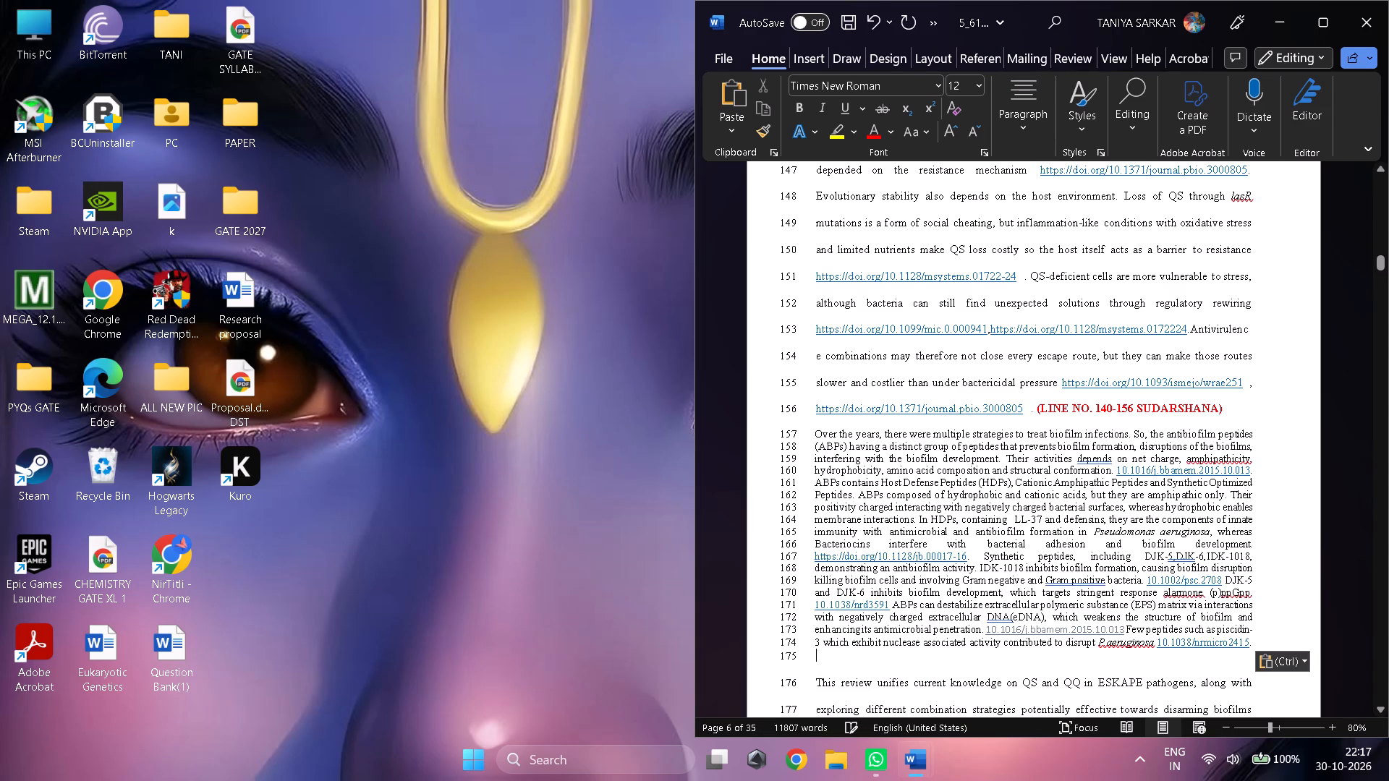
Format the pasted antibiofilm peptides paragraph in Times New Roman, size 12.
drag(815, 436, 1113, 622)
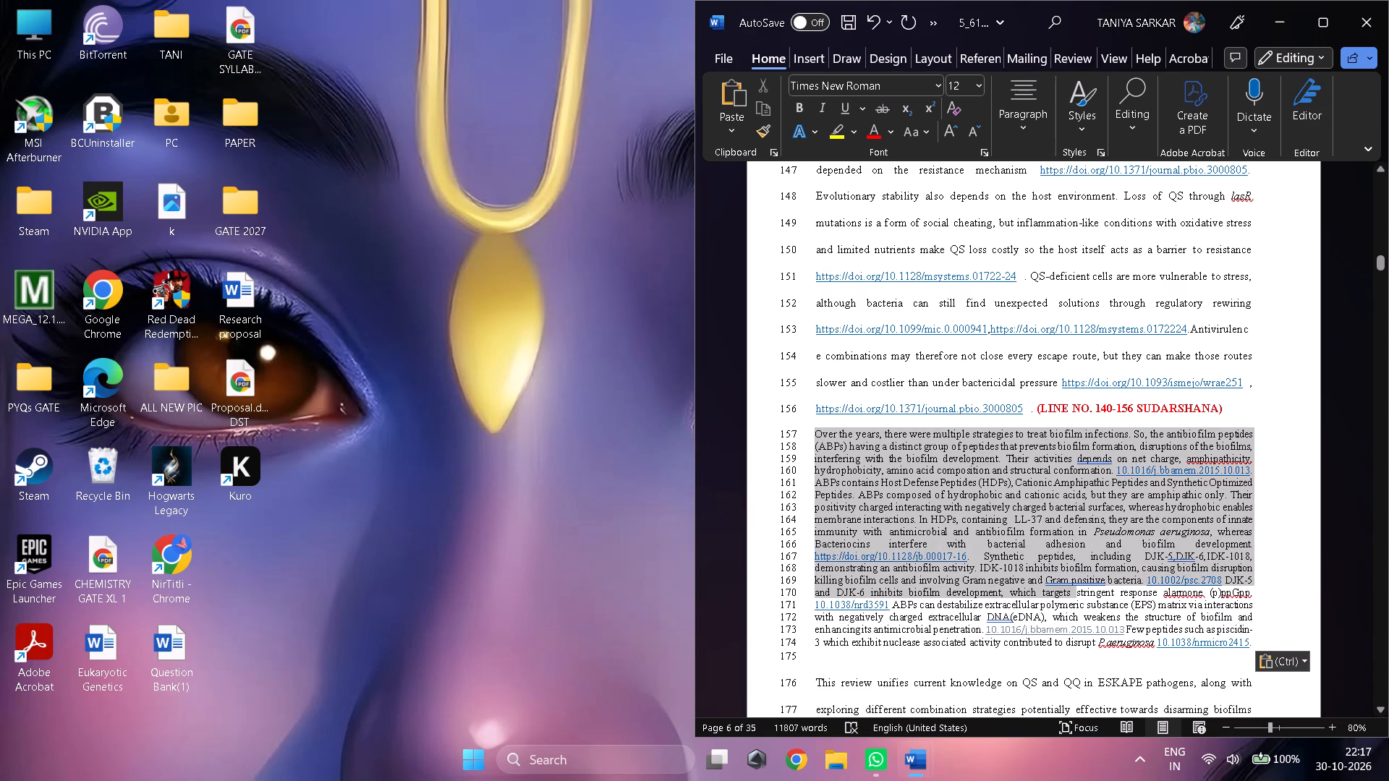
drag(1113, 622, 1274, 643)
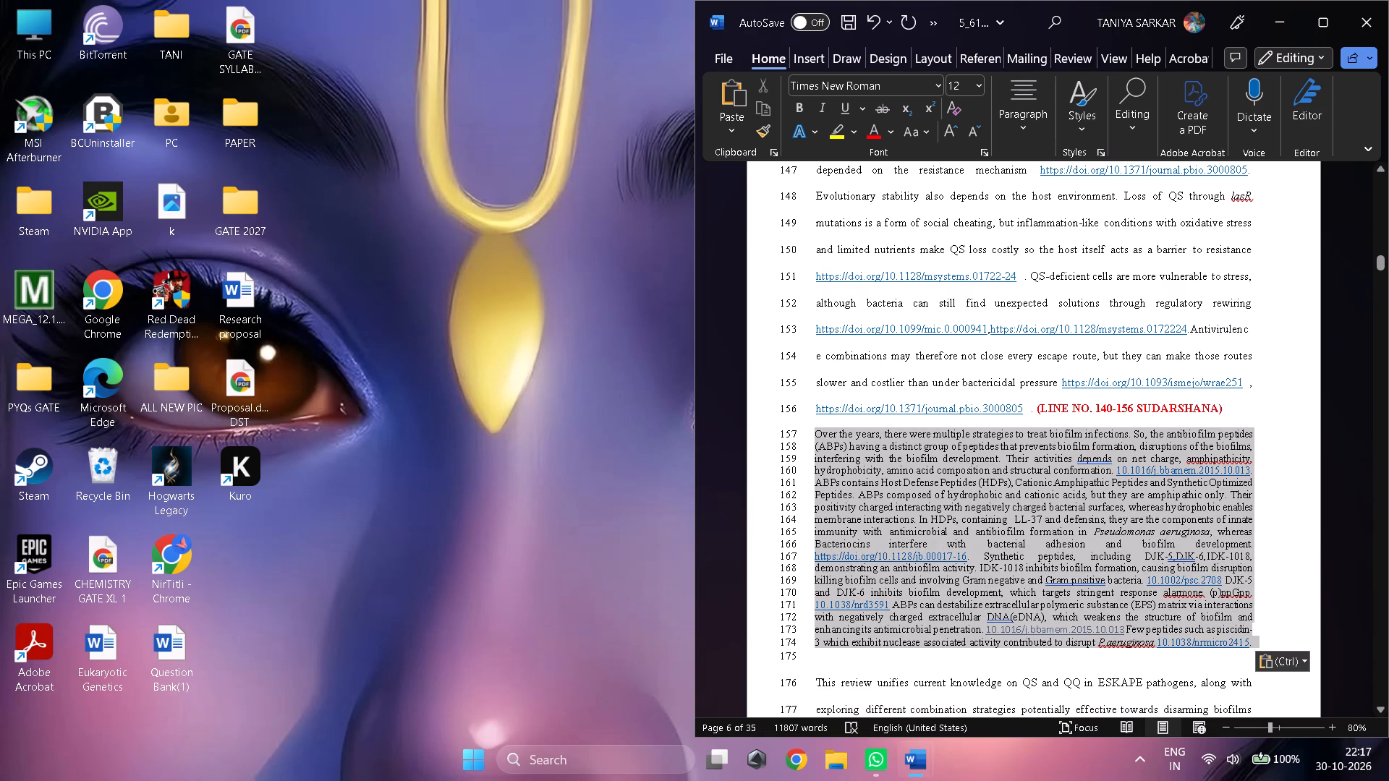
drag(1274, 643, 1273, 643)
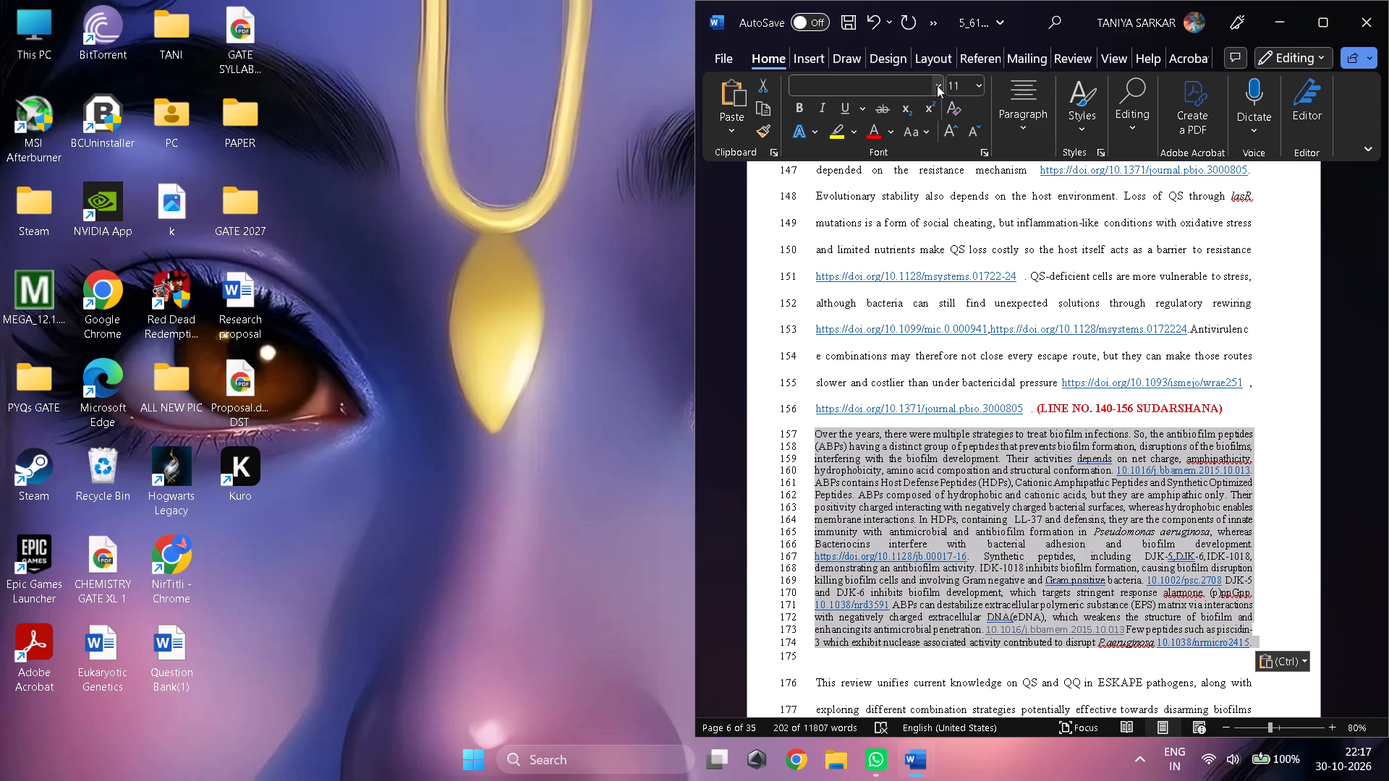
click(935, 87)
click(902, 210)
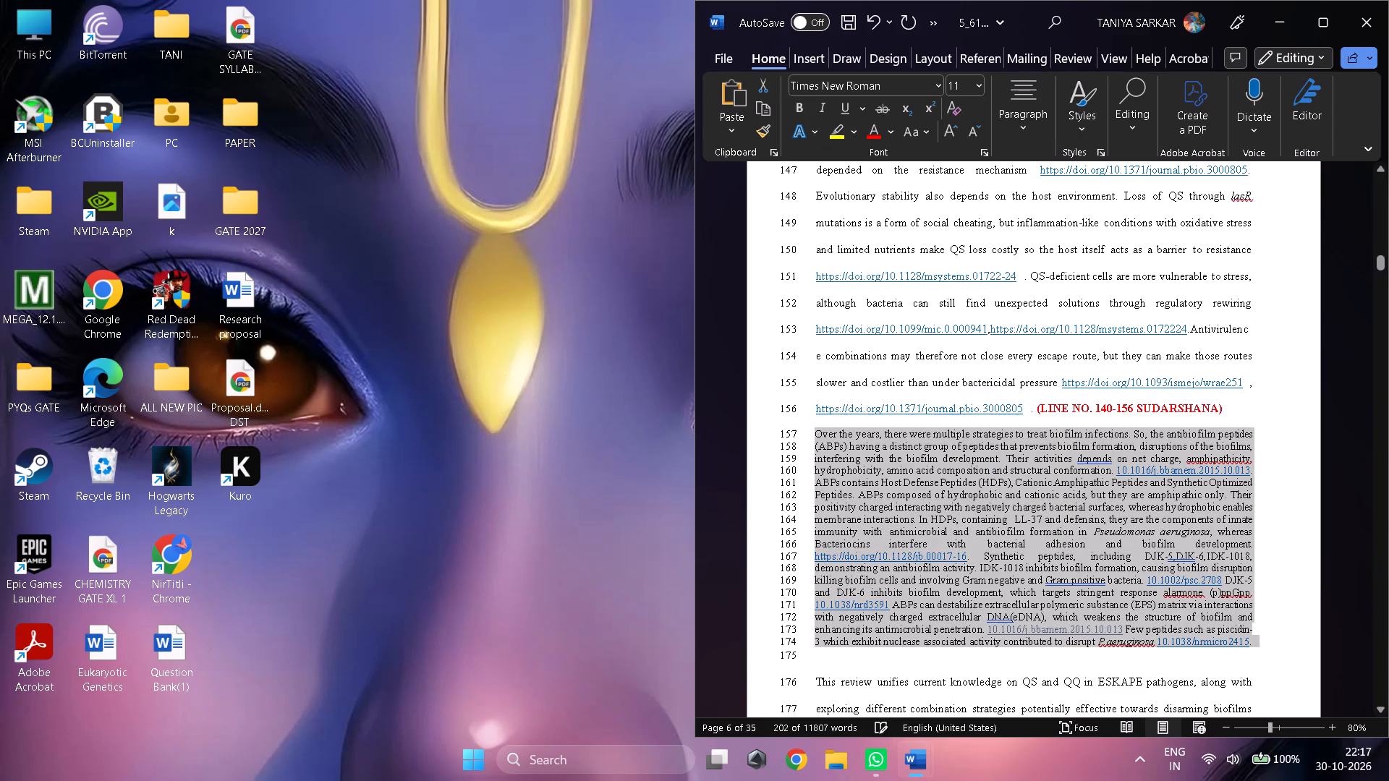
click(953, 131)
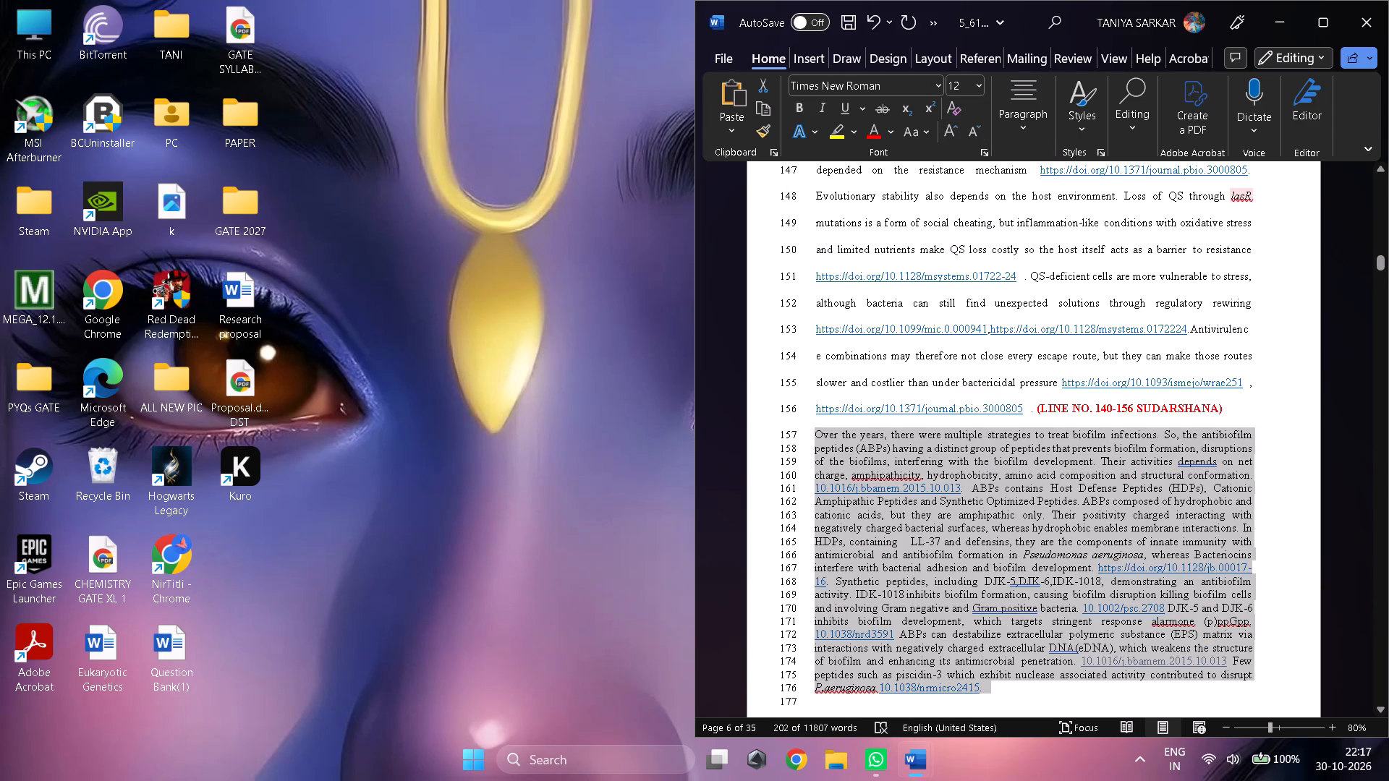
Remove the empty line between the pasted antibiofilm peptides paragraph and the paragraph starting "This review unifies current knowledge".
click(1383, 712)
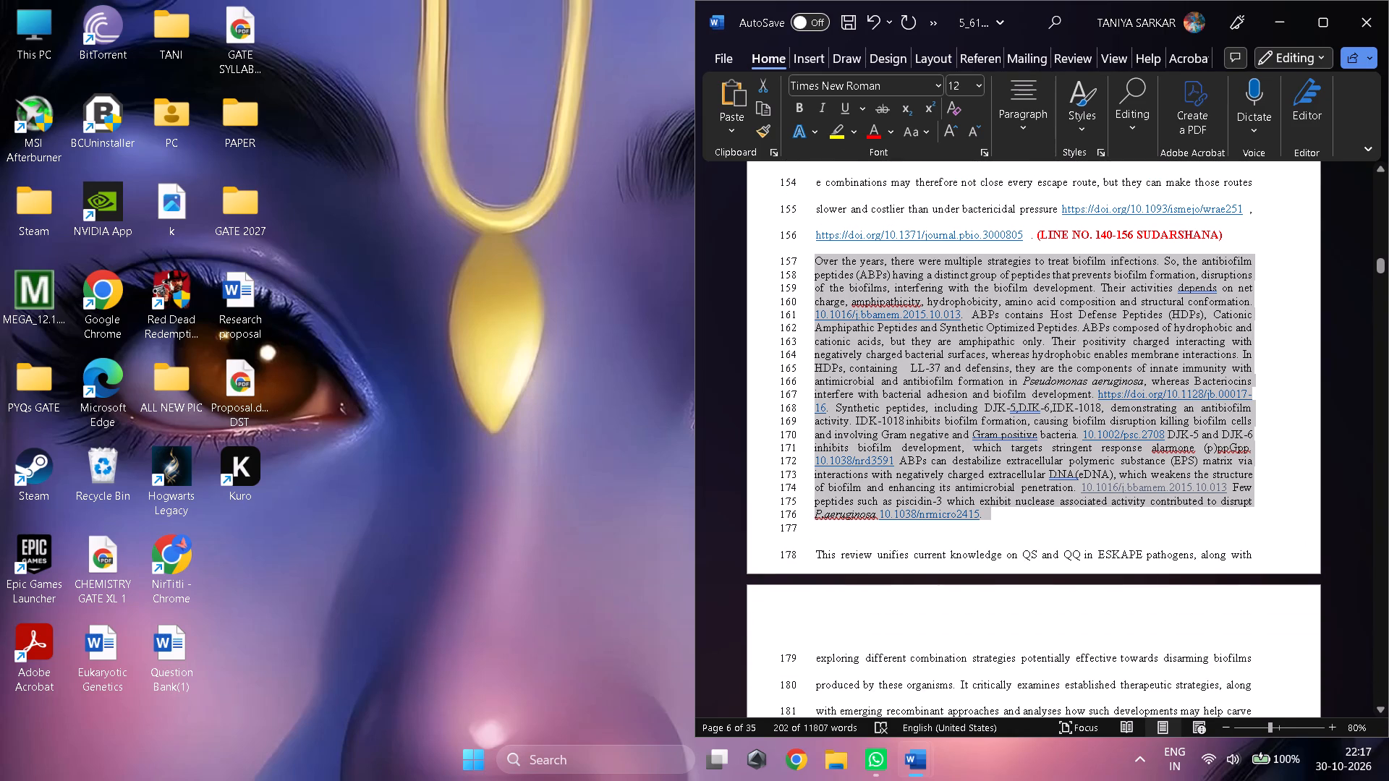
click(1055, 540)
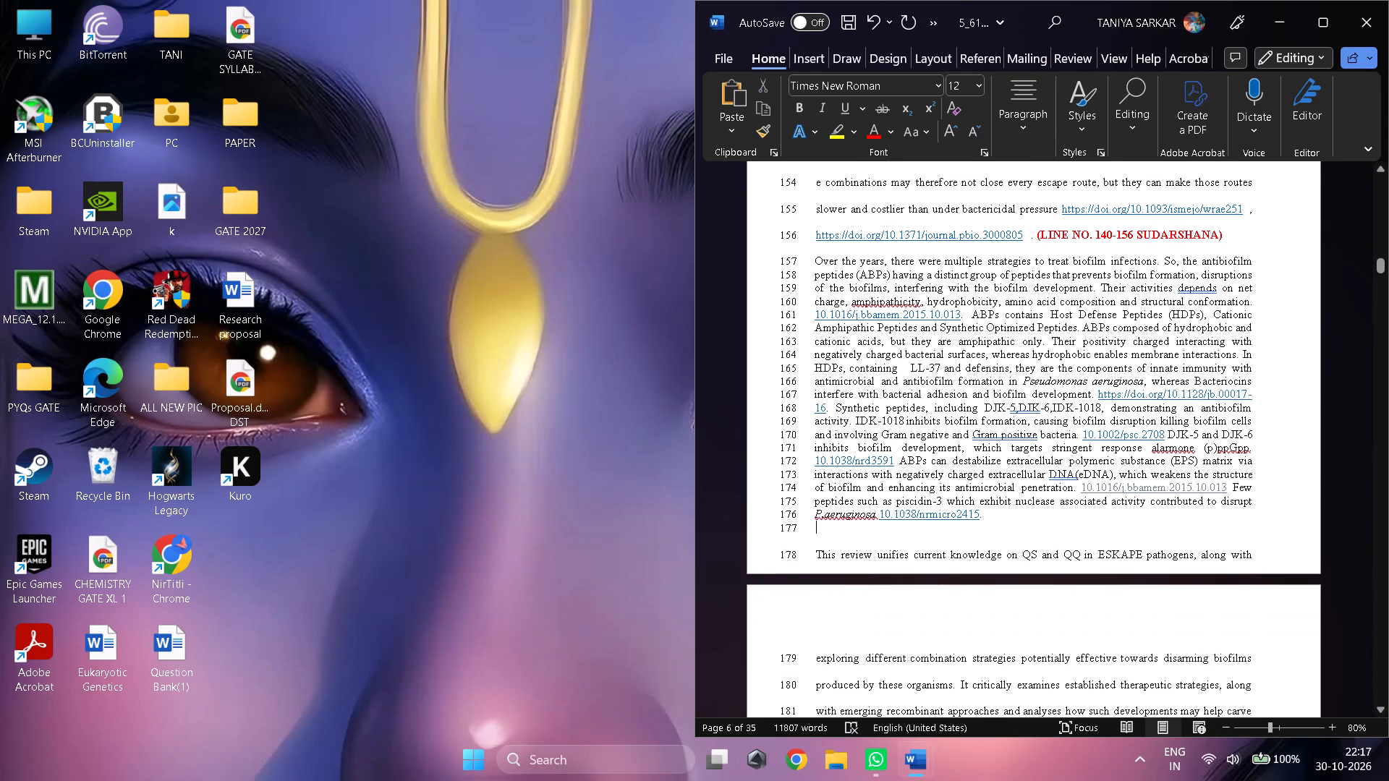
key(BackSpace)
click(825, 547)
key(BackSpace)
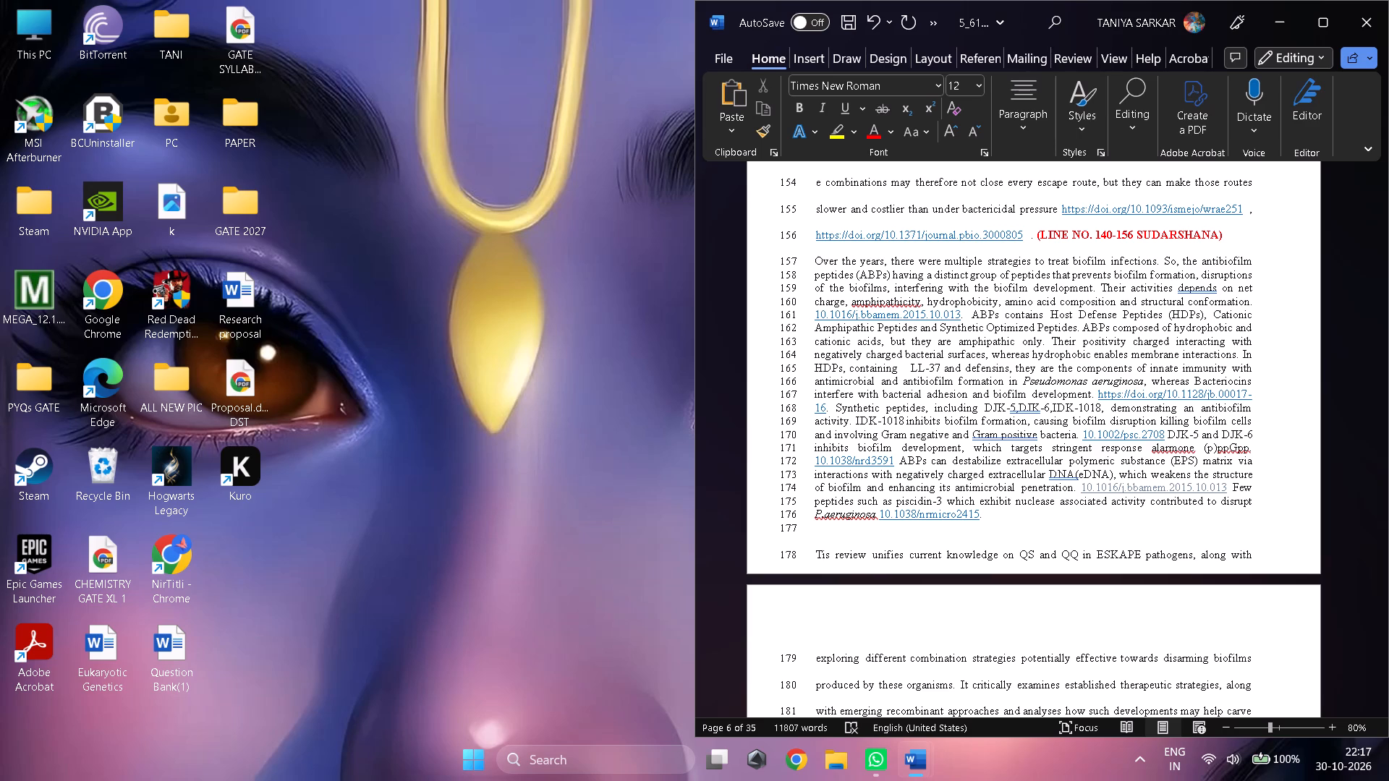
key(h)
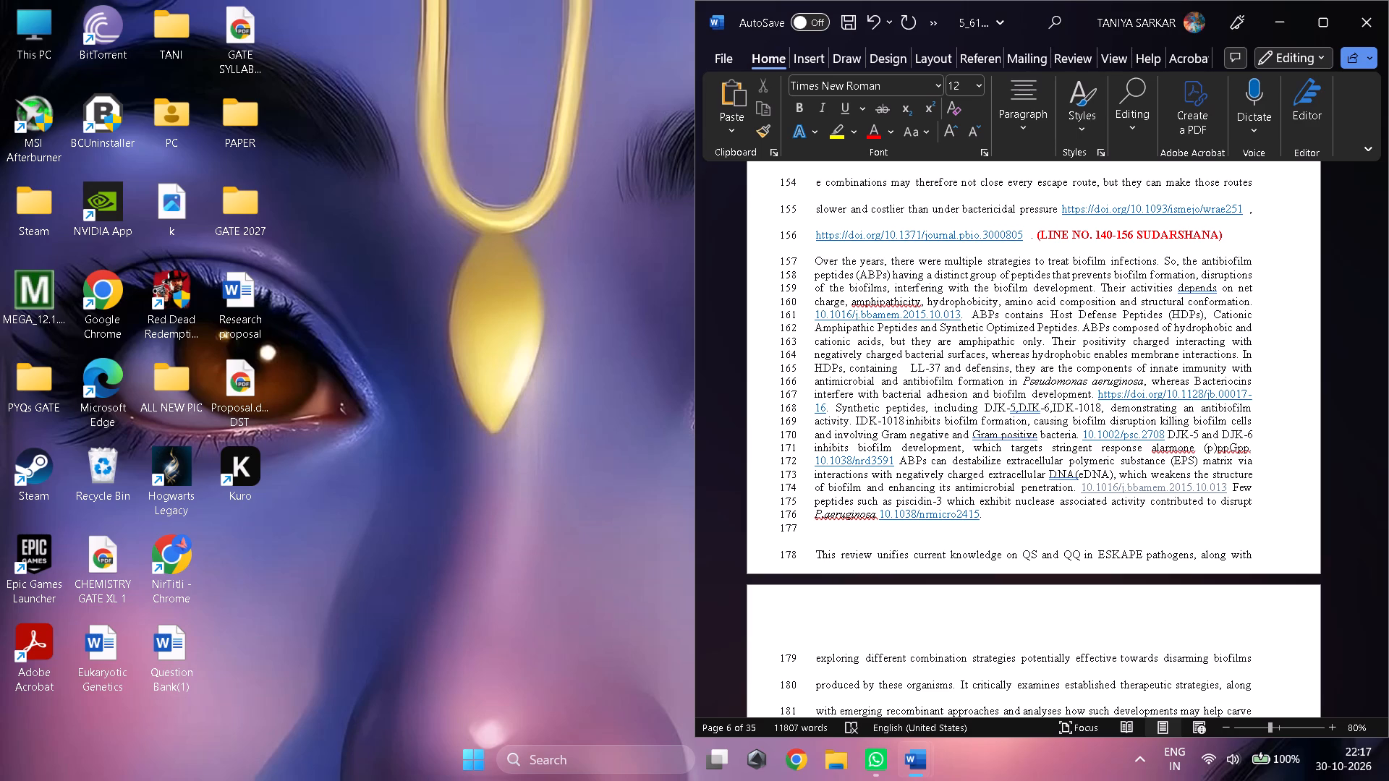
click(811, 555)
key(BackSpace)
key(BackSpace)
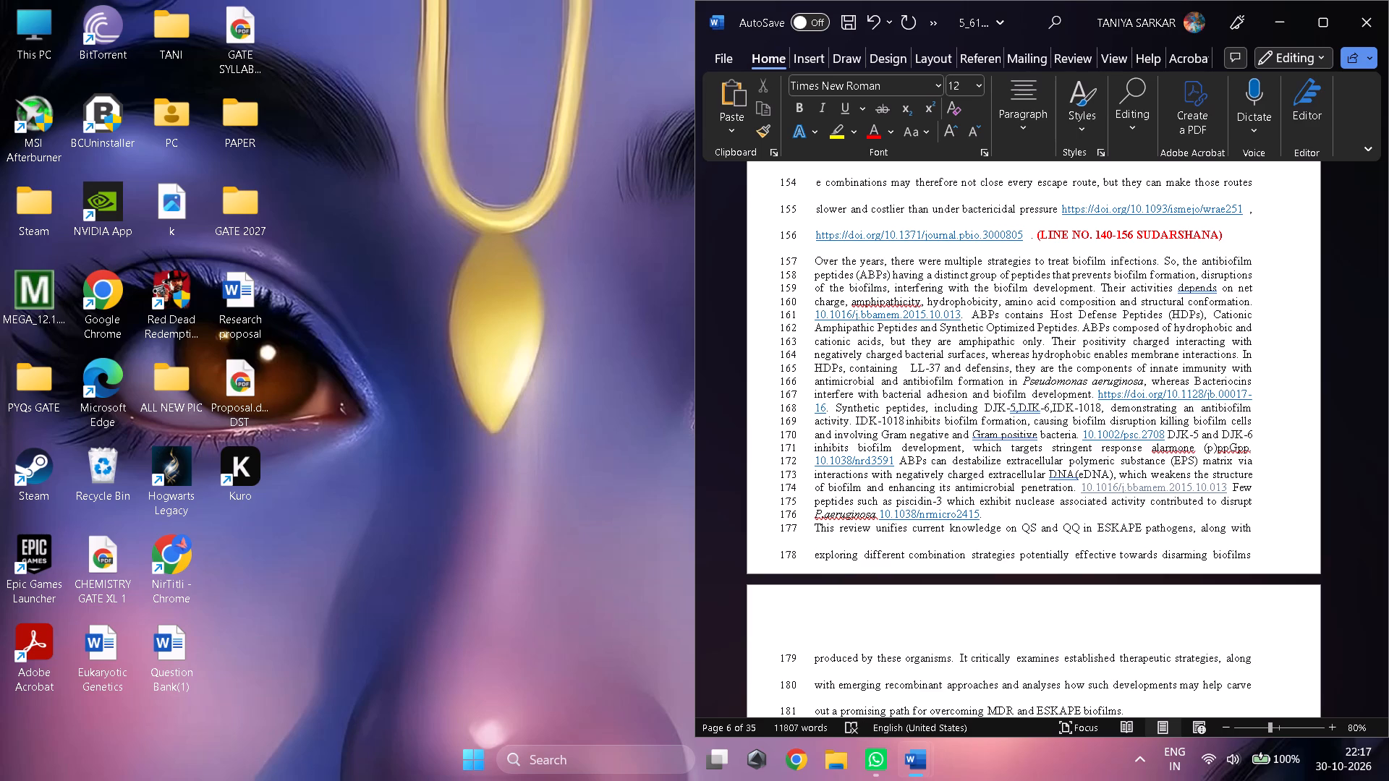
Add the line-range note "(LINE NO. 157-176" at the end of the pasted antibiofilm peptides paragraph.
click(1005, 518)
key(shift+parenleft)
text(lin)
key(BackSpace)
key(BackSpace)
key(BackSpace)
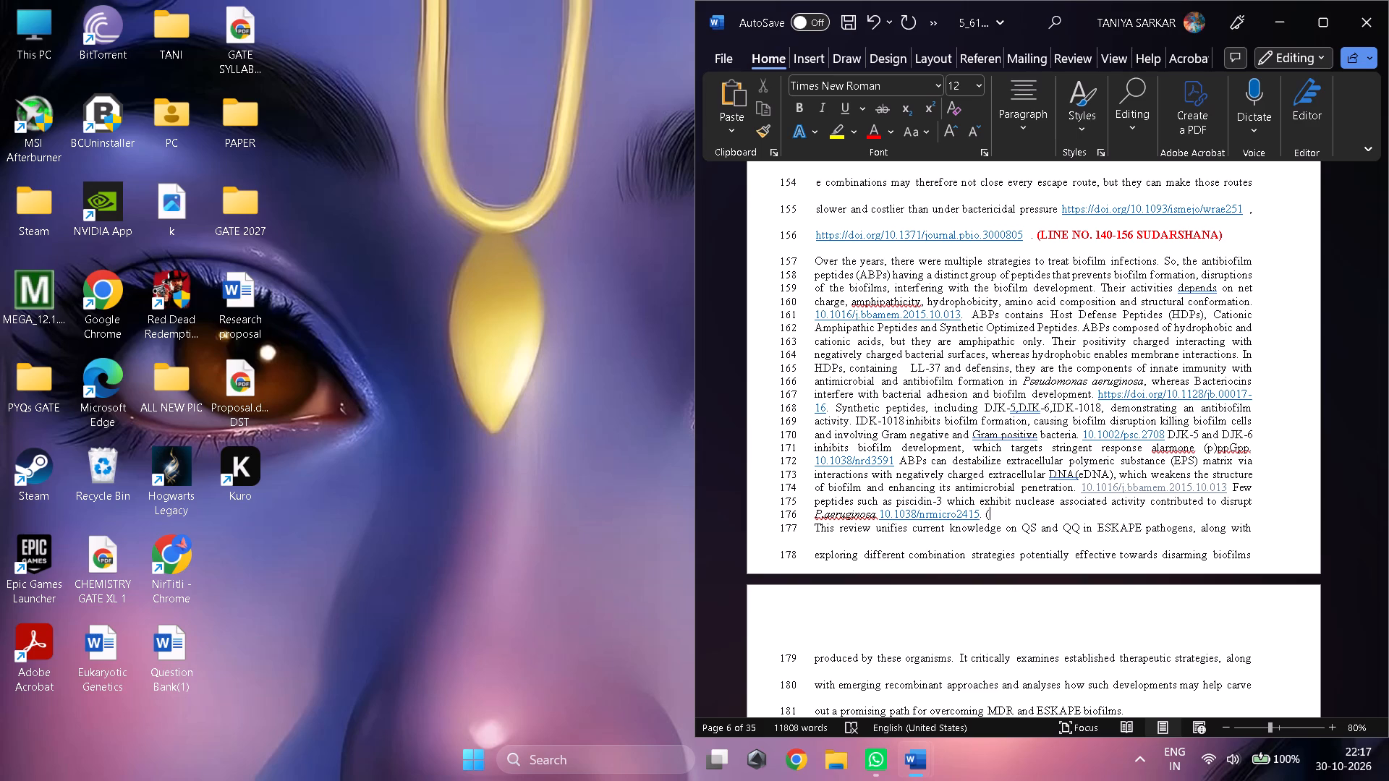
text(LINE)
key(space)
text(157)
key(minus)
text(17)
key(6)
key(space)
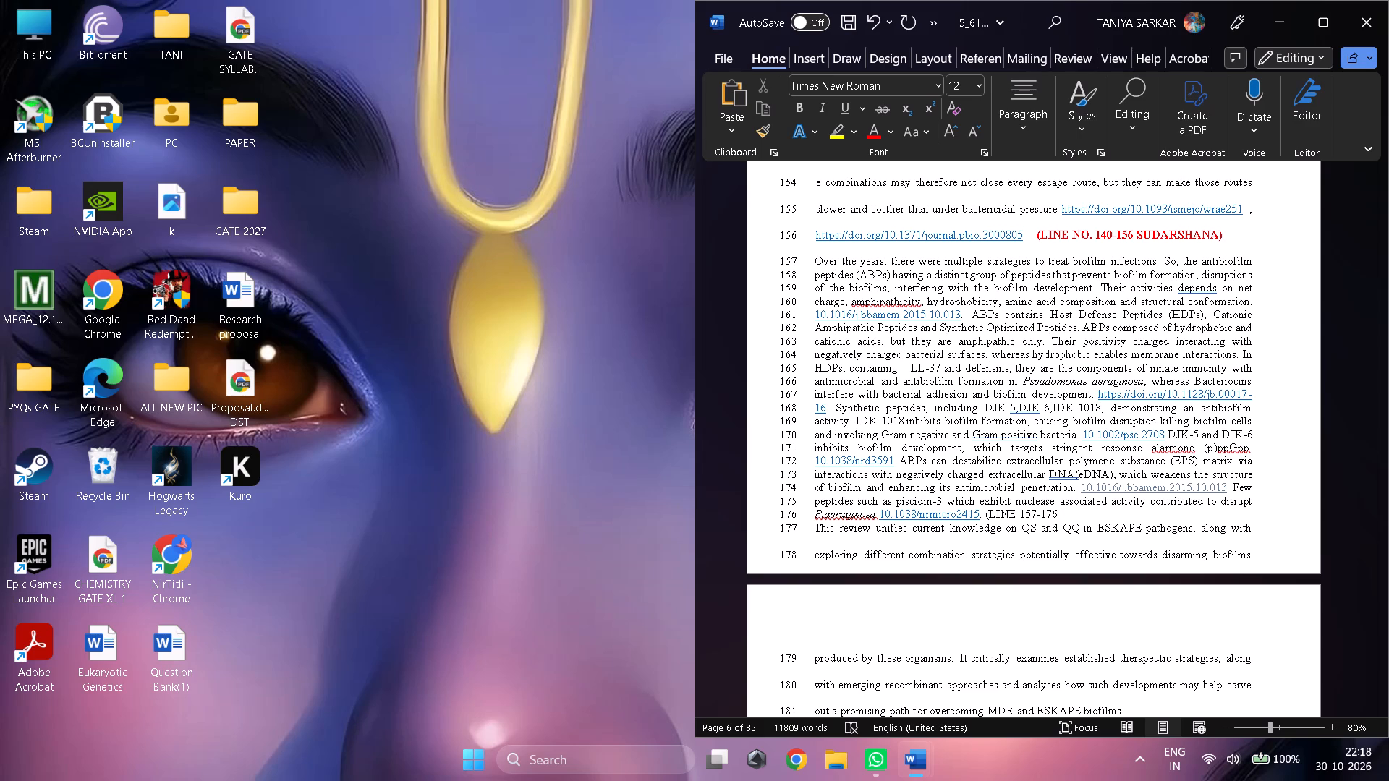
click(1017, 511)
key(space)
text(NO.)
Complete the line-range note at the end of the antibiofilm peptides paragraph by adding "DIPISHA)" after 157-176.
click(1108, 519)
key(s)
key(BackSpace)
text(DIPID)
key(BackSpace)
text(SHA)
key(shift+parenright)
Format the note "(LINE NO. 157-176 DIPISHA)" in bold red text.
drag(1142, 513, 1058, 516)
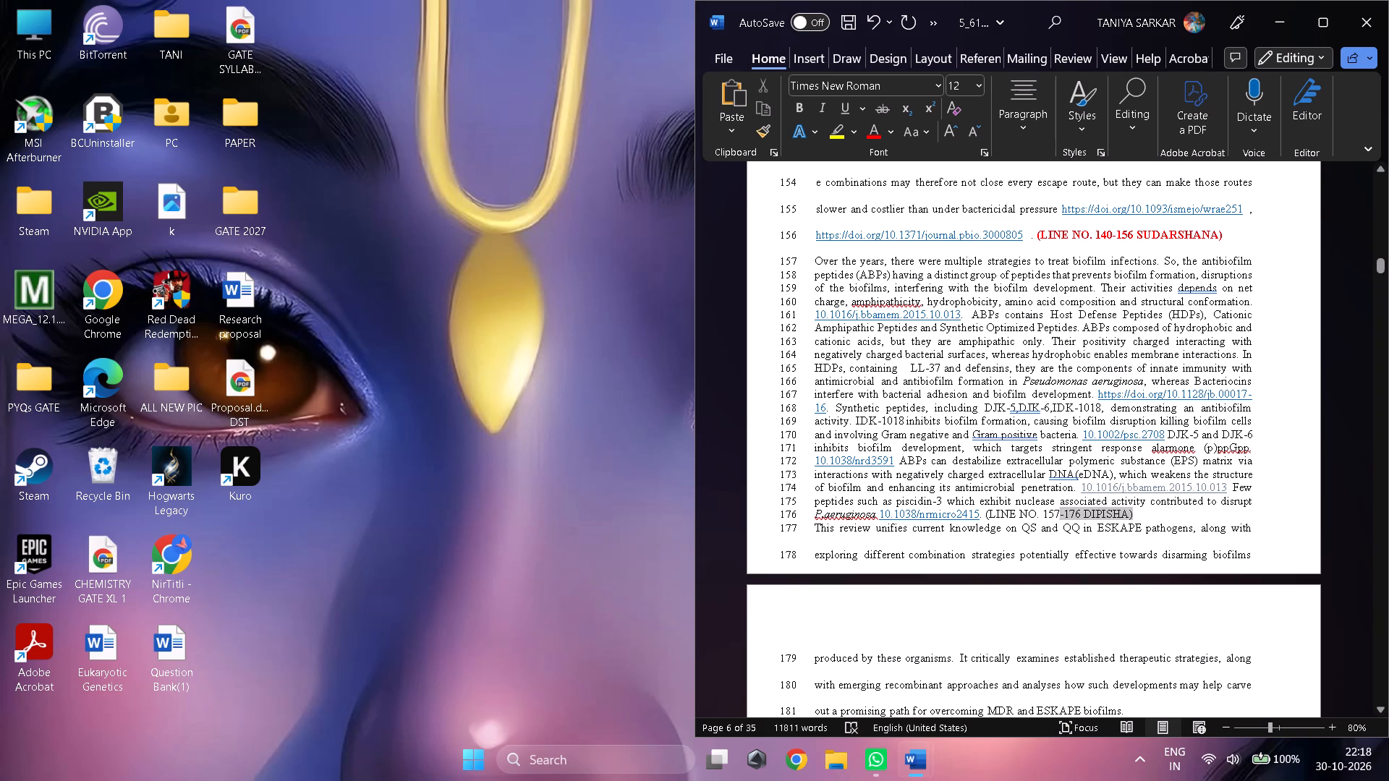
drag(1058, 516, 986, 515)
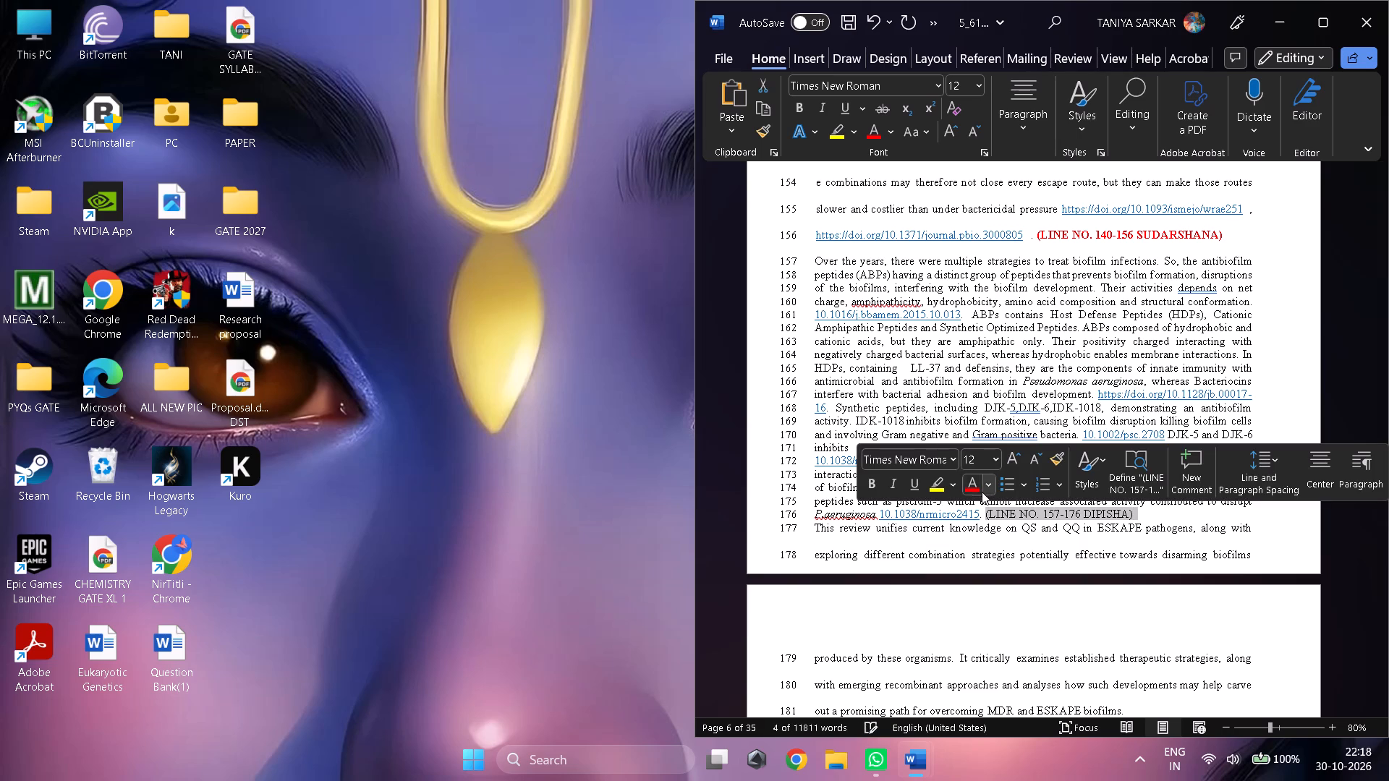
click(972, 490)
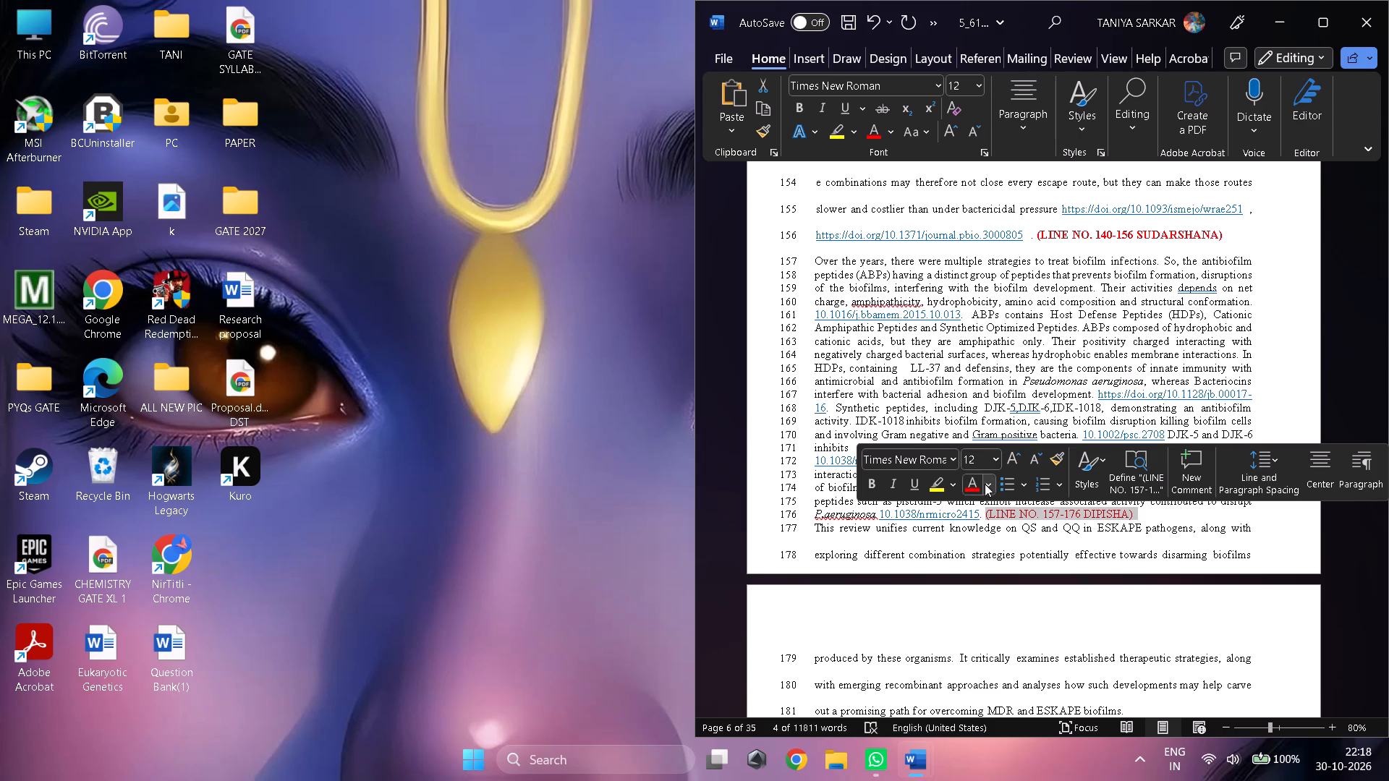
click(871, 479)
click(1168, 513)
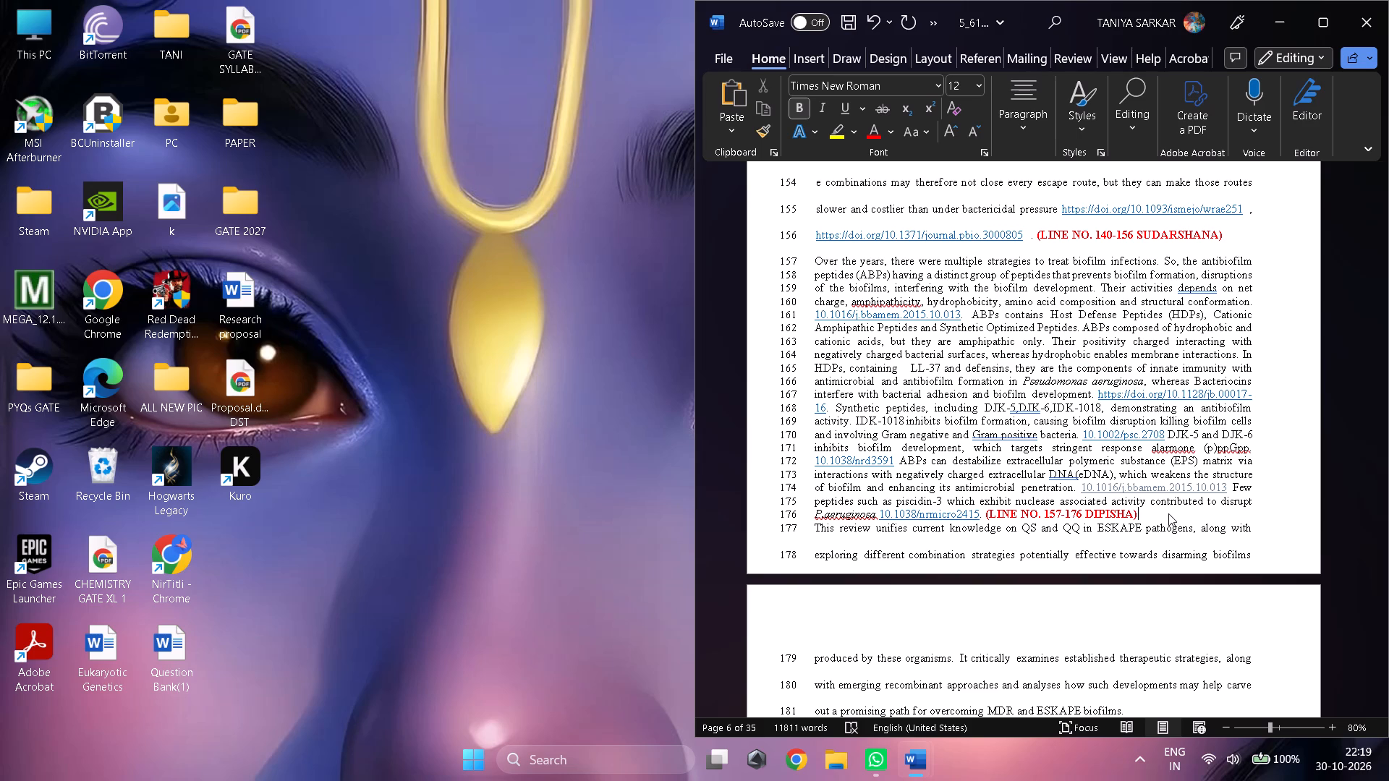
Add the request "PLEASE ADJUST THI PARAGRAPH WHERE IT GO BEST." after the 157-176 DIPISHA note.
click(1168, 513)
key(space)
text(PLEASE ADJUST)
key(space)
text(THI PARA)
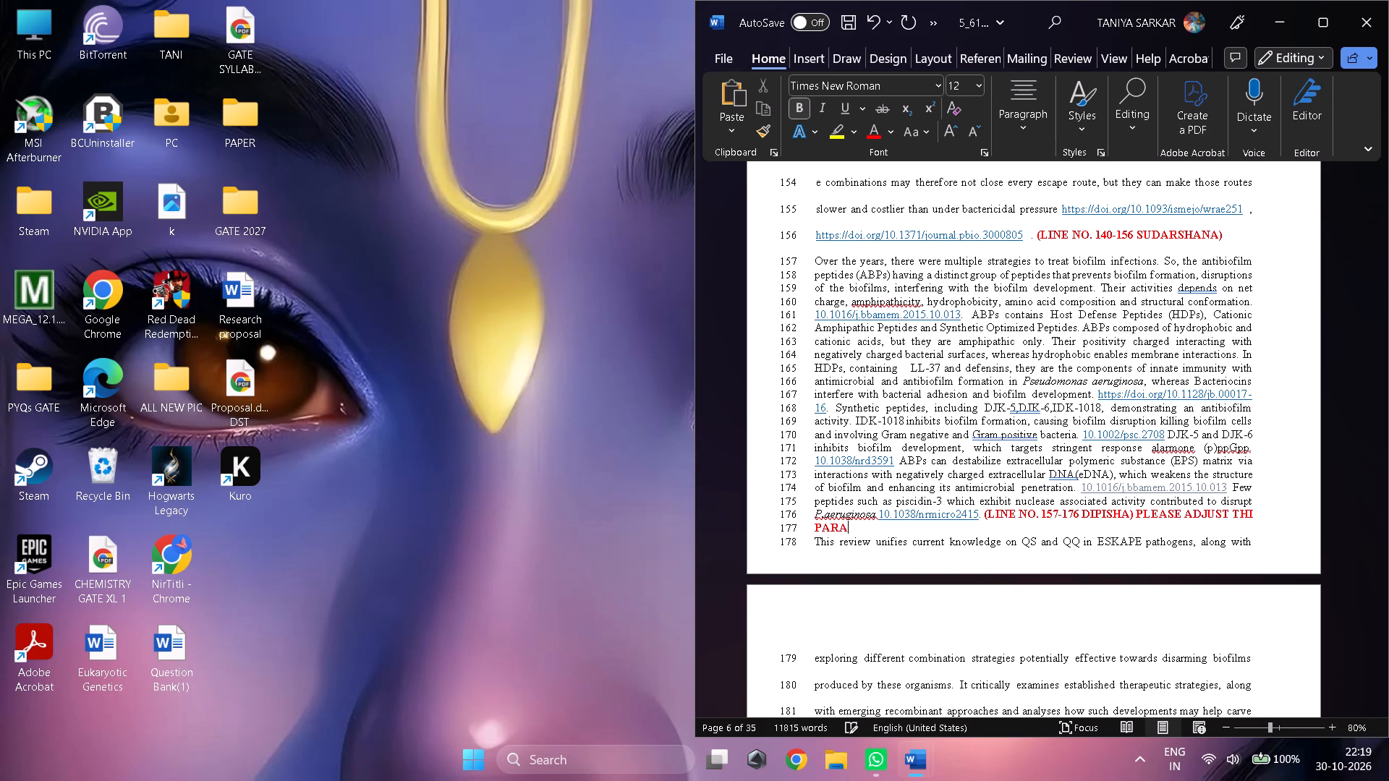
text(GRAPG)
key(BackSpace)
text(H)
key(space)
text(WHERE IT GO BU)
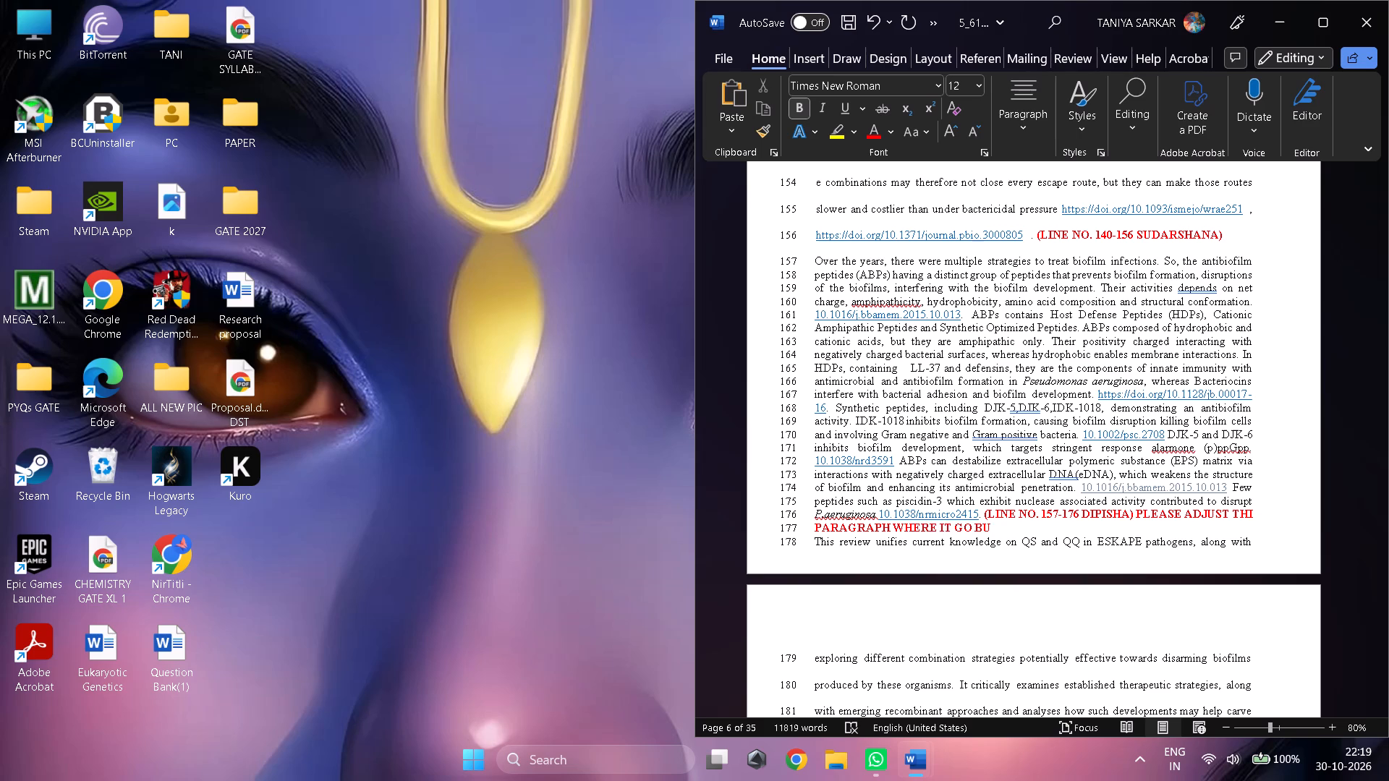
key(BackSpace)
text(EST)
key(period)
Insert two empty lines between the request and the paragraph starting "This review unifies current knowledge".
key(Return)
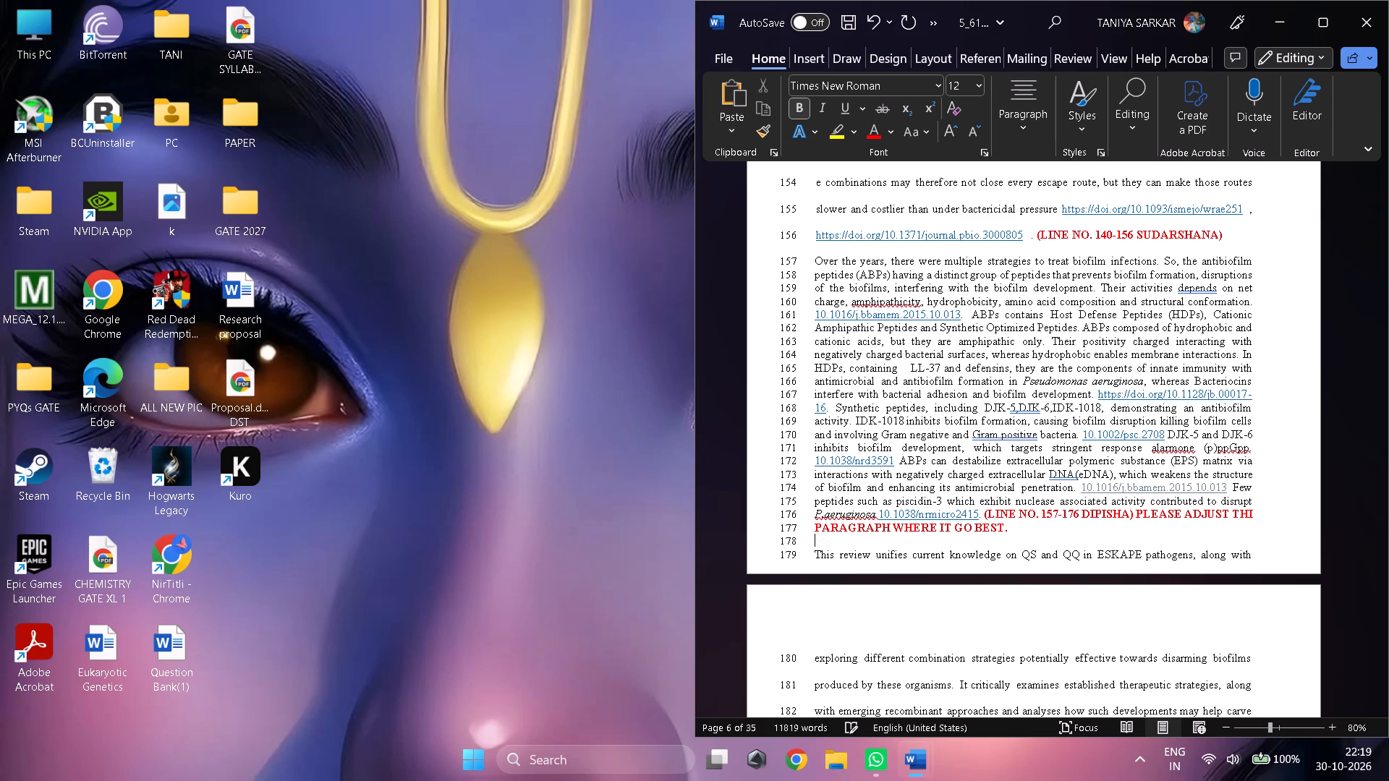
key(Return)
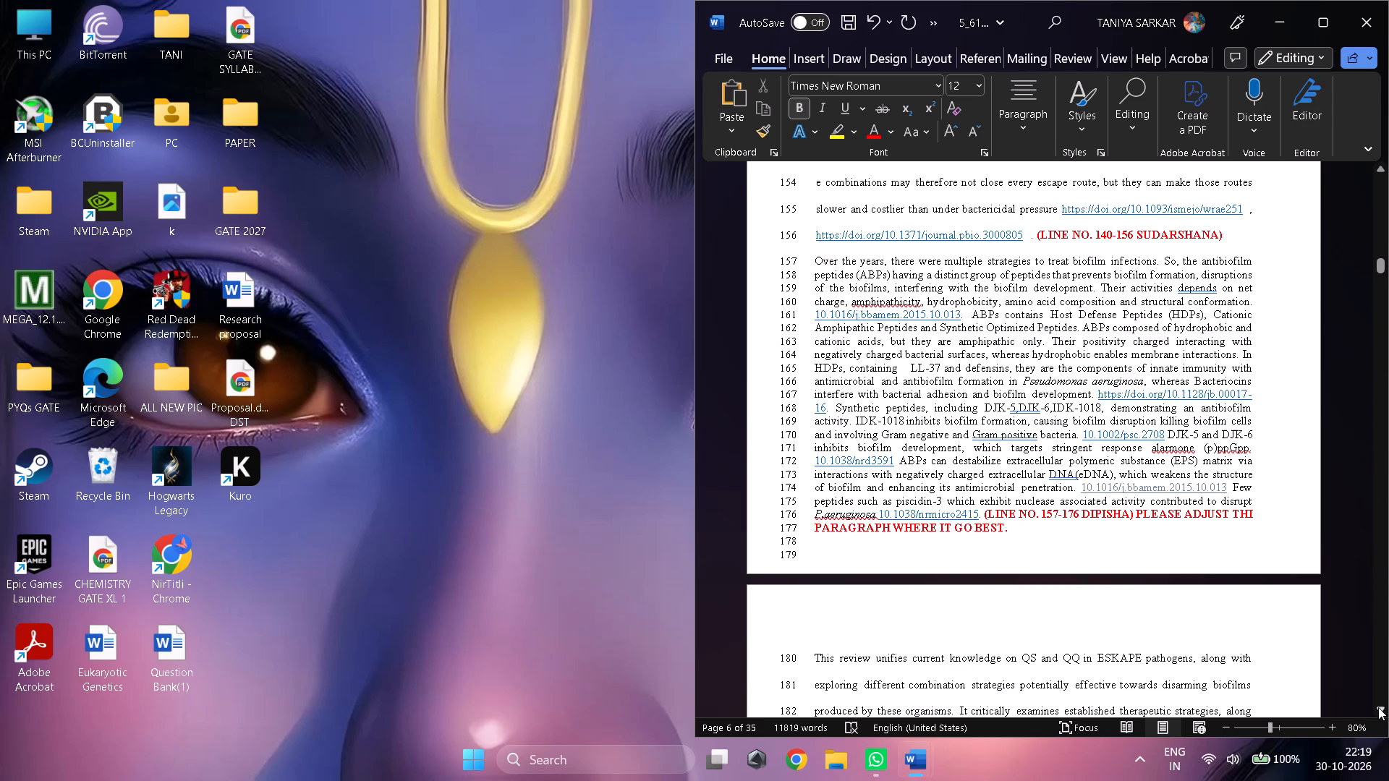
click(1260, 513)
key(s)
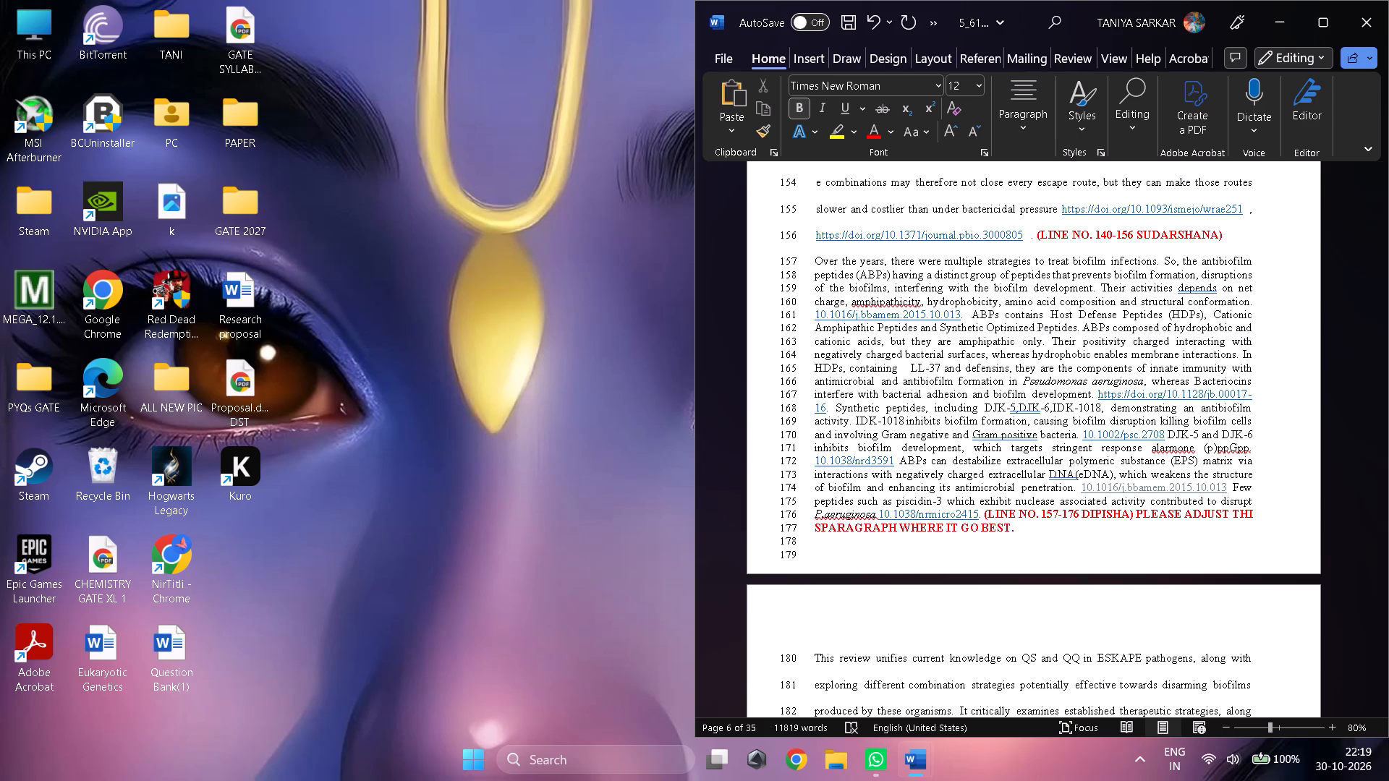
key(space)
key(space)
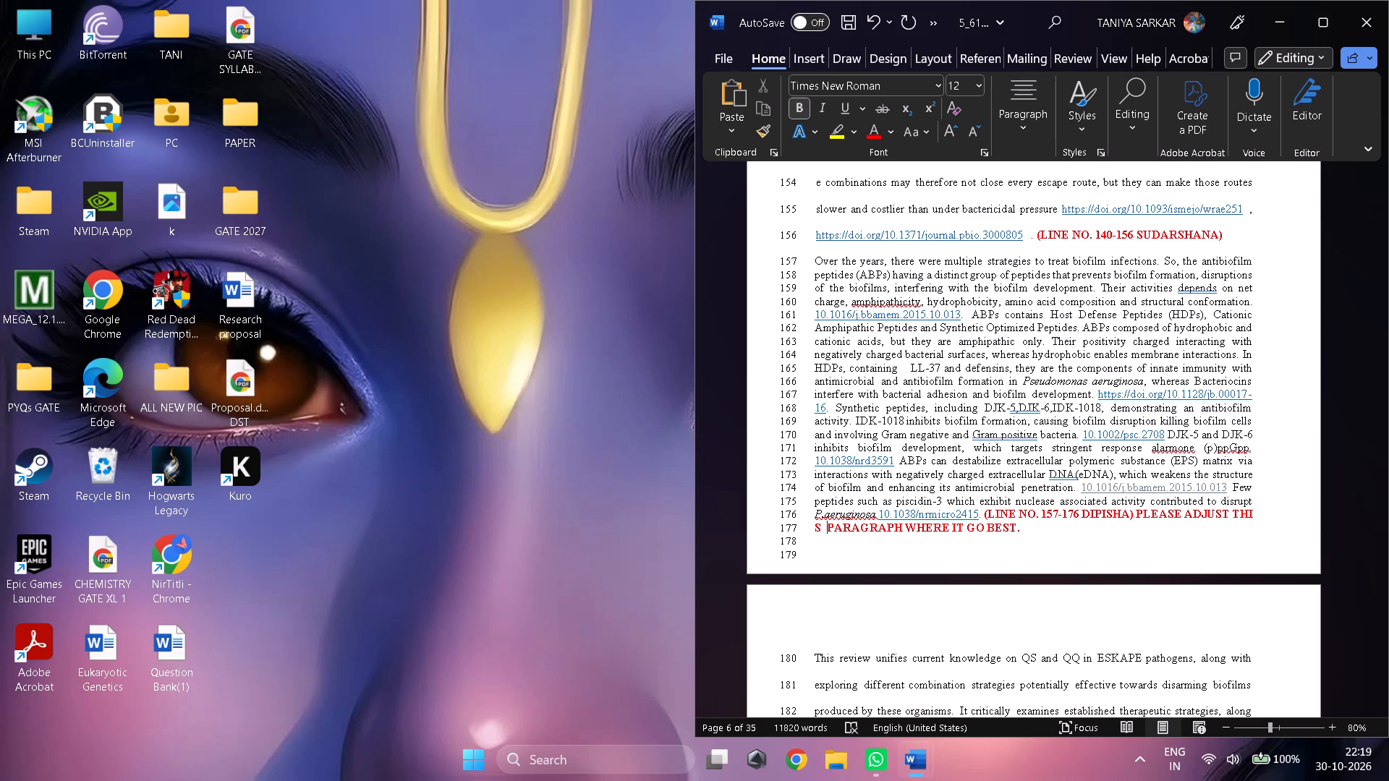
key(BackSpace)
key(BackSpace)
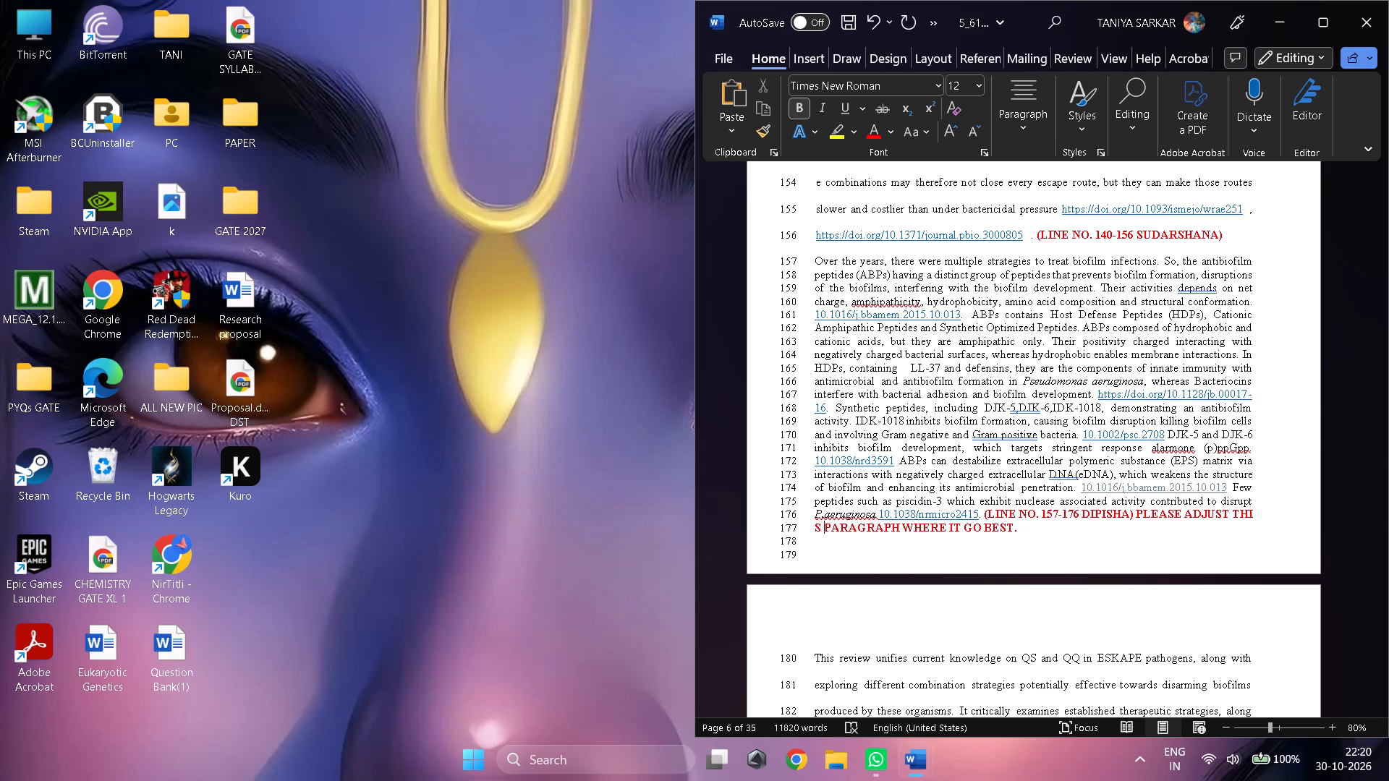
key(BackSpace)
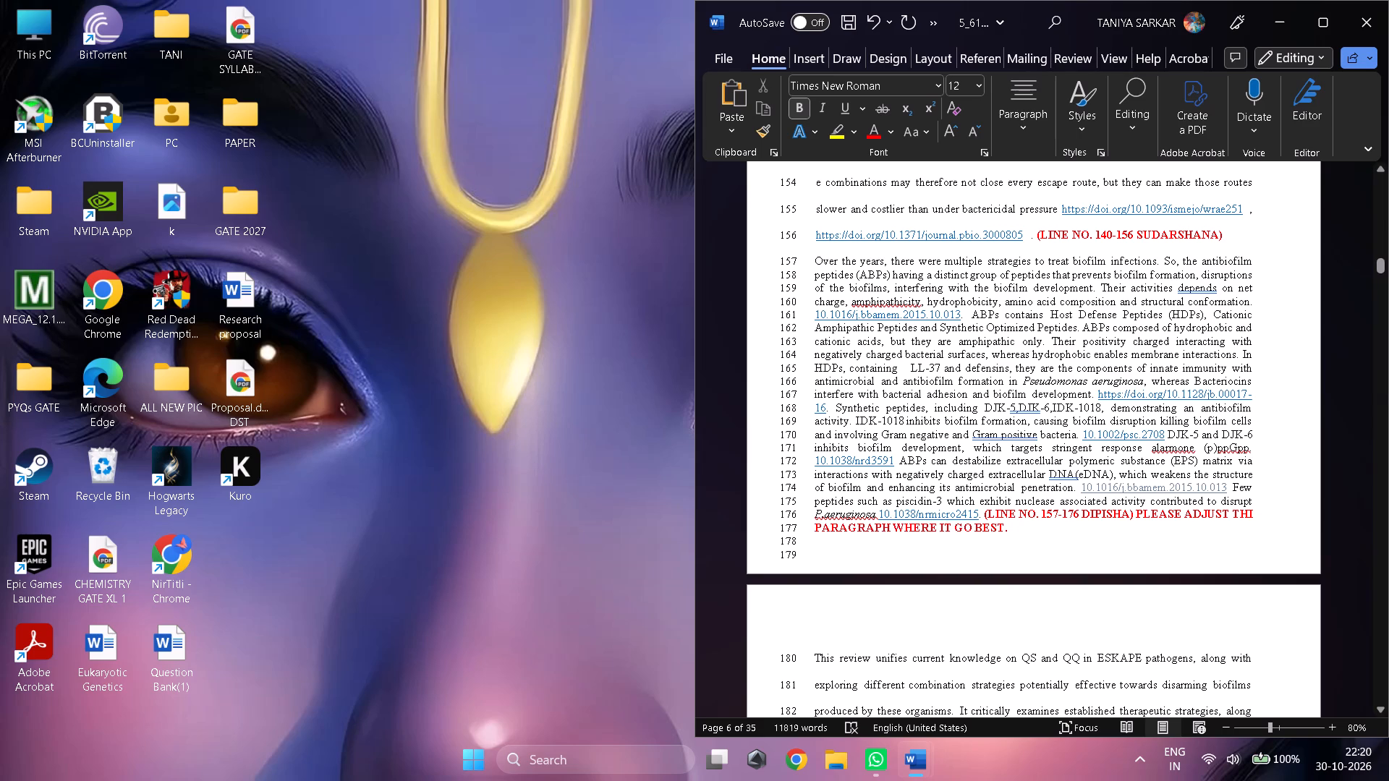
Correct "THI" to "THIS" in the red request, adding a space before the word.
click(1233, 515)
key(space)
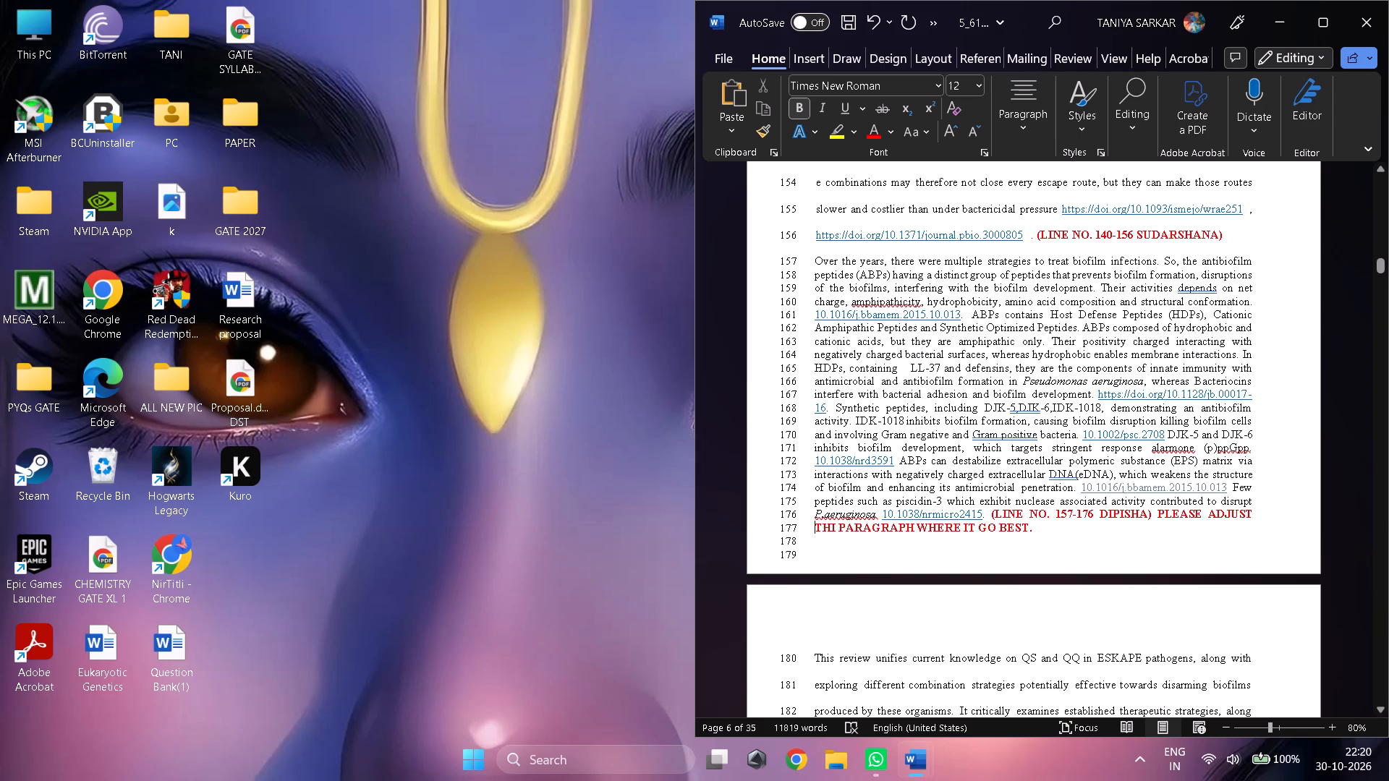
click(836, 529)
key(s)
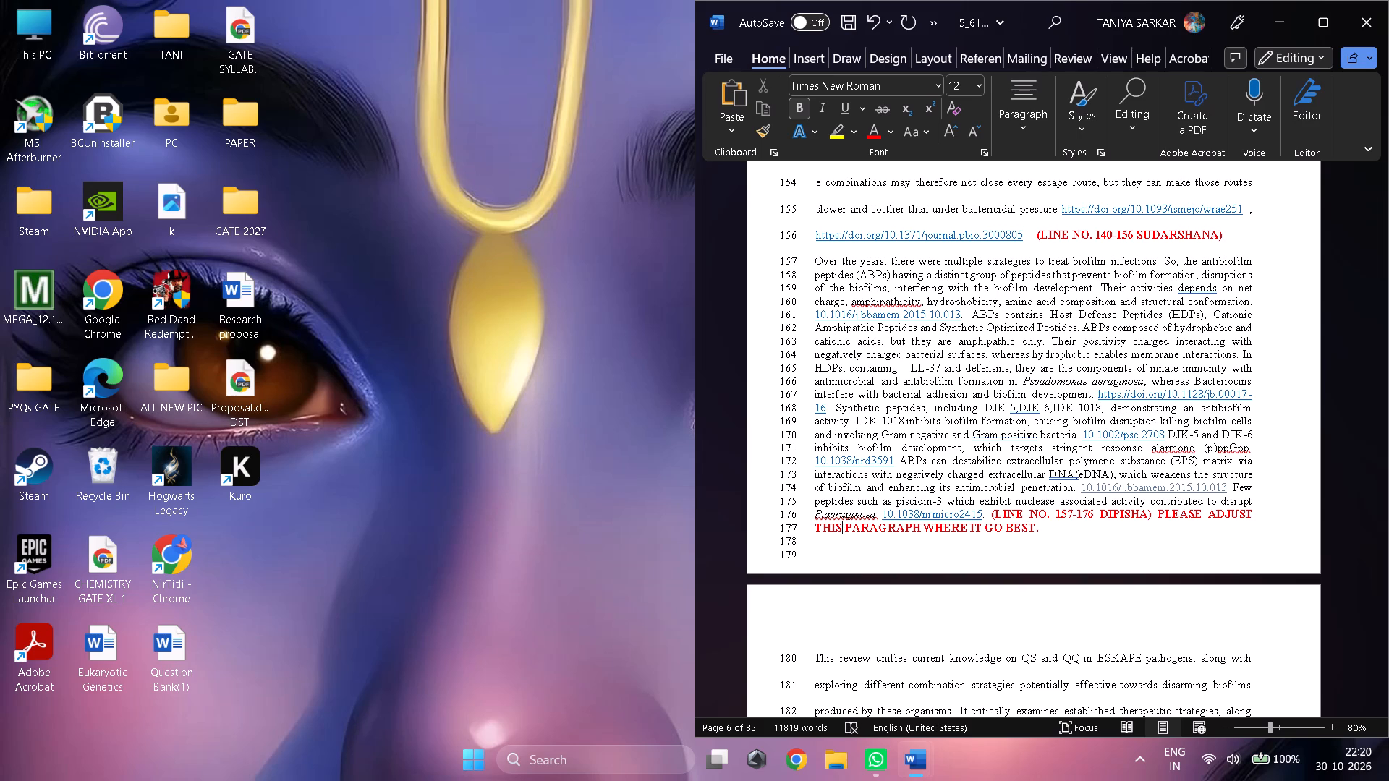
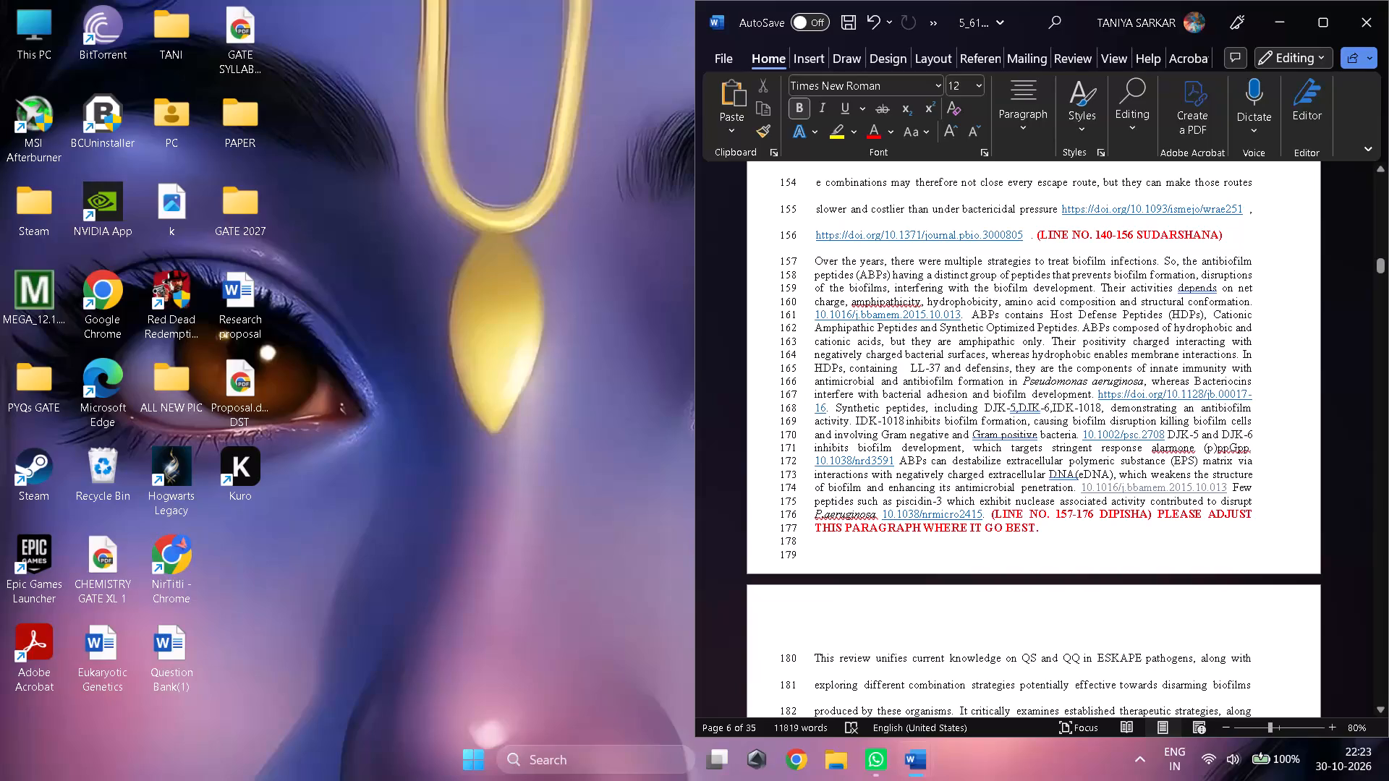
Add a closing parenthesis after "BEST." at the end of the red paragraph-placement request.
click(1050, 533)
key(shift+parenright)
Correct "co-ordinating" to "coordinating" before "behaviour" in the section 2.1 paragraph on autoinducers and biofilm formation.
click(1374, 444)
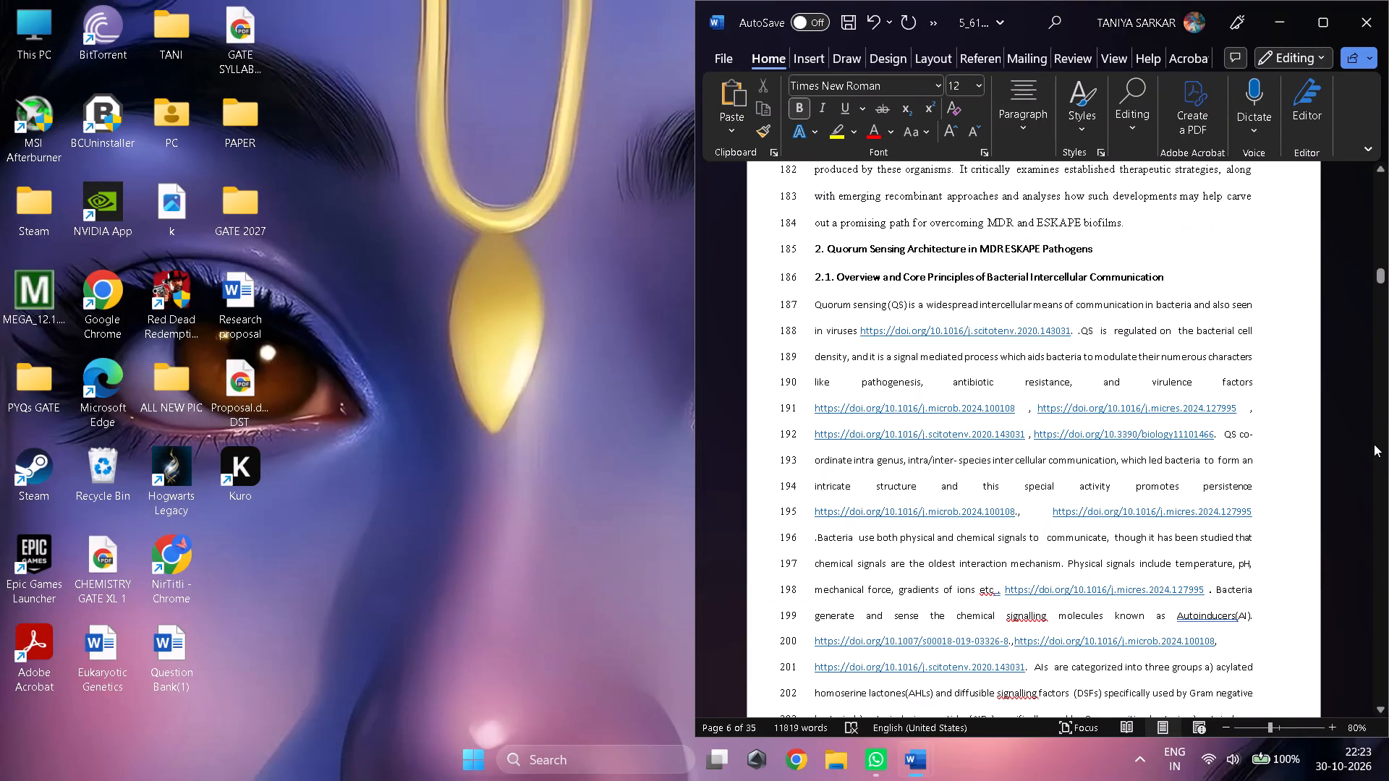
click(1380, 707)
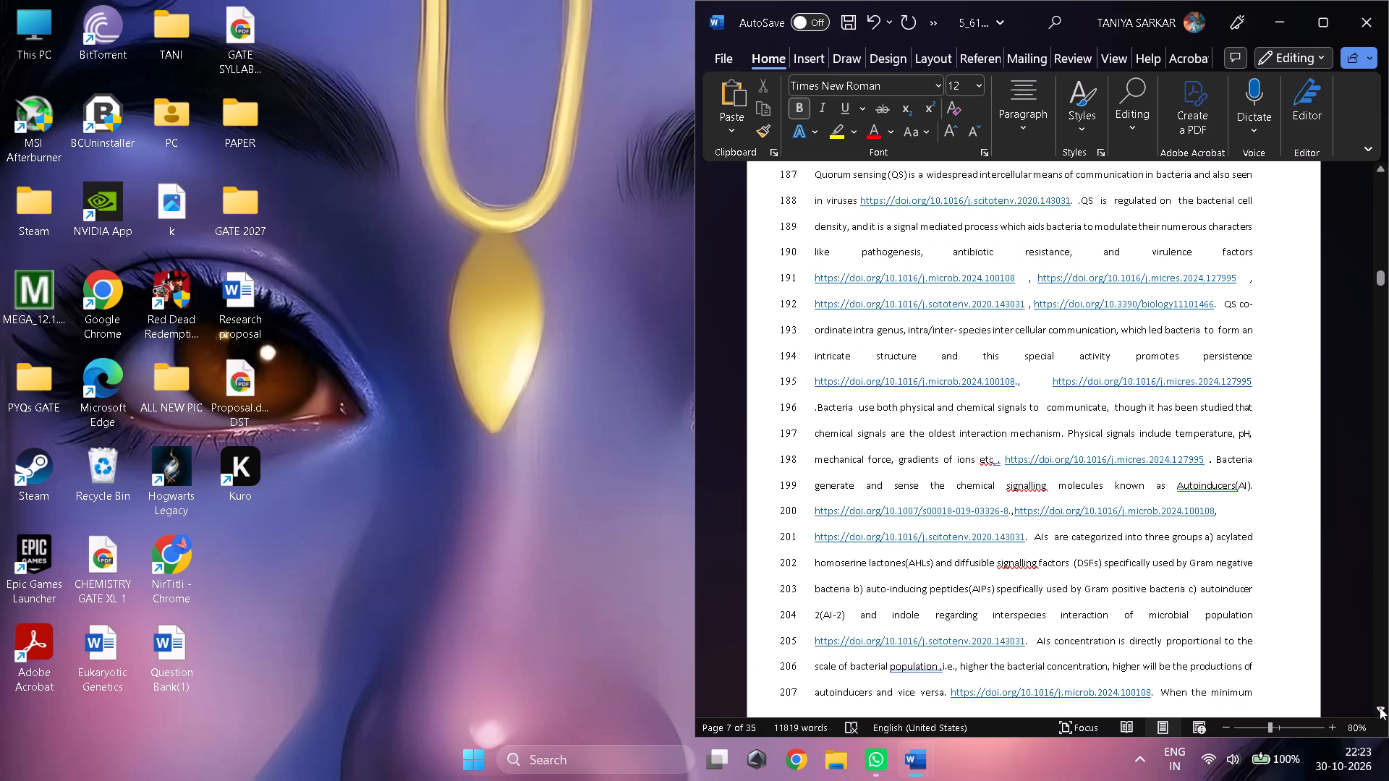
triple_click(1380, 707)
double_click(1380, 707)
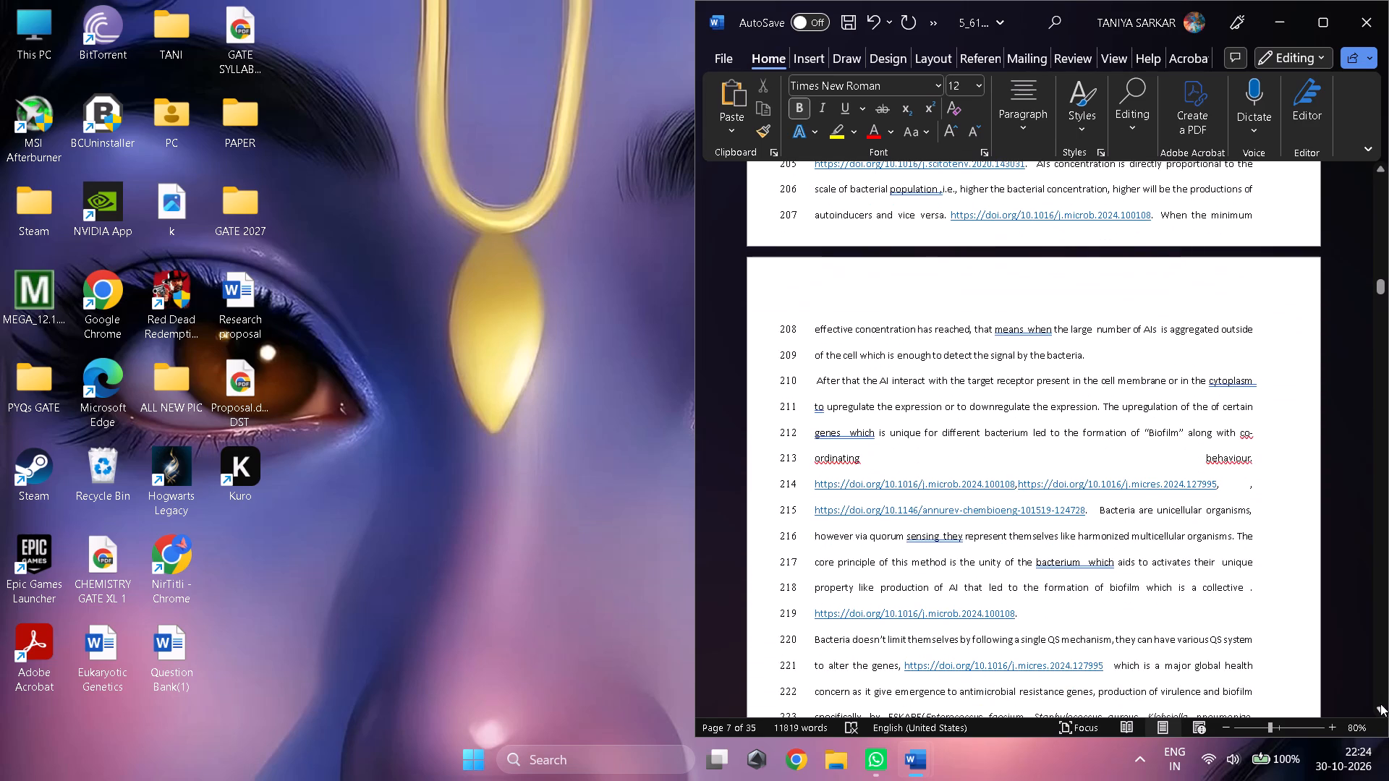
click(1198, 463)
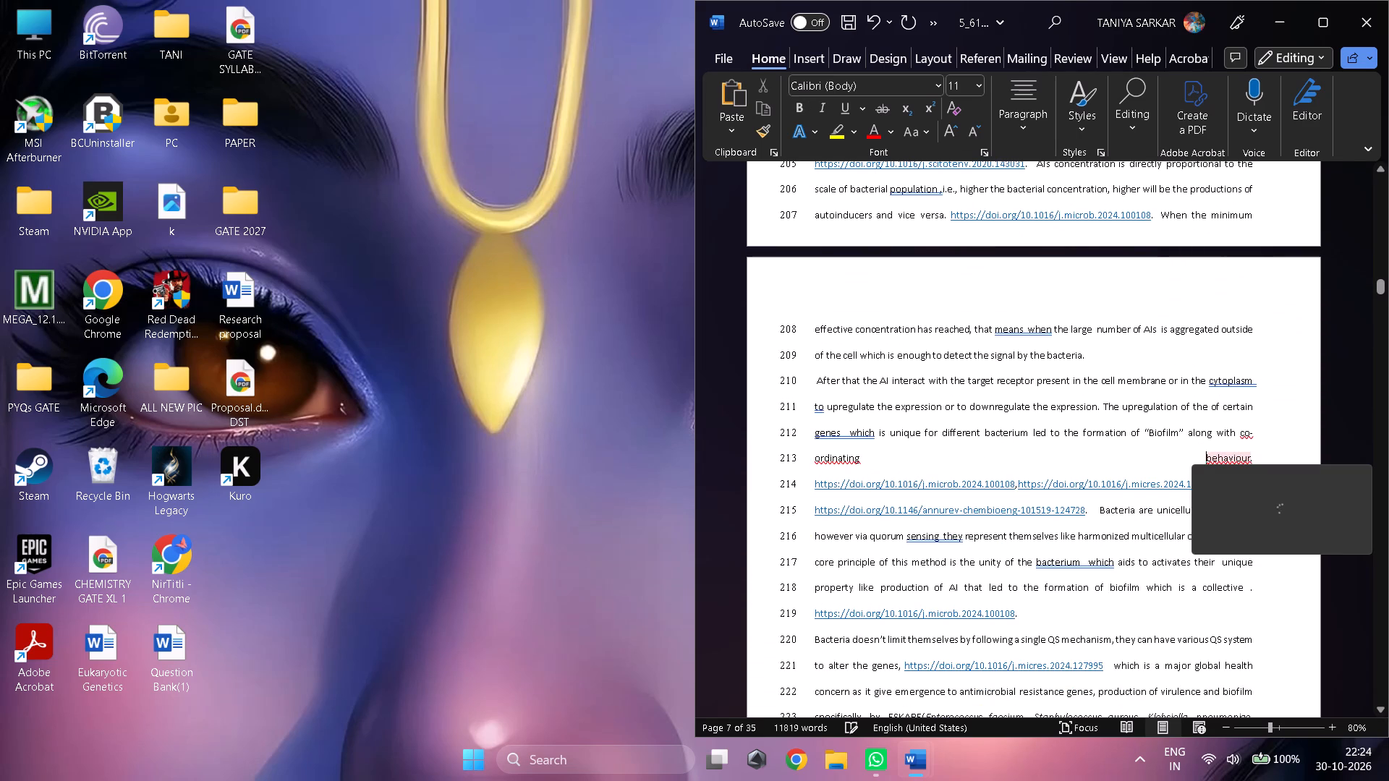
click(1198, 463)
key(BackSpace)
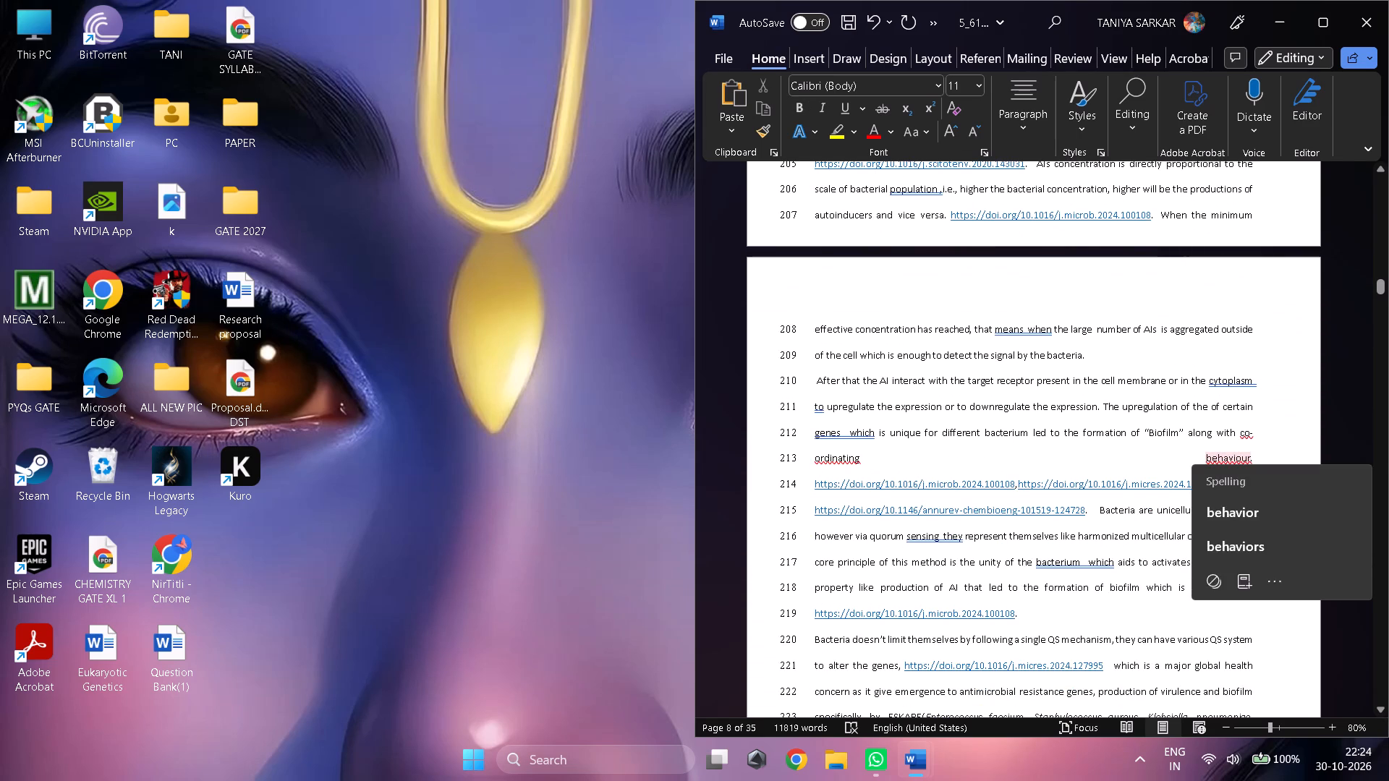
key(space)
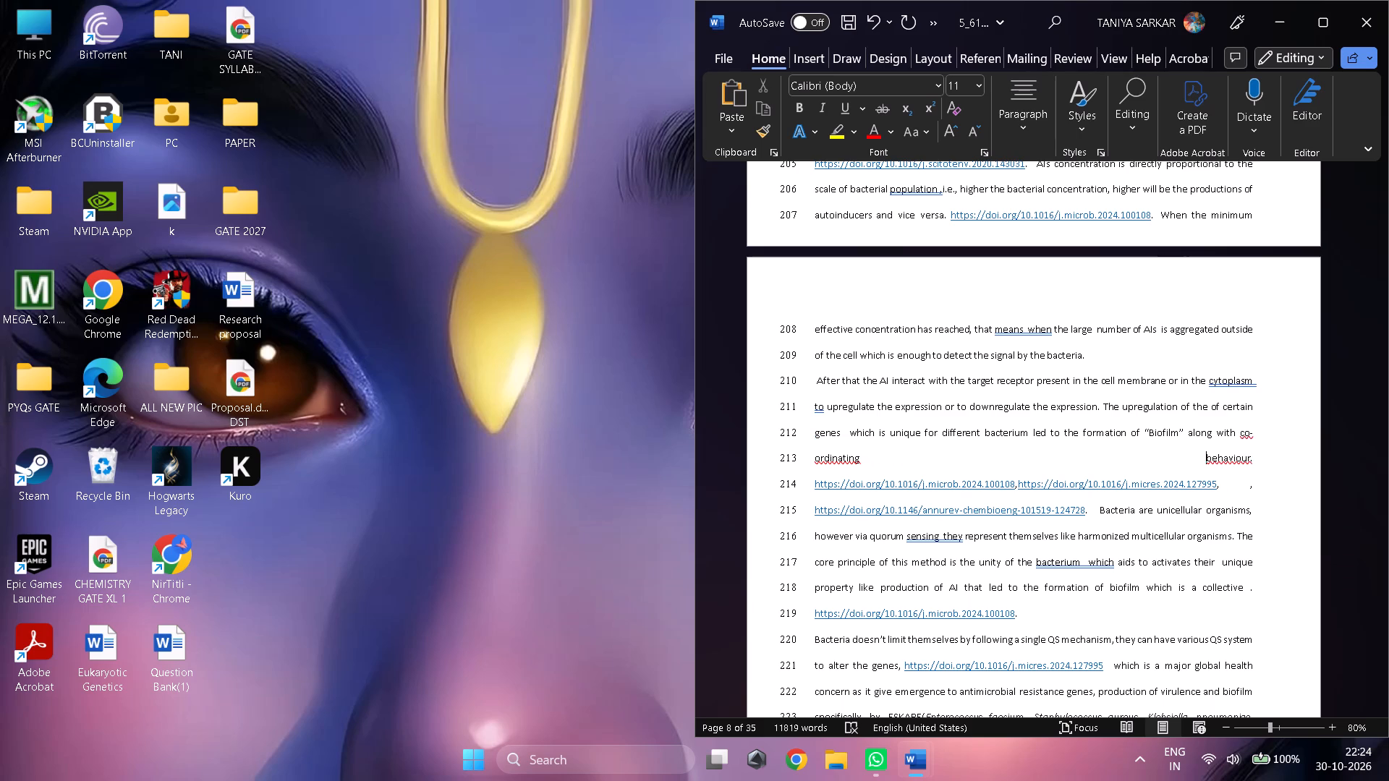
click(810, 465)
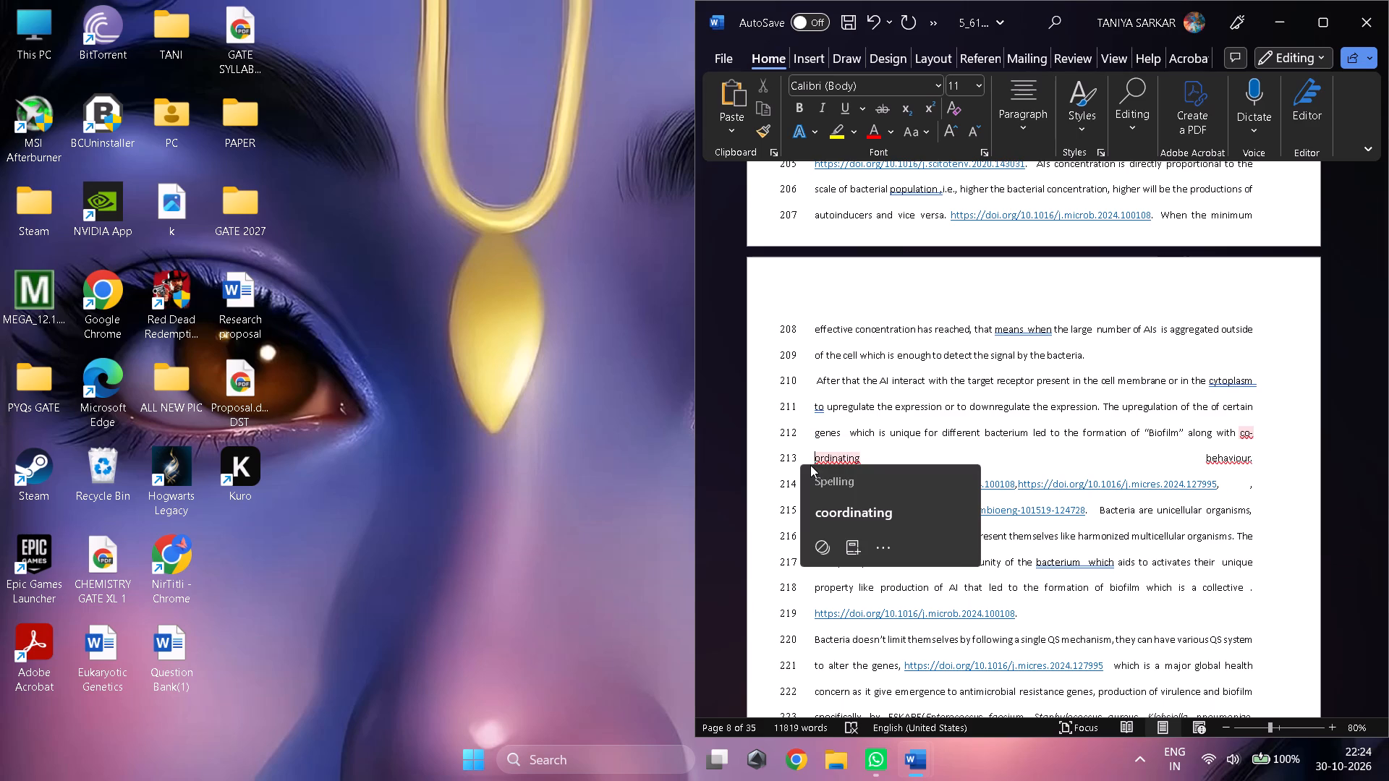
click(810, 465)
click(831, 516)
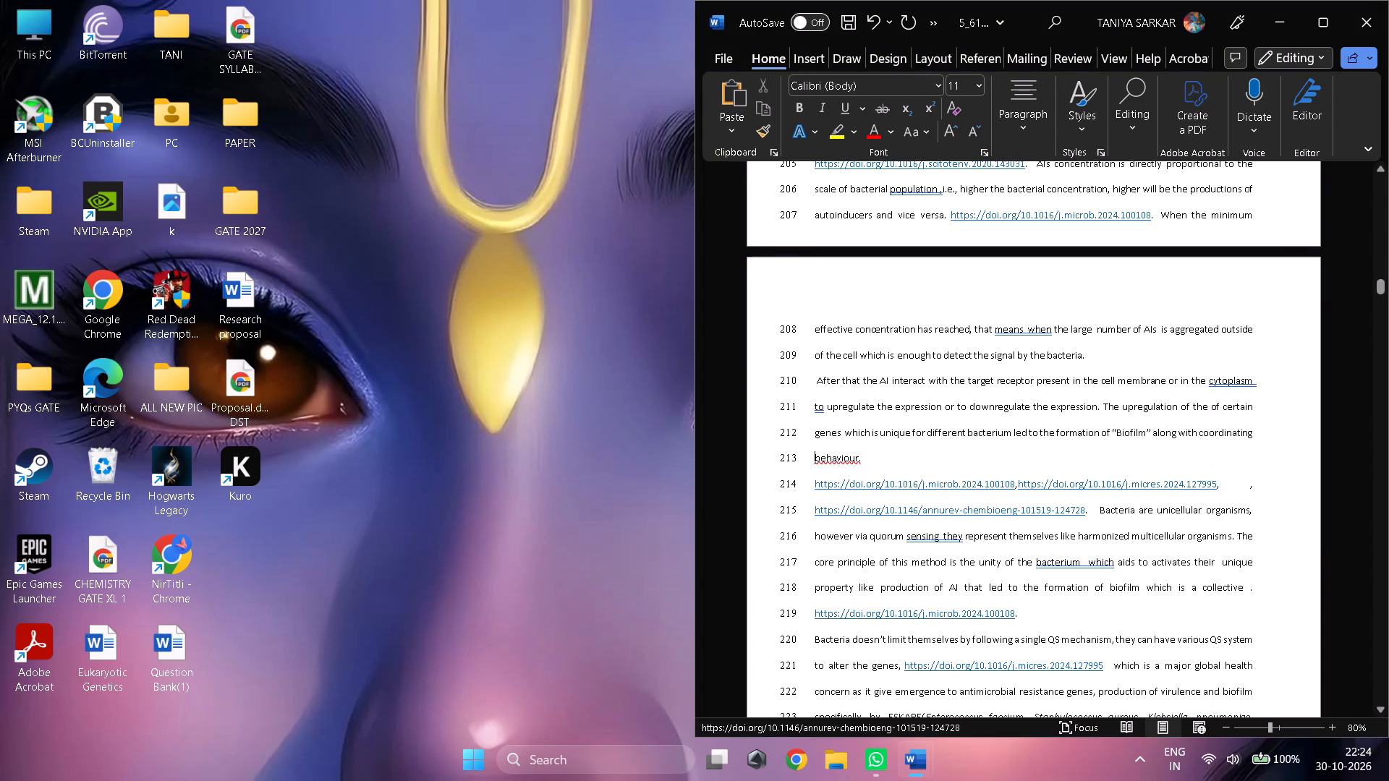
Join the reference links below "behaviour." to the end of that sentence by removing the break between them.
click(810, 484)
key(BackSpace)
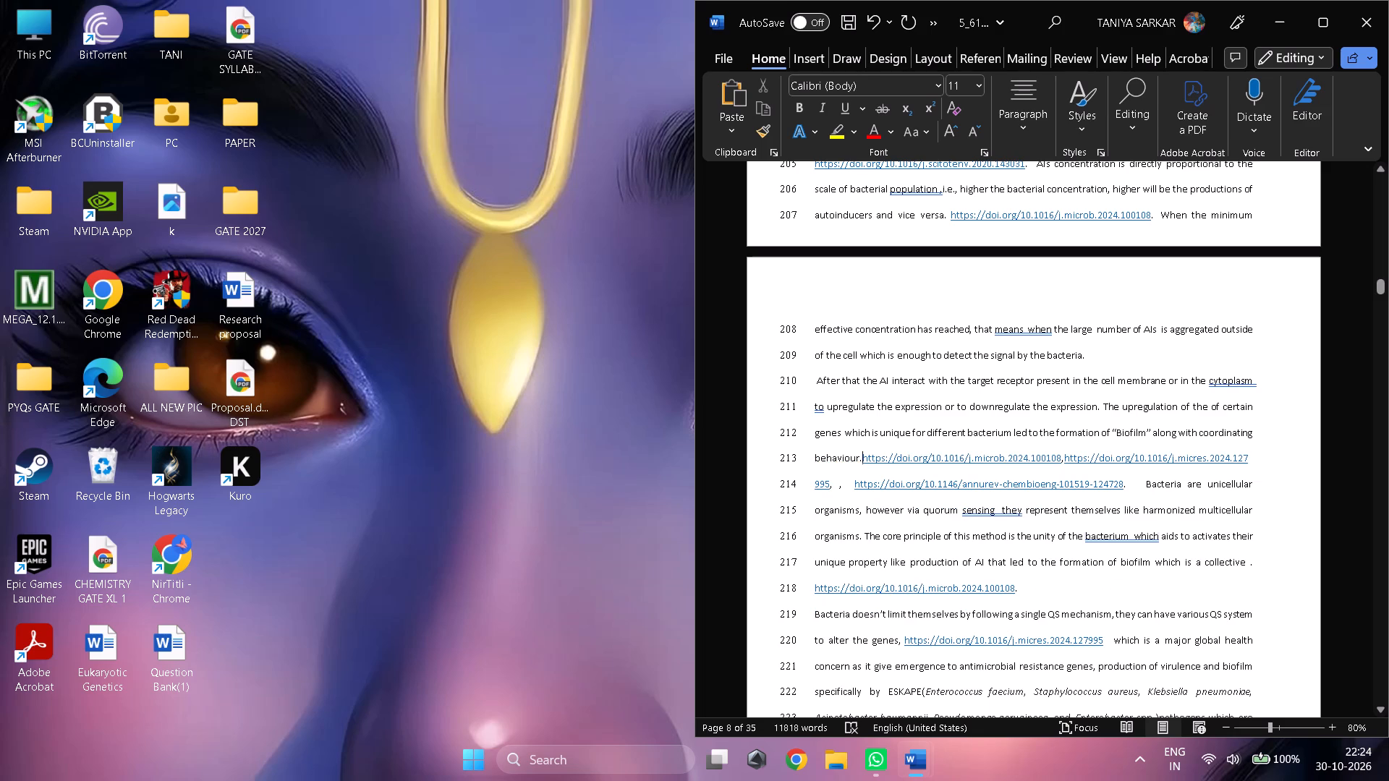
Highlight the text from heading "2. Quorum Sensing Architecture in MDR ESKAPE Pathogens" through the end of section 2.4.3 in turquoise.
click(1380, 703)
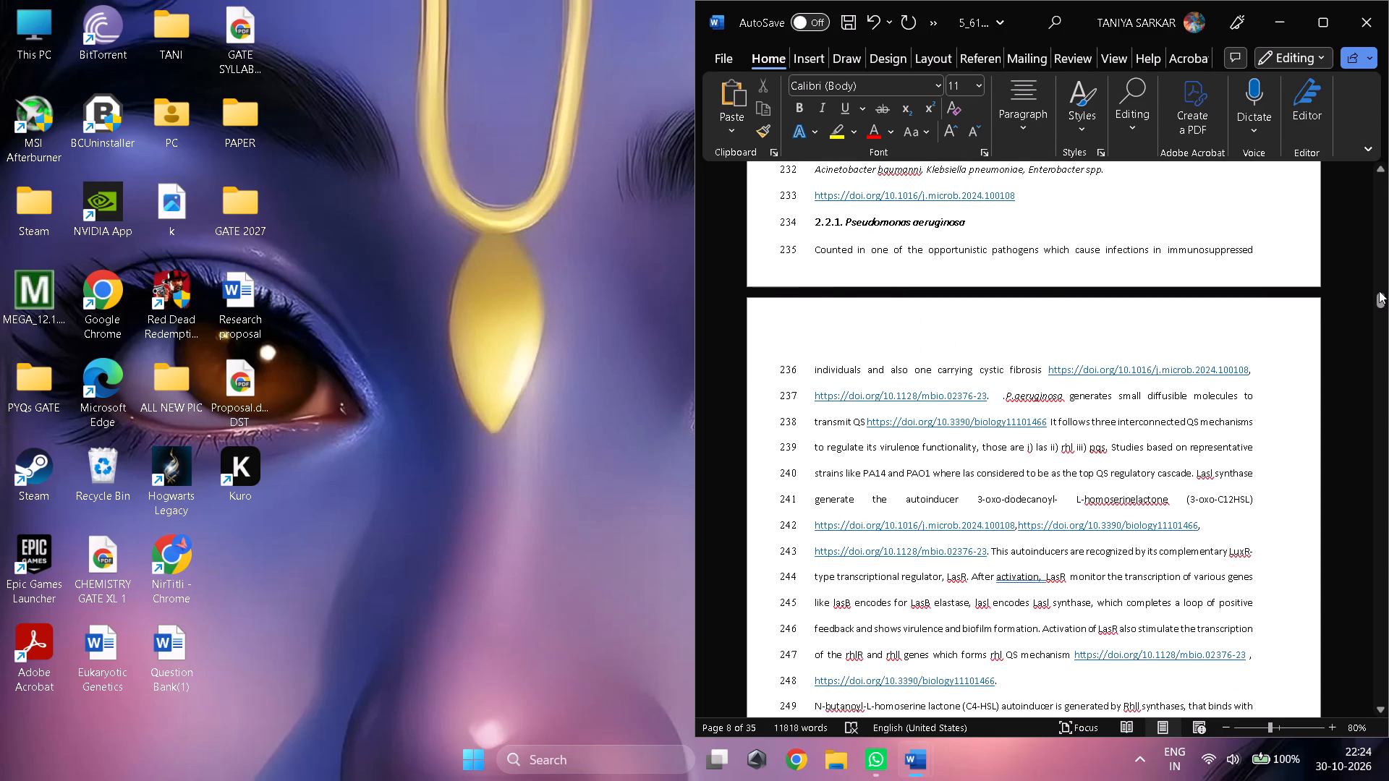
drag(1379, 291, 1380, 284)
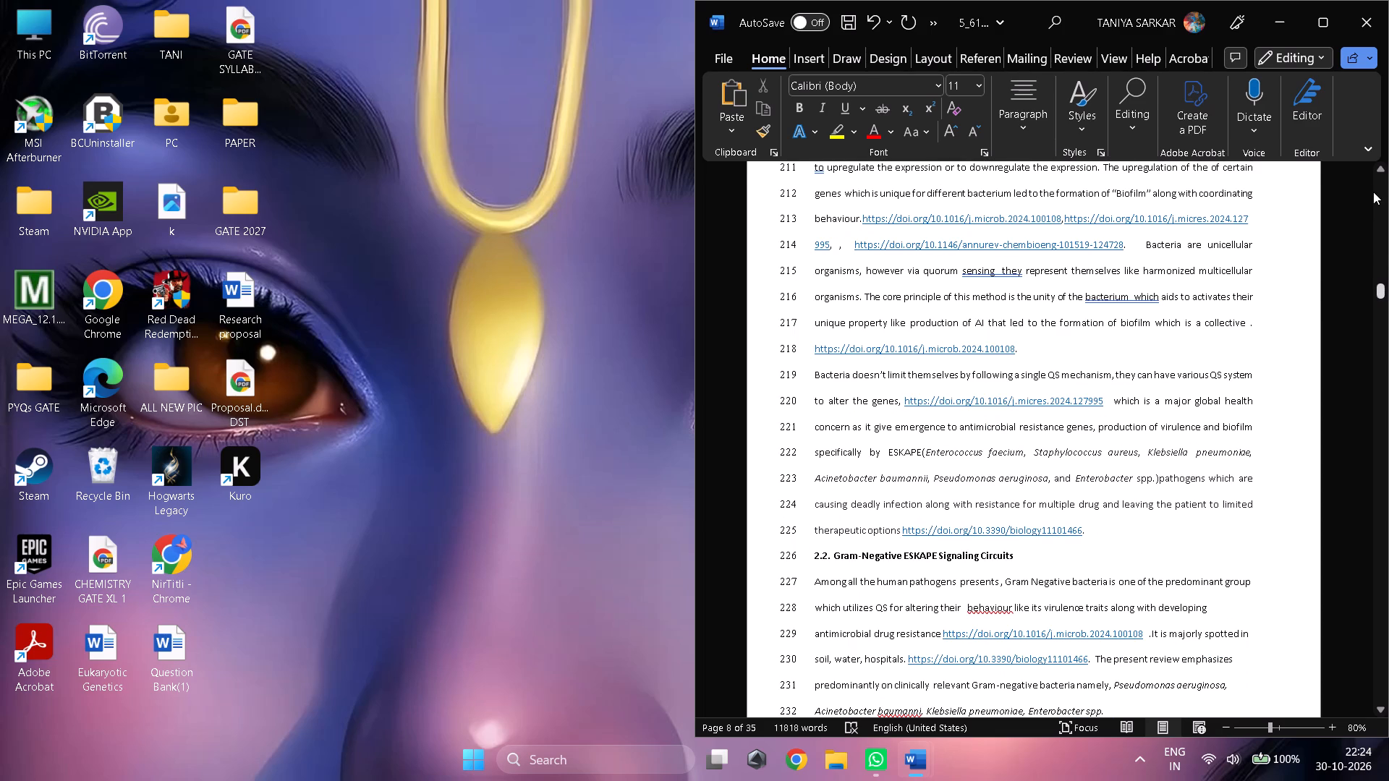
click(1378, 166)
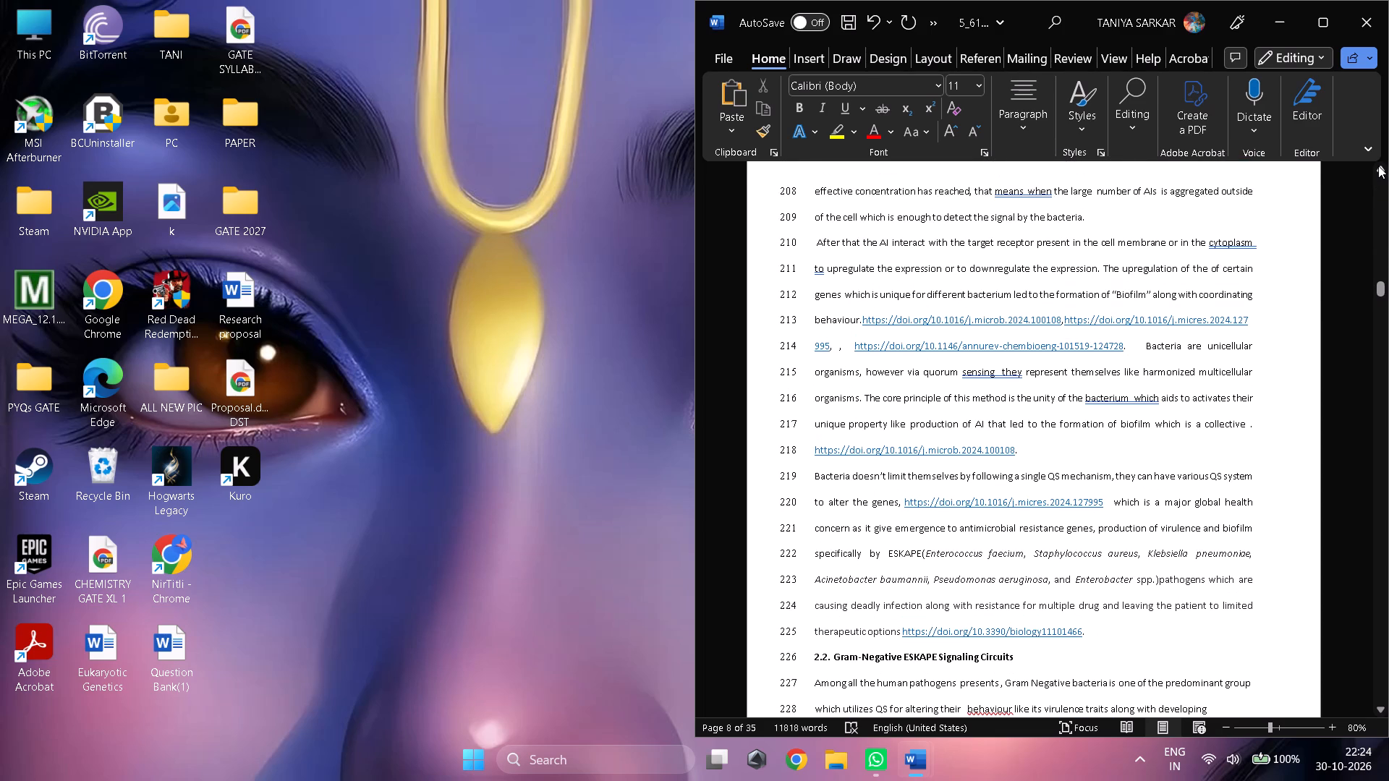
drag(1380, 291, 1384, 275)
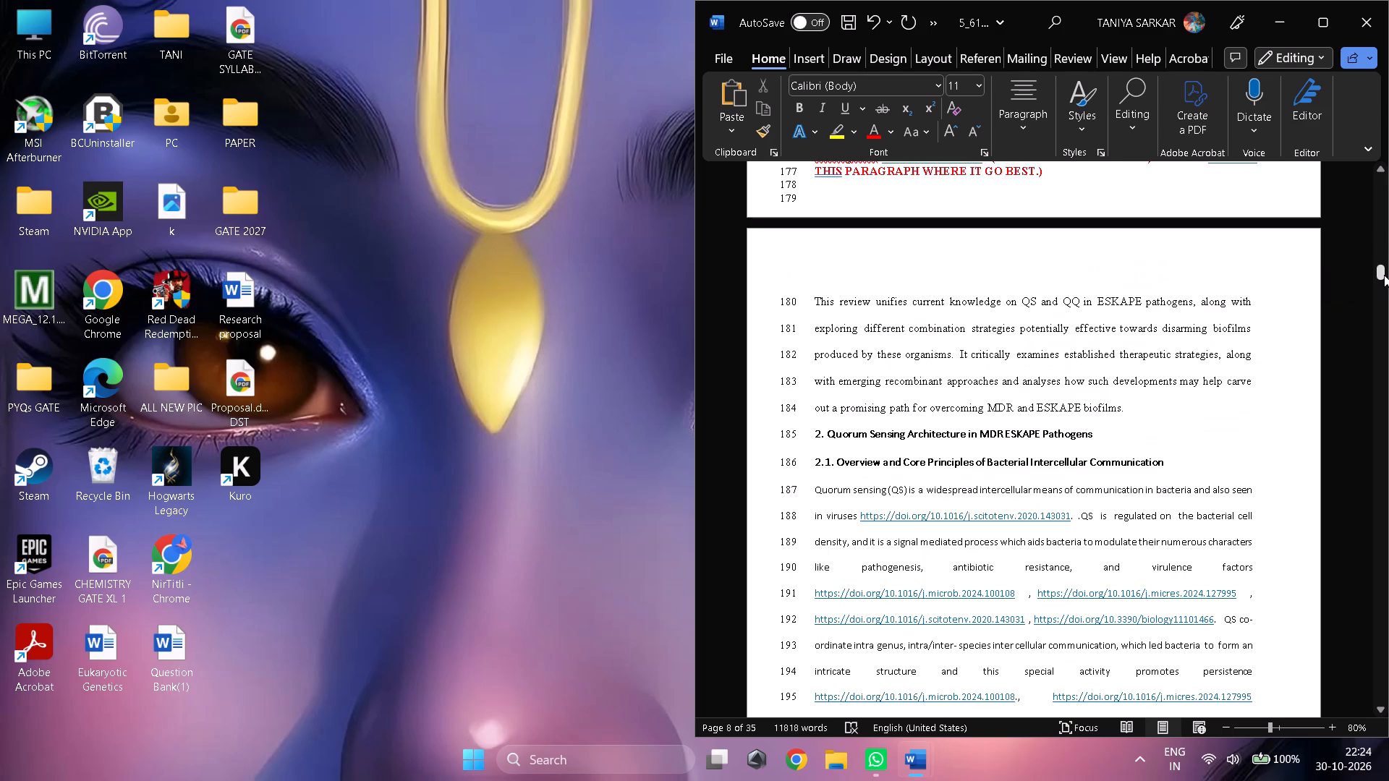
drag(815, 435, 1166, 520)
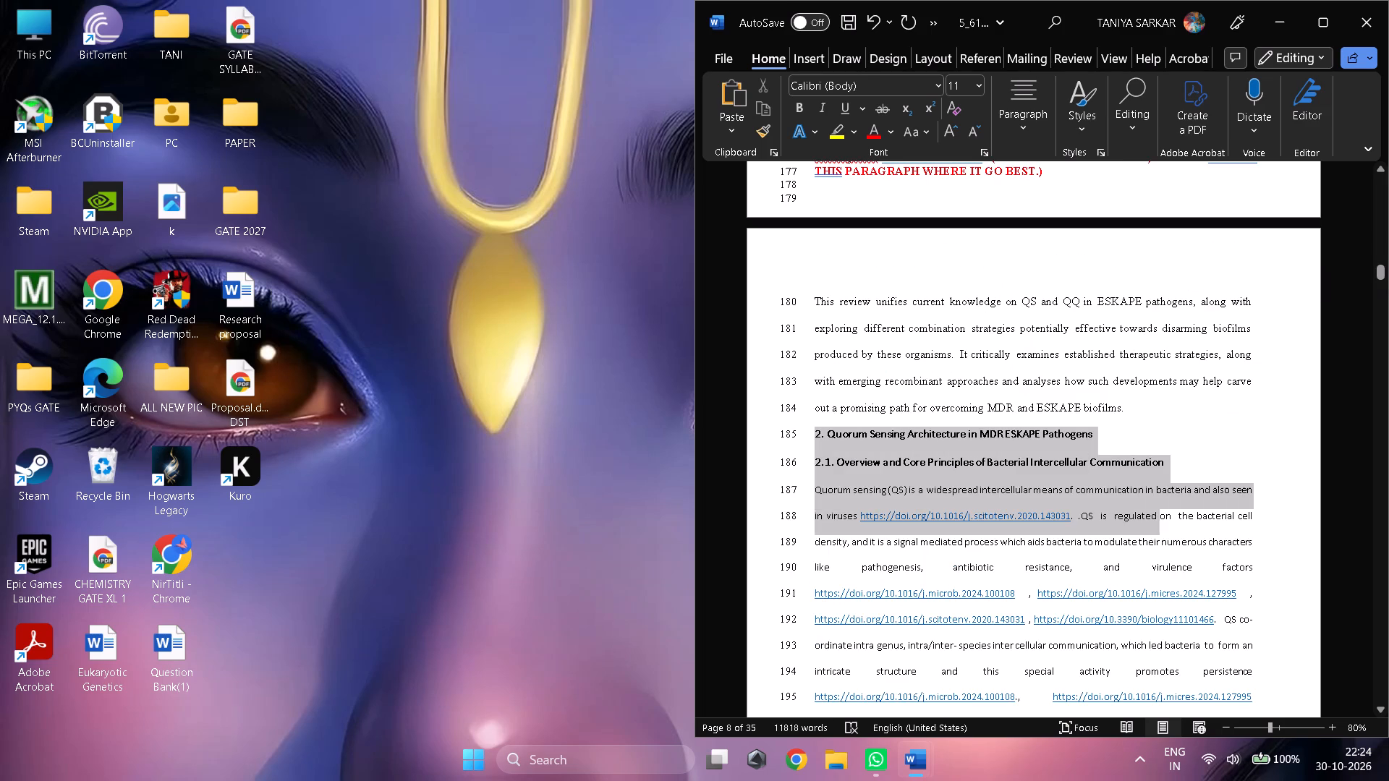
drag(1166, 520, 1297, 754)
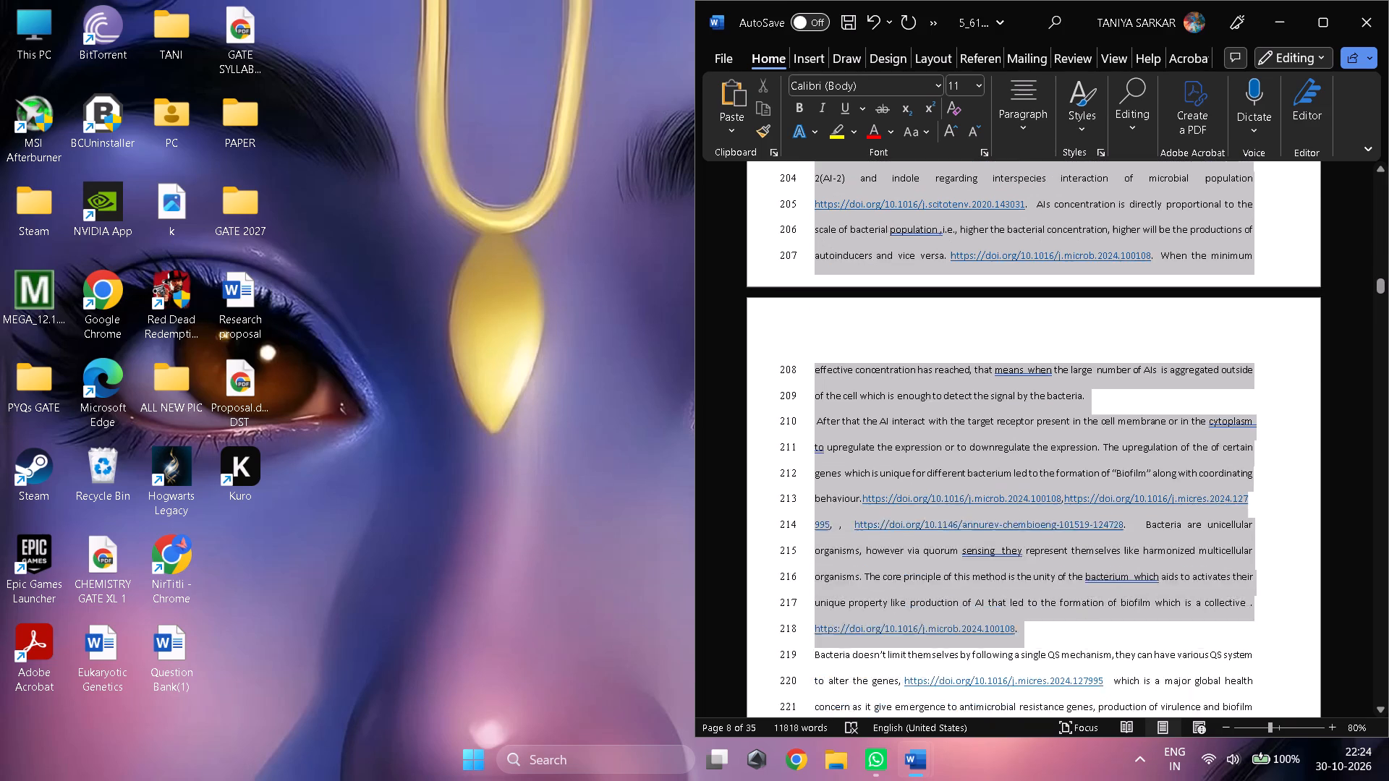
drag(1297, 754, 1296, 746)
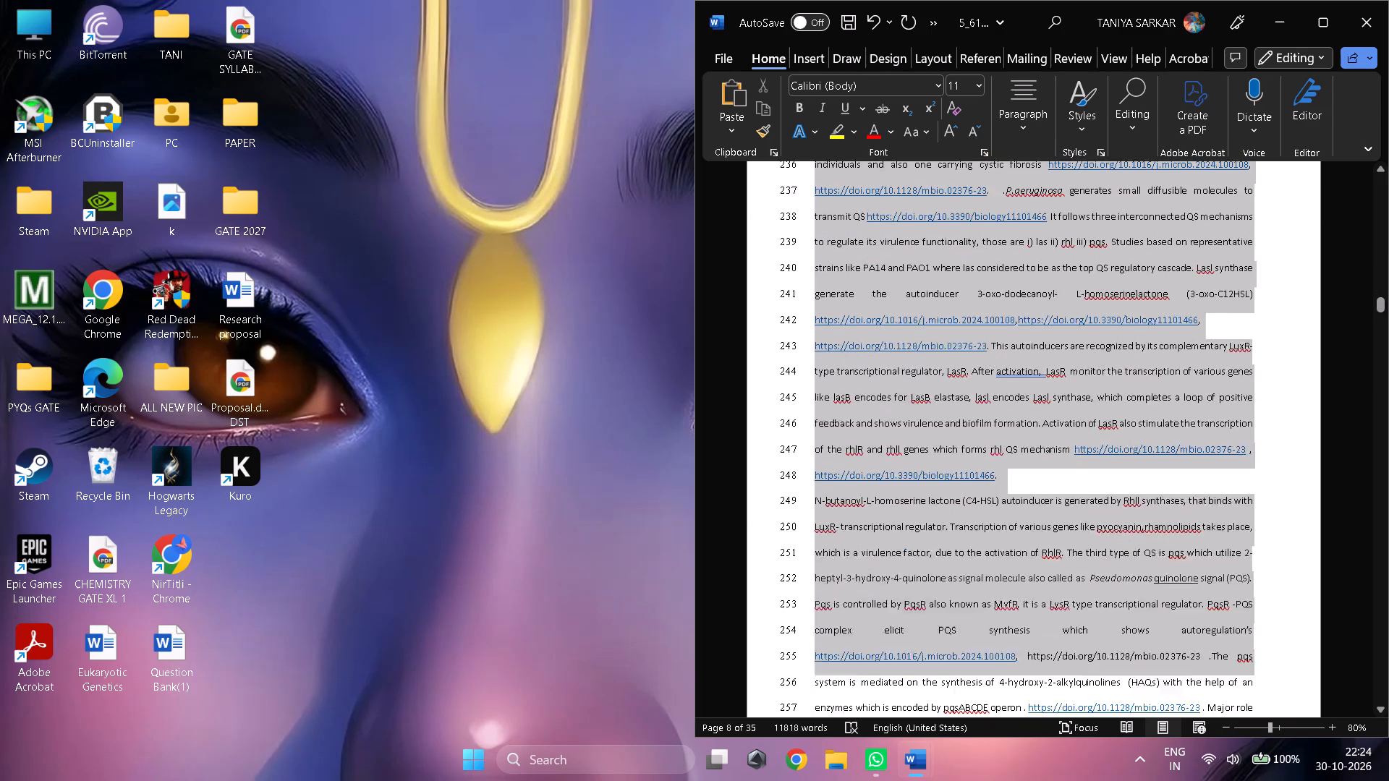
drag(1296, 746, 1294, 734)
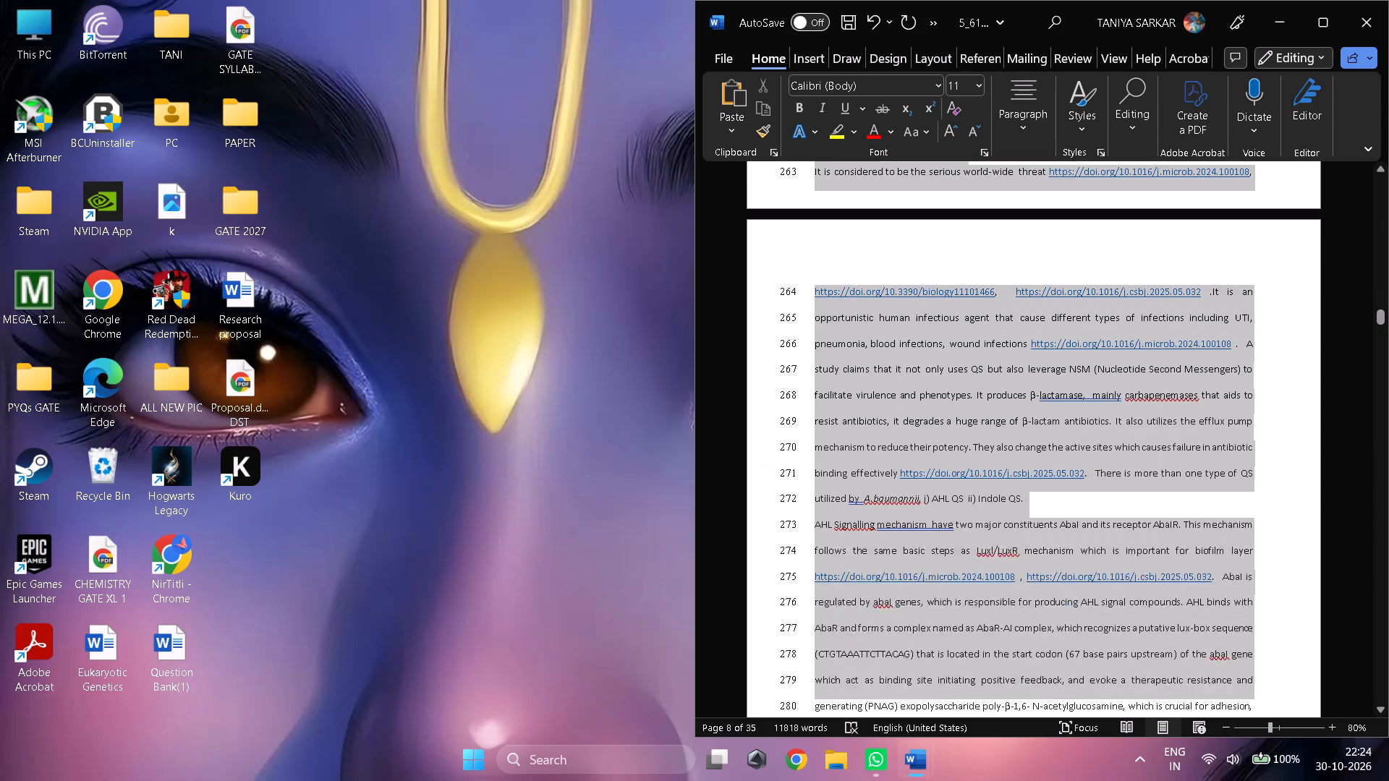
drag(1294, 734, 1288, 709)
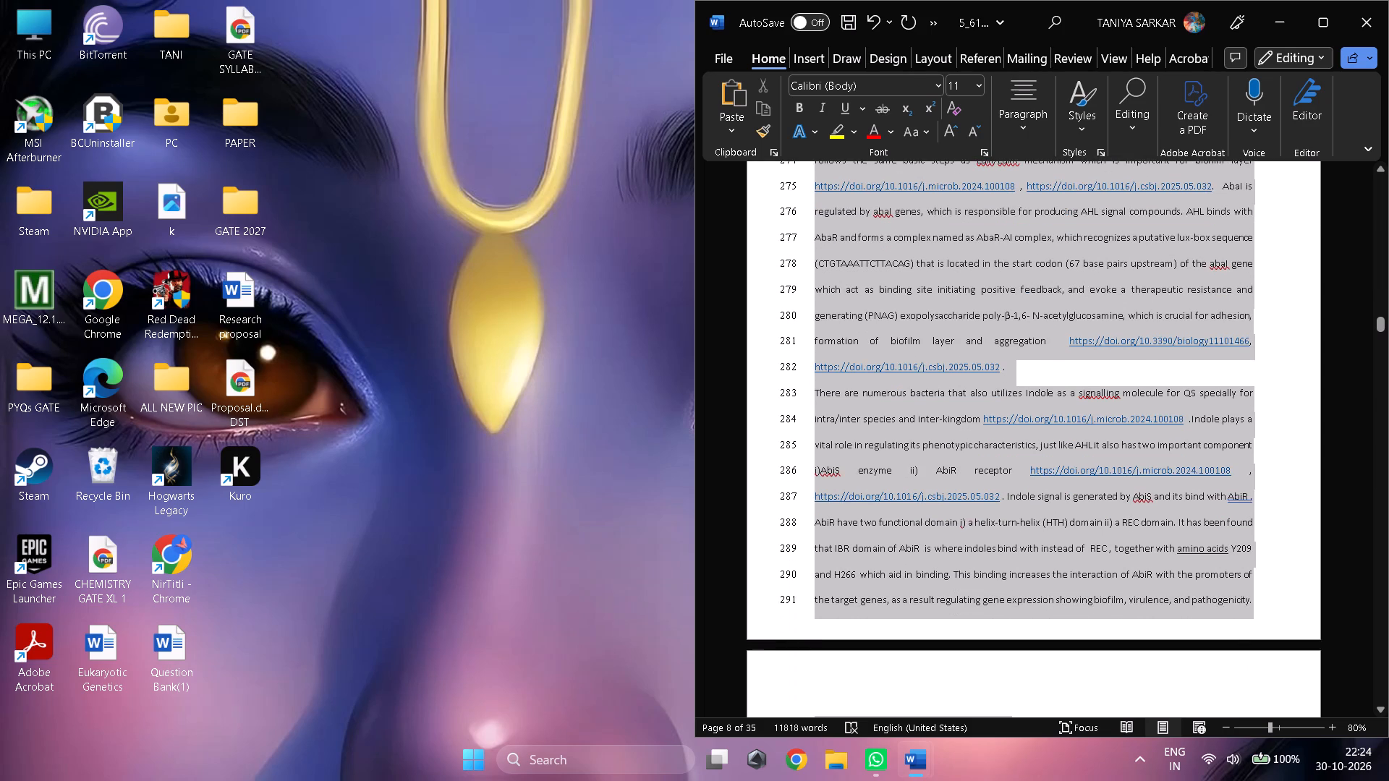
drag(1288, 709, 1293, 725)
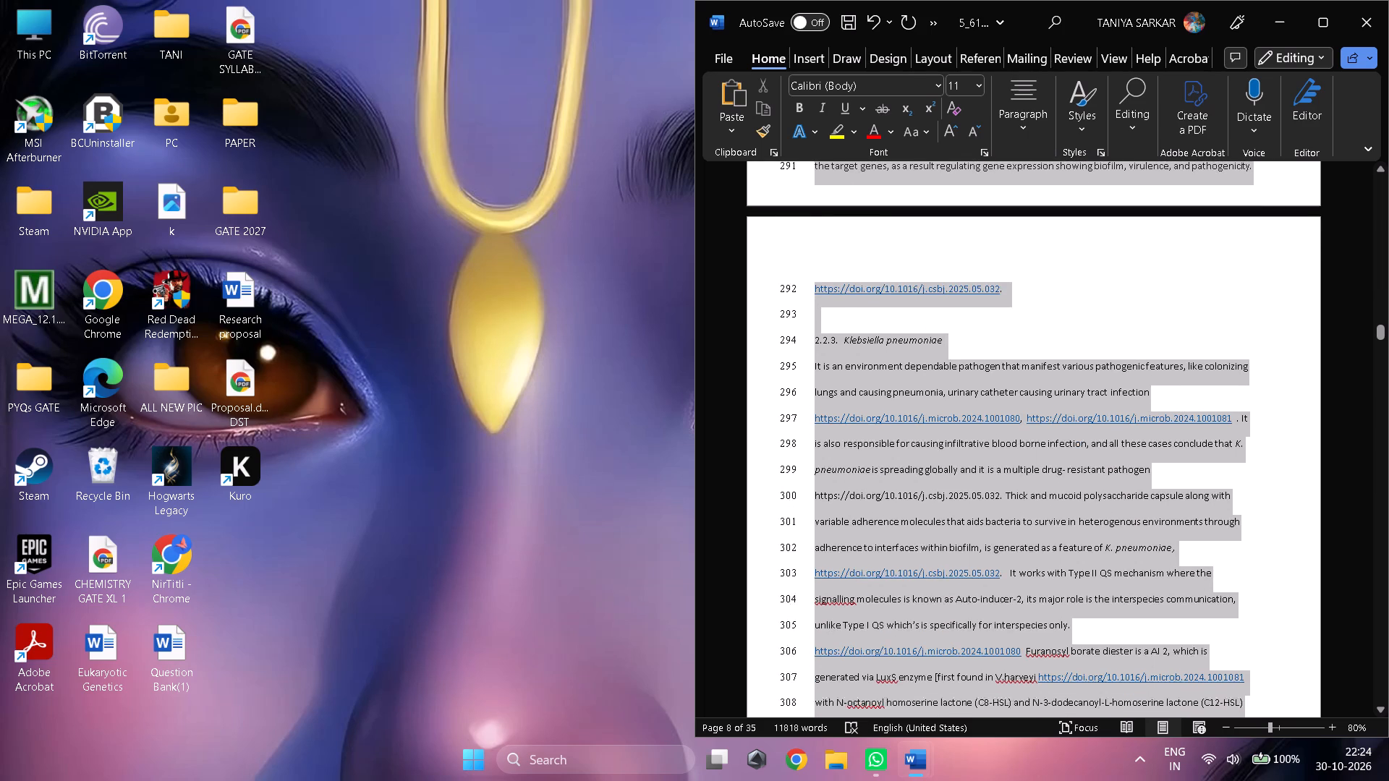
drag(1293, 725, 1290, 722)
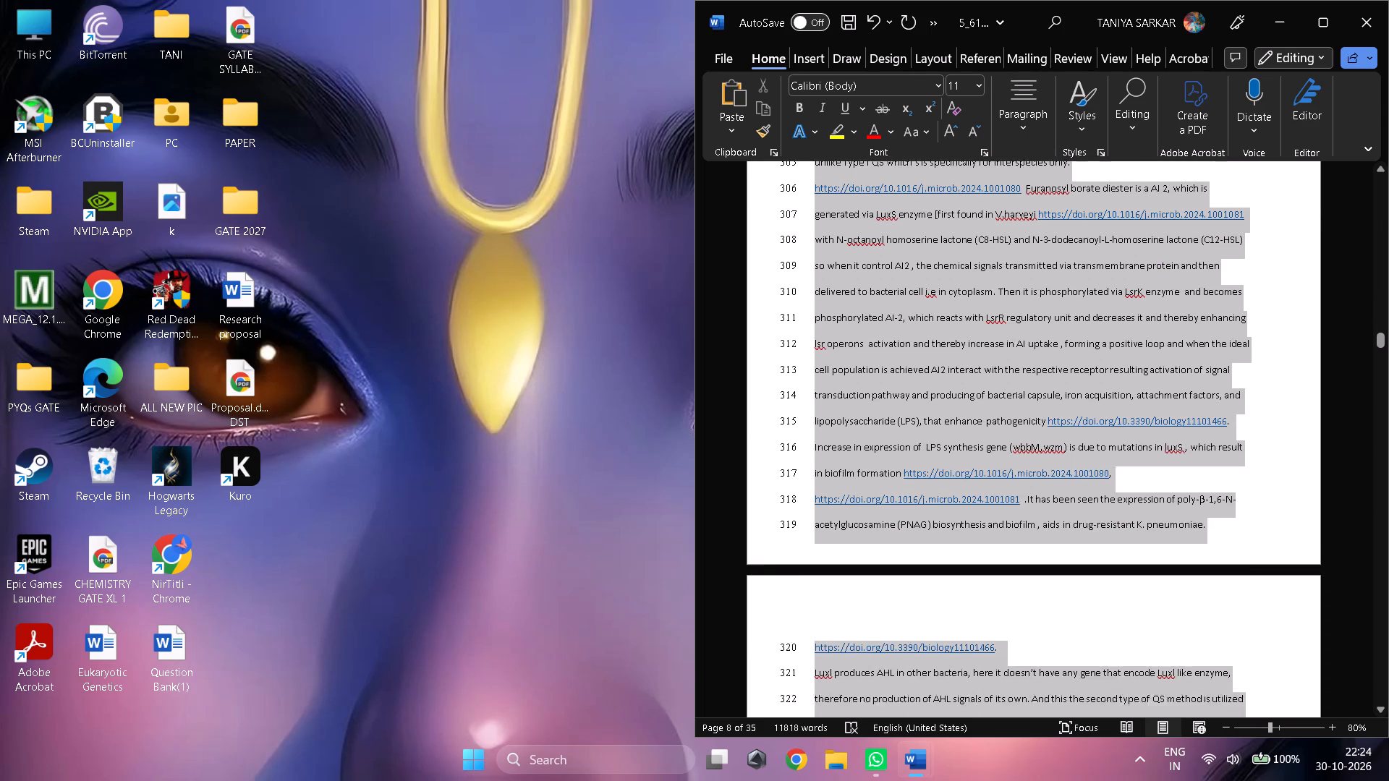
drag(1290, 722, 1234, 422)
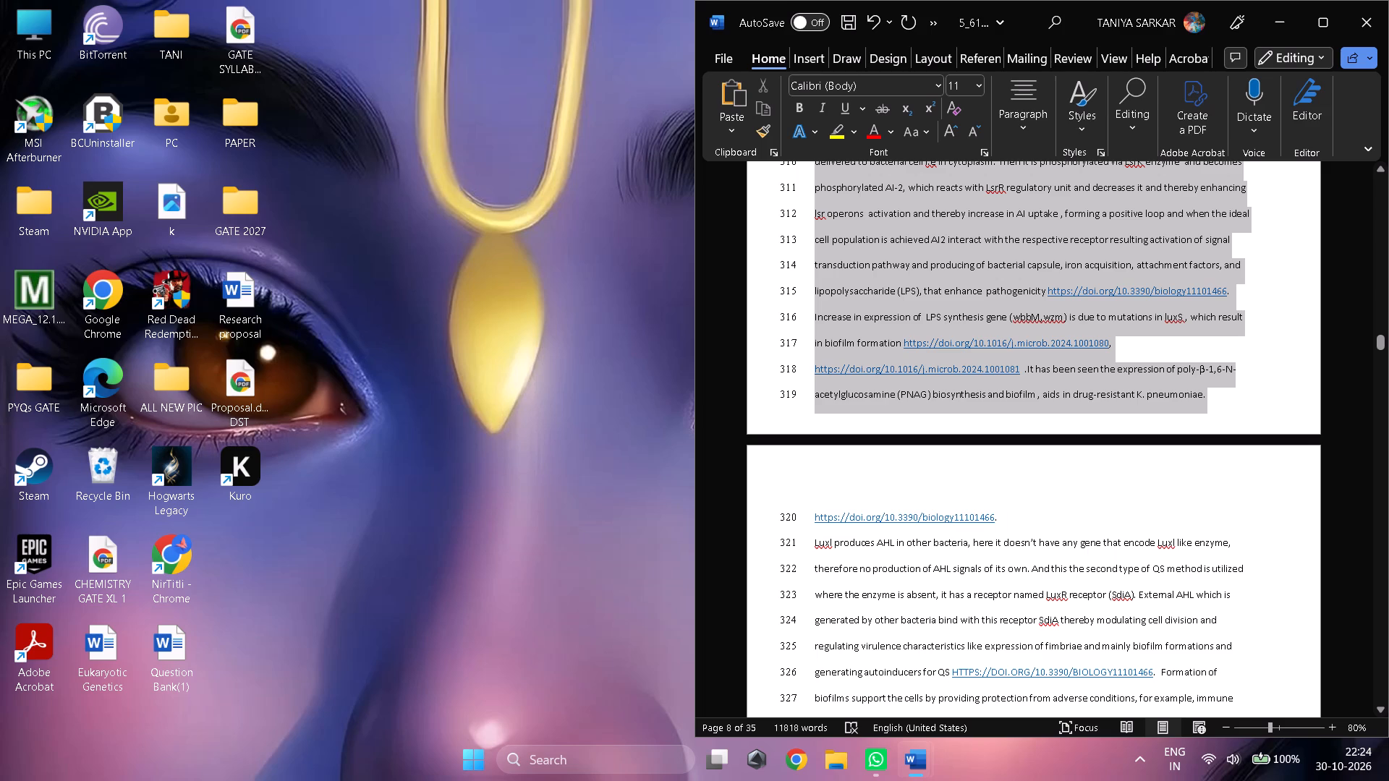
drag(1234, 422, 1286, 699)
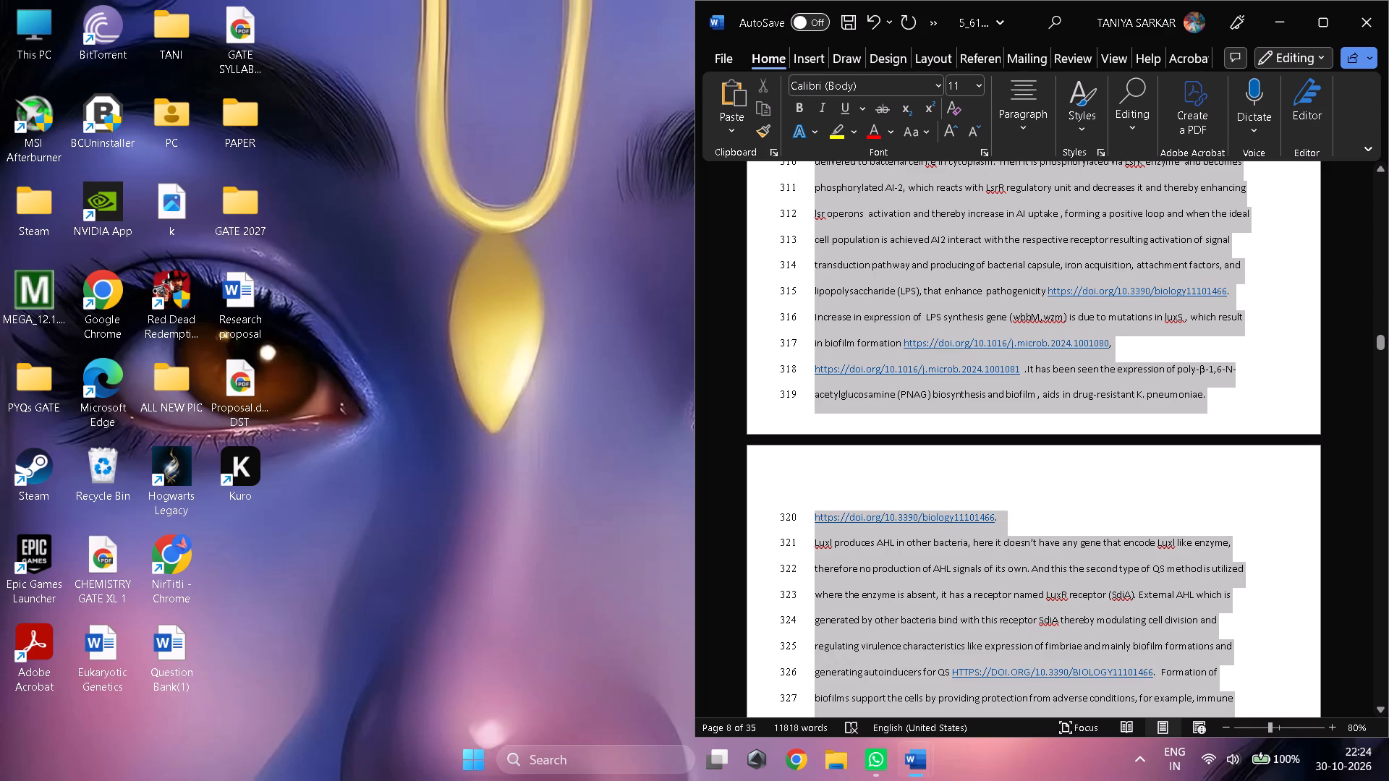
drag(1286, 699, 1290, 704)
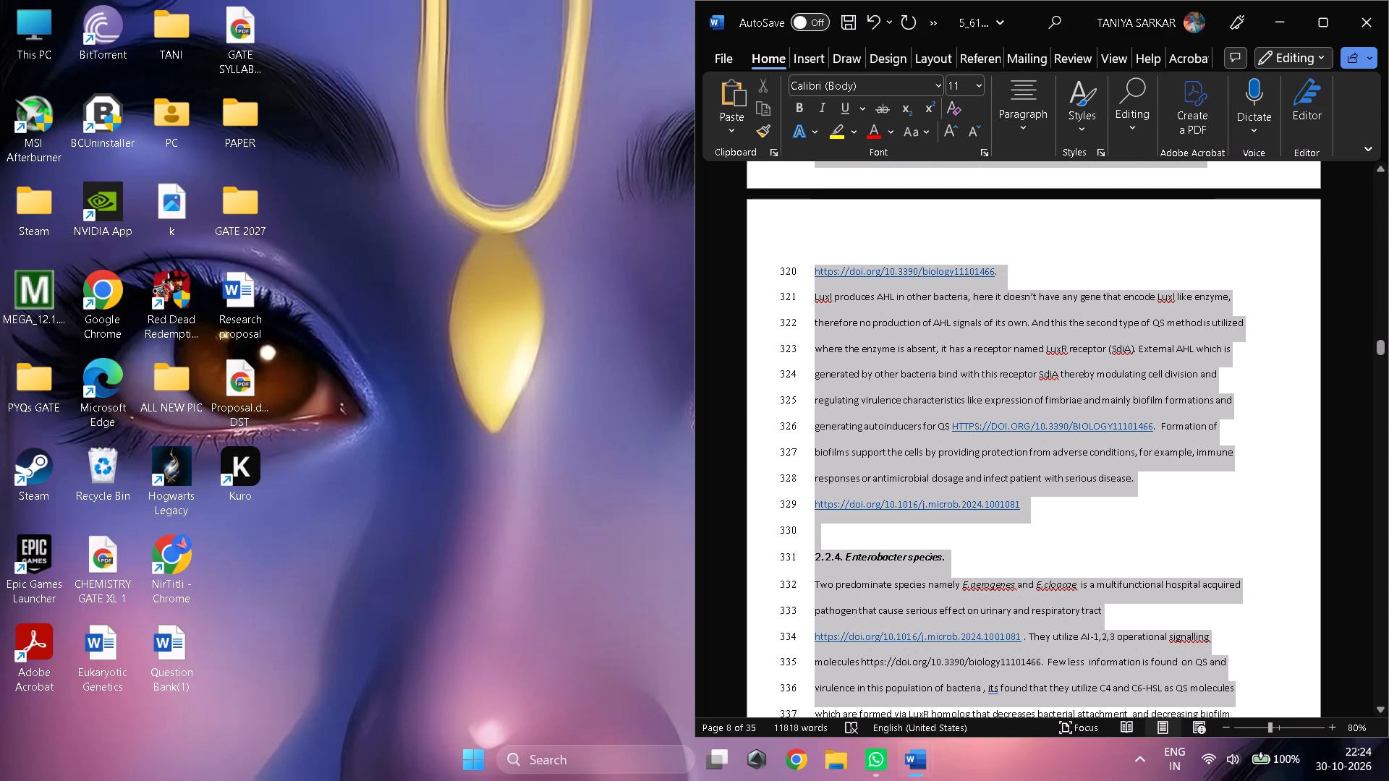
drag(1290, 704, 1291, 712)
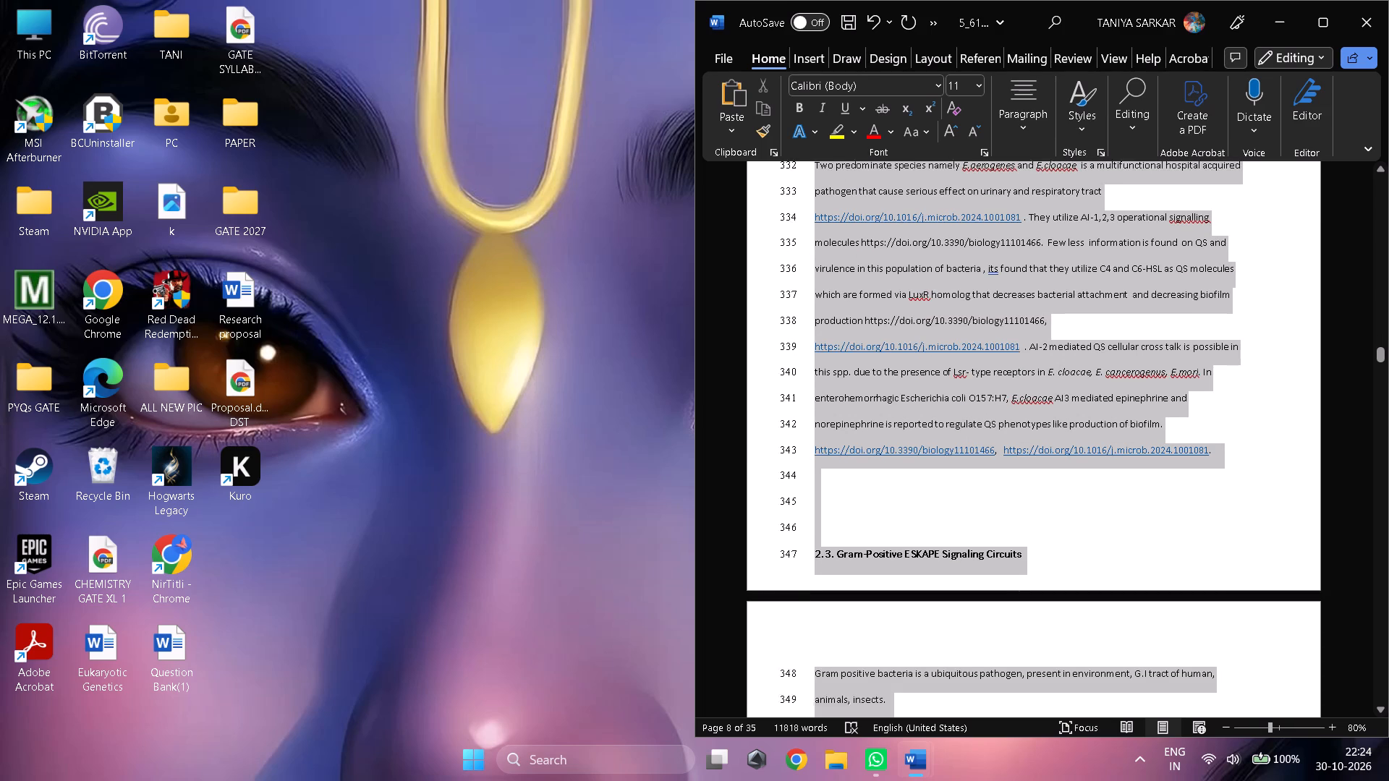
drag(1291, 712, 1293, 723)
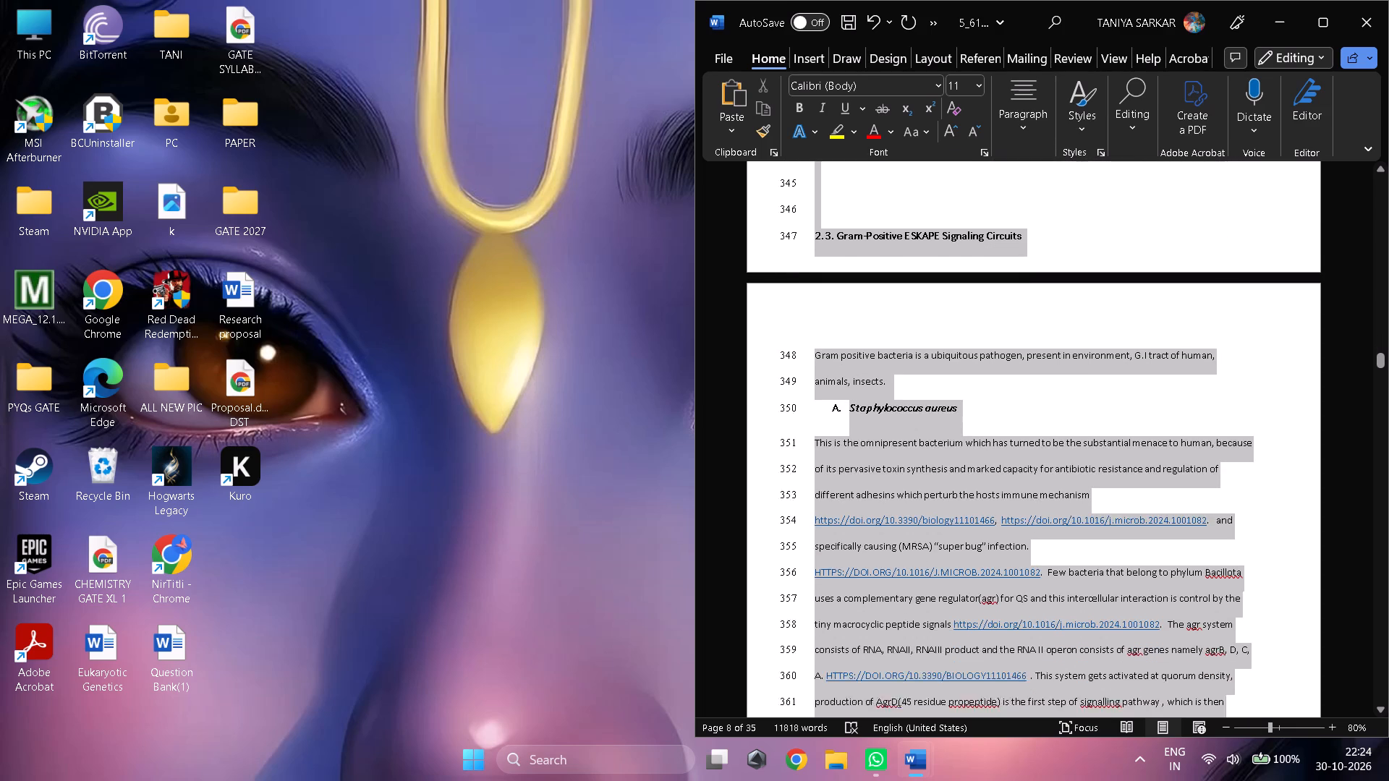
drag(1293, 723, 1294, 725)
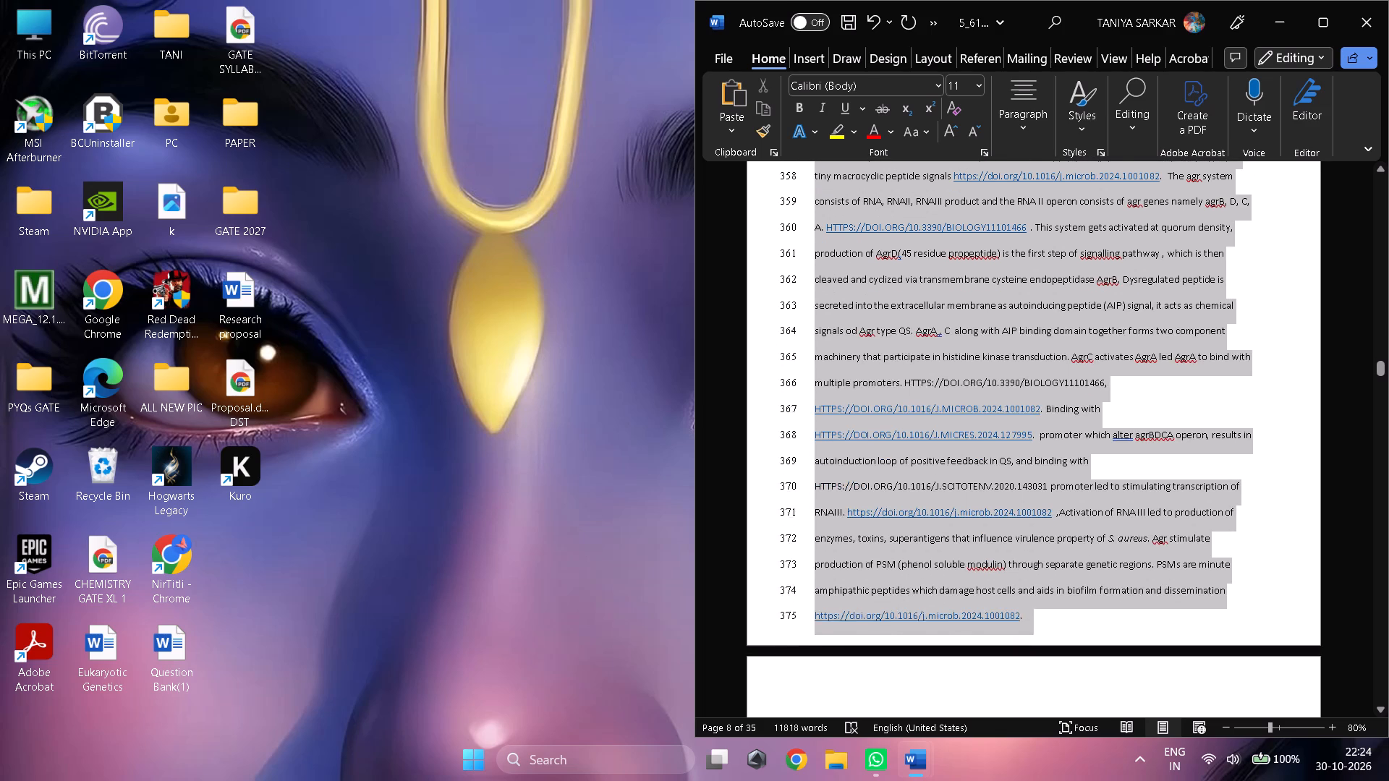
drag(1294, 725, 1294, 726)
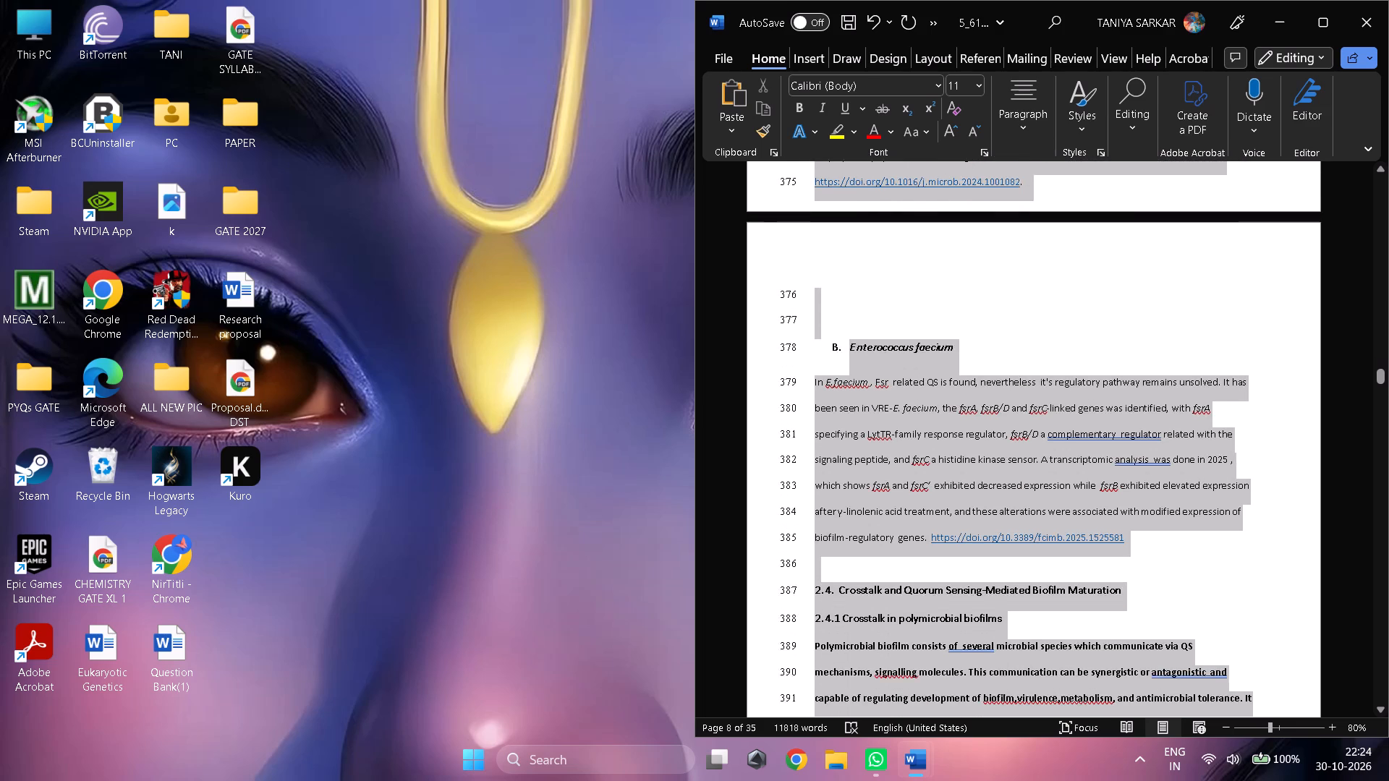
drag(1294, 726, 1292, 691)
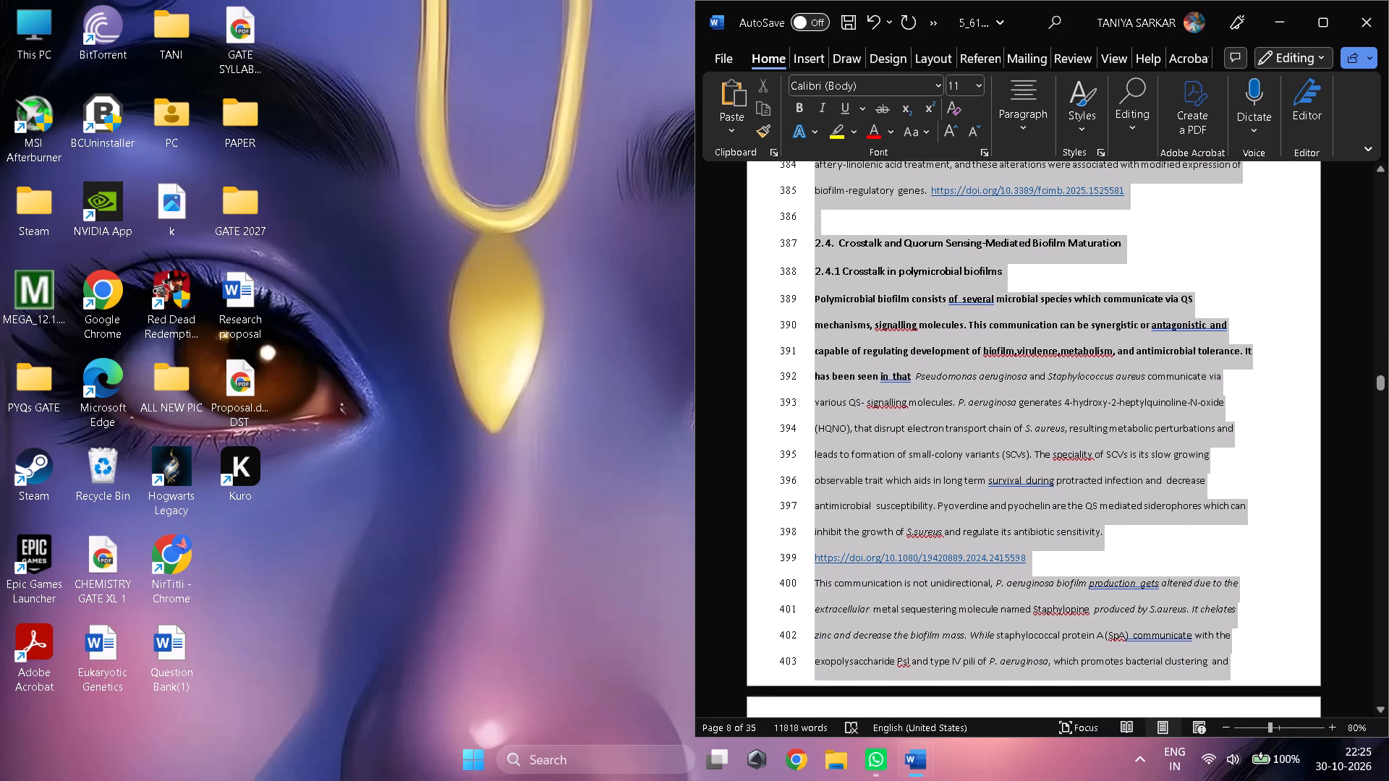
drag(1292, 691, 1292, 697)
drag(1292, 697, 1291, 670)
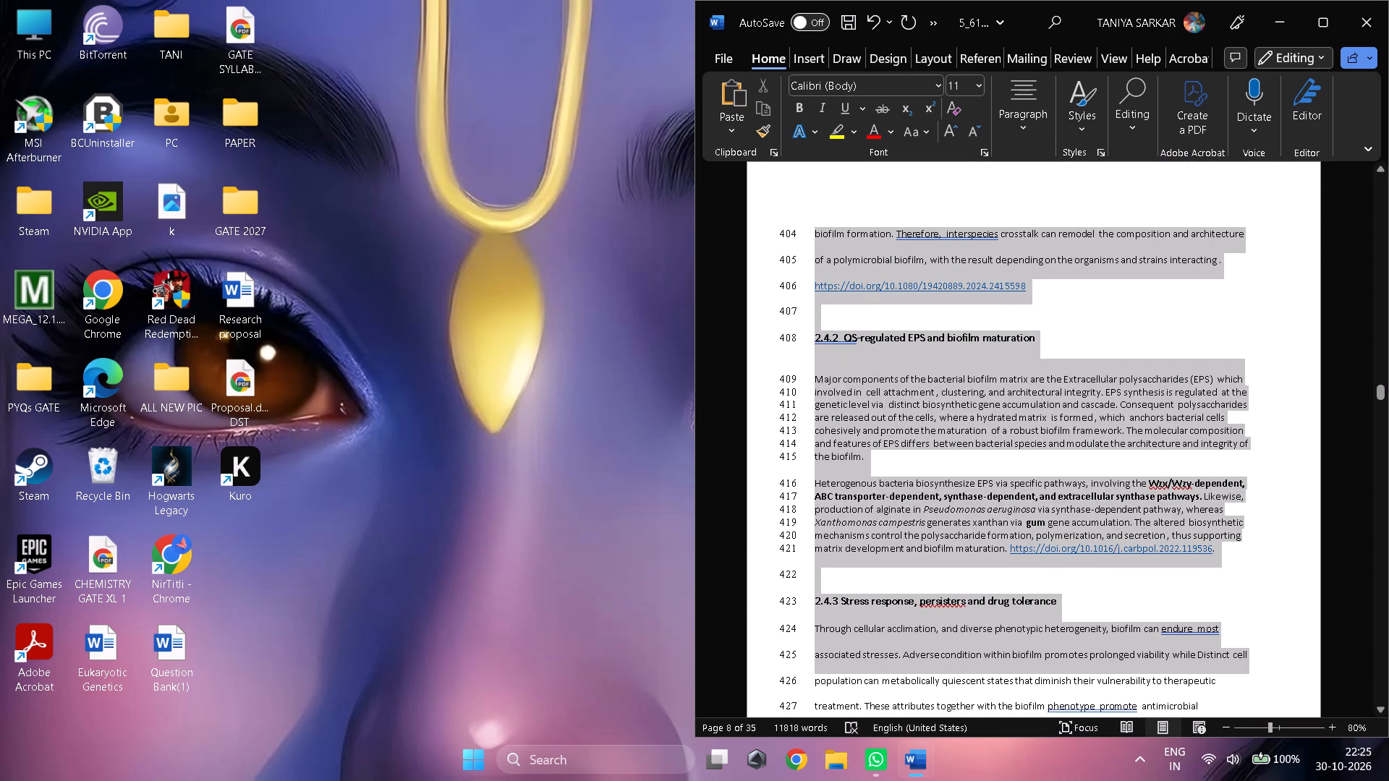
drag(1291, 670, 1316, 707)
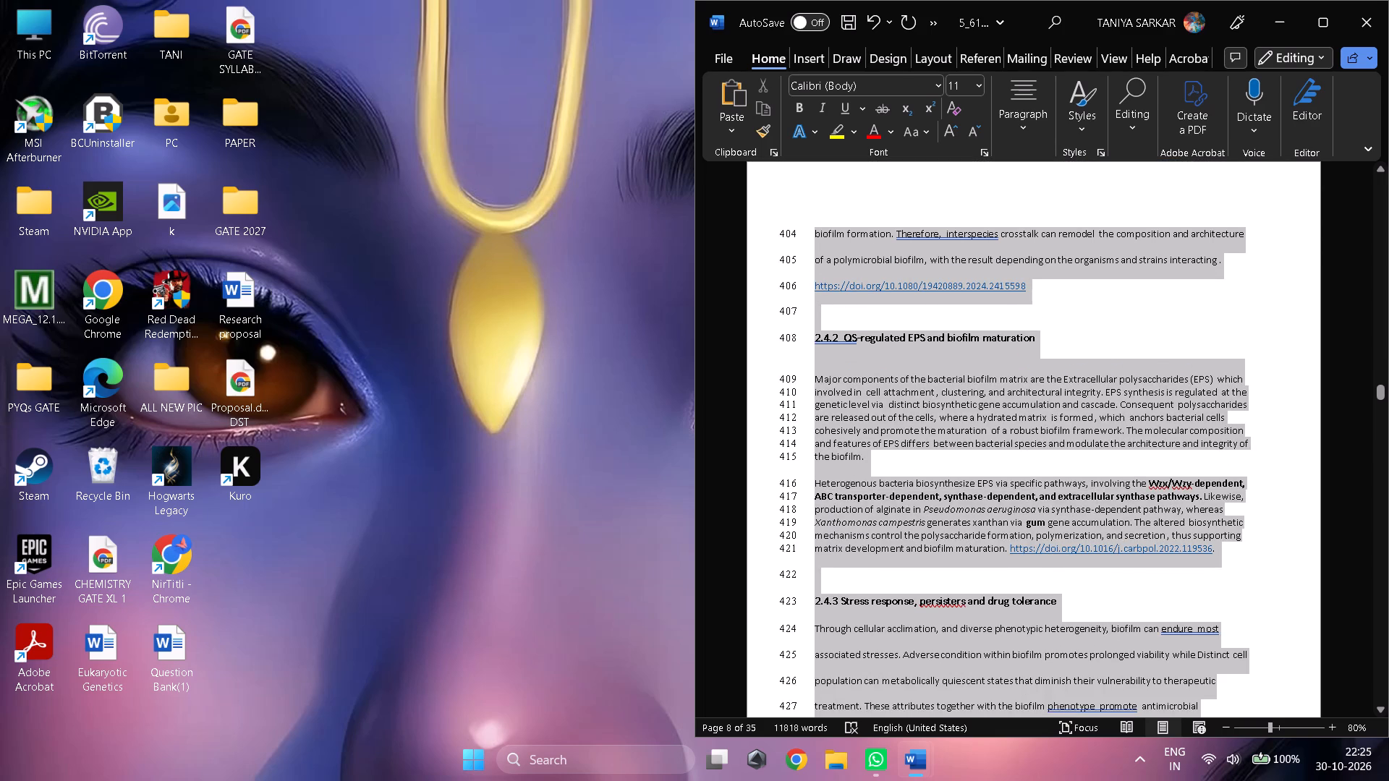
drag(1316, 707, 1275, 517)
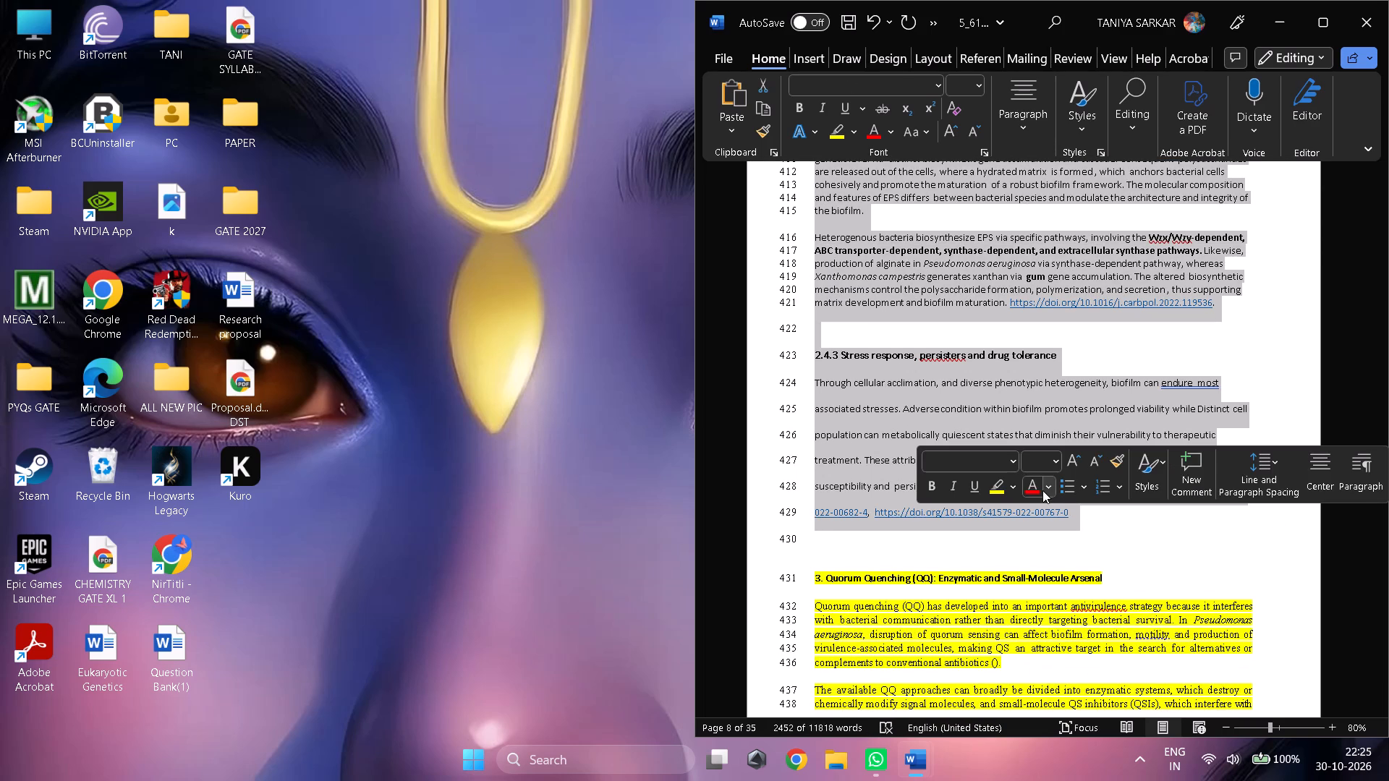
click(1014, 490)
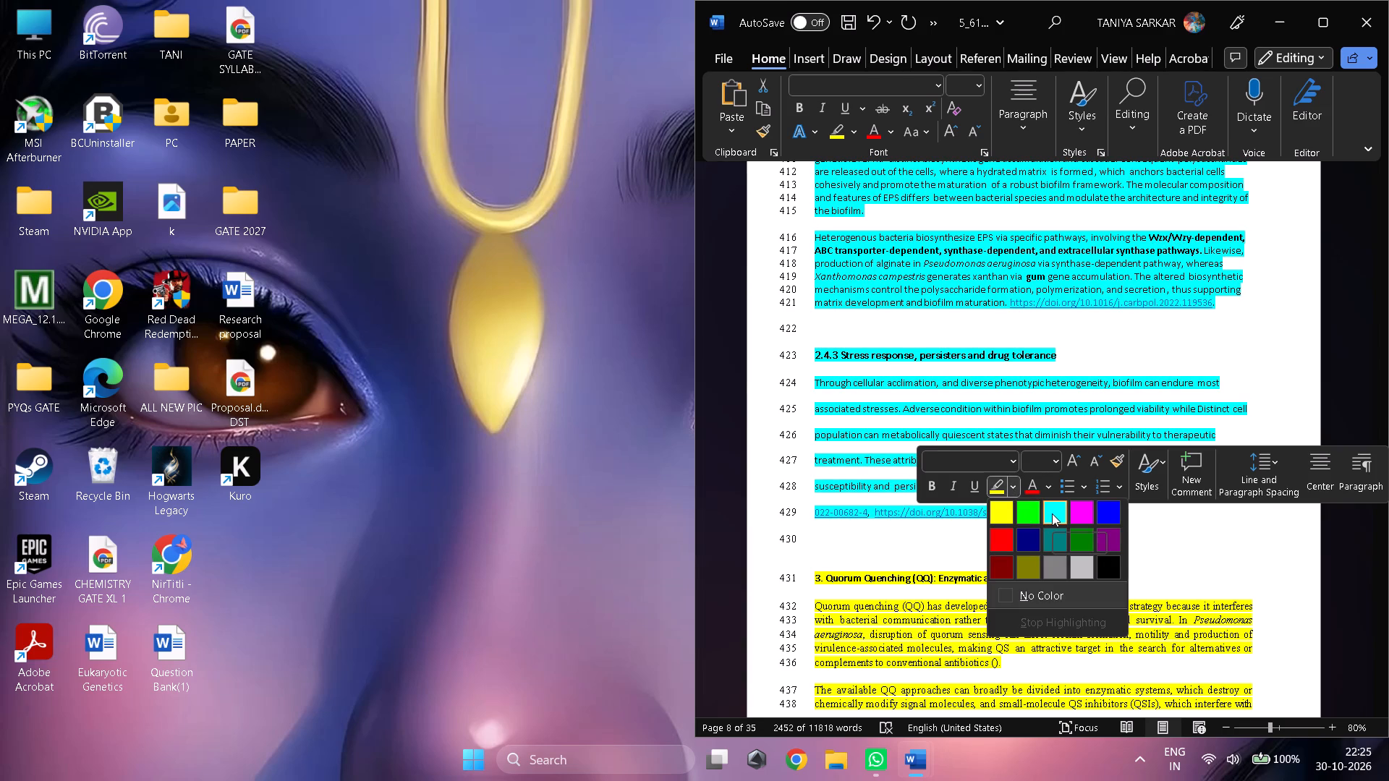
Apply turquoise highlighting to the selected quorum sensing text, ending with the last reference link in section 2.4.3.
click(1052, 513)
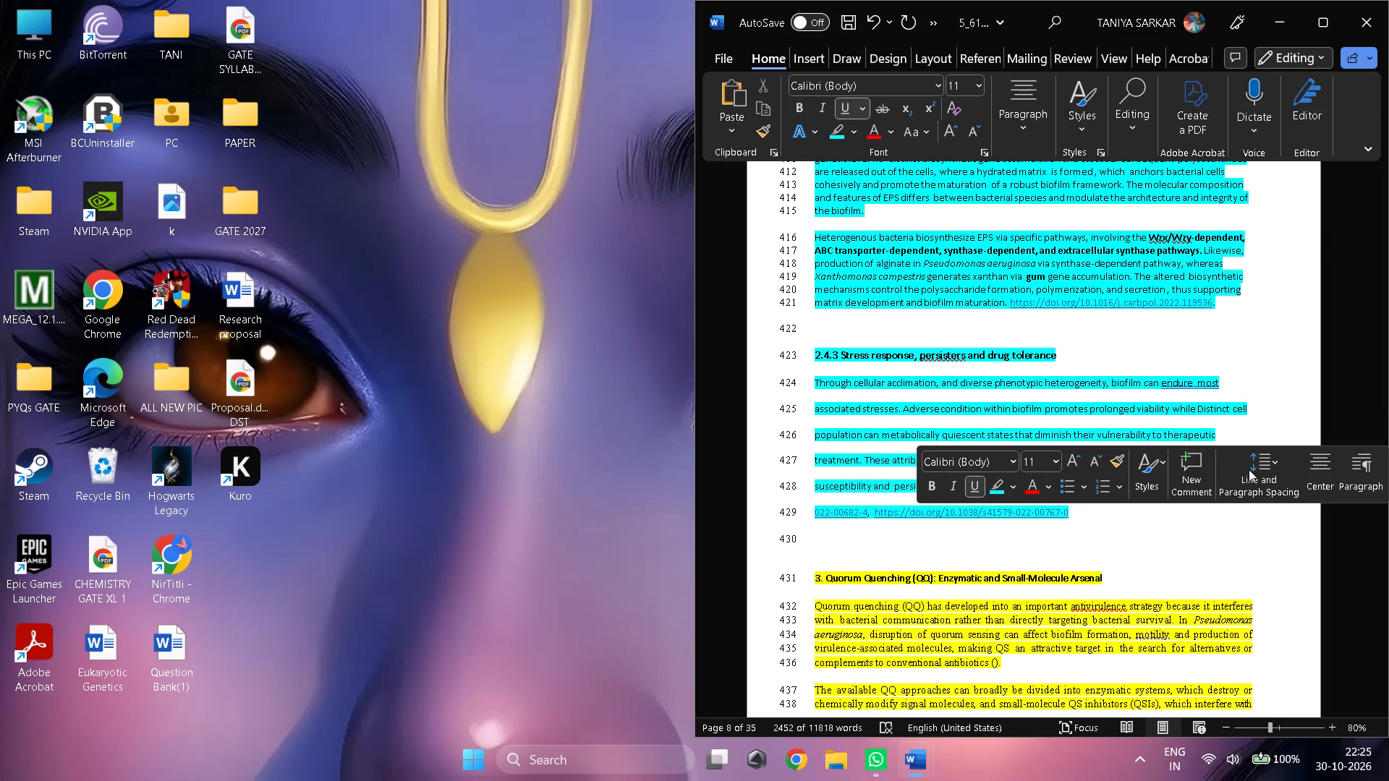
click(1281, 417)
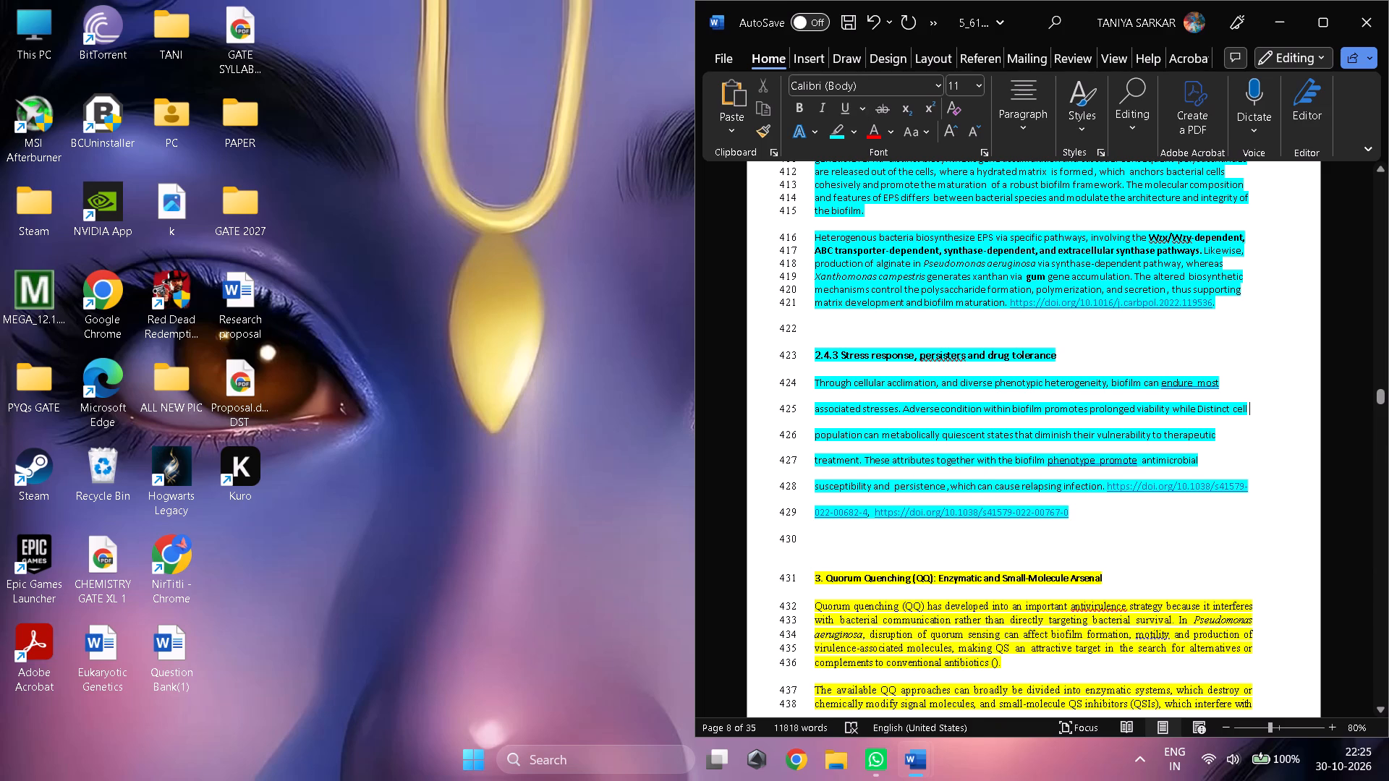
Look over section 3 on quorum quenching, from its heading to the start of the antibiofilm peptide section.
drag(1382, 706, 1385, 720)
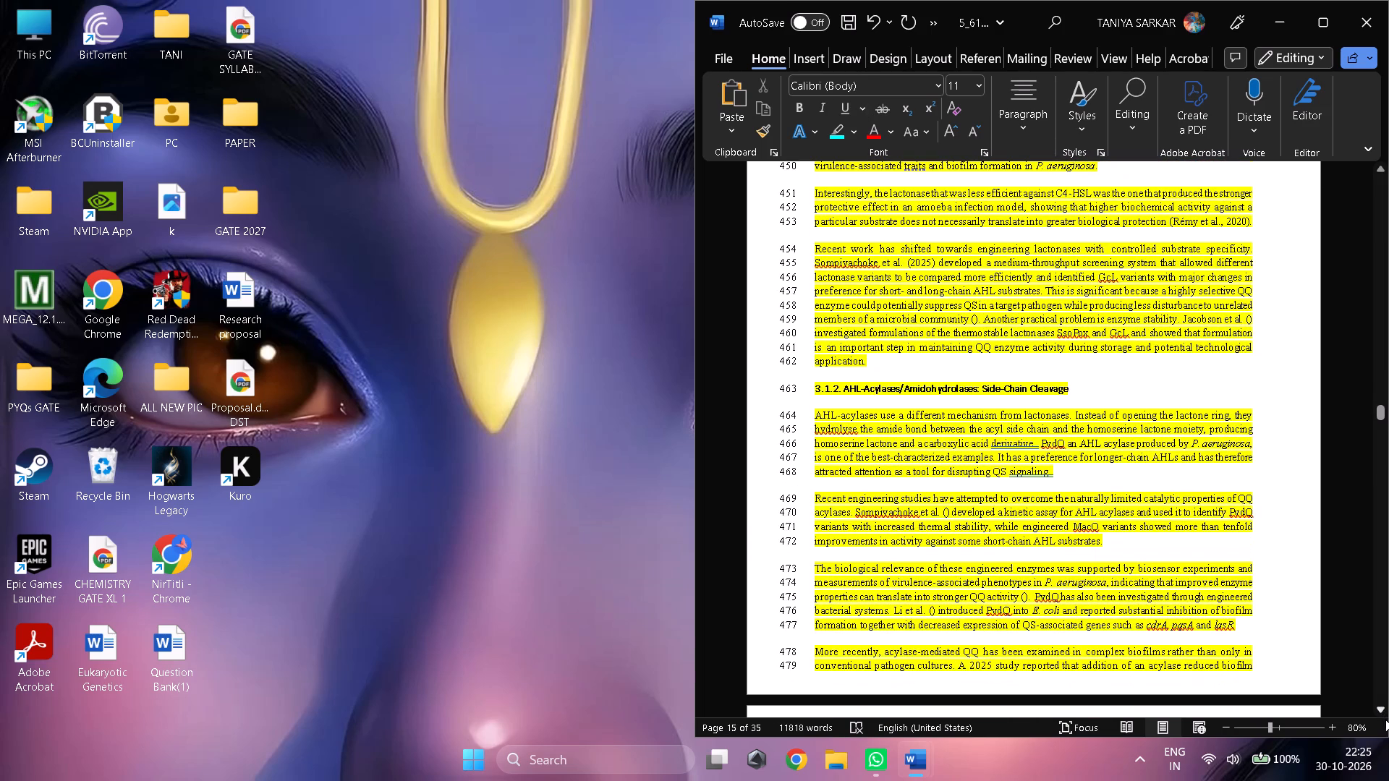
drag(1385, 720, 1387, 727)
triple_click(1383, 711)
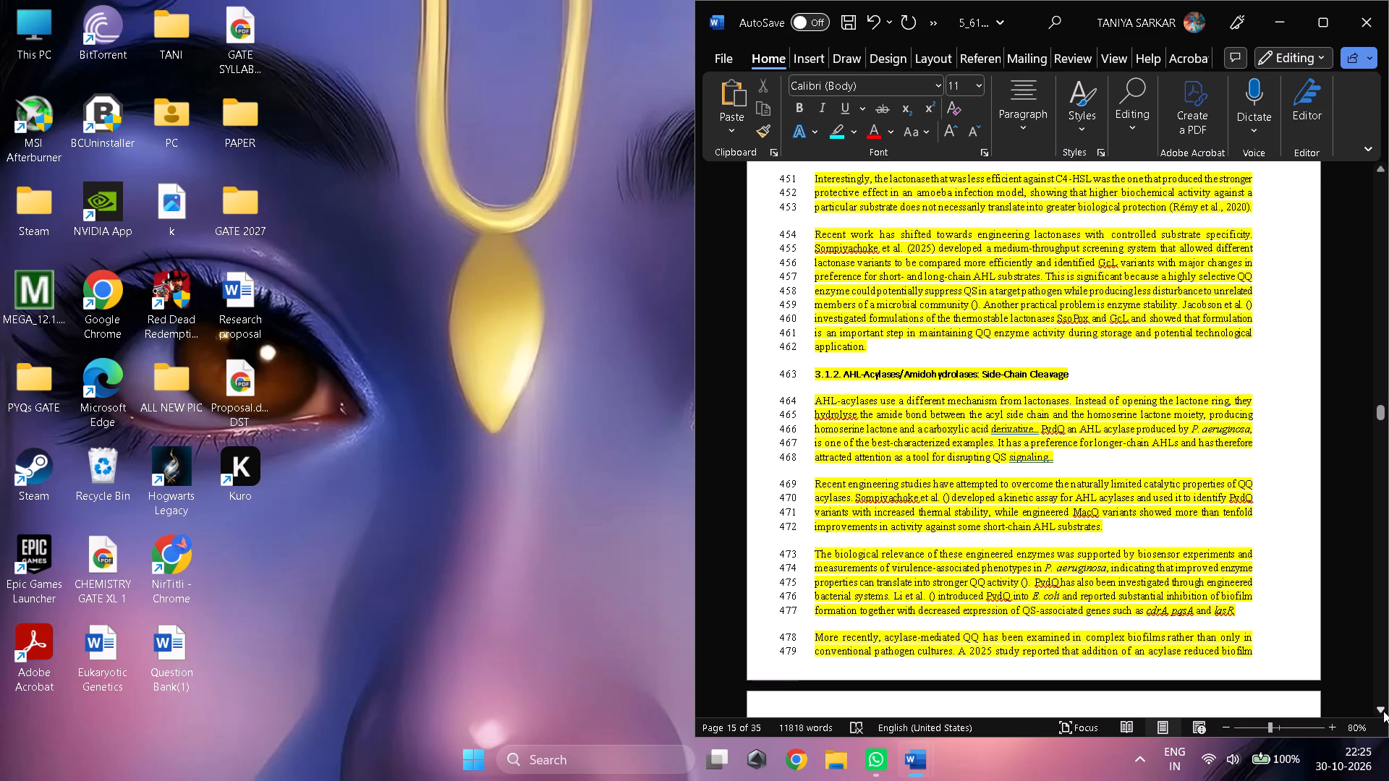
click(1383, 711)
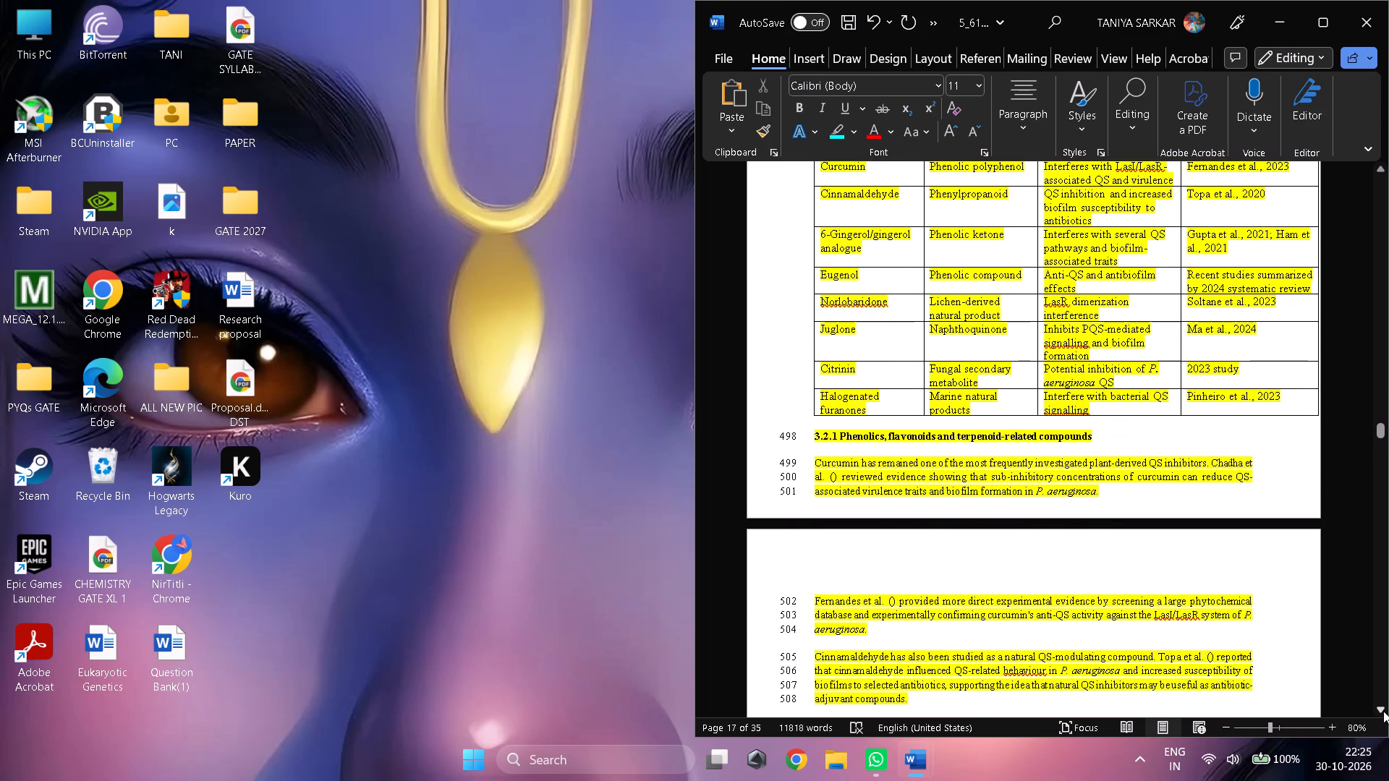
click(1383, 711)
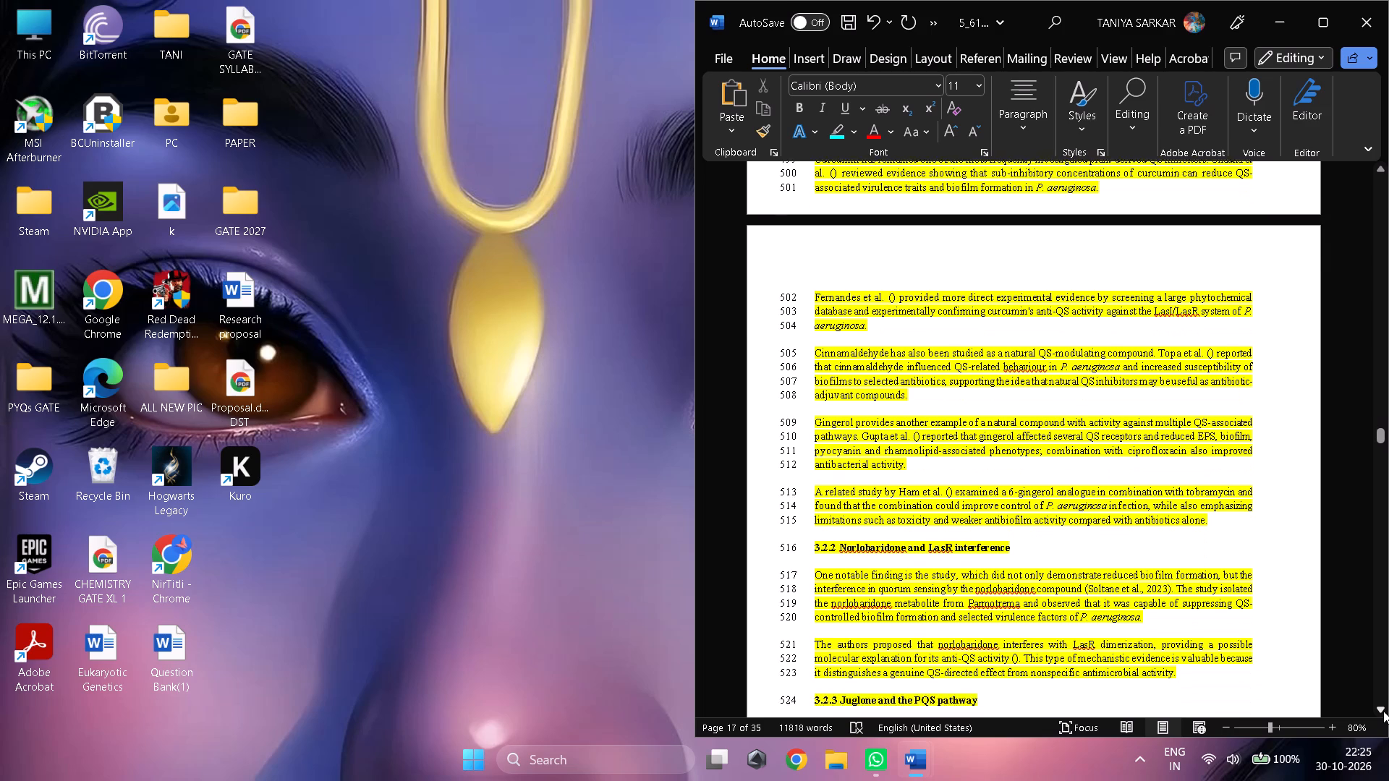
click(1383, 711)
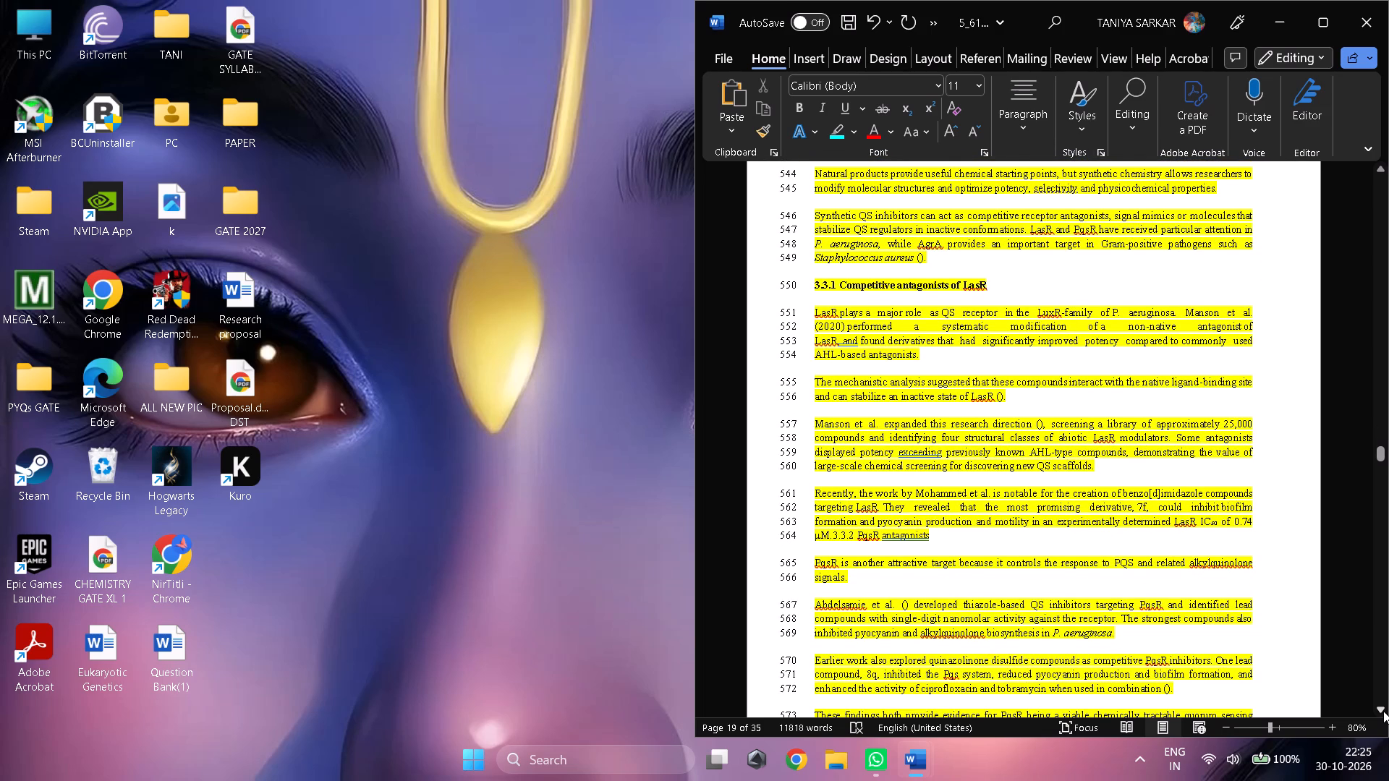
click(1383, 711)
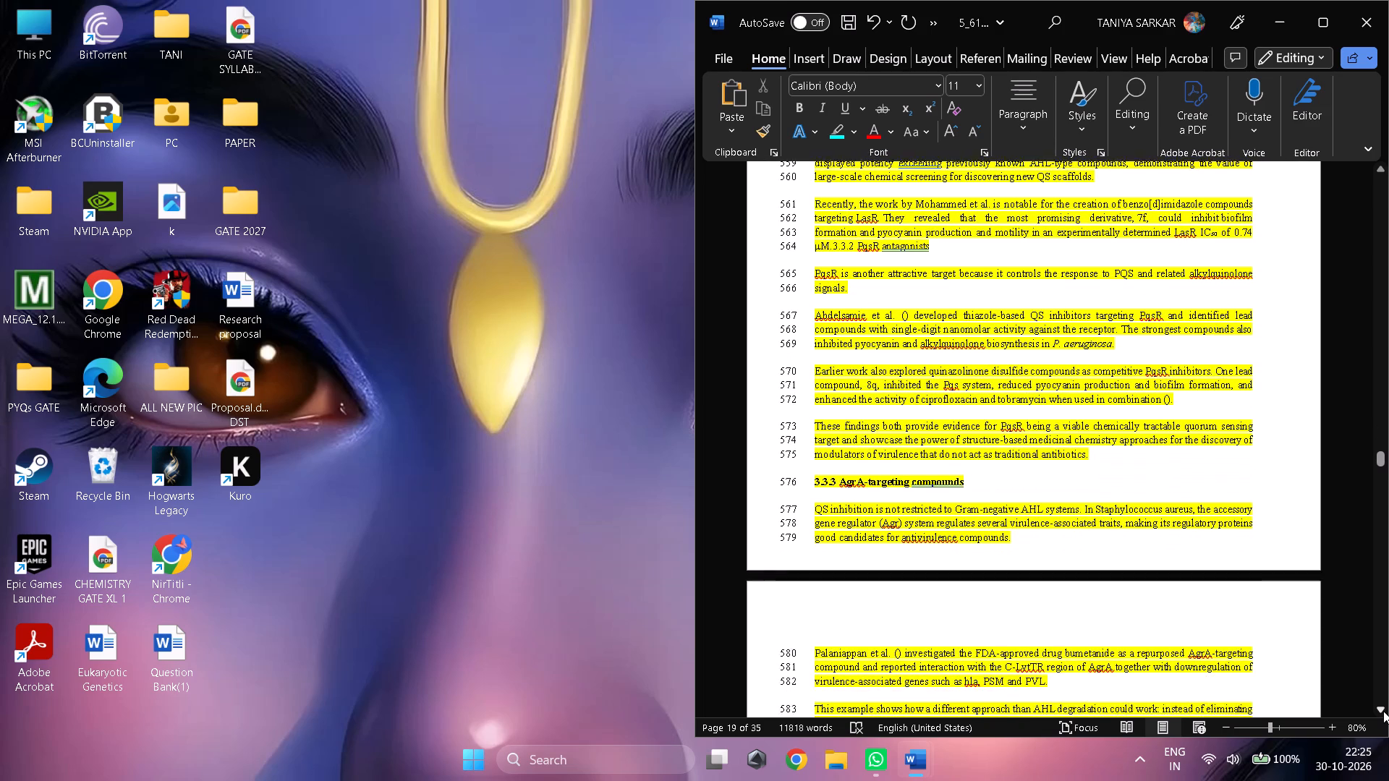
drag(1378, 463, 1388, 368)
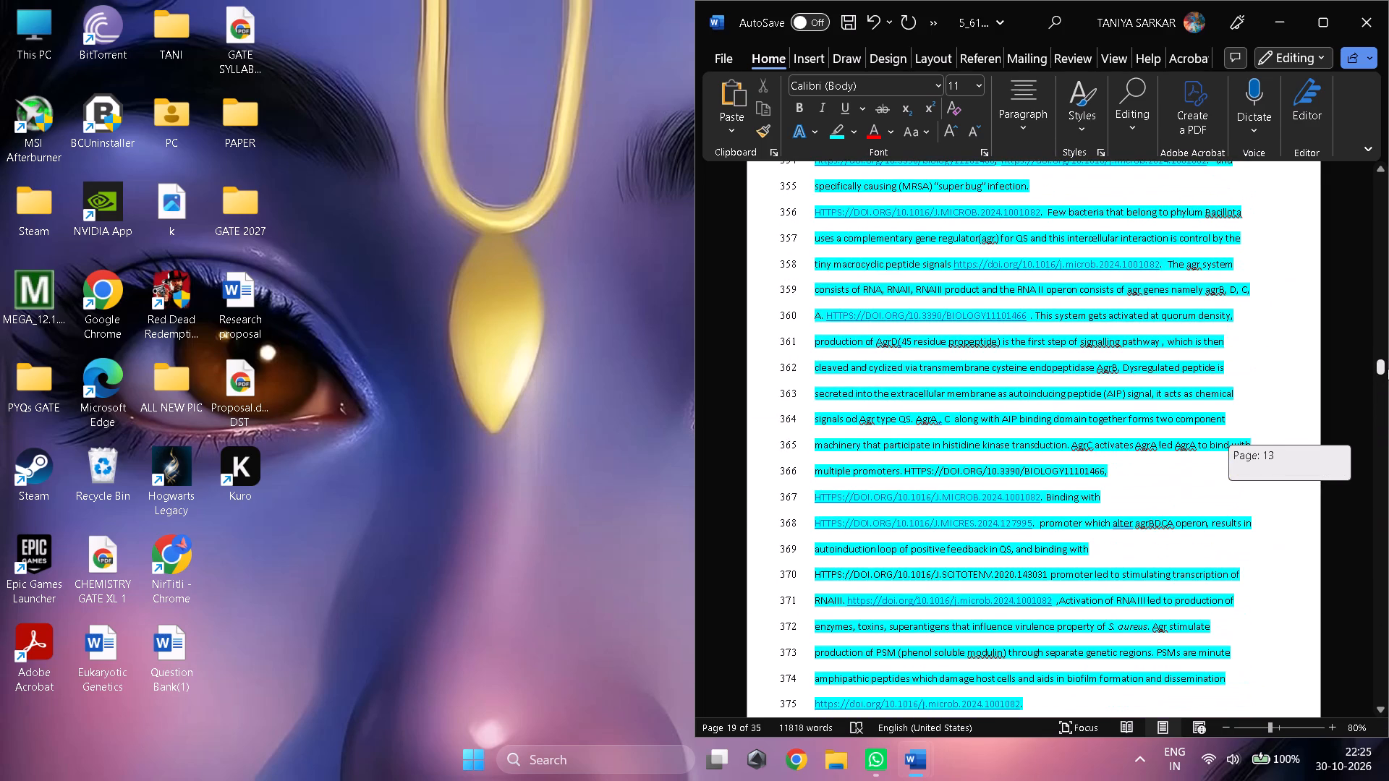
drag(1388, 368, 1381, 396)
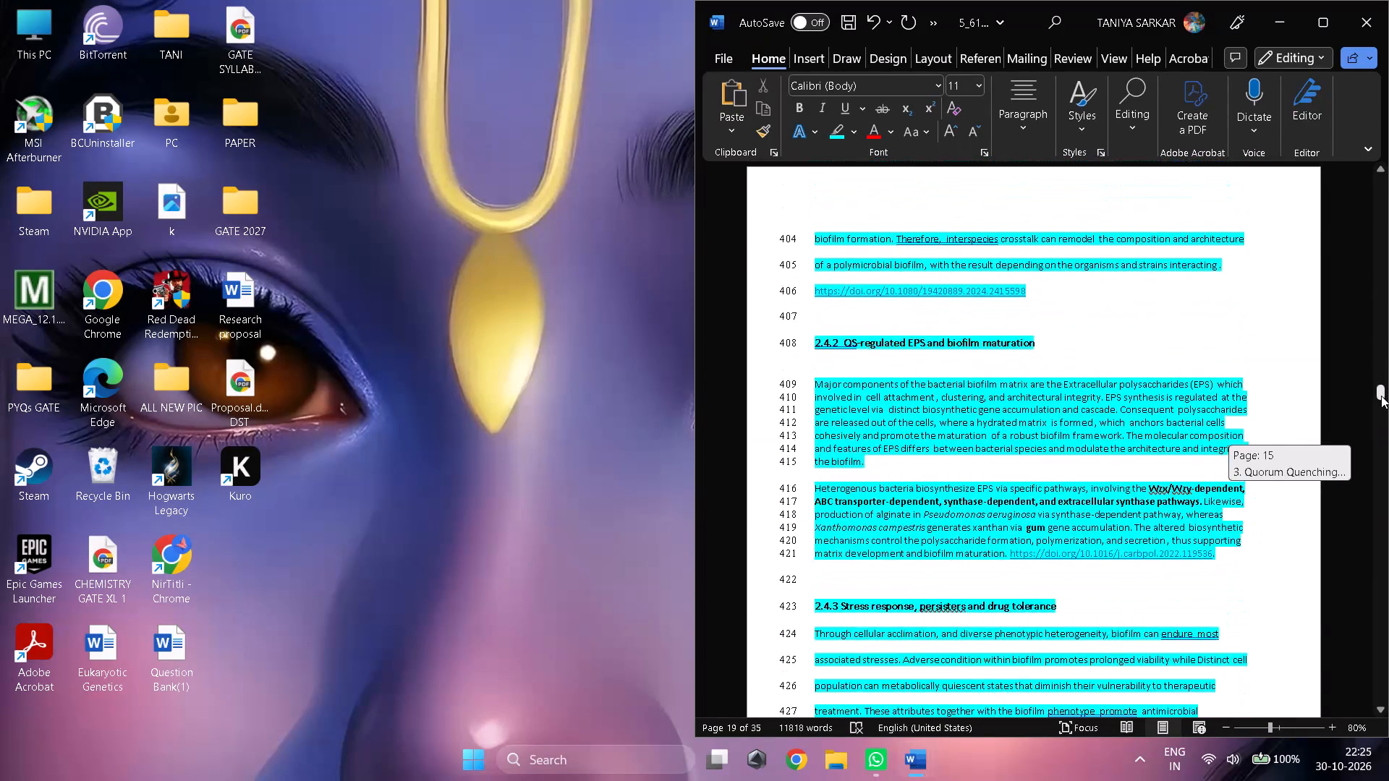
drag(1381, 396, 1380, 402)
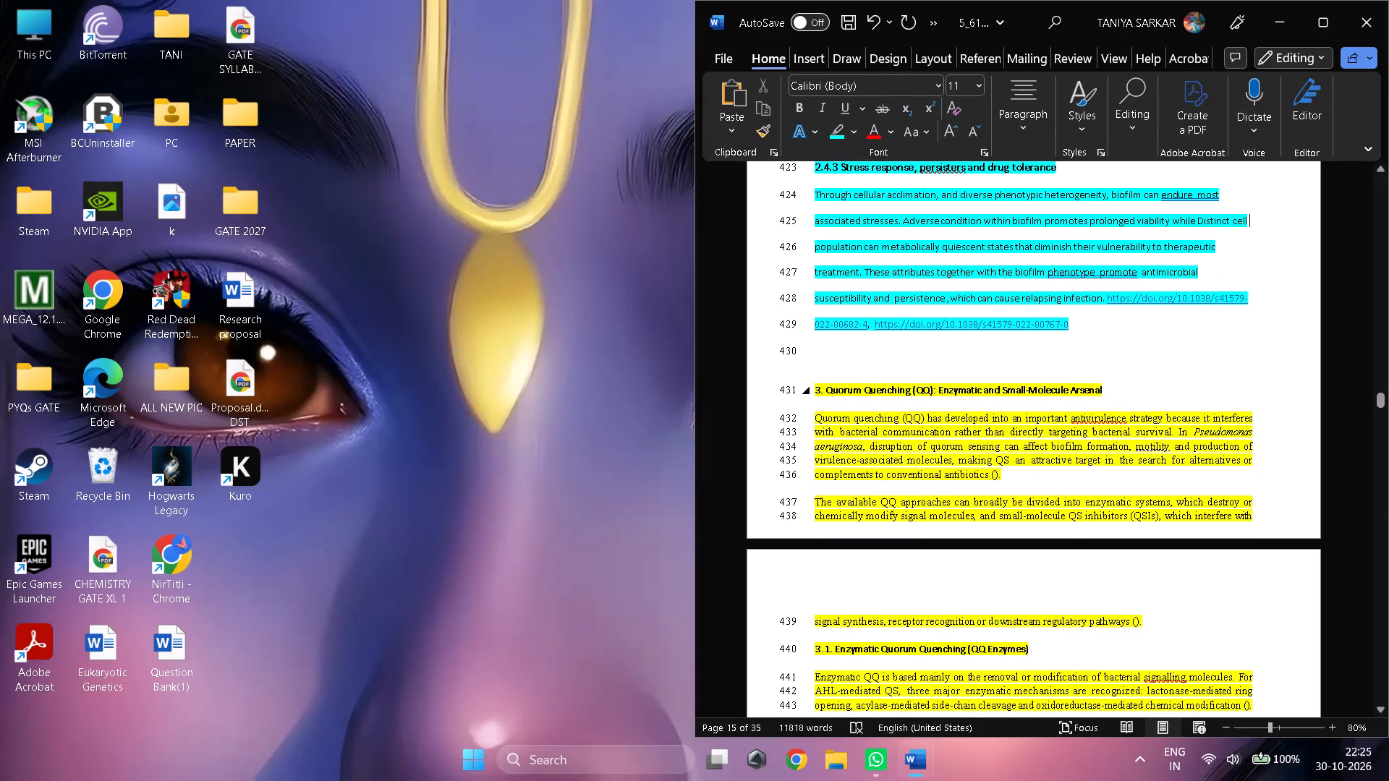
click(1379, 505)
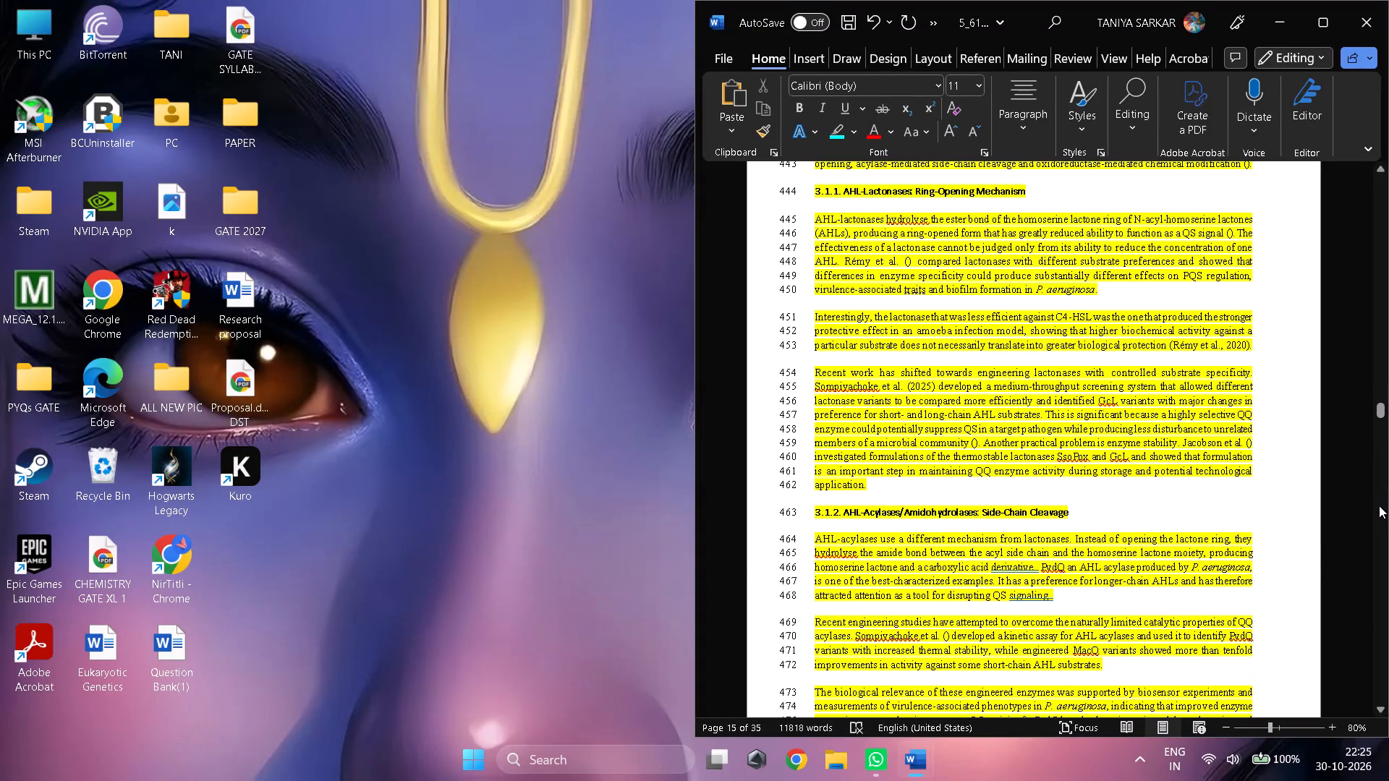
triple_click(1379, 505)
click(1379, 505)
double_click(1379, 505)
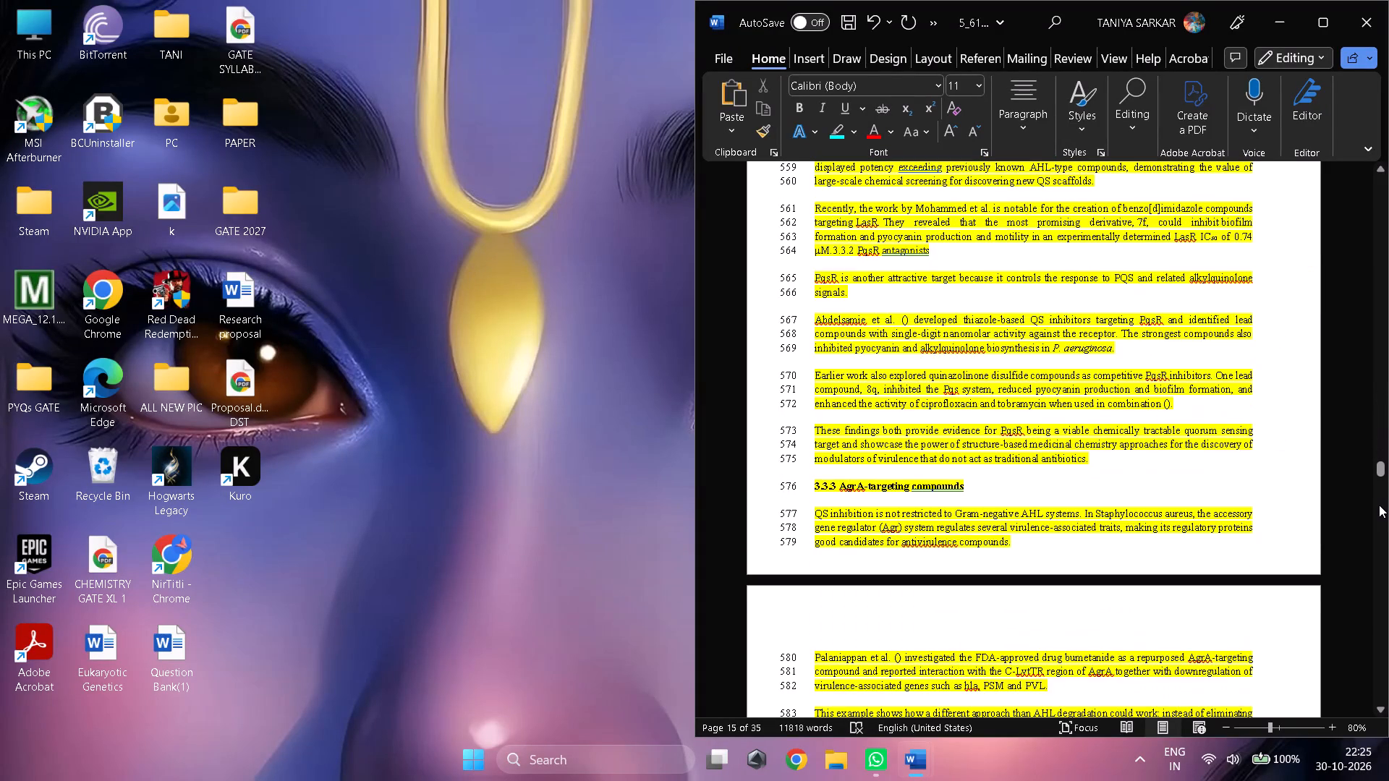
double_click(1379, 505)
click(1380, 445)
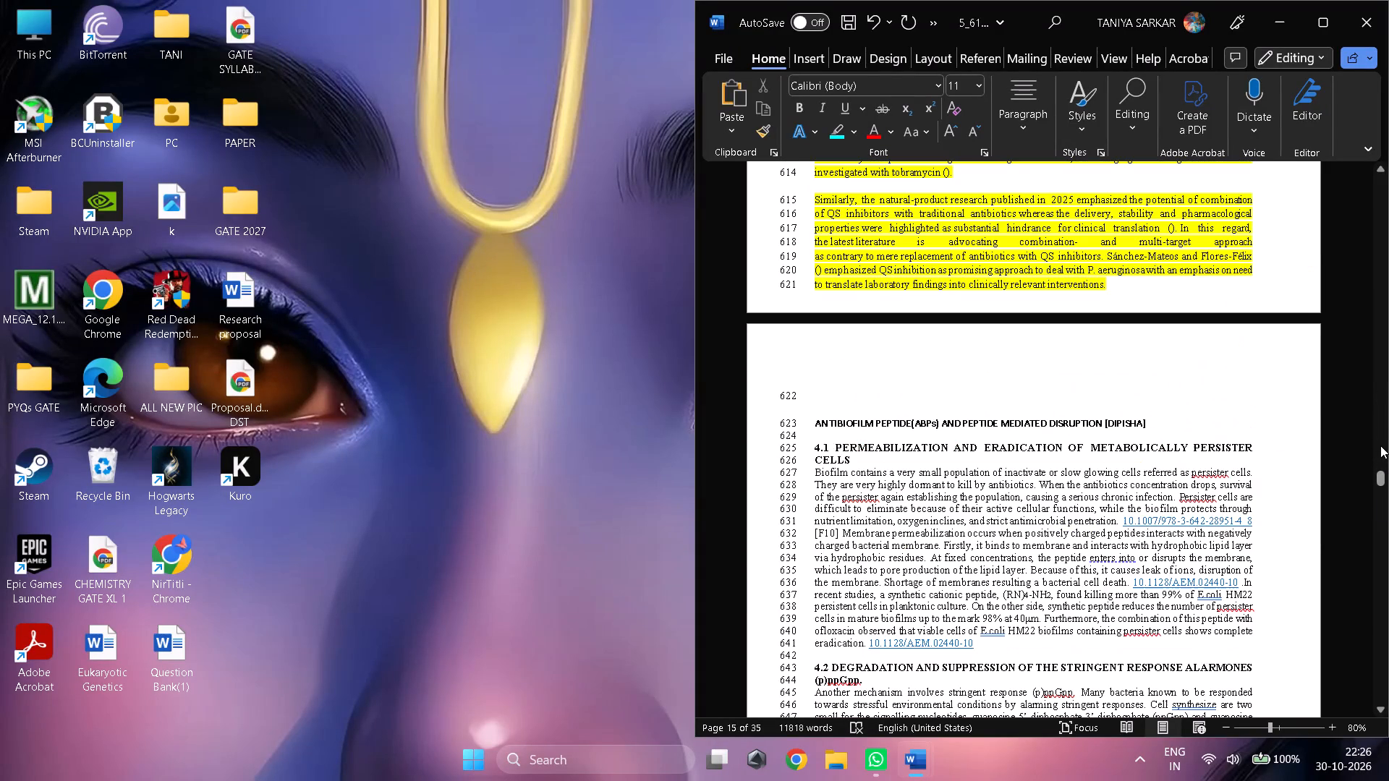
click(1380, 445)
click(1380, 445)
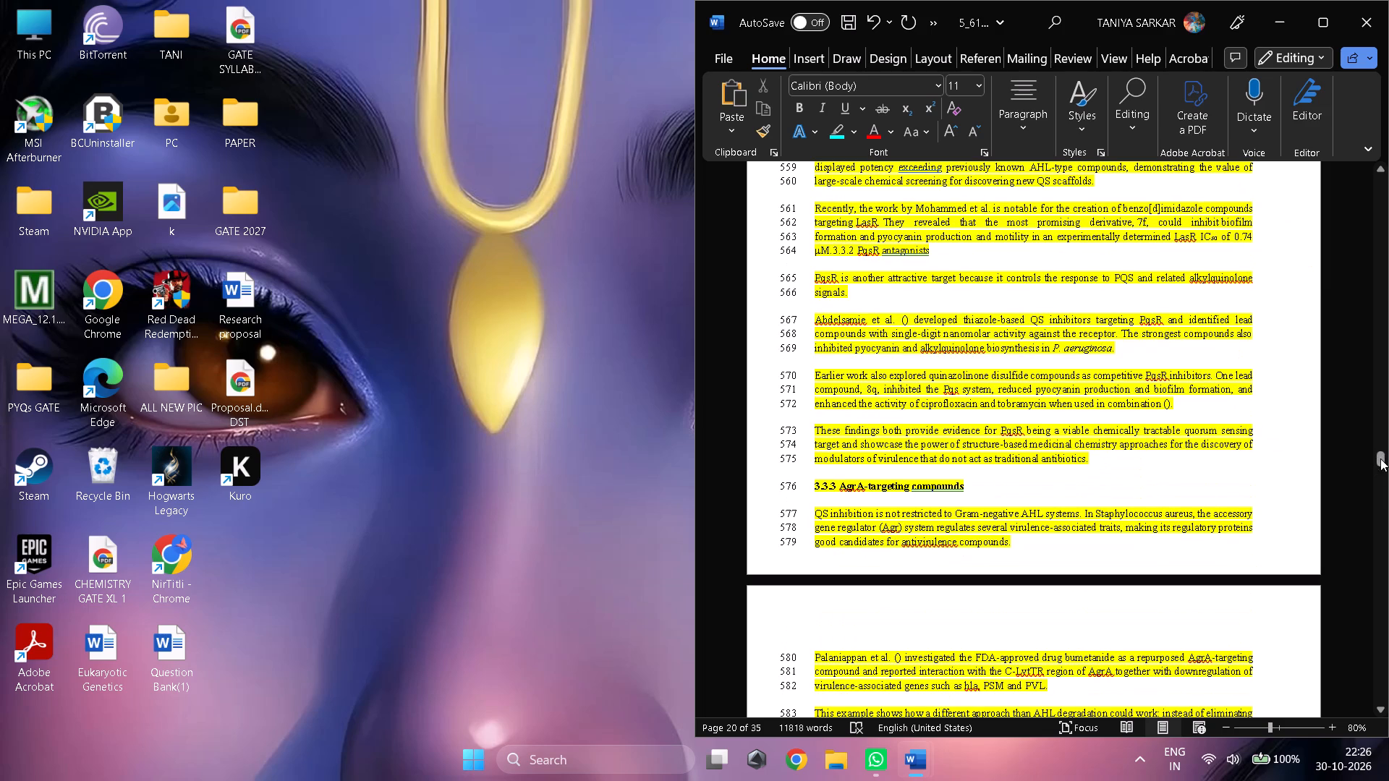
Add the attribution "(SAMYA SIR)" after "PROTEOLYSIS." at the end of the red section 4.4 heading.
double_click(1386, 520)
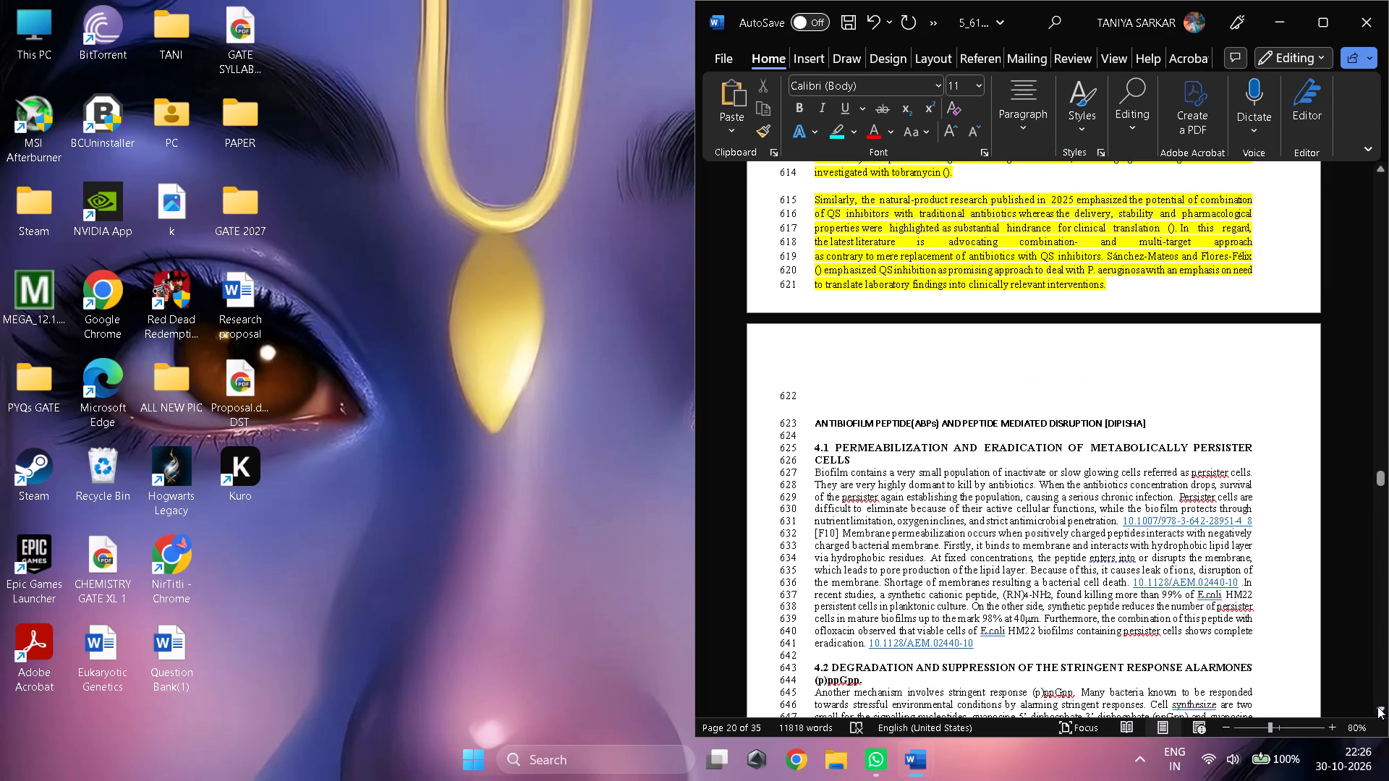
click(1377, 707)
click(1377, 707)
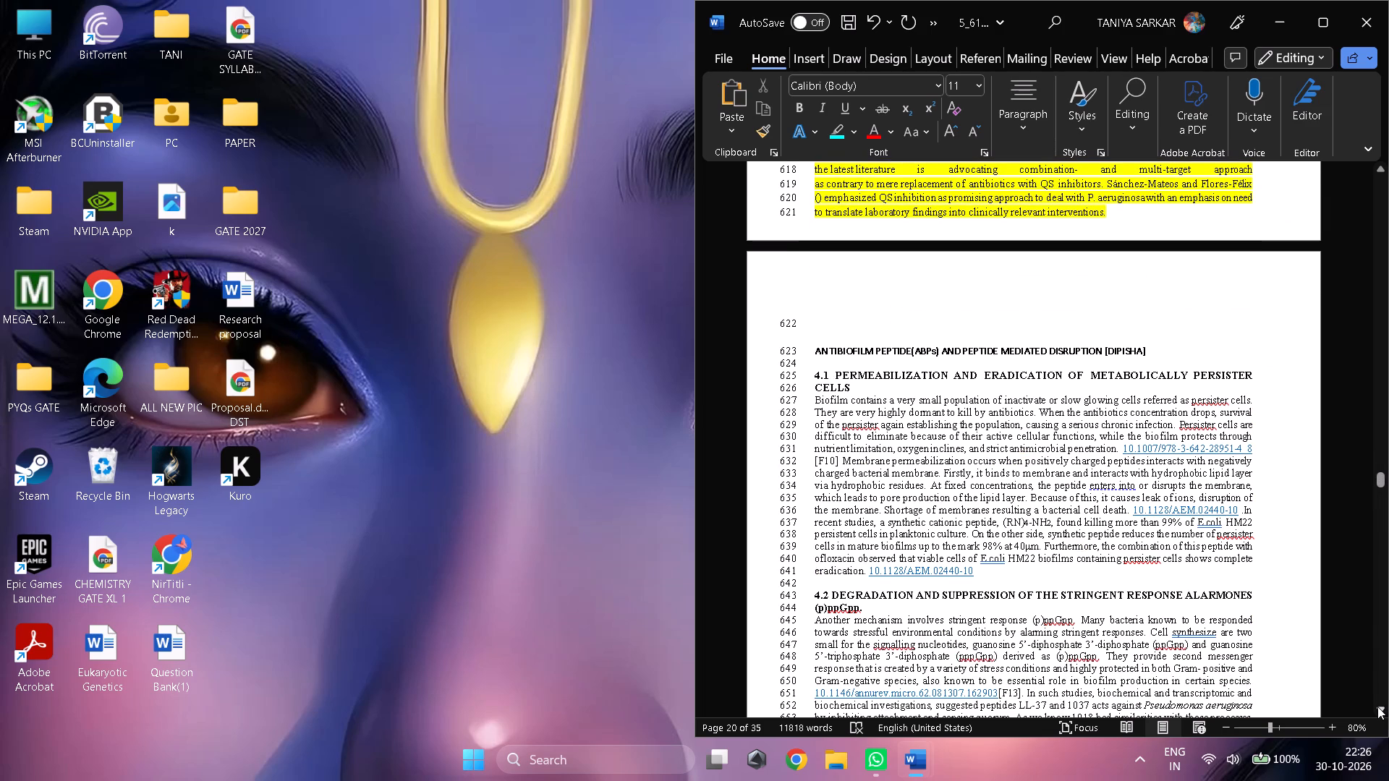
double_click(1377, 707)
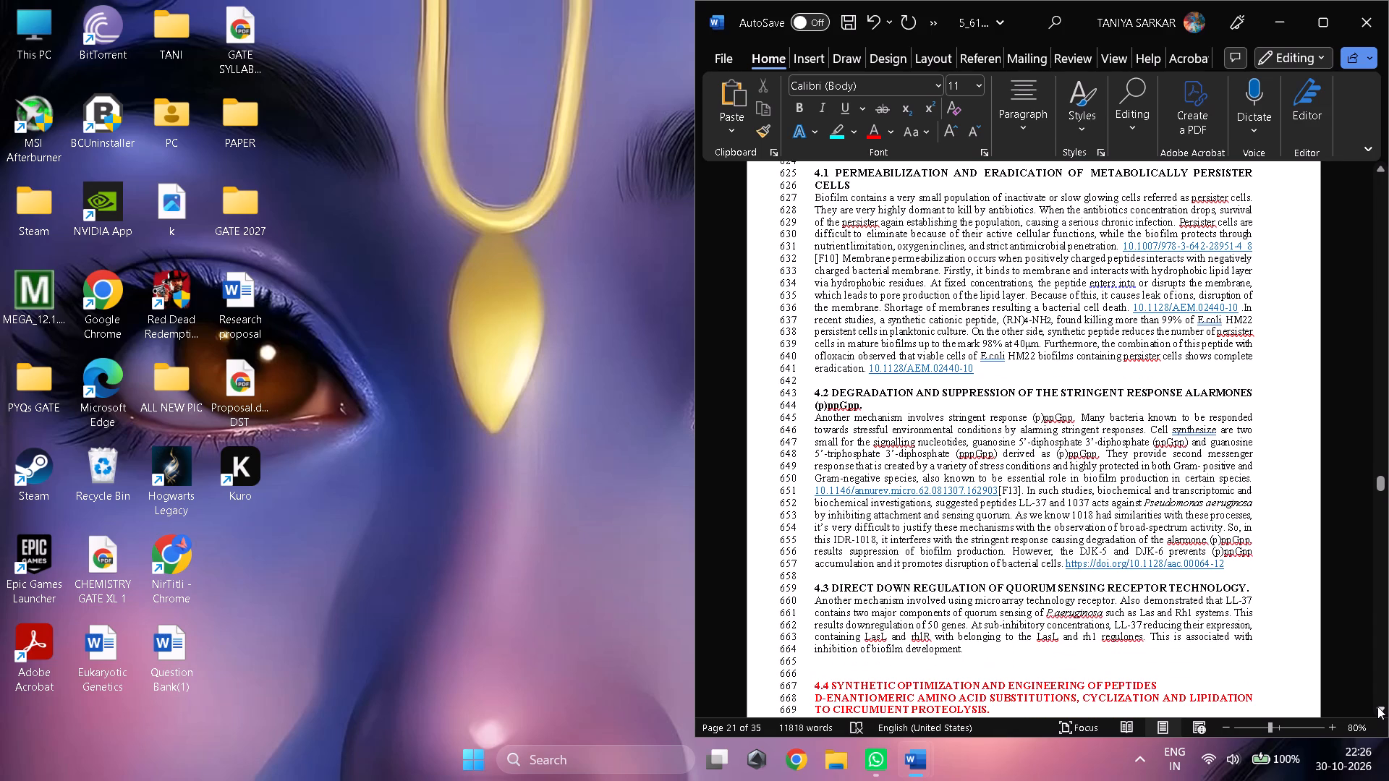
click(1377, 707)
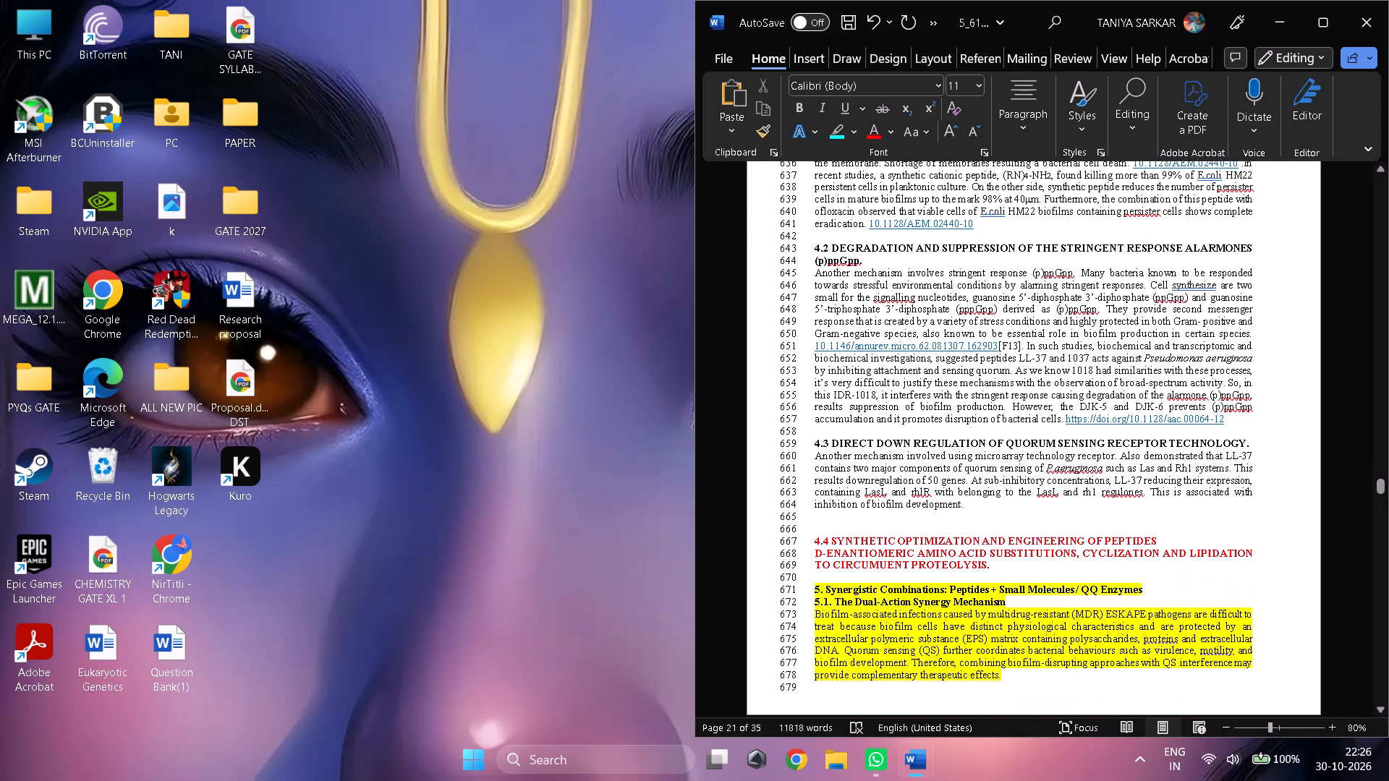
click(1032, 566)
key(space)
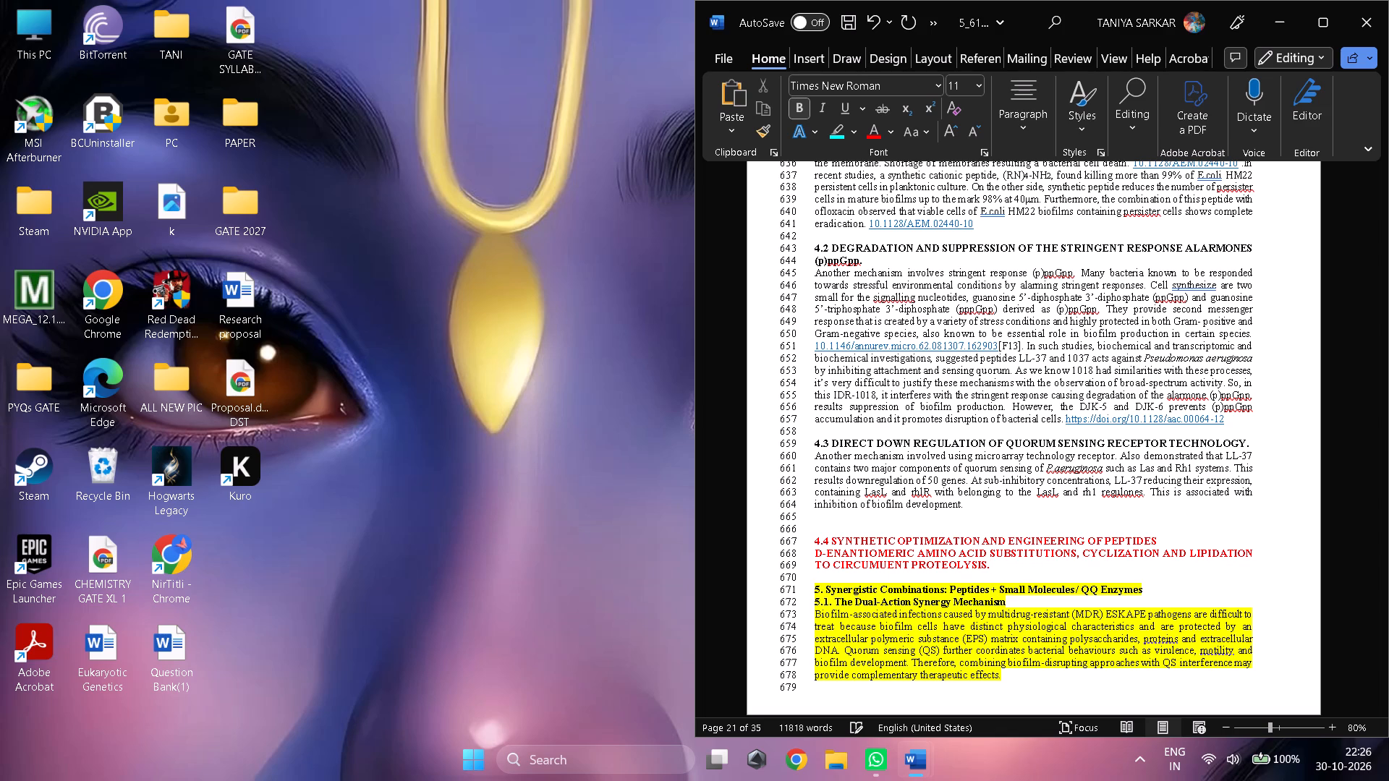
key(shift+parenleft)
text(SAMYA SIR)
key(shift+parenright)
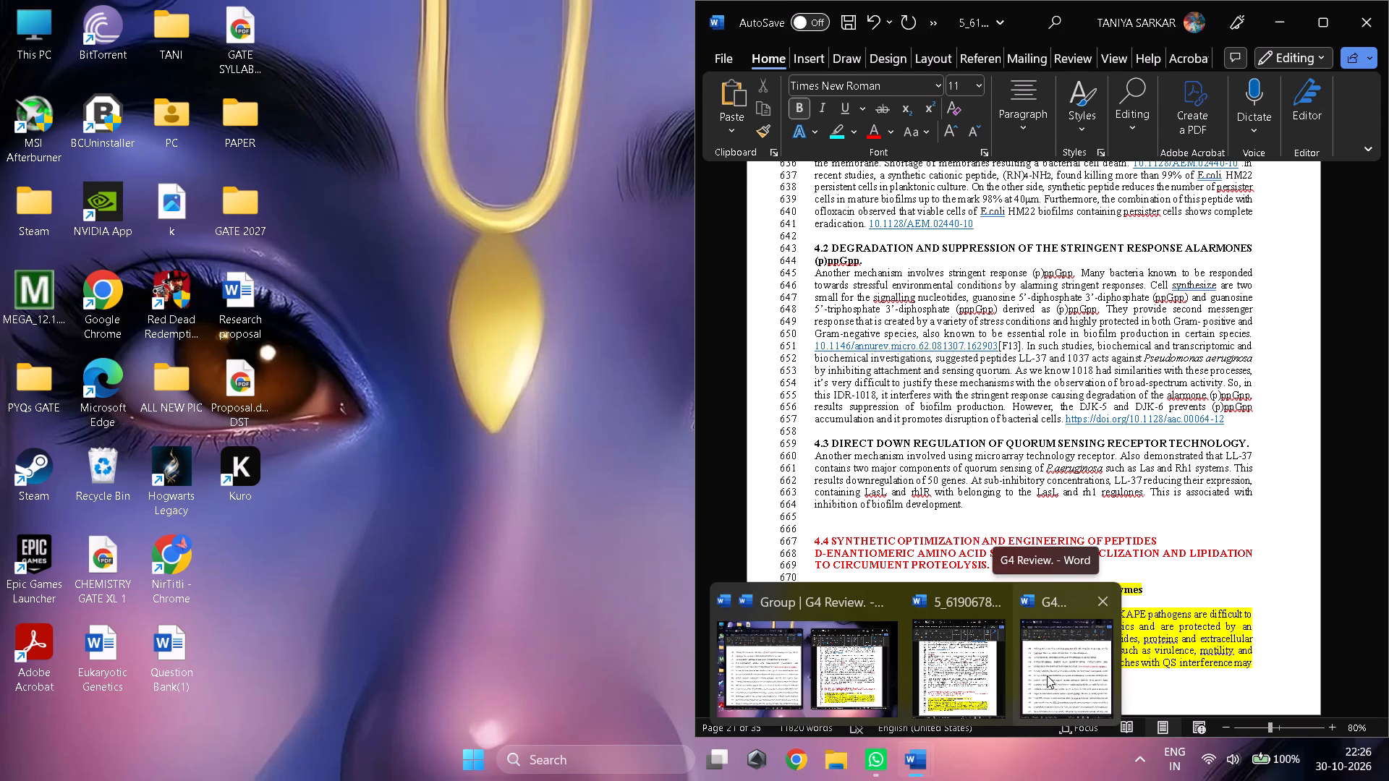
Switch to the G4 Review document and compare its text from section 4.3 on peptide engineering through section 5.1 with the manuscript.
click(860, 665)
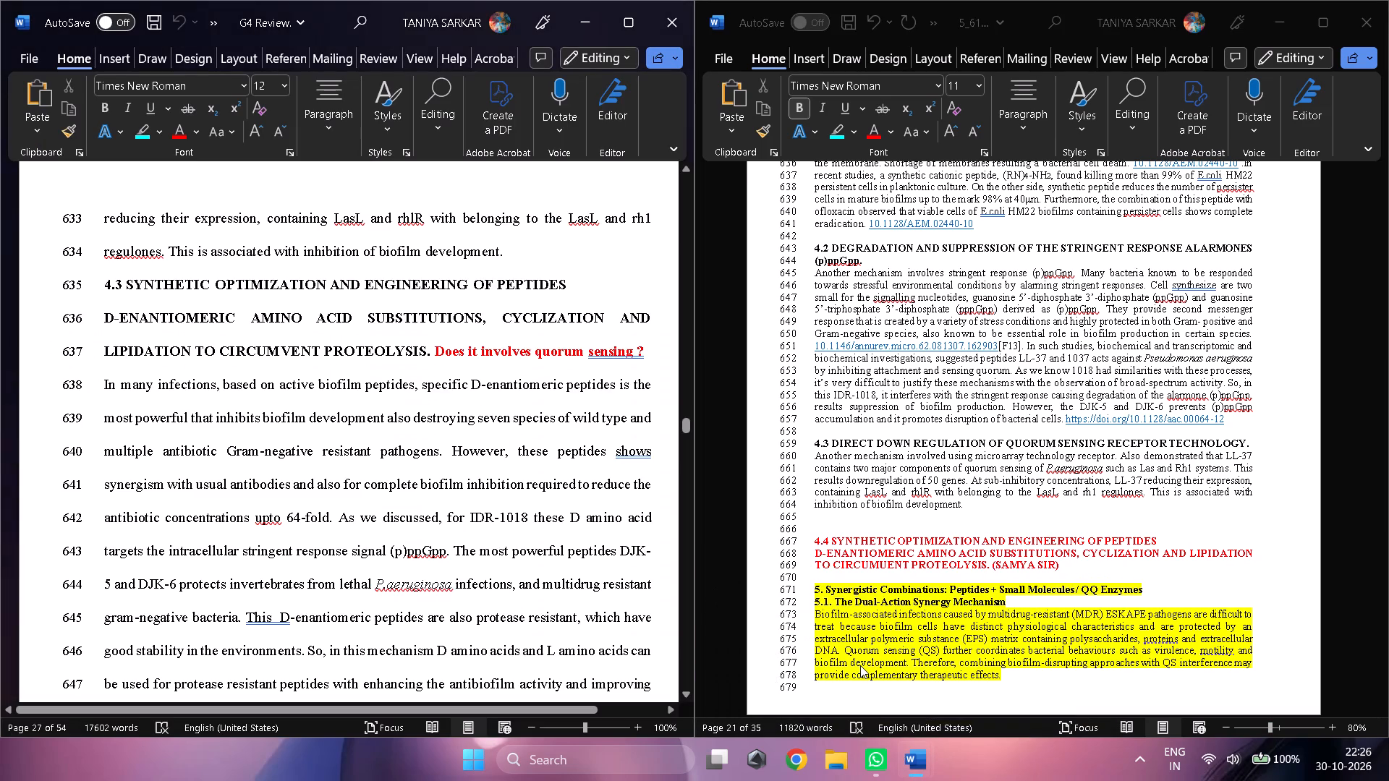
click(689, 529)
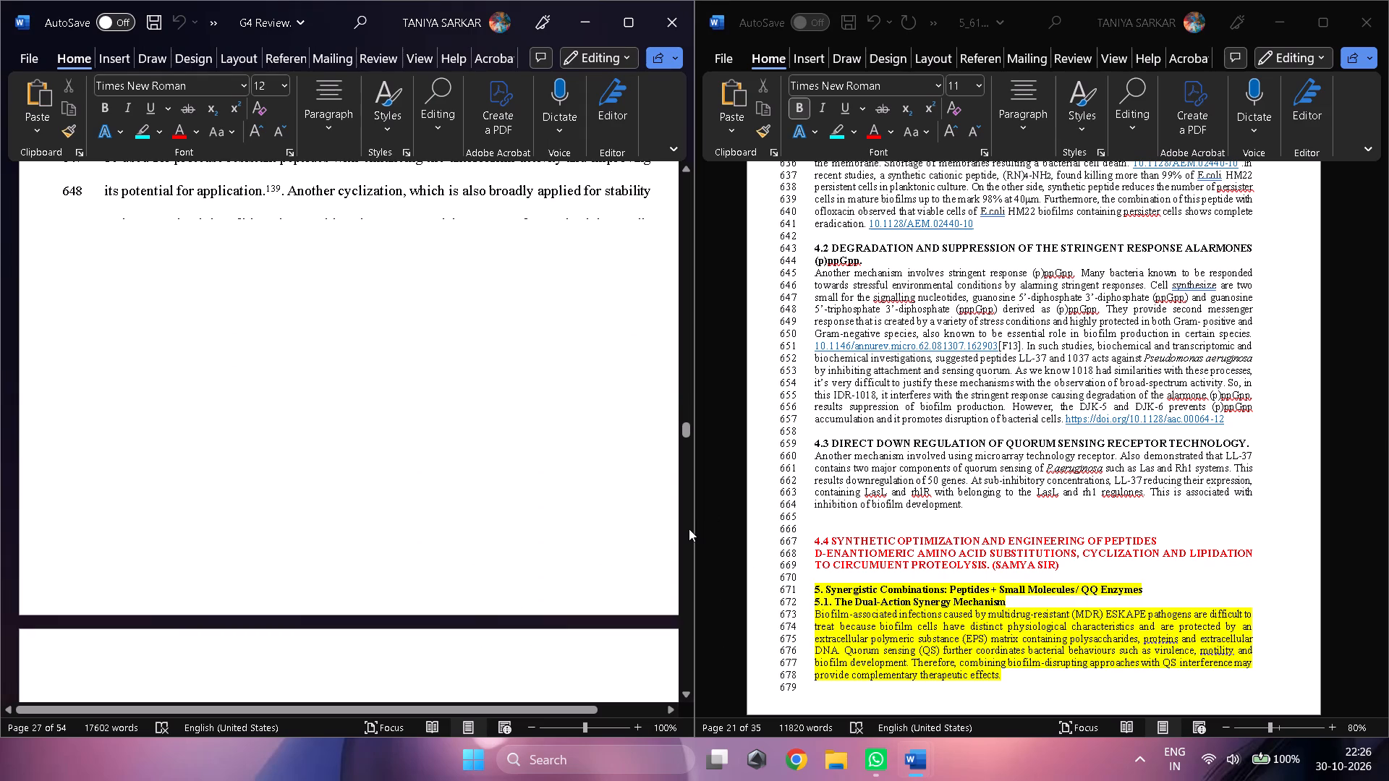
ctrl+scroll(341, 495, down, 2)
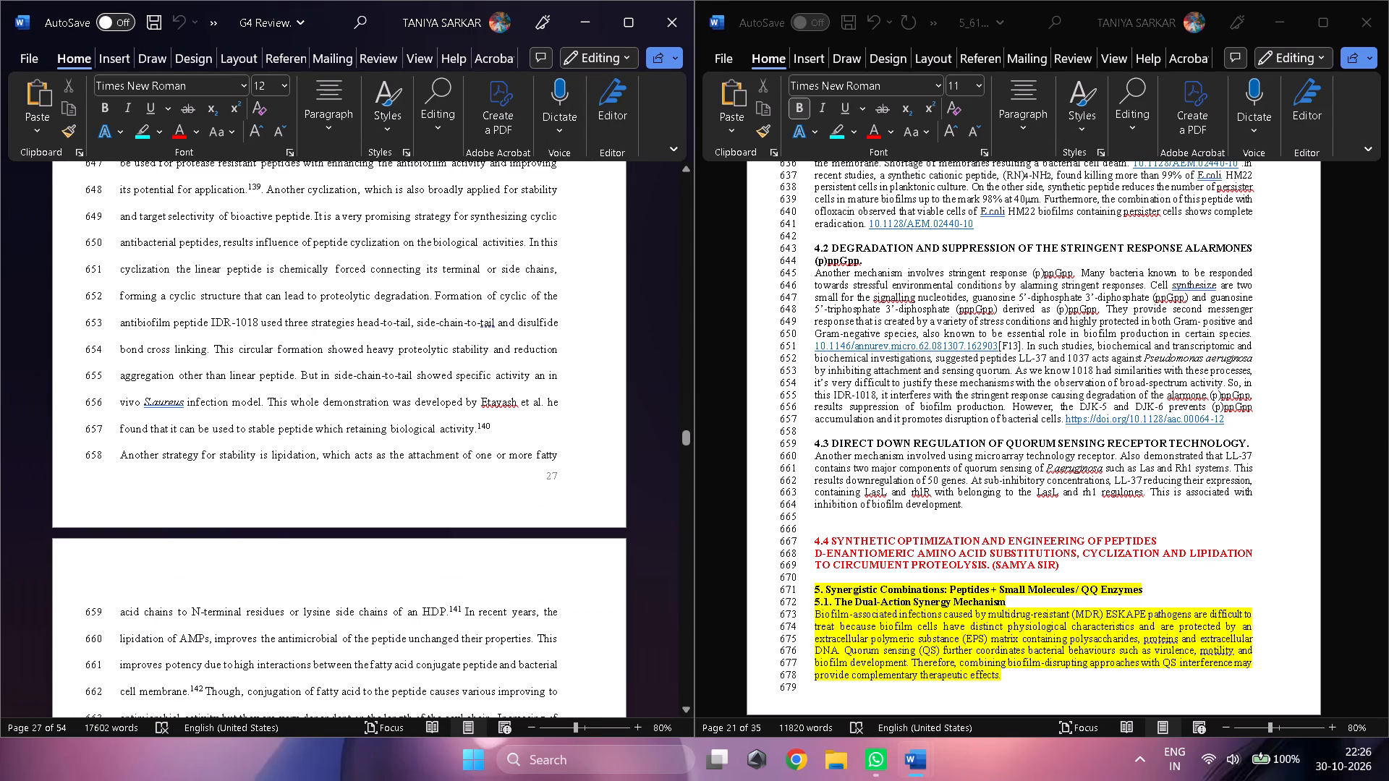
click(685, 546)
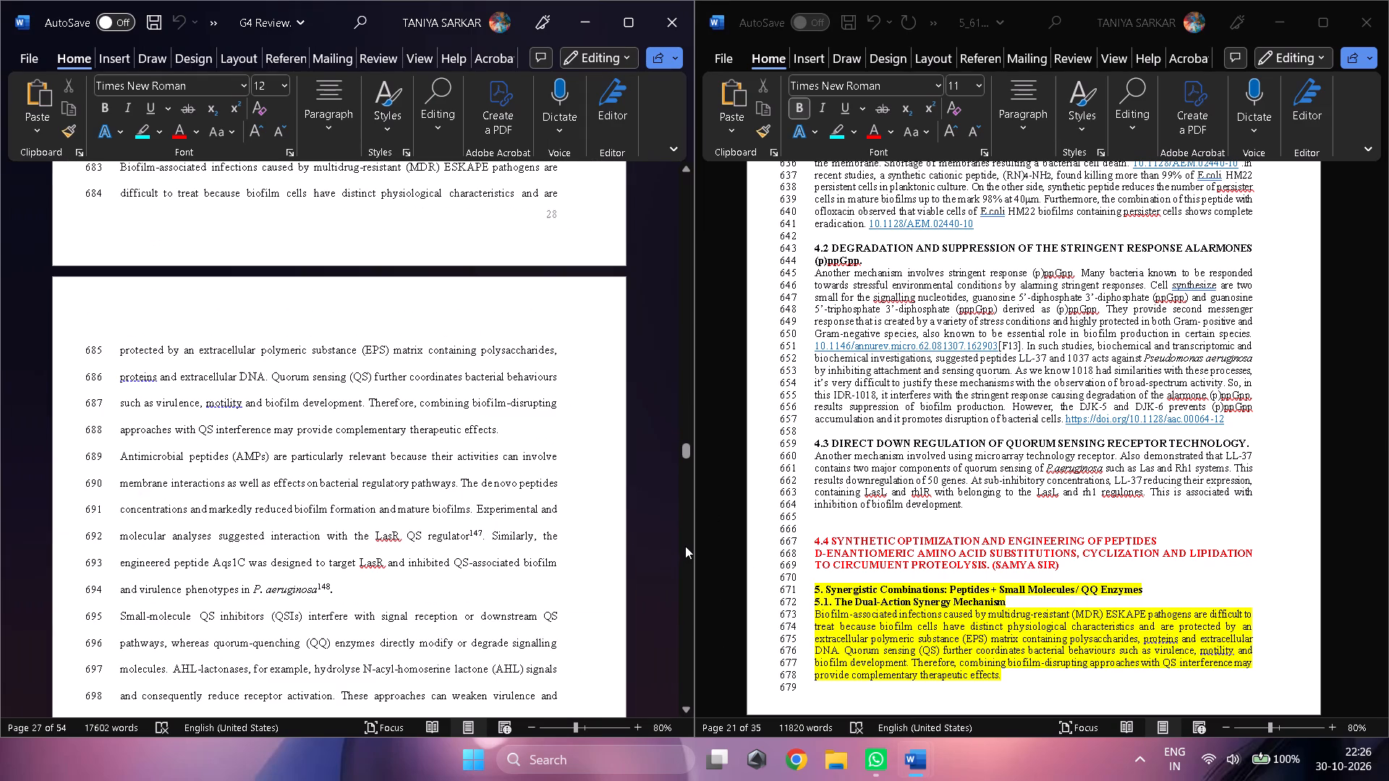
double_click(684, 423)
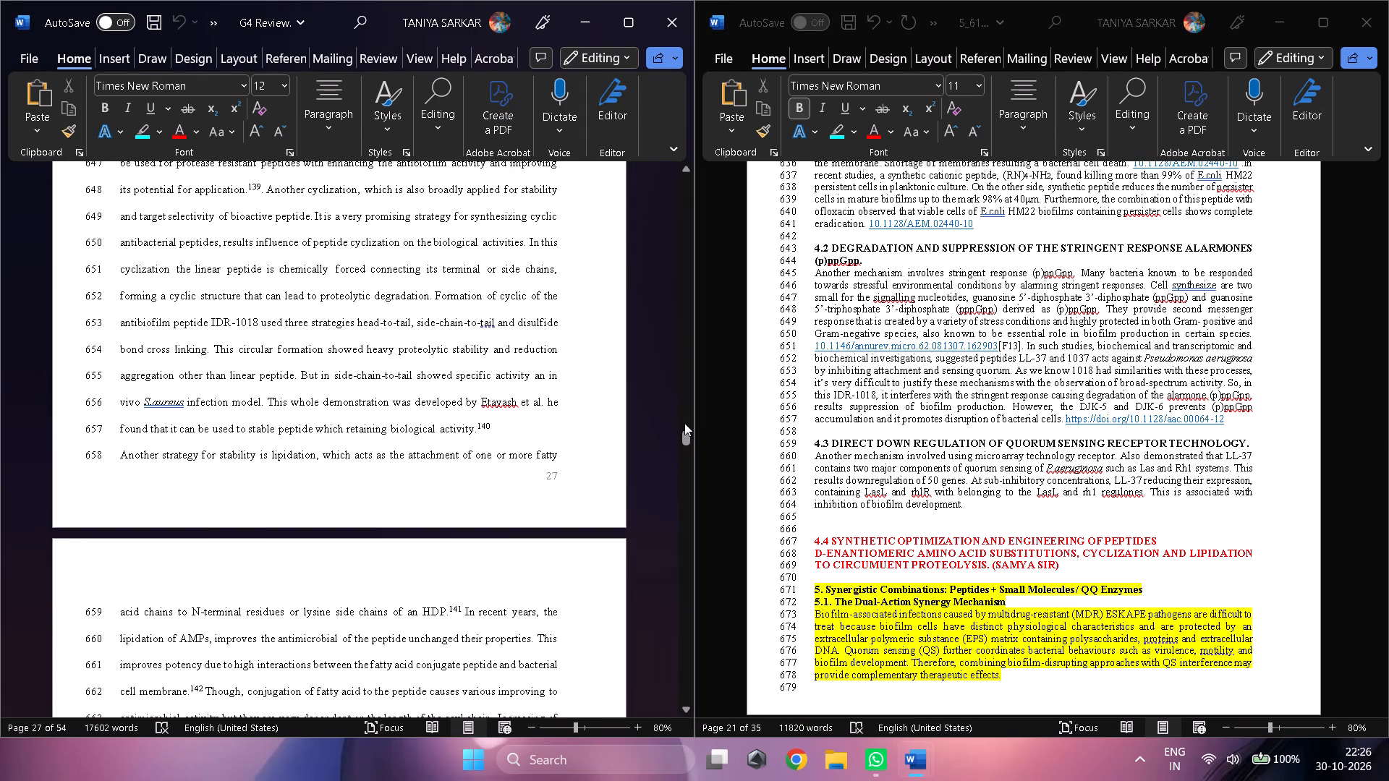
click(680, 430)
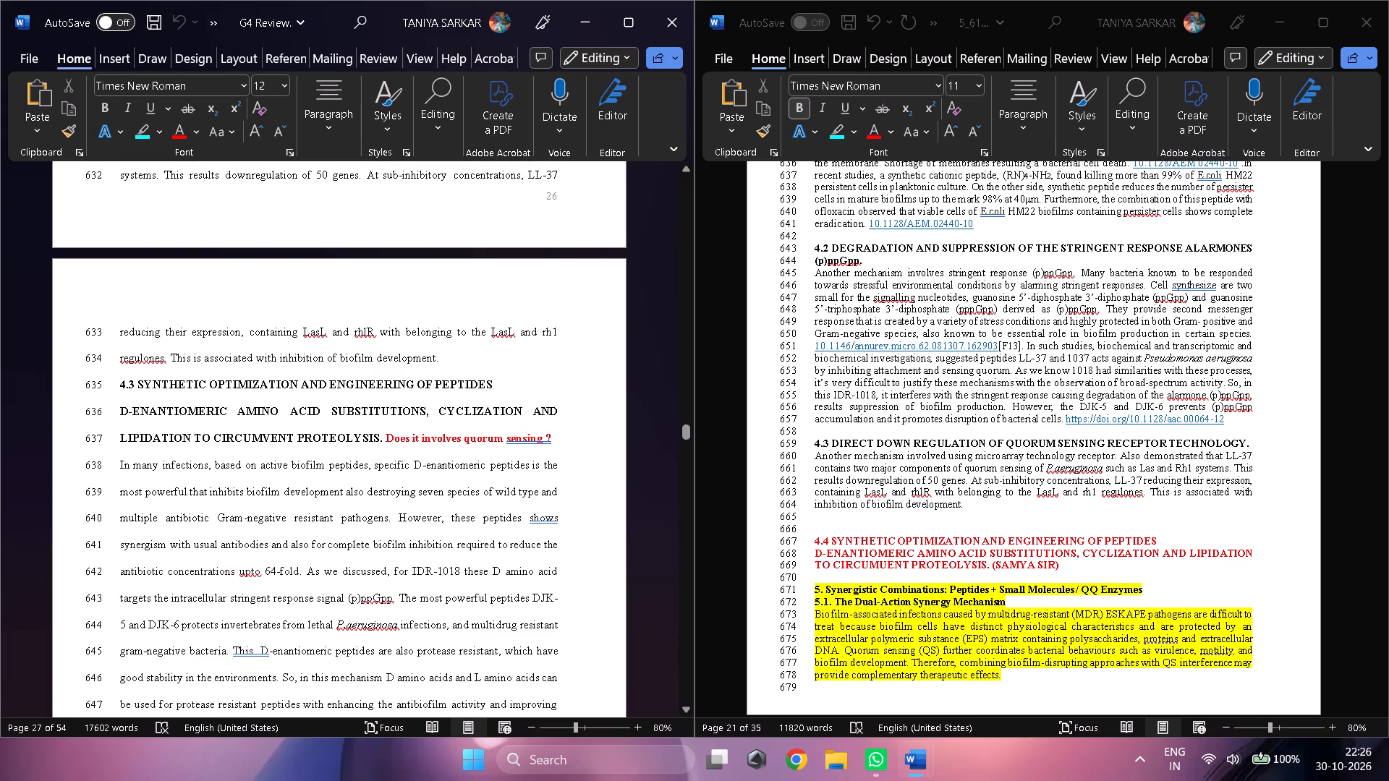
click(684, 707)
click(684, 707)
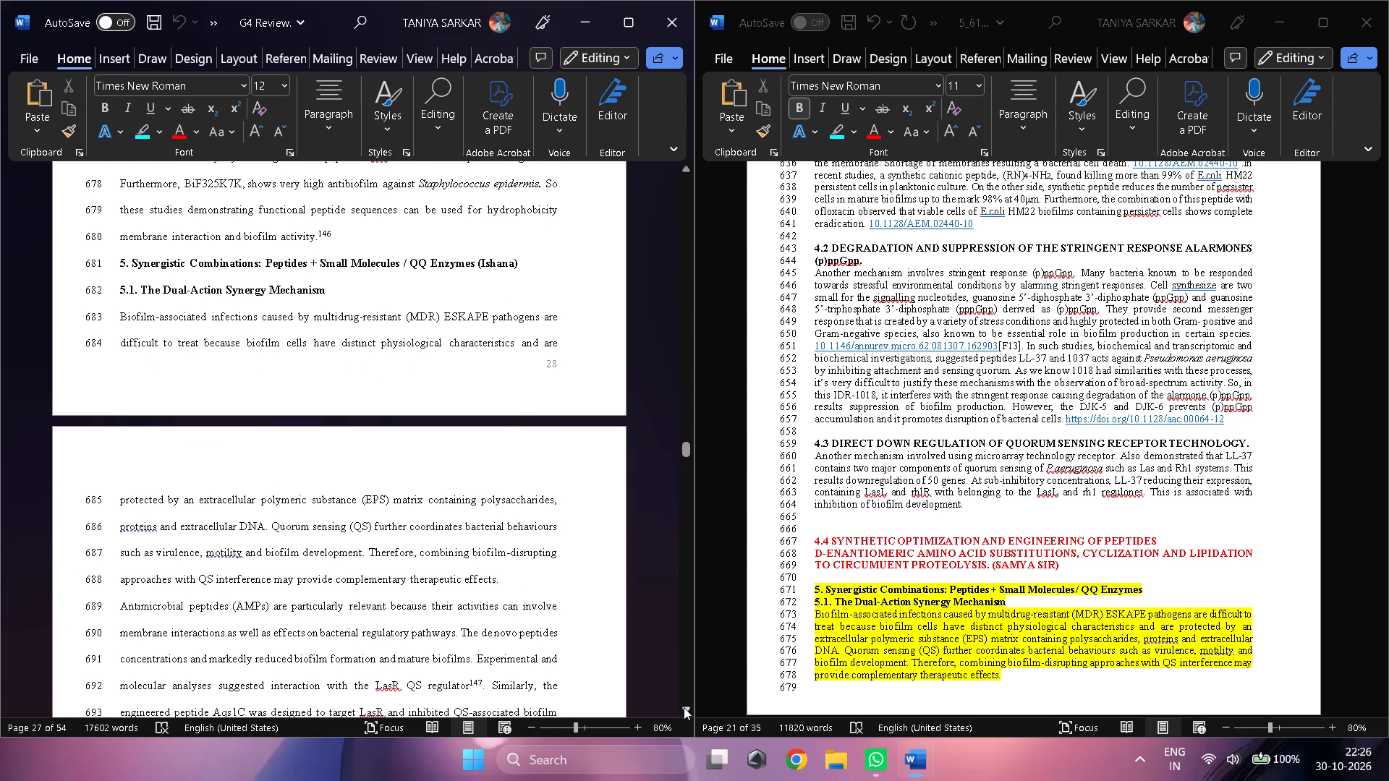
click(1284, 644)
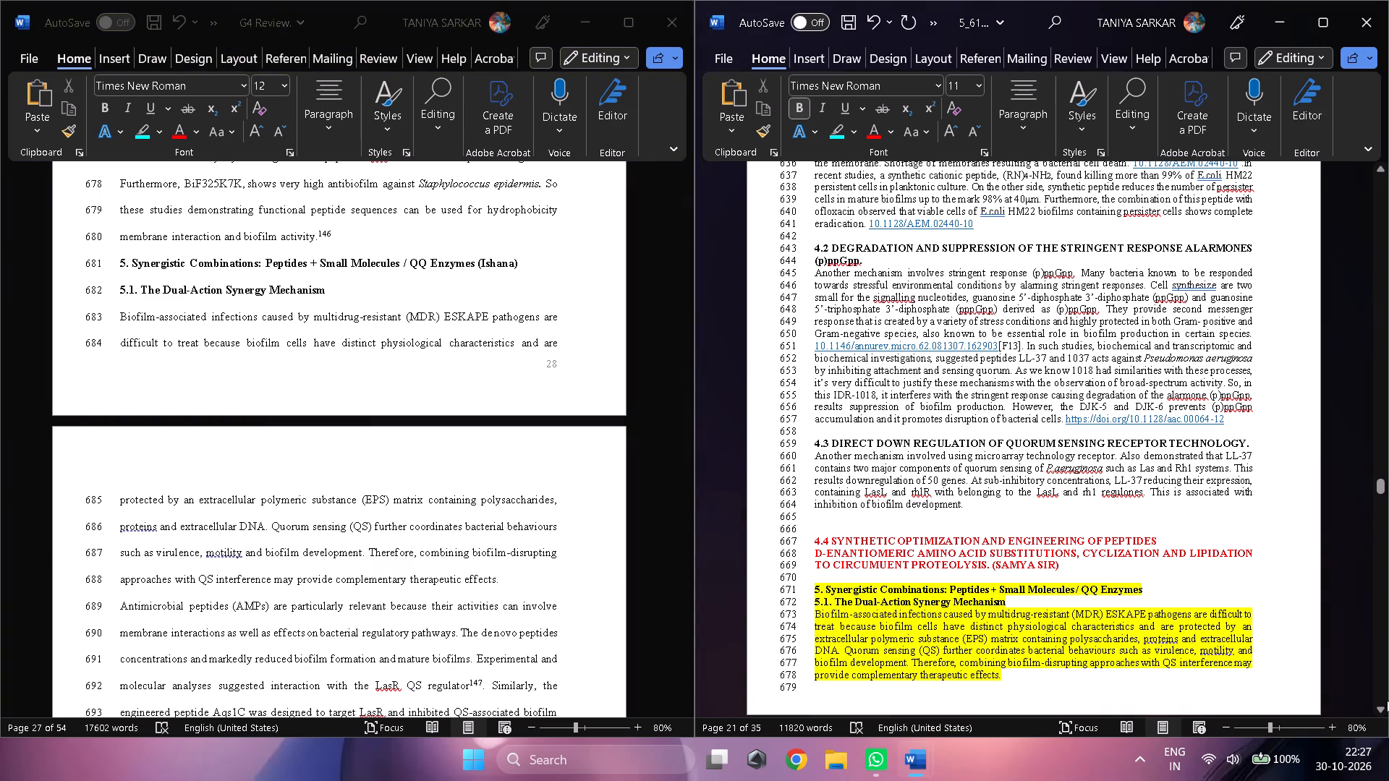
click(1383, 706)
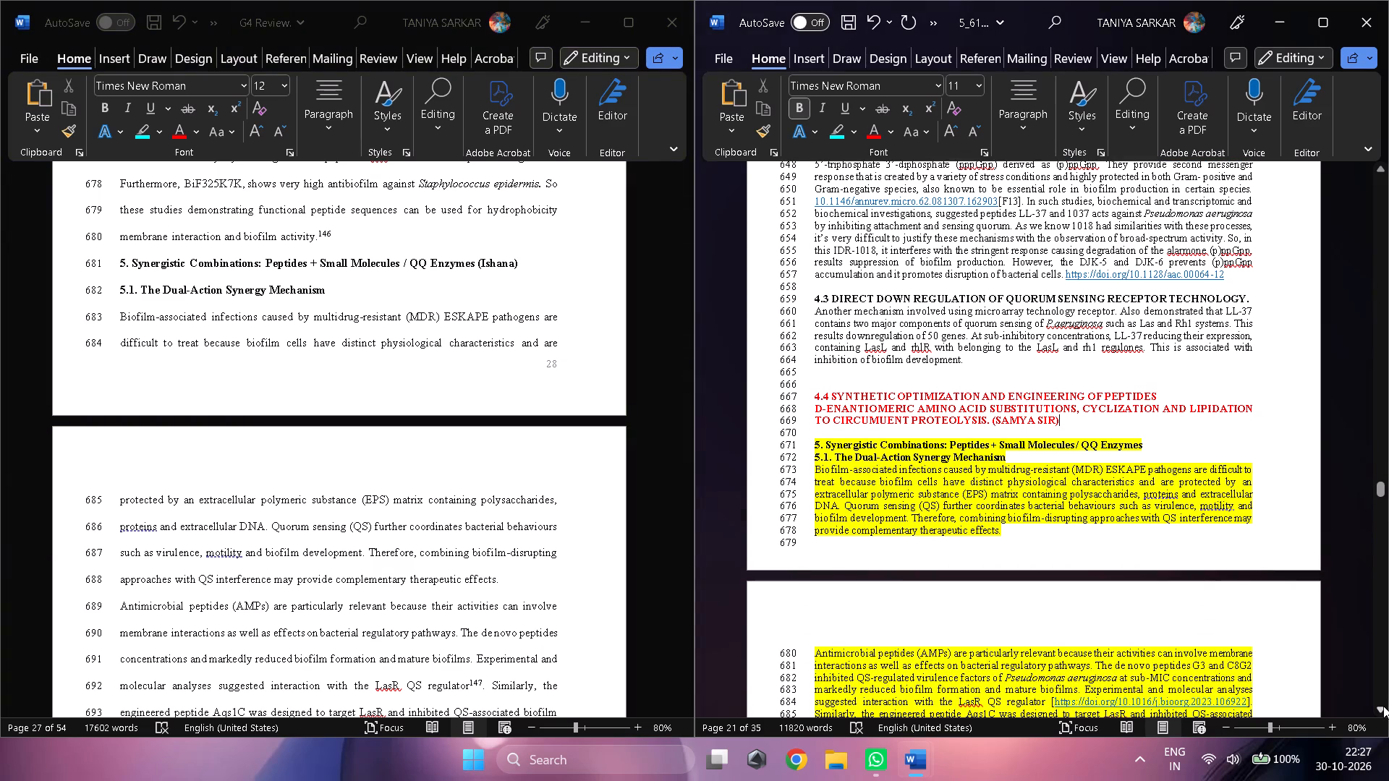
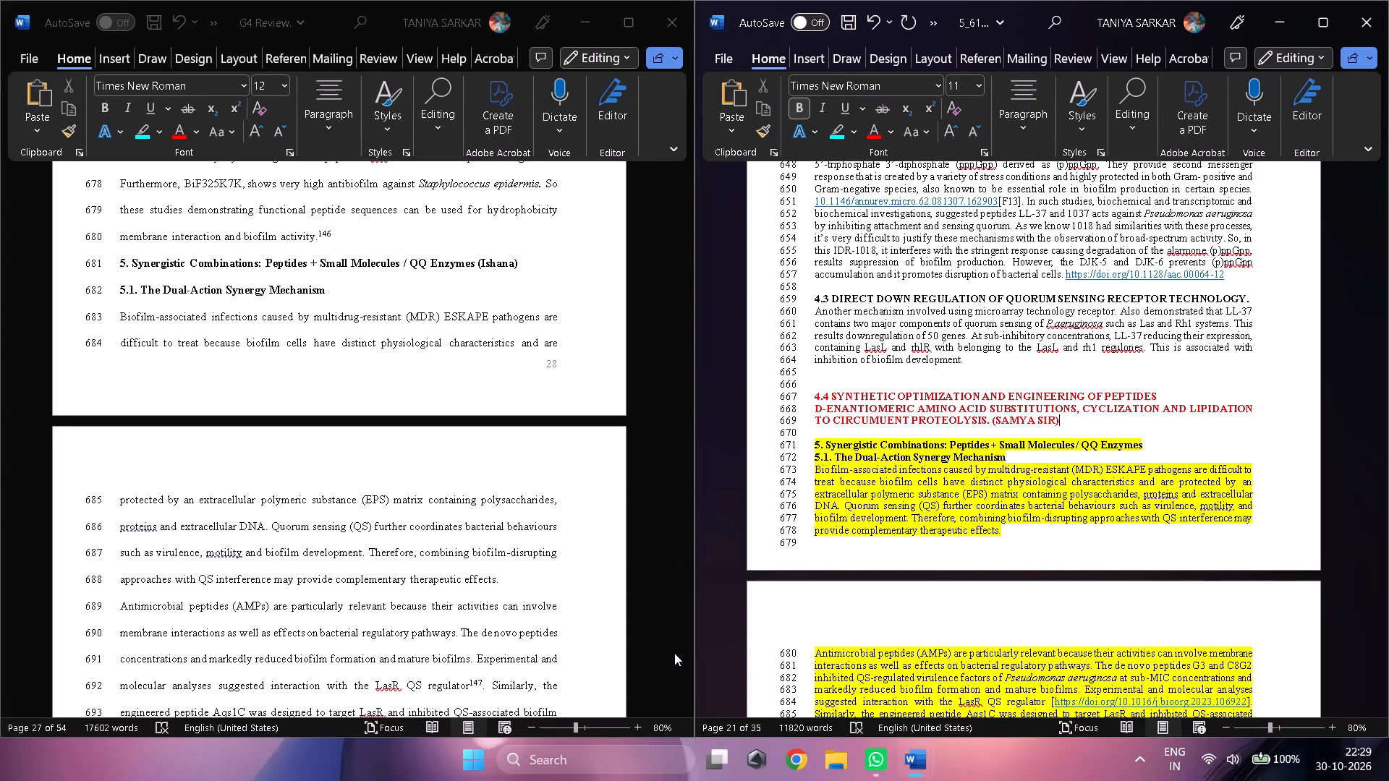
Check section 5.1 in G4 Review and clear the manuscript's yellow highlighting from the section 5 heading through the end of 5.1.
click(691, 700)
click(678, 696)
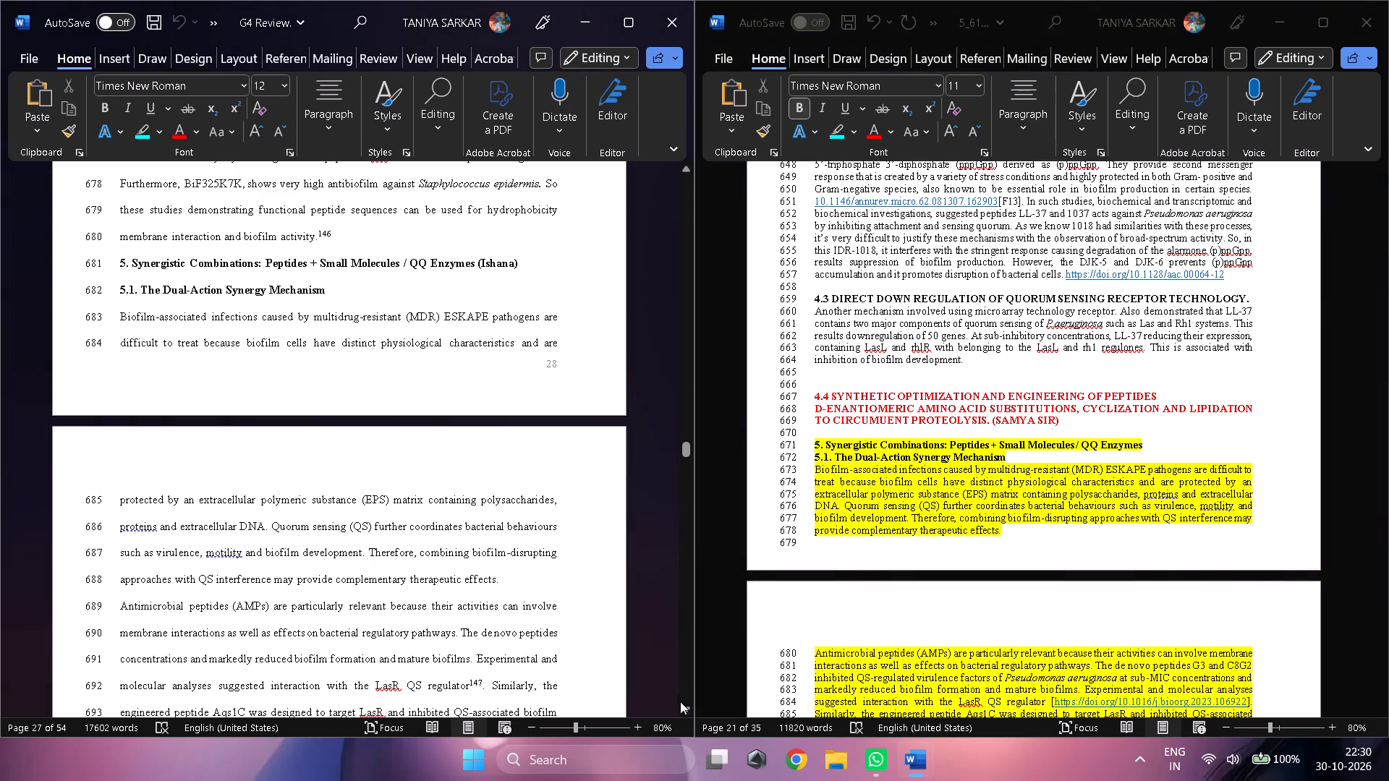
click(684, 709)
click(684, 709)
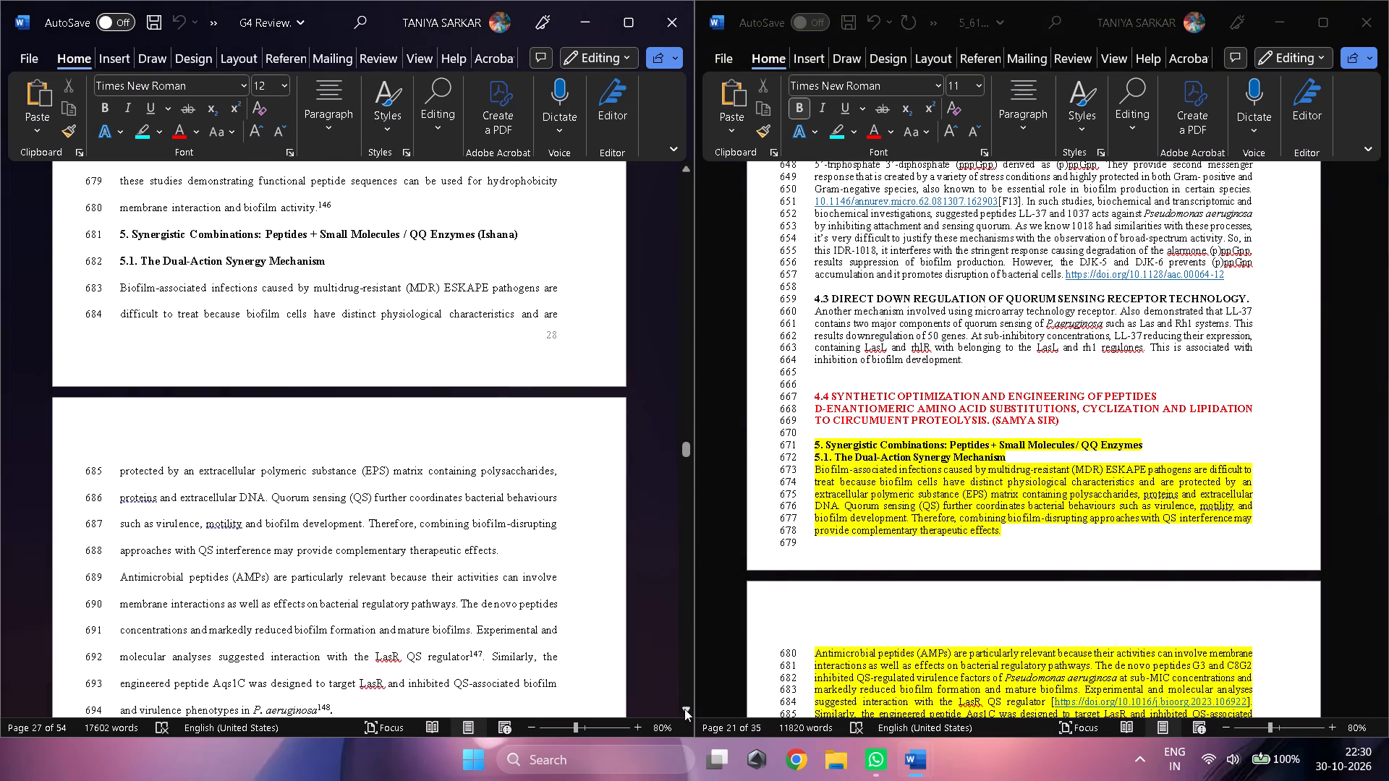
click(684, 709)
triple_click(684, 709)
double_click(684, 709)
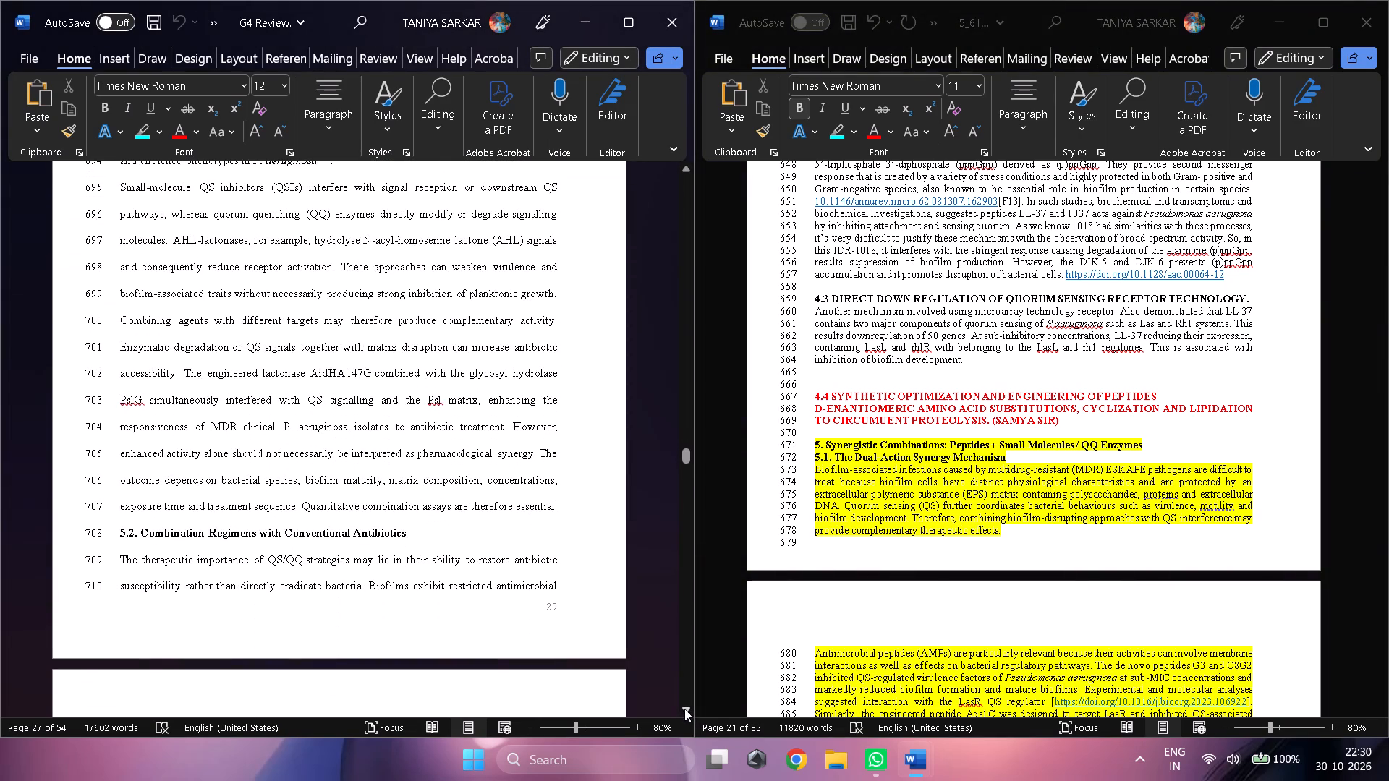
click(1272, 517)
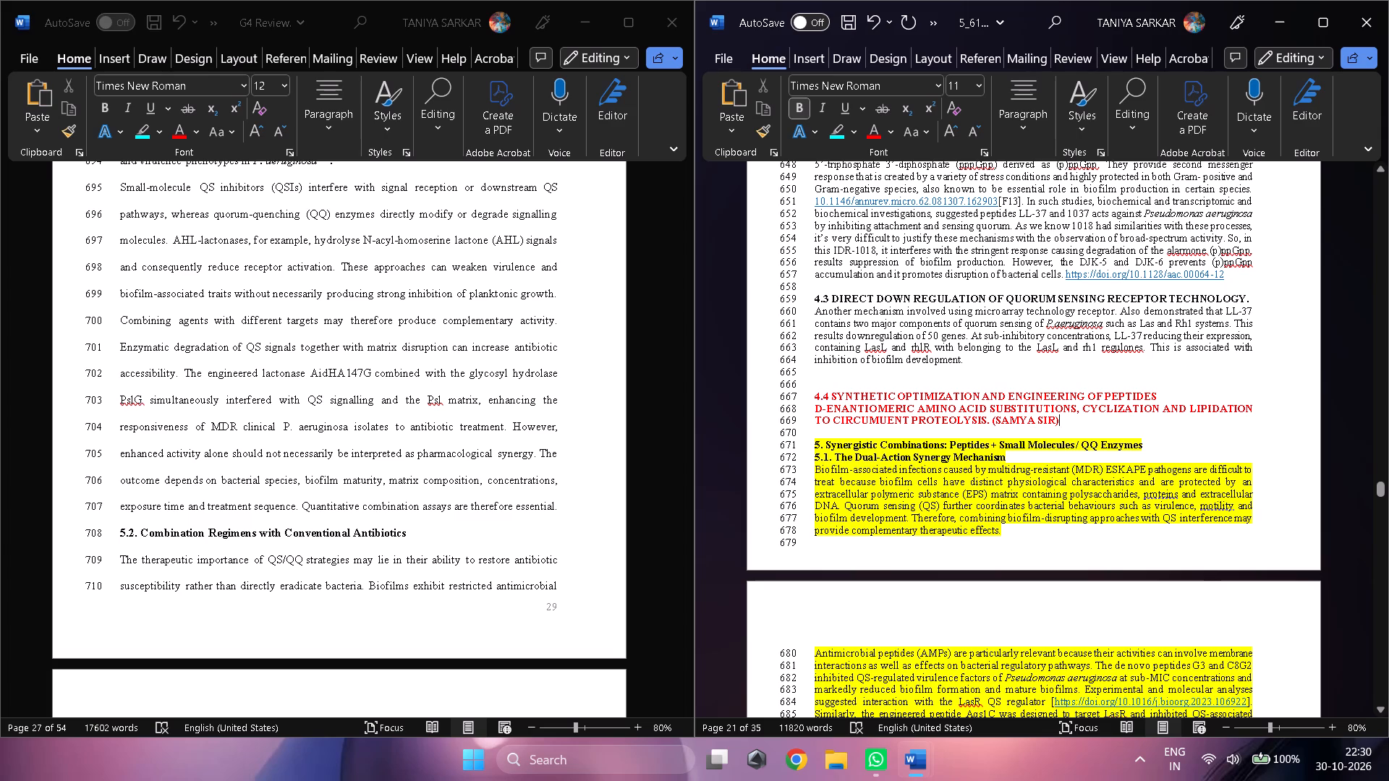
drag(810, 442, 1162, 606)
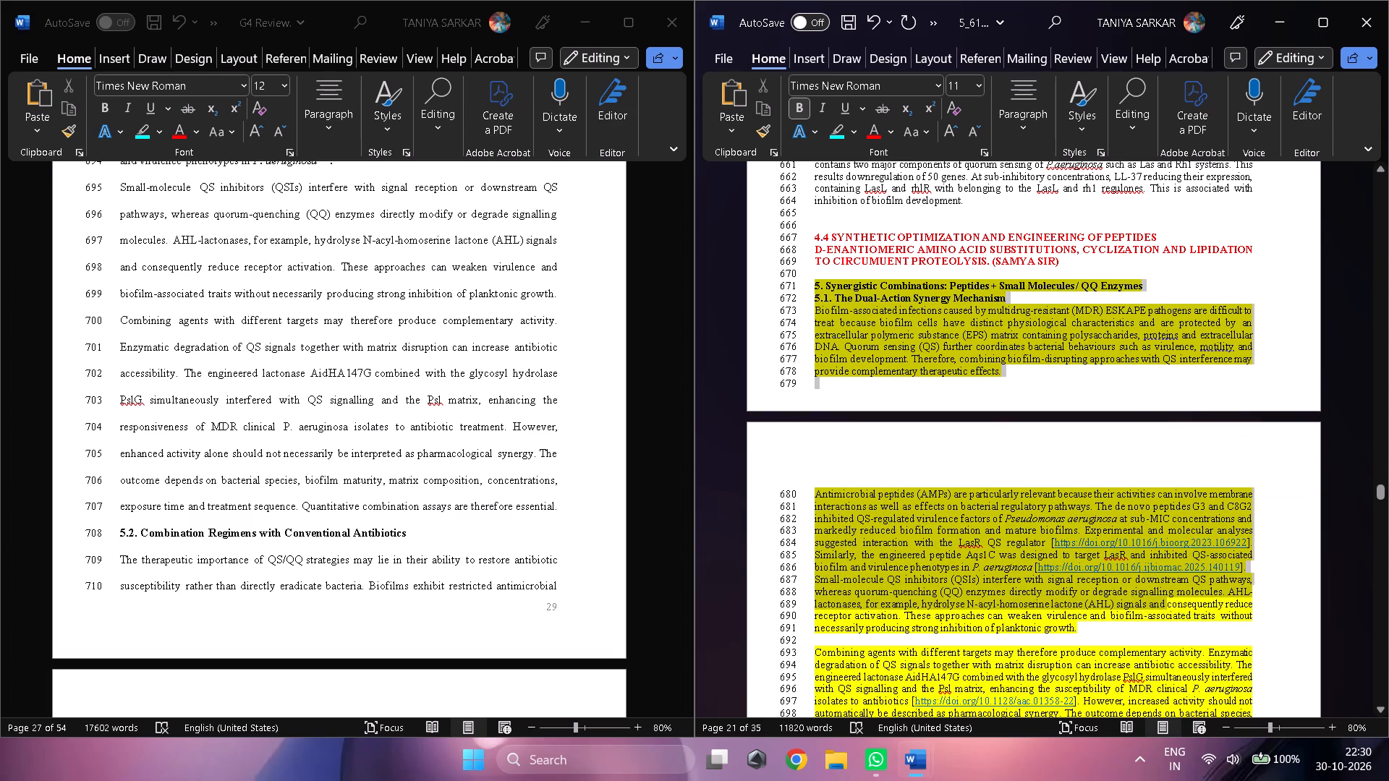
drag(1162, 606, 1180, 687)
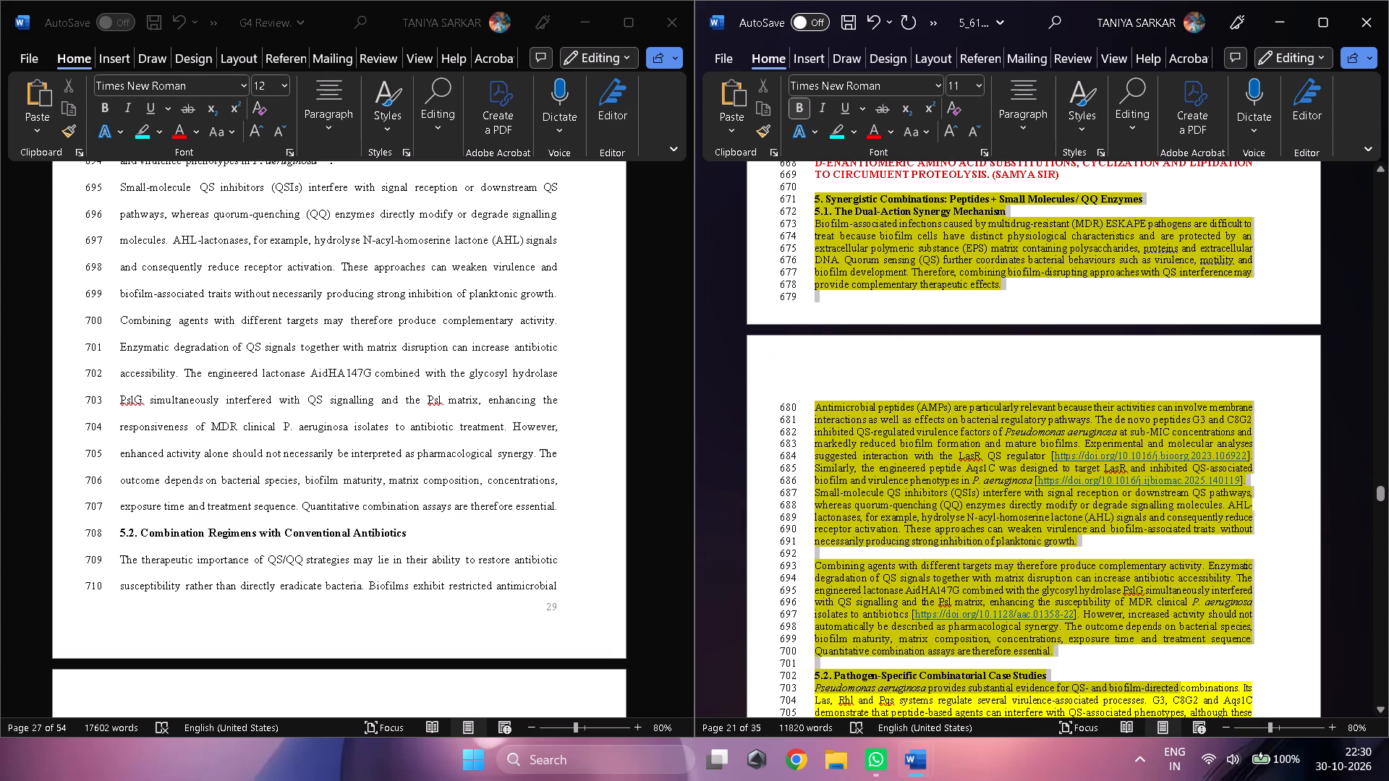
drag(1180, 687, 1173, 654)
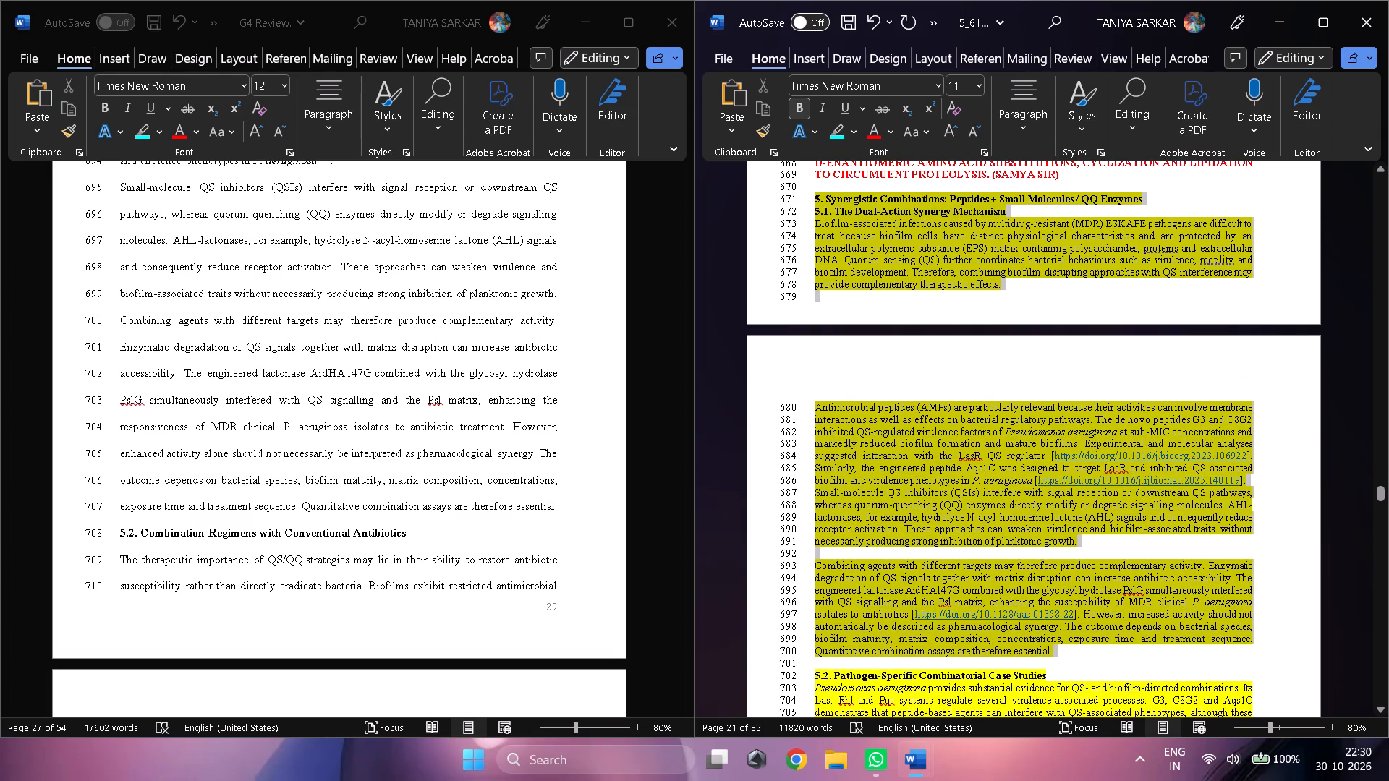
drag(1173, 654, 1171, 657)
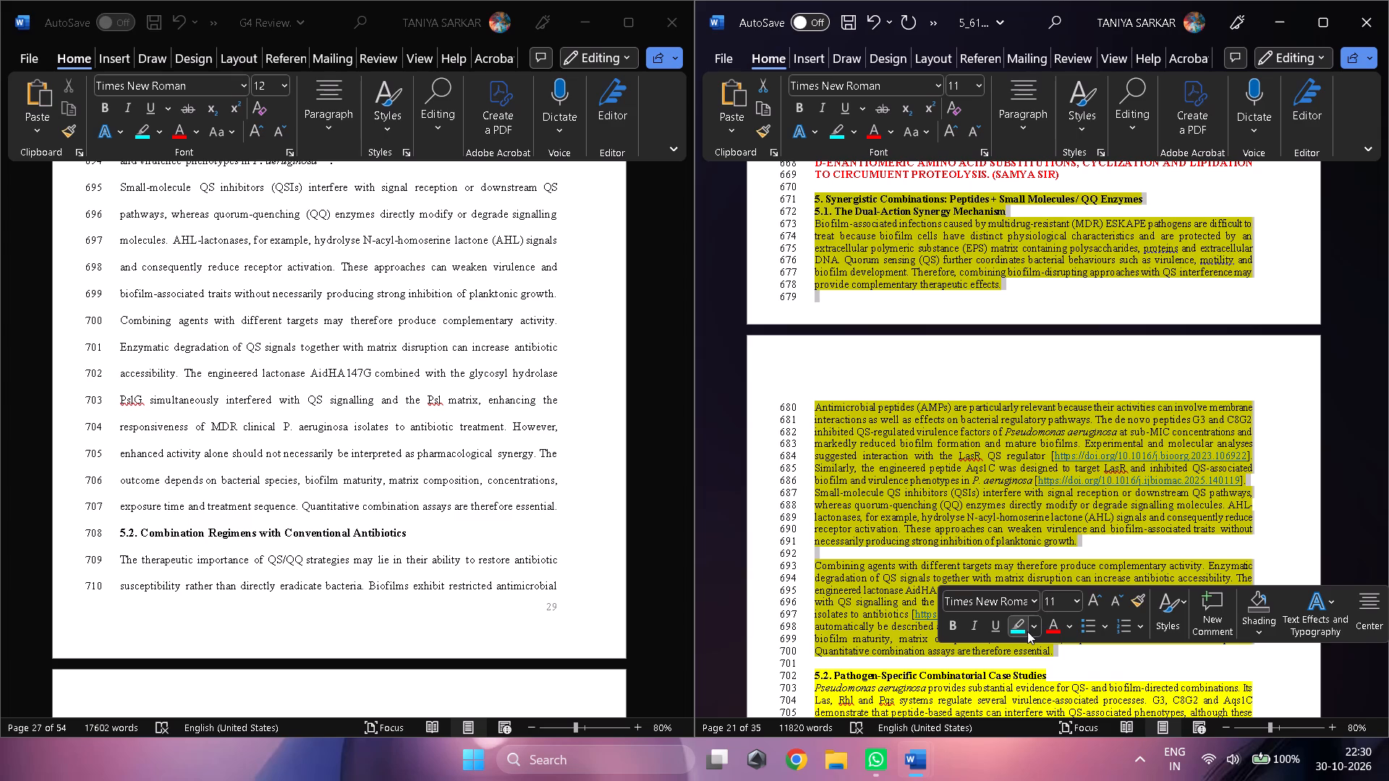
click(1035, 629)
click(1013, 497)
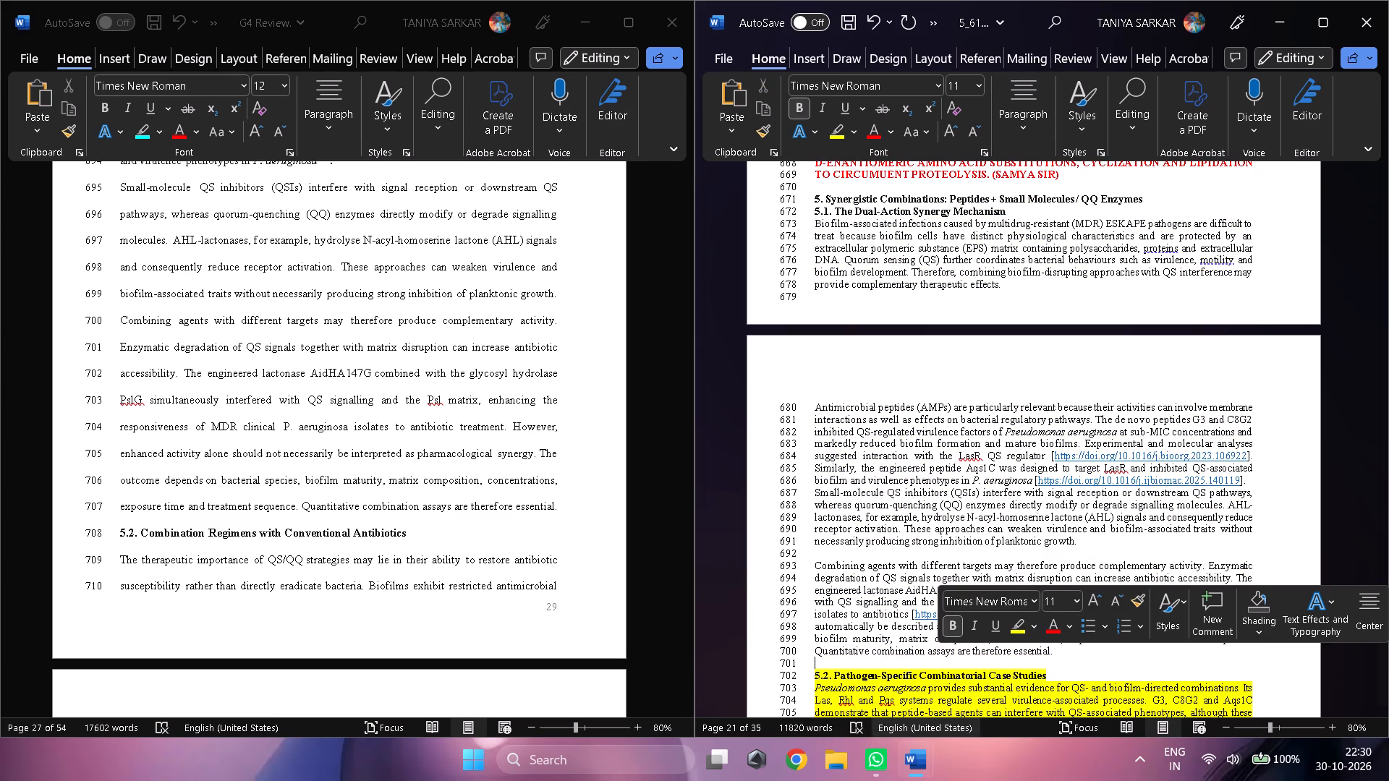
click(1078, 667)
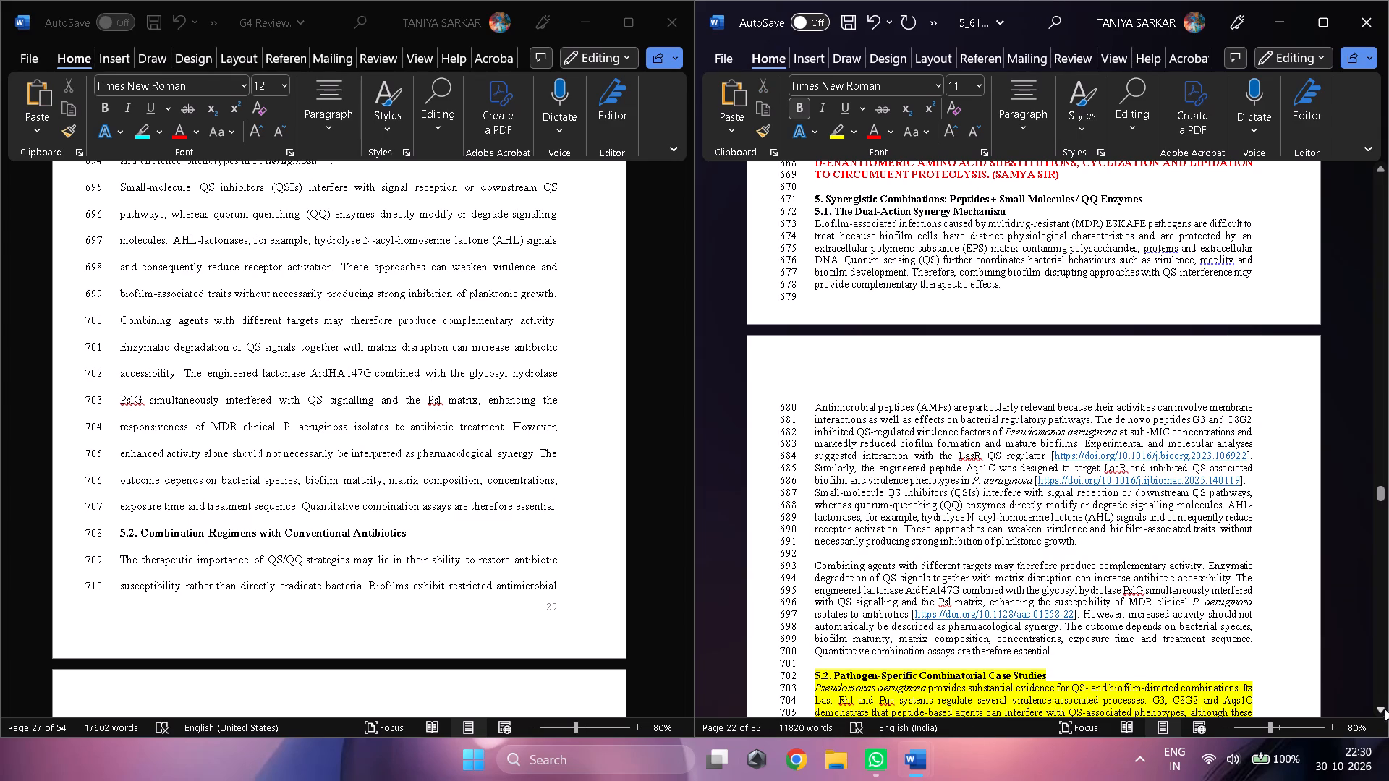
Delete section 5.2, "Pathogen-Specific Combinatorial Case Studies", including its heading and all its paragraphs, from the manuscript.
click(1379, 710)
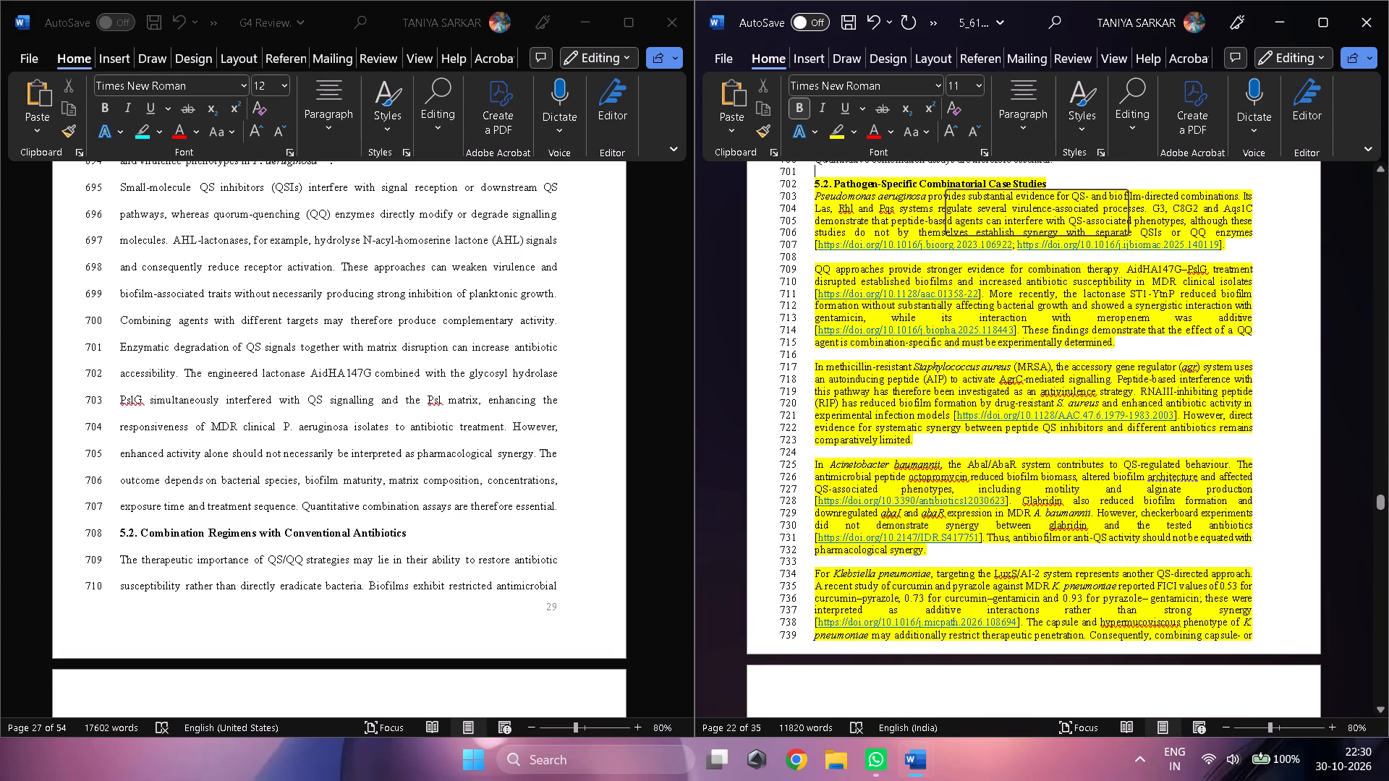
drag(815, 183, 1052, 516)
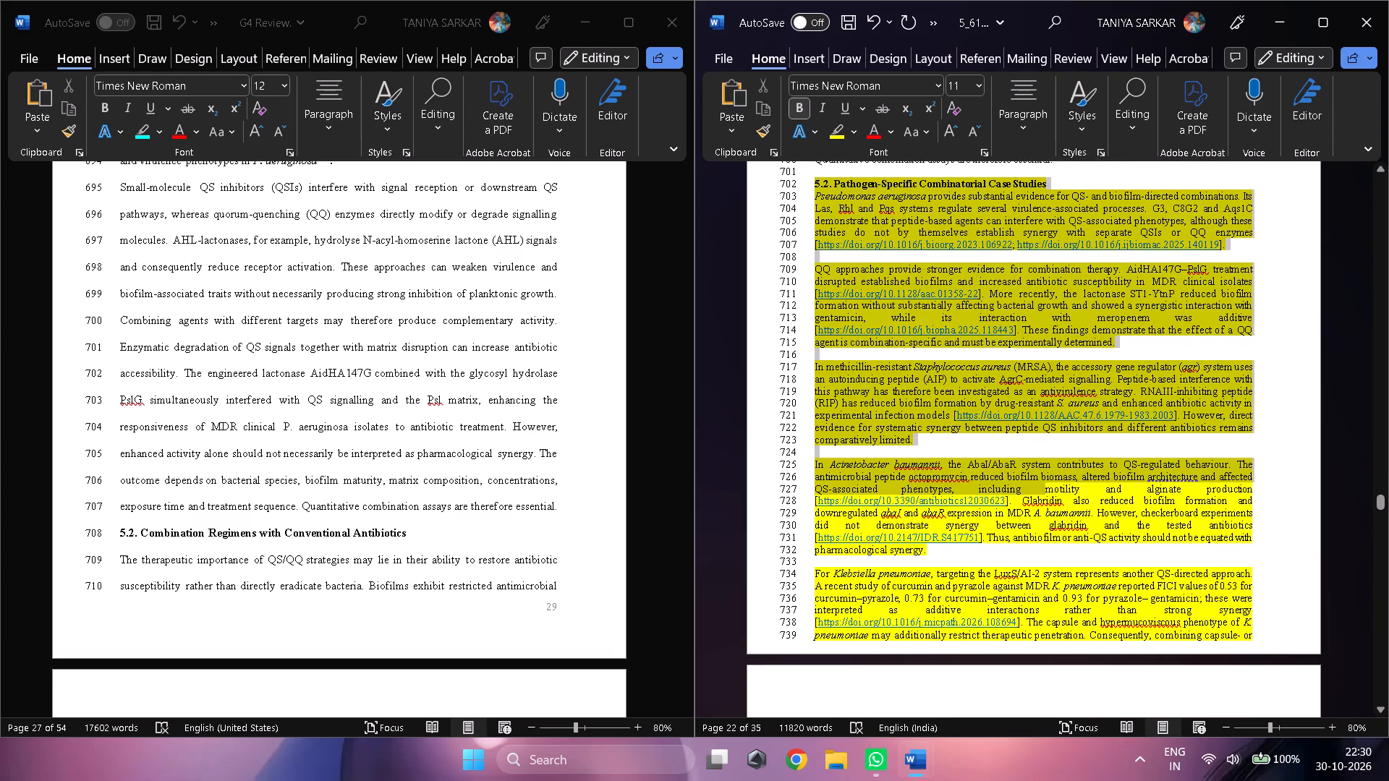
drag(1052, 516, 1181, 722)
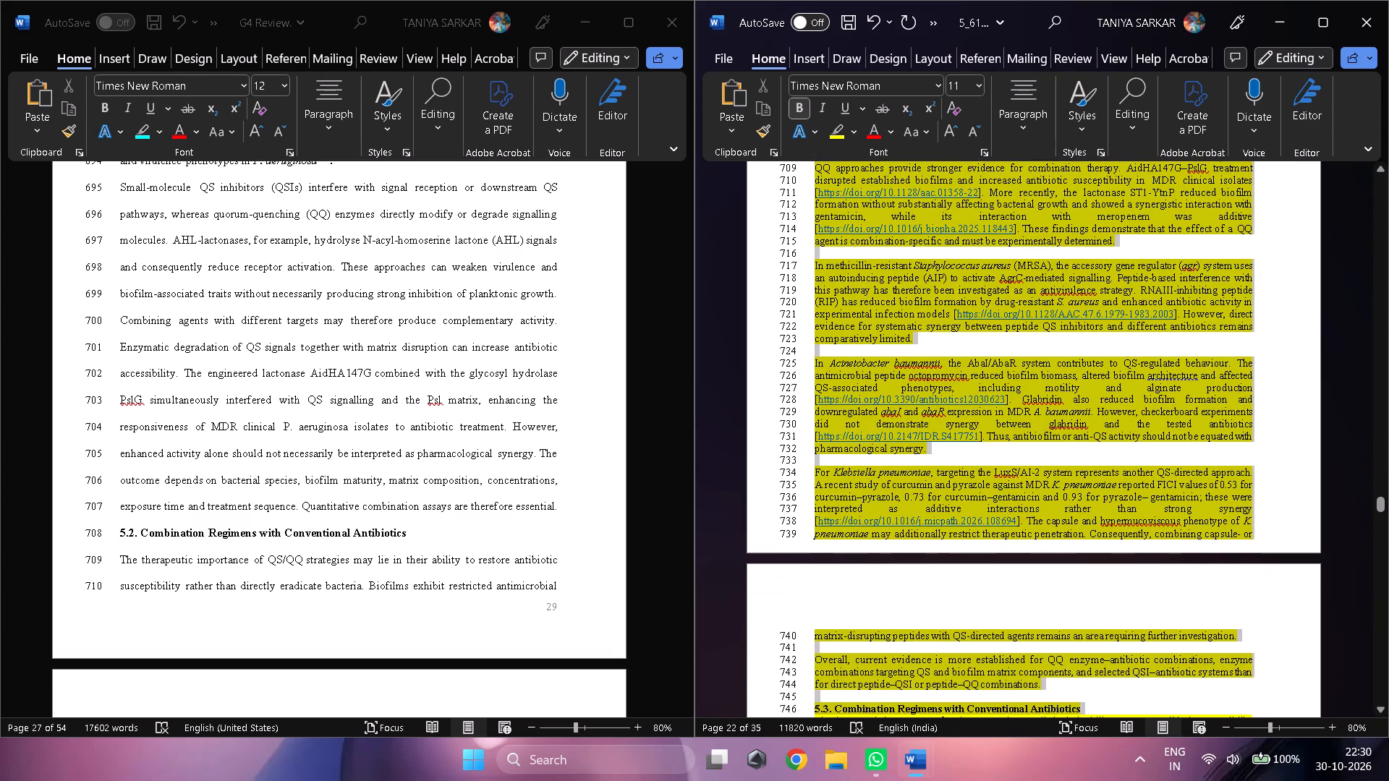
drag(1181, 722, 1137, 567)
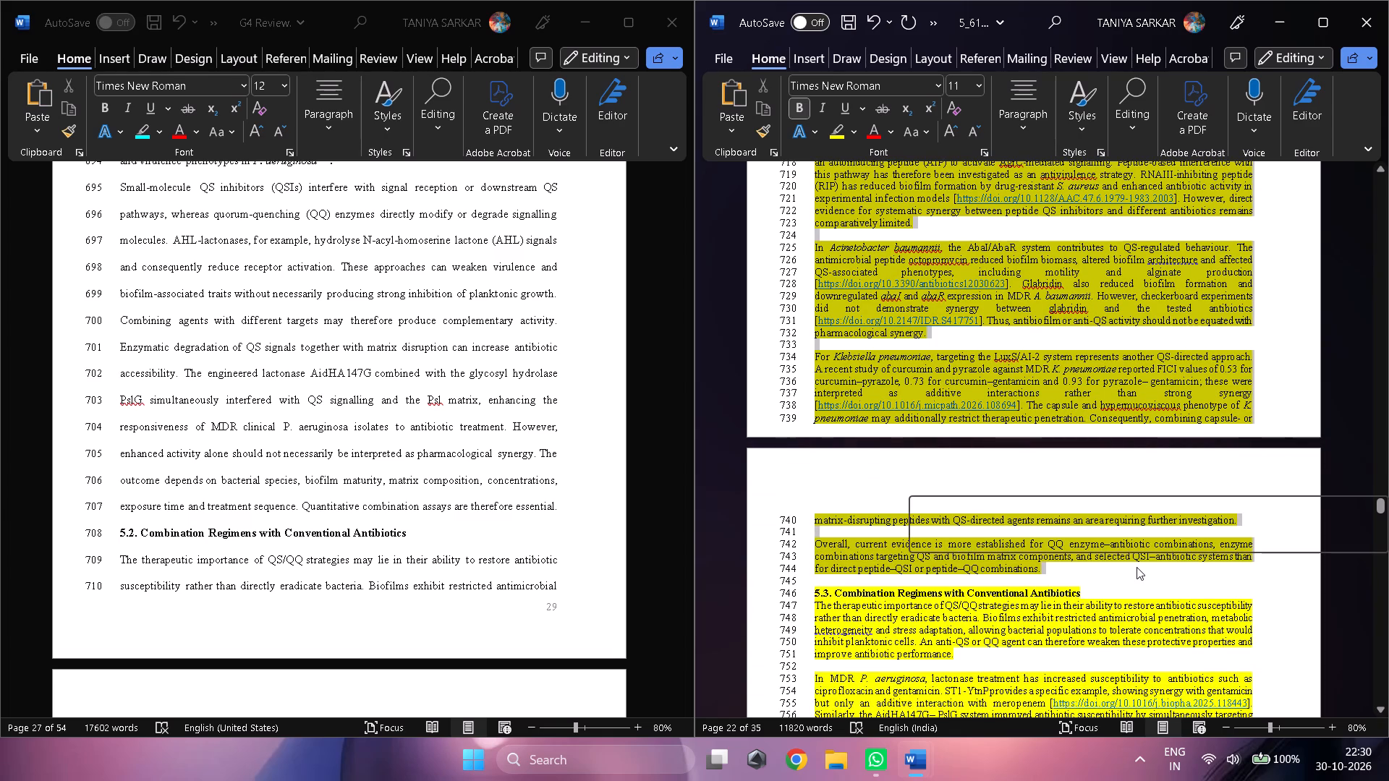
key(BackSpace)
key(BackSpace)
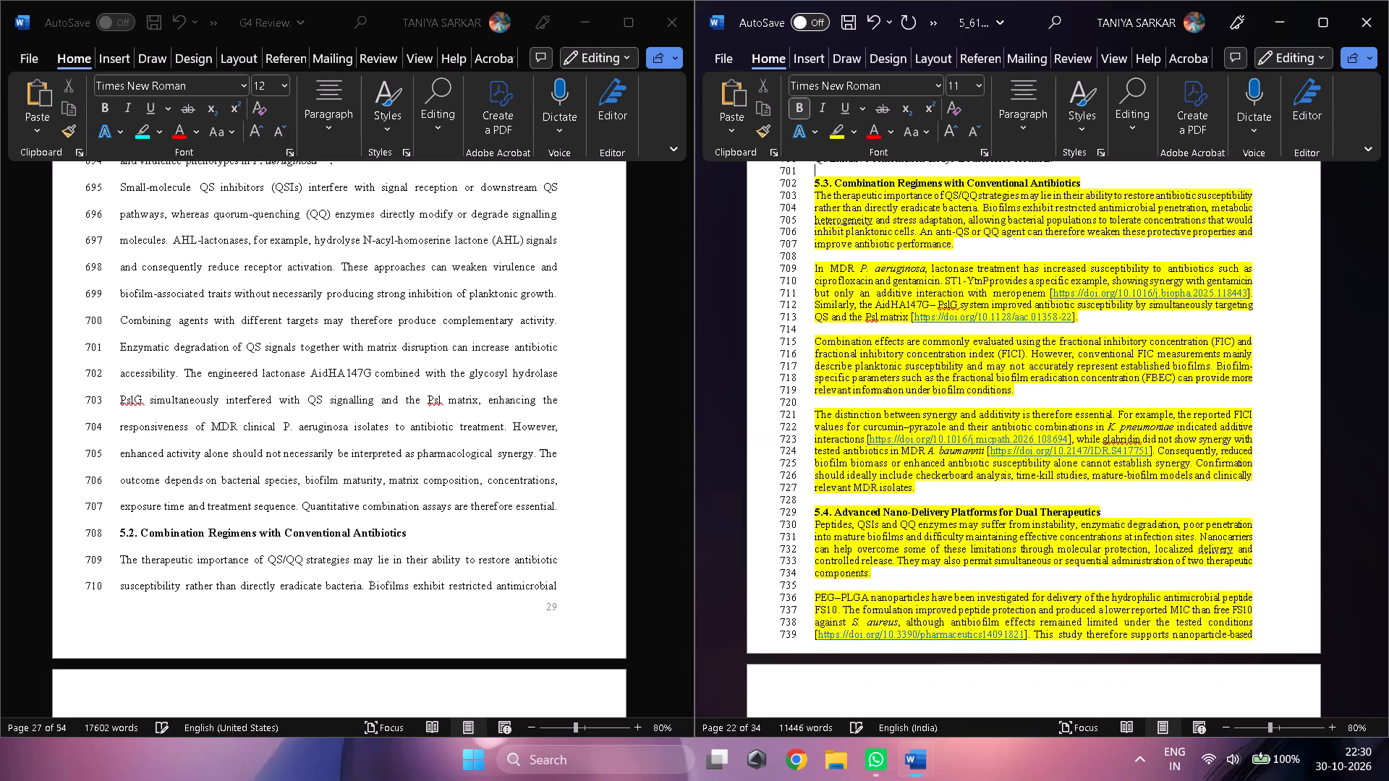
Renumber the manuscript heading "Combination Regimens with Conventional Antibiotics" as 5.2.
click(826, 183)
key(BackSpace)
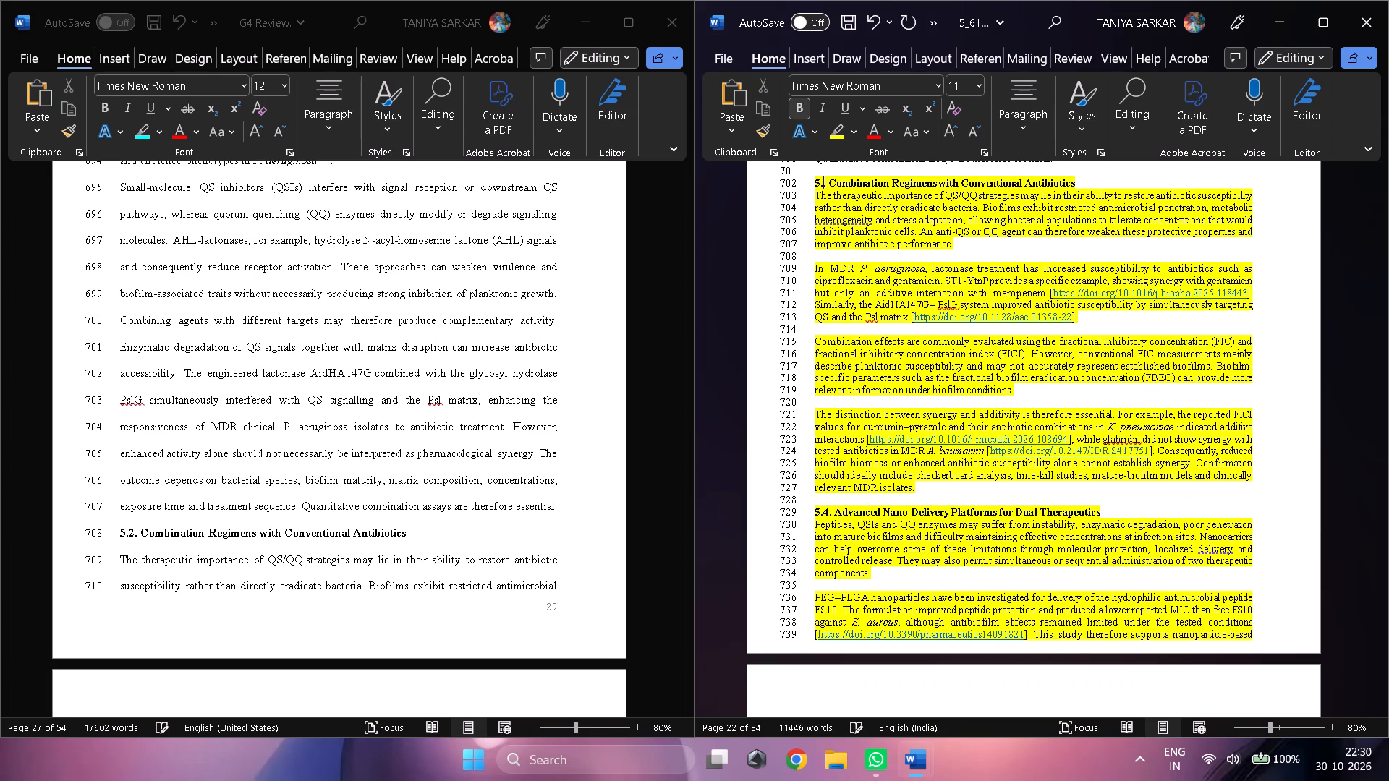
key(2)
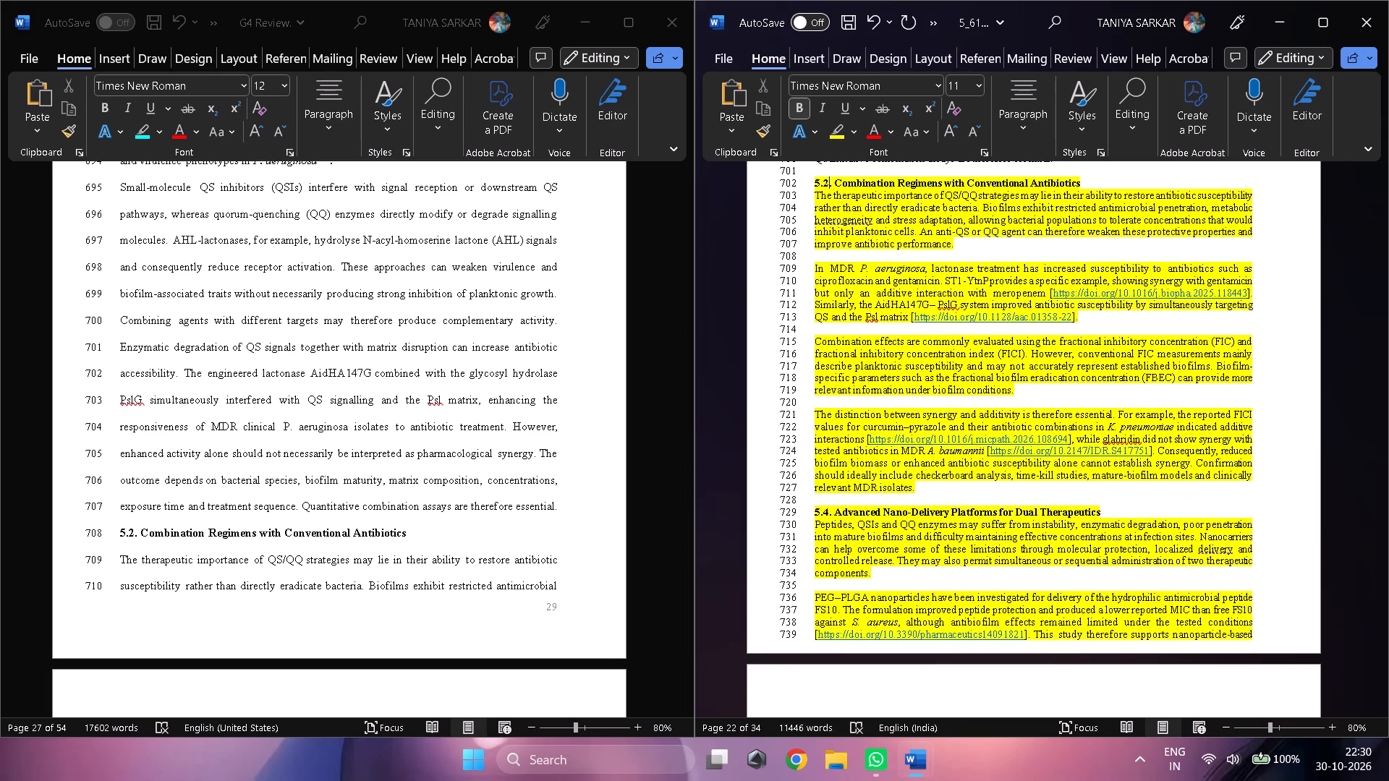
Check section 5.2 onward in G4 Review and renumber the manuscript heading "Advanced Nano-Delivery Platforms for Dual Therapeutics" as 5.3 to match.
click(678, 656)
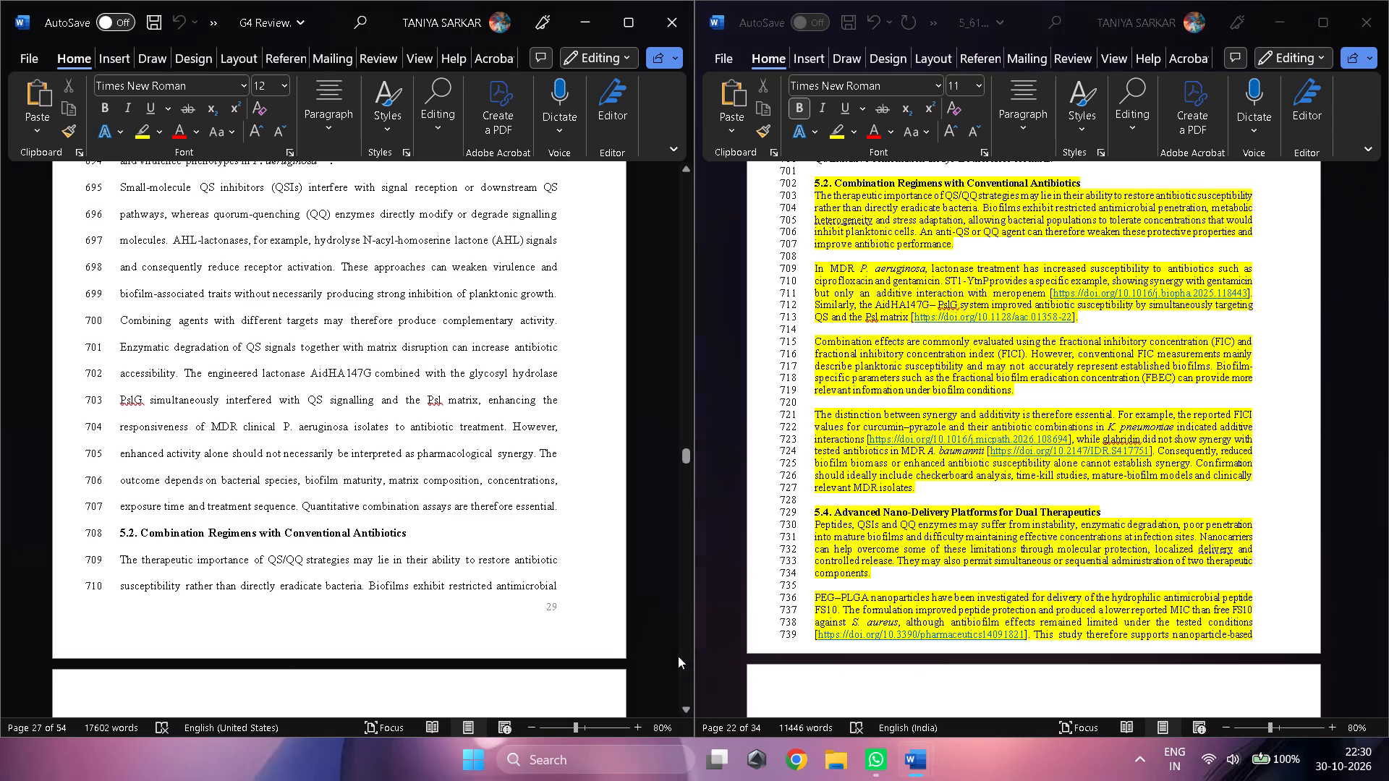
click(687, 707)
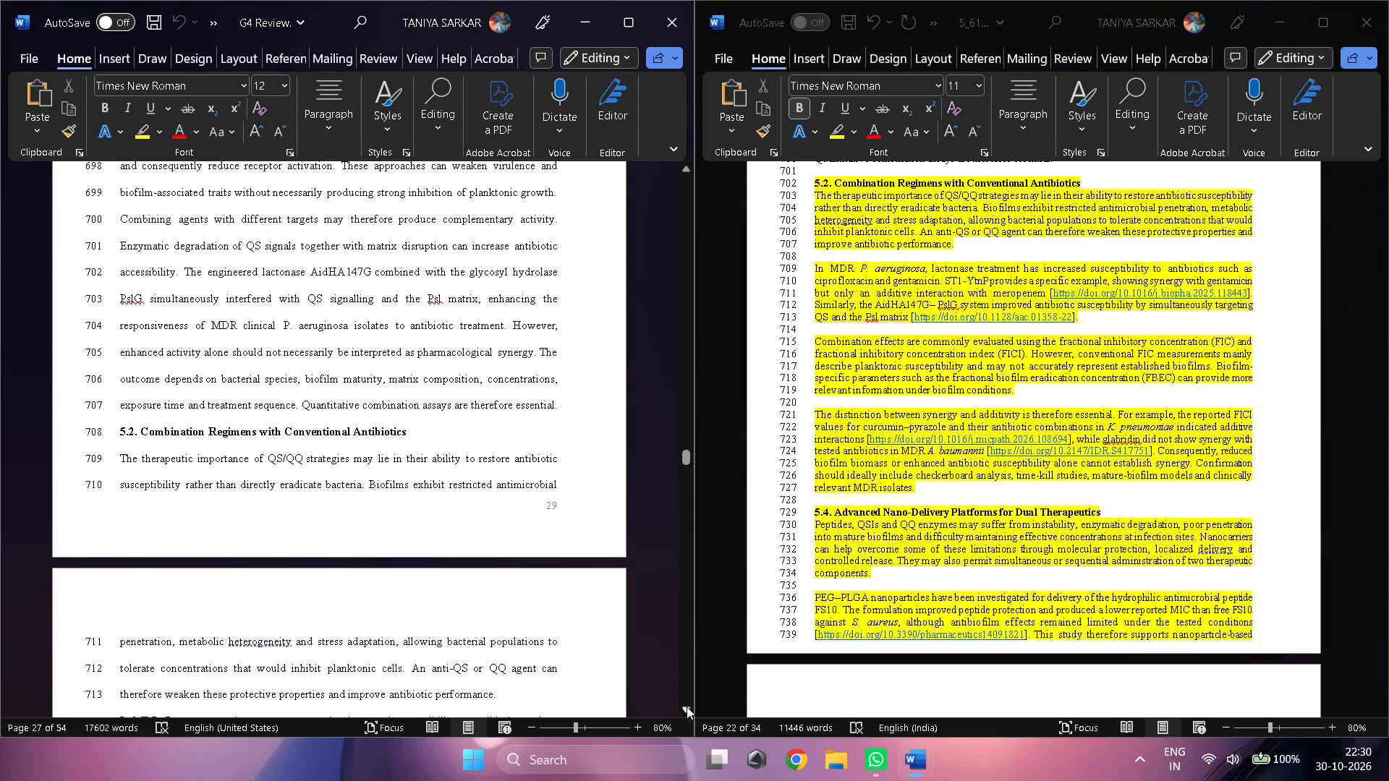
click(687, 707)
click(687, 707)
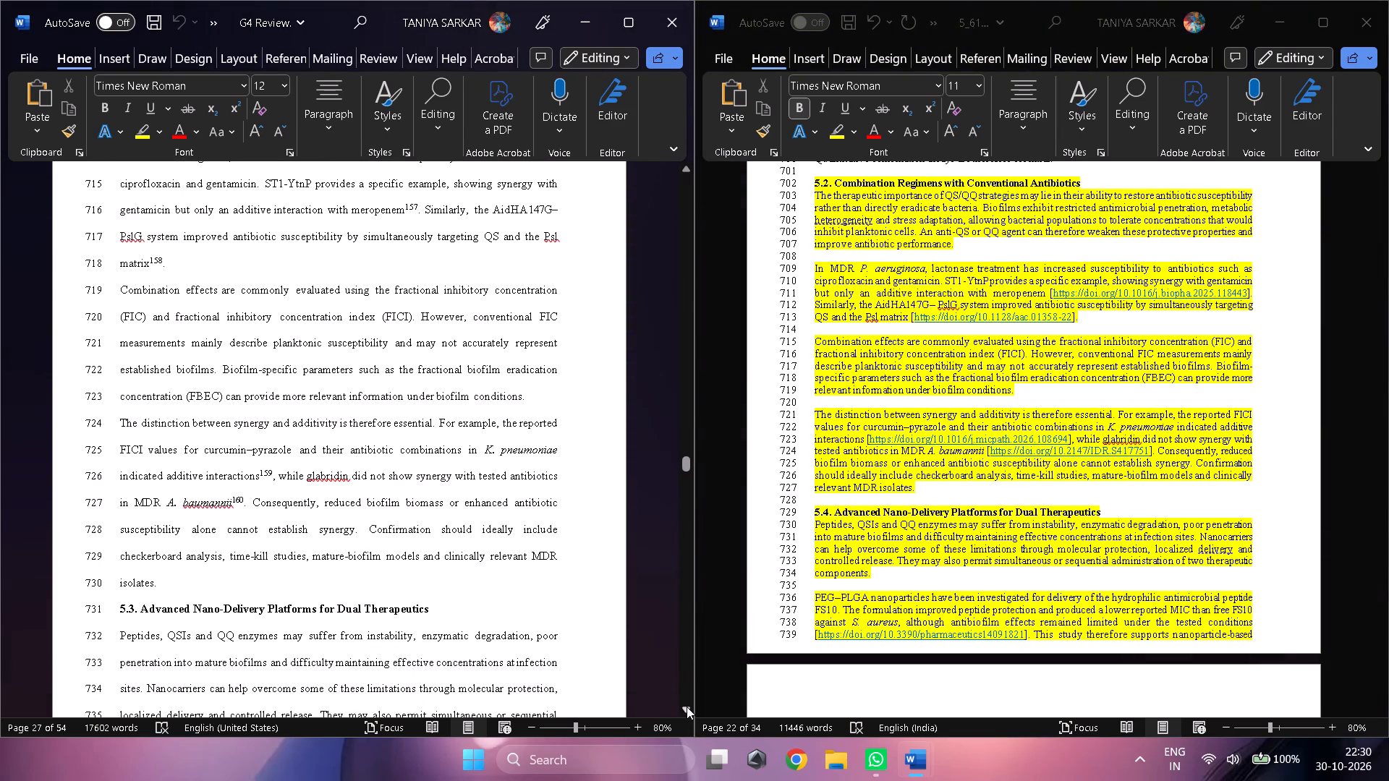
click(823, 508)
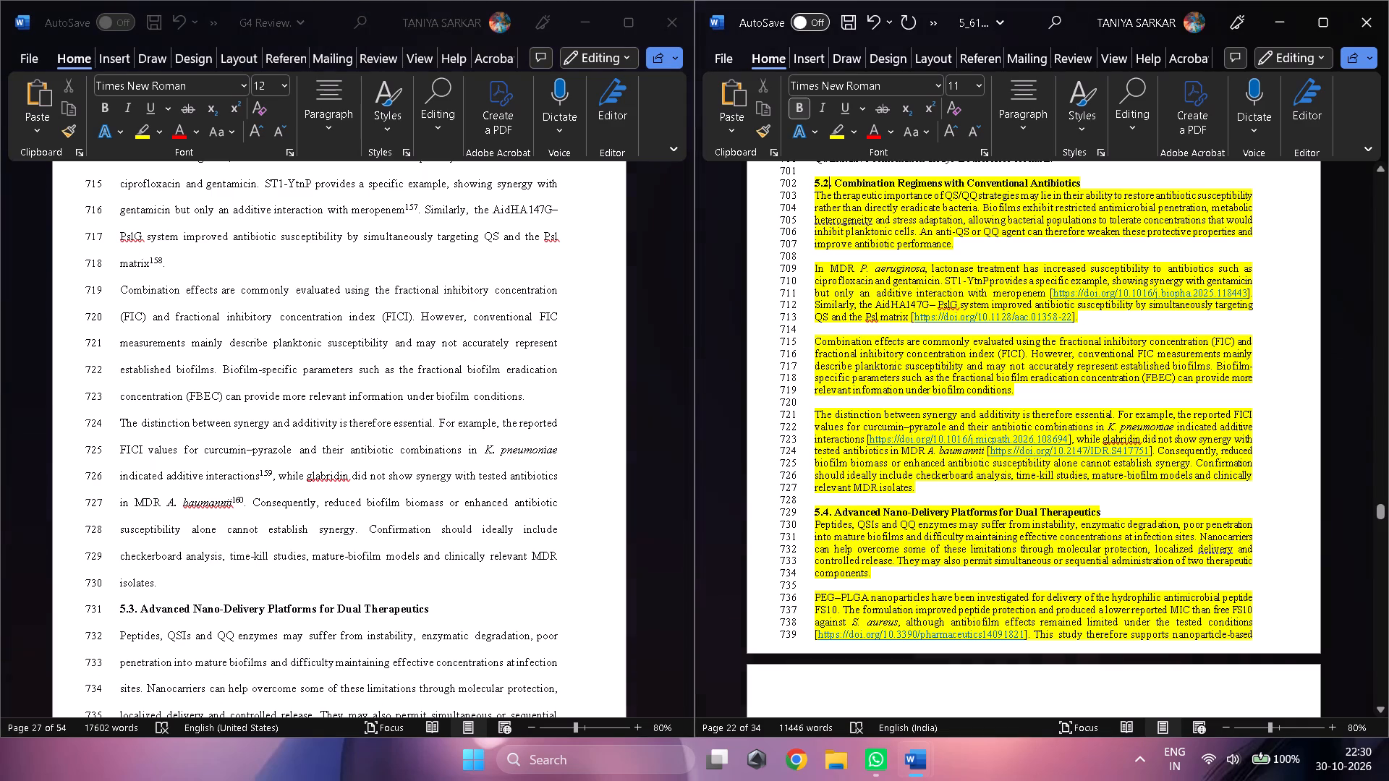
click(825, 510)
click(826, 510)
key(BackSpace)
key(3)
Check the rest of section 5.3 in G4 Review and clear the manuscript's yellow highlighting from the 5.2 heading through the end of 5.3.
click(676, 697)
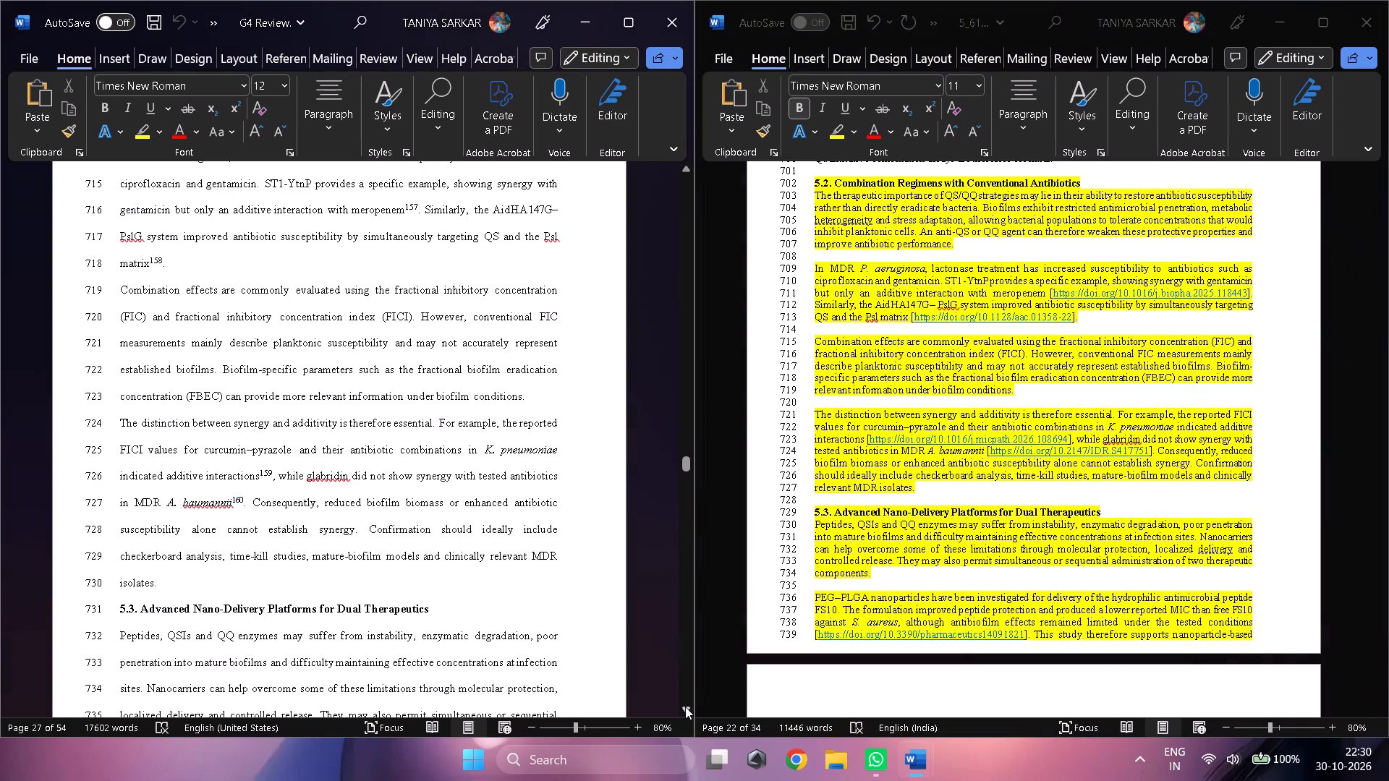
click(686, 708)
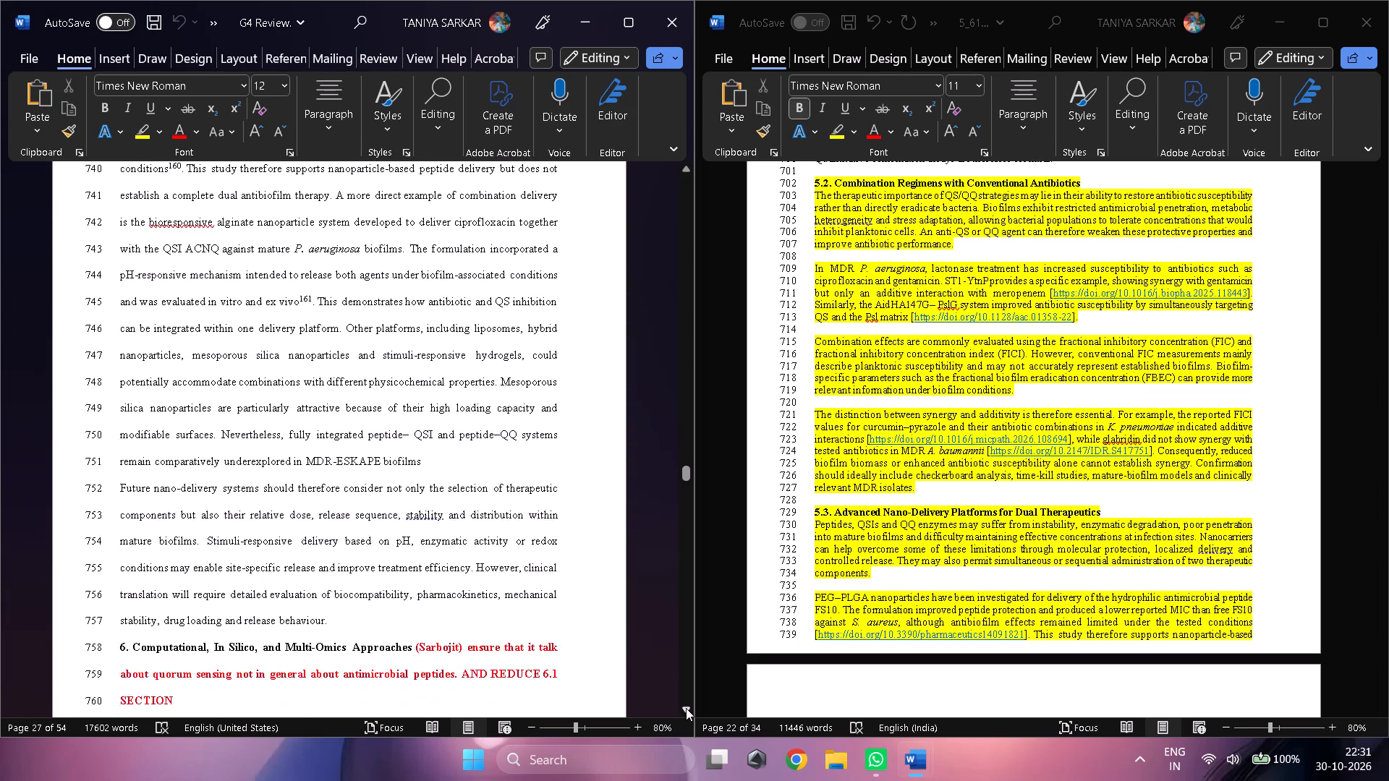
click(1192, 602)
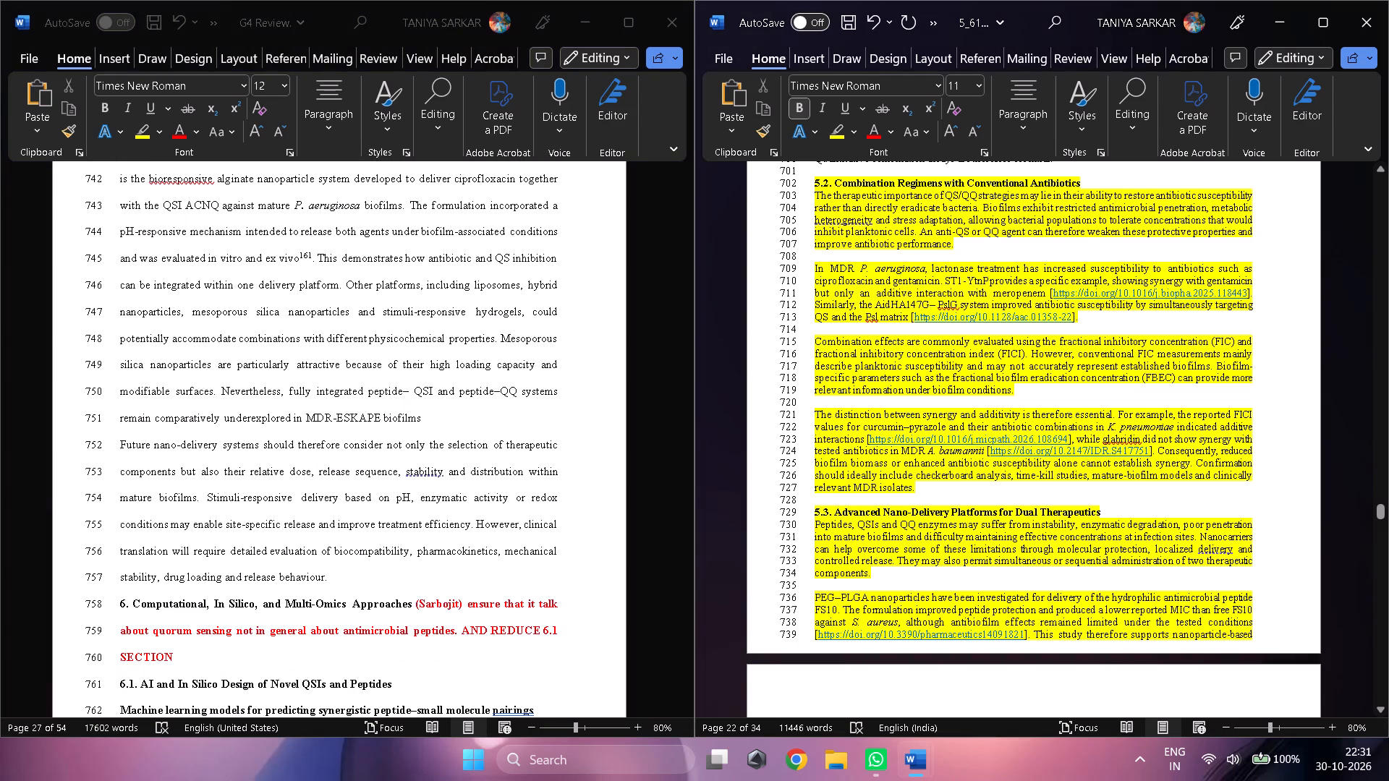
drag(815, 181, 870, 248)
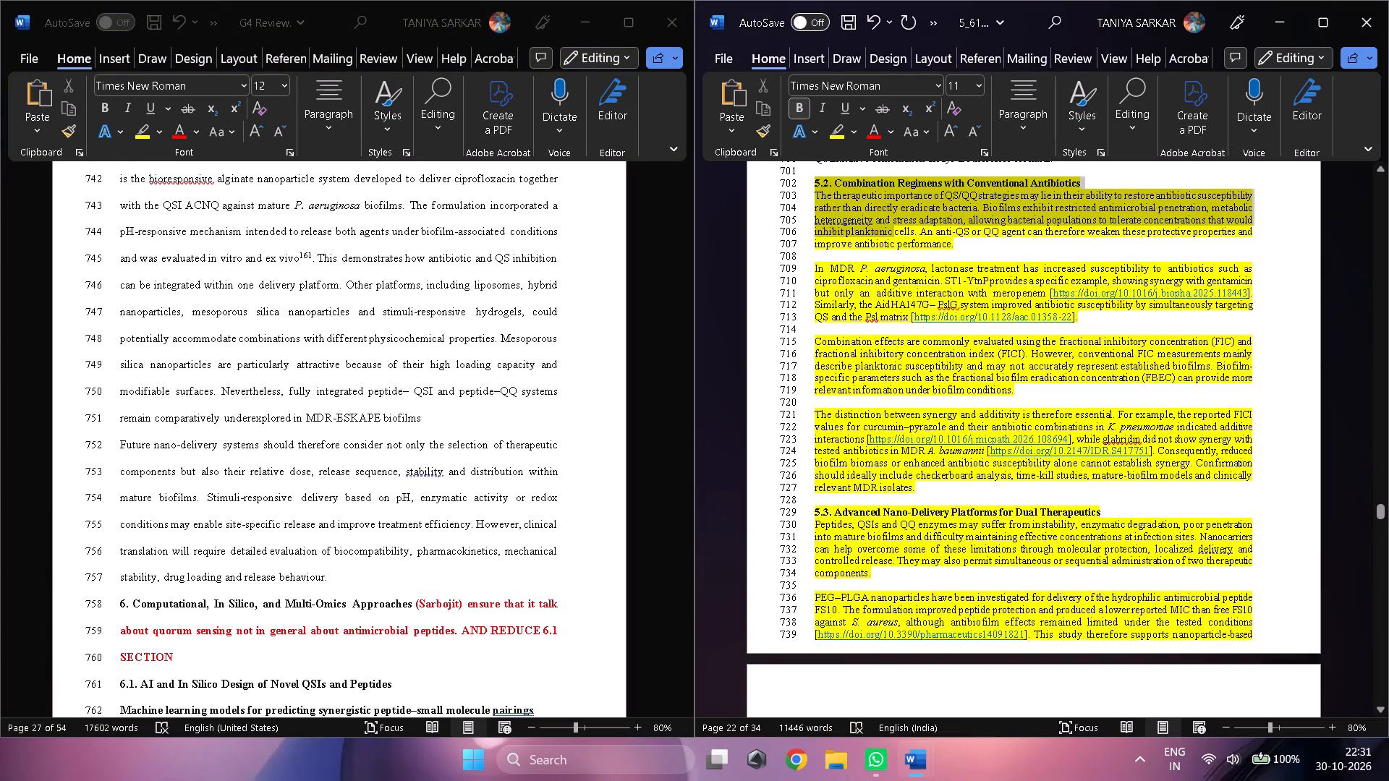
drag(870, 248, 1249, 650)
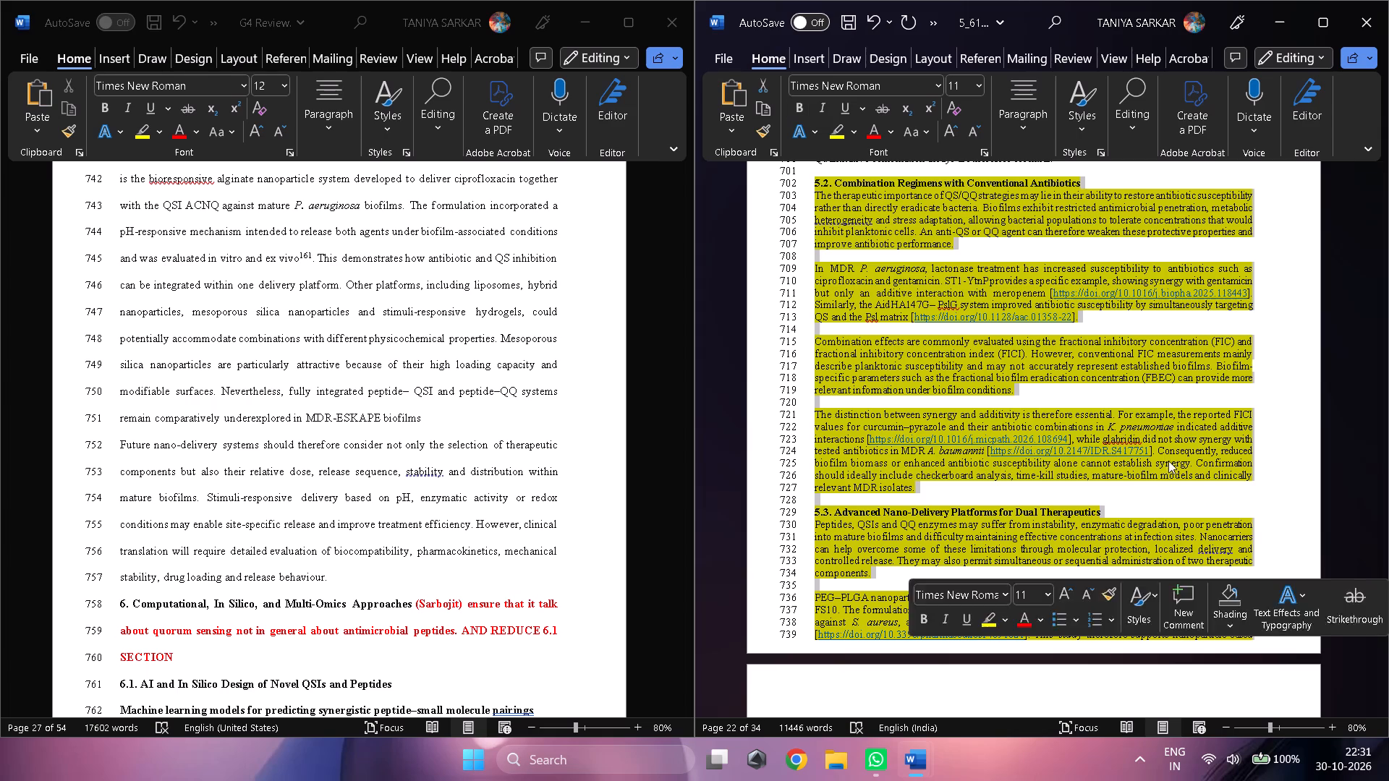
click(839, 129)
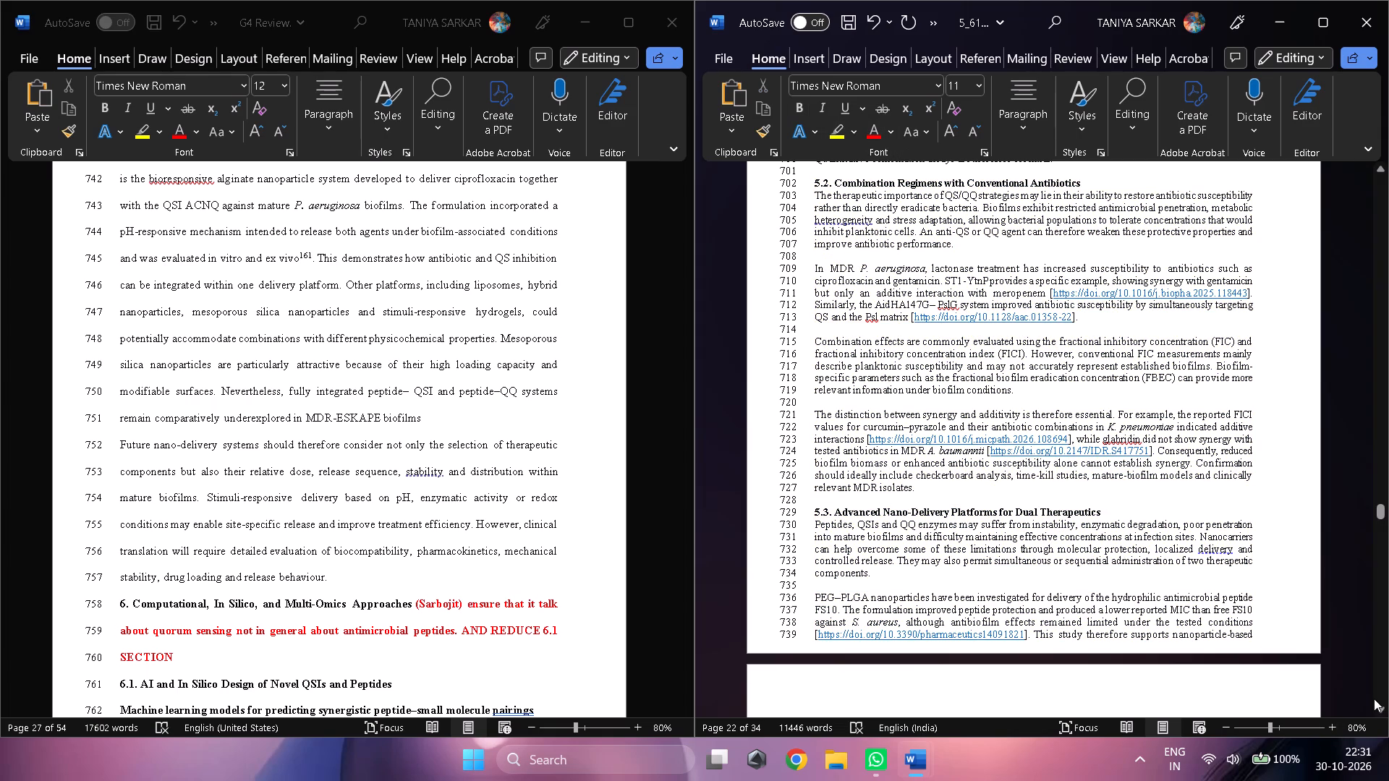
click(1377, 707)
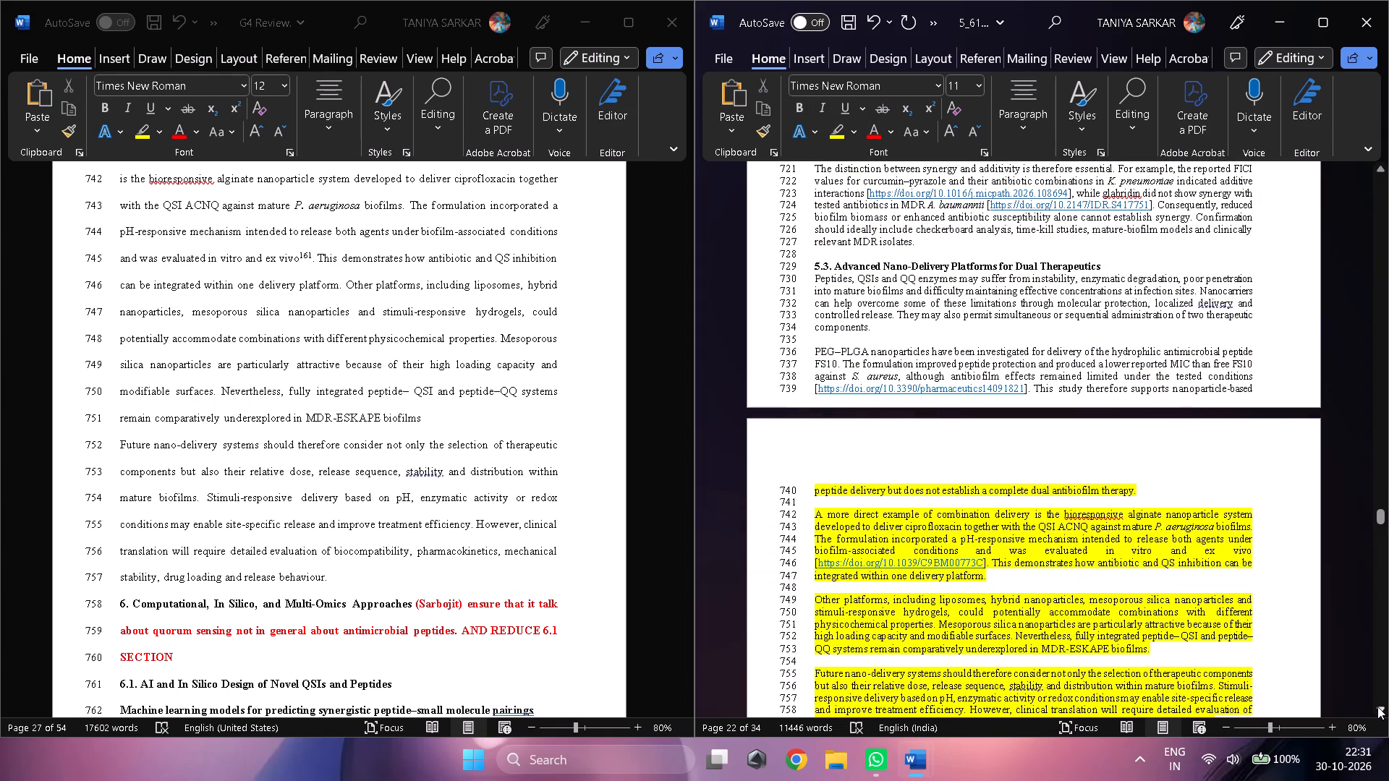
drag(1233, 537, 1125, 482)
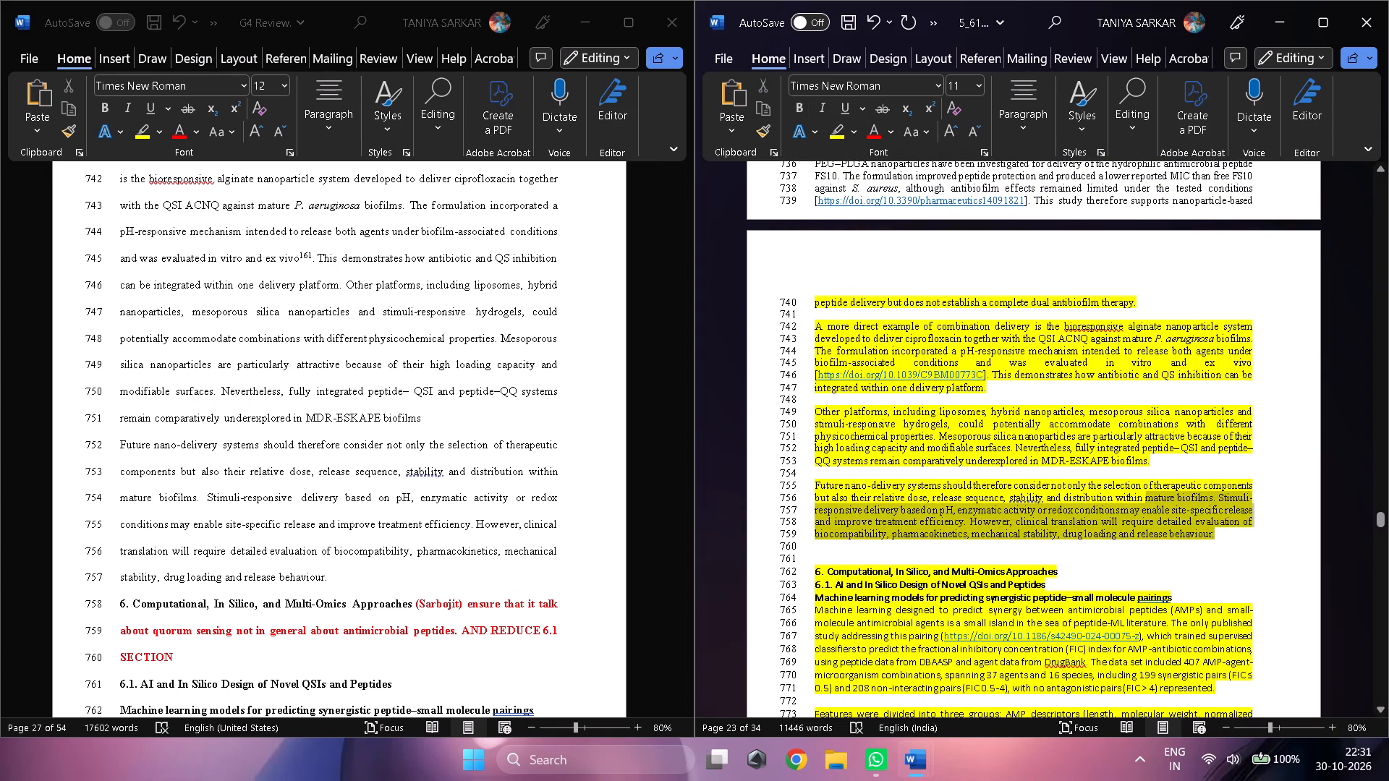
drag(1125, 482, 815, 287)
click(888, 258)
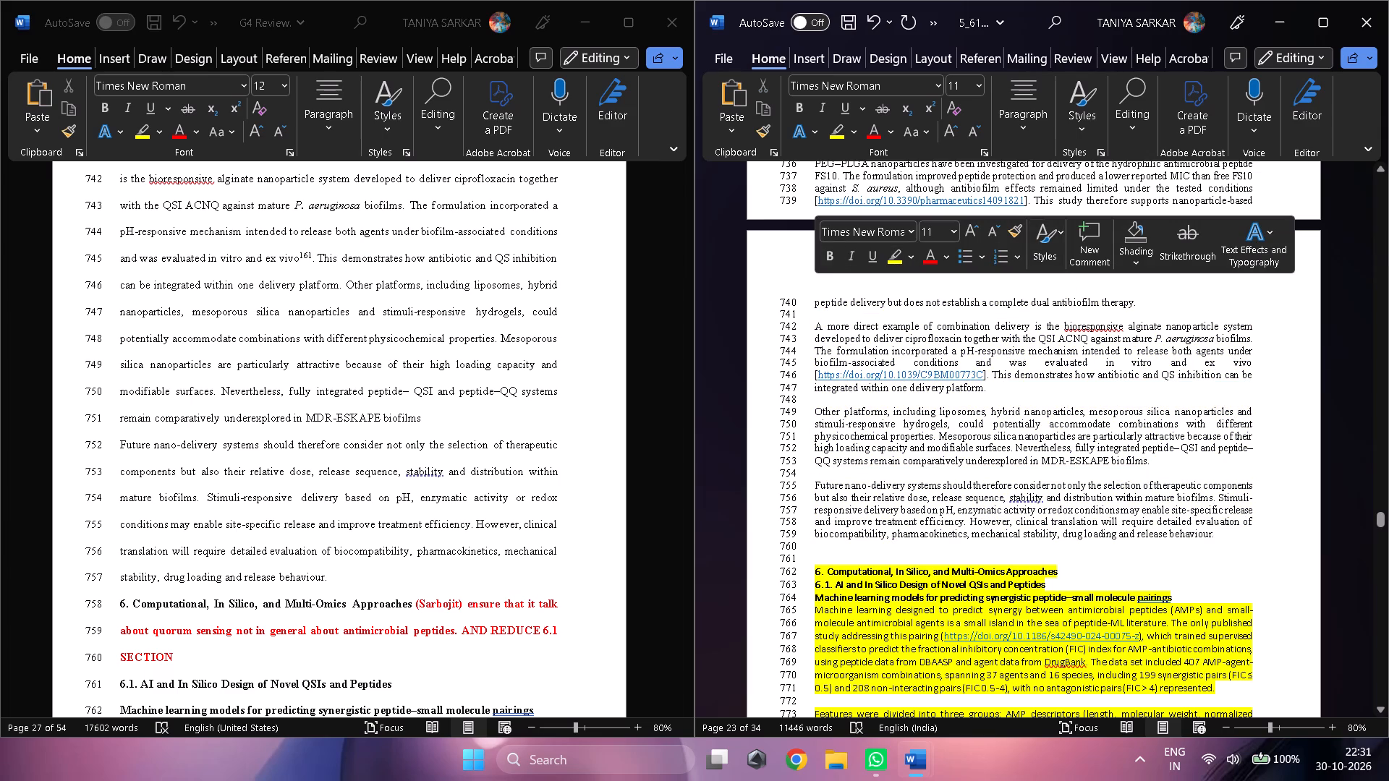
Look back over the manuscript's sections 5.2 and 5.3, down to the start of section 6.
click(1376, 168)
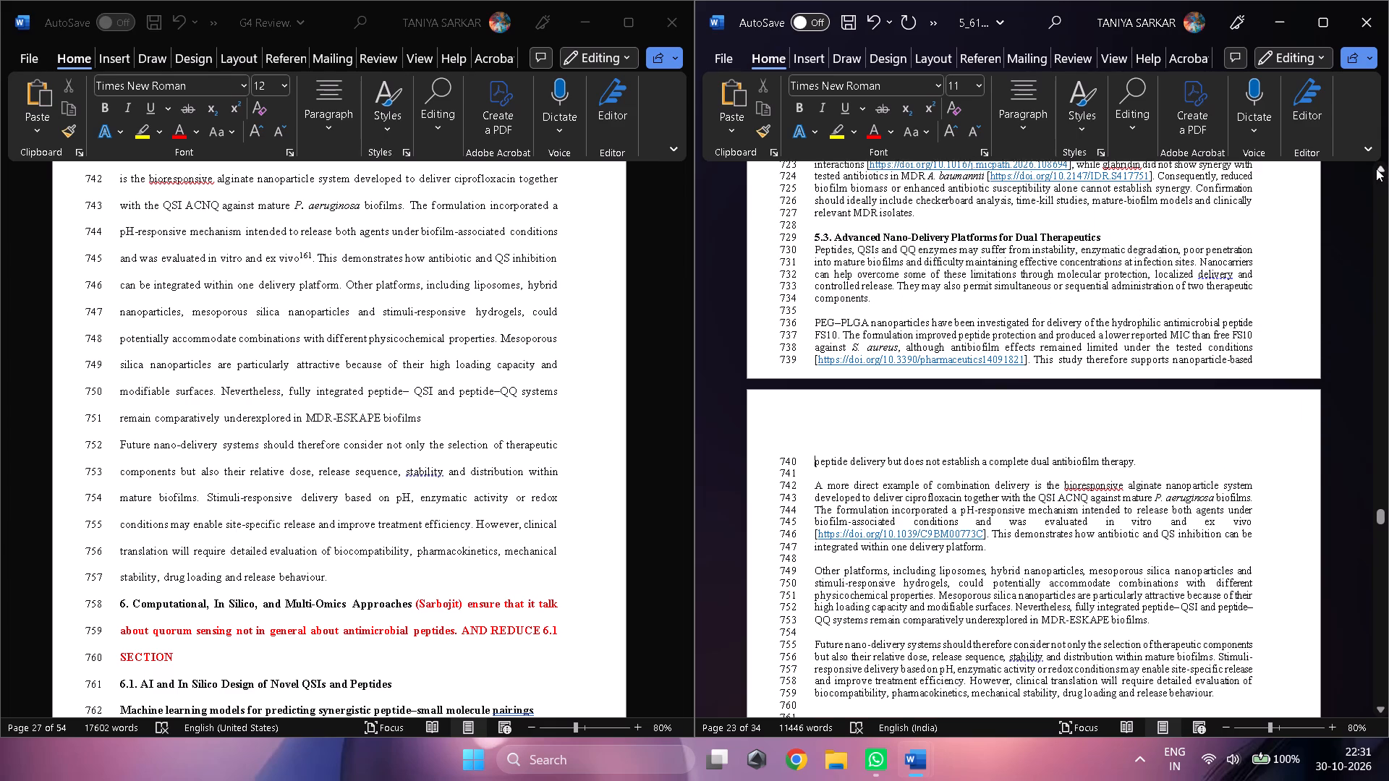
triple_click(1376, 168)
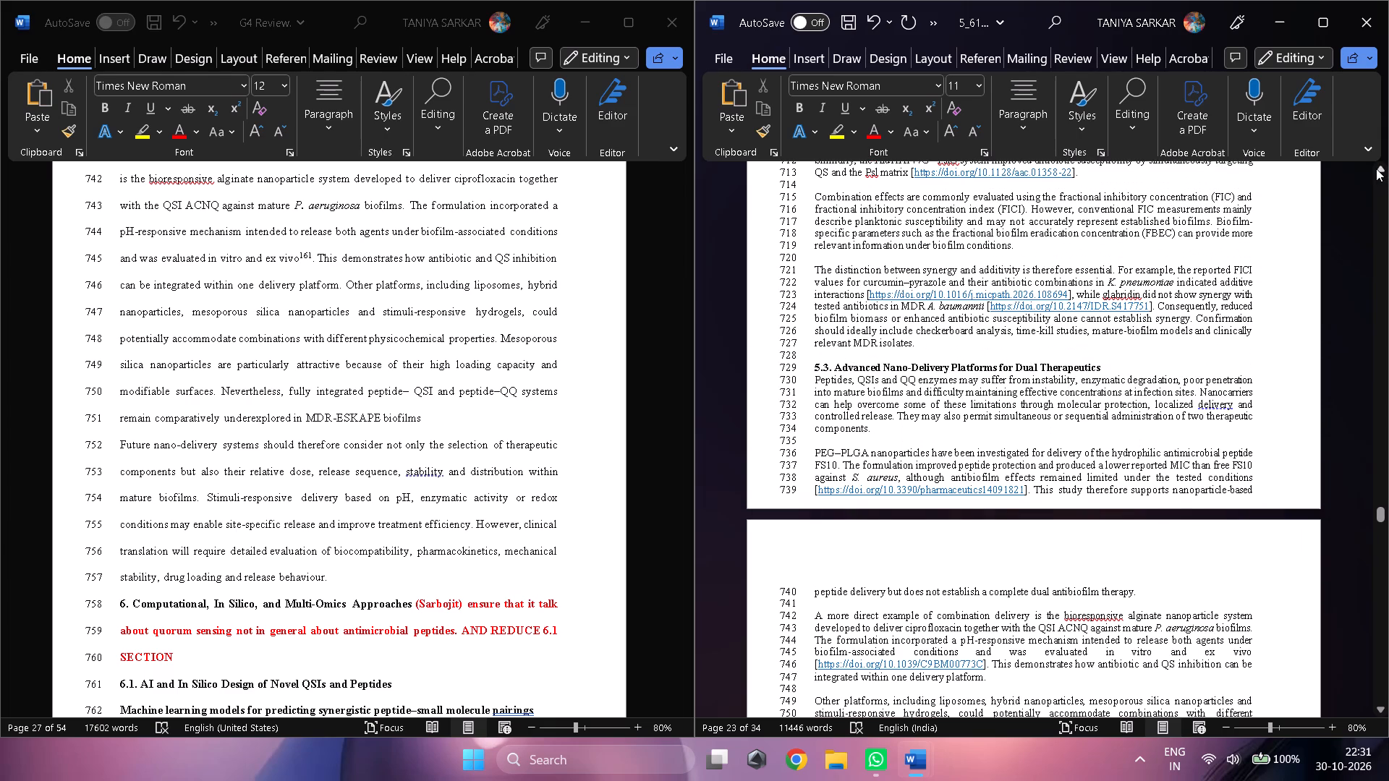
triple_click(1376, 168)
click(1376, 168)
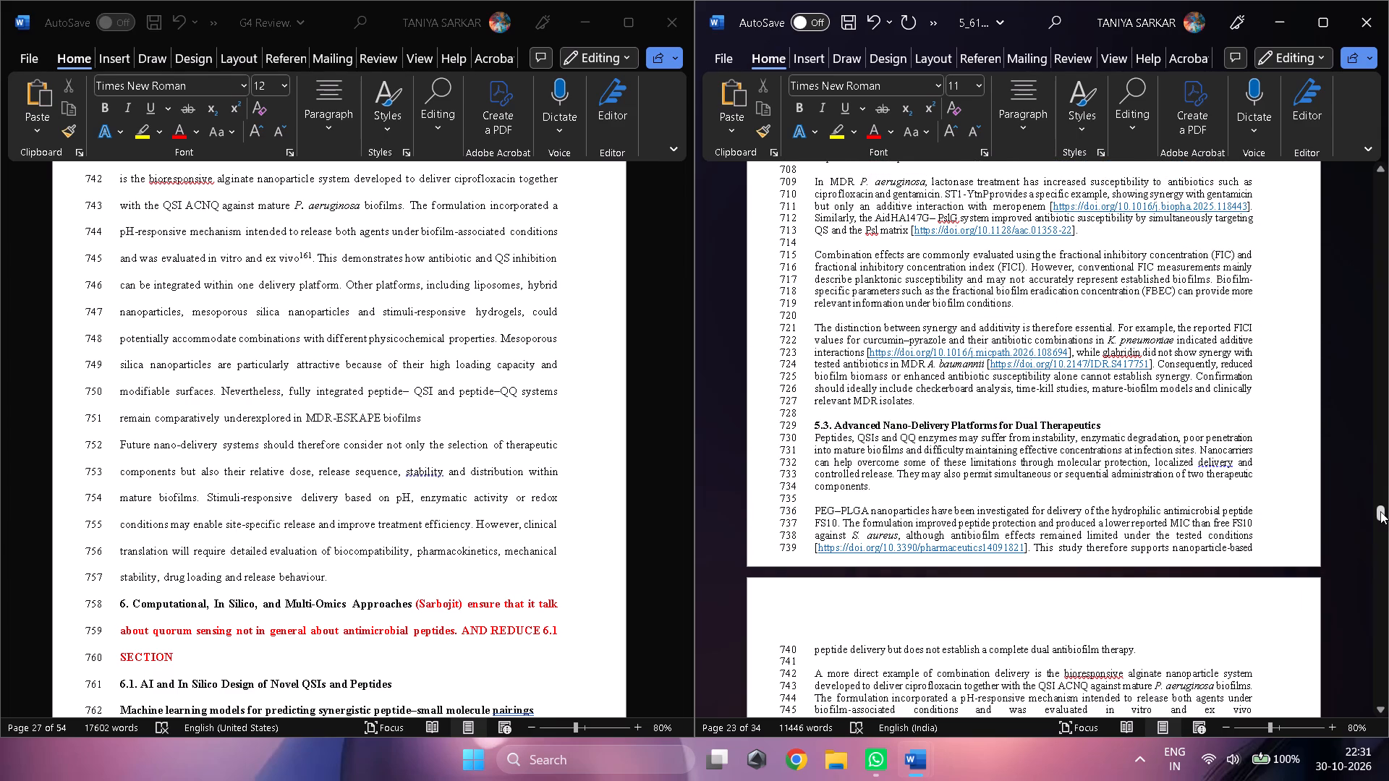
drag(1380, 513, 1380, 521)
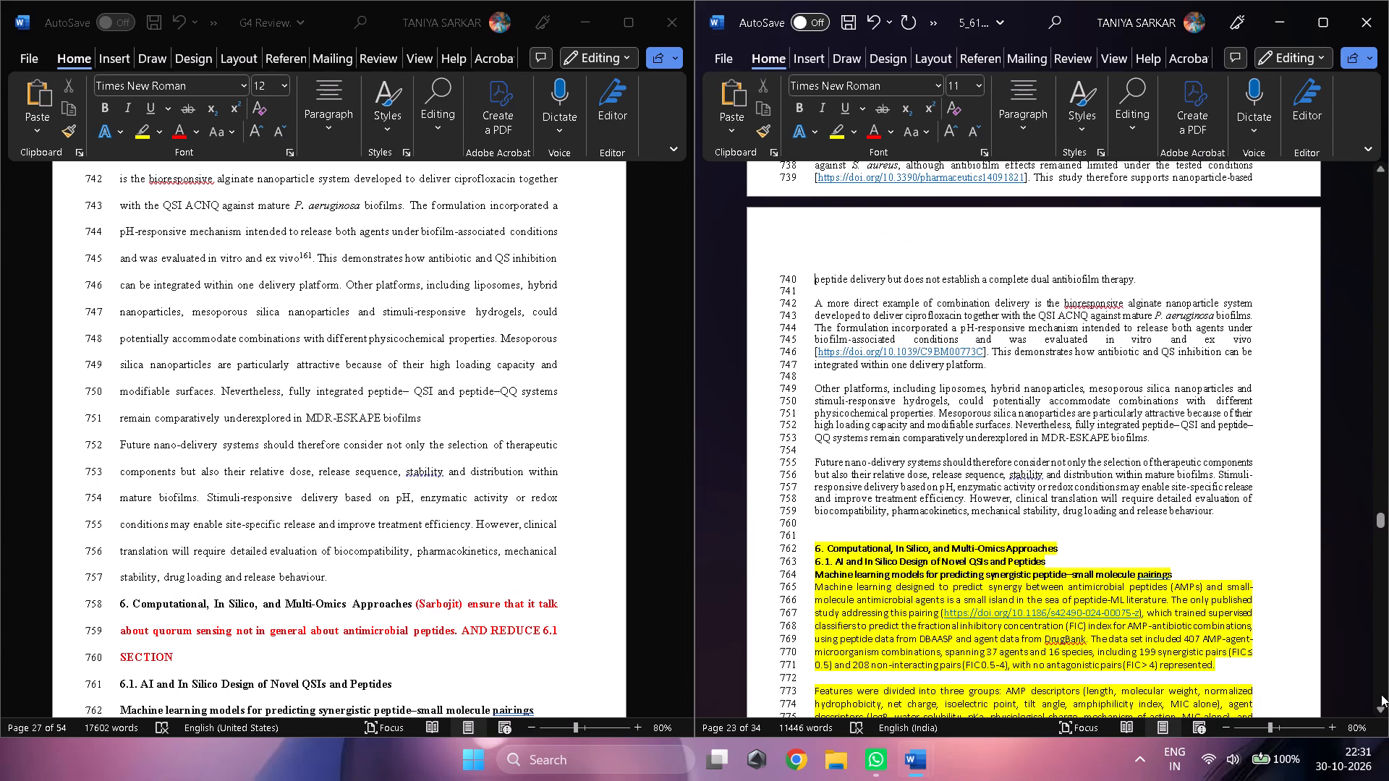
Look through the manuscript's highlighted section 6.1, down to the heading "6.2. Multi-Omics Decoding of Combination Therapy".
click(1380, 706)
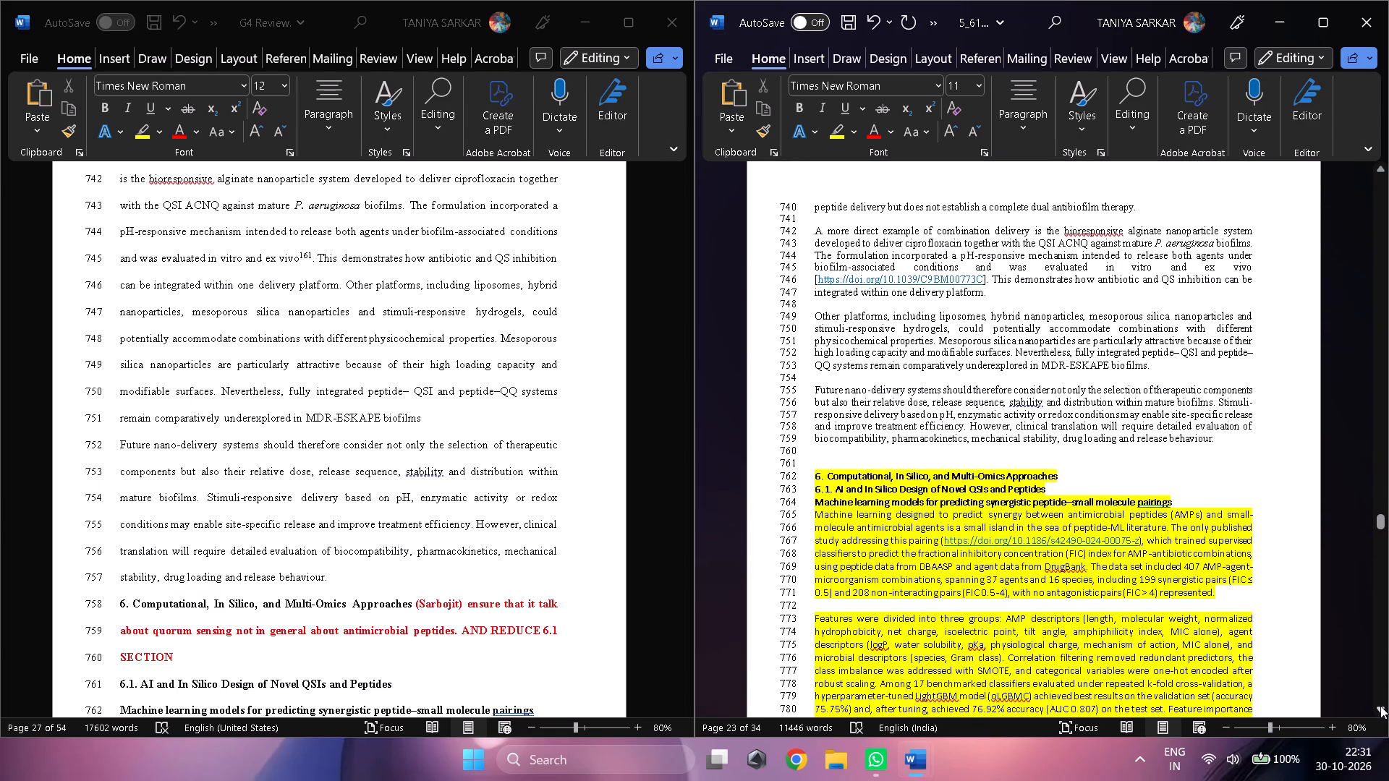
click(1380, 706)
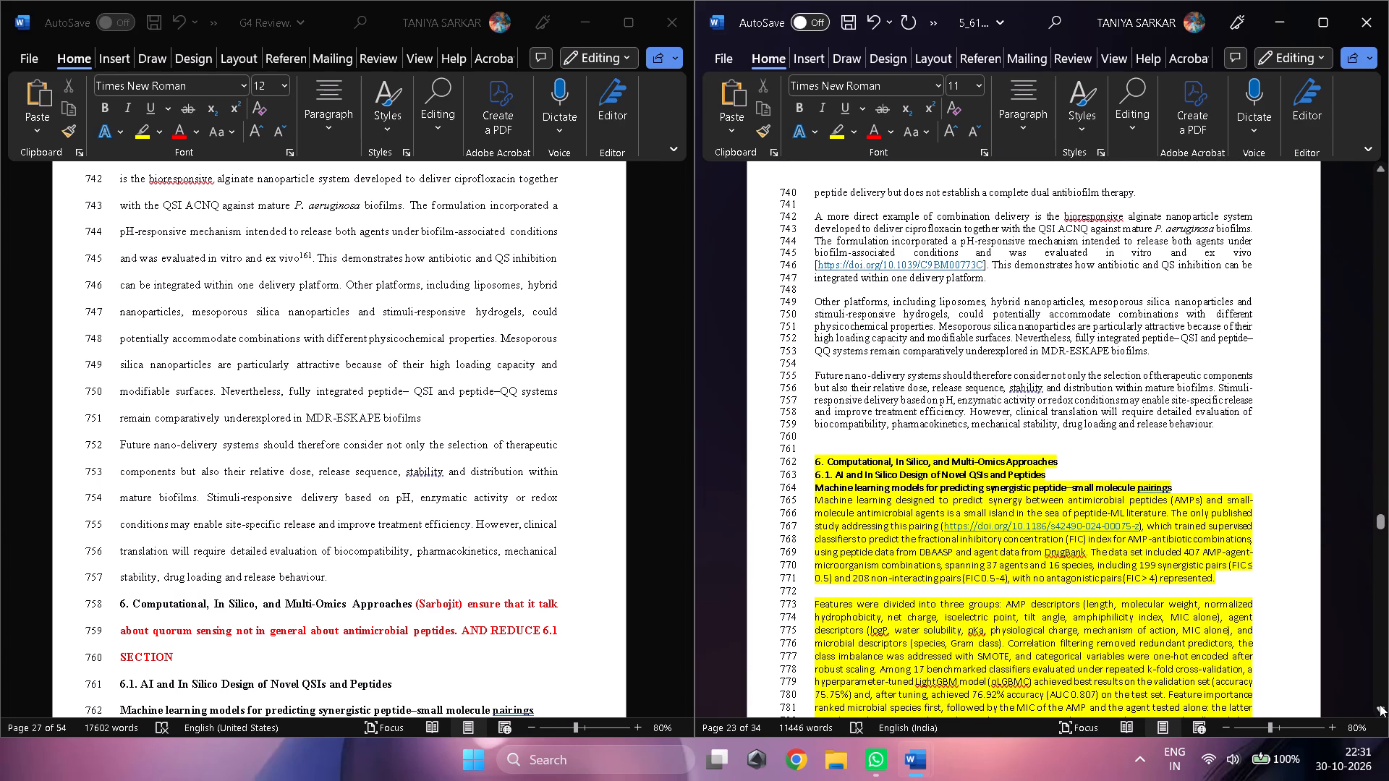
double_click(1377, 697)
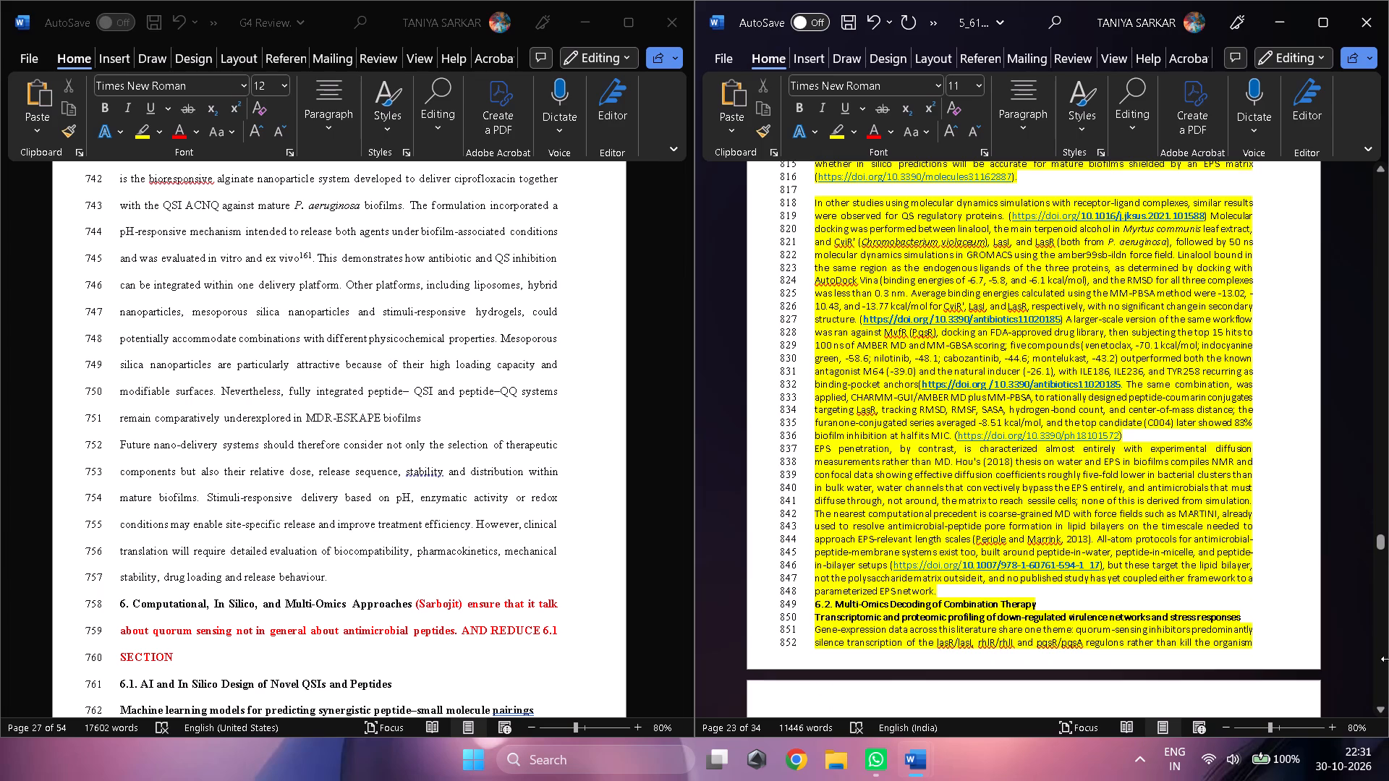
click(1377, 175)
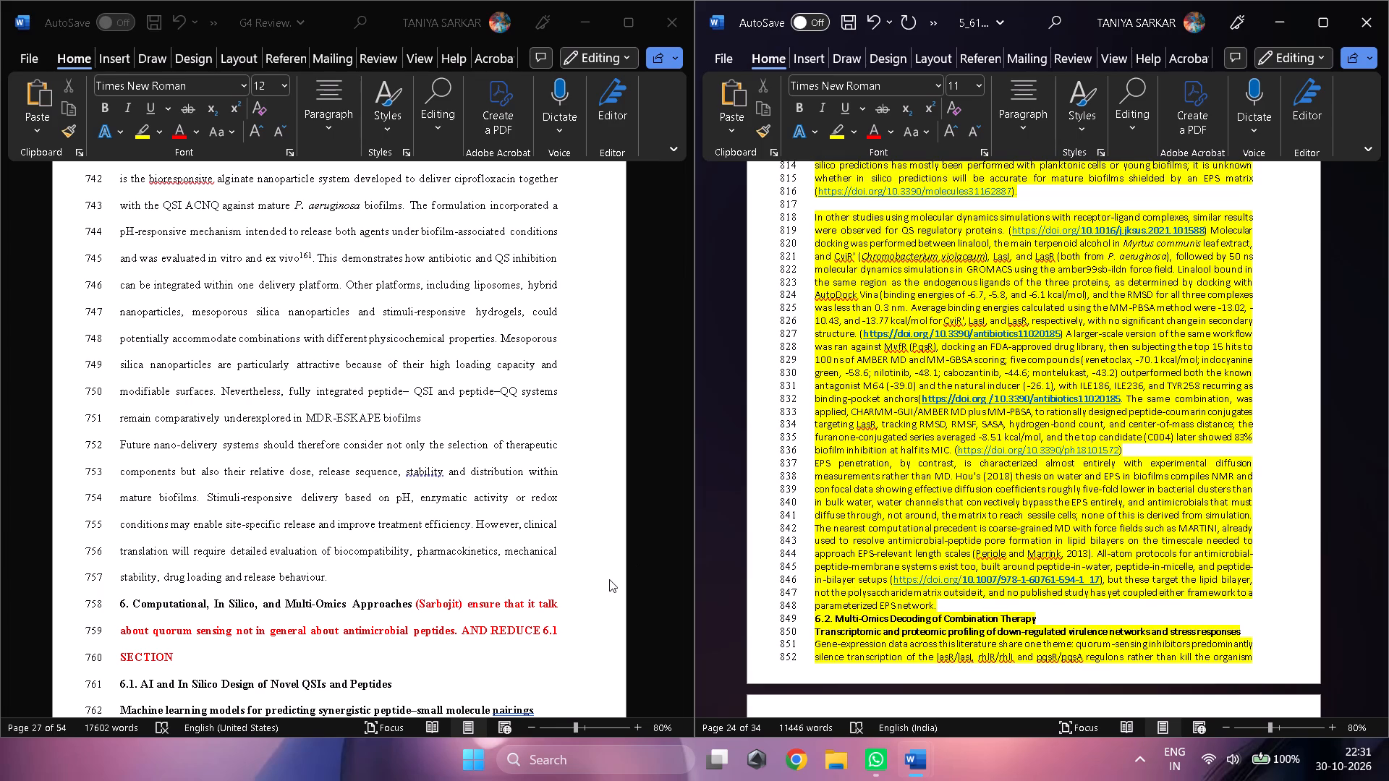
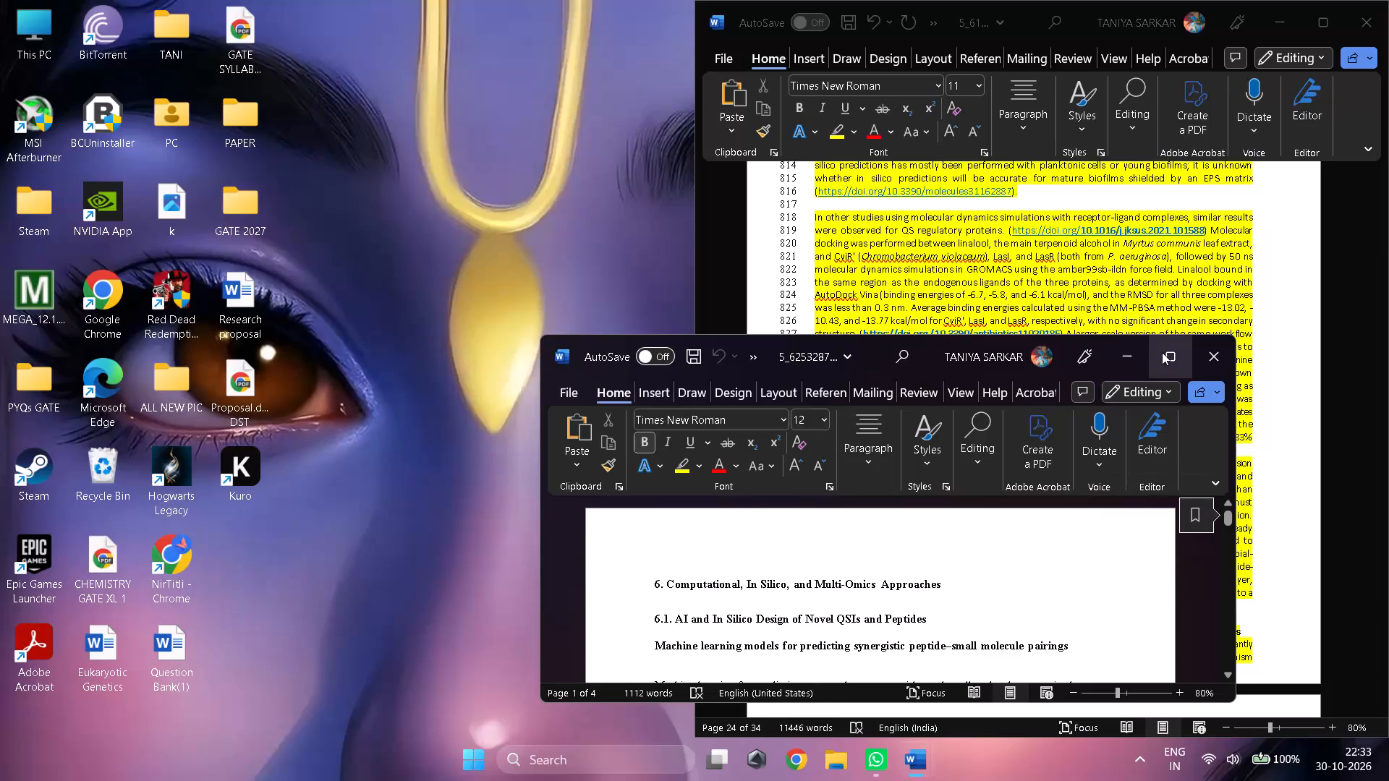
Place the section 6 source document side by side with the manuscript and make the manuscript the active document.
click(1101, 397)
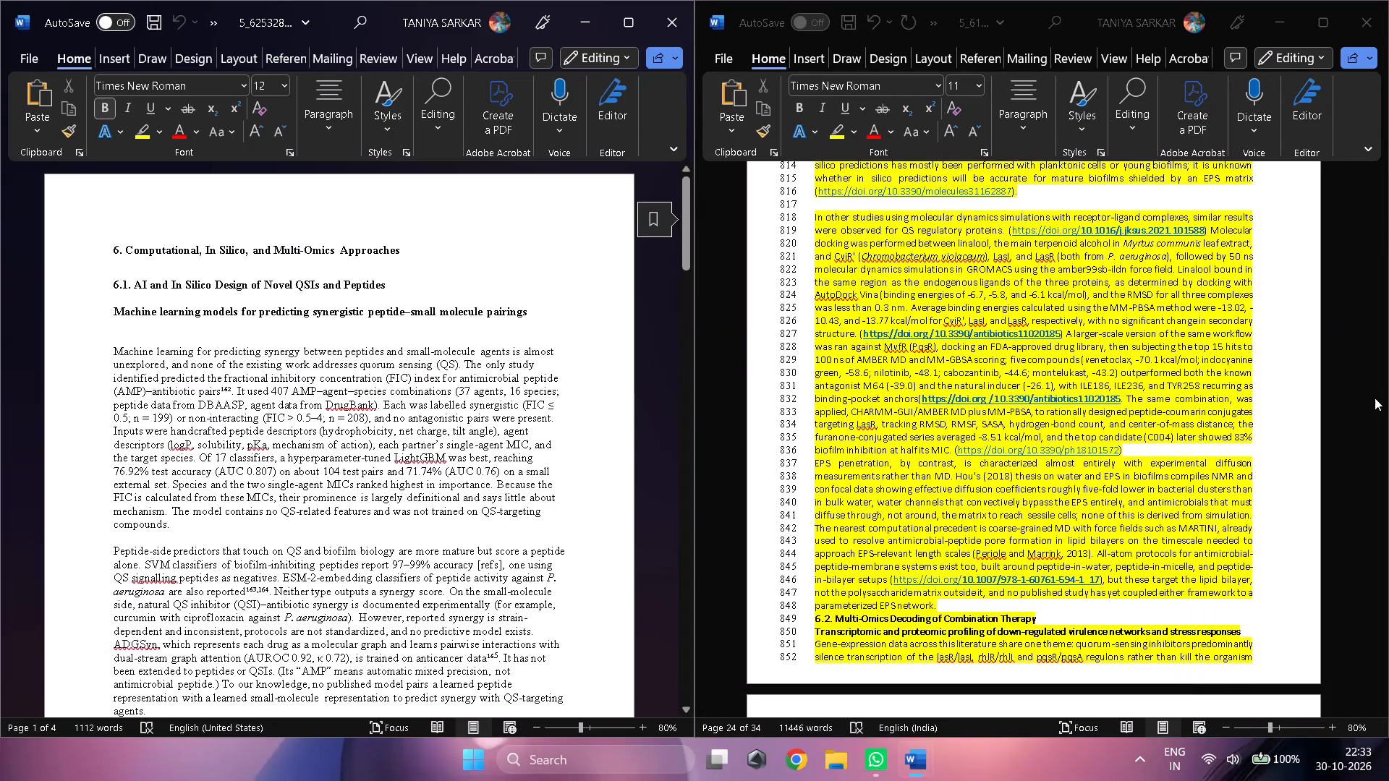
click(1368, 311)
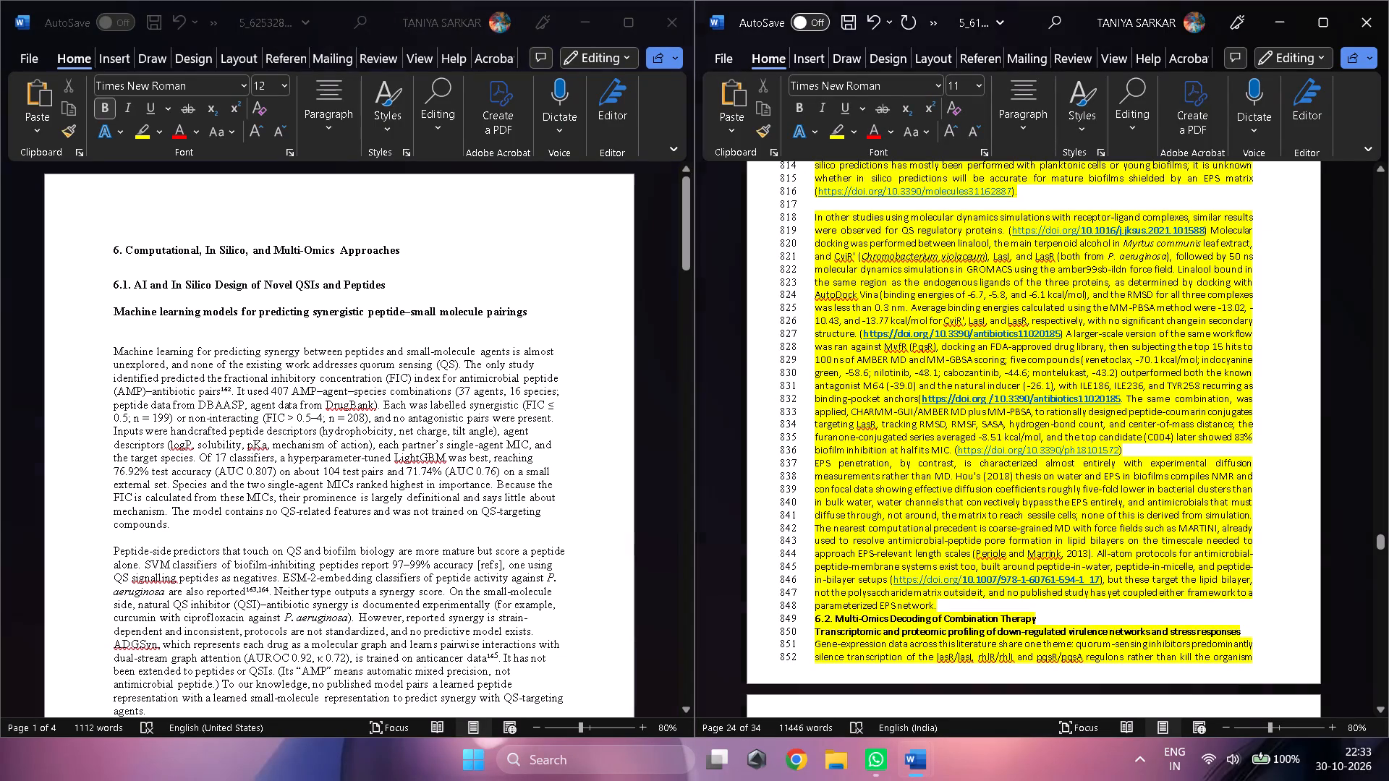
Compare the start of section 6, on computational, in silico and multi-omics approaches, in the manuscript and the four-page section 6 document.
triple_click(1377, 168)
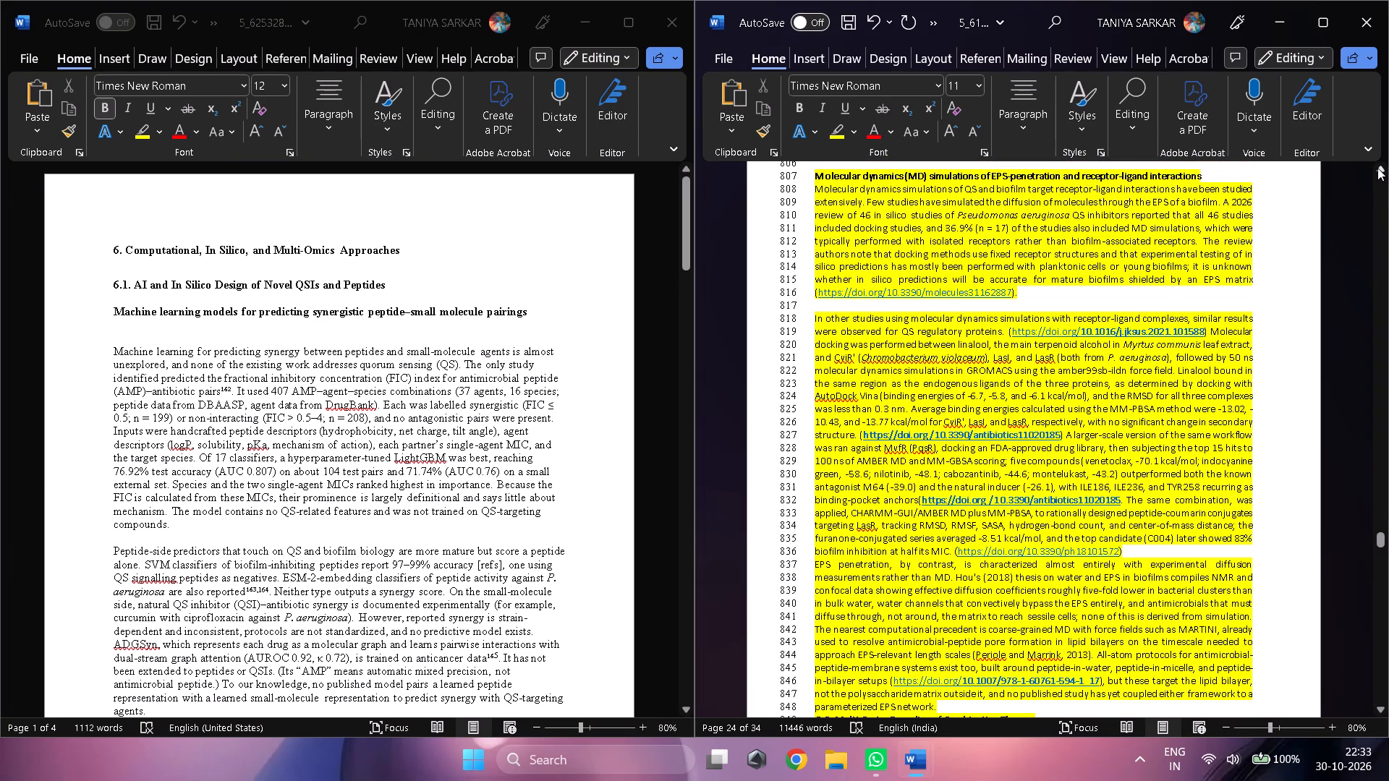
click(1377, 168)
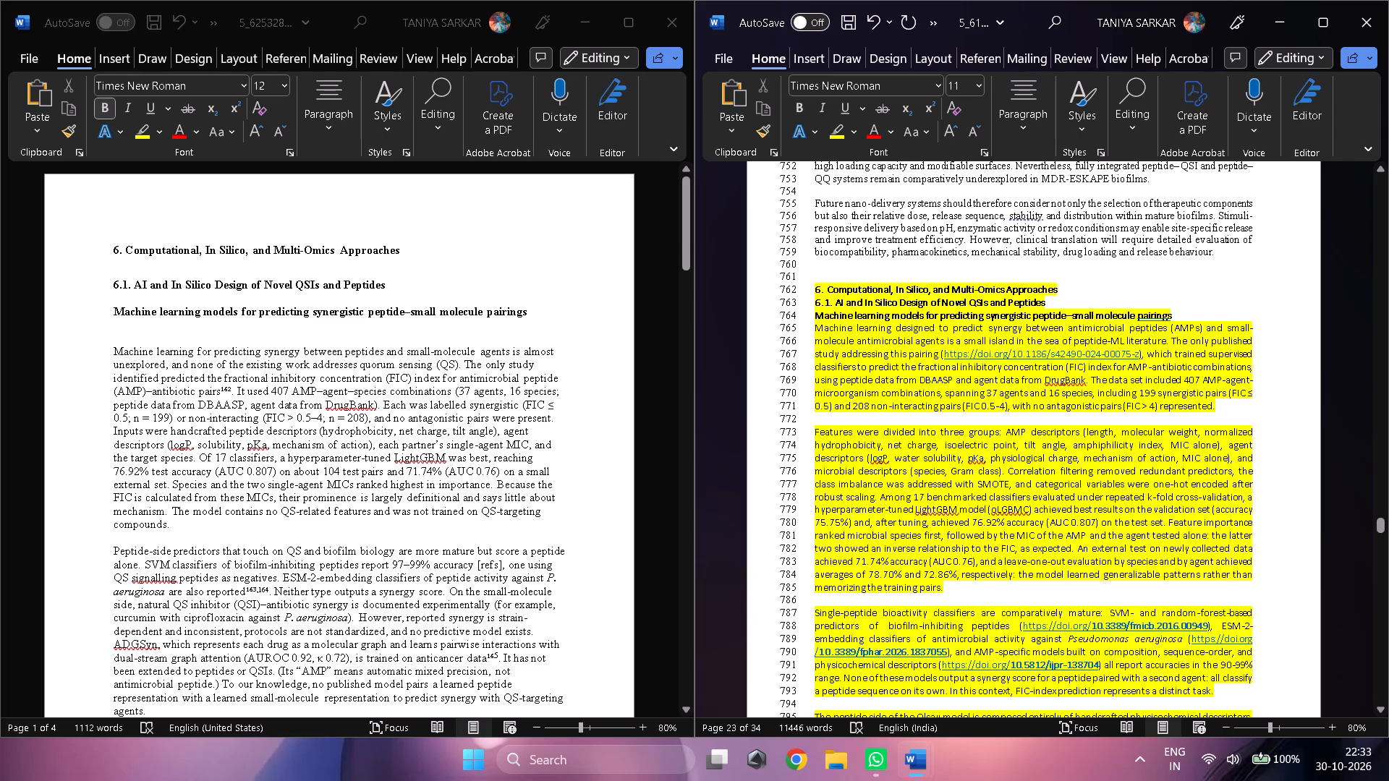
click(685, 706)
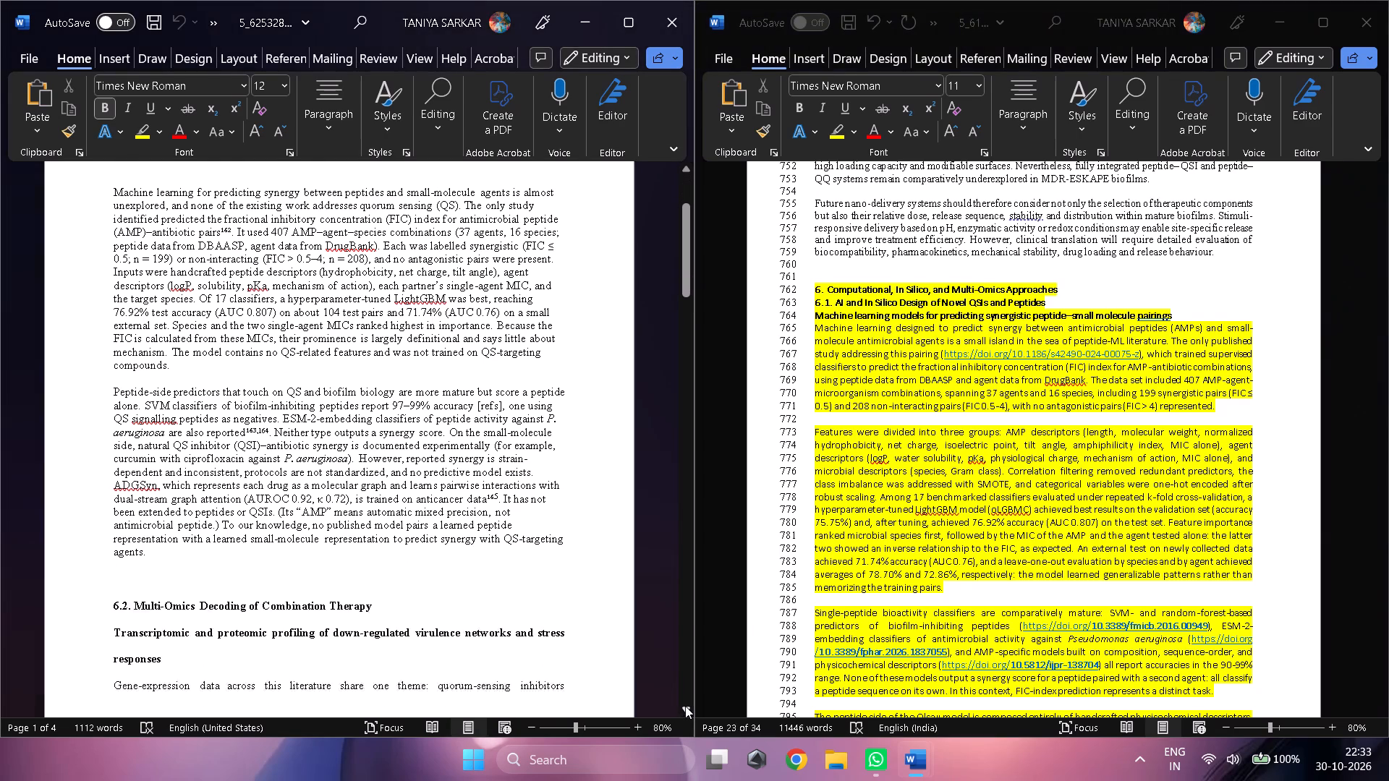
click(1330, 607)
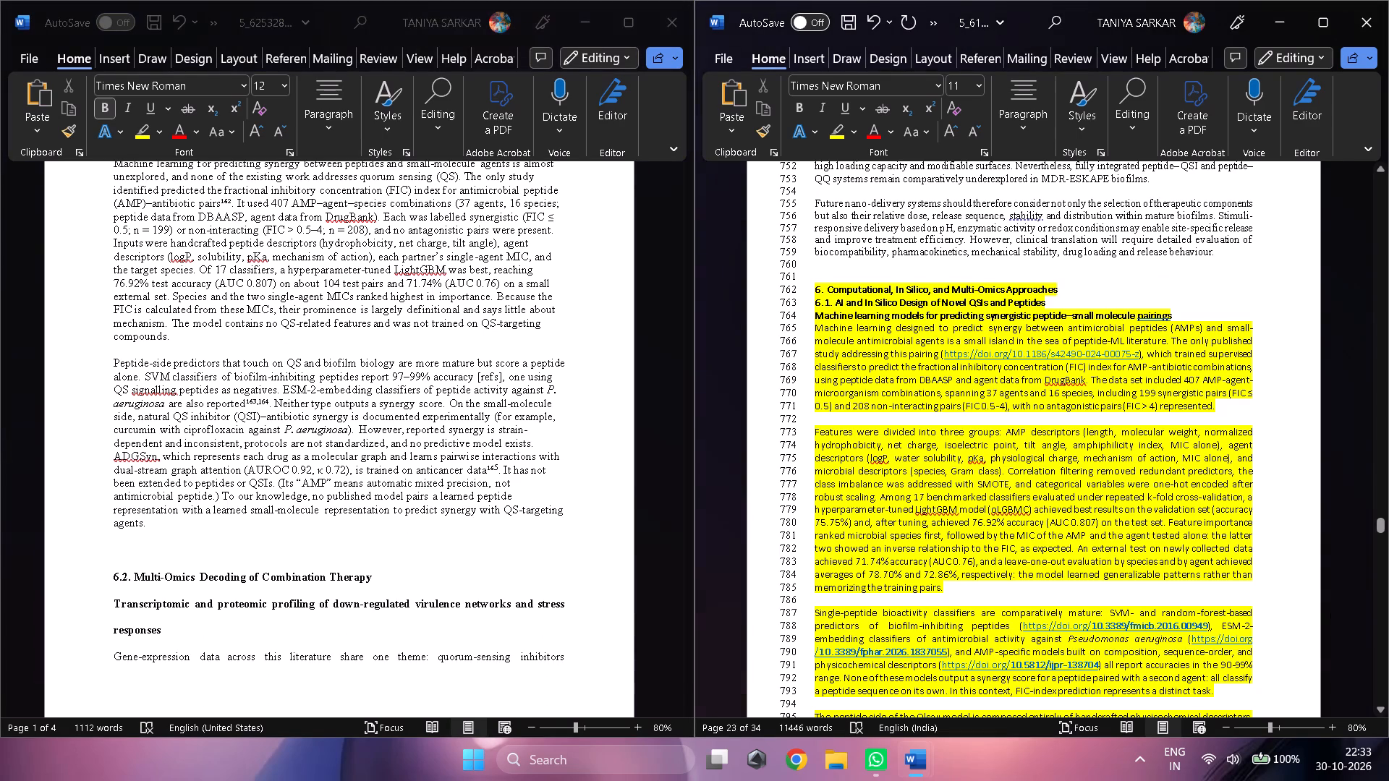
double_click(1380, 705)
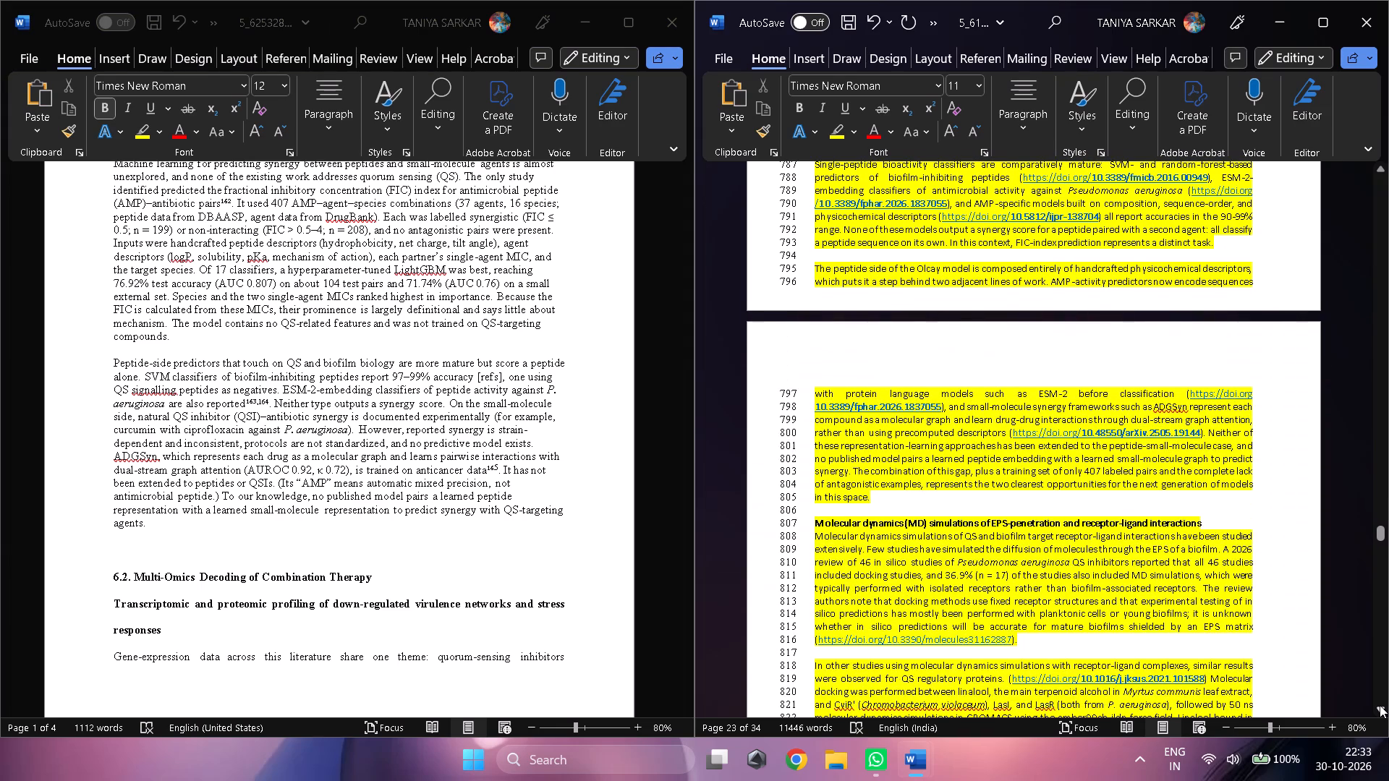
click(1380, 705)
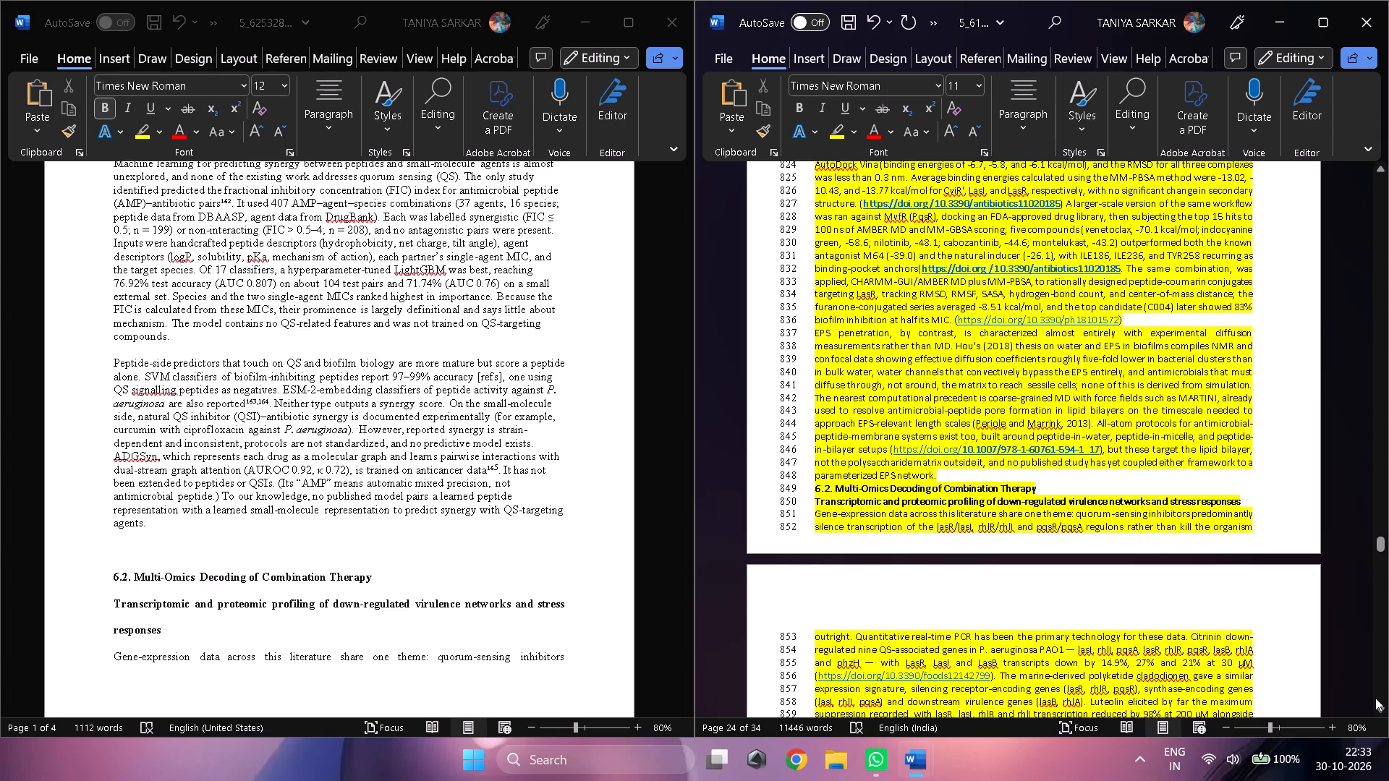
Delete the manuscript text from the "Beyond the microscopic battlefield" heading down to just before heading "8. Translational Bottlenecks and Future Perspectives".
click(1375, 698)
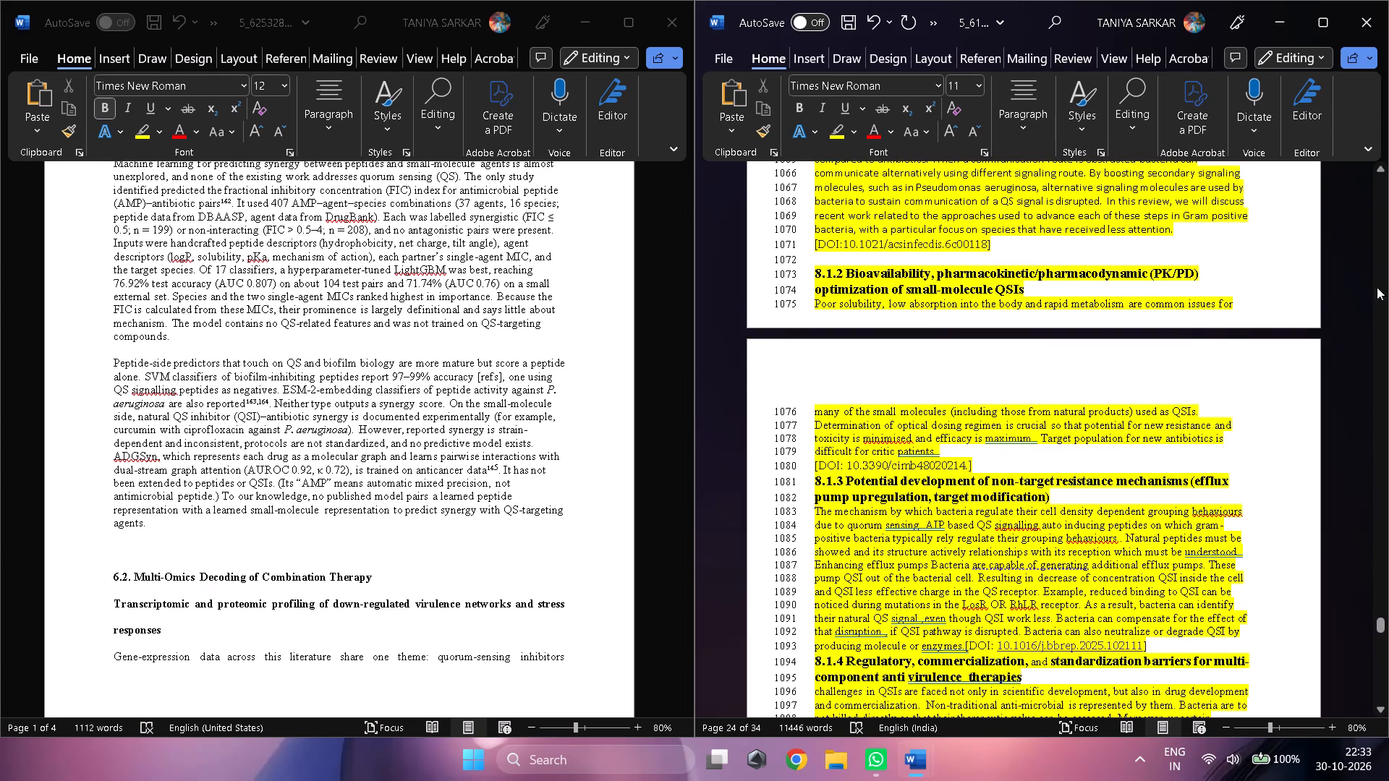
click(1382, 171)
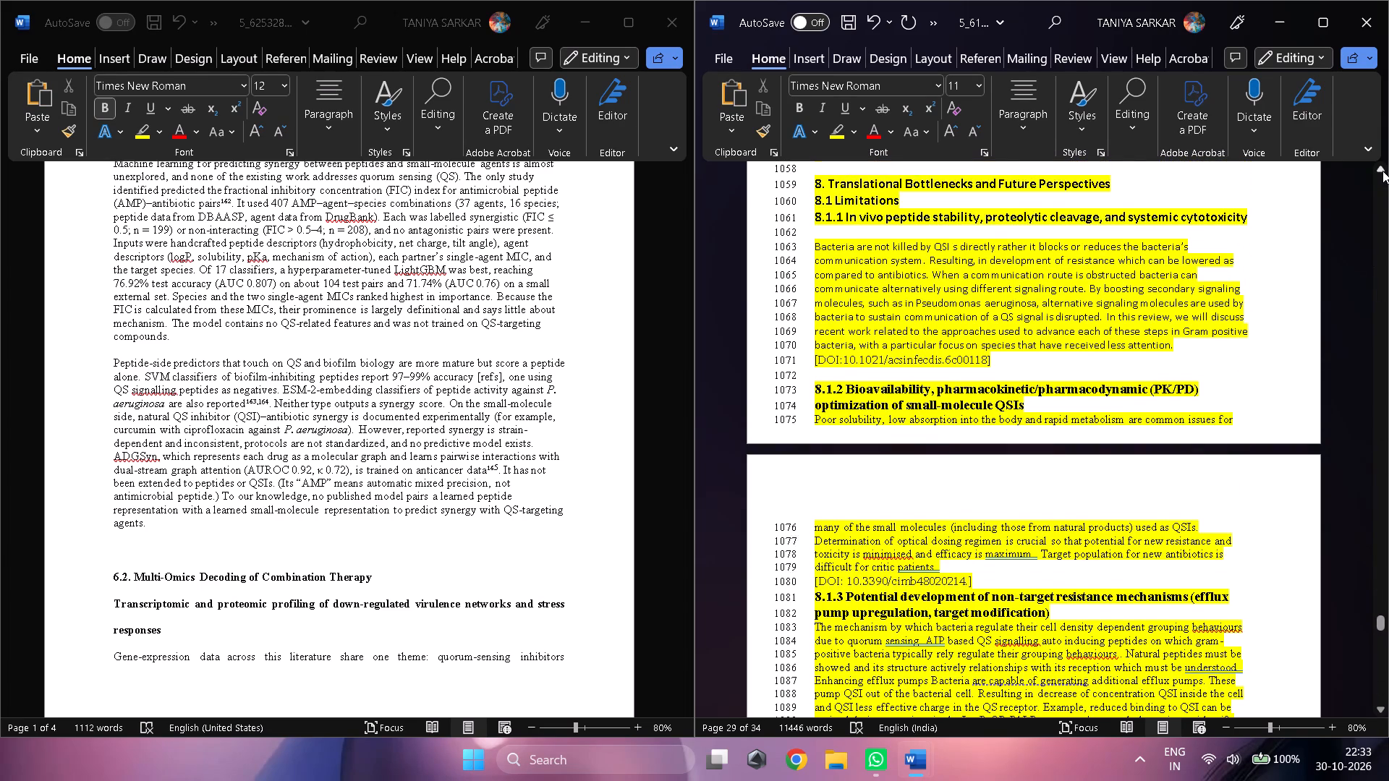
click(1379, 174)
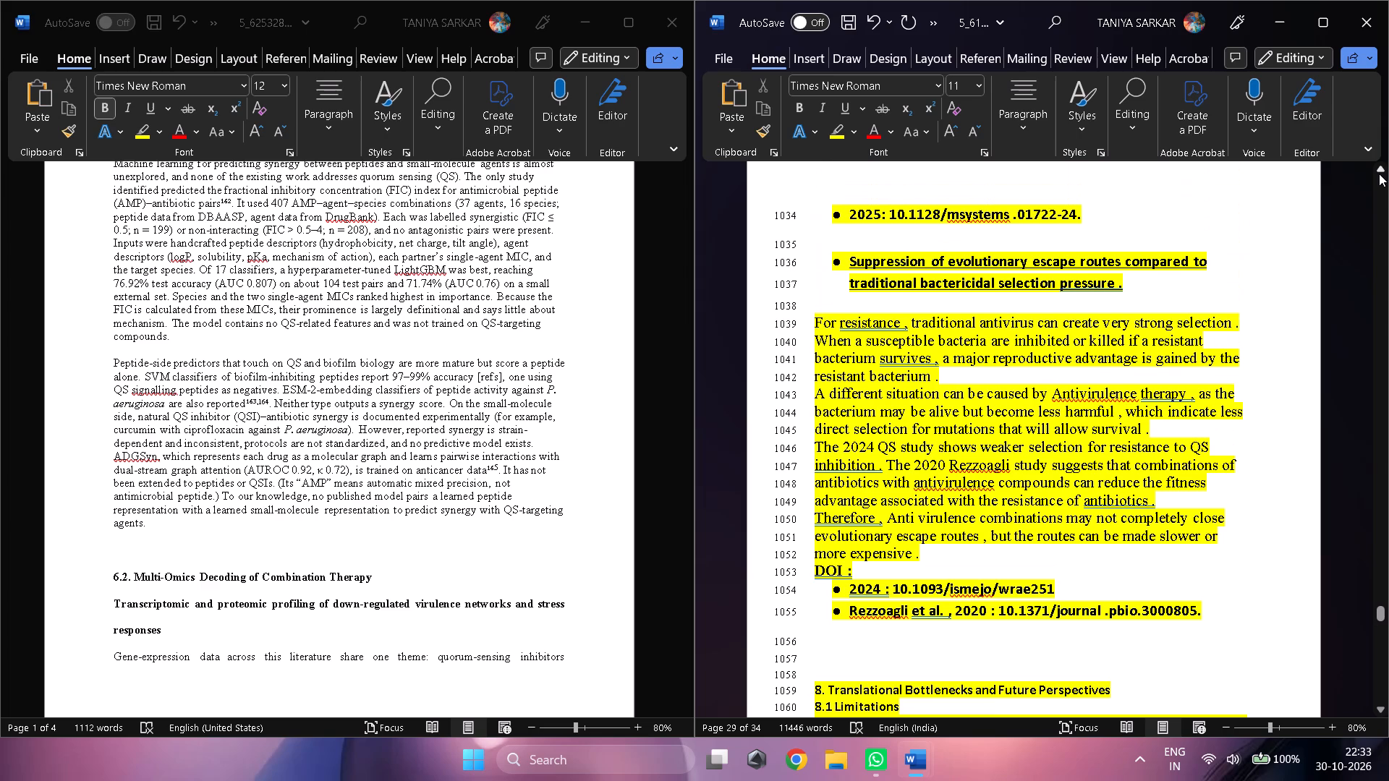
drag(1379, 174, 1352, 179)
click(1380, 166)
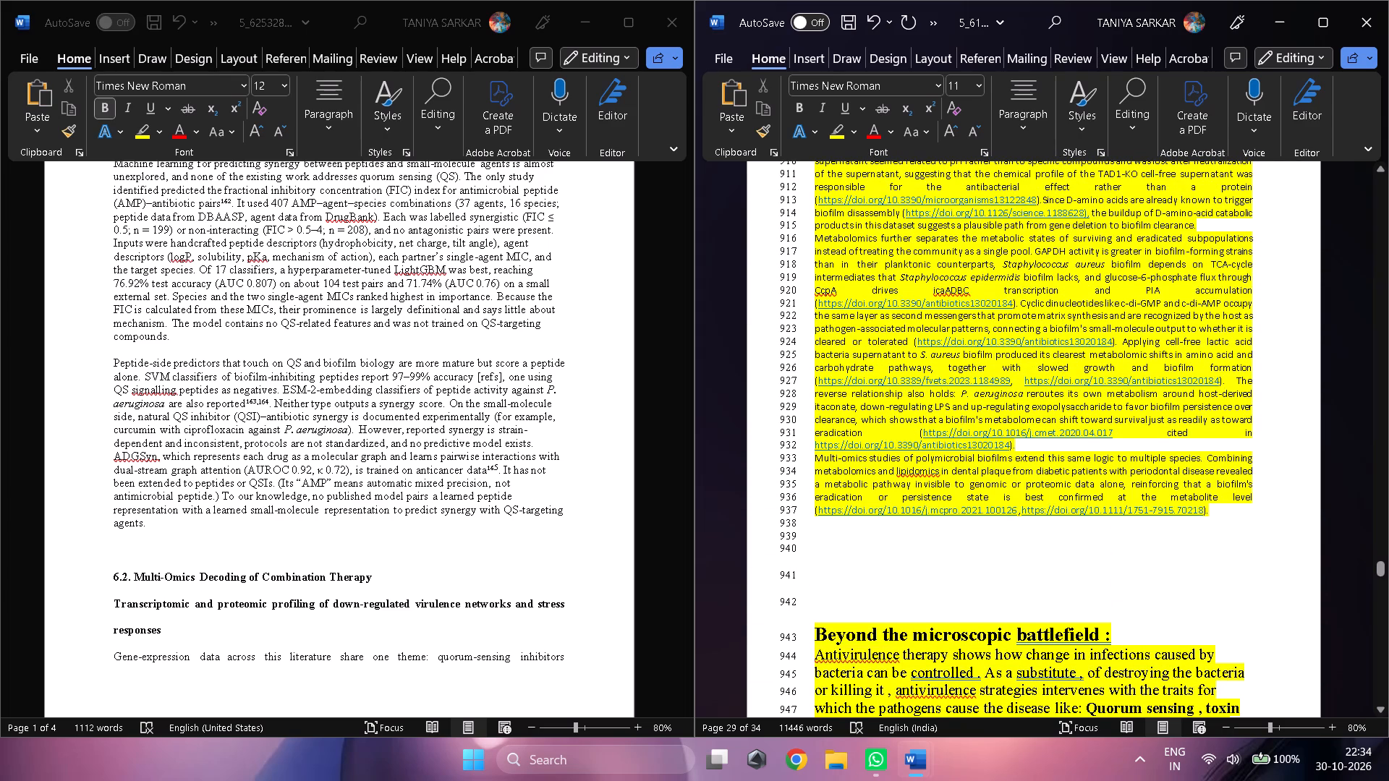
drag(812, 635, 1129, 705)
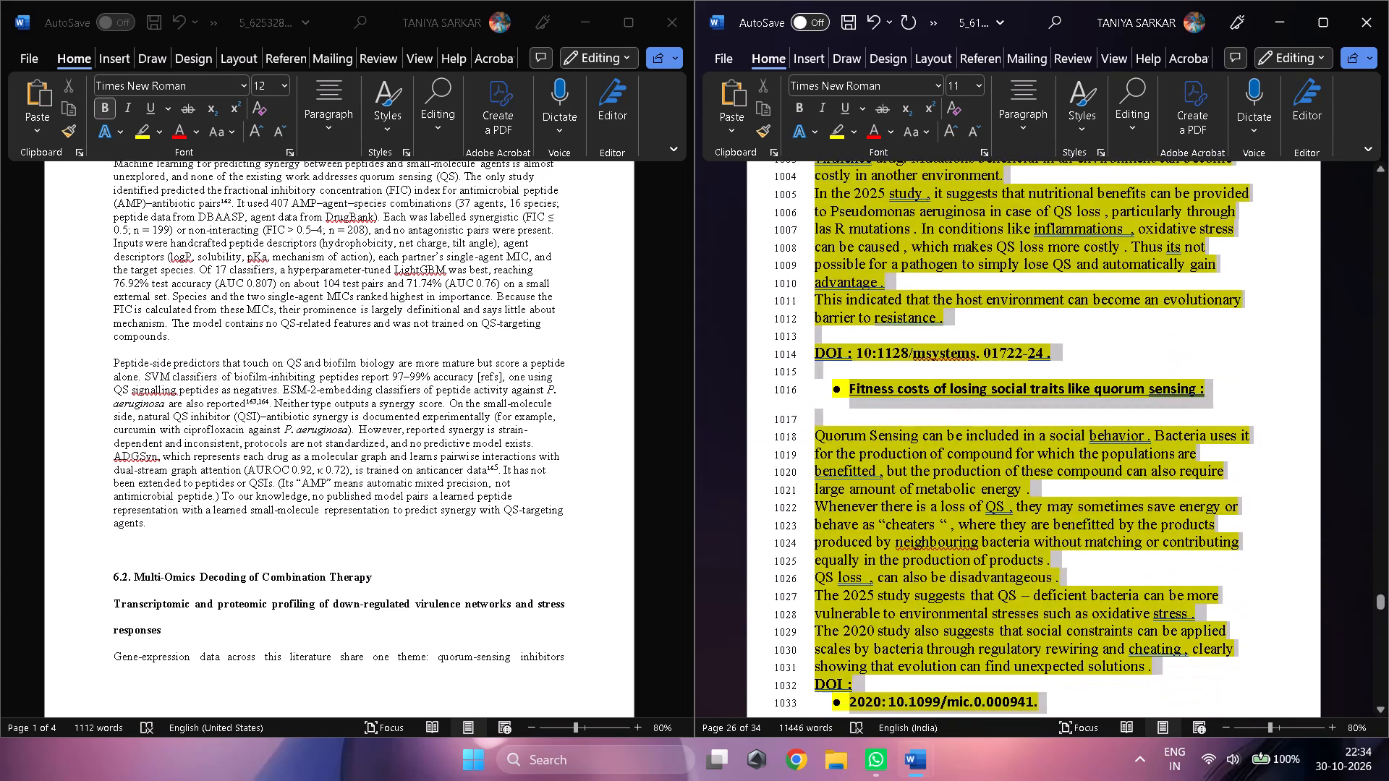
drag(1129, 705, 1157, 738)
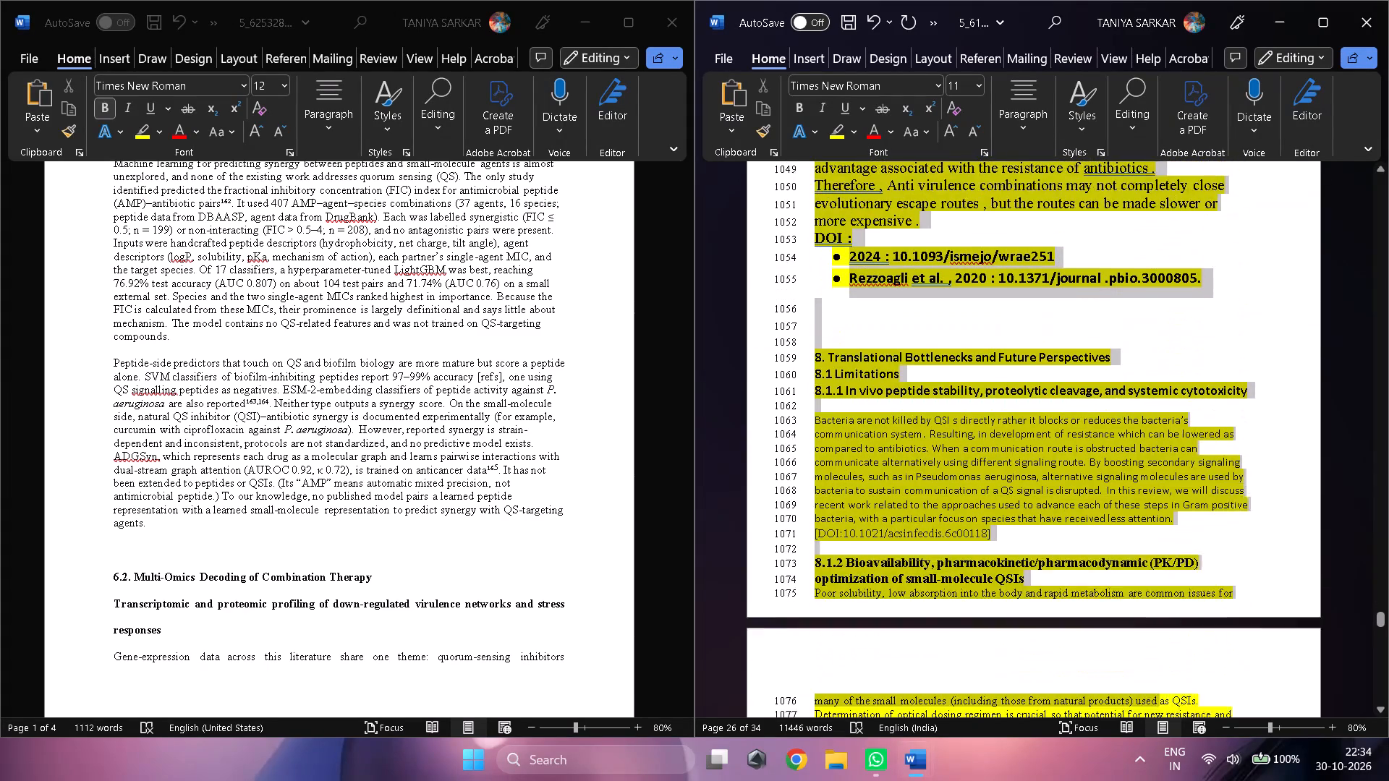
drag(1157, 738, 1089, 260)
key(BackSpace)
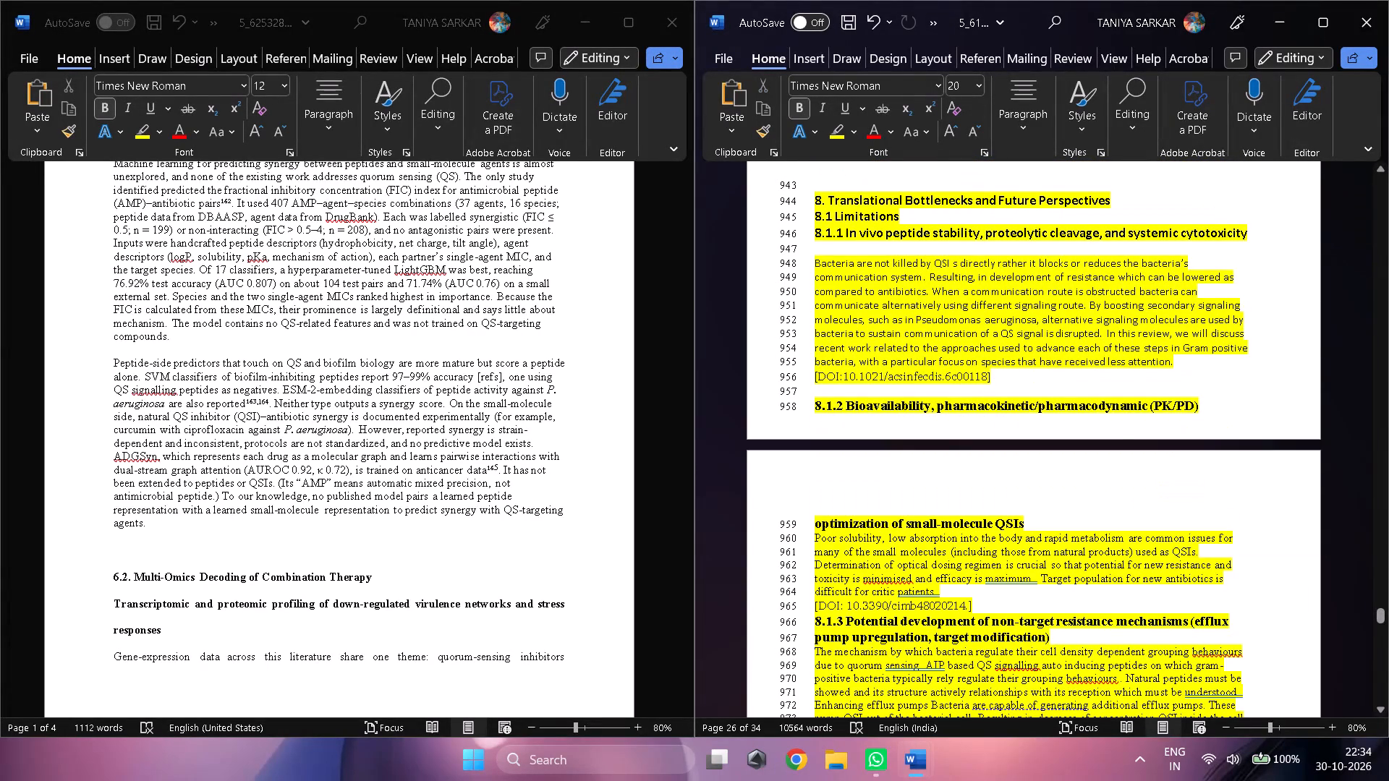
key(BackSpace)
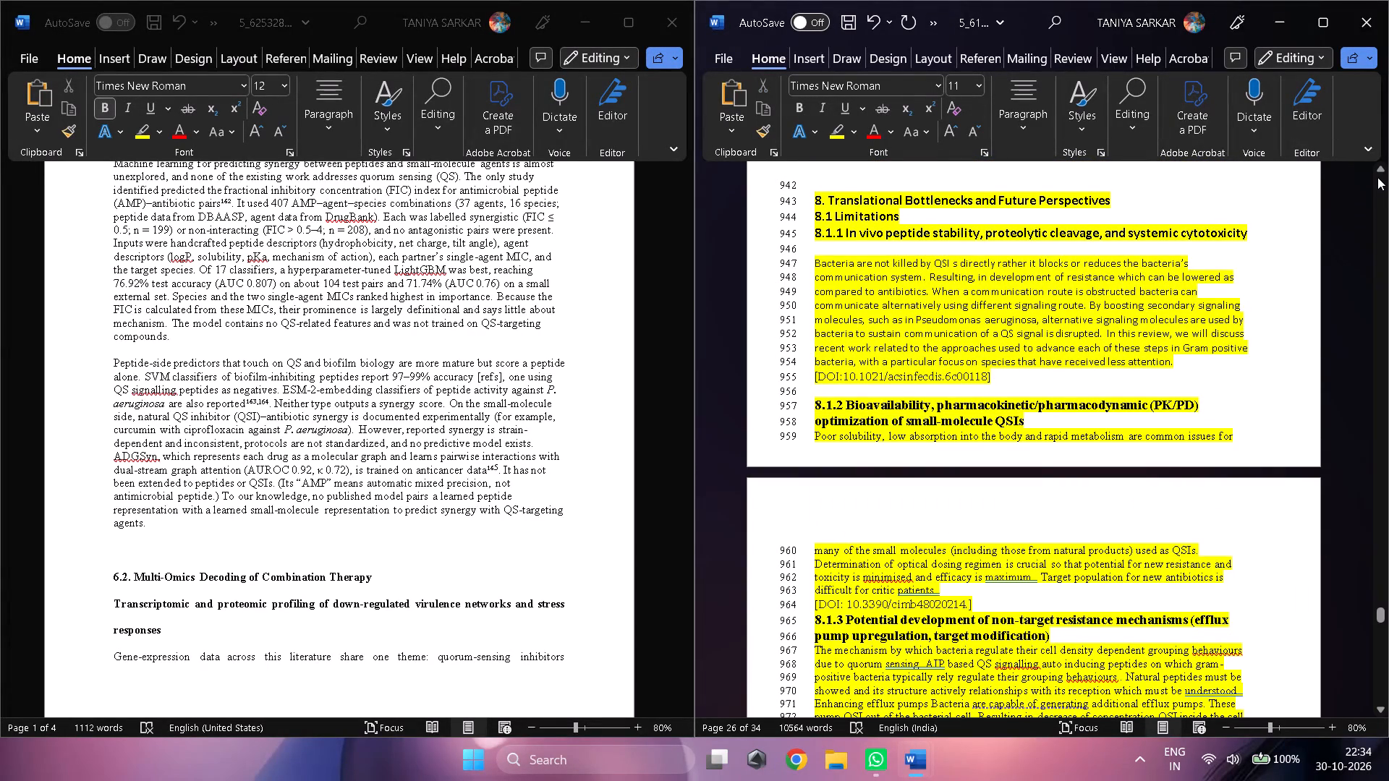
Remove the surplus blank lines between the end of section 6 and the section 8 heading in the manuscript.
click(1377, 168)
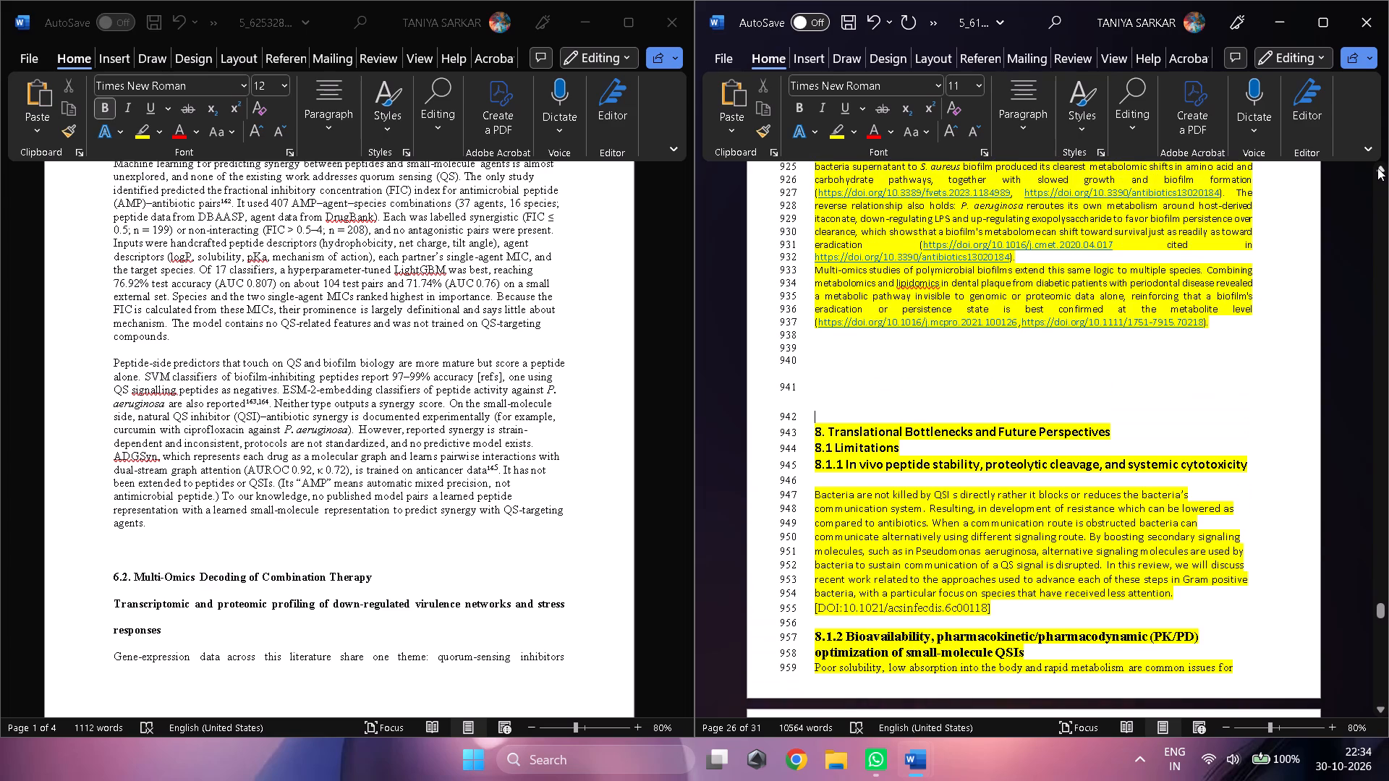
key(BackSpace)
key(BackSpace)
key(BackSpace)
key(BackSpace)
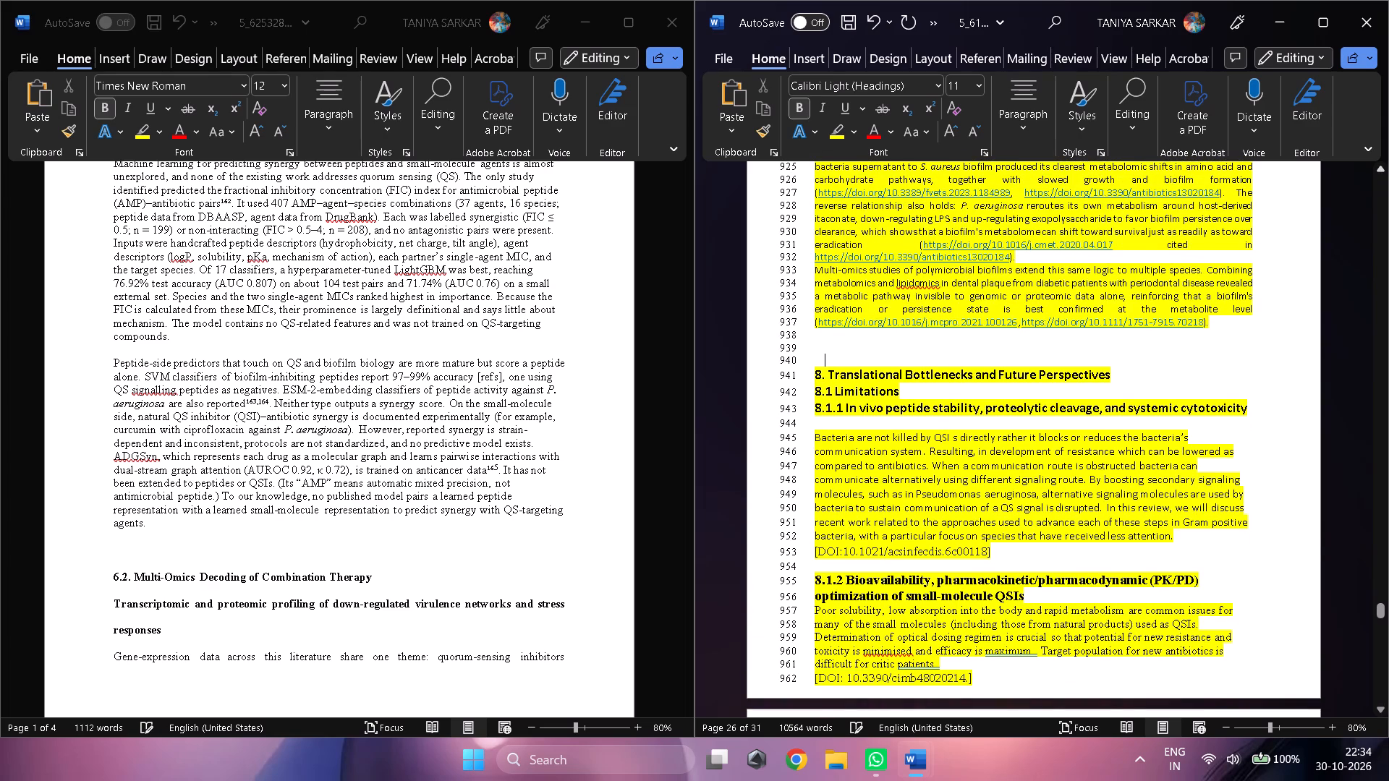
key(BackSpace)
key(BackSpace)
key(BackSpace)
key(BackSpace)
key(BackSpace)
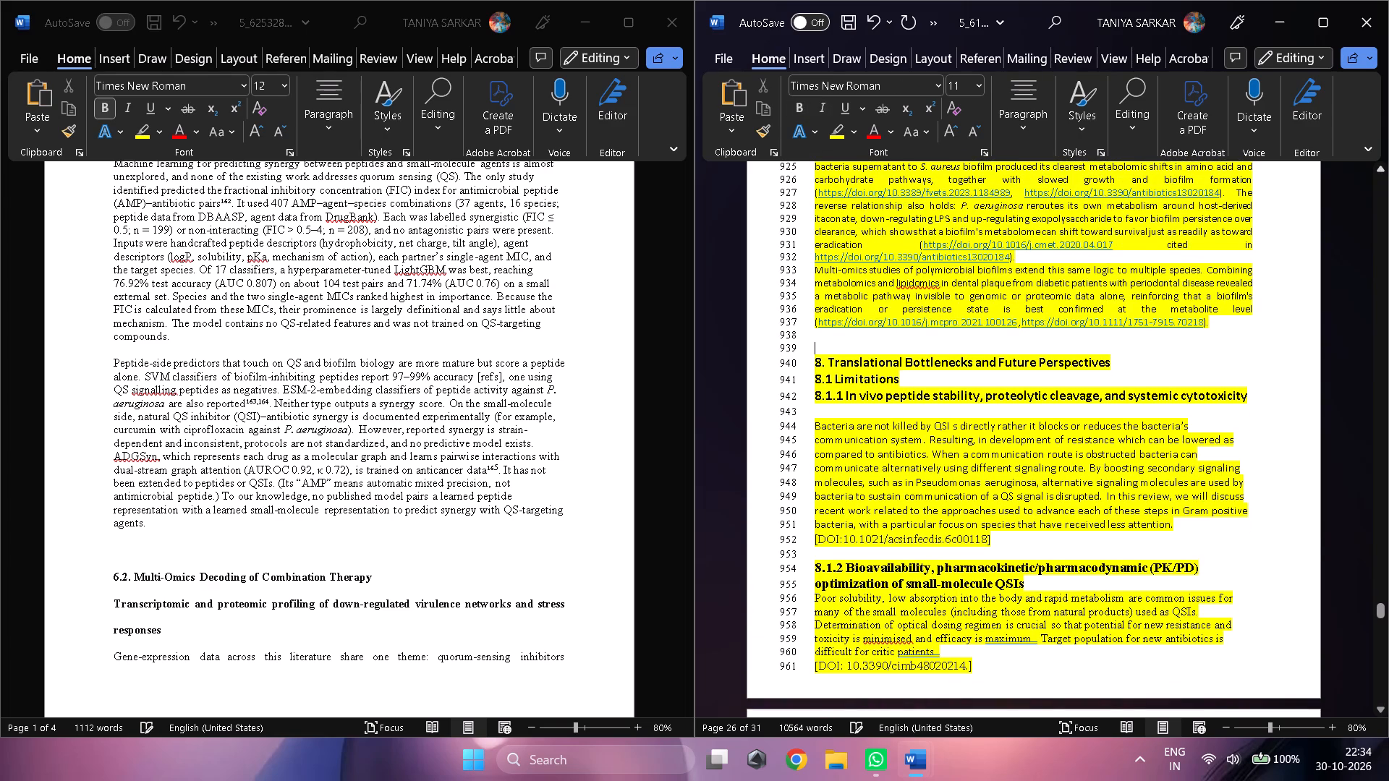
key(BackSpace)
key(Return)
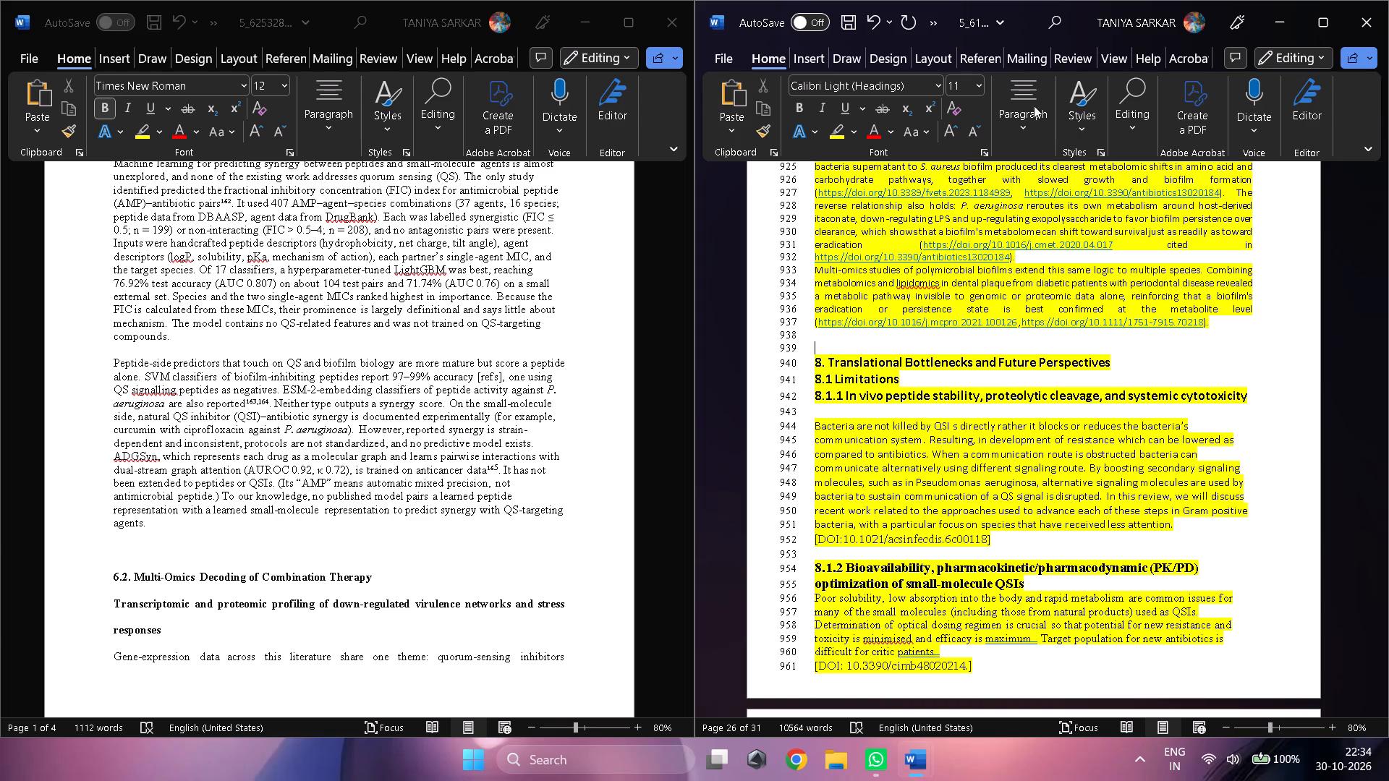
Check the four-page document's section 6.2, including "Metabolomic analysis of eradicated biofilm microenvironments", against the end of the manuscript's section 6.
click(679, 695)
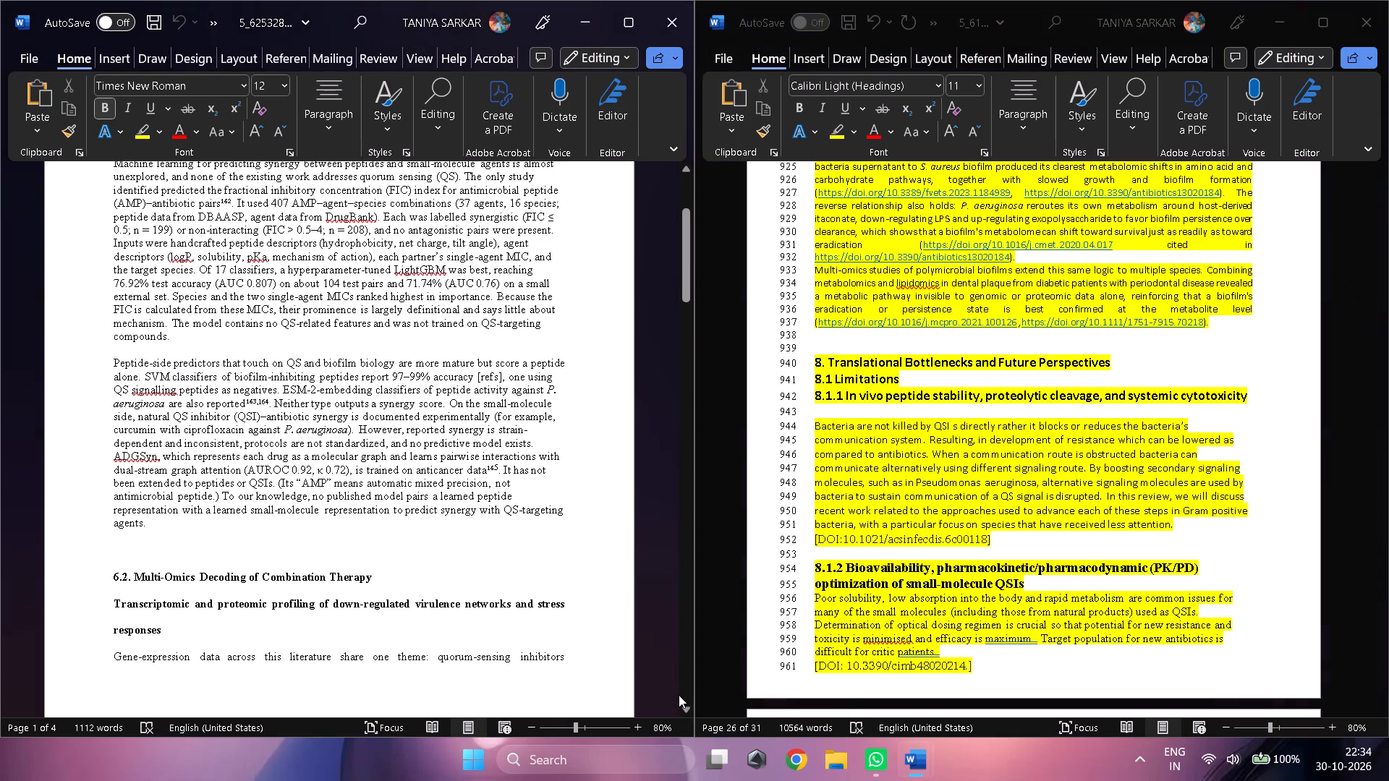
click(688, 711)
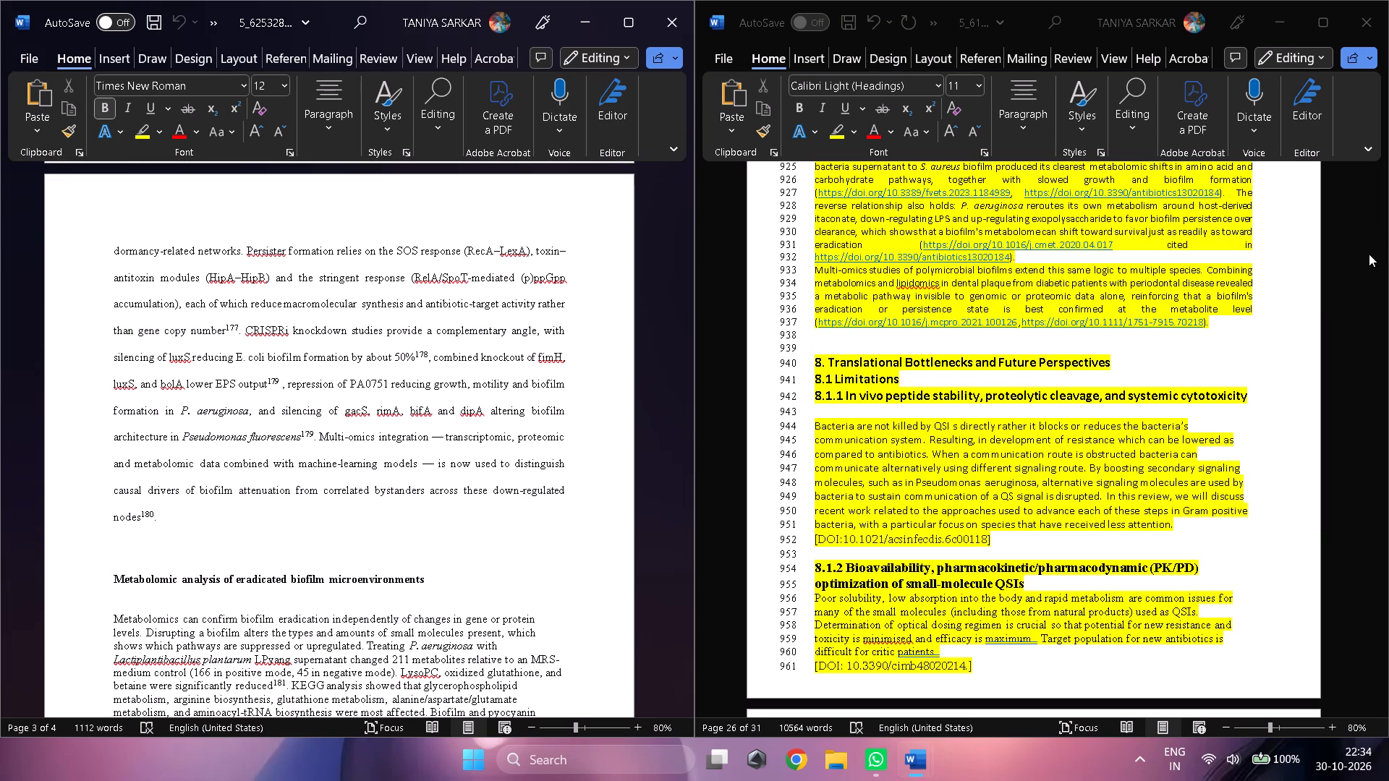
click(1385, 247)
click(1385, 247)
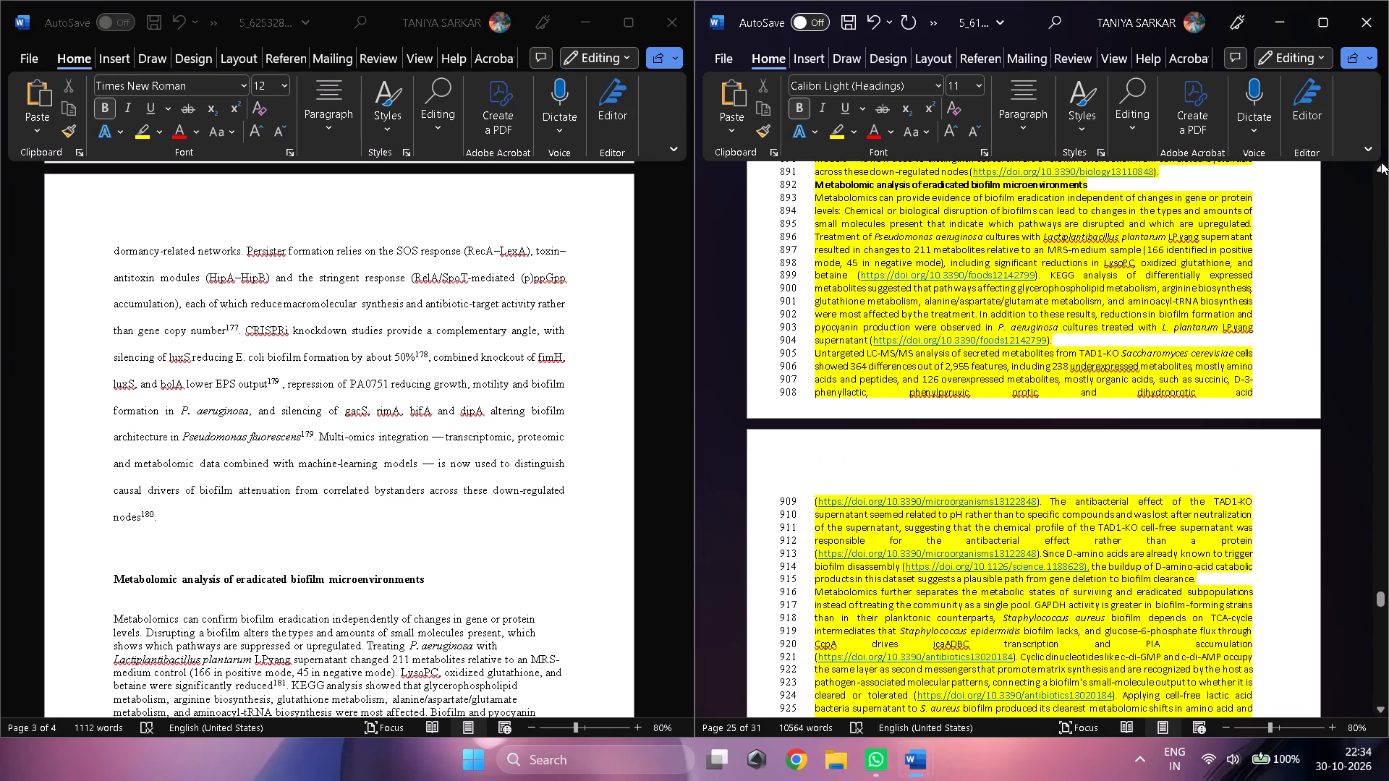
click(1378, 707)
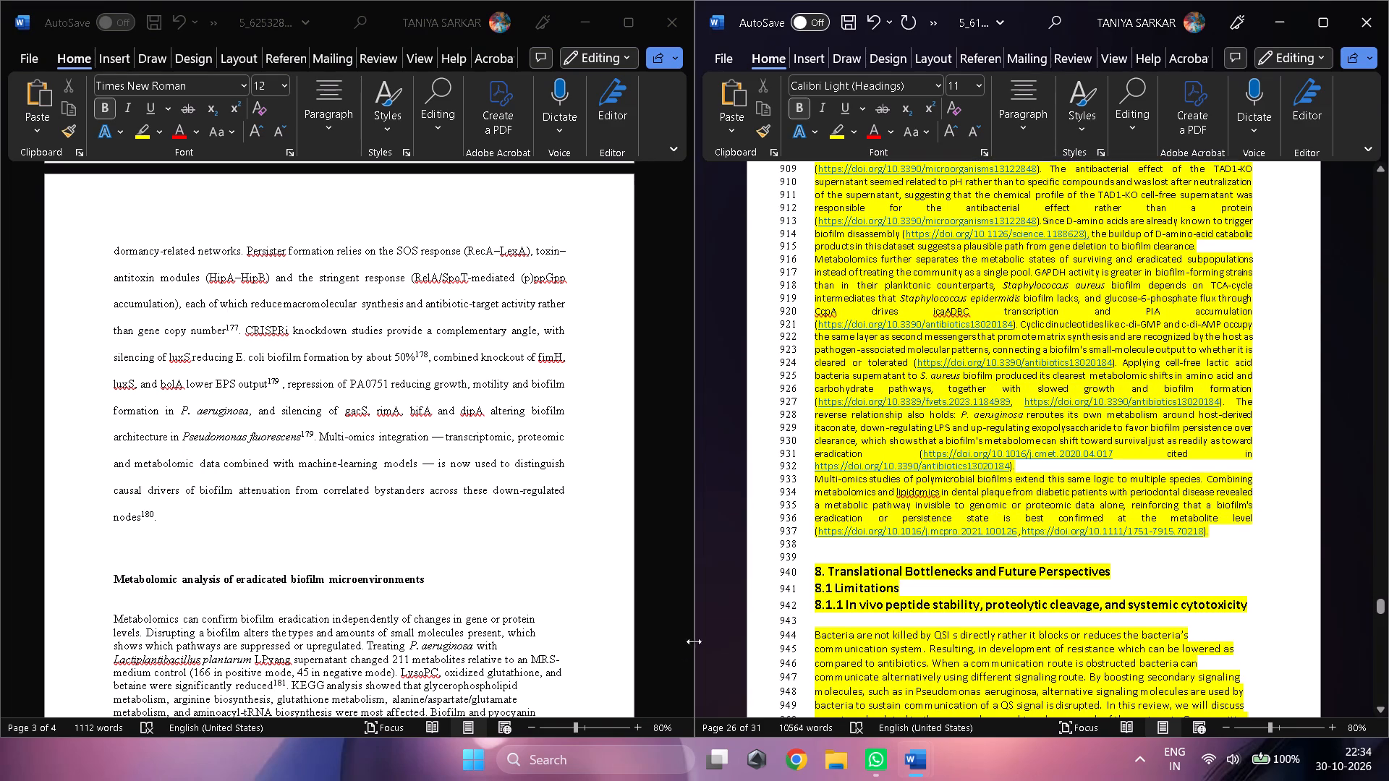
click(621, 645)
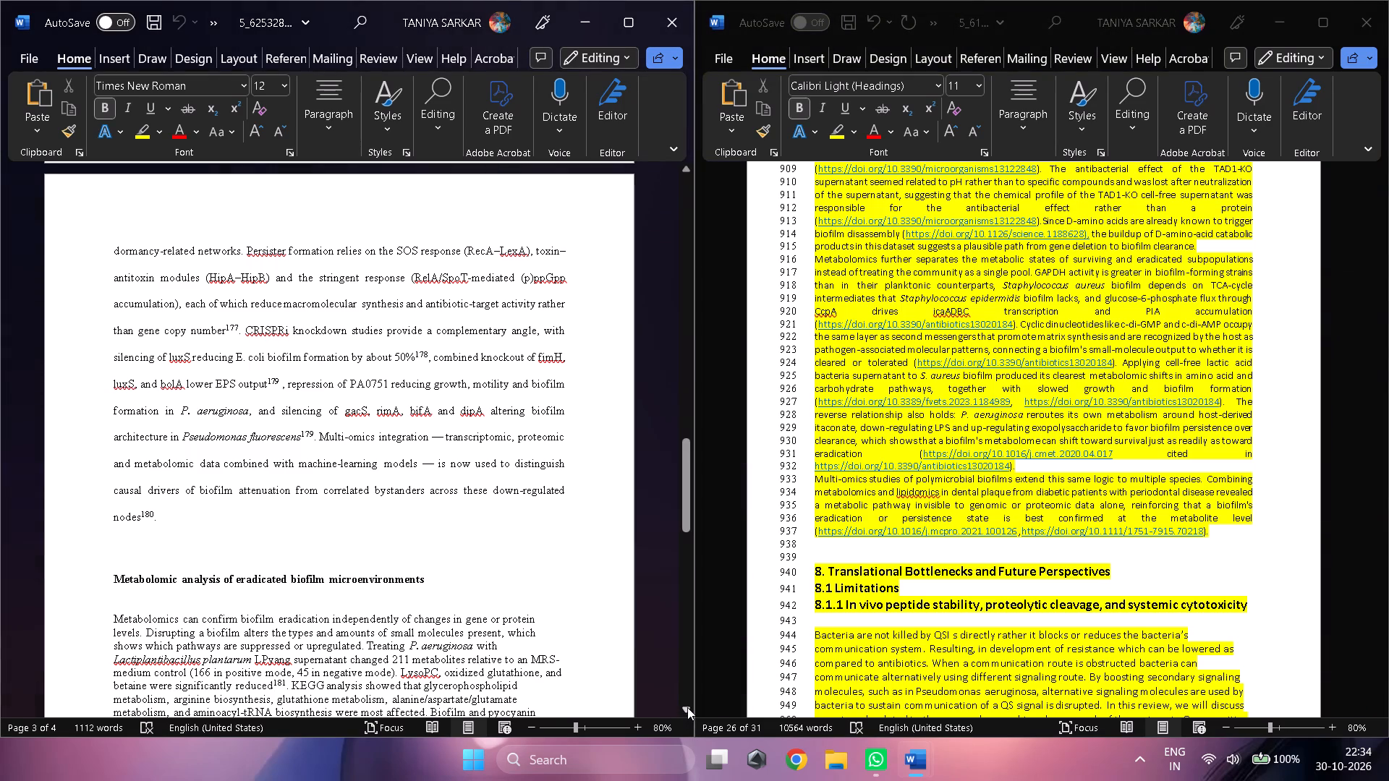
click(687, 707)
click(687, 707)
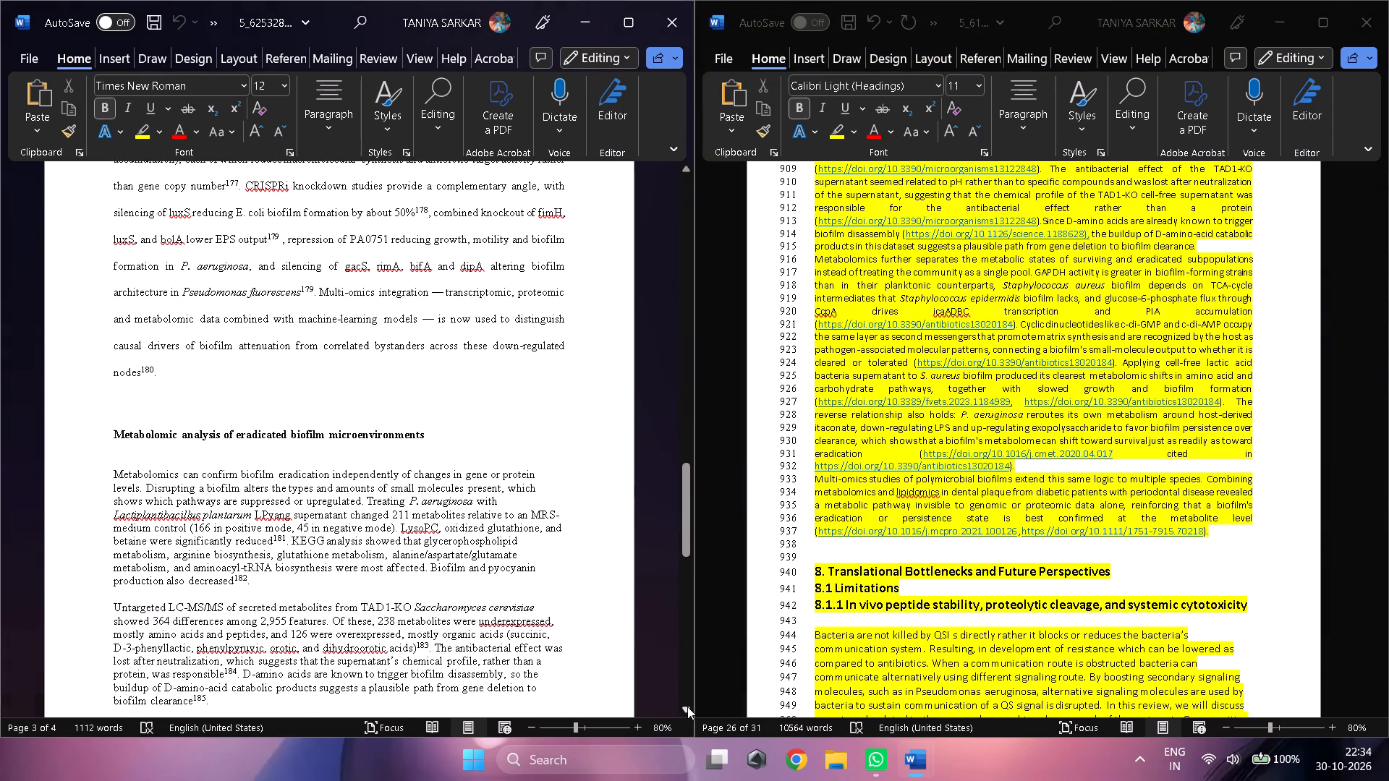
click(687, 707)
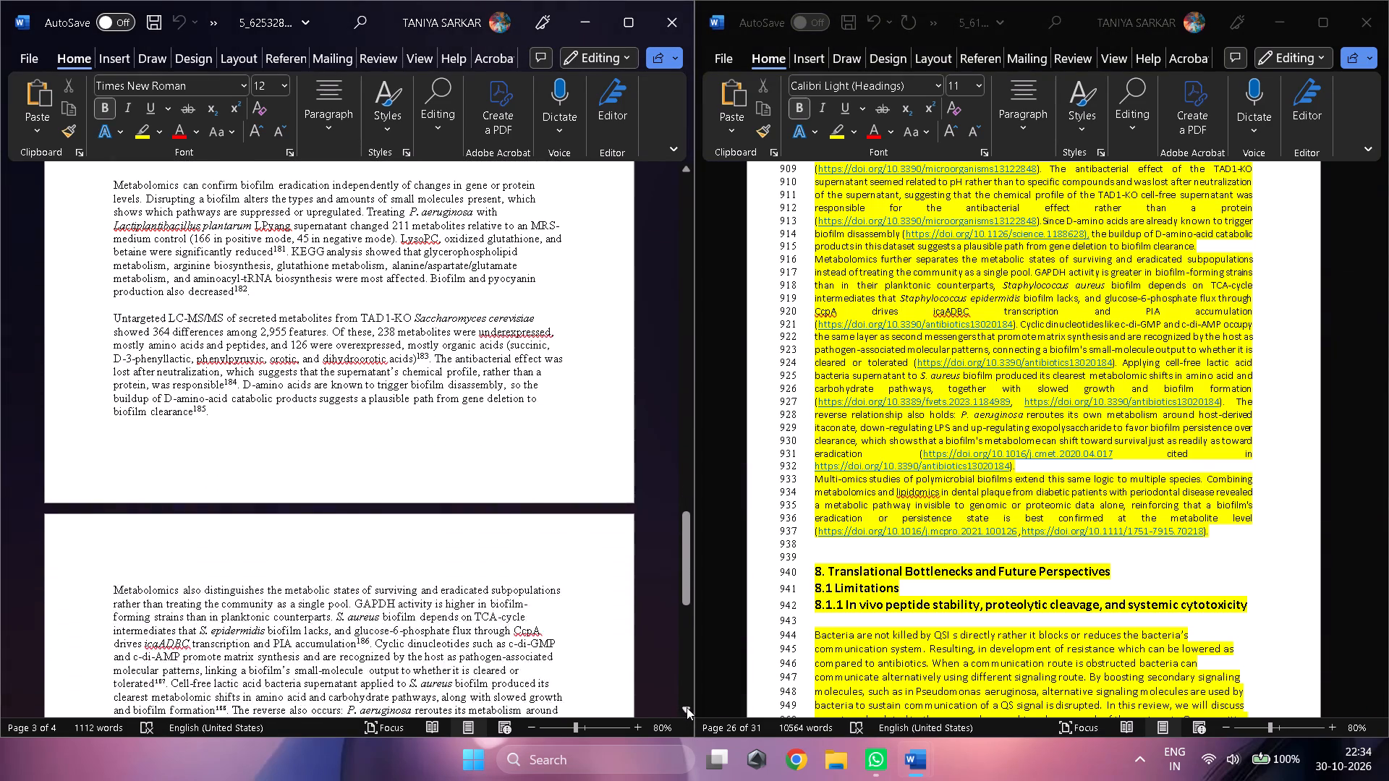
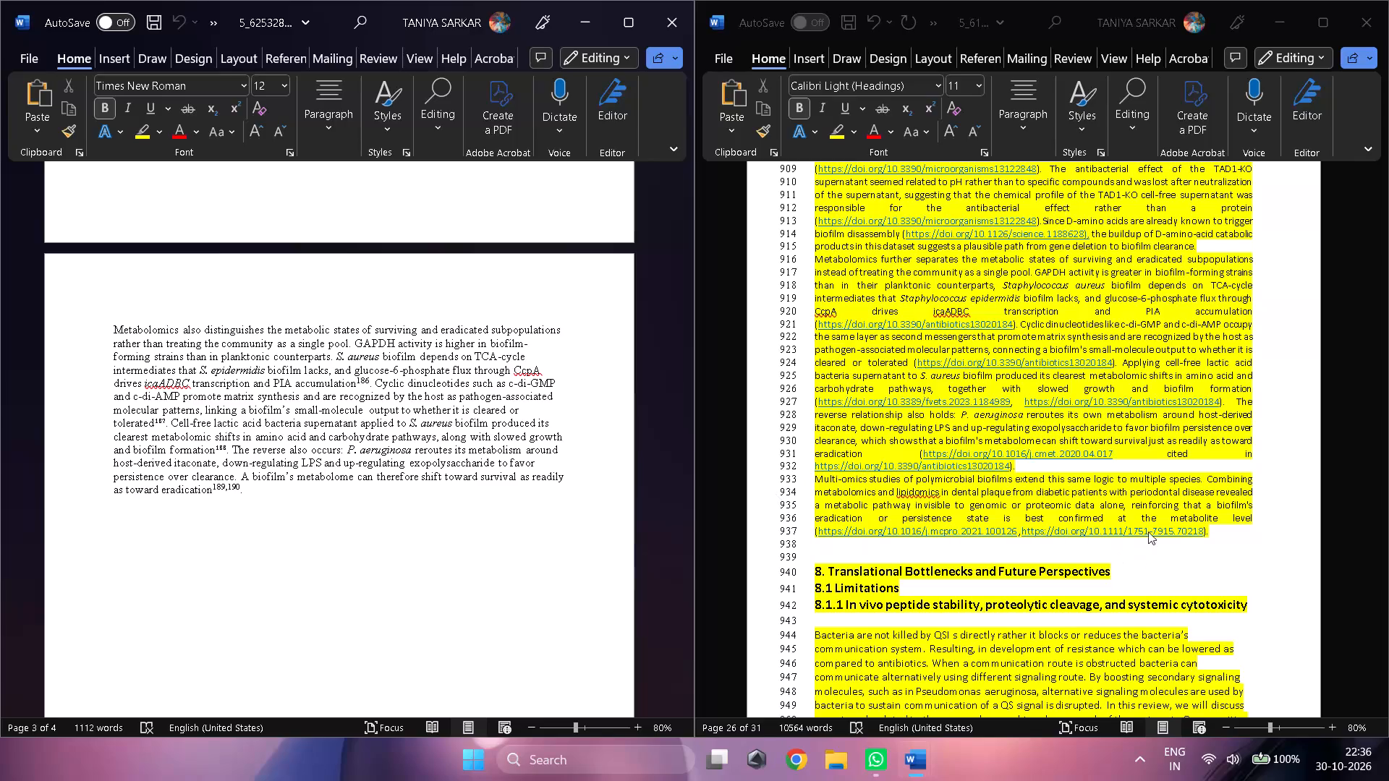
Compare the manuscript's section 6.2 text, from the metabolomic analysis back to the transcriptomic and proteomic profiling, with the four-page section 6 document.
click(1380, 209)
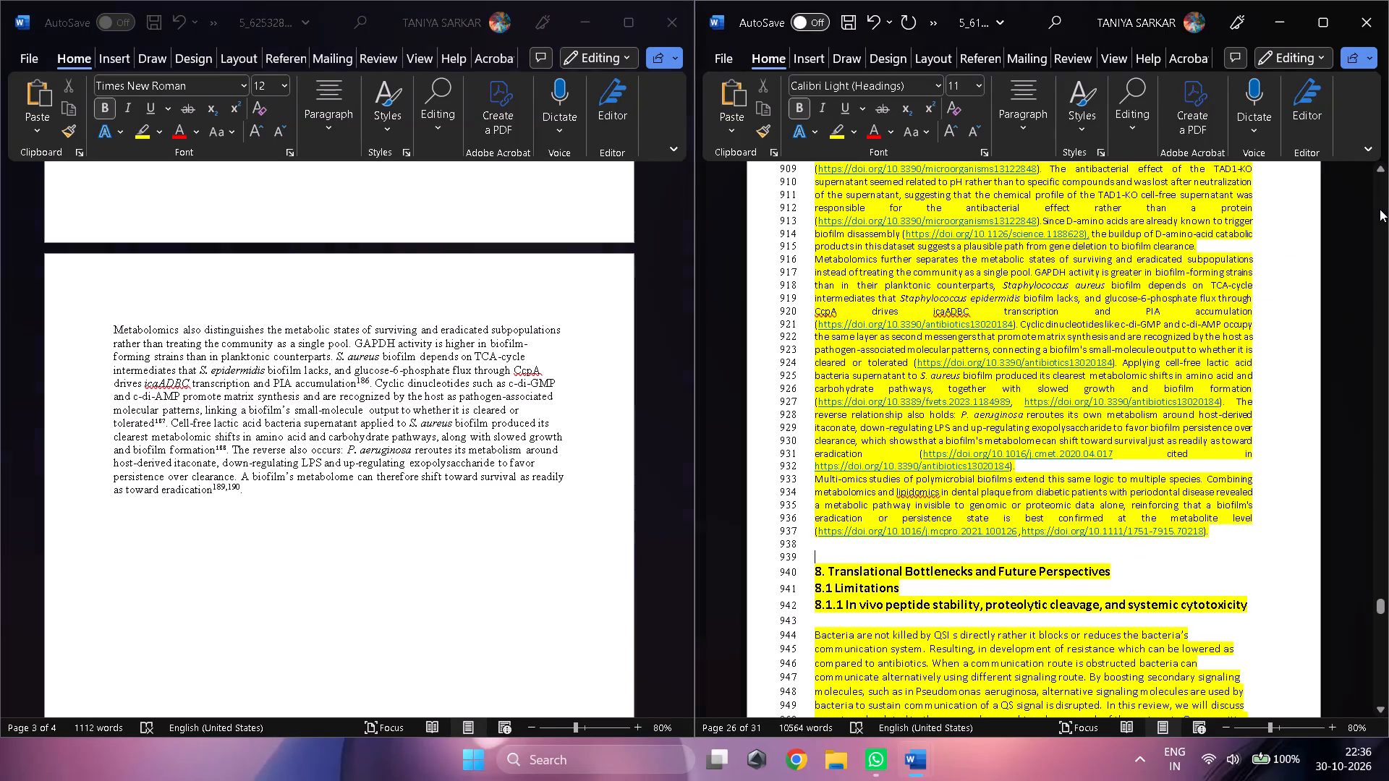
click(1382, 168)
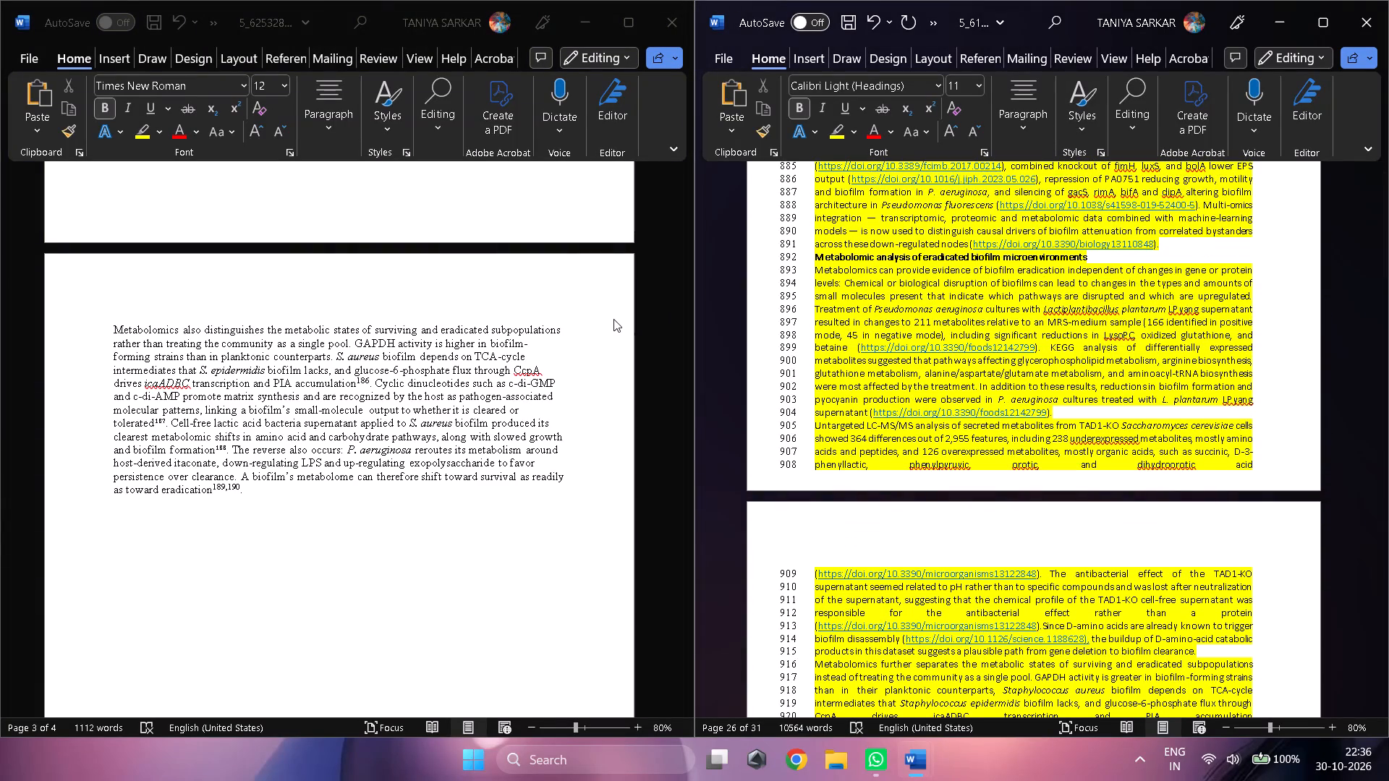
click(618, 313)
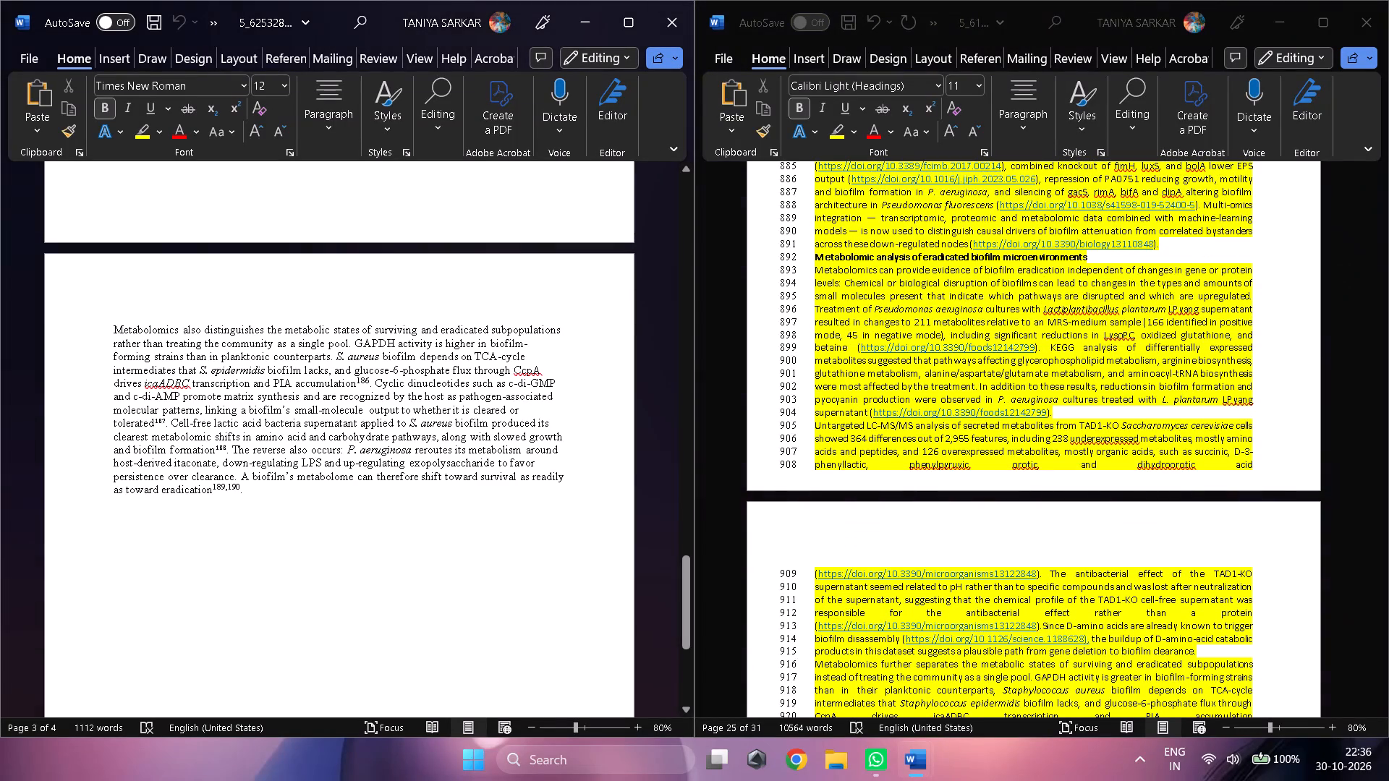
click(682, 176)
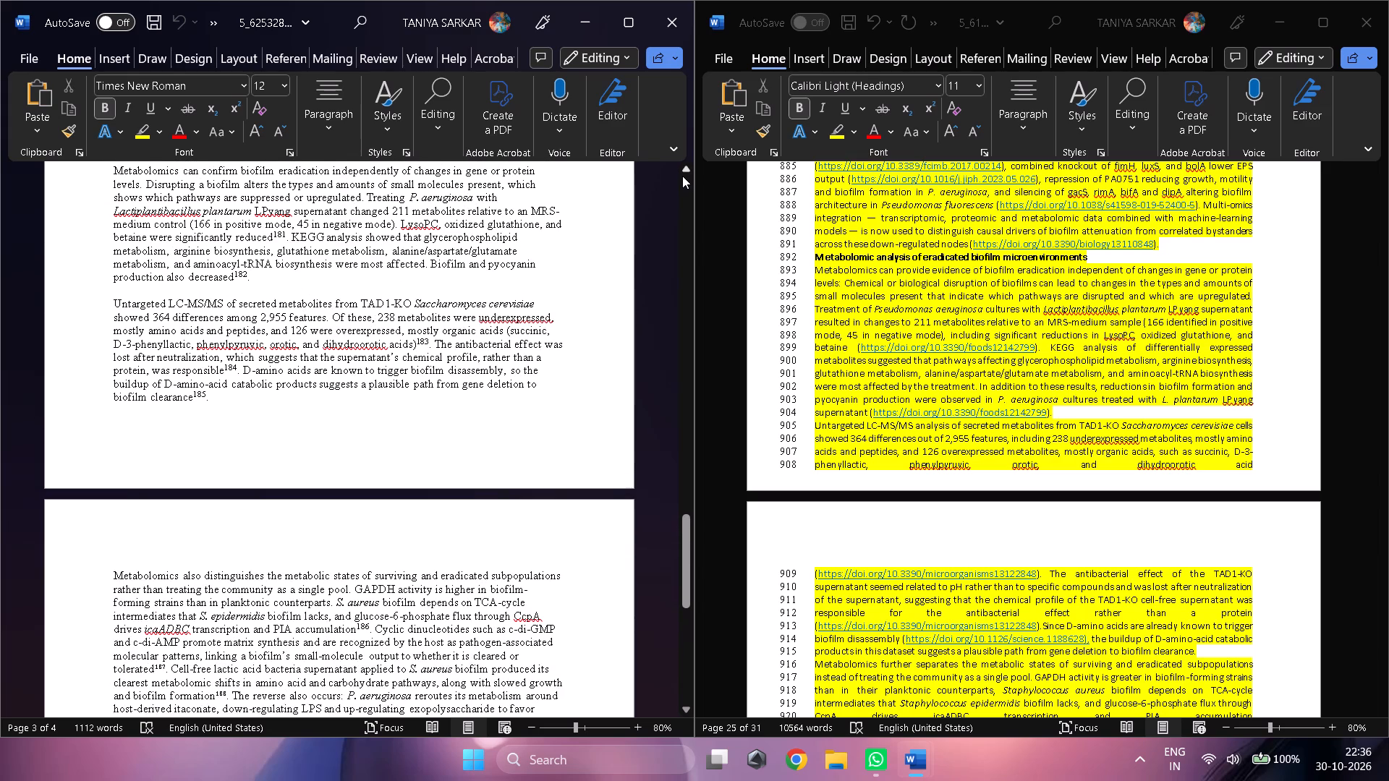
triple_click(682, 176)
click(682, 176)
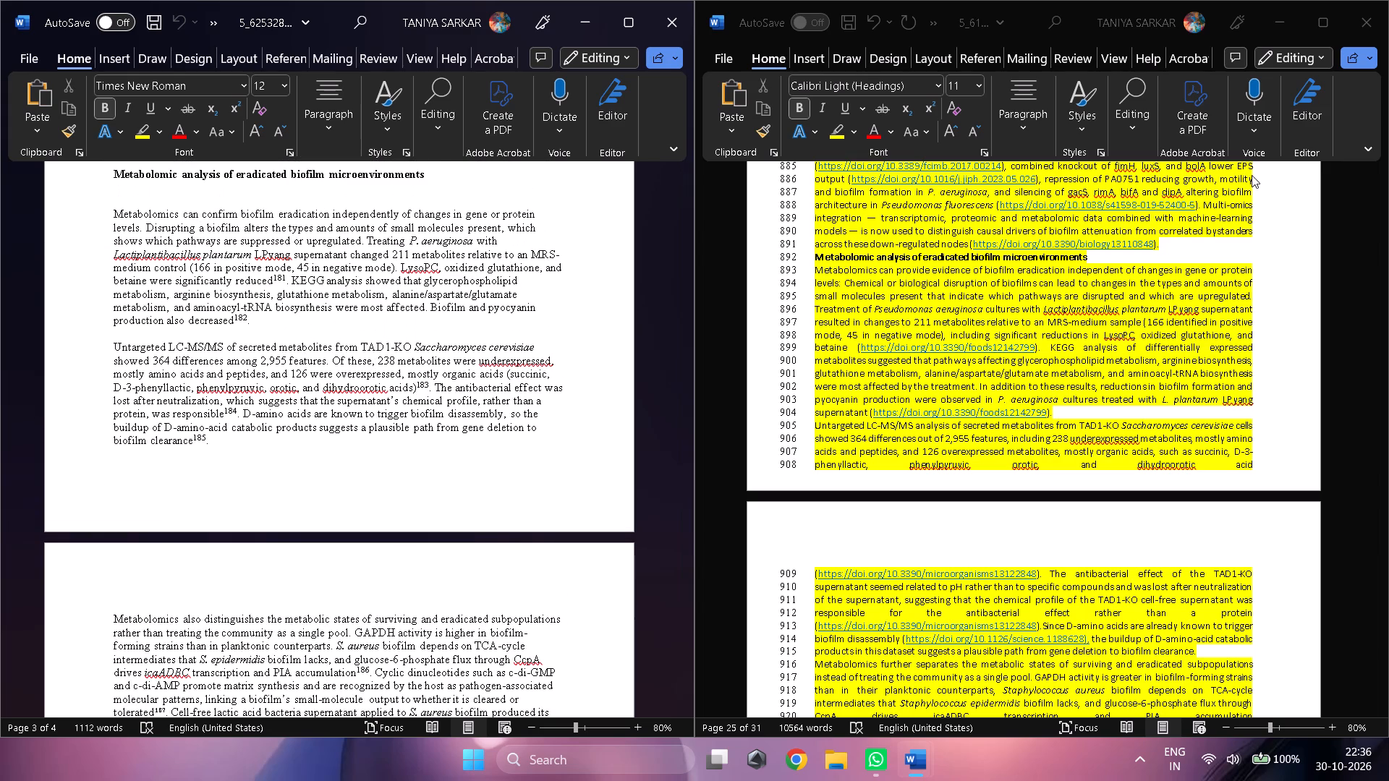
click(1380, 172)
click(1380, 172)
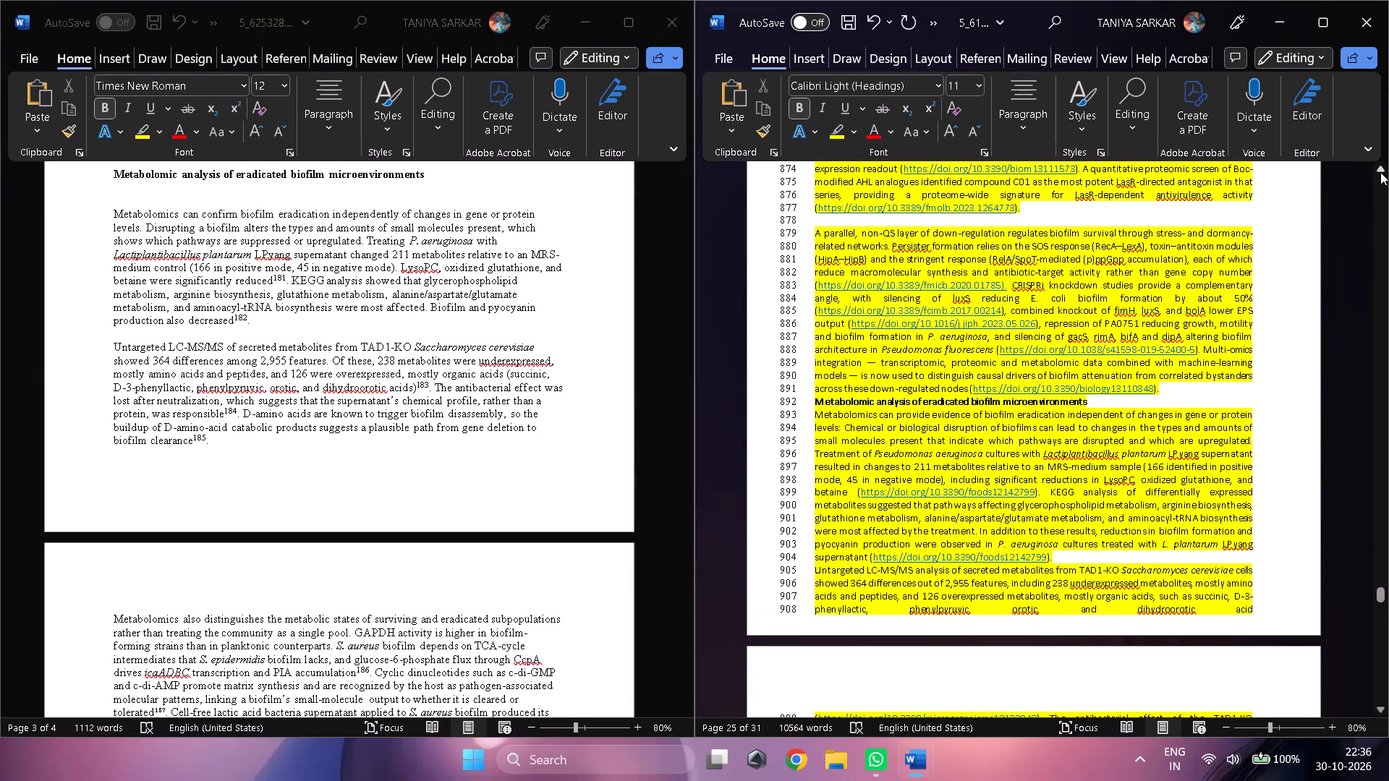
click(1378, 168)
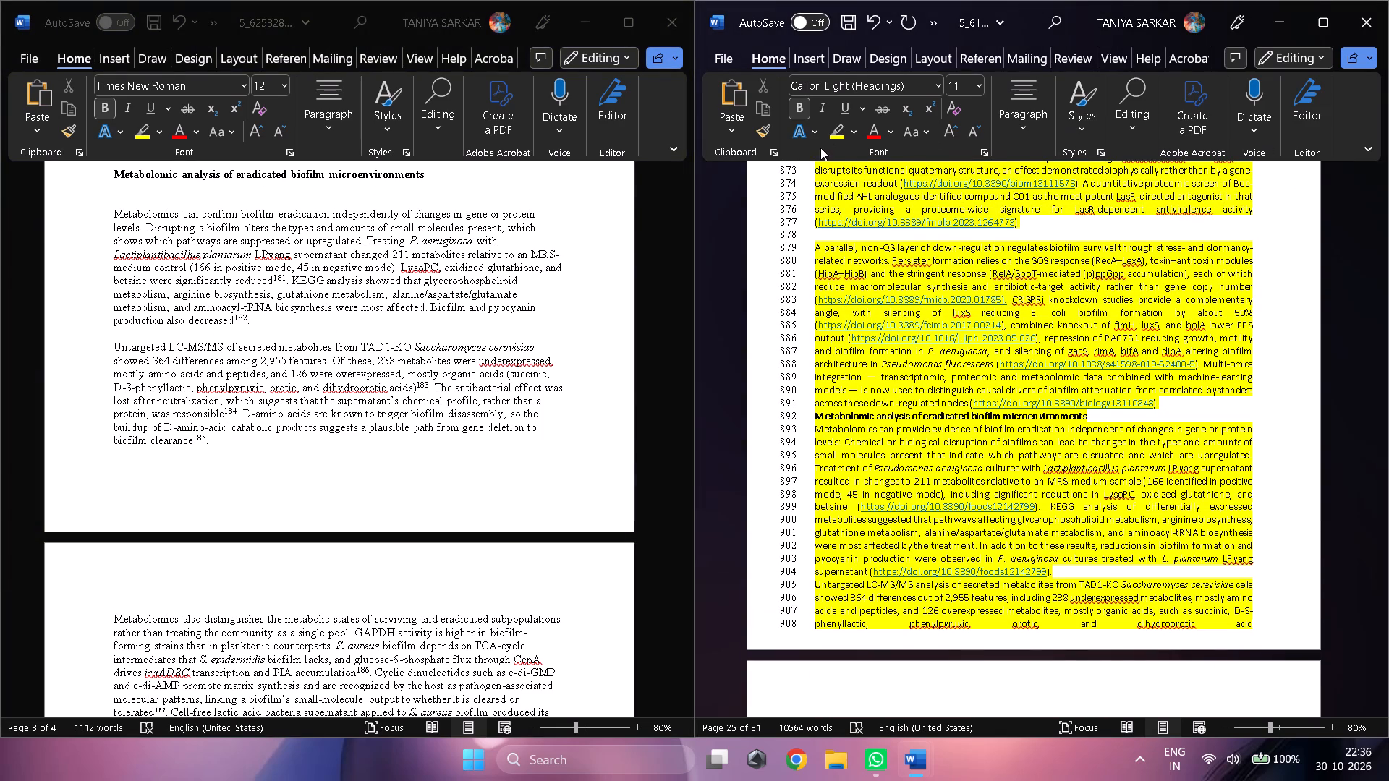
click(663, 183)
click(681, 171)
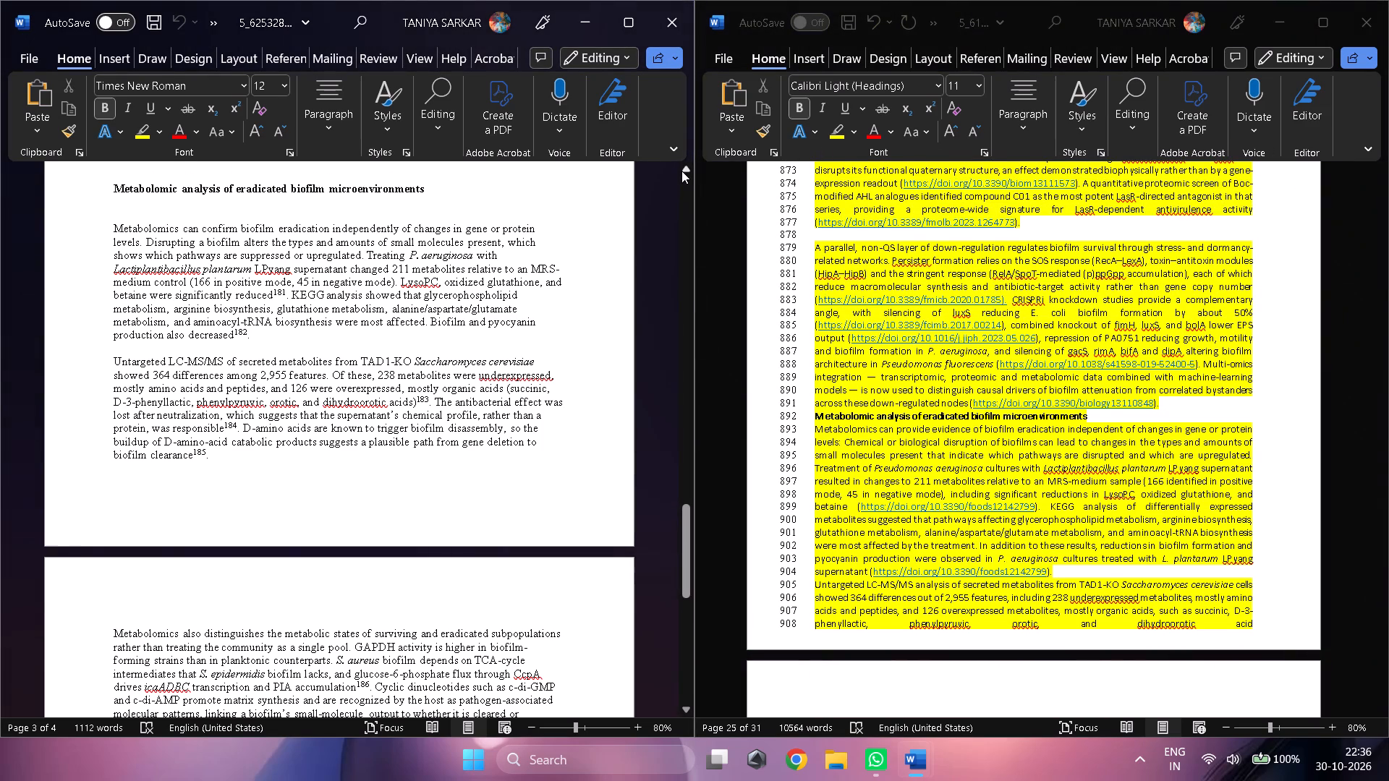
click(681, 171)
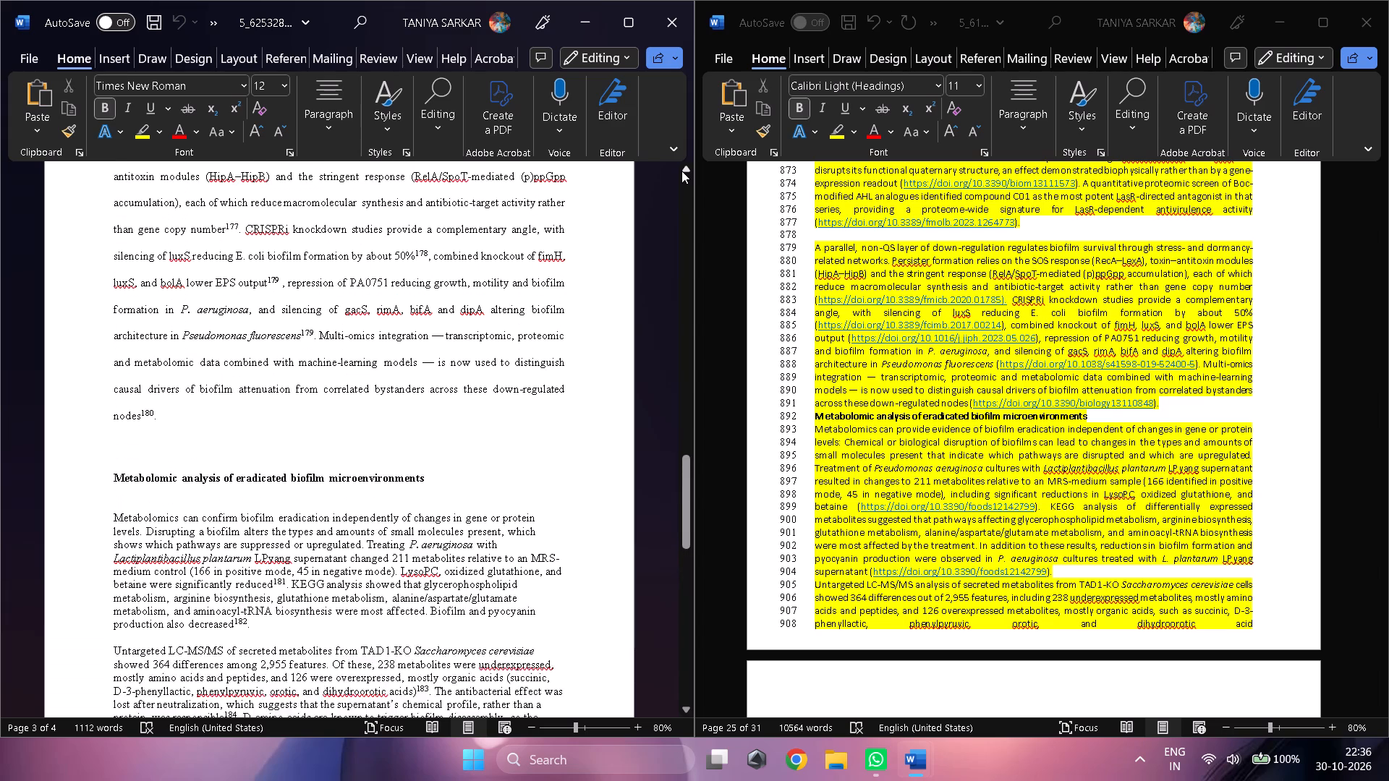
click(681, 171)
click(681, 171)
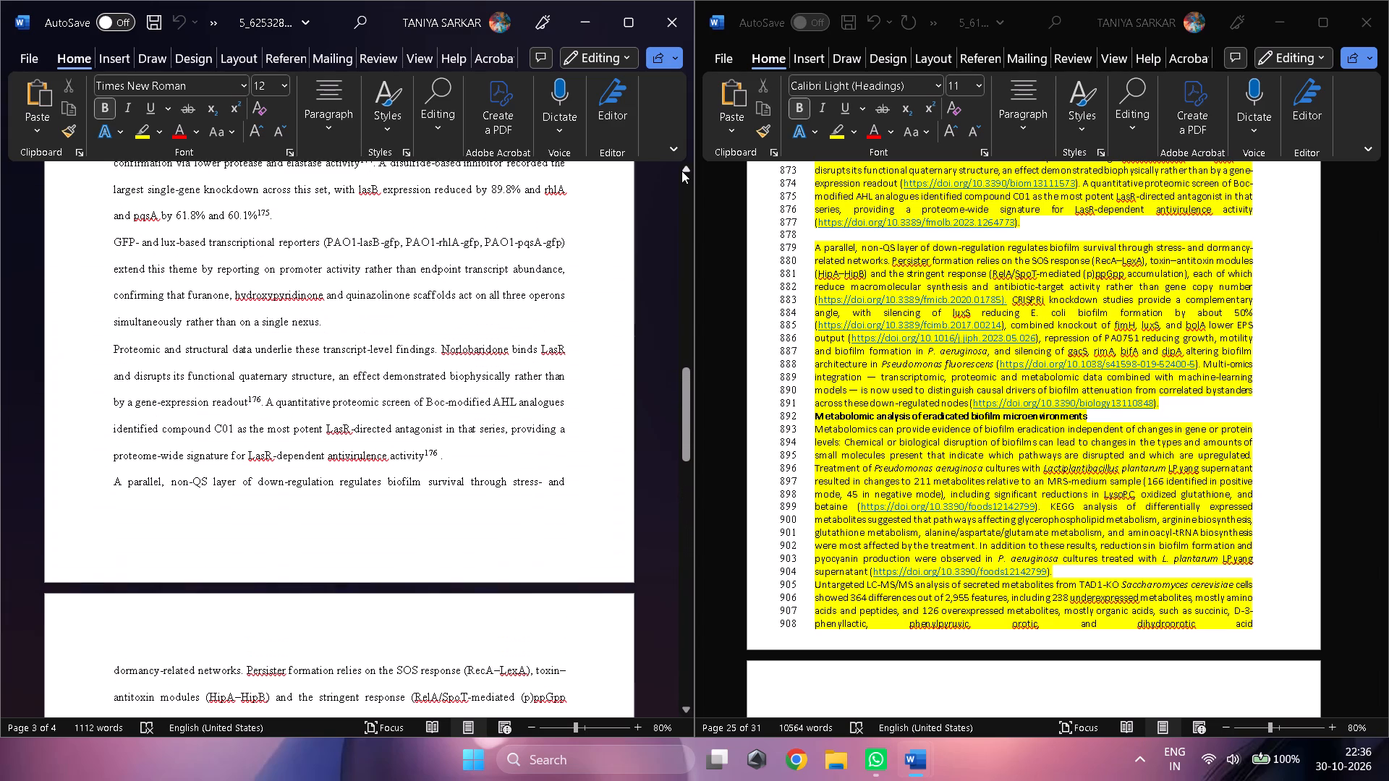
Delete the manuscript's section 6 text from the "Machine learning models for predicting synergistic peptide–small molecule pairings" heading through the final multi-omics paragraph before section 8.
click(1372, 173)
click(1381, 170)
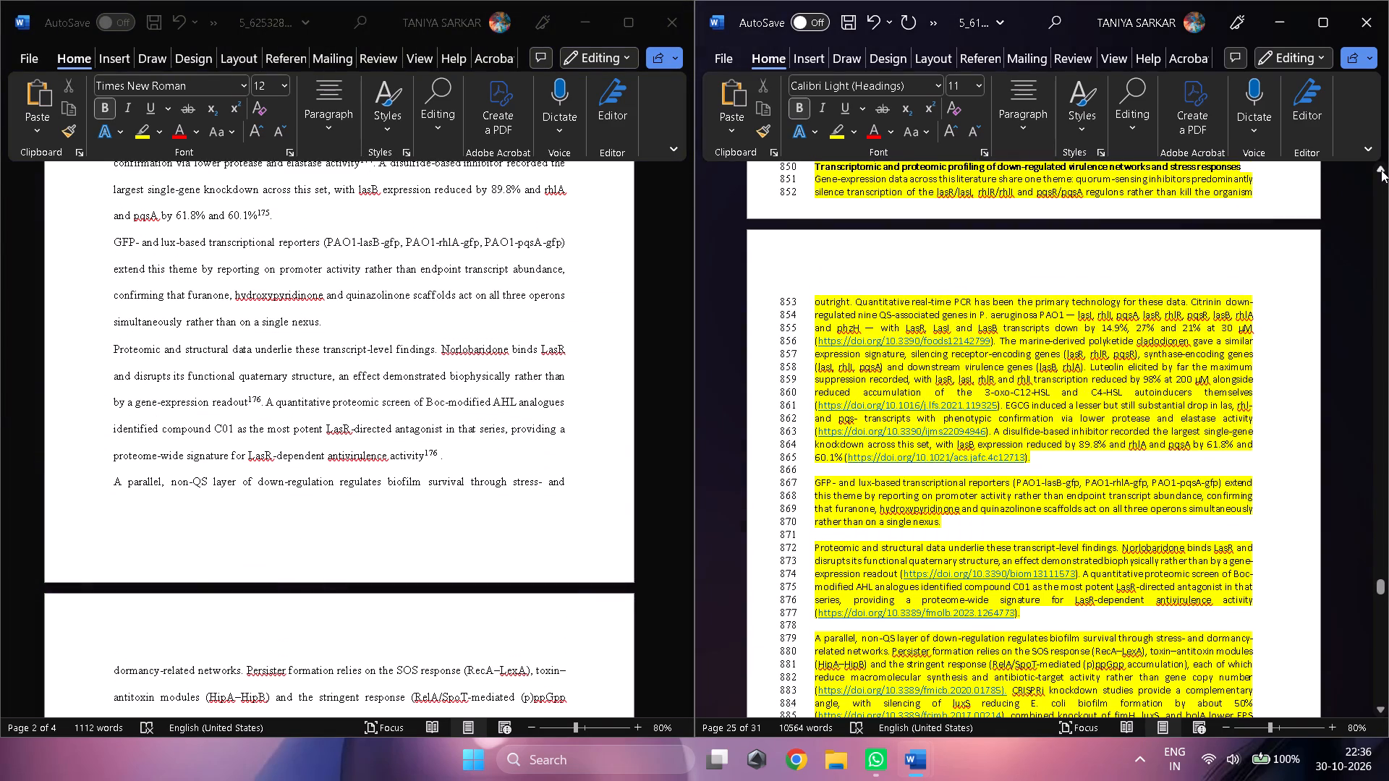
click(1381, 170)
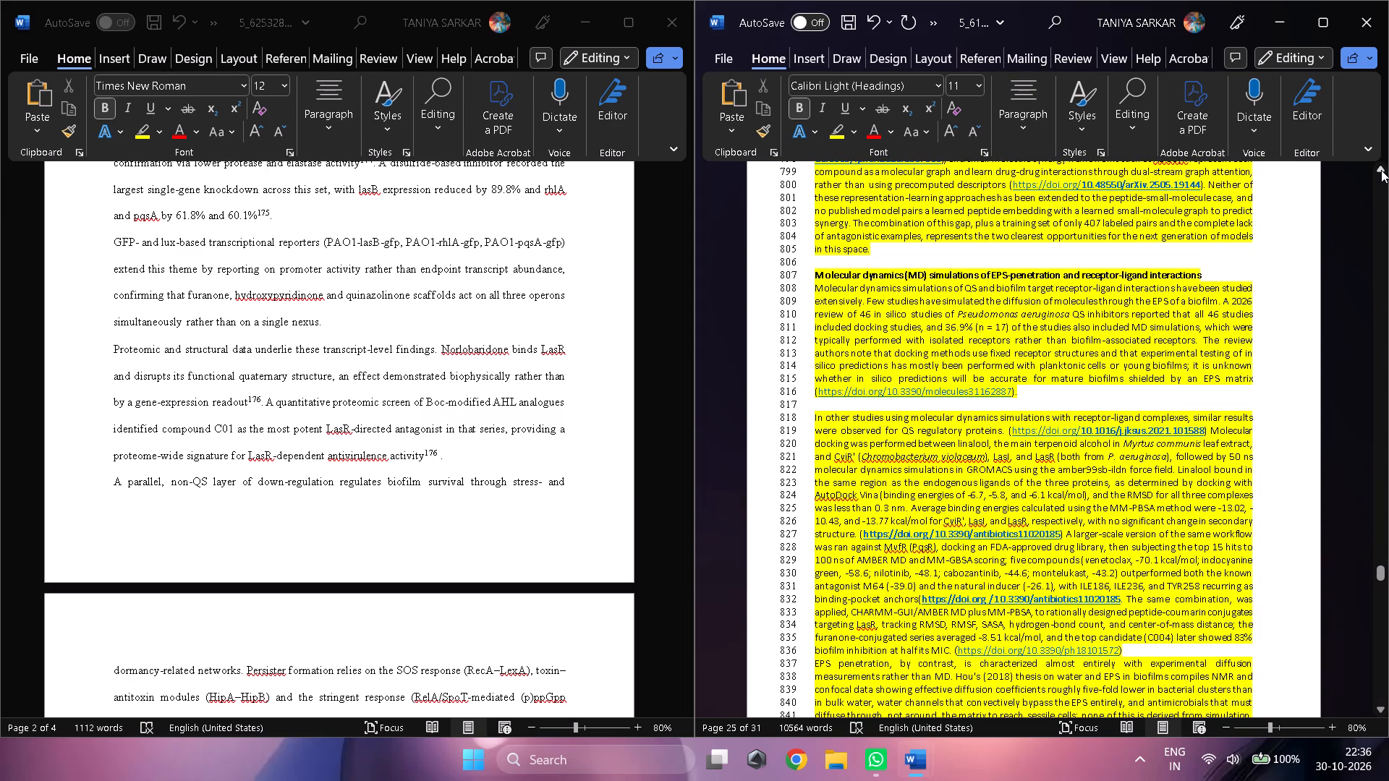
click(1381, 170)
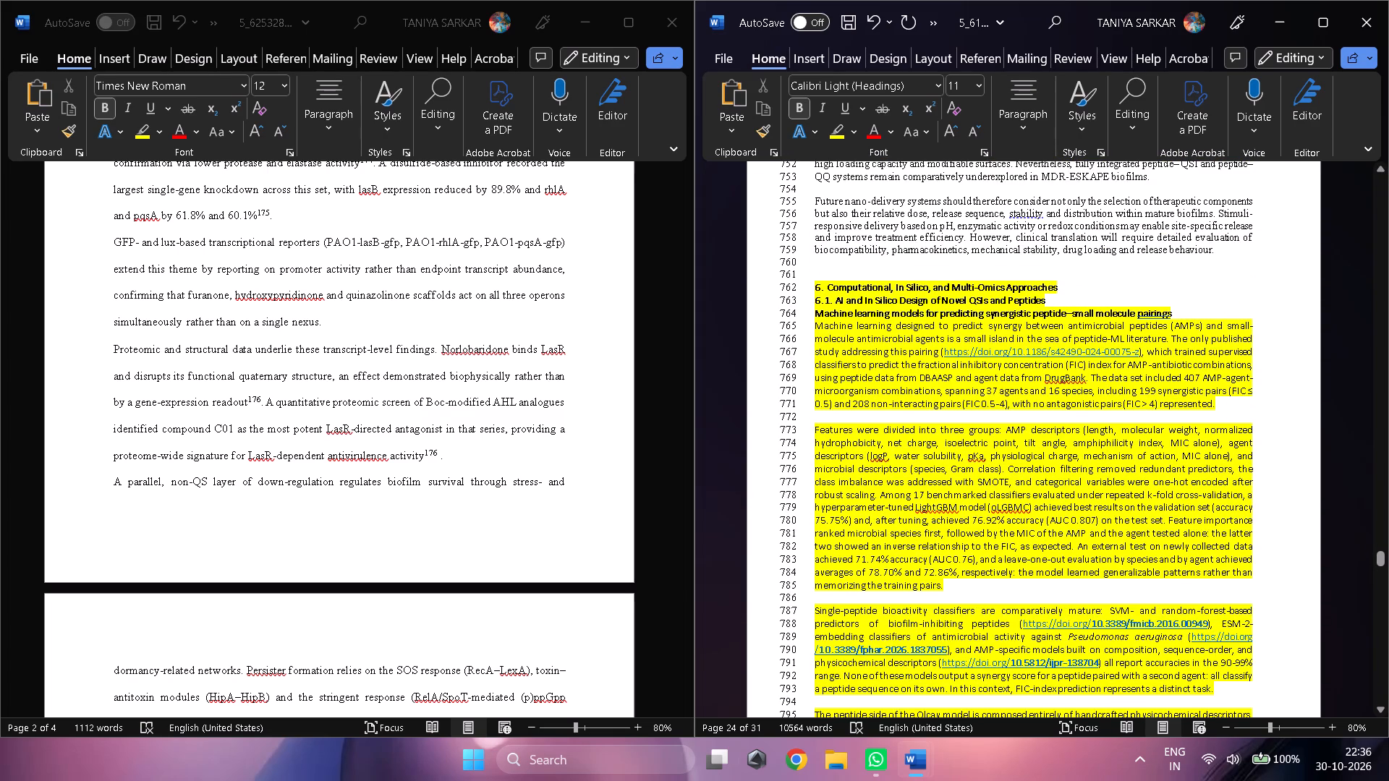
click(845, 334)
drag(815, 316, 1263, 722)
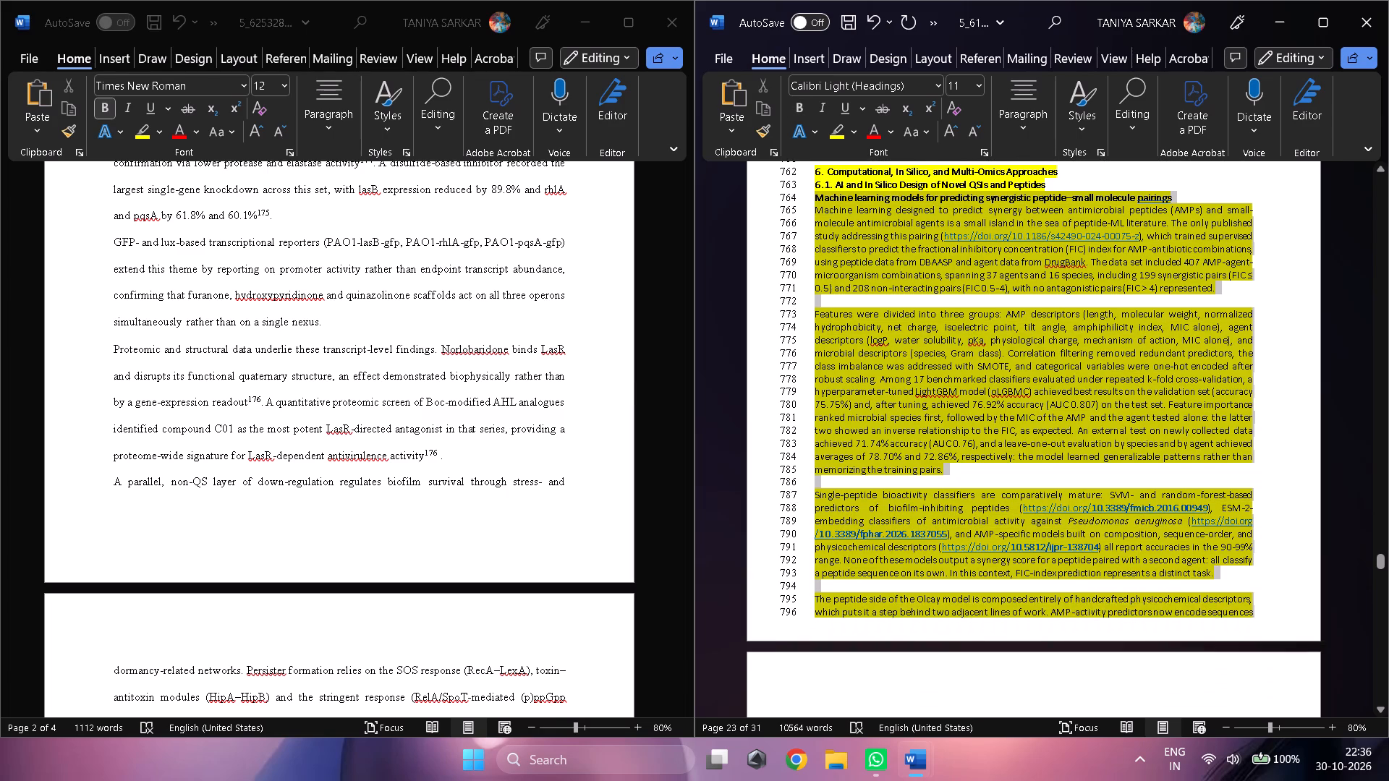
drag(1263, 722, 1266, 737)
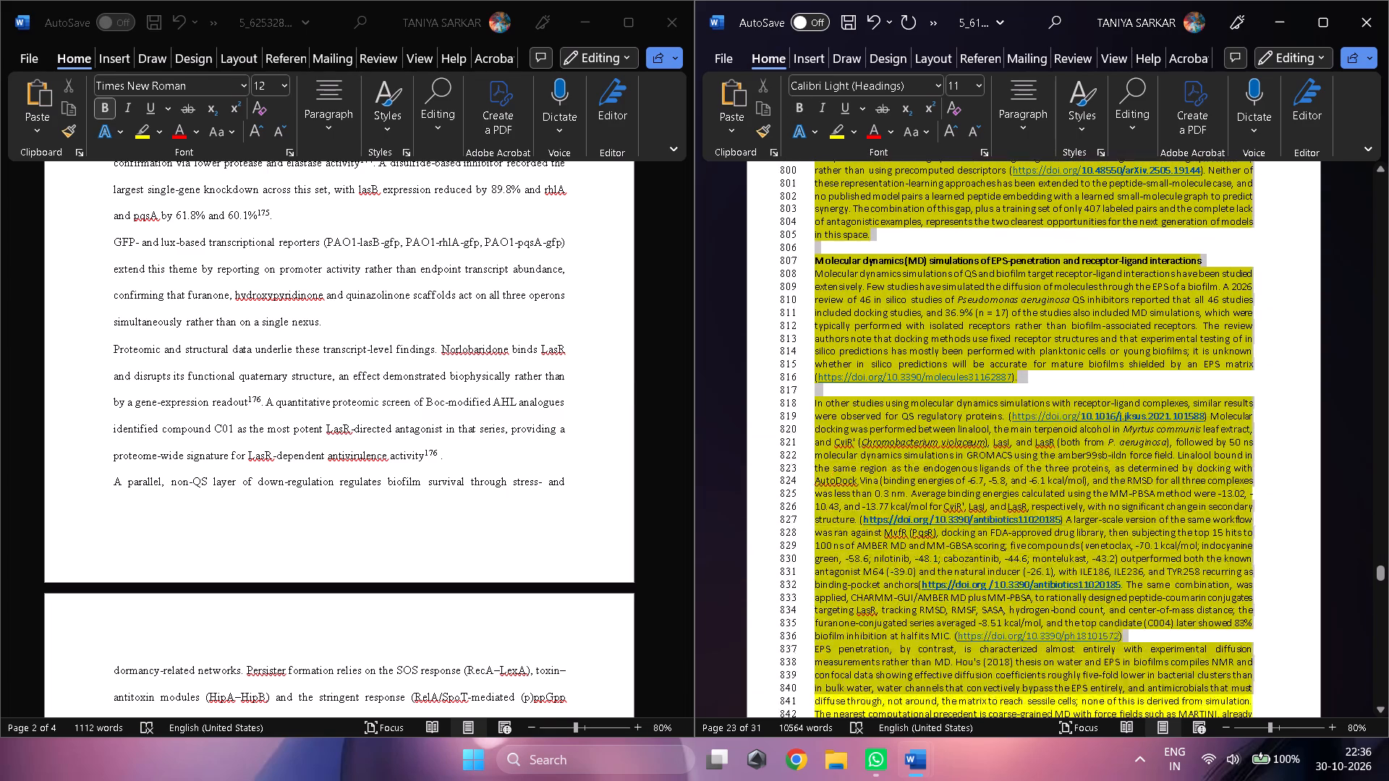
drag(1266, 737, 1242, 709)
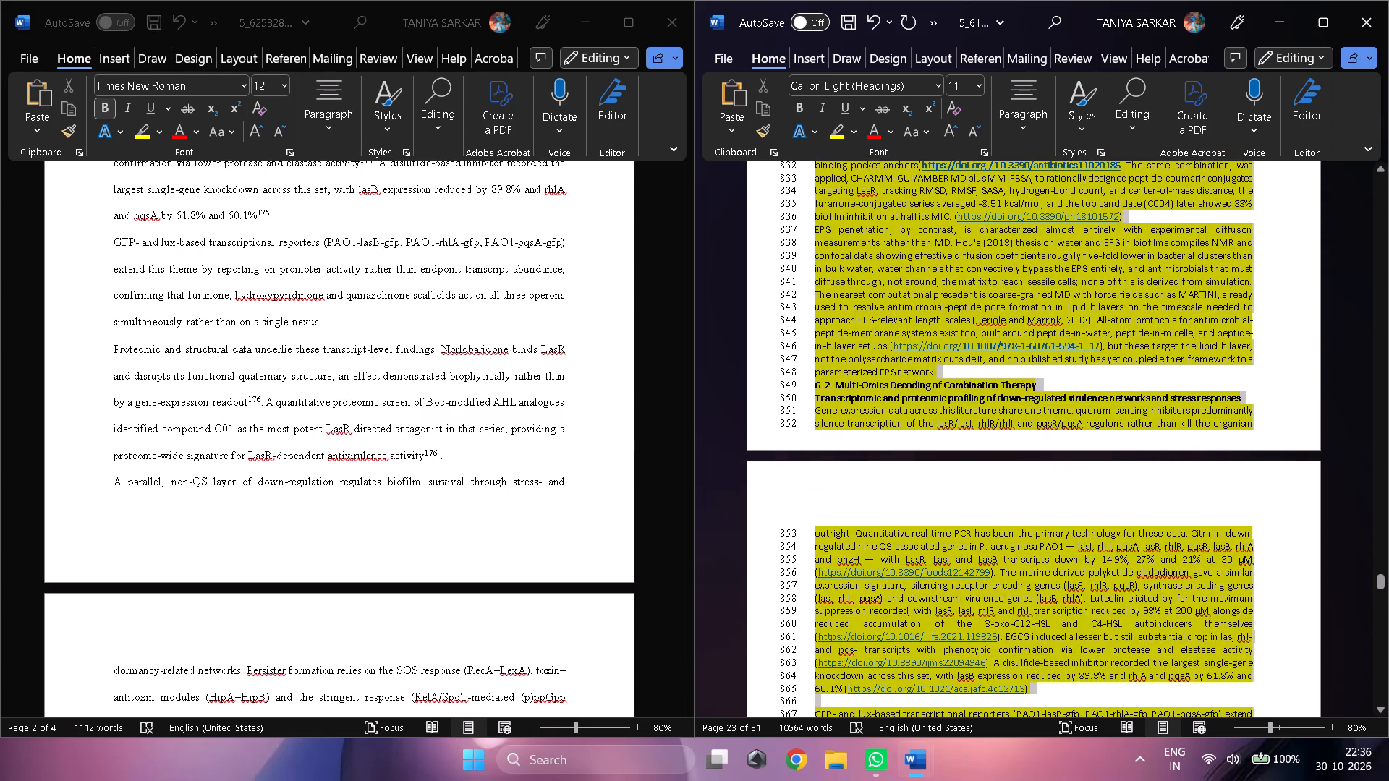
drag(1242, 709, 1249, 720)
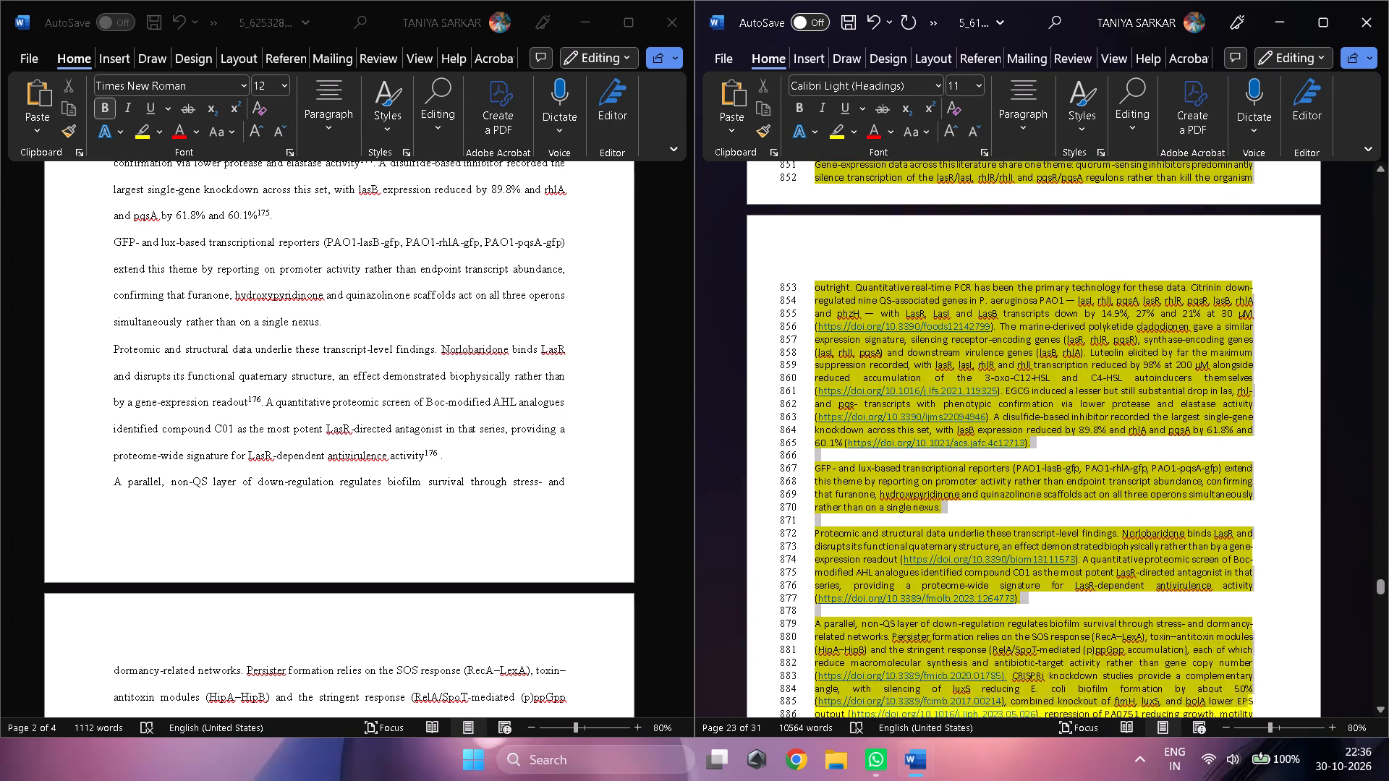
drag(1249, 720, 1249, 700)
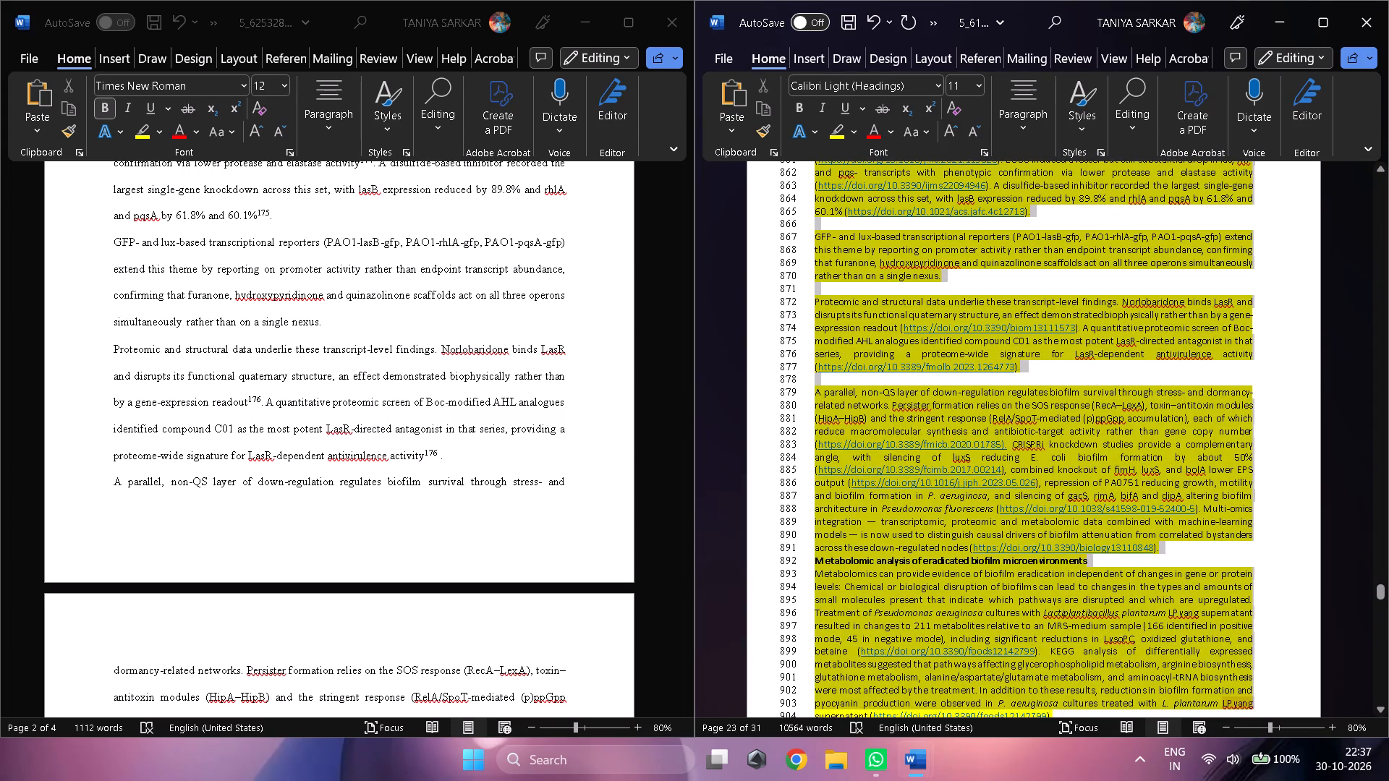
drag(1249, 700, 1267, 716)
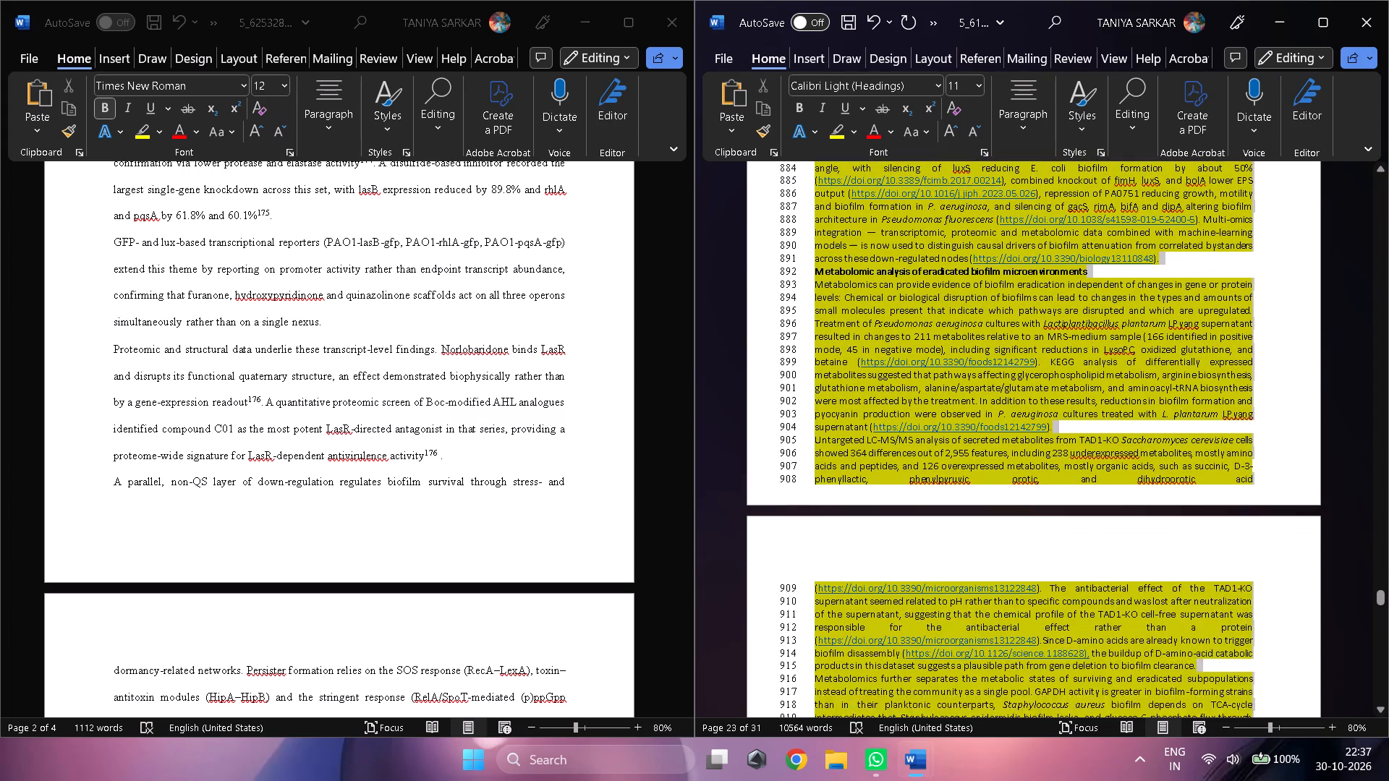
drag(1267, 716, 1249, 627)
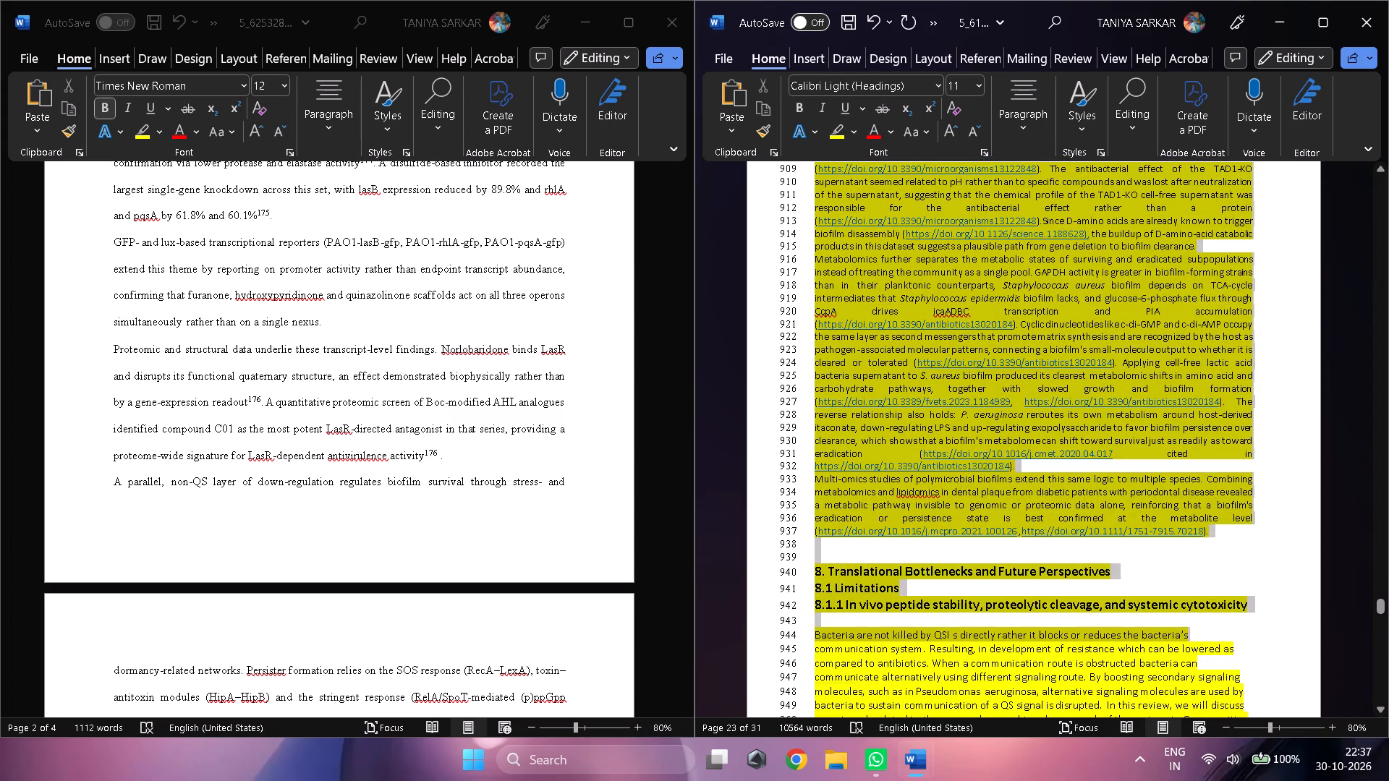
drag(1249, 627, 1251, 536)
key(BackSpace)
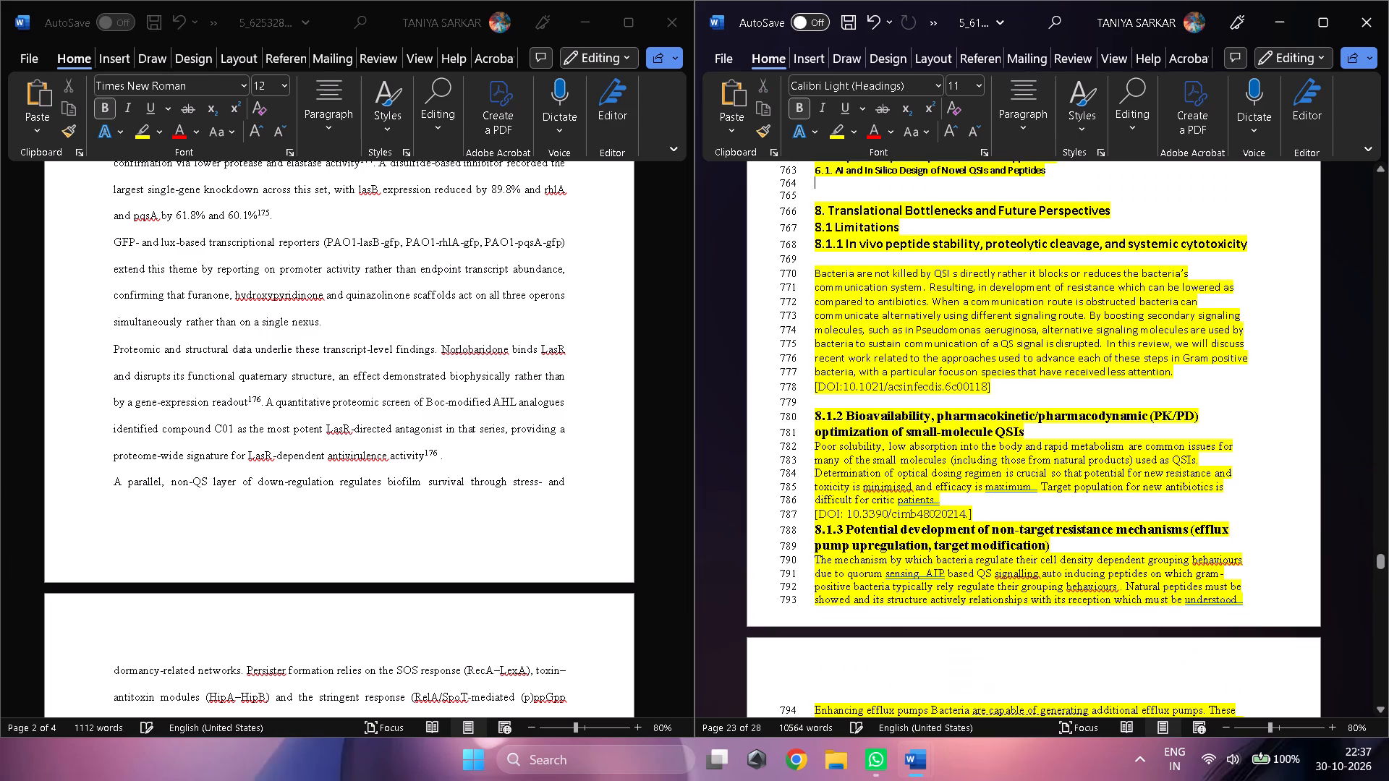
Copy the four-page document's text from the "Machine learning models for predicting synergistic peptide–small molecule pairings" heading to the document's end.
click(681, 260)
drag(688, 380, 694, 190)
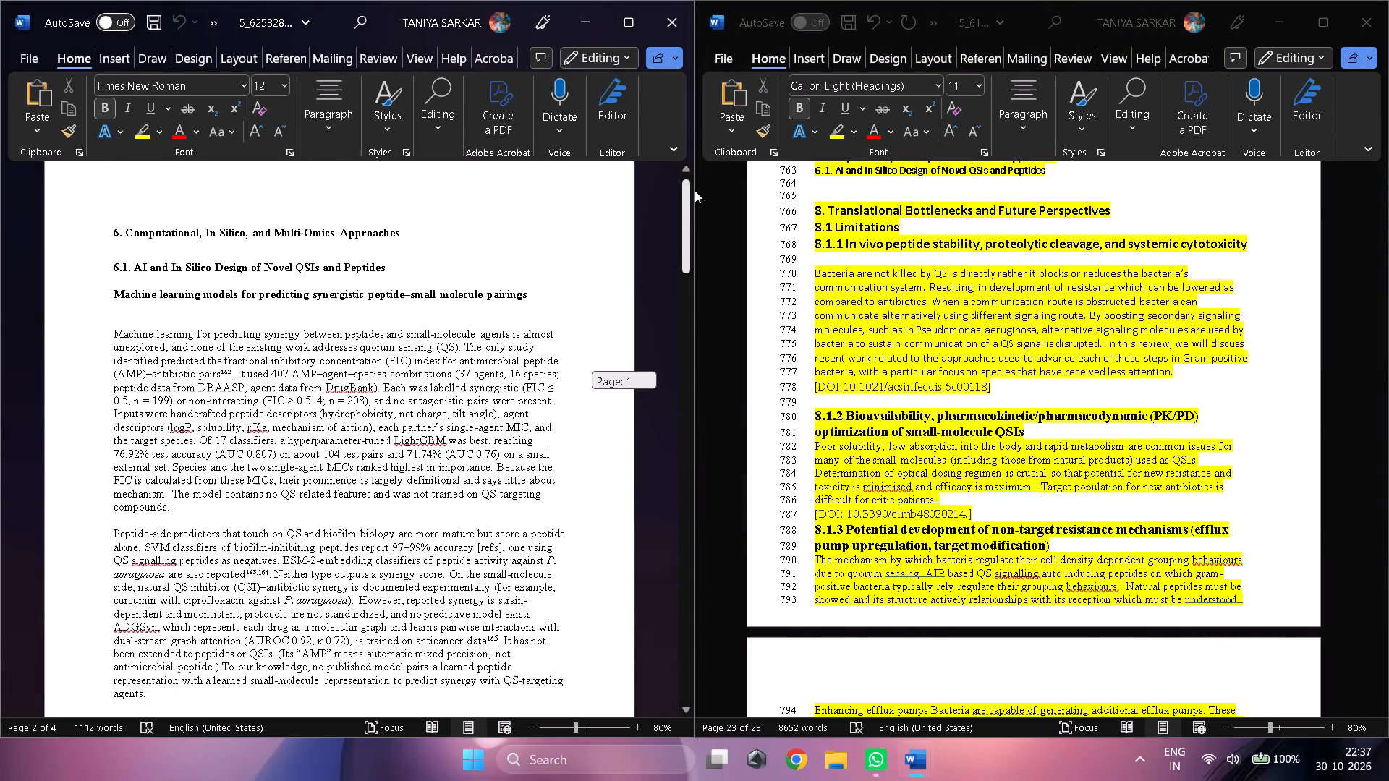
drag(694, 190, 694, 187)
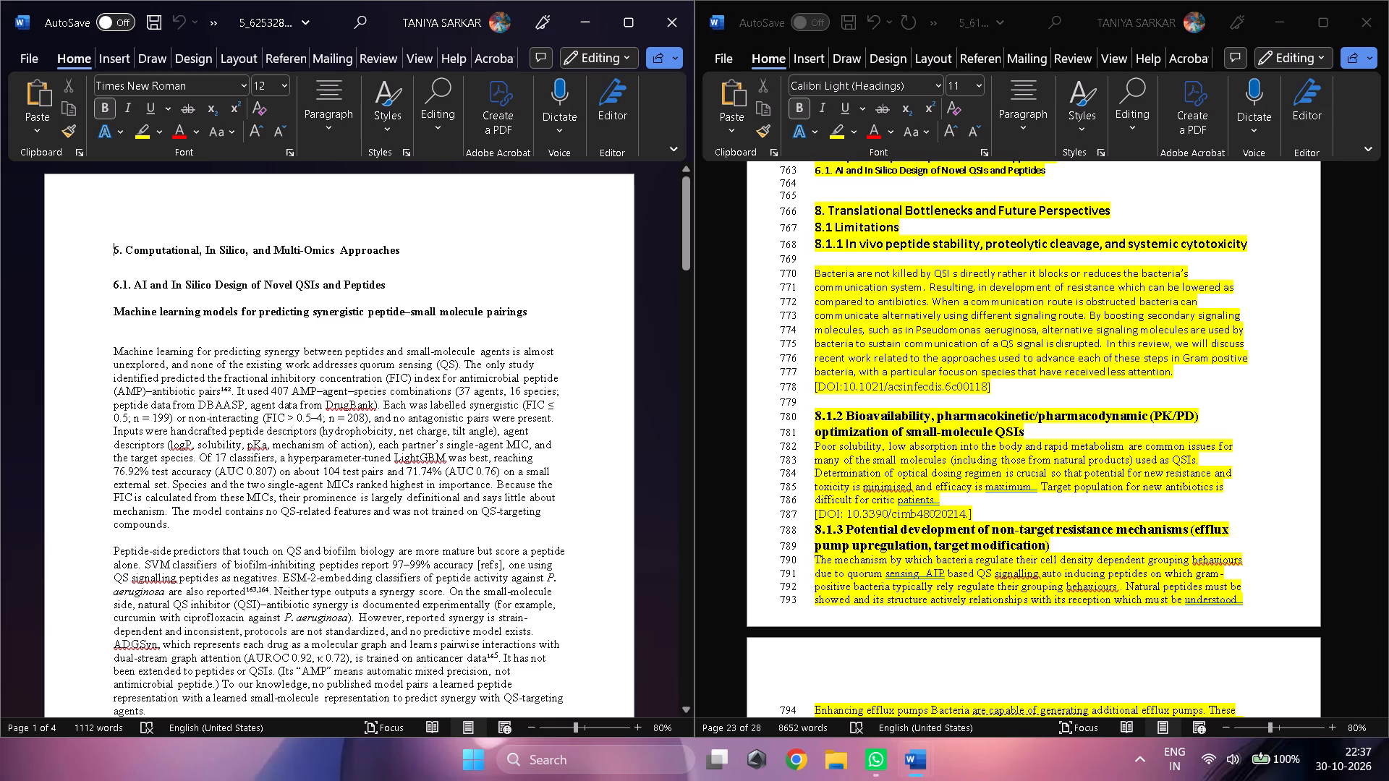
drag(112, 310, 515, 521)
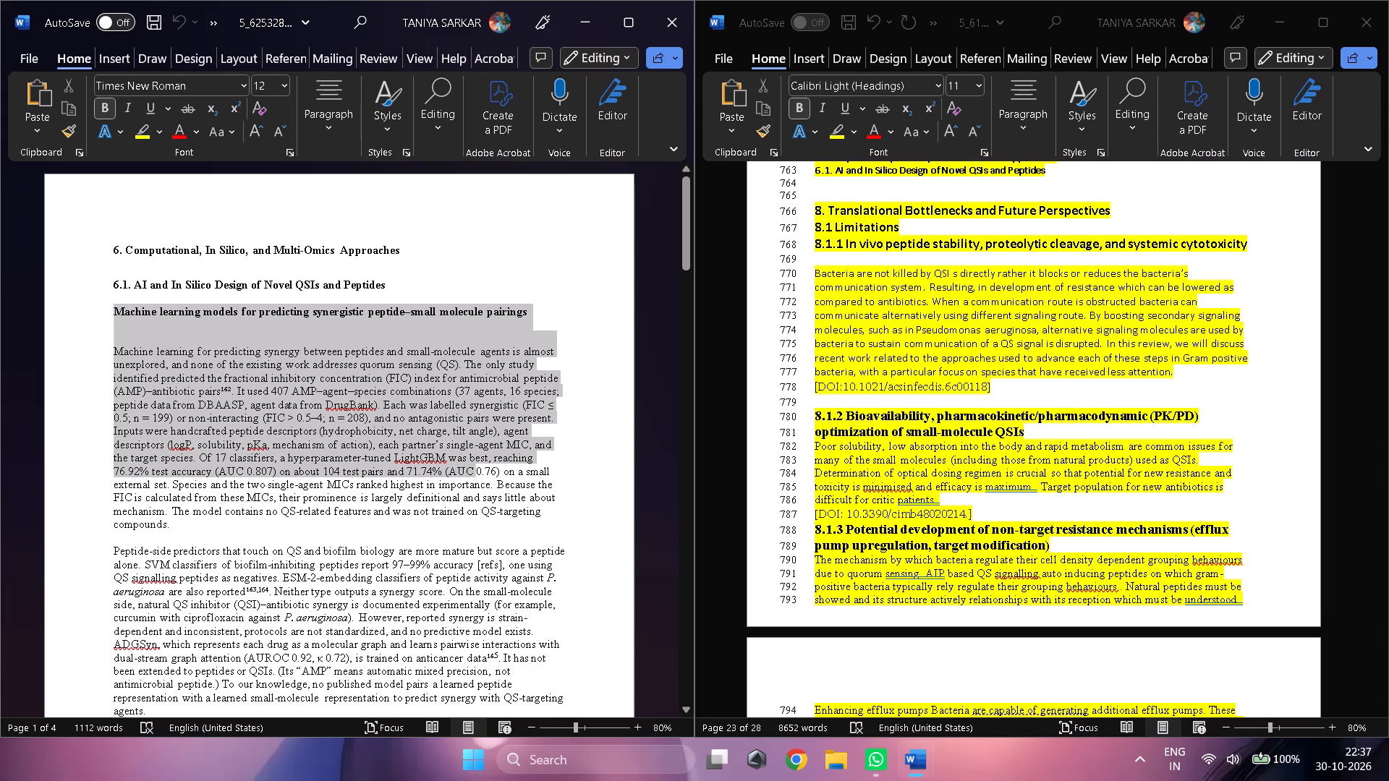
drag(515, 521, 621, 764)
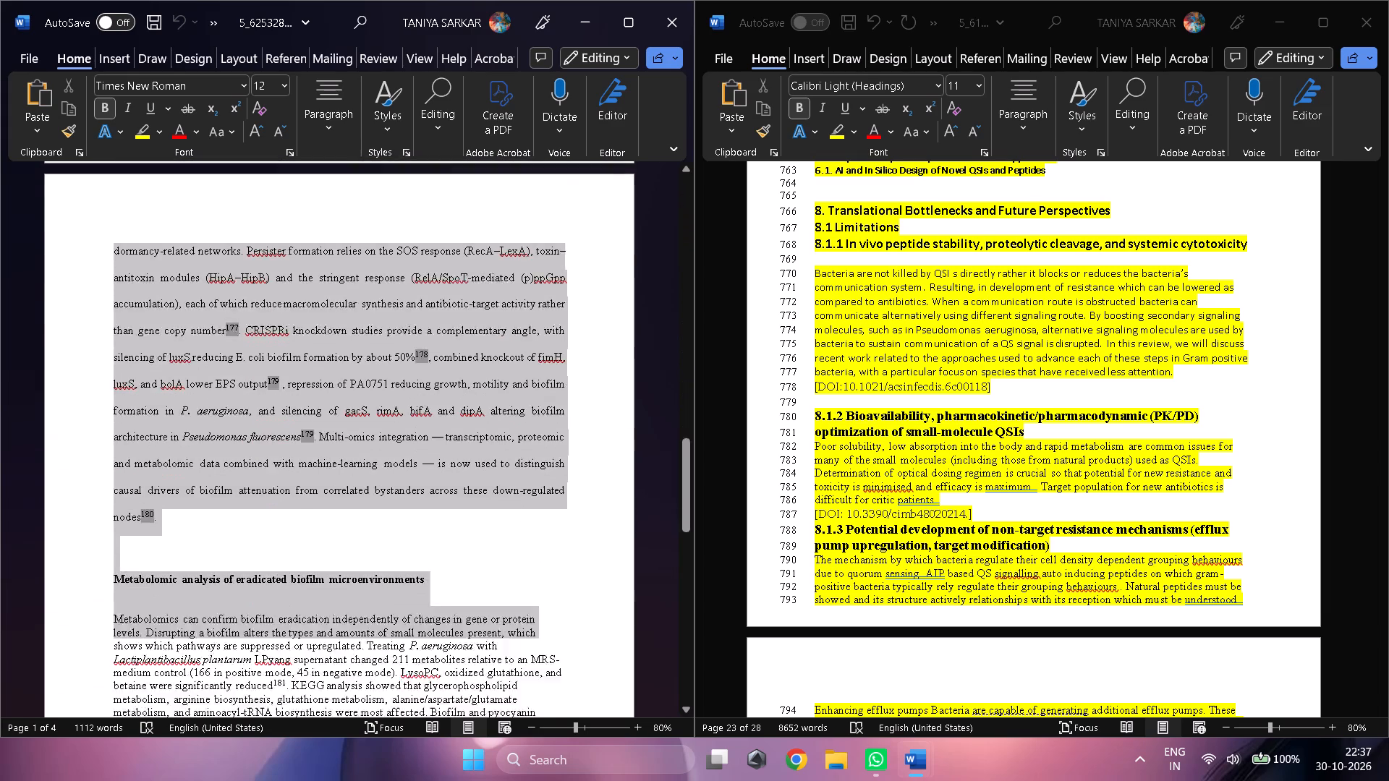
drag(621, 764, 614, 747)
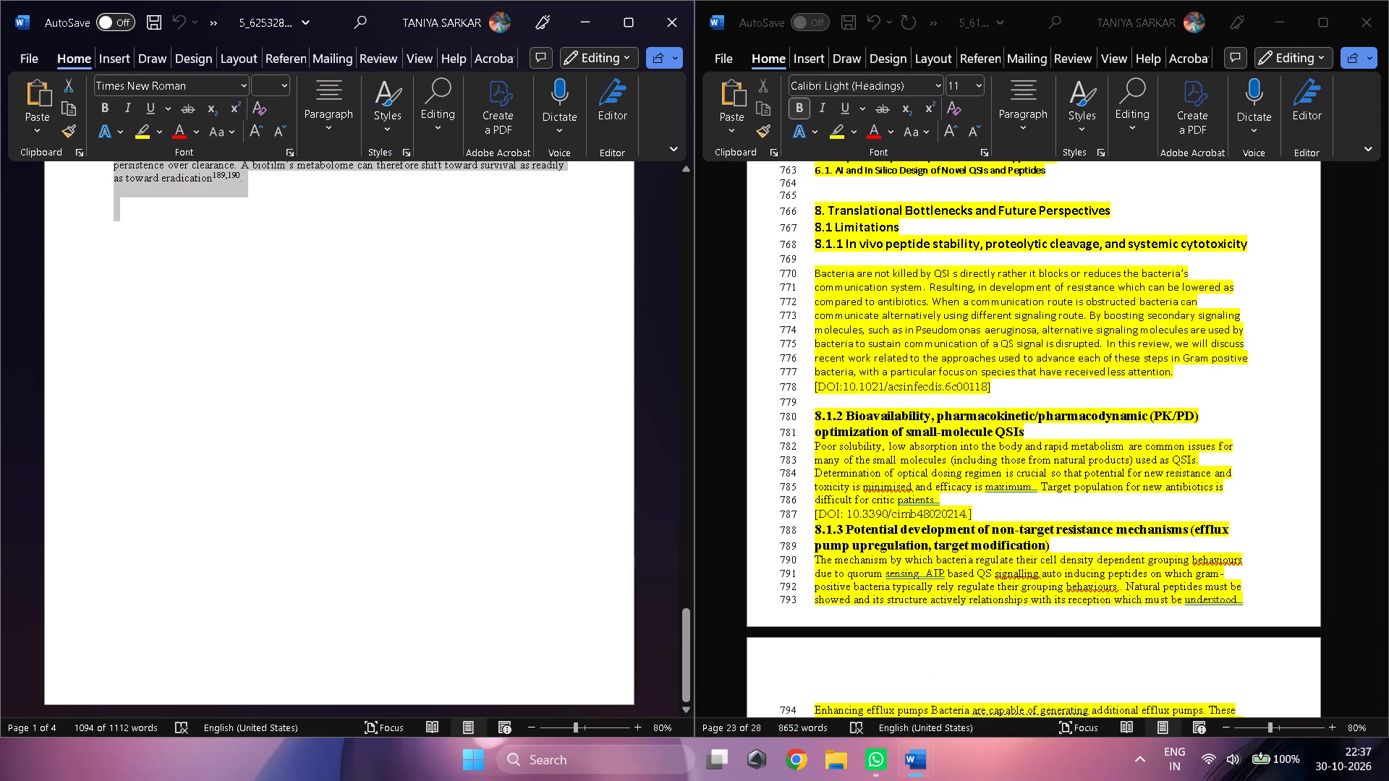
right_click(230, 190)
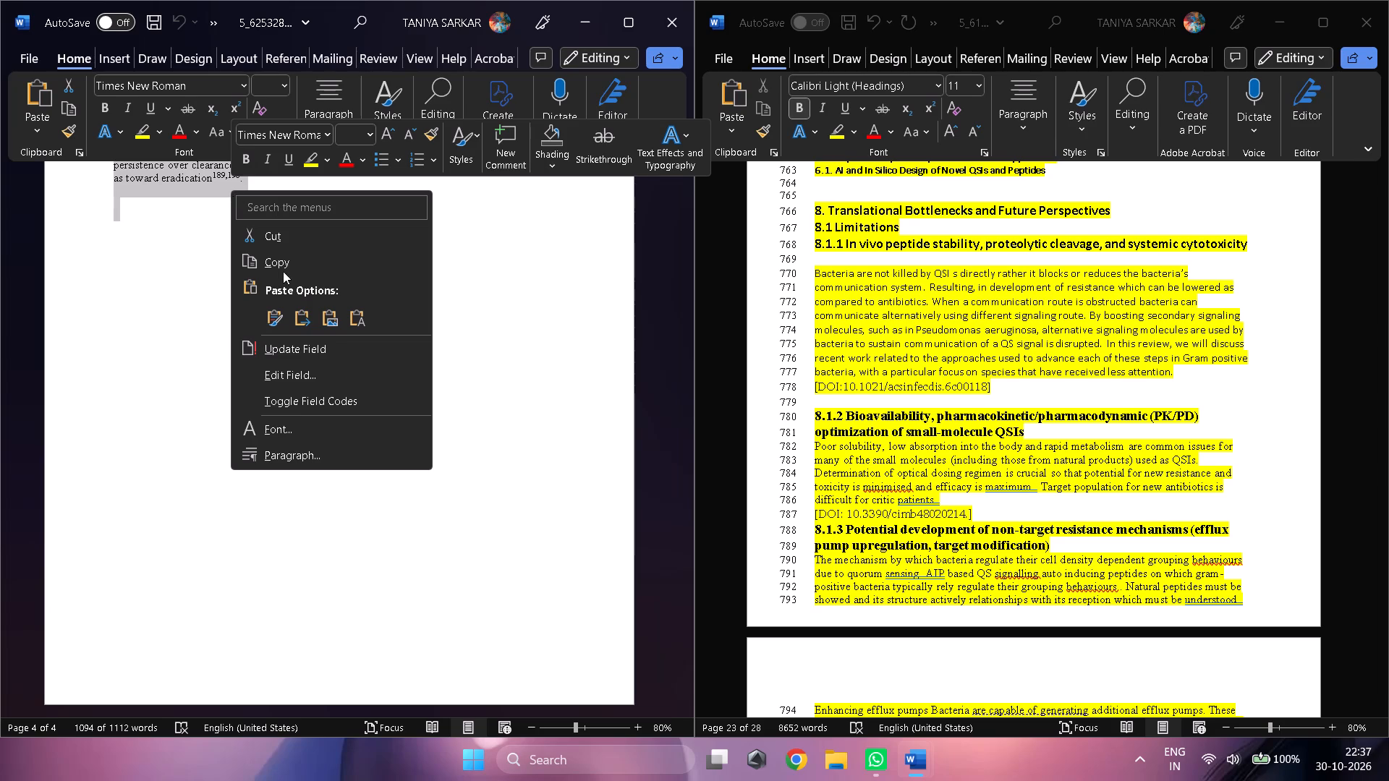
click(281, 263)
Paste the copied section 6 text below the manuscript's 6.1 heading and remove the surplus blank lines before the section 8 heading.
click(590, 17)
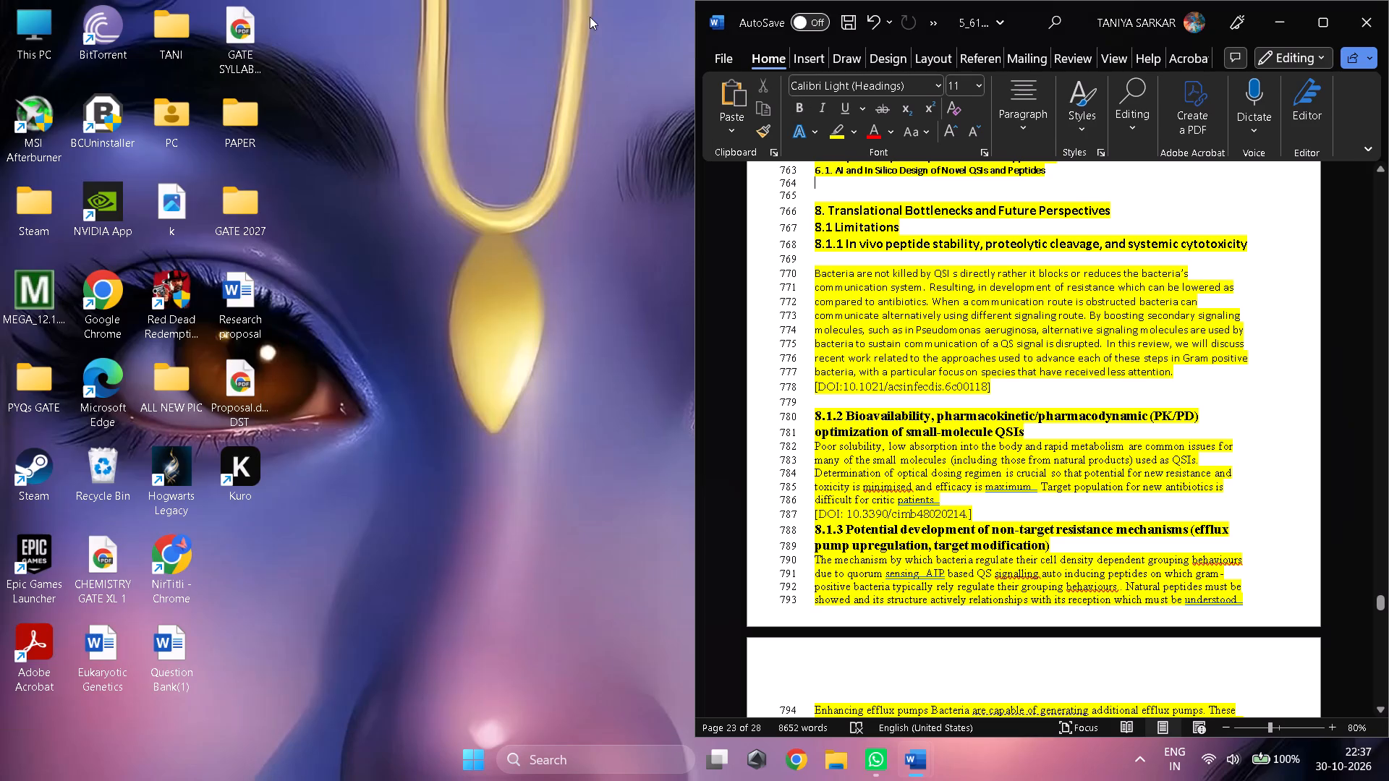
click(1322, 30)
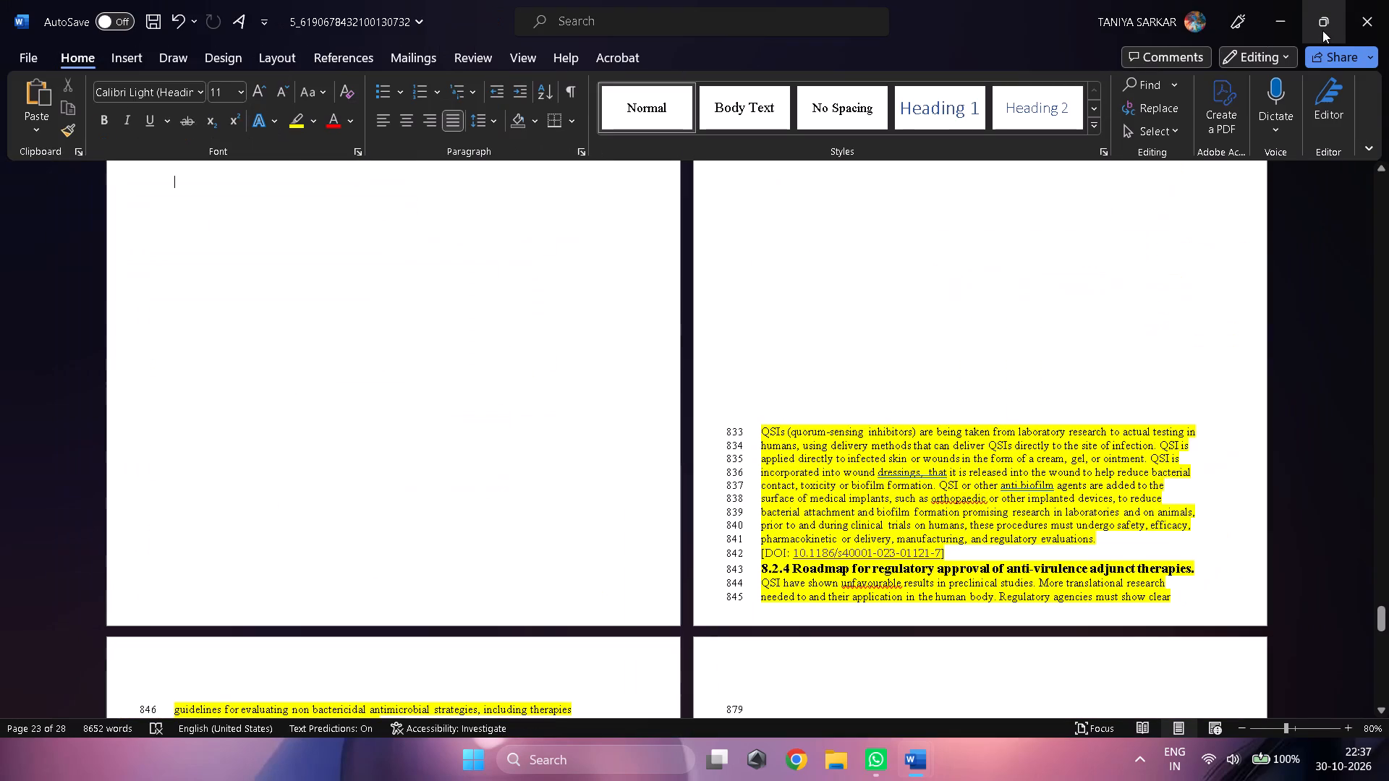
click(1387, 367)
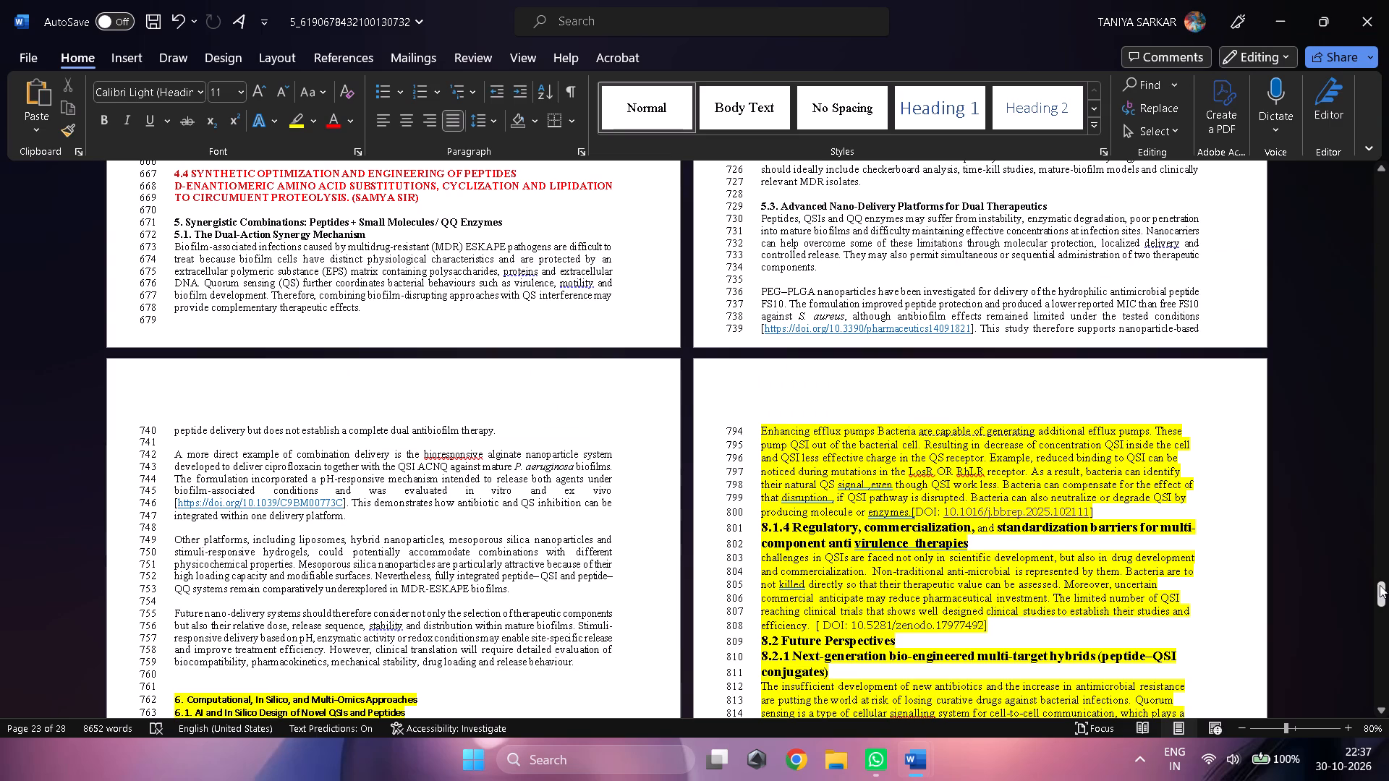
click(1384, 707)
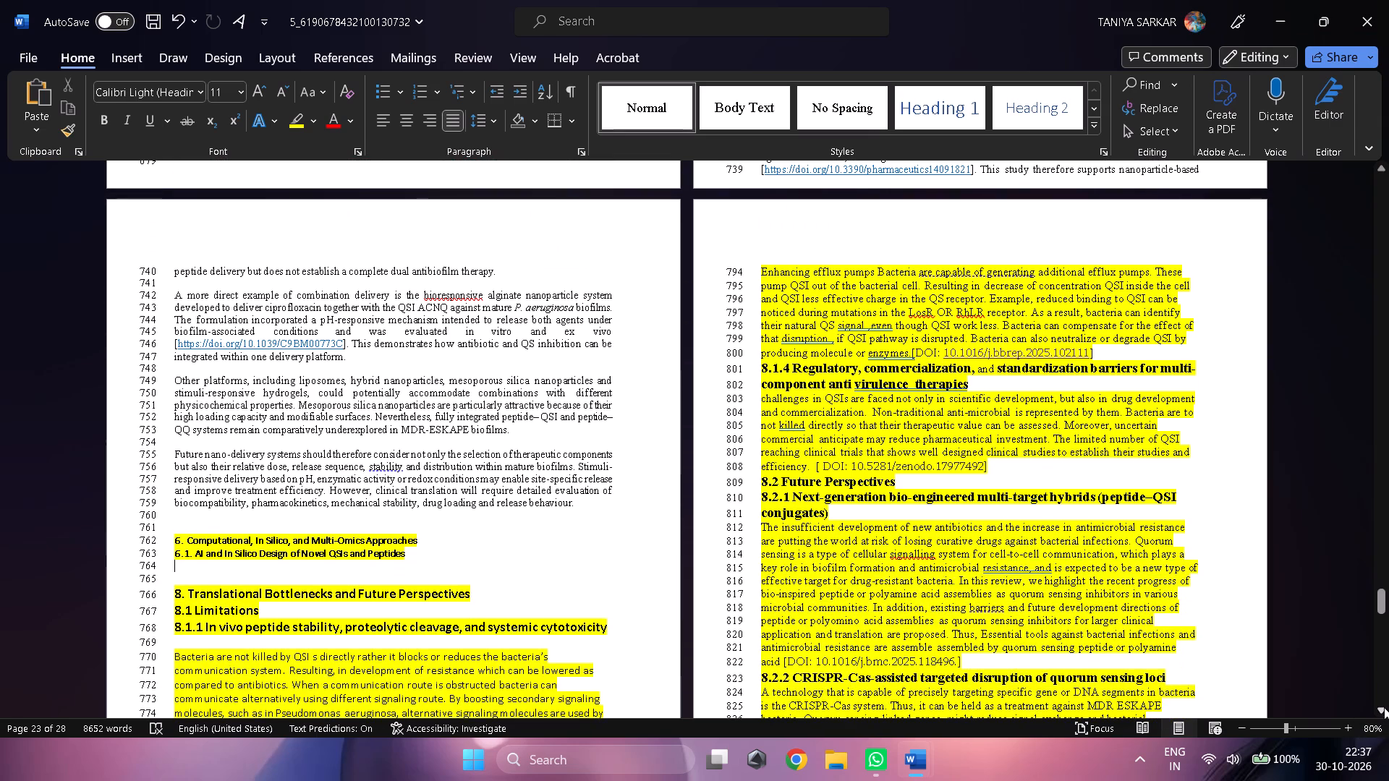
key(ctrl+v)
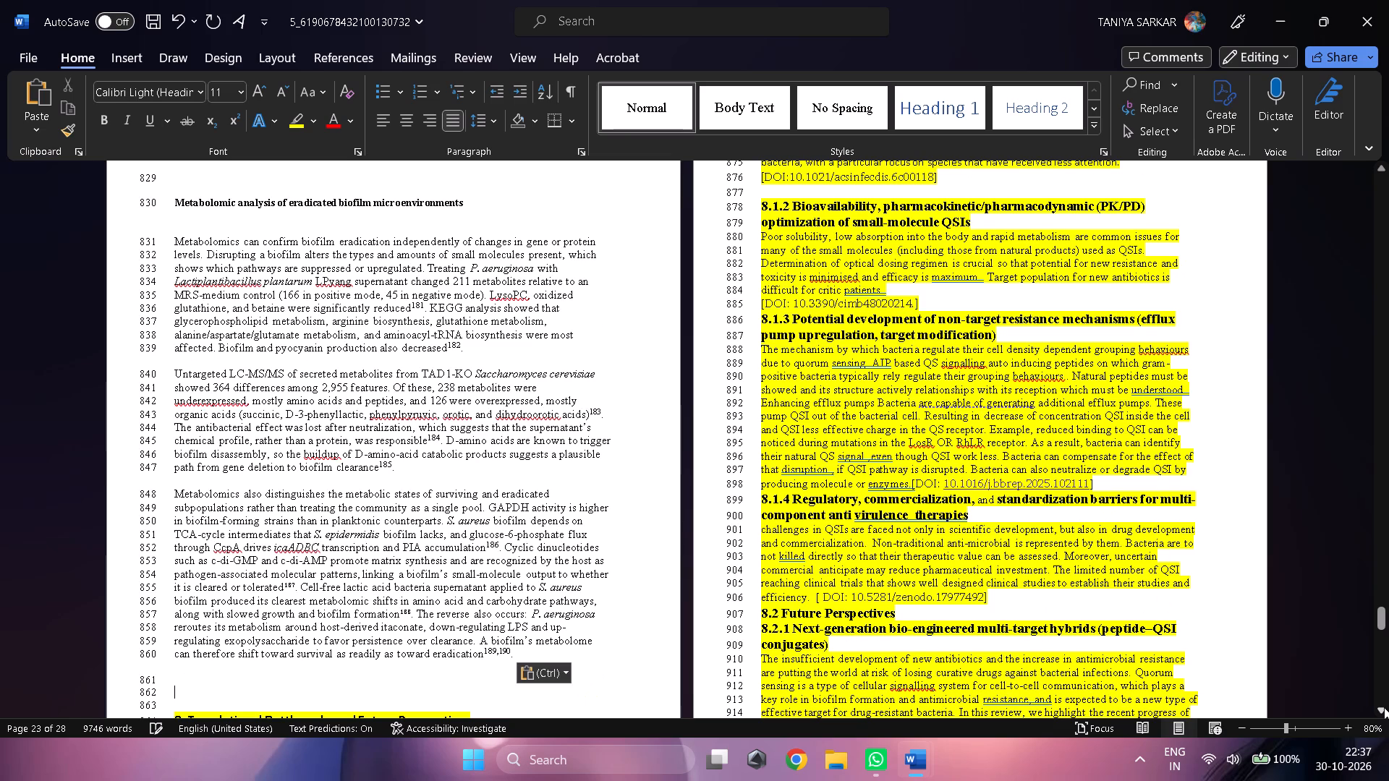
key(BackSpace)
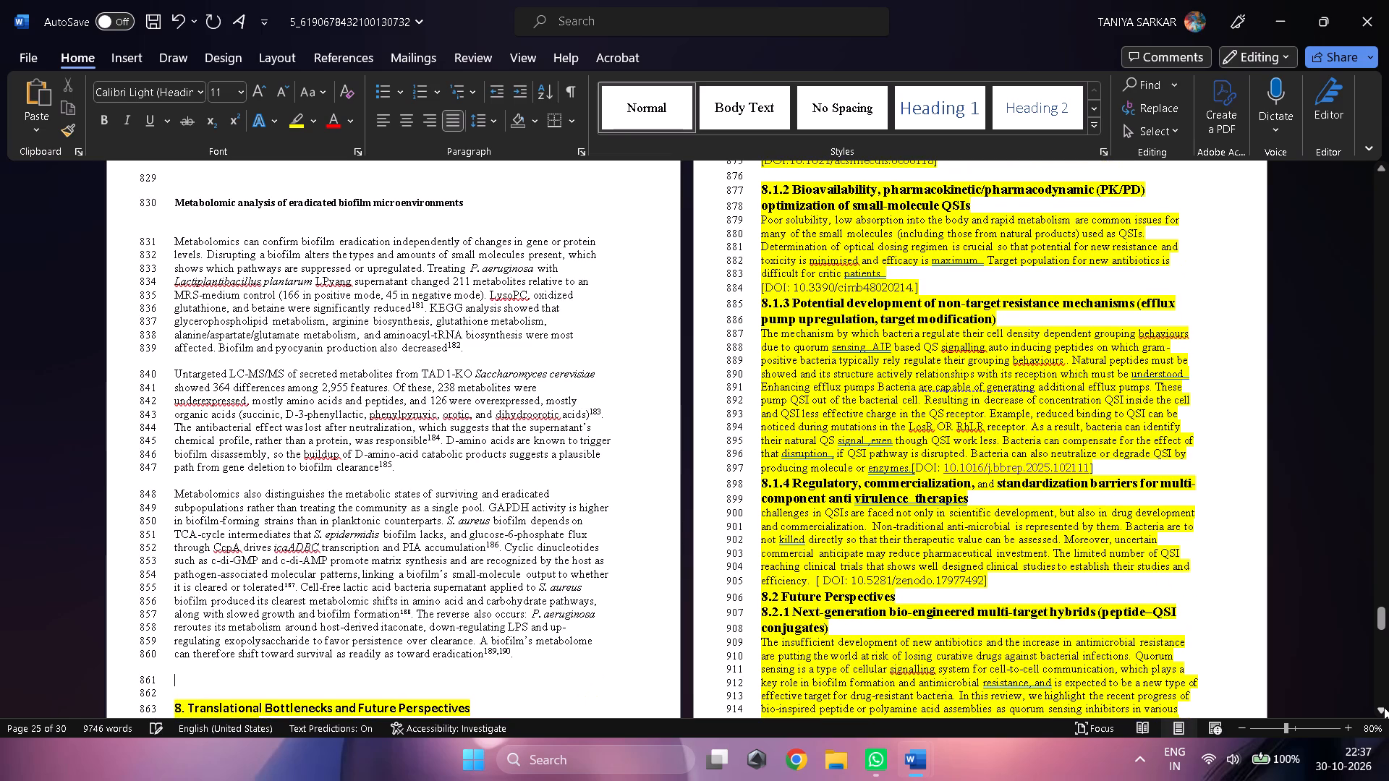
key(BackSpace)
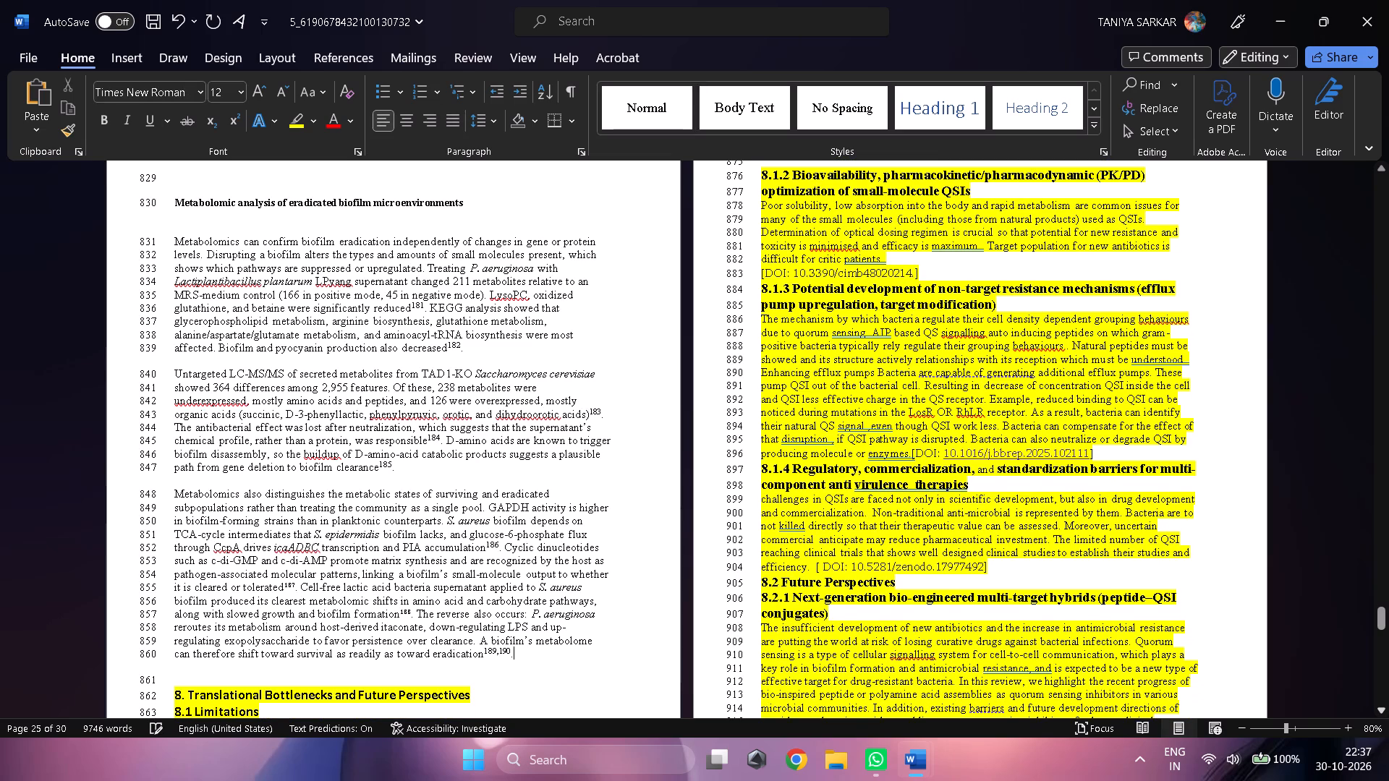
Close the gap between the "Machine learning models" heading and its first paragraph, keeping the paragraph on its own line.
click(1382, 166)
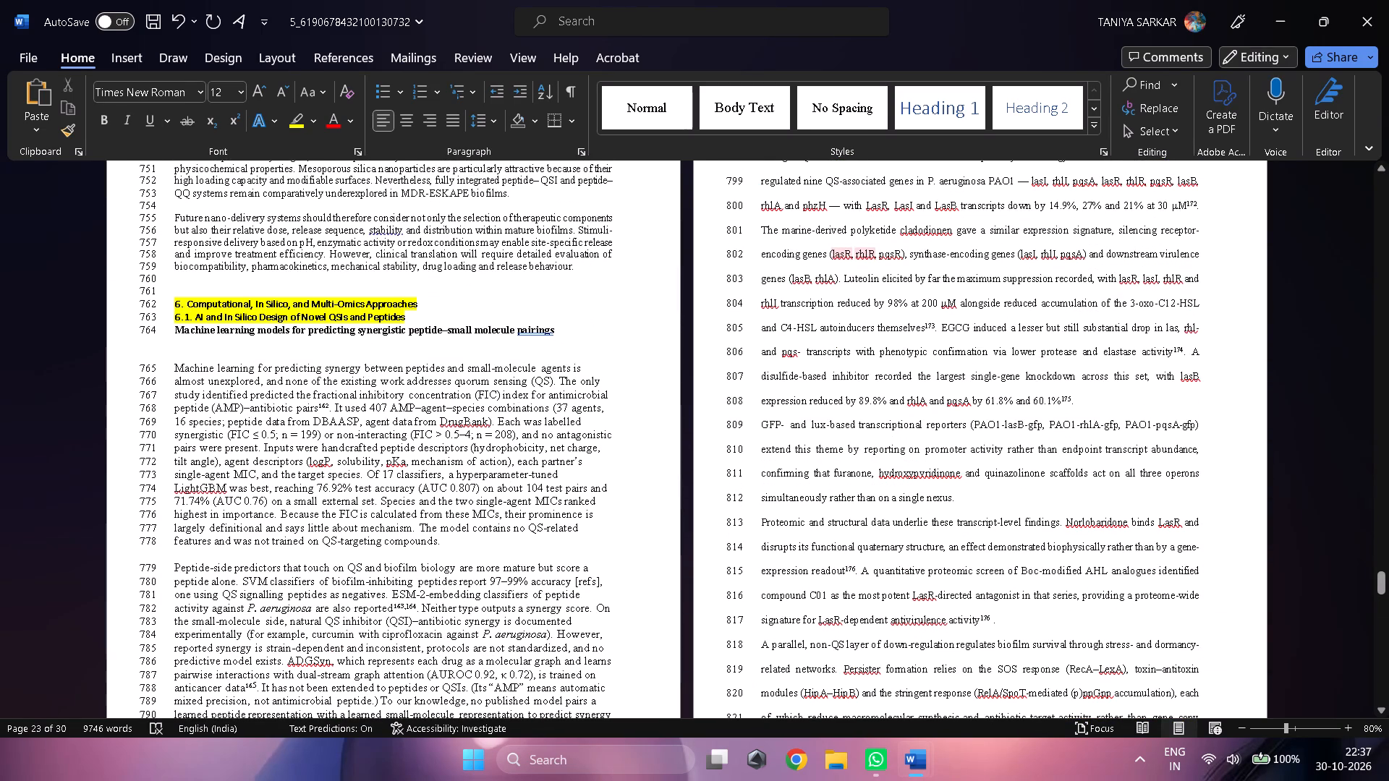
click(286, 353)
click(263, 349)
click(172, 362)
key(BackSpace)
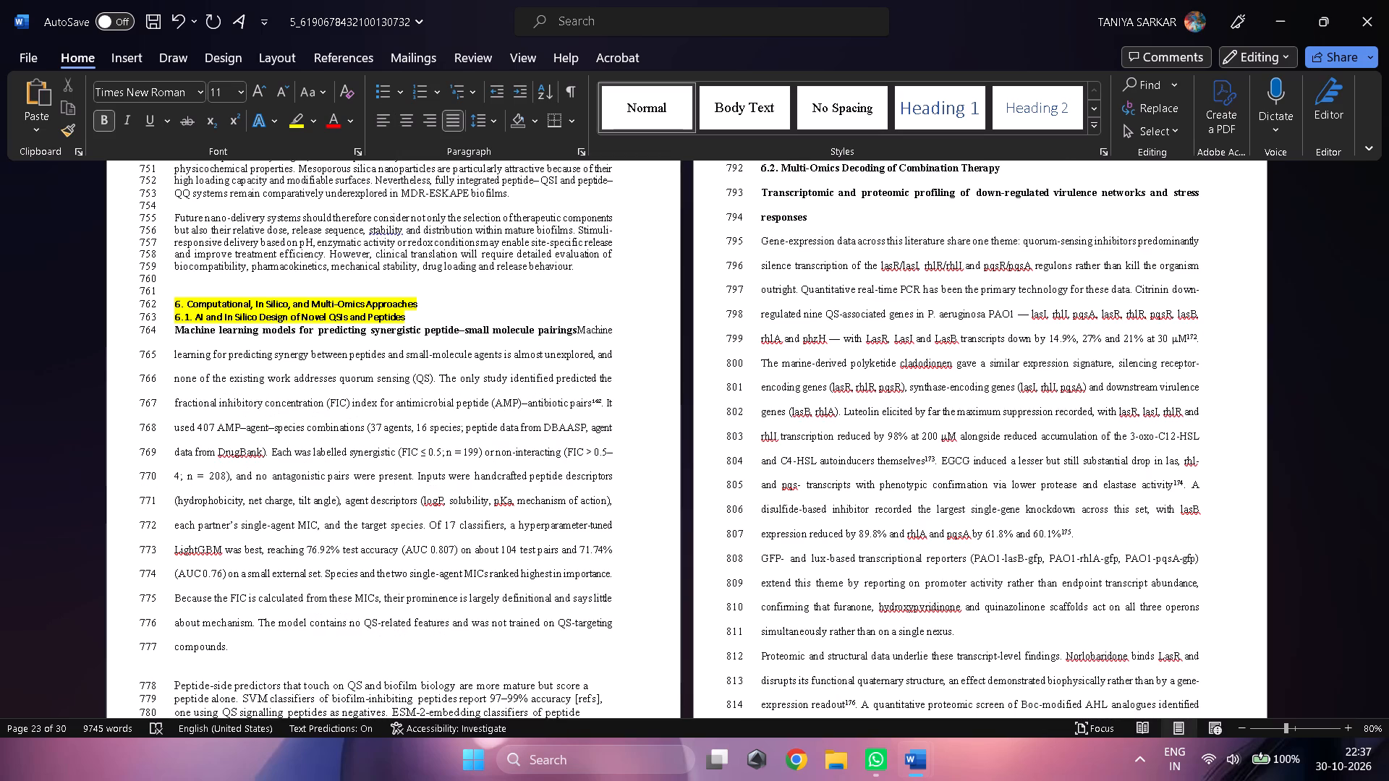
key(Return)
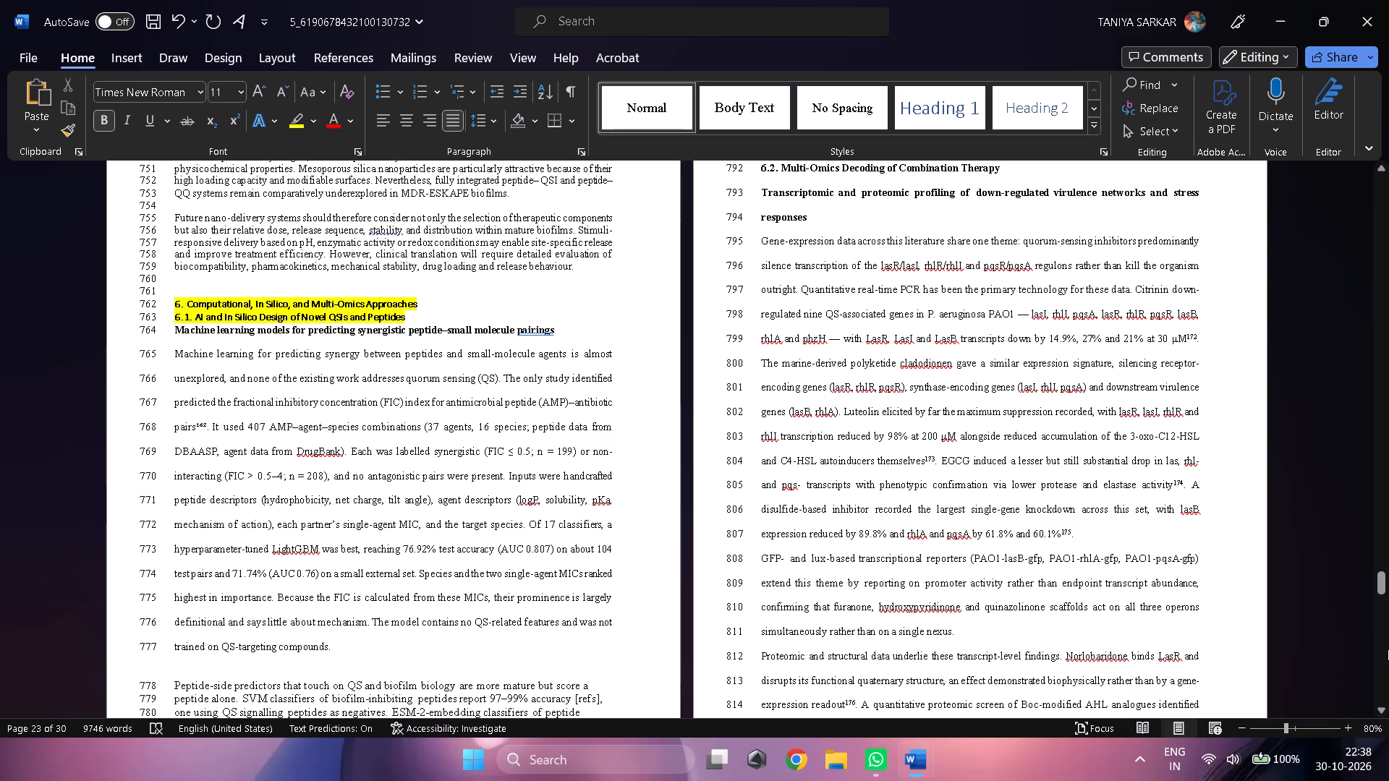
Close the four-page section 6 source document and place the manuscript side by side with the G4 Review document.
click(1375, 709)
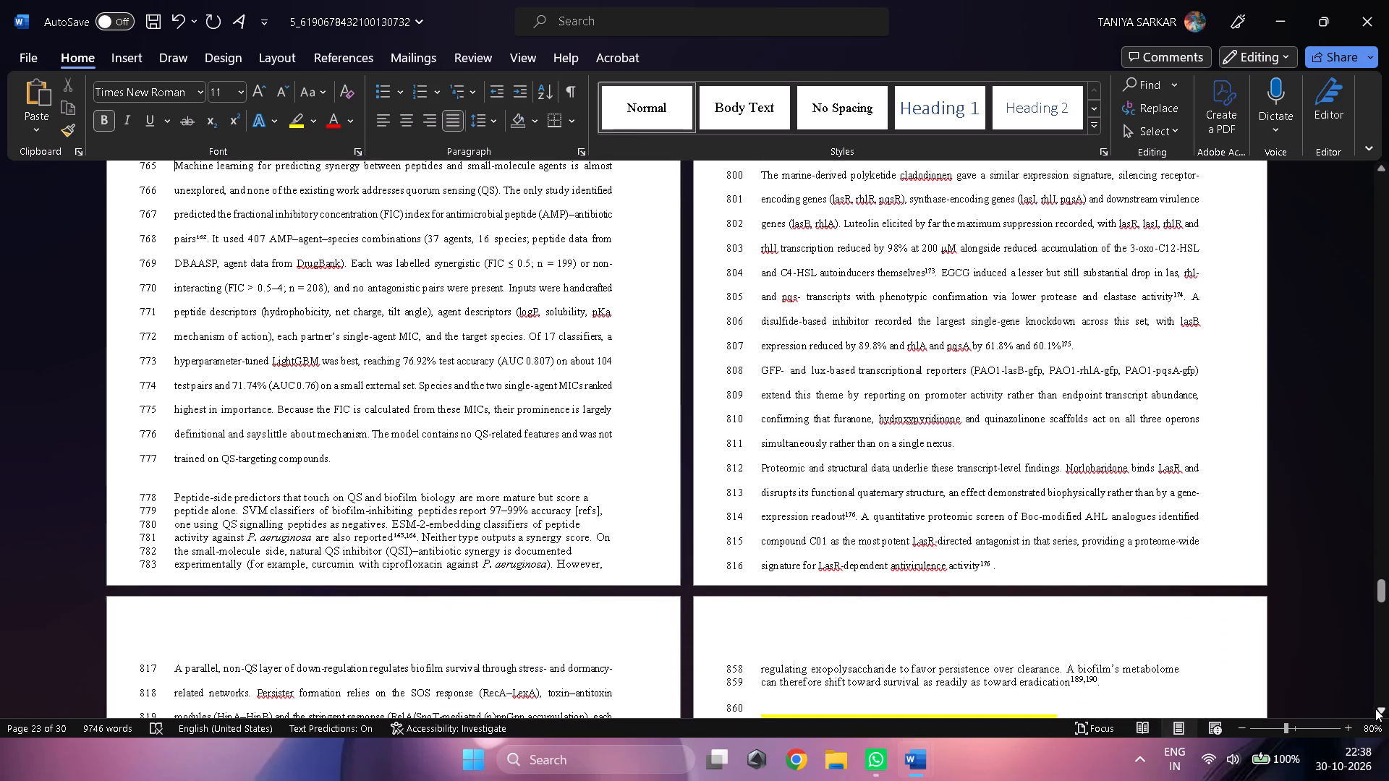
click(1375, 709)
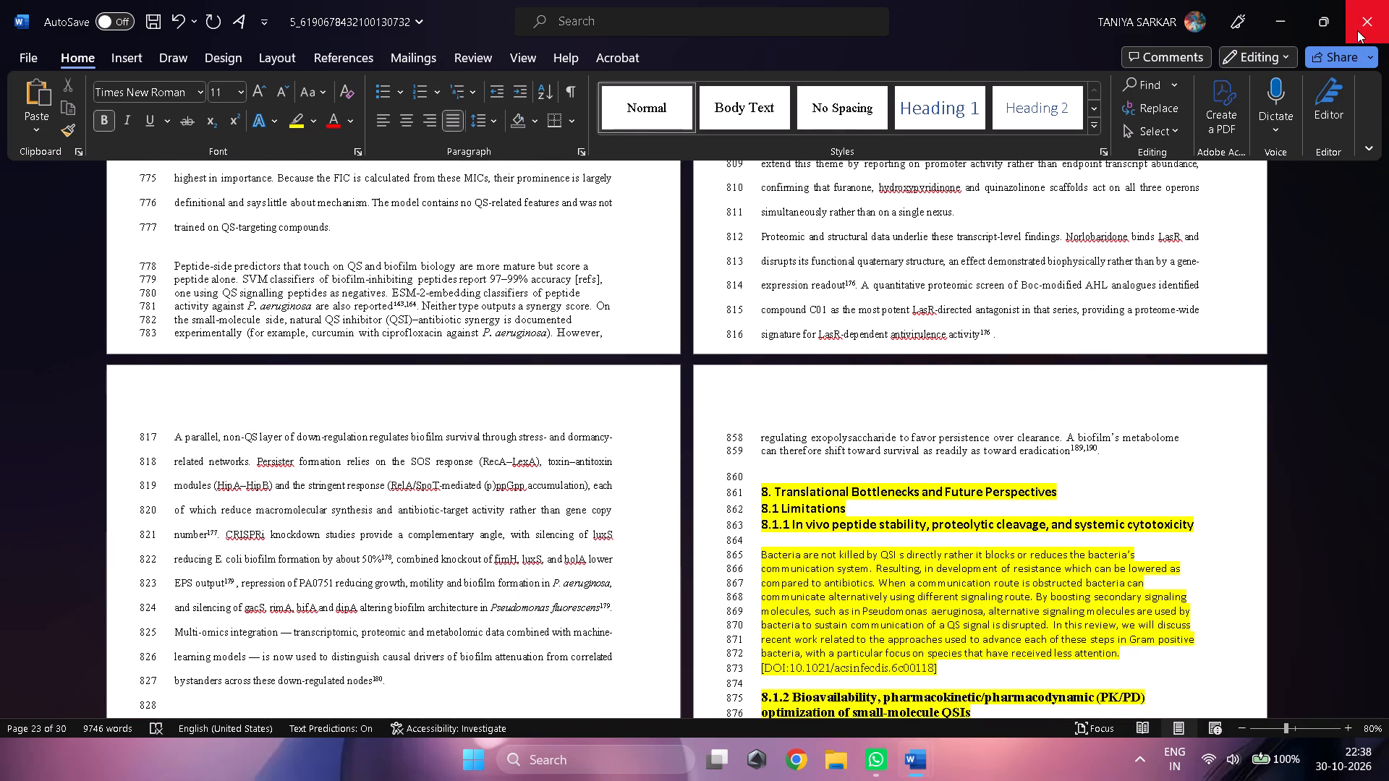
click(1253, 135)
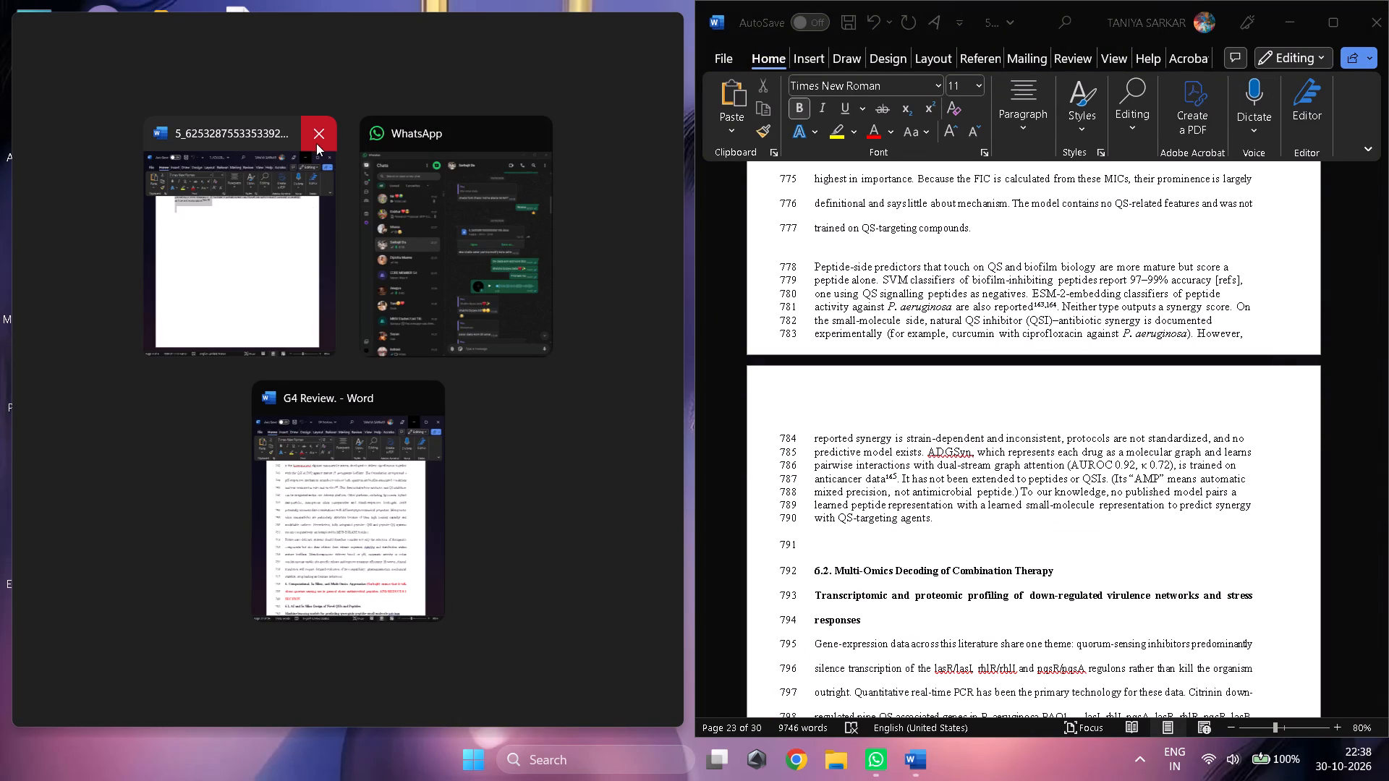
click(316, 143)
click(358, 422)
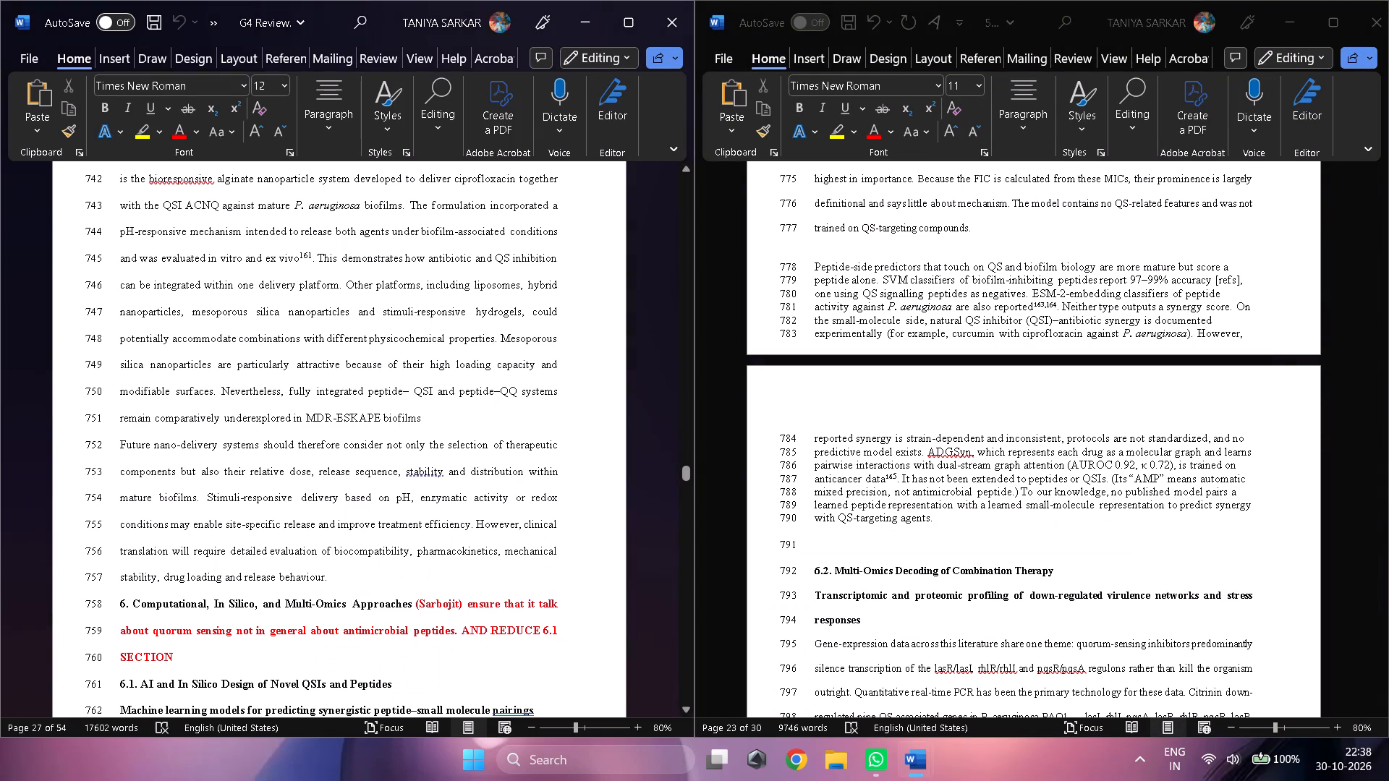
Look through the G4 Review document from section 6.1 to its numbered reference list, and minimise its window.
click(681, 713)
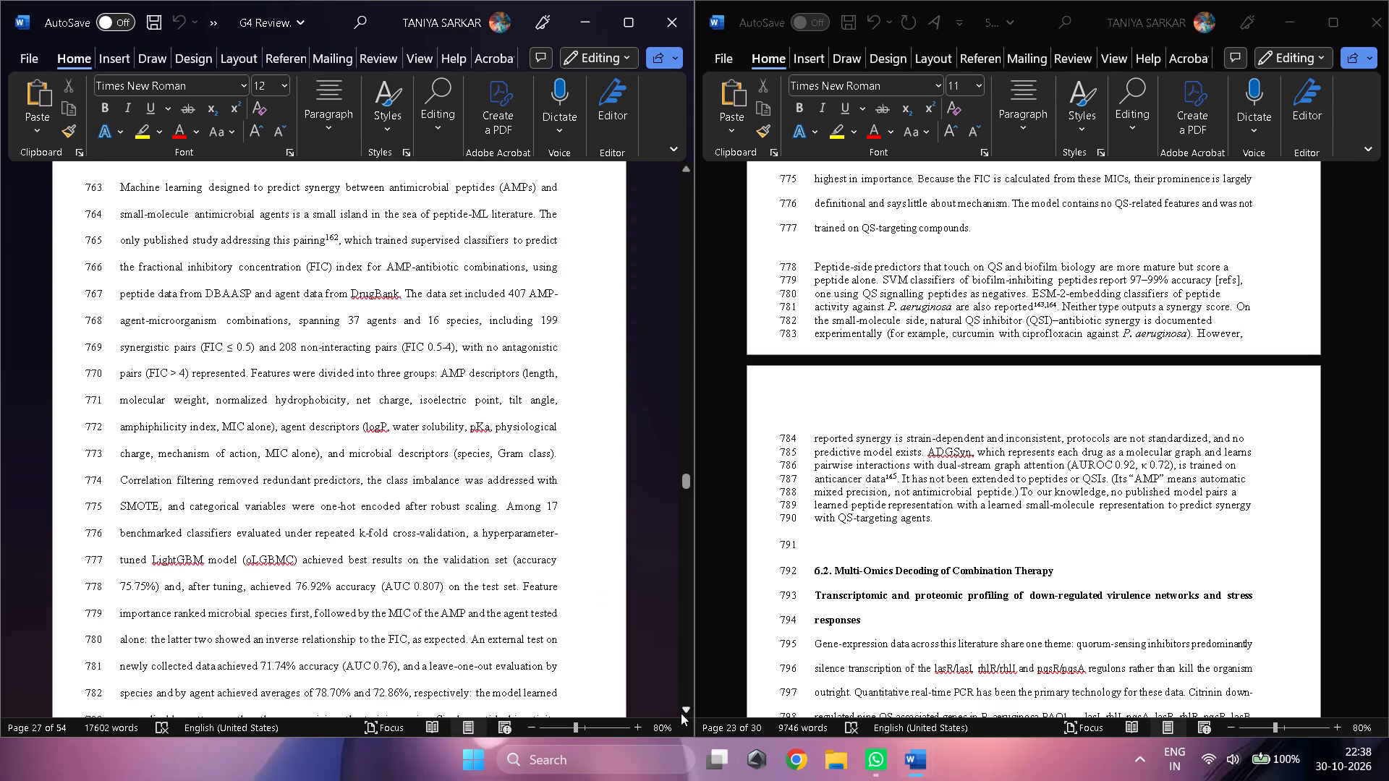
click(679, 685)
click(681, 681)
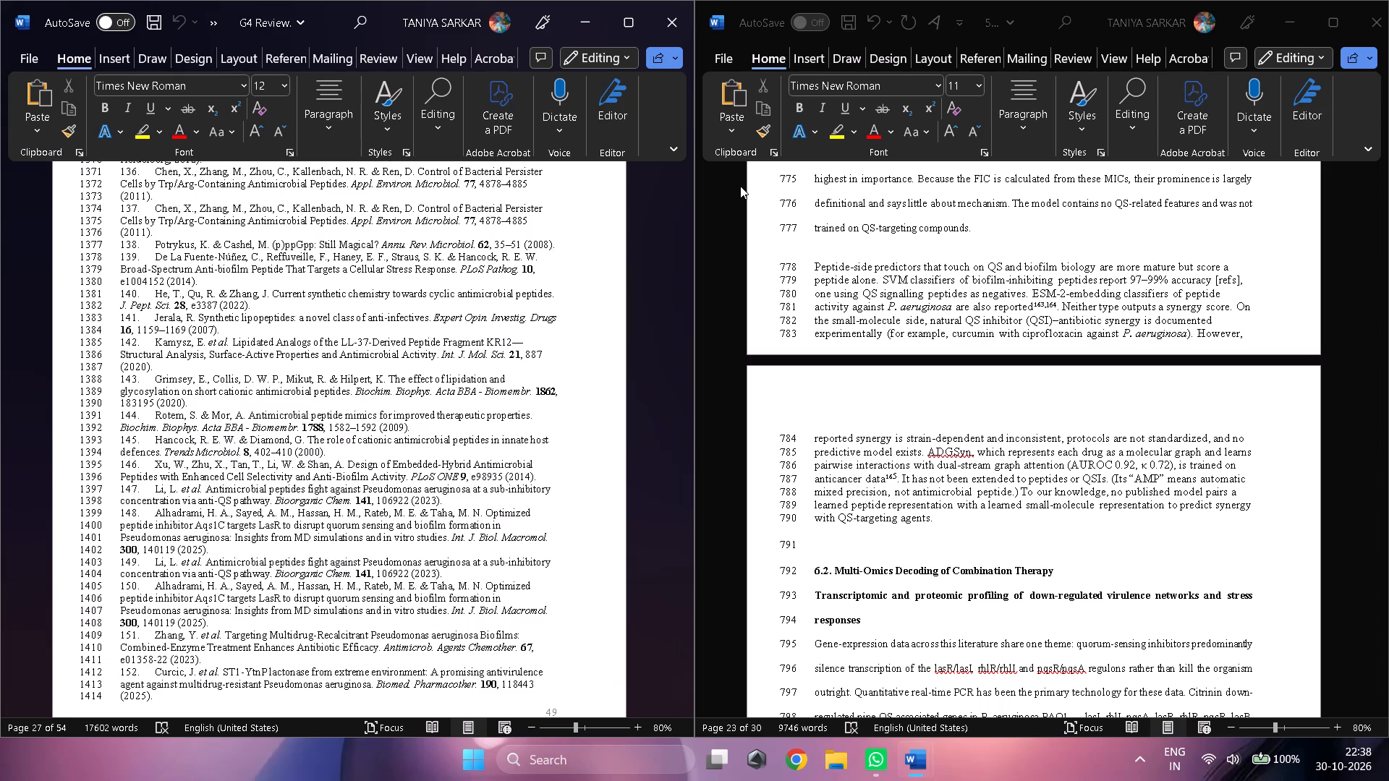
click(595, 17)
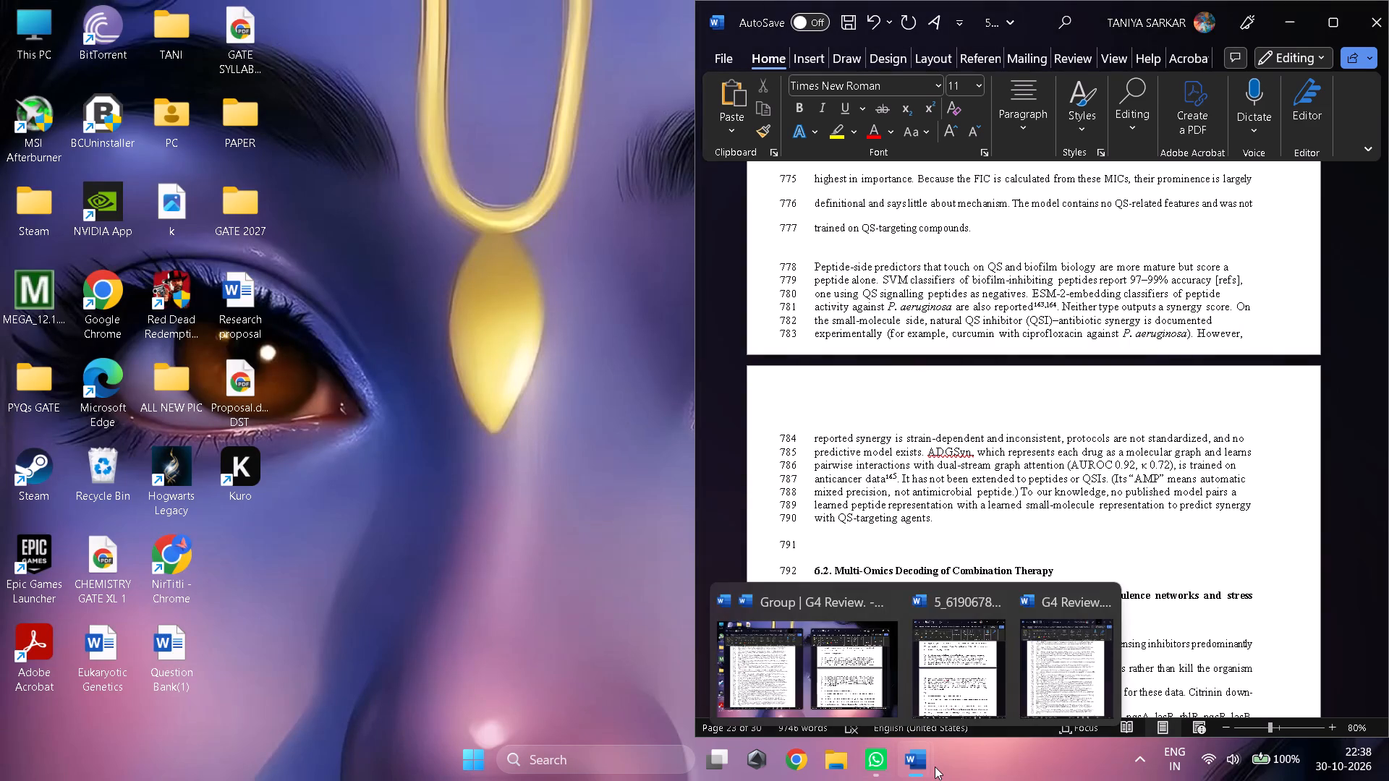
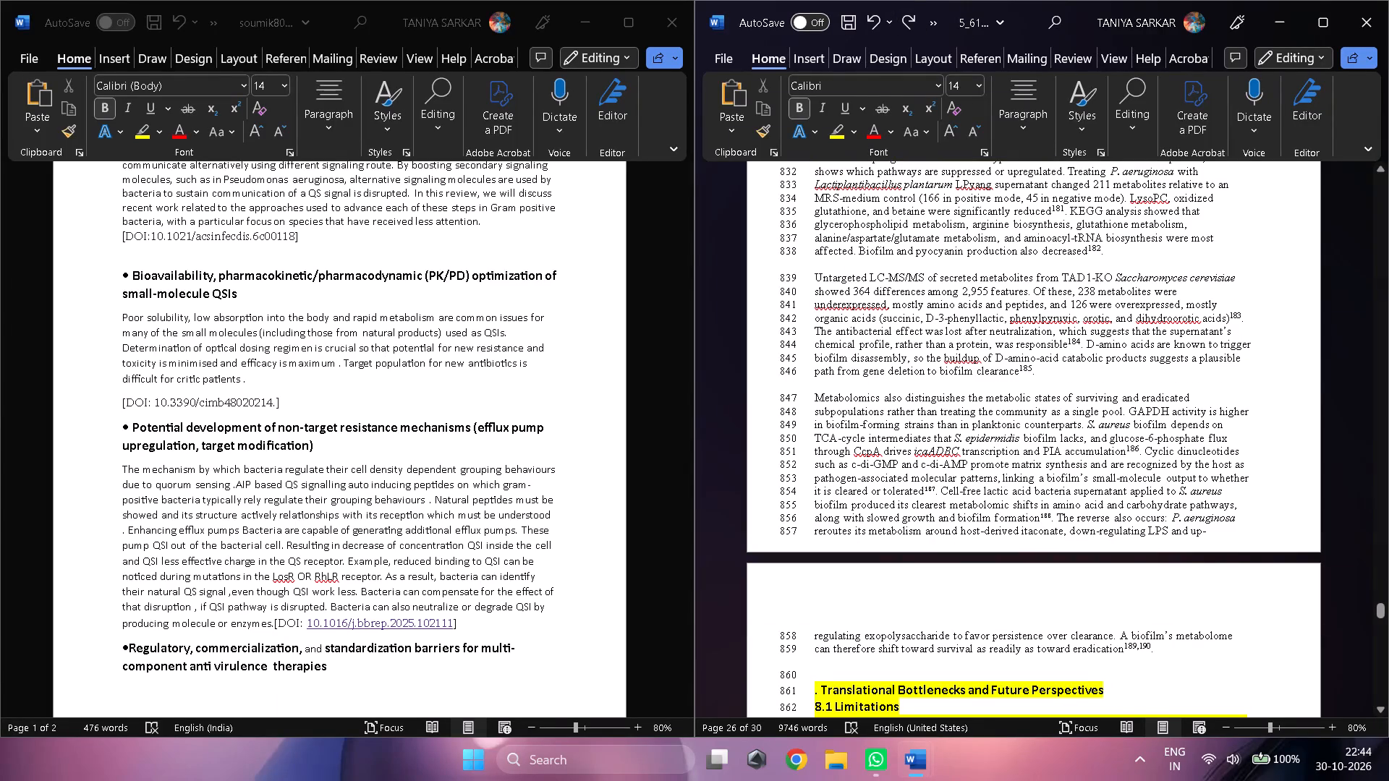
Renumber the "Translational Bottlenecks and Future Perspectives", "Limitations" and "In vivo peptide stability" headings as 9, 9.1 and 9.1.1.
key(8)
key(BackSpace)
key(9)
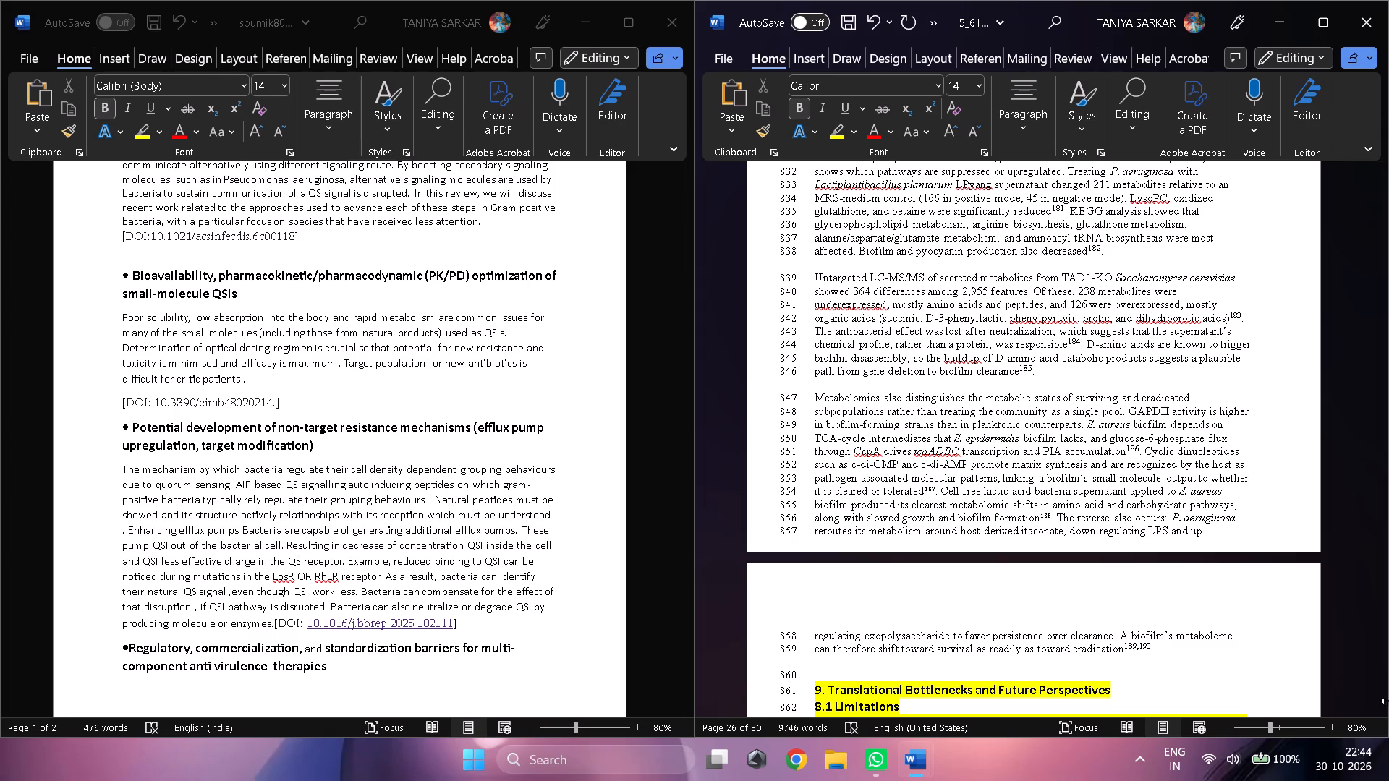
click(1380, 709)
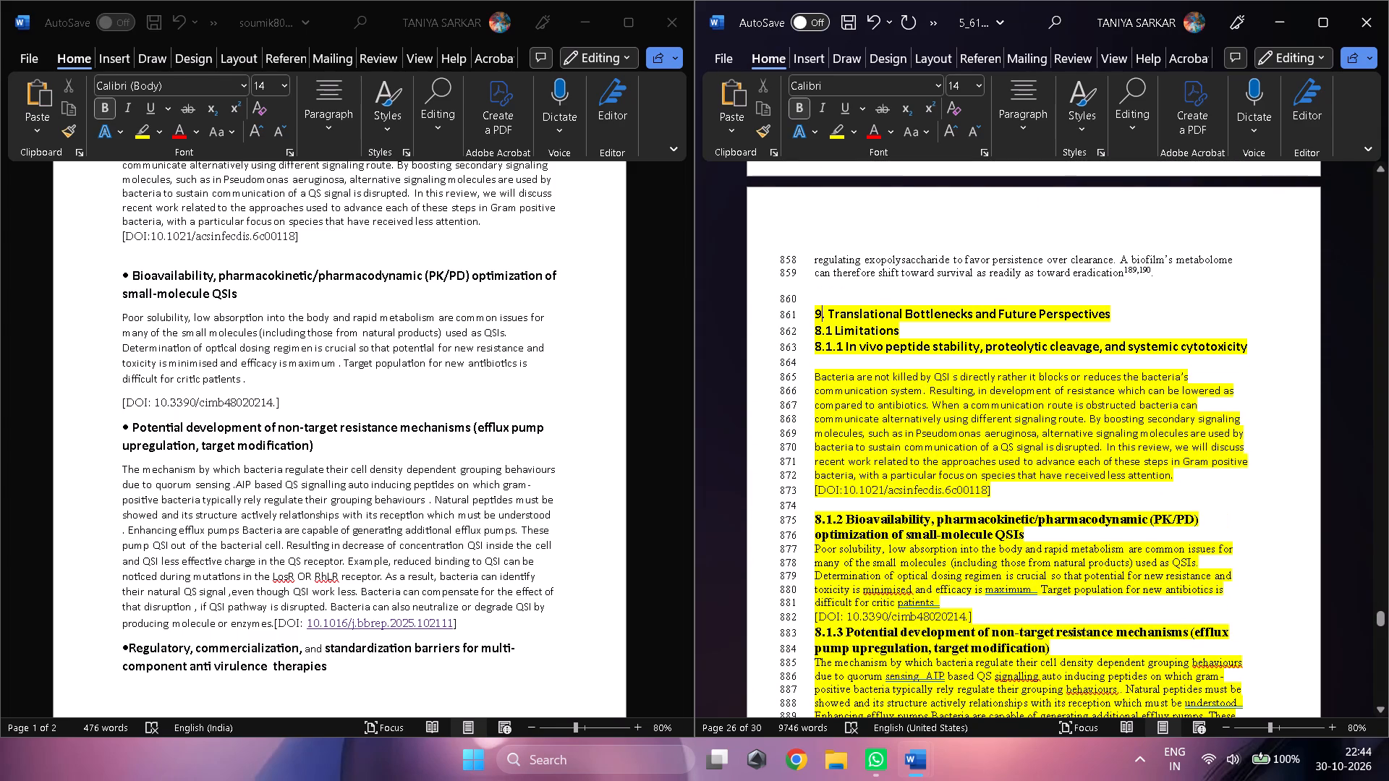
click(820, 330)
key(BackSpace)
key(9)
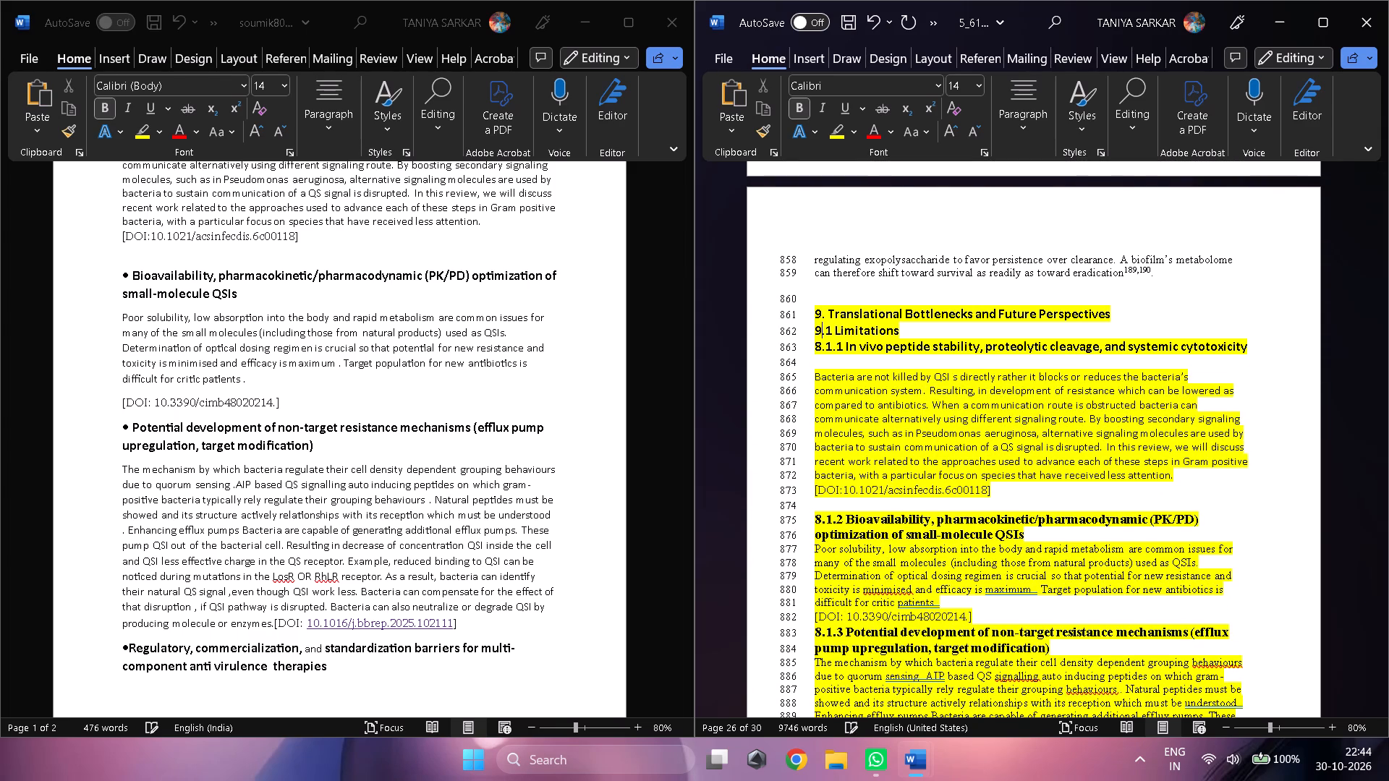
click(821, 346)
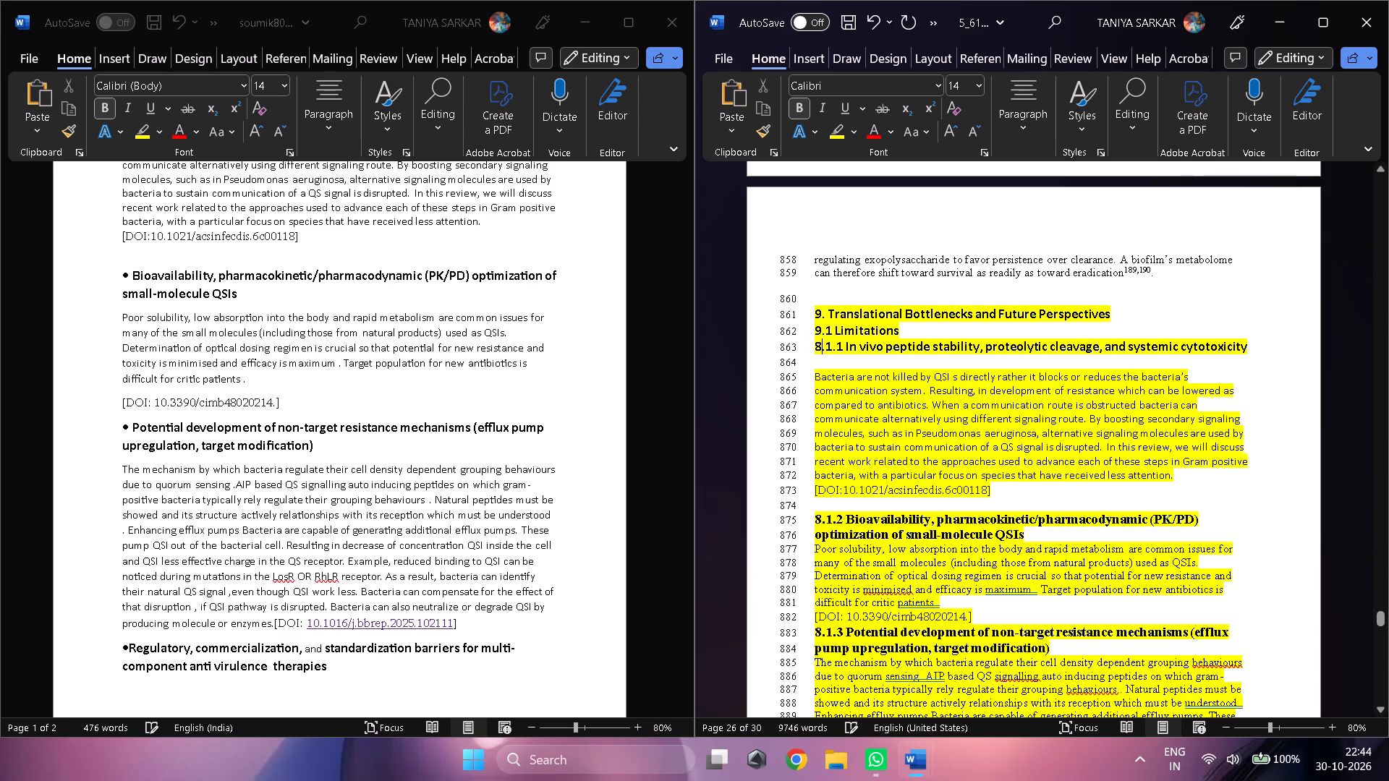
key(BackSpace)
key(9)
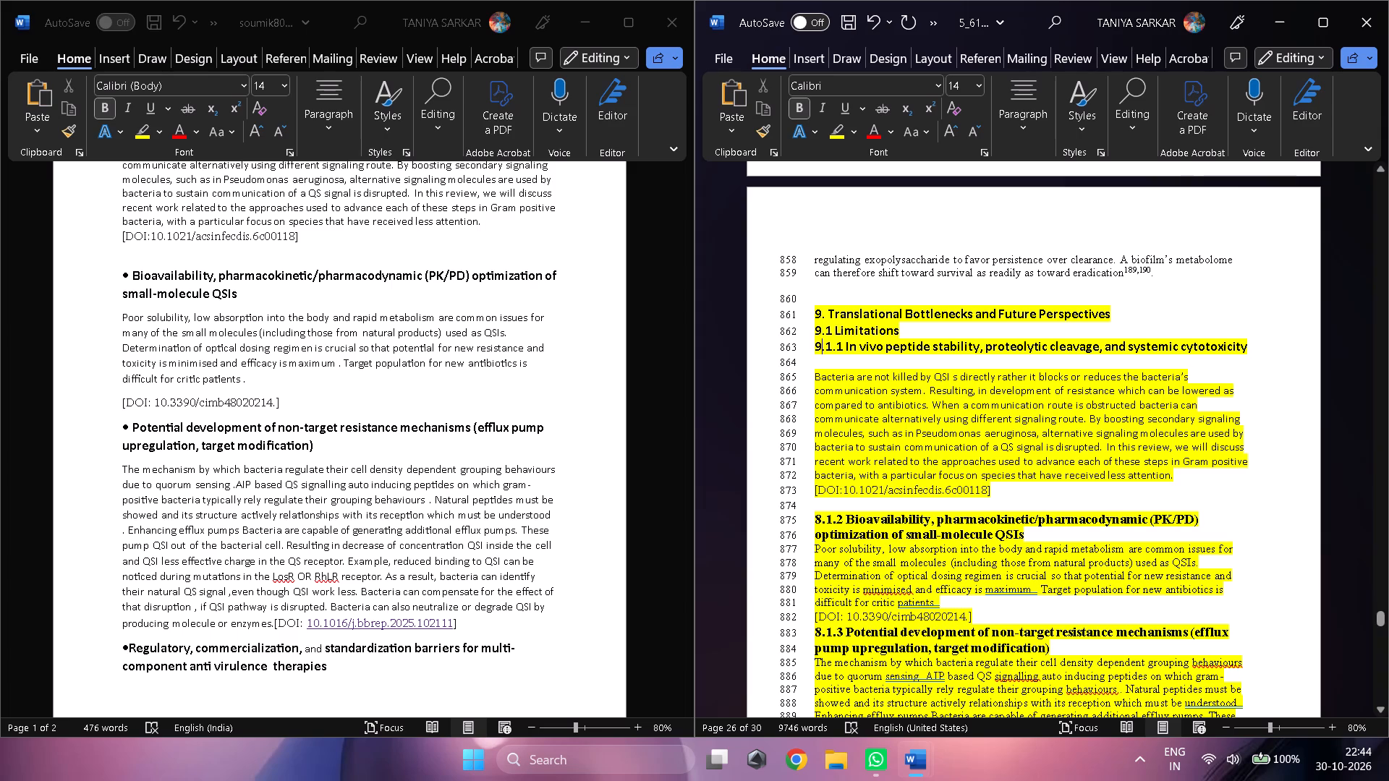
Renumber the bioavailability, non-target resistance mechanisms and regulatory barriers subheadings under Limitations as 9.1.2, 9.1.3 and 9.1.4.
click(820, 519)
key(BackSpace)
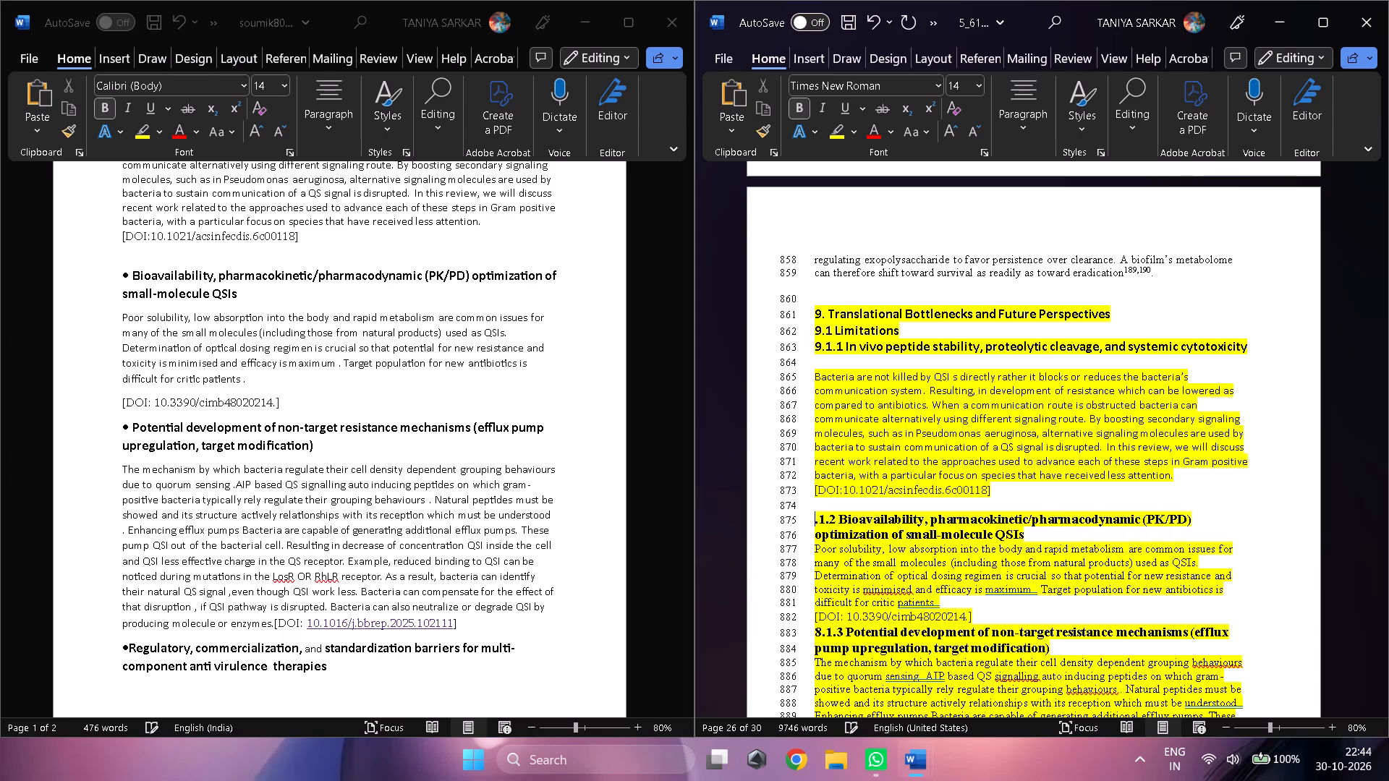
key(9)
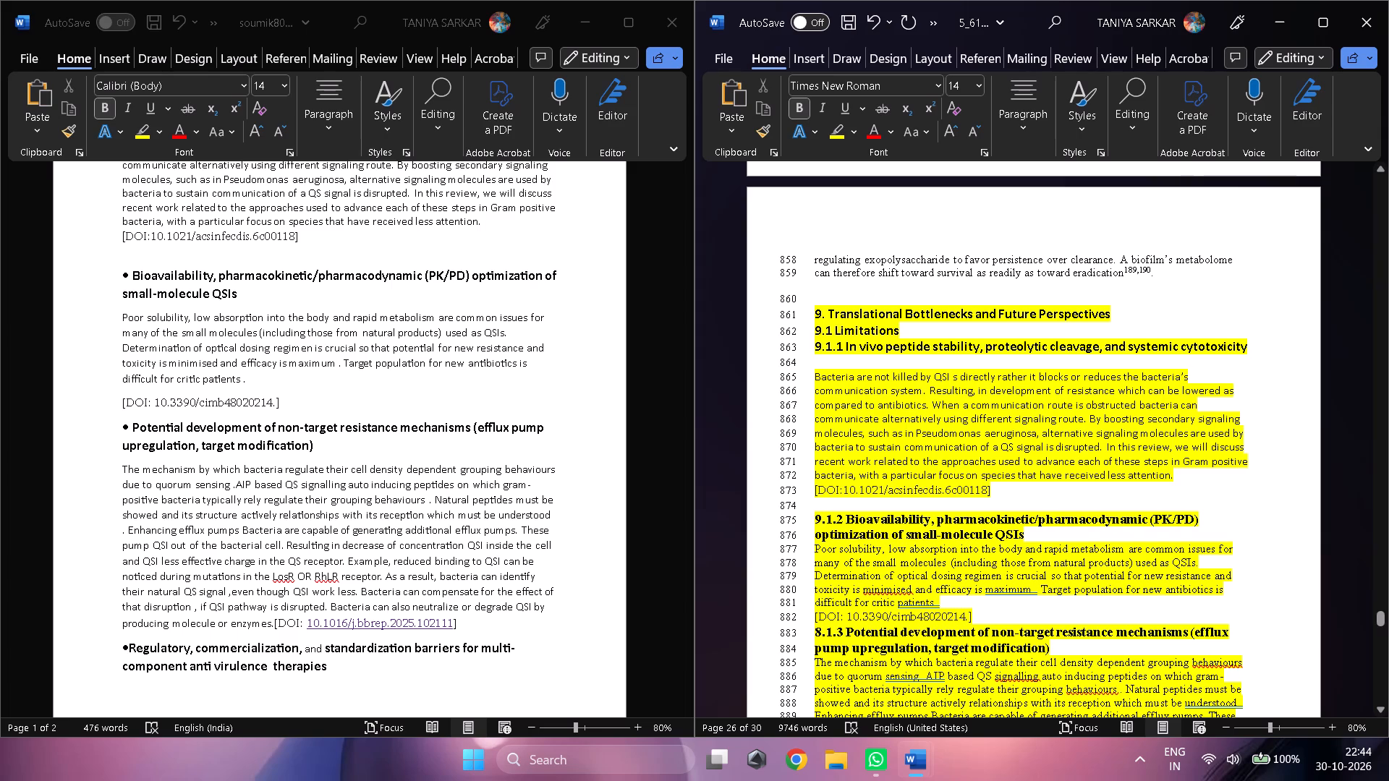
click(1378, 712)
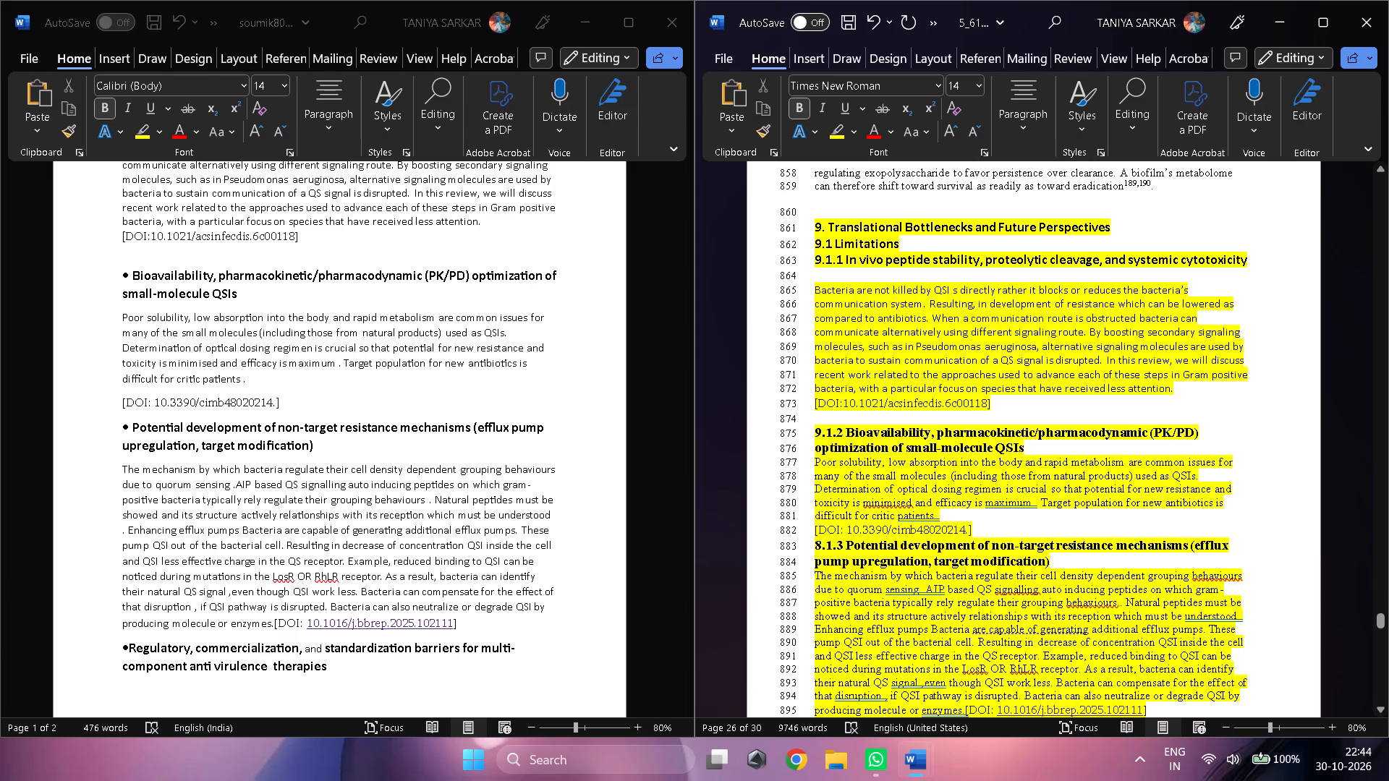
click(821, 540)
key(BackSpace)
key(9)
click(1382, 709)
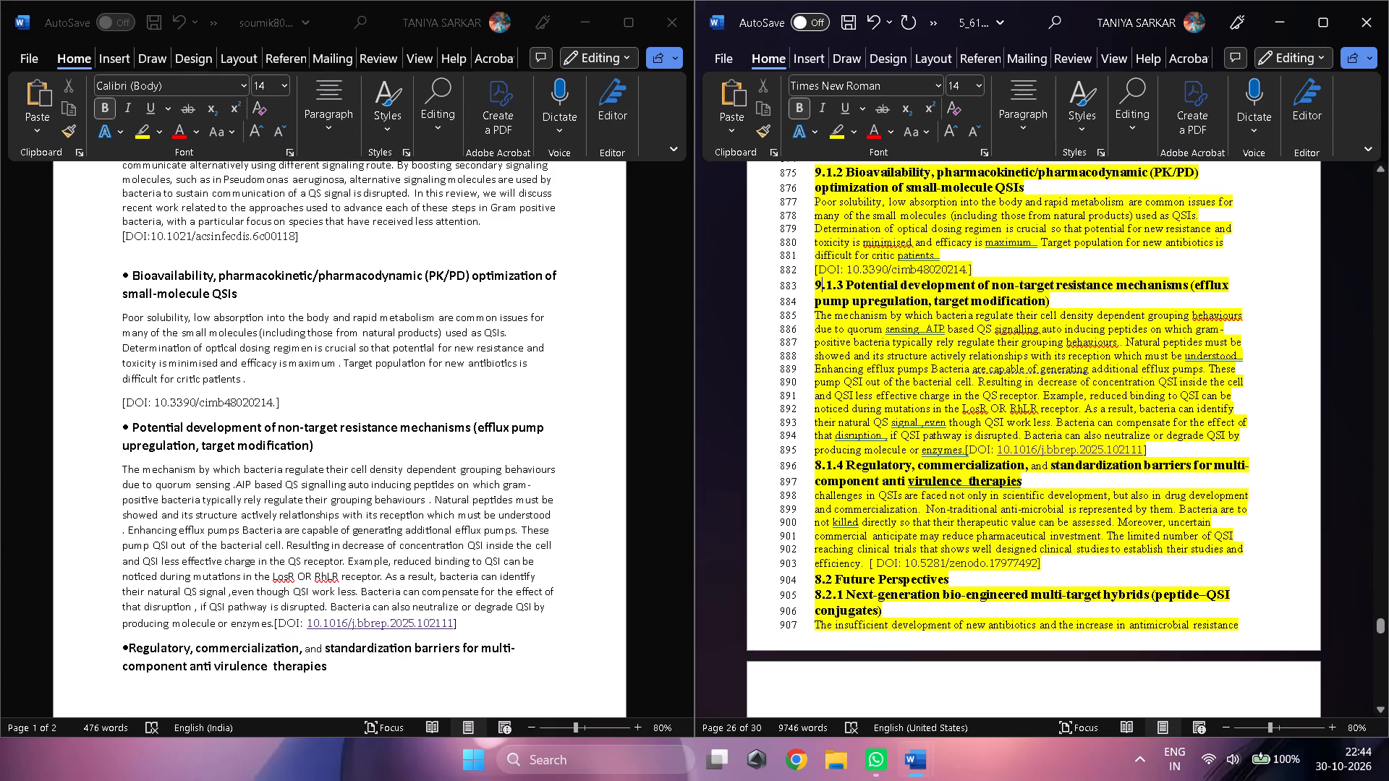
click(821, 466)
key(BackSpace)
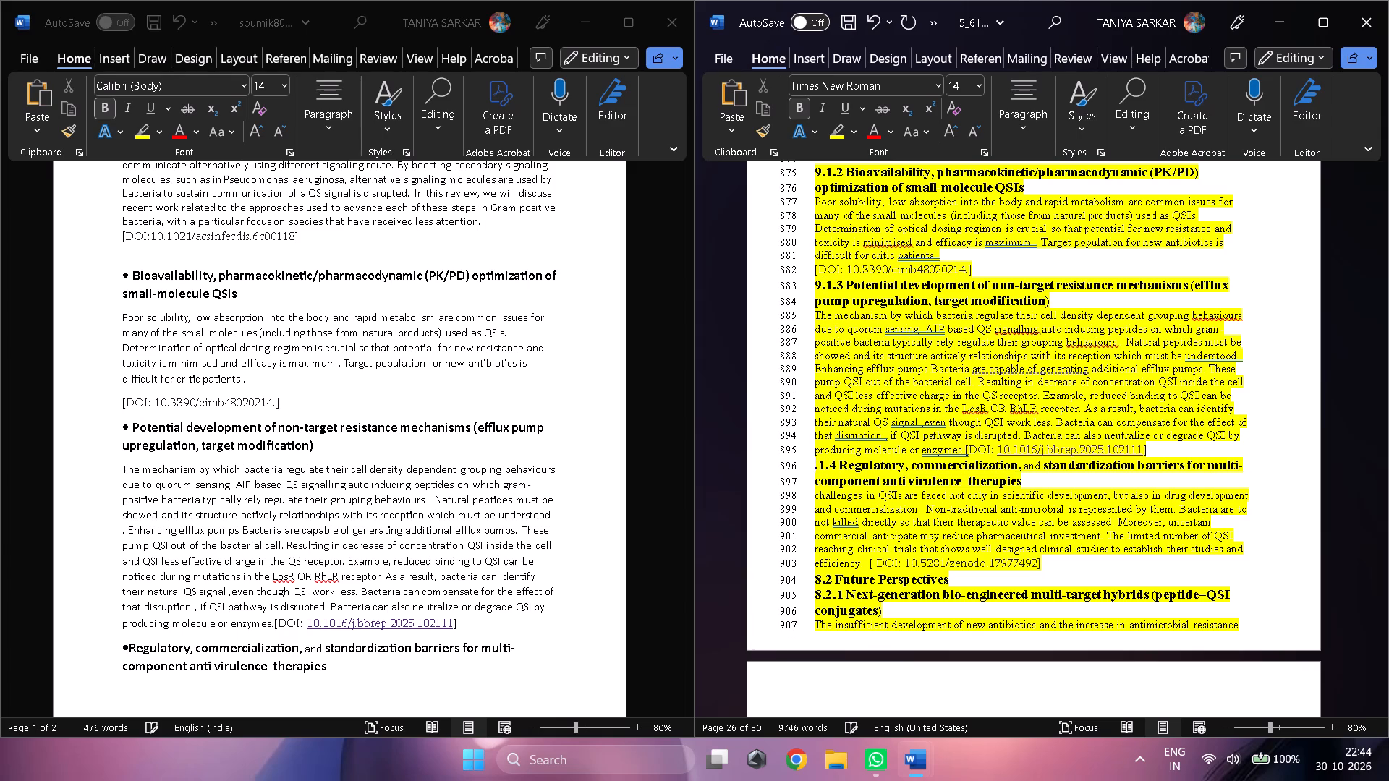
key(9)
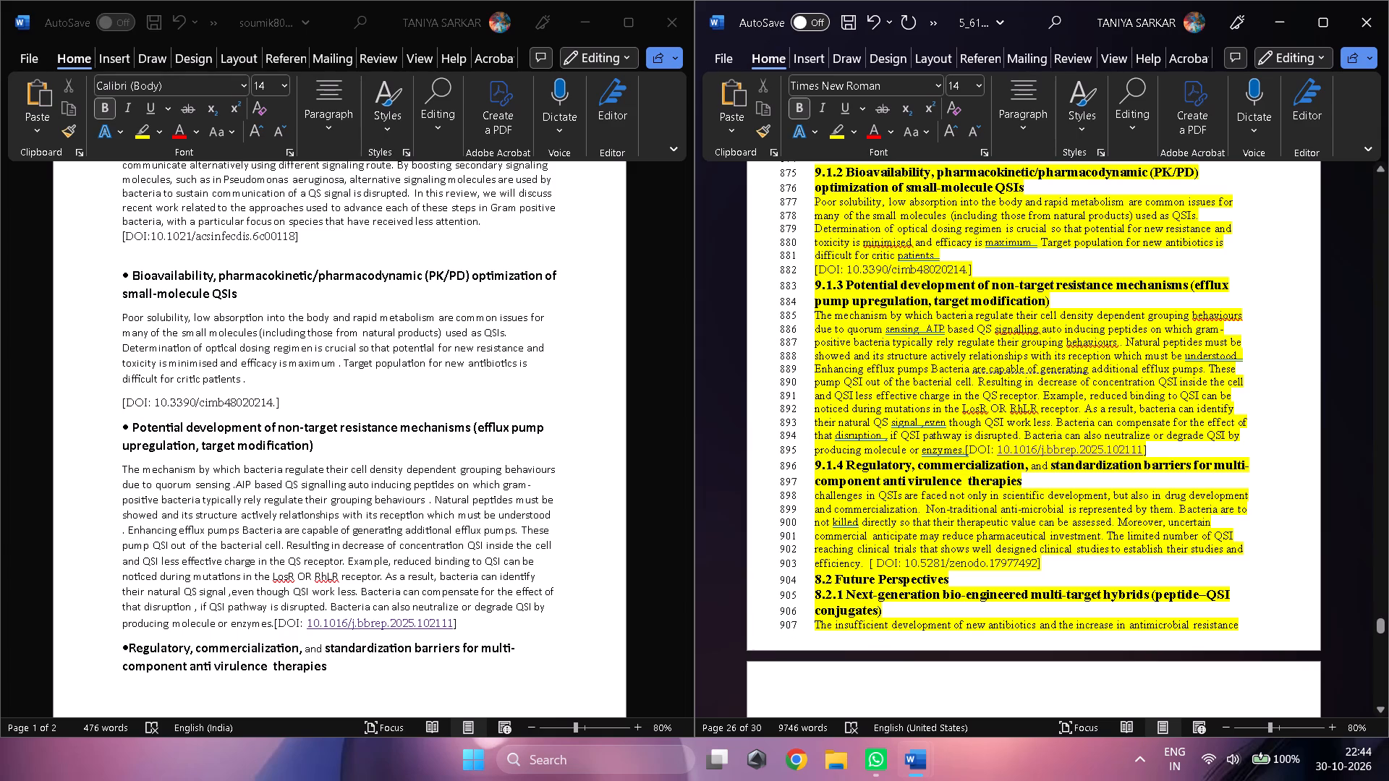
Renumber the "Future Perspectives" heading as 9.2 and its "Next-generation bio-engineered multi-target hybrids" subheading as 9.2.1.
click(822, 583)
key(BackSpace)
key(9)
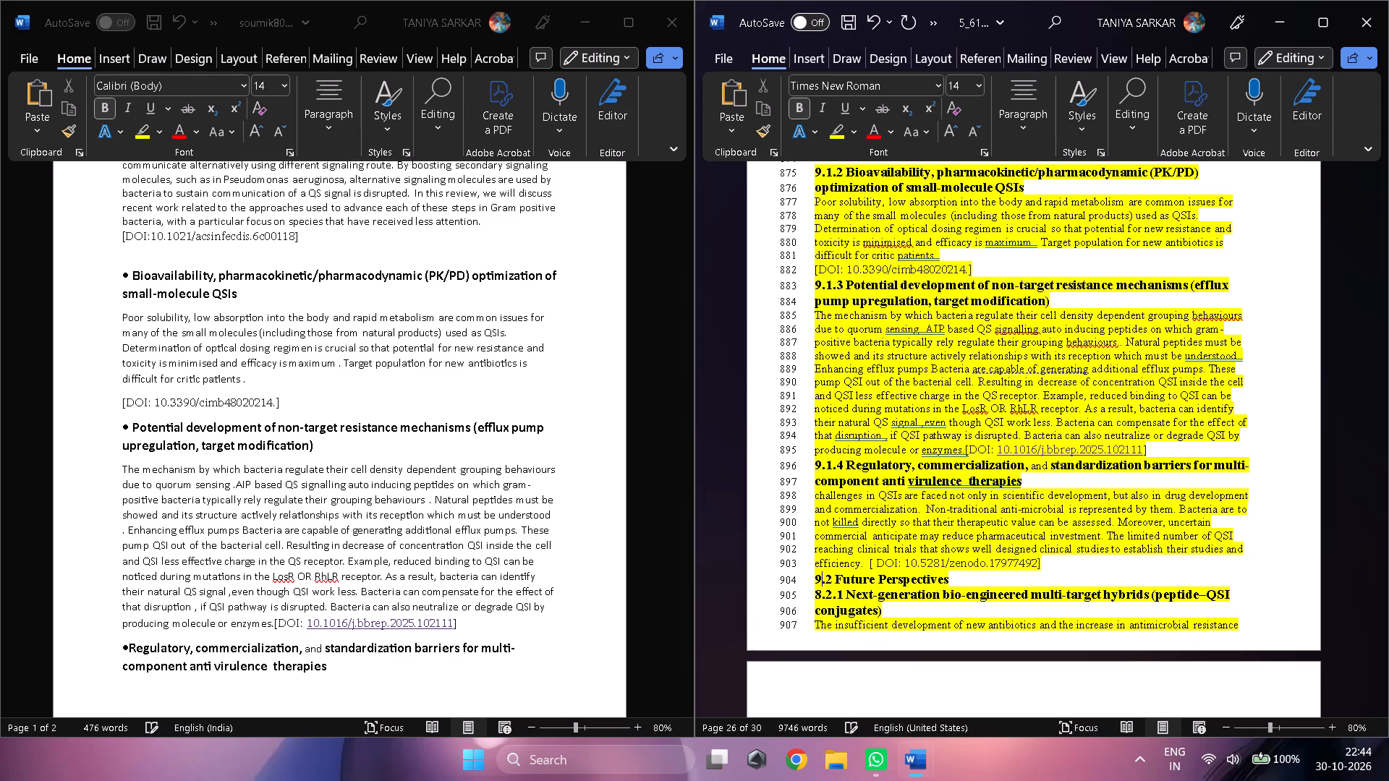
click(833, 580)
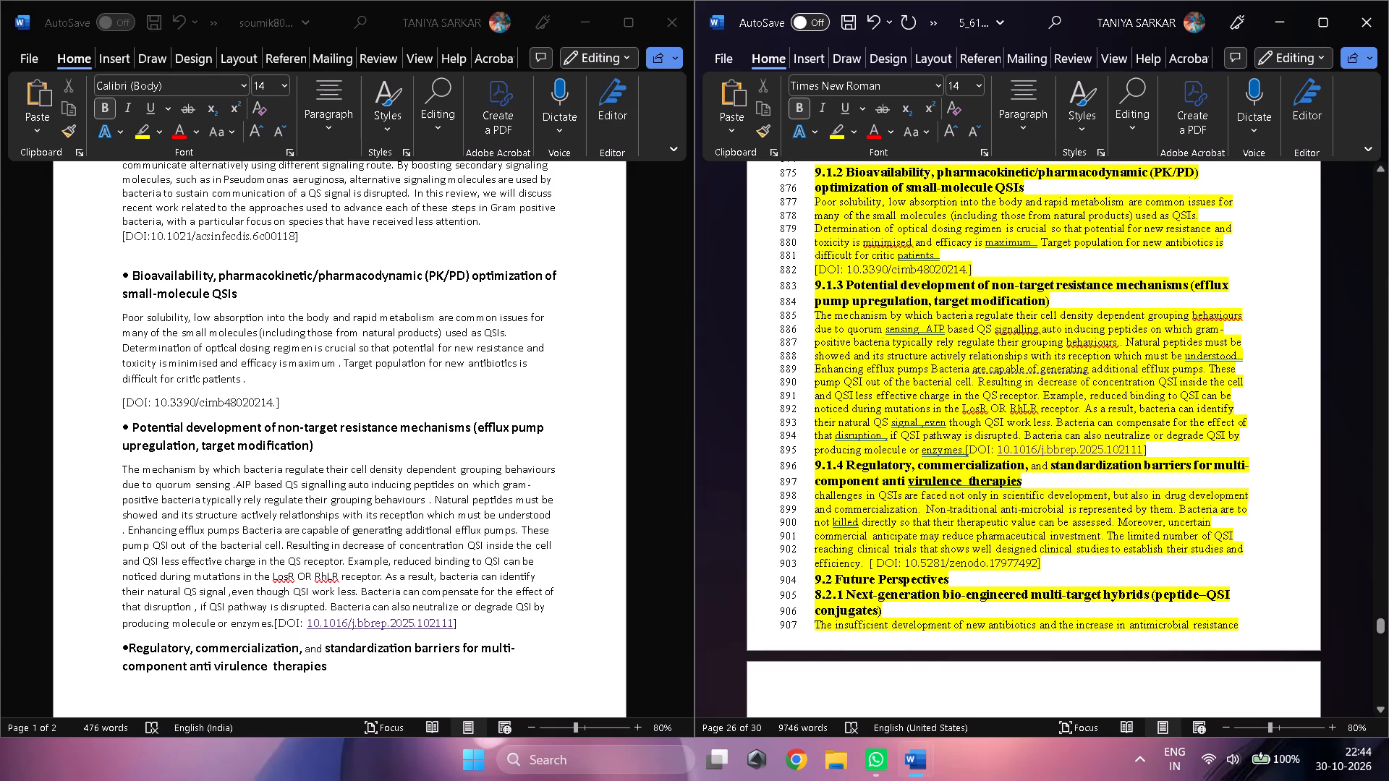
key(BackSpace)
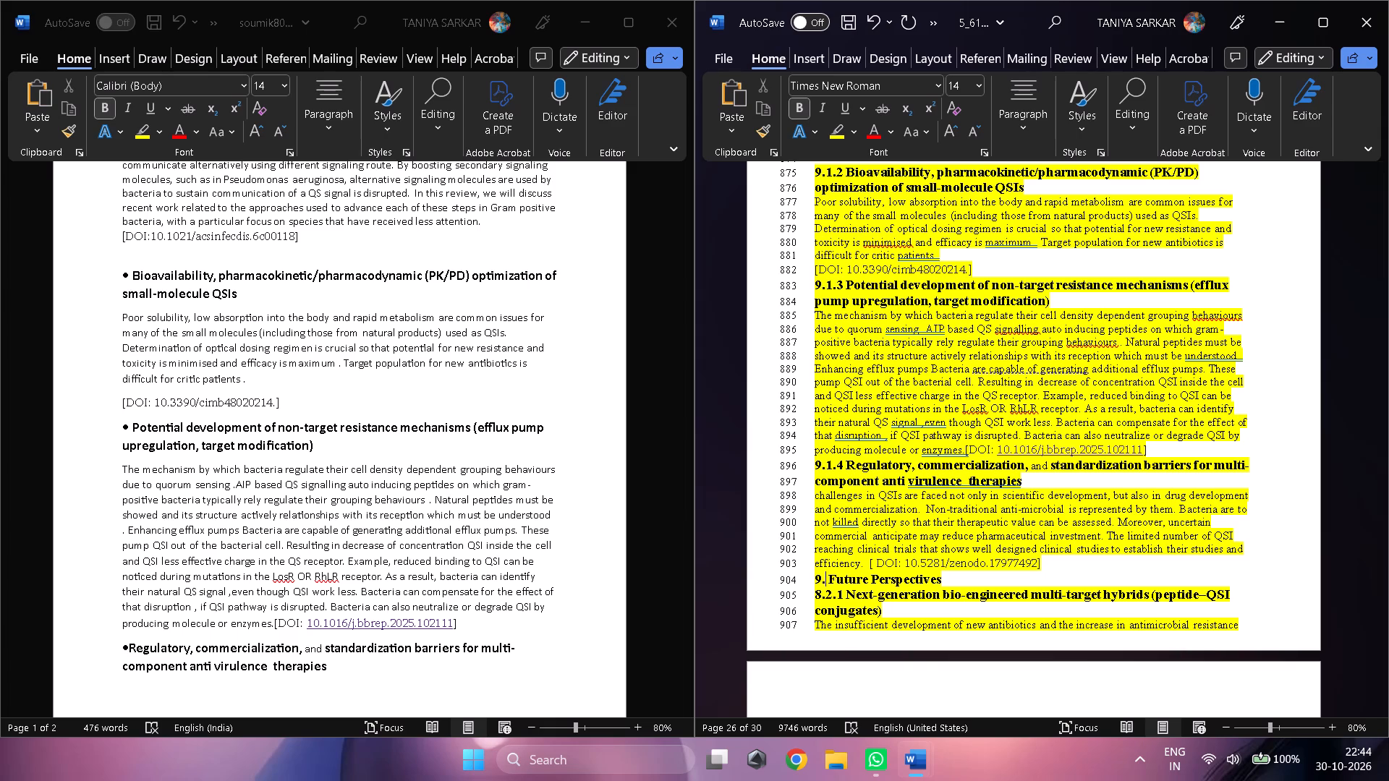
key(2)
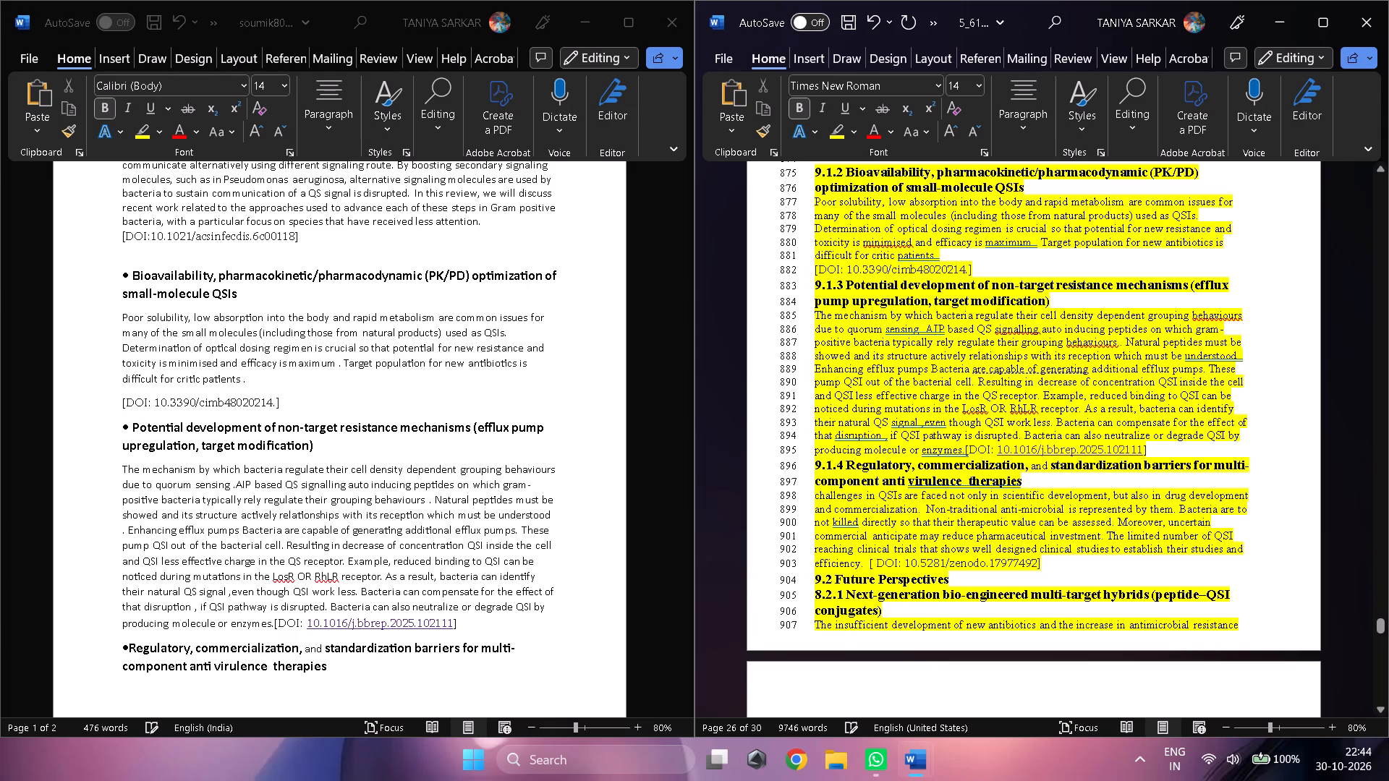
click(821, 592)
key(BackSpace)
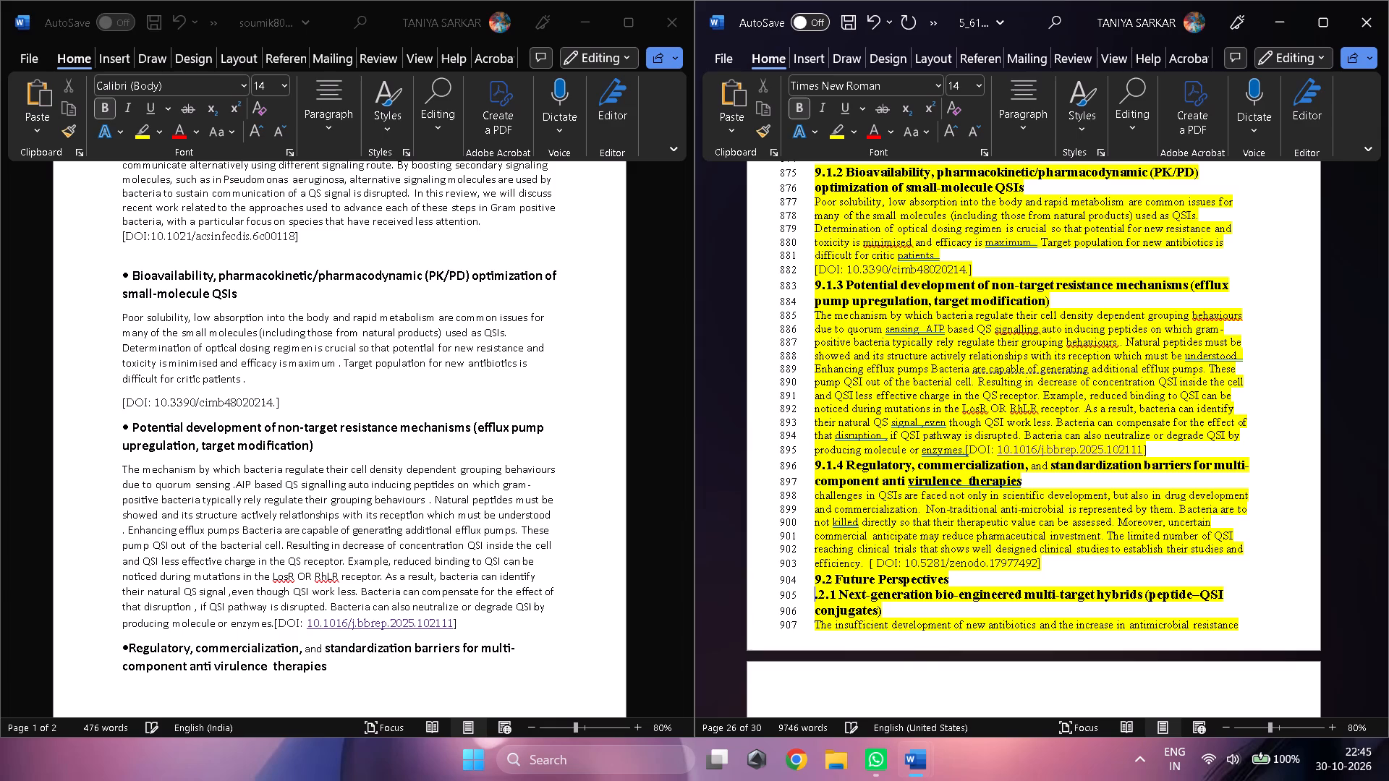
key(9)
Renumber the CRISPR-Cas, clinical trials translation and regulatory approval roadmap subheadings as 9.2.2, 9.2.3 and 9.2.4.
click(1384, 624)
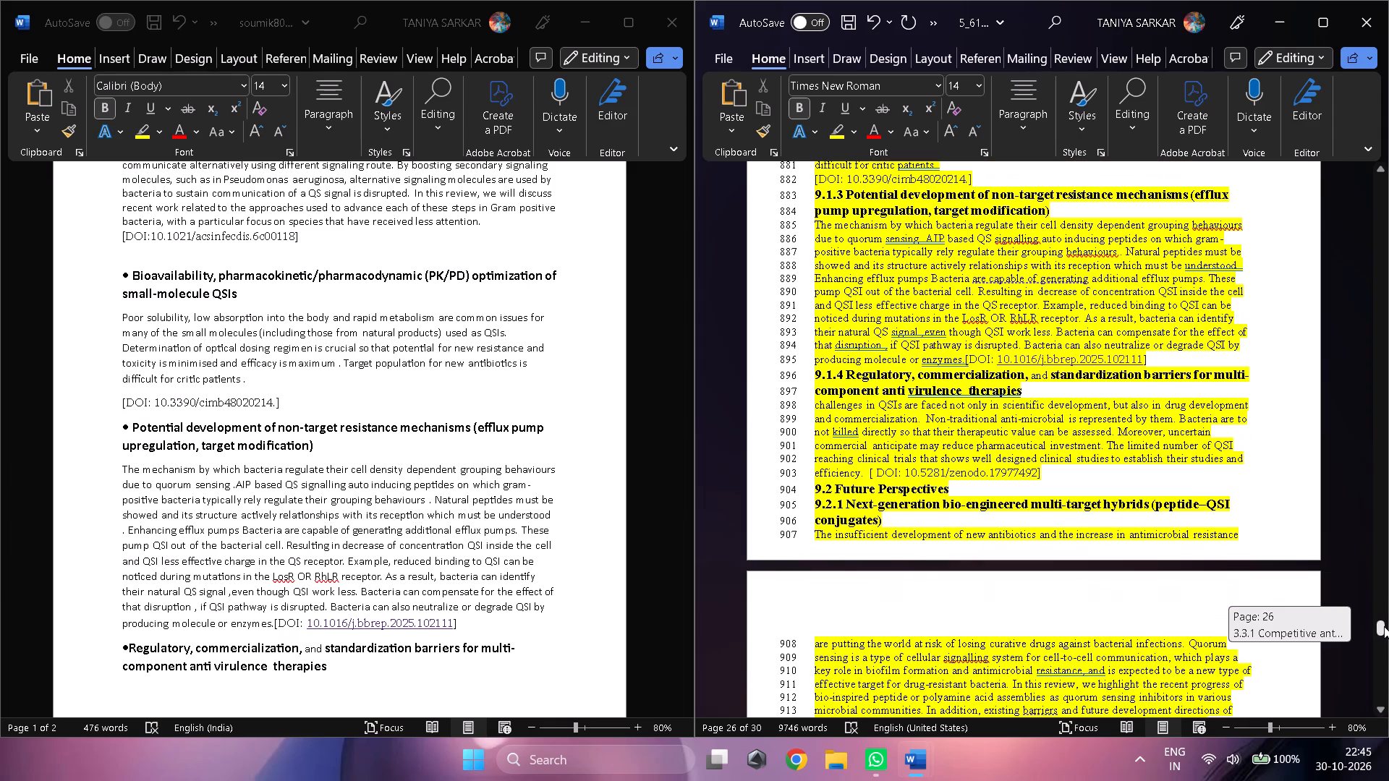
click(1383, 707)
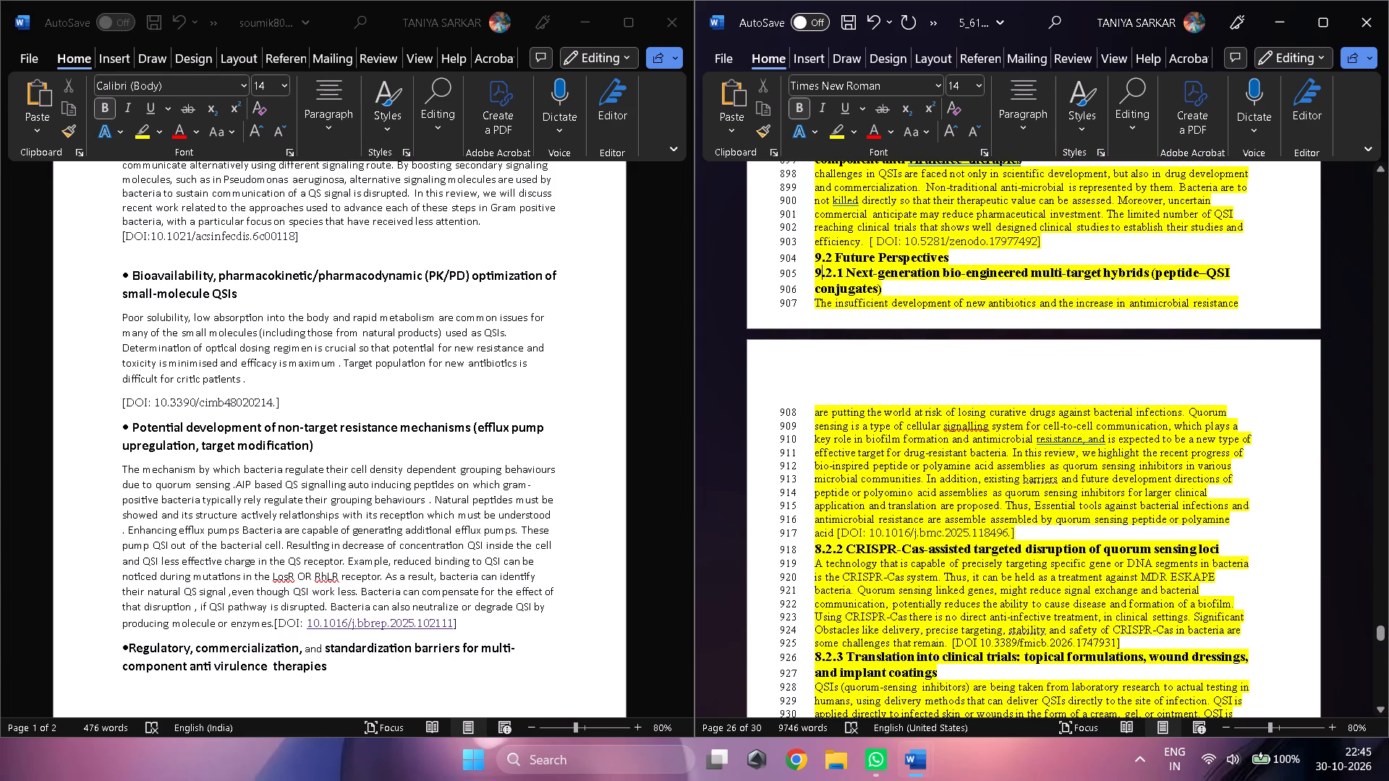
click(821, 548)
key(BackSpace)
key(9)
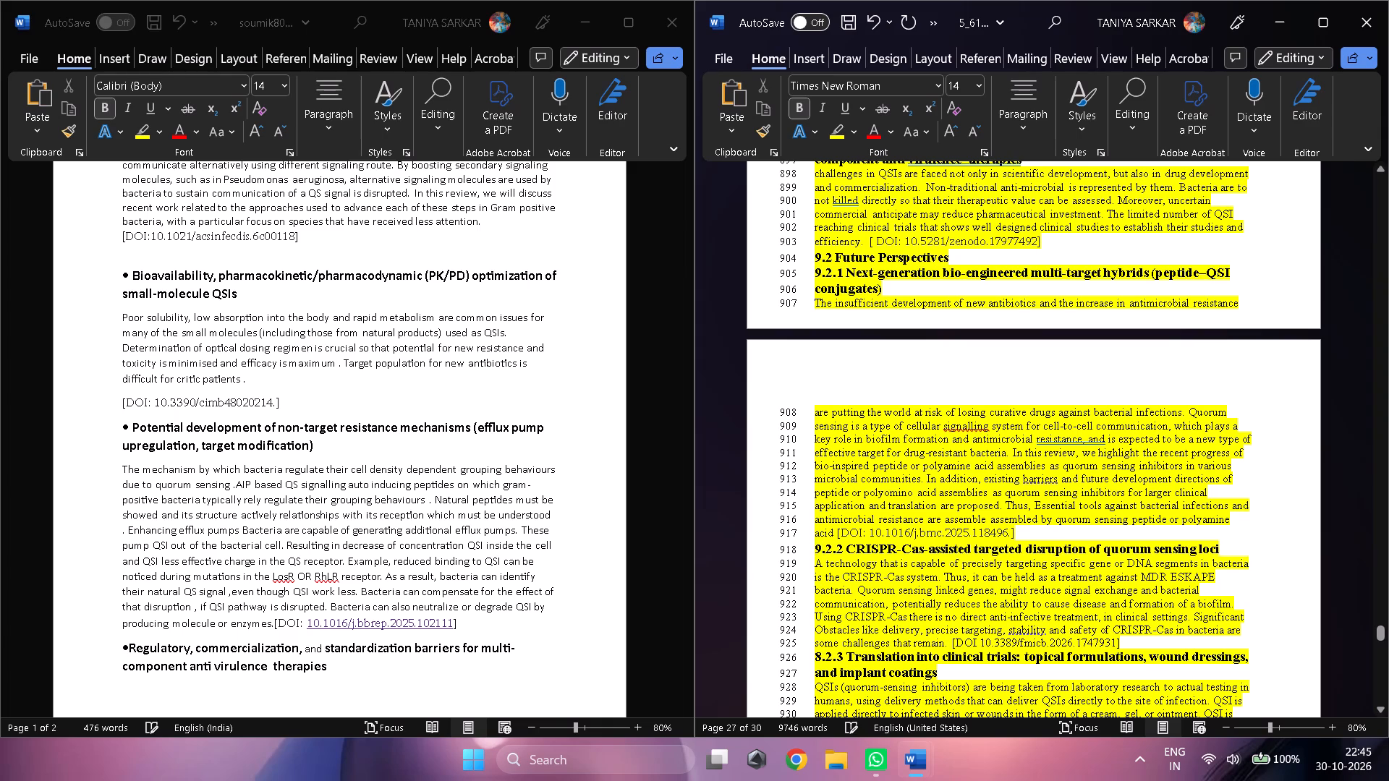
click(822, 660)
key(BackSpace)
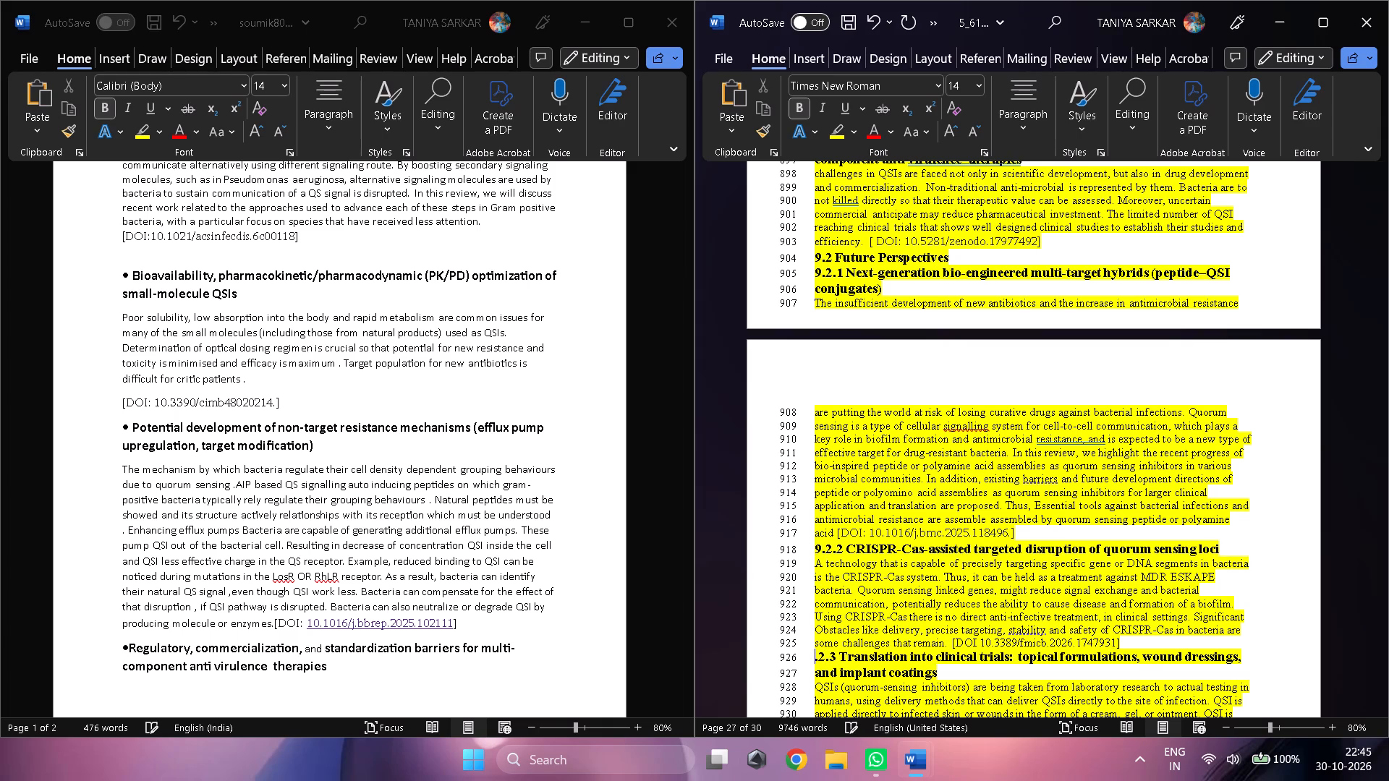
key(9)
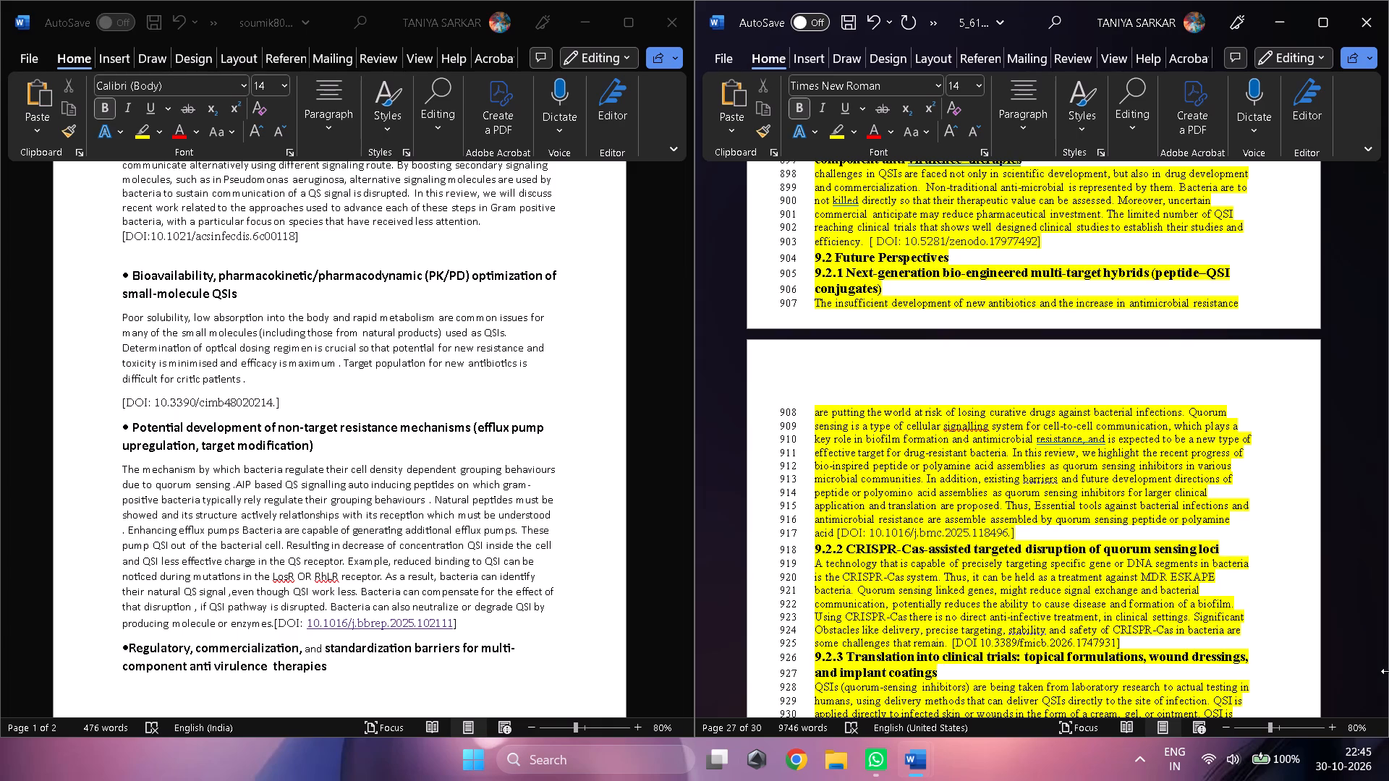
click(1380, 704)
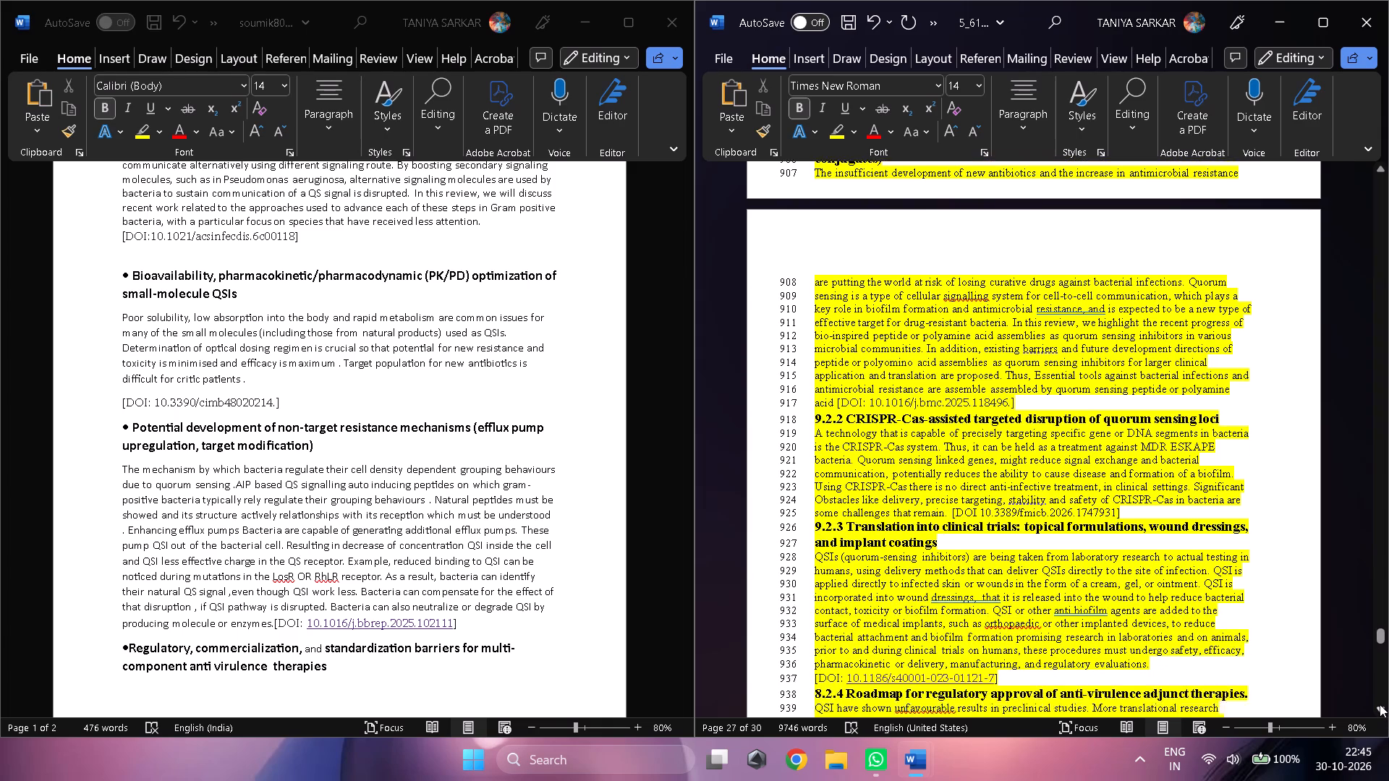
click(1380, 704)
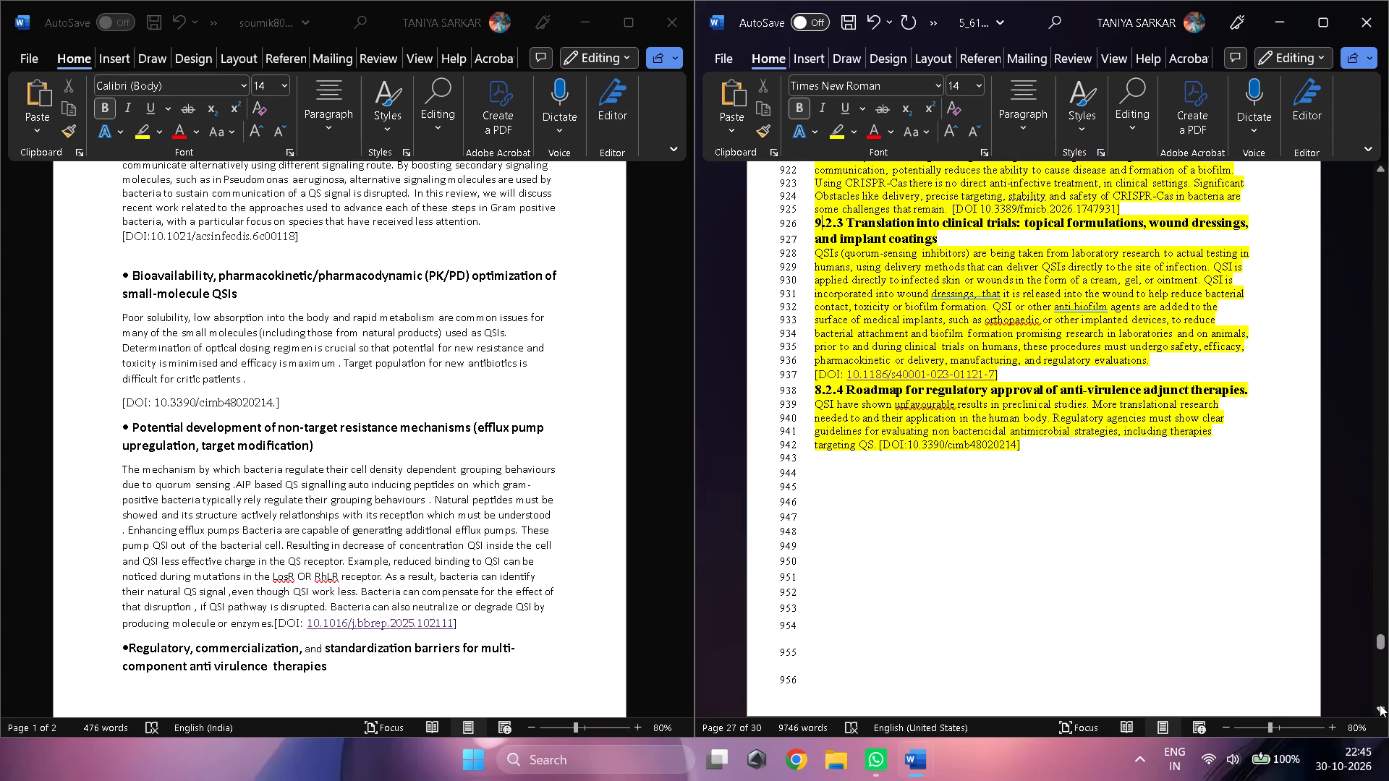
click(825, 386)
click(820, 387)
key(BackSpace)
key(9)
Append "(SOUMIK)" to the end of the section 9 "Translational Bottlenecks and Future Perspectives" heading.
click(1382, 673)
click(1382, 673)
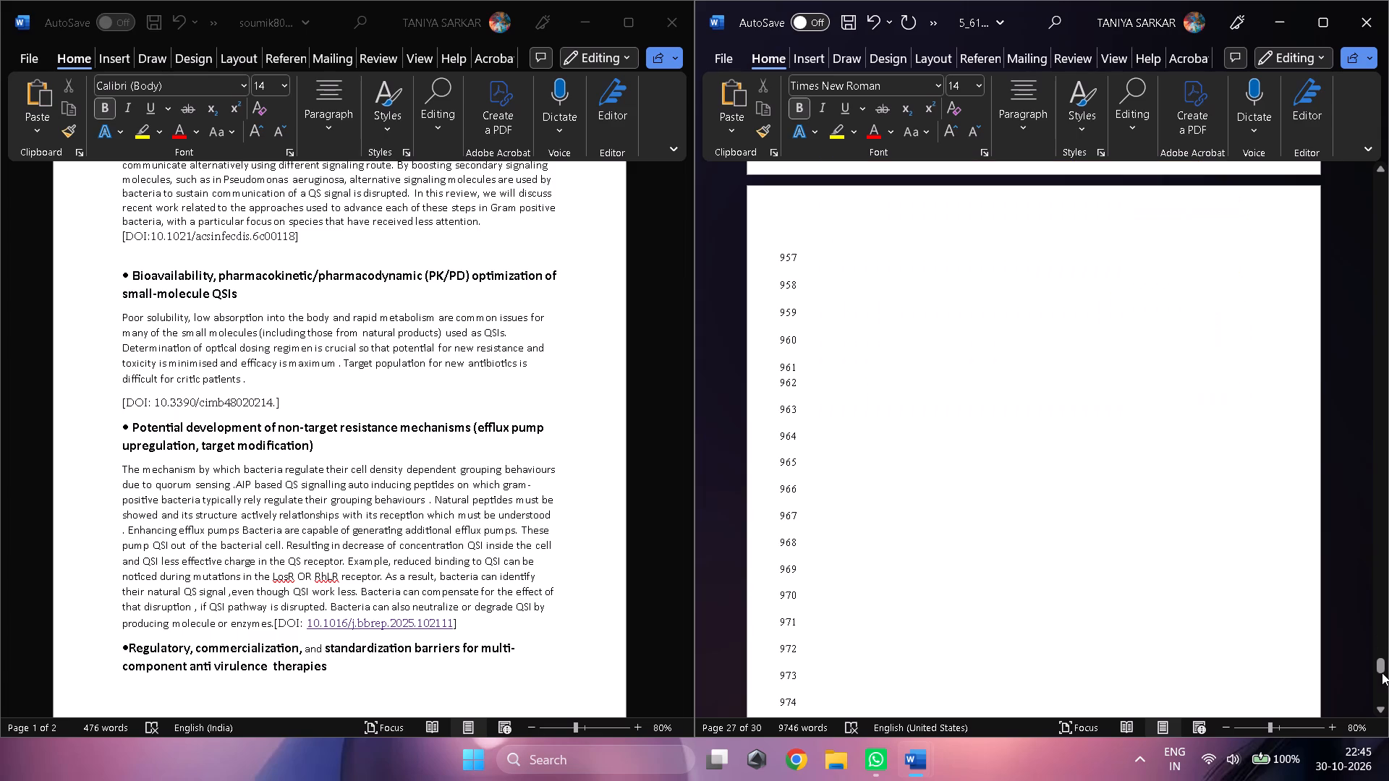
click(1382, 671)
drag(1382, 671, 1382, 642)
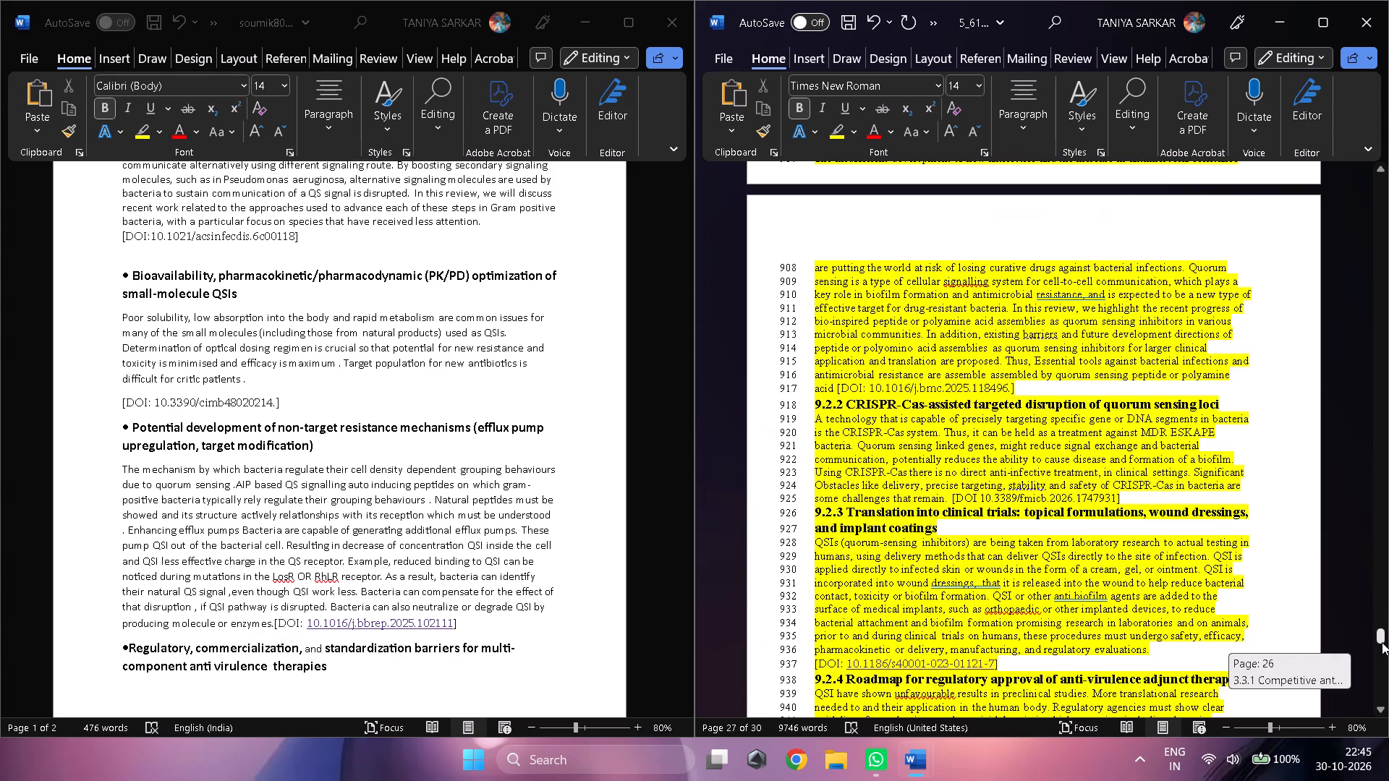
drag(1382, 642, 1382, 619)
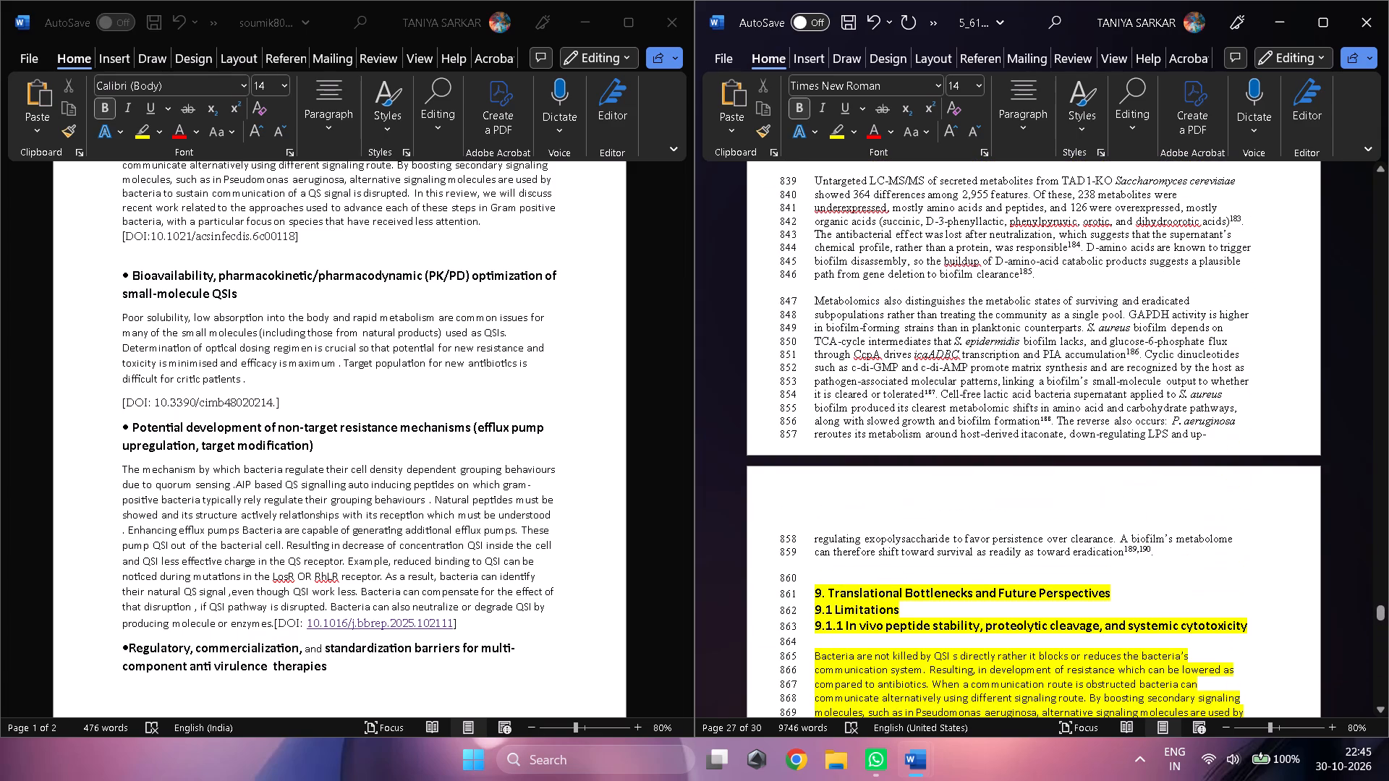
click(1142, 590)
key(space)
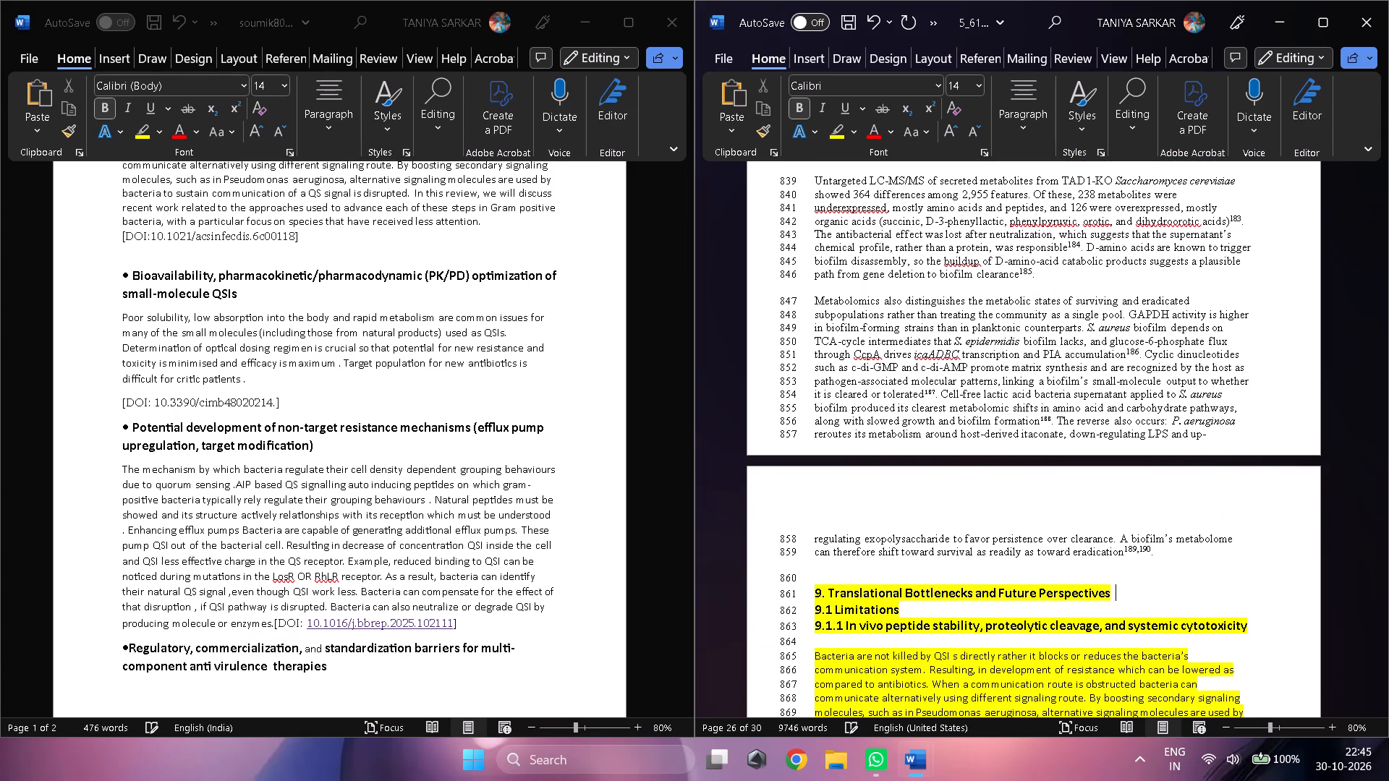
key(shift+parenleft)
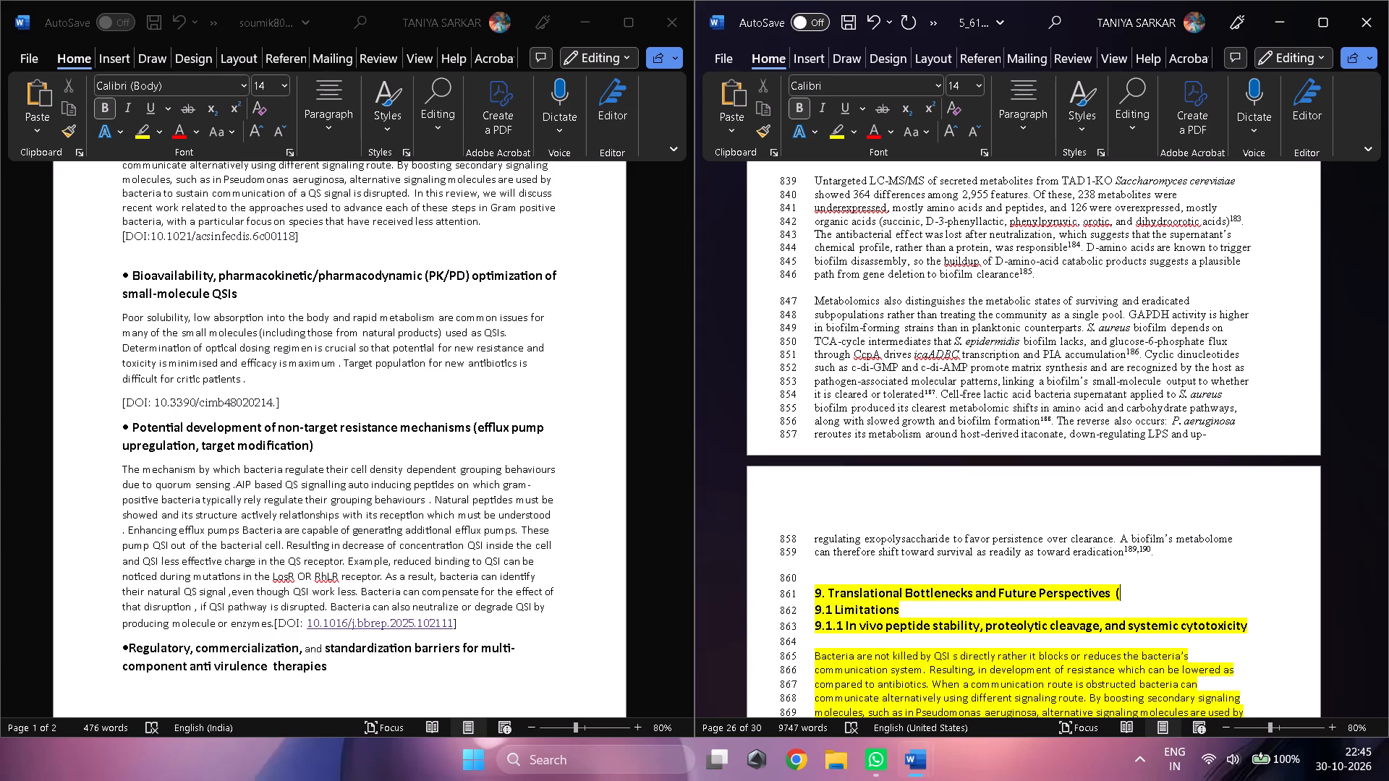
text(SOUMIL)
key(BackSpace)
key(k)
key(shift+parenright)
Colour the "(SOUMIK)" label in the section 9 heading red.
drag(1173, 597, 1127, 592)
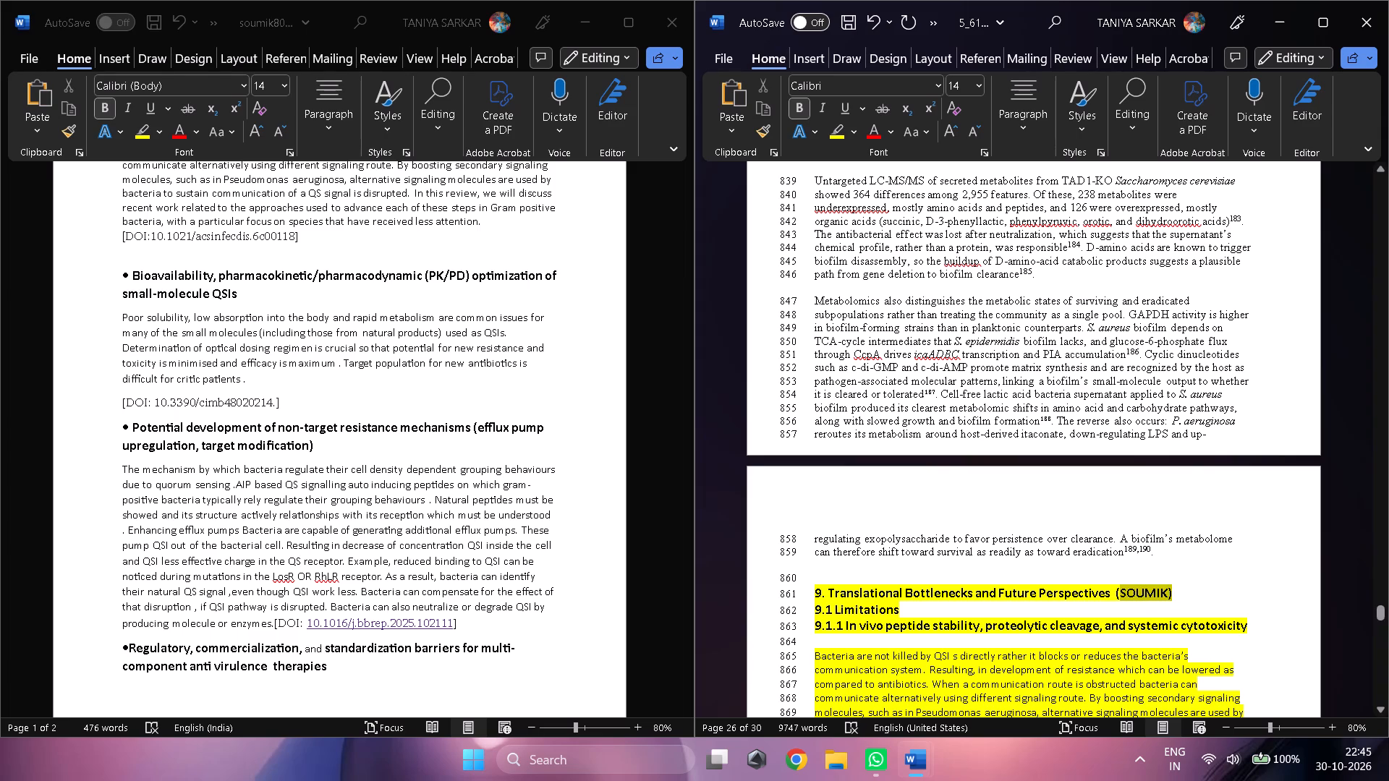
drag(1127, 592, 1116, 595)
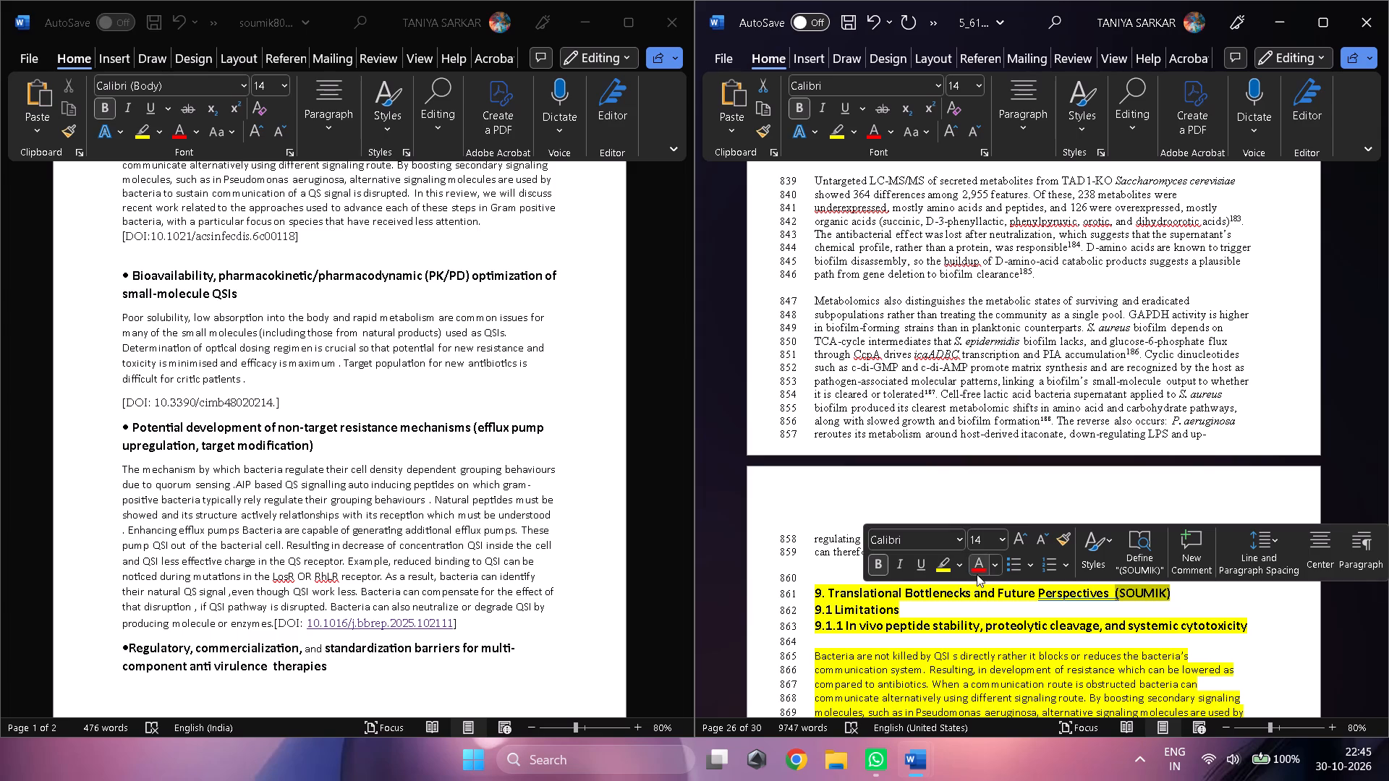
click(980, 569)
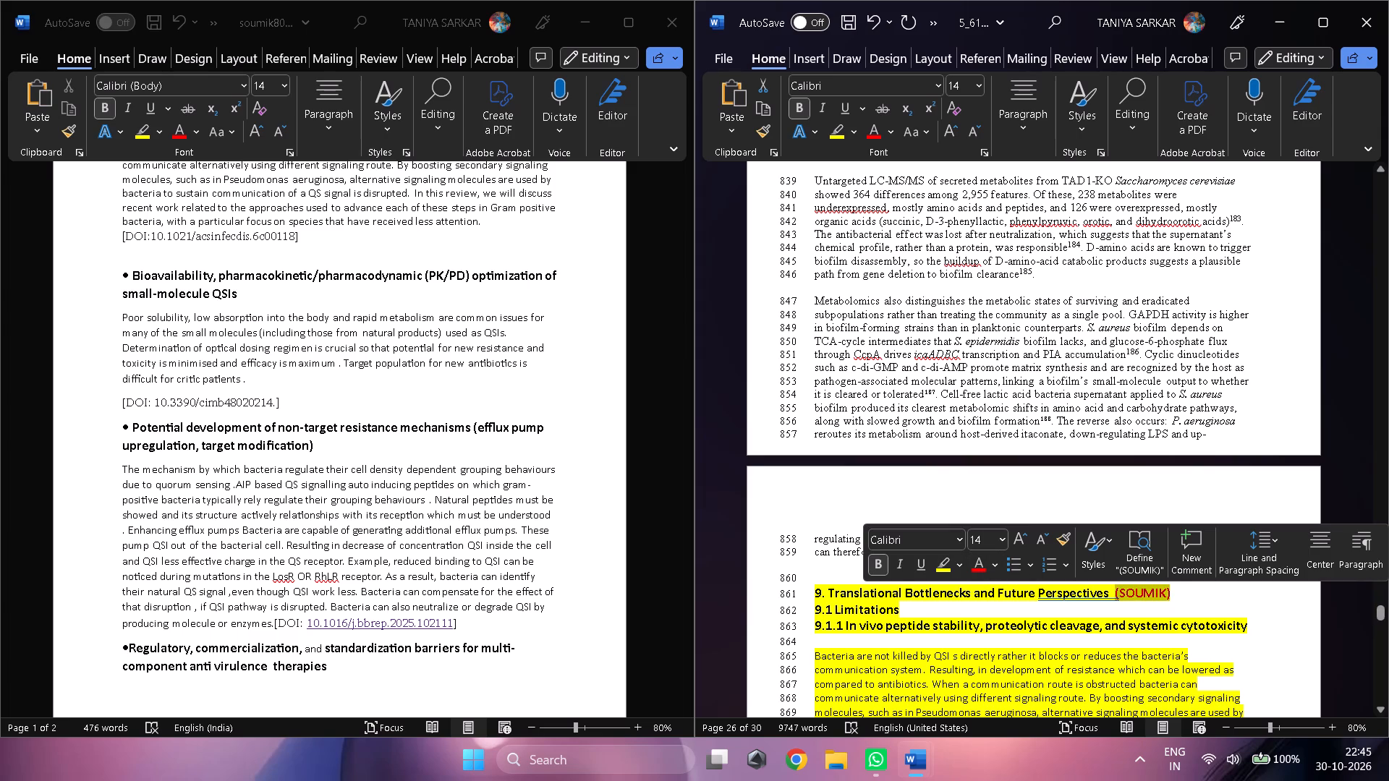
click(1230, 641)
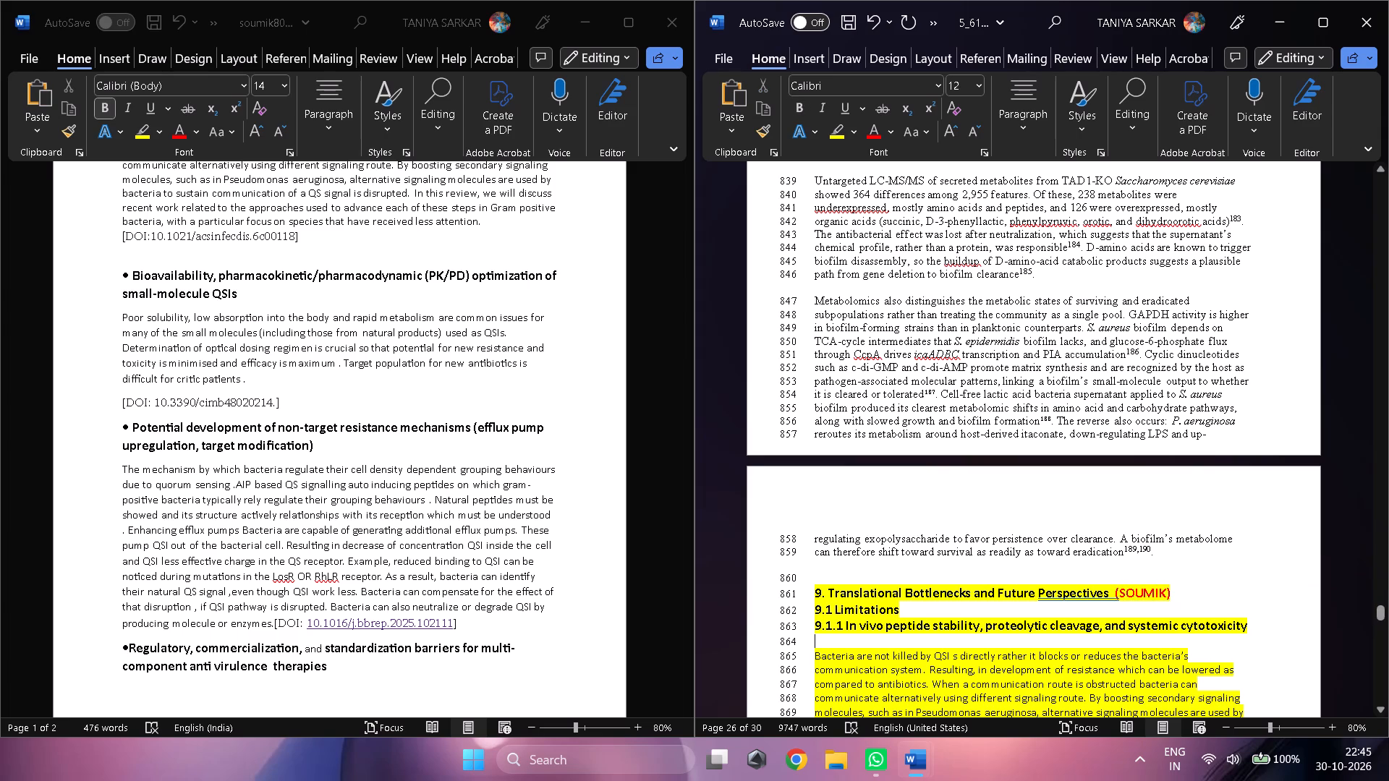
Change the highlight of all of section 9, from its main heading through the end of 9.2.4, to turquoise.
drag(815, 593, 1223, 758)
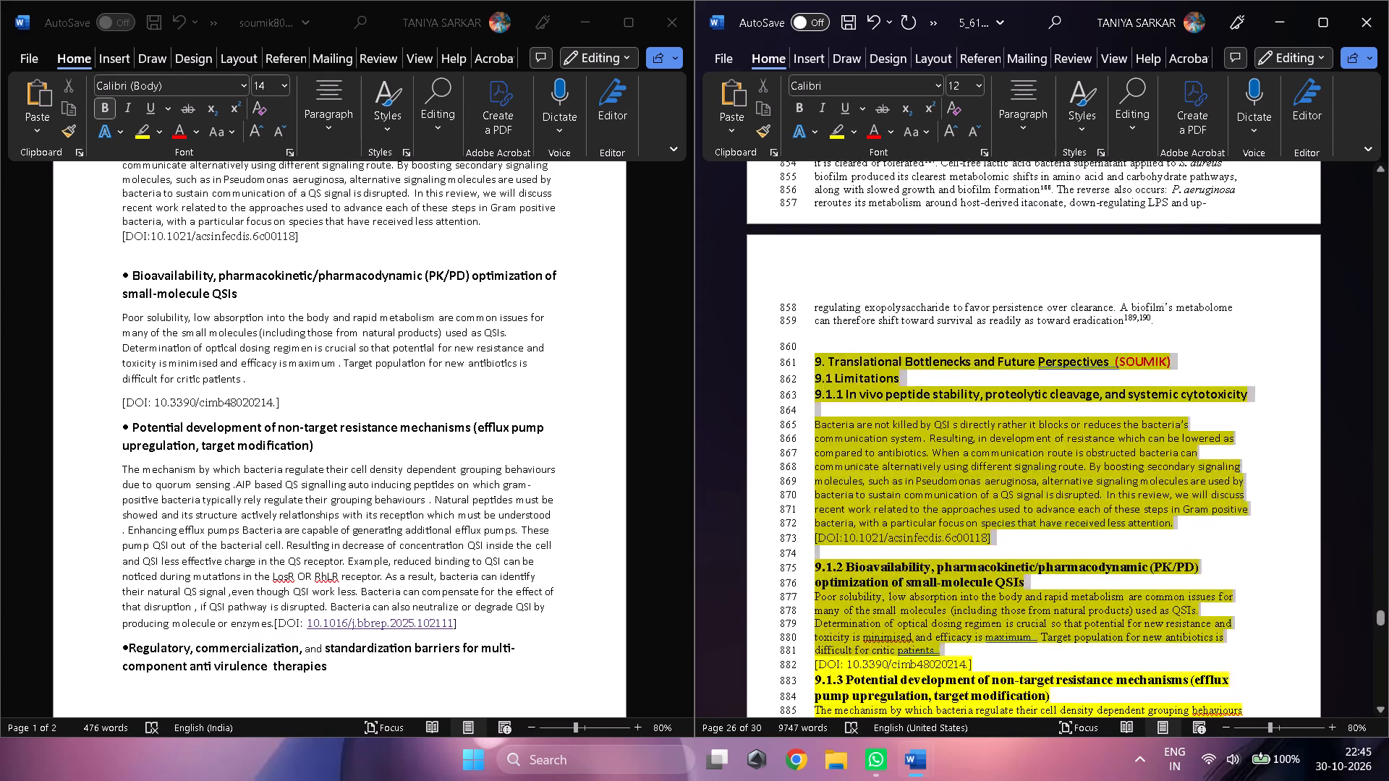
drag(1223, 758, 1209, 517)
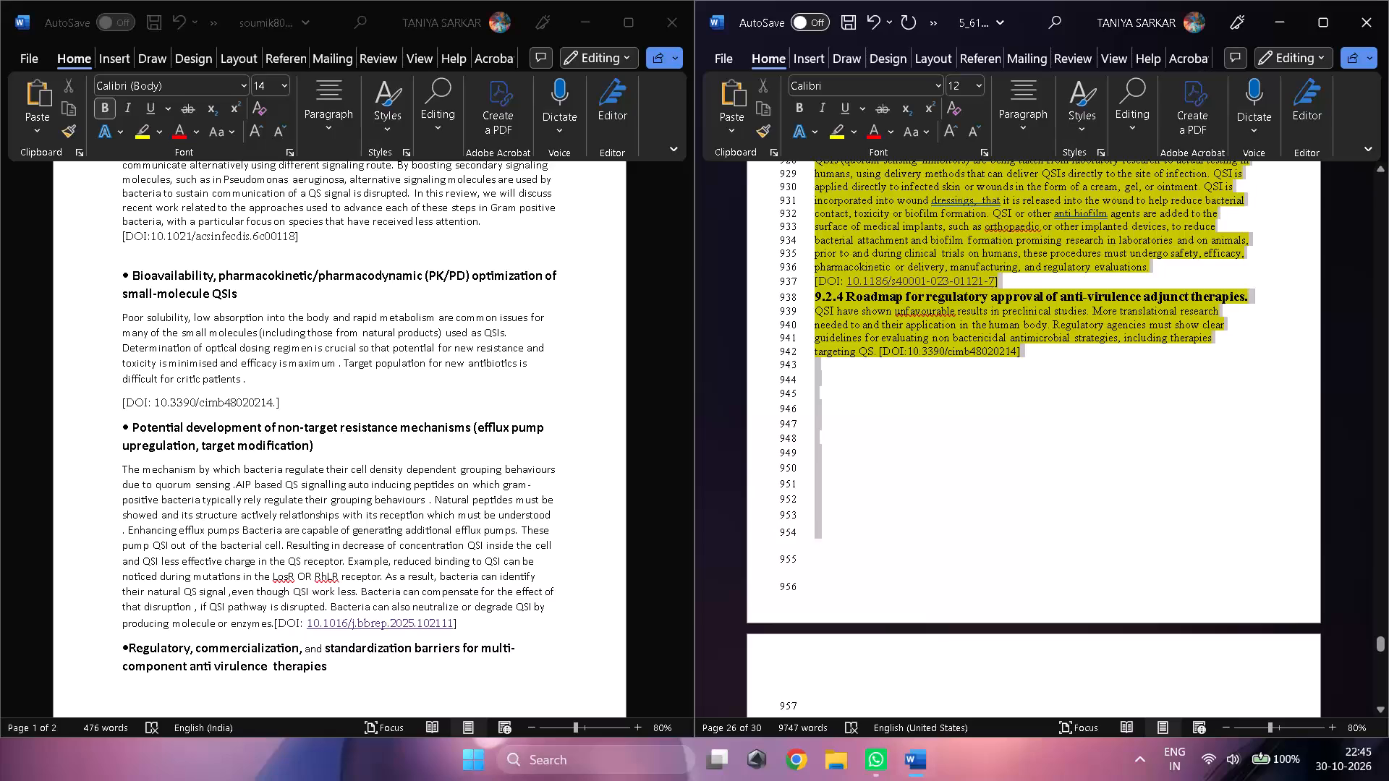
drag(1209, 517, 1142, 350)
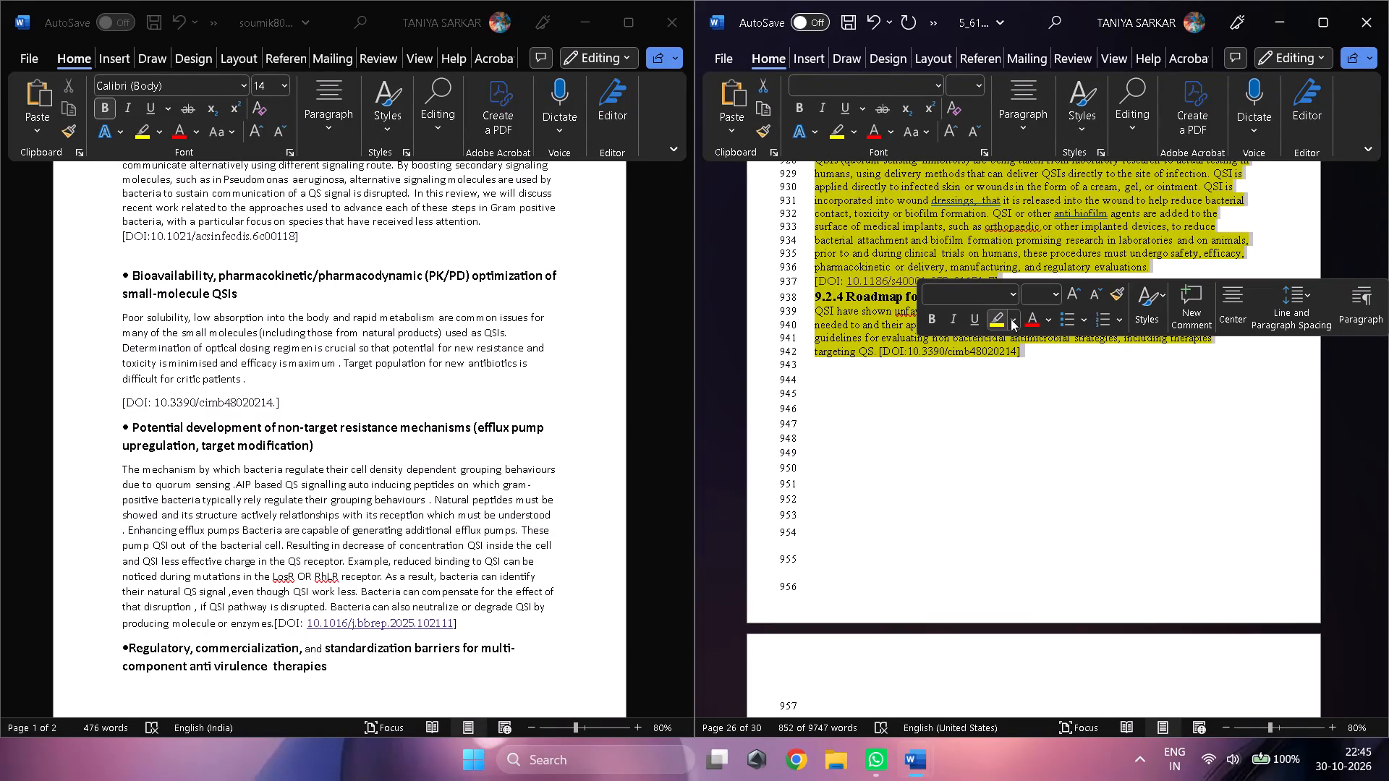
click(1011, 319)
click(1055, 343)
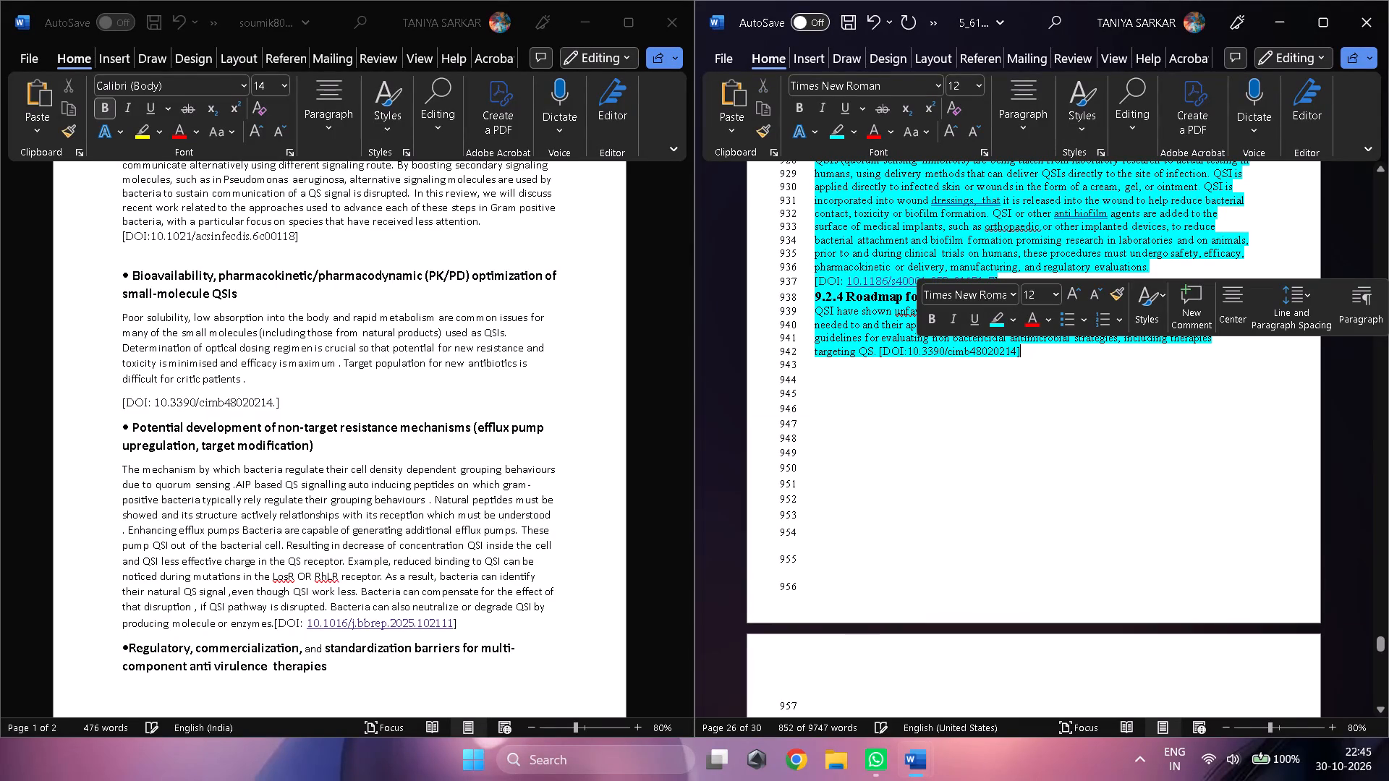
click(1179, 479)
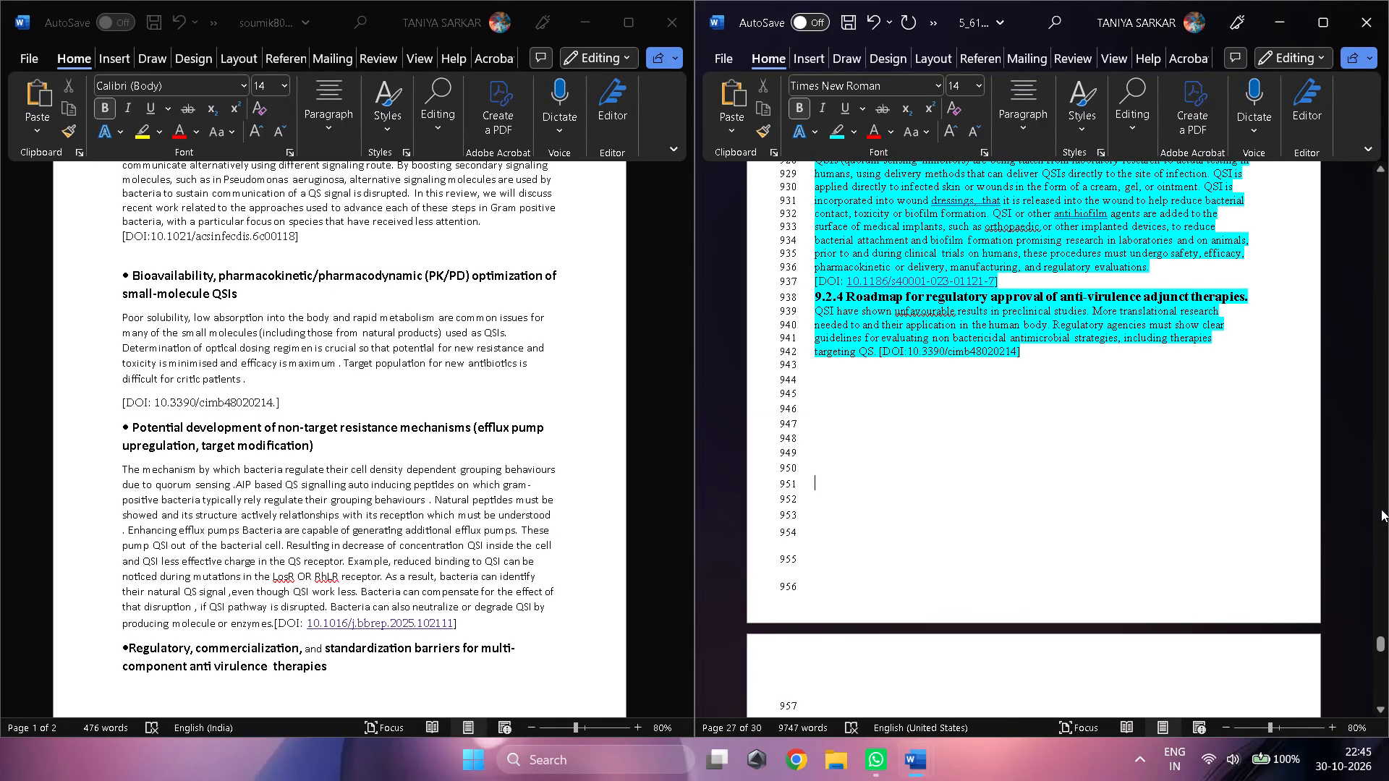
Remove the yellow highlight from the "6. Computational, In Silico, and Multi-Omics Approaches" and "6.1. AI and In Silico Design" headings.
click(1381, 509)
click(1381, 509)
click(1381, 509)
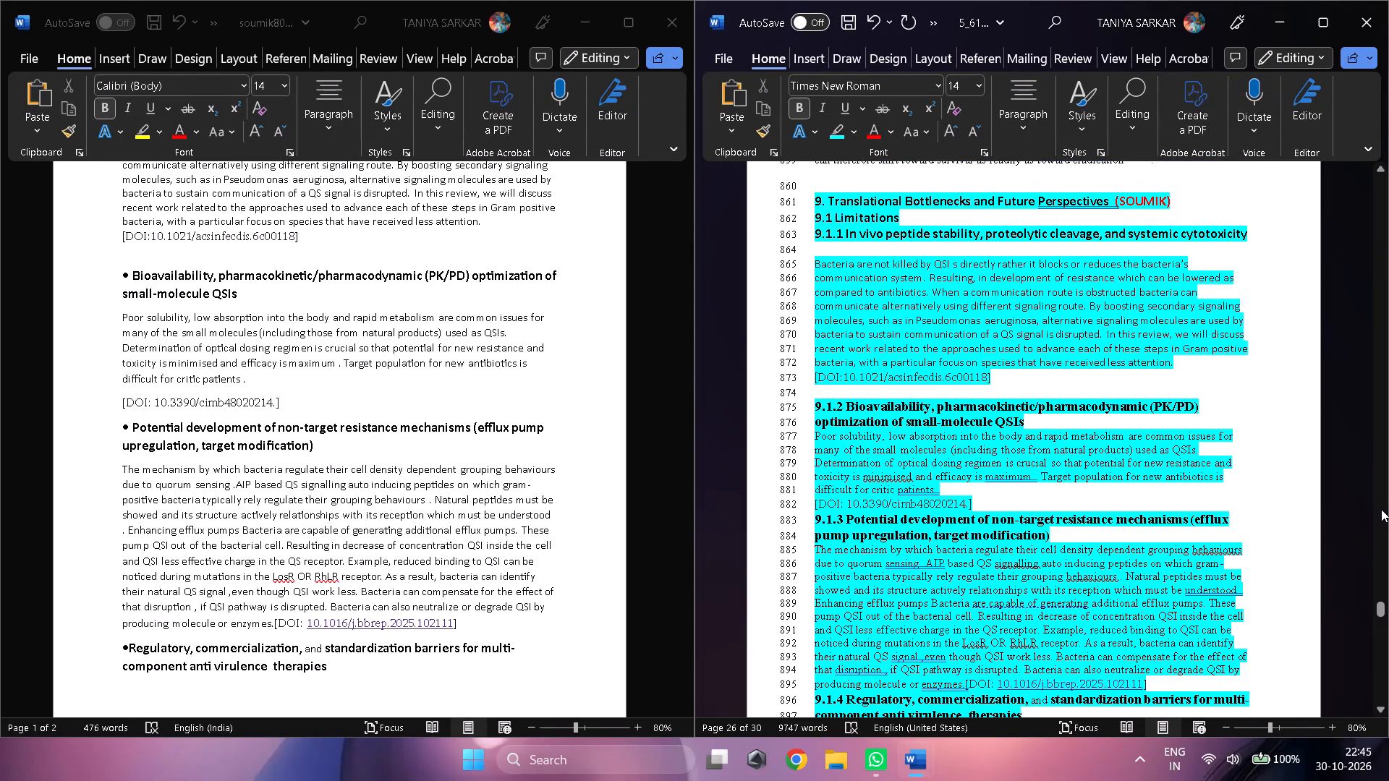
click(1381, 509)
click(1381, 509)
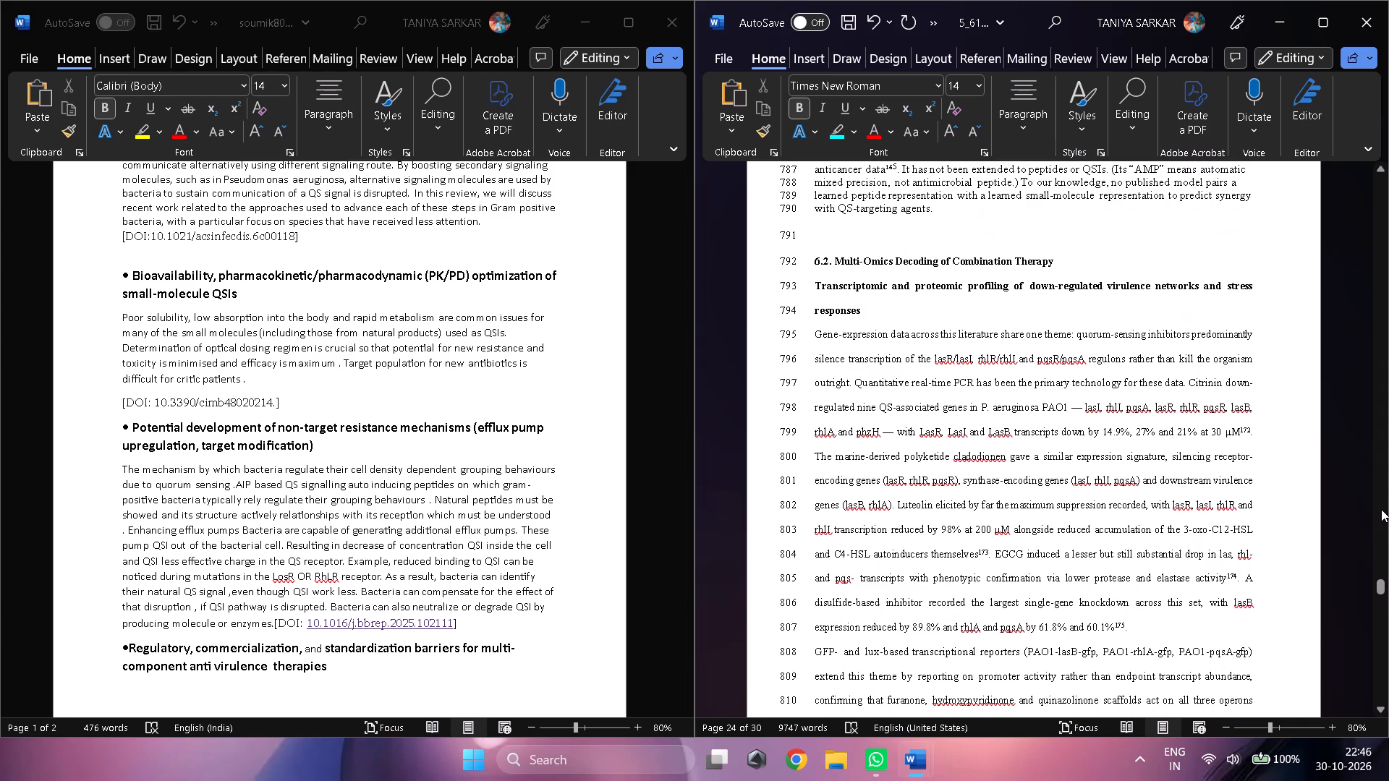
click(1381, 509)
click(1381, 509)
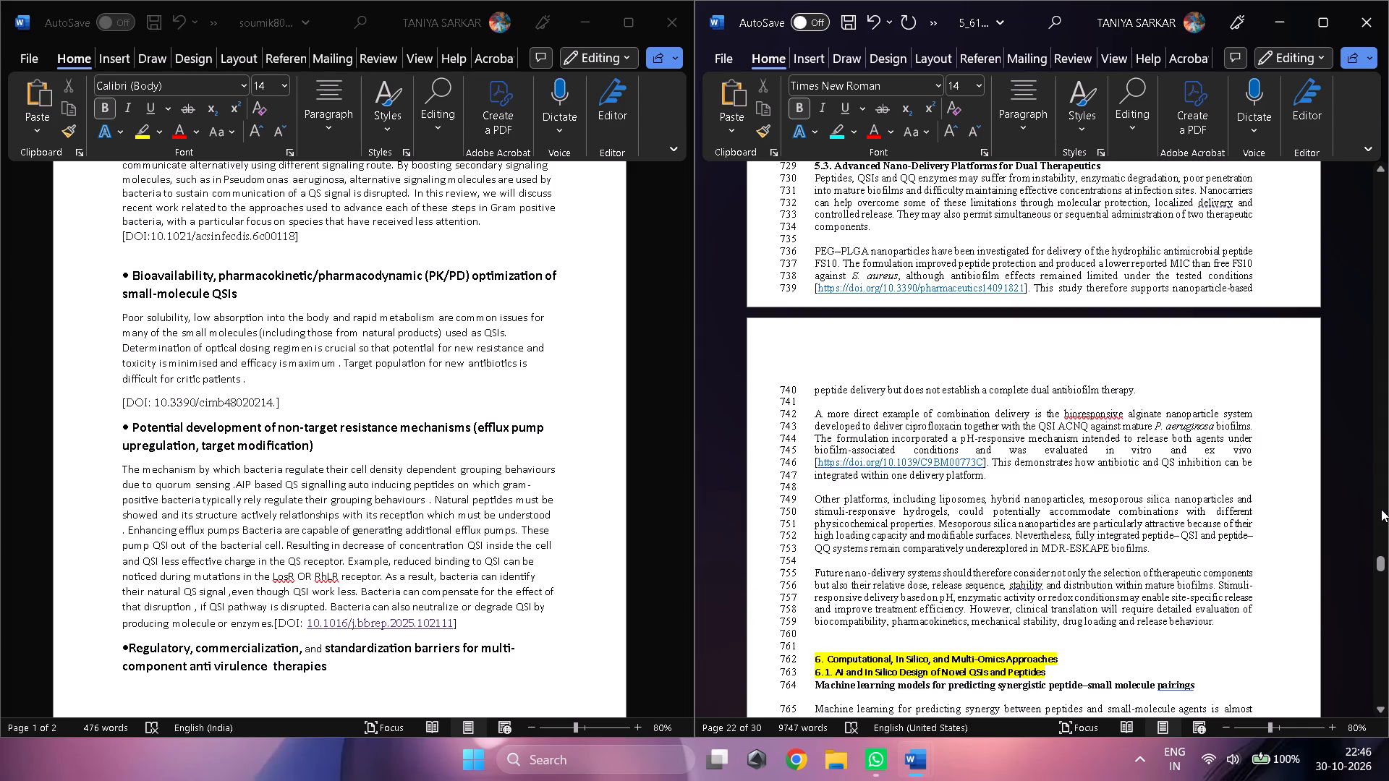
click(1381, 509)
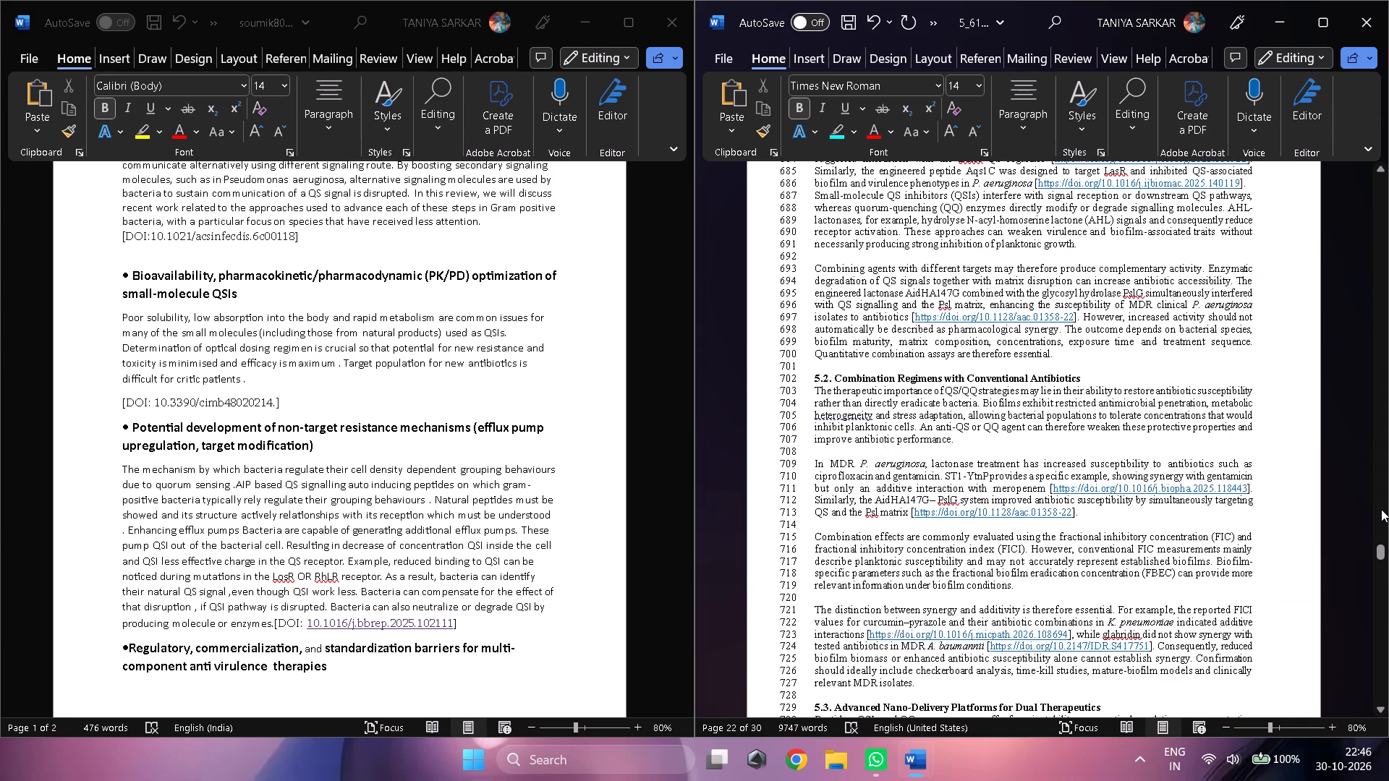
click(1382, 625)
click(1382, 625)
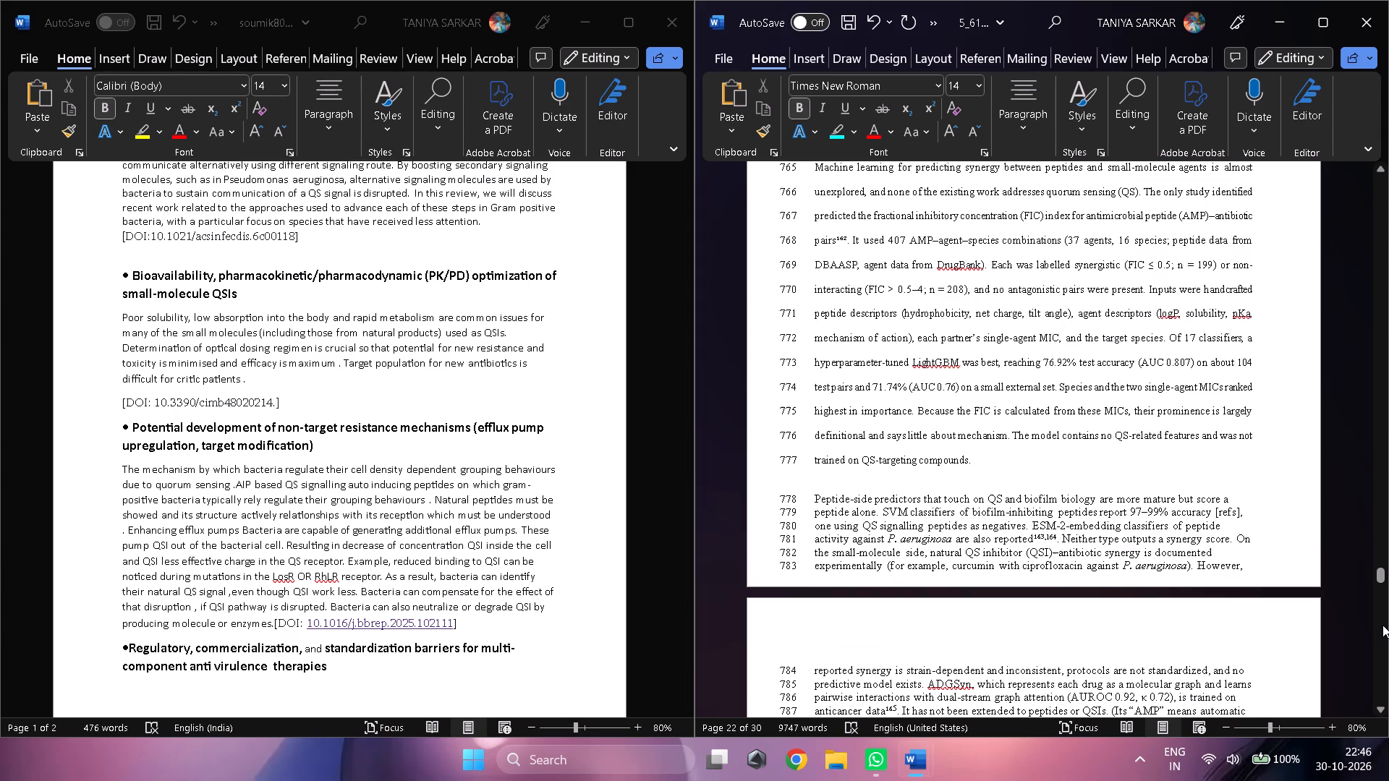
click(1382, 625)
double_click(1379, 712)
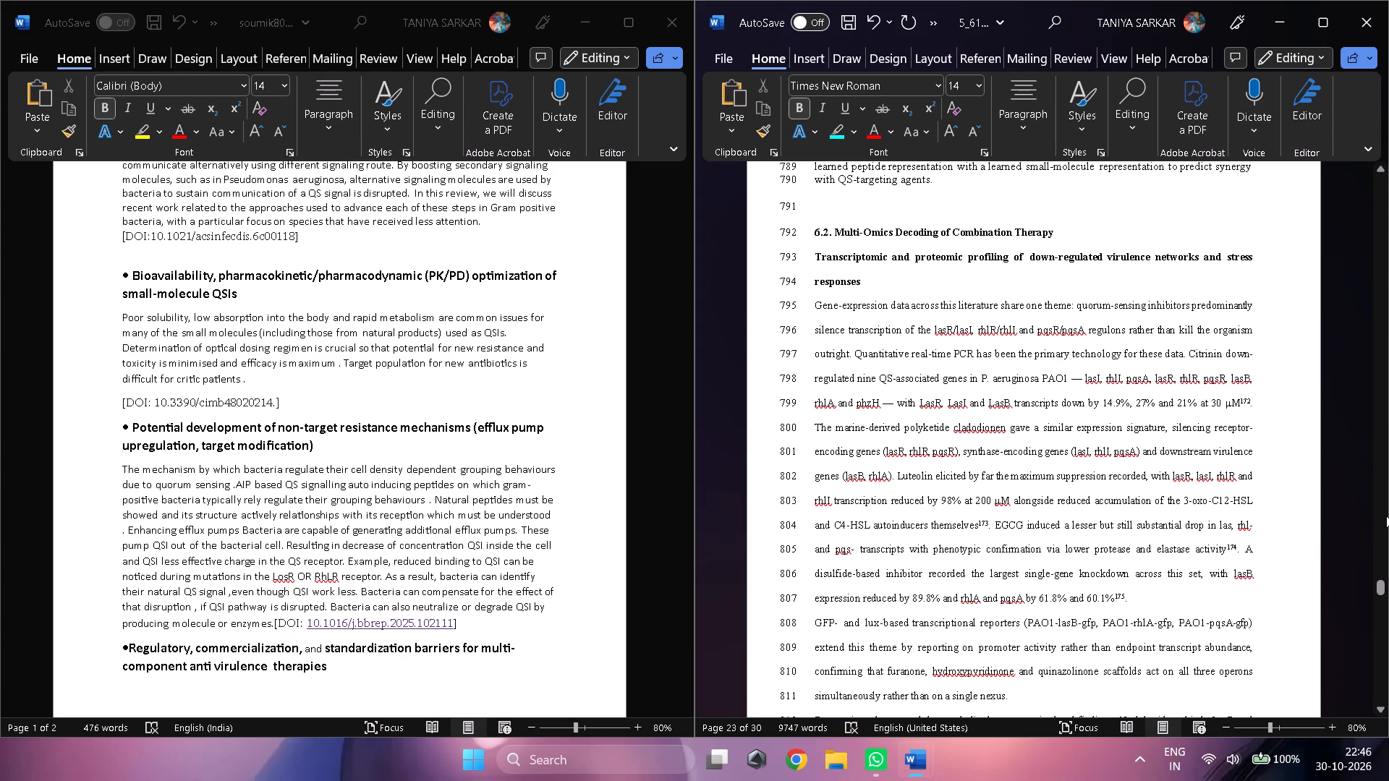
click(1384, 524)
click(1384, 524)
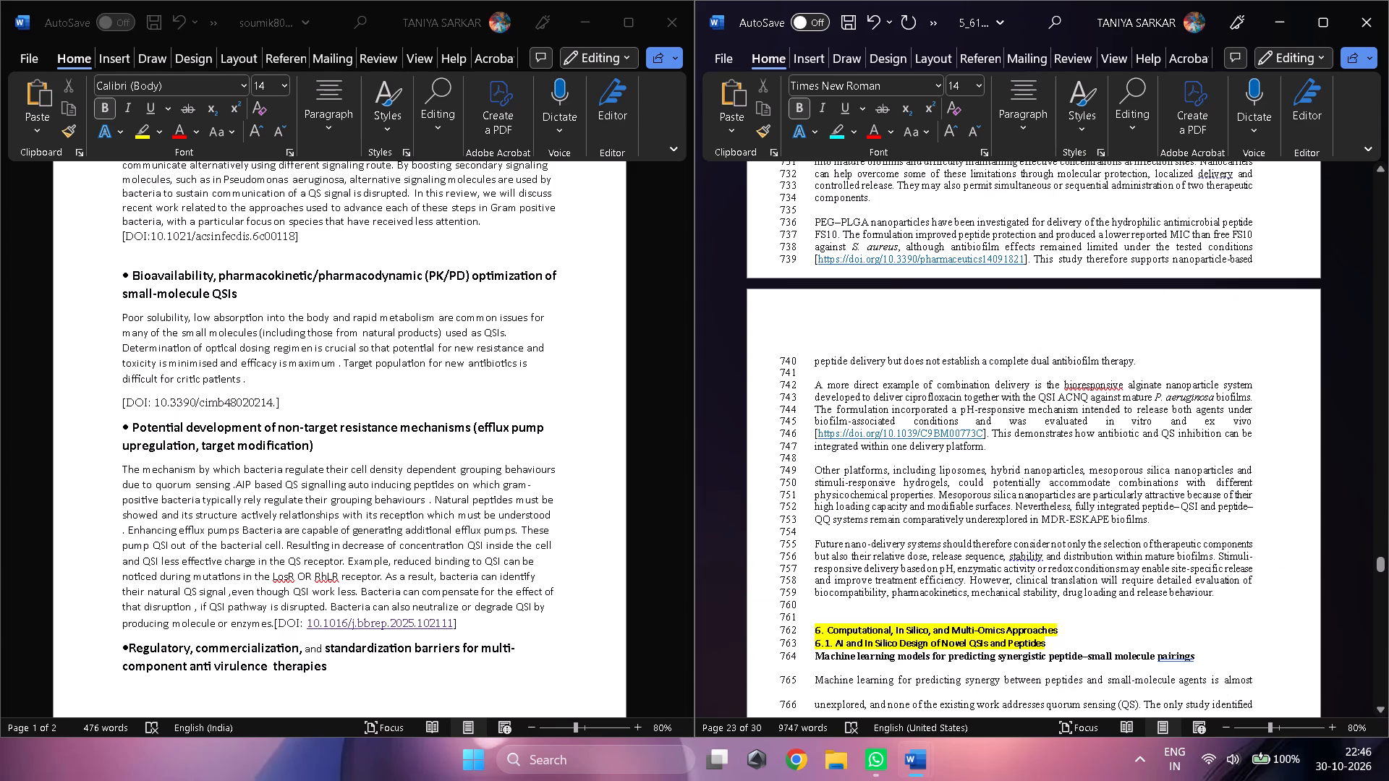
drag(1055, 646, 825, 628)
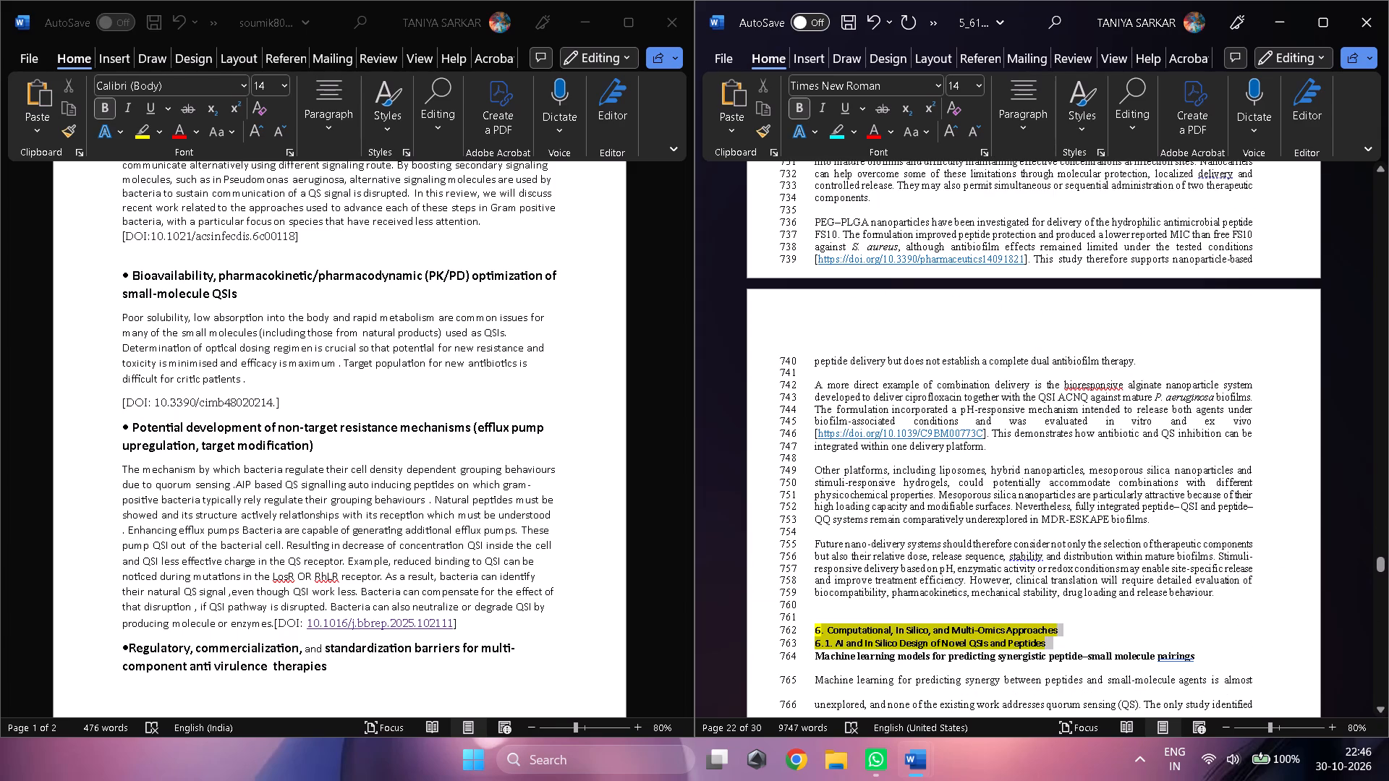
drag(825, 628, 815, 628)
click(912, 597)
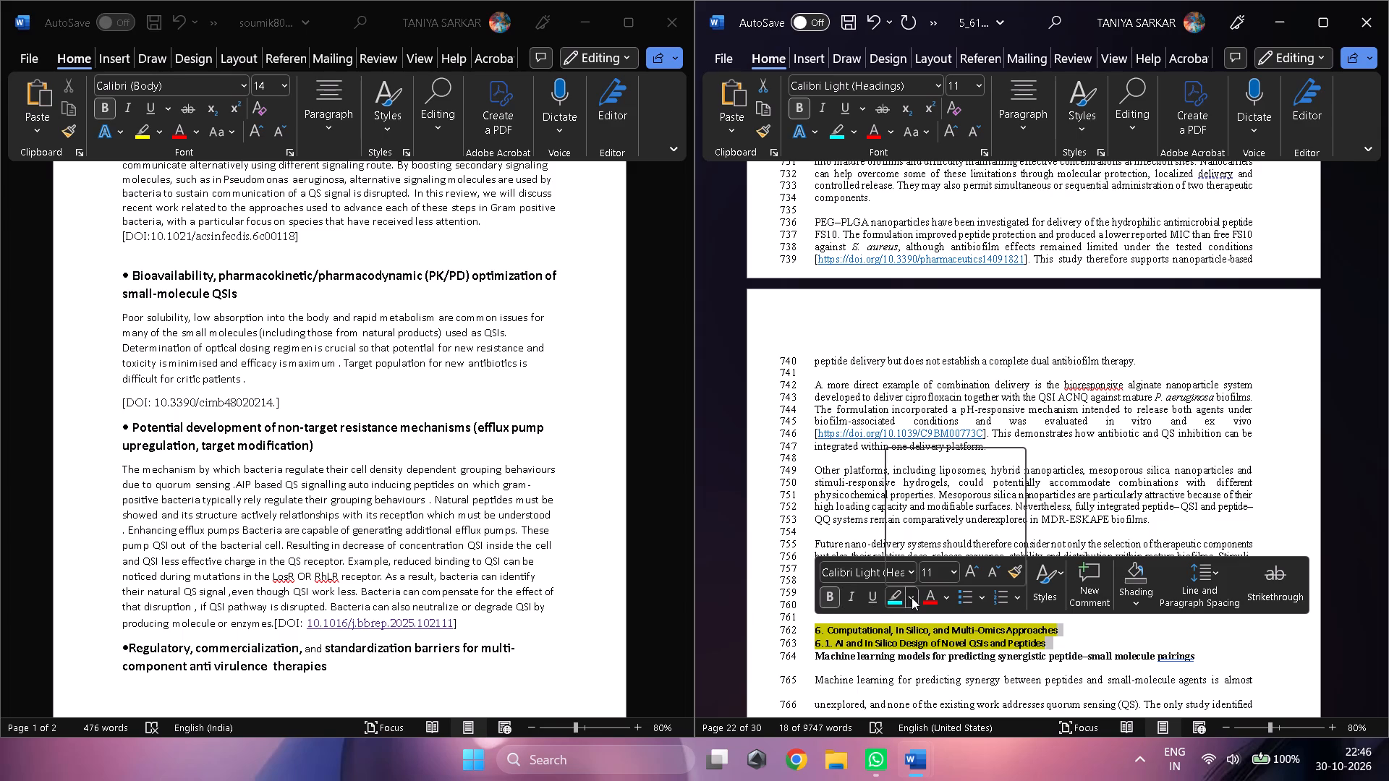
click(897, 458)
click(1209, 654)
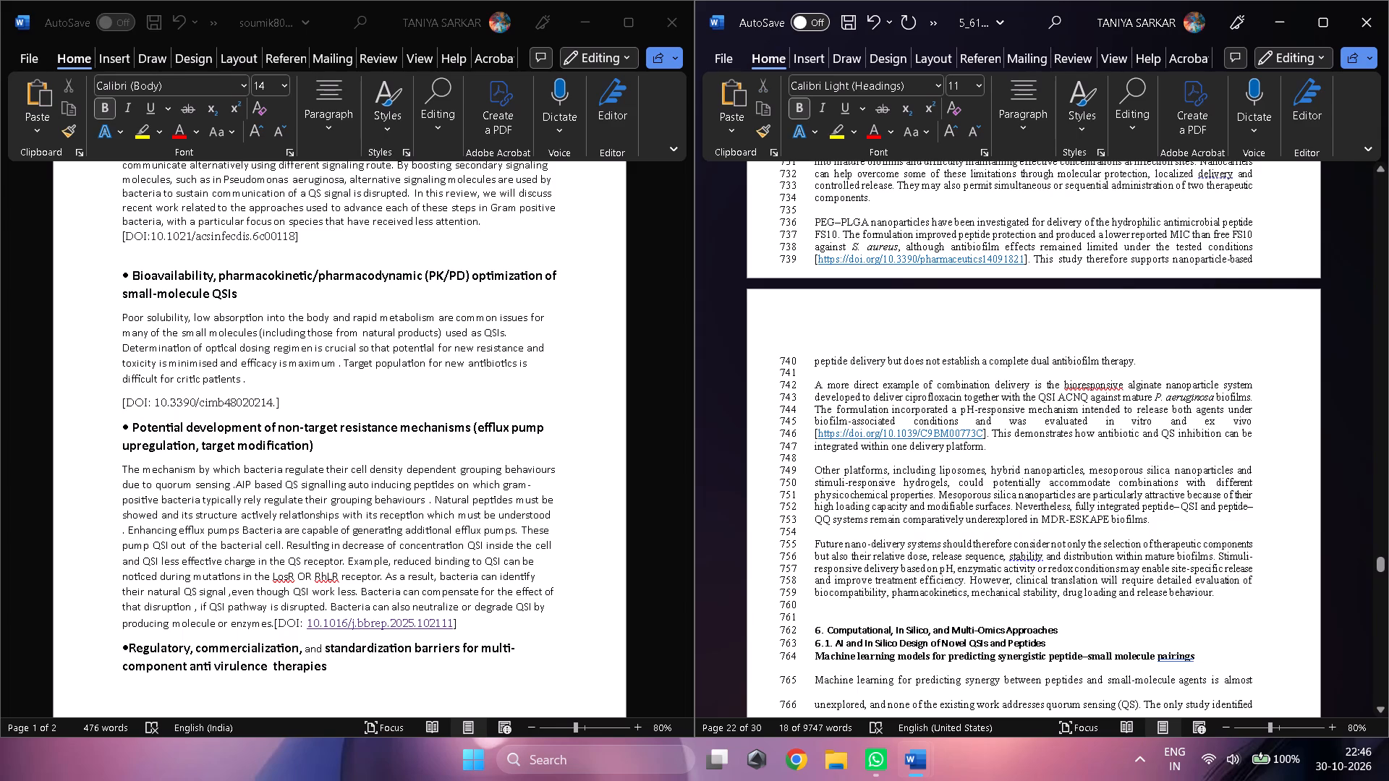
Enlarge the manuscript window and look through the introduction and sections 2 to 6, examining their highlighting and contributor labels.
click(1332, 20)
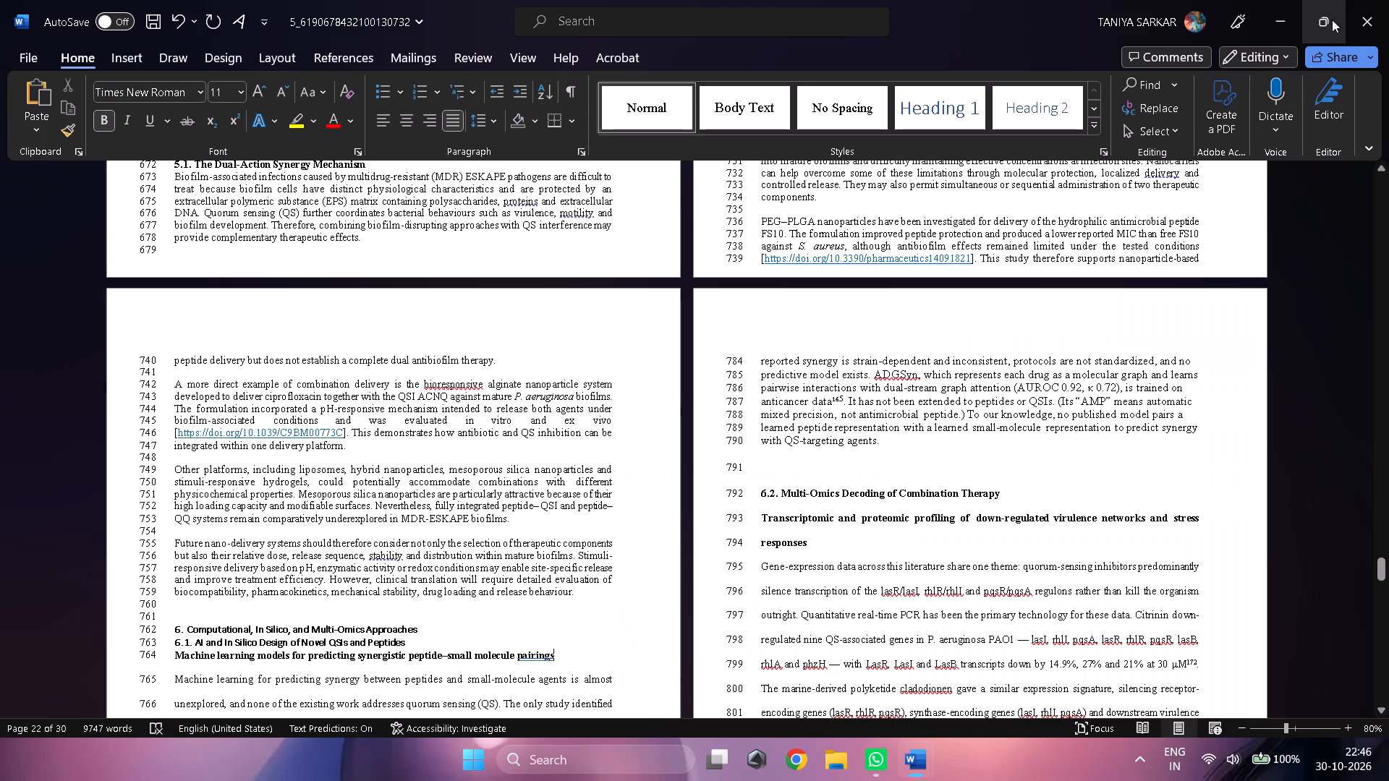
drag(1386, 563, 1377, 336)
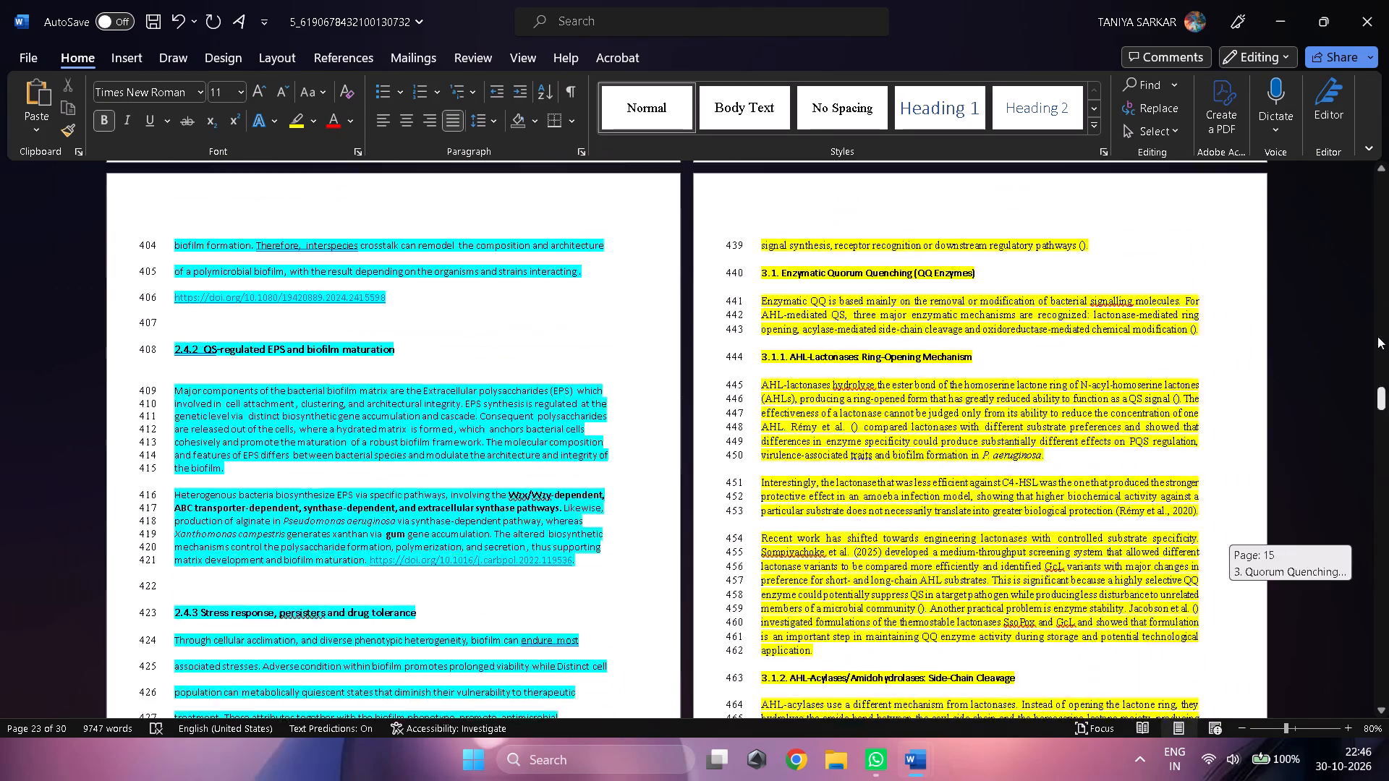
drag(1377, 336, 1388, 273)
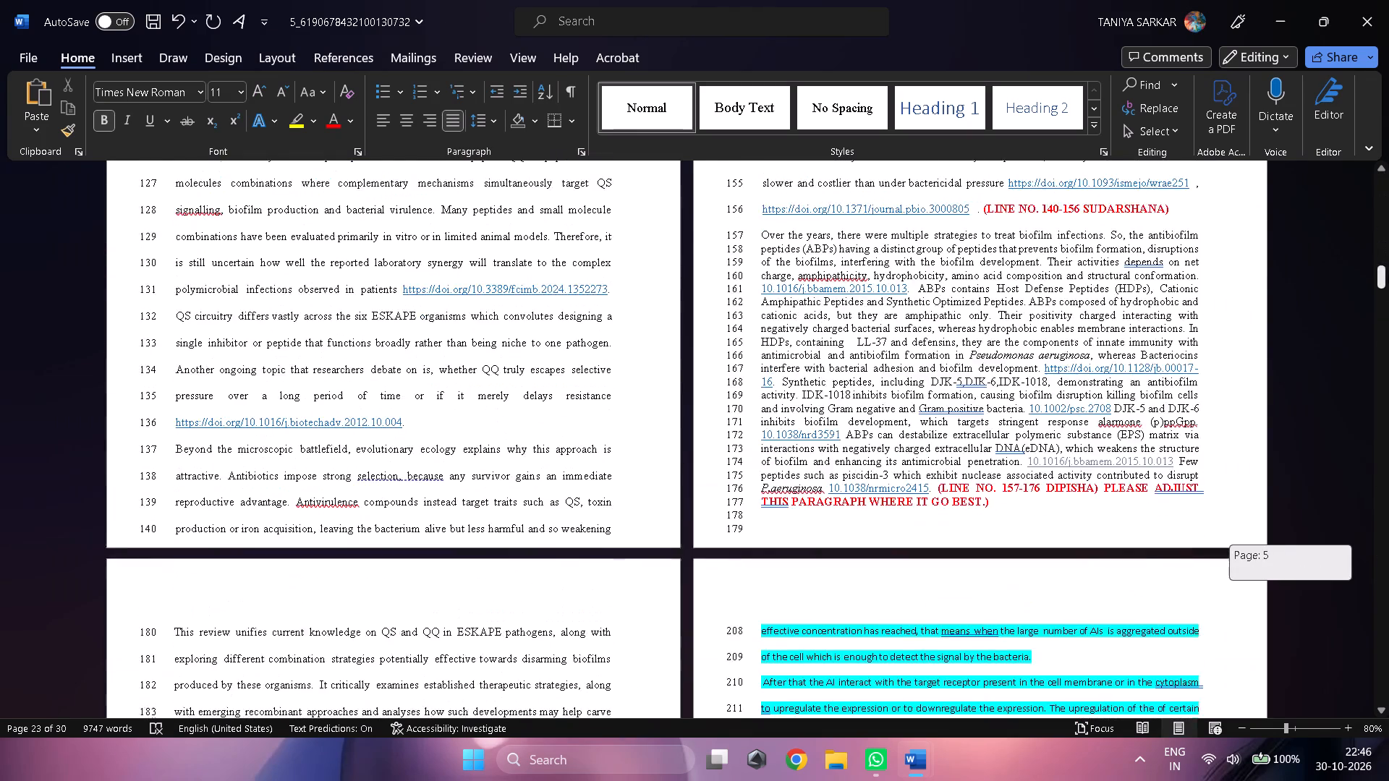
drag(1388, 273, 1388, 396)
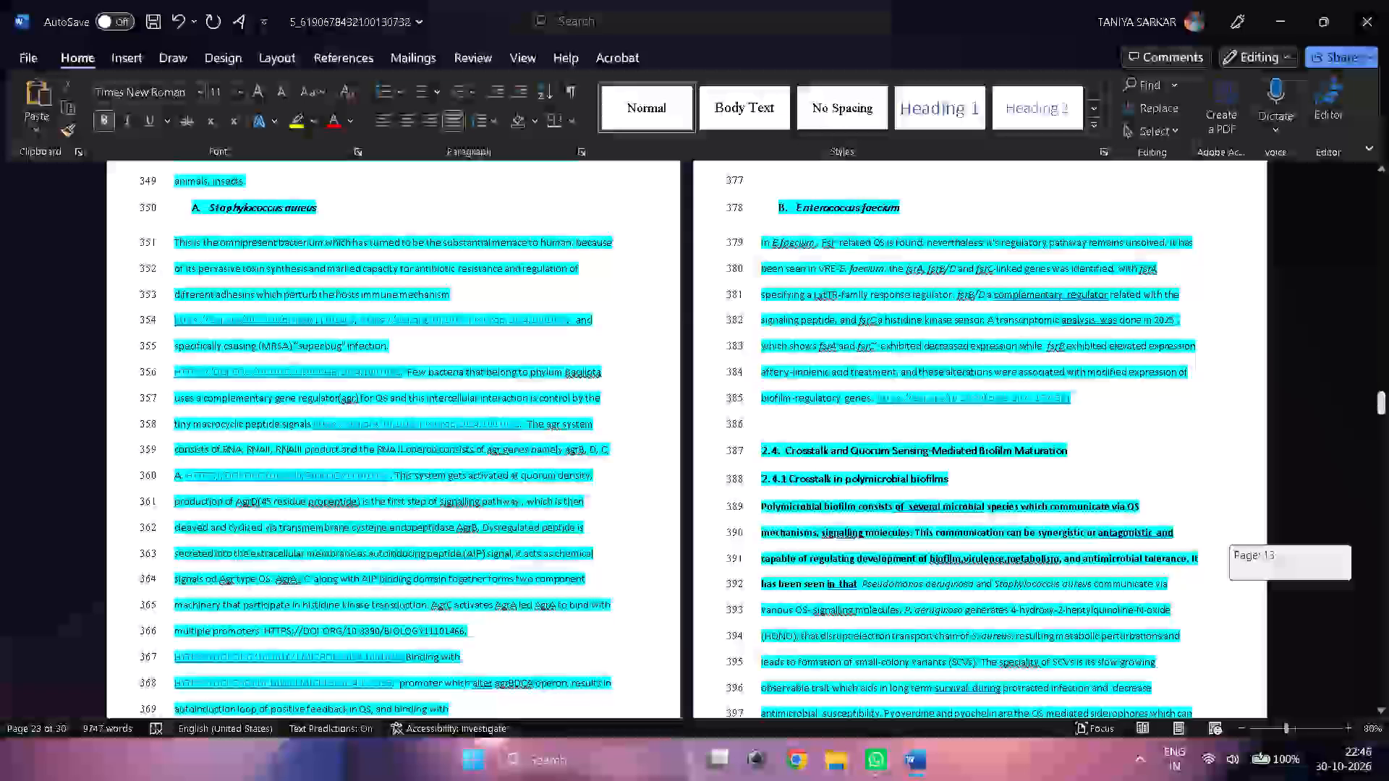
drag(1388, 396, 1388, 473)
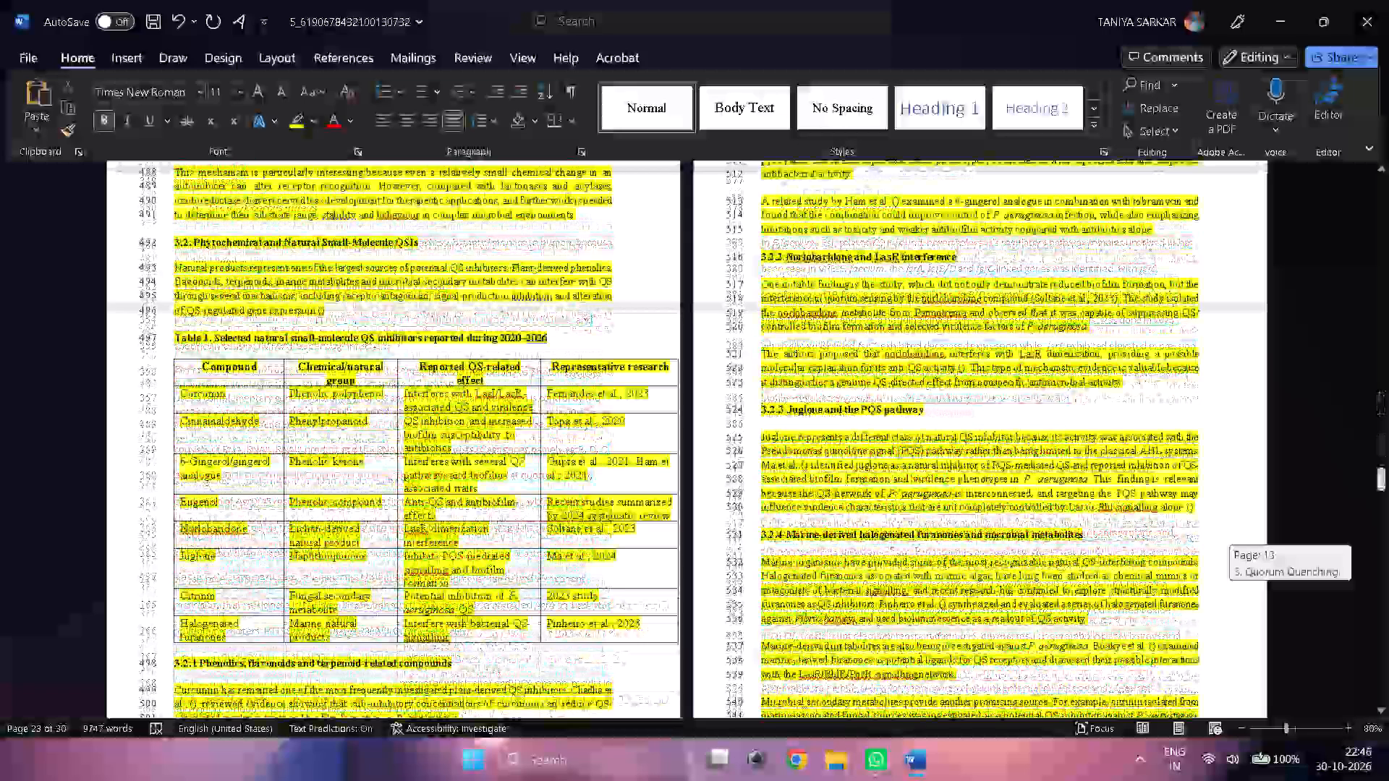
drag(1388, 473, 1388, 427)
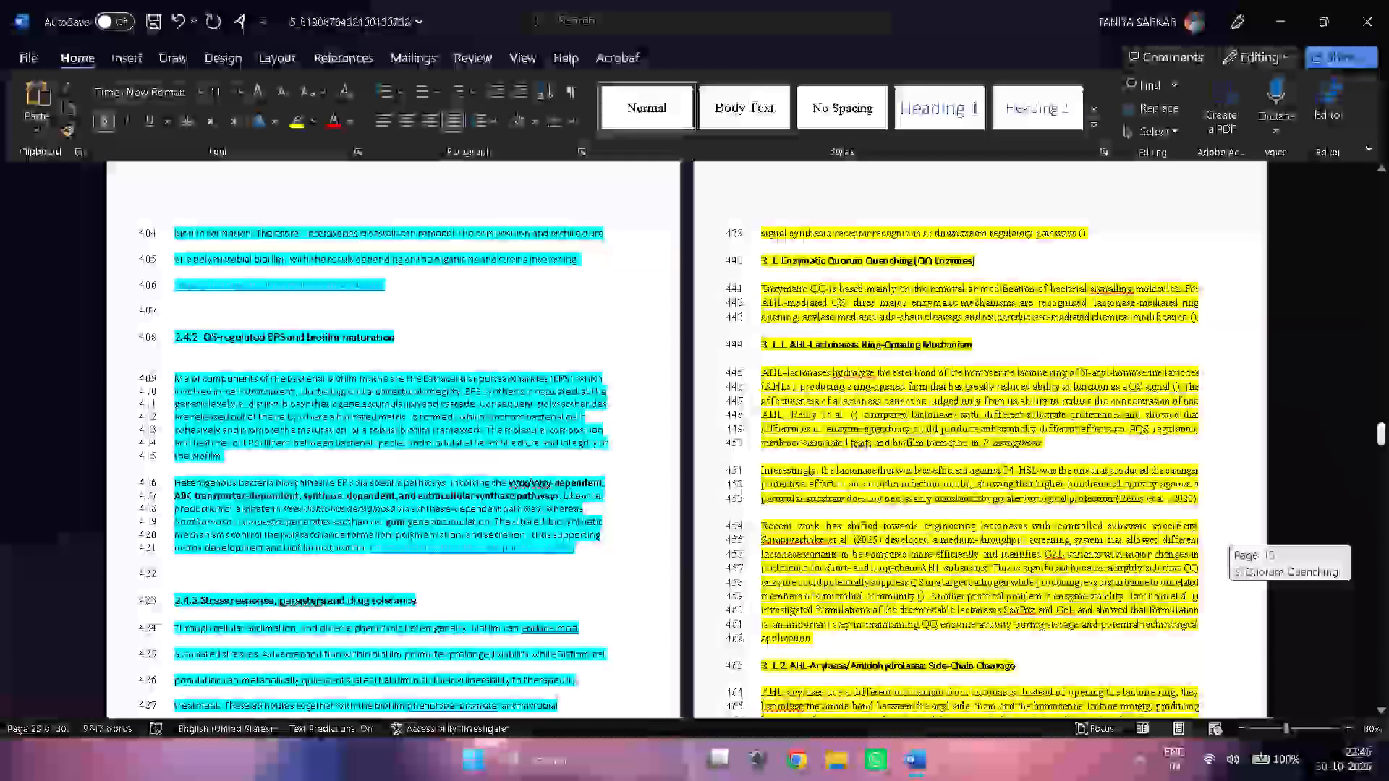
drag(1388, 427, 1388, 449)
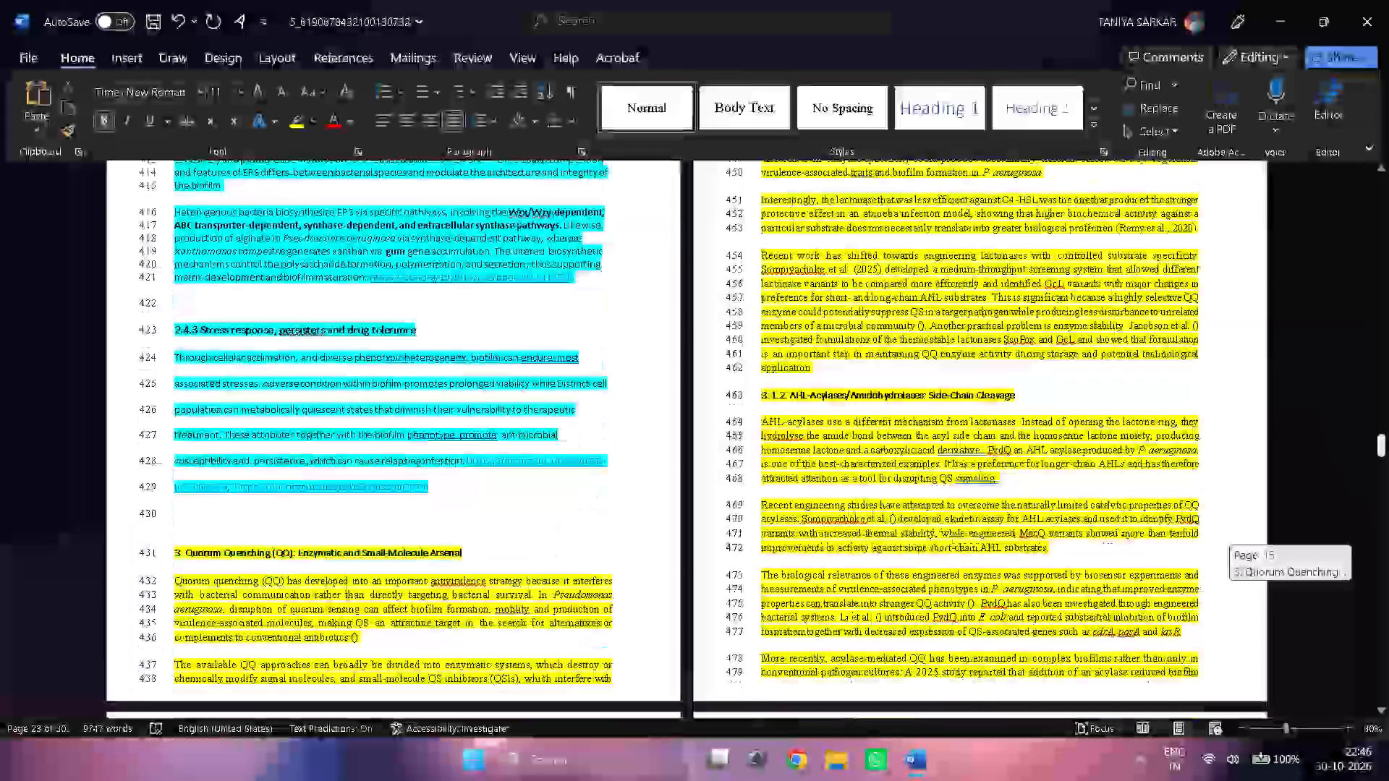
drag(1388, 449, 1388, 529)
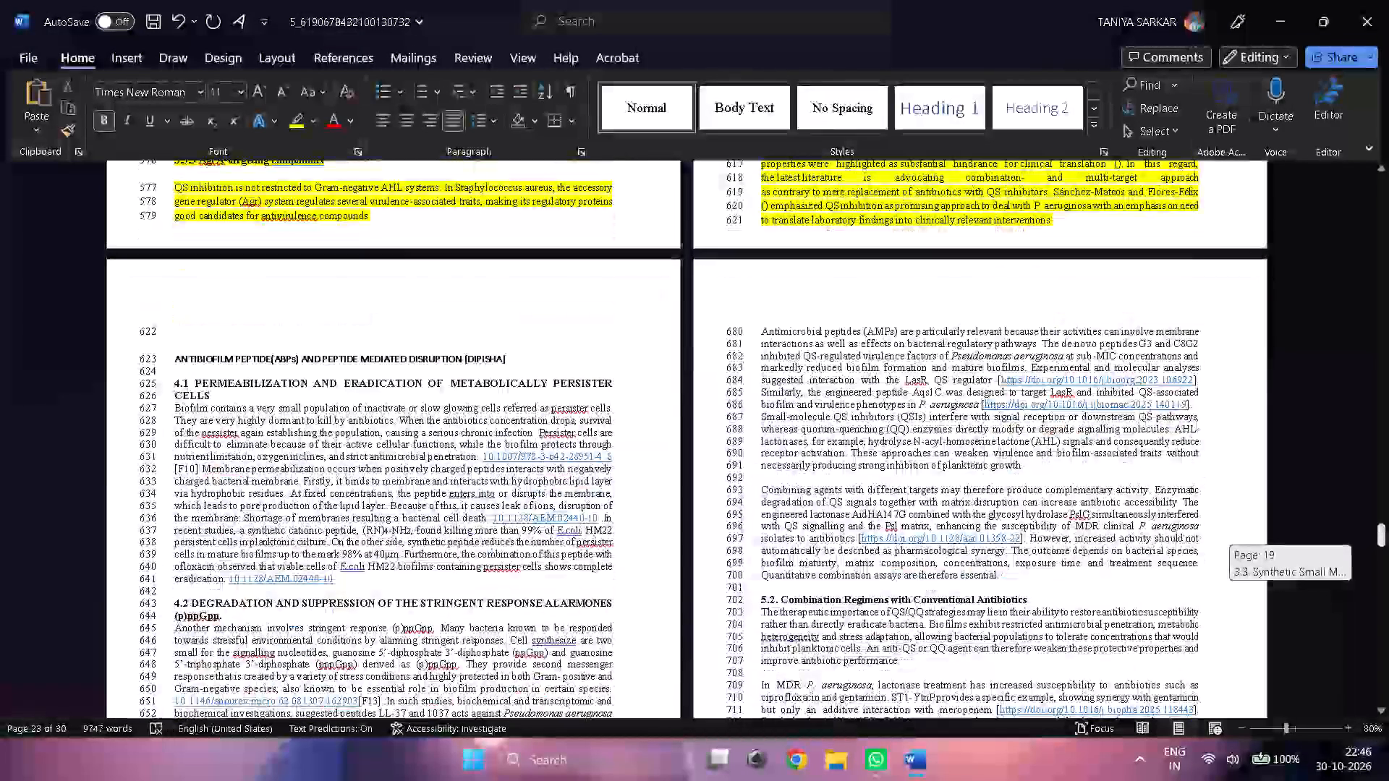
drag(1388, 529, 1388, 546)
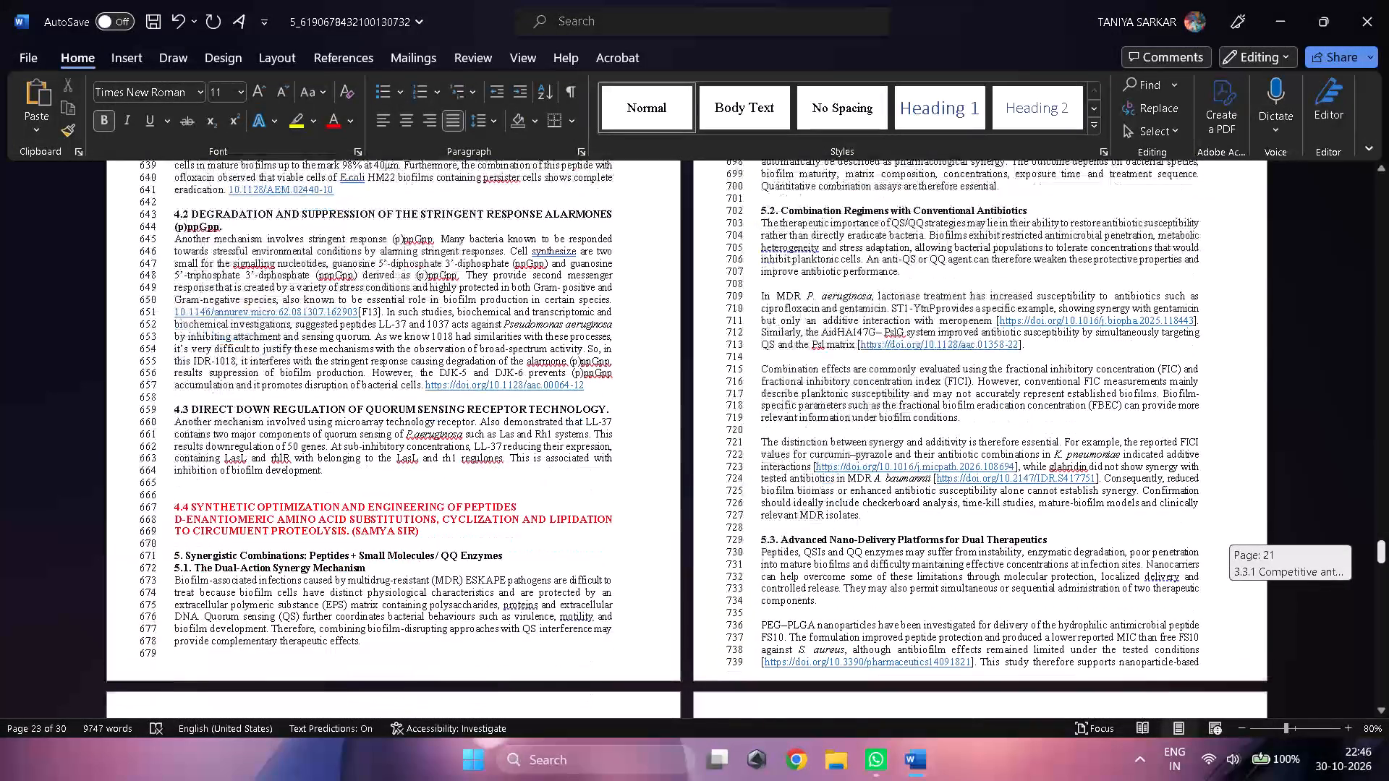
drag(1388, 546, 1388, 567)
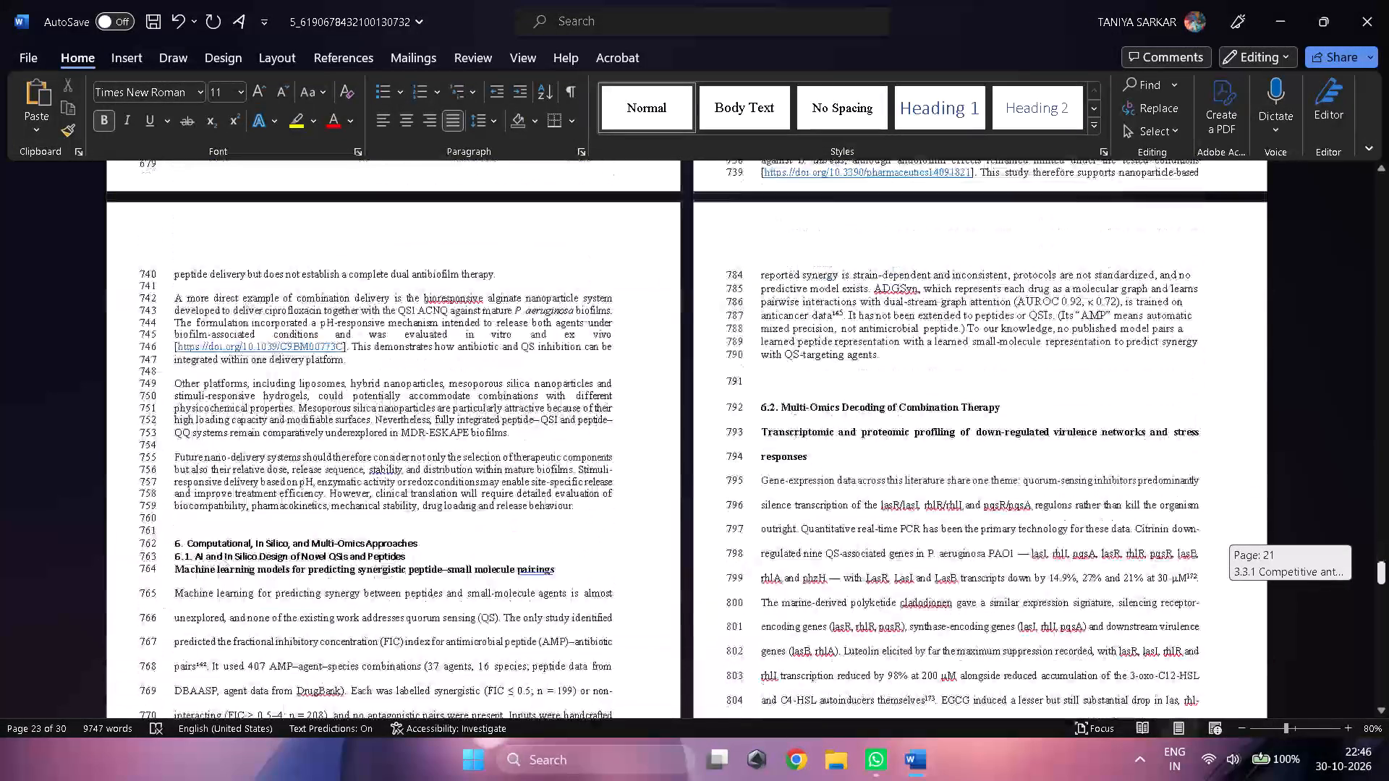
Arrange the manuscript side by side with the G4 Review reference list, at citation 162 in section 6.1's first paragraph.
drag(1388, 567, 1388, 581)
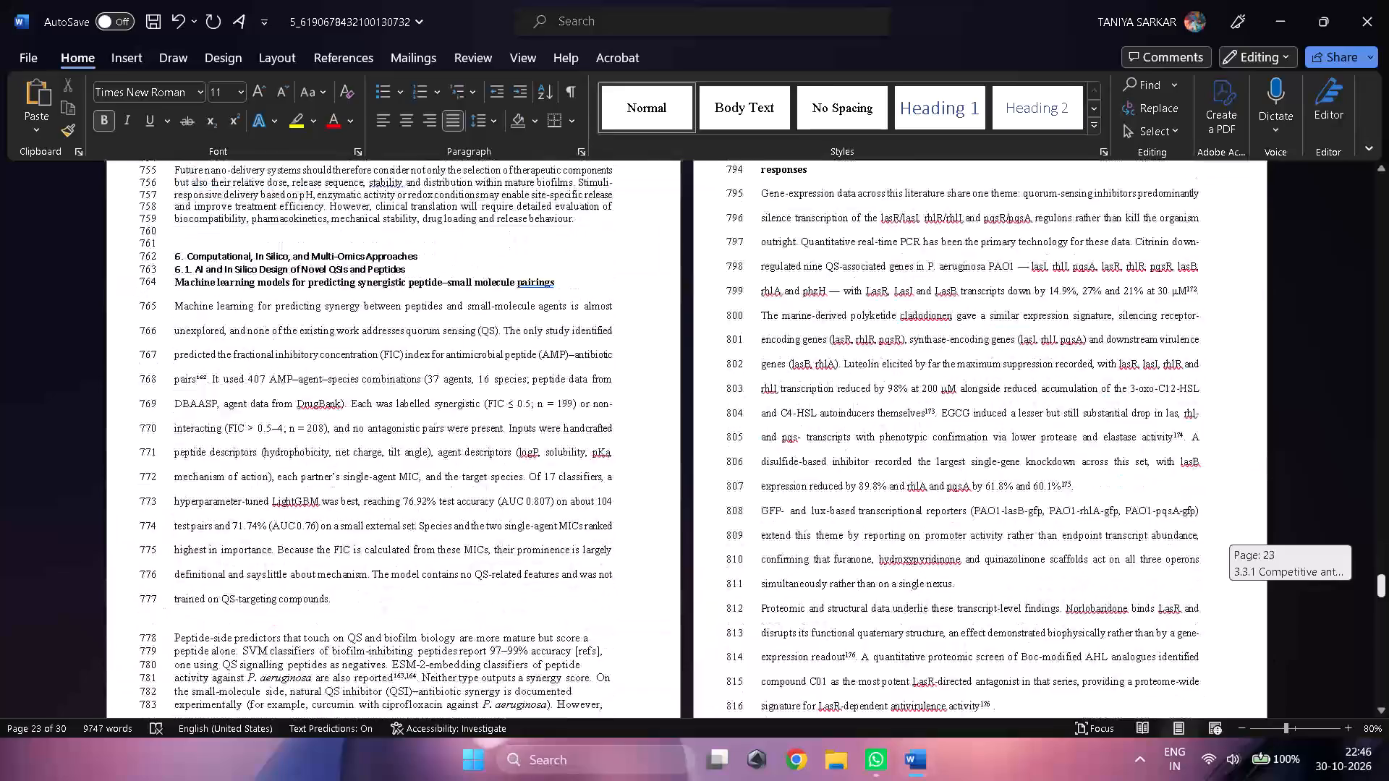
drag(1388, 581, 1388, 579)
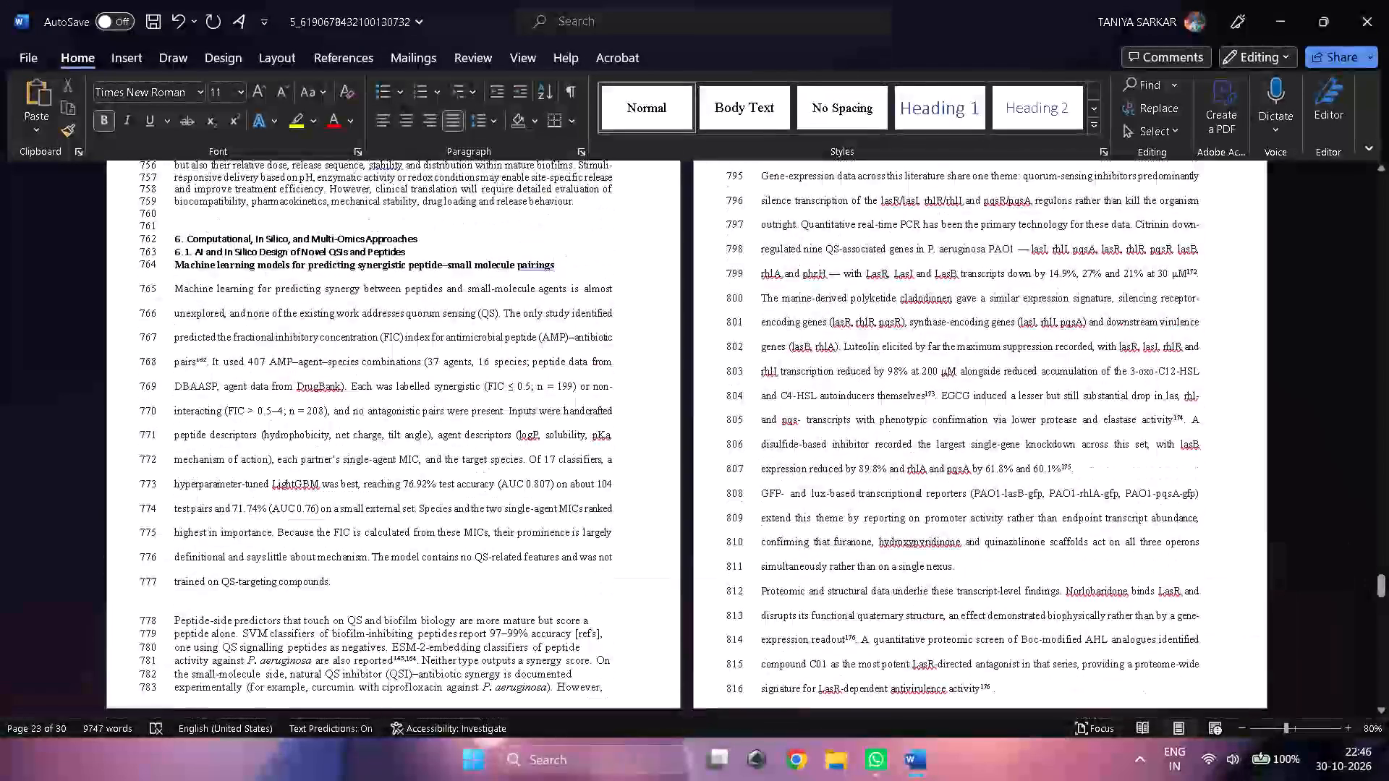
ctrl+scroll(566, 483, up, 2)
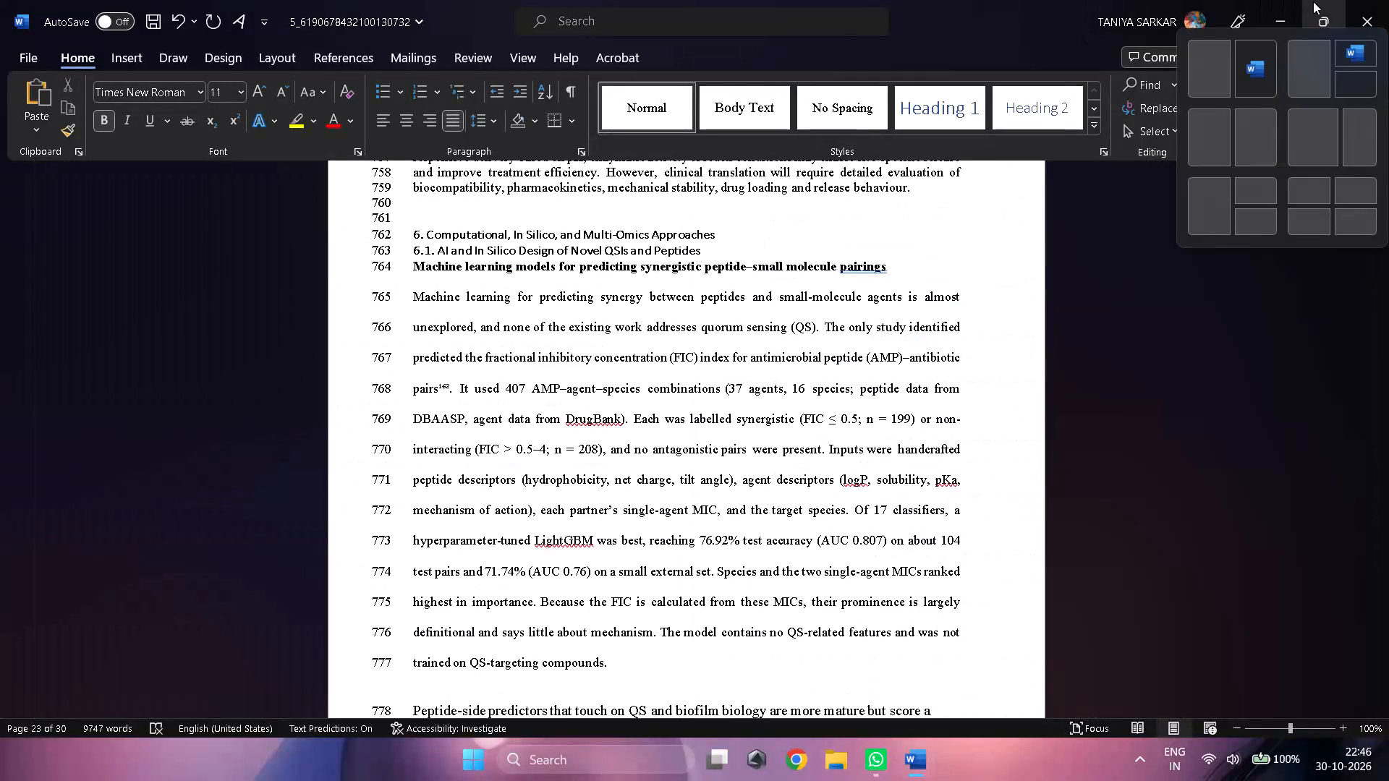
click(1348, 146)
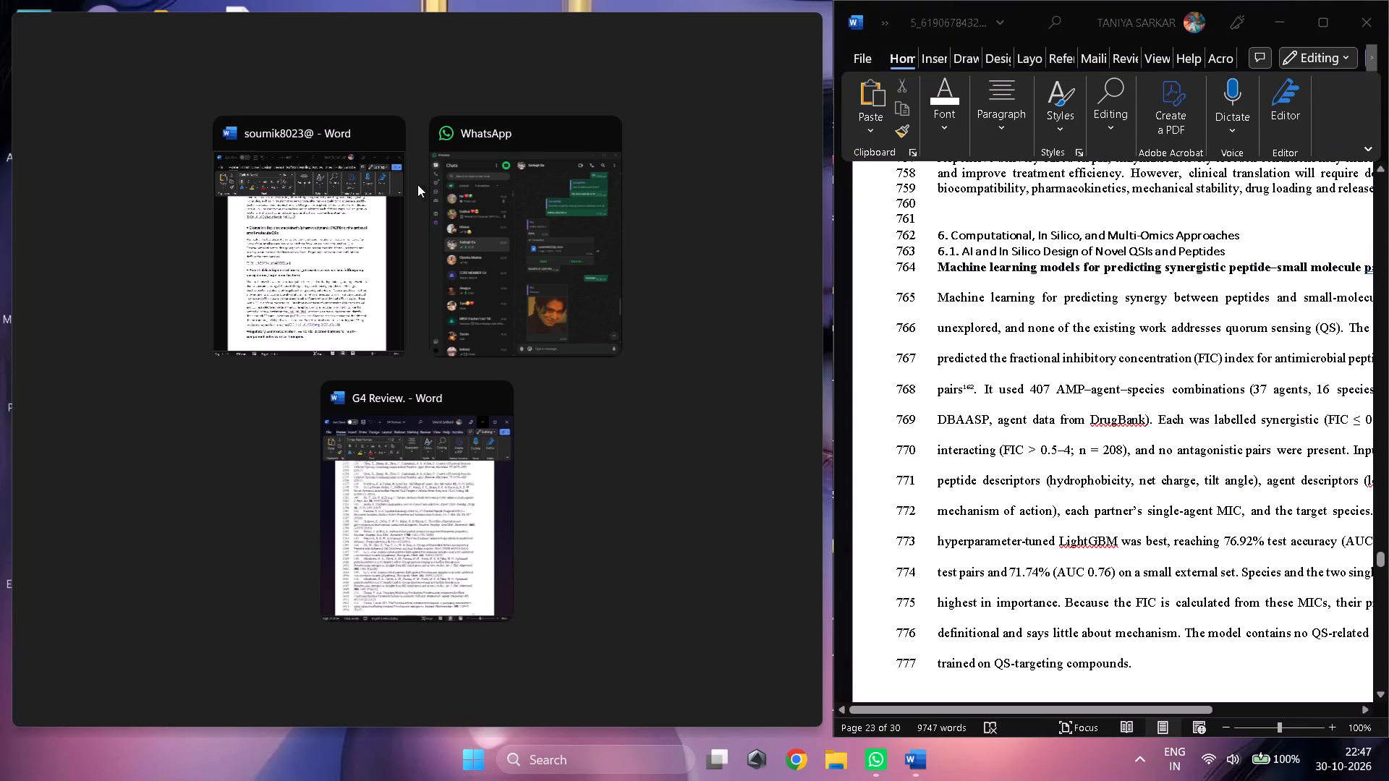
click(381, 138)
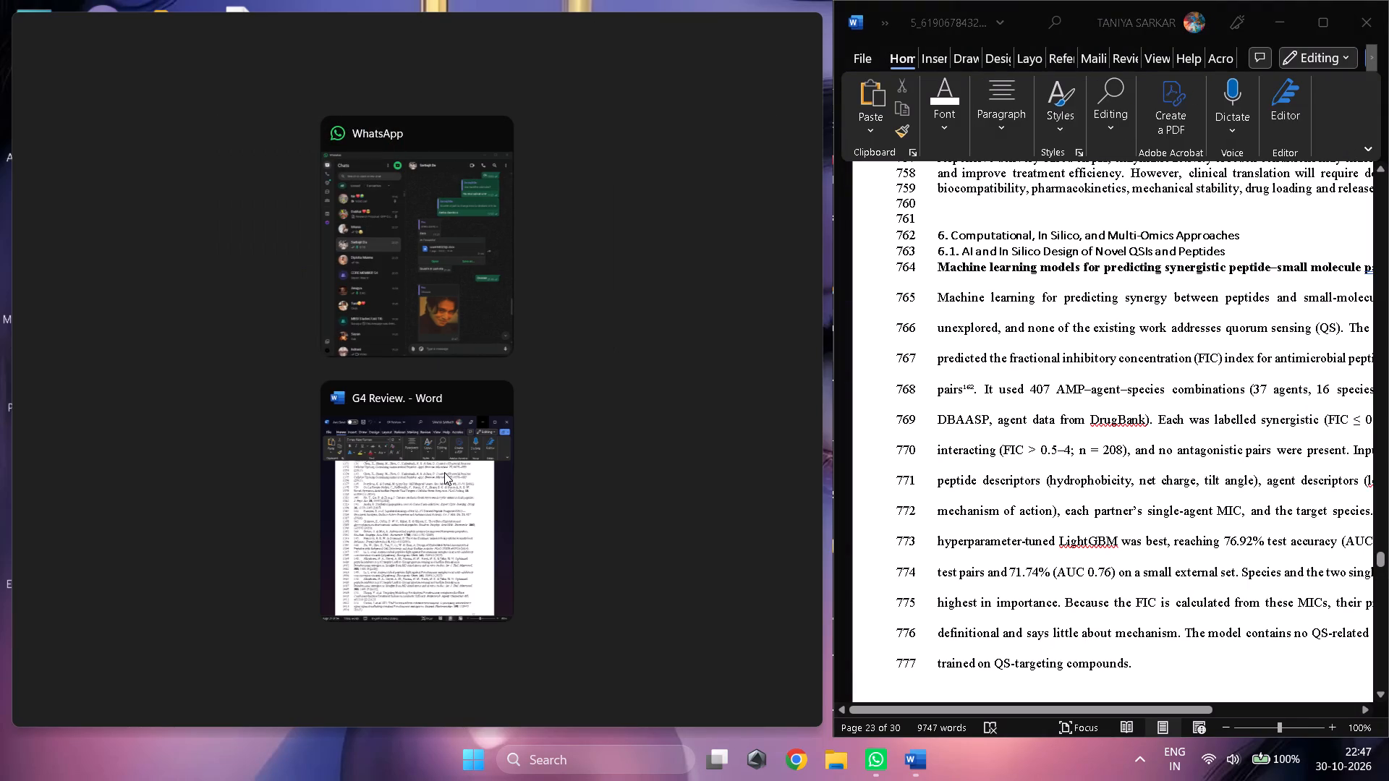
click(444, 472)
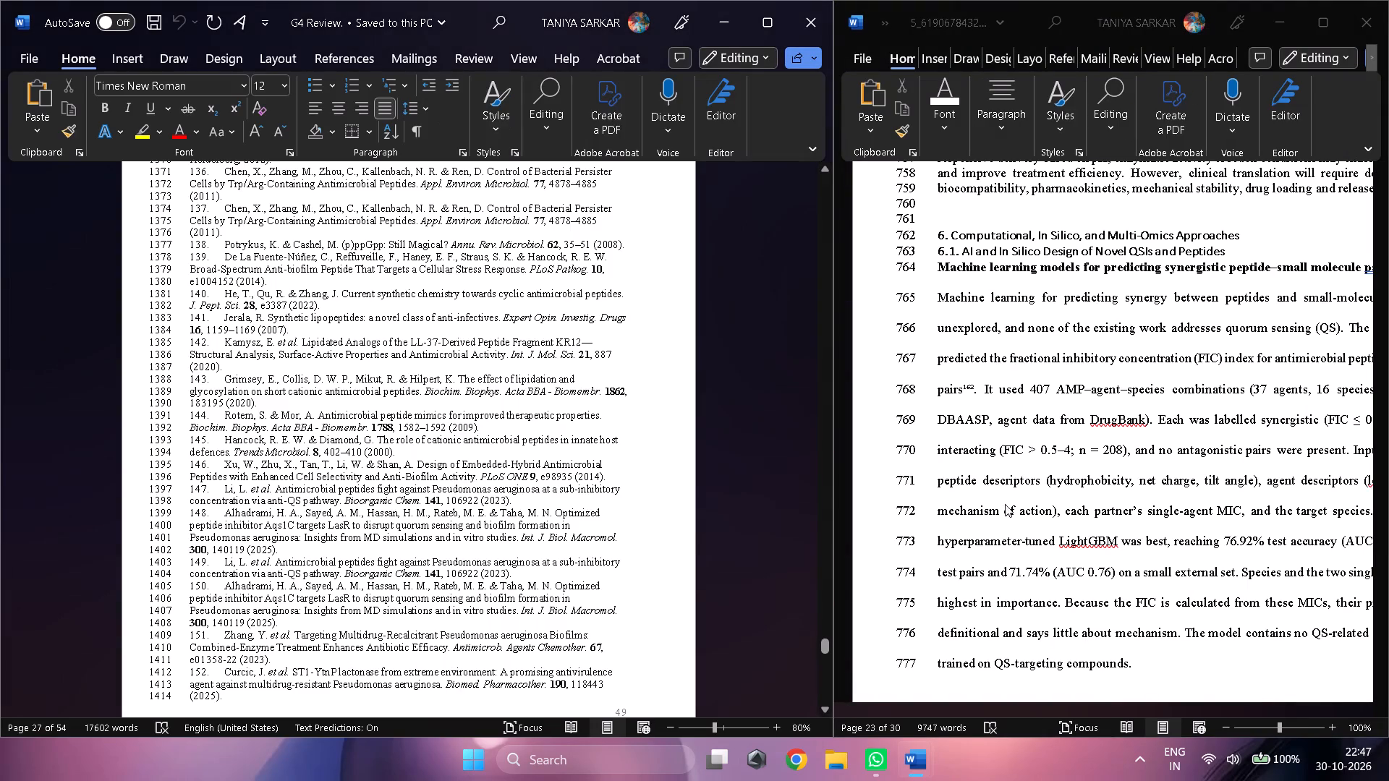
ctrl+scroll(1130, 521, down, 3)
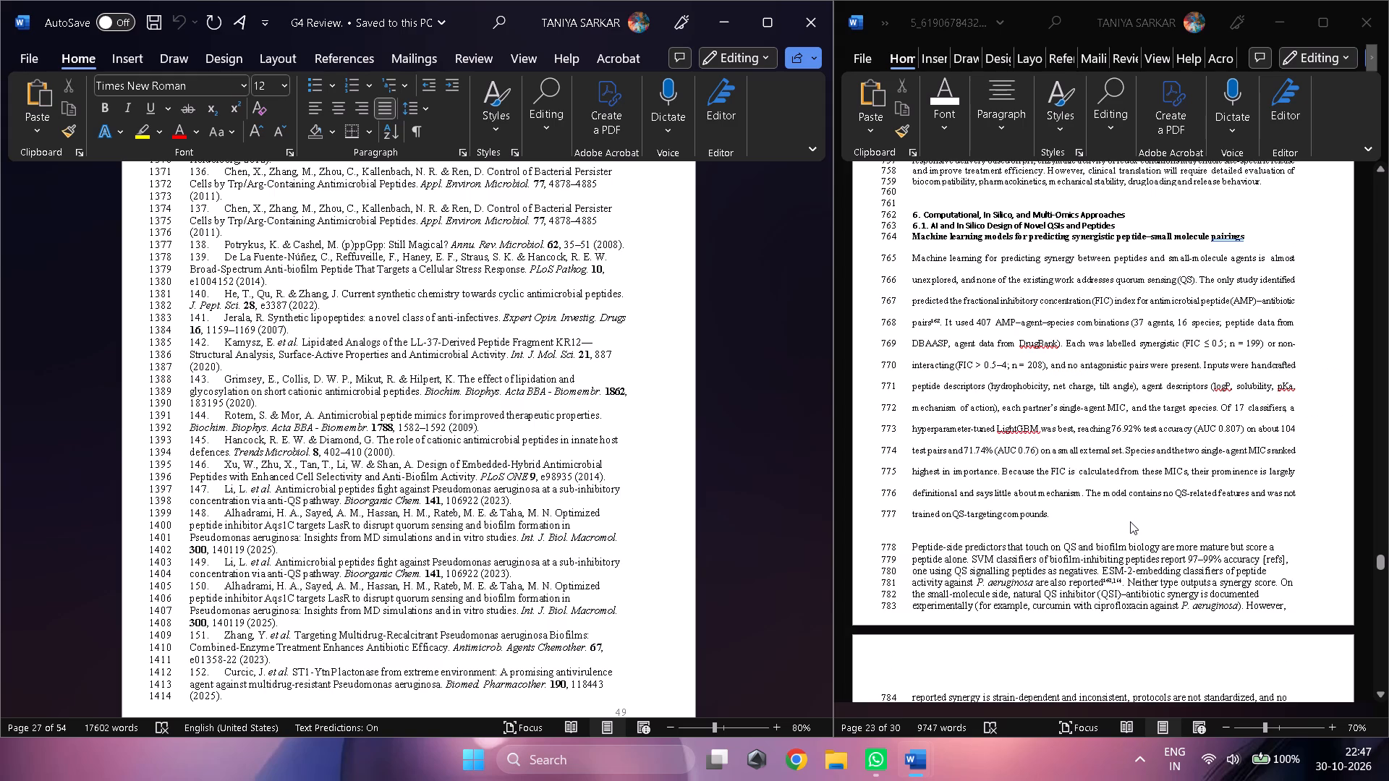
ctrl+scroll(1130, 521, up, 1)
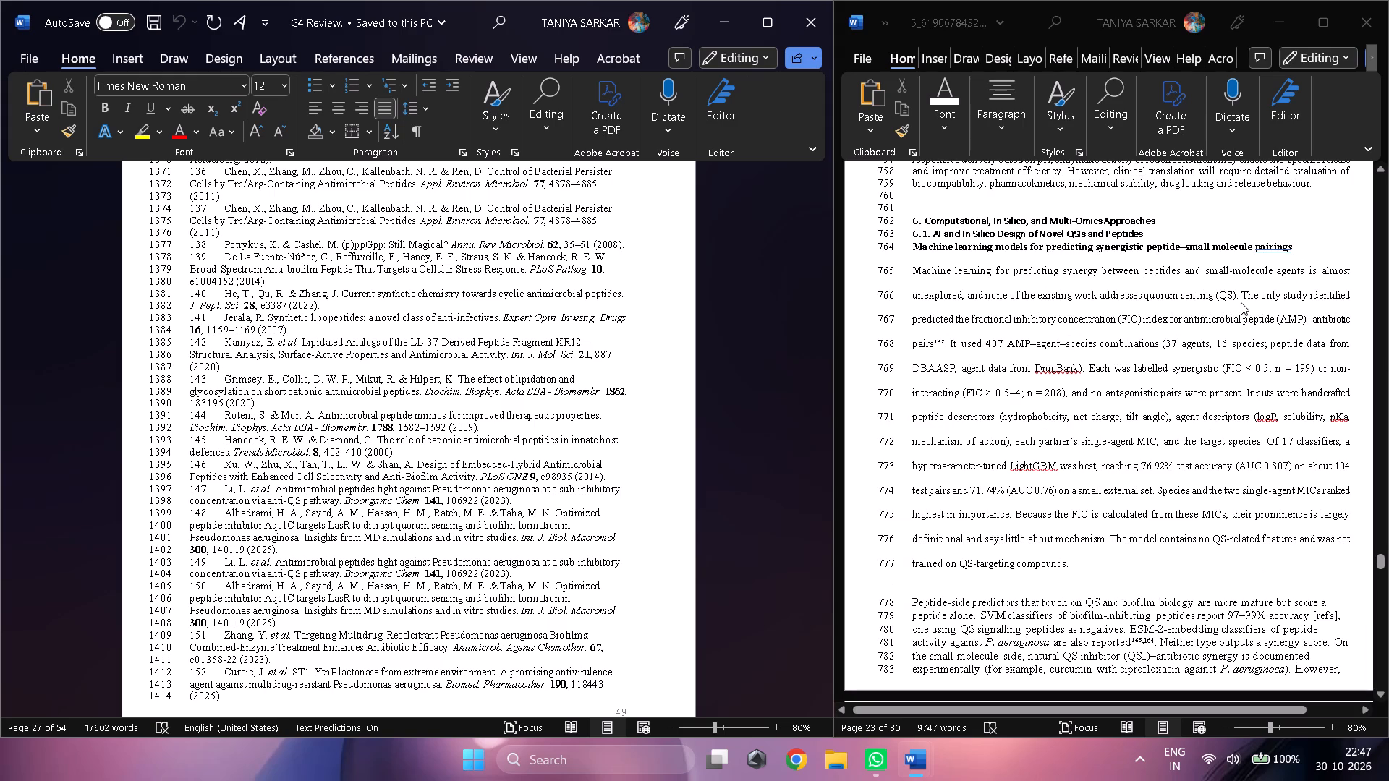
click(943, 341)
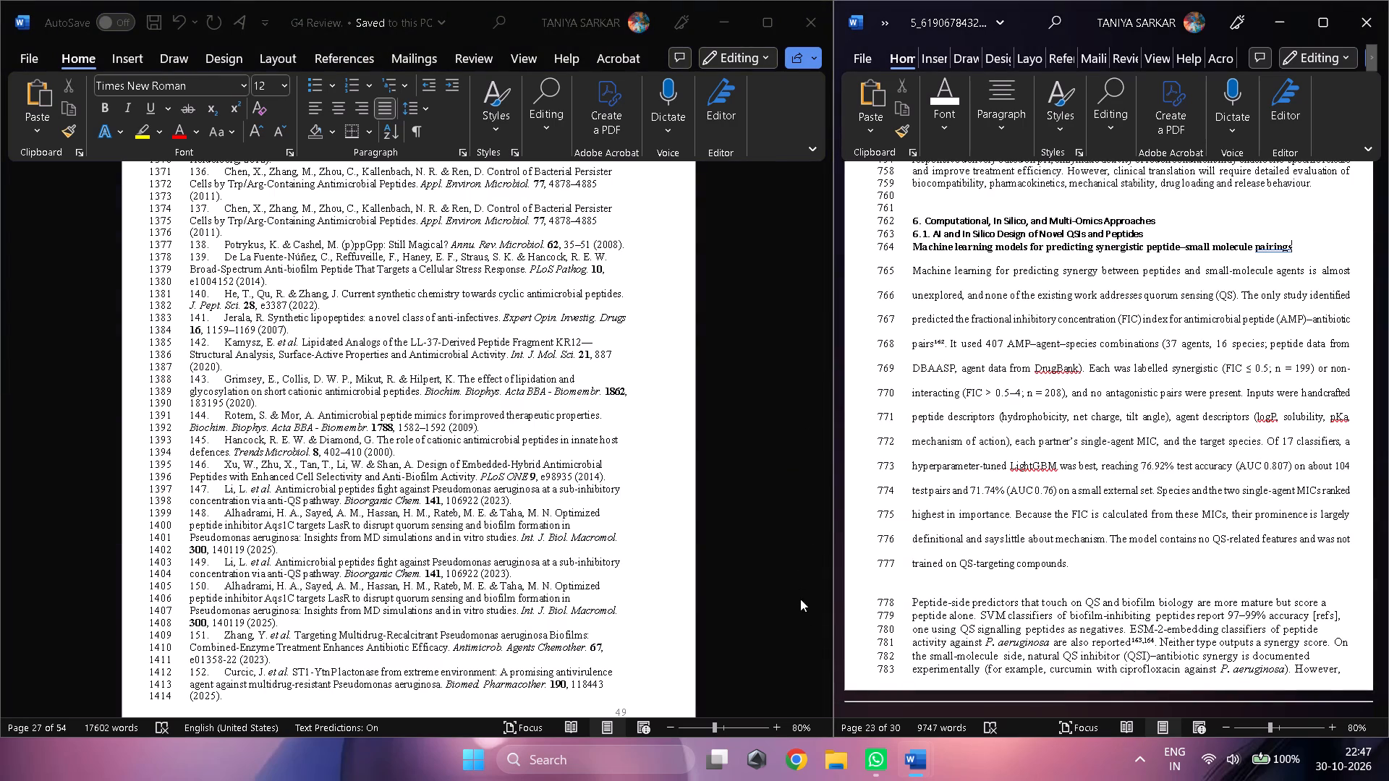
Locate reference 162 (Olcay et al., BMC Biomed. Eng.) in the G4 Review reference list and select the whole entry.
click(812, 672)
double_click(823, 704)
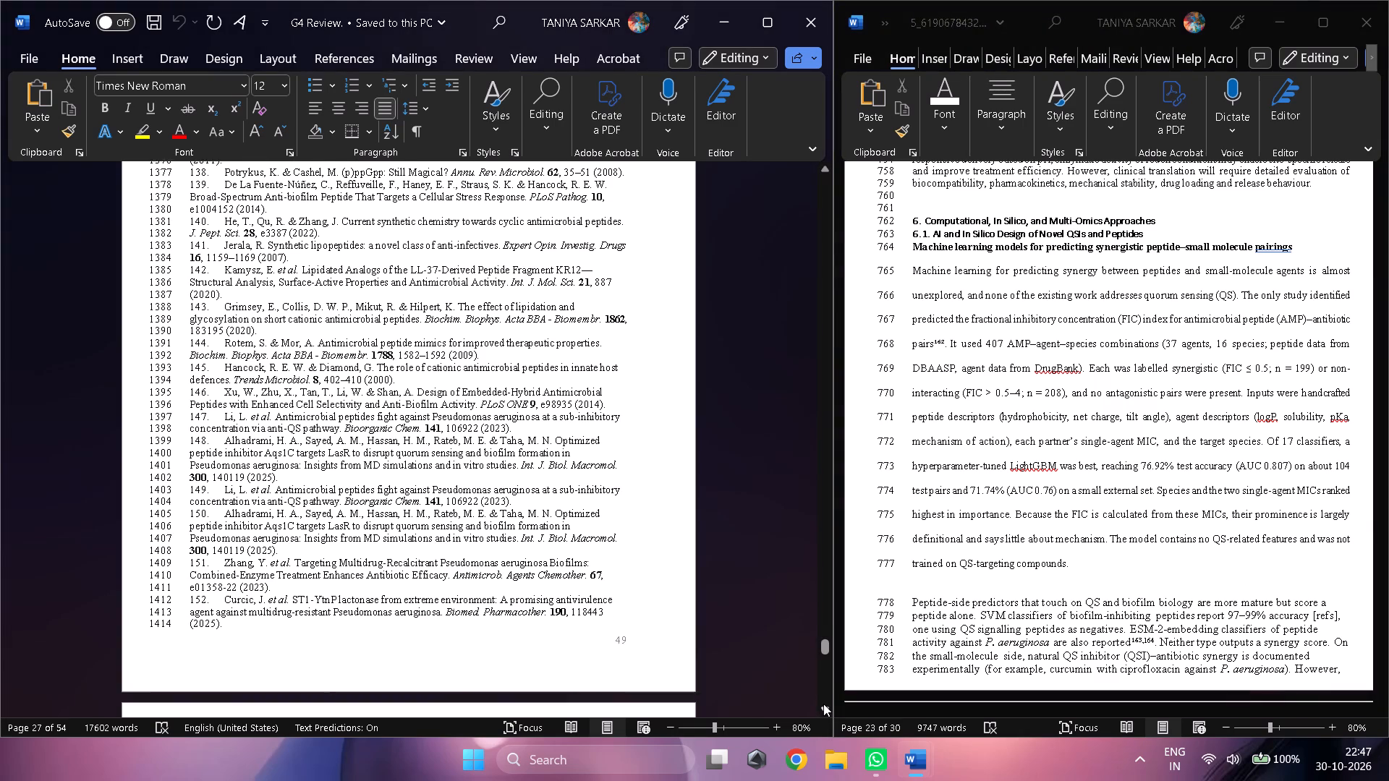
click(823, 704)
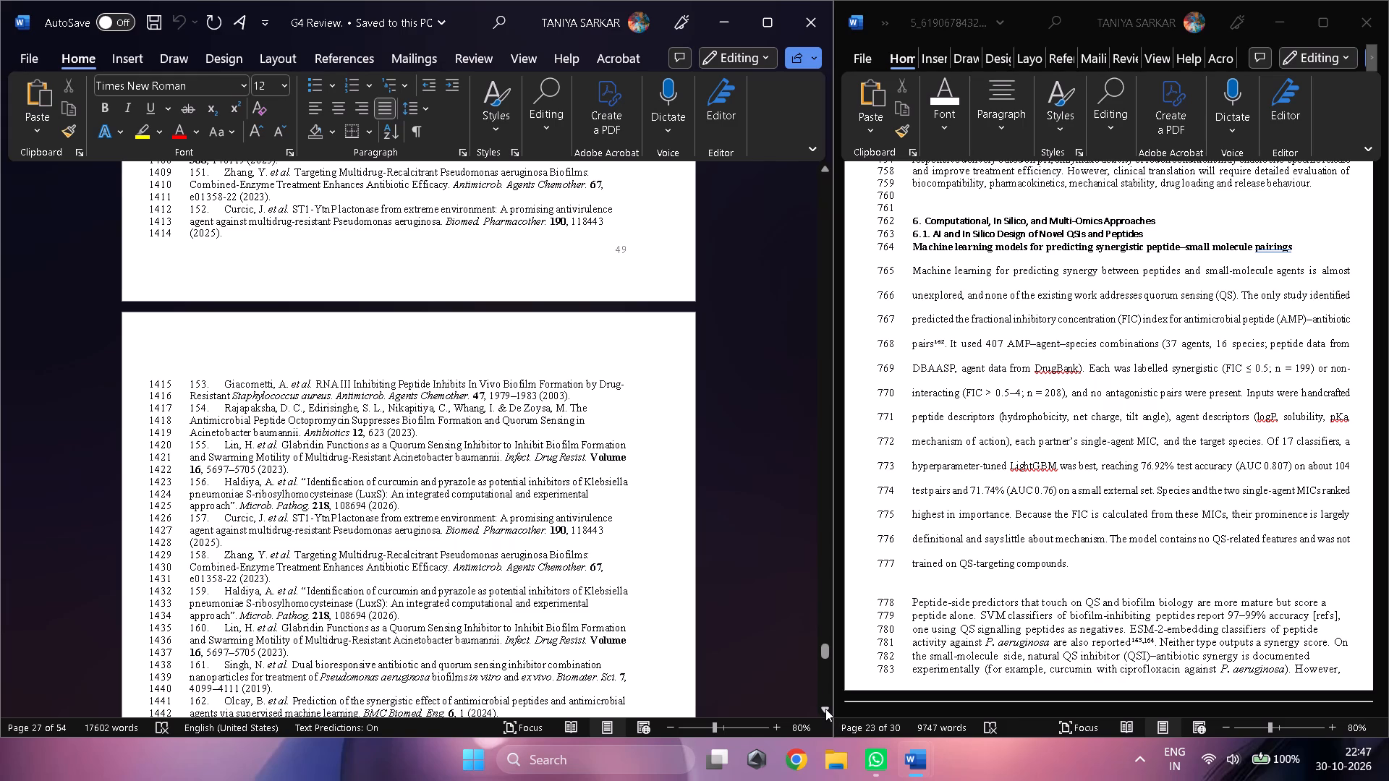
click(825, 709)
click(825, 709)
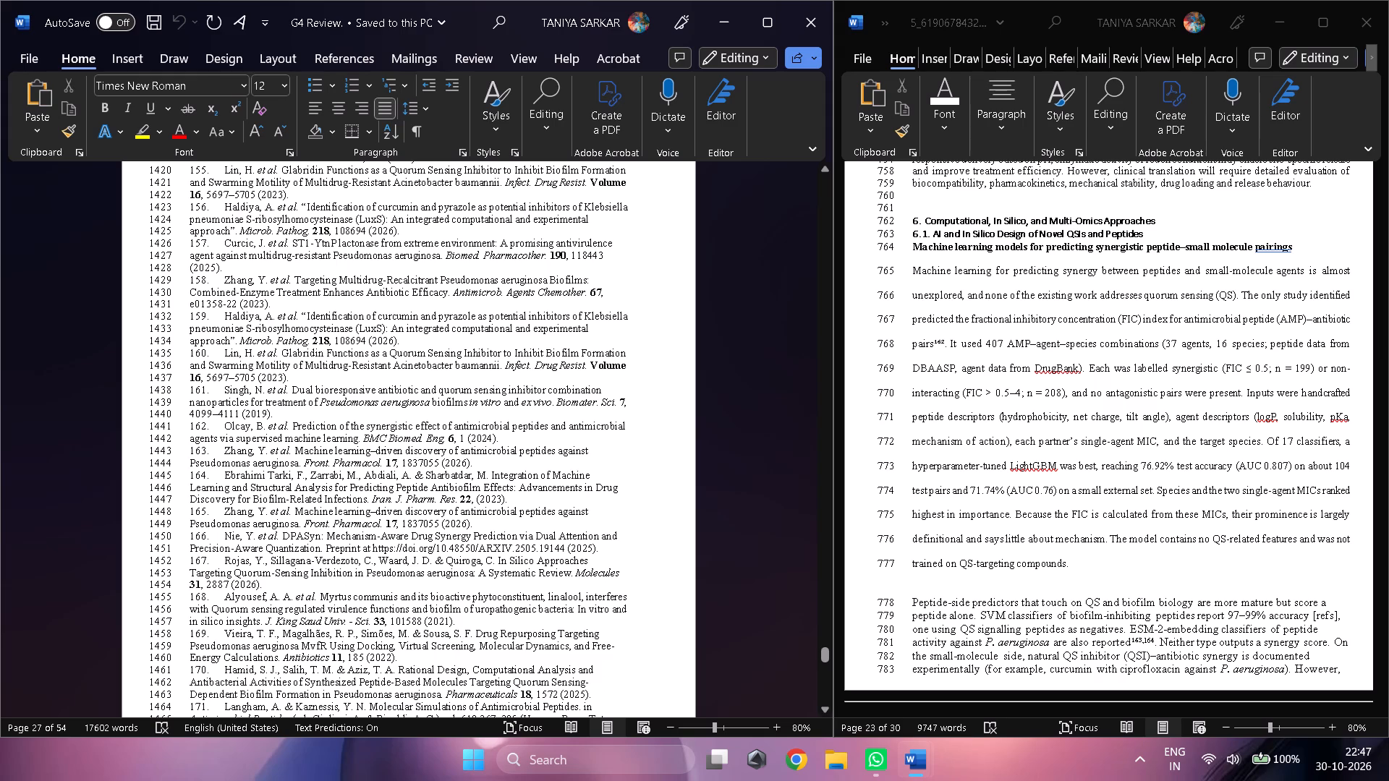
drag(191, 425, 277, 430)
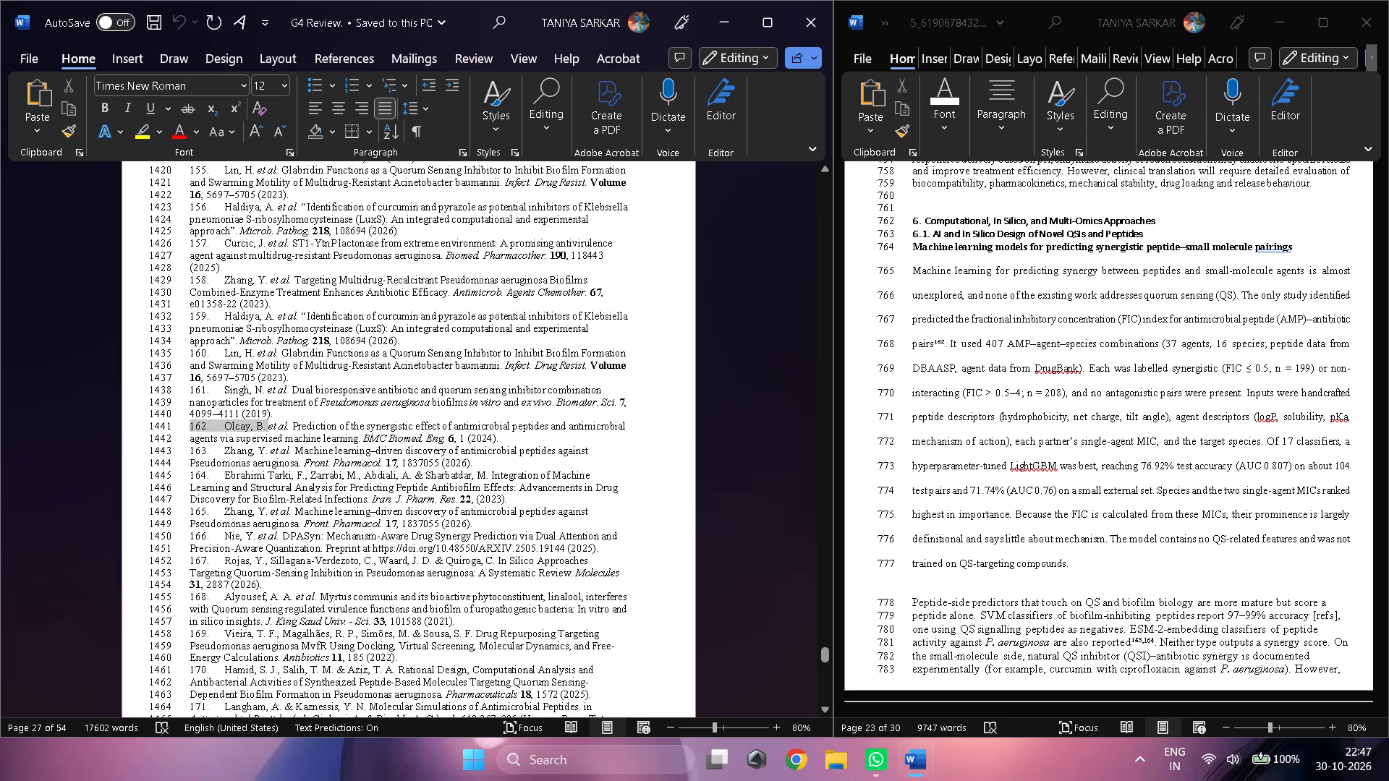
drag(277, 430, 502, 441)
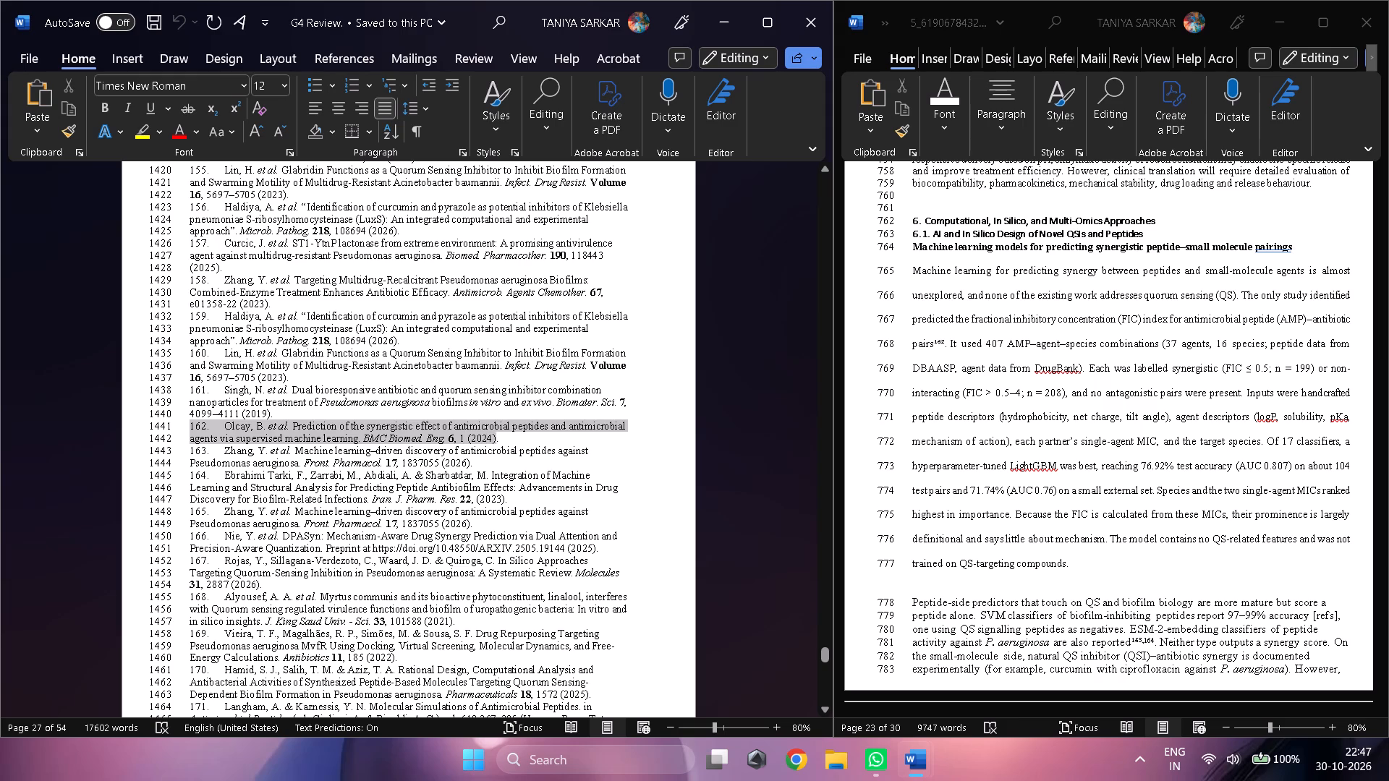
drag(502, 441, 503, 441)
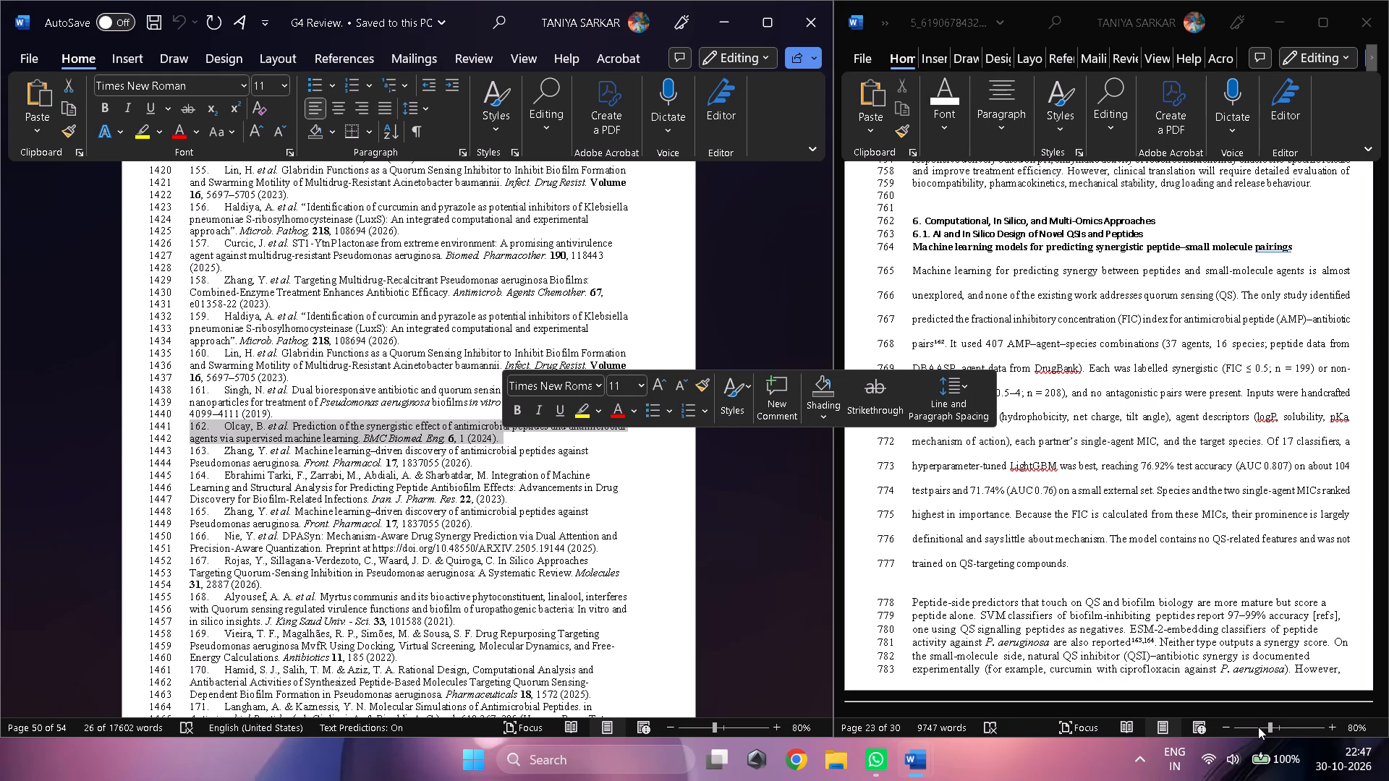
Enlarge the manuscript to 99% zoom, split the two document windows evenly, and set the G4 Review zoom to 90%.
click(1280, 728)
click(1279, 728)
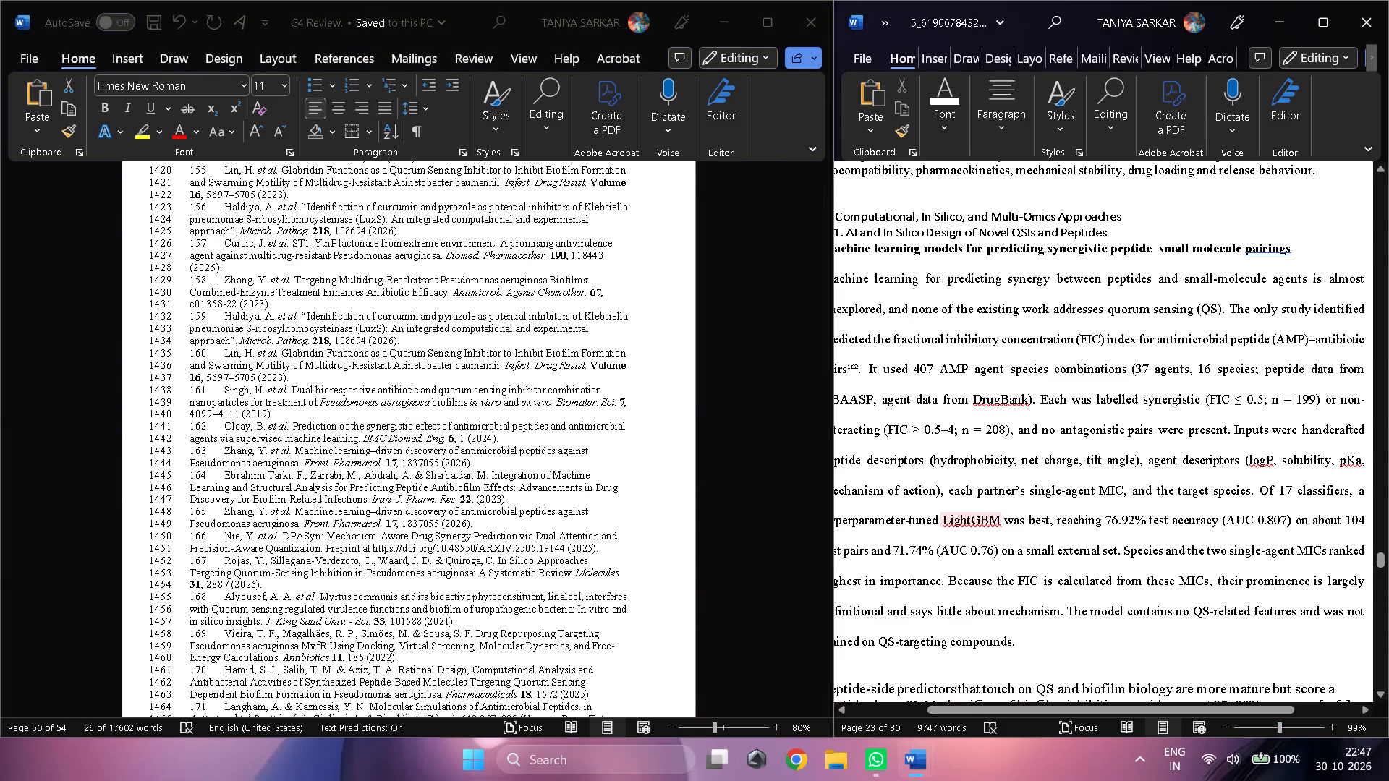
drag(833, 417, 710, 408)
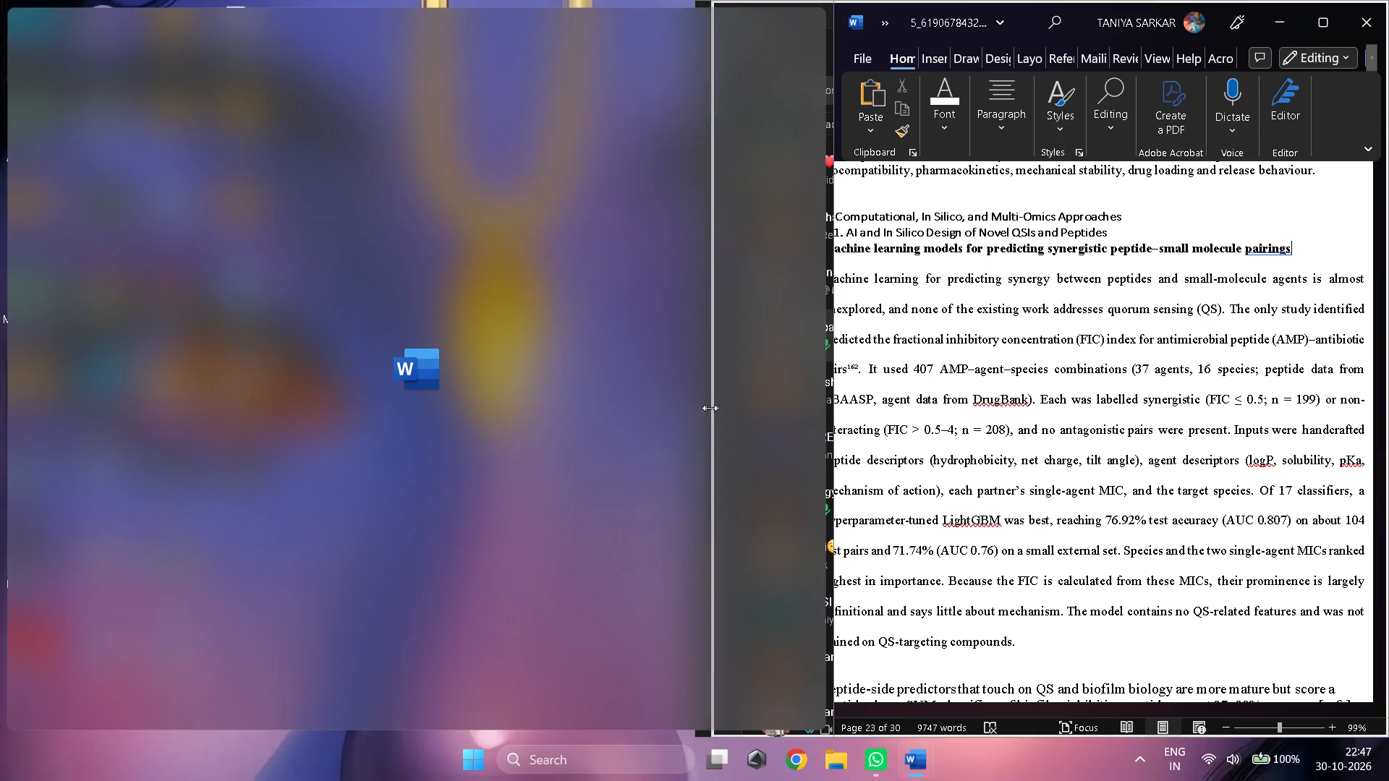
drag(710, 408, 687, 406)
ctrl+scroll(266, 396, up, 2)
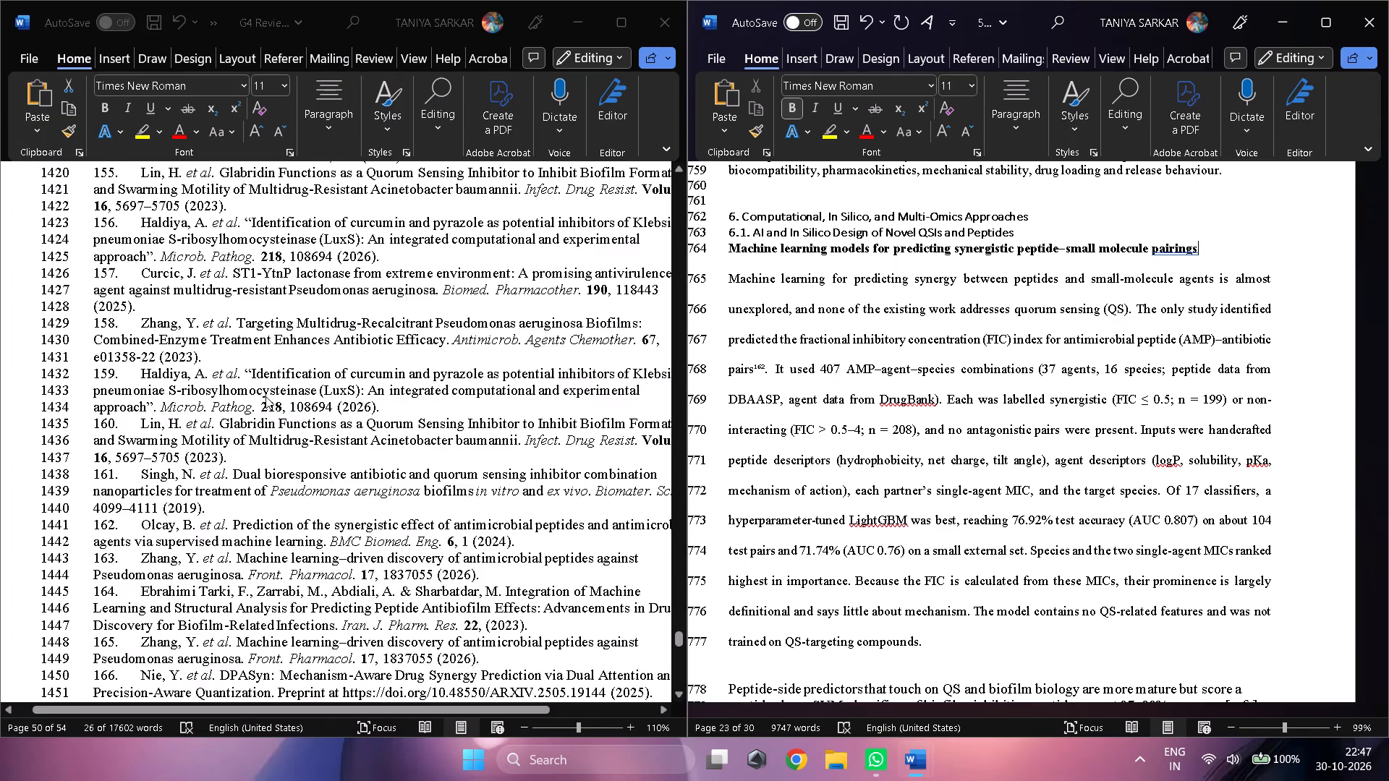
ctrl+scroll(266, 396, up, 2)
ctrl+scroll(266, 396, down, 3)
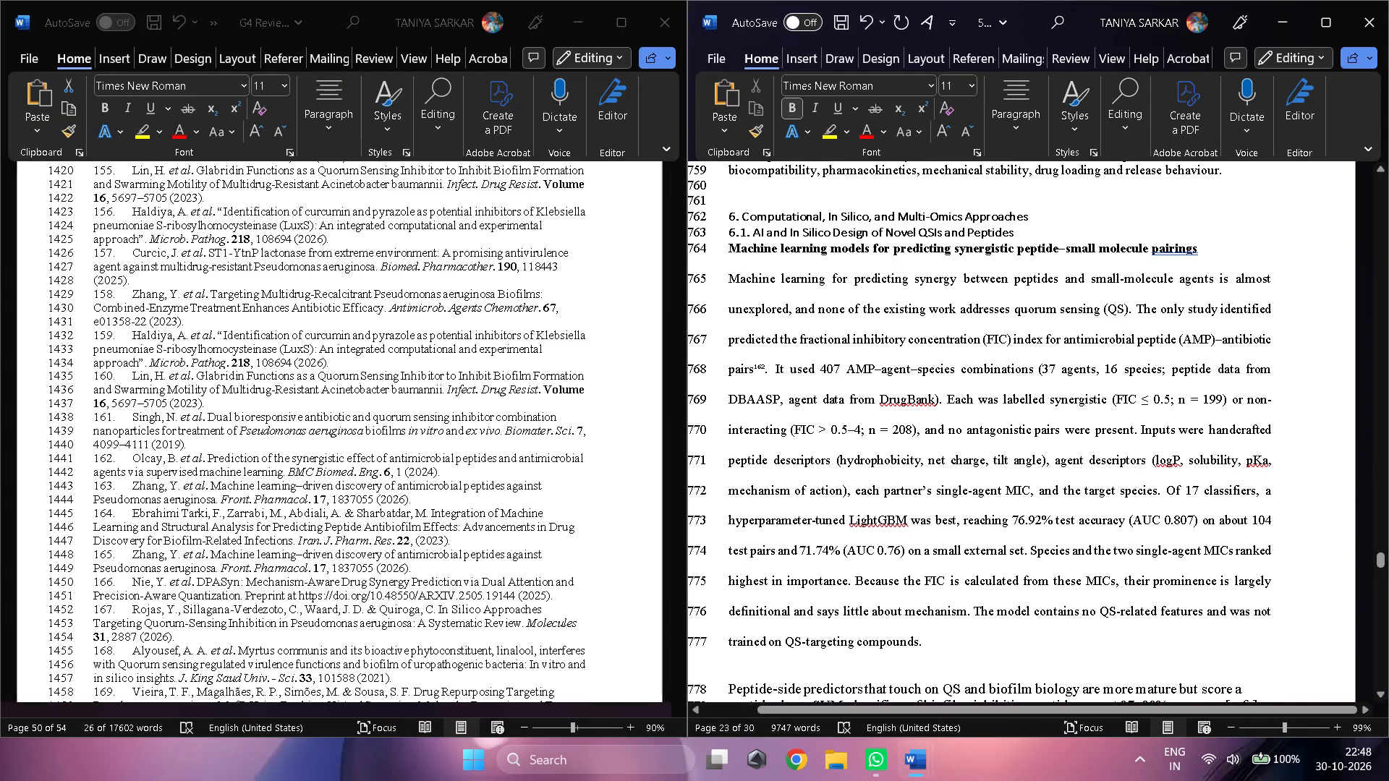
Check the citation number after "pairs" in section 6.1 and copy the matching reference 162 from the G4 Review list.
click(758, 364)
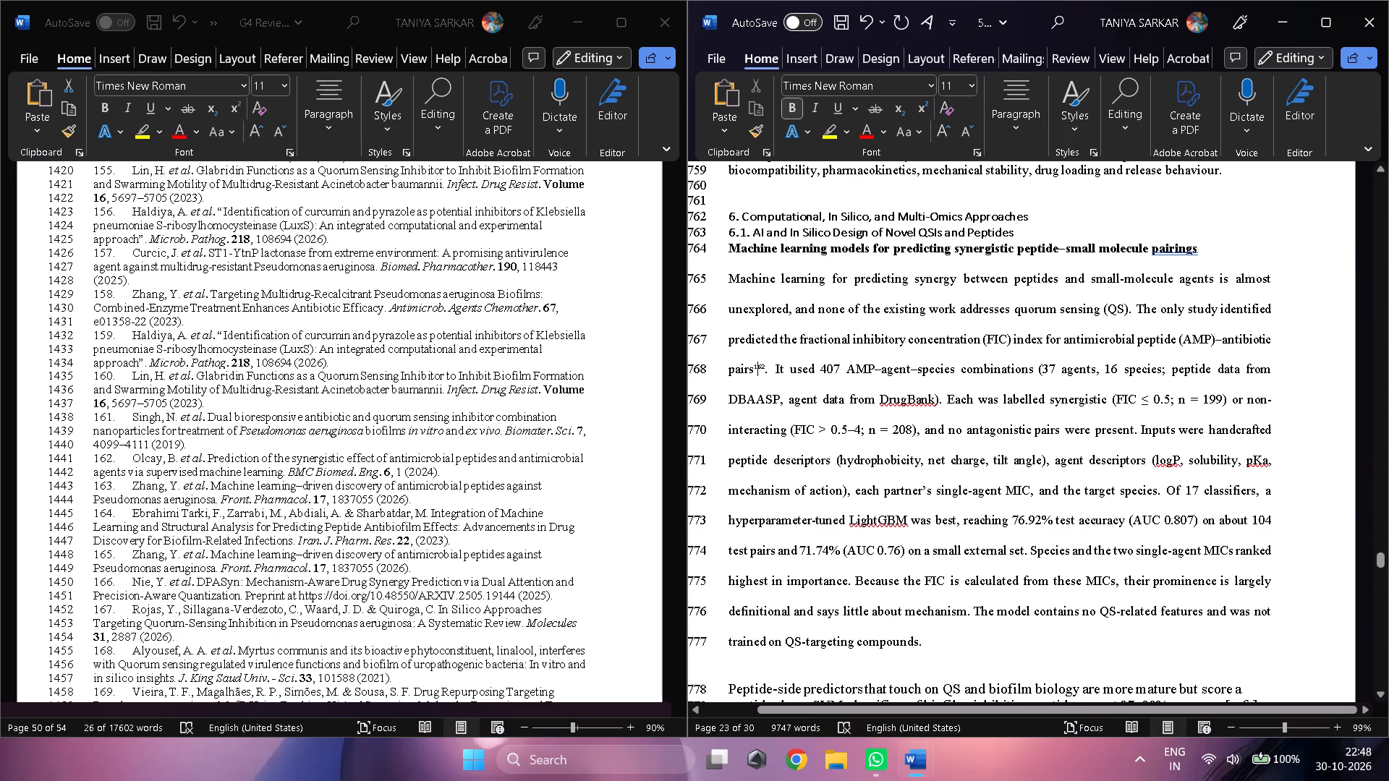
click(766, 369)
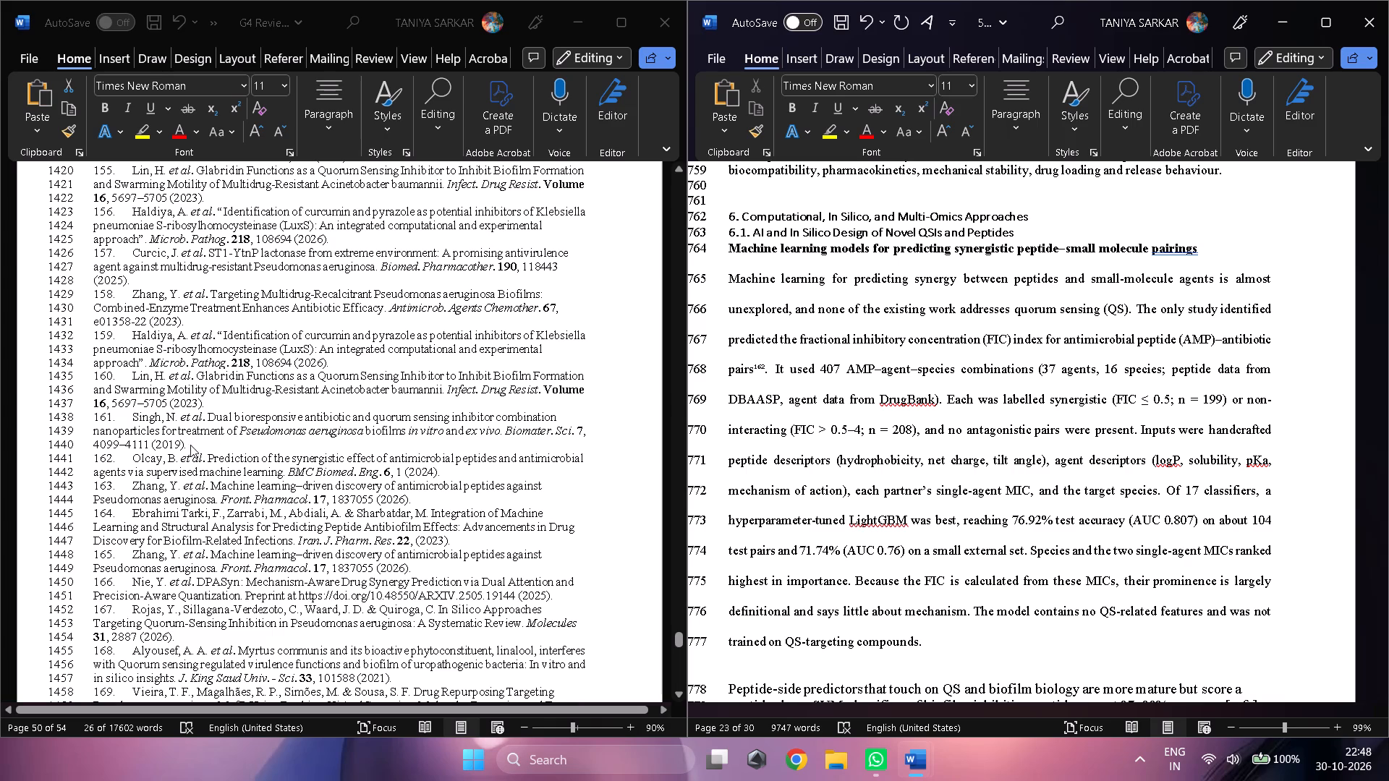
click(135, 456)
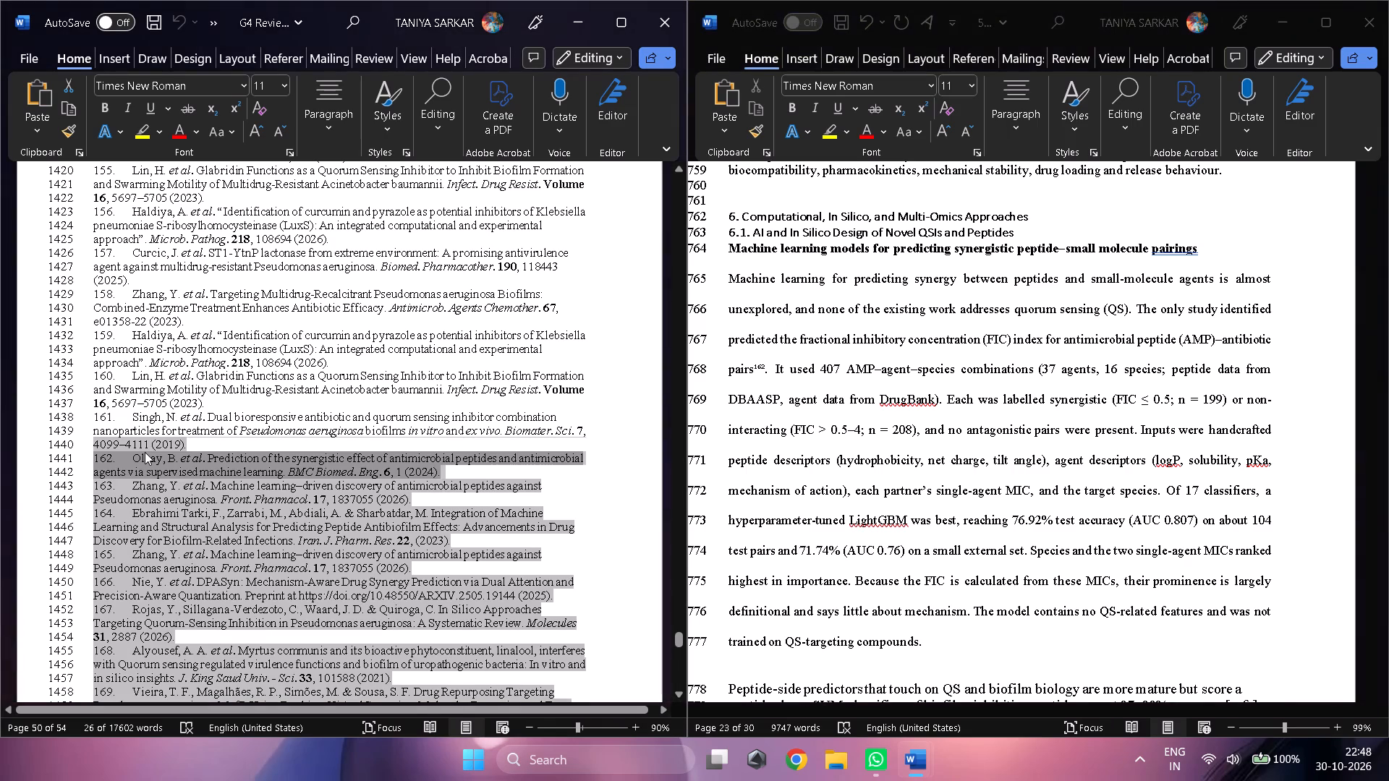
right_click(145, 452)
click(197, 528)
click(797, 759)
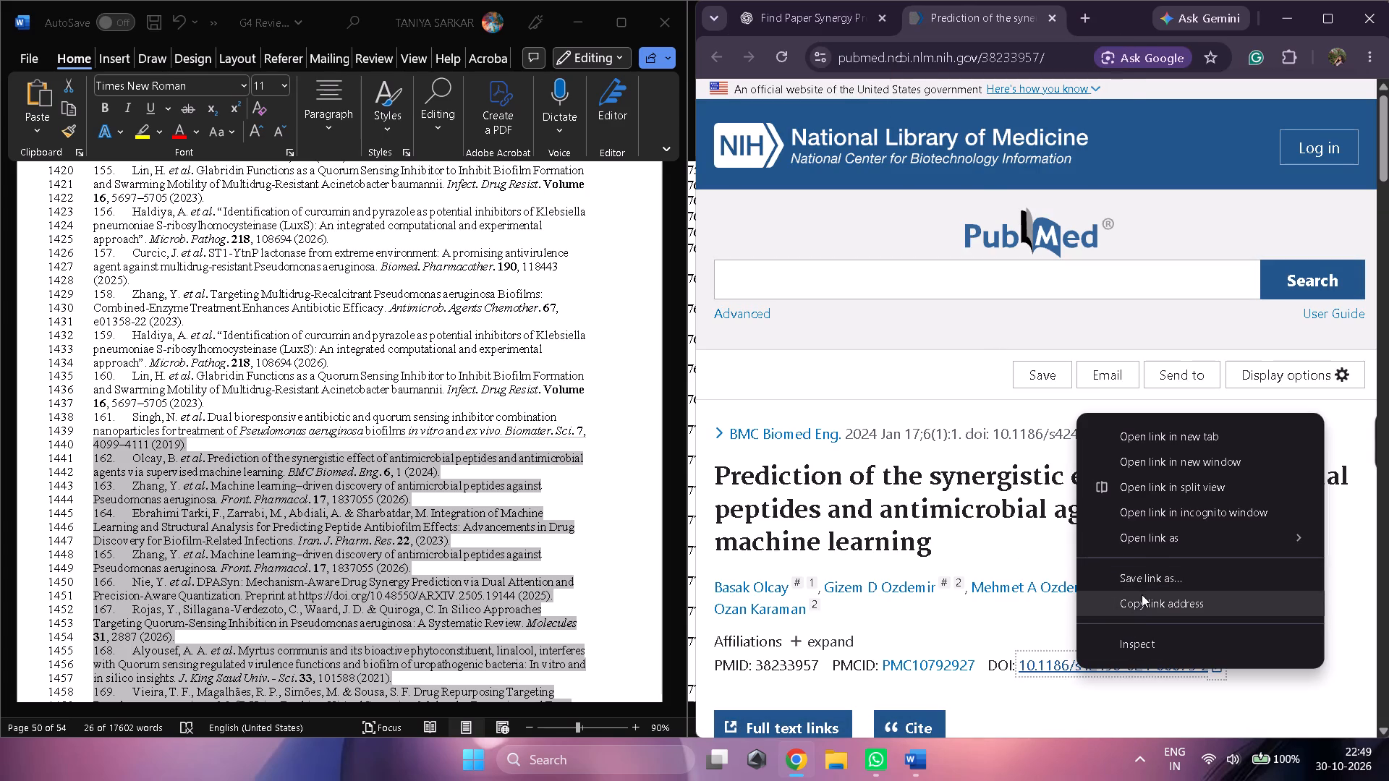
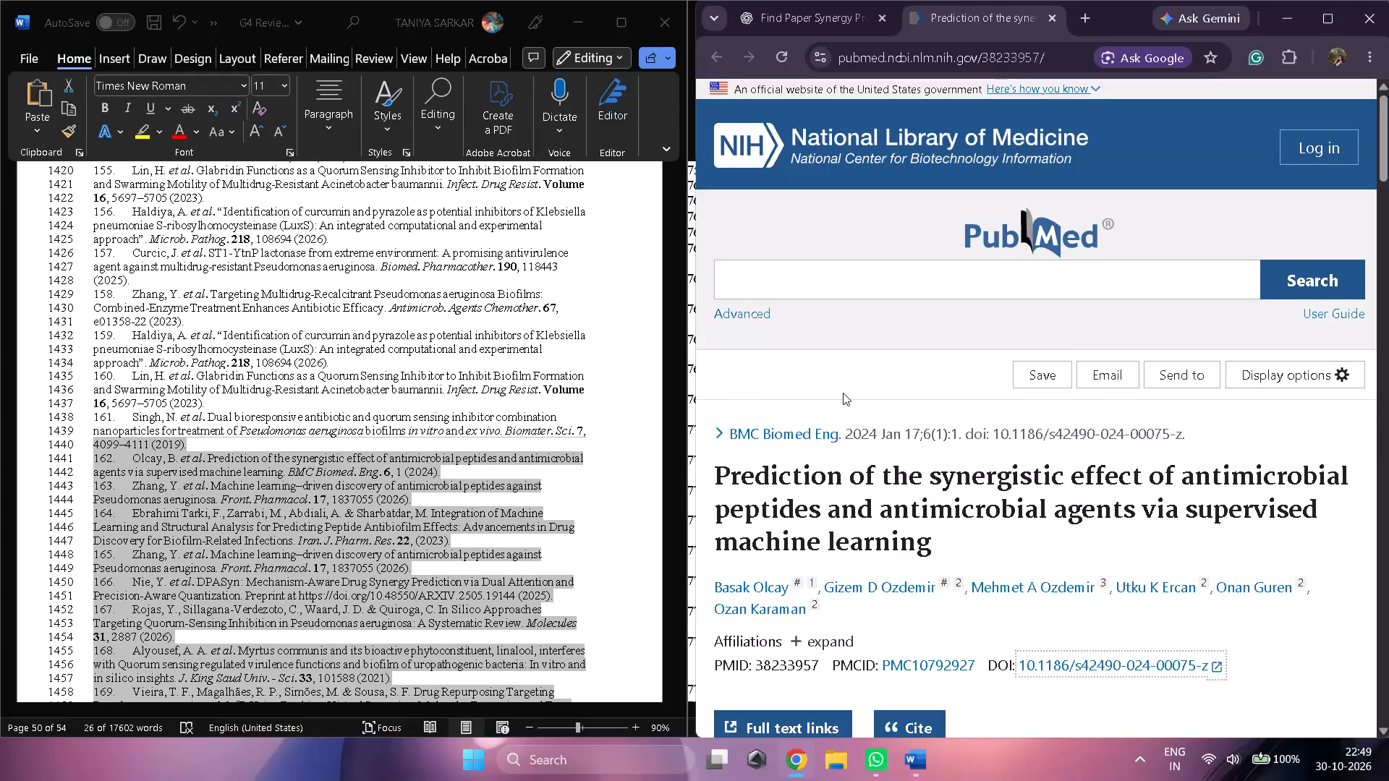
Bring the manuscript back beside G4 Review and look through the G4 Review reference list before and after reference 162.
click(648, 654)
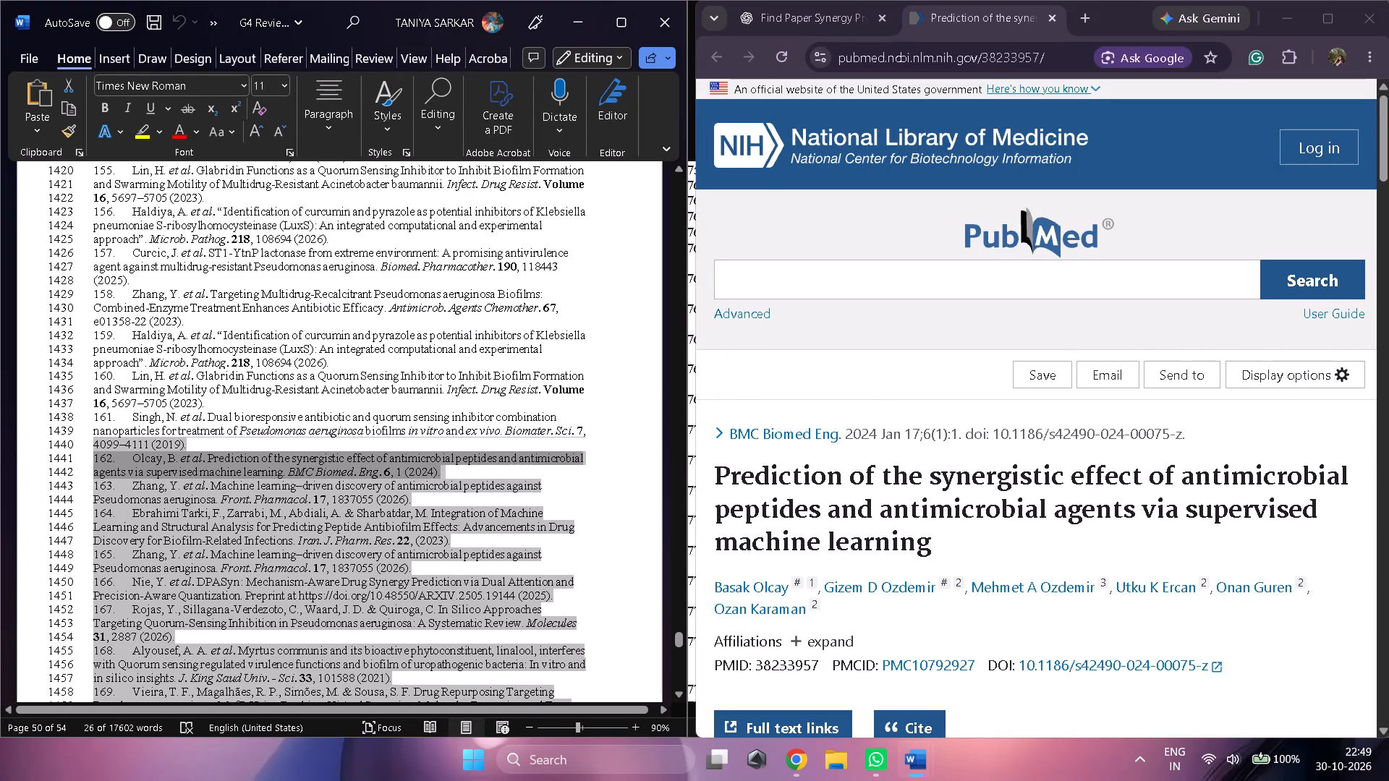
triple_click(677, 693)
triple_click(677, 693)
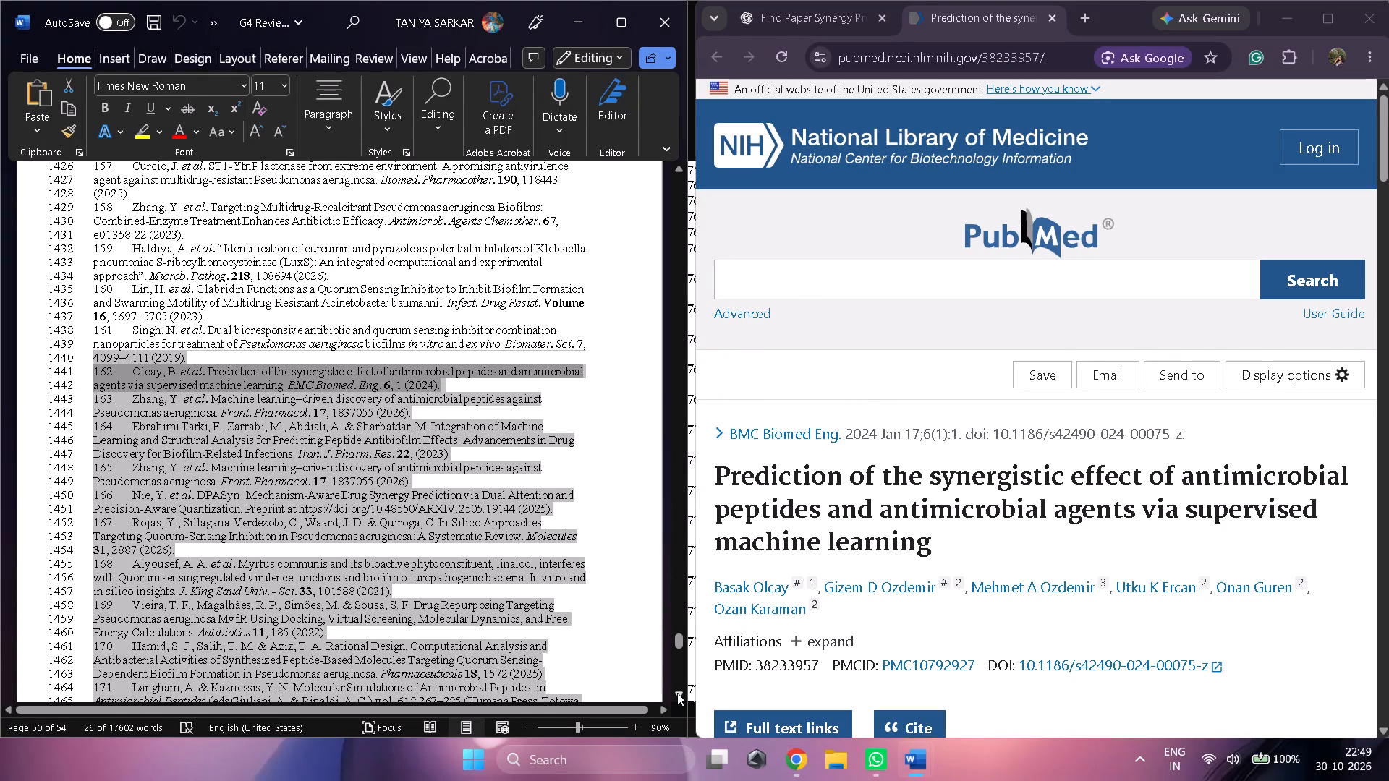
double_click(677, 693)
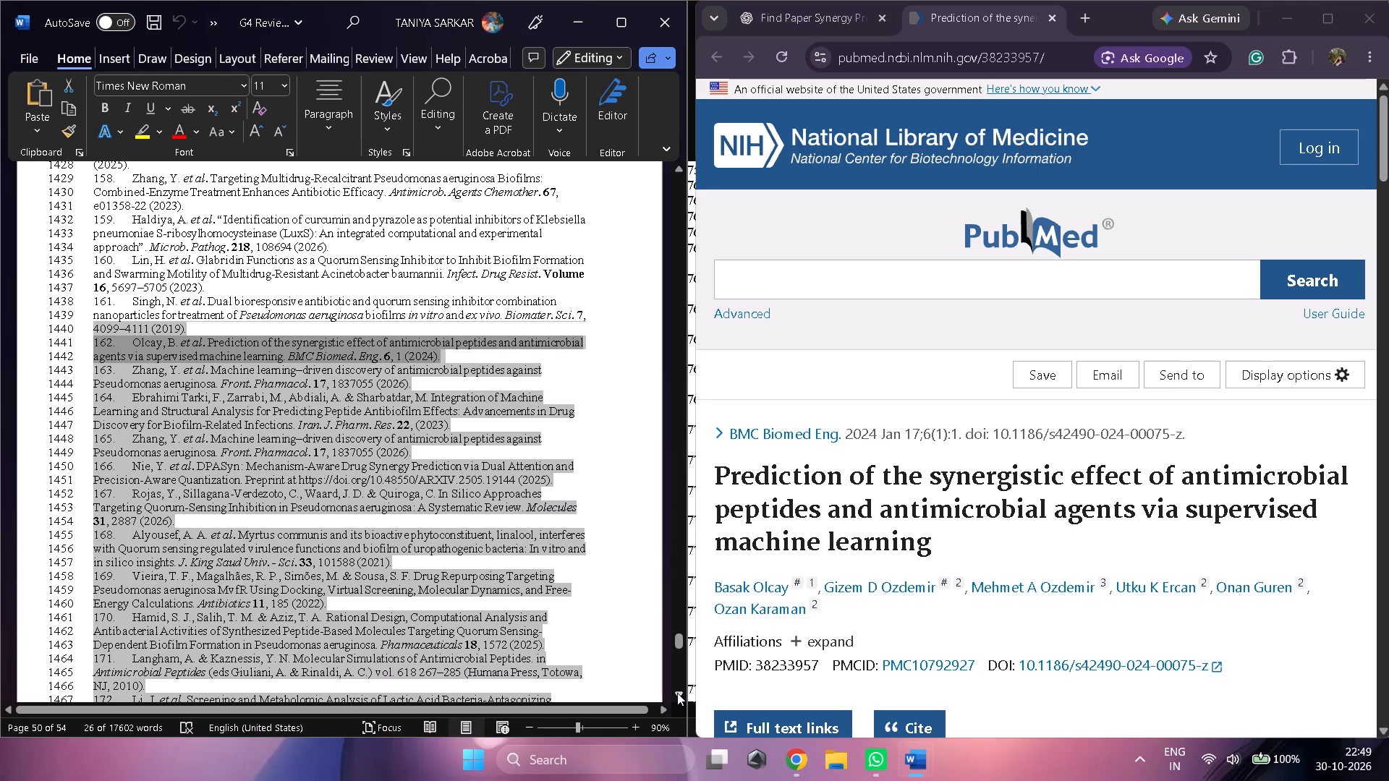
click(1288, 9)
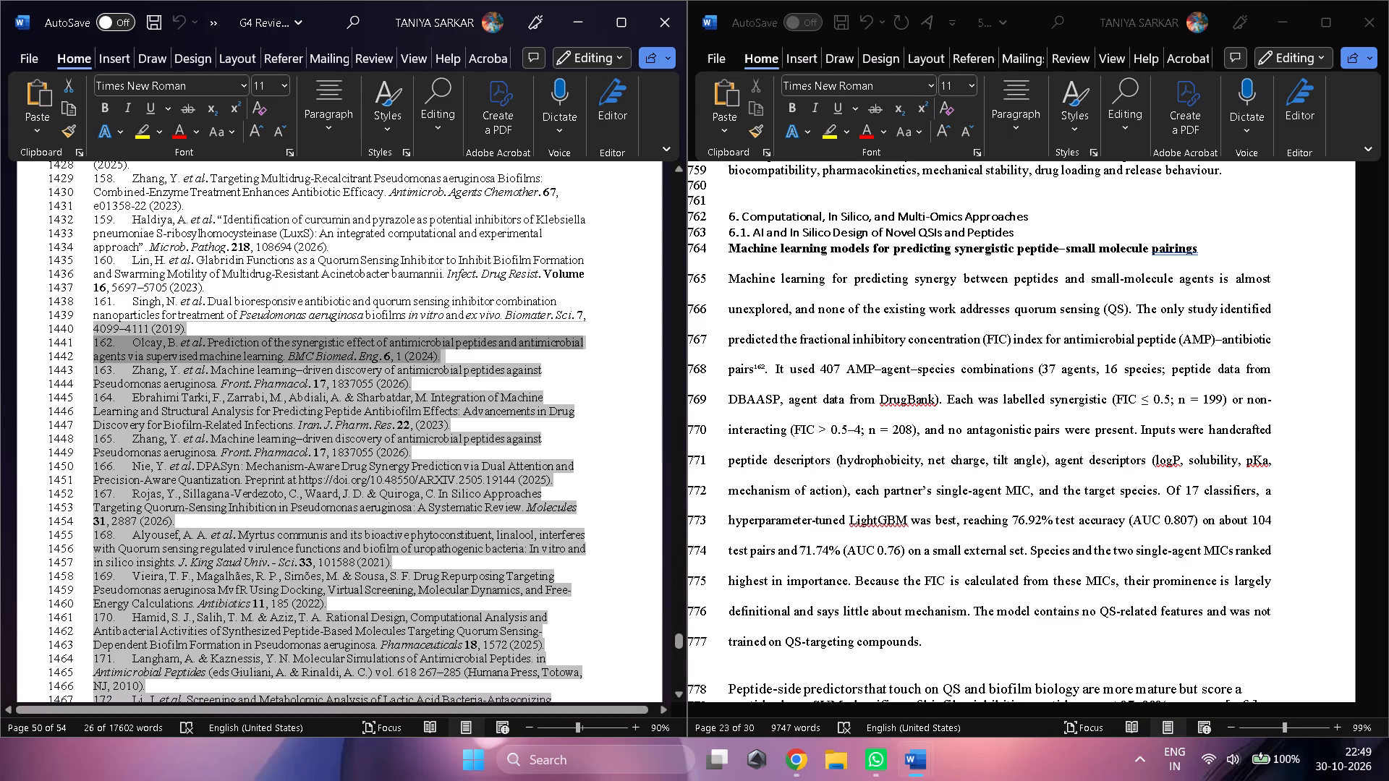
triple_click(677, 691)
click(677, 691)
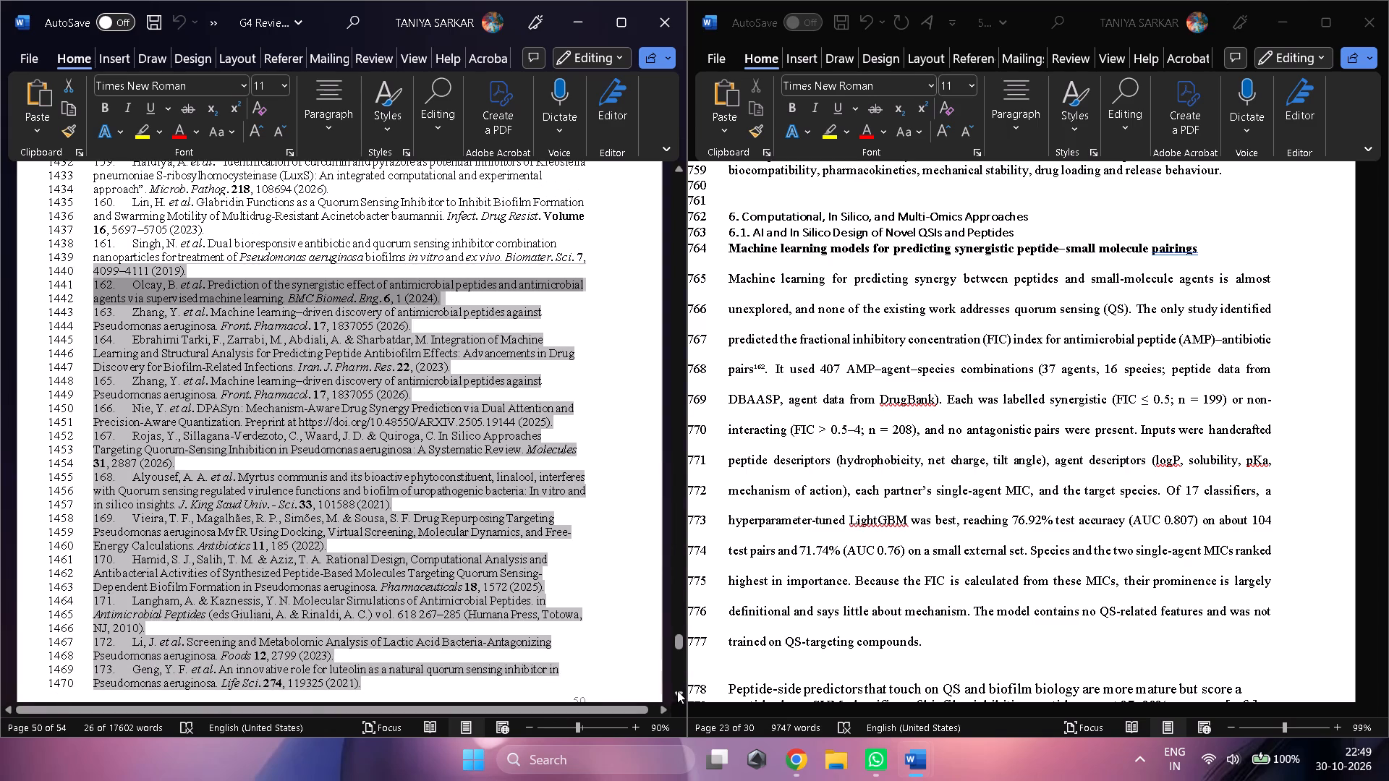
click(677, 691)
click(677, 691)
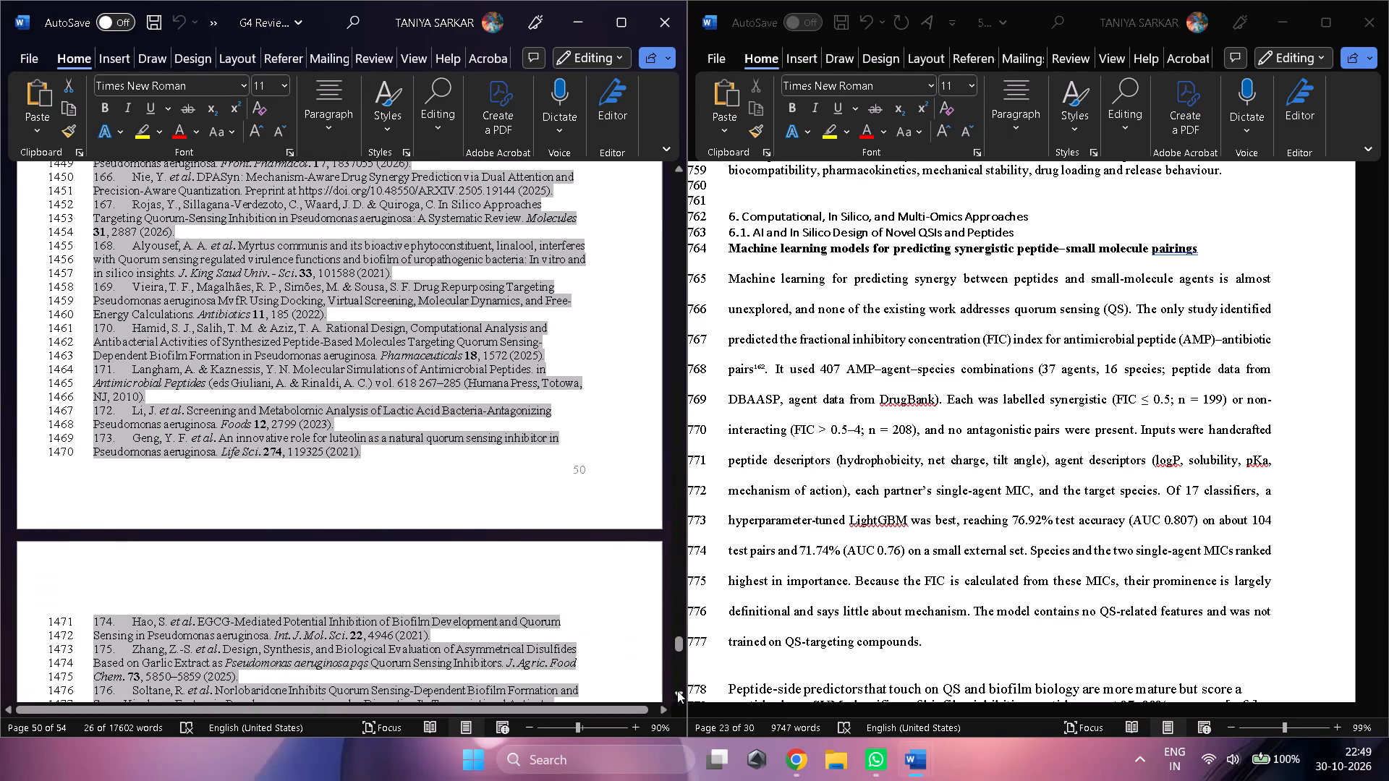
triple_click(679, 690)
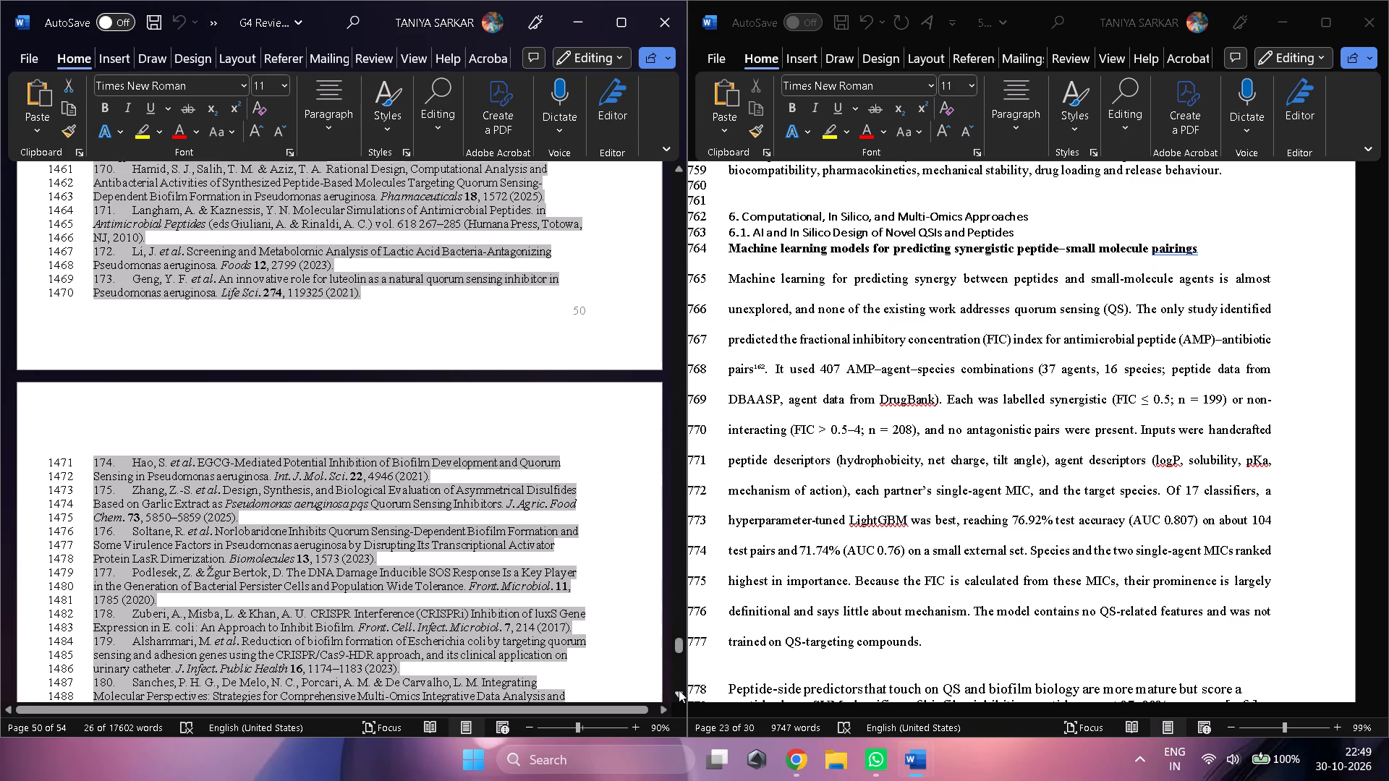
double_click(679, 690)
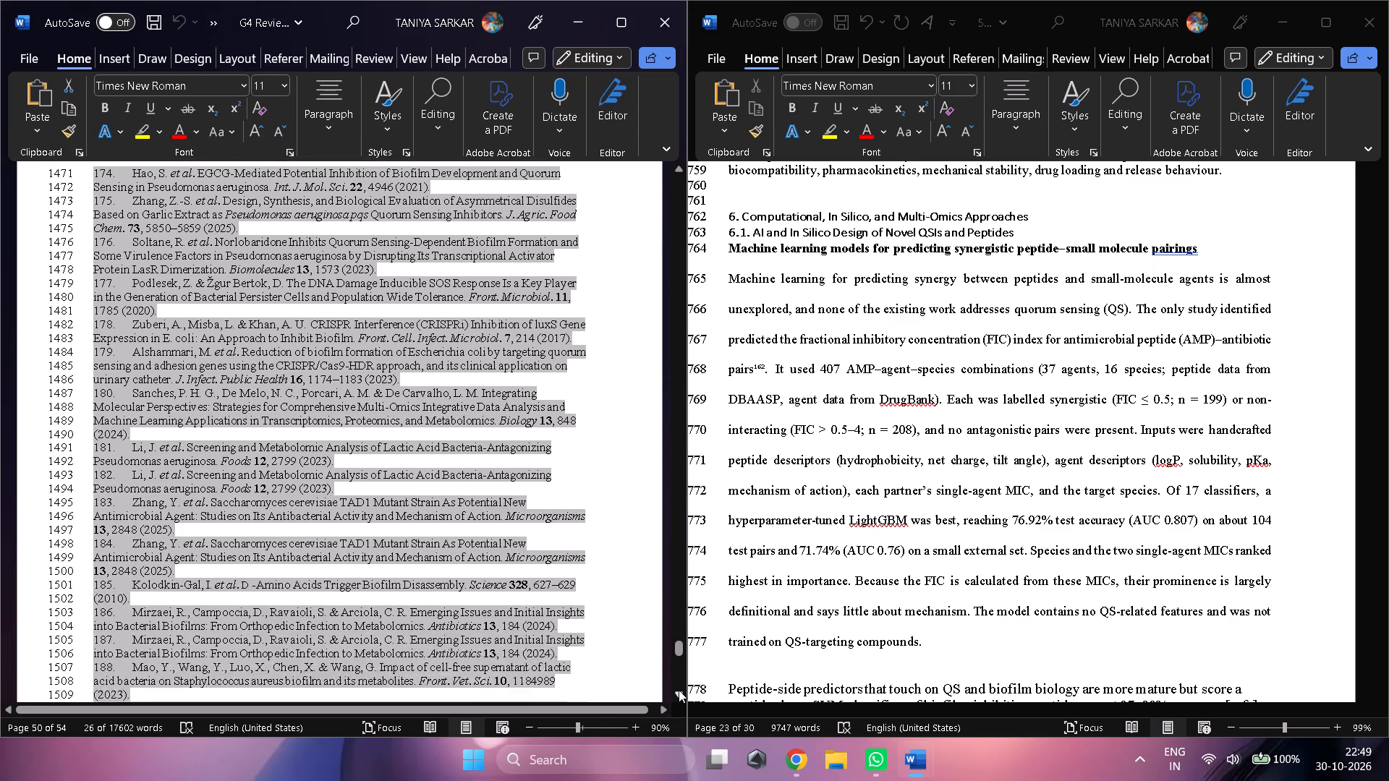
click(679, 690)
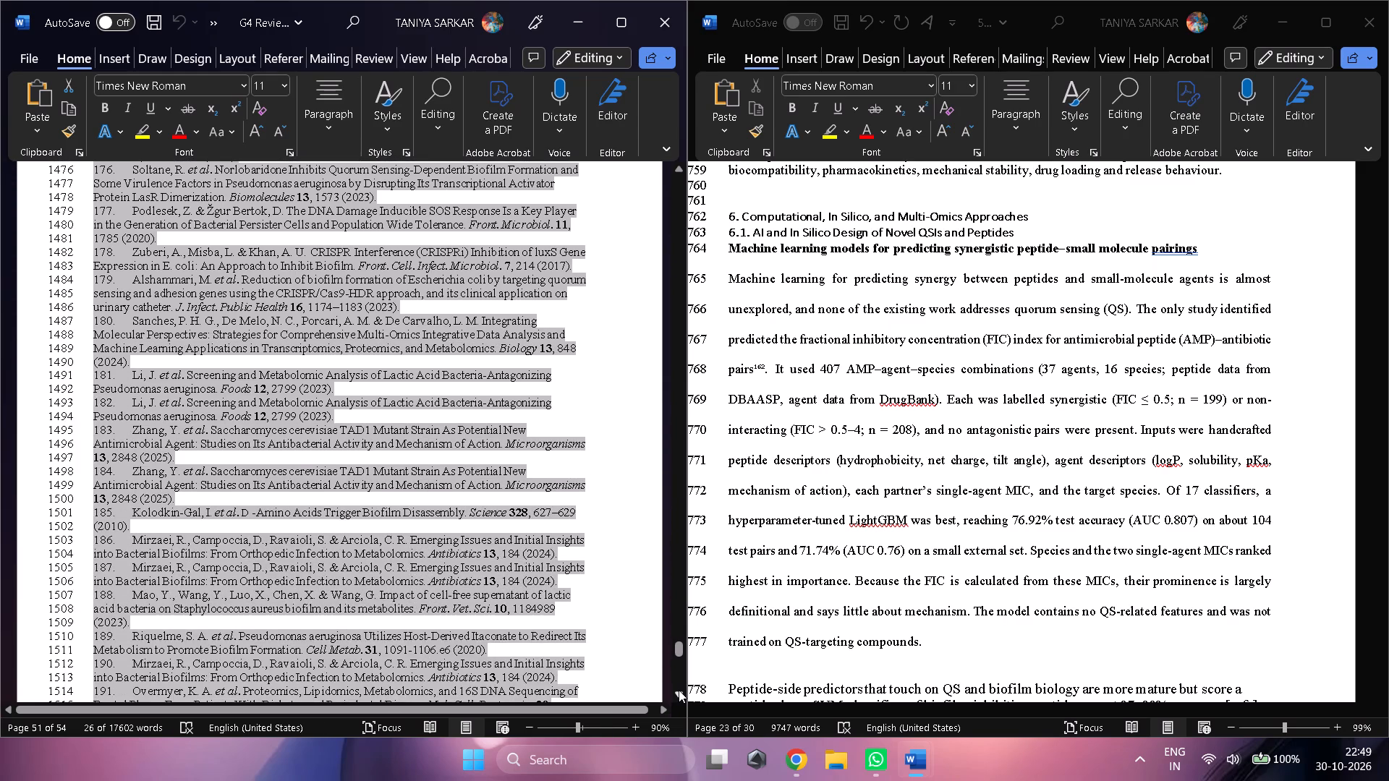
click(679, 690)
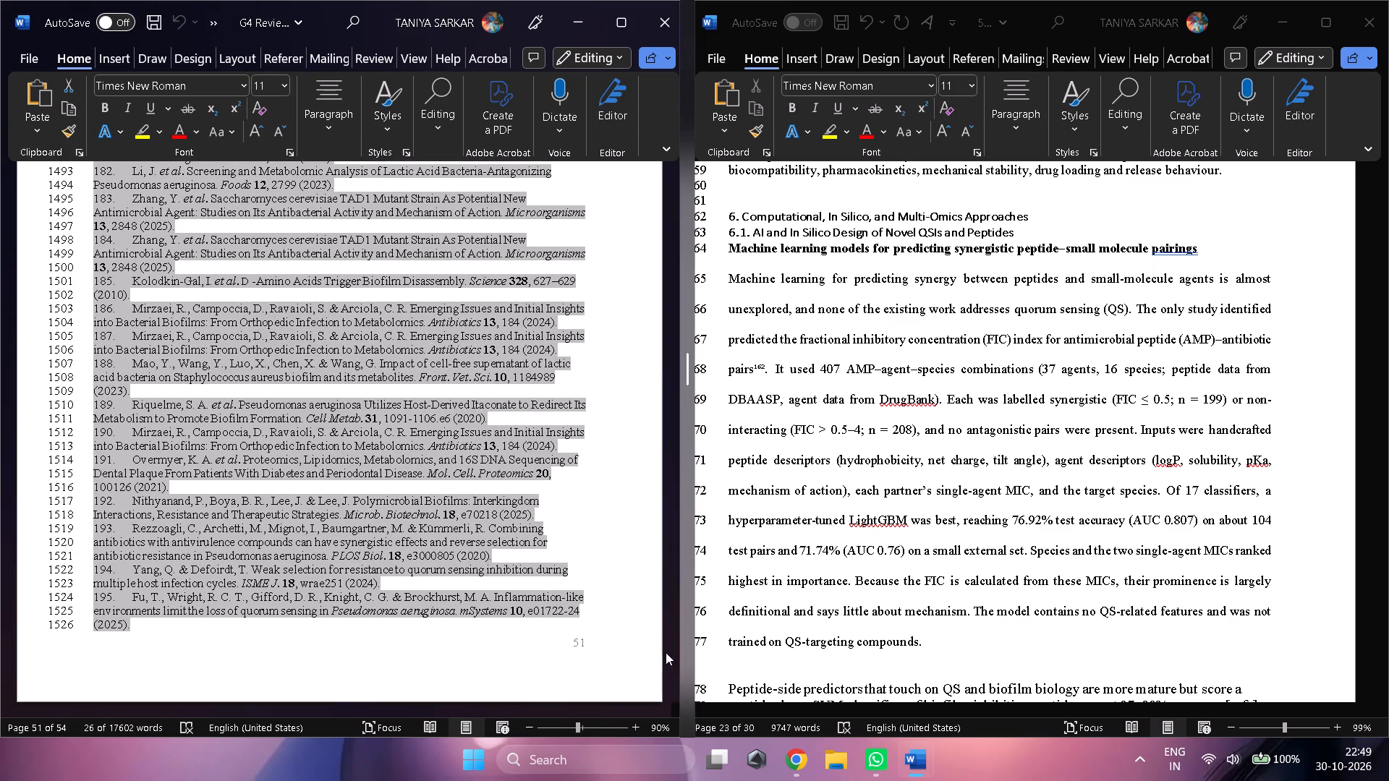
drag(676, 646, 680, 665)
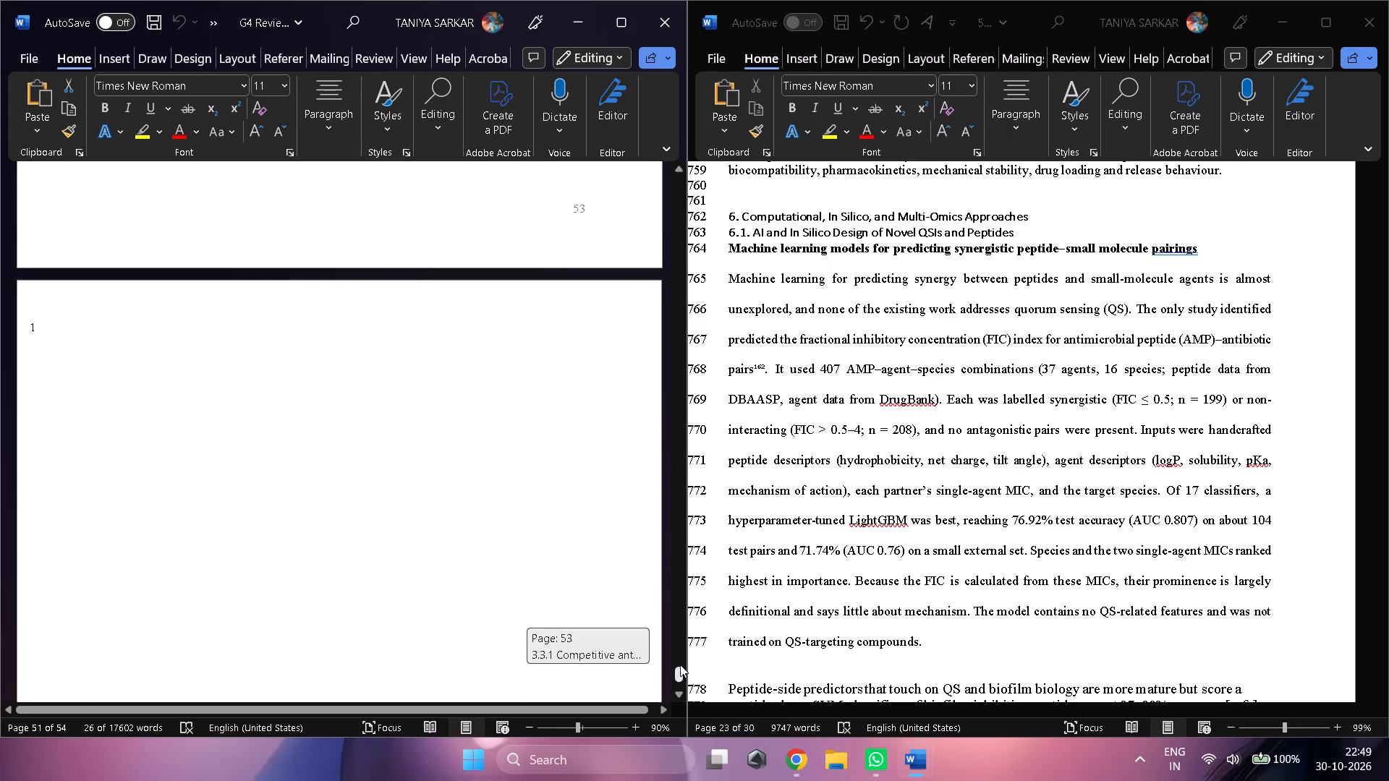
drag(680, 665, 678, 654)
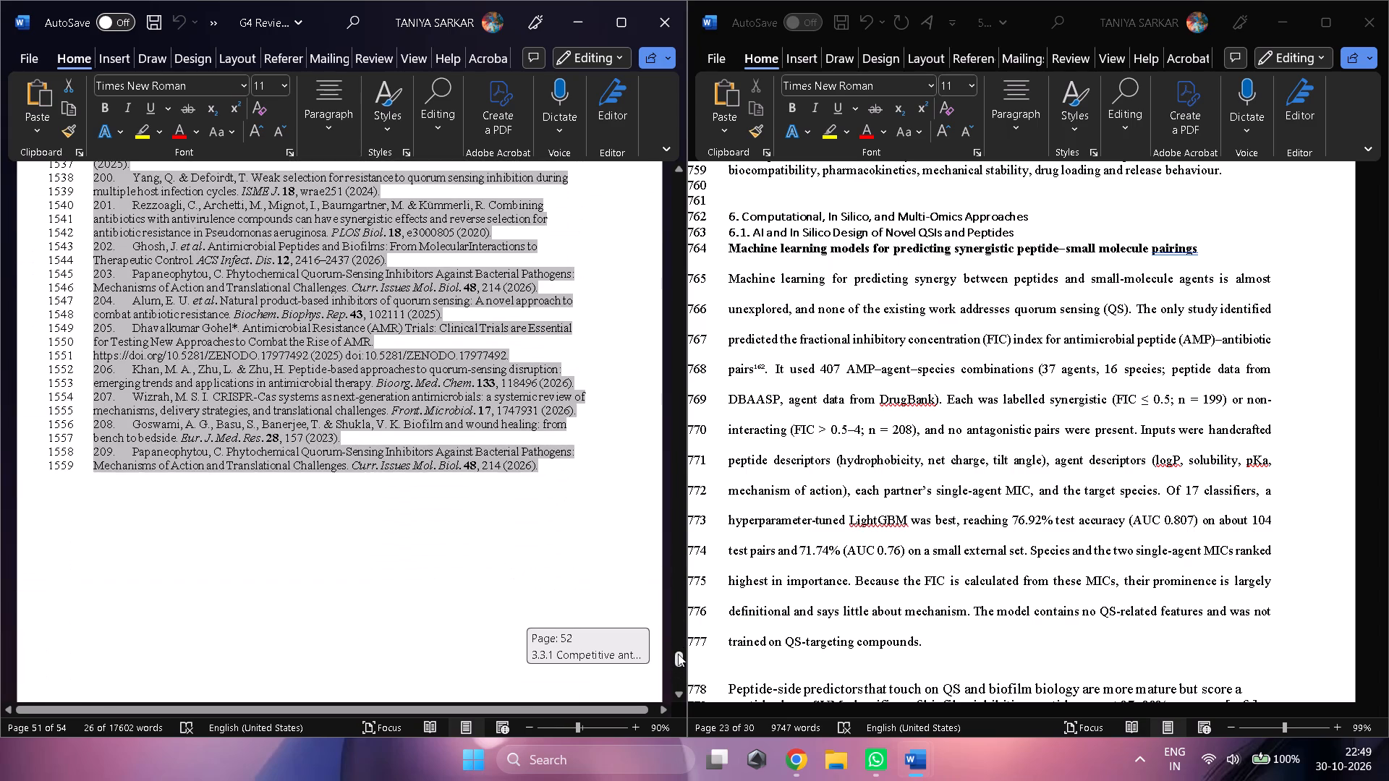
drag(678, 654, 678, 632)
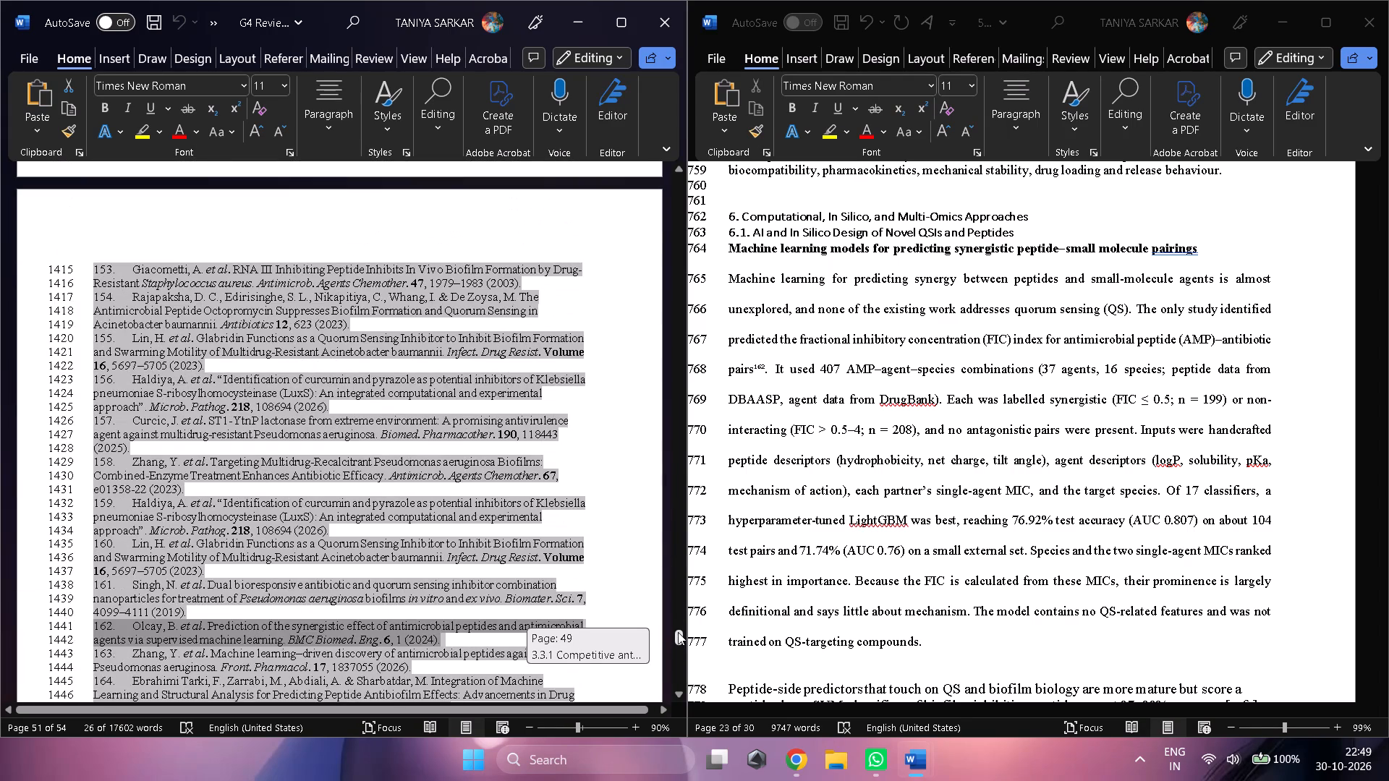
drag(678, 632, 678, 630)
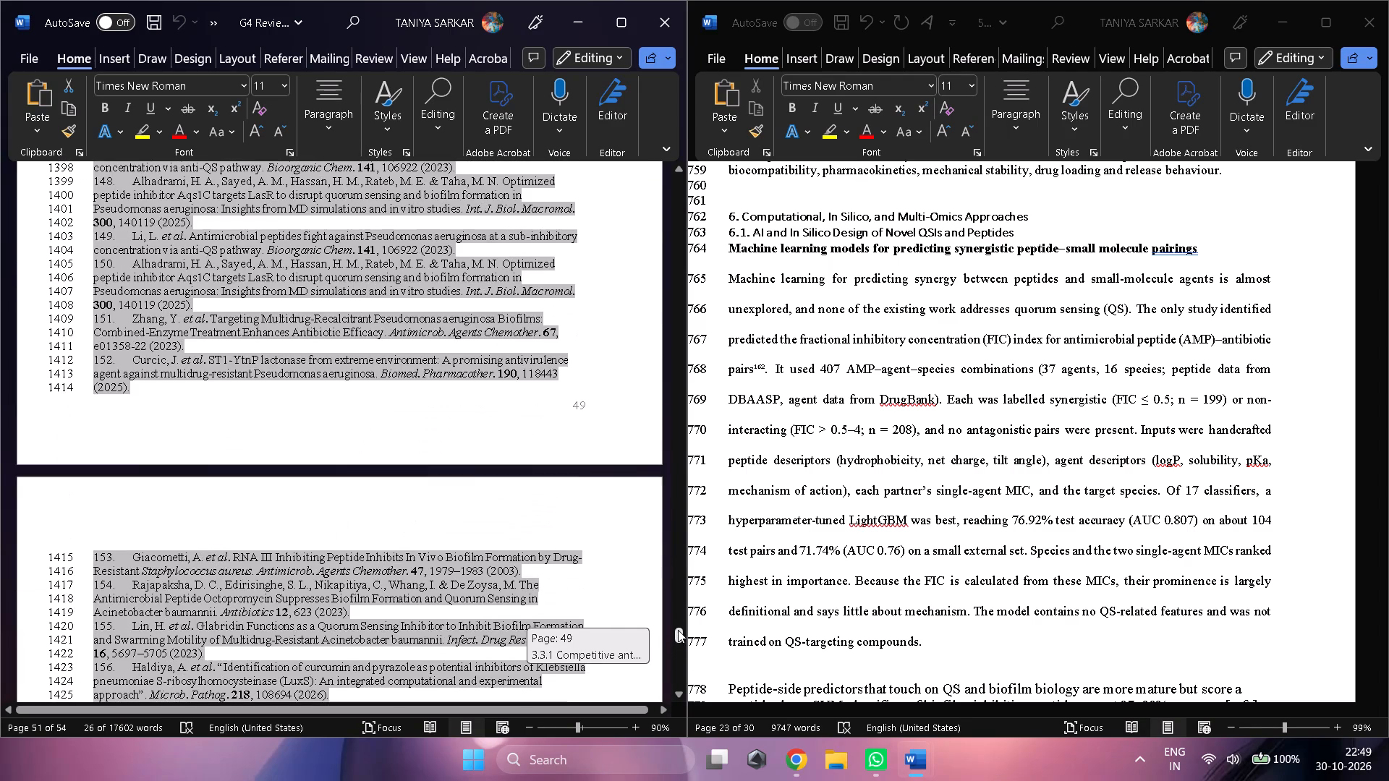
drag(678, 630, 678, 627)
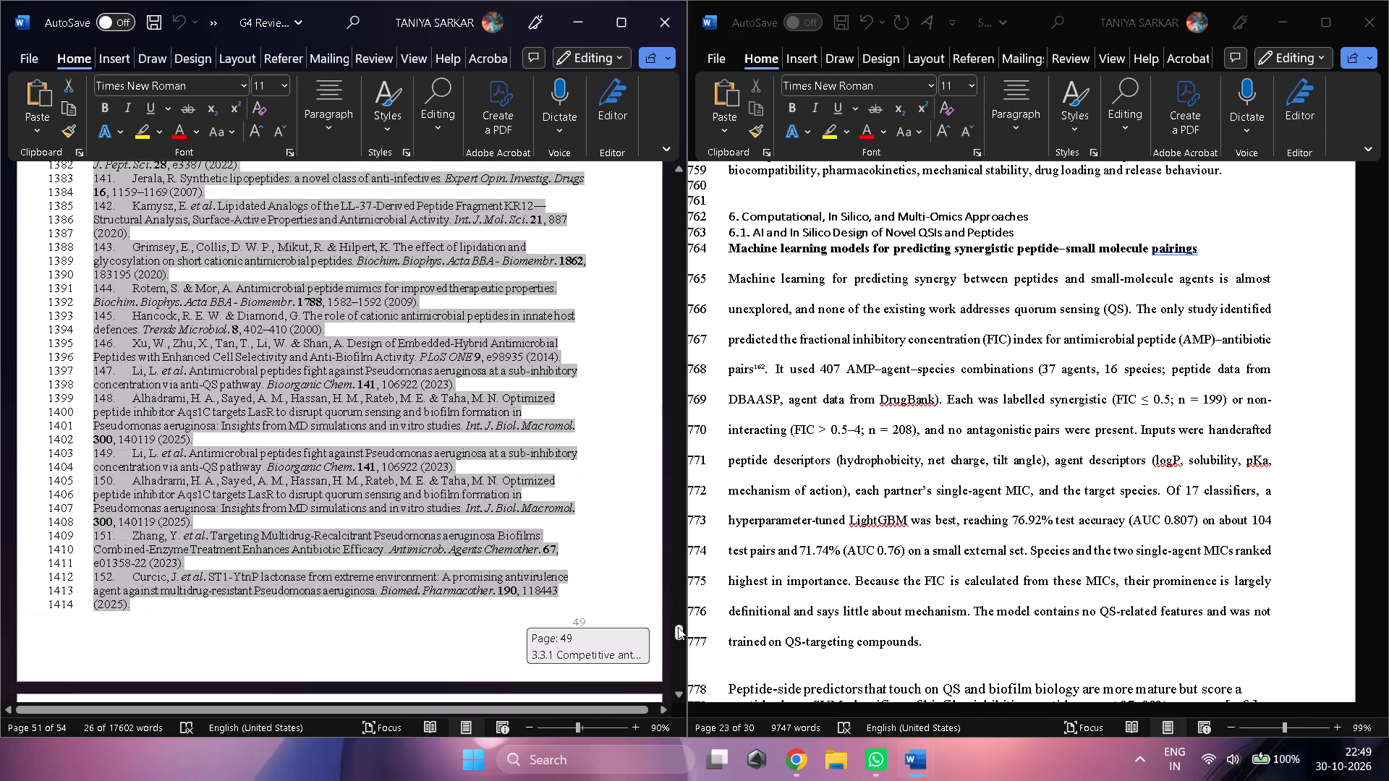
drag(678, 627, 678, 623)
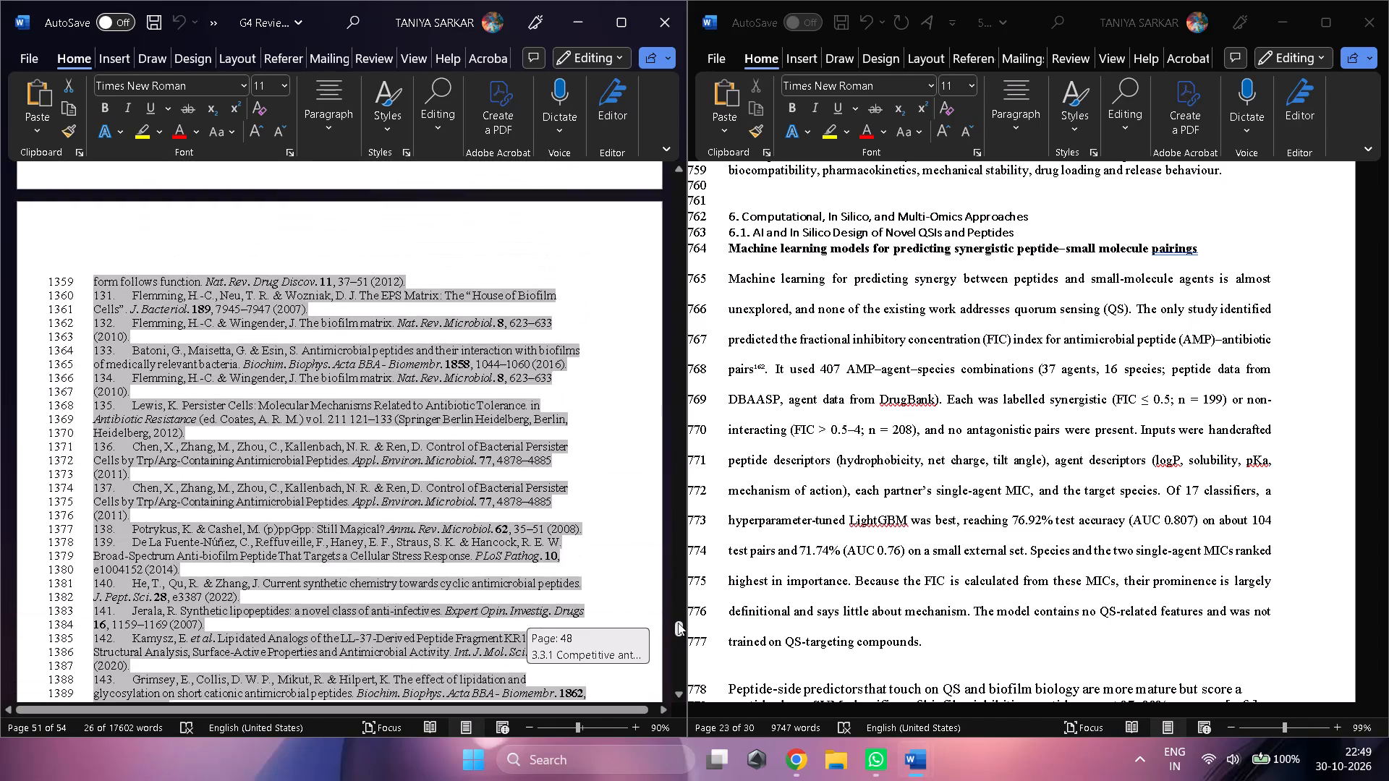
drag(678, 623, 677, 622)
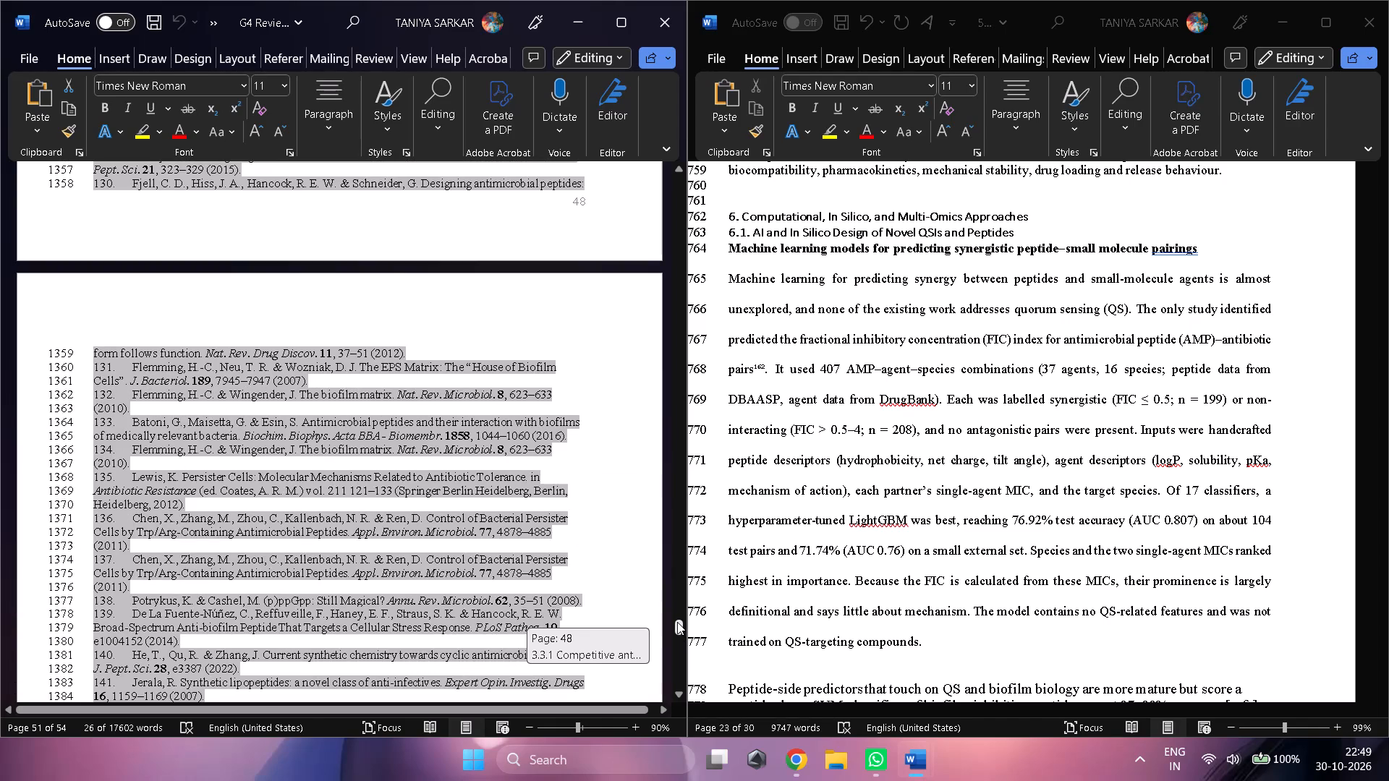
drag(677, 622, 676, 620)
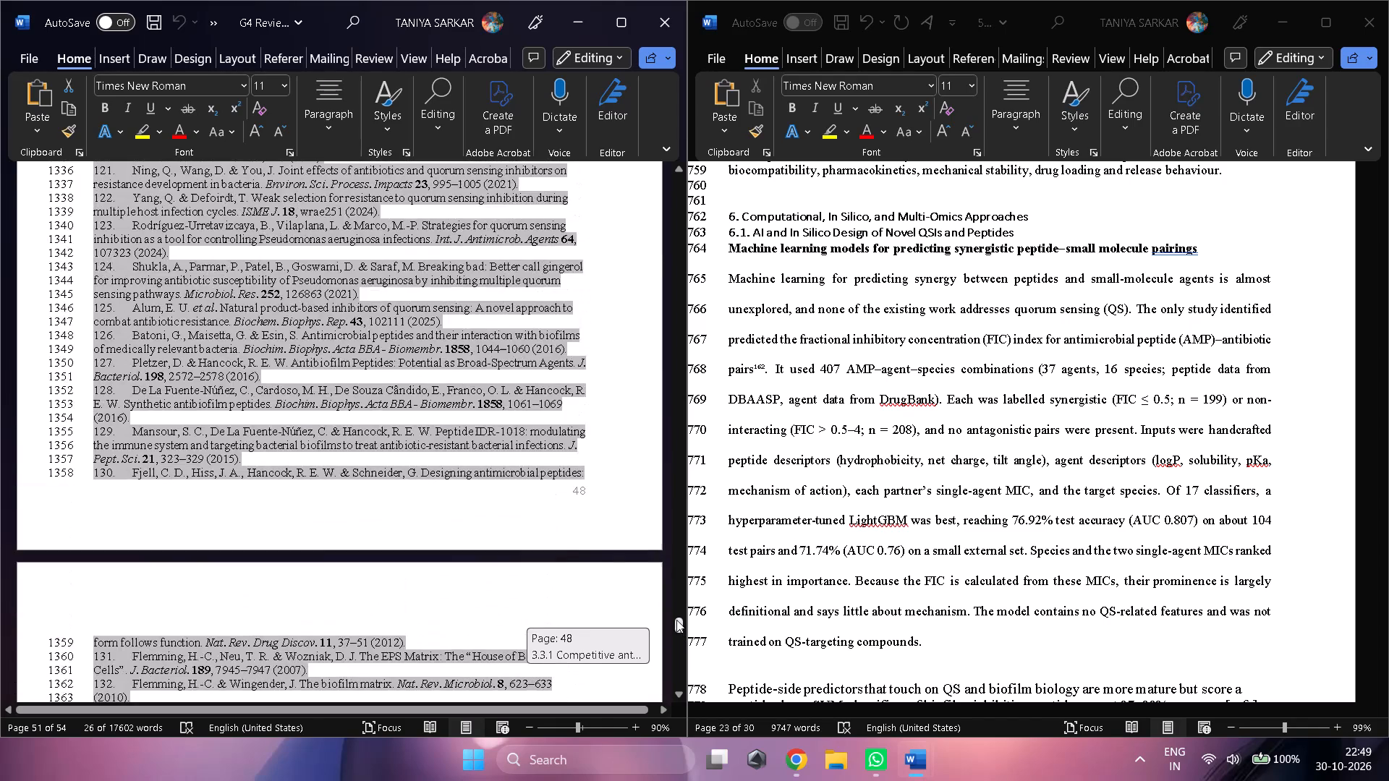
drag(676, 620, 676, 628)
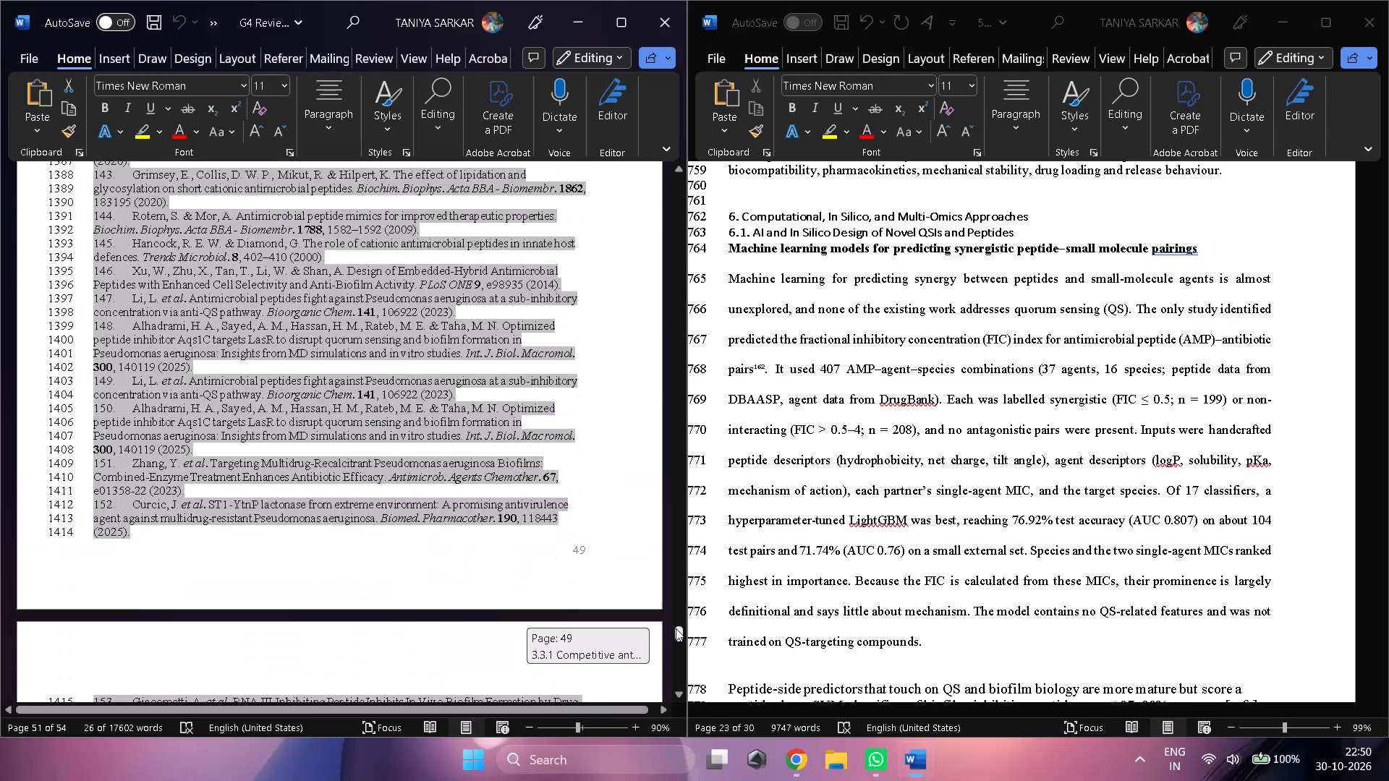
drag(676, 628, 674, 634)
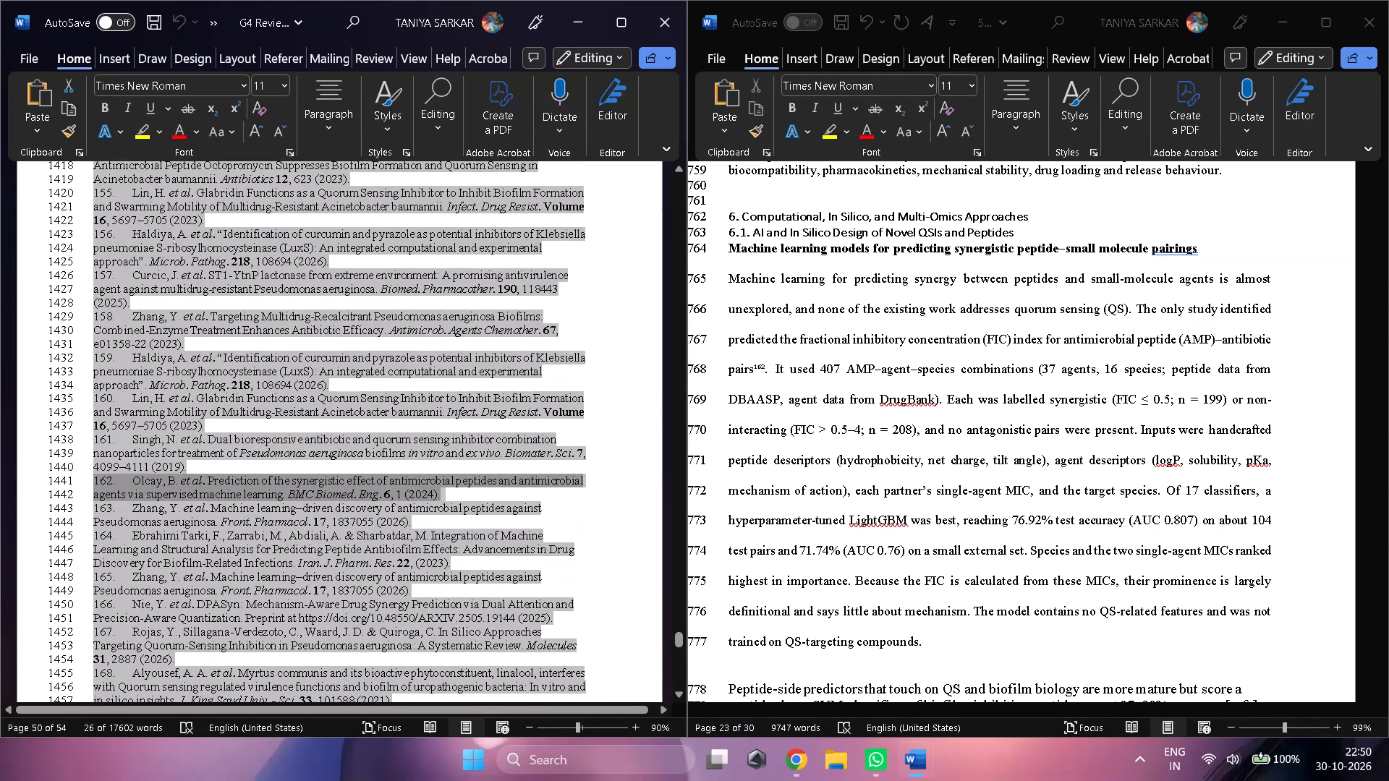
click(770, 364)
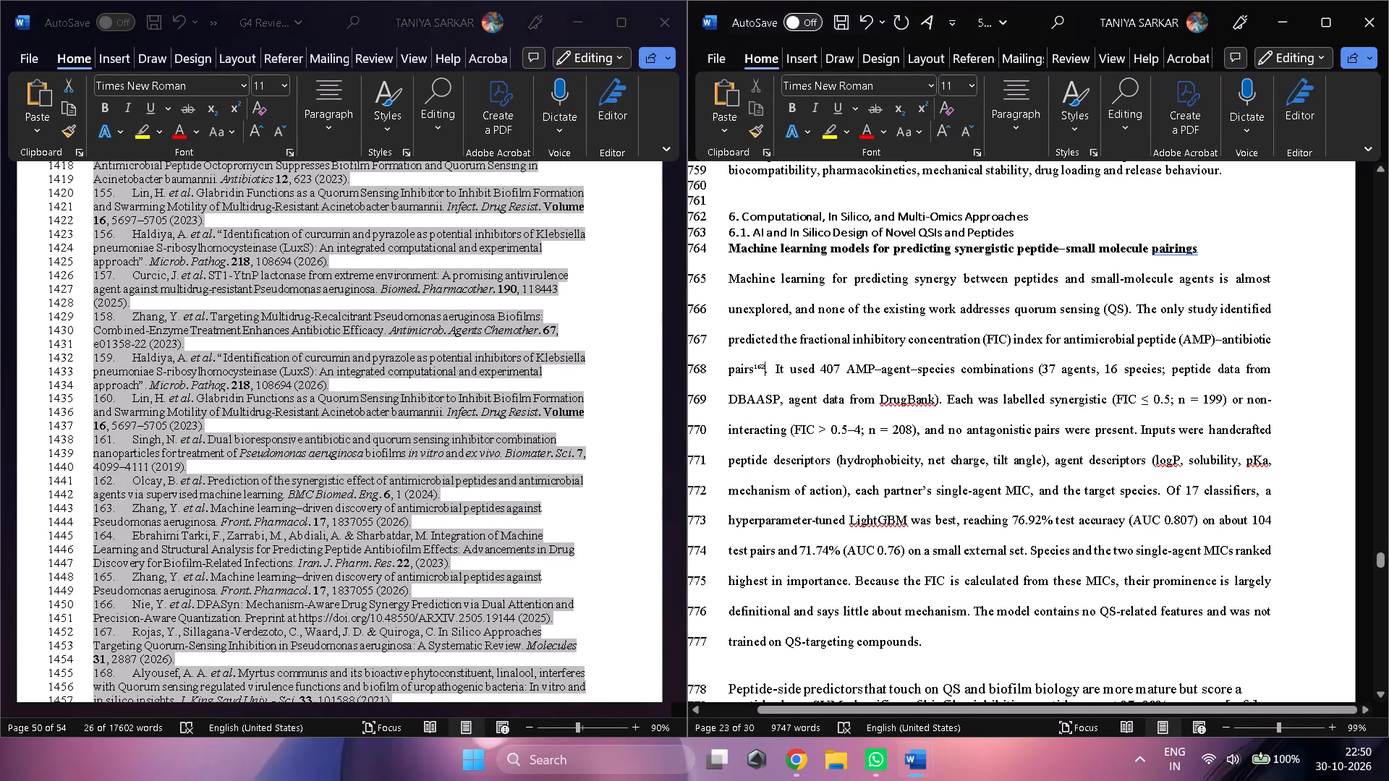
key(BackSpace)
key(BackSpace)
key(BackSpace)
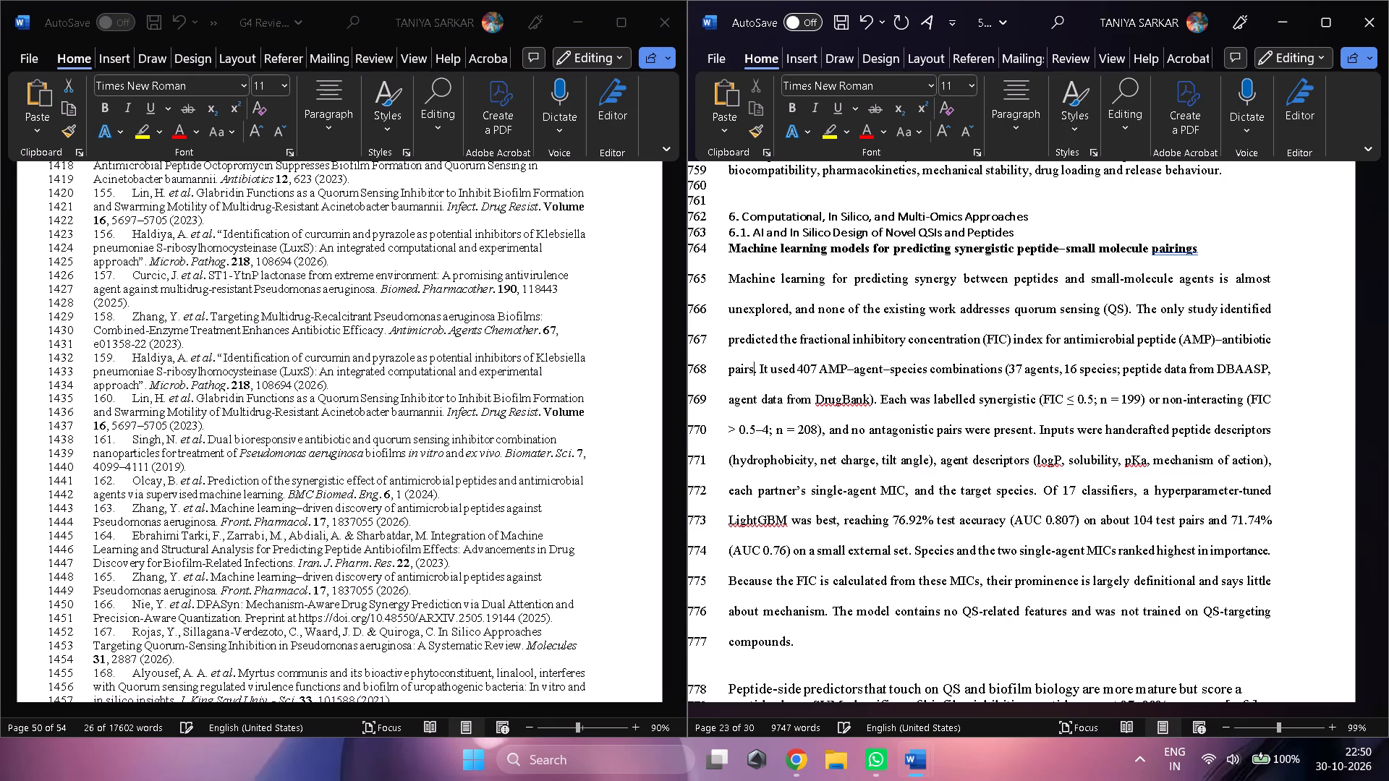
key(space)
key(ctrl+v)
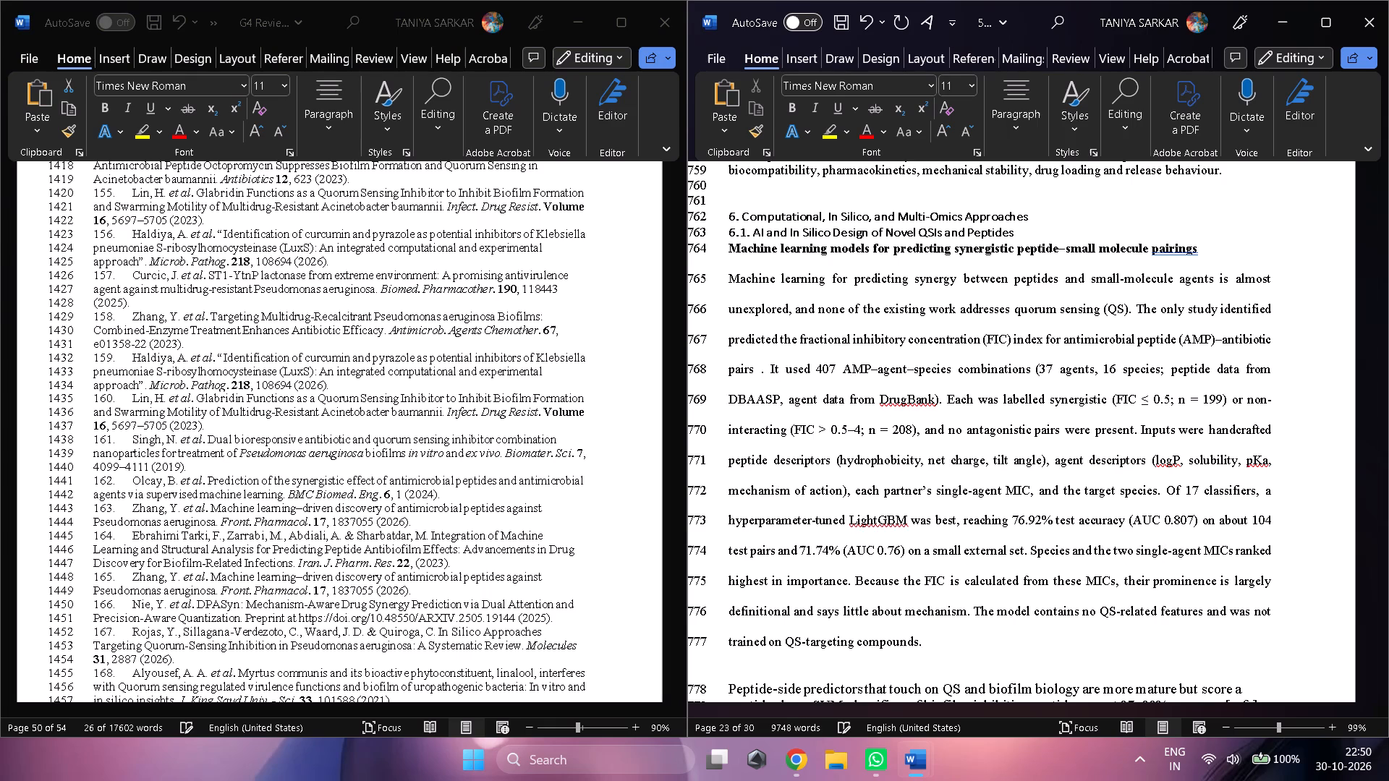
key(space)
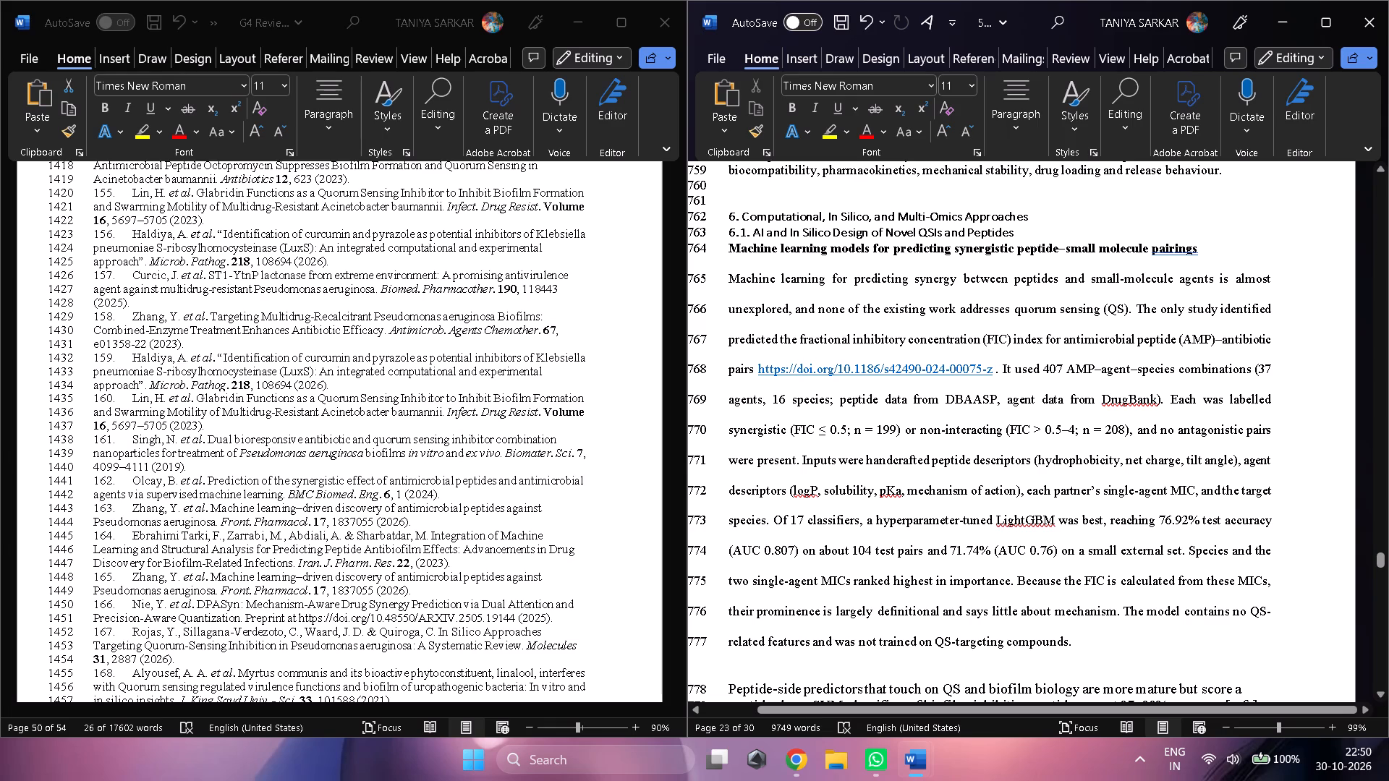
Highlight "SVM classifiers of biofilm-inhibiting peptides report 97–99% accuracy [refs]," in bright green in the paragraph on peptide-side predictors.
triple_click(1380, 691)
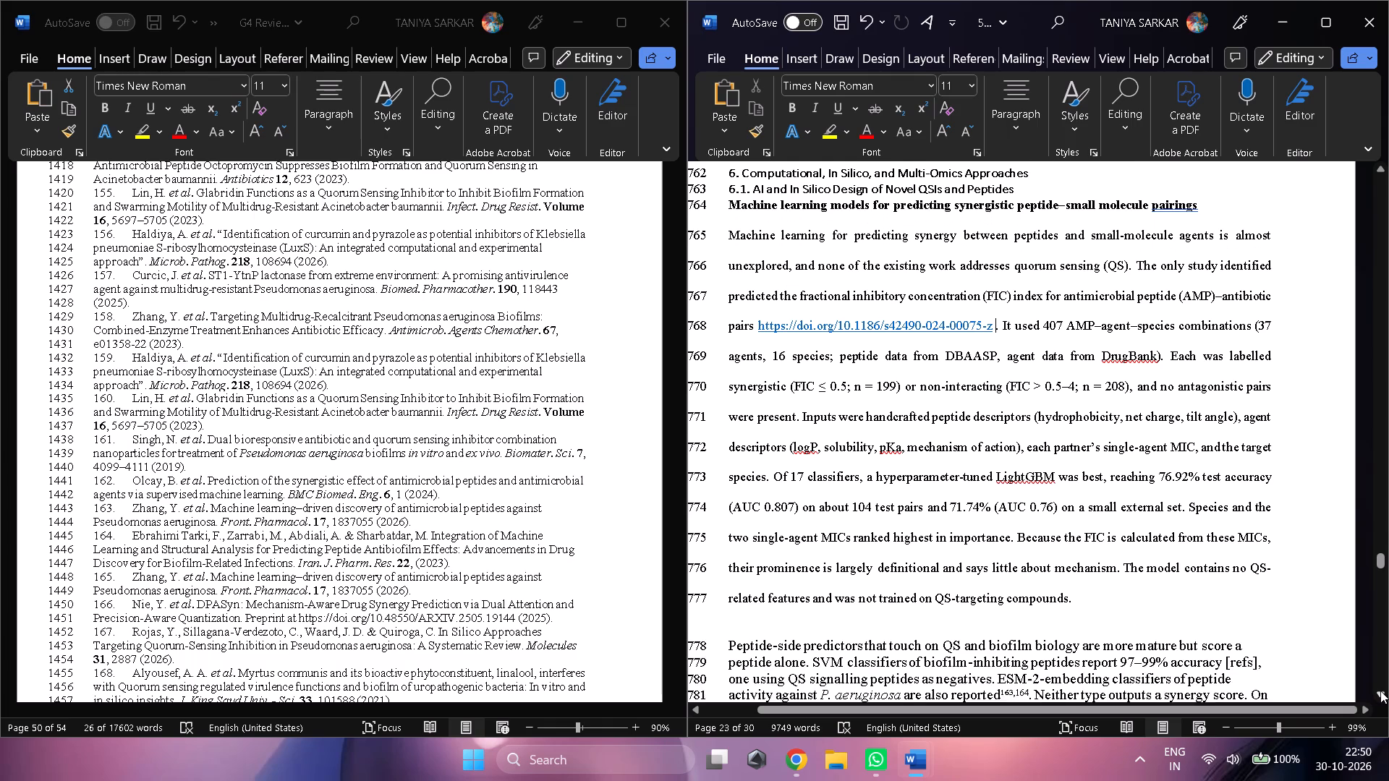
double_click(1380, 691)
click(1380, 691)
click(1380, 691)
click(1380, 691)
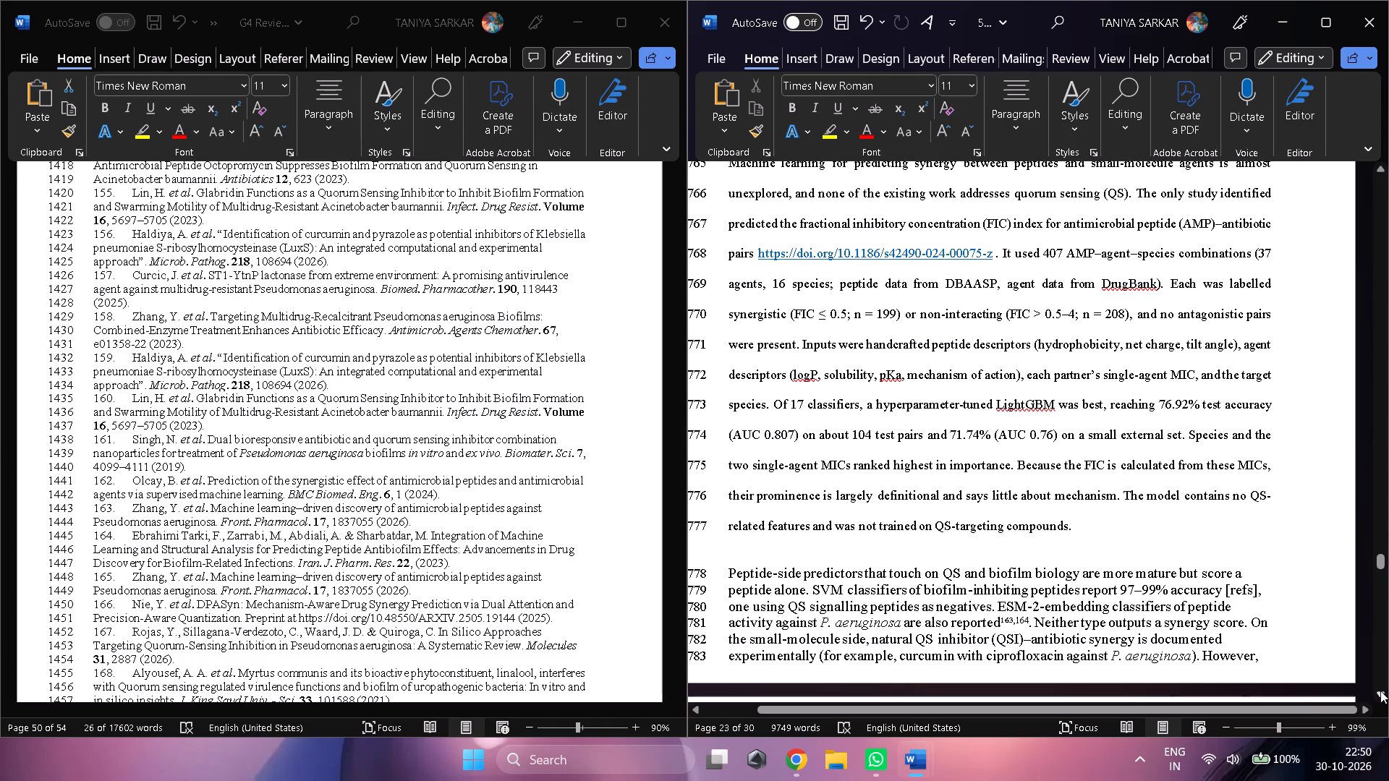
click(1380, 691)
click(1380, 691)
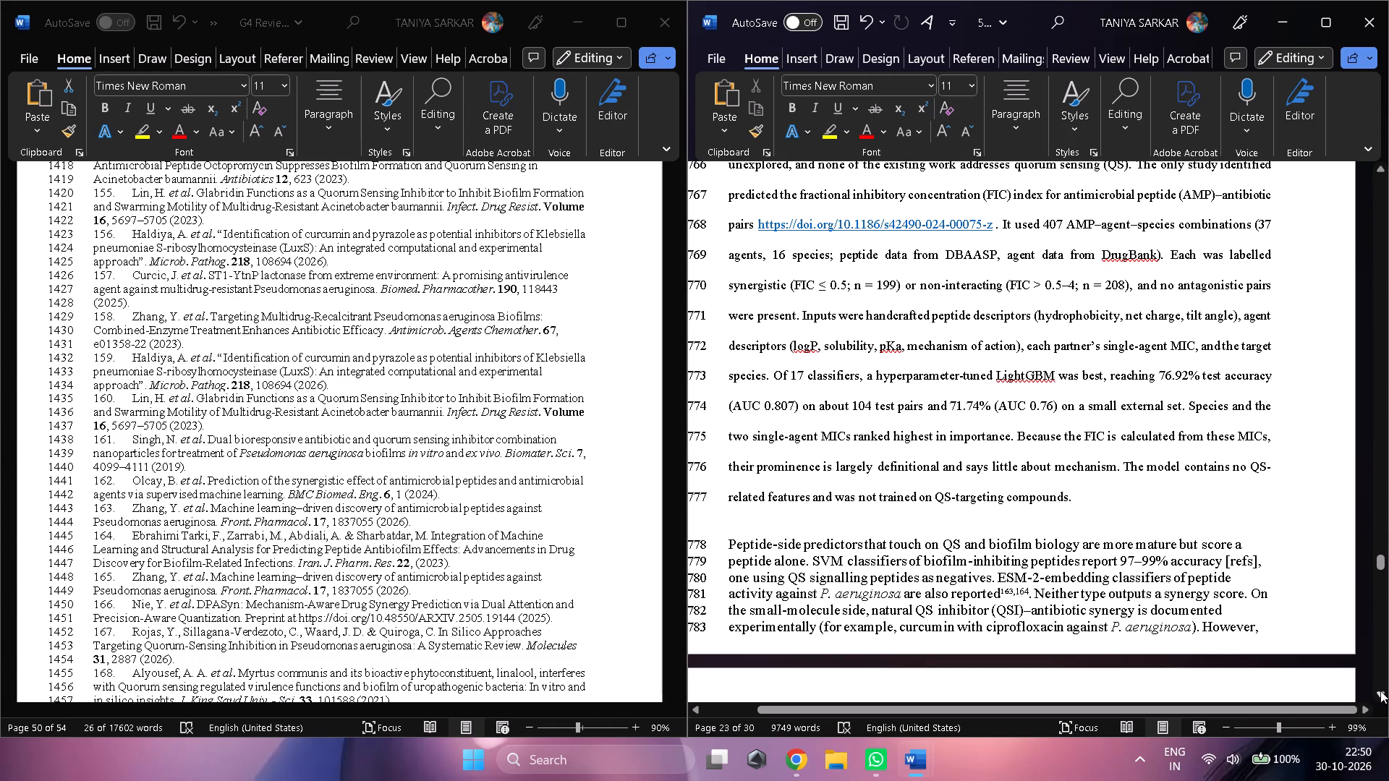
click(1380, 691)
triple_click(1380, 691)
triple_click(1380, 691)
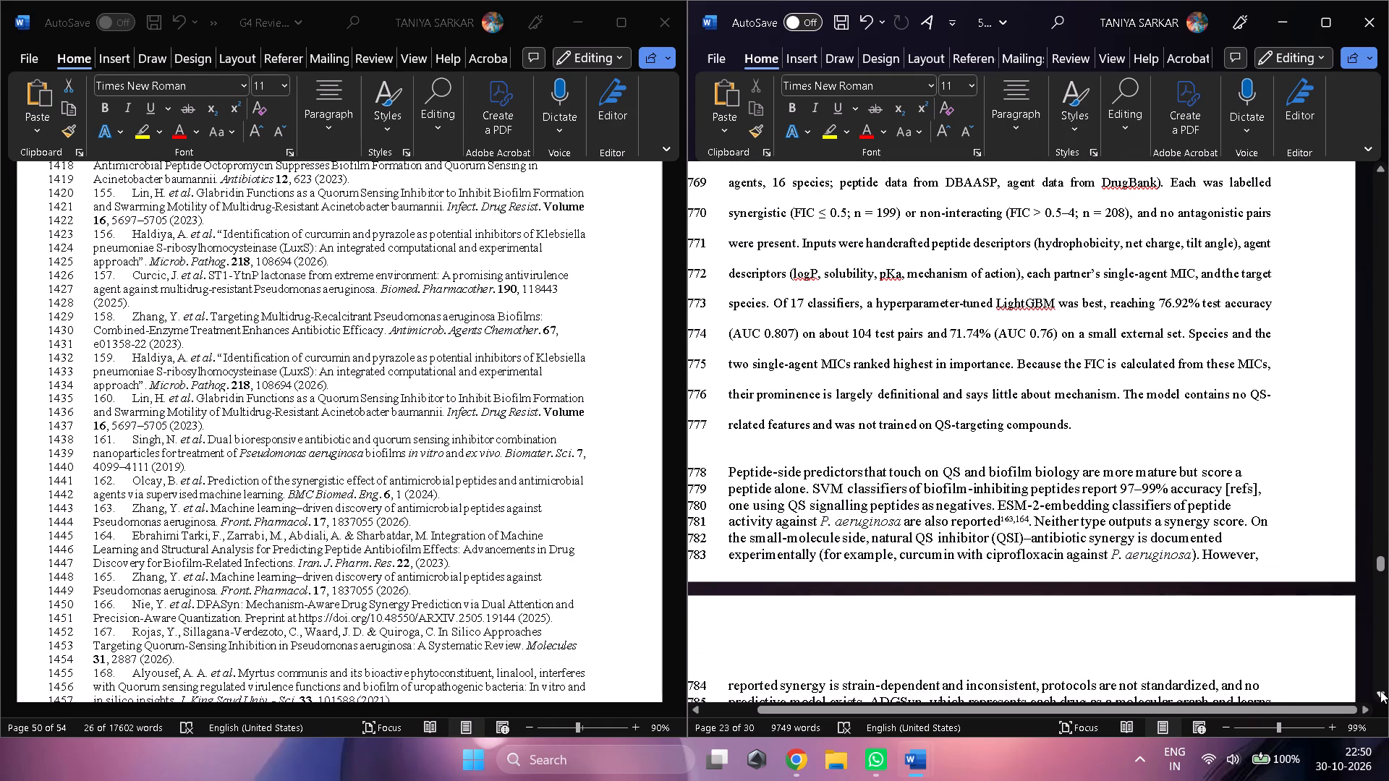
triple_click(1380, 691)
click(1380, 691)
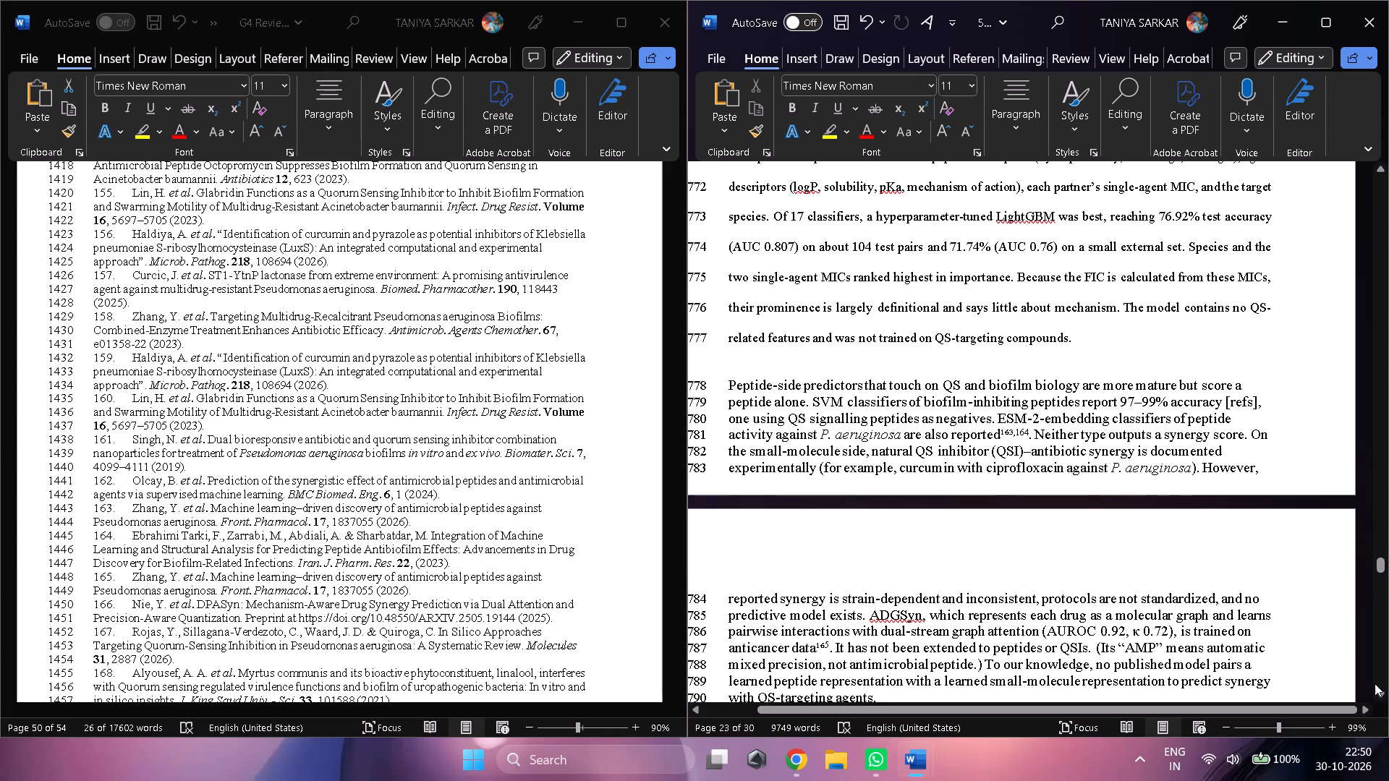
drag(814, 401, 828, 401)
drag(828, 401, 1233, 406)
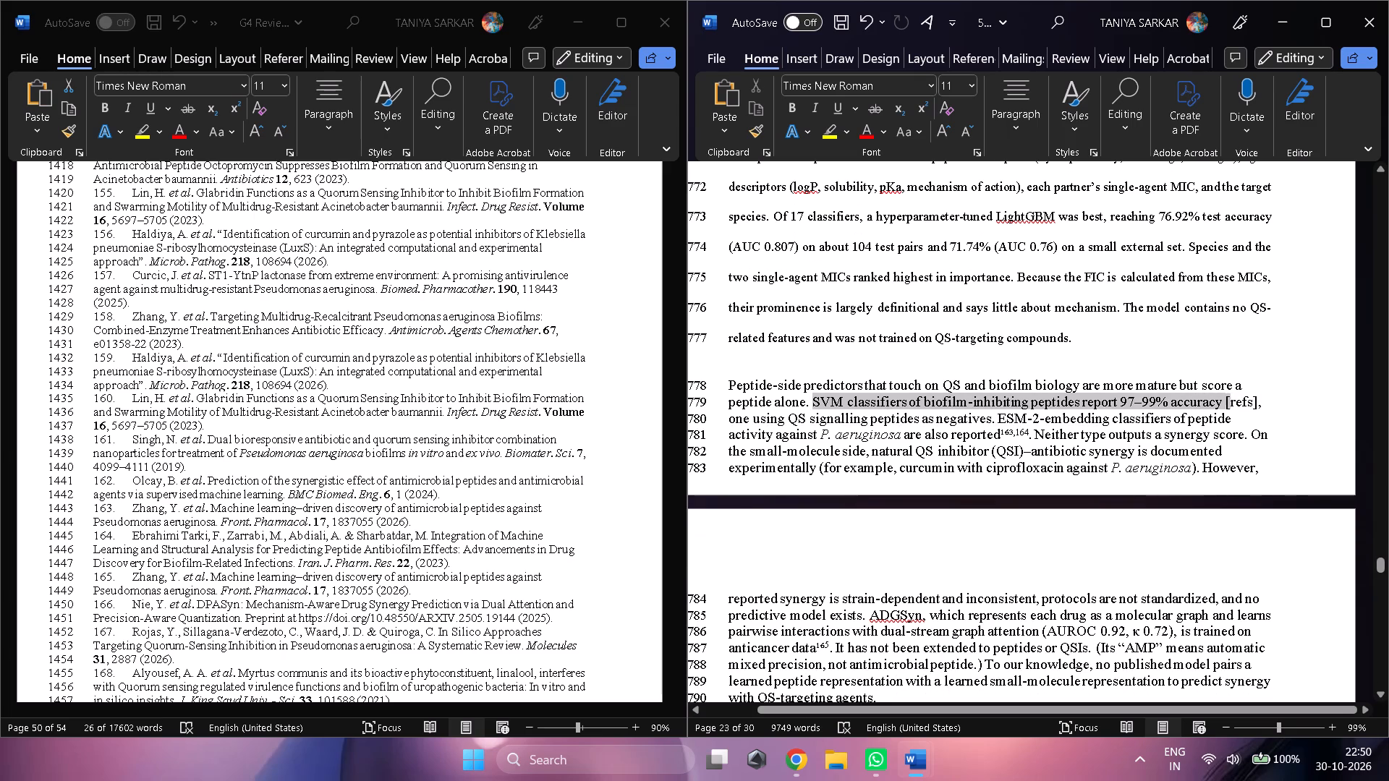
drag(1233, 406, 1256, 409)
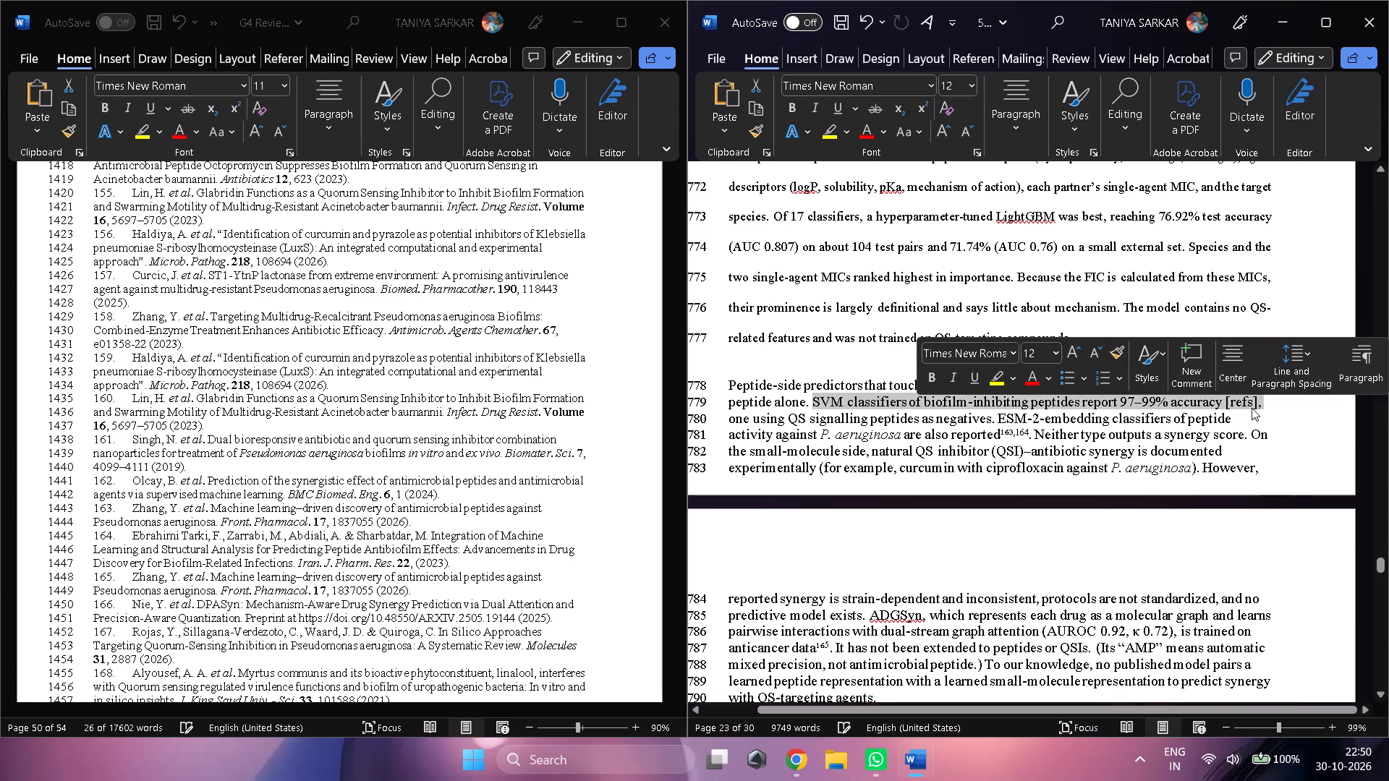
click(1012, 378)
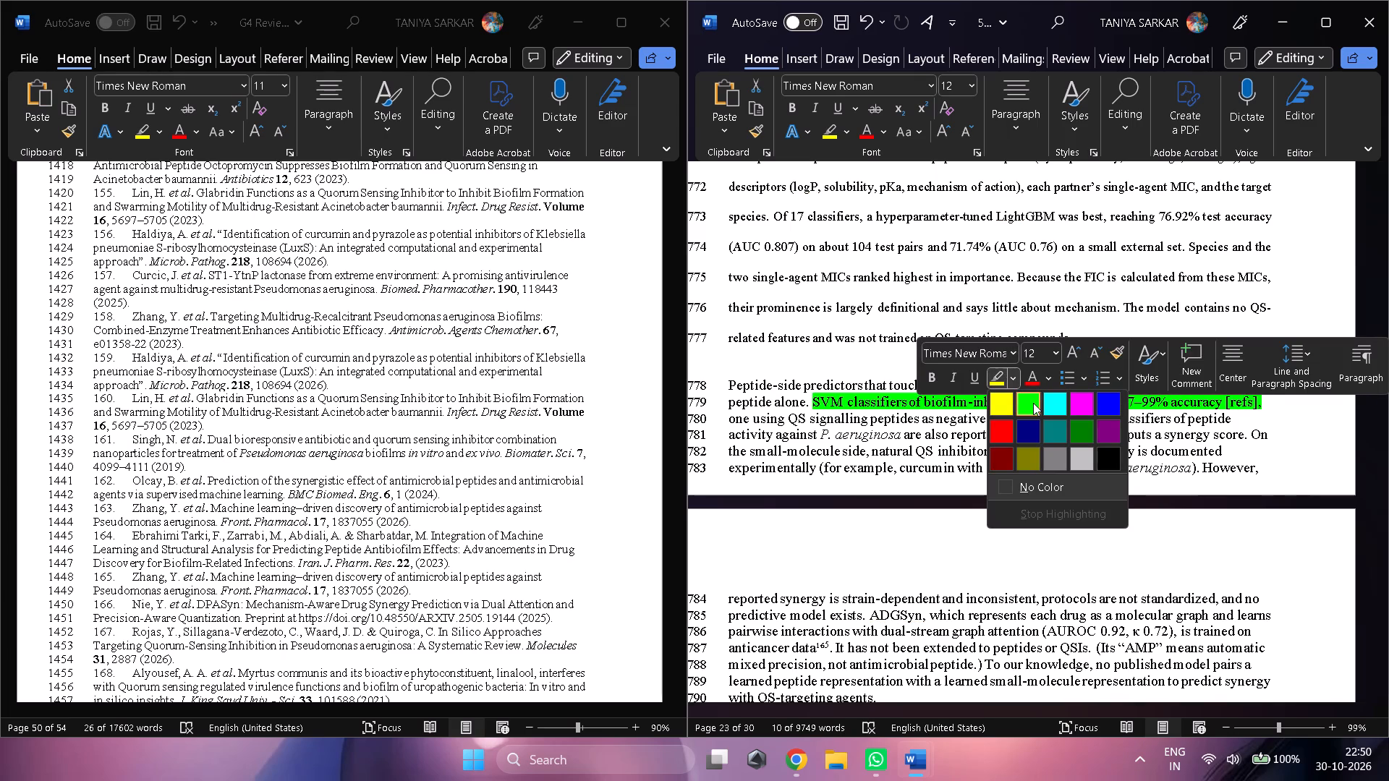
click(1032, 401)
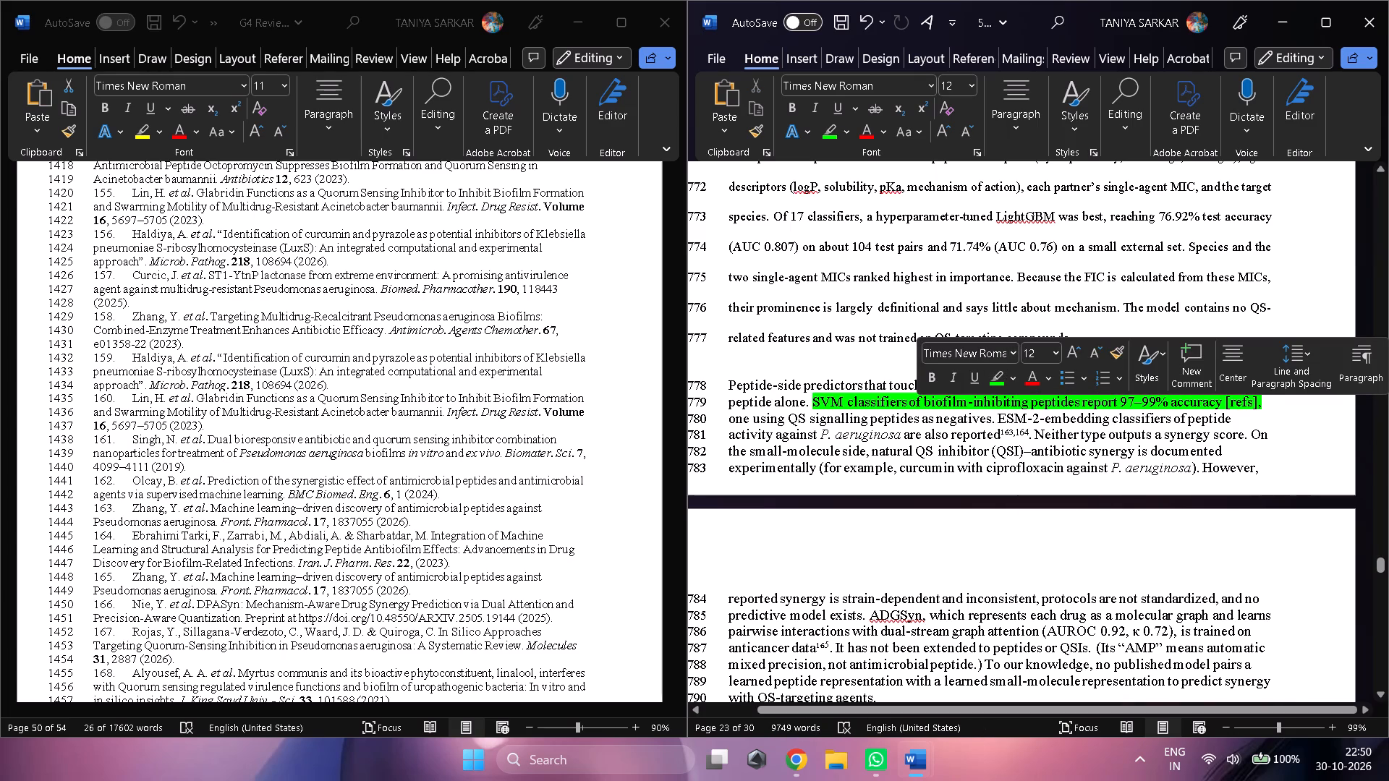
click(1286, 451)
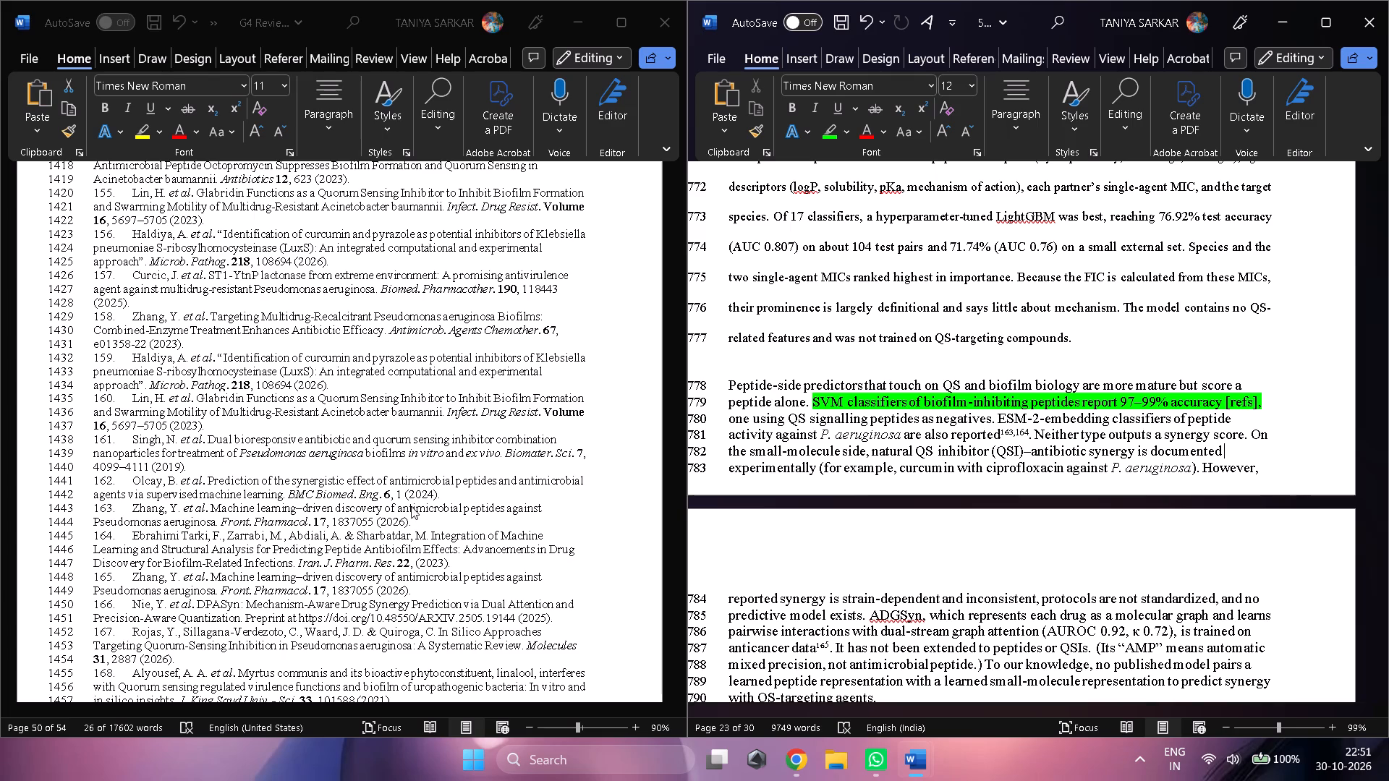
Copy the text of reference 163, "Machine learning–driven discovery of antimicrobial peptides against Pseudomonas aeruginosa", from the G4 Review reference list.
click(137, 505)
drag(133, 509, 407, 533)
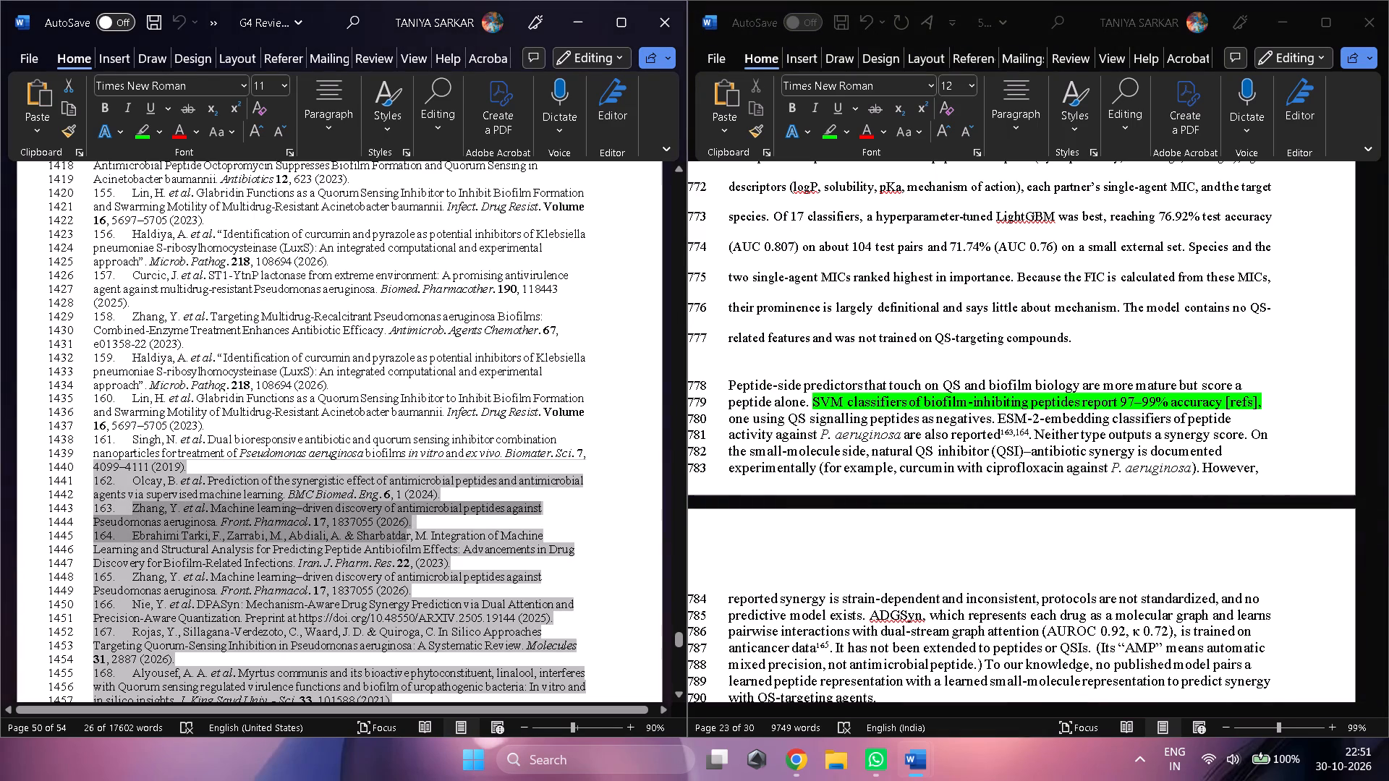
drag(407, 533, 424, 525)
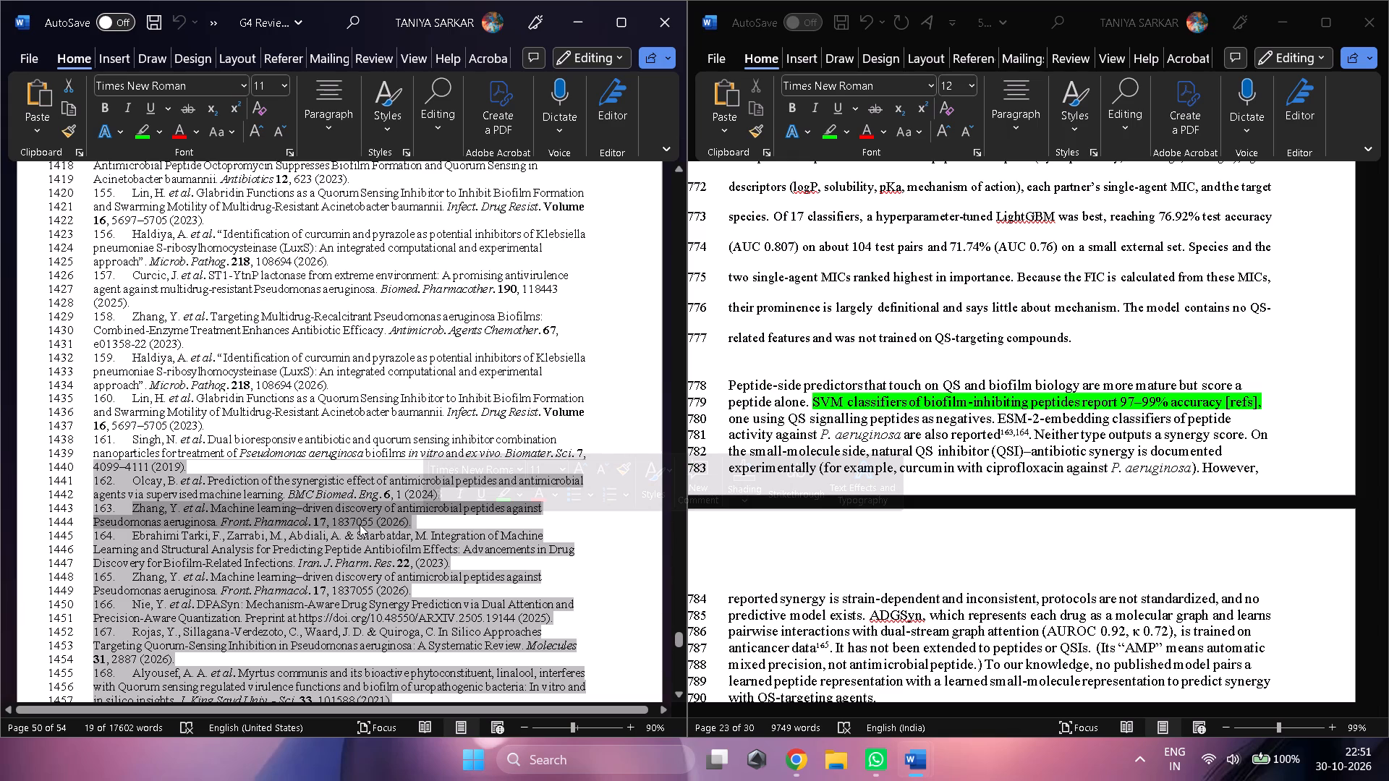
right_click(360, 524)
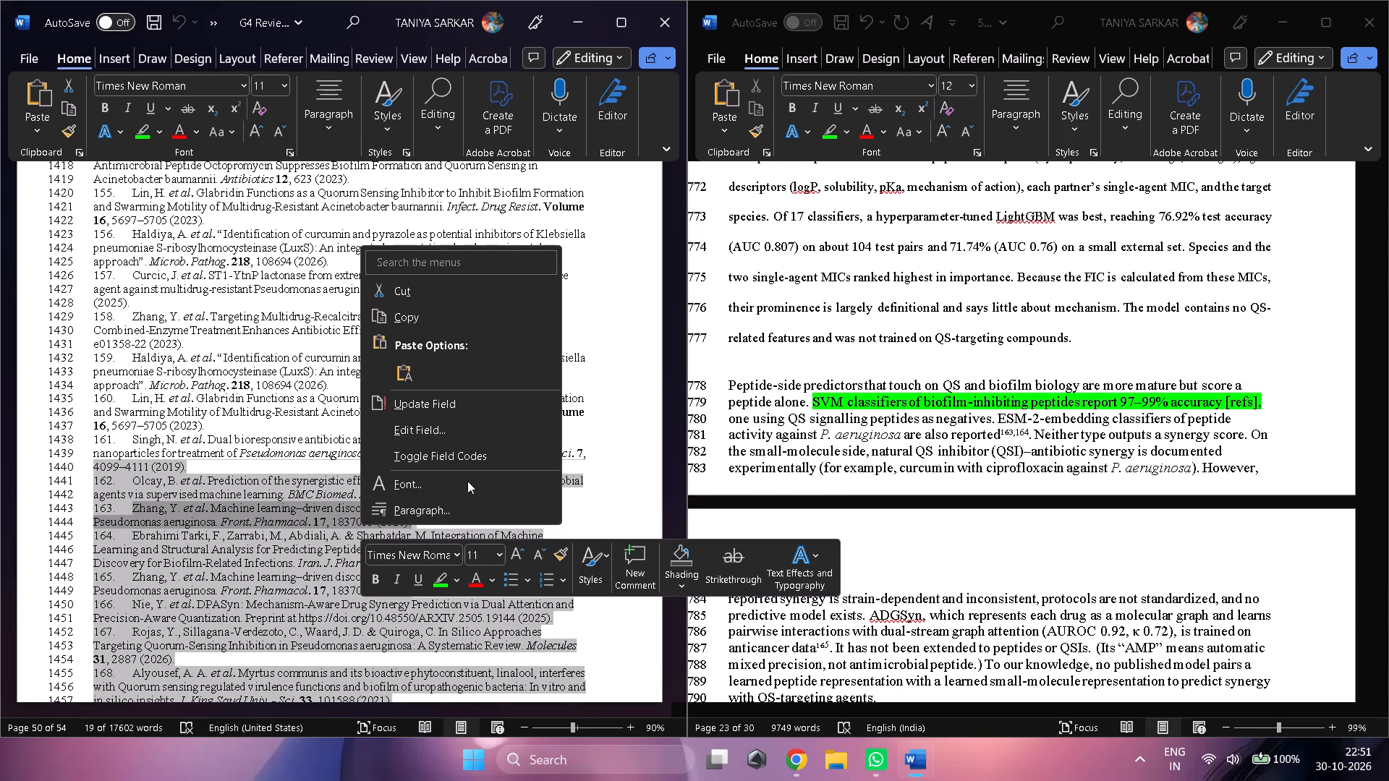
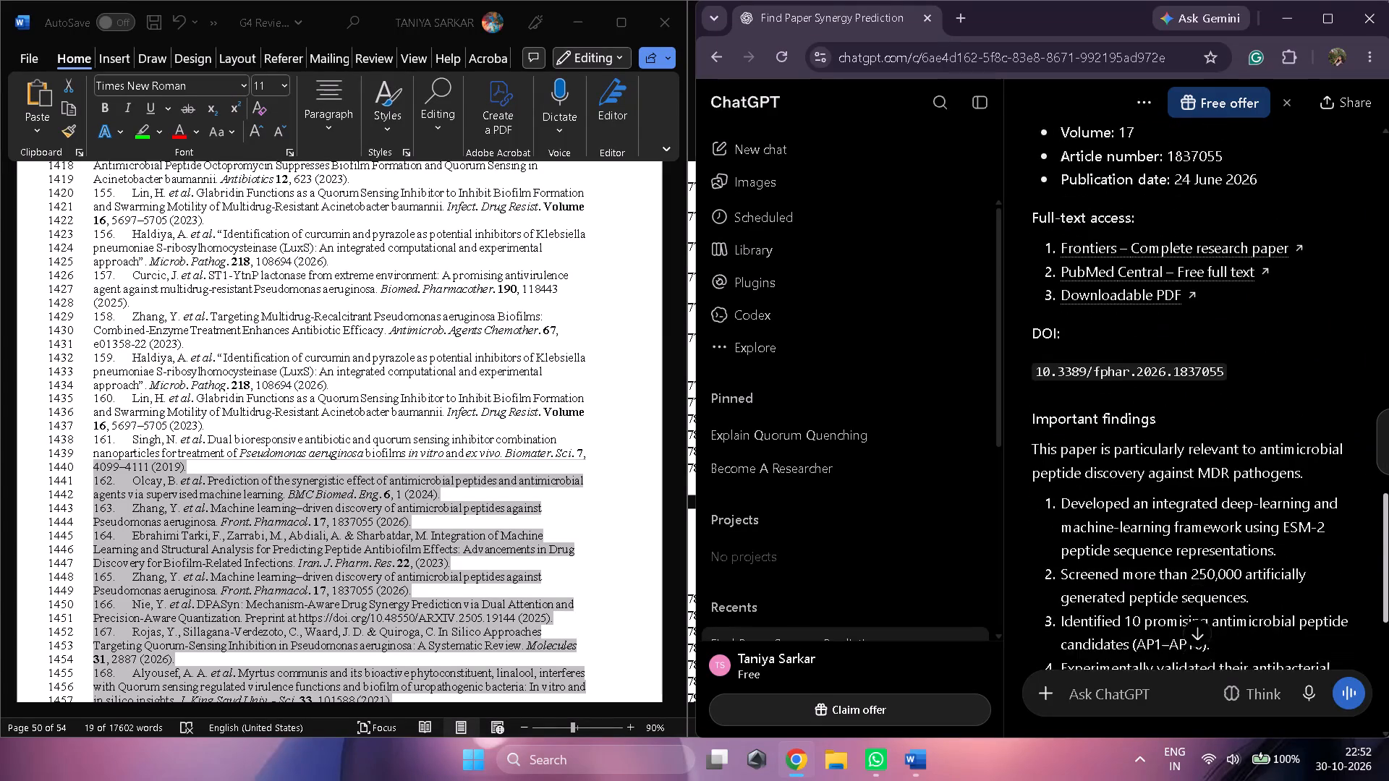
drag(1388, 521, 1388, 618)
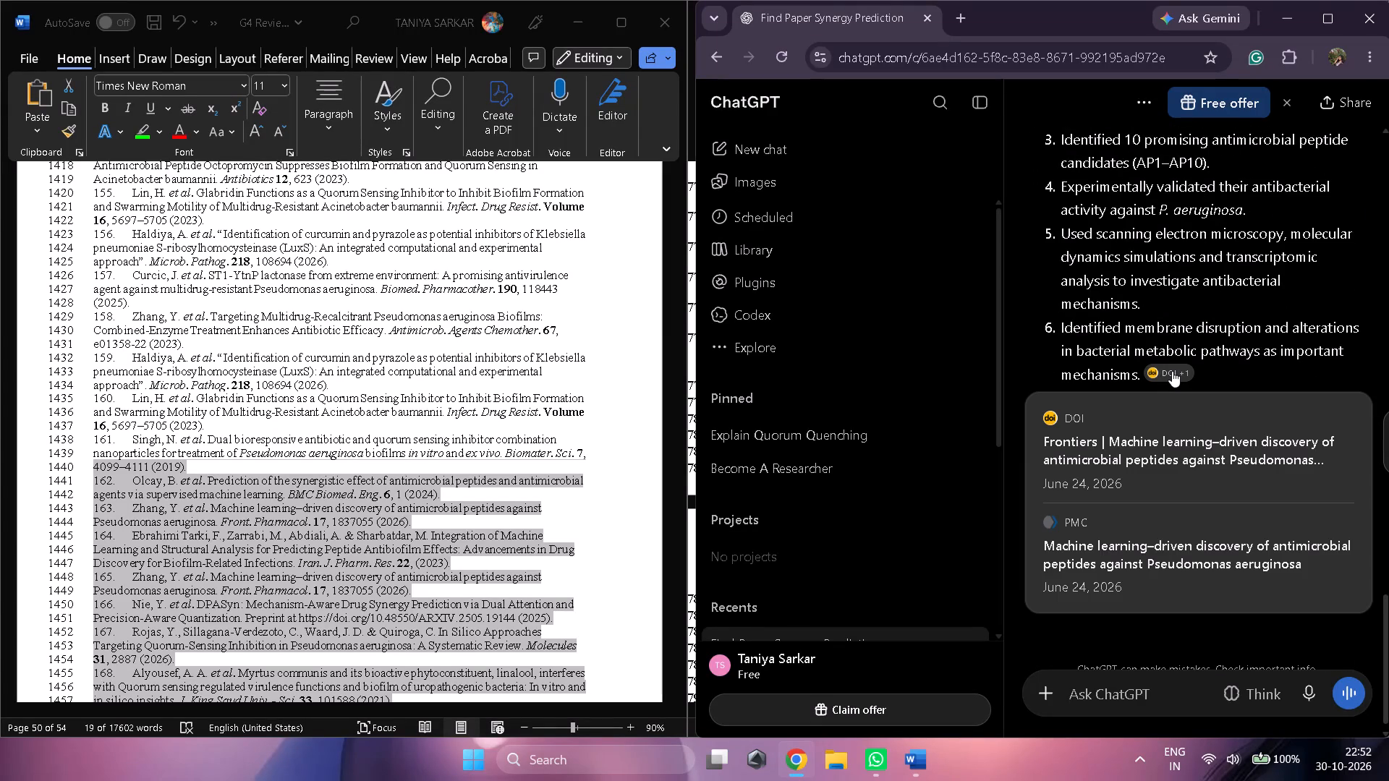
click(1127, 555)
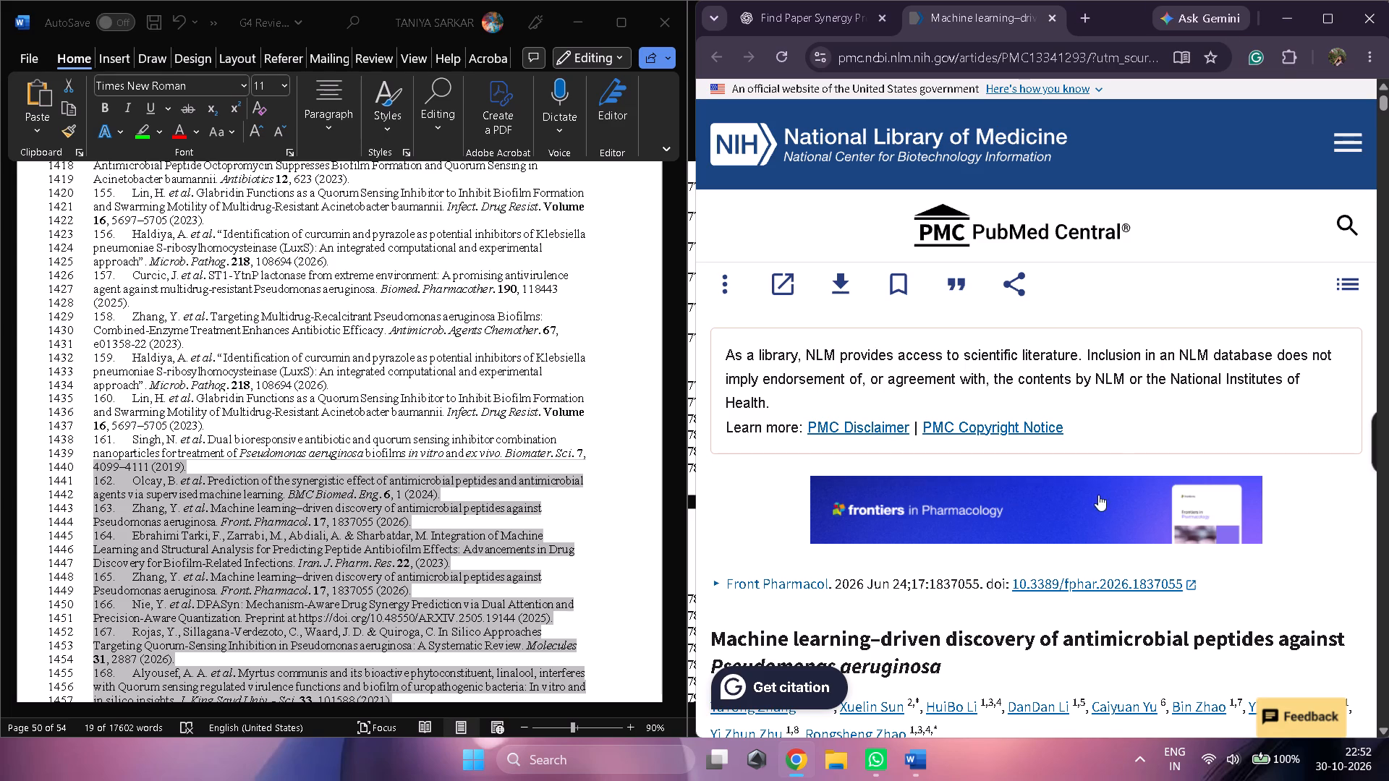
right_click(1107, 588)
click(1189, 520)
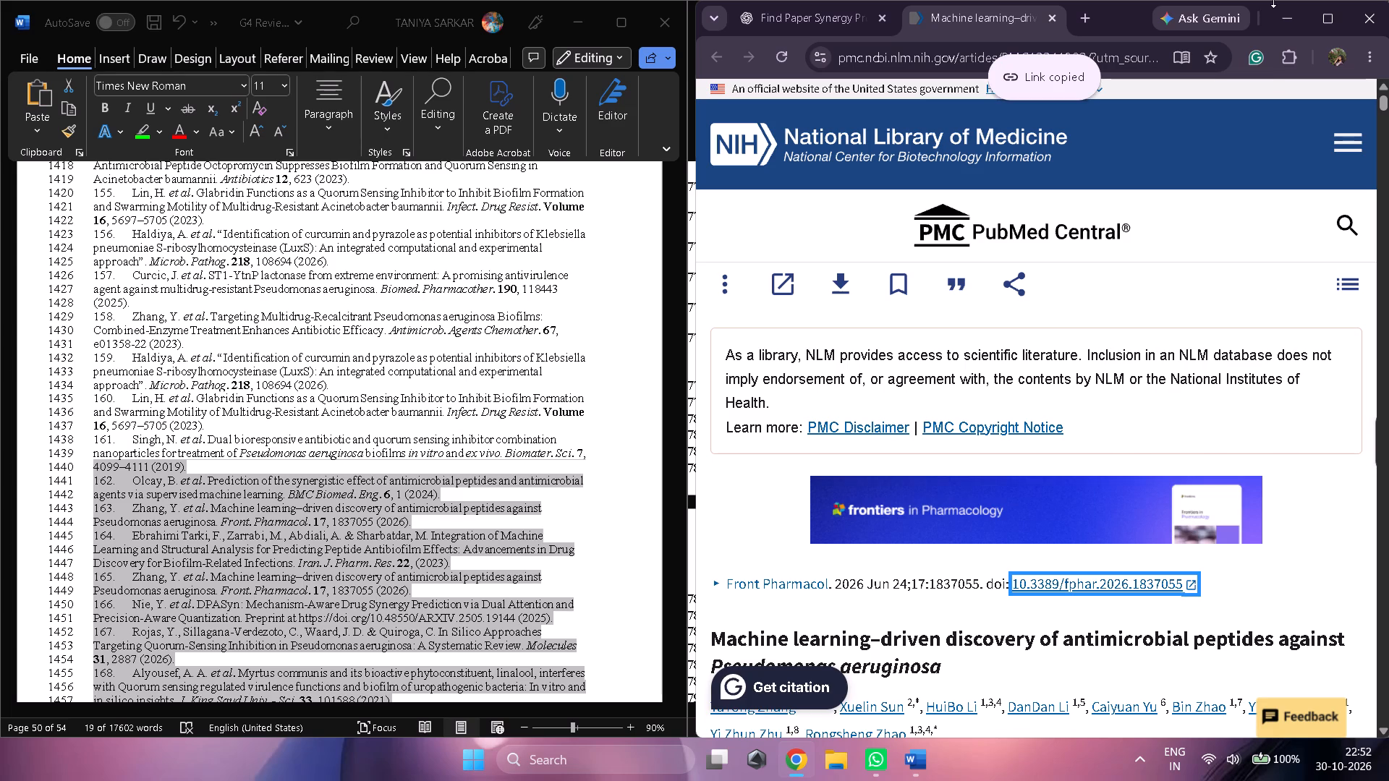
Switch back to Word and look through the G4 Review reference list from entry 155 to 194, including entries 163 to 165.
click(1283, 20)
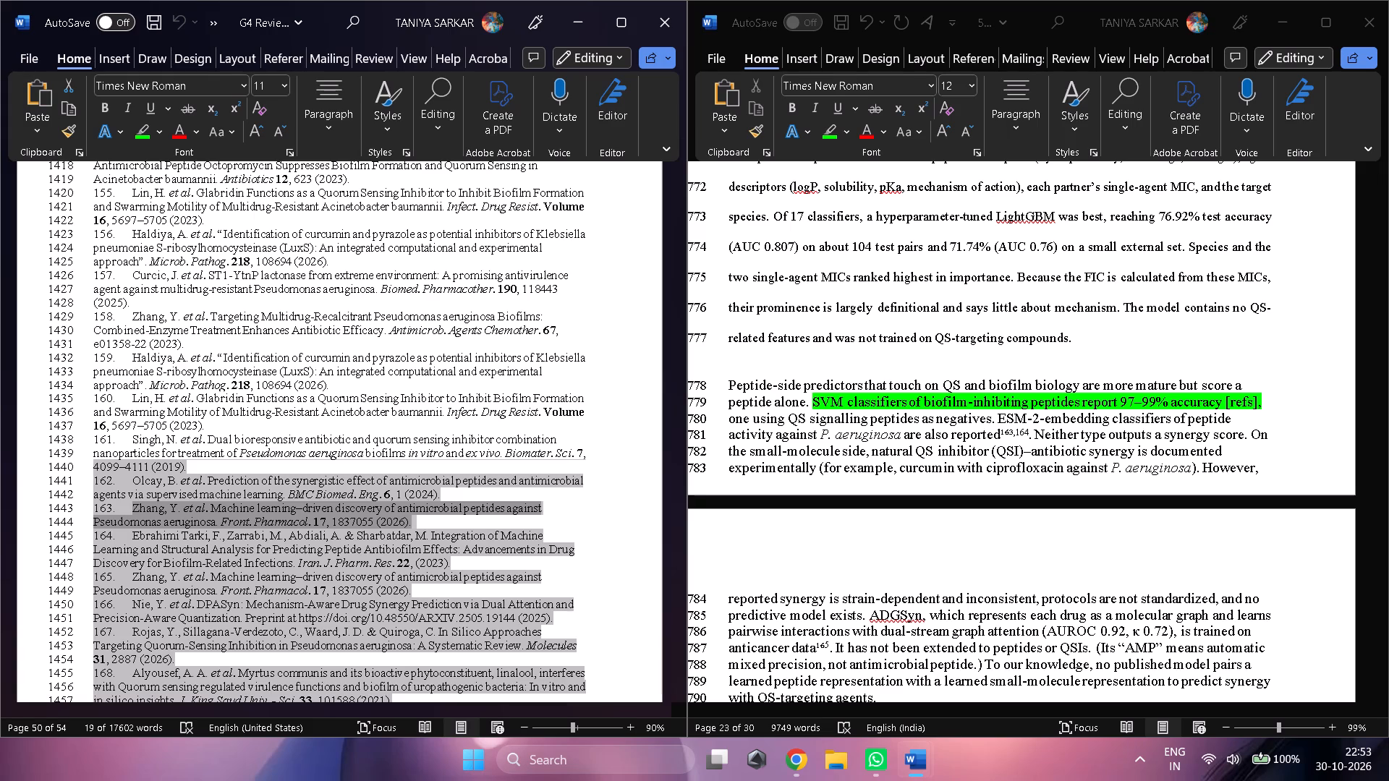
click(333, 559)
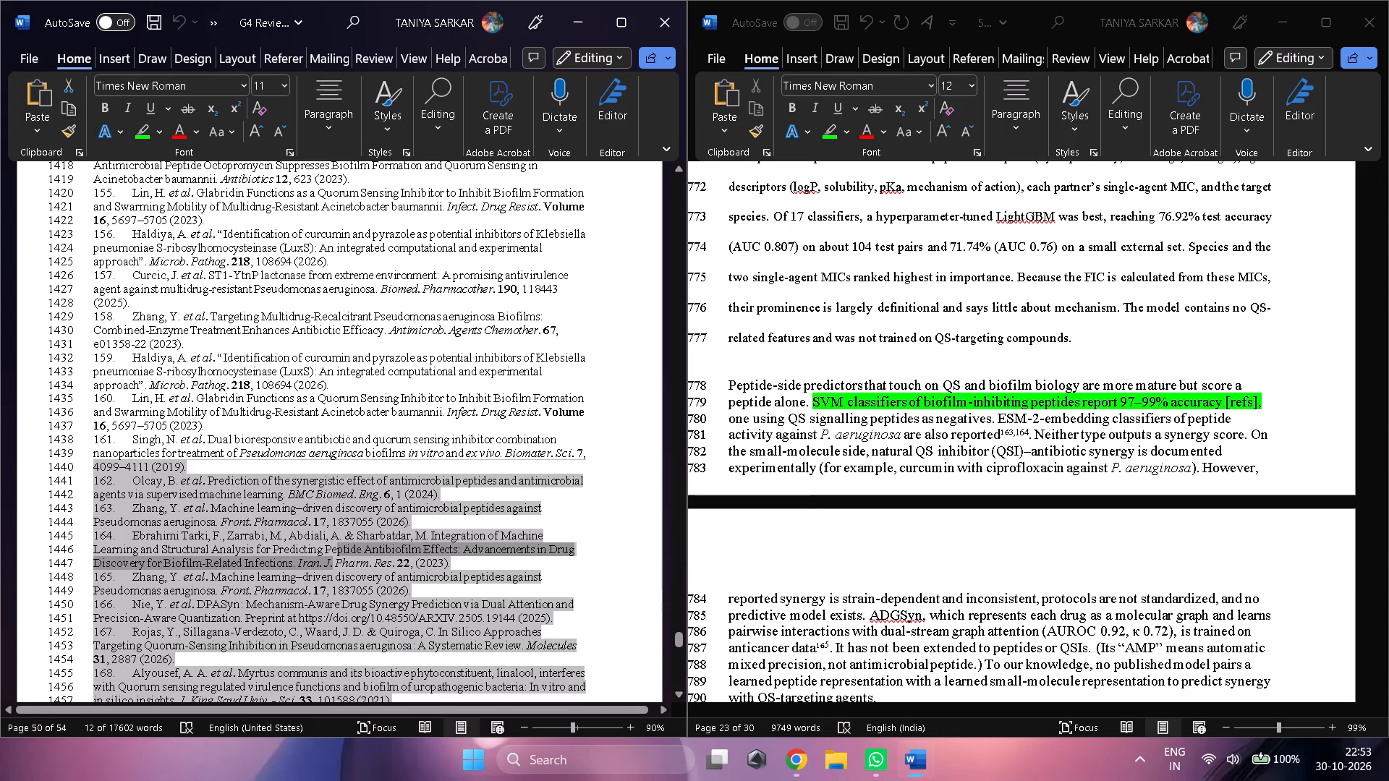
double_click(677, 696)
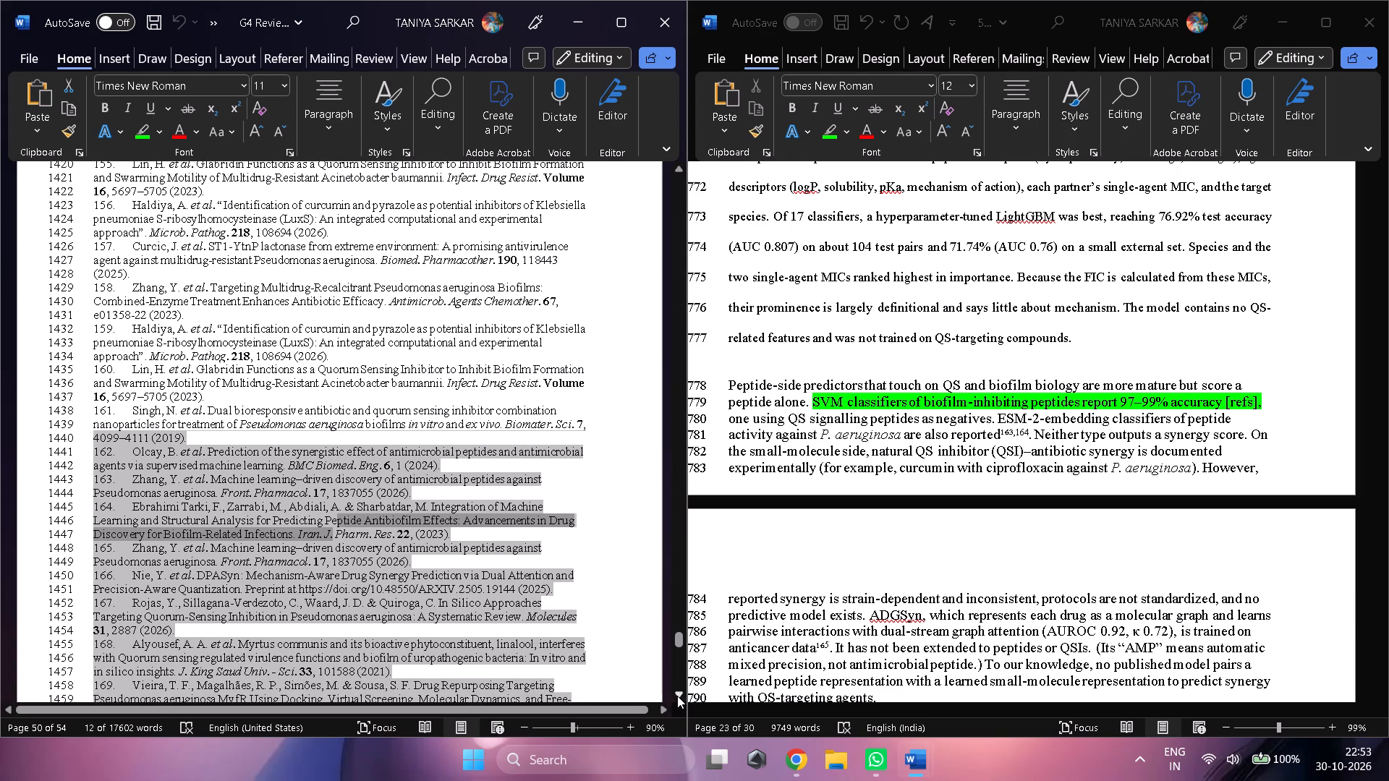
click(677, 696)
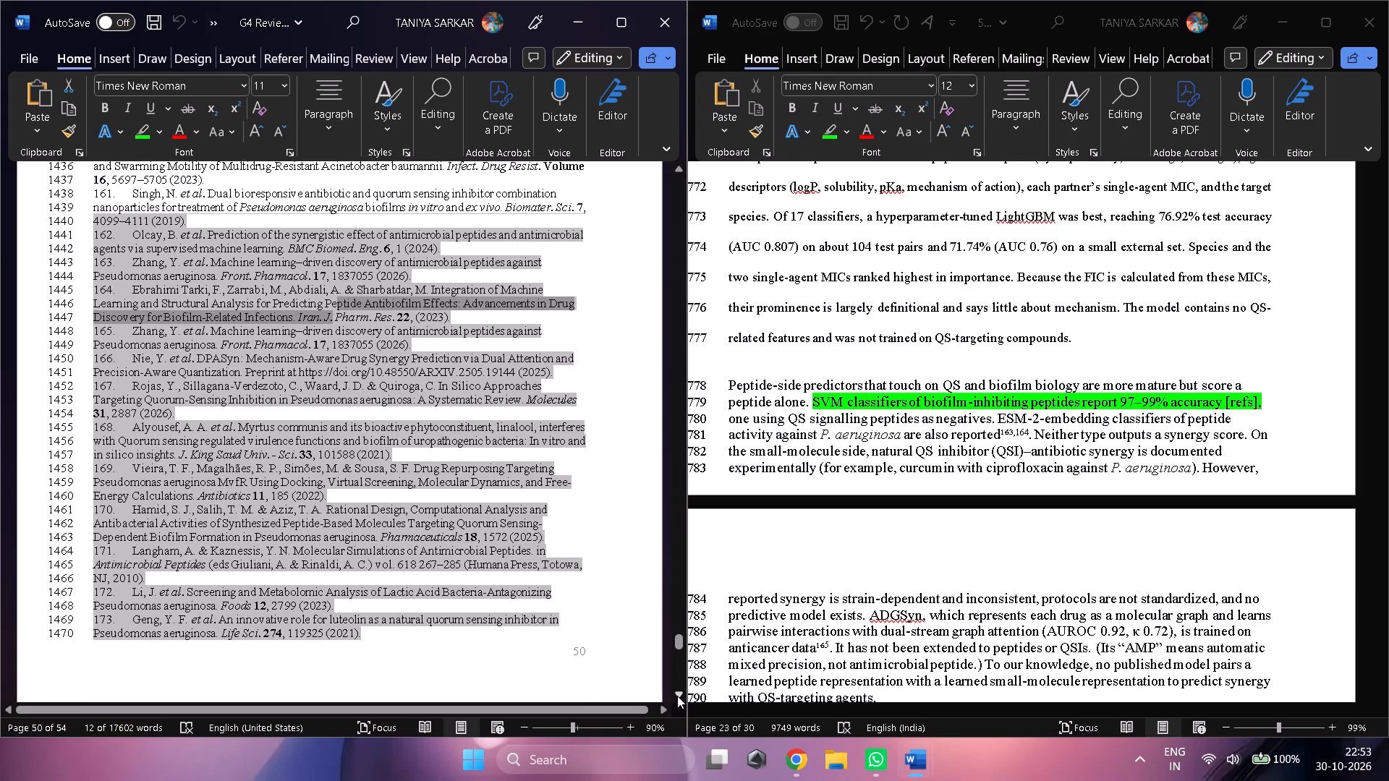
click(677, 696)
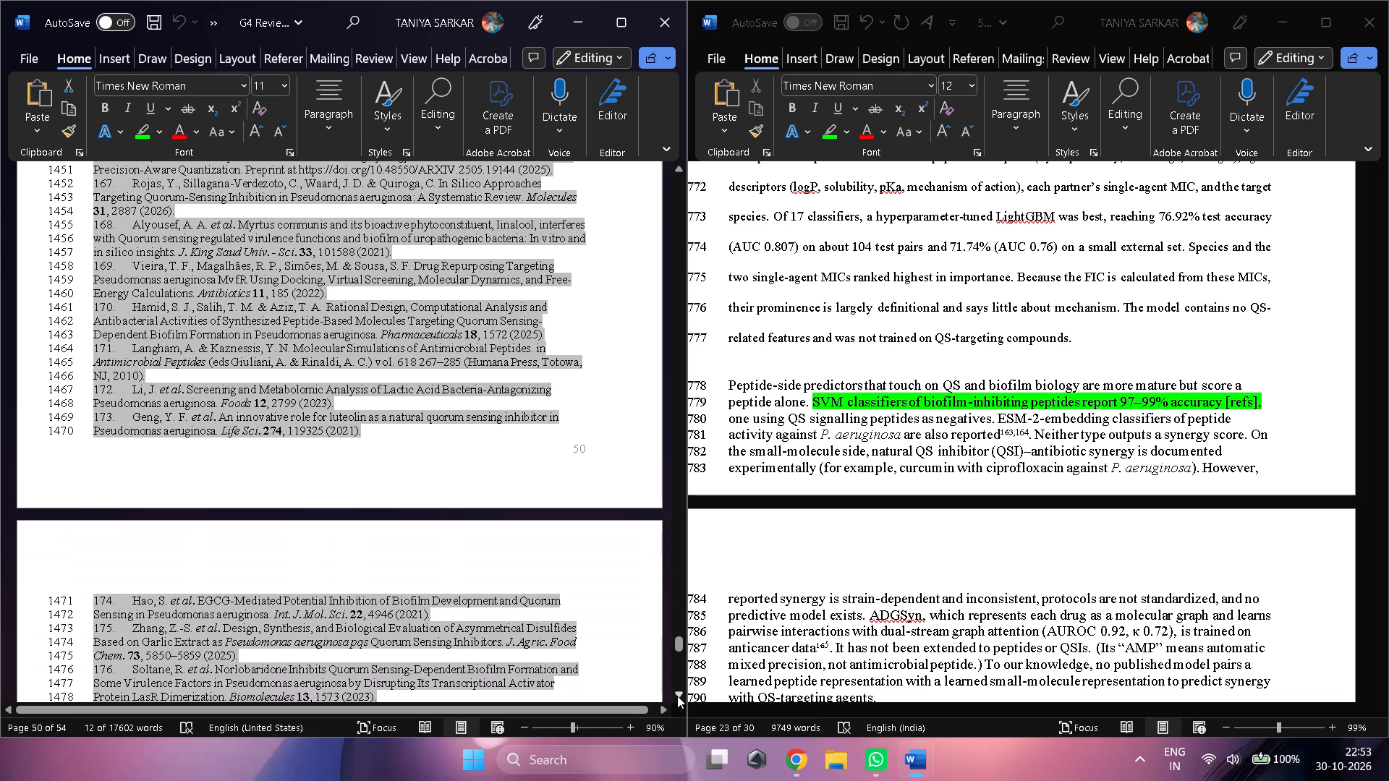
click(677, 696)
click(677, 696)
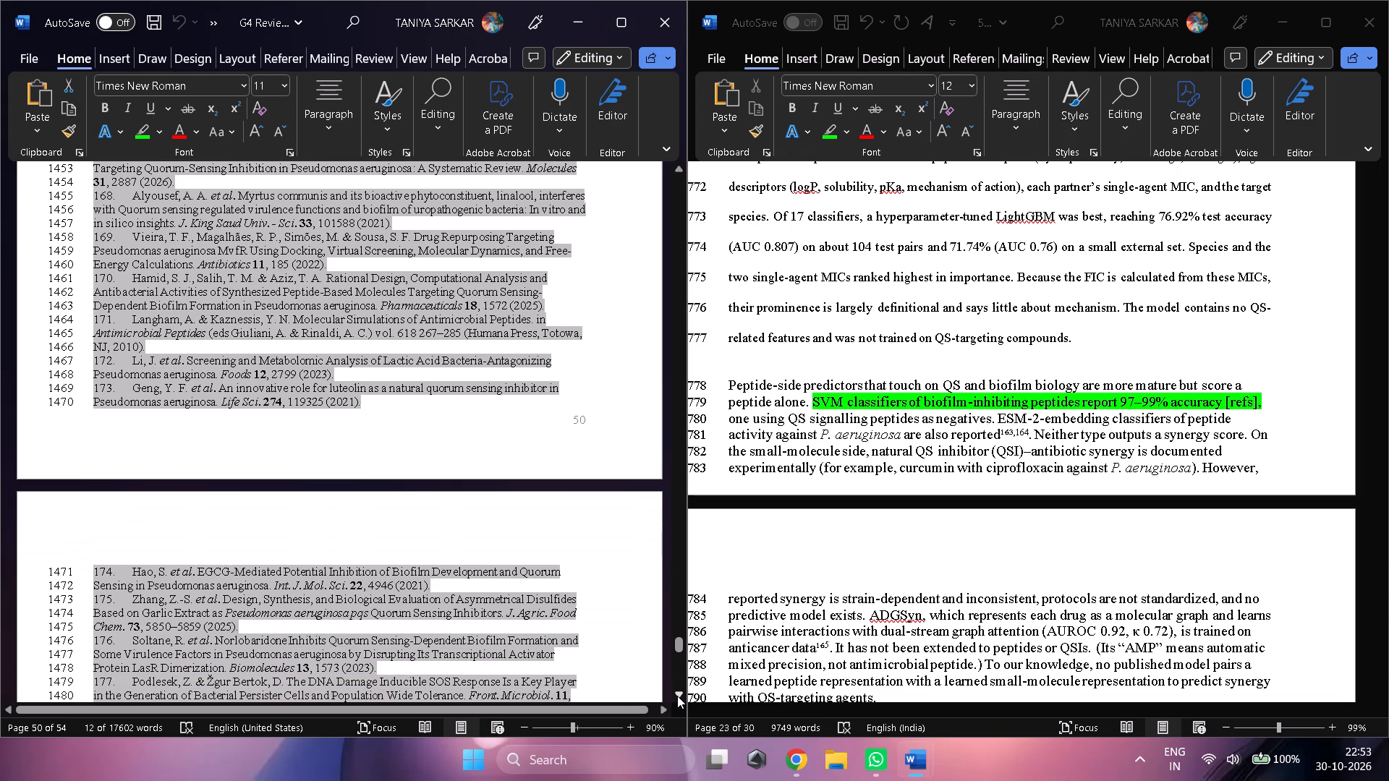
click(677, 696)
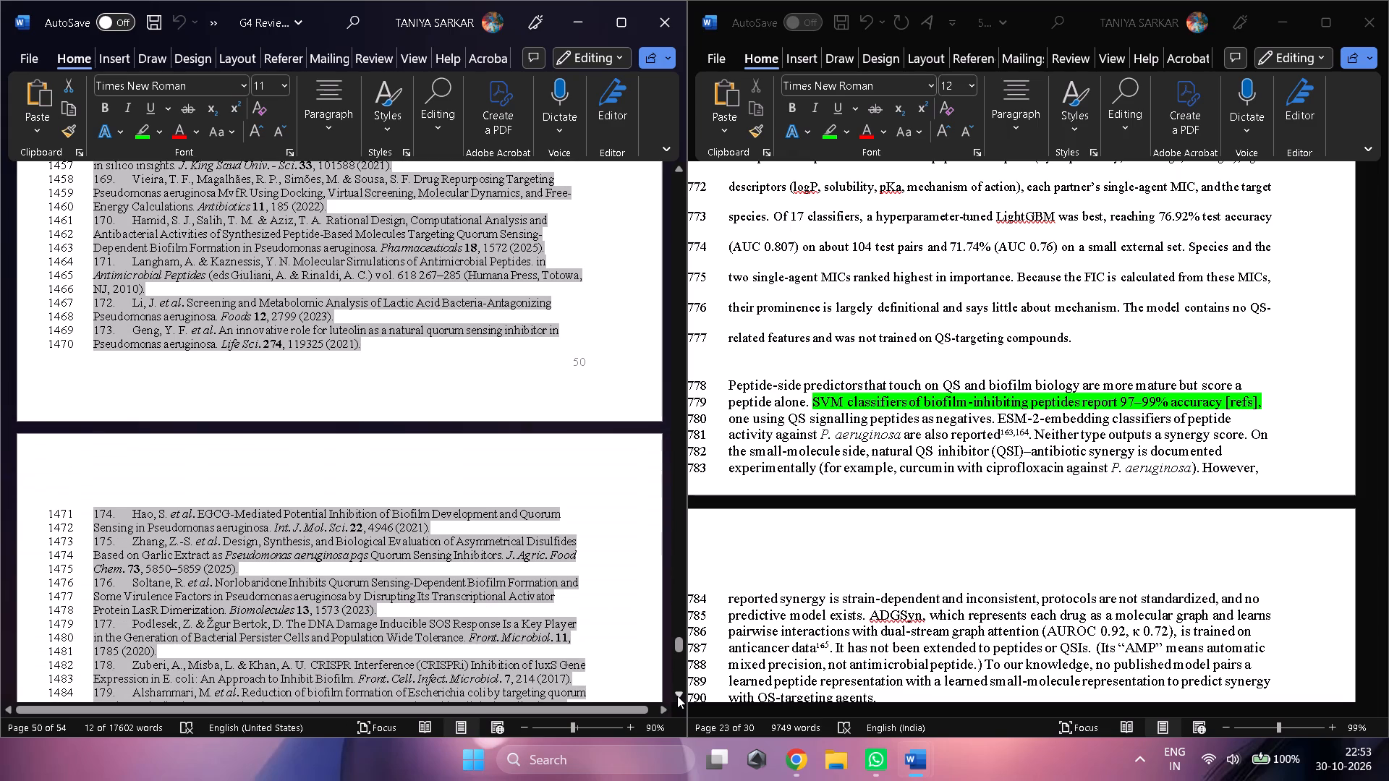
click(808, 774)
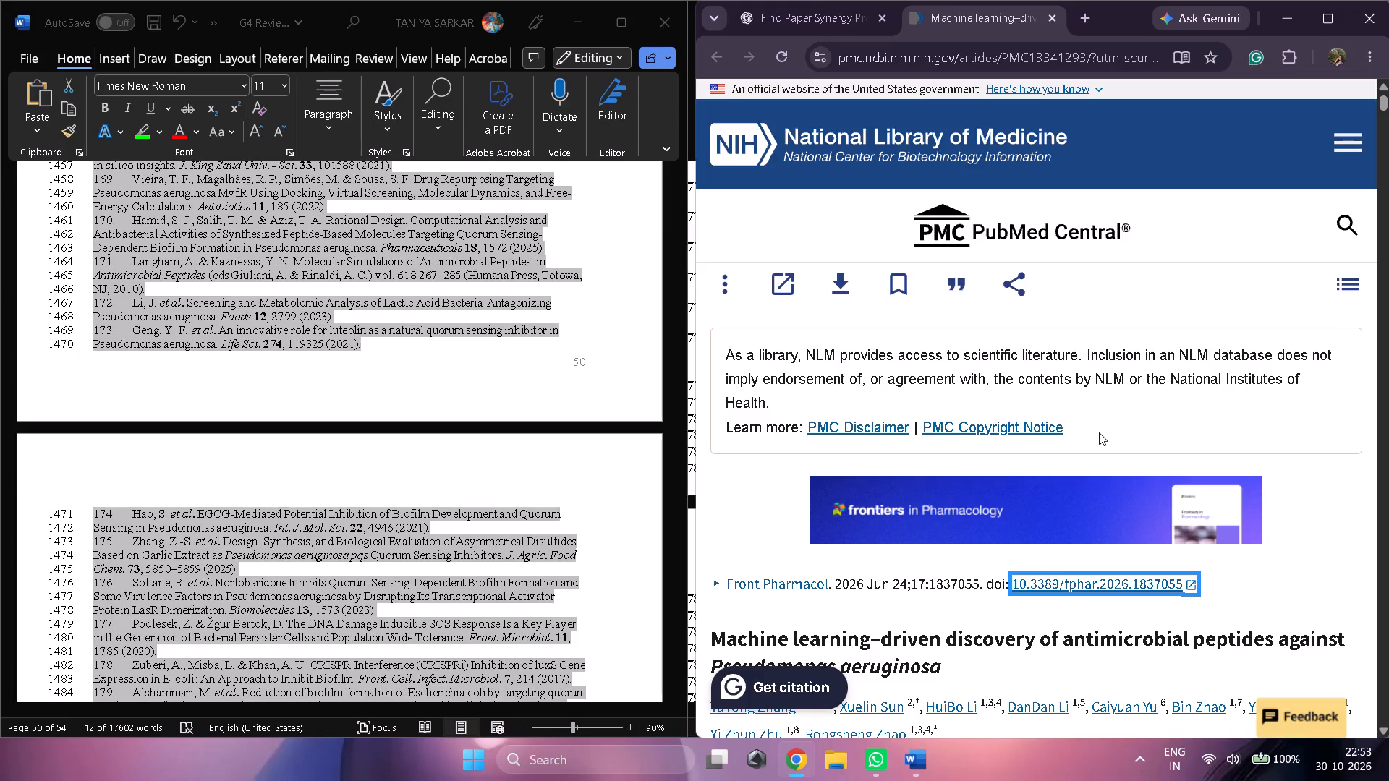
click(1294, 18)
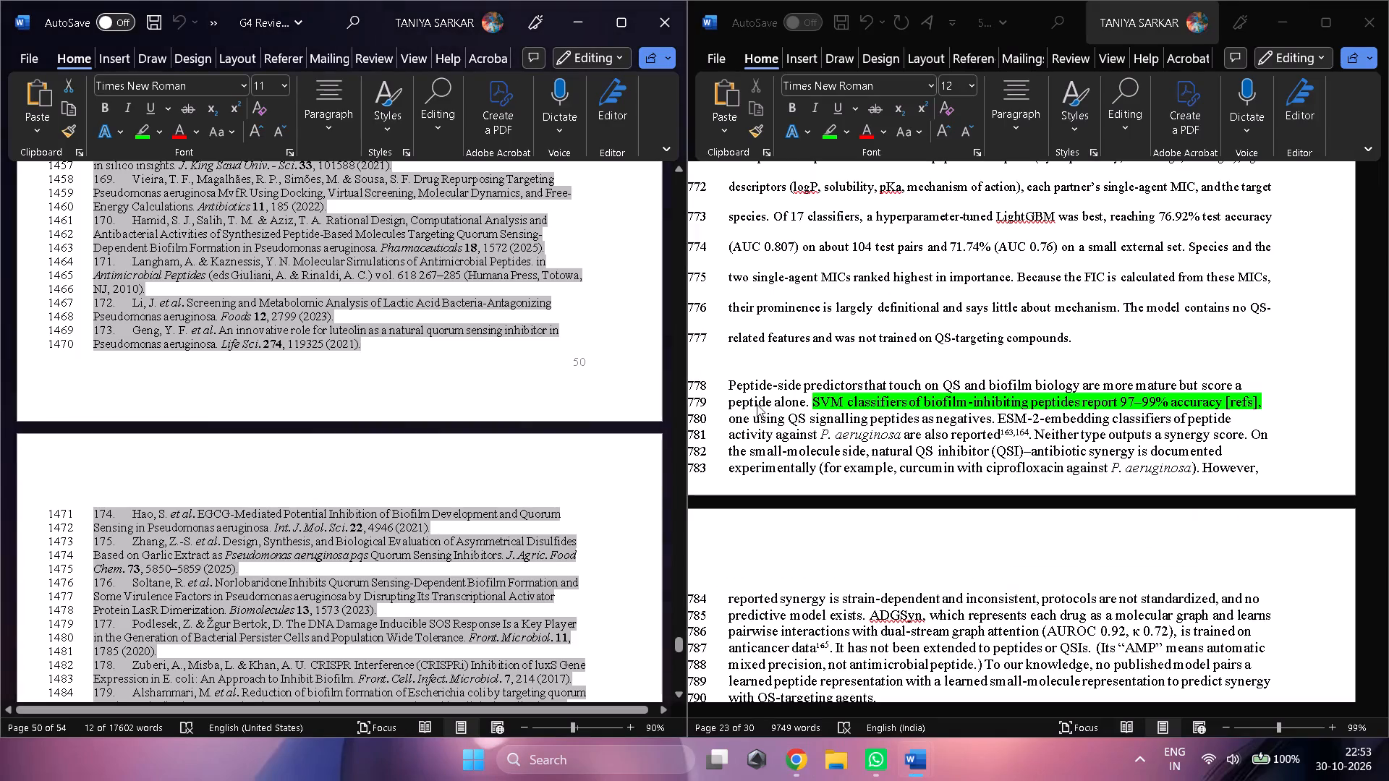
double_click(679, 693)
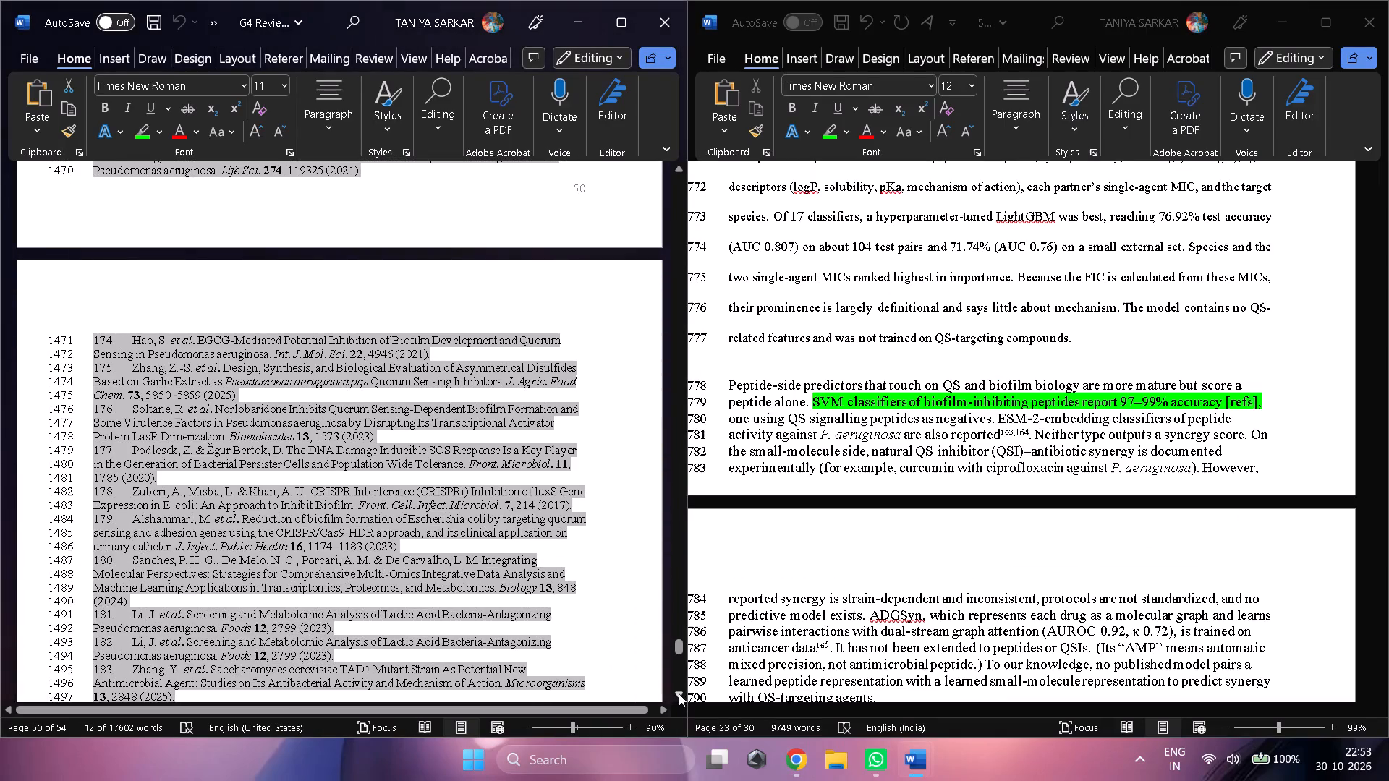
click(679, 693)
click(679, 693)
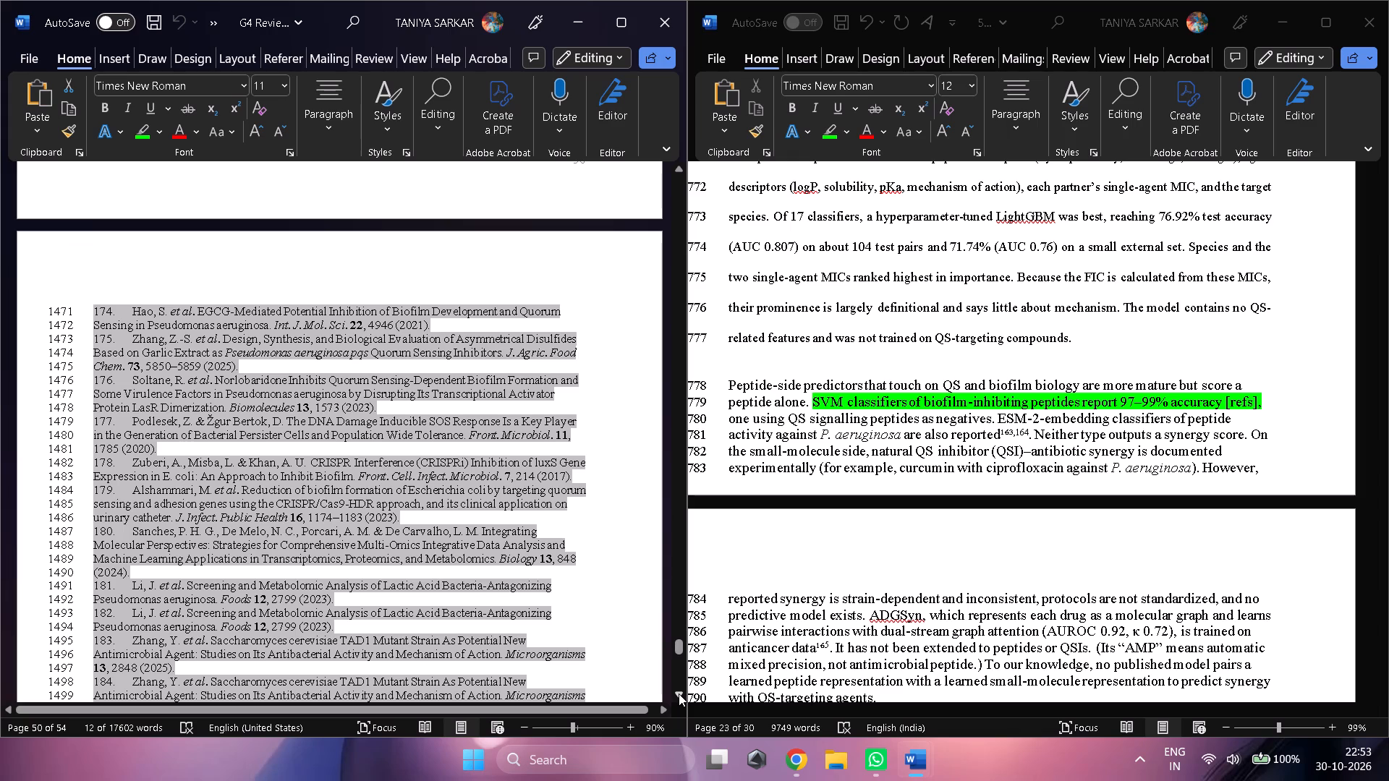
click(679, 693)
click(679, 693)
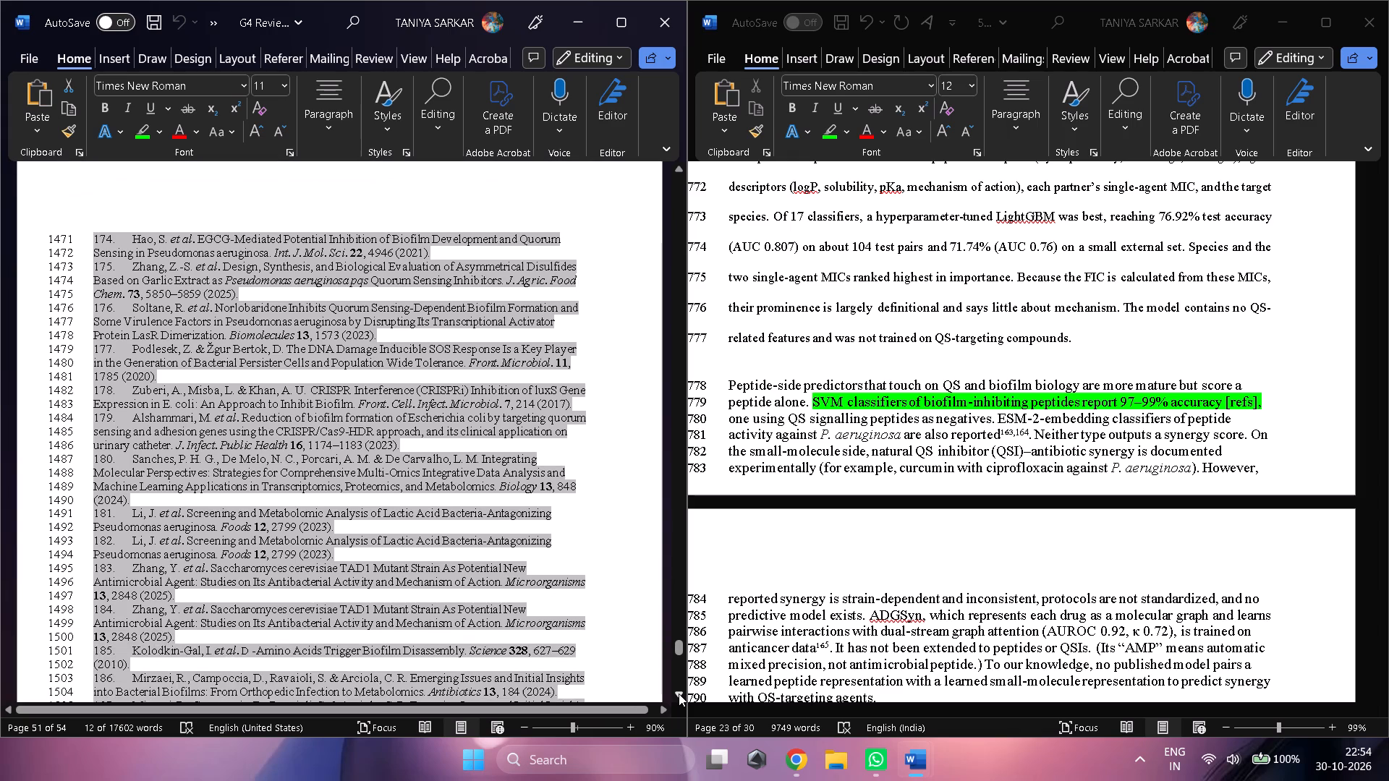
click(679, 693)
click(679, 693)
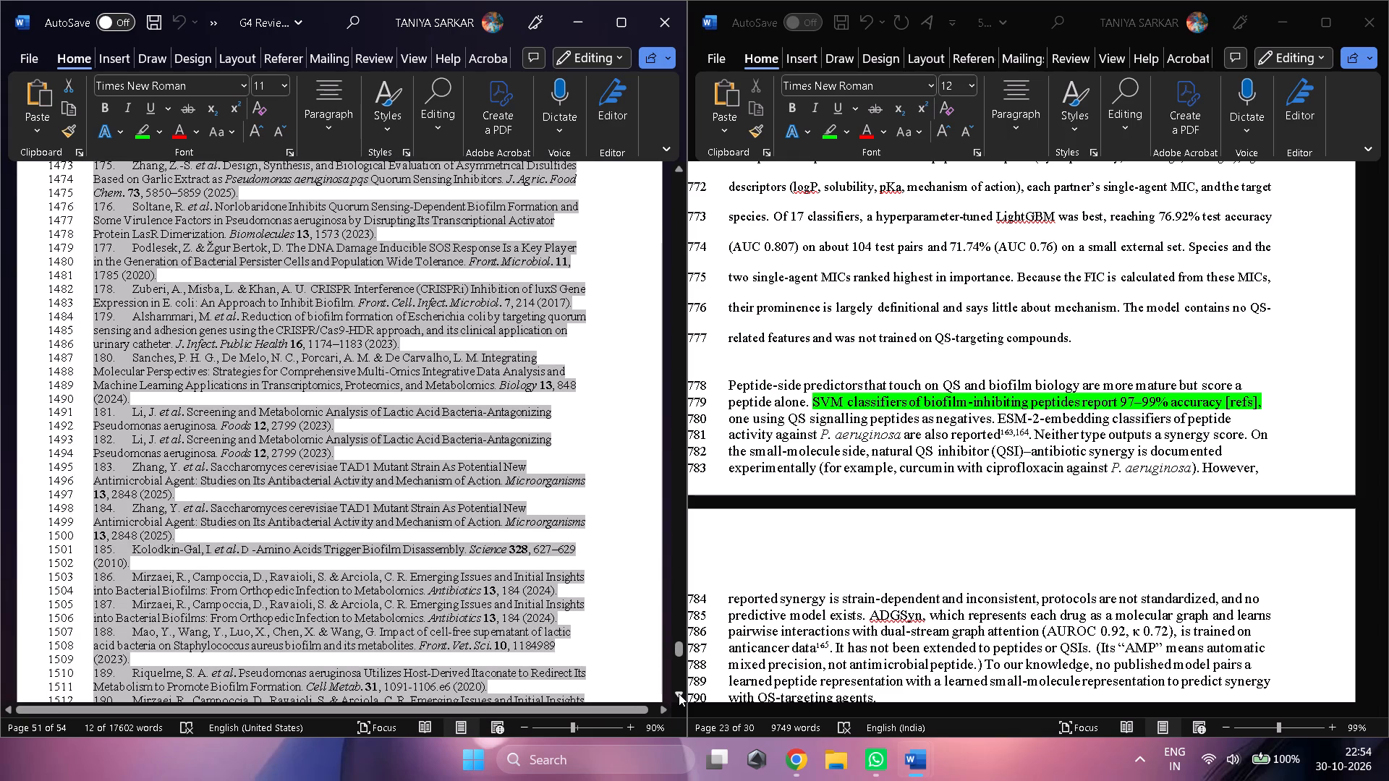
click(679, 693)
click(679, 693)
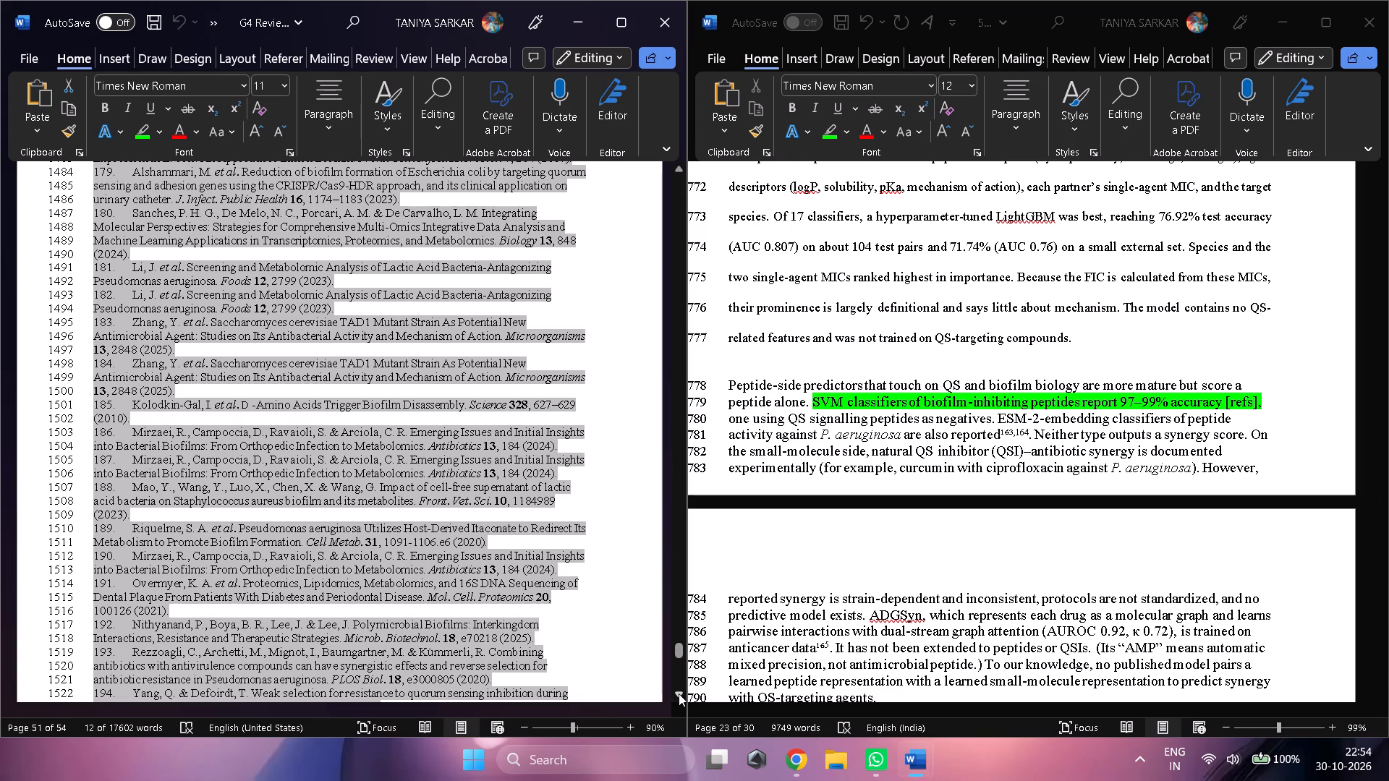
click(674, 601)
click(674, 601)
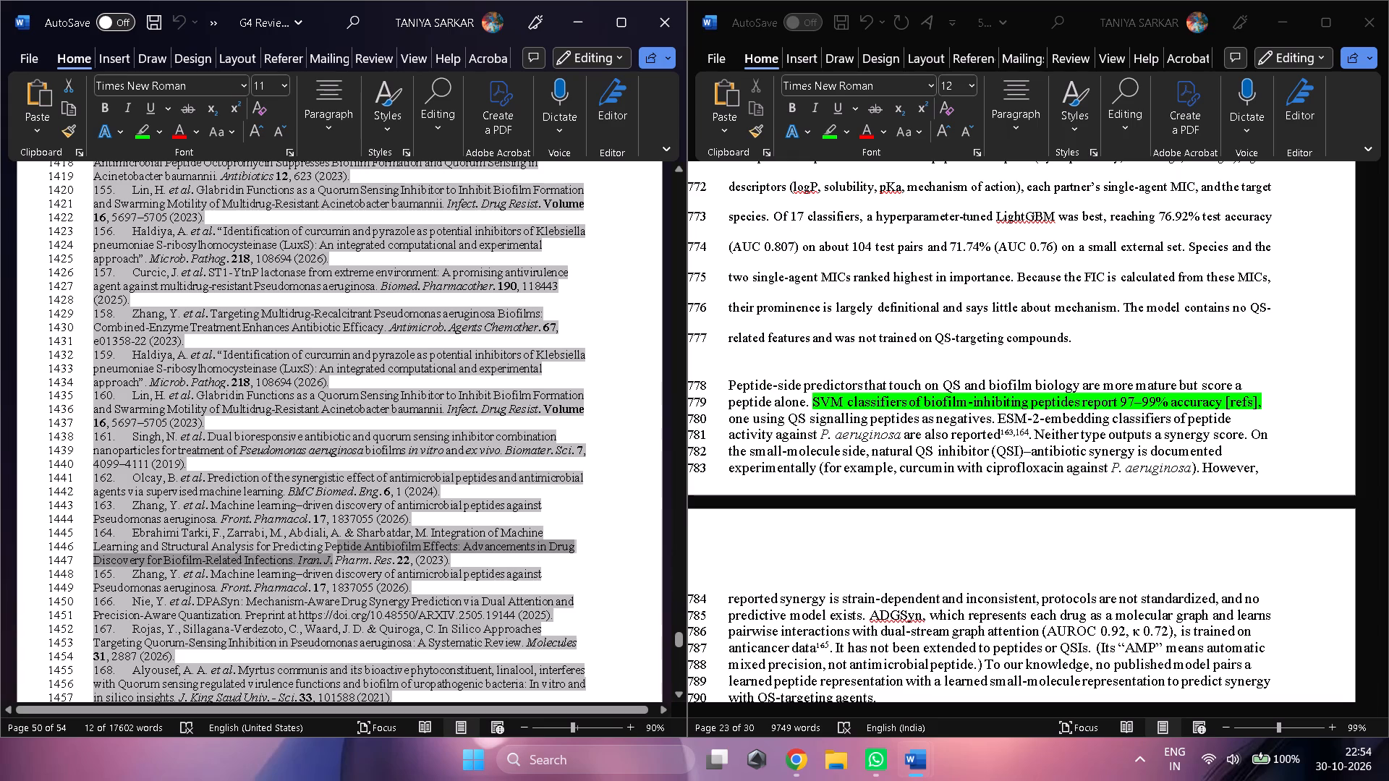
triple_click(680, 696)
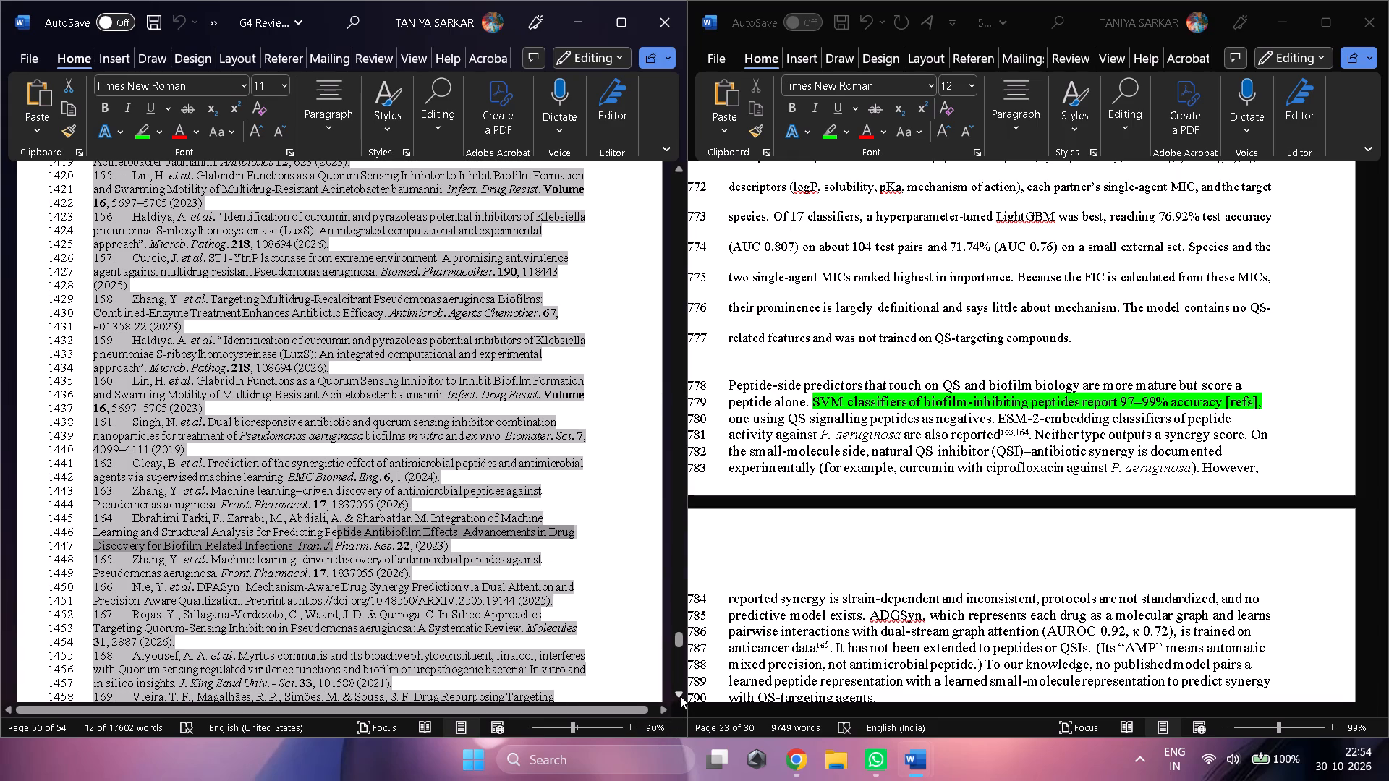
click(680, 696)
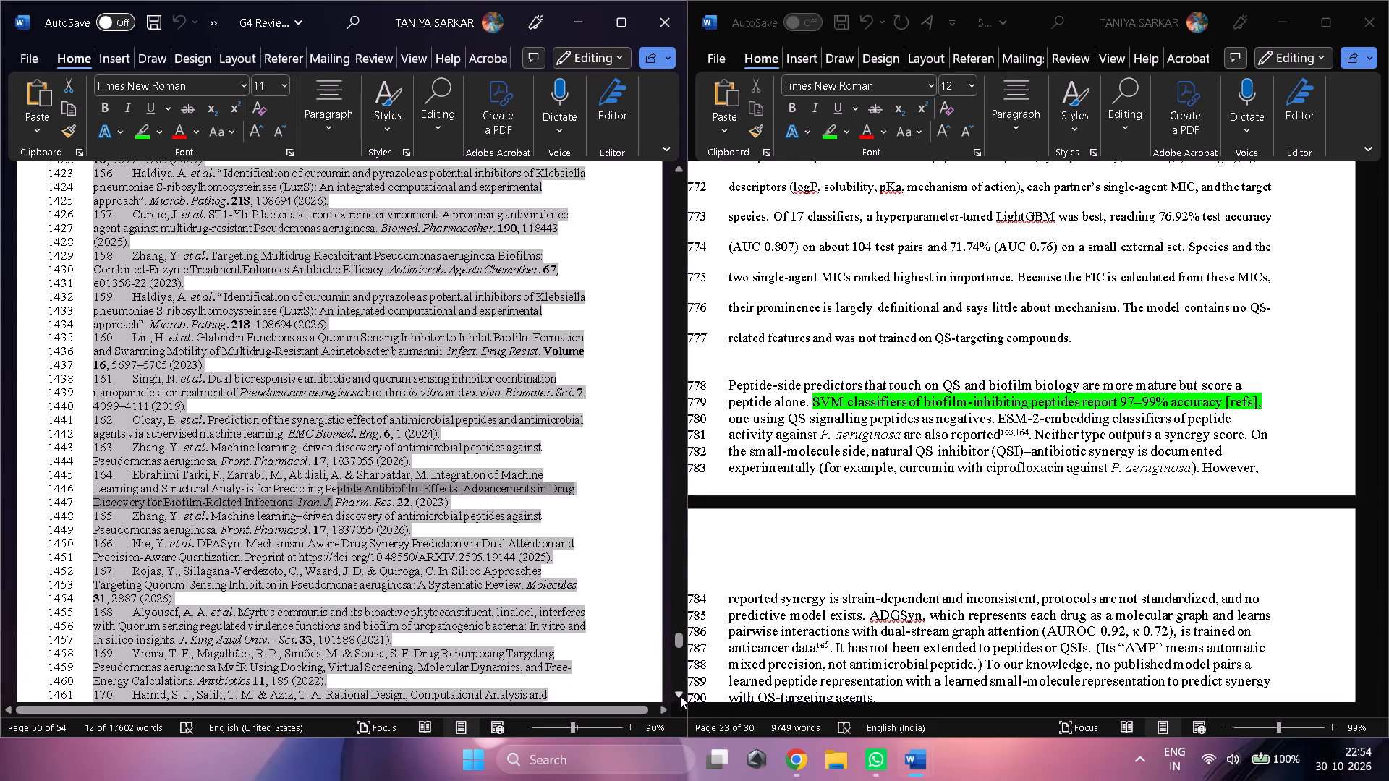
click(1013, 432)
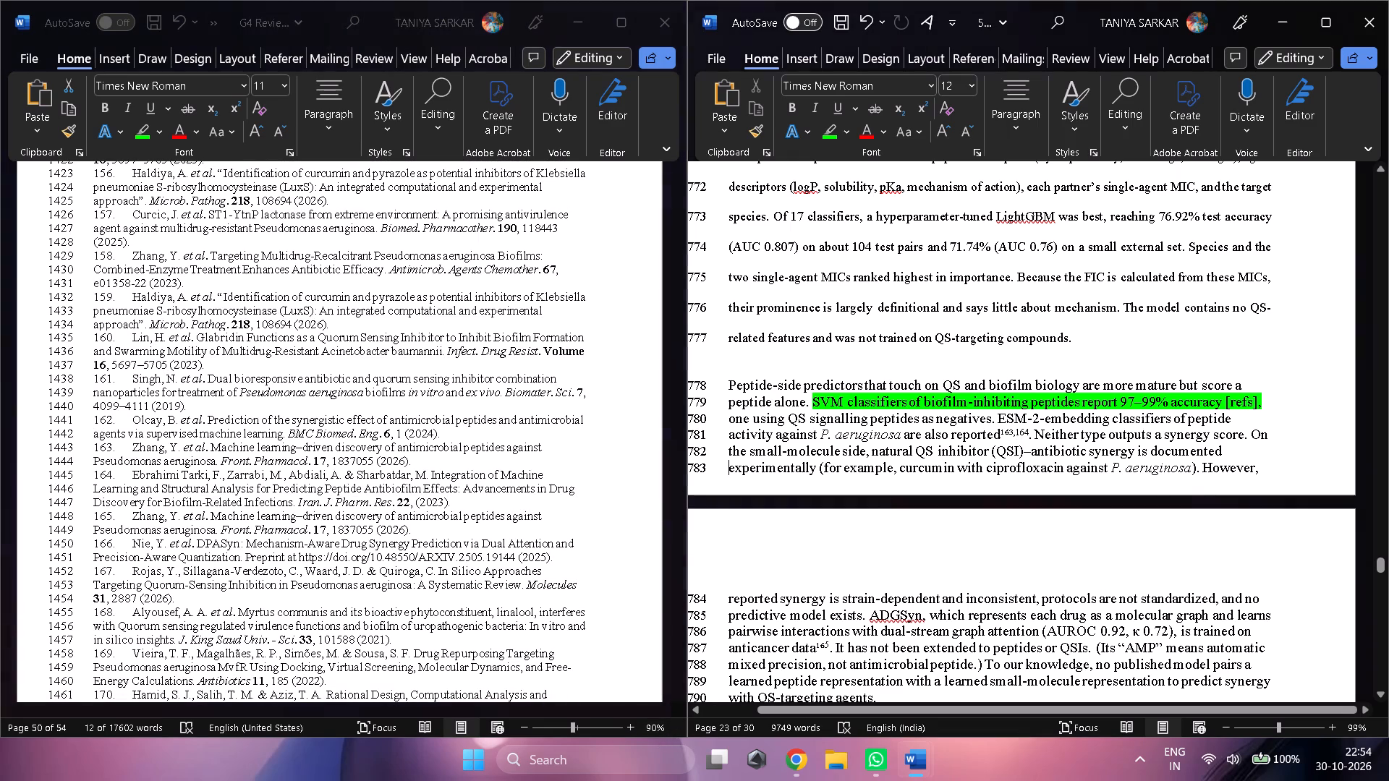
click(1016, 433)
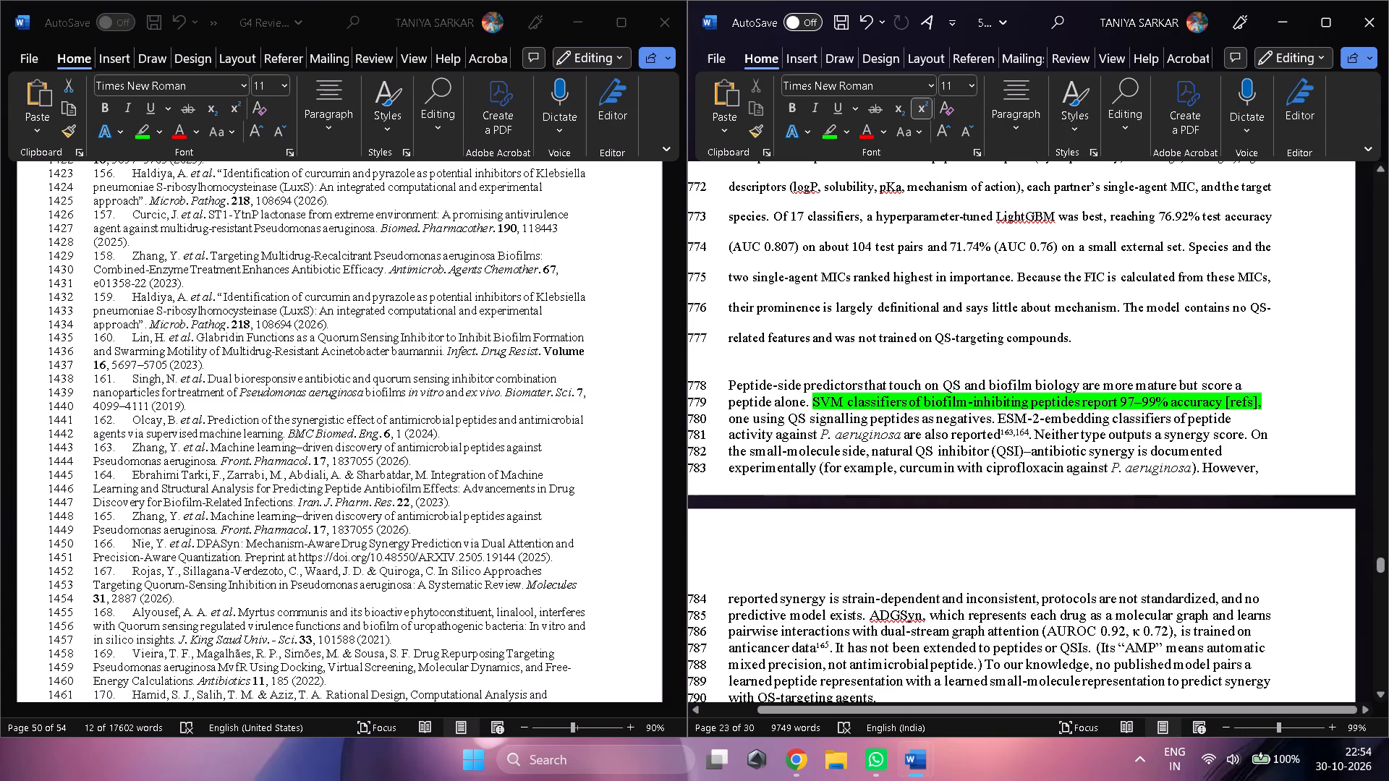
key(BackSpace)
key(BackSpace)
key(BackSpace)
key(BackSpace)
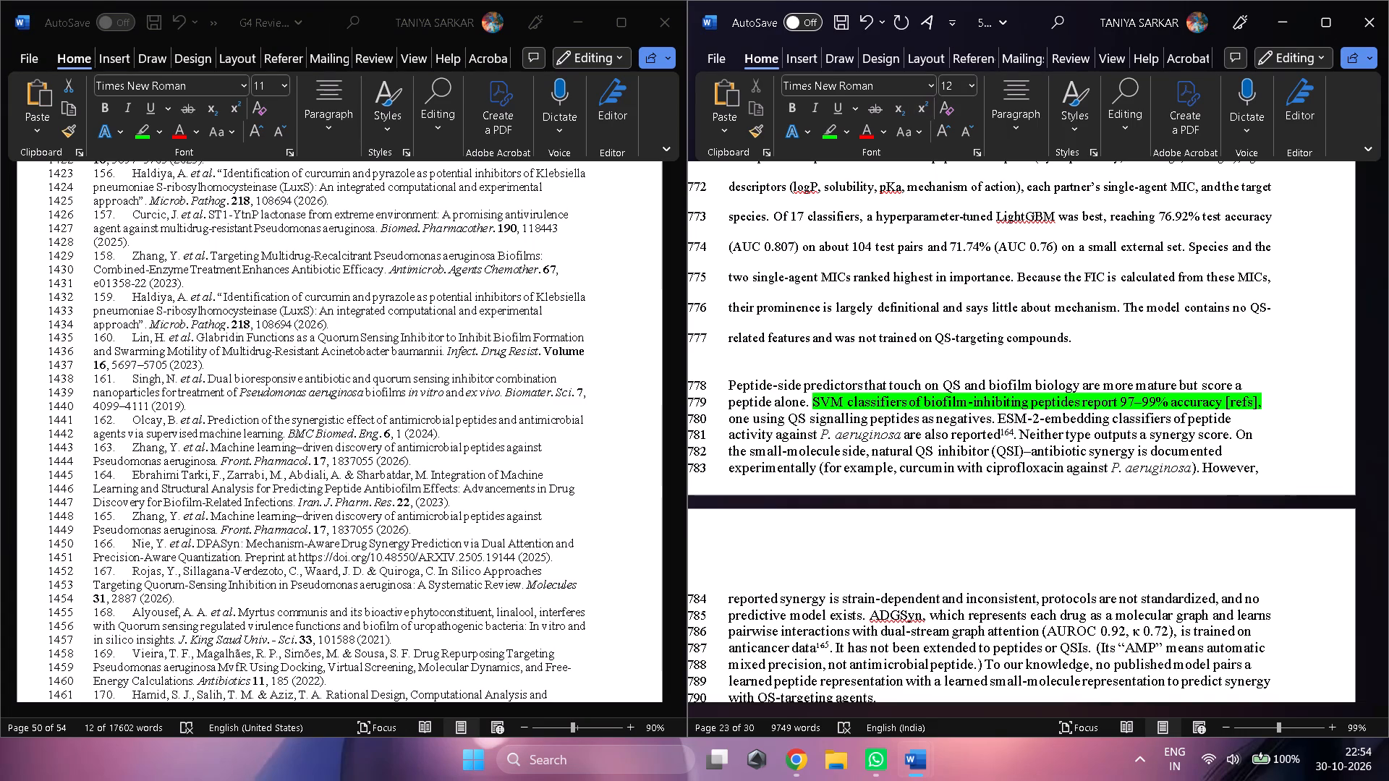
key(ctrl+v)
key(space)
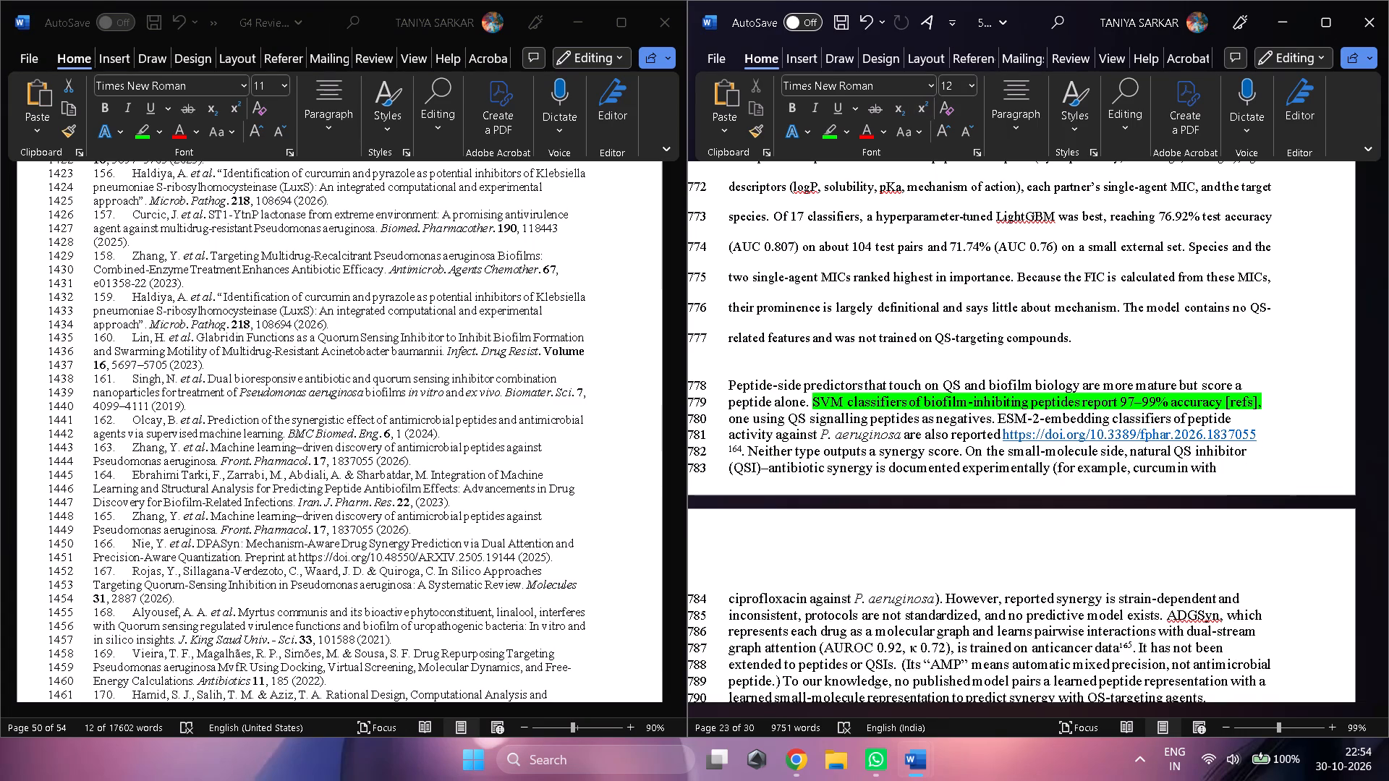
click(1255, 435)
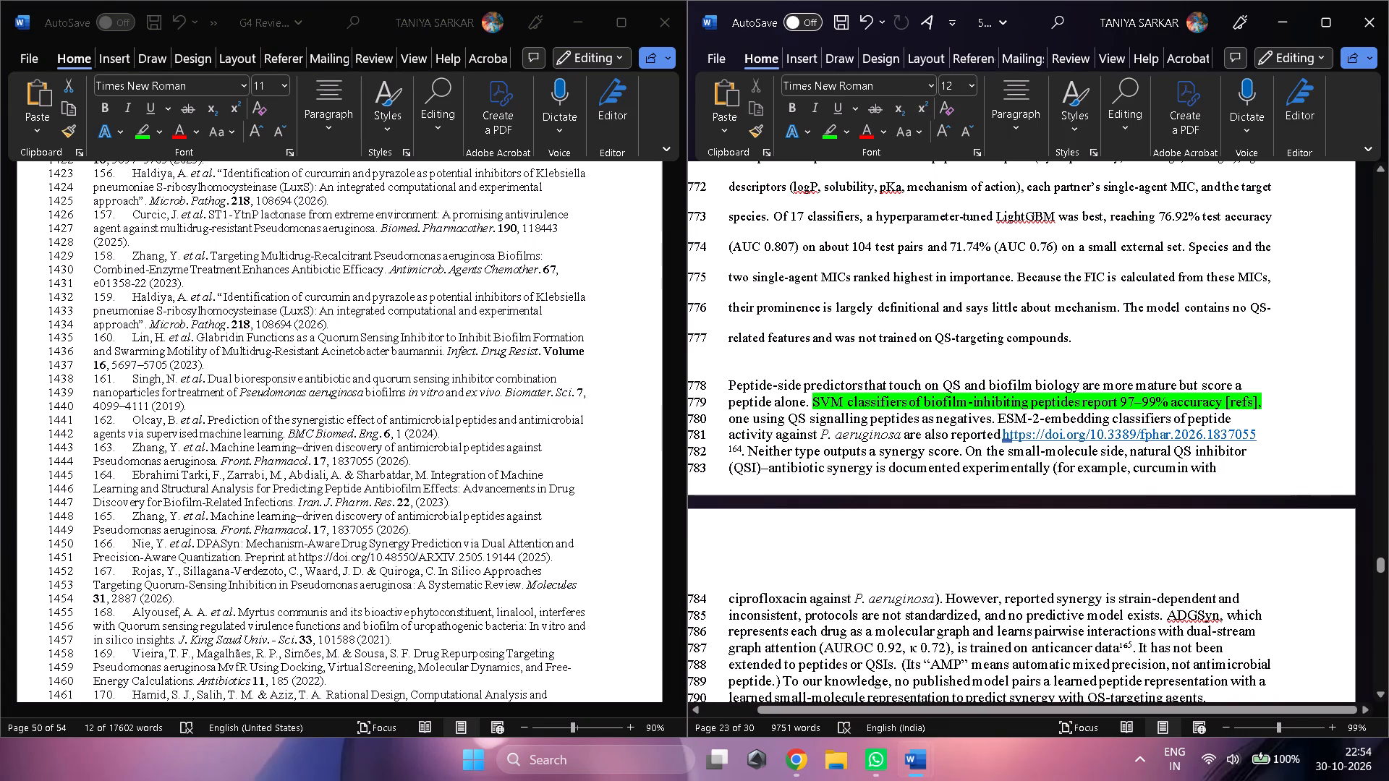
key(comma)
triple_click(1380, 696)
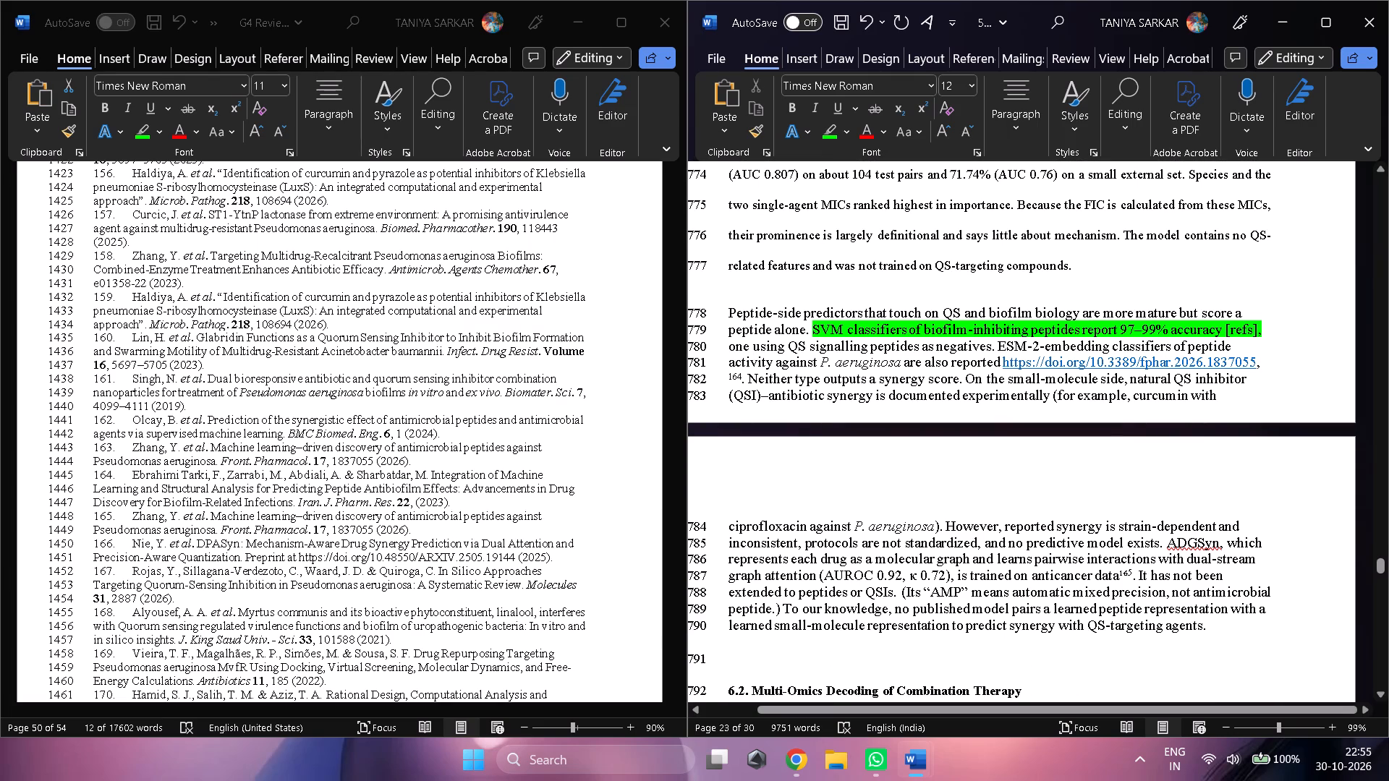
click(1132, 575)
key(BackSpace)
key(BackSpace)
key(BackSpace)
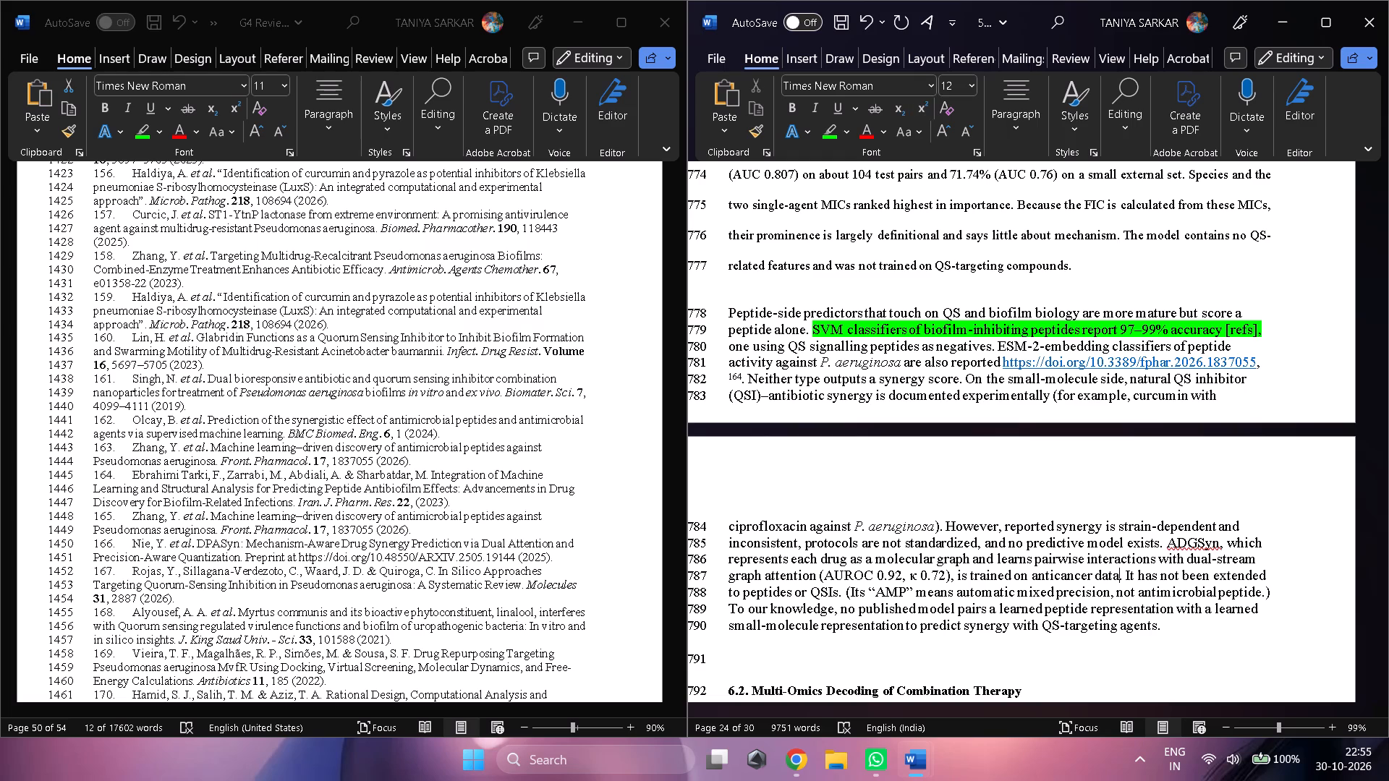
key(ctrl+v)
key(space)
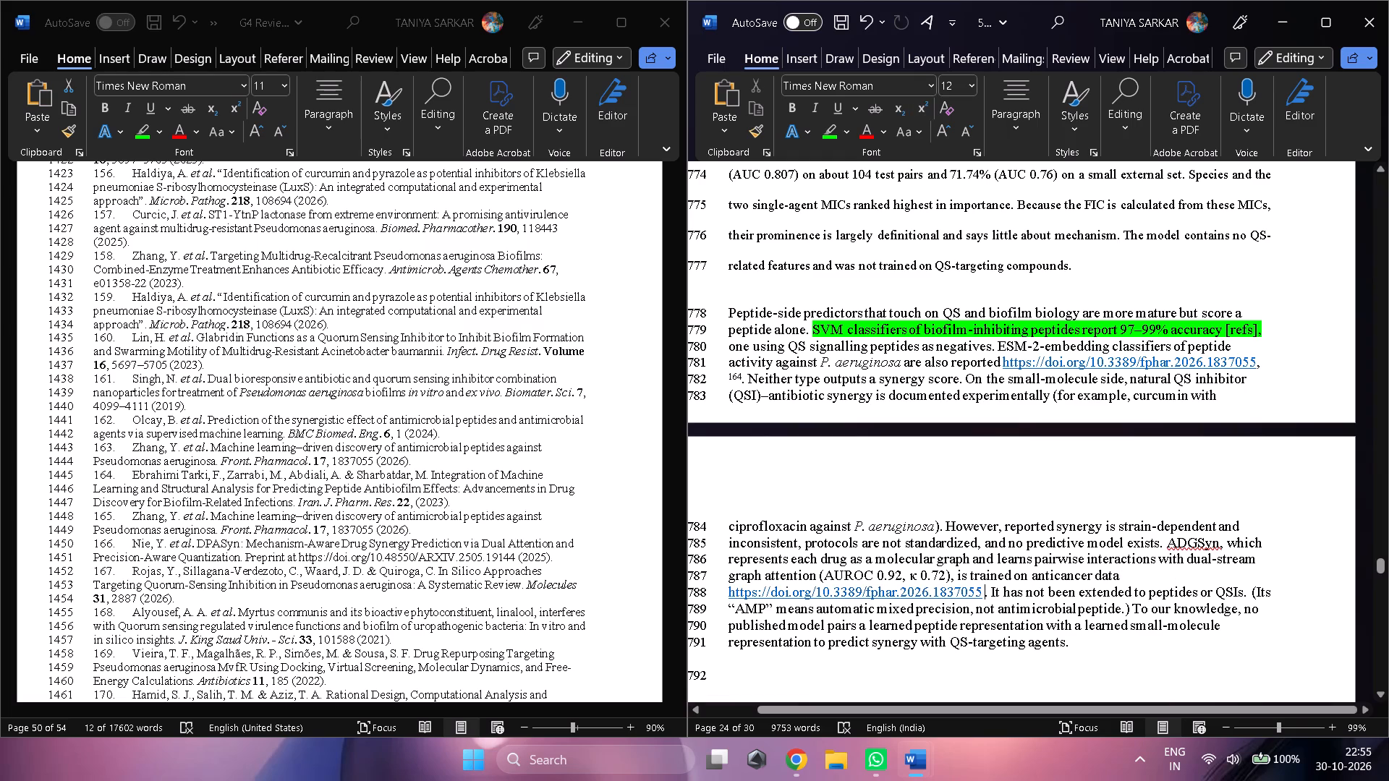
click(724, 593)
key(BackSpace)
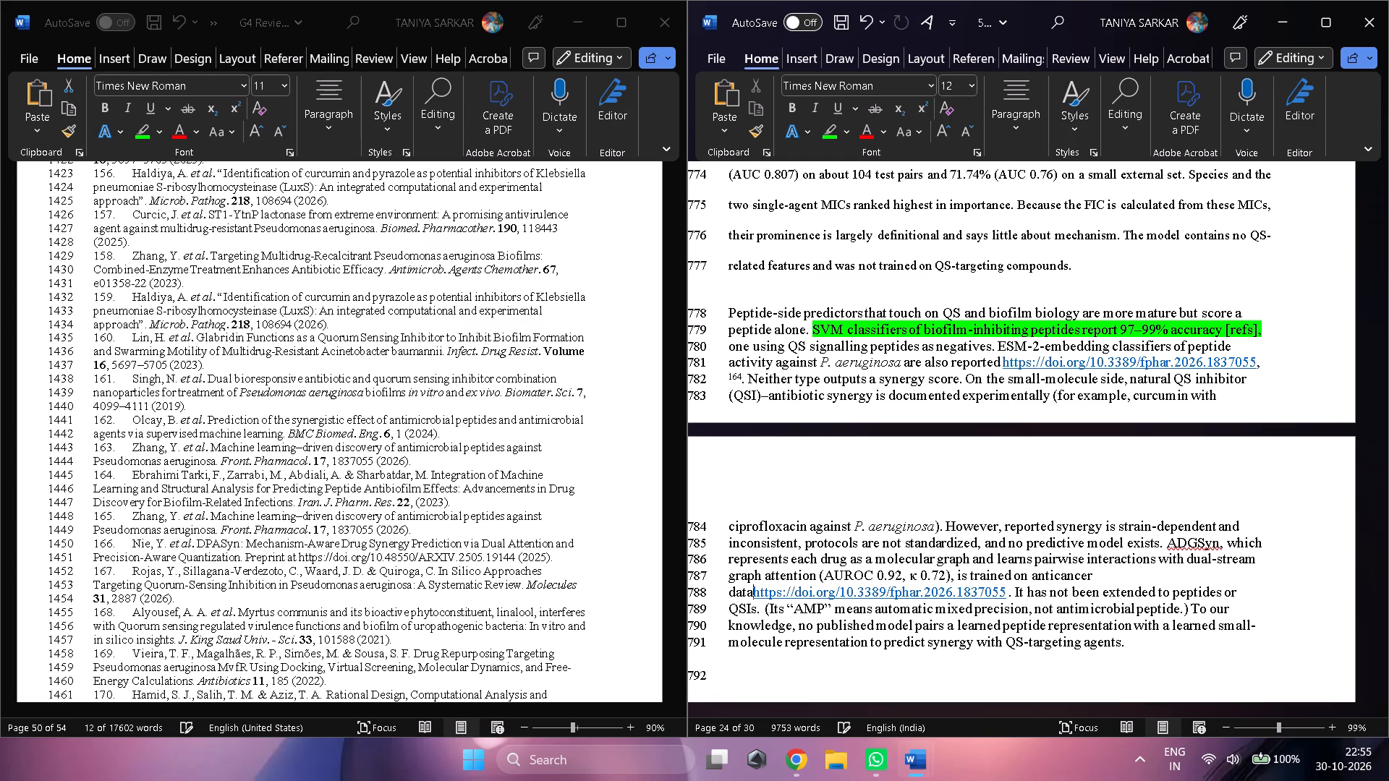
key(BackSpace)
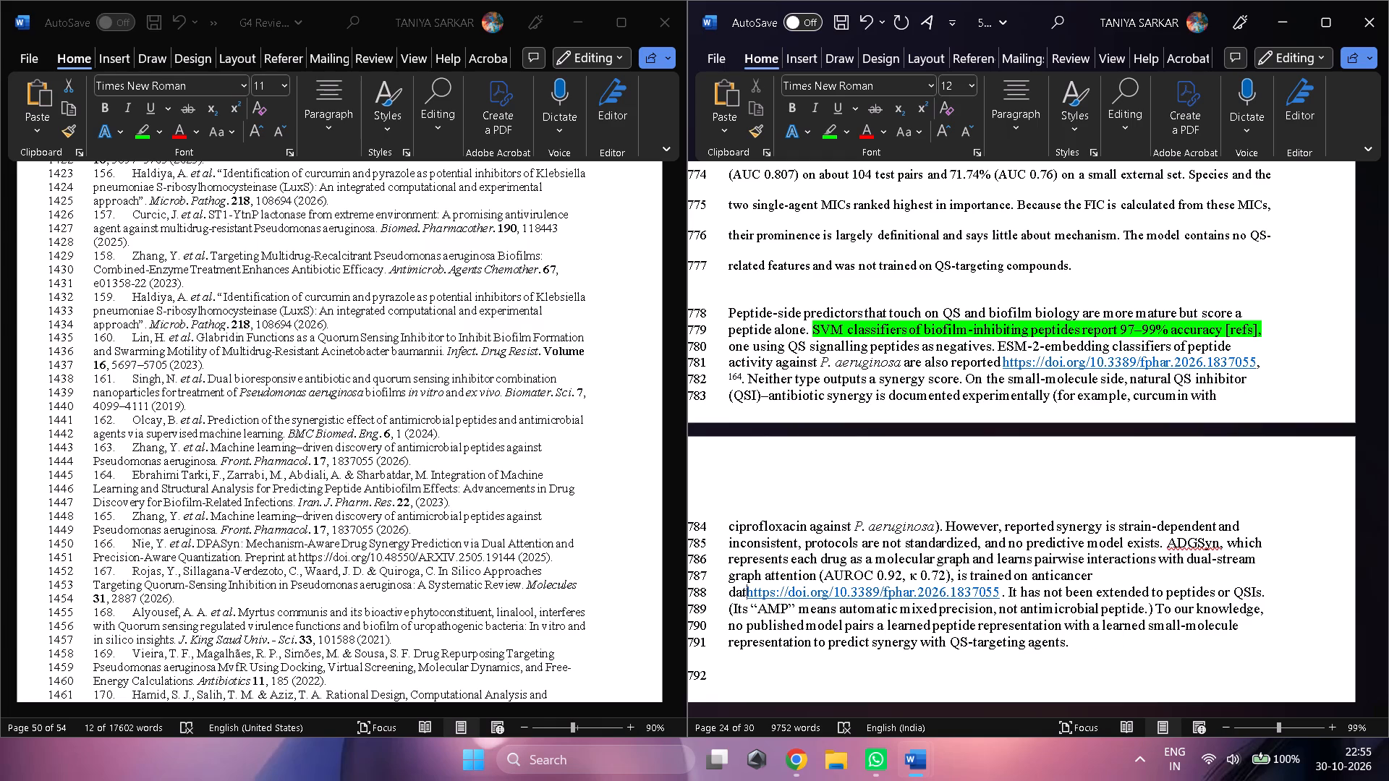
key(ctrl+z)
key(space)
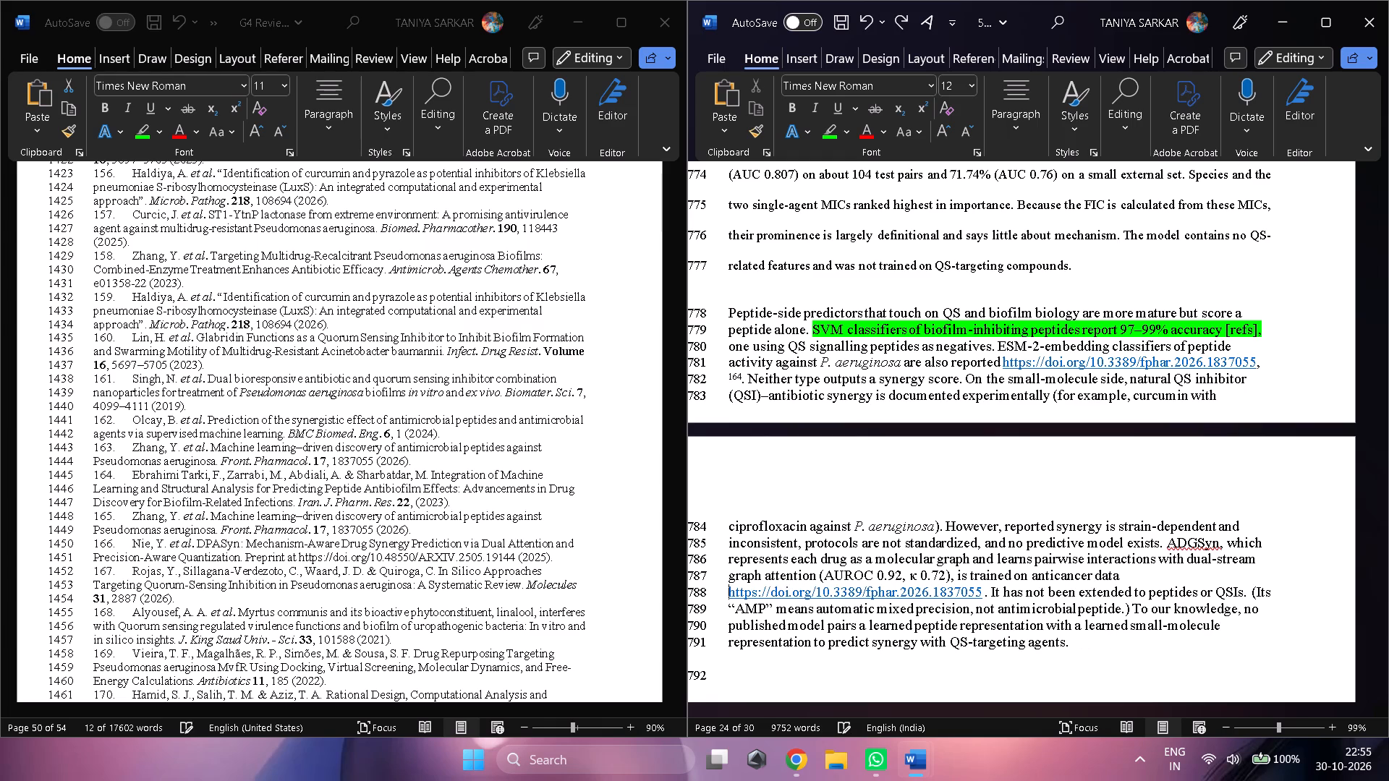
key(space)
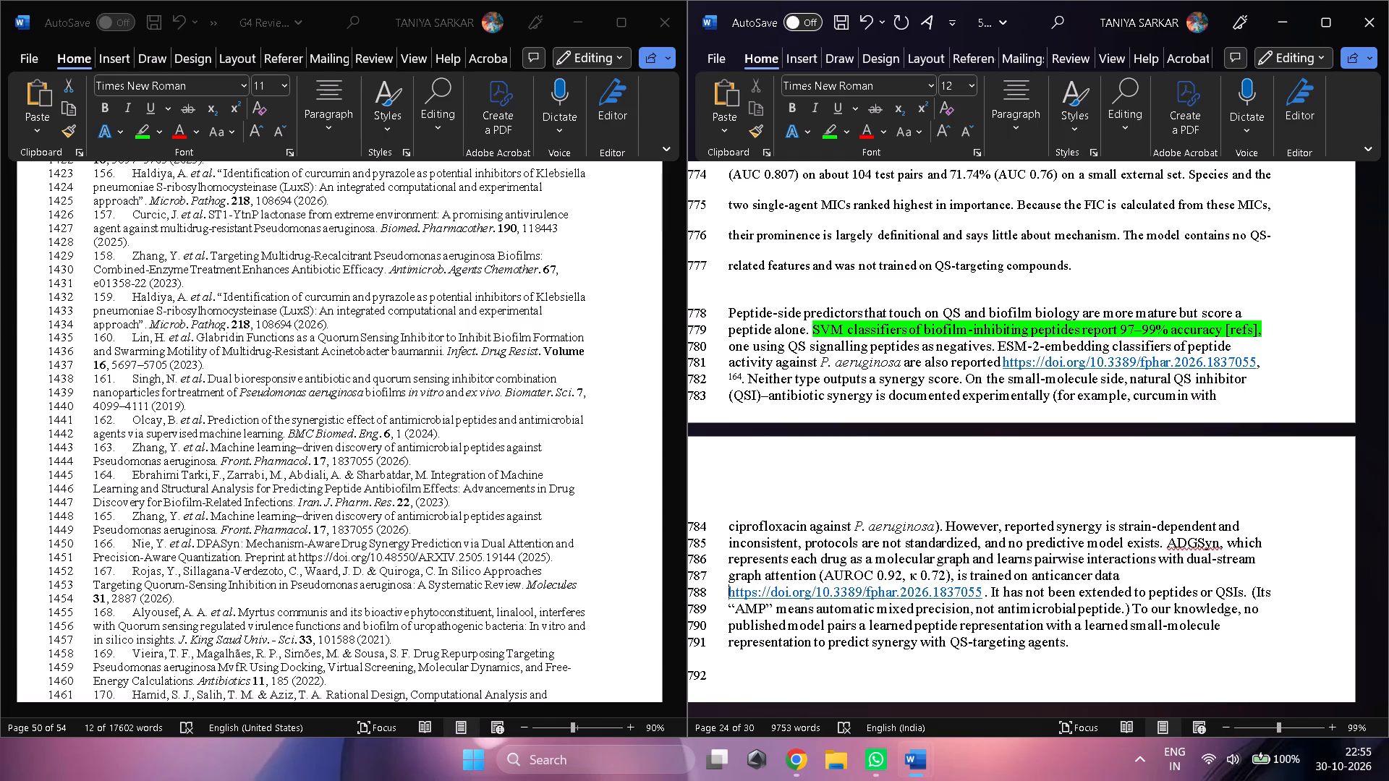
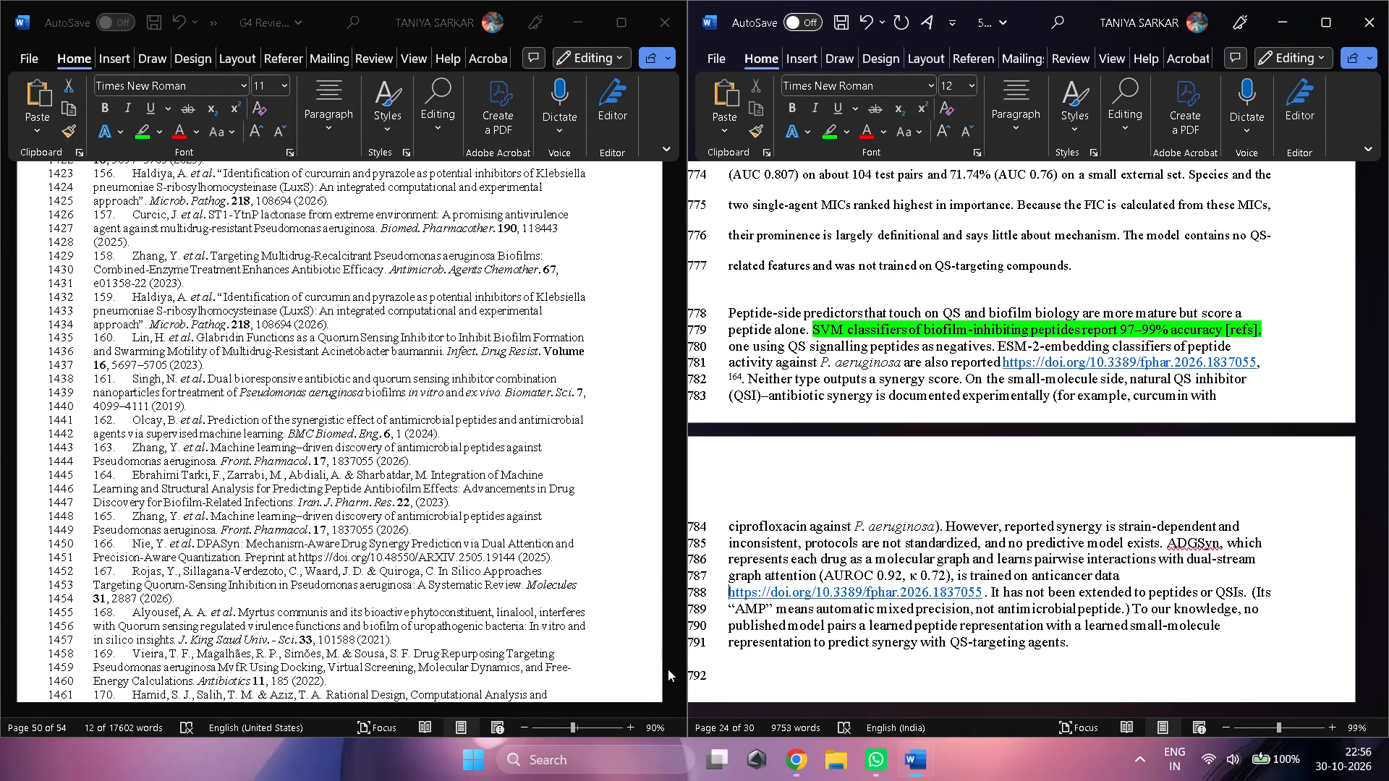
Copy the text of reference 164, on machine learning and structural analysis for predicting peptide antibiofilm effects, from the G4 Review list.
click(675, 696)
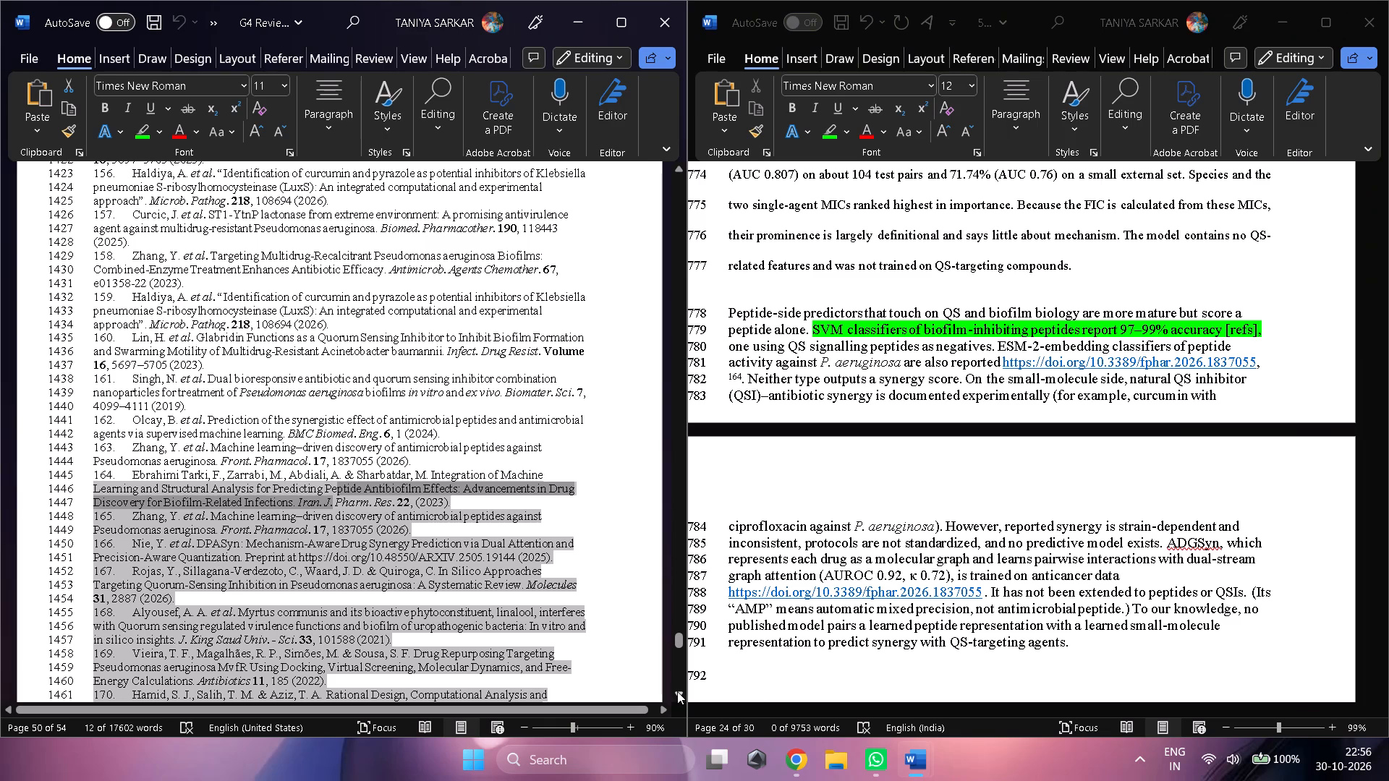
click(676, 690)
click(676, 690)
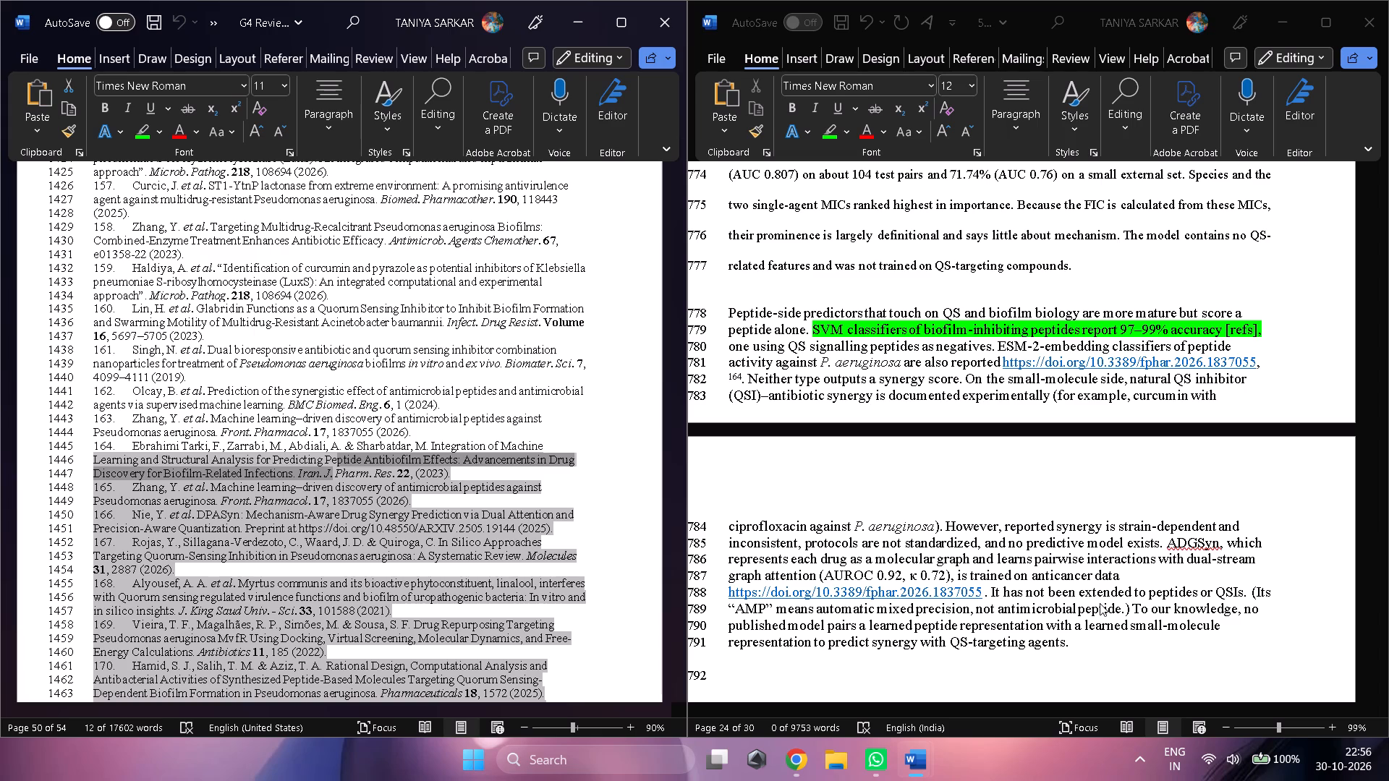
click(147, 453)
drag(135, 446, 144, 448)
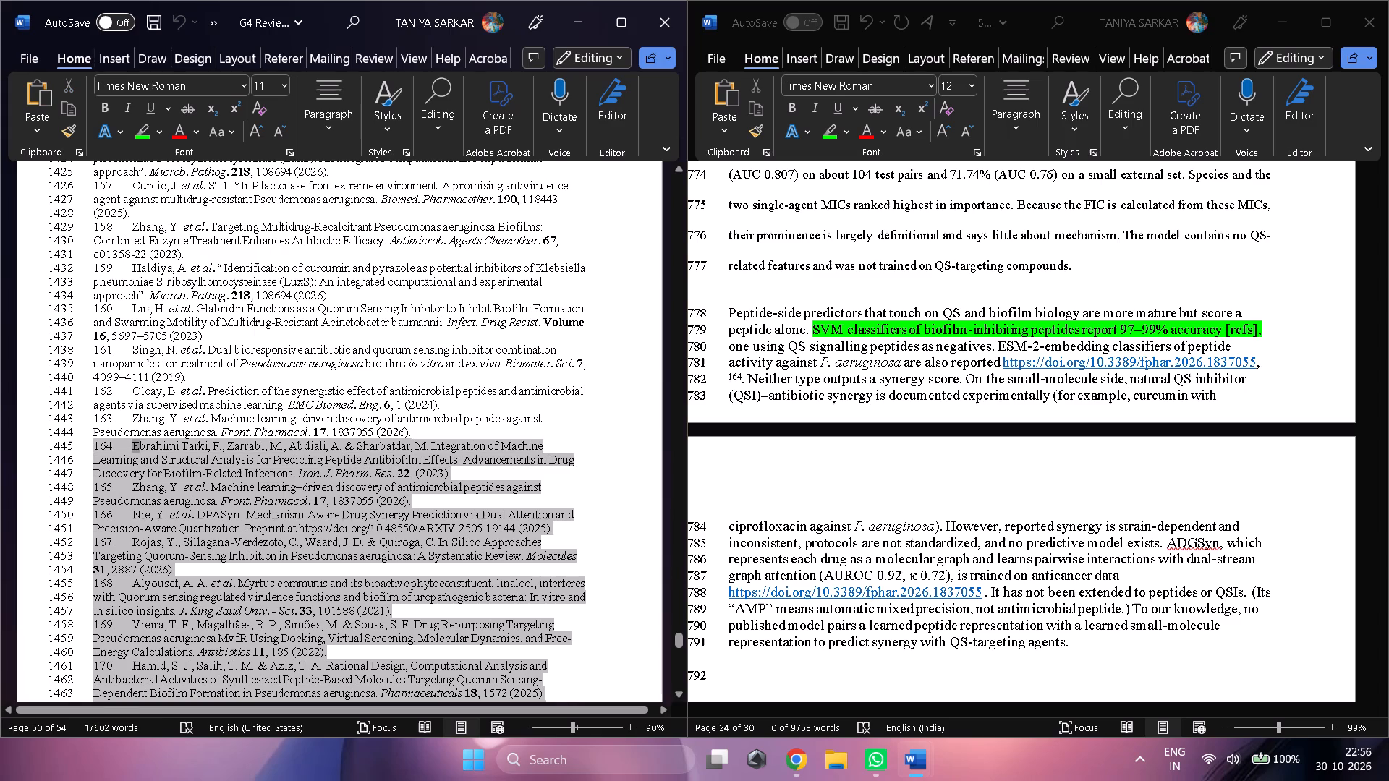
drag(144, 448, 320, 464)
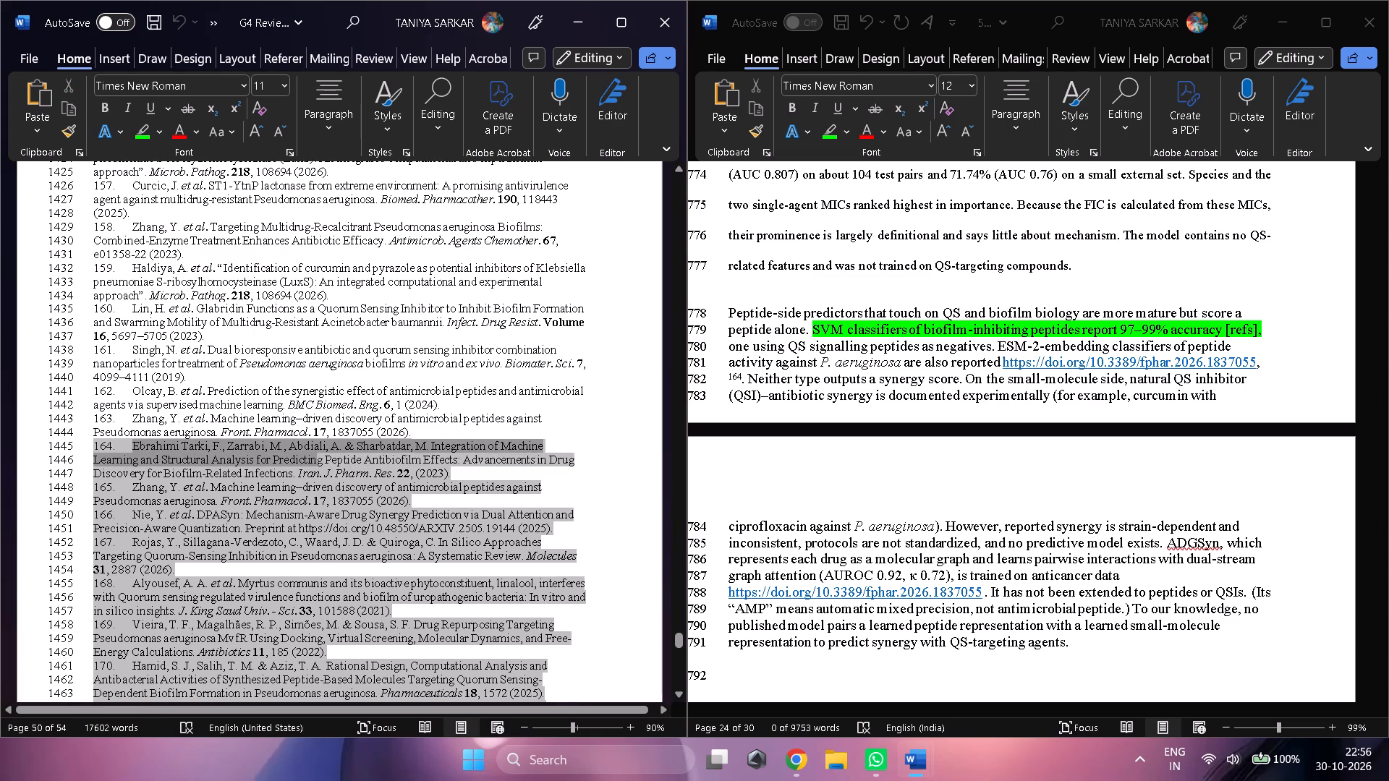
drag(320, 464, 450, 477)
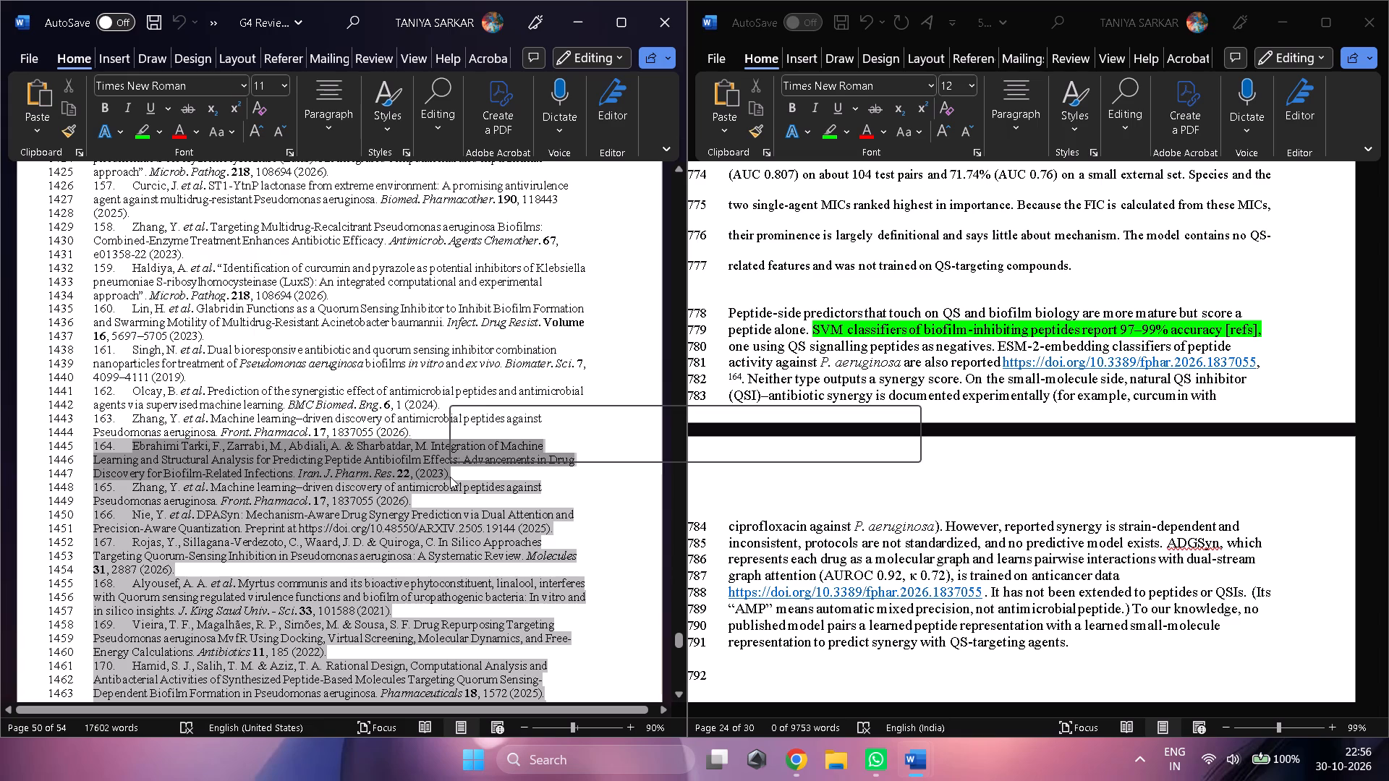
right_click(310, 459)
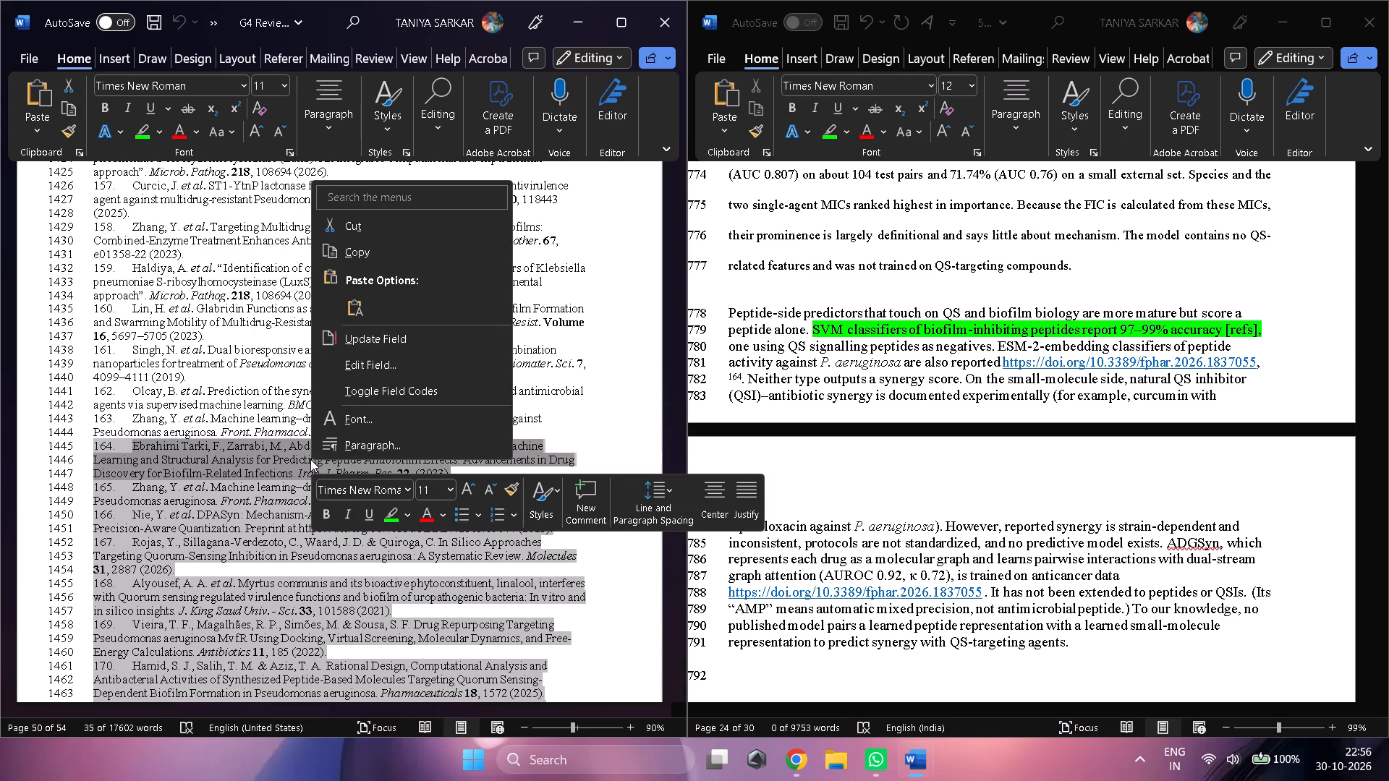
click(354, 246)
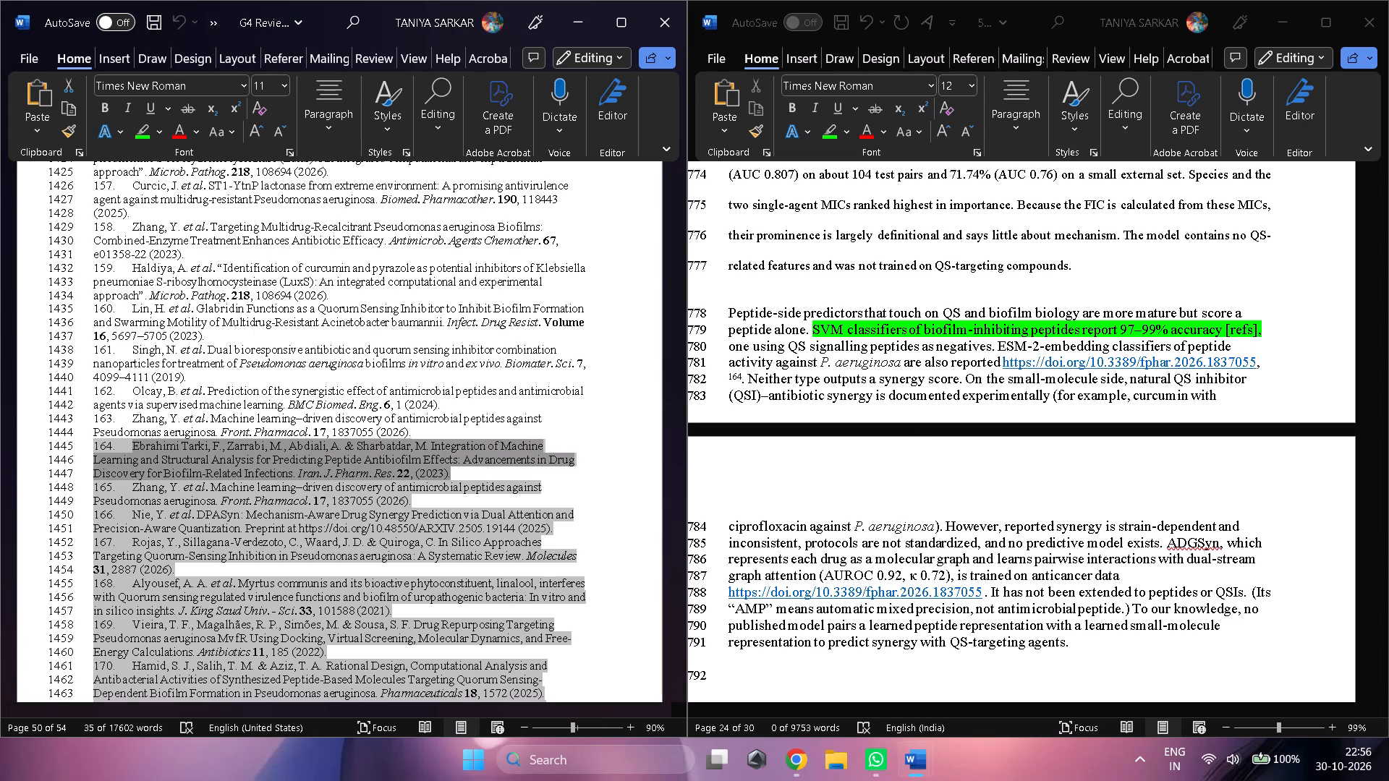
double_click(675, 694)
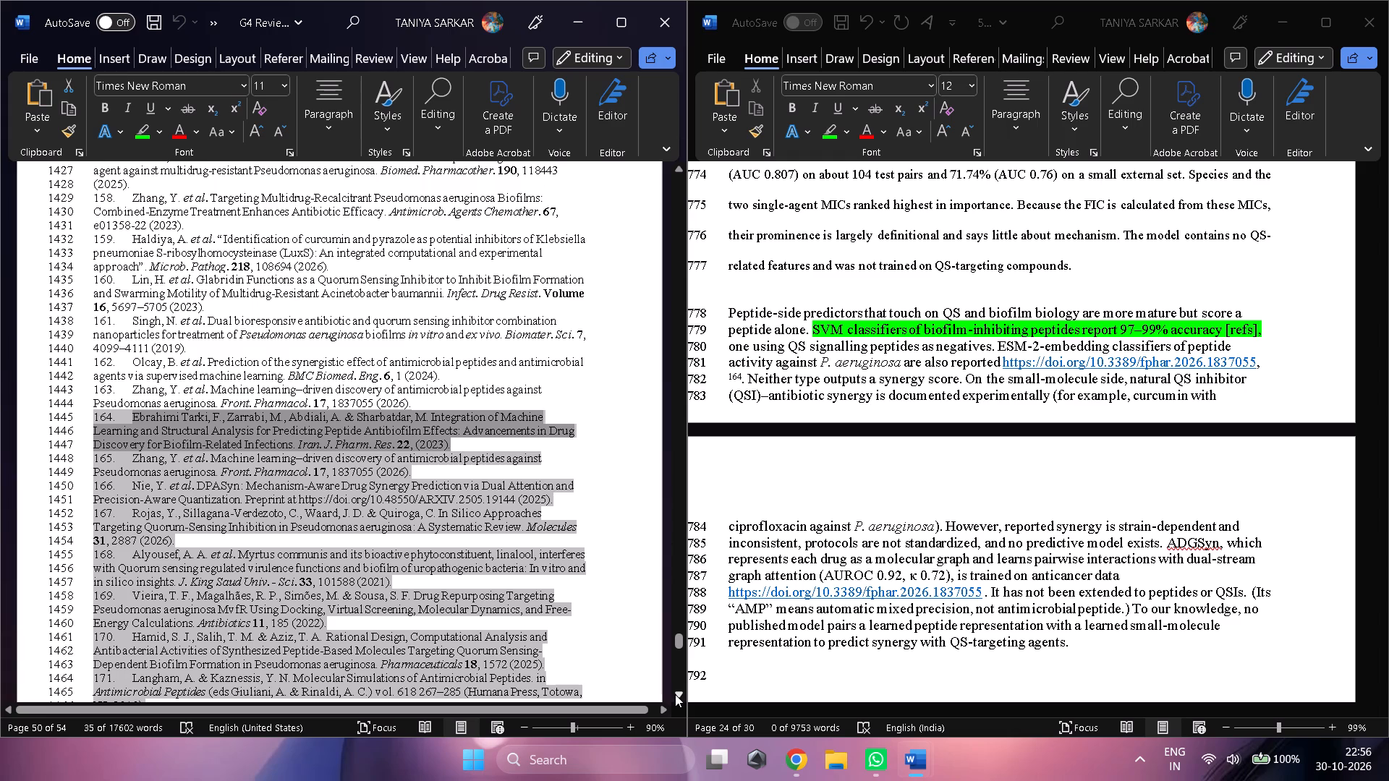
click(675, 694)
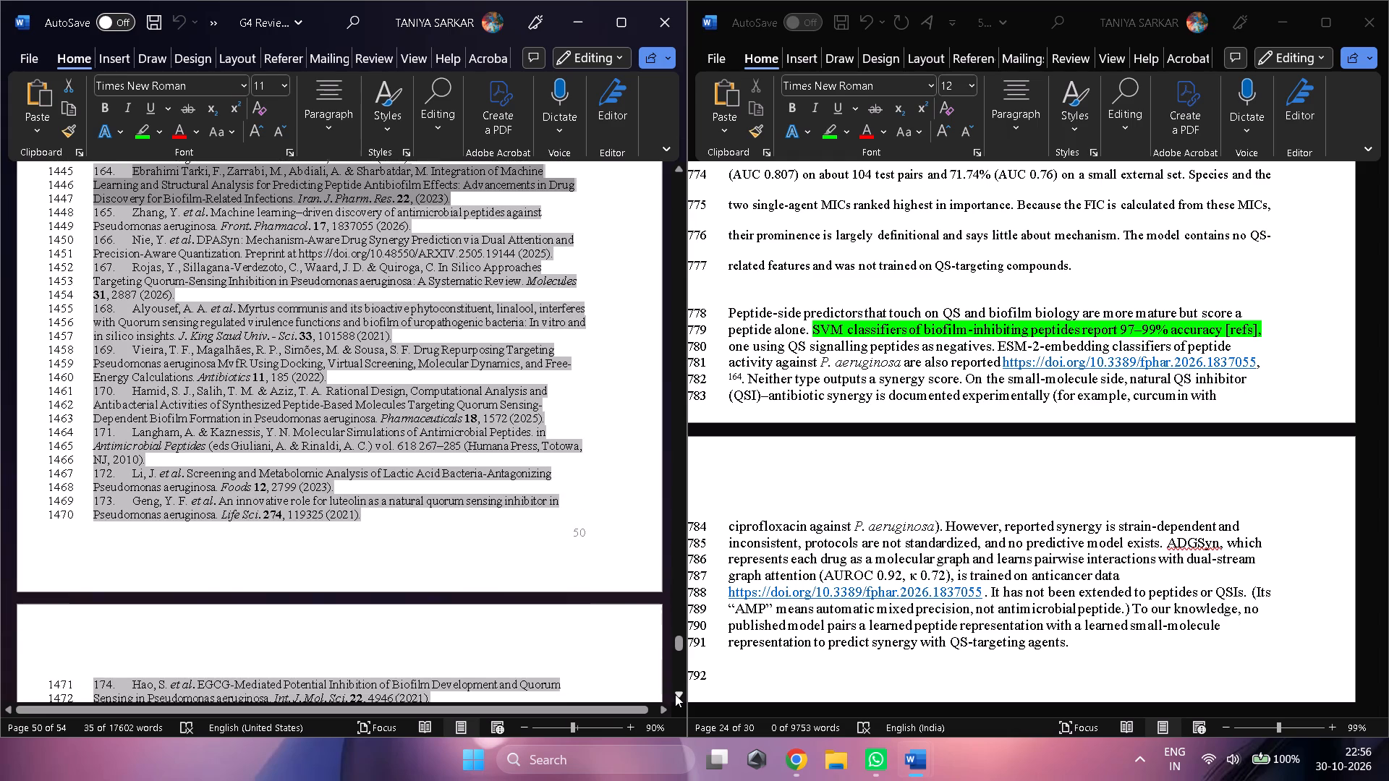
click(675, 694)
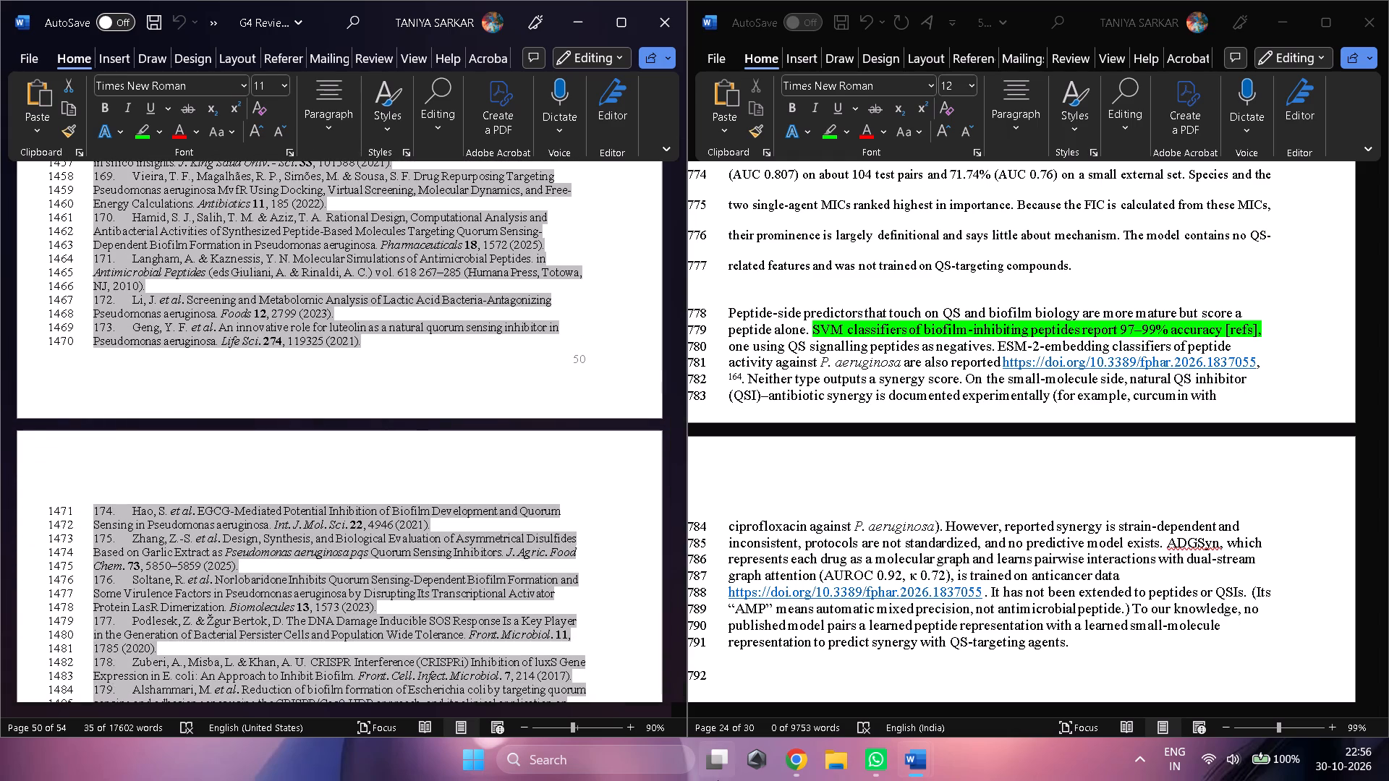
click(786, 764)
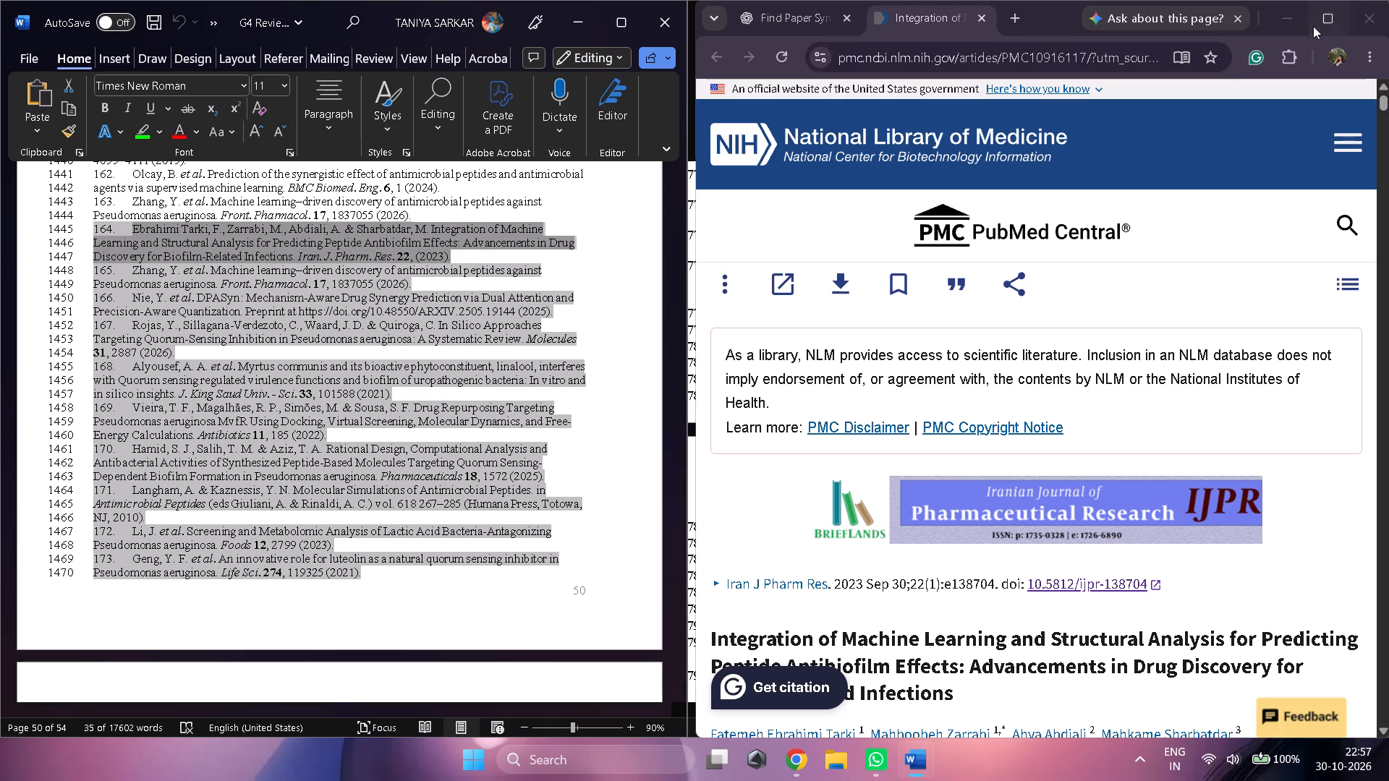
click(1292, 19)
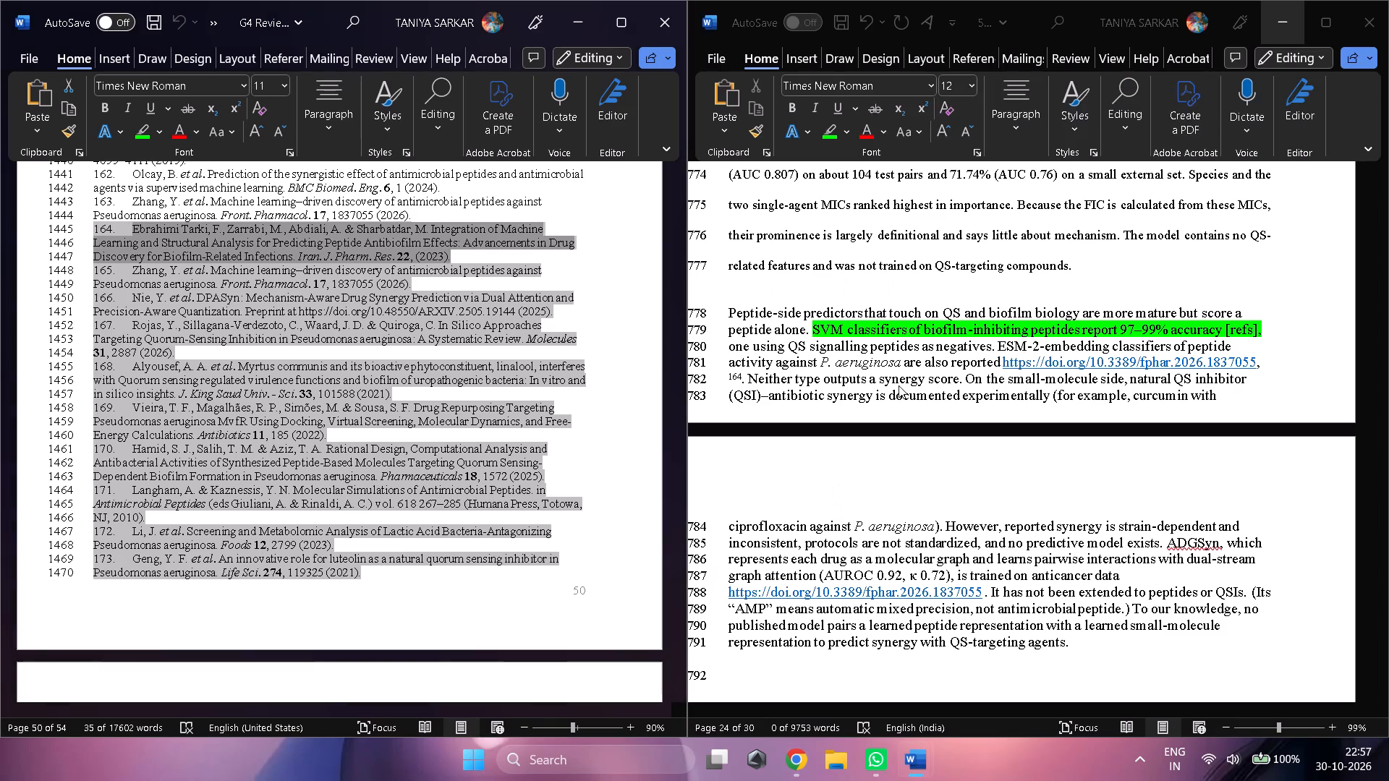
click(739, 377)
click(745, 380)
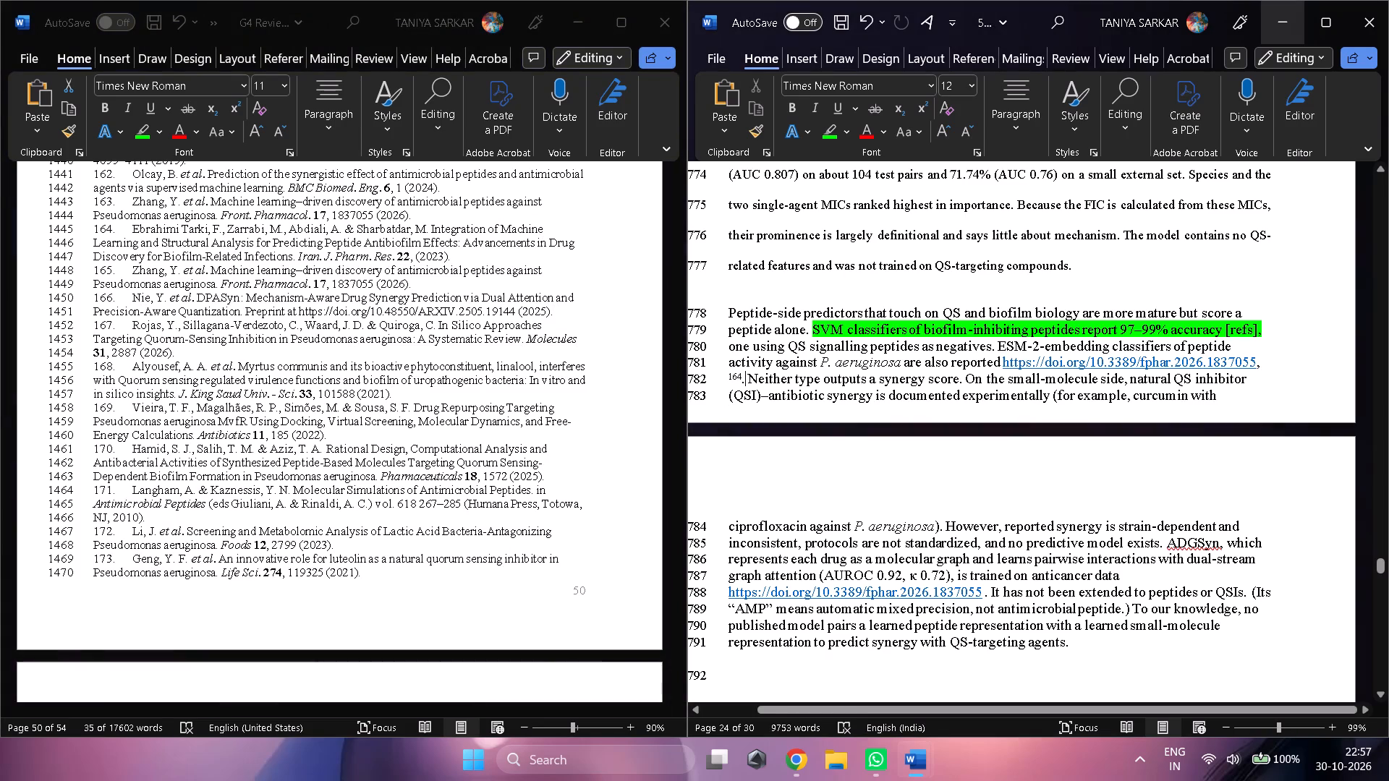
key(BackSpace)
key(BackSpace)
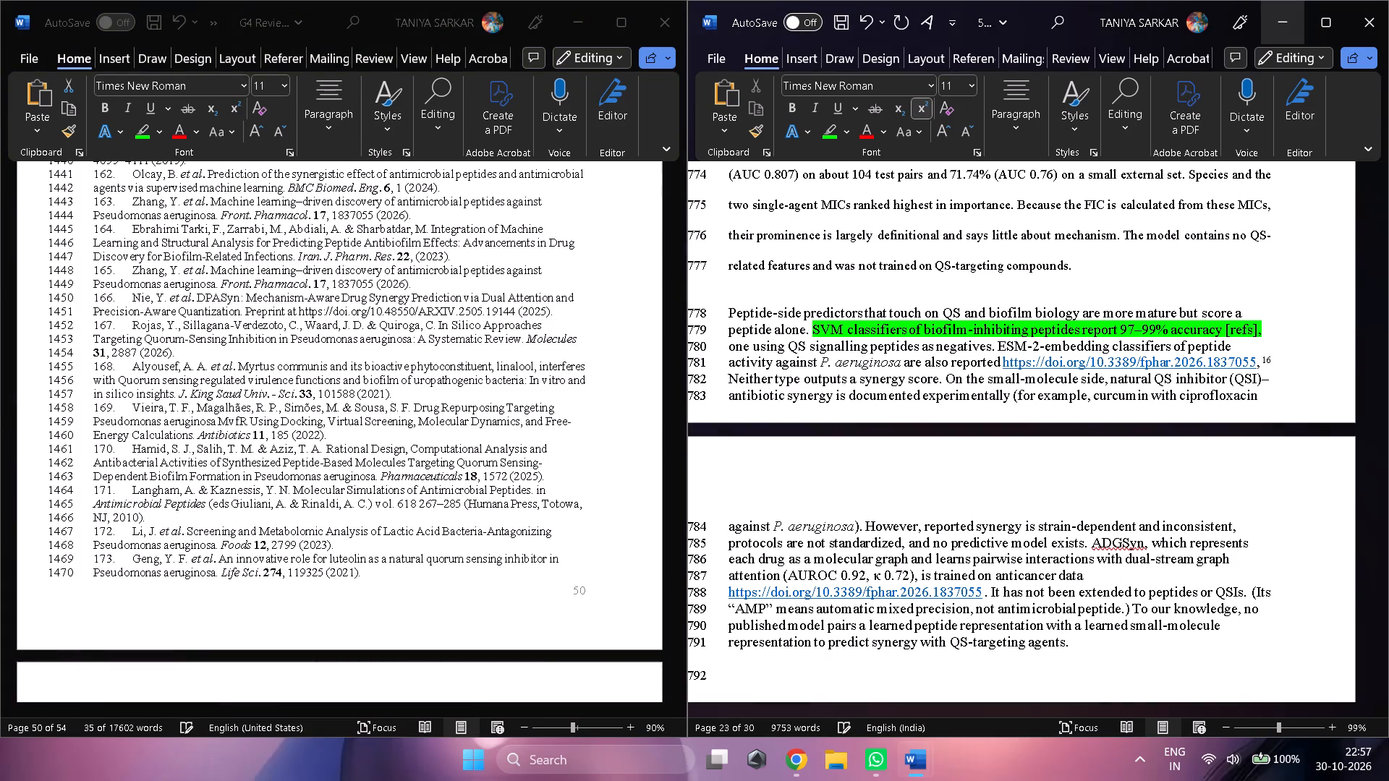
key(BackSpace)
key(BackSpace)
key(ctrl+v)
key(space)
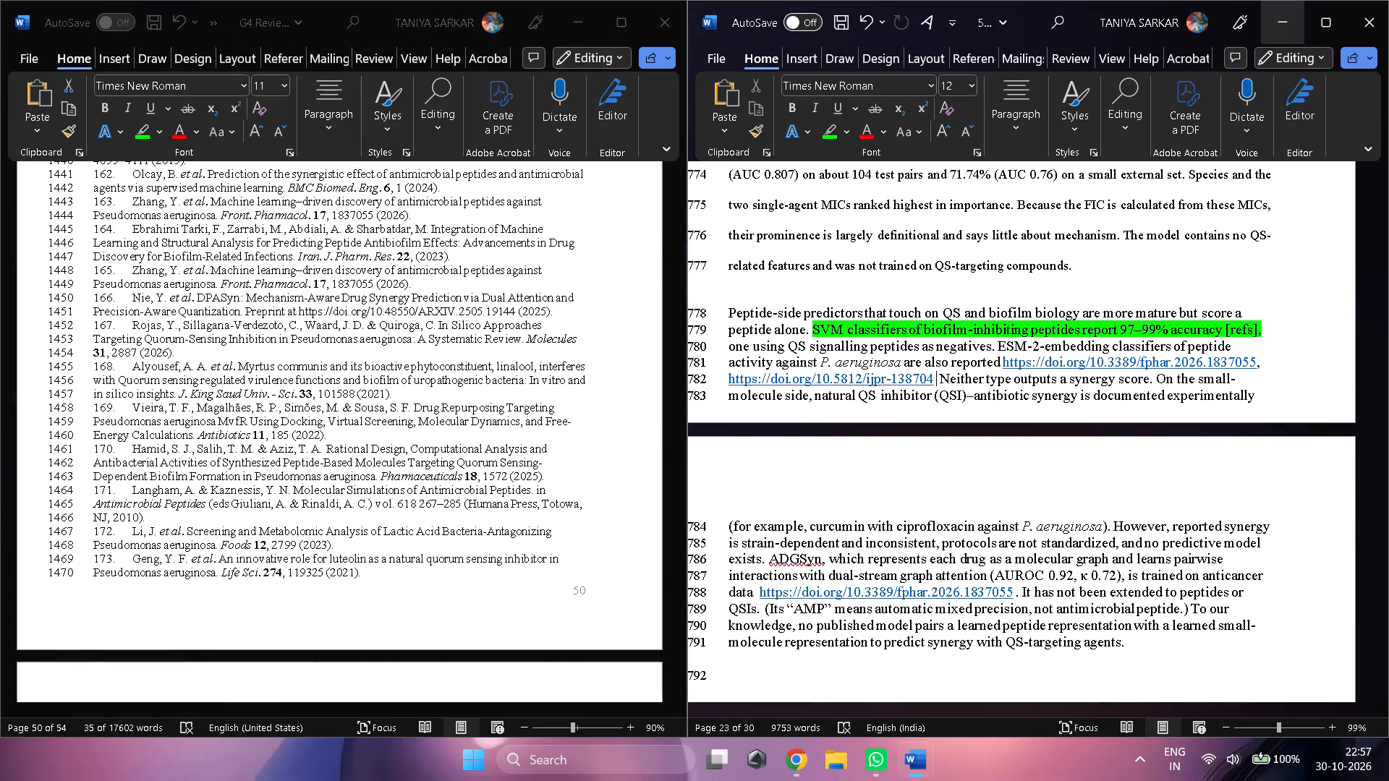
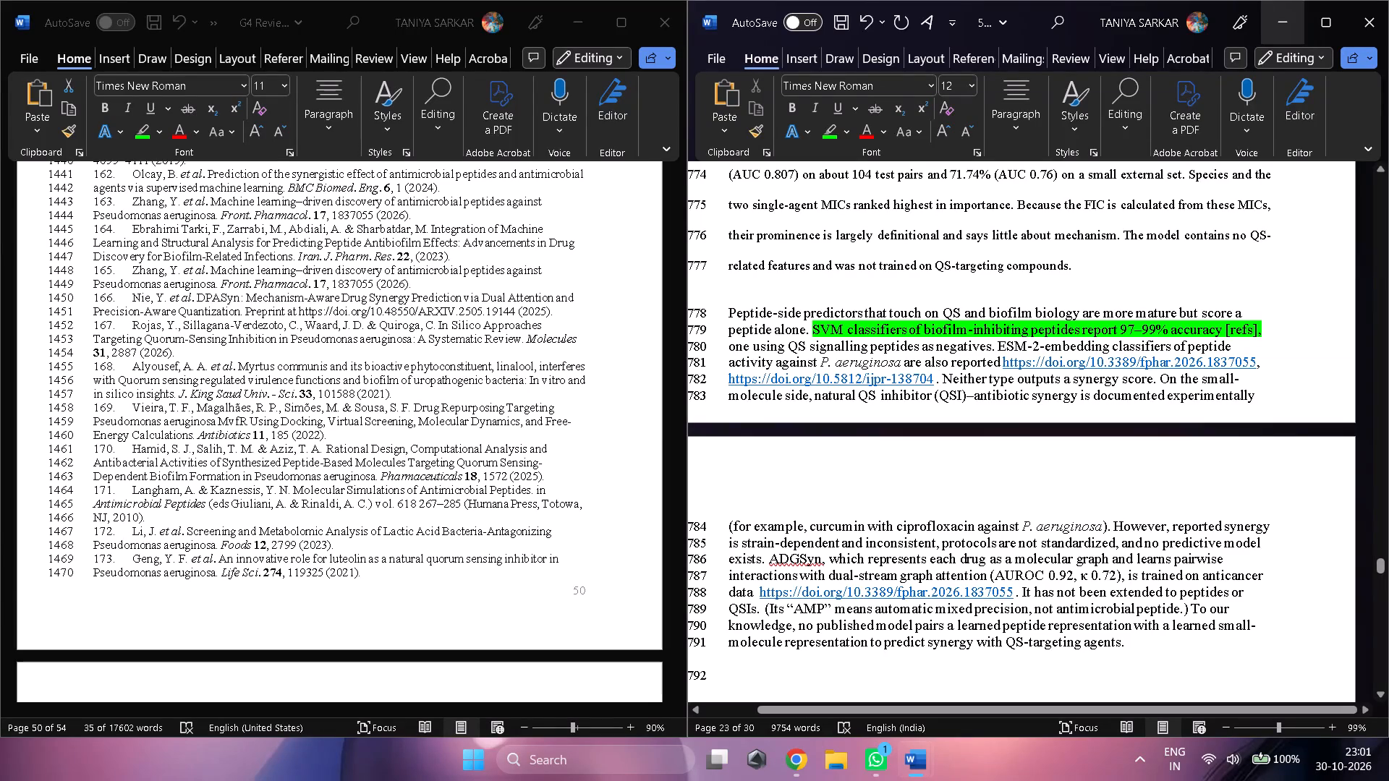
Highlight the parenthetical sentence "(Its “AMP” means automatic mixed precision, not antimicrobial peptide.)" in bright green in the manuscript.
drag(765, 609, 1068, 602)
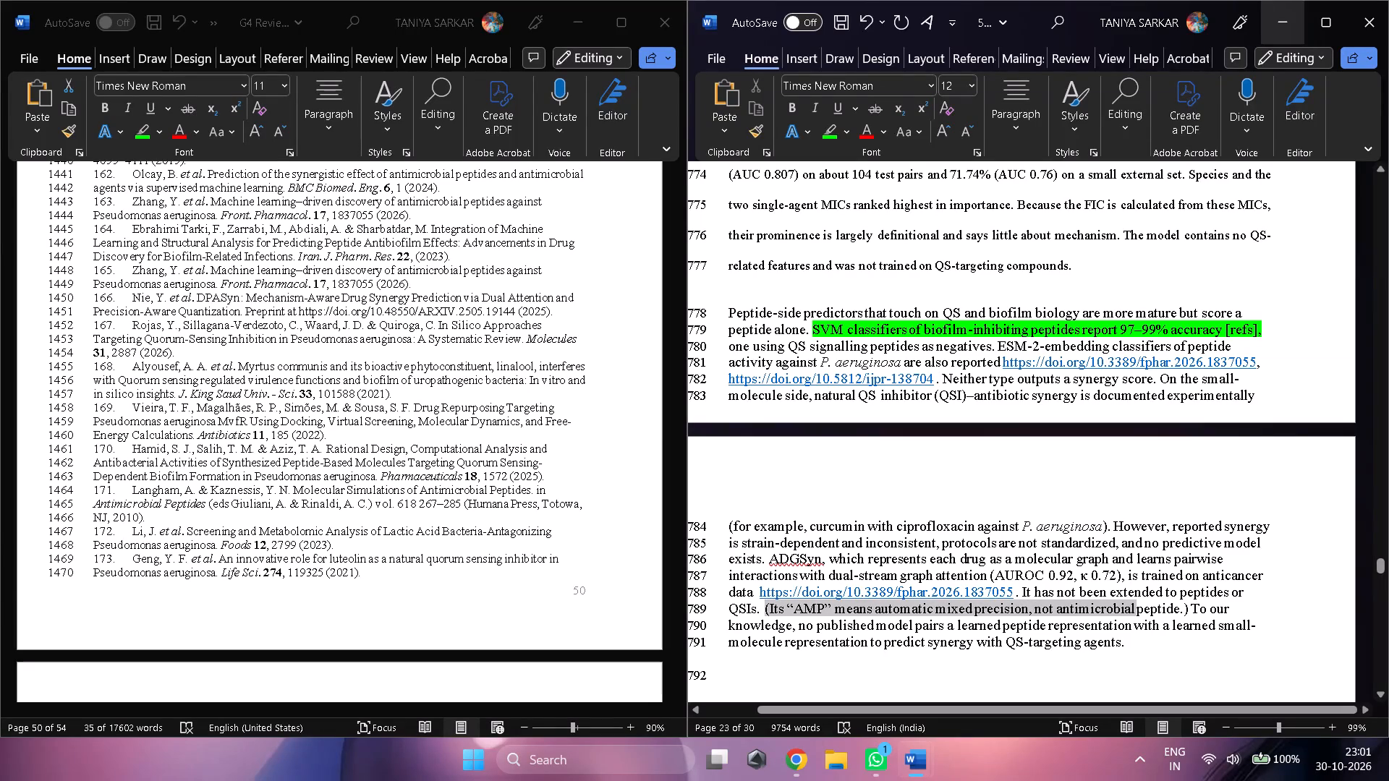
drag(1068, 602, 1182, 609)
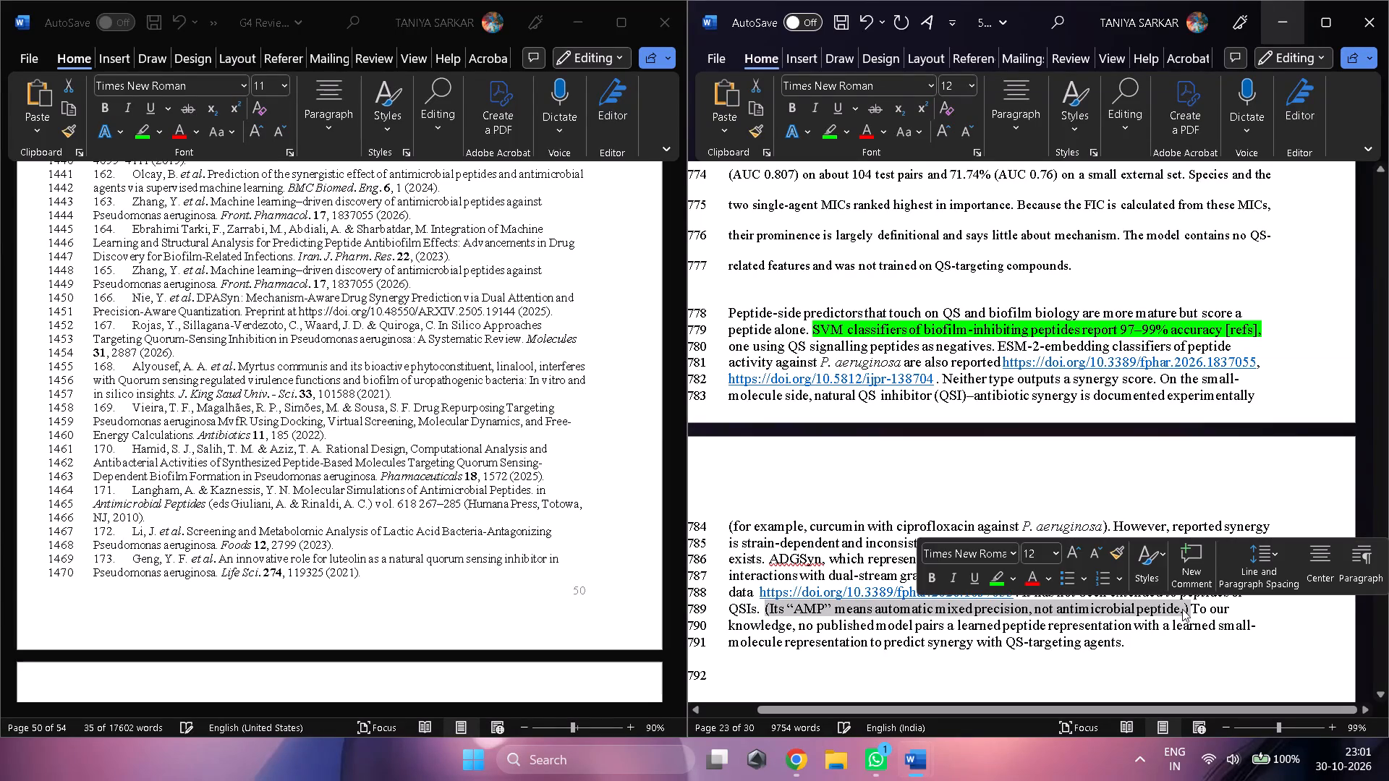
click(998, 580)
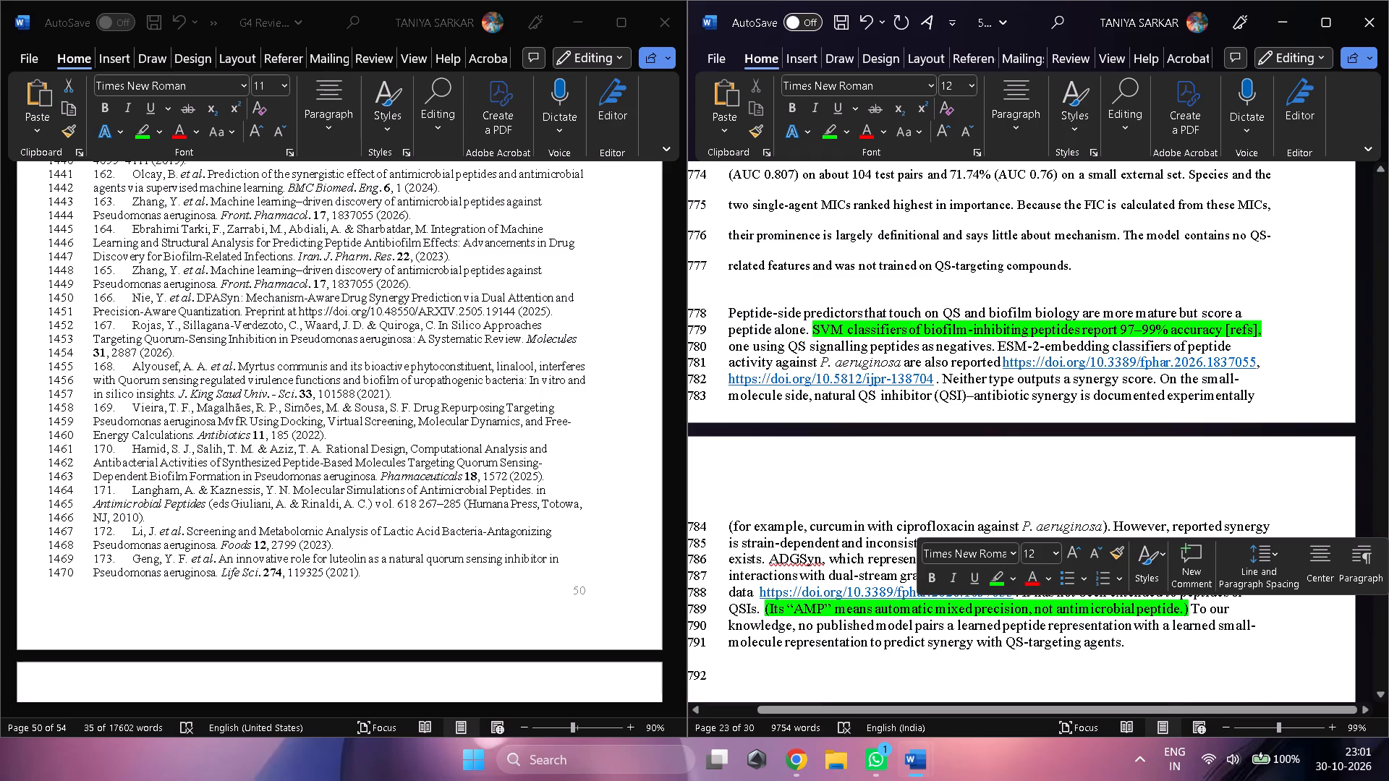
click(1176, 688)
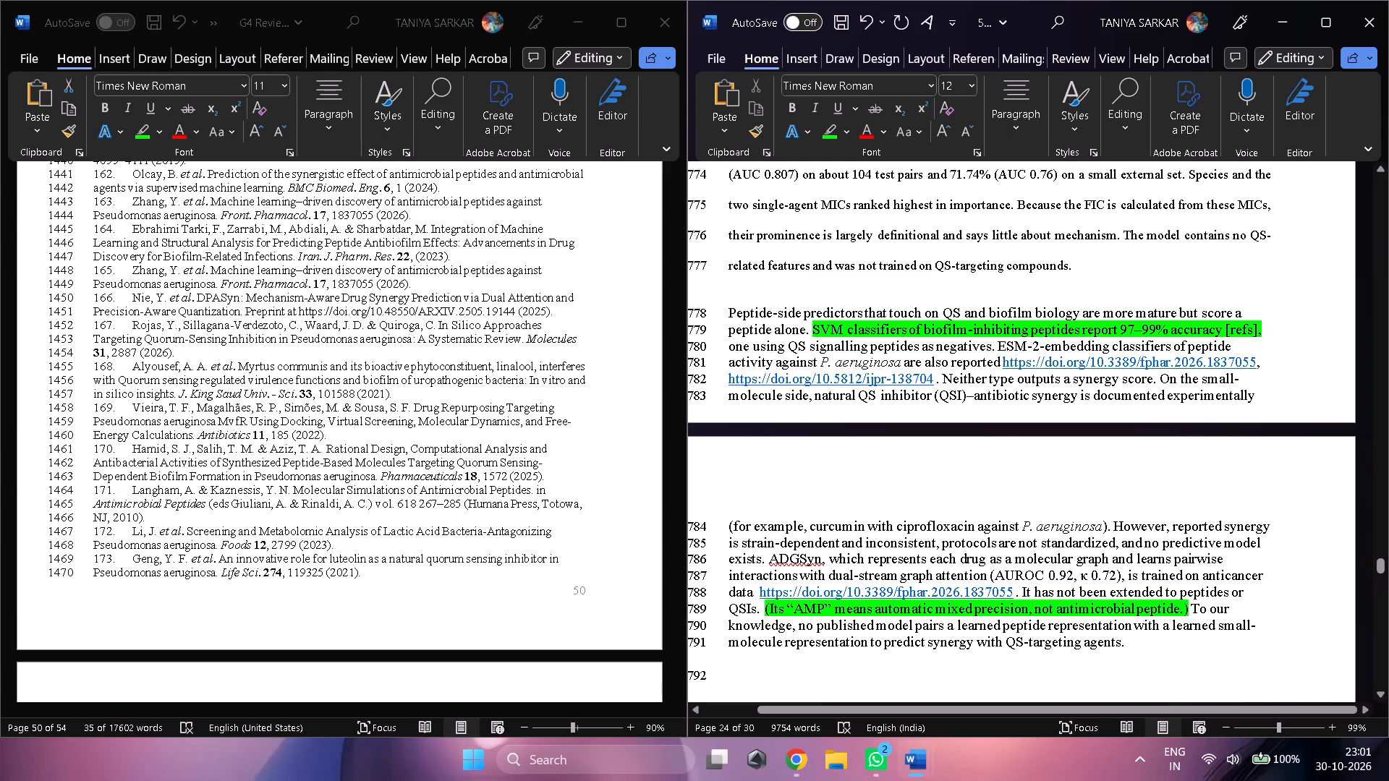
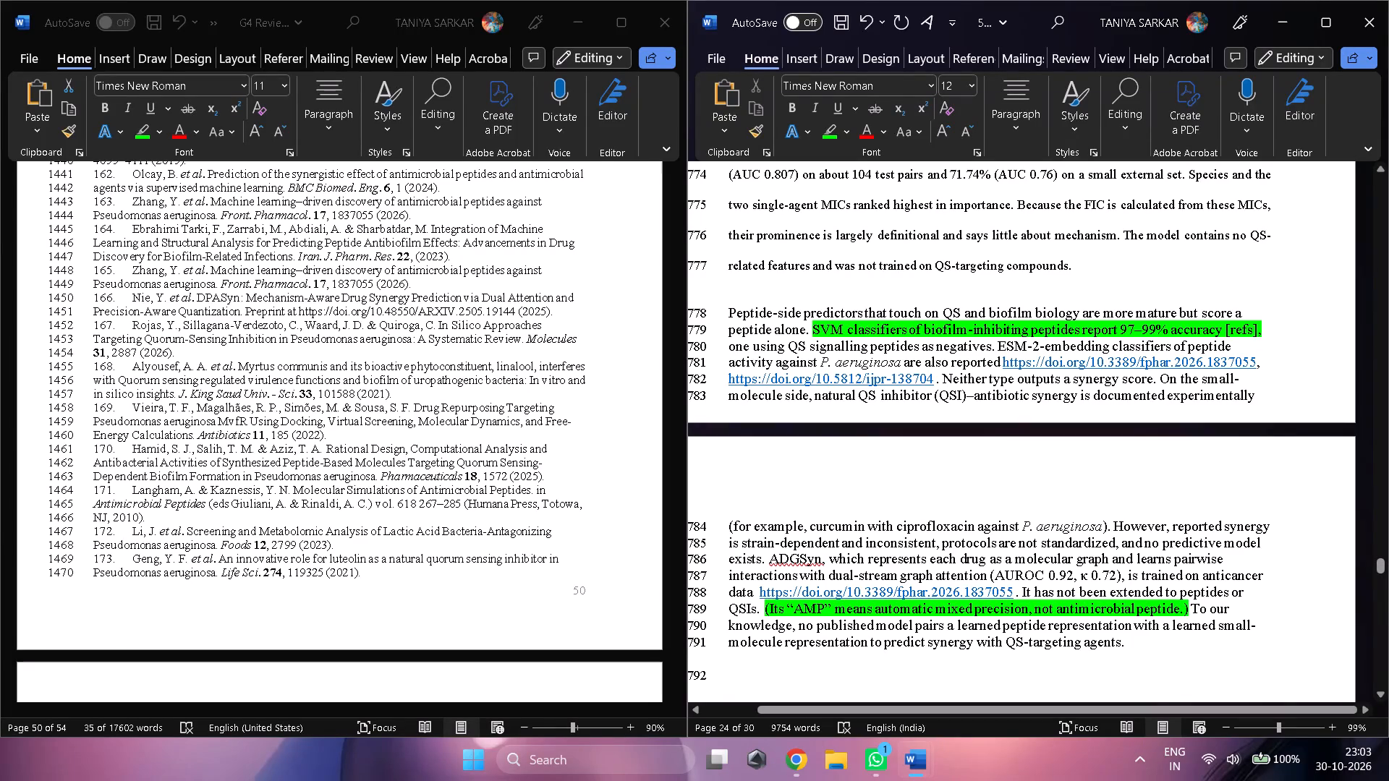
Review the opening paragraphs of section 6.2, Multi-Omics Decoding of Combination Therapy, in the manuscript for citation numbers that need DOI links.
drag(1190, 609, 1214, 610)
click(1213, 676)
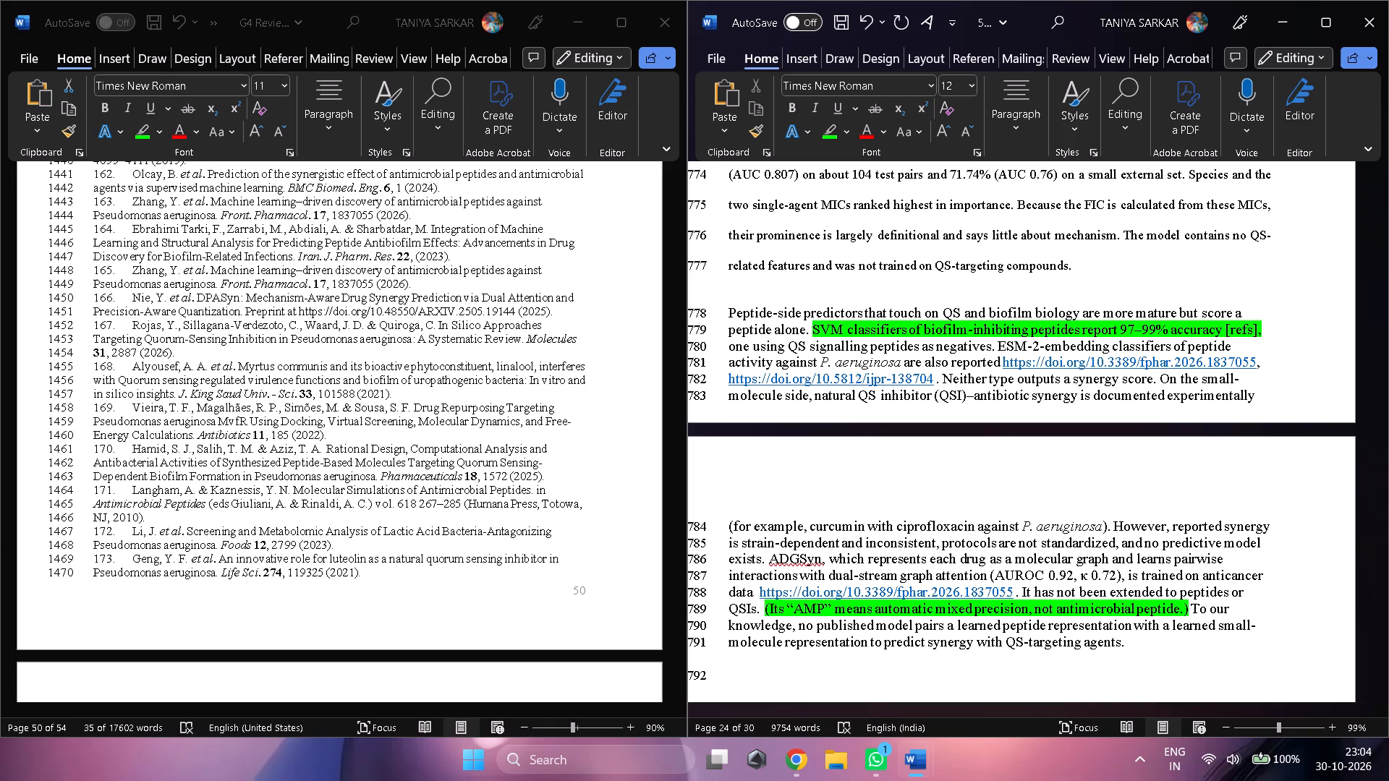
key(Down)
key(Down)
key(Down)
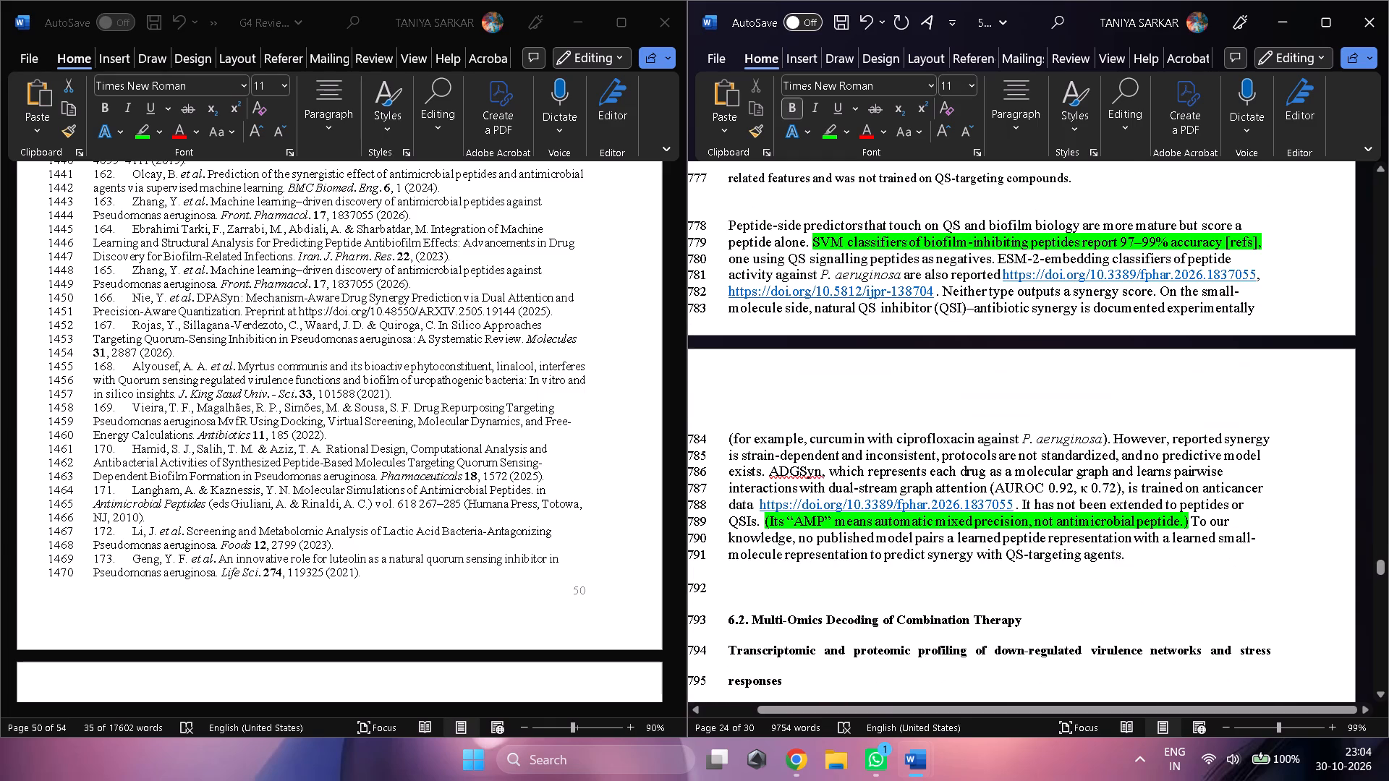
key(Down)
key(Down)
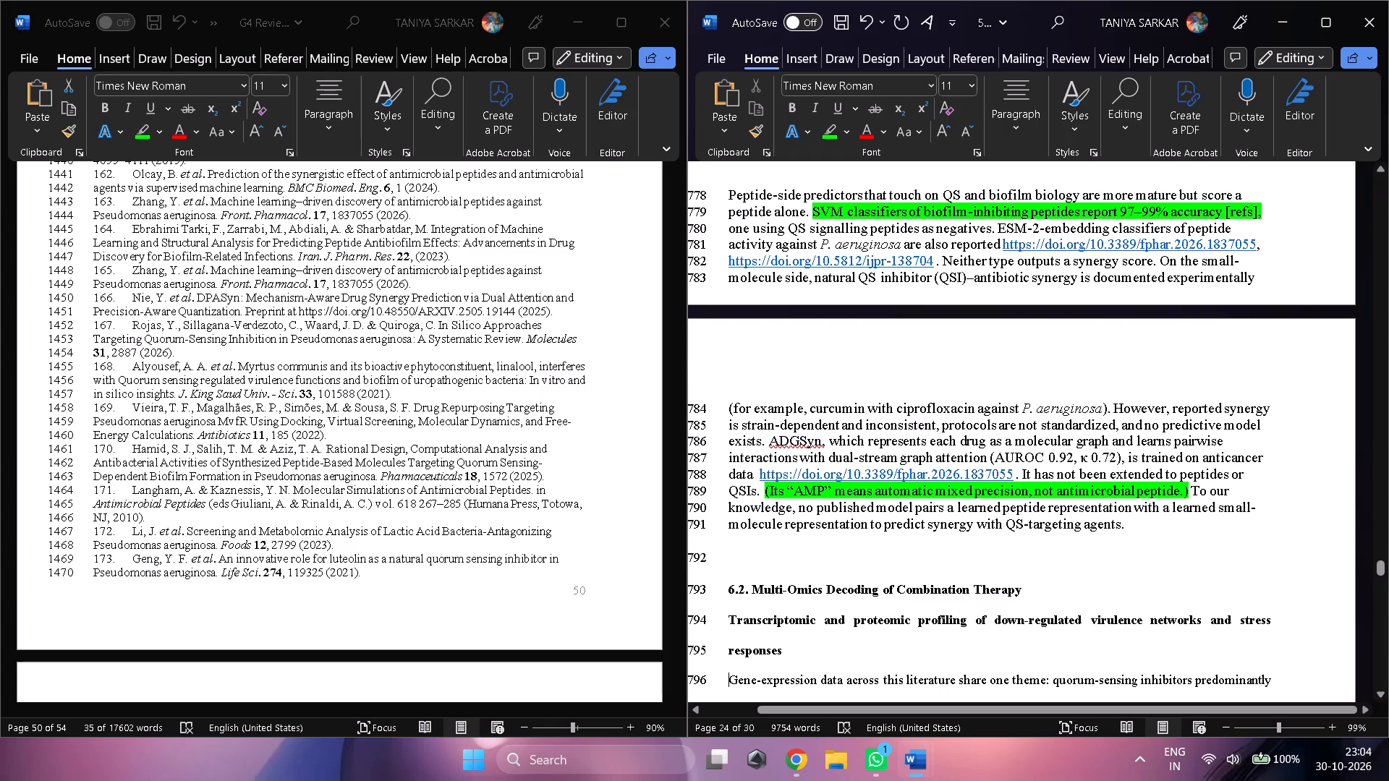
key(Down)
key(Down)
key(Down)
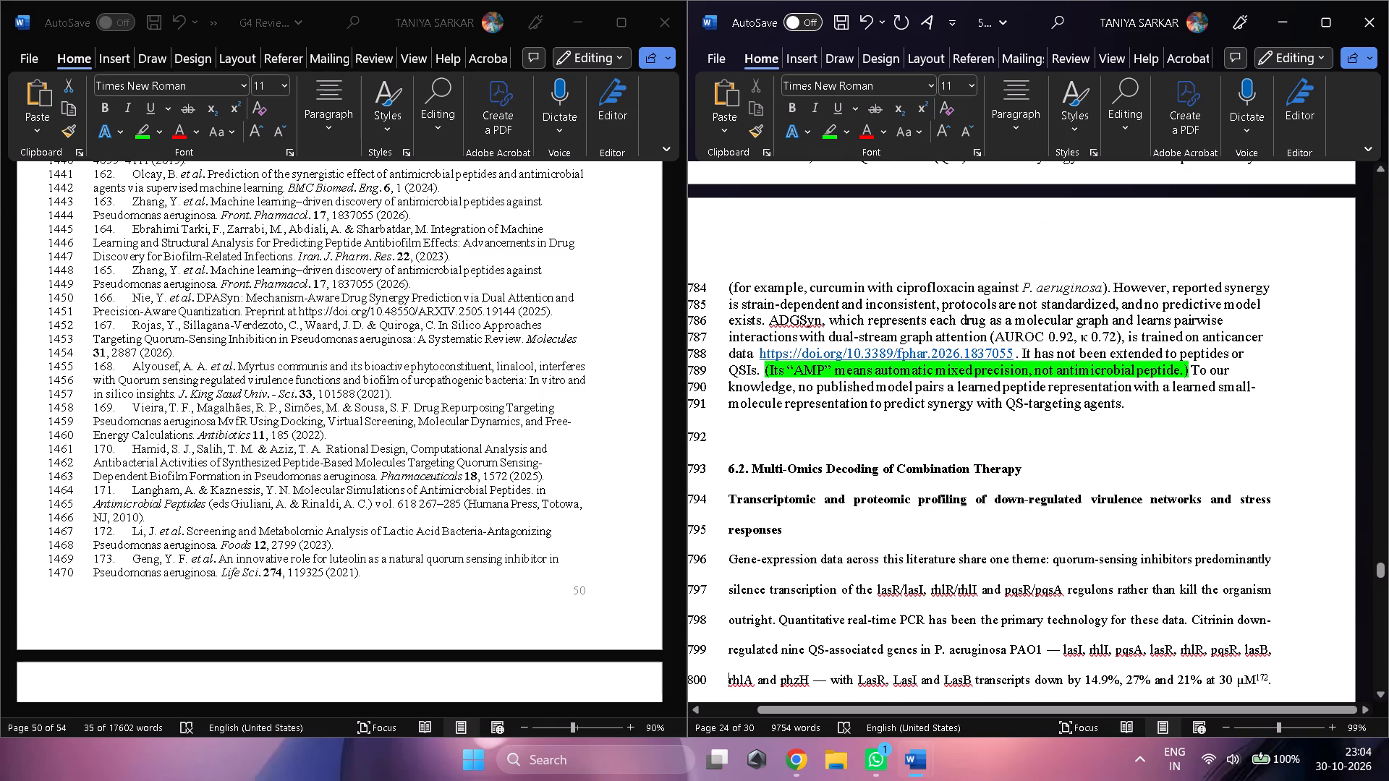
key(Down)
key(Down)
key(Down)
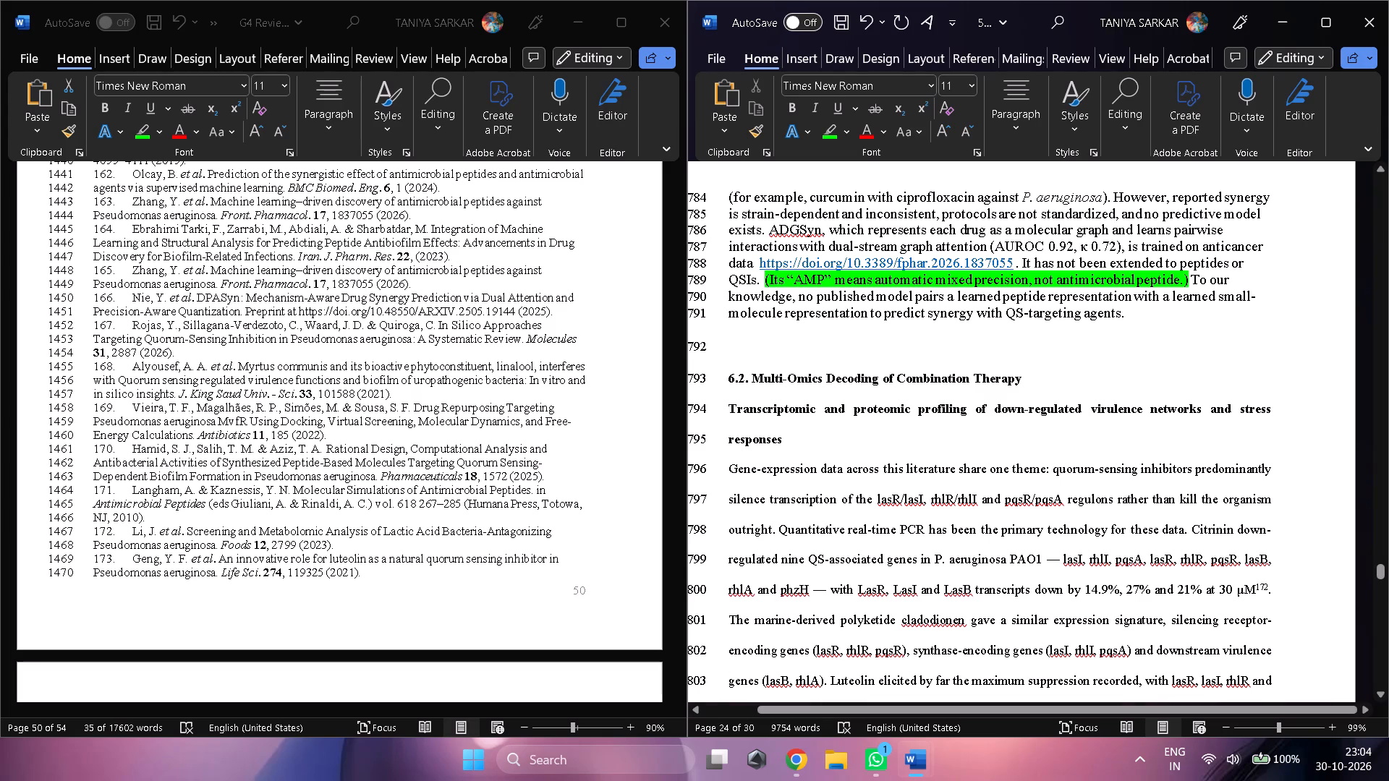
double_click(1382, 171)
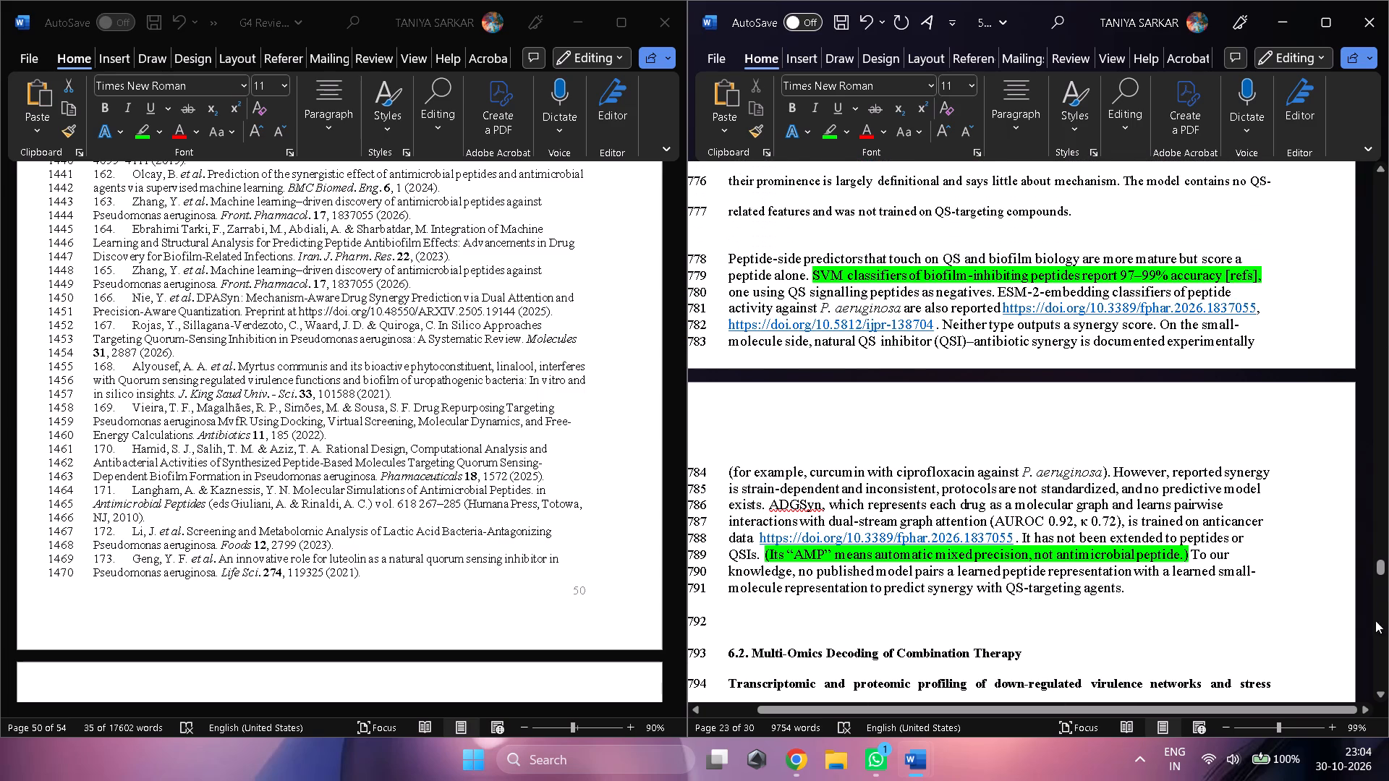
click(1377, 687)
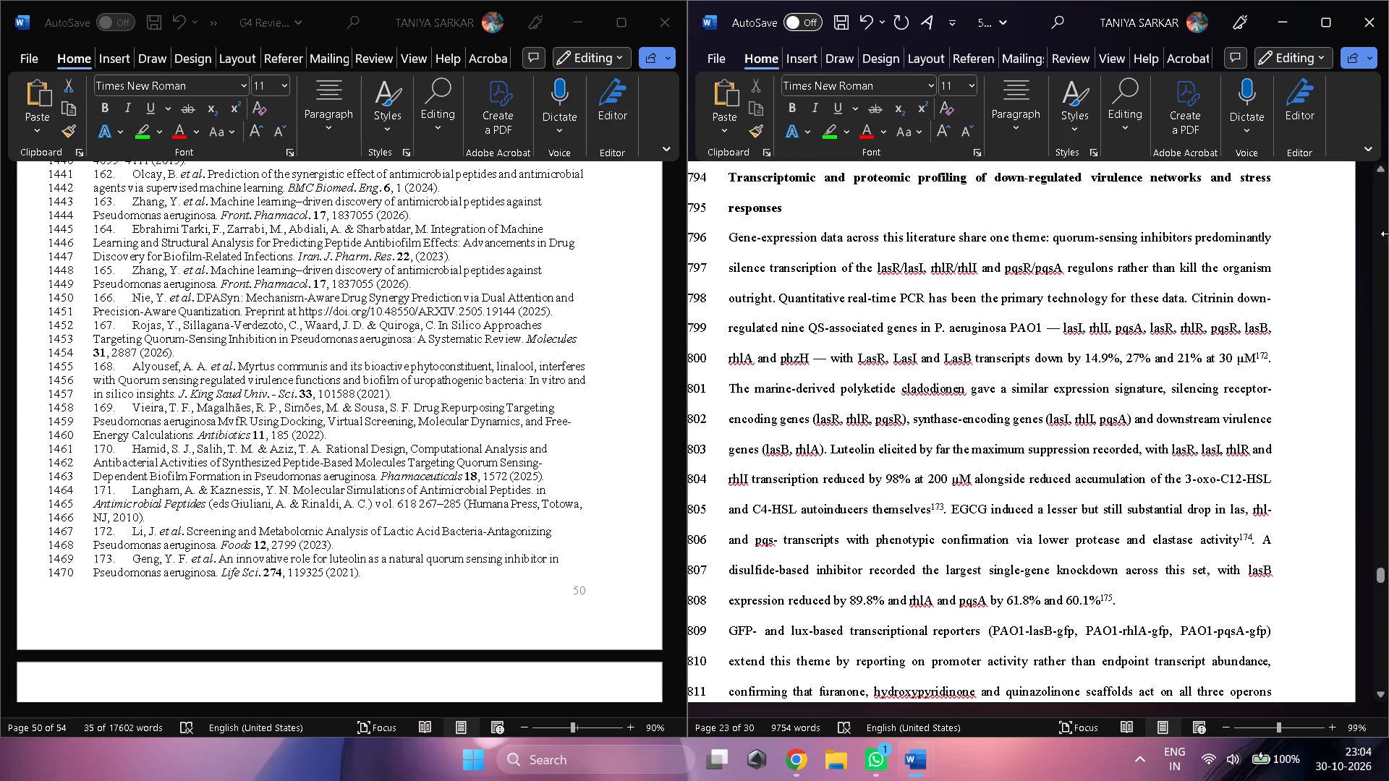
click(1380, 171)
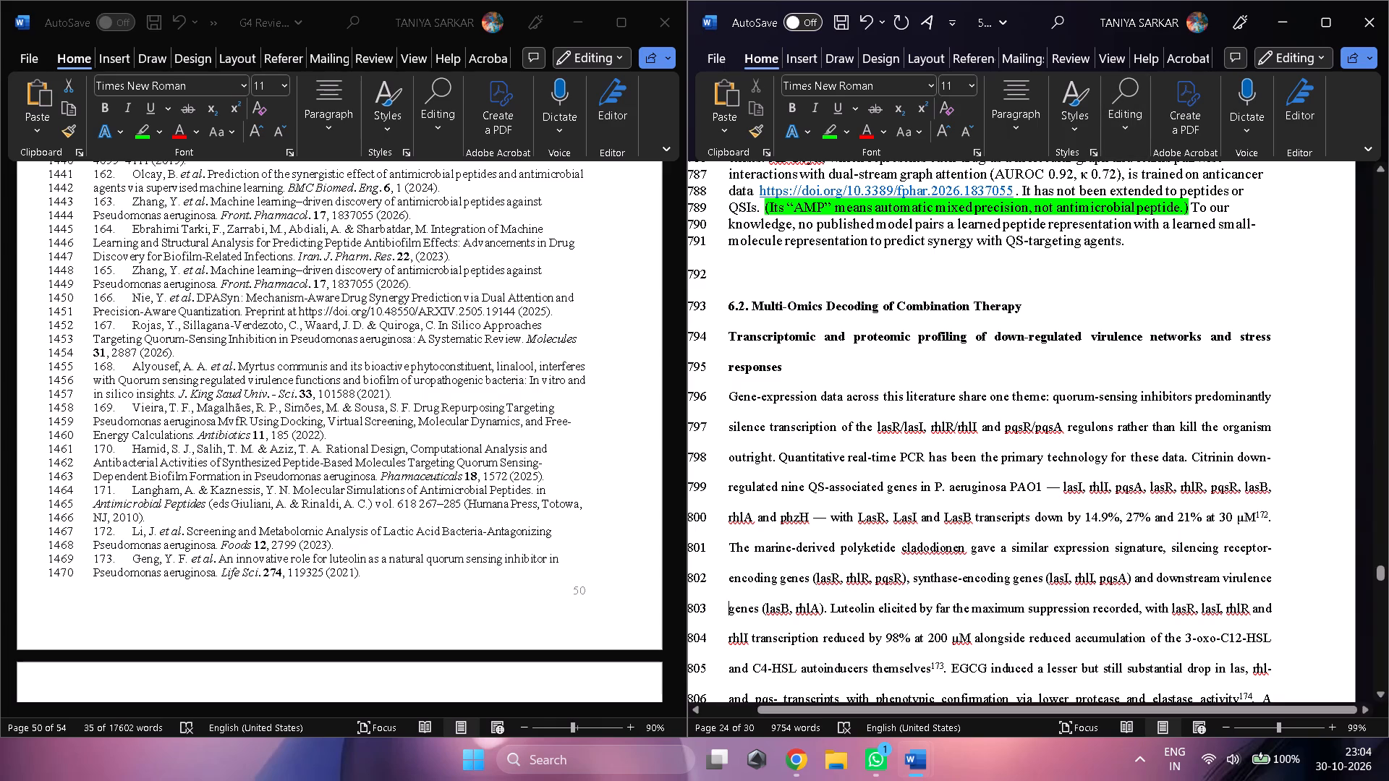
Copy the full entry of reference 172, on metabolomic analysis of lactic acid bacteria antagonizing Pseudomonas aeruginosa, from the G4 Review reference list.
click(133, 531)
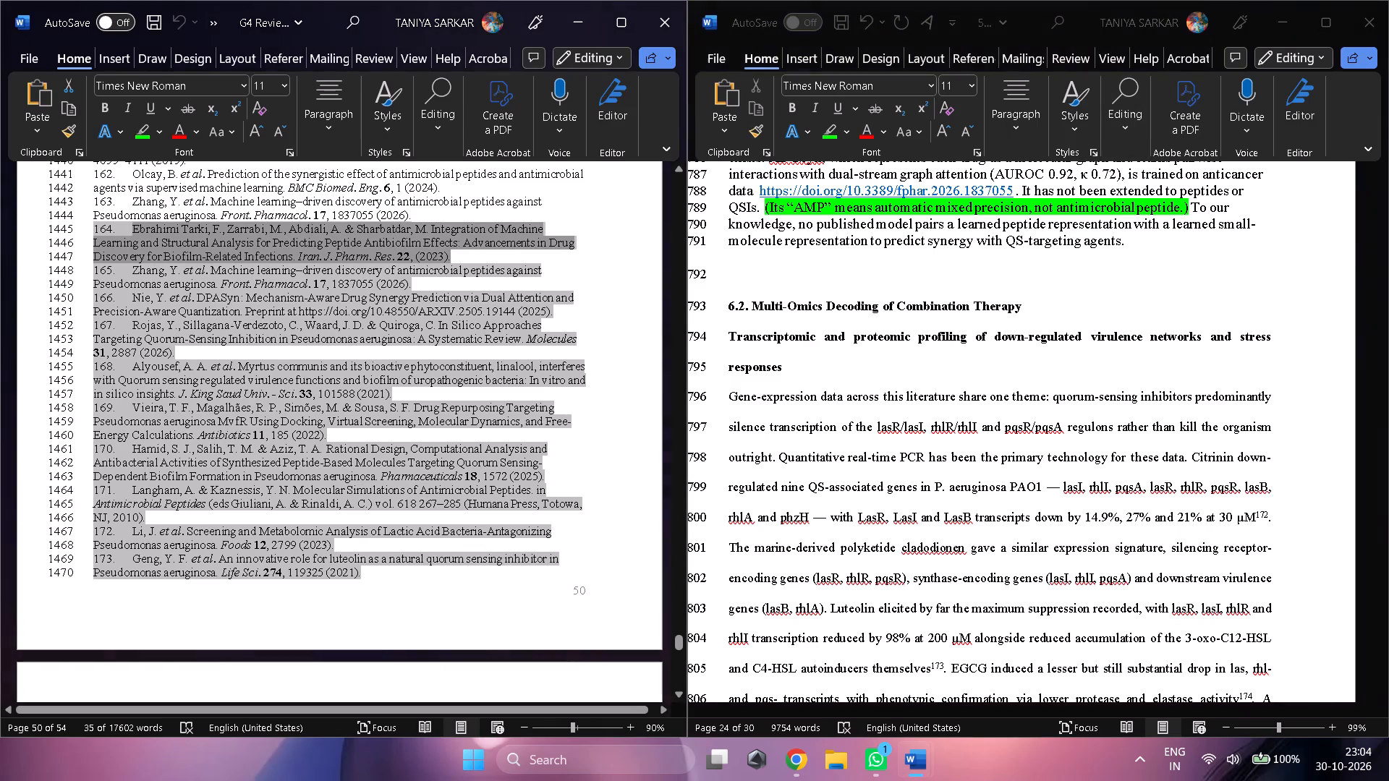
click(133, 531)
click(133, 531)
drag(133, 530, 221, 534)
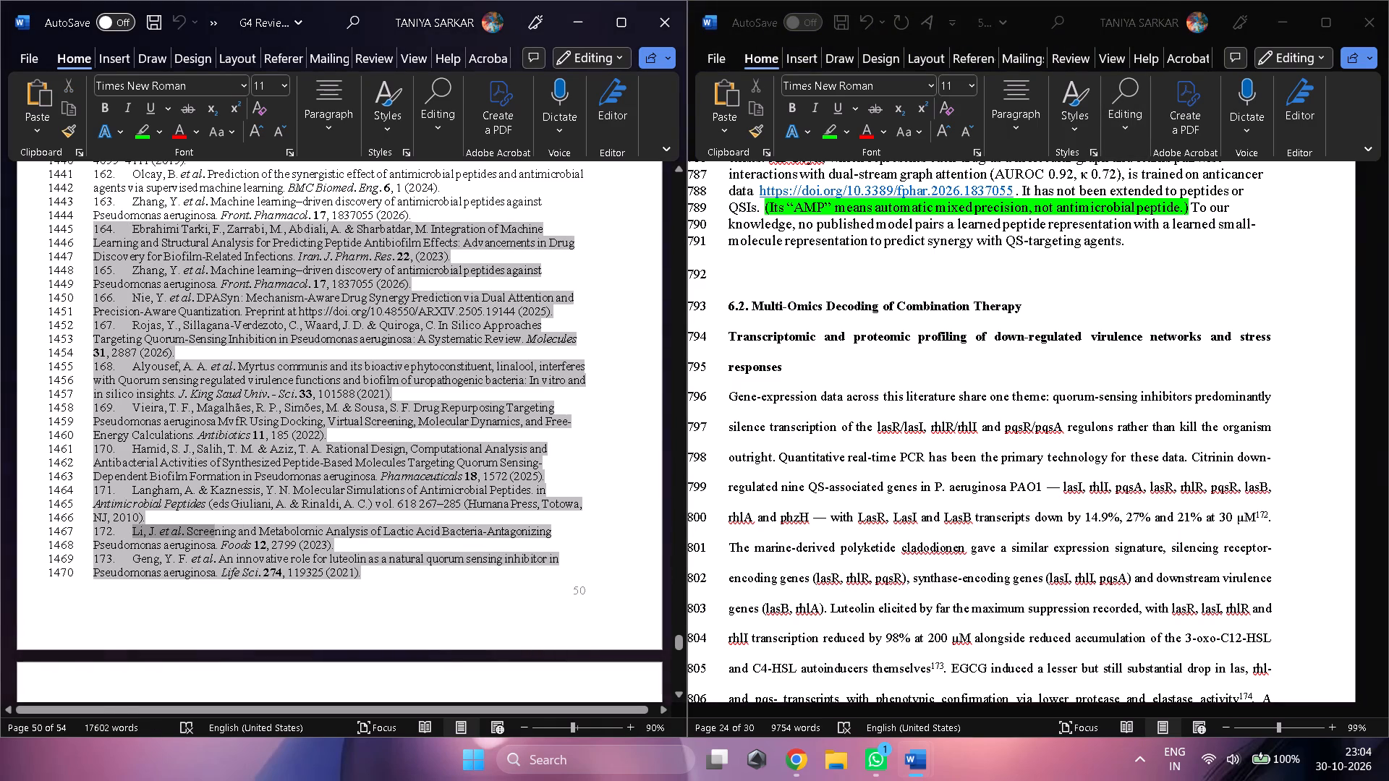
drag(221, 534, 341, 551)
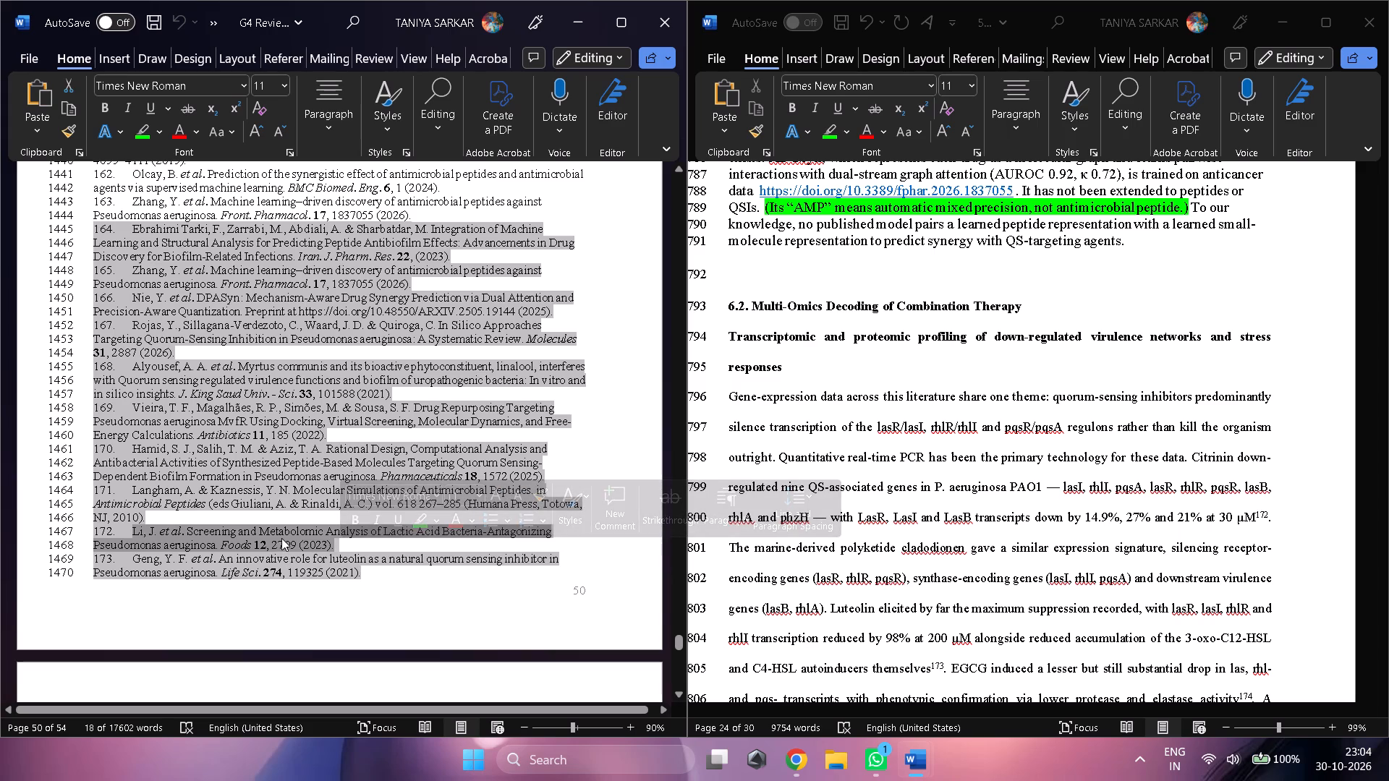
right_click(281, 538)
click(354, 330)
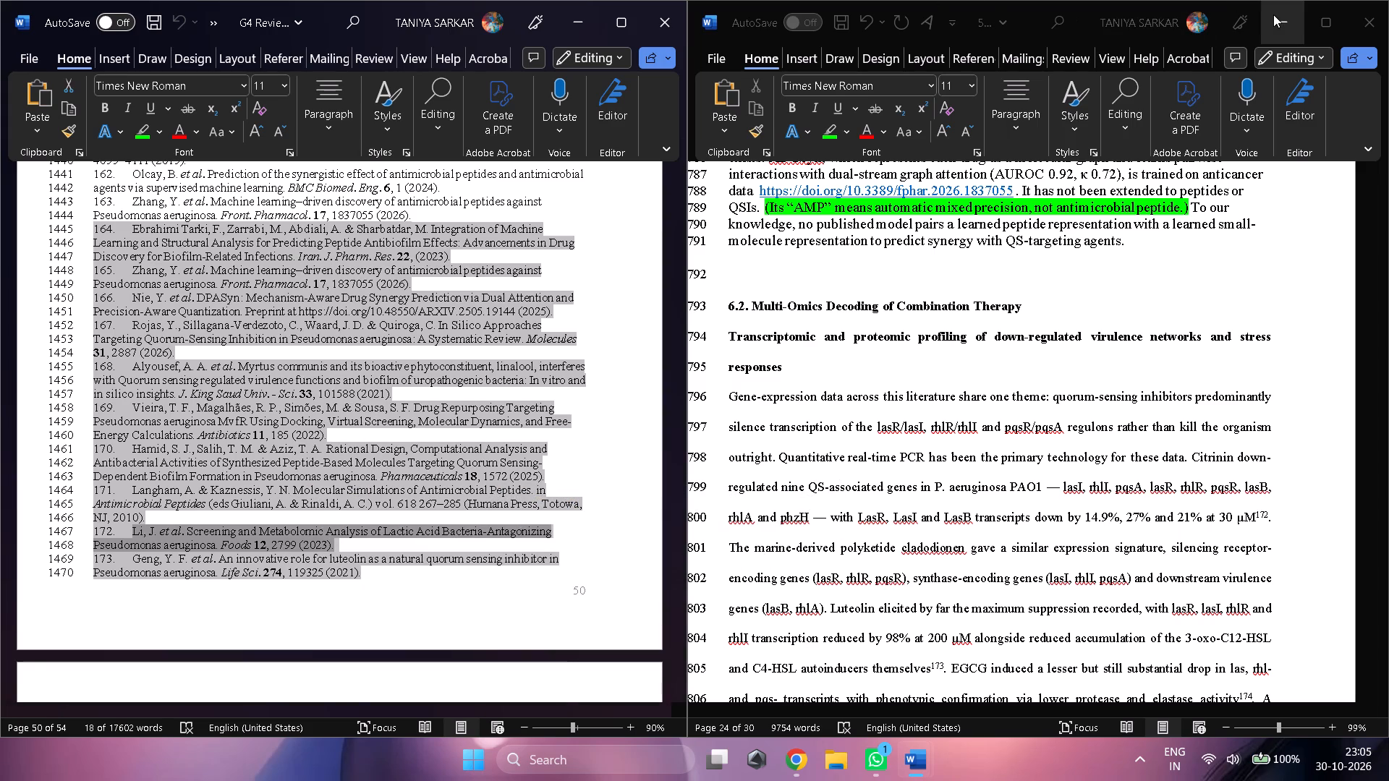
Read on through section 6.2's transcriptomic and proteomic paragraphs in the manuscript, checking which numbered citations need matching references.
click(1338, 690)
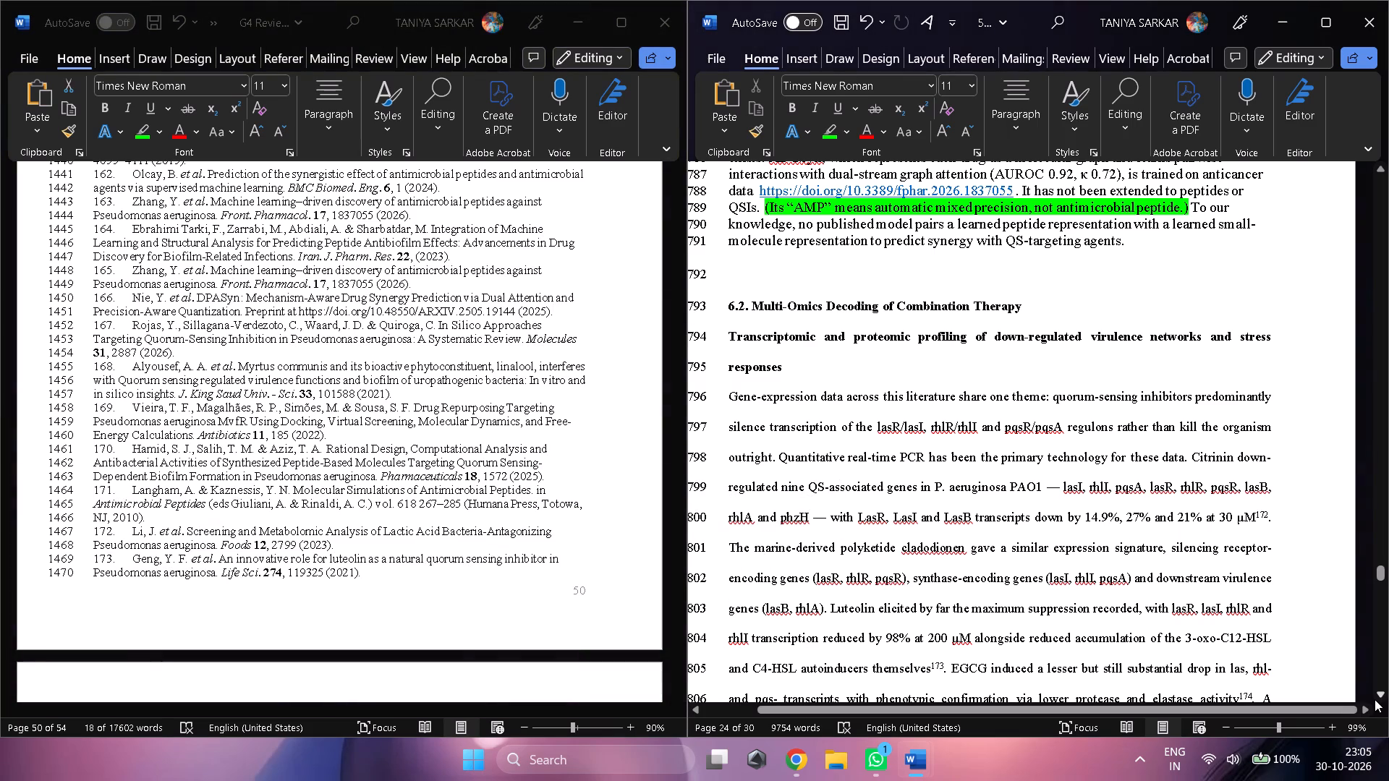
double_click(1375, 699)
double_click(1375, 699)
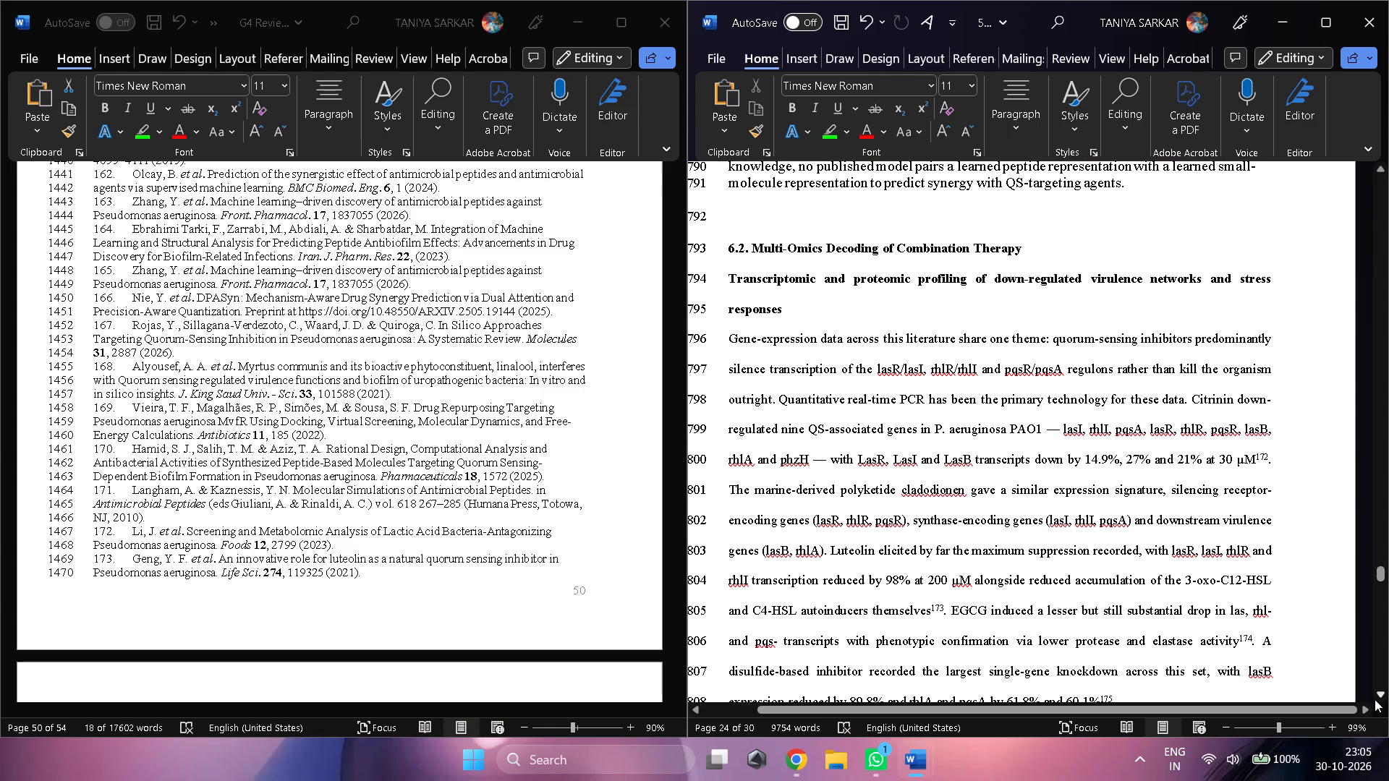
triple_click(1375, 699)
click(1375, 699)
triple_click(1375, 699)
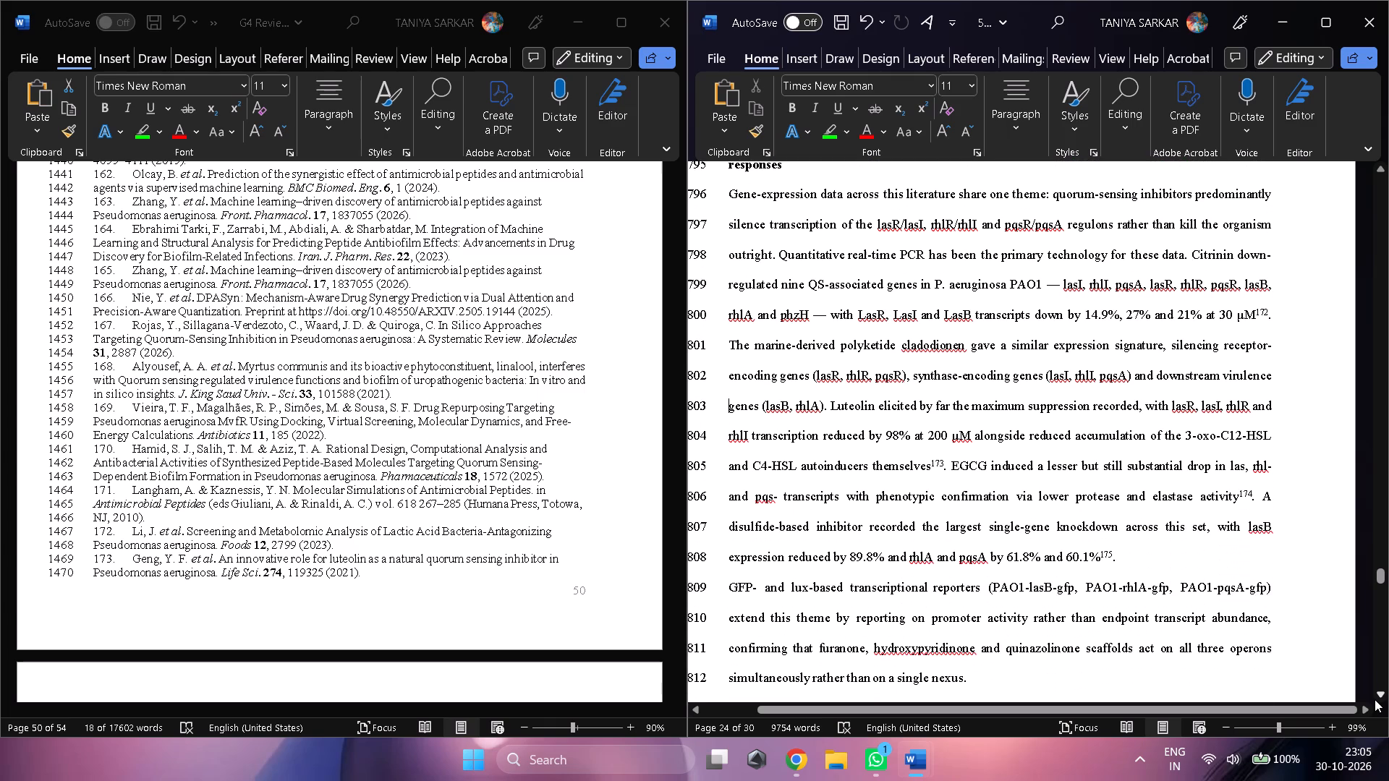
click(1375, 699)
triple_click(1375, 699)
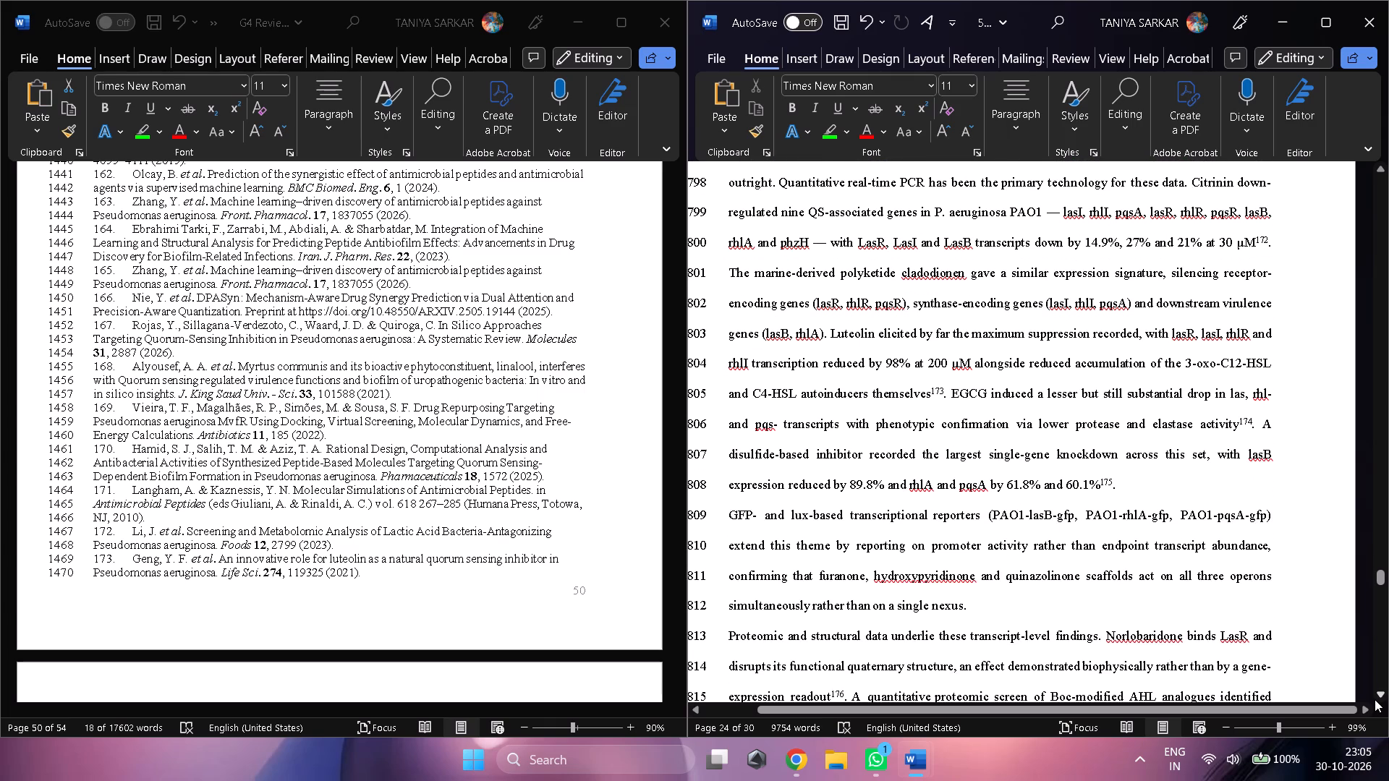
click(1375, 699)
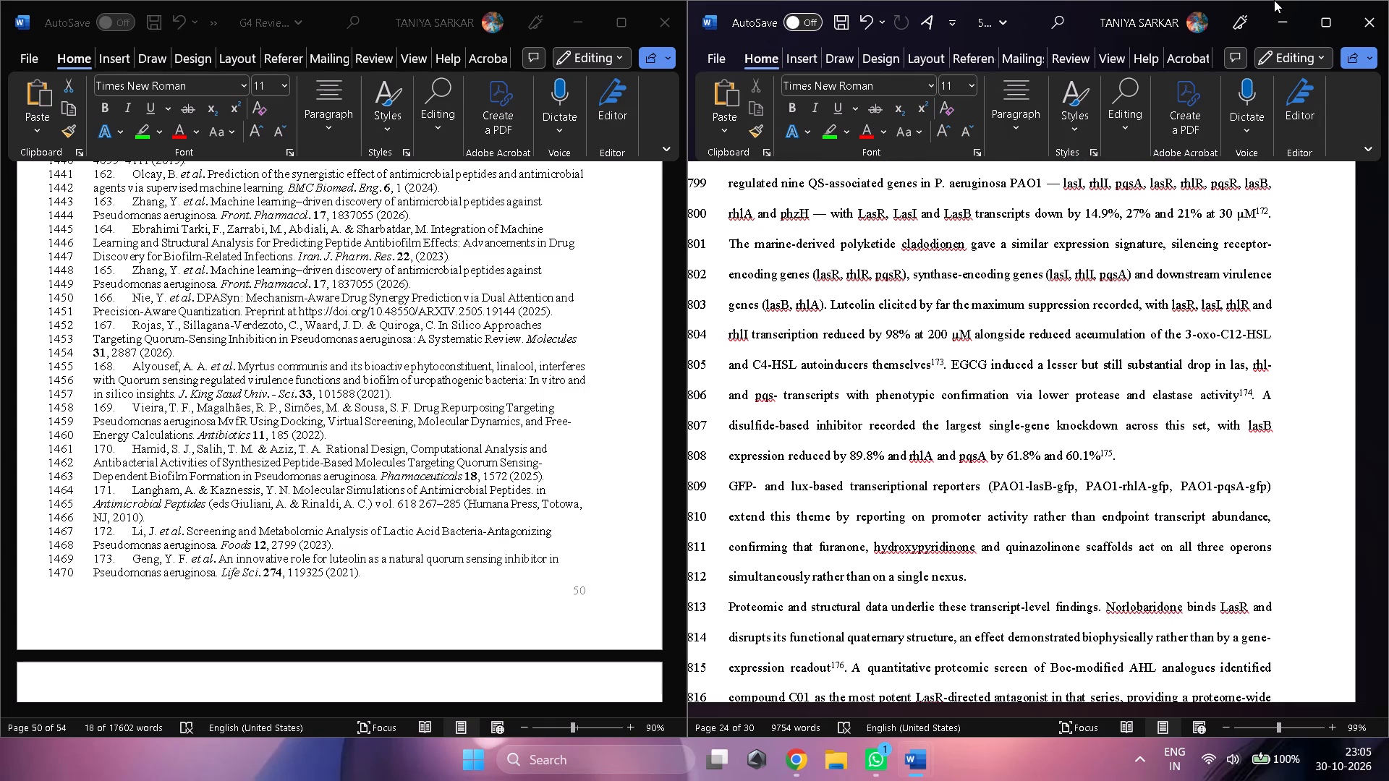
Minimize the manuscript window, keeping the G4 Review reference list open.
click(1278, 23)
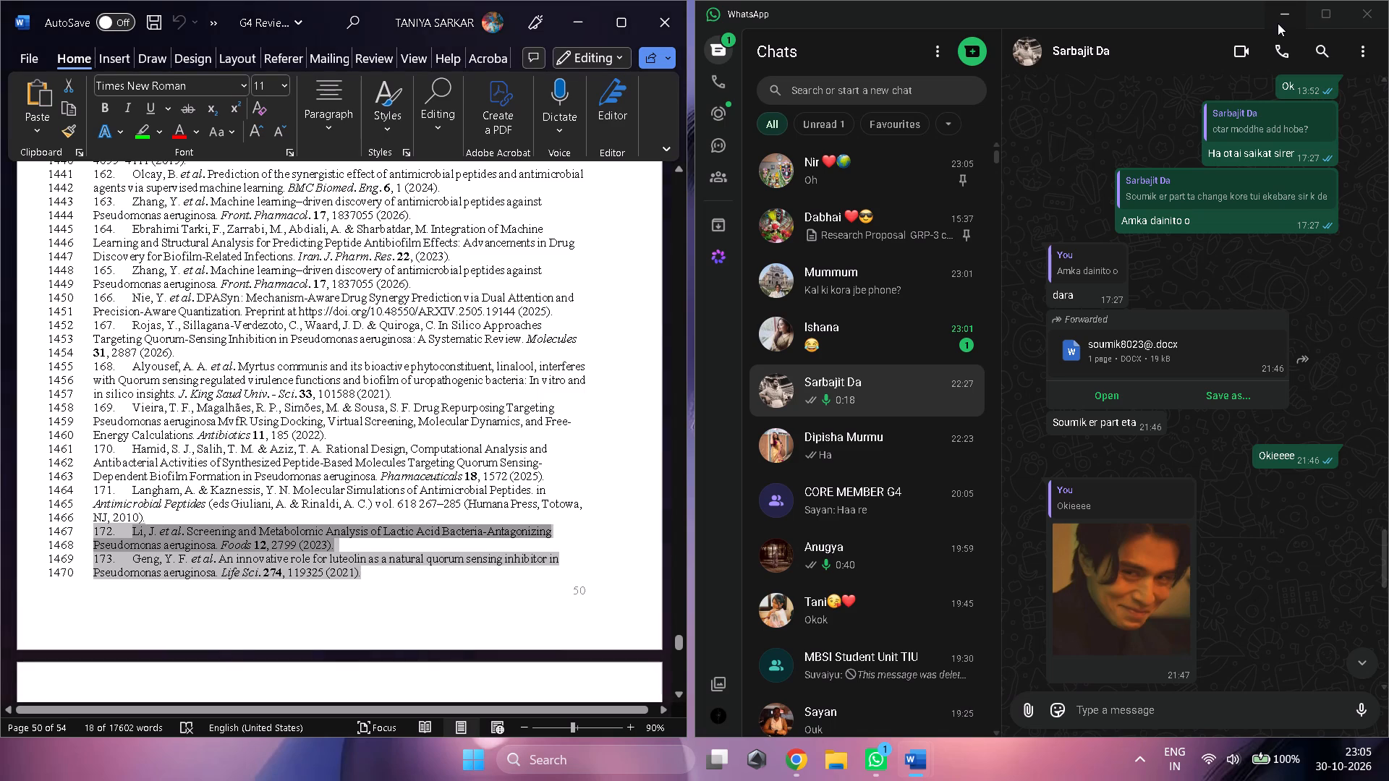
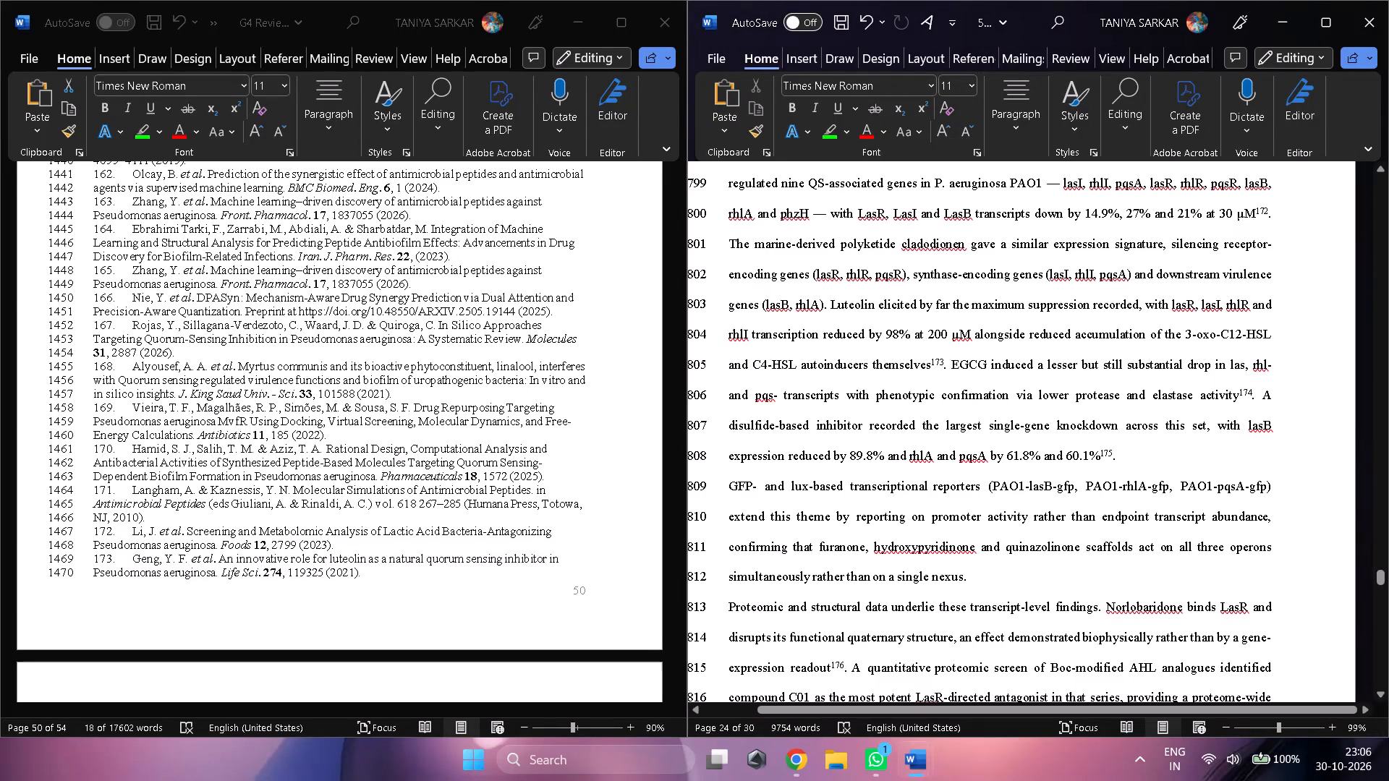
Remove the full stop and space after citation 172 following "30 µM" in the manuscript, try deleting the citation itself, and undo that last deletion.
click(1273, 218)
key(BackSpace)
key(BackSpace)
key(BackSpace)
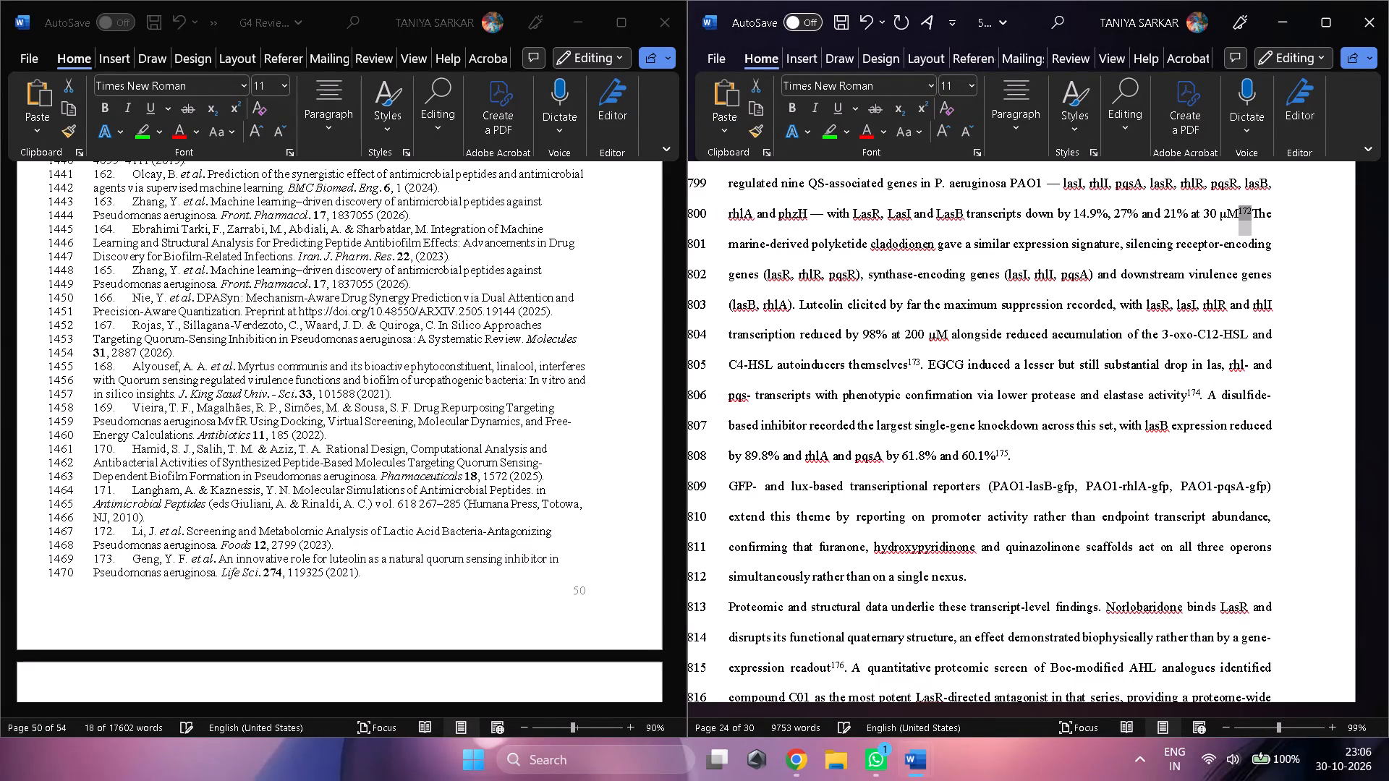
key(BackSpace)
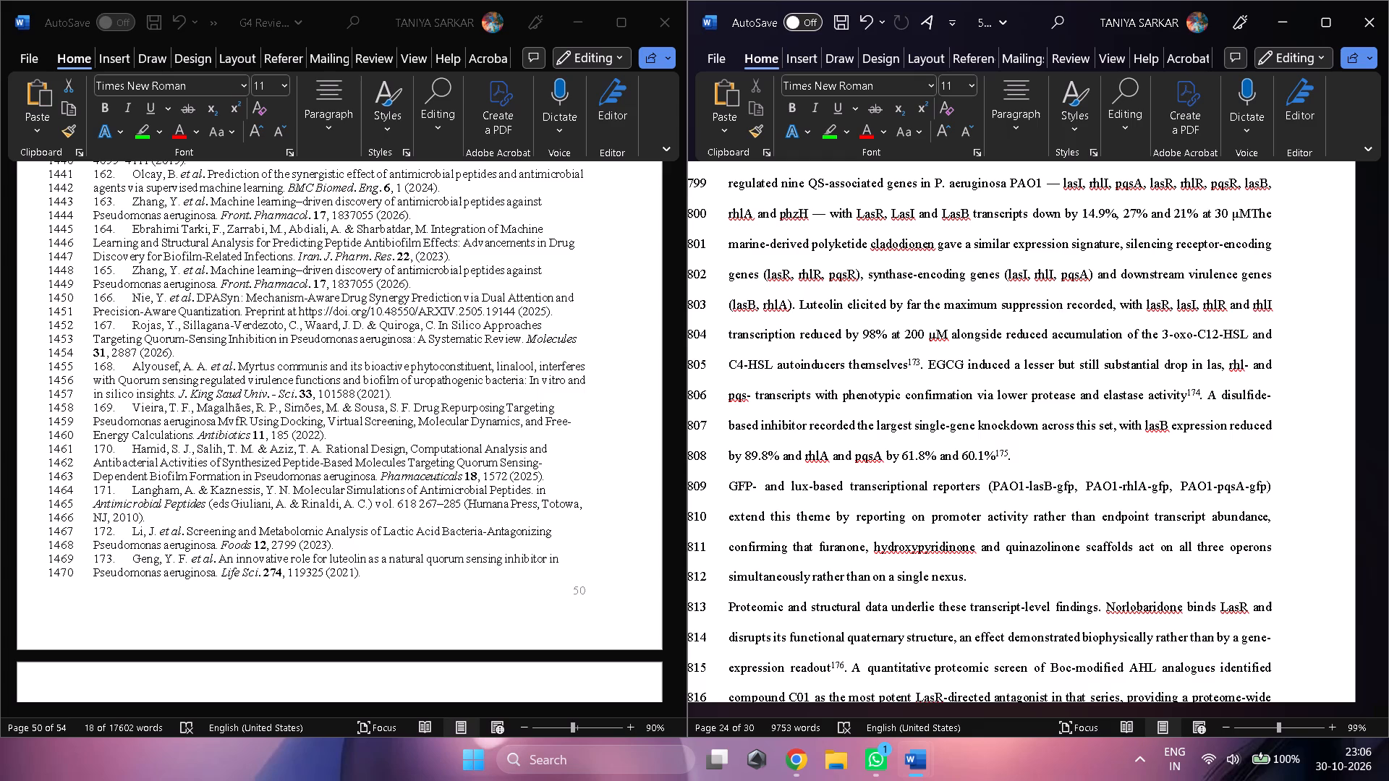
key(ctrl+z)
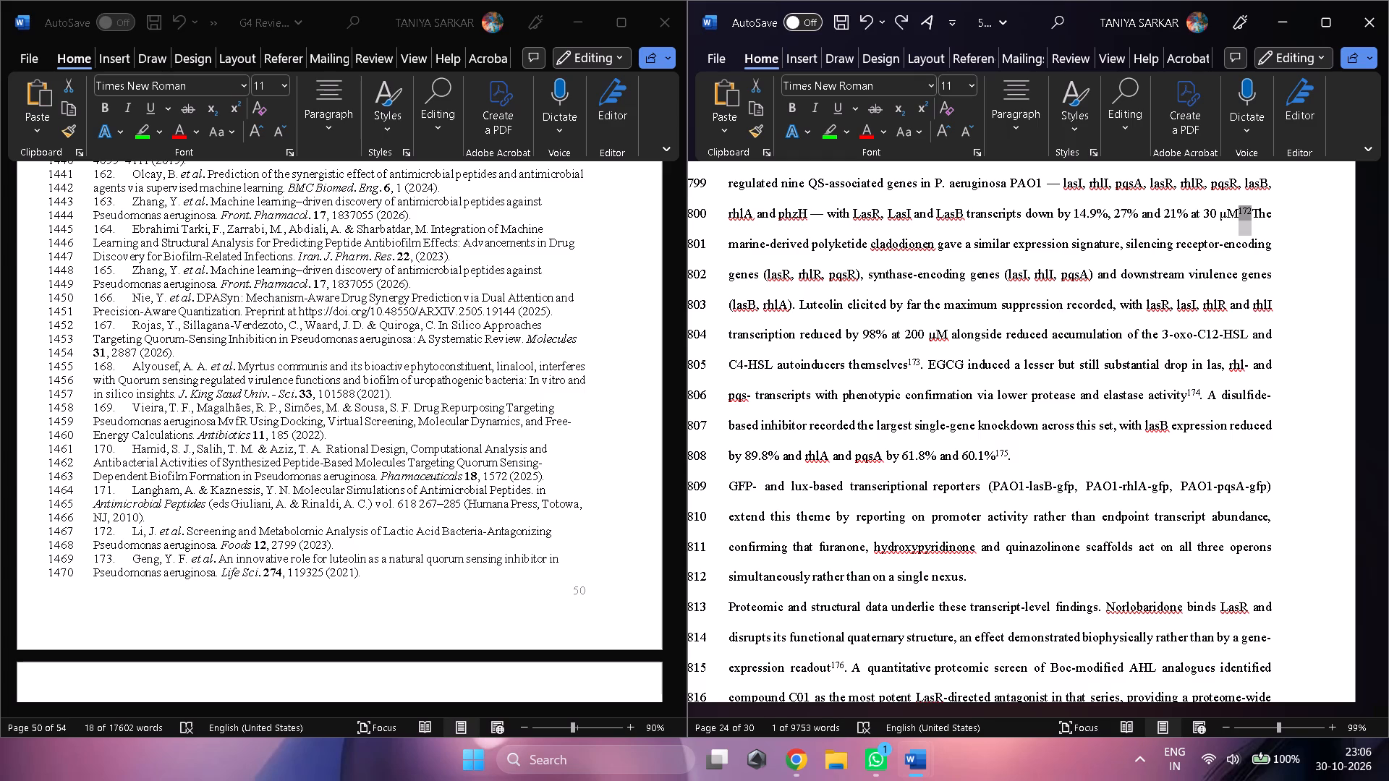
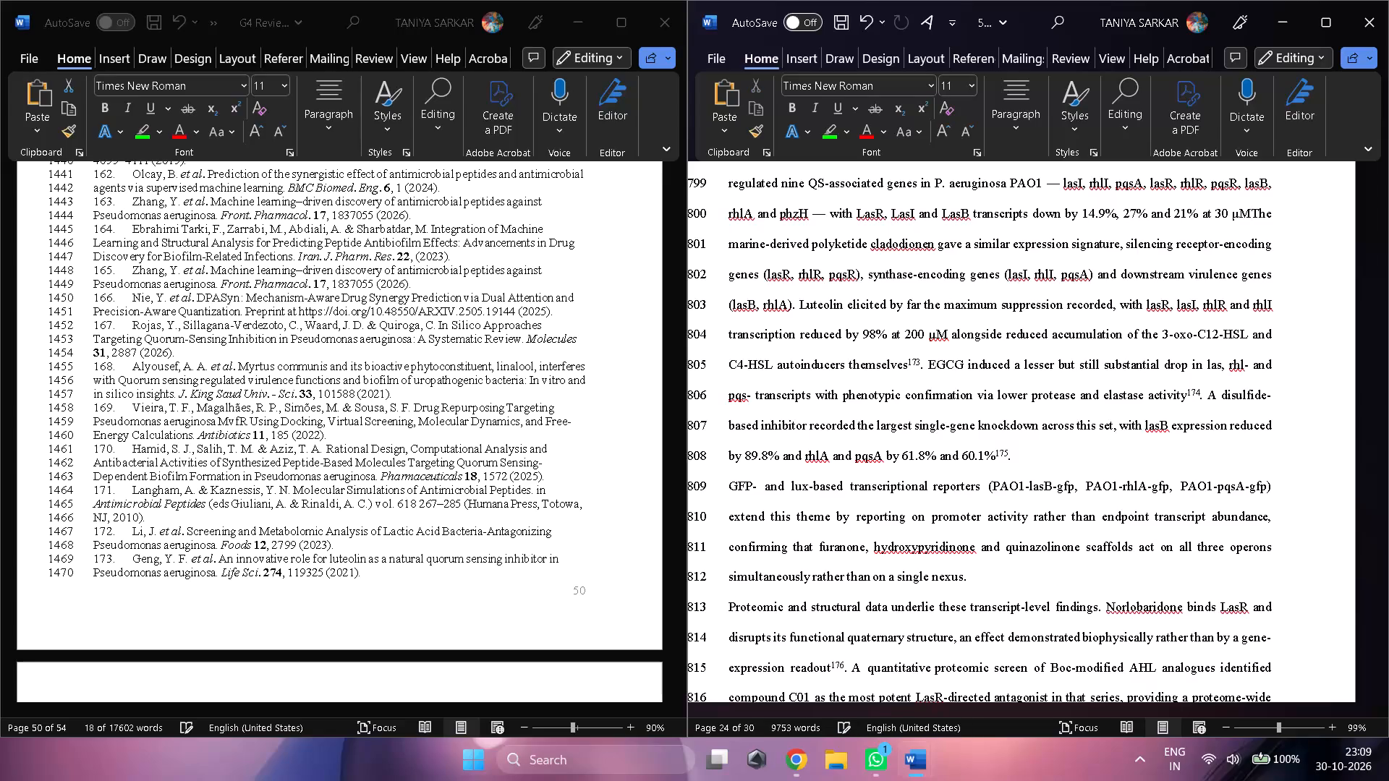
key(ctrl+v)
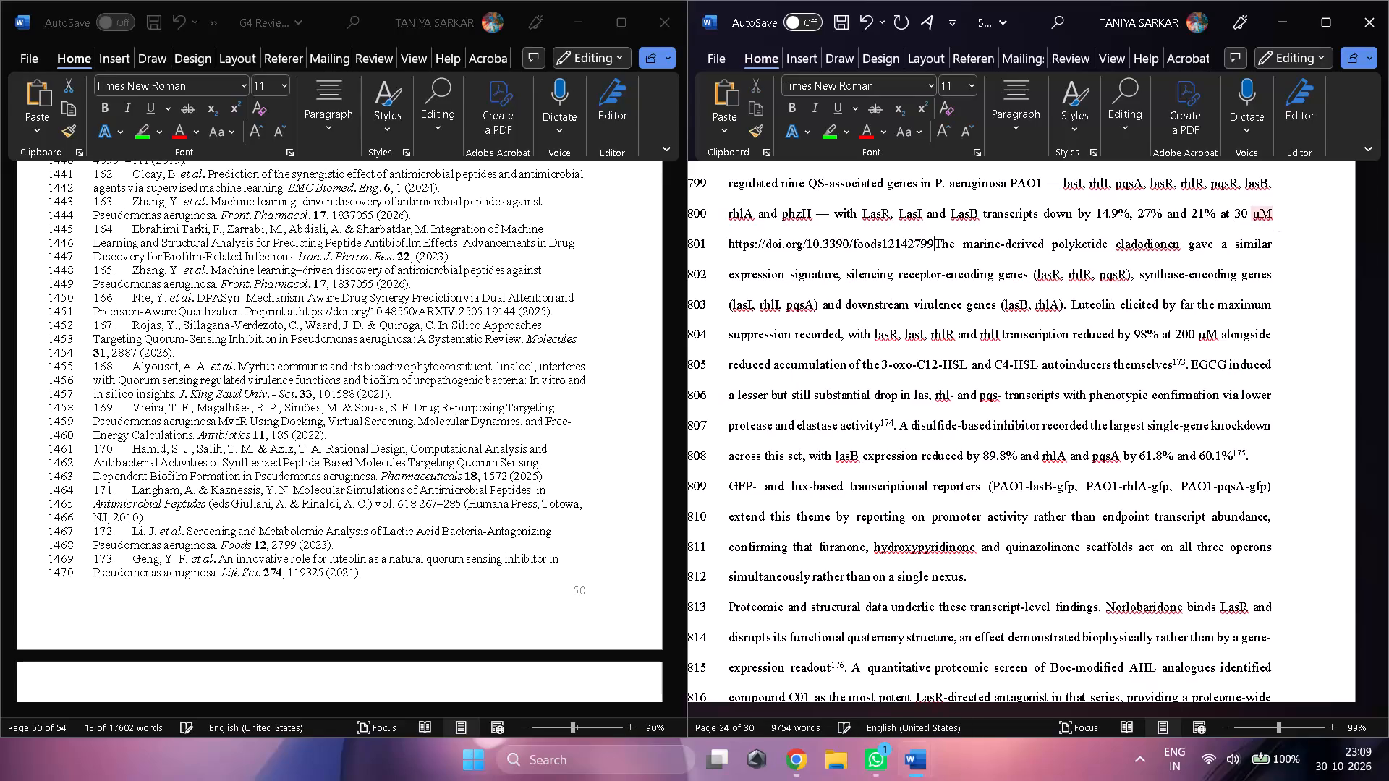
key(space)
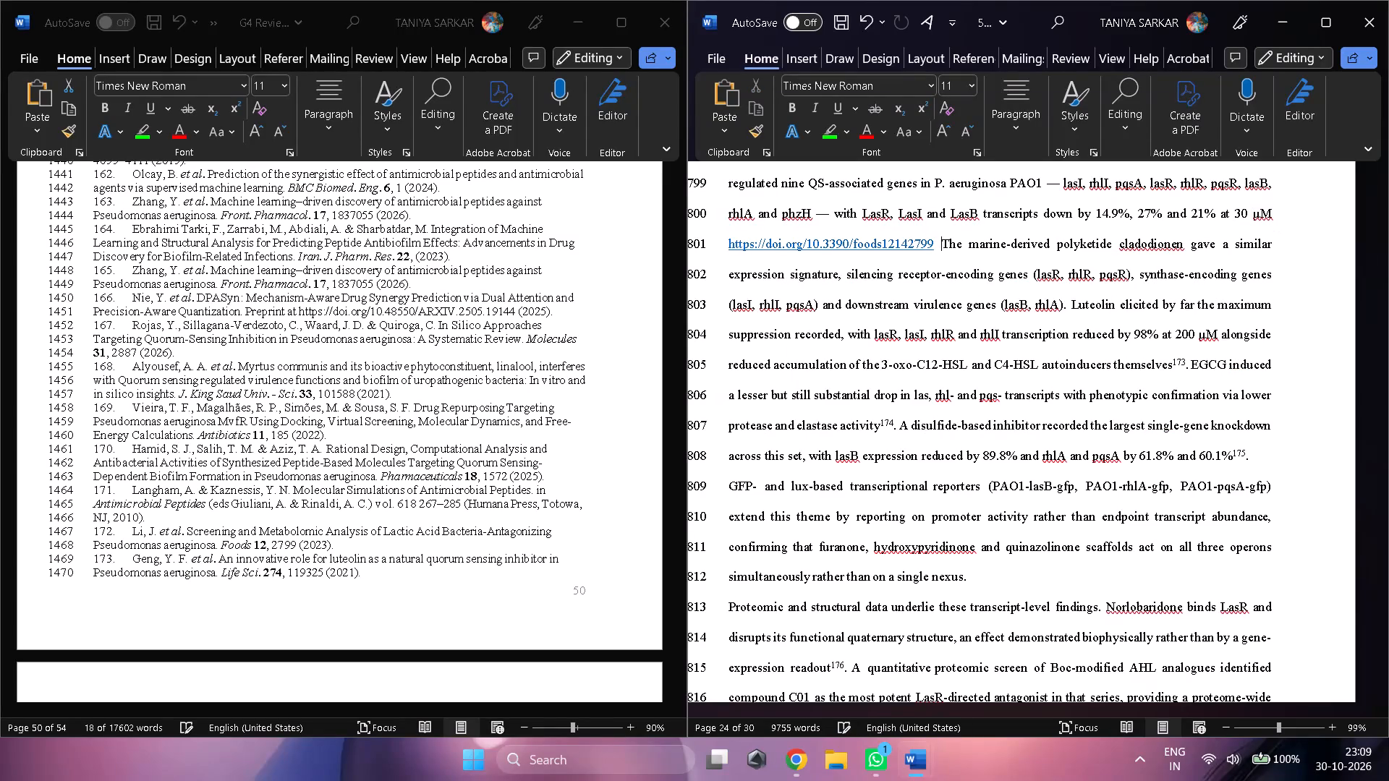
key(period)
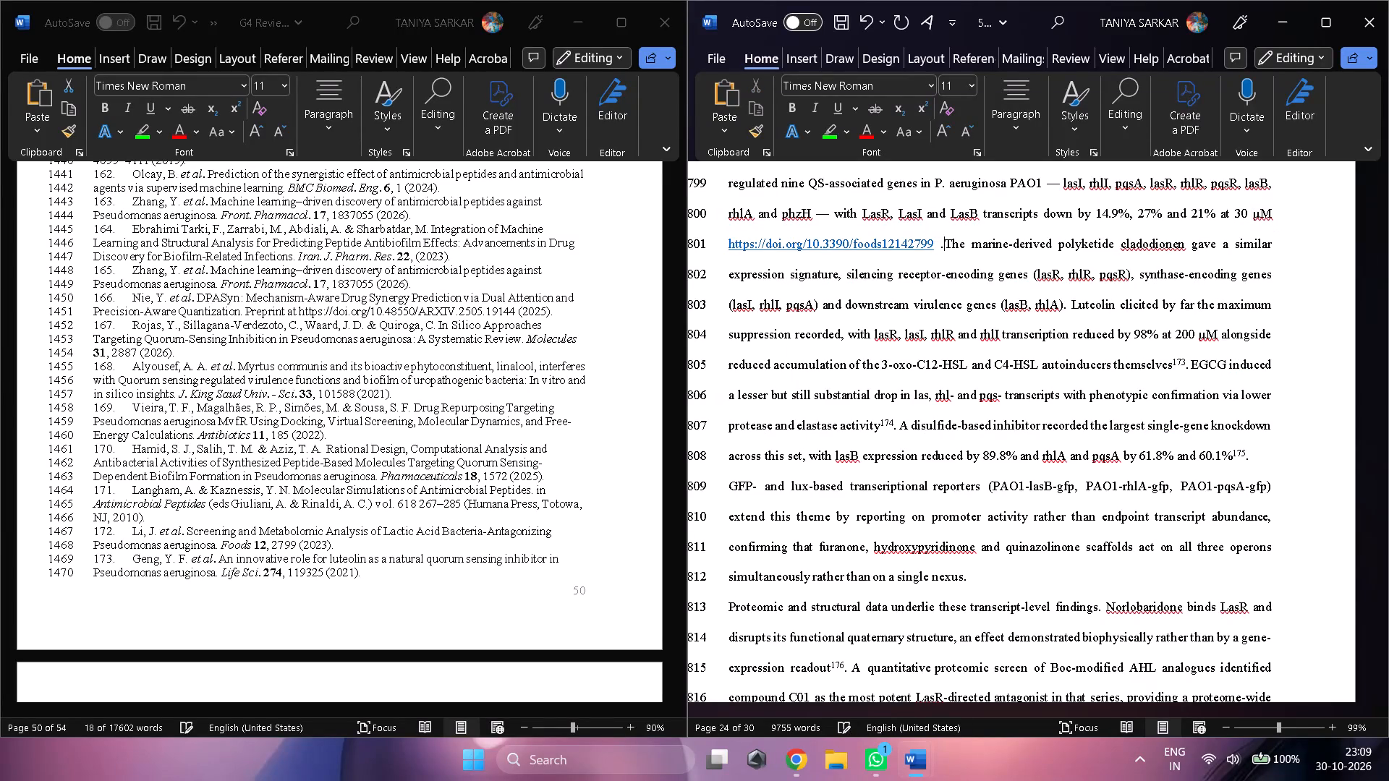
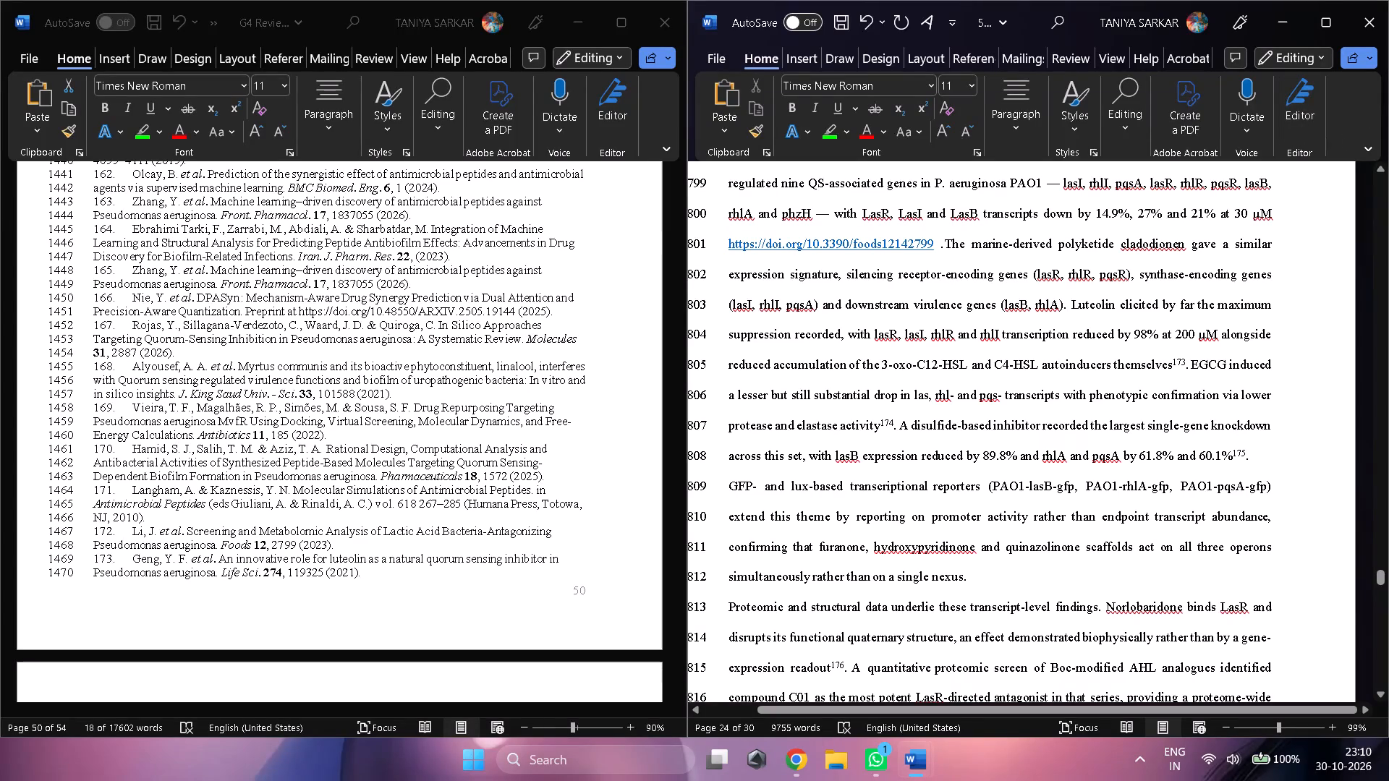
Highlight citation number 173 in yellow after "C4-HSL autoinducers themselves" in the manuscript.
drag(1174, 362, 1181, 362)
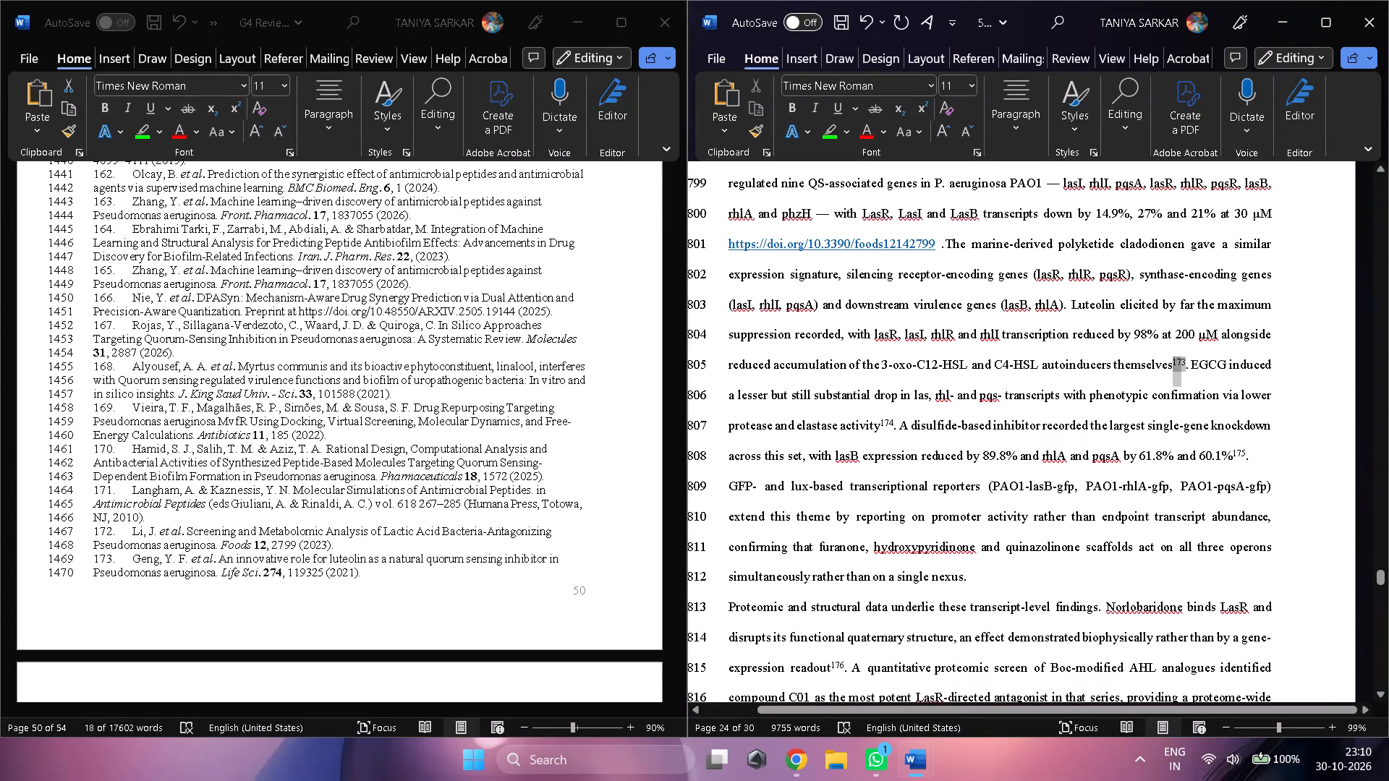
drag(1181, 362, 1188, 361)
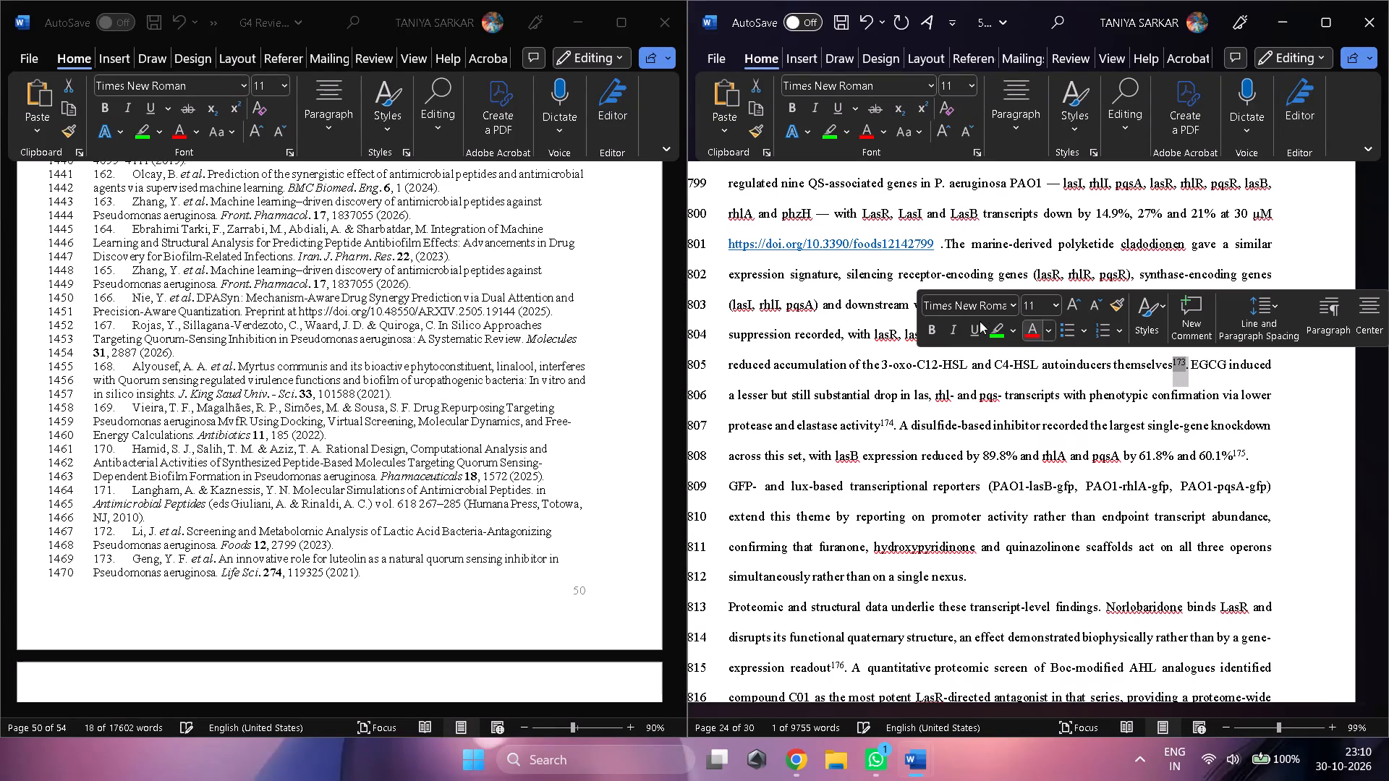
click(1013, 332)
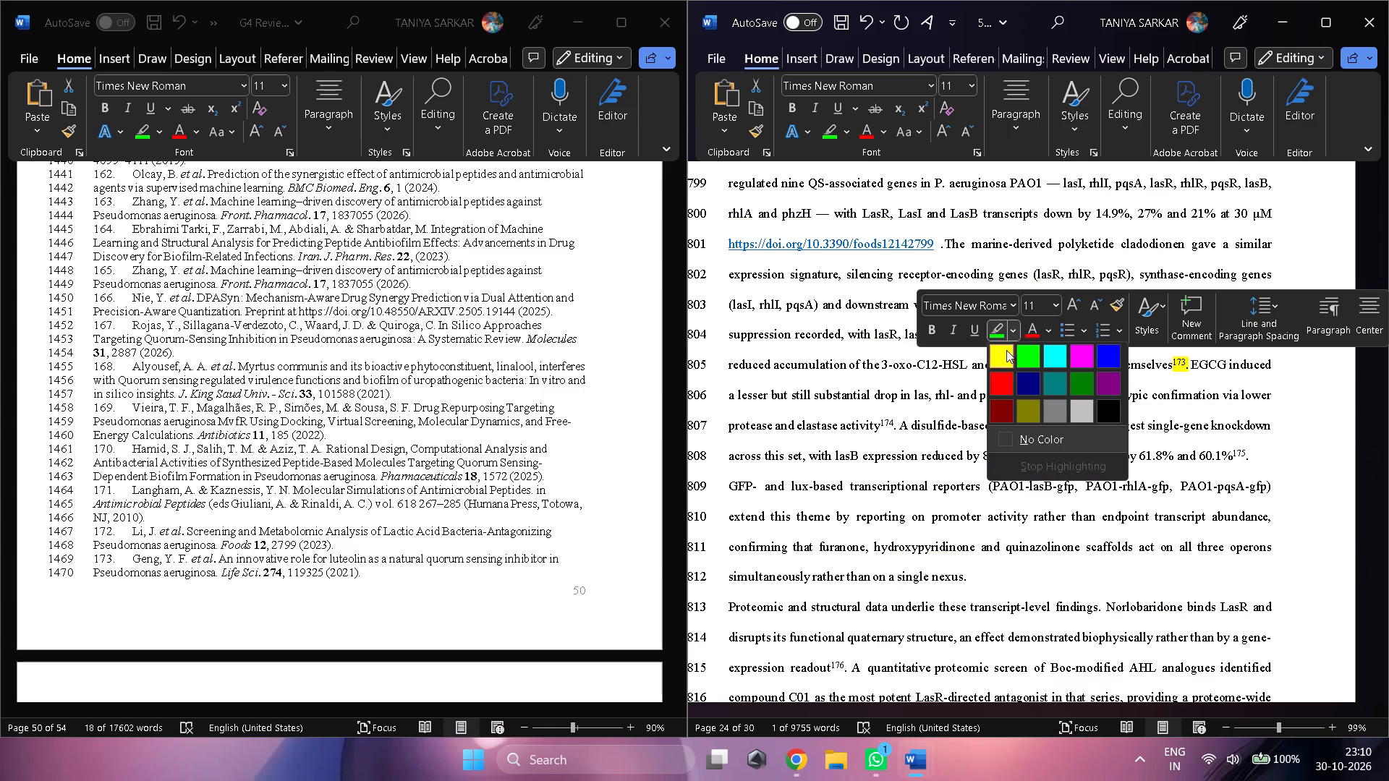
click(1006, 351)
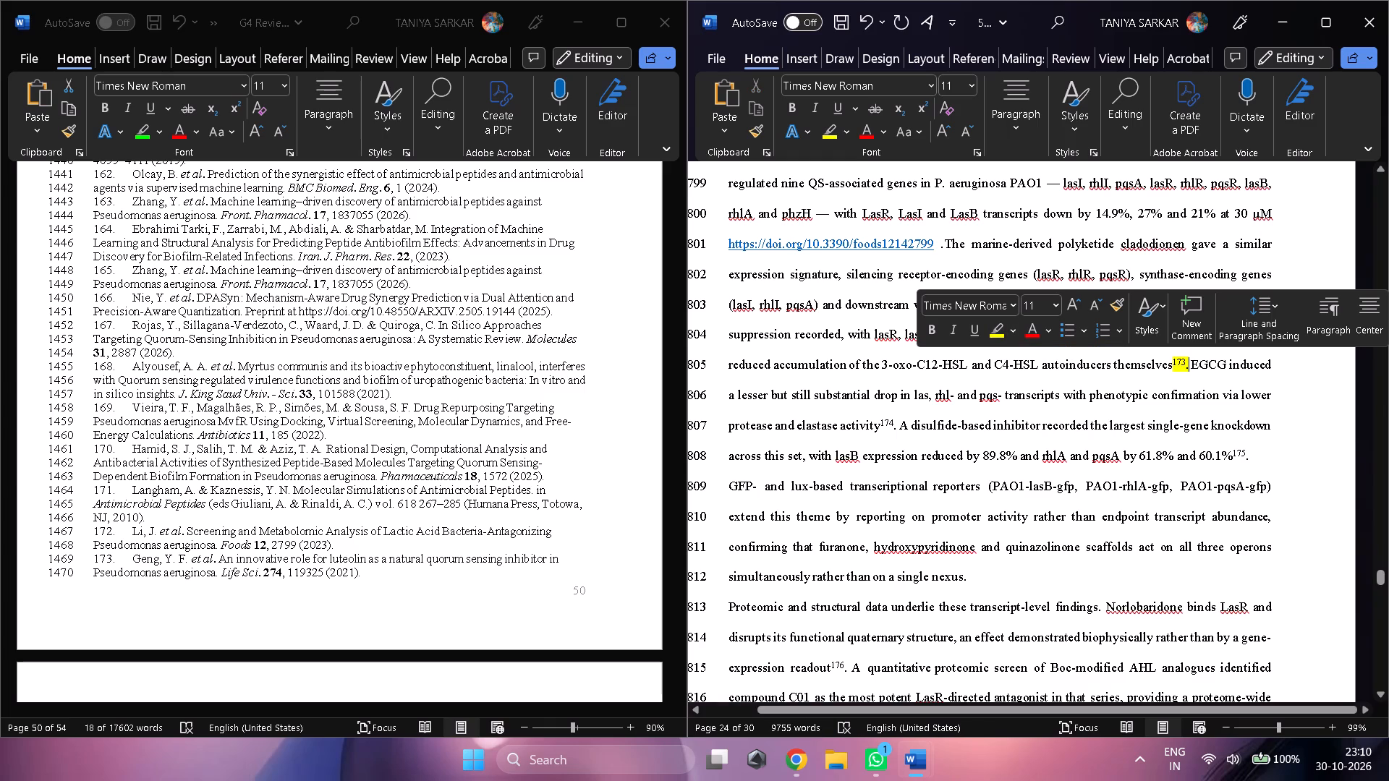
Highlight citation number 174 in yellow after "protease and elastase activity", covering the whole number.
drag(882, 424, 890, 423)
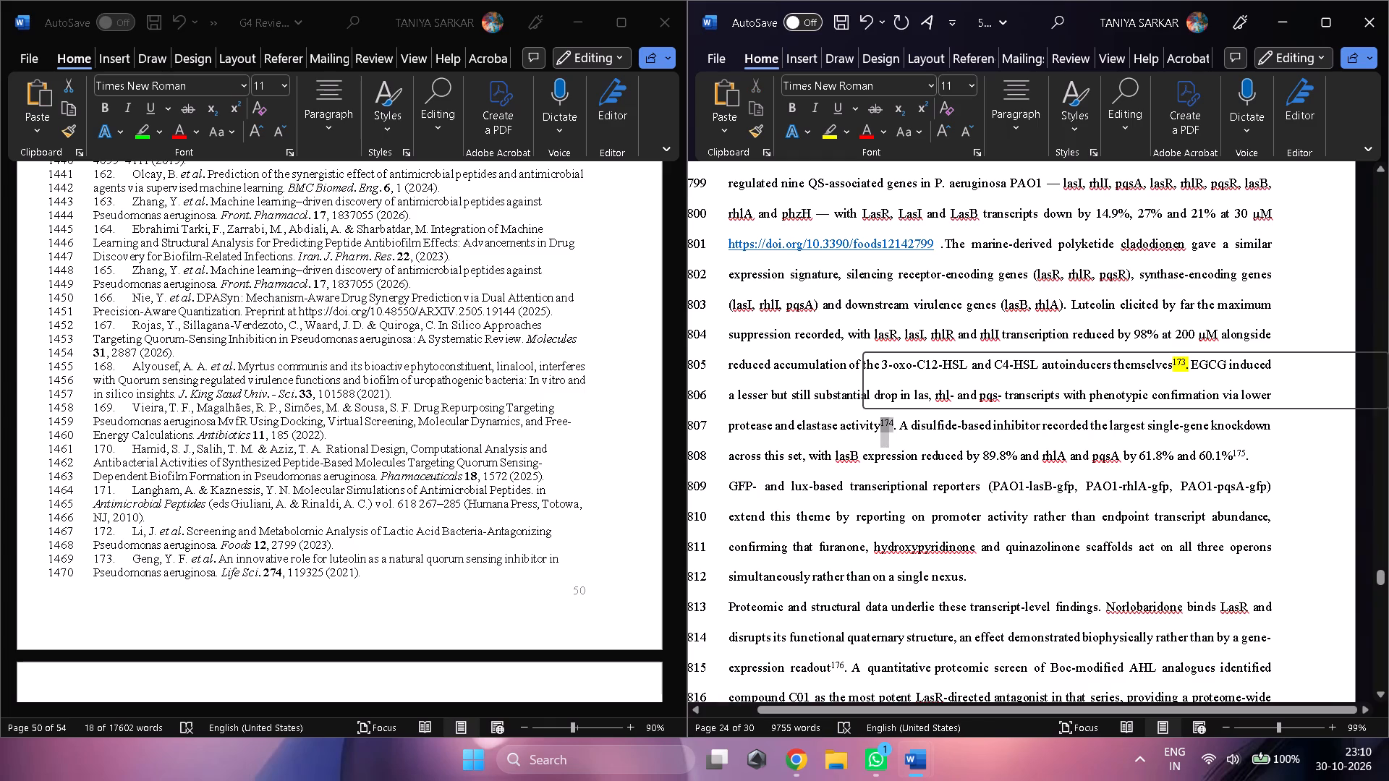
click(938, 392)
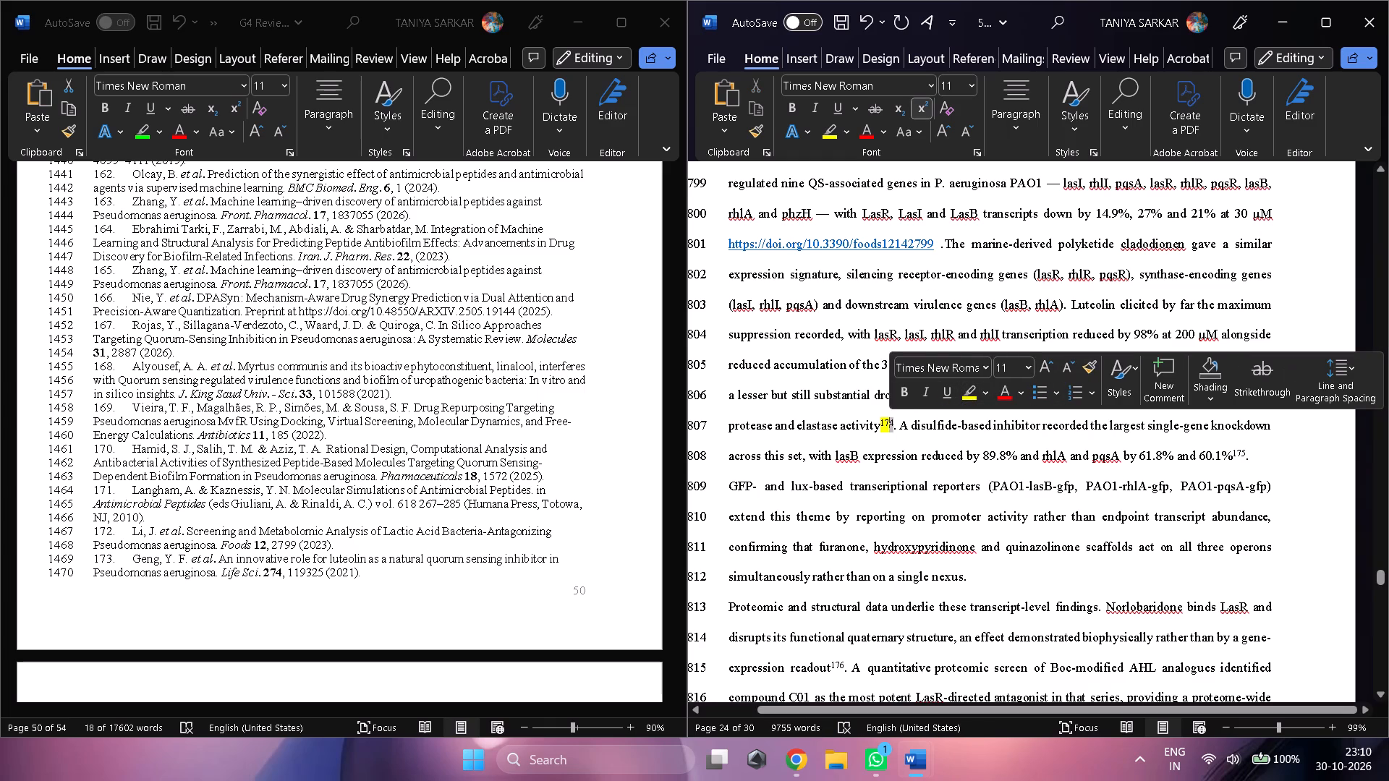
click(914, 435)
drag(896, 422, 888, 424)
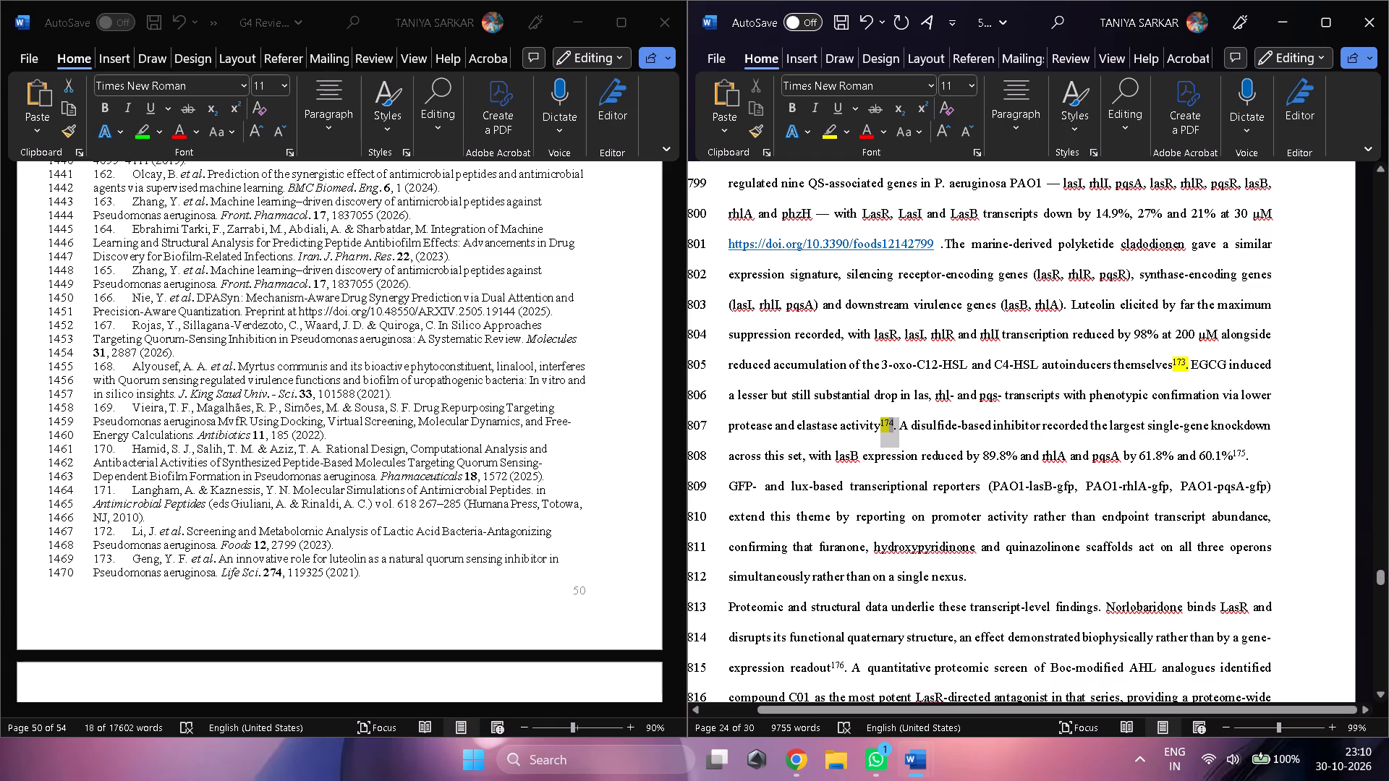
drag(888, 424, 891, 423)
drag(891, 423, 886, 423)
click(959, 391)
click(959, 391)
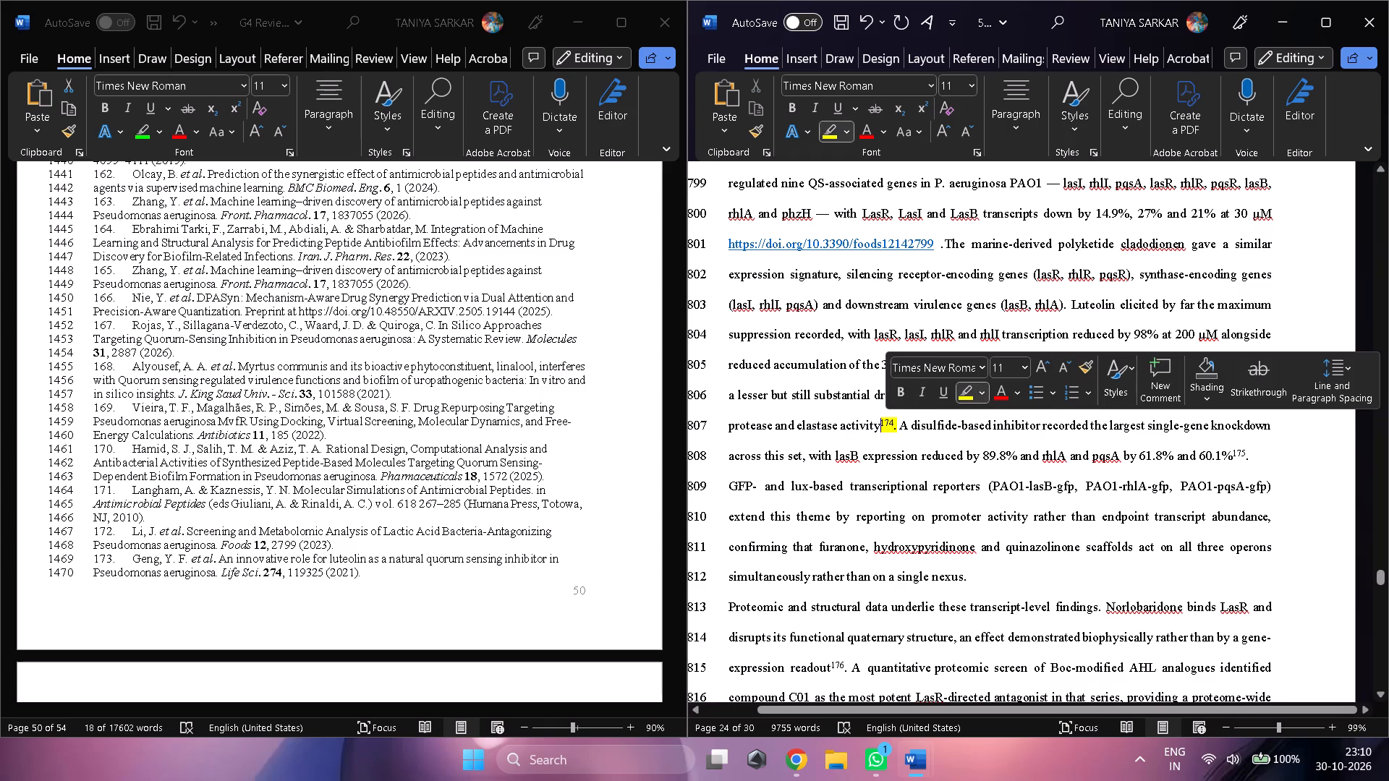
Highlight citation number 175 in yellow after "pqsA by 61.8% and 60.1%", covering the whole number.
drag(1237, 451, 1244, 453)
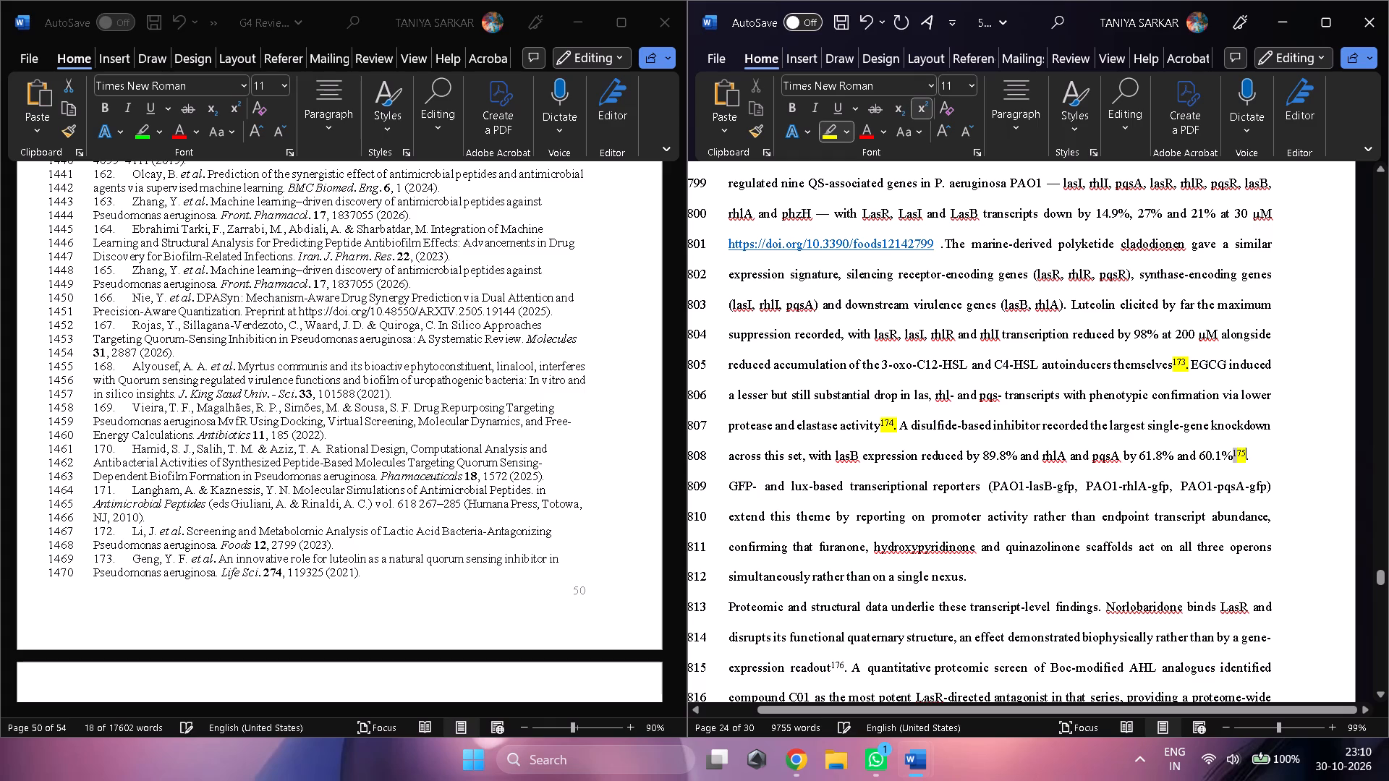
click(1333, 509)
drag(1248, 452, 1239, 453)
Highlight the whole citation number 176 in yellow after "gene-expression readout" in the proteomic and structural data paragraph.
click(1377, 691)
click(1377, 691)
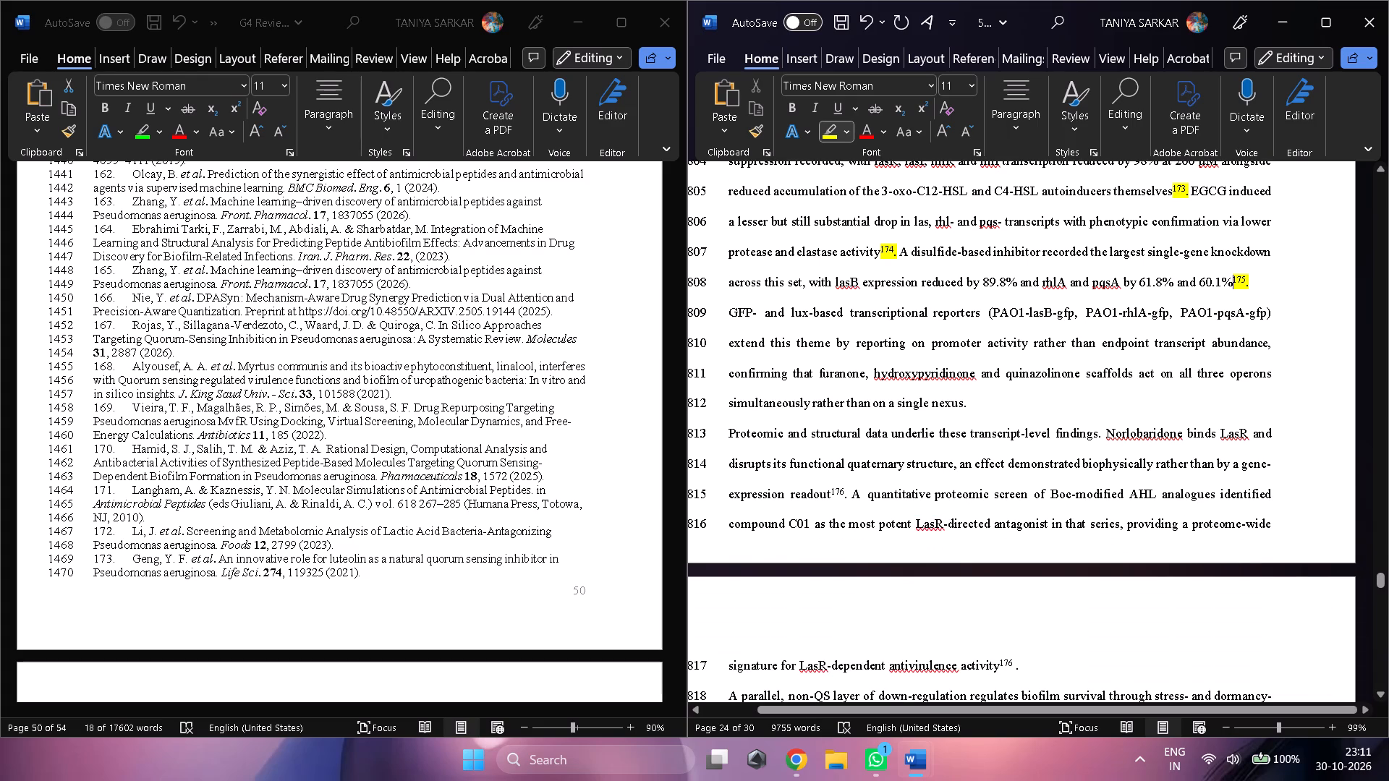
drag(844, 492, 837, 493)
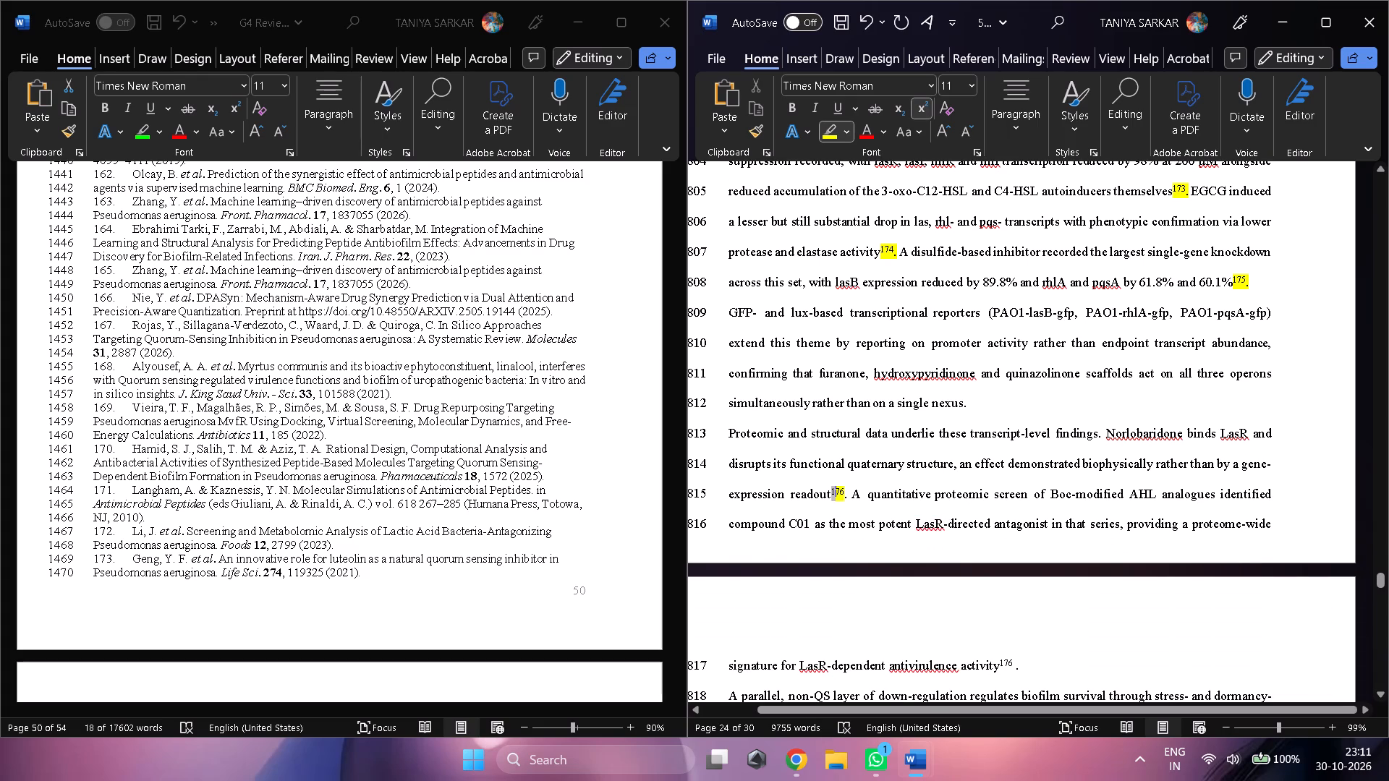
click(1314, 566)
drag(833, 492, 841, 492)
click(1146, 561)
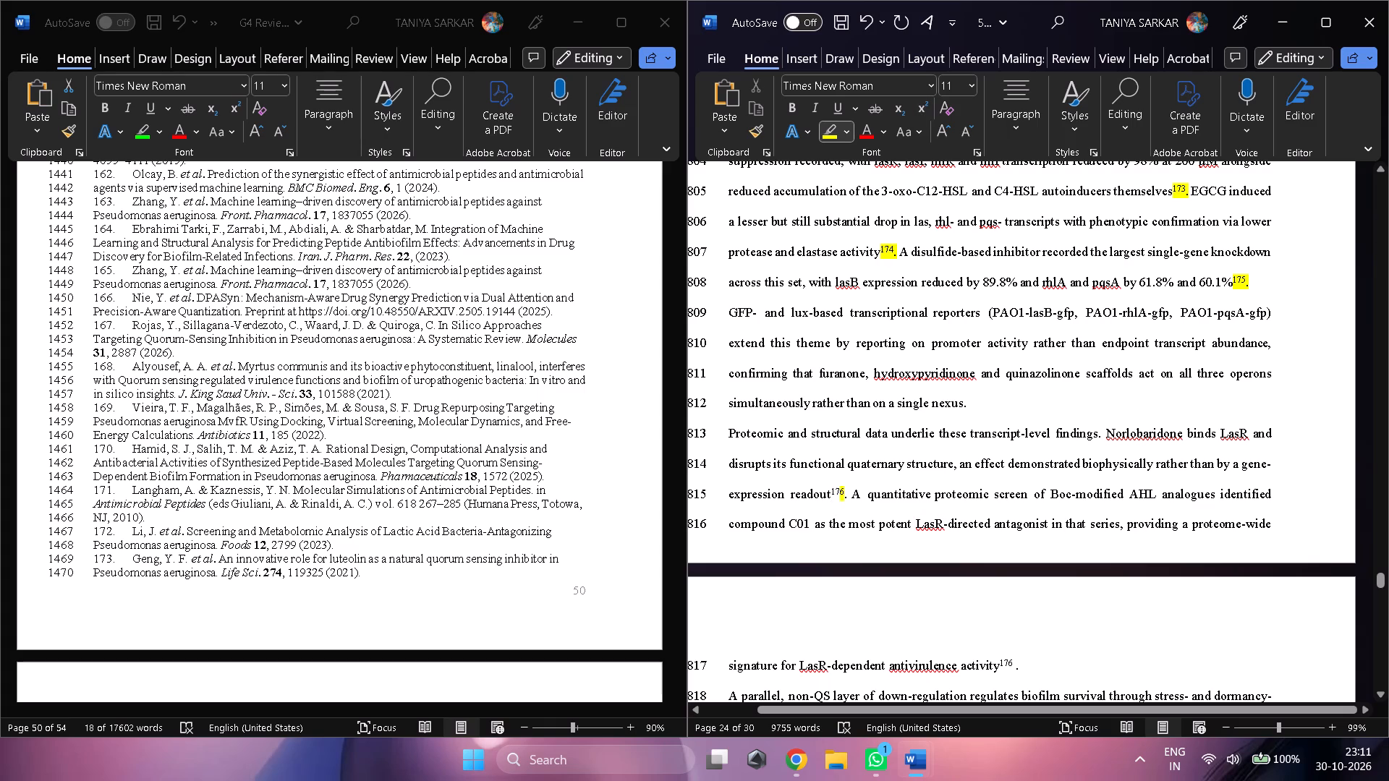
drag(831, 493, 843, 493)
drag(843, 493, 844, 493)
Highlight the whole second citation number 176 in yellow after "LasR-dependent antivirulence activity".
click(1382, 691)
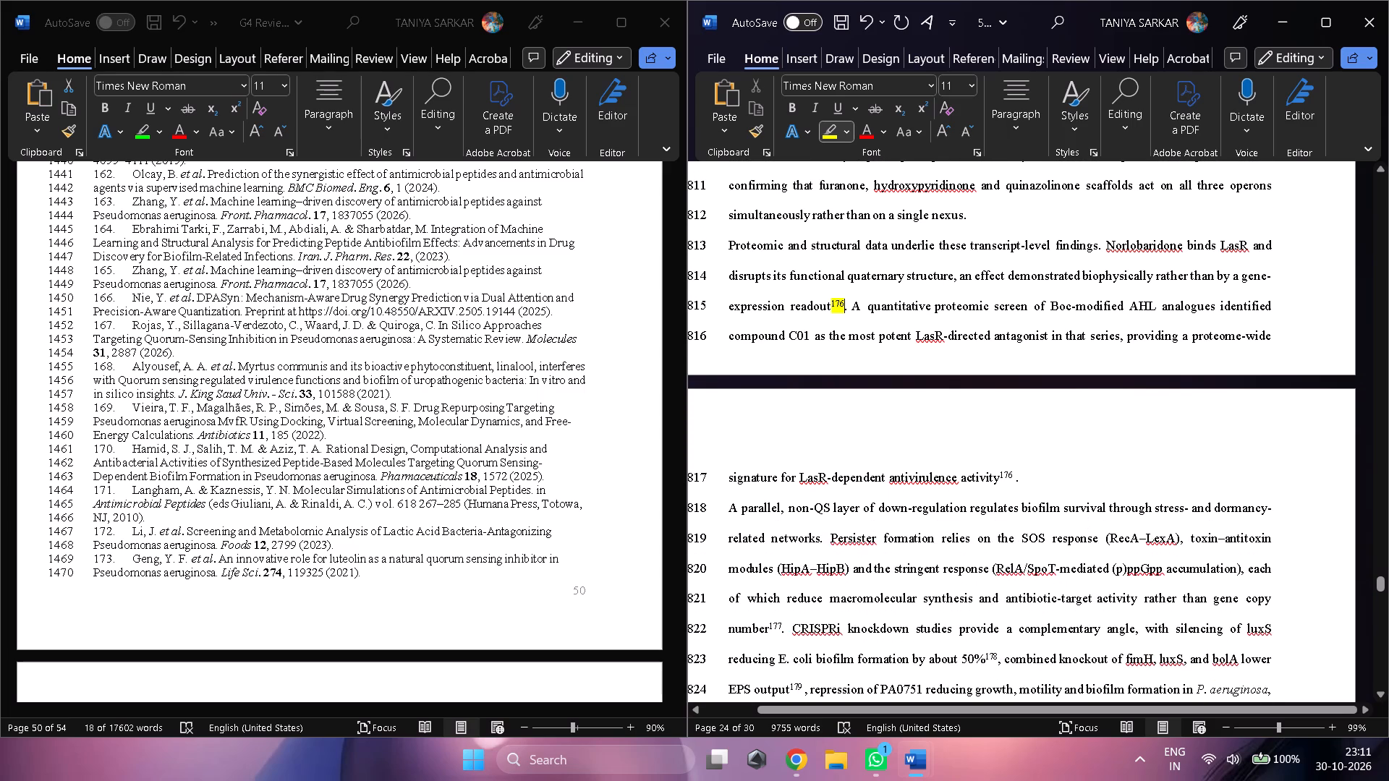
drag(1012, 475, 1006, 475)
click(1208, 498)
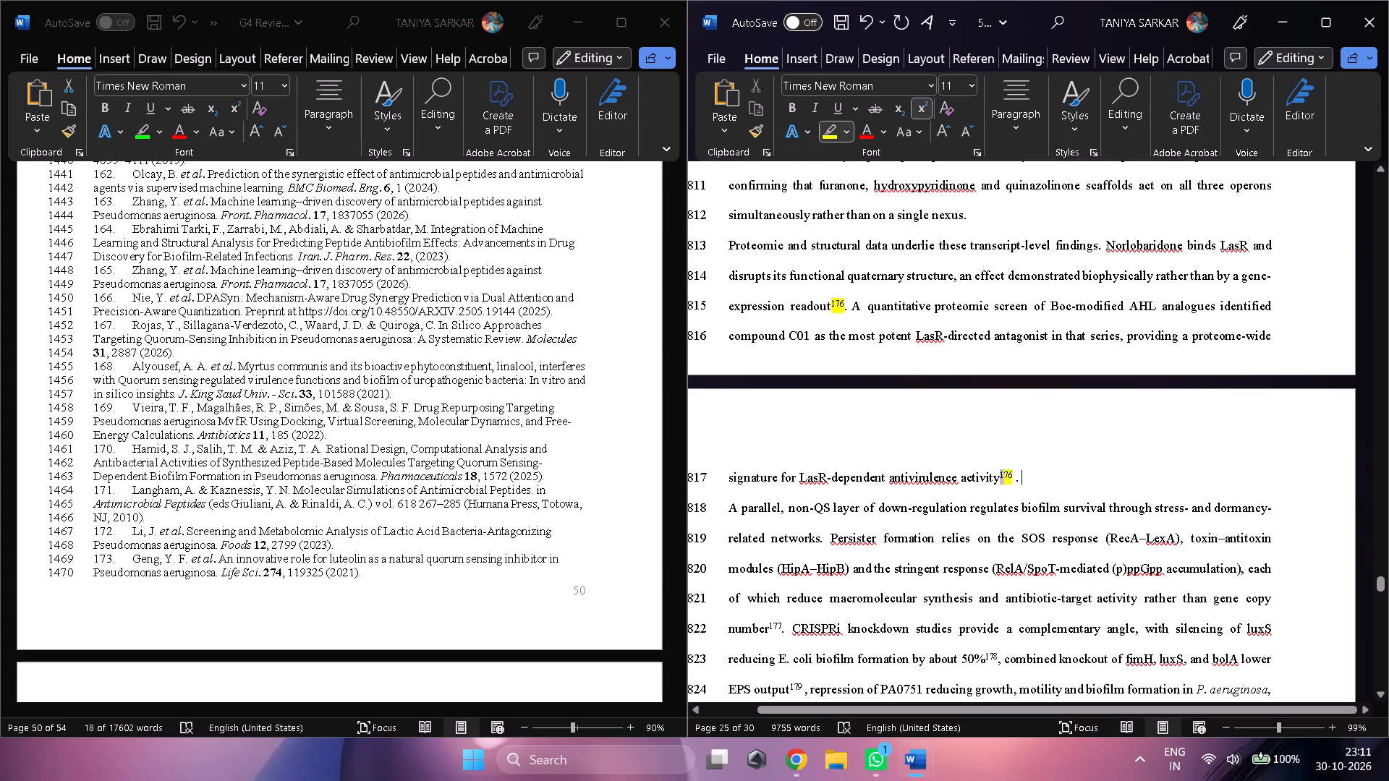
drag(1011, 472, 1006, 472)
drag(1006, 472, 1004, 473)
click(1153, 469)
drag(1014, 476, 1006, 476)
click(1202, 494)
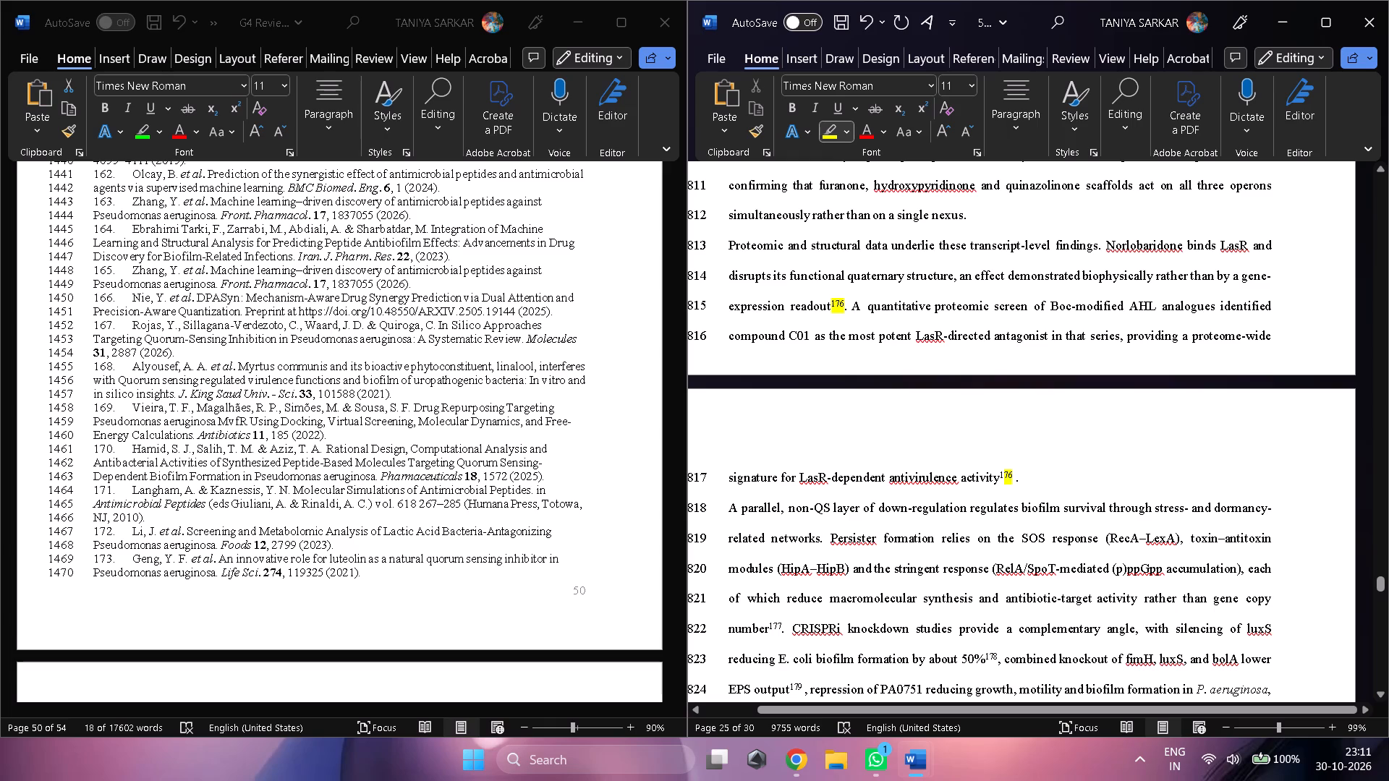
drag(1000, 473, 1009, 474)
Highlight the whole citation number 177 in yellow after "gene copy number" in the non-QS down-regulation paragraph.
click(1376, 689)
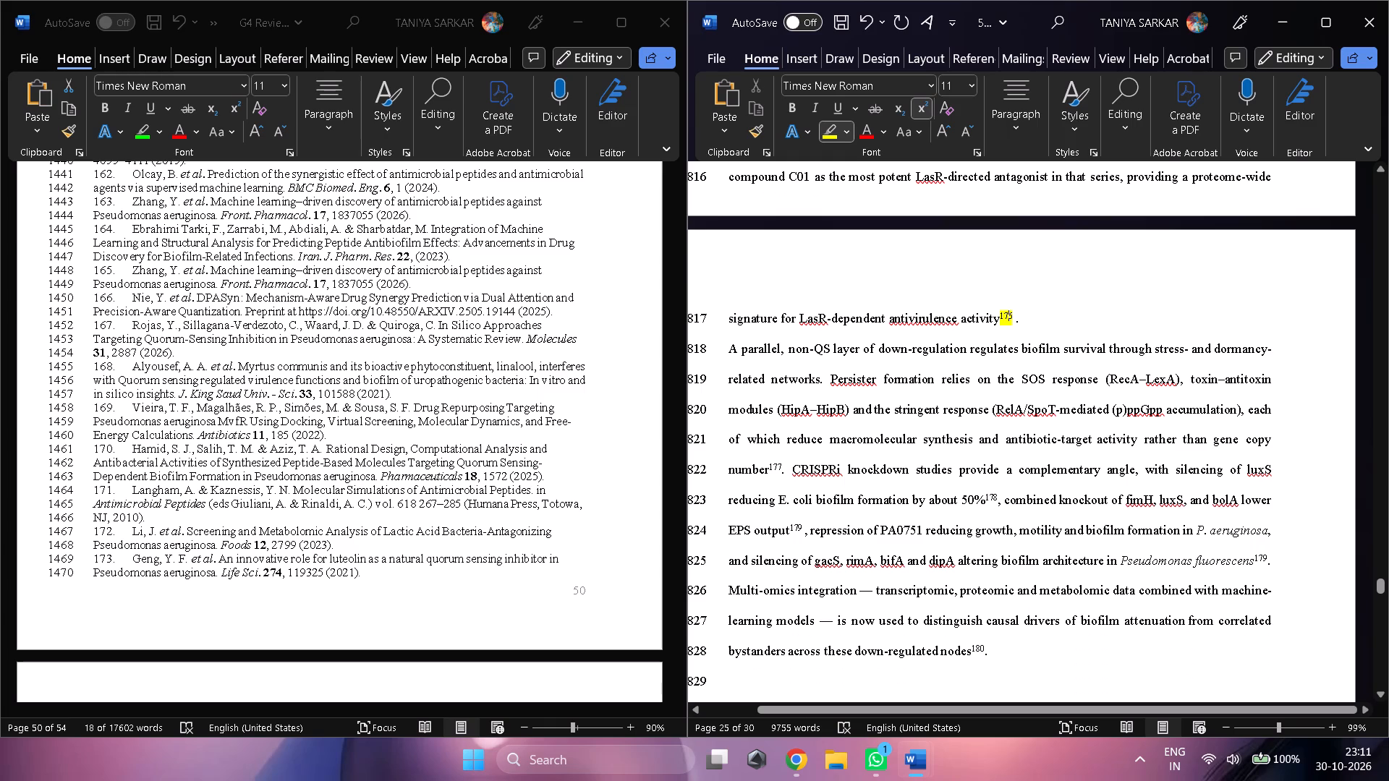
click(782, 466)
click(836, 485)
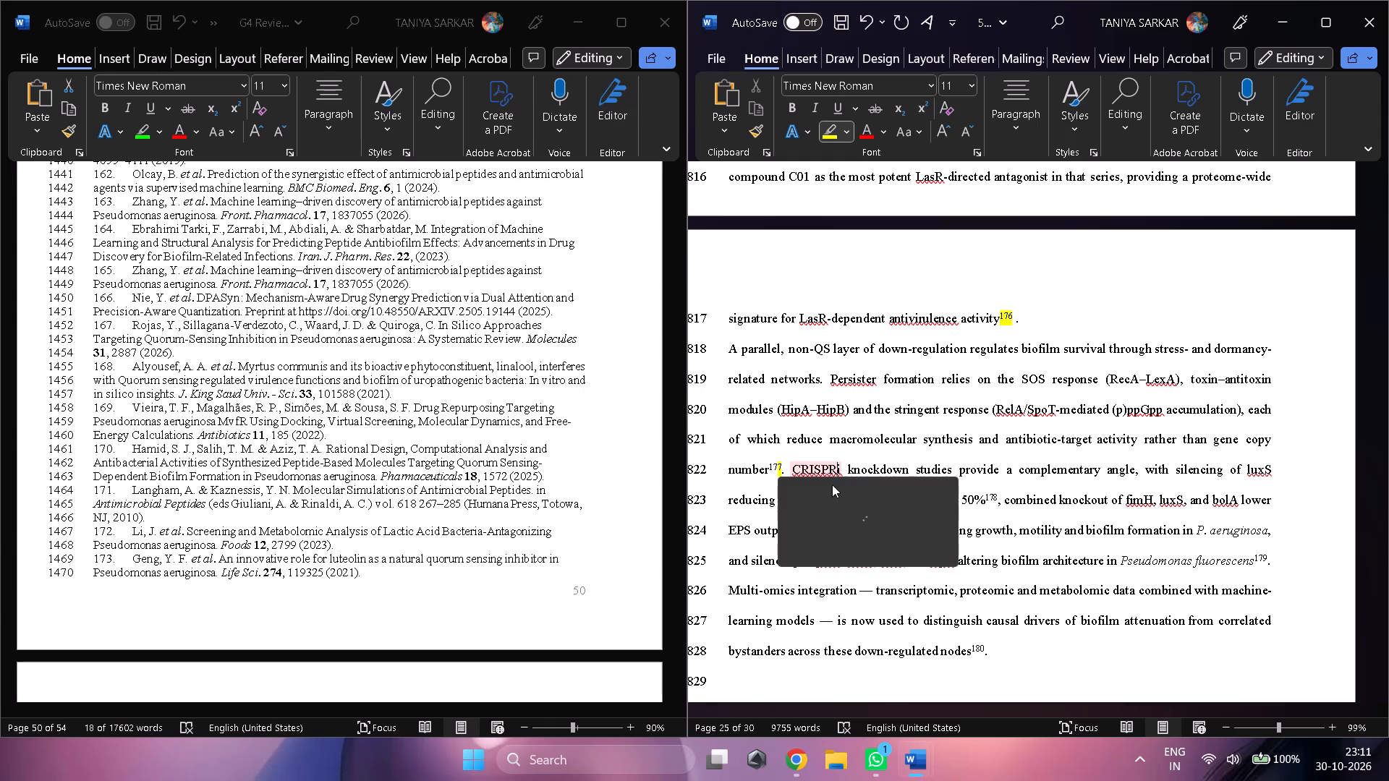
click(768, 466)
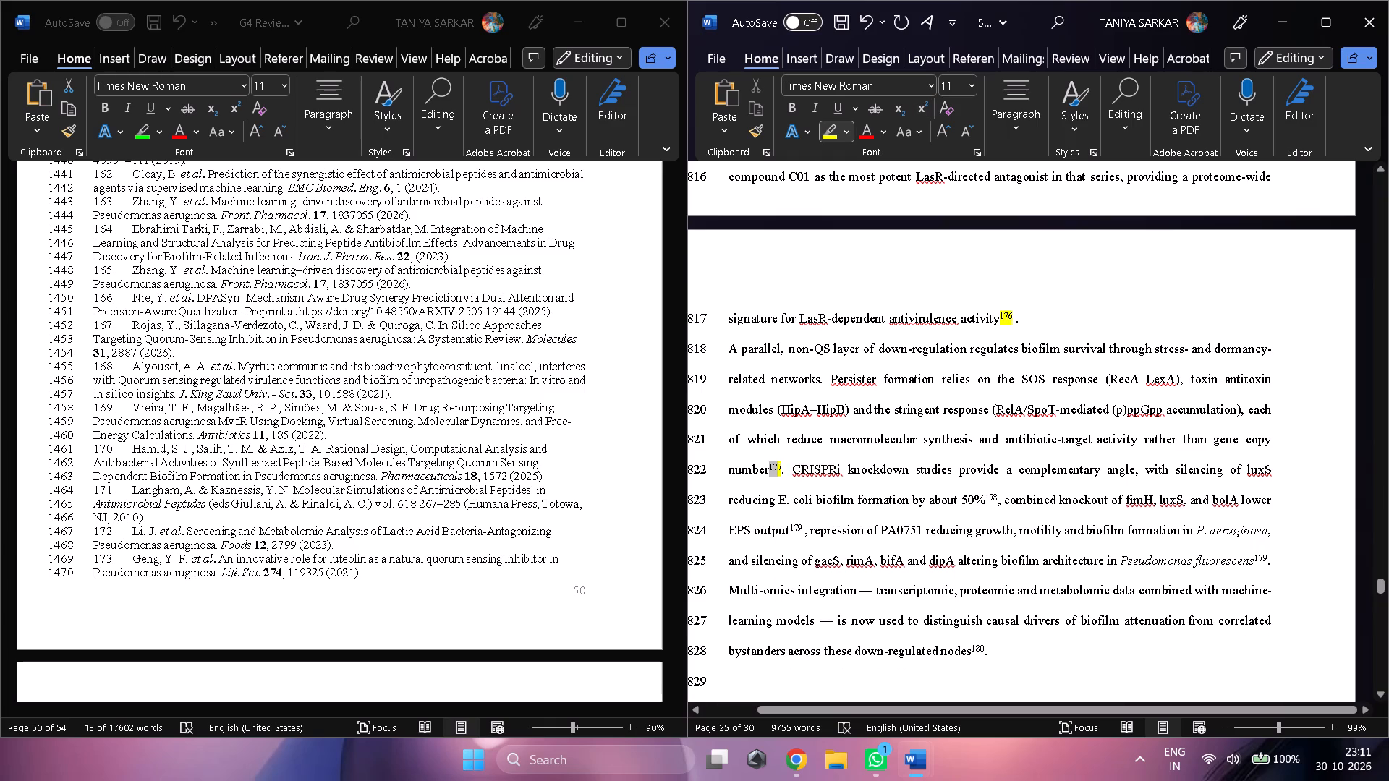
click(771, 469)
click(869, 484)
drag(781, 468, 773, 469)
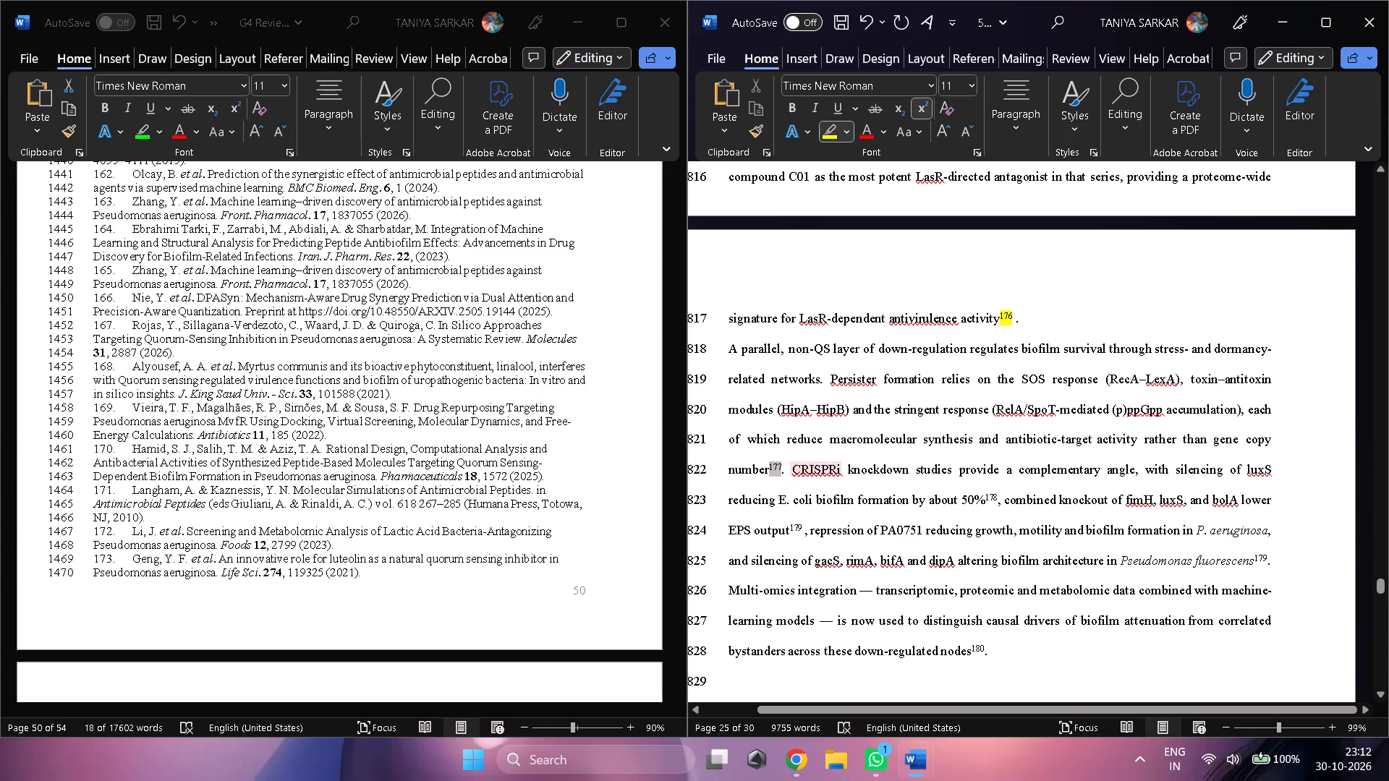
click(828, 132)
click(828, 132)
drag(770, 469, 782, 467)
Highlight the whole citation number 178 in yellow after "reducing E. coli biofilm formation by about 50%".
drag(987, 499, 995, 499)
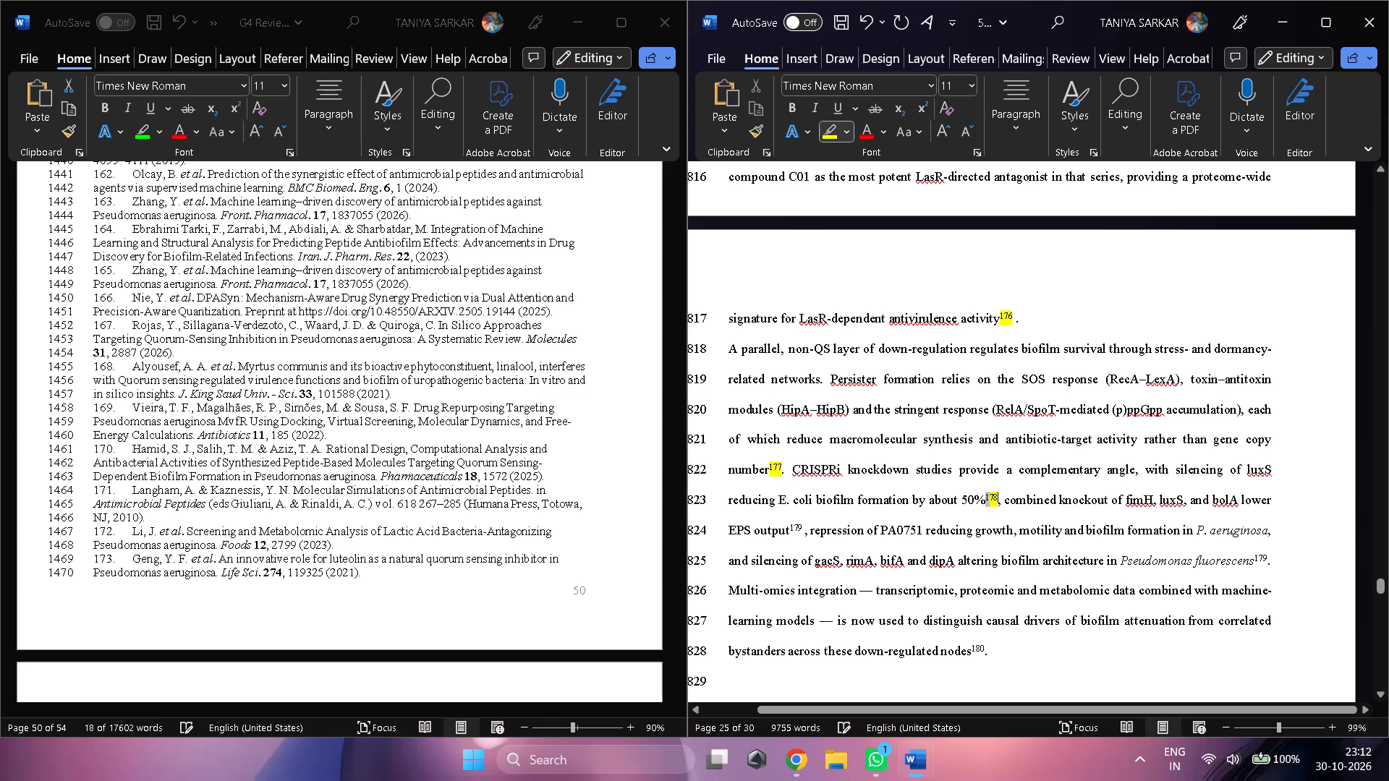
click(1050, 529)
drag(987, 499, 994, 498)
Highlight both occurrences of citation number 179 in yellow, after "EPS output" and after "Pseudomonas fluorescens", covering each number completely.
ctrl+scroll(1132, 498, up, 4)
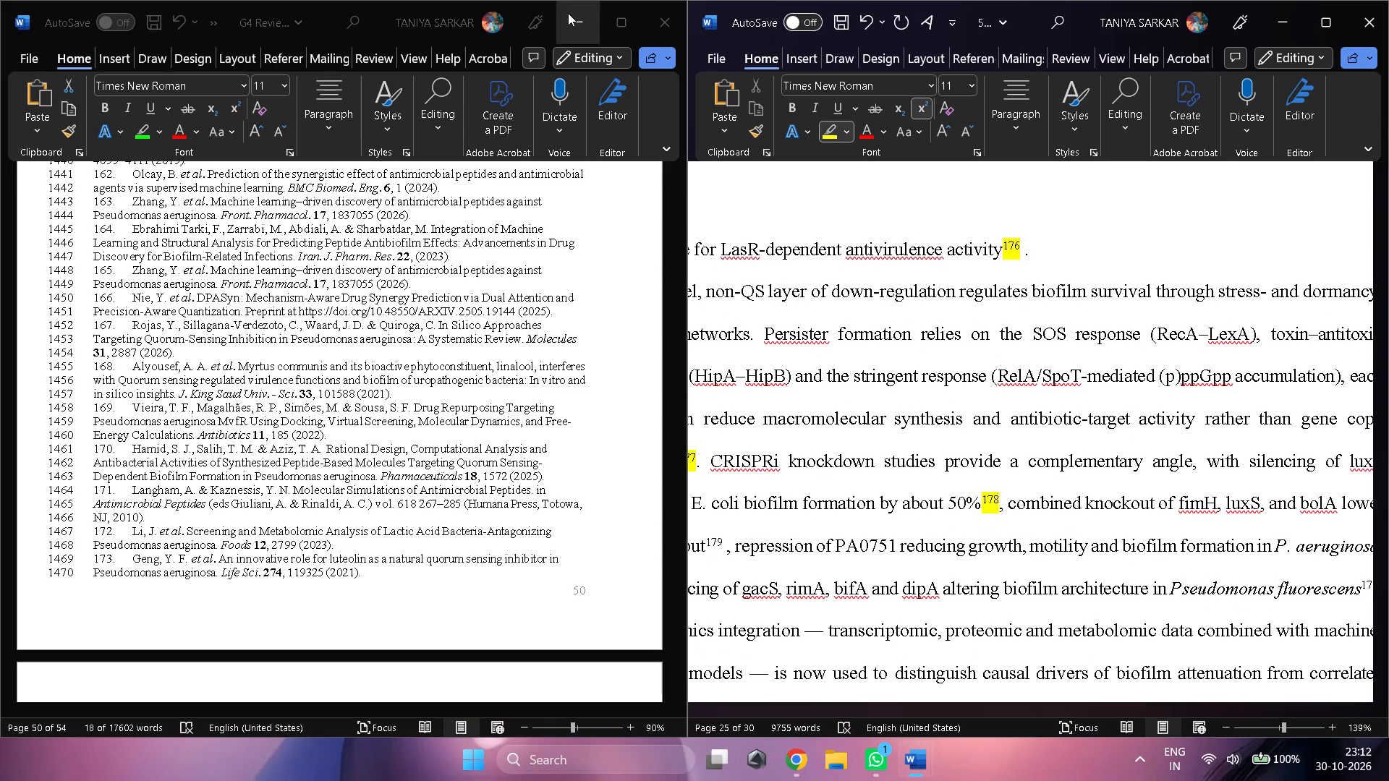
click(568, 13)
click(1316, 26)
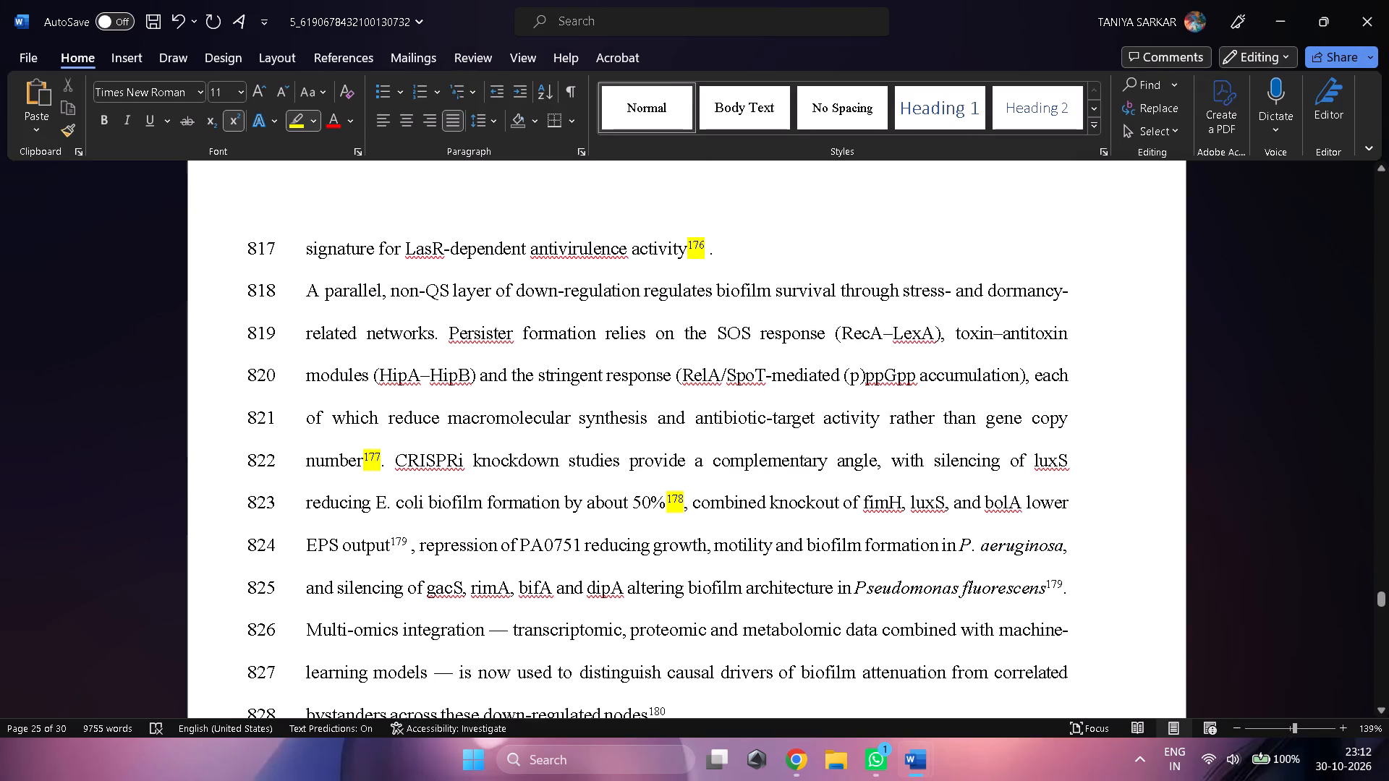
drag(391, 543, 407, 544)
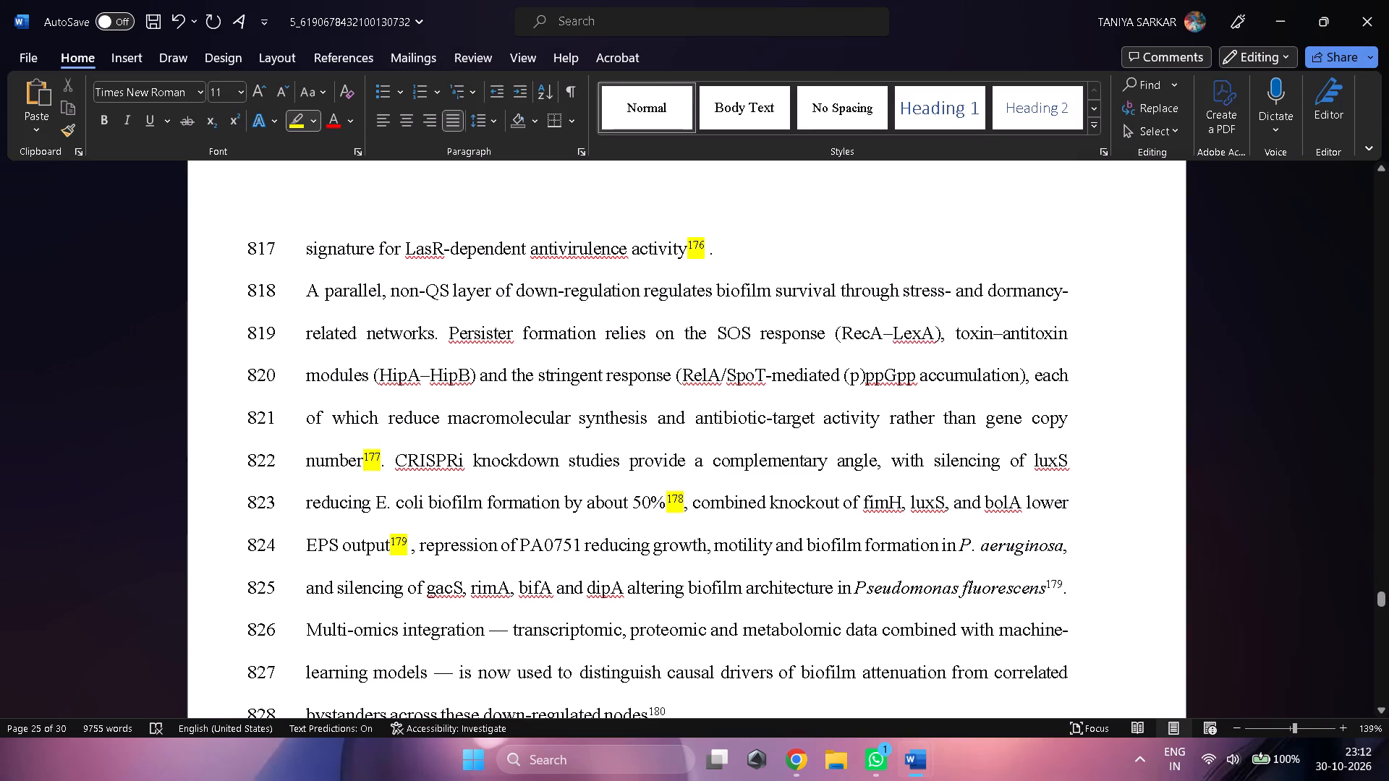
drag(1048, 584, 1061, 584)
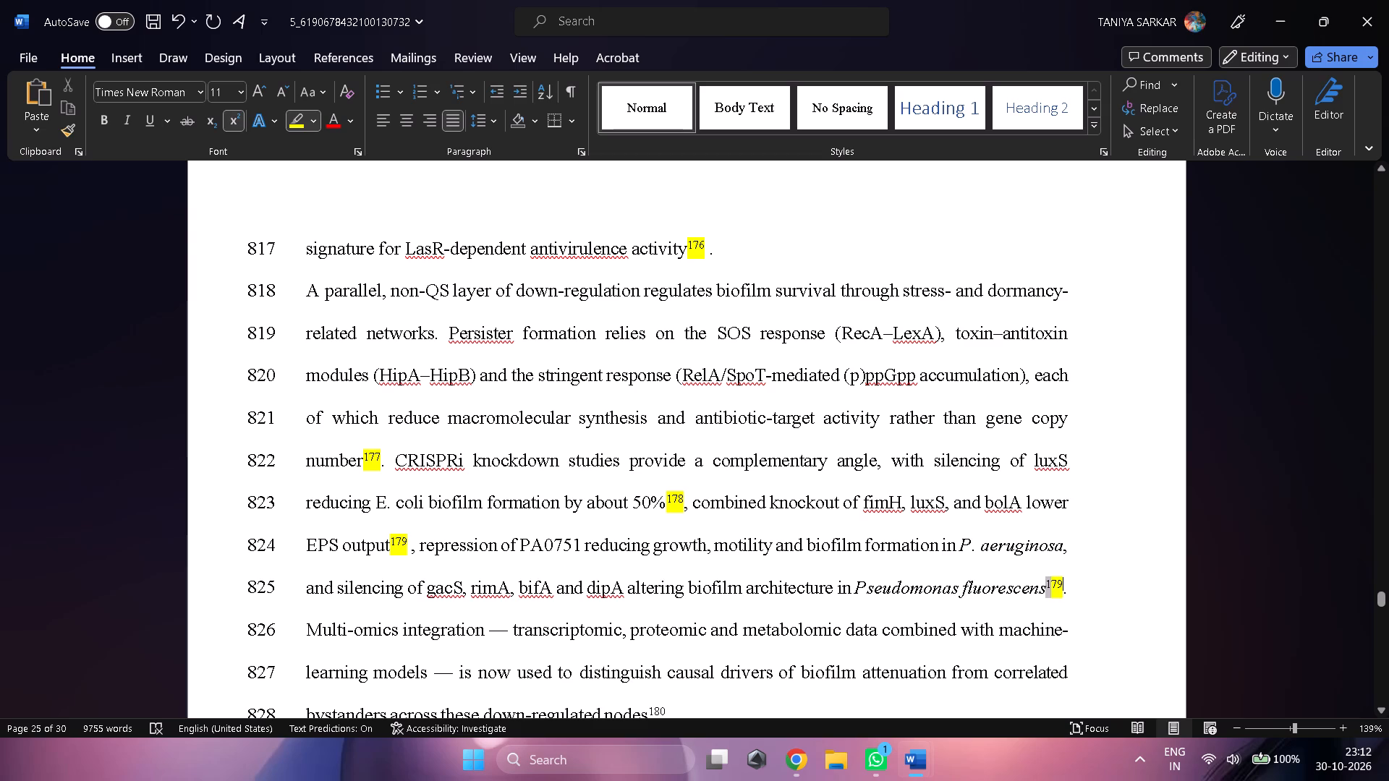
click(1085, 598)
drag(1047, 584, 1053, 584)
drag(1053, 584, 1054, 584)
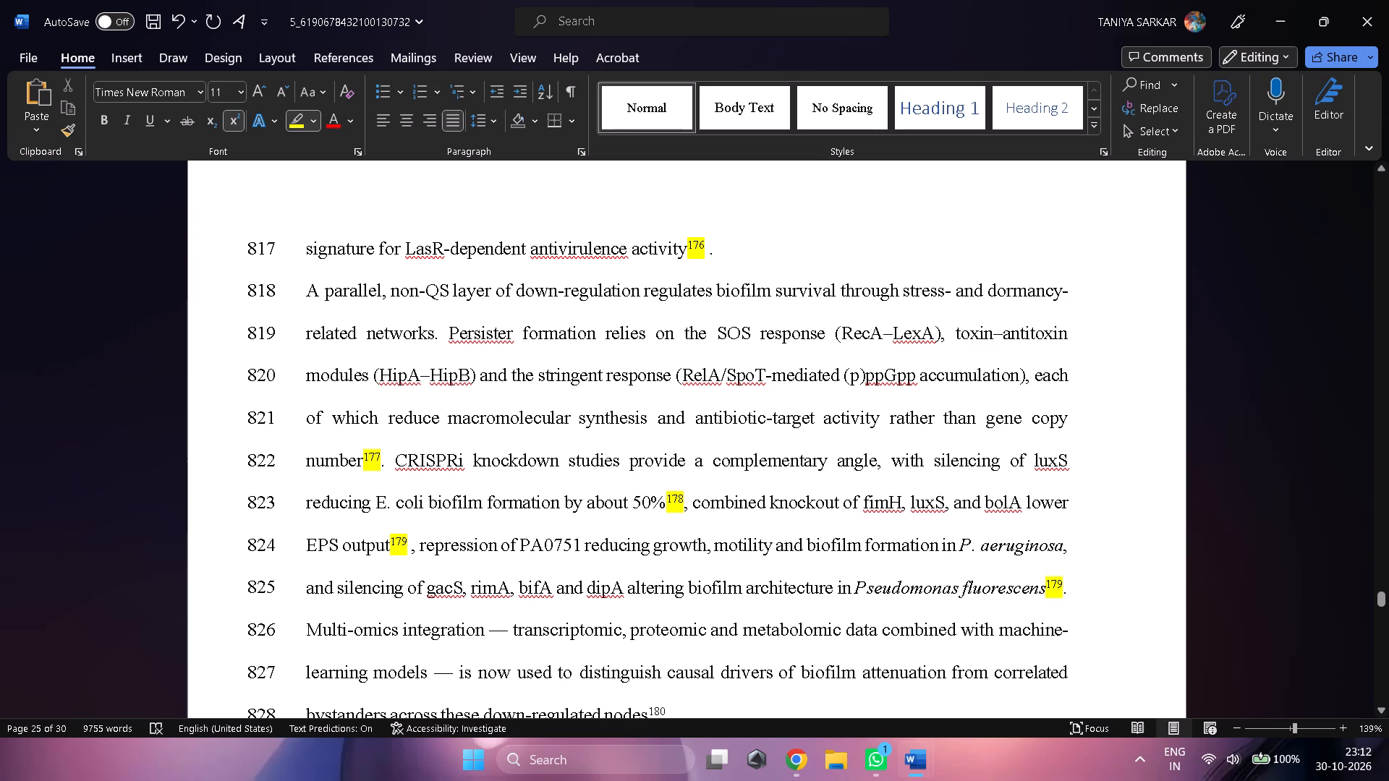
Highlight citation number 180 in yellow after "down-regulated nodes" at the end of the multi-omics integration sentence.
click(1379, 711)
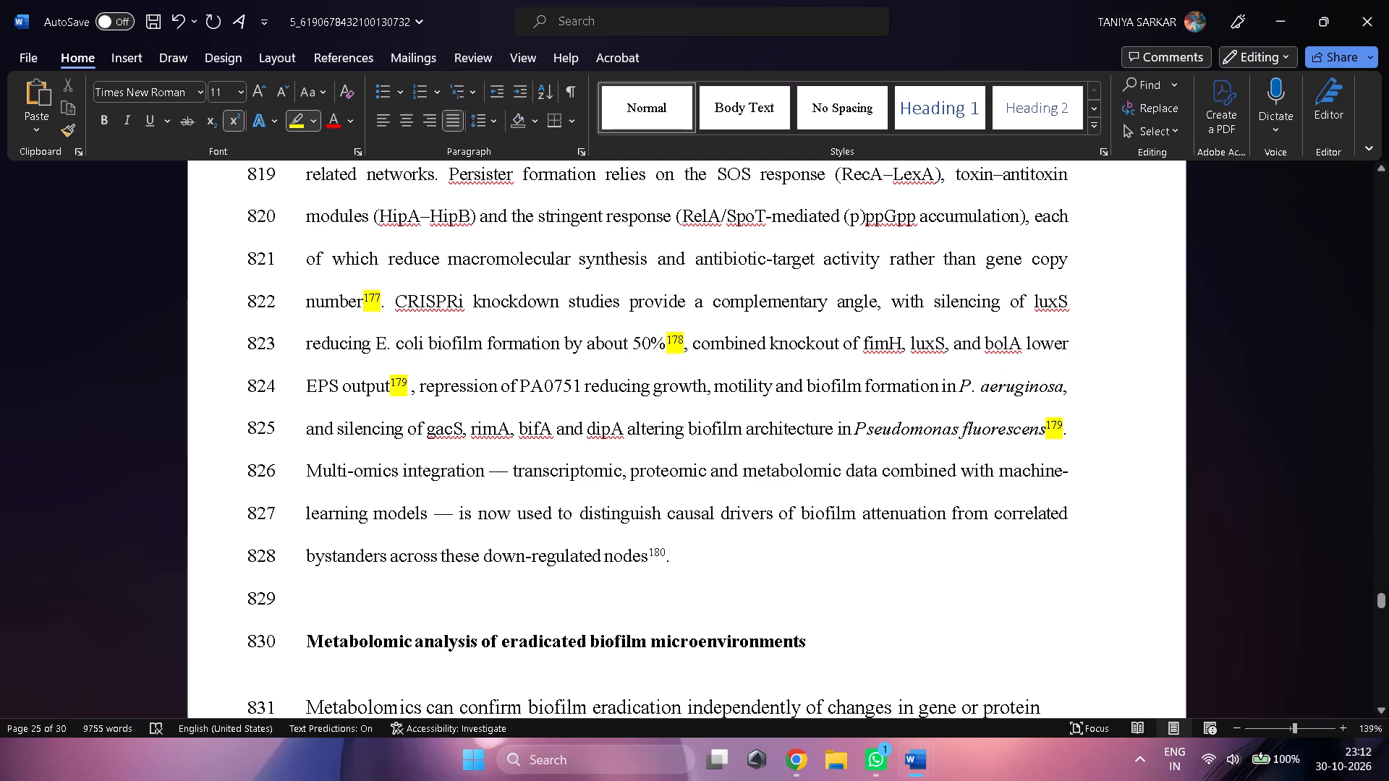
drag(668, 551, 655, 551)
drag(655, 551, 647, 551)
Highlight citation numbers 181 and 182 in yellow in the first paragraph under "Metabolomic analysis of eradicated biofilm microenvironments".
click(1379, 704)
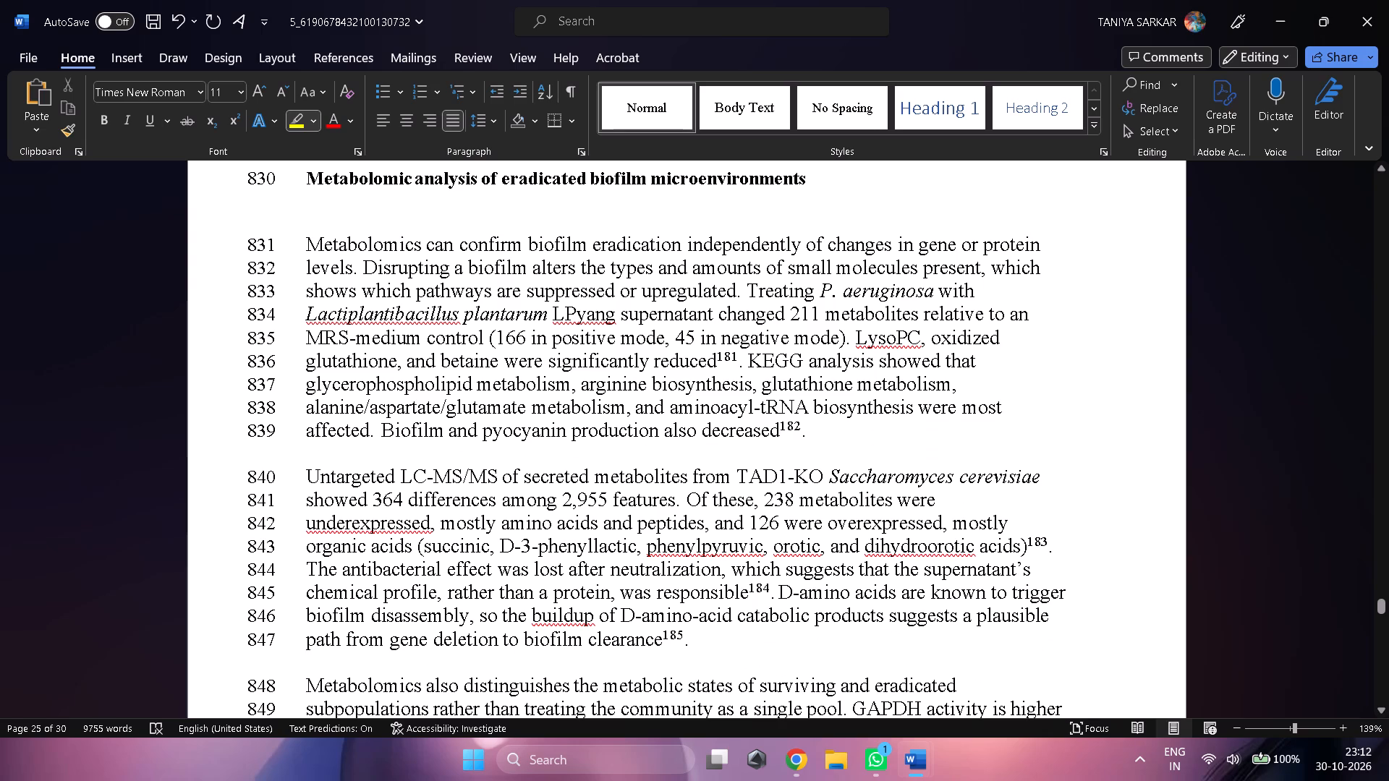
drag(743, 355, 727, 358)
drag(727, 358, 719, 358)
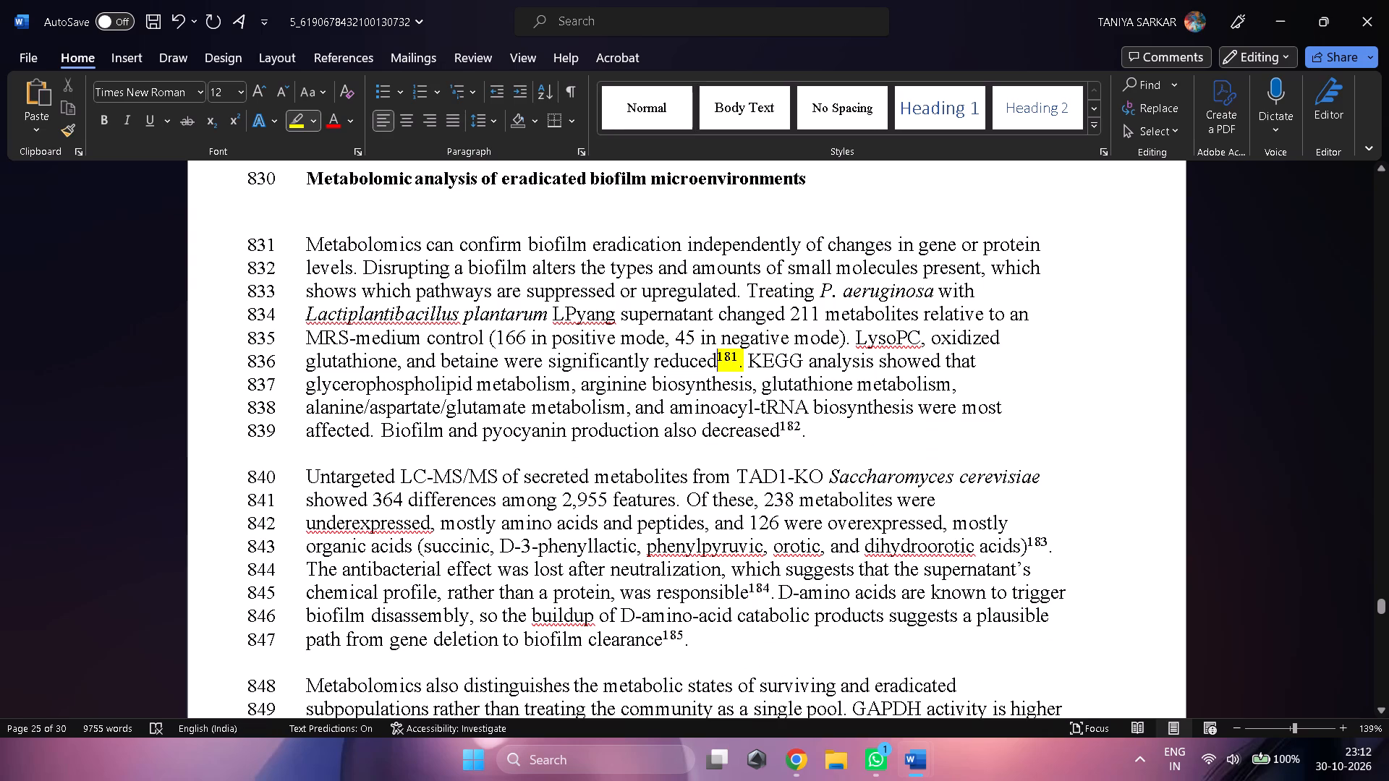
drag(802, 427, 794, 427)
drag(794, 427, 780, 429)
Highlight citation numbers 185, 184 and 183 in yellow in the paragraph on TAD1-KO Saccharomyces cerevisiae metabolites.
drag(683, 635, 665, 637)
drag(773, 581, 752, 584)
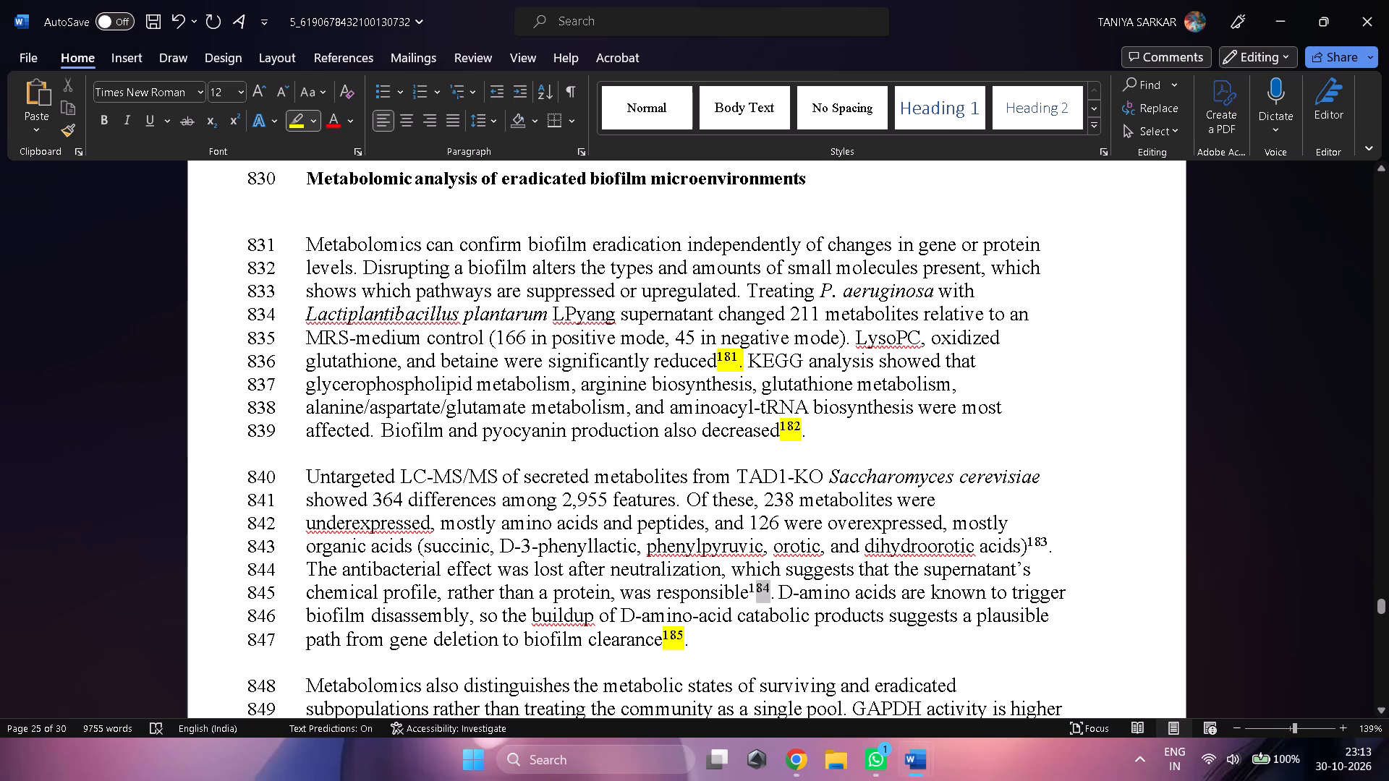
drag(752, 584, 749, 585)
drag(1050, 538, 1030, 539)
Highlight citation numbers 186, 187, 188 and 189,190 in yellow in the final metabolomics paragraph before section 9.
click(1382, 706)
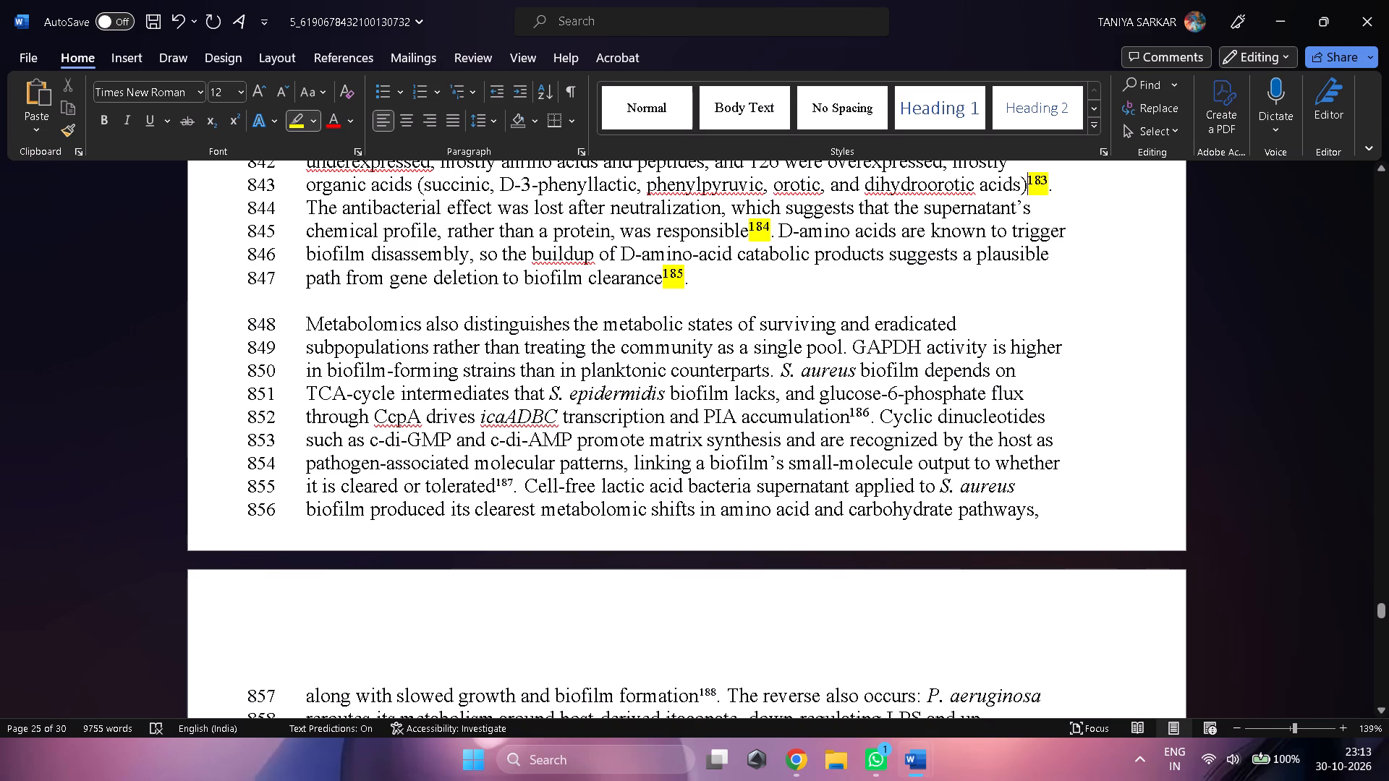
drag(872, 414, 846, 414)
drag(514, 482, 496, 483)
drag(496, 483, 495, 483)
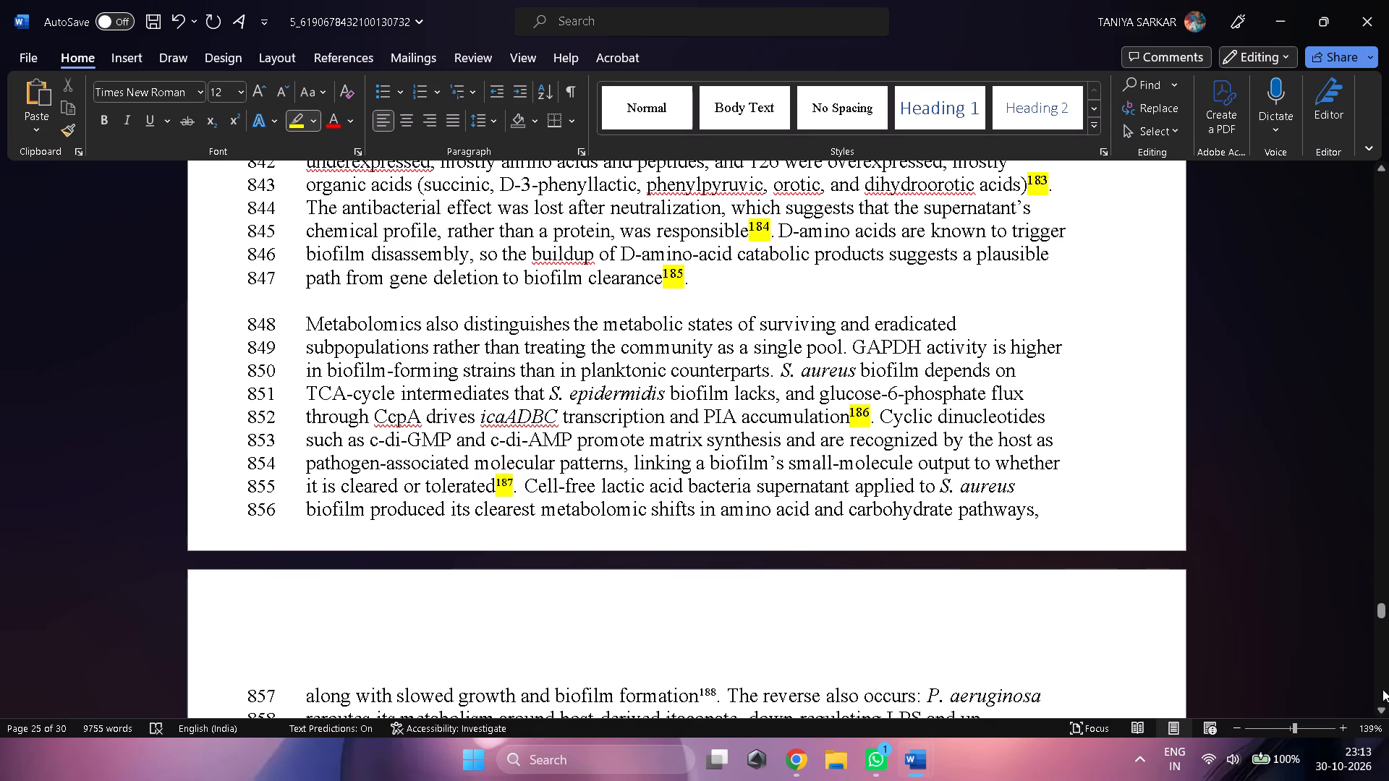
click(1380, 707)
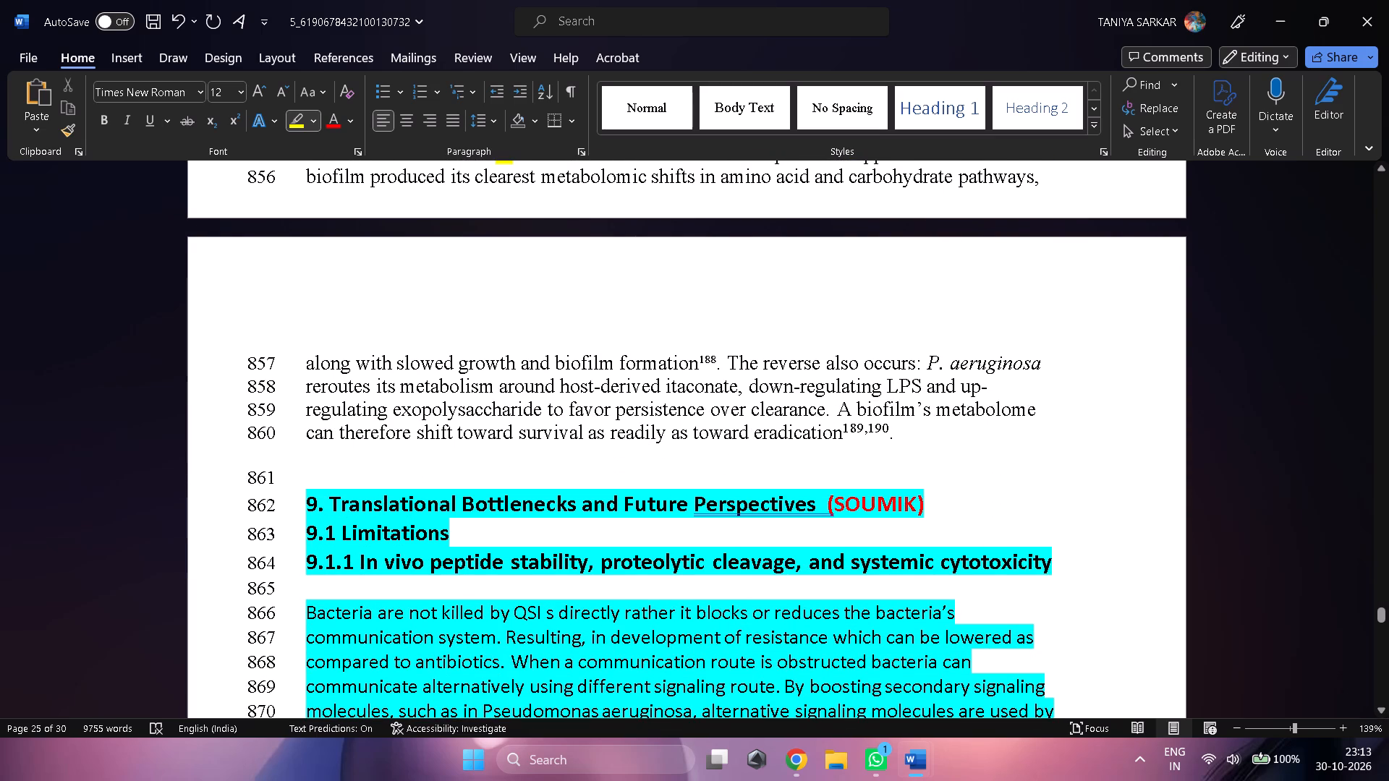
drag(718, 359, 713, 359)
drag(713, 359, 700, 359)
drag(891, 428, 887, 428)
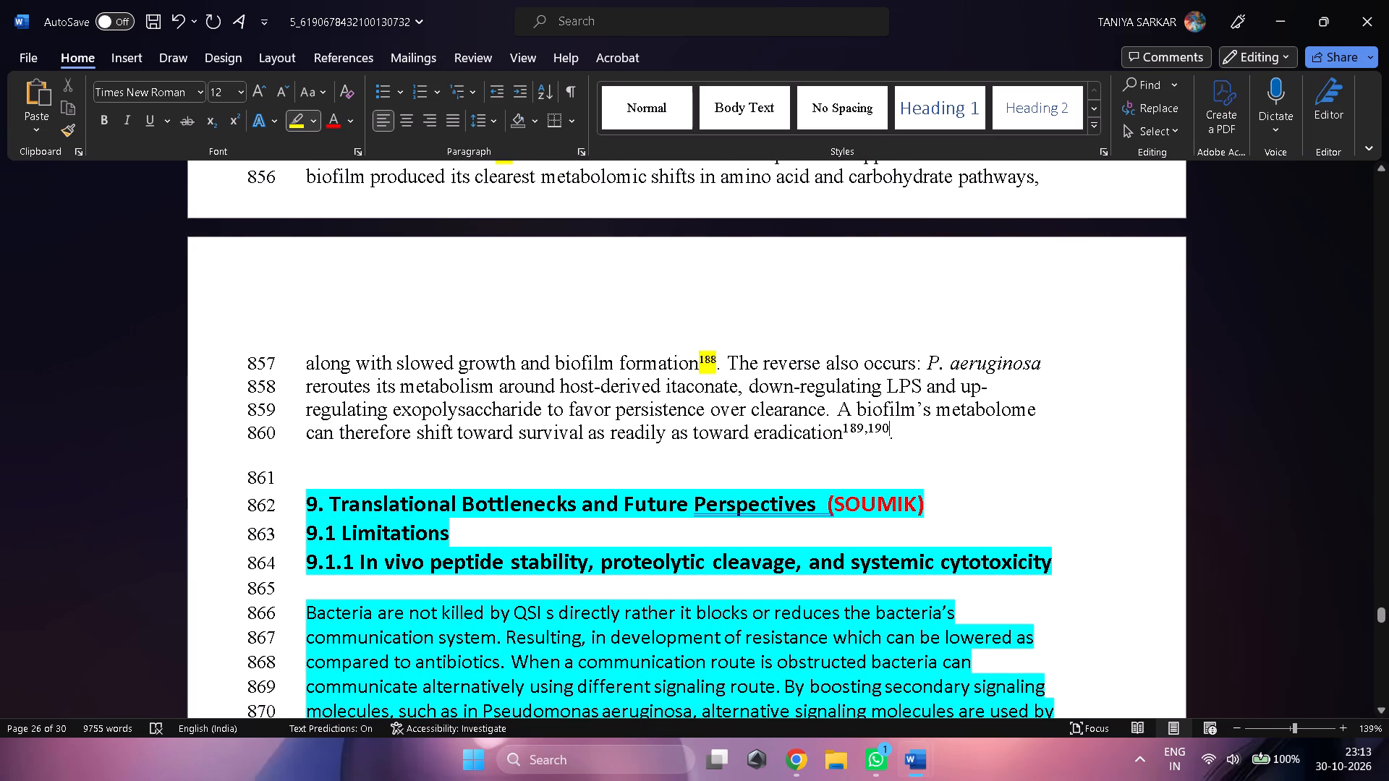
drag(887, 428, 845, 428)
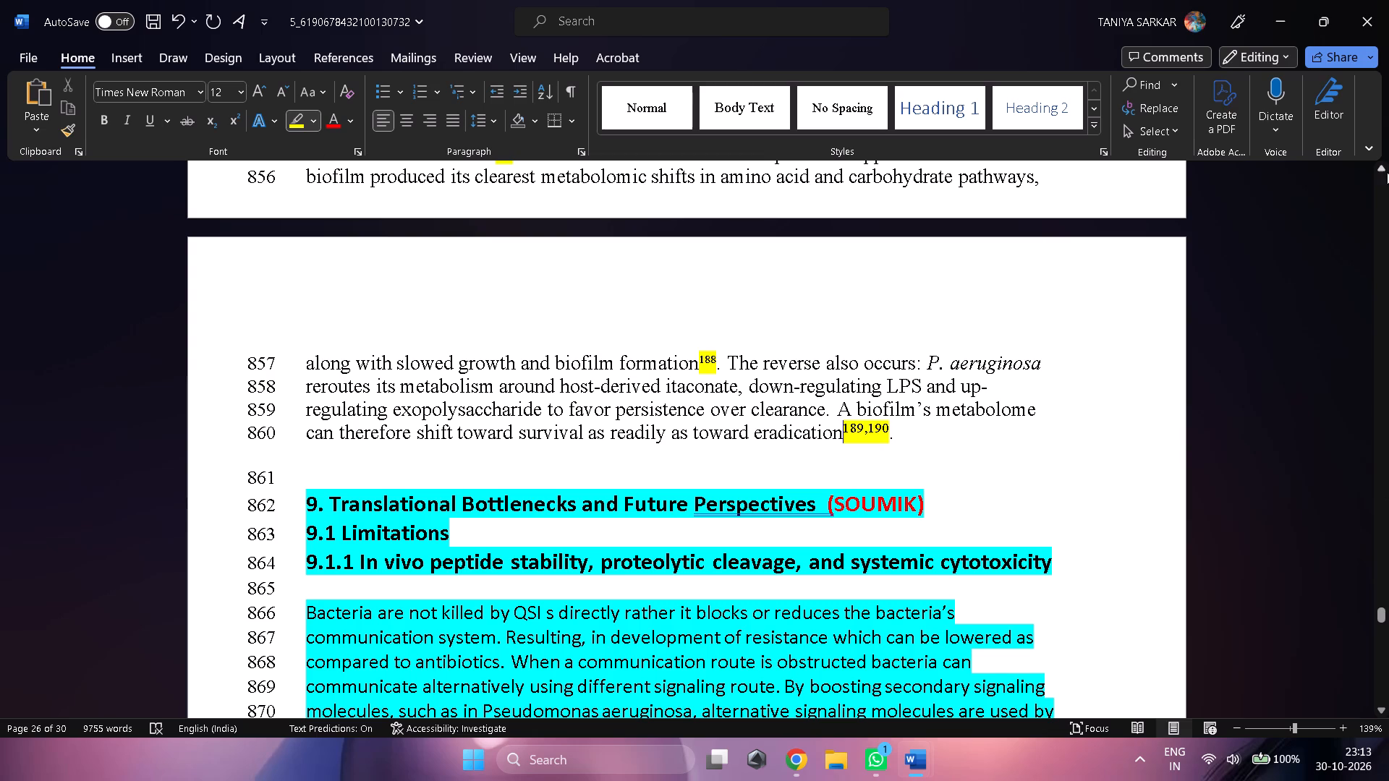
Review the citations and highlights from the metabolomics section back through section 6.2 to the AMP–antibiotic synergy model paragraph.
click(1377, 164)
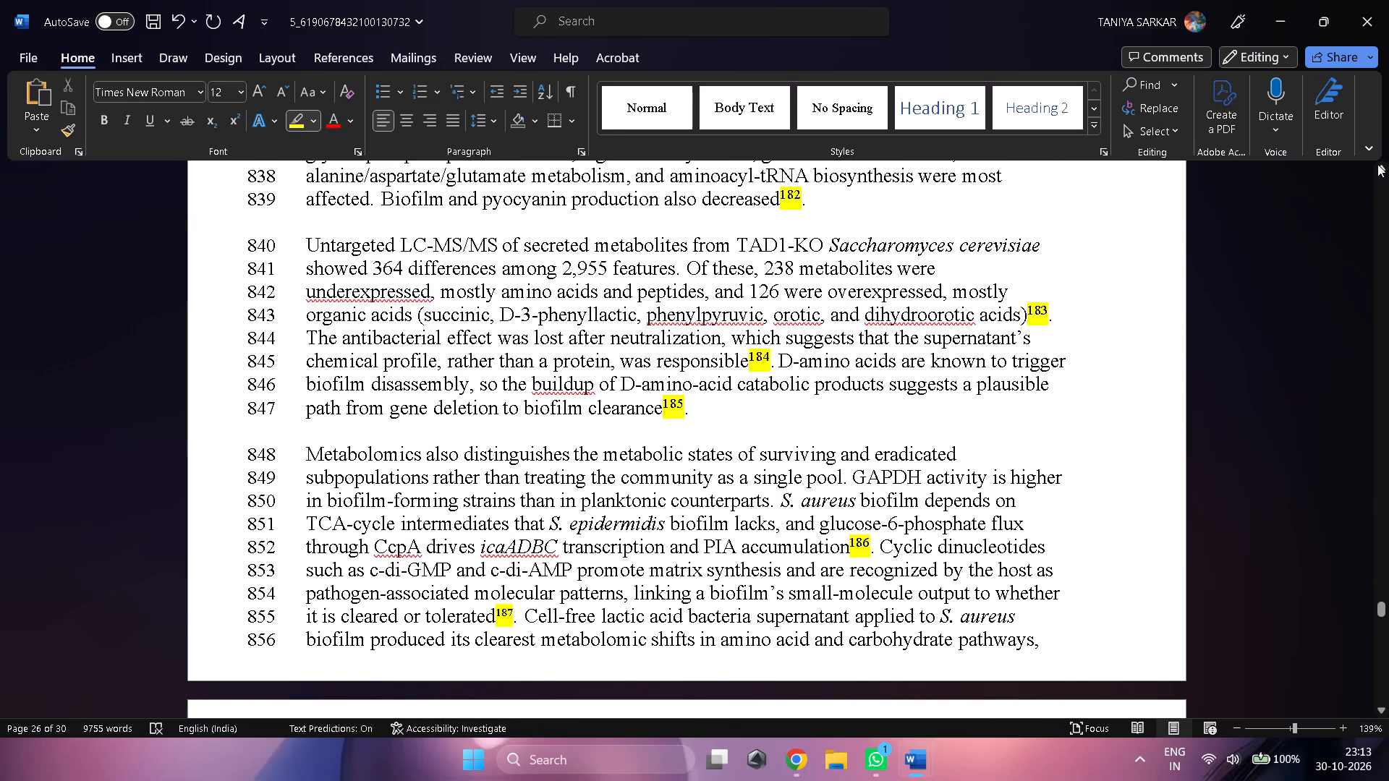
click(1377, 164)
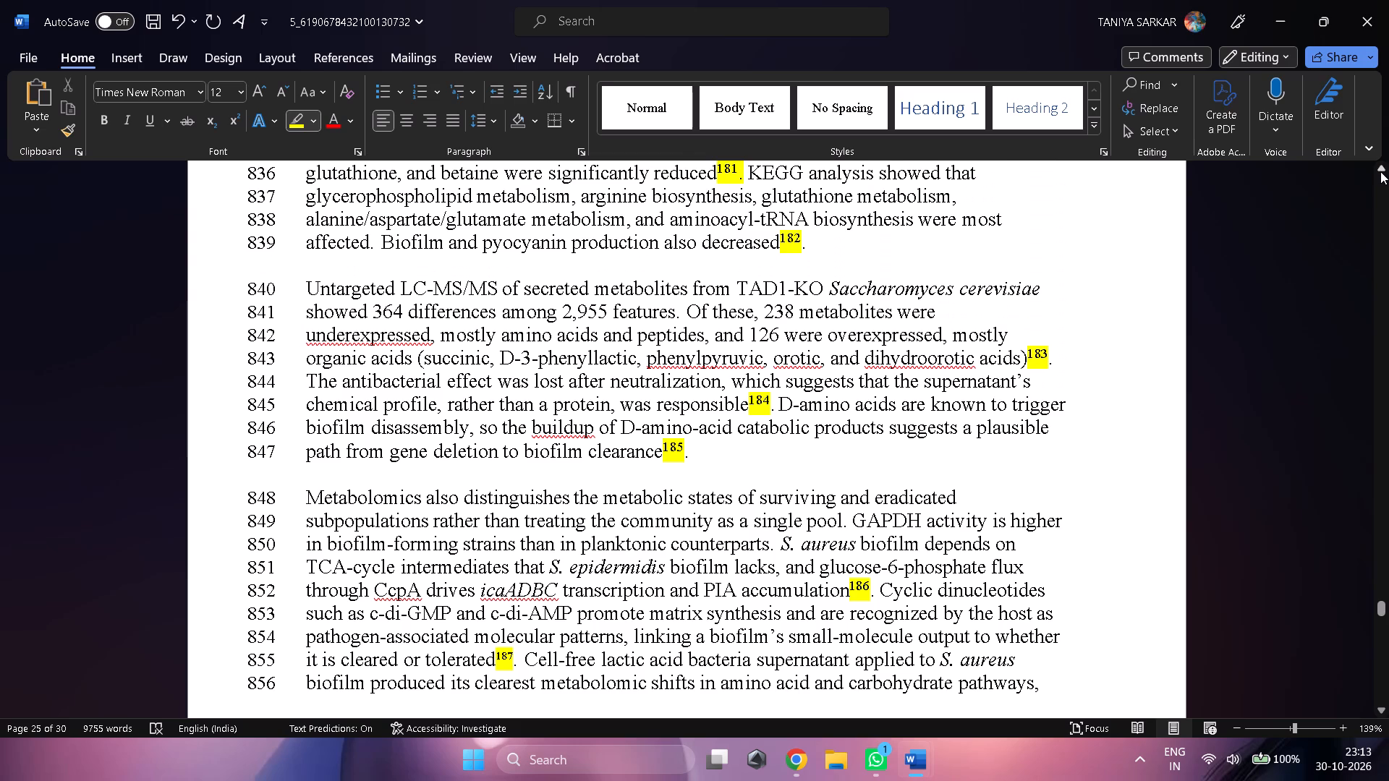
click(1380, 171)
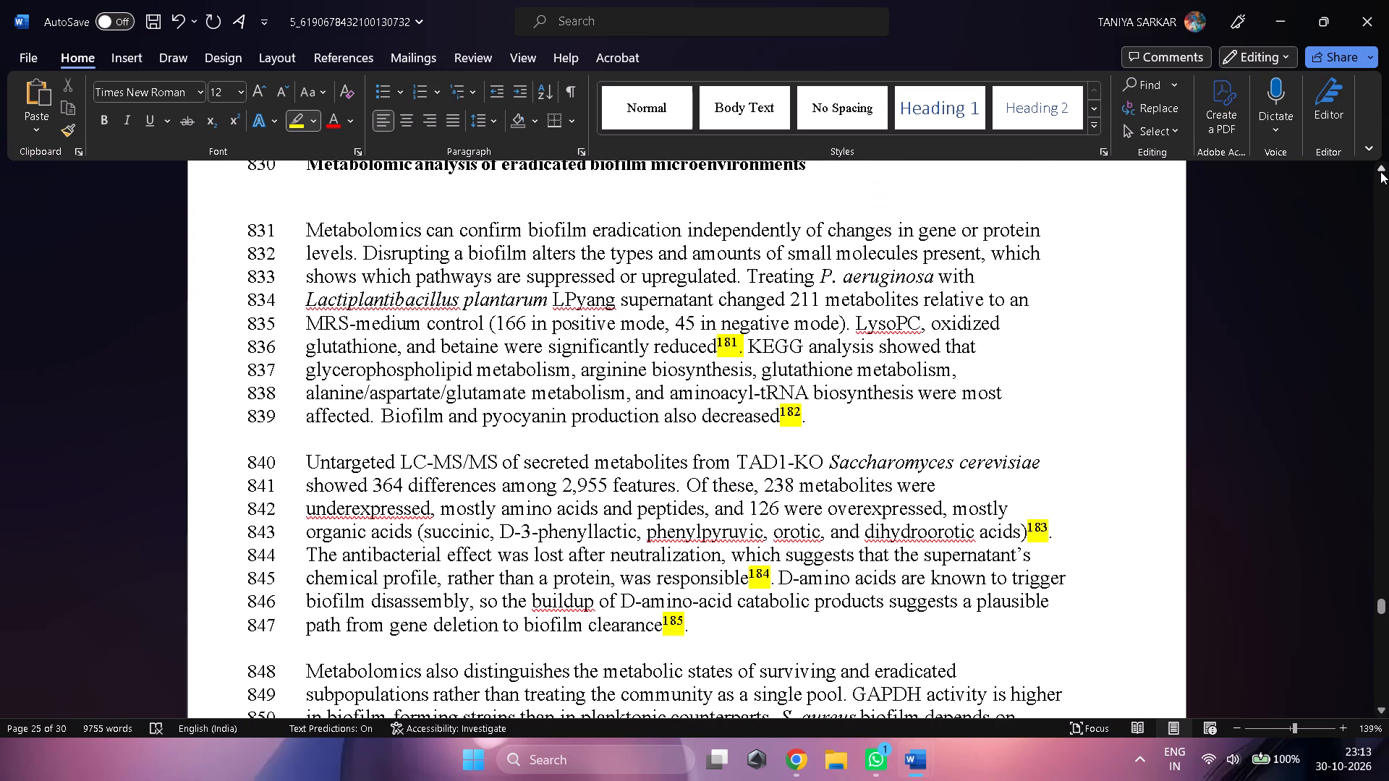
click(1380, 171)
click(1380, 171)
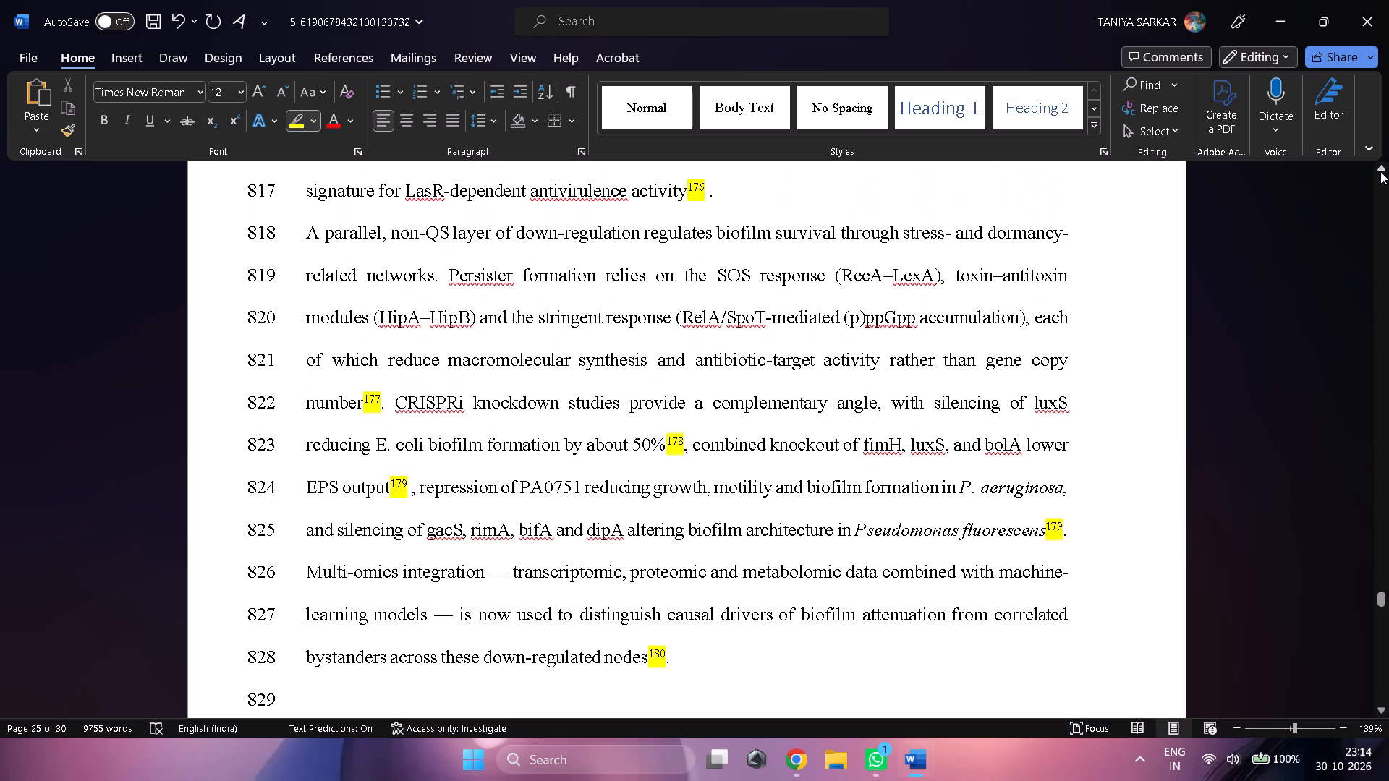
click(1380, 171)
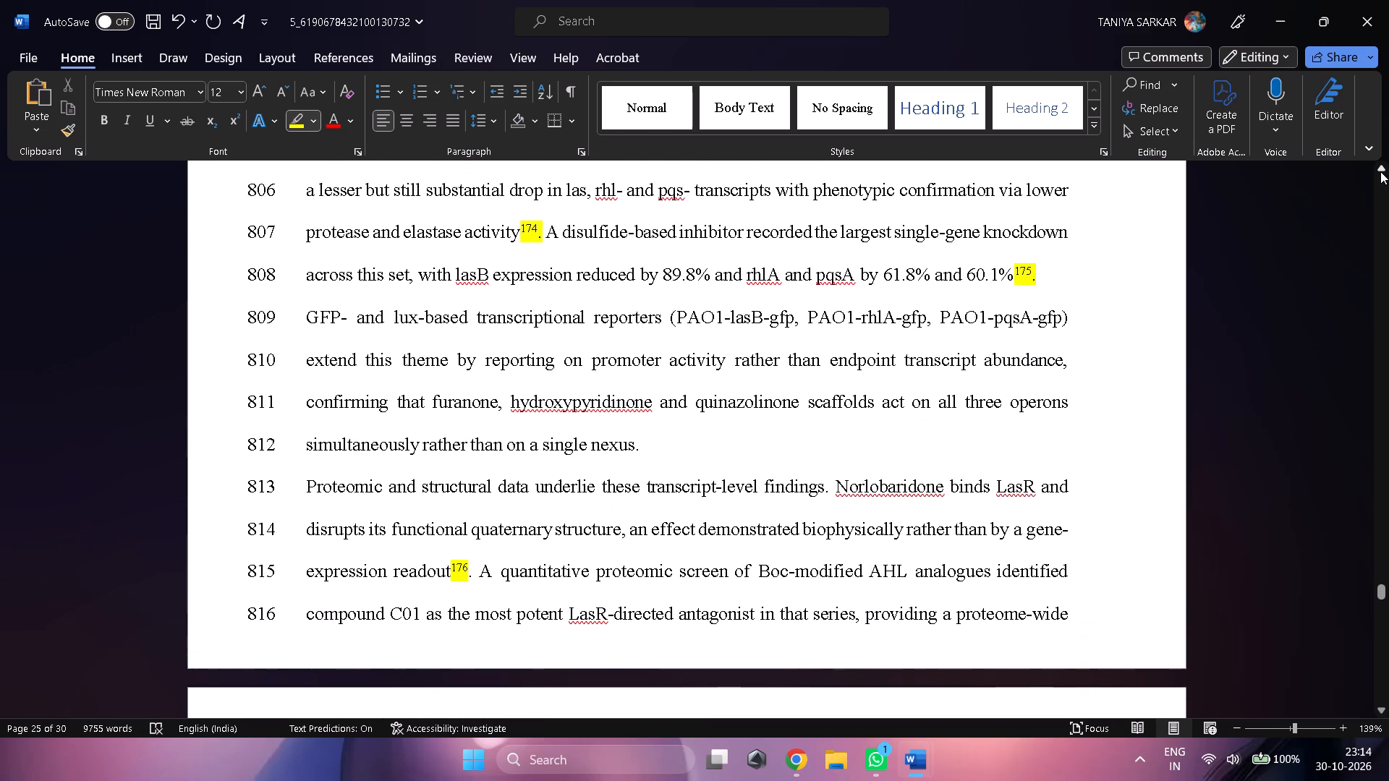
click(1380, 171)
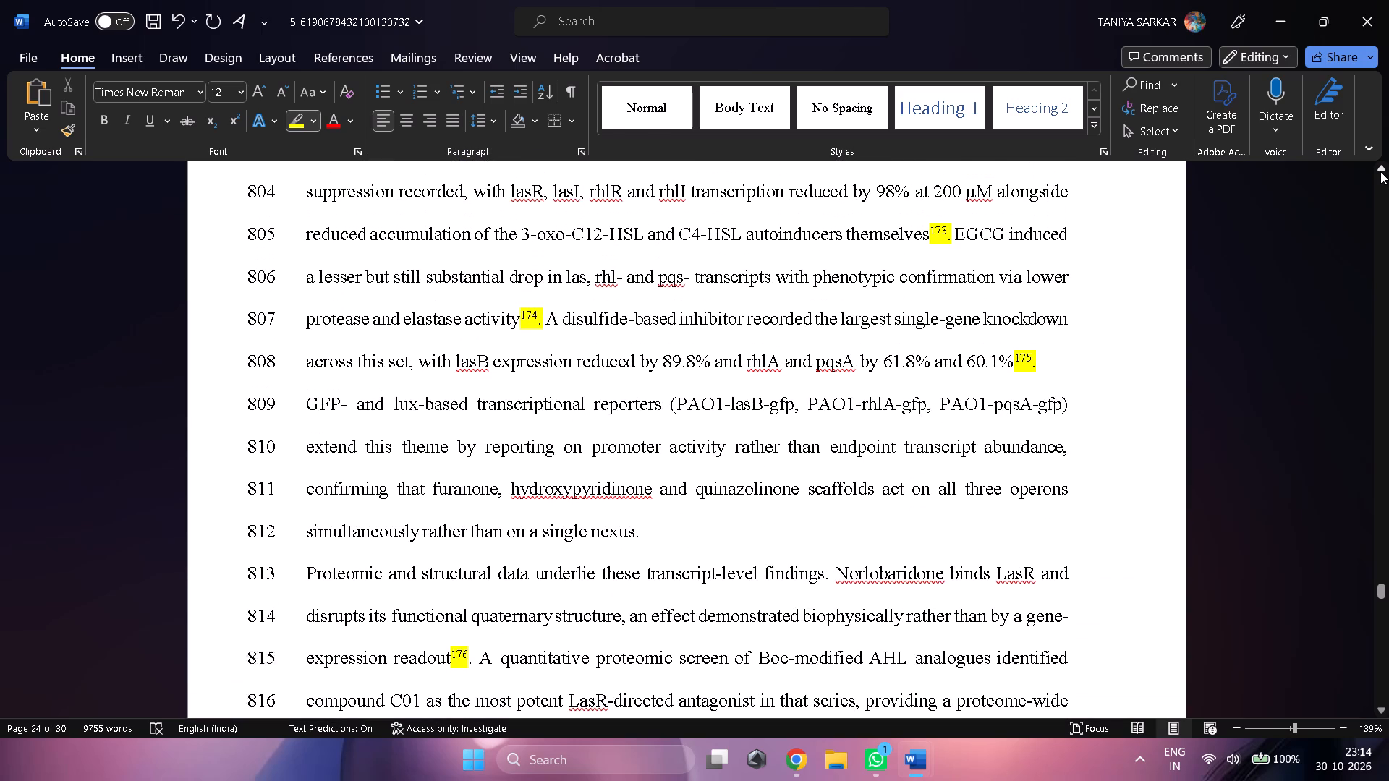
click(1380, 171)
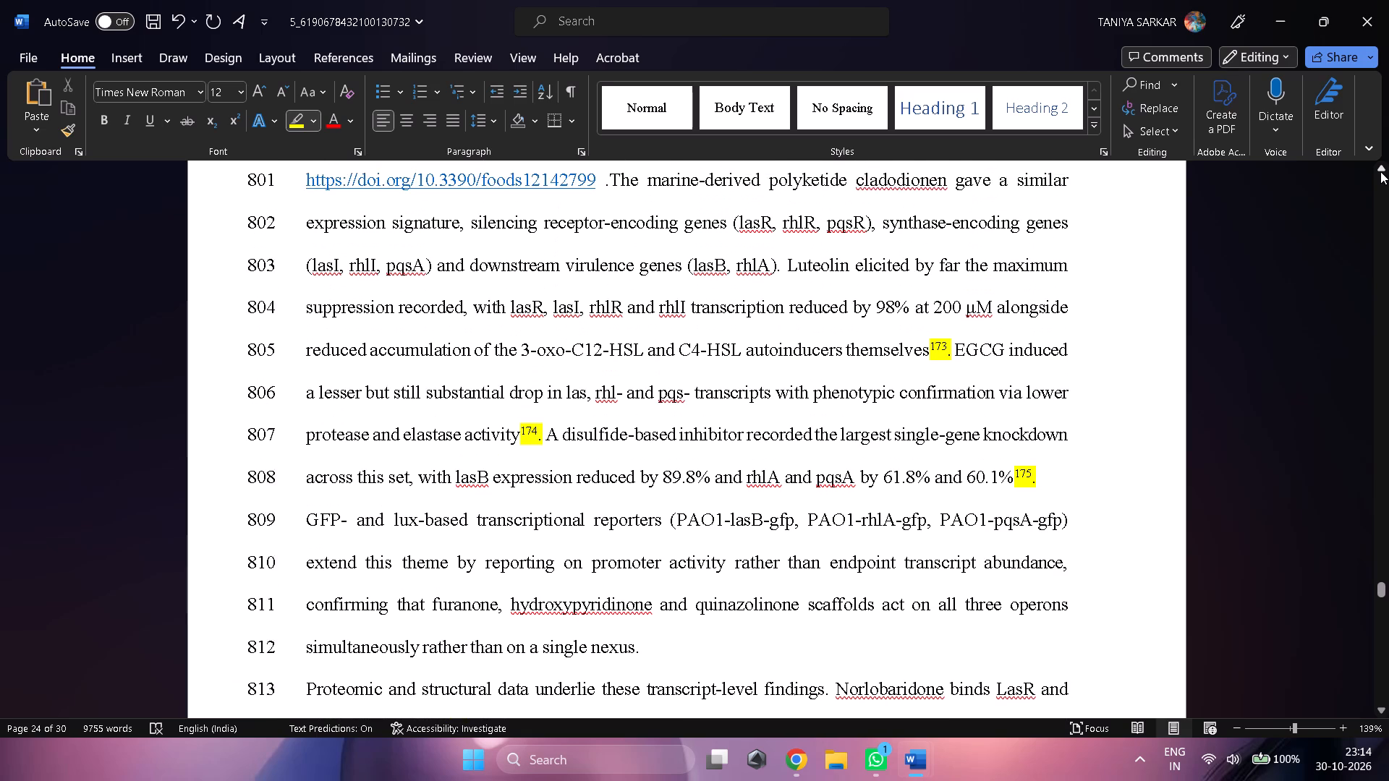
click(1380, 171)
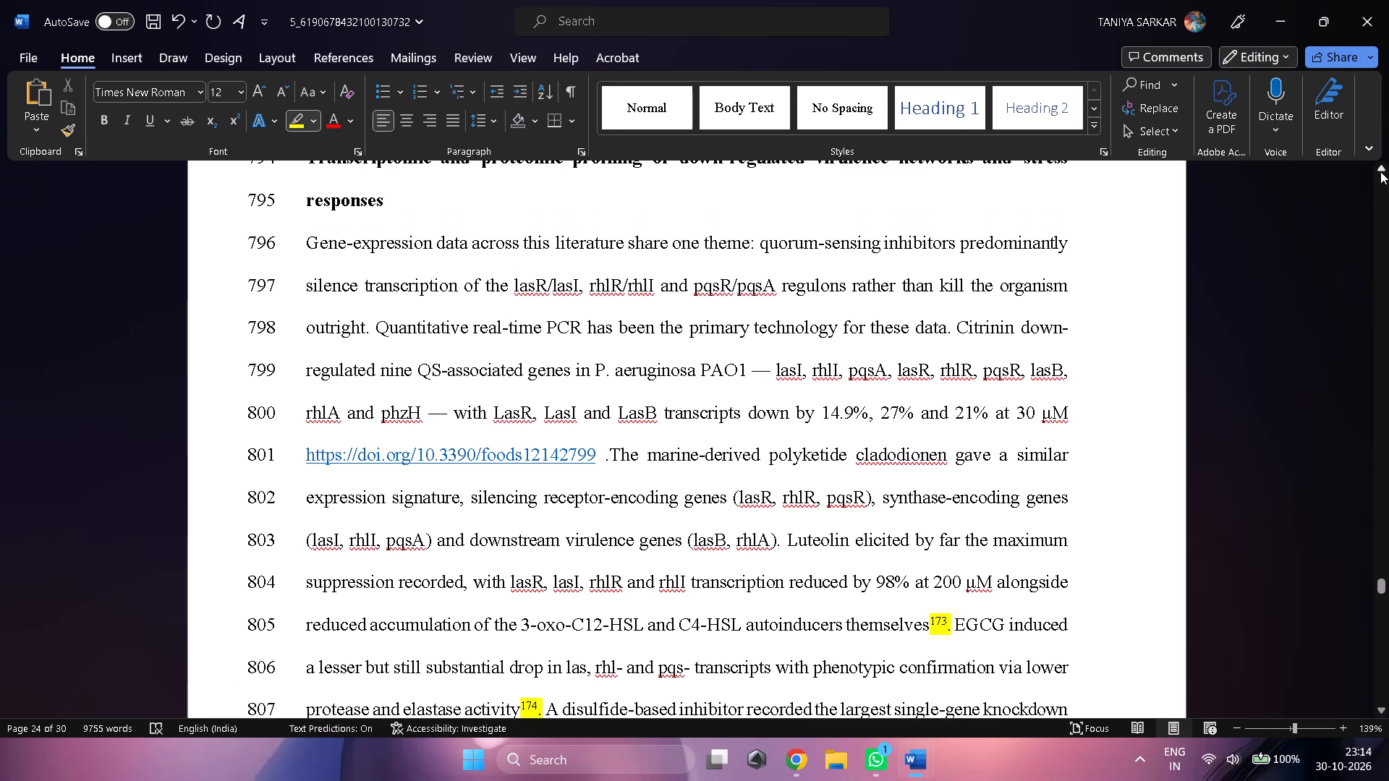
click(1380, 171)
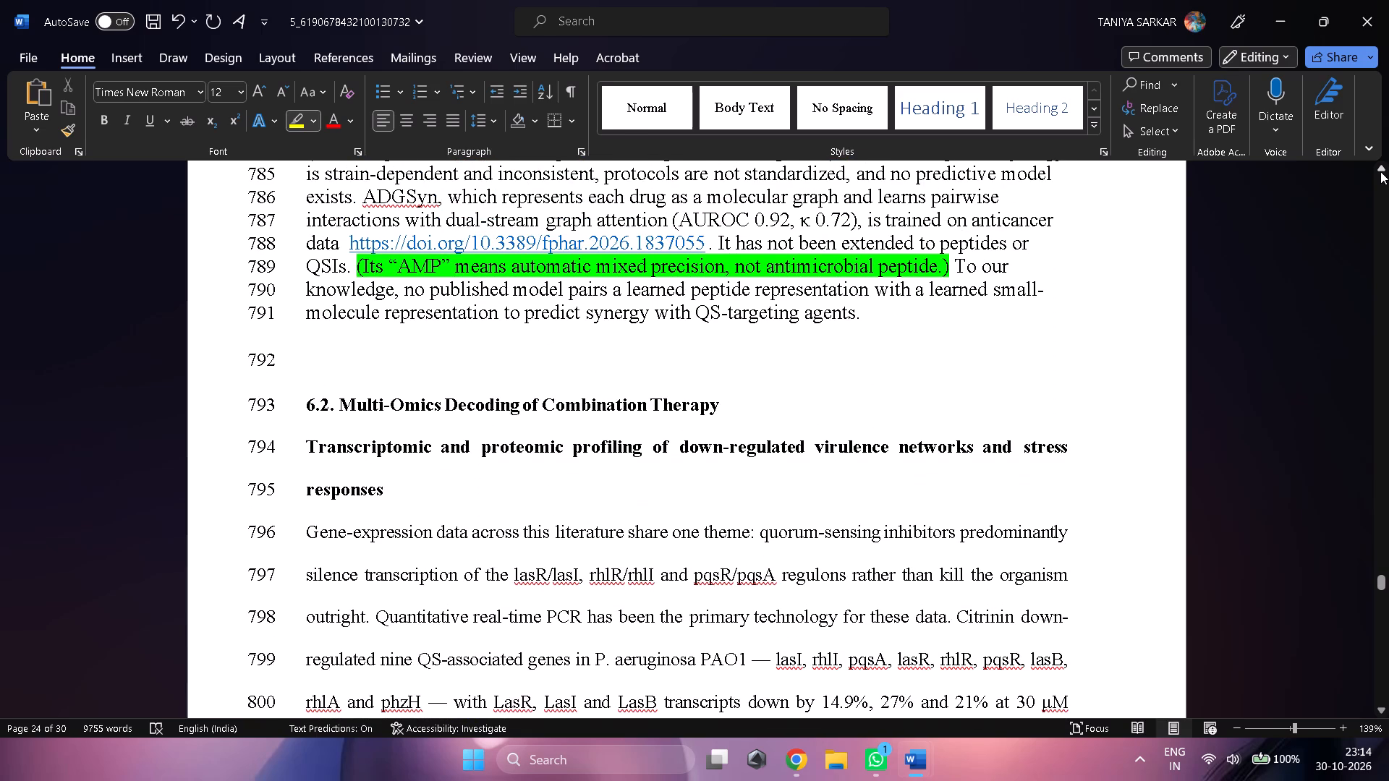
click(1380, 171)
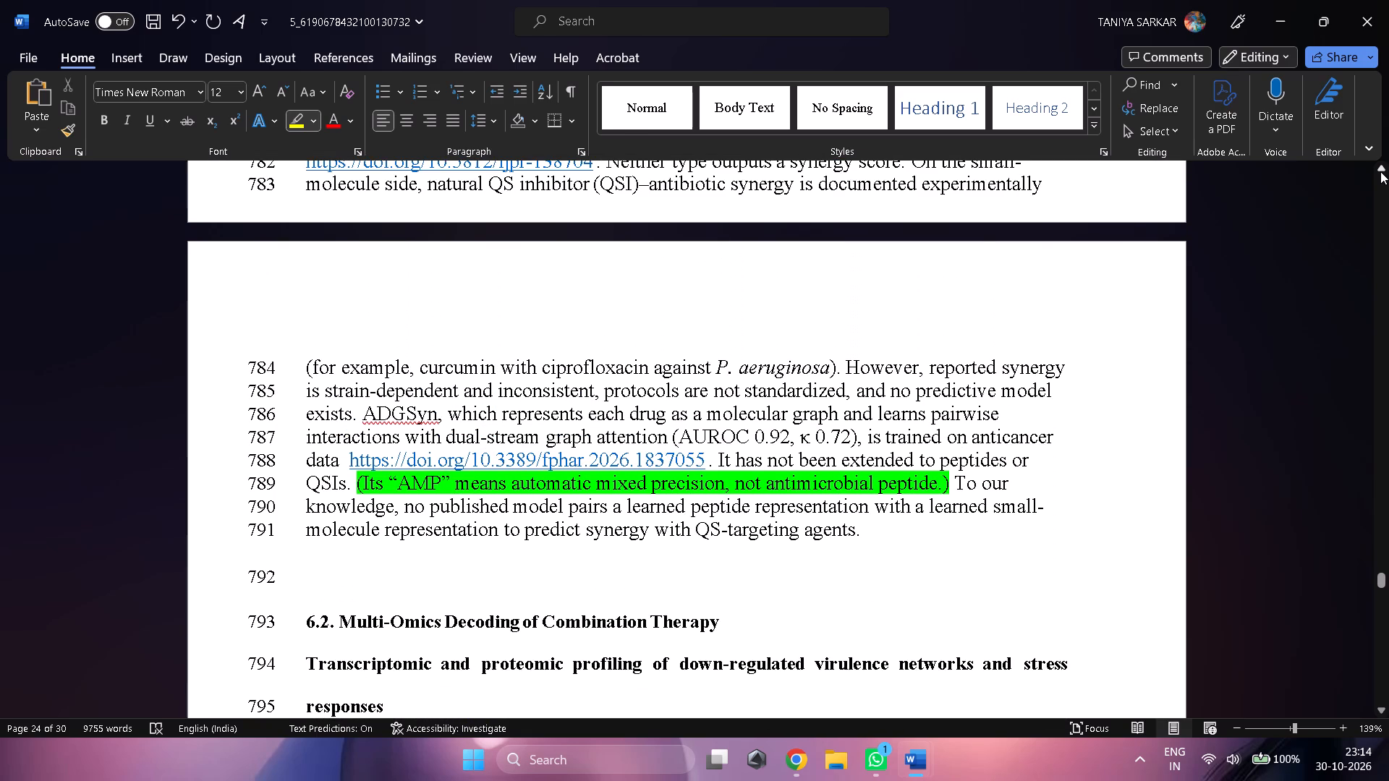
click(1380, 171)
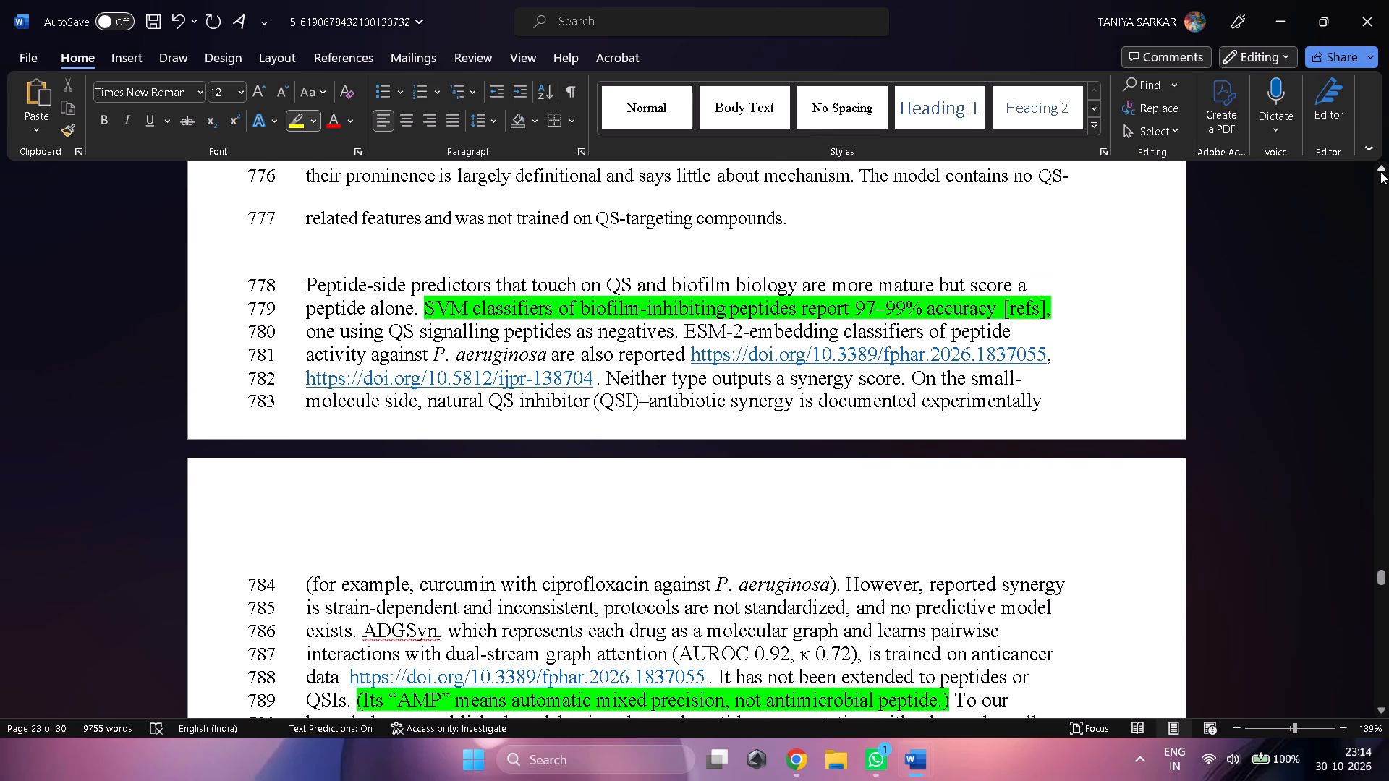
click(1380, 171)
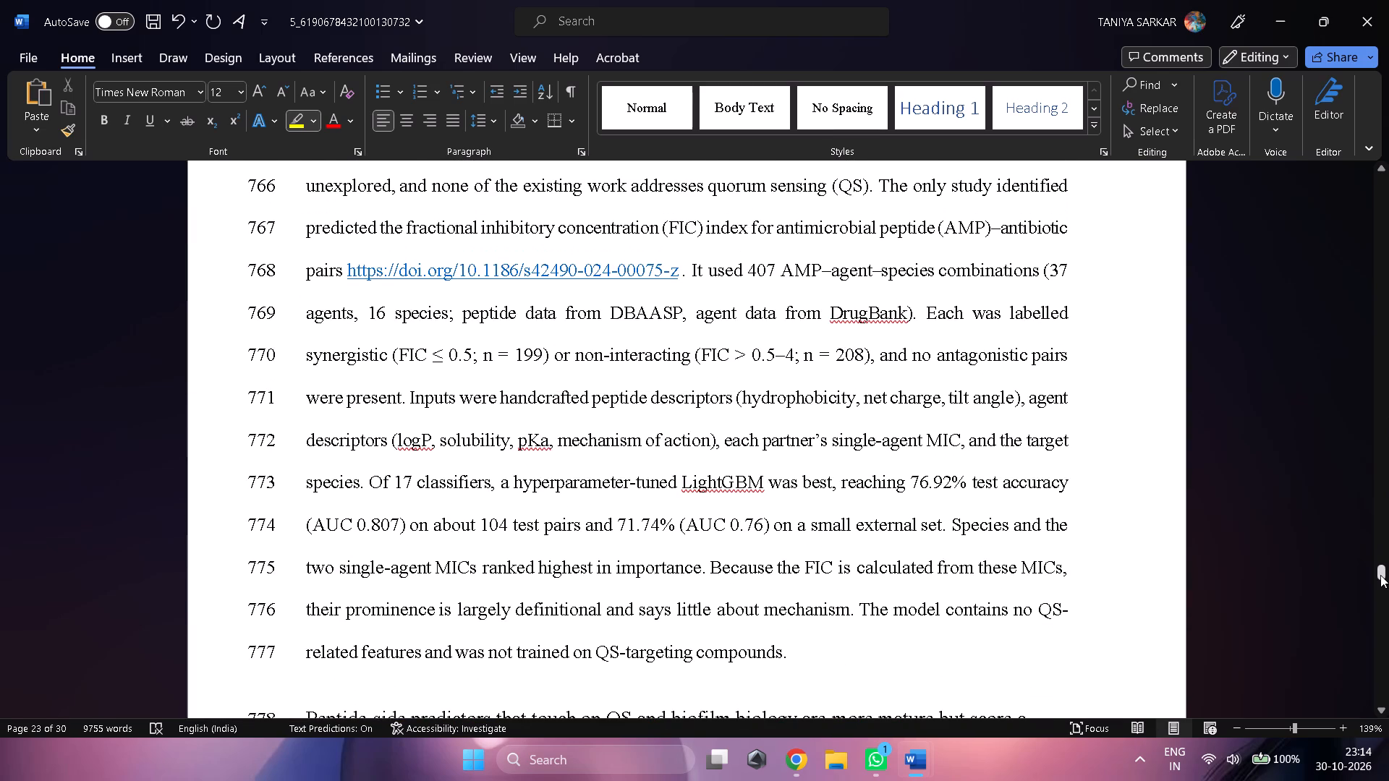
Turn off the text highlighter and add a space after the red "PLEASE ADJUST THIS PARAGRAPH WHERE IT GO BEST.)" note on page 6.
drag(1380, 575, 1387, 217)
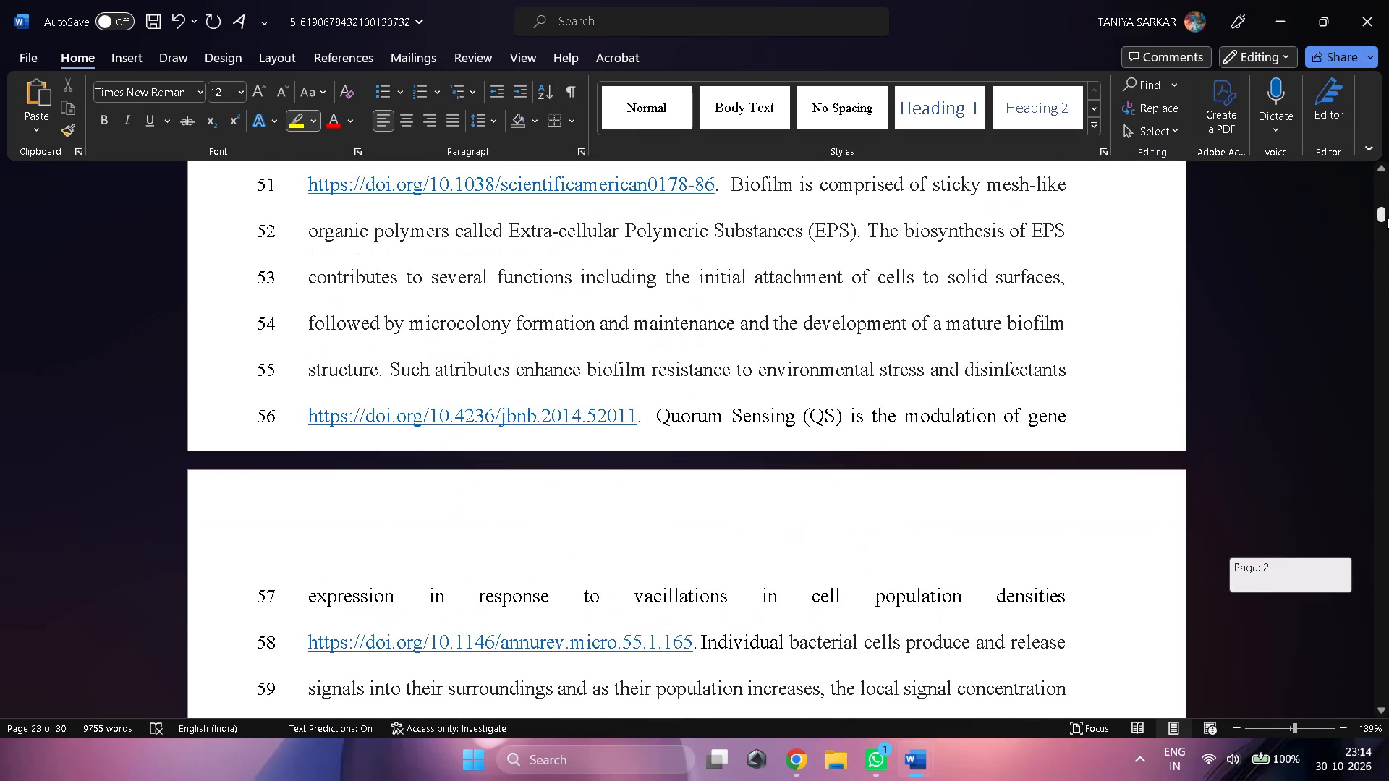
drag(1387, 217, 1387, 222)
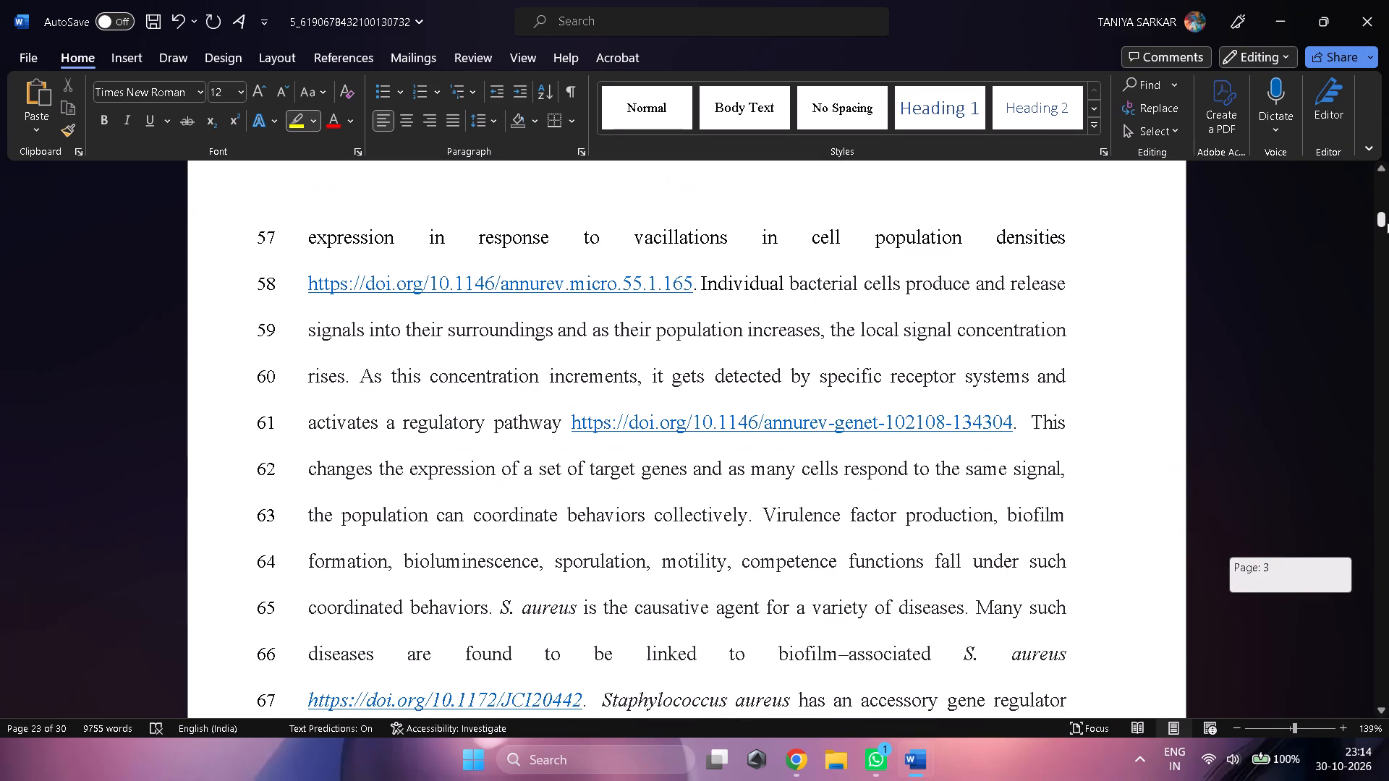
drag(1387, 222, 1388, 261)
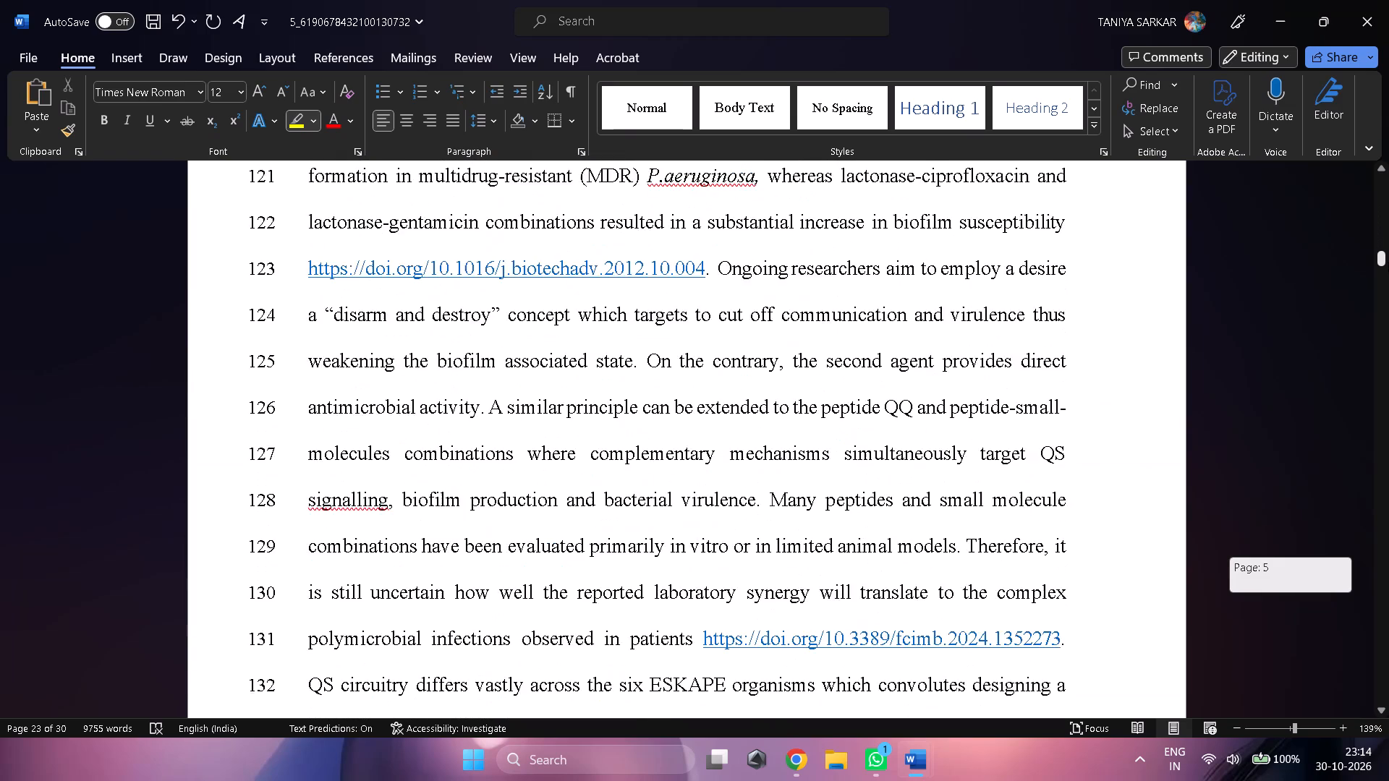
drag(1388, 261, 1388, 285)
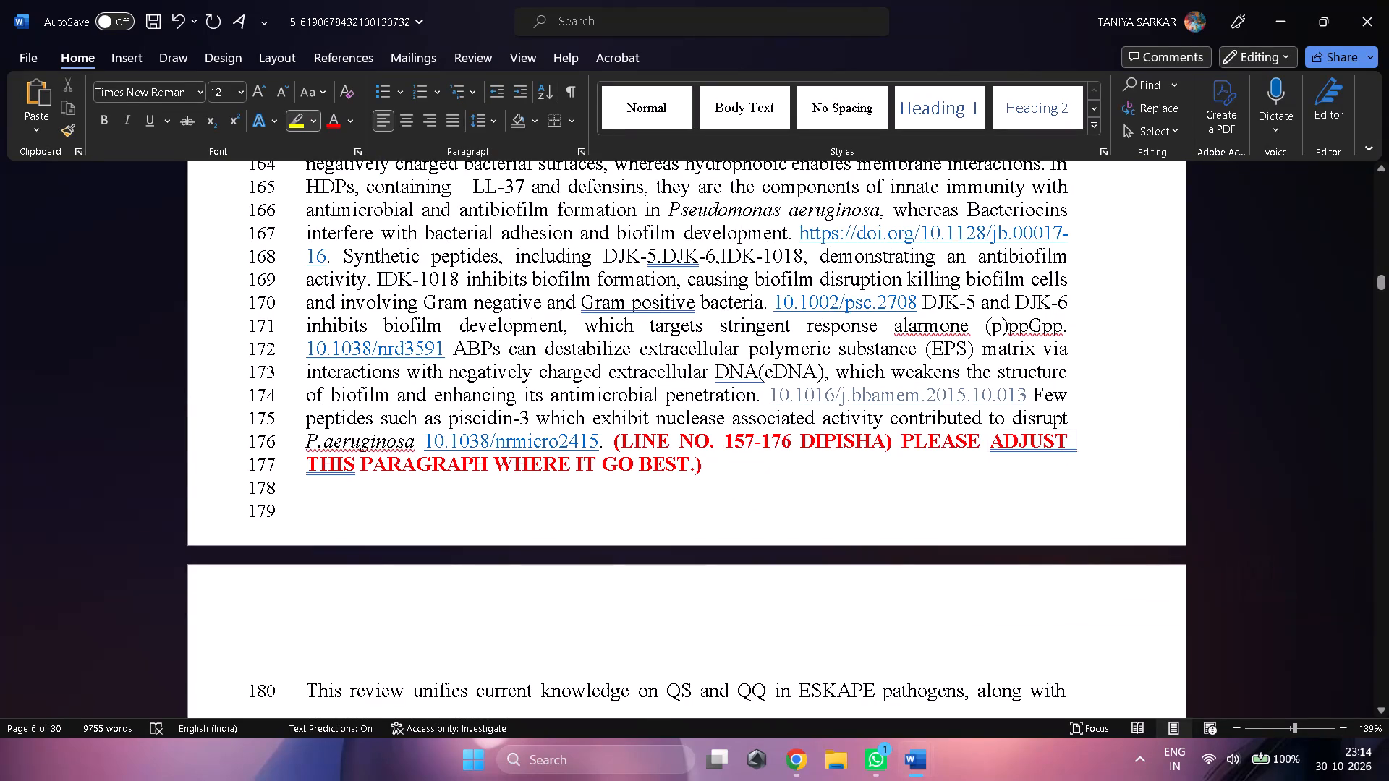
double_click(1380, 171)
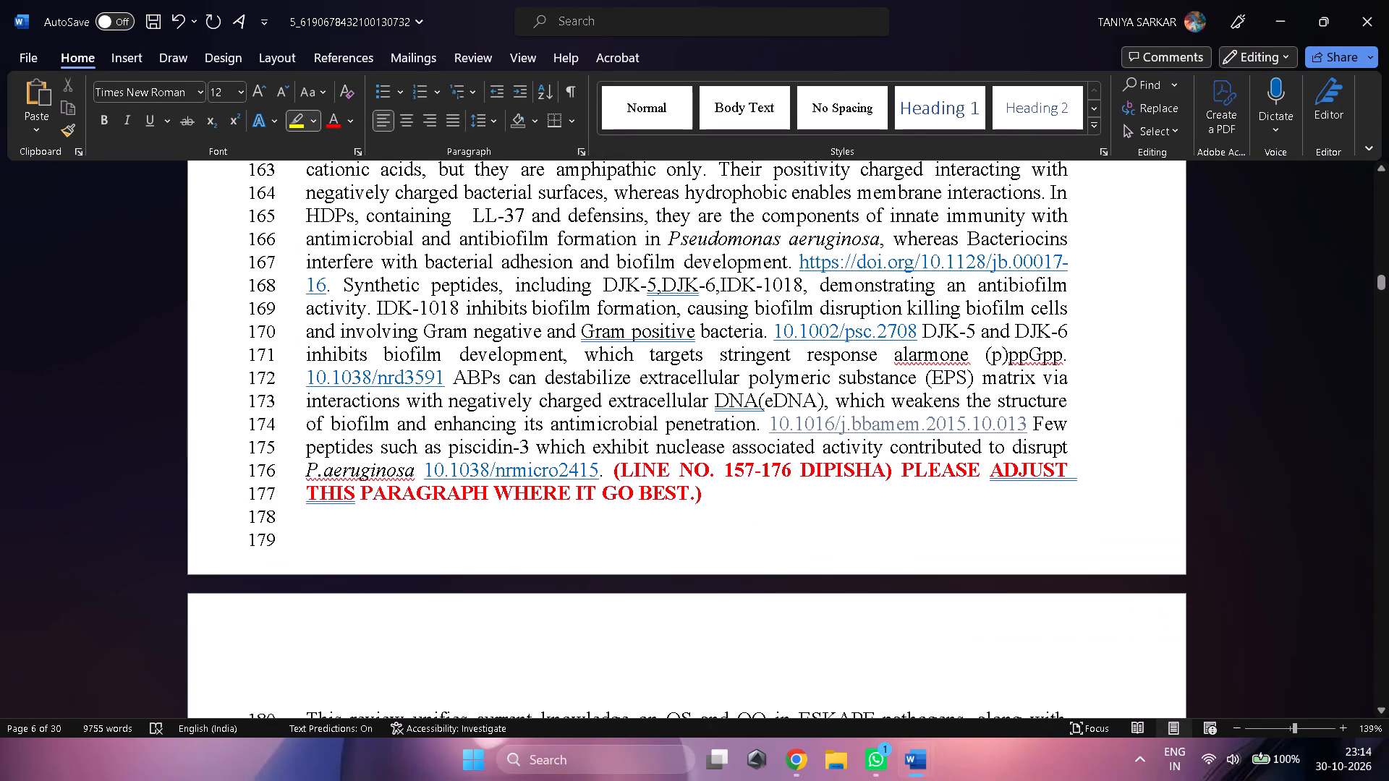
click(741, 496)
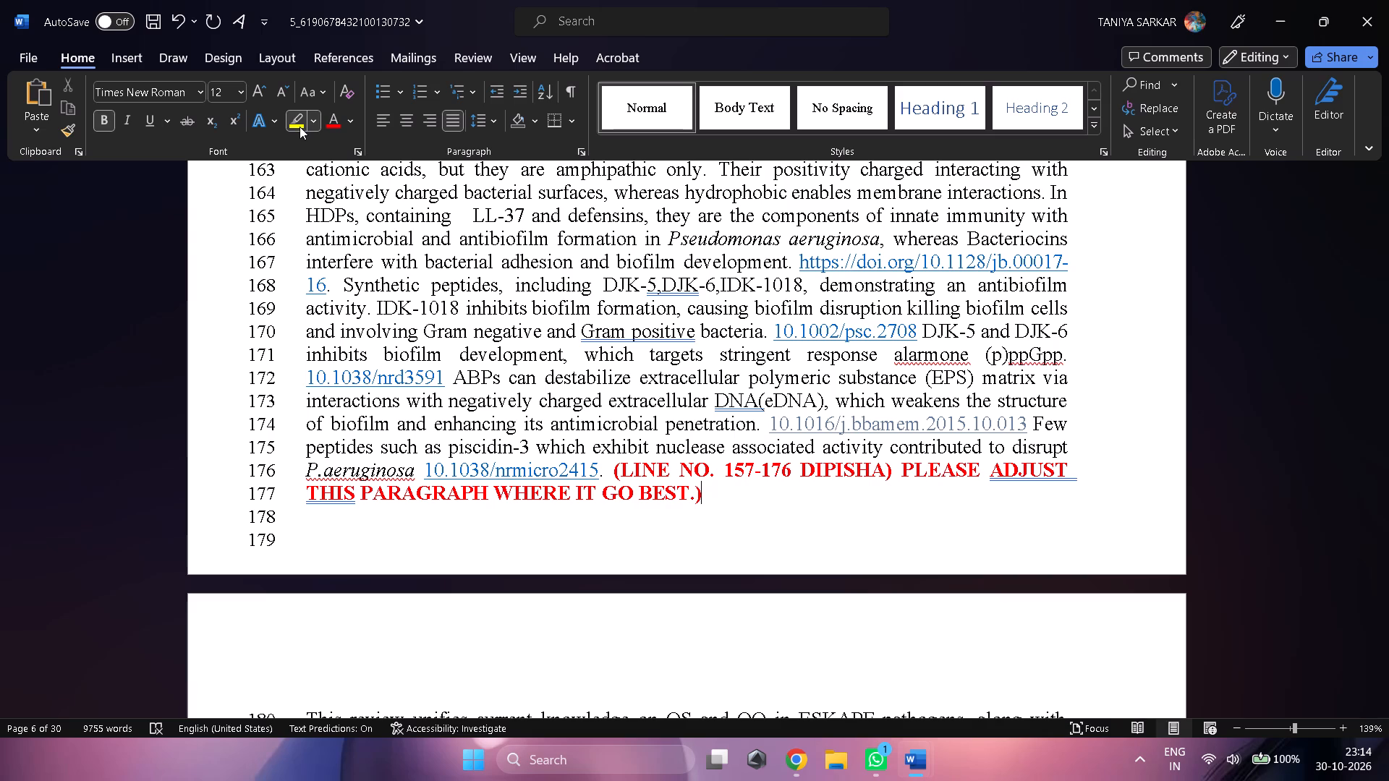
click(300, 125)
key(space)
click(1378, 172)
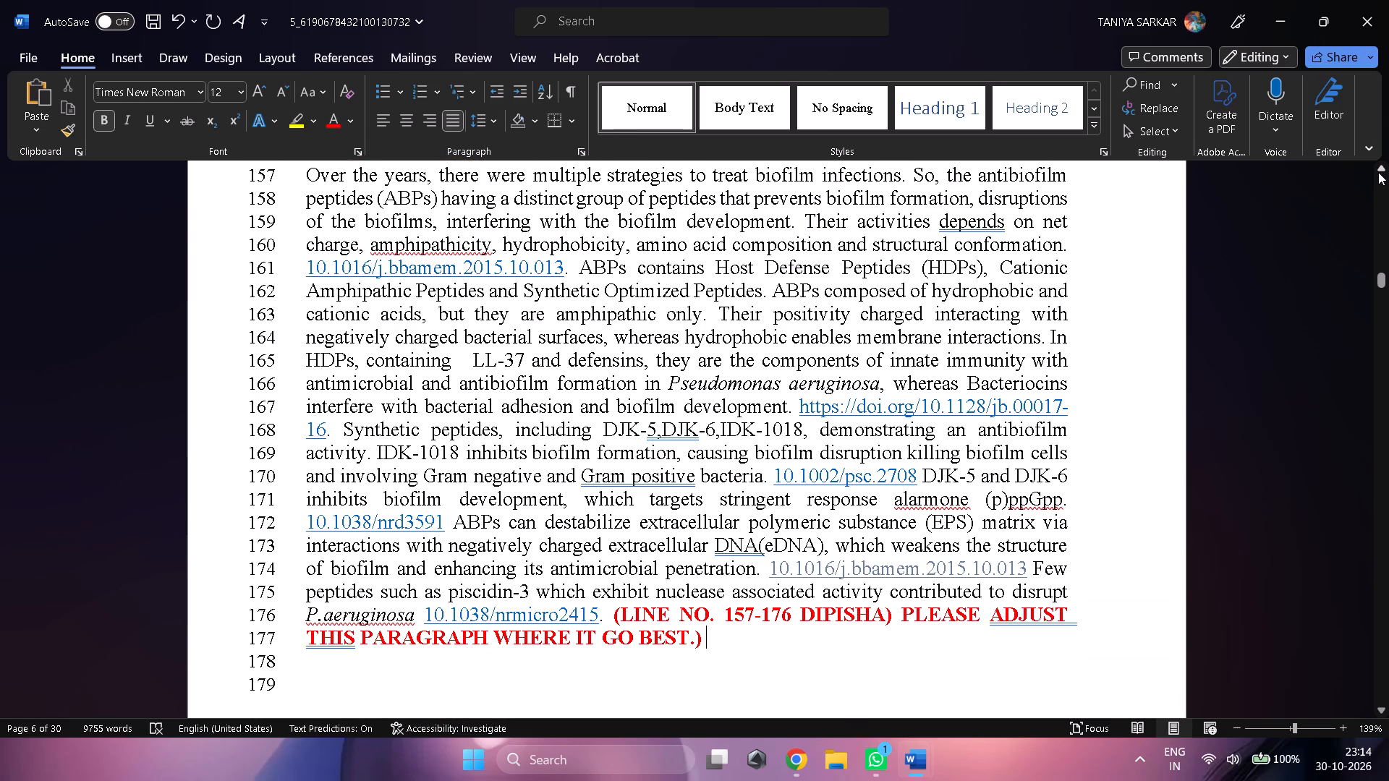
click(1378, 172)
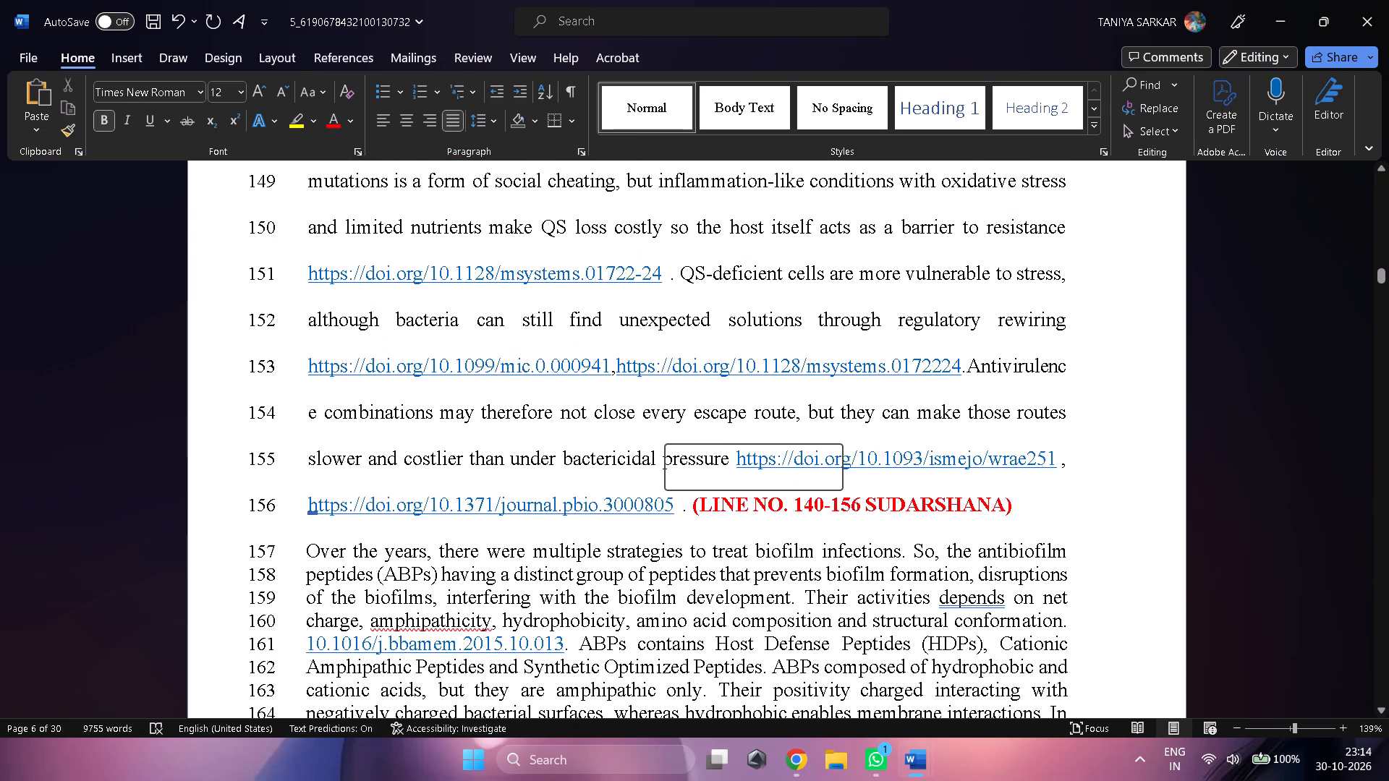
ctrl+click(648, 503)
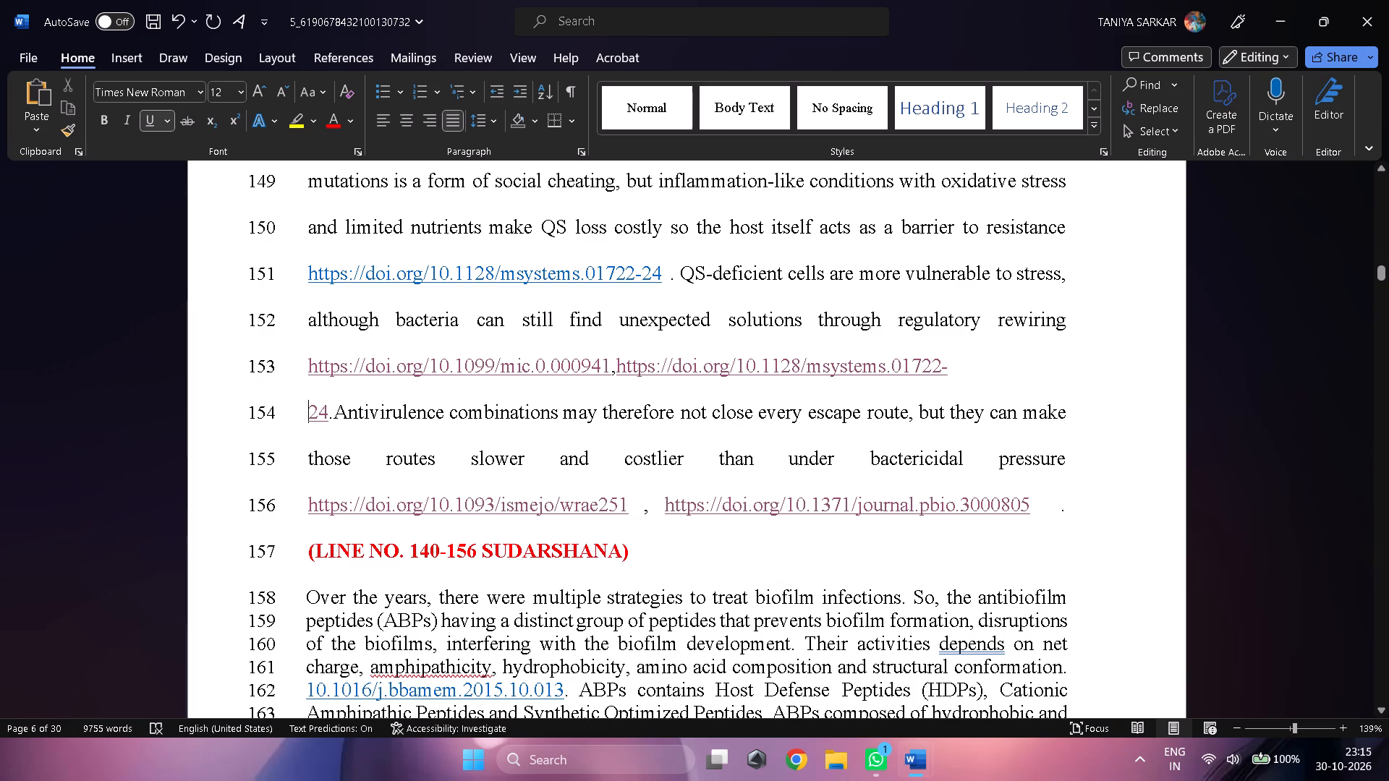
Test the edited msystems.01722-24 link in the browser.
click(917, 369)
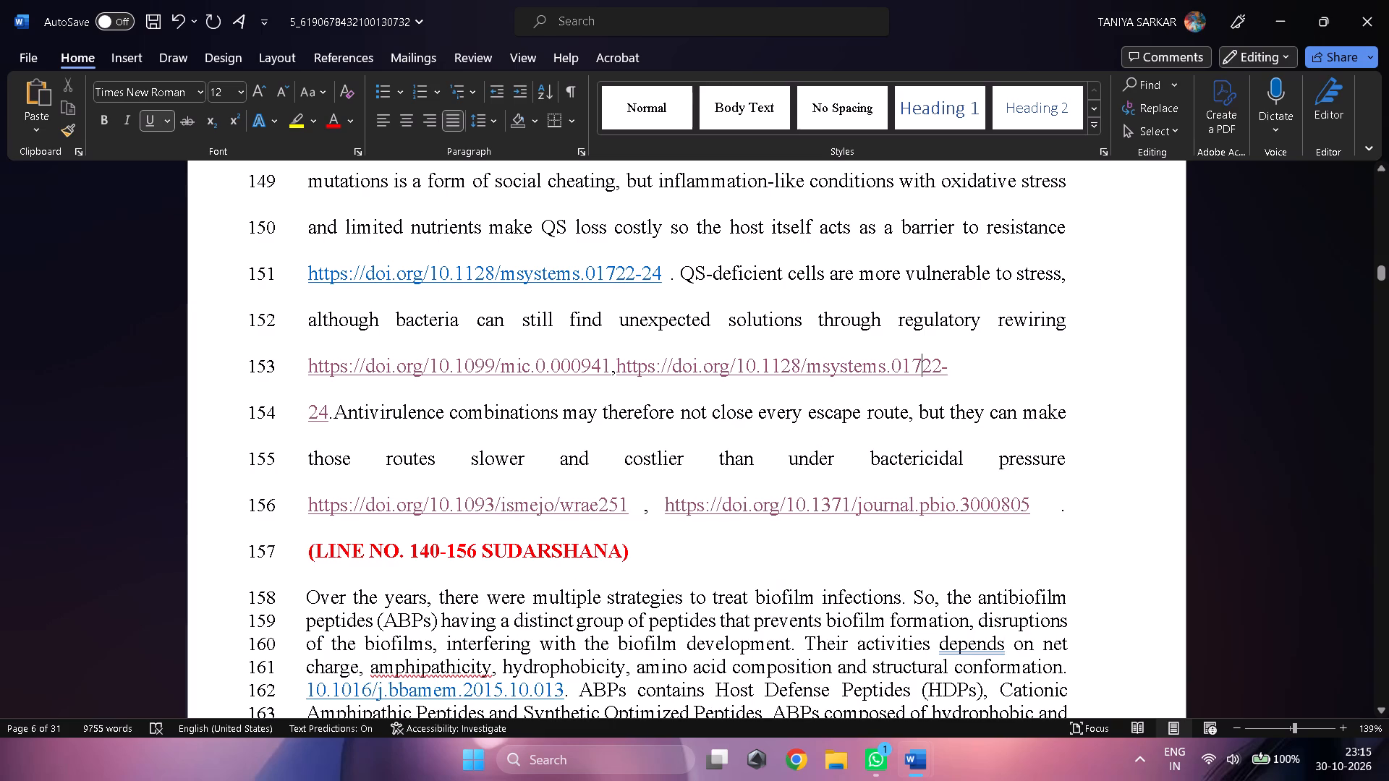
ctrl+click(917, 369)
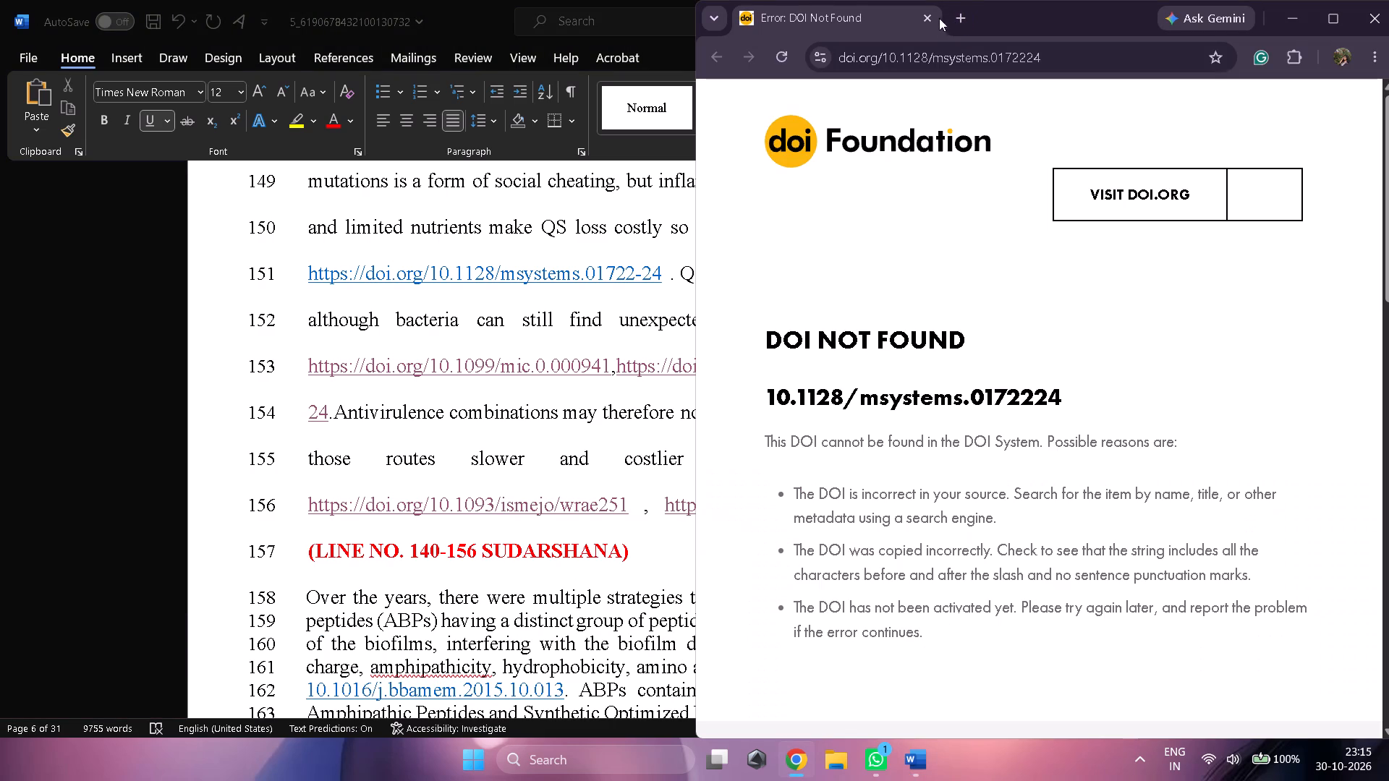
Retest the end of the second msystems DOI link at line 154 in the browser and close the page.
click(931, 22)
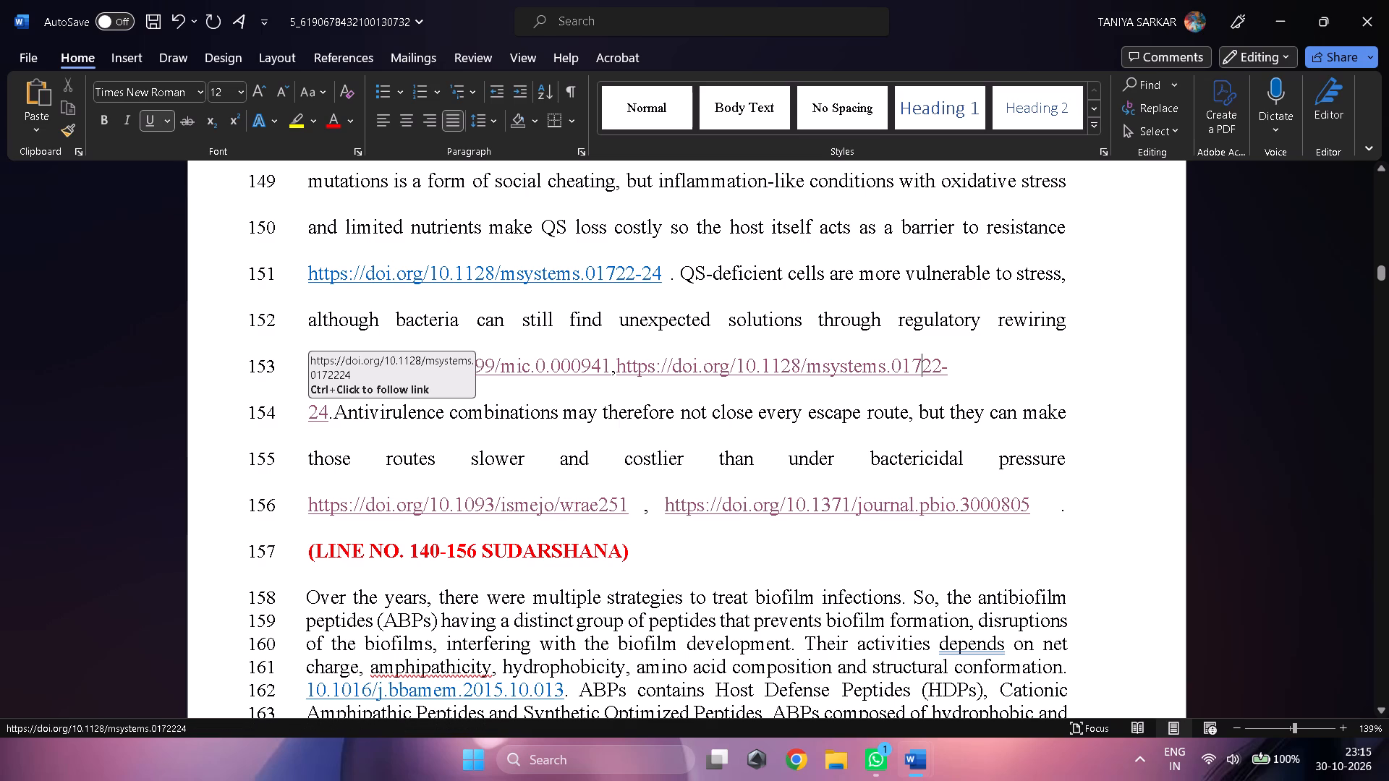
ctrl+click(320, 422)
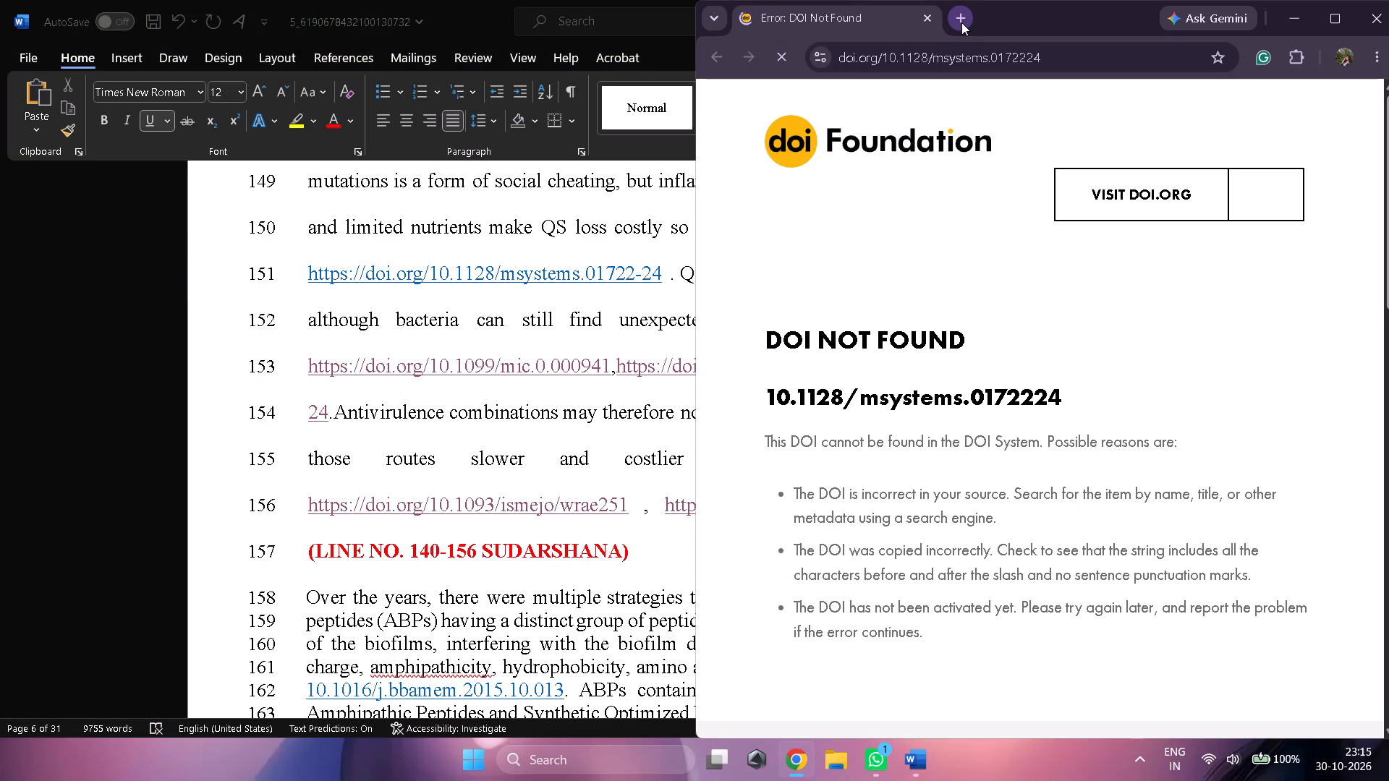
click(1377, 12)
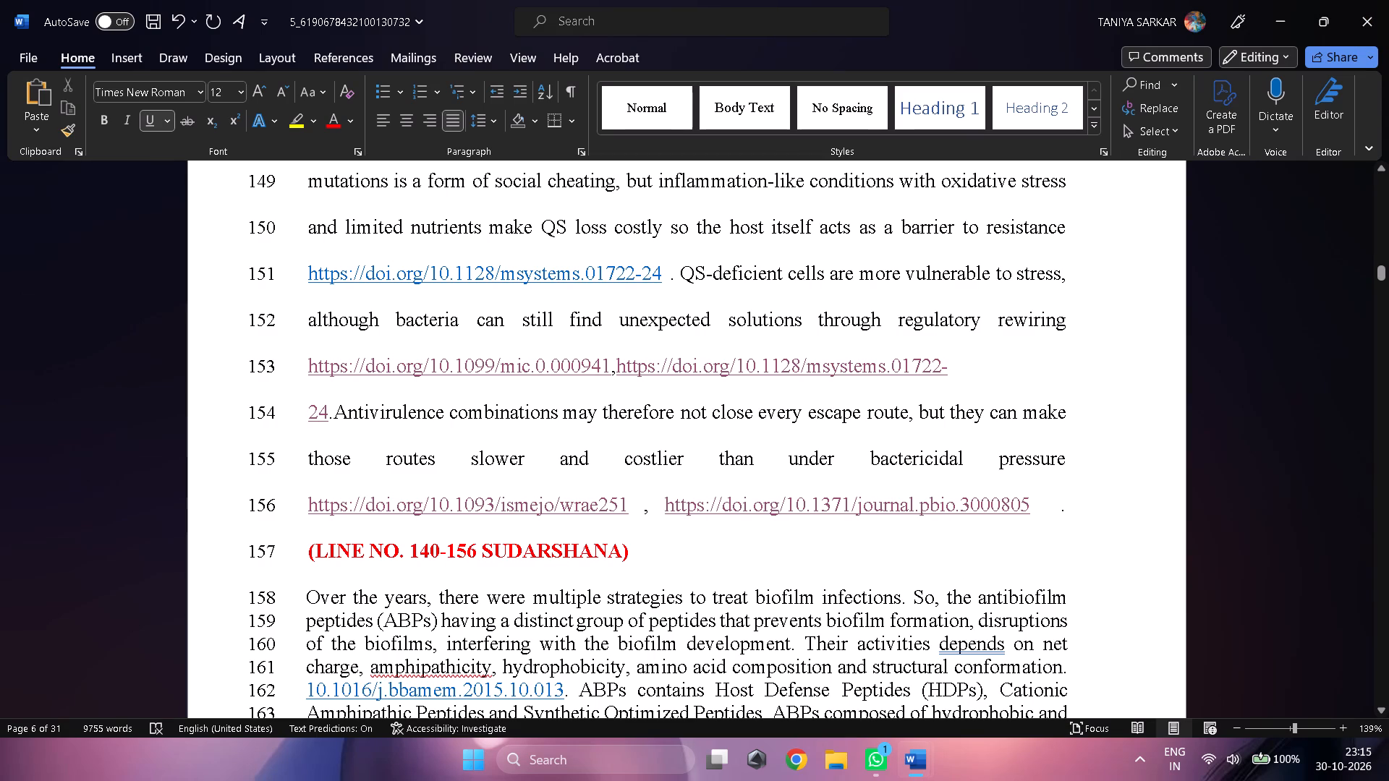
key(space)
drag(616, 370, 912, 420)
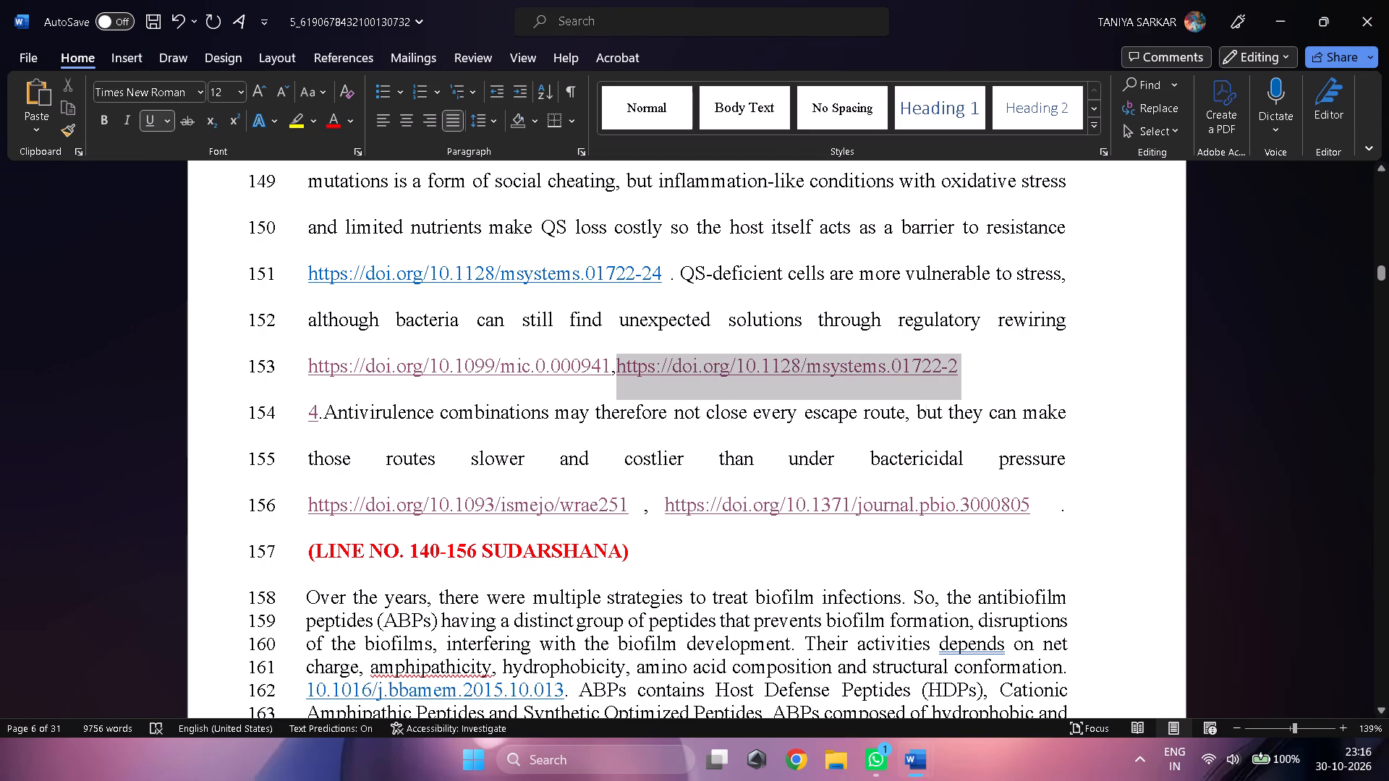
drag(912, 420, 325, 403)
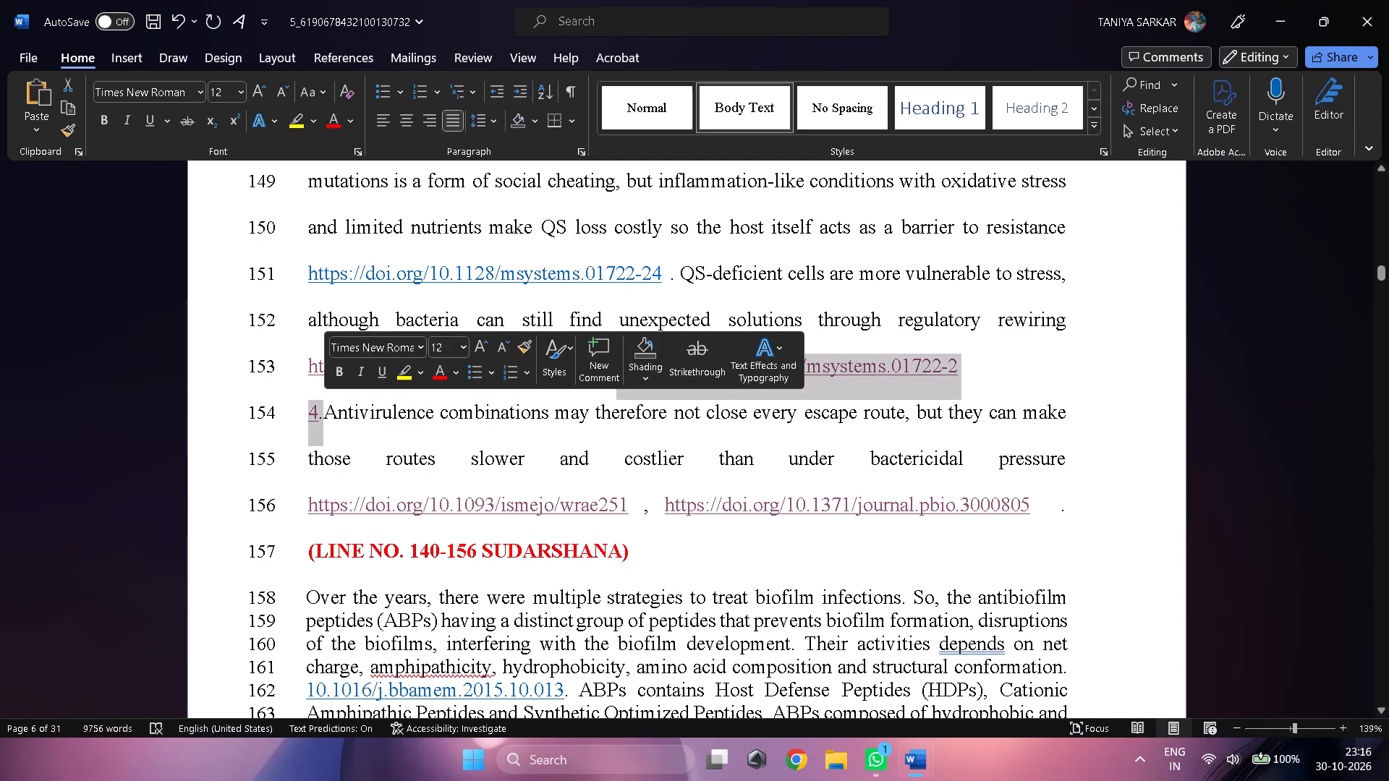
key(BackSpace)
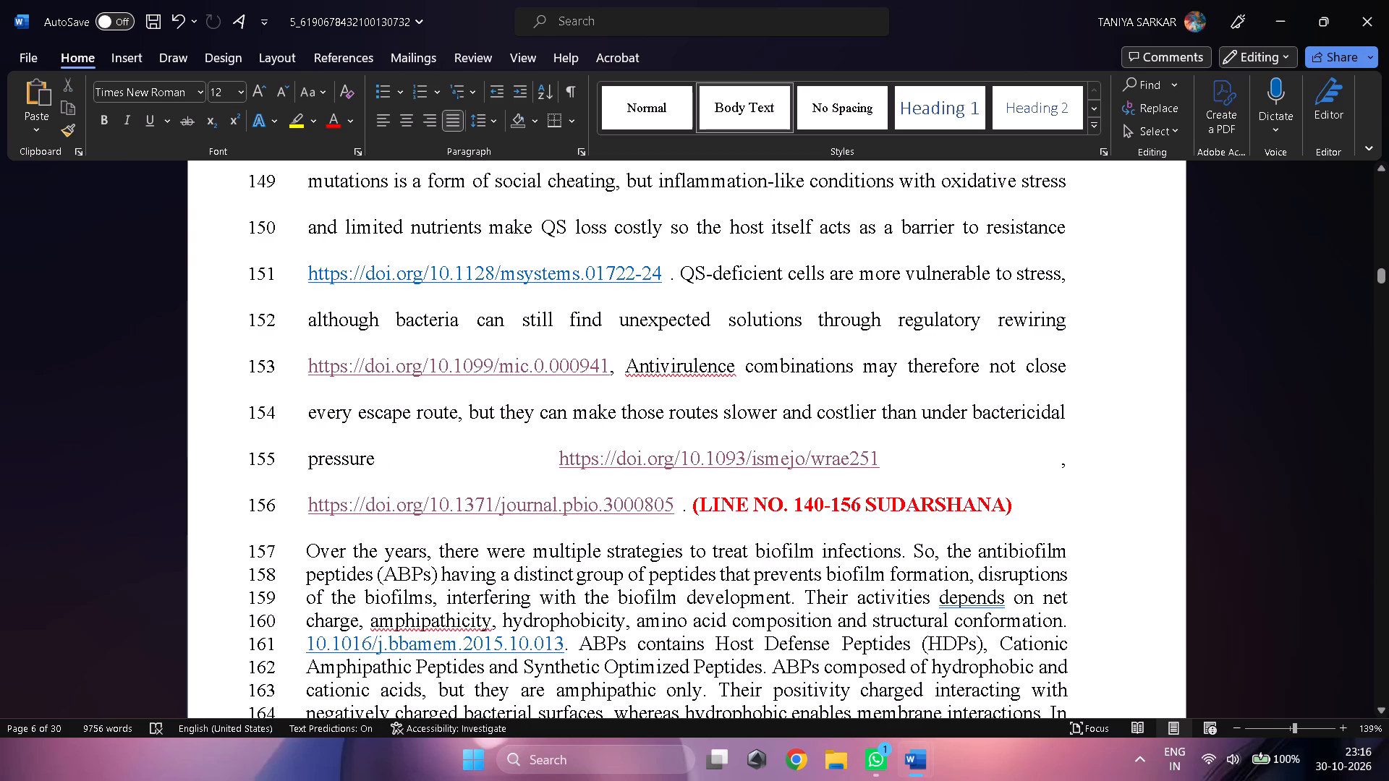
drag(311, 273, 660, 277)
right_click(609, 270)
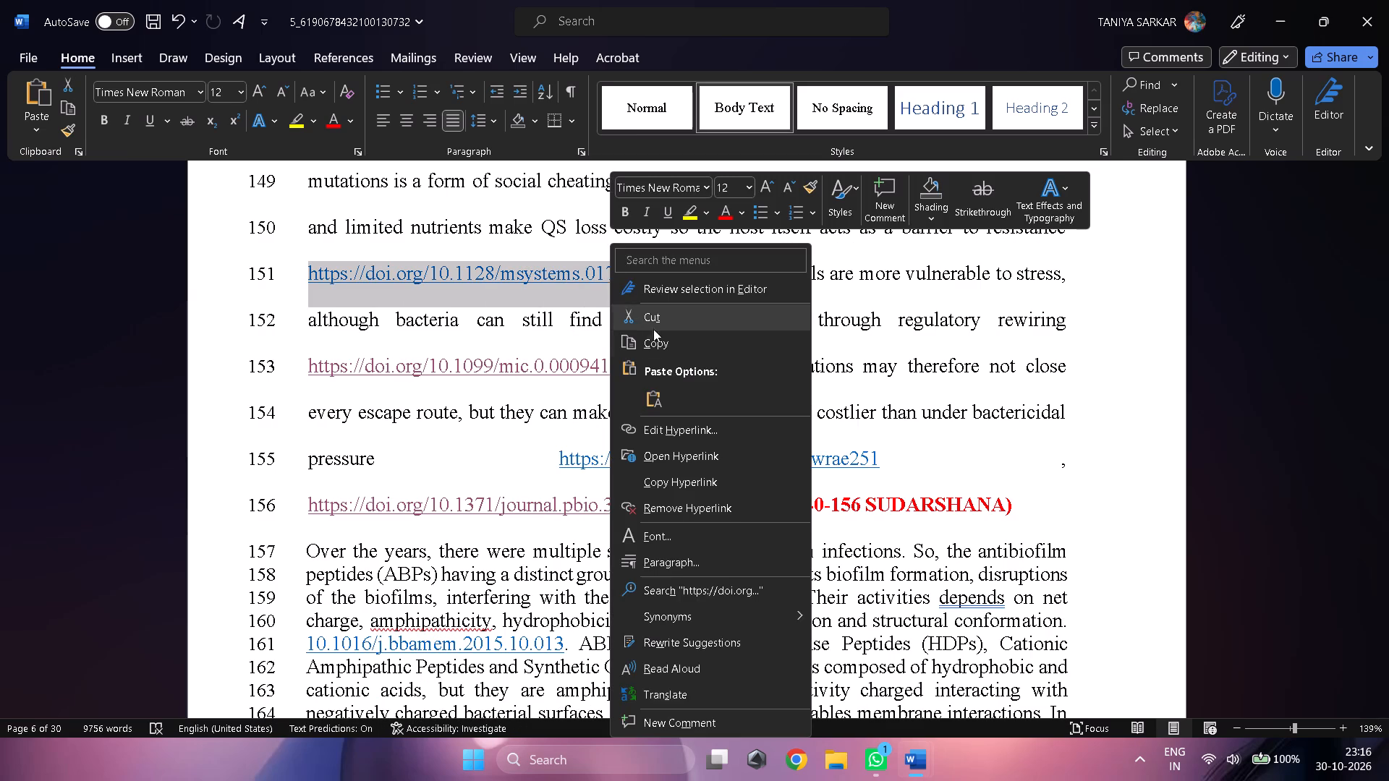
click(658, 342)
click(619, 368)
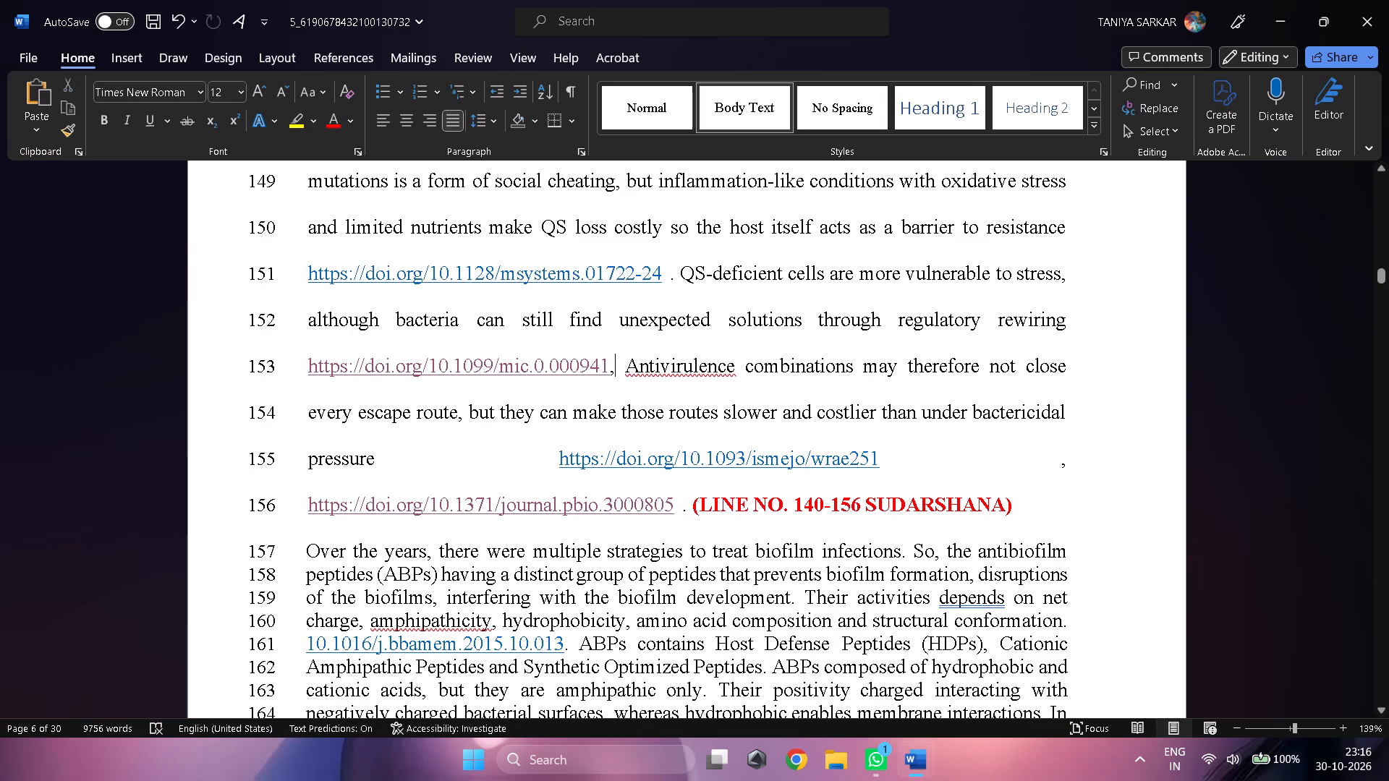
key(space)
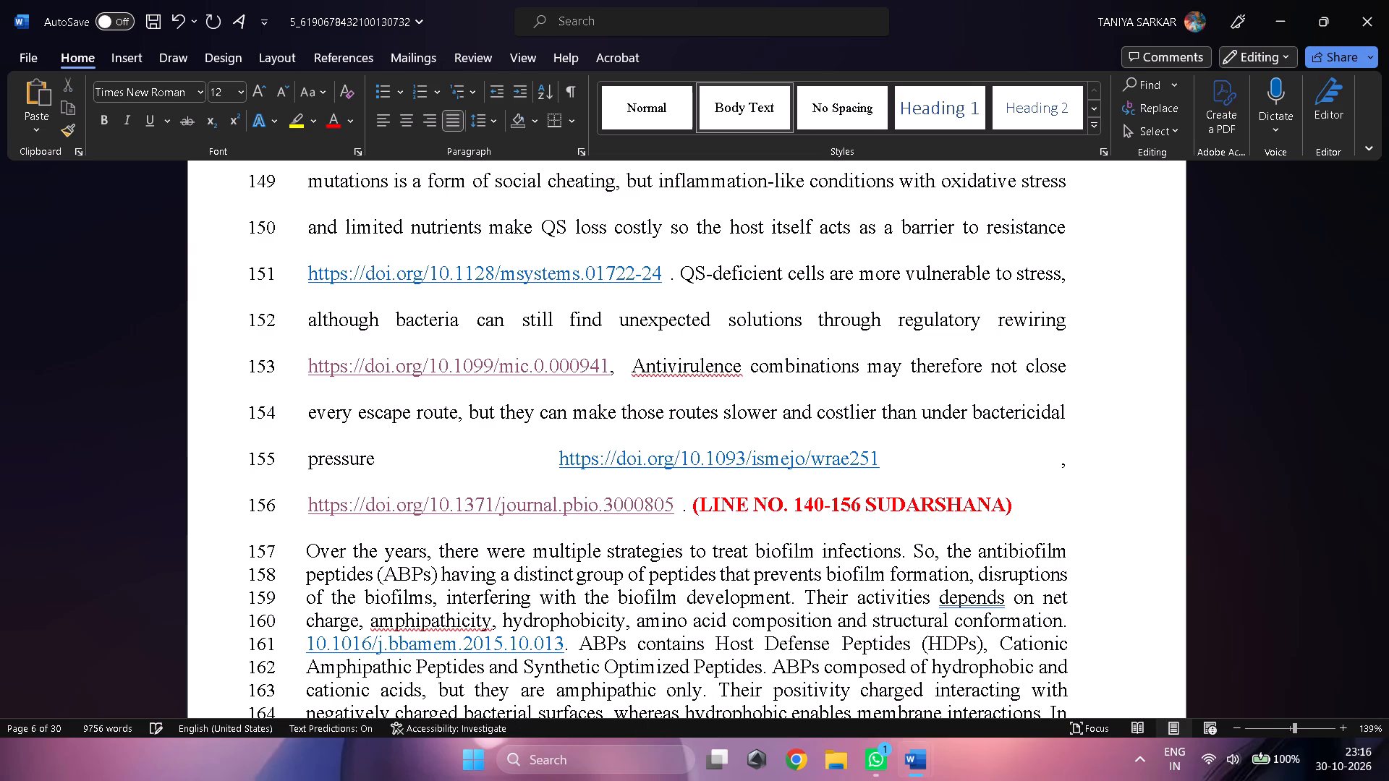
key(ctrl+v)
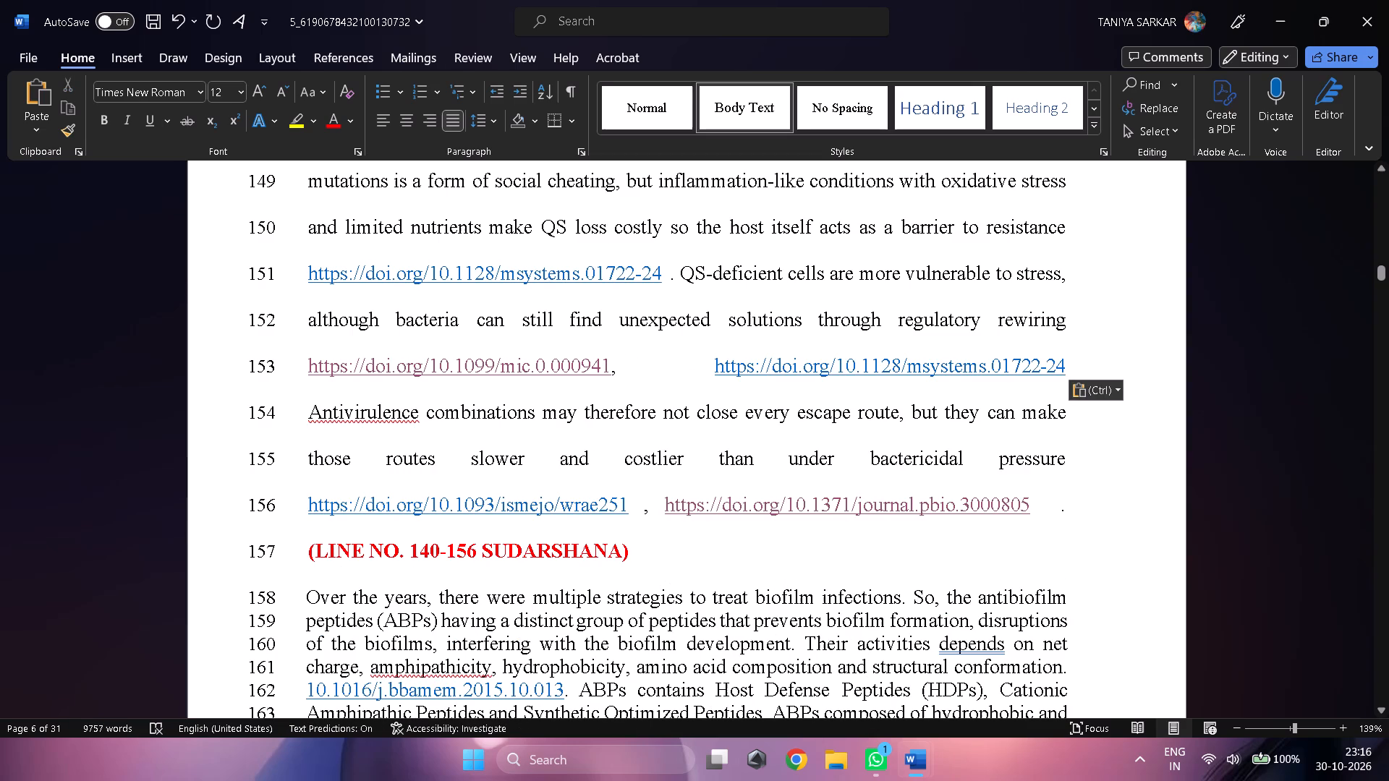
Check the msystems.01722-24 links at lines 153 and 151 in the browser, and close the opened pages.
ctrl+click(1042, 373)
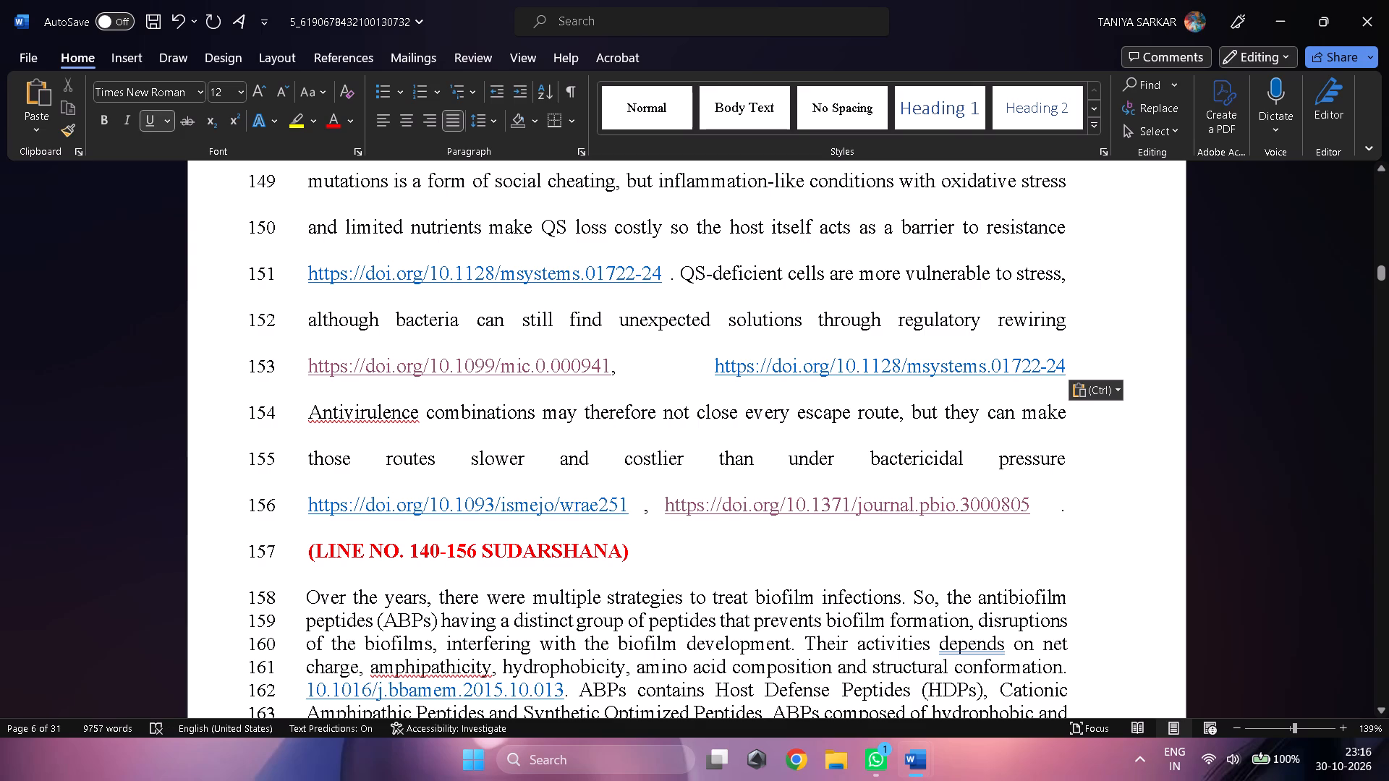
ctrl+click(1042, 367)
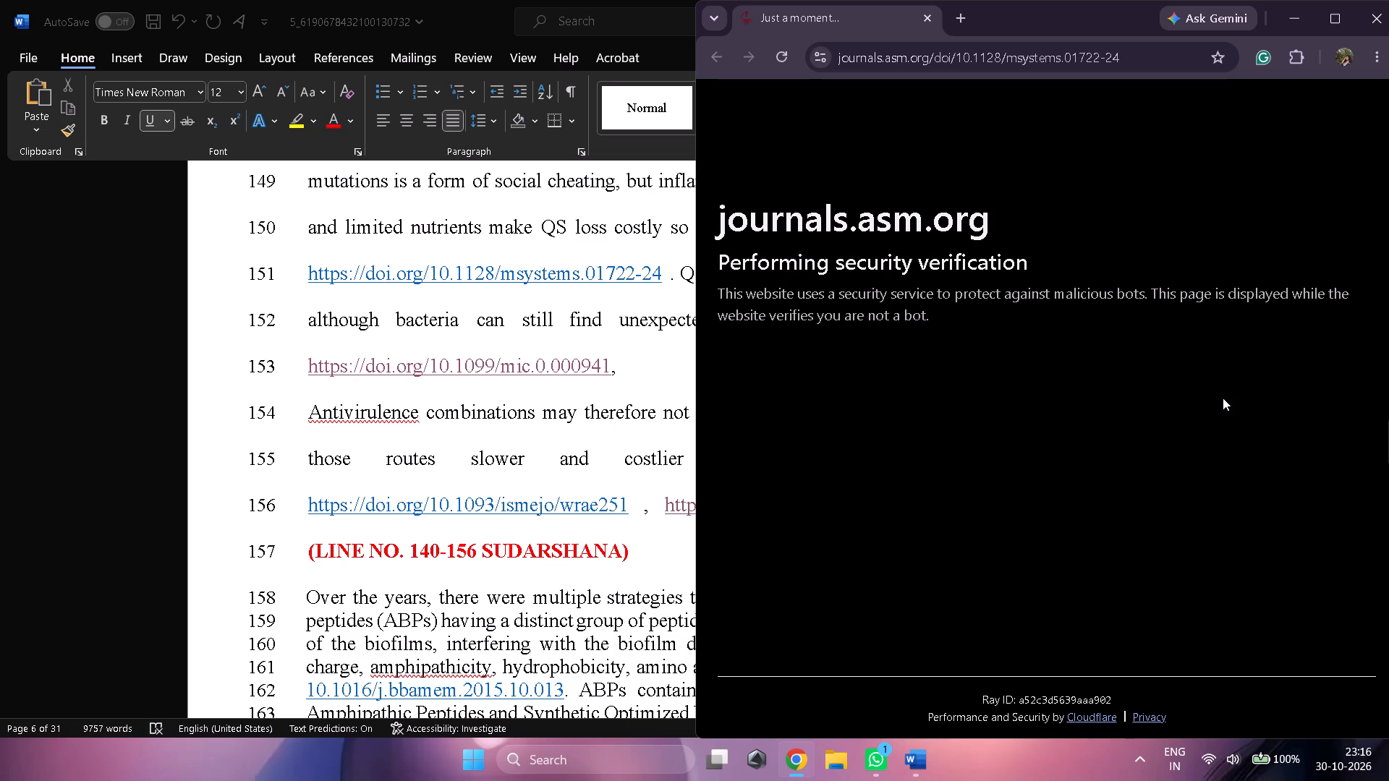
click(1150, 335)
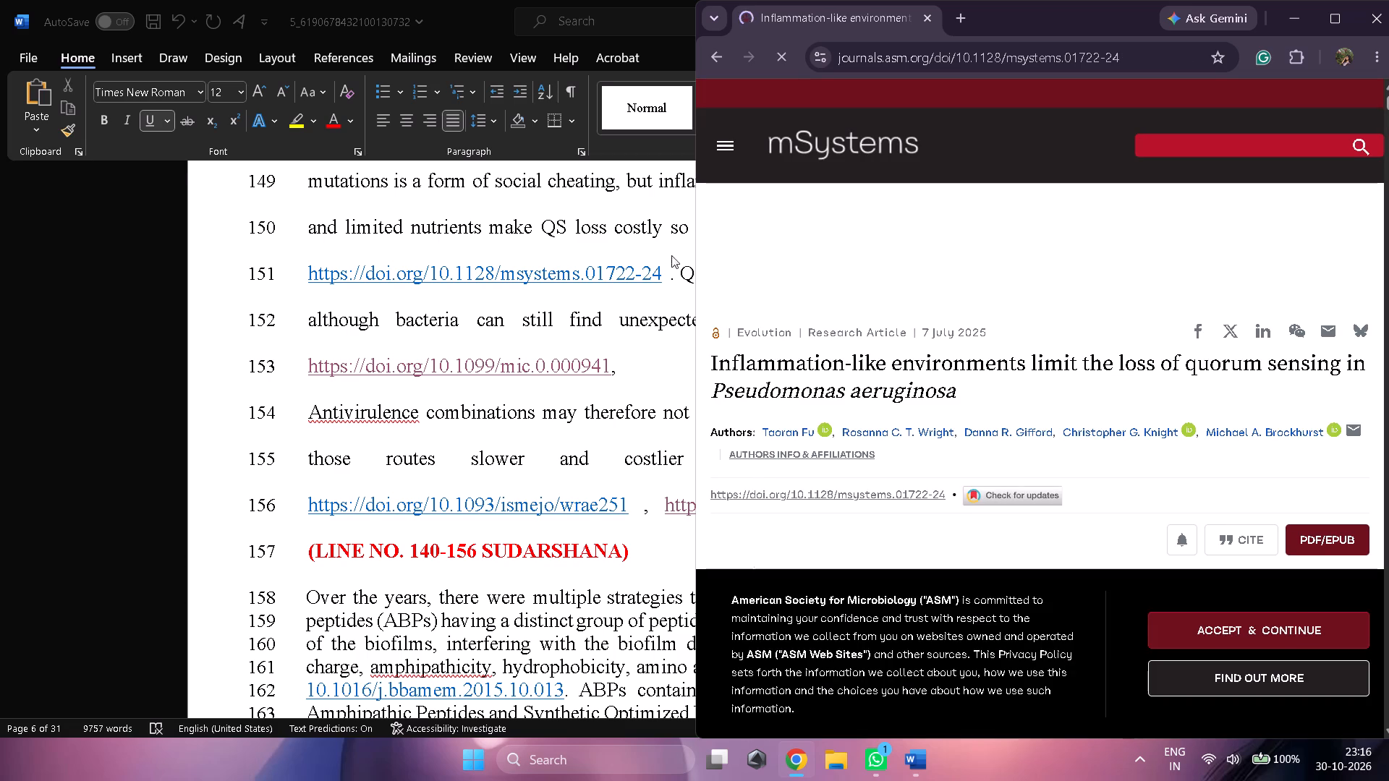
ctrl+click(616, 273)
ctrl+click(616, 273)
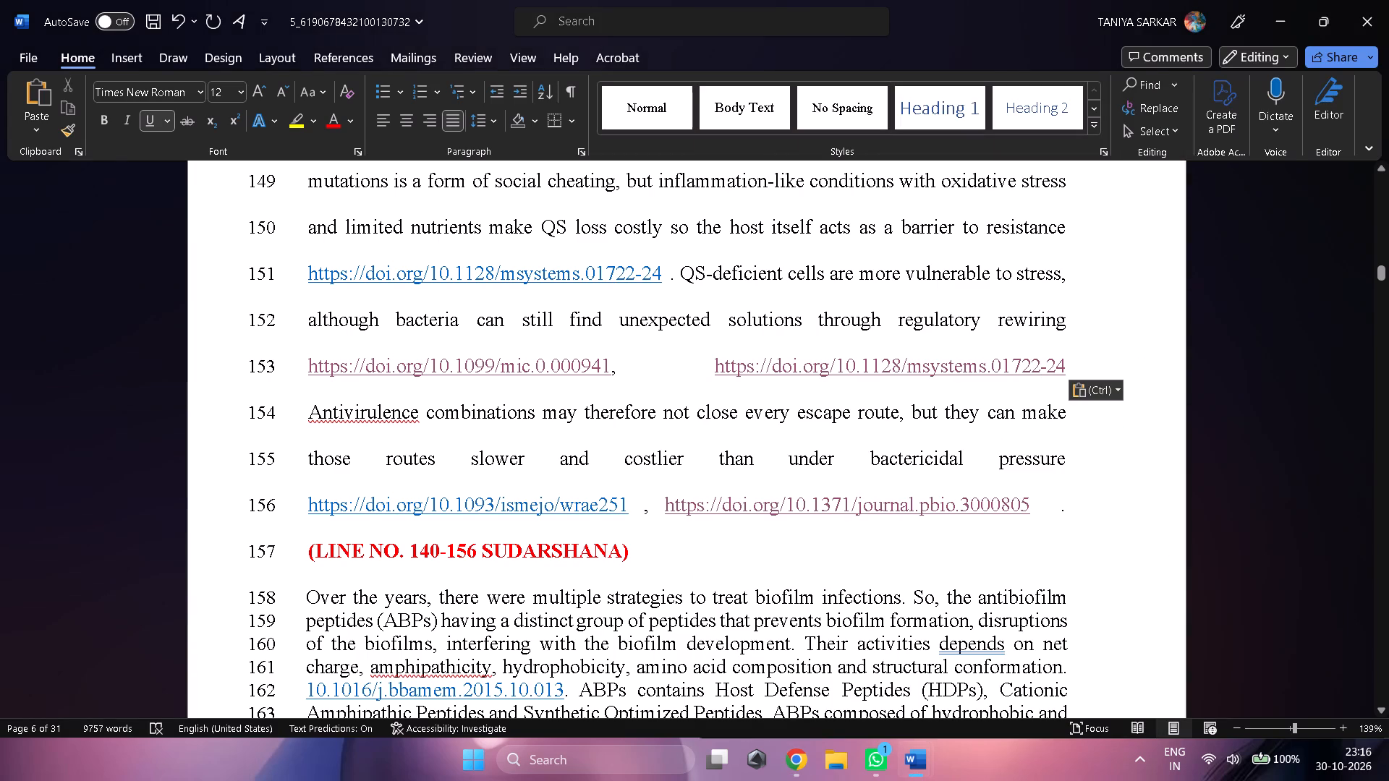
ctrl+click(616, 273)
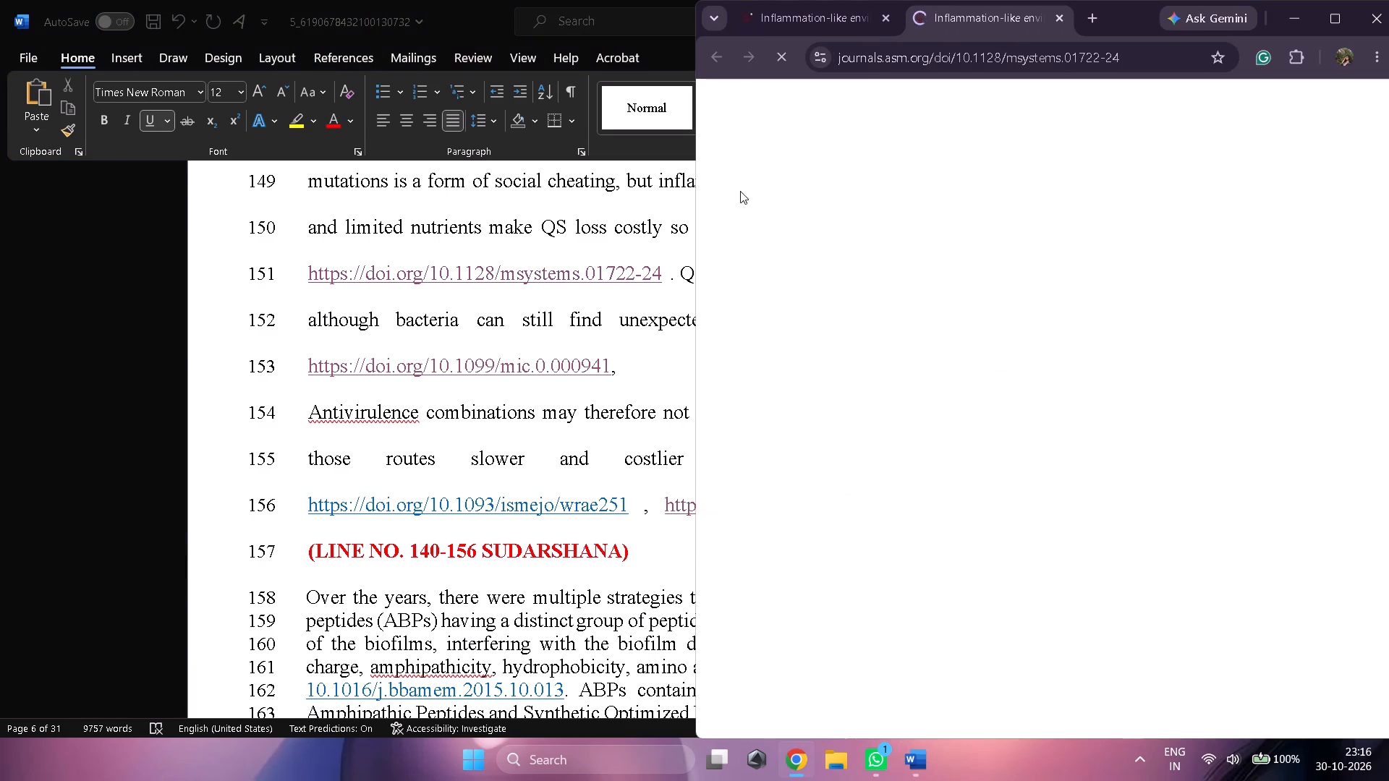
click(1375, 12)
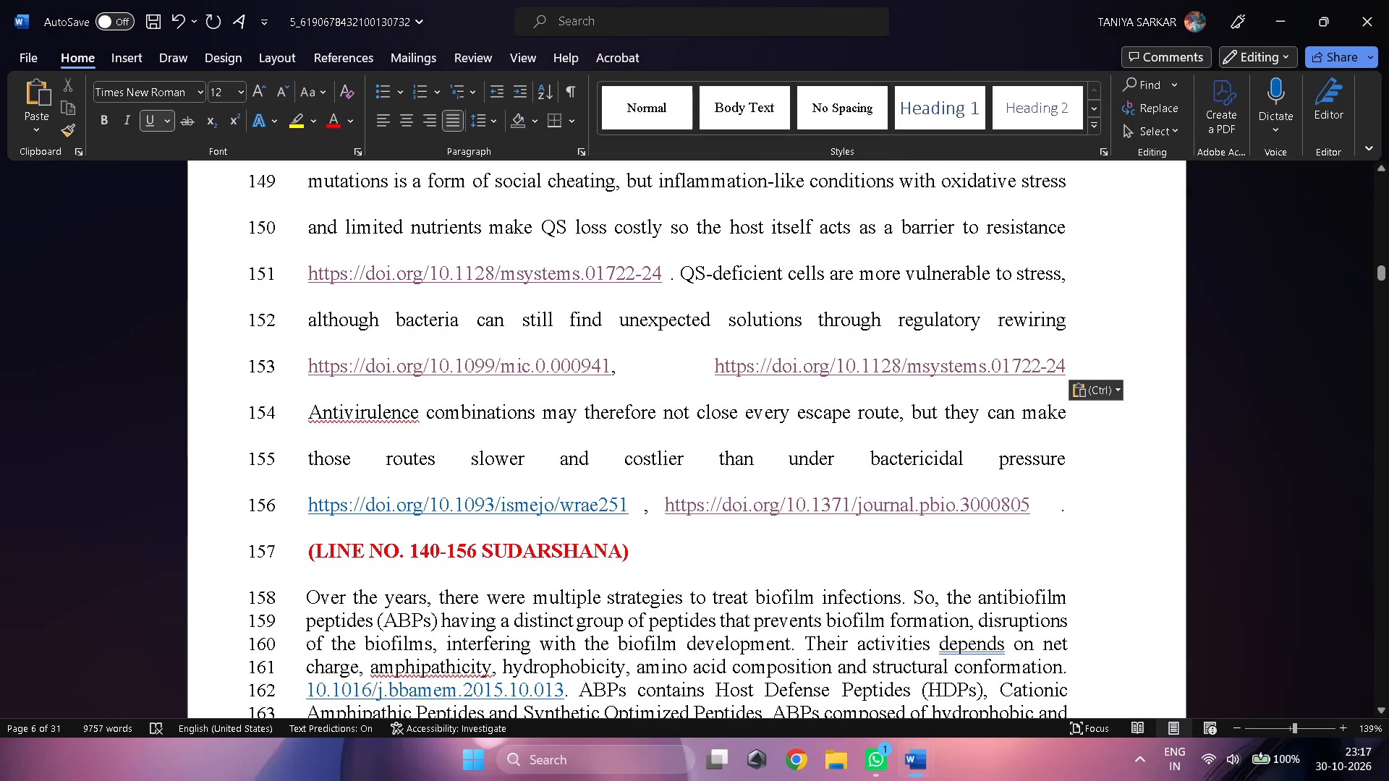
Check the ismejo/wrae251 links at lines 156 and 144 and the journal.pbio.3000805 links at lines 147 and 141, closing each page.
ctrl+click(577, 508)
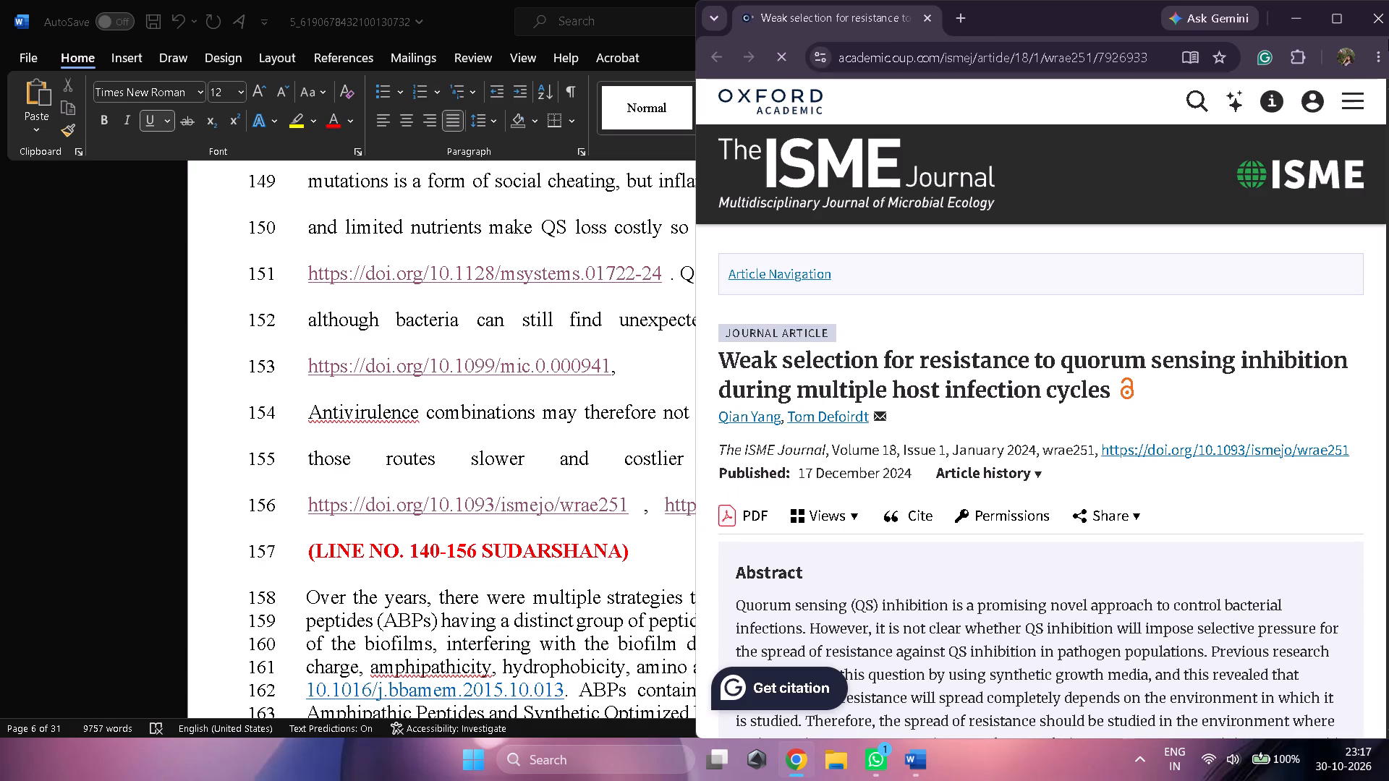
click(1383, 28)
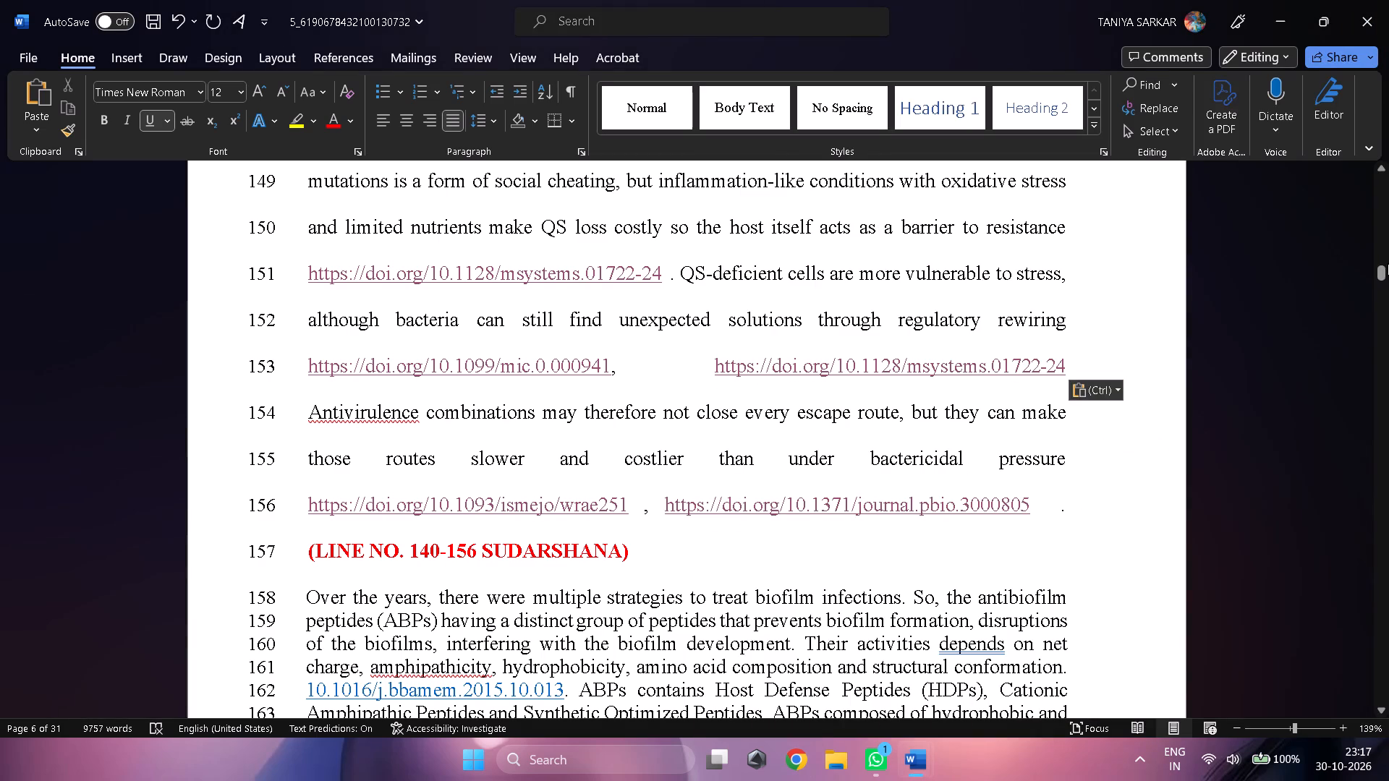
click(1382, 250)
click(1382, 280)
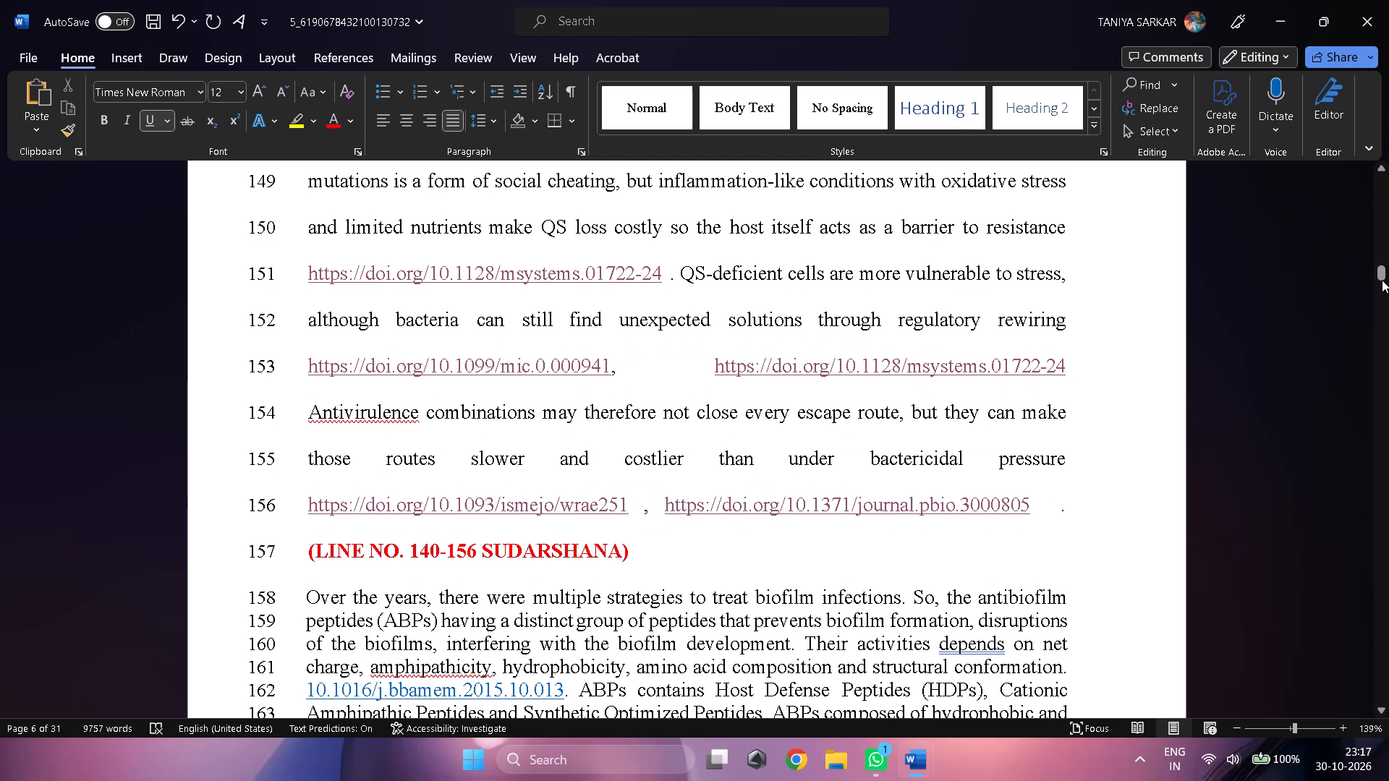
double_click(1378, 168)
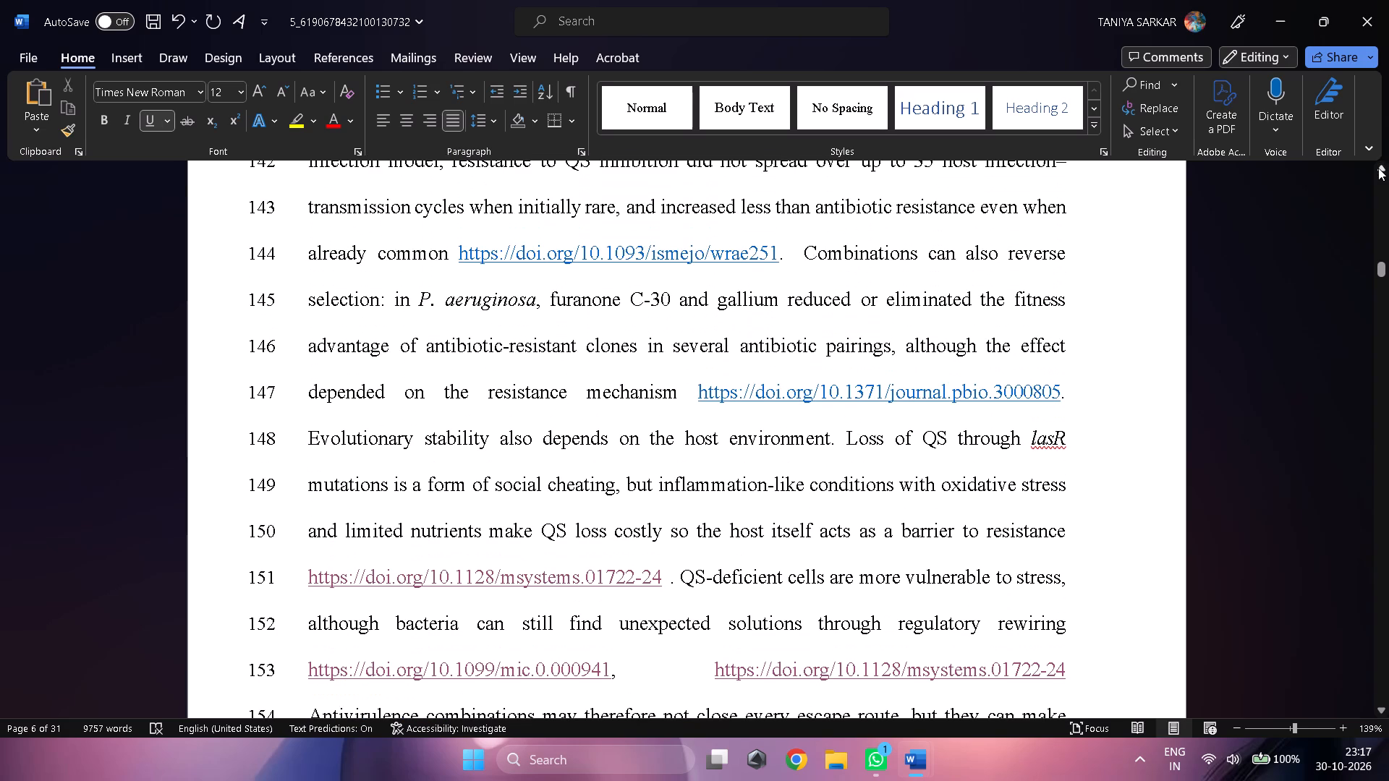
ctrl+click(1032, 395)
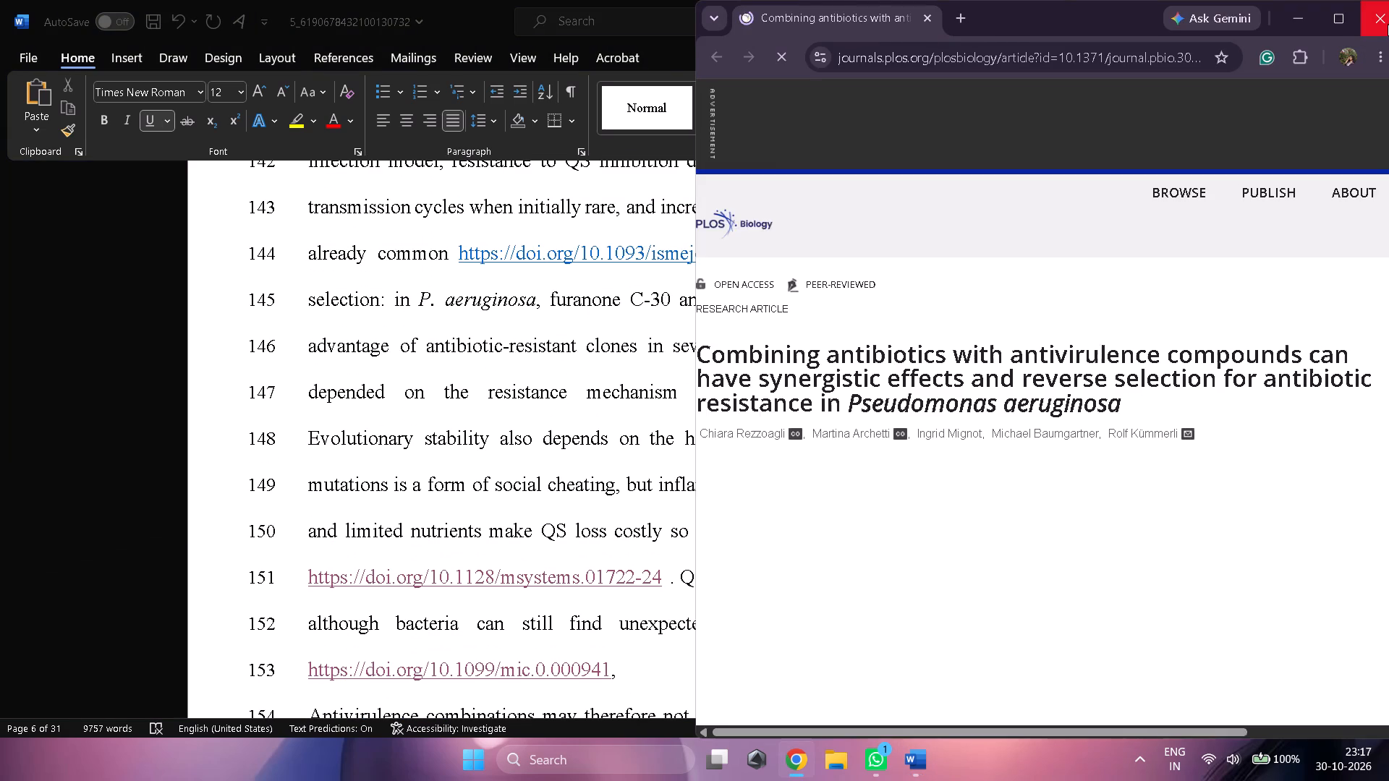
click(1388, 24)
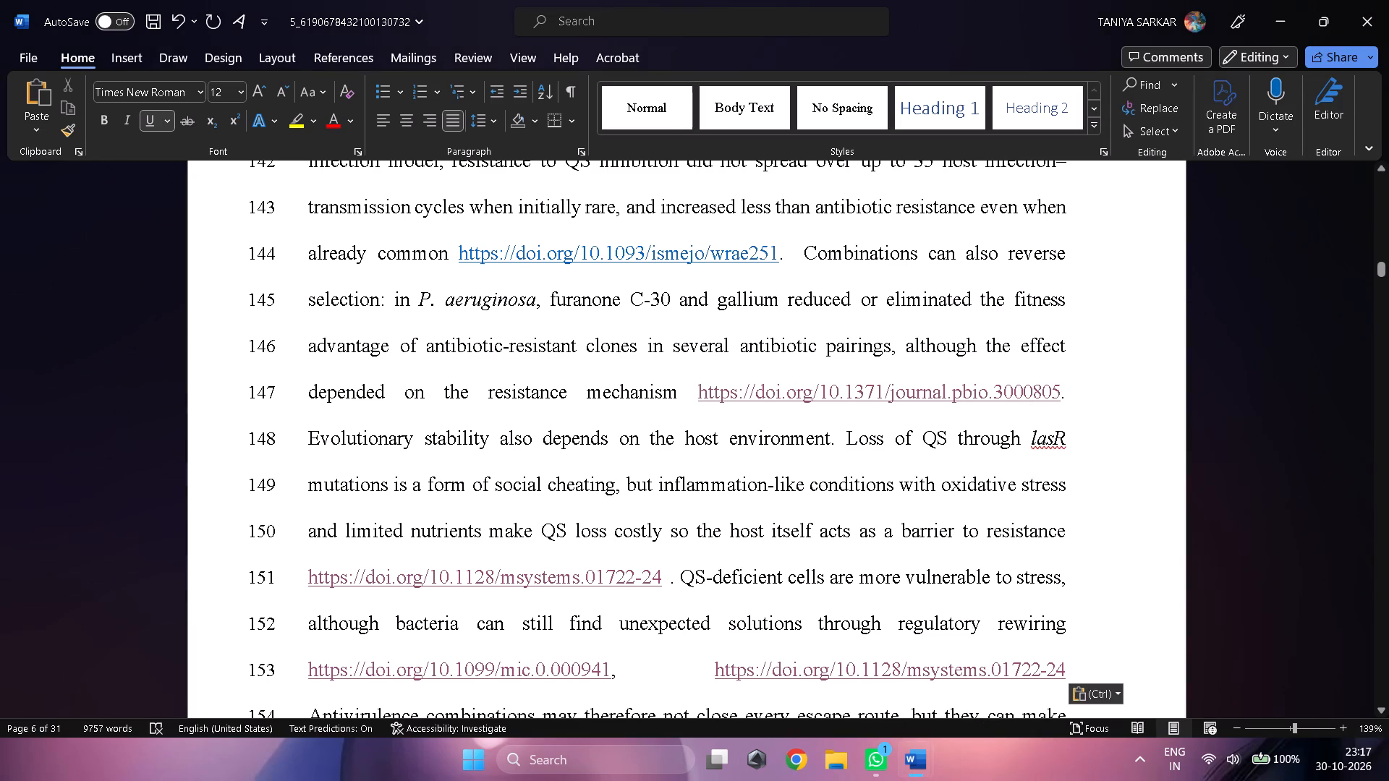
click(1382, 171)
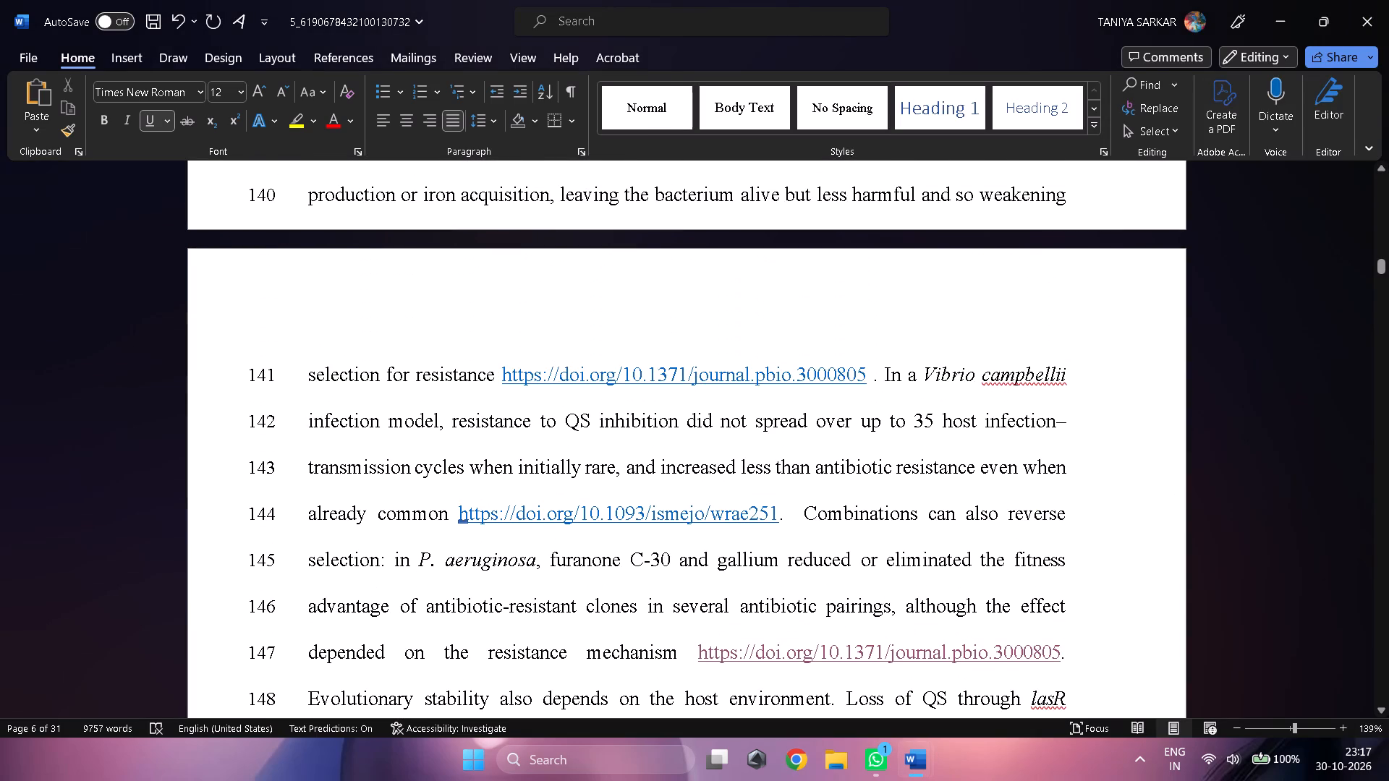
ctrl+click(746, 518)
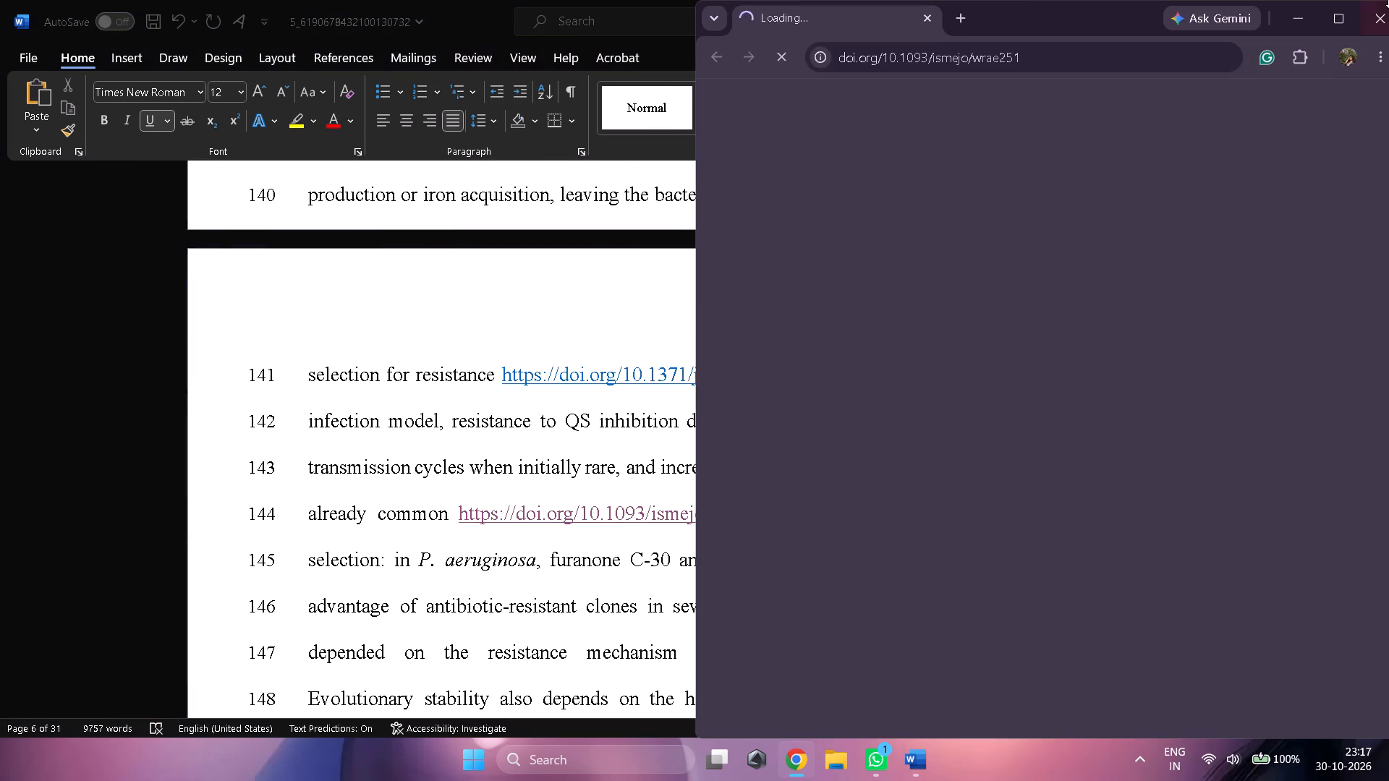
click(1375, 9)
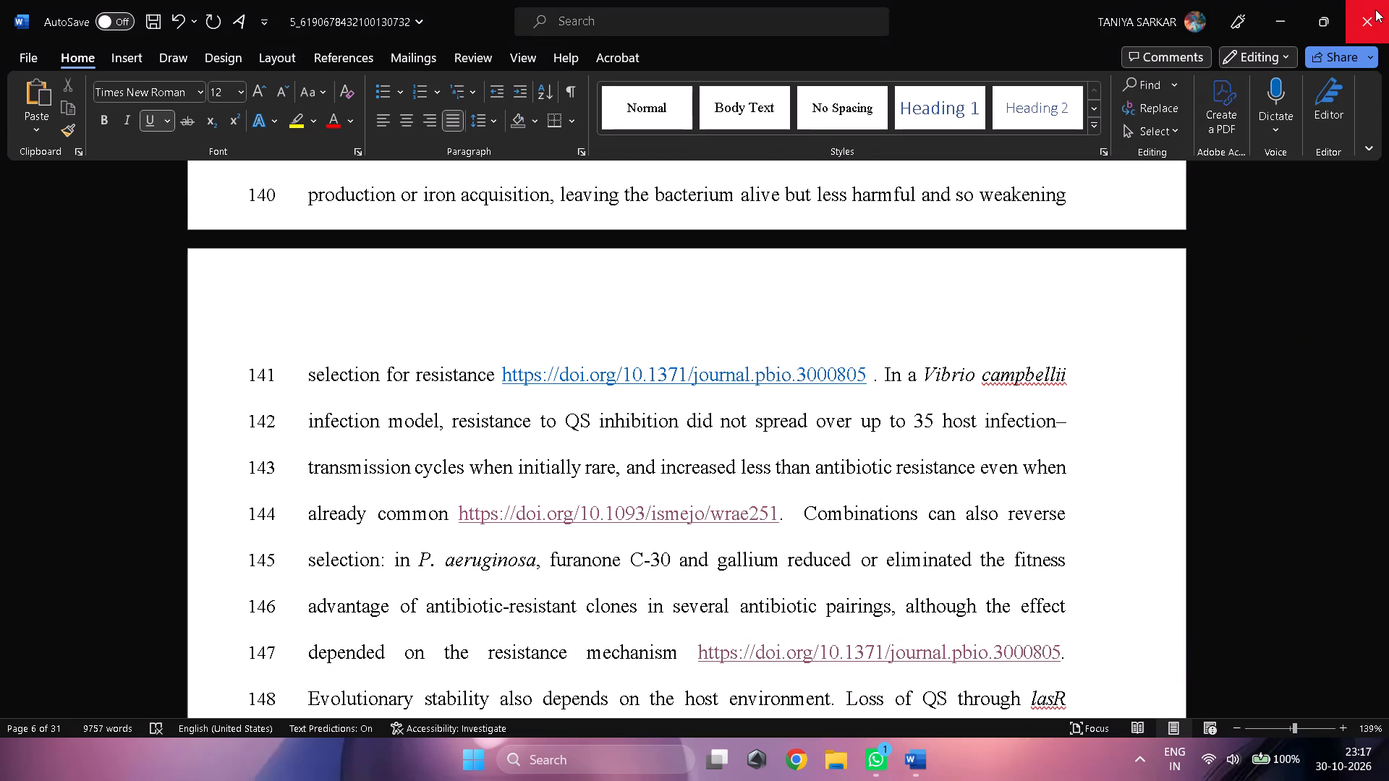
ctrl+click(812, 375)
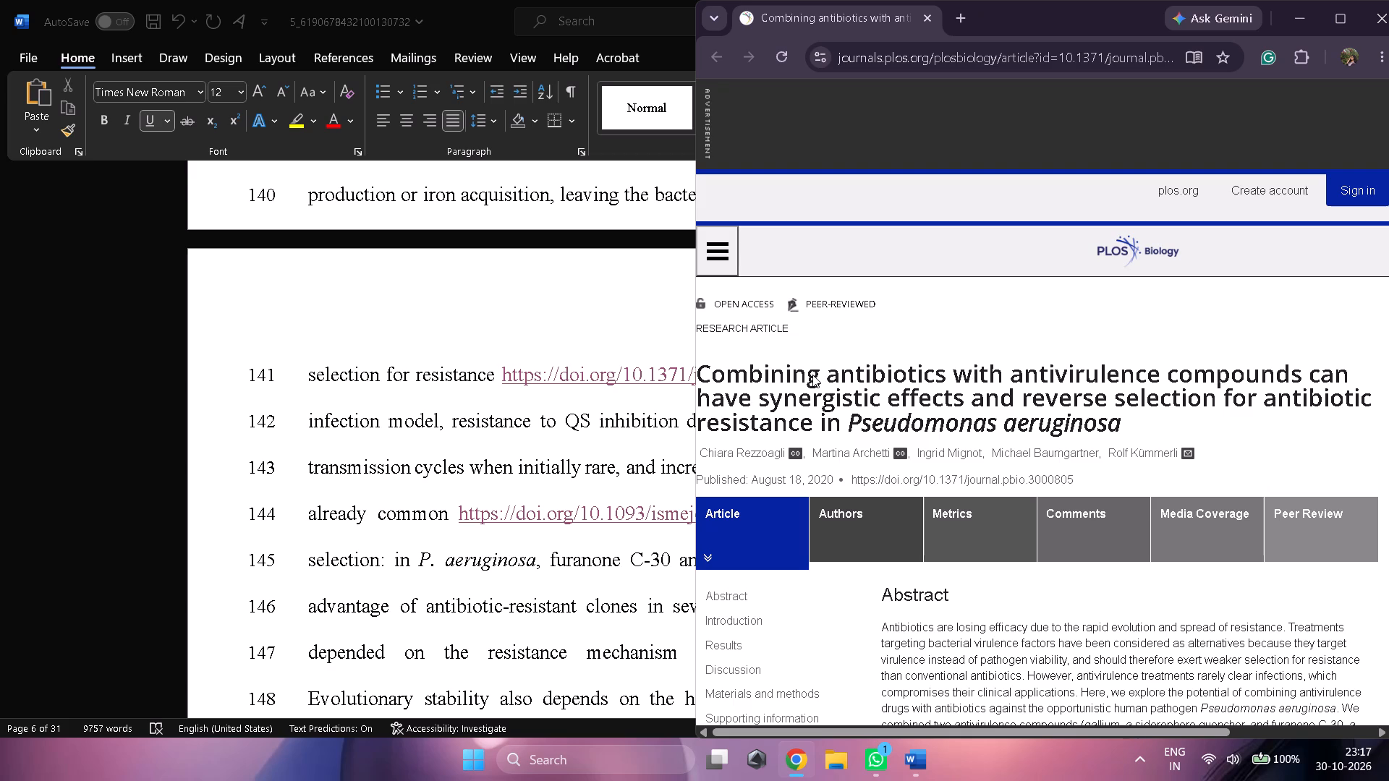
click(1385, 15)
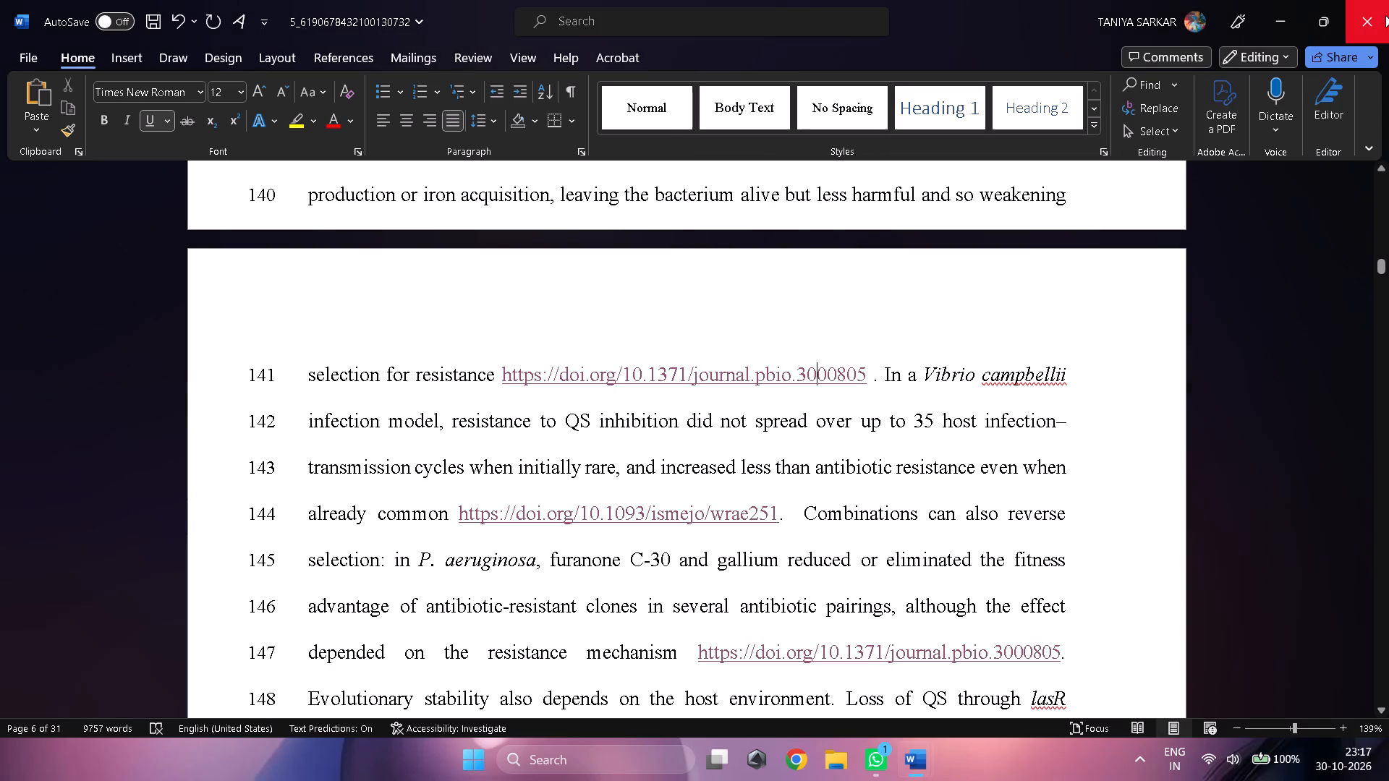
Check the links for 10.1016/j.biotechadv.2012.10.004 at line 136 and 10.3389/fcimb.2024.1352273 at line 131, closing each page after viewing.
click(1379, 172)
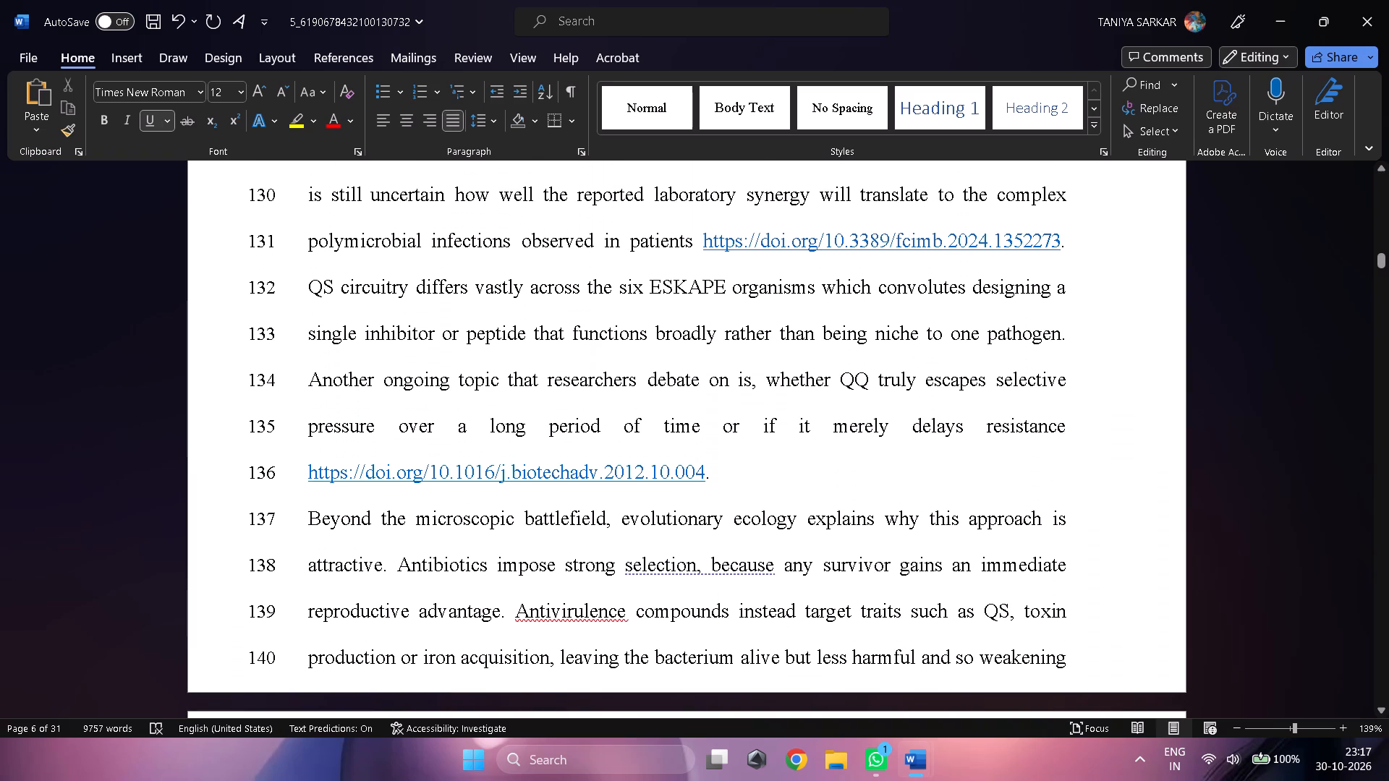
ctrl+click(676, 478)
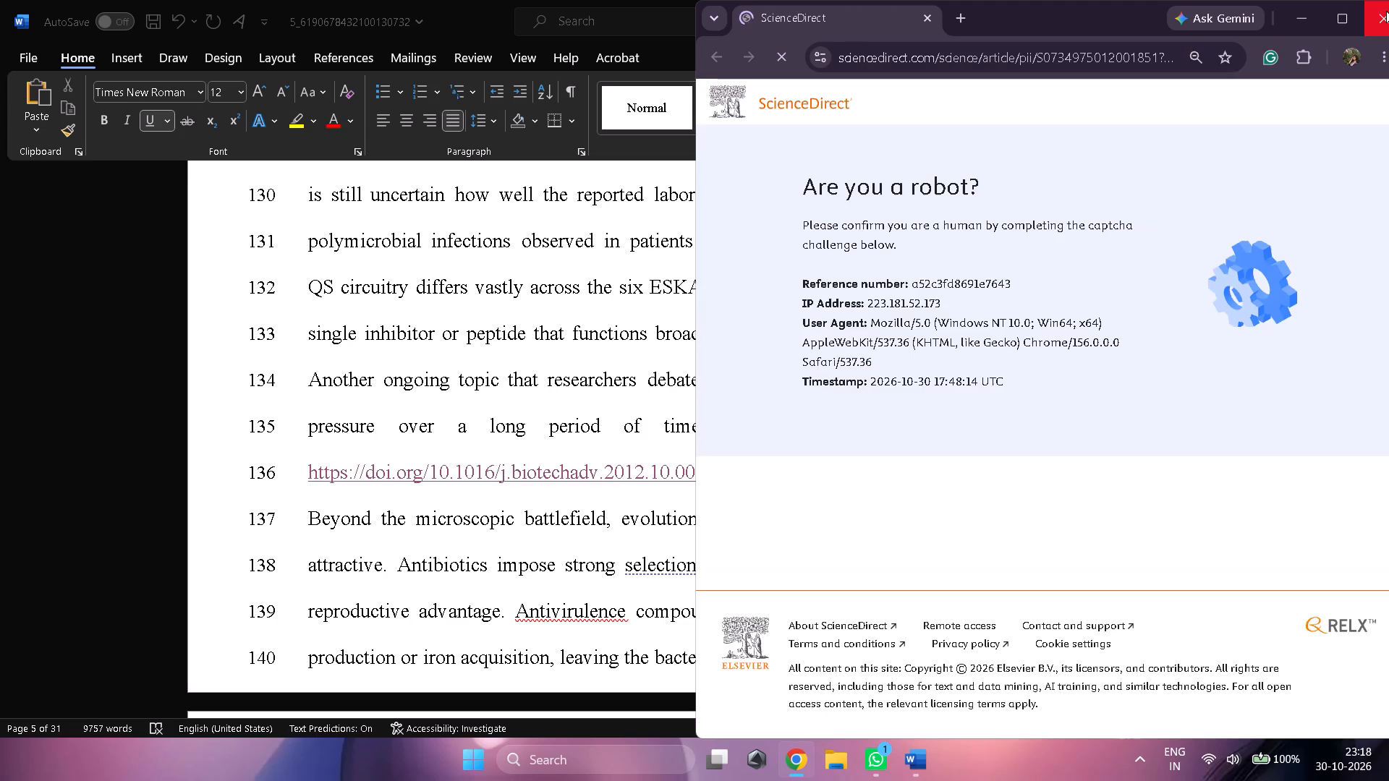
click(1386, 11)
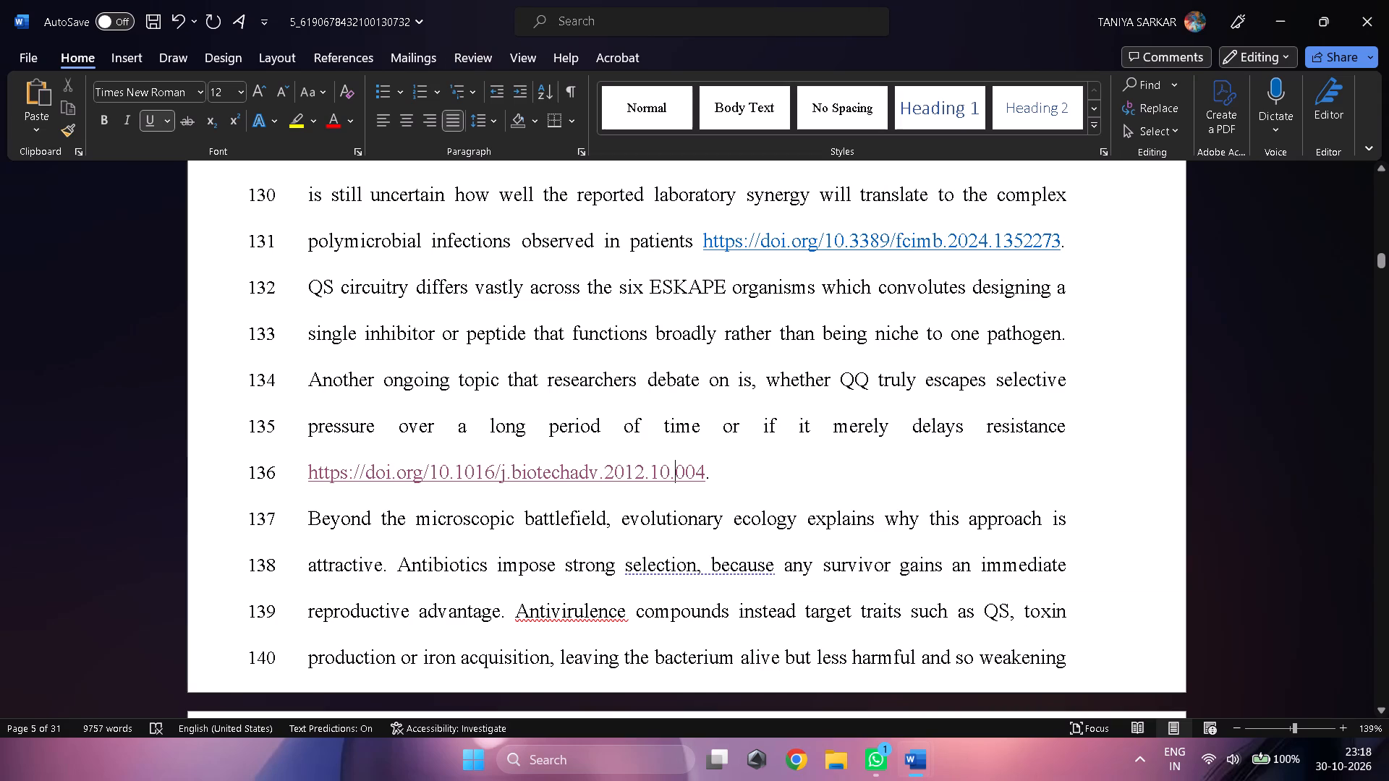
ctrl+click(1024, 237)
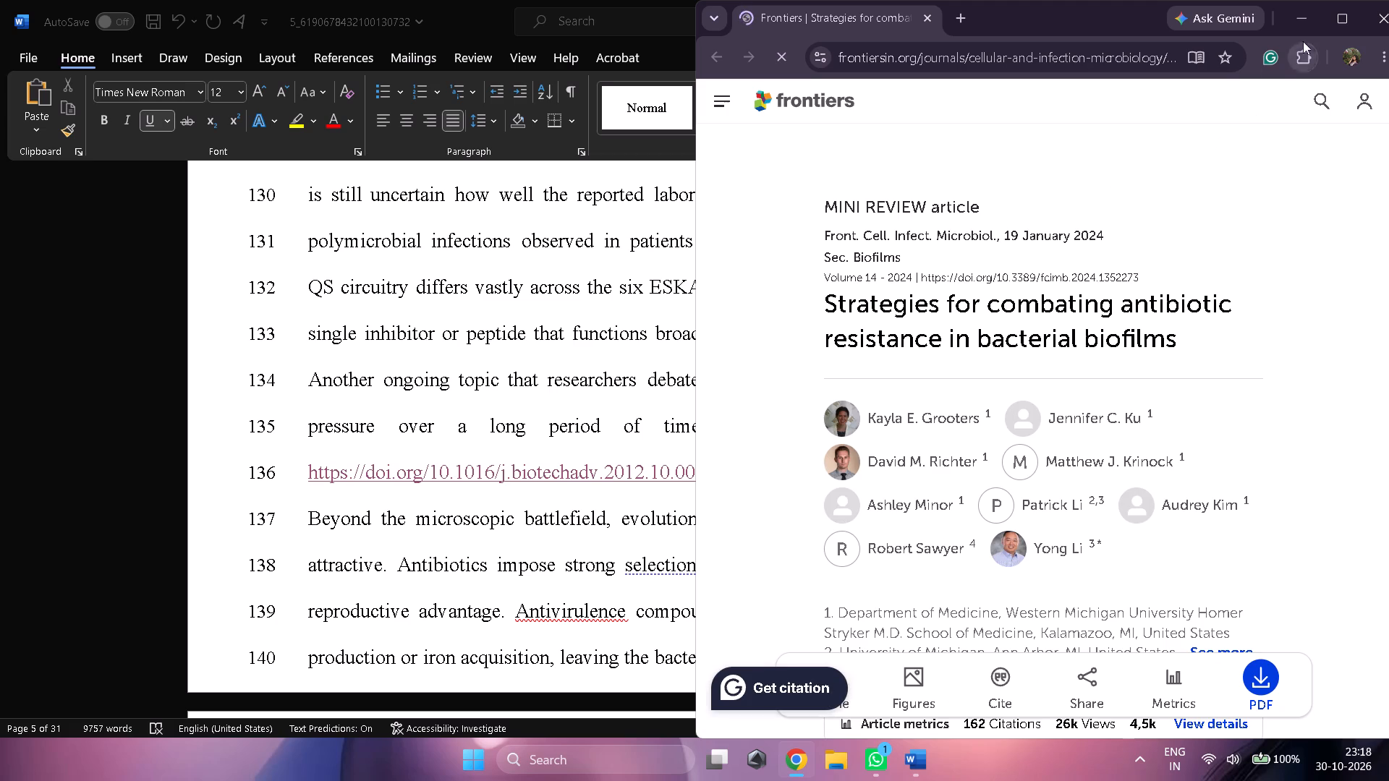
click(1385, 20)
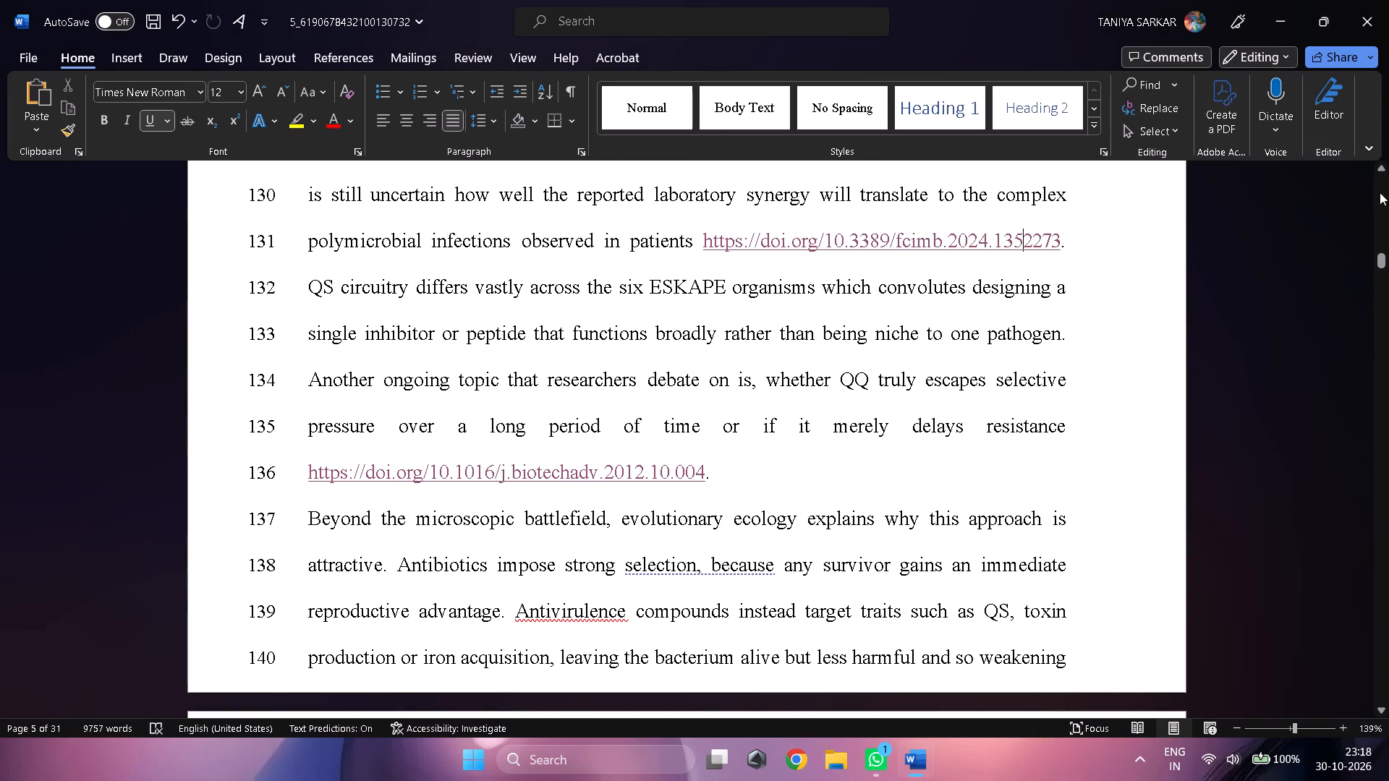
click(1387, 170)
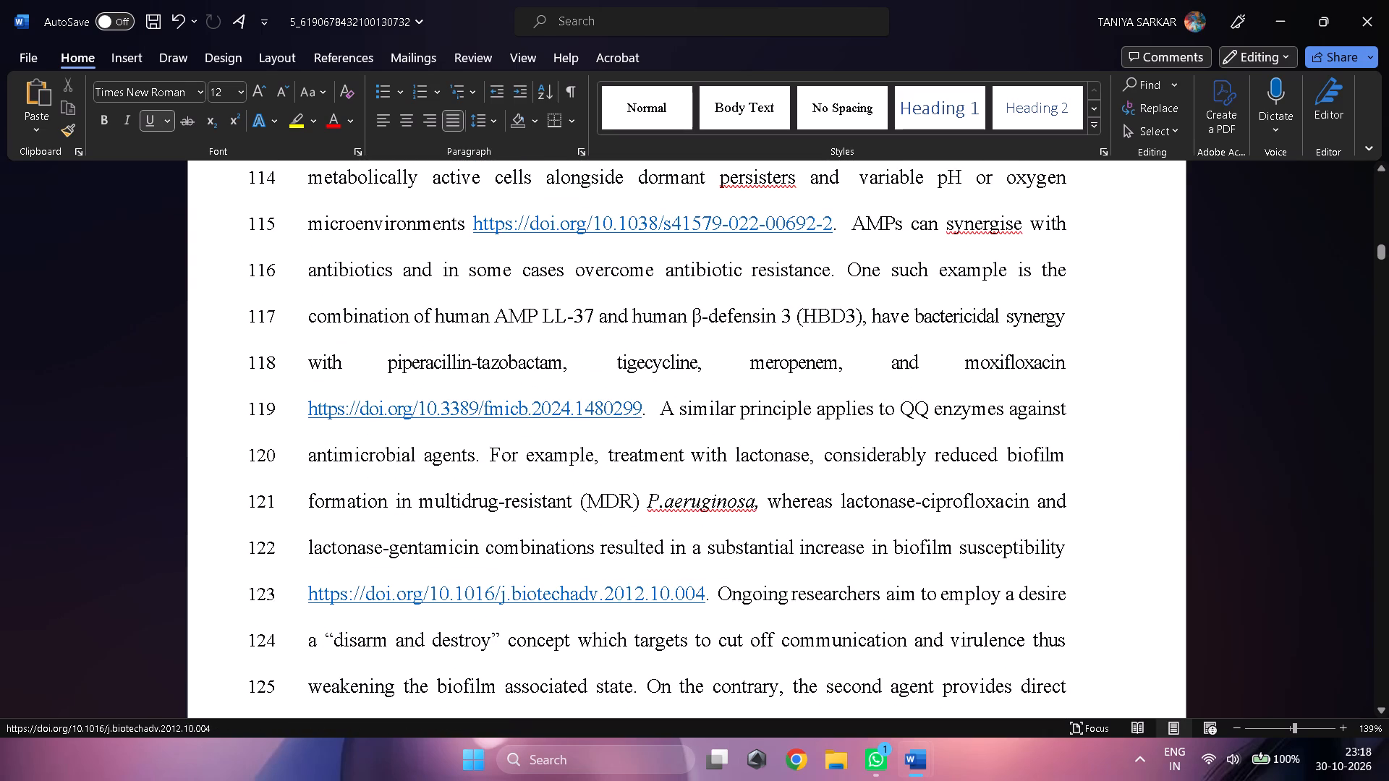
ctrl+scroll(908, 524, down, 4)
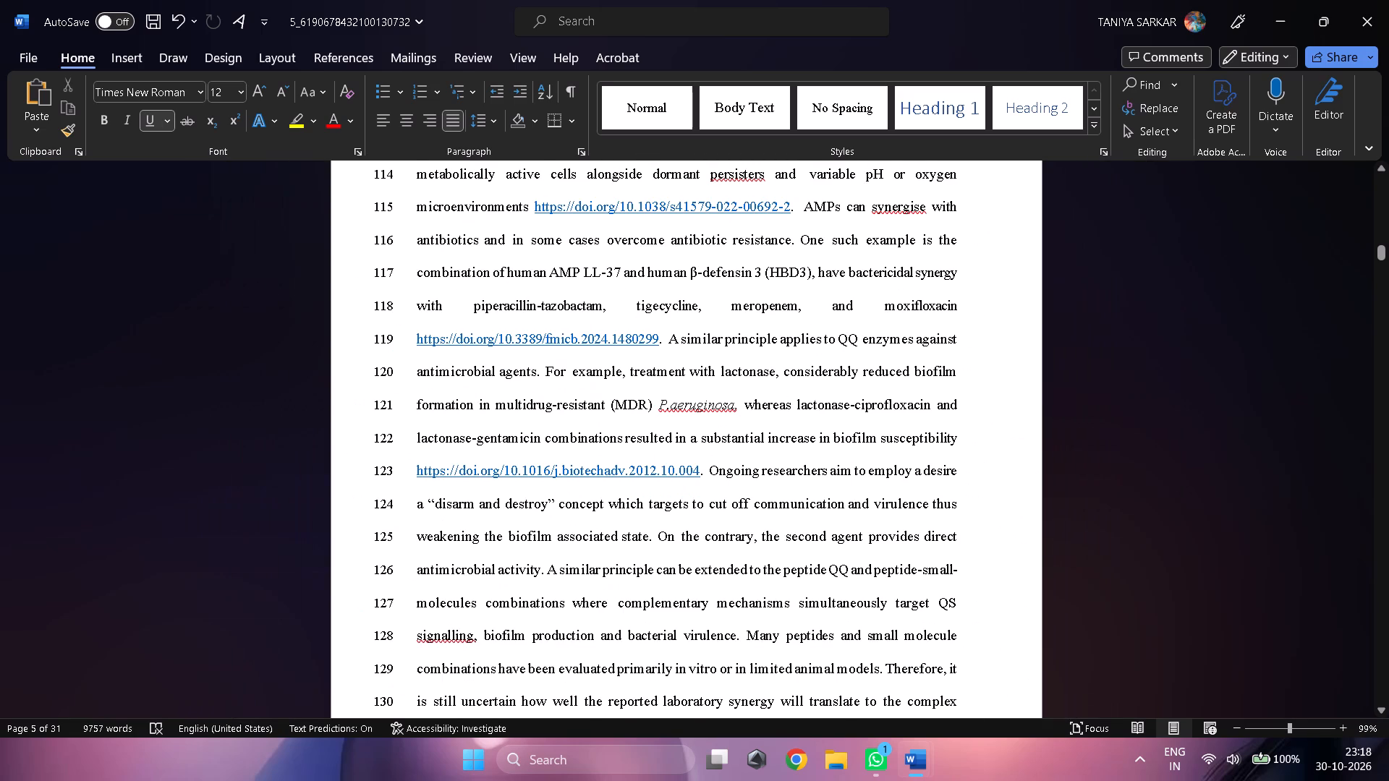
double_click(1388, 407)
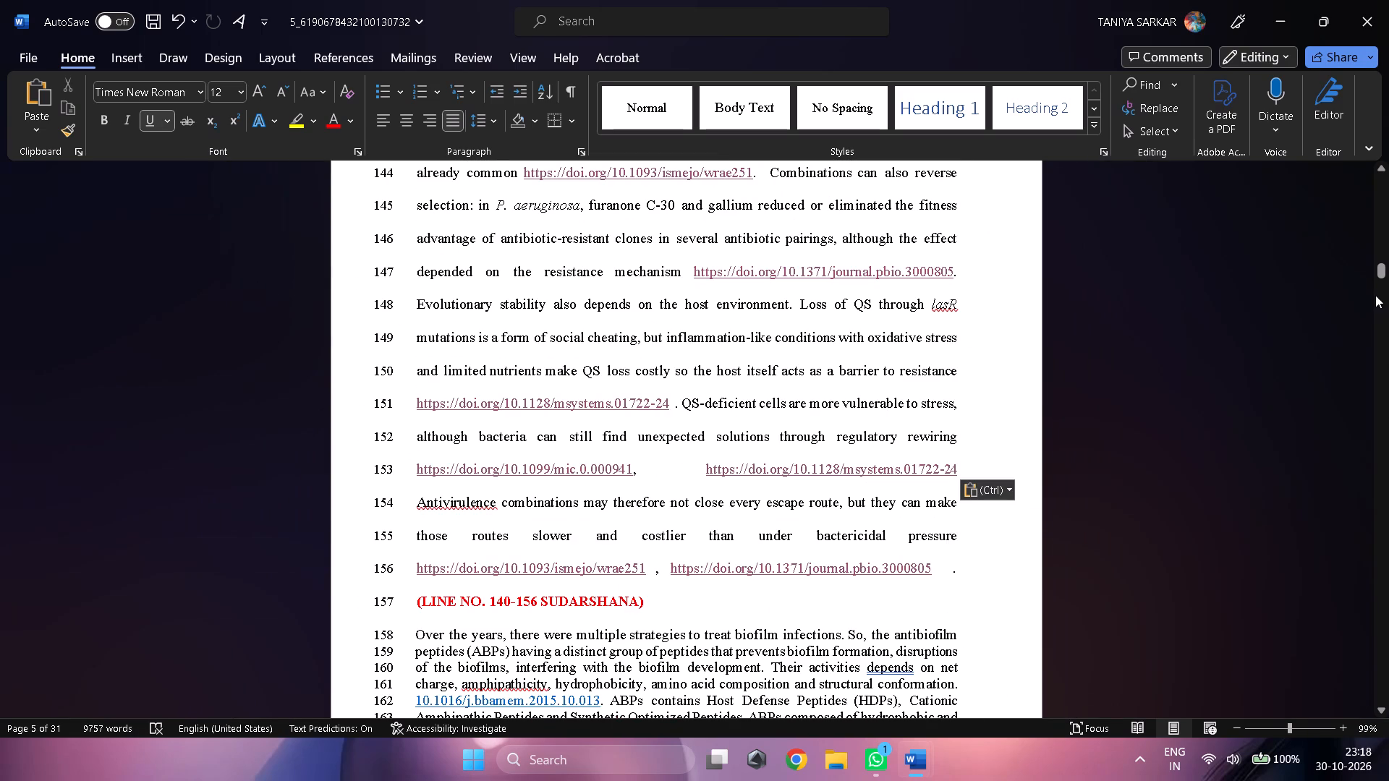
Change the starting line number in the red line-range note at line 157 to 137.
click(1384, 237)
click(1384, 237)
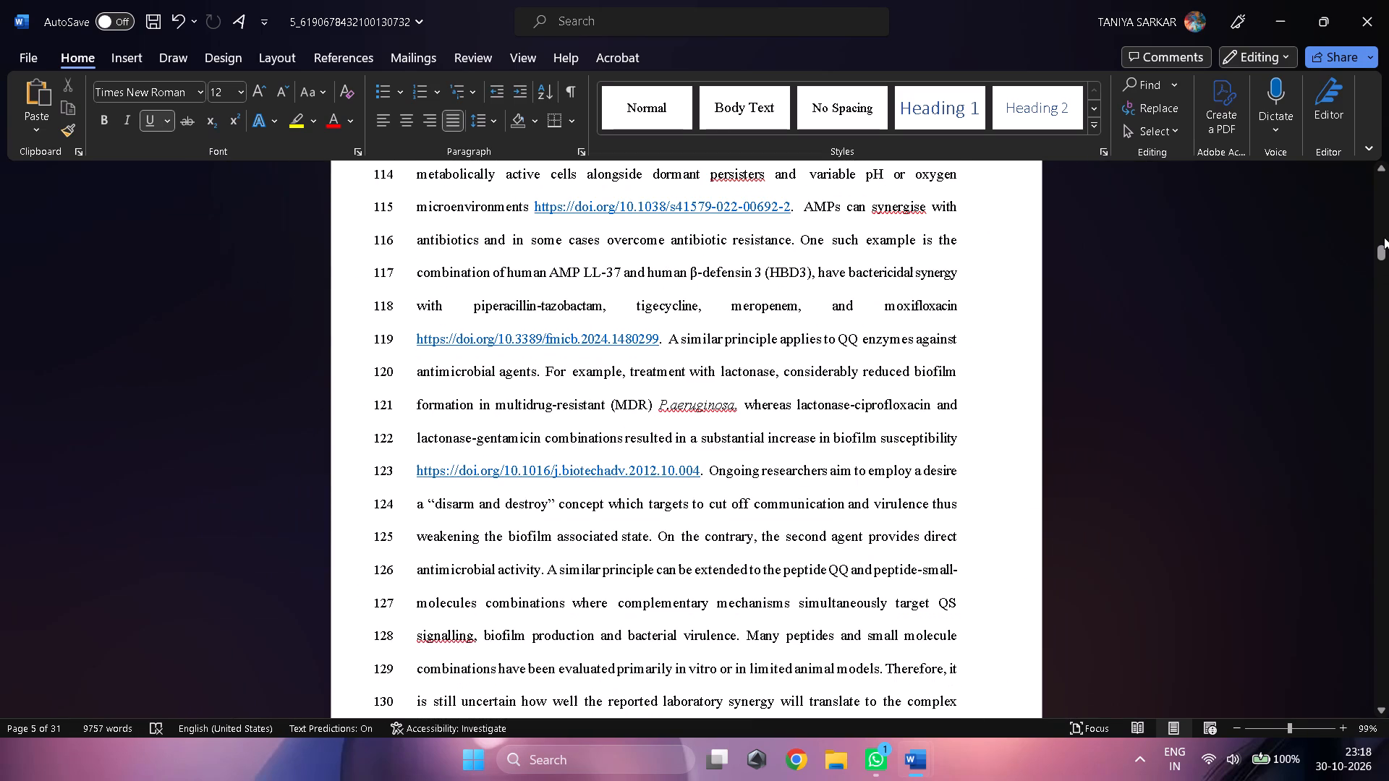
drag(1380, 250, 1388, 262)
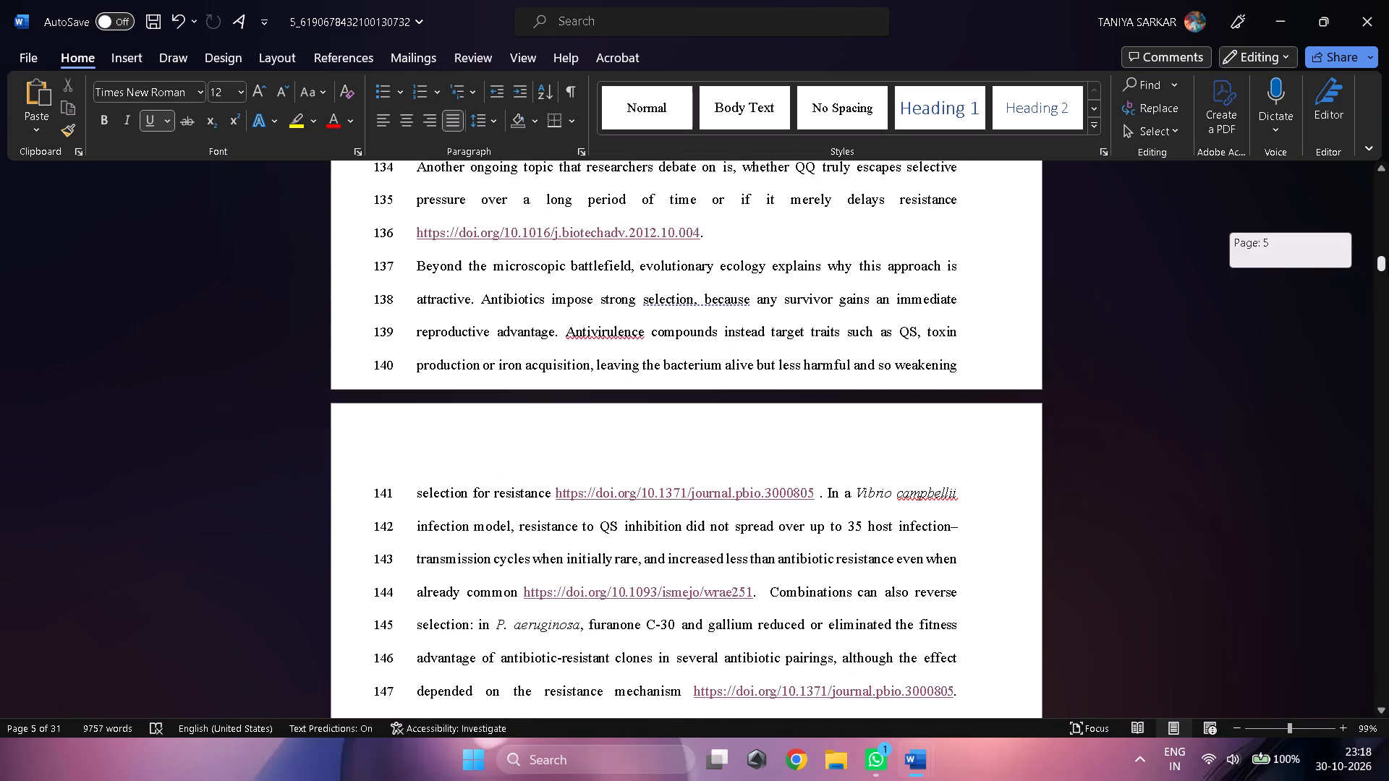
drag(1388, 262, 1388, 268)
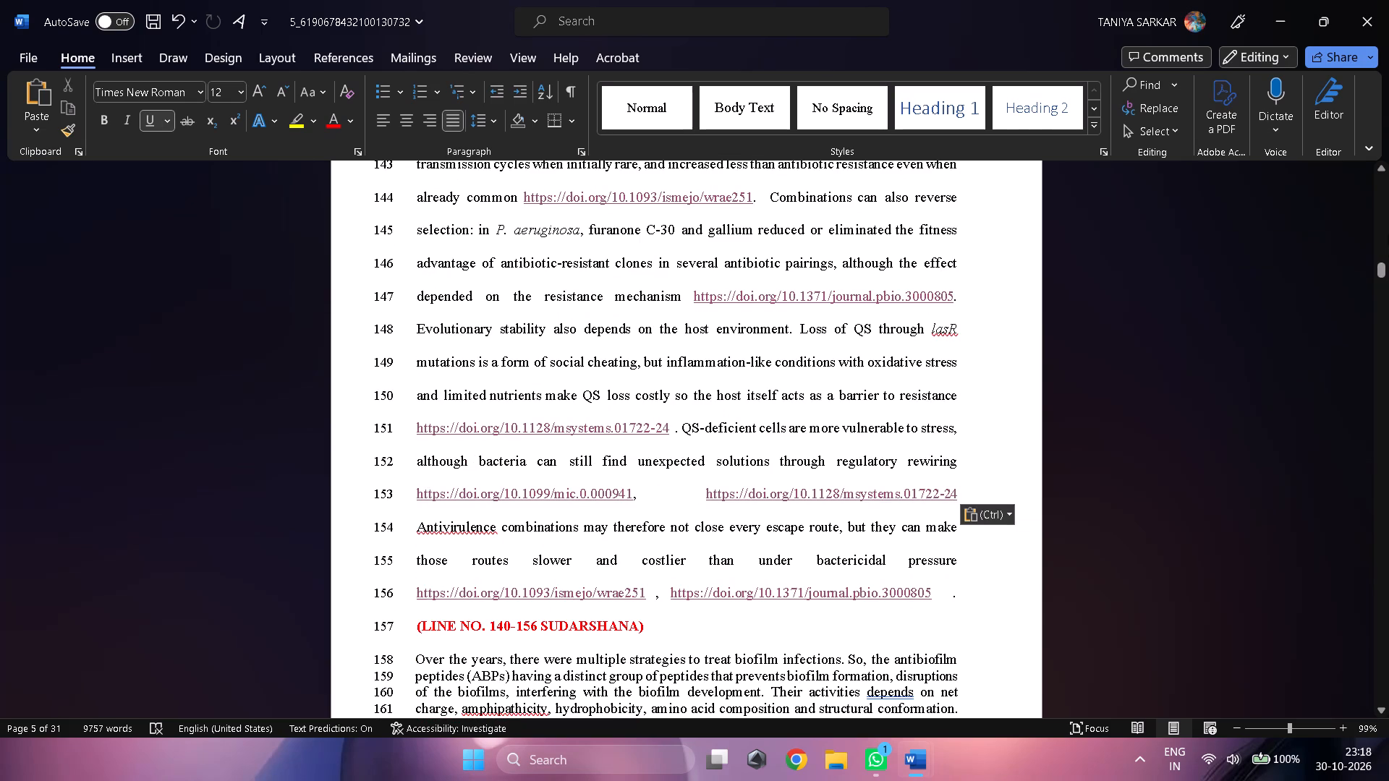
click(1377, 166)
click(1377, 166)
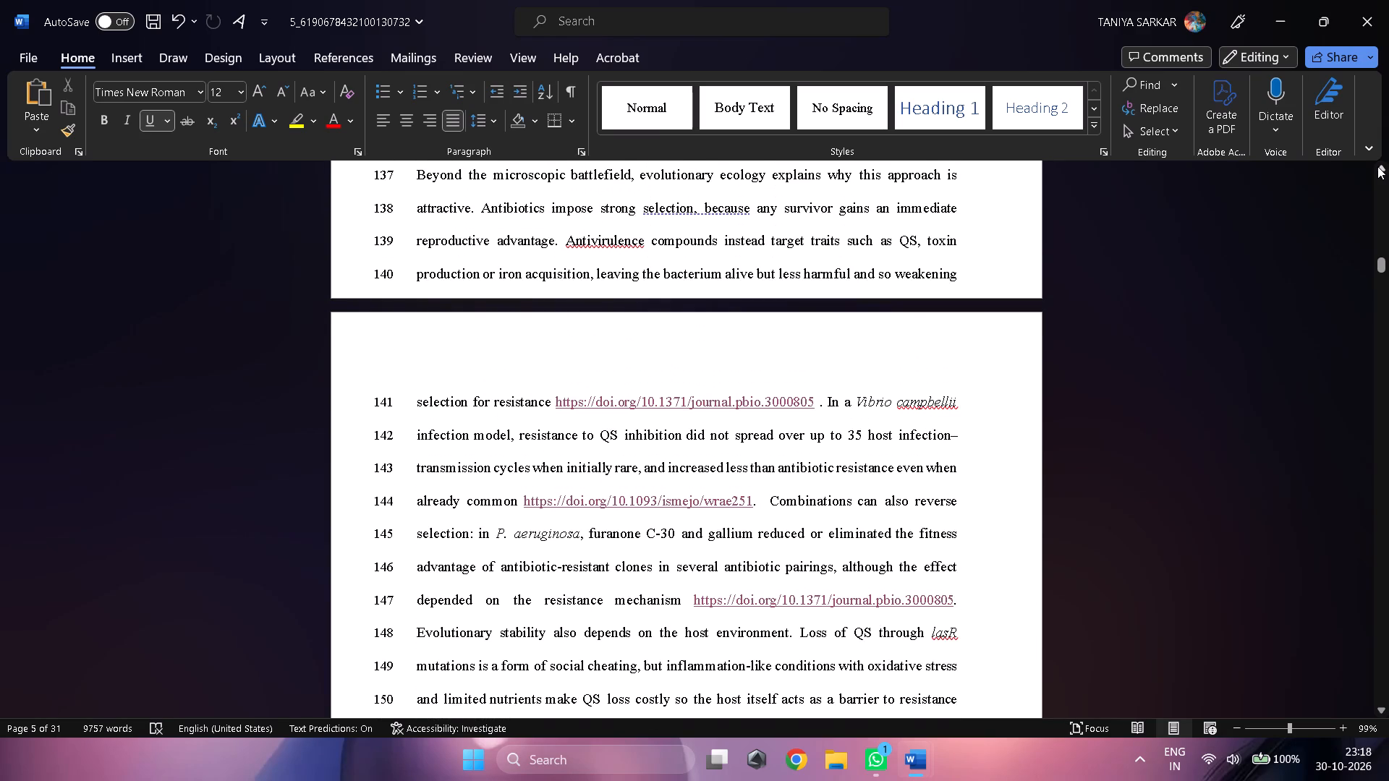
click(1377, 166)
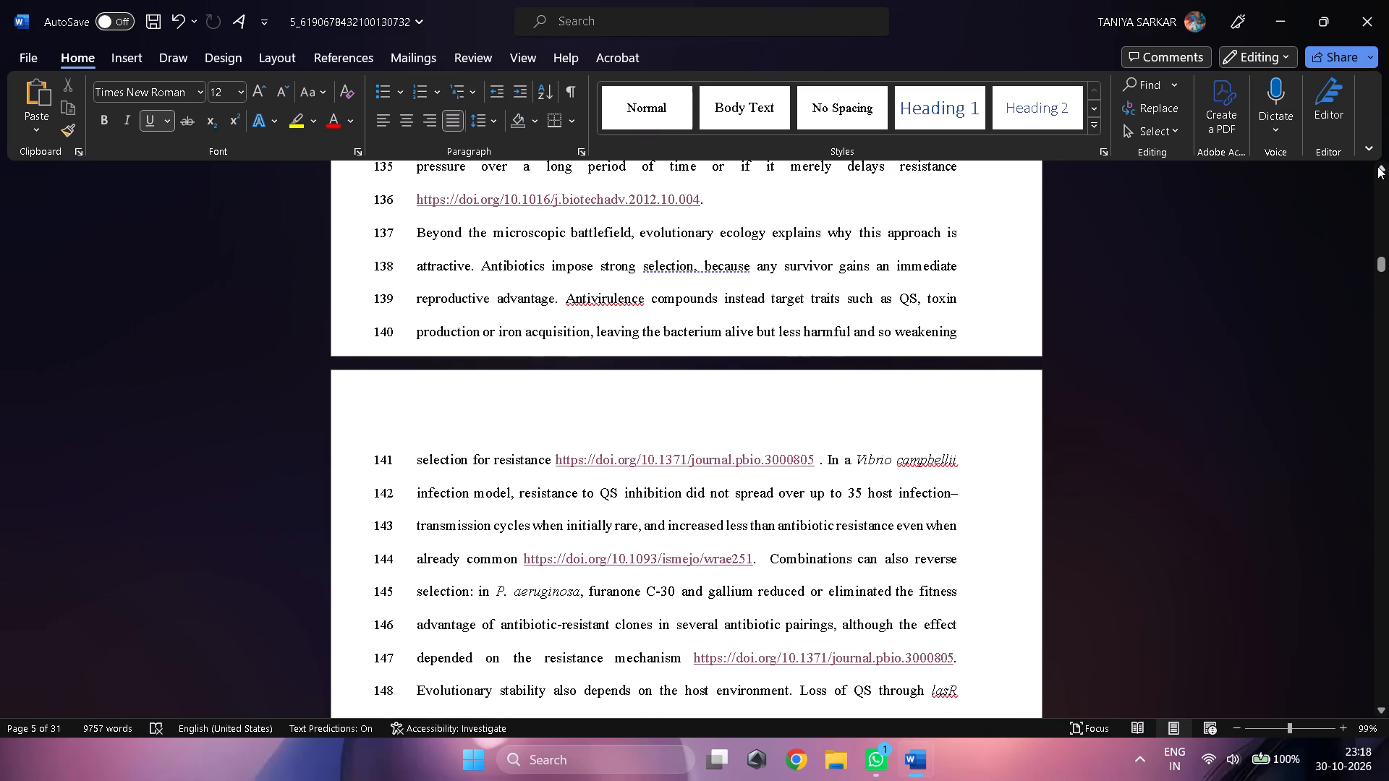
click(1385, 290)
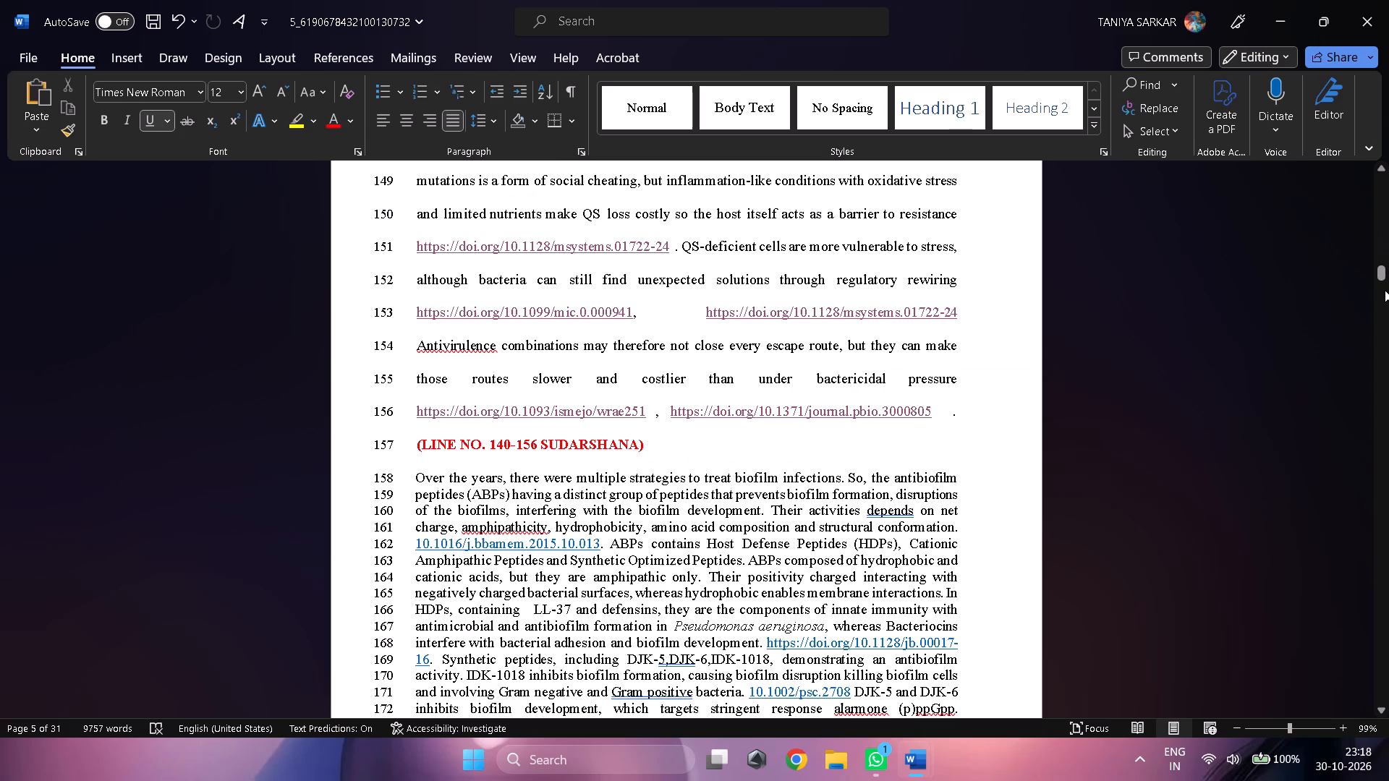
click(1385, 277)
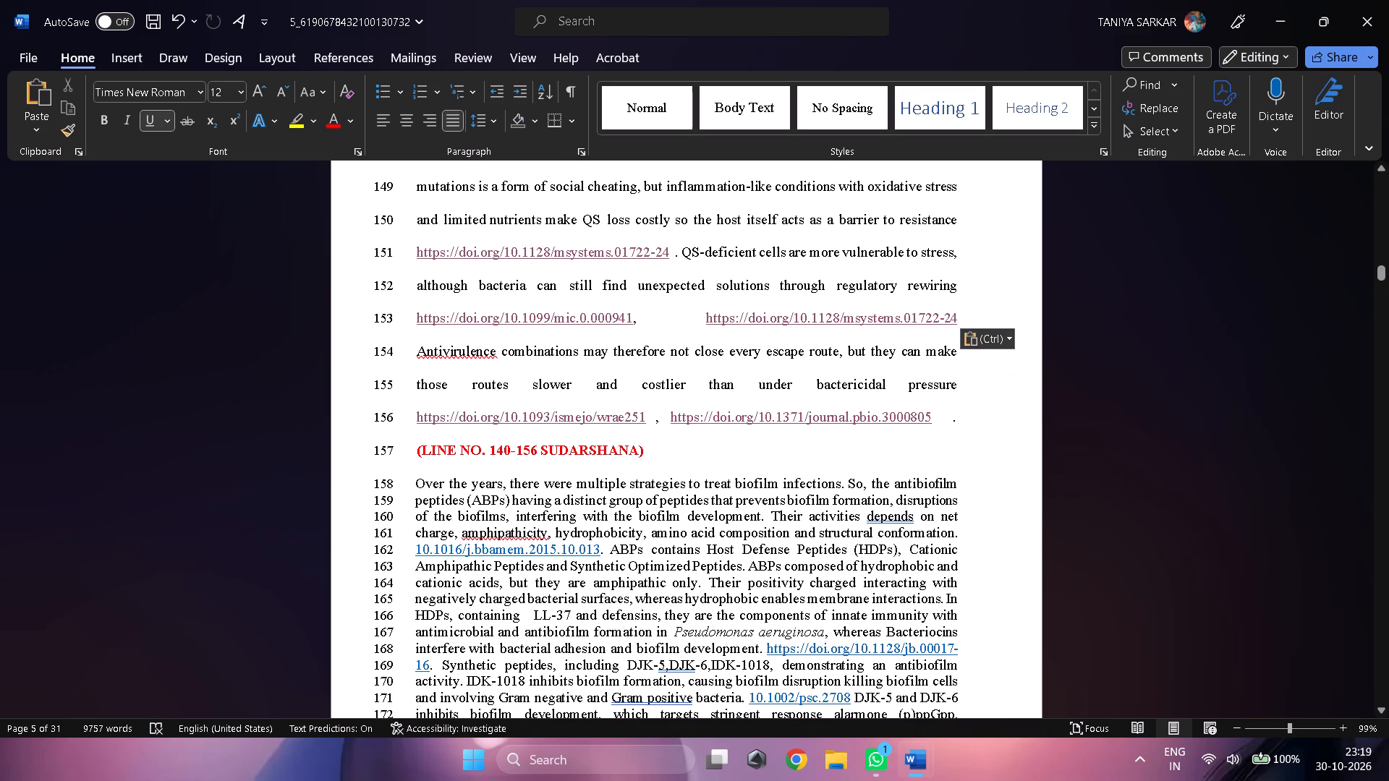
click(510, 448)
key(BackSpace)
key(BackSpace)
text(37)
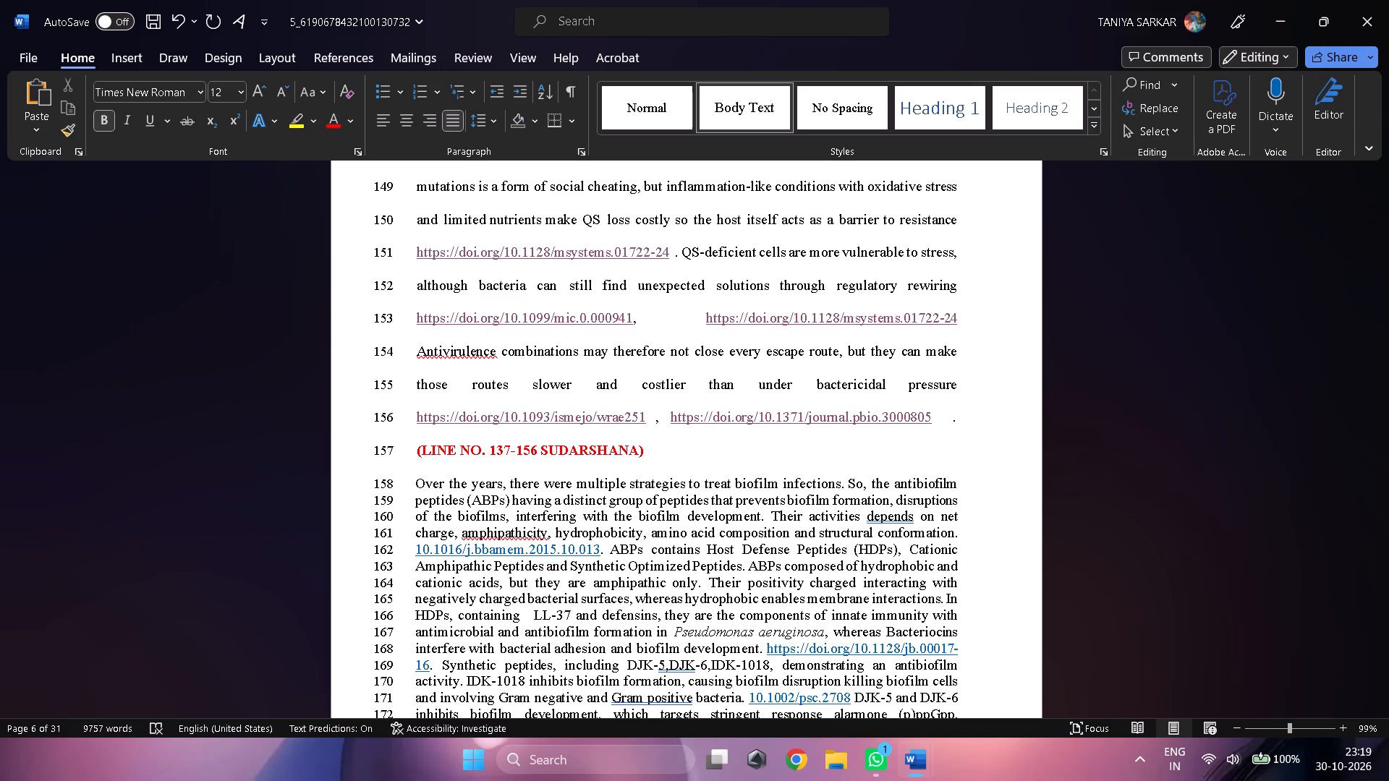
Save the edited manuscript.
click(257, 26)
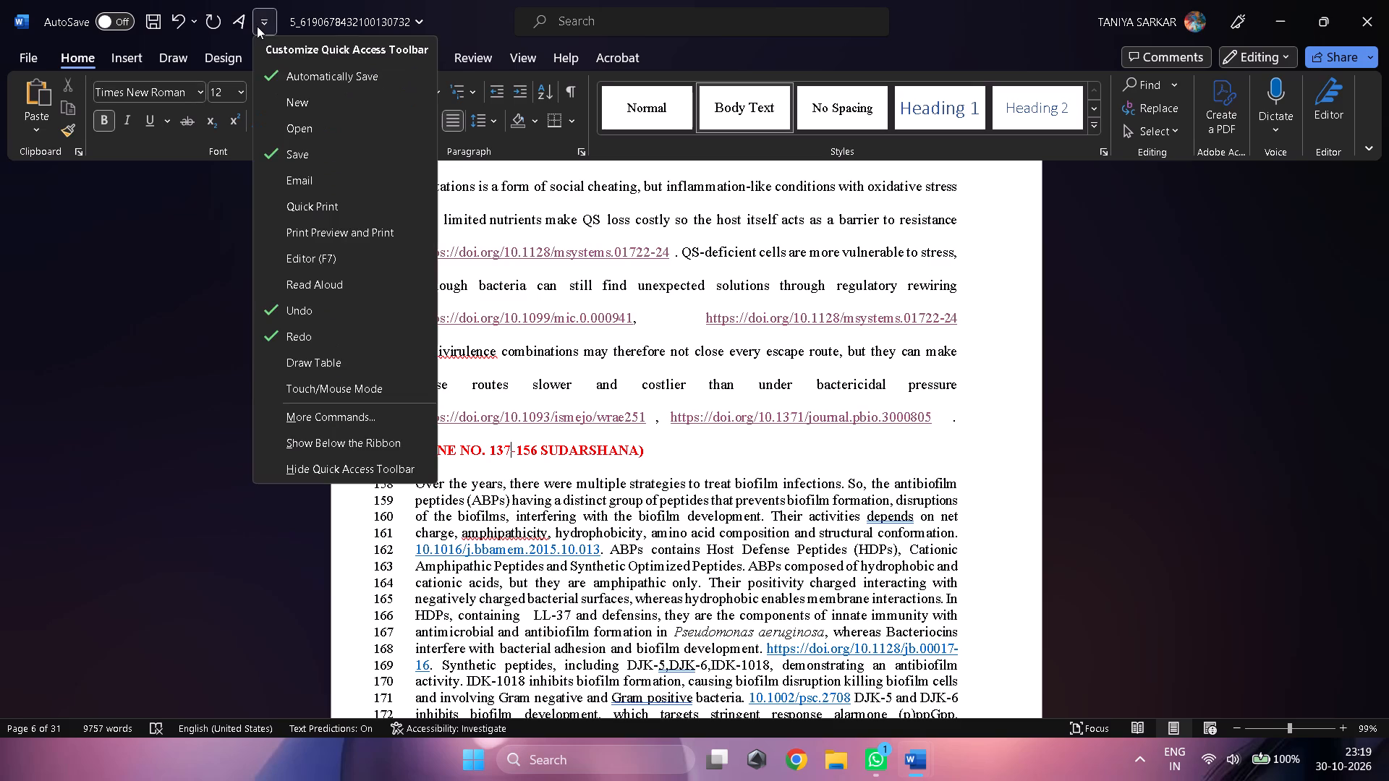
click(257, 26)
click(356, 27)
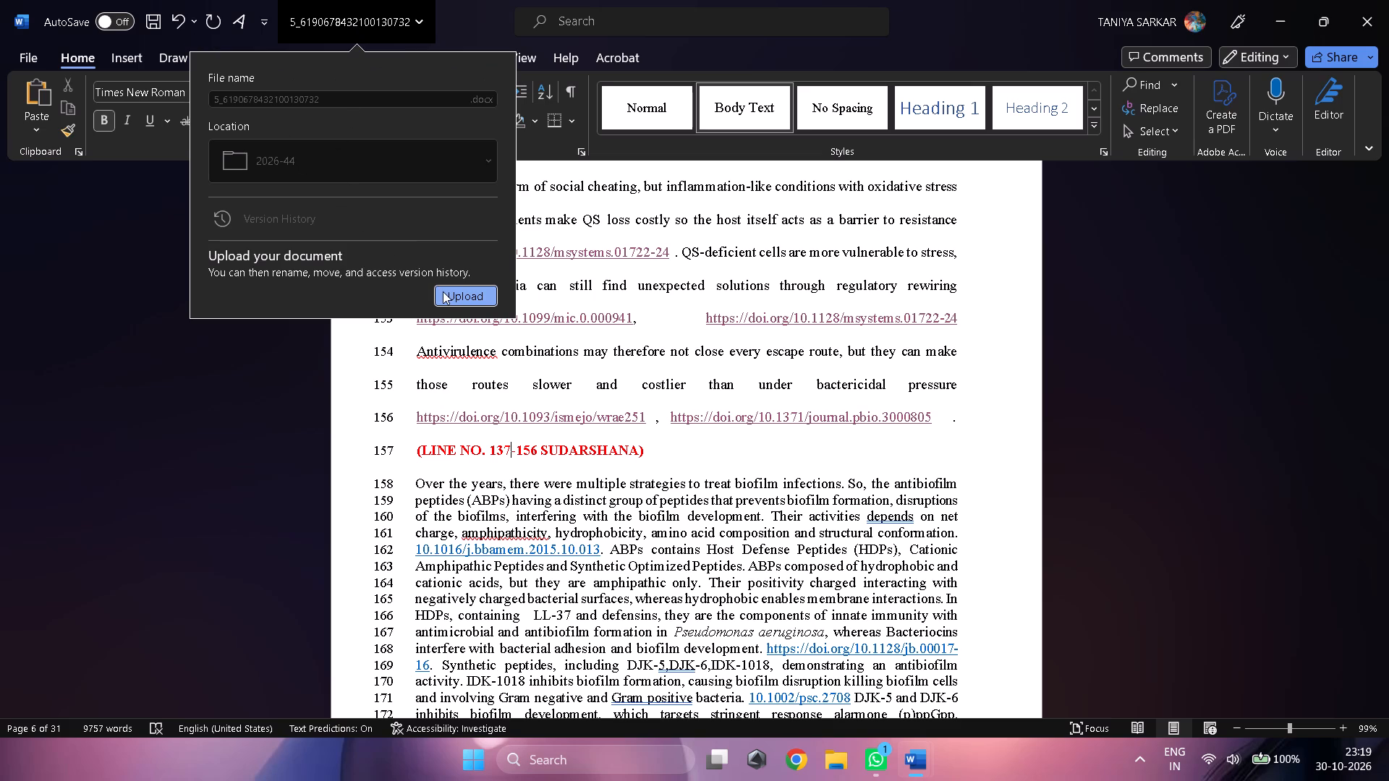
click(153, 23)
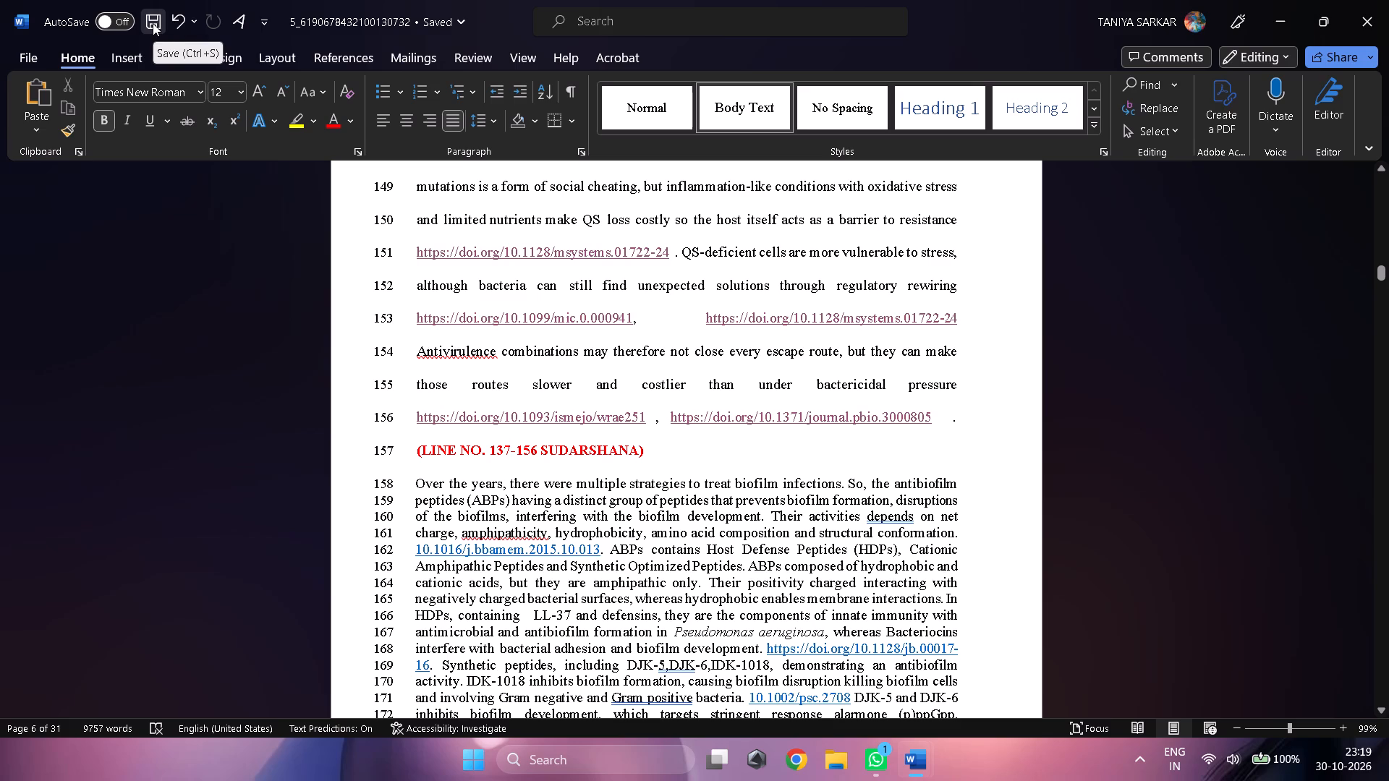
click(153, 23)
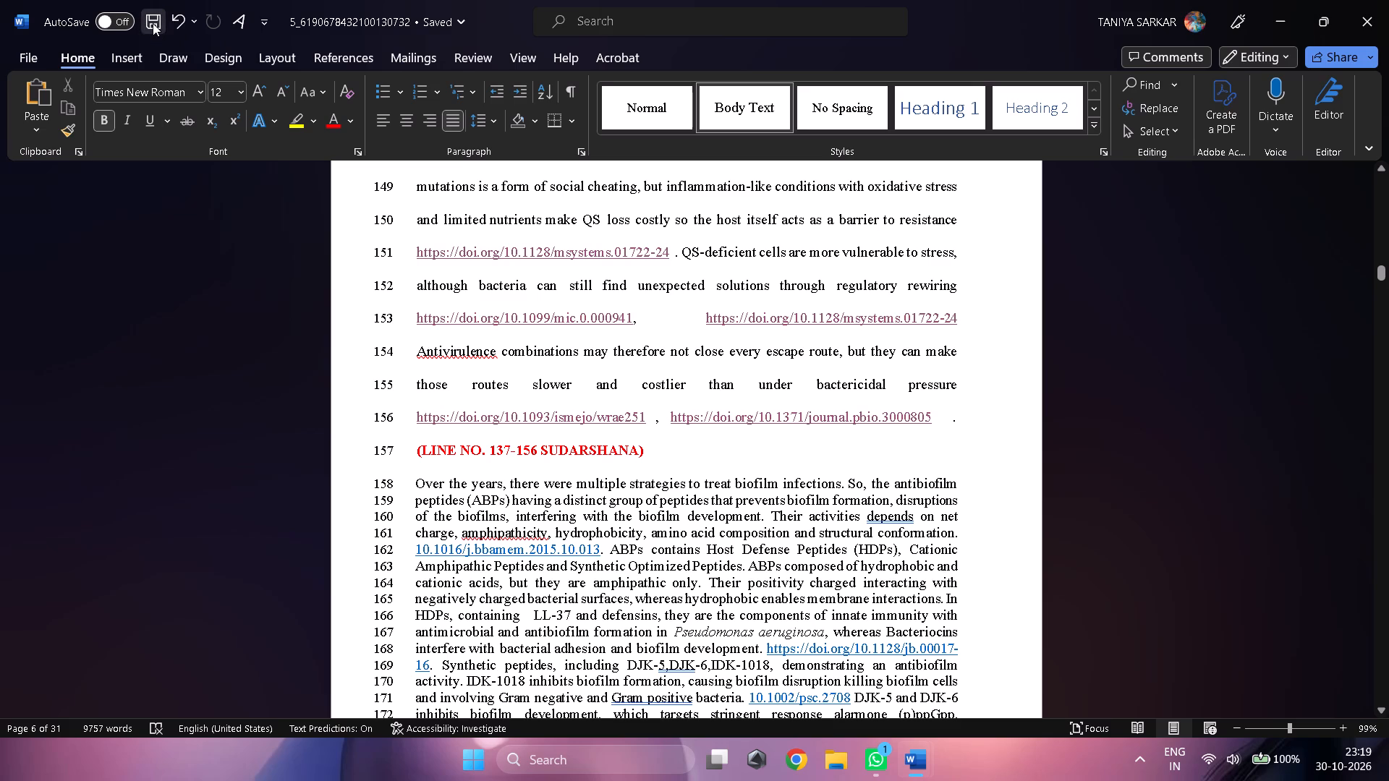
Upload a copy of the manuscript to the OneDrive - Personal location.
click(407, 12)
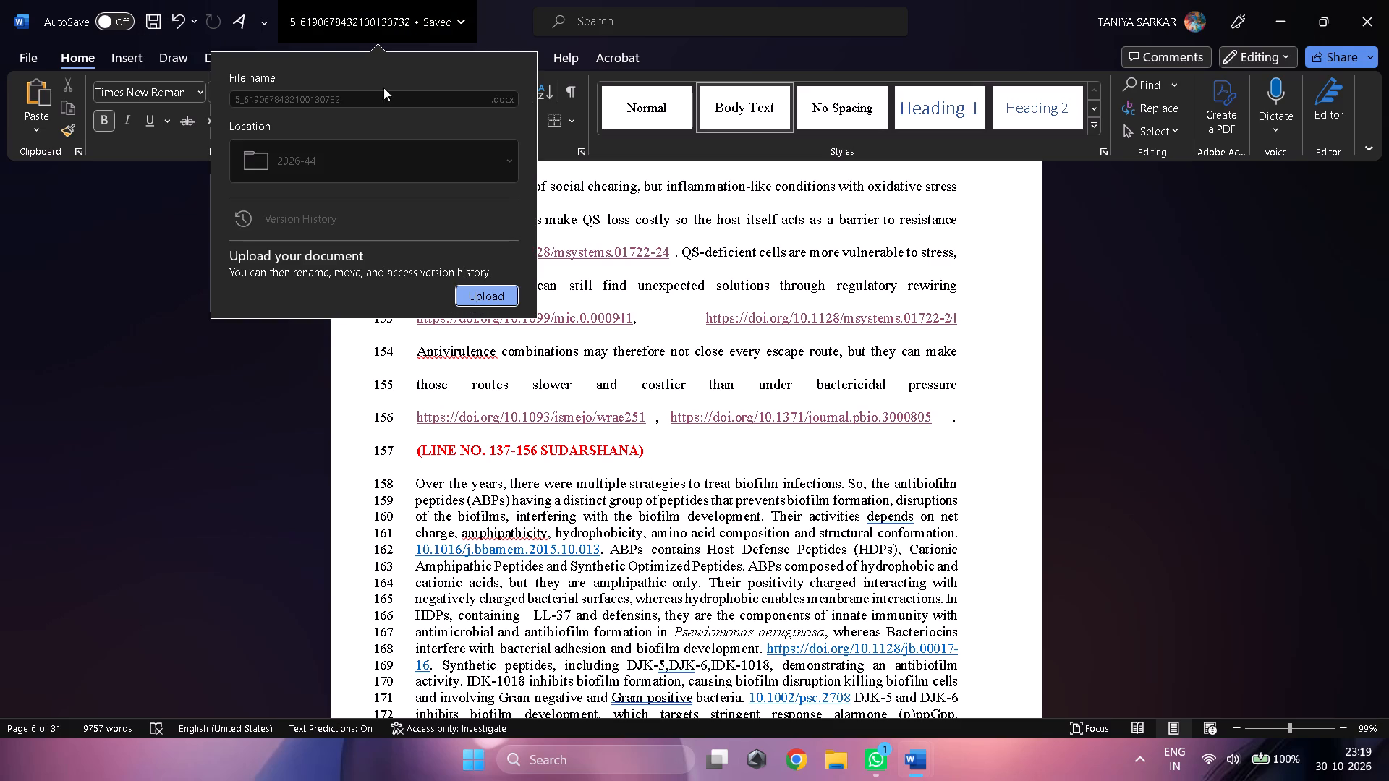
click(483, 296)
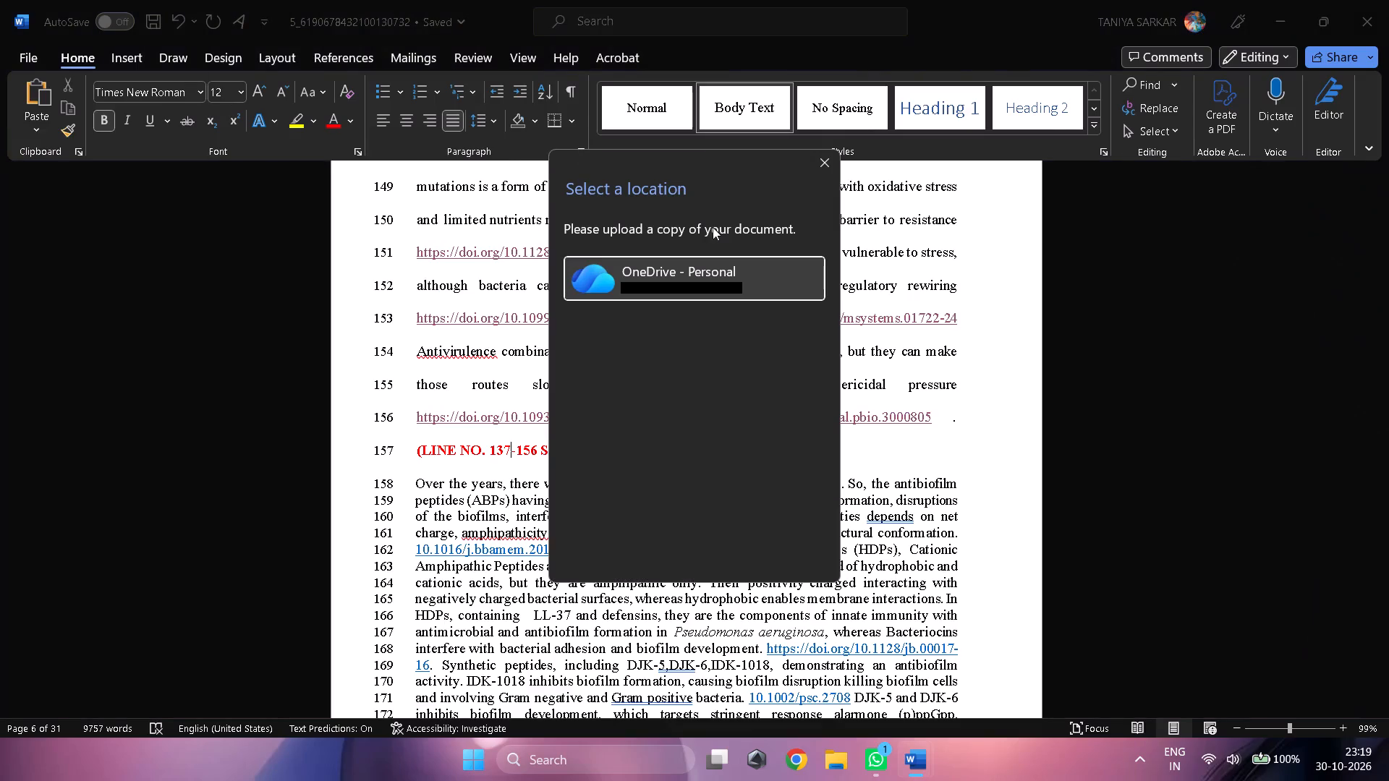
click(764, 282)
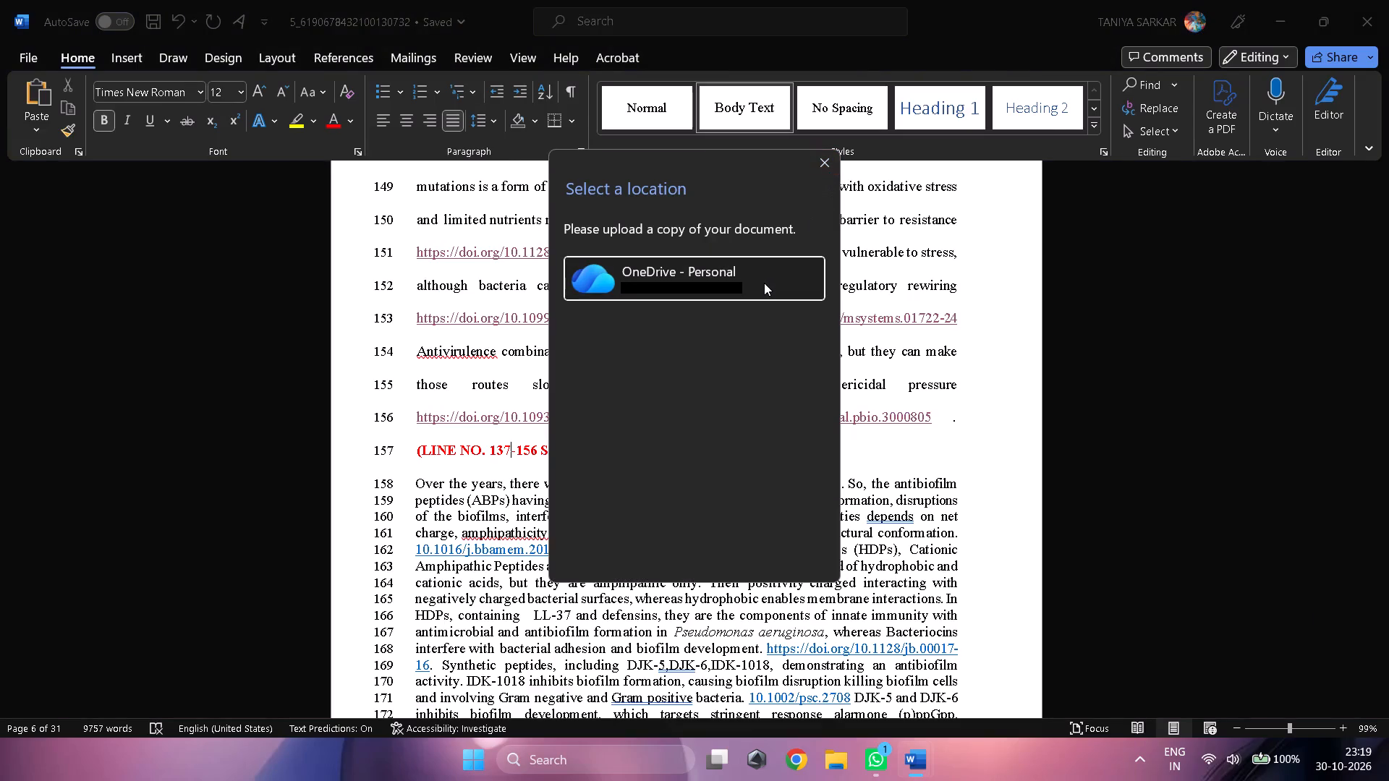
click(730, 278)
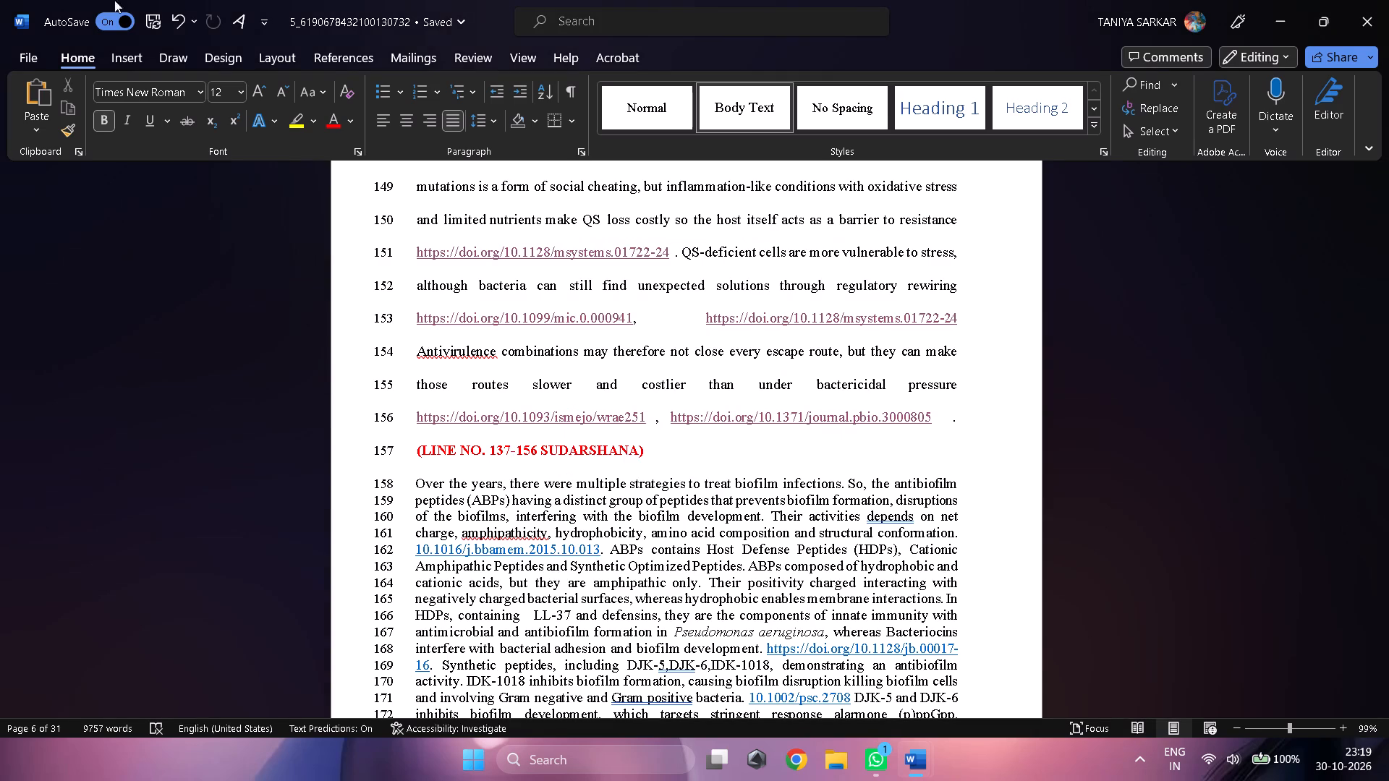
Rename the uploaded manuscript file as HALF EDITTED FILE 1.0, keeping it in the OneDrive Documents folder.
click(353, 26)
drag(345, 96, 247, 103)
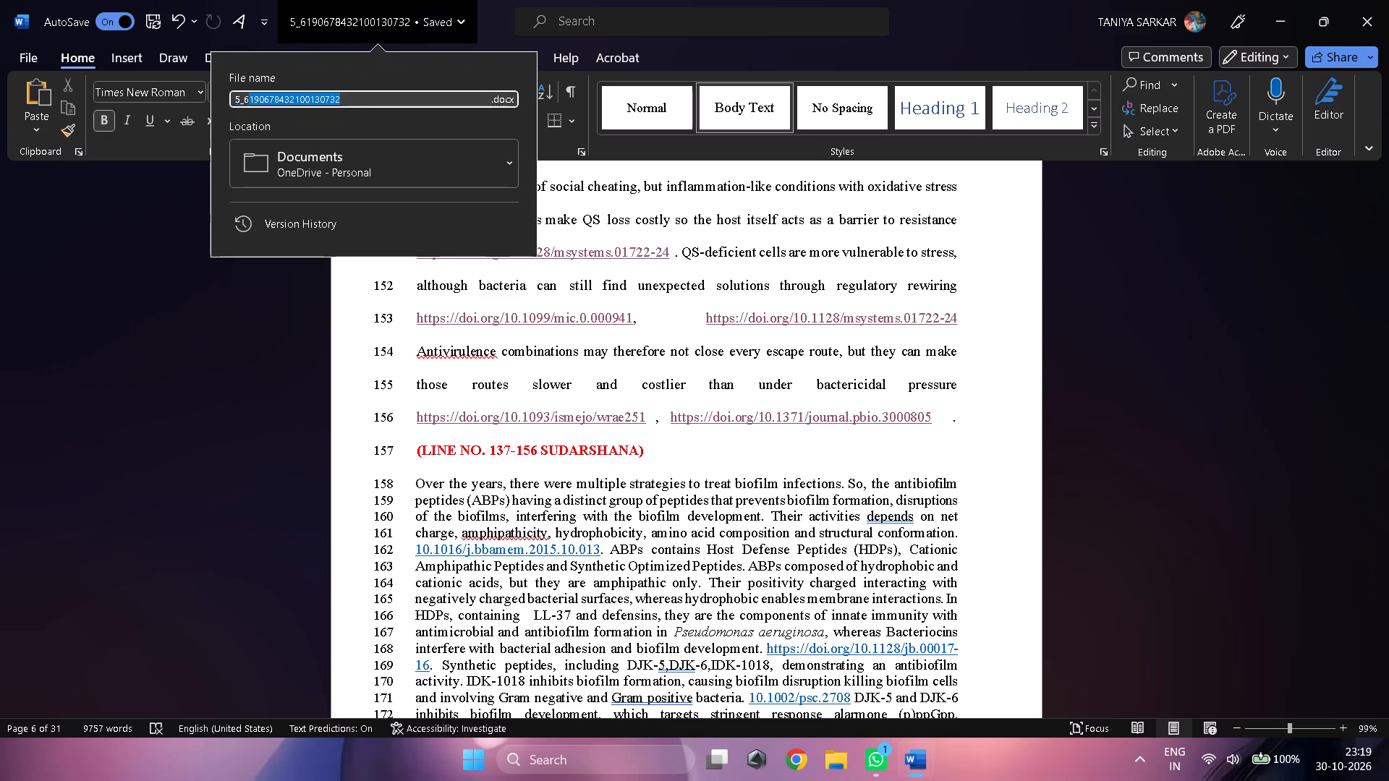
drag(247, 103, 221, 106)
key(BackSpace)
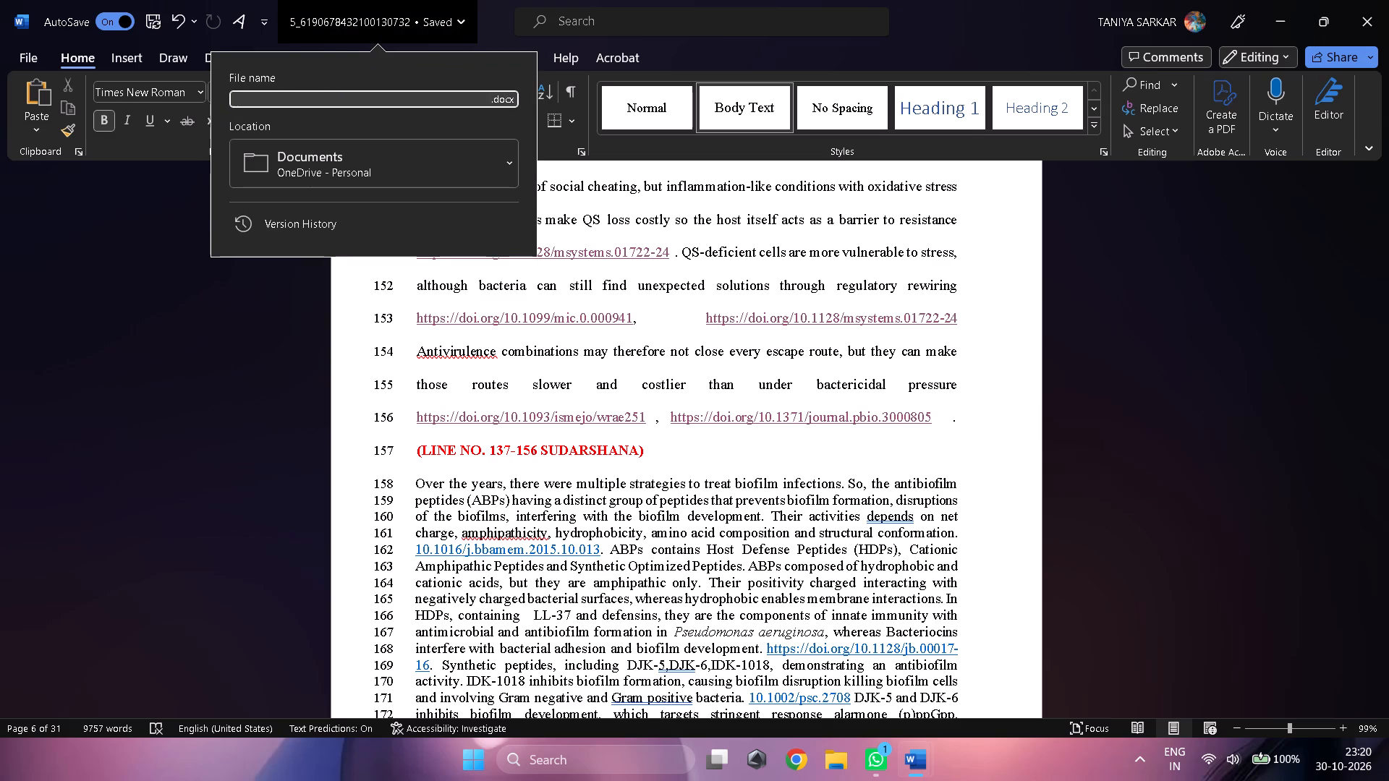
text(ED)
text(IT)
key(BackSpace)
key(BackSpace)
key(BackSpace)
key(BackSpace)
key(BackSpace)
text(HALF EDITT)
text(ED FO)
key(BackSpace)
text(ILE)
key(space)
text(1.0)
click(422, 95)
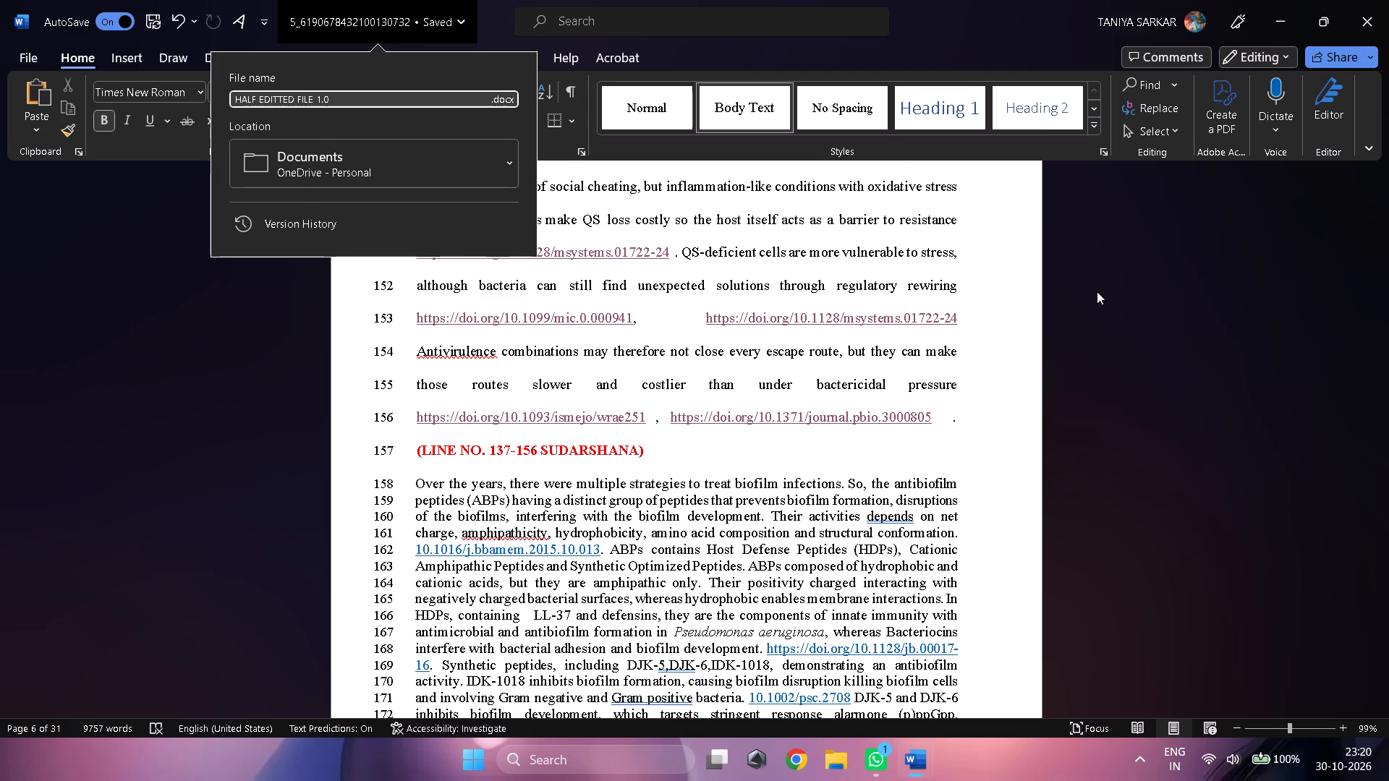
Apply the new file name HALF EDITTED FILE 1.0 to the manuscript and return to the document.
click(1097, 291)
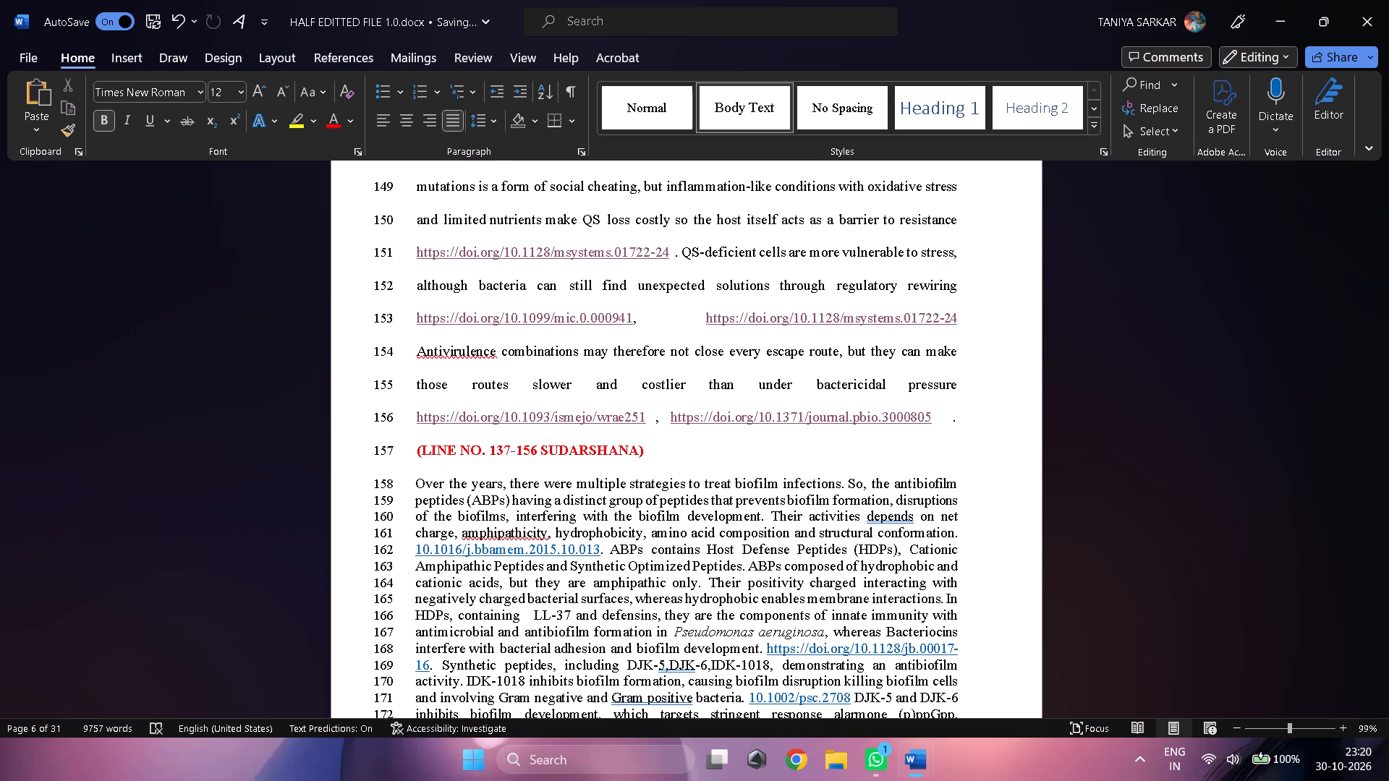
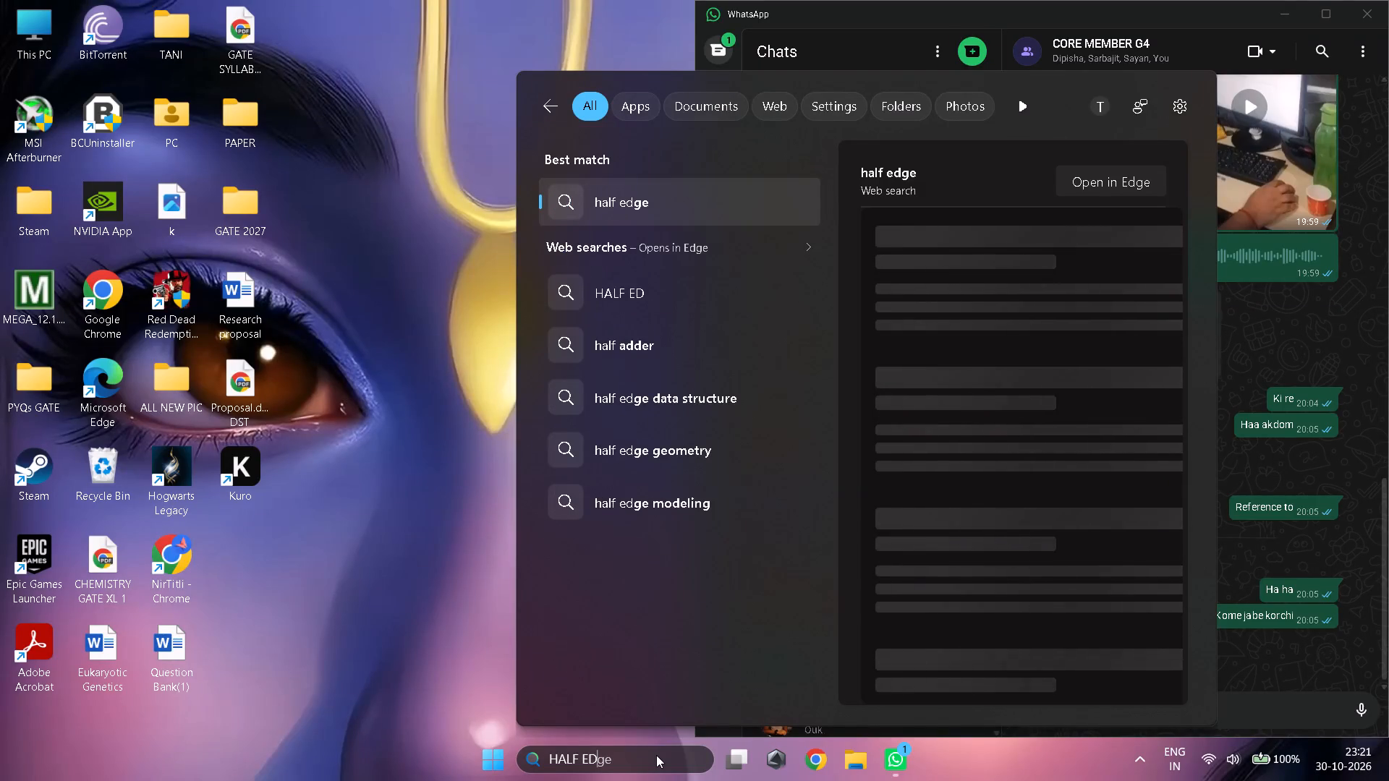
Search the computer's documents for HALF EDITTED and open the search in File Explorer.
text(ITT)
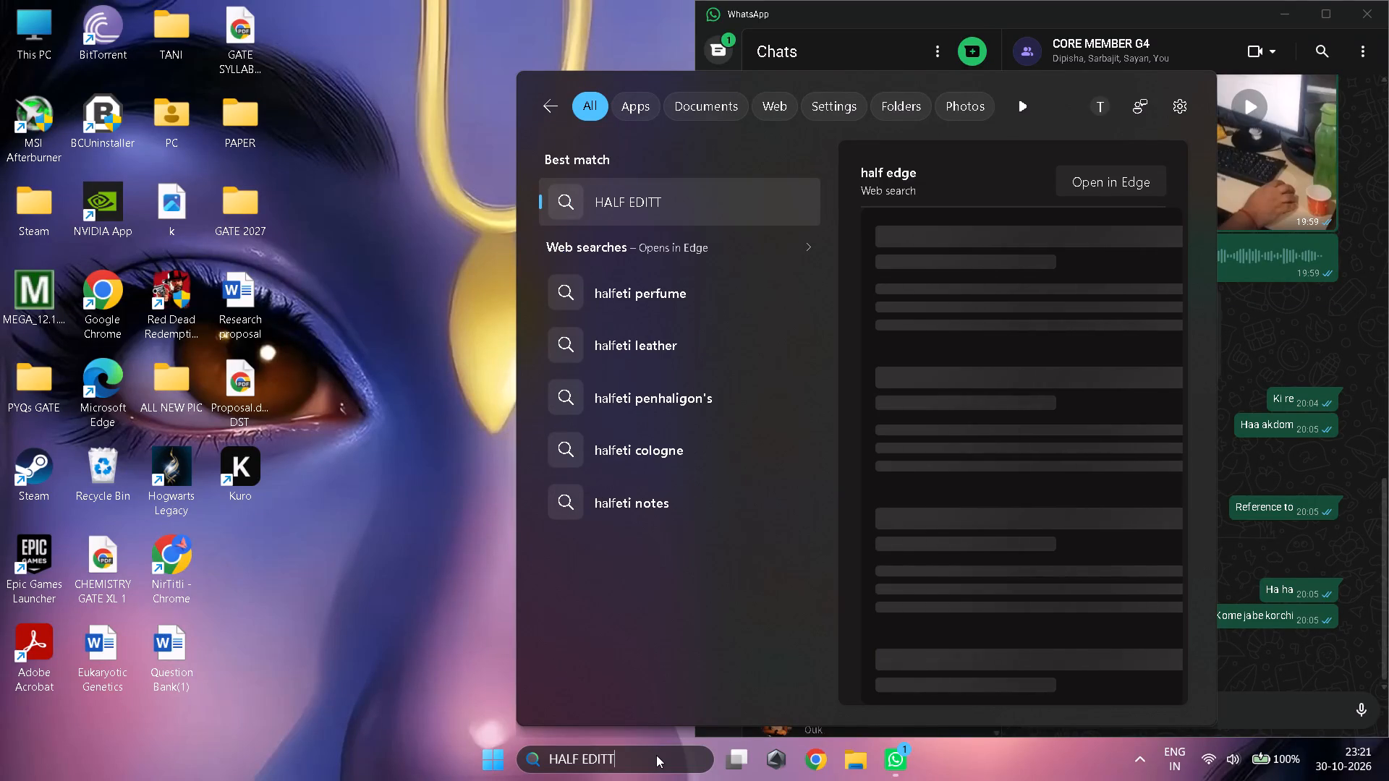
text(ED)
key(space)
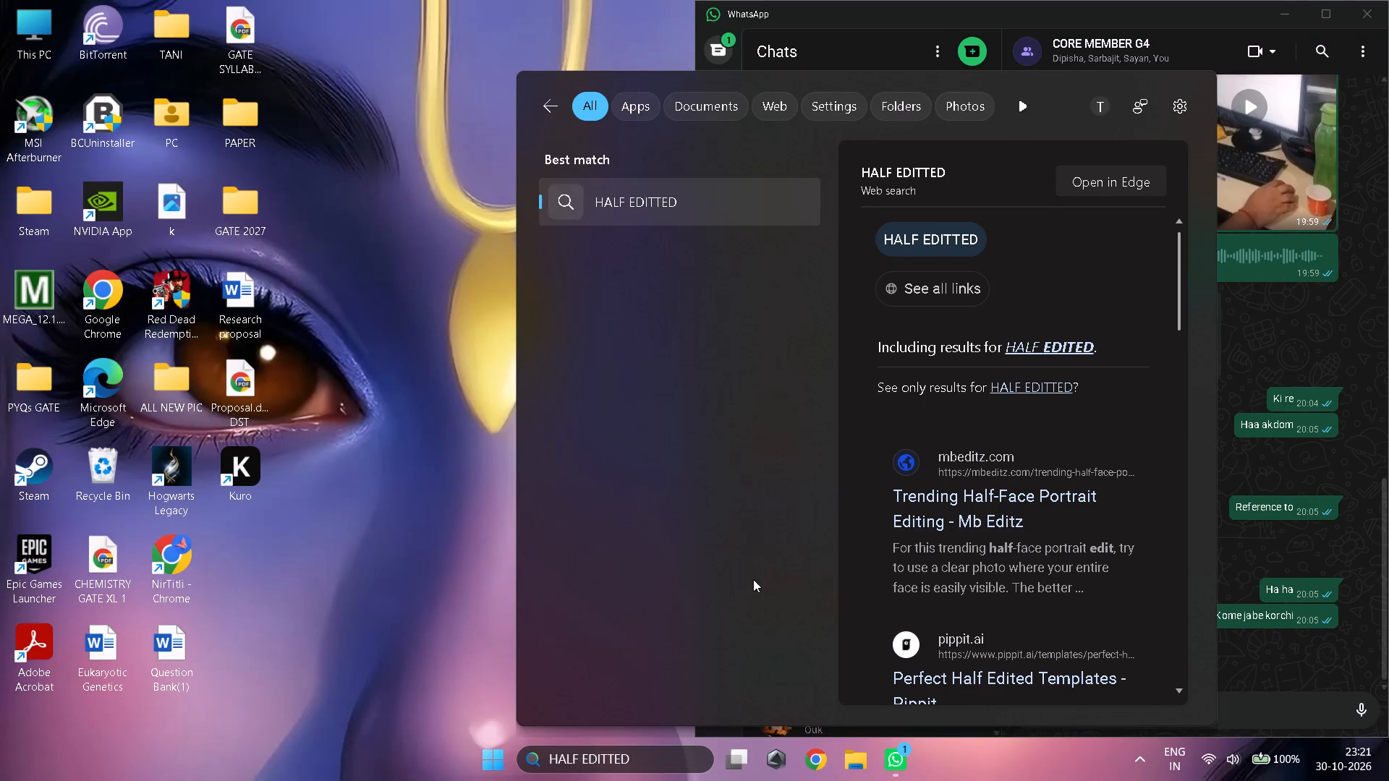
click(707, 112)
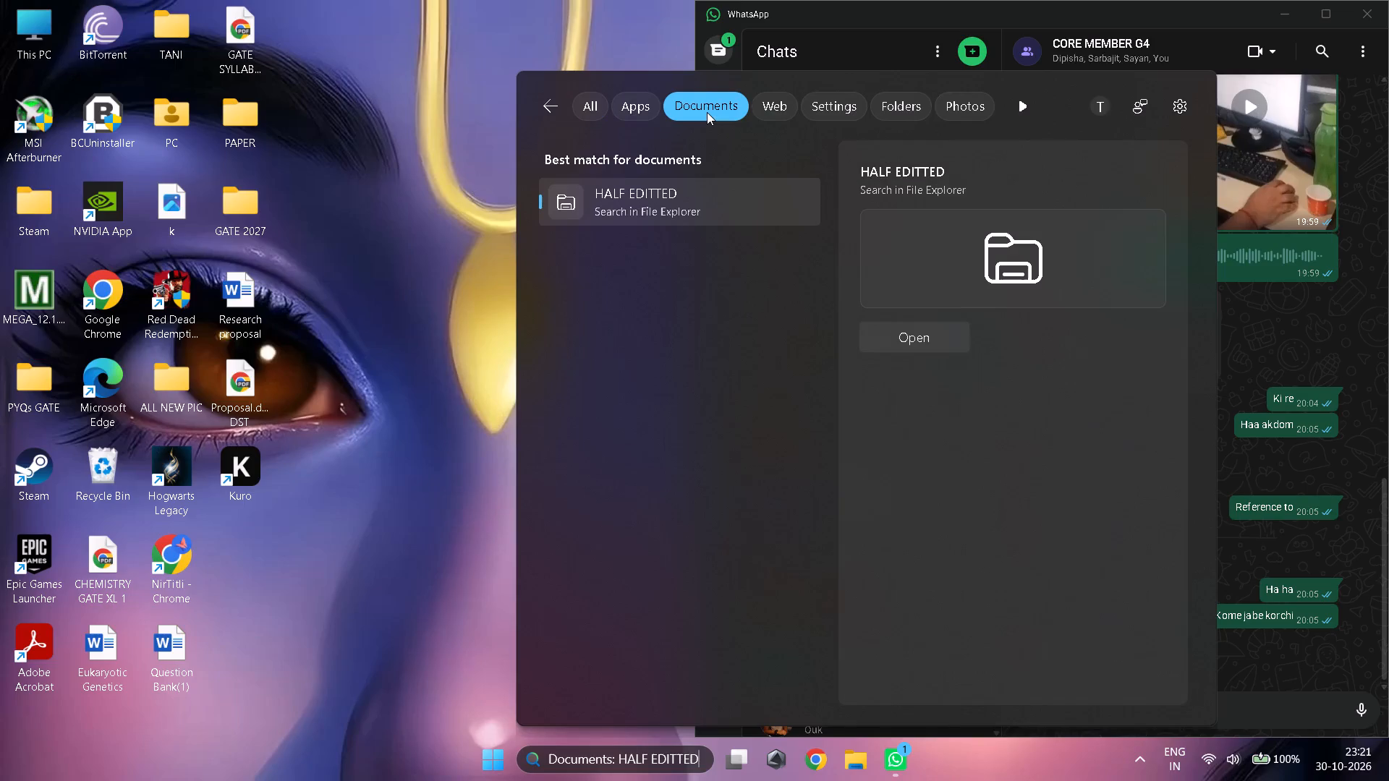
click(655, 202)
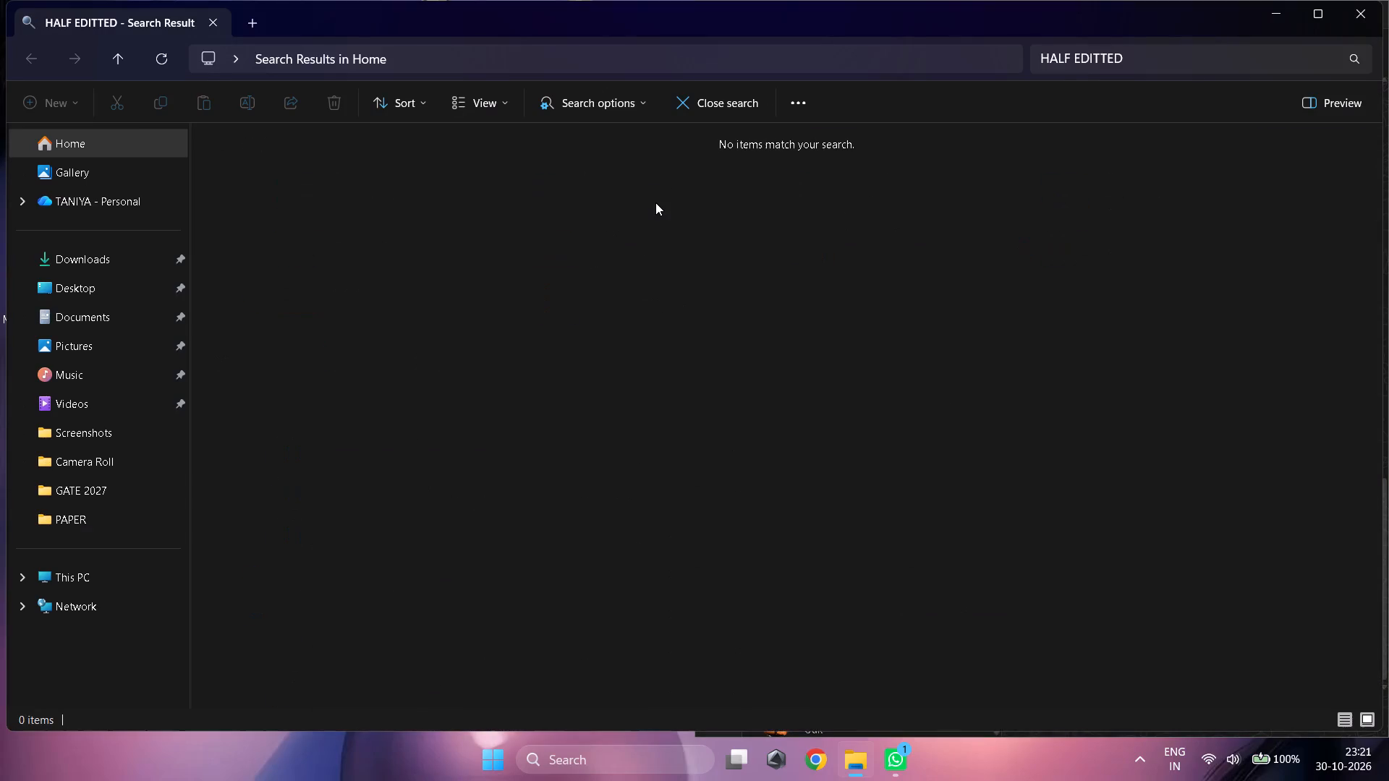
Look through the Downloads folder for the half-edited manuscript file.
click(120, 266)
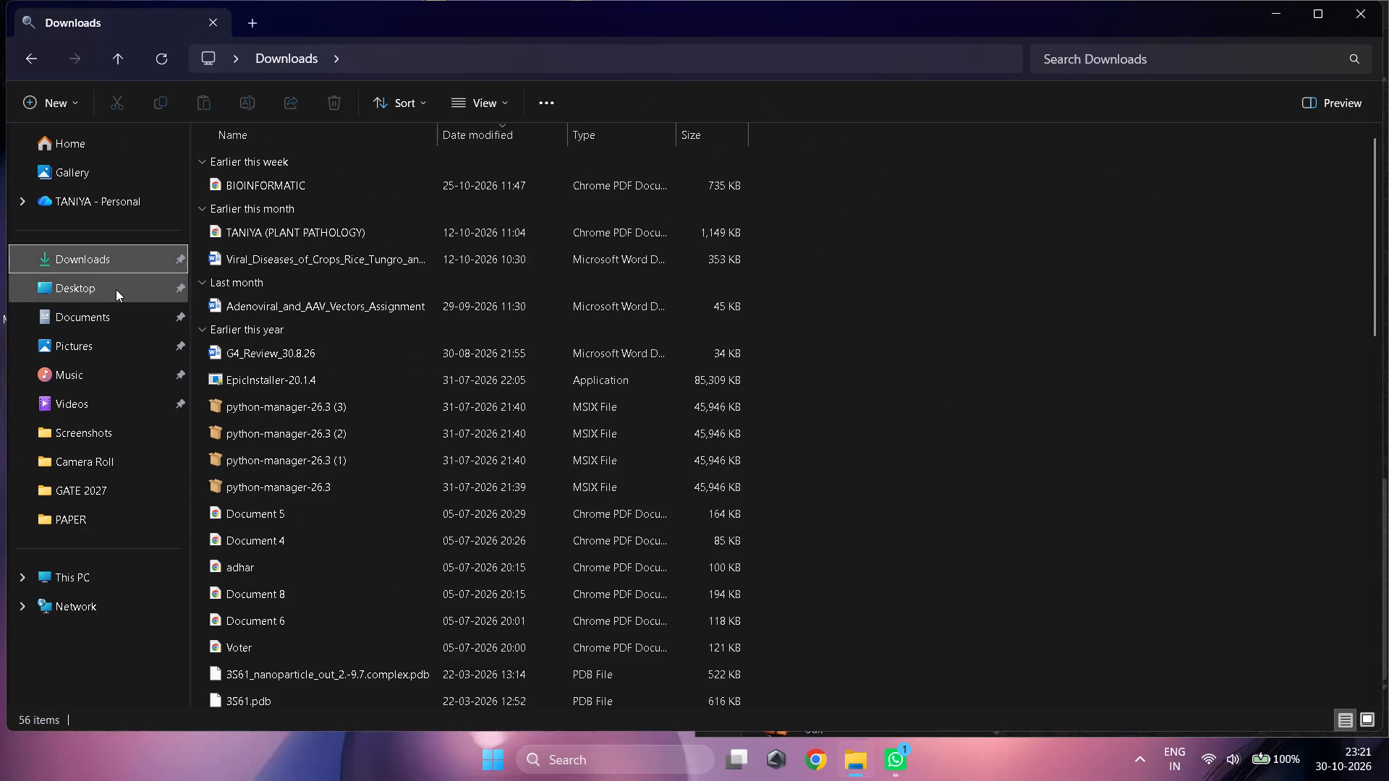
drag(1377, 228, 1377, 240)
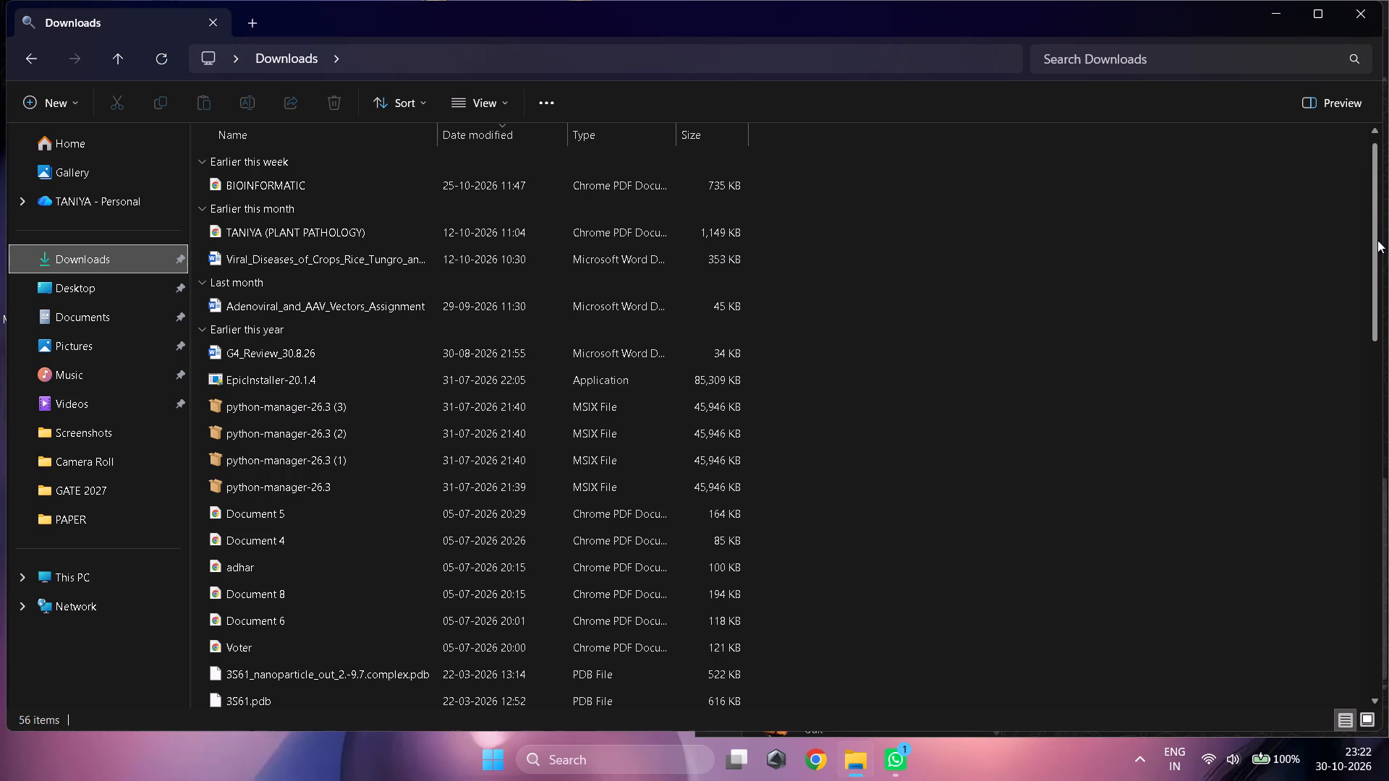
drag(1377, 240, 1377, 512)
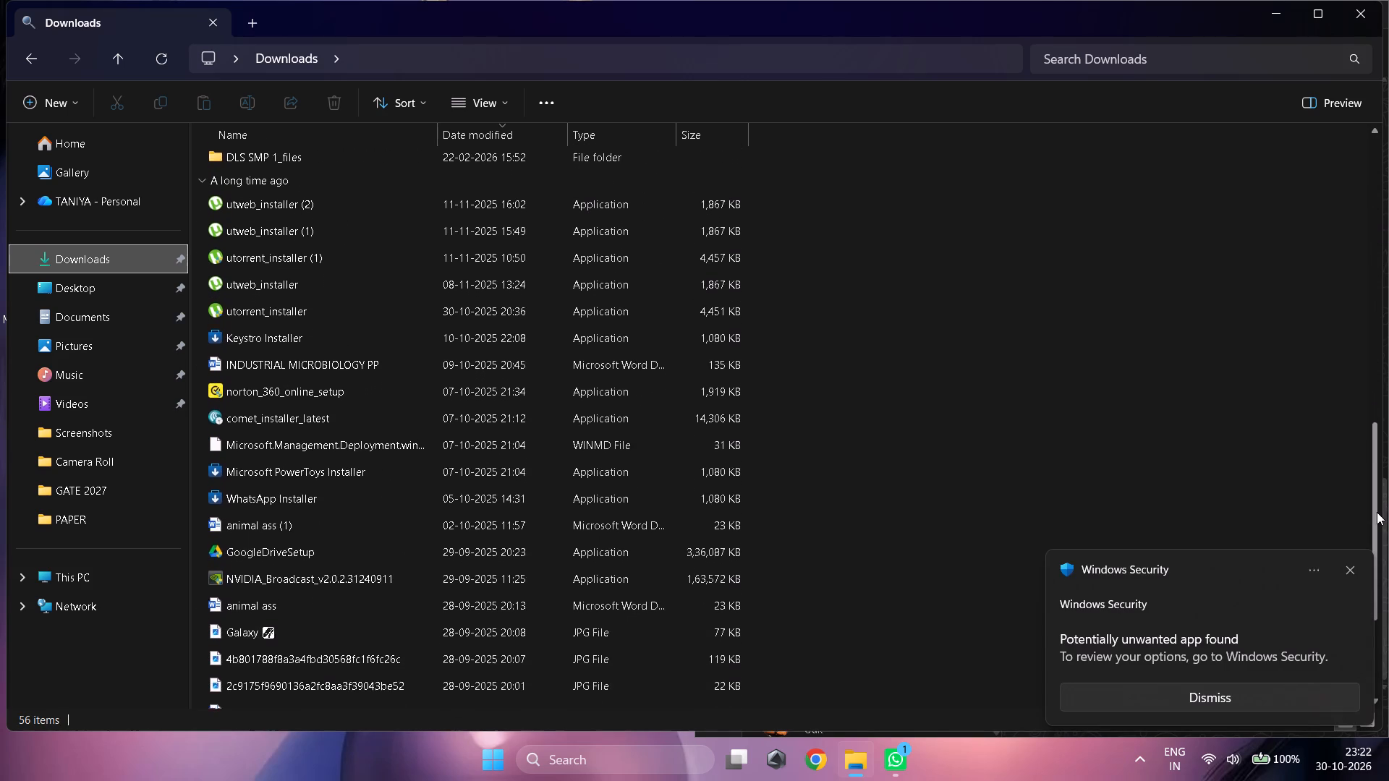
drag(1377, 512, 1388, 566)
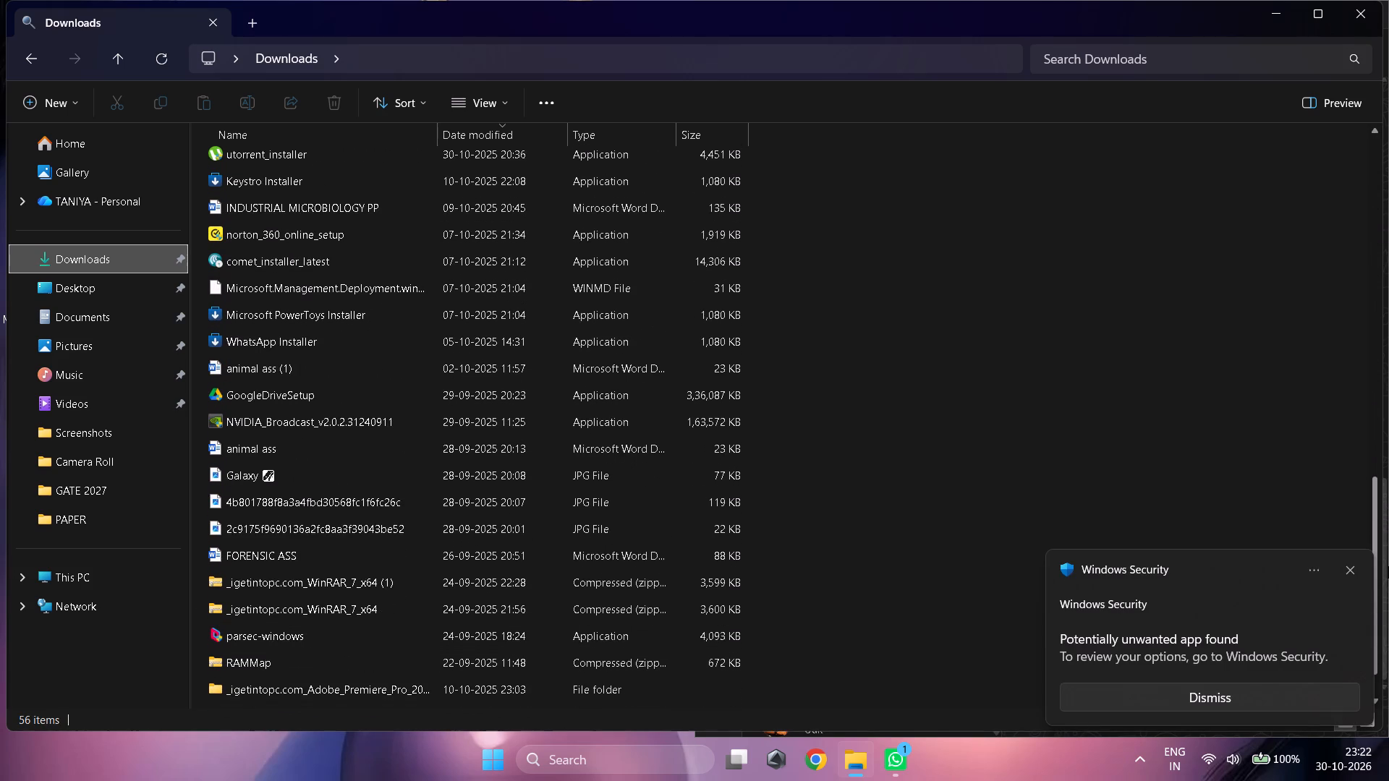
Look through the top-level contents of the OS (C:) drive and the New Volume (D:) drive from This PC.
drag(1388, 566, 1388, 637)
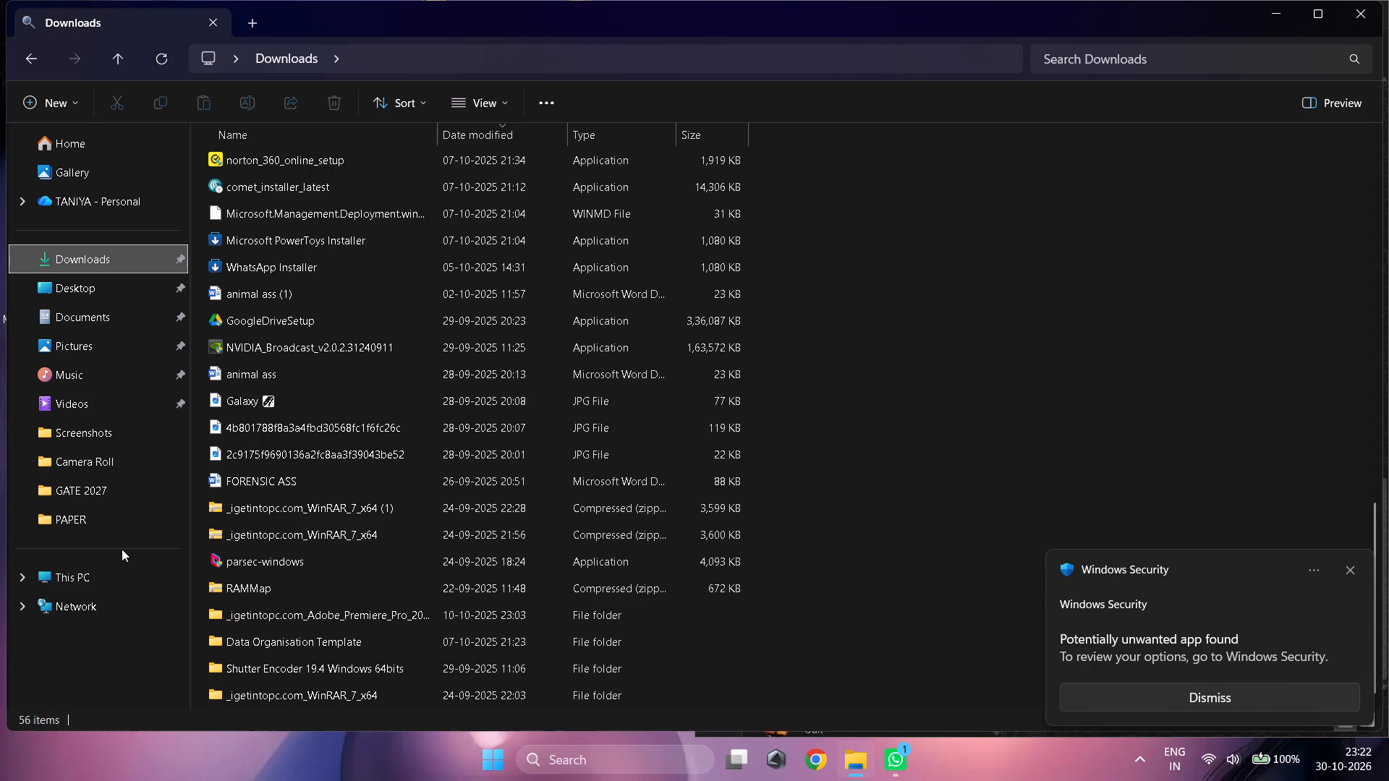
double_click(104, 580)
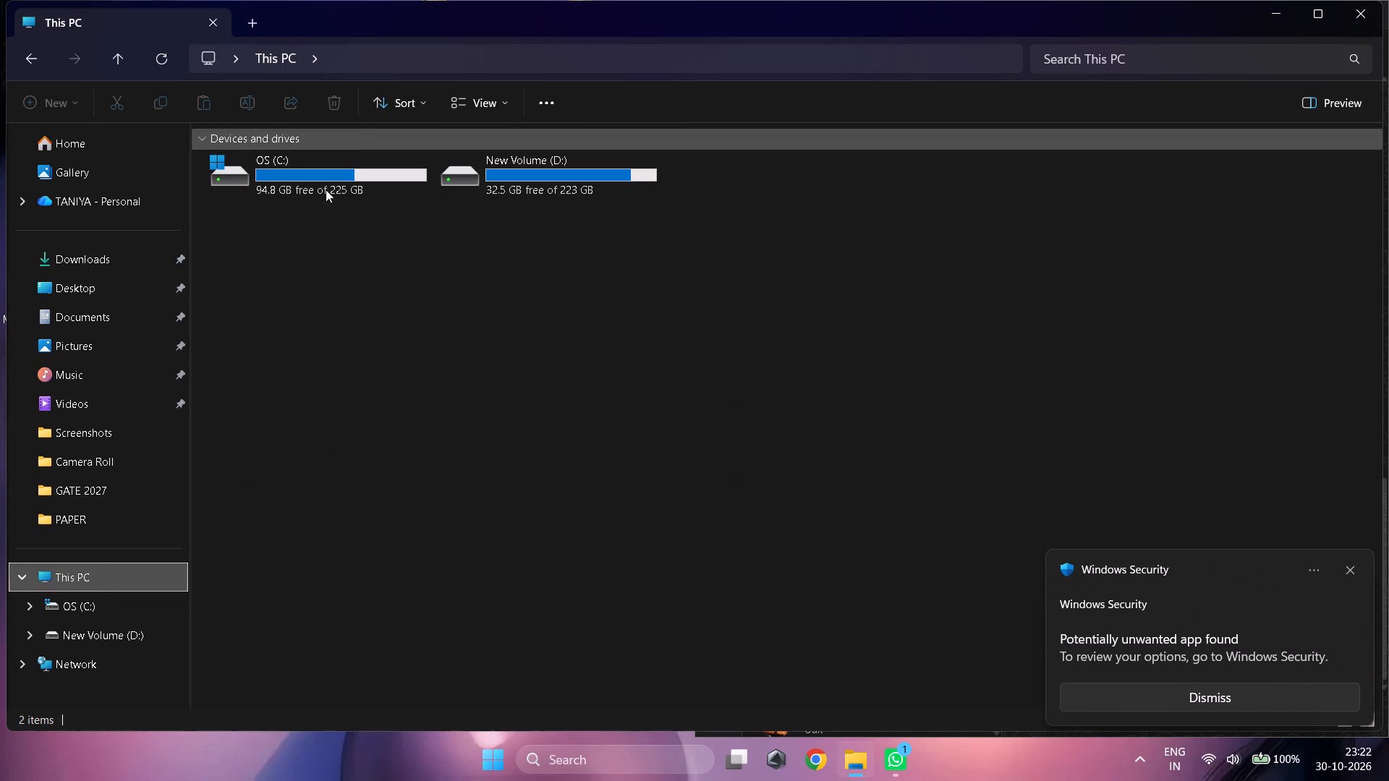
double_click(324, 198)
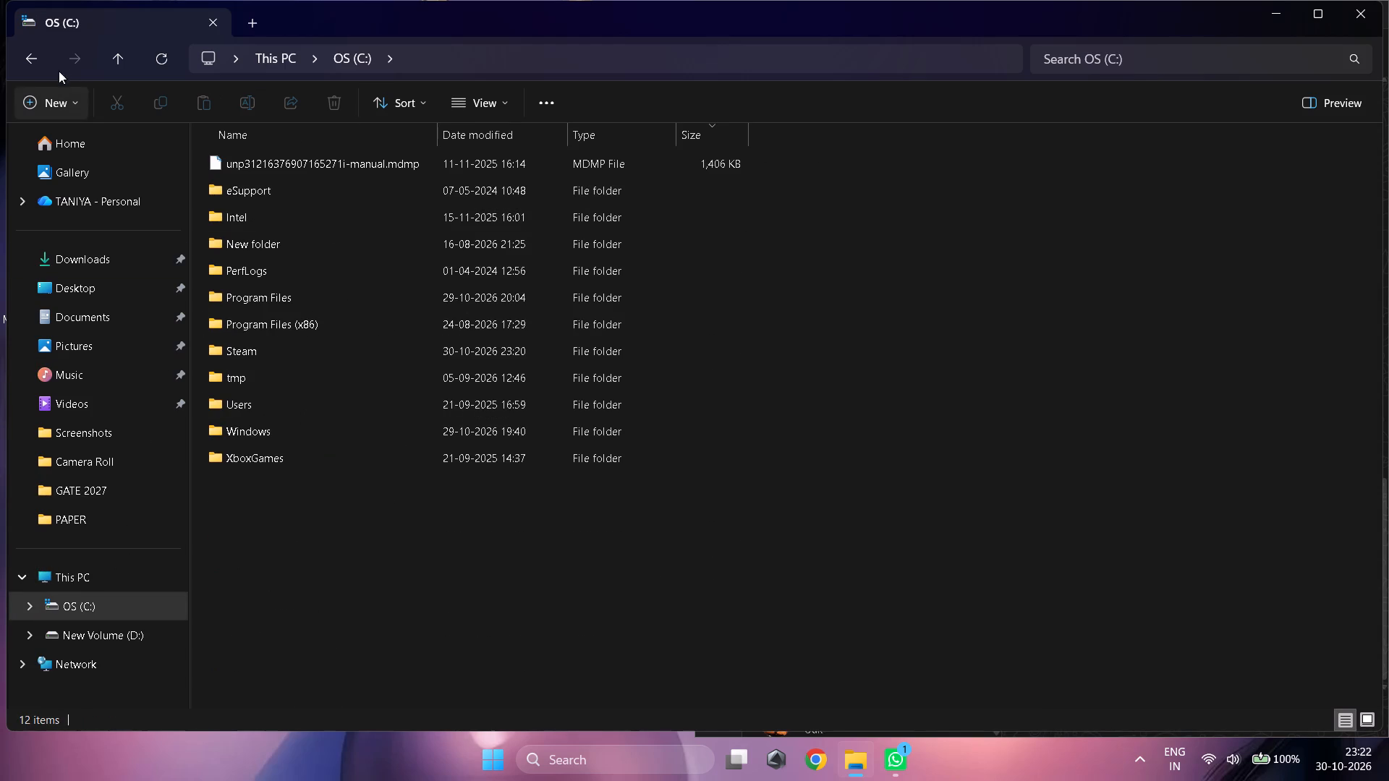
click(40, 61)
double_click(526, 177)
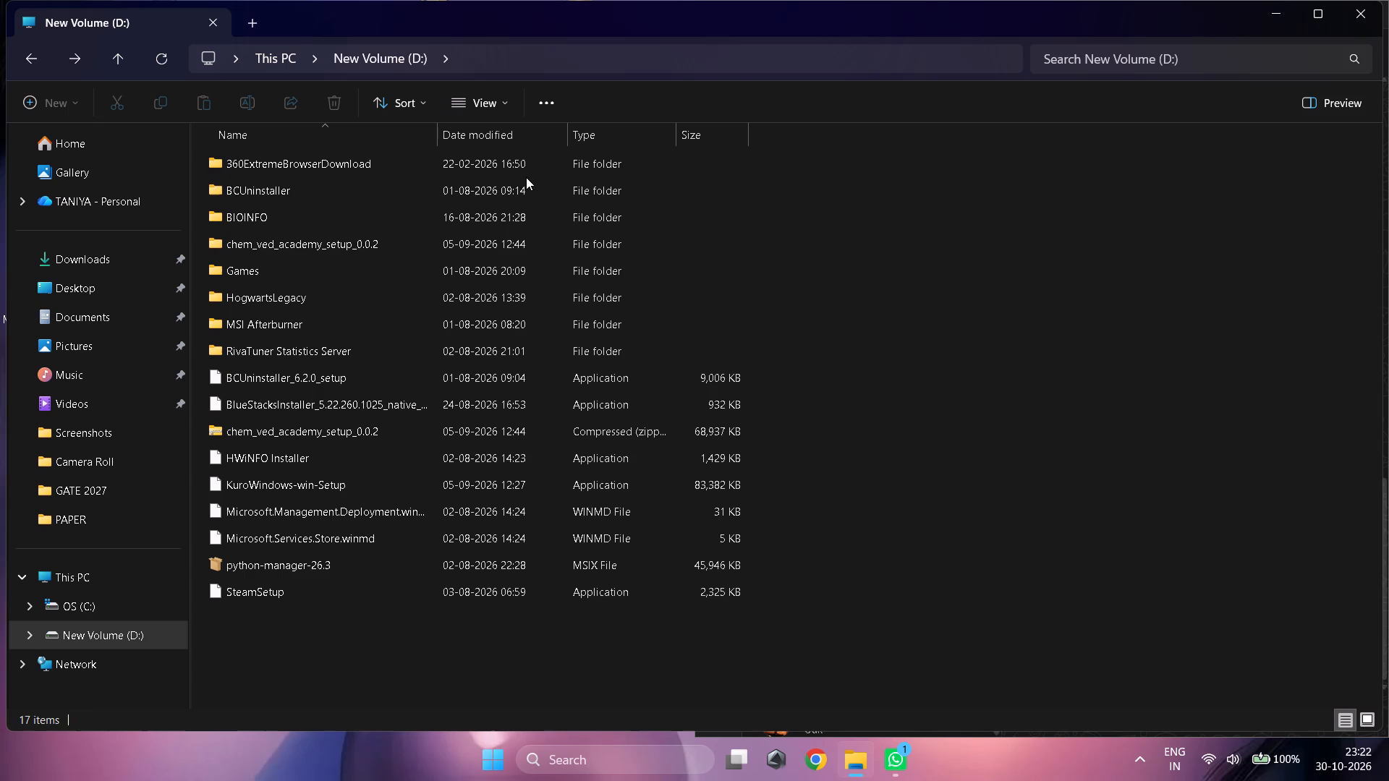
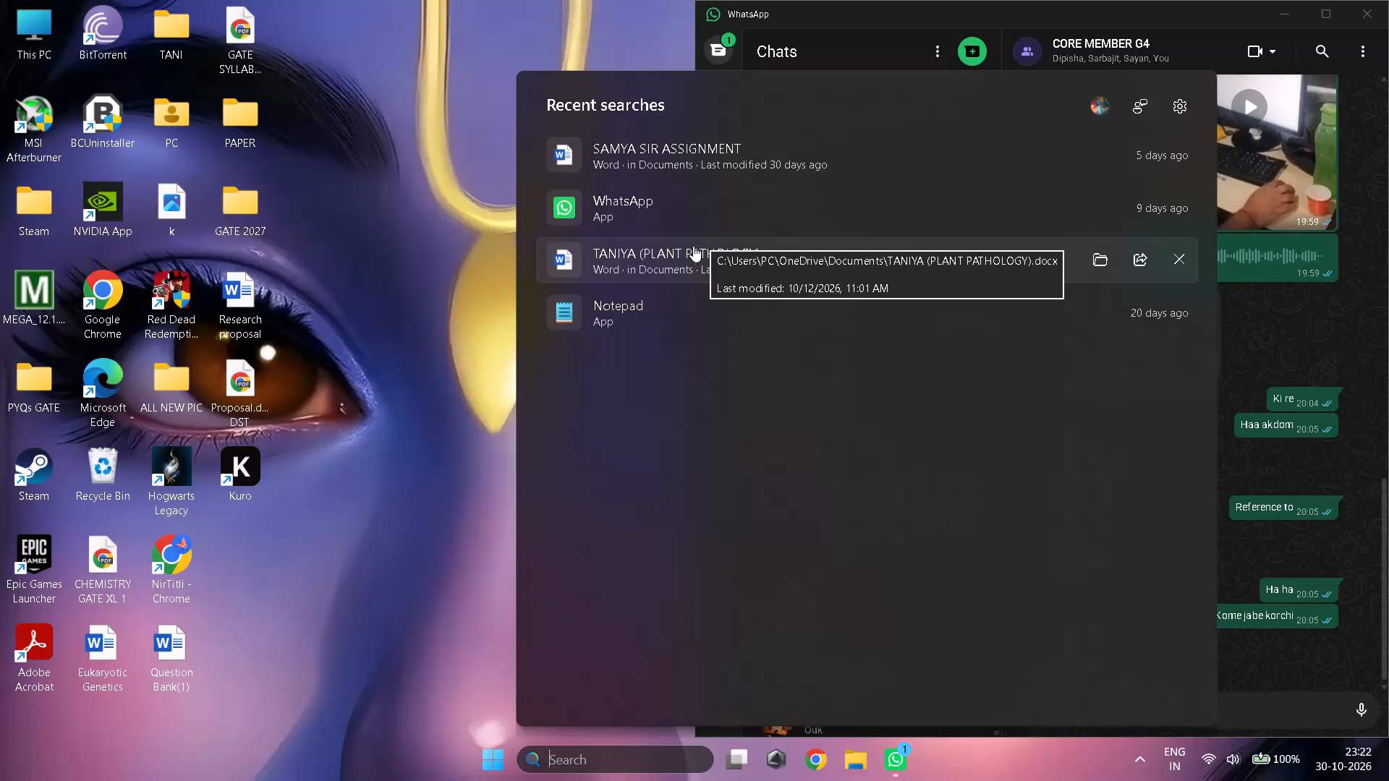
Find and launch Microsoft Word, and maximise its start window with the list of recent documents.
click(313, 661)
click(601, 759)
text(WO)
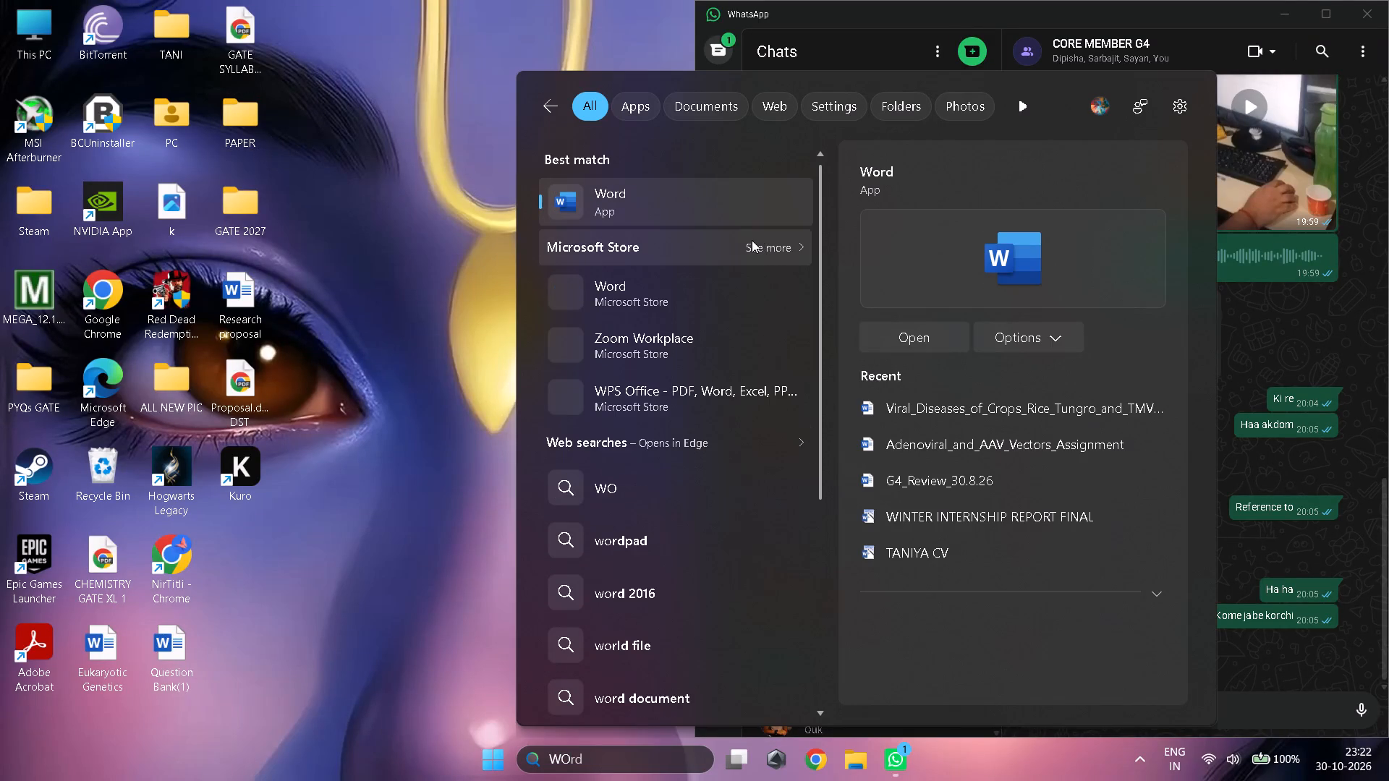
click(732, 195)
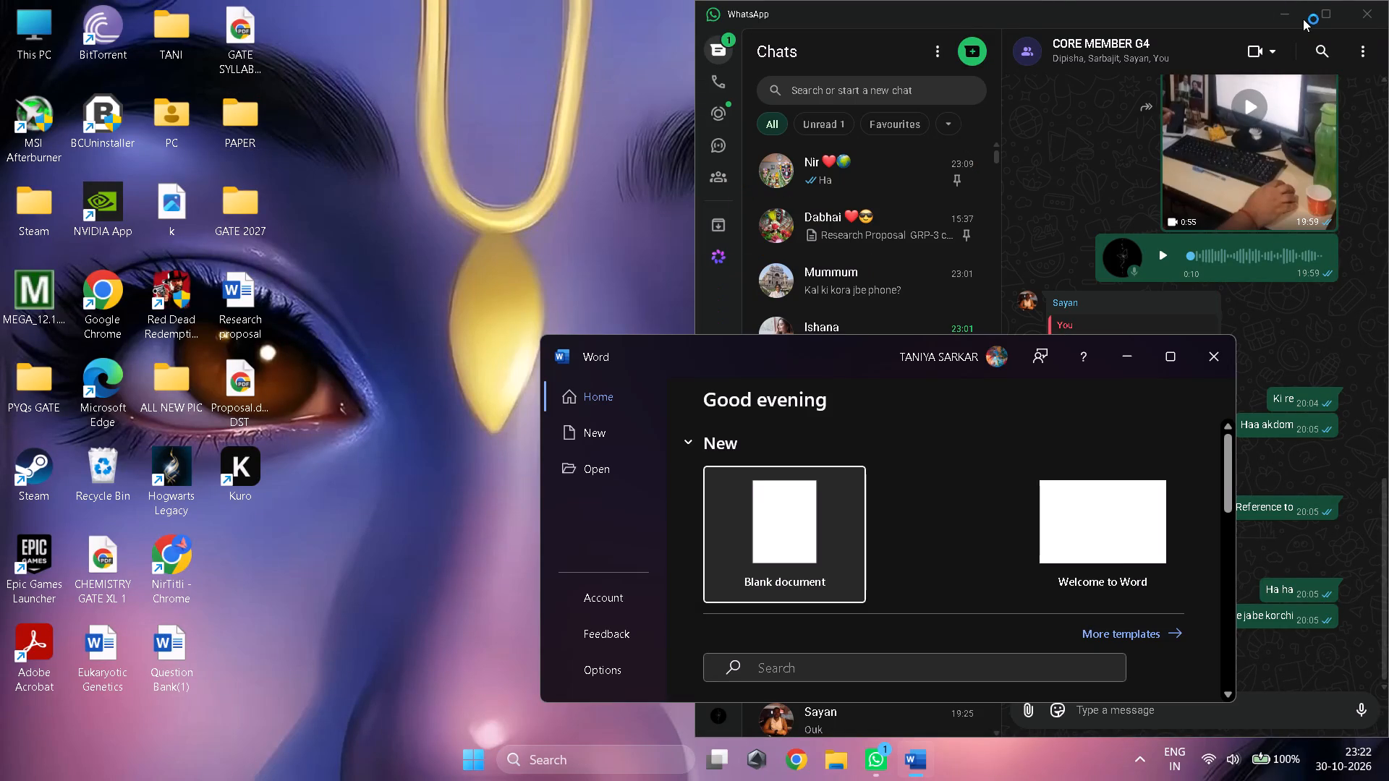
click(1167, 360)
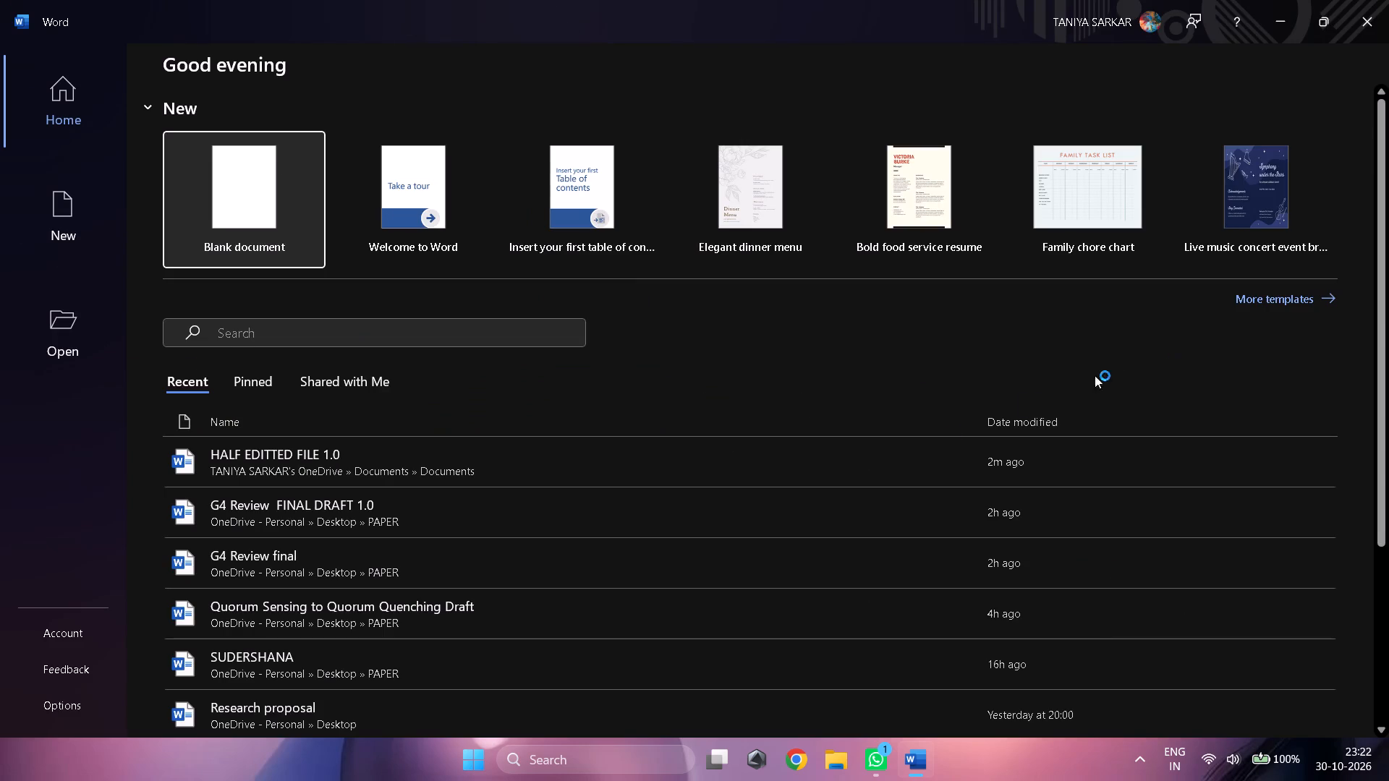
click(926, 462)
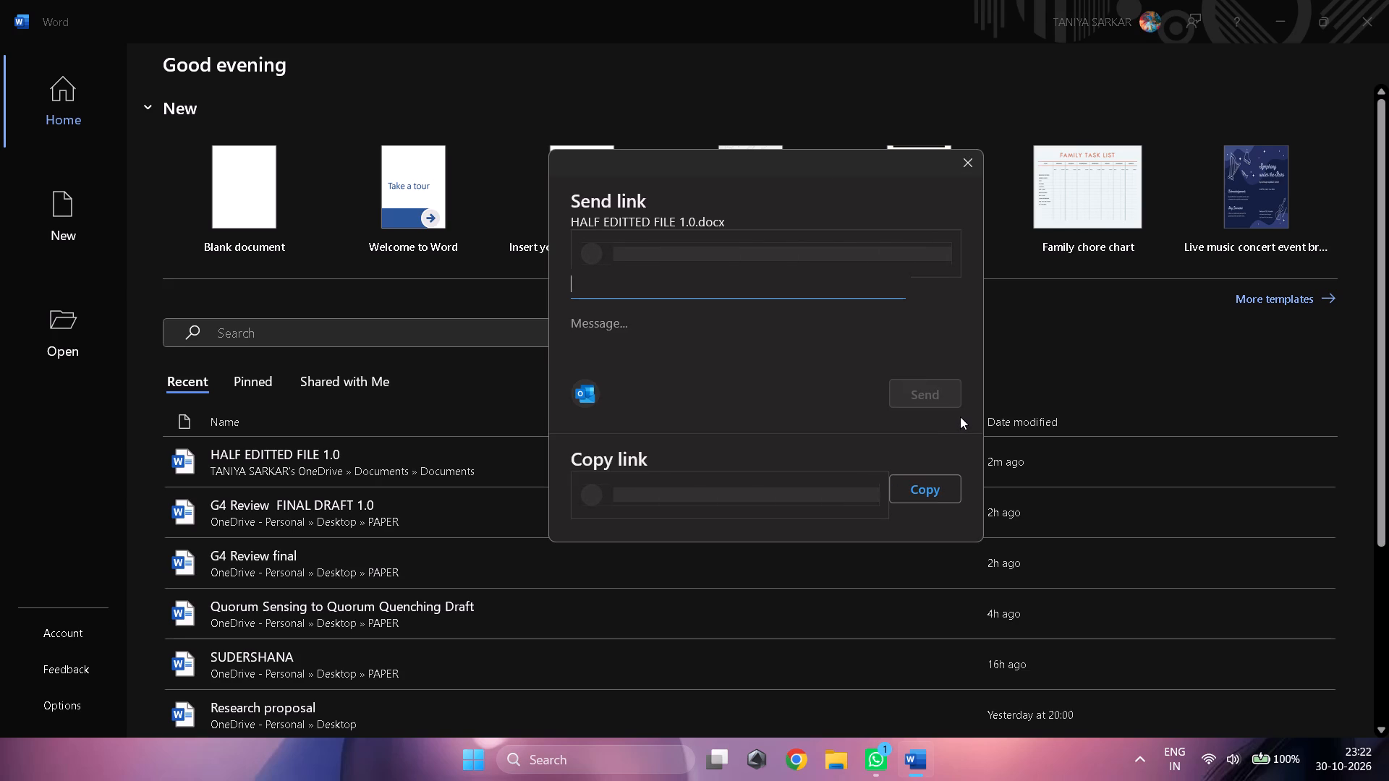
click(963, 167)
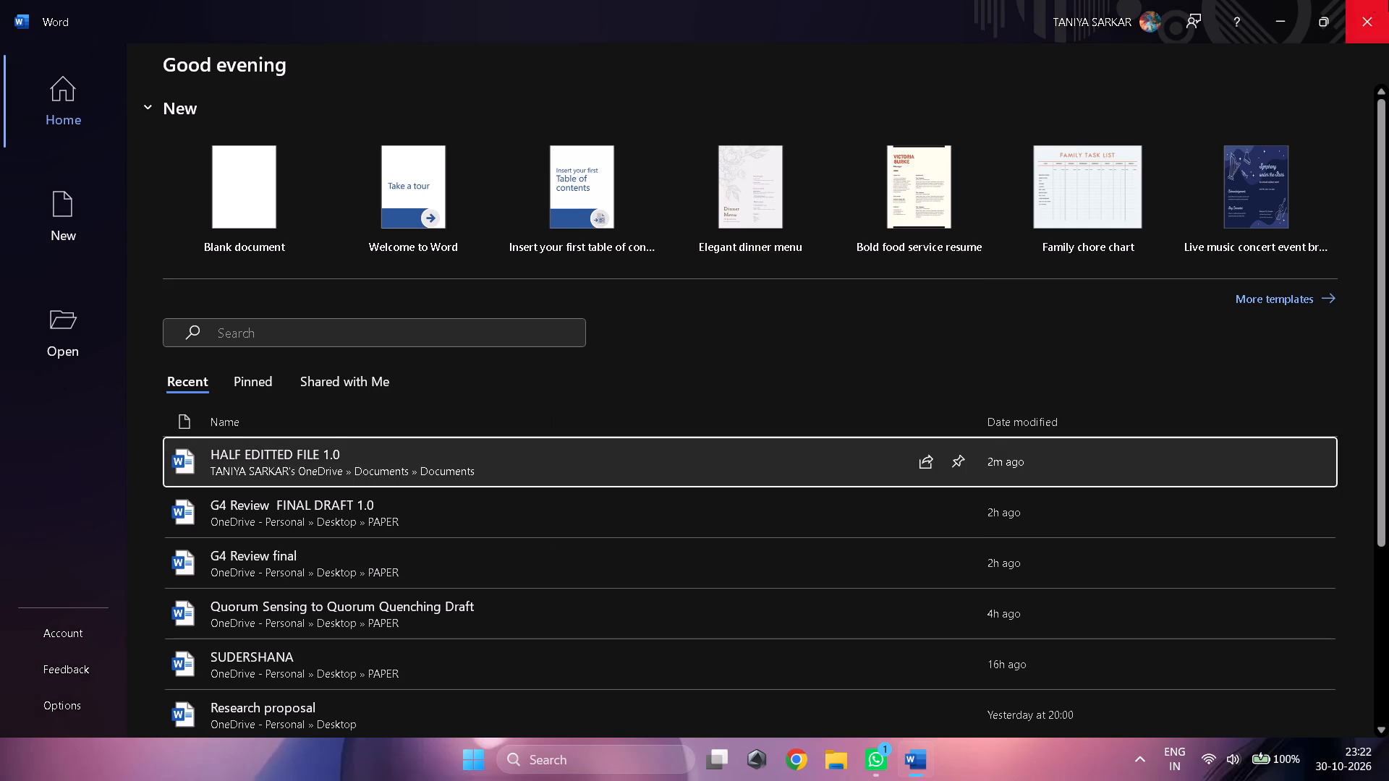
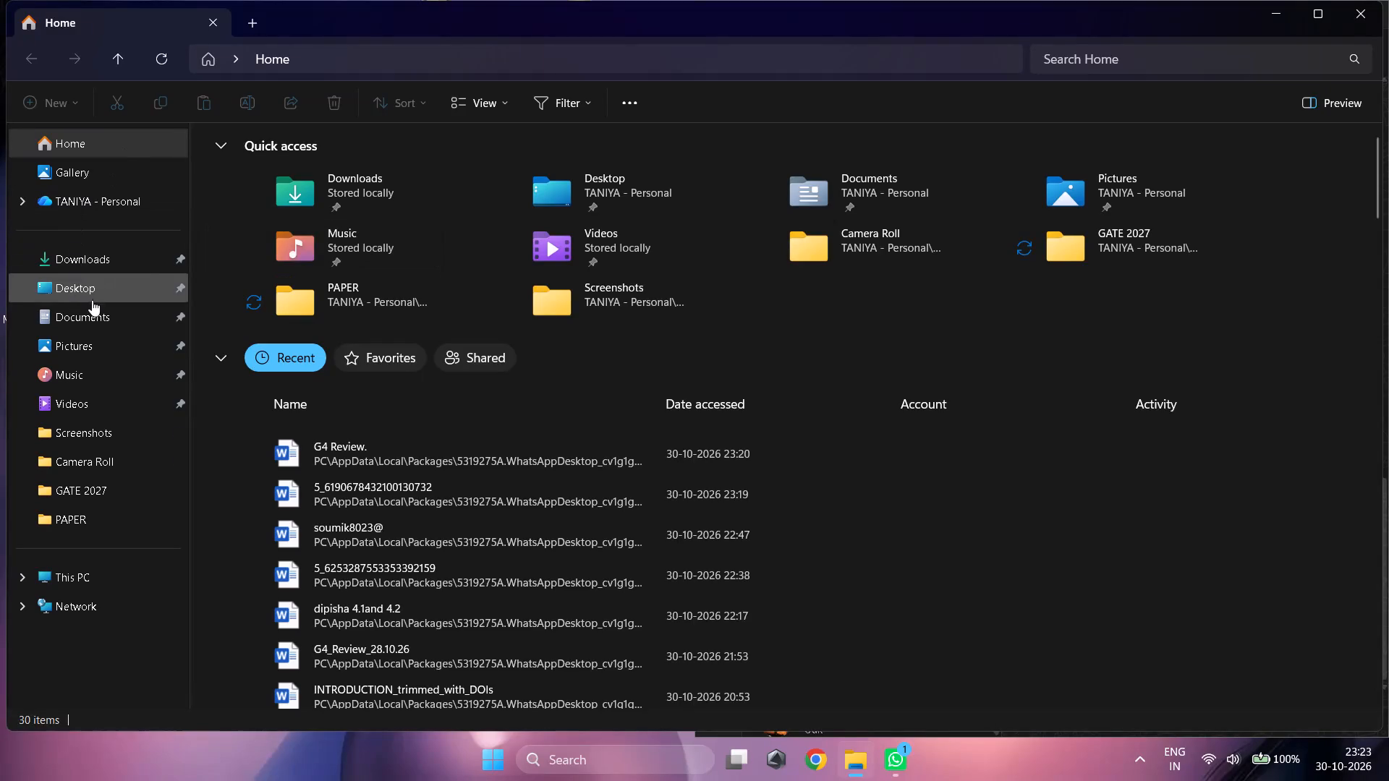
Open the Documents folder in File Explorer and start OneDrive from its path.
click(100, 306)
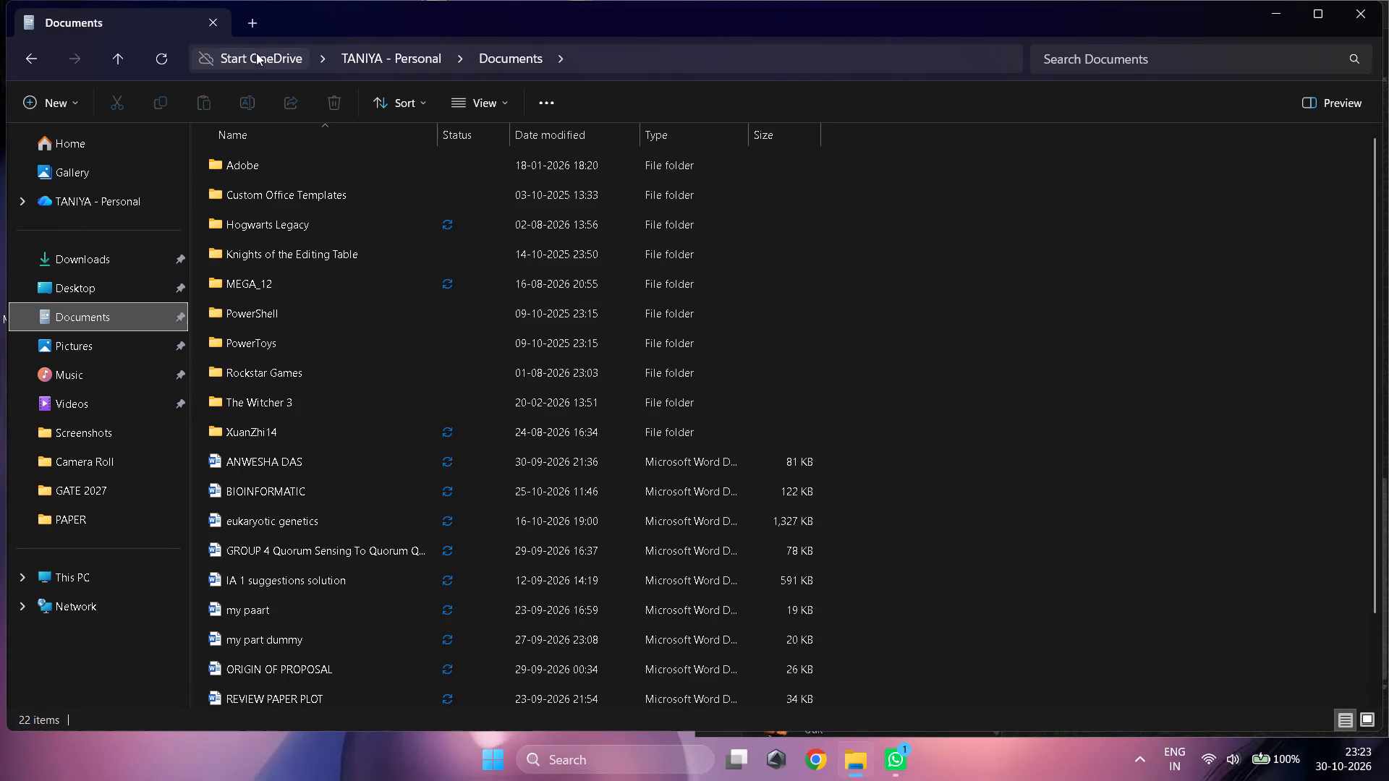
click(255, 58)
click(247, 226)
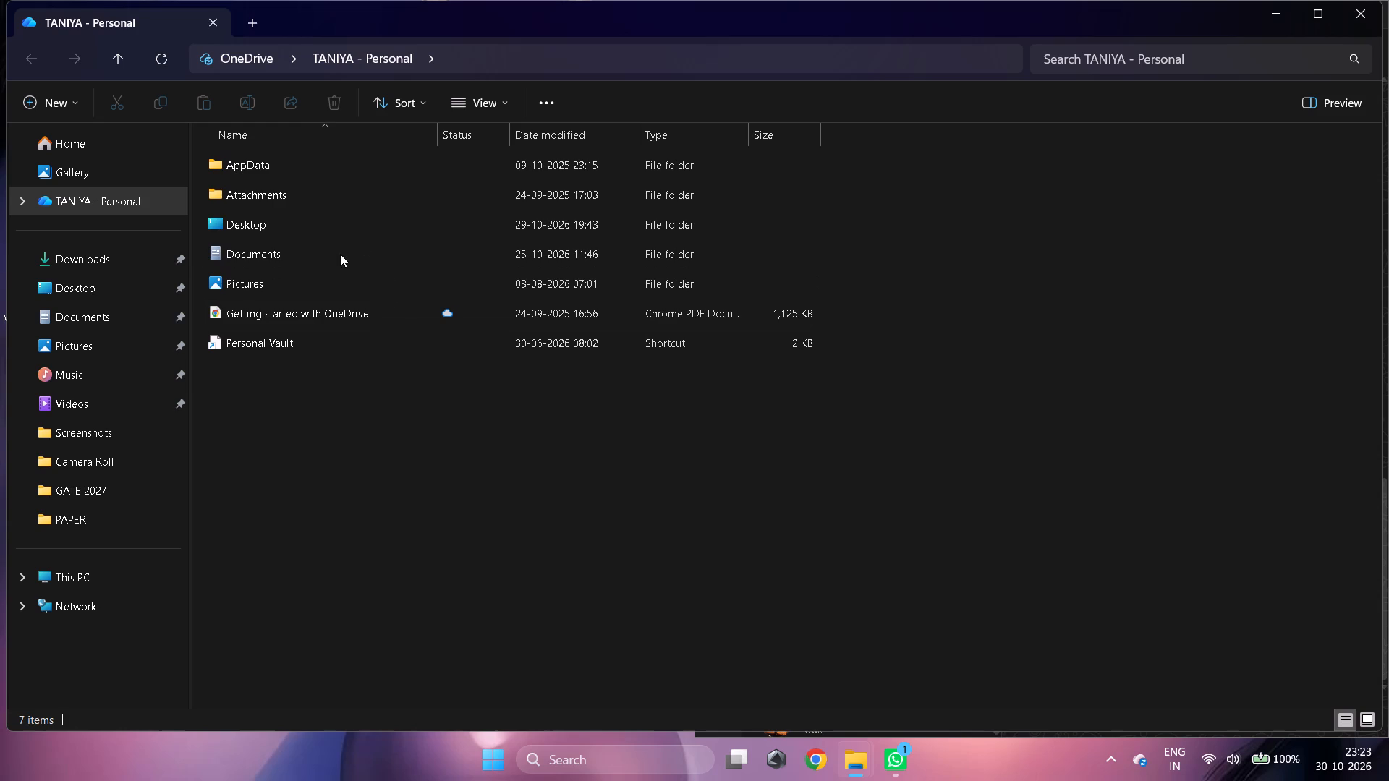
Look through the full file list of the OneDrive Documents folder, dismissing the OneDrive notification, and close that window.
double_click(336, 255)
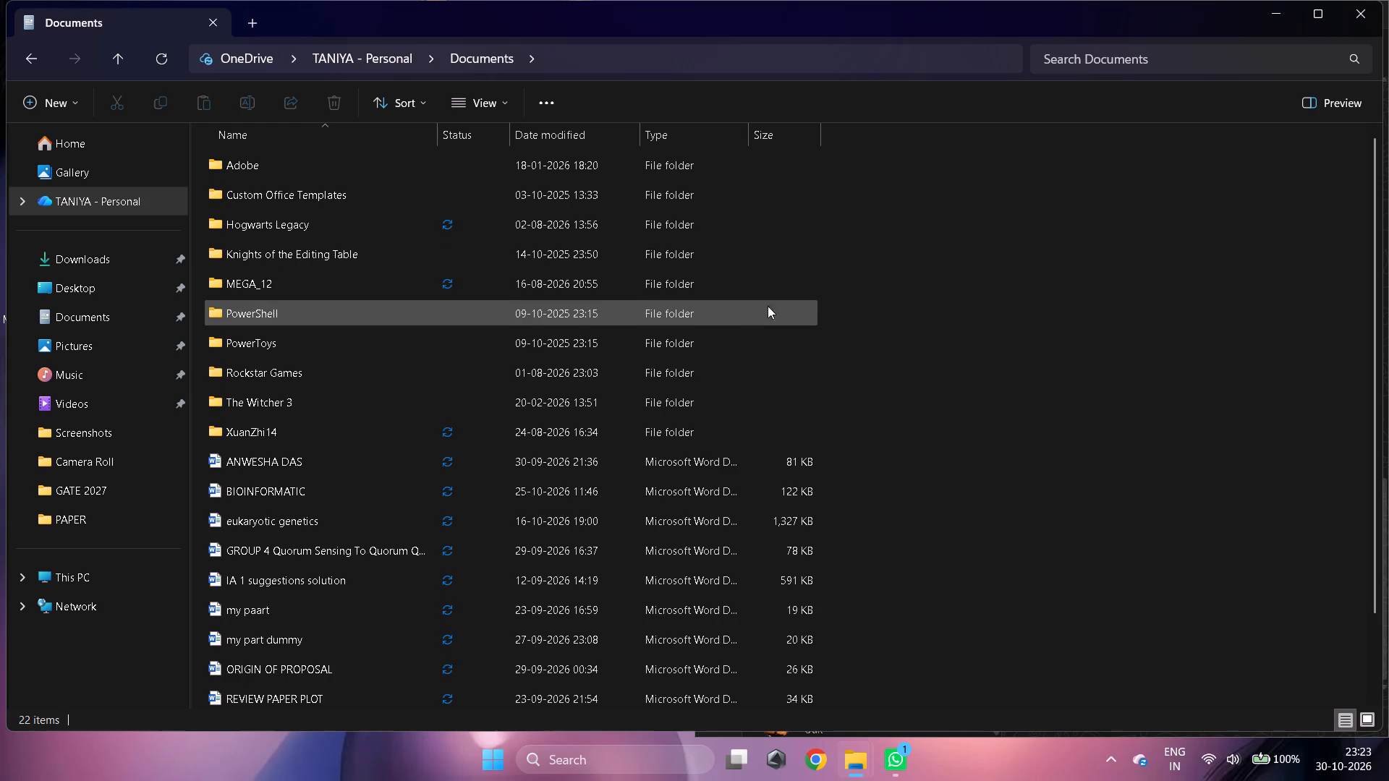
click(1348, 633)
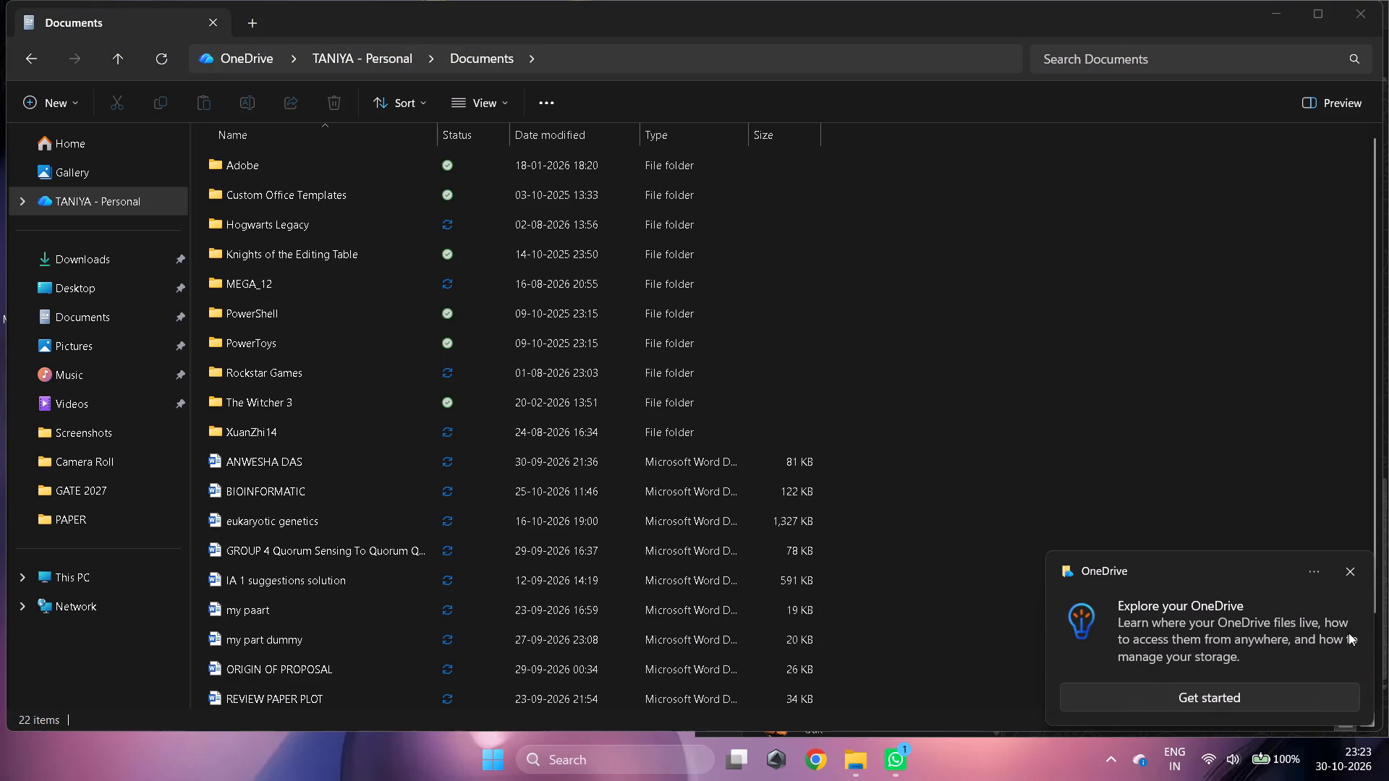
click(1348, 570)
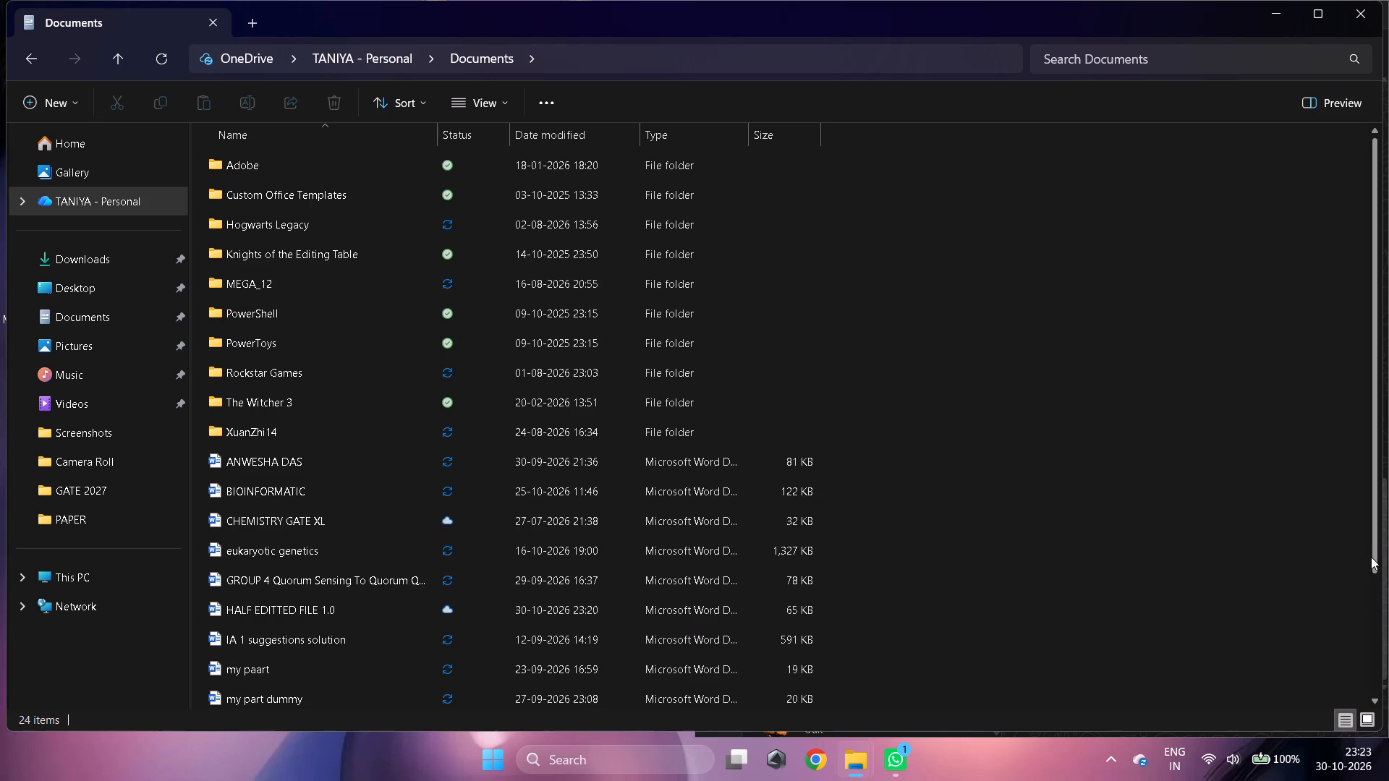
drag(1369, 558, 1388, 708)
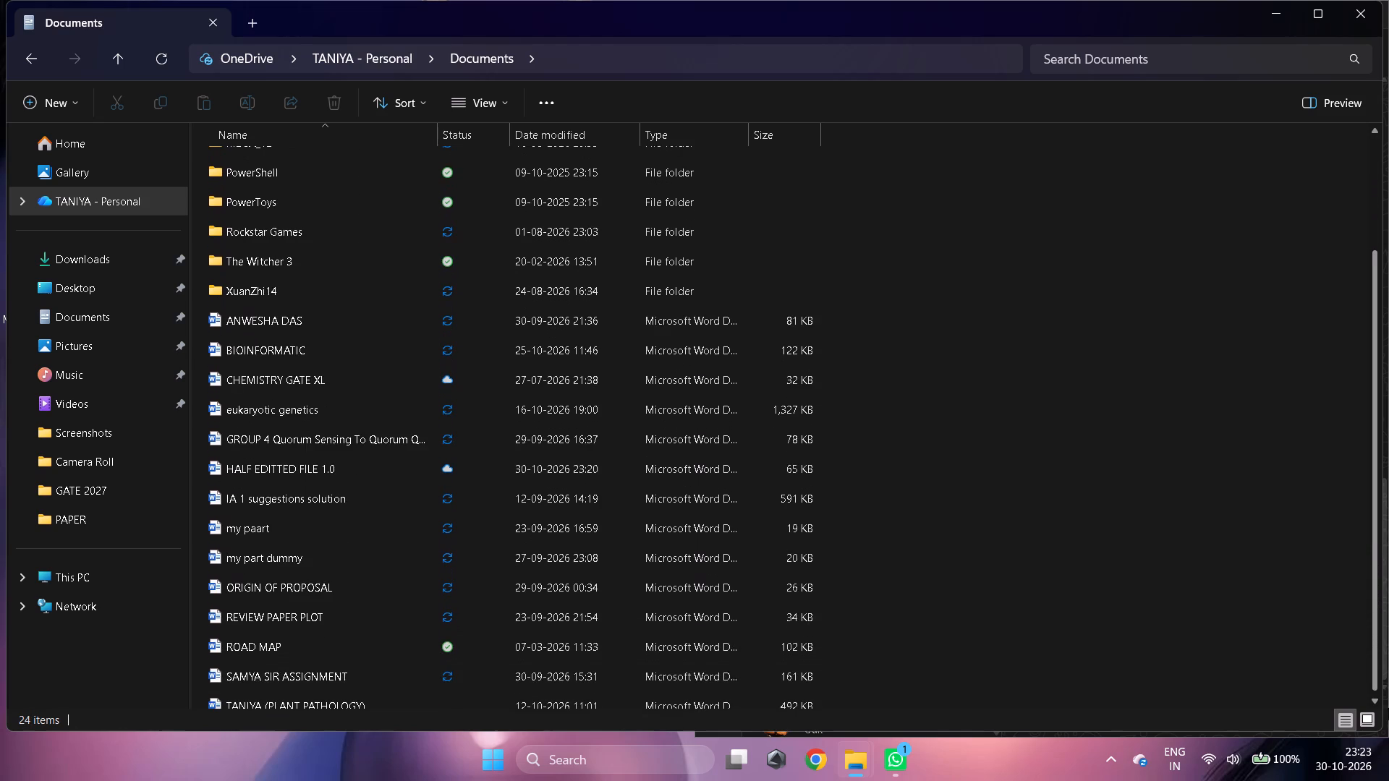
drag(1388, 708, 1388, 718)
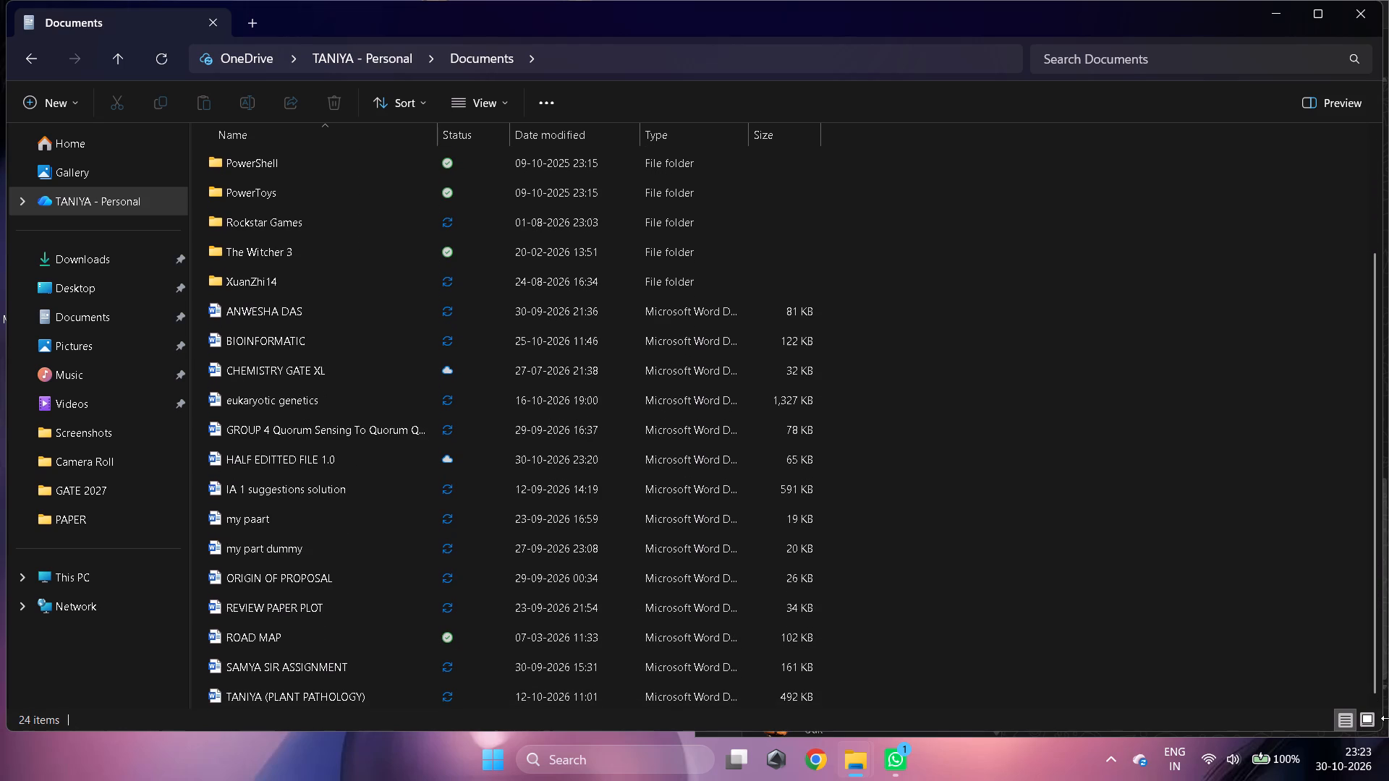
click(1365, 16)
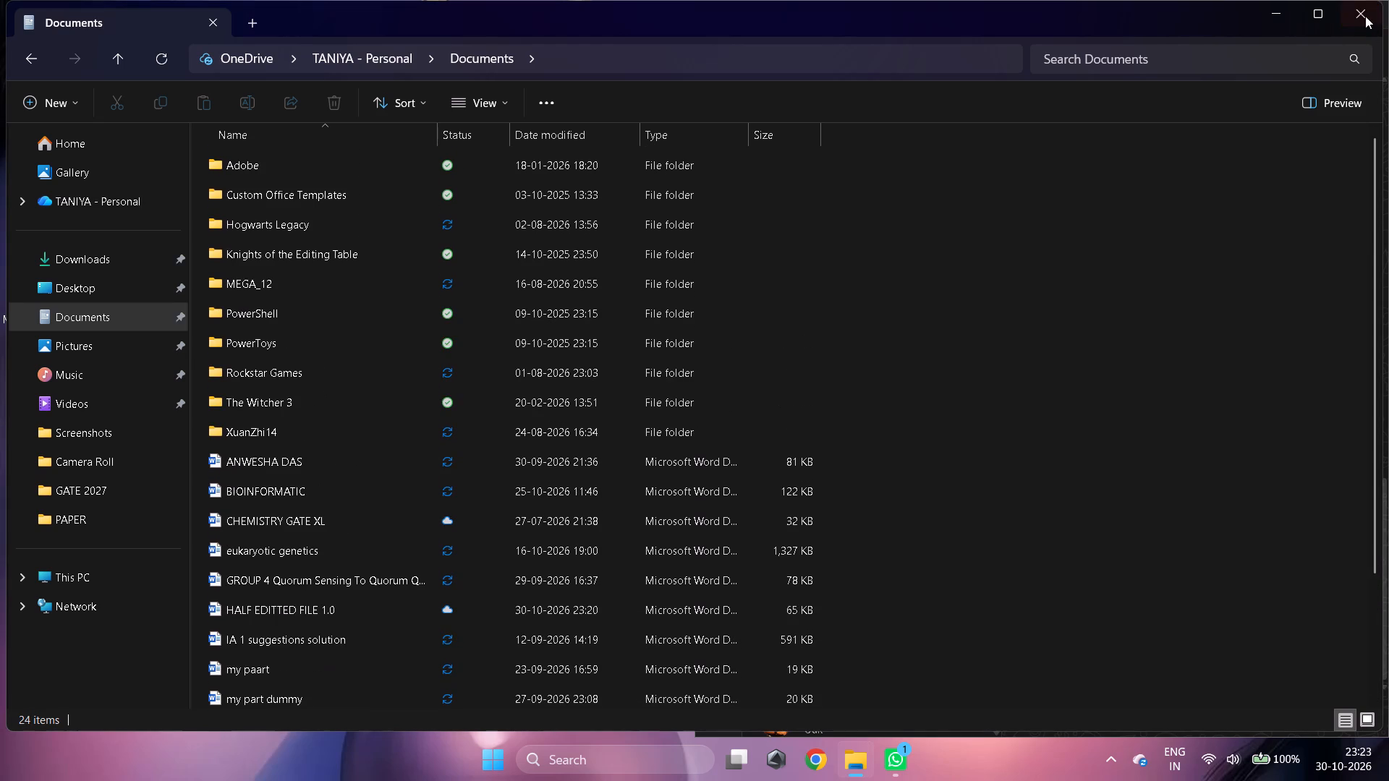
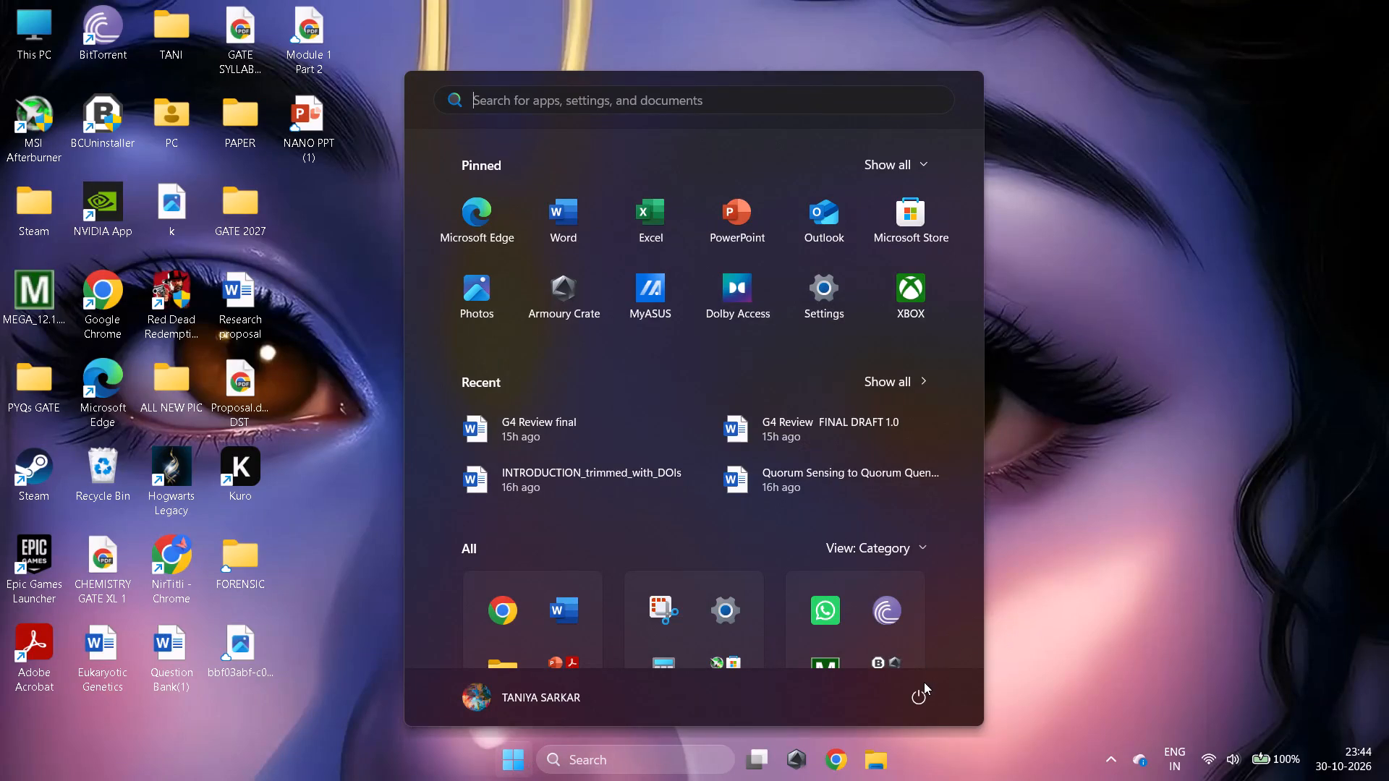
Open the computer's power options to reach the shut-down choice.
click(924, 682)
click(923, 691)
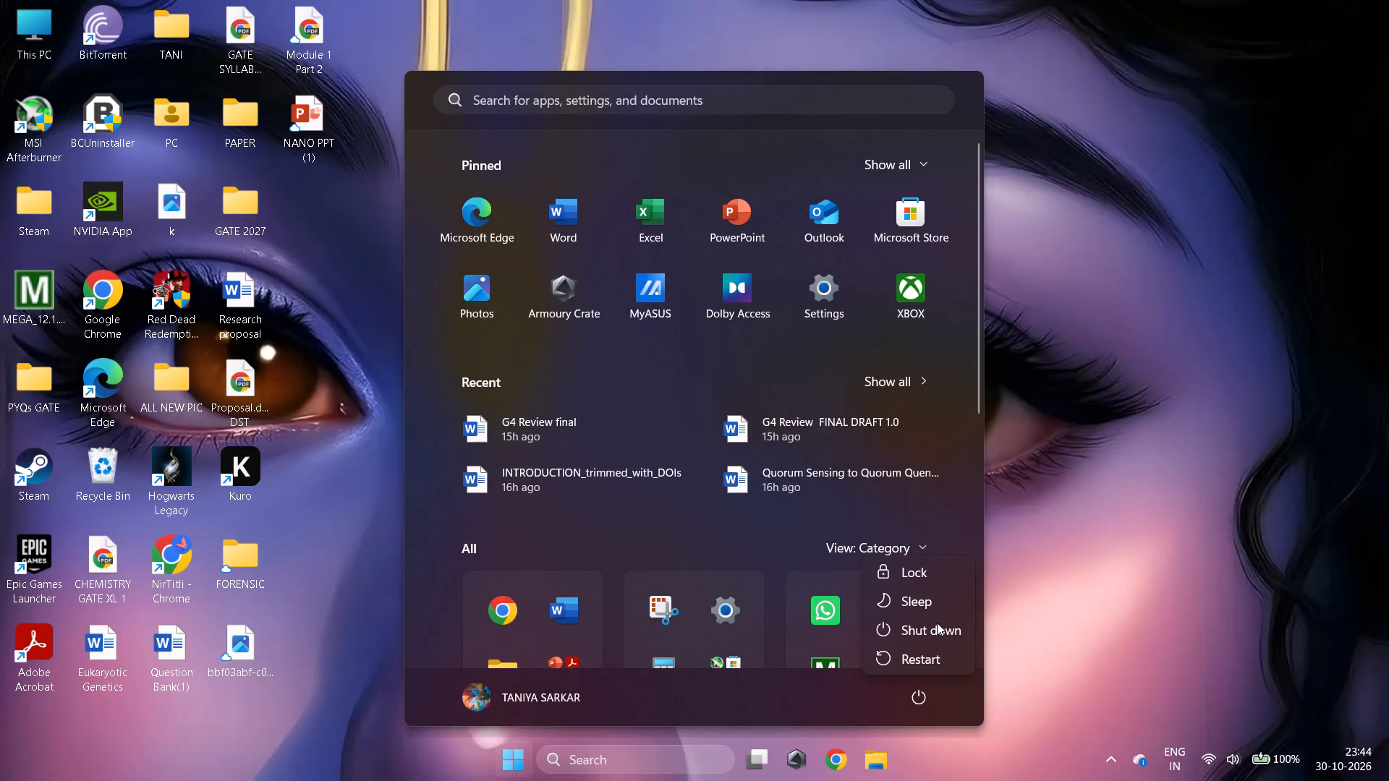